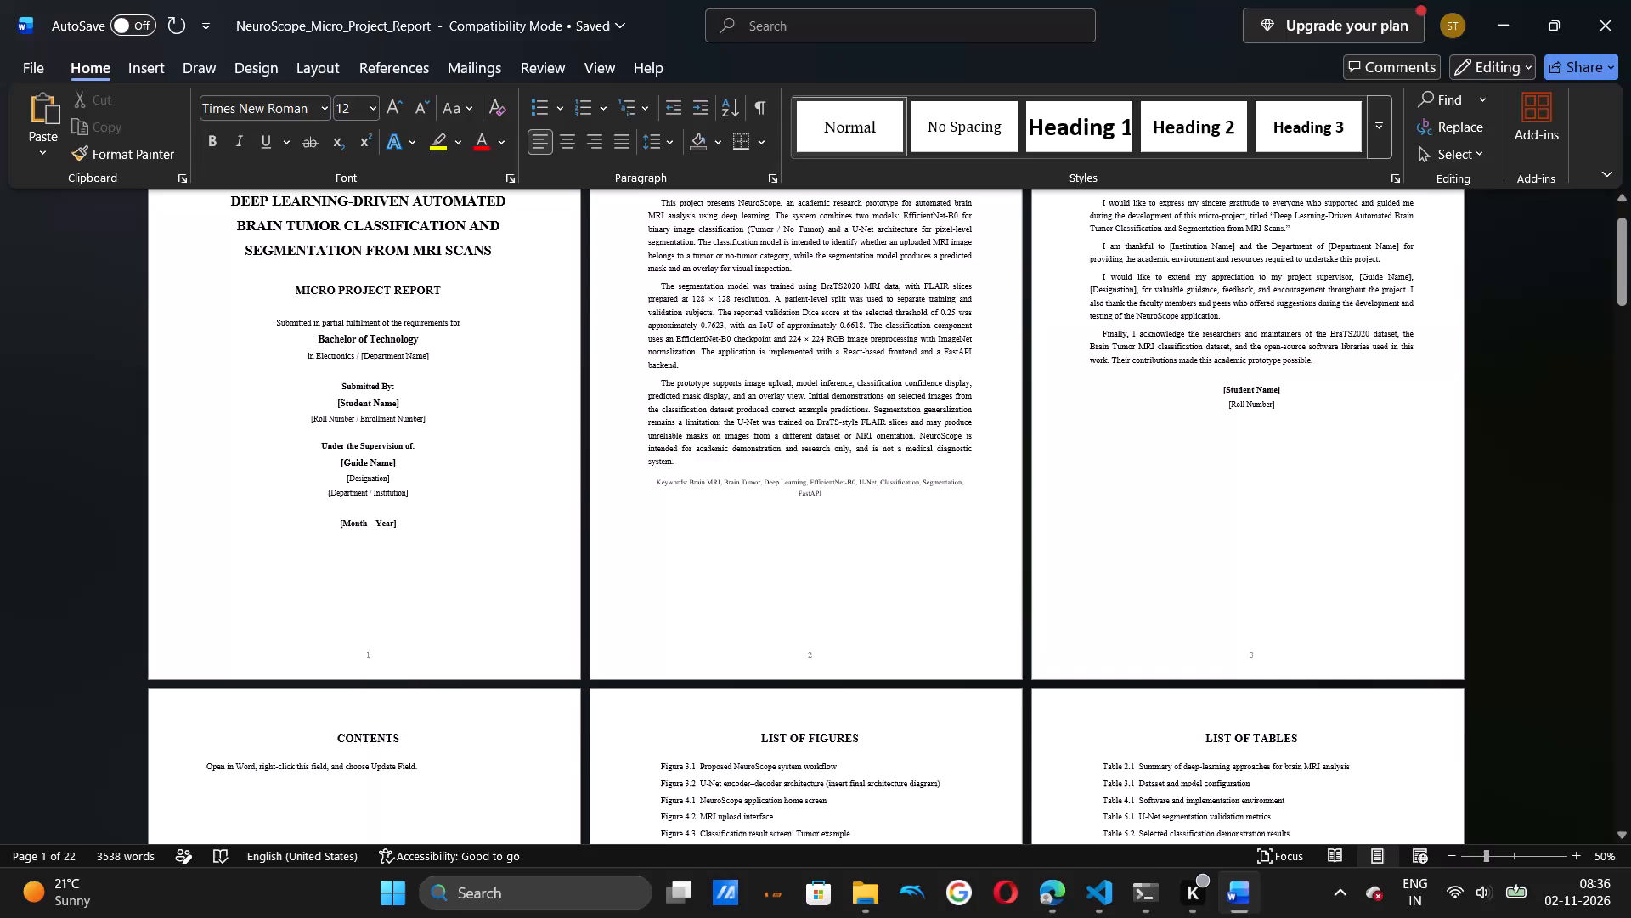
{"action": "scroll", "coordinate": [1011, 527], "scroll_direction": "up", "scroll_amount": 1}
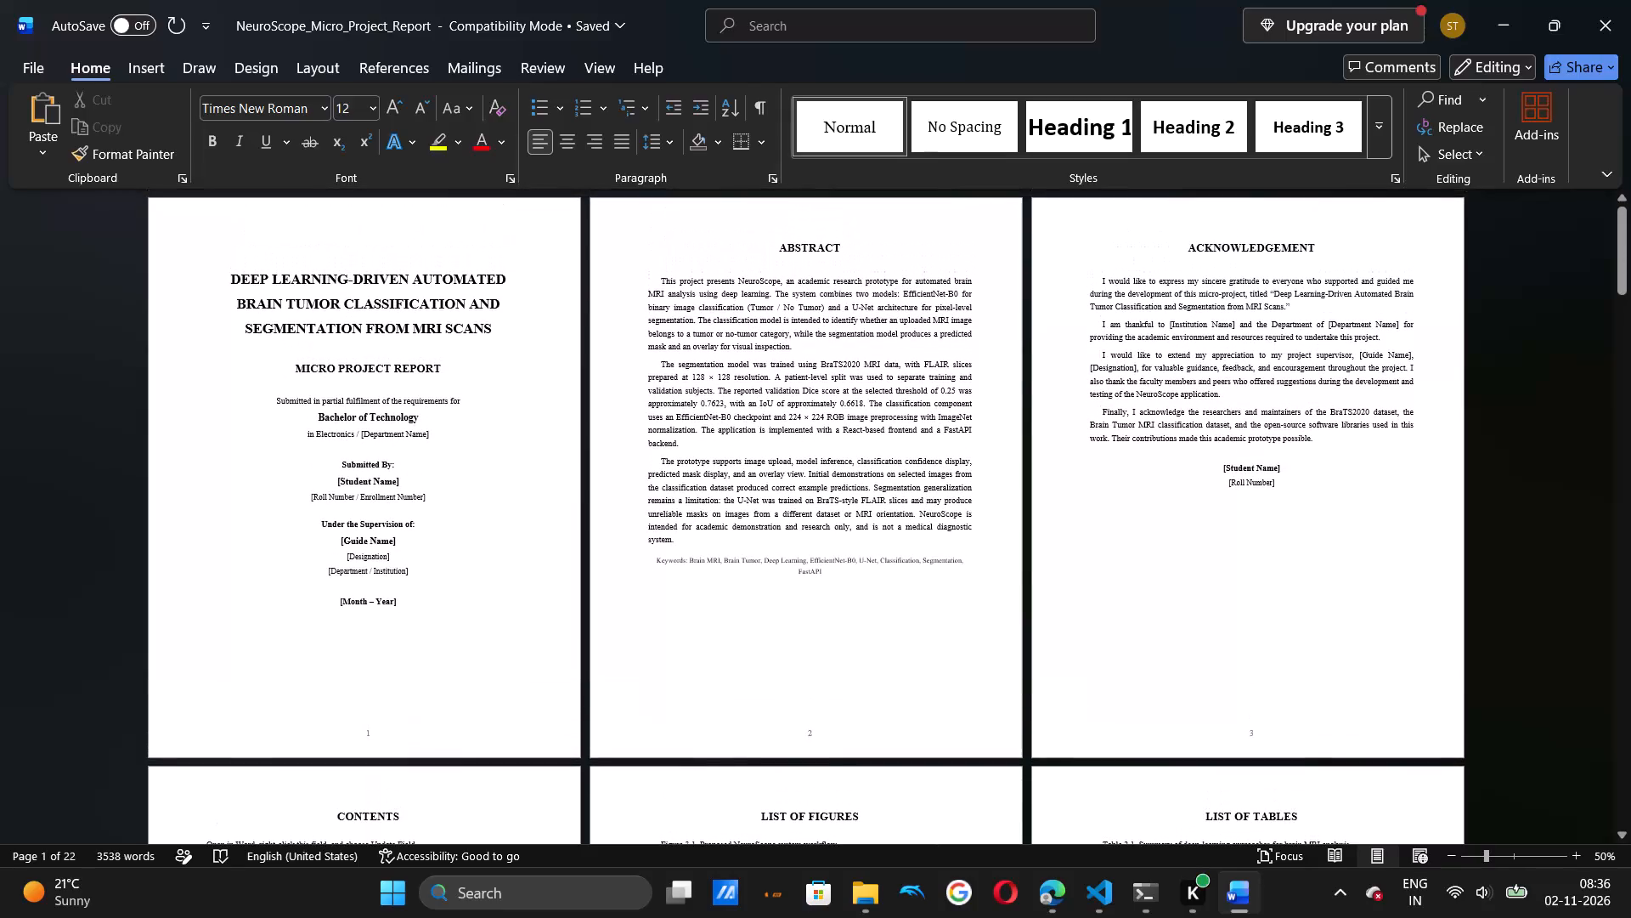
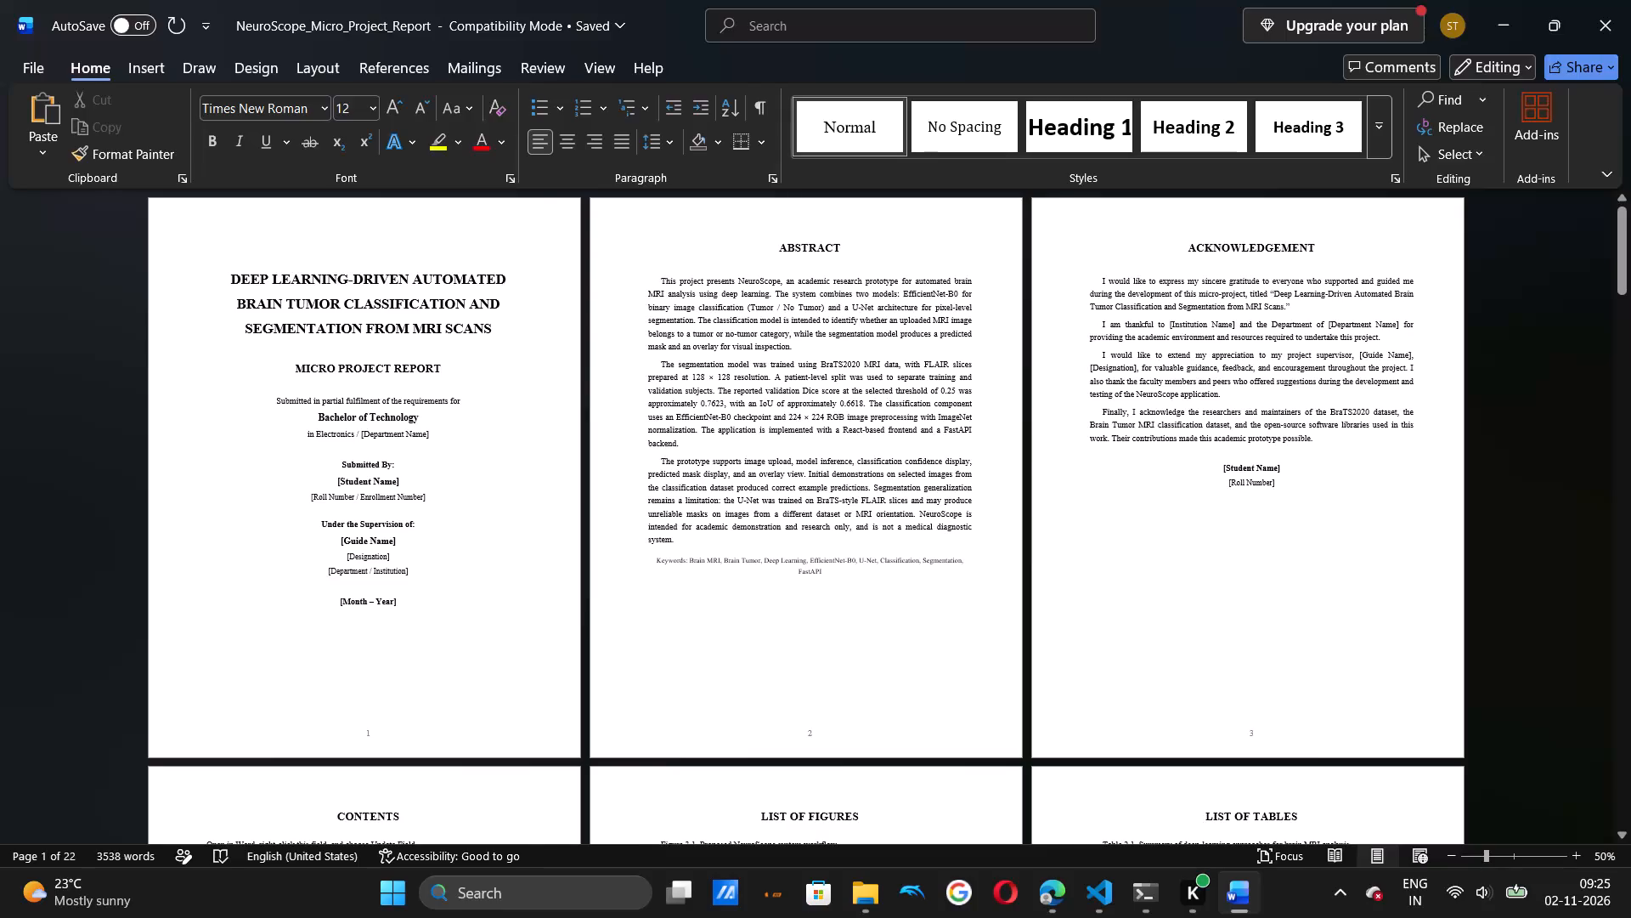
Enlarge the view of the report to 120% and examine its title page.
{"action": "scroll", "coordinate": [731, 444], "scroll_direction": "up", "scroll_amount": 4, "text": "ctrl"}
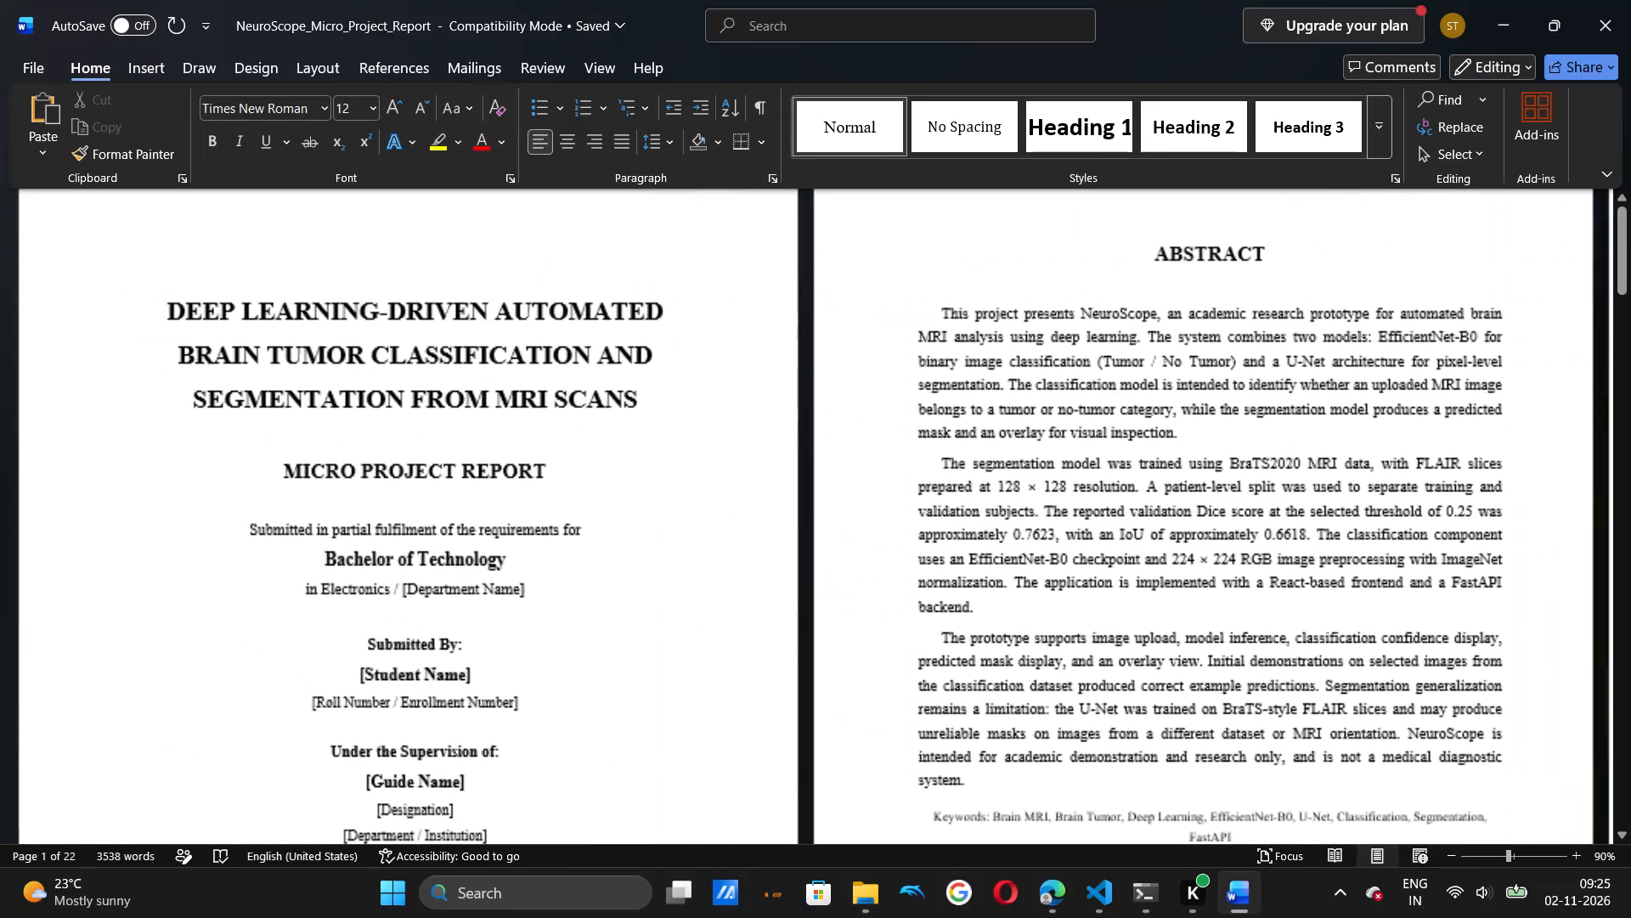
{"action": "scroll", "coordinate": [731, 444], "scroll_direction": "right", "scroll_amount": 11}
{"action": "scroll", "coordinate": [731, 444], "scroll_direction": "up", "scroll_amount": 1, "text": "ctrl"}
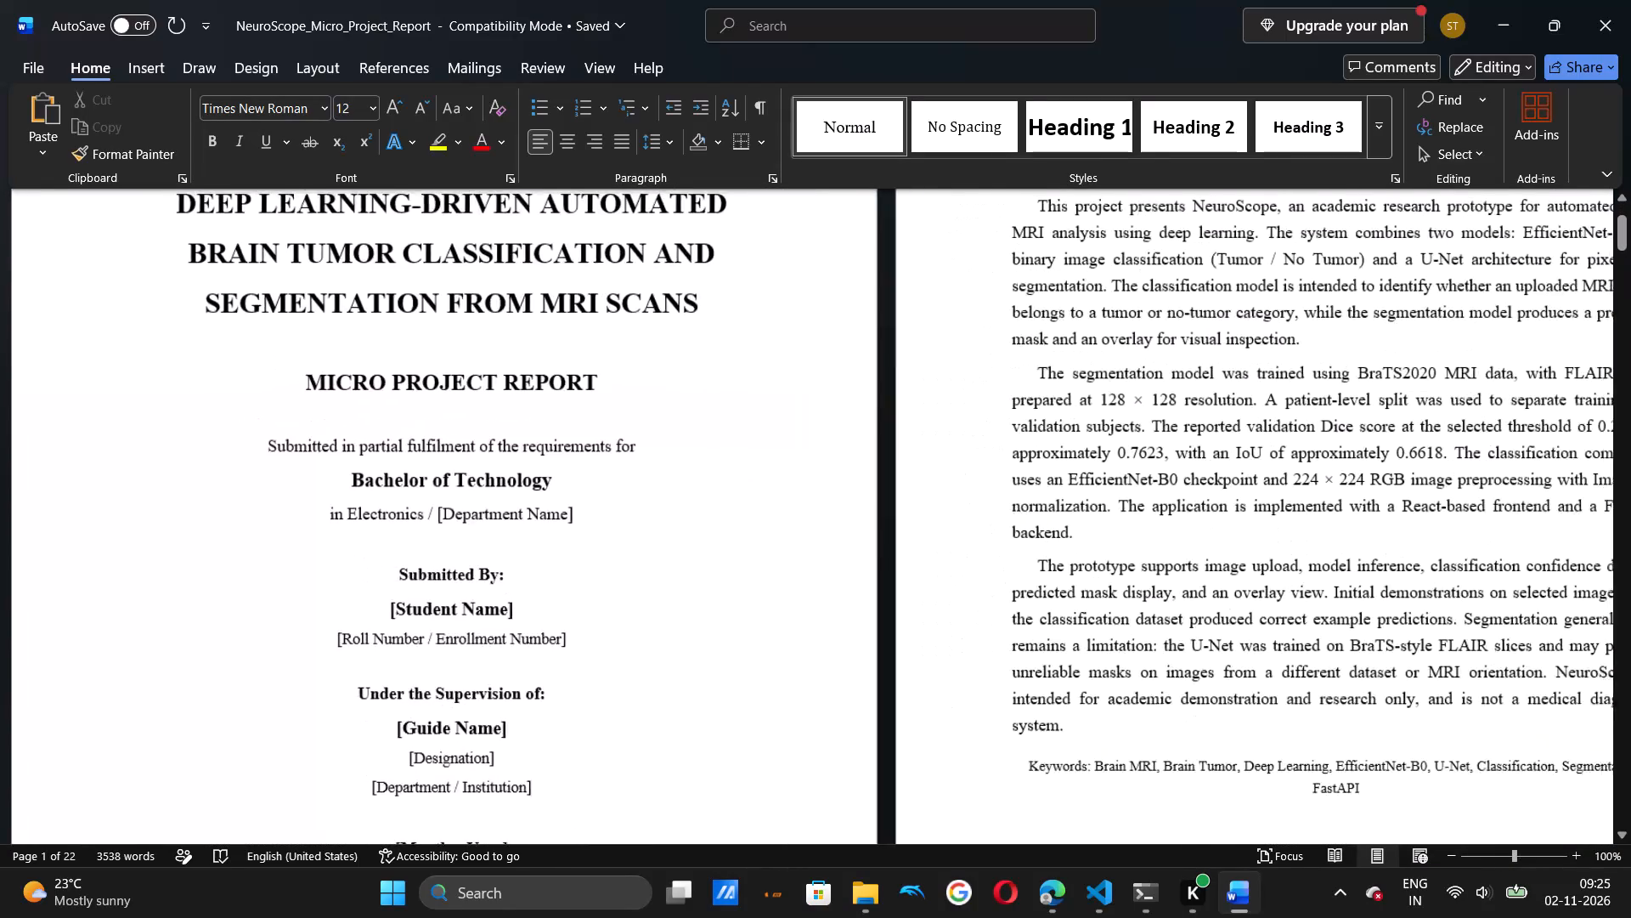
{"action": "scroll", "coordinate": [731, 444], "scroll_direction": "up", "scroll_amount": 2, "text": "ctrl"}
{"action": "scroll", "coordinate": [731, 444], "scroll_direction": "right", "scroll_amount": 4}
{"action": "scroll", "coordinate": [731, 444], "scroll_direction": "up", "scroll_amount": 1}
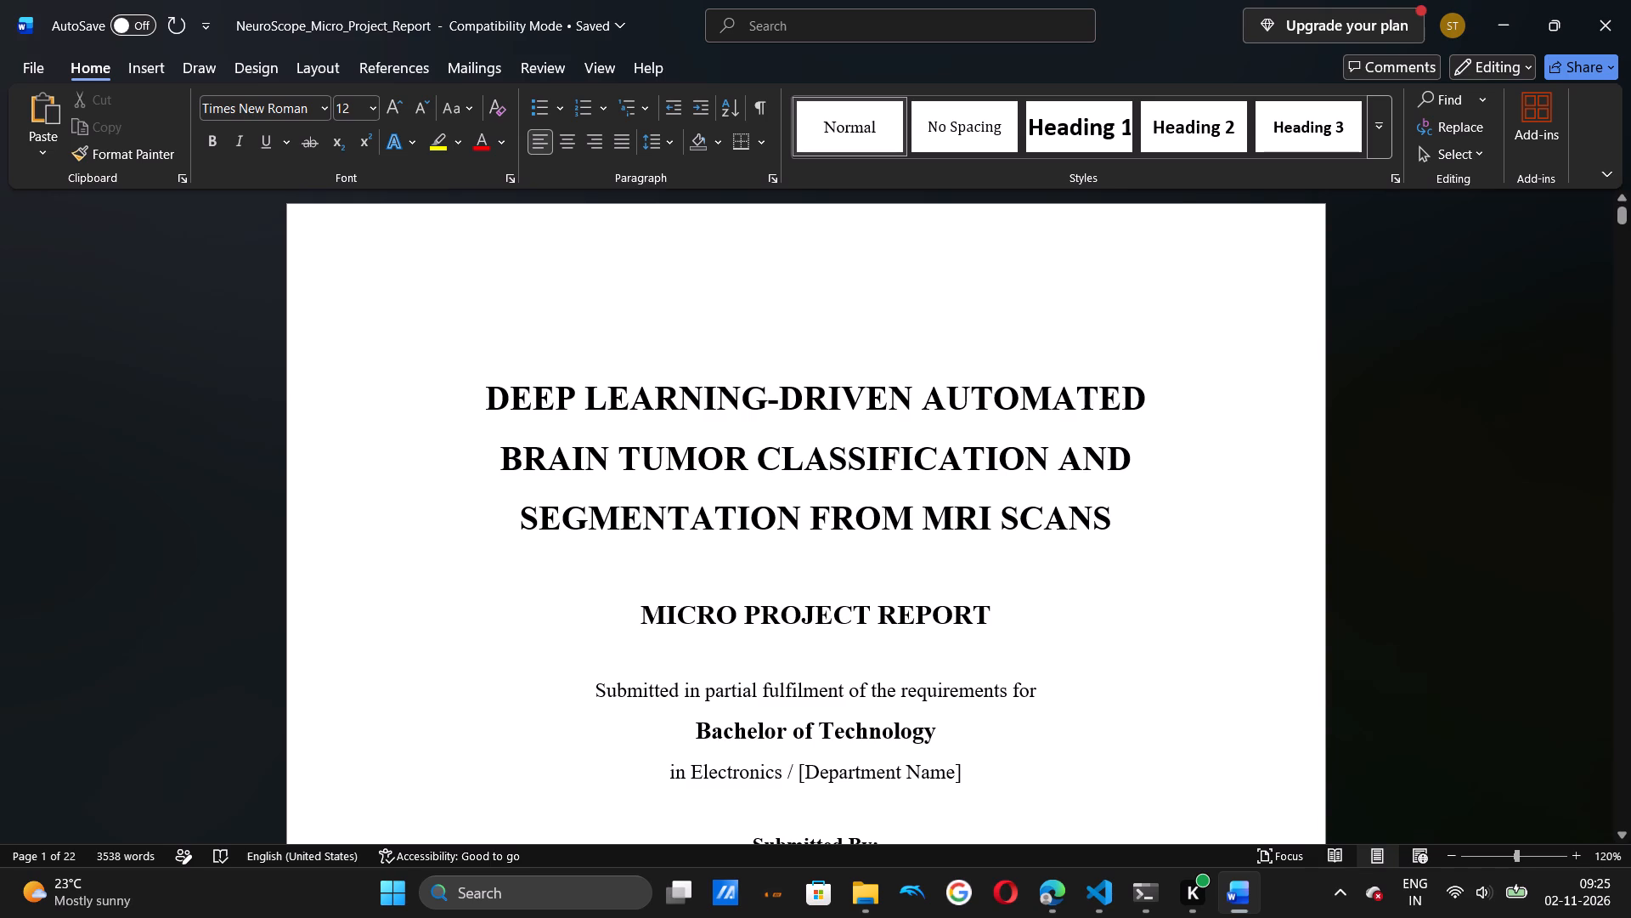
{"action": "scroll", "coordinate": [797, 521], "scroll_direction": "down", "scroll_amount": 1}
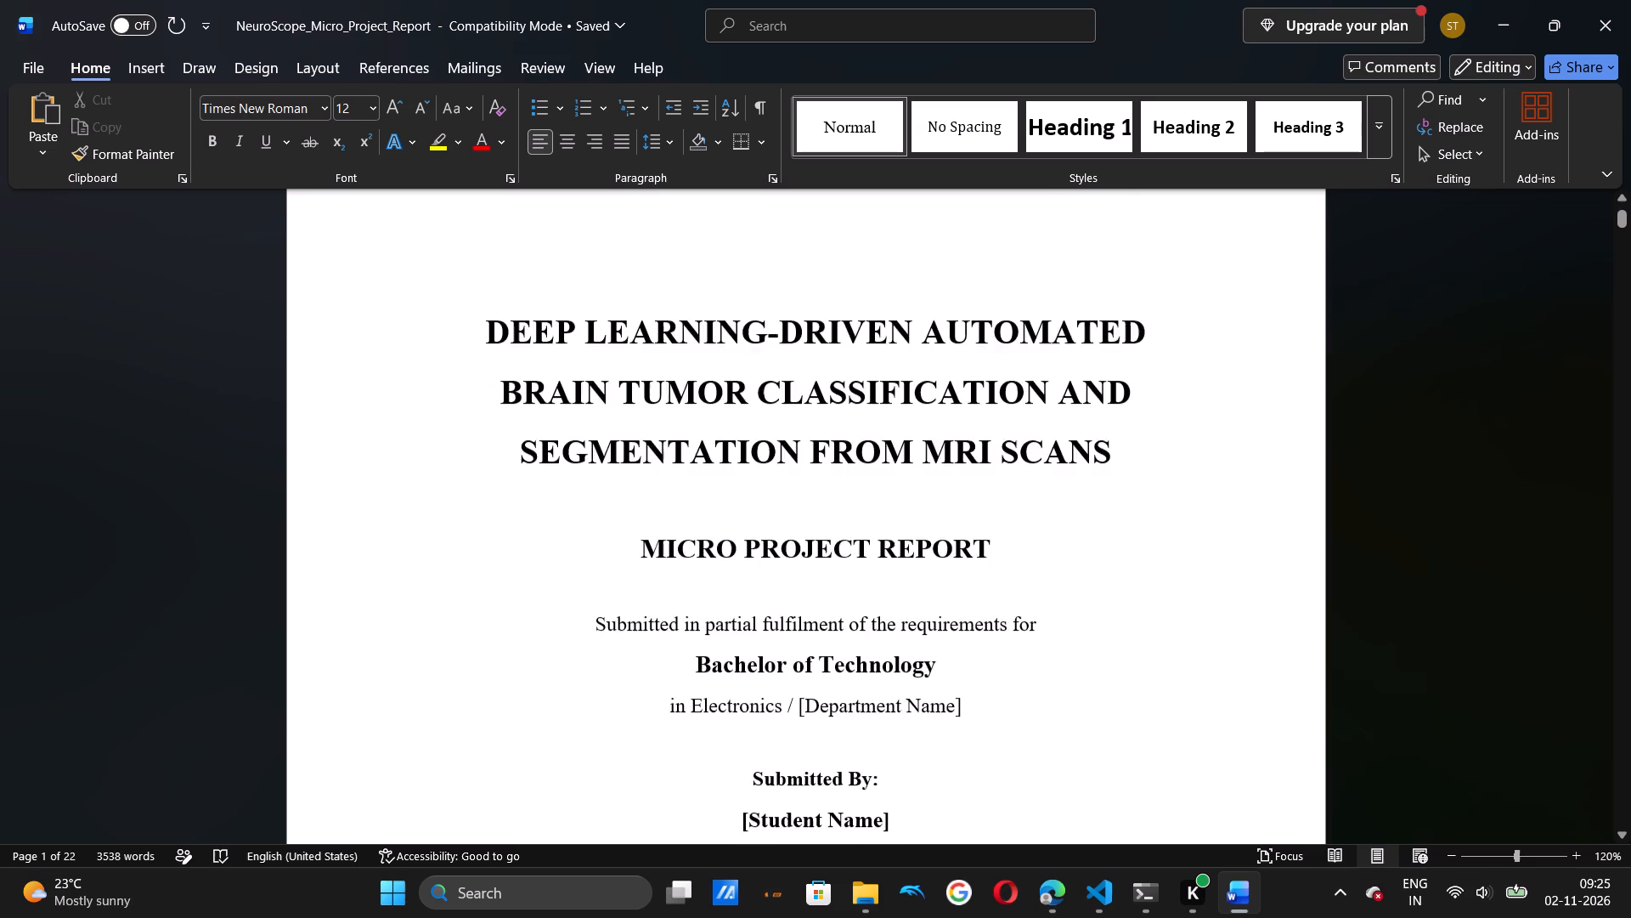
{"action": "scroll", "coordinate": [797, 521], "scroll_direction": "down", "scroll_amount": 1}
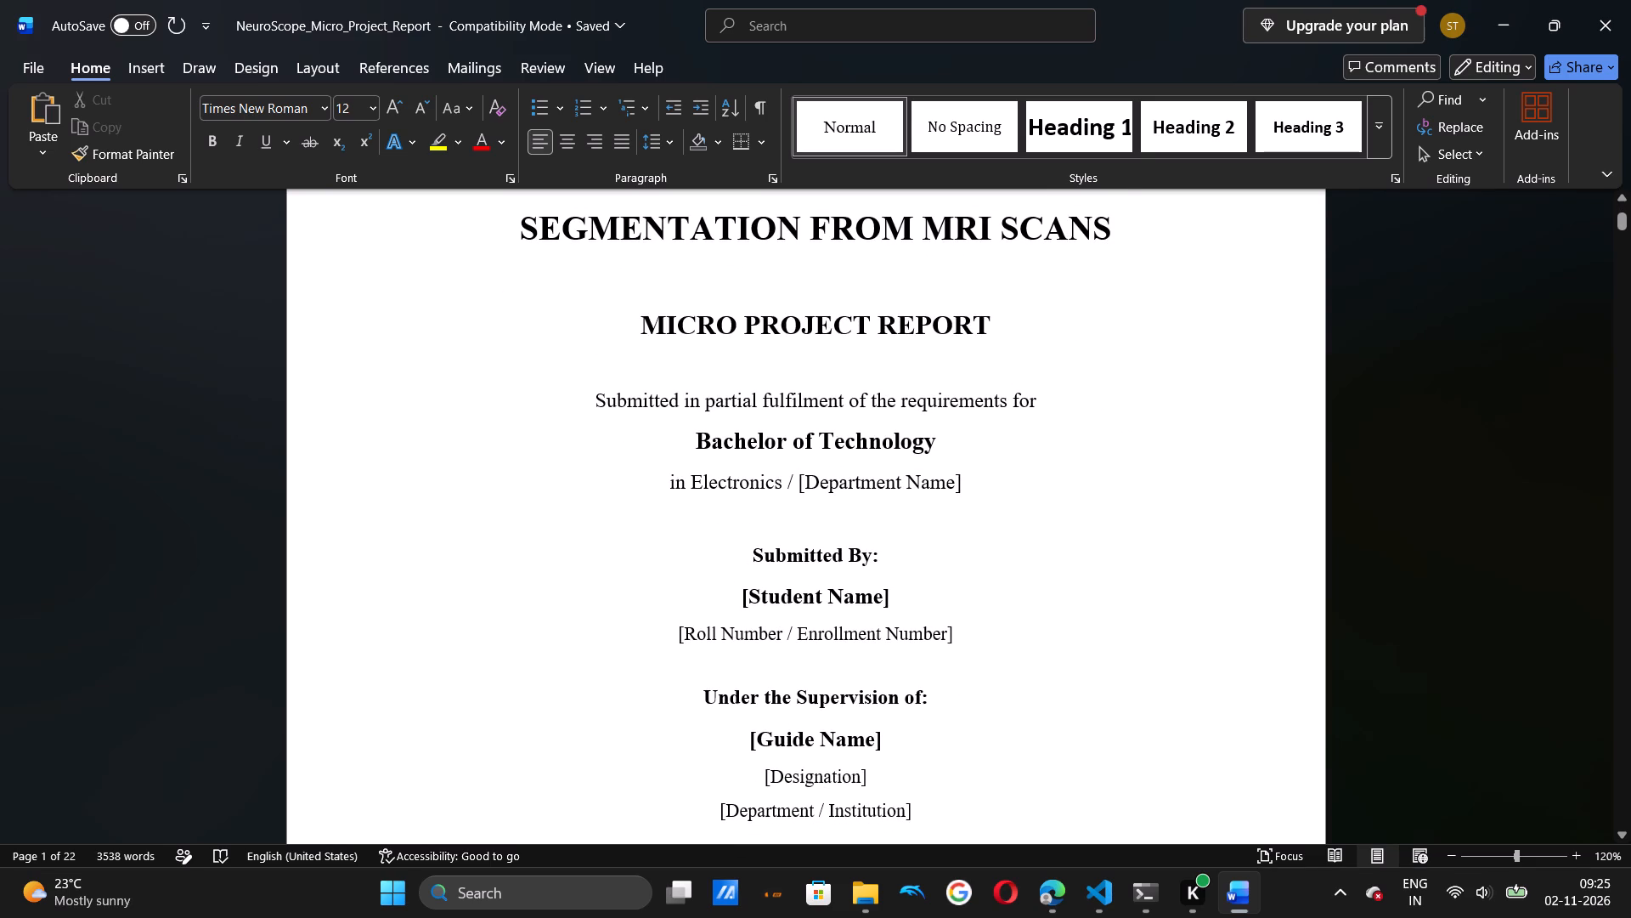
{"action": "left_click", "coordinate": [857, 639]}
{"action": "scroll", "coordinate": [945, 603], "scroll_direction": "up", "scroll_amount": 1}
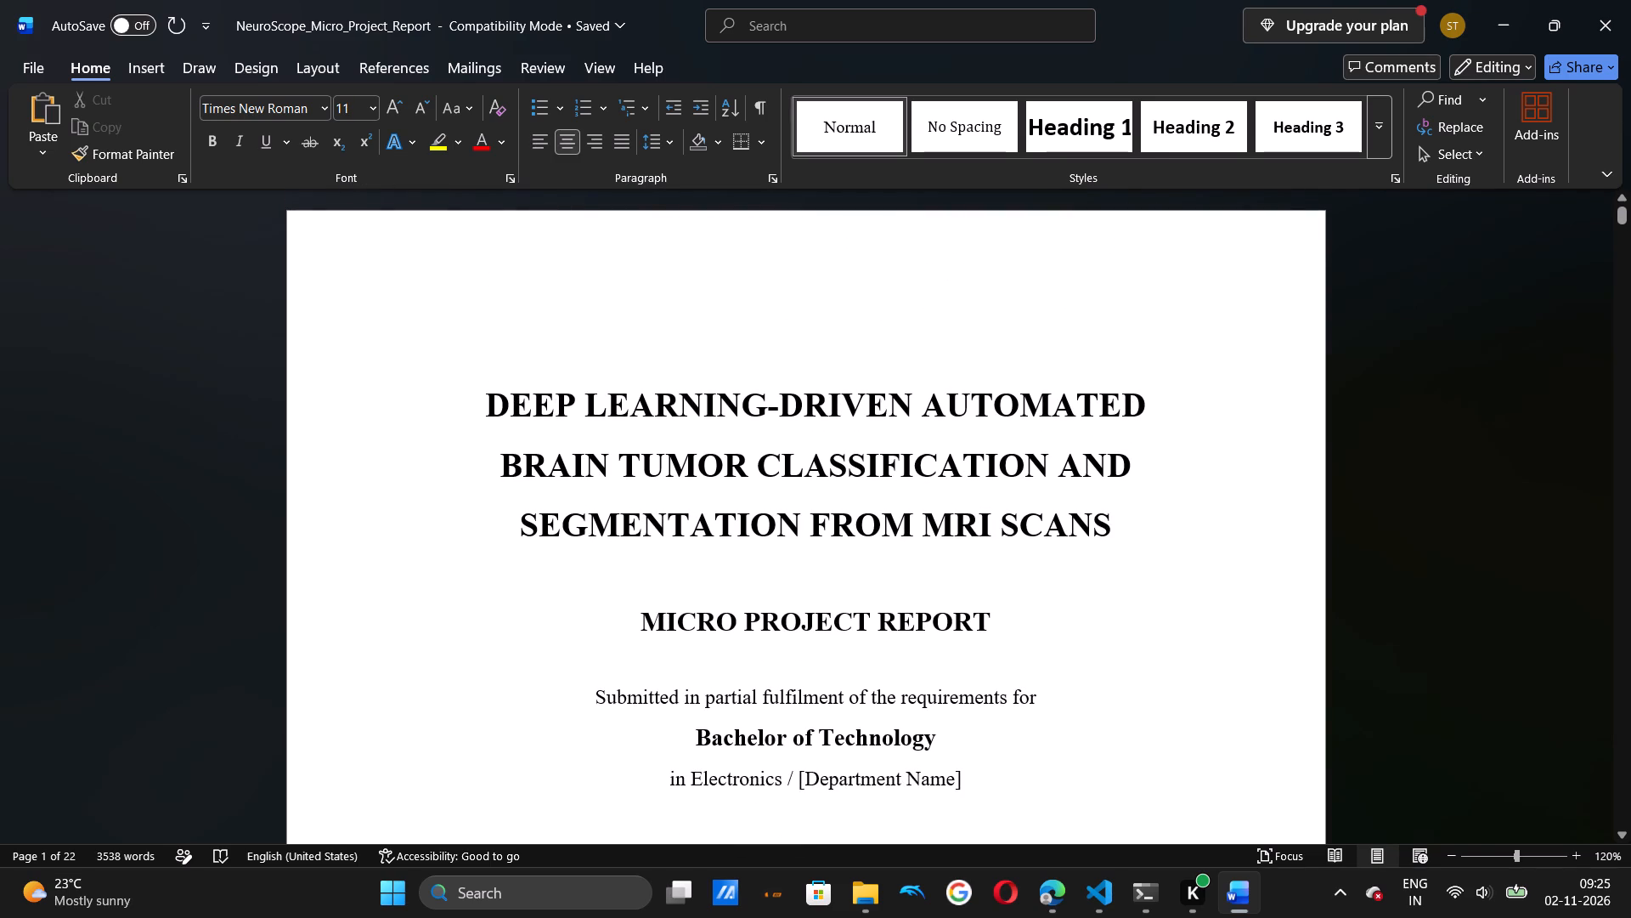
Change the first word of the report title from all capitals to "Deep".
{"action": "left_click_drag", "start_coordinate": [458, 397], "coordinate": [476, 418]}
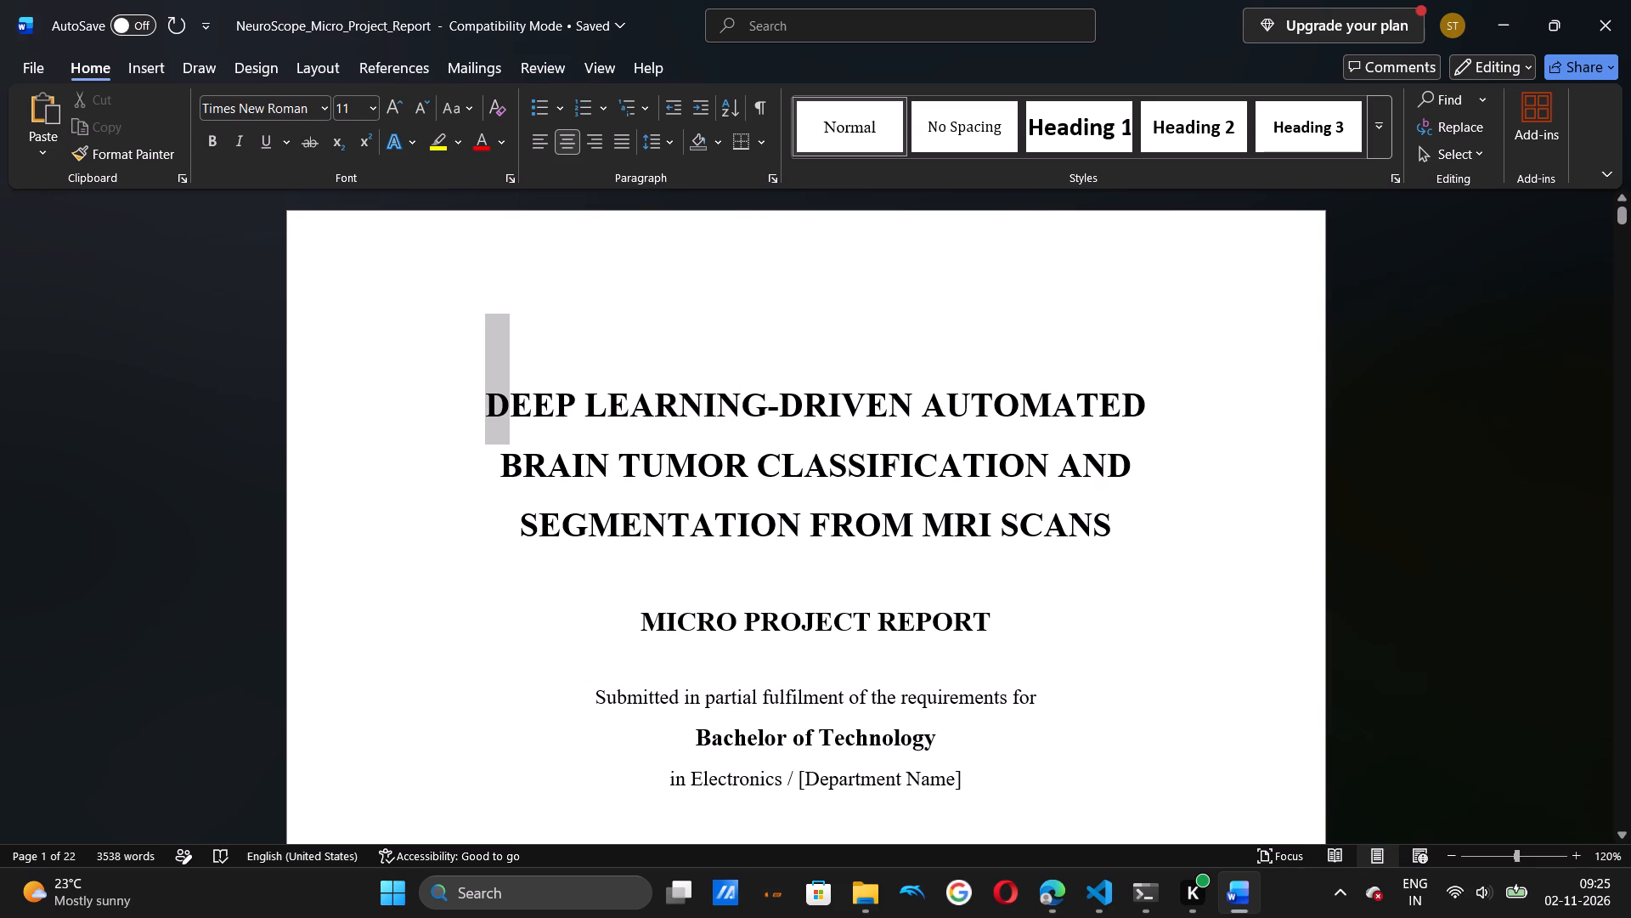
{"action": "left_click_drag", "start_coordinate": [476, 418], "coordinate": [464, 416]}
{"action": "left_click", "coordinate": [578, 401]}
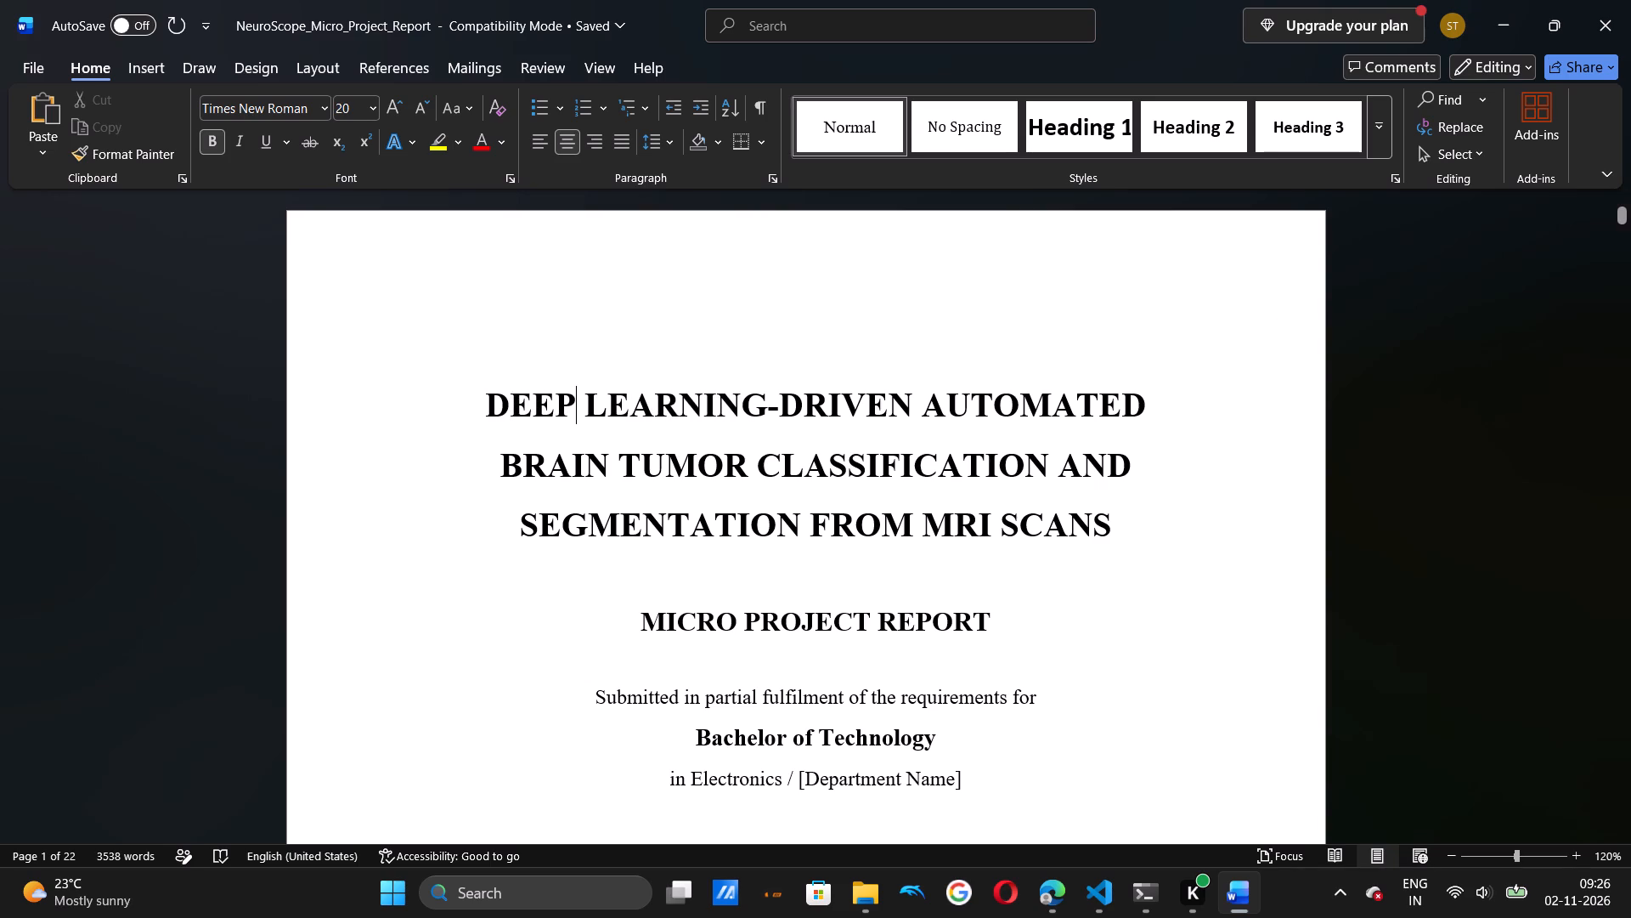
{"action": "key", "text": "BackSpace"}
{"action": "key", "text": "BackSpace"}
{"action": "key", "text": "BackSpace"}
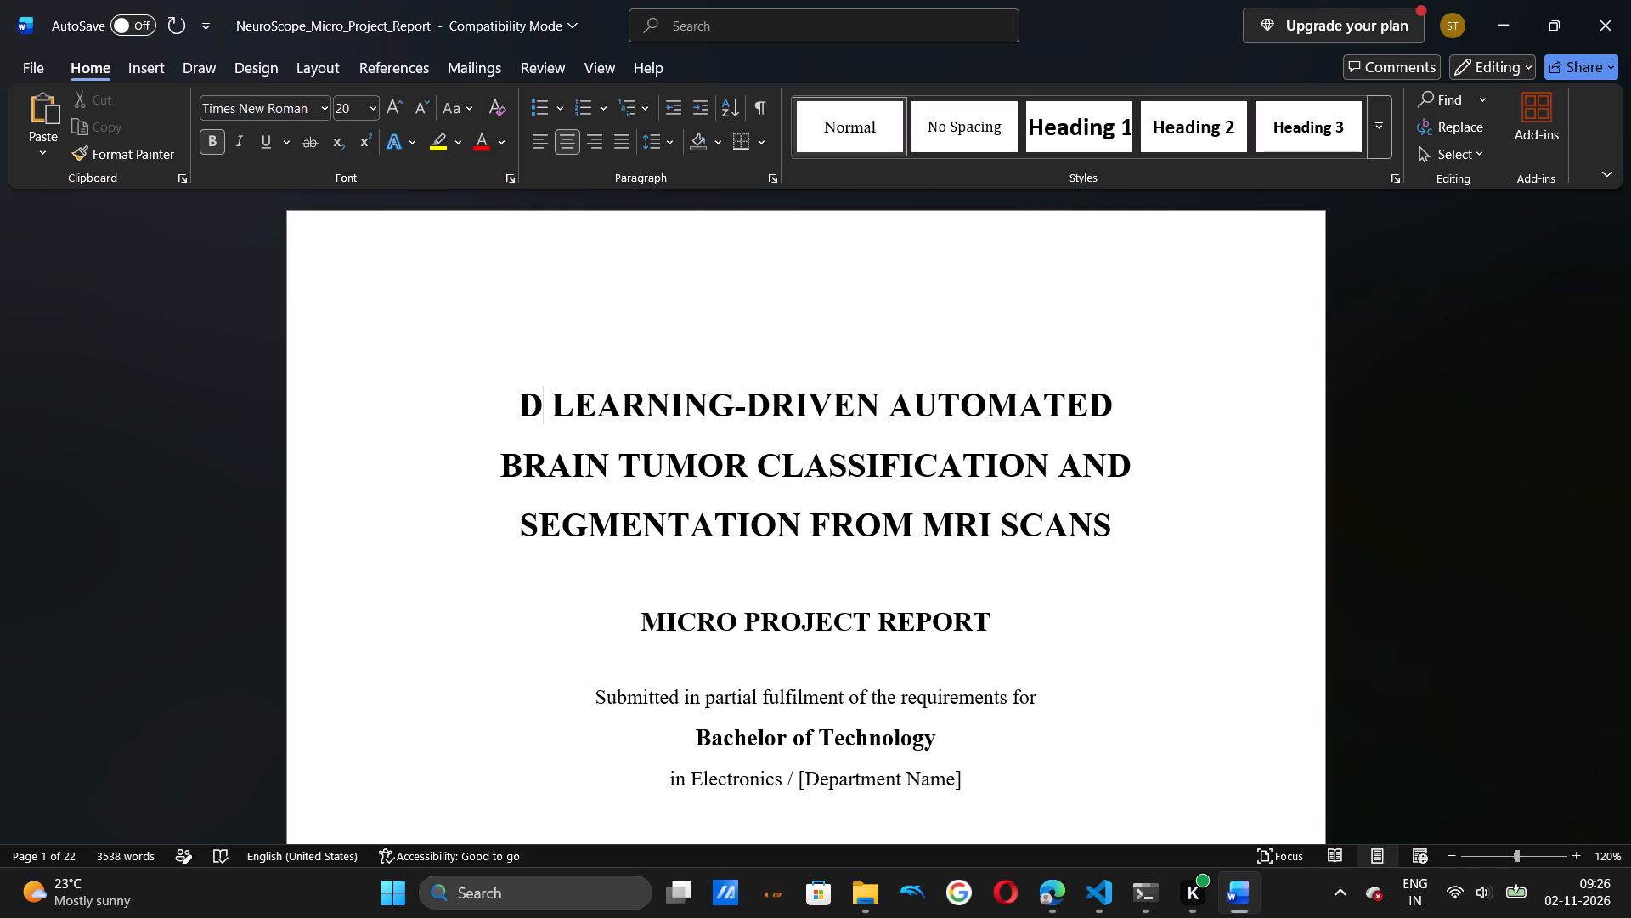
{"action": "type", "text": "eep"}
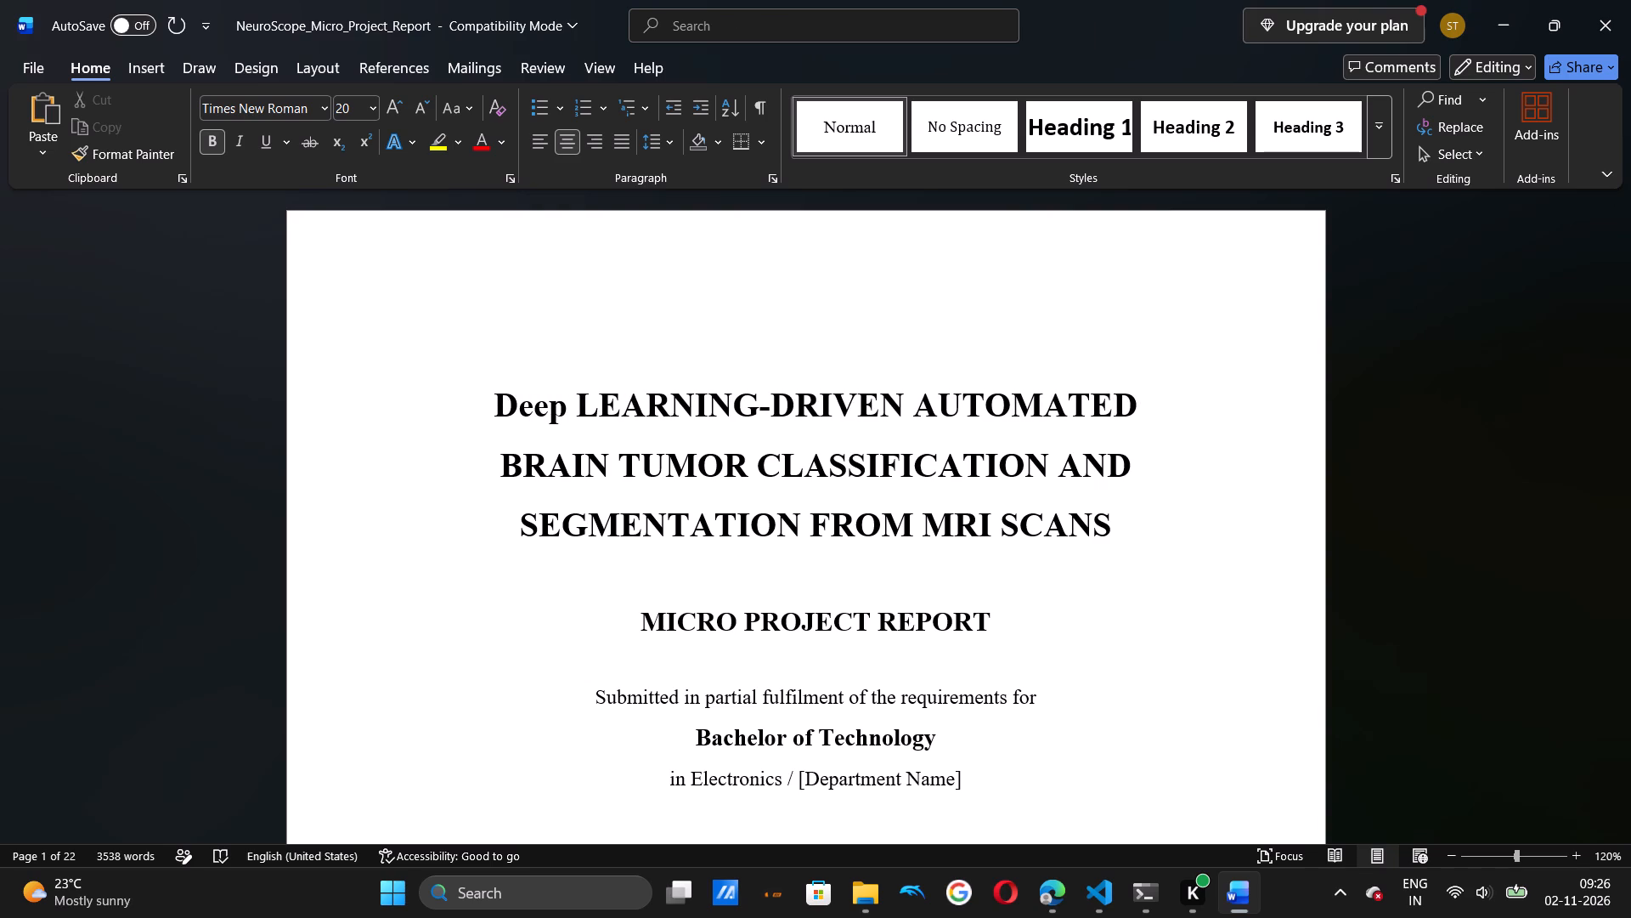
Change "LEARNING" in the title's first line to "Learning", keeping the hyphen after it.
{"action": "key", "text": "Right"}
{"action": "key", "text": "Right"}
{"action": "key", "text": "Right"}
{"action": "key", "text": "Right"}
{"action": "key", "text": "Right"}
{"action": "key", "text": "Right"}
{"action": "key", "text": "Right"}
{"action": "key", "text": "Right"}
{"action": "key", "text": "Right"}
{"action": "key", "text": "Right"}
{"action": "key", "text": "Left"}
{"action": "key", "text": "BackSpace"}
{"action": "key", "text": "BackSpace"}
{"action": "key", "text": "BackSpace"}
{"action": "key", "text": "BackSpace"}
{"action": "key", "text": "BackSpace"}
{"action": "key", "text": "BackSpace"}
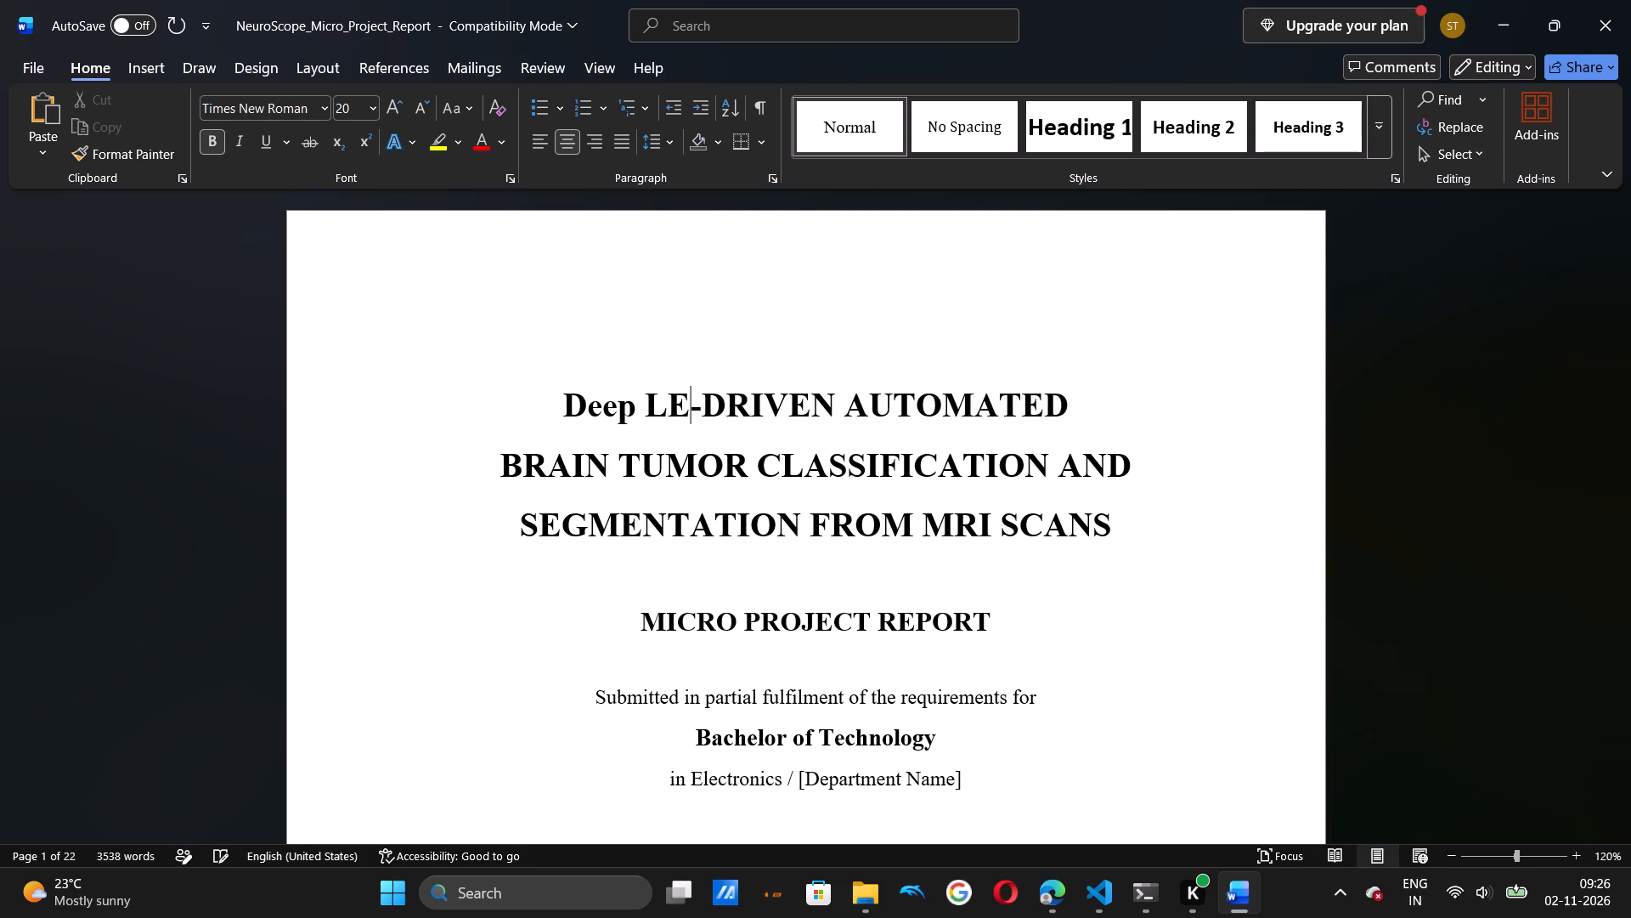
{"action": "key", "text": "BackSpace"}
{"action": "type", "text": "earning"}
Change "DRIVEN" in the title's first line to "Driven", keeping the space after it.
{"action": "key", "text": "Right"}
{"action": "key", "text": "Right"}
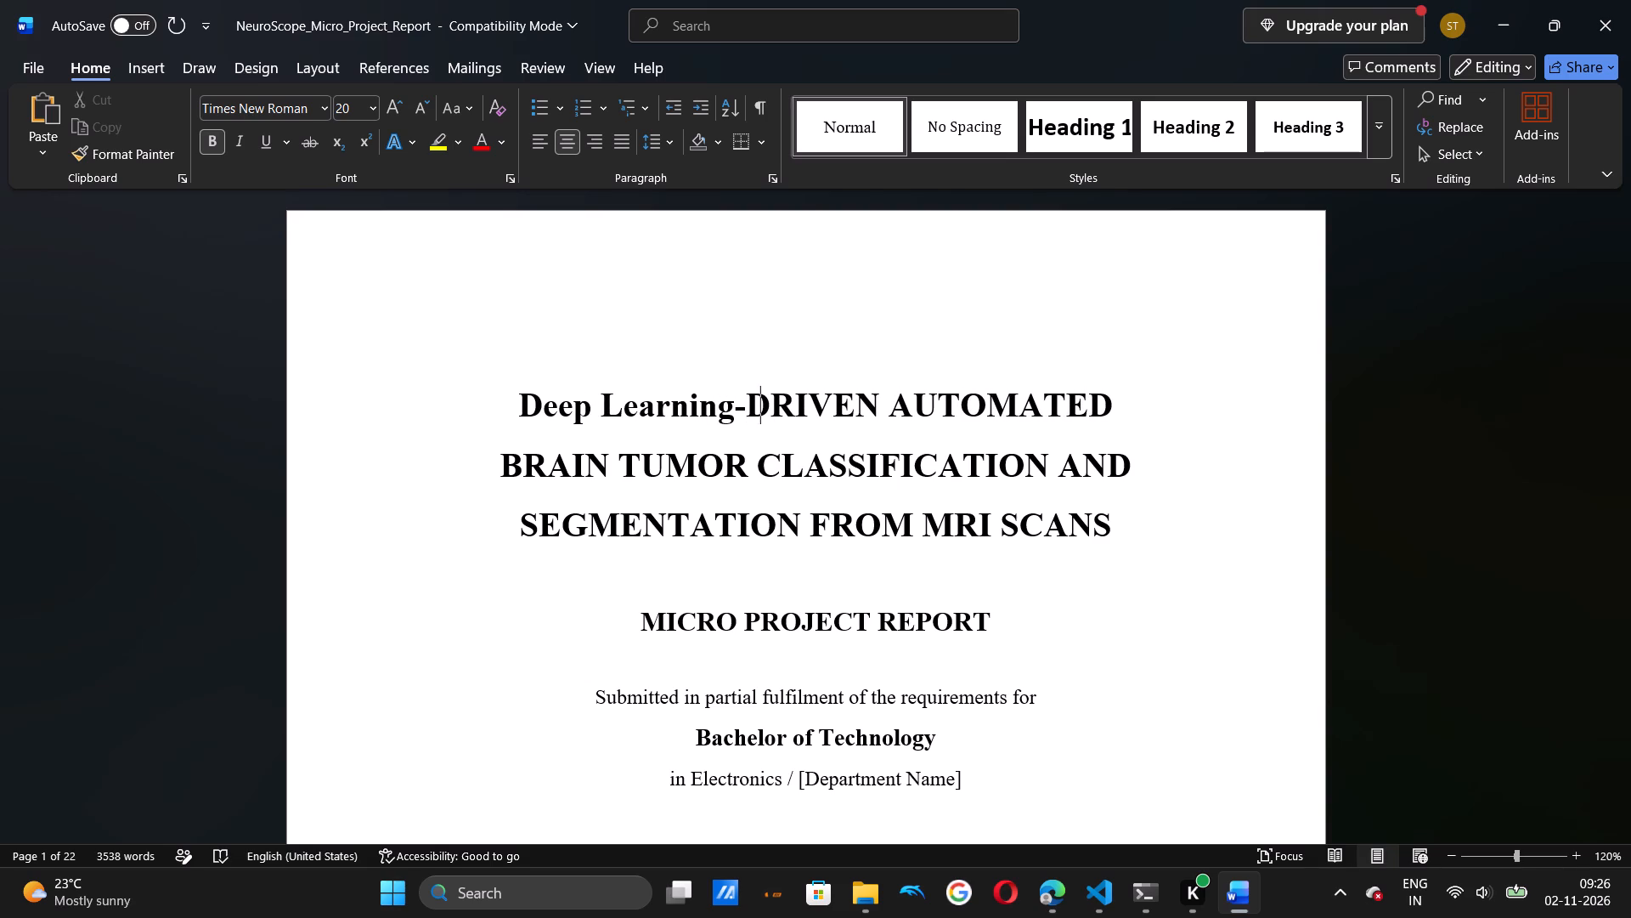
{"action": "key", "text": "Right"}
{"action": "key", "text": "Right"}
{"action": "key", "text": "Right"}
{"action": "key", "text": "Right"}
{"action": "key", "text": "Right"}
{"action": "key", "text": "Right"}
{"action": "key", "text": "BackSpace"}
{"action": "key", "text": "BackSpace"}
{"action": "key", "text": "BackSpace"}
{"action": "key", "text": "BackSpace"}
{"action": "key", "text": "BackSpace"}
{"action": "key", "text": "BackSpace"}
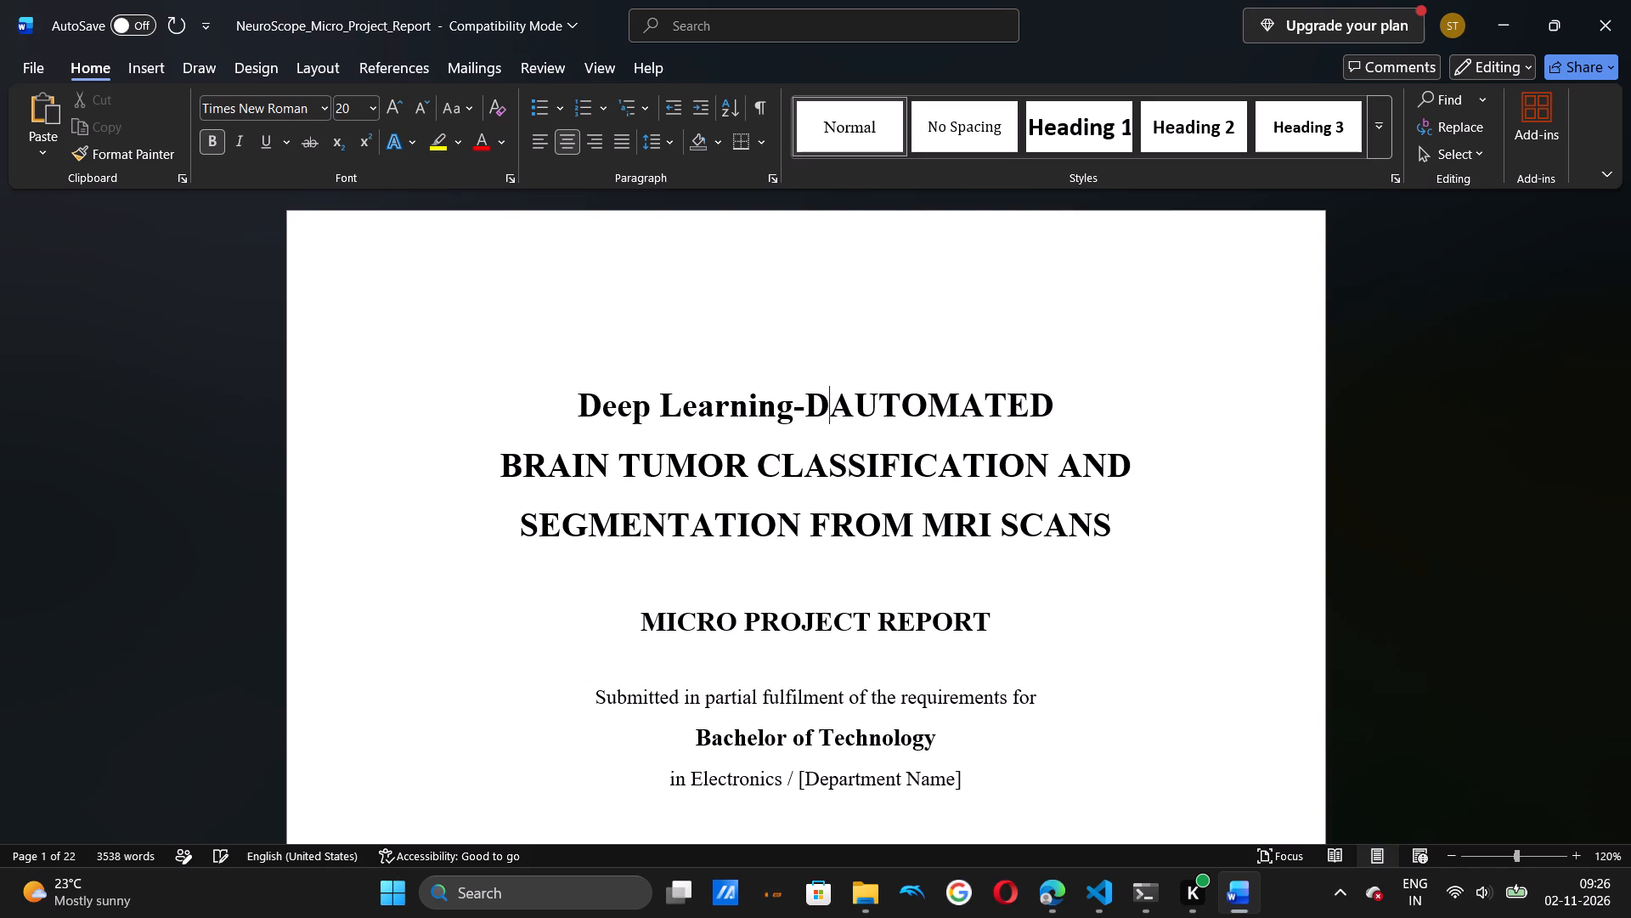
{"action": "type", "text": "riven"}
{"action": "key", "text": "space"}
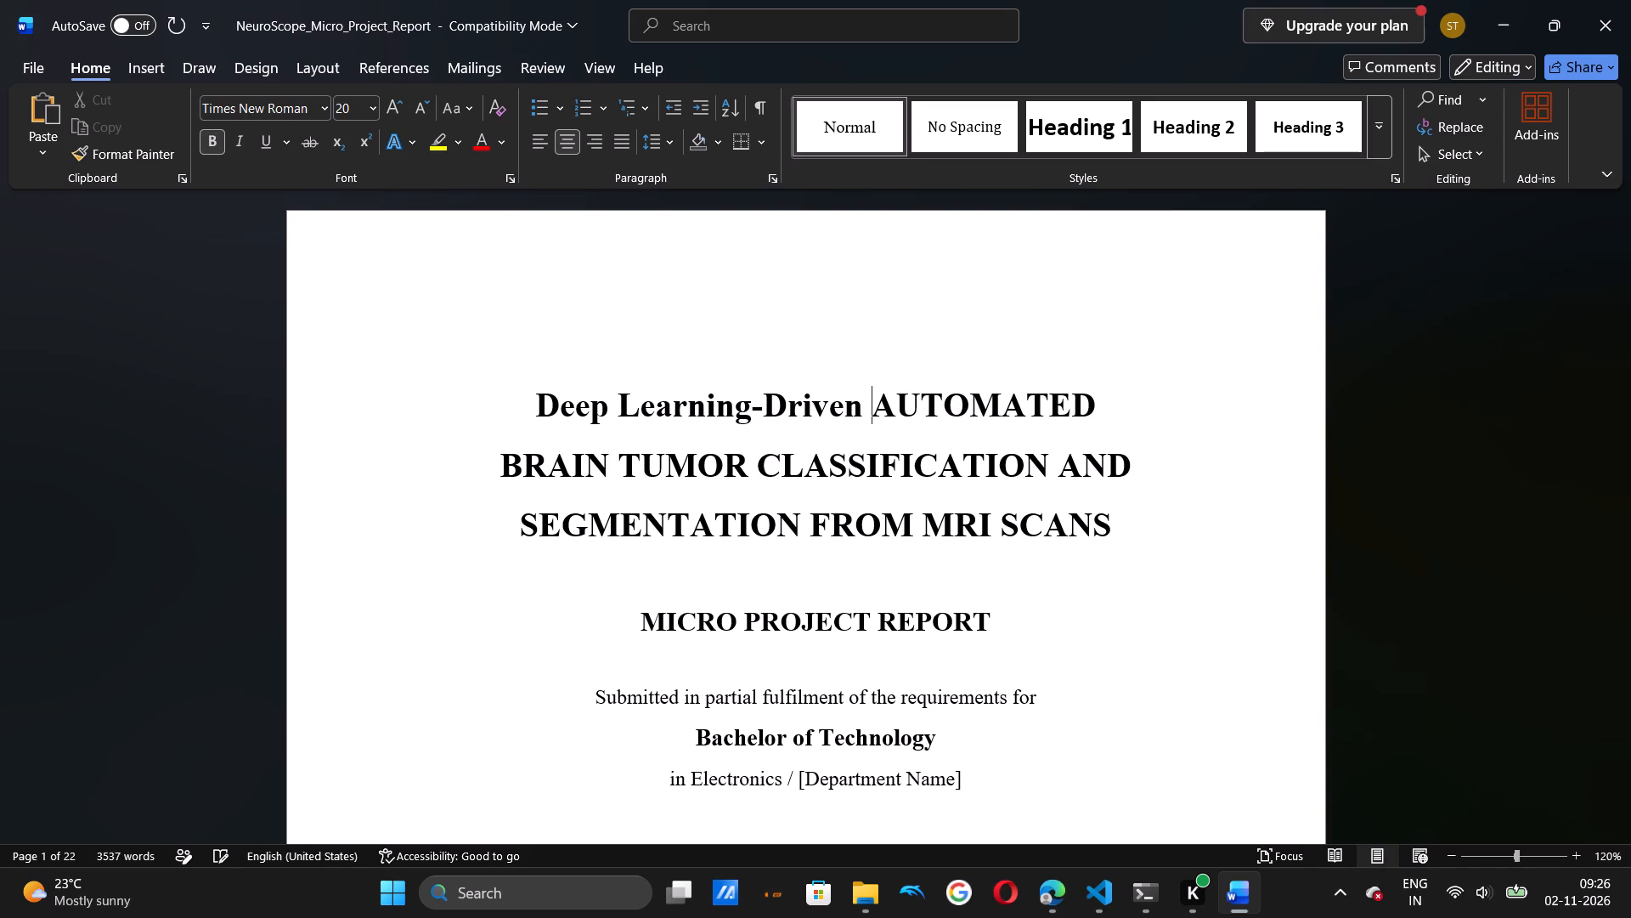
Change "AUTOMATED" at the end of the title's first line to "Automated".
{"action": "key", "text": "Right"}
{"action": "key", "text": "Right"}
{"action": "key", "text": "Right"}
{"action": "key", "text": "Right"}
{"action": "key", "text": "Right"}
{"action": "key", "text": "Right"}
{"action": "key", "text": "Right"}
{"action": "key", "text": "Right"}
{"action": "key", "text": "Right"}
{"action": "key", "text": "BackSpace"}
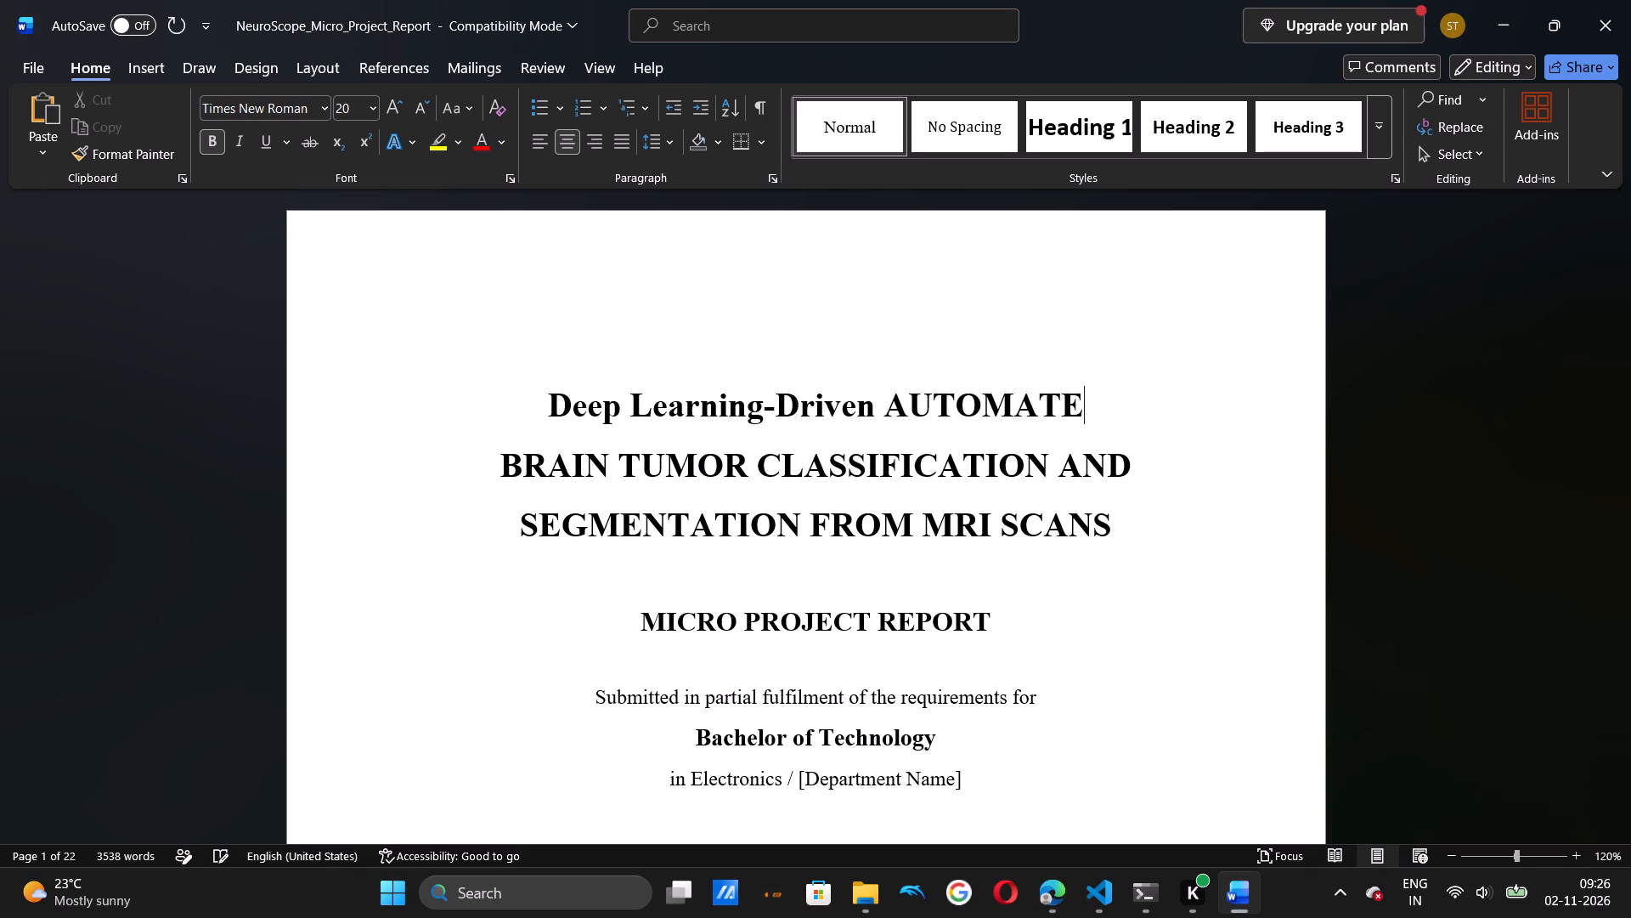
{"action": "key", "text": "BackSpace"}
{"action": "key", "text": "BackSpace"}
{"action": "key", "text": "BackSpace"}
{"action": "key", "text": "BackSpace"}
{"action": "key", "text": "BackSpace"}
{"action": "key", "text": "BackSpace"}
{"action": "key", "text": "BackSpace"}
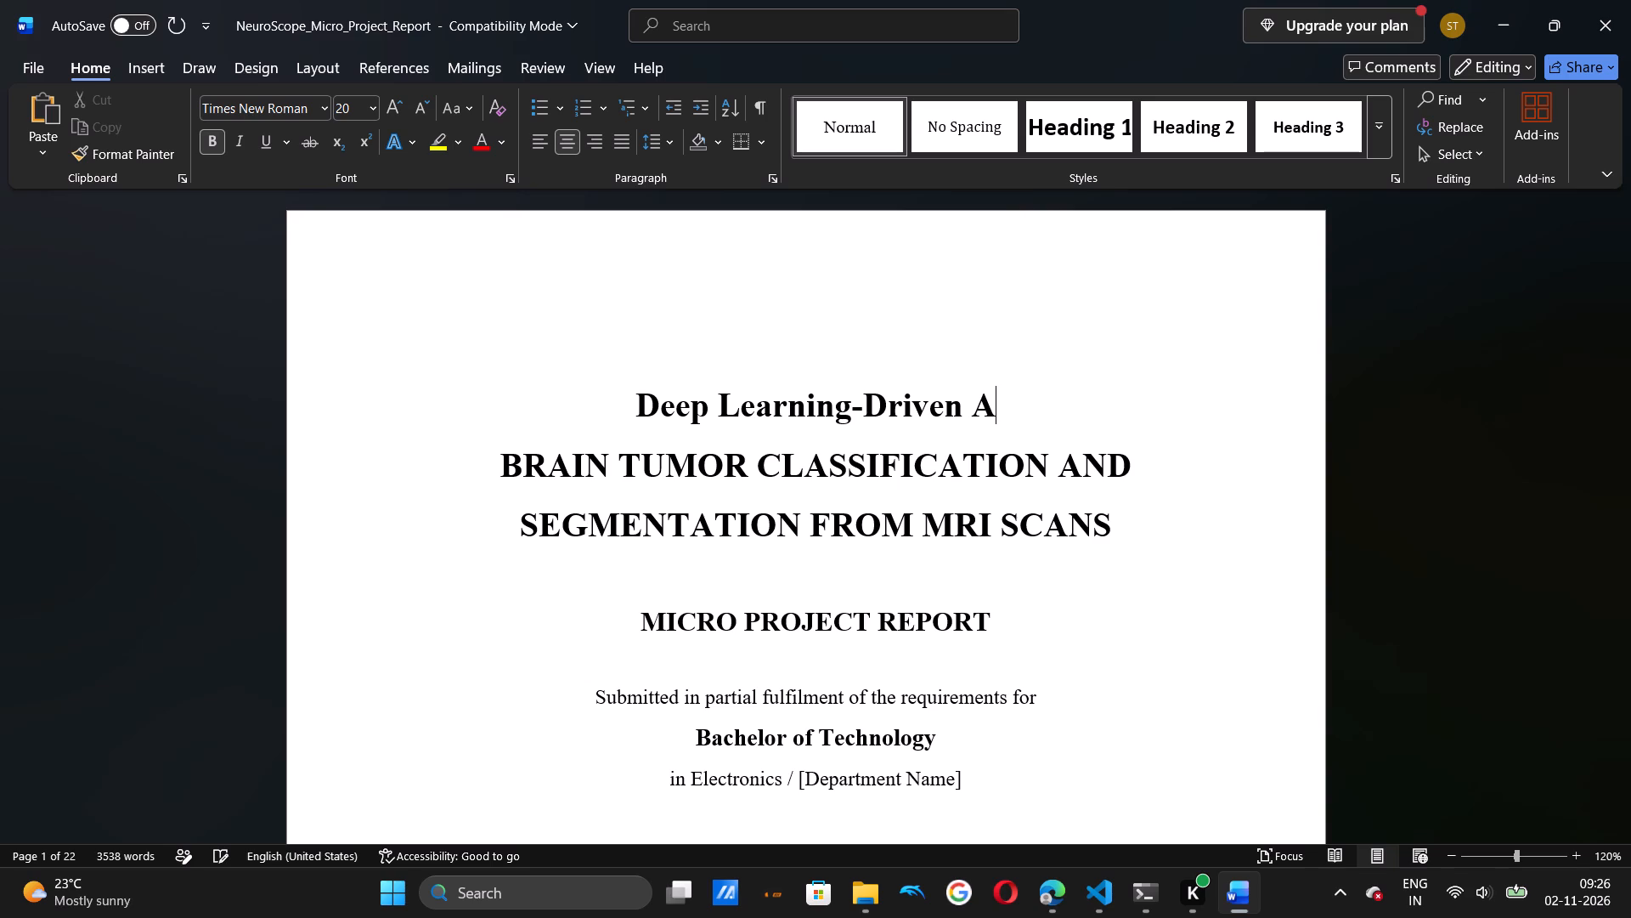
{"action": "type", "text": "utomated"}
Change "BRAIN" at the start of the title's second line to "Brain".
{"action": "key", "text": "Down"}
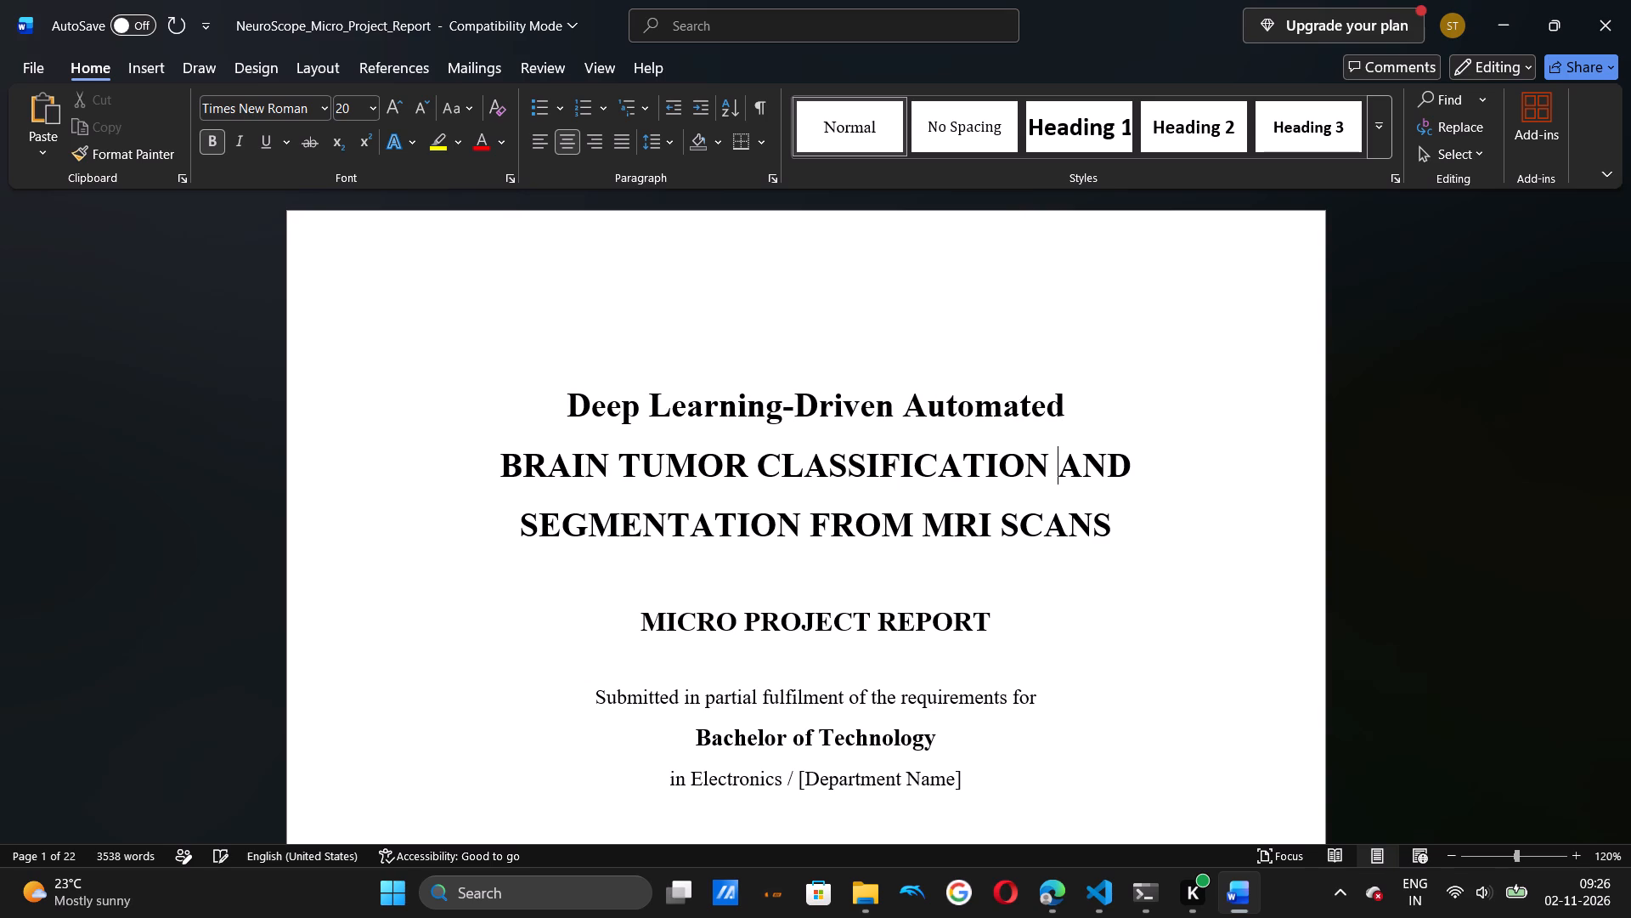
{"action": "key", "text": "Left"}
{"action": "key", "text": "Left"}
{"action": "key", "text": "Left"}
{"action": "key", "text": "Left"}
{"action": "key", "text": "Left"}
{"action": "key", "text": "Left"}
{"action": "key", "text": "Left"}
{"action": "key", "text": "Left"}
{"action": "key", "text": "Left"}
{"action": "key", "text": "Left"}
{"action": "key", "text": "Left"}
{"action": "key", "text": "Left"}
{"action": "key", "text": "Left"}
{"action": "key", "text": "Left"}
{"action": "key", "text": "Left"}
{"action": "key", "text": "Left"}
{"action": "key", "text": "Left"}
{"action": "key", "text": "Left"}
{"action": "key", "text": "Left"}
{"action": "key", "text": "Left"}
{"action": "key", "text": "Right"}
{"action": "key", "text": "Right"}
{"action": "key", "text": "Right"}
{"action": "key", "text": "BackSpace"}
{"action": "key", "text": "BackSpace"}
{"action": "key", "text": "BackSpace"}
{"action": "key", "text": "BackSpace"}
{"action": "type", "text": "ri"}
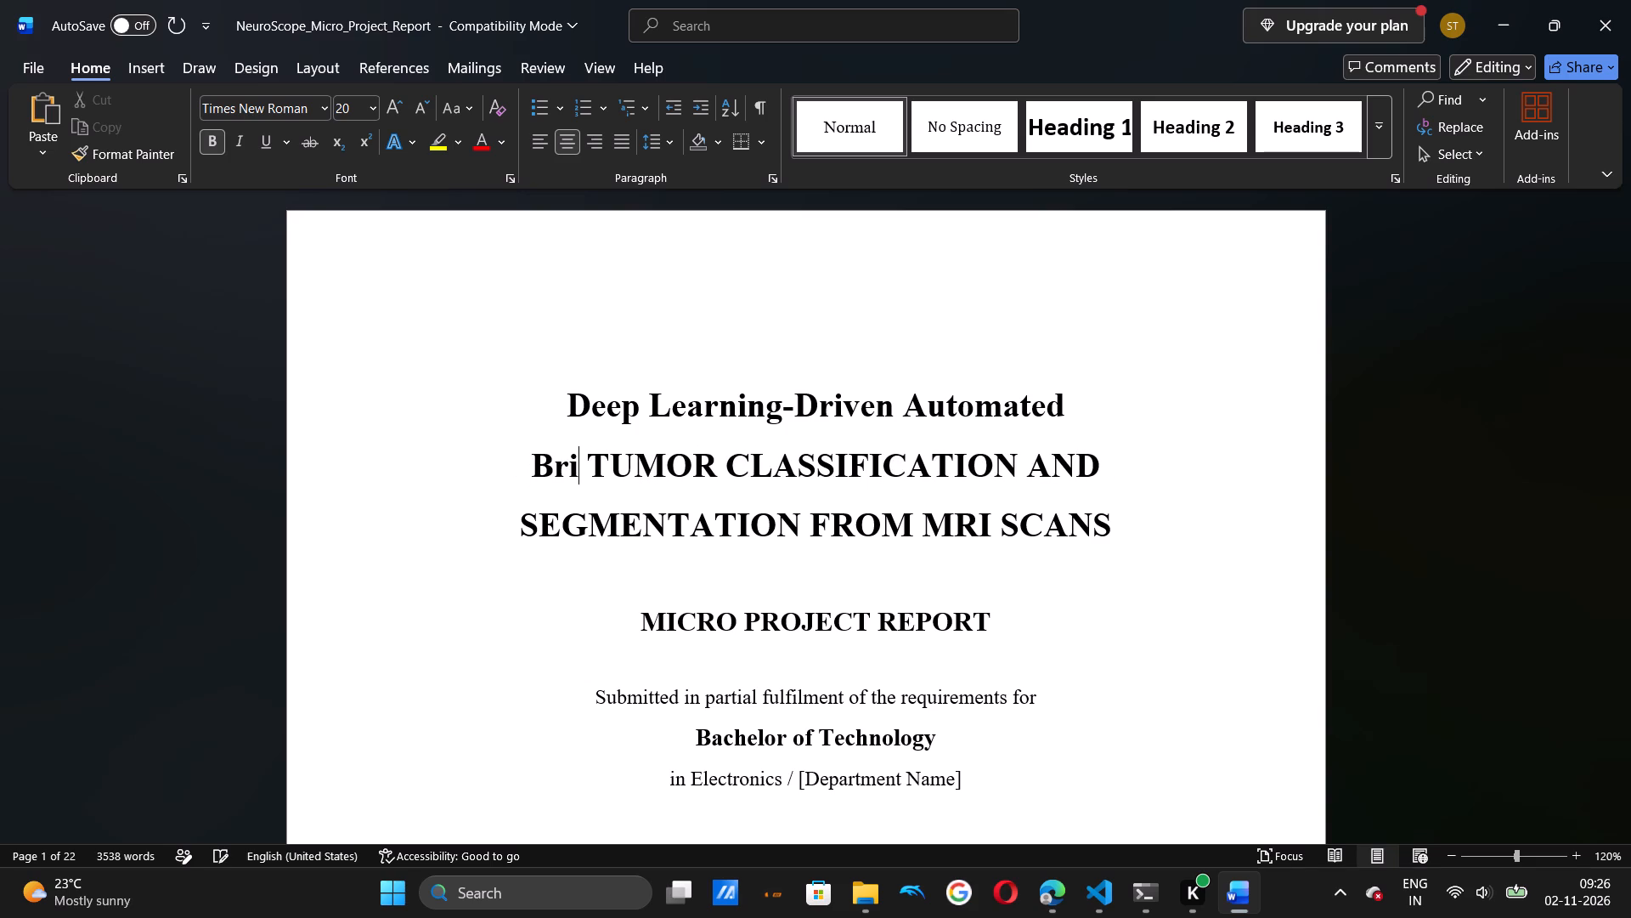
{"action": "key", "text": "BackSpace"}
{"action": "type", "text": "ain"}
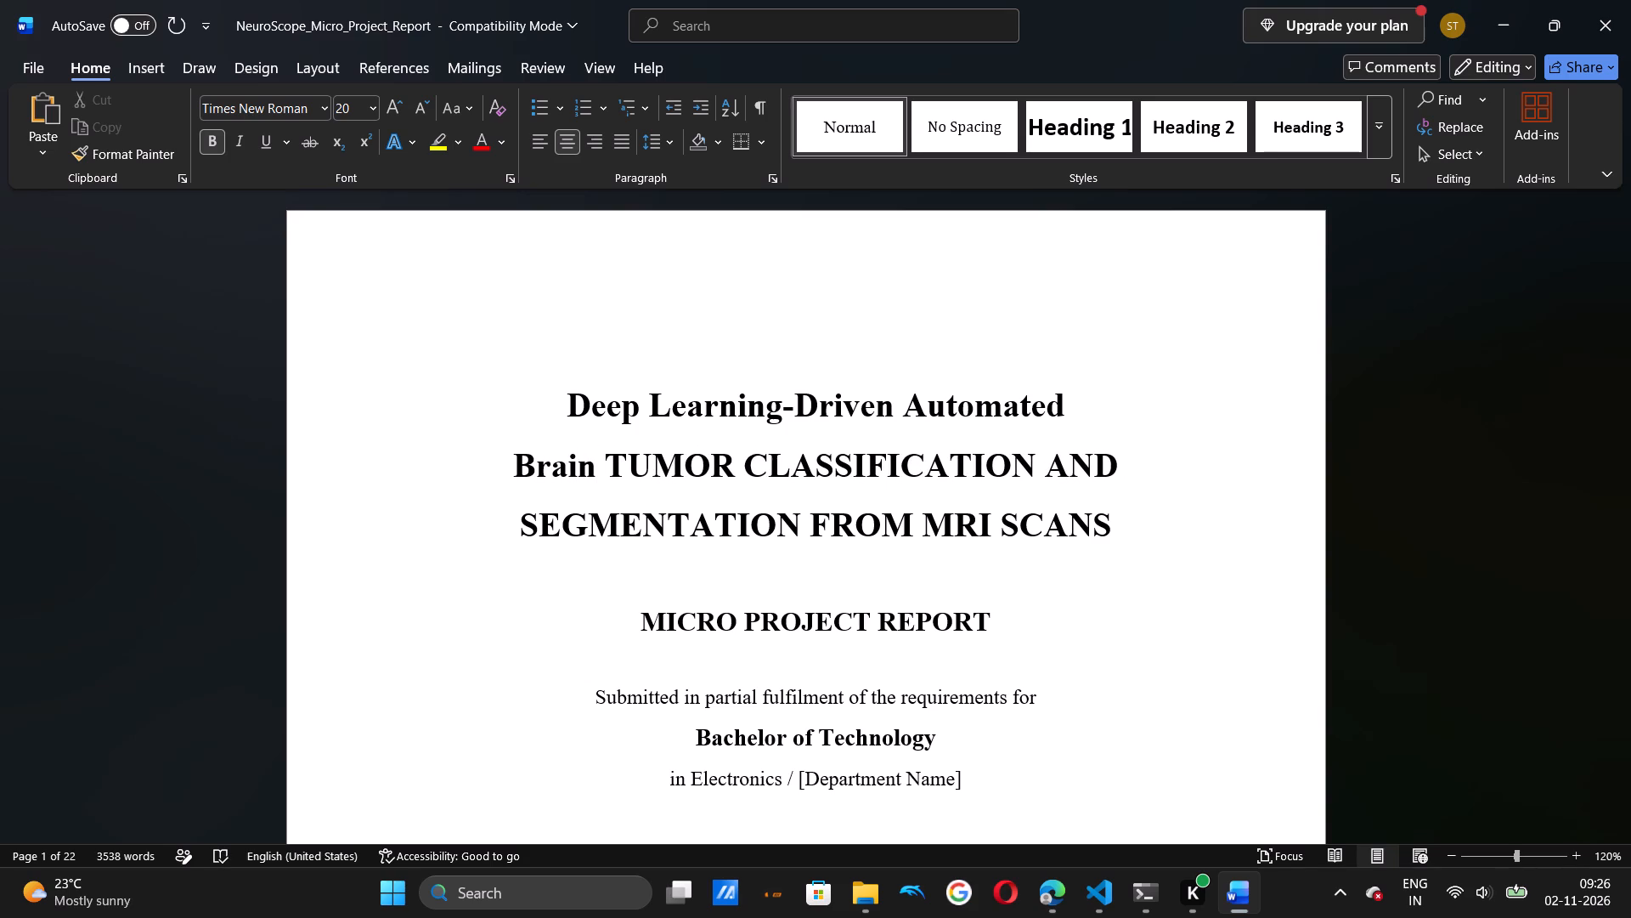
Change "TUMOR" in the title's second line to "Tumor".
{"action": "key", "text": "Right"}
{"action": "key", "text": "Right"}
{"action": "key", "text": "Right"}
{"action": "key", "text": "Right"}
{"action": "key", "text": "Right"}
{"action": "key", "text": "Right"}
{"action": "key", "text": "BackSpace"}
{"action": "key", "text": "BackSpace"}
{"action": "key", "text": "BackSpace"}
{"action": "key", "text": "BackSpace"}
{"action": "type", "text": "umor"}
Change "CLASSIFICATION" in the title's second line to "Classification".
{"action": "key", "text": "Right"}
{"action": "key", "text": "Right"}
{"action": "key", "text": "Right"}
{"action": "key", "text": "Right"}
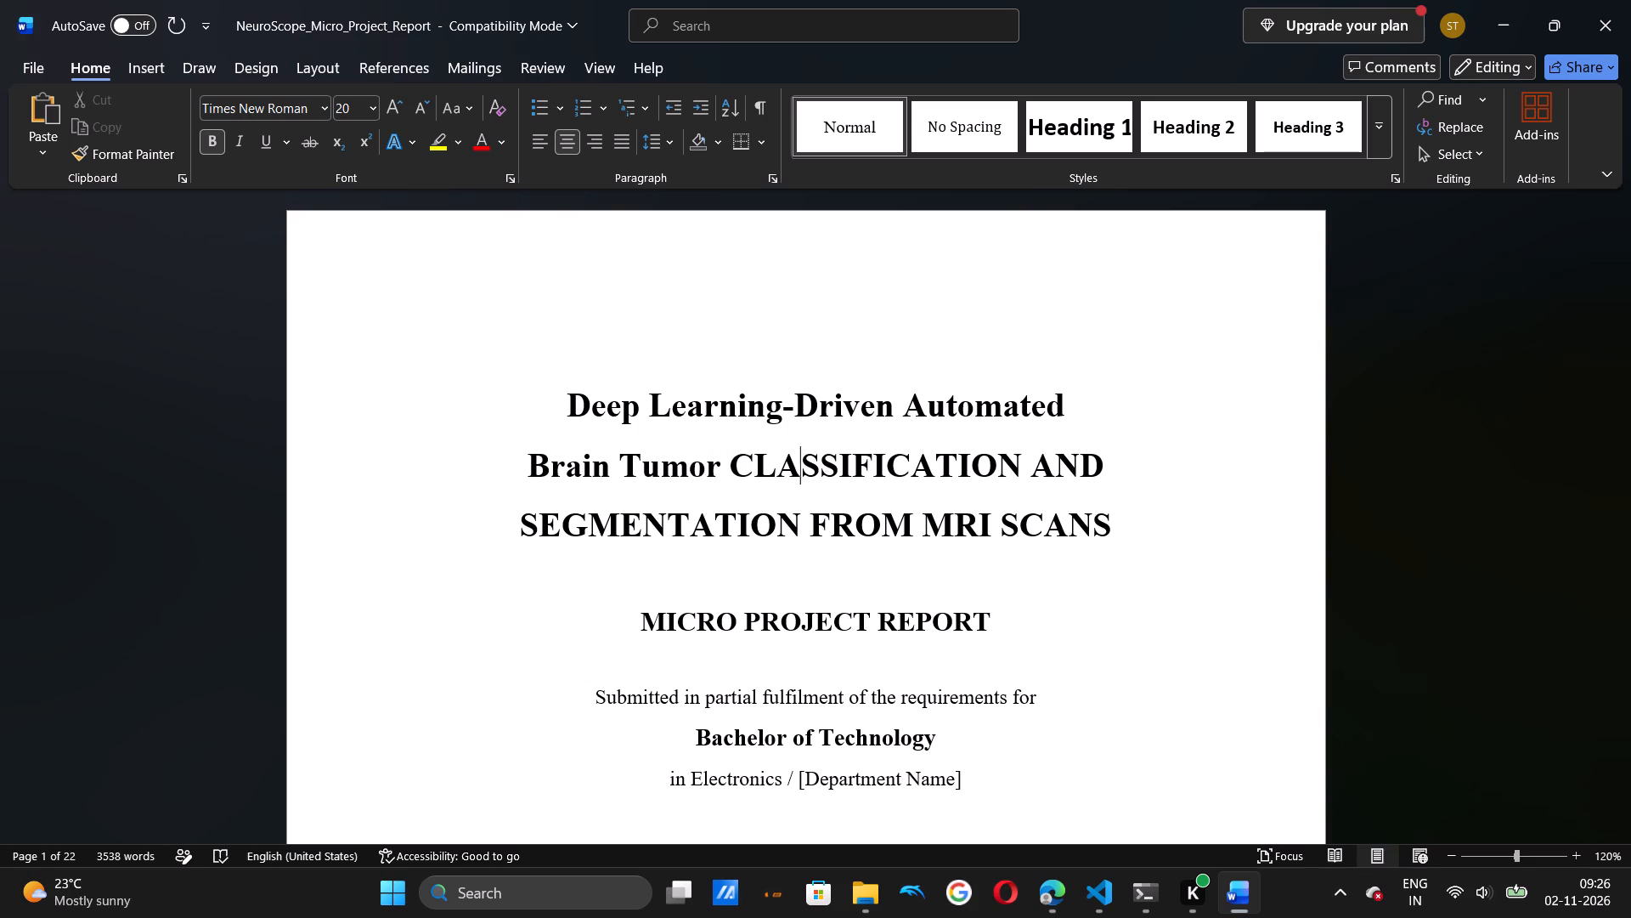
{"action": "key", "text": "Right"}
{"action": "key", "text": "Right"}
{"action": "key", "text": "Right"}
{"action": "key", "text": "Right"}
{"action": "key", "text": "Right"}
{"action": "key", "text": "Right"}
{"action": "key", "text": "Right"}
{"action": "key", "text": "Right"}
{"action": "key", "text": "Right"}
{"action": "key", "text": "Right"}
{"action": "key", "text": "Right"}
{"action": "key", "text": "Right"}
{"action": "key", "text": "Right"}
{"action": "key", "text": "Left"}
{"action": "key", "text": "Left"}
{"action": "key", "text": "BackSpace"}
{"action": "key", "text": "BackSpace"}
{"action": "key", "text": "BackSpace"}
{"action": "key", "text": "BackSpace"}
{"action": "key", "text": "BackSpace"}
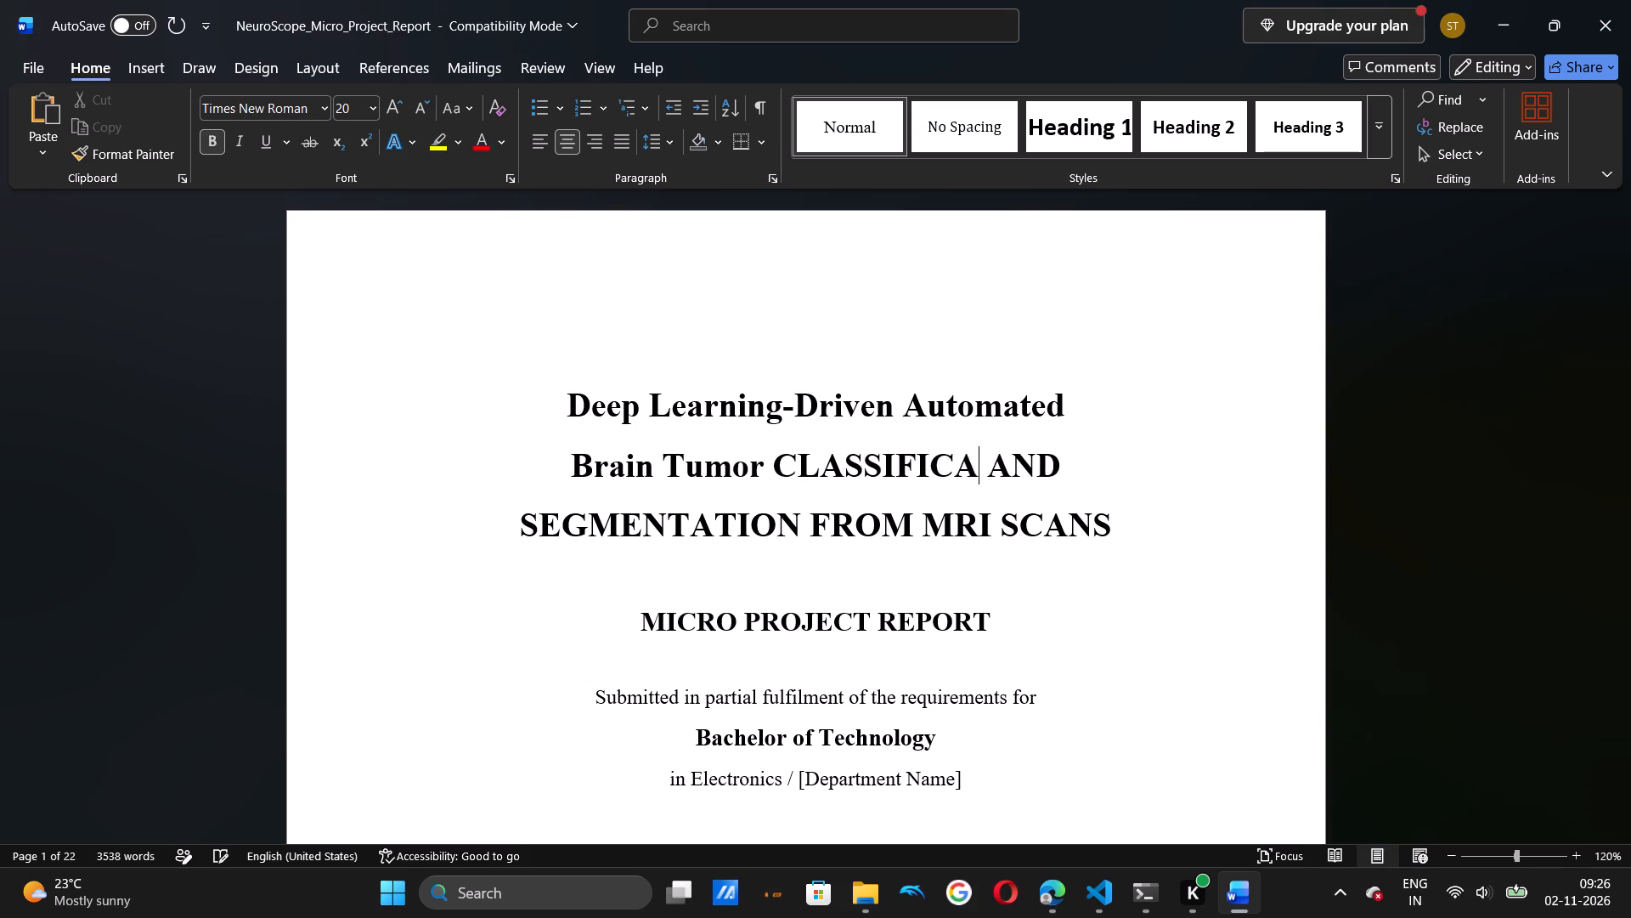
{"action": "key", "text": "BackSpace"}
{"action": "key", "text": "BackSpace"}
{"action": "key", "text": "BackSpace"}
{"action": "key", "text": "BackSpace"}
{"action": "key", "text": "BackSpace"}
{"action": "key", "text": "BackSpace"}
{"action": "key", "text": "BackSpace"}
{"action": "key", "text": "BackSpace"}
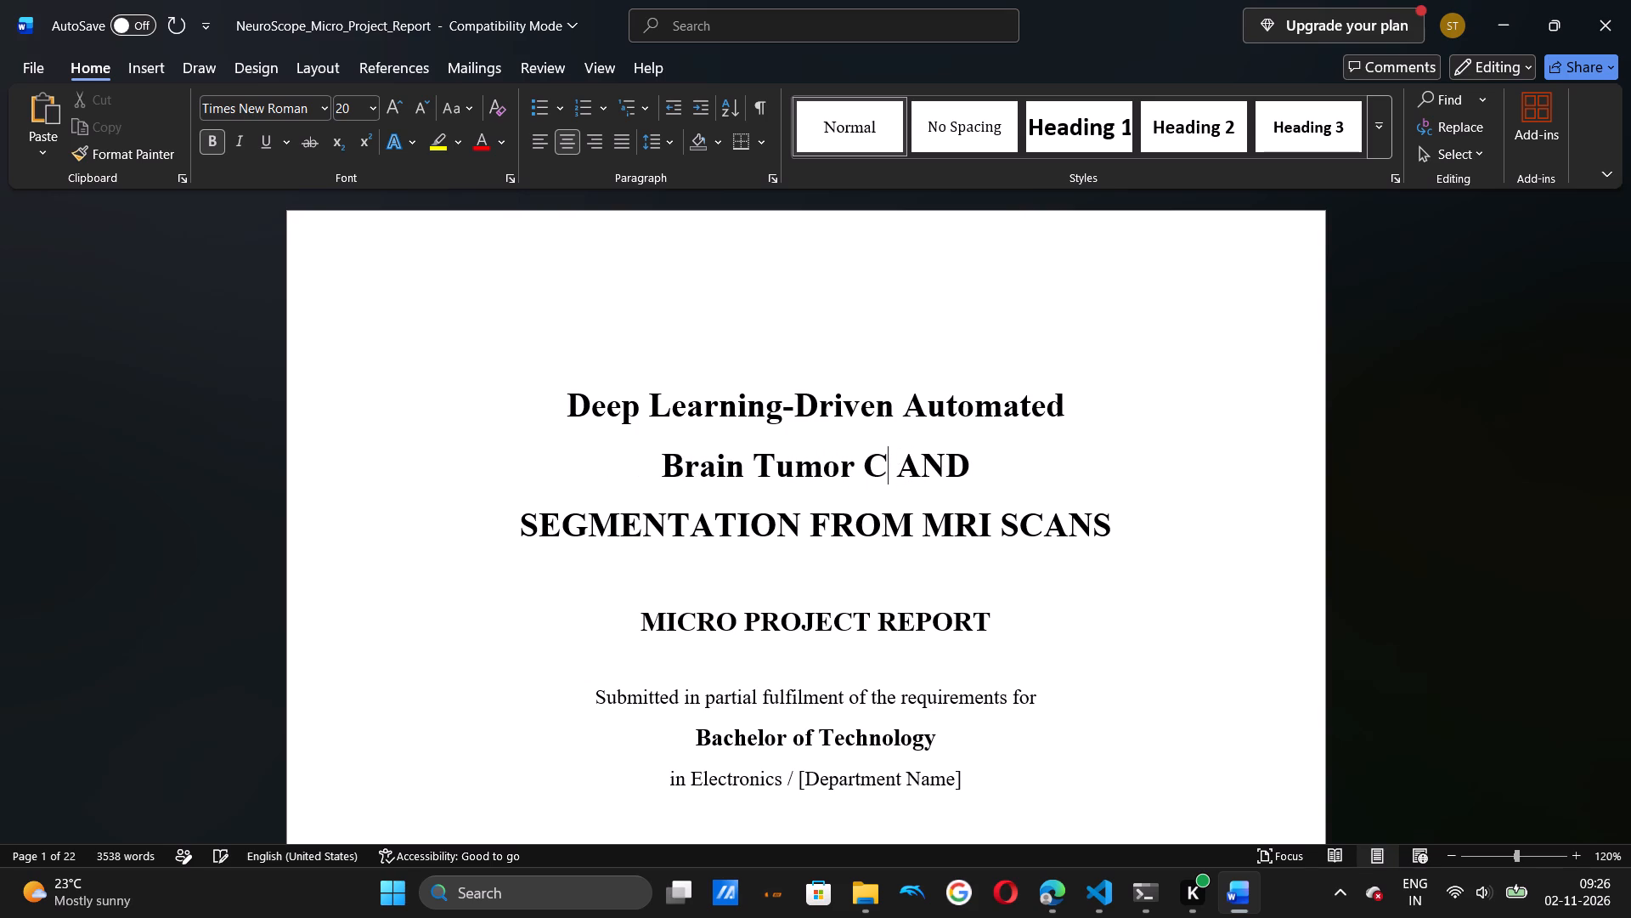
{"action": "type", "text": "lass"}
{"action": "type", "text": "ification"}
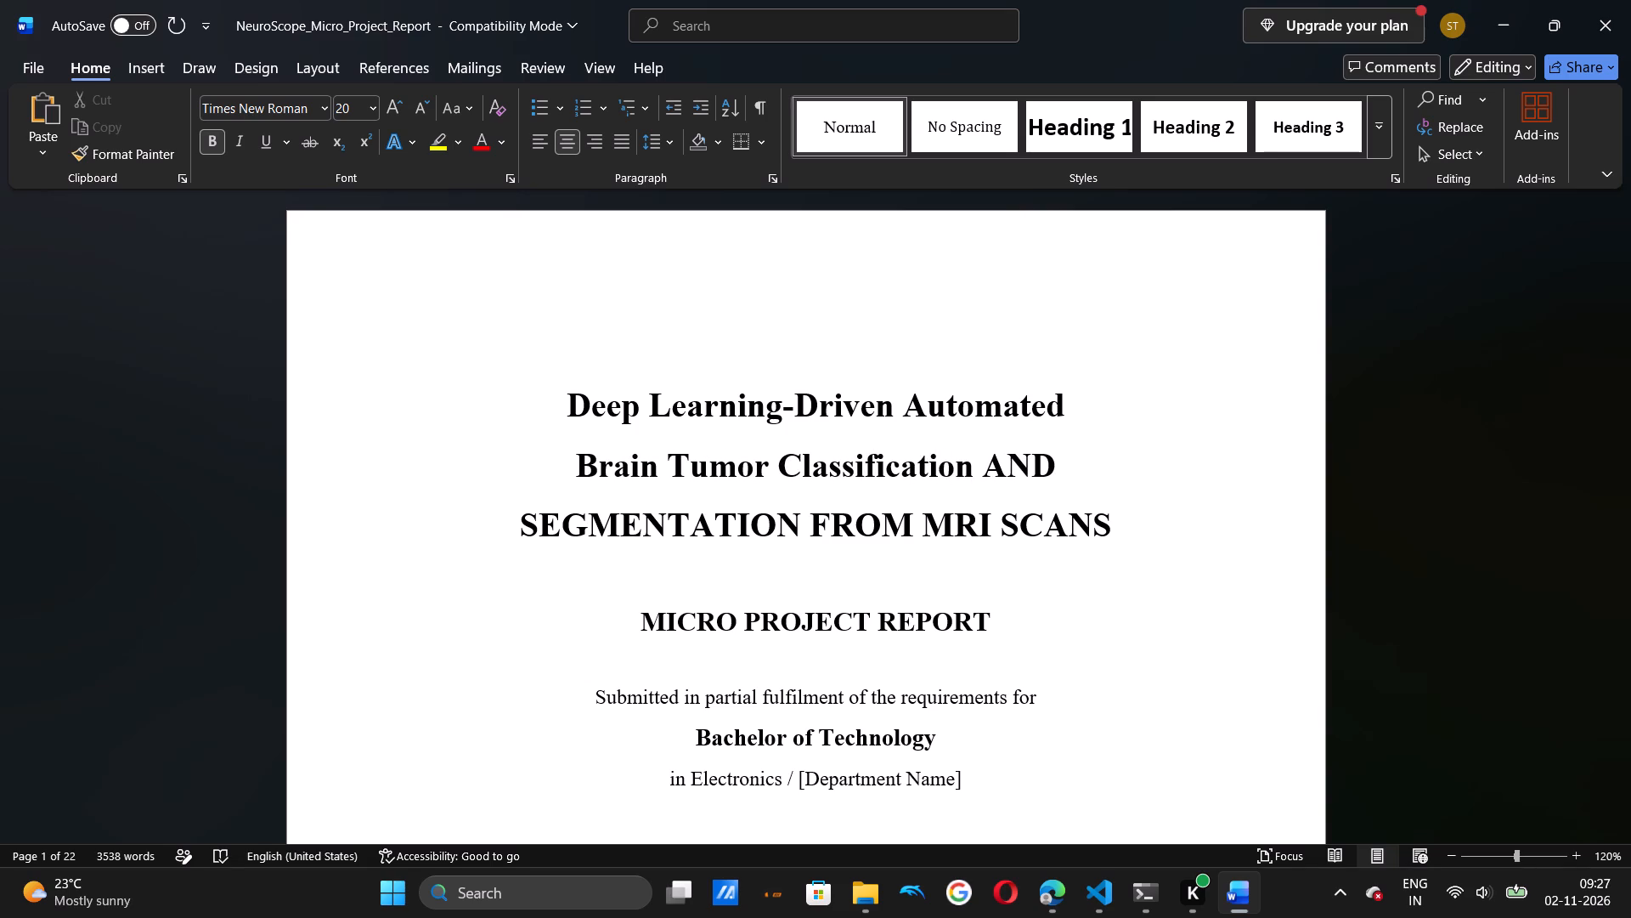
Change "AND" at the end of the title's second line to lowercase "and", followed by a space.
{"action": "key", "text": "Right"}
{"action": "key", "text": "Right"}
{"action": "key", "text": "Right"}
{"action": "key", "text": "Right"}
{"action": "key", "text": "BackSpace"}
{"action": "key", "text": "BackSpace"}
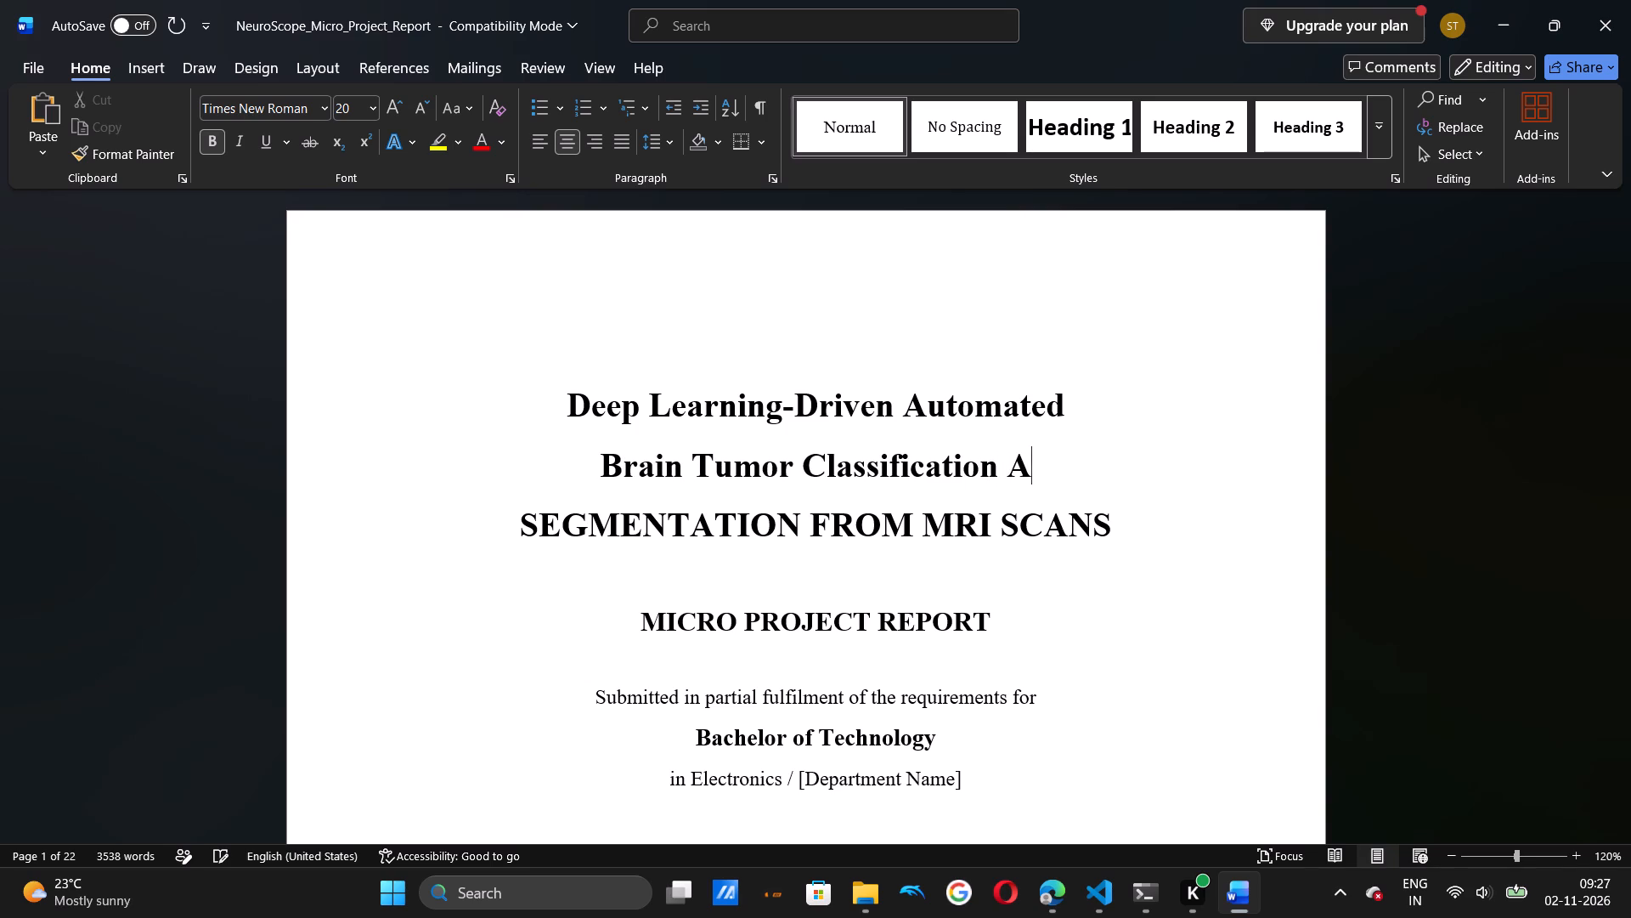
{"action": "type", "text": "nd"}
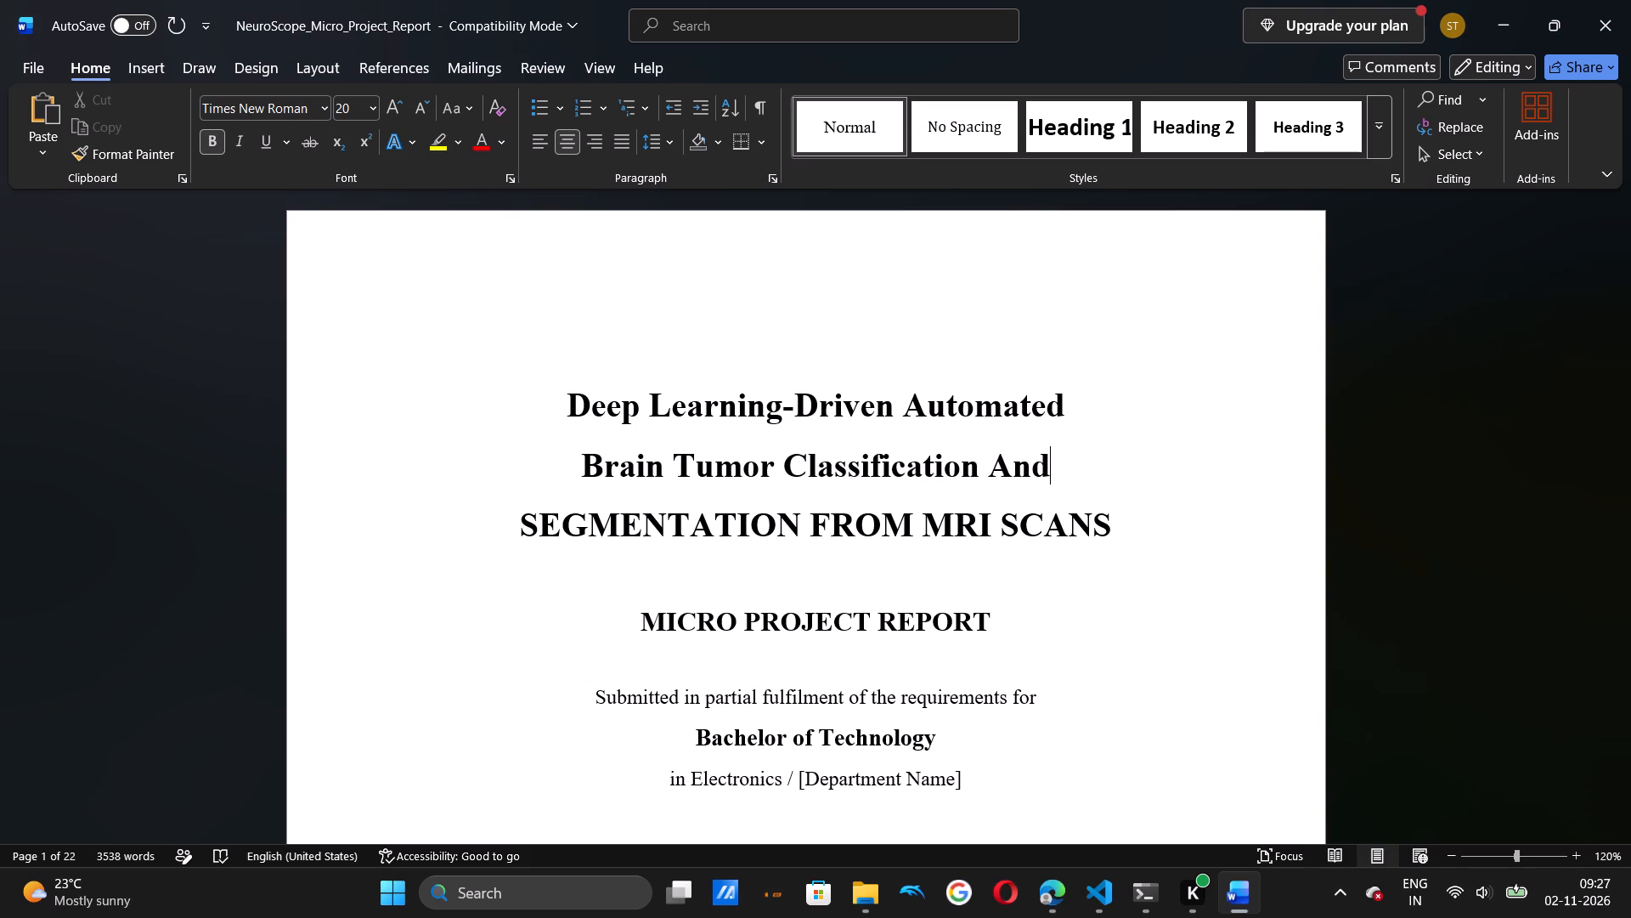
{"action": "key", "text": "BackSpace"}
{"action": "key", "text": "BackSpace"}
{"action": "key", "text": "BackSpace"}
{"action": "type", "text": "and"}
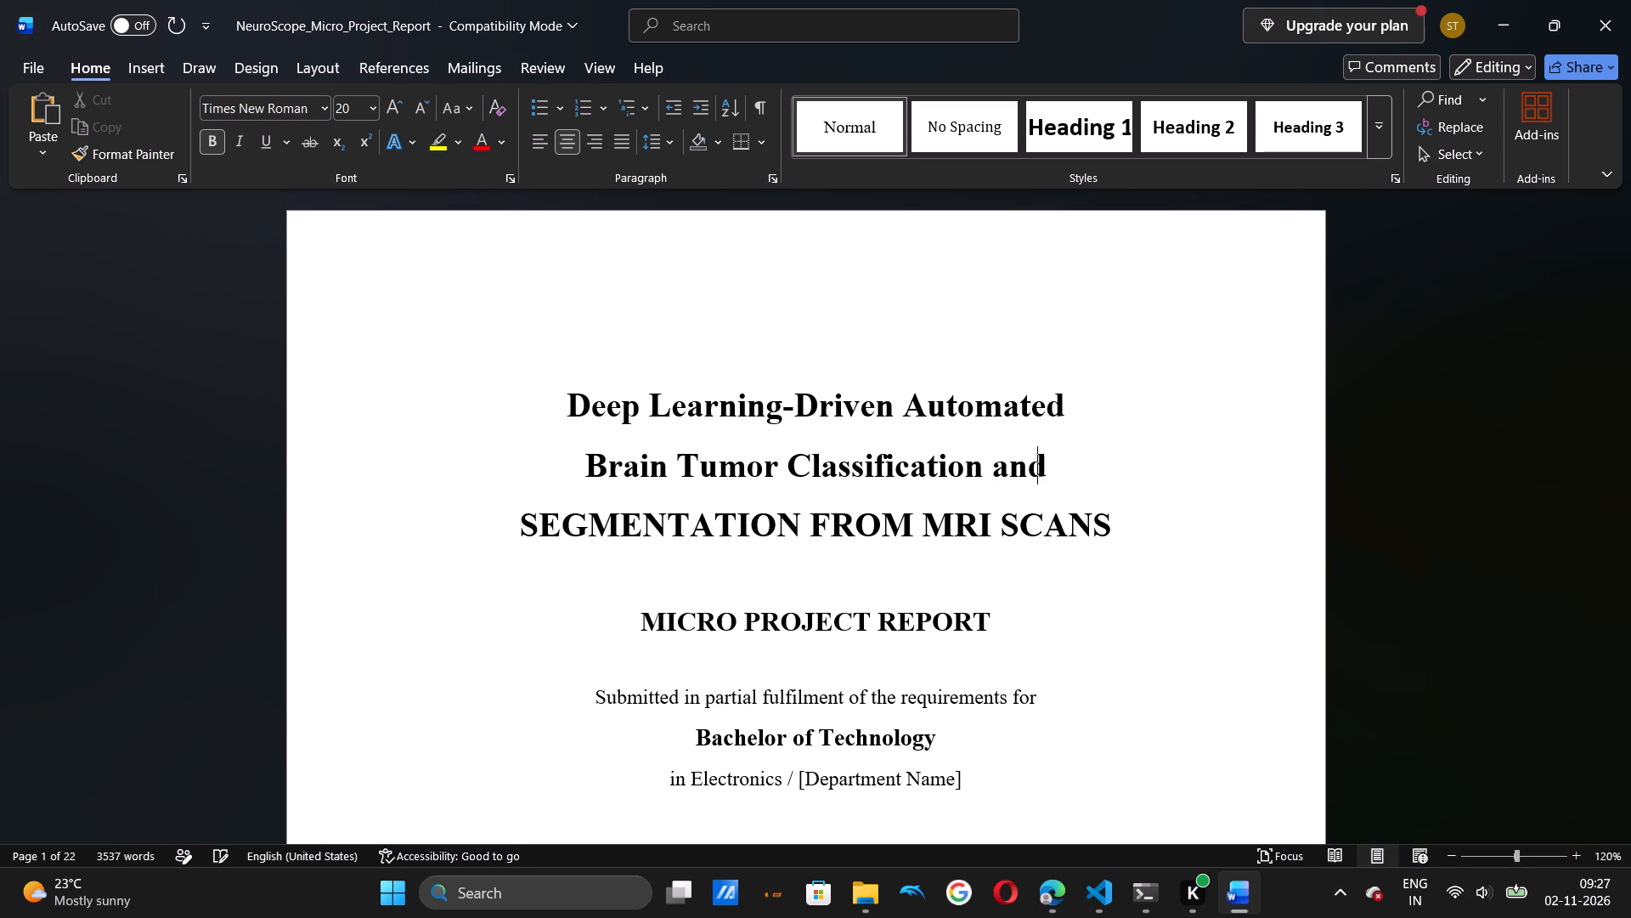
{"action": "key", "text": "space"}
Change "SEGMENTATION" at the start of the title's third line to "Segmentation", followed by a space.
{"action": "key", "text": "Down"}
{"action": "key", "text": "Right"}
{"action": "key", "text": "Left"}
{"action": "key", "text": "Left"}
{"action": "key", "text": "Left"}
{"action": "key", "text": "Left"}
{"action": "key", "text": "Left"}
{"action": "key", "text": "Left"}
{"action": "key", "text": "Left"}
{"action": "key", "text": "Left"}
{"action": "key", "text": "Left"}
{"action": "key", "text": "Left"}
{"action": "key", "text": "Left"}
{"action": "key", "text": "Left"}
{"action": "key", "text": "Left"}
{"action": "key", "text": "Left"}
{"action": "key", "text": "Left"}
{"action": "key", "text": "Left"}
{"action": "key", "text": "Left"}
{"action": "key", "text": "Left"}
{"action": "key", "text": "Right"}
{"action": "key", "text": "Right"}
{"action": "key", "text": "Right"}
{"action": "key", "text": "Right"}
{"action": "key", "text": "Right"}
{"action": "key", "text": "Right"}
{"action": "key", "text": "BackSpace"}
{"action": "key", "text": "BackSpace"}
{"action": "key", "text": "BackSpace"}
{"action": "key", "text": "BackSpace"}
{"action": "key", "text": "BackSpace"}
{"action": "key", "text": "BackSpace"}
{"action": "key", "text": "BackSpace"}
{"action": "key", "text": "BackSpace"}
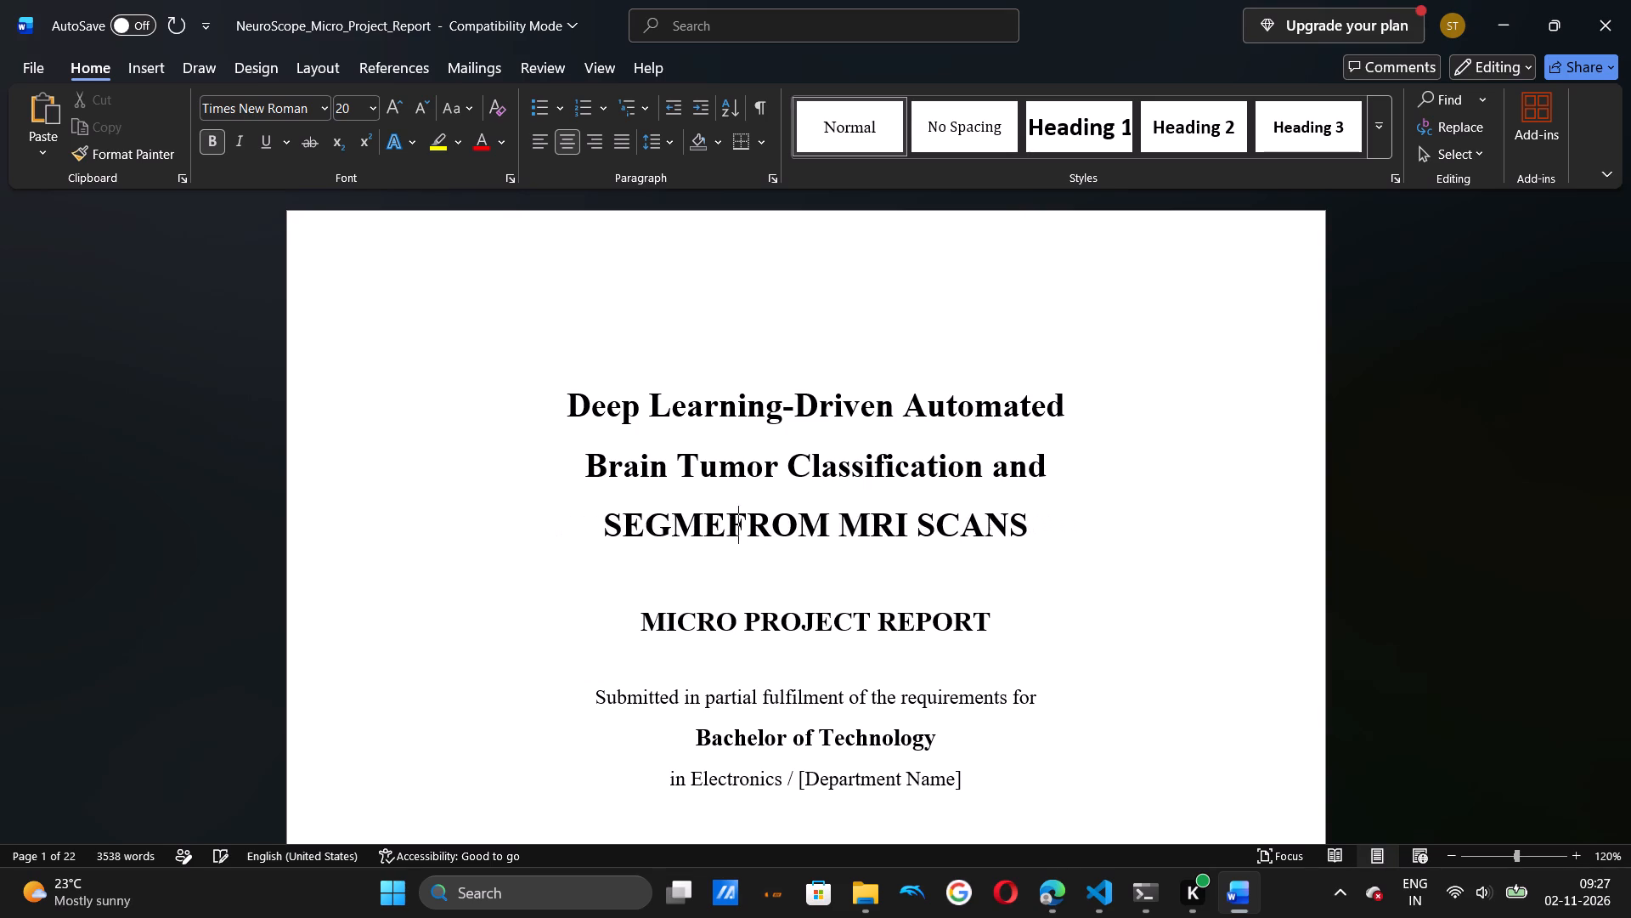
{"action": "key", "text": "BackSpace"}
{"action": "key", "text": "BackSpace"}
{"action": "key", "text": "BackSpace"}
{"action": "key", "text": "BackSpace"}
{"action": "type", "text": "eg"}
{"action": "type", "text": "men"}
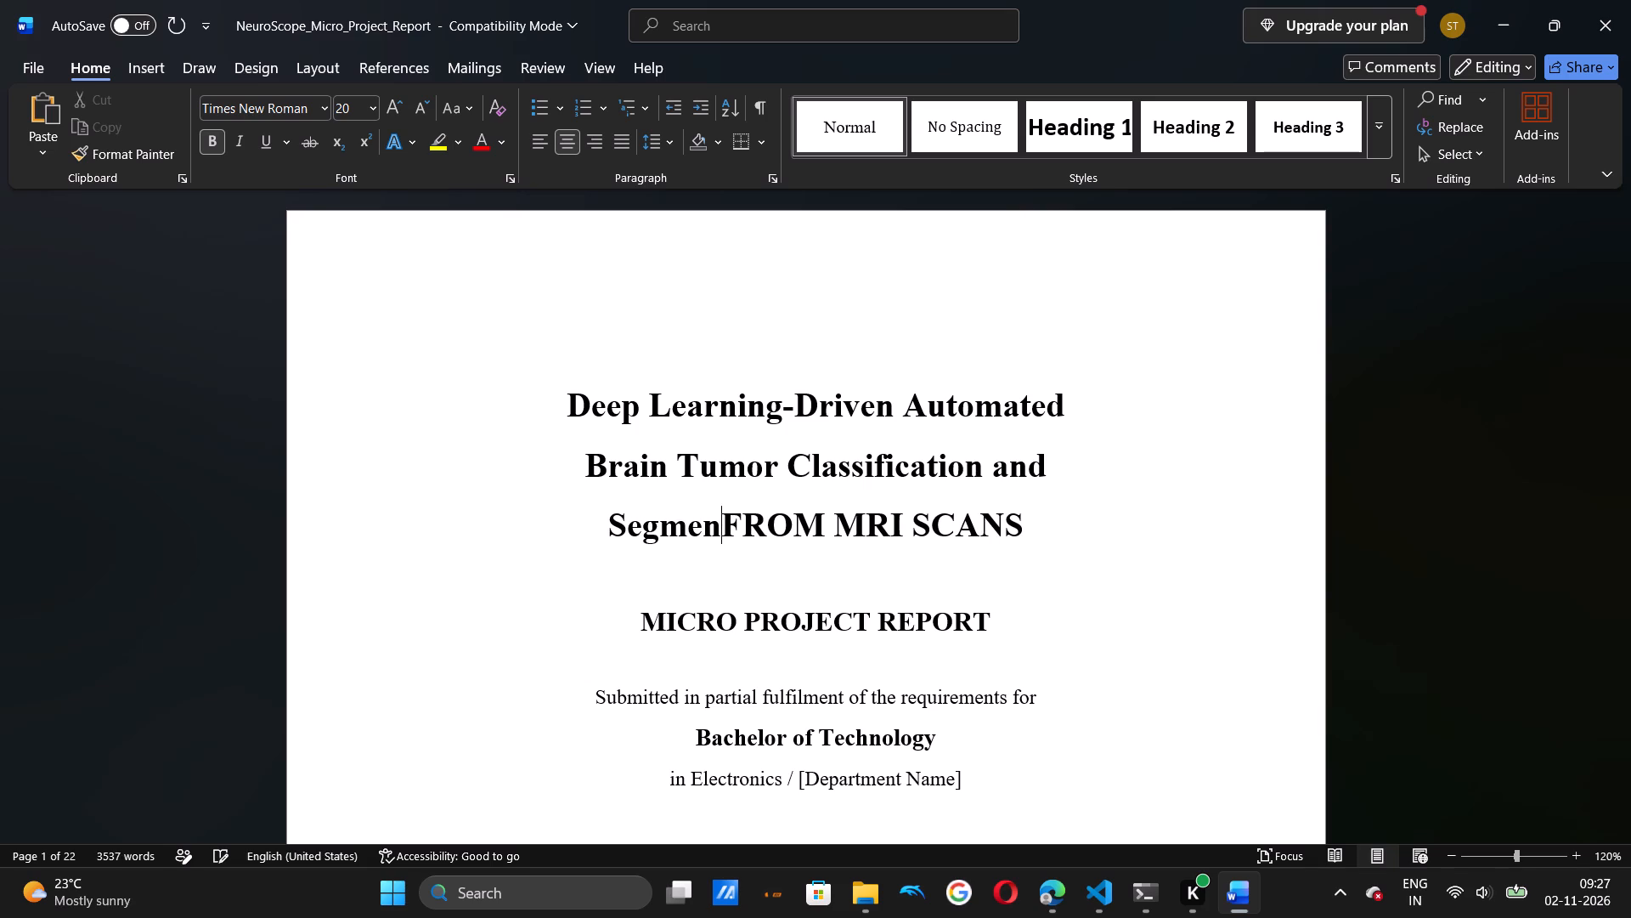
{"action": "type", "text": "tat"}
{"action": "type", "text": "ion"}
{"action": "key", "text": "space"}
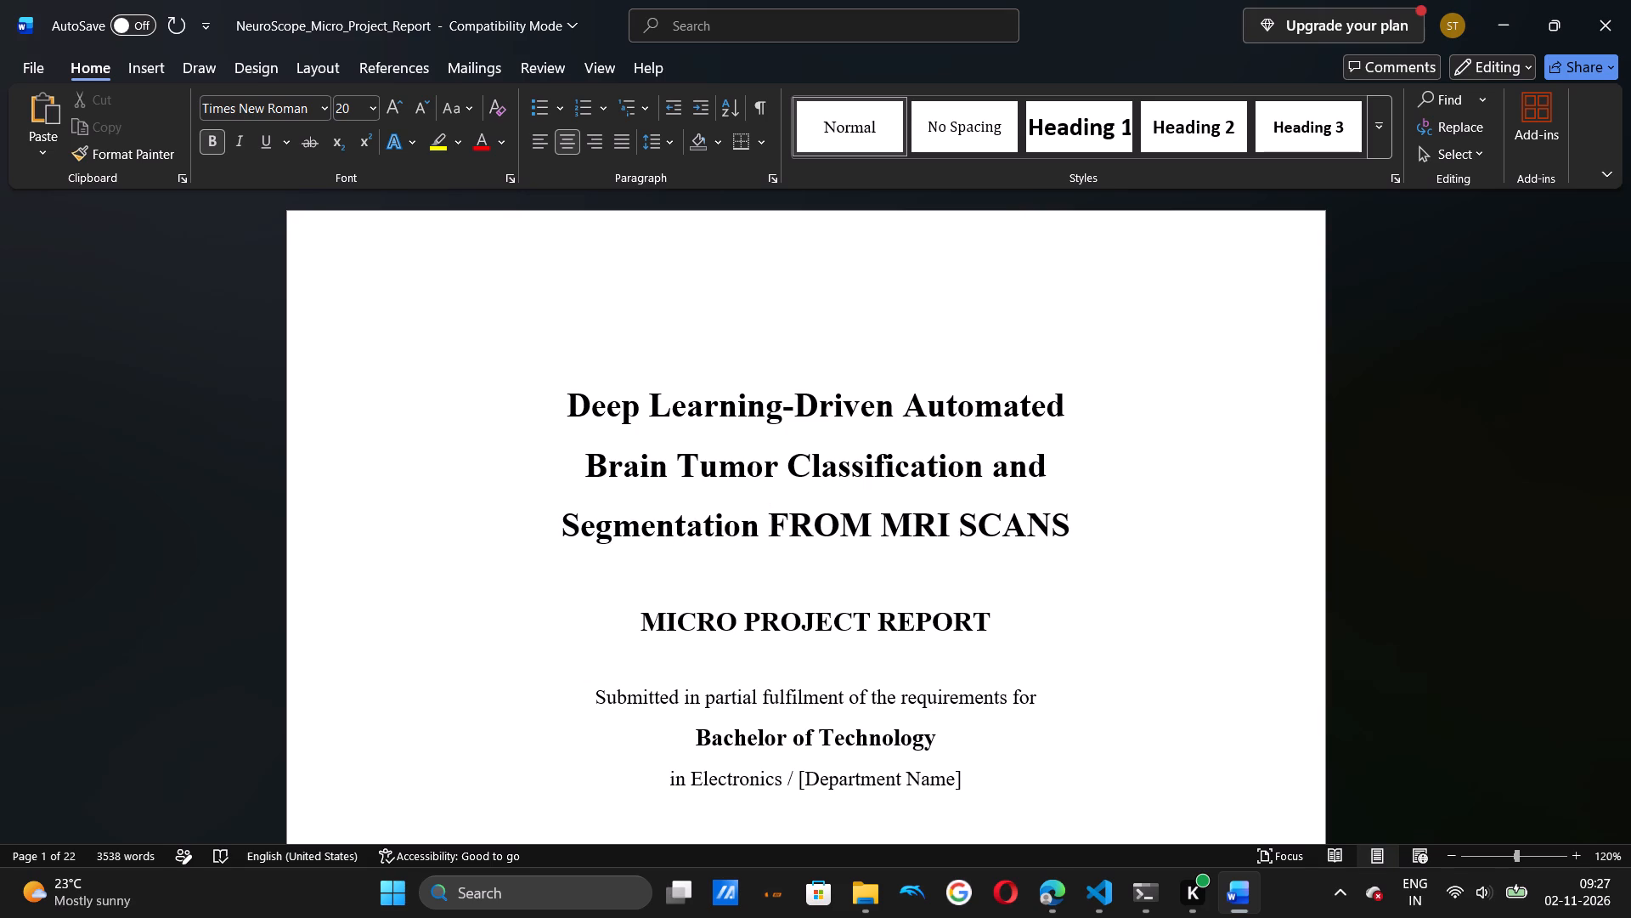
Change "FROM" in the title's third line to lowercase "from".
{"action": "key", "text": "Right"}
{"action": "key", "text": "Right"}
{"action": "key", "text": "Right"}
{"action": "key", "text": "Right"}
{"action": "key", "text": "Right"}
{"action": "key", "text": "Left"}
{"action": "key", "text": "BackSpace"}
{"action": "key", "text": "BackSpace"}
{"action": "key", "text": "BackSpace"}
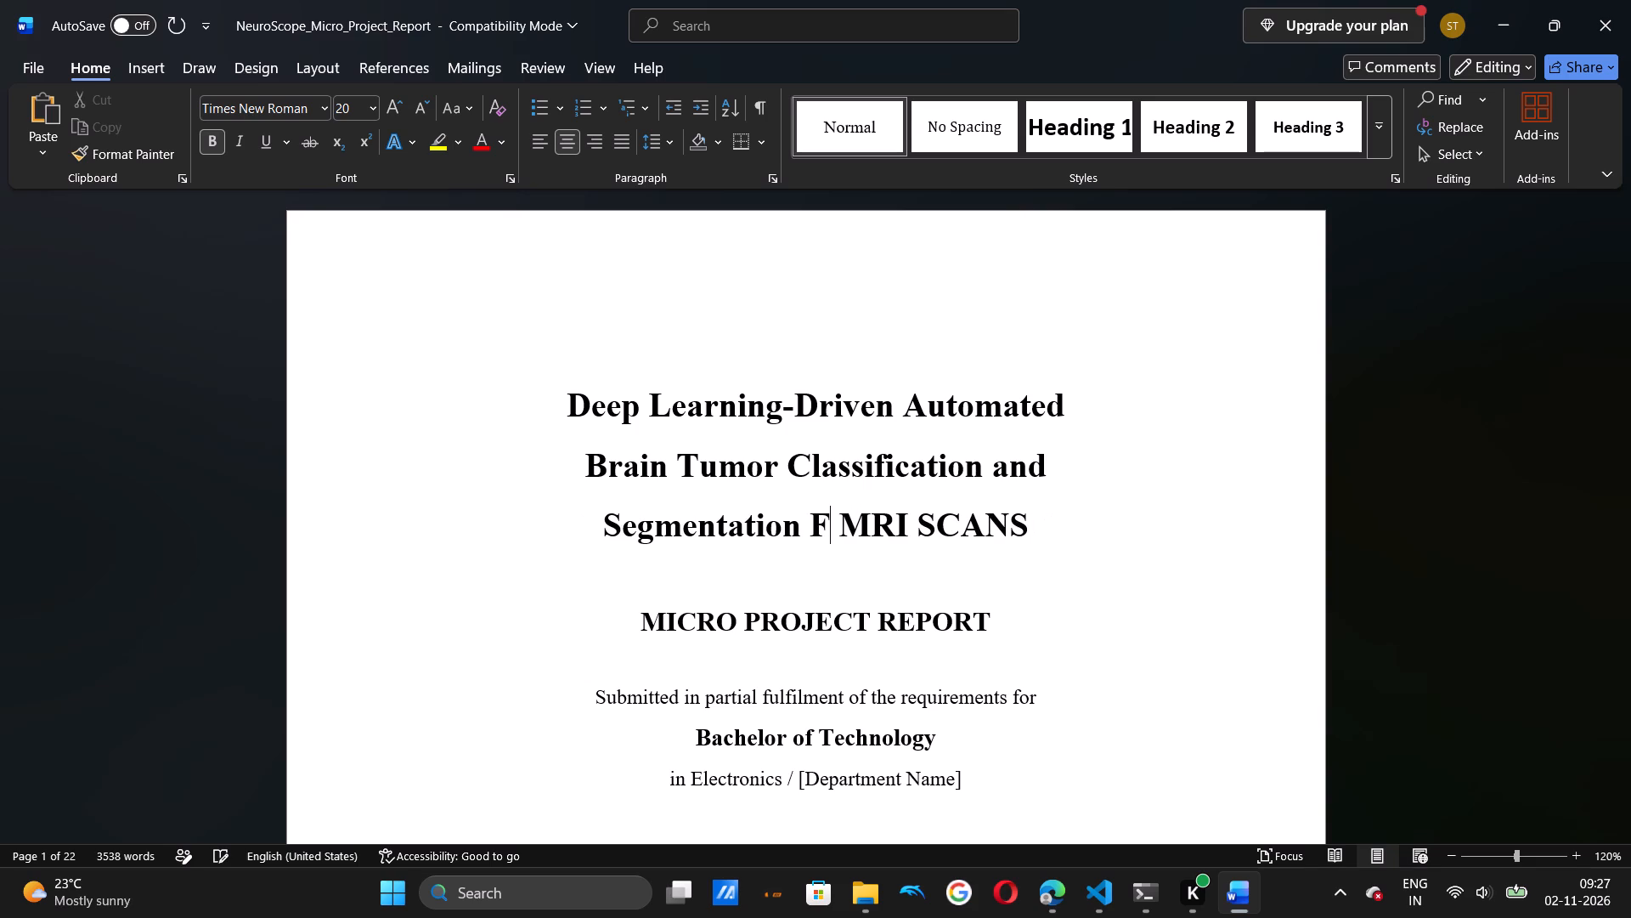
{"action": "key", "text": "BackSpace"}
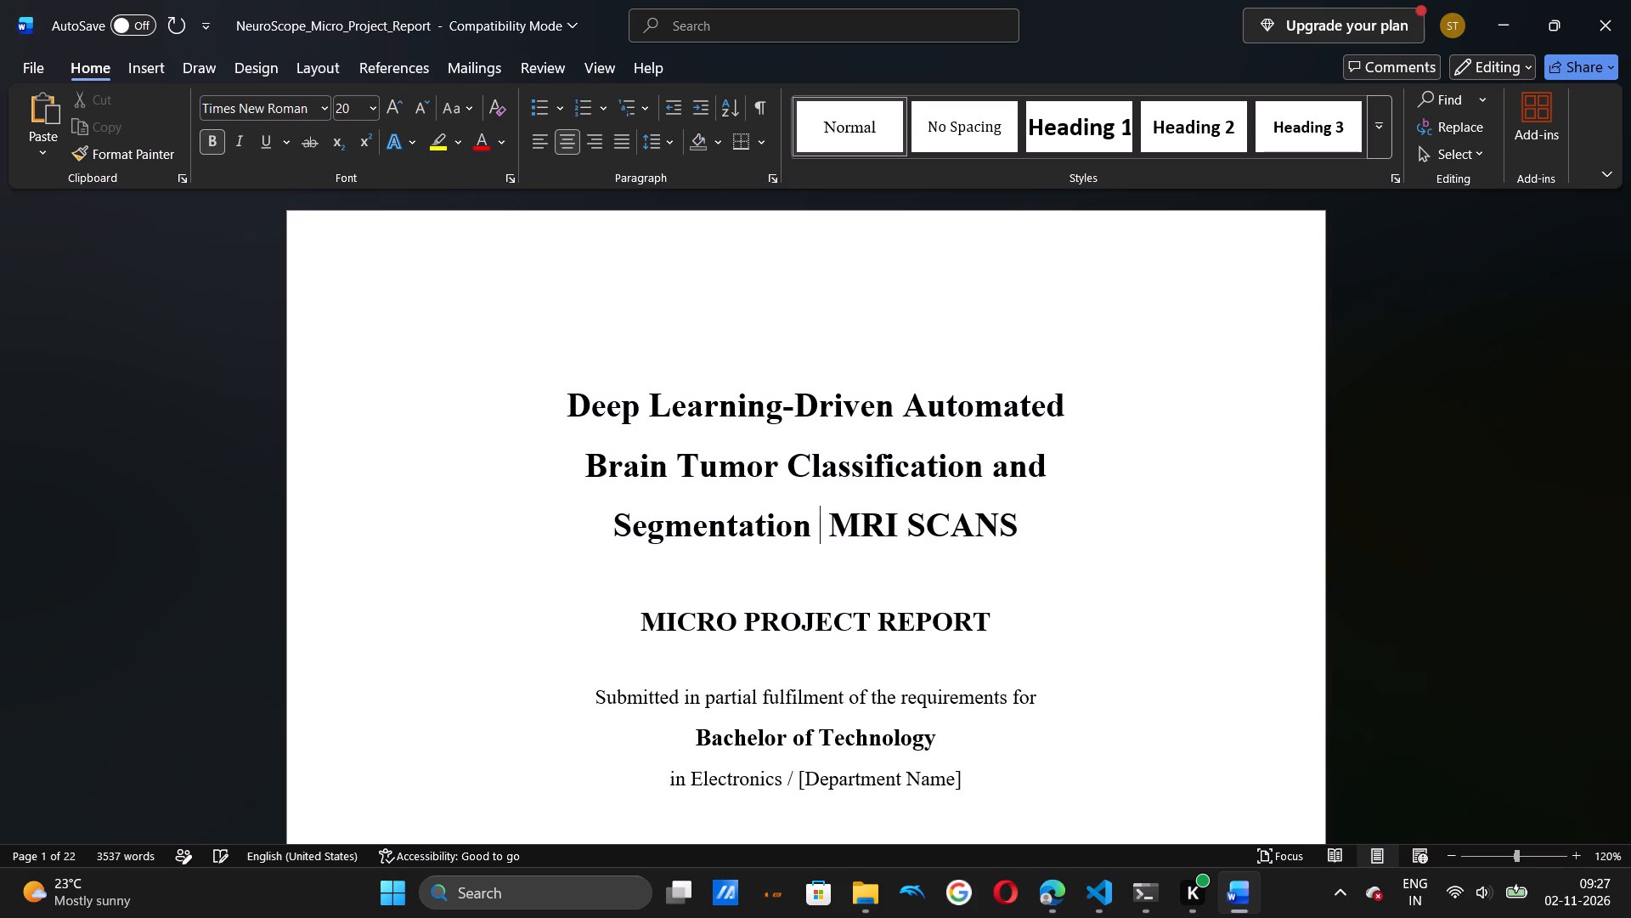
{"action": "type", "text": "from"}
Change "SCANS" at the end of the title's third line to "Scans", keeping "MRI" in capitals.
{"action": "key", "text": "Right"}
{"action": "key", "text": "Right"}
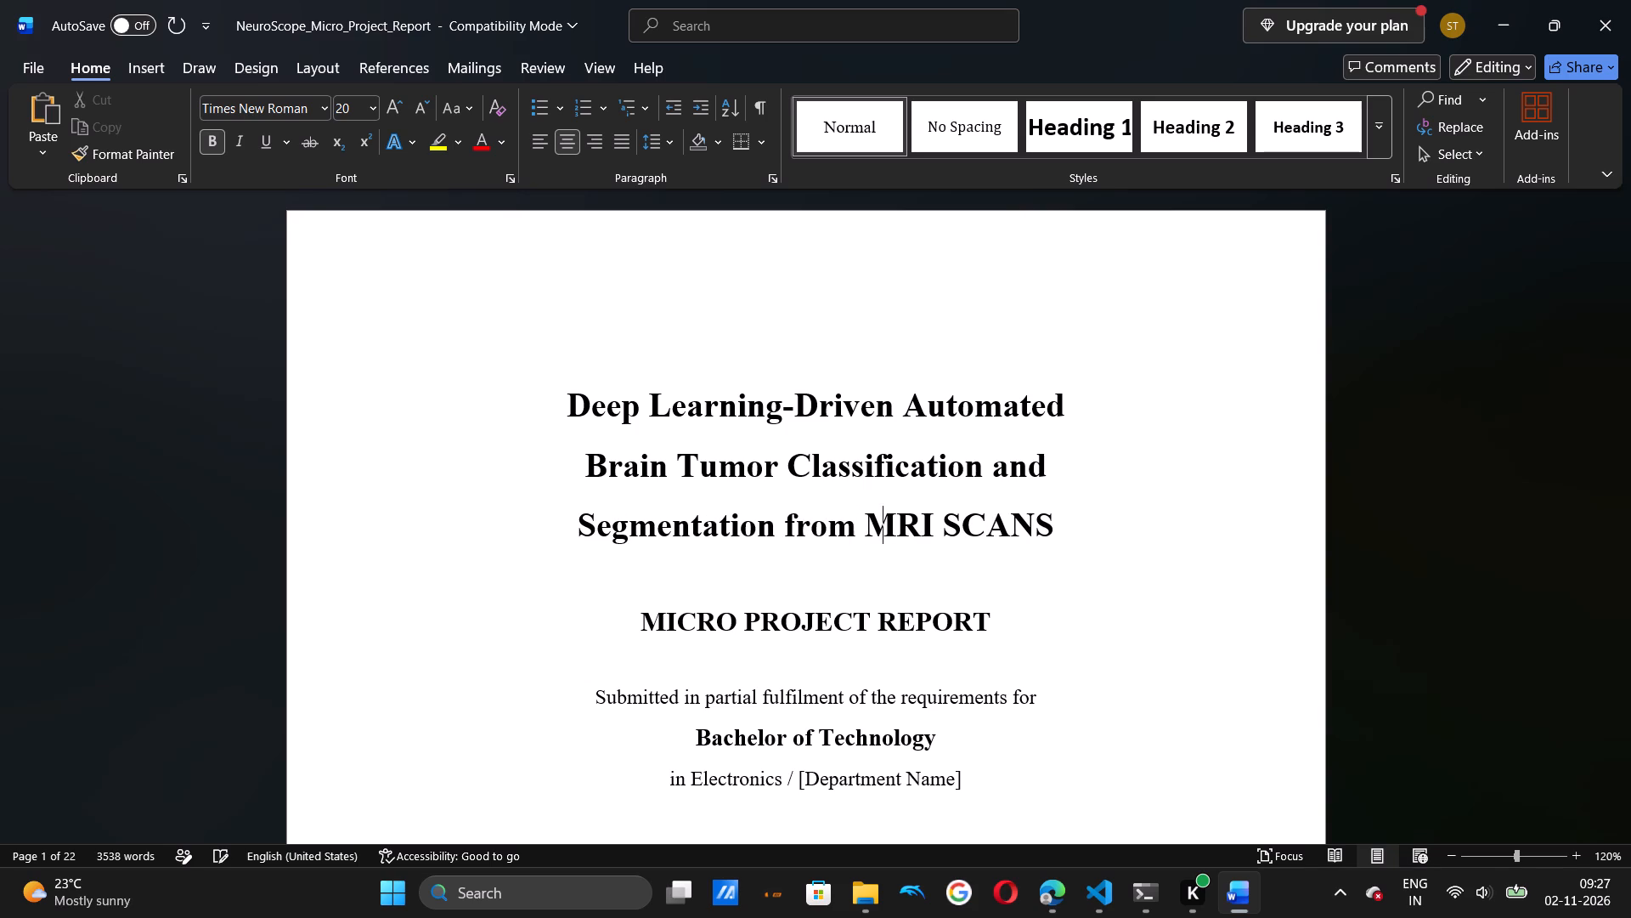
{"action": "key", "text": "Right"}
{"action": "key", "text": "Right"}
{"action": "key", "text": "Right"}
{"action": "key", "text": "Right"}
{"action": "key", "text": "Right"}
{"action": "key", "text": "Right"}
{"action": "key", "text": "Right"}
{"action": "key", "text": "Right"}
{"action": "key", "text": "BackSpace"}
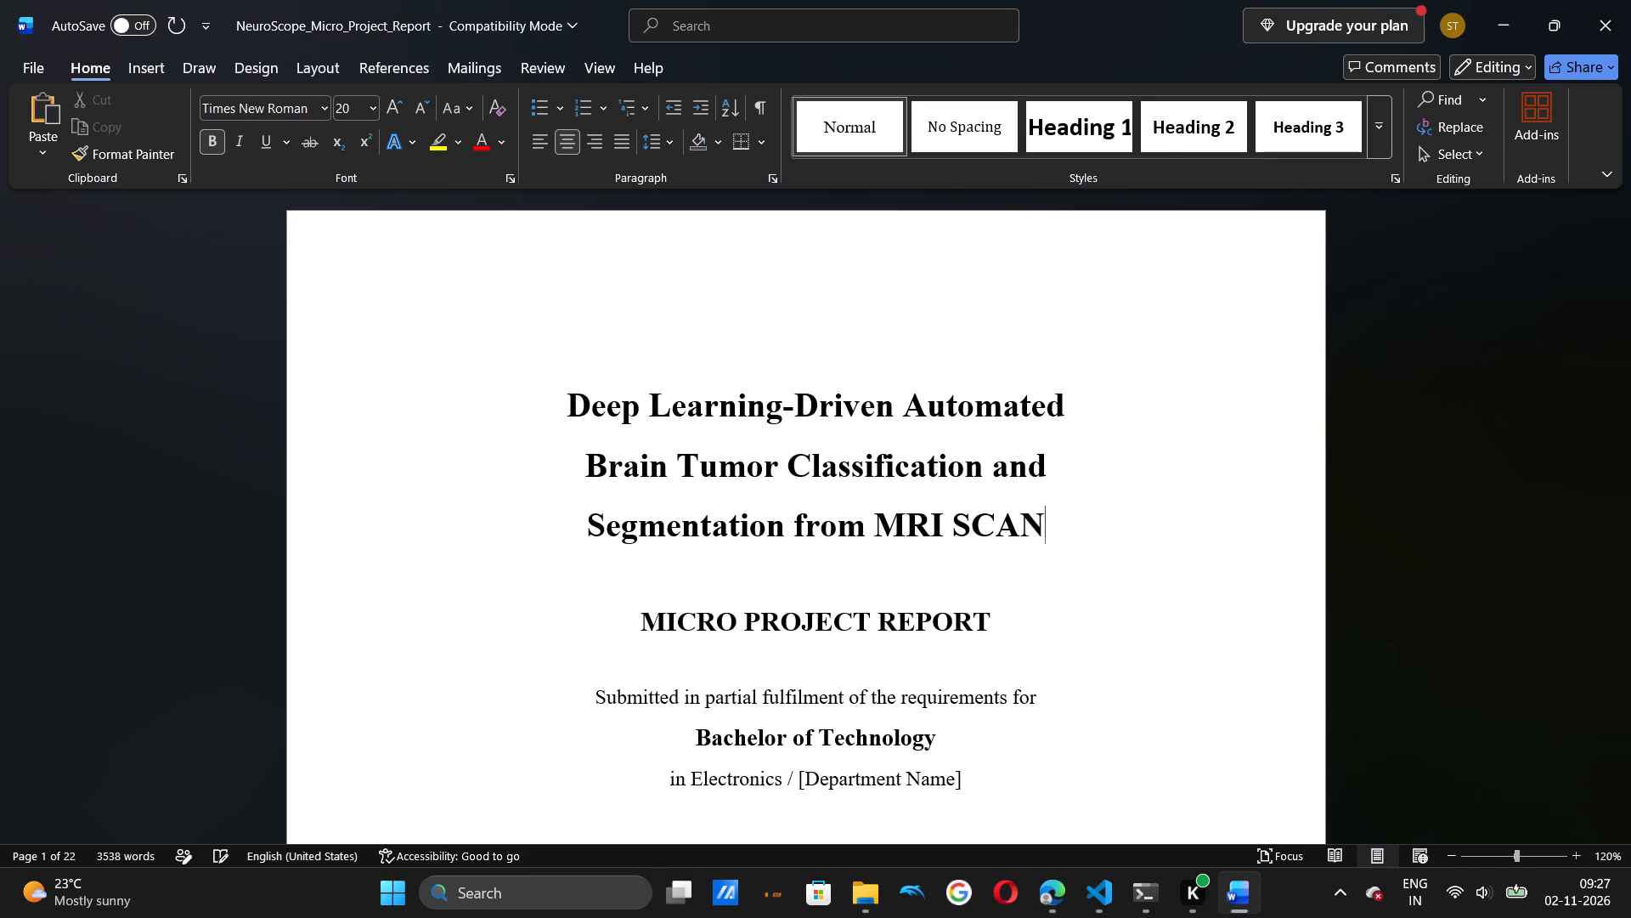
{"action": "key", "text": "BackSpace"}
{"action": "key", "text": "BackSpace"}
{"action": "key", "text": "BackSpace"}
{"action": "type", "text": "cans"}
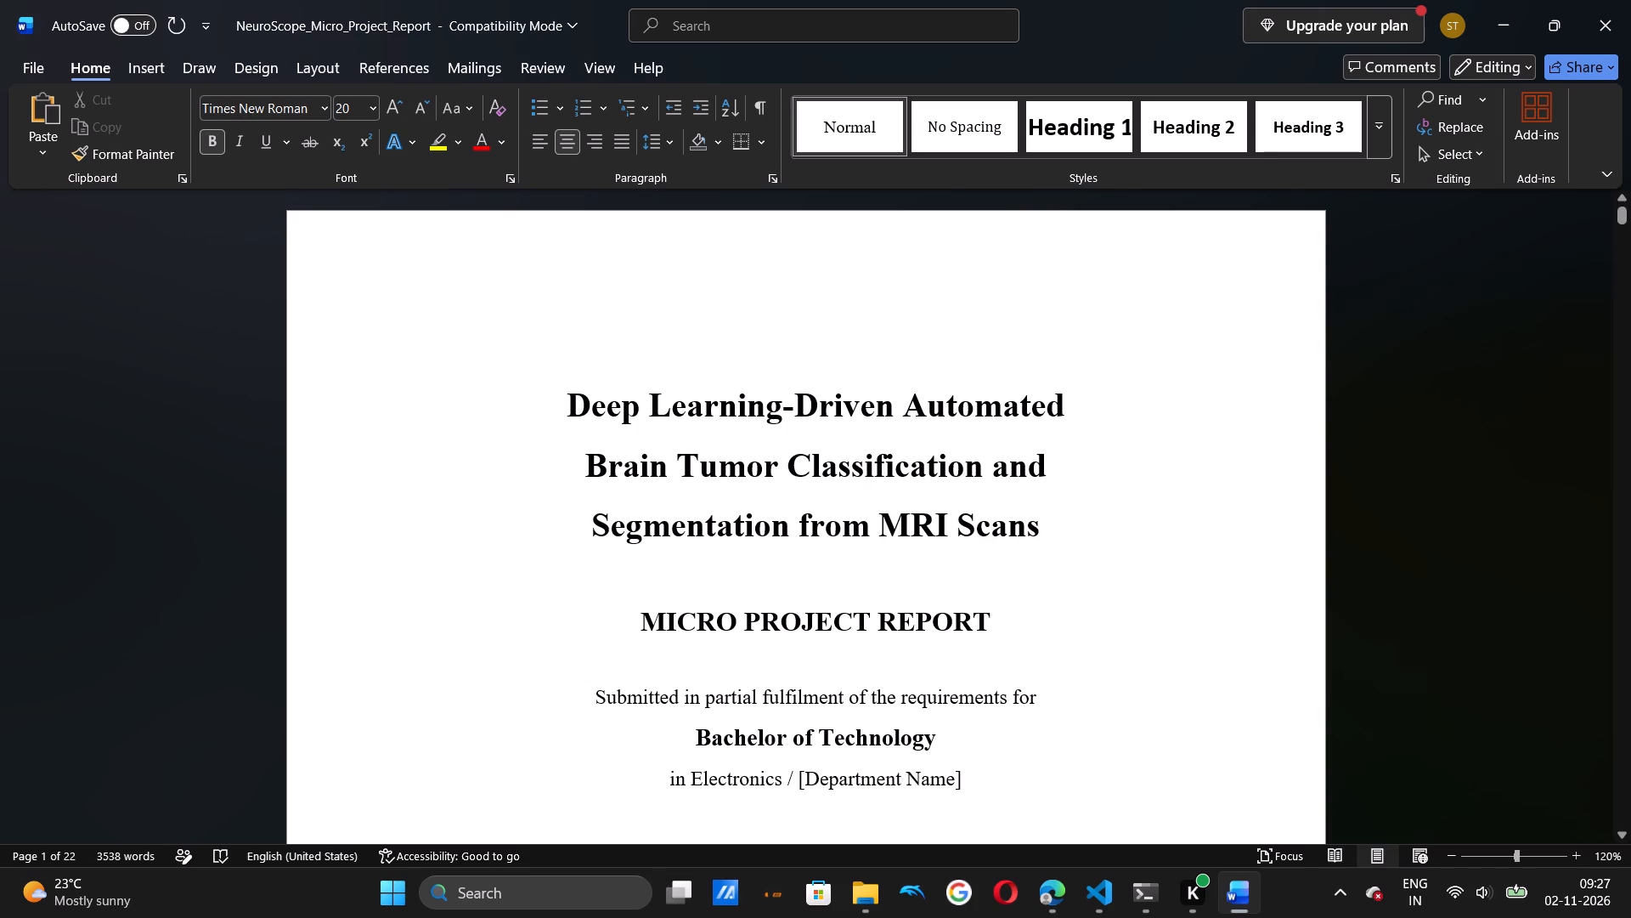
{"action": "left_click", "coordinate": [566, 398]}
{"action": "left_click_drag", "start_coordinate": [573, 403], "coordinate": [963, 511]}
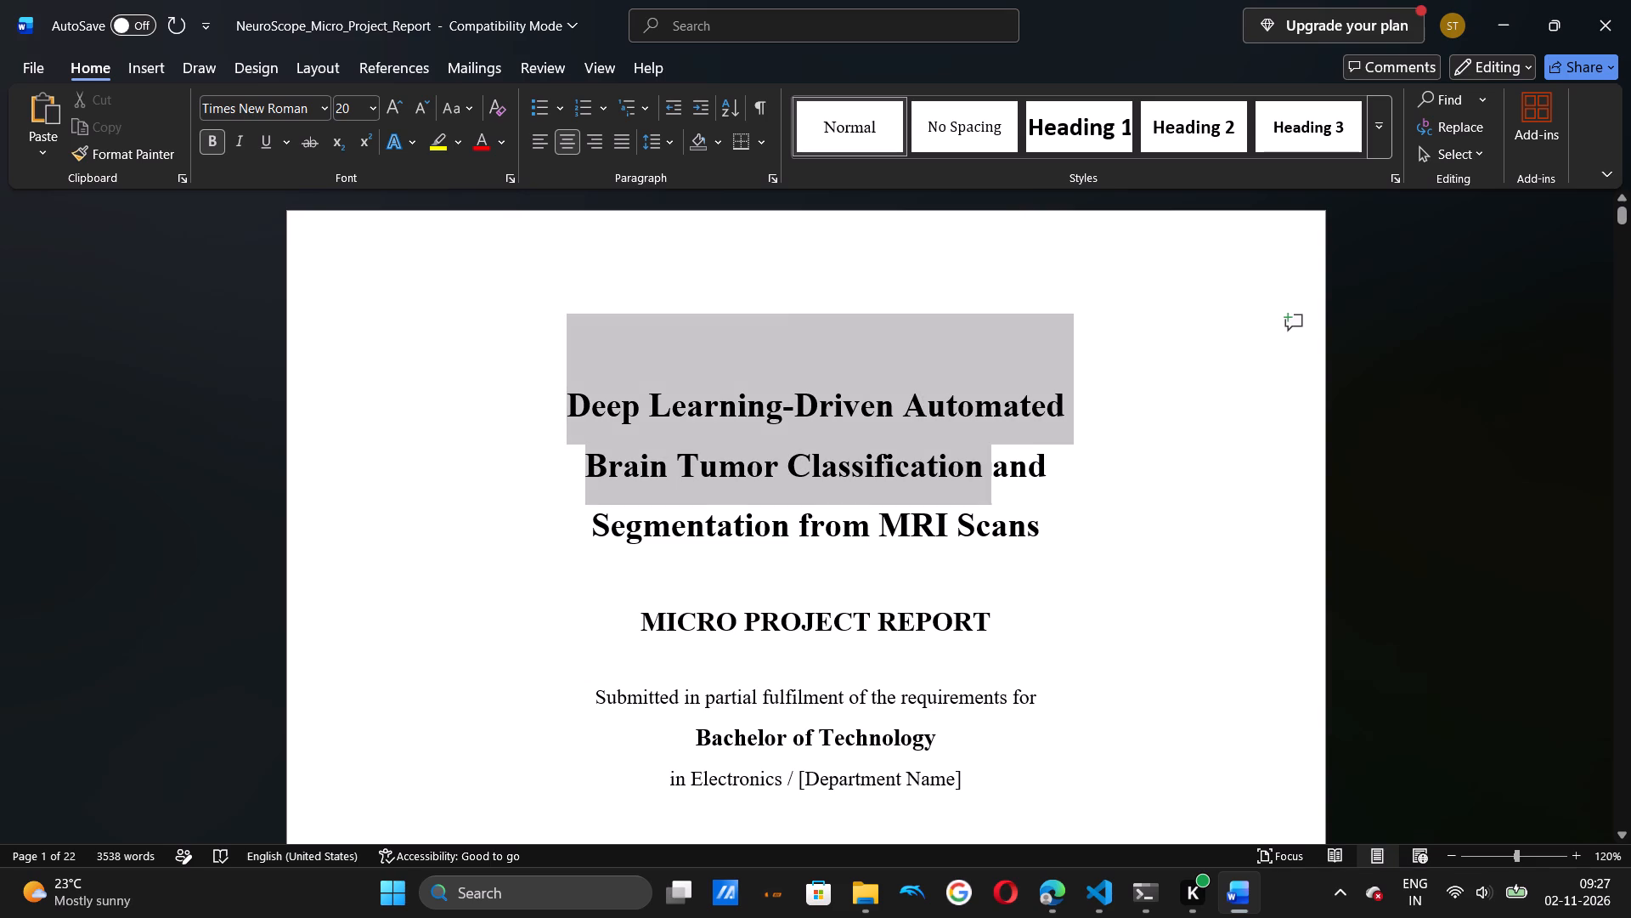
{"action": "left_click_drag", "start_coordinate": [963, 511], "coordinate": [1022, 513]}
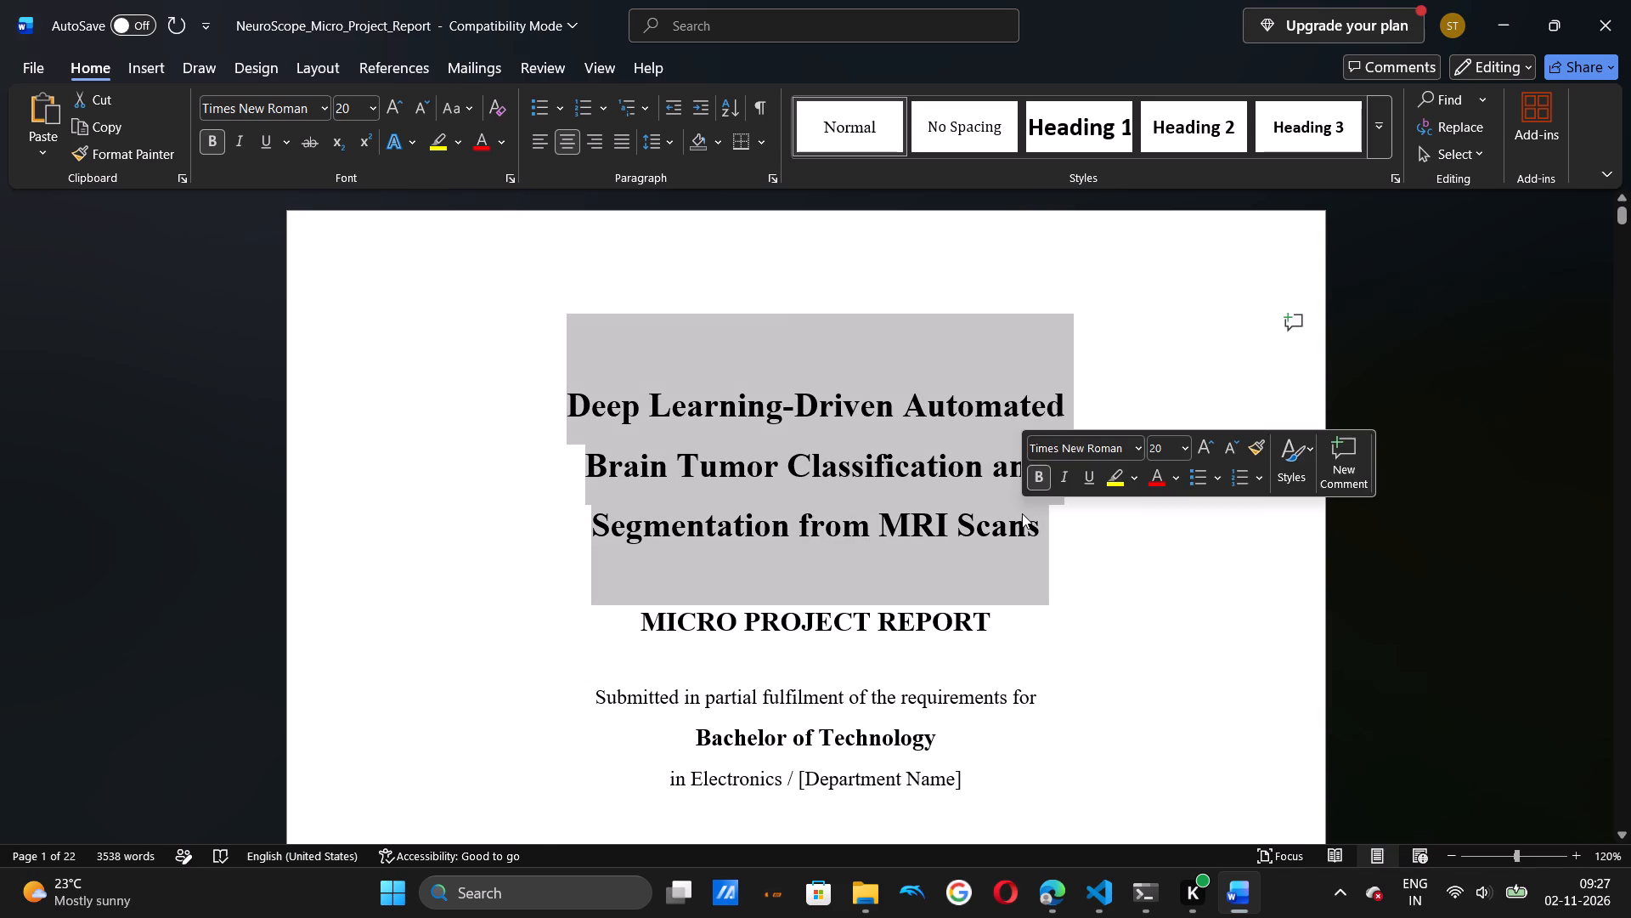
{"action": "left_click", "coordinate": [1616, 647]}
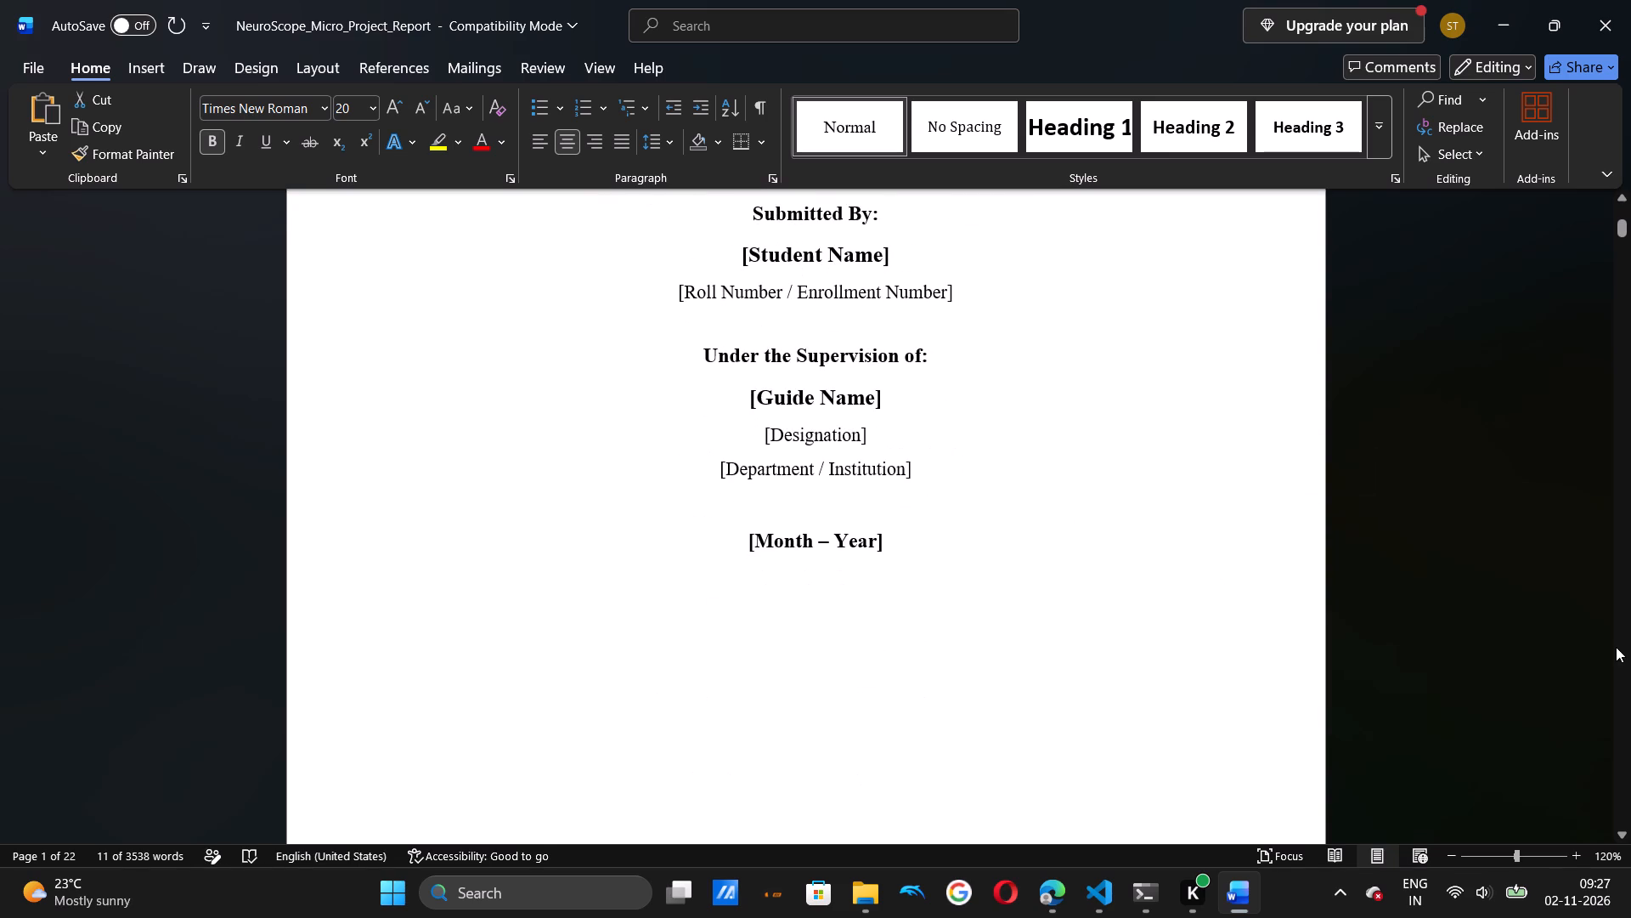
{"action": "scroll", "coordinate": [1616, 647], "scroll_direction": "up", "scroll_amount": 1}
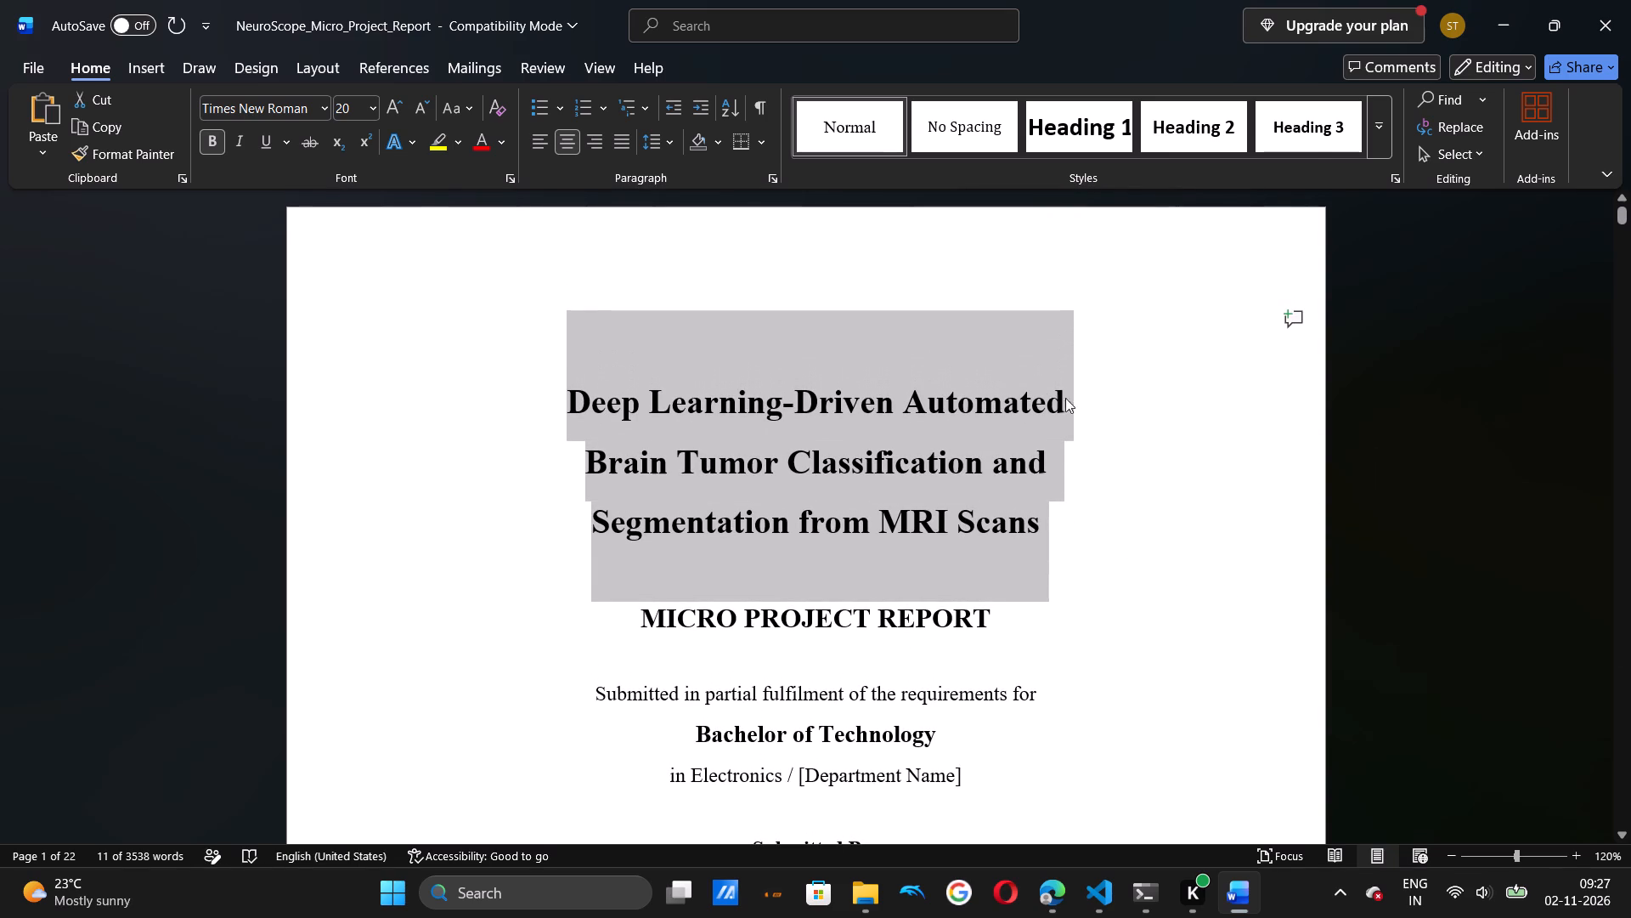
Add two spaces after "Automated" at the end of the title's first line.
{"action": "left_click", "coordinate": [1065, 400]}
{"action": "left_click", "coordinate": [1065, 400]}
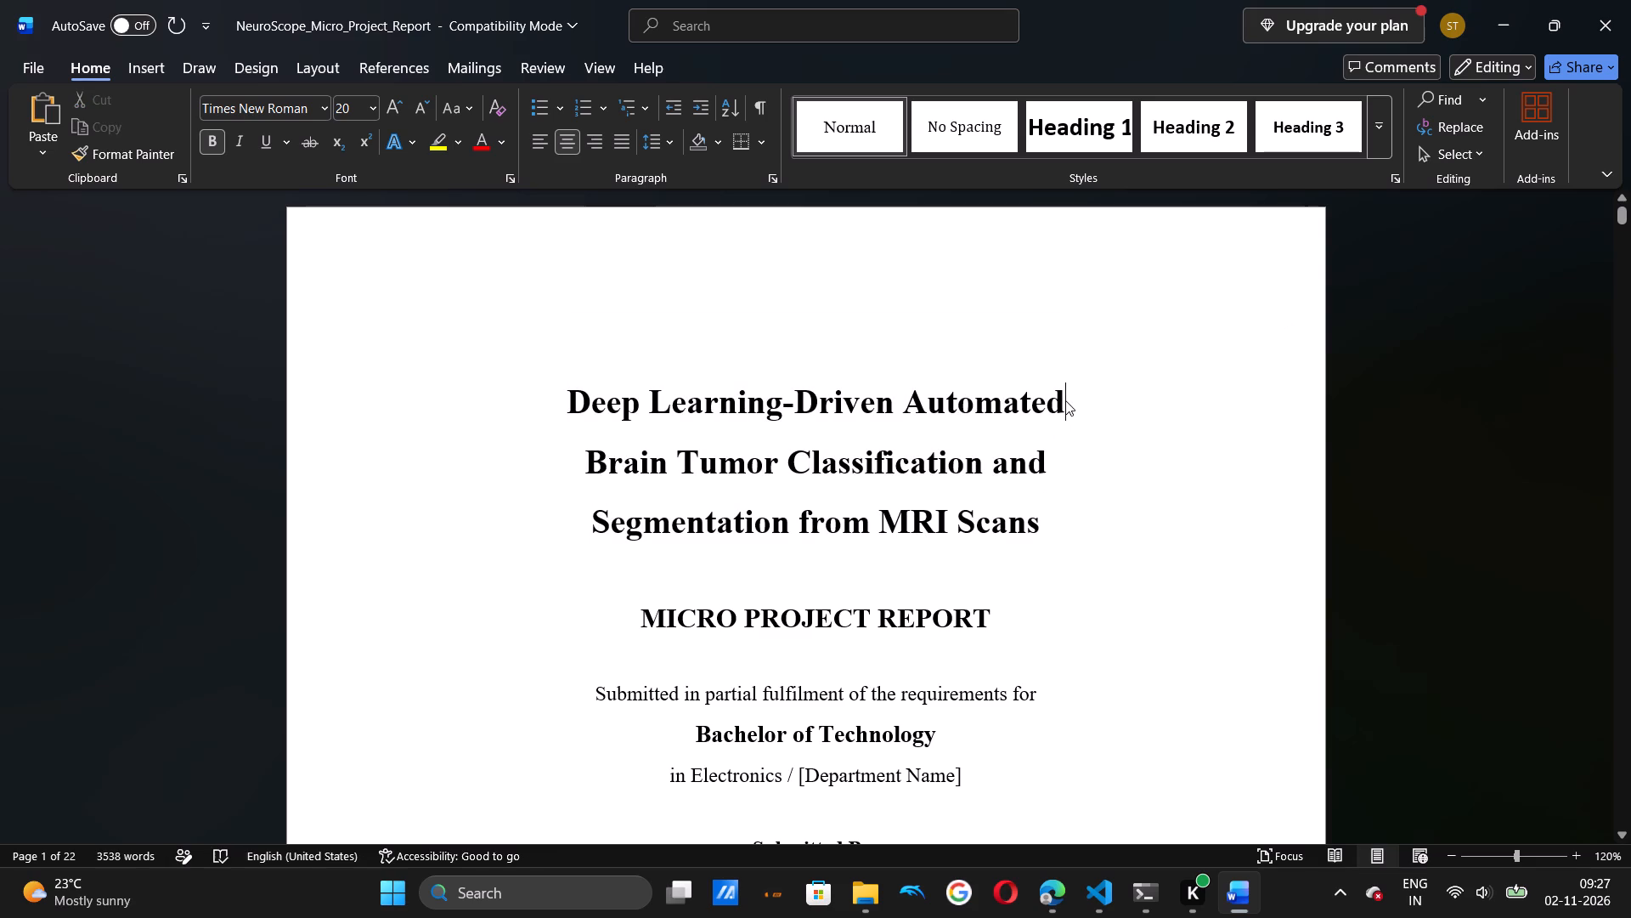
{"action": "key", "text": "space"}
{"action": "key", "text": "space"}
Delete the title's second and third lines, from "Brain Tumor Classification and" through "Segmentation from MRI Scans".
{"action": "left_click", "coordinate": [1037, 528]}
{"action": "key", "text": "BackSpace"}
{"action": "key", "text": "BackSpace"}
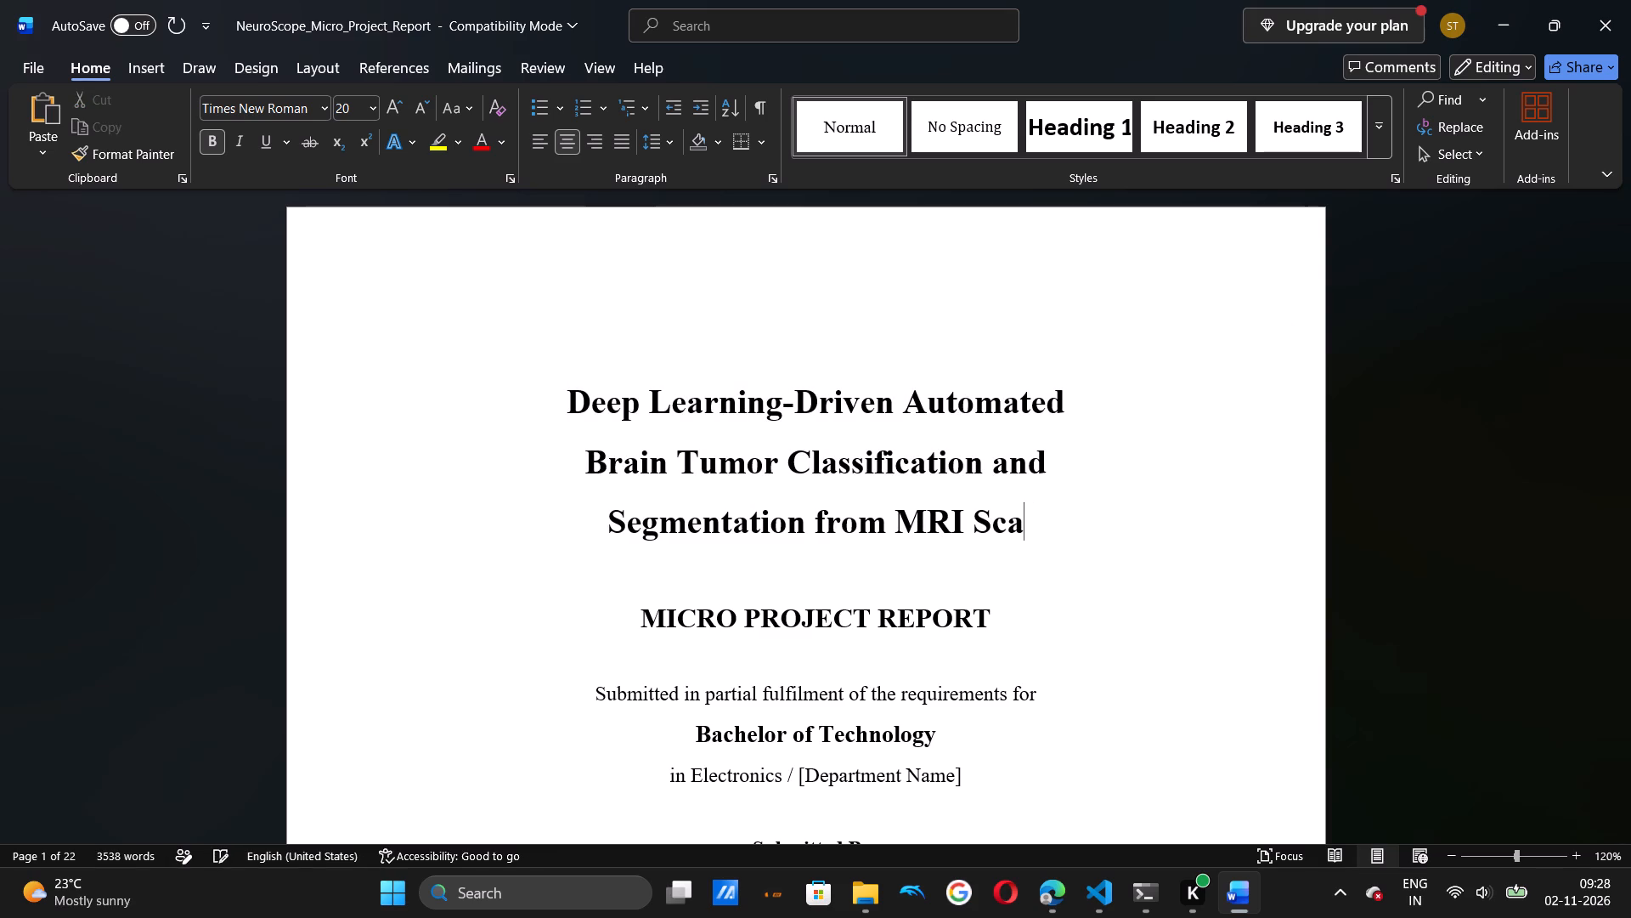
{"action": "key", "text": "BackSpace"}
{"action": "key", "text": "BackSpace"}
{"action": "key", "text": "BackSpace"}
{"action": "key", "text": "BackSpace"}
{"action": "key", "text": "BackSpace"}
{"action": "key", "text": "BackSpace"}
{"action": "key", "text": "BackSpace"}
{"action": "key", "text": "BackSpace"}
{"action": "key", "text": "BackSpace"}
{"action": "key", "text": "BackSpace"}
{"action": "key", "text": "BackSpace"}
{"action": "key", "text": "BackSpace"}
{"action": "key", "text": "BackSpace"}
{"action": "key", "text": "BackSpace"}
{"action": "key", "text": "BackSpace"}
{"action": "key", "text": "BackSpace"}
{"action": "key", "text": "BackSpace"}
{"action": "key", "text": "BackSpace"}
{"action": "key", "text": "BackSpace"}
{"action": "key", "text": "BackSpace"}
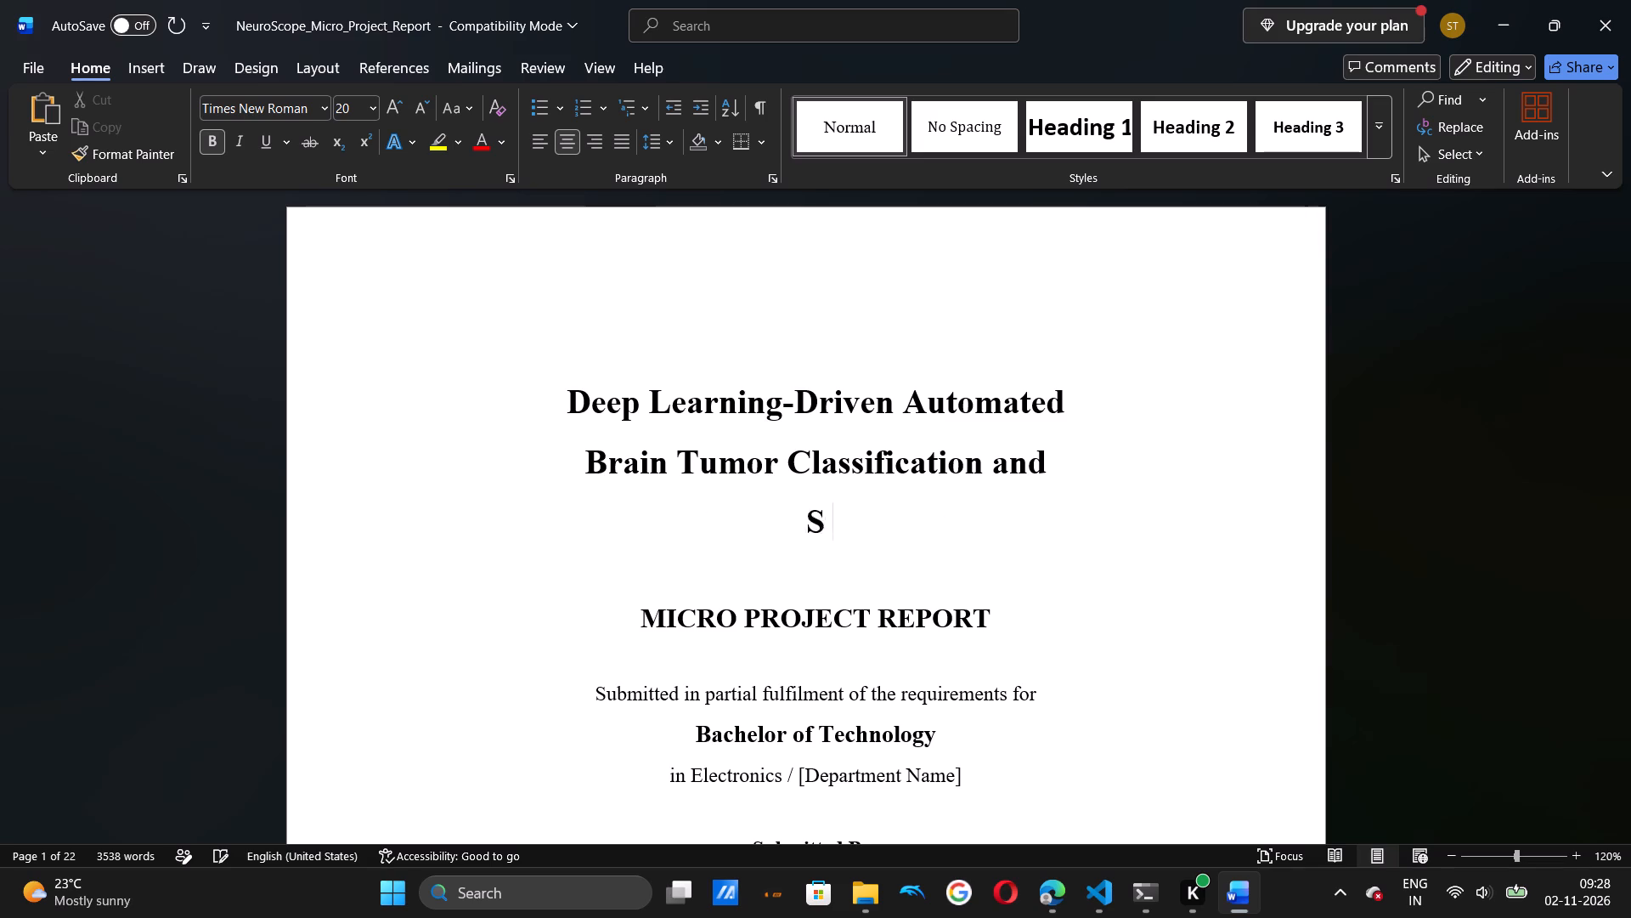
{"action": "key", "text": "BackSpace"}
{"action": "key", "text": "BackSpace"}
{"action": "key", "text": "BackSpace"}
{"action": "key", "text": "BackSpace"}
{"action": "key", "text": "BackSpace"}
{"action": "key", "text": "BackSpace"}
{"action": "key", "text": "BackSpace"}
{"action": "key", "text": "BackSpace"}
{"action": "key", "text": "BackSpace"}
{"action": "key", "text": "BackSpace"}
{"action": "key", "text": "BackSpace"}
{"action": "key", "text": "BackSpace"}
{"action": "key", "text": "BackSpace"}
{"action": "key", "text": "BackSpace"}
{"action": "key", "text": "BackSpace"}
{"action": "key", "text": "BackSpace"}
{"action": "key", "text": "BackSpace"}
{"action": "key", "text": "BackSpace"}
{"action": "key", "text": "BackSpace"}
{"action": "key", "text": "BackSpace"}
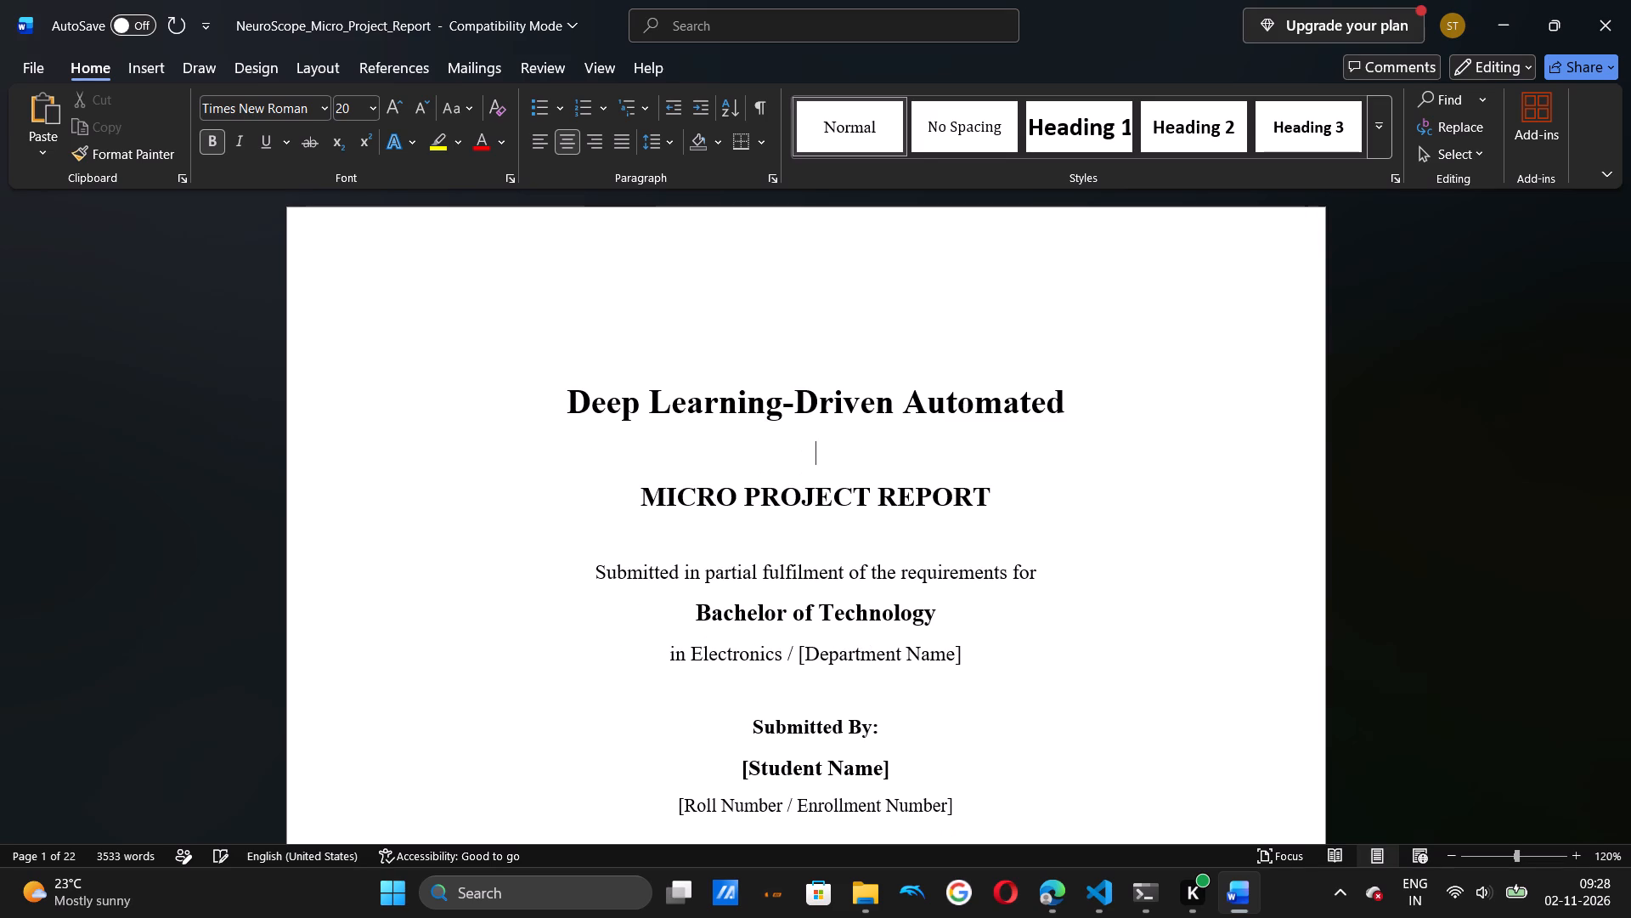
Continue the title's first line after "Automated" with "Brain Tumor Classification and", followed by a space.
{"action": "left_click", "coordinate": [1074, 399]}
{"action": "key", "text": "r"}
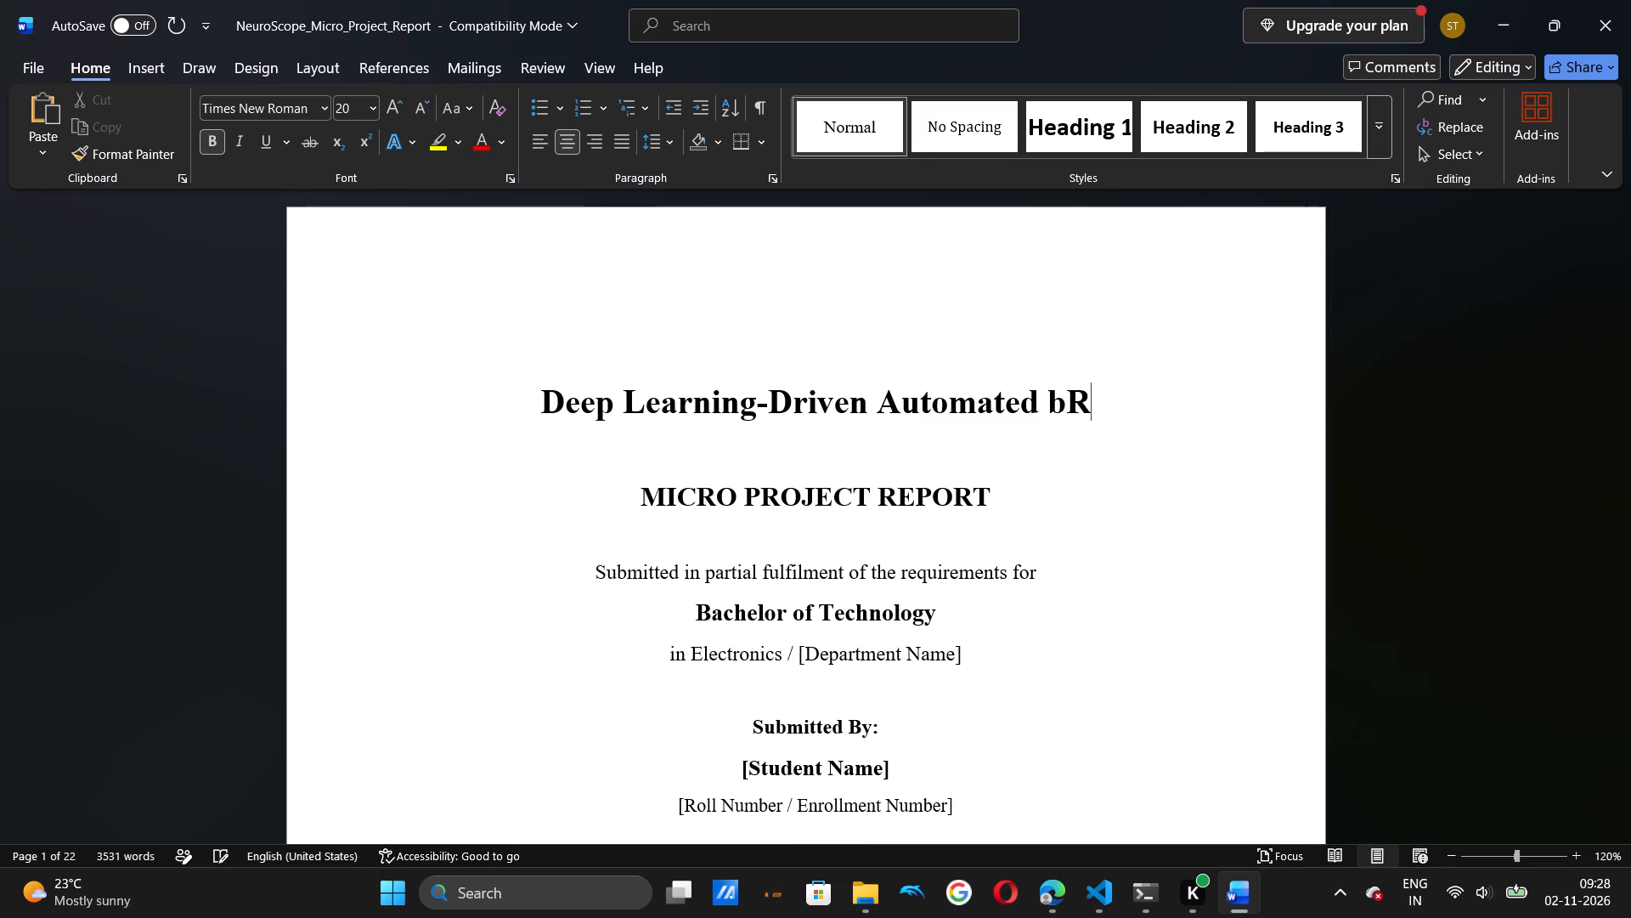
{"action": "key", "text": "BackSpace"}
{"action": "key", "text": "BackSpace"}
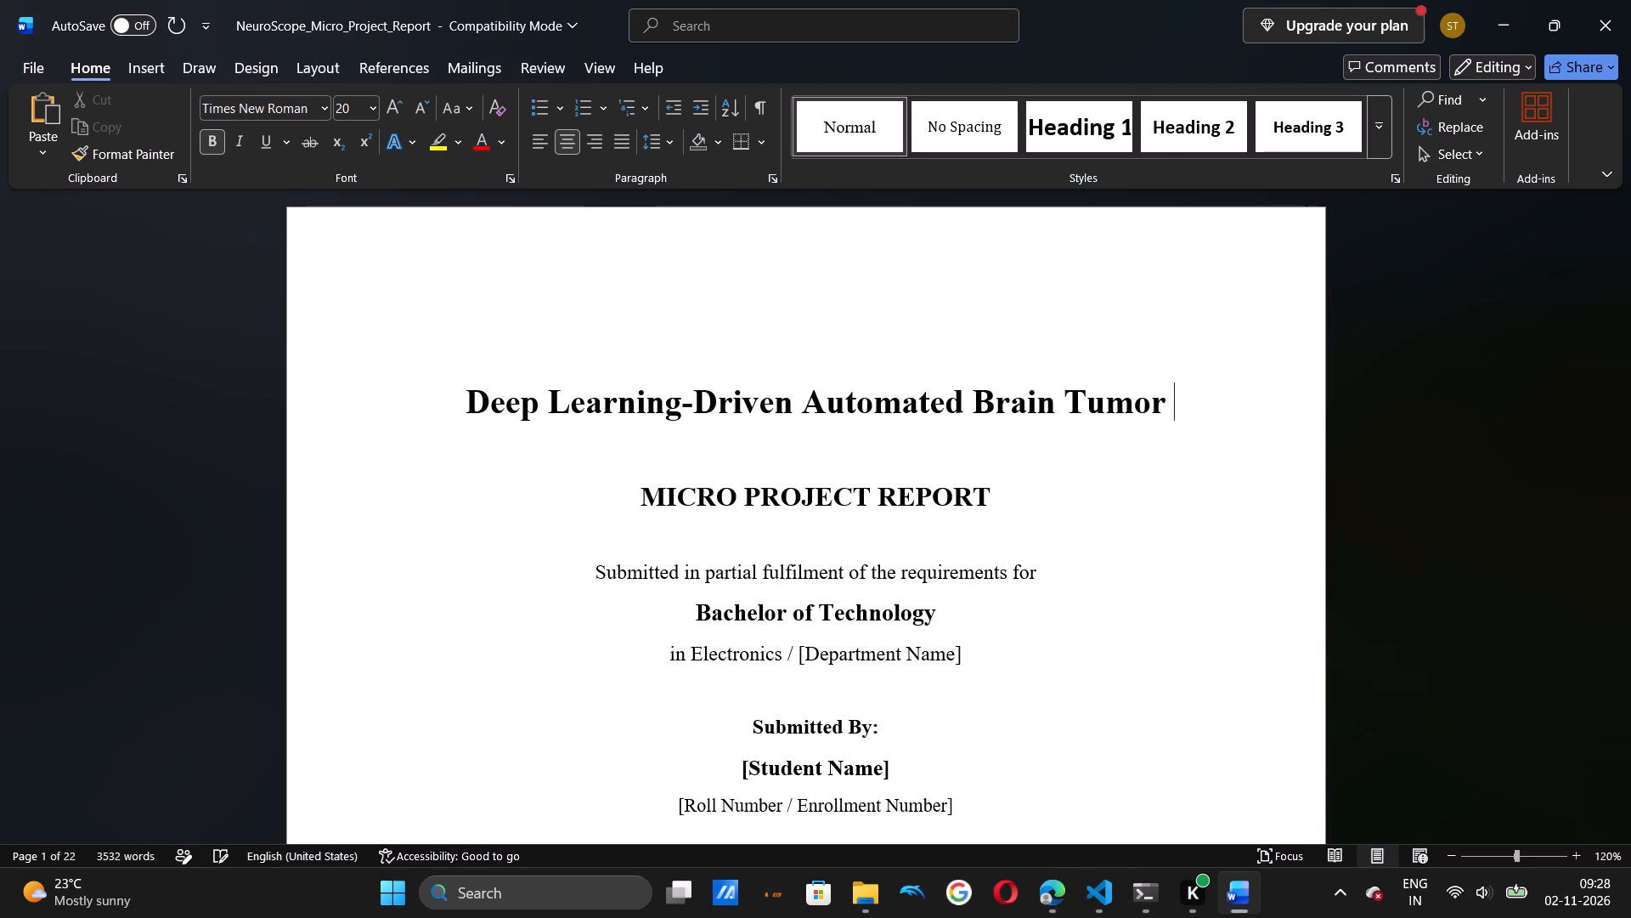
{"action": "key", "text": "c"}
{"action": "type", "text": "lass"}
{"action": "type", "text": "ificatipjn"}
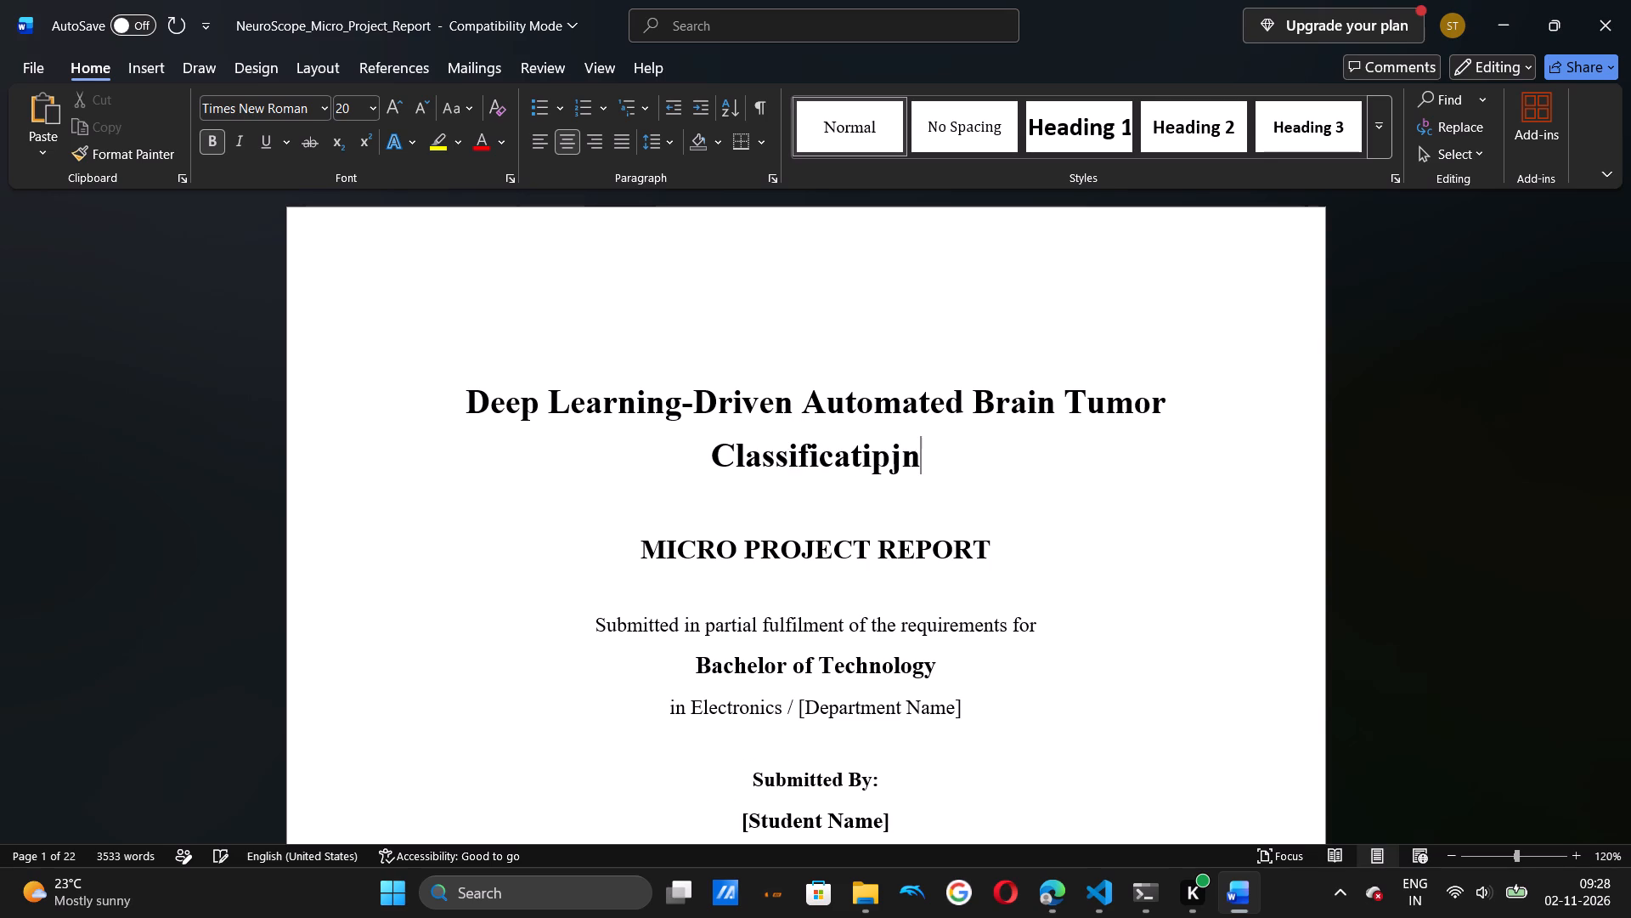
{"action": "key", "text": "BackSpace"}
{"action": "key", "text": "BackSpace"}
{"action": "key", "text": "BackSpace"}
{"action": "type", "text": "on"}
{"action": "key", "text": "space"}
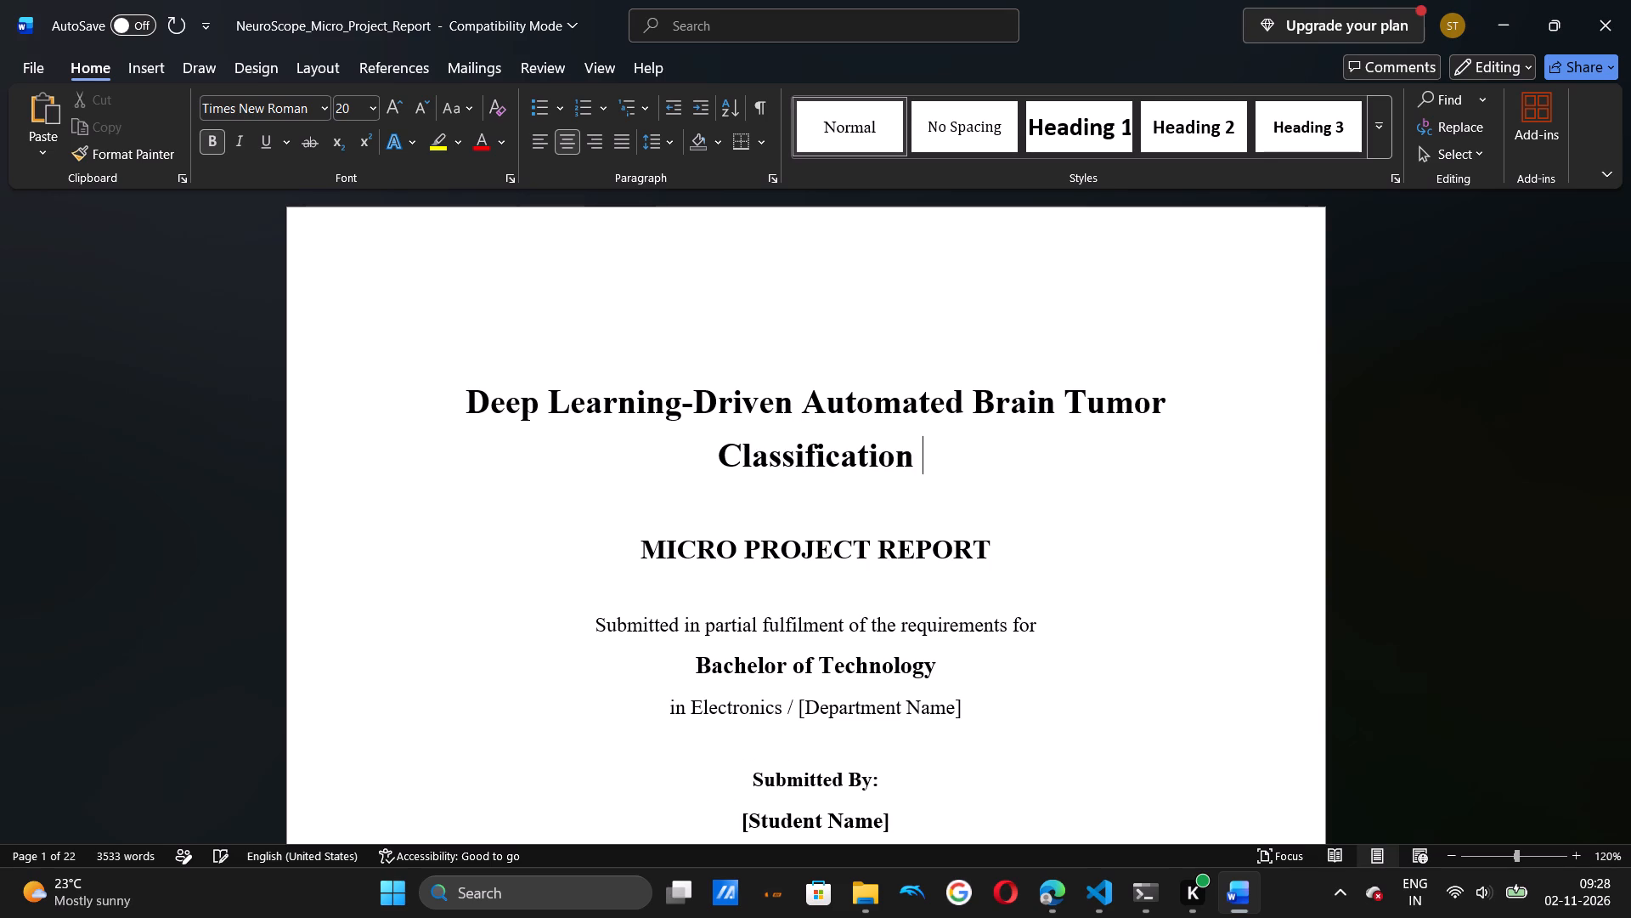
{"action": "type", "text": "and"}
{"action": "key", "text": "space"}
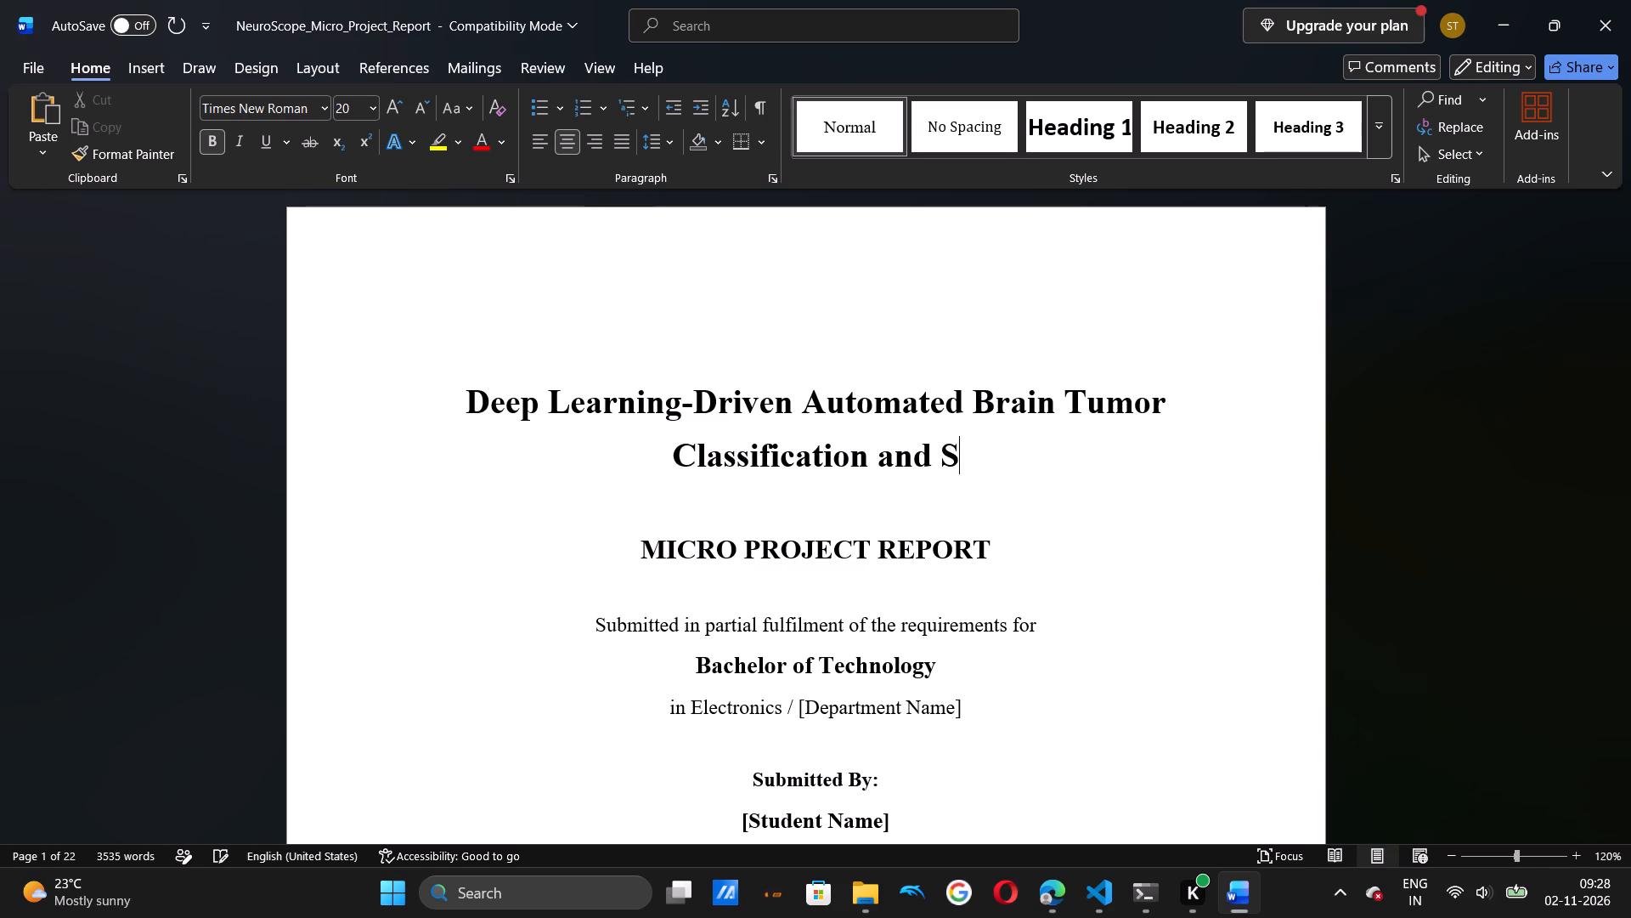
Complete the title after "and" with "Segmentation from MRI Scans", followed by a space.
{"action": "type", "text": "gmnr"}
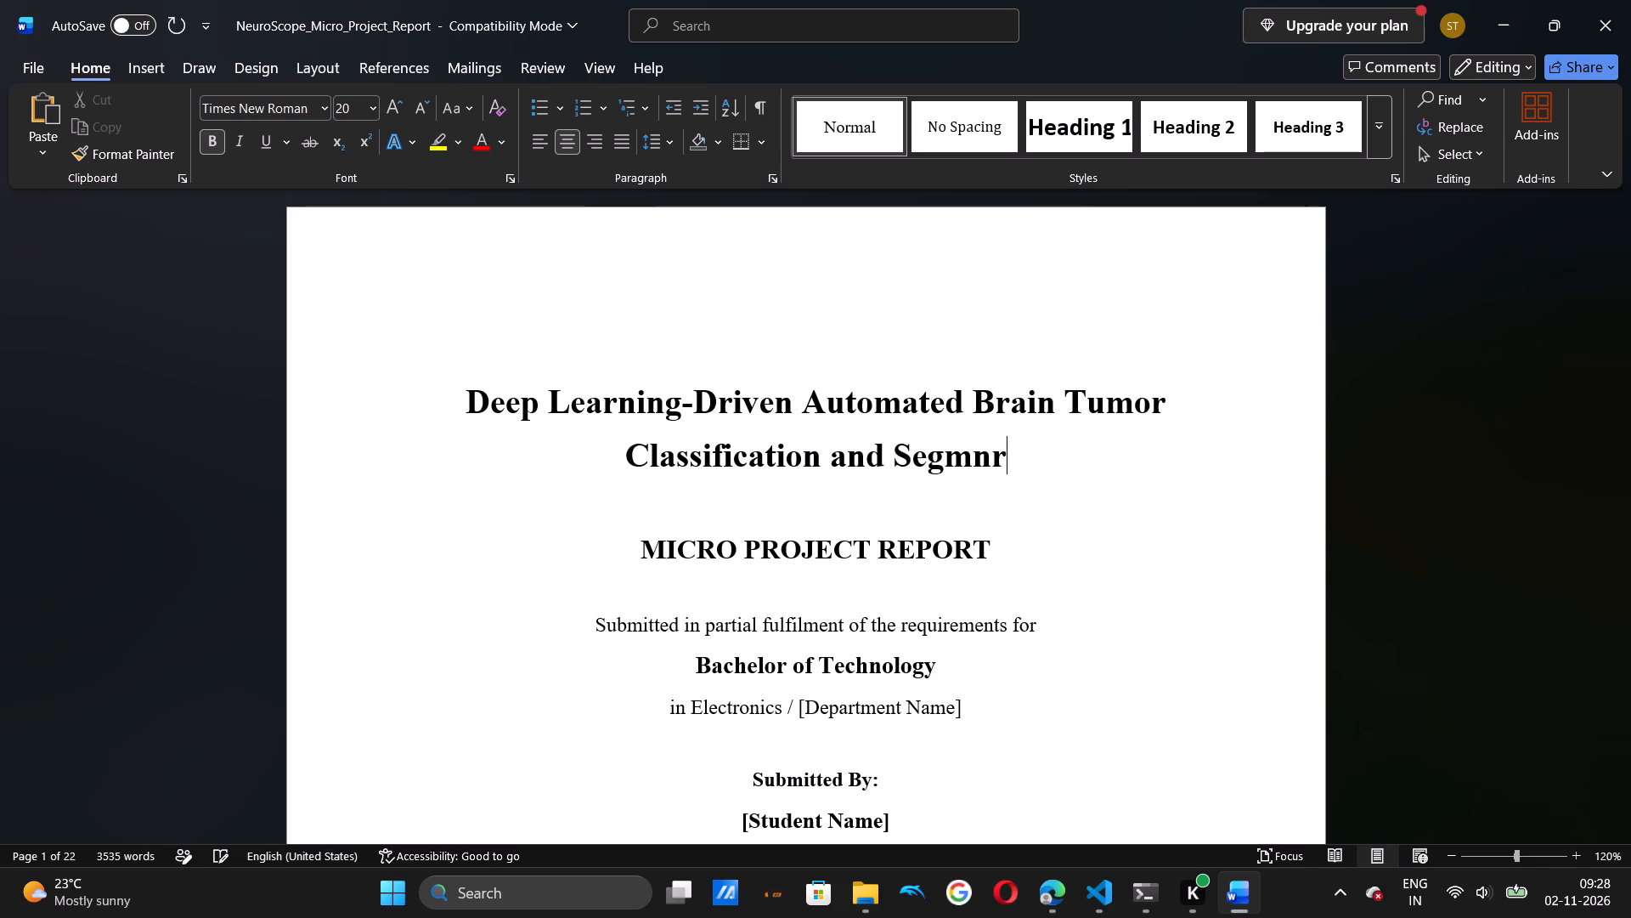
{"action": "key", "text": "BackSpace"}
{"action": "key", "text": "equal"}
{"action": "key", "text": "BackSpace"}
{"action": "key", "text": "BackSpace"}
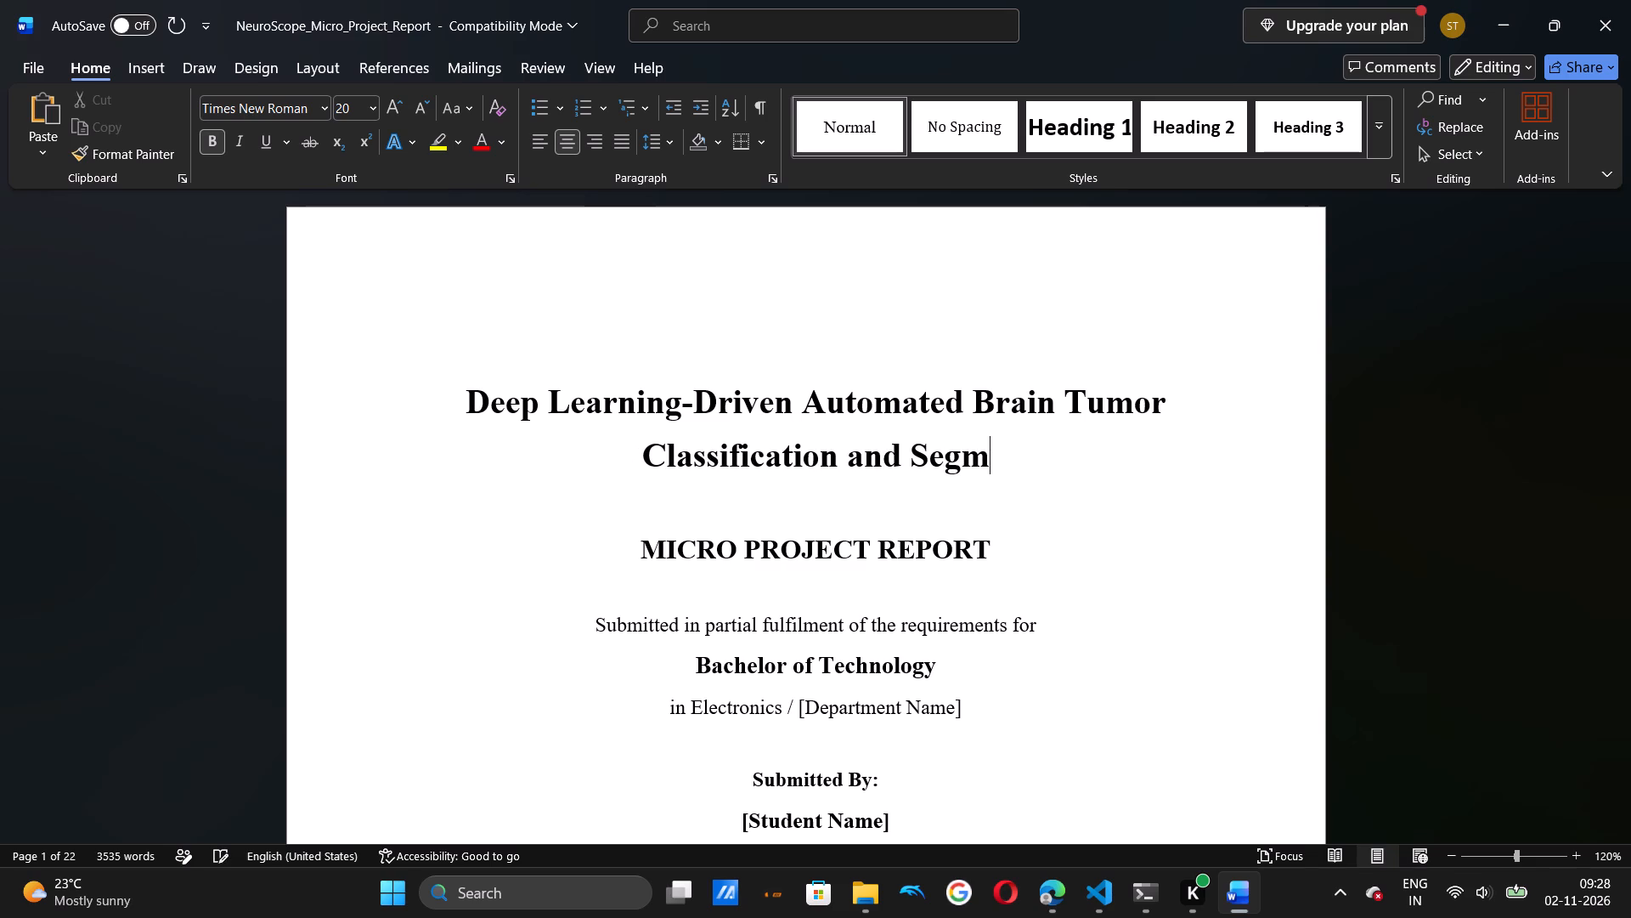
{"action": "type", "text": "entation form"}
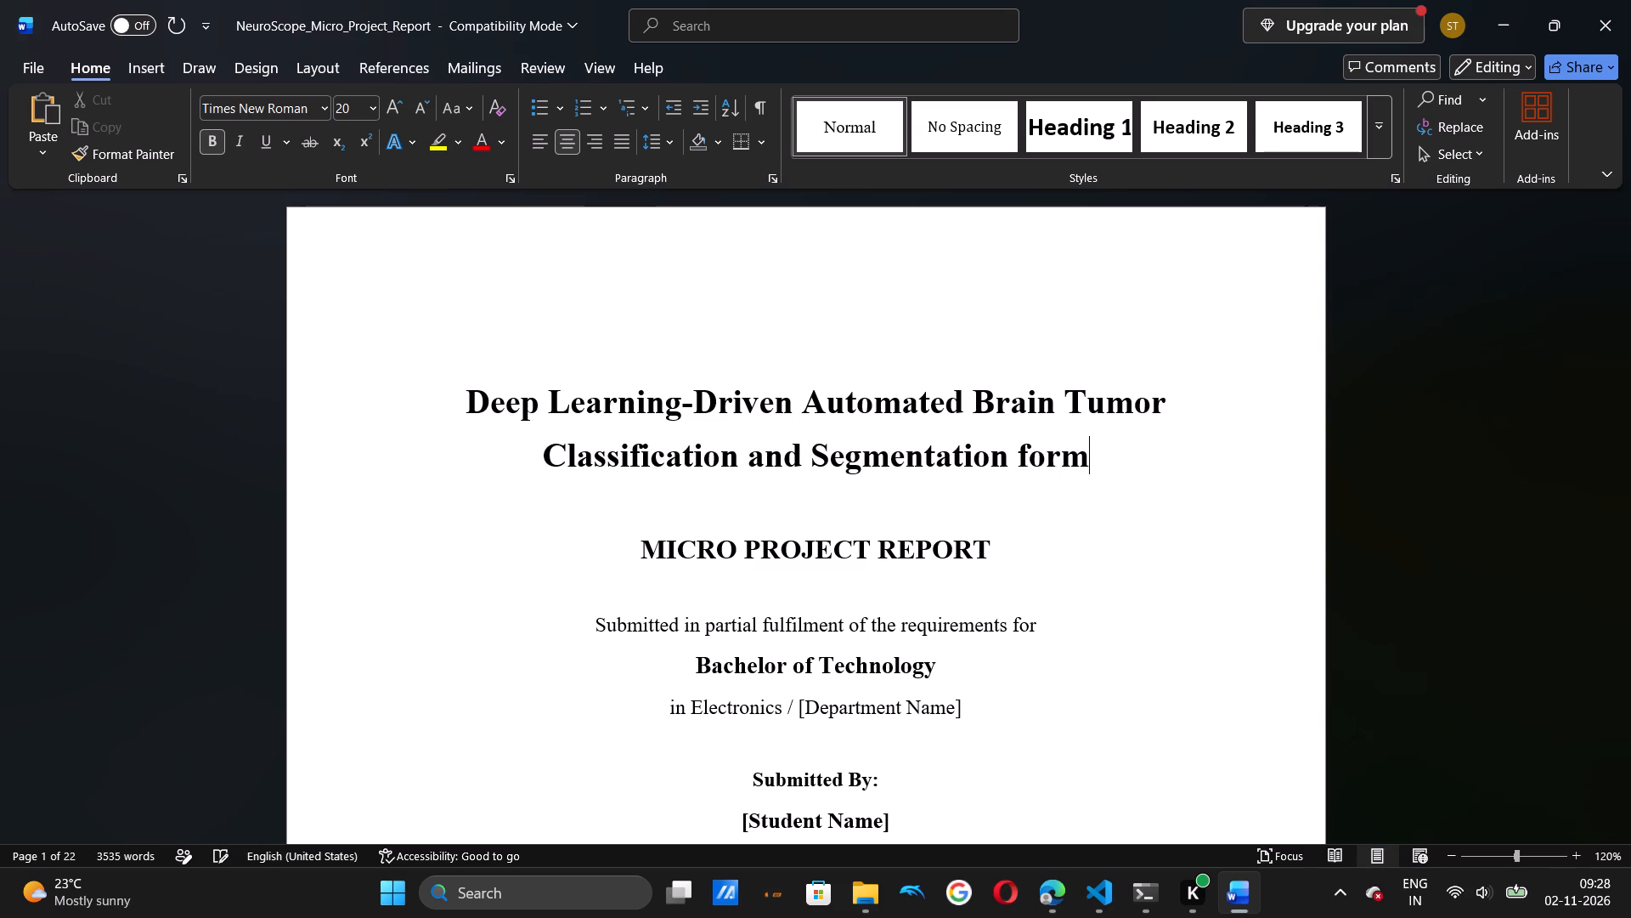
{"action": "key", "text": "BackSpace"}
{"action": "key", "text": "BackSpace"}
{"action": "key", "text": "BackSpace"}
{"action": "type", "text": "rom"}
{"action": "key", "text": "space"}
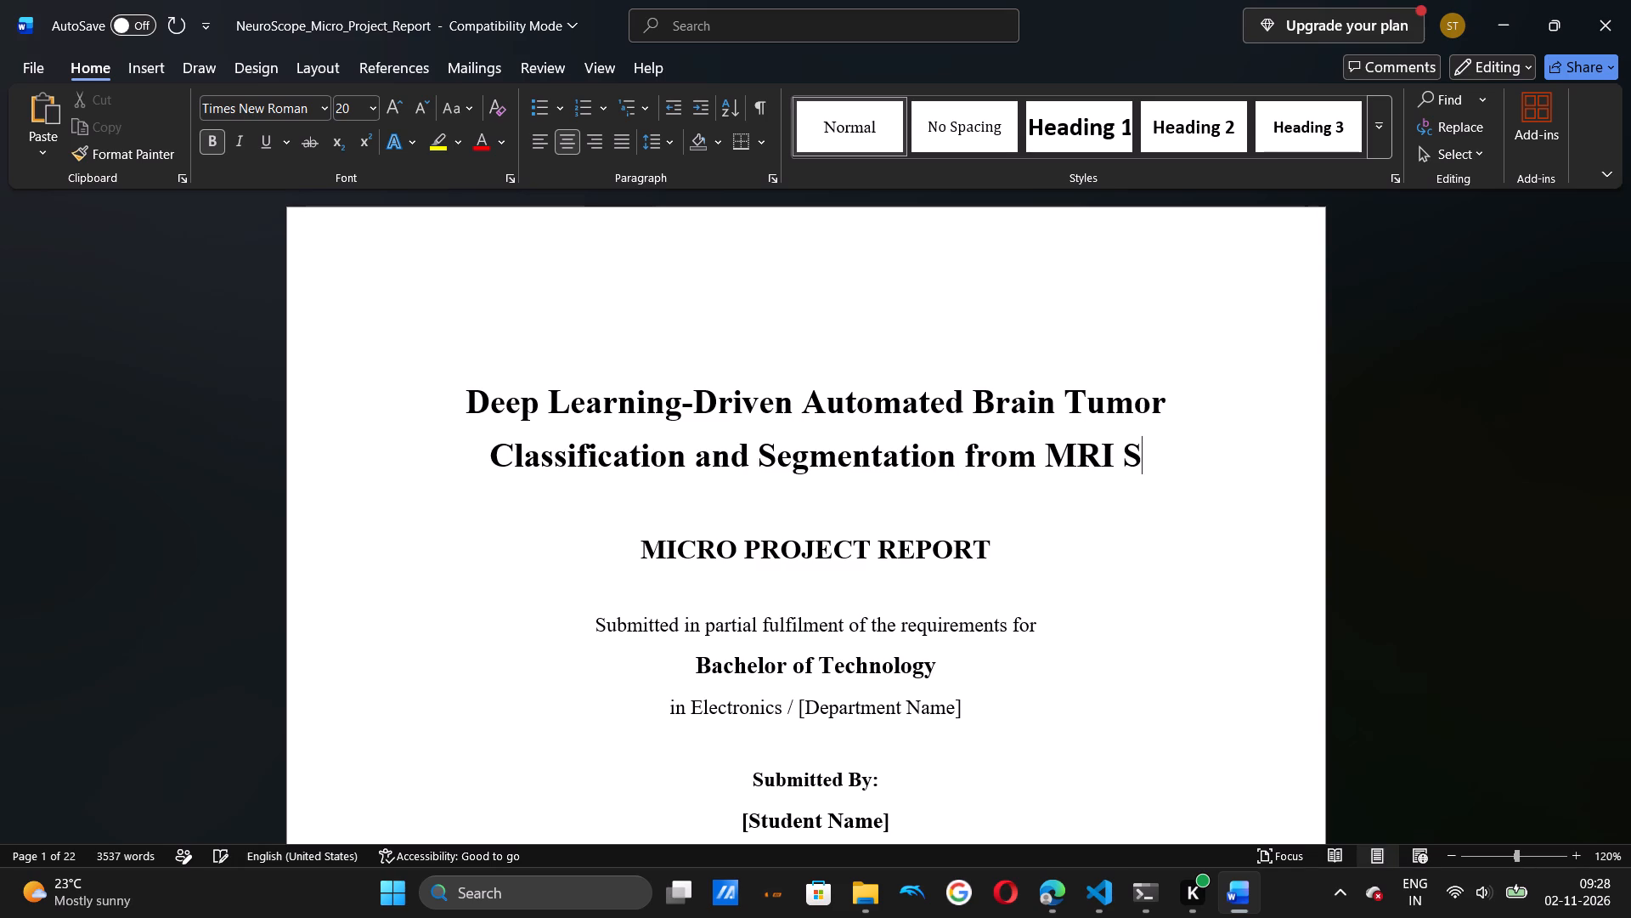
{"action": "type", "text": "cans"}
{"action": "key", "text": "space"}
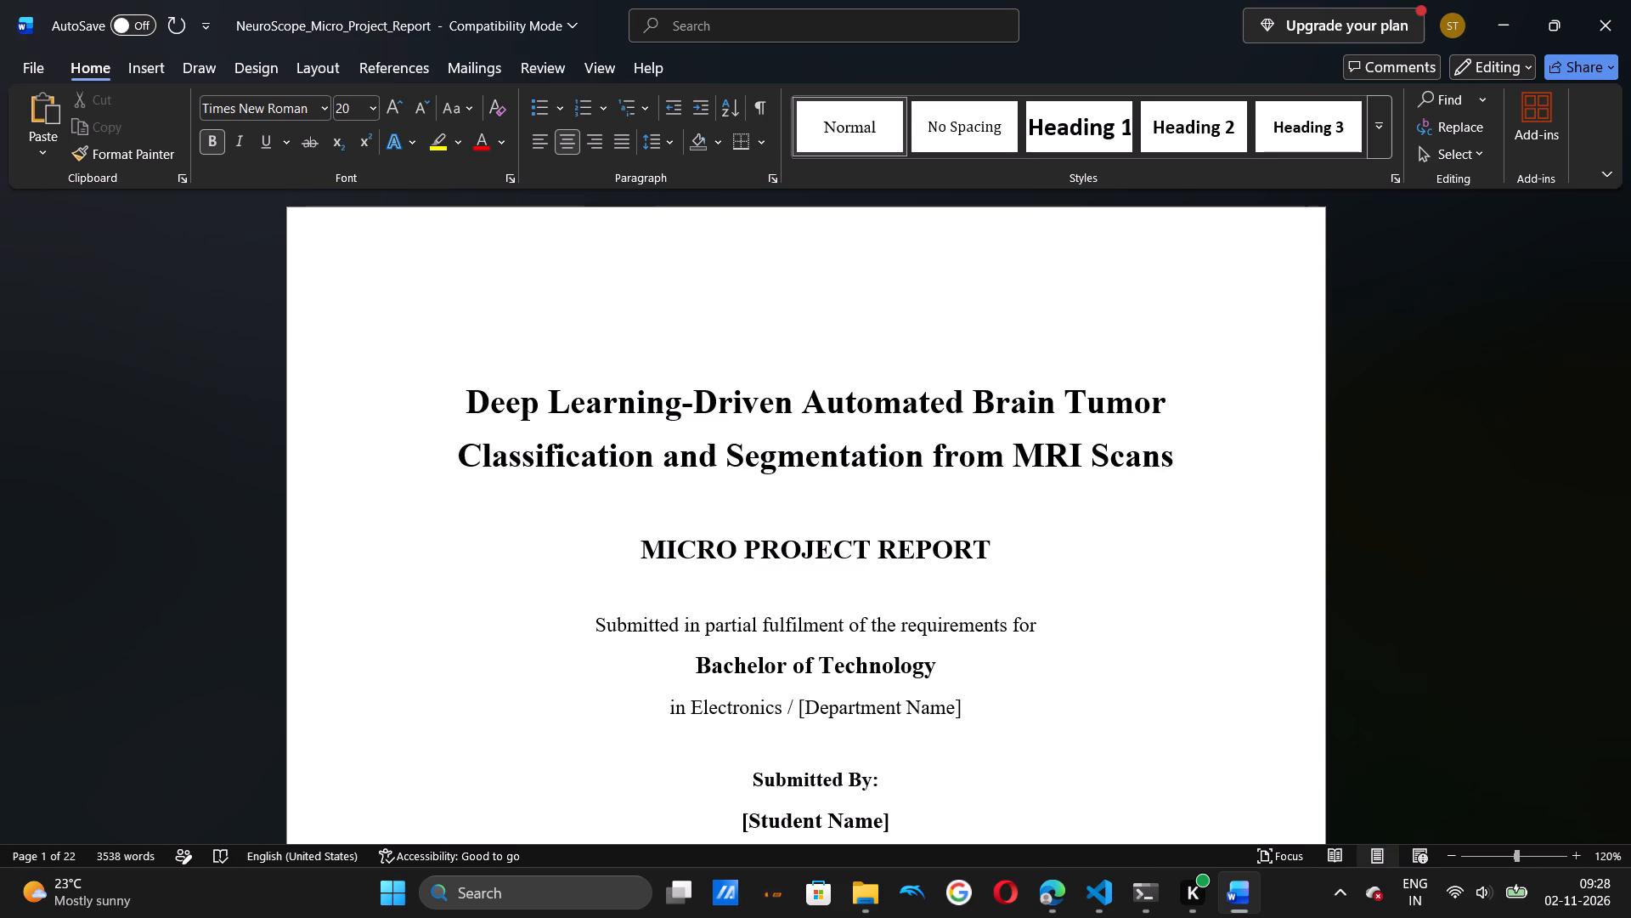
Remove the bold formatting from the "MICRO PROJECT REPORT" line below the title.
{"action": "scroll", "coordinate": [838, 479], "scroll_direction": "down", "scroll_amount": 2}
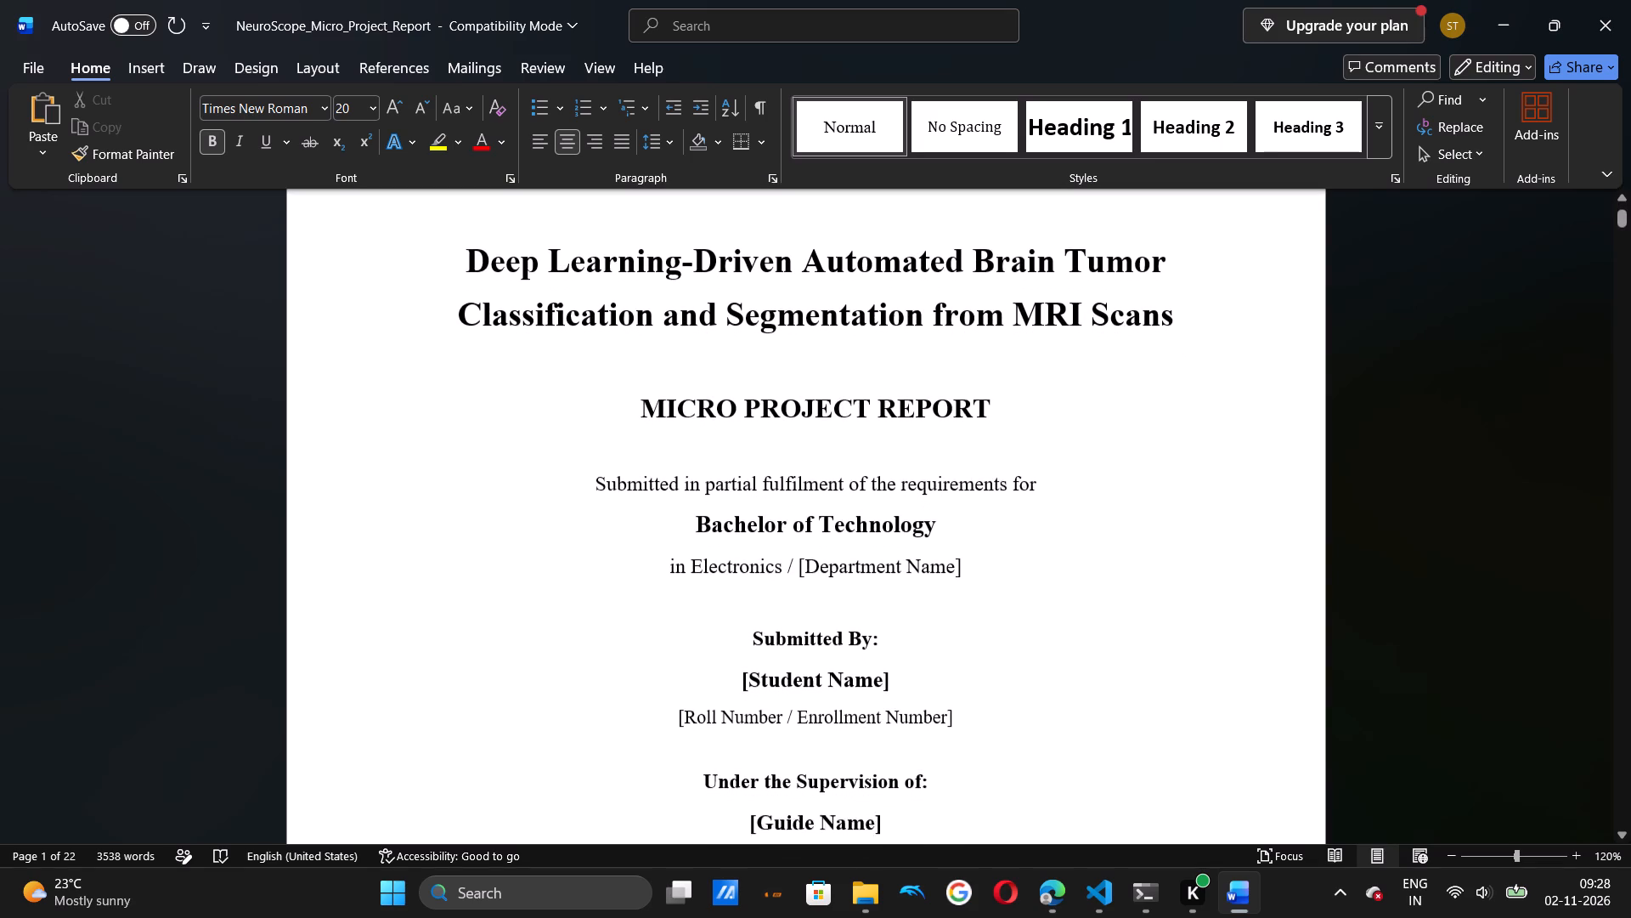
{"action": "scroll", "coordinate": [838, 479], "scroll_direction": "down", "scroll_amount": 1}
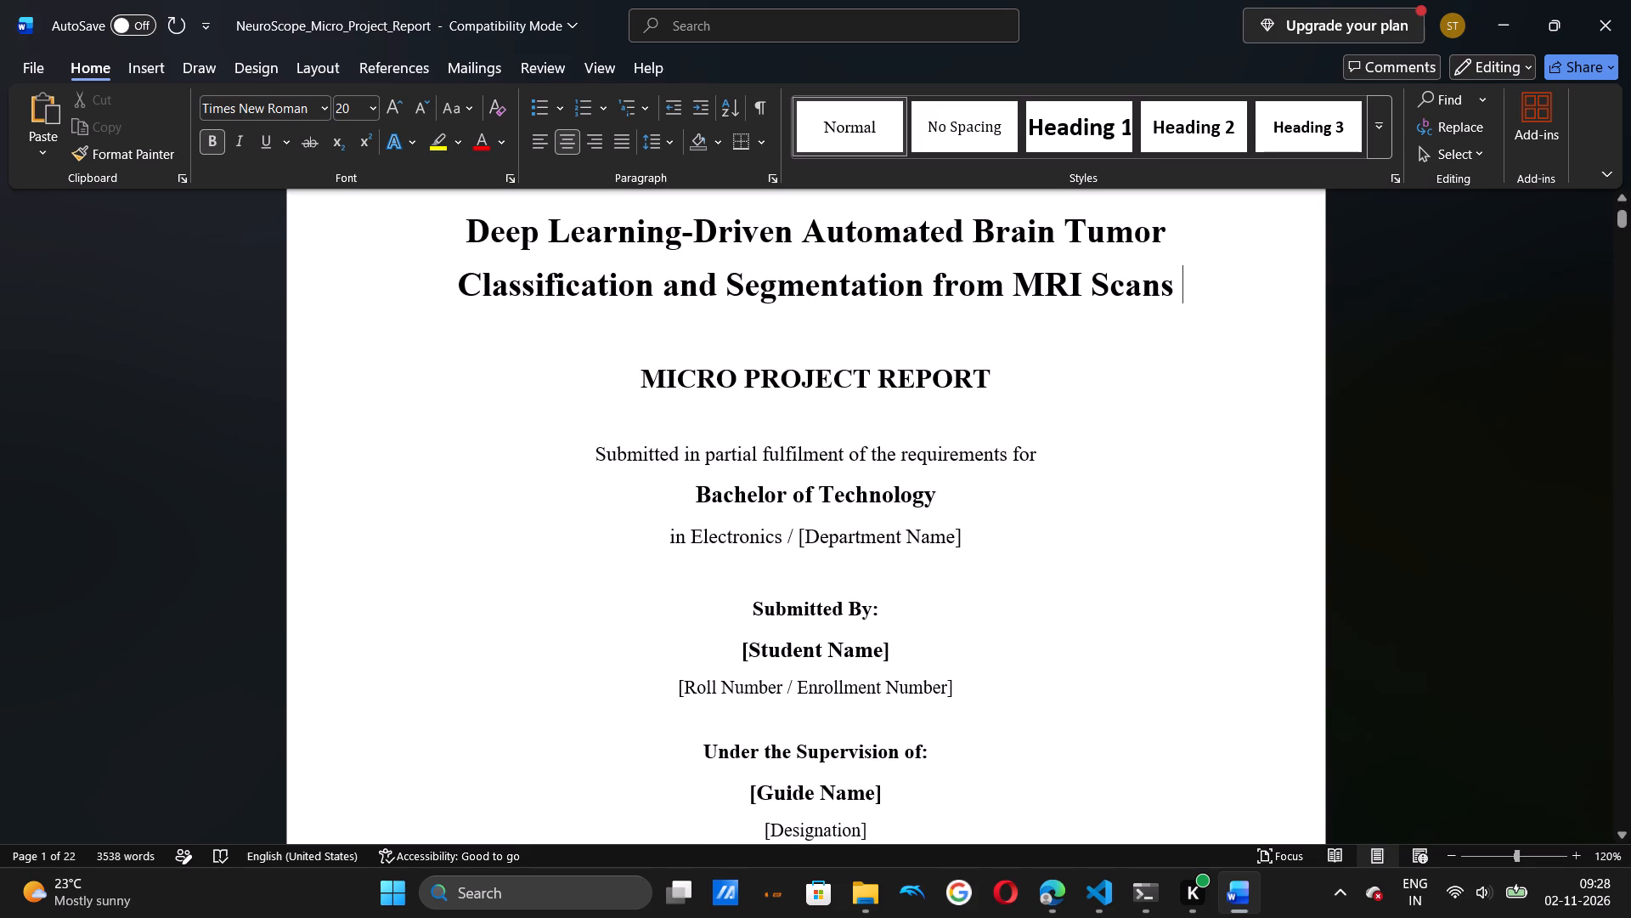
{"action": "scroll", "coordinate": [891, 833], "scroll_direction": "up", "scroll_amount": 1}
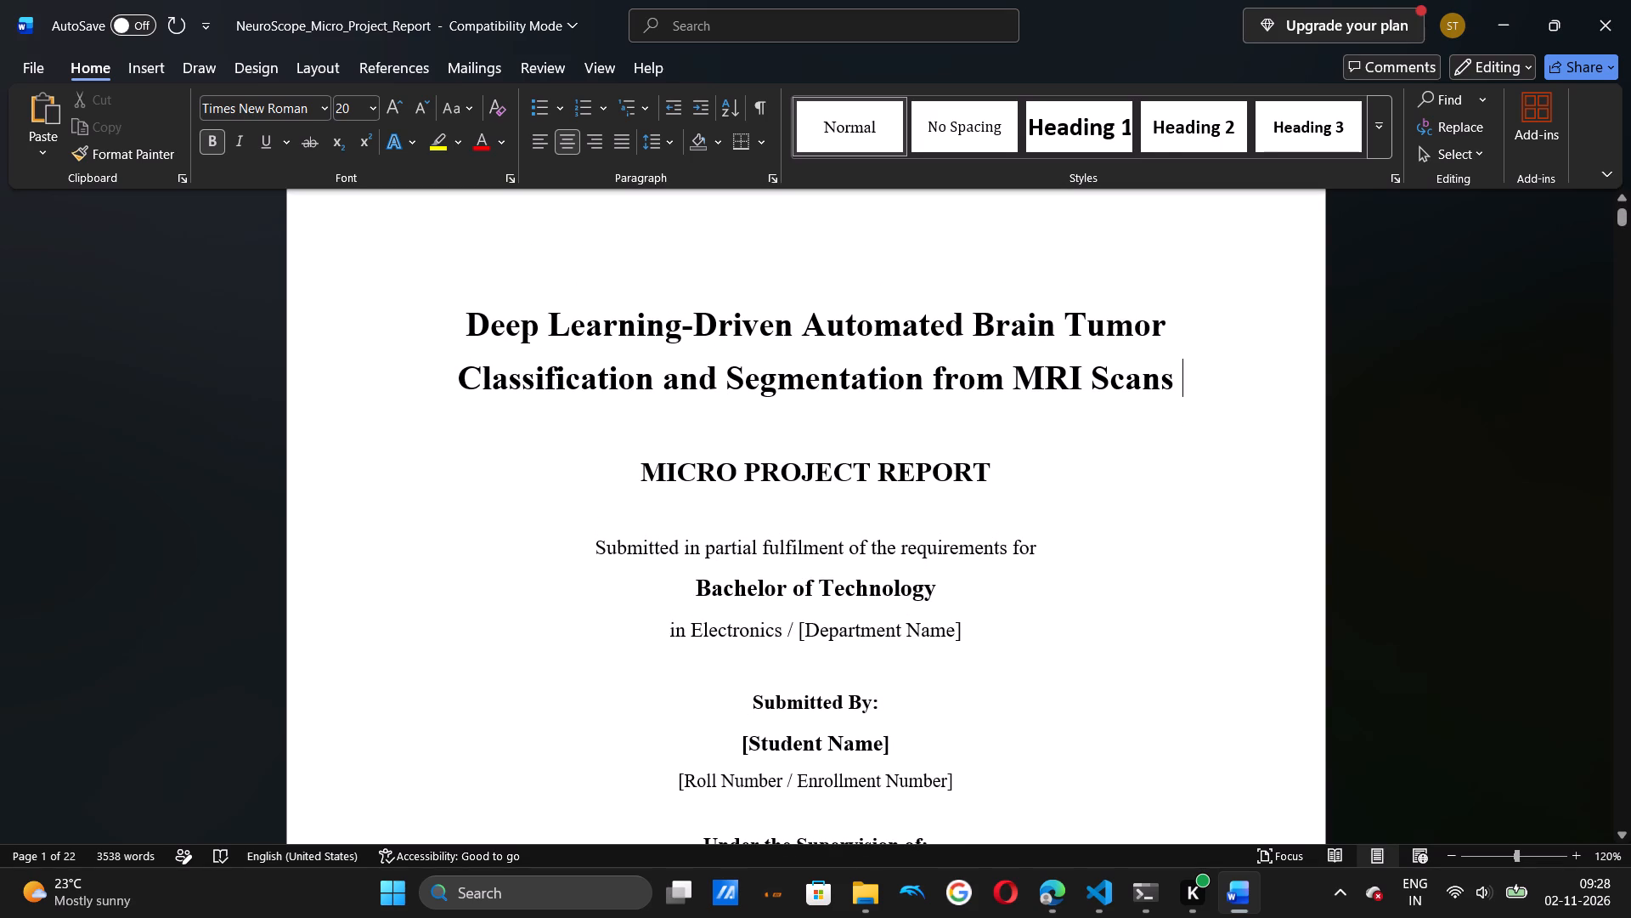
{"action": "left_click_drag", "start_coordinate": [636, 477], "coordinate": [958, 456]}
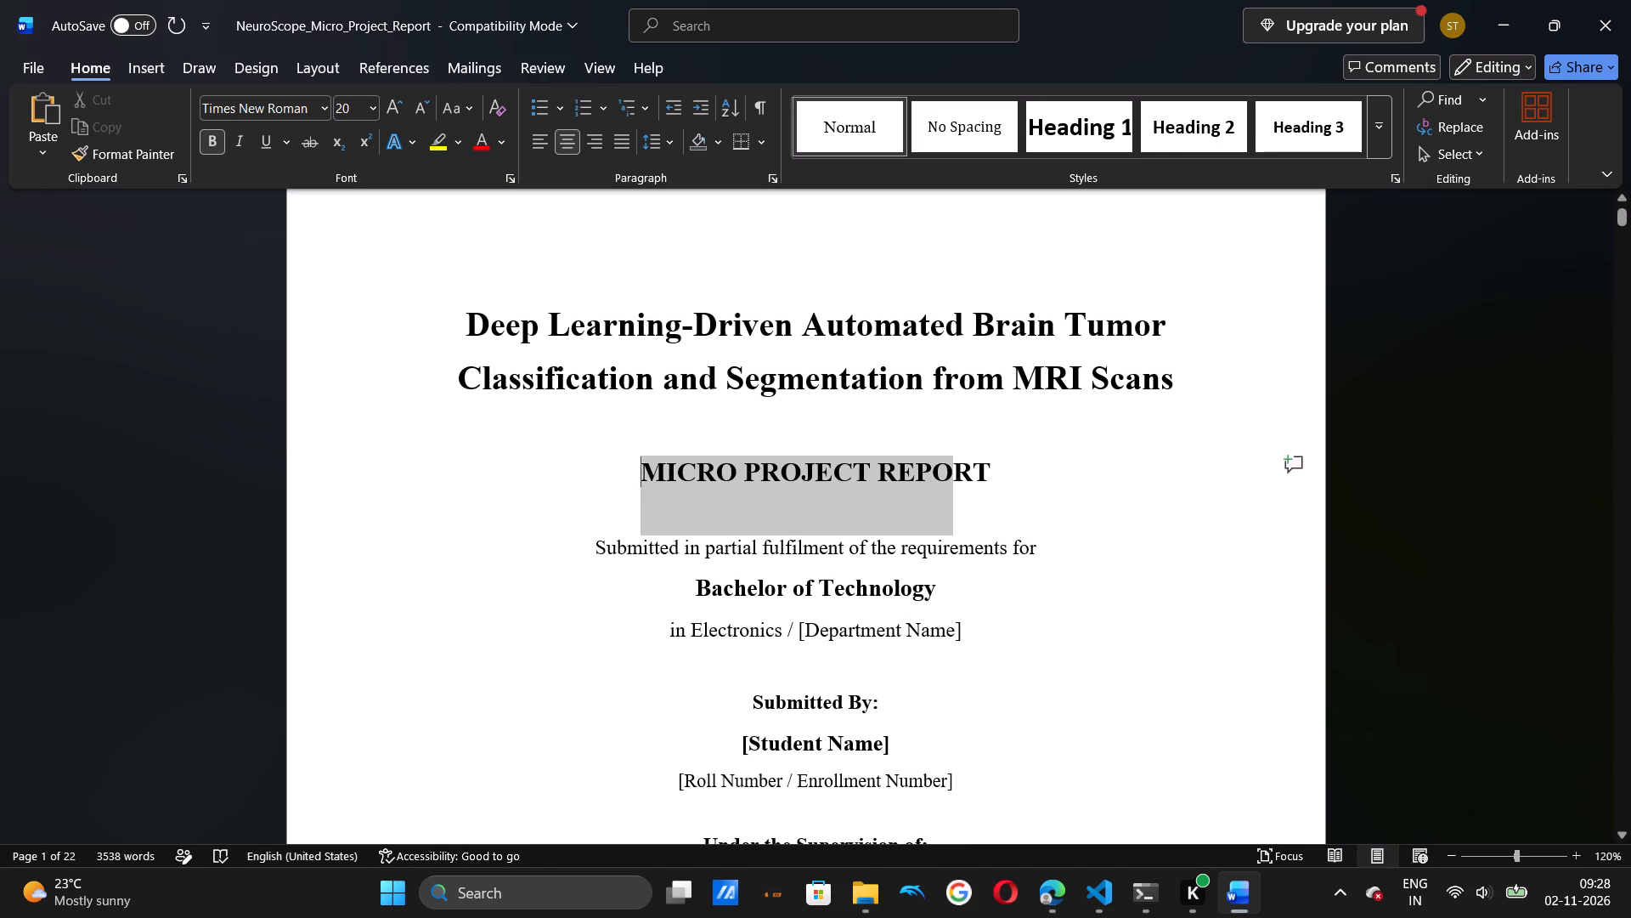
{"action": "left_click_drag", "start_coordinate": [958, 456], "coordinate": [961, 456]}
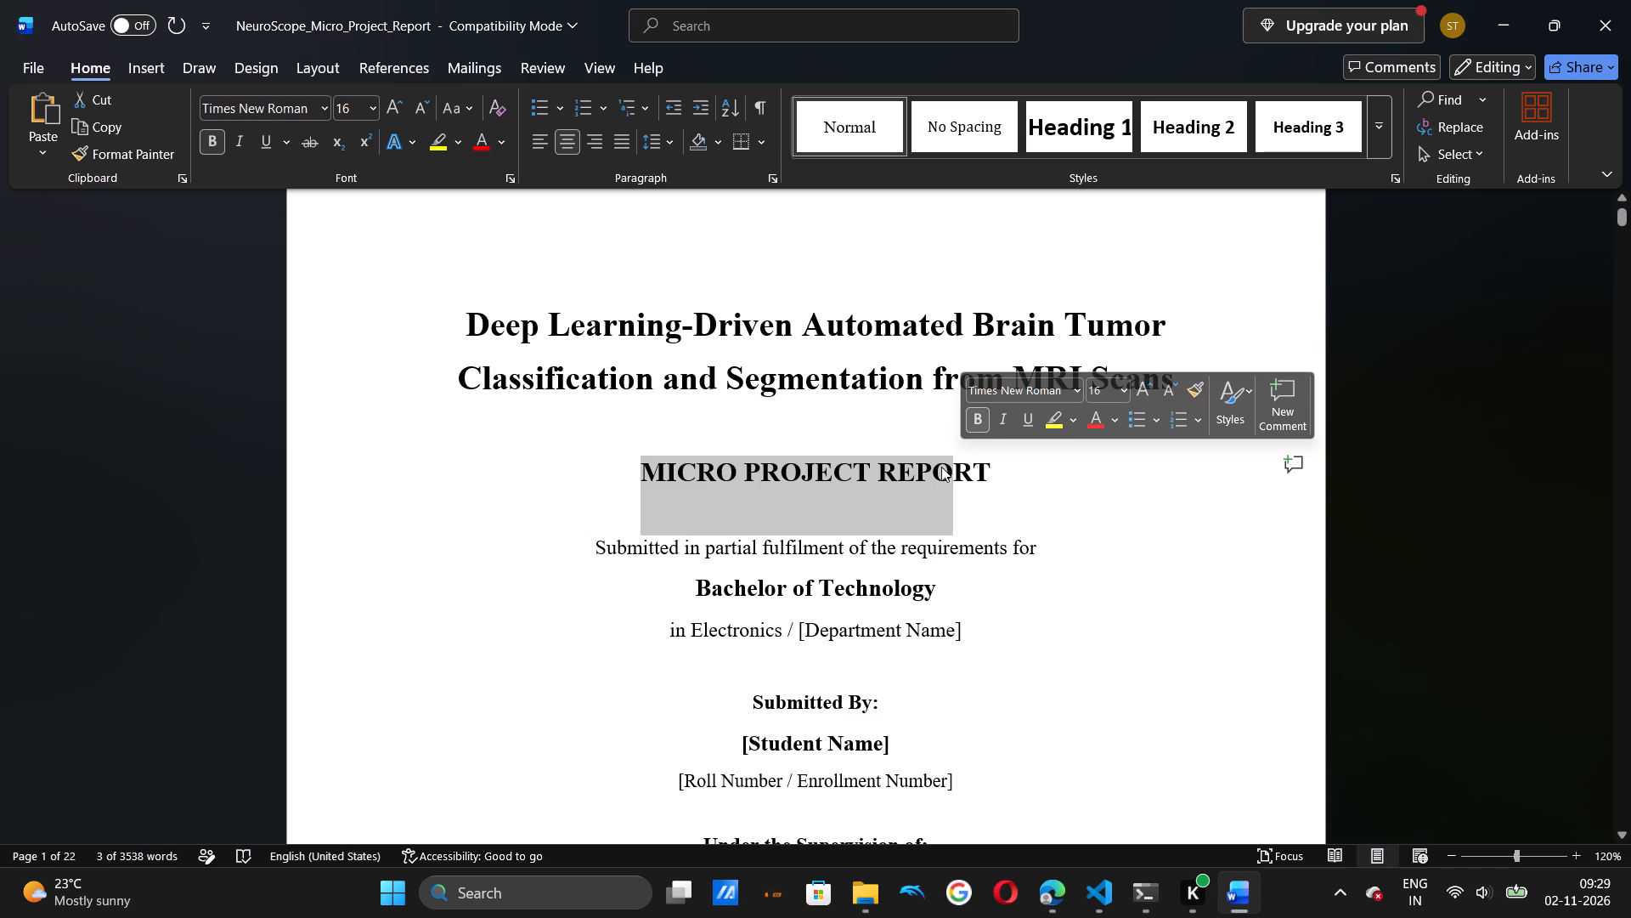
{"action": "left_click_drag", "start_coordinate": [992, 478], "coordinate": [655, 485]}
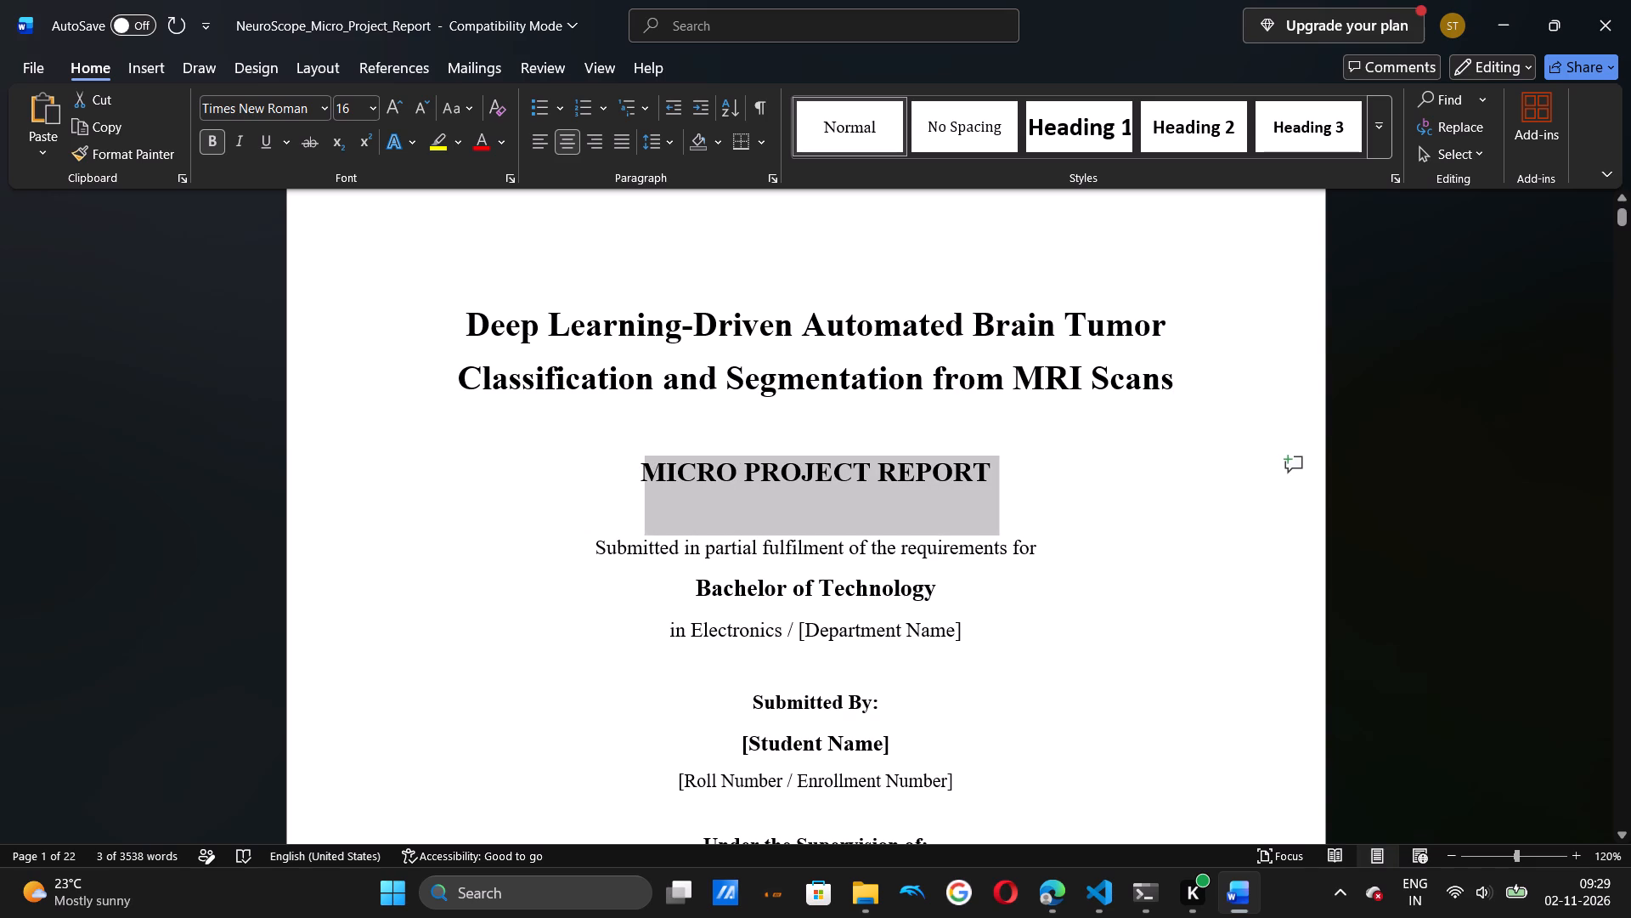
{"action": "left_click_drag", "start_coordinate": [655, 485], "coordinate": [655, 486]}
{"action": "left_click", "coordinate": [663, 450]}
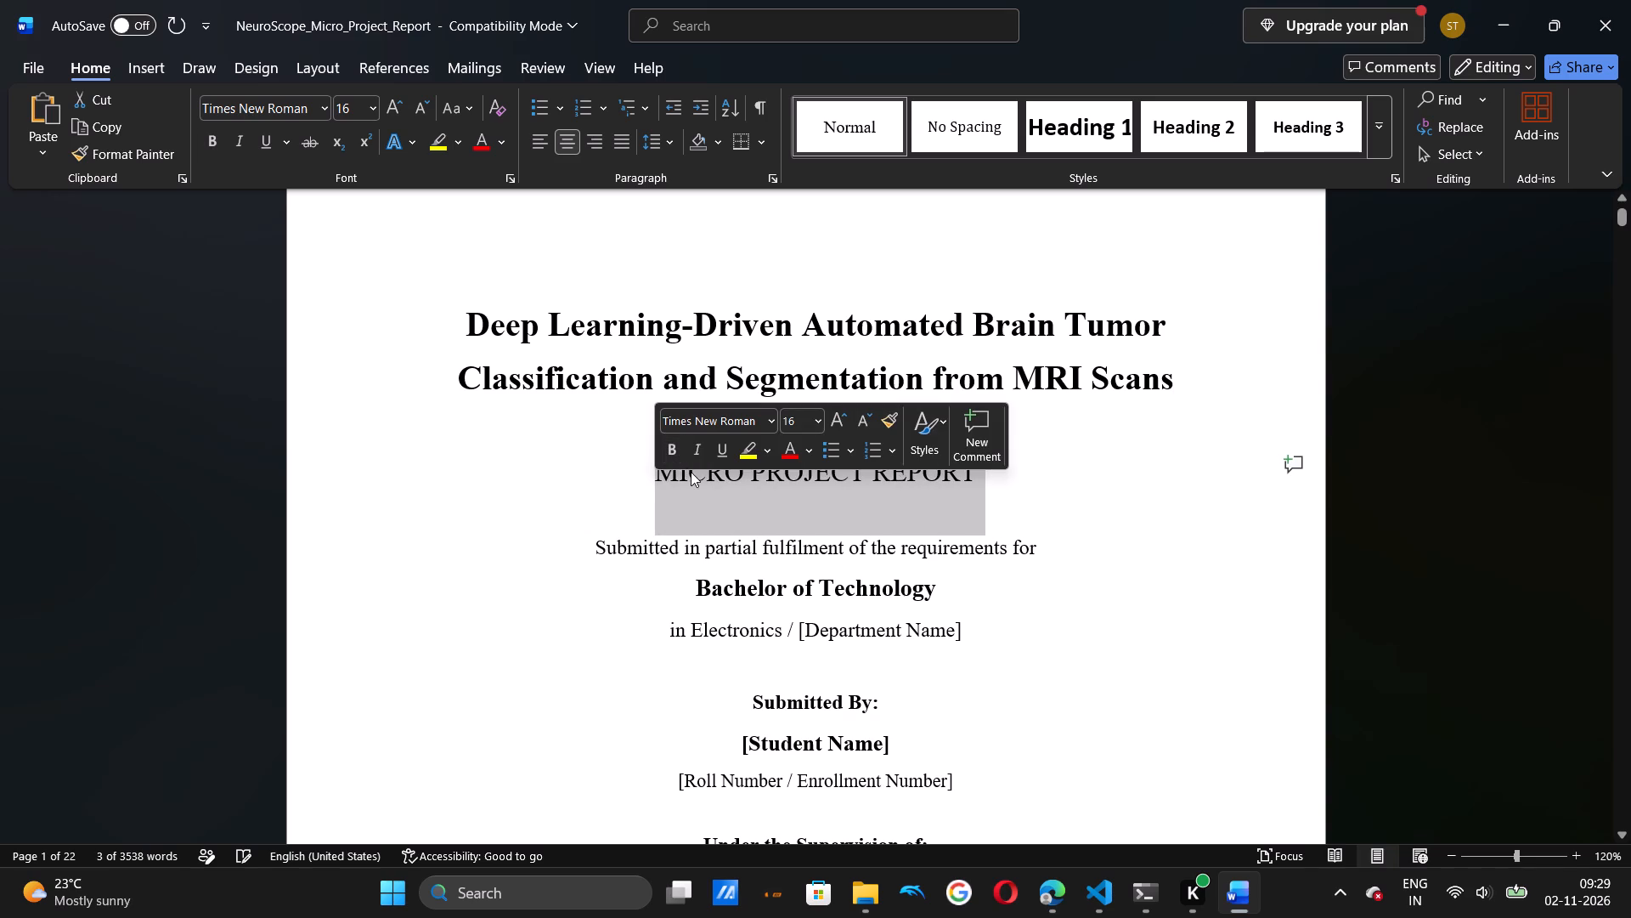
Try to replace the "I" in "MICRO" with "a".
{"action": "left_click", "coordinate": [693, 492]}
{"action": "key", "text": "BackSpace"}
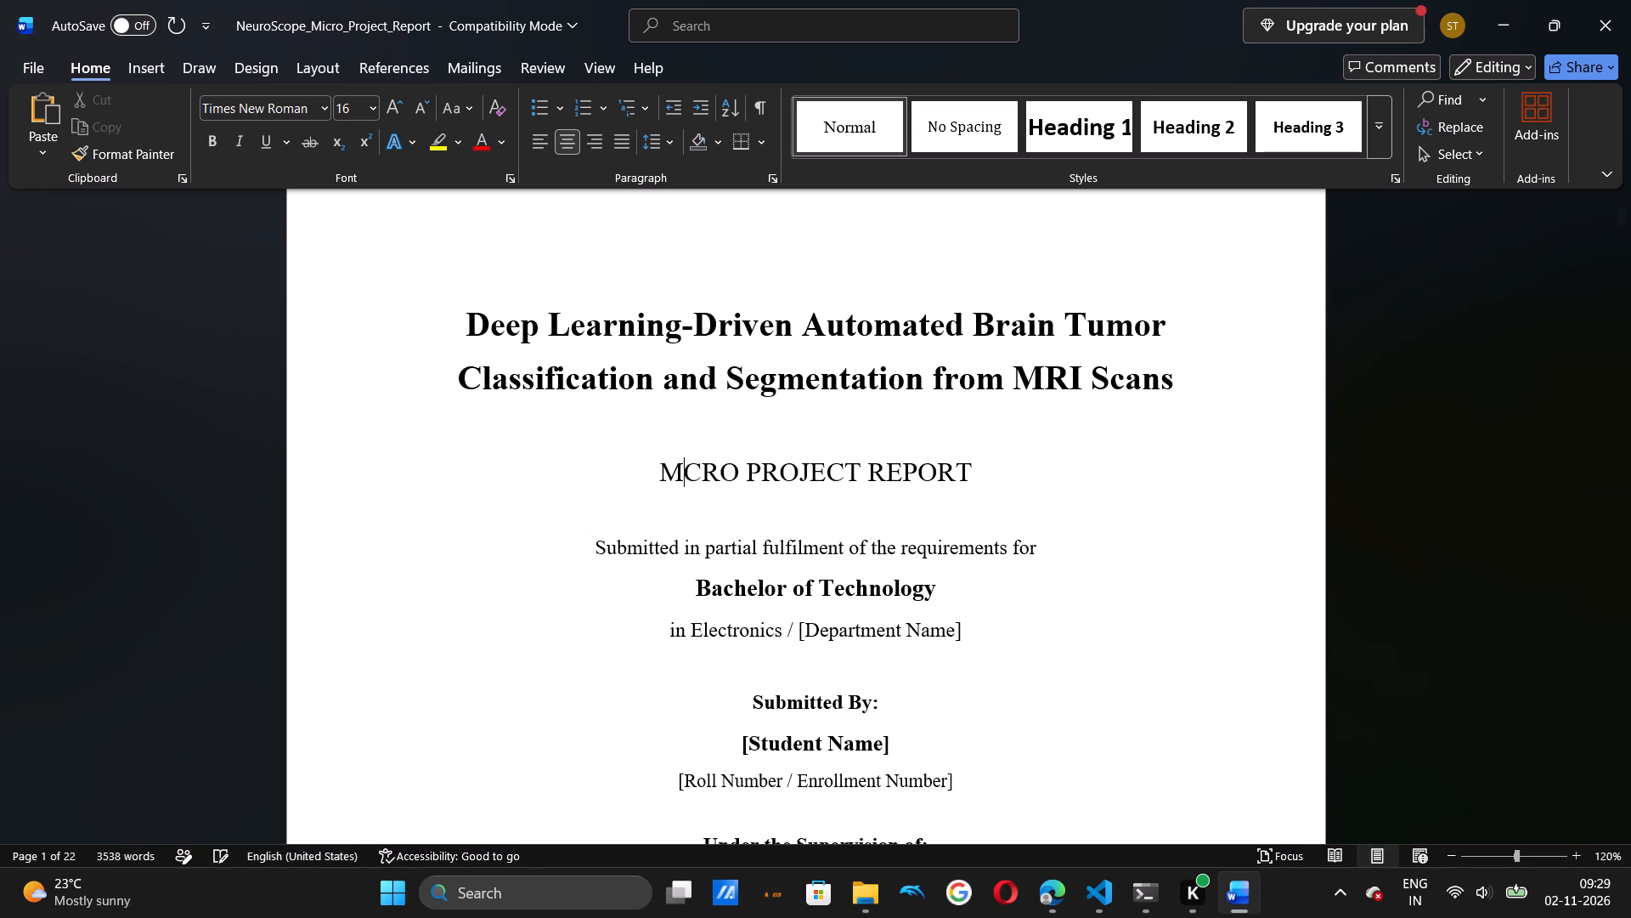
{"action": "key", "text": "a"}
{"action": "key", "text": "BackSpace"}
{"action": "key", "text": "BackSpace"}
Delete the existing text of the "MCRO PROJECT REPORT" line, working back from its end.
{"action": "key", "text": "Right"}
{"action": "key", "text": "Right"}
{"action": "key", "text": "Right"}
{"action": "key", "text": "Right"}
{"action": "key", "text": "Right"}
{"action": "key", "text": "Right"}
{"action": "key", "text": "Right"}
{"action": "key", "text": "Right"}
{"action": "key", "text": "Right"}
{"action": "key", "text": "Right"}
{"action": "key", "text": "Right"}
{"action": "key", "text": "Right"}
{"action": "key", "text": "Right"}
{"action": "key", "text": "Right"}
{"action": "key", "text": "Right"}
{"action": "key", "text": "Right"}
{"action": "key", "text": "Right"}
{"action": "key", "text": "Right"}
{"action": "key", "text": "Right"}
{"action": "key", "text": "Up"}
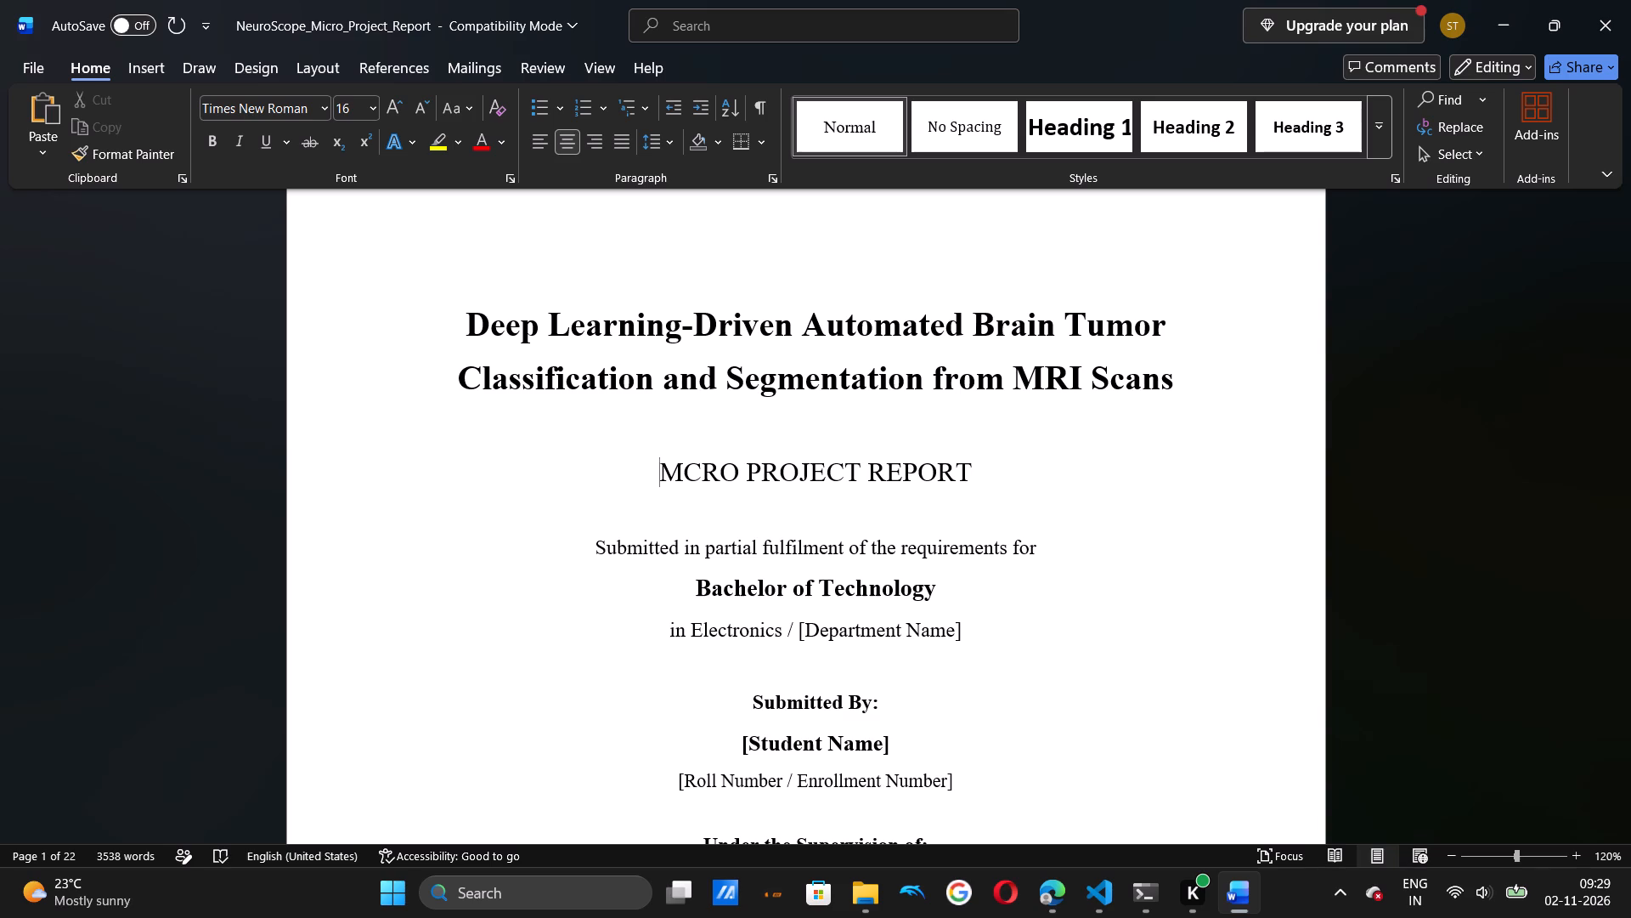
{"action": "key", "text": "Right"}
{"action": "key", "text": "Right"}
{"action": "key", "text": "Right"}
{"action": "key", "text": "Right"}
{"action": "key", "text": "Right"}
{"action": "key", "text": "Right"}
{"action": "key", "text": "Right"}
{"action": "key", "text": "Right"}
{"action": "key", "text": "Right"}
{"action": "key", "text": "Right"}
{"action": "key", "text": "Right"}
{"action": "key", "text": "Right"}
{"action": "key", "text": "Right"}
{"action": "key", "text": "Right"}
{"action": "key", "text": "Right"}
{"action": "key", "text": "Right"}
{"action": "key", "text": "Right"}
{"action": "key", "text": "Right"}
{"action": "key", "text": "Right"}
{"action": "key", "text": "Right"}
{"action": "key", "text": "Left"}
{"action": "key", "text": "BackSpace"}
{"action": "key", "text": "BackSpace"}
{"action": "key", "text": "BackSpace"}
{"action": "key", "text": "BackSpace"}
{"action": "key", "text": "BackSpace"}
{"action": "key", "text": "BackSpace"}
{"action": "key", "text": "BackSpace"}
{"action": "key", "text": "BackSpace"}
{"action": "key", "text": "BackSpace"}
{"action": "key", "text": "BackSpace"}
{"action": "key", "text": "BackSpace"}
{"action": "key", "text": "BackSpace"}
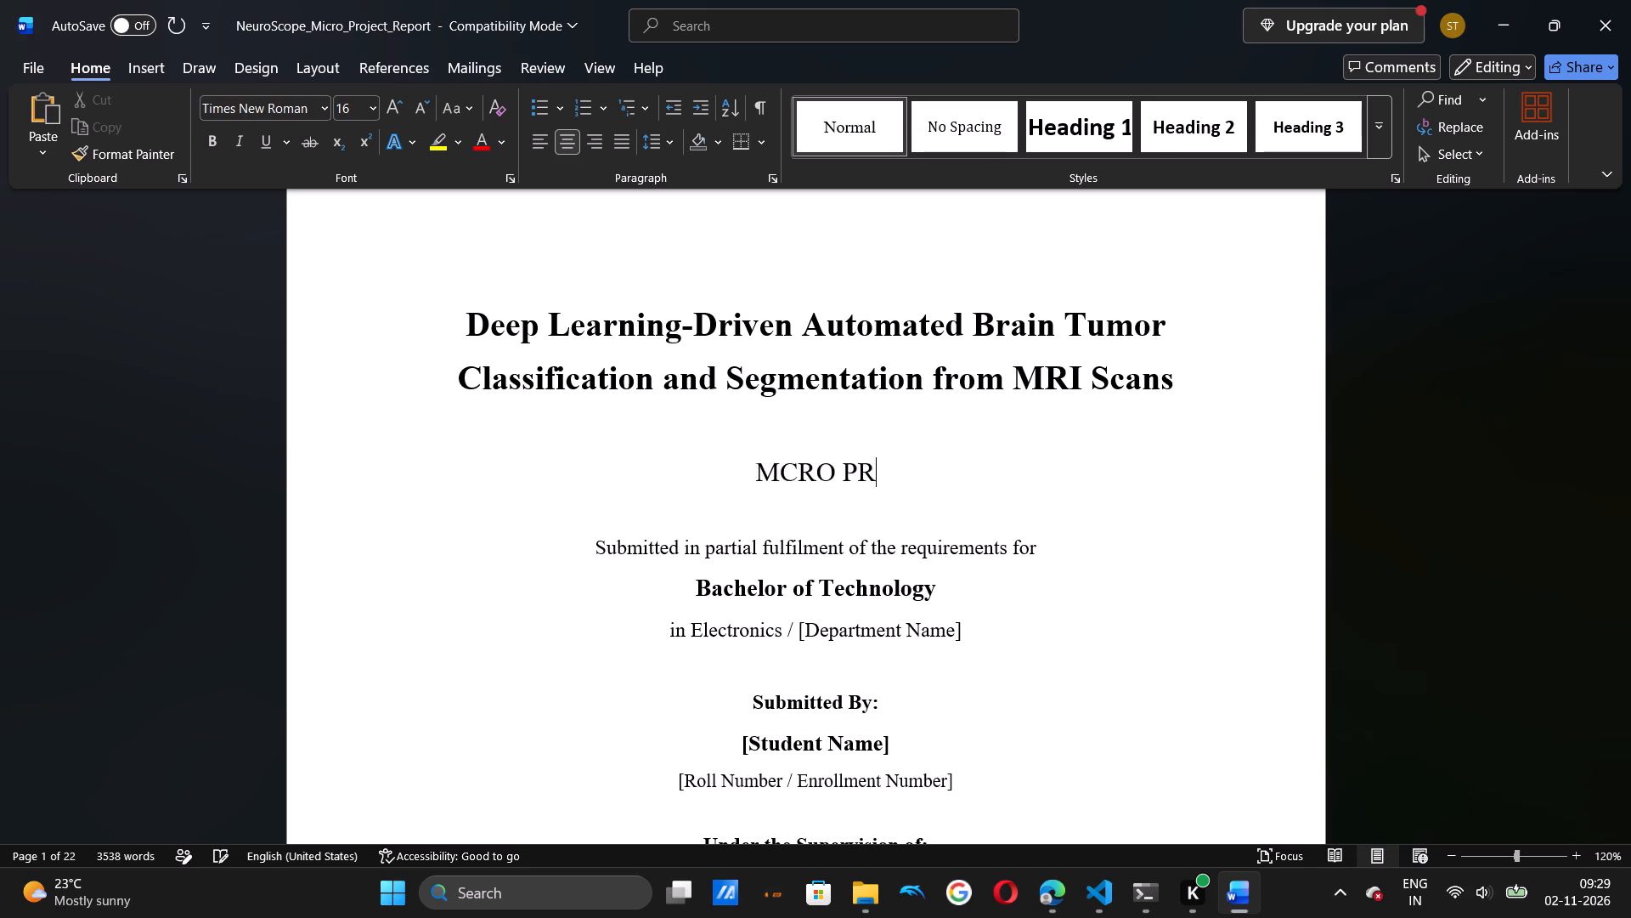
{"action": "key", "text": "BackSpace"}
{"action": "key", "text": "BackSpace"}
{"action": "key", "text": "BackSpace"}
{"action": "key", "text": "BackSpace"}
{"action": "key", "text": "BackSpace"}
{"action": "key", "text": "BackSpace"}
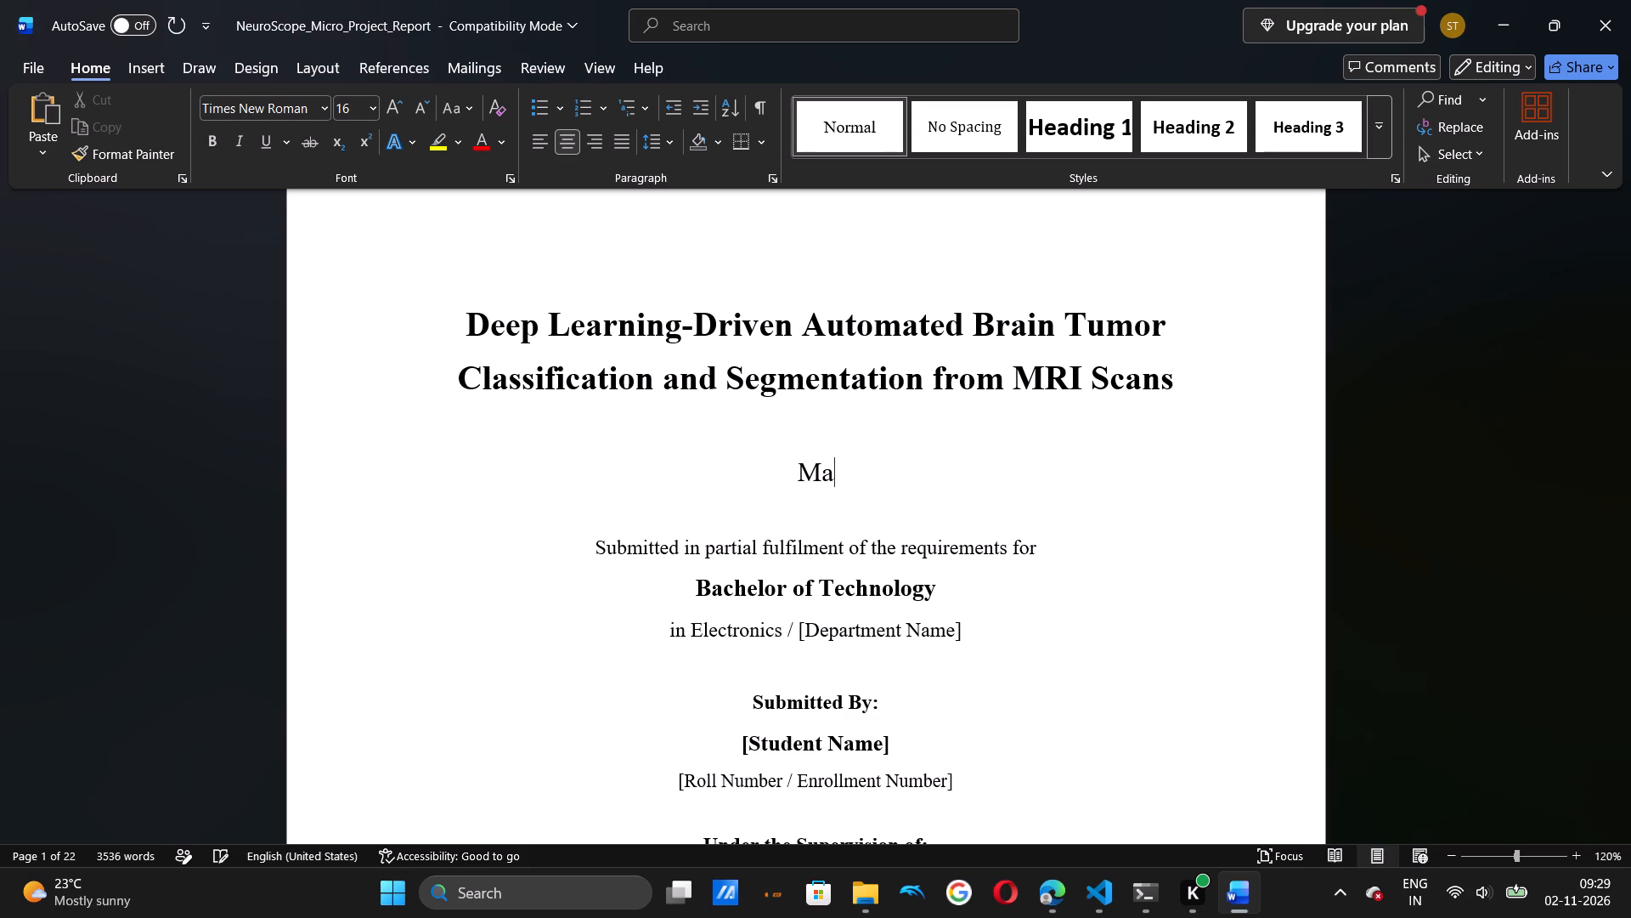
Enter "Macro Project Report" in title case, followed by a space, as the line's new text.
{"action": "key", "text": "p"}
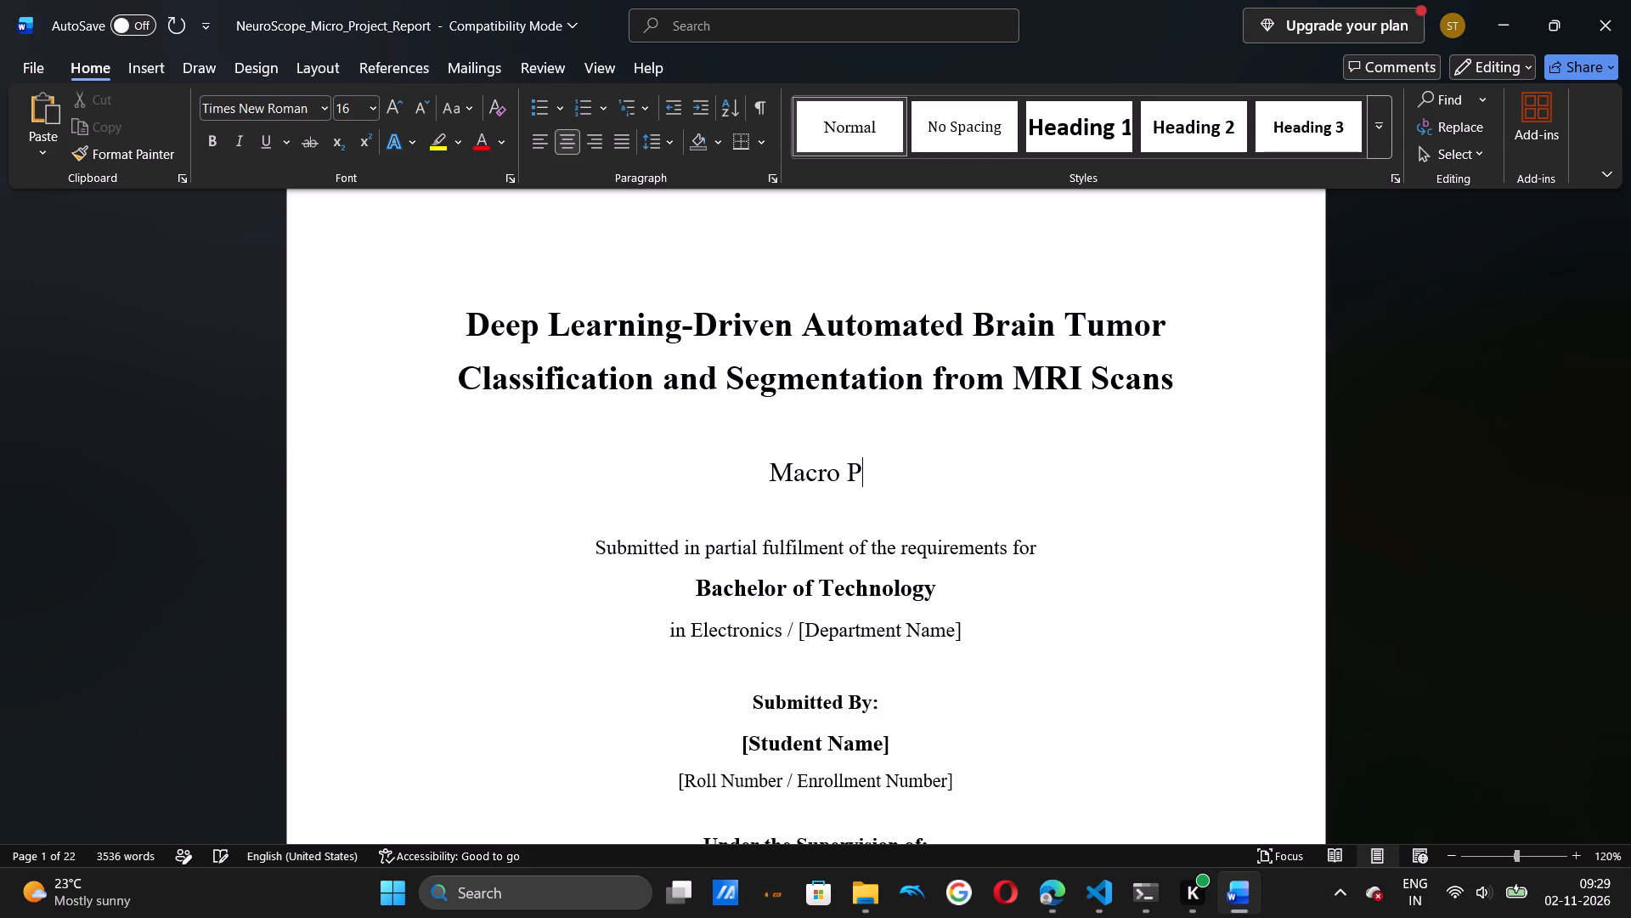
{"action": "key", "text": "BackSpace"}
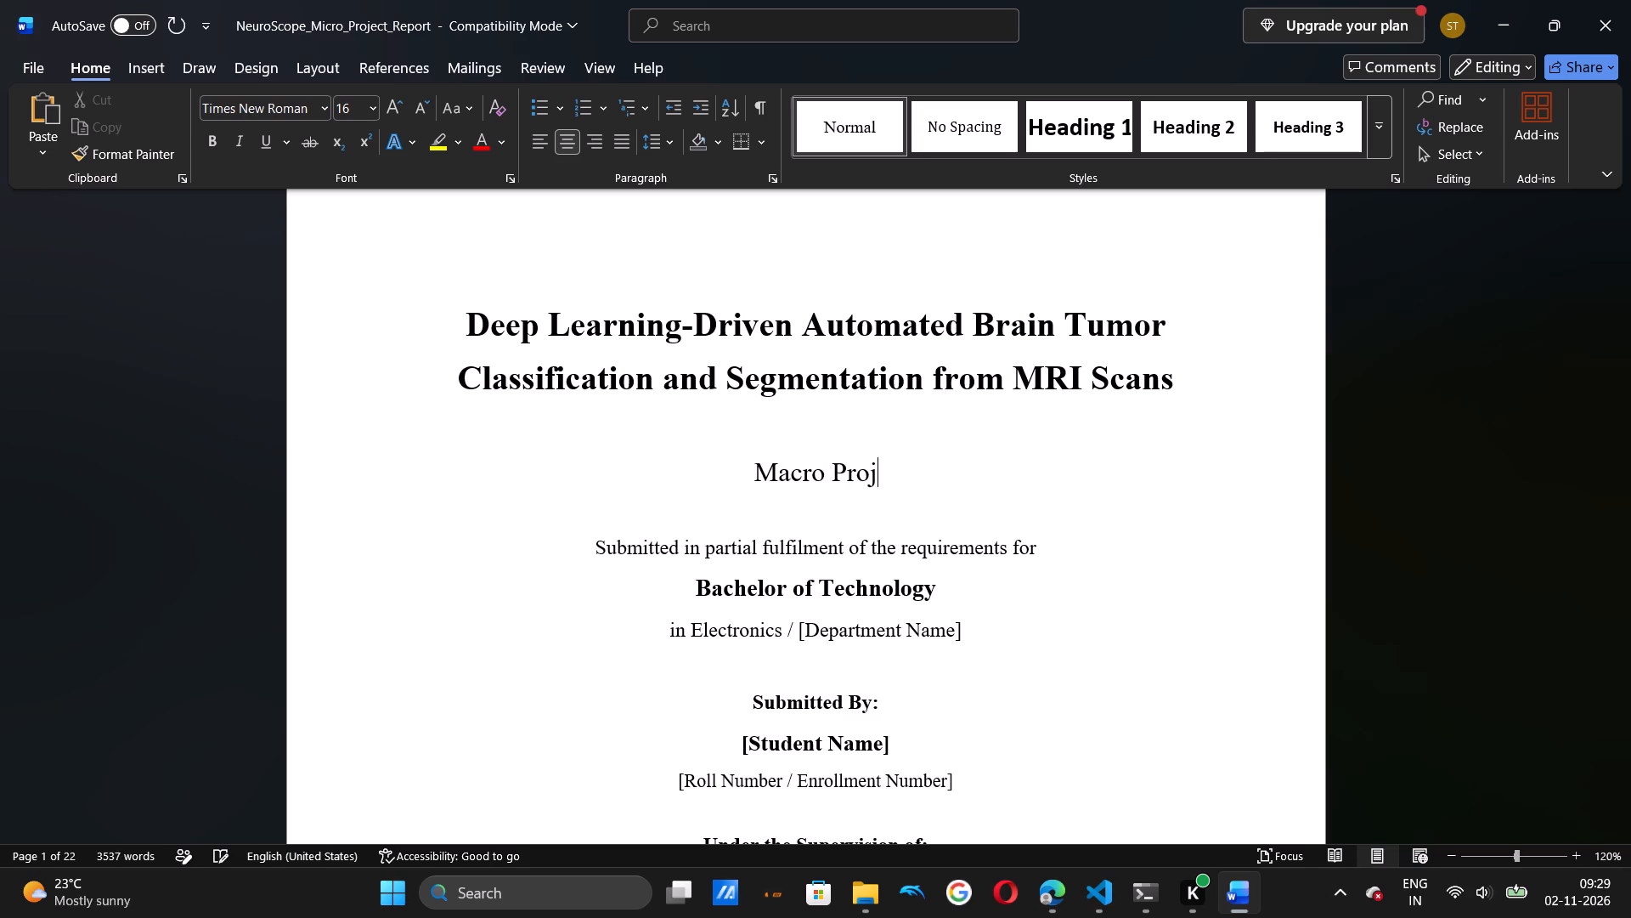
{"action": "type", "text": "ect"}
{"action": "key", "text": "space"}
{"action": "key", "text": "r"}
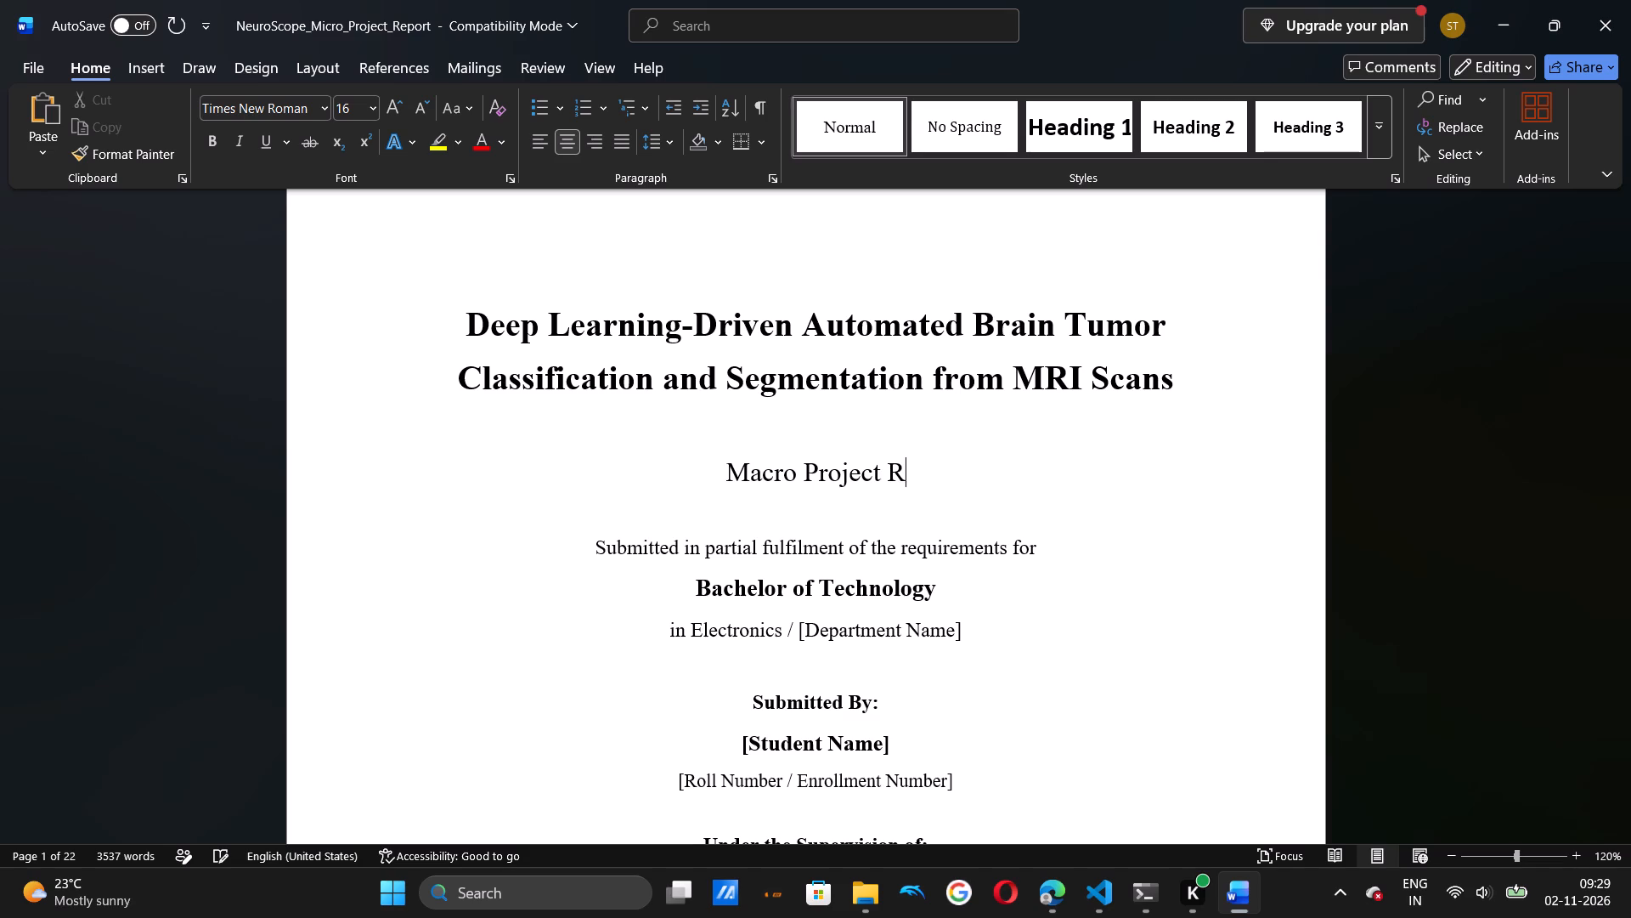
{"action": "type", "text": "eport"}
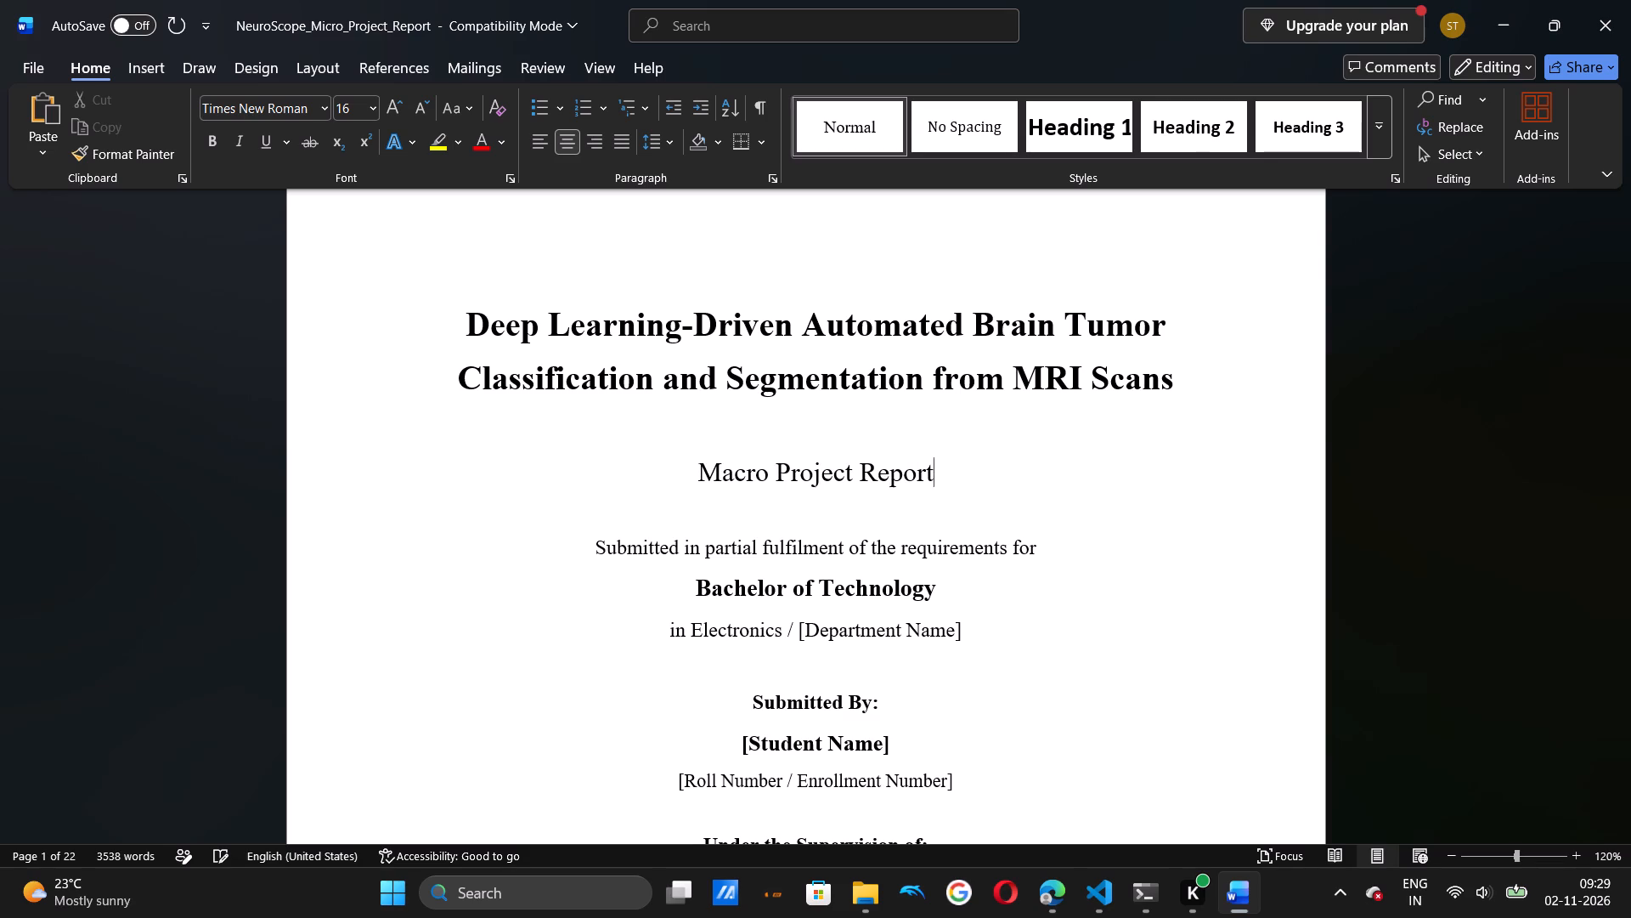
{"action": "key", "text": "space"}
Replace "requirements for" with "degree of", followed by a space, in the "Submitted in partial fulfilment of the" line.
{"action": "scroll", "coordinate": [756, 501], "scroll_direction": "down", "scroll_amount": 1}
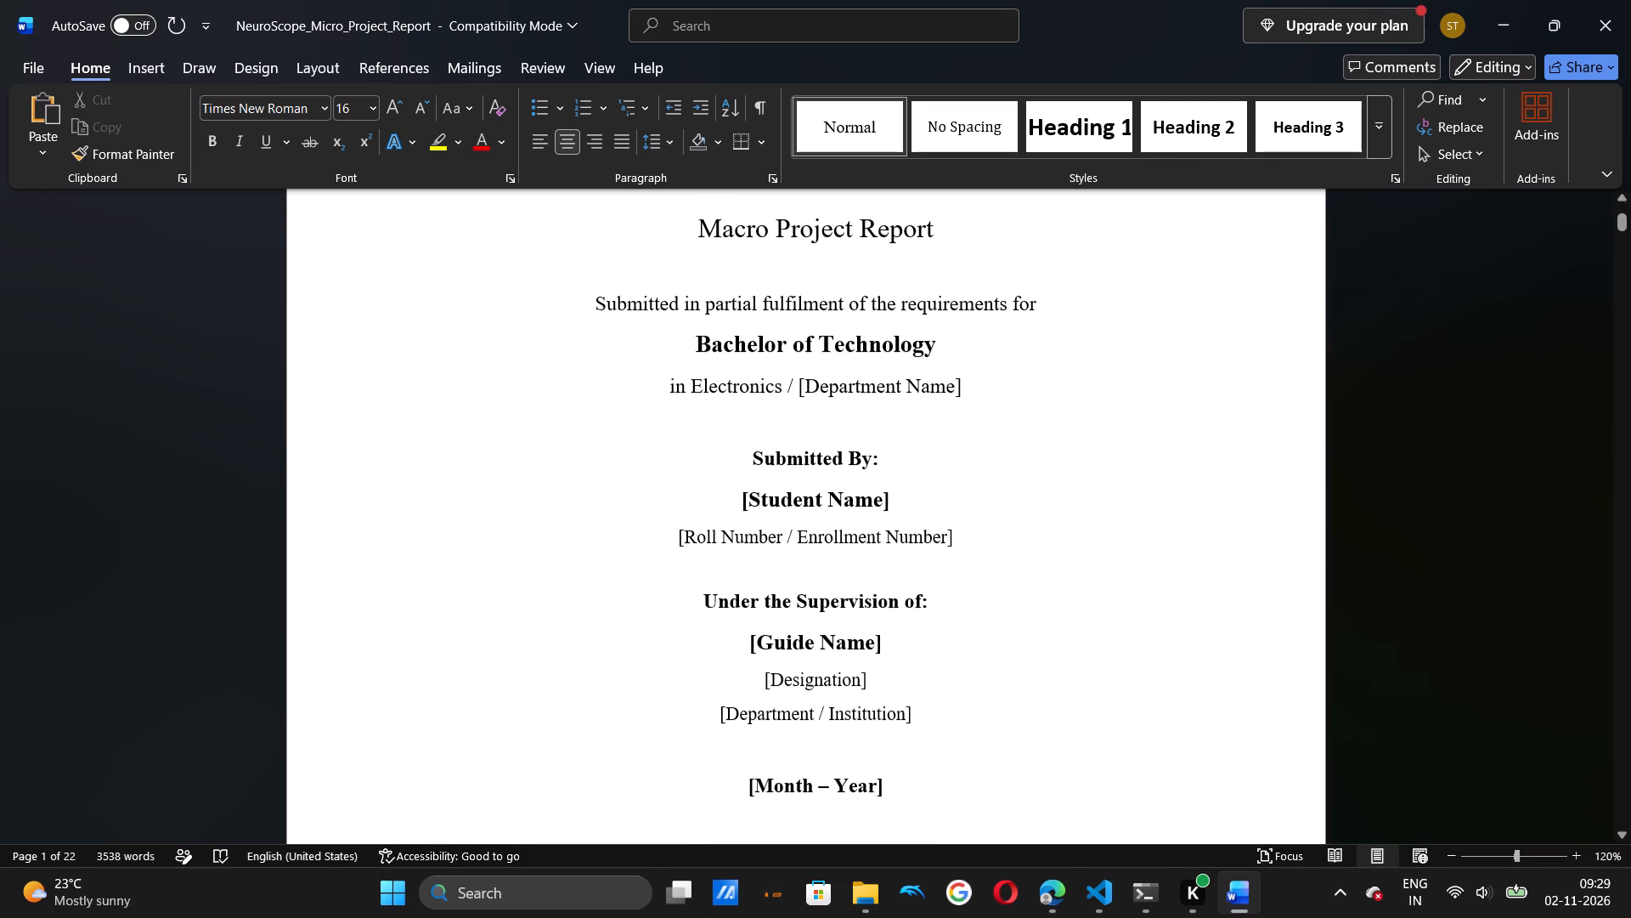
{"action": "scroll", "coordinate": [756, 501], "scroll_direction": "down", "scroll_amount": 1}
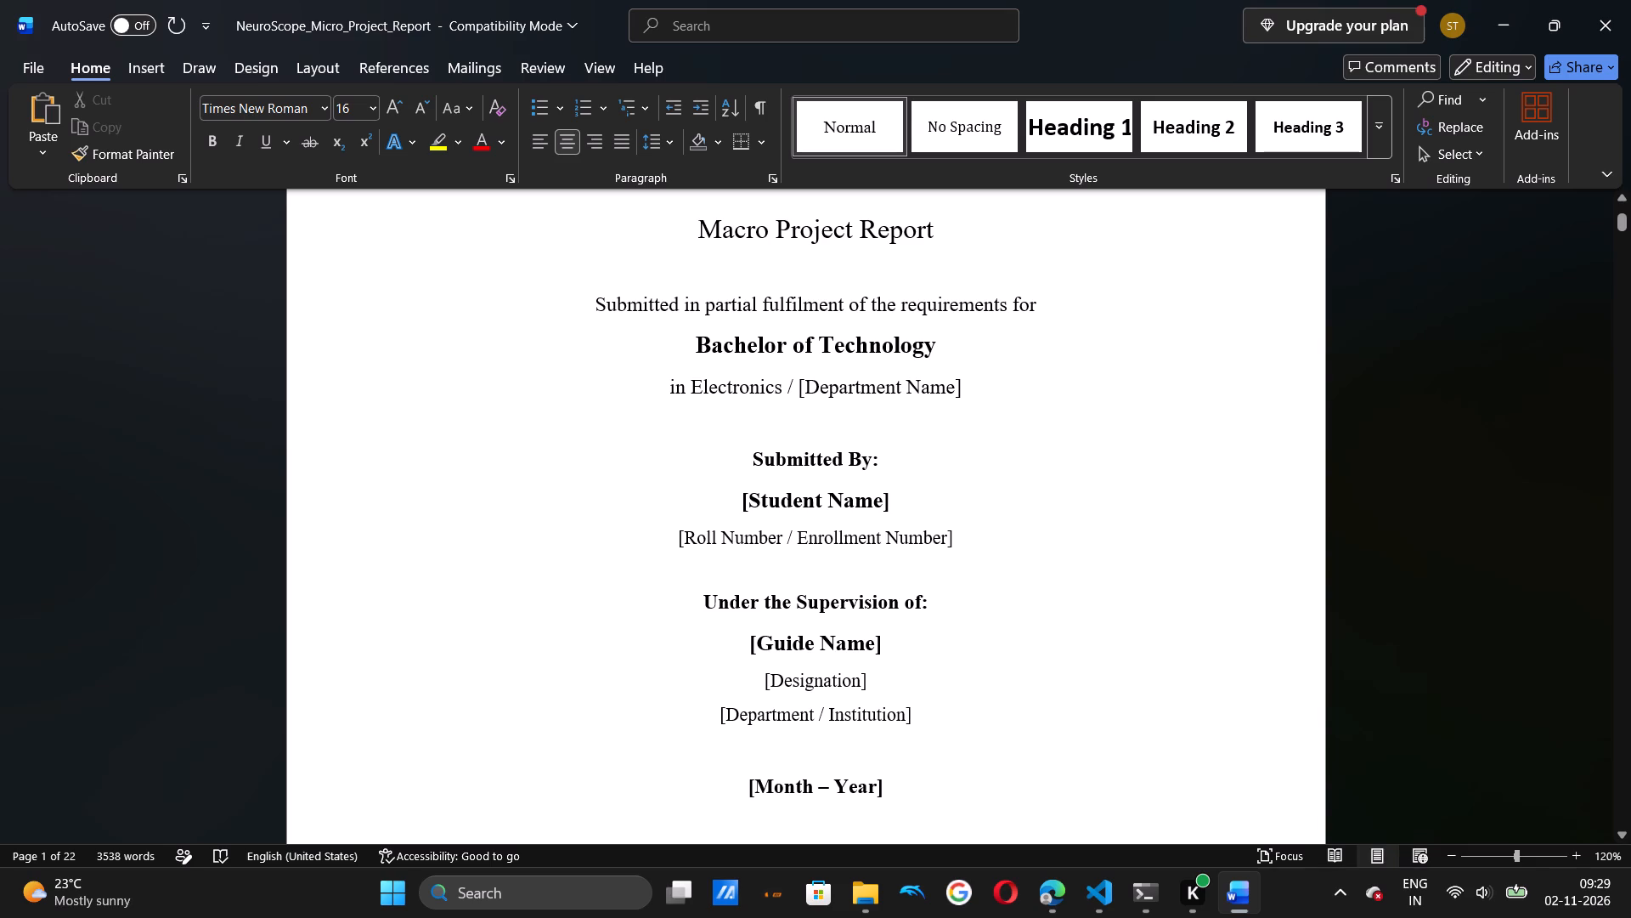
{"action": "left_click", "coordinate": [1052, 302]}
{"action": "key", "text": "BackSpace"}
{"action": "key", "text": "BackSpace"}
{"action": "key", "text": "BackSpace"}
{"action": "key", "text": "BackSpace"}
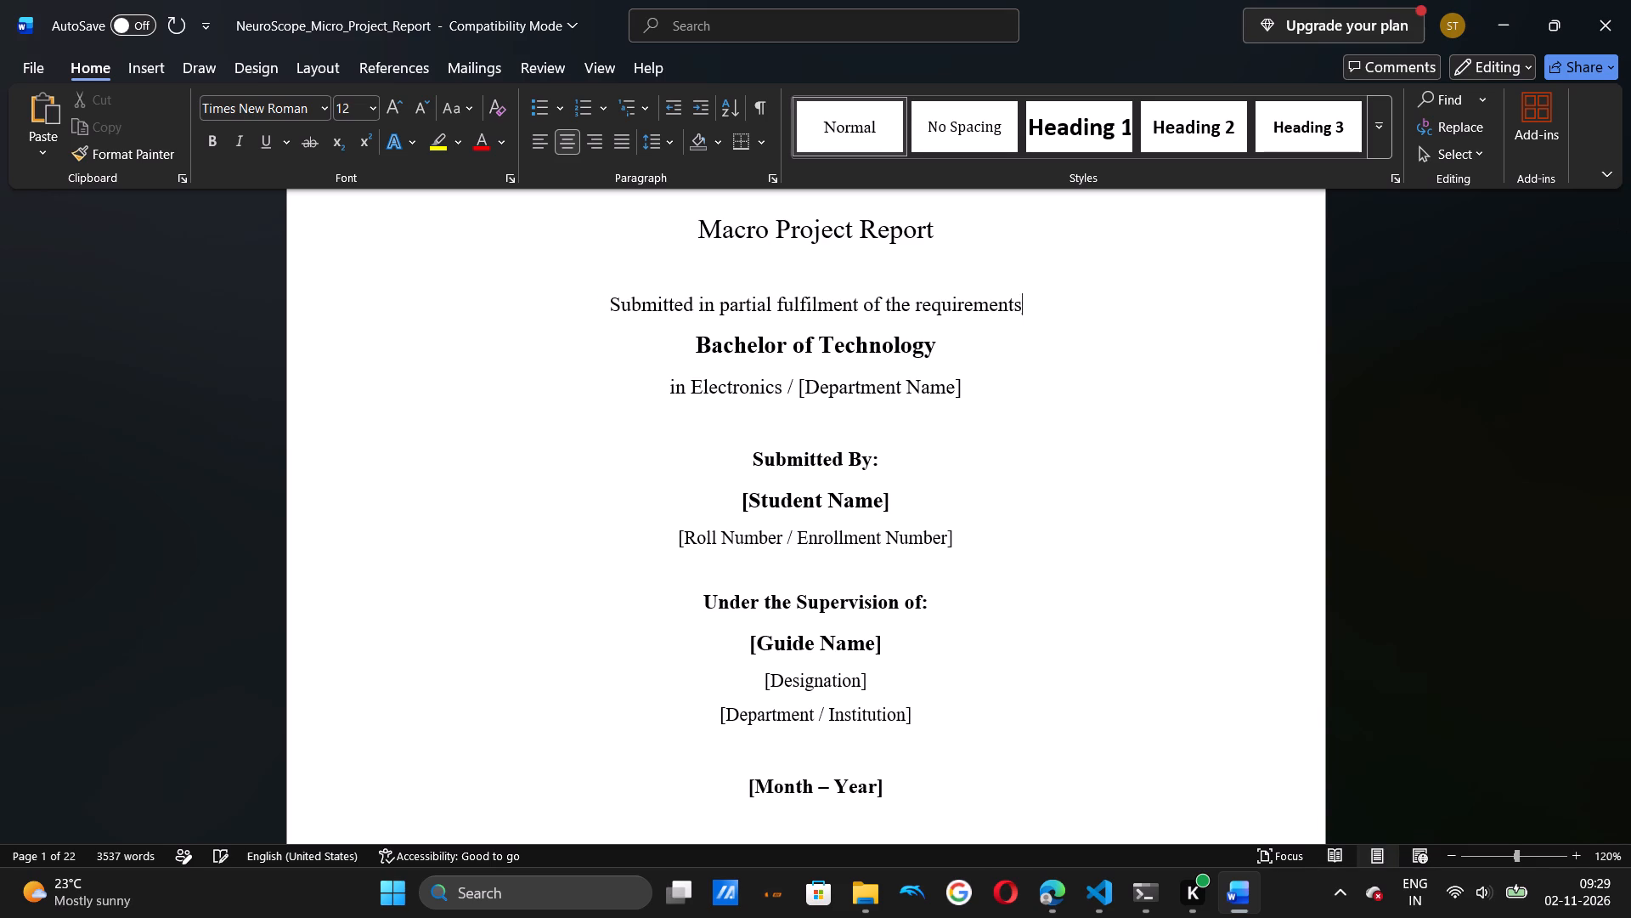
{"action": "key", "text": "BackSpace"}
{"action": "key", "text": "BackSpace"}
{"action": "key", "text": "BackSpace"}
{"action": "key", "text": "BackSpace"}
{"action": "key", "text": "BackSpace"}
{"action": "key", "text": "BackSpace"}
{"action": "key", "text": "BackSpace"}
{"action": "key", "text": "BackSpace"}
{"action": "key", "text": "BackSpace"}
{"action": "key", "text": "BackSpace"}
{"action": "key", "text": "BackSpace"}
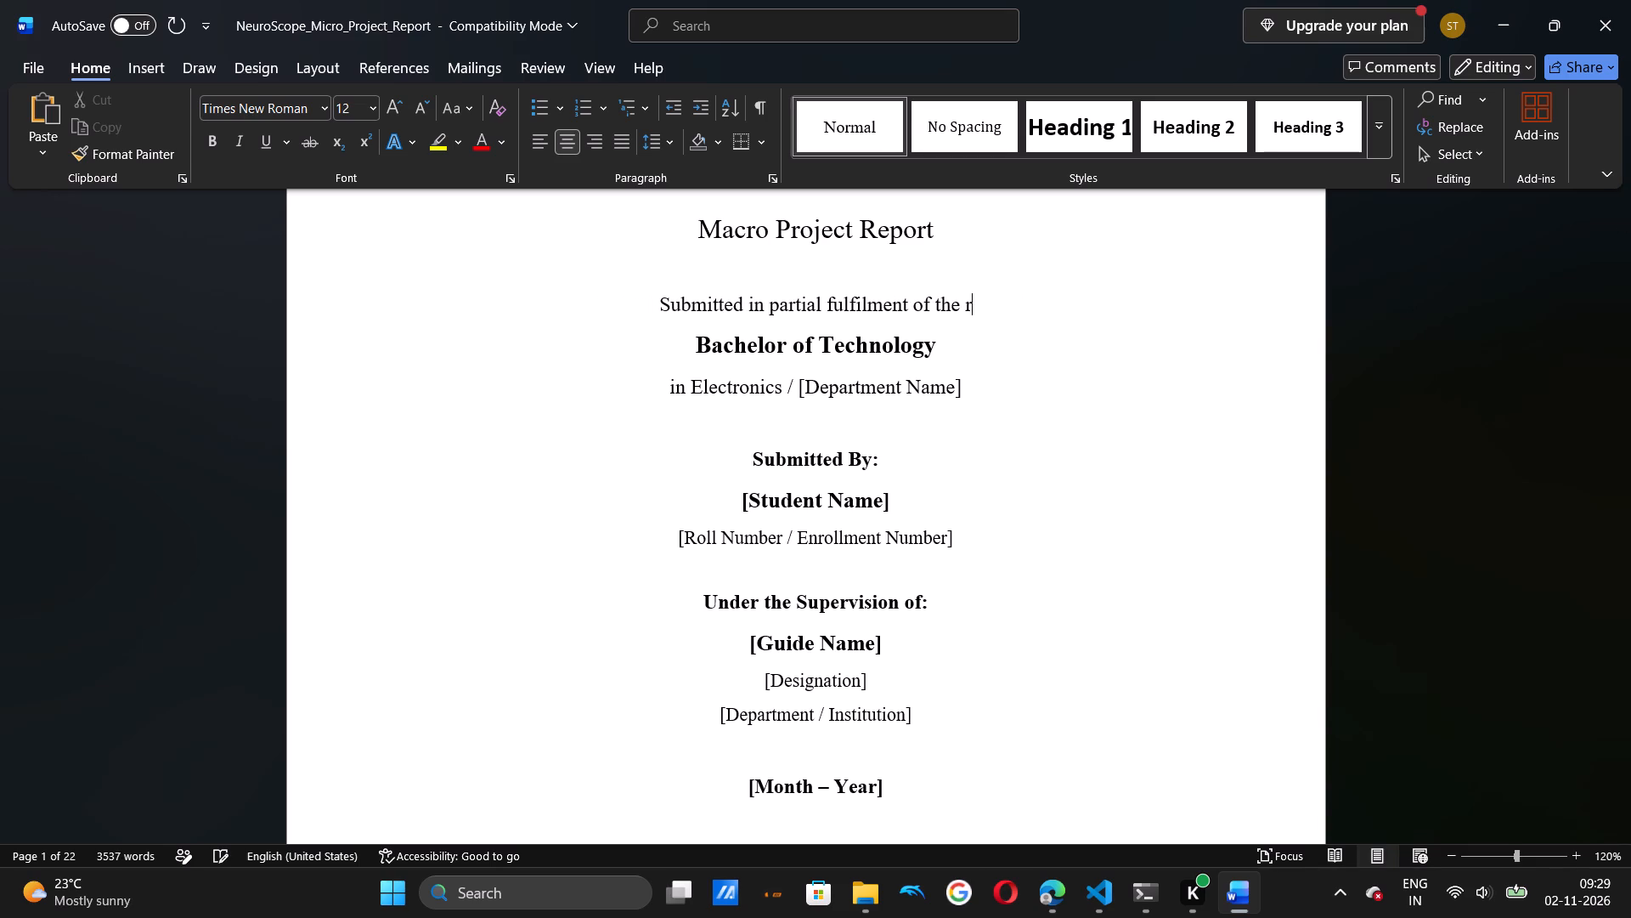
{"action": "key", "text": "BackSpace"}
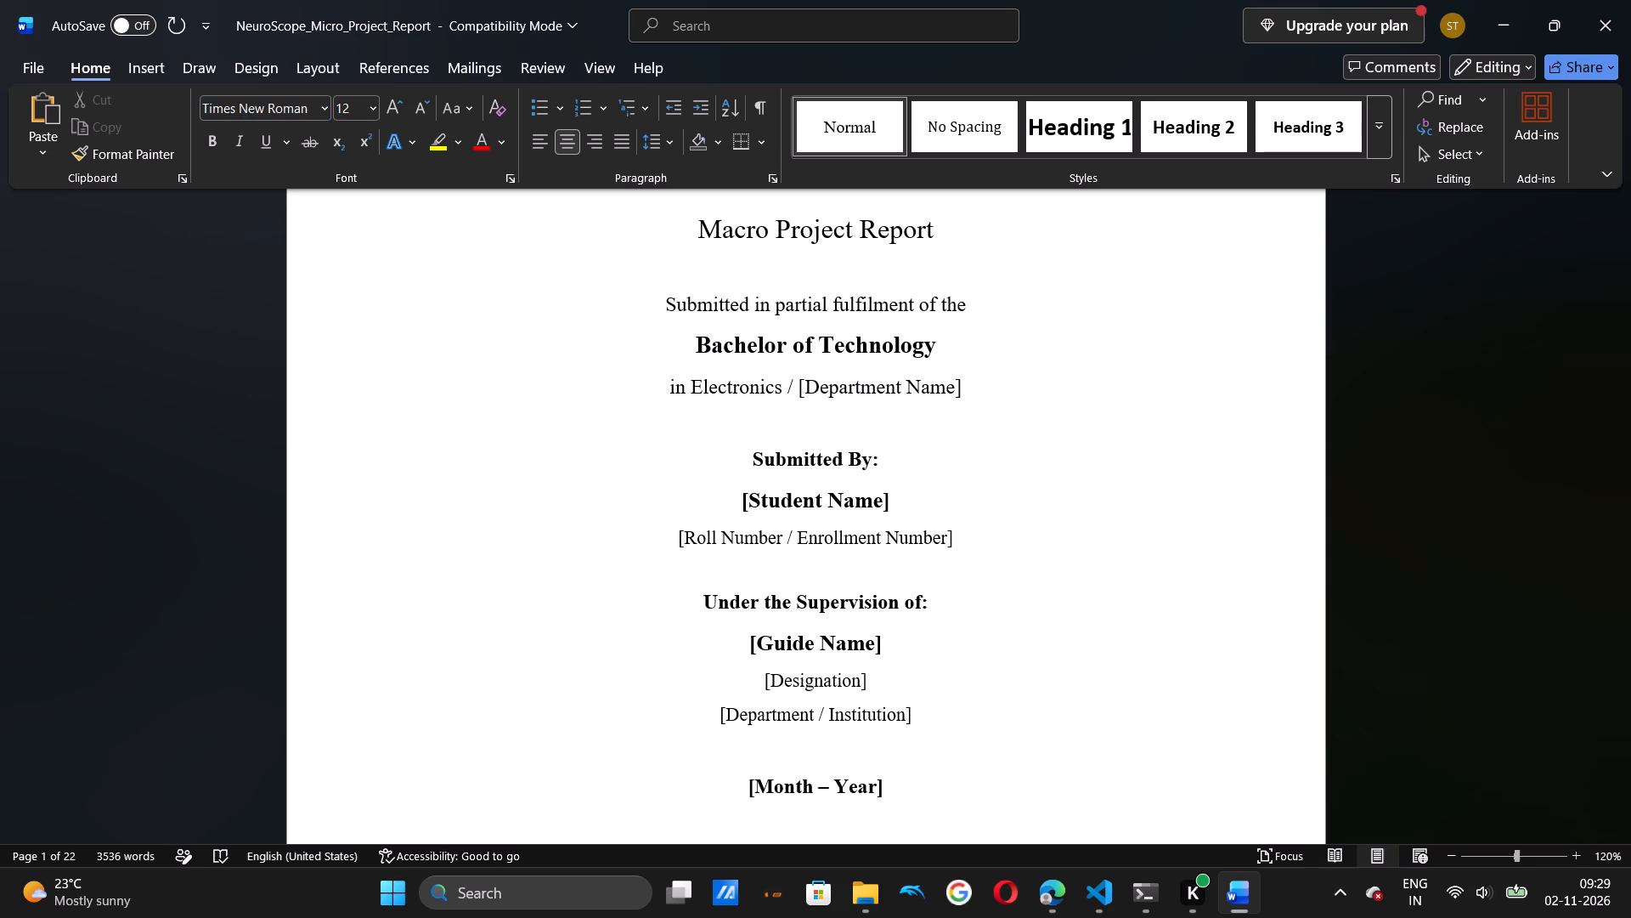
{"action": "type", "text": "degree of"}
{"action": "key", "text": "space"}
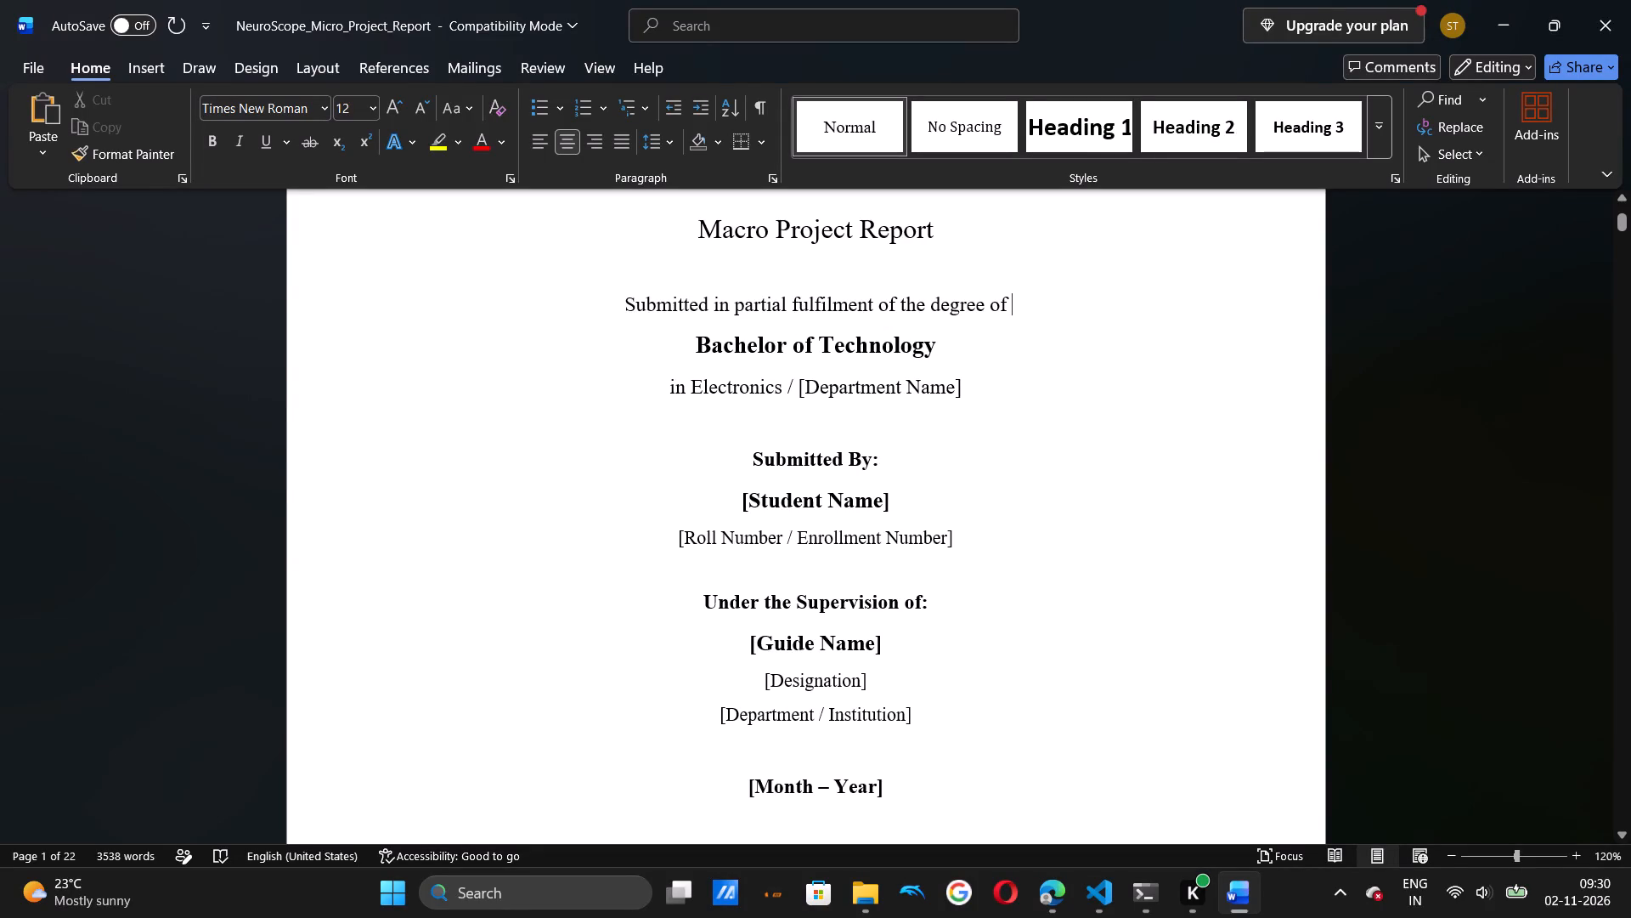
Delete the "in Electronics / [Department Name]" line and its line break below "Bachelor of Technology".
{"action": "left_click", "coordinate": [935, 343]}
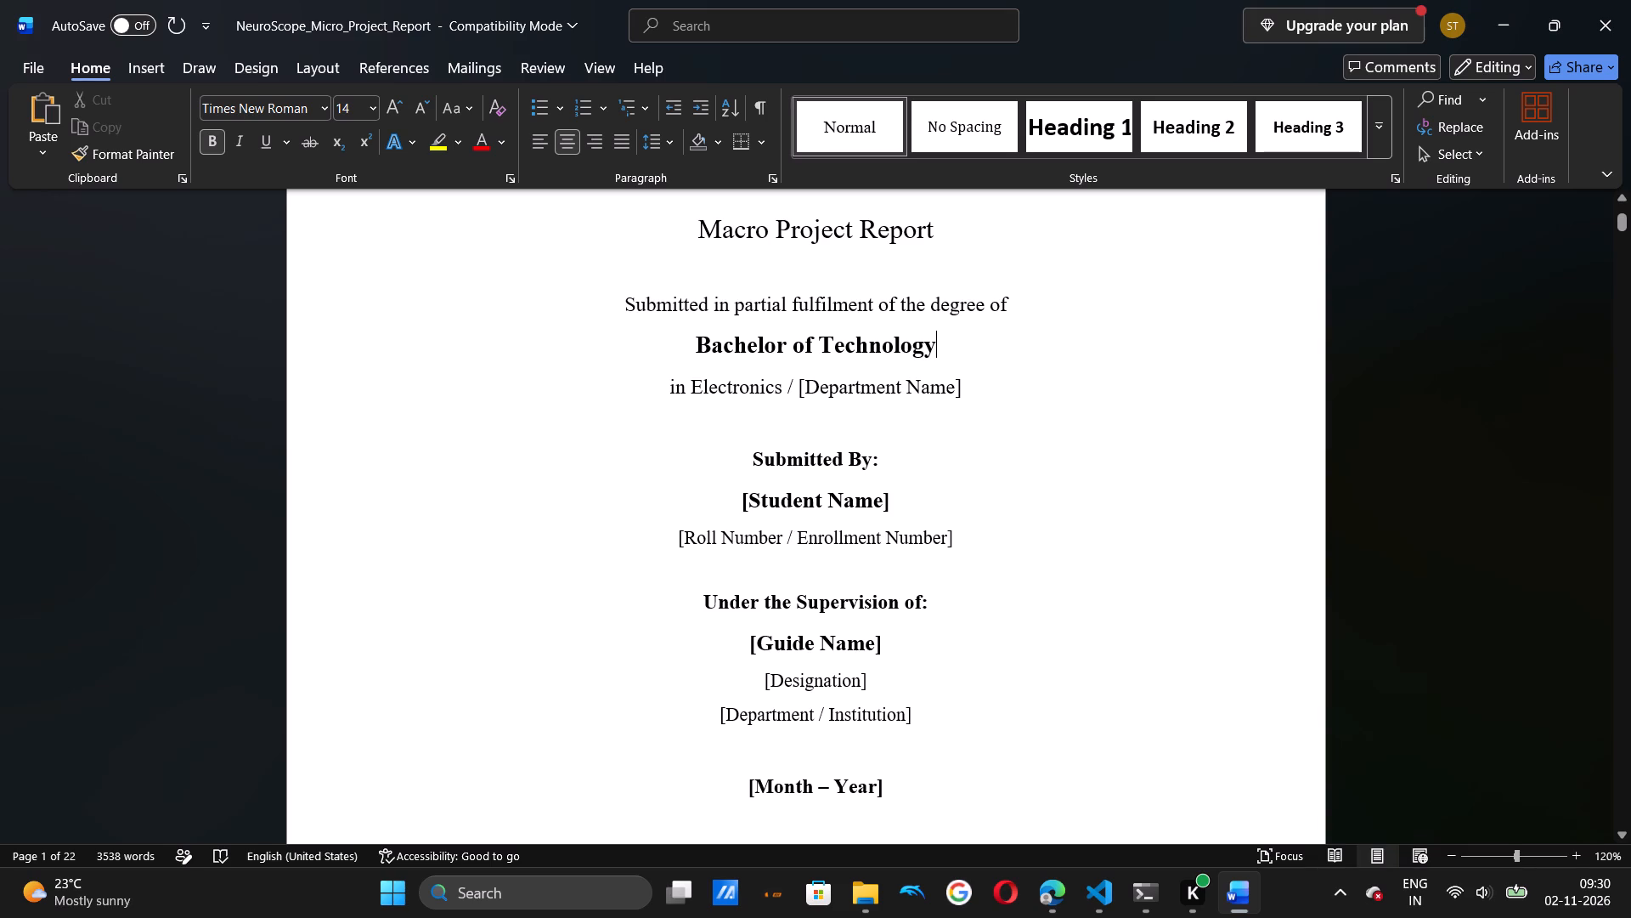
{"action": "left_click", "coordinate": [968, 388]}
{"action": "key", "text": "BackSpace"}
{"action": "key", "text": "BackSpace"}
{"action": "key", "text": "BackSpace"}
{"action": "key", "text": "BackSpace"}
{"action": "key", "text": "BackSpace"}
{"action": "key", "text": "BackSpace"}
{"action": "key", "text": "BackSpace"}
{"action": "key", "text": "BackSpace"}
{"action": "key", "text": "BackSpace"}
{"action": "key", "text": "BackSpace"}
{"action": "key", "text": "BackSpace"}
{"action": "key", "text": "BackSpace"}
{"action": "key", "text": "BackSpace"}
{"action": "key", "text": "BackSpace"}
{"action": "key", "text": "BackSpace"}
{"action": "key", "text": "BackSpace"}
{"action": "key", "text": "BackSpace"}
{"action": "key", "text": "BackSpace"}
{"action": "key", "text": "BackSpace"}
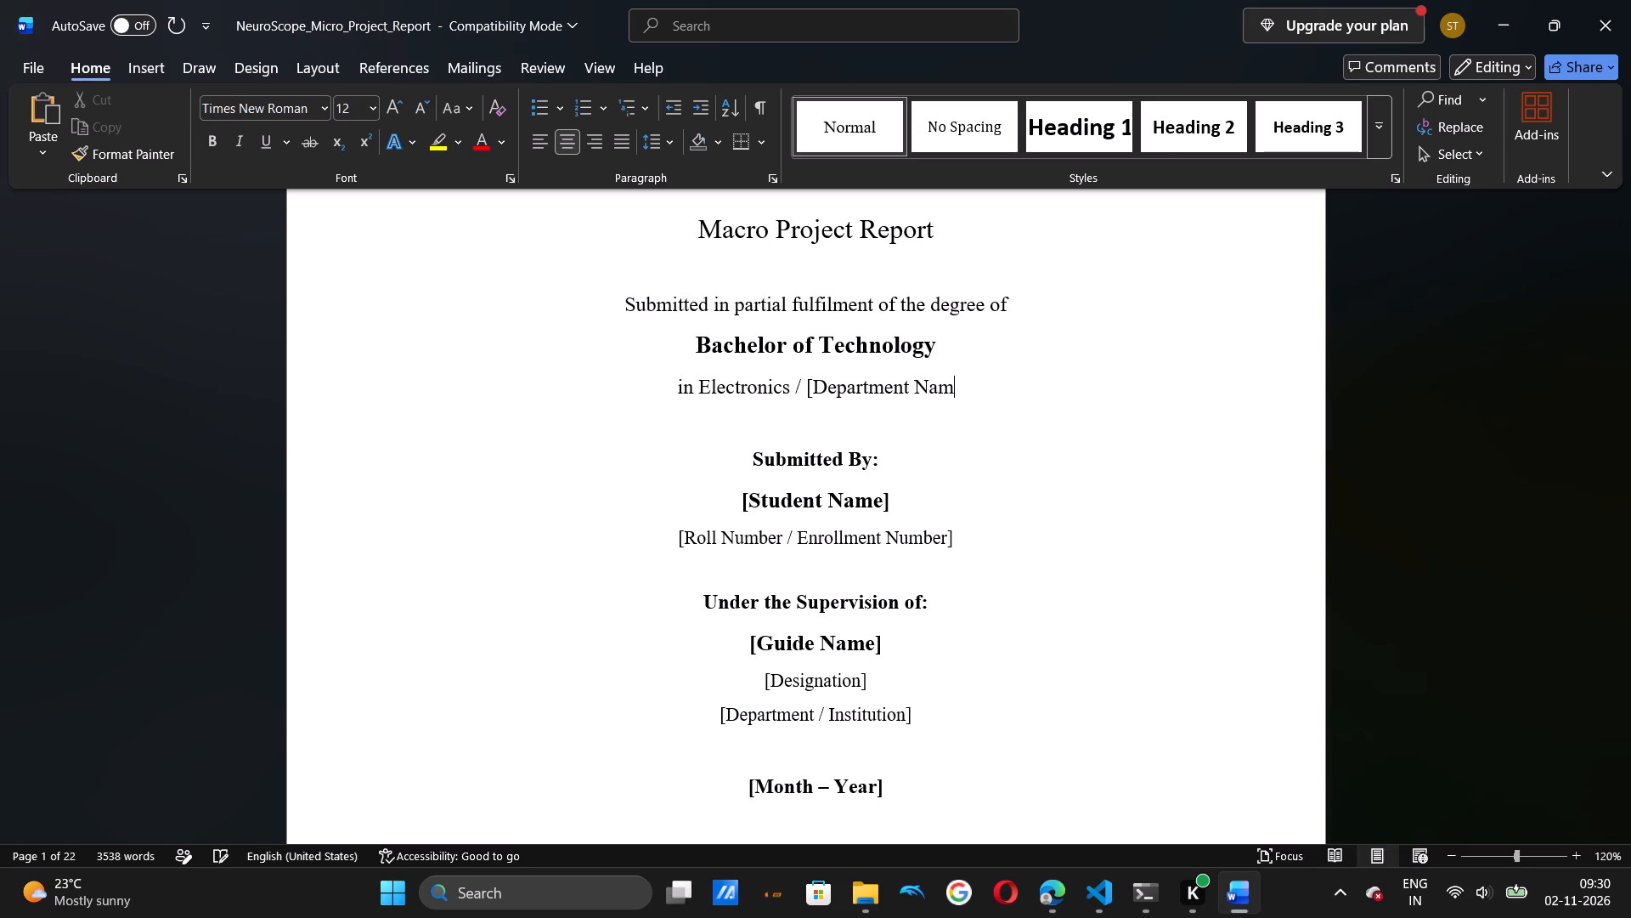
{"action": "key", "text": "BackSpace"}
{"action": "key", "text": "BackSpace"}
{"action": "key", "text": "BackSpace"}
{"action": "key", "text": "BackSpace"}
{"action": "key", "text": "BackSpace"}
{"action": "key", "text": "BackSpace"}
{"action": "key", "text": "BackSpace"}
{"action": "key", "text": "BackSpace"}
{"action": "key", "text": "BackSpace"}
{"action": "key", "text": "BackSpace"}
{"action": "key", "text": "BackSpace"}
{"action": "key", "text": "BackSpace"}
{"action": "key", "text": "BackSpace"}
{"action": "key", "text": "BackSpace"}
{"action": "key", "text": "BackSpace"}
{"action": "key", "text": "BackSpace"}
{"action": "key", "text": "BackSpace"}
Delete the bold "Bachelor of Technology" text, leaving its line empty below "Submitted in partial fulfilment of the degree of".
{"action": "key", "text": "BackSpace"}
{"action": "key", "text": "BackSpace"}
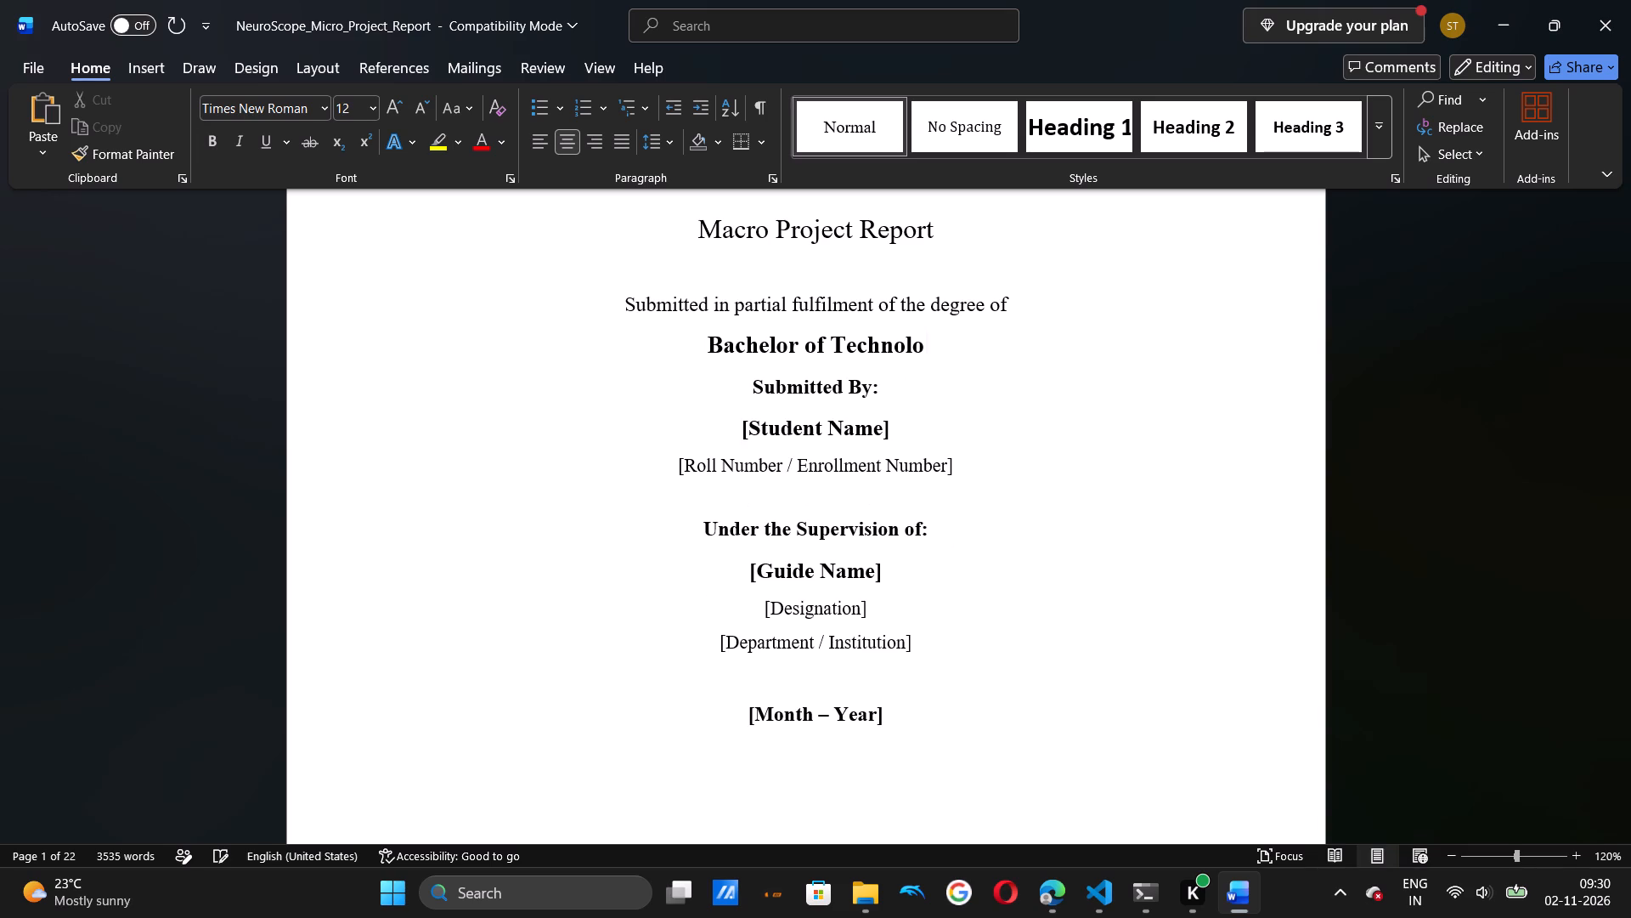
{"action": "key", "text": "BackSpace"}
{"action": "key", "text": "BackSpace"}
{"action": "key", "text": "BackSpace"}
{"action": "key", "text": "BackSpace"}
{"action": "key", "text": "BackSpace"}
{"action": "key", "text": "BackSpace"}
{"action": "key", "text": "BackSpace"}
{"action": "key", "text": "BackSpace"}
{"action": "key", "text": "BackSpace"}
{"action": "key", "text": "BackSpace"}
{"action": "key", "text": "BackSpace"}
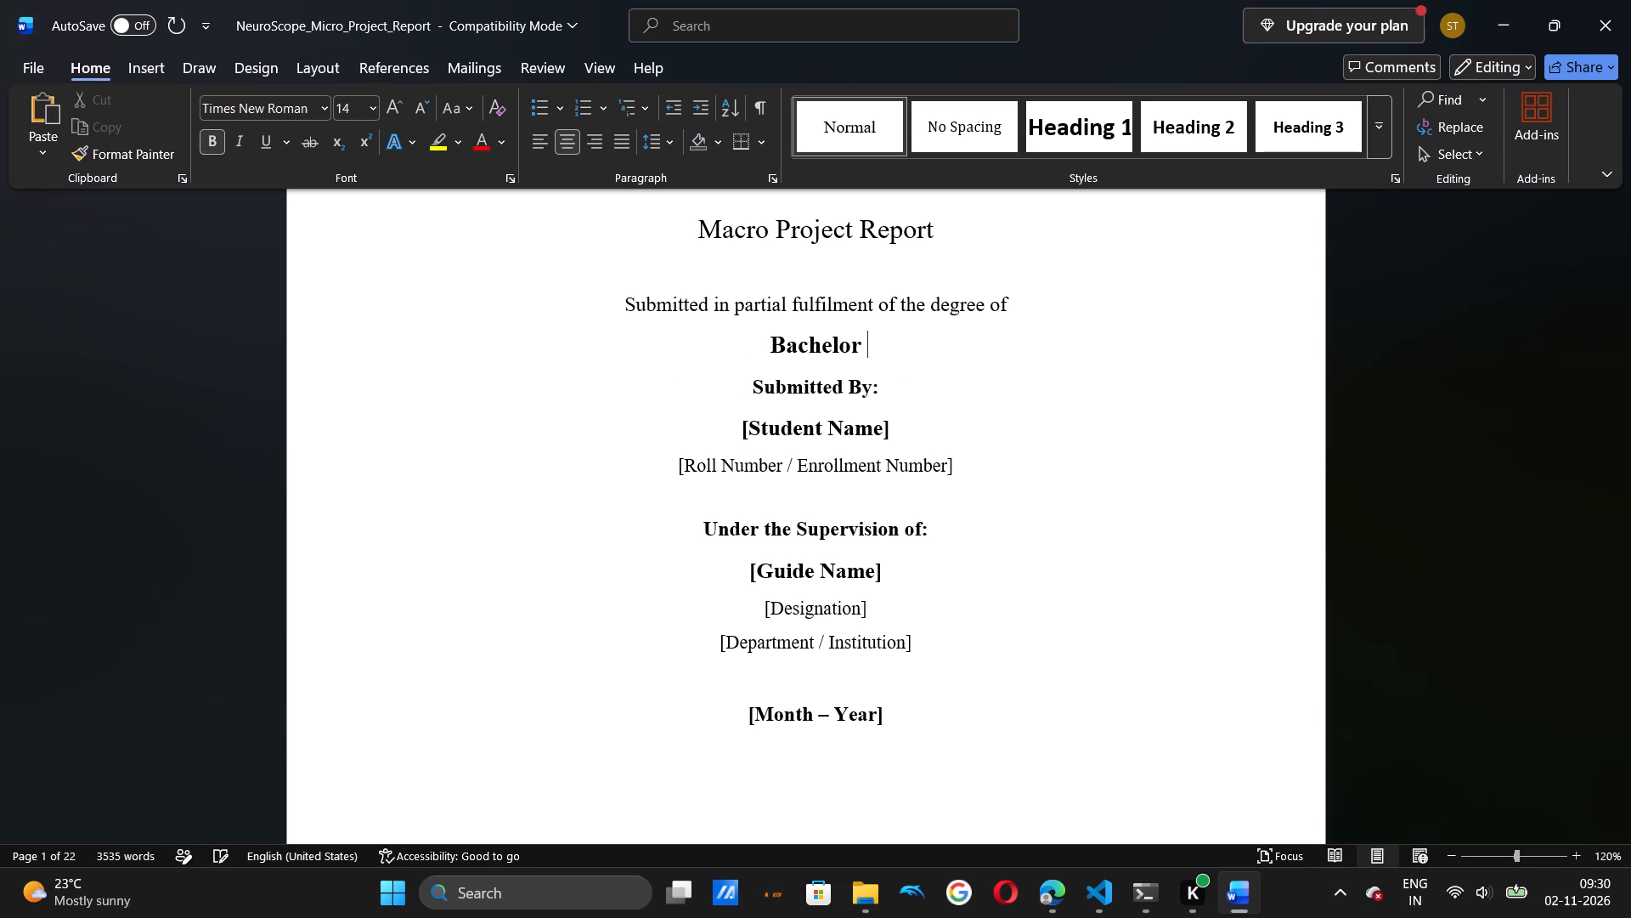
{"action": "key", "text": "BackSpace"}
{"action": "key", "text": "BackSpace"}
{"action": "key", "text": "BackSpace"}
{"action": "key", "text": "BackSpace"}
{"action": "key", "text": "BackSpace"}
{"action": "key", "text": "BackSpace"}
{"action": "key", "text": "BackSpace"}
{"action": "key", "text": "BackSpace"}
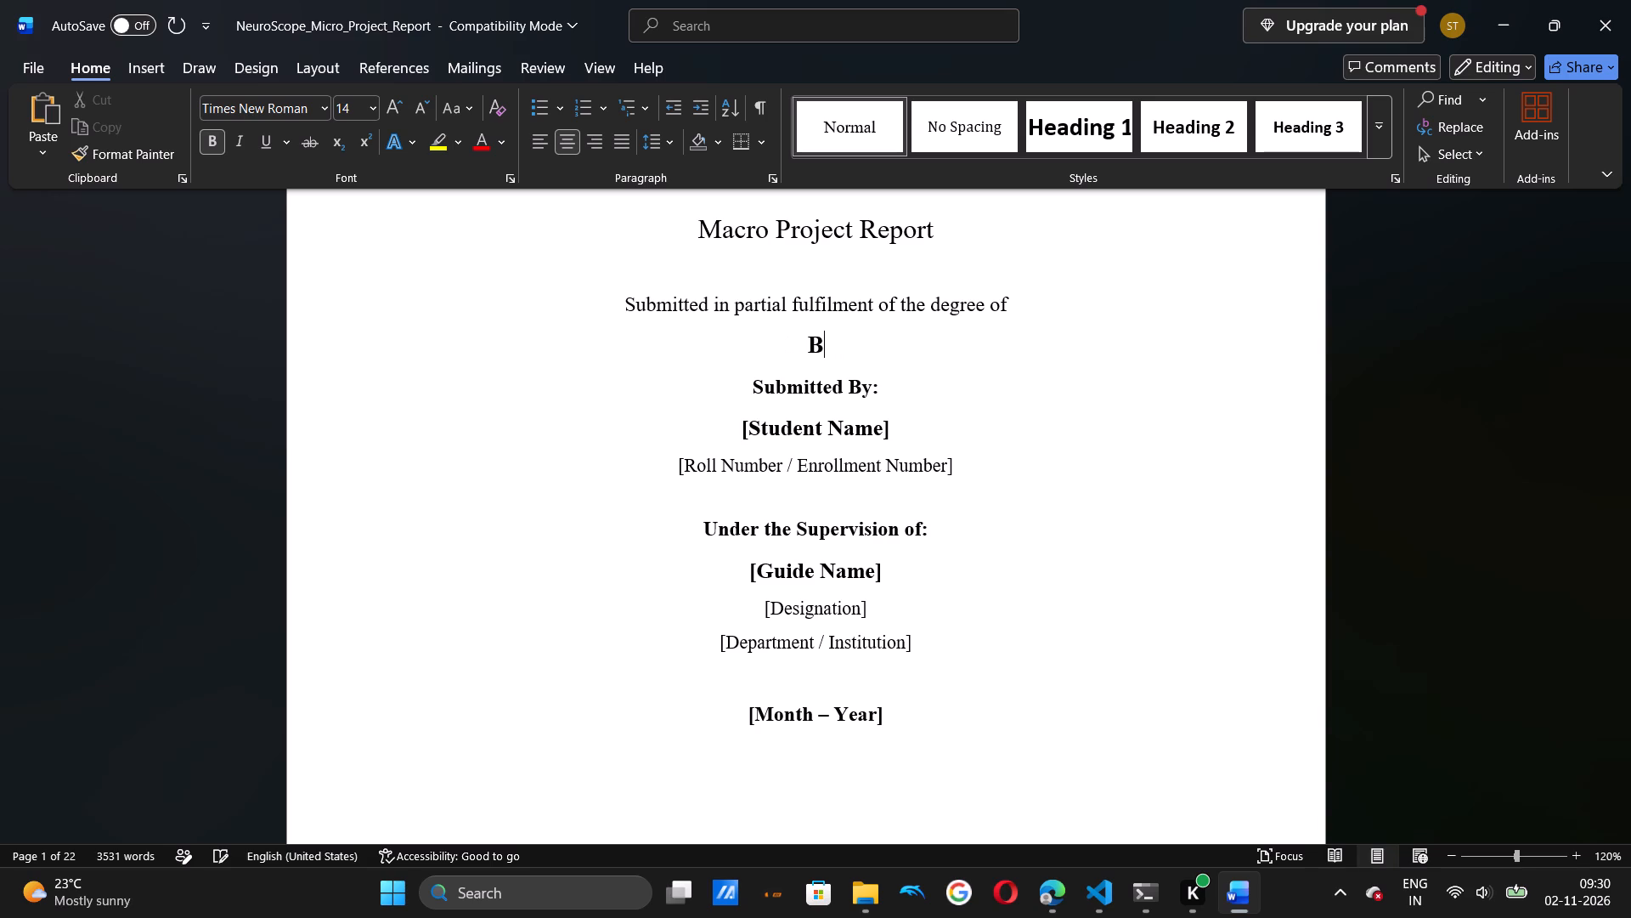
{"action": "key", "text": "BackSpace"}
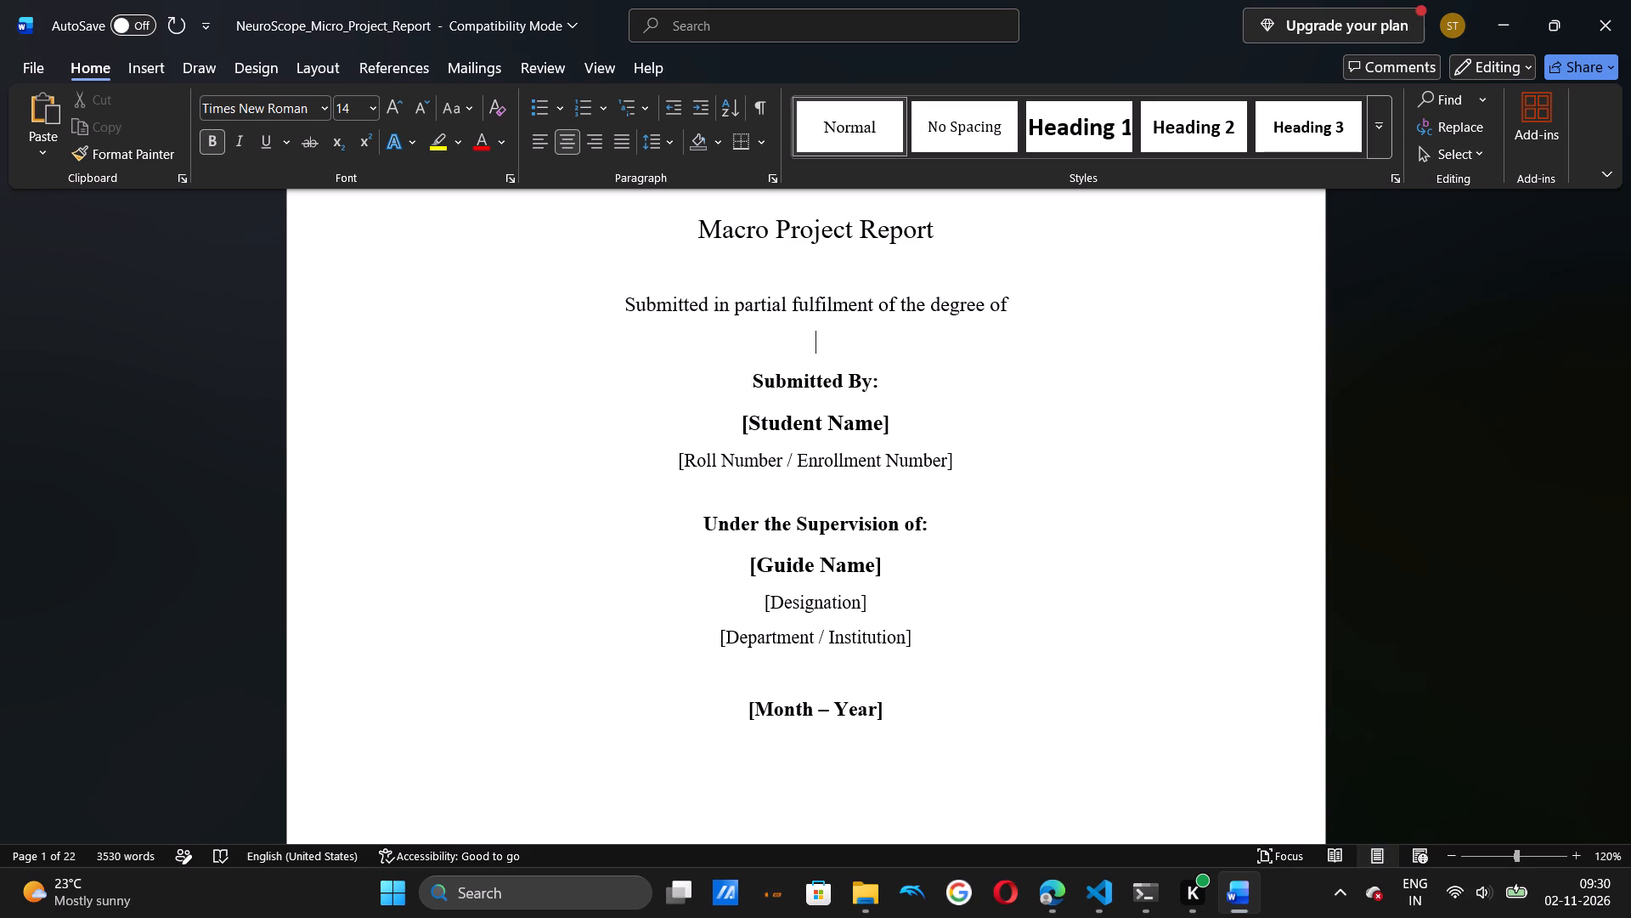
{"action": "key", "text": "BackSpace"}
Enter "Bachelor of Technology" in non-bold text on the emptied line, followed by a space.
{"action": "left_click", "coordinate": [204, 150]}
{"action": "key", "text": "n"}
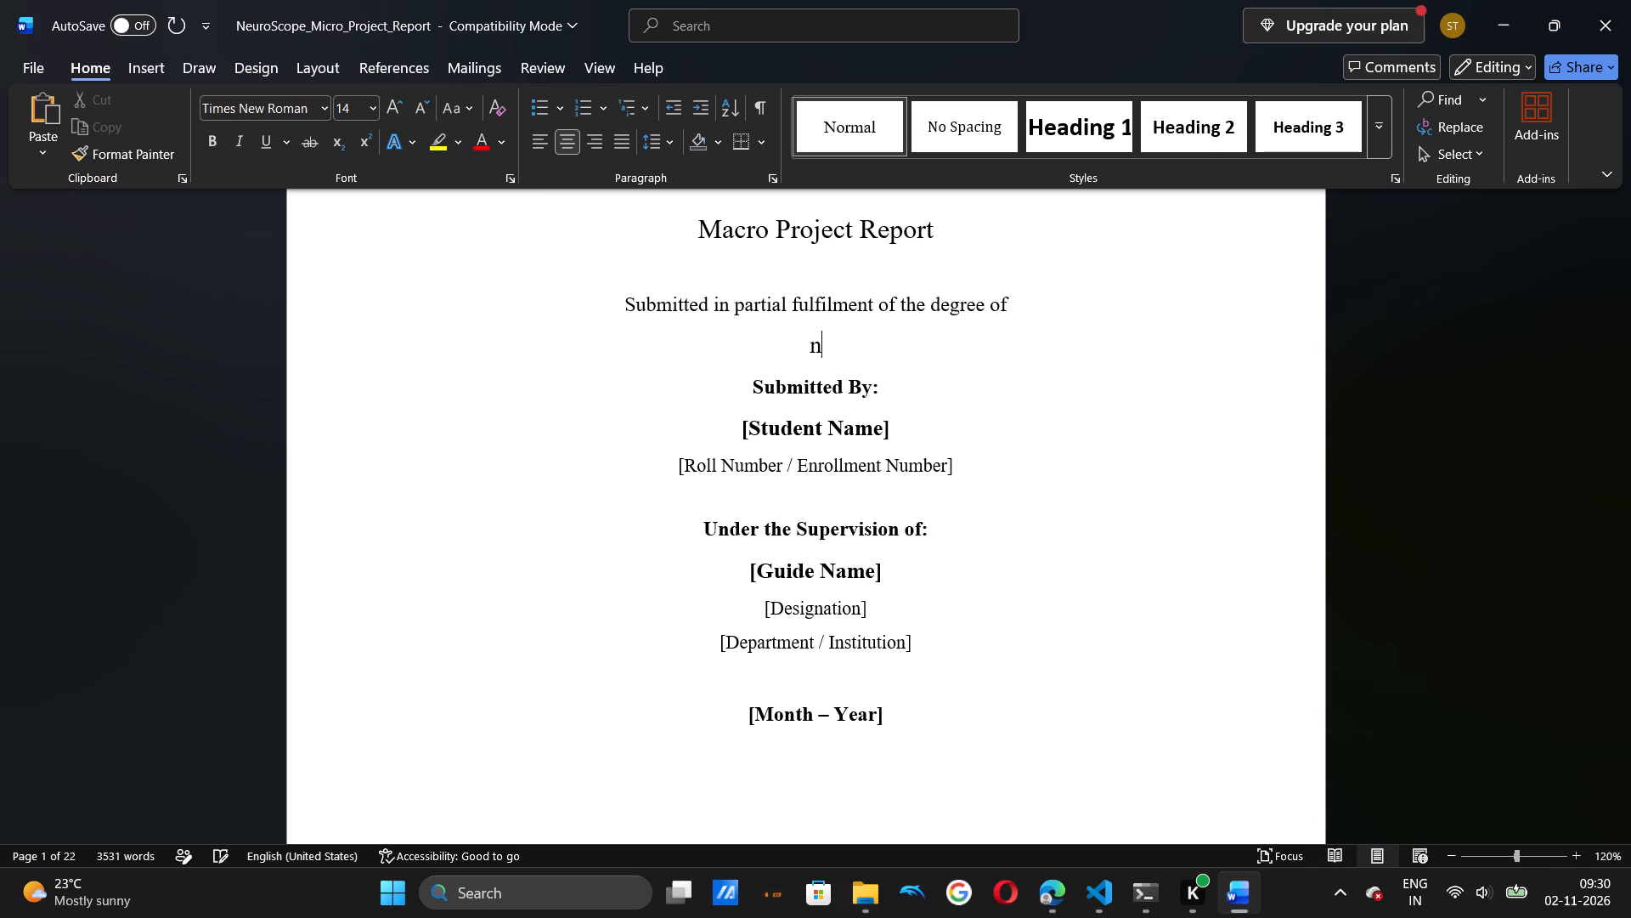
{"action": "key", "text": "BackSpace"}
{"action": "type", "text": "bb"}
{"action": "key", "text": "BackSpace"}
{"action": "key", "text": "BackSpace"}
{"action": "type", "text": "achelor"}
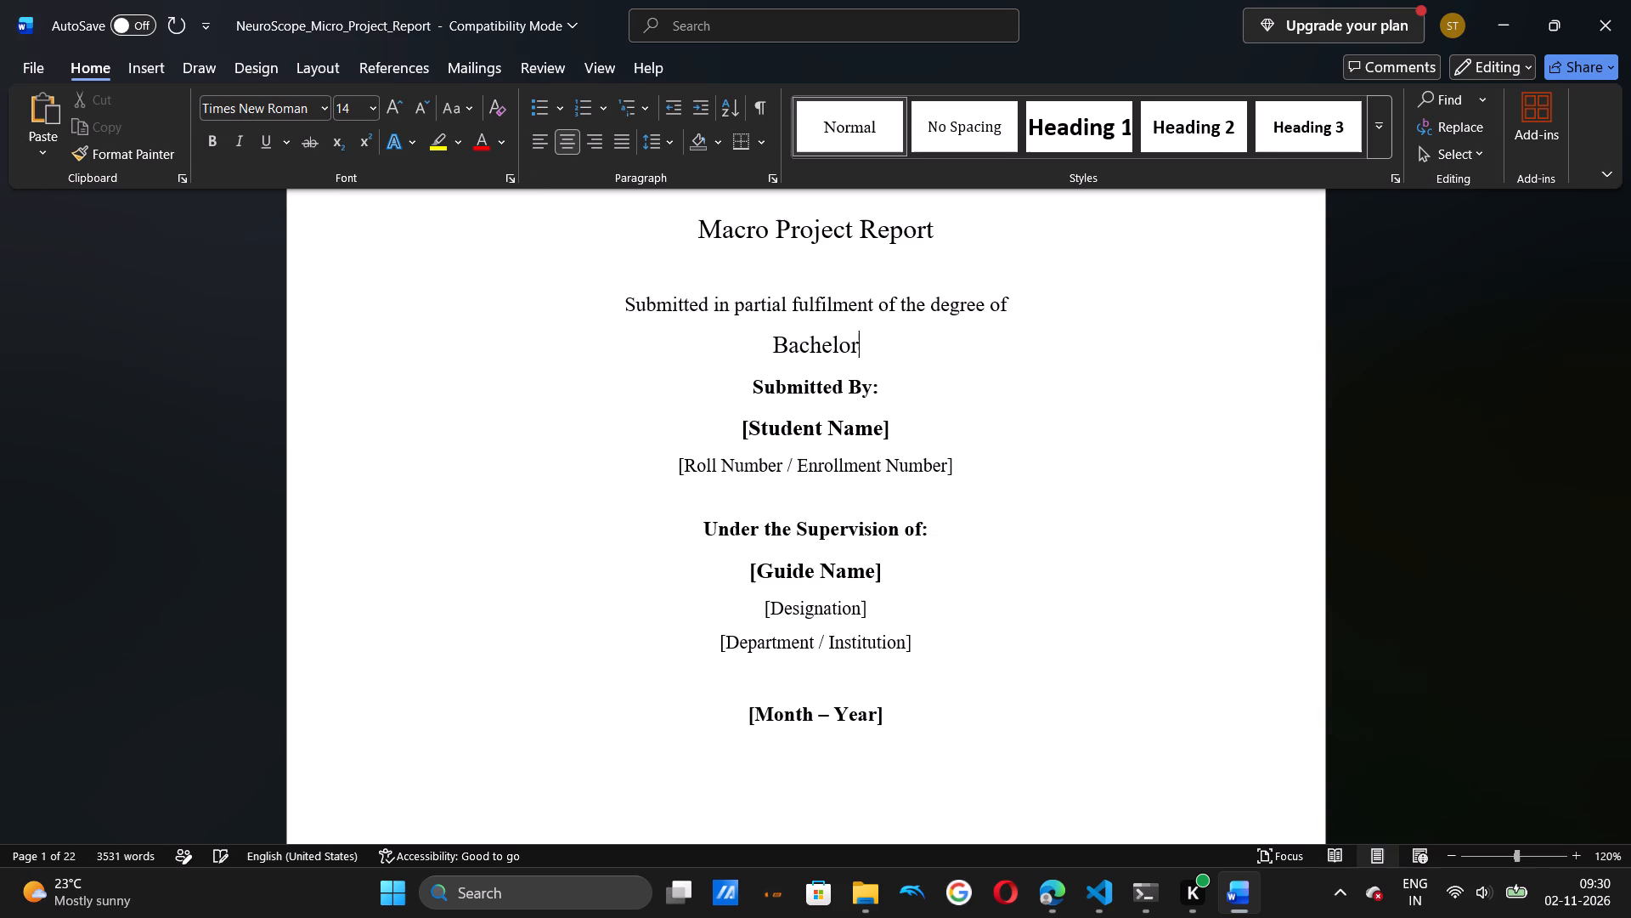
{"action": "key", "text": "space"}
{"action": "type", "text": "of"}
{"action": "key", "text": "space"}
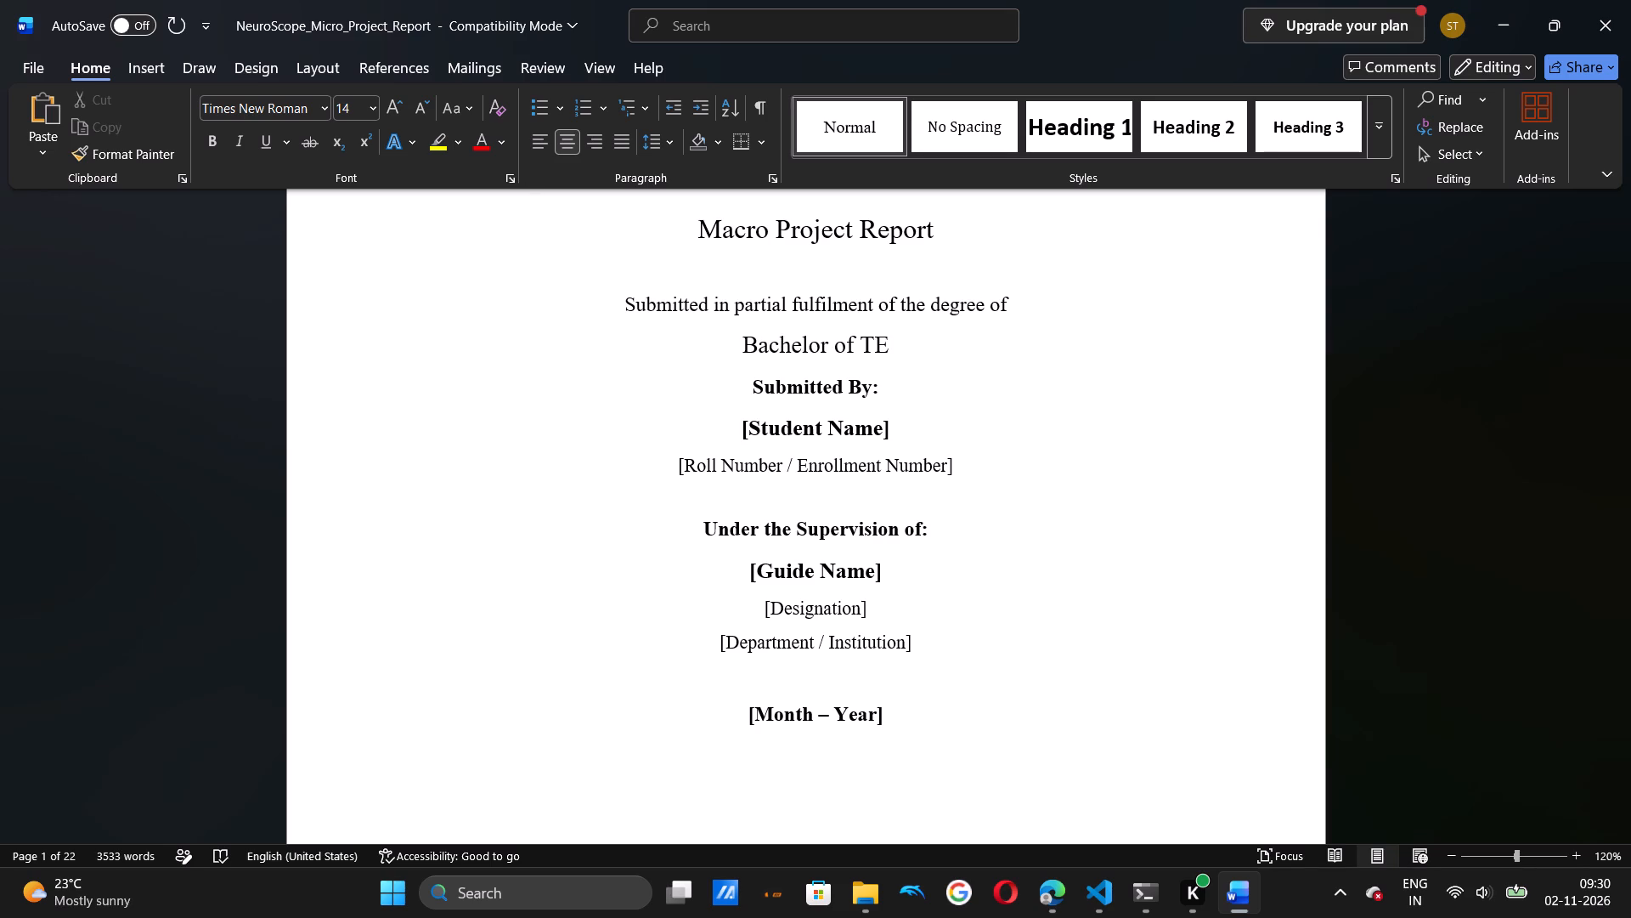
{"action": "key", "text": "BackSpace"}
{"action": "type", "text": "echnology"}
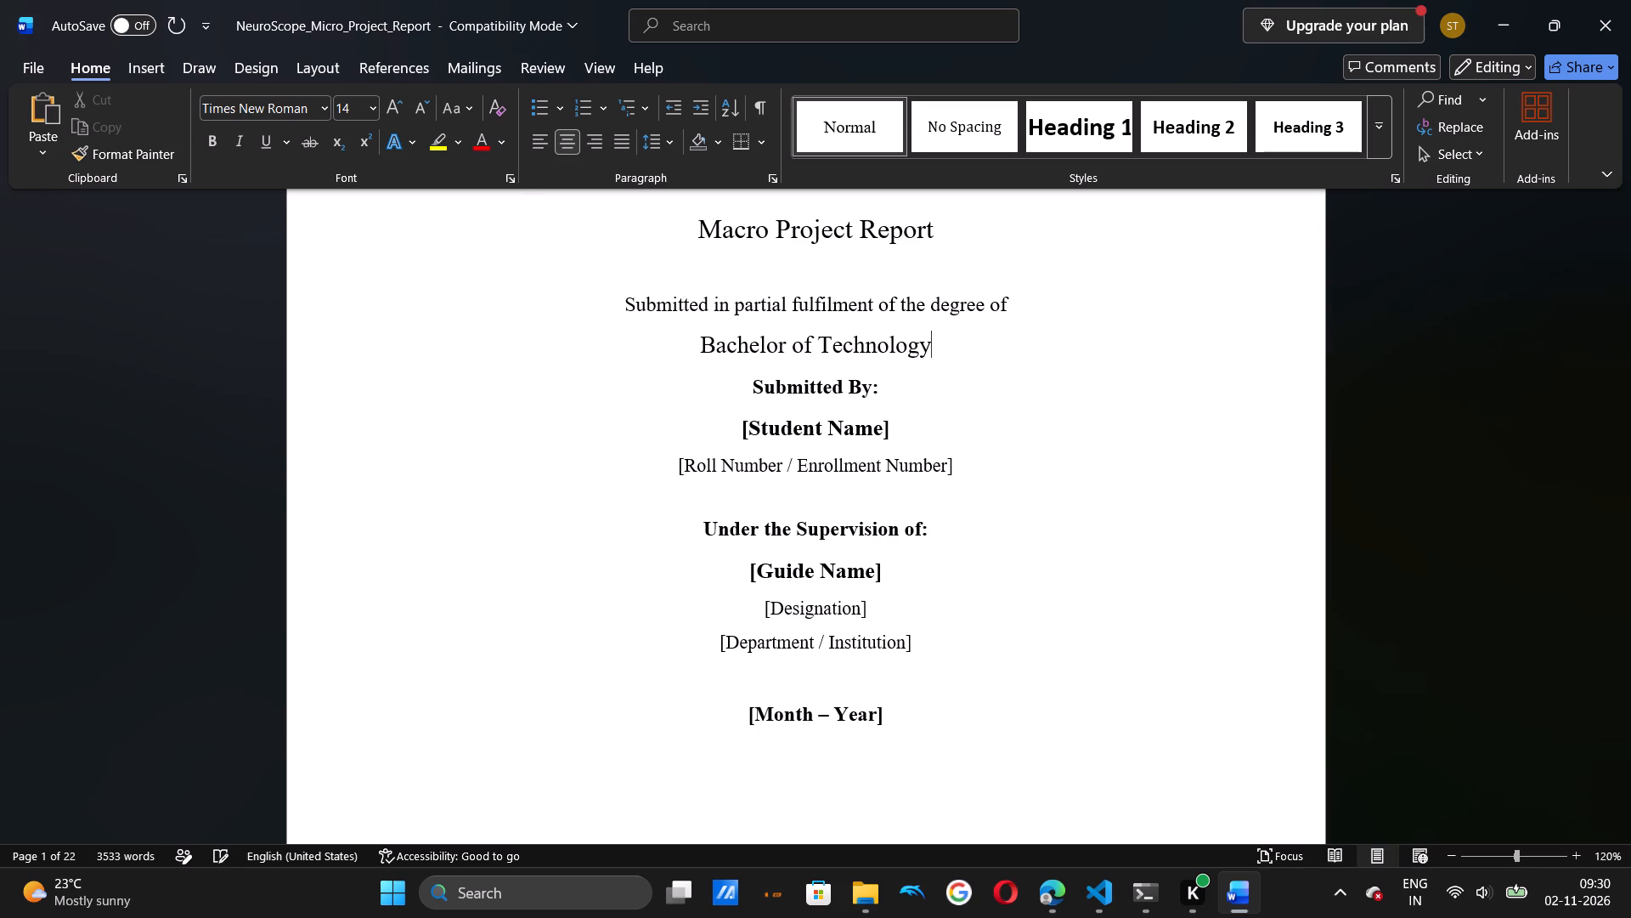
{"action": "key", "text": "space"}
Extend the degree line with "in Electronics & Telecommunication Engineering", followed by a space.
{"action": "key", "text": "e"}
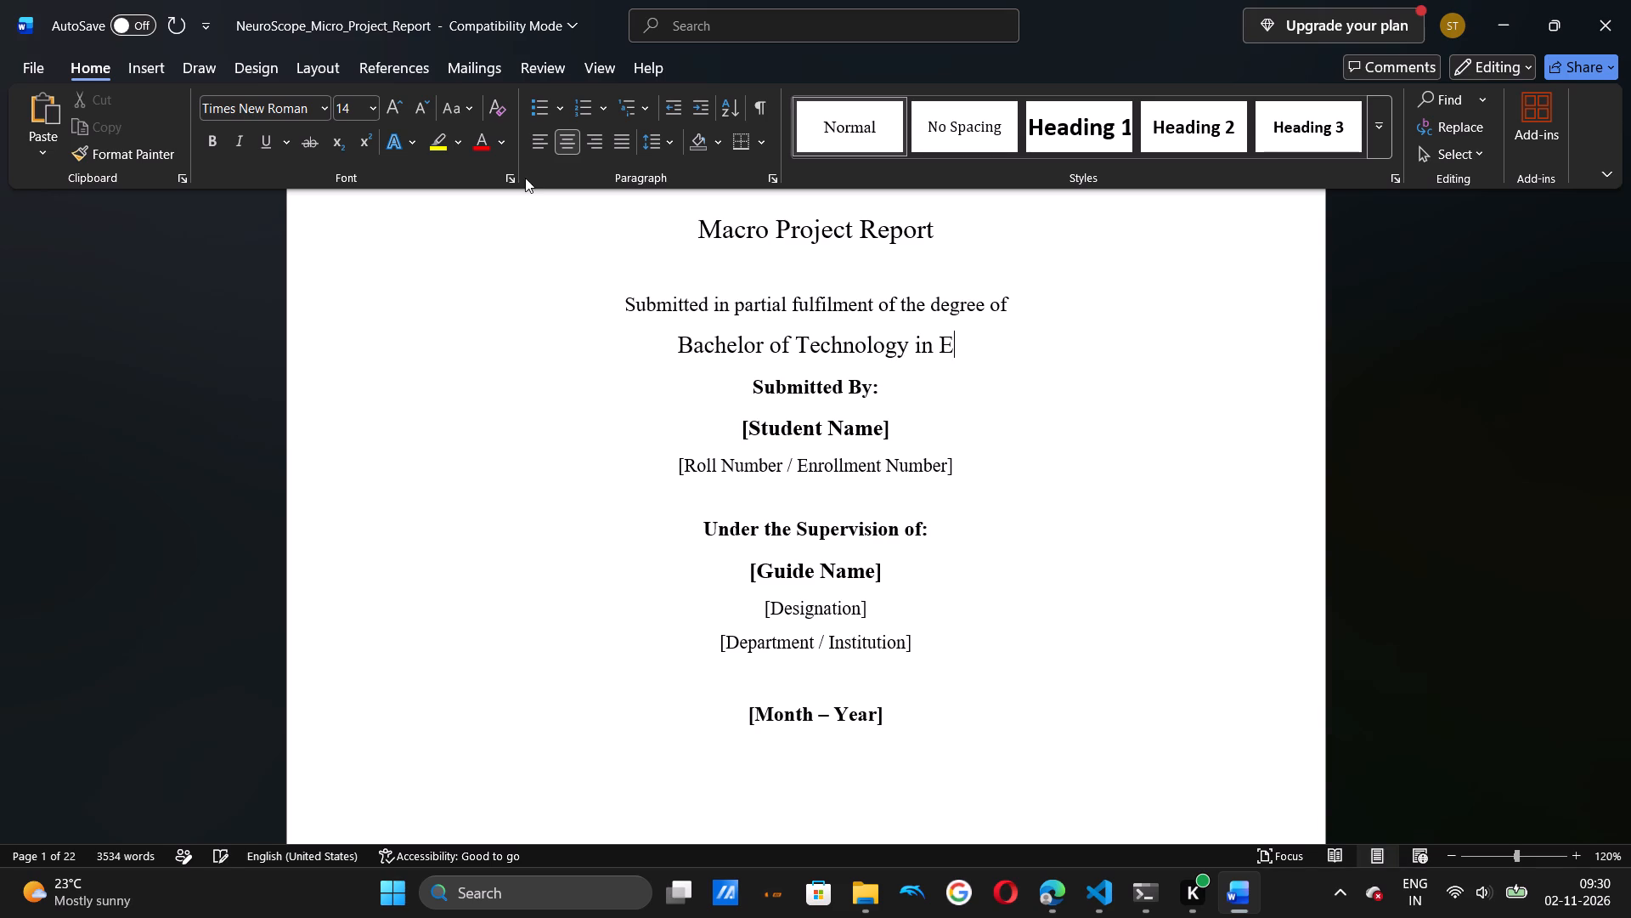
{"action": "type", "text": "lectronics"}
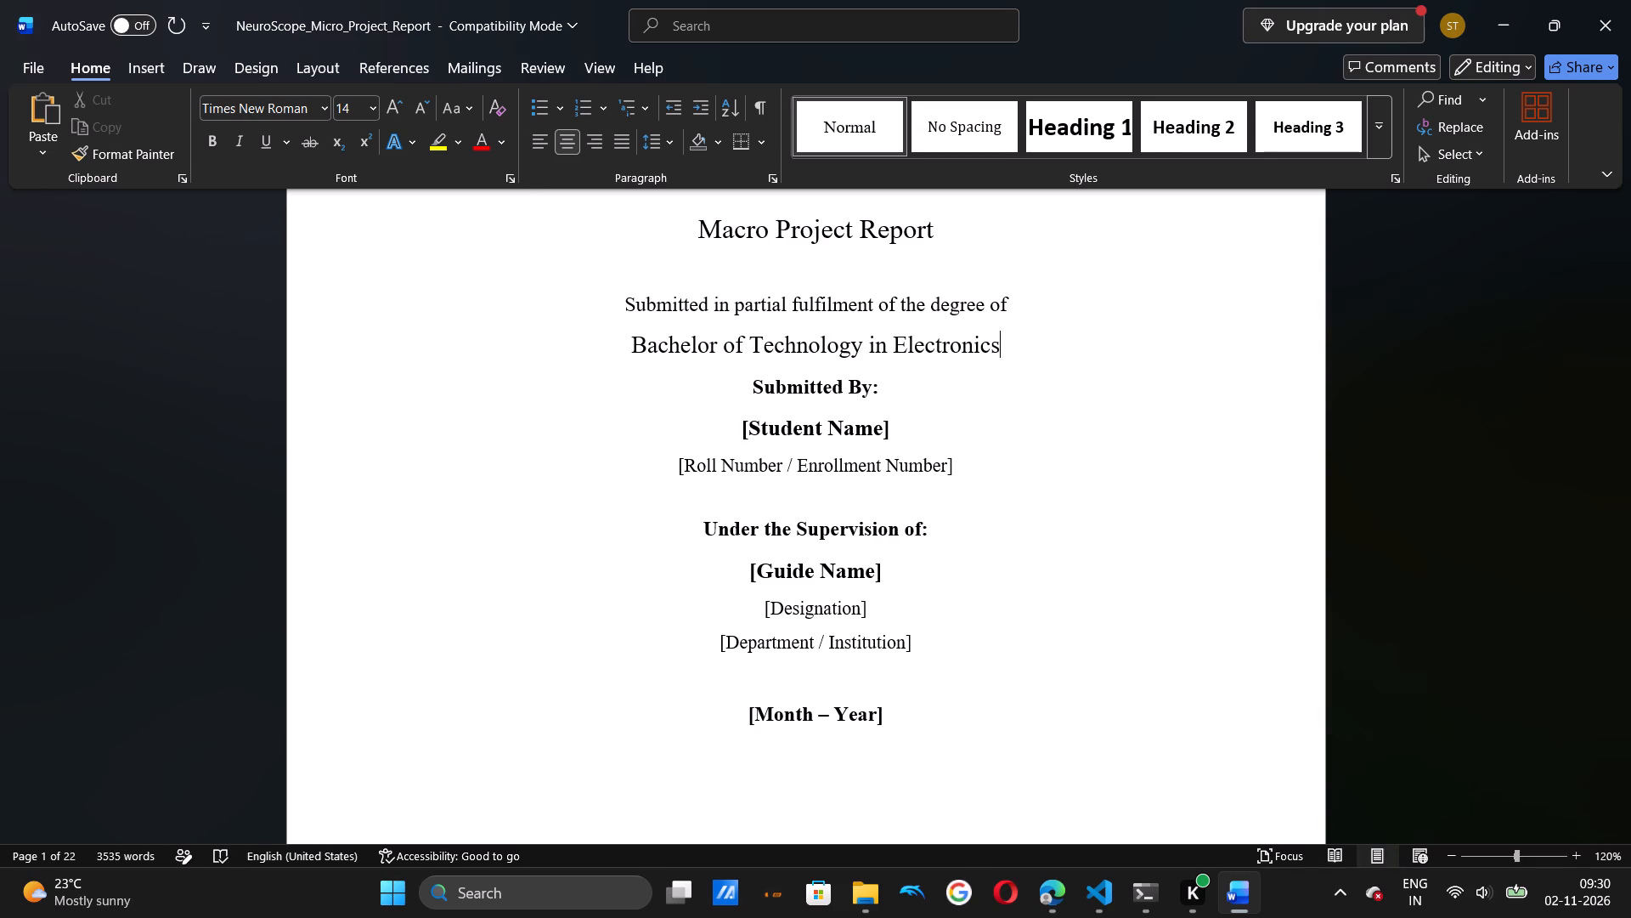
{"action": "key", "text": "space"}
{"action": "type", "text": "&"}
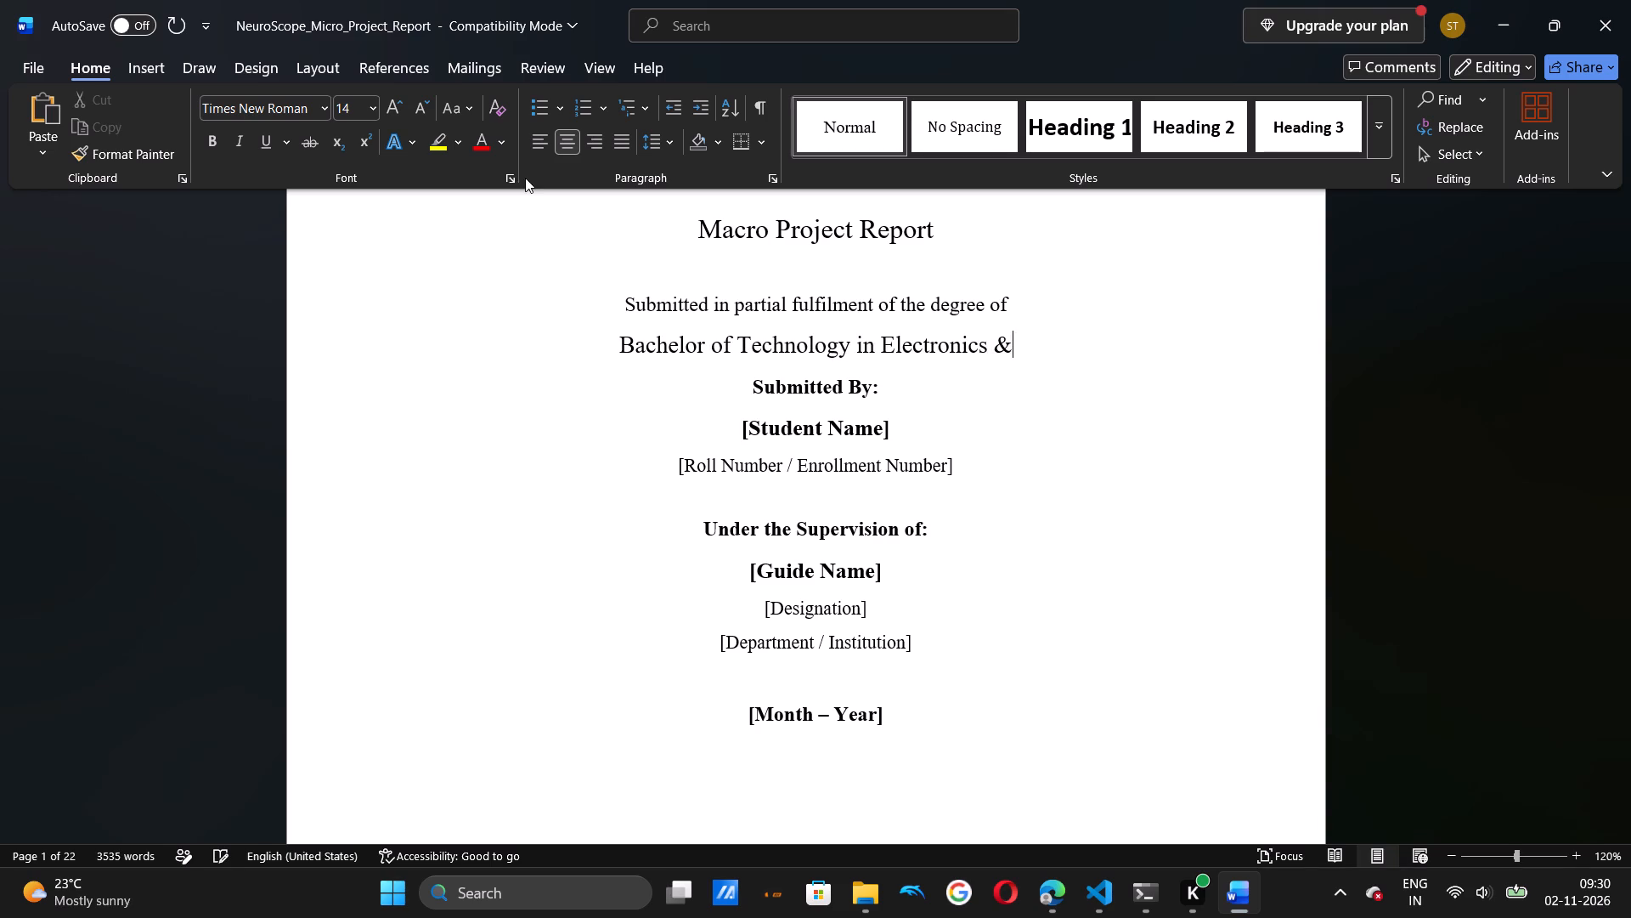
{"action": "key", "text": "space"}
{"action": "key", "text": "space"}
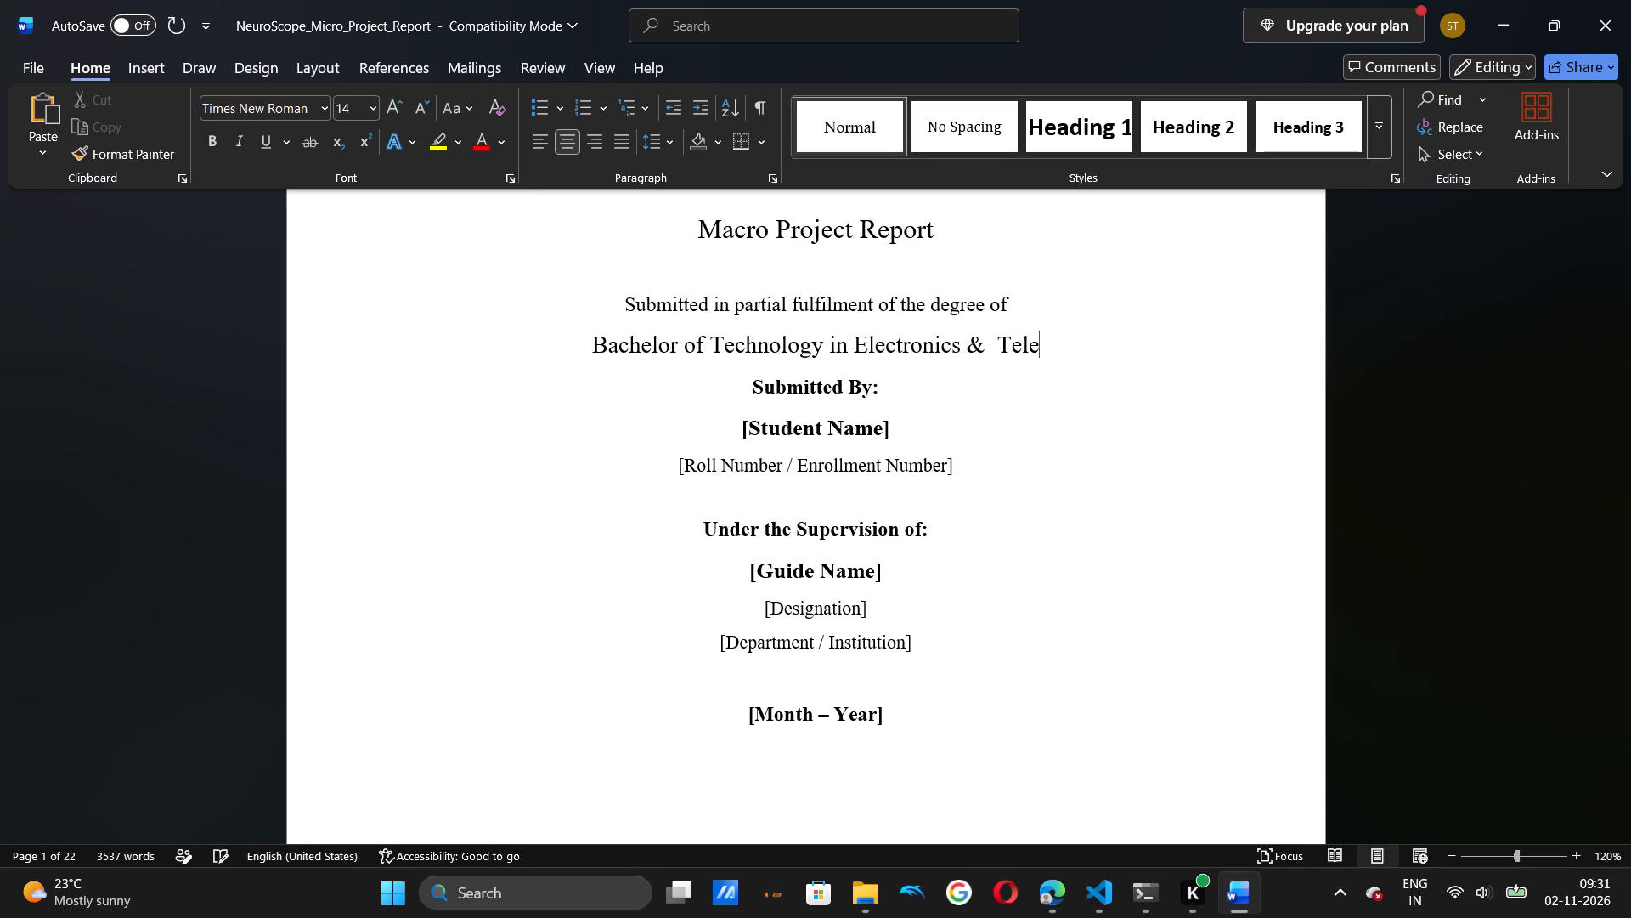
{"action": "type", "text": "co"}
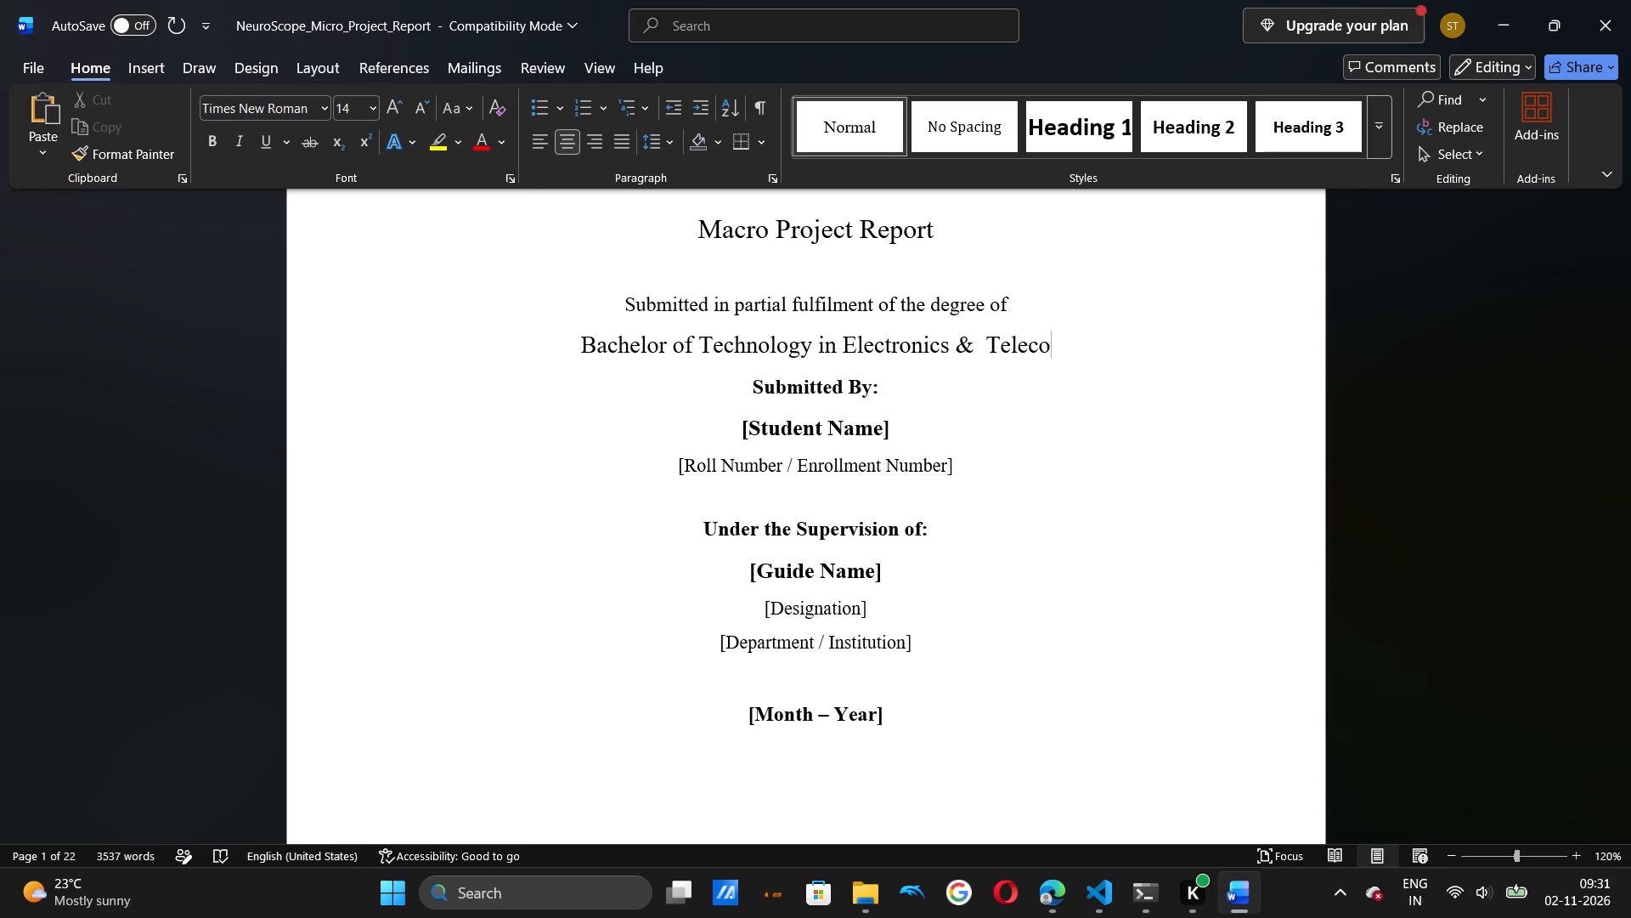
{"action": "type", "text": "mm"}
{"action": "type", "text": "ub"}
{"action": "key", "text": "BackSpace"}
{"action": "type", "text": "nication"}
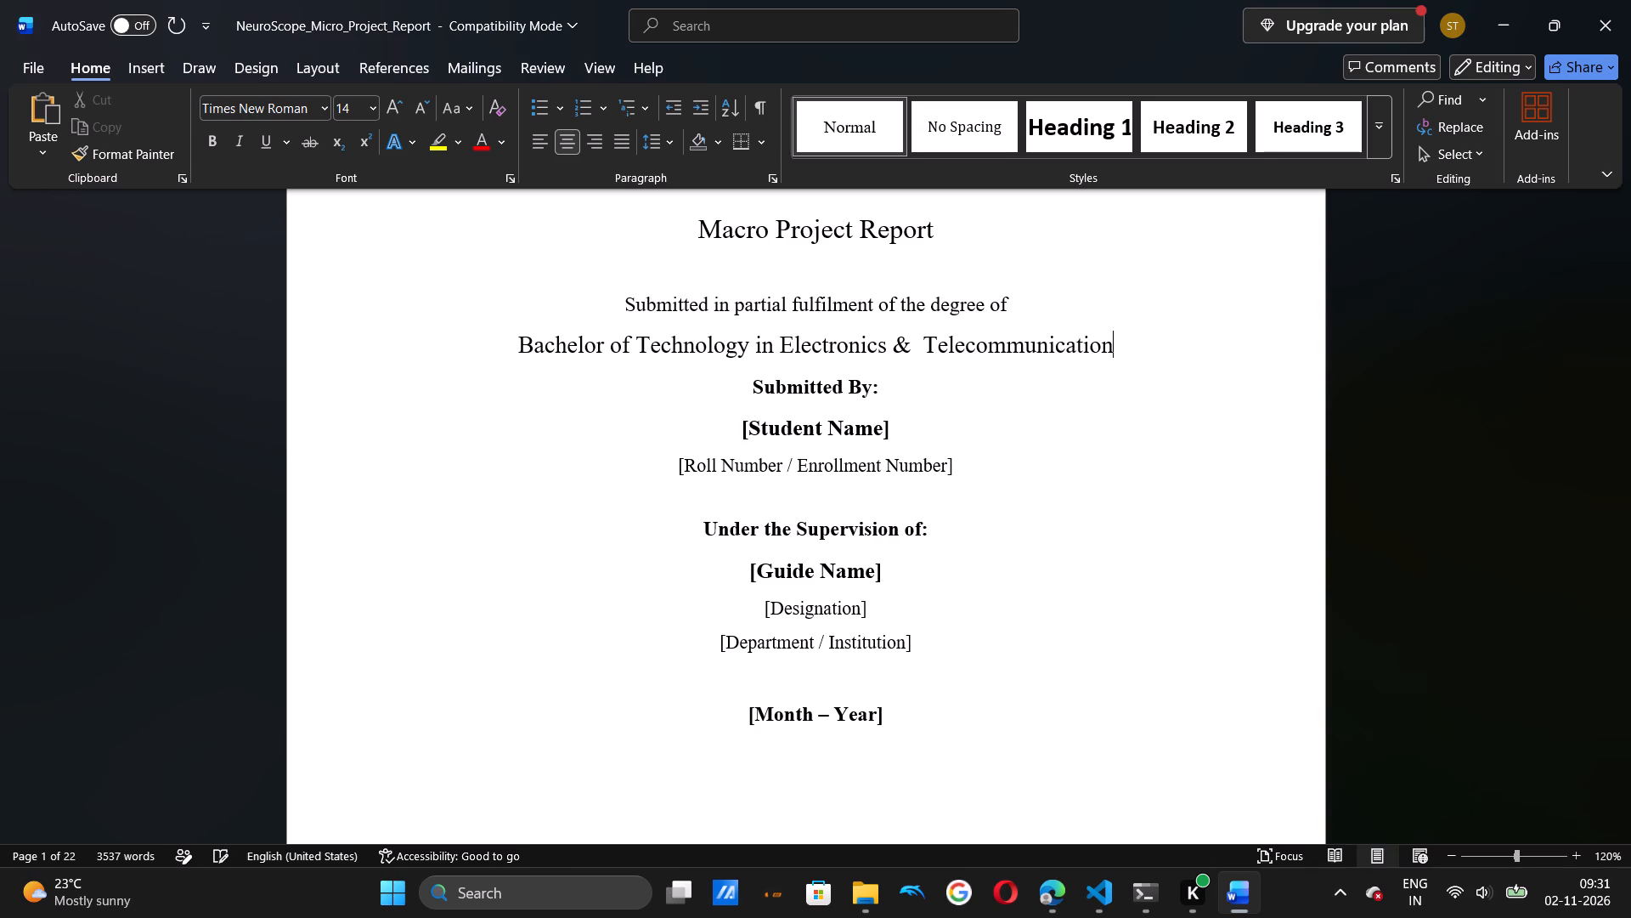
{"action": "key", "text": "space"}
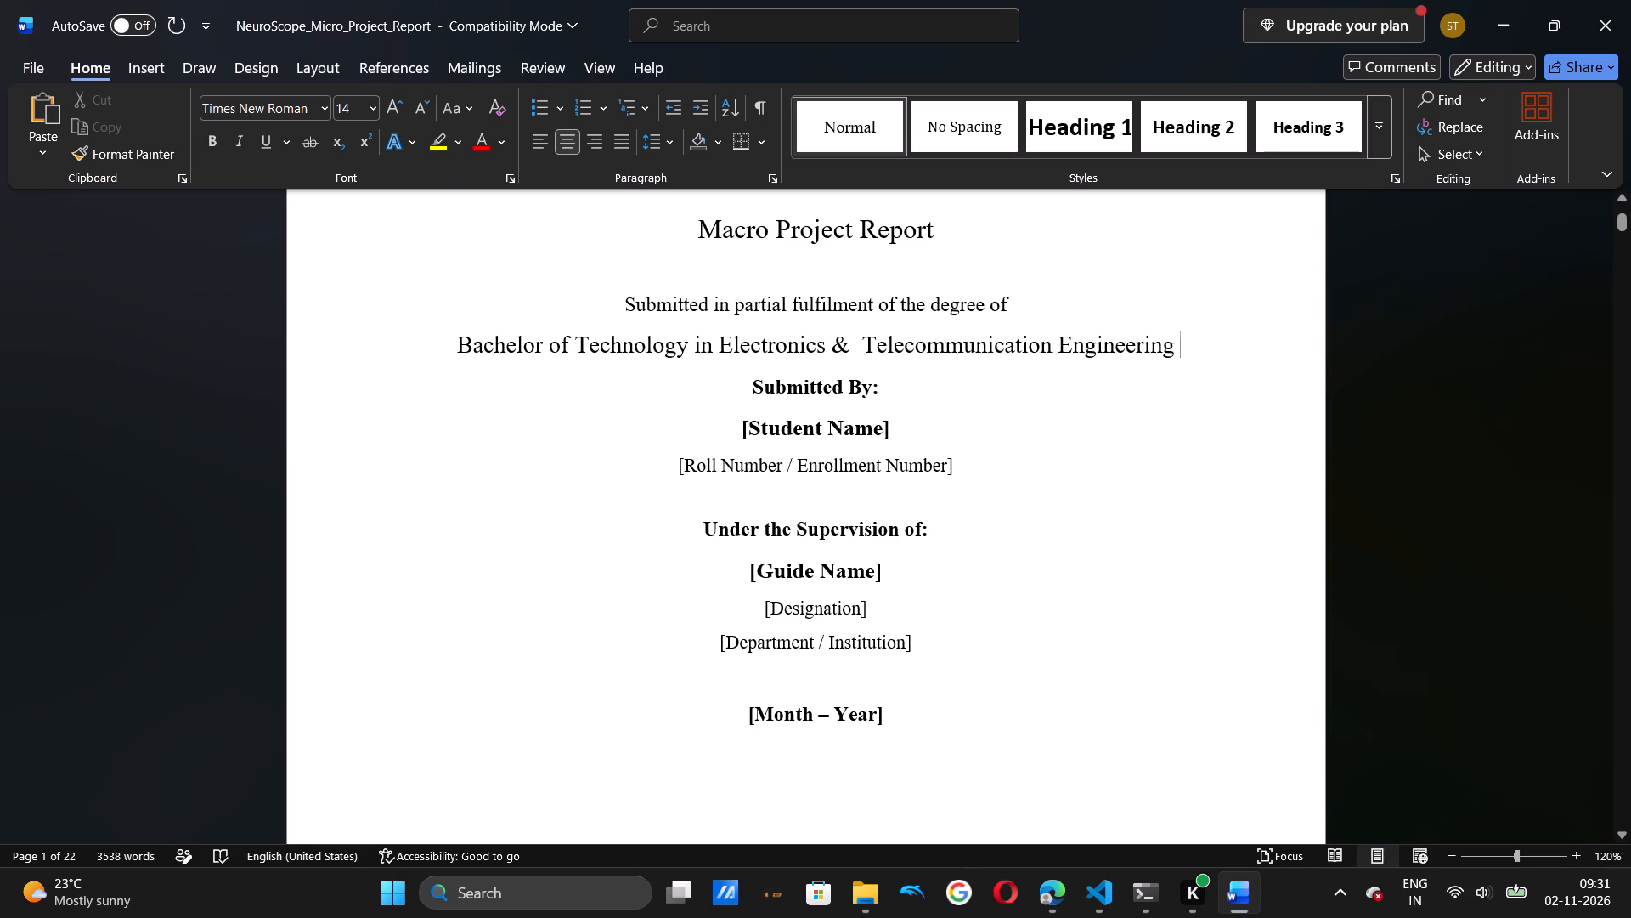
Insert a blank line above "Submitted By:".
{"action": "left_click", "coordinate": [737, 382]}
{"action": "key", "text": "Return"}
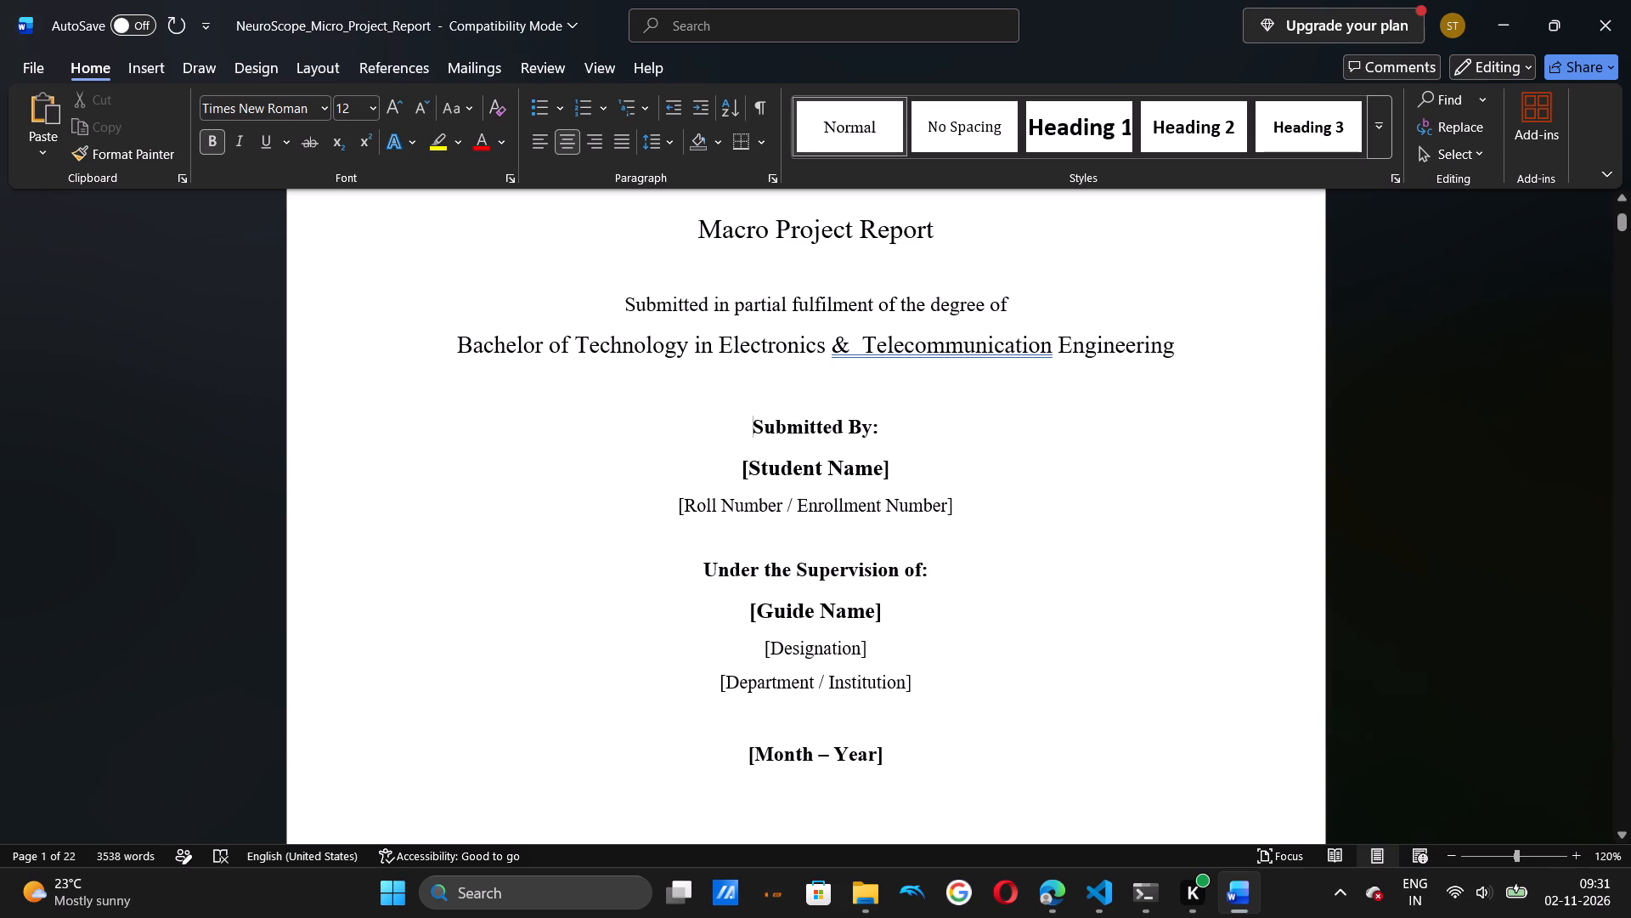
Remove the extra space between "&" and "Telecommunication" in the degree line.
{"action": "left_click", "coordinate": [863, 348]}
{"action": "key", "text": "BackSpace"}
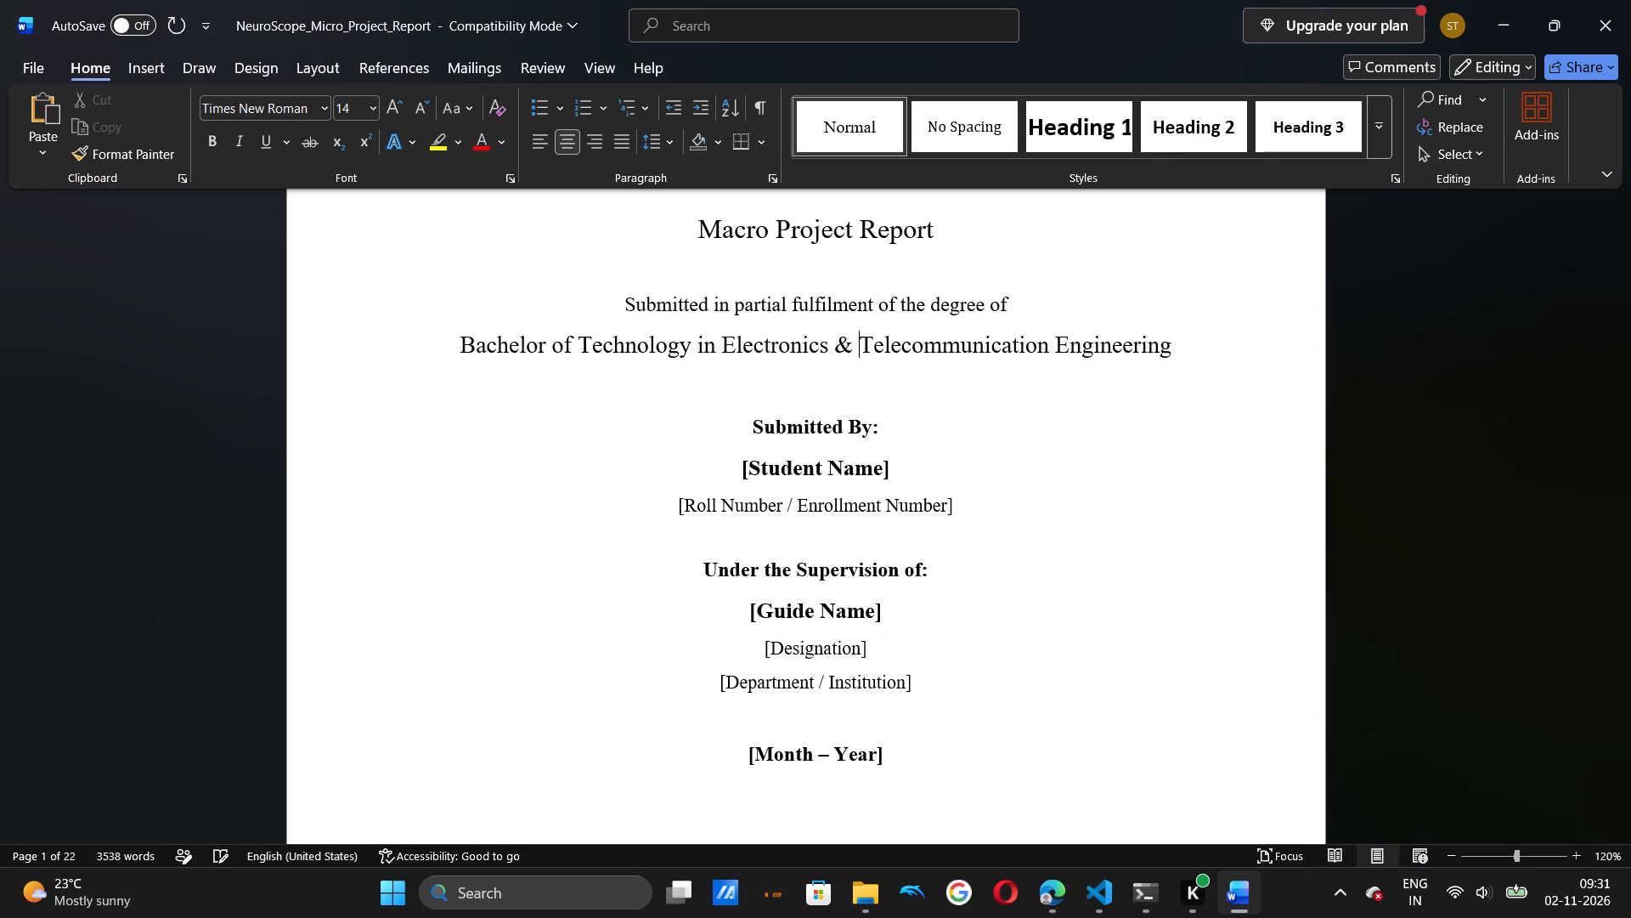
Replace the student name and roll number placeholders under "Submitted By:" with one non-bold line giving the student's name and bracketed roll number.
{"action": "scroll", "coordinate": [985, 449], "scroll_direction": "down", "scroll_amount": 1}
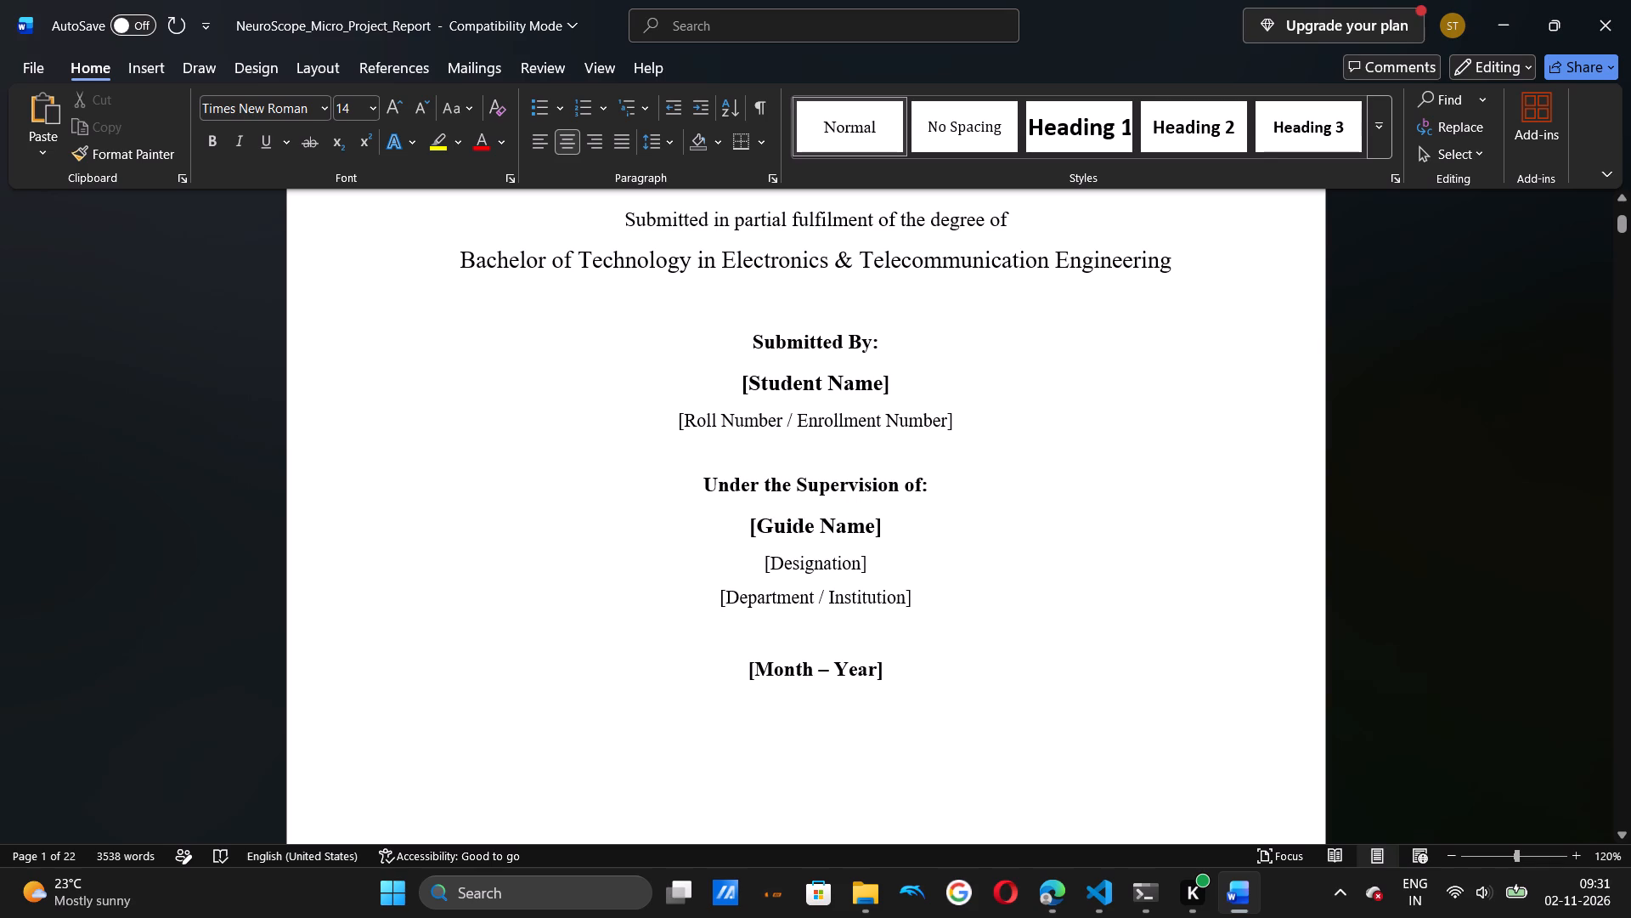
Delete the bold "[Student Name]" placeholder line under "Submitted By:".
{"action": "left_click", "coordinate": [901, 379]}
{"action": "key", "text": "BackSpace"}
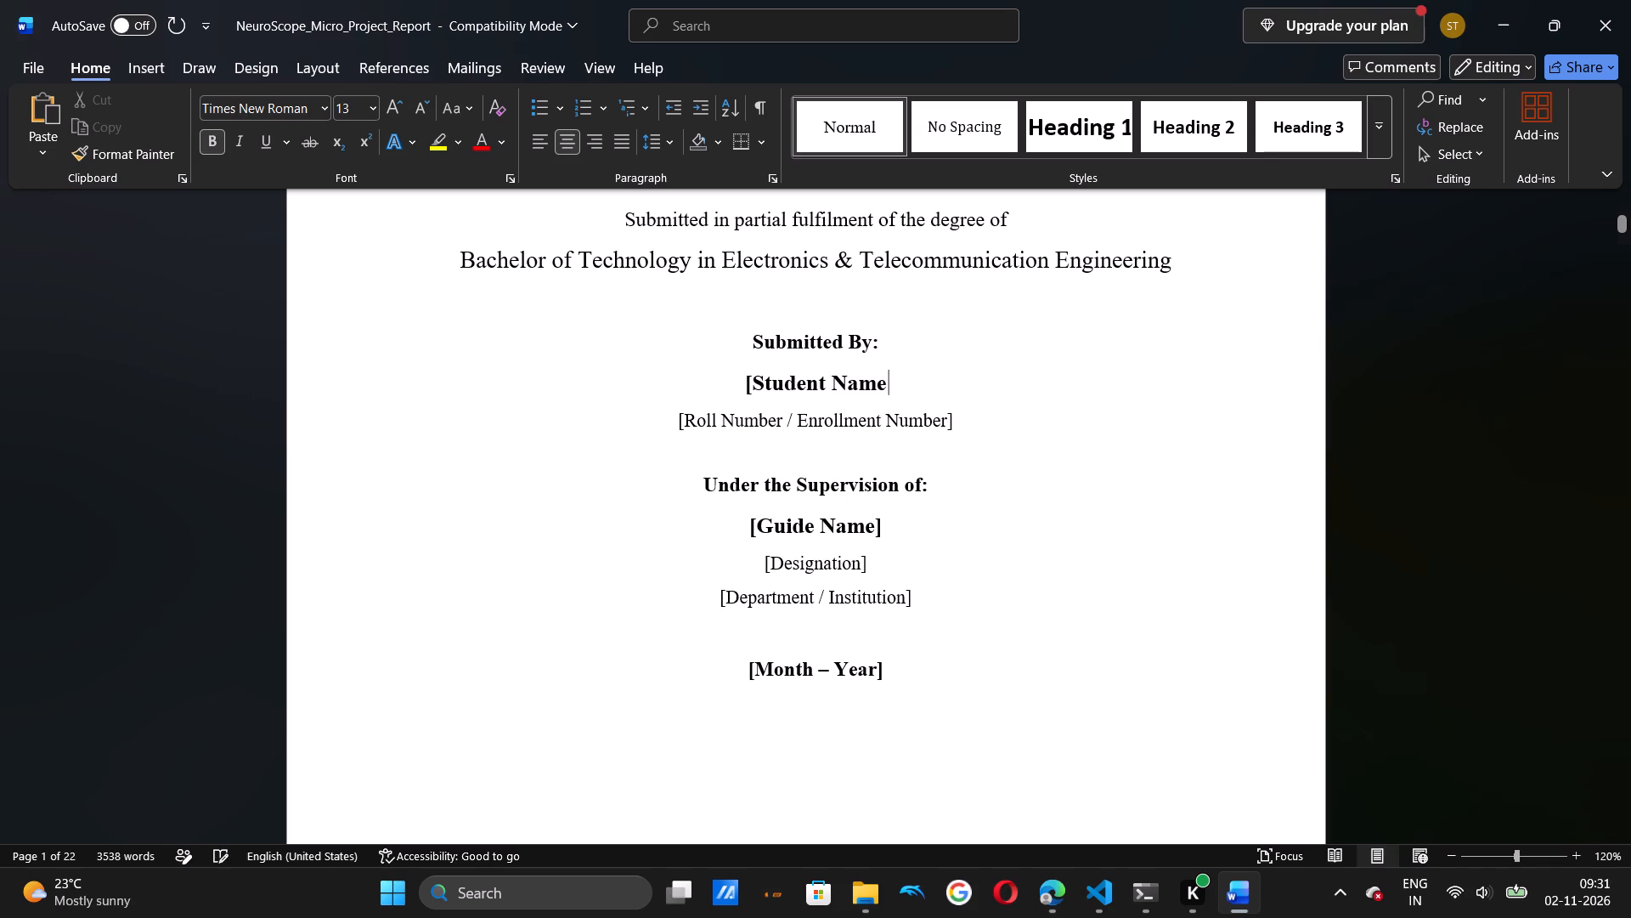
{"action": "key", "text": "BackSpace"}
{"action": "key", "text": "BackSpace"}
{"action": "key", "text": "BackSpace"}
{"action": "key", "text": "BackSpace"}
{"action": "key", "text": "BackSpace"}
{"action": "key", "text": "BackSpace"}
{"action": "key", "text": "BackSpace"}
{"action": "key", "text": "BackSpace"}
{"action": "key", "text": "BackSpace"}
{"action": "key", "text": "BackSpace"}
{"action": "key", "text": "BackSpace"}
{"action": "key", "text": "BackSpace"}
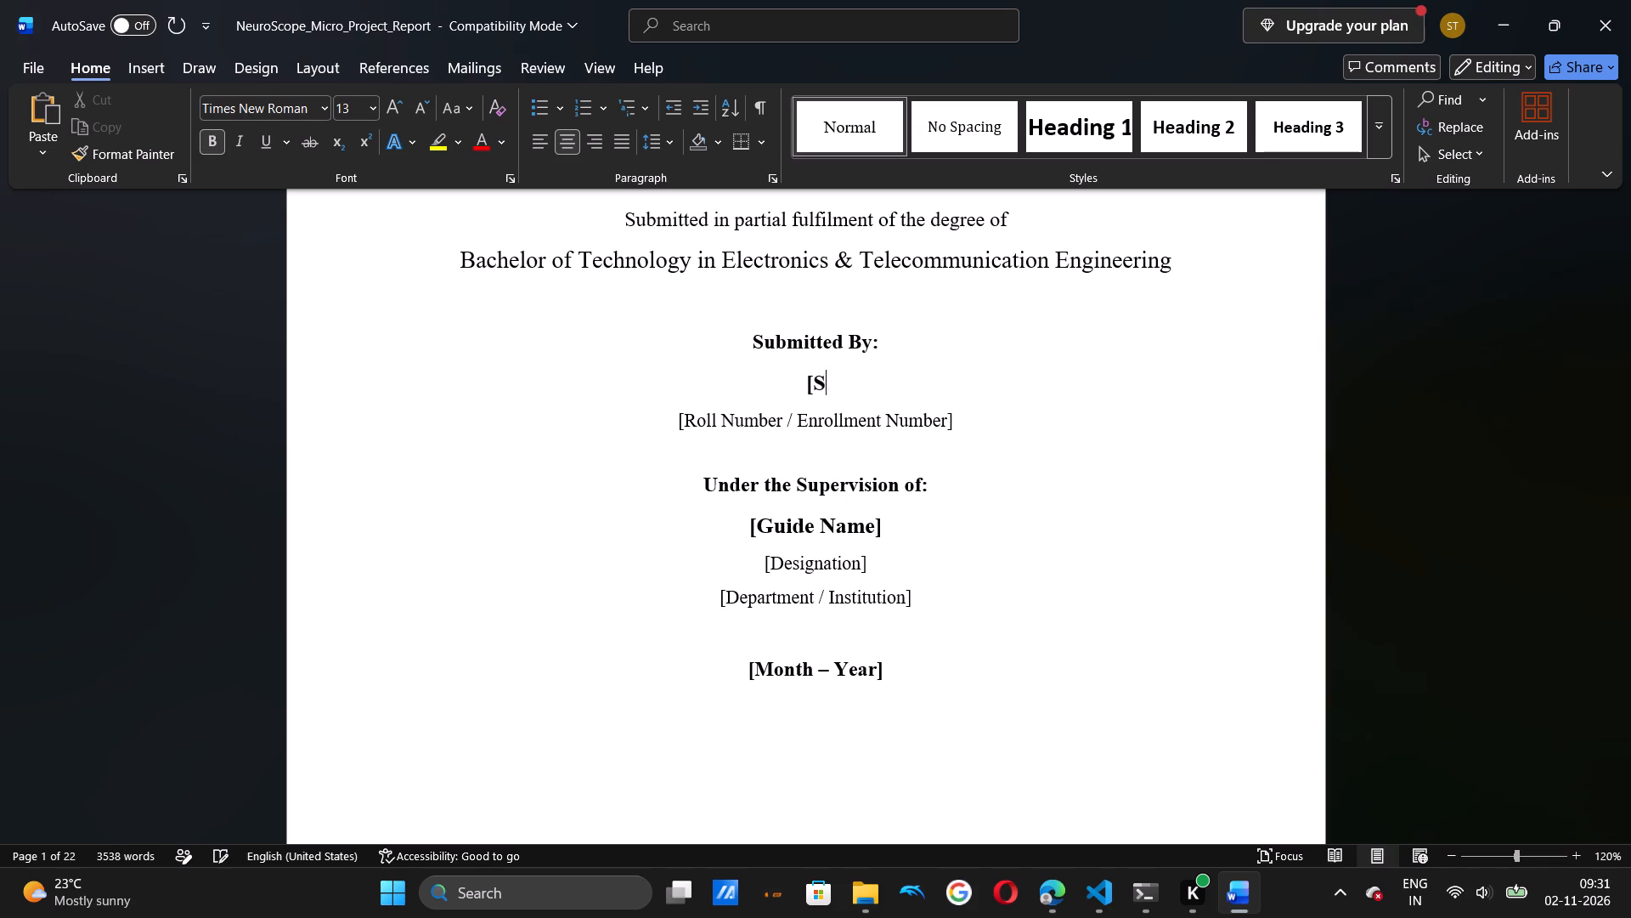
{"action": "key", "text": "BackSpace"}
{"action": "key", "text": "BackSpace"}
{"action": "key", "text": "BackSpace"}
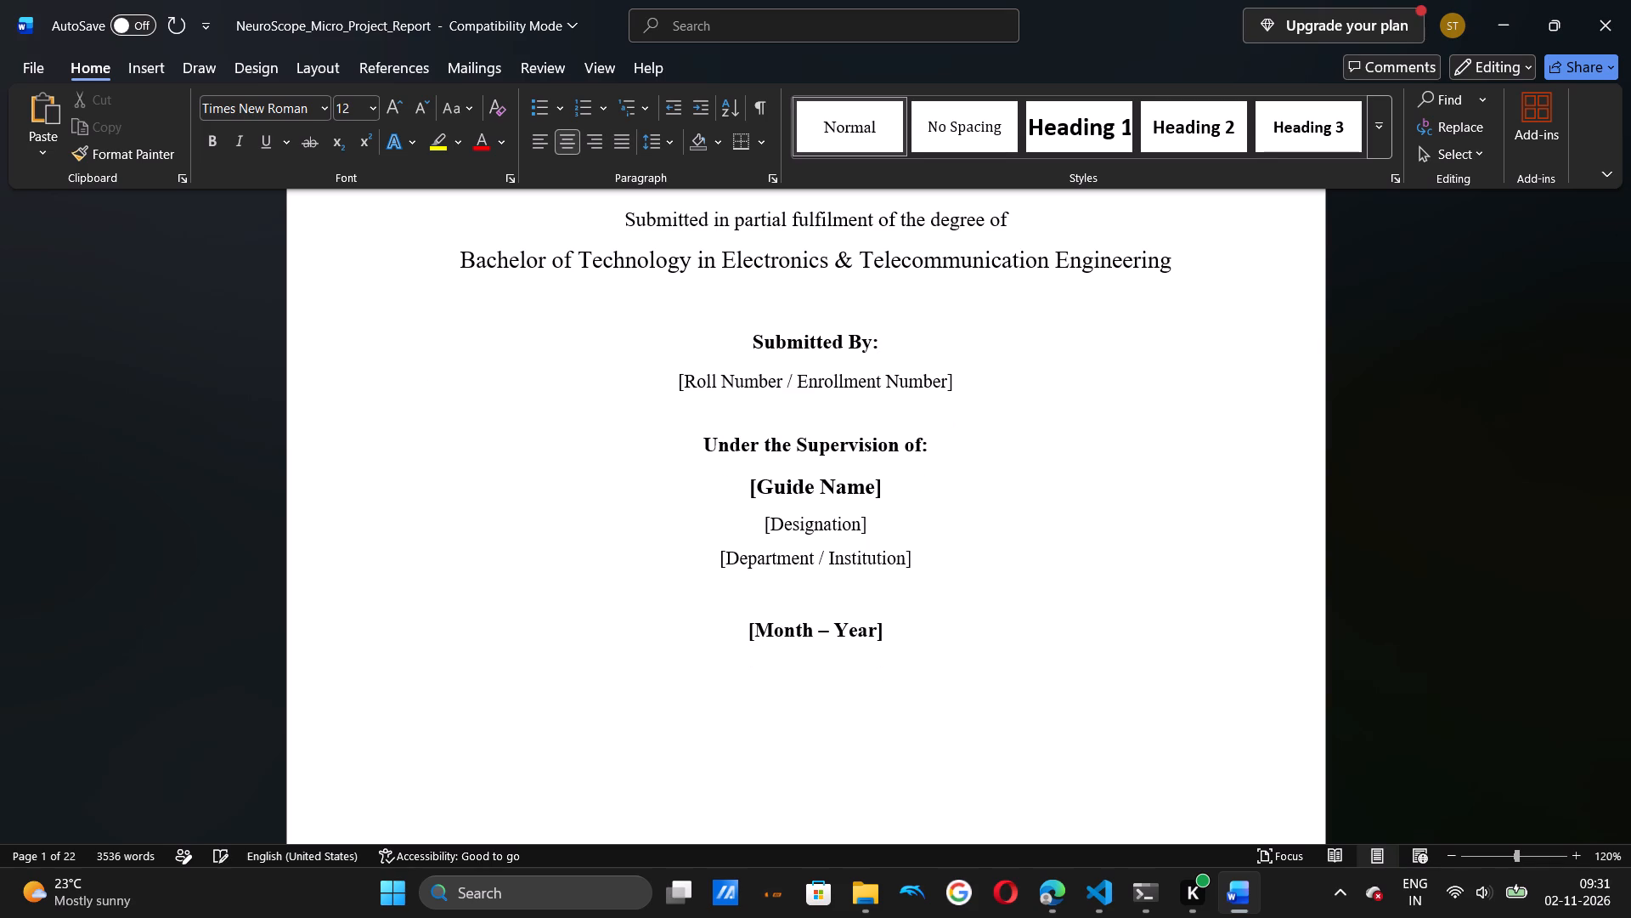
Replace the "[Roll Number / Enrollment Number]" placeholder under "Submitted By:" with the student's name followed by the roll number in parentheses.
{"action": "left_click", "coordinate": [783, 382]}
{"action": "key", "text": "BackSpace"}
{"action": "key", "text": "BackSpace"}
{"action": "key", "text": "BackSpace"}
{"action": "key", "text": "BackSpace"}
{"action": "key", "text": "BackSpace"}
{"action": "key", "text": "BackSpace"}
{"action": "key", "text": "BackSpace"}
{"action": "key", "text": "BackSpace"}
{"action": "key", "text": "BackSpace"}
{"action": "key", "text": "BackSpace"}
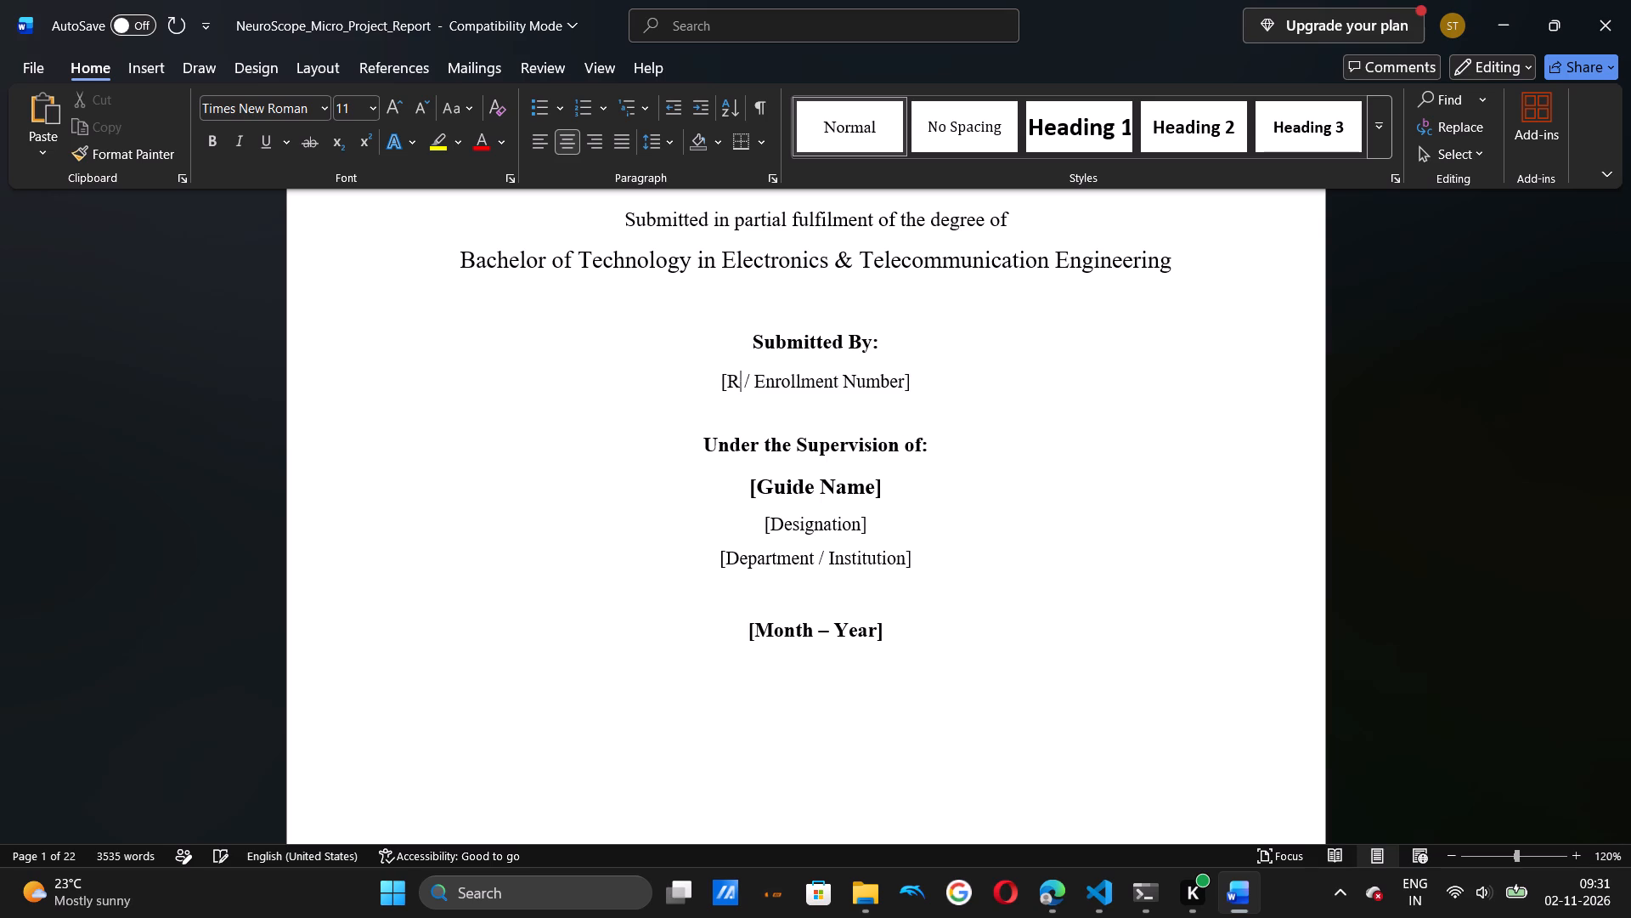
{"action": "key", "text": "BackSpace"}
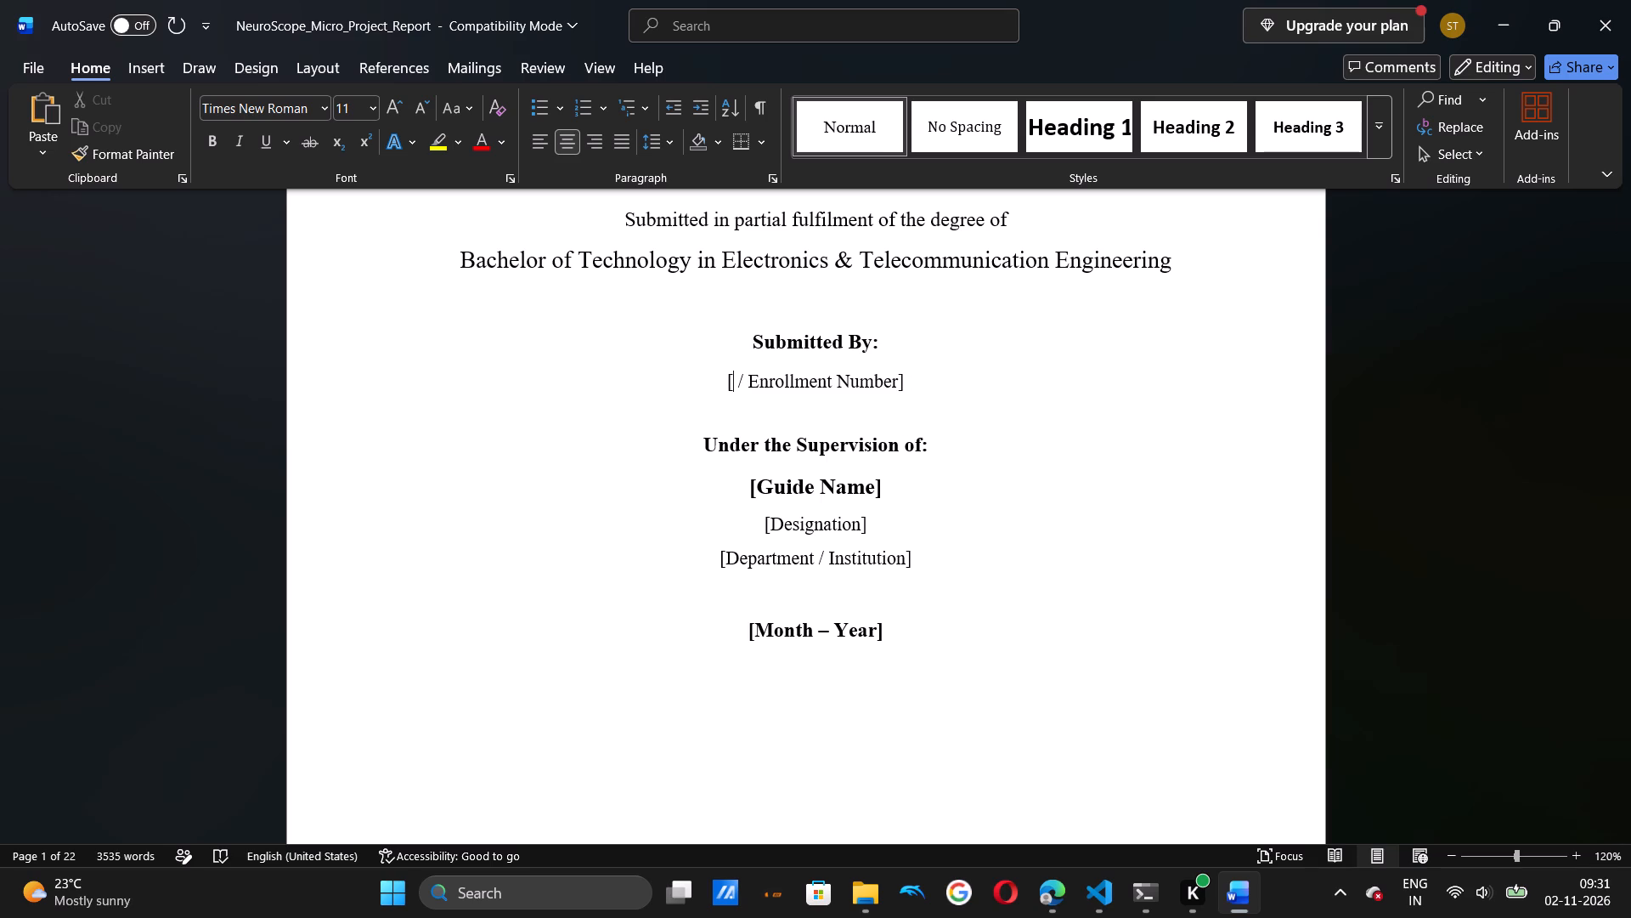
{"action": "left_click", "coordinate": [911, 377]}
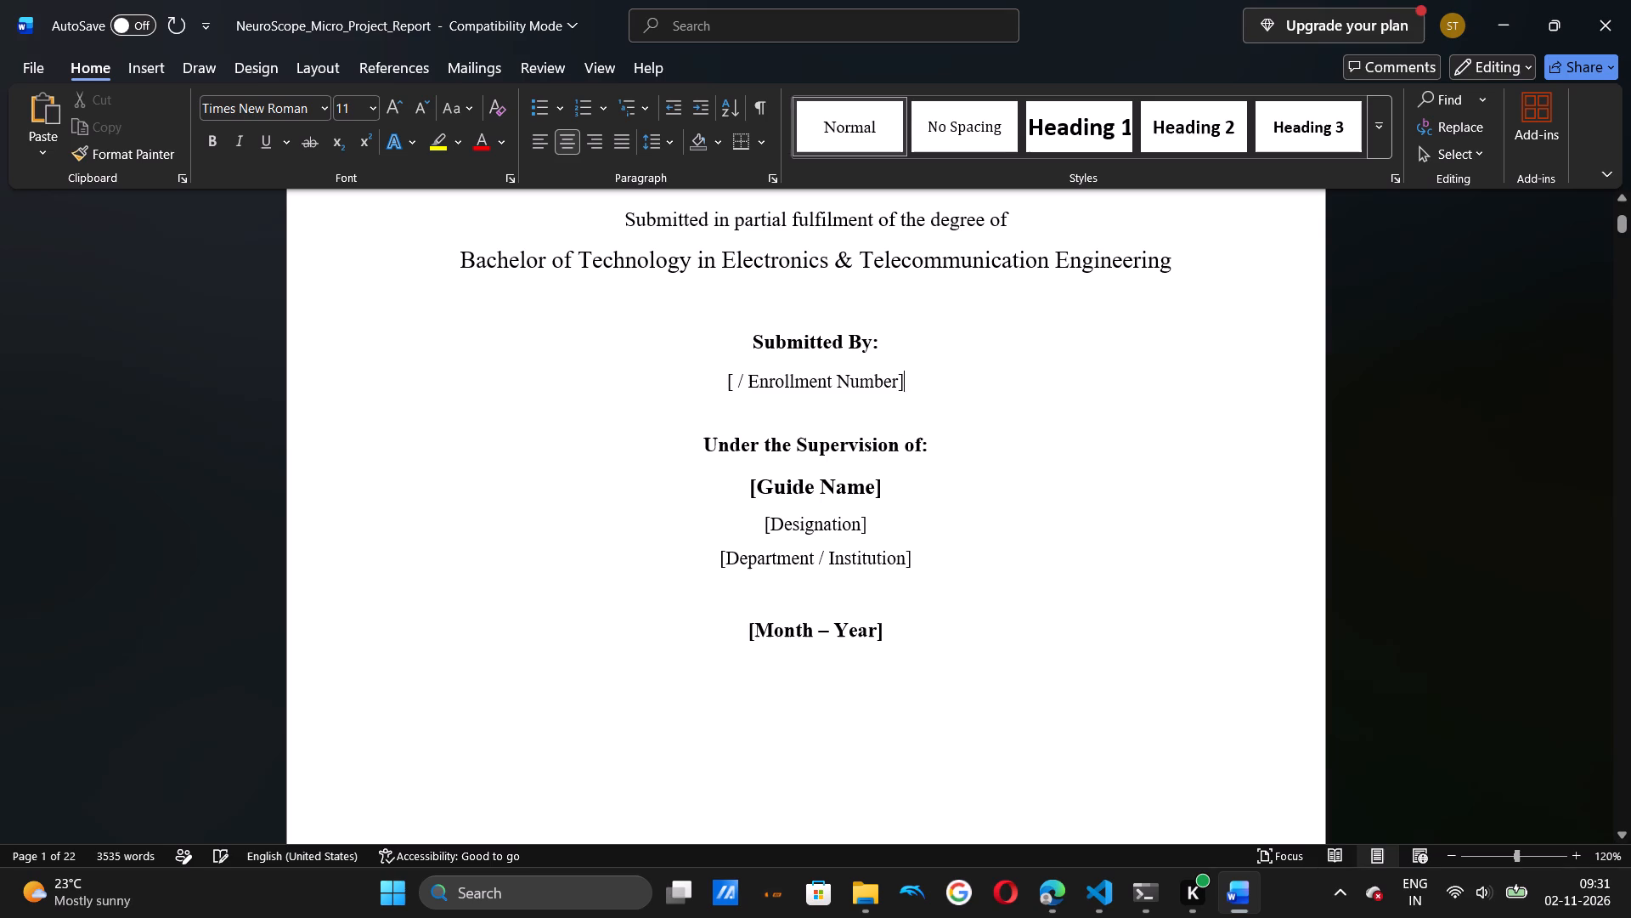
{"action": "key", "text": "BackSpace"}
{"action": "key", "text": "BackSpace"}
{"action": "key", "text": "BackSpace"}
{"action": "key", "text": "BackSpace"}
{"action": "key", "text": "BackSpace"}
{"action": "key", "text": "BackSpace"}
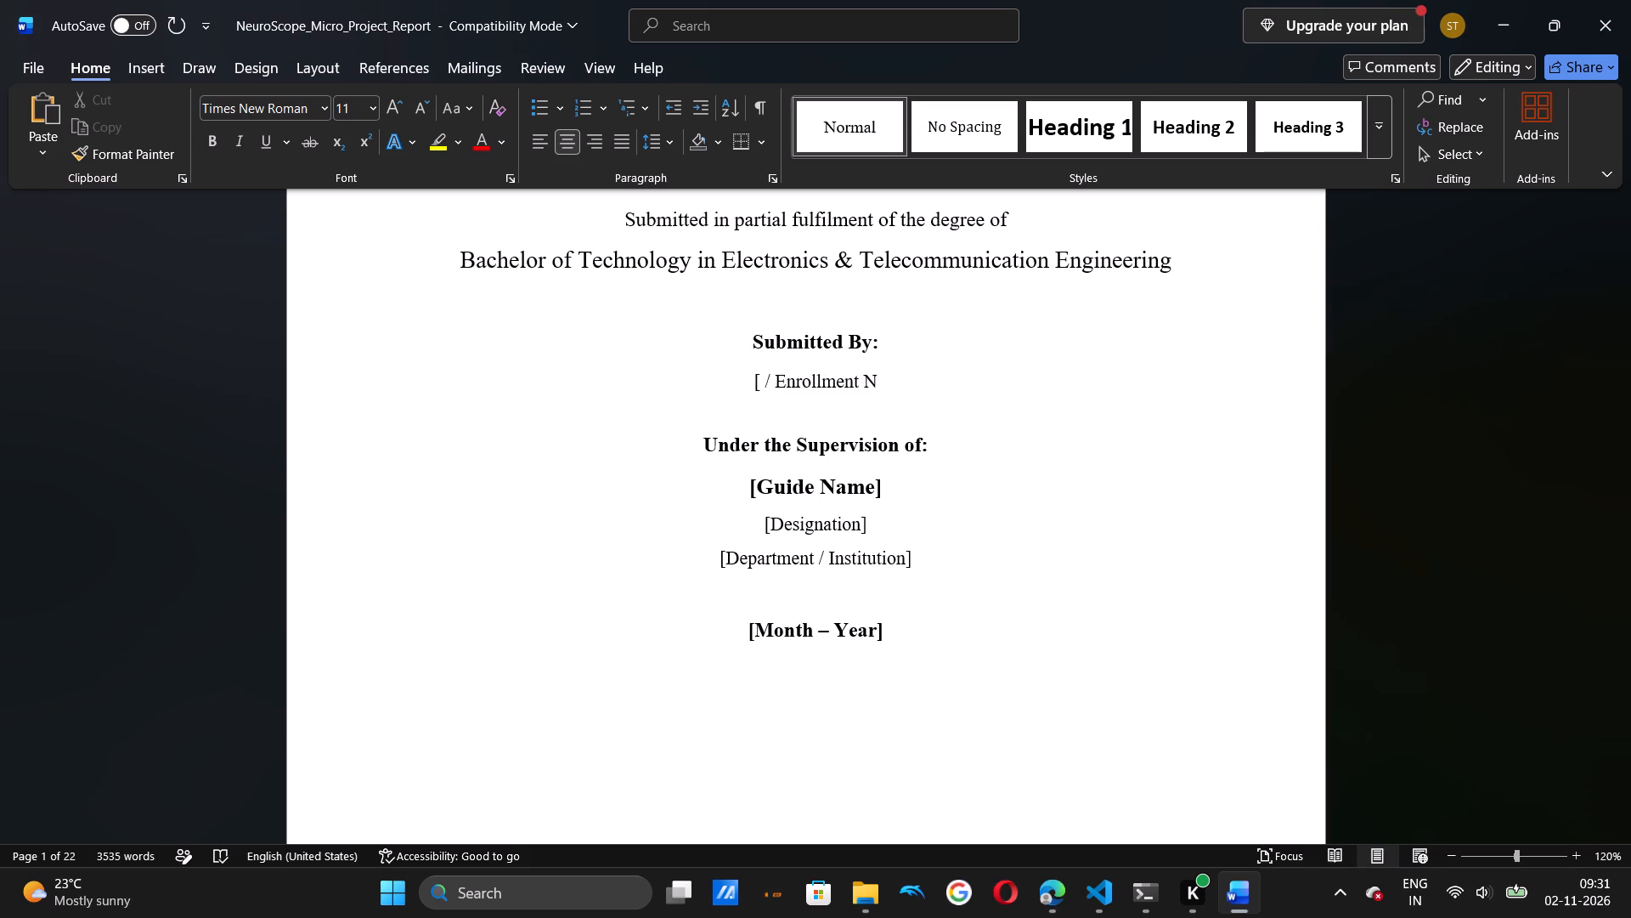
{"action": "key", "text": "BackSpace"}
{"action": "key", "text": "BackSpace"}
{"action": "key", "text": "BackSpace"}
{"action": "key", "text": "BackSpace"}
{"action": "key", "text": "BackSpace"}
{"action": "key", "text": "BackSpace"}
{"action": "key", "text": "BackSpace"}
{"action": "key", "text": "BackSpace"}
{"action": "key", "text": "BackSpace"}
{"action": "key", "text": "BackSpace"}
{"action": "key", "text": "BackSpace"}
{"action": "key", "text": "BackSpace"}
{"action": "key", "text": "BackSpace"}
{"action": "key", "text": "BackSpace"}
{"action": "key", "text": "BackSpace"}
{"action": "key", "text": "BackSpace"}
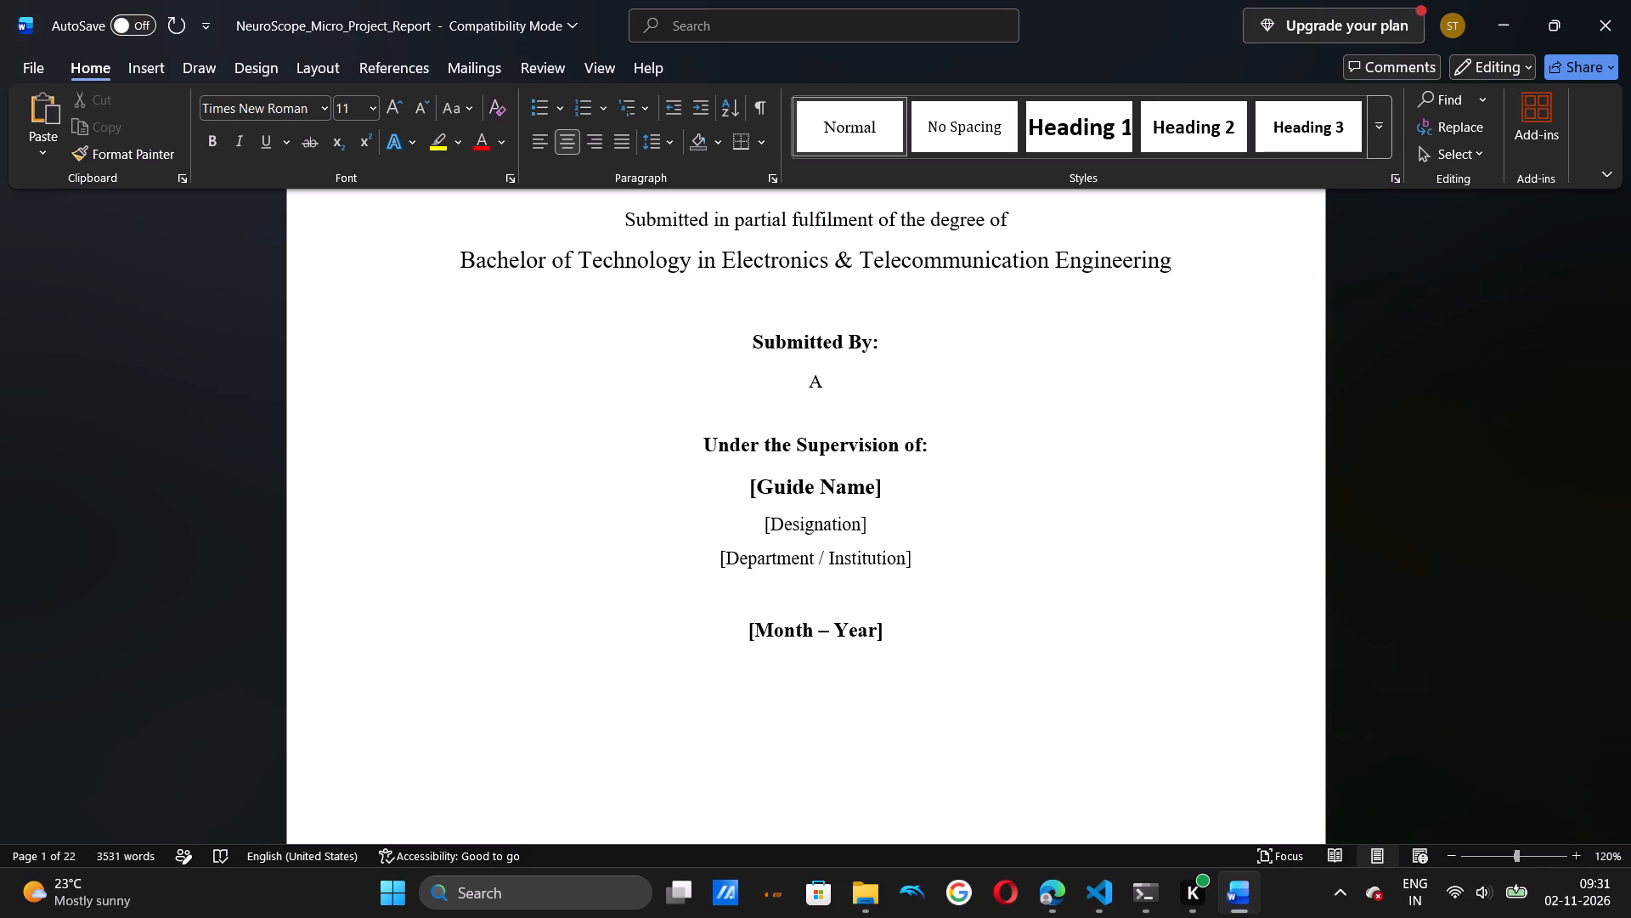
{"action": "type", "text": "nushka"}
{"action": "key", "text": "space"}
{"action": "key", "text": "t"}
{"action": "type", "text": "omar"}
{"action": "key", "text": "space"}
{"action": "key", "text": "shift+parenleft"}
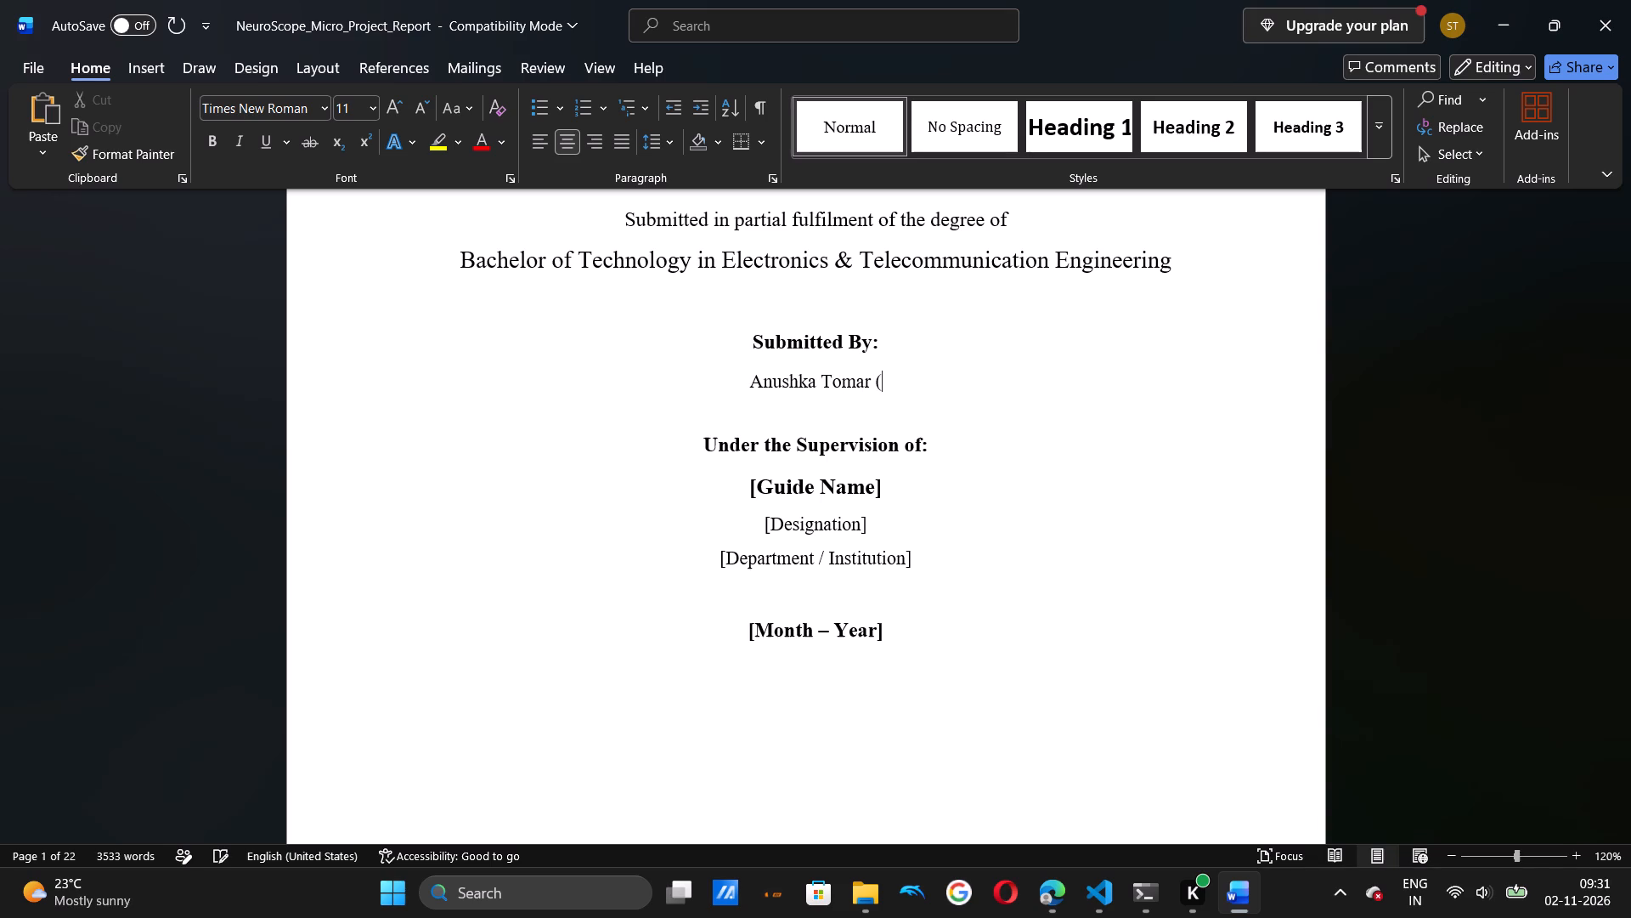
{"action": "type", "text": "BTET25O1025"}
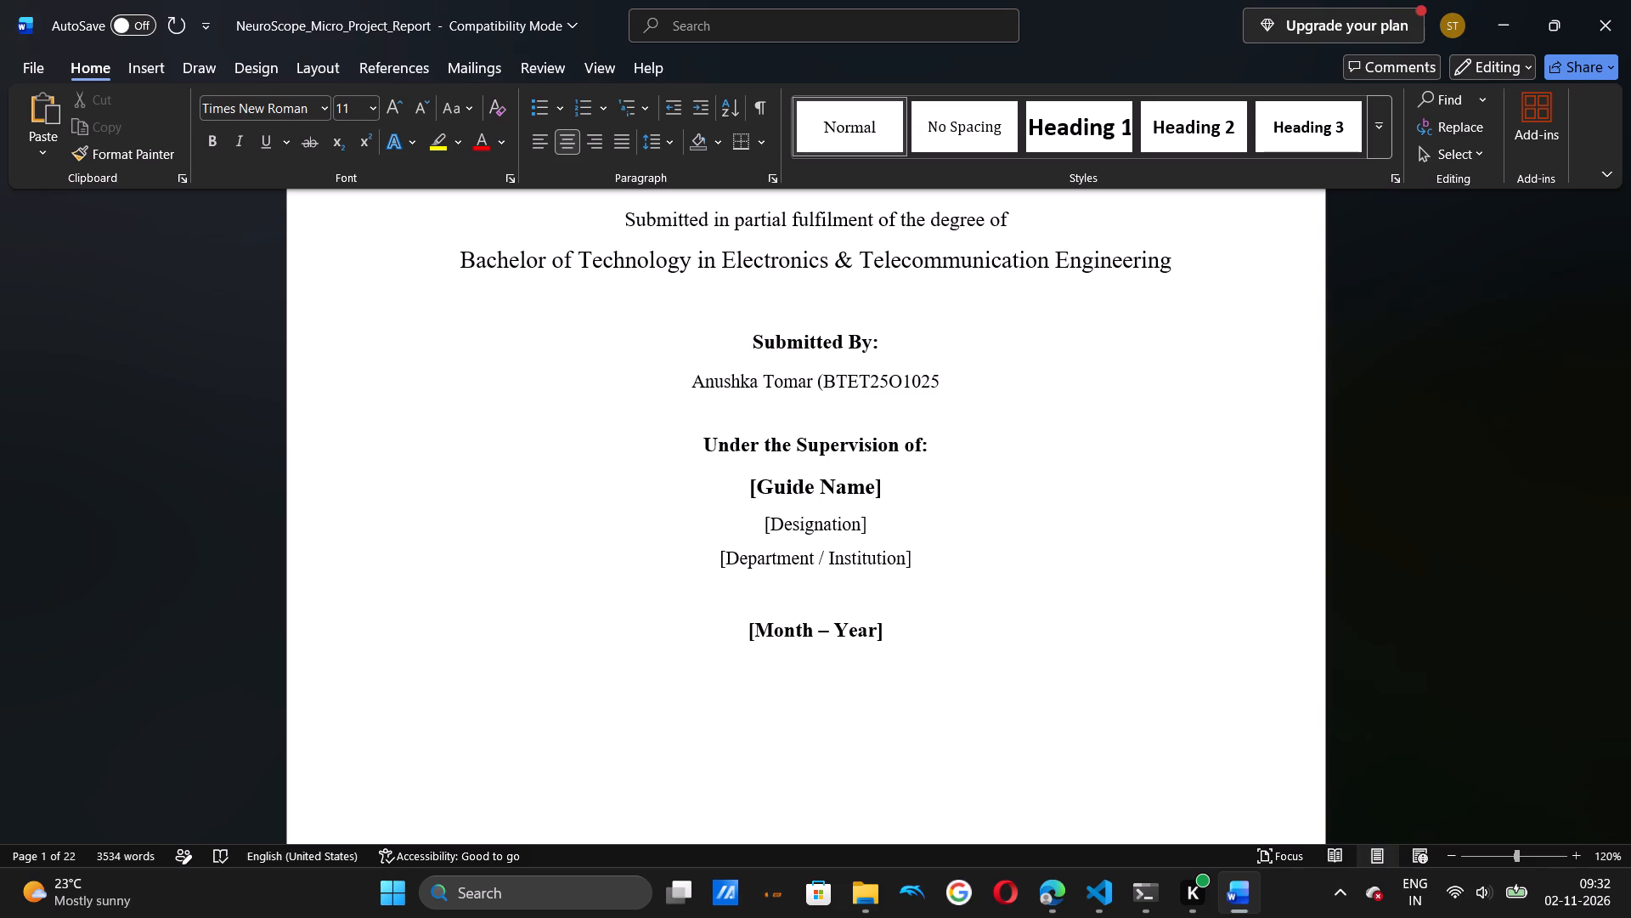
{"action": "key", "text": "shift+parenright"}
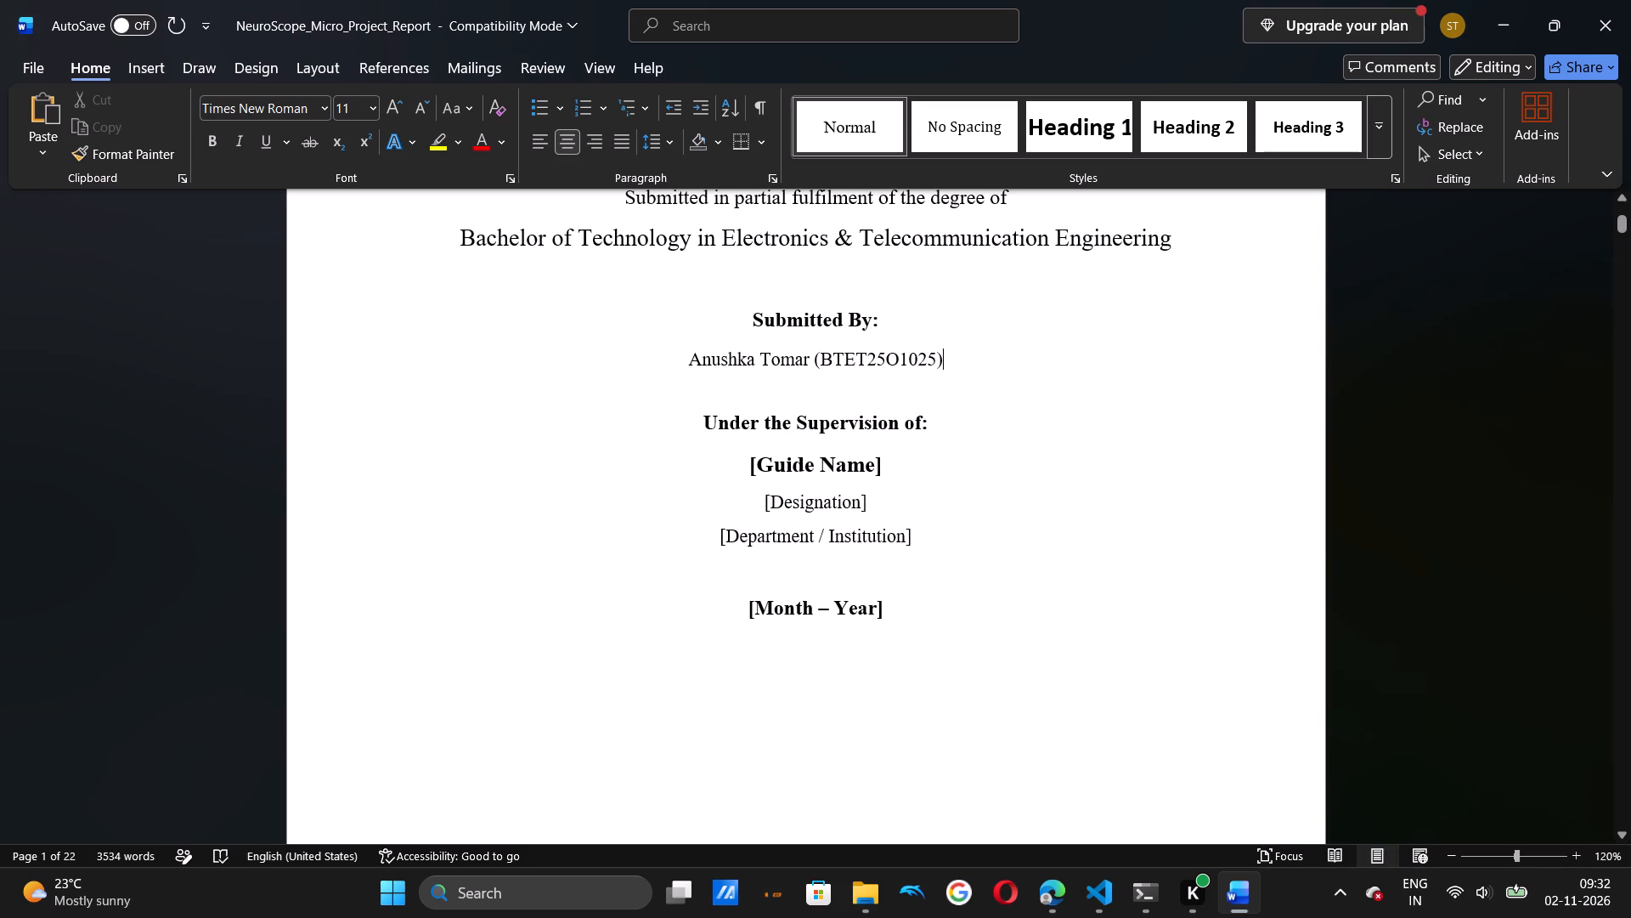
Delete the "[Department / Institution]" and "[Designation]" placeholder lines below the guide name, working back from the end.
{"action": "left_click", "coordinate": [914, 543]}
{"action": "key", "text": "BackSpace"}
{"action": "key", "text": "BackSpace"}
{"action": "key", "text": "BackSpace"}
{"action": "key", "text": "BackSpace"}
{"action": "key", "text": "BackSpace"}
{"action": "key", "text": "BackSpace"}
{"action": "key", "text": "BackSpace"}
{"action": "key", "text": "BackSpace"}
{"action": "key", "text": "BackSpace"}
{"action": "key", "text": "BackSpace"}
{"action": "key", "text": "BackSpace"}
{"action": "key", "text": "BackSpace"}
{"action": "key", "text": "BackSpace"}
{"action": "key", "text": "BackSpace"}
{"action": "key", "text": "BackSpace"}
{"action": "key", "text": "BackSpace"}
{"action": "key", "text": "BackSpace"}
{"action": "key", "text": "BackSpace"}
{"action": "key", "text": "BackSpace"}
{"action": "key", "text": "BackSpace"}
{"action": "key", "text": "BackSpace"}
{"action": "key", "text": "BackSpace"}
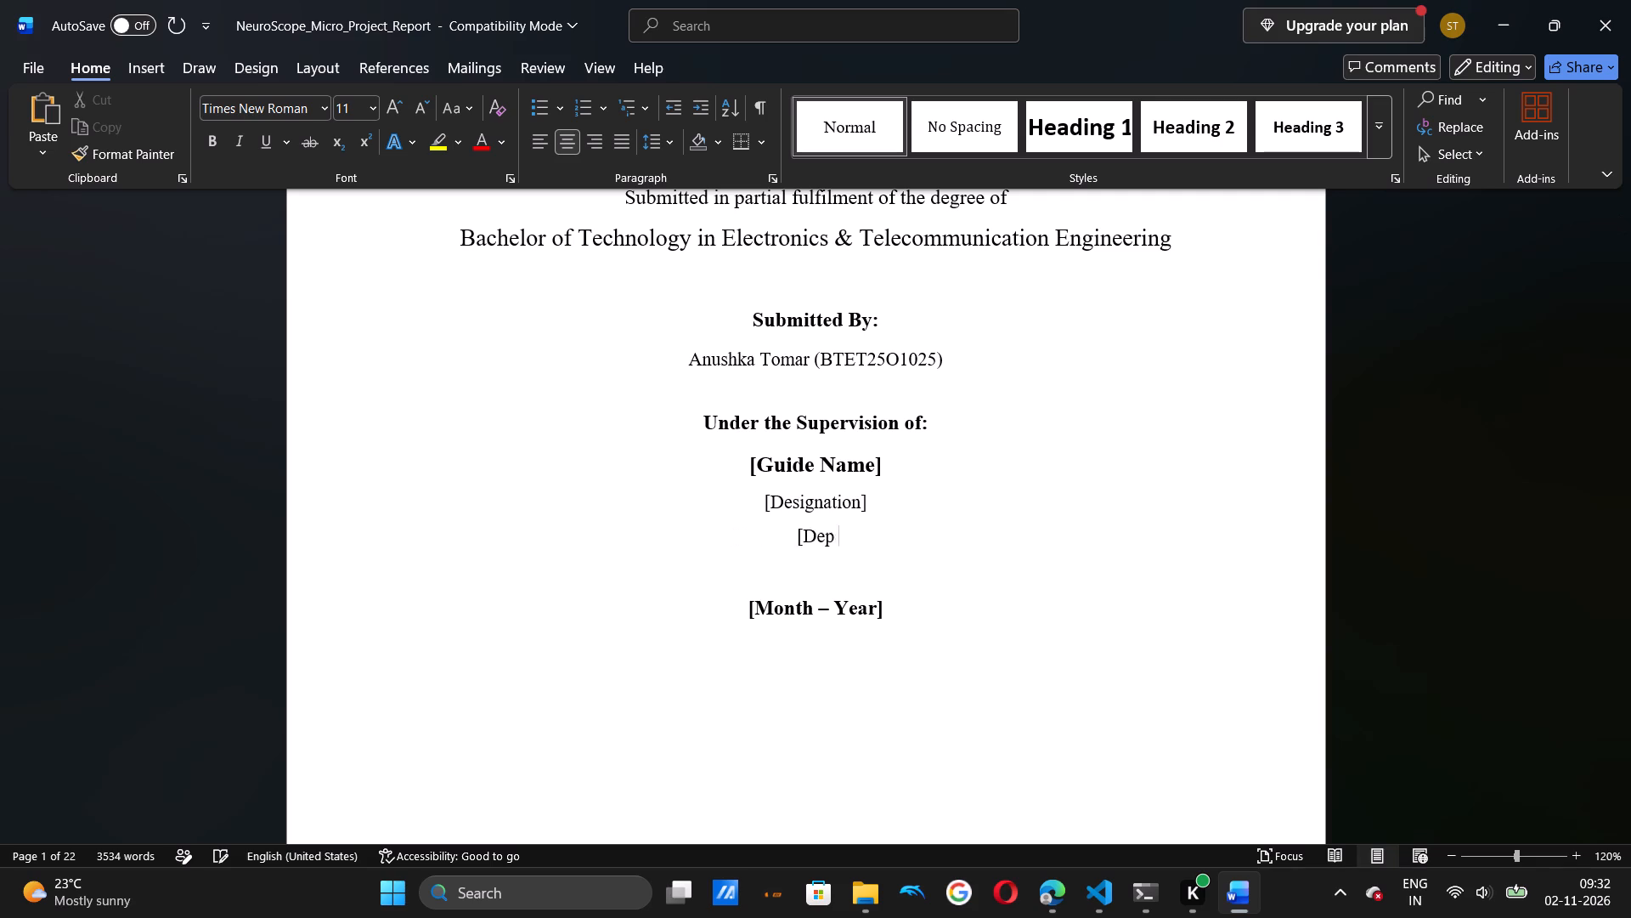
{"action": "key", "text": "BackSpace"}
{"action": "key", "text": "BackSpace"}
{"action": "key", "text": "BackSpace"}
{"action": "key", "text": "BackSpace"}
{"action": "key", "text": "BackSpace"}
{"action": "key", "text": "BackSpace"}
{"action": "key", "text": "BackSpace"}
{"action": "key", "text": "BackSpace"}
{"action": "key", "text": "BackSpace"}
{"action": "key", "text": "BackSpace"}
{"action": "key", "text": "BackSpace"}
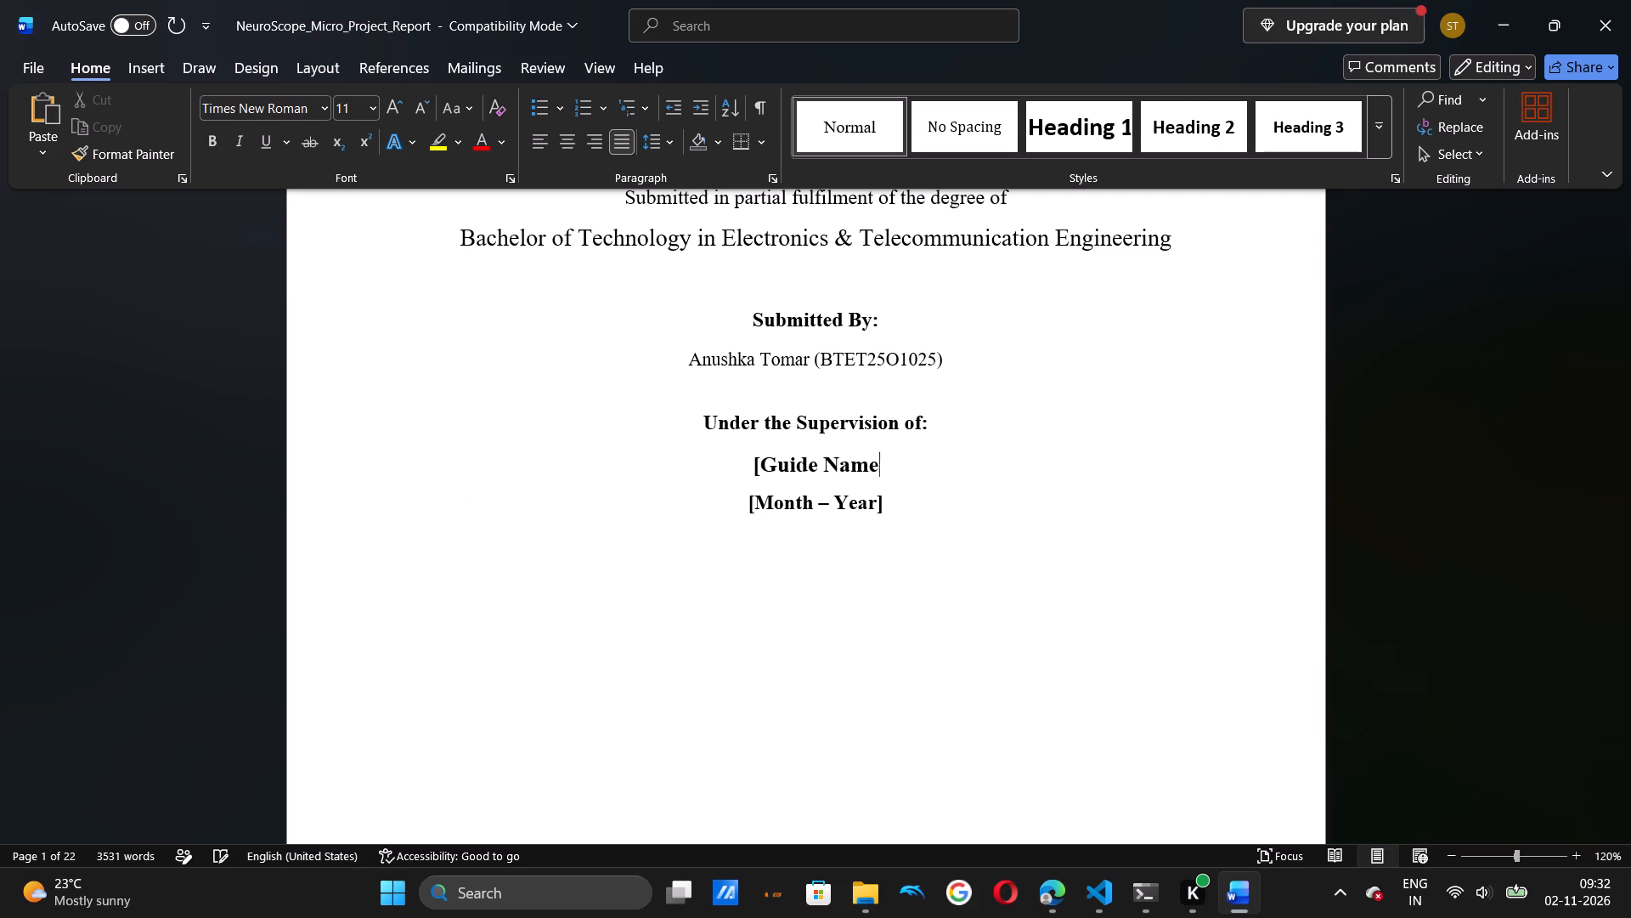
Delete the "[Guide Name]" placeholder under "Under the Supervision of:".
{"action": "key", "text": "BackSpace"}
{"action": "key", "text": "BackSpace"}
{"action": "key", "text": "BackSpace"}
{"action": "key", "text": "BackSpace"}
{"action": "key", "text": "BackSpace"}
{"action": "key", "text": "BackSpace"}
{"action": "key", "text": "BackSpace"}
{"action": "key", "text": "BackSpace"}
{"action": "key", "text": "BackSpace"}
{"action": "key", "text": "BackSpace"}
{"action": "key", "text": "BackSpace"}
{"action": "key", "text": "BackSpace"}
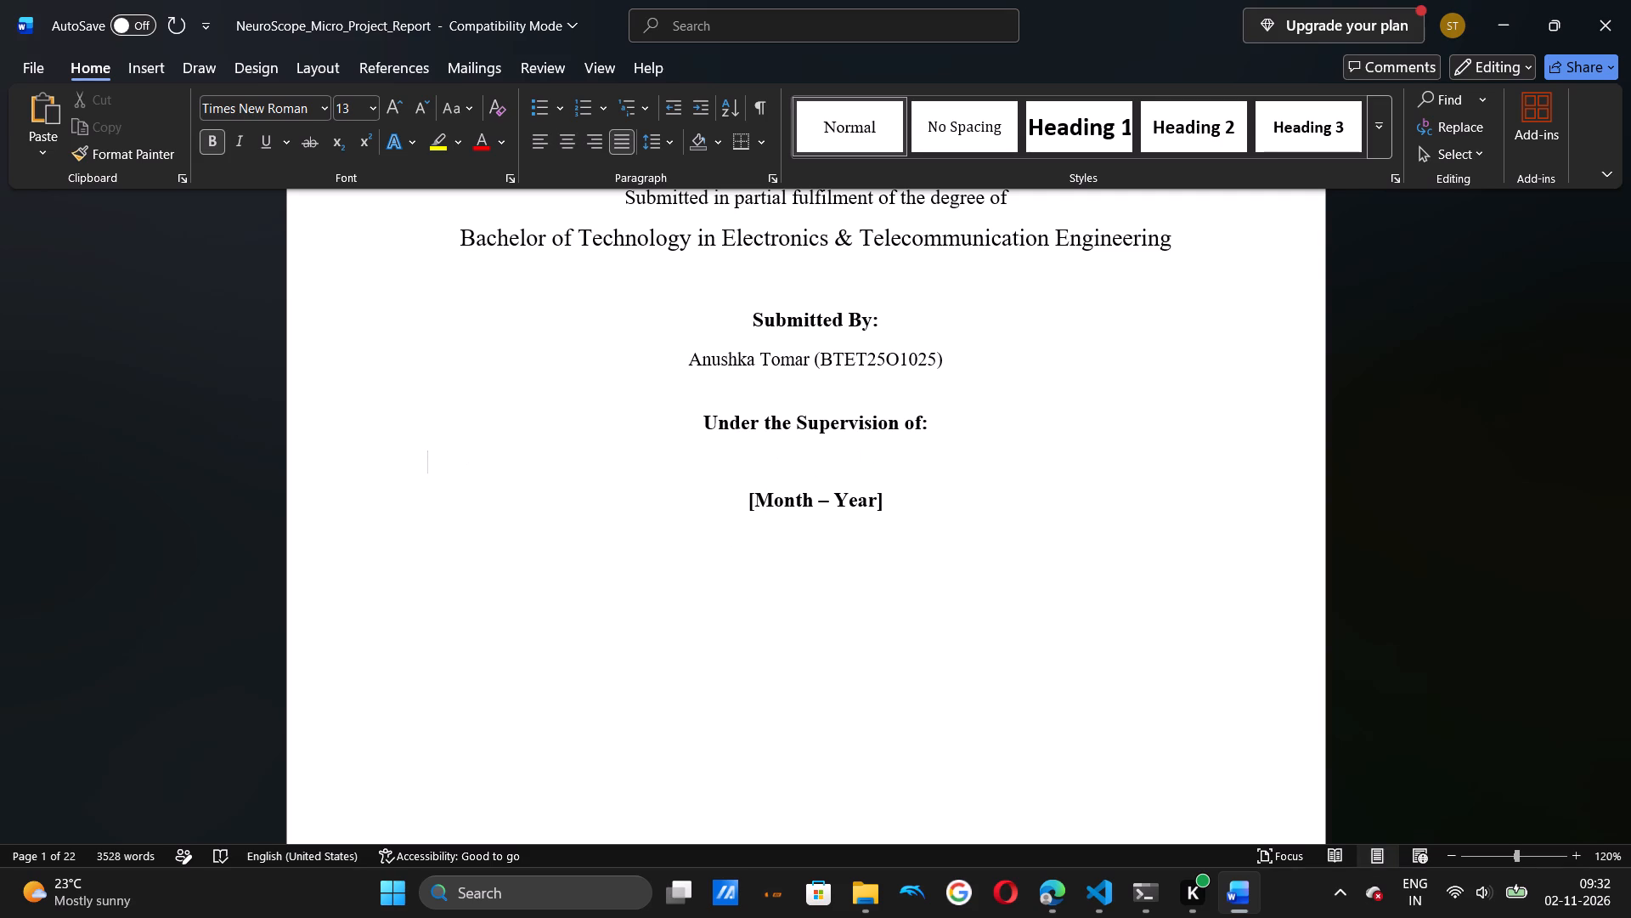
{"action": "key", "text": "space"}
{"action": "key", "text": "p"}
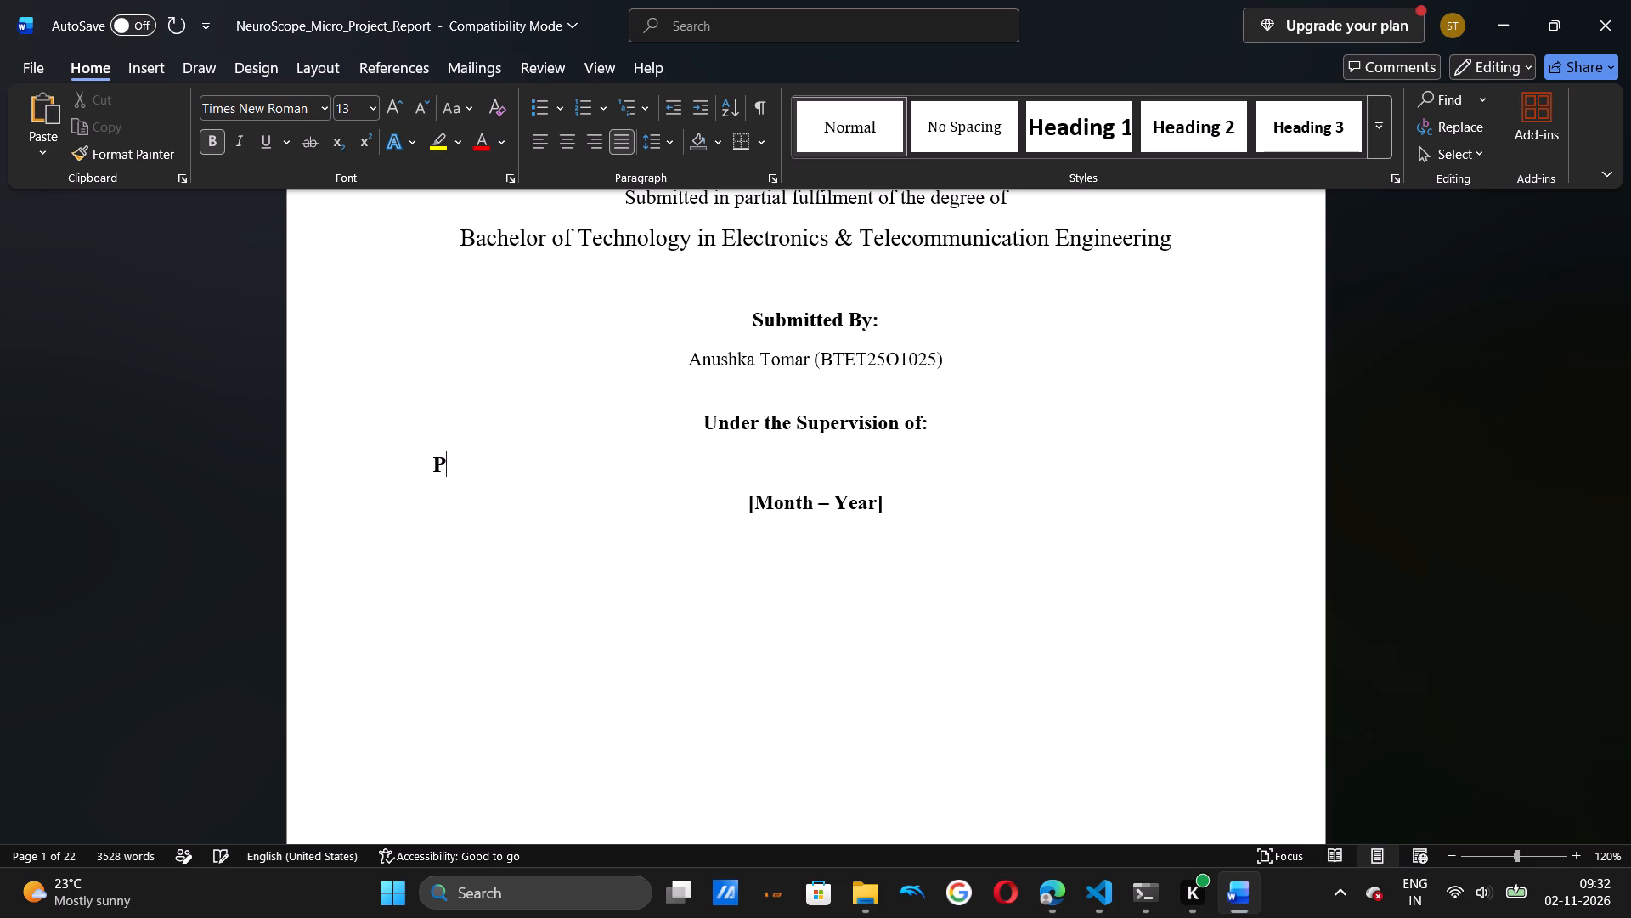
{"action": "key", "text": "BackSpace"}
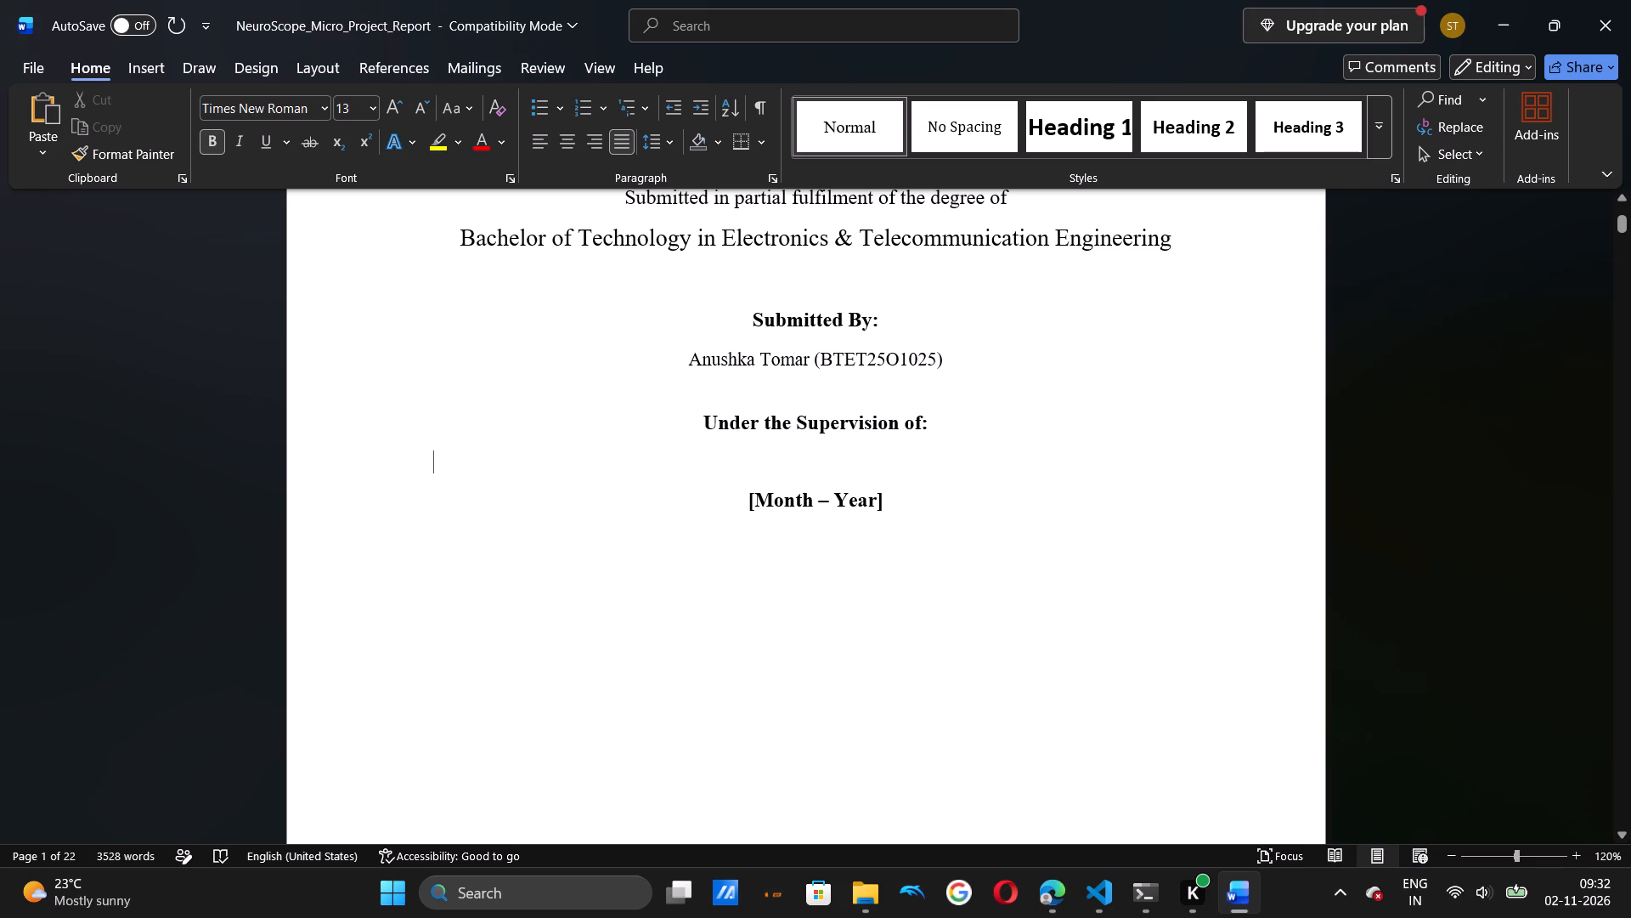
Add a centred, non-bold line under "Under the Supervision of:" giving "Prof." and the supervisor's full name.
{"action": "left_click", "coordinate": [946, 421]}
{"action": "key", "text": "Return"}
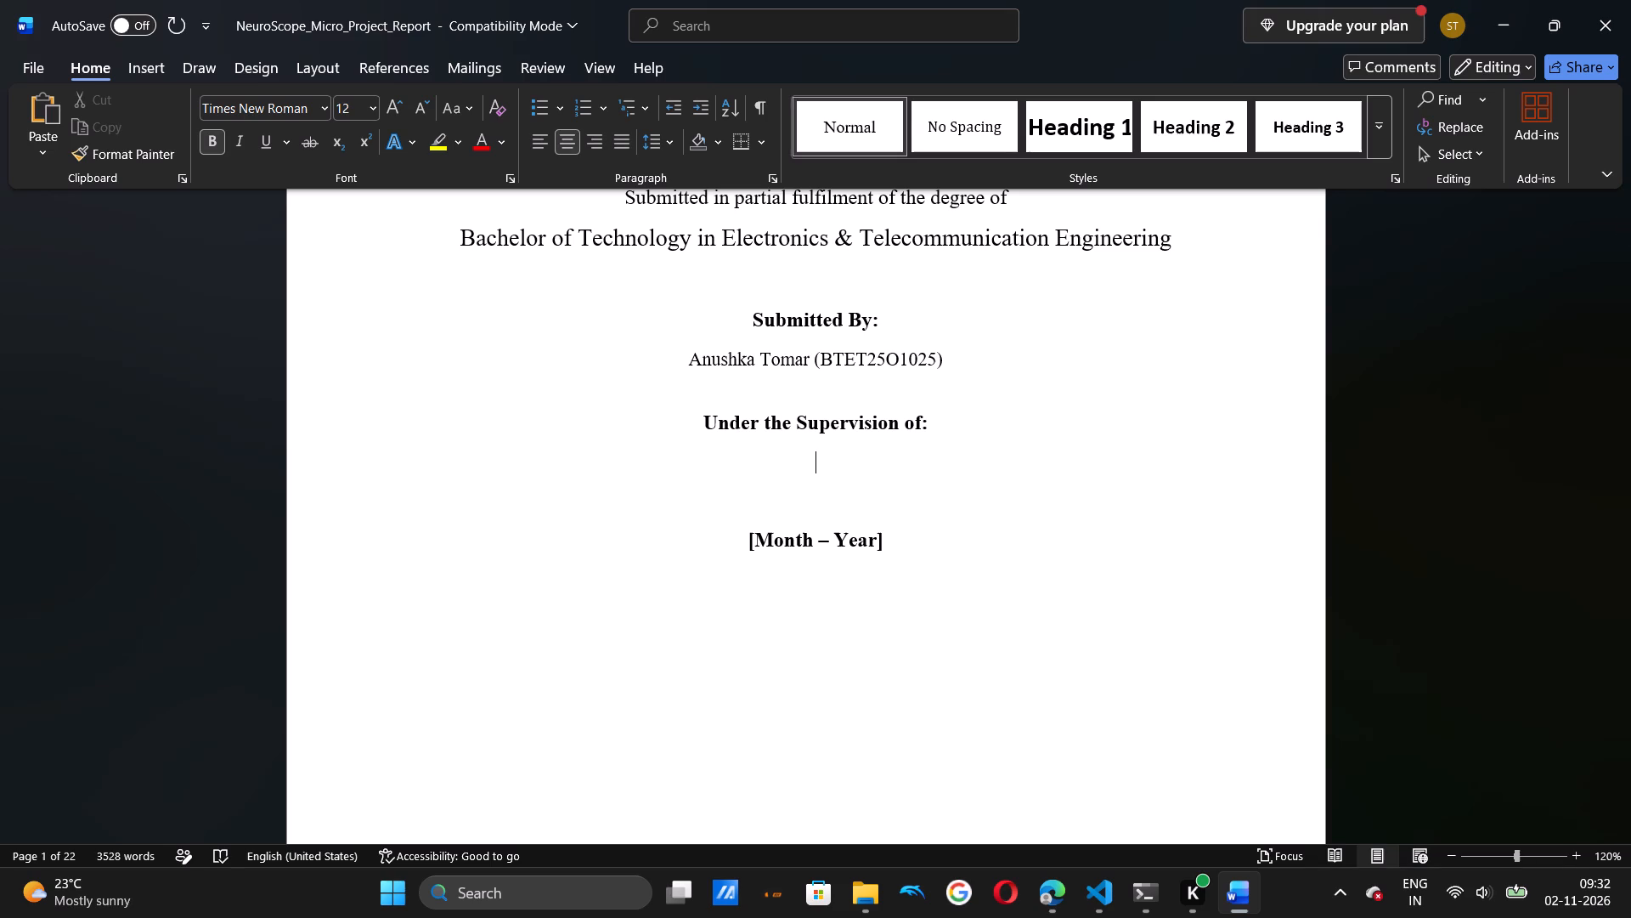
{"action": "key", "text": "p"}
{"action": "key", "text": "BackSpace"}
{"action": "left_click", "coordinate": [206, 151]}
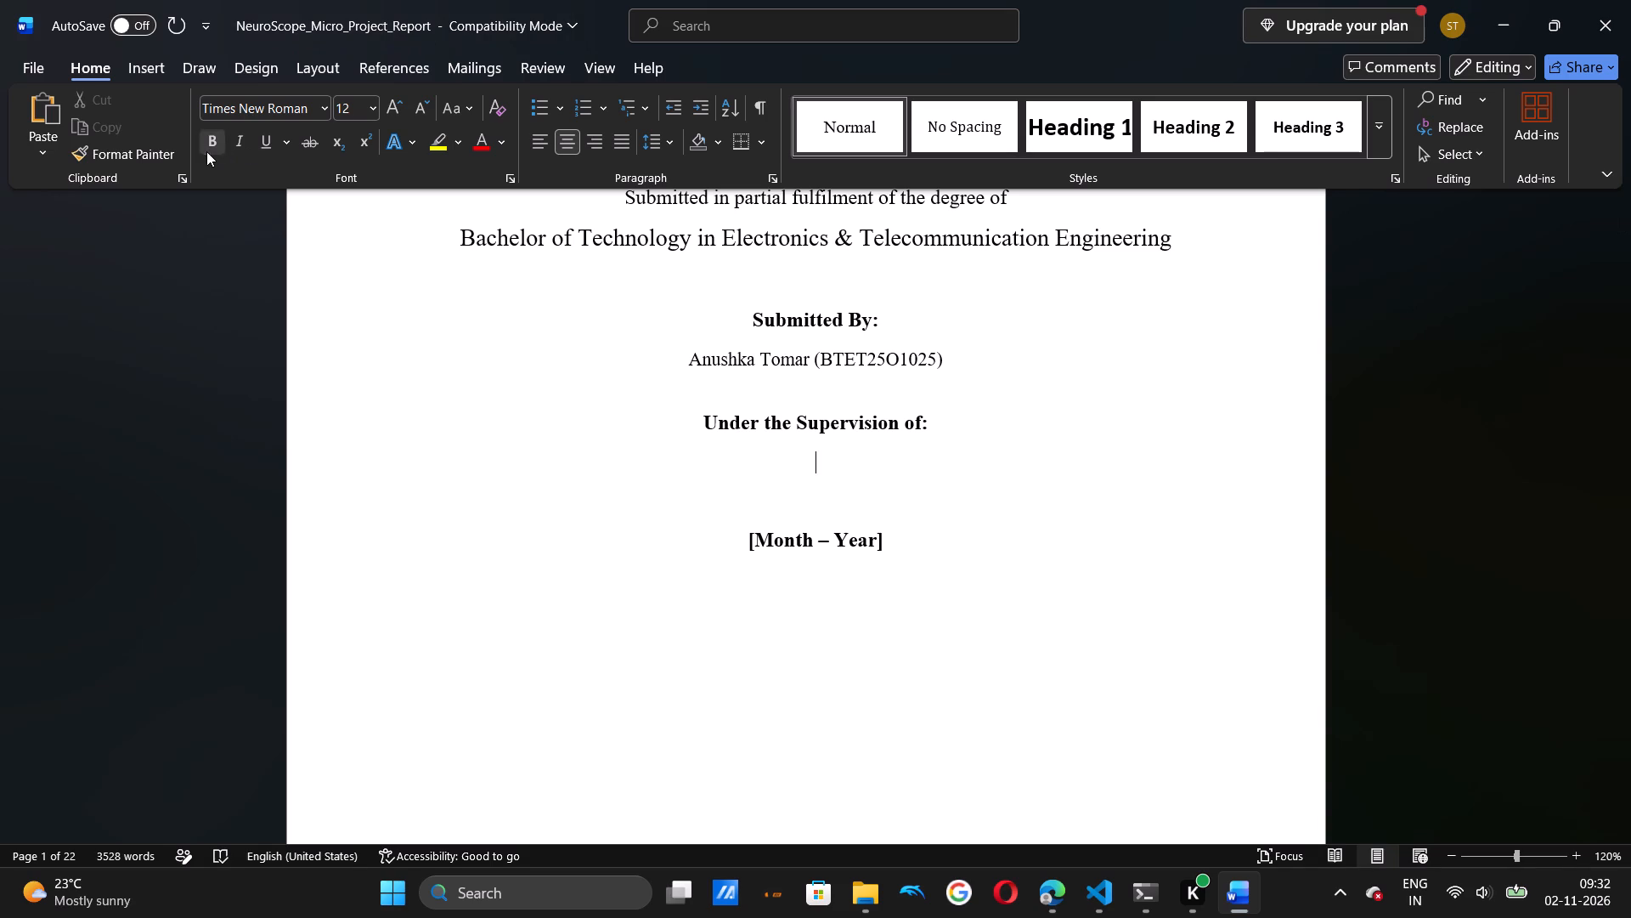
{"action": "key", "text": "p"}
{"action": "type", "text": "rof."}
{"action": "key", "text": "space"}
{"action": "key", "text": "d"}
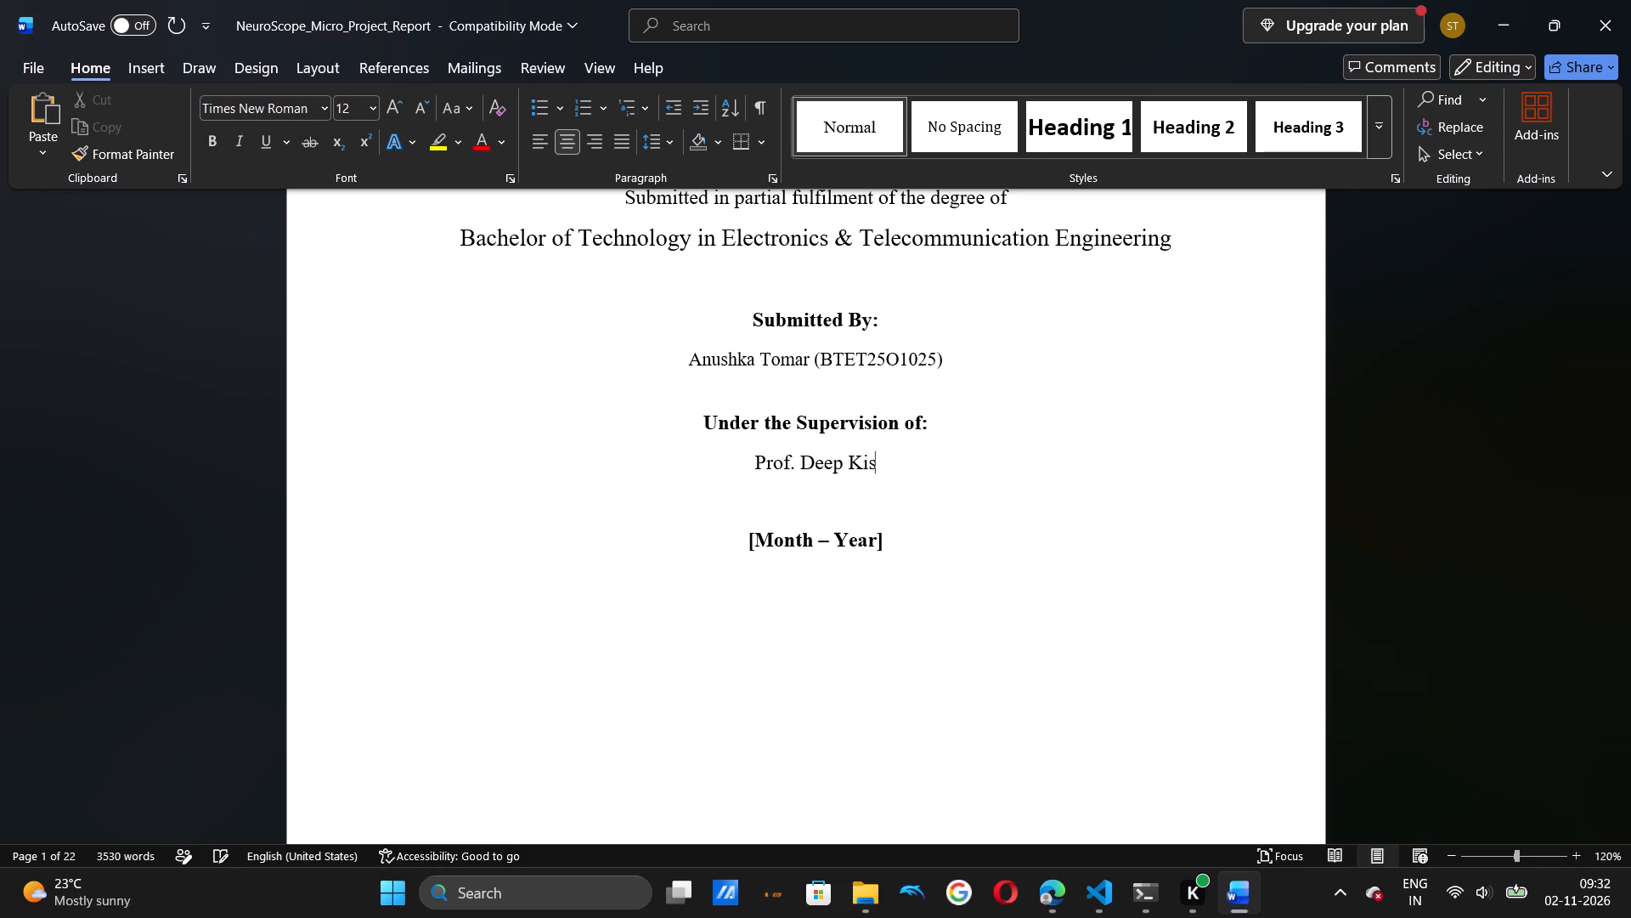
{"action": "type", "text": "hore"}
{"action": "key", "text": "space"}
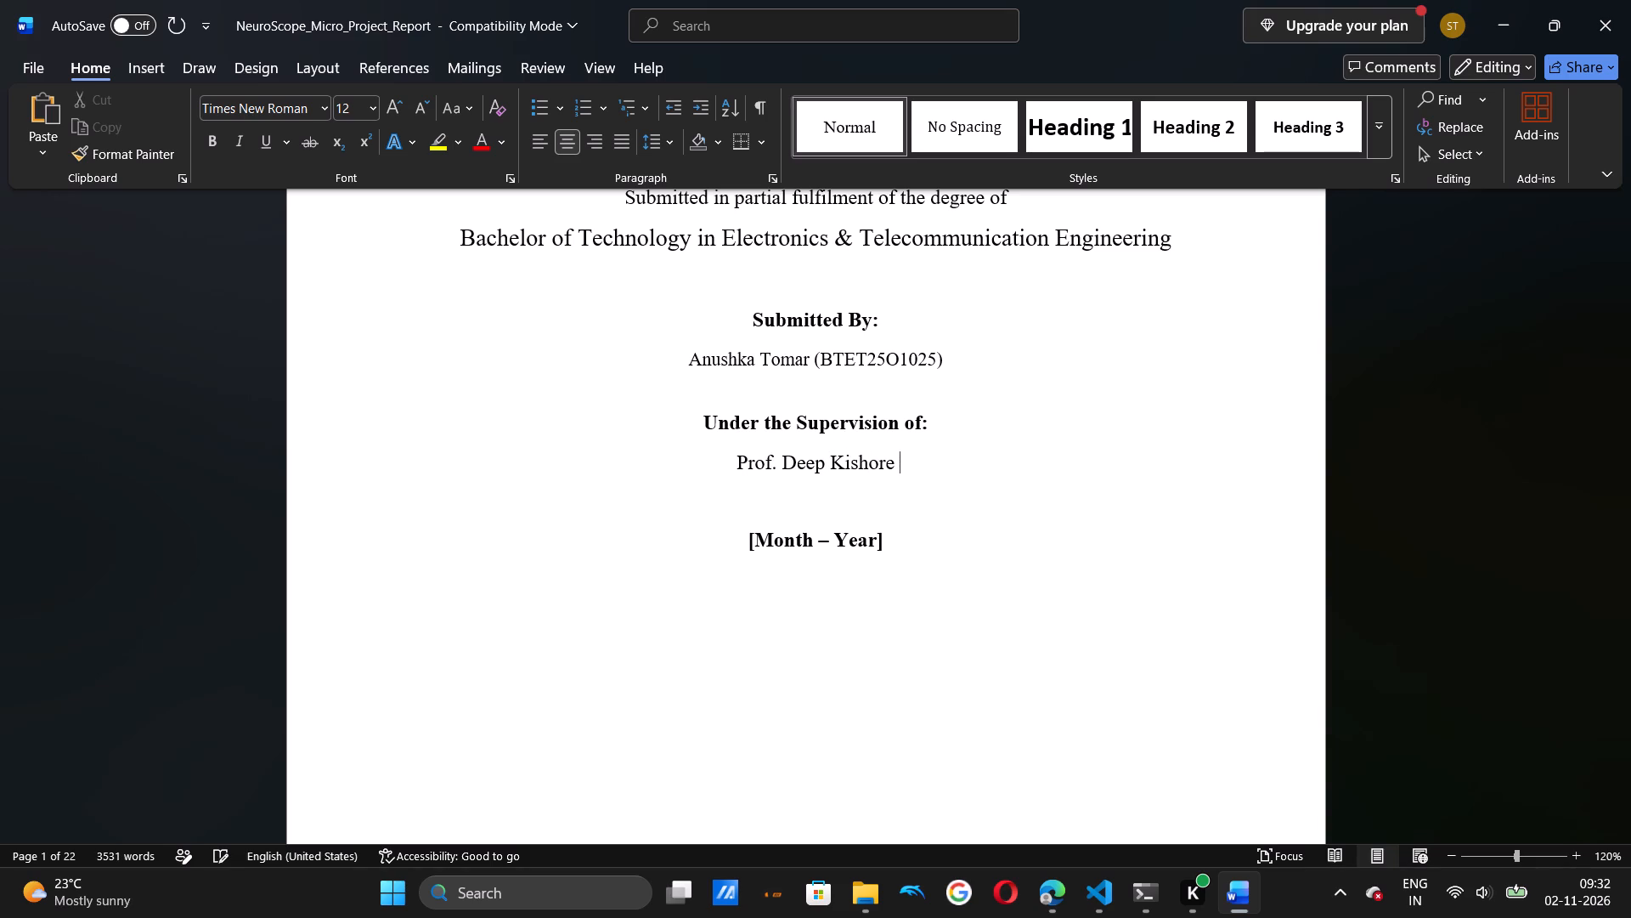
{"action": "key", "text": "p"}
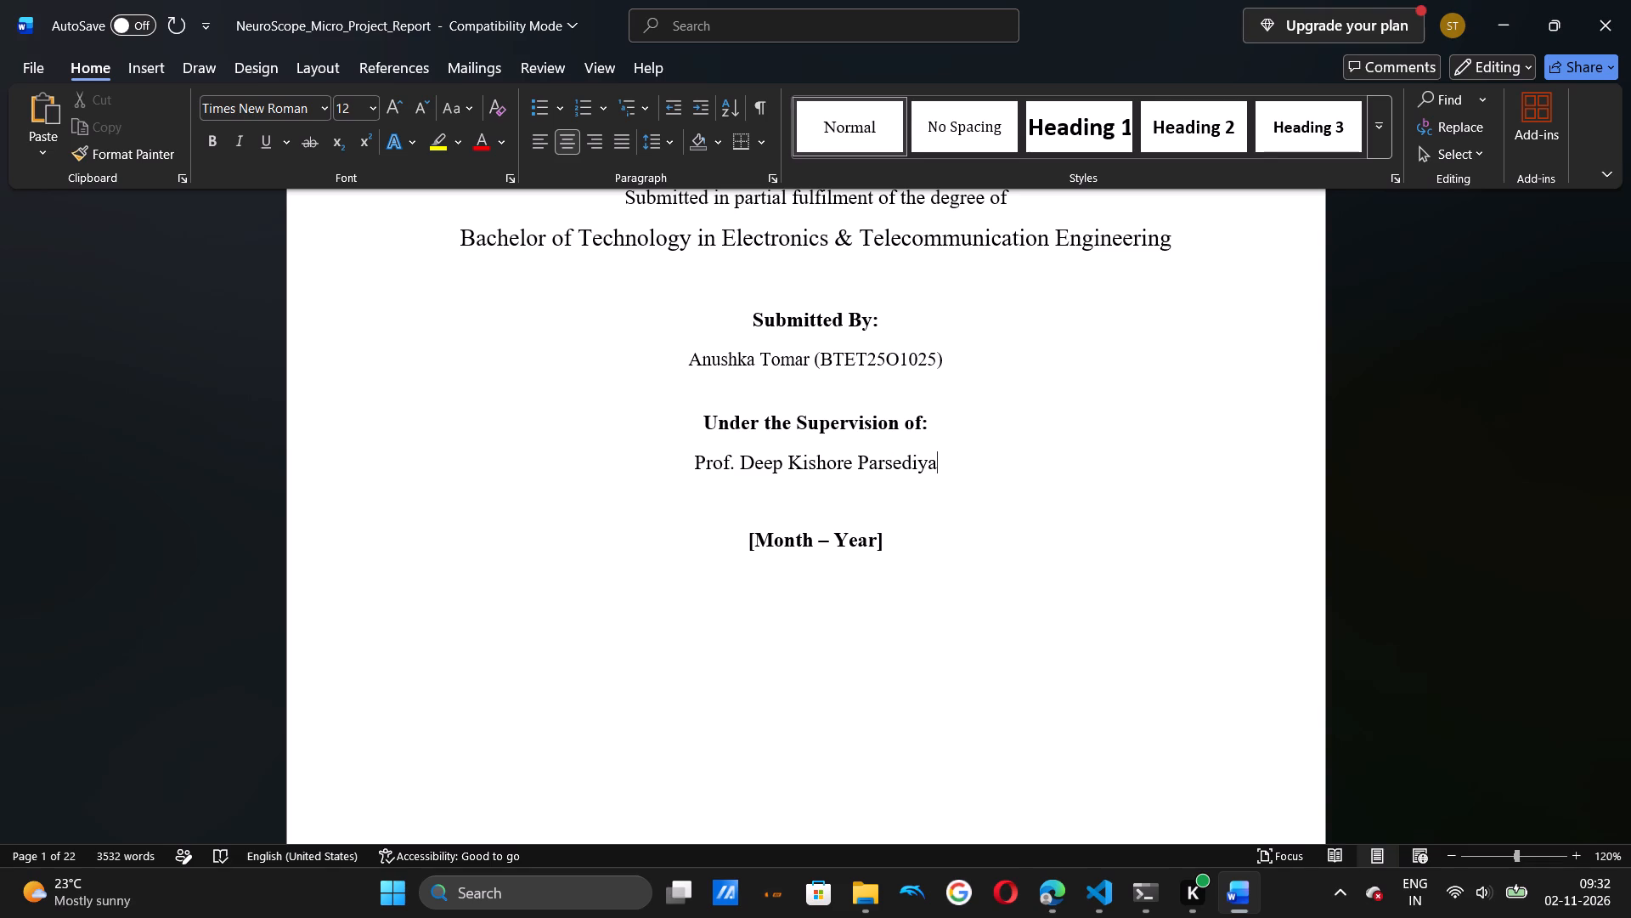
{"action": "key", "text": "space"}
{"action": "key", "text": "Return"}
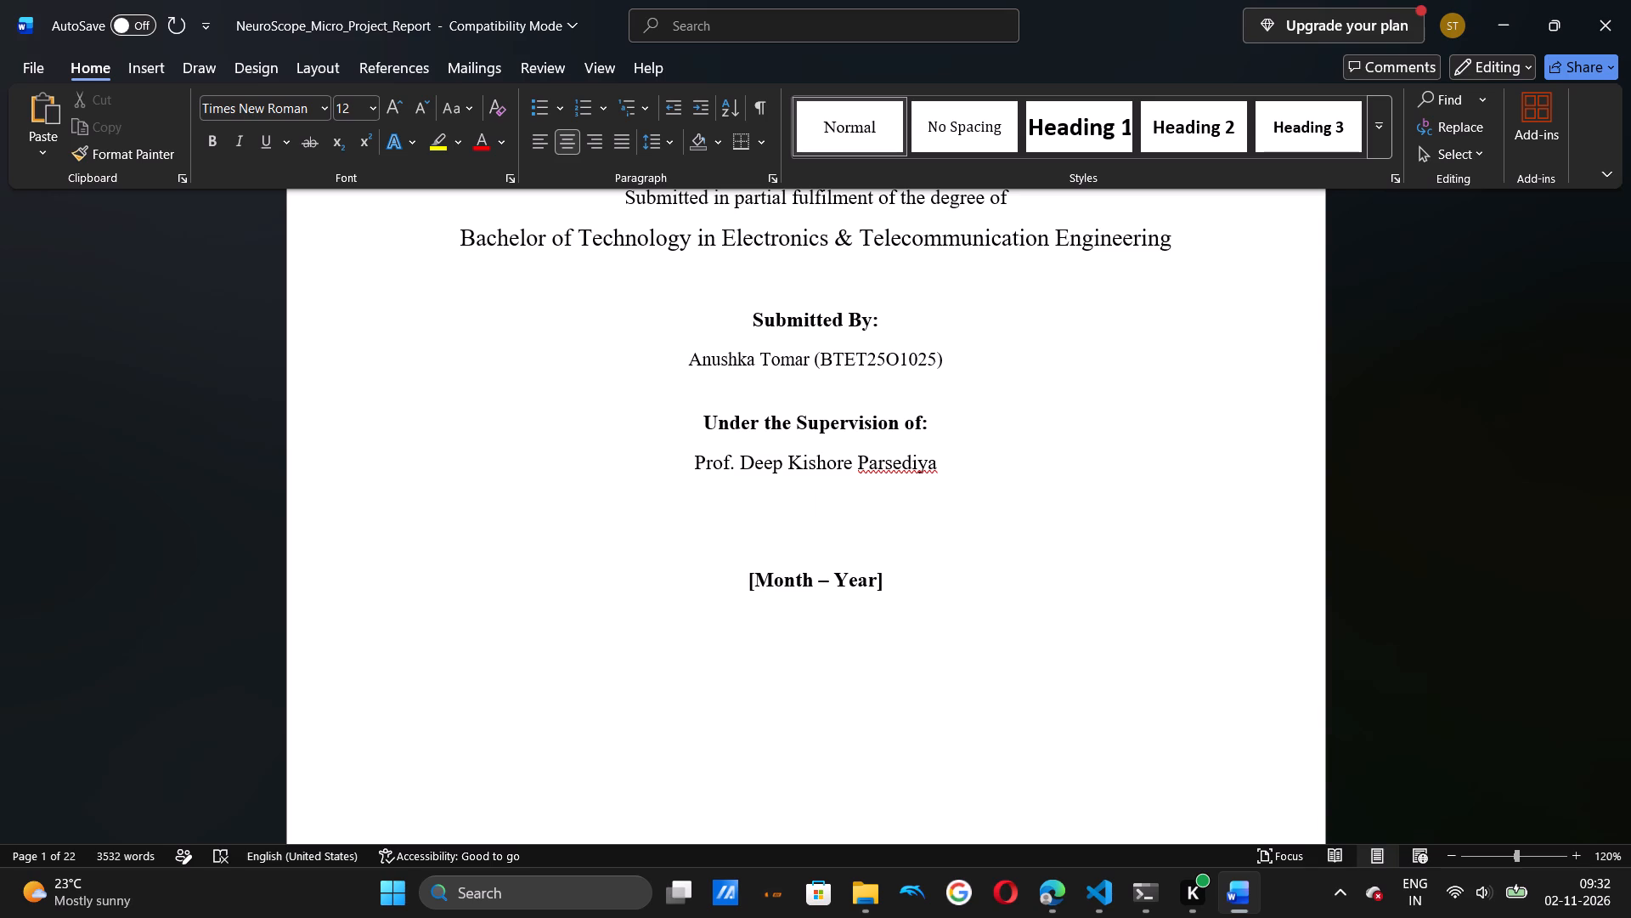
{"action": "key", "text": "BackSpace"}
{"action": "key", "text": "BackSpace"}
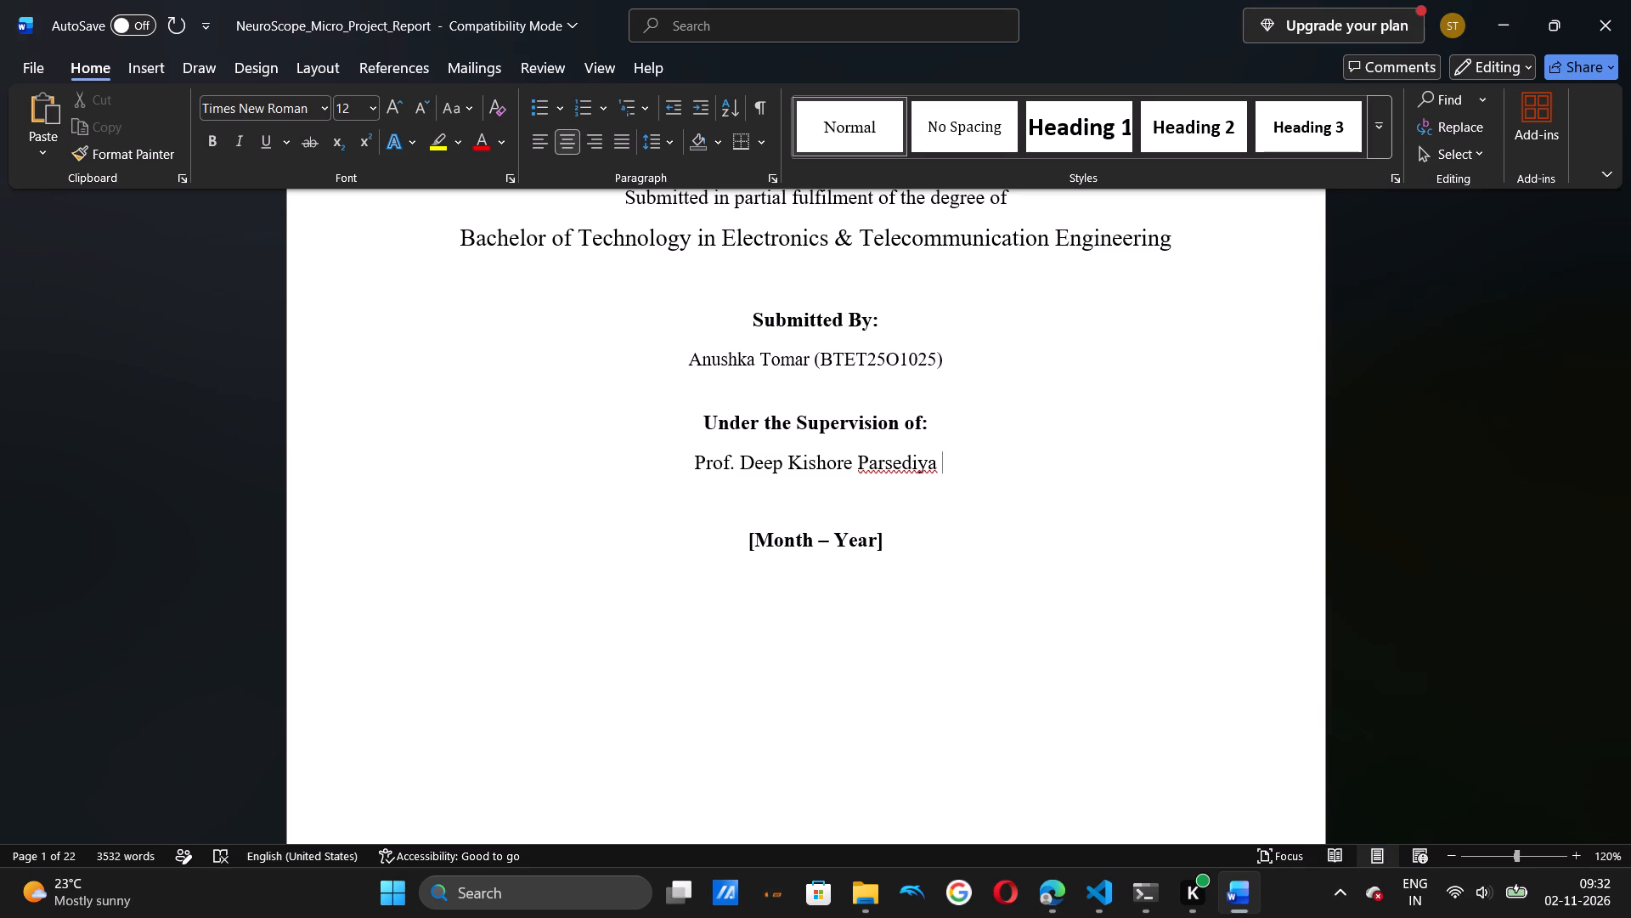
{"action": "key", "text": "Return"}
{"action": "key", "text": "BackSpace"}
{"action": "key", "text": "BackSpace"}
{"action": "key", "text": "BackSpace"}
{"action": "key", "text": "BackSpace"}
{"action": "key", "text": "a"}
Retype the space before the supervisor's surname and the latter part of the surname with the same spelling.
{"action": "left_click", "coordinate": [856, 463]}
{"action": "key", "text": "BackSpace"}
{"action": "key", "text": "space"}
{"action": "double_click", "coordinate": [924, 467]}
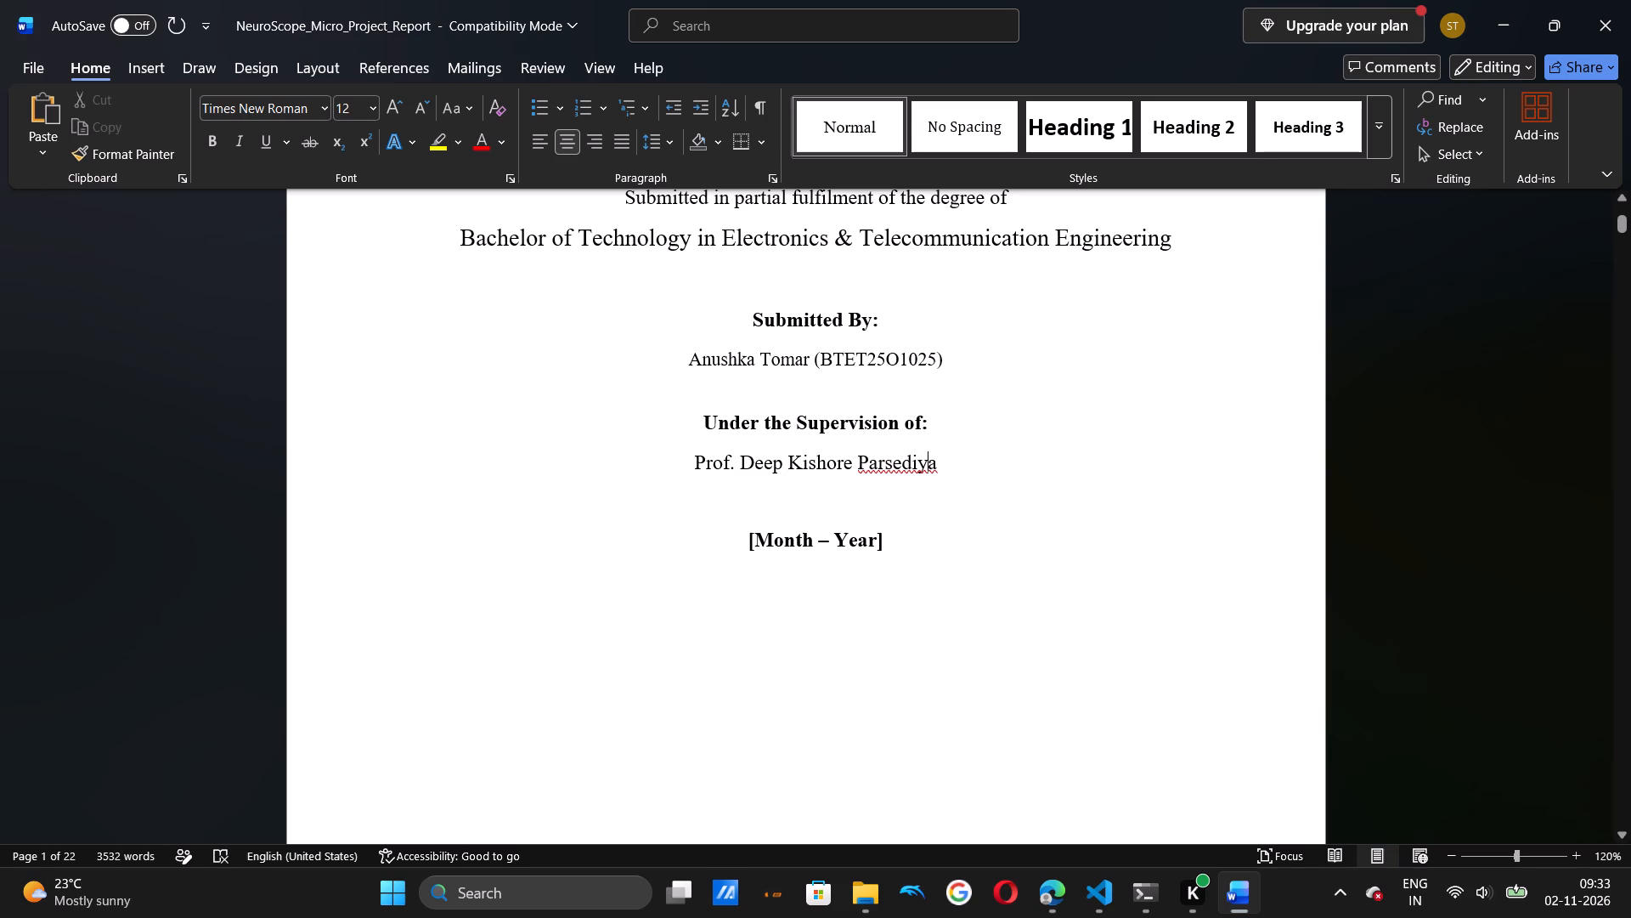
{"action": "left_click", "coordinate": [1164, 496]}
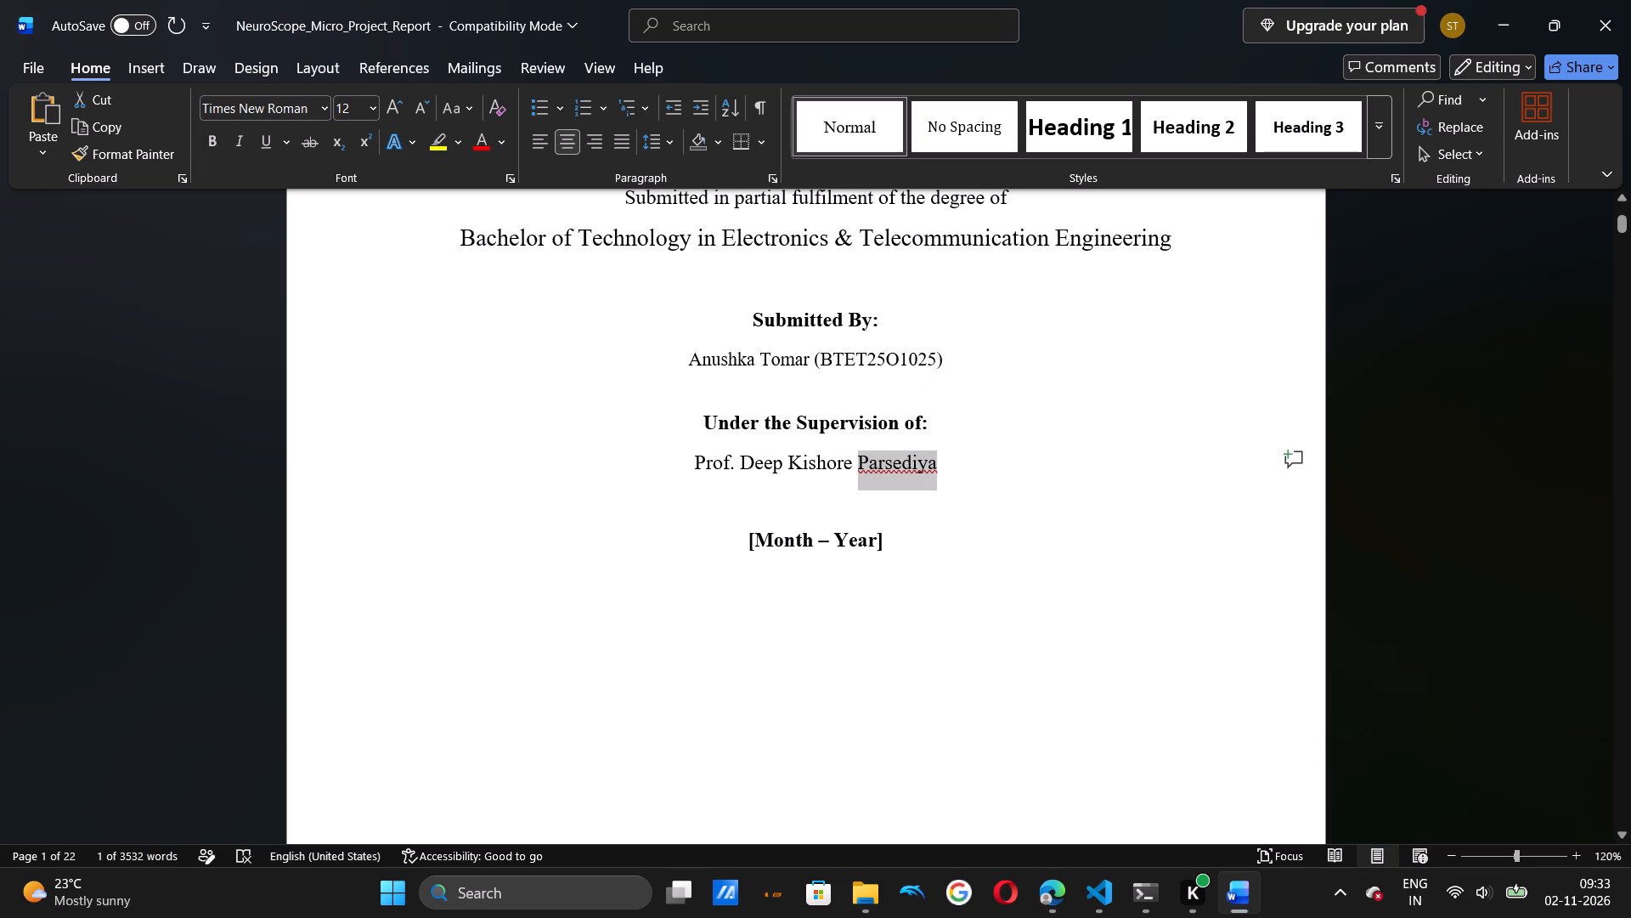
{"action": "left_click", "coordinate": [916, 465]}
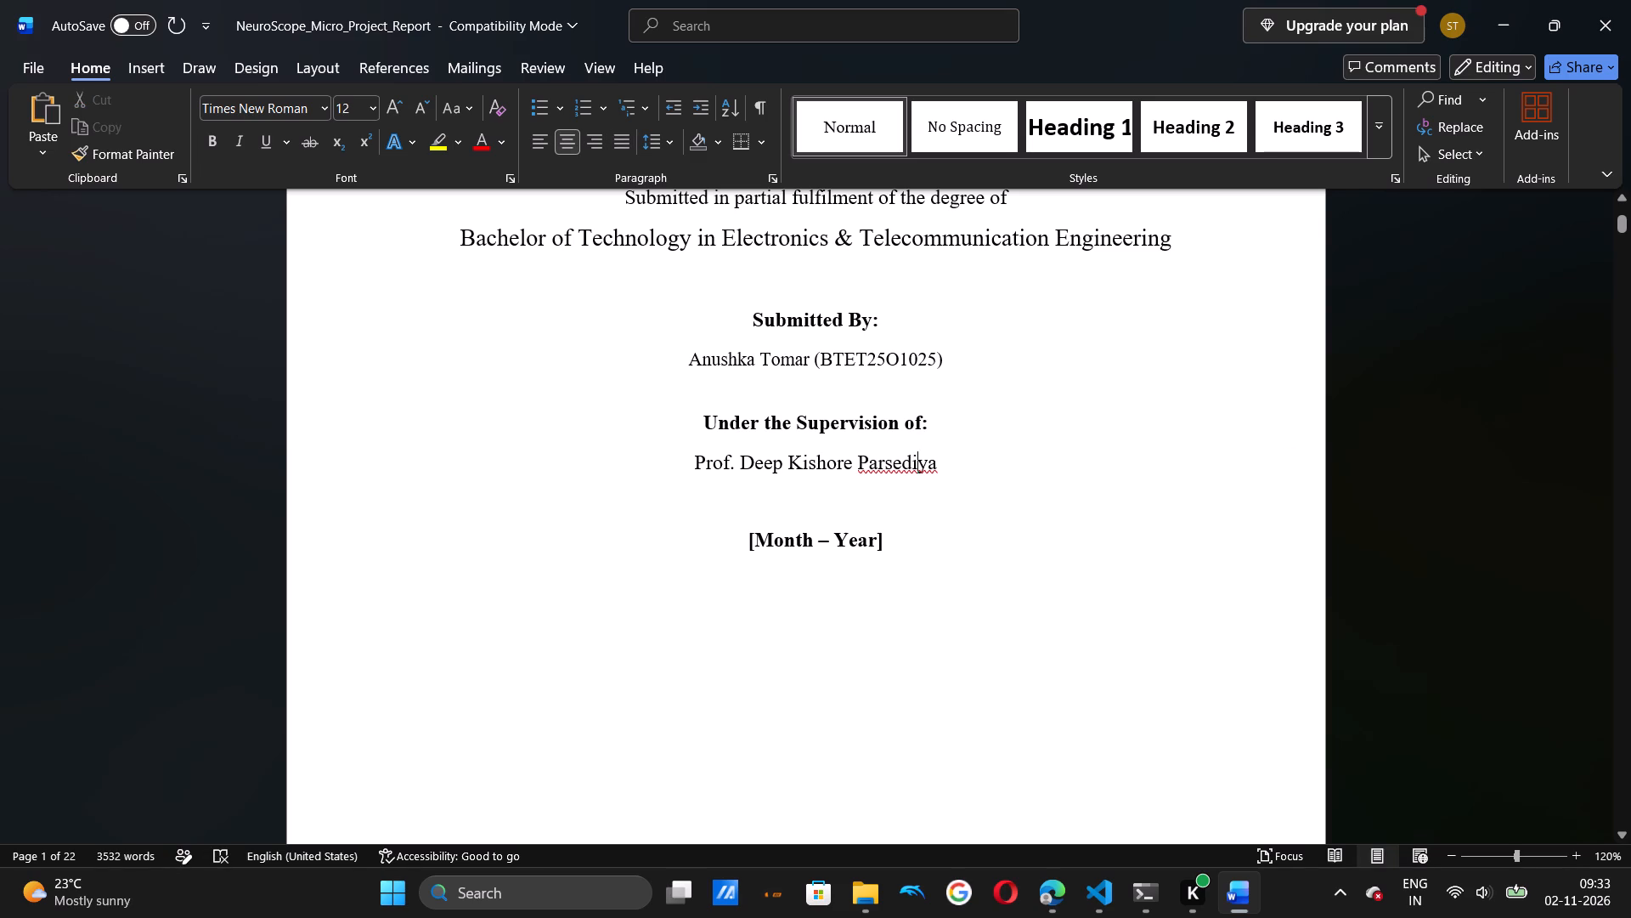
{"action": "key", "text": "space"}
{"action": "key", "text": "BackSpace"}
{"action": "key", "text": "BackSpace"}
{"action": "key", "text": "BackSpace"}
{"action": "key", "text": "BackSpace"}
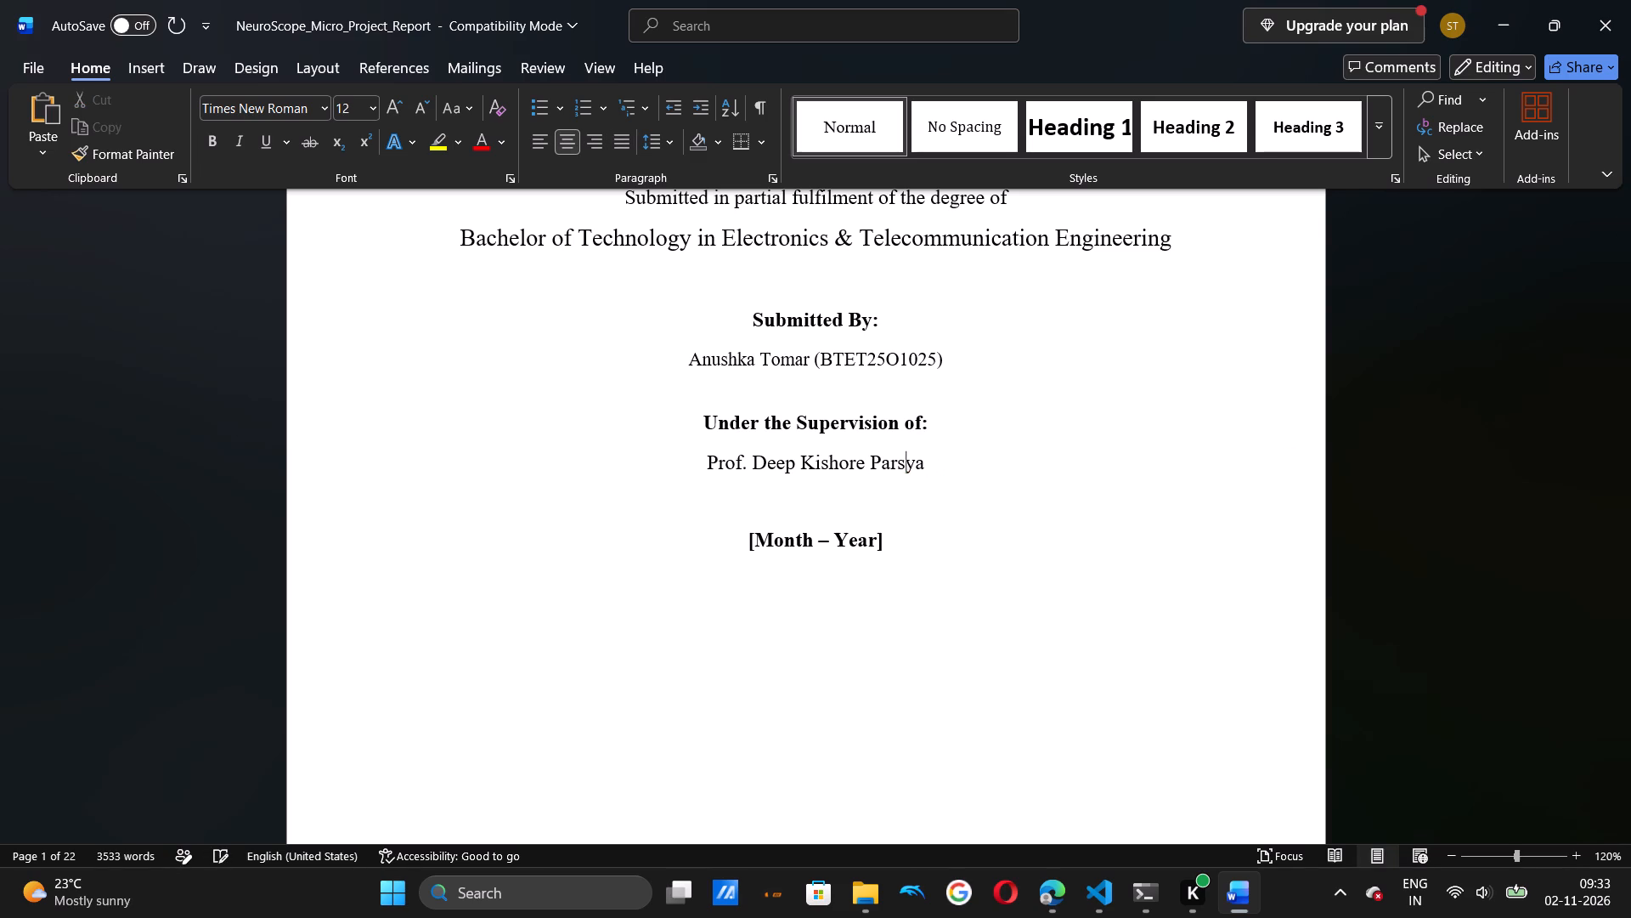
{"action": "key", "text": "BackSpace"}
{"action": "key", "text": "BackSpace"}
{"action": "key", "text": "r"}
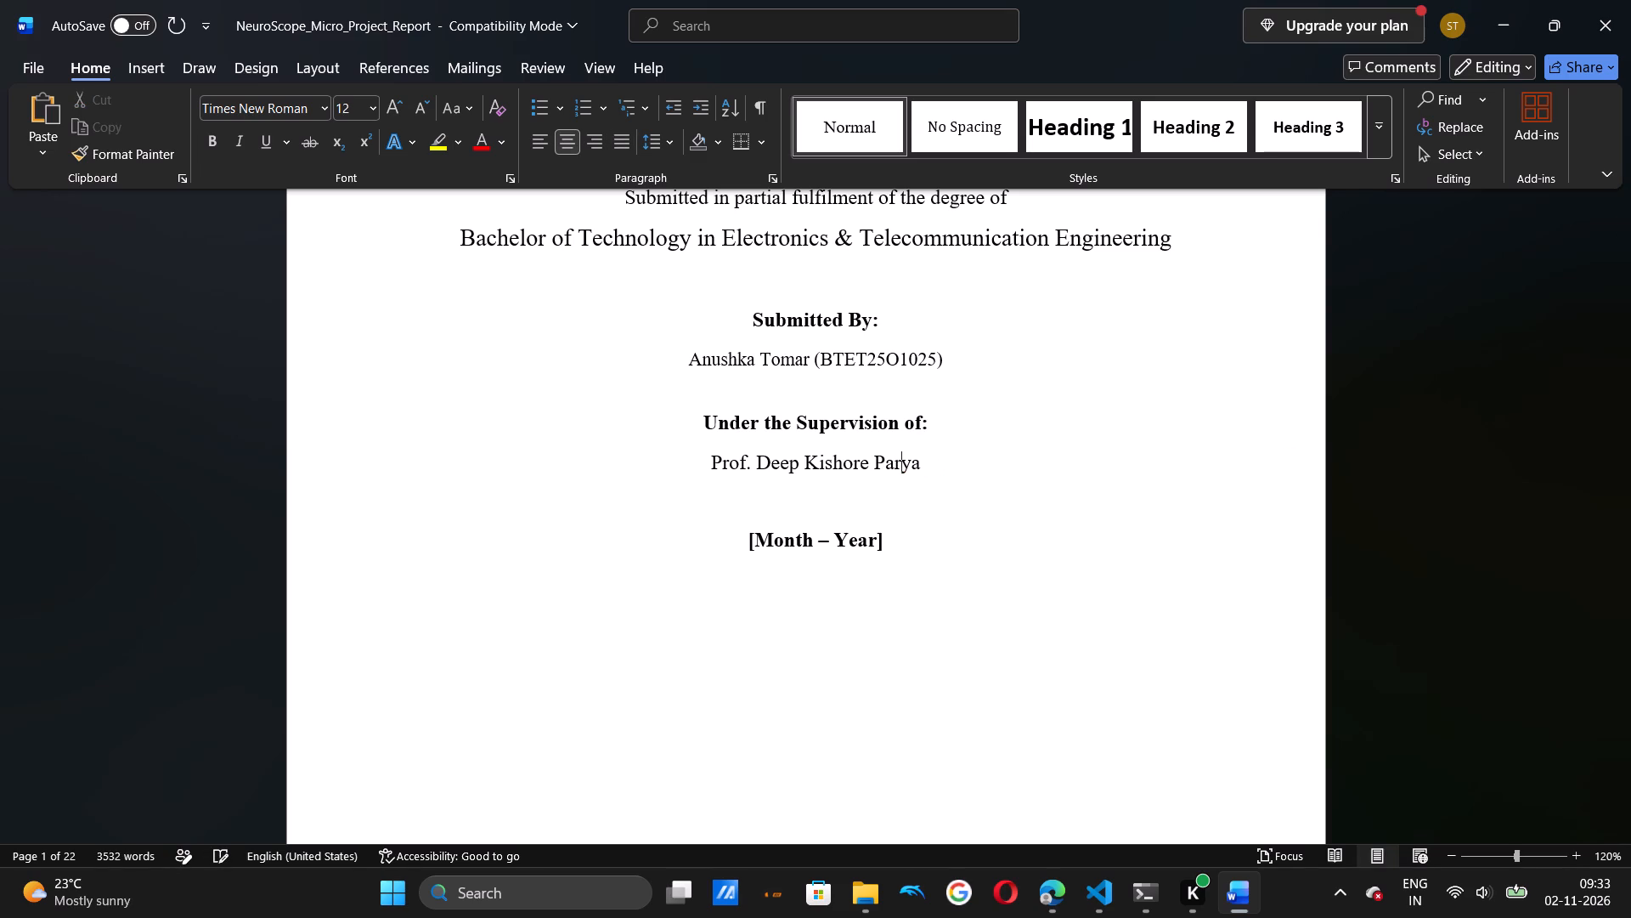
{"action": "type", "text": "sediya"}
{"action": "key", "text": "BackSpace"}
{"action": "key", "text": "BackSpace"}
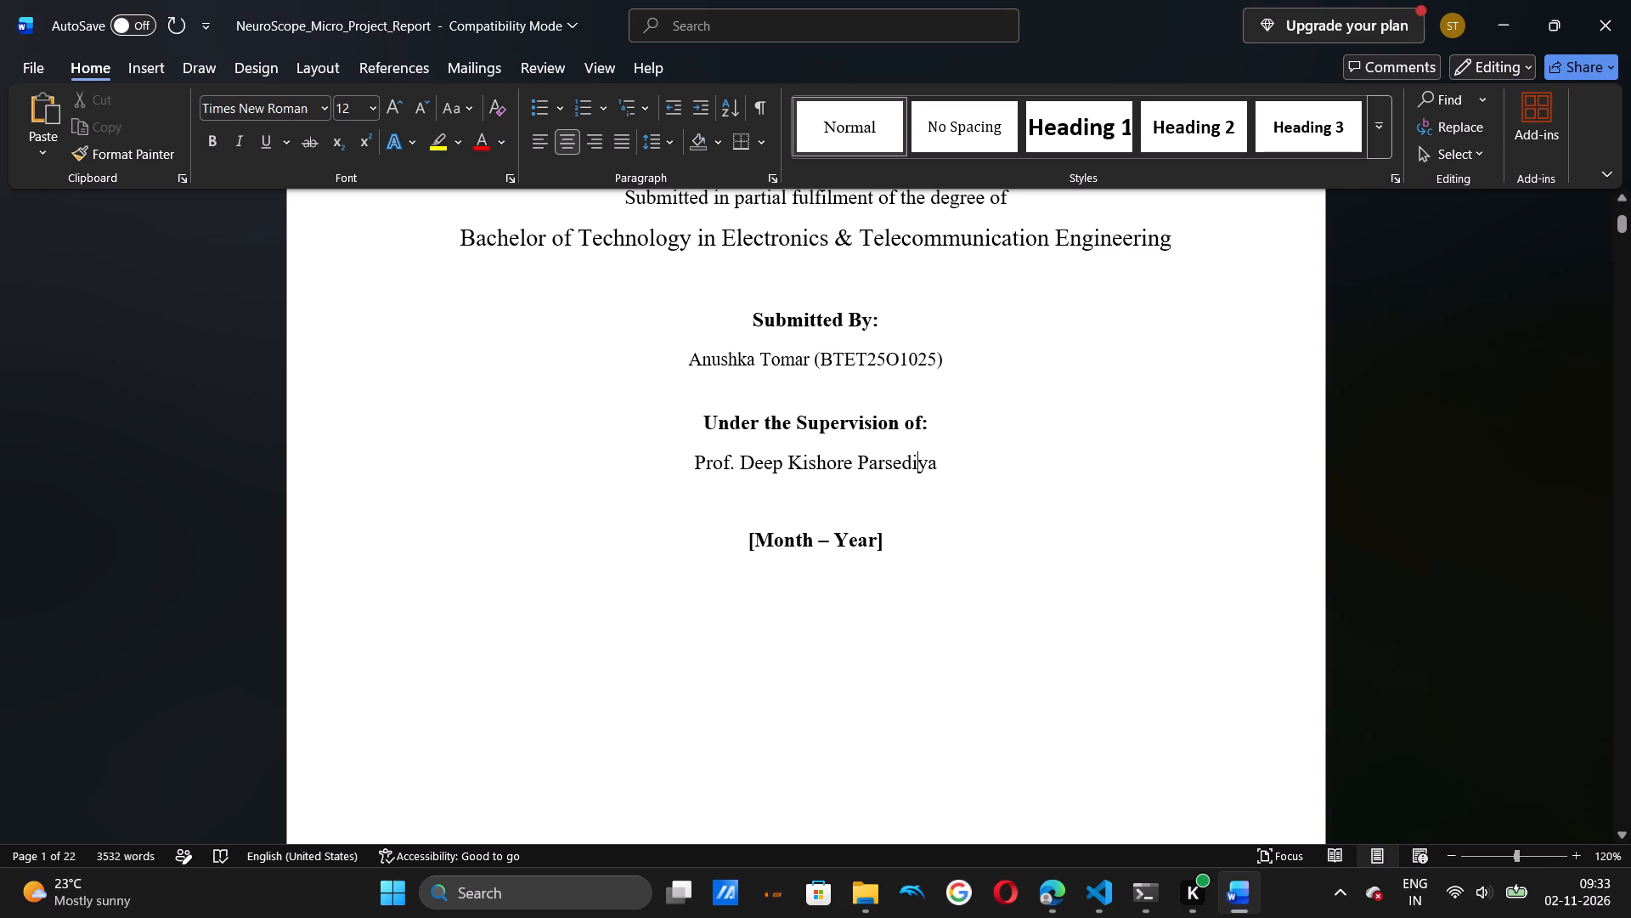
Add an empty line below the supervisor's name.
{"action": "left_click", "coordinate": [940, 462]}
{"action": "key", "text": "Return"}
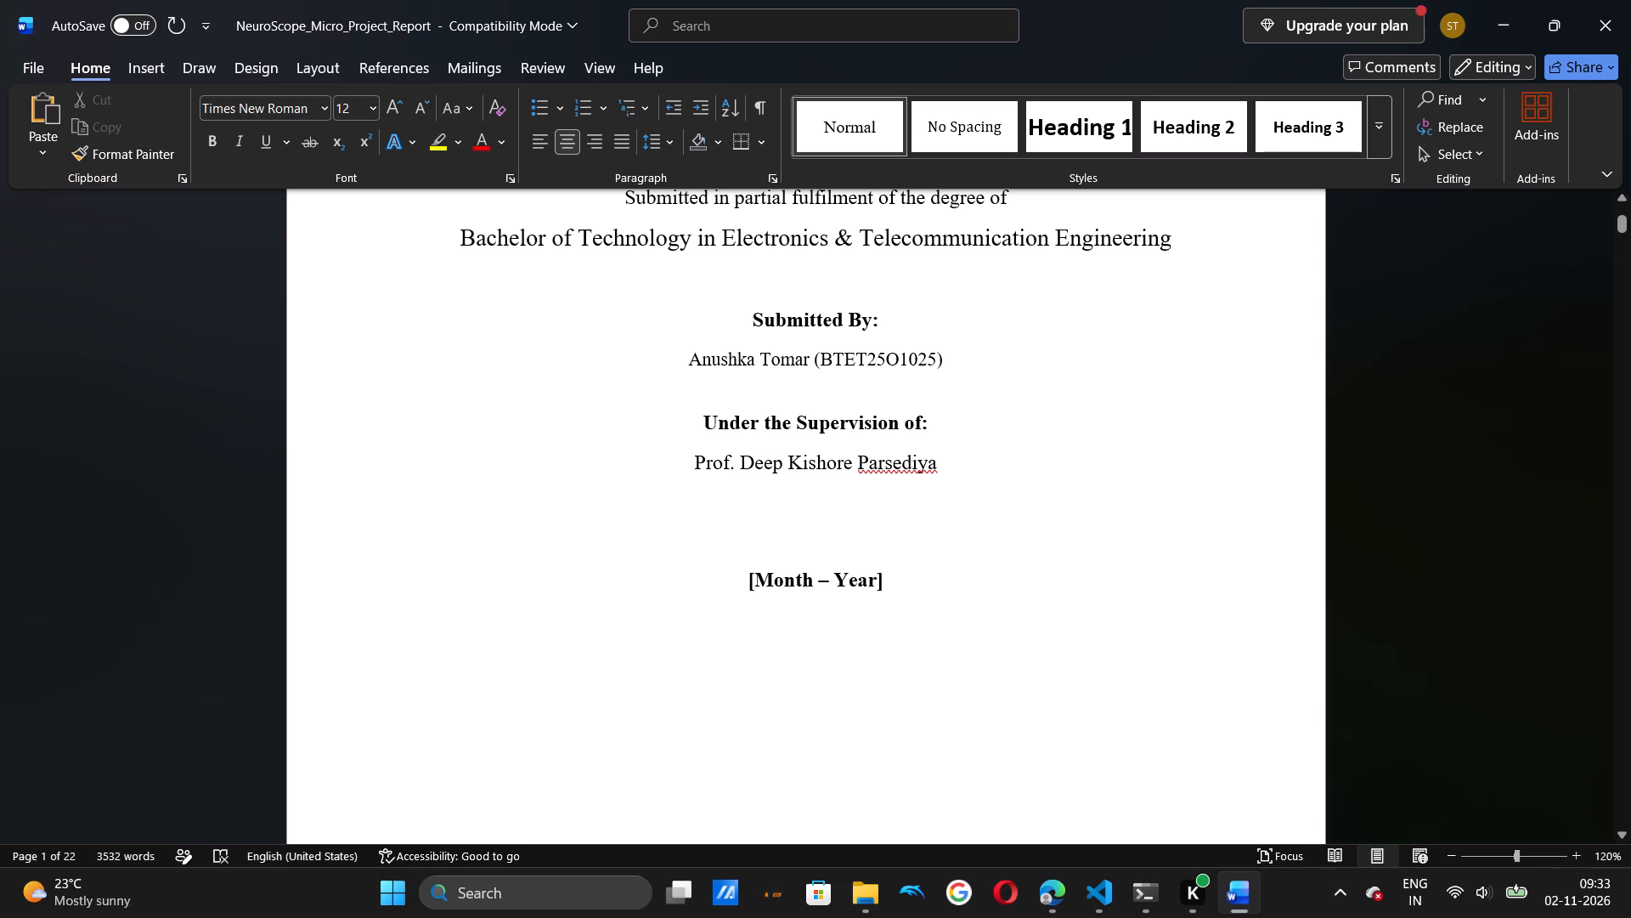
Search the document for the supervisor's surname and check the headings, pages and results views.
{"action": "left_click_drag", "start_coordinate": [851, 459], "coordinate": [946, 460]}
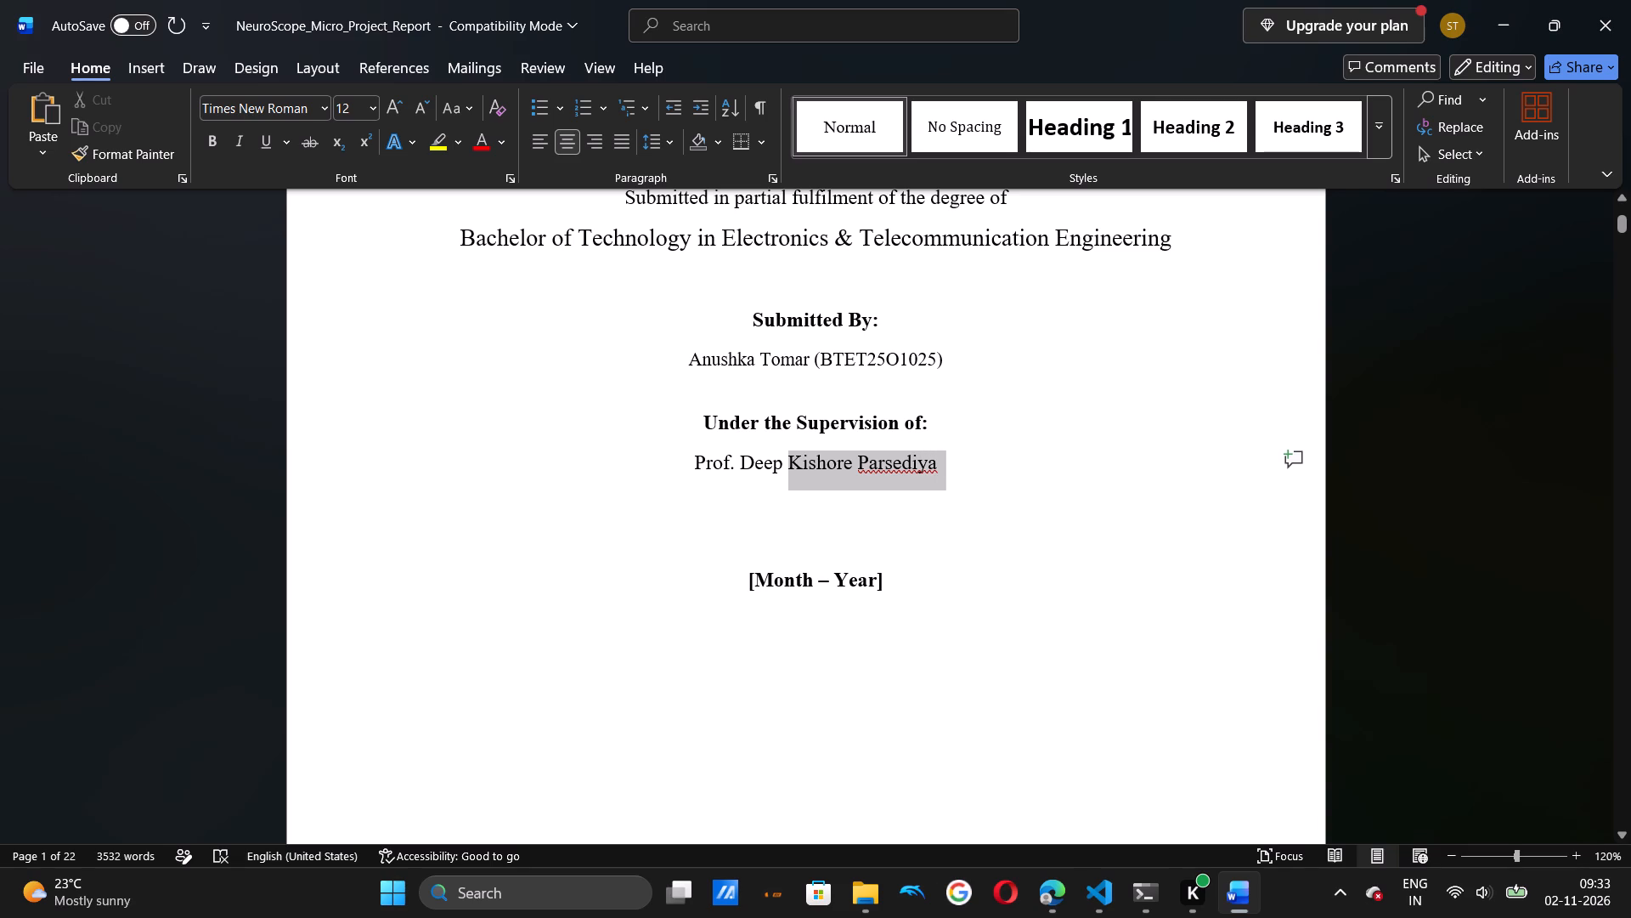
{"action": "left_click_drag", "start_coordinate": [946, 460], "coordinate": [946, 462]}
{"action": "left_click", "coordinate": [994, 512]}
{"action": "left_click_drag", "start_coordinate": [939, 461], "coordinate": [916, 459]}
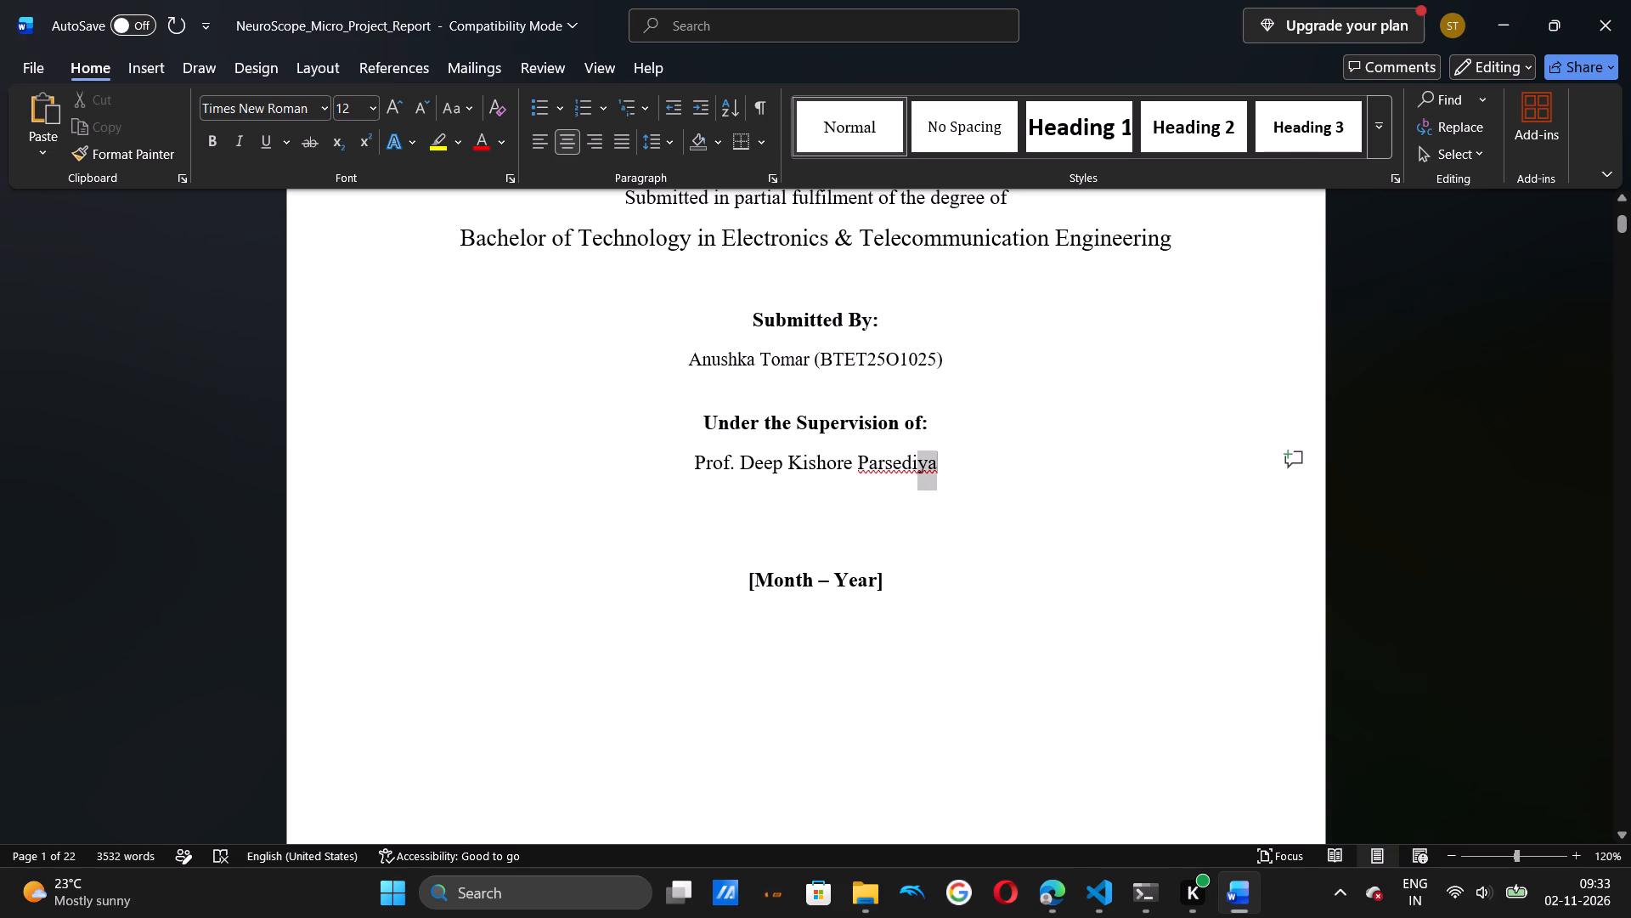
{"action": "left_click_drag", "start_coordinate": [916, 459], "coordinate": [858, 452]}
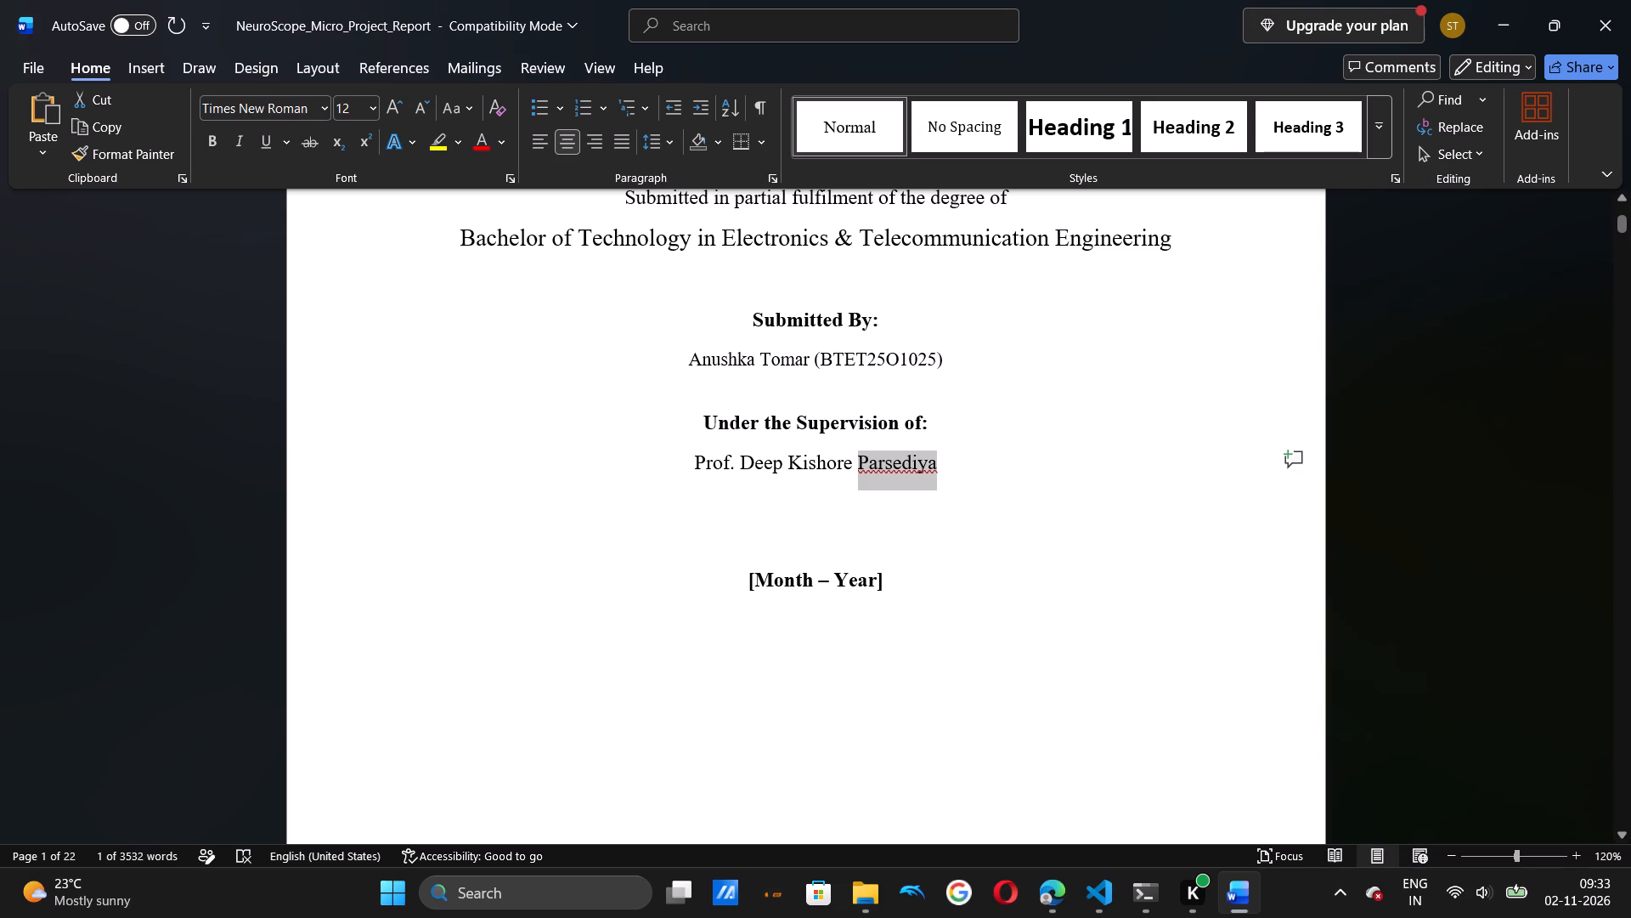
{"action": "left_click", "coordinate": [1469, 102]}
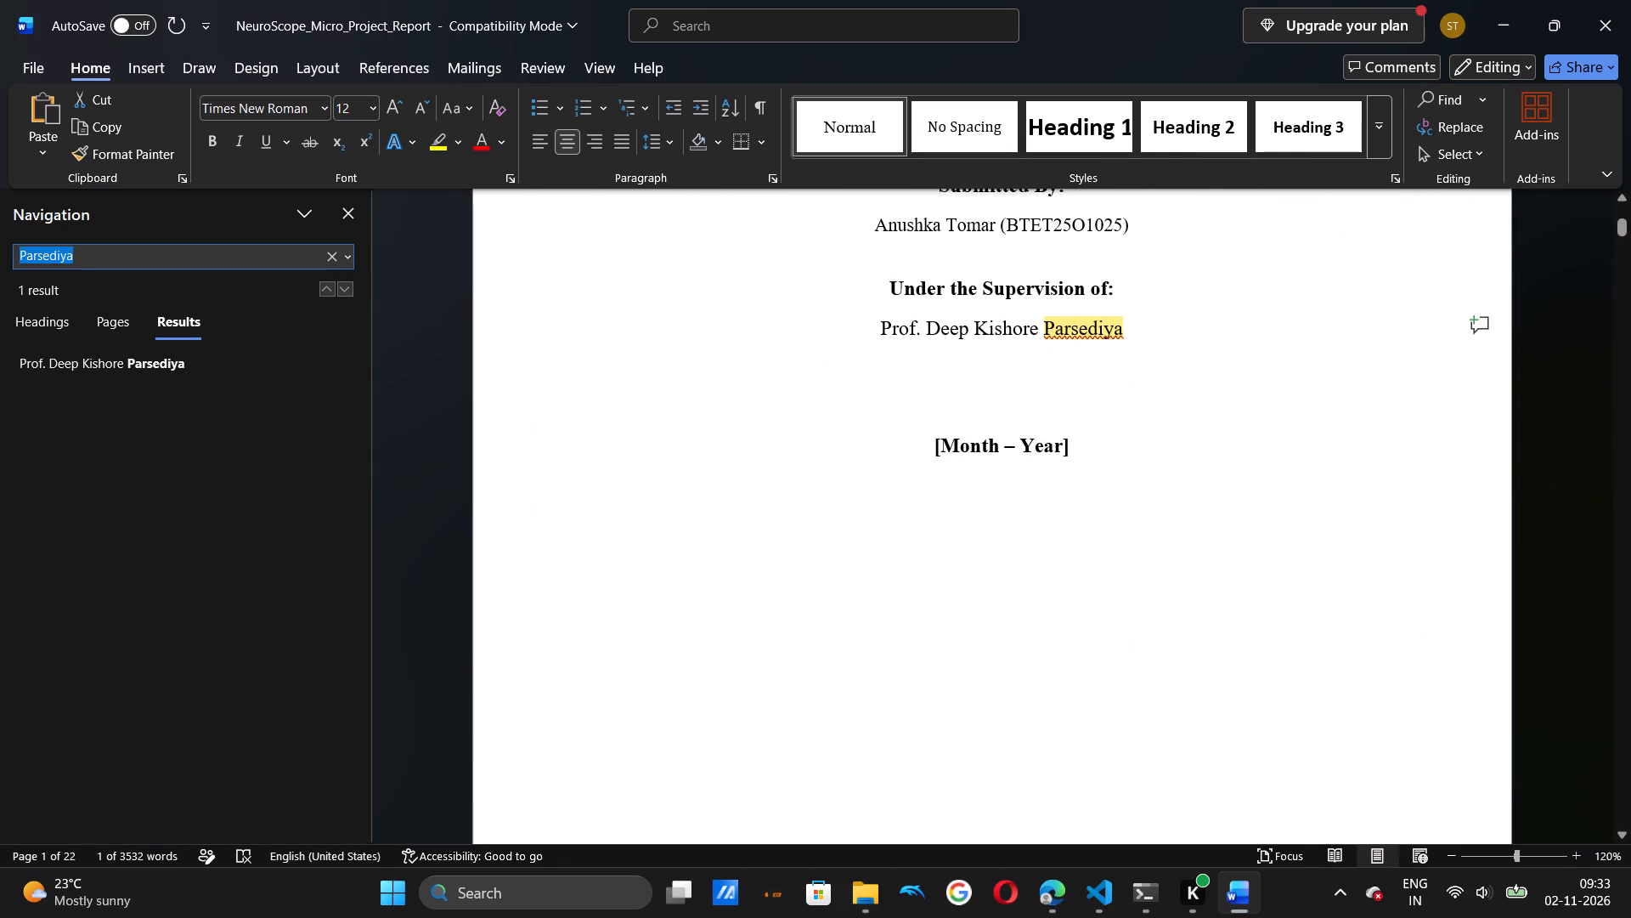
{"action": "left_click", "coordinate": [52, 318]}
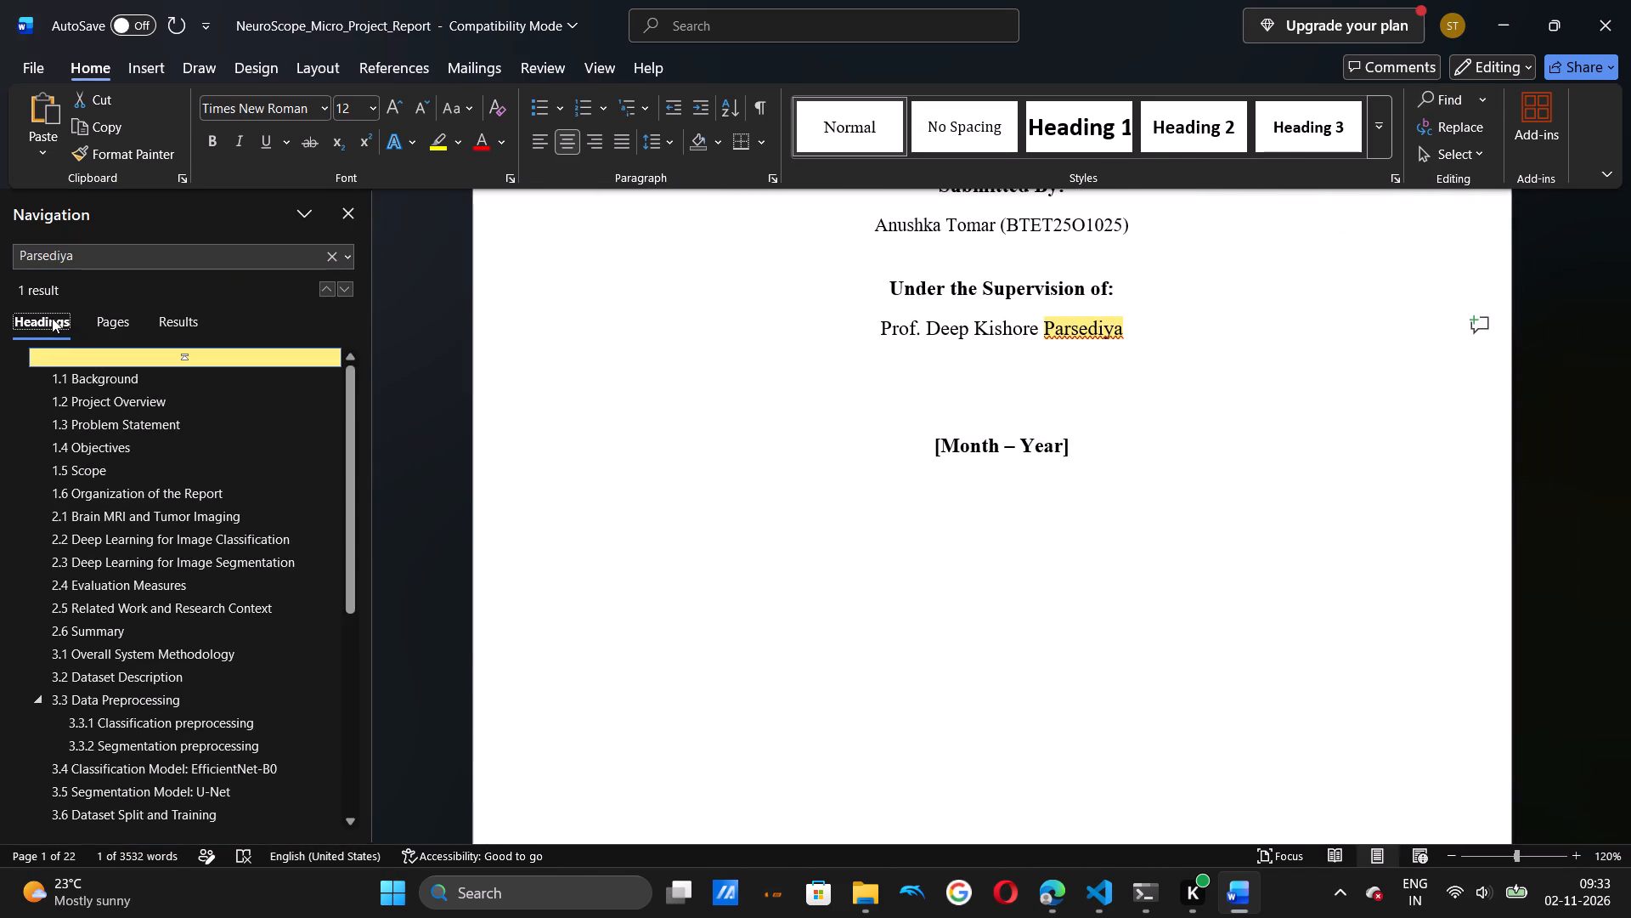
{"action": "left_click", "coordinate": [125, 324]}
{"action": "left_click", "coordinate": [168, 324]}
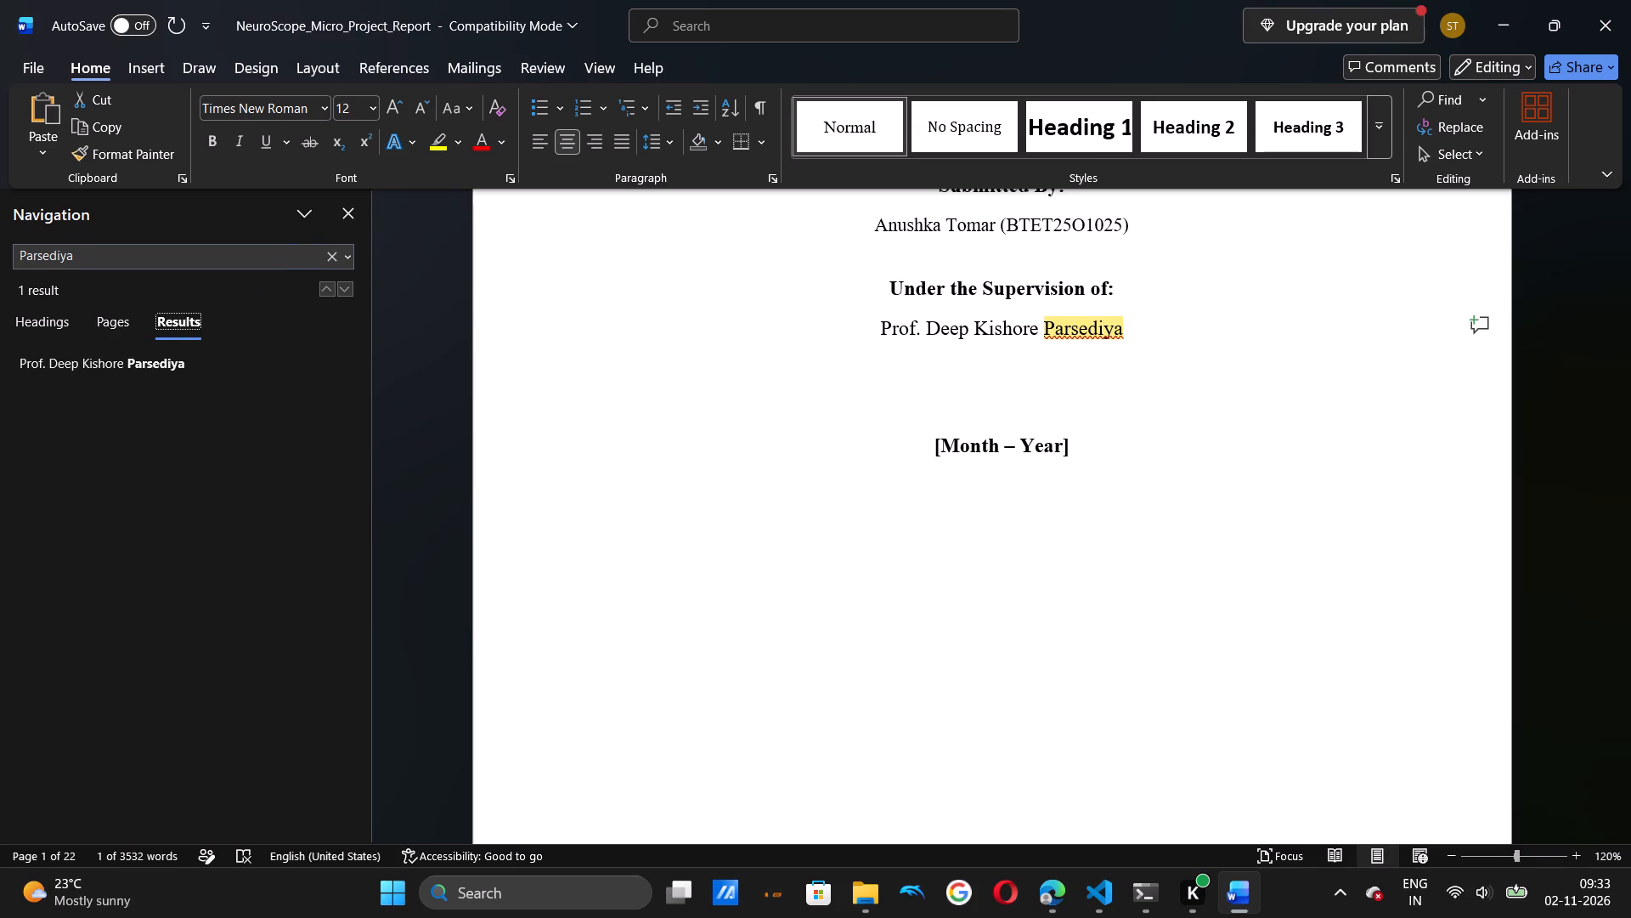
{"action": "left_click", "coordinate": [347, 204]}
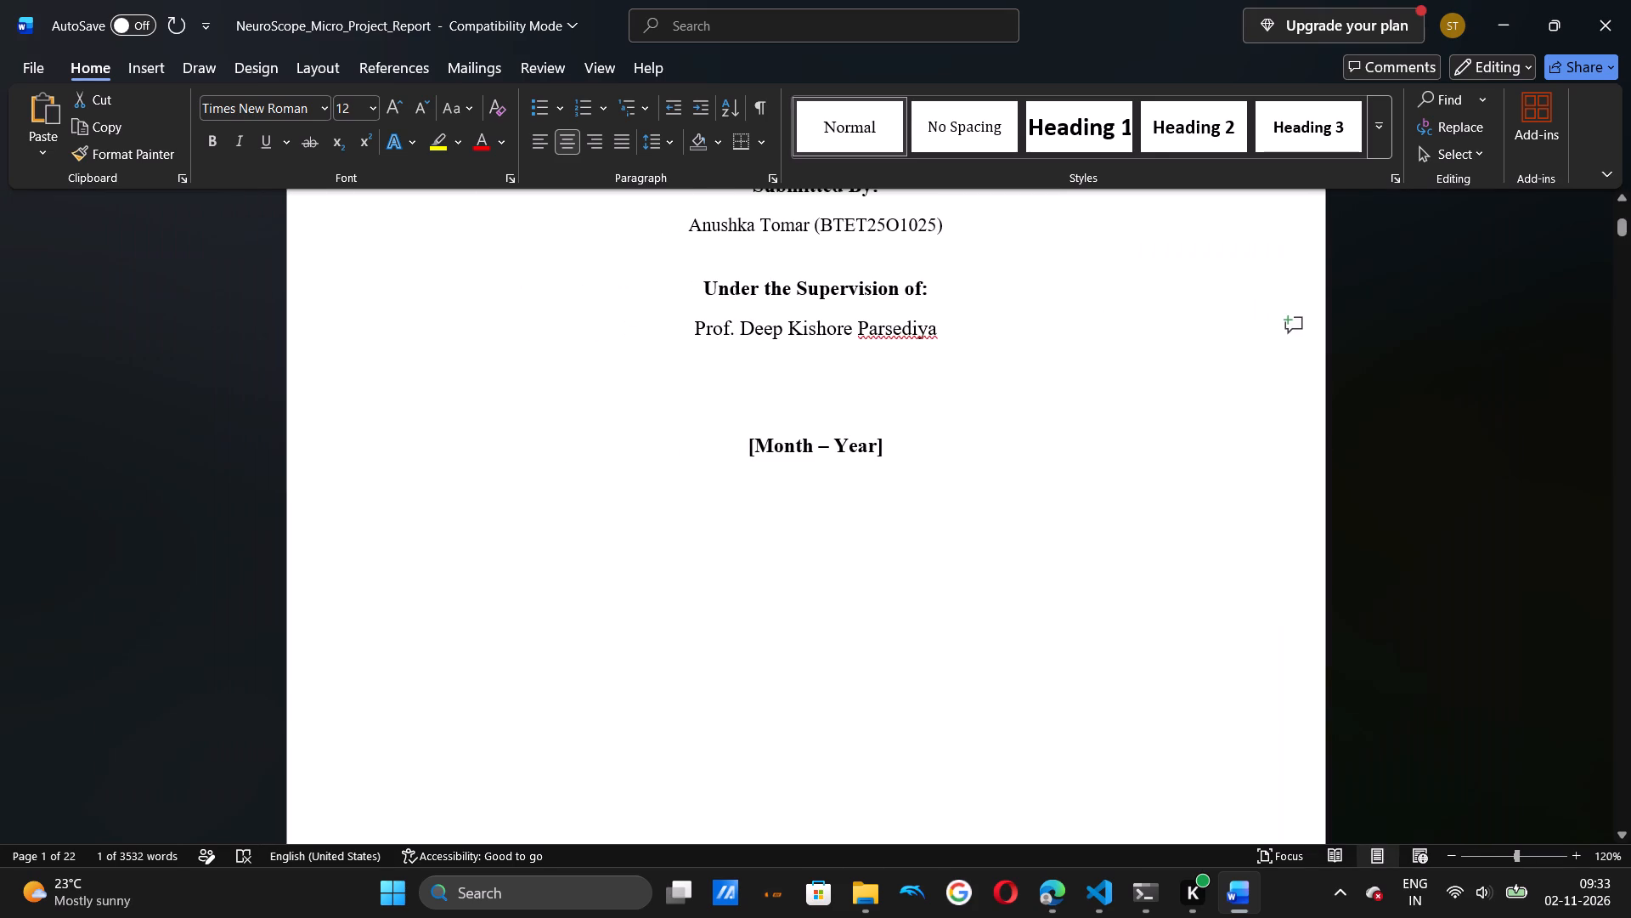
Place the insertion point at the end of the supervisor's name.
{"action": "left_click", "coordinate": [1073, 427]}
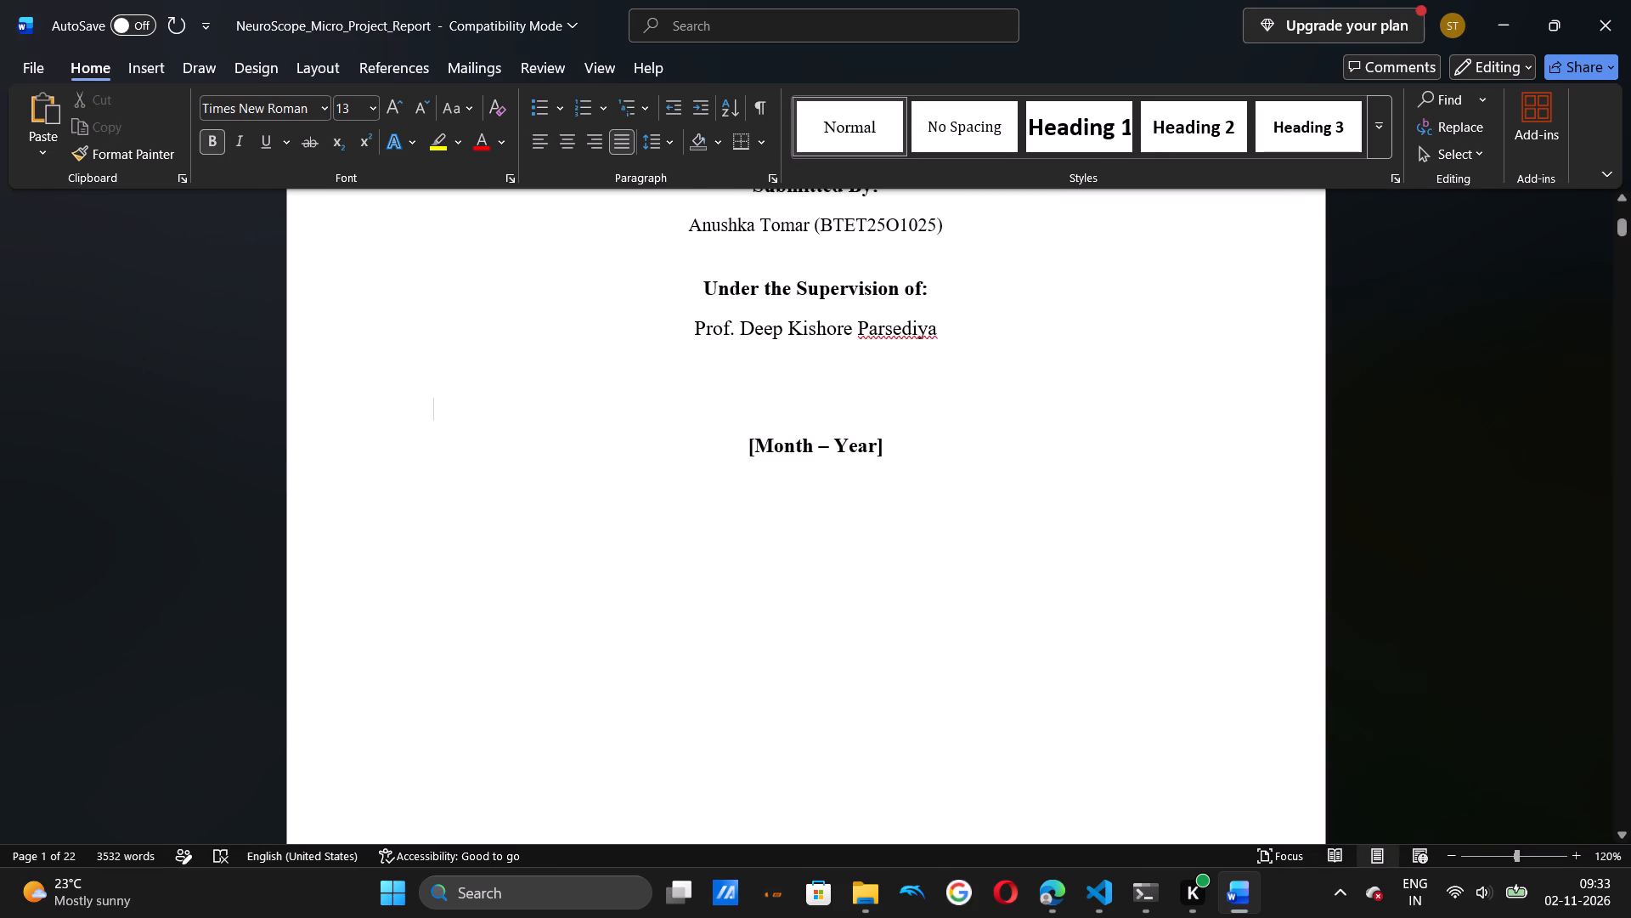
{"action": "left_click", "coordinate": [935, 329]}
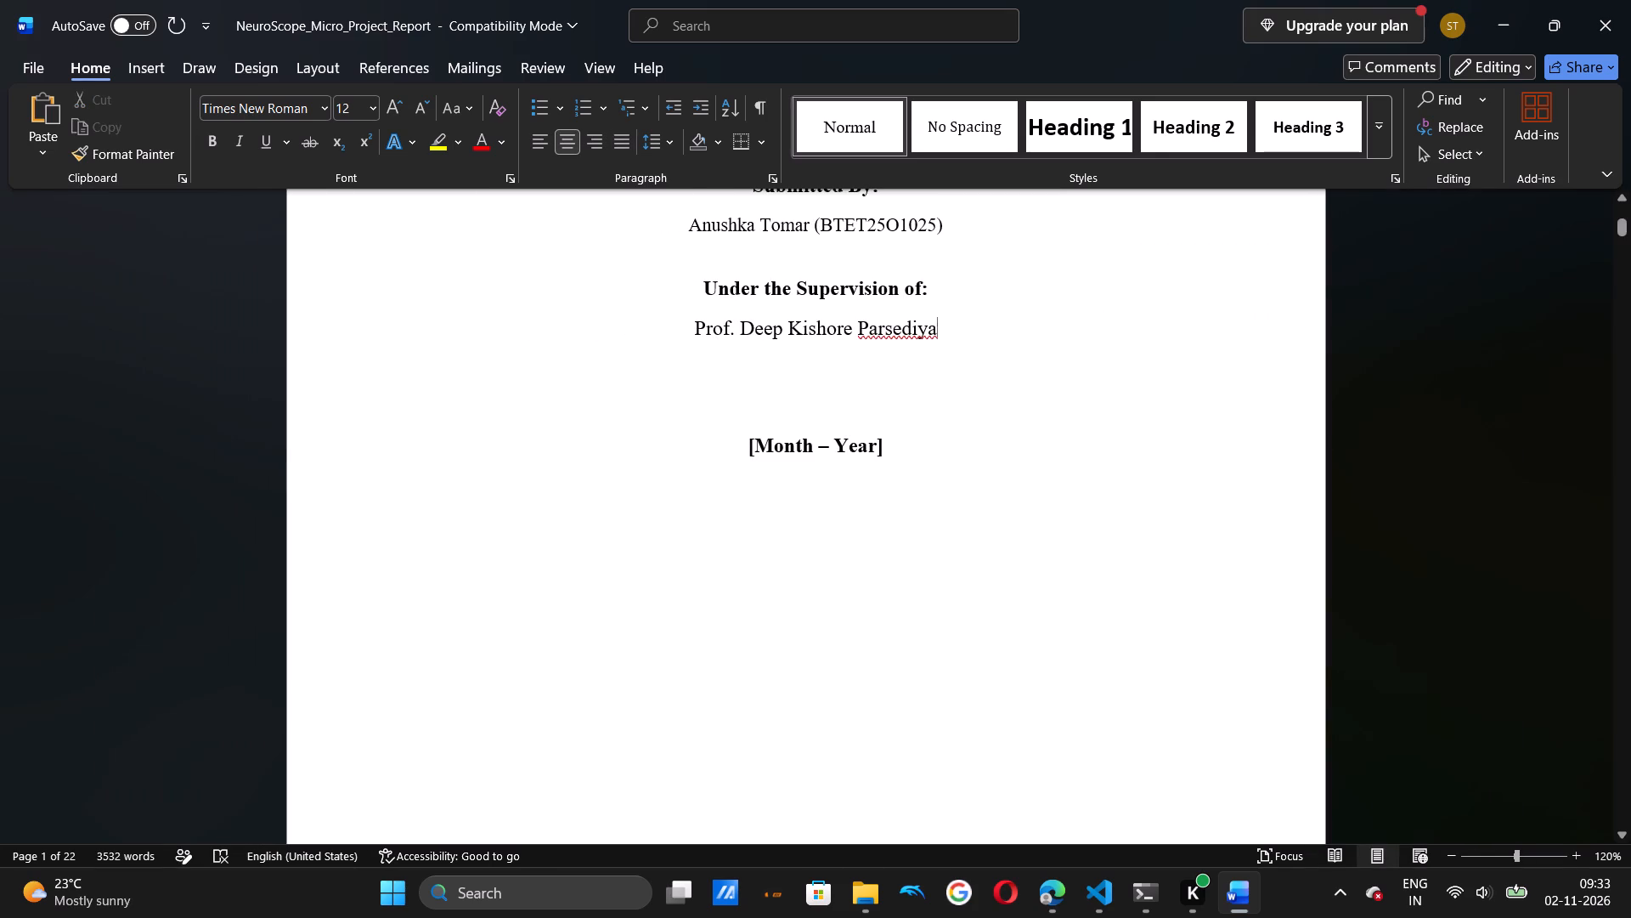
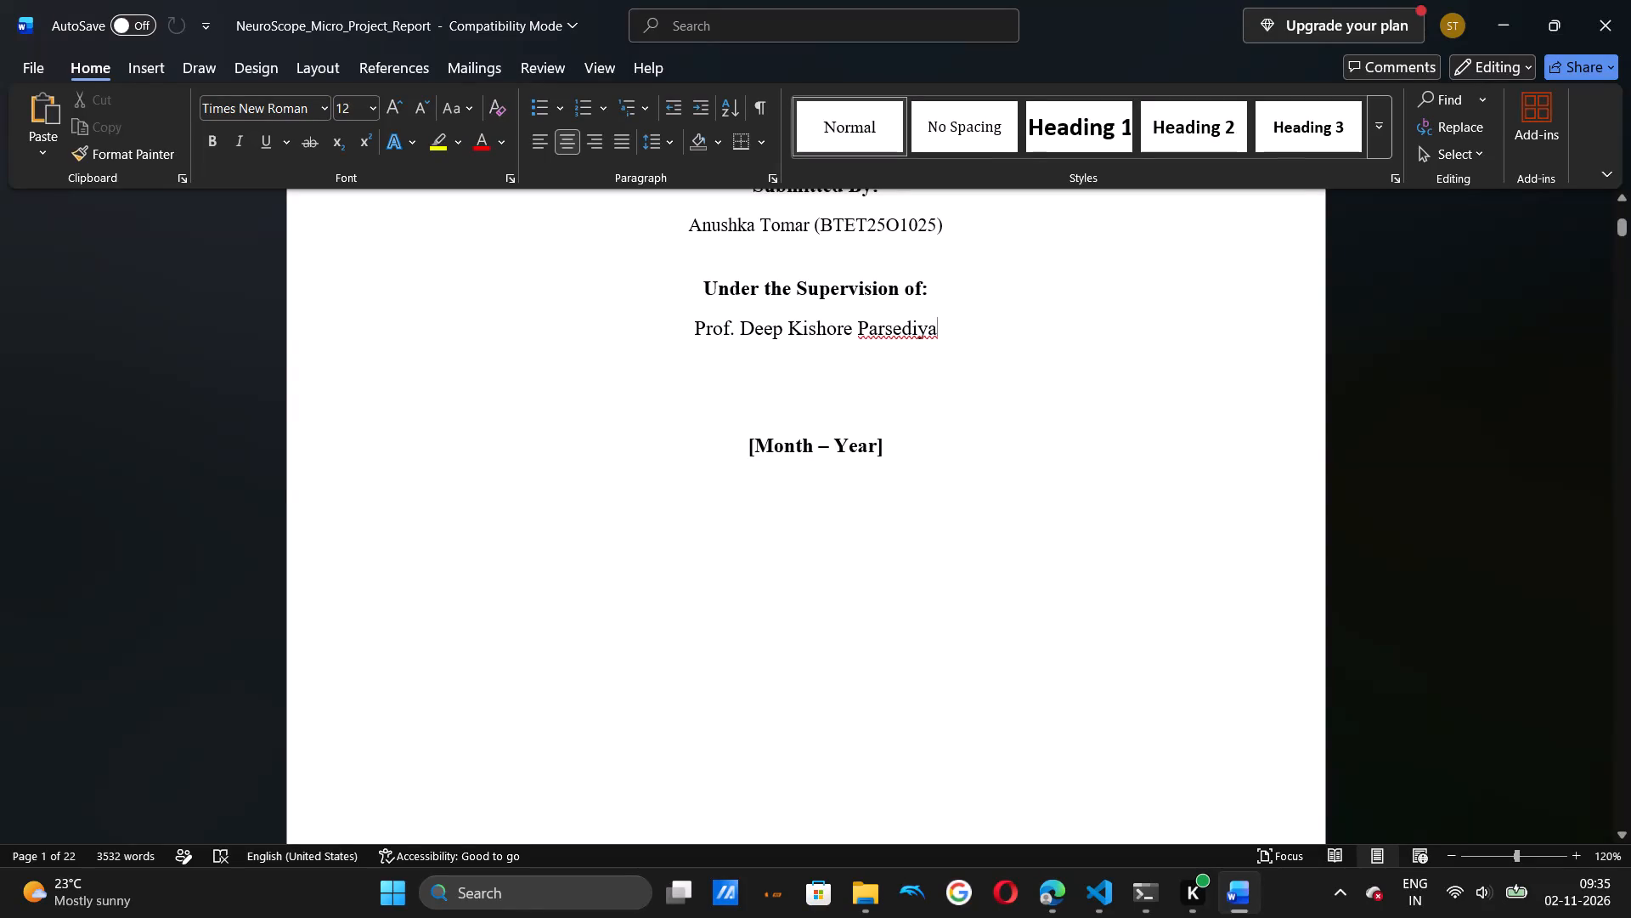
Add a line below the supervisor's name reading "School of ELECTRONICS & TELECOMMUNICATION".
{"action": "key", "text": "Return"}
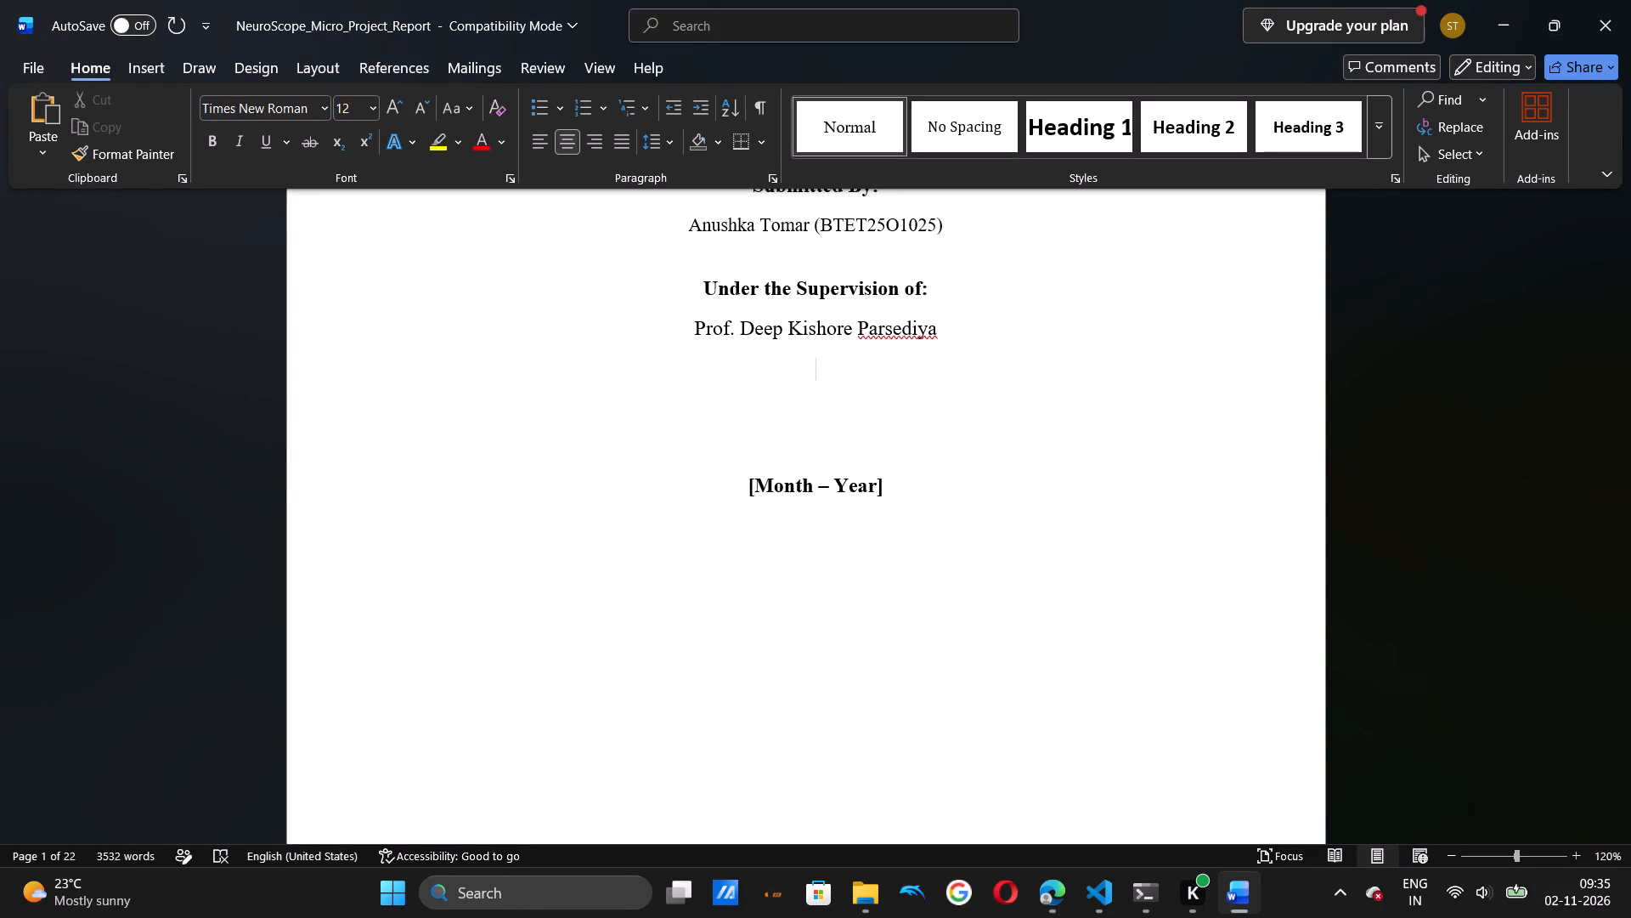
{"action": "key", "text": "s"}
{"action": "type", "text": "chool"}
{"action": "key", "text": "space"}
{"action": "type", "text": "of"}
{"action": "key", "text": "space"}
{"action": "type", "text": "ELECTRONICS"}
{"action": "key", "text": "space"}
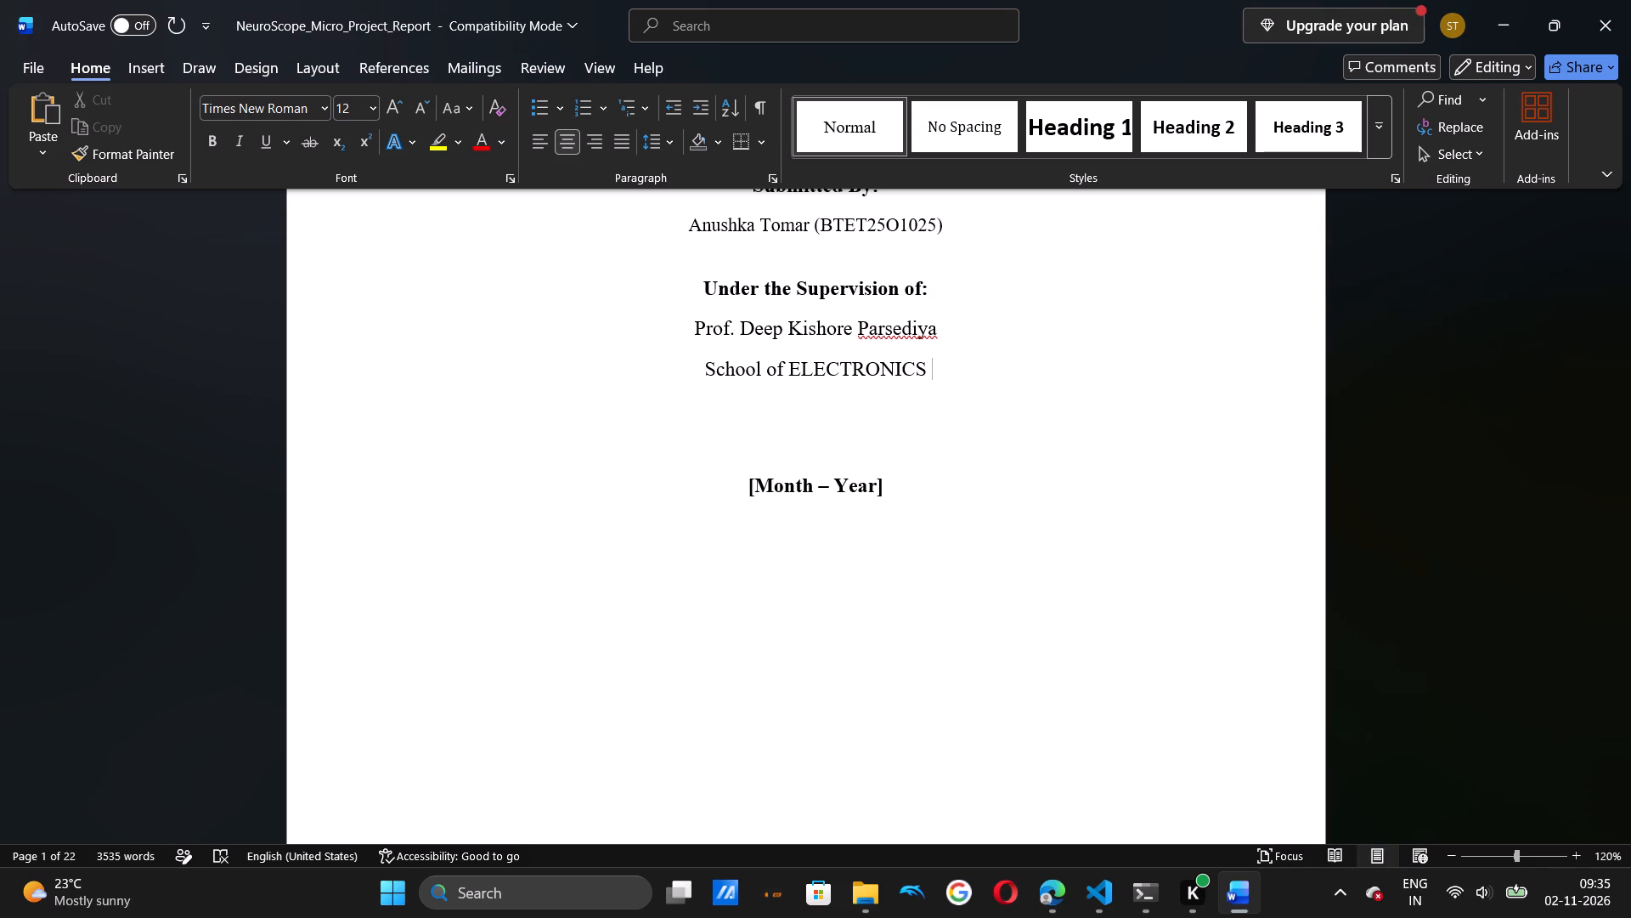
{"action": "type", "text": "&"}
{"action": "key", "text": "space"}
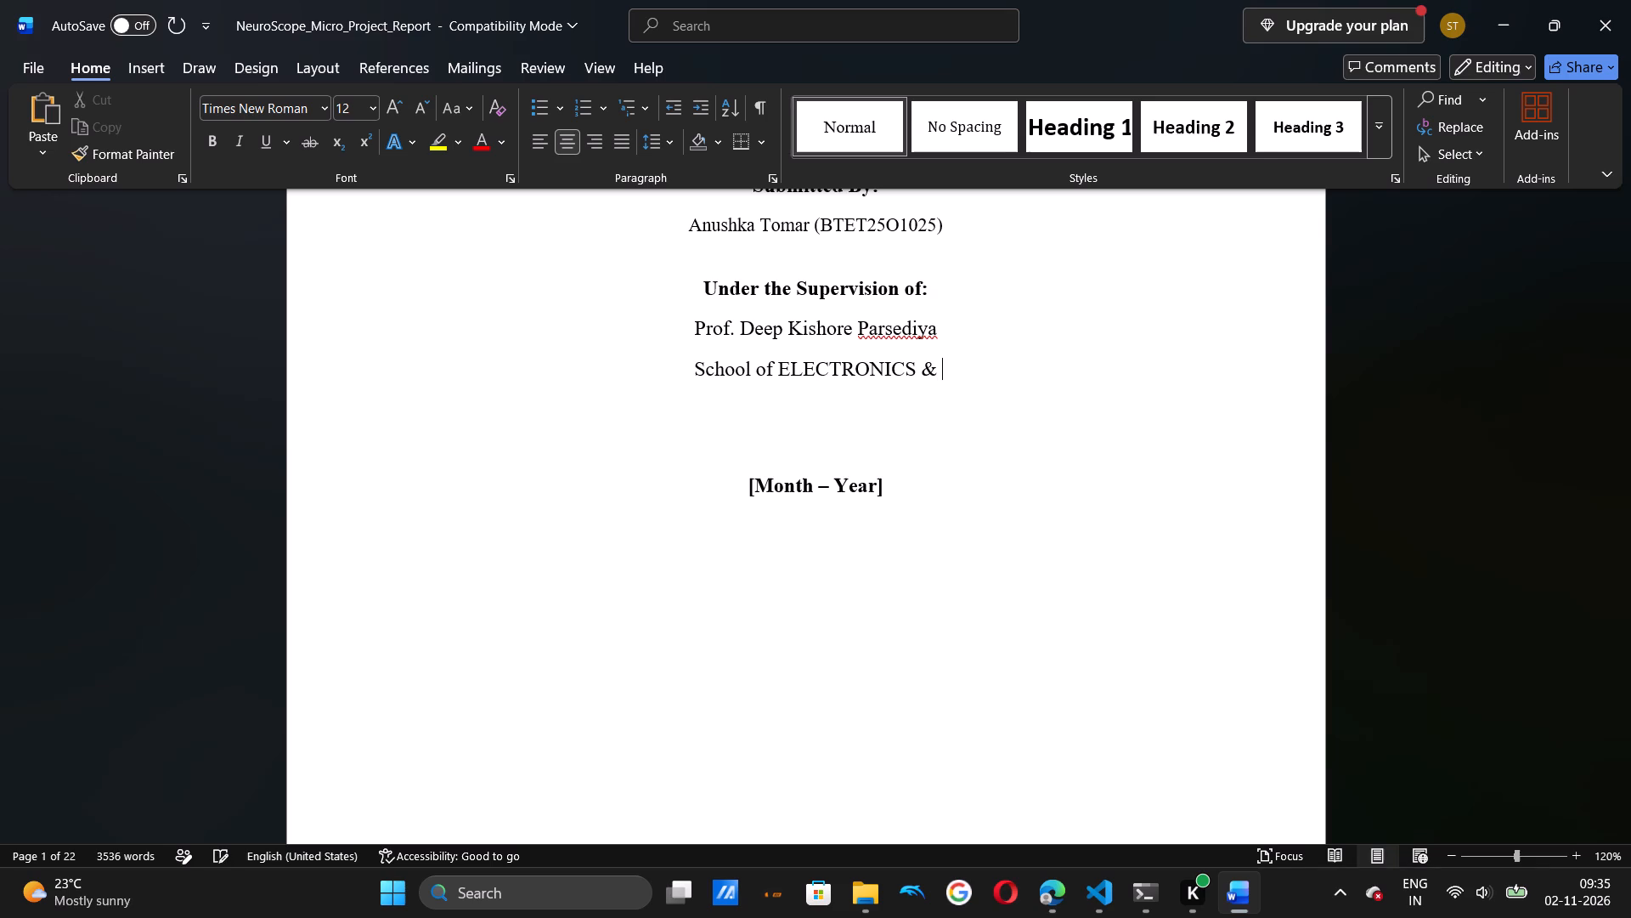
{"action": "type", "text": "TEEL"}
{"action": "key", "text": "BackSpace"}
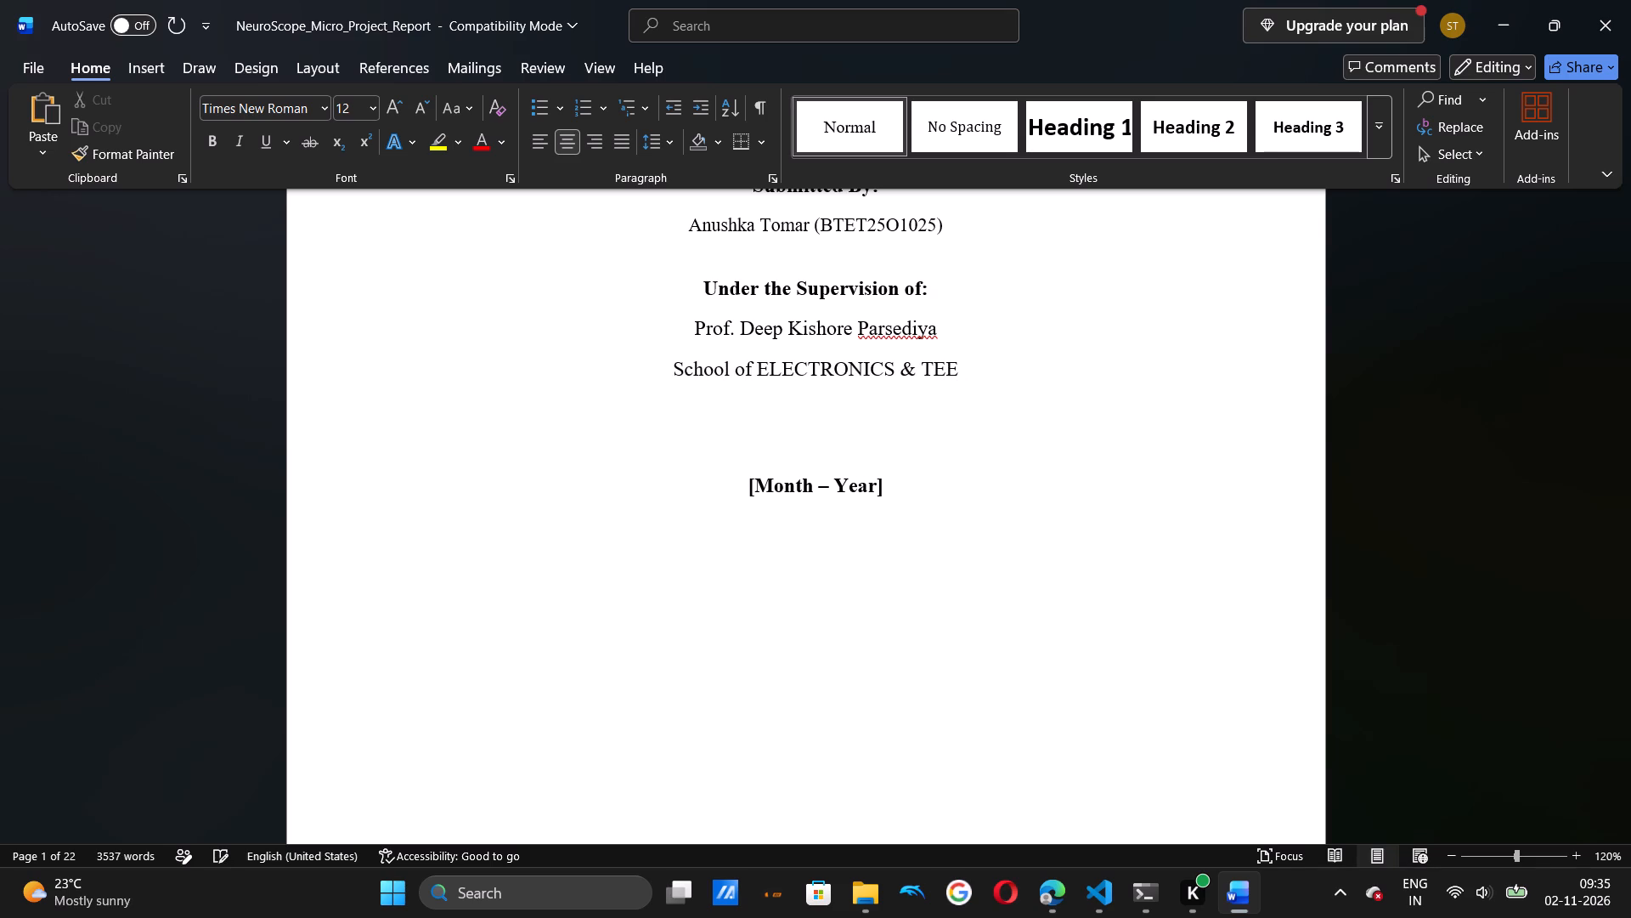
{"action": "key", "text": "BackSpace"}
{"action": "key", "text": "k"}
{"action": "key", "text": "BackSpace"}
{"action": "type", "text": "LECOMMUNICATION"}
{"action": "key", "text": "space"}
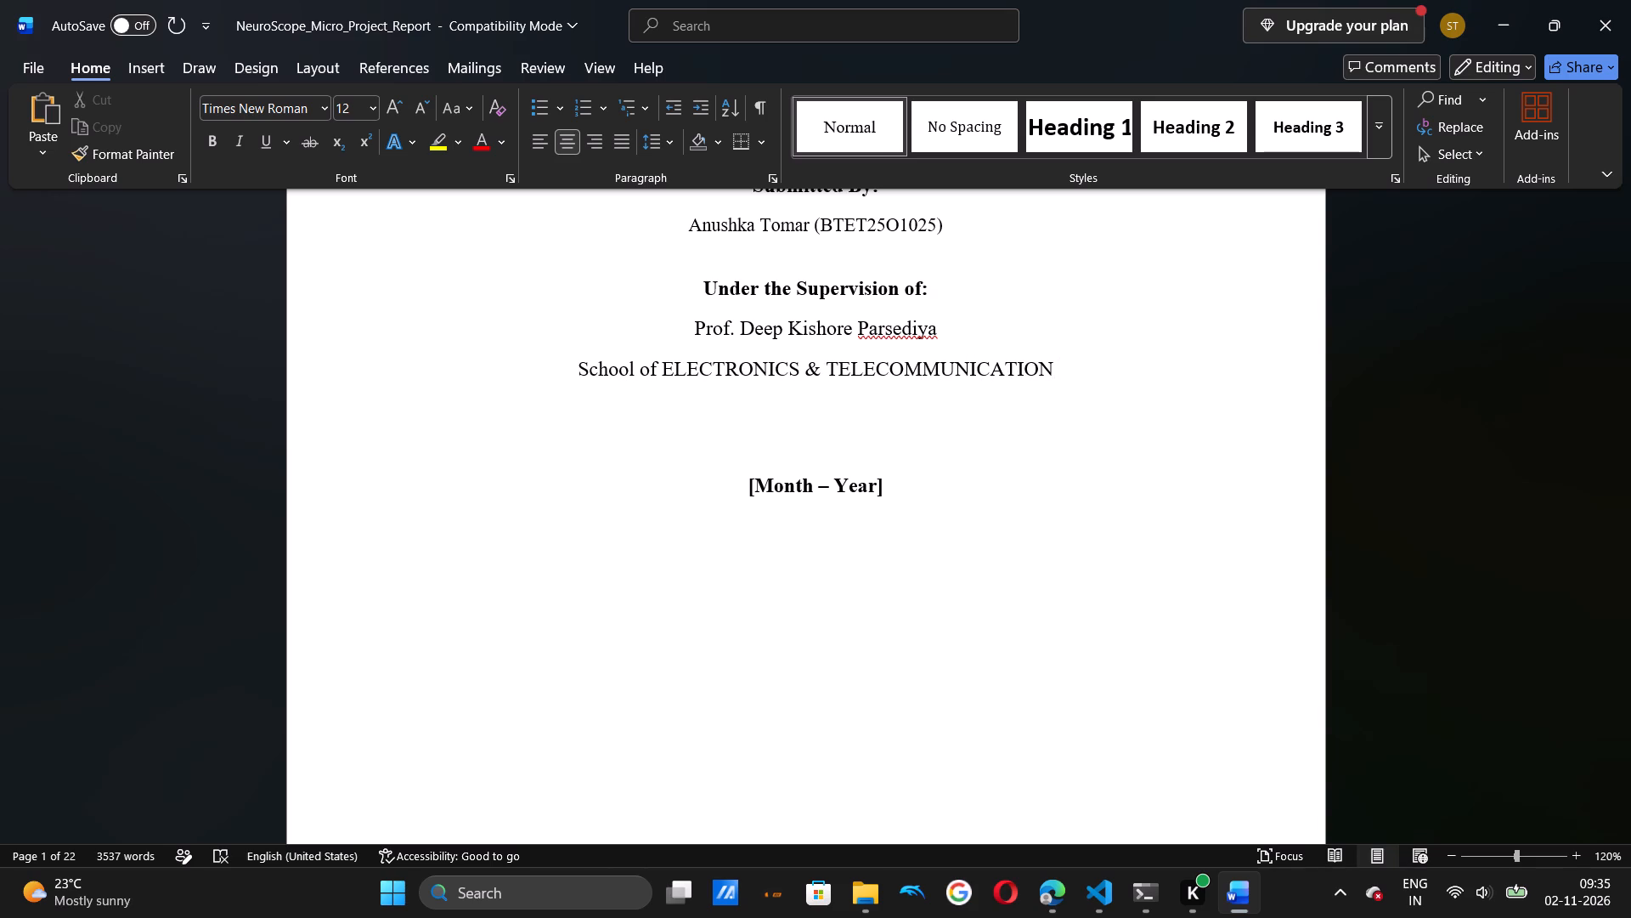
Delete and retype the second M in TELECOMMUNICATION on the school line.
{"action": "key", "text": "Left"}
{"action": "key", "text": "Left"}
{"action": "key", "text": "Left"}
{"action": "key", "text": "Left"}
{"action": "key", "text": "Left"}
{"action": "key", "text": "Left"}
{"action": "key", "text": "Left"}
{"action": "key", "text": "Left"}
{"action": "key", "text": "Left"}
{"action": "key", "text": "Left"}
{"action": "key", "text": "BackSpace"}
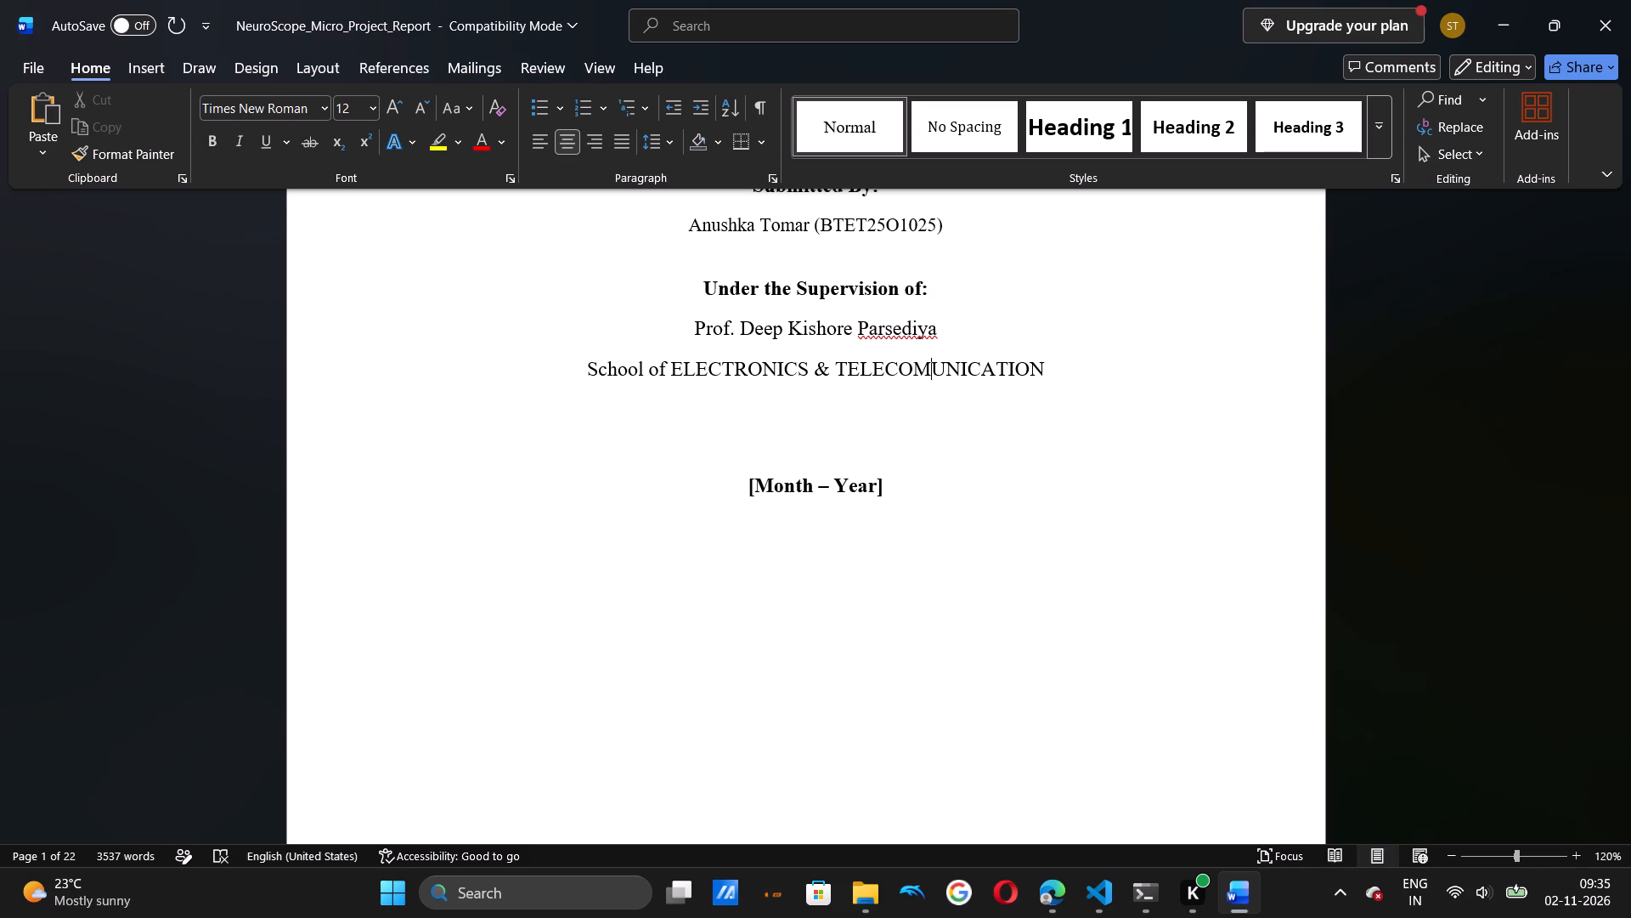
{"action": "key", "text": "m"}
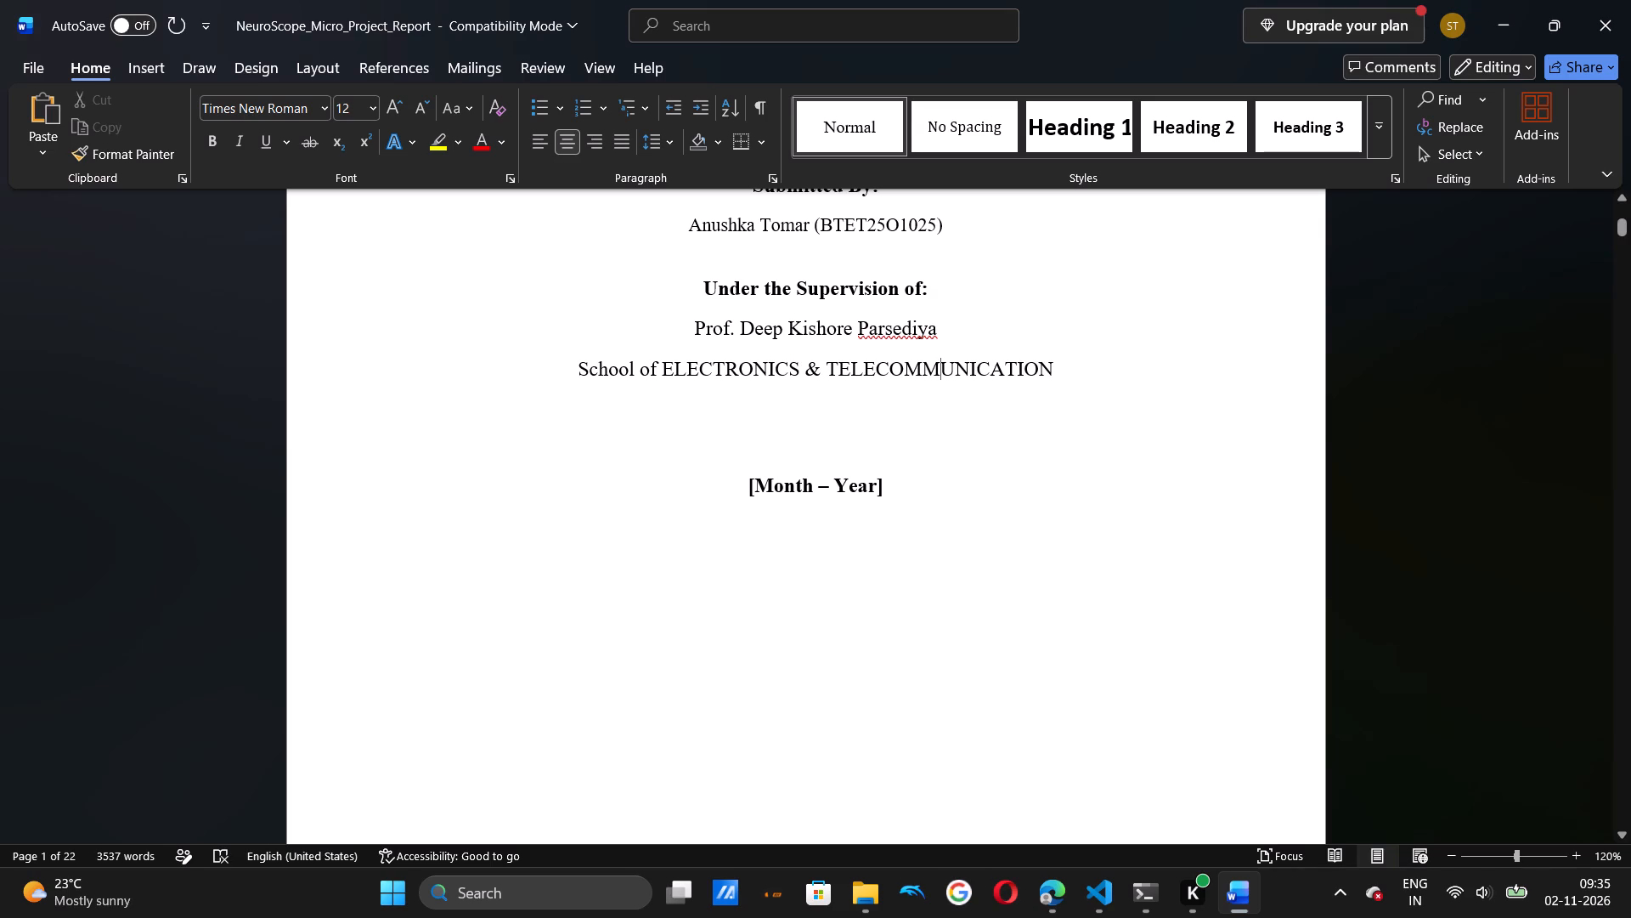
Append ENGINEERING to the end of the school line below the supervisor's name.
{"action": "left_click", "coordinate": [1062, 372]}
{"action": "type", "text": "ENGINEERING"}
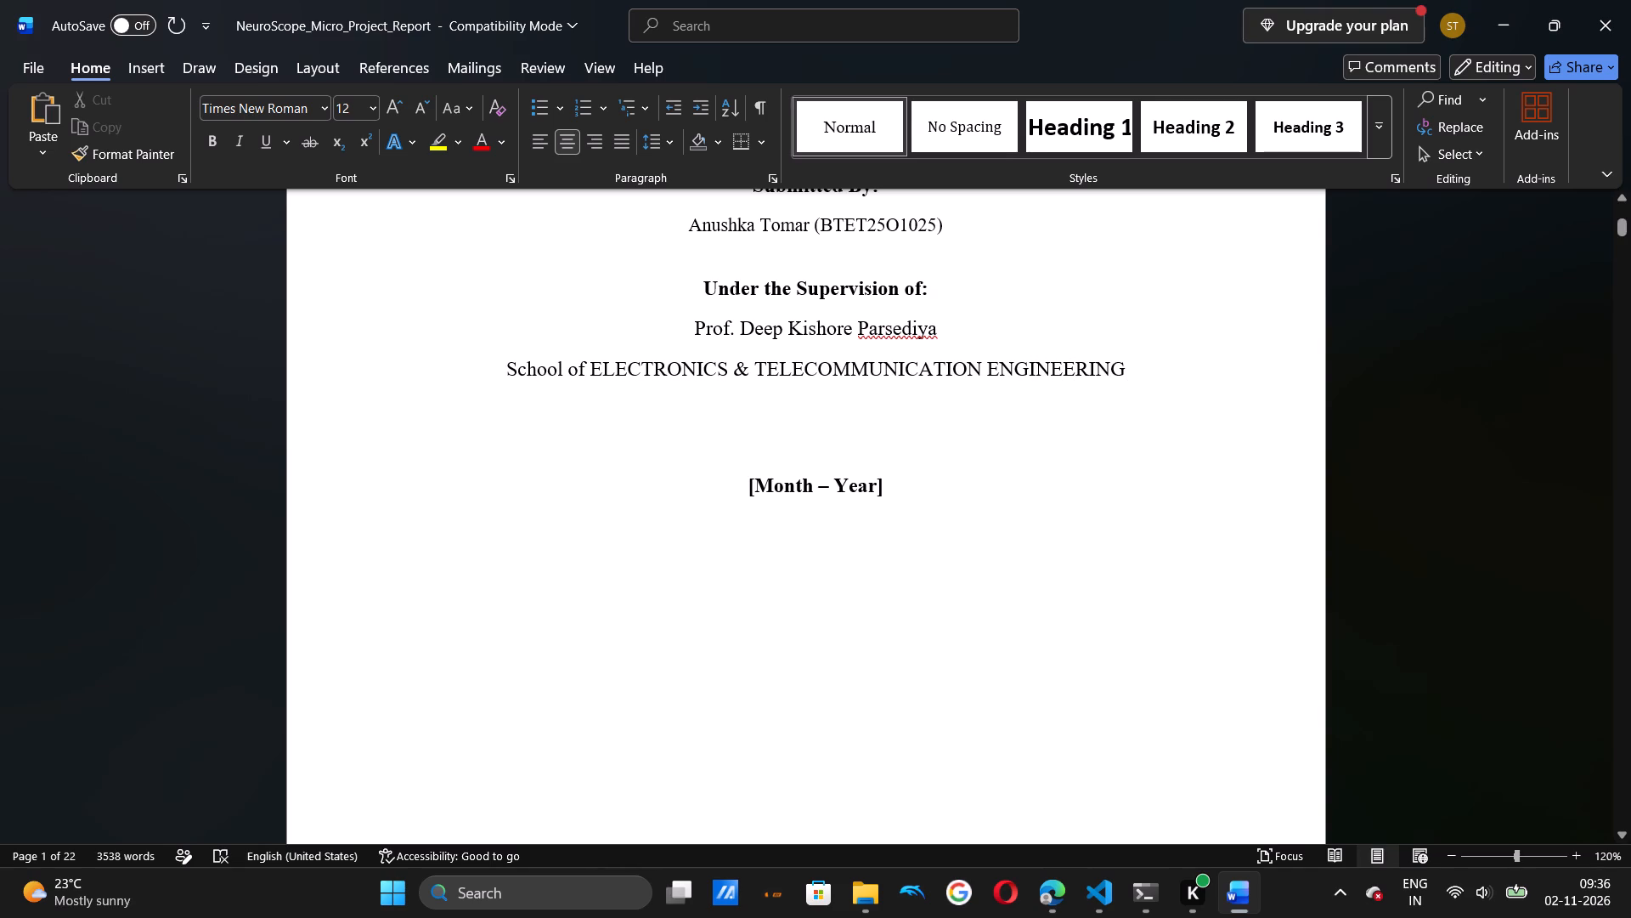
Delete the "[Month – Year]" placeholder from the bottom of the title page.
{"action": "left_click", "coordinate": [889, 491]}
{"action": "key", "text": "BackSpace"}
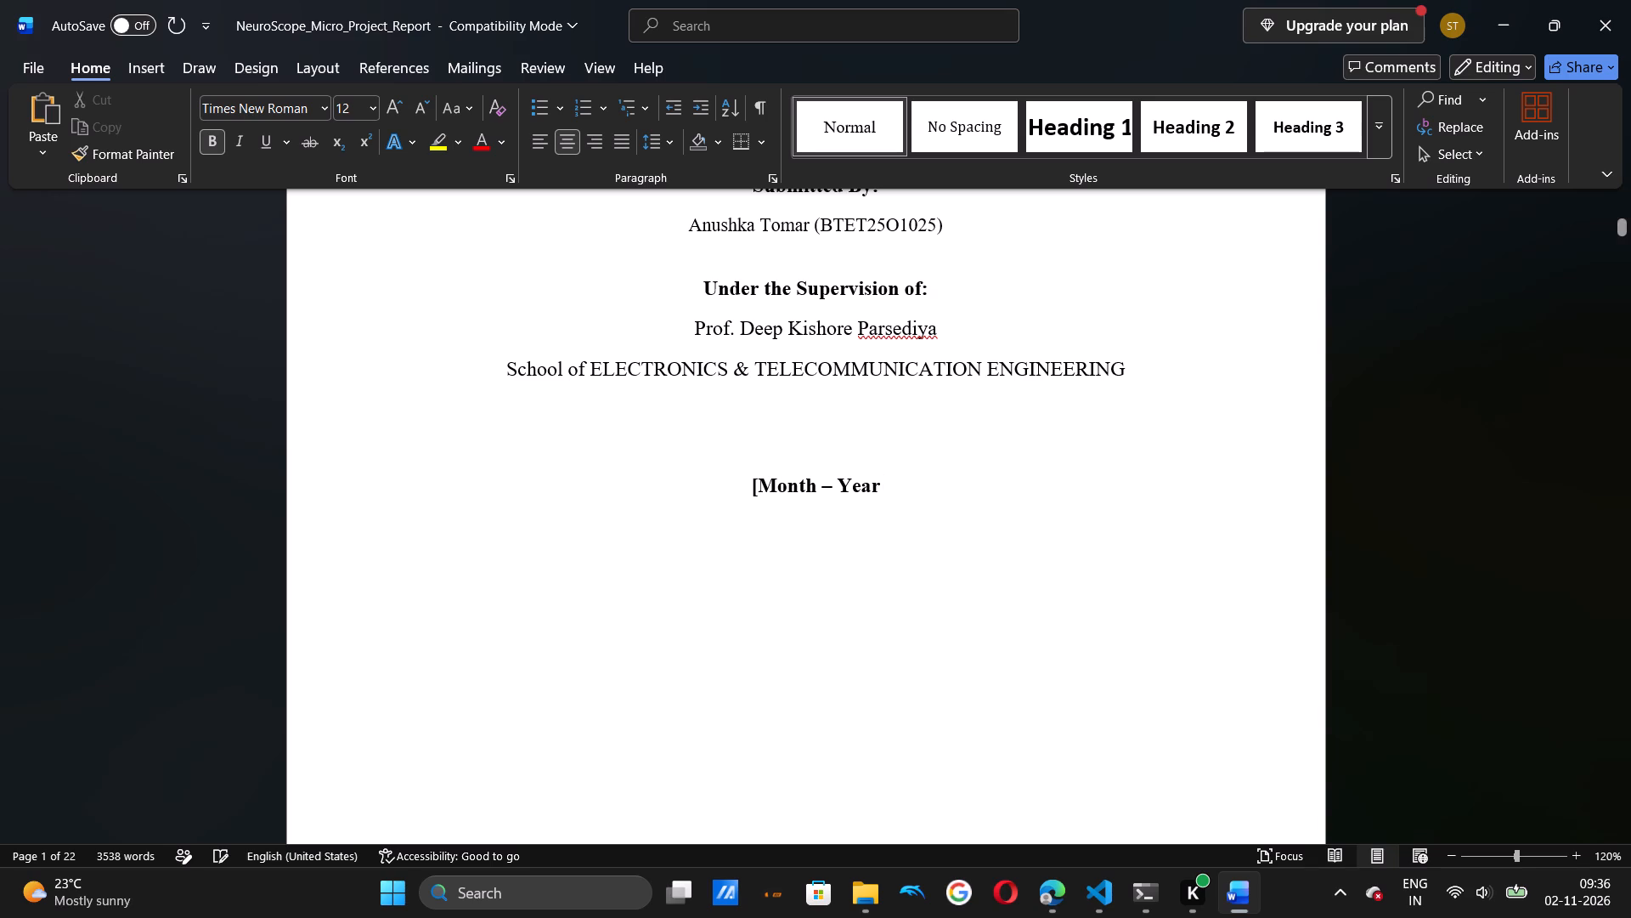
{"action": "key", "text": "BackSpace"}
{"action": "key", "text": "BackSpace"}
{"action": "key", "text": "BackSpace"}
{"action": "key", "text": "BackSpace"}
{"action": "key", "text": "BackSpace"}
{"action": "key", "text": "BackSpace"}
{"action": "key", "text": "BackSpace"}
{"action": "key", "text": "BackSpace"}
{"action": "key", "text": "BackSpace"}
{"action": "key", "text": "BackSpace"}
{"action": "key", "text": "BackSpace"}
{"action": "key", "text": "BackSpace"}
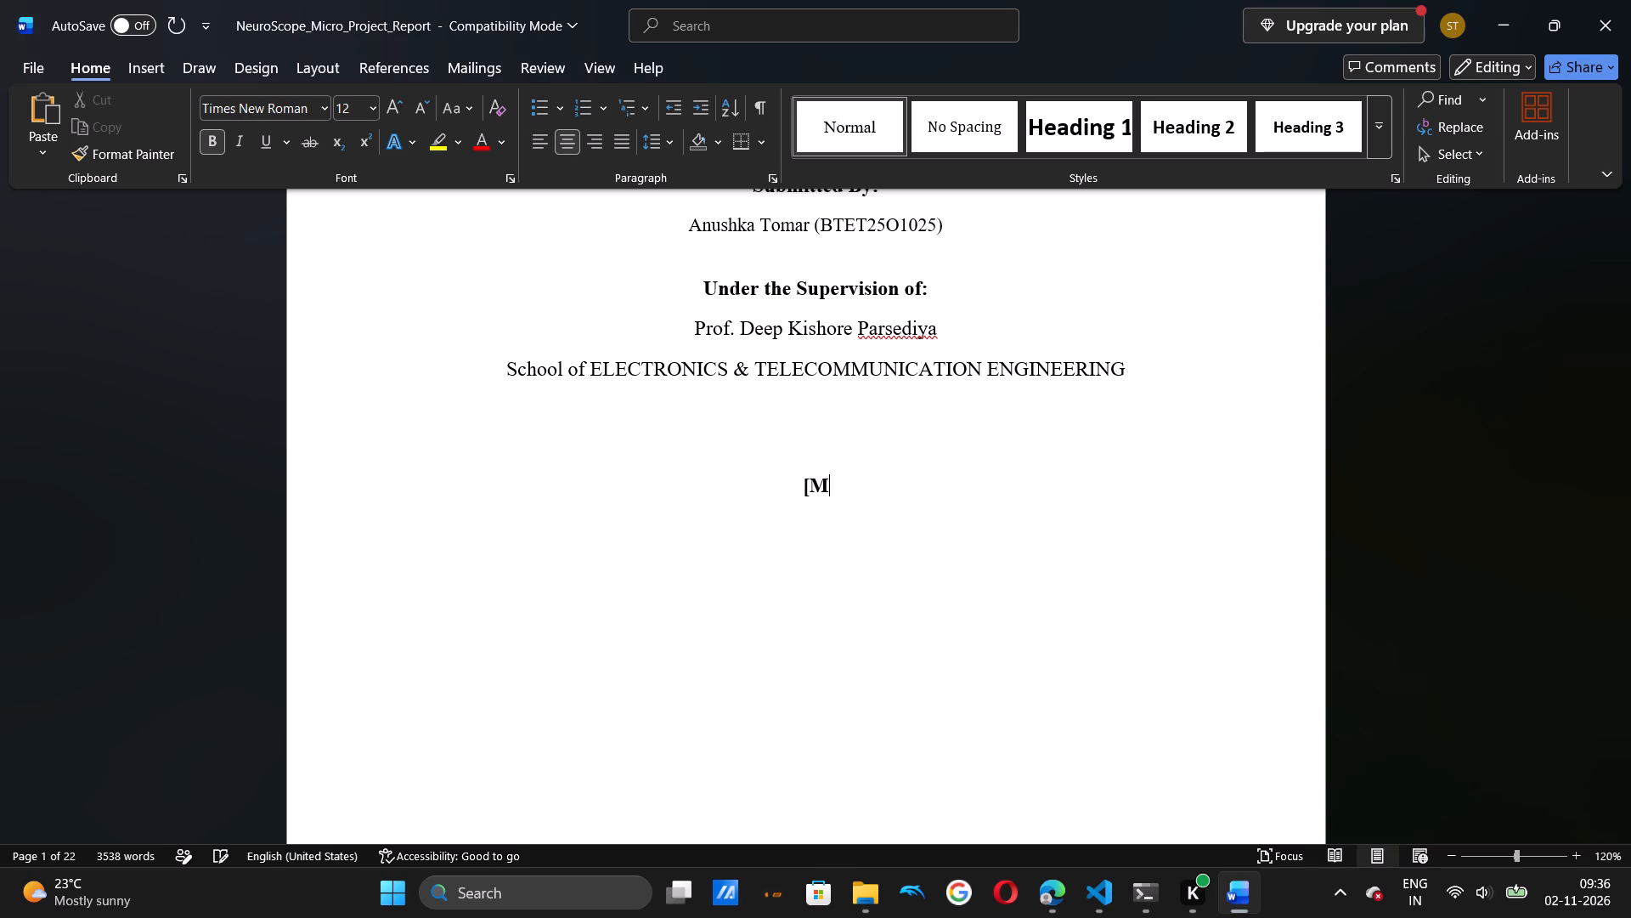
{"action": "key", "text": "BackSpace"}
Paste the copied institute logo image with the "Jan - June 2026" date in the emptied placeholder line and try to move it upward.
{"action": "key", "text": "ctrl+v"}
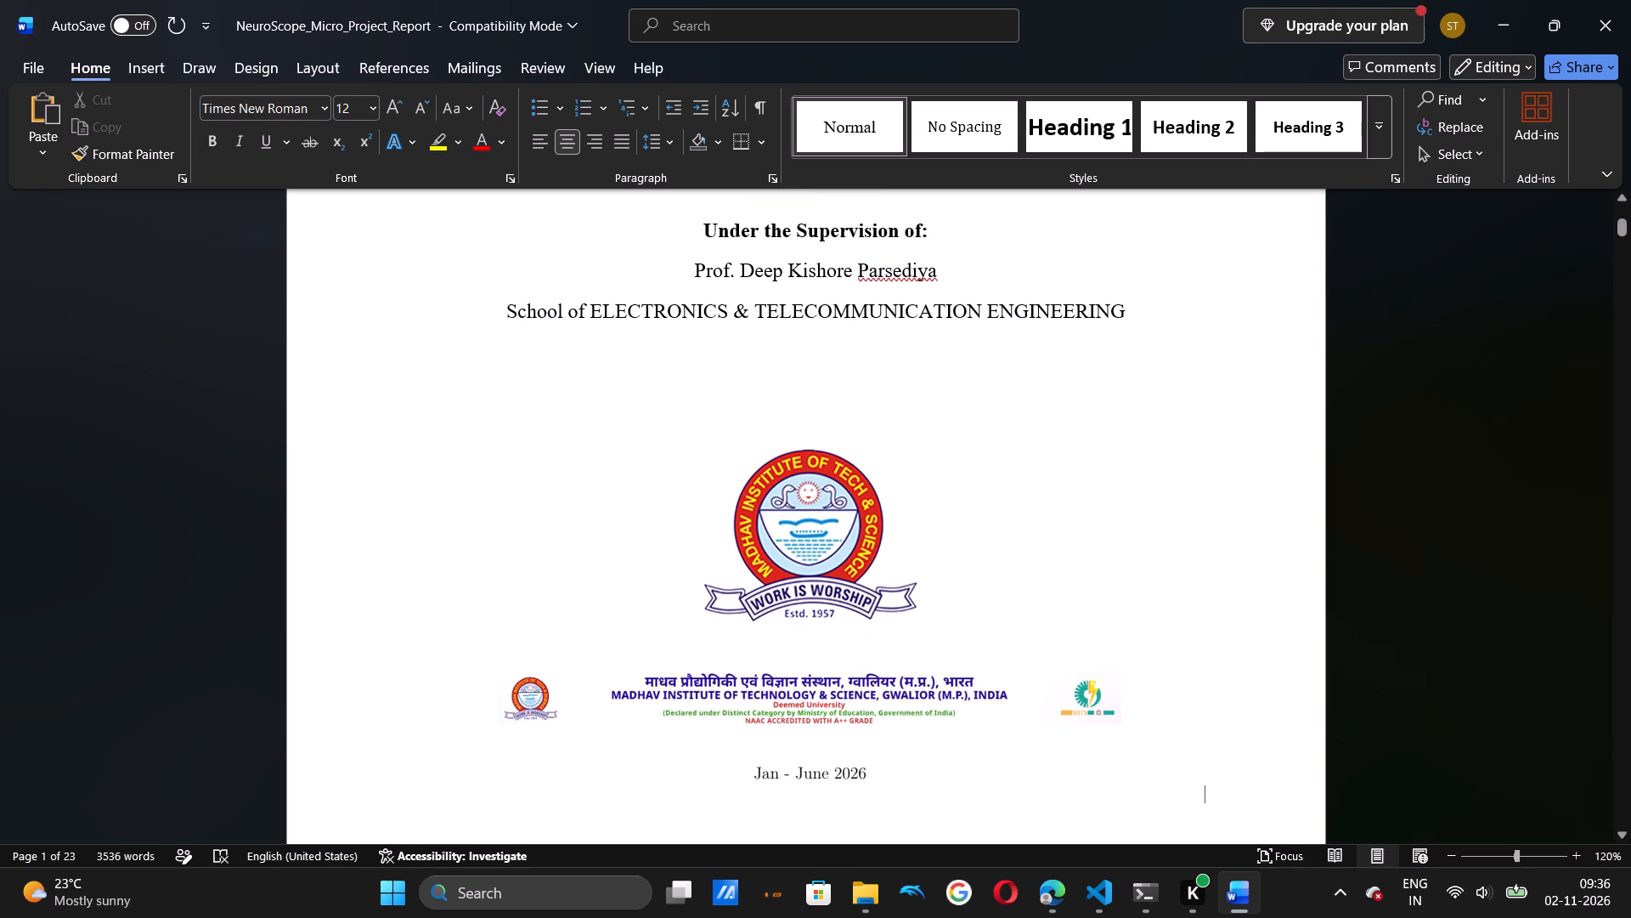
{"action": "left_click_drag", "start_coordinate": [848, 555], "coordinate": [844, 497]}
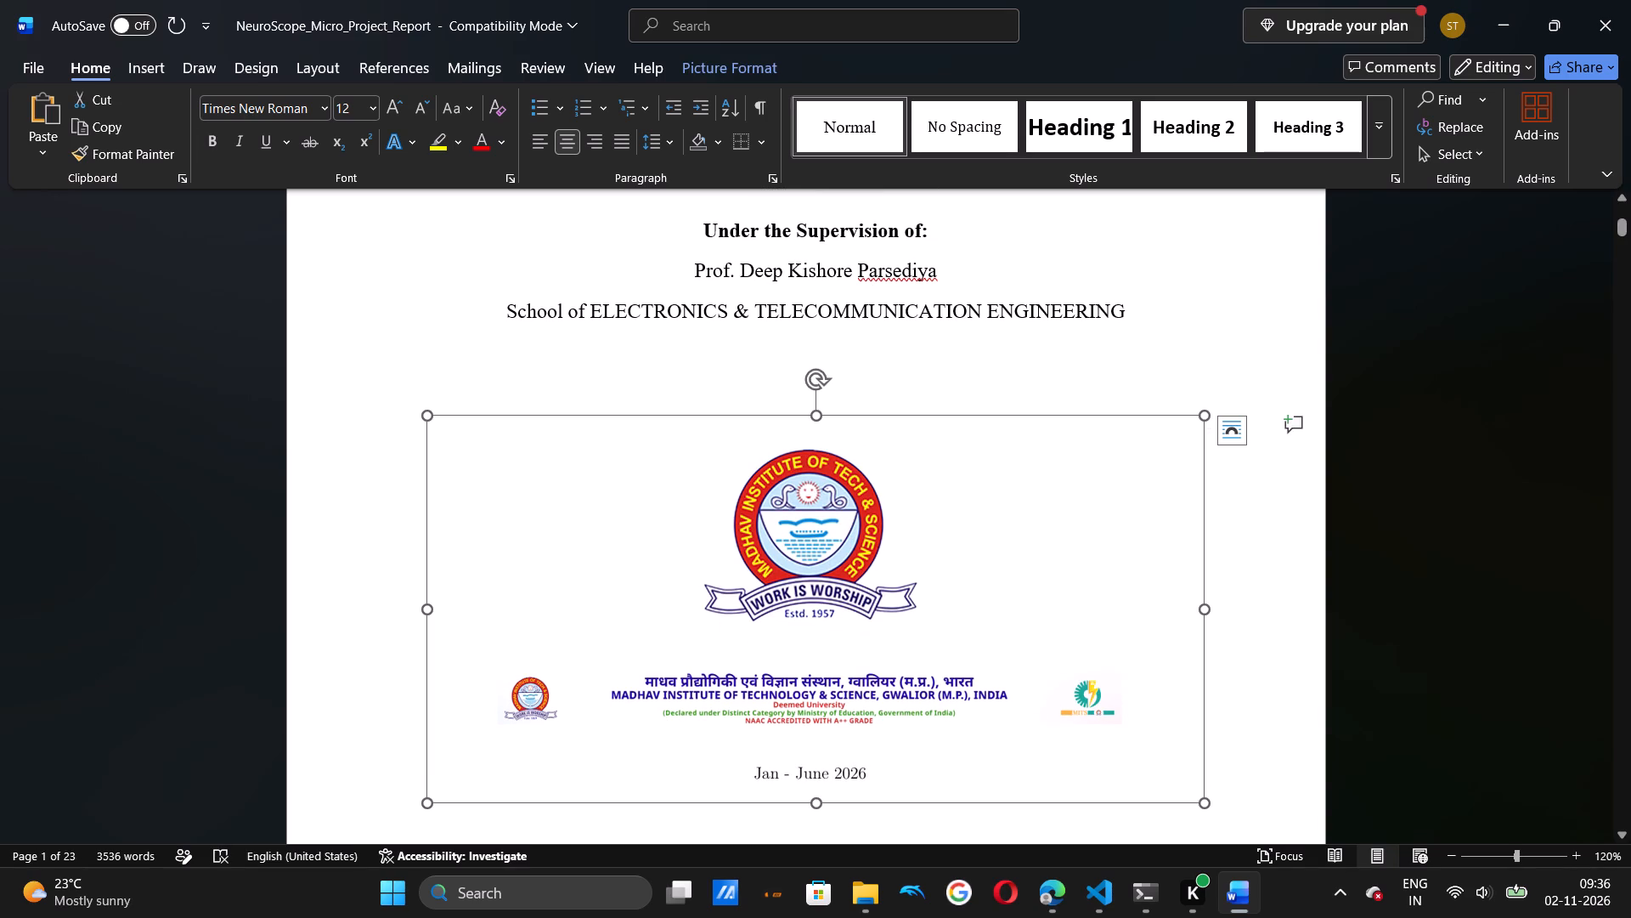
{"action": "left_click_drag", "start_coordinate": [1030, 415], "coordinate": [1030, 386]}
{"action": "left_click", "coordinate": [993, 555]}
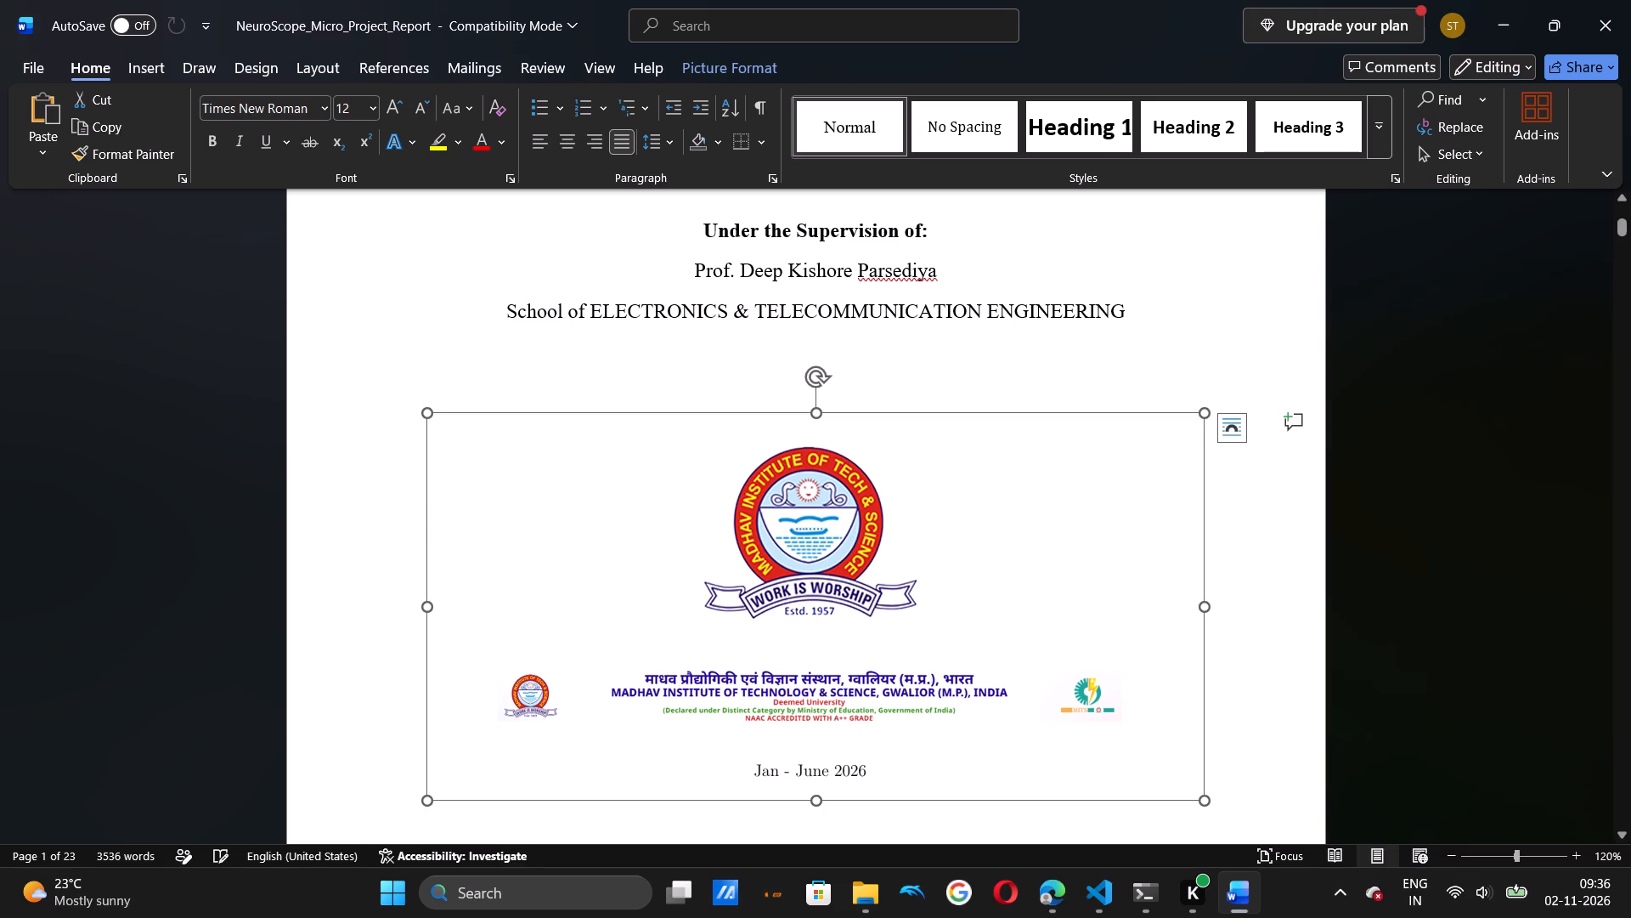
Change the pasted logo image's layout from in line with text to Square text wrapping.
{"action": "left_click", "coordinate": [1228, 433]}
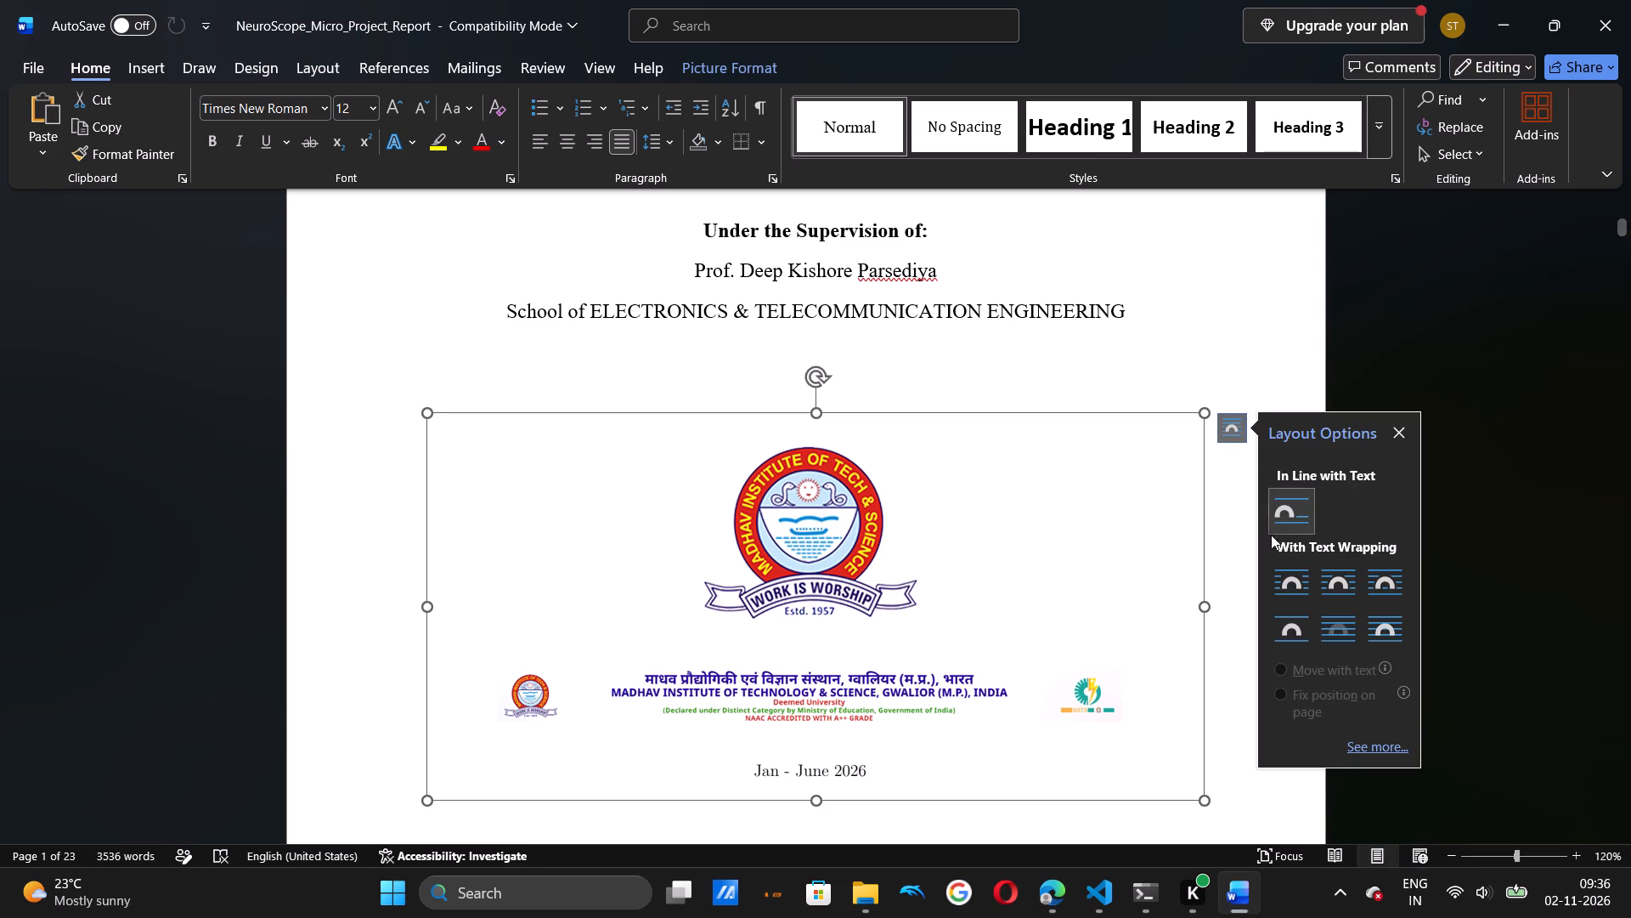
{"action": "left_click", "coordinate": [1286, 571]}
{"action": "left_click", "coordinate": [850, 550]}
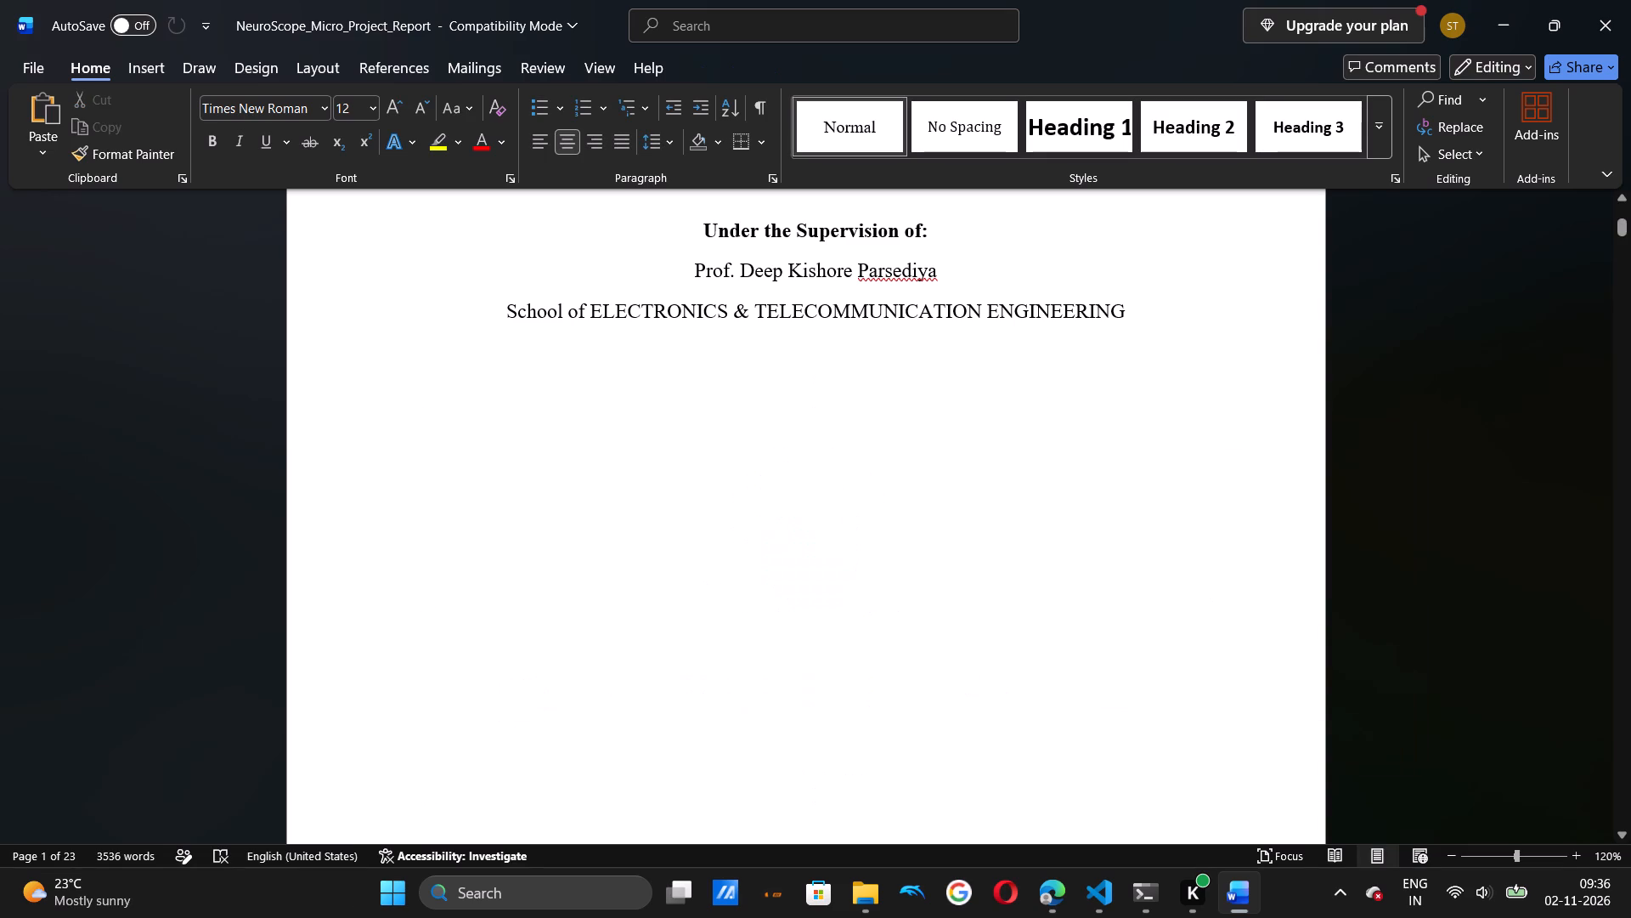
Paste the institute logo and "Jan - June 2026" image on the title page below the school line and try to shift it upward.
{"action": "key", "text": "ctrl+v"}
{"action": "left_click_drag", "start_coordinate": [1091, 630], "coordinate": [1072, 562]}
{"action": "left_click", "coordinate": [1072, 562]}
{"action": "left_click_drag", "start_coordinate": [1072, 562], "coordinate": [1083, 527]}
{"action": "left_click", "coordinate": [1420, 566]}
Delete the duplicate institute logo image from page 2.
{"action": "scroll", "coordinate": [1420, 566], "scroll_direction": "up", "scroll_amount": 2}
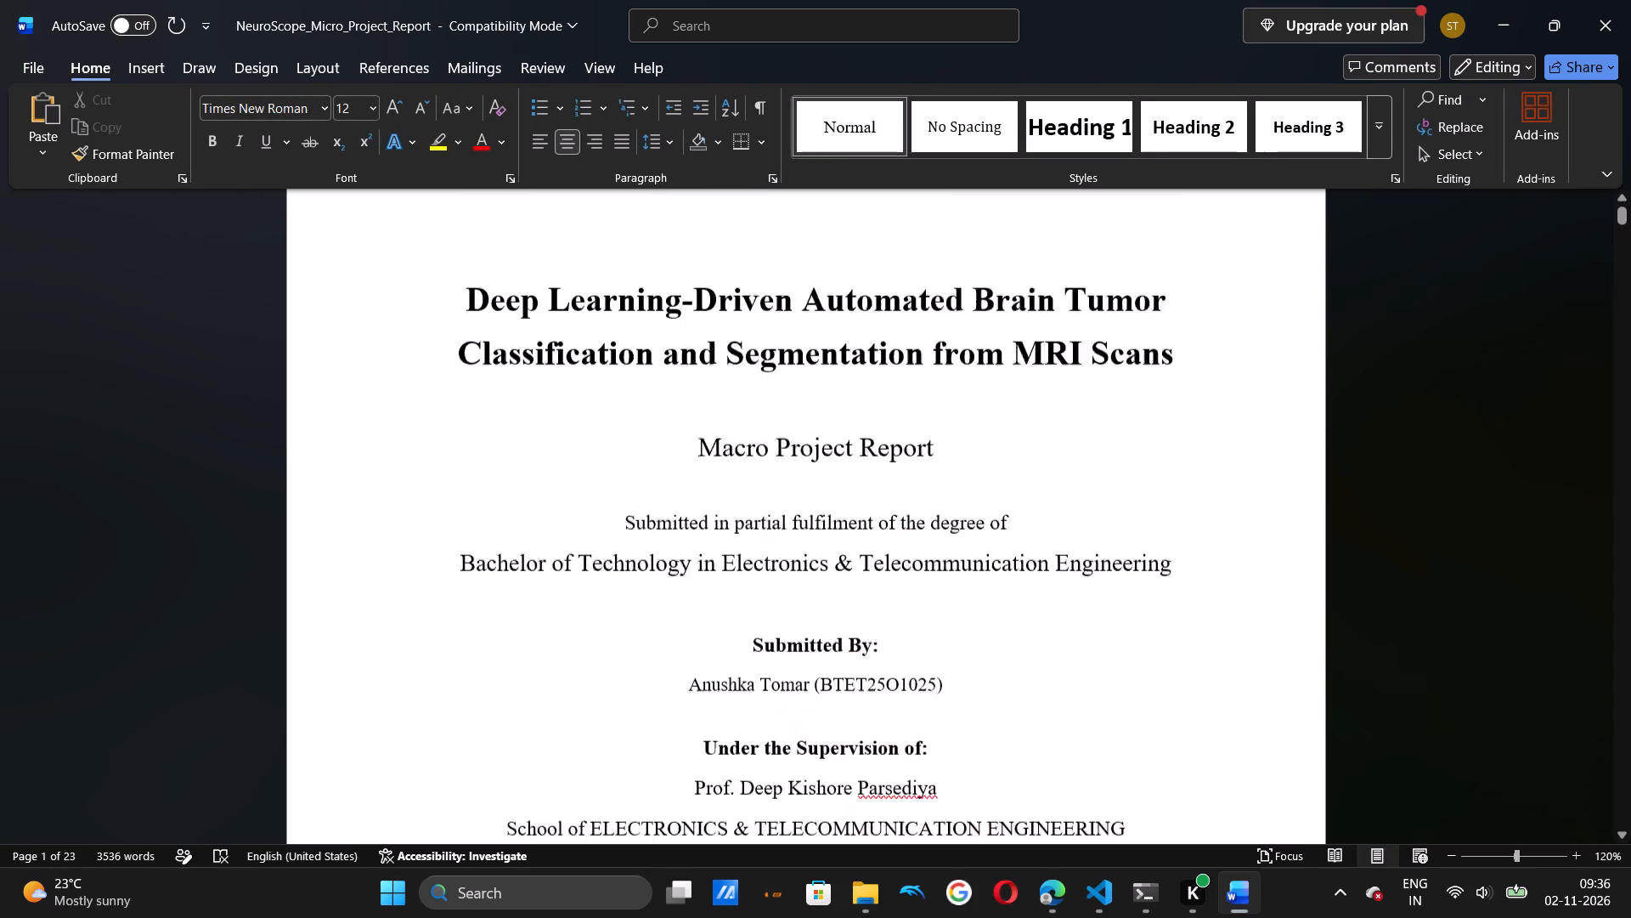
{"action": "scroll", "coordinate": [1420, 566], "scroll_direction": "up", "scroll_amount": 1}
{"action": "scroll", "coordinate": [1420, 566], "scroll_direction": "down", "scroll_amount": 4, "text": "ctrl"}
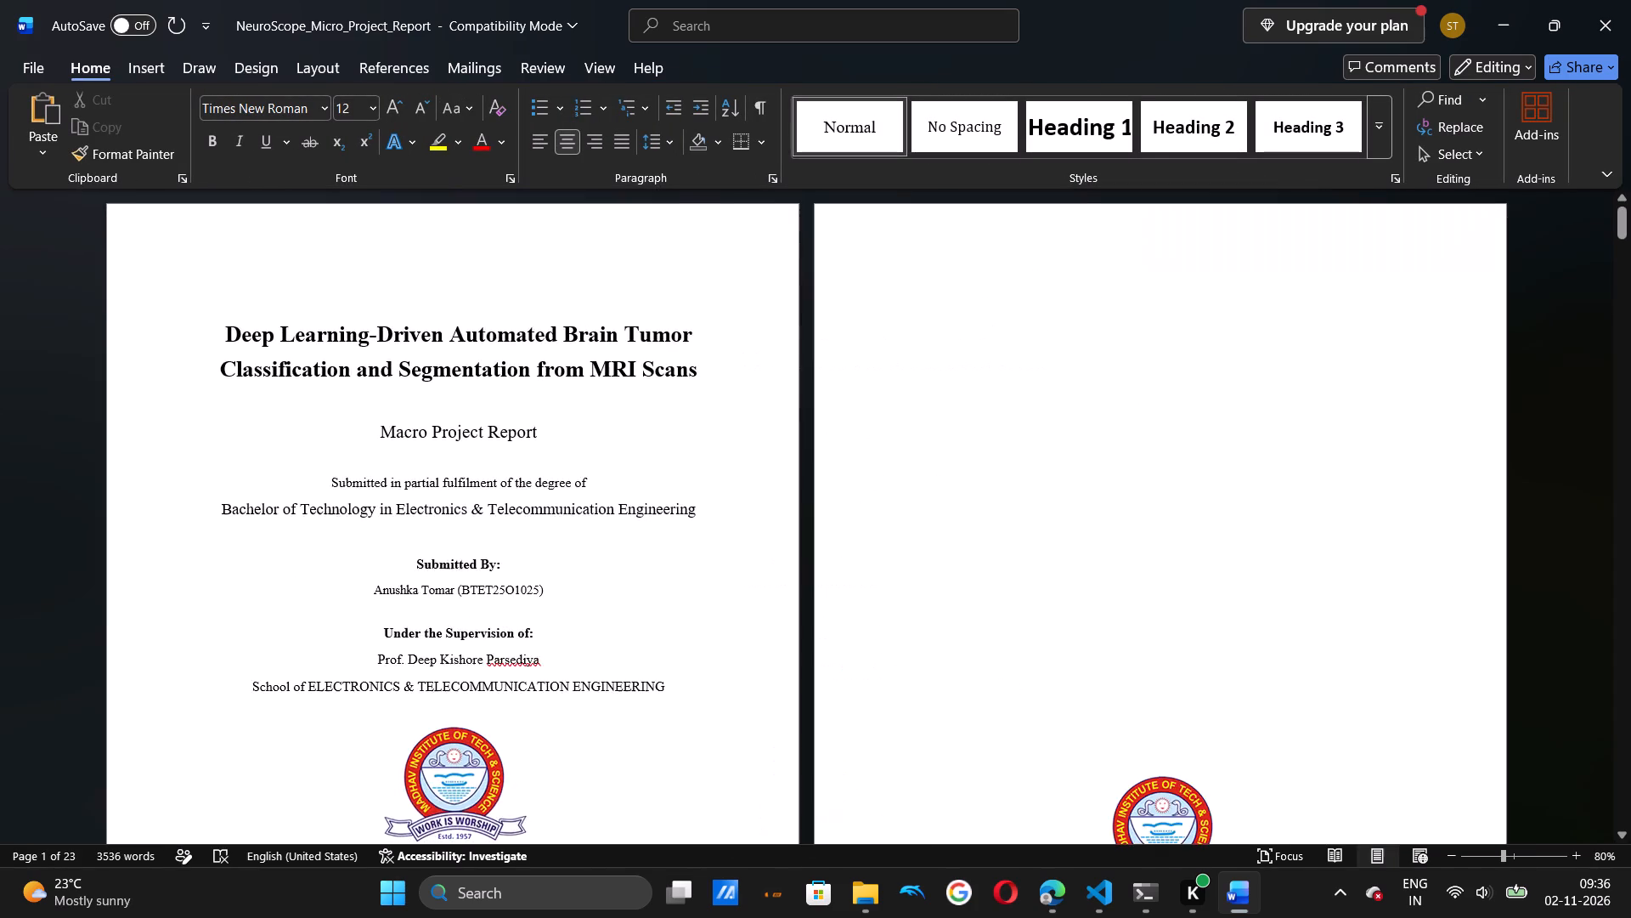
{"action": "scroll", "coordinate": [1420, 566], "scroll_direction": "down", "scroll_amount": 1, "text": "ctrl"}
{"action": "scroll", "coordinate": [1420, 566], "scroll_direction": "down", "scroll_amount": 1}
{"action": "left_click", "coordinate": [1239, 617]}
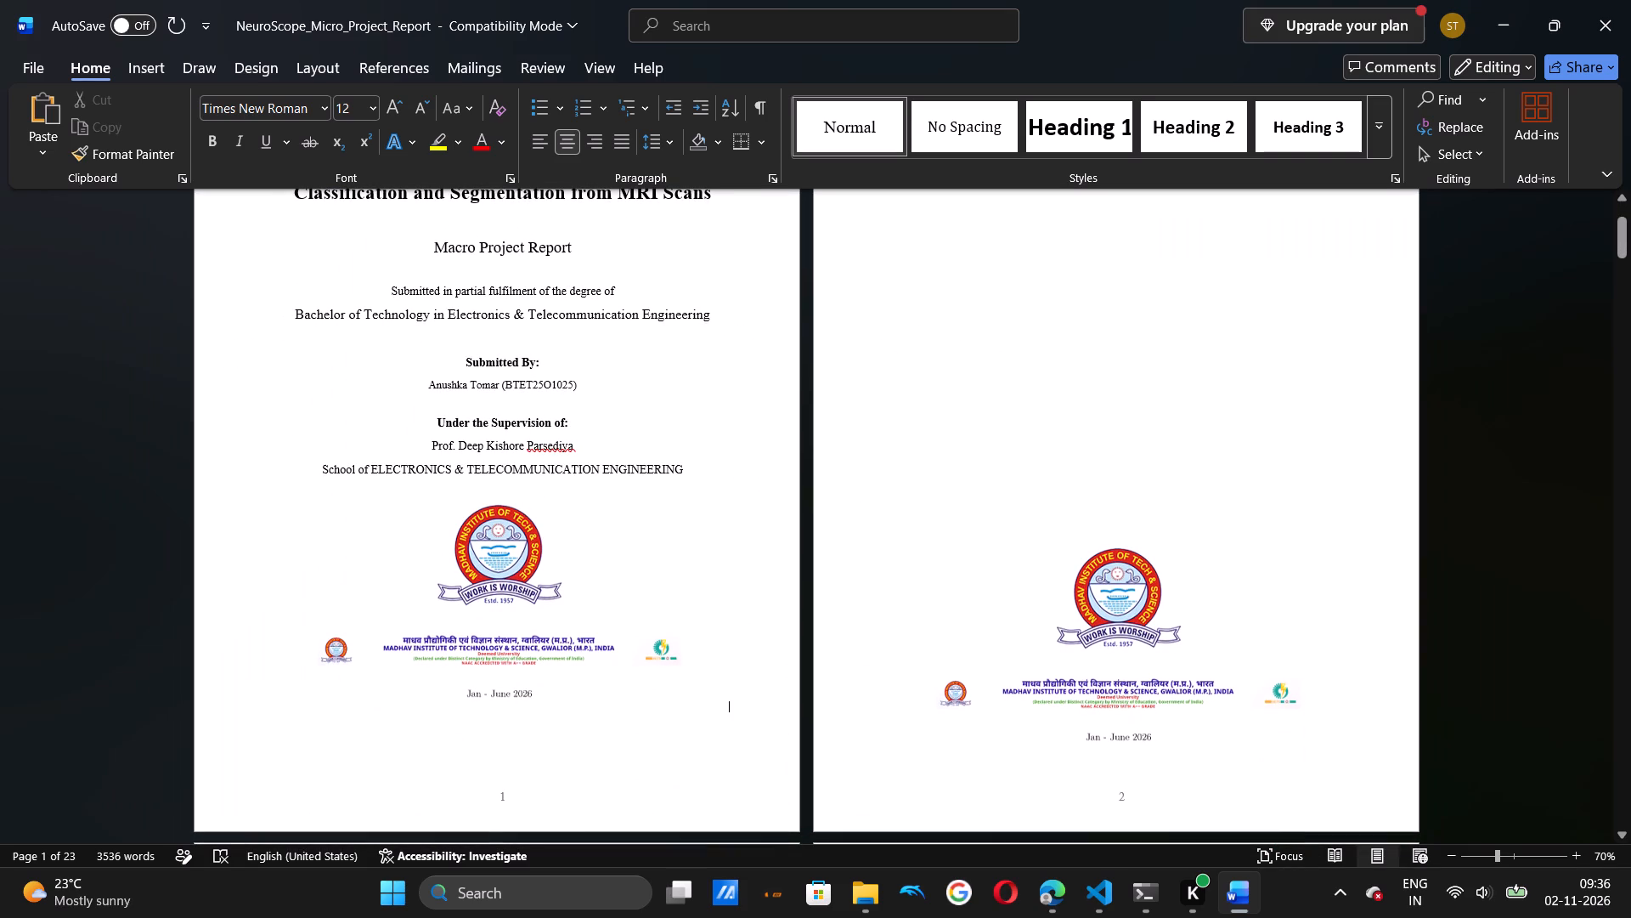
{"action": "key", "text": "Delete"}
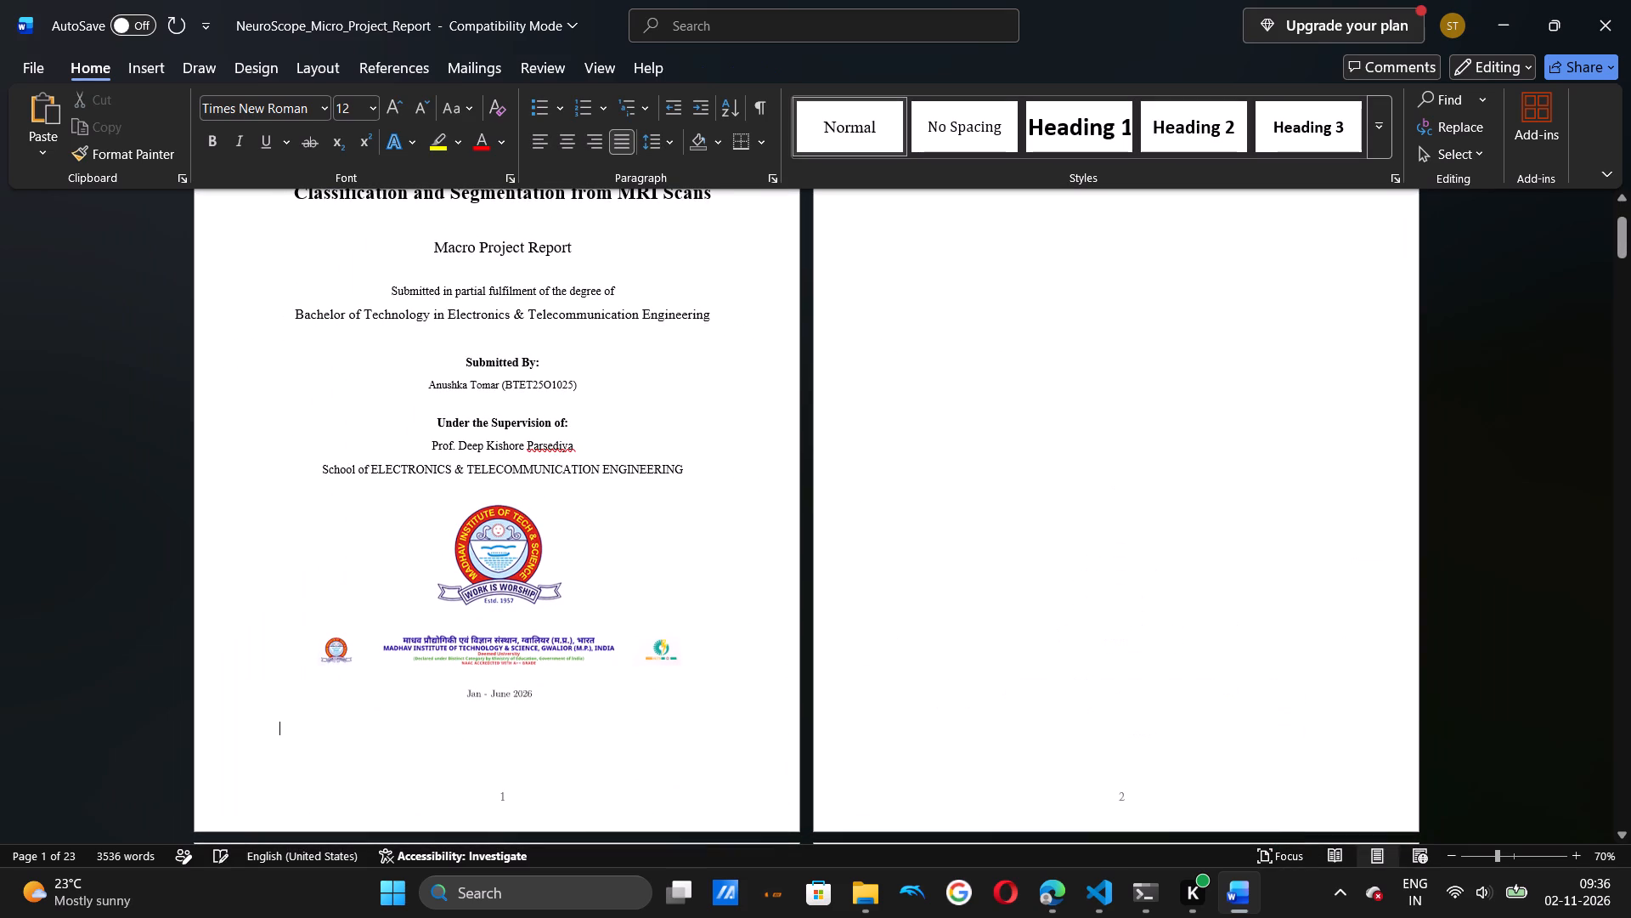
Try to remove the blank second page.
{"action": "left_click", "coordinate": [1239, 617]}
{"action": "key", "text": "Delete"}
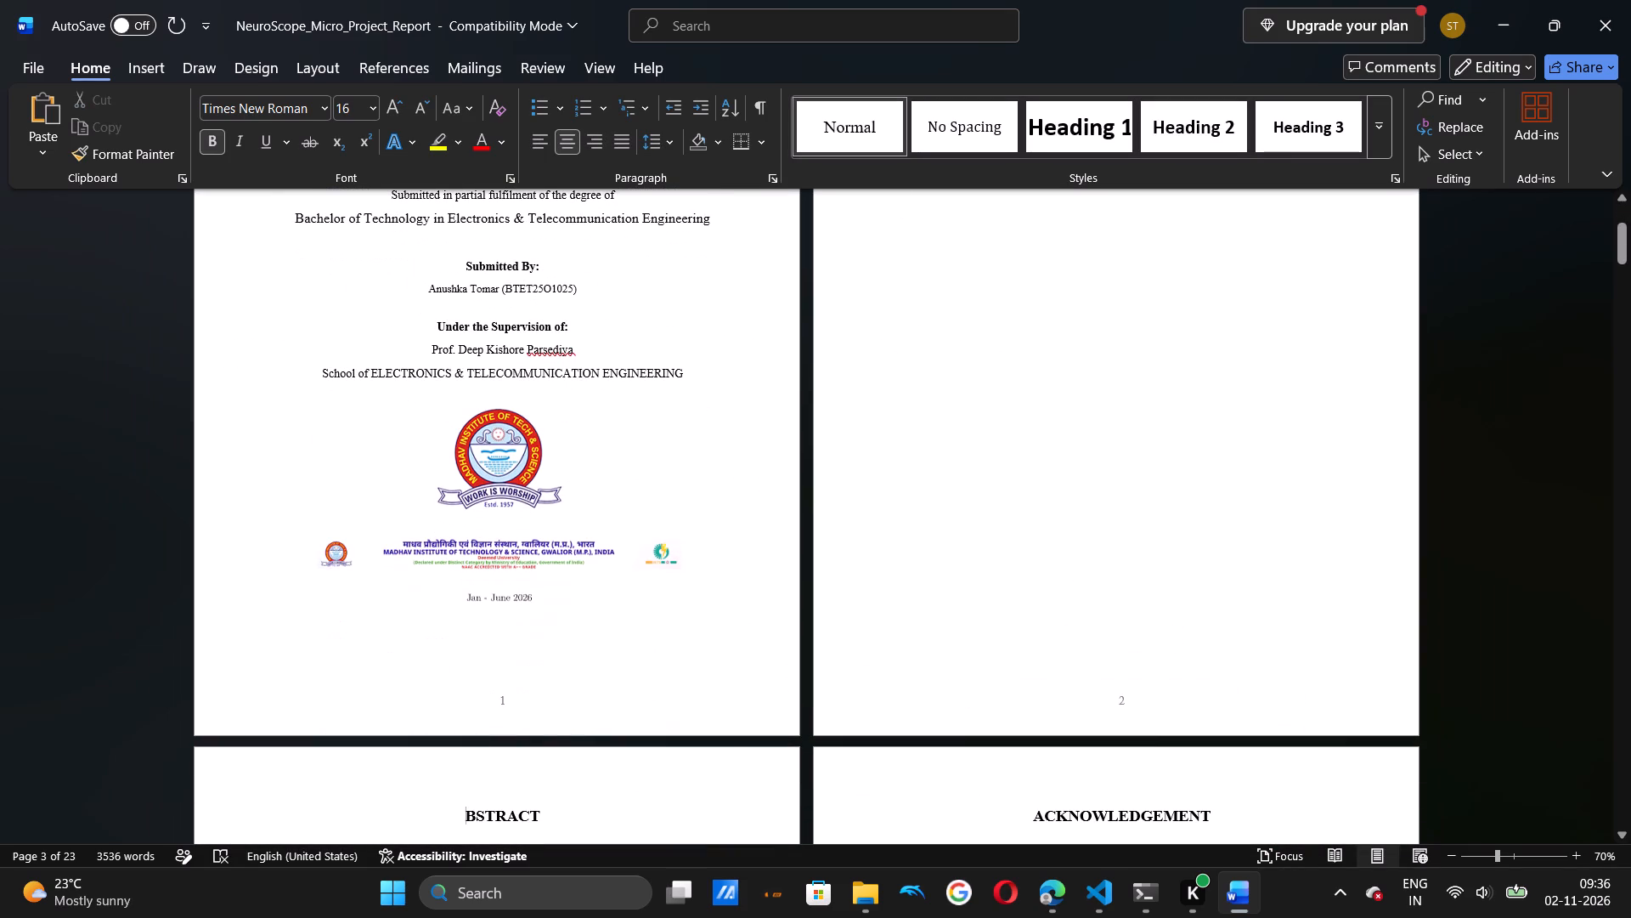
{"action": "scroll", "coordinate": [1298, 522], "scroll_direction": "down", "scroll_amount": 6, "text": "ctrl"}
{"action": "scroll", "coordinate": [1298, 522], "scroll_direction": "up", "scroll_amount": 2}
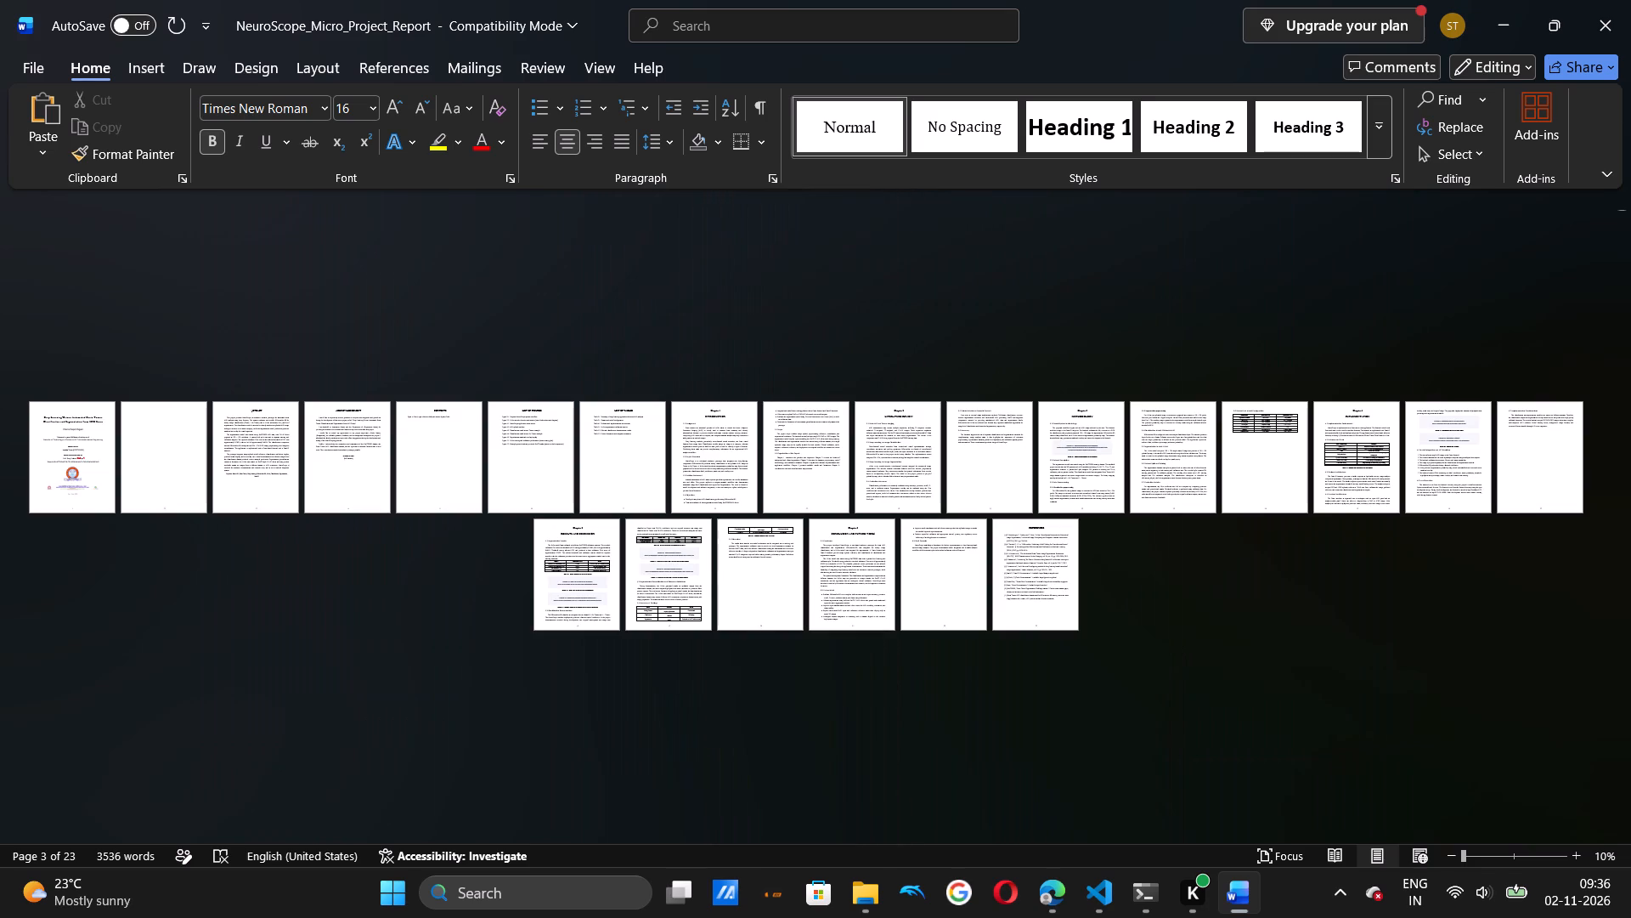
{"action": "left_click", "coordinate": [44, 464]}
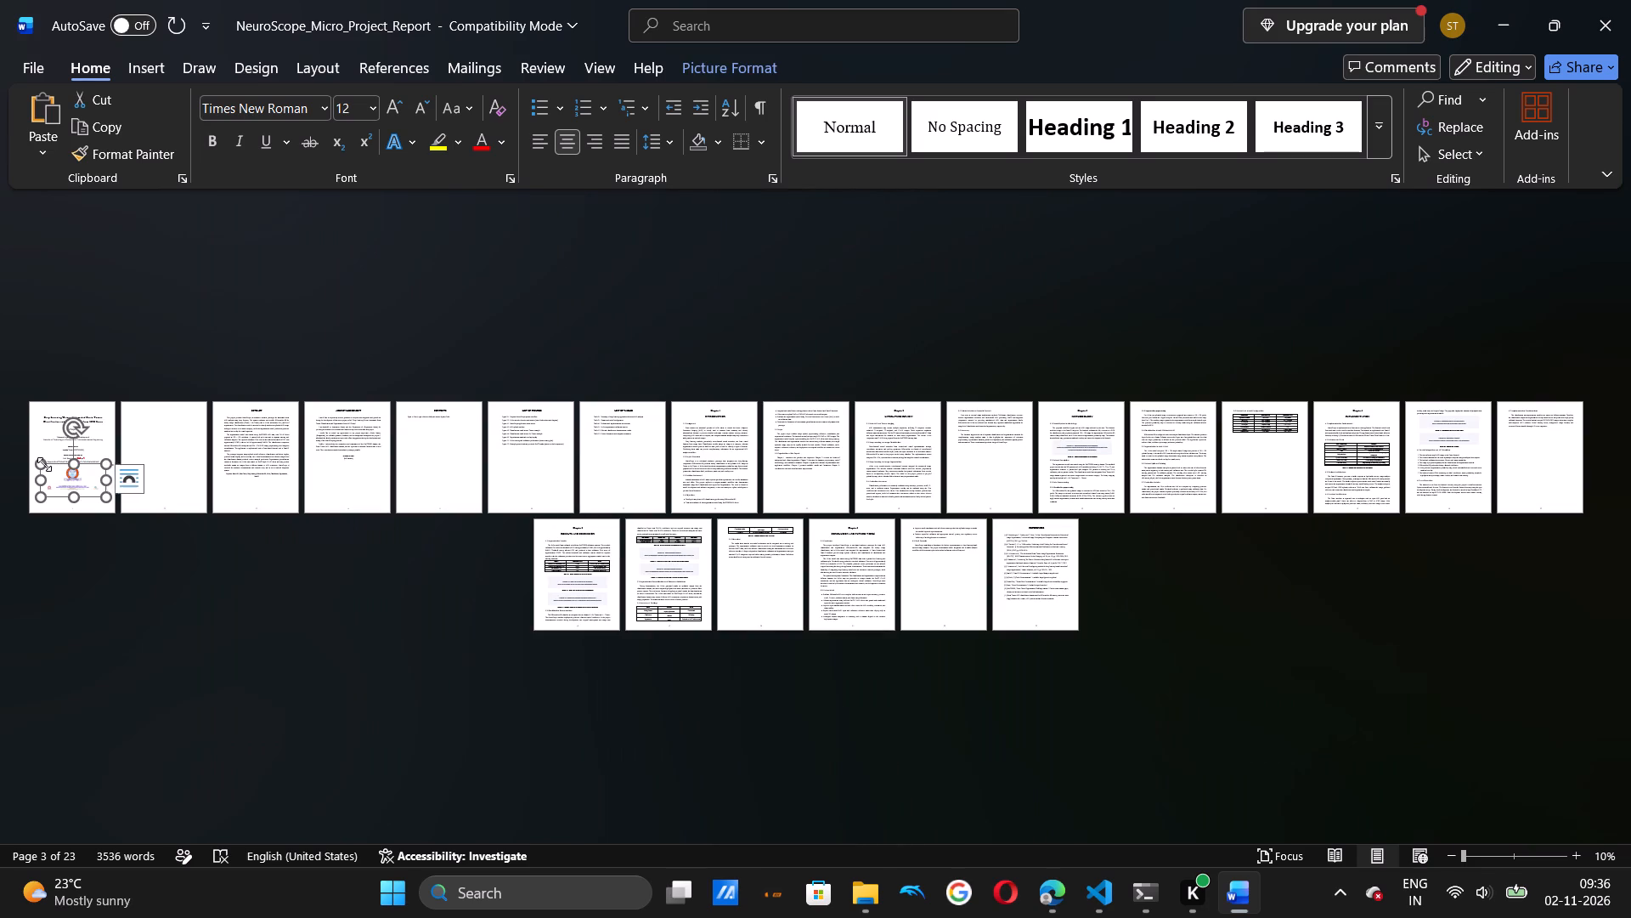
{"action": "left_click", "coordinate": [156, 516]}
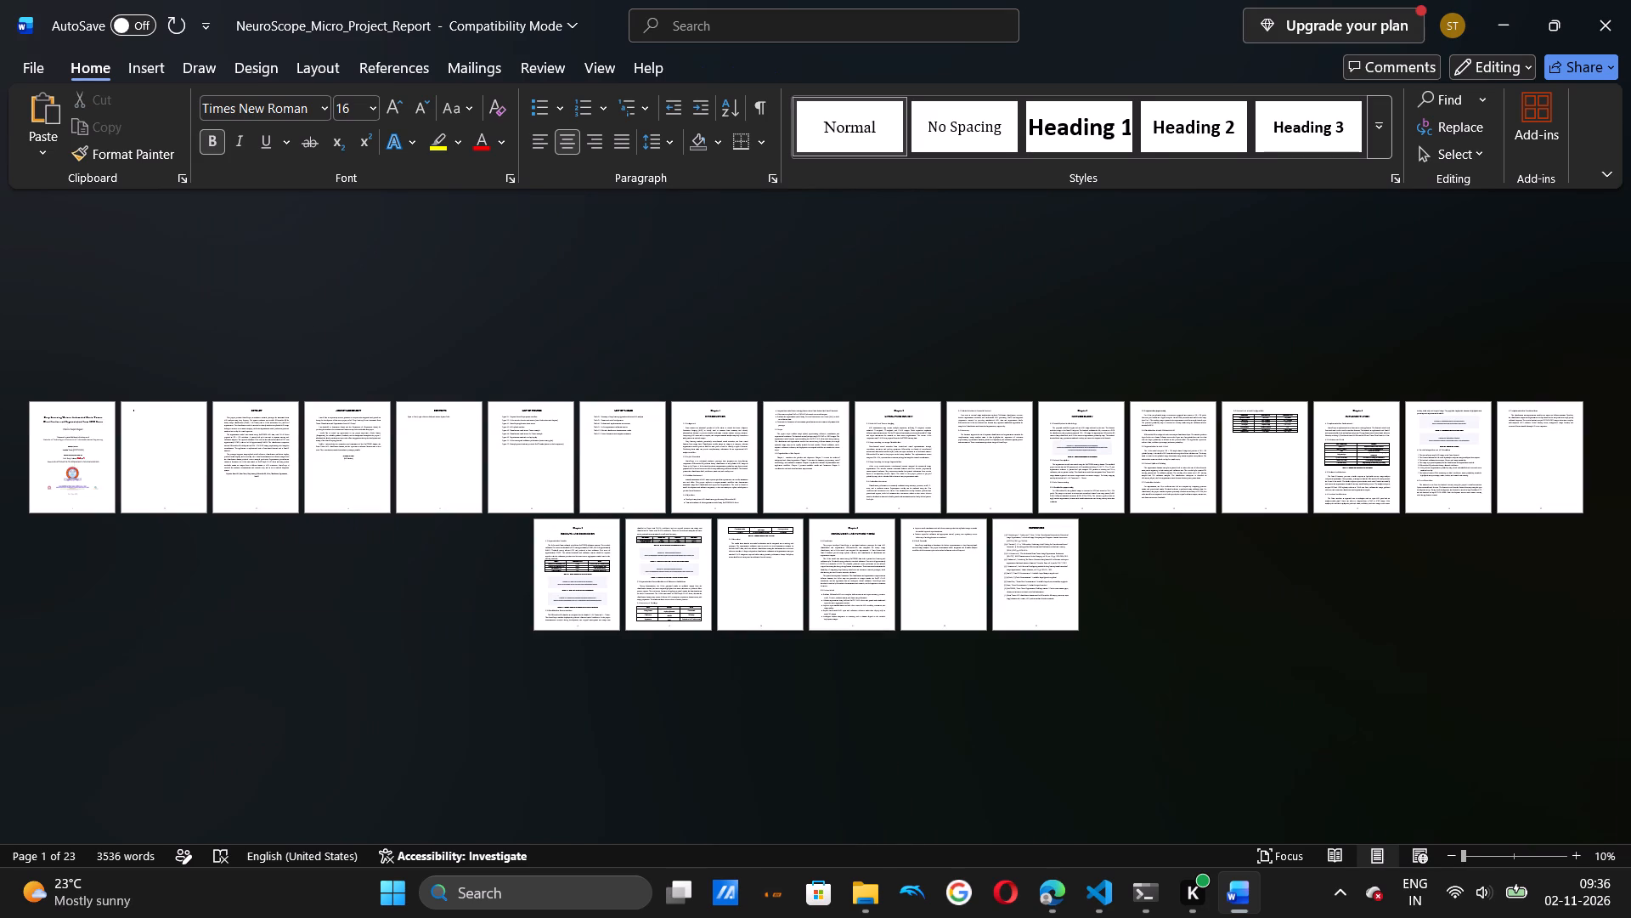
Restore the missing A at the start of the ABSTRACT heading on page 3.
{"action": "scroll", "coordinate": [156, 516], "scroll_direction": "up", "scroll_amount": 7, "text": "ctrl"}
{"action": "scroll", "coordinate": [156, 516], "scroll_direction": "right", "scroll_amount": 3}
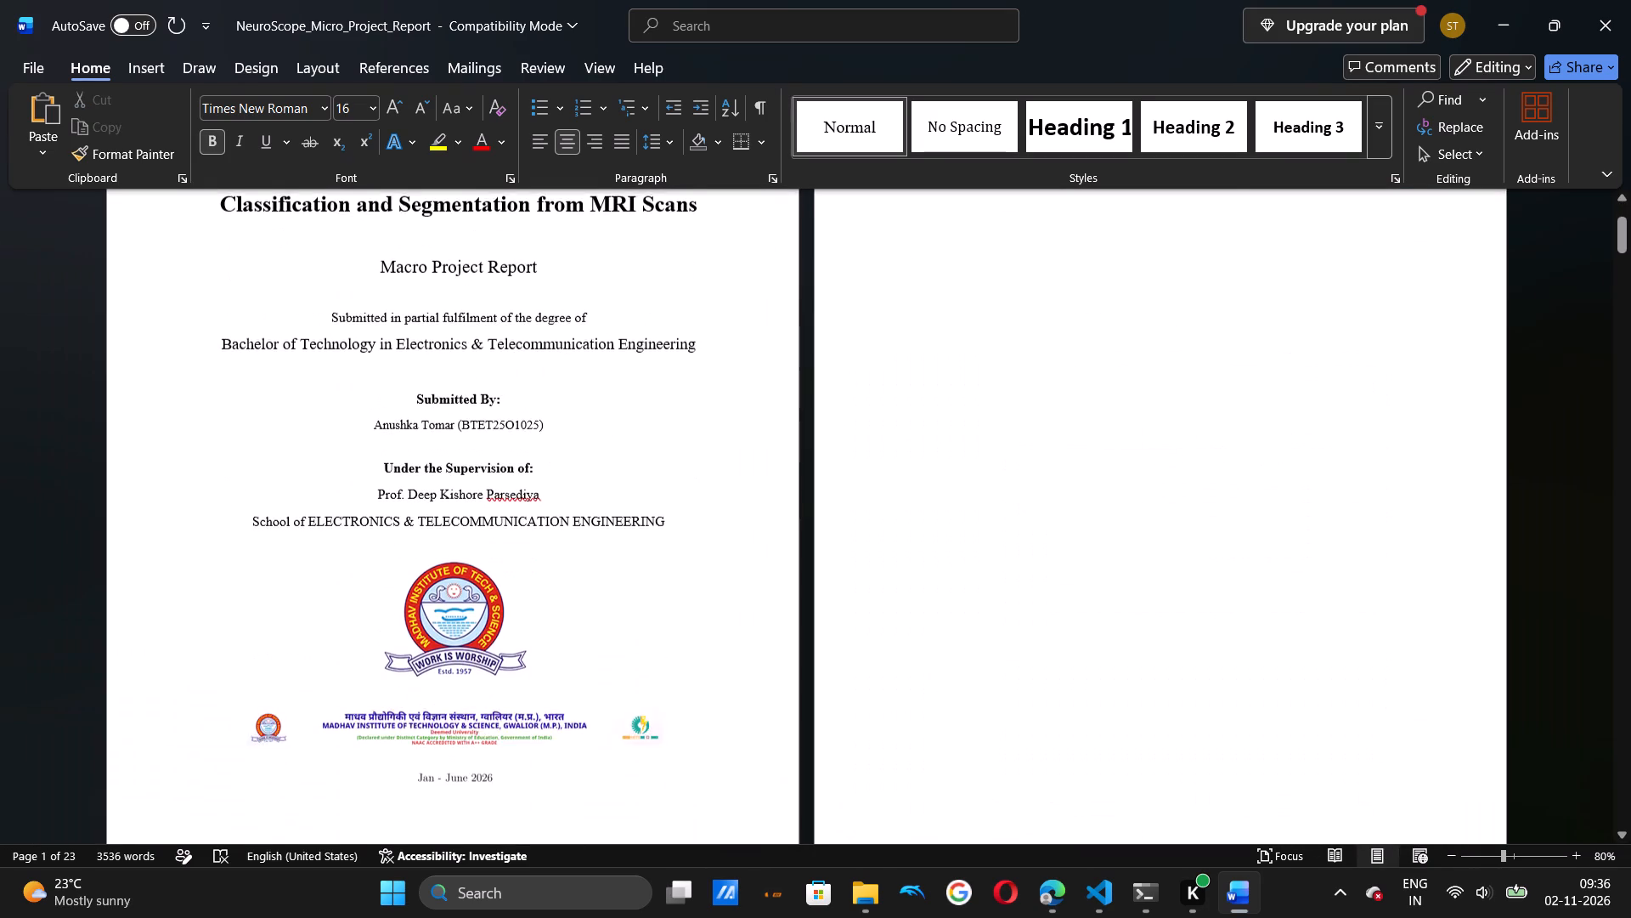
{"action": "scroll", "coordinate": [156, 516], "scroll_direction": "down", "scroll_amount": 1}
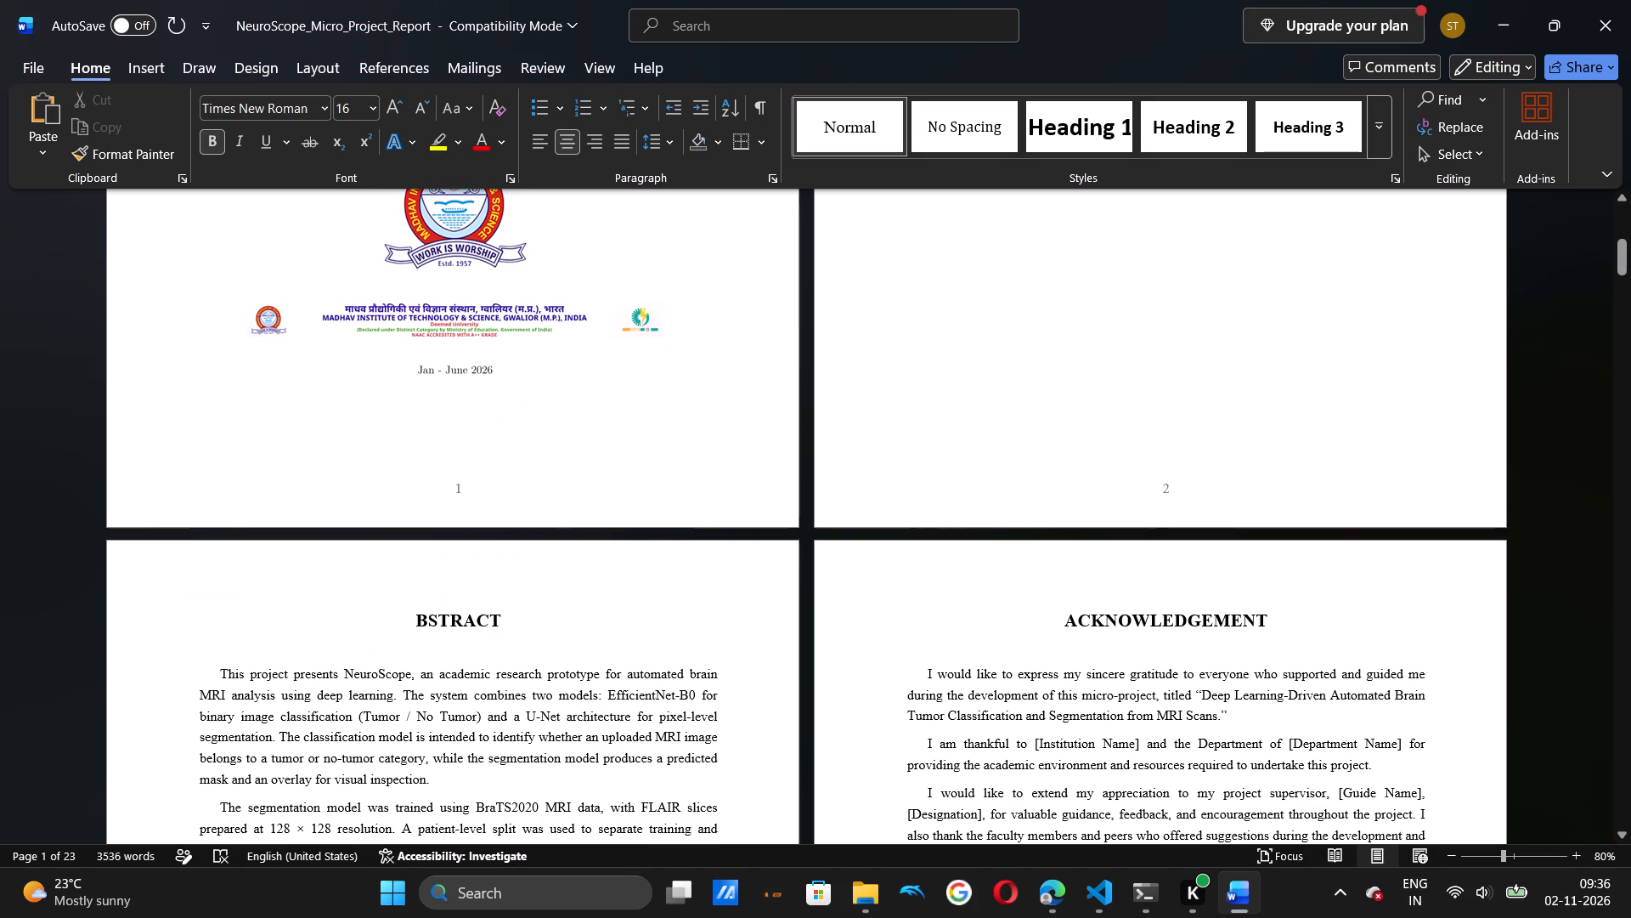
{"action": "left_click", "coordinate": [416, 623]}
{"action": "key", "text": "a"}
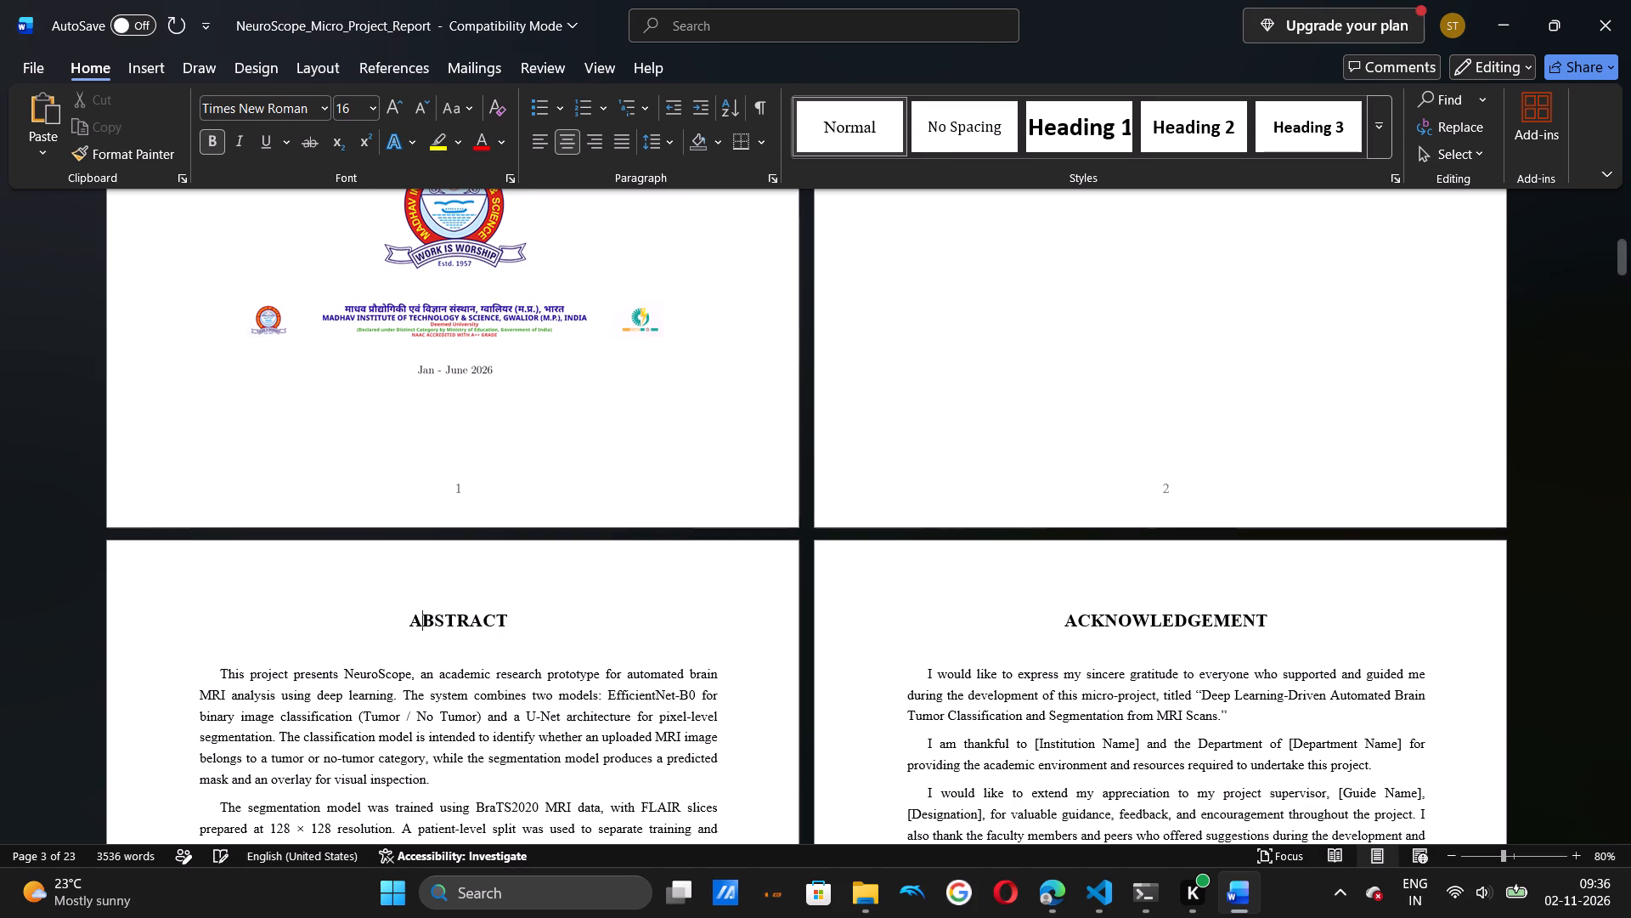
Review the title page, the second page, and the abstract and acknowledgement pages for layout and leftover placeholders.
{"action": "scroll", "coordinate": [1088, 542], "scroll_direction": "up", "scroll_amount": 2}
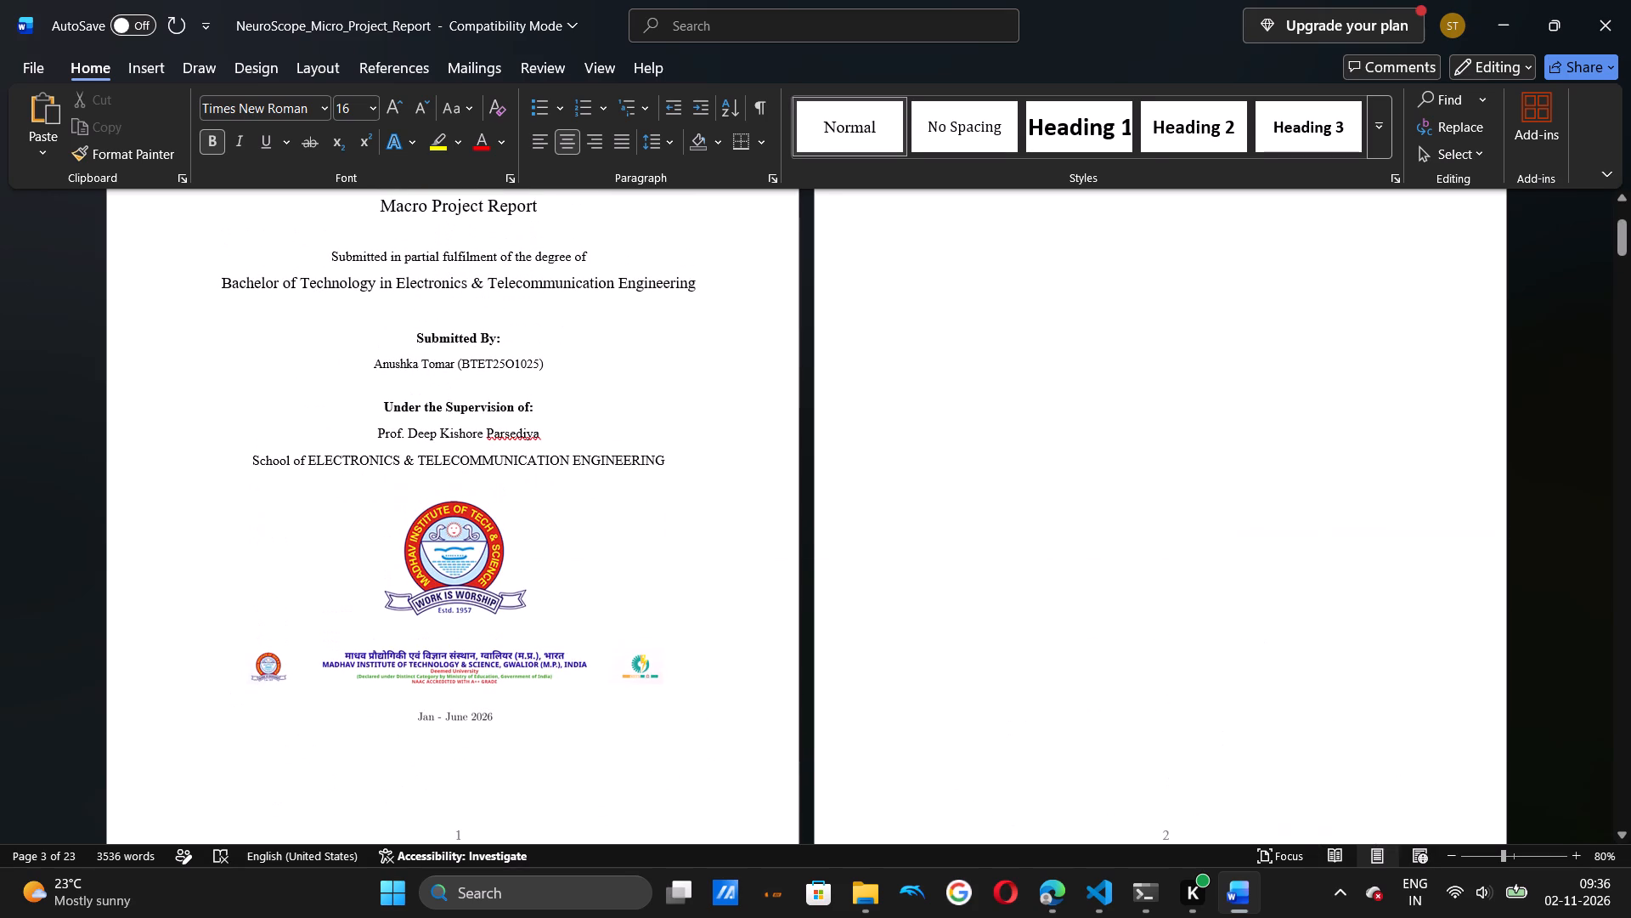
{"action": "scroll", "coordinate": [1088, 542], "scroll_direction": "up", "scroll_amount": 5}
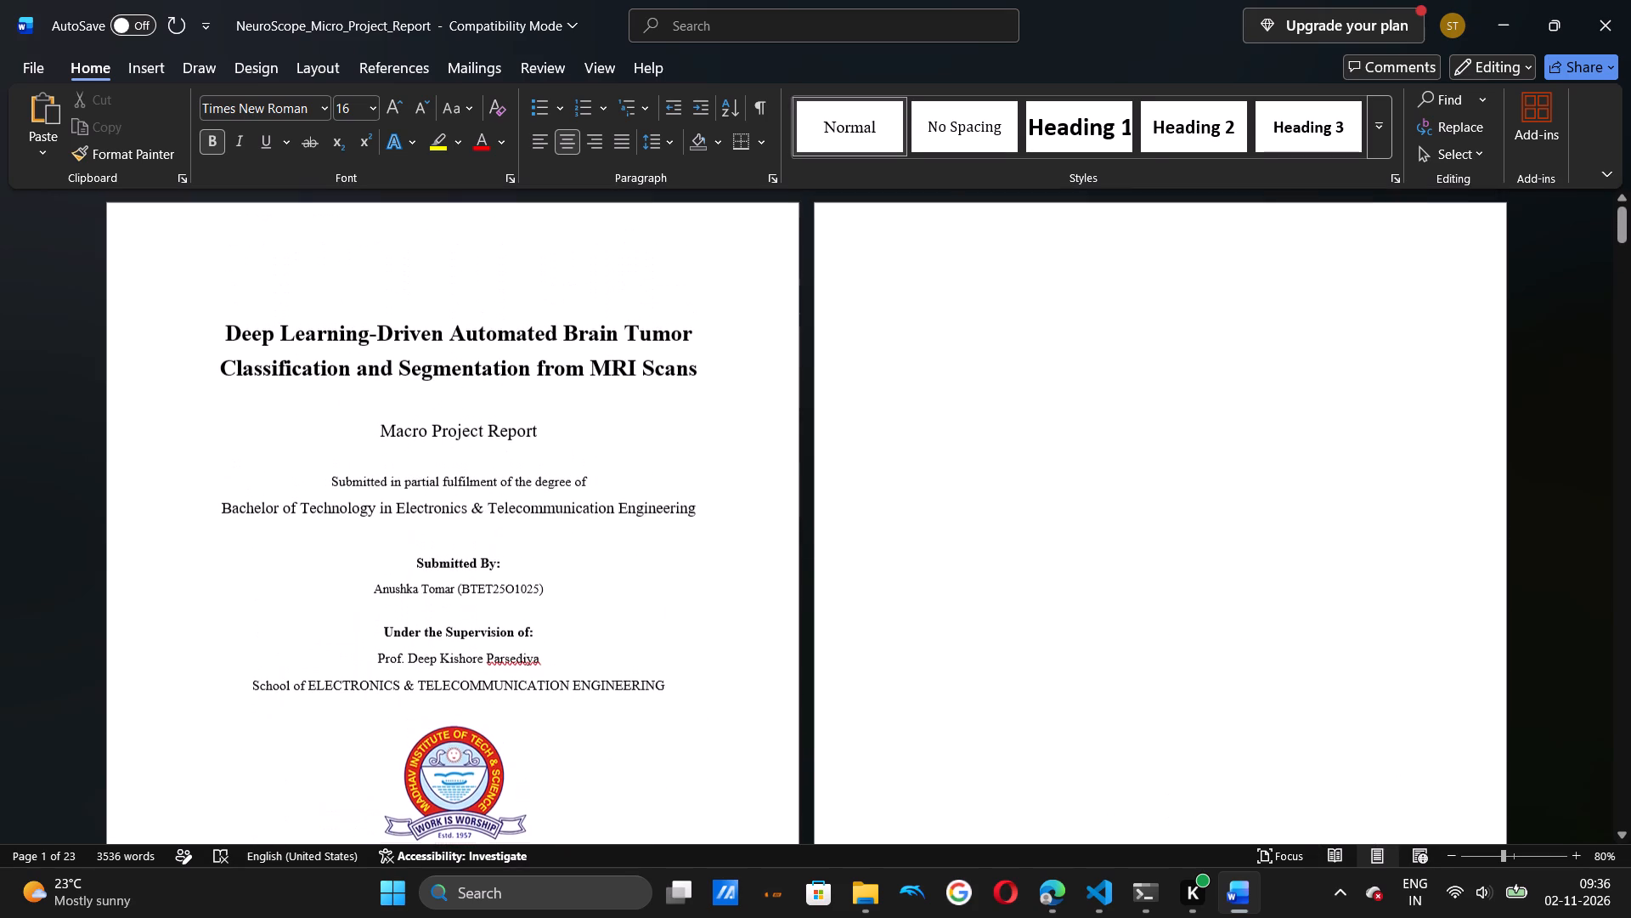
{"action": "scroll", "coordinate": [1088, 542], "scroll_direction": "down", "scroll_amount": 9}
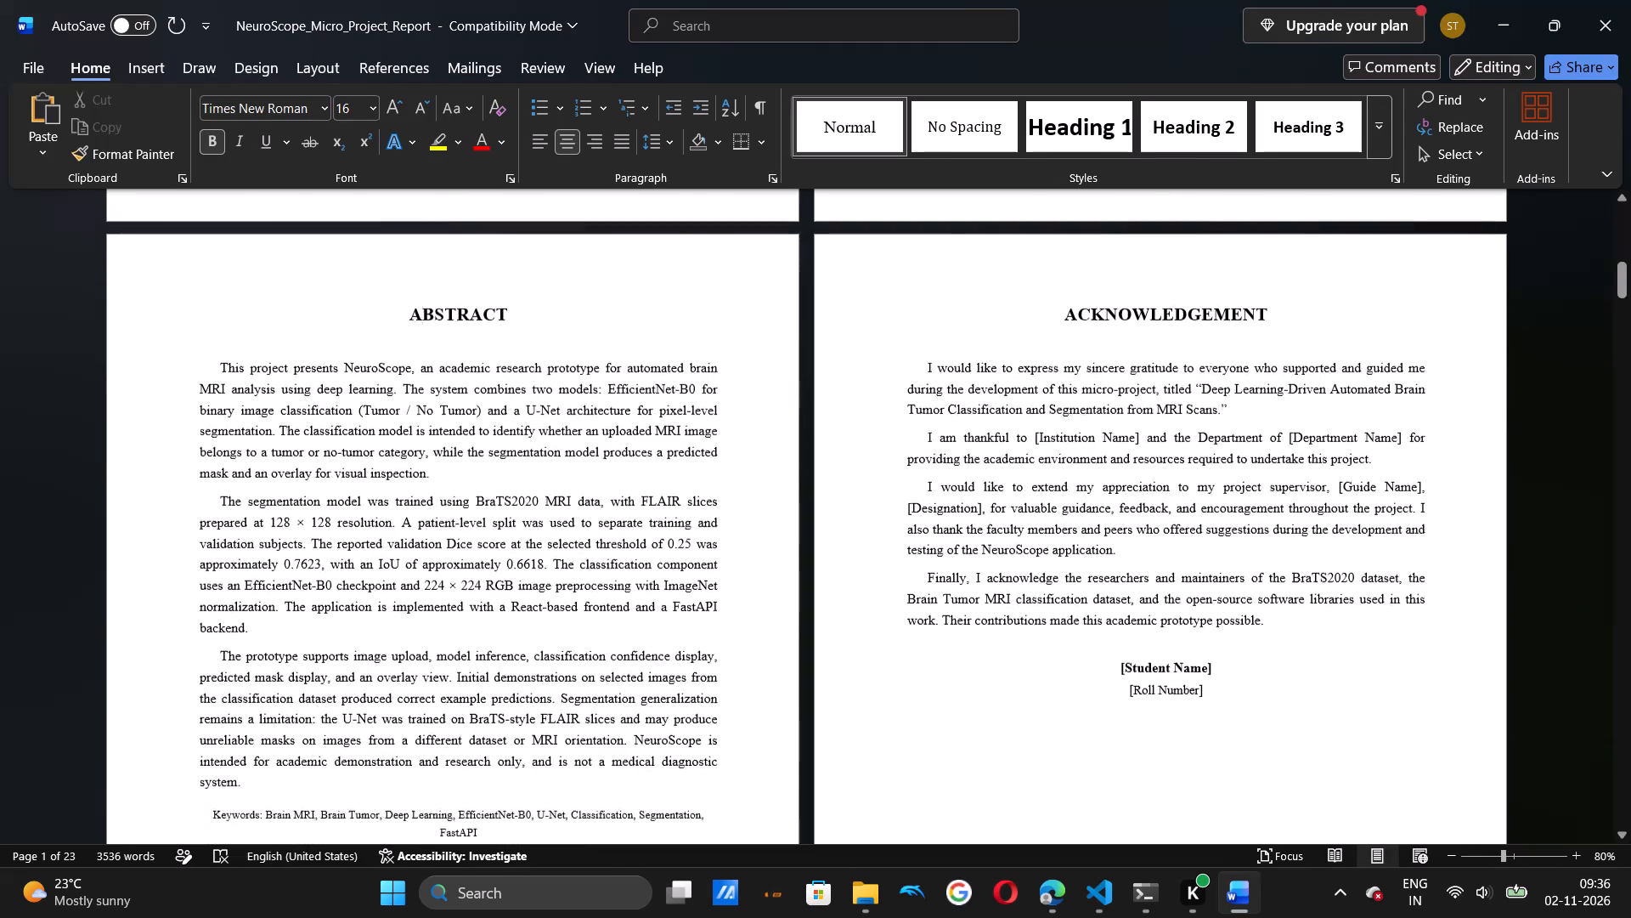
{"action": "scroll", "coordinate": [1088, 542], "scroll_direction": "down", "scroll_amount": 1}
{"action": "scroll", "coordinate": [1088, 542], "scroll_direction": "up", "scroll_amount": 2}
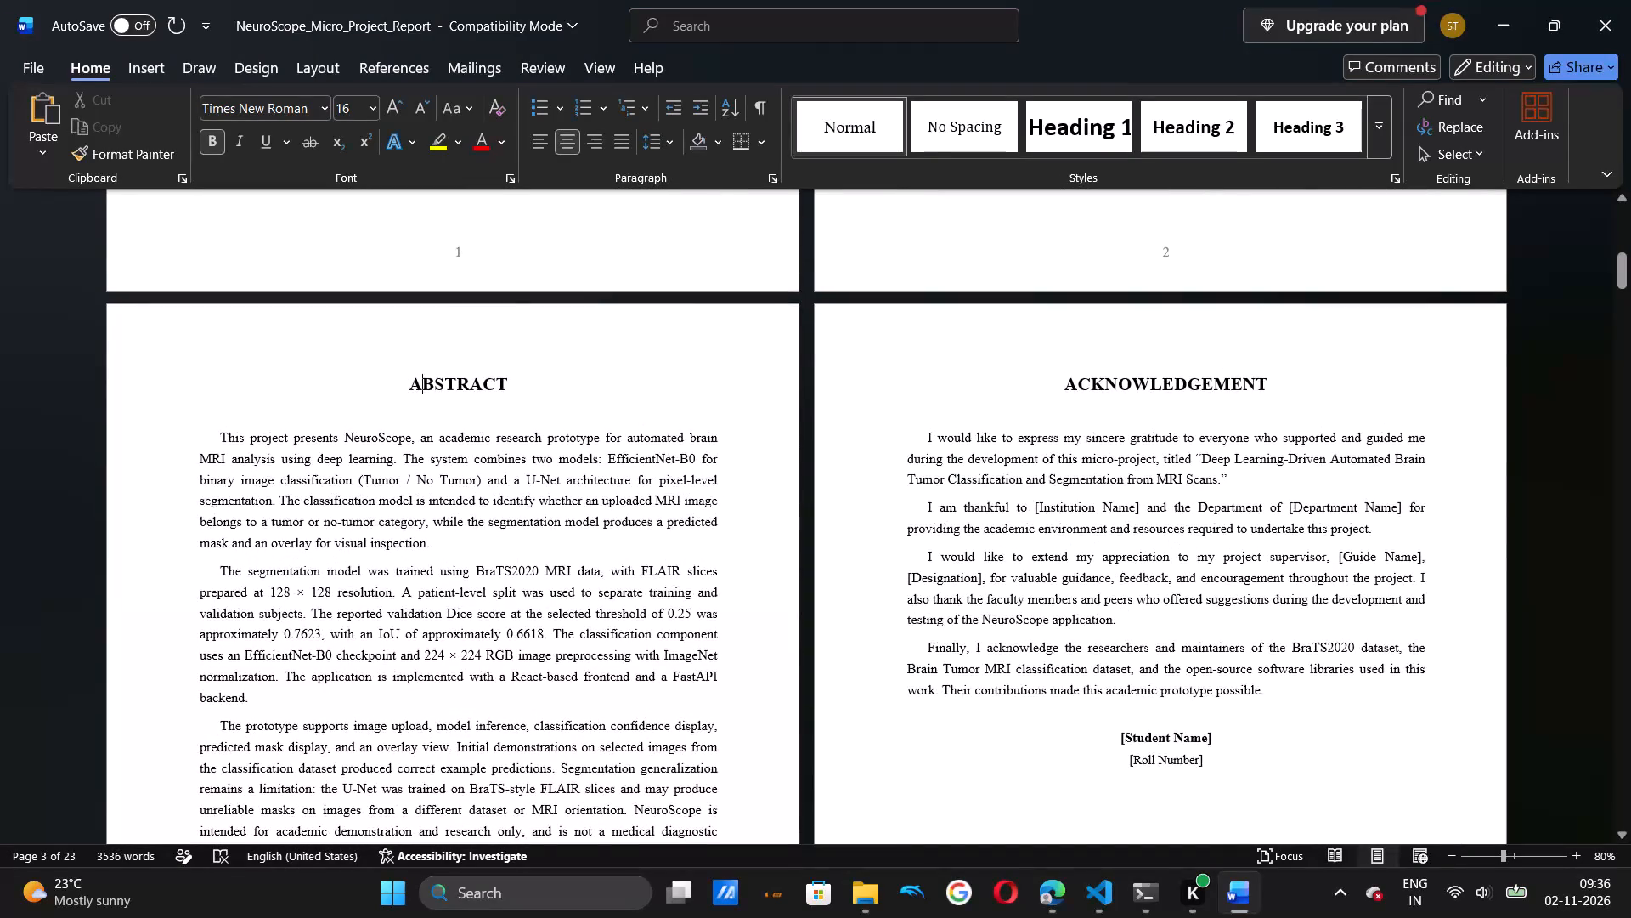
{"action": "scroll", "coordinate": [764, 408], "scroll_direction": "up", "scroll_amount": 5}
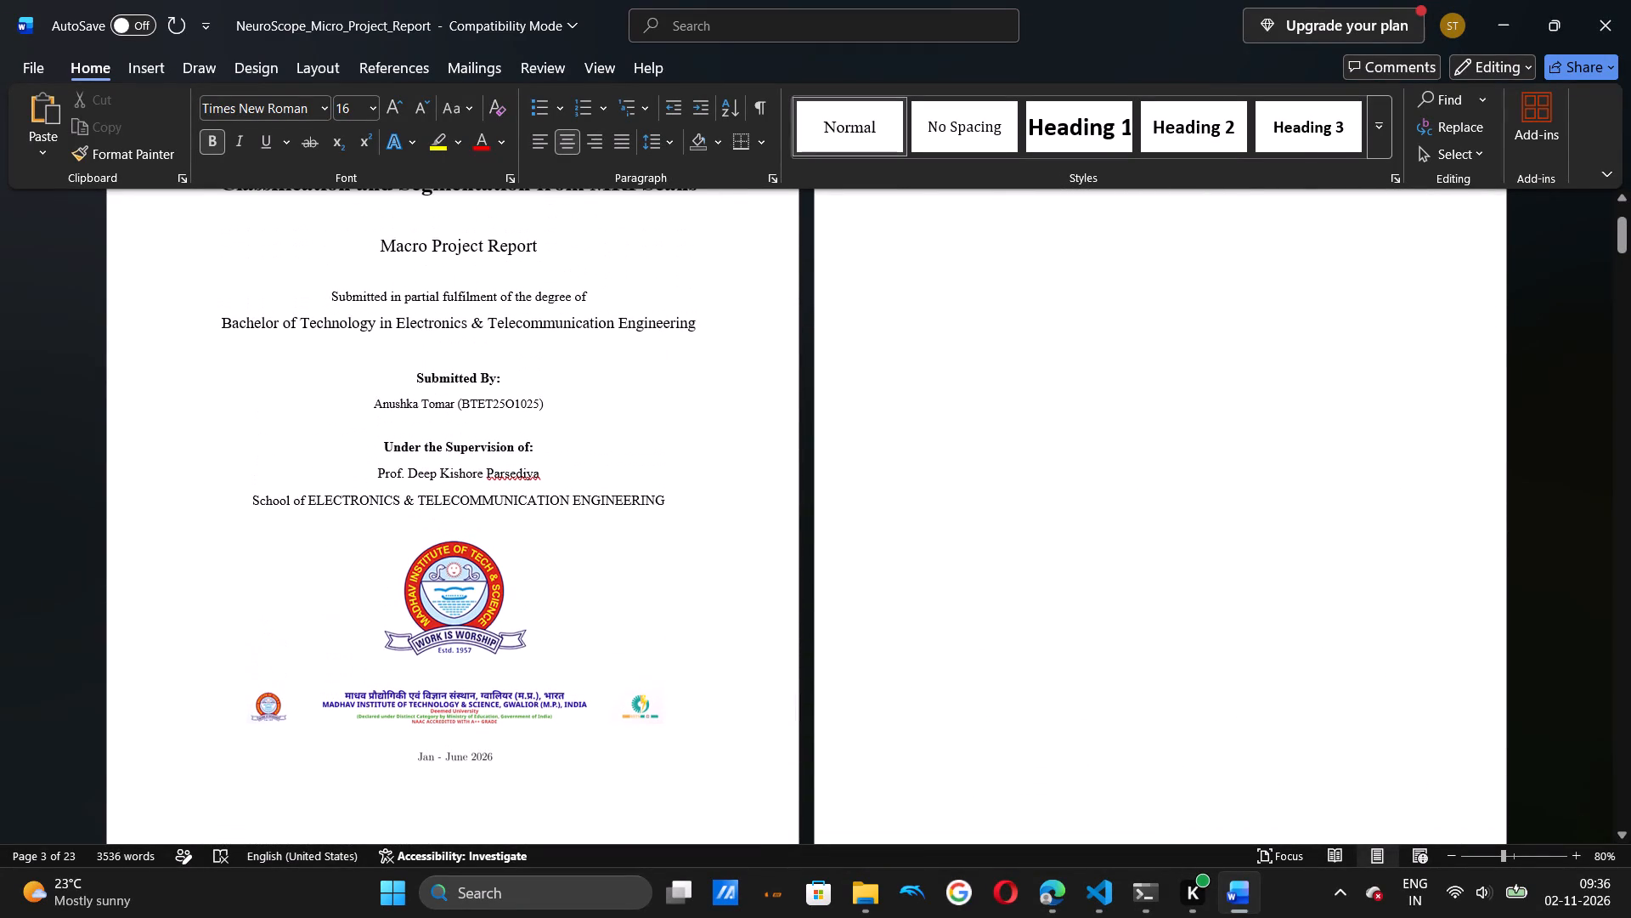
Check the title page's layout, including the institute logo and date image, against the blank second page.
{"action": "scroll", "coordinate": [764, 408], "scroll_direction": "up", "scroll_amount": 3}
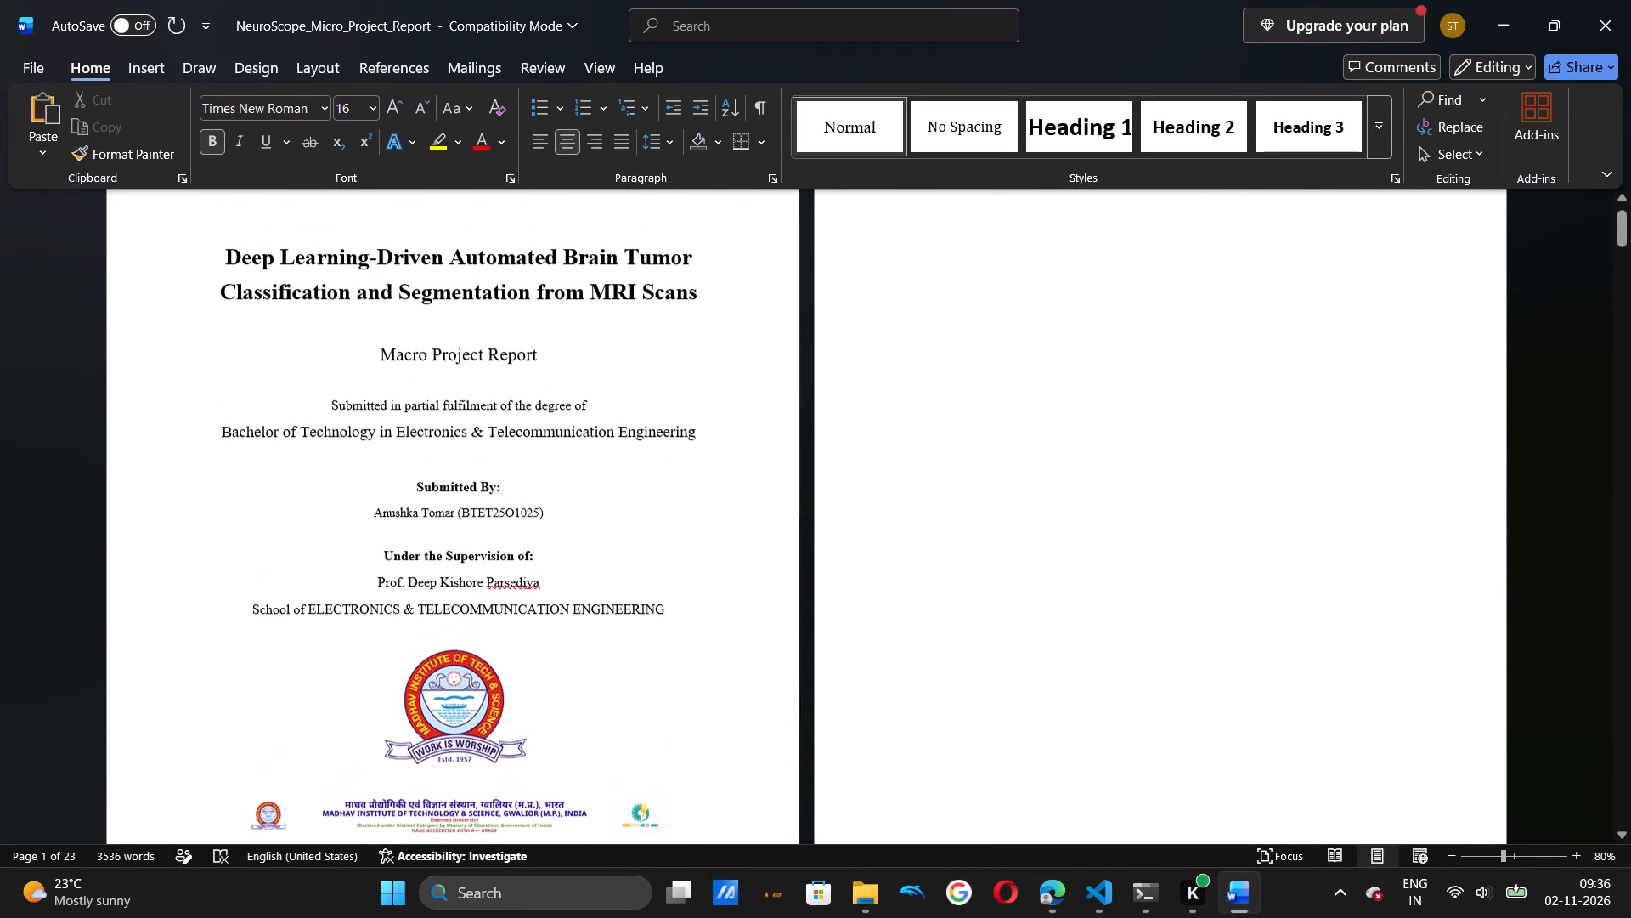
{"action": "scroll", "coordinate": [764, 408], "scroll_direction": "up", "scroll_amount": 1}
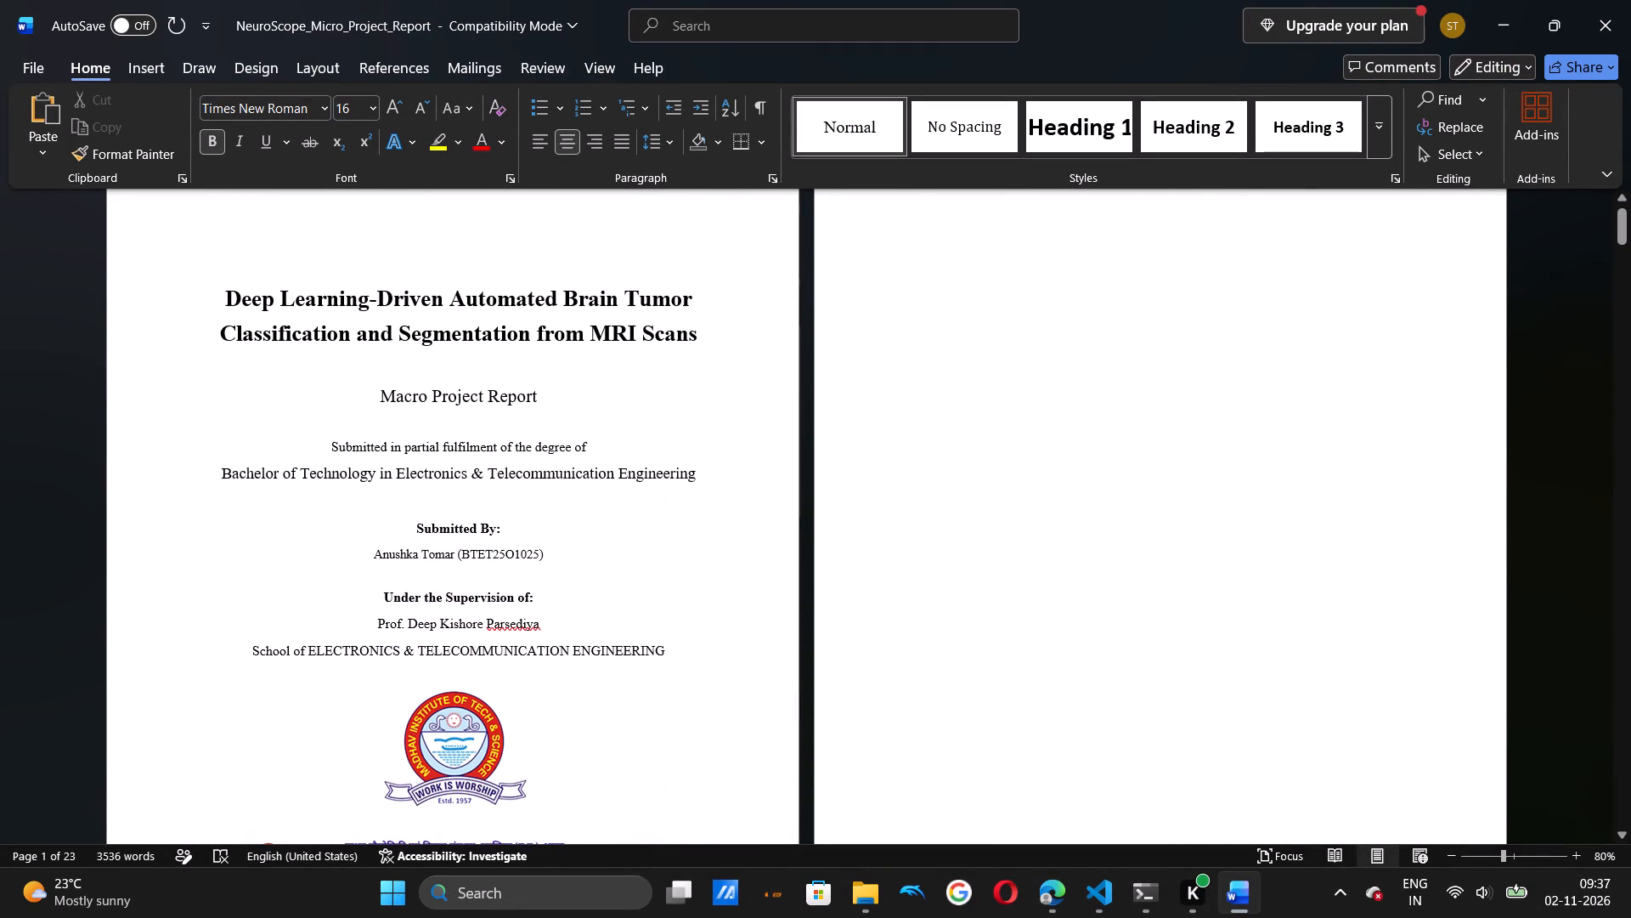
{"action": "scroll", "coordinate": [764, 408], "scroll_direction": "down", "scroll_amount": 1}
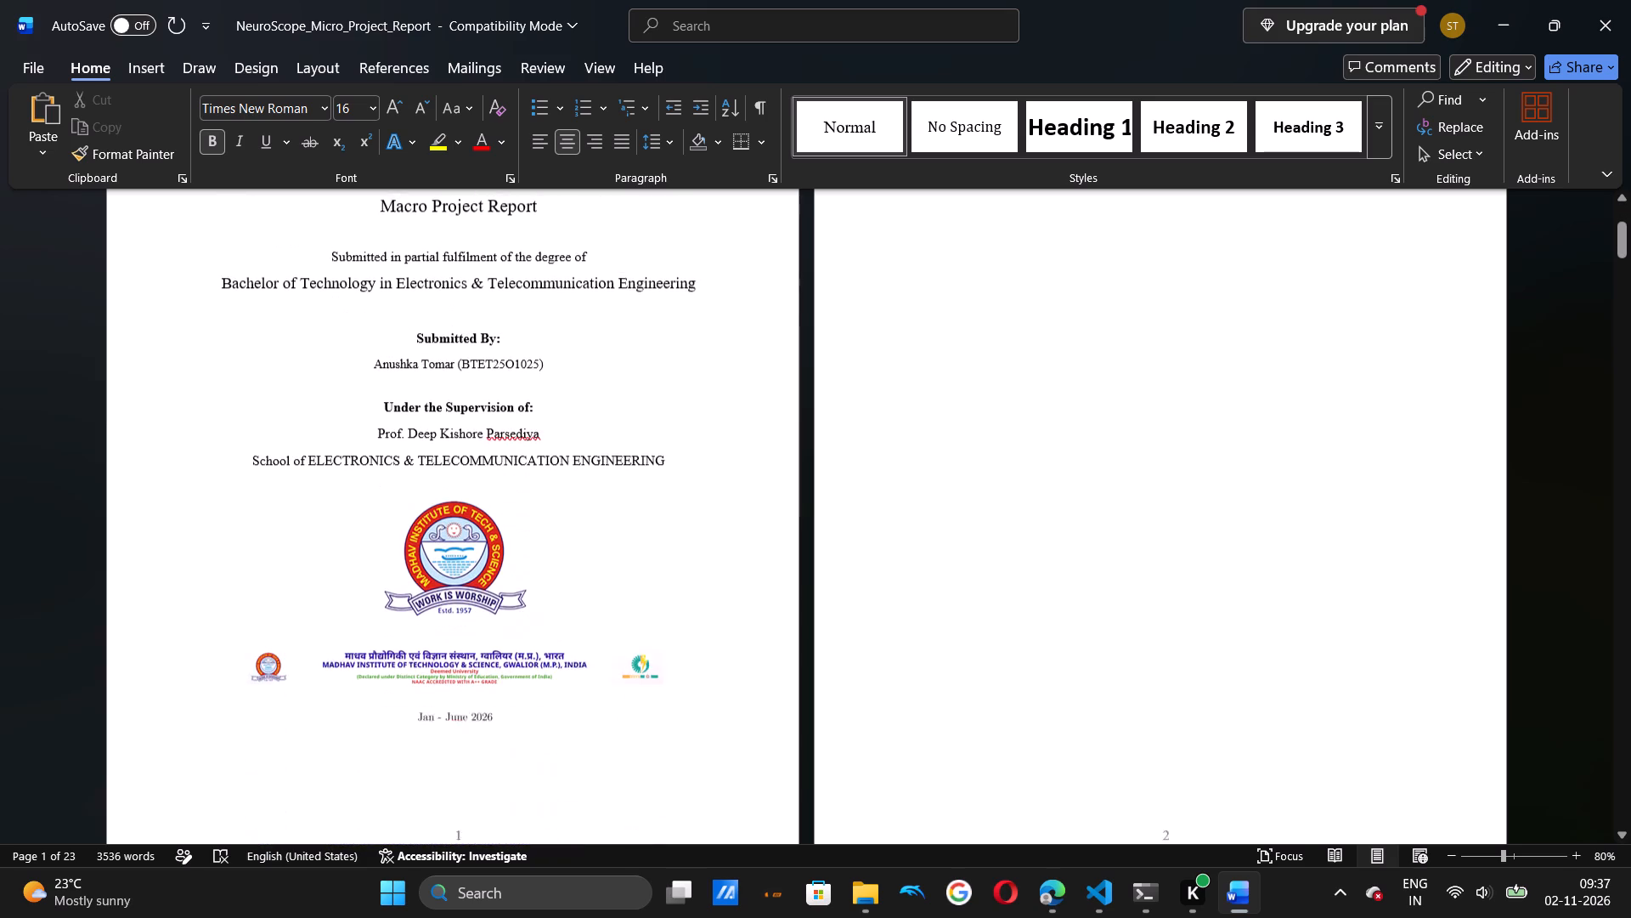
{"action": "scroll", "coordinate": [764, 408], "scroll_direction": "down", "scroll_amount": 1}
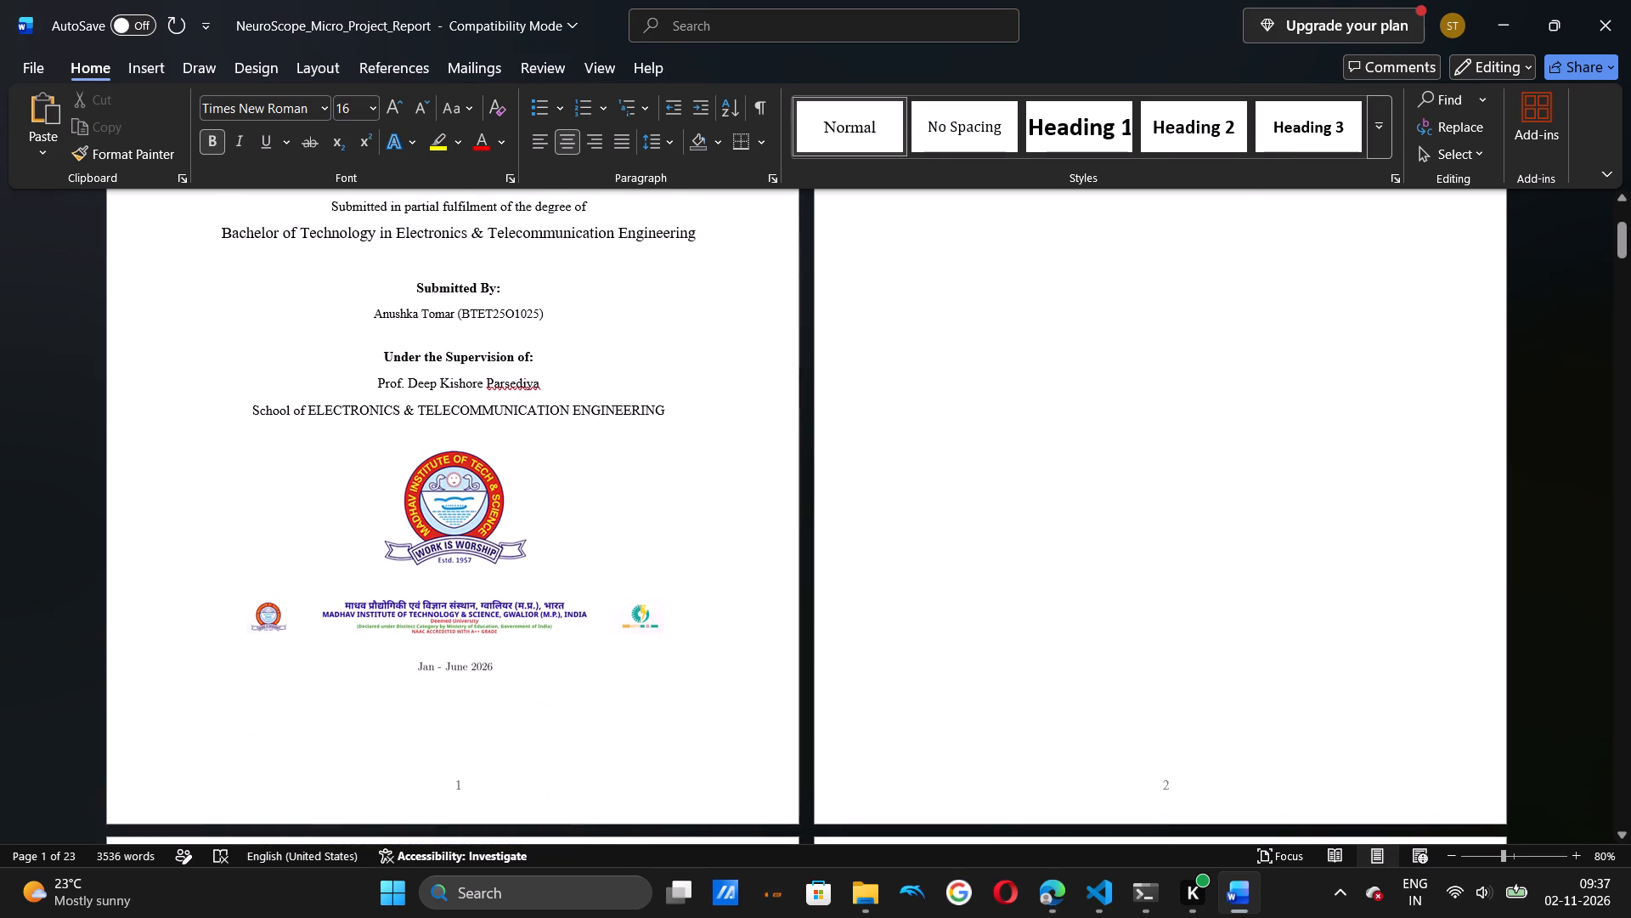
{"action": "left_click_drag", "start_coordinate": [577, 584], "coordinate": [573, 608]}
{"action": "left_click_drag", "start_coordinate": [573, 608], "coordinate": [570, 626]}
{"action": "left_click", "coordinate": [570, 626]}
{"action": "left_click_drag", "start_coordinate": [570, 626], "coordinate": [567, 645]}
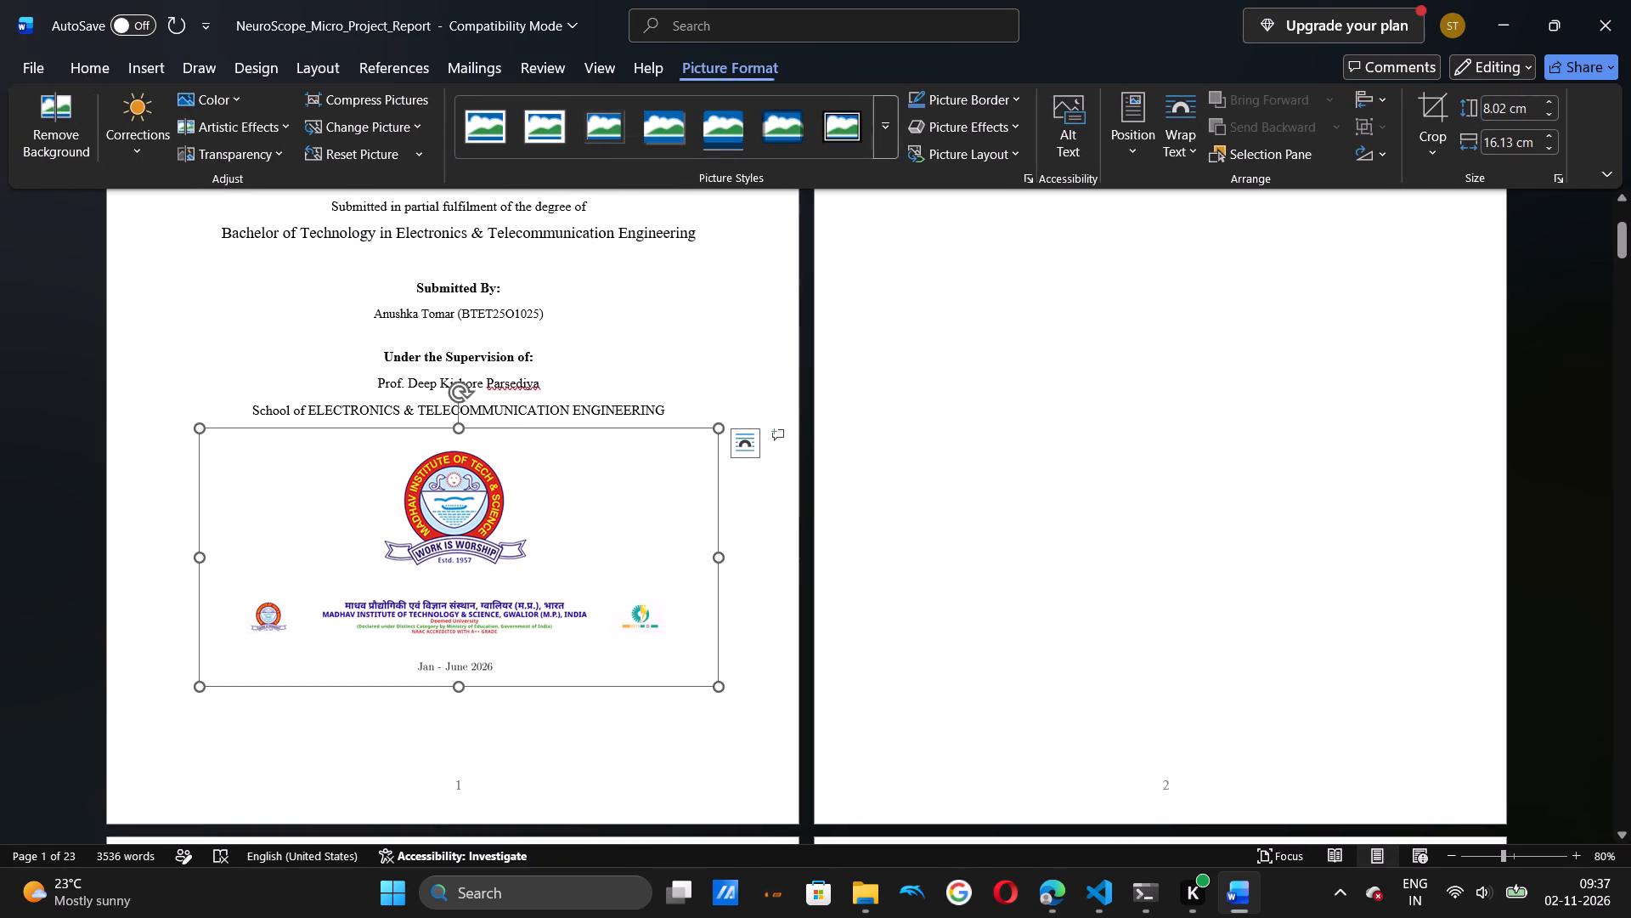
{"action": "left_click_drag", "start_coordinate": [567, 645], "coordinate": [567, 641]}
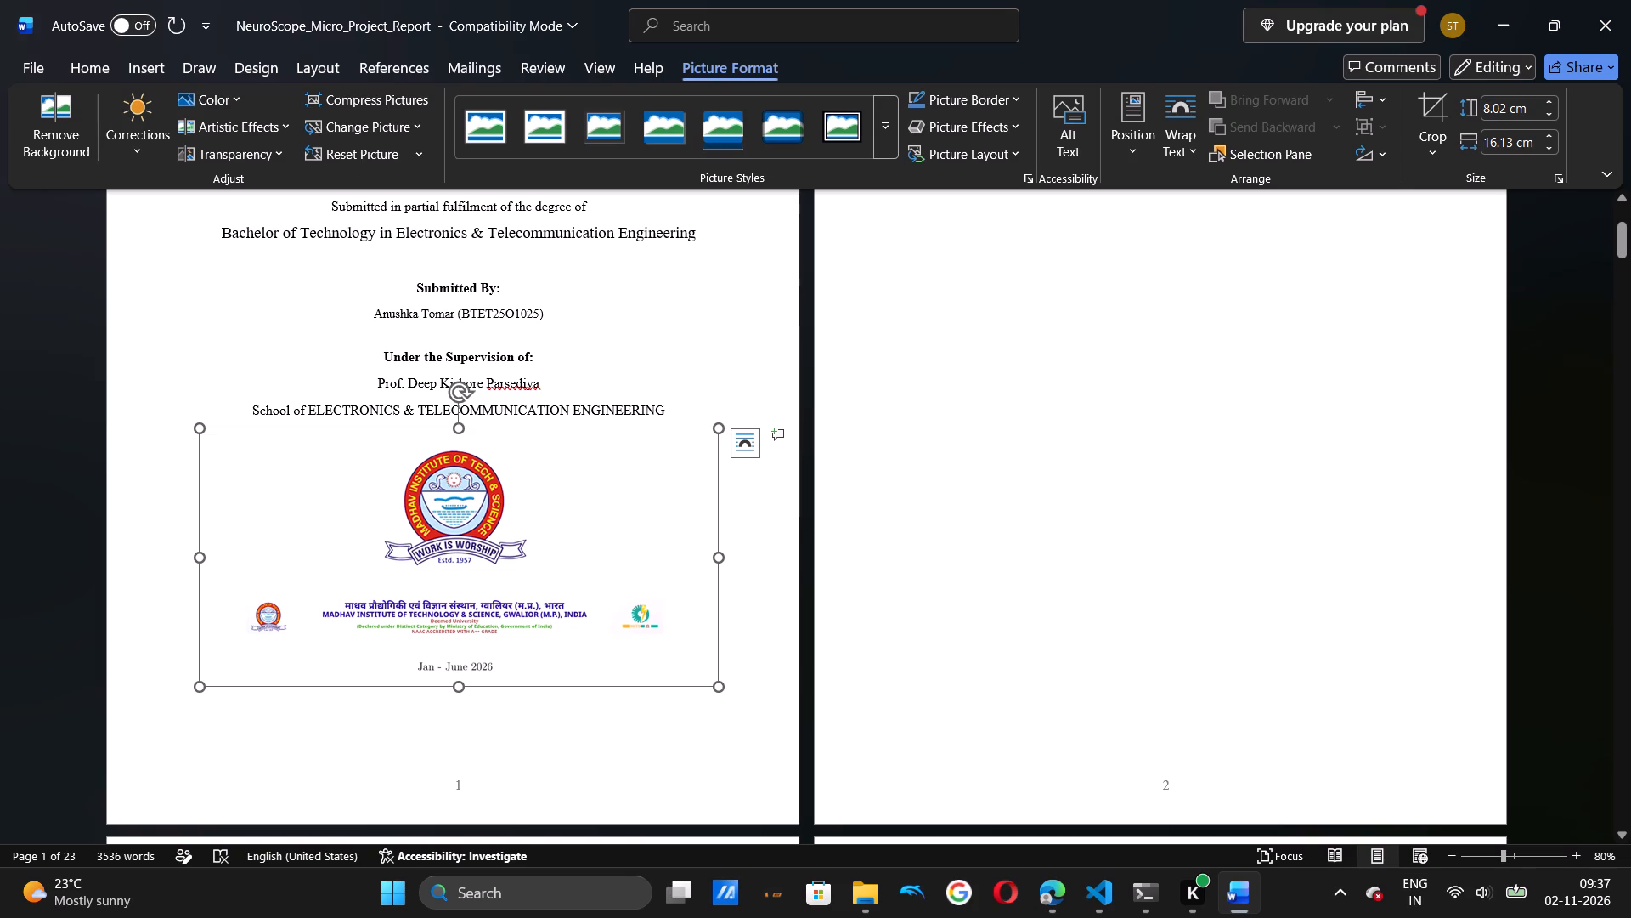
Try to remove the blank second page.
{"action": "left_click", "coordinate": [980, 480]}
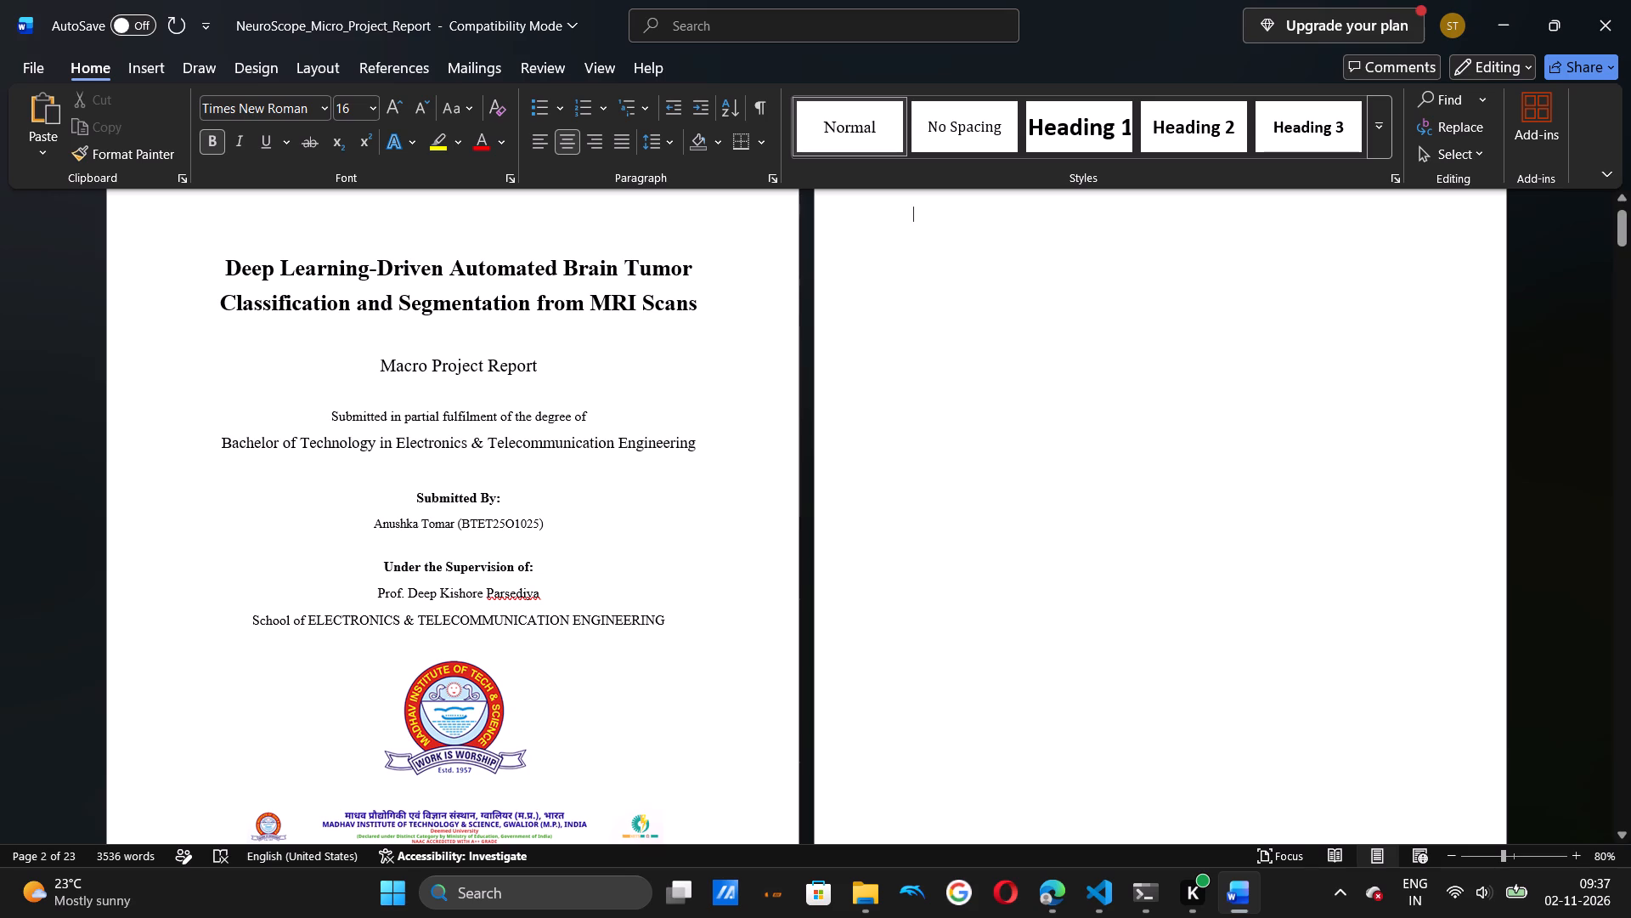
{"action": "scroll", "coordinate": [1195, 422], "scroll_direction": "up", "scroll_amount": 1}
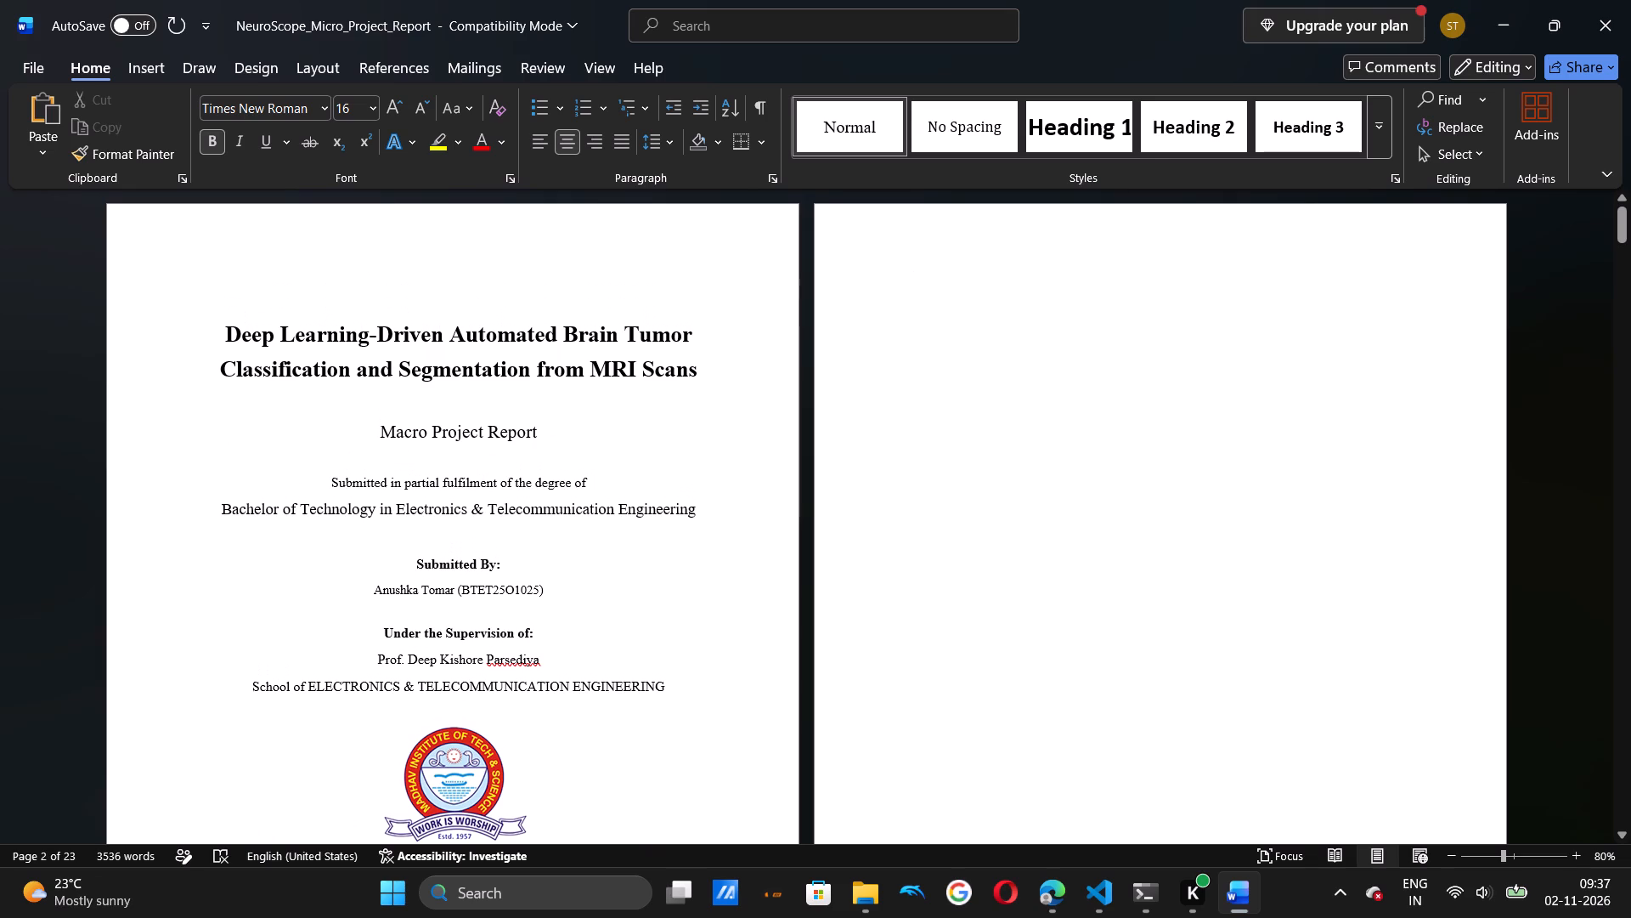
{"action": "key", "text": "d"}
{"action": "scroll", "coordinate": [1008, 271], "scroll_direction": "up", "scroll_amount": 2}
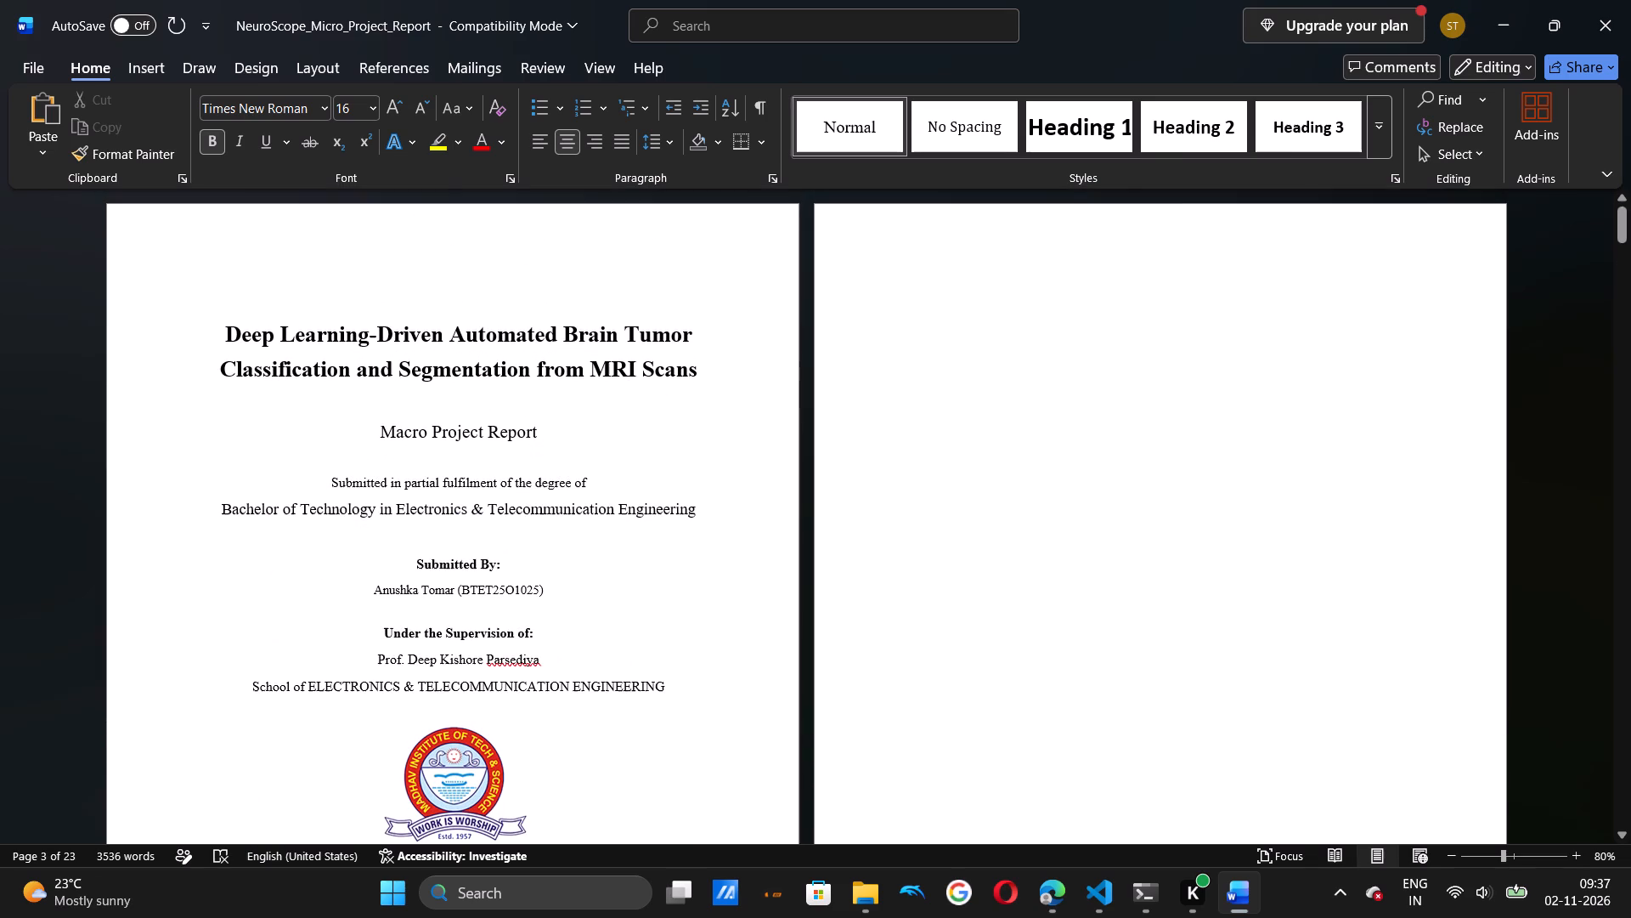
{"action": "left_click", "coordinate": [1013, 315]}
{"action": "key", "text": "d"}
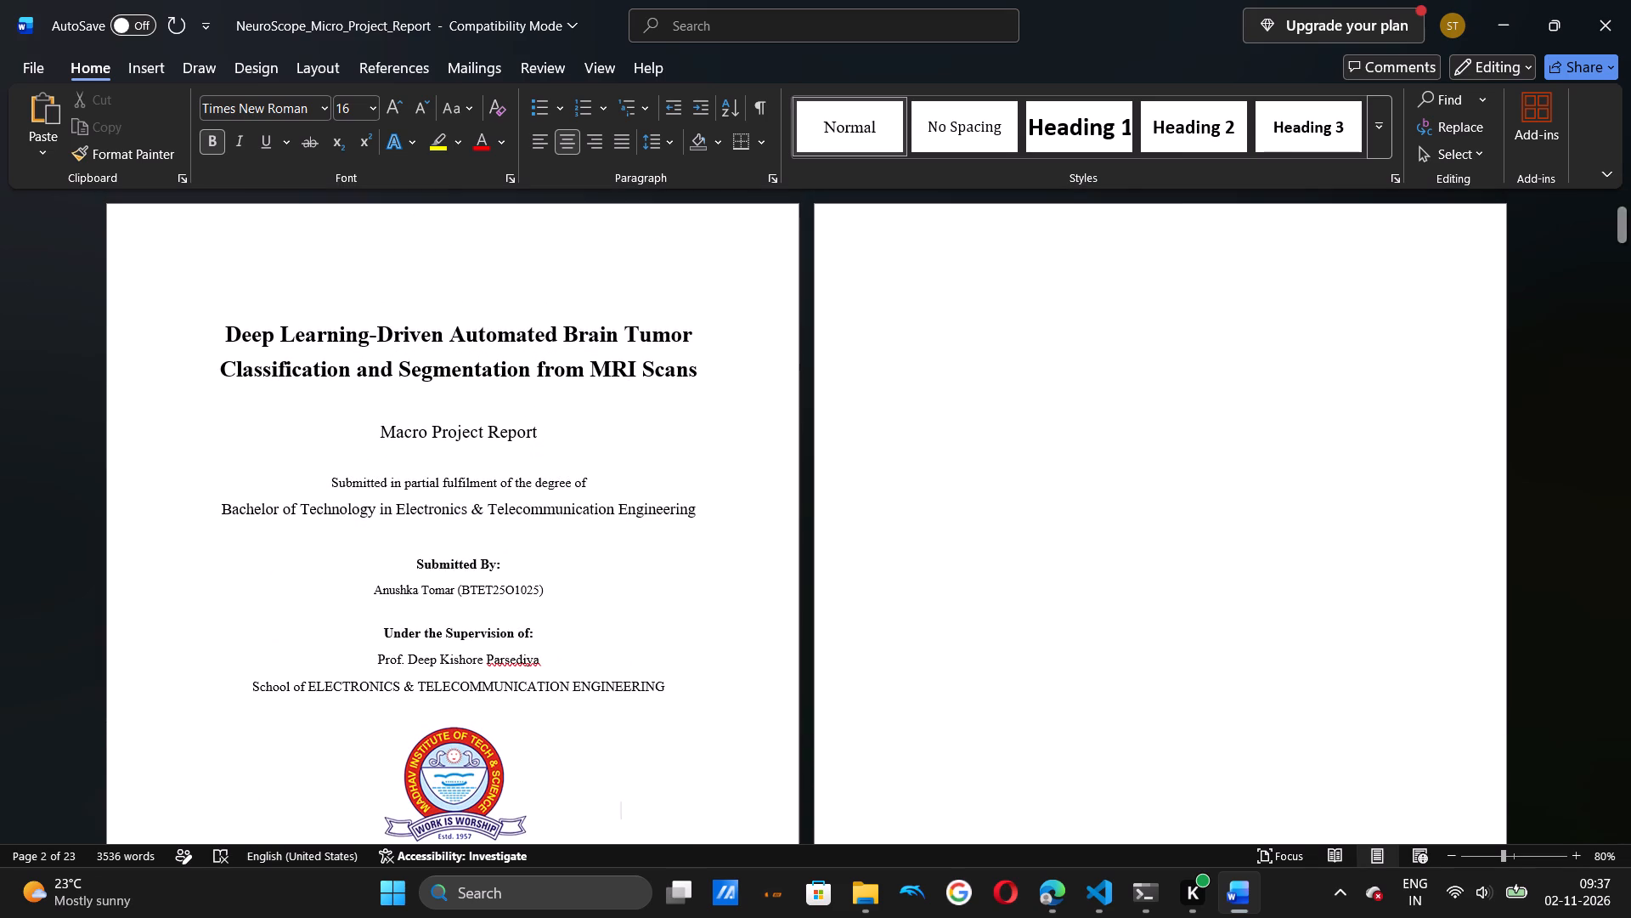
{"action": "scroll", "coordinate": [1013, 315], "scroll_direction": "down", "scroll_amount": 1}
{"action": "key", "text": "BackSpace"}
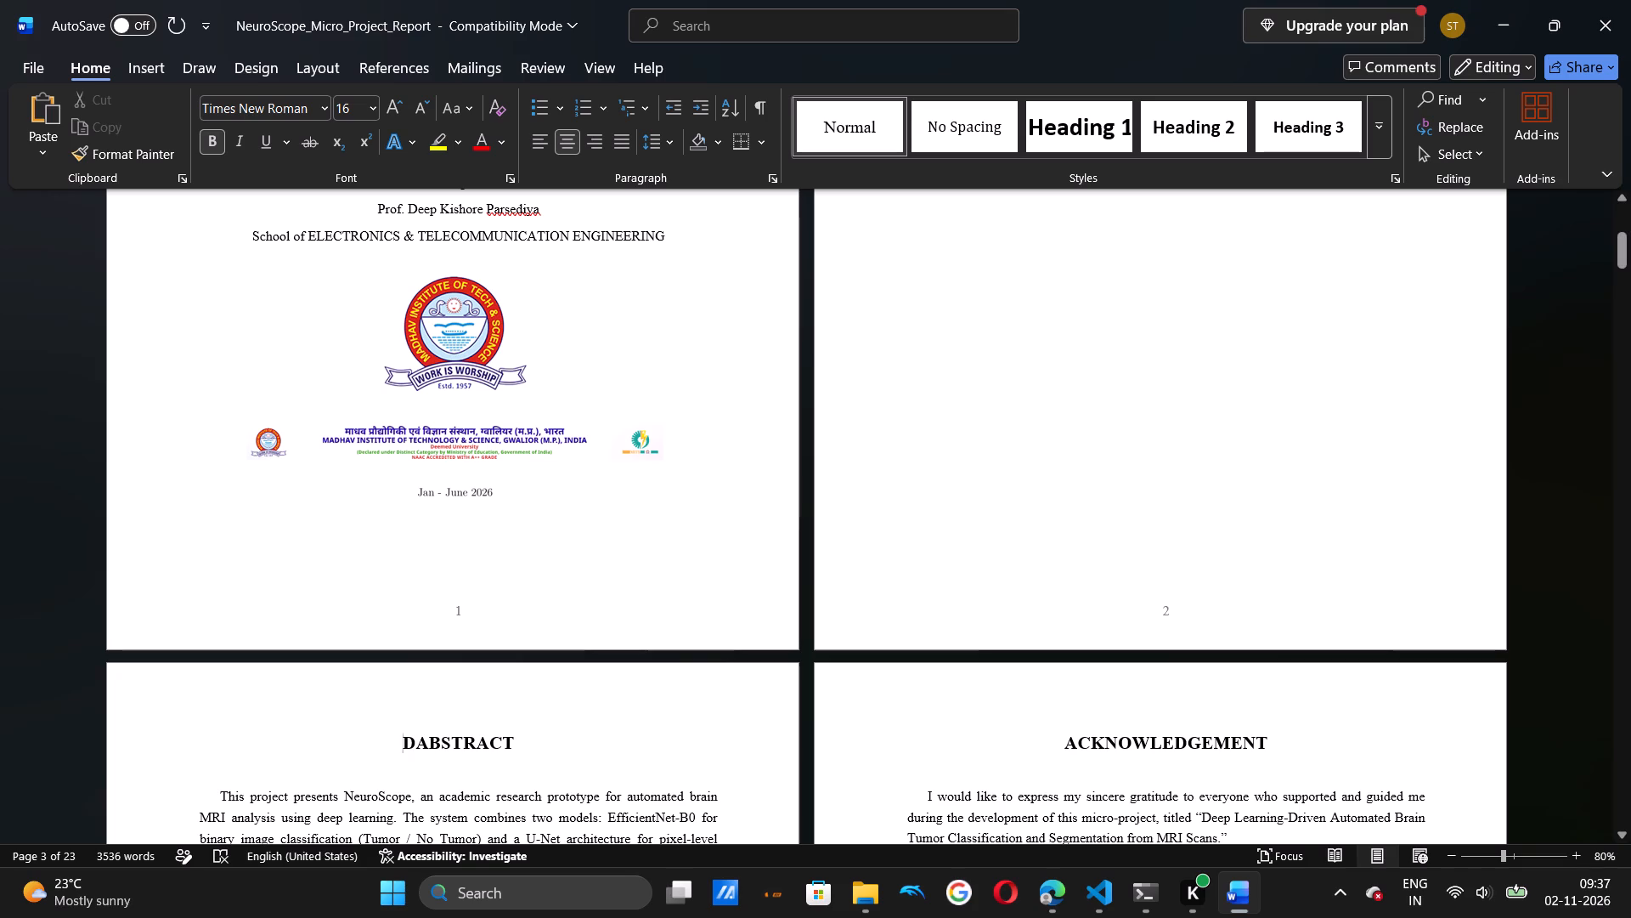
Delete the stray D at the start of the ABSTRACT heading on page 3.
{"action": "left_click", "coordinate": [413, 740]}
{"action": "key", "text": "BackSpace"}
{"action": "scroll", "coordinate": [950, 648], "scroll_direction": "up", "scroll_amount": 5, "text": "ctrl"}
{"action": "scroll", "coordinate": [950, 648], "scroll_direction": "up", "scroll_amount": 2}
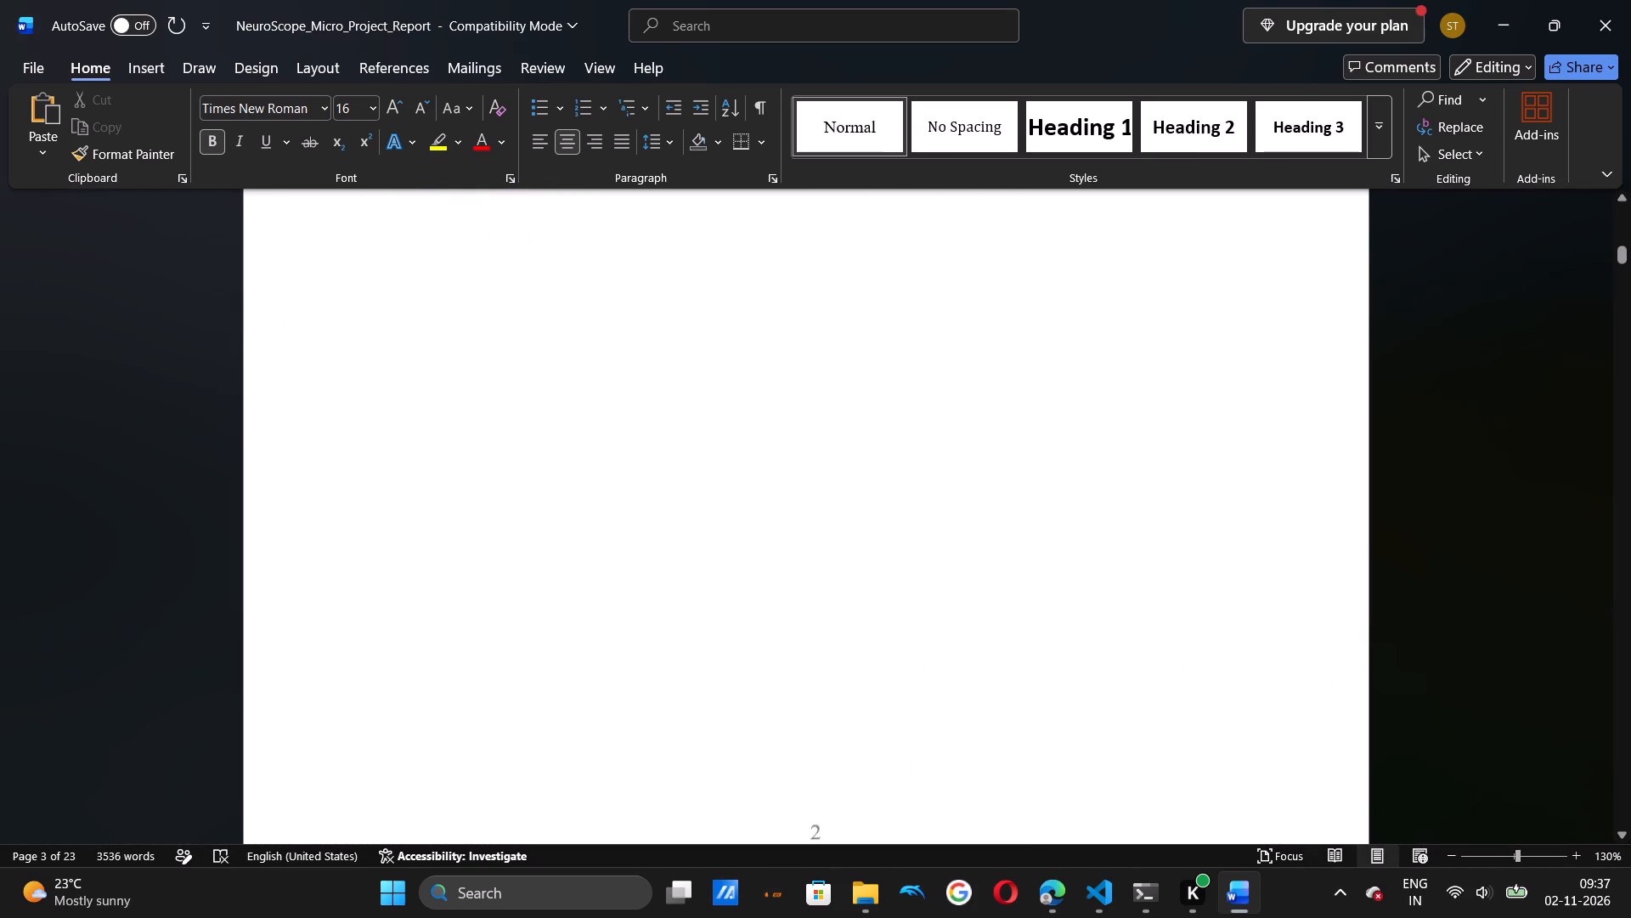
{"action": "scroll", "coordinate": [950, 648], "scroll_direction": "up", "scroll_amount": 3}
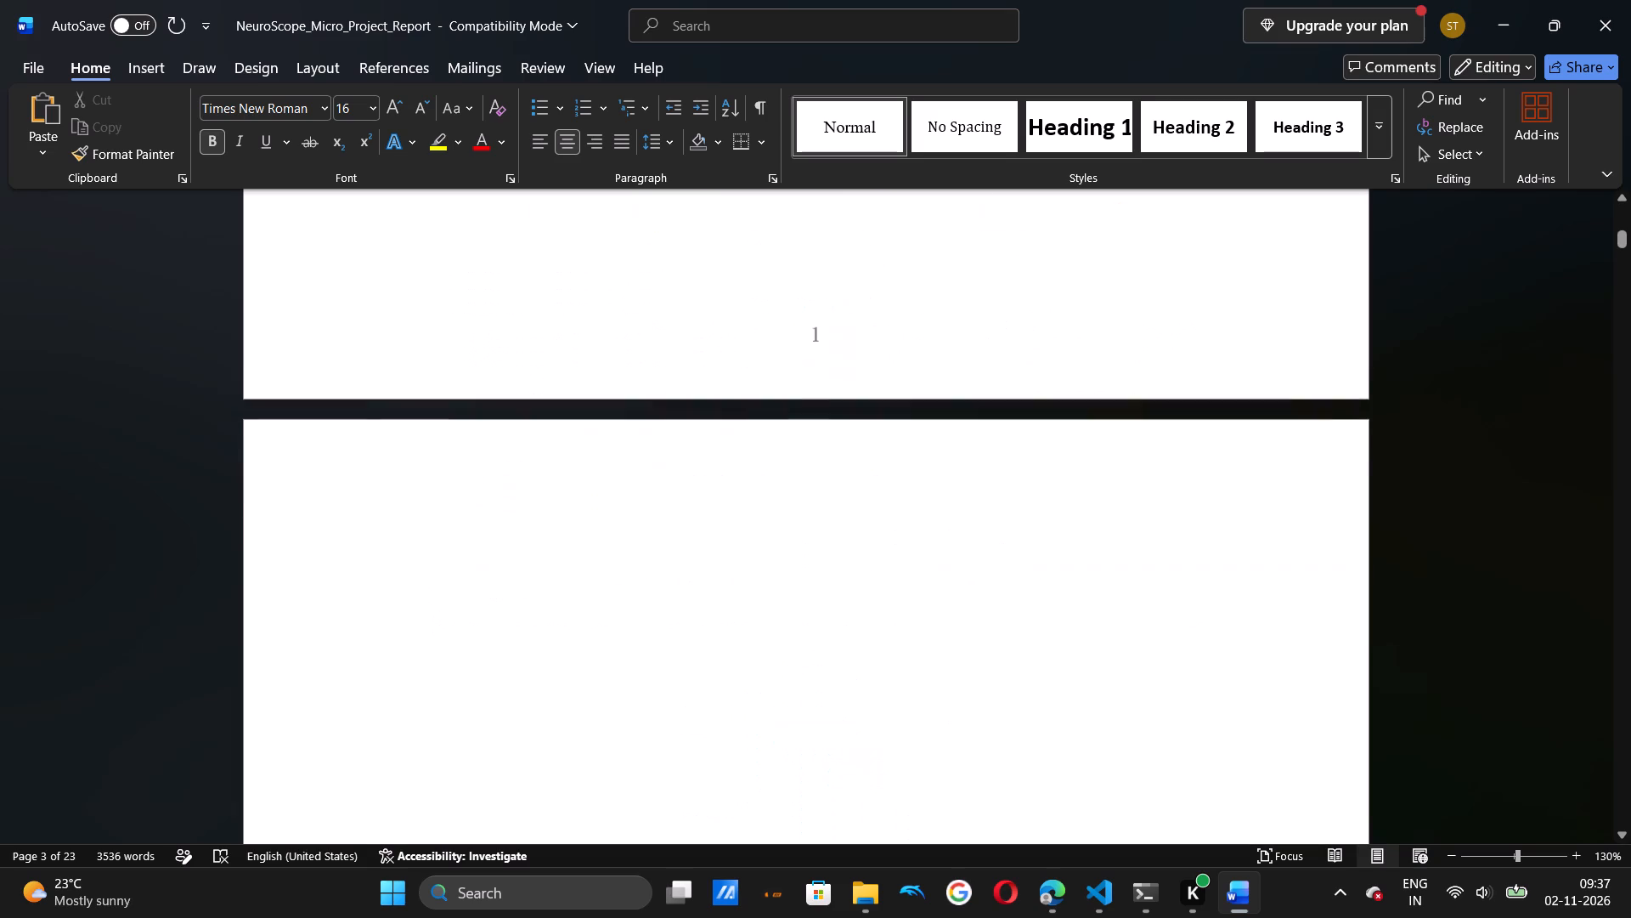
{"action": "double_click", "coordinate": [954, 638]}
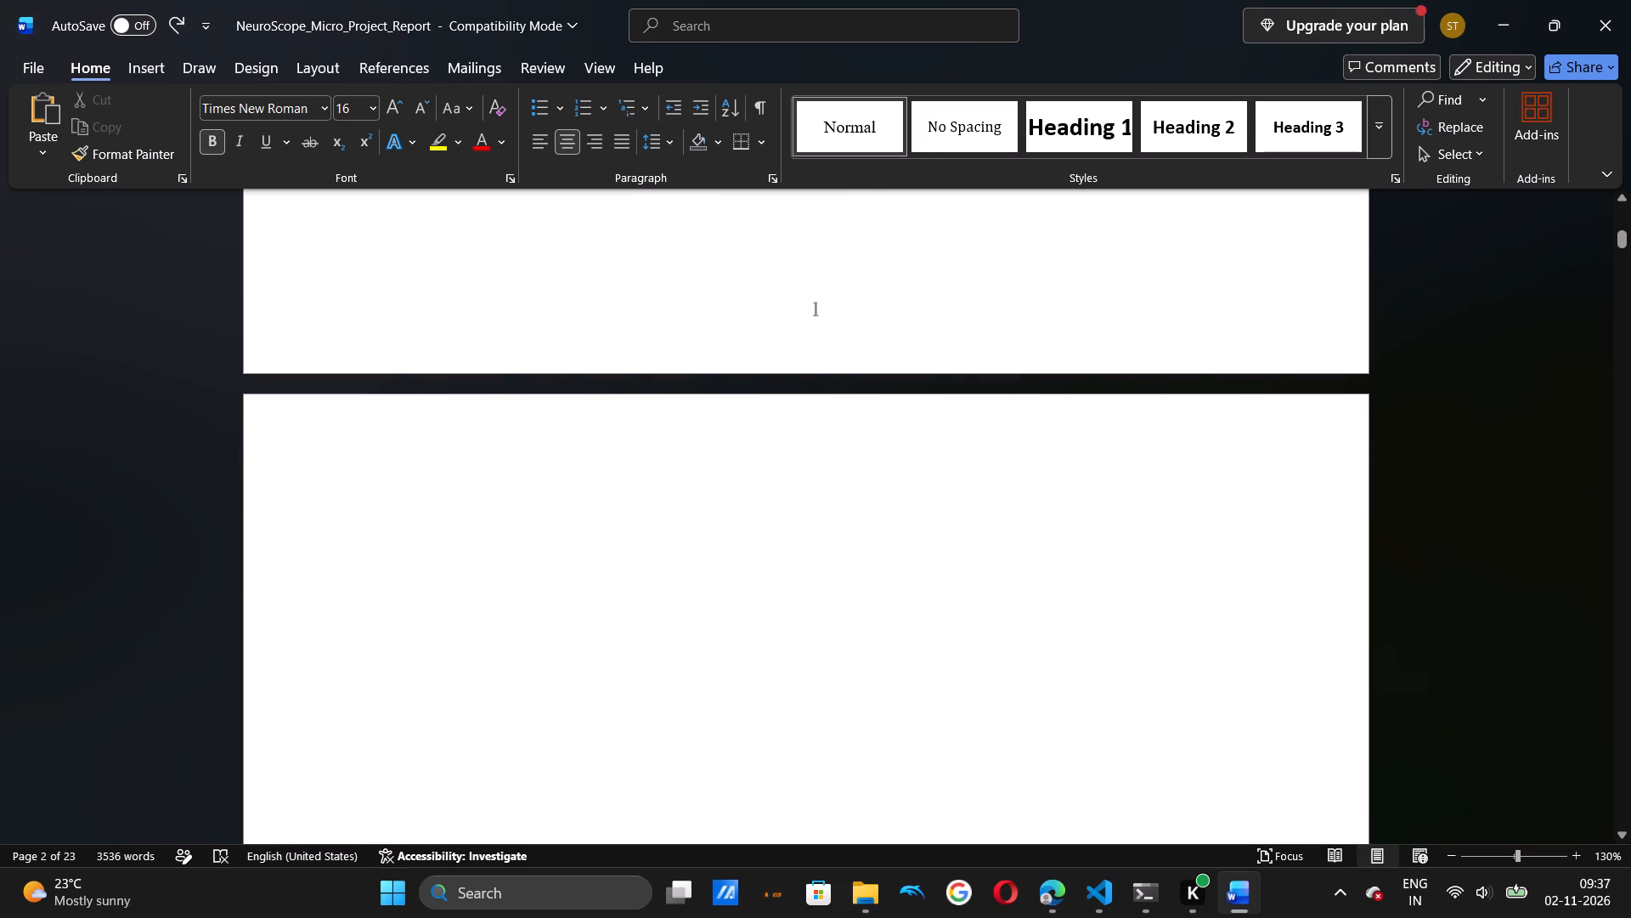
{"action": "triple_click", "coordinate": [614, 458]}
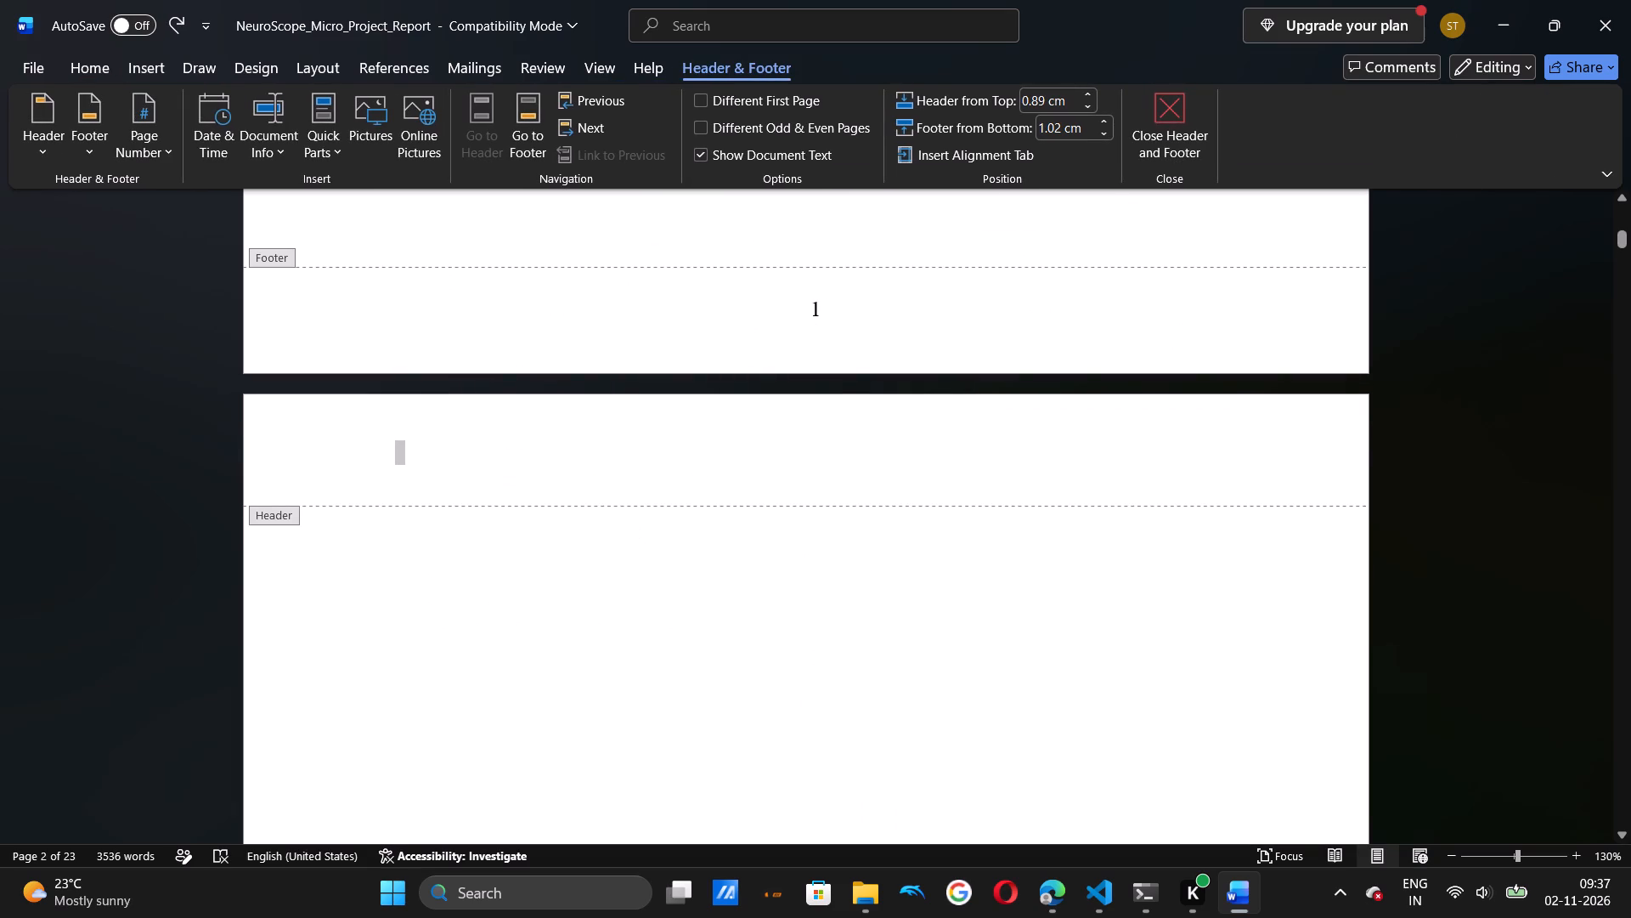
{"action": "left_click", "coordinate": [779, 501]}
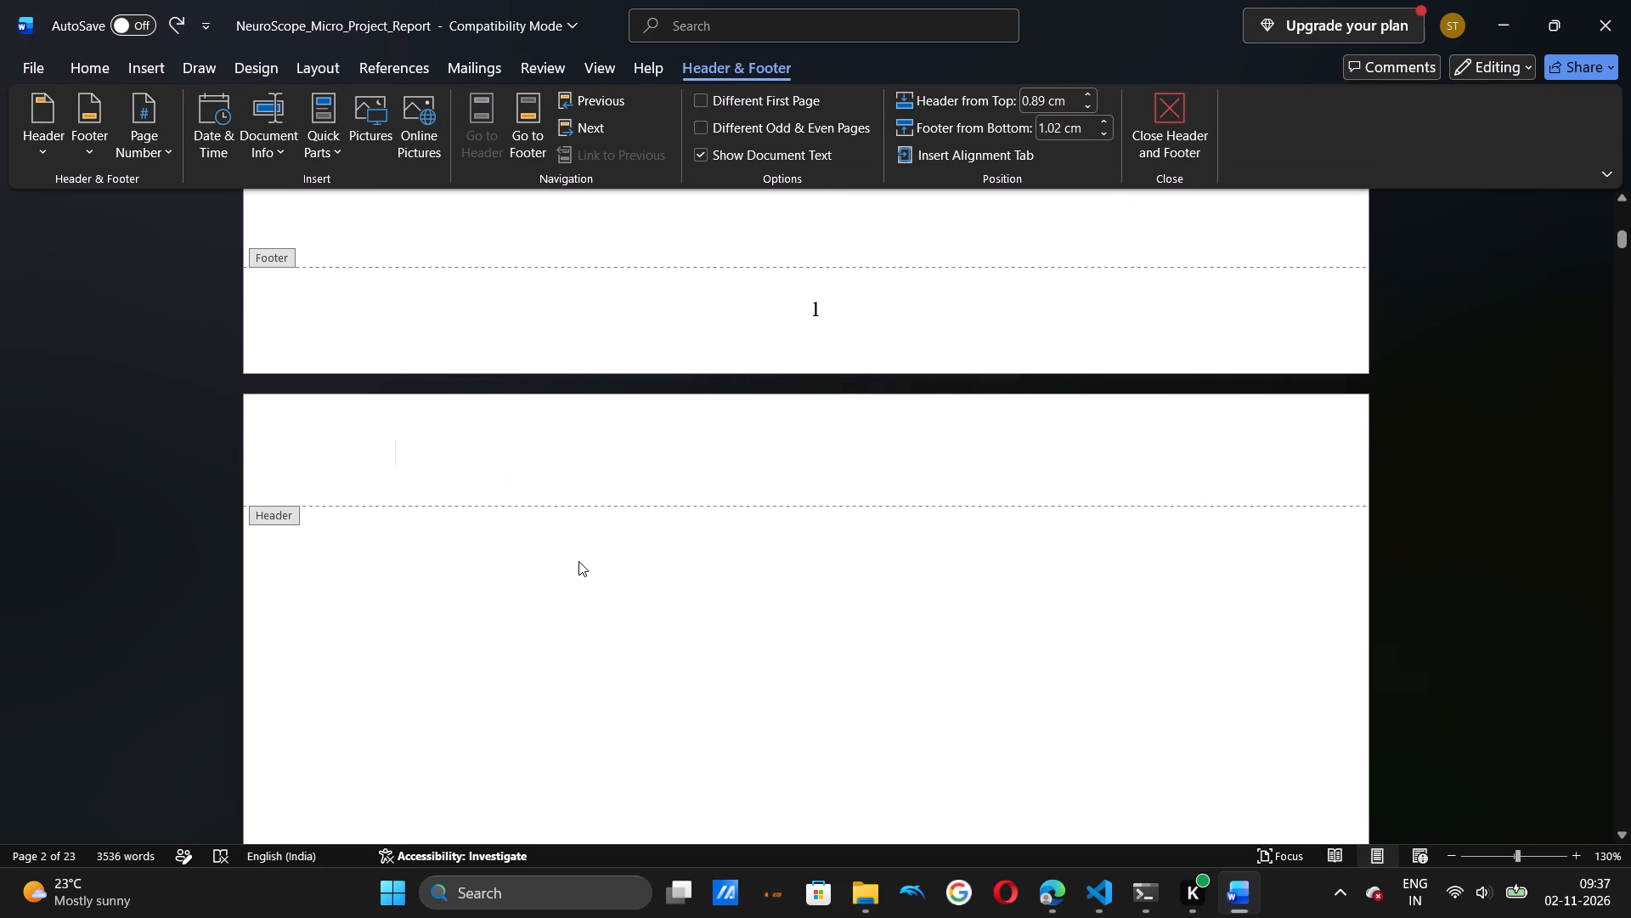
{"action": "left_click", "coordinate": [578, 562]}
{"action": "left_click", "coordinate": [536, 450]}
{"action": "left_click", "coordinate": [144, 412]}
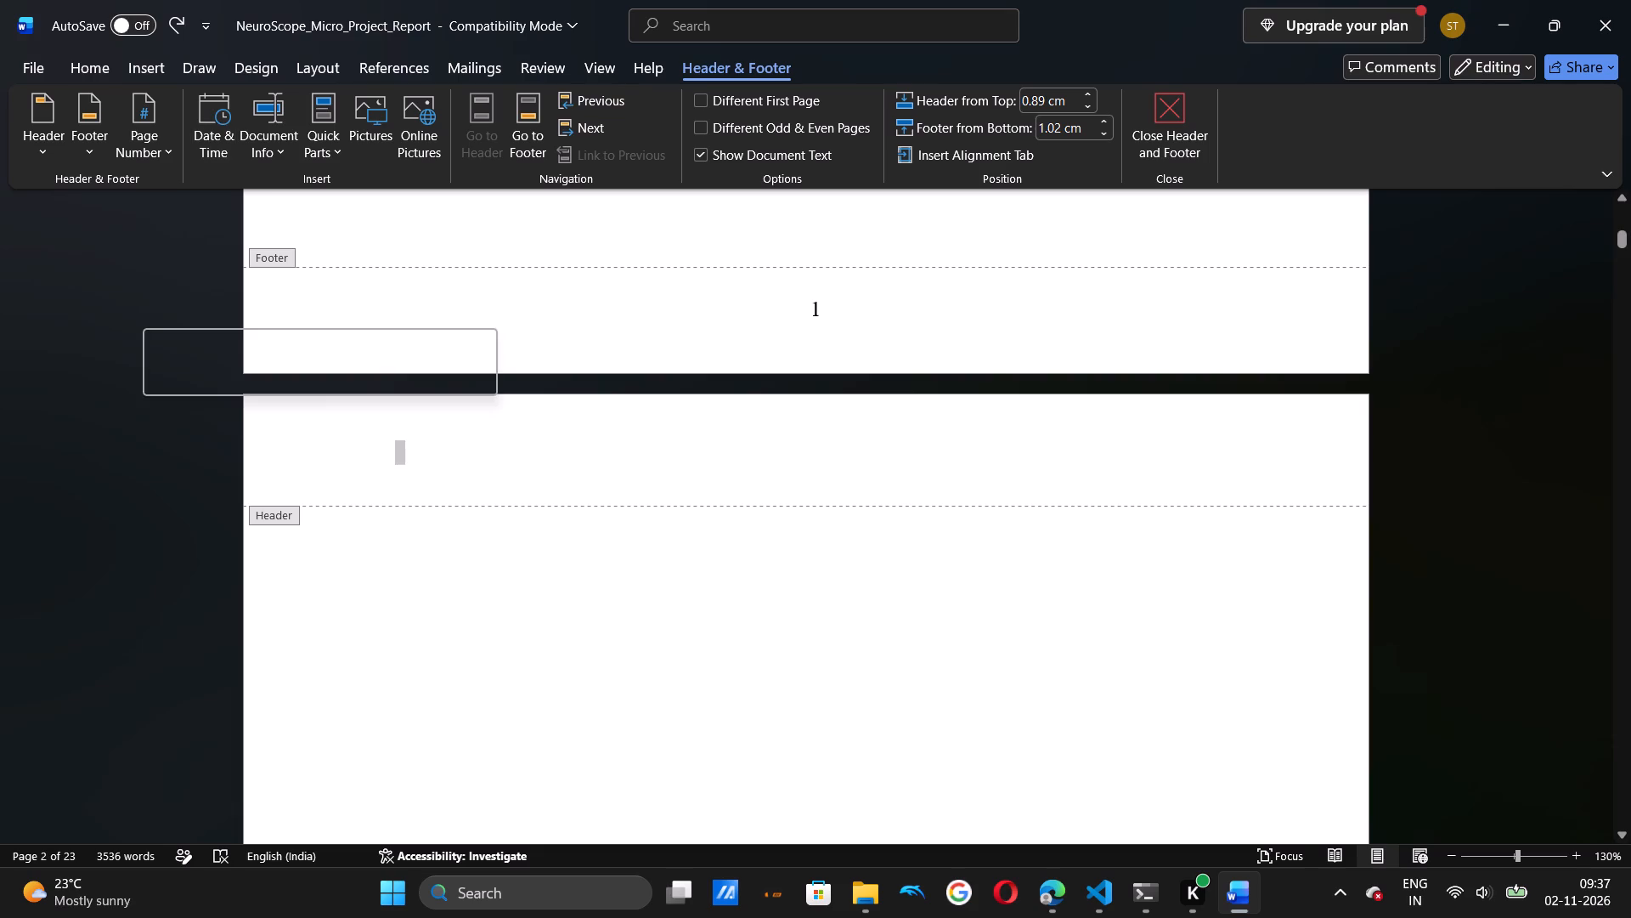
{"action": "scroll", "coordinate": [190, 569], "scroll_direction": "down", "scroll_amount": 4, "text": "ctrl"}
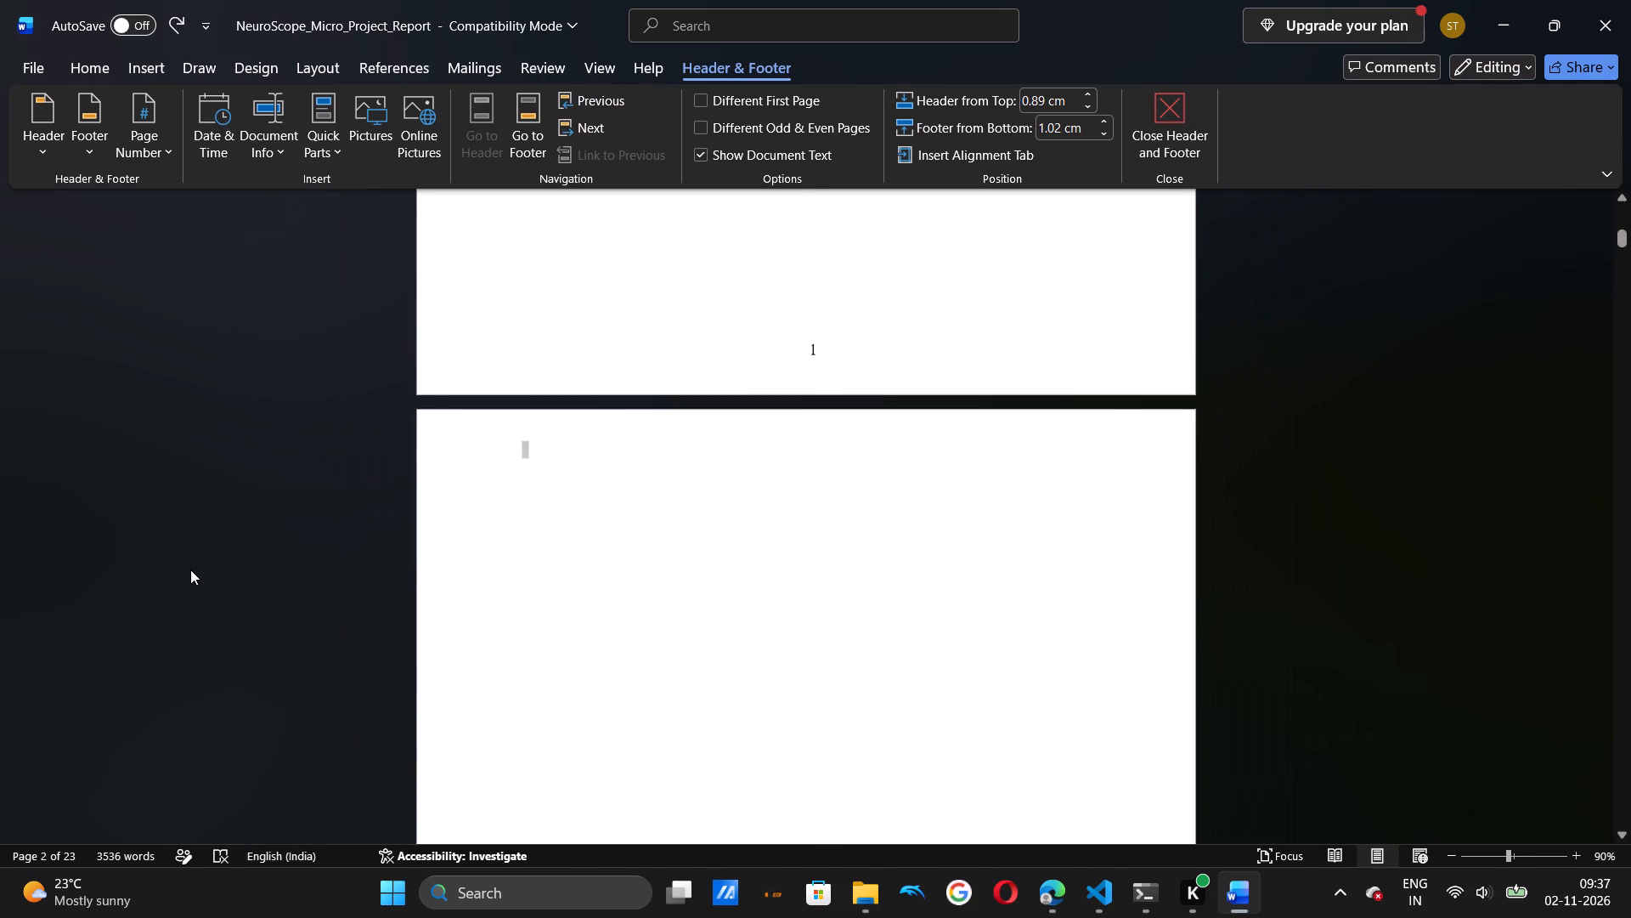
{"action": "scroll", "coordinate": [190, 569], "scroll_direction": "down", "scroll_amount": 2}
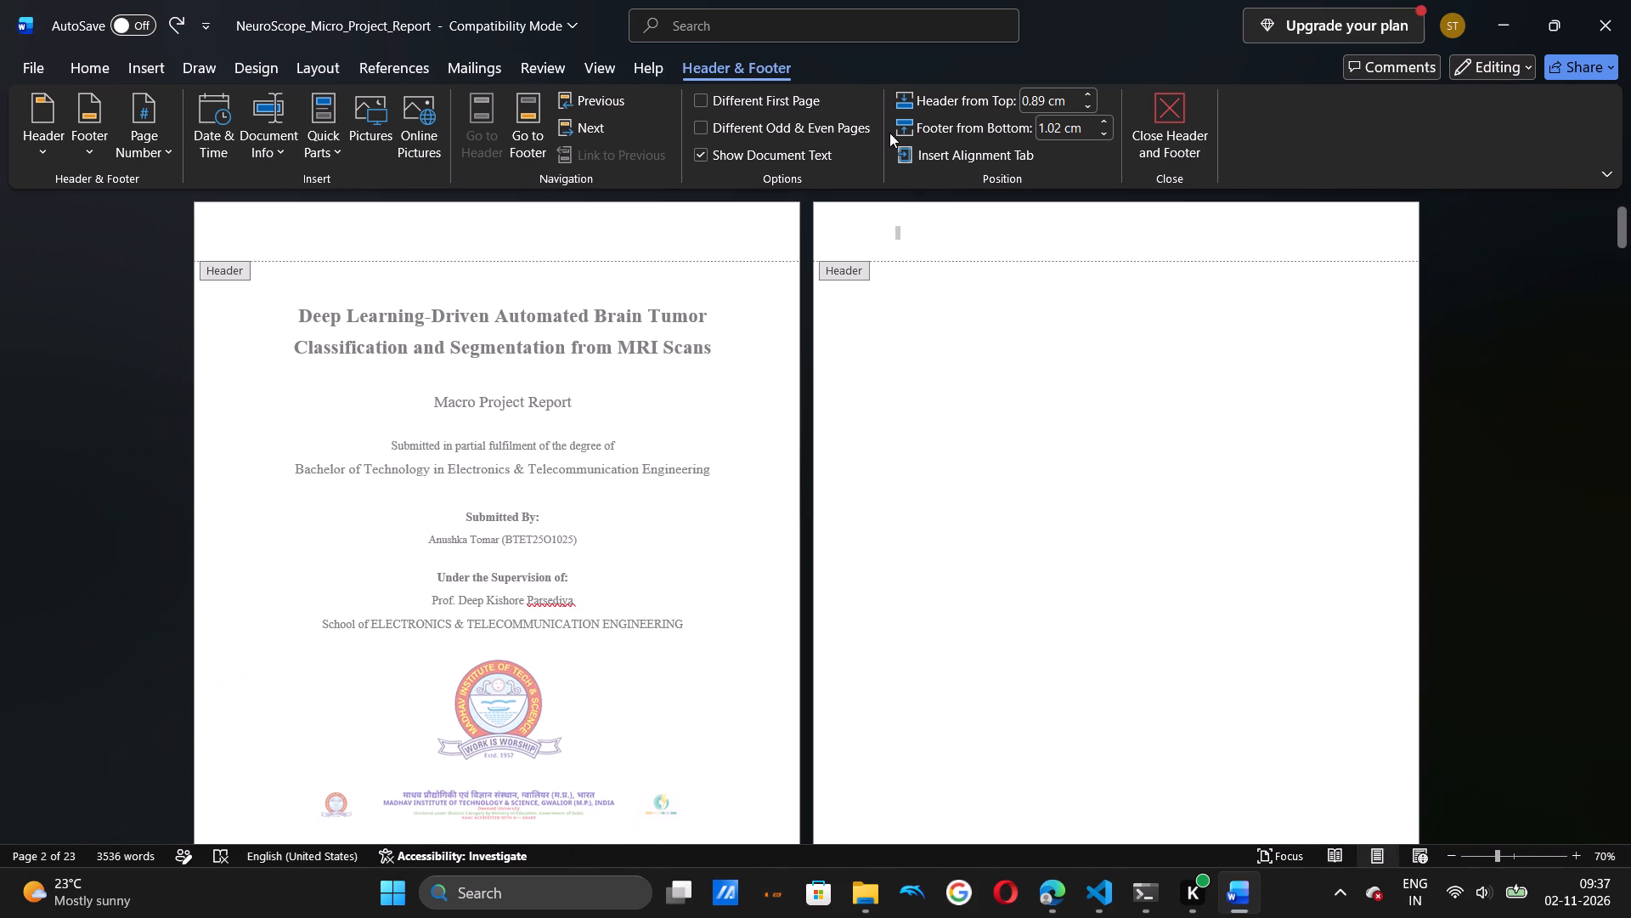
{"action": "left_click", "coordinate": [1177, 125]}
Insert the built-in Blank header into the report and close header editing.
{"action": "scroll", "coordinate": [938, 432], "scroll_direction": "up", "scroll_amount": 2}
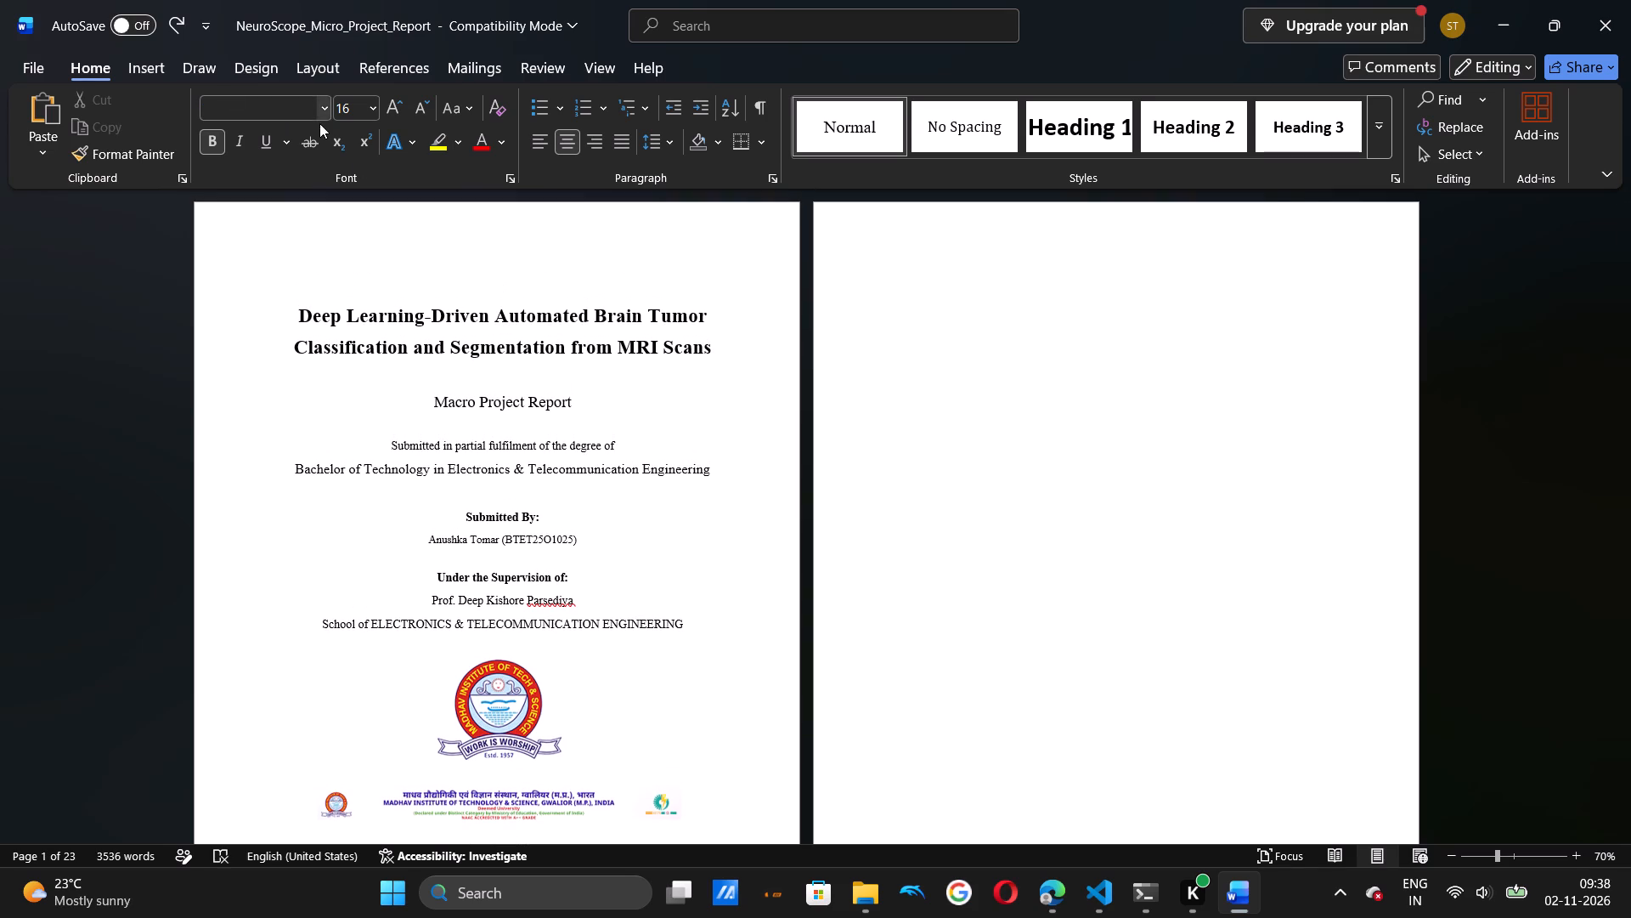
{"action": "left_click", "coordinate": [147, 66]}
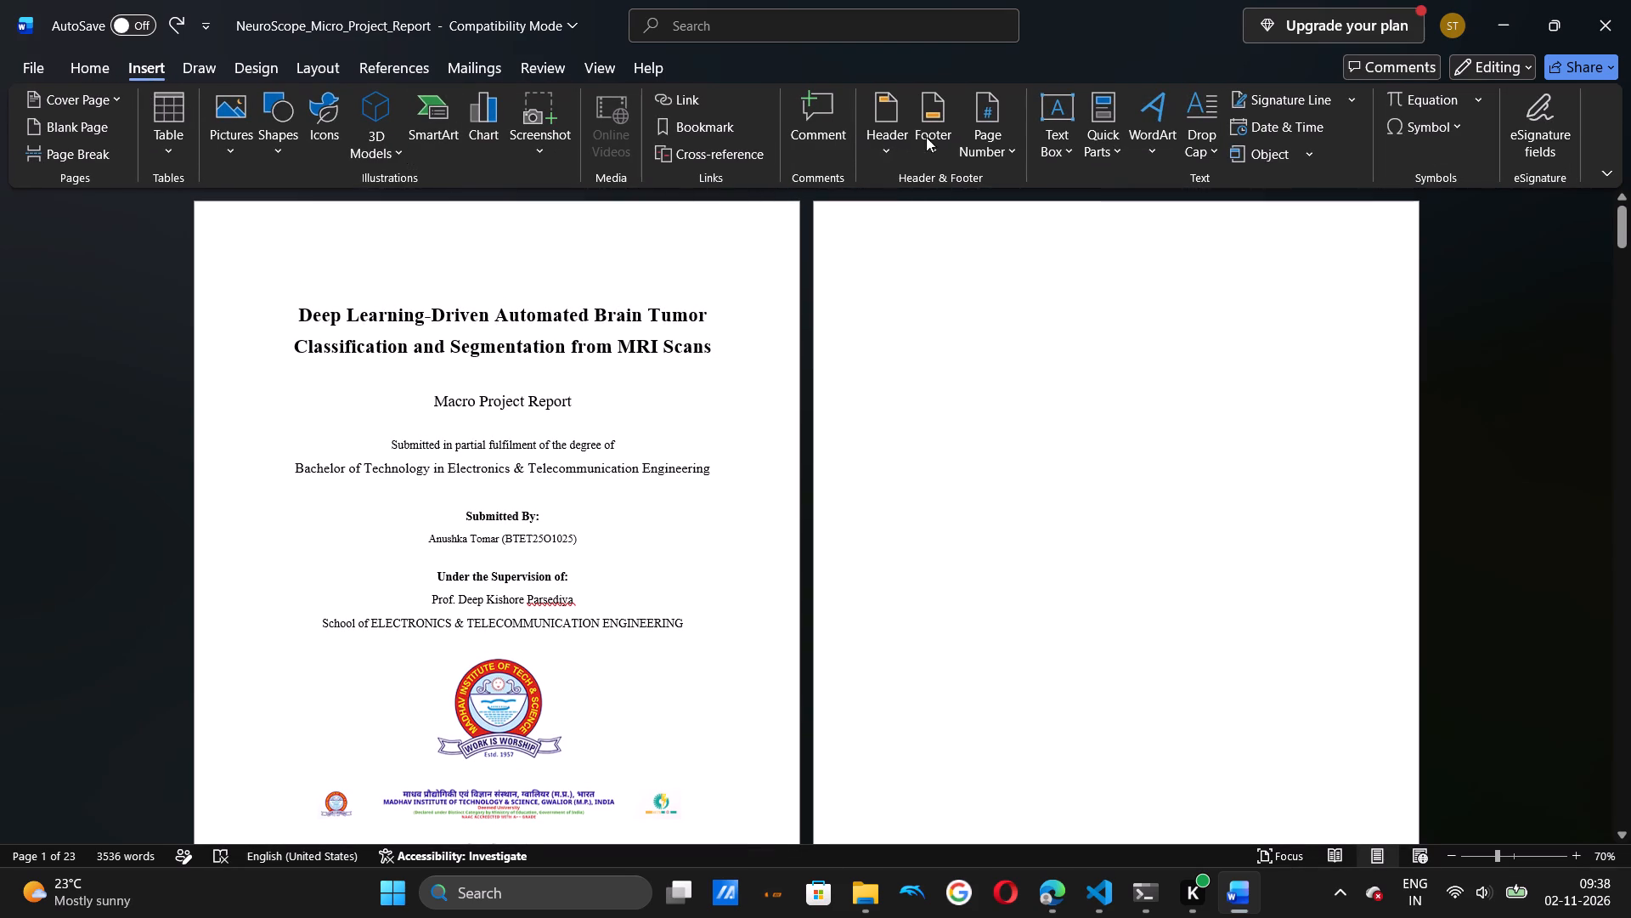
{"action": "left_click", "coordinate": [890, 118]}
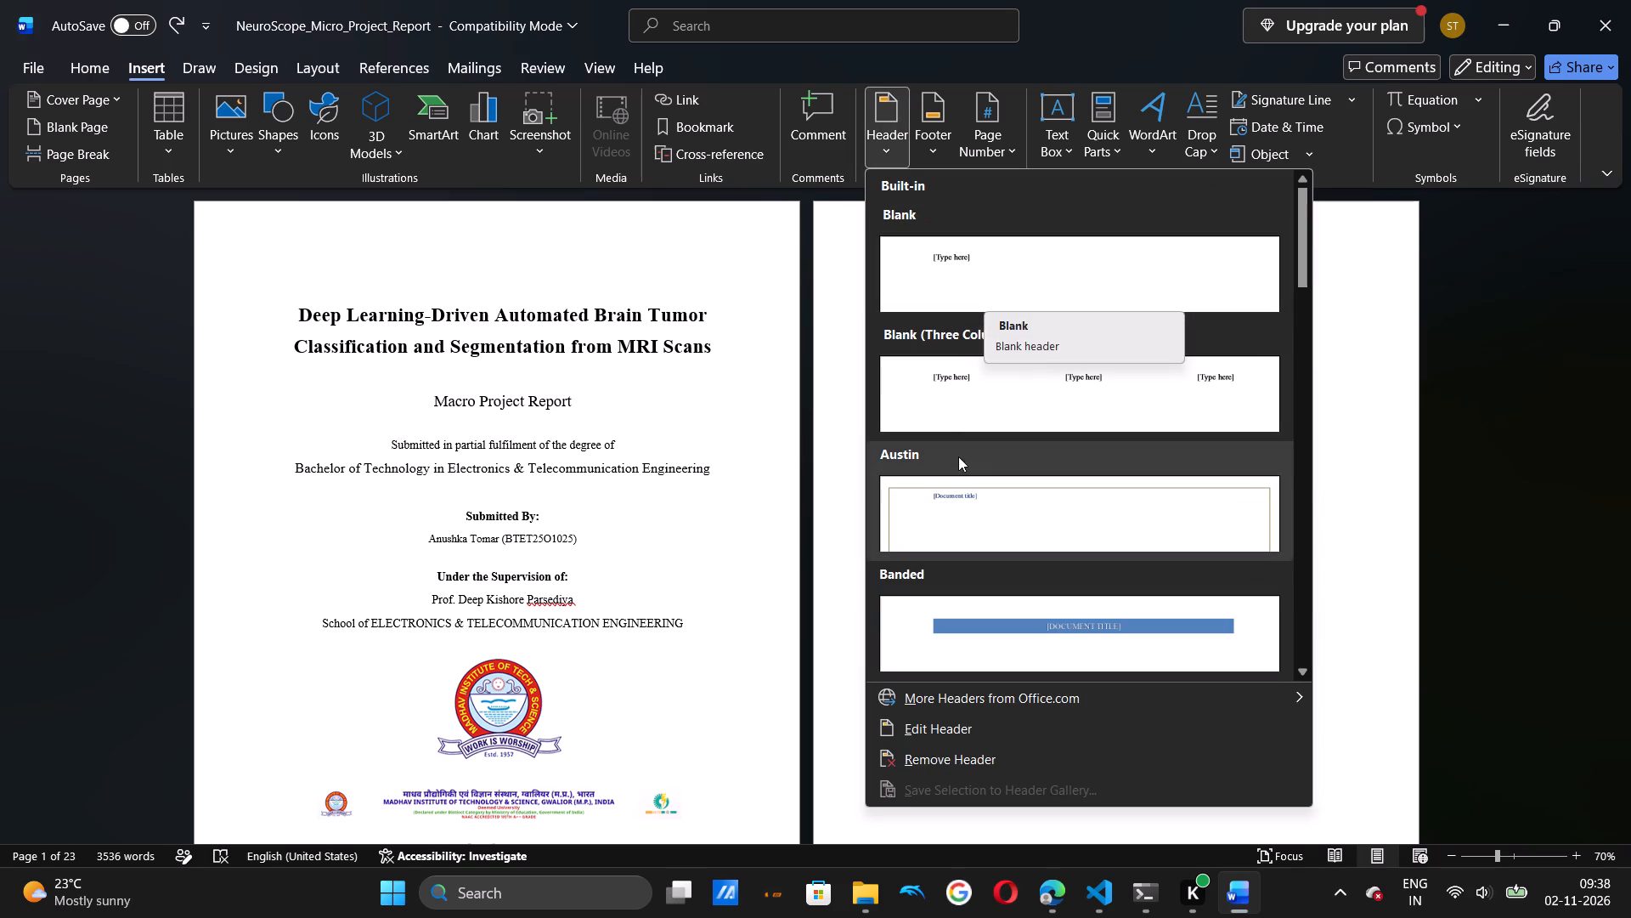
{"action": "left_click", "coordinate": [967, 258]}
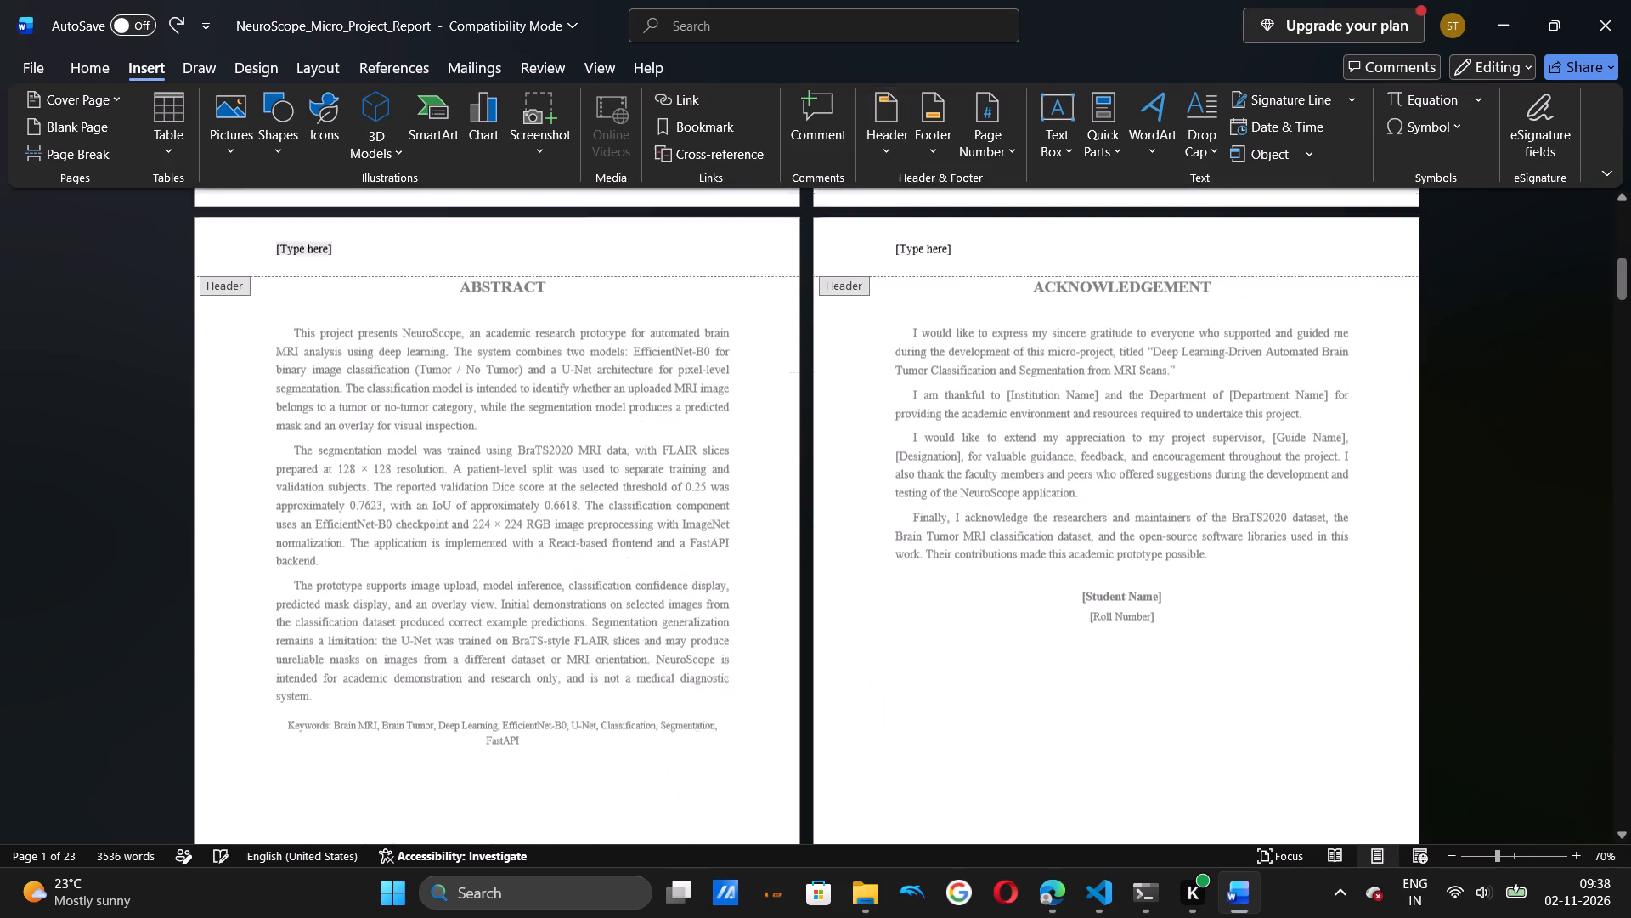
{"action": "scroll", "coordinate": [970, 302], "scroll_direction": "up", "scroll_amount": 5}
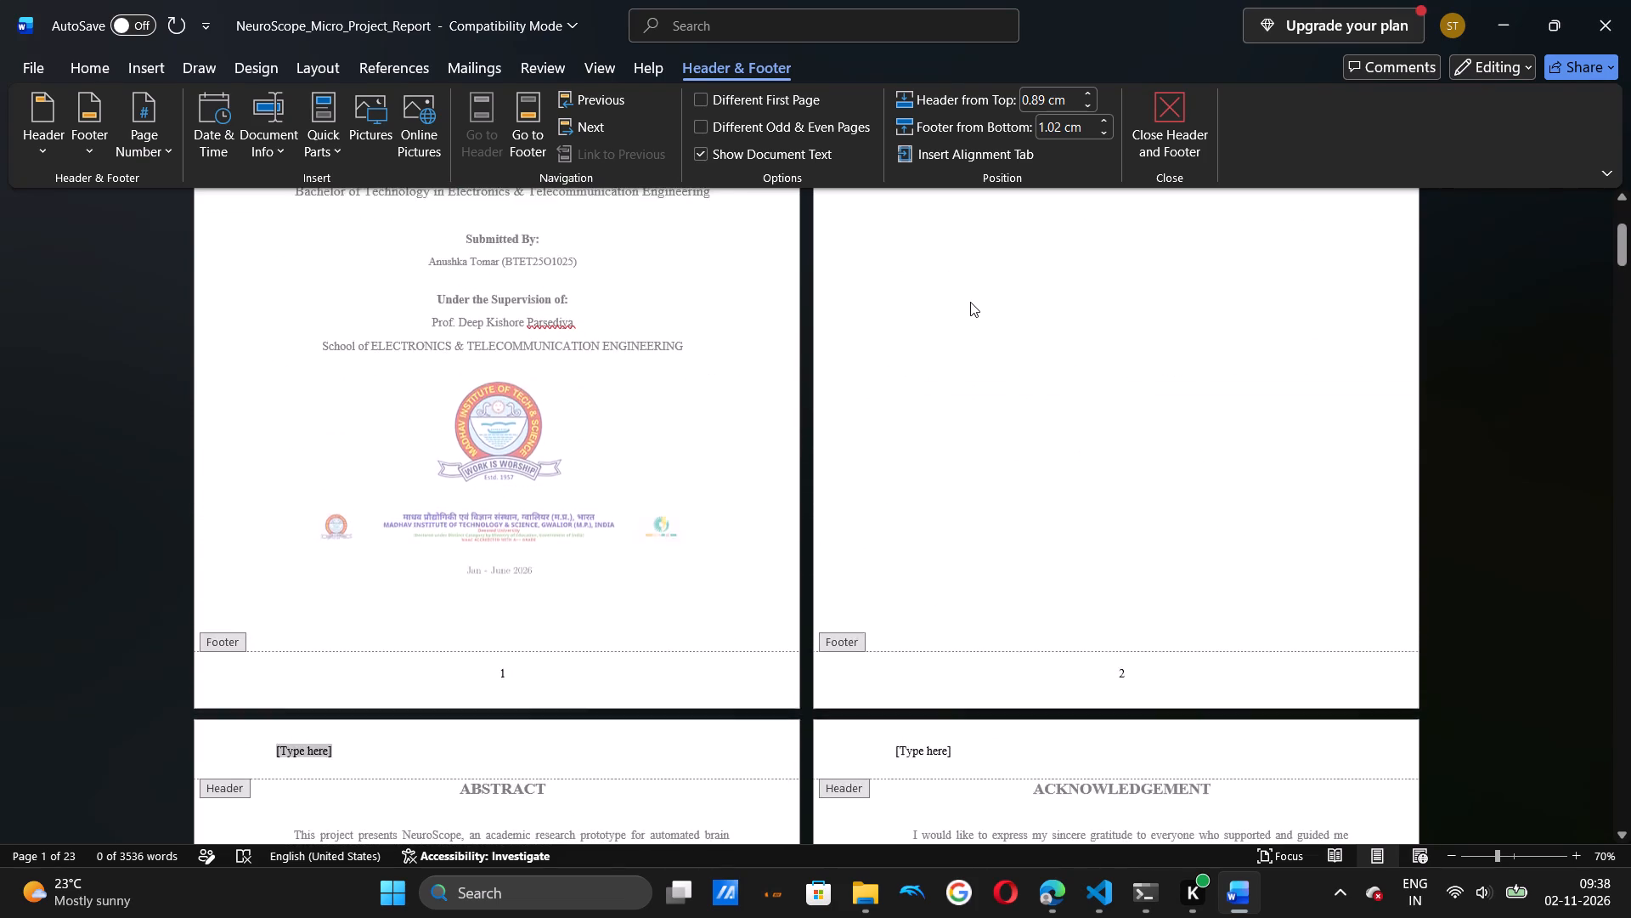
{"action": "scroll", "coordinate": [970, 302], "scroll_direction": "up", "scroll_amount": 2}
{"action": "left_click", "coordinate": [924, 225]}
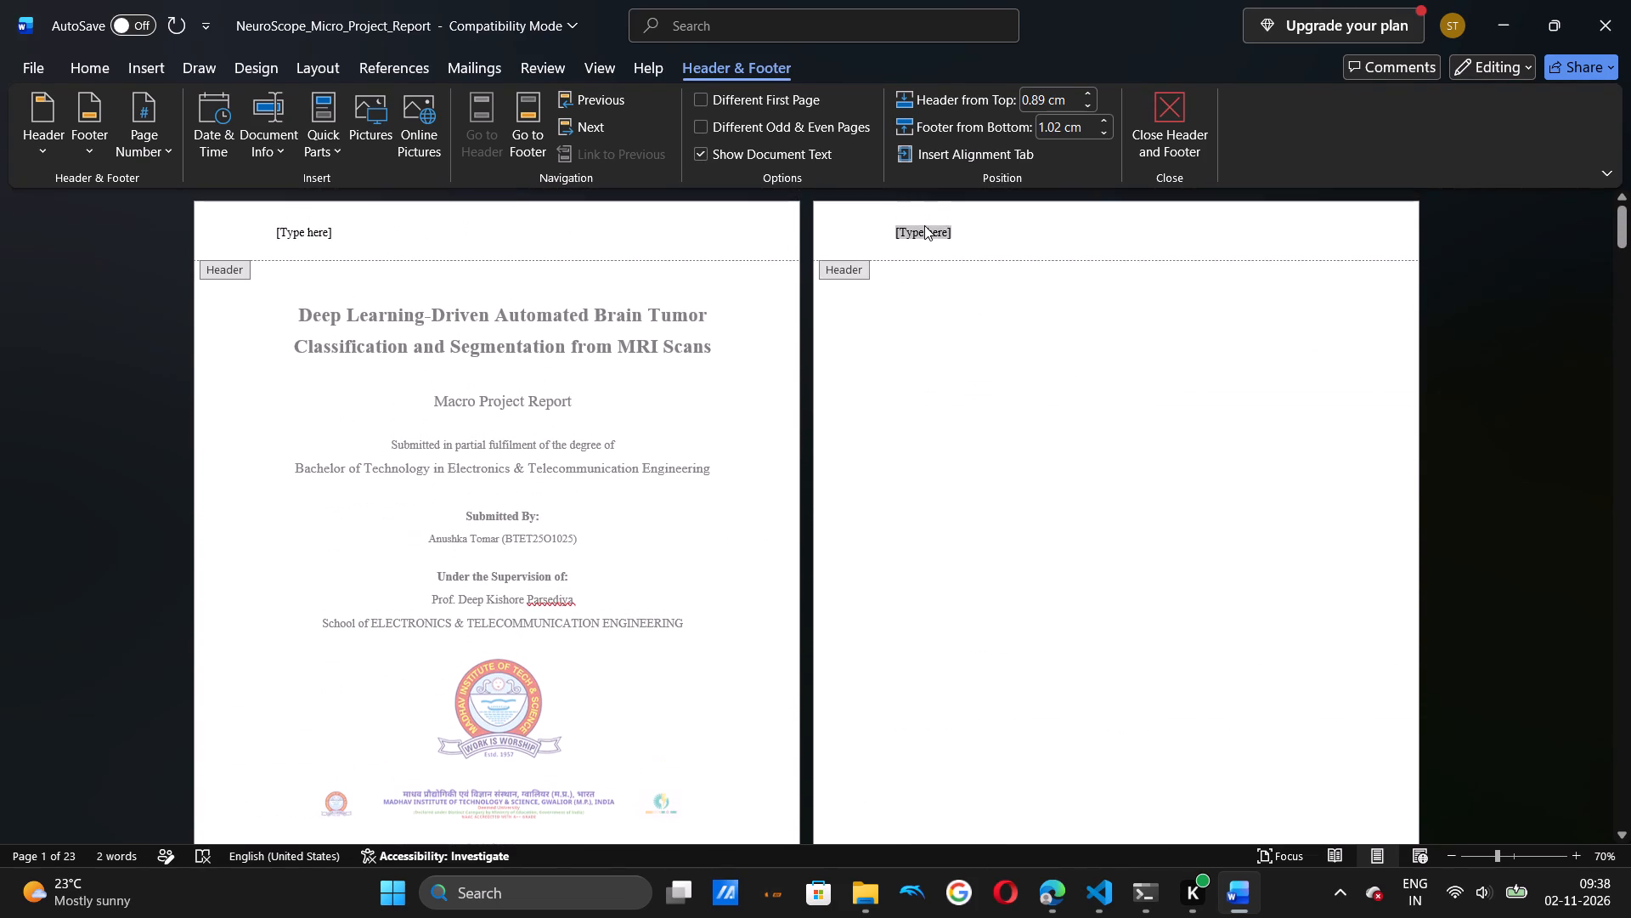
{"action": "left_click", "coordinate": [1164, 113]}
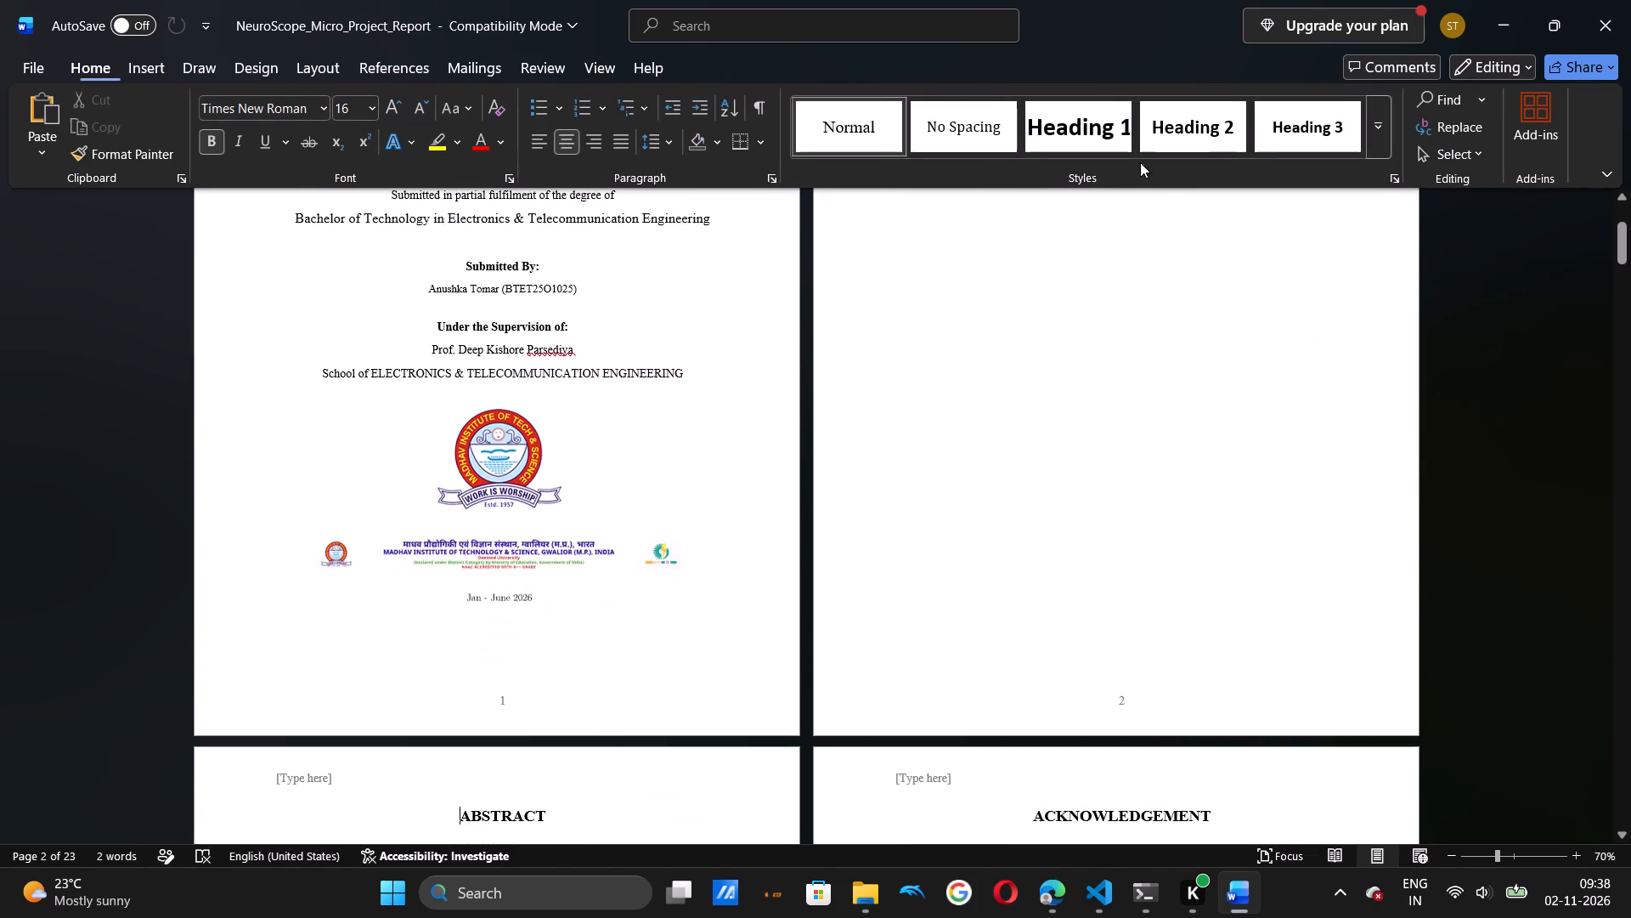
Remove the header with its "[Type here]" placeholder from the report's pages.
{"action": "scroll", "coordinate": [1002, 367], "scroll_direction": "up", "scroll_amount": 3}
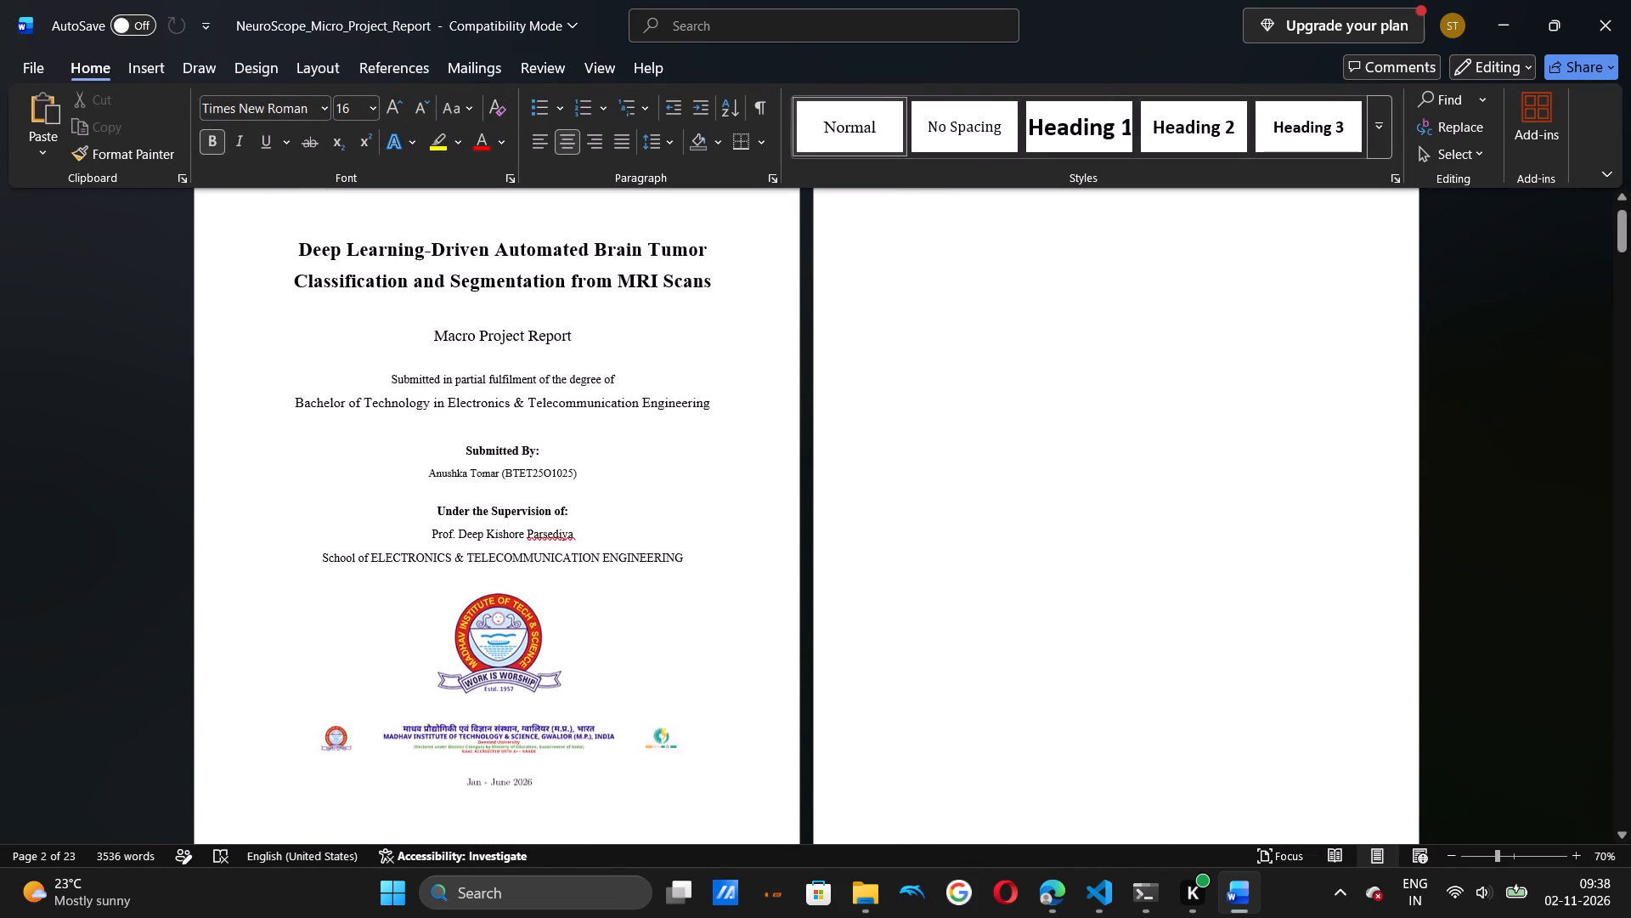
{"action": "scroll", "coordinate": [1002, 367], "scroll_direction": "up", "scroll_amount": 1}
{"action": "scroll", "coordinate": [974, 512], "scroll_direction": "up", "scroll_amount": 1}
{"action": "scroll", "coordinate": [1205, 394], "scroll_direction": "down", "scroll_amount": 1}
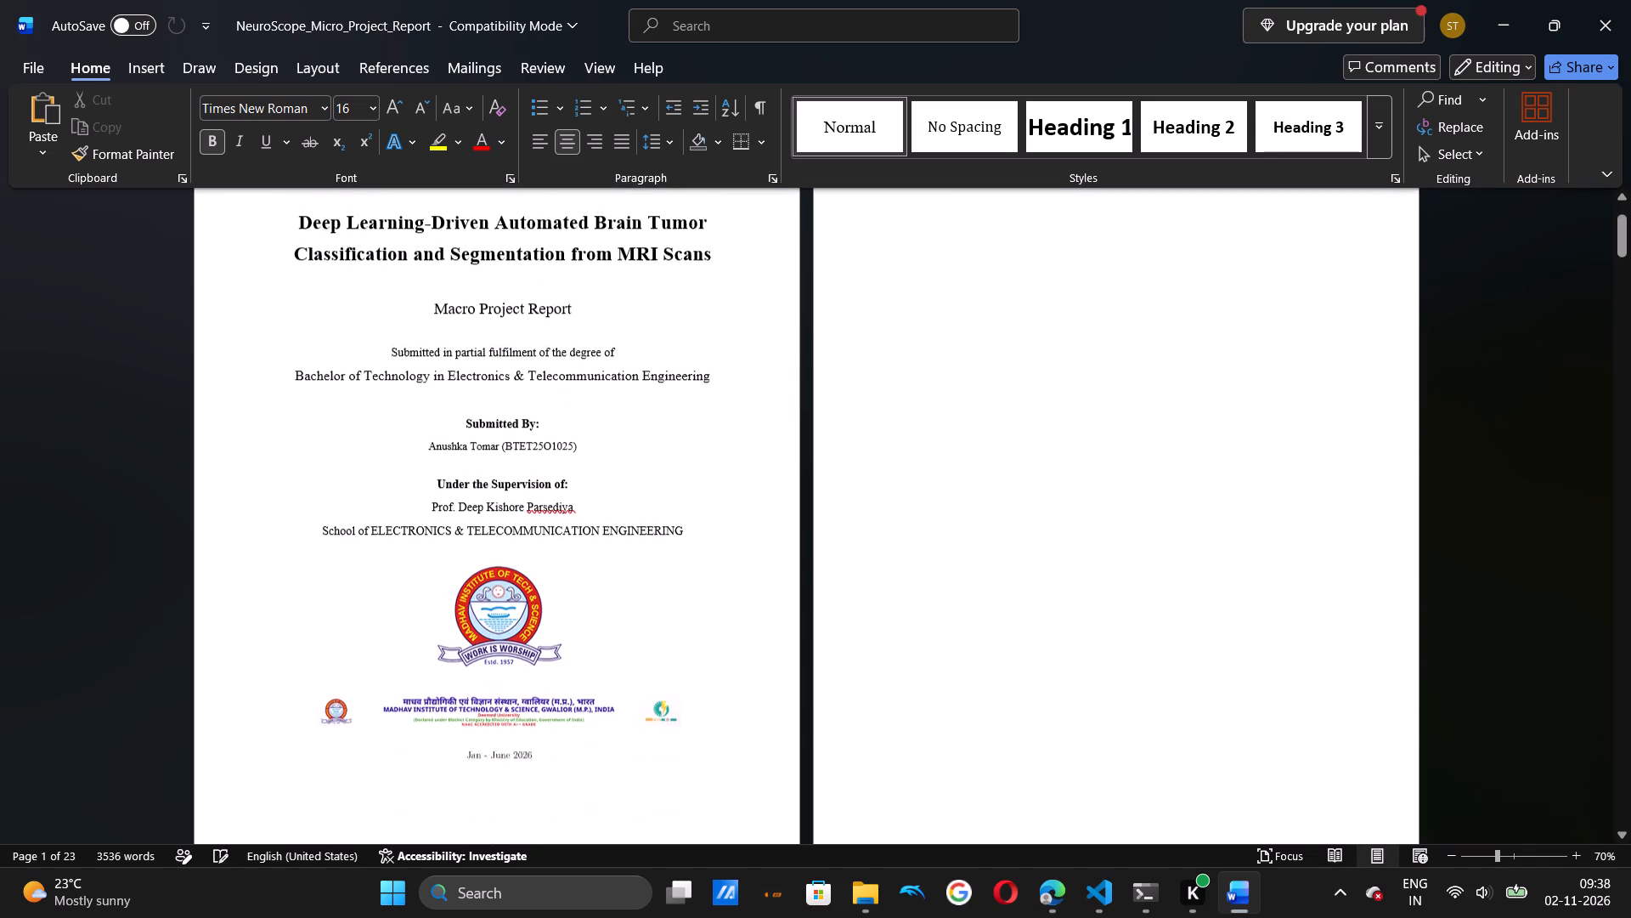
{"action": "scroll", "coordinate": [1205, 394], "scroll_direction": "down", "scroll_amount": 1}
{"action": "scroll", "coordinate": [1205, 394], "scroll_direction": "up", "scroll_amount": 1}
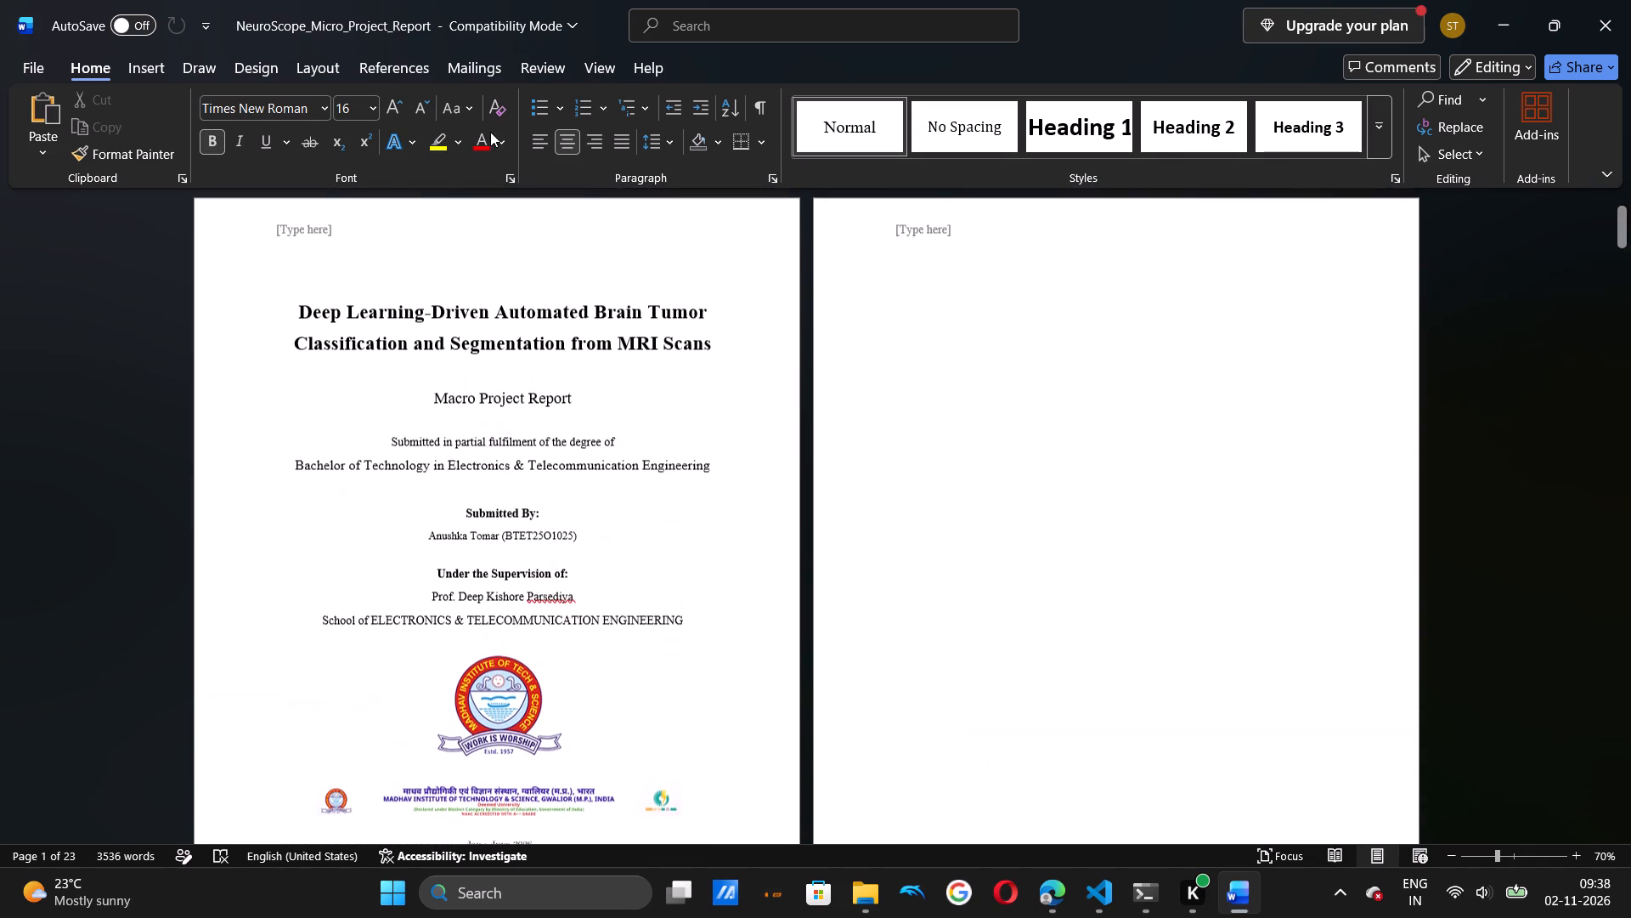
{"action": "left_click", "coordinate": [161, 69]}
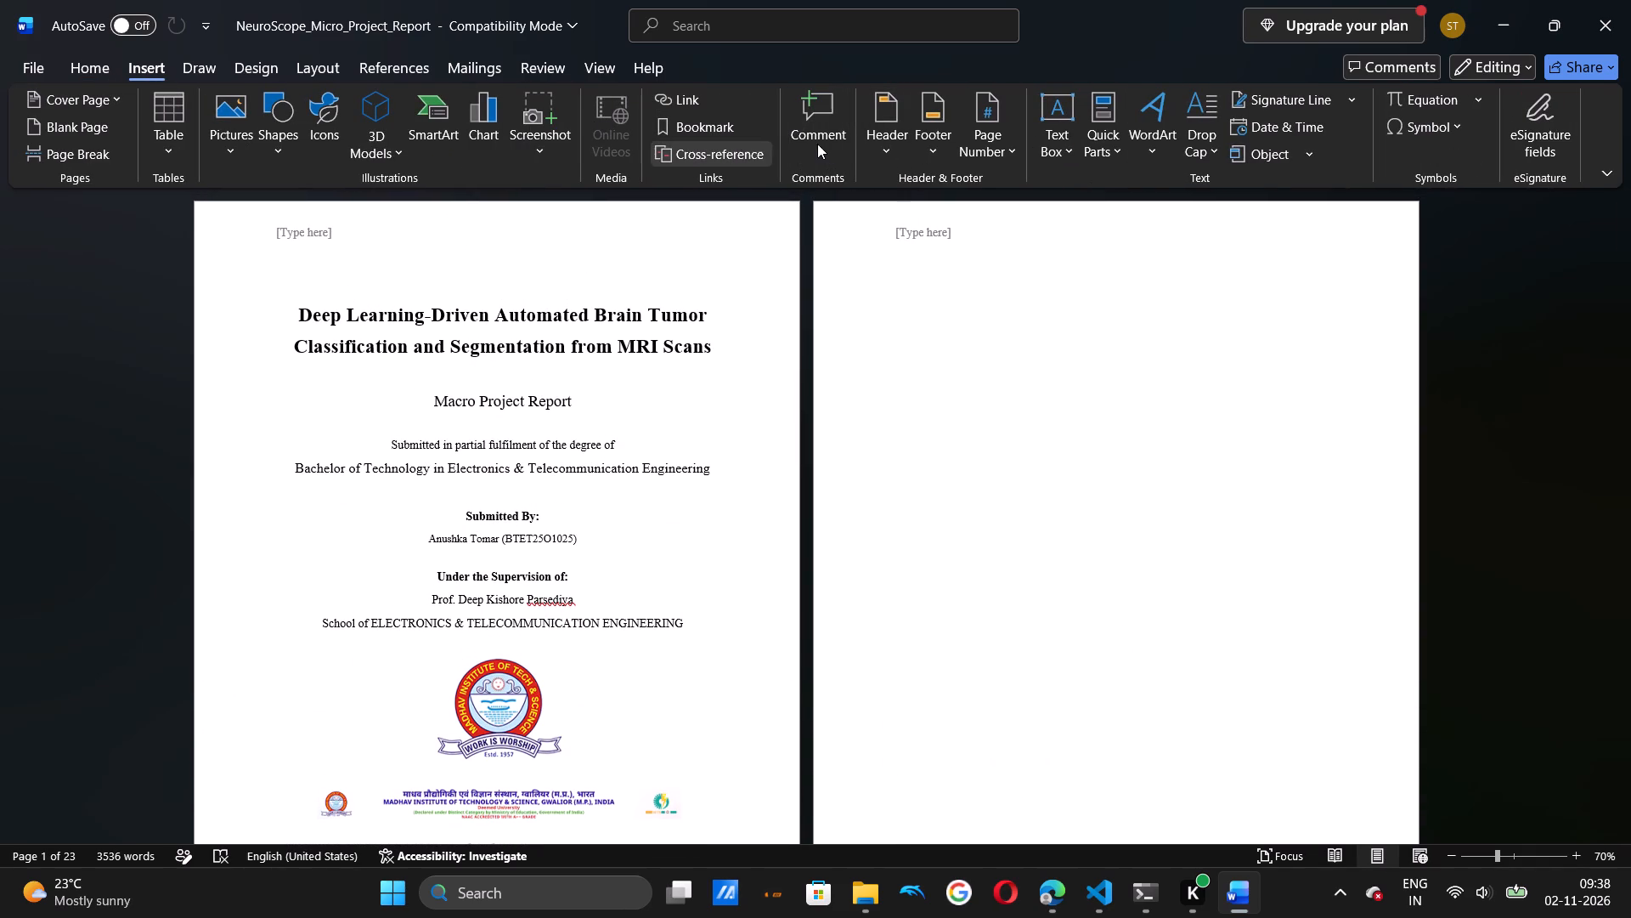
{"action": "left_click", "coordinate": [880, 154]}
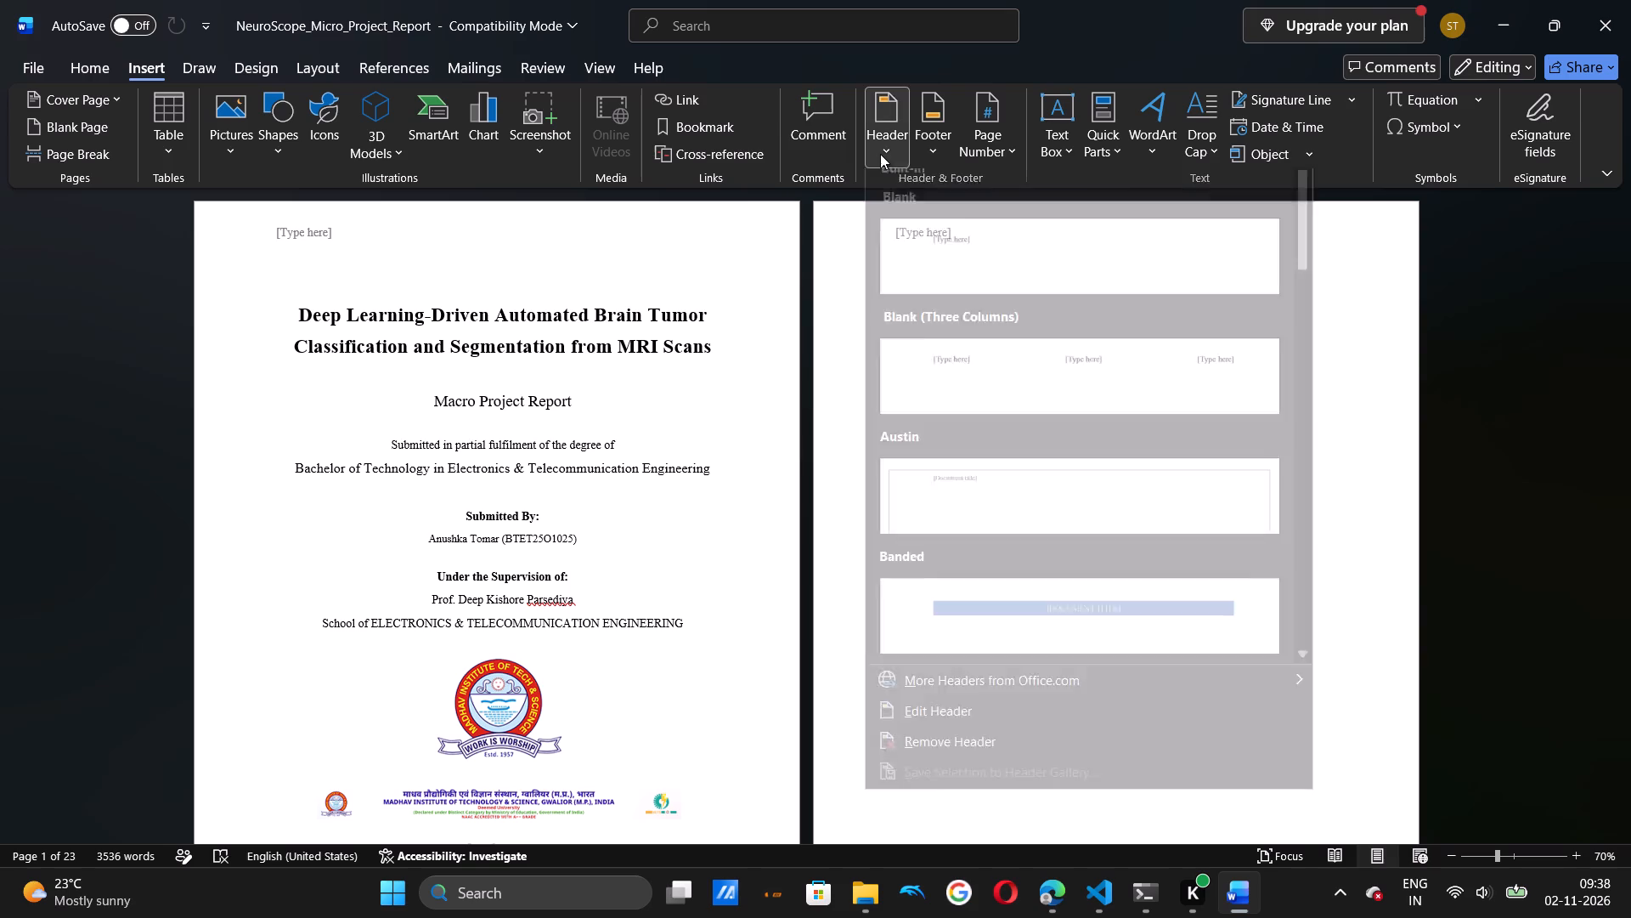
{"action": "left_click", "coordinate": [995, 762]}
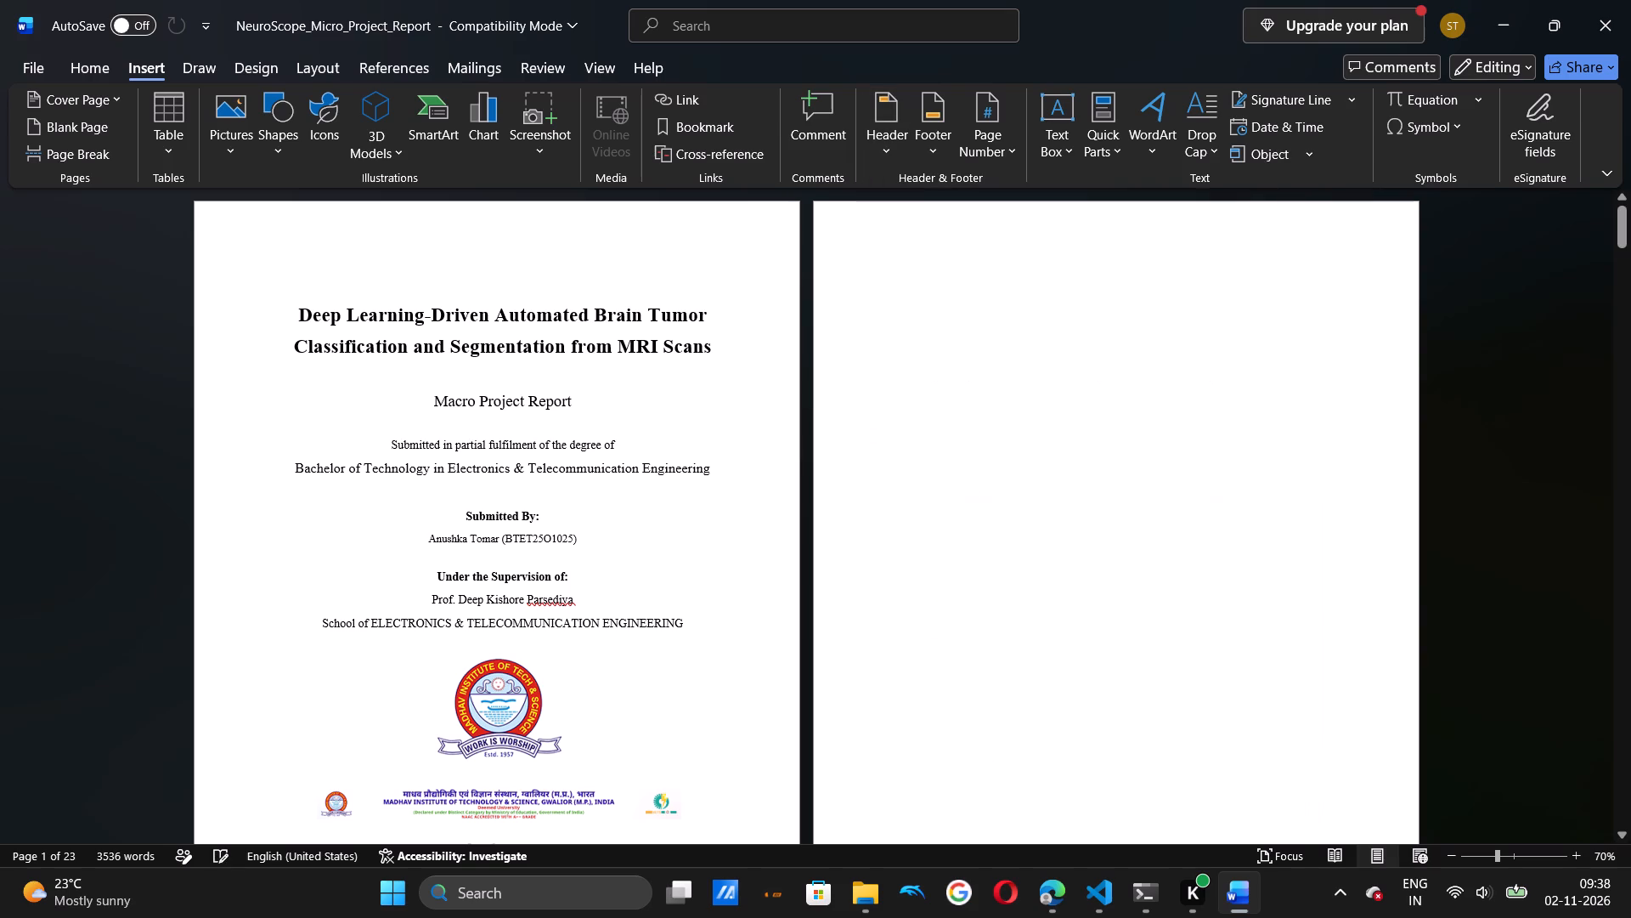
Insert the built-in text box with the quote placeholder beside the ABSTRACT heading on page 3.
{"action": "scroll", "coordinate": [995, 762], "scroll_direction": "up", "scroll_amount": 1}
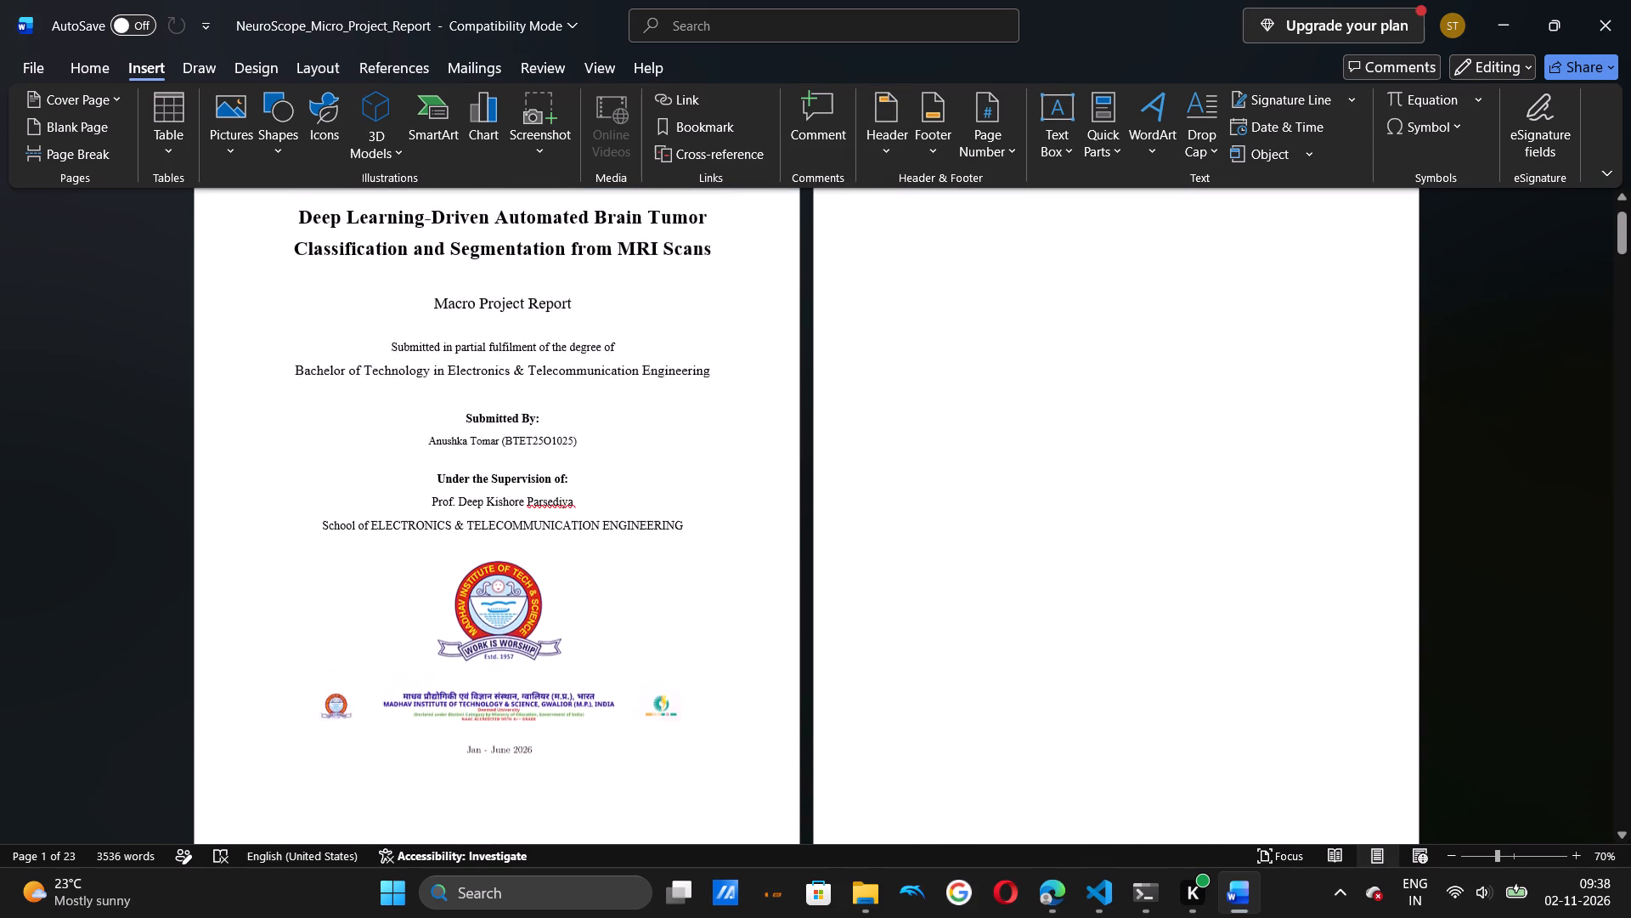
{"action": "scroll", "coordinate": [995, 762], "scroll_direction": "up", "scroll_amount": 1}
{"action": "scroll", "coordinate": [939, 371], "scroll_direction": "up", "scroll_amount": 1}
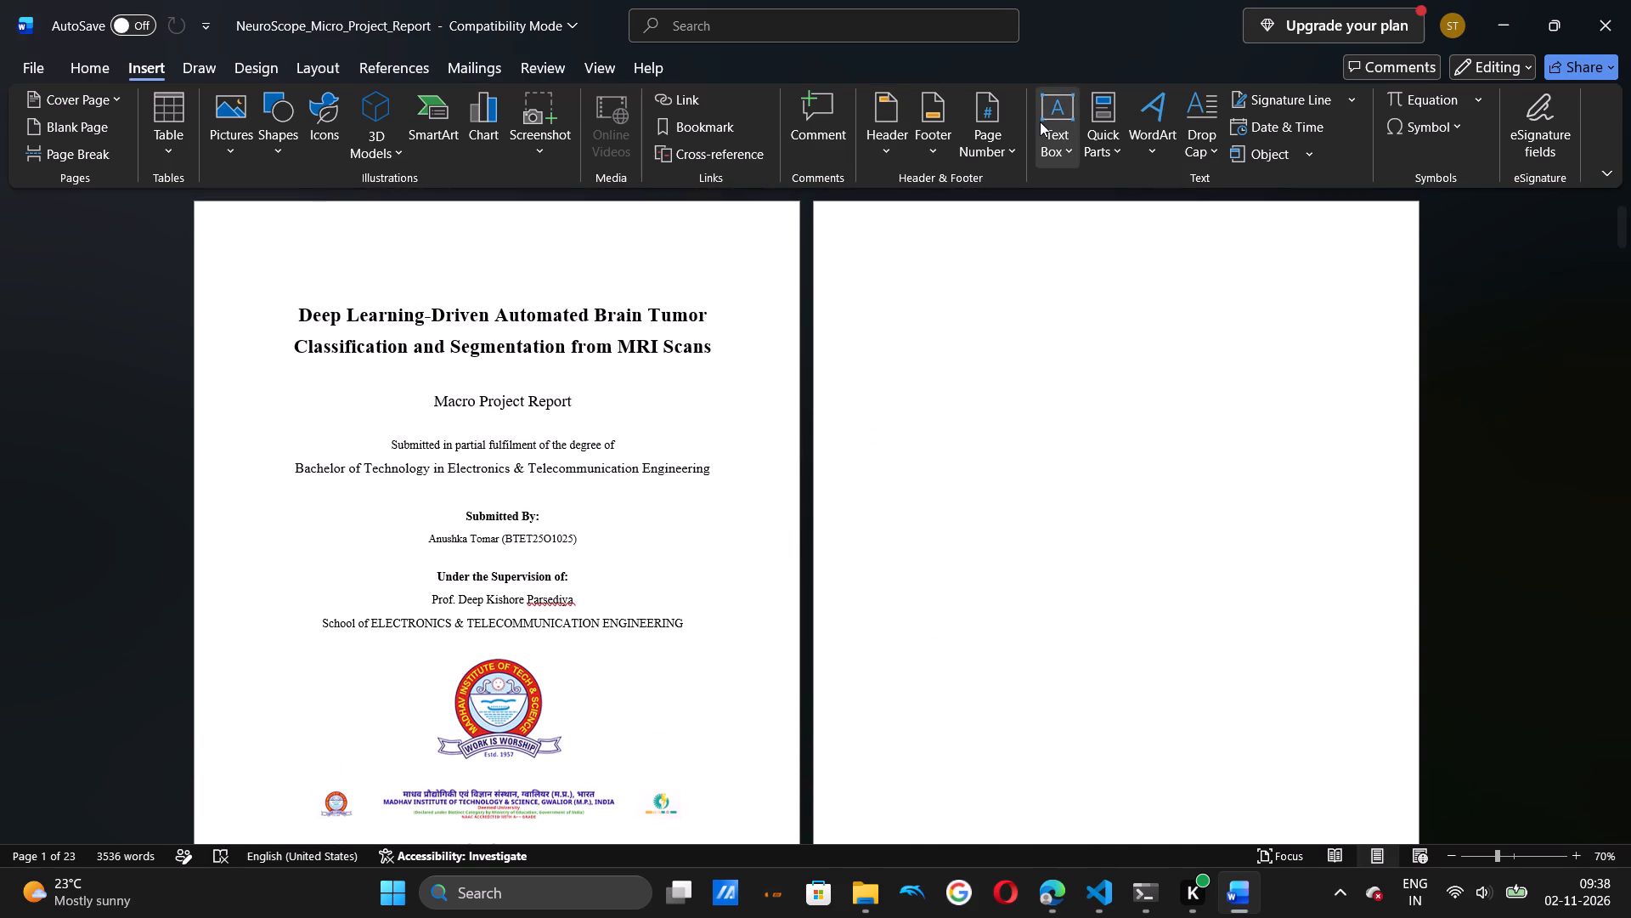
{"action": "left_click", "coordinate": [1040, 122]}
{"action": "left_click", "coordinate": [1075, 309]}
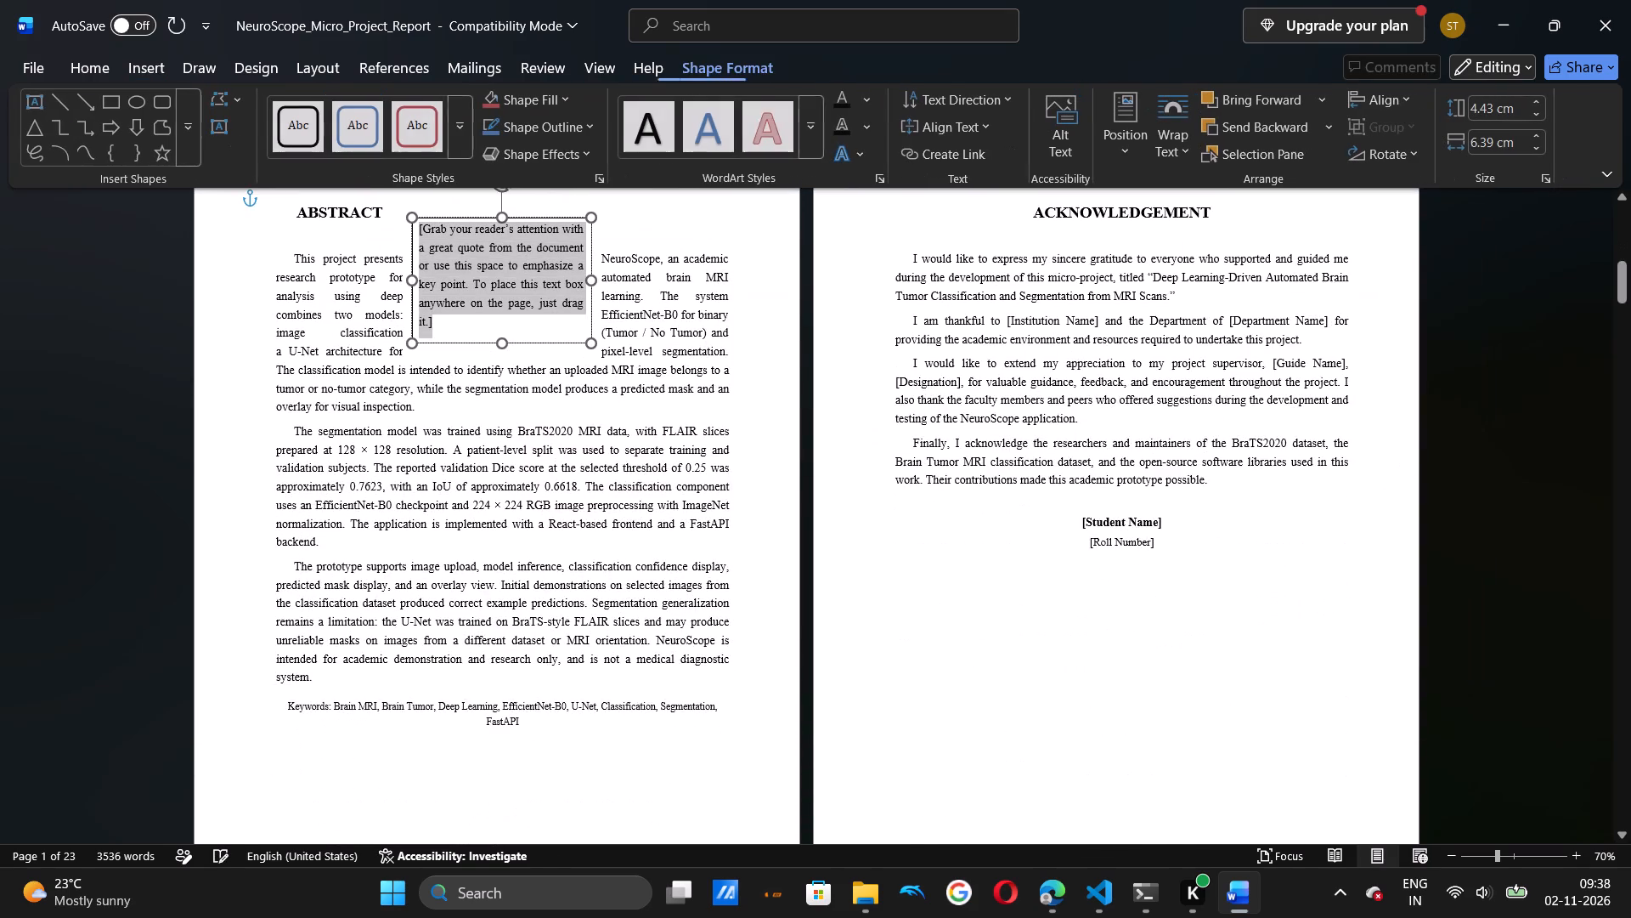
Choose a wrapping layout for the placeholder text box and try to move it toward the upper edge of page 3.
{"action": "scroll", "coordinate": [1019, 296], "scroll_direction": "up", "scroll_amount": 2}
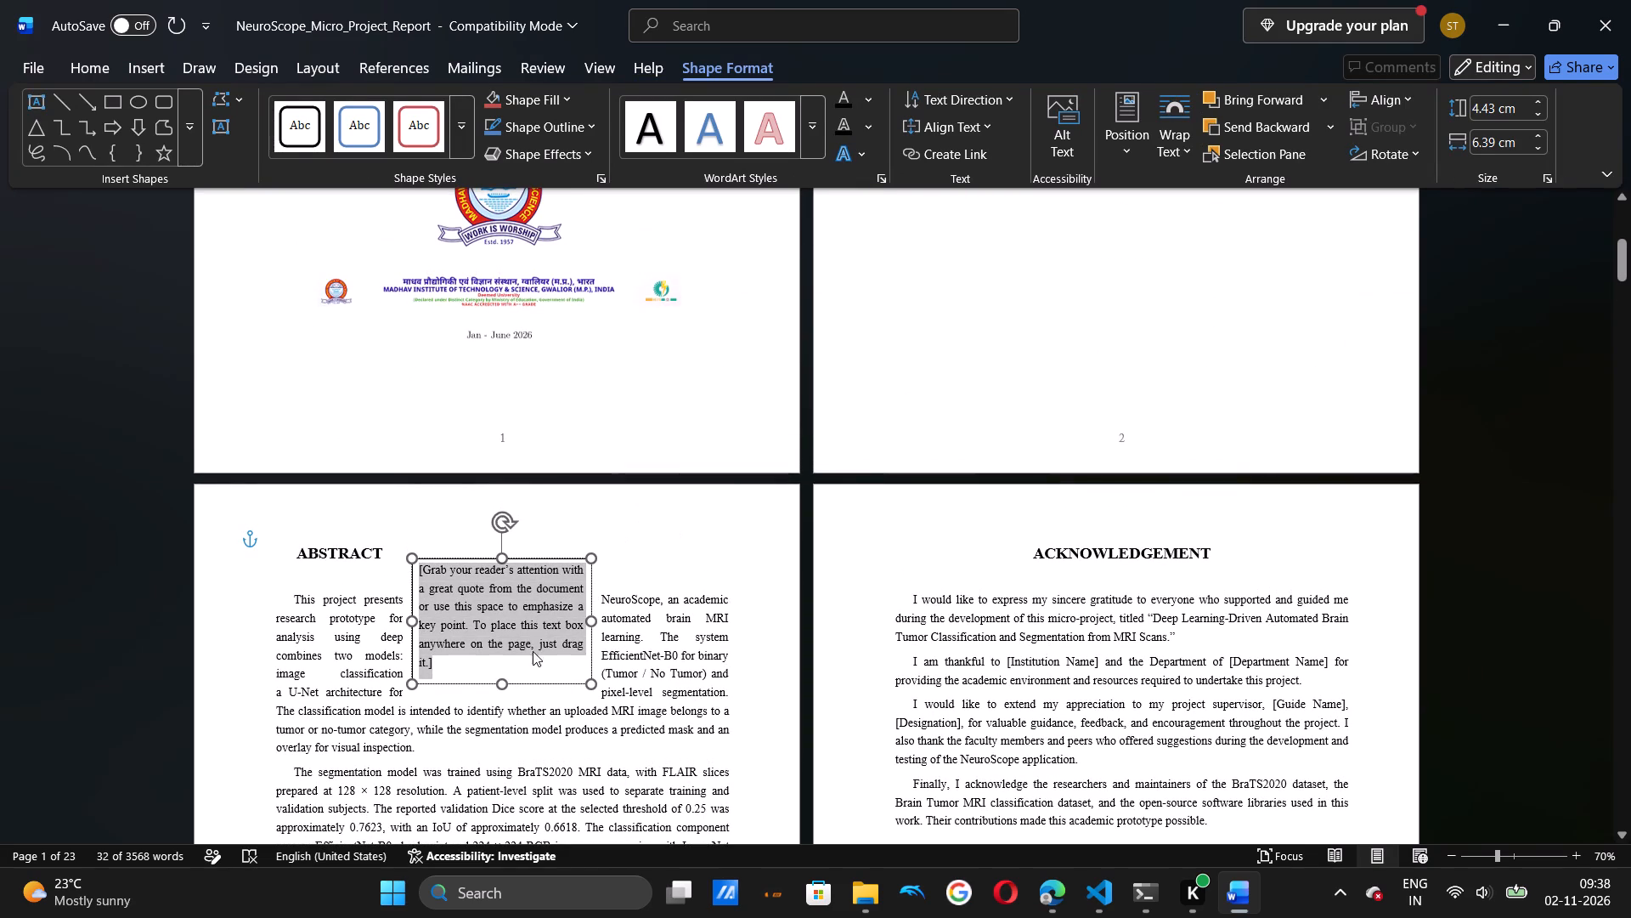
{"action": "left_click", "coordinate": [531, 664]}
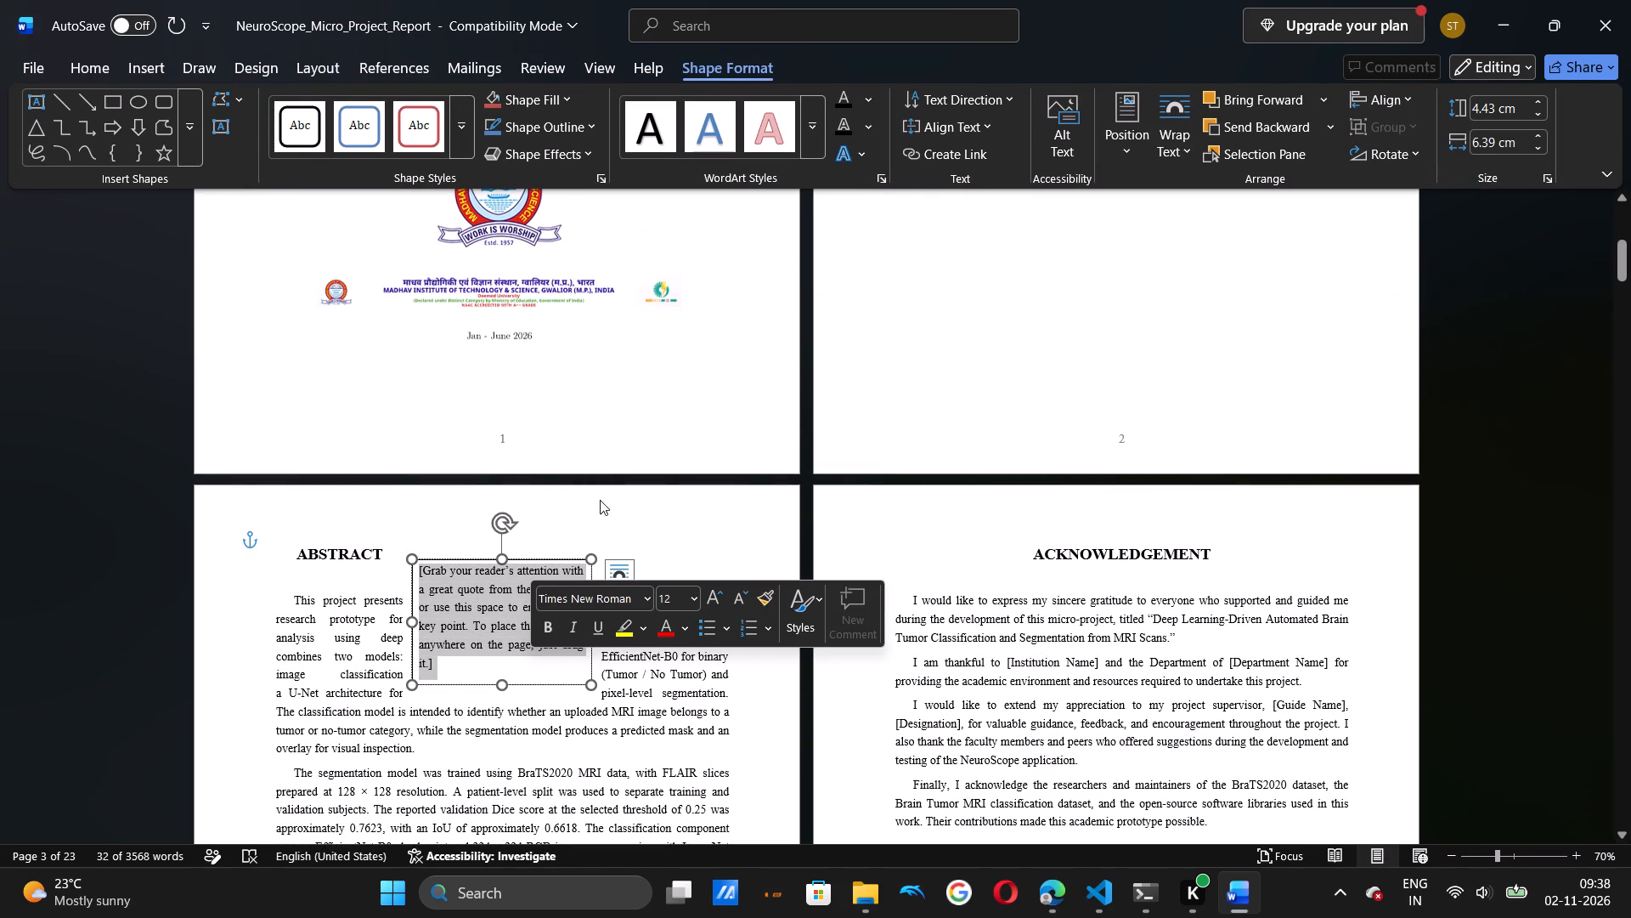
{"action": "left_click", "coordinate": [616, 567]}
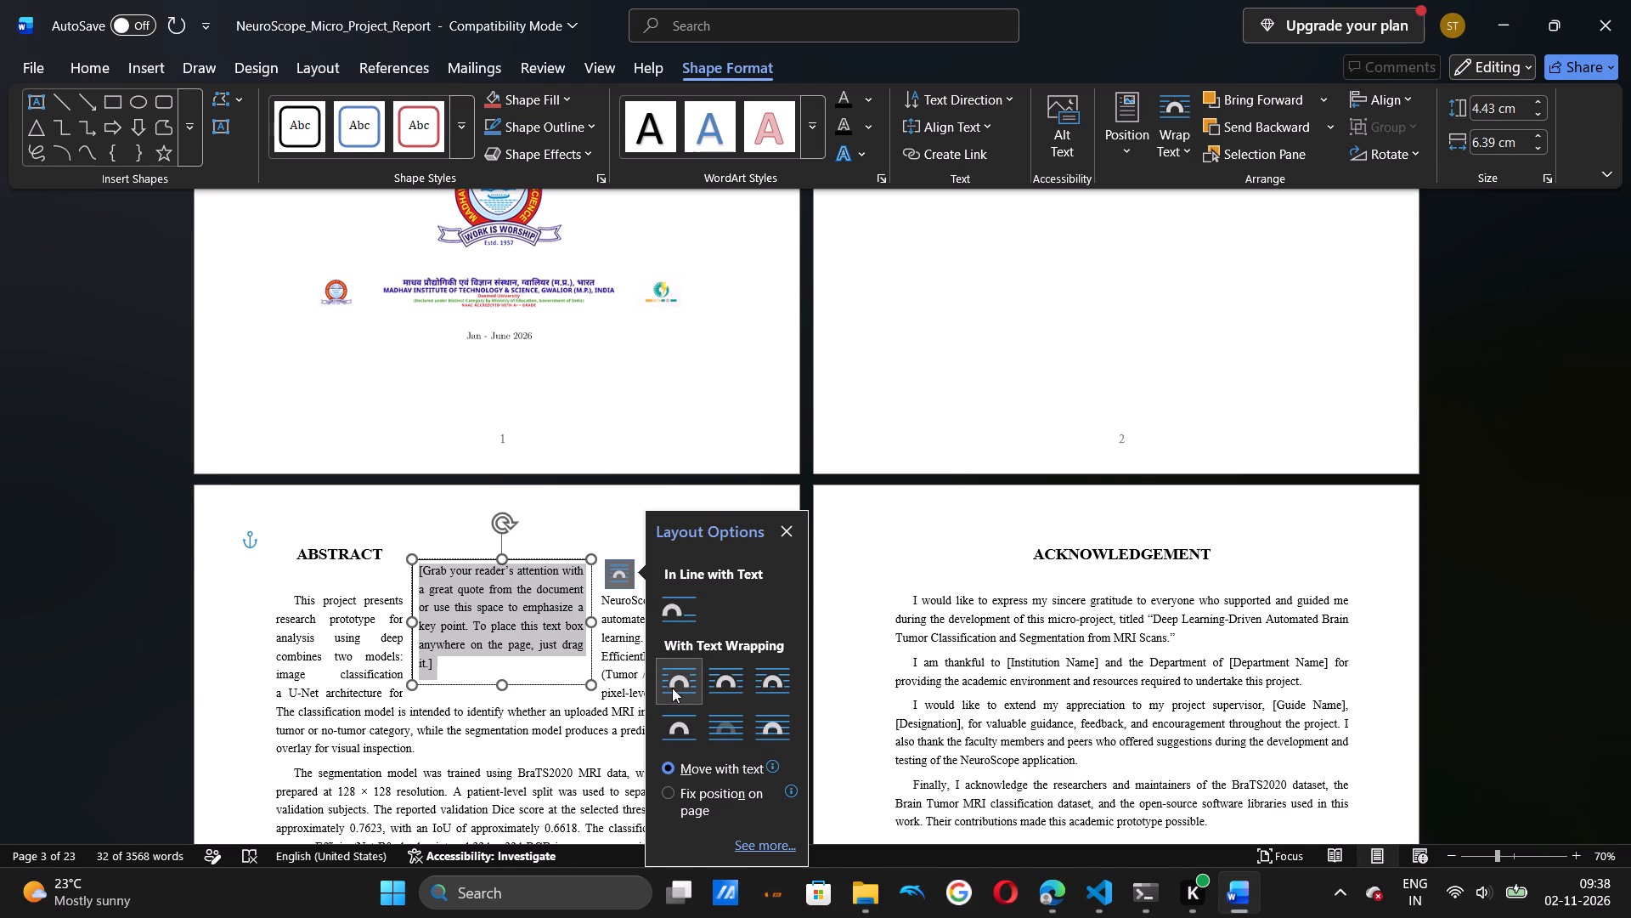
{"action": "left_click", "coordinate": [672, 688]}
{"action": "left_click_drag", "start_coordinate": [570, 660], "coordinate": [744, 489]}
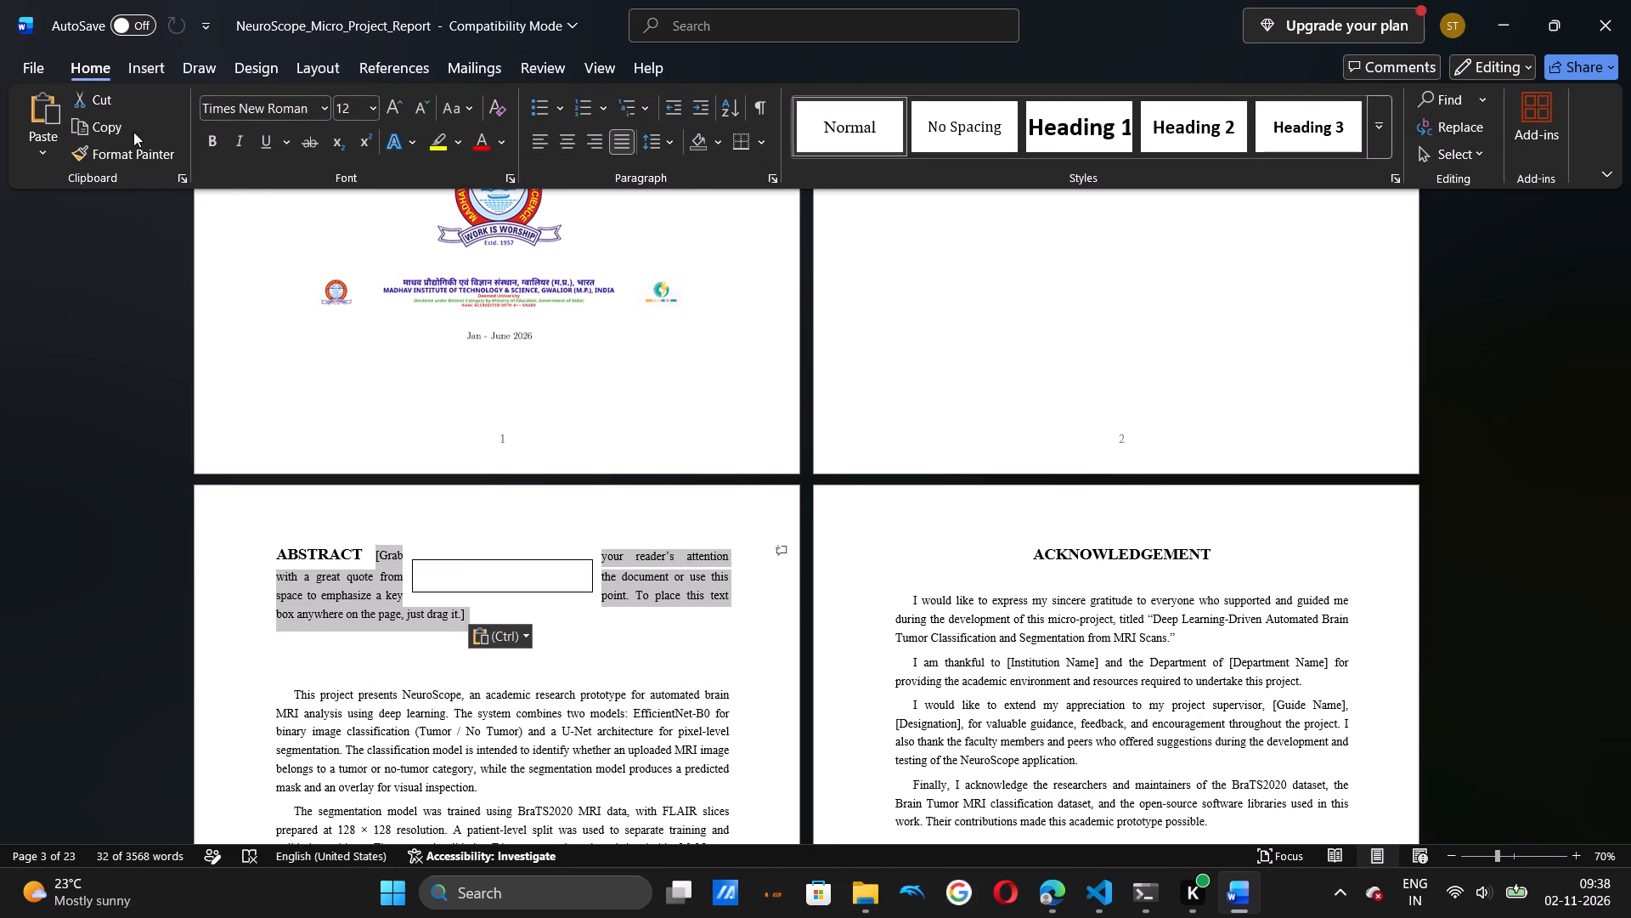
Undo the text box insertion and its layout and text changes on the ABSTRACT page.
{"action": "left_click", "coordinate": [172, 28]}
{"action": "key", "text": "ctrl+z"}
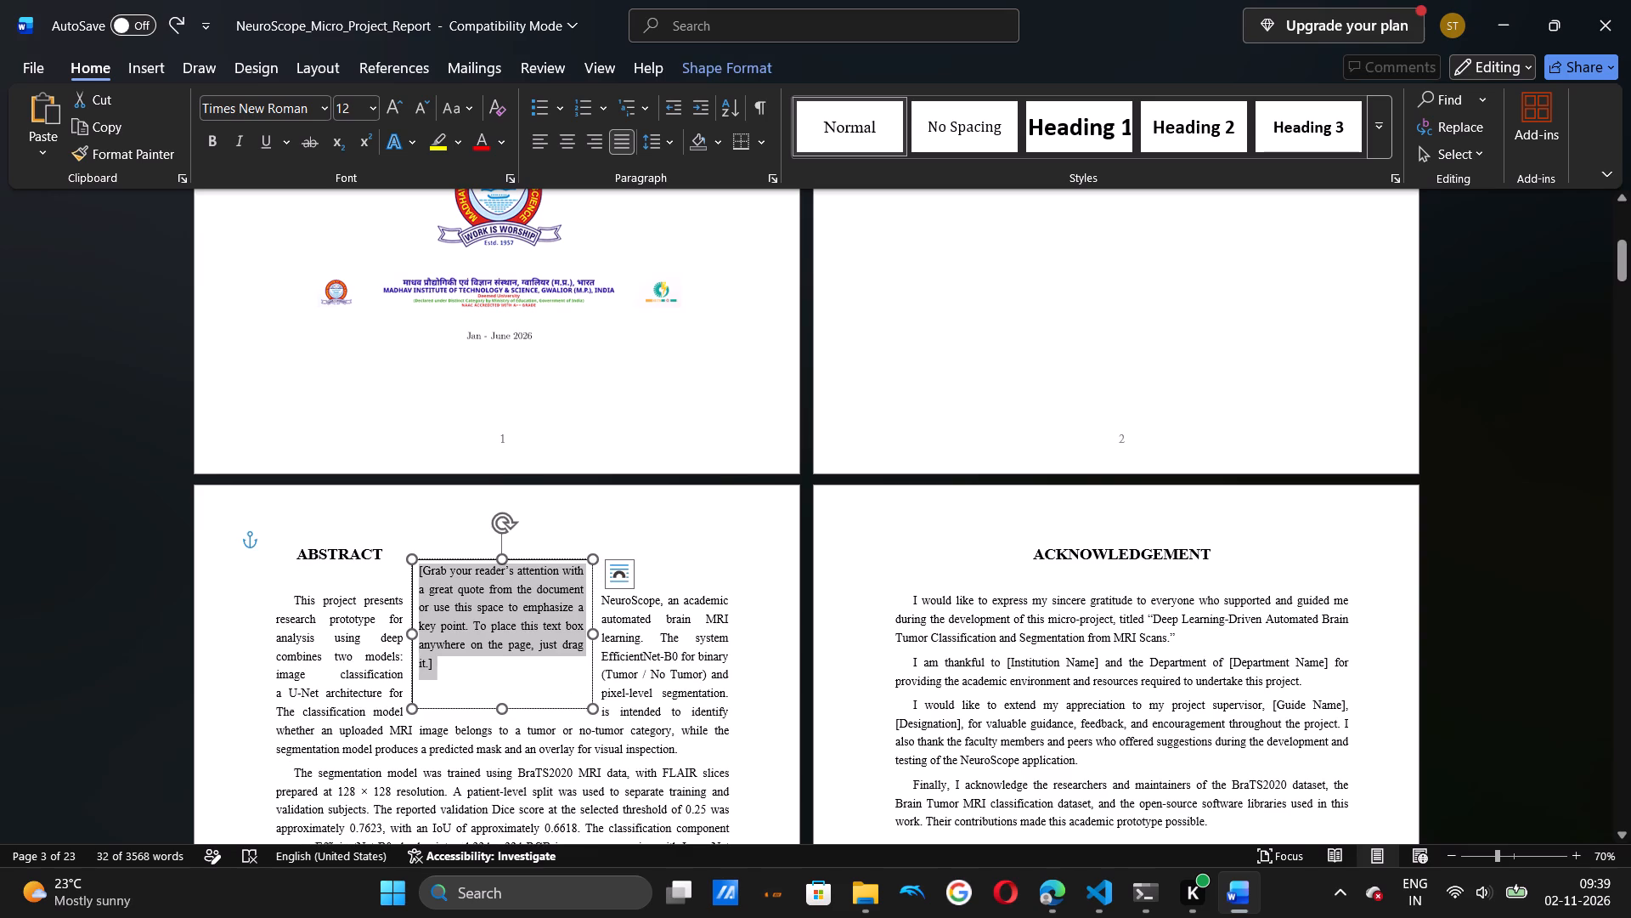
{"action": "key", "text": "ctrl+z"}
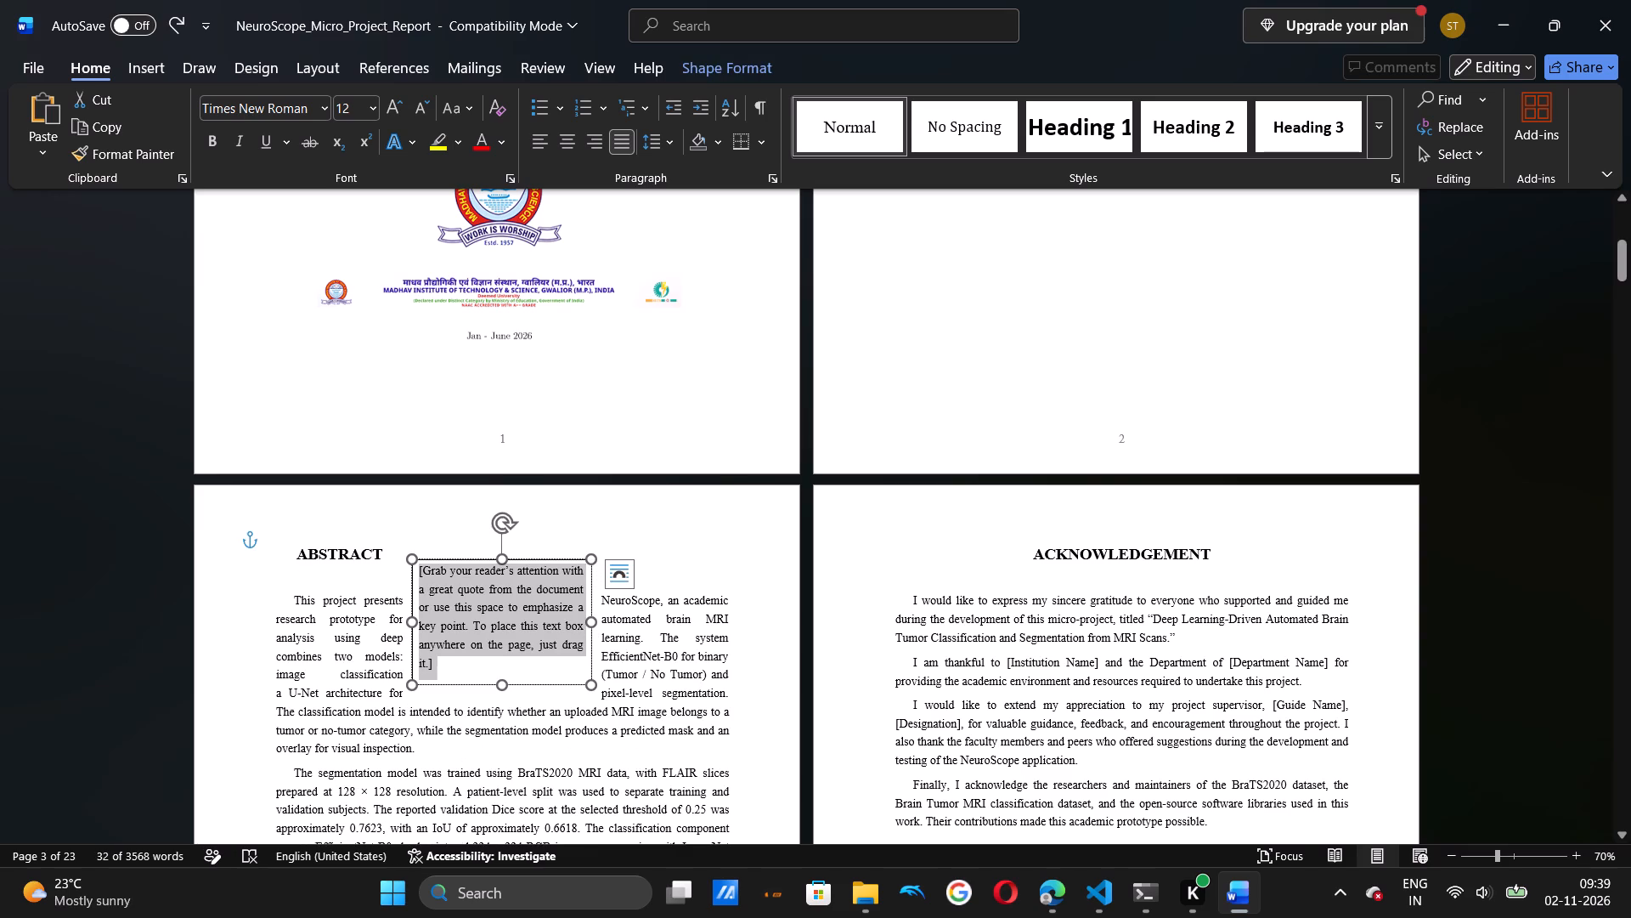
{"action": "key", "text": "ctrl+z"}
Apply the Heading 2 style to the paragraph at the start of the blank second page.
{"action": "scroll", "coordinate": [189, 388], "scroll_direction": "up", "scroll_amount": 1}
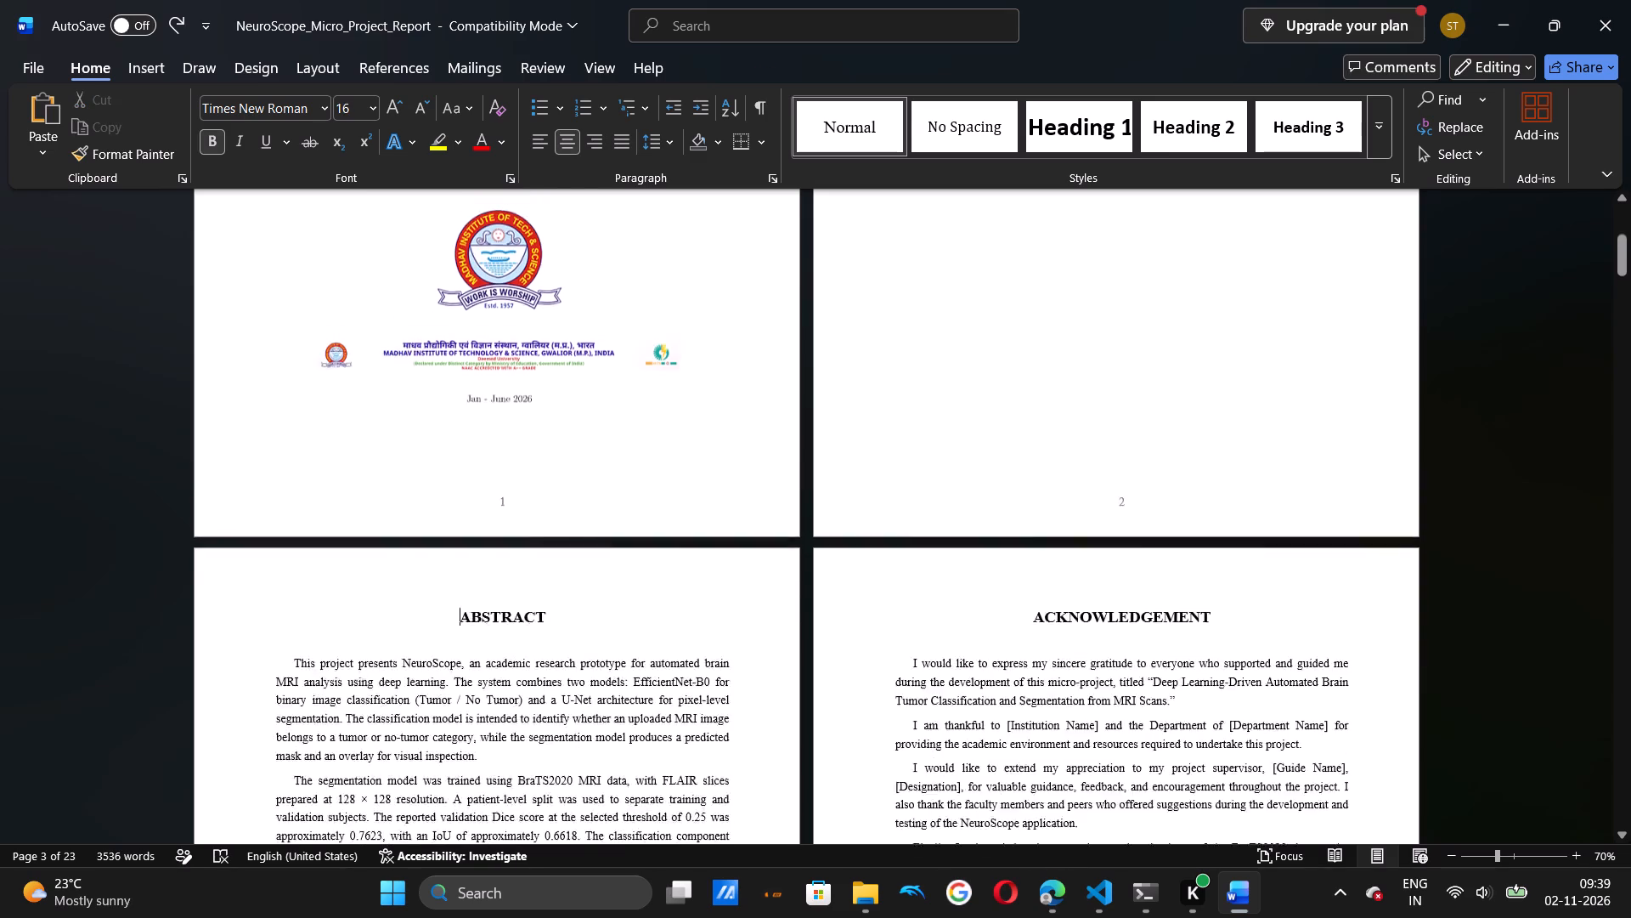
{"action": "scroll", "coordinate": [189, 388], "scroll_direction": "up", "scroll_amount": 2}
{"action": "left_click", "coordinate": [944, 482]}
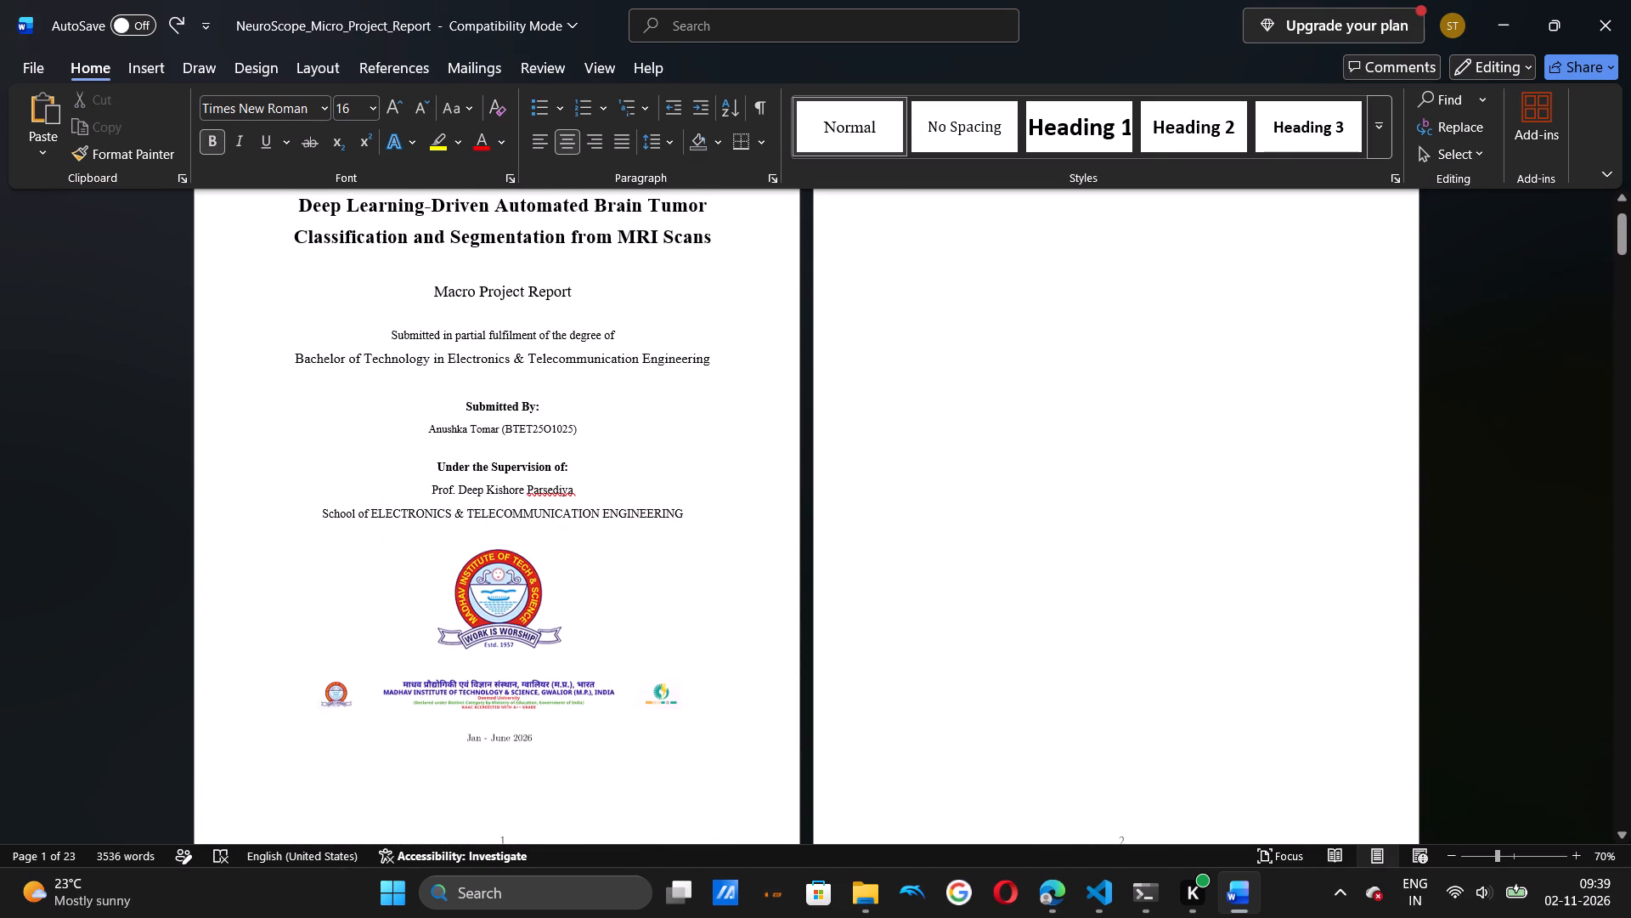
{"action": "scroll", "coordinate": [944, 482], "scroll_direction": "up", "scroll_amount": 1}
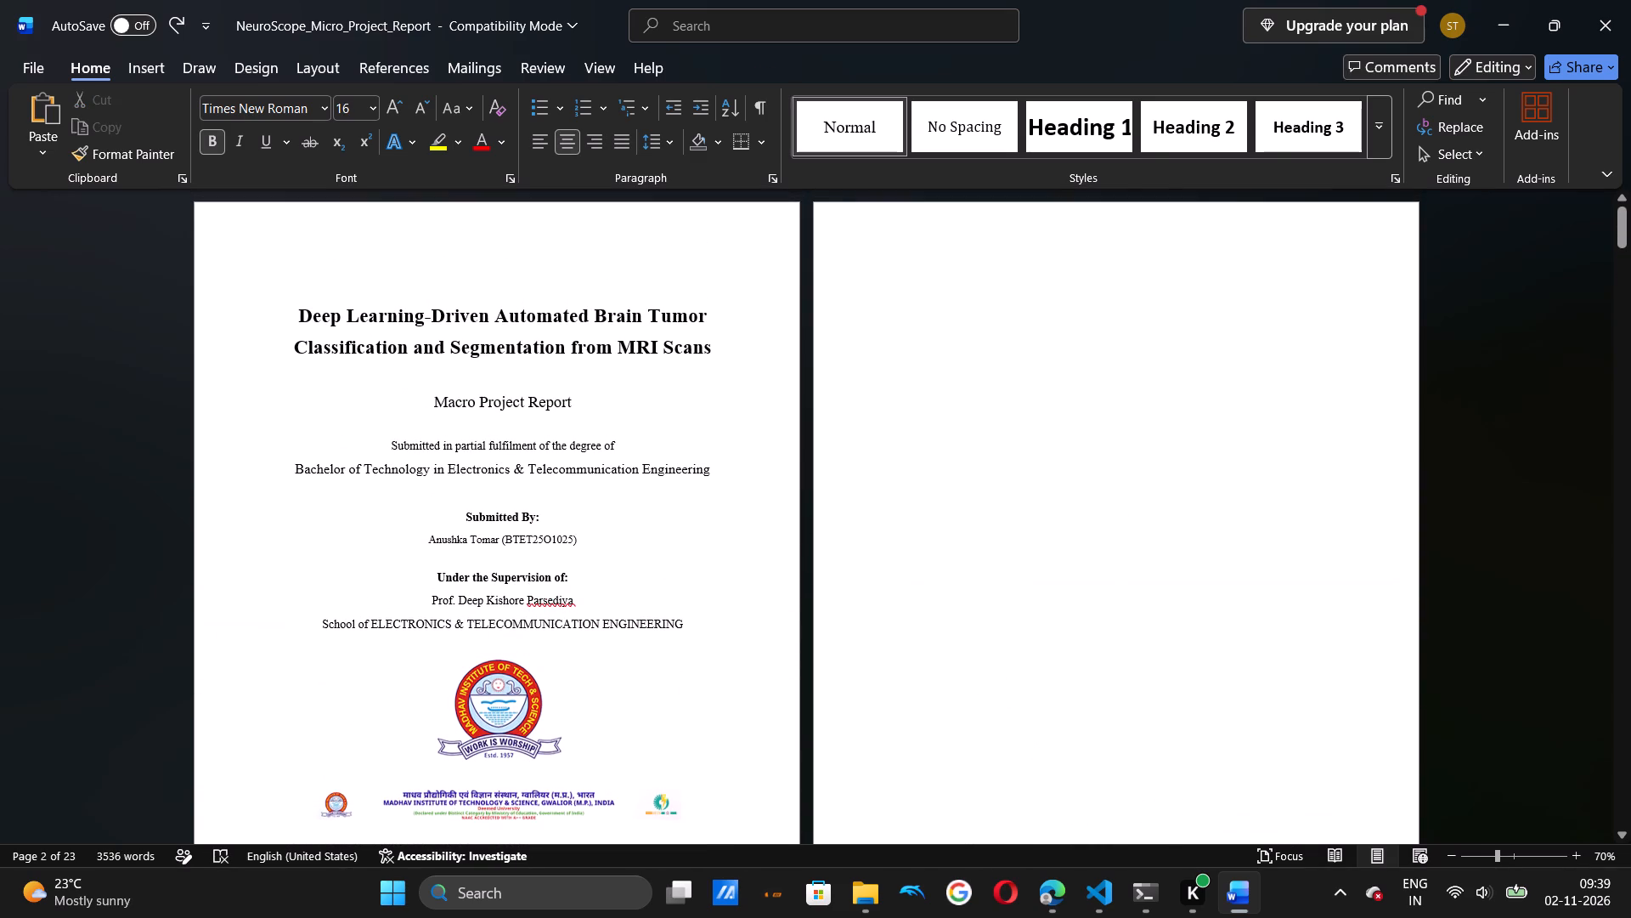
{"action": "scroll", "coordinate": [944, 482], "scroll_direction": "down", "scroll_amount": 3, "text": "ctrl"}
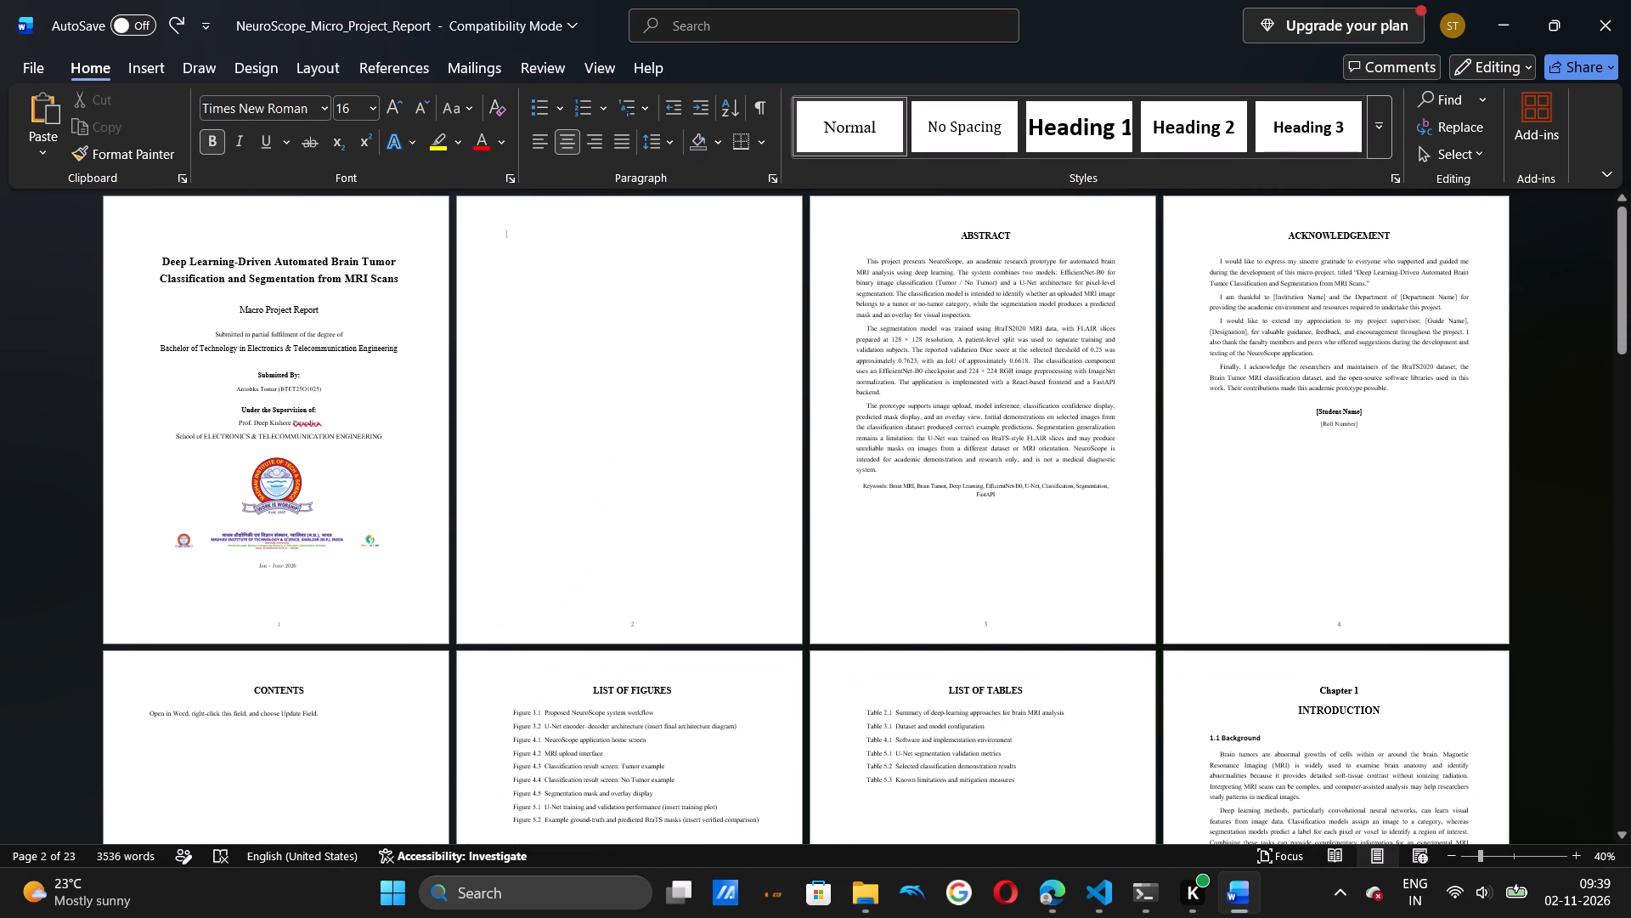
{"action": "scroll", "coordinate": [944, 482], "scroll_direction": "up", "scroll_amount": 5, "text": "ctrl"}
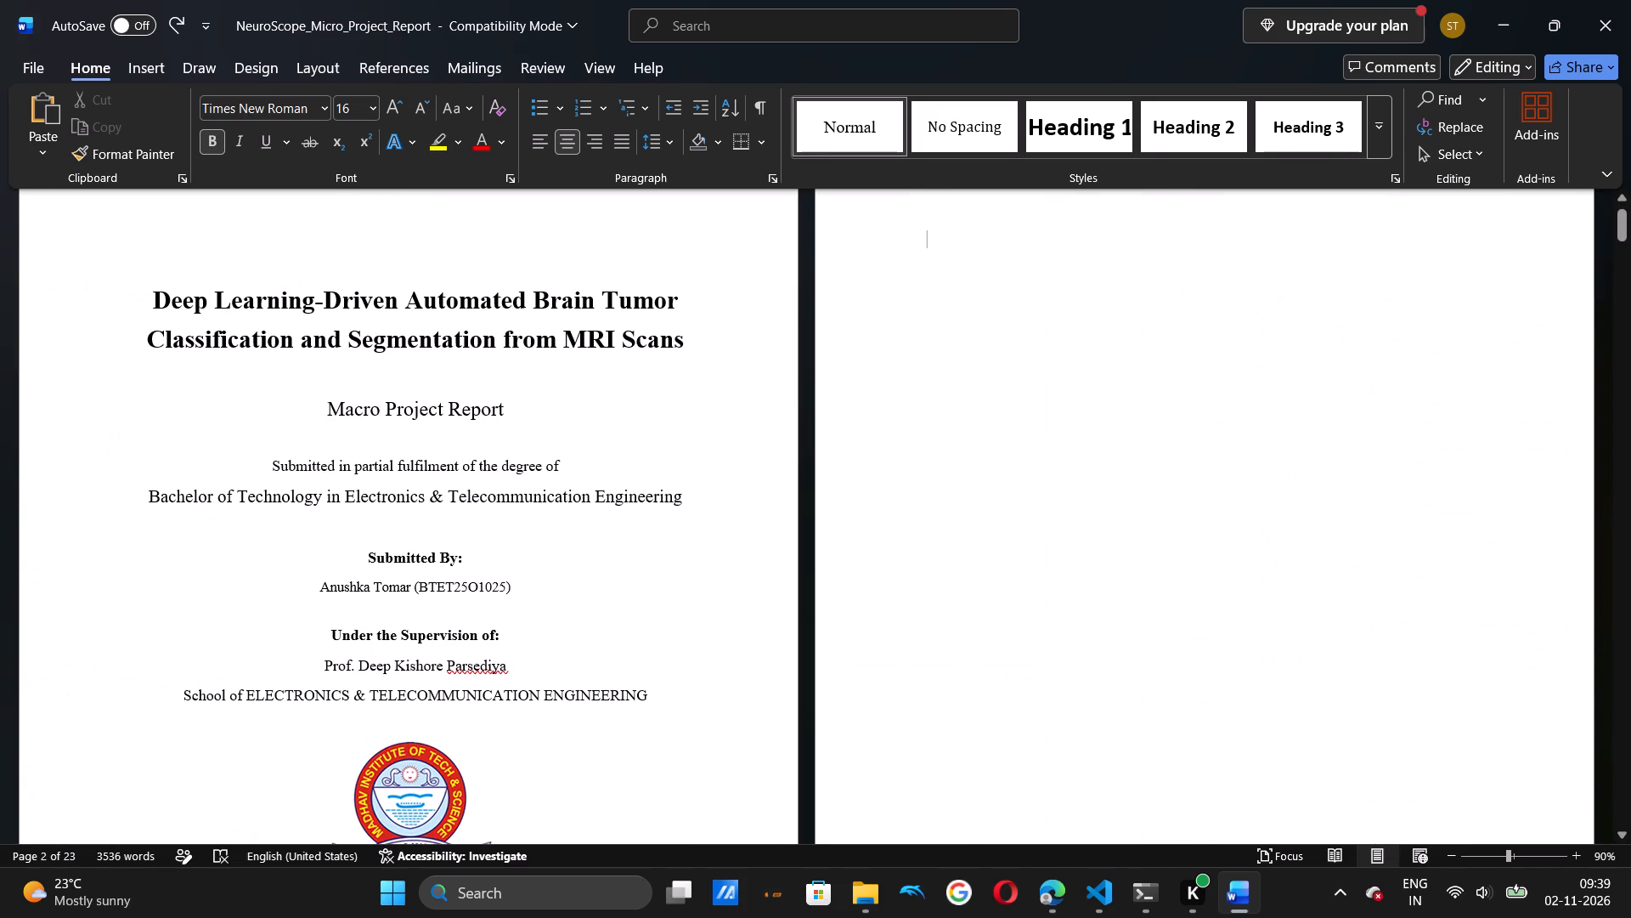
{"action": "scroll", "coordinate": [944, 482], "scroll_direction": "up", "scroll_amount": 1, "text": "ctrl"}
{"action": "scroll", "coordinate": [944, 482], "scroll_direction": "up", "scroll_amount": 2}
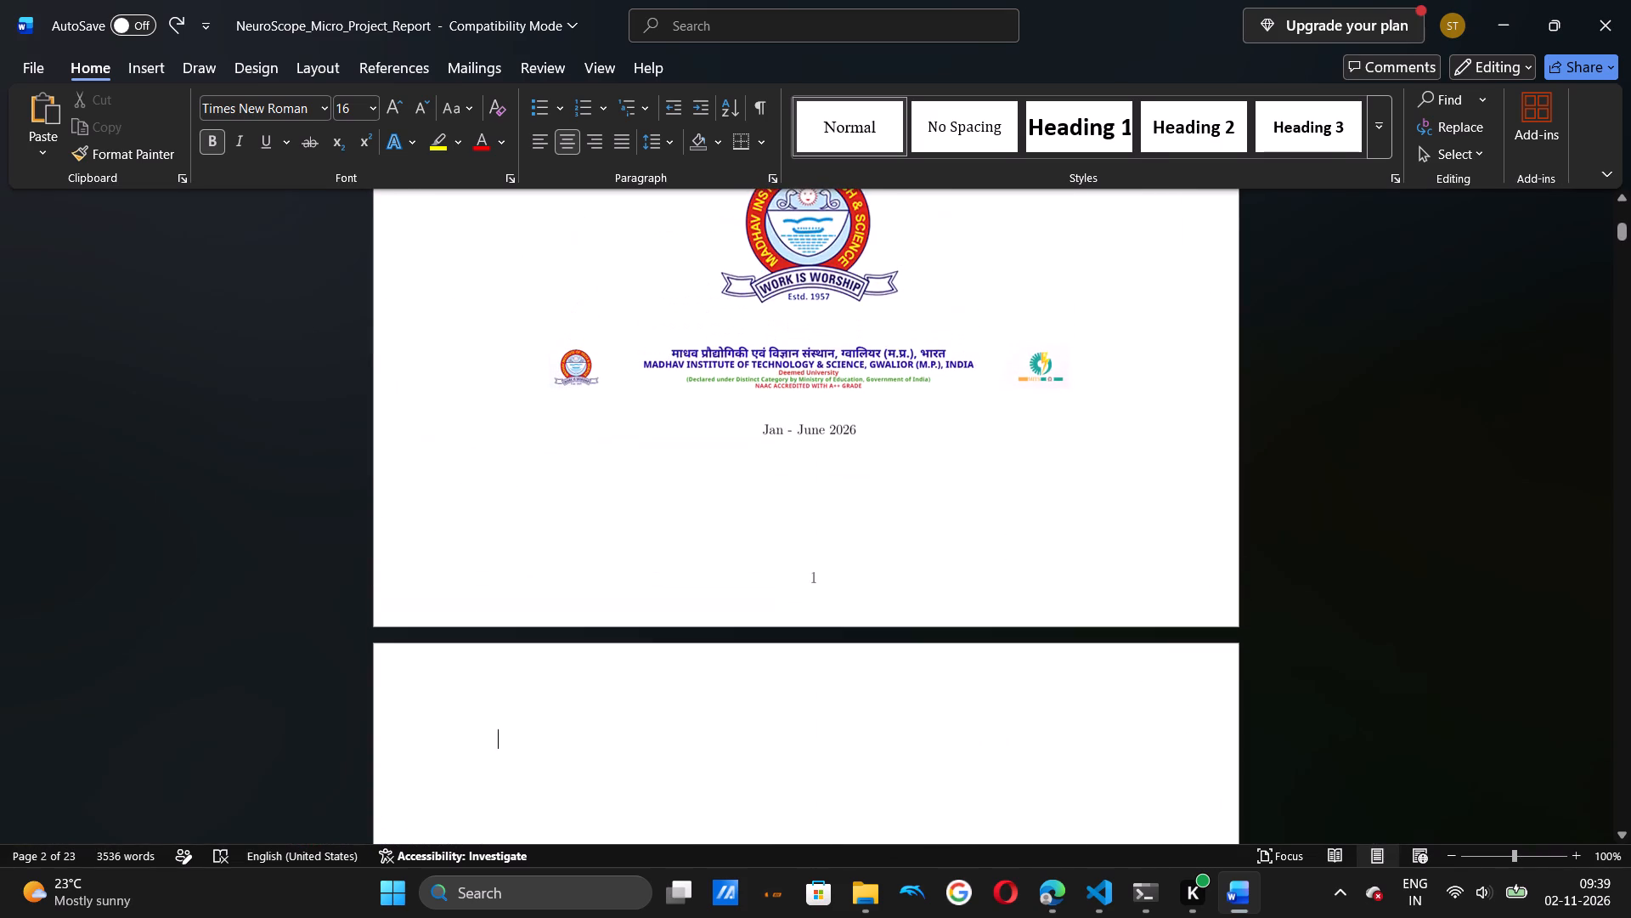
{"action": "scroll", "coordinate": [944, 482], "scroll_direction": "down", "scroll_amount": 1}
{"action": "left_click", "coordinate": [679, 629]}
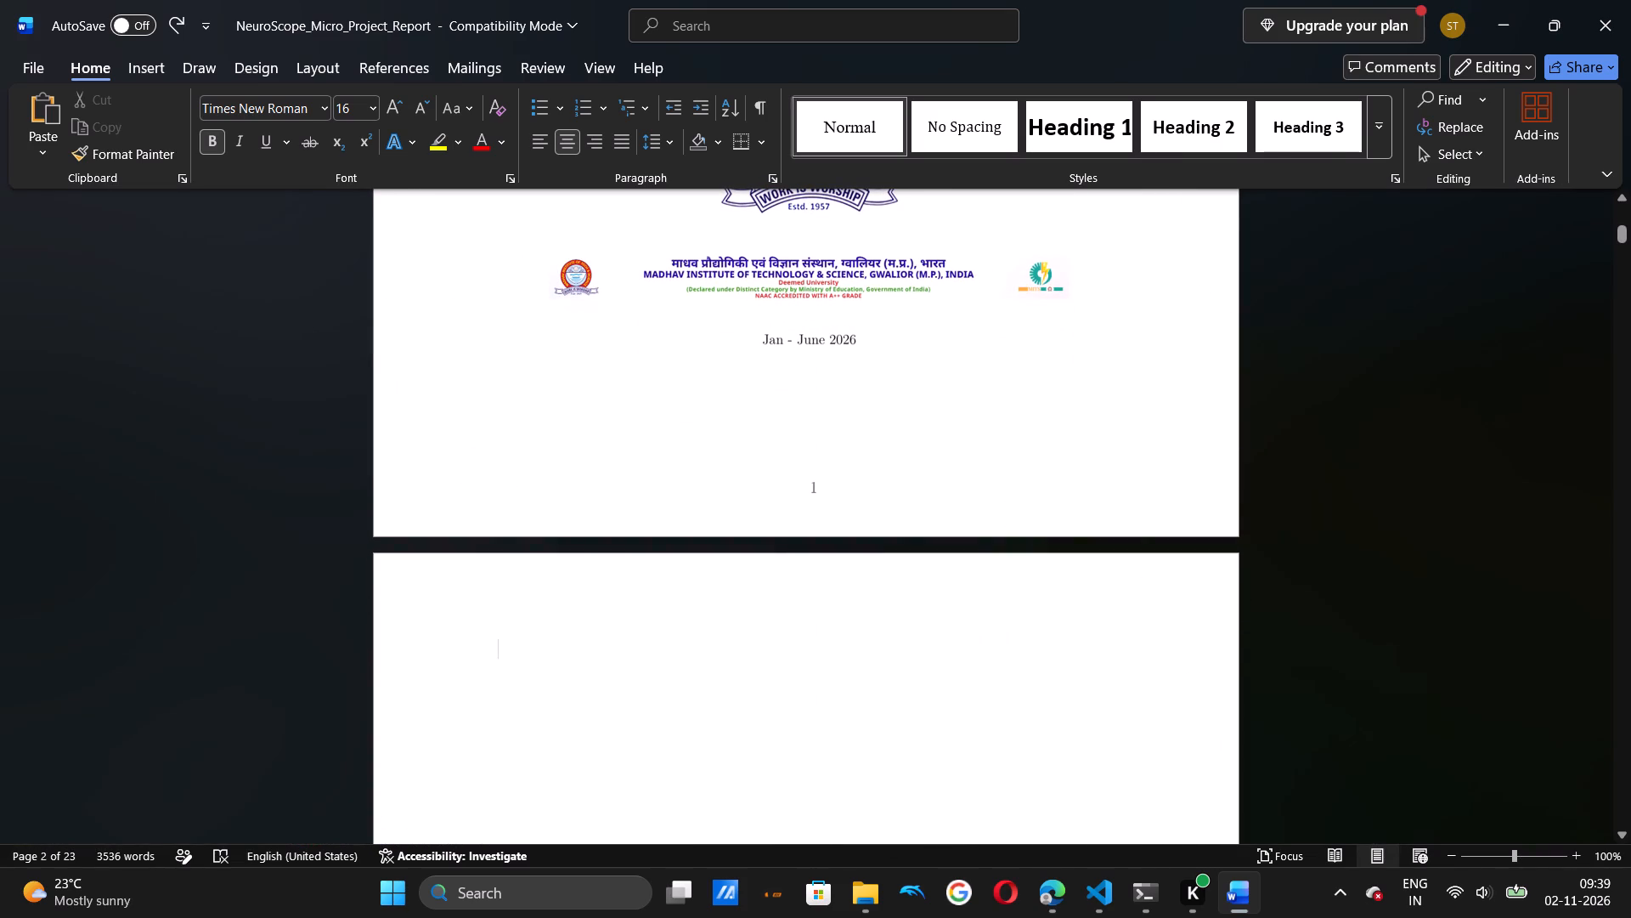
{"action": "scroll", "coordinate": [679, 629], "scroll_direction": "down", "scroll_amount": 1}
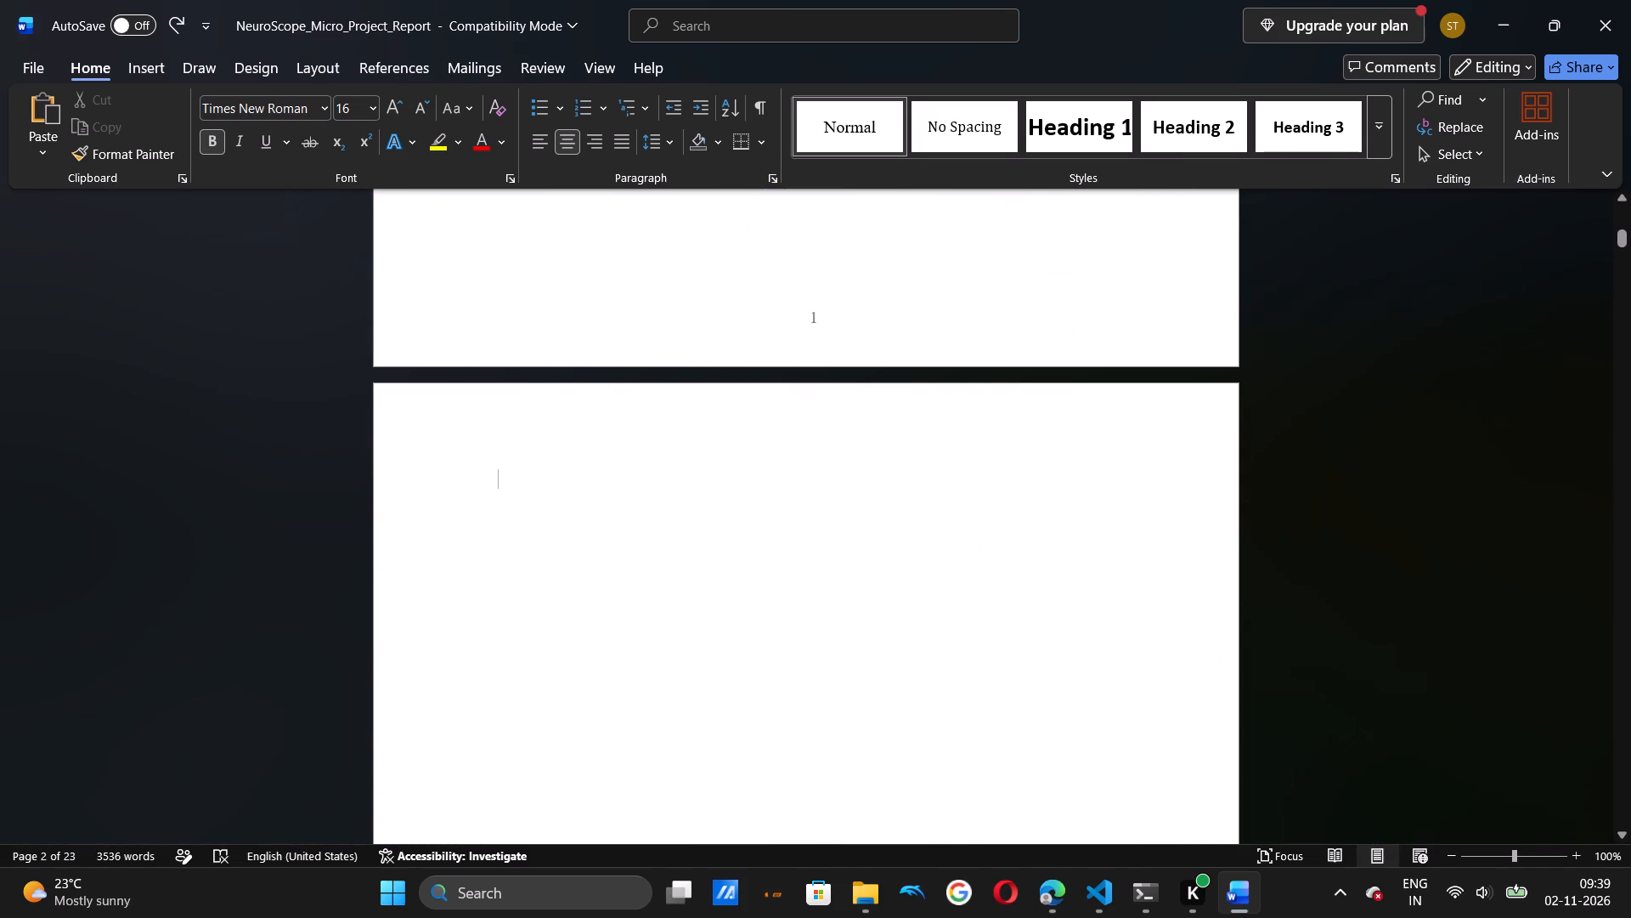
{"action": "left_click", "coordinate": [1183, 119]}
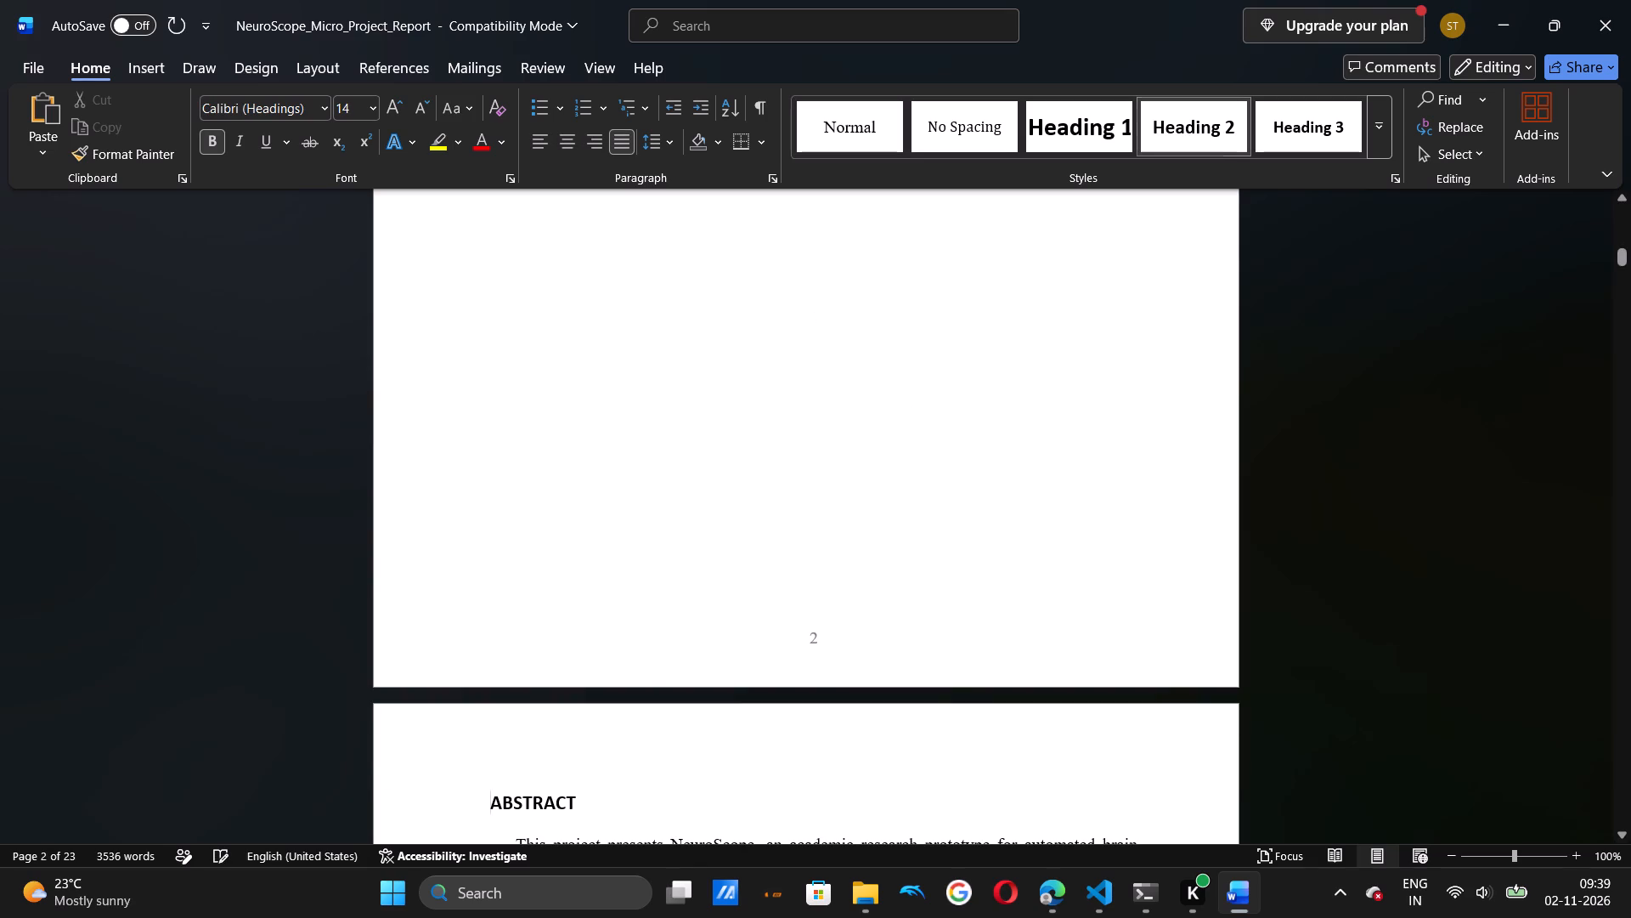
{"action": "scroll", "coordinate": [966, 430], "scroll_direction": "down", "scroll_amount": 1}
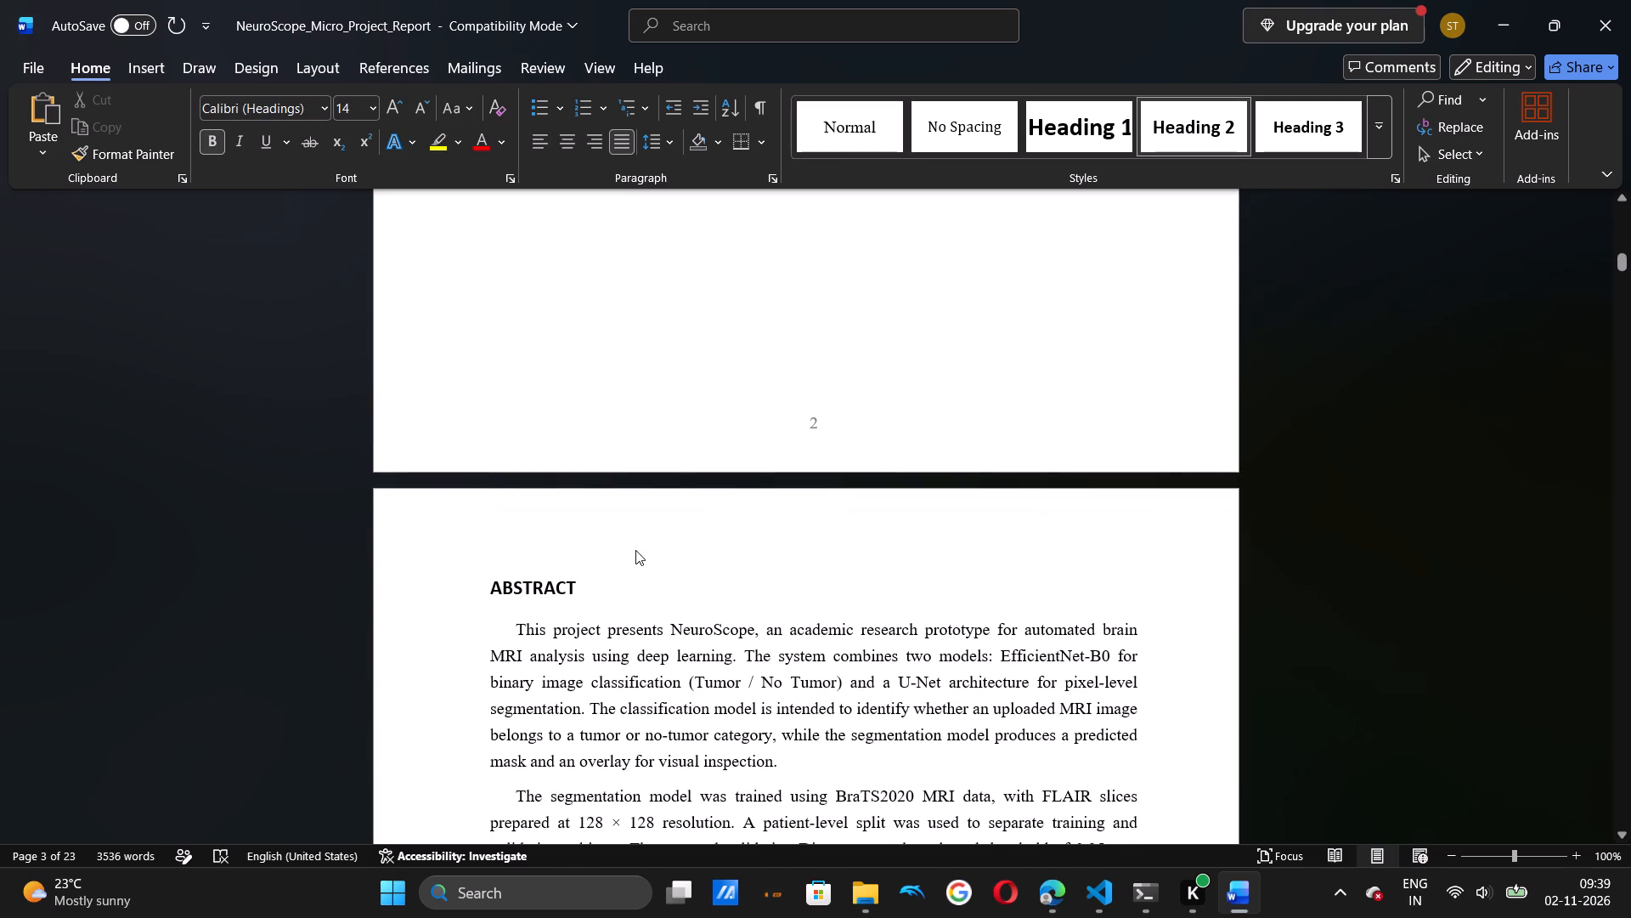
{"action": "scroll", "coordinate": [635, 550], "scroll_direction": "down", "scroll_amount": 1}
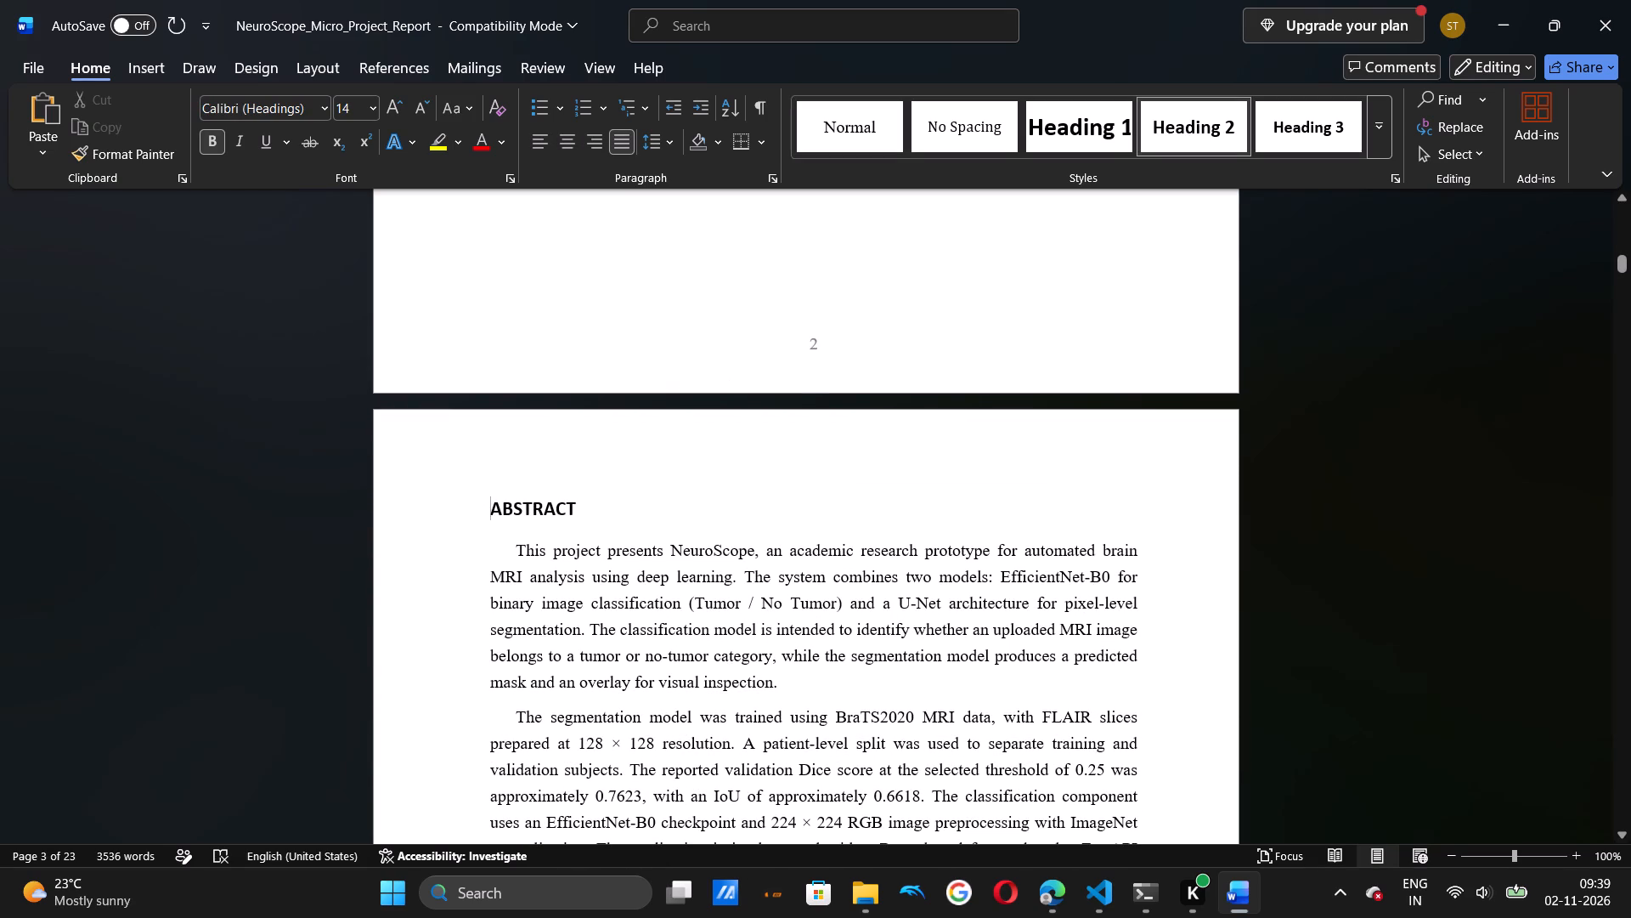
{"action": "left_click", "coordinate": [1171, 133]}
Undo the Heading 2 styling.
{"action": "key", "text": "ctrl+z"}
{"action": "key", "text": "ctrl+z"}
Examine the blank second page and the end of the title page for where the extra page begins.
{"action": "scroll", "coordinate": [1399, 287], "scroll_direction": "up", "scroll_amount": 4}
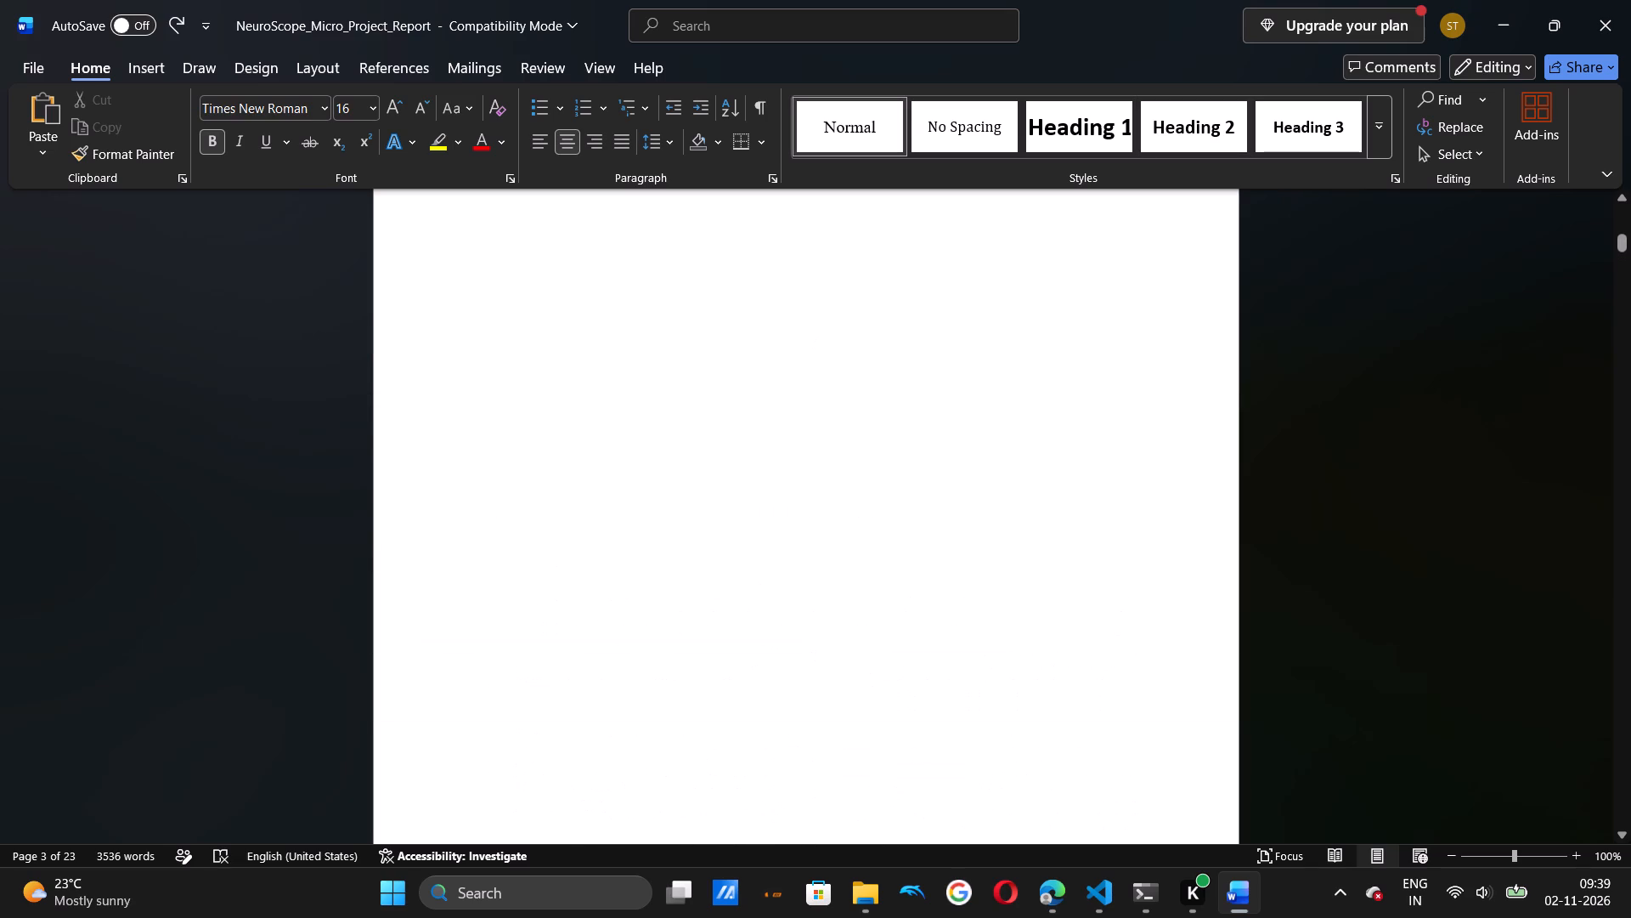
{"action": "scroll", "coordinate": [1399, 287], "scroll_direction": "up", "scroll_amount": 2}
{"action": "scroll", "coordinate": [970, 698], "scroll_direction": "down", "scroll_amount": 1}
{"action": "scroll", "coordinate": [970, 698], "scroll_direction": "down", "scroll_amount": 3, "text": "ctrl"}
{"action": "scroll", "coordinate": [970, 698], "scroll_direction": "up", "scroll_amount": 4, "text": "ctrl"}
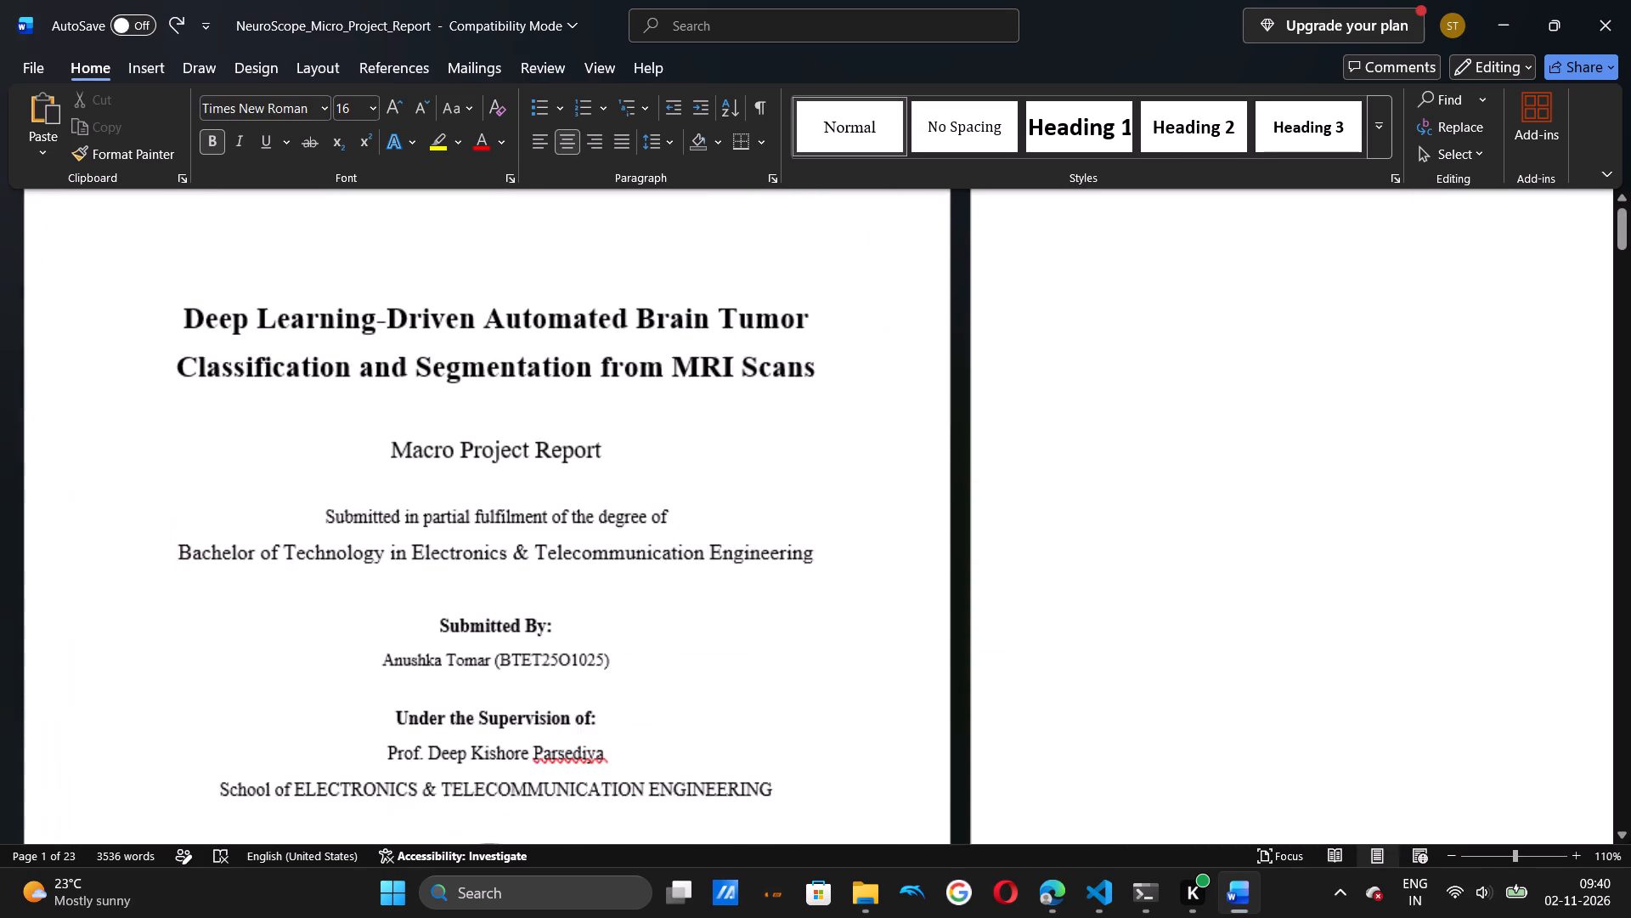
{"action": "left_click", "coordinate": [970, 698]}
{"action": "scroll", "coordinate": [970, 698], "scroll_direction": "down", "scroll_amount": 3}
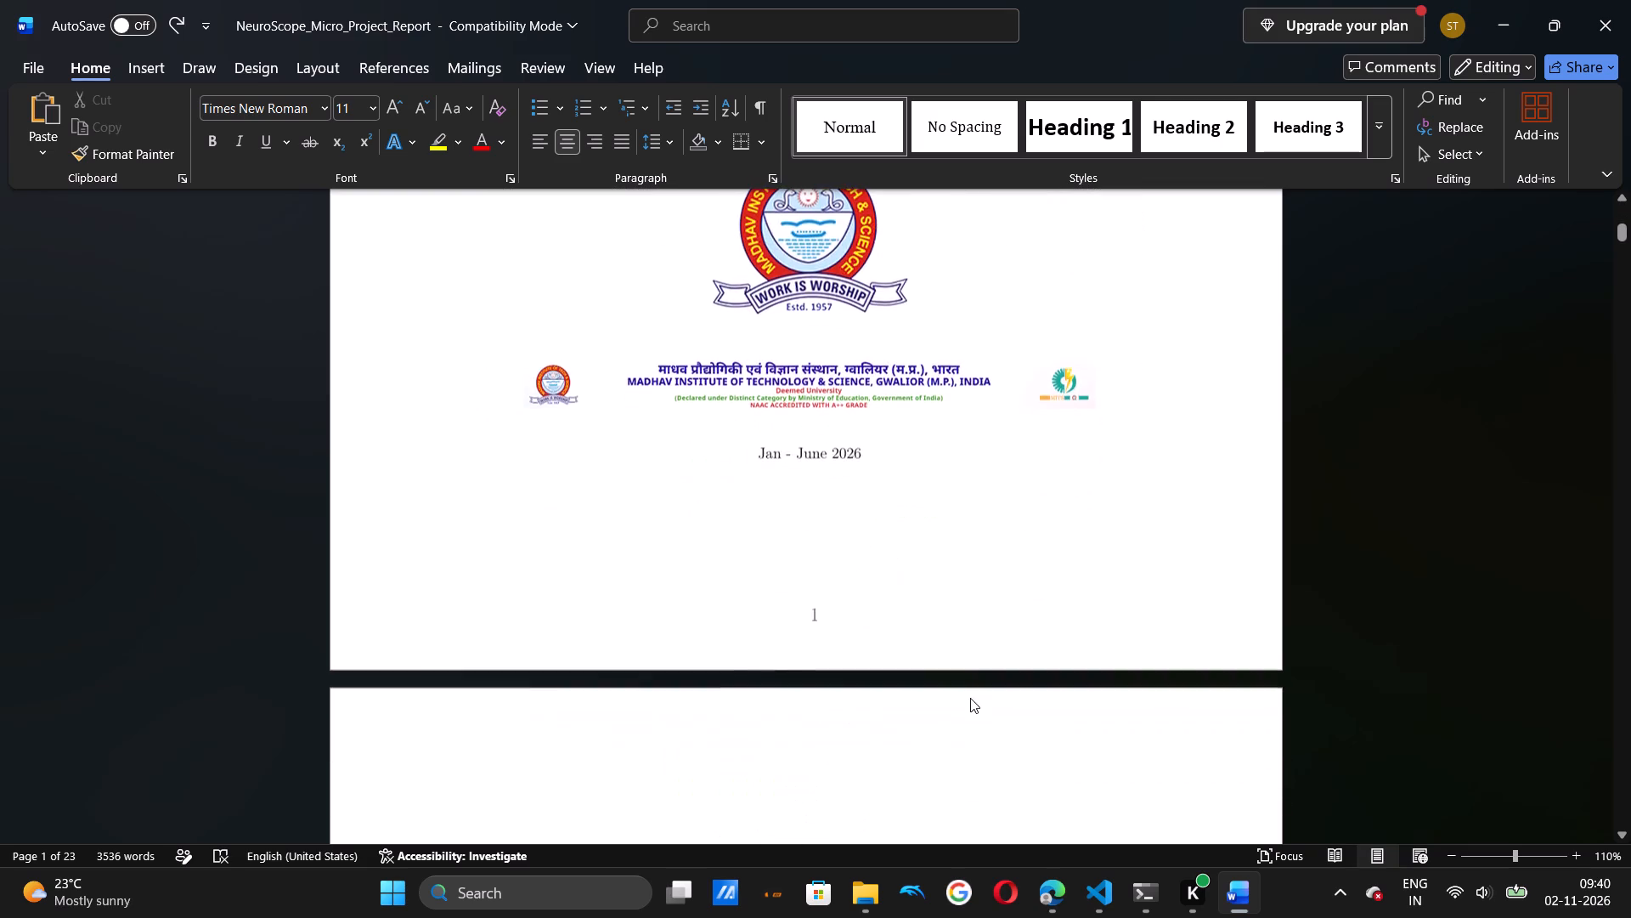
{"action": "scroll", "coordinate": [970, 698], "scroll_direction": "down", "scroll_amount": 1}
{"action": "left_click", "coordinate": [783, 446]}
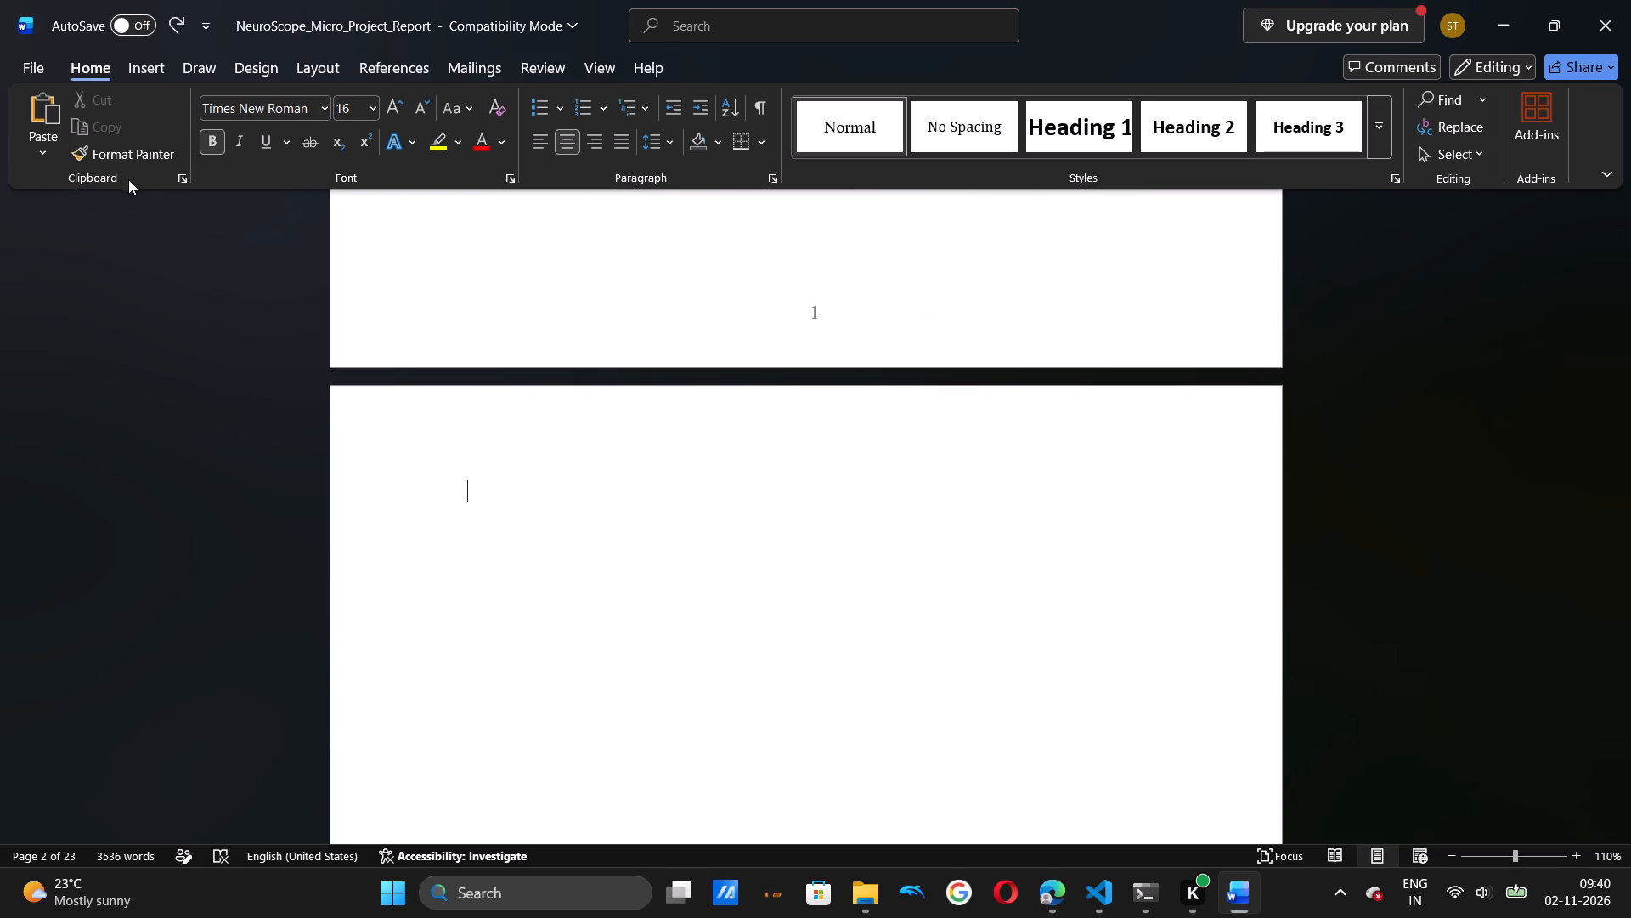
{"action": "left_click", "coordinate": [494, 478]}
{"action": "left_click", "coordinate": [550, 348]}
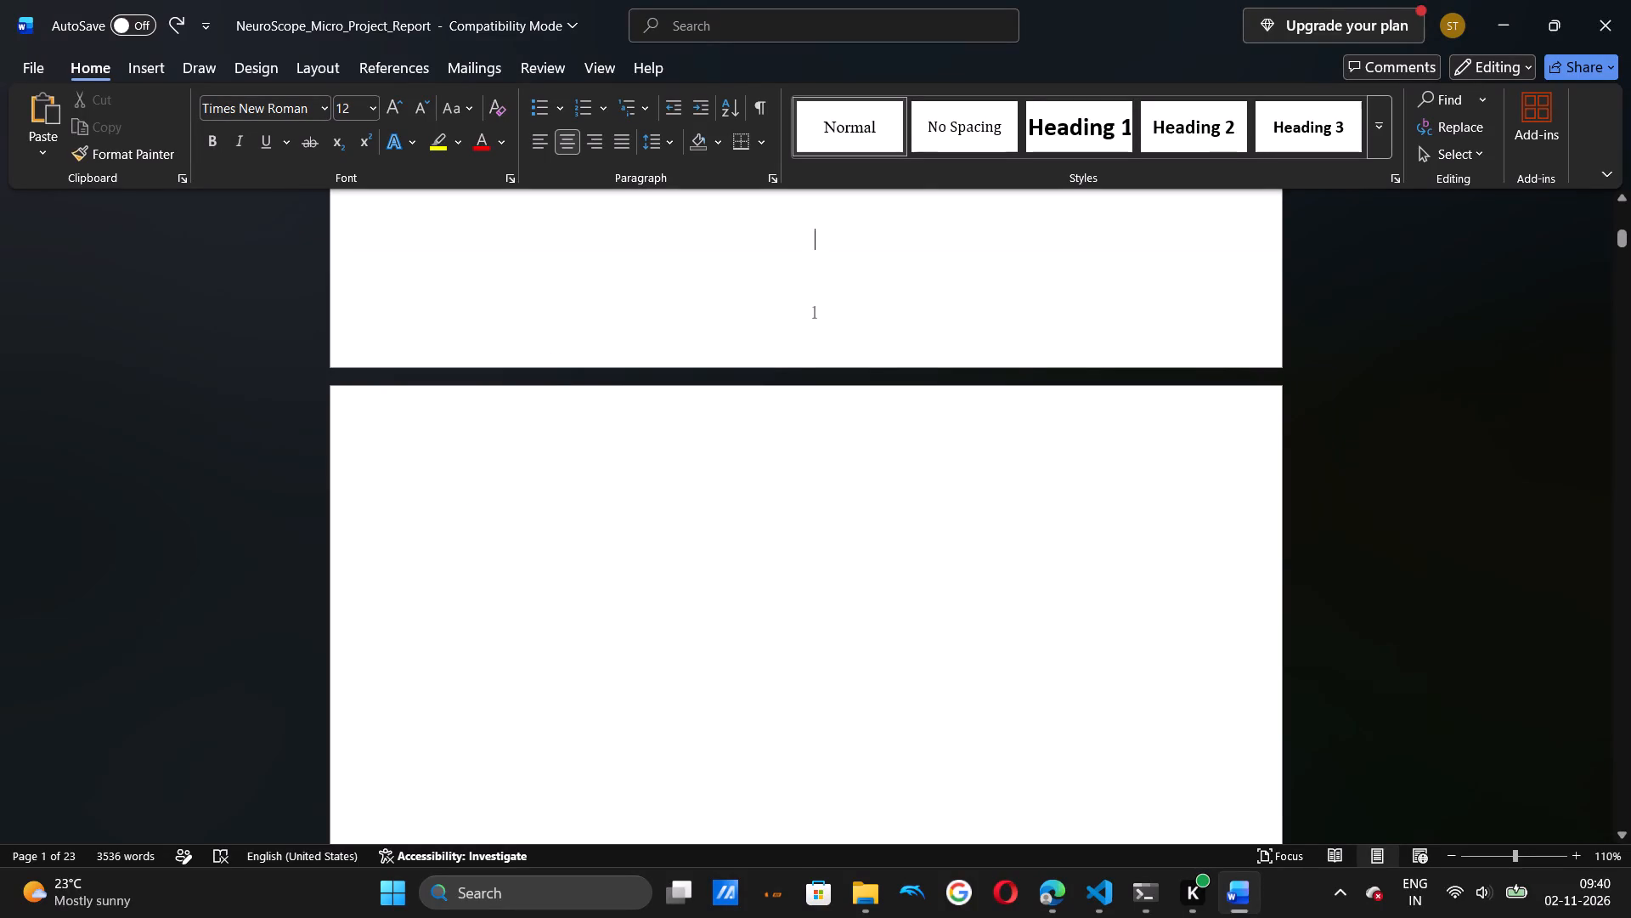
{"action": "left_click", "coordinate": [595, 528]}
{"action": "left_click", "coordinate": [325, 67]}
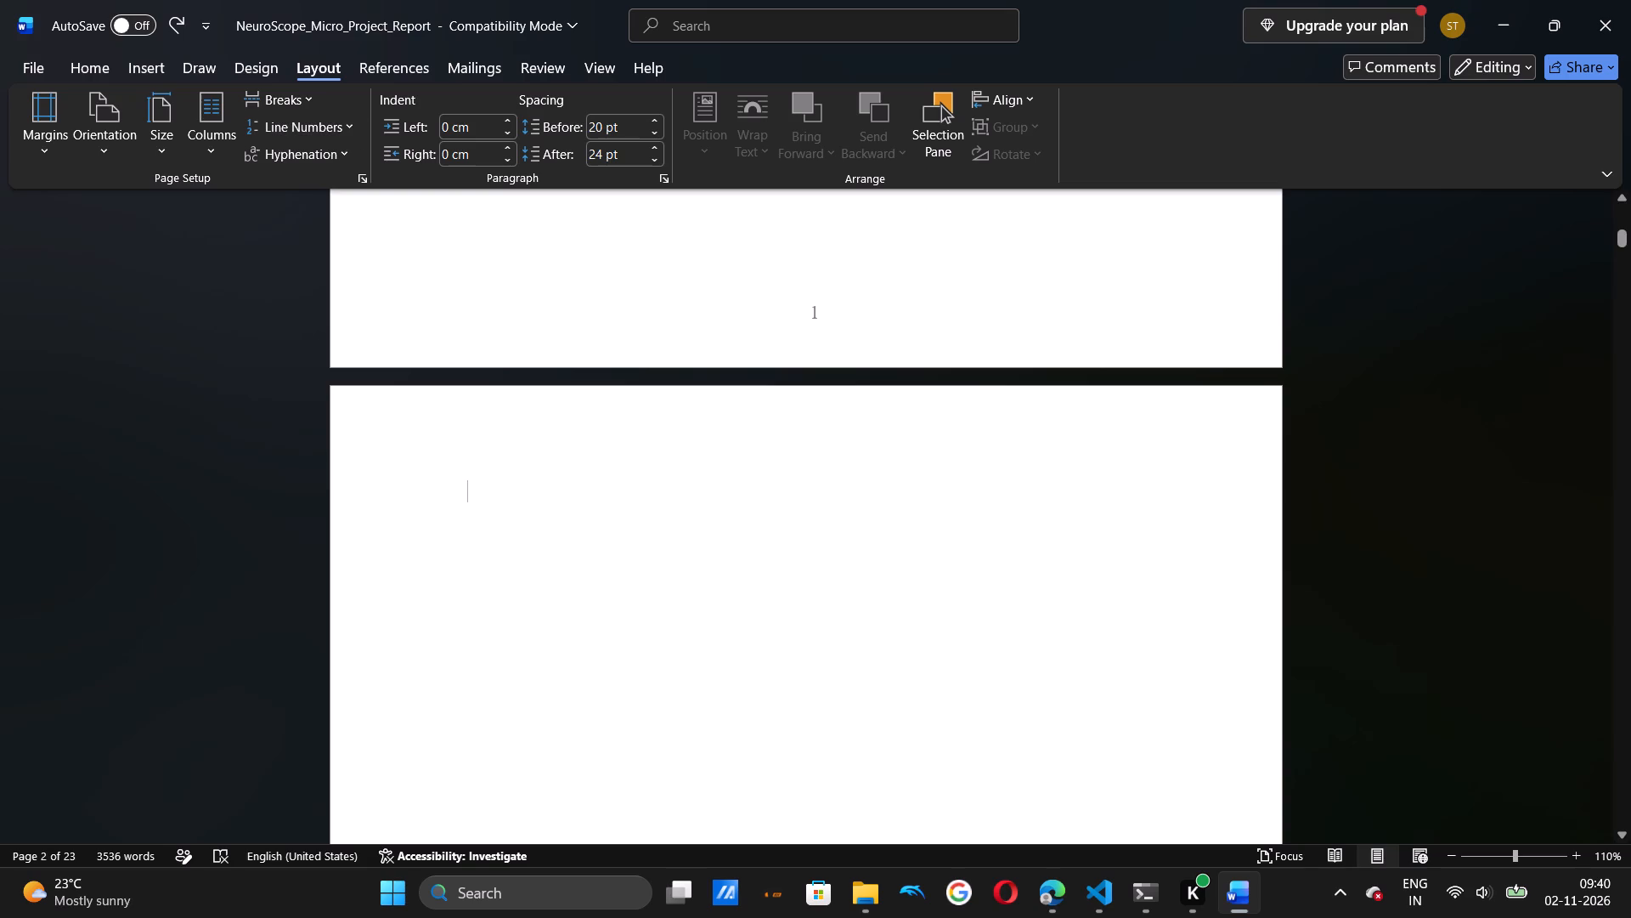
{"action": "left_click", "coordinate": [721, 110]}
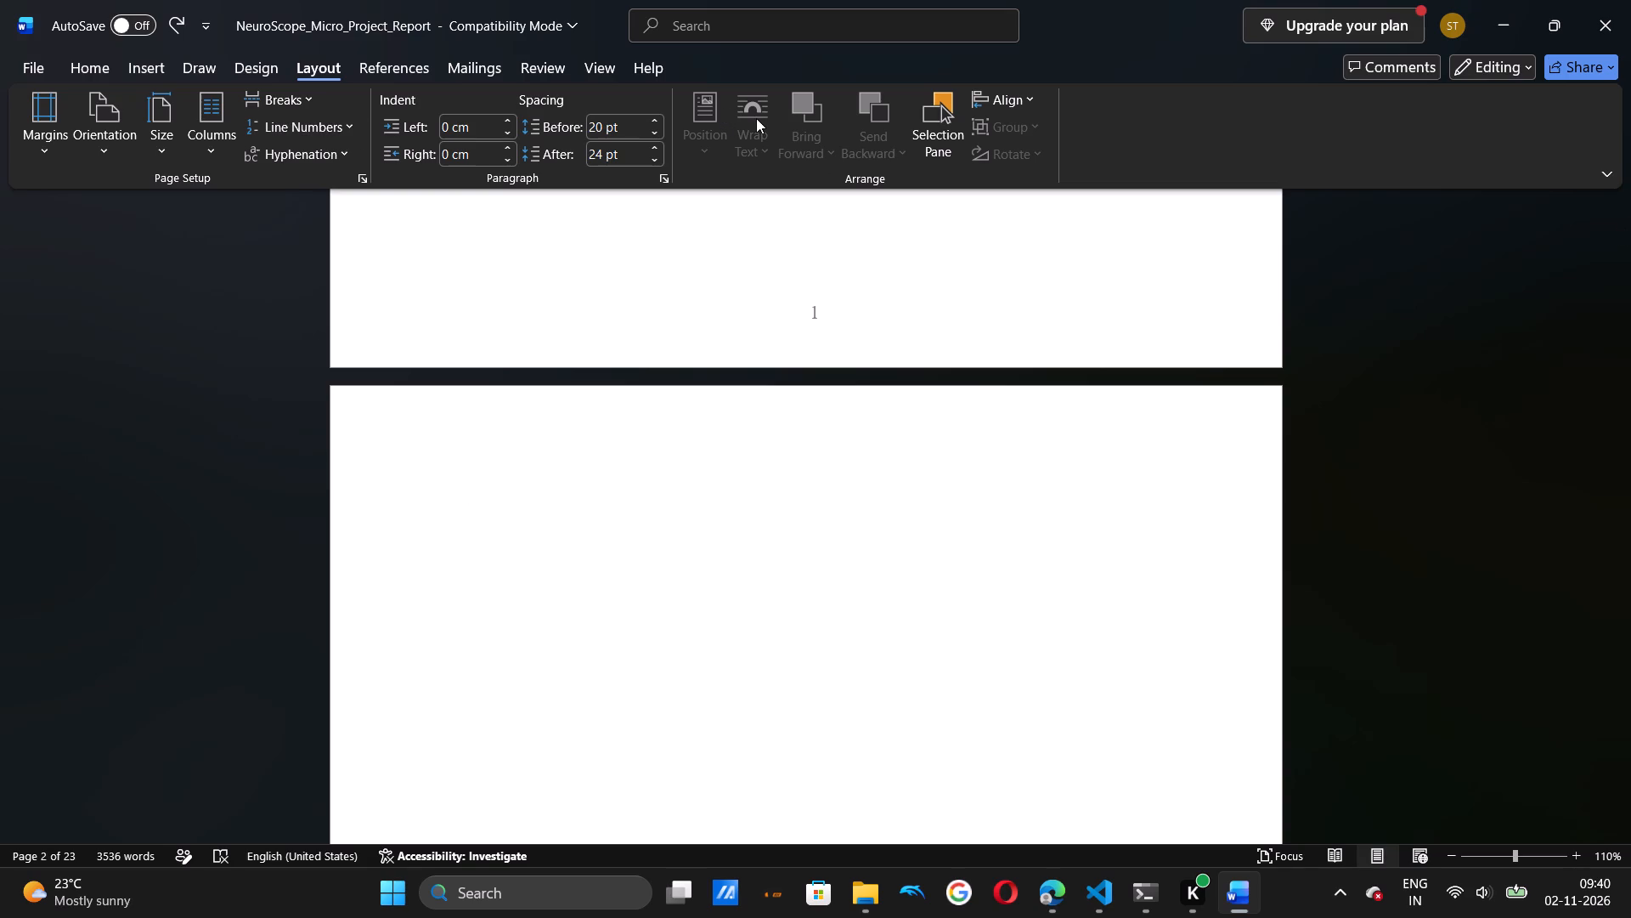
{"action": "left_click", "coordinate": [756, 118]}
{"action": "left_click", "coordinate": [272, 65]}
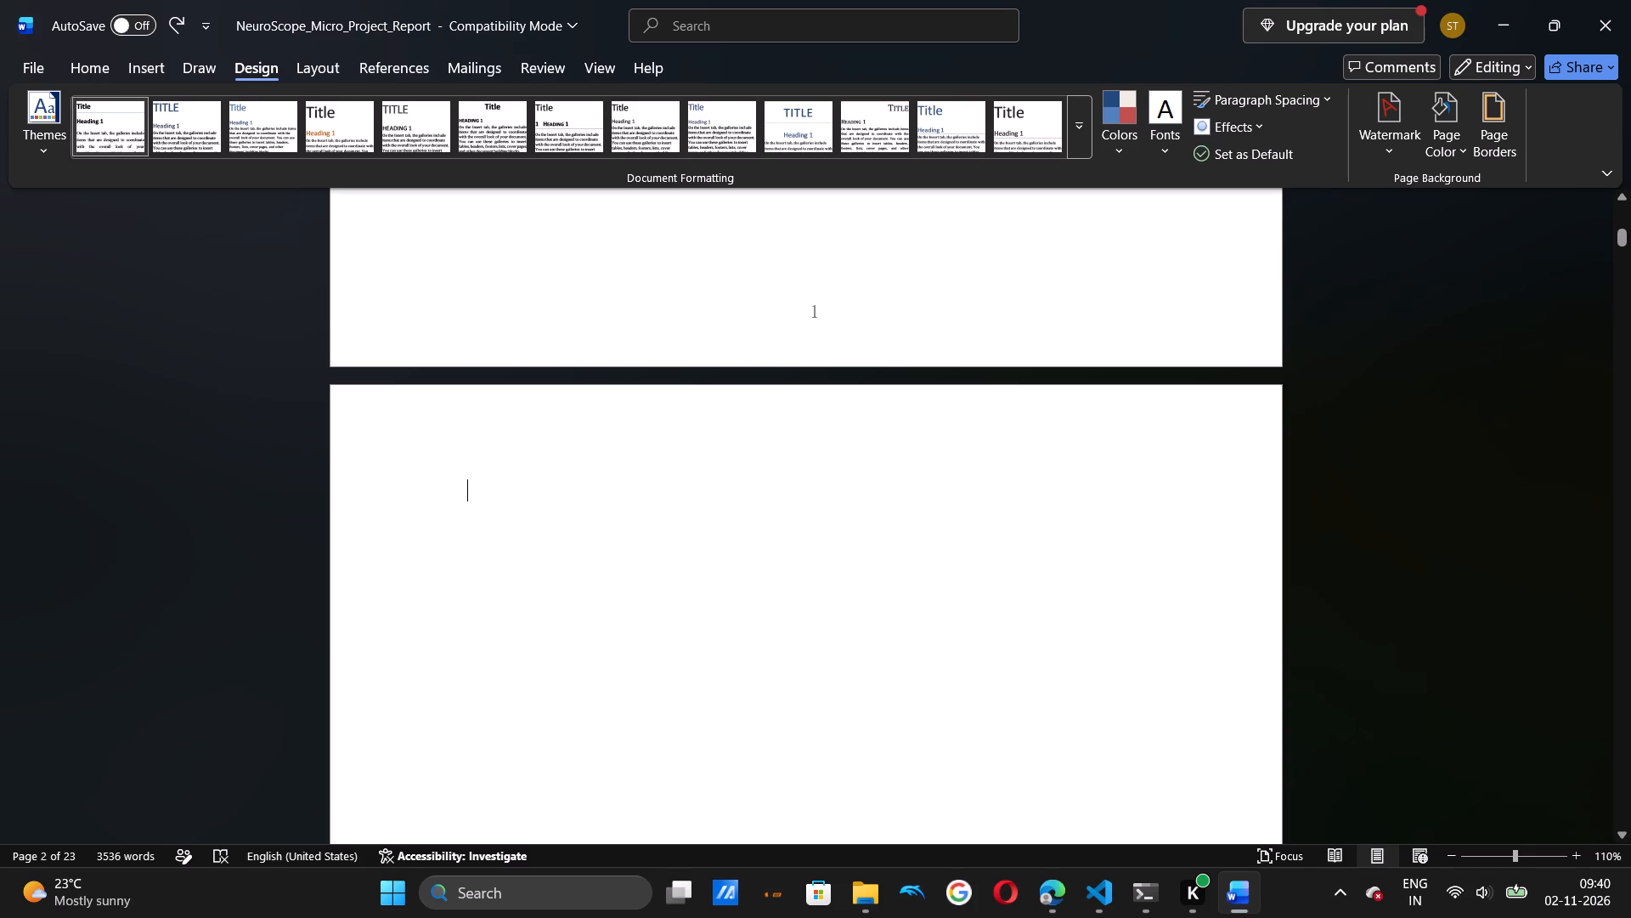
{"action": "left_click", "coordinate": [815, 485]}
Insert a blank page at the start of the empty second page, ahead of the ABSTRACT page.
{"action": "left_click", "coordinate": [195, 64]}
{"action": "left_click", "coordinate": [156, 63]}
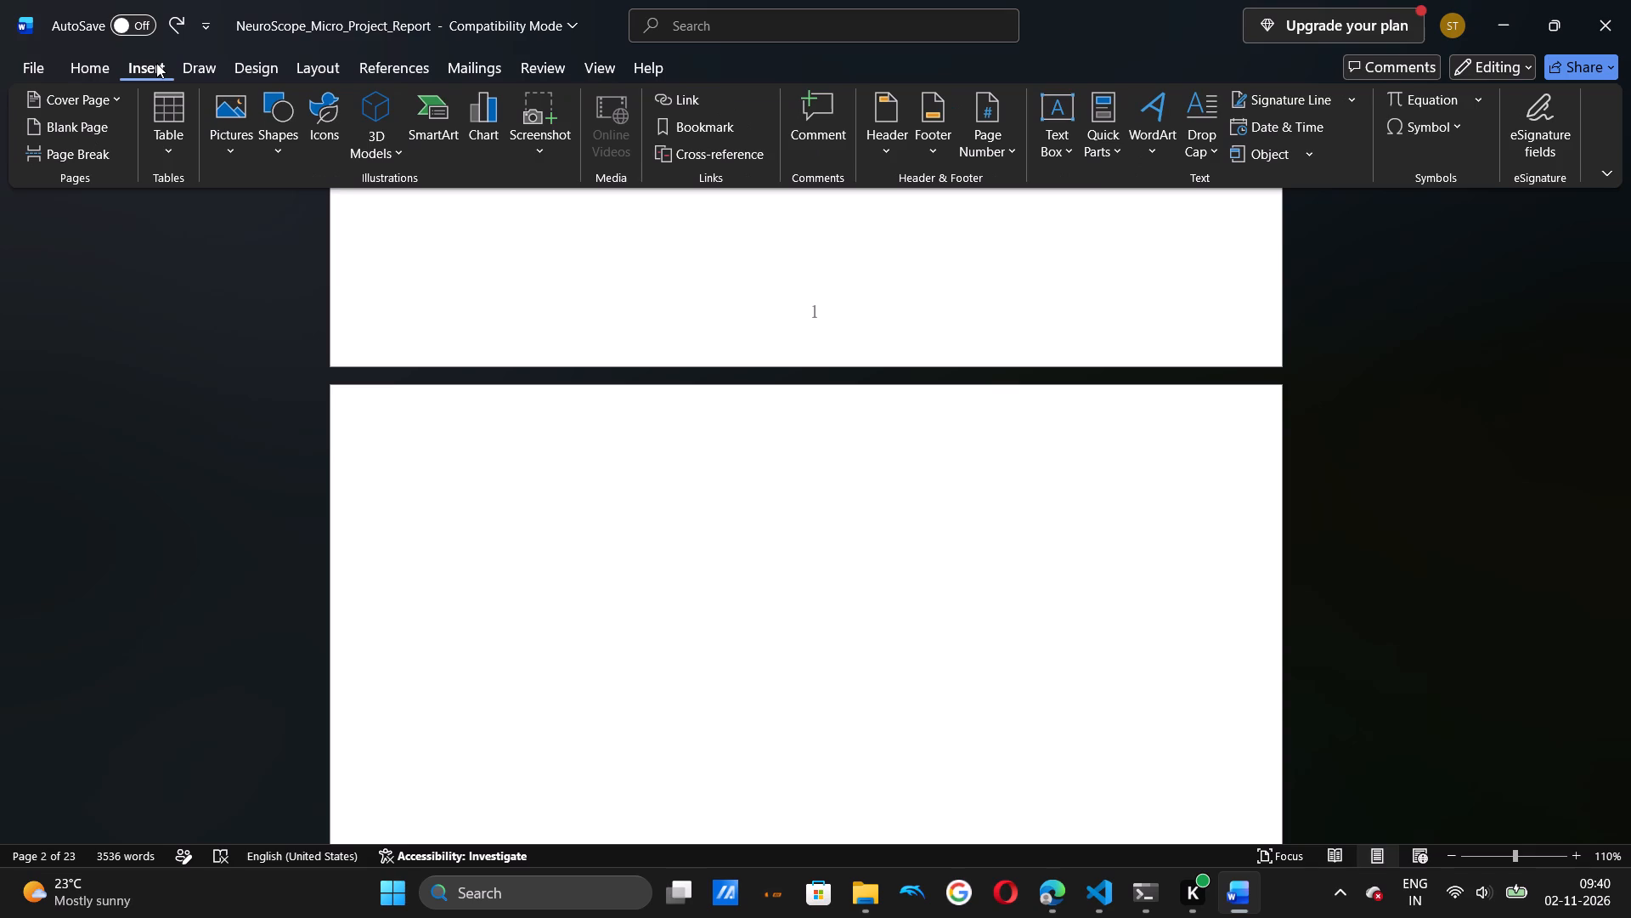
{"action": "left_click", "coordinate": [91, 129]}
{"action": "scroll", "coordinate": [456, 404], "scroll_direction": "down", "scroll_amount": 3, "text": "ctrl"}
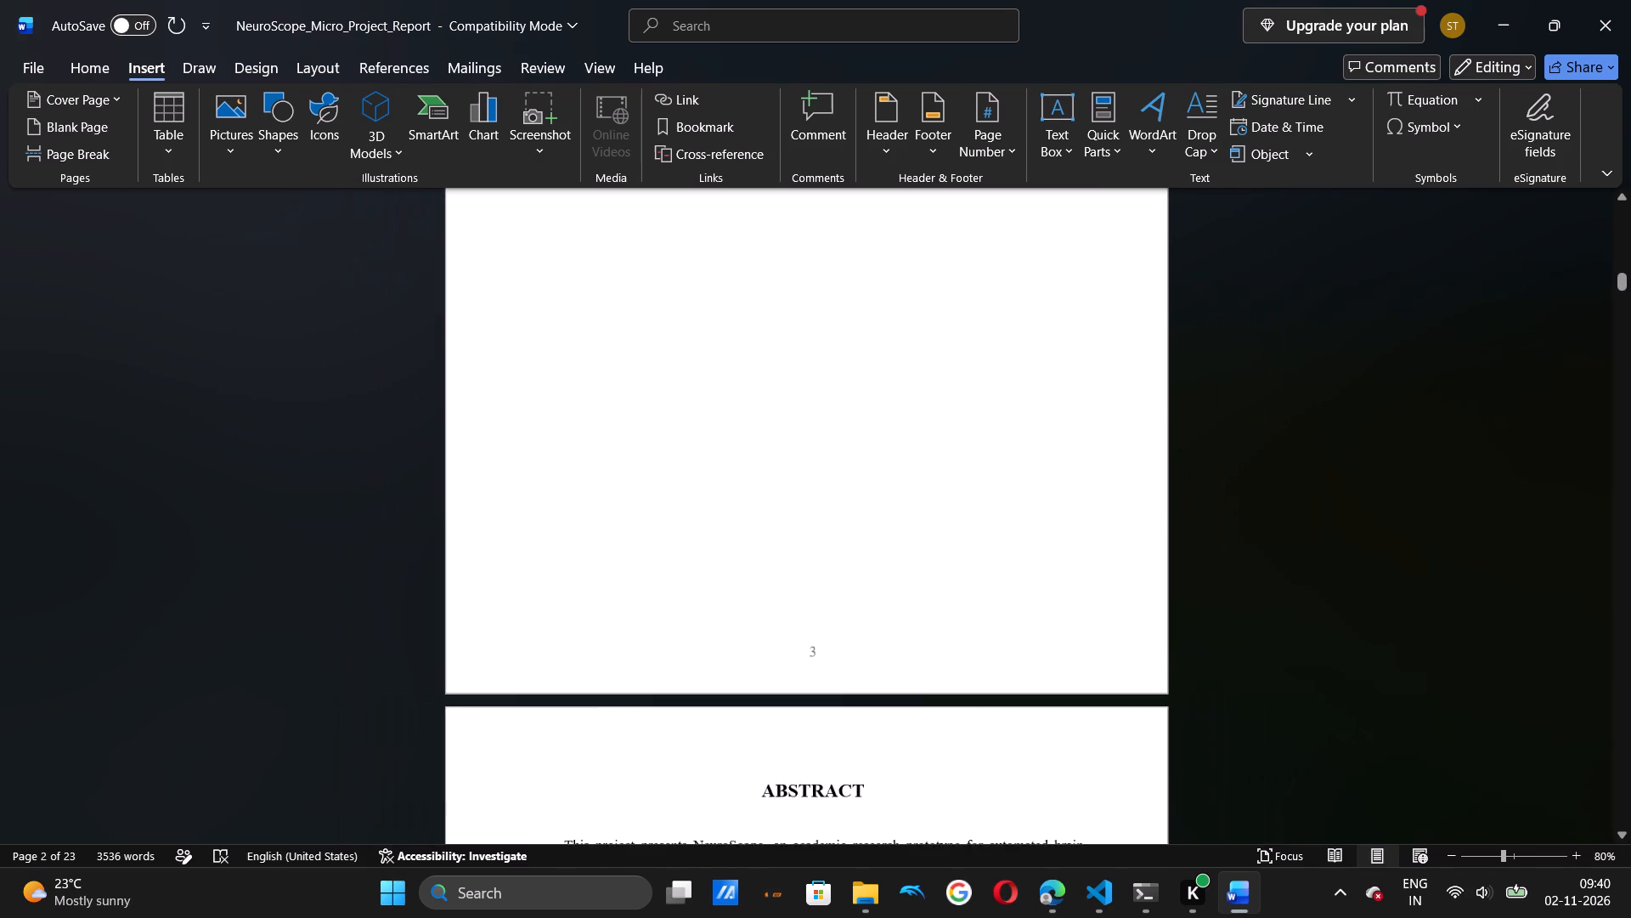
{"action": "scroll", "coordinate": [456, 404], "scroll_direction": "down", "scroll_amount": 2, "text": "ctrl"}
{"action": "left_click", "coordinate": [824, 456]}
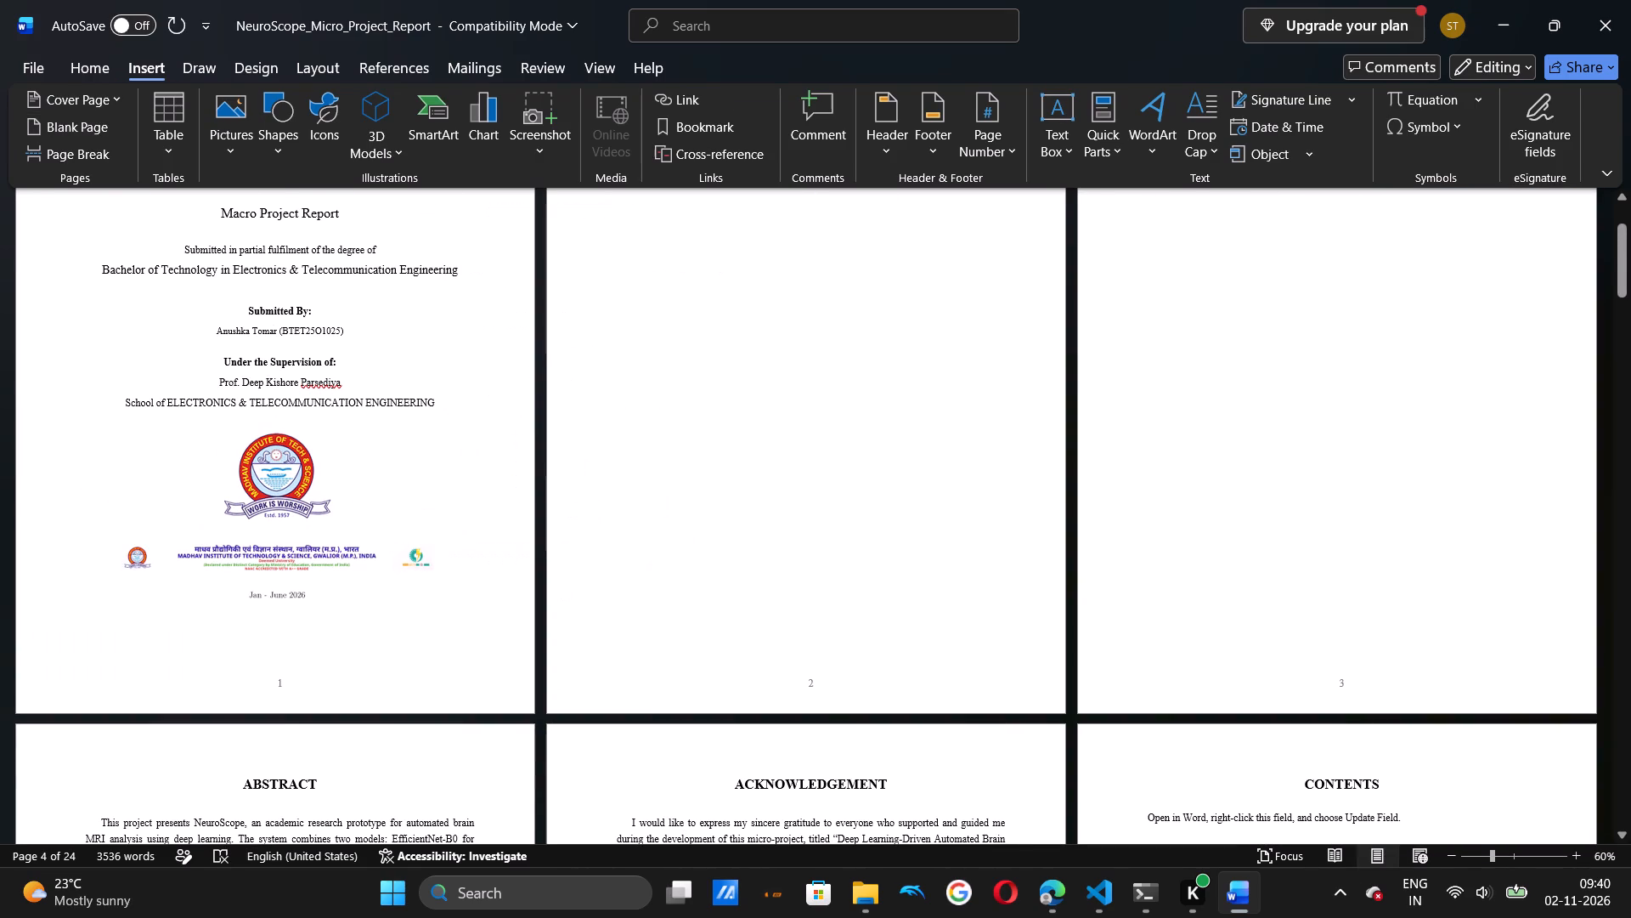
{"action": "scroll", "coordinate": [1230, 274], "scroll_direction": "up", "scroll_amount": 2}
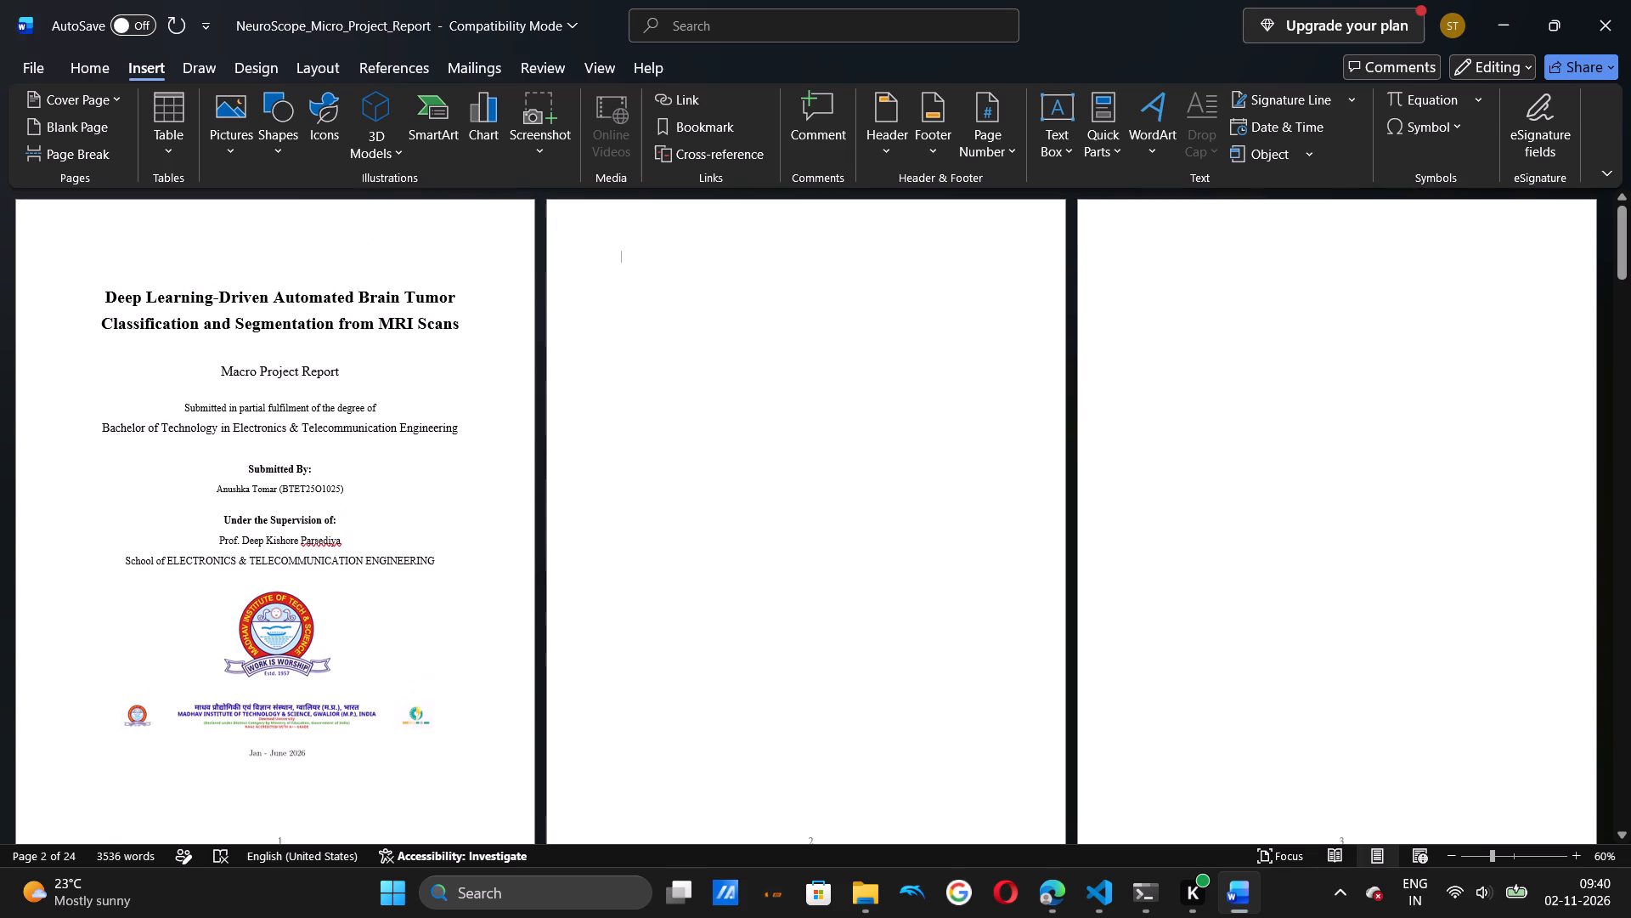
Start the centred bold heading with "DE" on the blank page just before ABSTRACT.
{"action": "left_click", "coordinate": [1230, 274]}
{"action": "type", "text": "DE"}
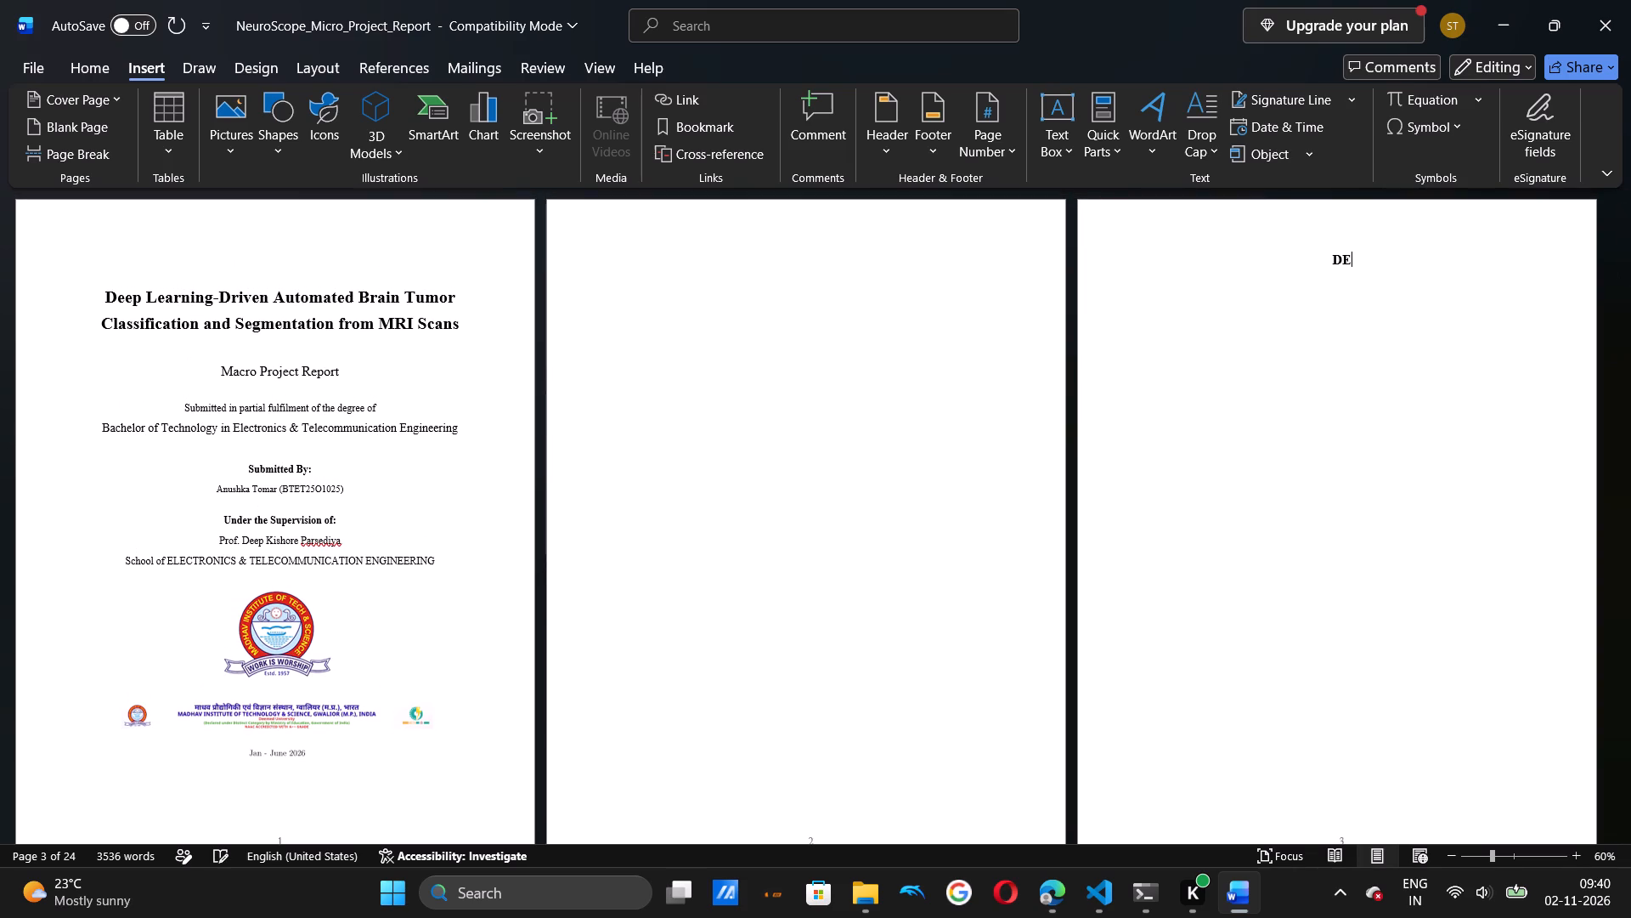
{"action": "key", "text": "BackSpace"}
{"action": "key", "text": "BackSpace"}
{"action": "type", "text": "DE"}
Shrink the logo and date image on the title page proportionally to eliminate the blank page following it.
{"action": "left_click", "coordinate": [881, 548]}
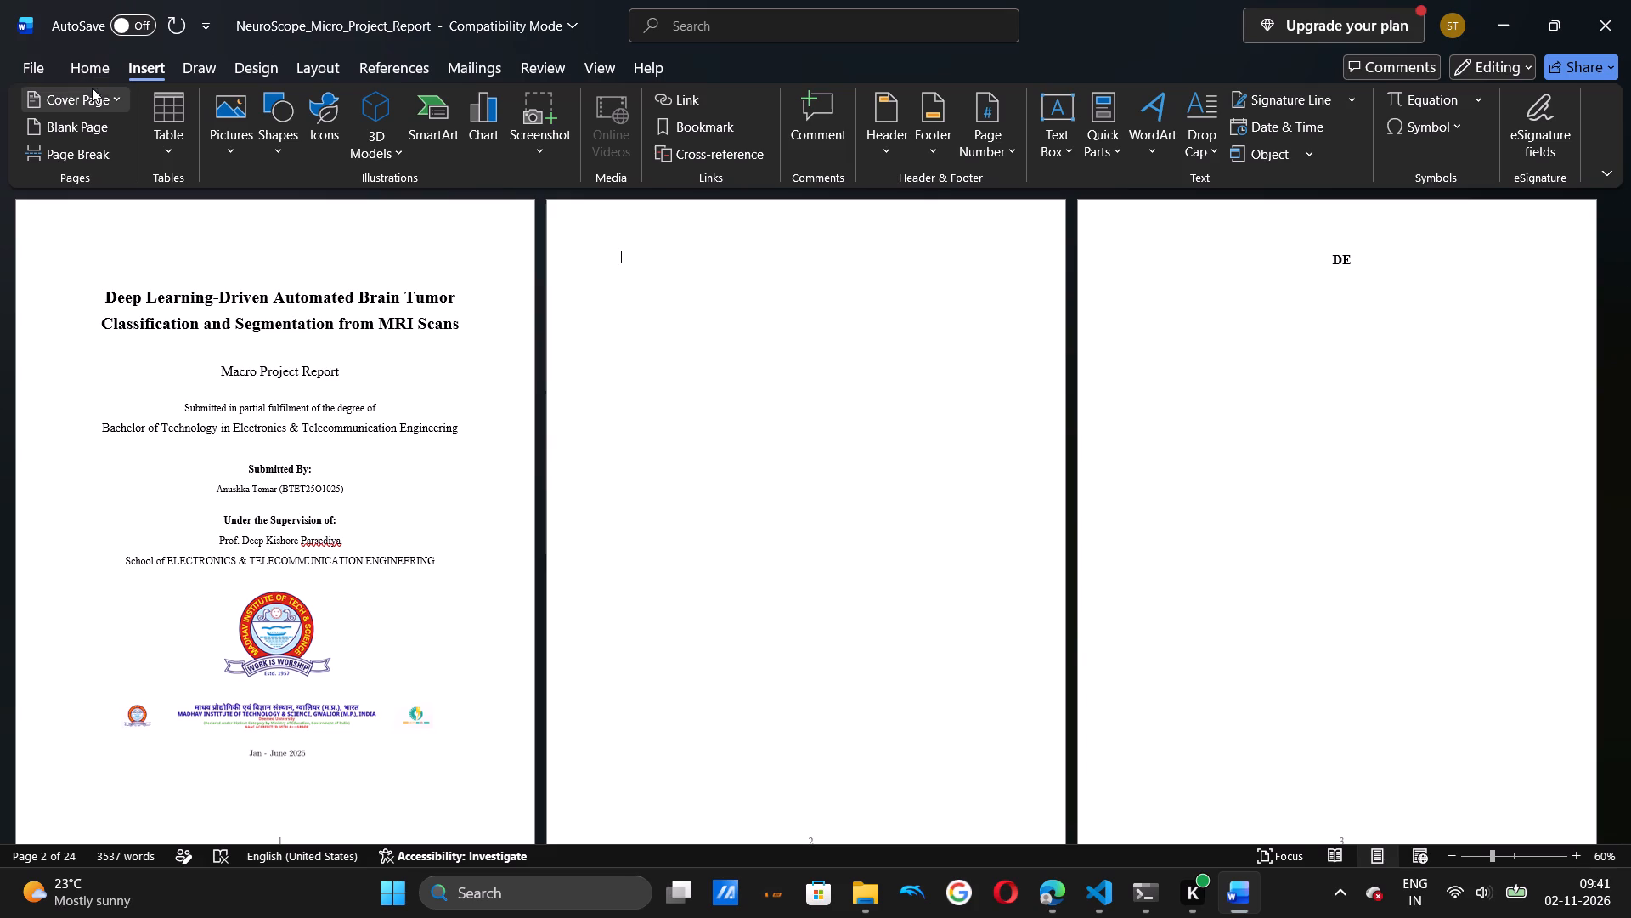
{"action": "left_click", "coordinate": [645, 358]}
{"action": "left_click", "coordinate": [827, 398]}
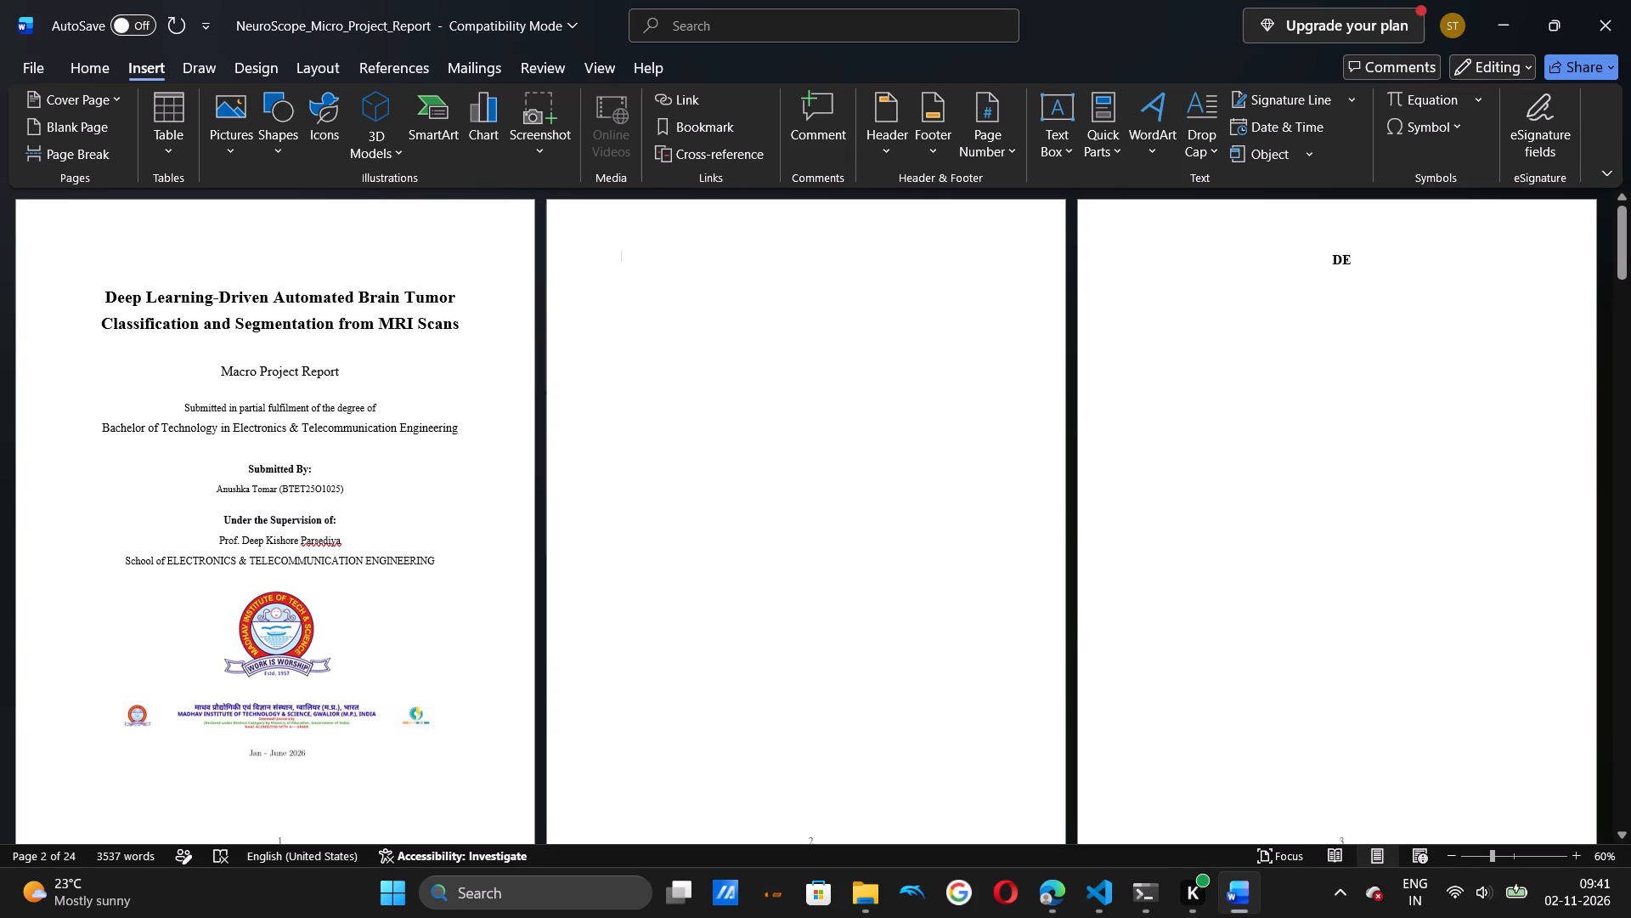
{"action": "scroll", "coordinate": [667, 511], "scroll_direction": "down", "scroll_amount": 1}
{"action": "left_click", "coordinate": [468, 552]}
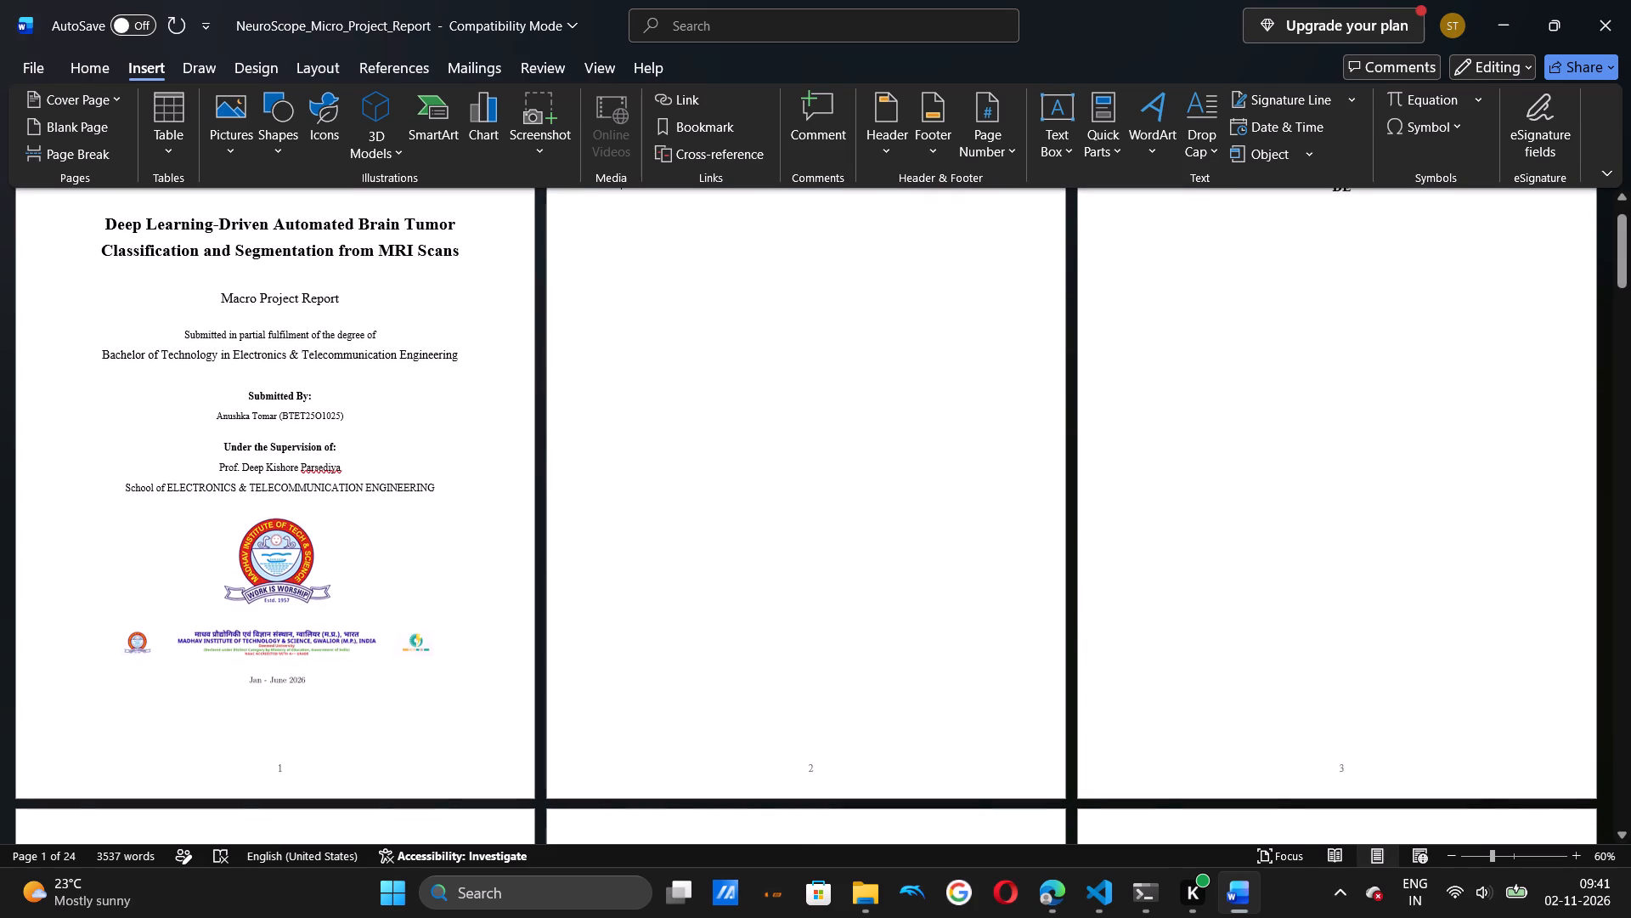
{"action": "left_click_drag", "start_coordinate": [471, 697], "coordinate": [440, 683]}
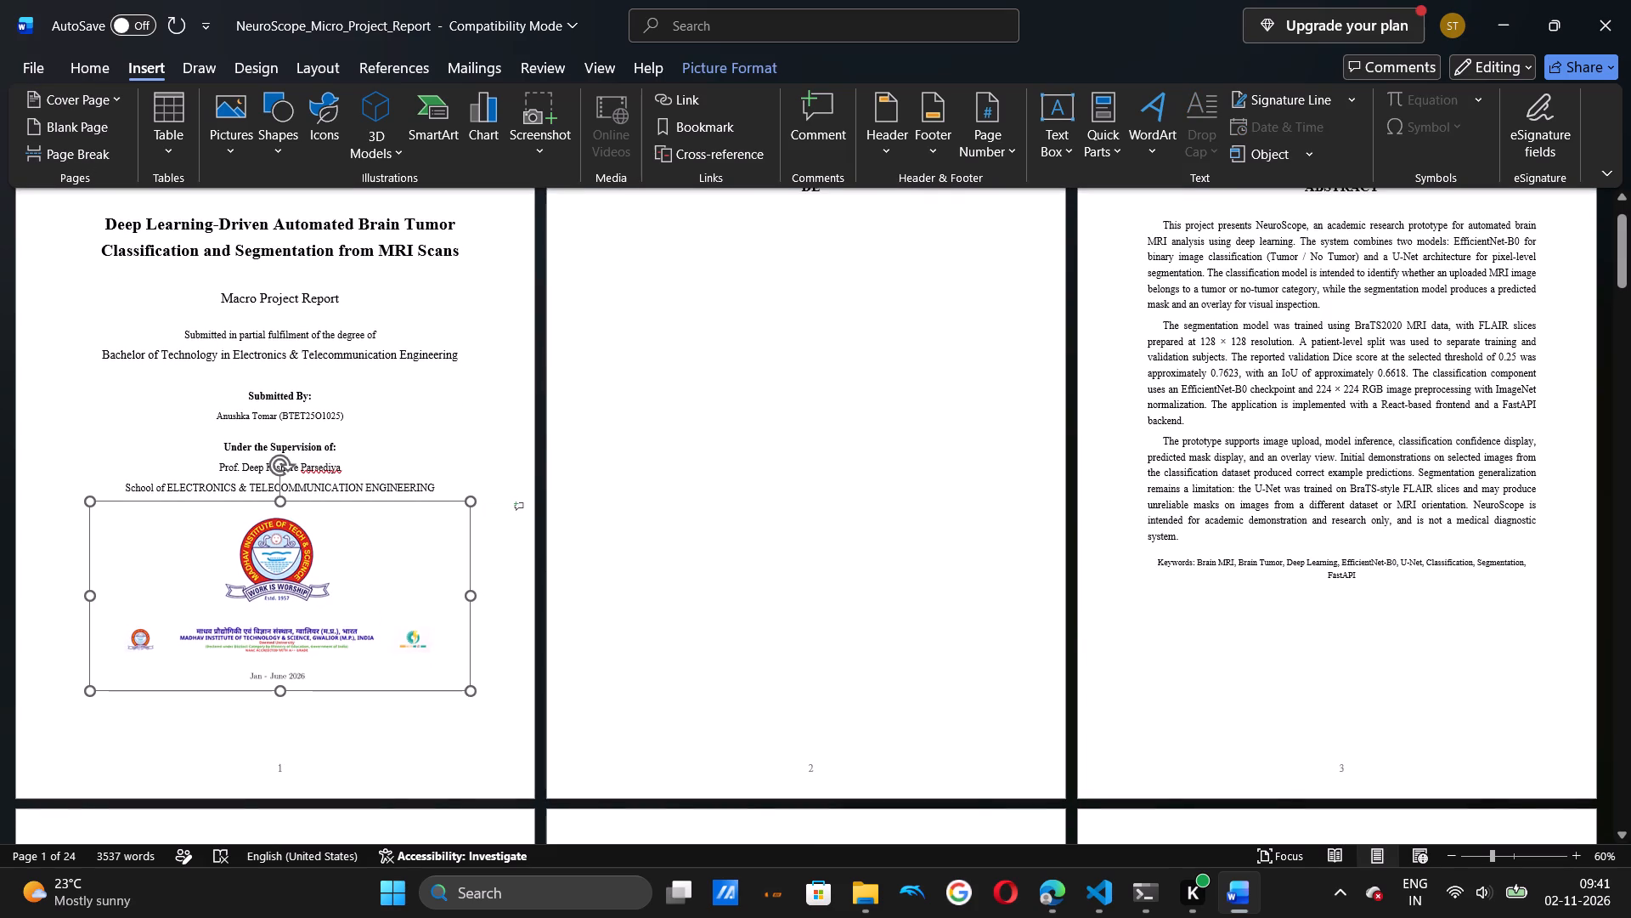
{"action": "left_click_drag", "start_coordinate": [440, 683], "coordinate": [404, 662]}
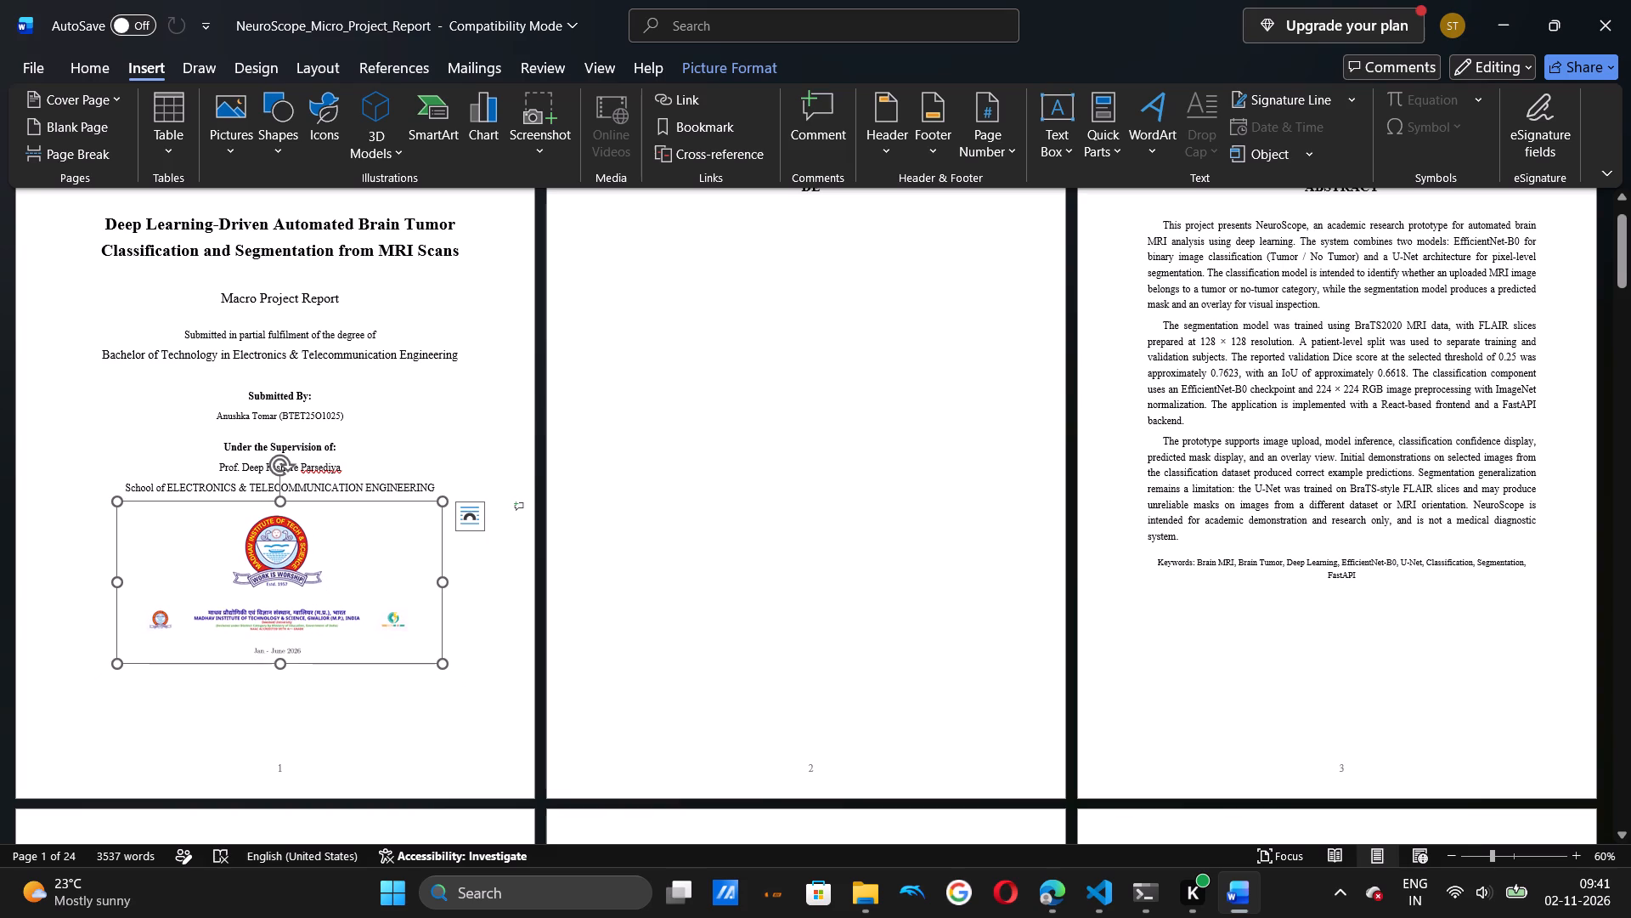
{"action": "scroll", "coordinate": [751, 673], "scroll_direction": "up", "scroll_amount": 4}
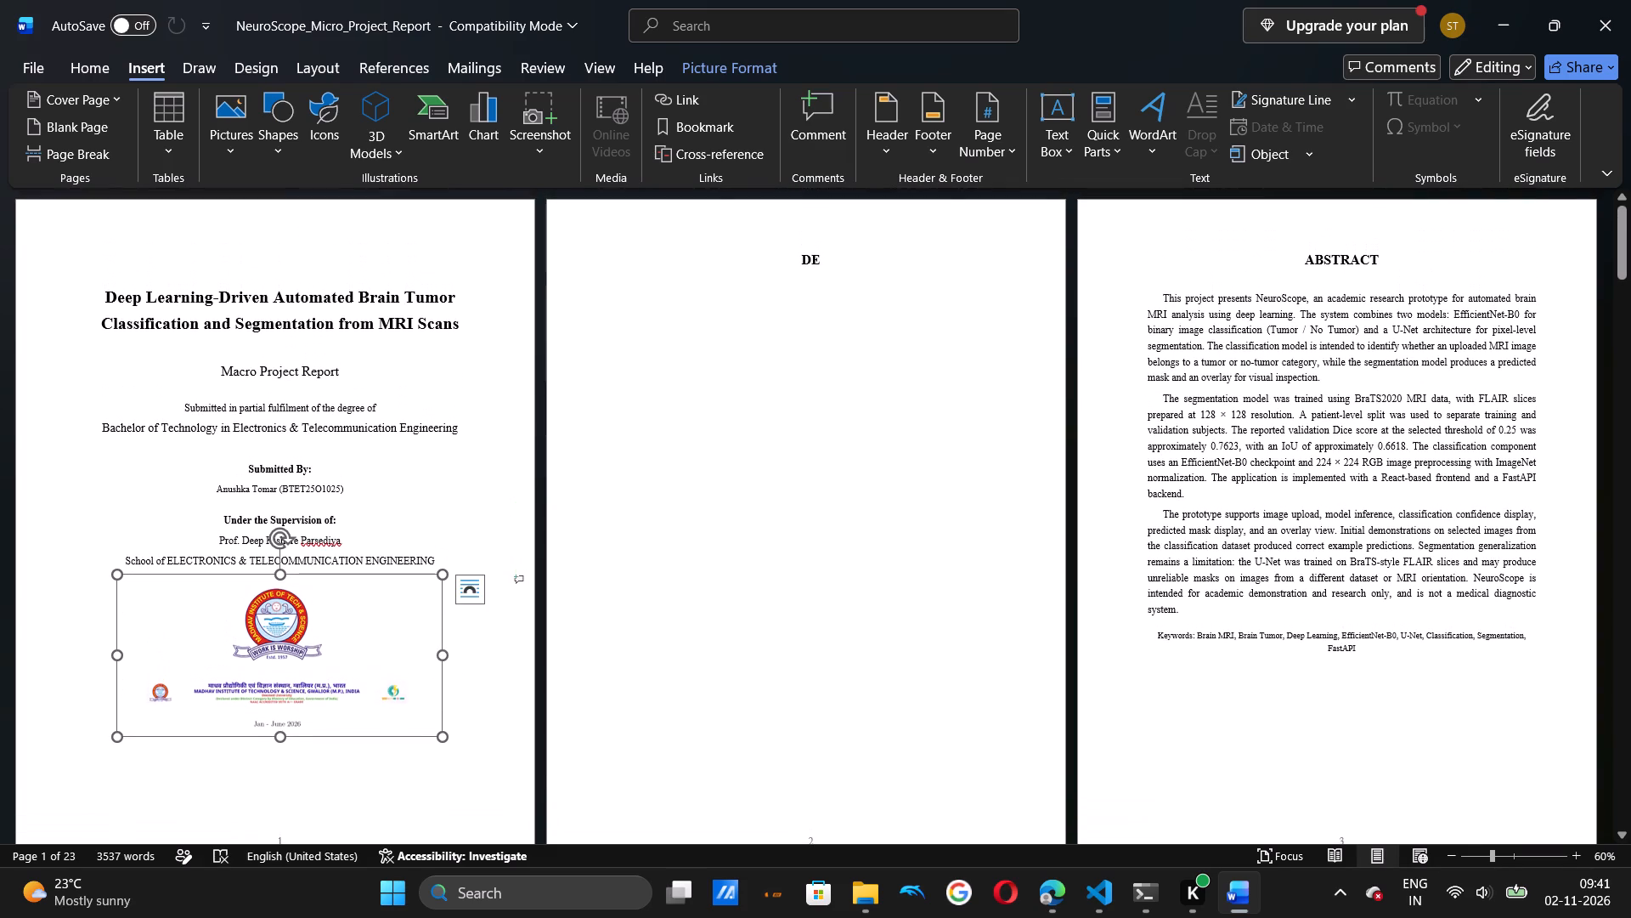
{"action": "scroll", "coordinate": [751, 673], "scroll_direction": "up", "scroll_amount": 1}
{"action": "scroll", "coordinate": [751, 673], "scroll_direction": "down", "scroll_amount": 1}
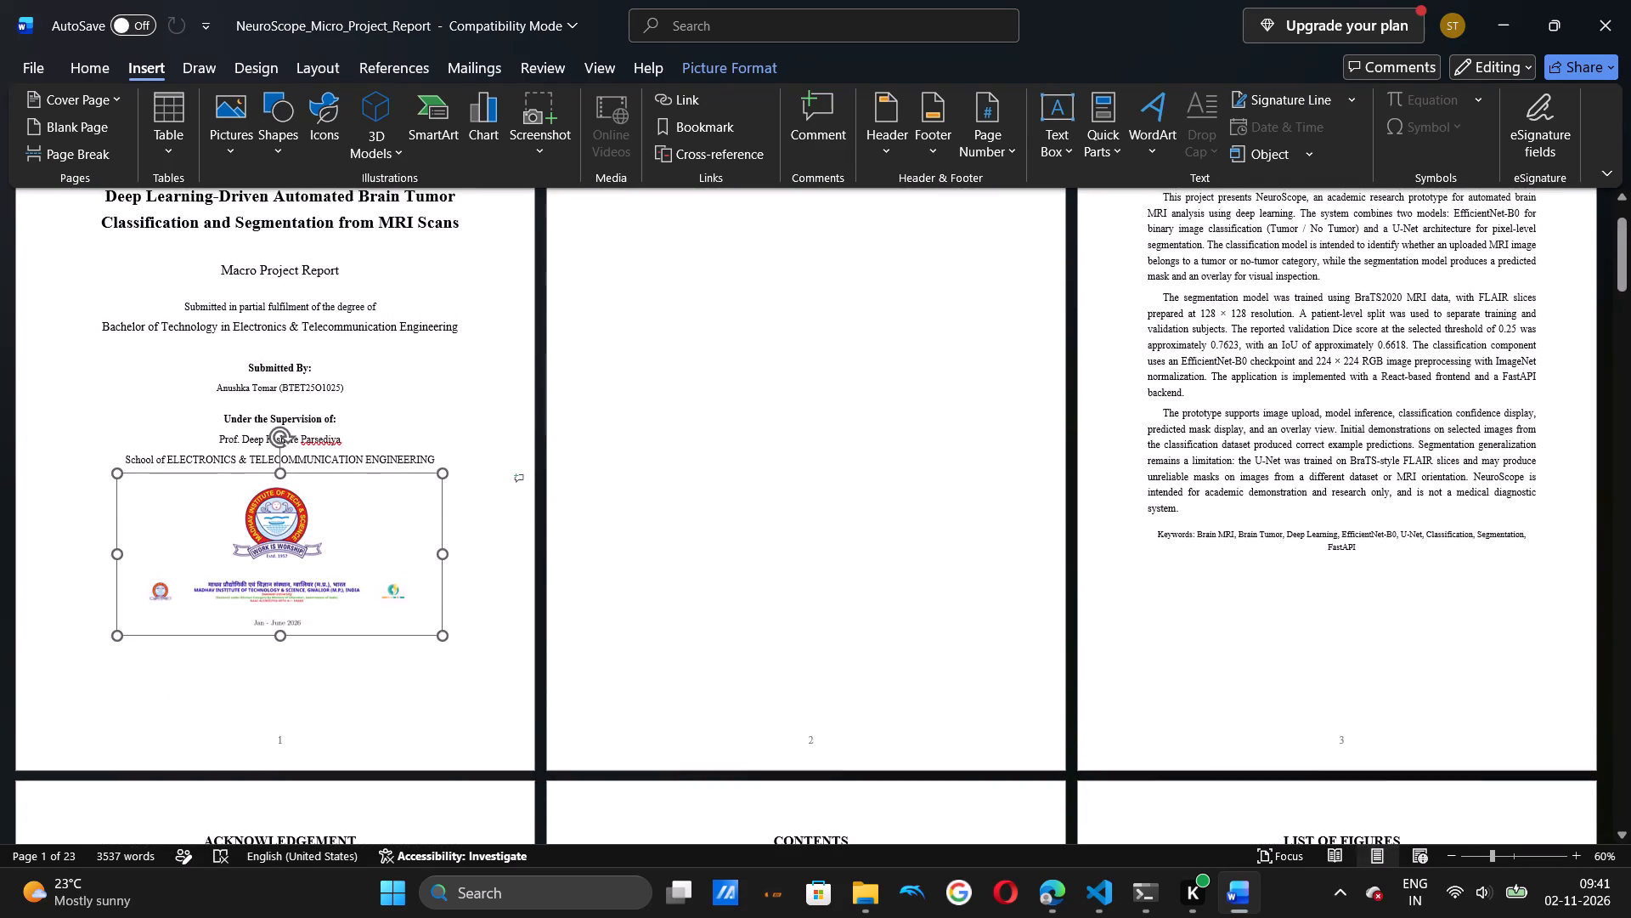
{"action": "scroll", "coordinate": [485, 711], "scroll_direction": "up", "scroll_amount": 1}
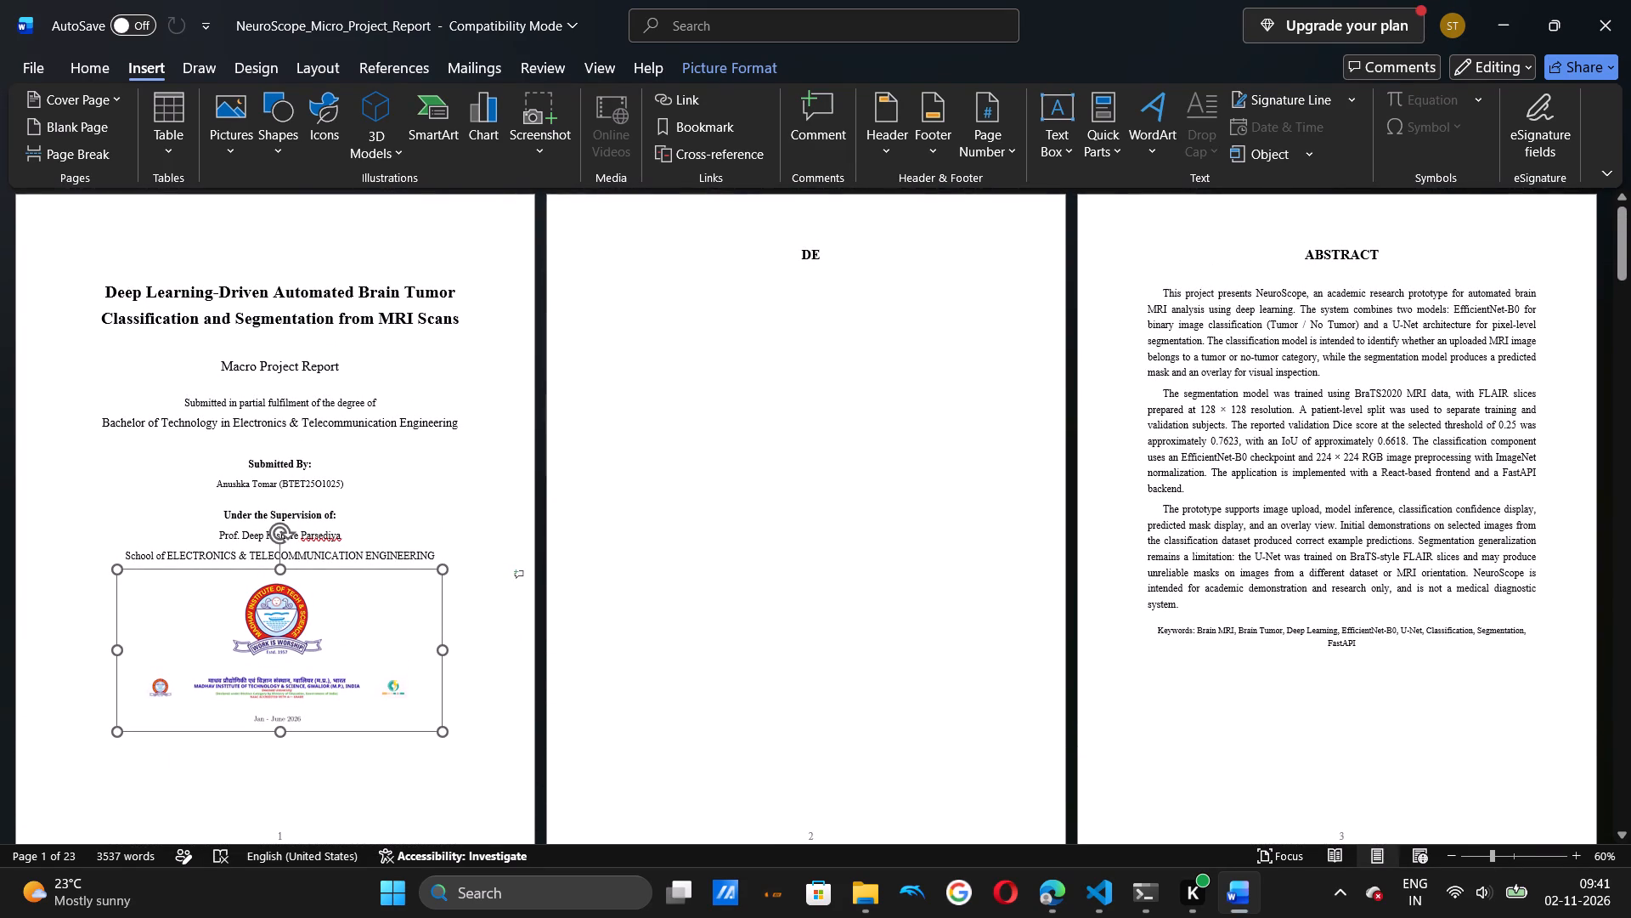
{"action": "left_click", "coordinate": [439, 571]}
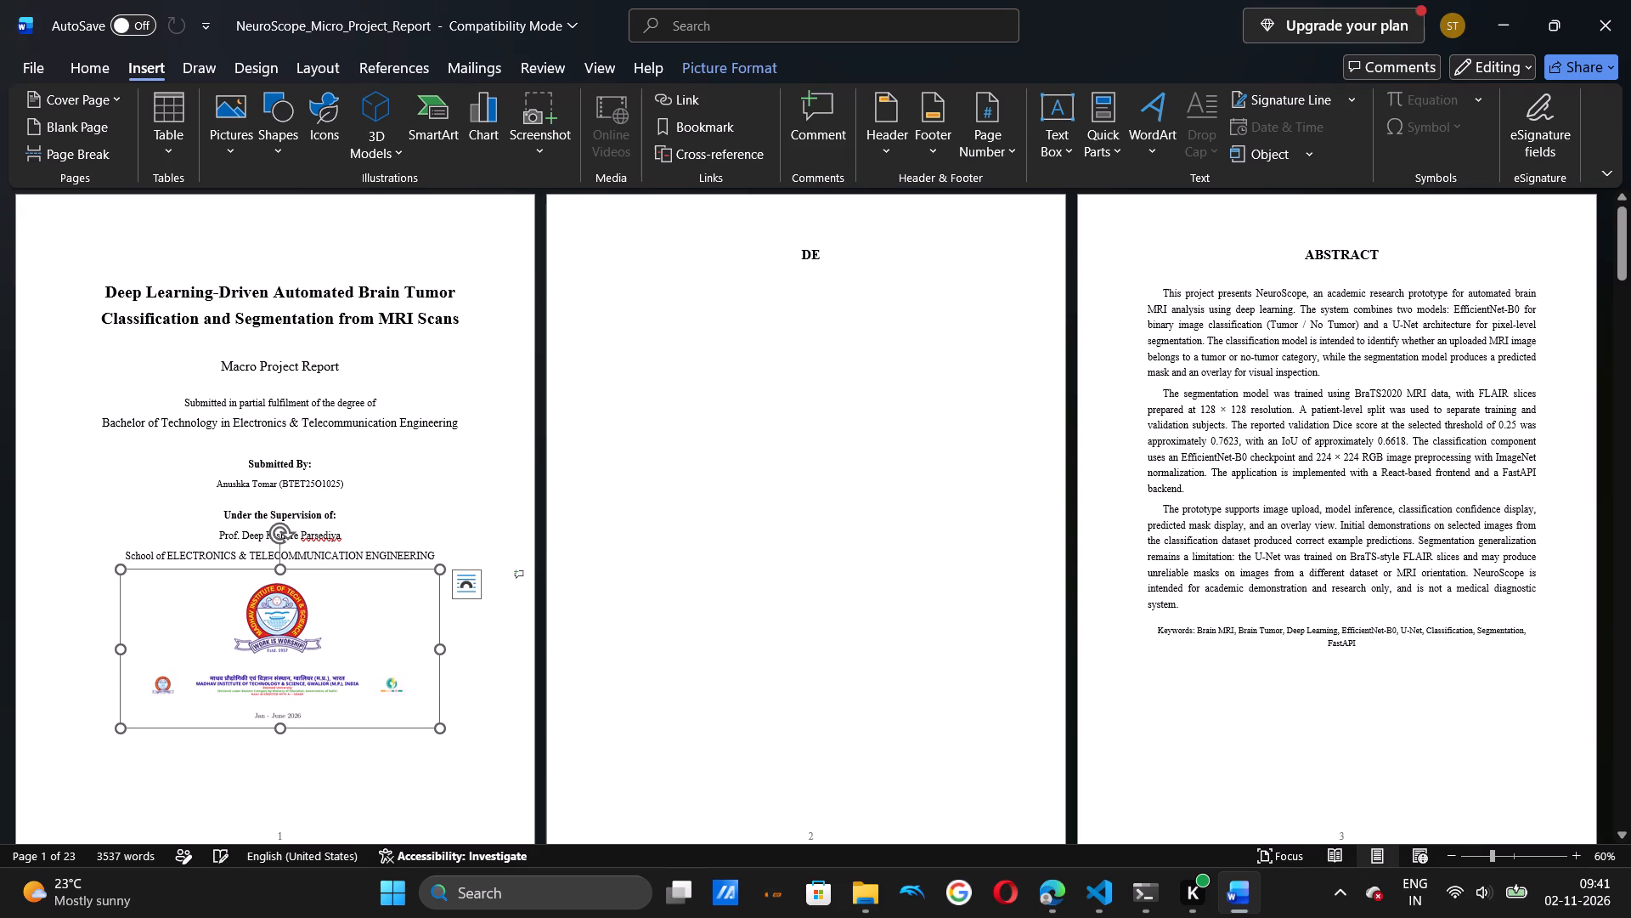
{"action": "left_click_drag", "start_coordinate": [365, 648], "coordinate": [363, 658]}
Stretch the title page's logo and date image slightly taller and wider, keeping it within the first page.
{"action": "left_click", "coordinate": [761, 581]}
{"action": "scroll", "coordinate": [761, 581], "scroll_direction": "up", "scroll_amount": 1}
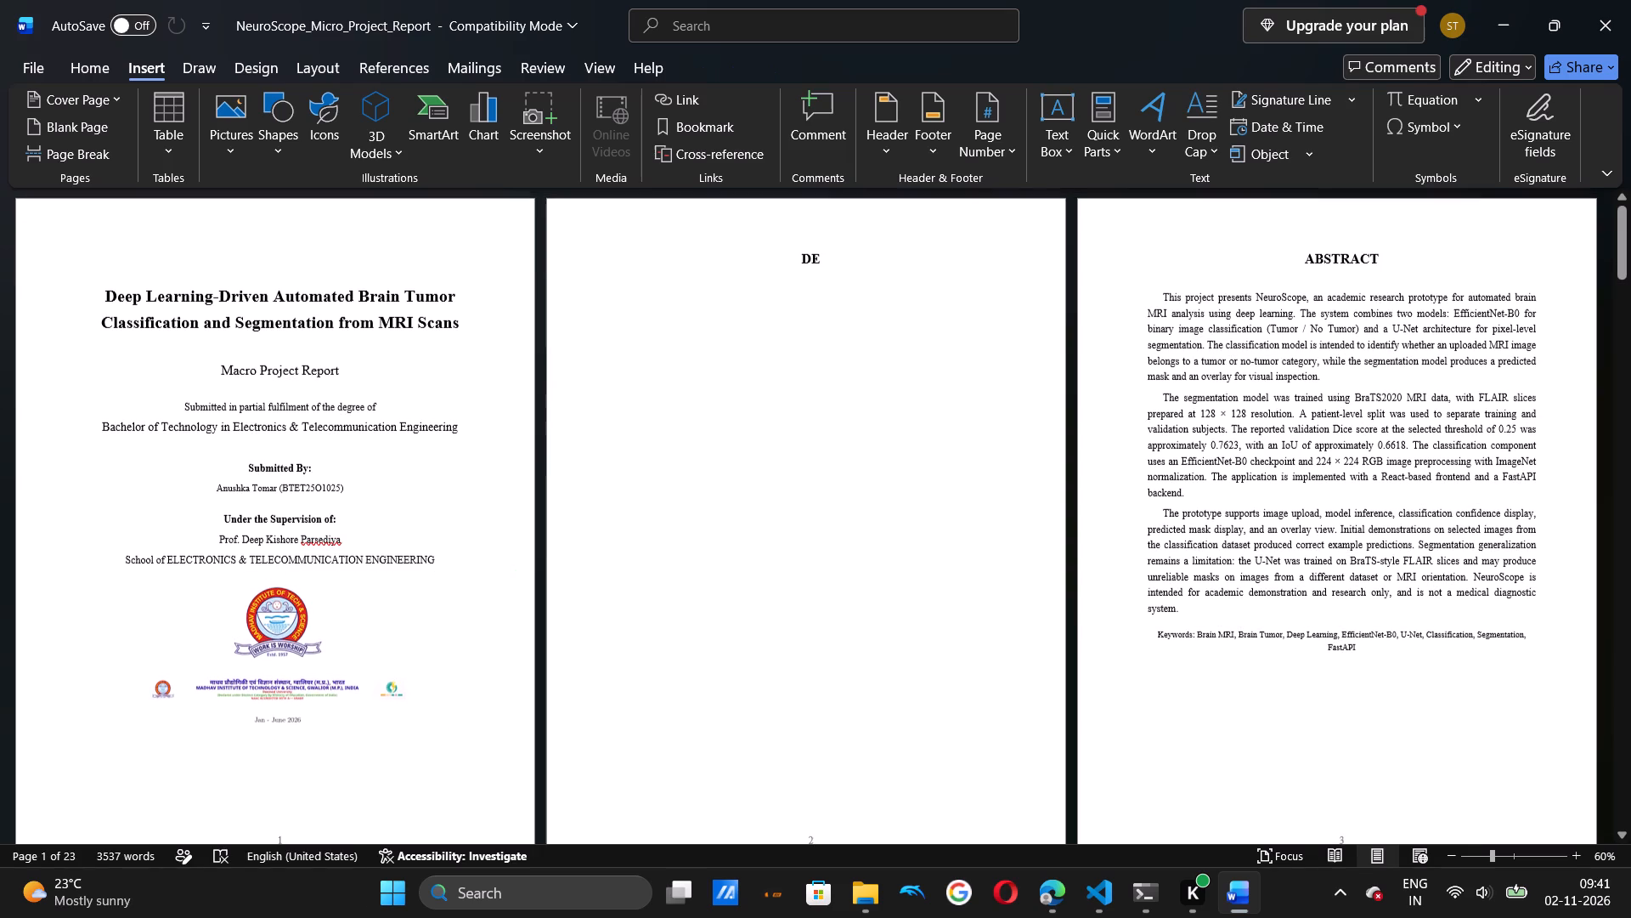
{"action": "scroll", "coordinate": [761, 581], "scroll_direction": "up", "scroll_amount": 1}
{"action": "scroll", "coordinate": [838, 315], "scroll_direction": "up", "scroll_amount": 1}
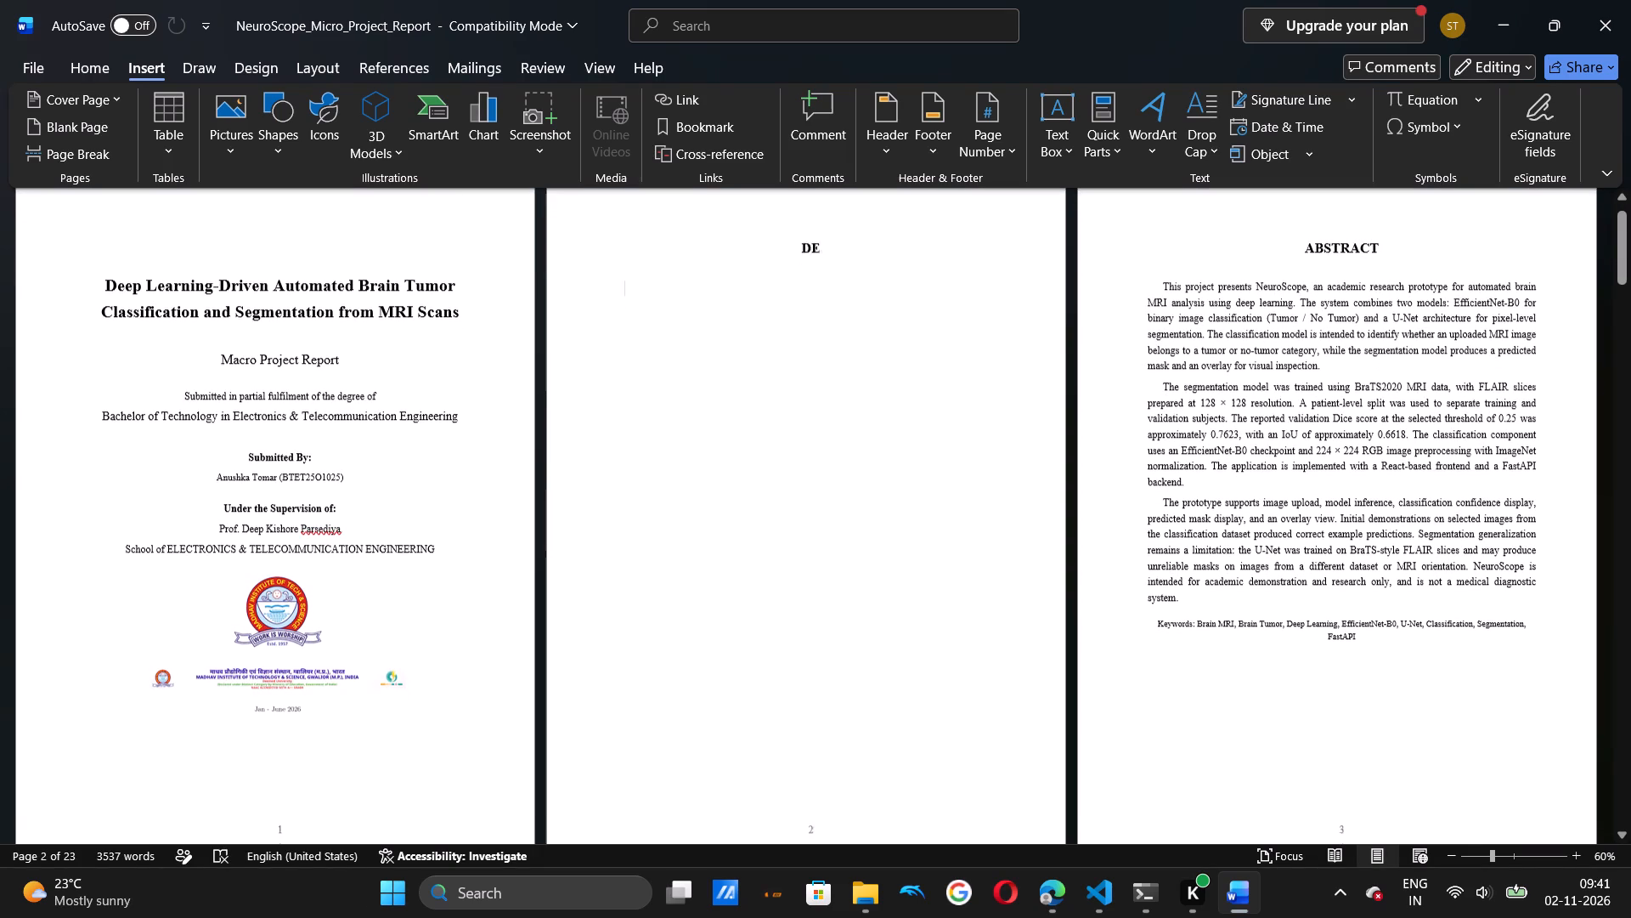
{"action": "scroll", "coordinate": [838, 315], "scroll_direction": "up", "scroll_amount": 1}
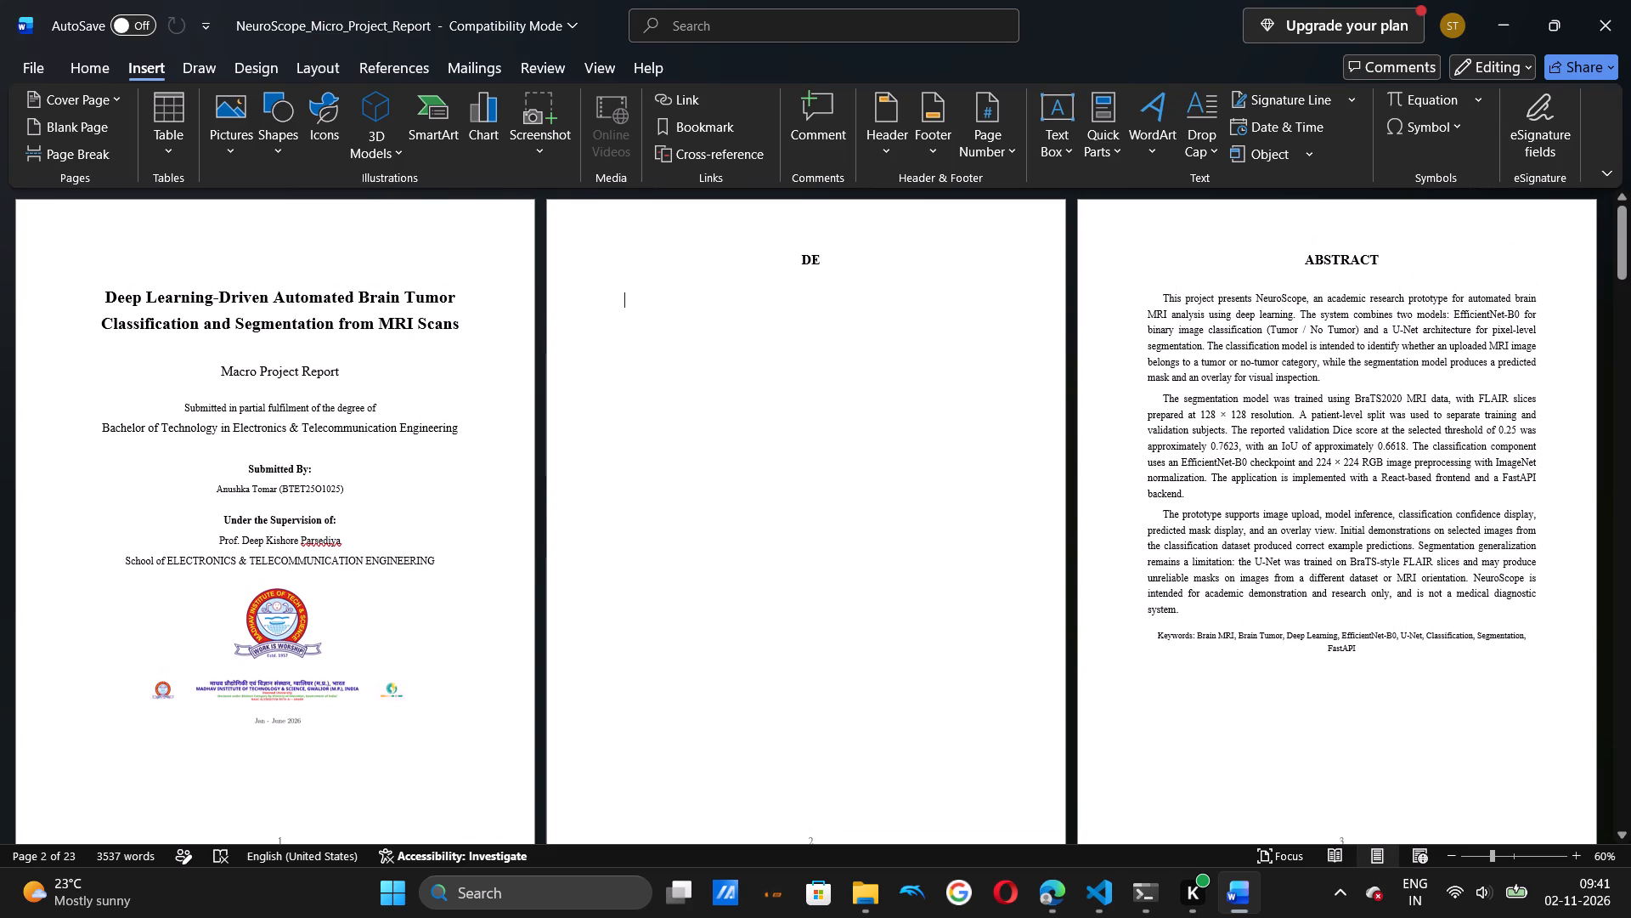
{"action": "left_click", "coordinate": [266, 683]}
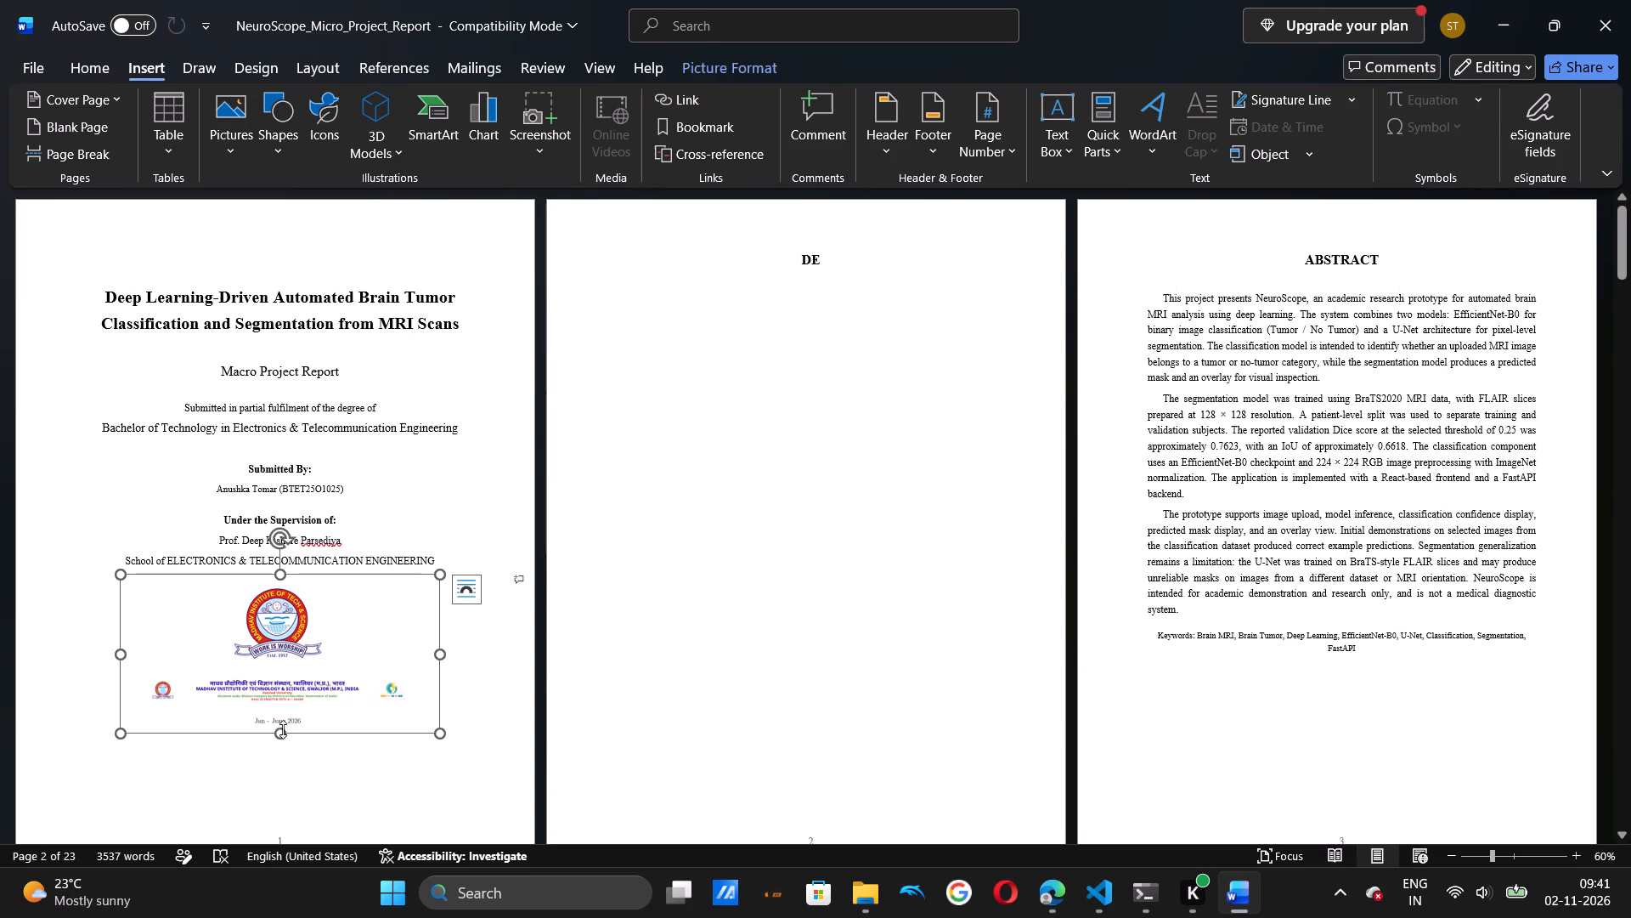
{"action": "left_click_drag", "start_coordinate": [280, 735], "coordinate": [280, 751]}
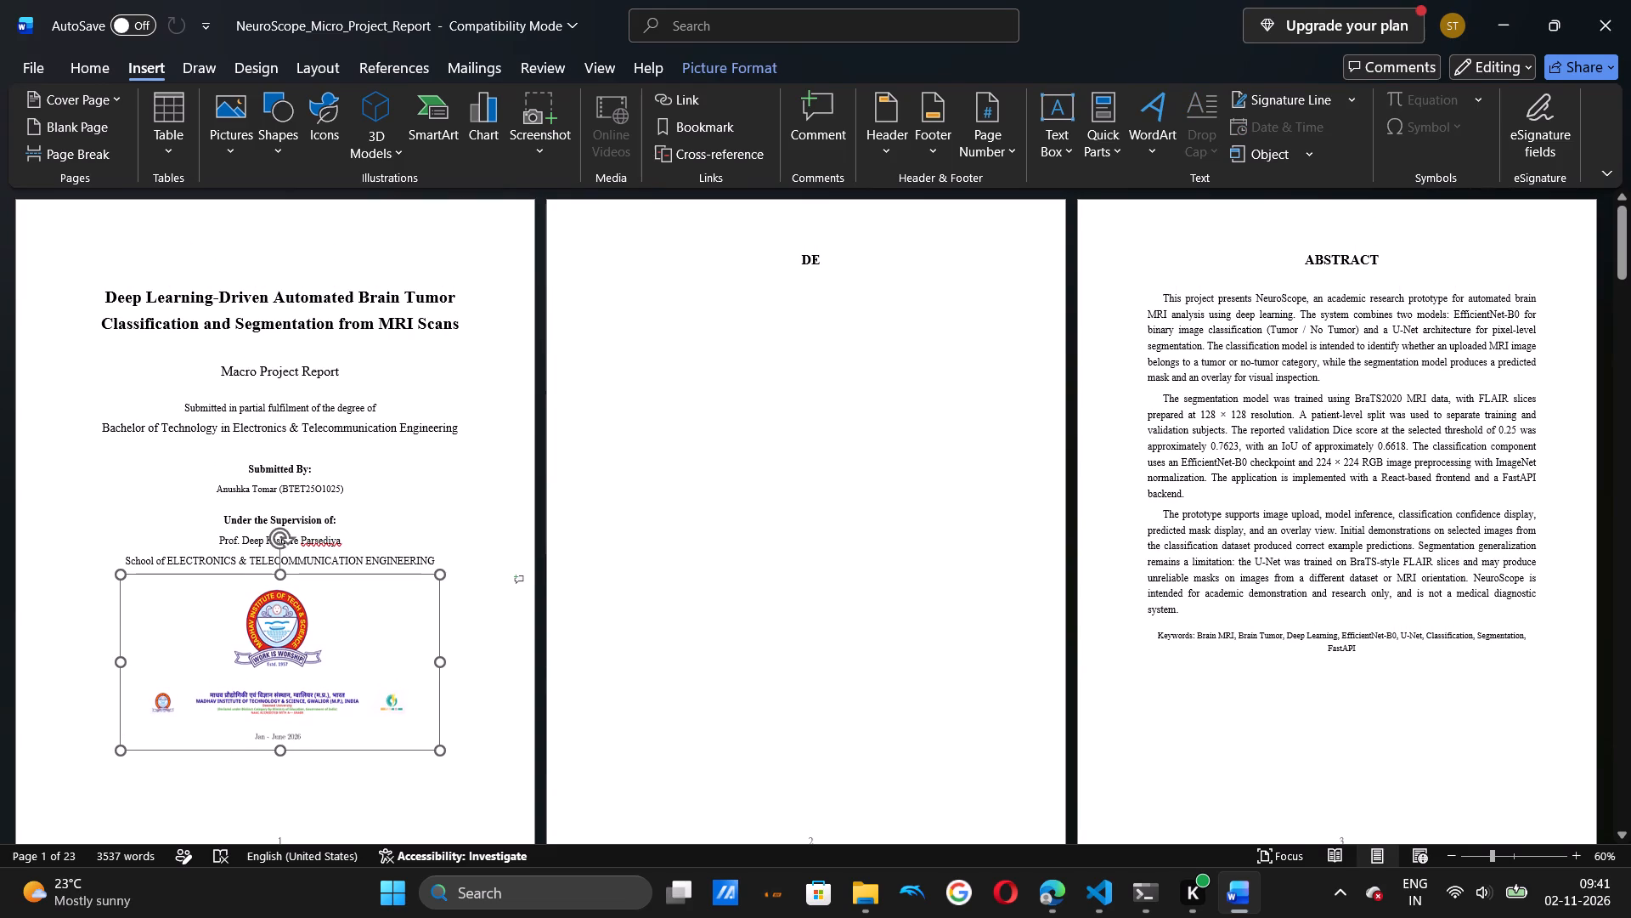
{"action": "left_click_drag", "start_coordinate": [280, 751], "coordinate": [280, 751]}
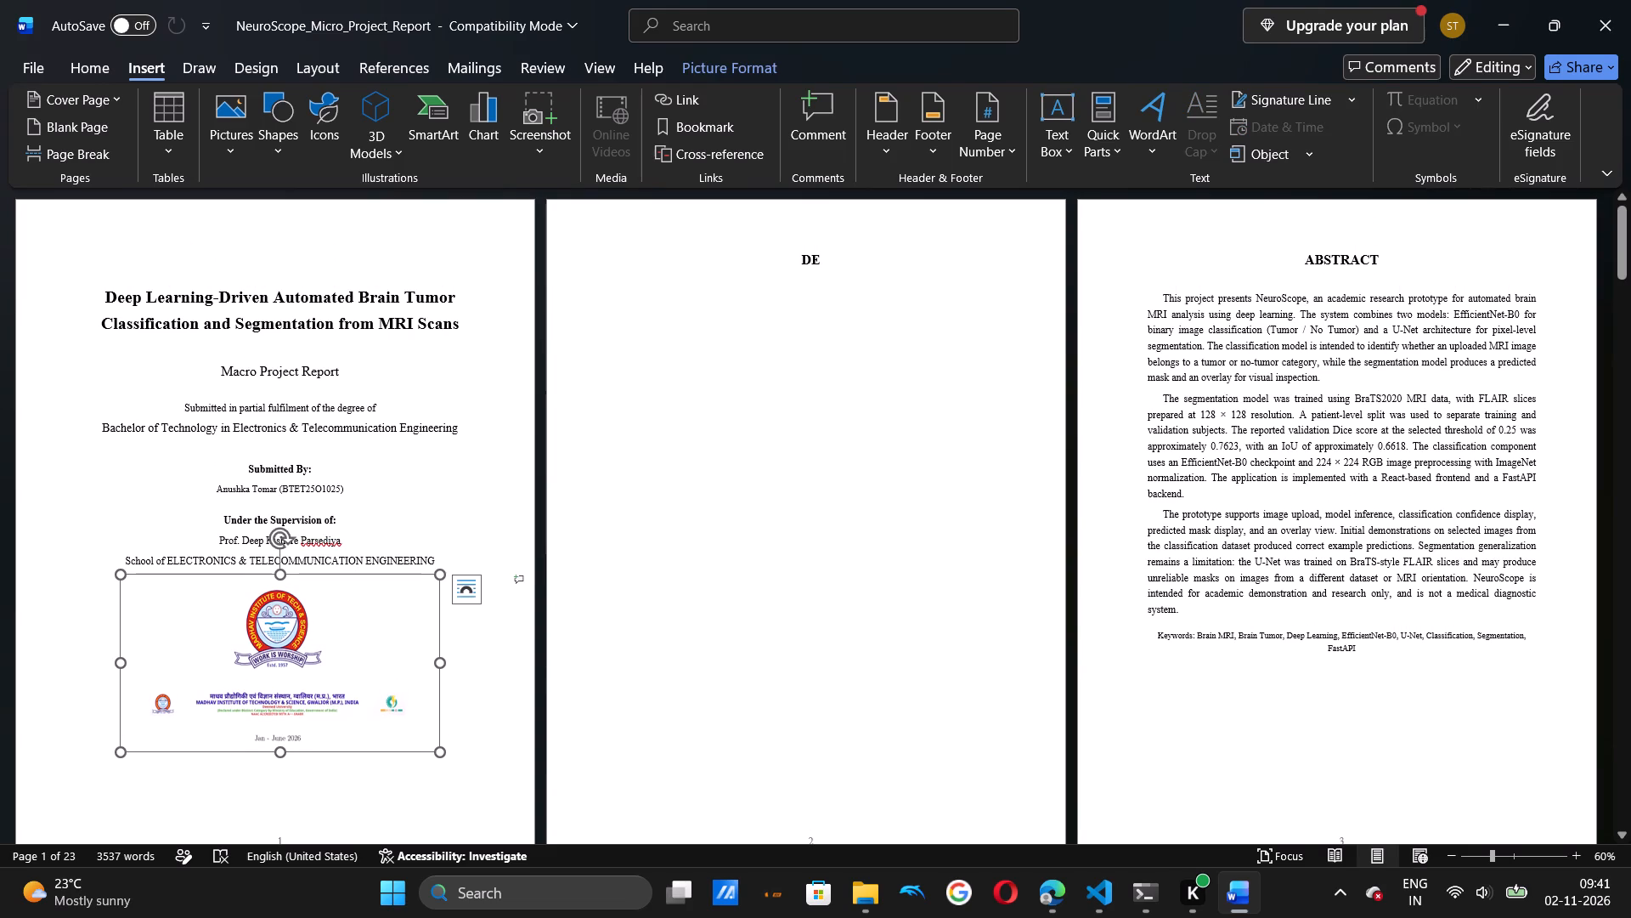
{"action": "left_click_drag", "start_coordinate": [443, 661], "coordinate": [474, 661]}
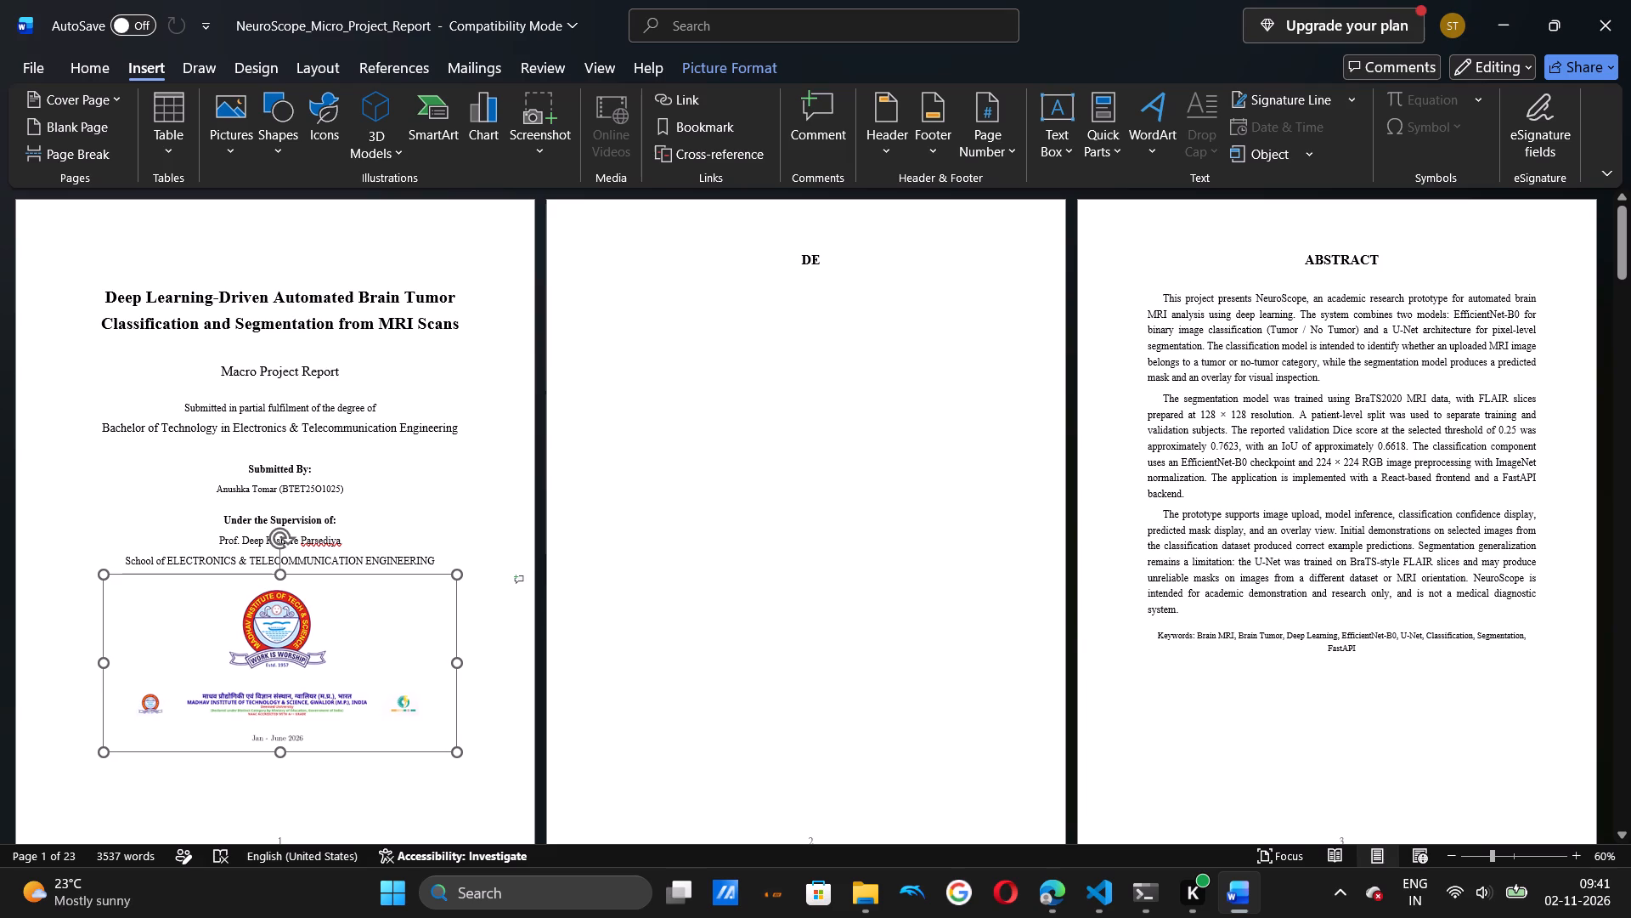
{"action": "left_click_drag", "start_coordinate": [474, 661], "coordinate": [477, 660]}
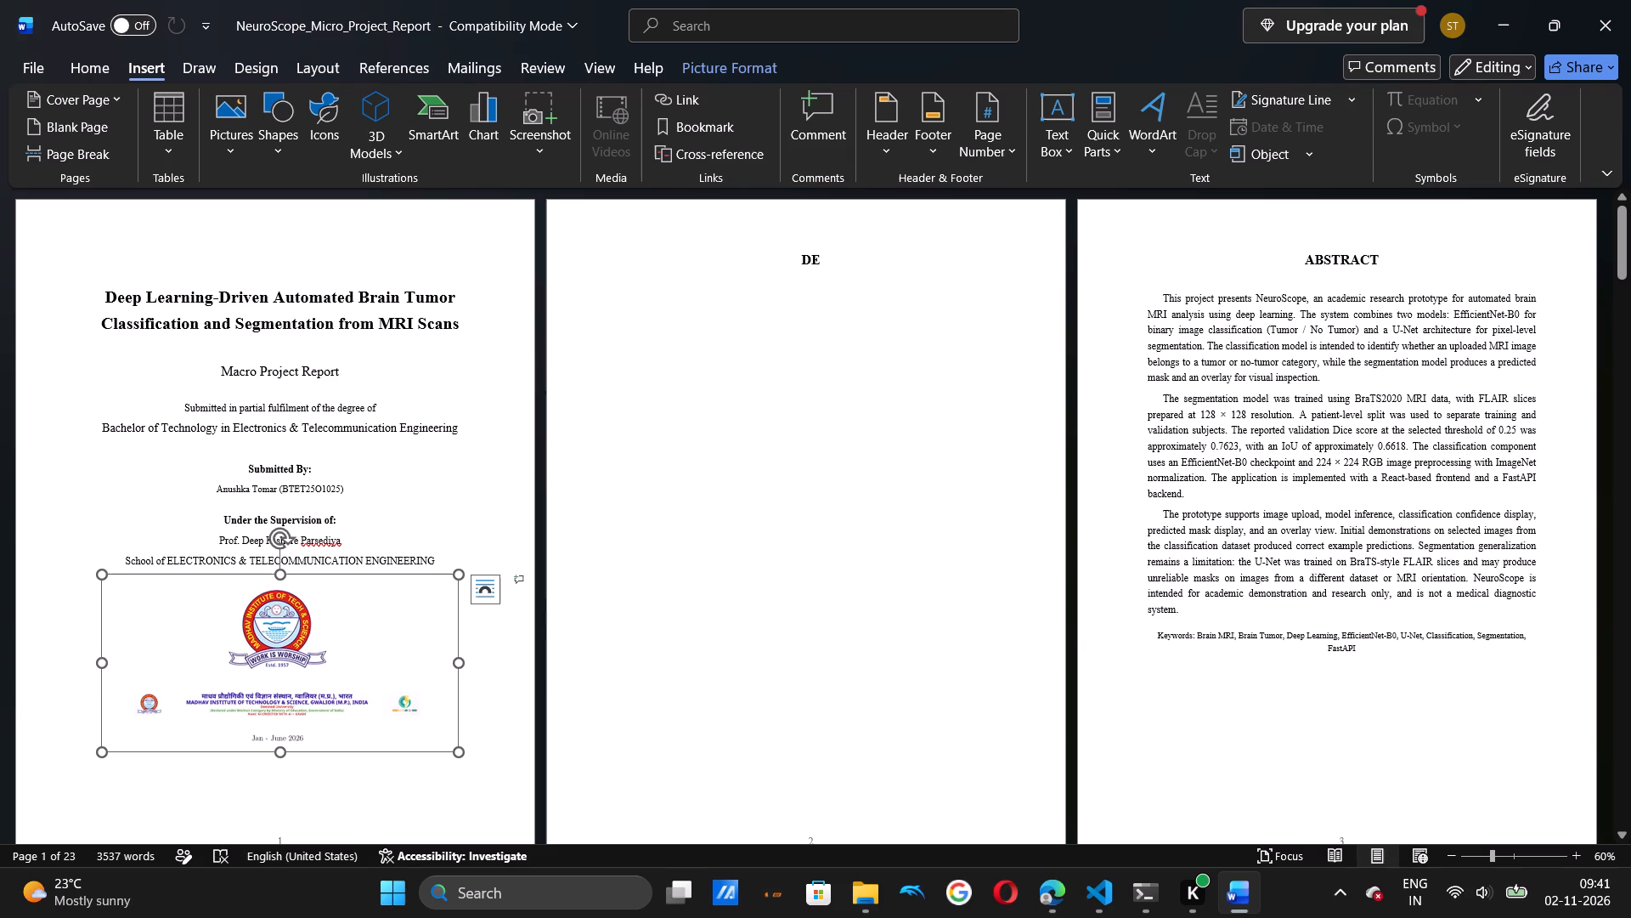
Return to the end of the "DE" heading on the second page to continue its text.
{"action": "left_click", "coordinate": [807, 333]}
{"action": "left_click", "coordinate": [849, 267]}
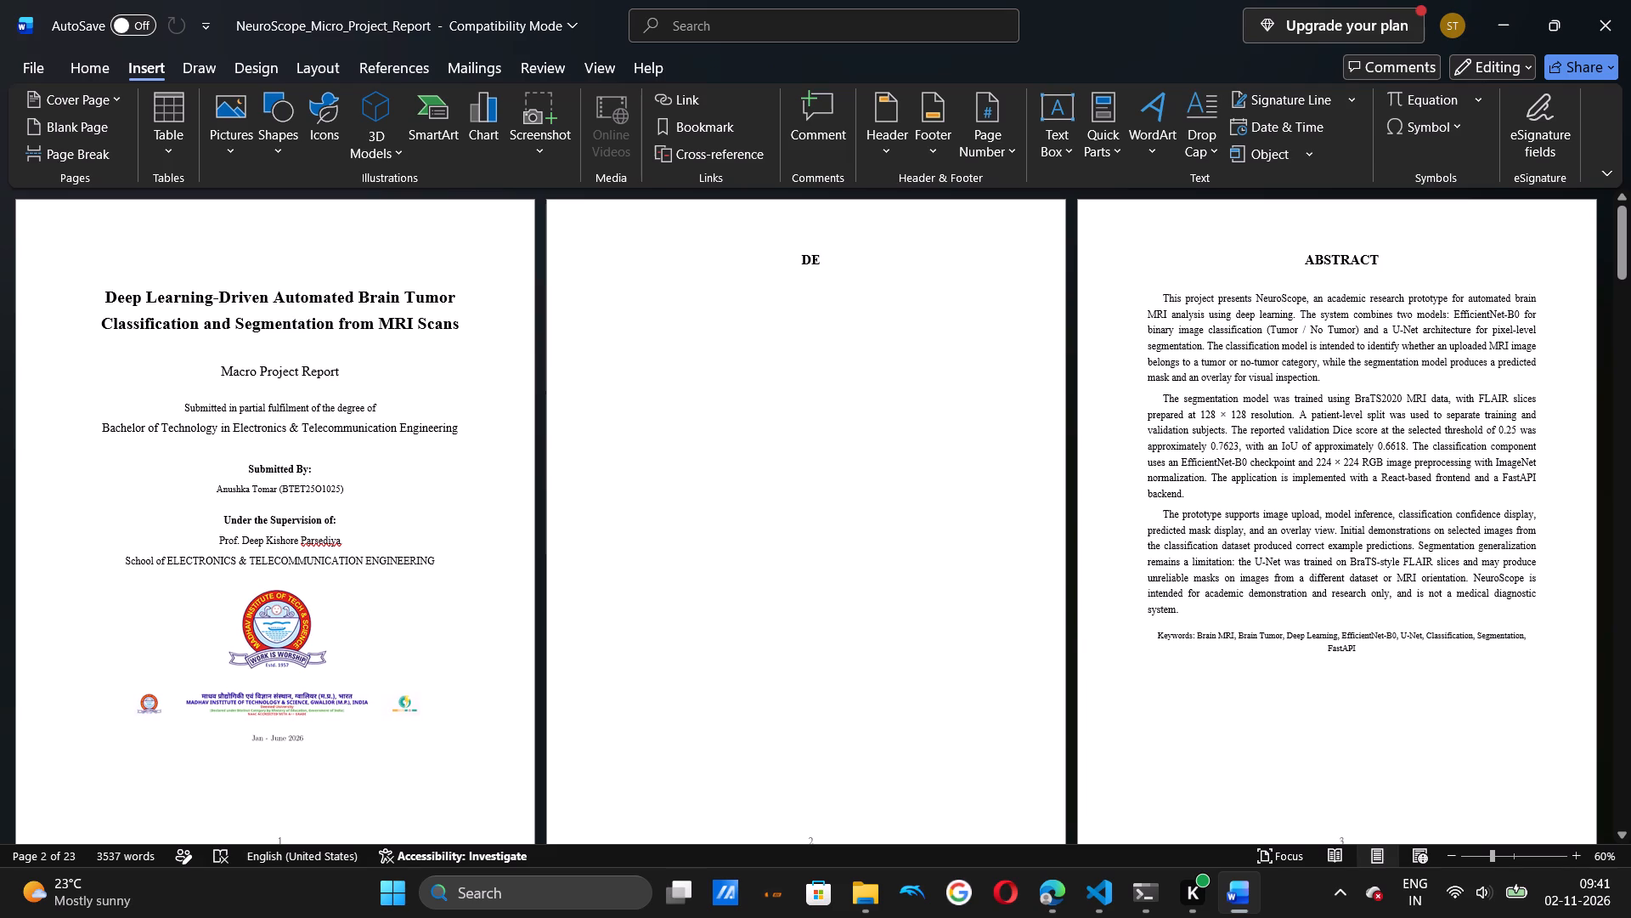
{"action": "scroll", "coordinate": [849, 267], "scroll_direction": "up", "scroll_amount": 4, "text": "ctrl"}
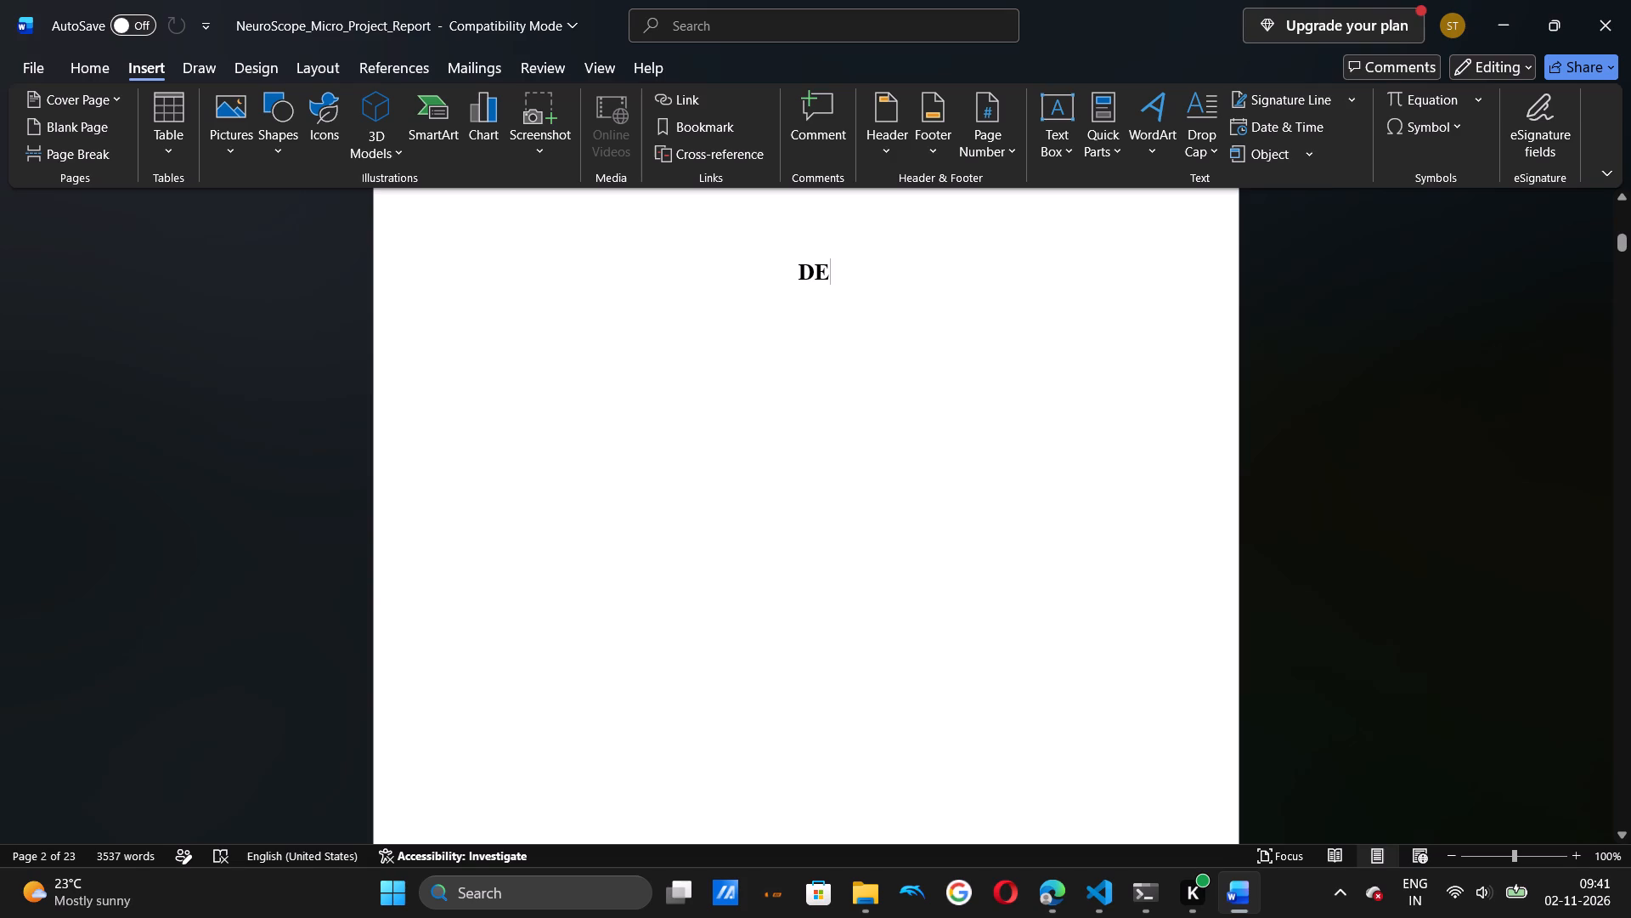
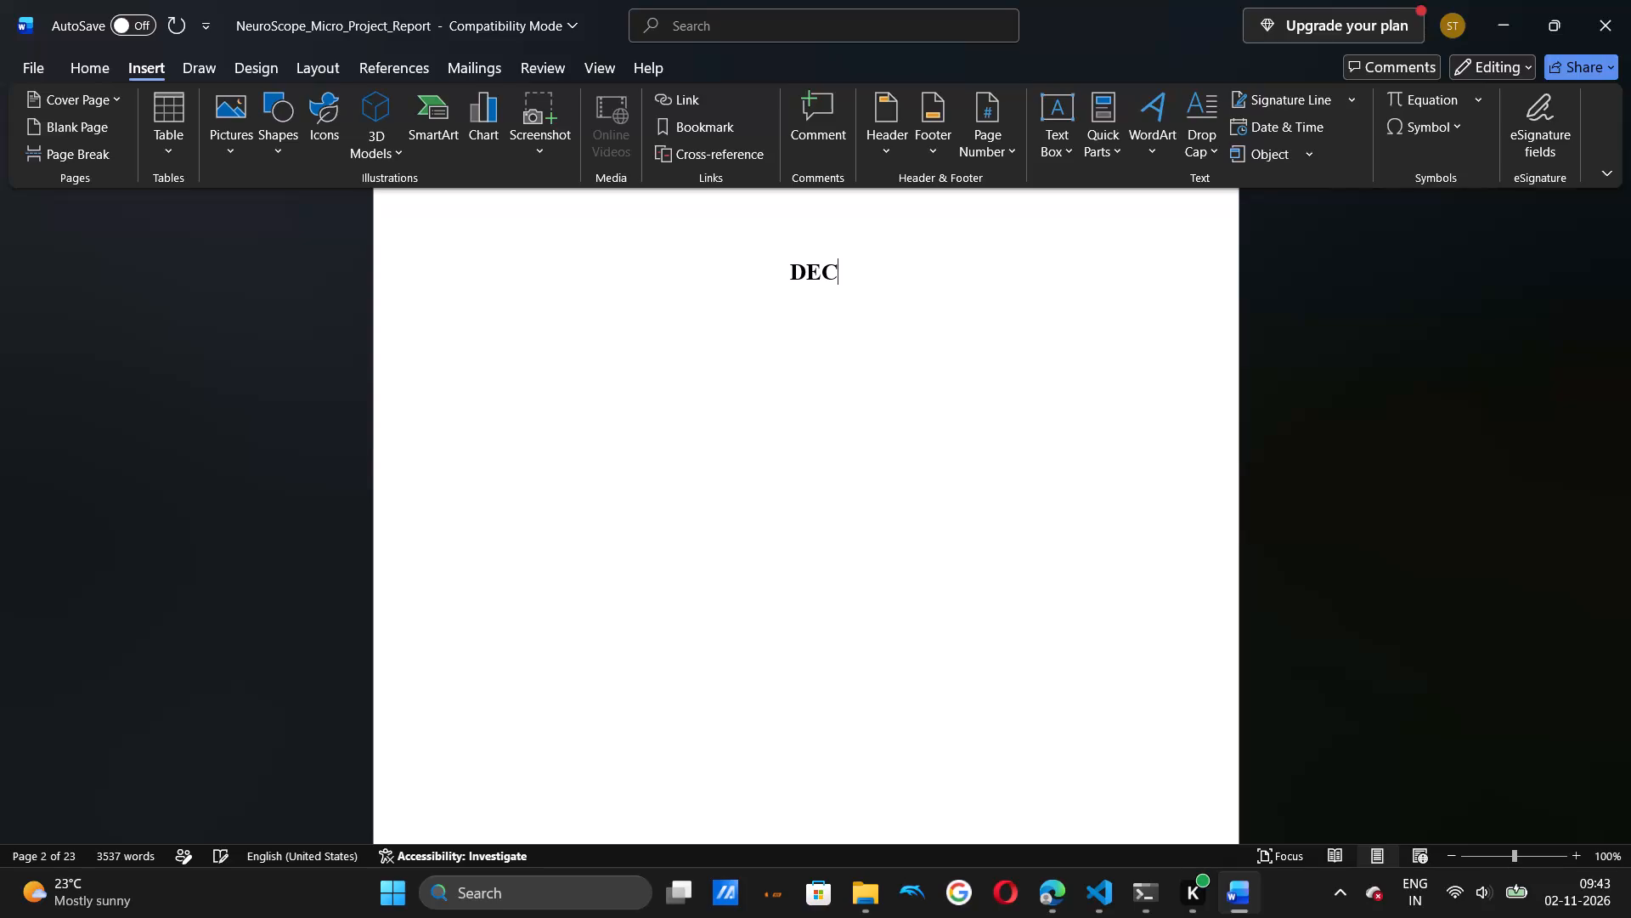
Complete the centred bold heading on the second page so it reads "DECLARATION BY THE CANDIDATE".
{"action": "left_click", "coordinate": [74, 60]}
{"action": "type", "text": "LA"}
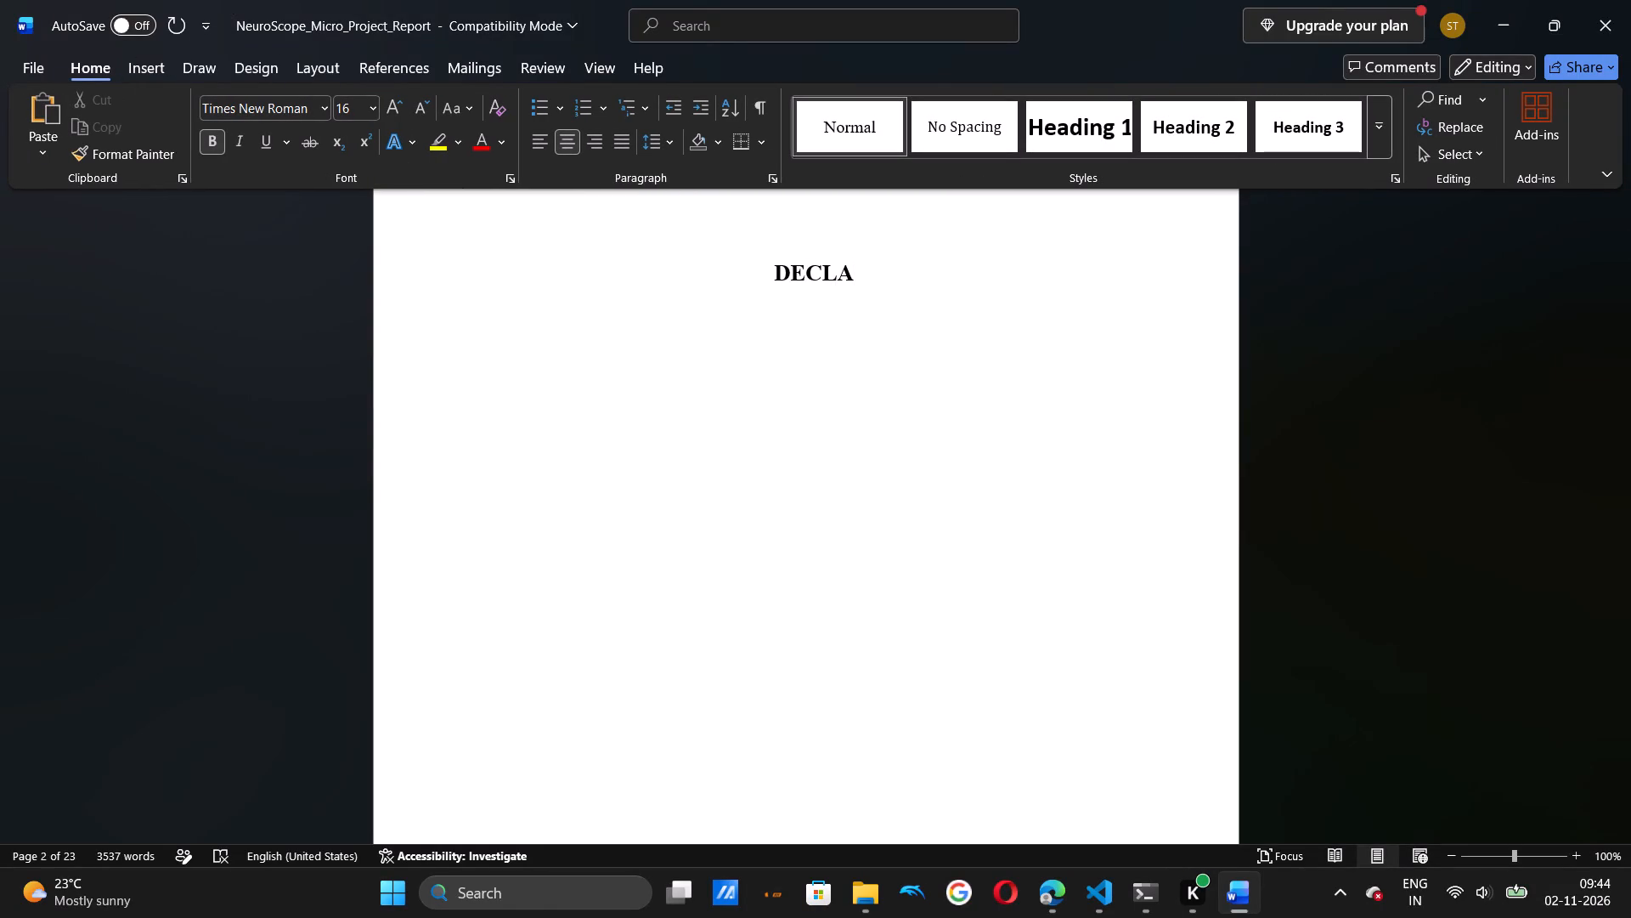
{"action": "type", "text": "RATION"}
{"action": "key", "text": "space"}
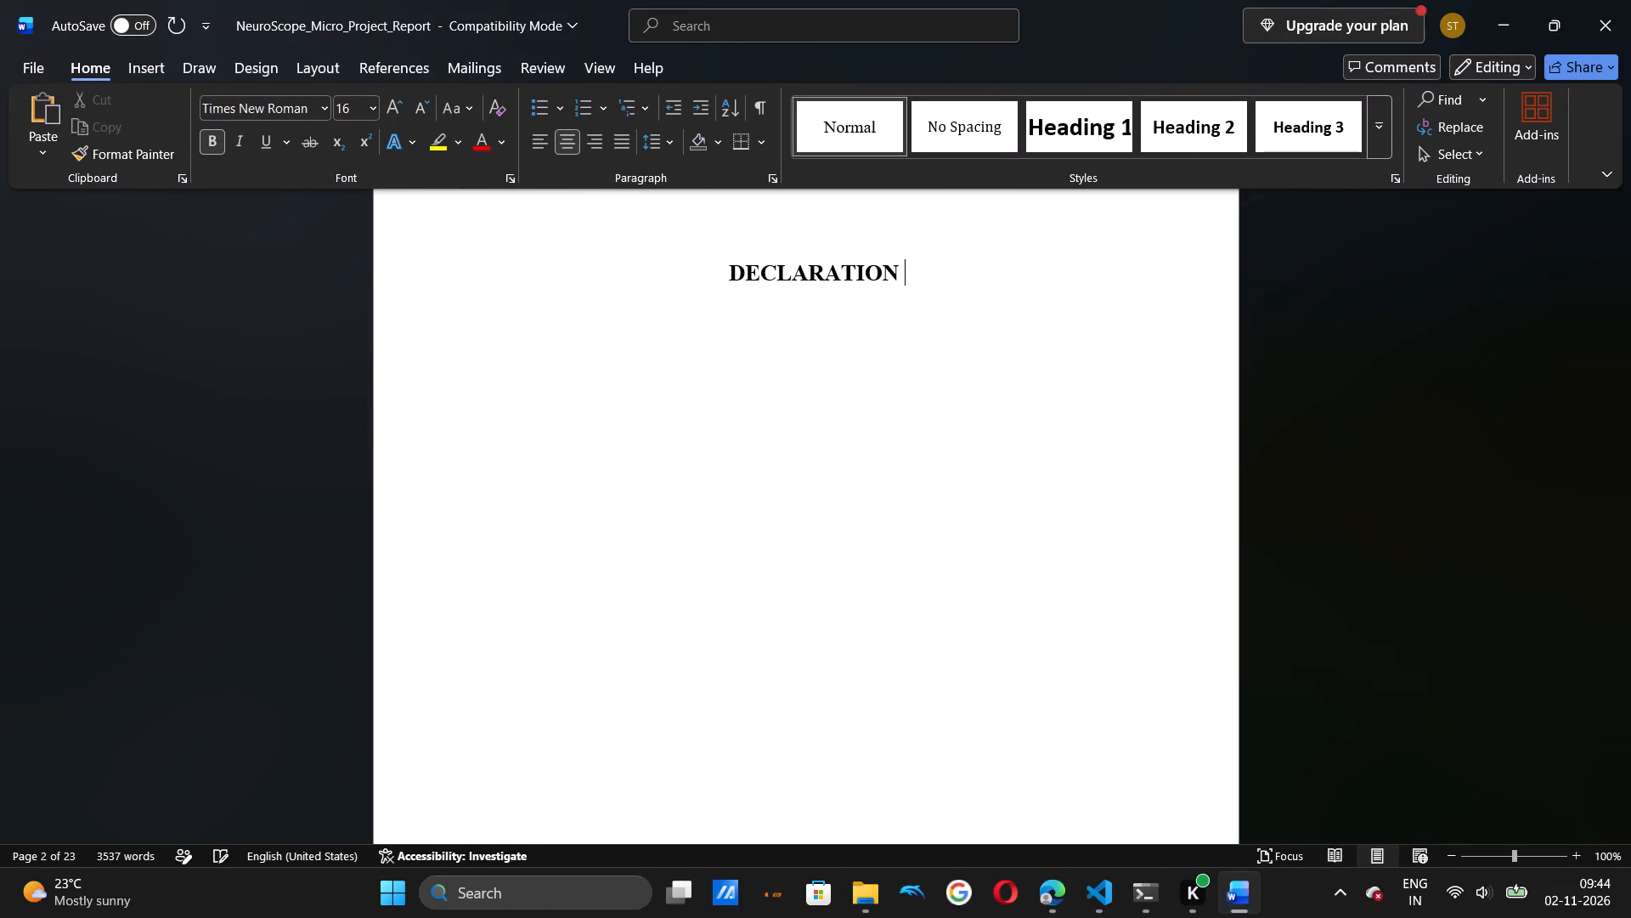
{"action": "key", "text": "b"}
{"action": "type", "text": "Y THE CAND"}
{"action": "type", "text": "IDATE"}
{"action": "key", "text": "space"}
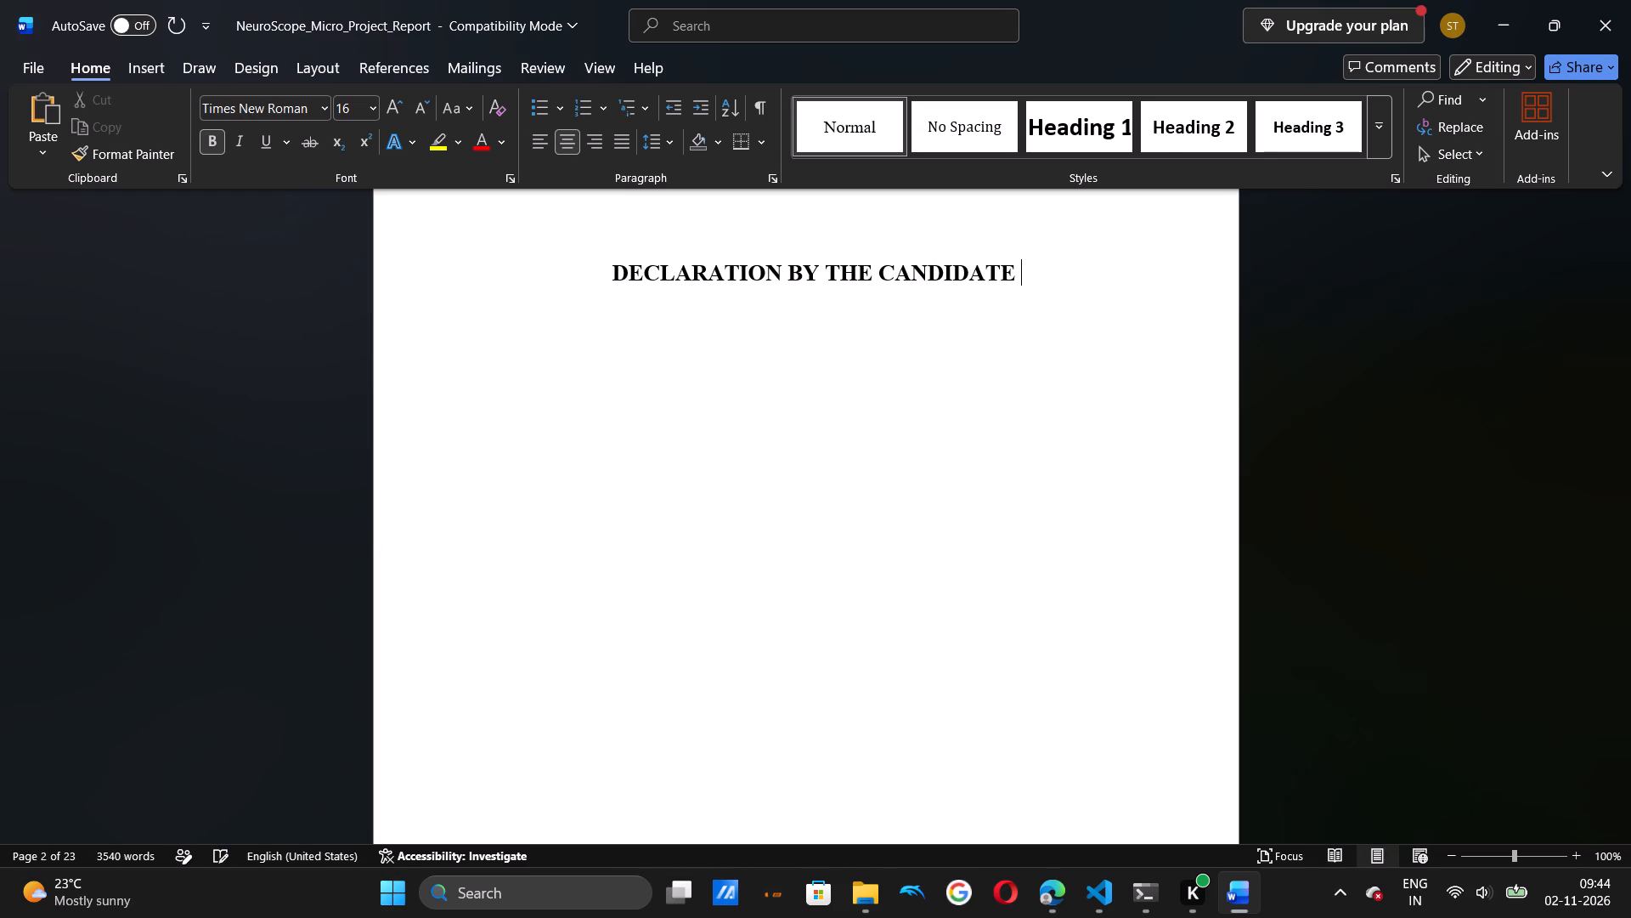
Start a new paragraph below the declaration heading with bold formatting turned off.
{"action": "scroll", "coordinate": [906, 268], "scroll_direction": "down", "scroll_amount": 1}
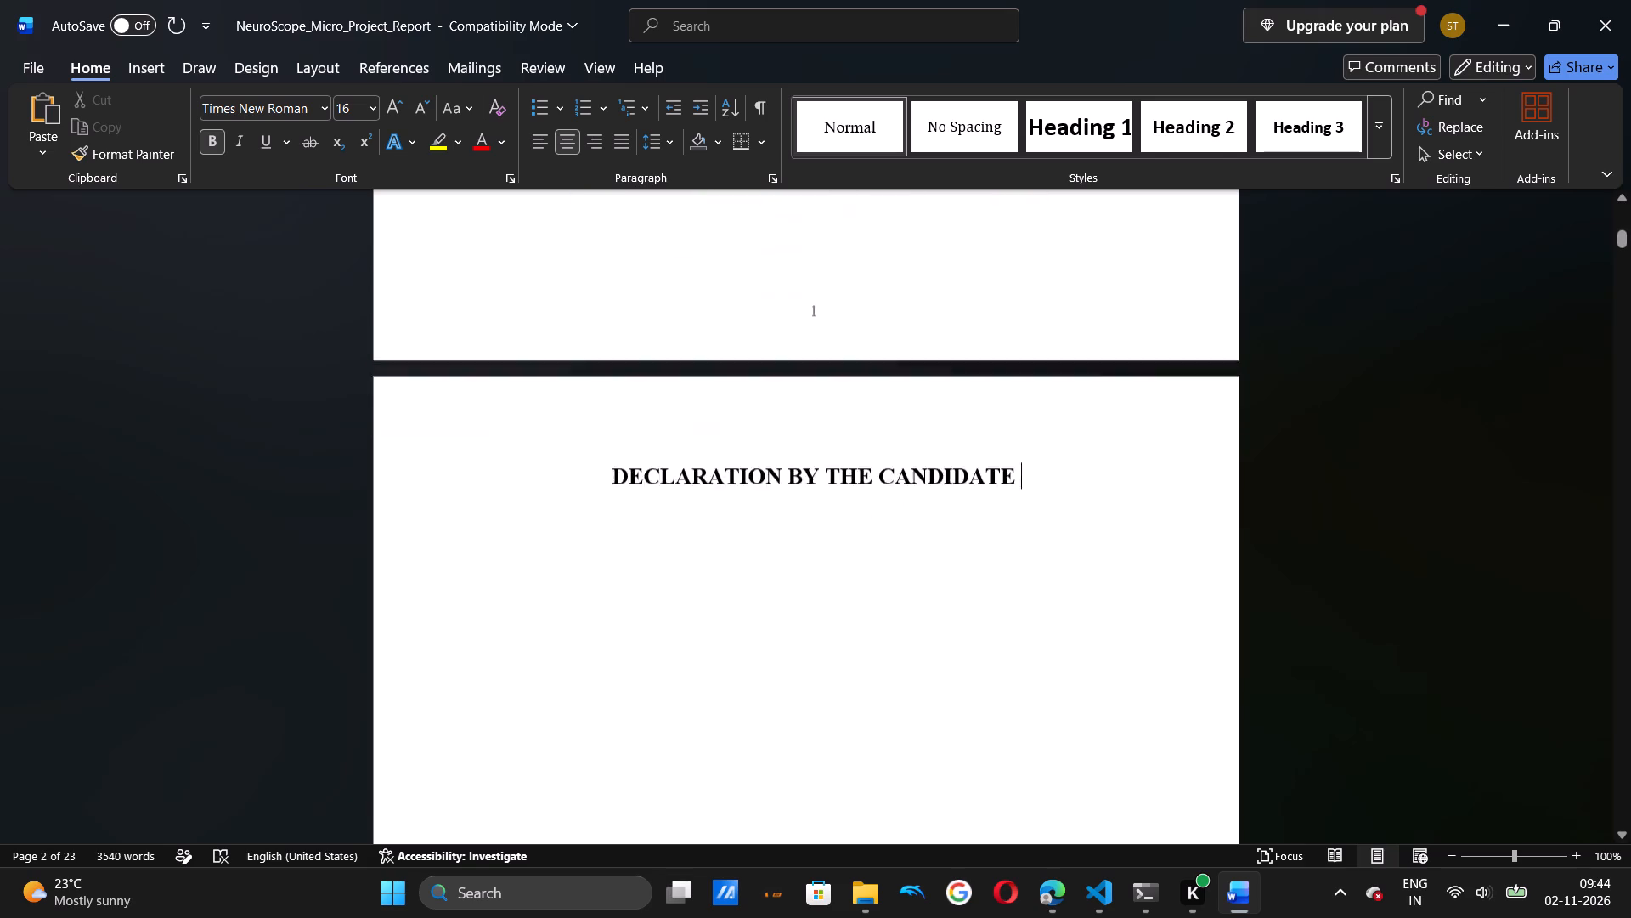
{"action": "scroll", "coordinate": [906, 268], "scroll_direction": "down", "scroll_amount": 1}
{"action": "key", "text": "Return"}
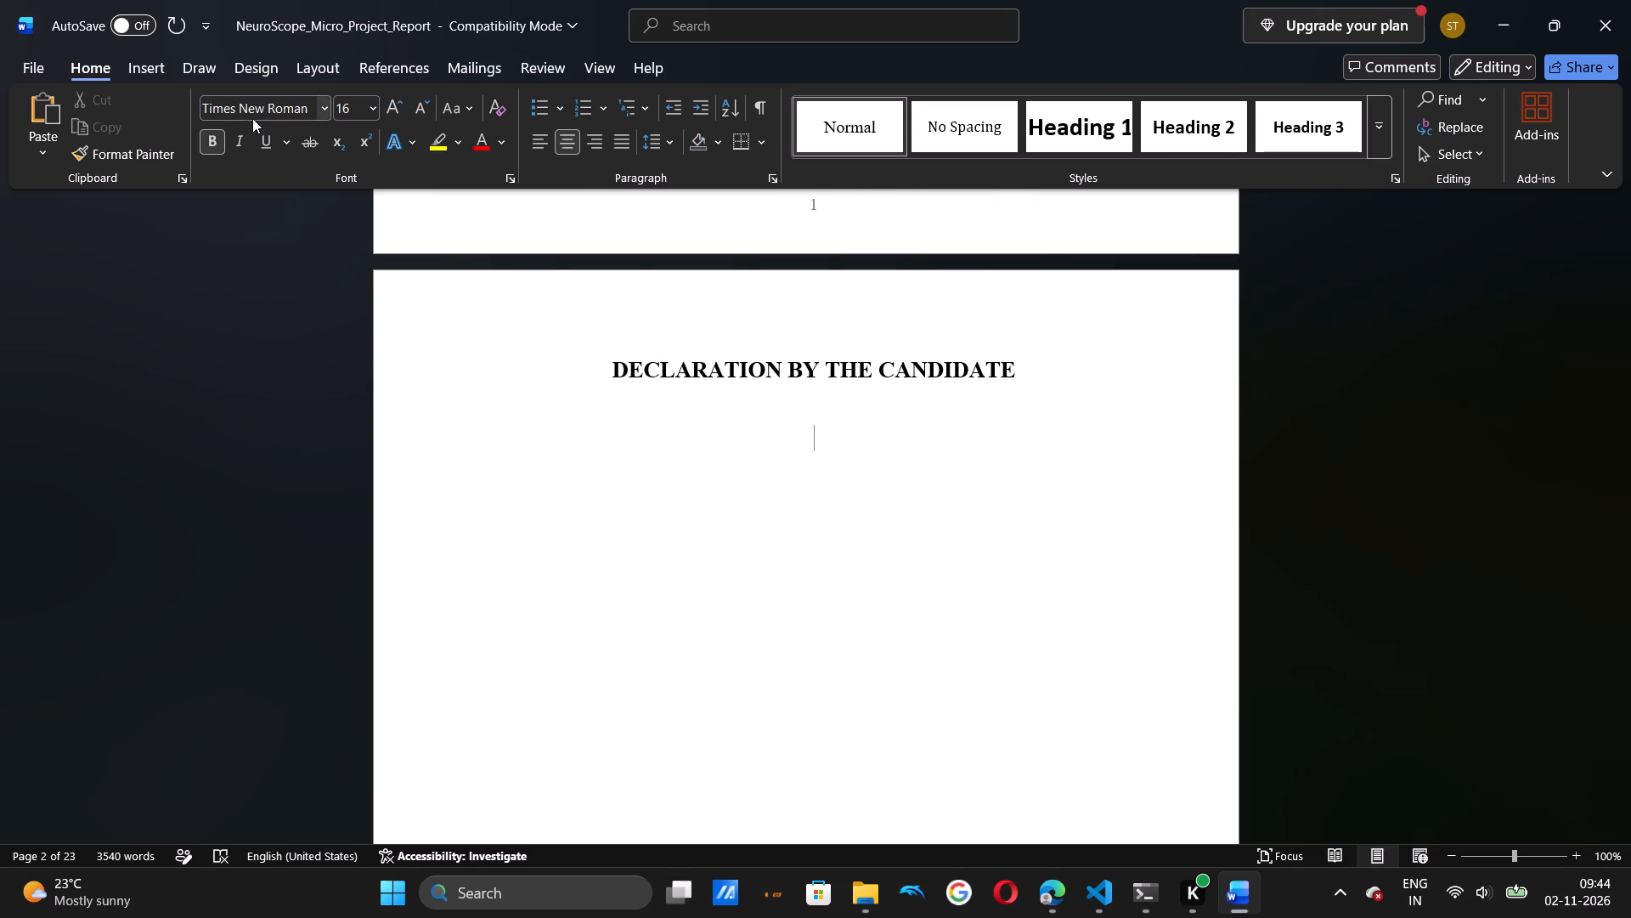
{"action": "left_click", "coordinate": [219, 145]}
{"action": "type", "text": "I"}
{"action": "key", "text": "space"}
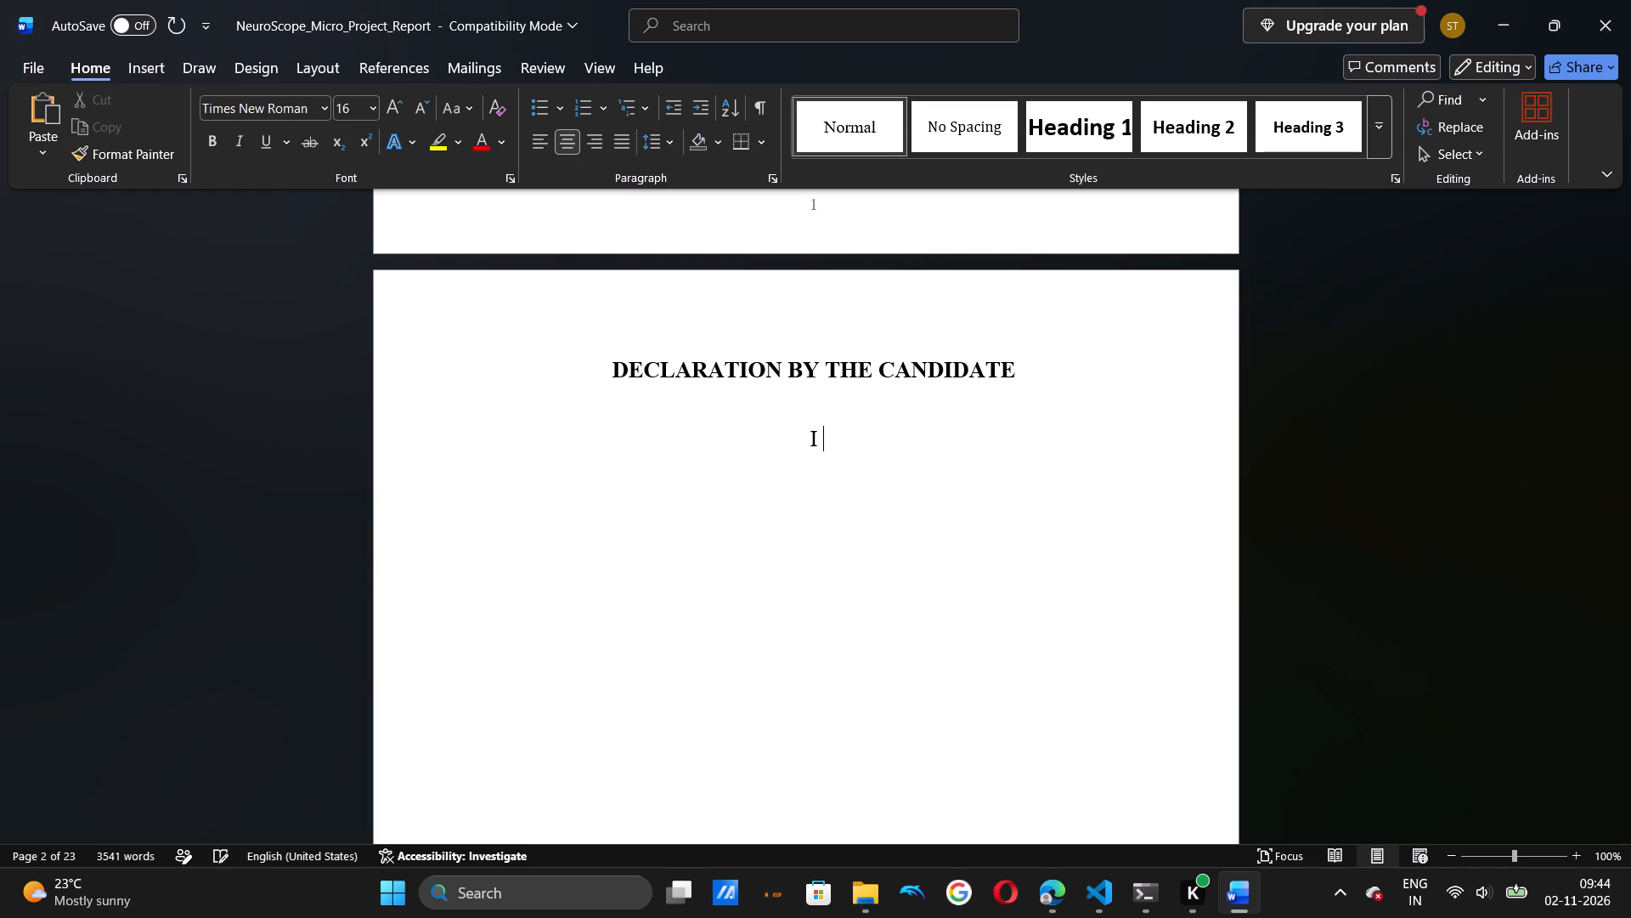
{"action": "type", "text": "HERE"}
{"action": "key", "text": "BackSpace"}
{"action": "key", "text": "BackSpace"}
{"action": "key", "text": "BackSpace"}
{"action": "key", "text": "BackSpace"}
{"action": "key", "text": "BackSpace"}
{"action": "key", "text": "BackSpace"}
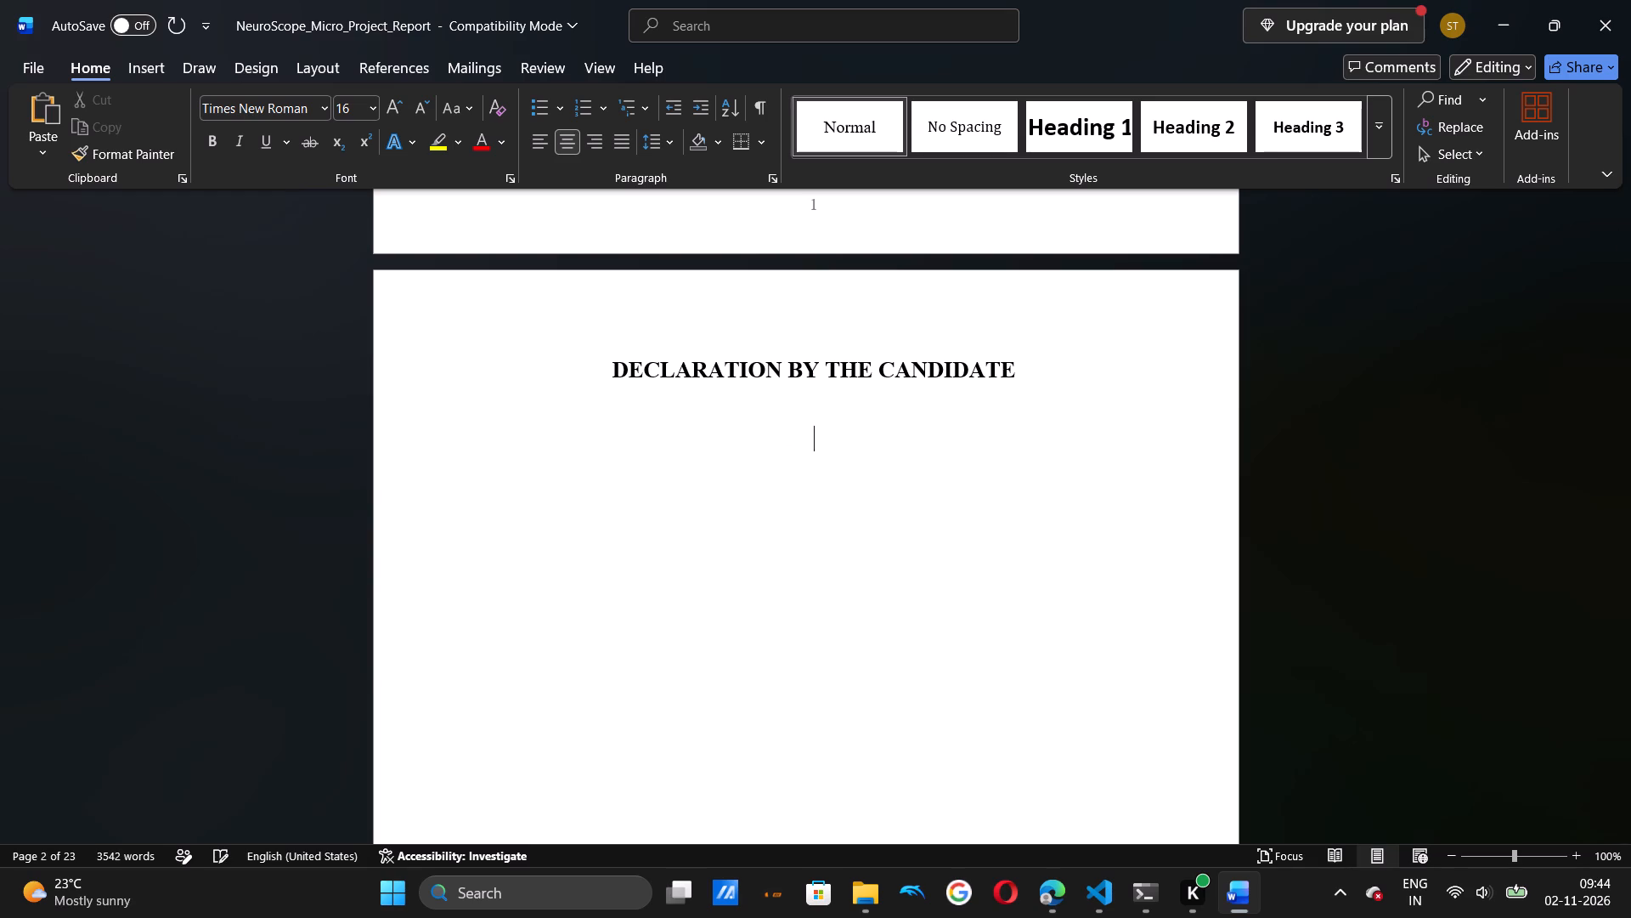
Left-align the new paragraph and begin it with "I hereby declare that the work entitled".
{"action": "left_click", "coordinate": [532, 139]}
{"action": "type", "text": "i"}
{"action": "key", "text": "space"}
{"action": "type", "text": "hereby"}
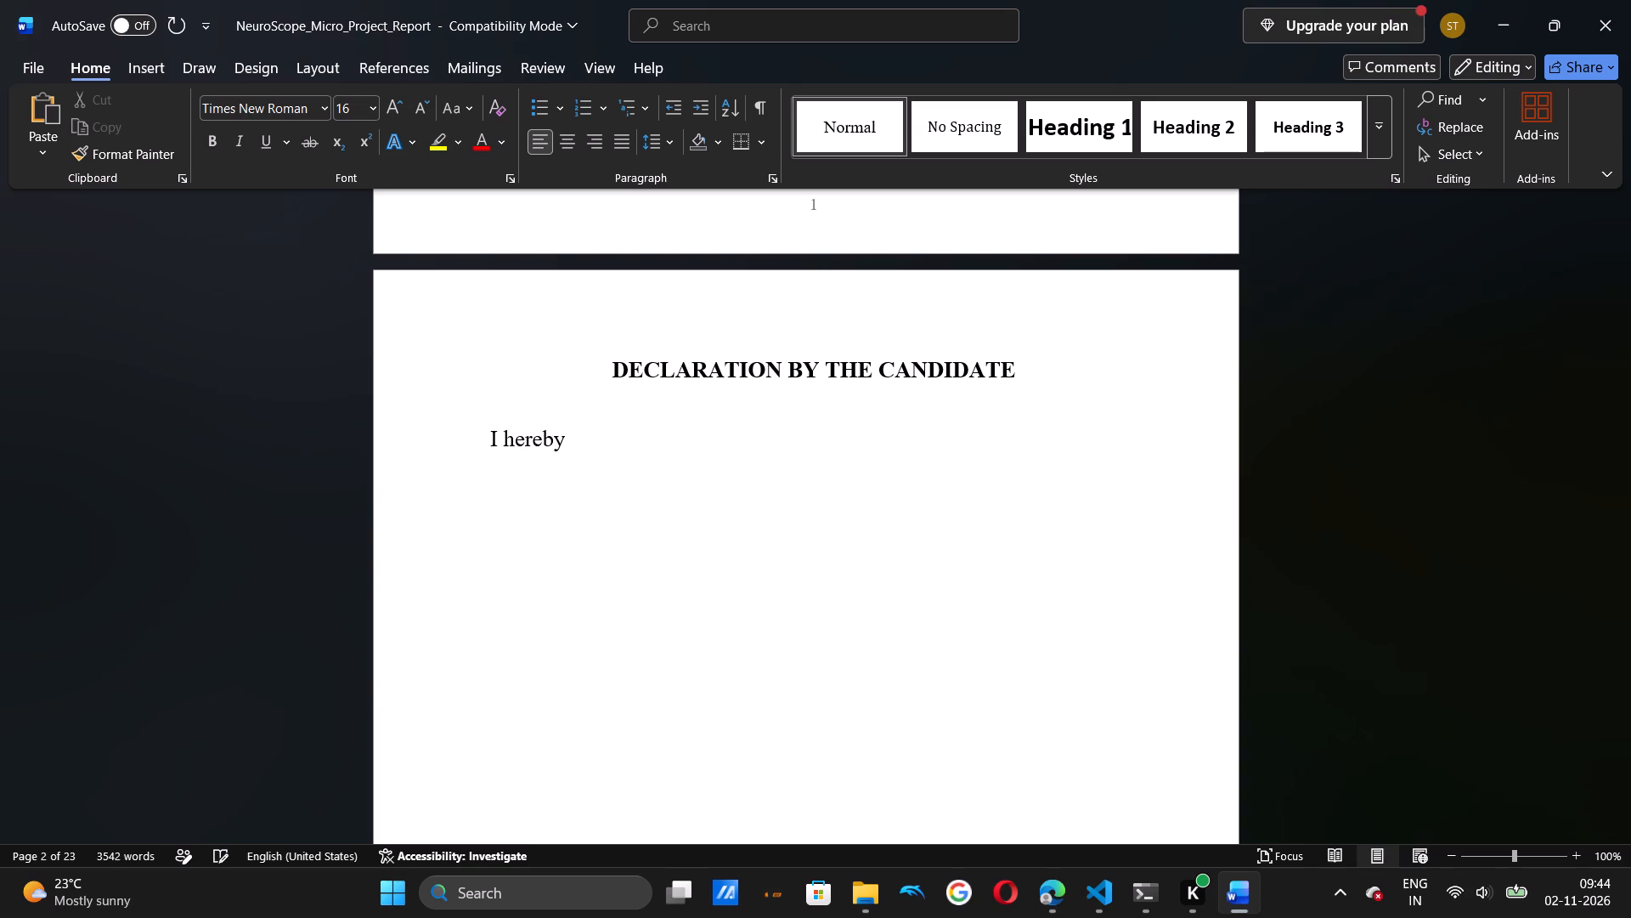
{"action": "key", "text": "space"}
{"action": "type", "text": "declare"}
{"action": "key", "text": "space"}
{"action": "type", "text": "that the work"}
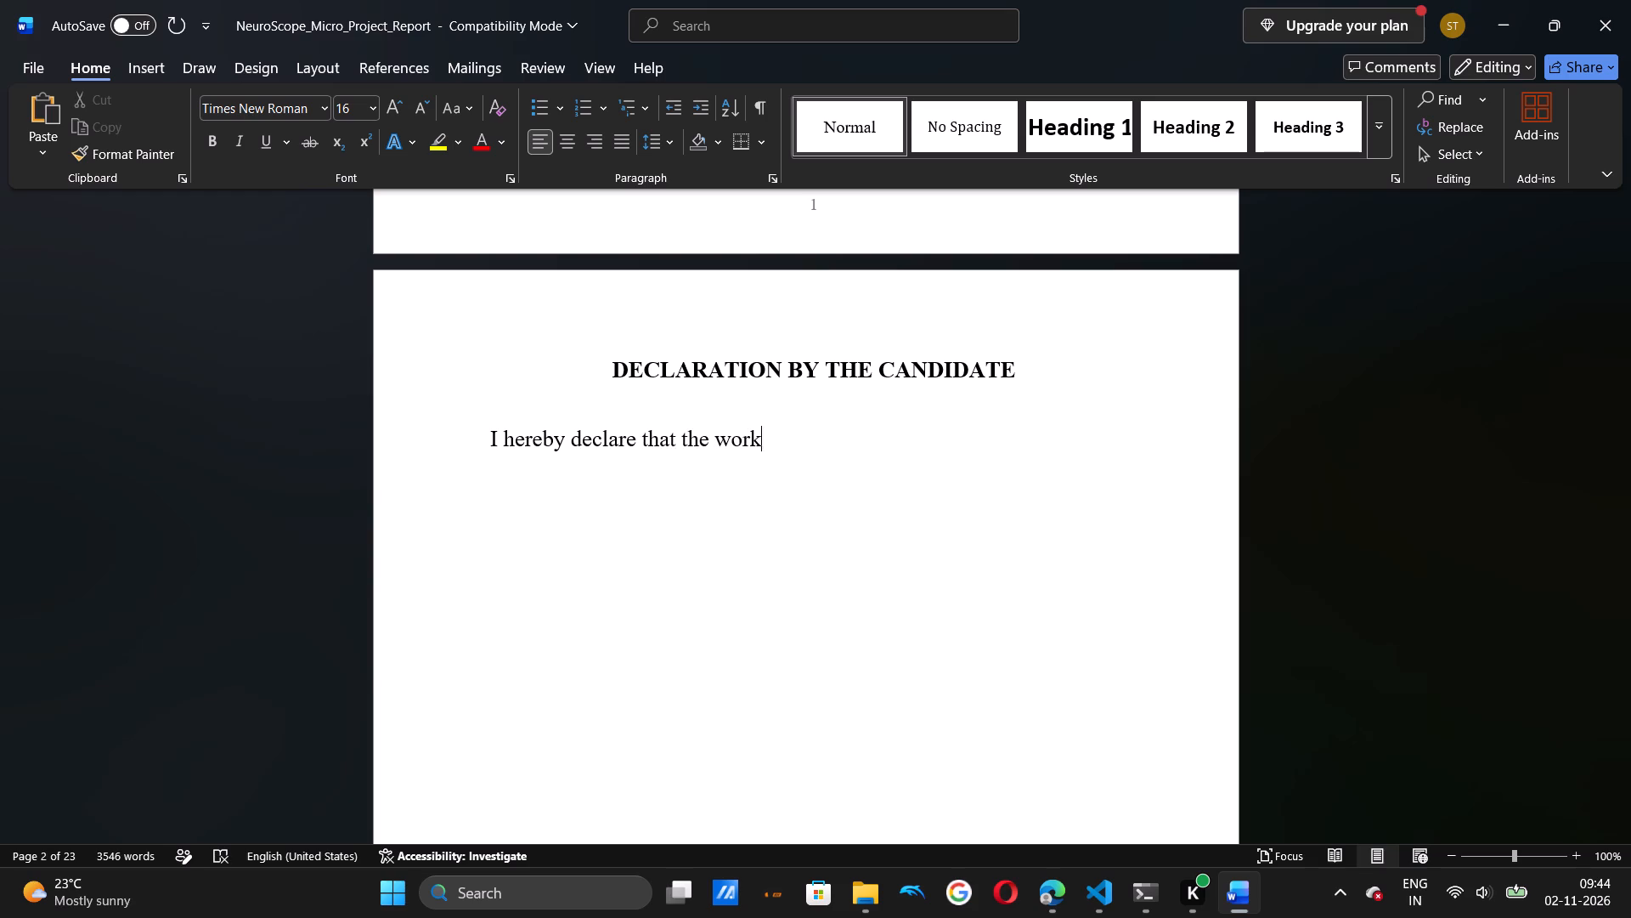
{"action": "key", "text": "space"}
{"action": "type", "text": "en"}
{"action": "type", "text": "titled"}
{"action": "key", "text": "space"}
Open a quotation after "entitled" and start the project title in it with "Deep Learning Driven".
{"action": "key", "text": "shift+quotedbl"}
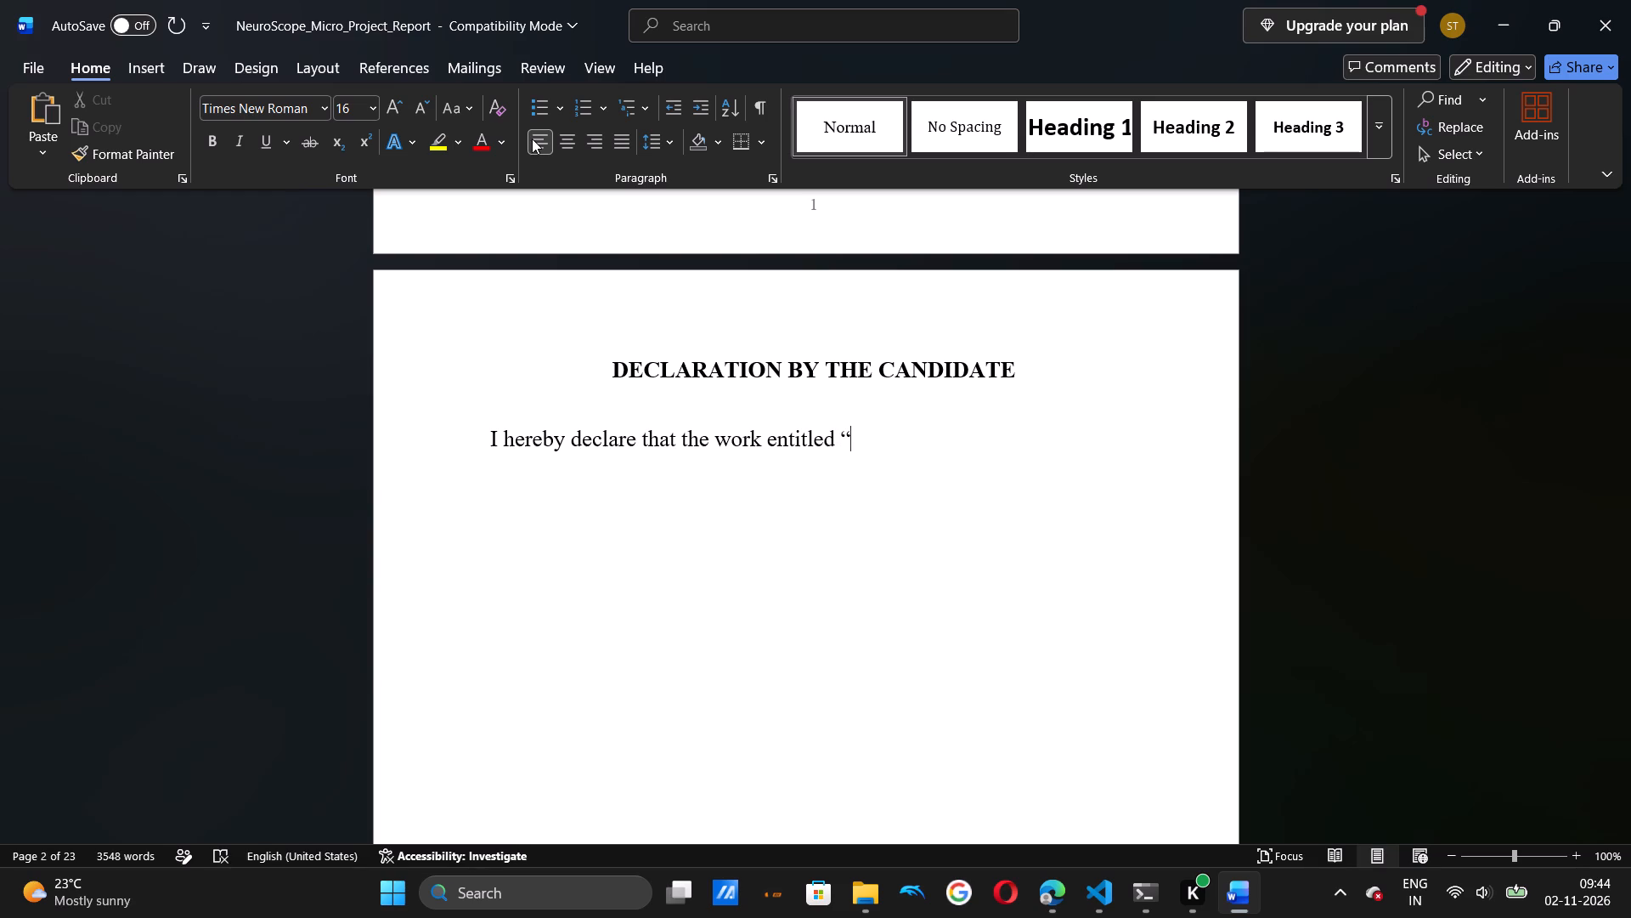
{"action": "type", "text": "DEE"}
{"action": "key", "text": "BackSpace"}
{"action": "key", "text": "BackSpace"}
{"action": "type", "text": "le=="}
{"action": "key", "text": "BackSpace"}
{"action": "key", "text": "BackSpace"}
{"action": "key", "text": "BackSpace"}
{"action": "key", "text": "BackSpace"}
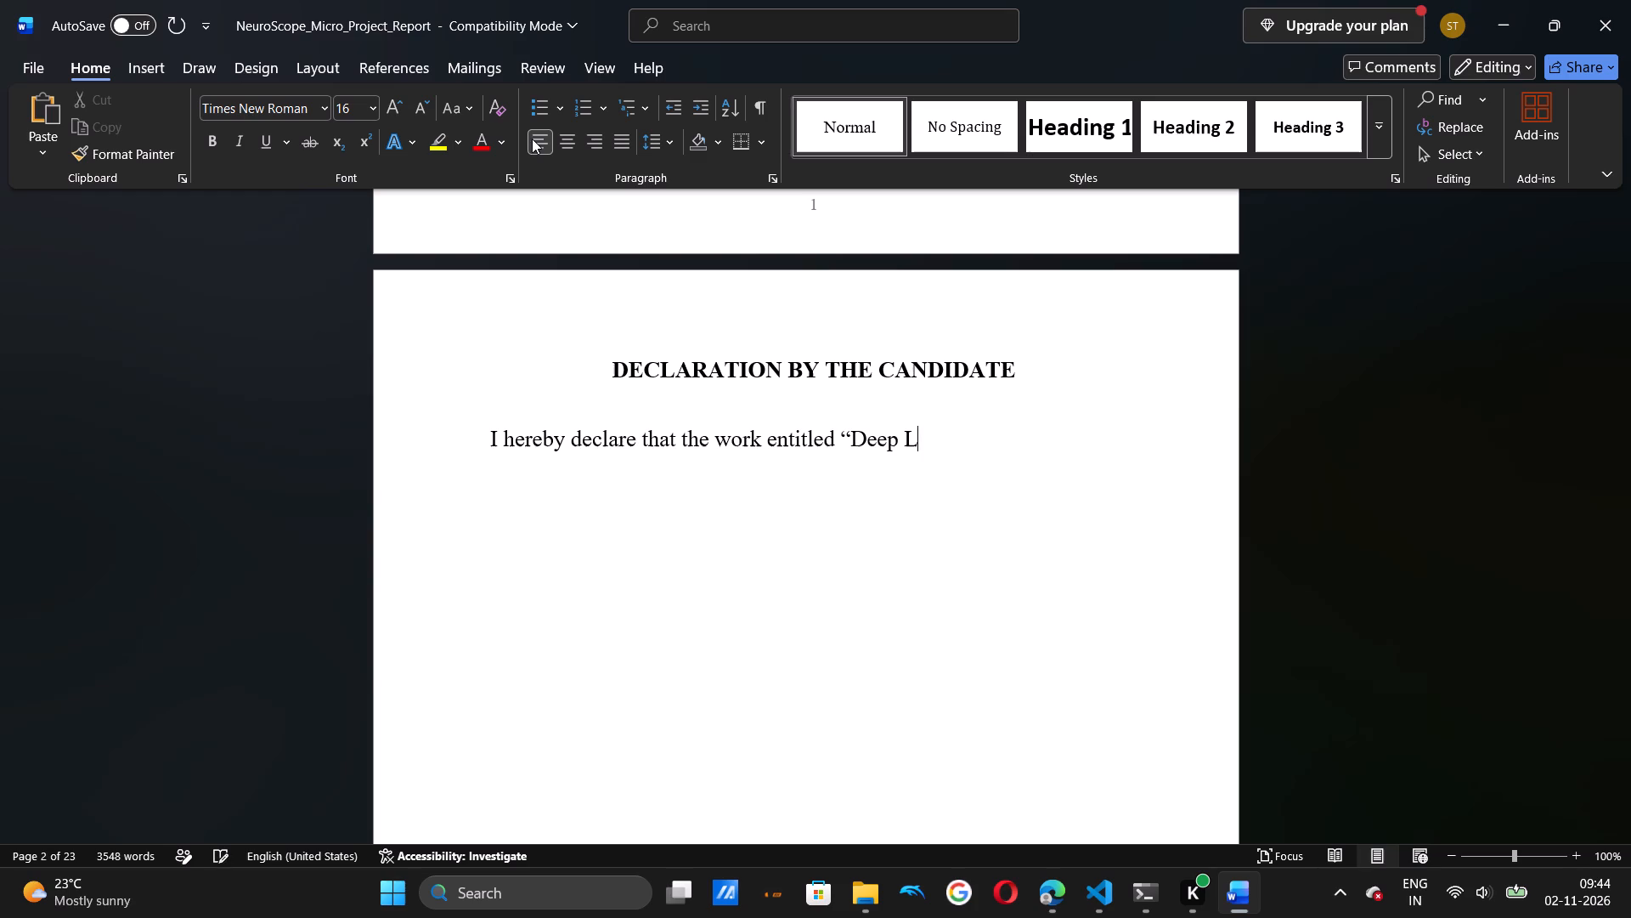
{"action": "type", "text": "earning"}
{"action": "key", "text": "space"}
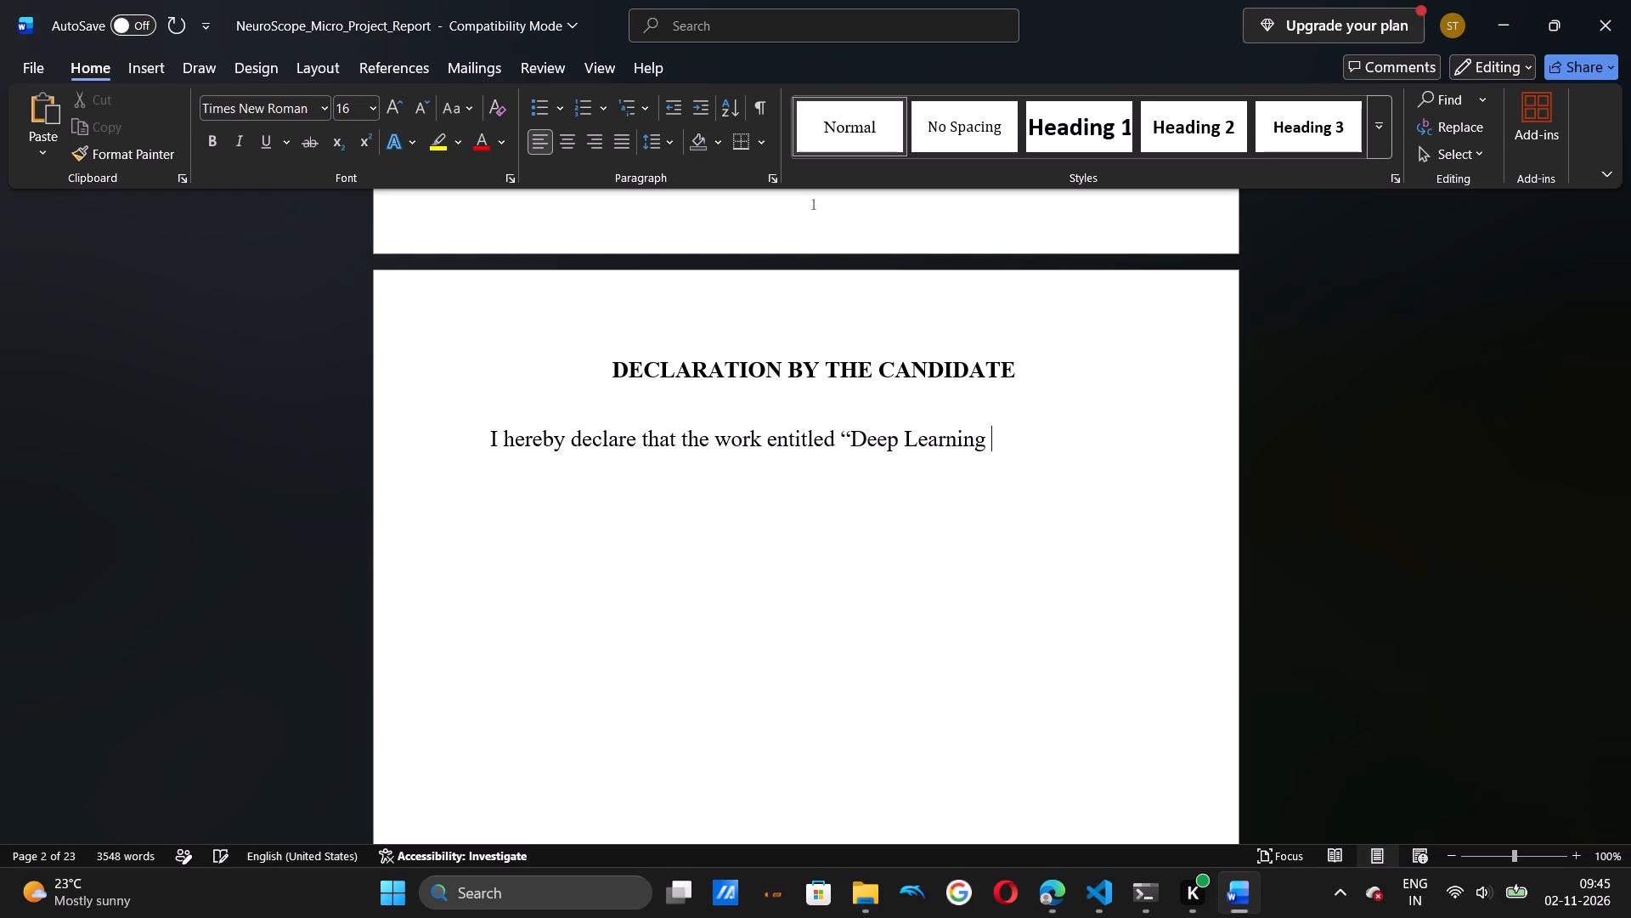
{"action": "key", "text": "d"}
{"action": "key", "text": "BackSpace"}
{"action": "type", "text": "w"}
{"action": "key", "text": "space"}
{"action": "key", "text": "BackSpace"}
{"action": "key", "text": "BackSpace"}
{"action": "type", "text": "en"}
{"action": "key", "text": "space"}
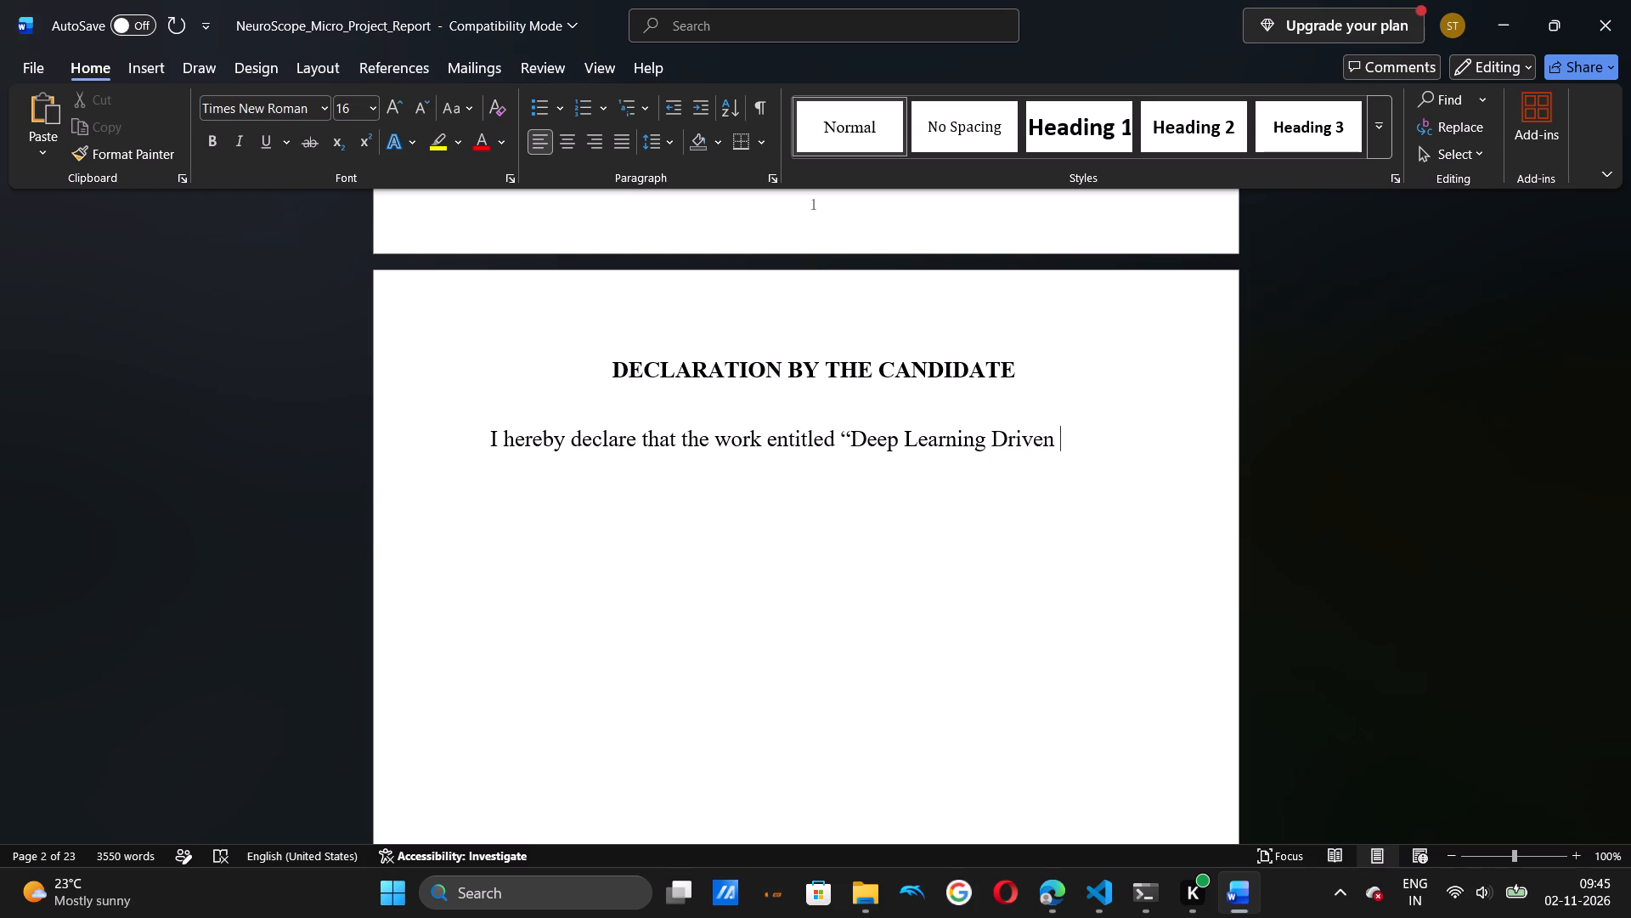
Check the project title on the title page and continue the quoted title in the declaration with "Automated Brain Tumor".
{"action": "scroll", "coordinate": [532, 139], "scroll_direction": "up", "scroll_amount": 3}
{"action": "scroll", "coordinate": [900, 300], "scroll_direction": "up", "scroll_amount": 1}
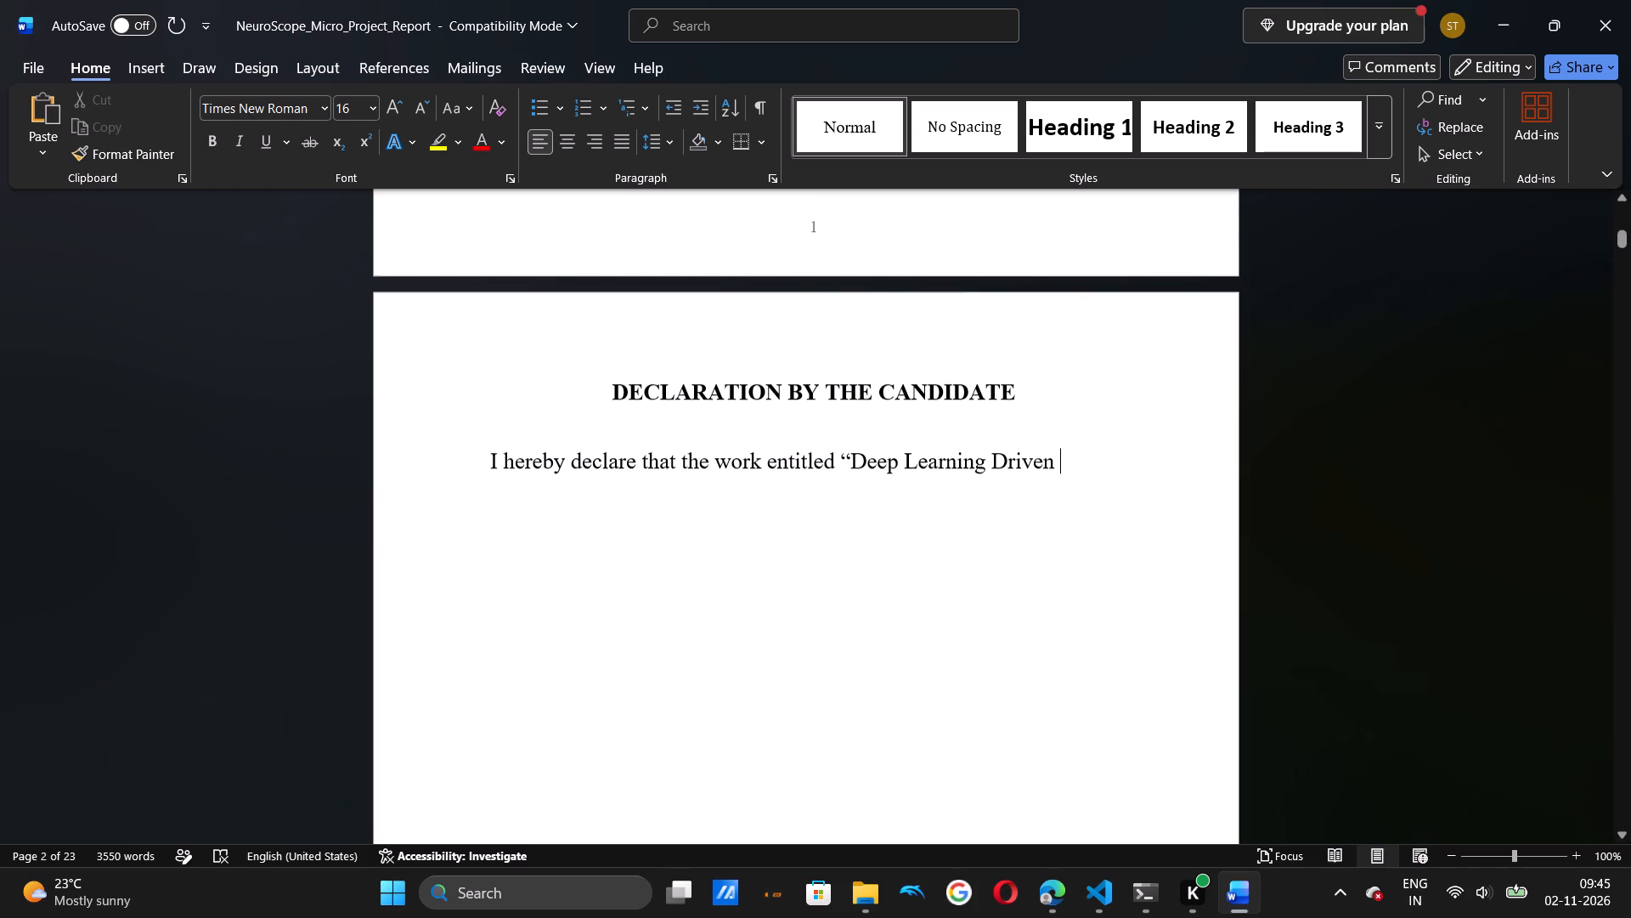
{"action": "scroll", "coordinate": [900, 300], "scroll_direction": "up", "scroll_amount": 3}
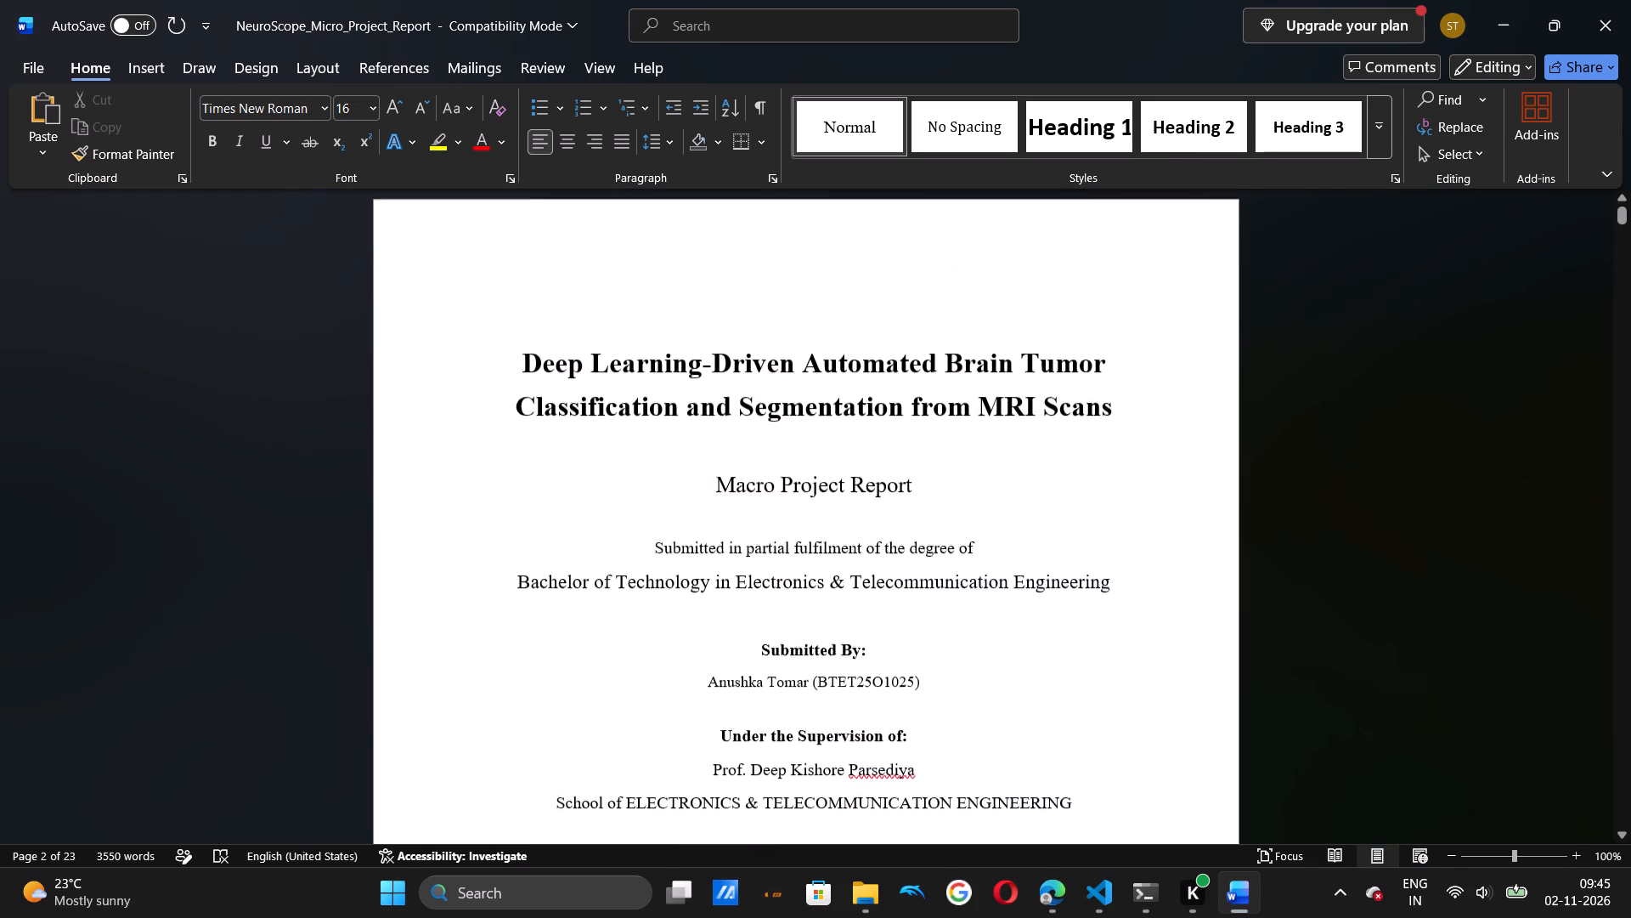
{"action": "scroll", "coordinate": [900, 300], "scroll_direction": "down", "scroll_amount": 2}
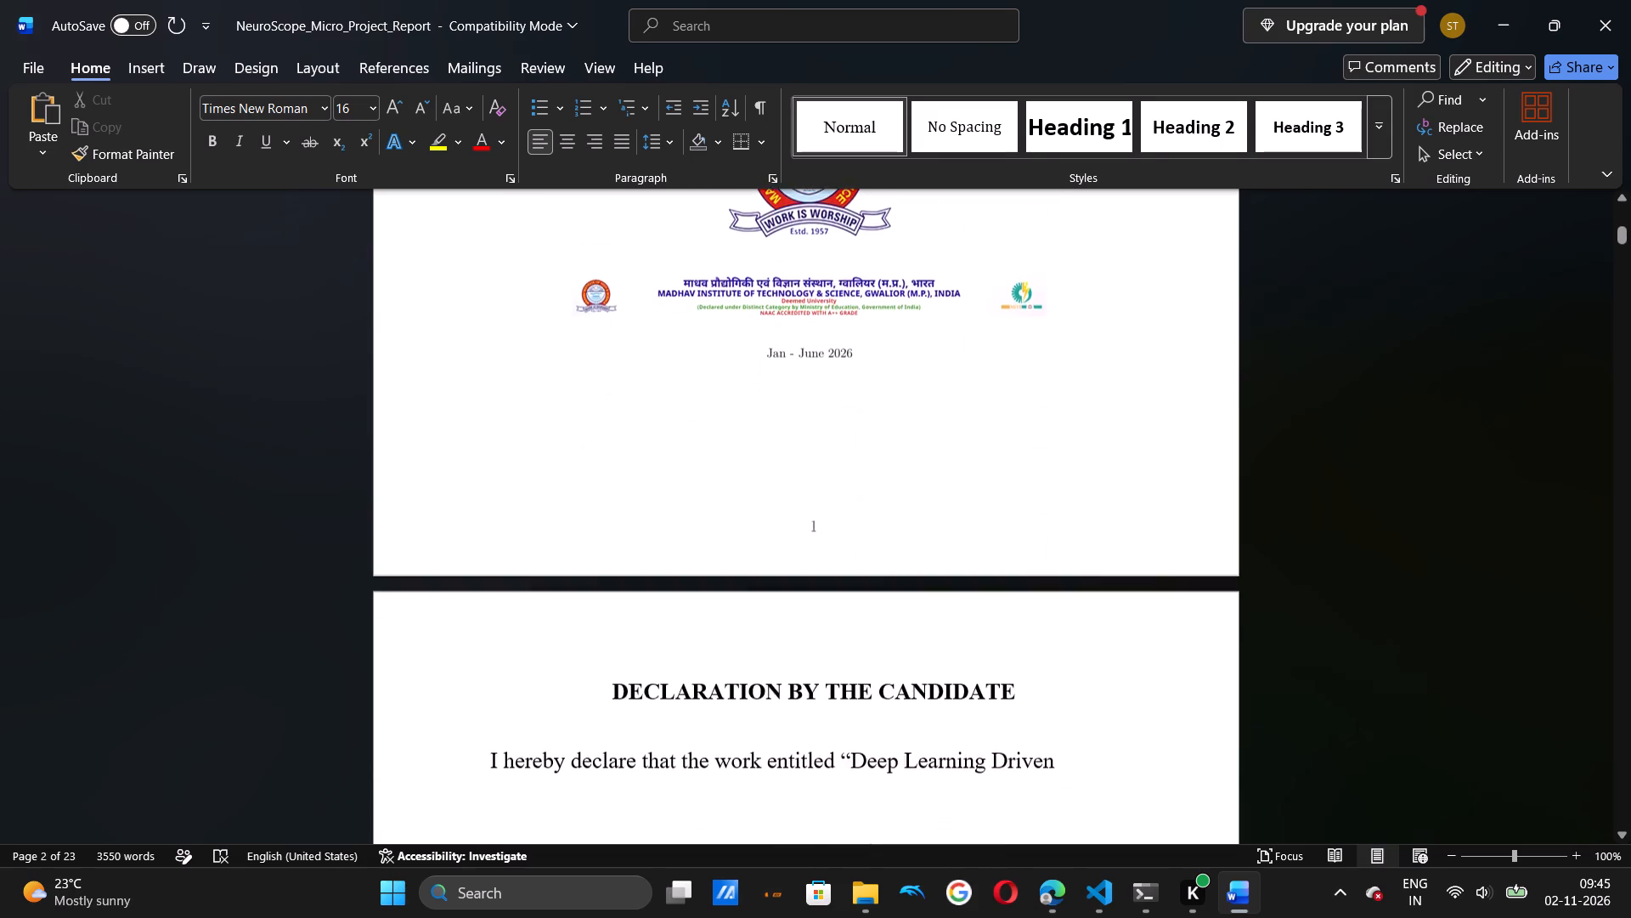
{"action": "scroll", "coordinate": [900, 300], "scroll_direction": "down", "scroll_amount": 1}
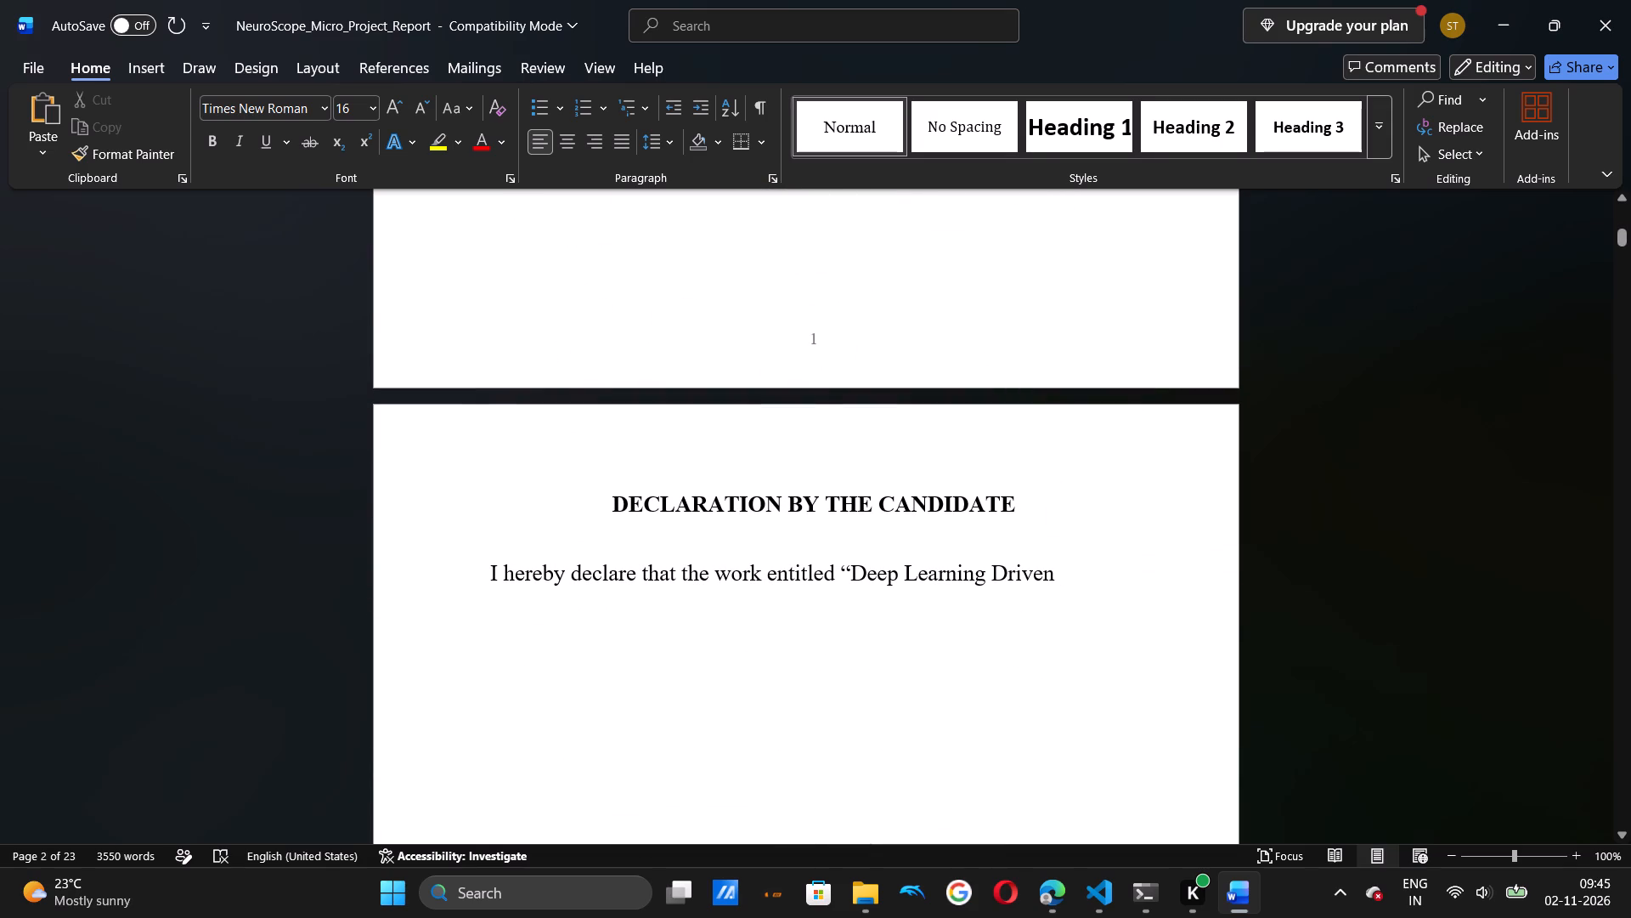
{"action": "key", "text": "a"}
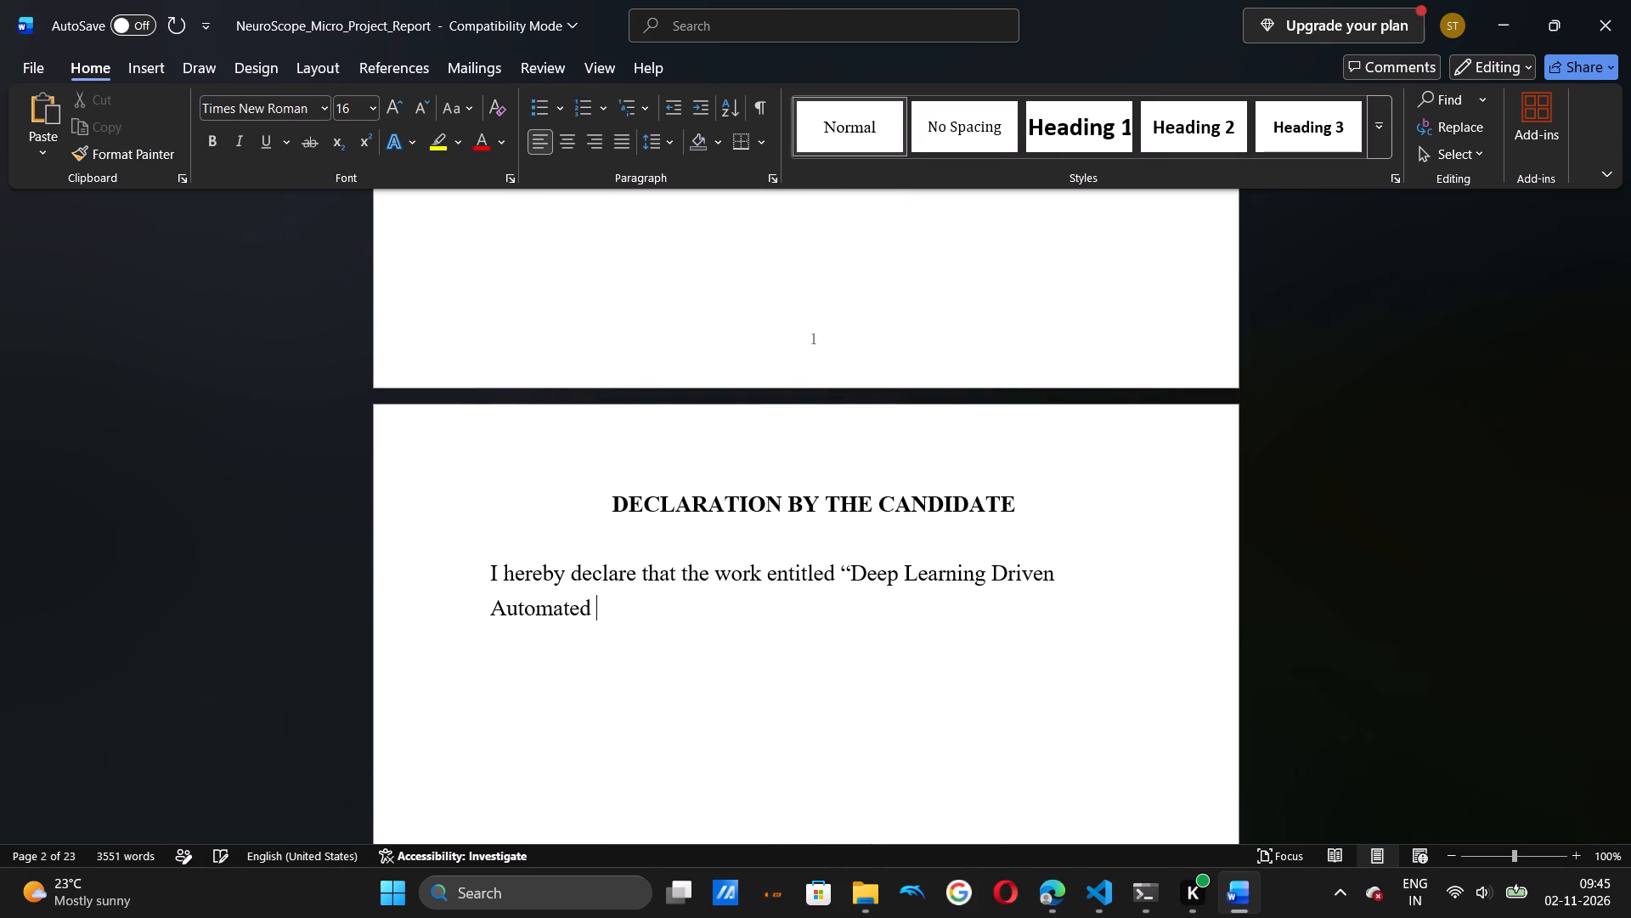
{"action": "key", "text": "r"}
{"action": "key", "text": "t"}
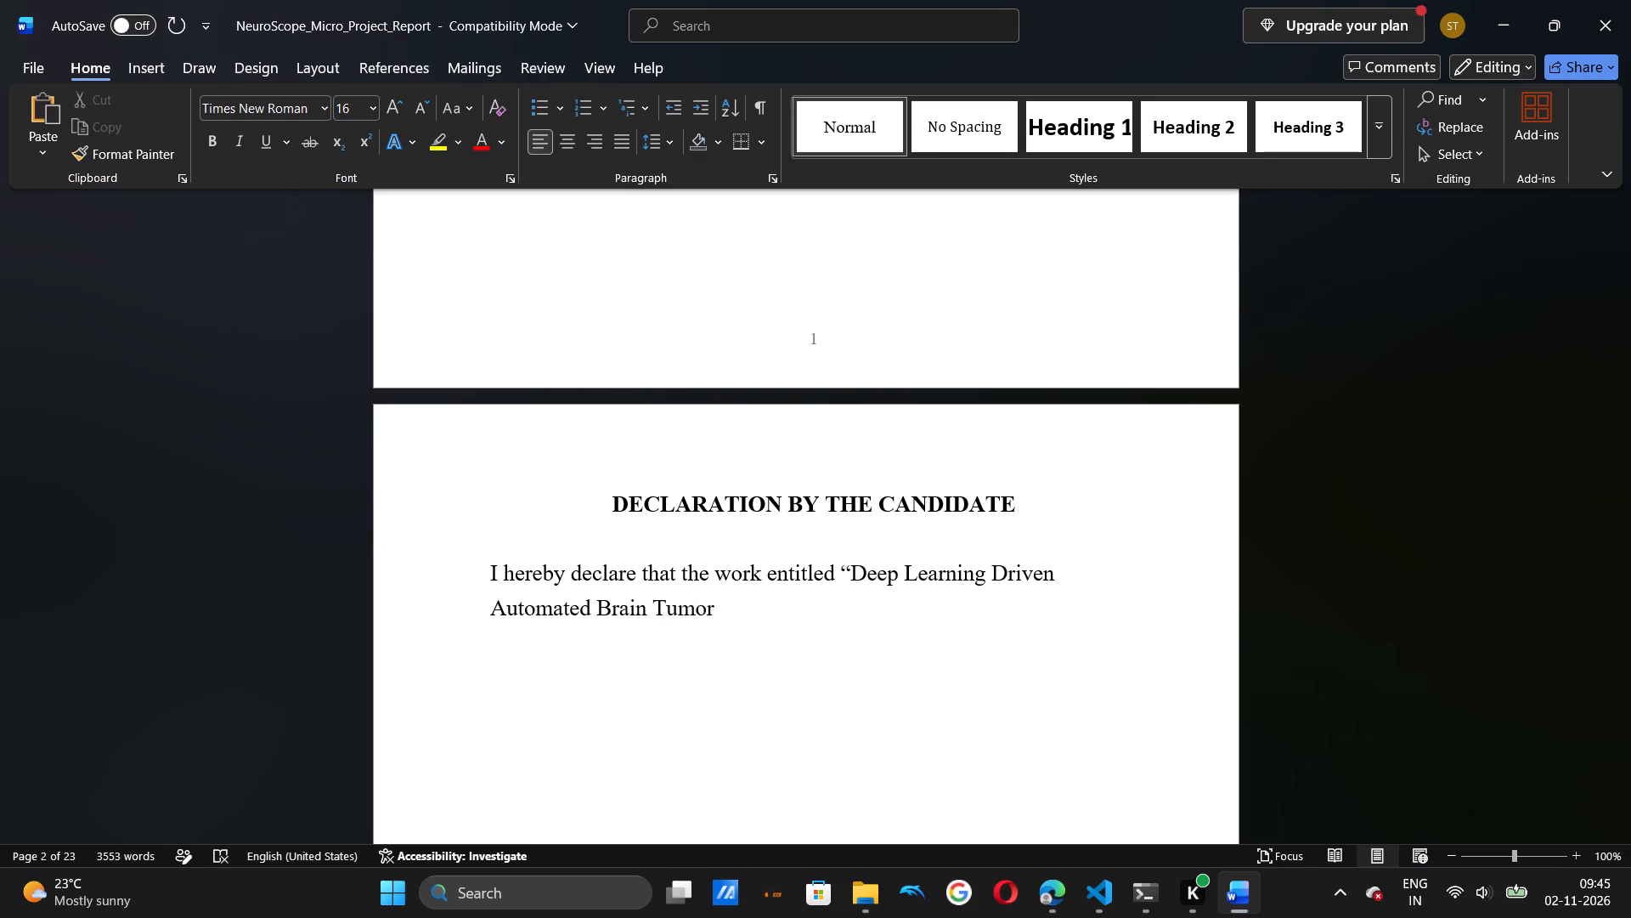
Continue the quoted title after "Brain Tumor" with "Classification and".
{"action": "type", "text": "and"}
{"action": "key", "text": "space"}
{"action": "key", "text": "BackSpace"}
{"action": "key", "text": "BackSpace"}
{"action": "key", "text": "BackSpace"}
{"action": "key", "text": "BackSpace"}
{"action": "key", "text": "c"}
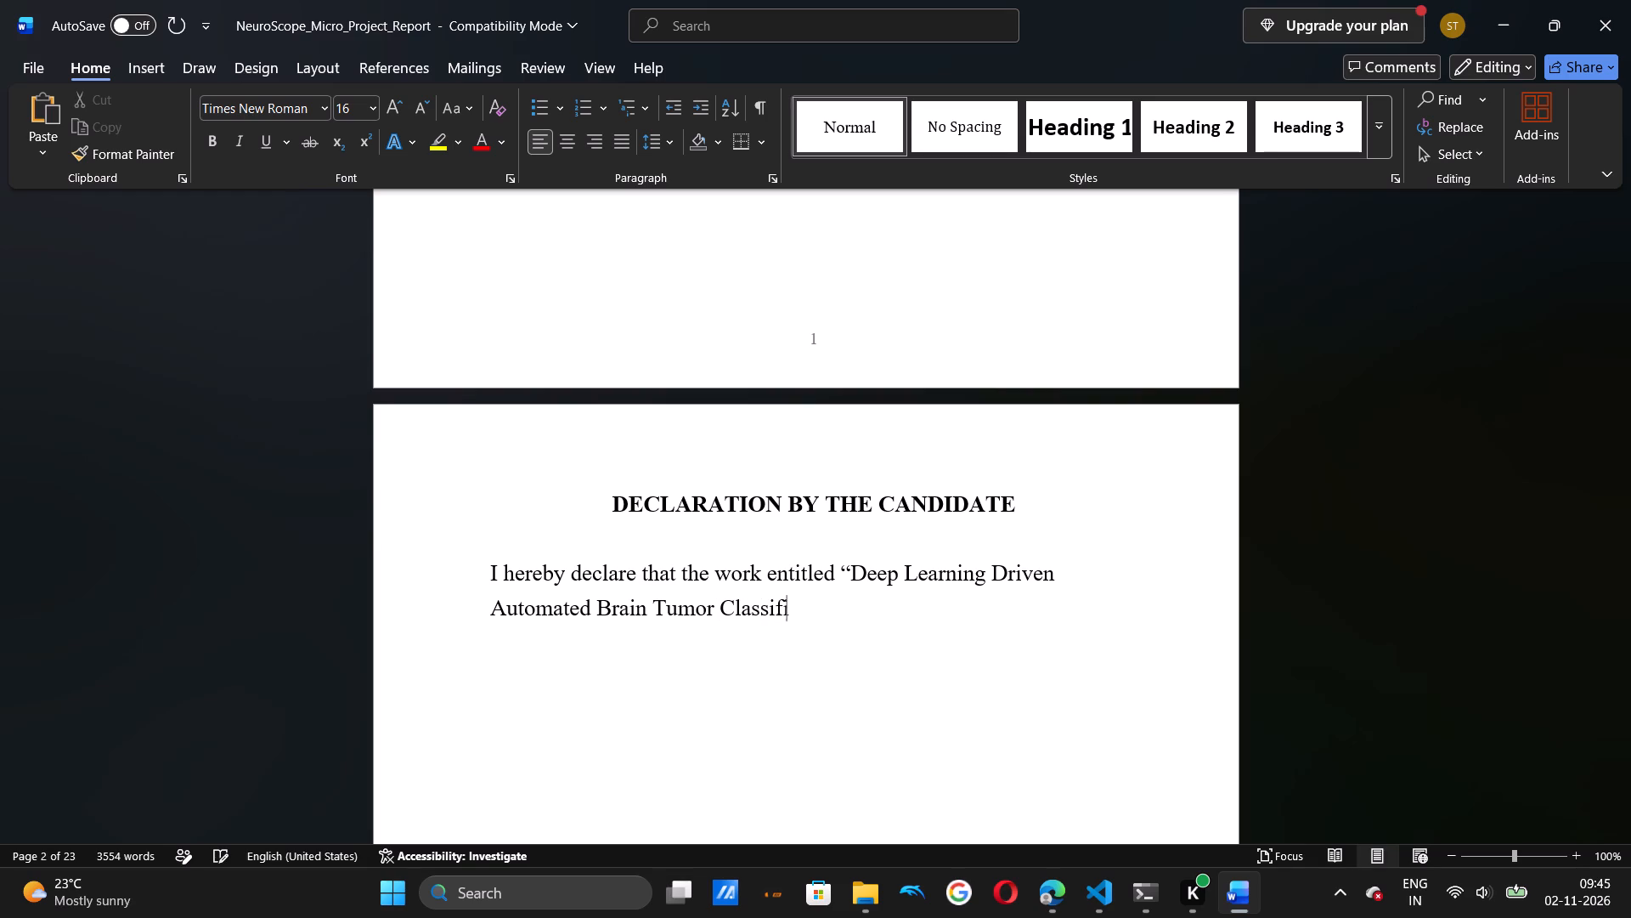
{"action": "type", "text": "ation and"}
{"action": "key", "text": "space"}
Add the word "Segmented" after "Classification and" in the quoted title, with a single space before it.
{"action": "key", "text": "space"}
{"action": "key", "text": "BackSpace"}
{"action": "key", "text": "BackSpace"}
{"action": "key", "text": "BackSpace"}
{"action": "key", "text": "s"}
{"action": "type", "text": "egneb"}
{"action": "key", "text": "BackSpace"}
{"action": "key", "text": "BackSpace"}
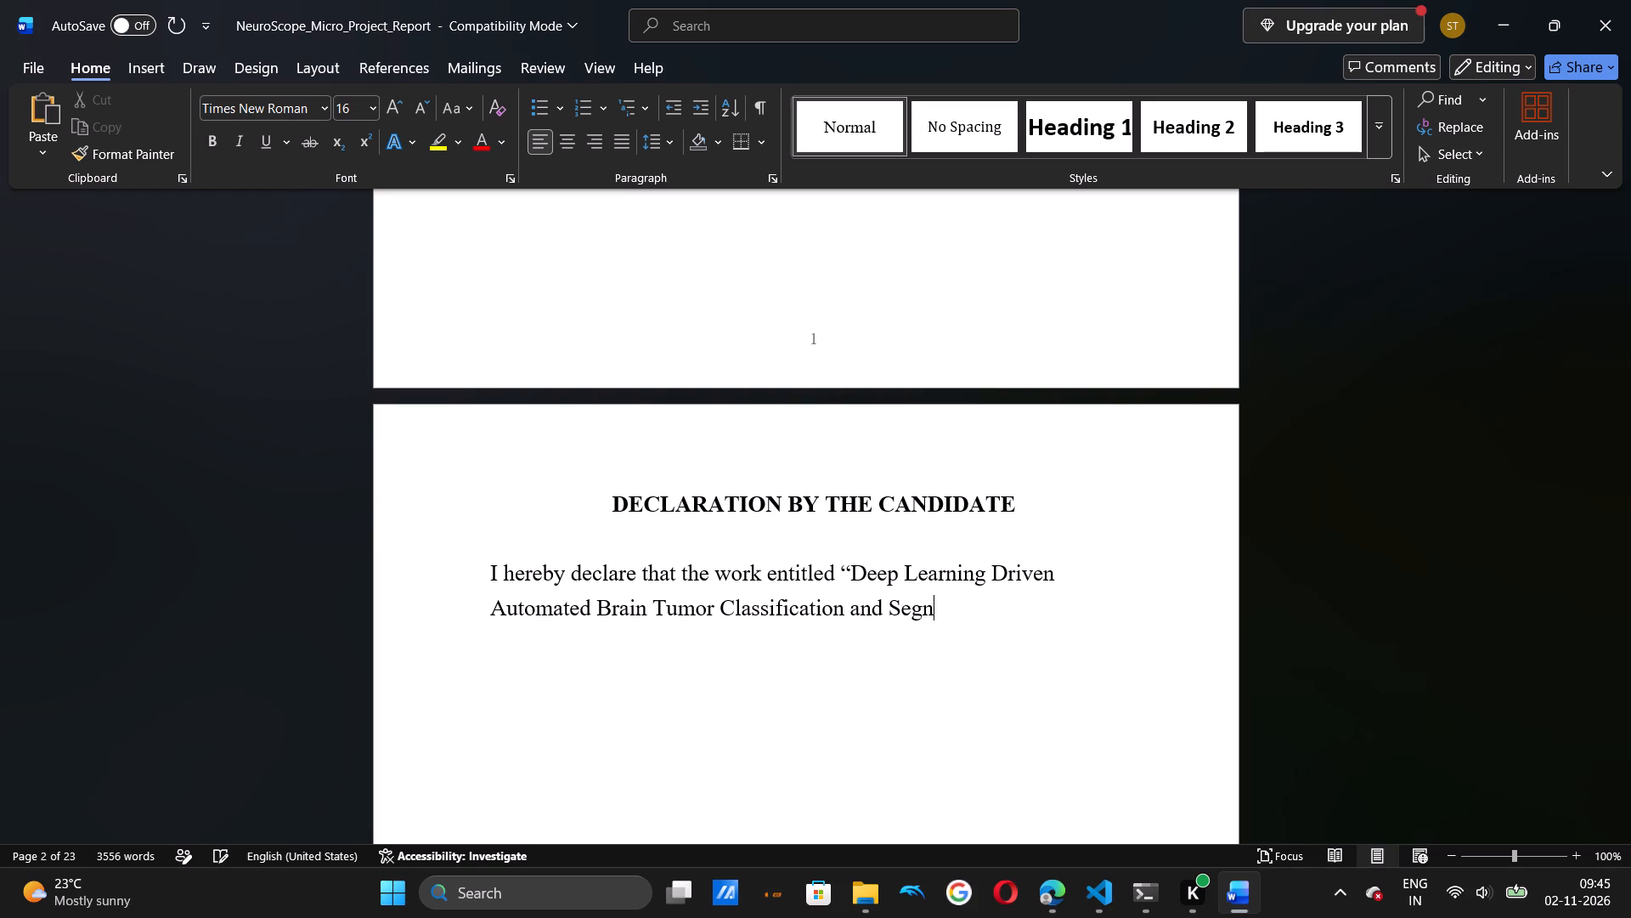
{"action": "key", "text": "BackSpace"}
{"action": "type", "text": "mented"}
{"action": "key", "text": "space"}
Recheck the wording on the title page, correct "Segmented" to "Segmentation" in the declaration, and follow it with "from".
{"action": "scroll", "coordinate": [1055, 553], "scroll_direction": "up", "scroll_amount": 2}
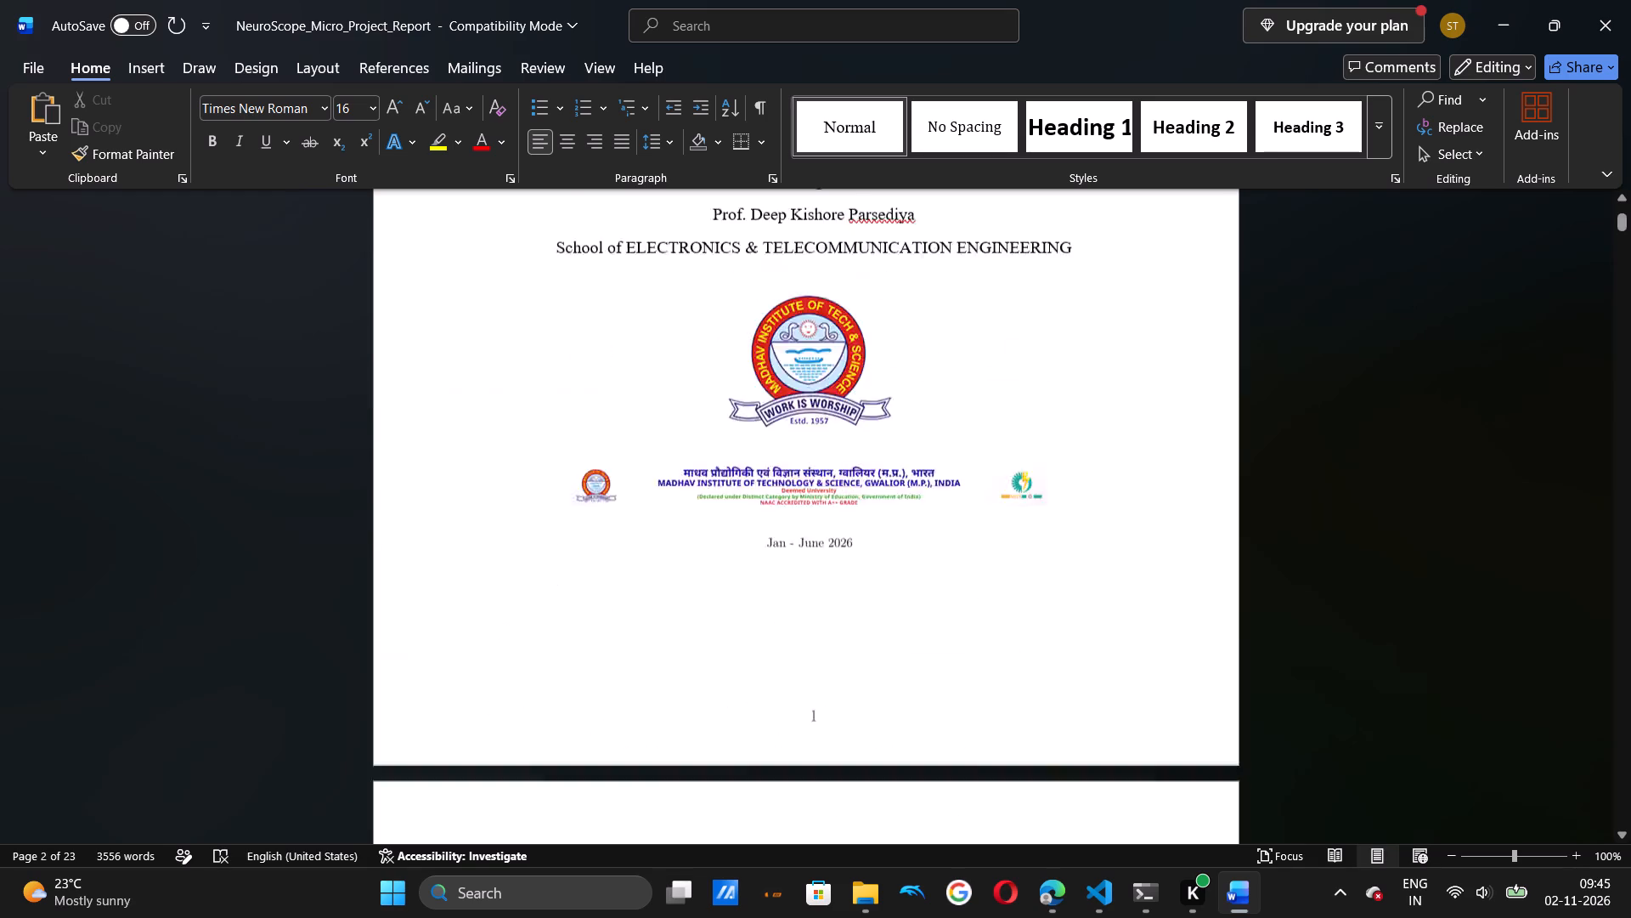
{"action": "scroll", "coordinate": [1055, 553], "scroll_direction": "up", "scroll_amount": 2}
{"action": "scroll", "coordinate": [1055, 553], "scroll_direction": "down", "scroll_amount": 2}
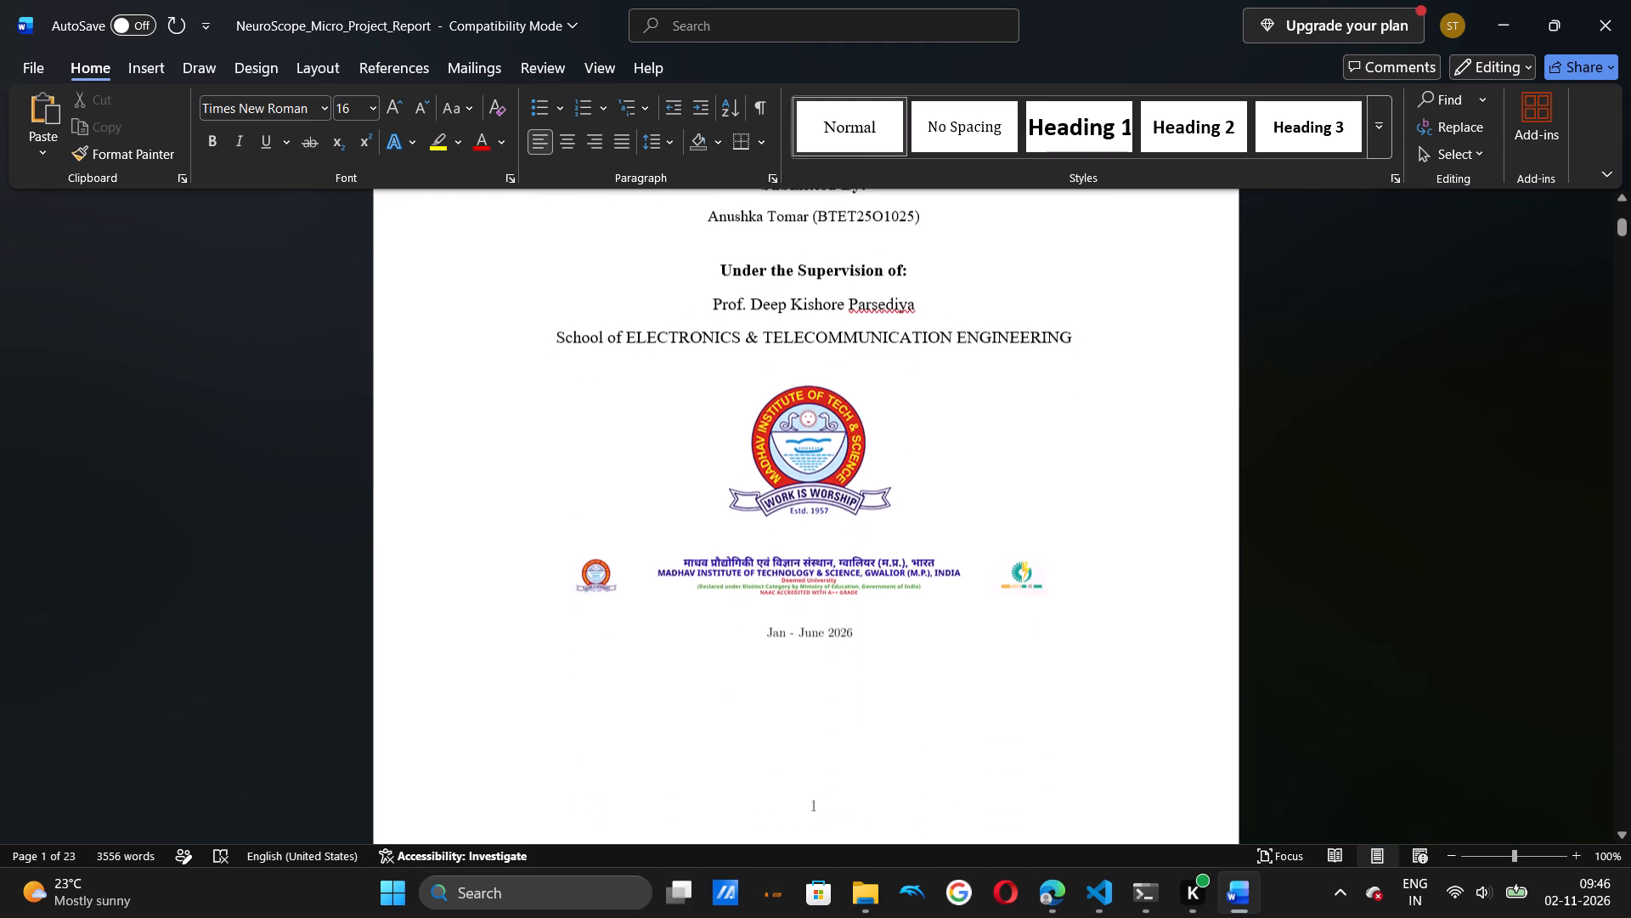
{"action": "scroll", "coordinate": [1055, 553], "scroll_direction": "down", "scroll_amount": 5}
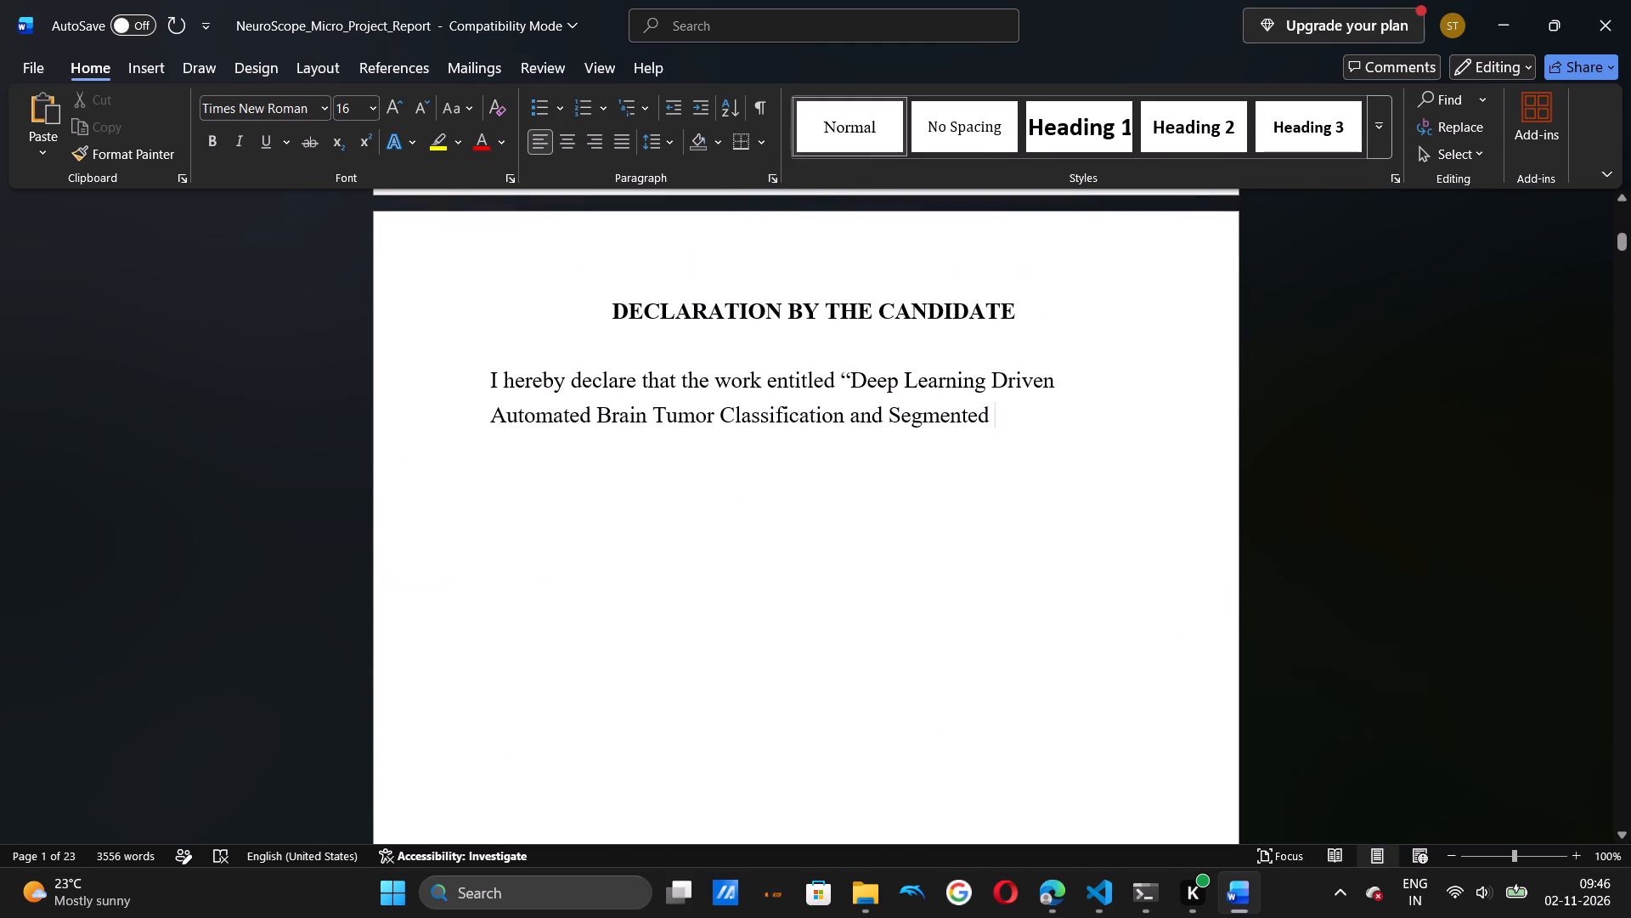
{"action": "key", "text": "BackSpace"}
{"action": "key", "text": "BackSpace"}
{"action": "key", "text": "BackSpace"}
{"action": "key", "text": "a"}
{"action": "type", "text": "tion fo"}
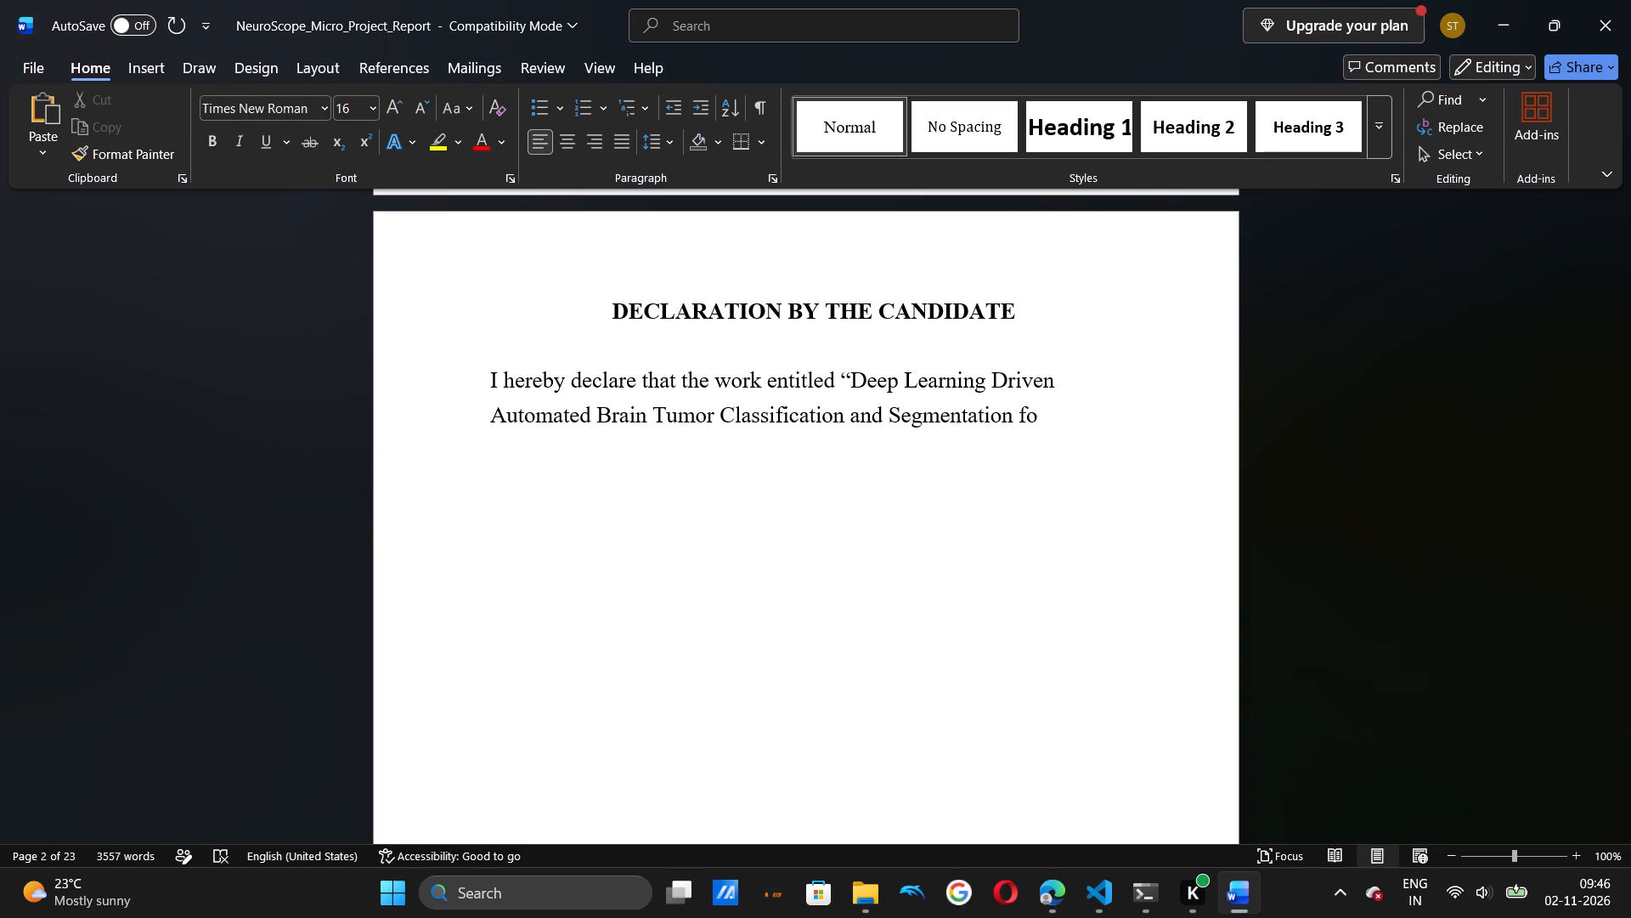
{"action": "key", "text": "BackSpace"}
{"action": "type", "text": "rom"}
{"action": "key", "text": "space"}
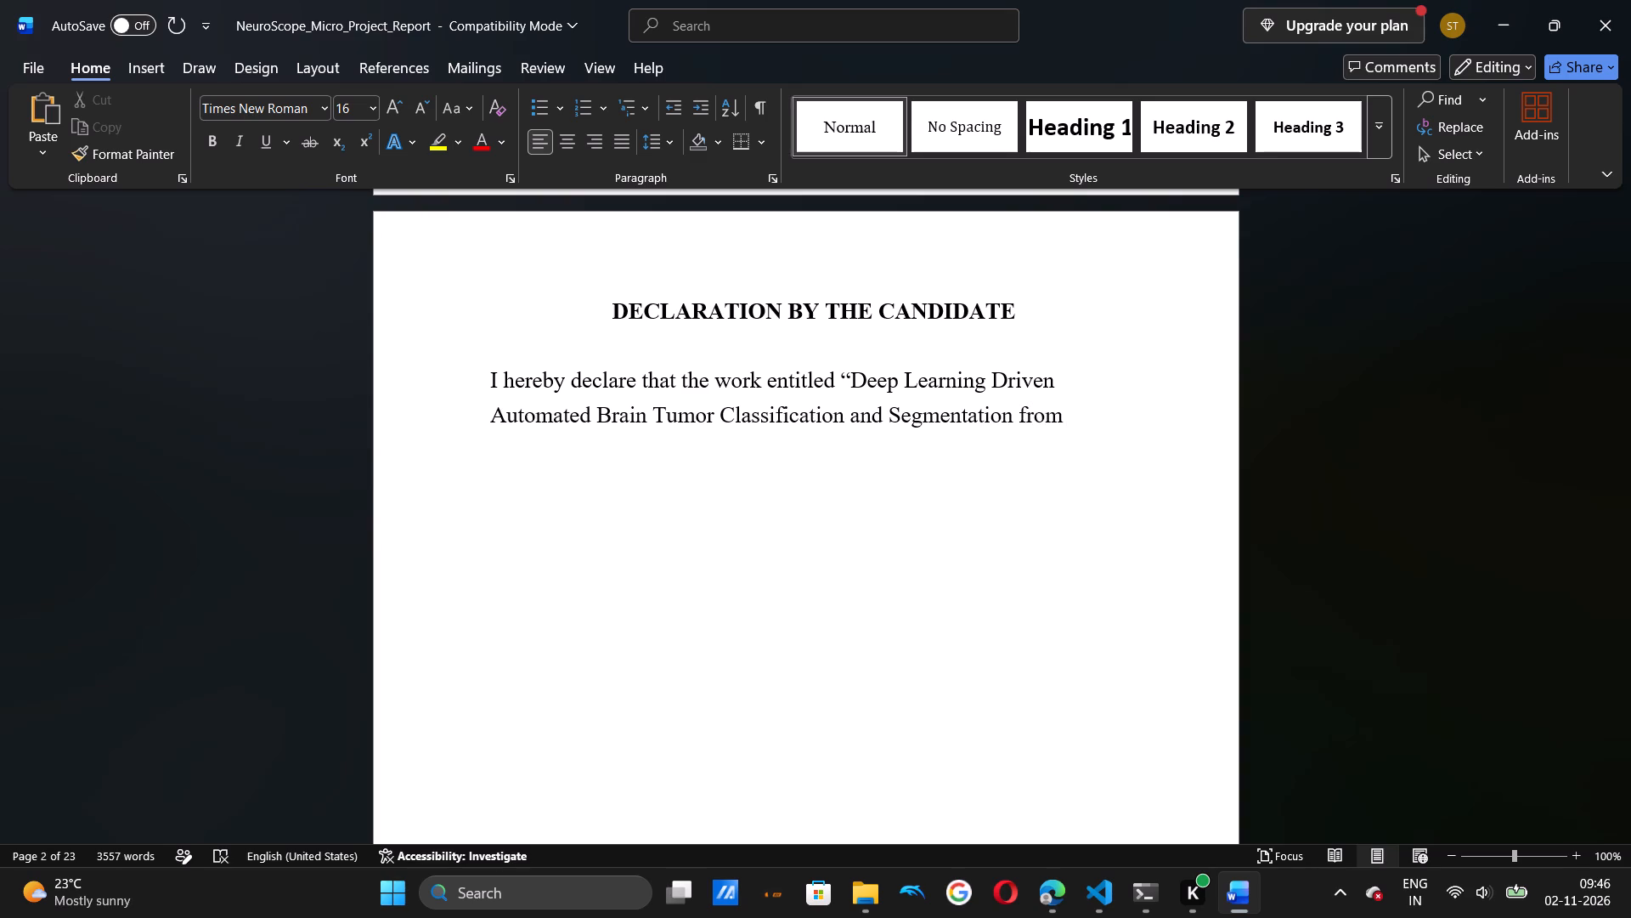
Finish the wording of the quoted title with "MRI scans".
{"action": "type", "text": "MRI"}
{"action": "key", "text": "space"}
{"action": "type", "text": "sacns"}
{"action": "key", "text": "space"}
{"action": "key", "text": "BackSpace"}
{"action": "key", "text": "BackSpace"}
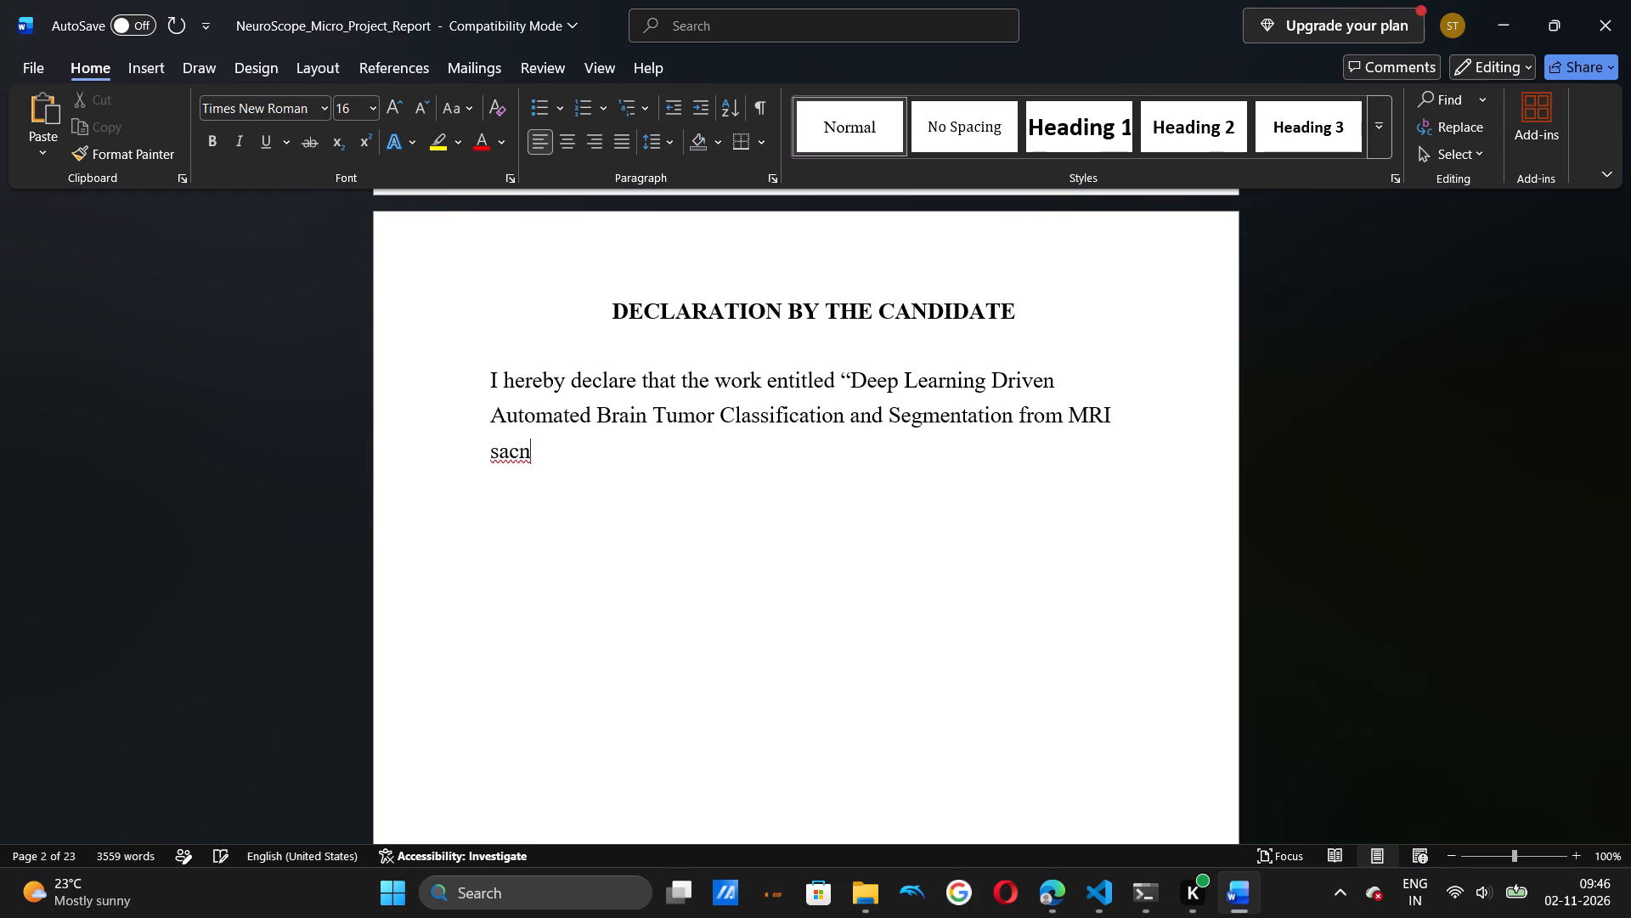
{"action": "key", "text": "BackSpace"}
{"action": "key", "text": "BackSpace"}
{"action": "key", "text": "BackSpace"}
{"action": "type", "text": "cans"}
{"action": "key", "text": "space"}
Set the font size of the whole declaration paragraph below the heading to 12.
{"action": "left_click_drag", "start_coordinate": [486, 382], "coordinate": [540, 399]}
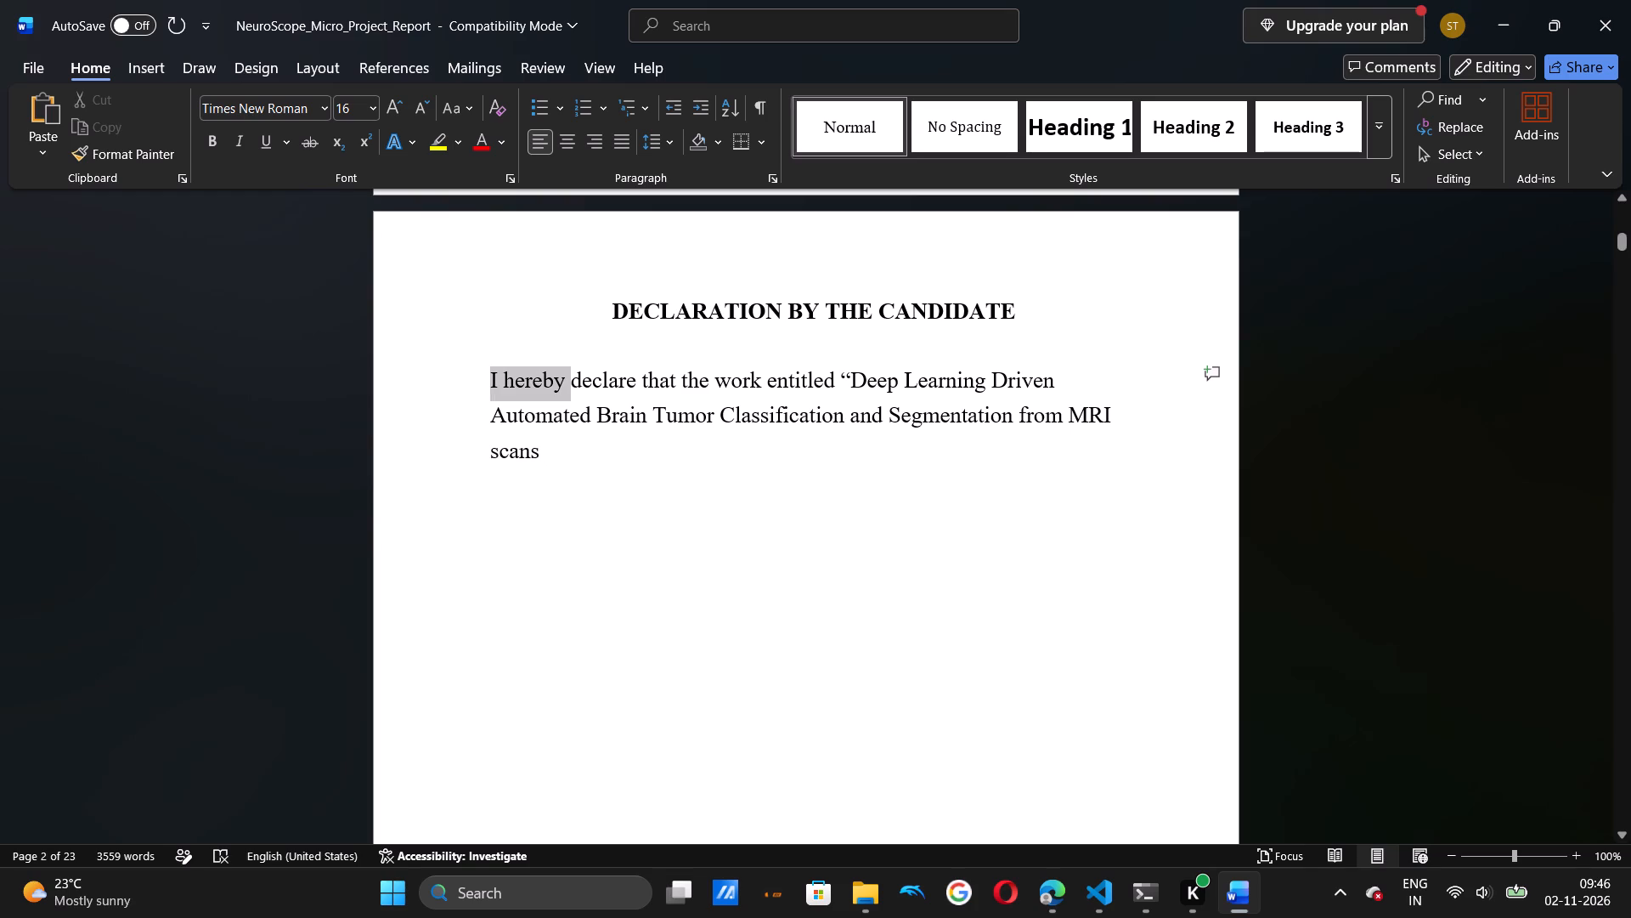
{"action": "left_click_drag", "start_coordinate": [540, 399], "coordinate": [545, 447]}
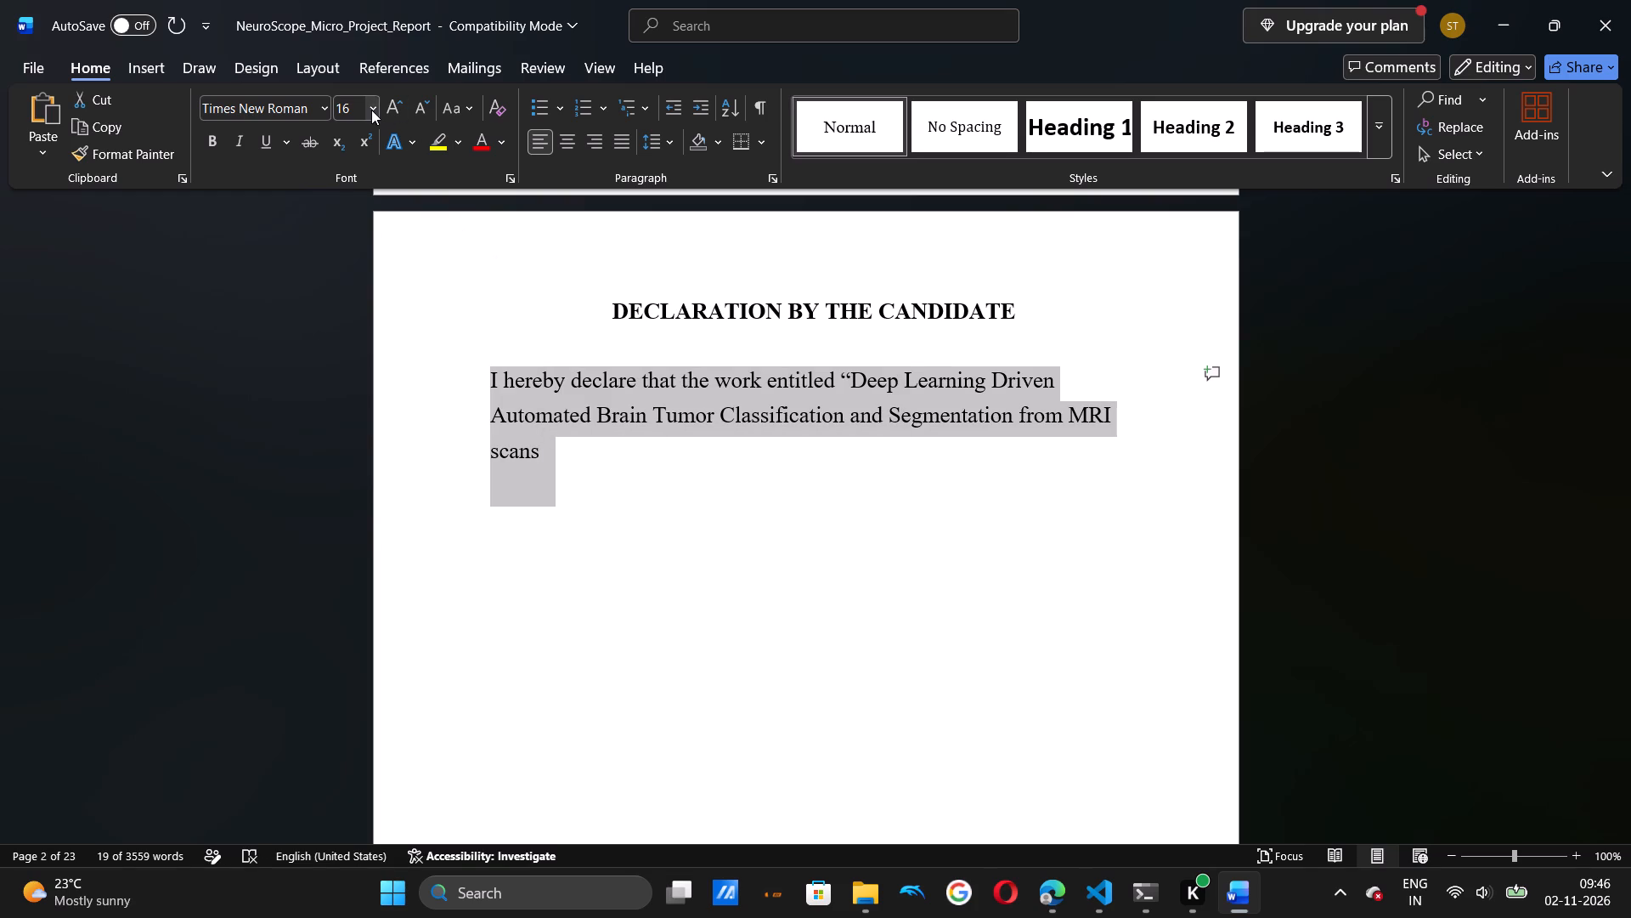
{"action": "left_click", "coordinate": [368, 110]}
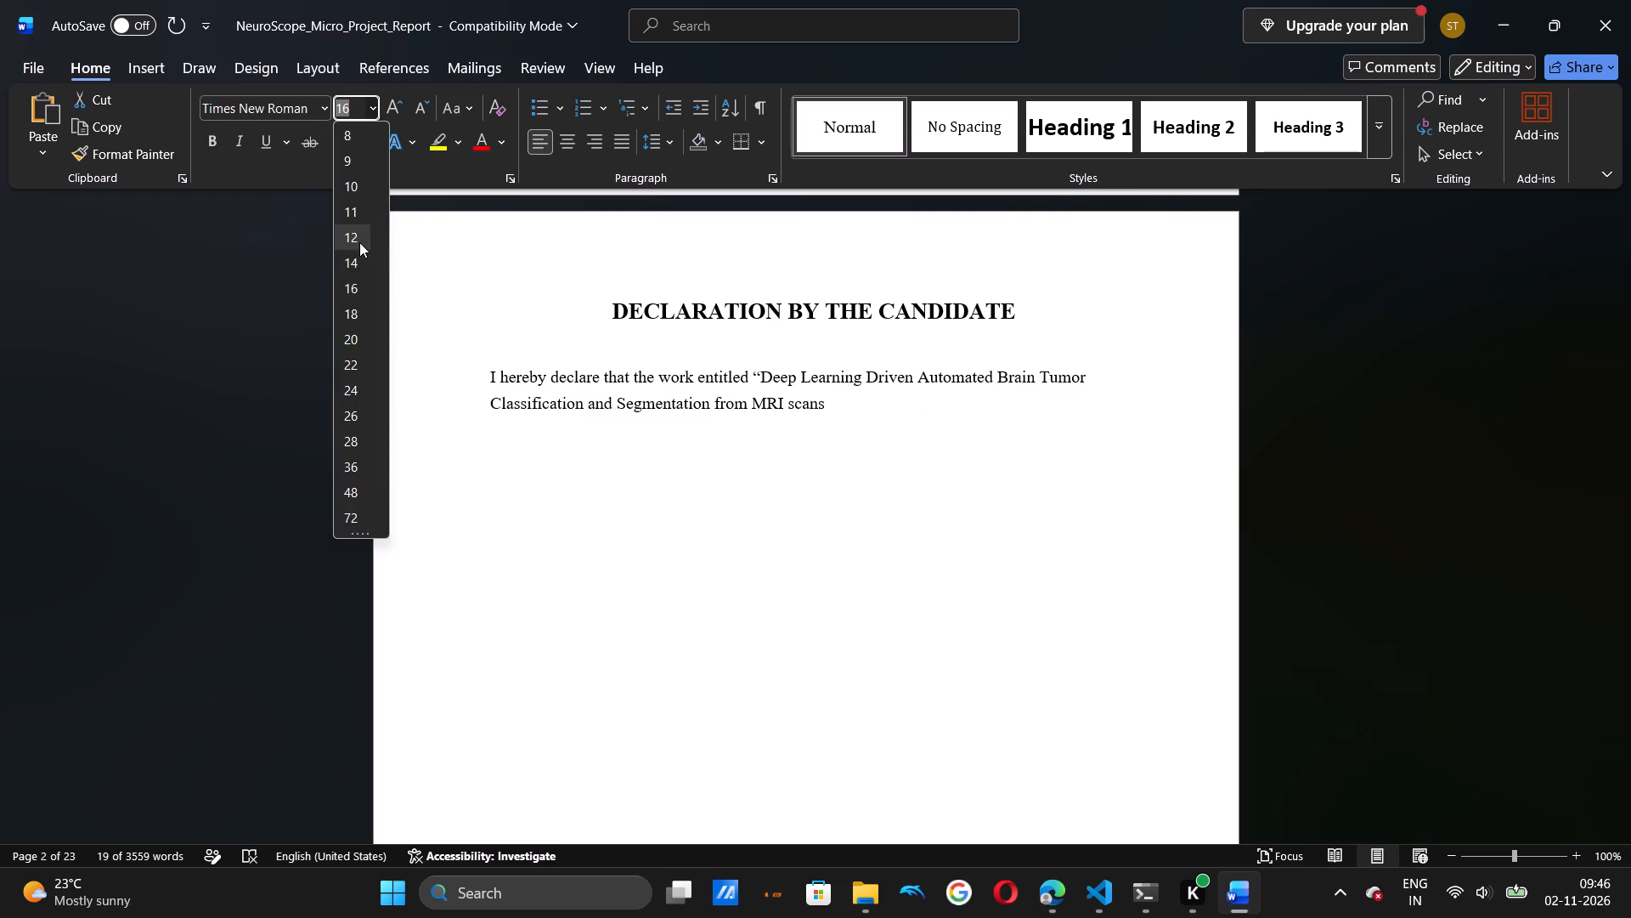
{"action": "left_click", "coordinate": [359, 242]}
Close the quotation directly after "MRI scans" at the end of the declaration text.
{"action": "left_click", "coordinate": [849, 403]}
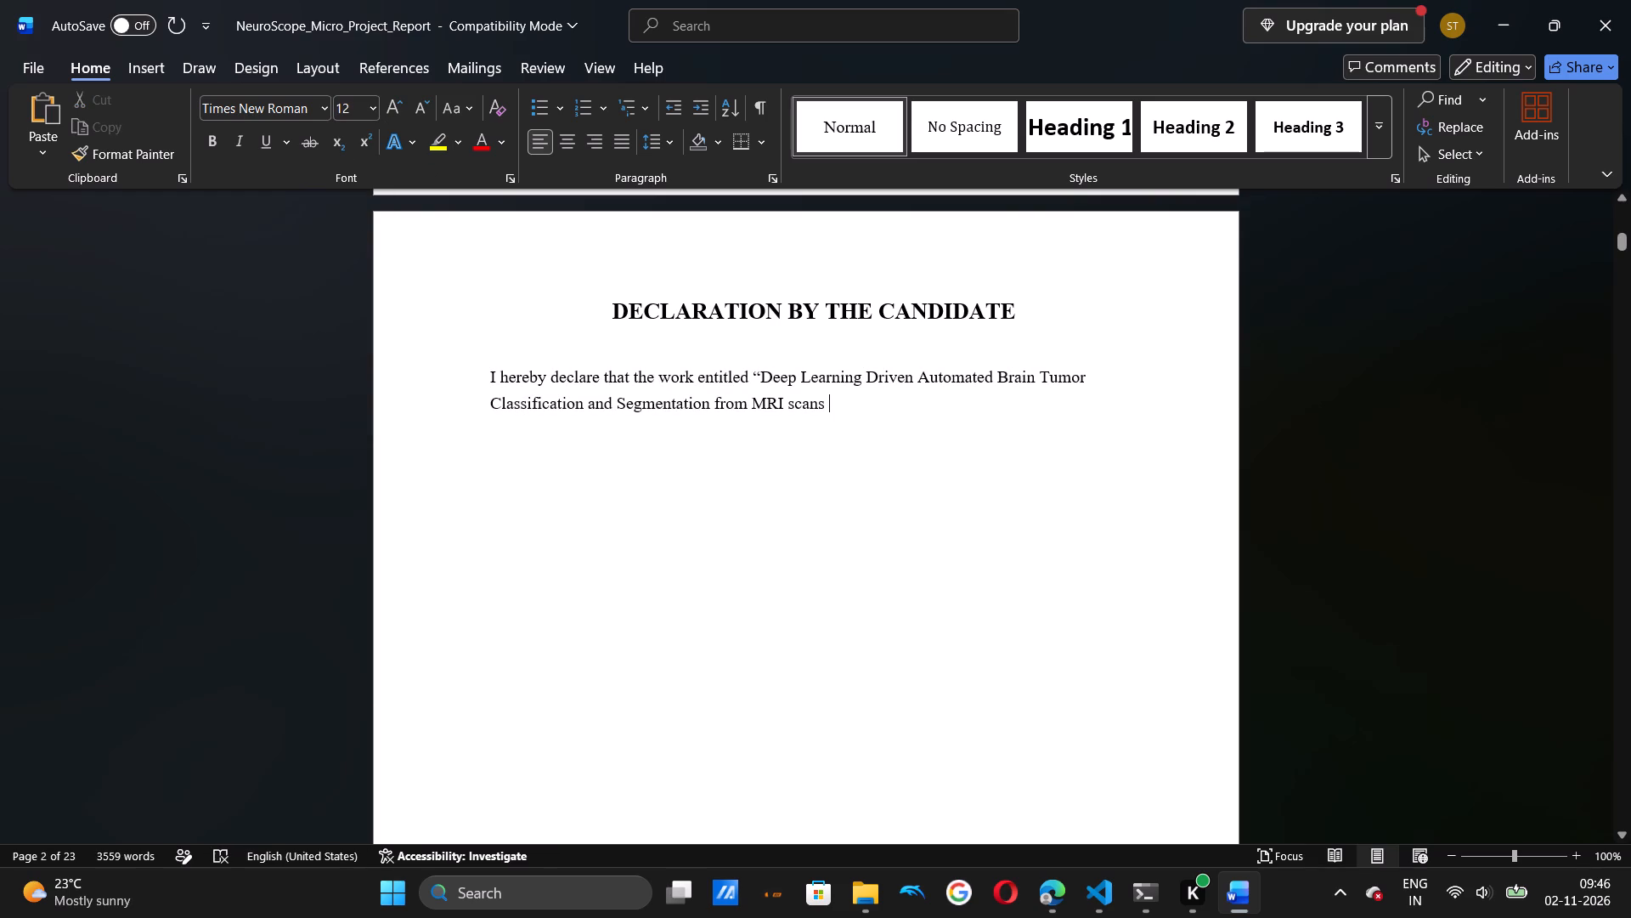
{"action": "key", "text": "BackSpace"}
{"action": "key", "text": "shift+quotedbl"}
Continue the declaration sentence after the quoted title with "is my work,".
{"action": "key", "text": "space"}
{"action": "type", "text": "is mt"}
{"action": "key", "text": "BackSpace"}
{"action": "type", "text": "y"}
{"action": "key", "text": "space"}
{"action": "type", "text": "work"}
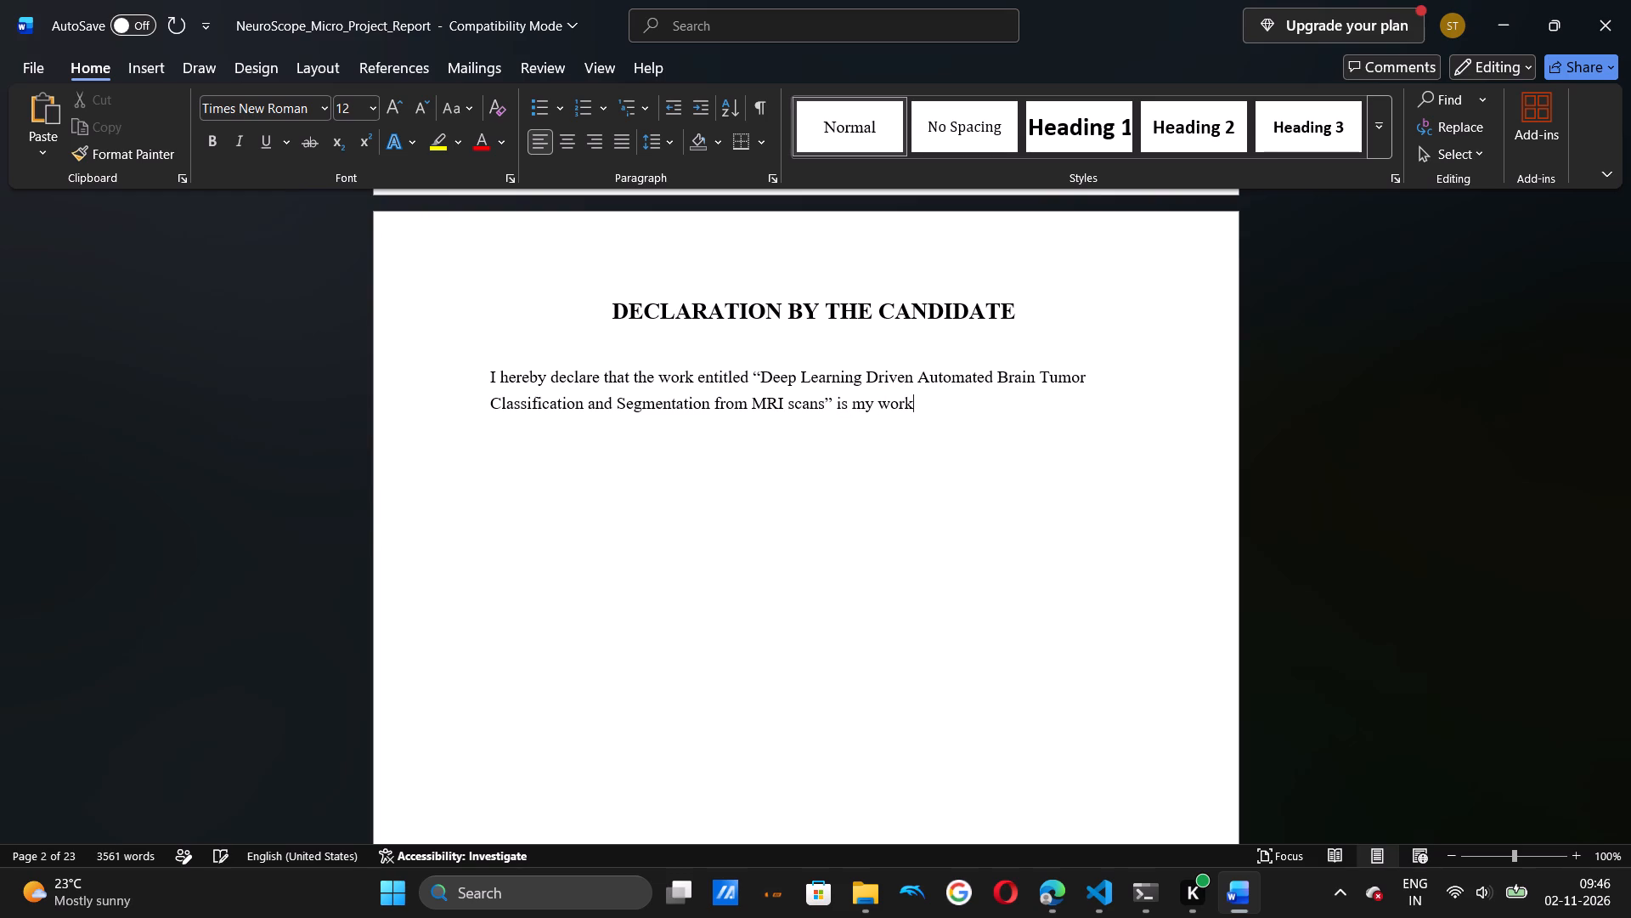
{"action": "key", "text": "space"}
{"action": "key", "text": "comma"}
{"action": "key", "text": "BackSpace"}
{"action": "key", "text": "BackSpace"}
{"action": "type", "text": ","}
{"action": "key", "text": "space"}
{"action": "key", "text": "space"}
Continue the declaration sentence after "is my work," with "conducted under the supervision of".
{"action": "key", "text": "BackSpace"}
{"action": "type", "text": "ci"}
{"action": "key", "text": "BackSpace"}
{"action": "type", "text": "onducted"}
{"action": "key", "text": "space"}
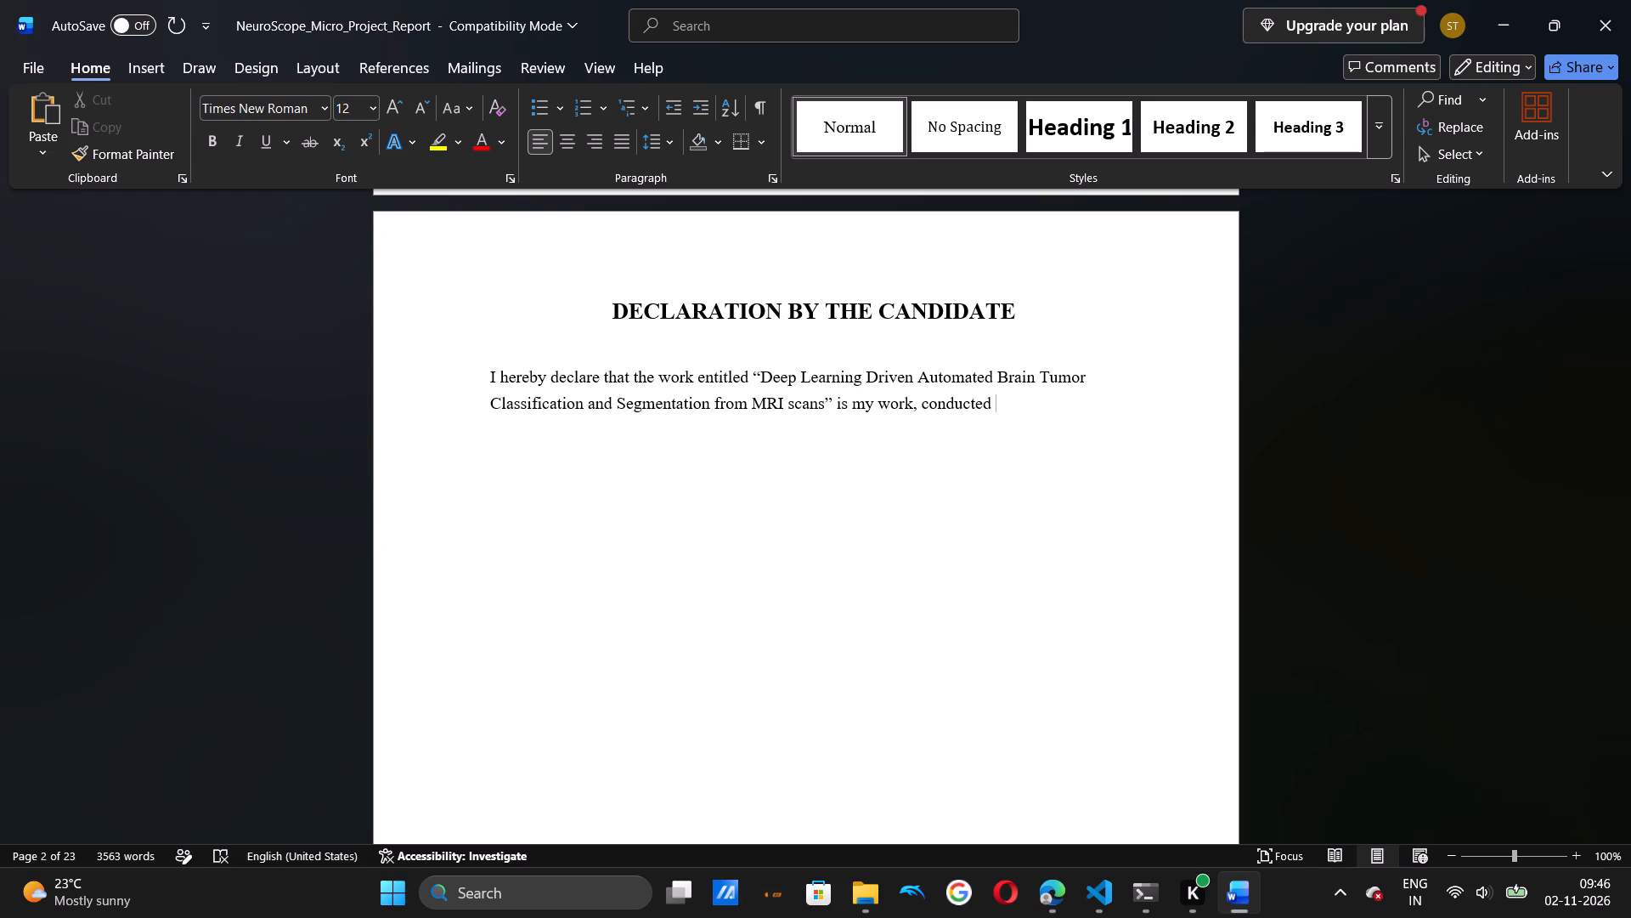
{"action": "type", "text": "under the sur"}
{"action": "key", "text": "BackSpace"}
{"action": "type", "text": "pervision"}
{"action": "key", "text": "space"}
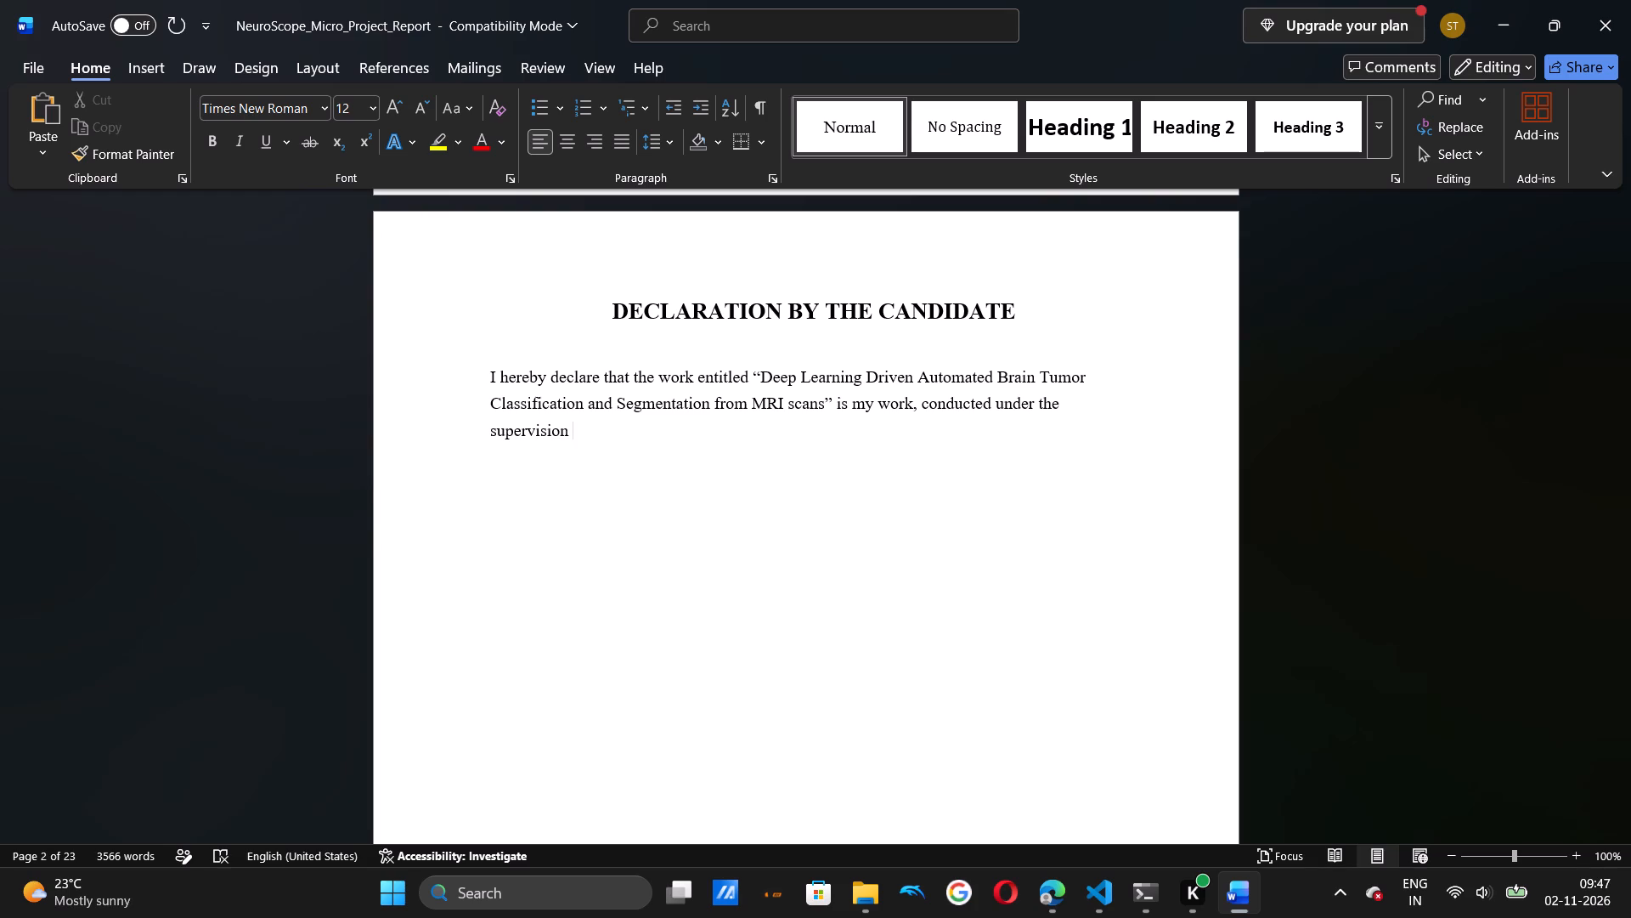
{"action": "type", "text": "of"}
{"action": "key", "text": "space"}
Add the supervisor's title "Prof." and full name after "supervision of".
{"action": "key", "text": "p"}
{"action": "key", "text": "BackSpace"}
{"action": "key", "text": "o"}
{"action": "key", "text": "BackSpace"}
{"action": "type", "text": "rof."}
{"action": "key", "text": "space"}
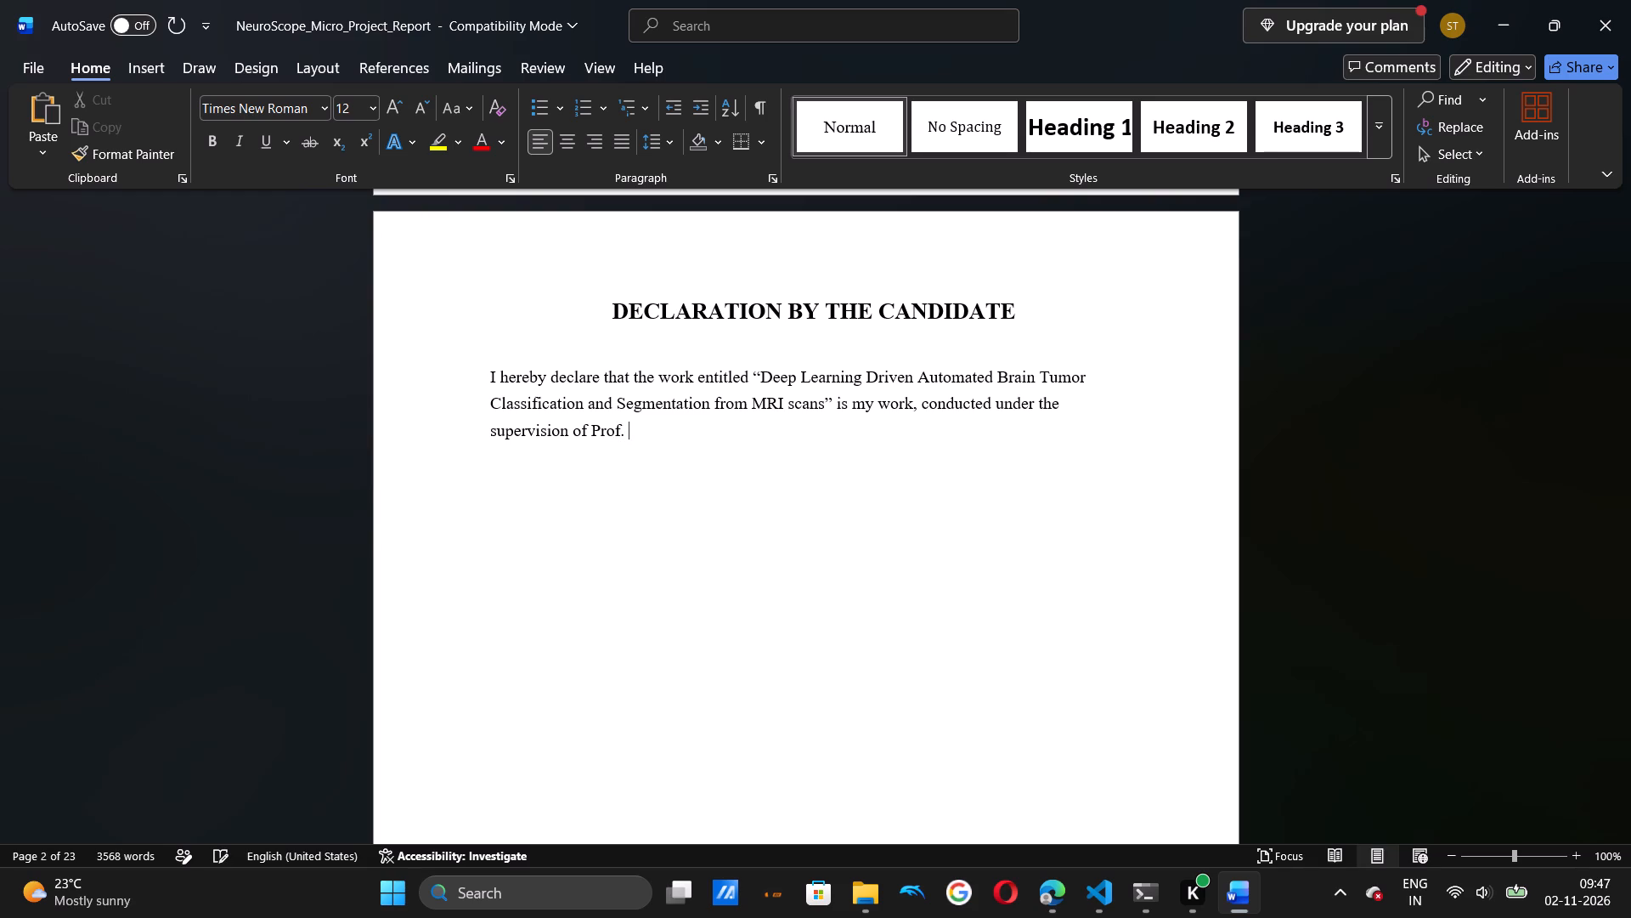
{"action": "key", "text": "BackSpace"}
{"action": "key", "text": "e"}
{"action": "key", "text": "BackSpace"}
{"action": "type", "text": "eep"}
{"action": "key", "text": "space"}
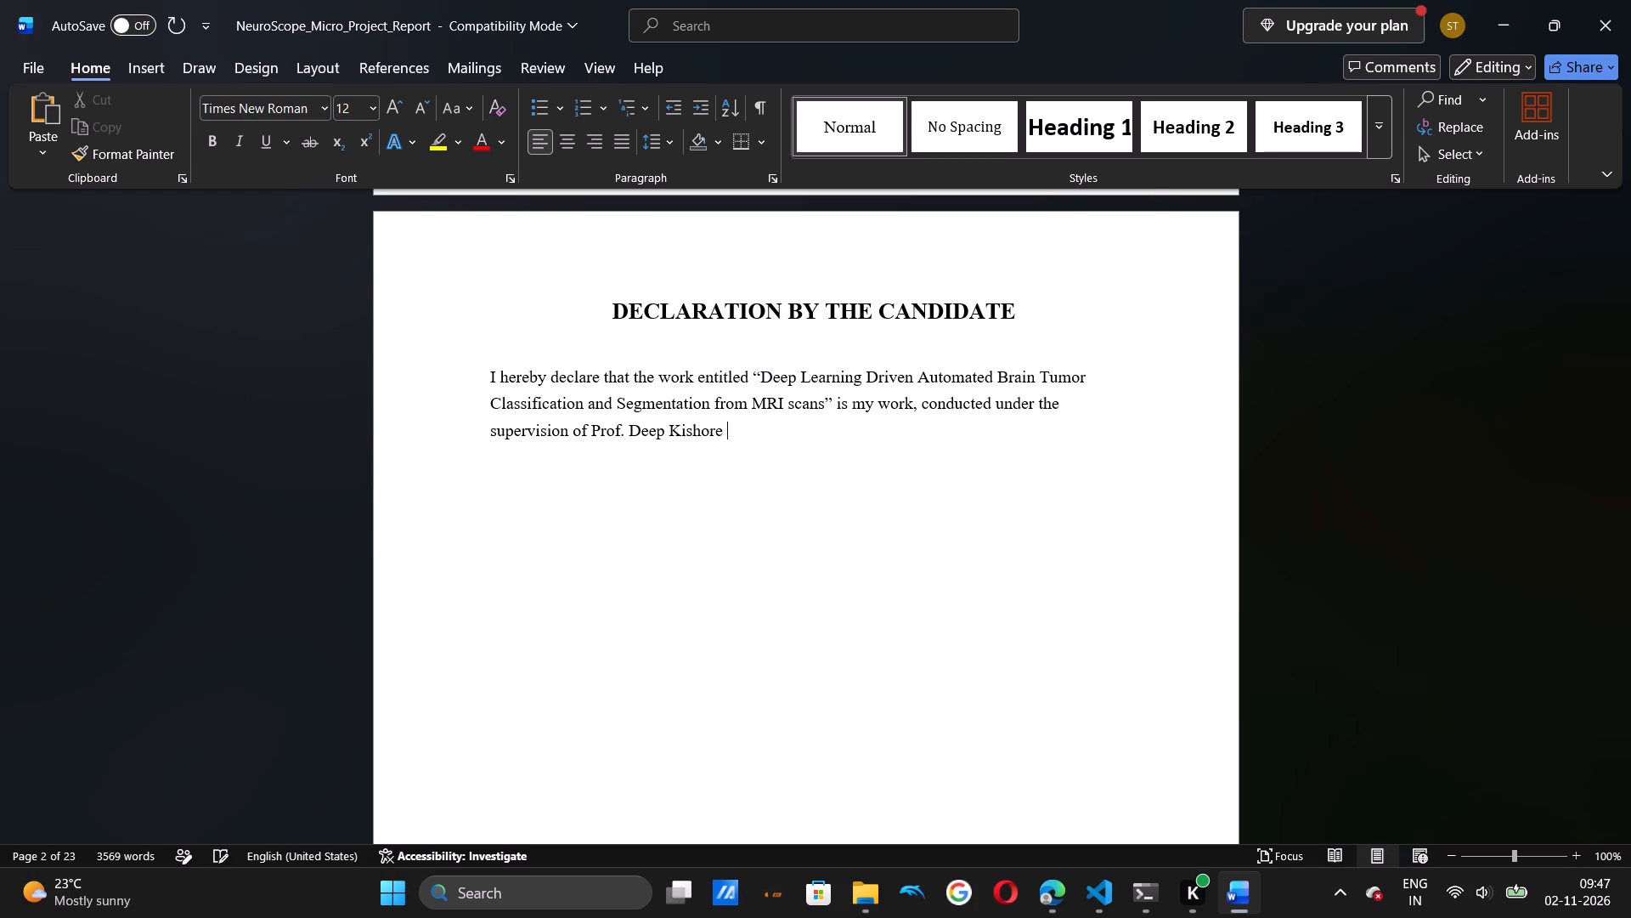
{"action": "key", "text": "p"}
Add the designation "Assistant Professor" after the supervisor's name, with a comma before and after it.
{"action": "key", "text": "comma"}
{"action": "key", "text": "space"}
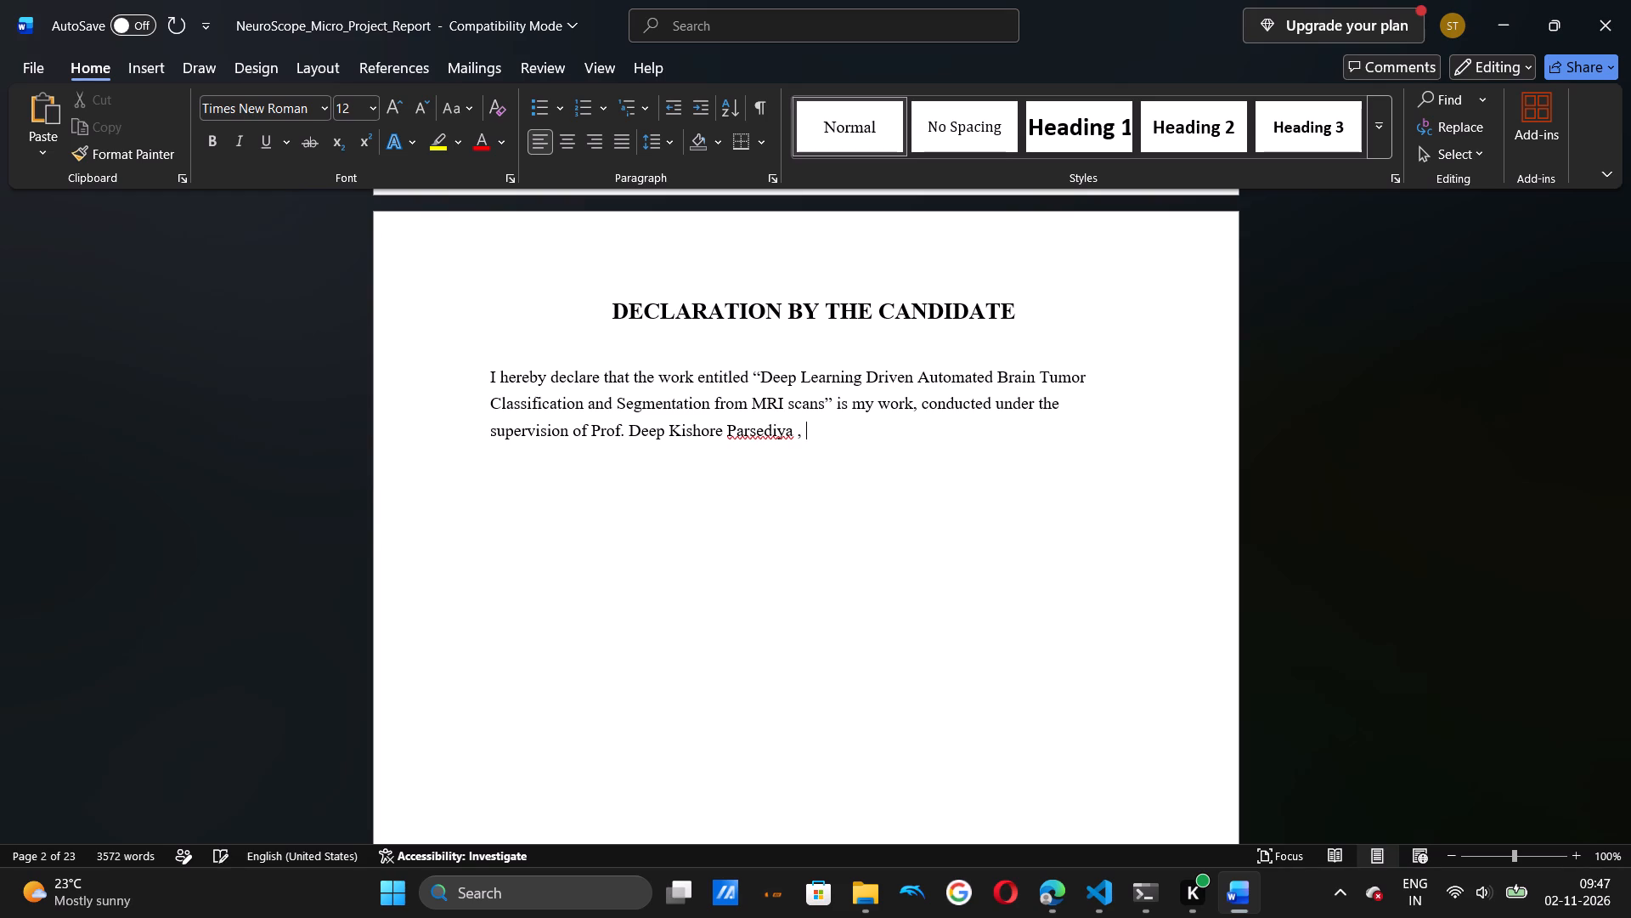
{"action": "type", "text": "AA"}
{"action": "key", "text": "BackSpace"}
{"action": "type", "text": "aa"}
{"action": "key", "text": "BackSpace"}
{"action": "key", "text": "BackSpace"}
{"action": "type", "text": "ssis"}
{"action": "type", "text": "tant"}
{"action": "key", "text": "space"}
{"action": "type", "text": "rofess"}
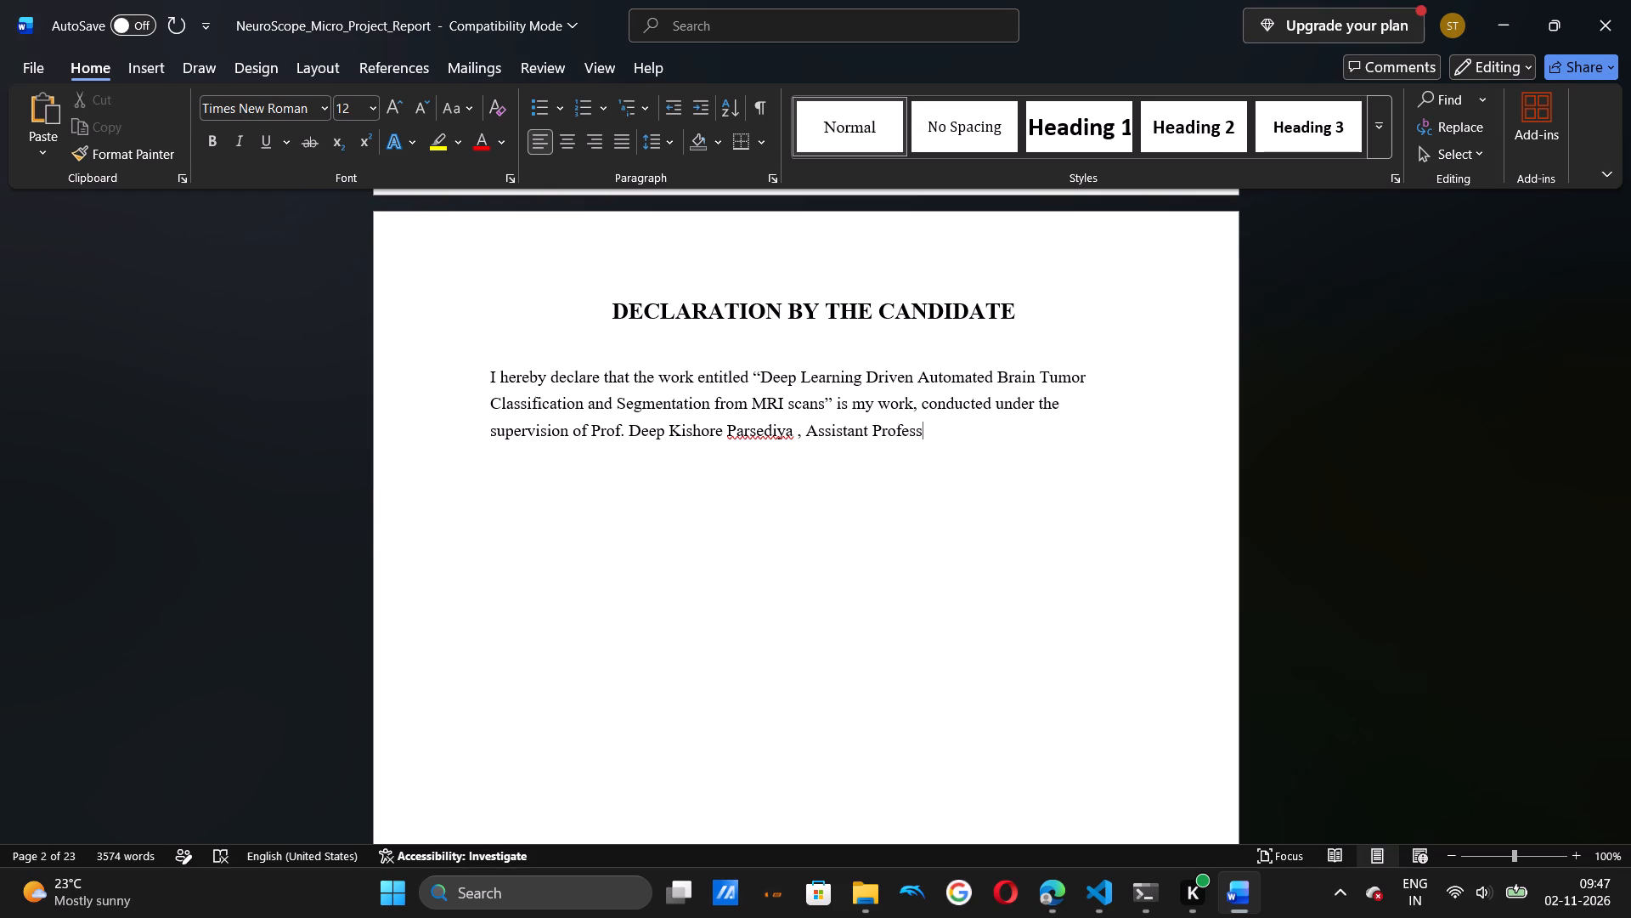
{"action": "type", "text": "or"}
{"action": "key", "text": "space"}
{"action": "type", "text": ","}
Remove the stray spaces before the commas following the supervisor's name and "Assistant Professor", and add a space after the final comma.
{"action": "left_click", "coordinate": [794, 435]}
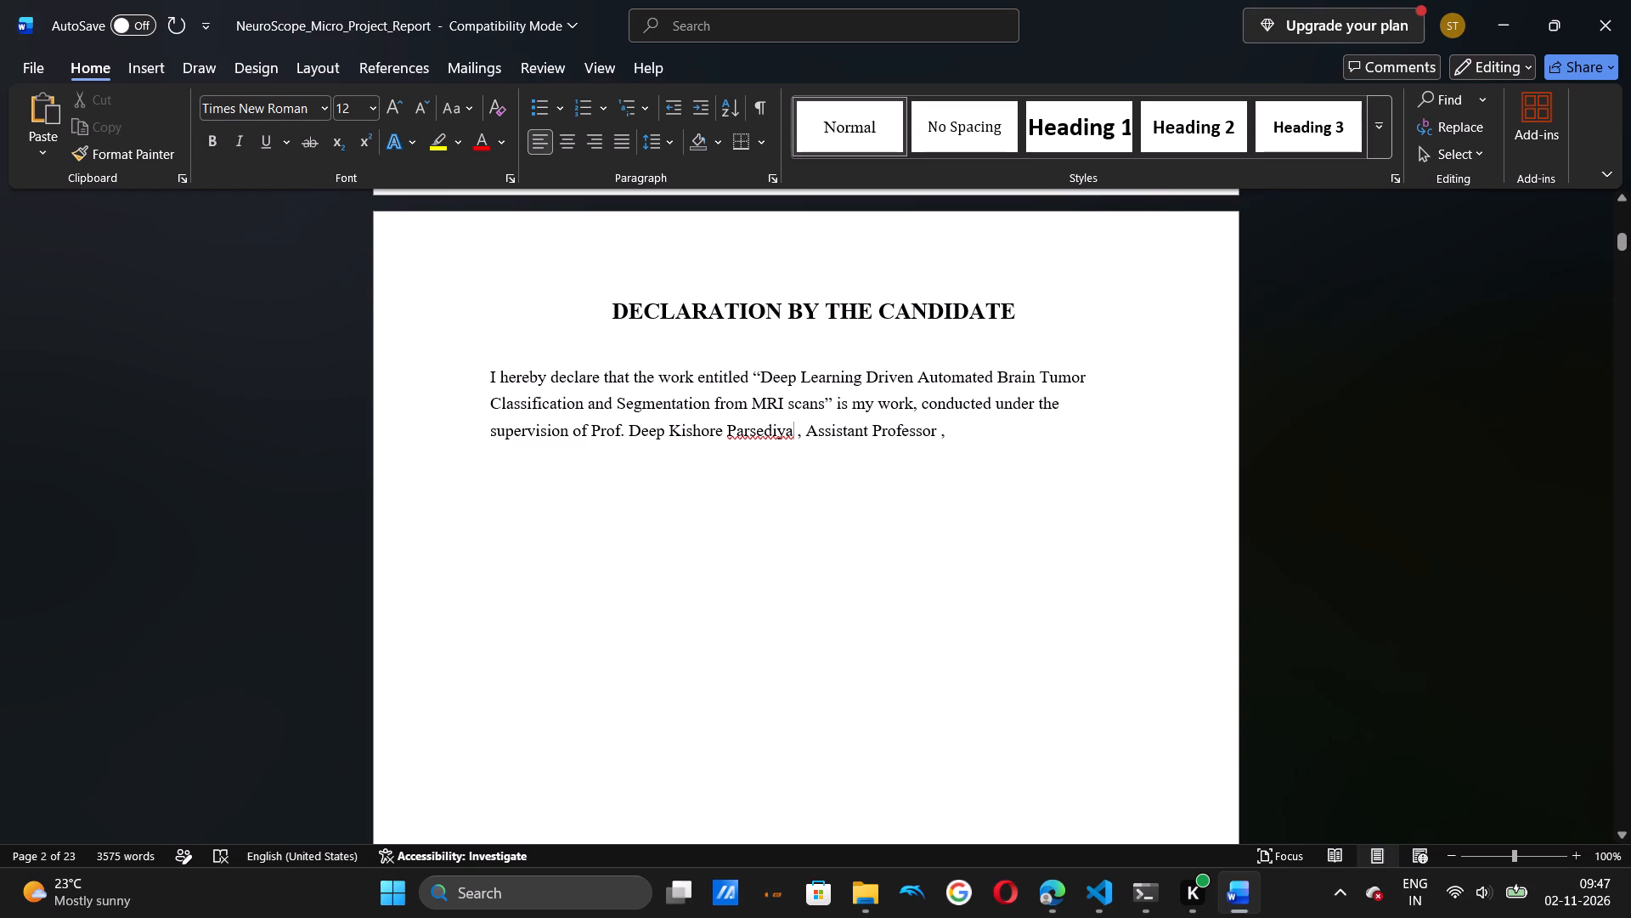
{"action": "key", "text": "Right"}
{"action": "key", "text": "BackSpace"}
{"action": "left_click", "coordinate": [935, 433]}
{"action": "key", "text": "BackSpace"}
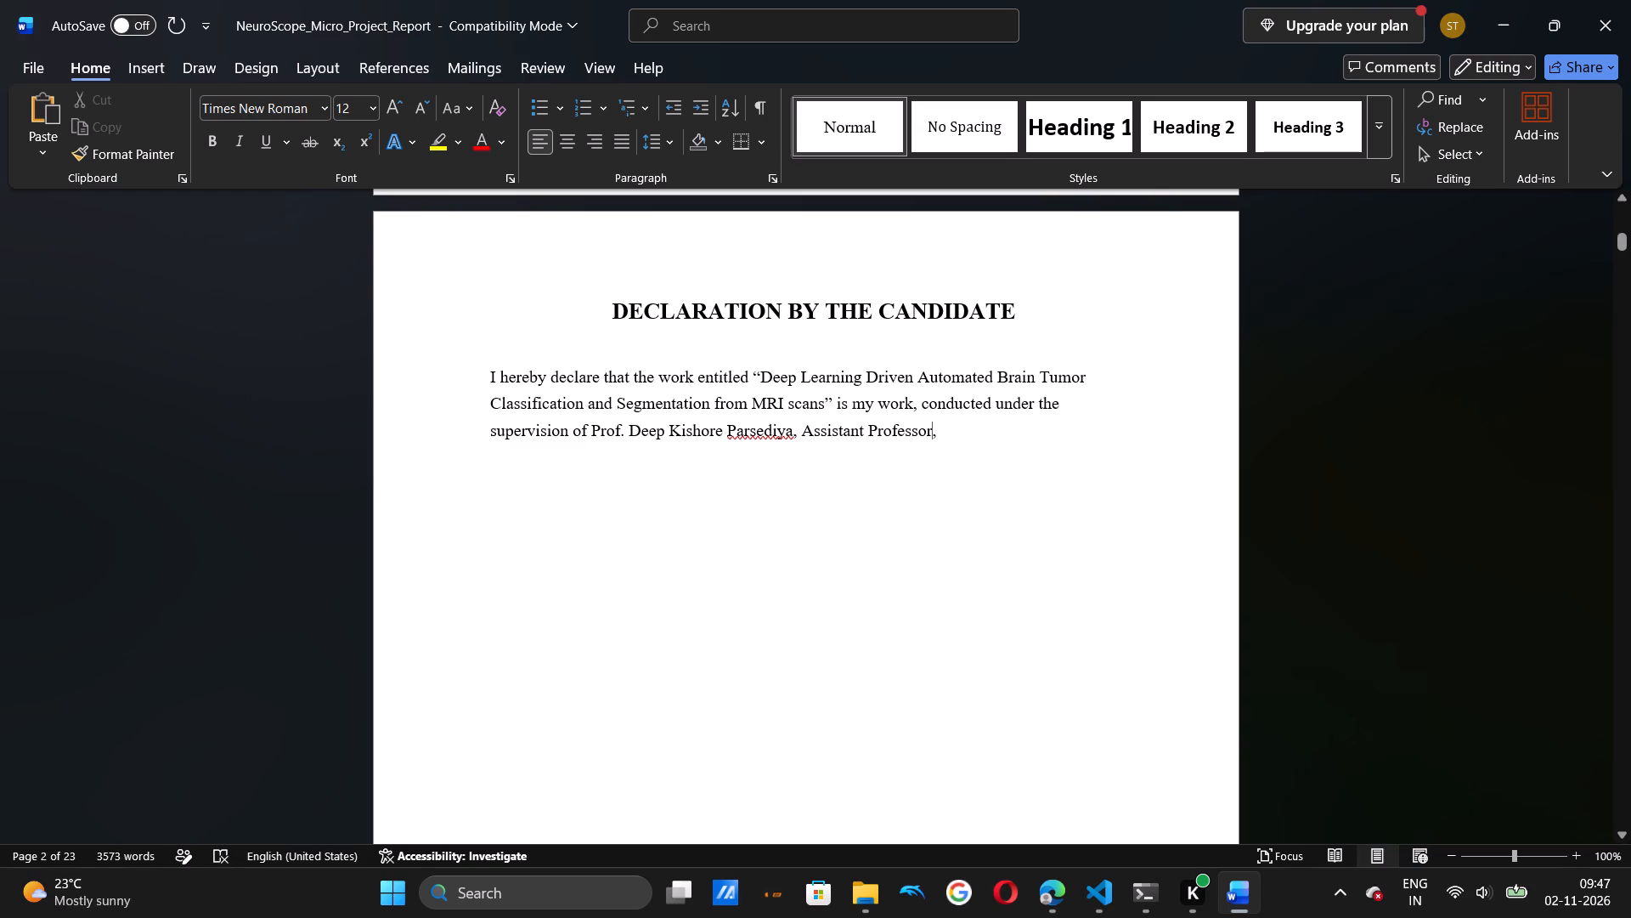
{"action": "left_click", "coordinate": [941, 428]}
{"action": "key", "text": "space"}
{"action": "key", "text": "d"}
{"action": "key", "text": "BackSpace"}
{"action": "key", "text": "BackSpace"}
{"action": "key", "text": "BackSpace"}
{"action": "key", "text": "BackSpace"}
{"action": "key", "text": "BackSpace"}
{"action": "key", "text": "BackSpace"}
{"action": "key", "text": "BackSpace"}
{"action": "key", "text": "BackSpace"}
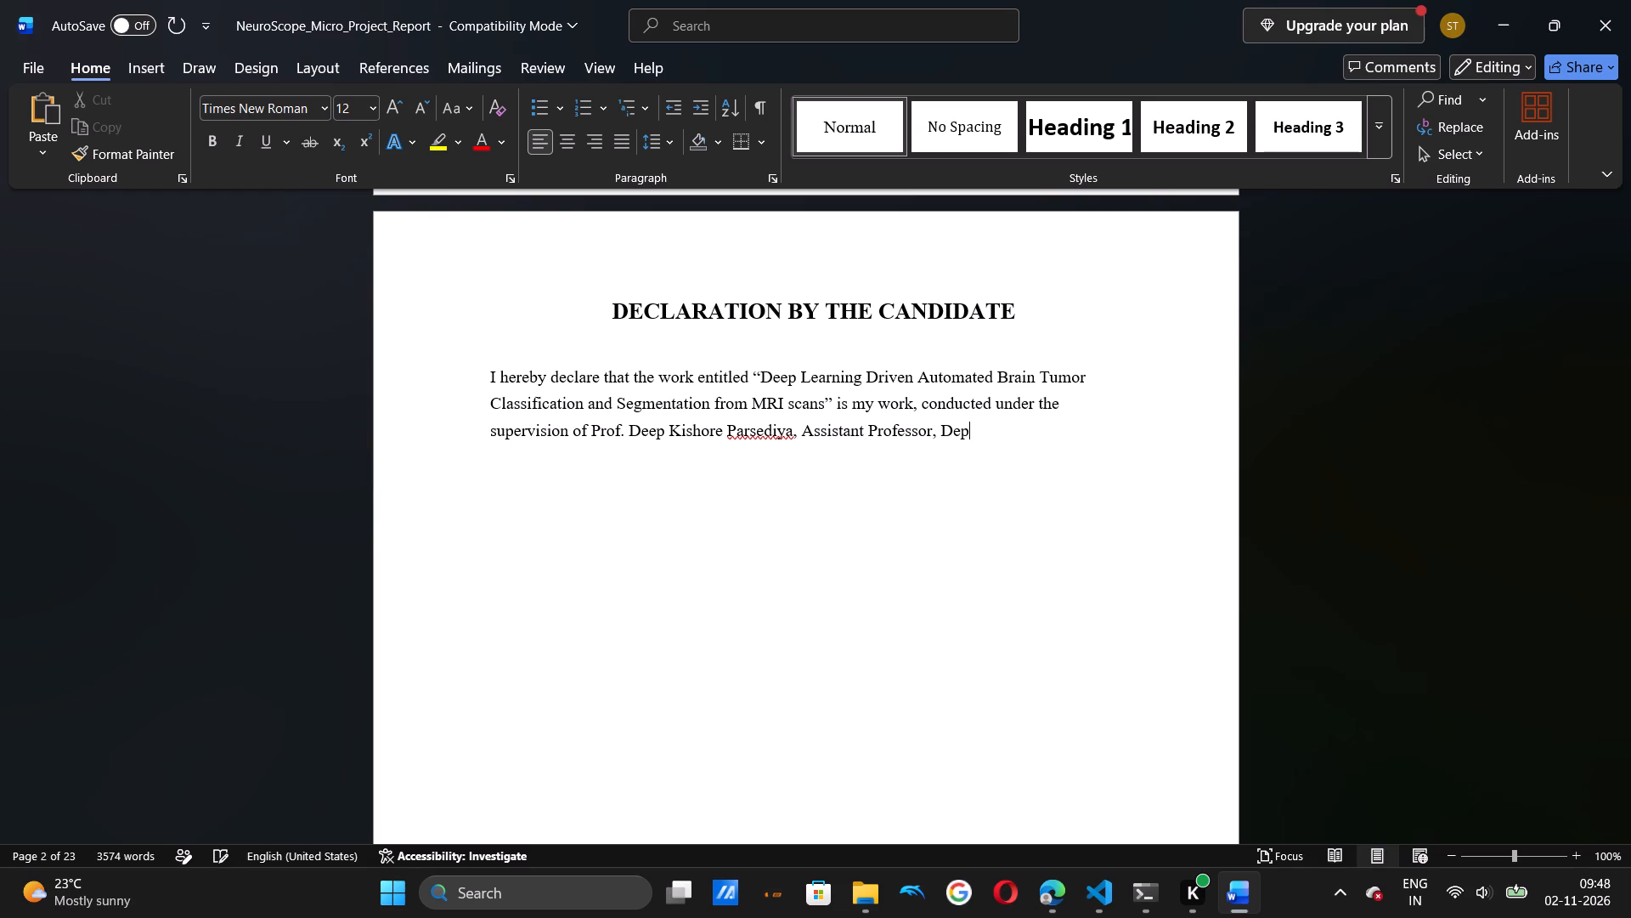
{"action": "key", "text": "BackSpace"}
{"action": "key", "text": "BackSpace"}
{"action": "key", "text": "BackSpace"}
Continue the sentence after "Assistant Professor," with "school of Electornics & T".
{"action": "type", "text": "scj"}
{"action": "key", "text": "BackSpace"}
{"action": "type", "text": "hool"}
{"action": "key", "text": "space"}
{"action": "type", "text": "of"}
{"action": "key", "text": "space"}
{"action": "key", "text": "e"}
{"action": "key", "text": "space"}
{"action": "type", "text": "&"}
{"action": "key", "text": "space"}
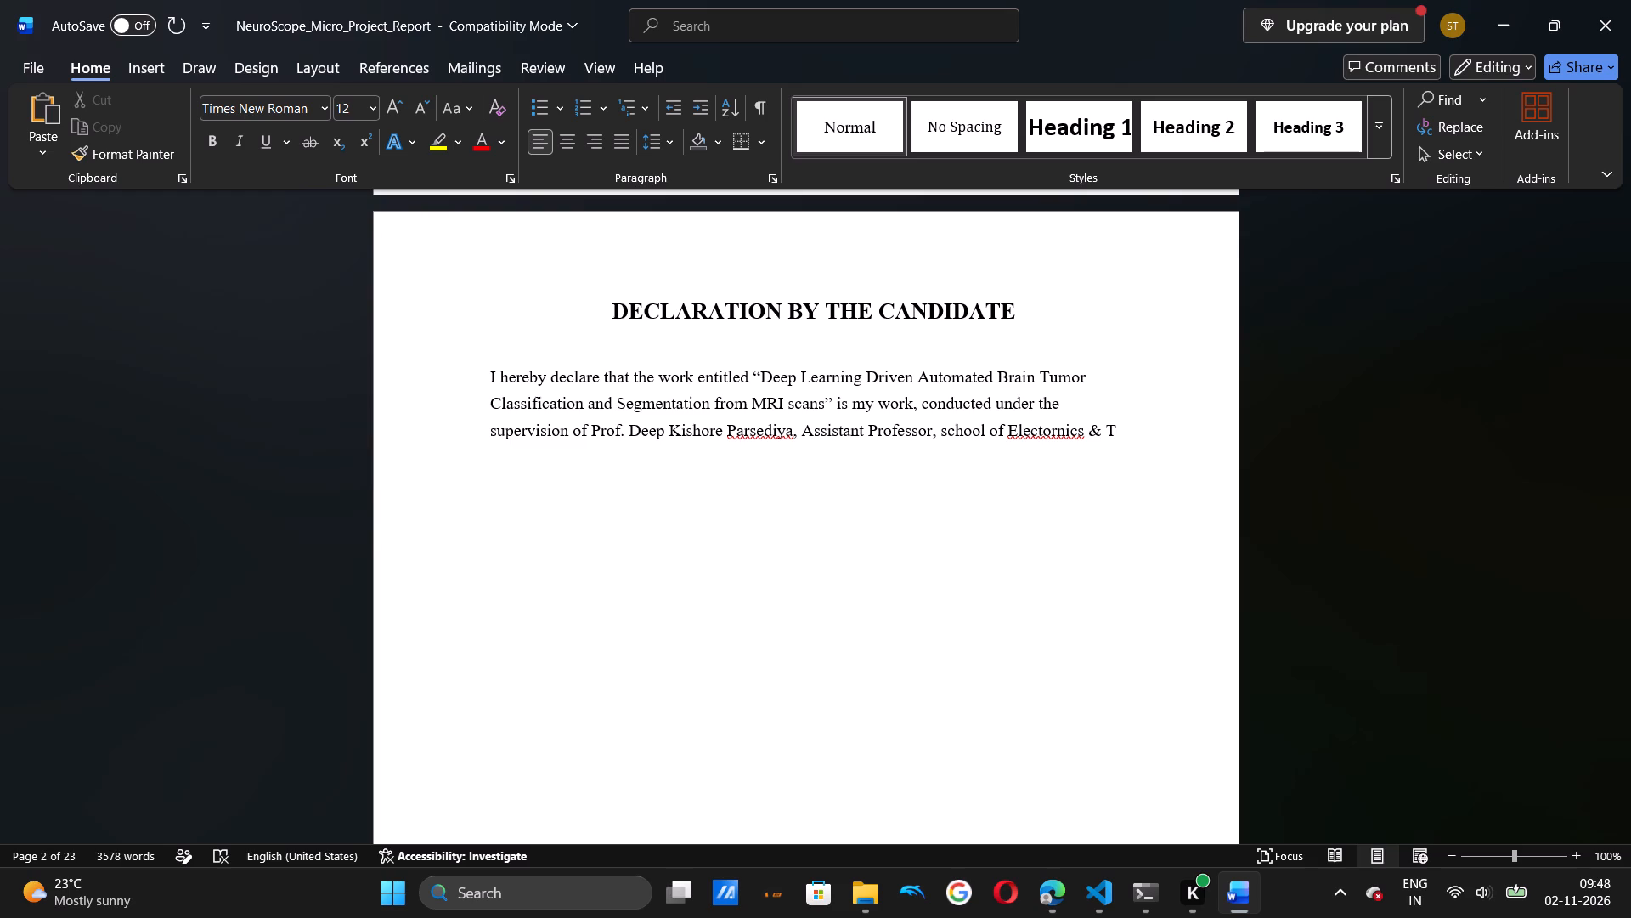
Correct the misspelled "Electornics" in the school name to "Electronics".
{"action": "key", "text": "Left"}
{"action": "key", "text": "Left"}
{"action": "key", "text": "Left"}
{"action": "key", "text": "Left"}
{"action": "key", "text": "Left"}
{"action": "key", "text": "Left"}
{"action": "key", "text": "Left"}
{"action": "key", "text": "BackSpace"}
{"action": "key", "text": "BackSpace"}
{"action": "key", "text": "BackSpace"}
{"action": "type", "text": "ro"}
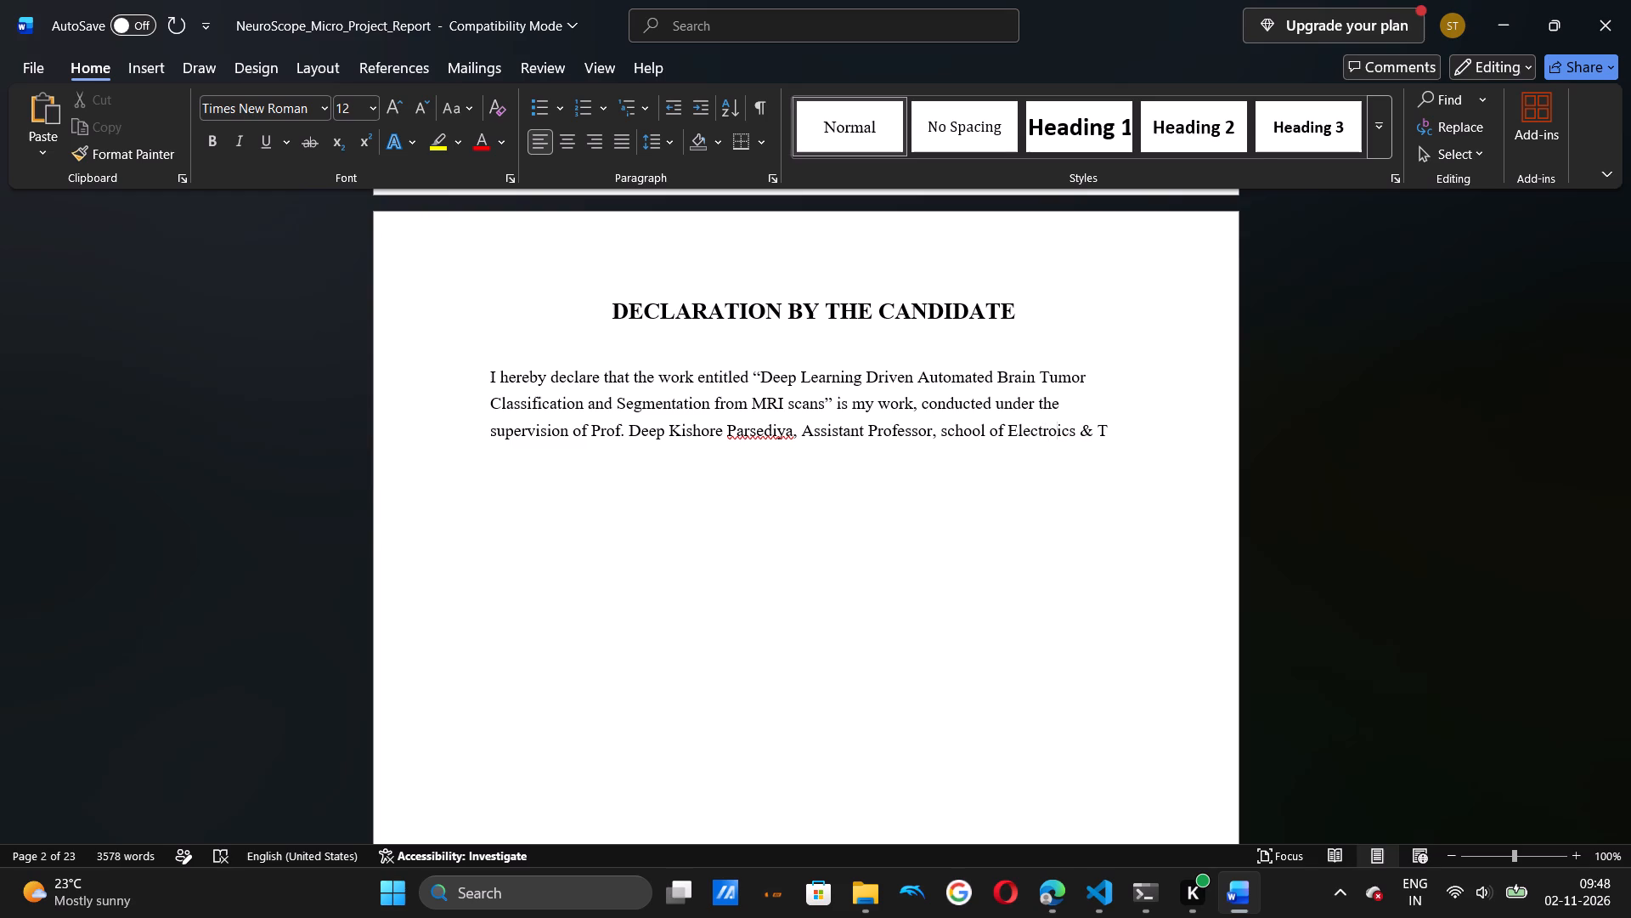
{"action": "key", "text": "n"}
Complete the word starting with "T" after "Electronics &" as "Telecommunication".
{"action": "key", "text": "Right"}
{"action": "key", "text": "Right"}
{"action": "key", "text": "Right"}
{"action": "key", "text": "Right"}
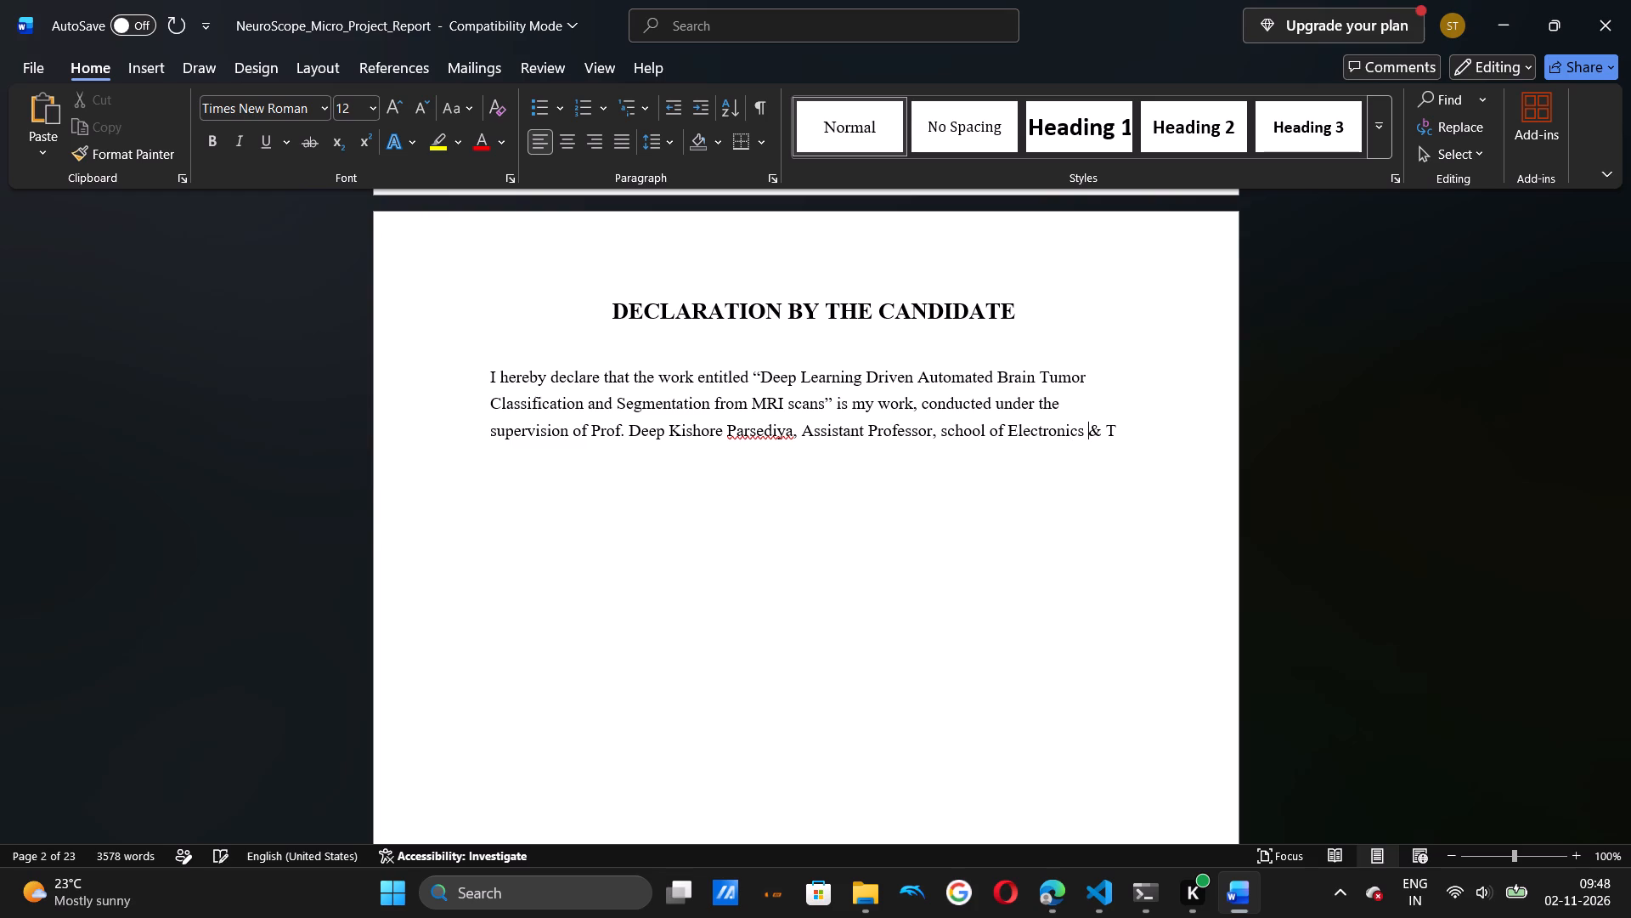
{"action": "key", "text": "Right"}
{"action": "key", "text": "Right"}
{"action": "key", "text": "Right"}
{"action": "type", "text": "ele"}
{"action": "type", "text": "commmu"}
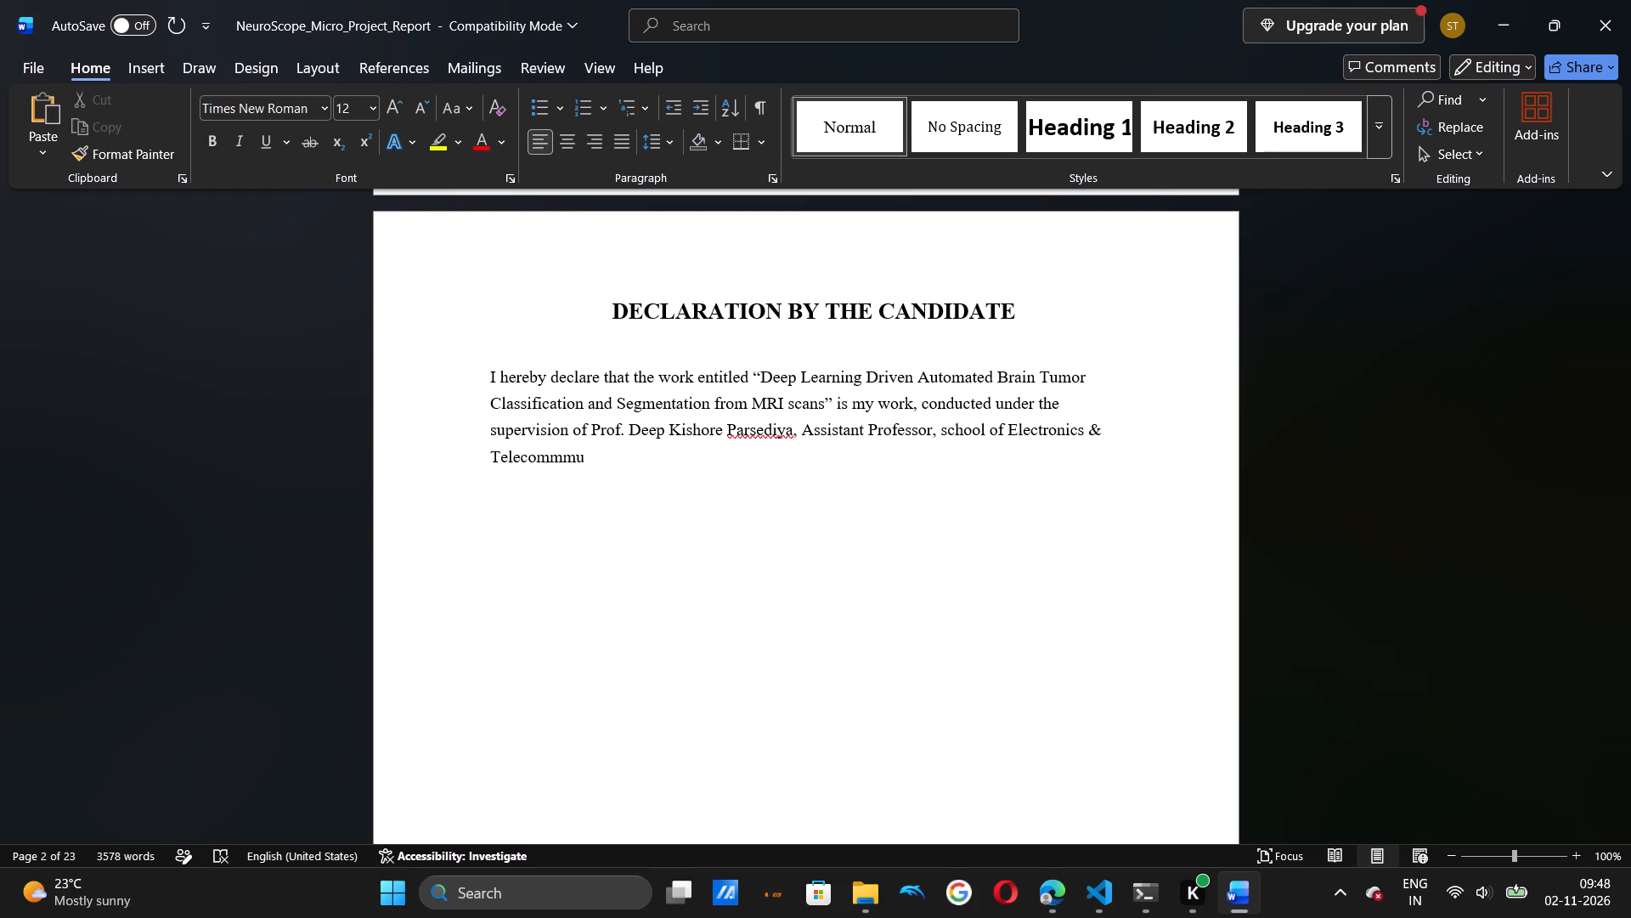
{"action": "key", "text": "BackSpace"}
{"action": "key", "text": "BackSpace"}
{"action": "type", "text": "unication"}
Add "Engineering" after "Telecommunication" in the school name, with no trailing space.
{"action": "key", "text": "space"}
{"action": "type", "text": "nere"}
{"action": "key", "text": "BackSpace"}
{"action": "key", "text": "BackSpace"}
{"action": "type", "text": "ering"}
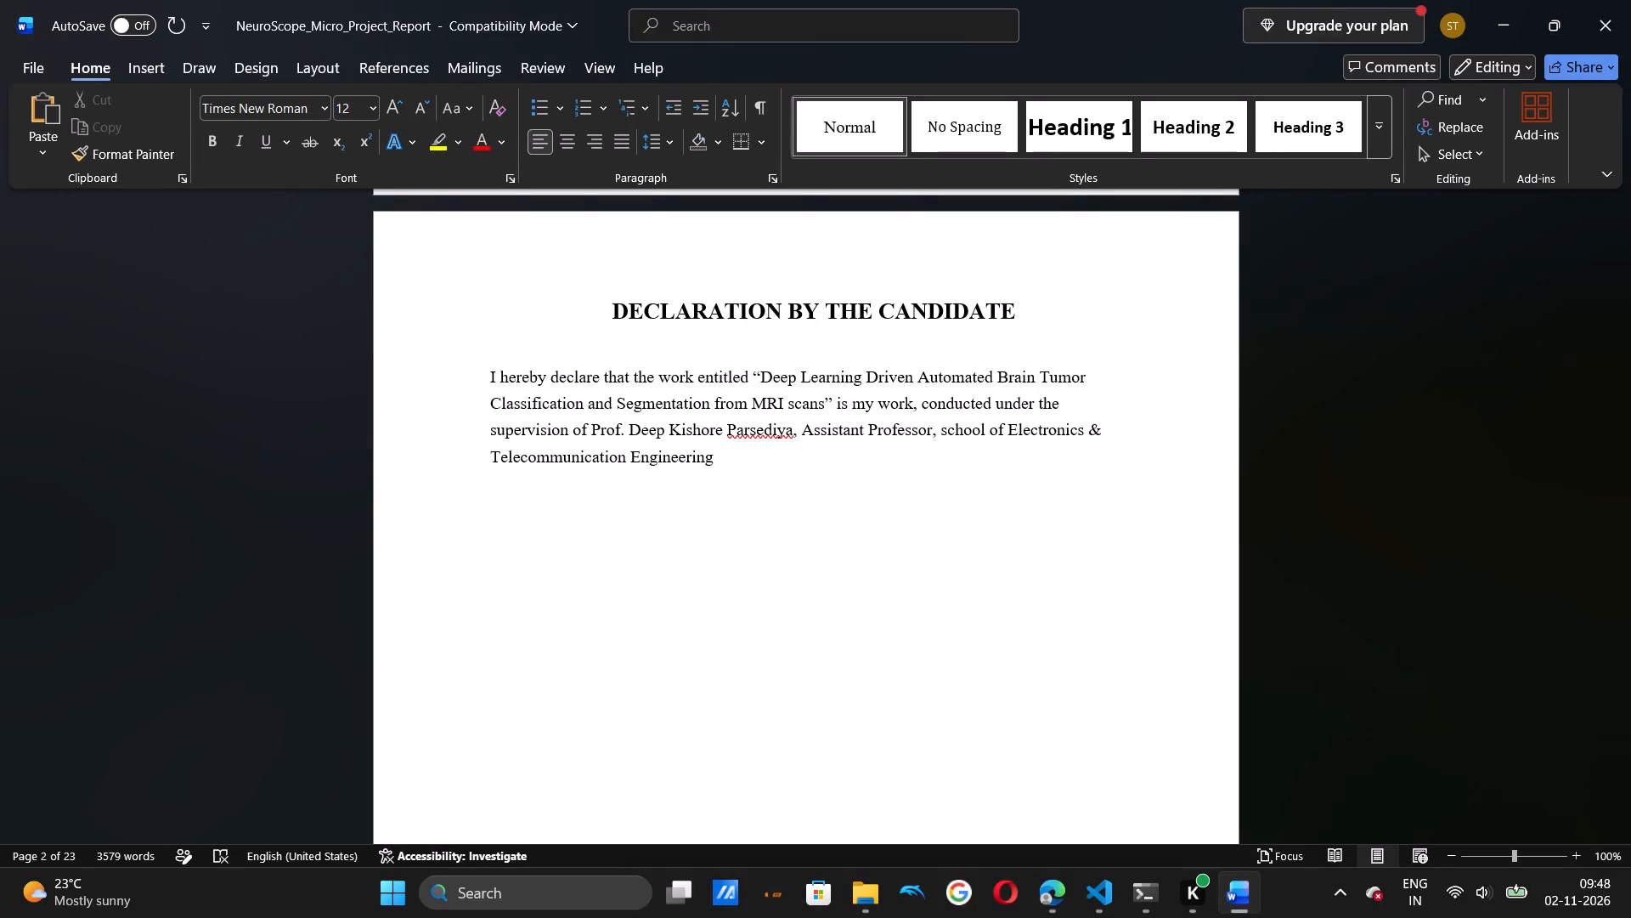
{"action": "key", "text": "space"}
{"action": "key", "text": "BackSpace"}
Continue the declaration sentence with ", during the session of Jun-Dec 2026." followed by a space.
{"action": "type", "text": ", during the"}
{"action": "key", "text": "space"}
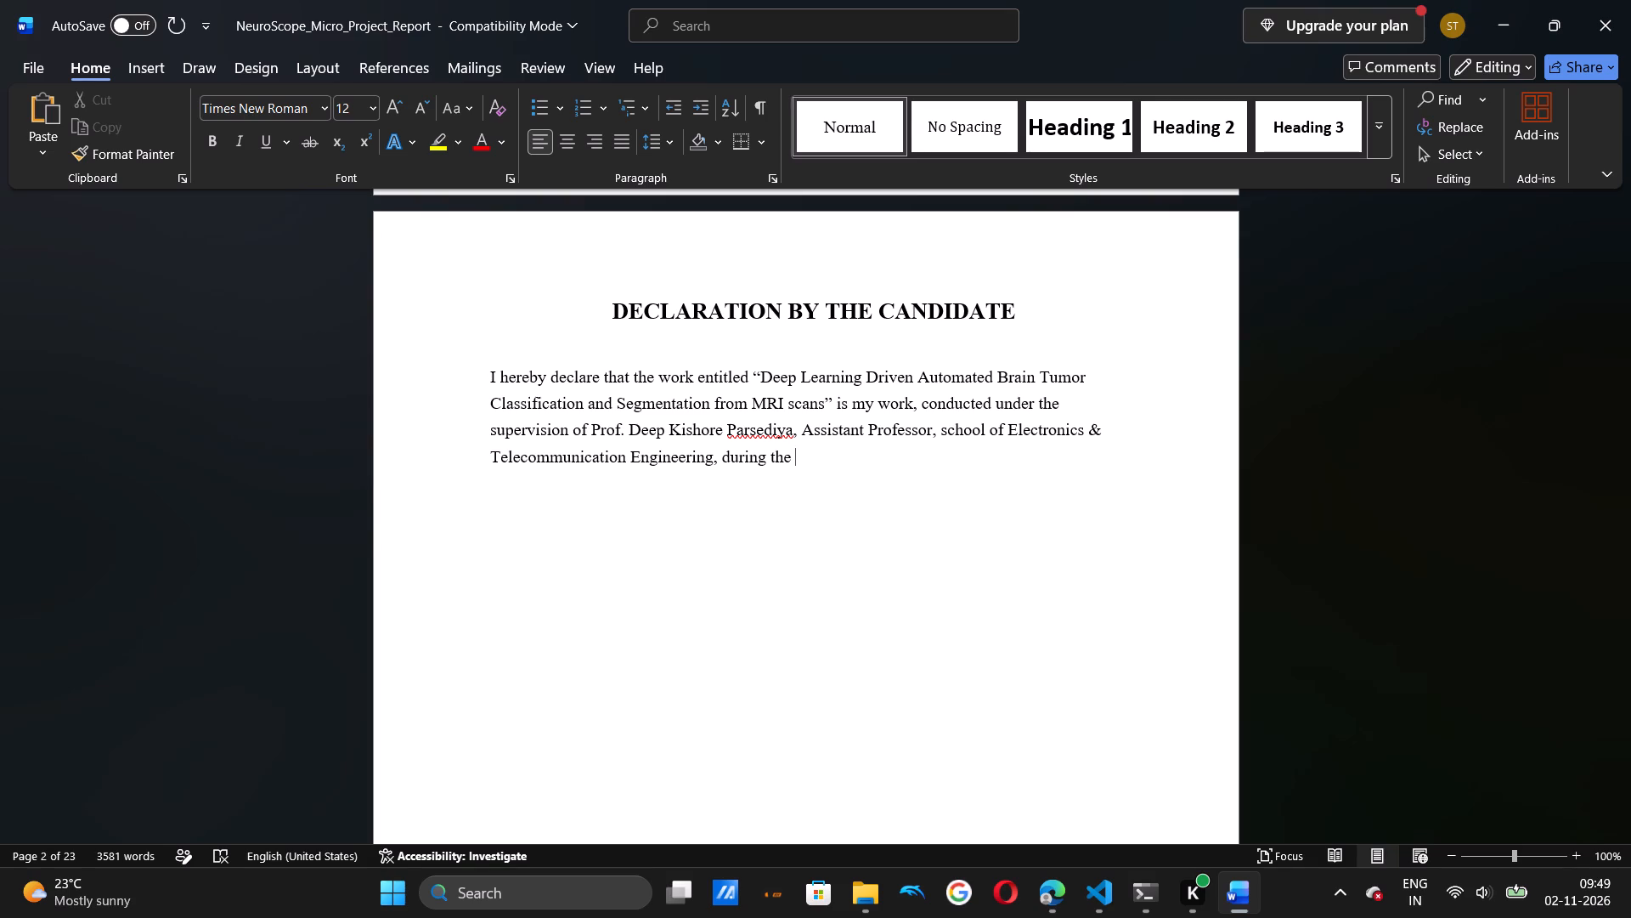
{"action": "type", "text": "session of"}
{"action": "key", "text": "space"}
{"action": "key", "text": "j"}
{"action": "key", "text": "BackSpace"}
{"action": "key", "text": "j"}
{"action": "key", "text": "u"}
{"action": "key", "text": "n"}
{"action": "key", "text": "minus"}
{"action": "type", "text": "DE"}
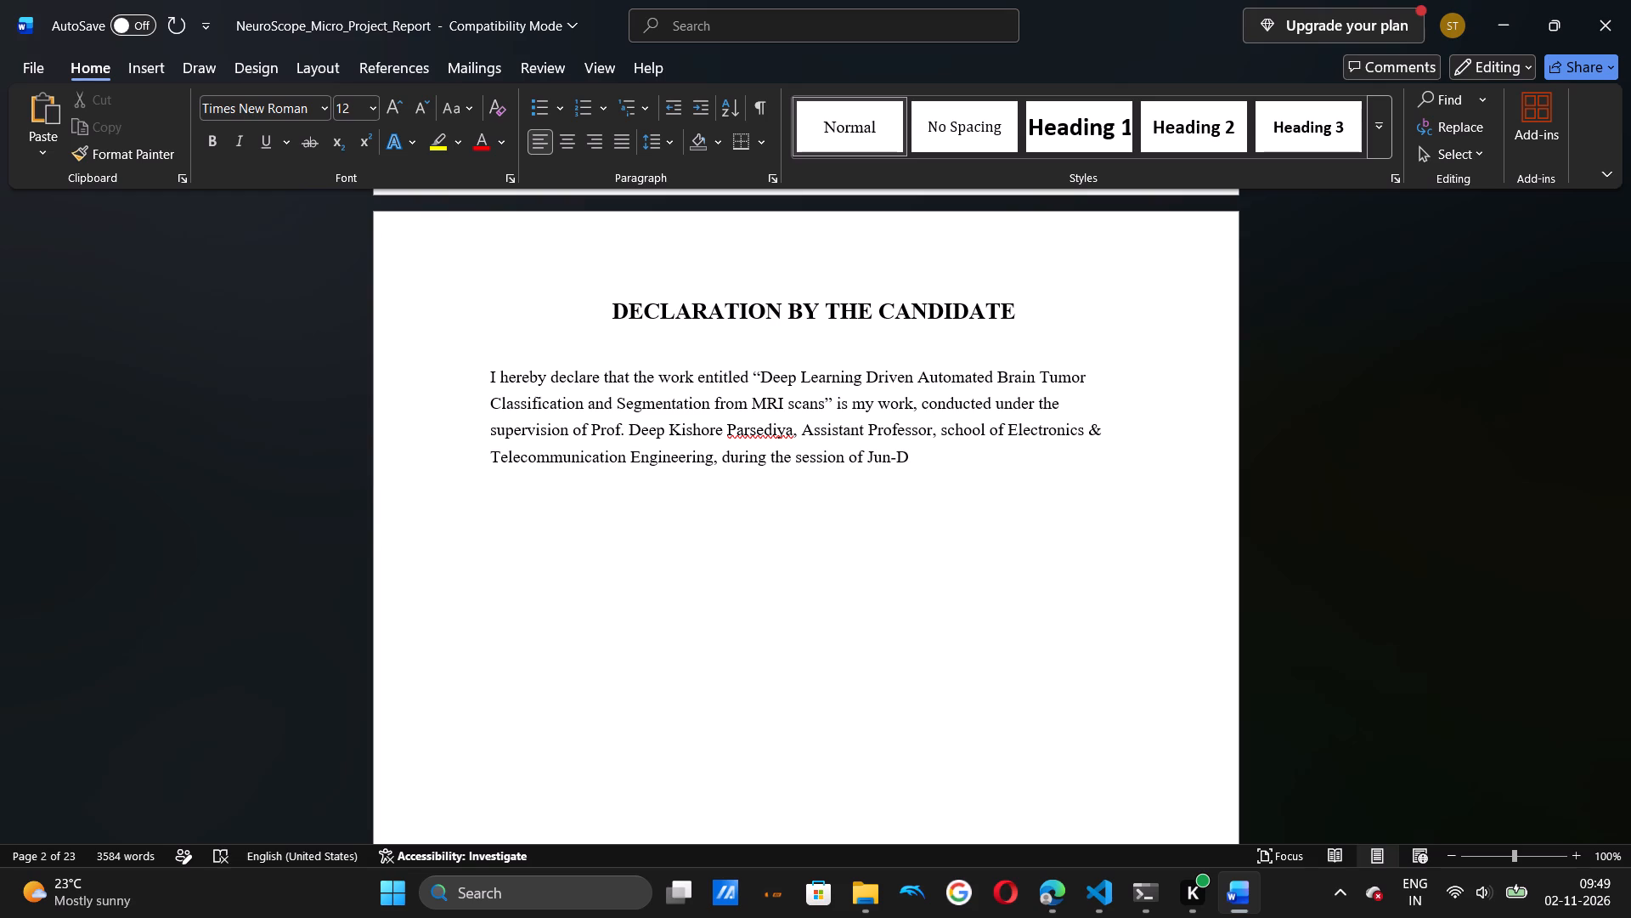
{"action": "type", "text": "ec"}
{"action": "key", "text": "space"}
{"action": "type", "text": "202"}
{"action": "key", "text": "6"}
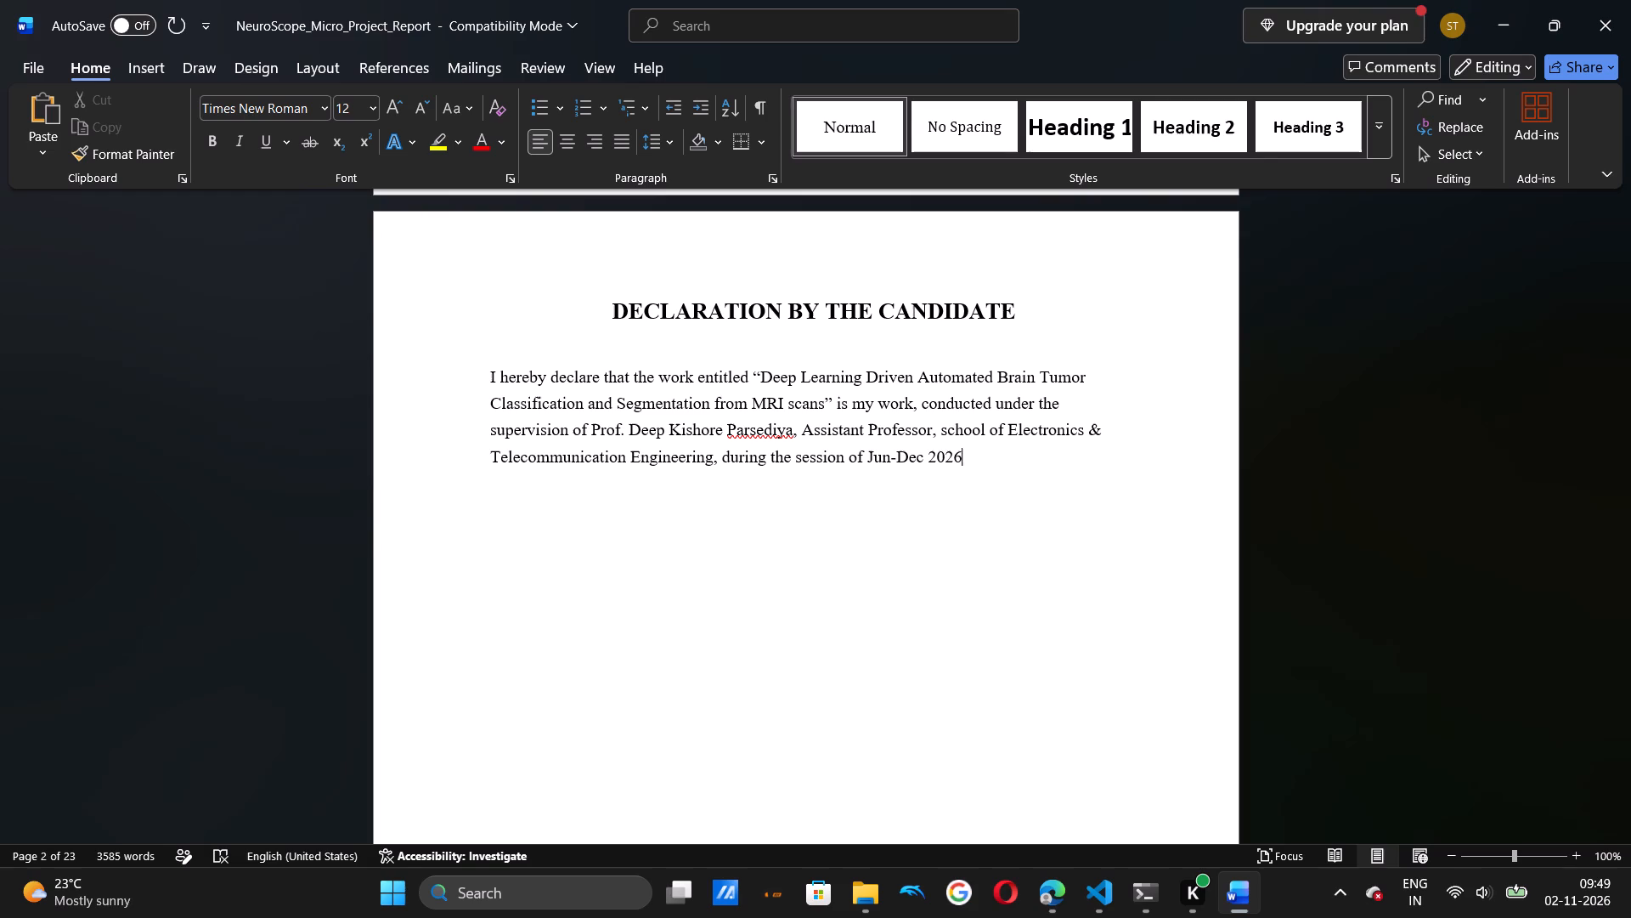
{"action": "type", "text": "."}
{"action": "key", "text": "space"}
Begin the declaration's second sentence with "The report submitted by me is a" followed by a space.
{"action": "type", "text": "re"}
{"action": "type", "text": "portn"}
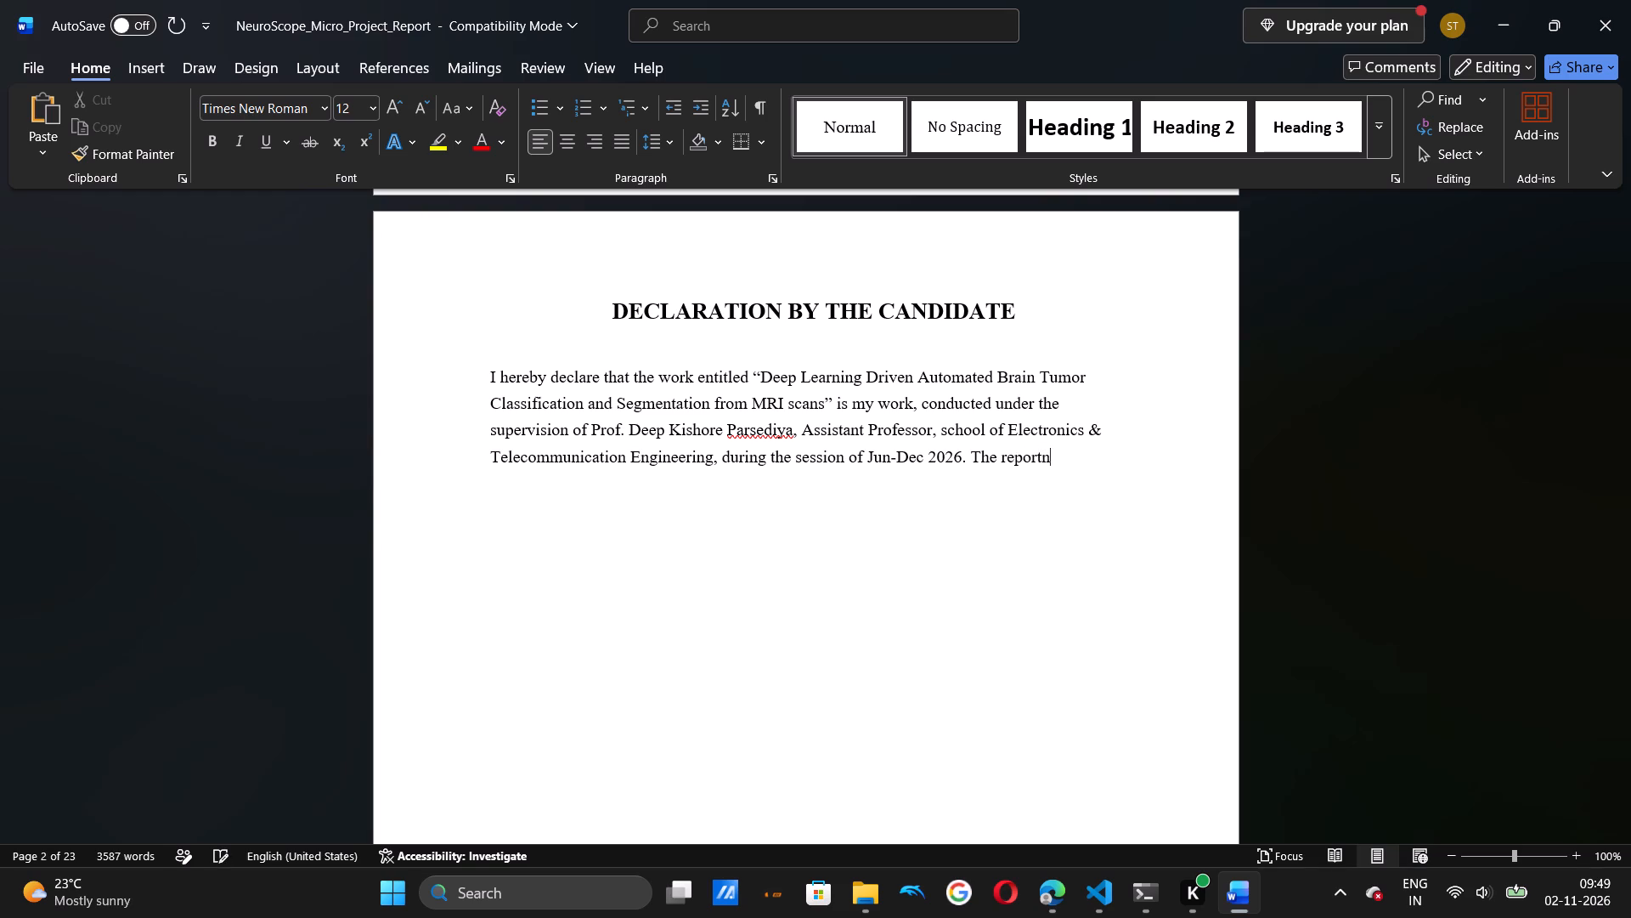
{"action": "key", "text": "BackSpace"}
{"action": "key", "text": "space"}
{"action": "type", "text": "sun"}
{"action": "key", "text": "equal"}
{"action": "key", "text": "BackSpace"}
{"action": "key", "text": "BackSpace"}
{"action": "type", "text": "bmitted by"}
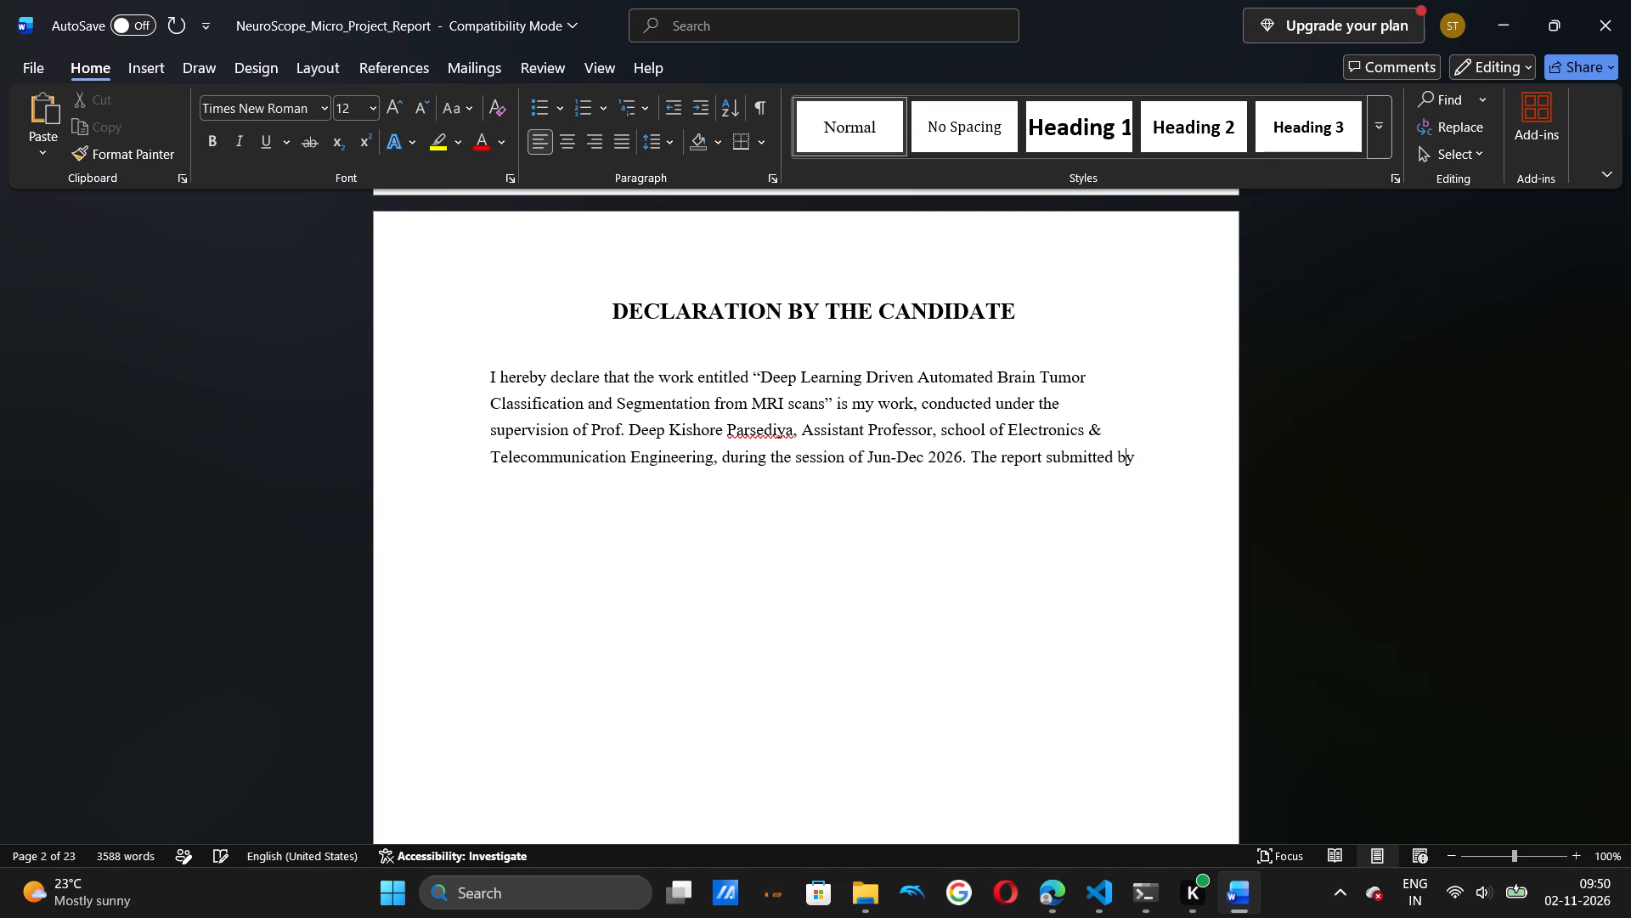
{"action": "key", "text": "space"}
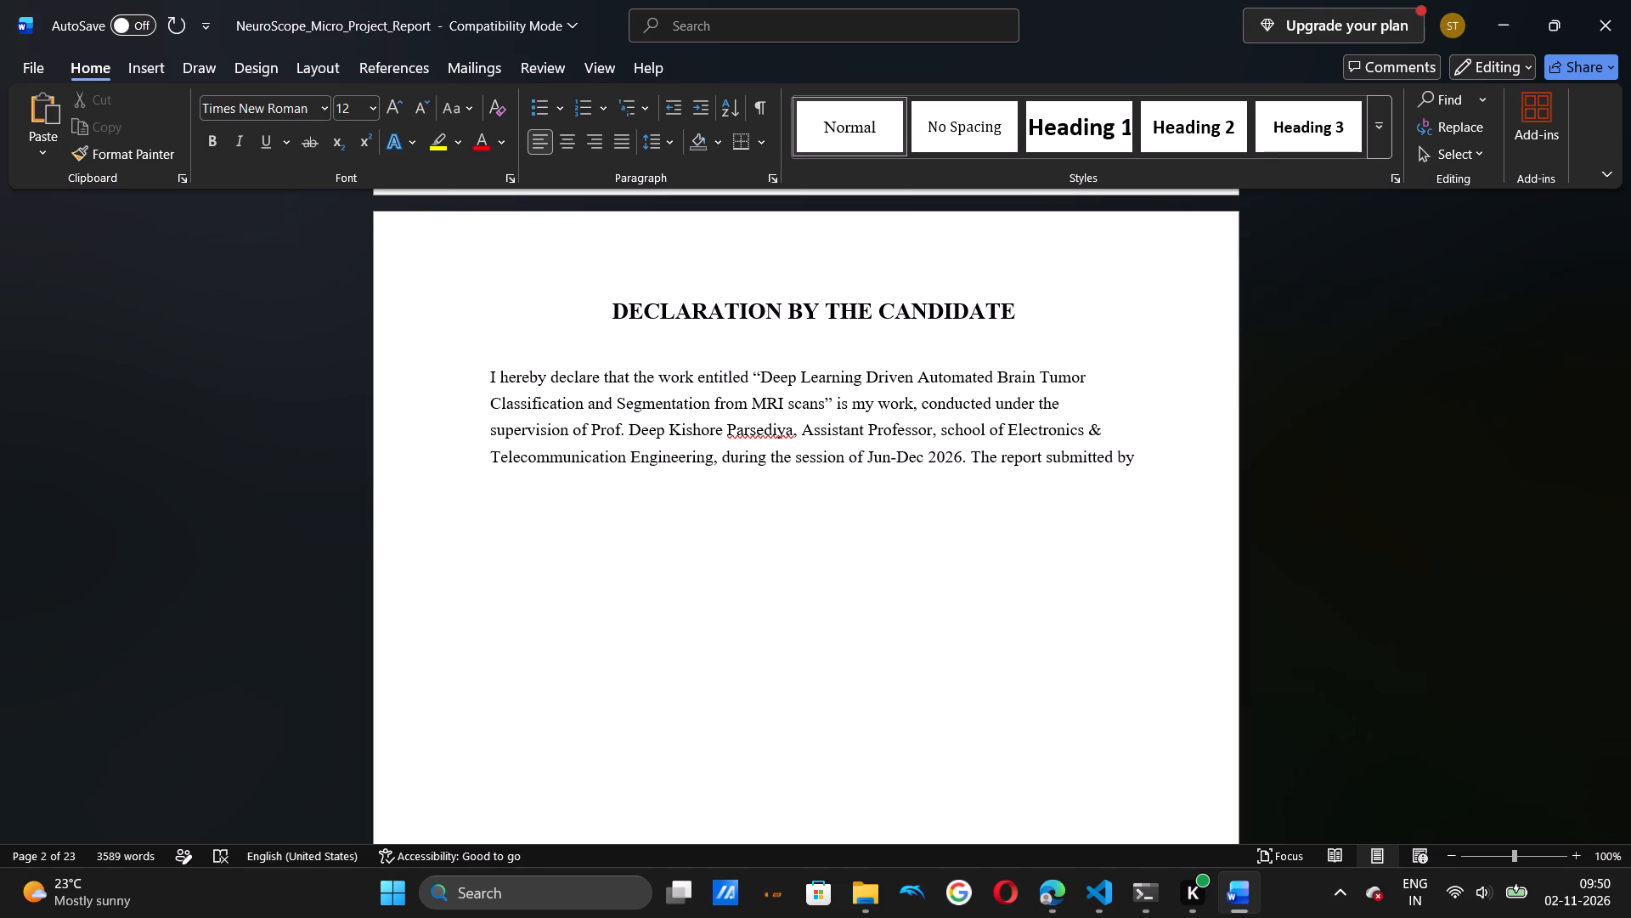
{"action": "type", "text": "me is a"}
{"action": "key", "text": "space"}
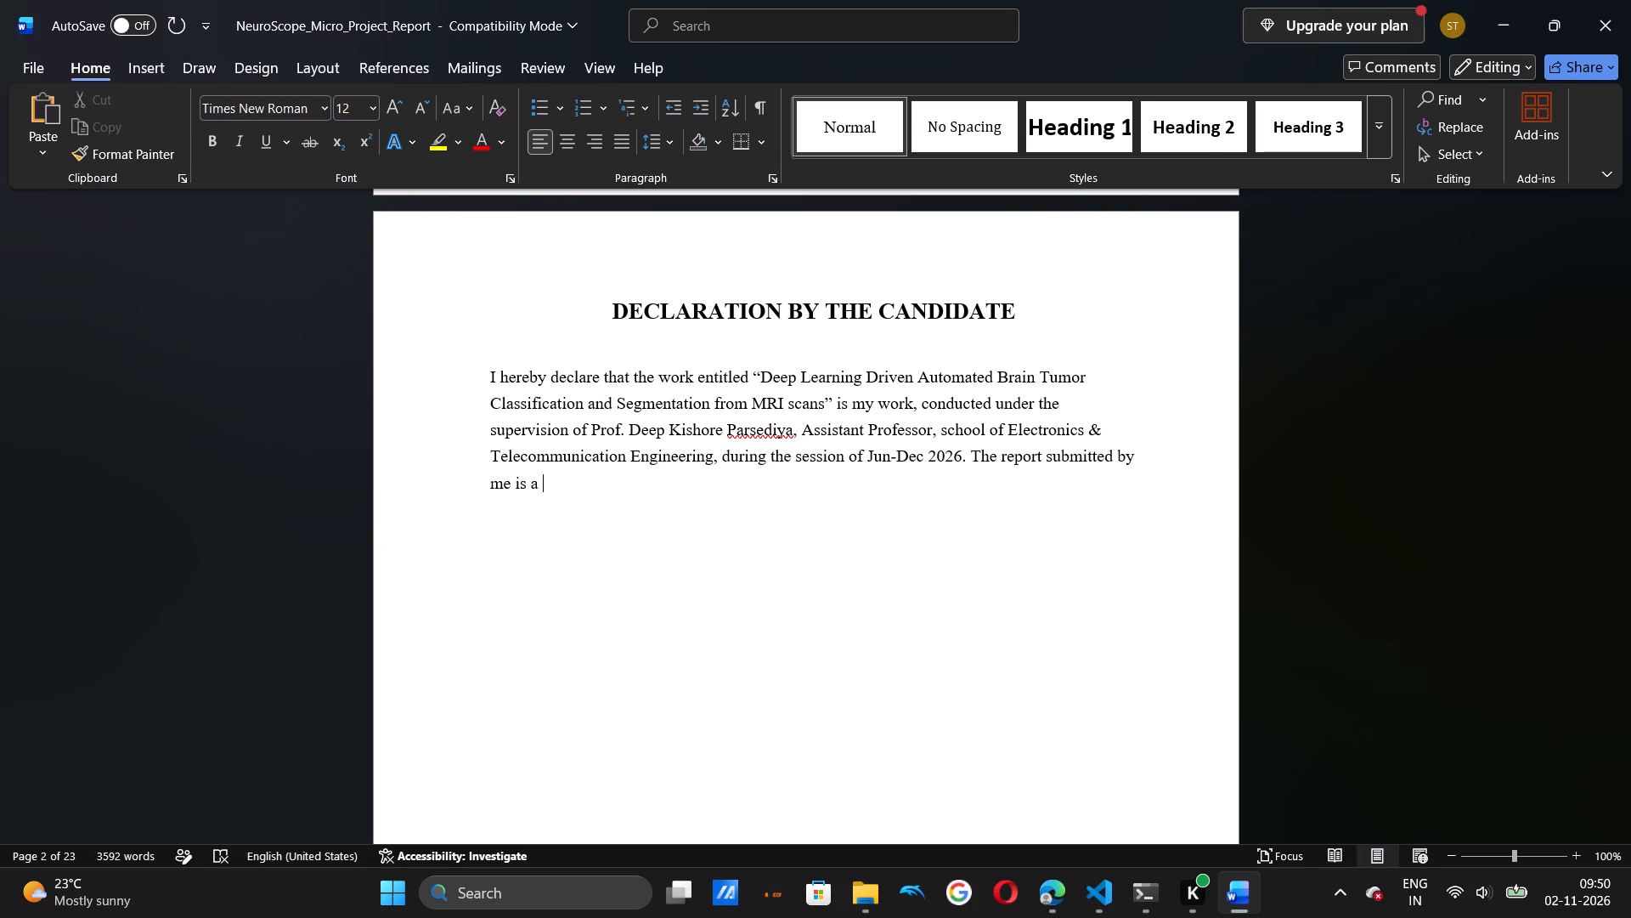
Continue the second declaration sentence with "record of Bonafide work carried by".
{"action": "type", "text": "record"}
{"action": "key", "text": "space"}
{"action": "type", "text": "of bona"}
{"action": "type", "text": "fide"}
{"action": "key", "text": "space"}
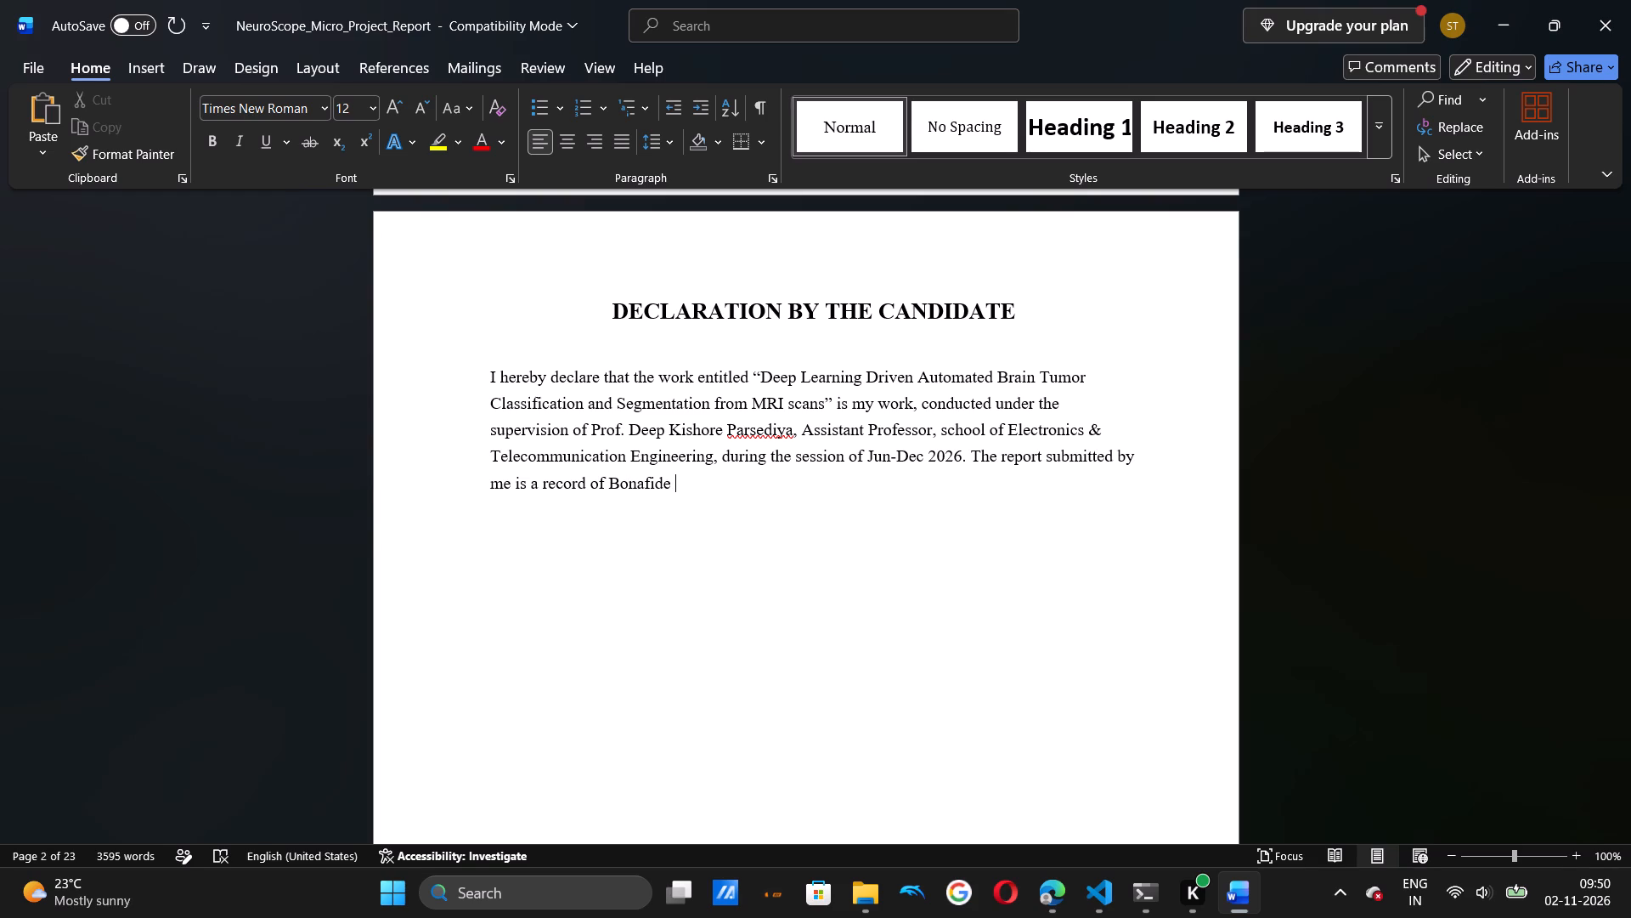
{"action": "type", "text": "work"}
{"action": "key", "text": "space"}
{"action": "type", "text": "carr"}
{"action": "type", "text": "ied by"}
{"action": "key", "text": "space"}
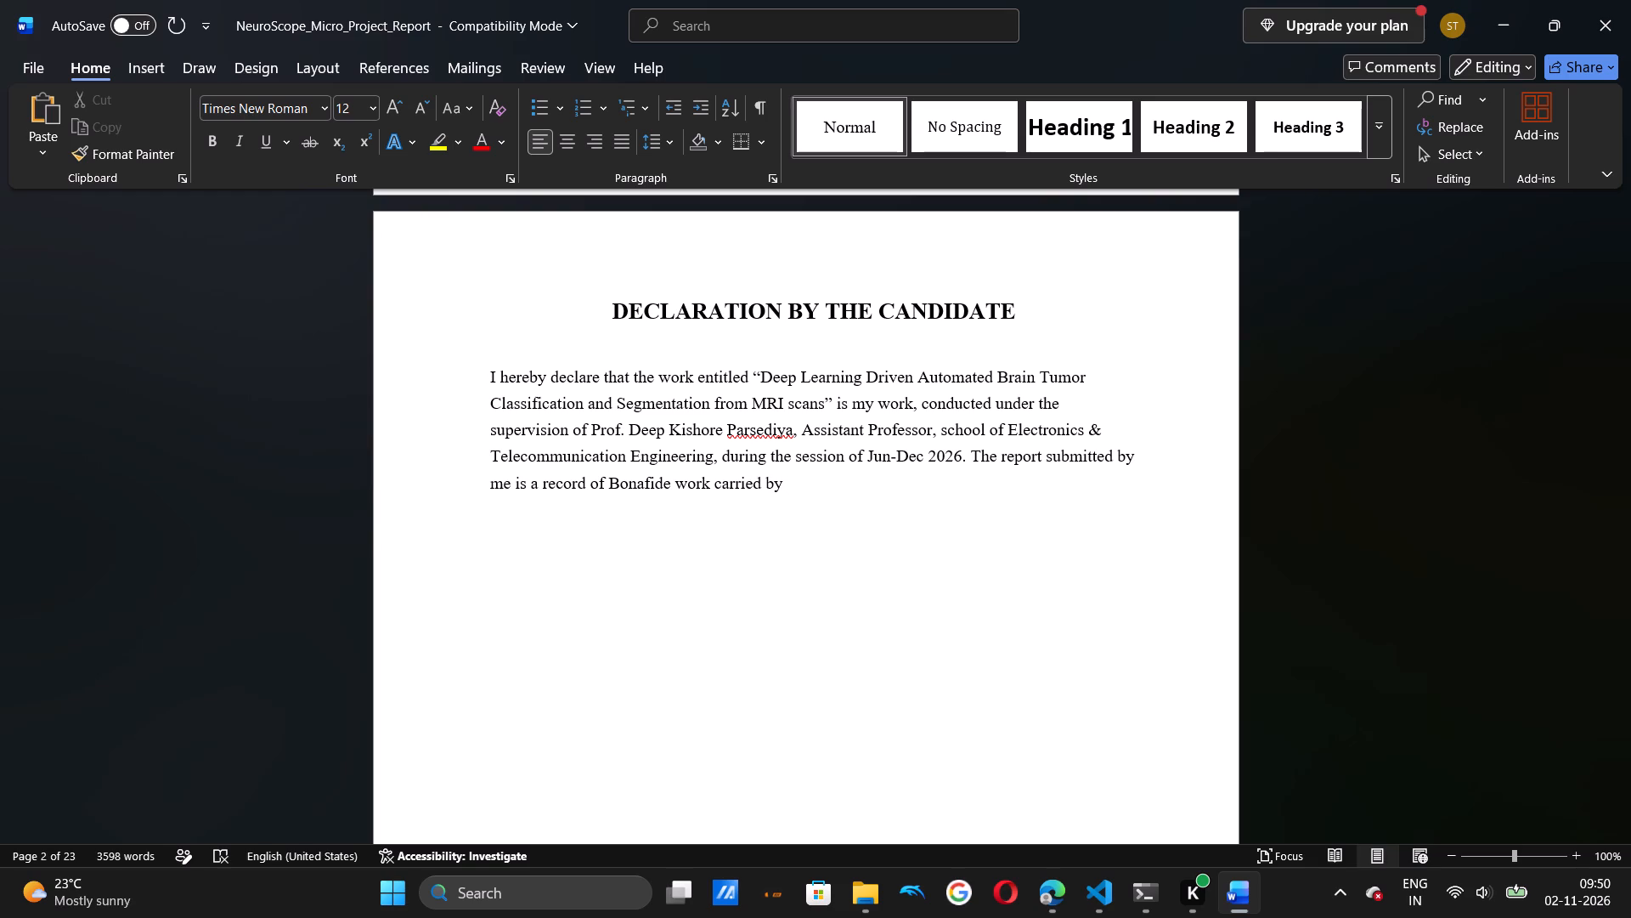
Replace the last word "by" after "carried" with "out by me", with no trailing space.
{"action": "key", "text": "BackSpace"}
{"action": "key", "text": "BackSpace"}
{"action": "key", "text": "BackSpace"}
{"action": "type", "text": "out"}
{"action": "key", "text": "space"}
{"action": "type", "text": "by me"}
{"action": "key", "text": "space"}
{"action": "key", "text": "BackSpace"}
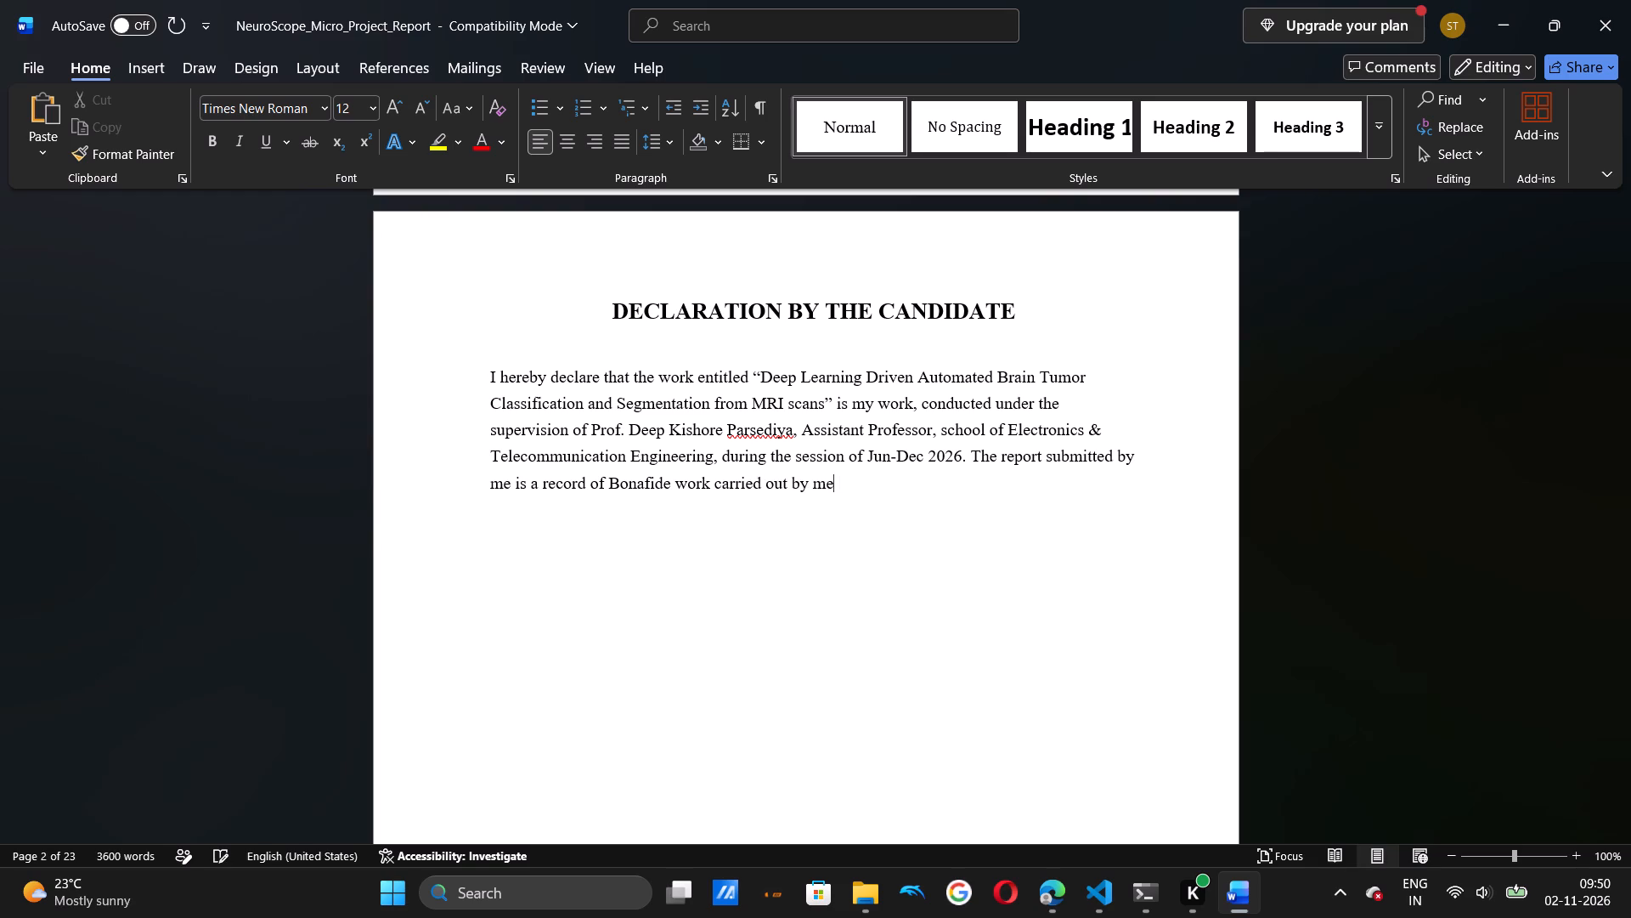
End the second declaration sentence with a period and start one new paragraph below it.
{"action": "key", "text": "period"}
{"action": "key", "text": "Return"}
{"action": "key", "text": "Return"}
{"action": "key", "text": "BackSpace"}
Begin the second declaration paragraph with "I further declare that the work".
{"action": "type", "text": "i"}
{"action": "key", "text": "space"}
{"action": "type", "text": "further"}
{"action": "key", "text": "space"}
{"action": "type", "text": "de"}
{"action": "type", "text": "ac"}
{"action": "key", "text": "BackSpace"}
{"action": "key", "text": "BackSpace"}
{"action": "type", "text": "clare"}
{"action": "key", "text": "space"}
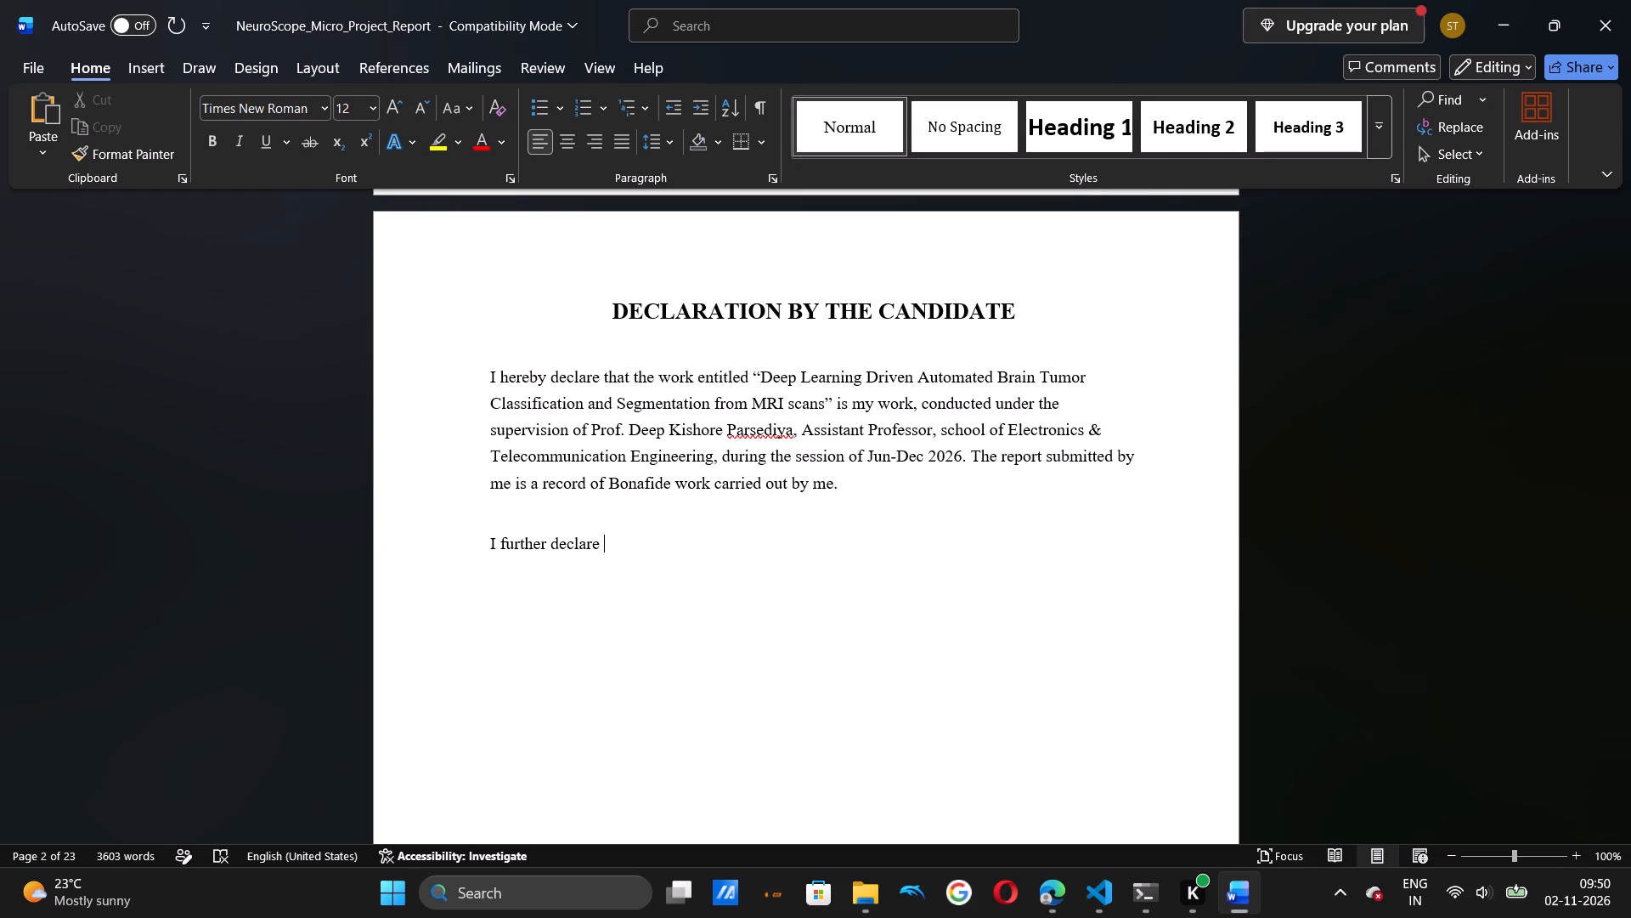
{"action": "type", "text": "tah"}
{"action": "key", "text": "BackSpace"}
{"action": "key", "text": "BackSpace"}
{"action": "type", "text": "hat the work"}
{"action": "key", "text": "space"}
Continue the second paragraph with "reported in this report has not been submitted".
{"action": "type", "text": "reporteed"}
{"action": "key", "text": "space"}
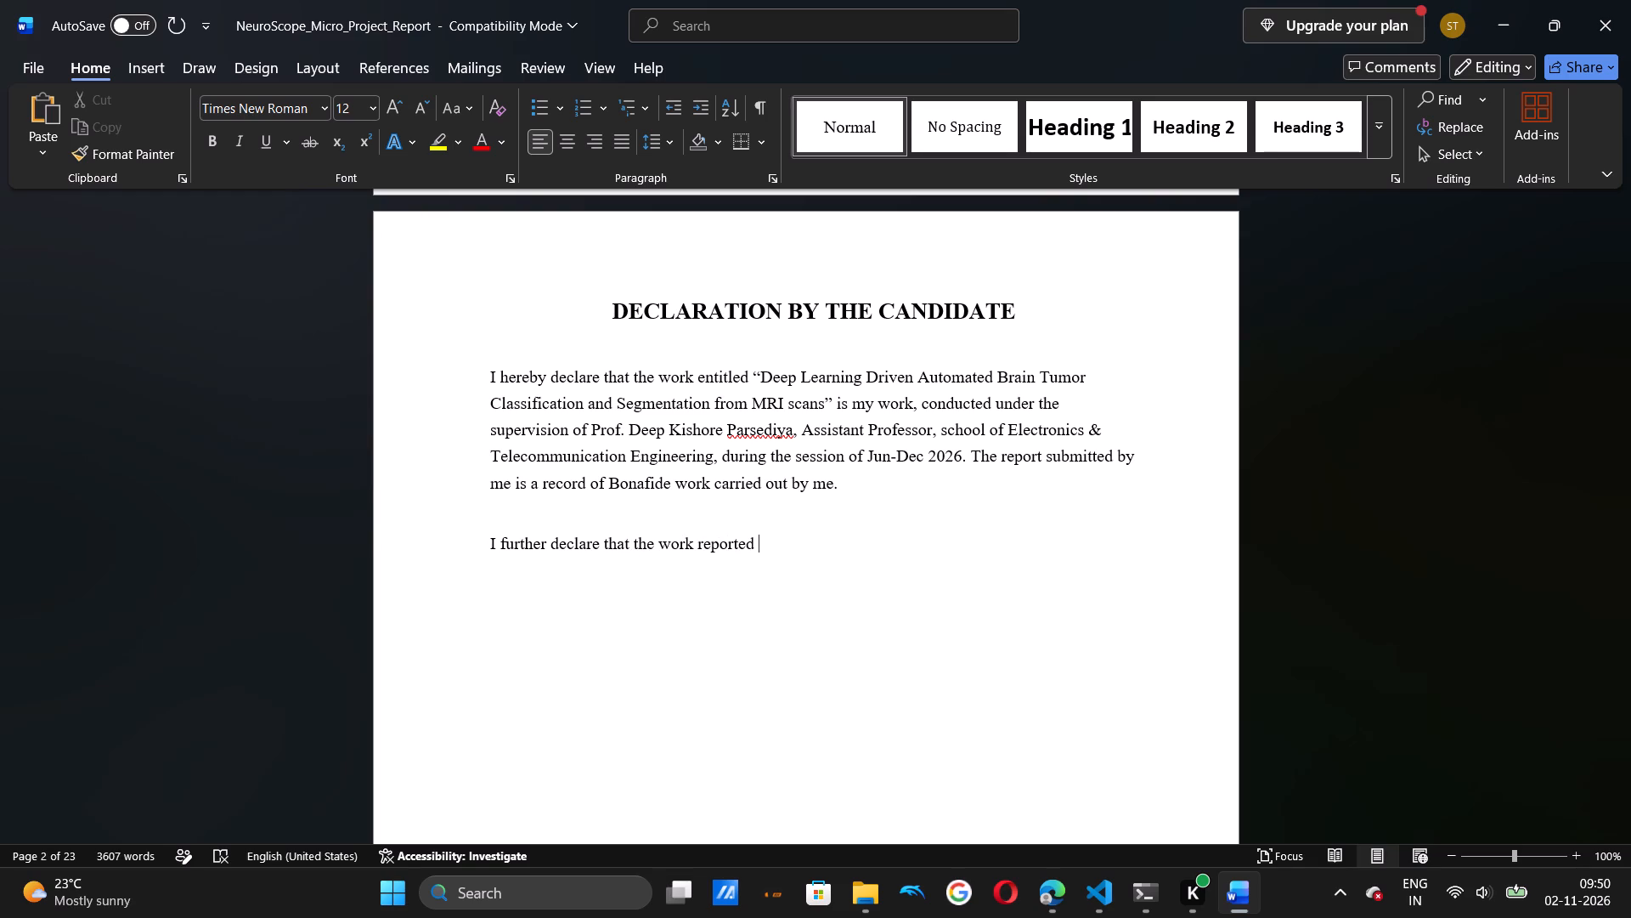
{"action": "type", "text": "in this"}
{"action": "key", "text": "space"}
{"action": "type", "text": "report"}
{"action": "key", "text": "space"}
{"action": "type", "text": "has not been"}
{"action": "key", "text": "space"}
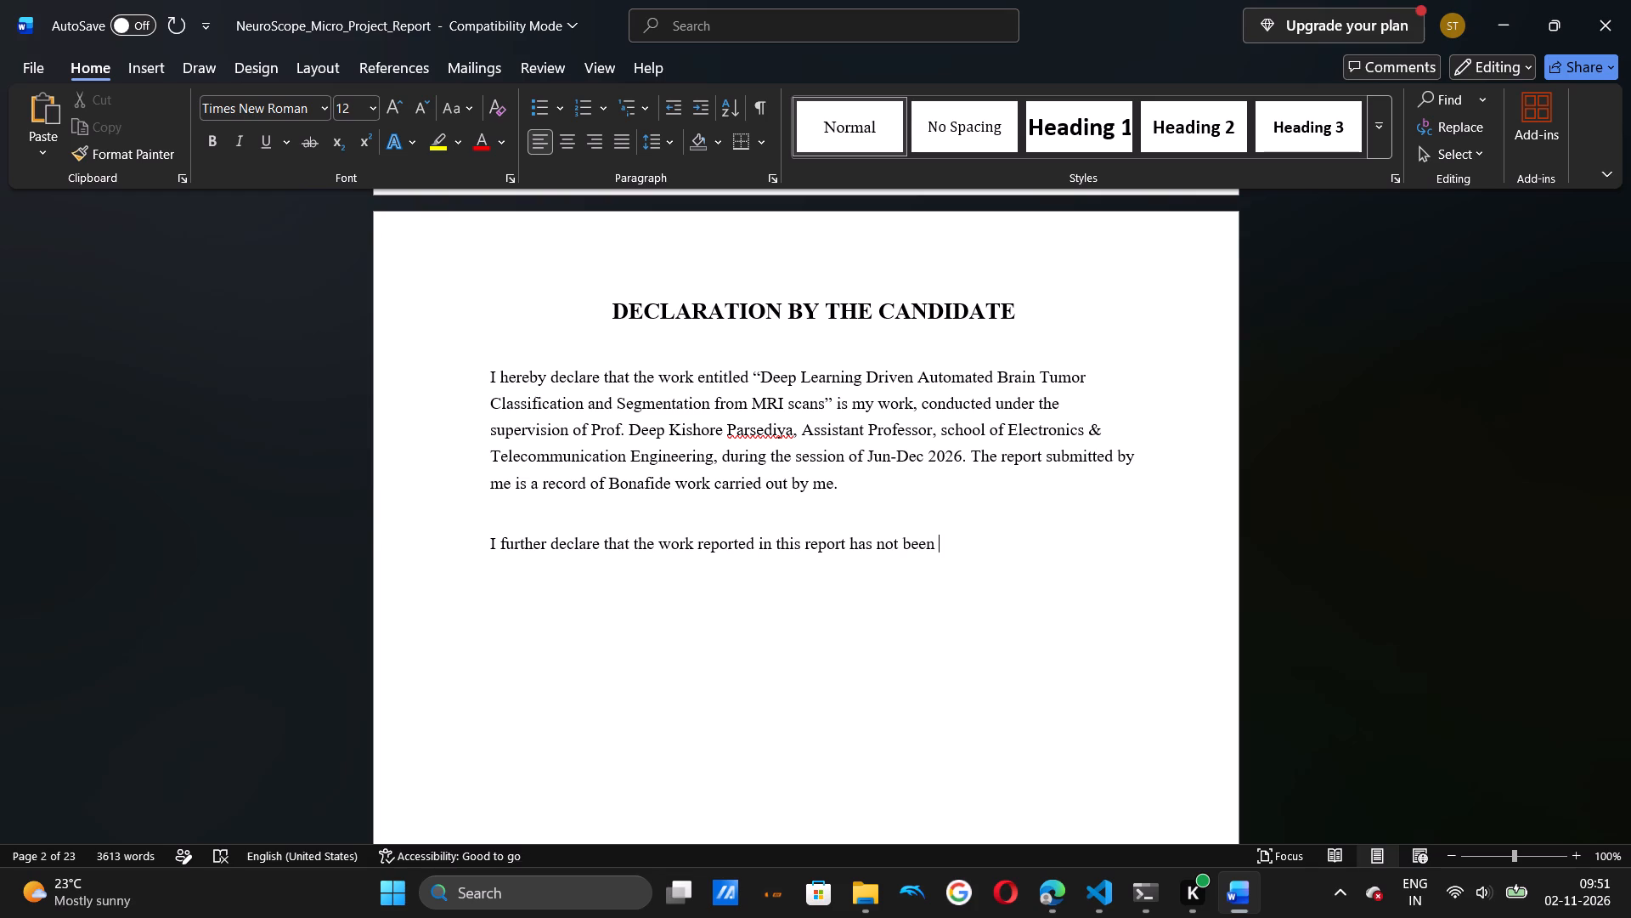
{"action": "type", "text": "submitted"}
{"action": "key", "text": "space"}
Extend the second paragraph's sentence with "and will not be submitted".
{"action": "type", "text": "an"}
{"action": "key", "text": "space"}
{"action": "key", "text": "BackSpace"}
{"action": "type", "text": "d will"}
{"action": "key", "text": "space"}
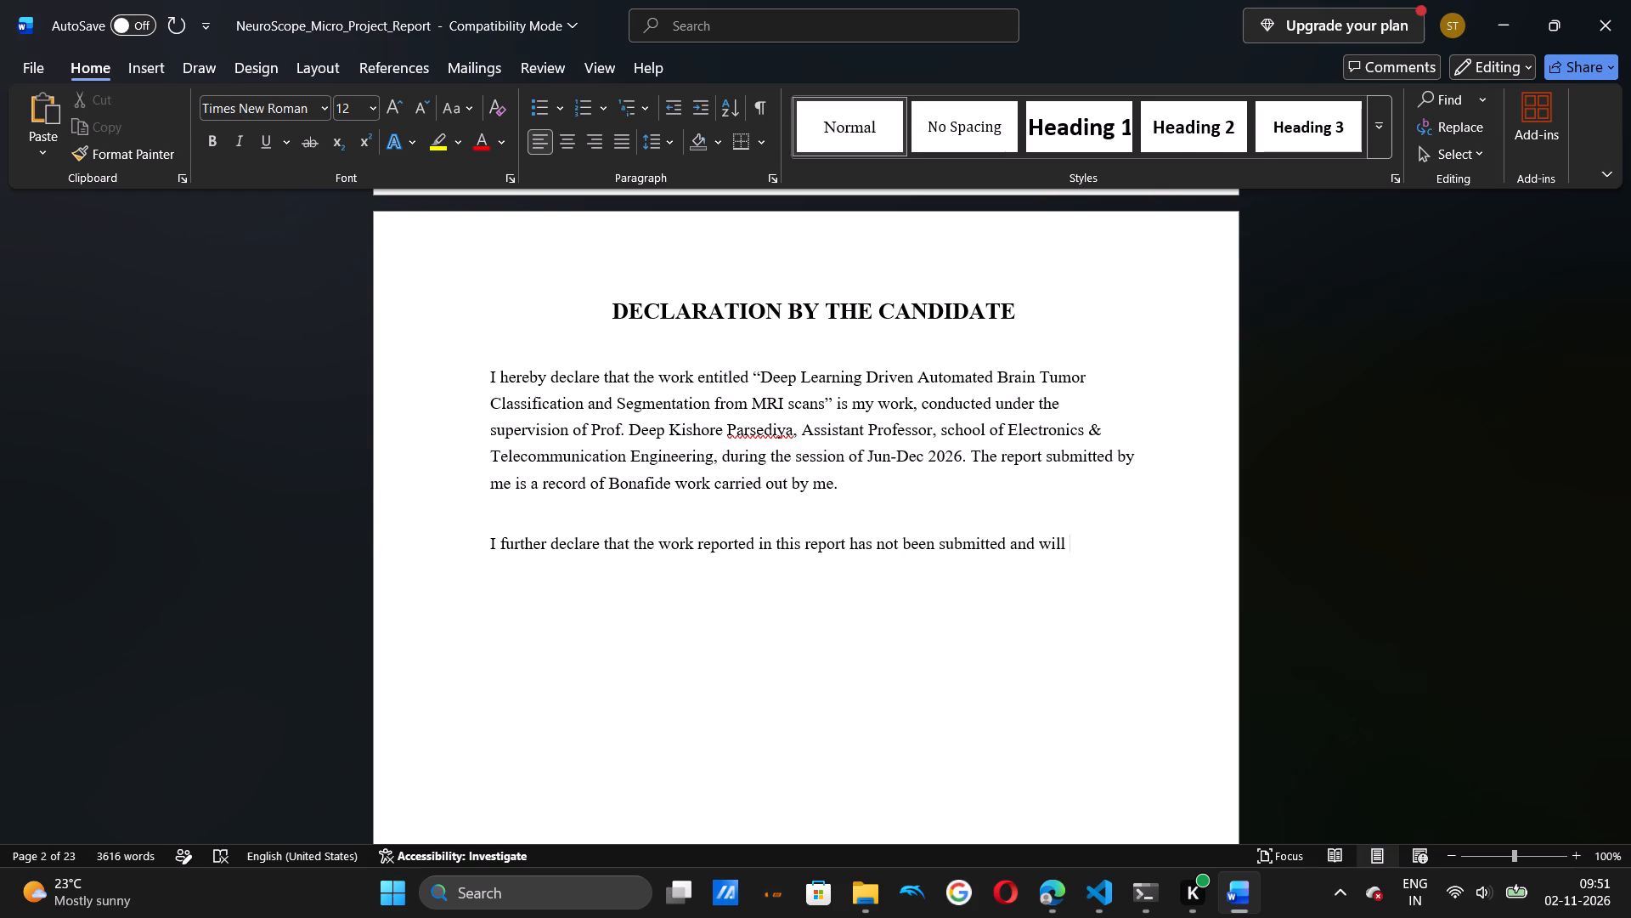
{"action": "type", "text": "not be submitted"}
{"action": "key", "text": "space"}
Continue directly after the last "submitted" with ", either in part of in full,".
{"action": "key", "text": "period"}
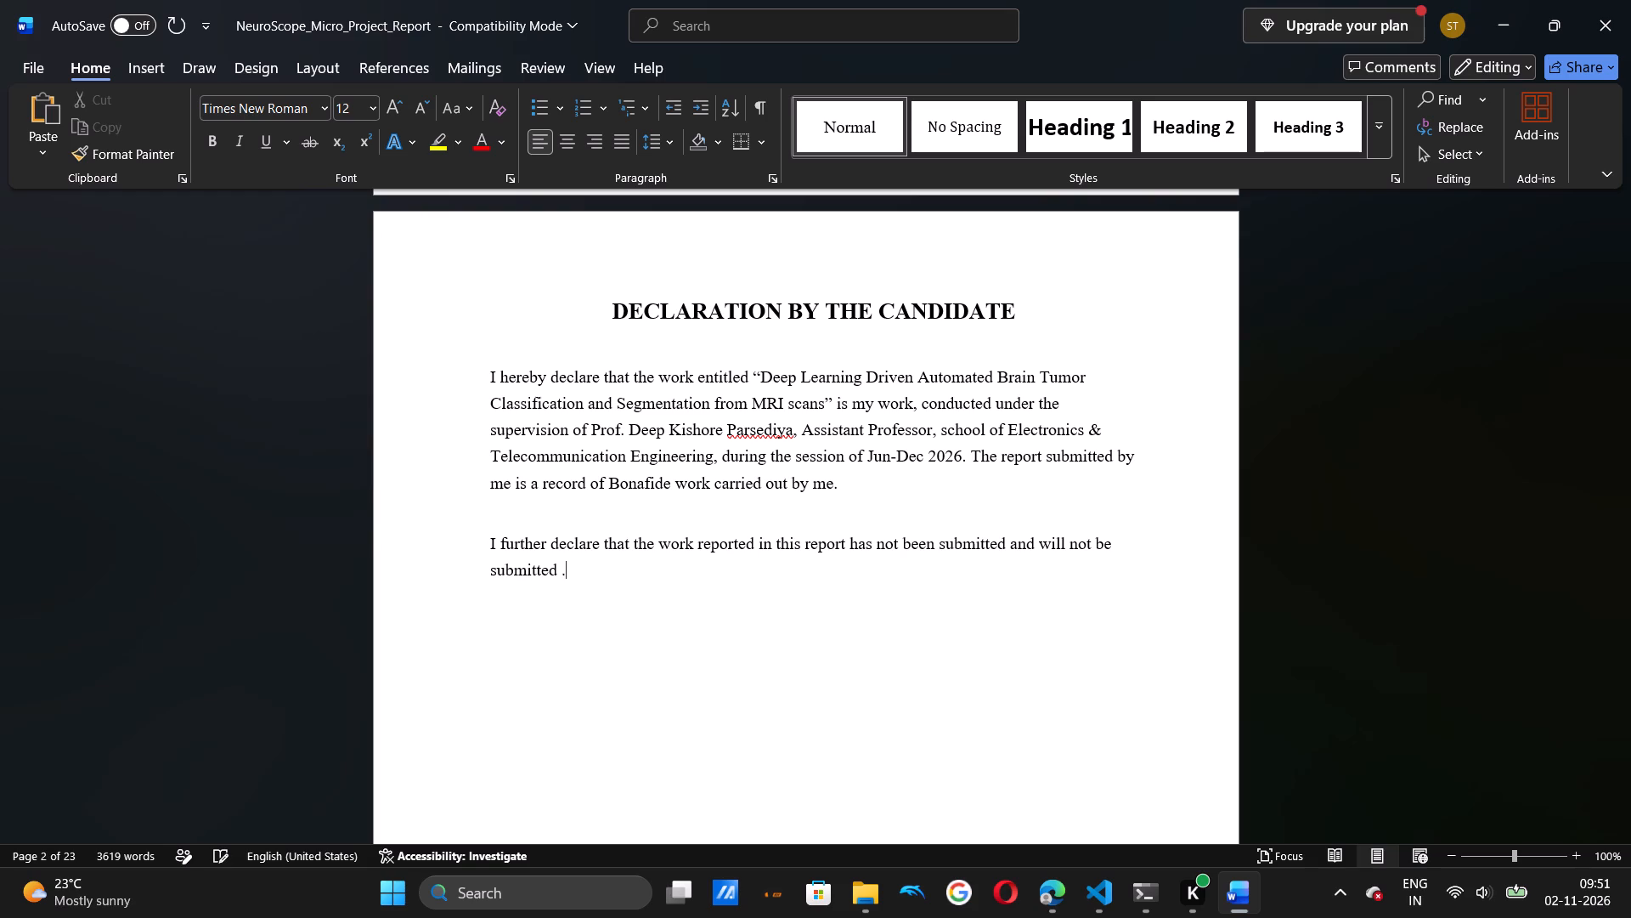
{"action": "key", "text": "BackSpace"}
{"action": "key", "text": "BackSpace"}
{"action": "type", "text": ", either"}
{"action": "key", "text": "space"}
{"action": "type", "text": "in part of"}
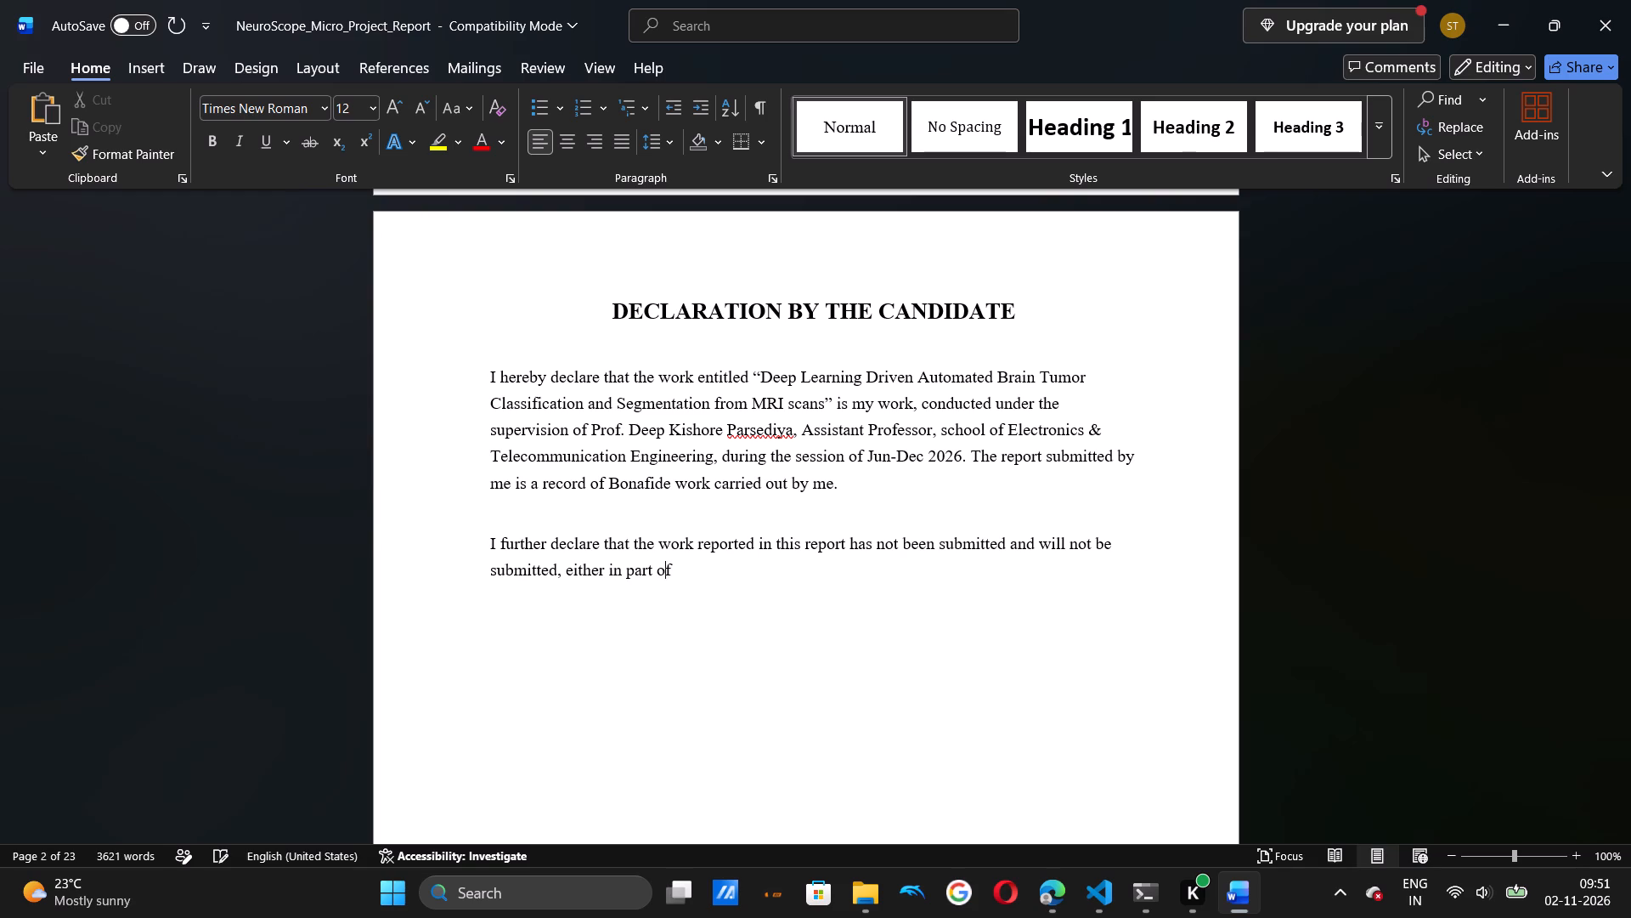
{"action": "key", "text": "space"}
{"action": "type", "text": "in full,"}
Continue the second declaration paragraph after "in full," with "for the award".
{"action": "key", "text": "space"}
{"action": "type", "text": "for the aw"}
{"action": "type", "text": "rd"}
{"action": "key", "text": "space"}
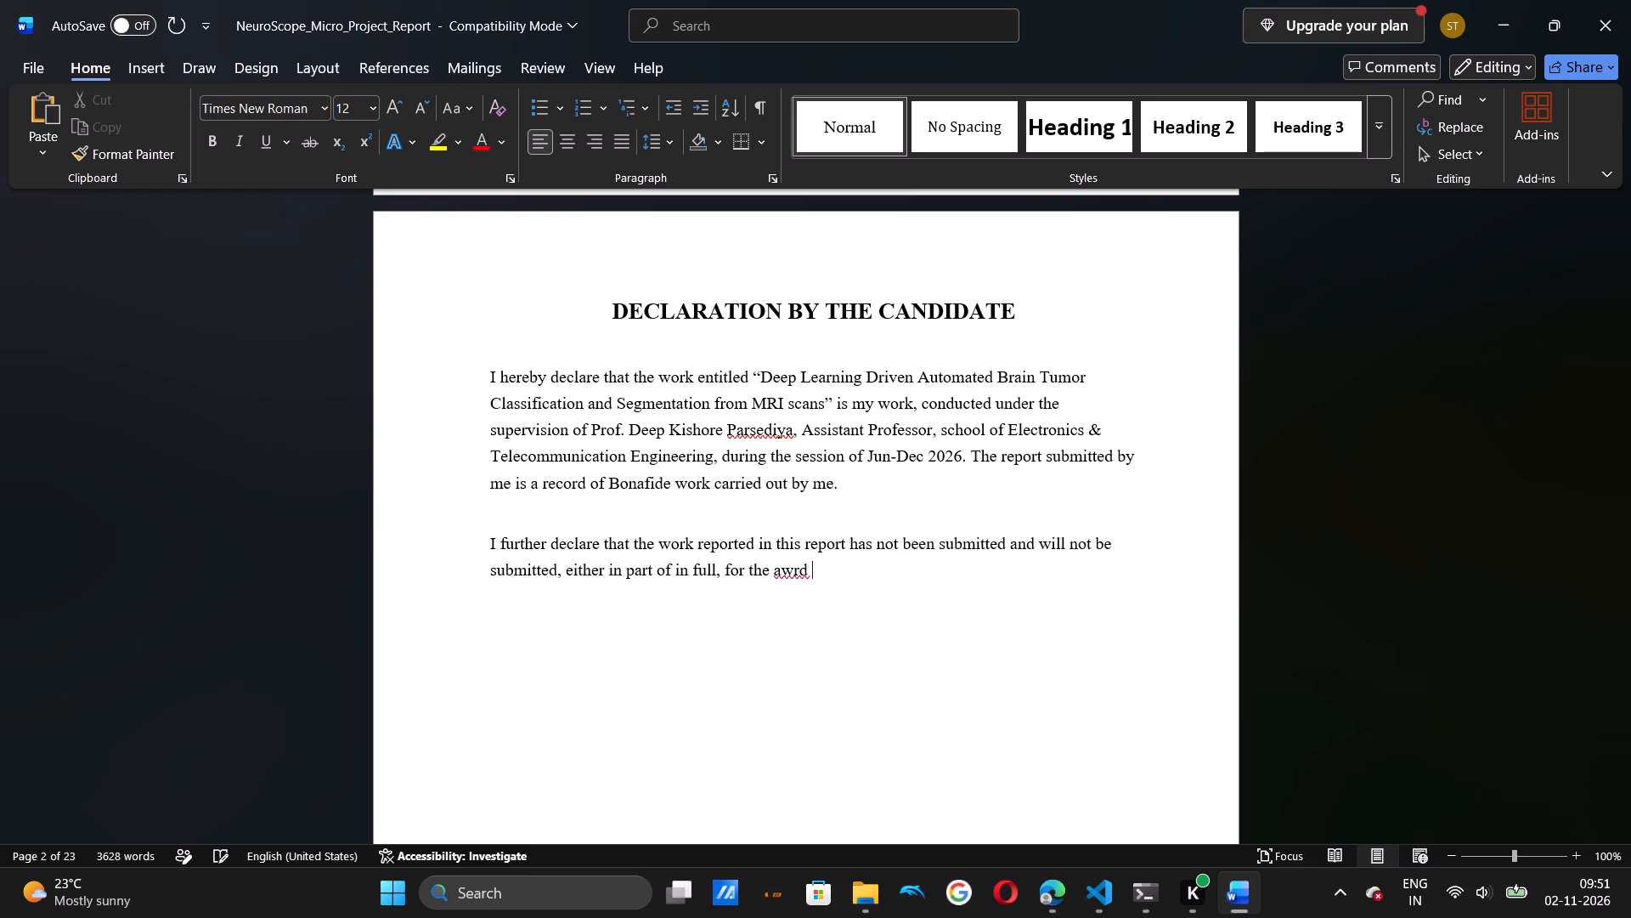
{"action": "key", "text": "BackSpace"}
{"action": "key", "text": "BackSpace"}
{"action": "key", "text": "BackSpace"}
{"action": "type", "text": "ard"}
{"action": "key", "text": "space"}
Extend the second paragraph's sentence with "of any other".
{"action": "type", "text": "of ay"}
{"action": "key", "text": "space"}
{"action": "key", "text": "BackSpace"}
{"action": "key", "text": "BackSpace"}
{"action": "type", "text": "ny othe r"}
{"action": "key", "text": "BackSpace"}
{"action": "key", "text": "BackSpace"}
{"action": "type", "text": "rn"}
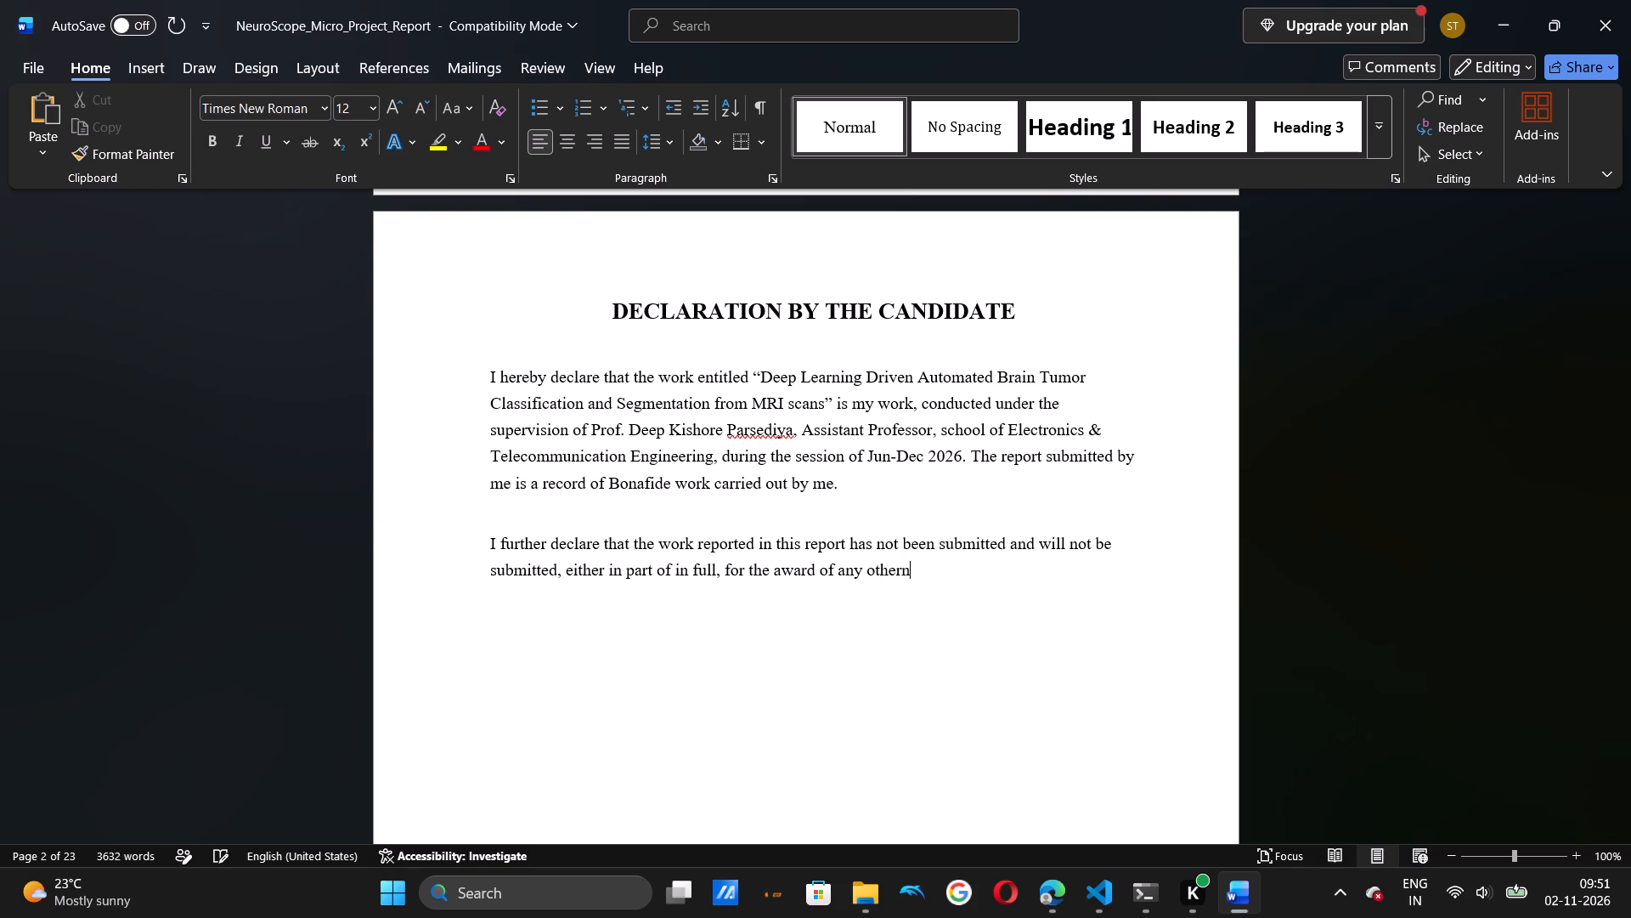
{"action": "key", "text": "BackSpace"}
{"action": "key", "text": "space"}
Continue the sentence with "degree or diploma in this institute or" and begin the following word.
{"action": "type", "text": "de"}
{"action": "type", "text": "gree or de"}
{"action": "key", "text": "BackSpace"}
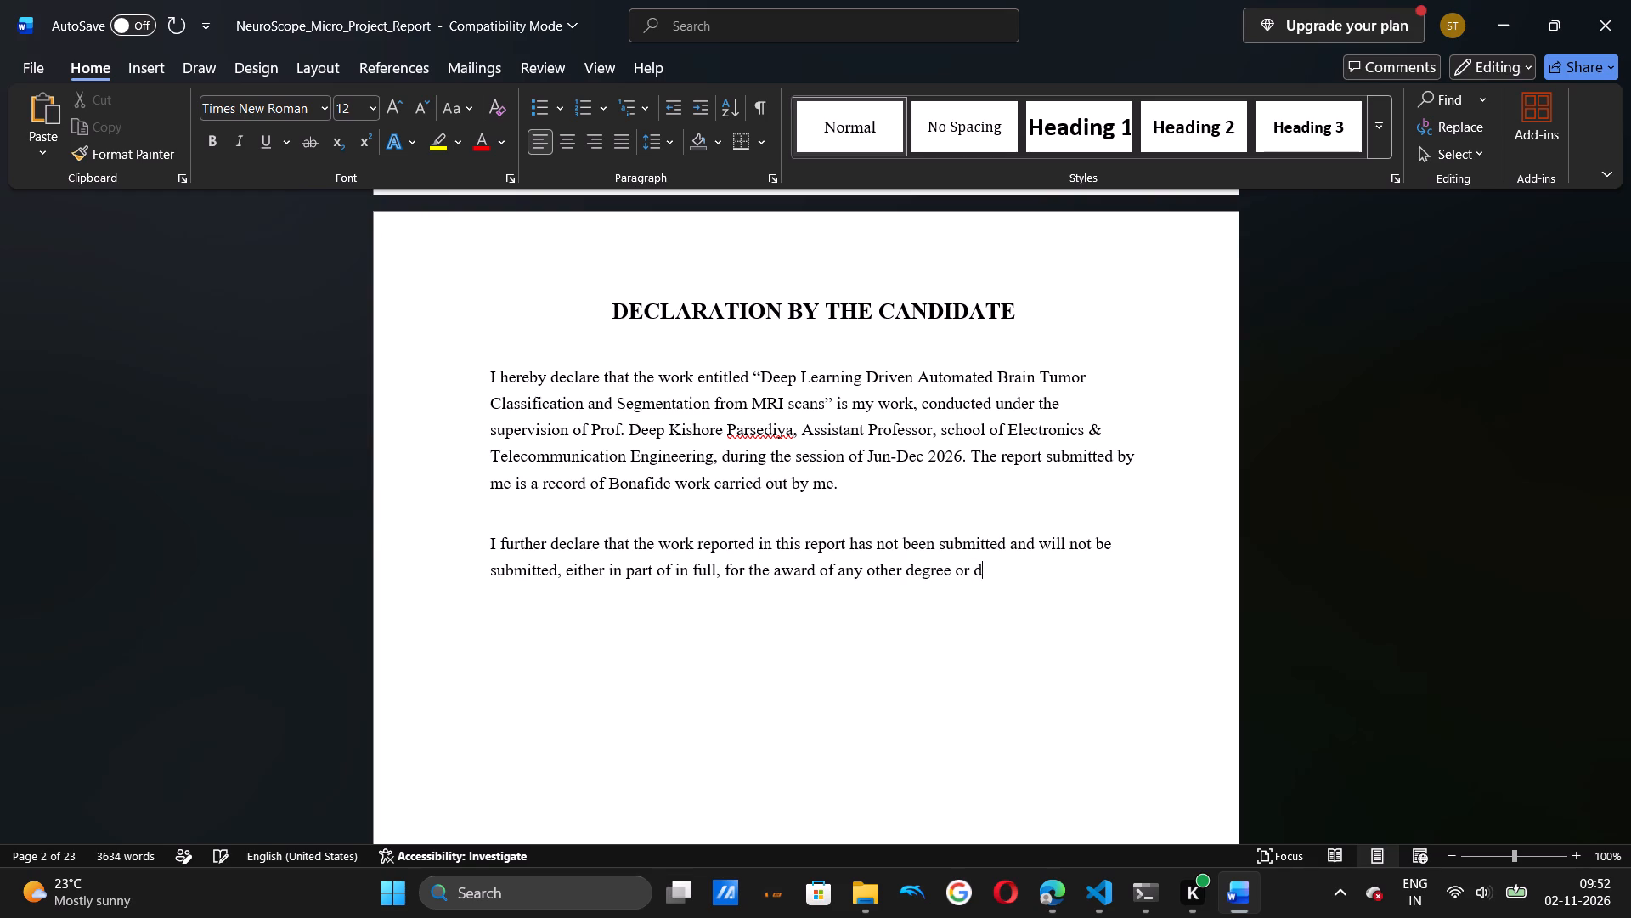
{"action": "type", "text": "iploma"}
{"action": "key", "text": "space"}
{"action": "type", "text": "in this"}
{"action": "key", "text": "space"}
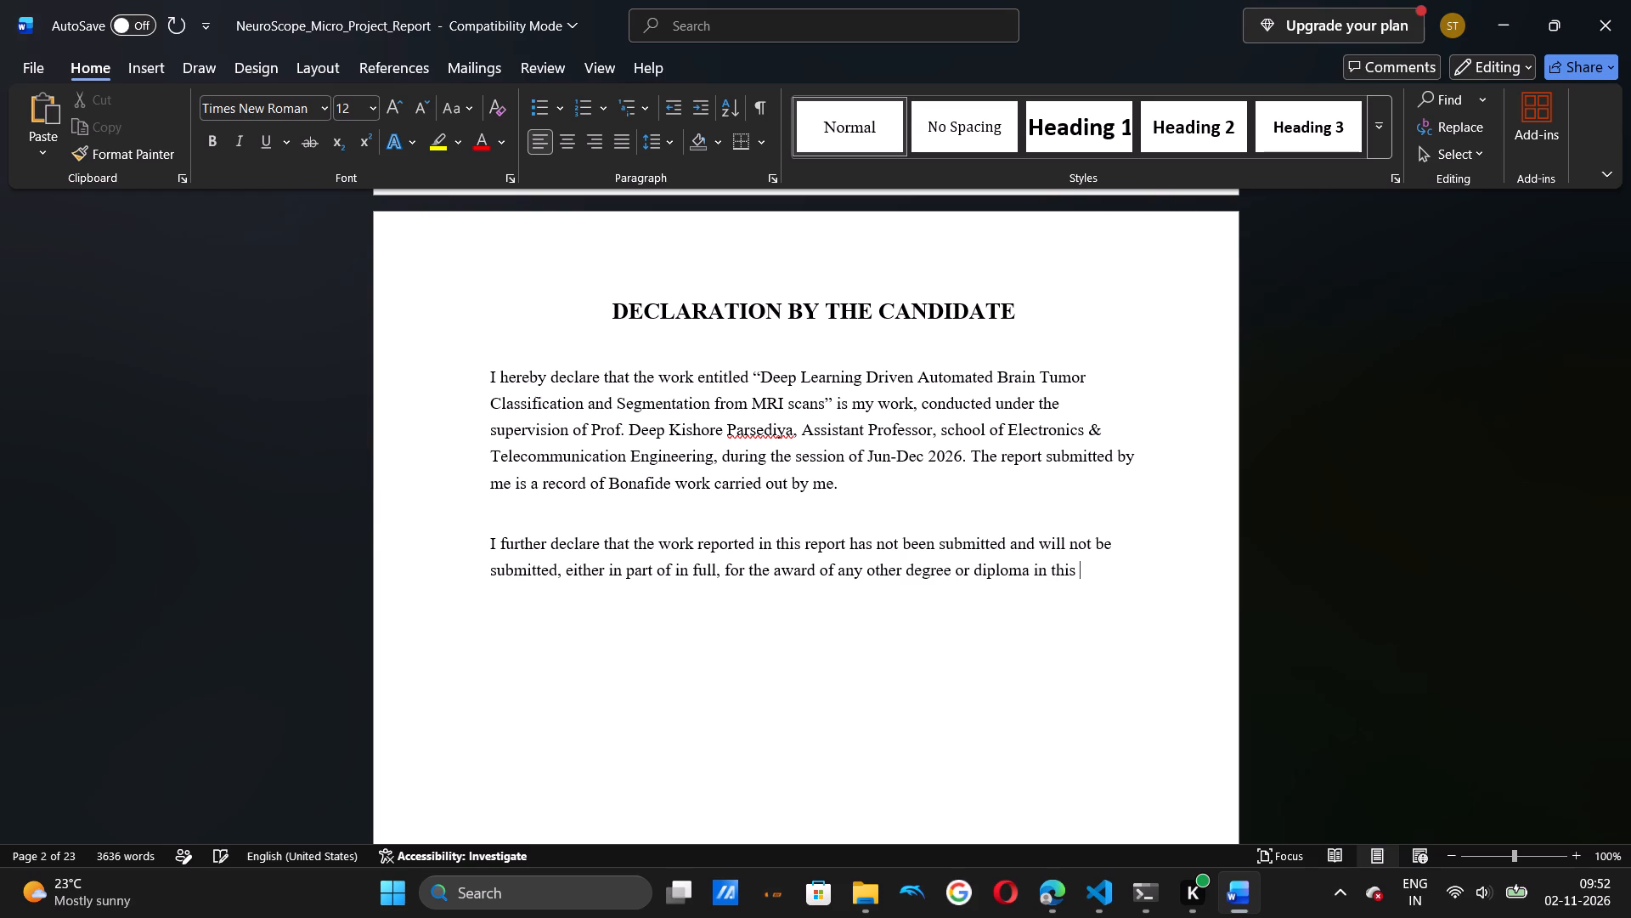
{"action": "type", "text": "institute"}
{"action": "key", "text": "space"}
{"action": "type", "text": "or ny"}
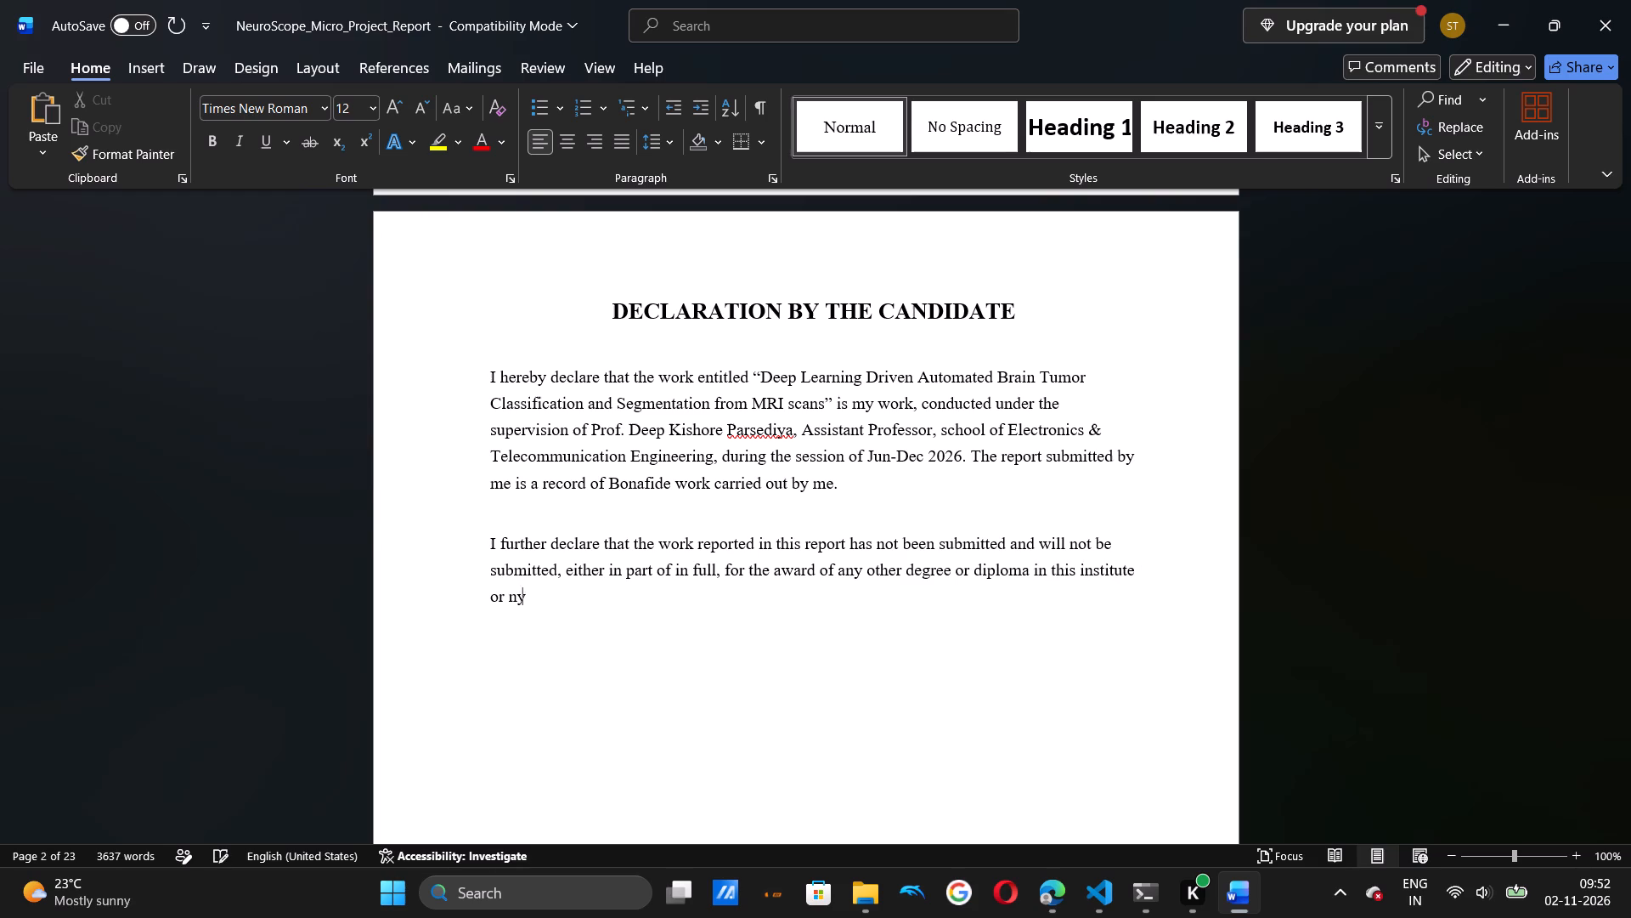
Remove the page break after the second declaration paragraph and insert blank lines that push the ABSTRACT heading onto the following page.
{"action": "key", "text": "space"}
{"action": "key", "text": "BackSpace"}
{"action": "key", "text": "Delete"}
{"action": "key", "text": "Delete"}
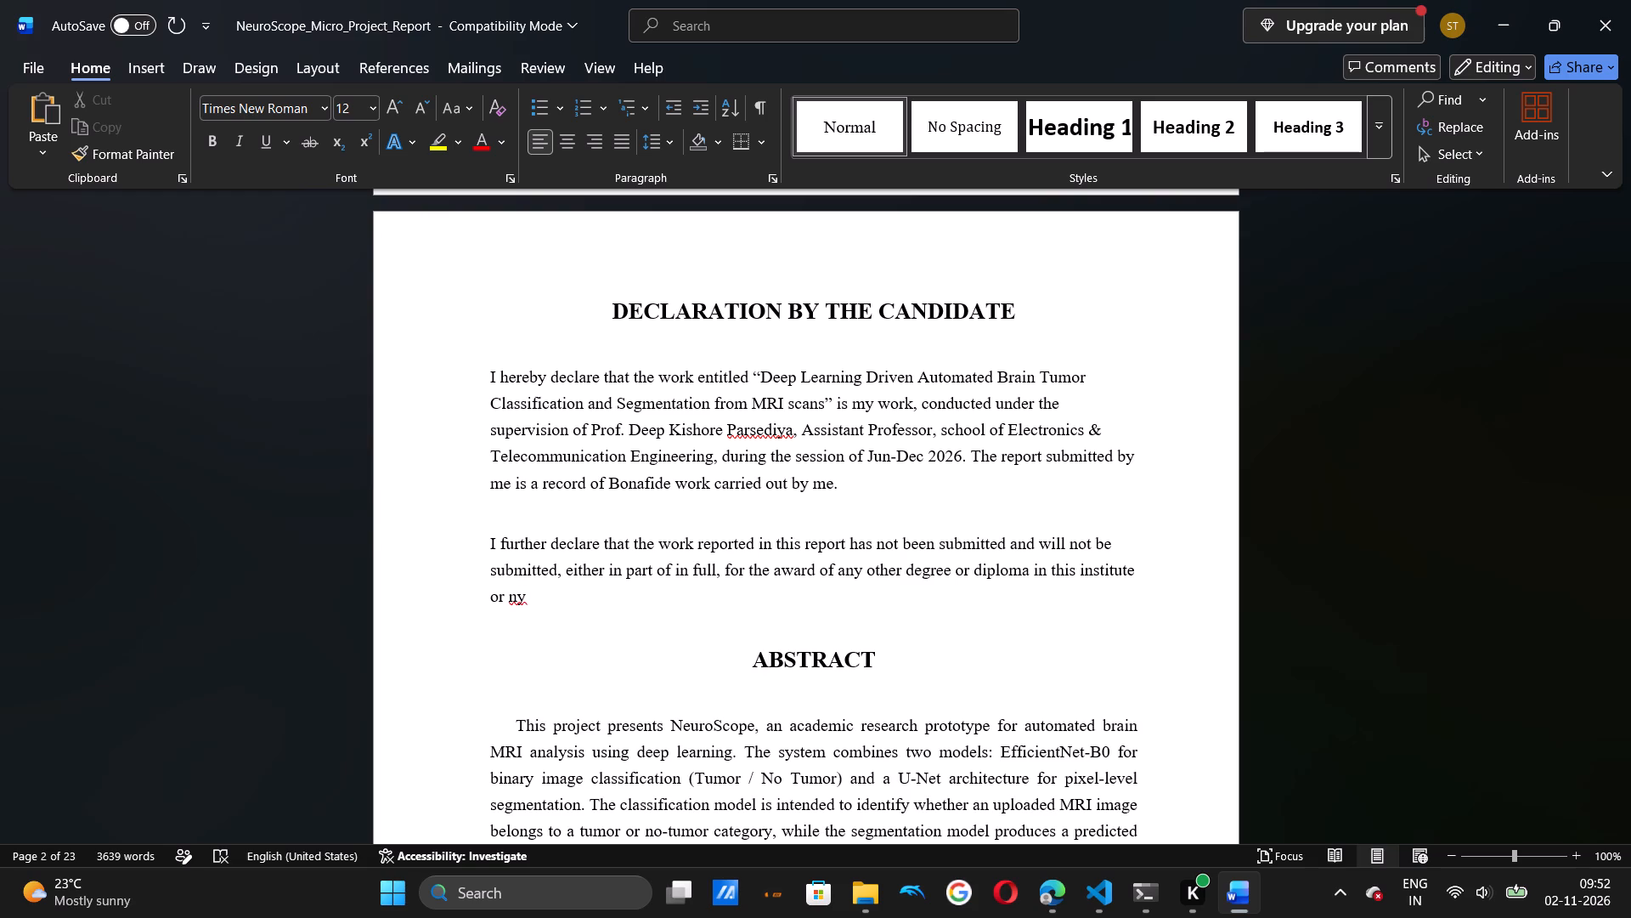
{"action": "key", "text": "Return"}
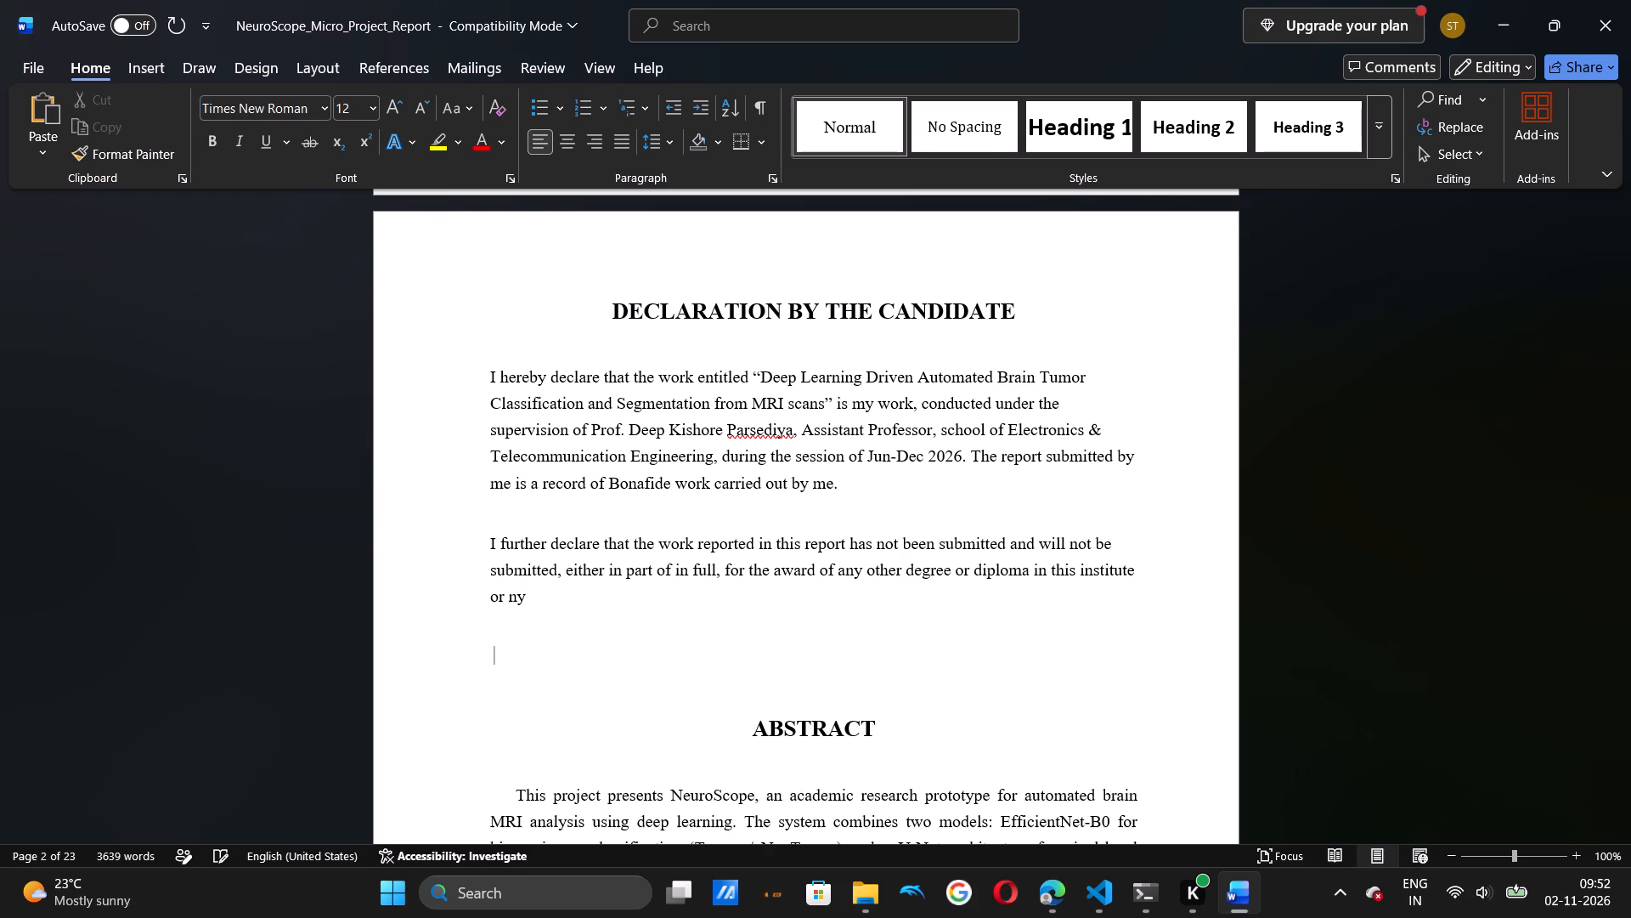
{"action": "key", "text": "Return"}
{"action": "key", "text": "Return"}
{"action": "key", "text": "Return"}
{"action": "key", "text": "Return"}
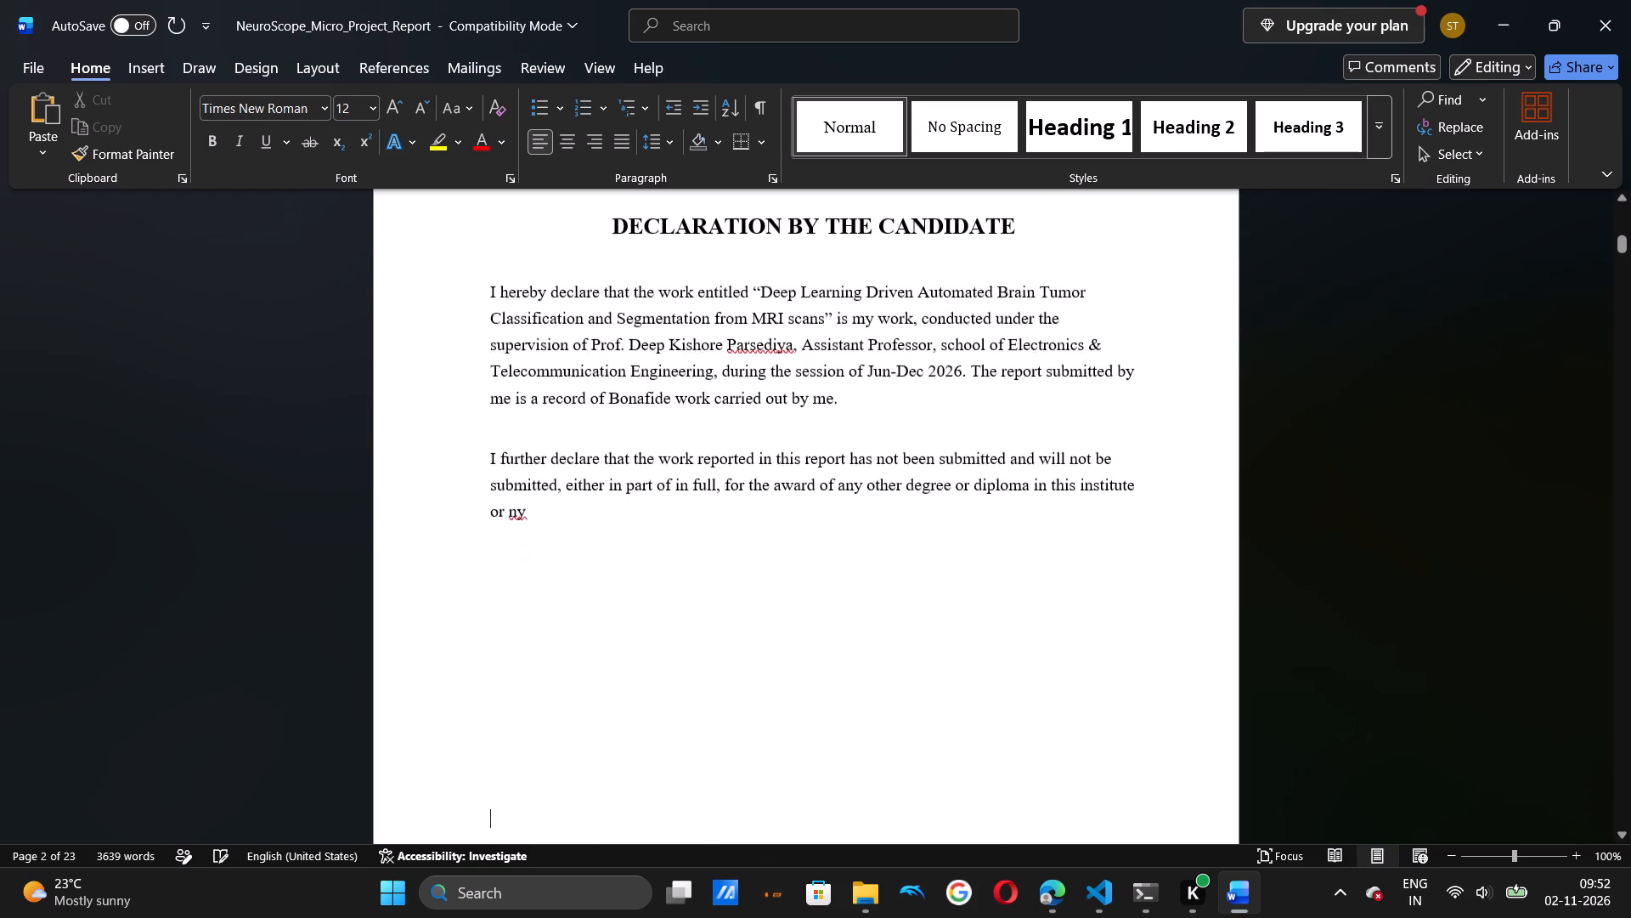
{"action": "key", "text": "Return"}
{"action": "scroll", "coordinate": [941, 428], "scroll_direction": "down", "scroll_amount": 1}
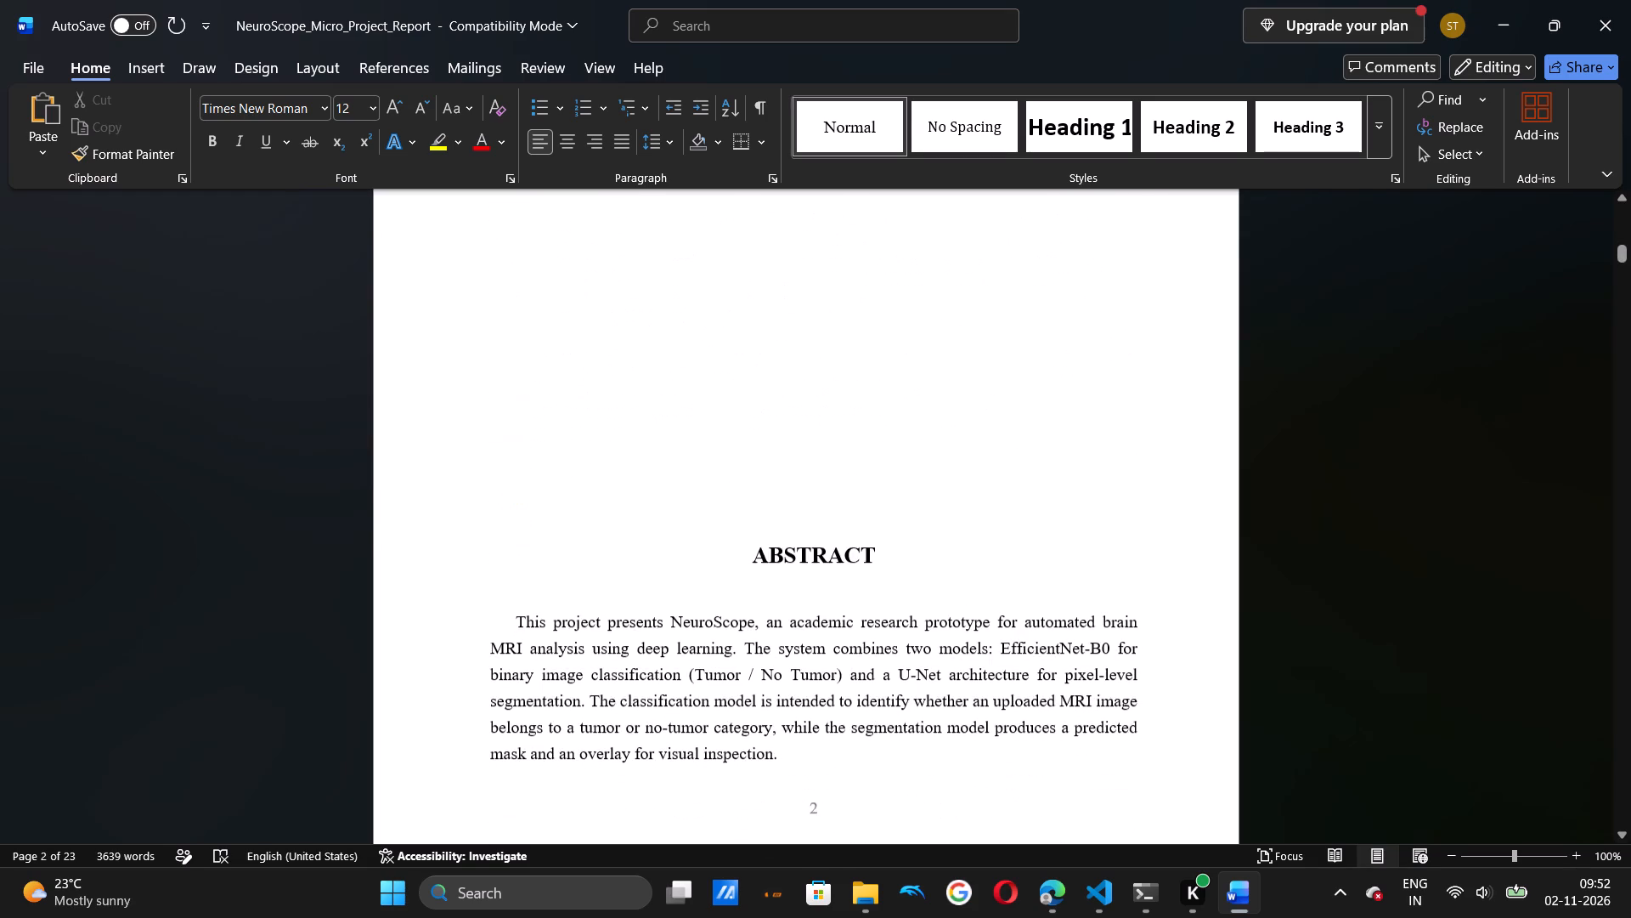
{"action": "key", "text": "Return"}
{"action": "key", "text": "Return"}
{"action": "key", "text": "Return"}
{"action": "key", "text": "Return"}
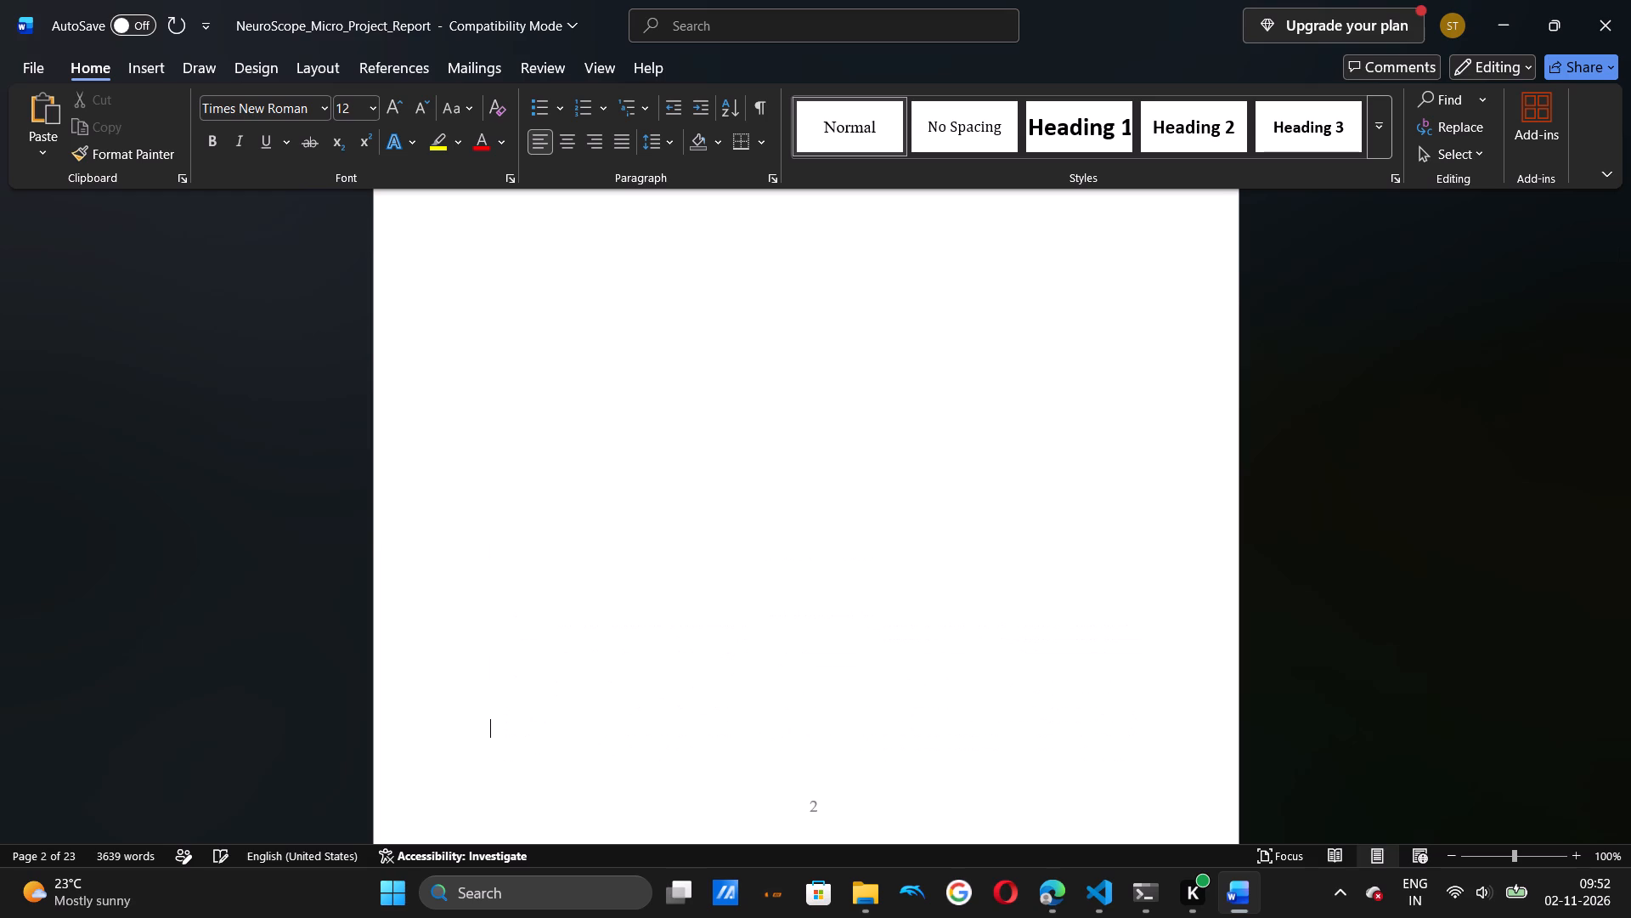
{"action": "scroll", "coordinate": [941, 428], "scroll_direction": "down", "scroll_amount": 2}
{"action": "scroll", "coordinate": [941, 428], "scroll_direction": "up", "scroll_amount": 2}
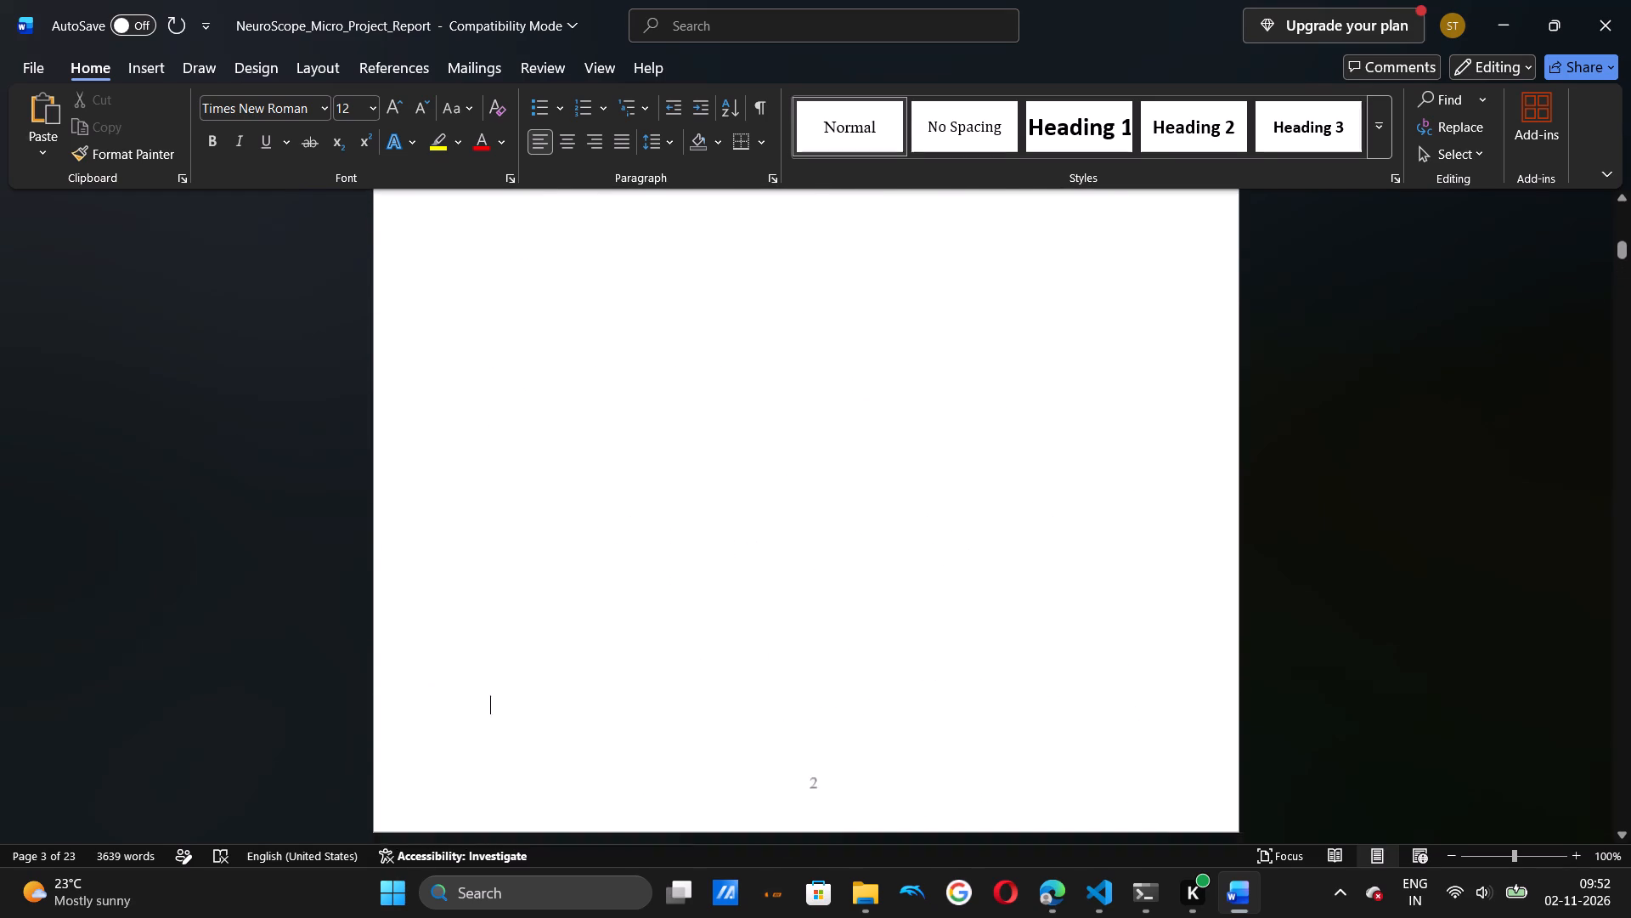
Correct the second paragraph's last word to "any" and continue with "other institute".
{"action": "scroll", "coordinate": [941, 428], "scroll_direction": "up", "scroll_amount": 2}
{"action": "left_click", "coordinate": [544, 401]}
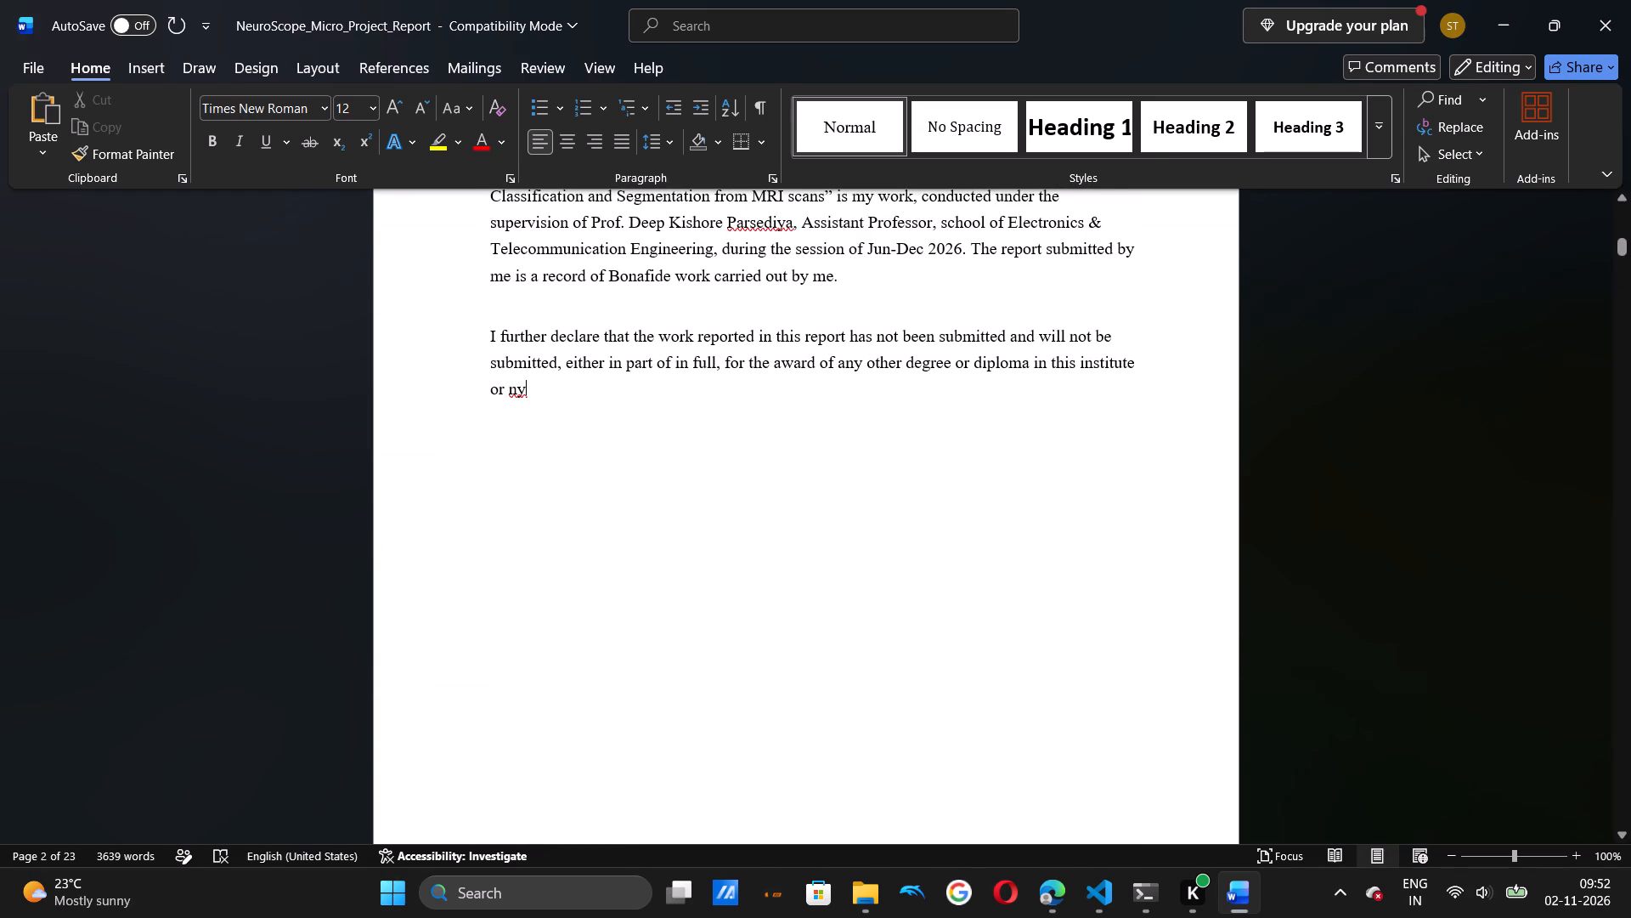
{"action": "key", "text": "BackSpace"}
{"action": "key", "text": "BackSpace"}
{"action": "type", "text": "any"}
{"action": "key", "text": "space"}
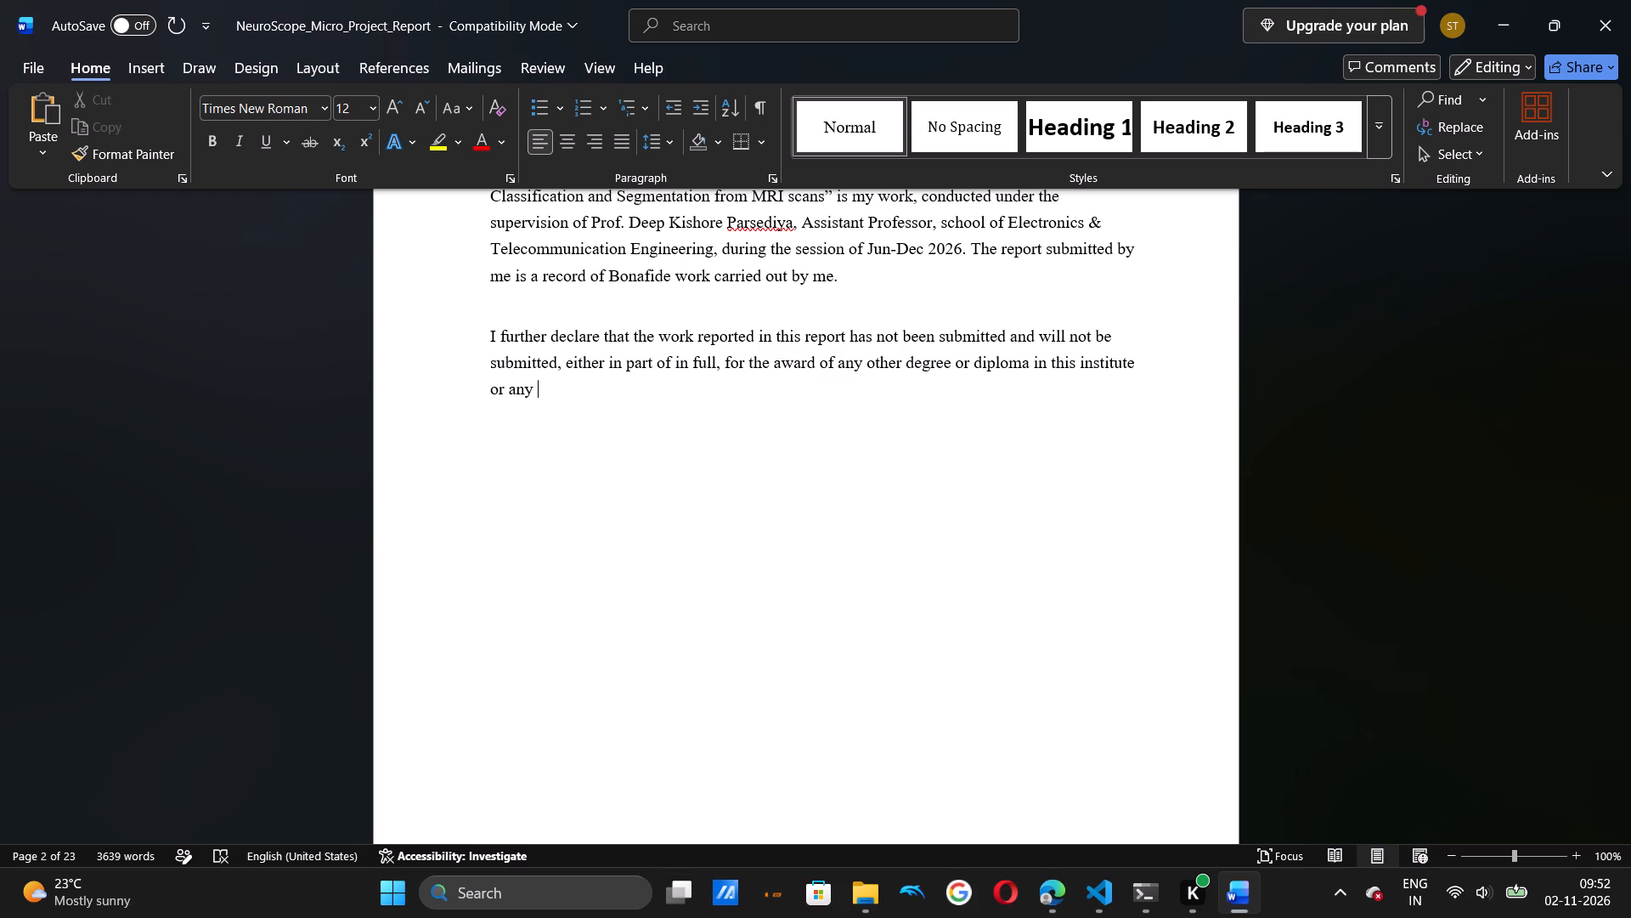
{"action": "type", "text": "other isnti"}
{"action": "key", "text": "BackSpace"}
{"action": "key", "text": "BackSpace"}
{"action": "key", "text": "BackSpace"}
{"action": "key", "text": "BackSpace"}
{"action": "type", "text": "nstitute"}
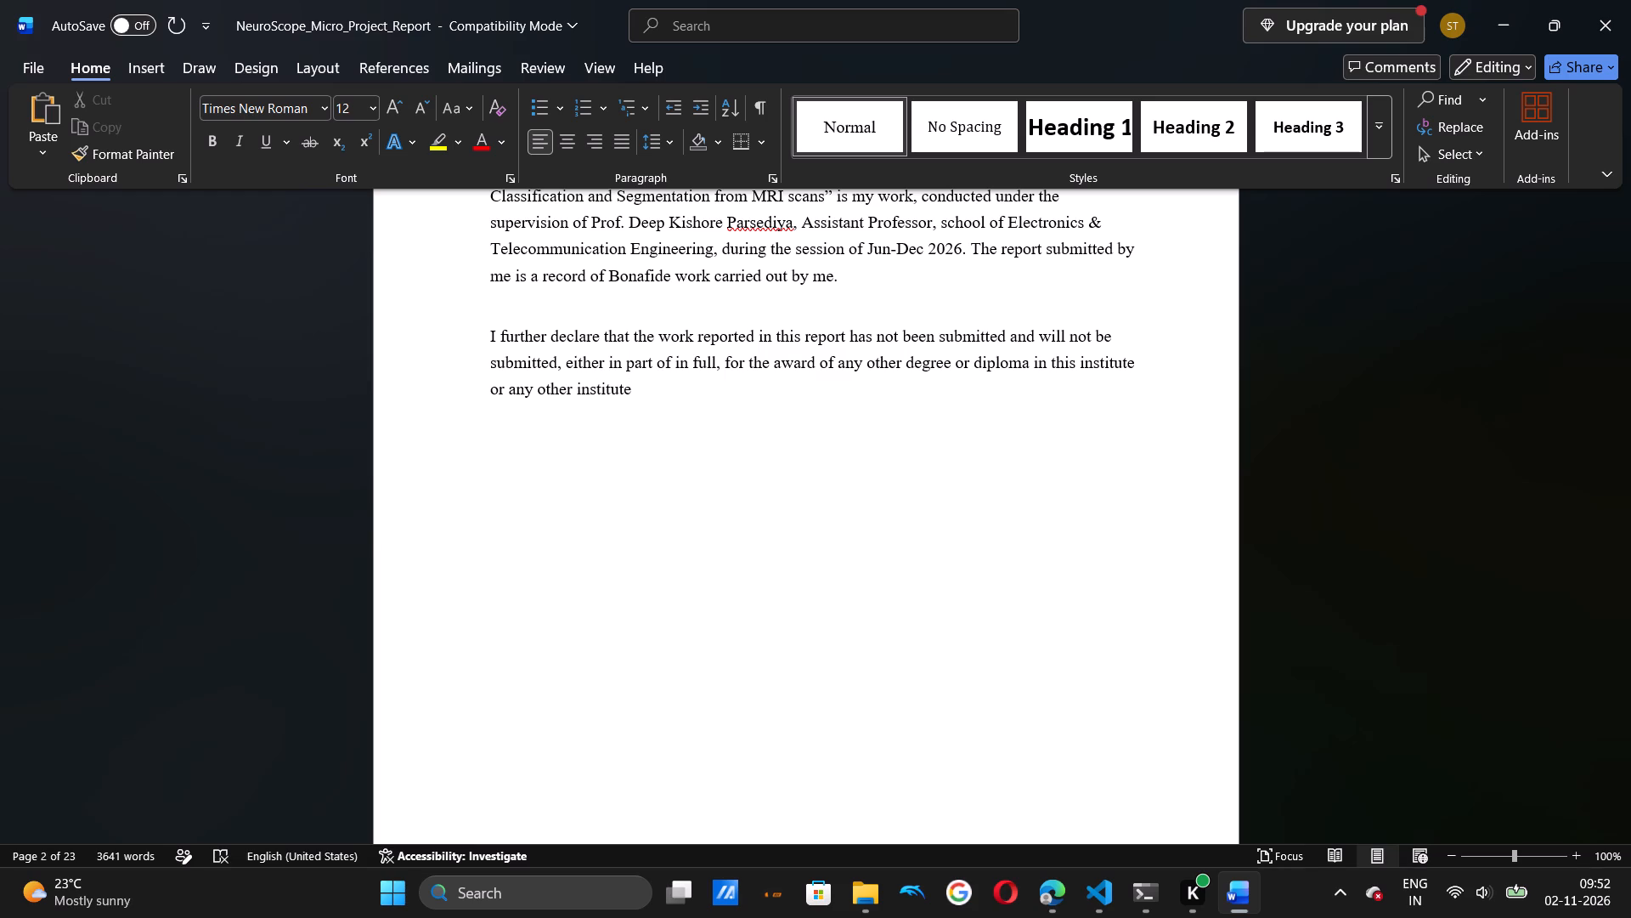
Finish the second paragraph's sentence with "or university.".
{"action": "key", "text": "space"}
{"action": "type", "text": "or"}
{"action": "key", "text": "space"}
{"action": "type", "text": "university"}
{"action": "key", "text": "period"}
Start a new line below the second declaration paragraph and indent it with spaces to just past the middle of the page.
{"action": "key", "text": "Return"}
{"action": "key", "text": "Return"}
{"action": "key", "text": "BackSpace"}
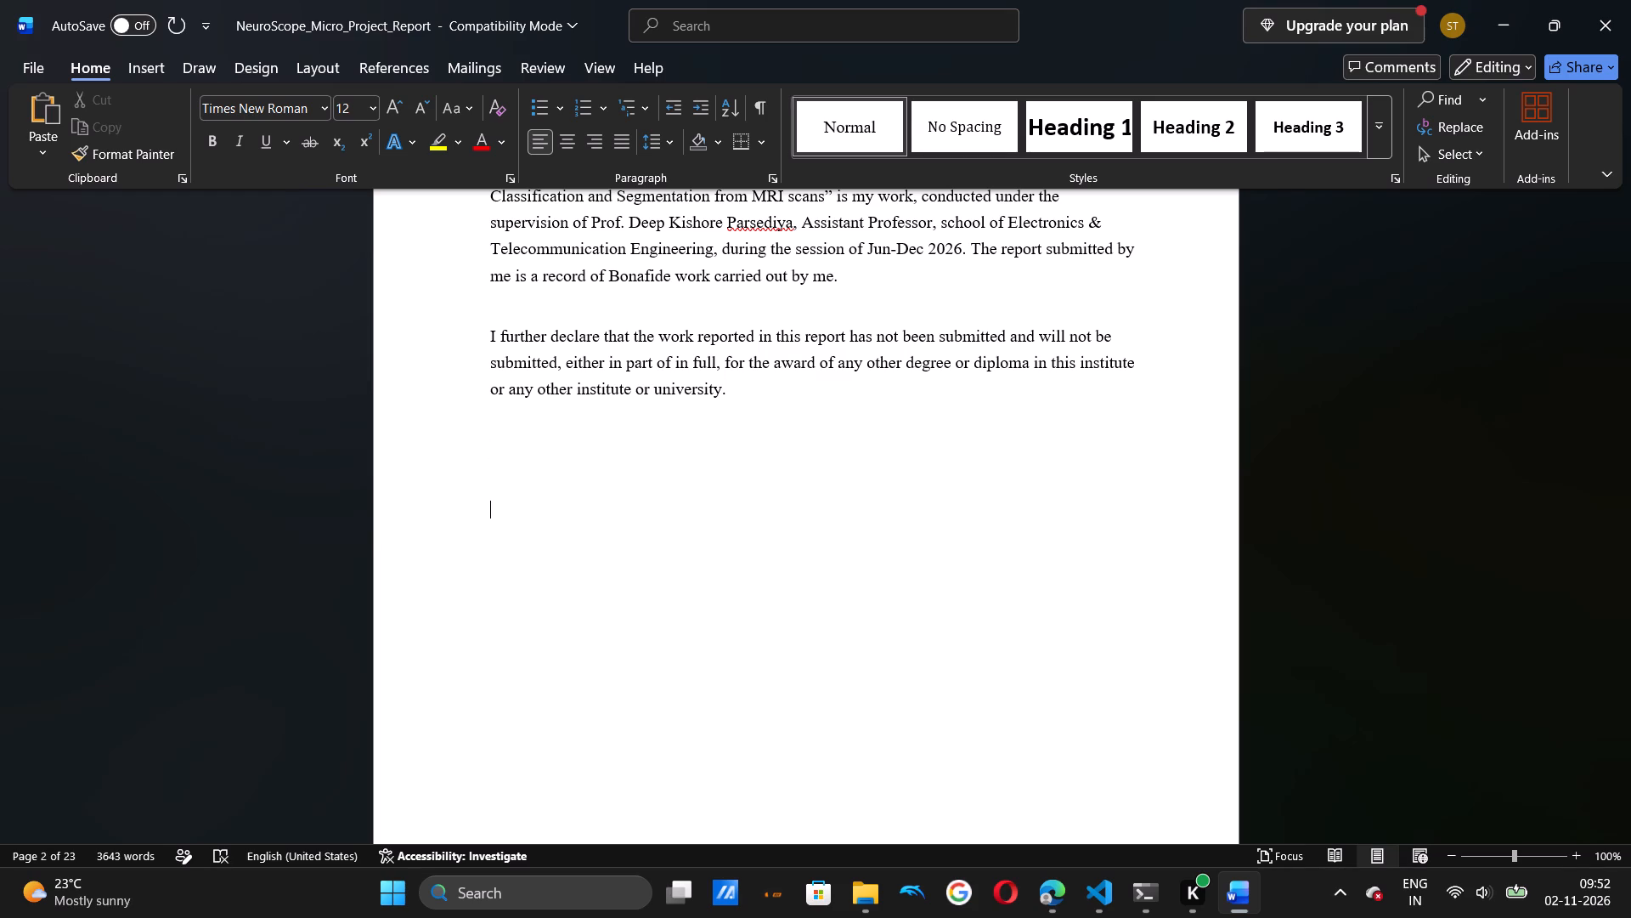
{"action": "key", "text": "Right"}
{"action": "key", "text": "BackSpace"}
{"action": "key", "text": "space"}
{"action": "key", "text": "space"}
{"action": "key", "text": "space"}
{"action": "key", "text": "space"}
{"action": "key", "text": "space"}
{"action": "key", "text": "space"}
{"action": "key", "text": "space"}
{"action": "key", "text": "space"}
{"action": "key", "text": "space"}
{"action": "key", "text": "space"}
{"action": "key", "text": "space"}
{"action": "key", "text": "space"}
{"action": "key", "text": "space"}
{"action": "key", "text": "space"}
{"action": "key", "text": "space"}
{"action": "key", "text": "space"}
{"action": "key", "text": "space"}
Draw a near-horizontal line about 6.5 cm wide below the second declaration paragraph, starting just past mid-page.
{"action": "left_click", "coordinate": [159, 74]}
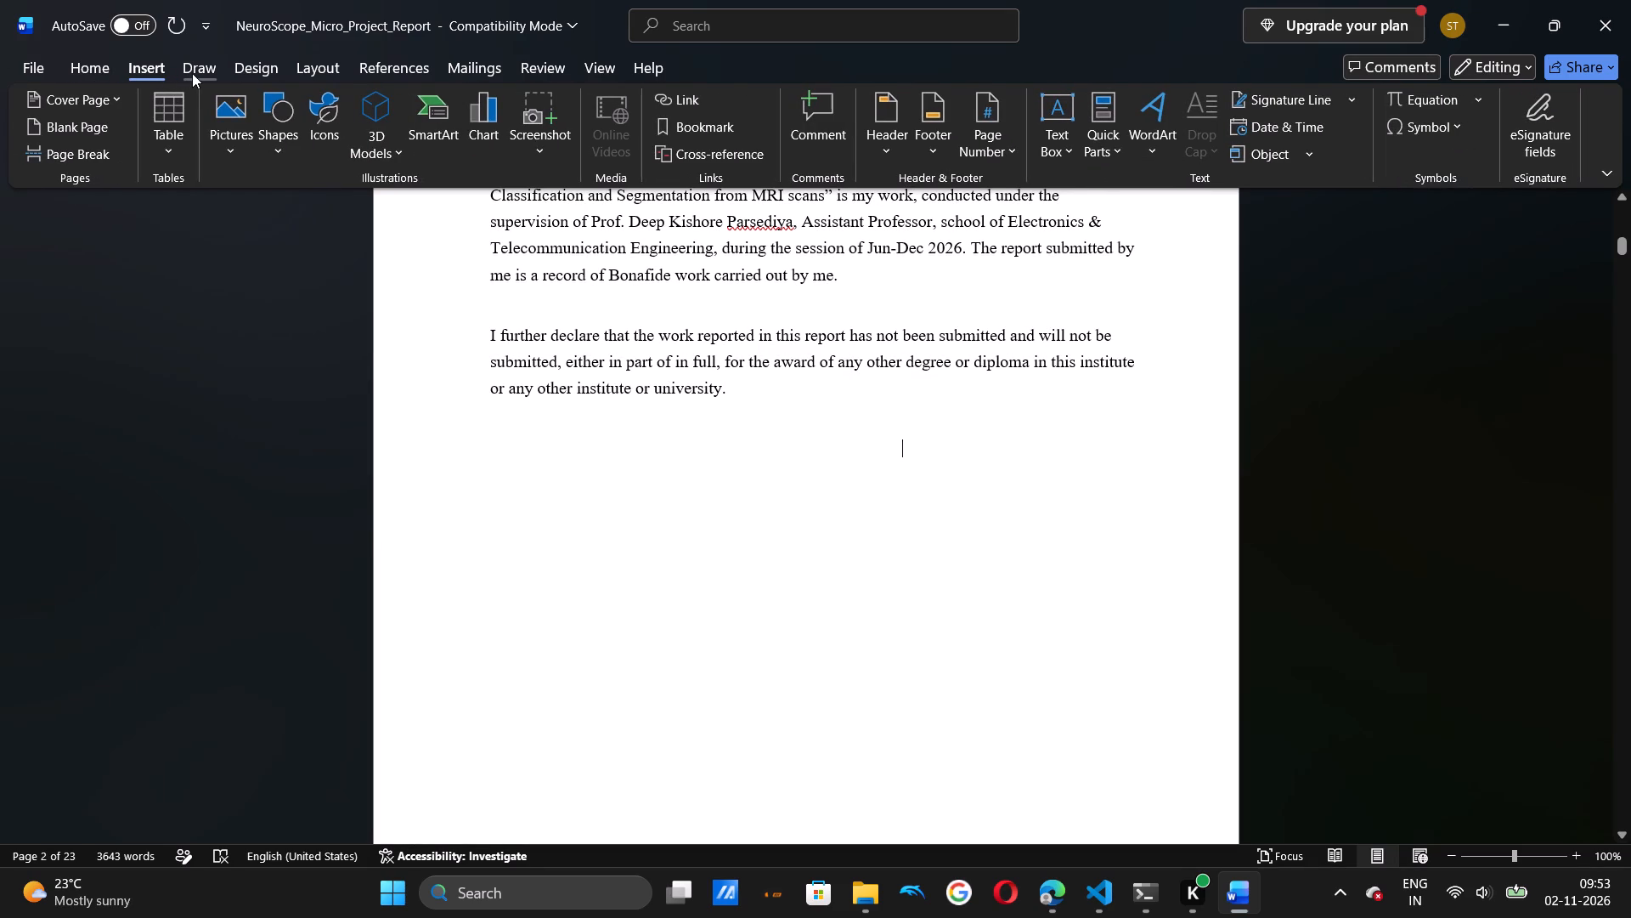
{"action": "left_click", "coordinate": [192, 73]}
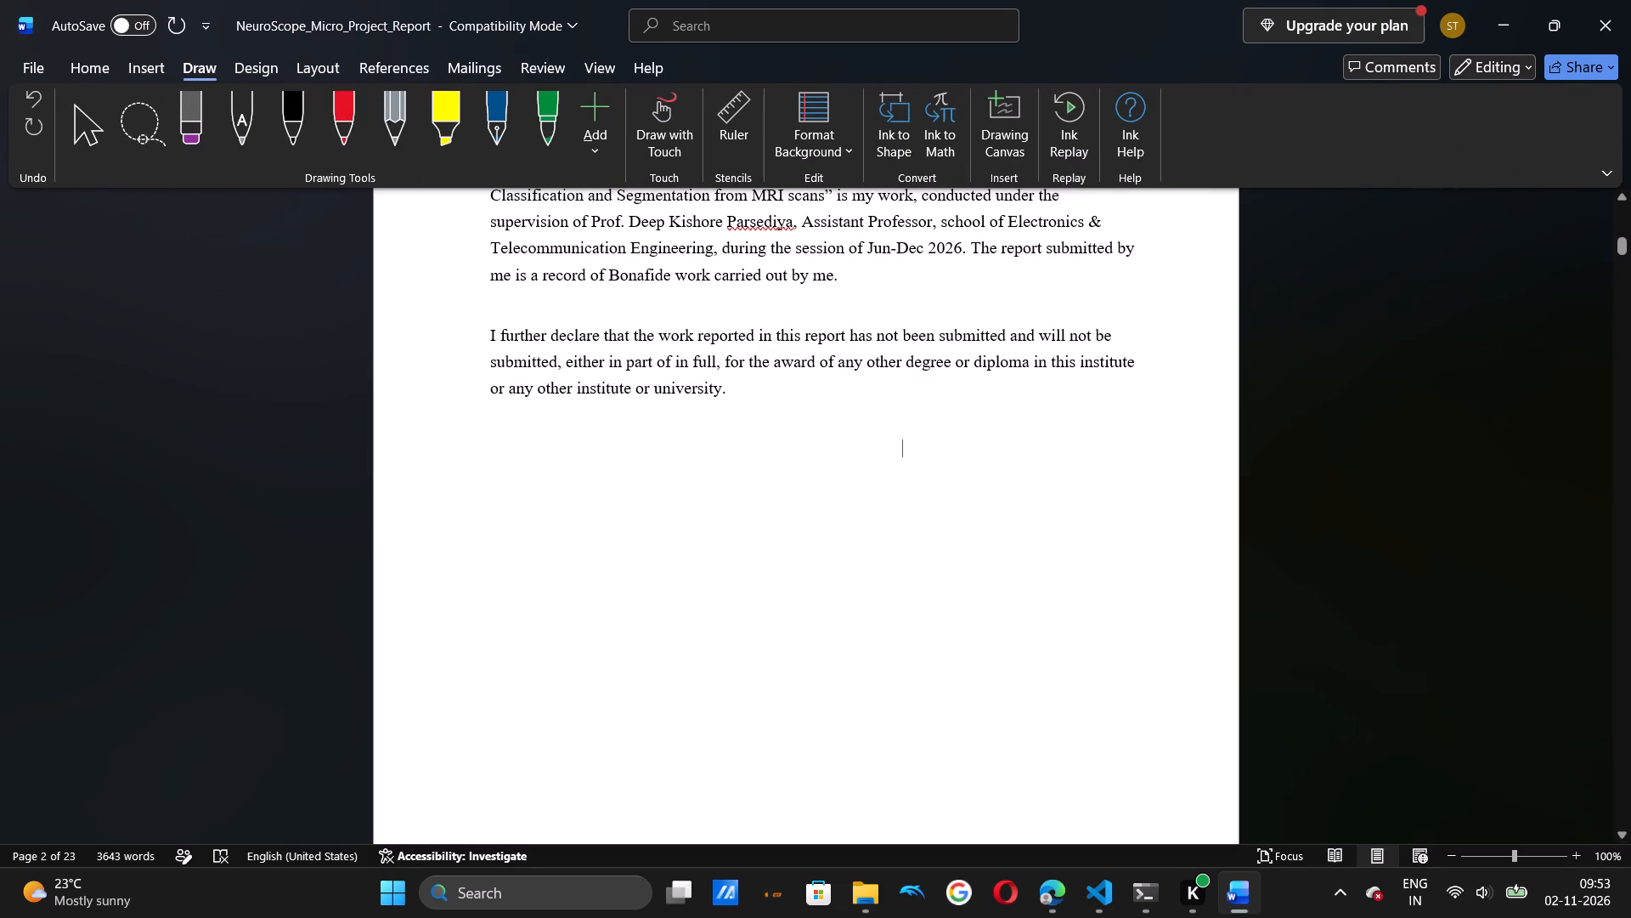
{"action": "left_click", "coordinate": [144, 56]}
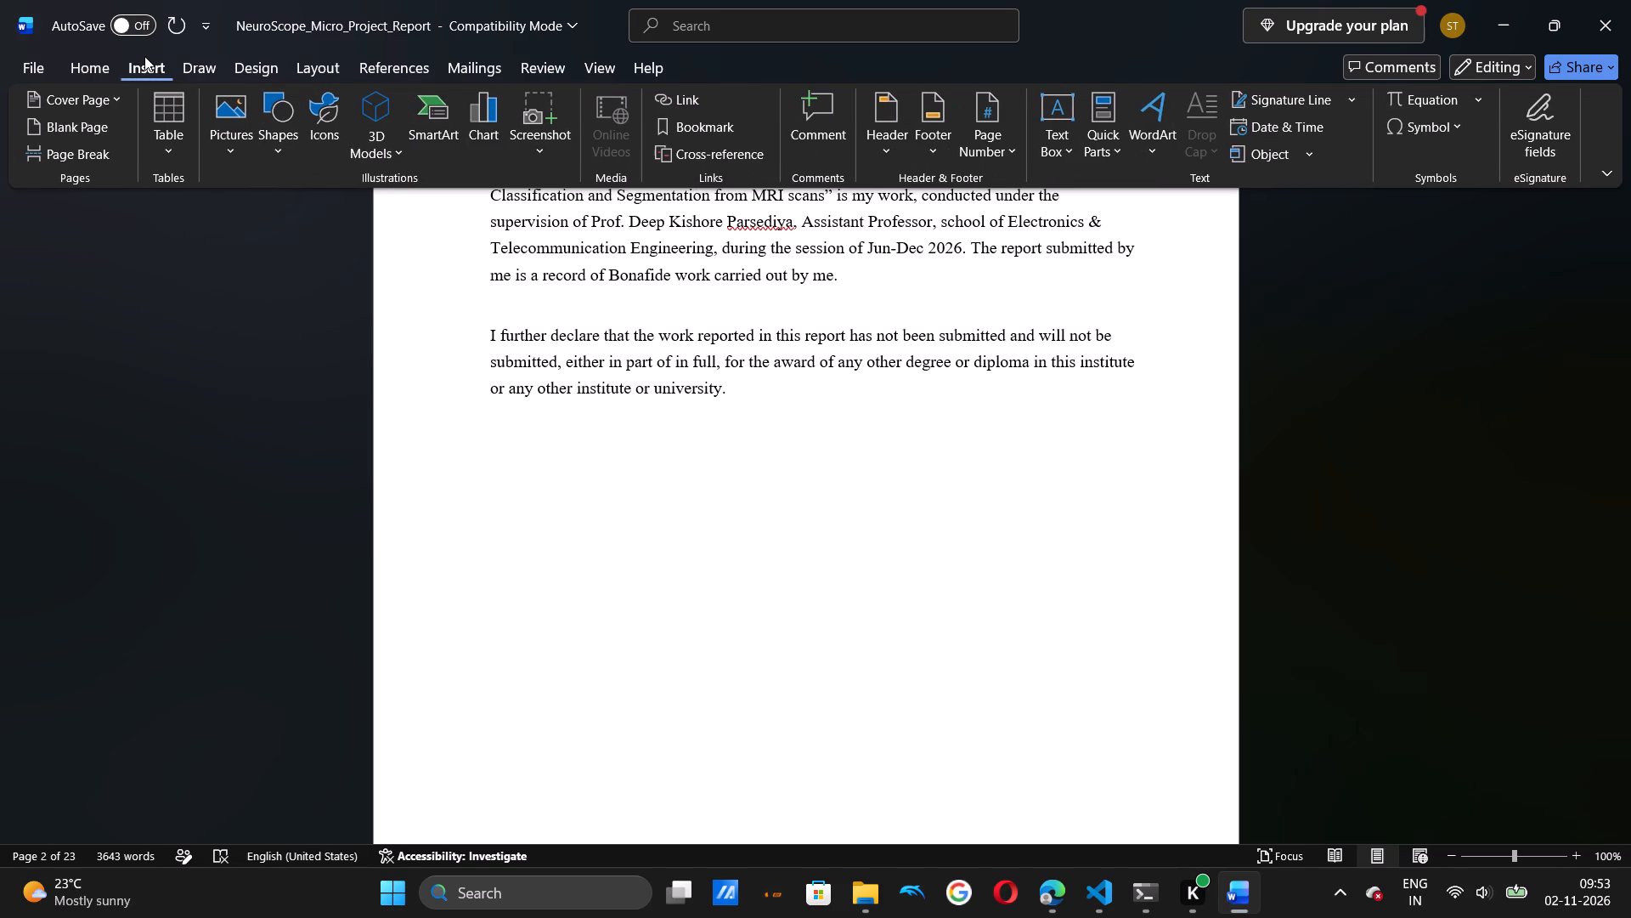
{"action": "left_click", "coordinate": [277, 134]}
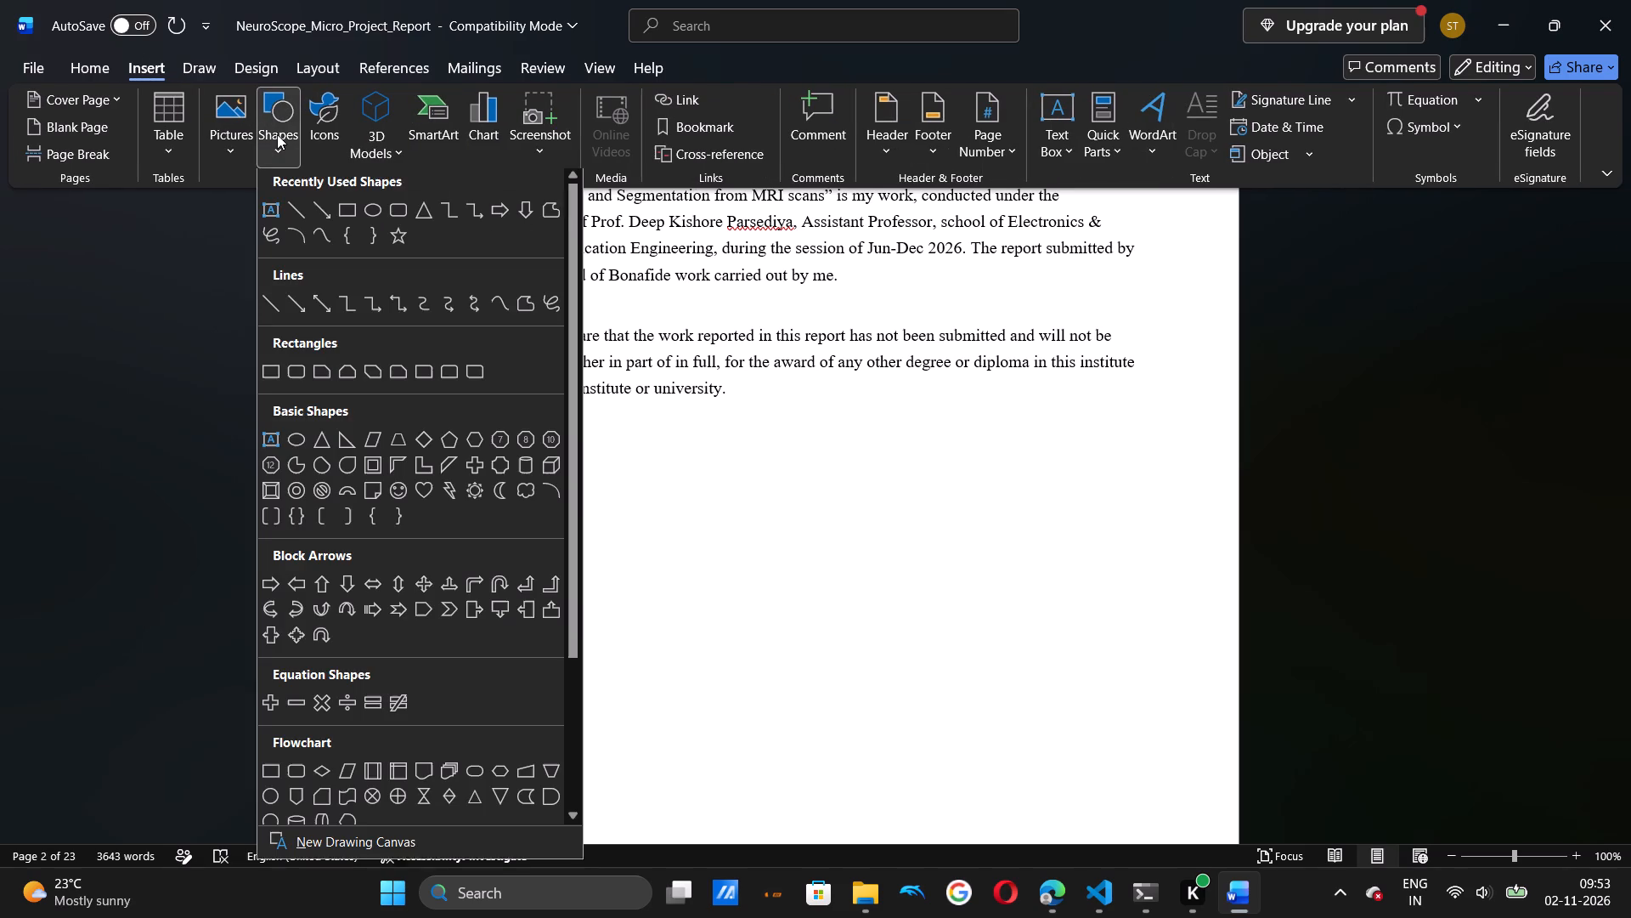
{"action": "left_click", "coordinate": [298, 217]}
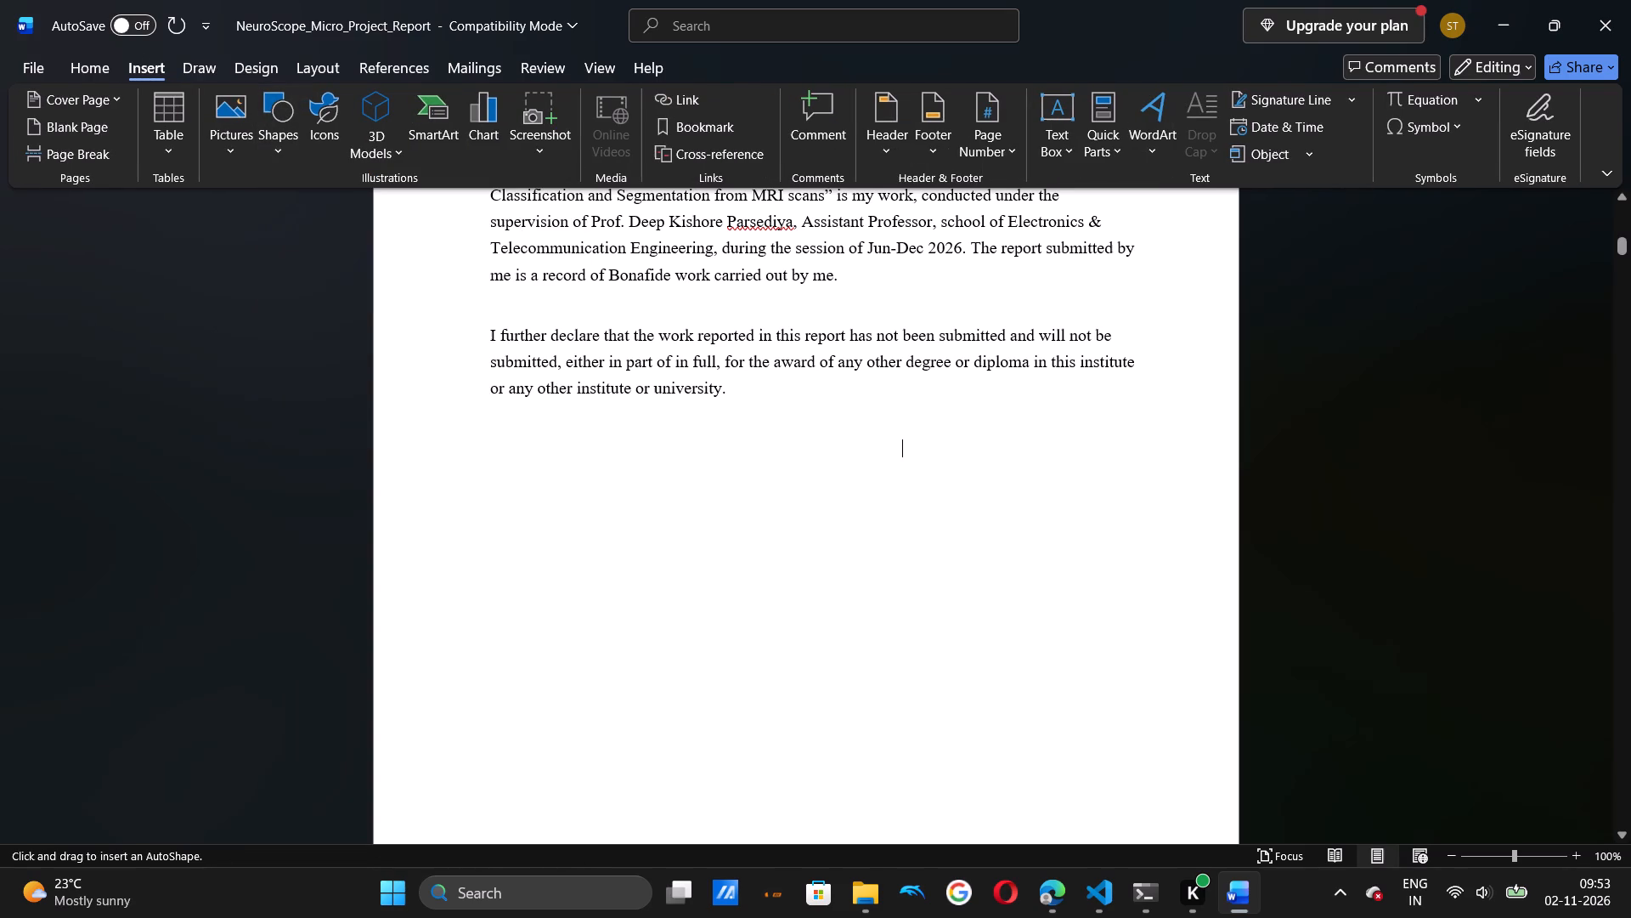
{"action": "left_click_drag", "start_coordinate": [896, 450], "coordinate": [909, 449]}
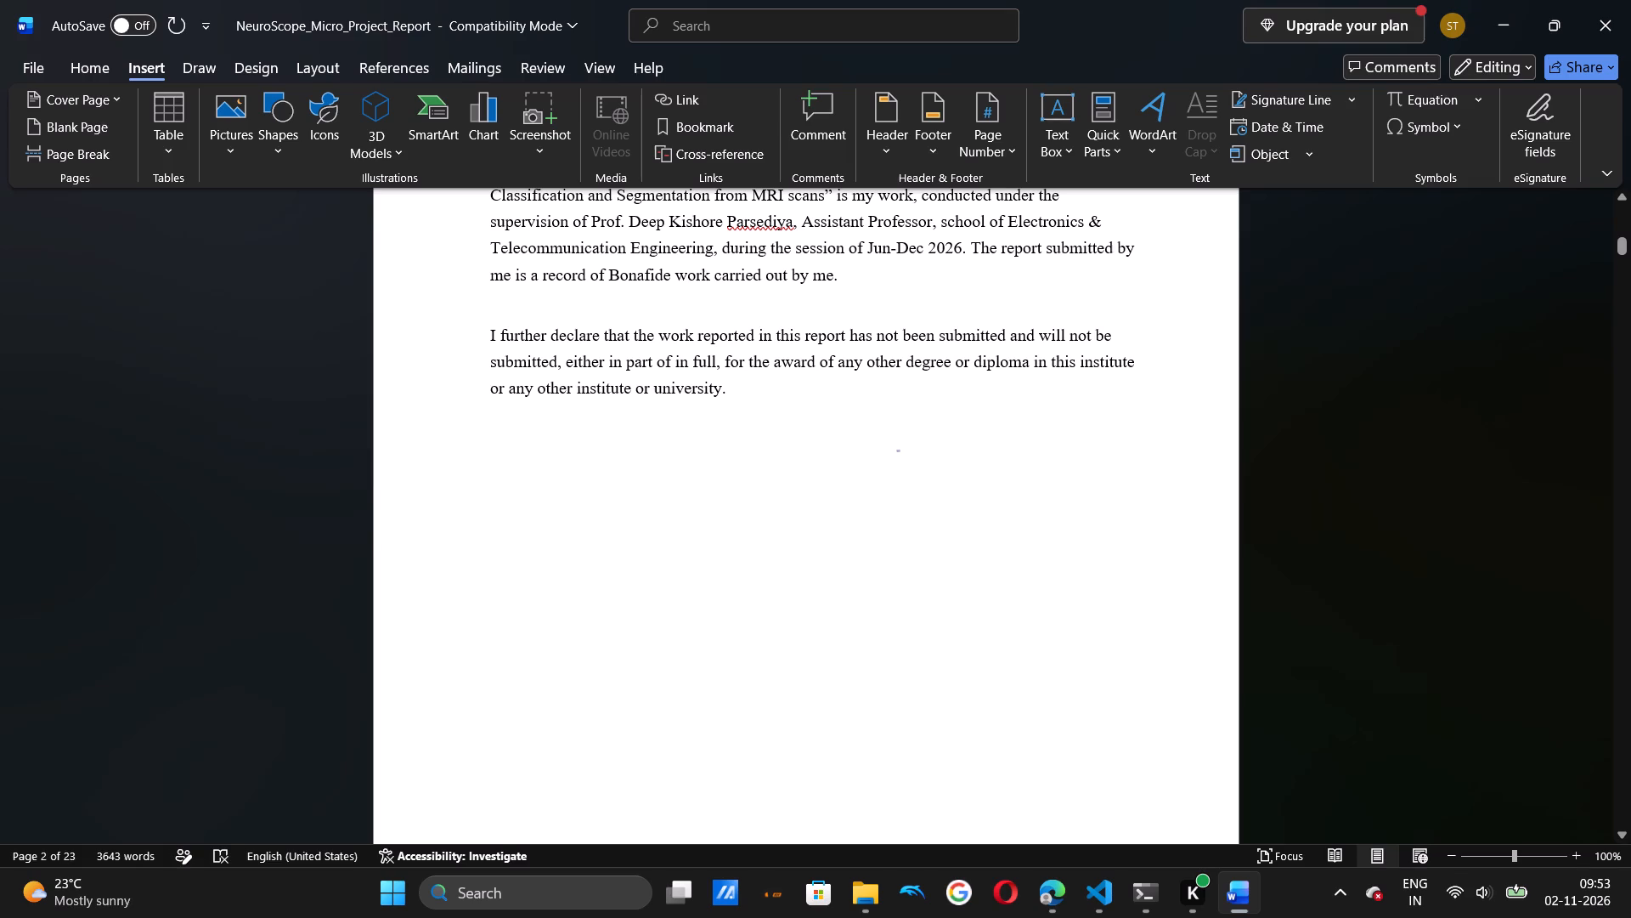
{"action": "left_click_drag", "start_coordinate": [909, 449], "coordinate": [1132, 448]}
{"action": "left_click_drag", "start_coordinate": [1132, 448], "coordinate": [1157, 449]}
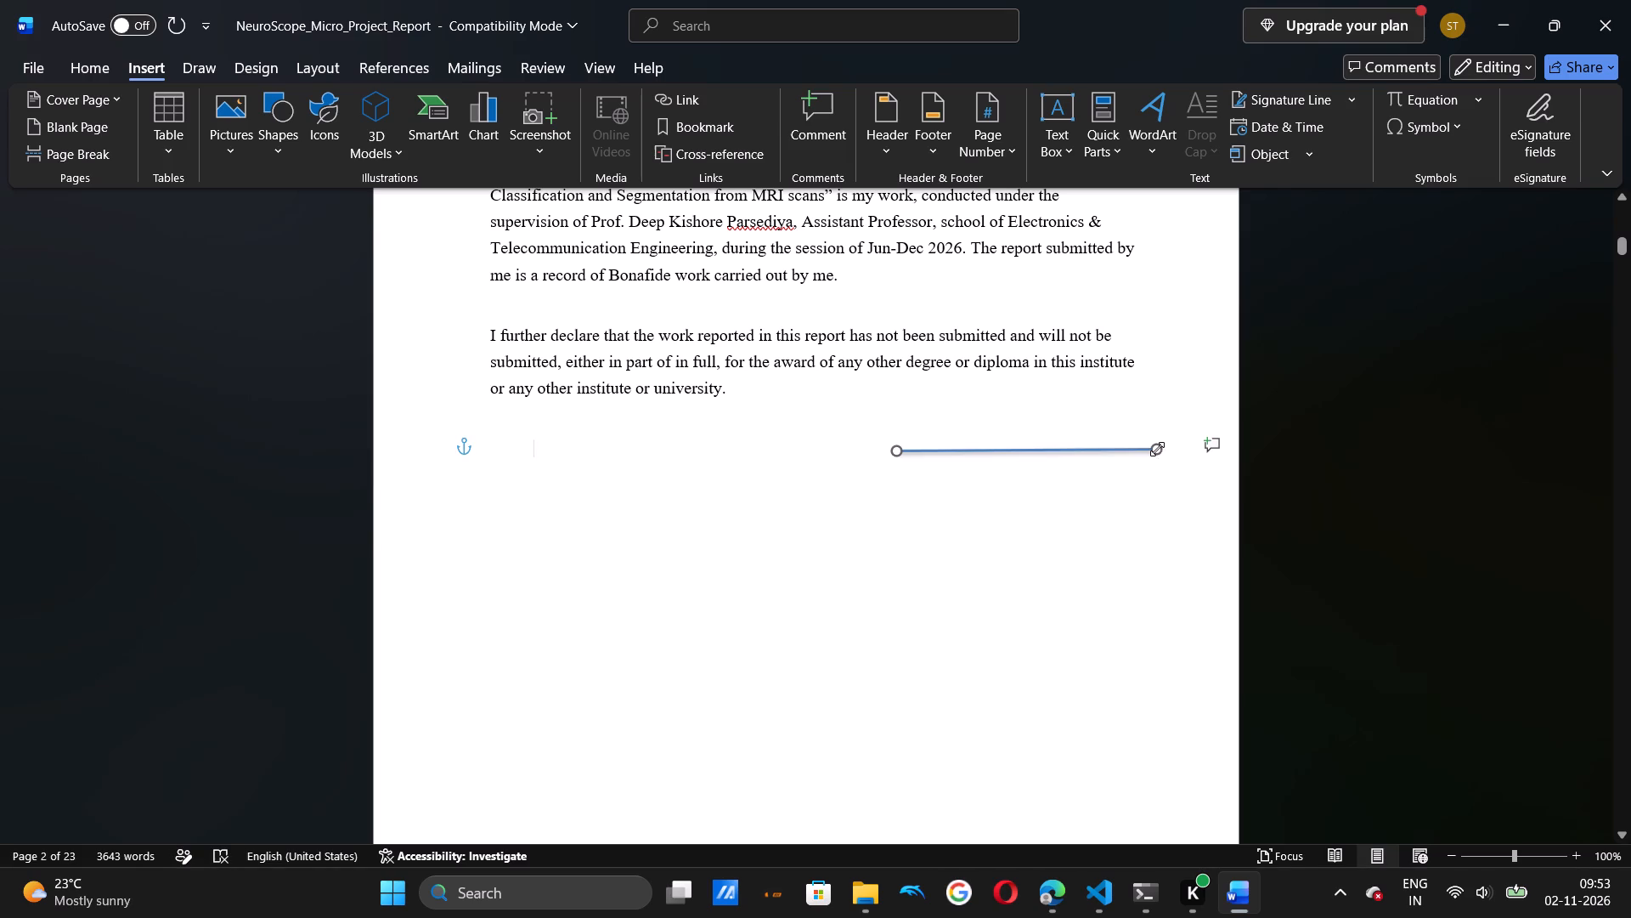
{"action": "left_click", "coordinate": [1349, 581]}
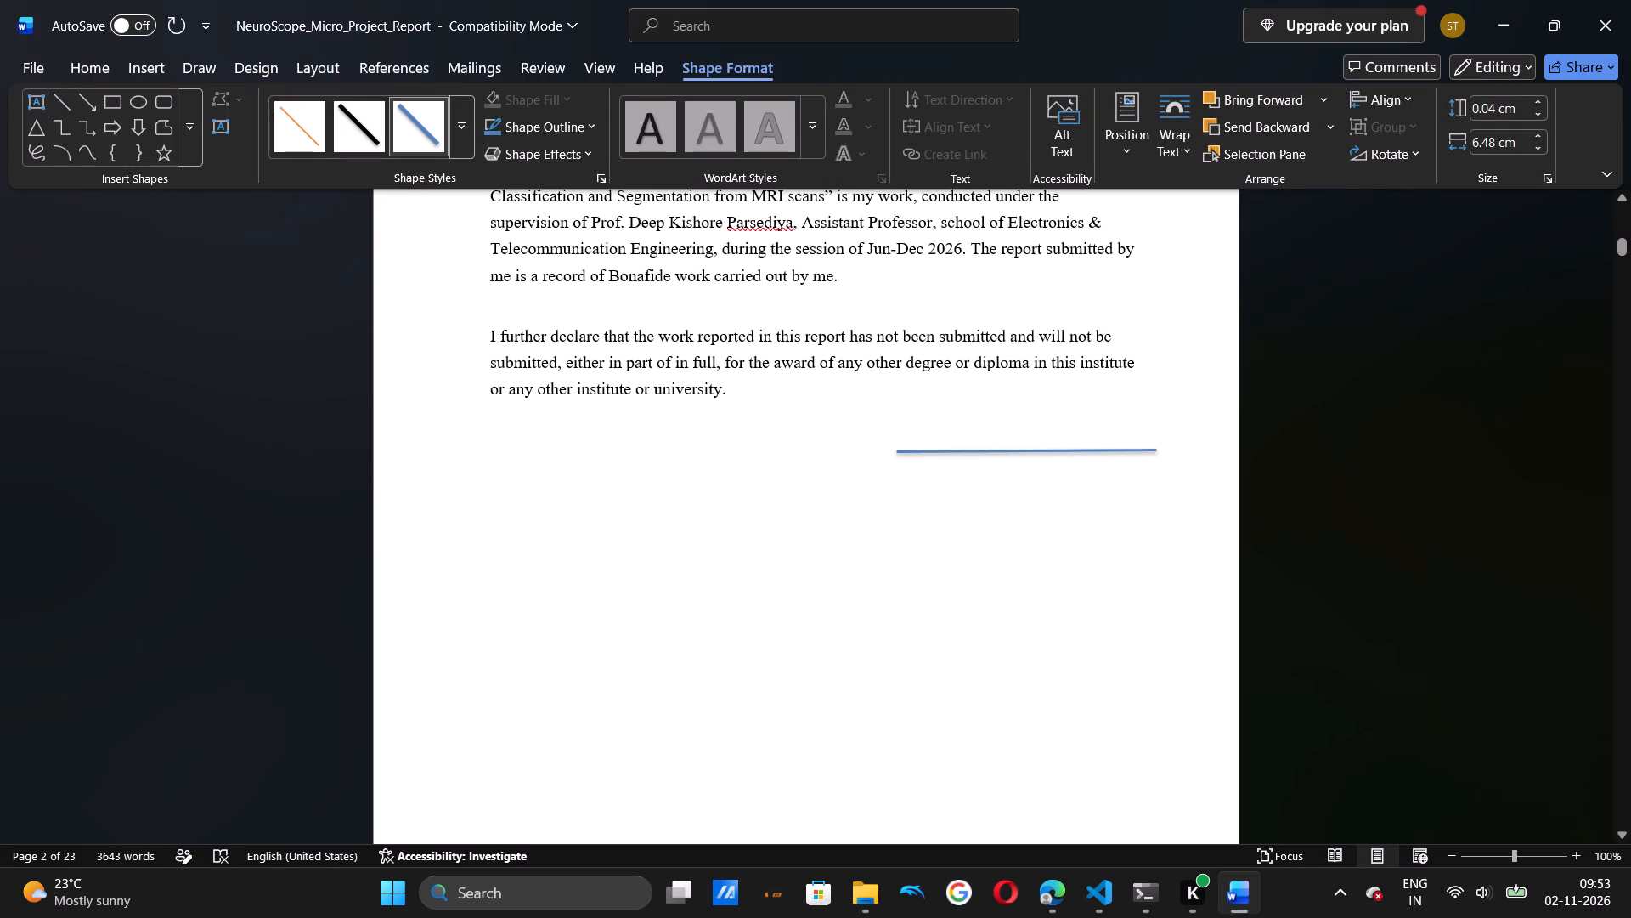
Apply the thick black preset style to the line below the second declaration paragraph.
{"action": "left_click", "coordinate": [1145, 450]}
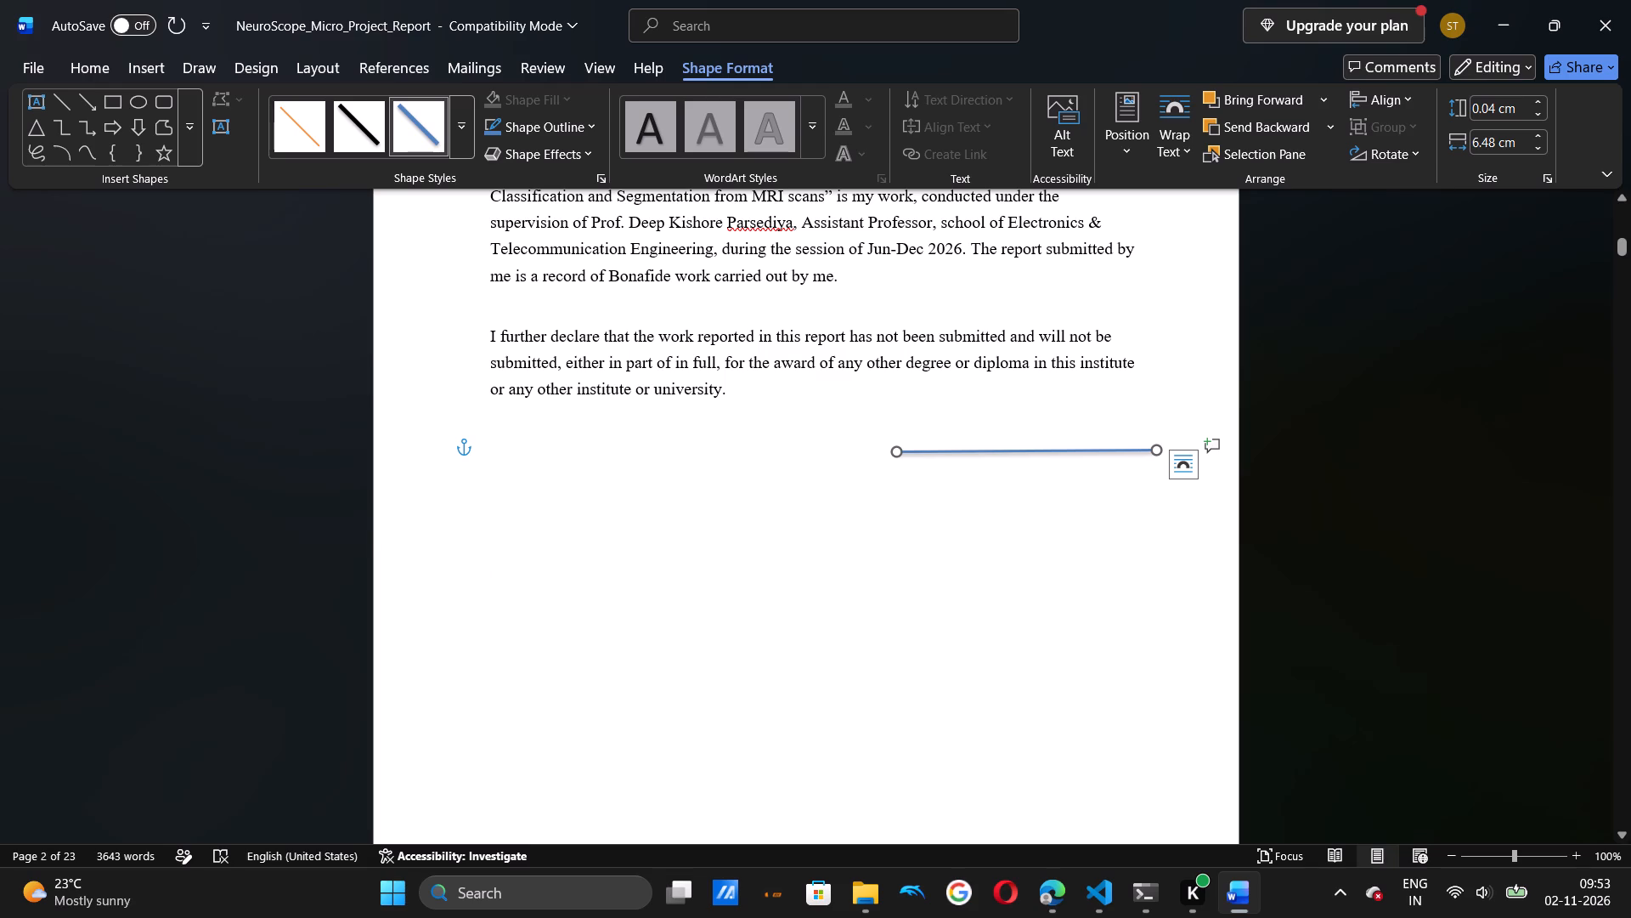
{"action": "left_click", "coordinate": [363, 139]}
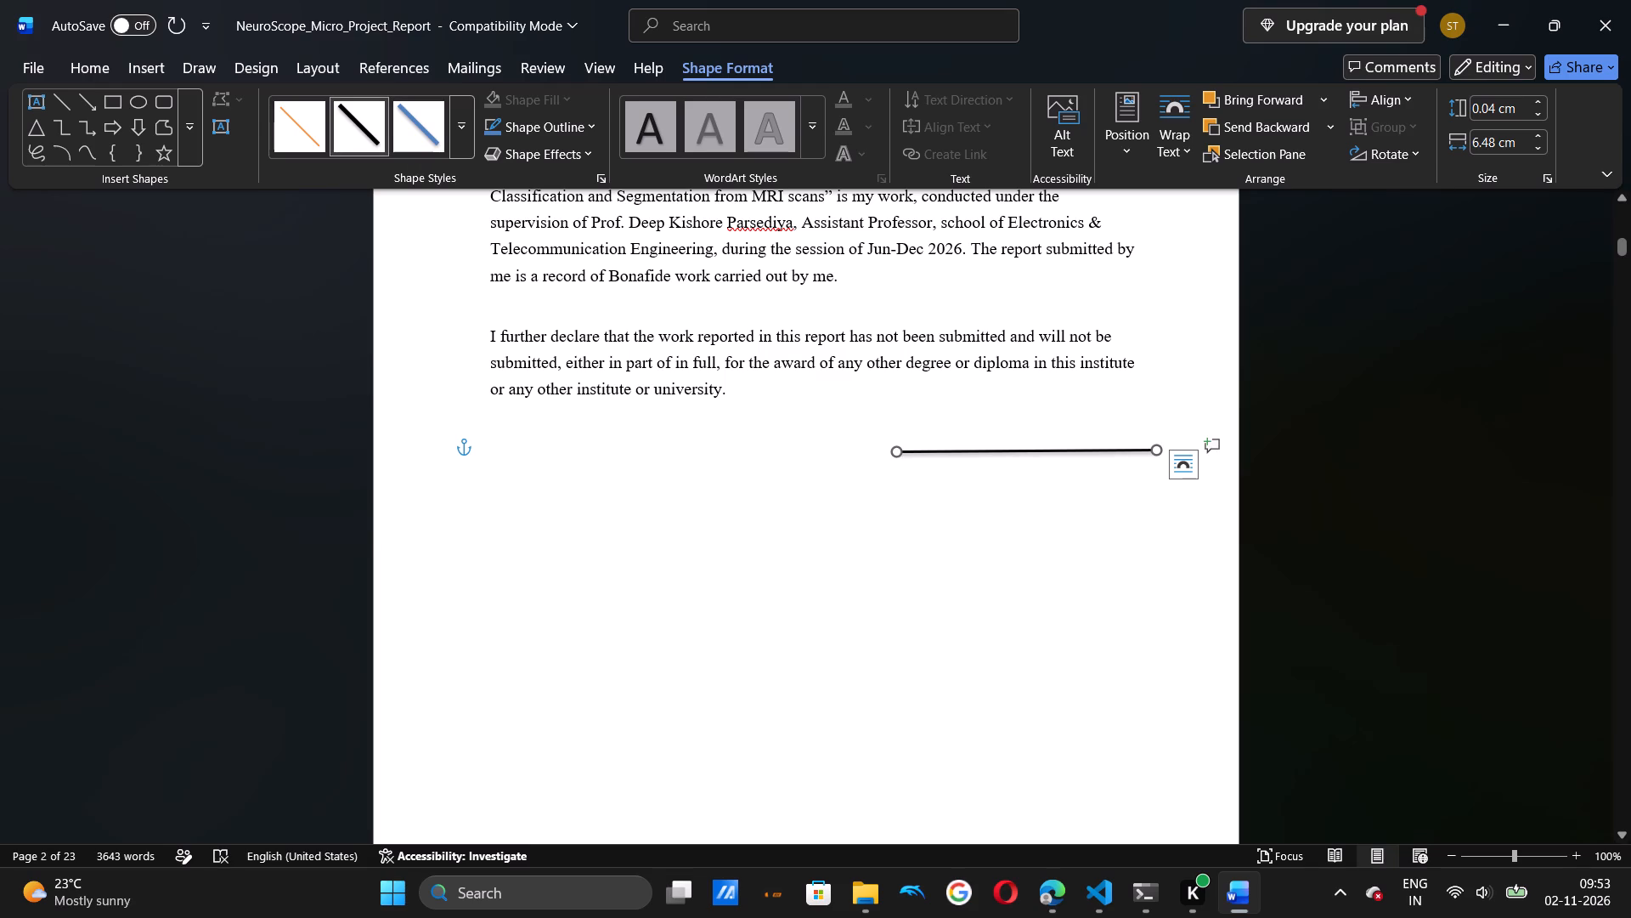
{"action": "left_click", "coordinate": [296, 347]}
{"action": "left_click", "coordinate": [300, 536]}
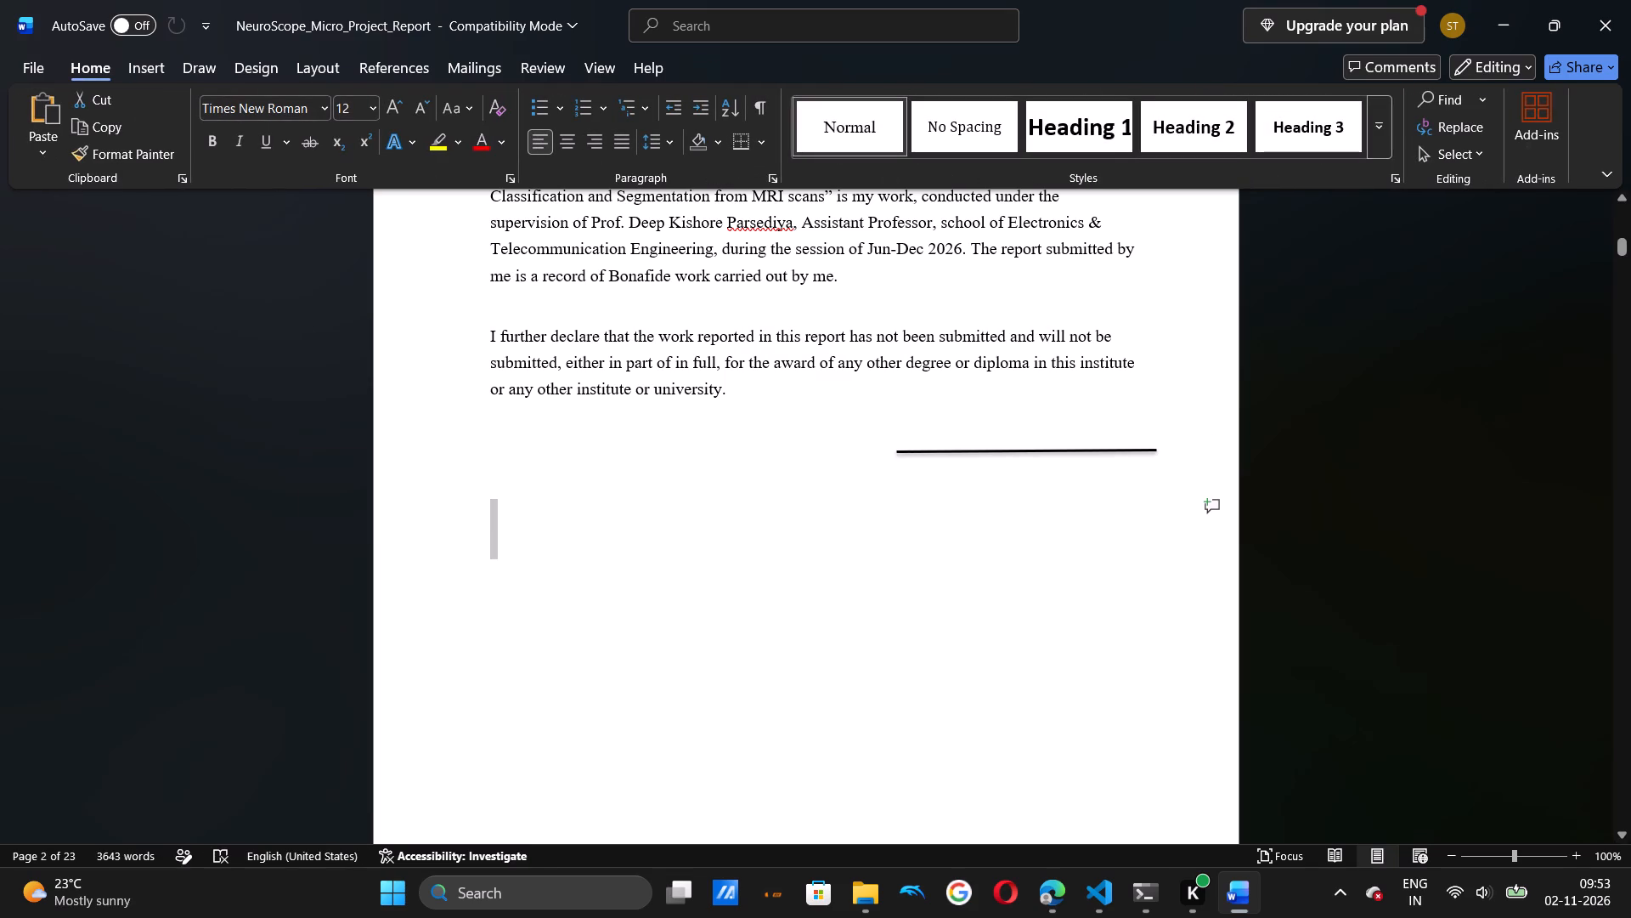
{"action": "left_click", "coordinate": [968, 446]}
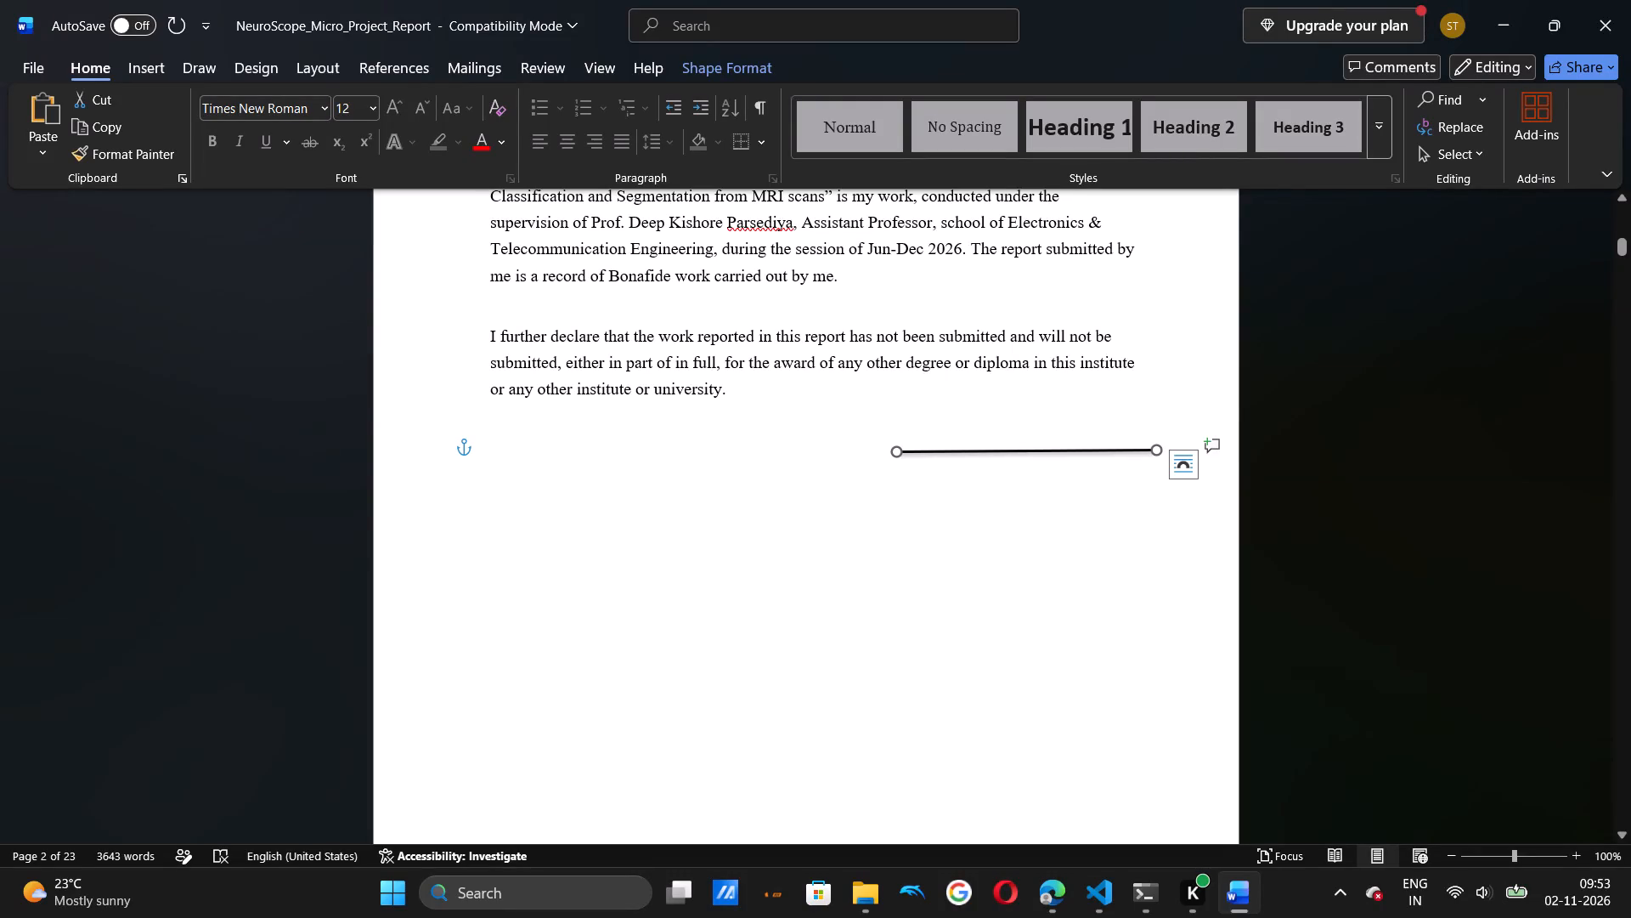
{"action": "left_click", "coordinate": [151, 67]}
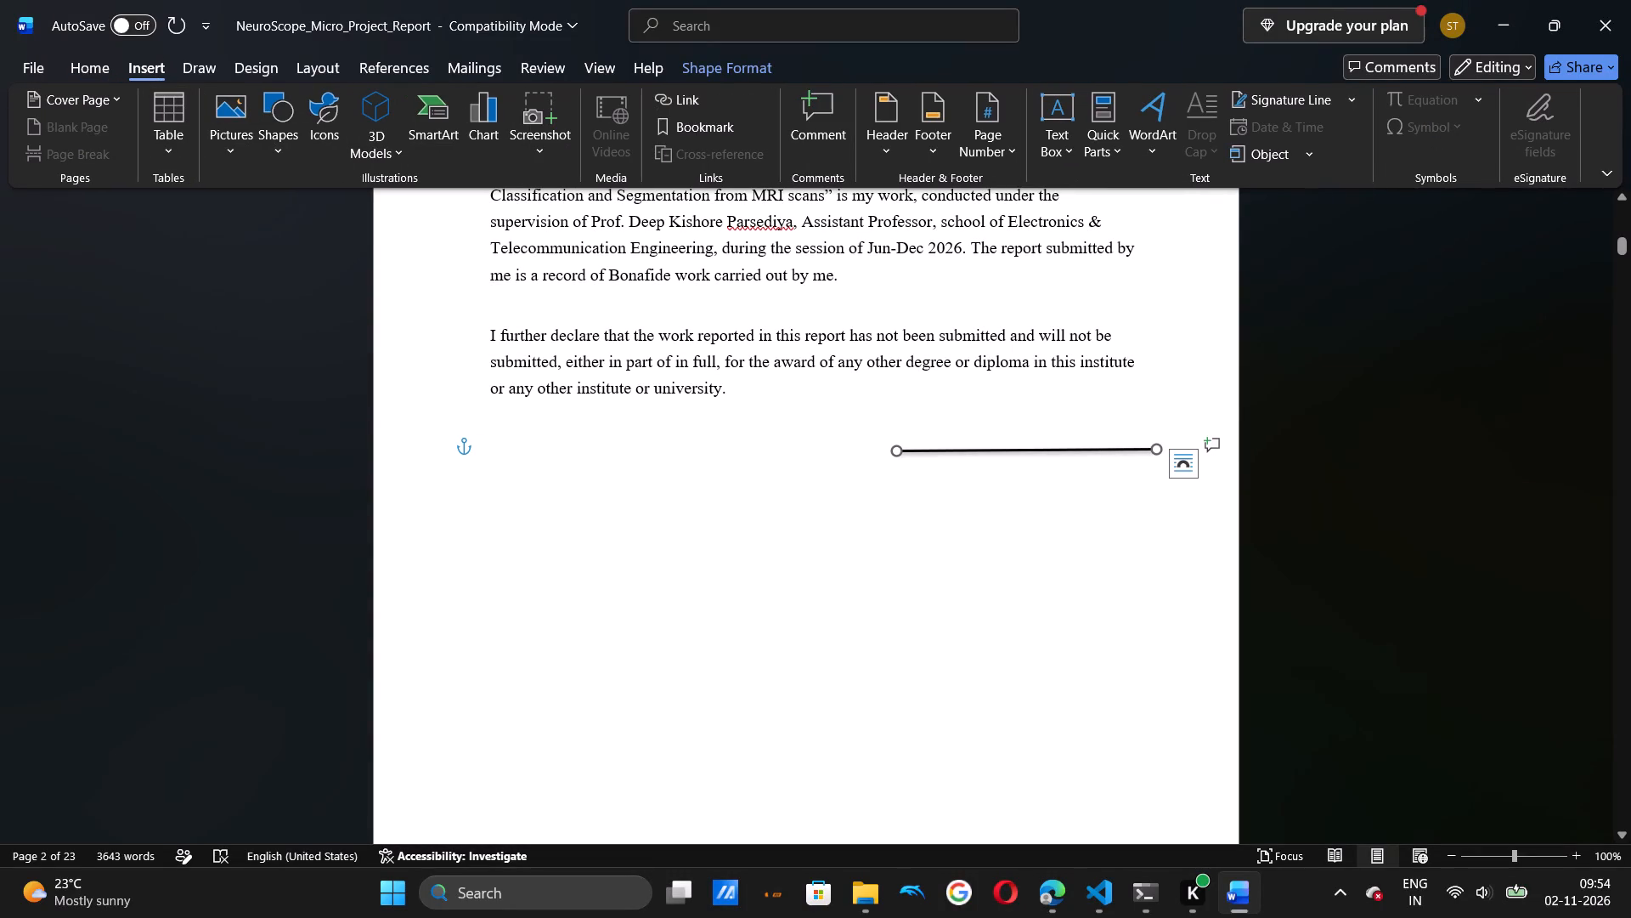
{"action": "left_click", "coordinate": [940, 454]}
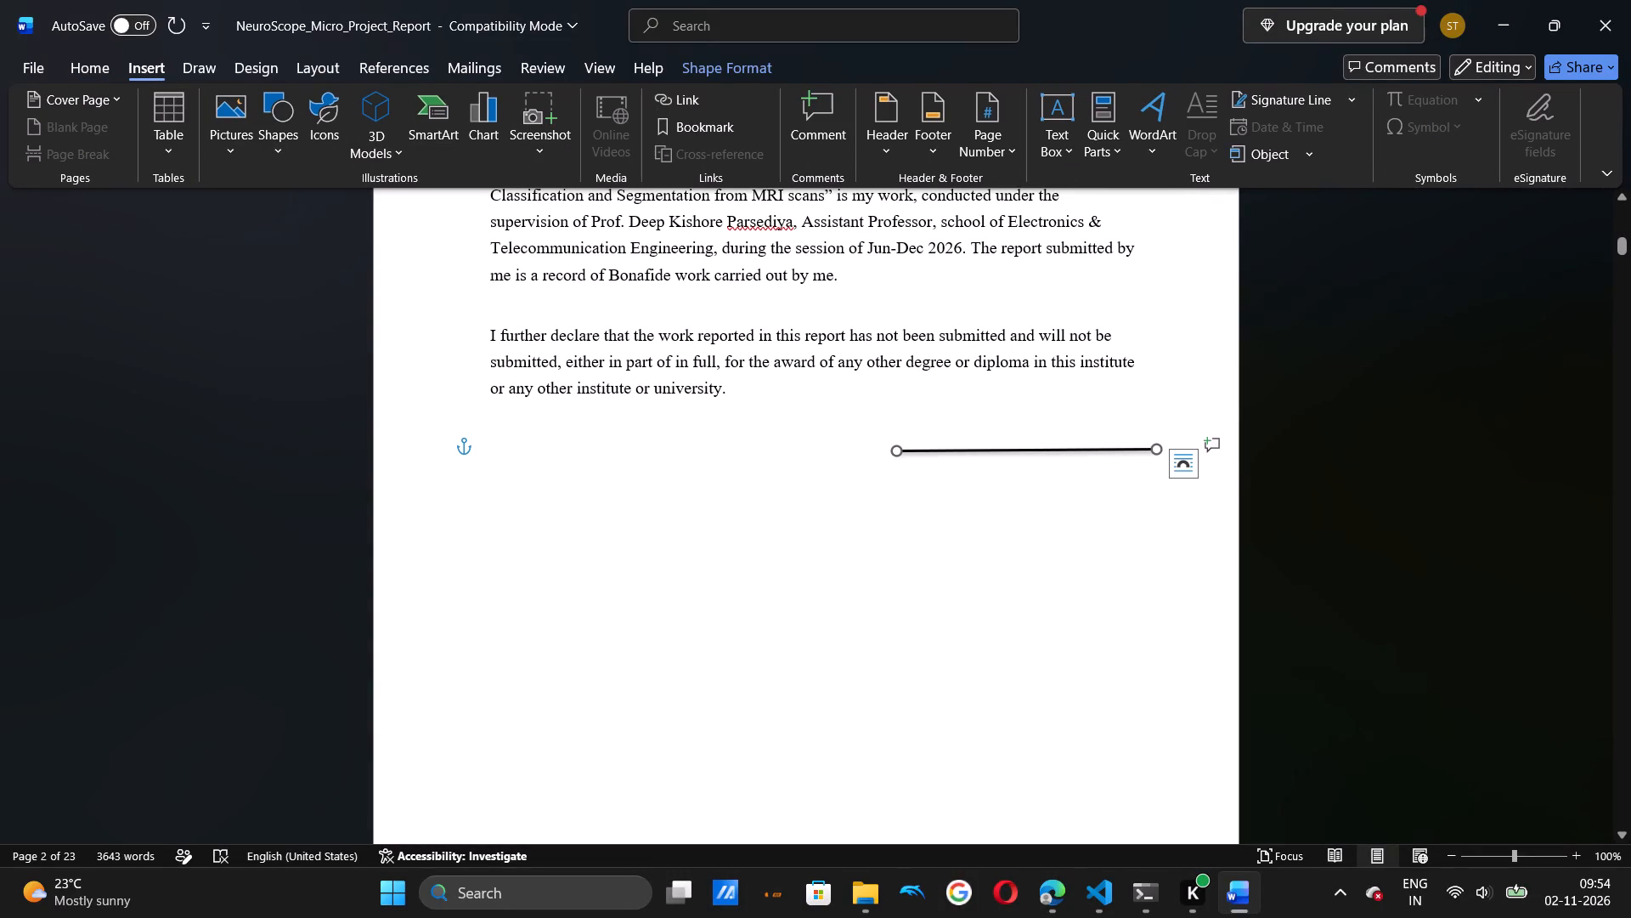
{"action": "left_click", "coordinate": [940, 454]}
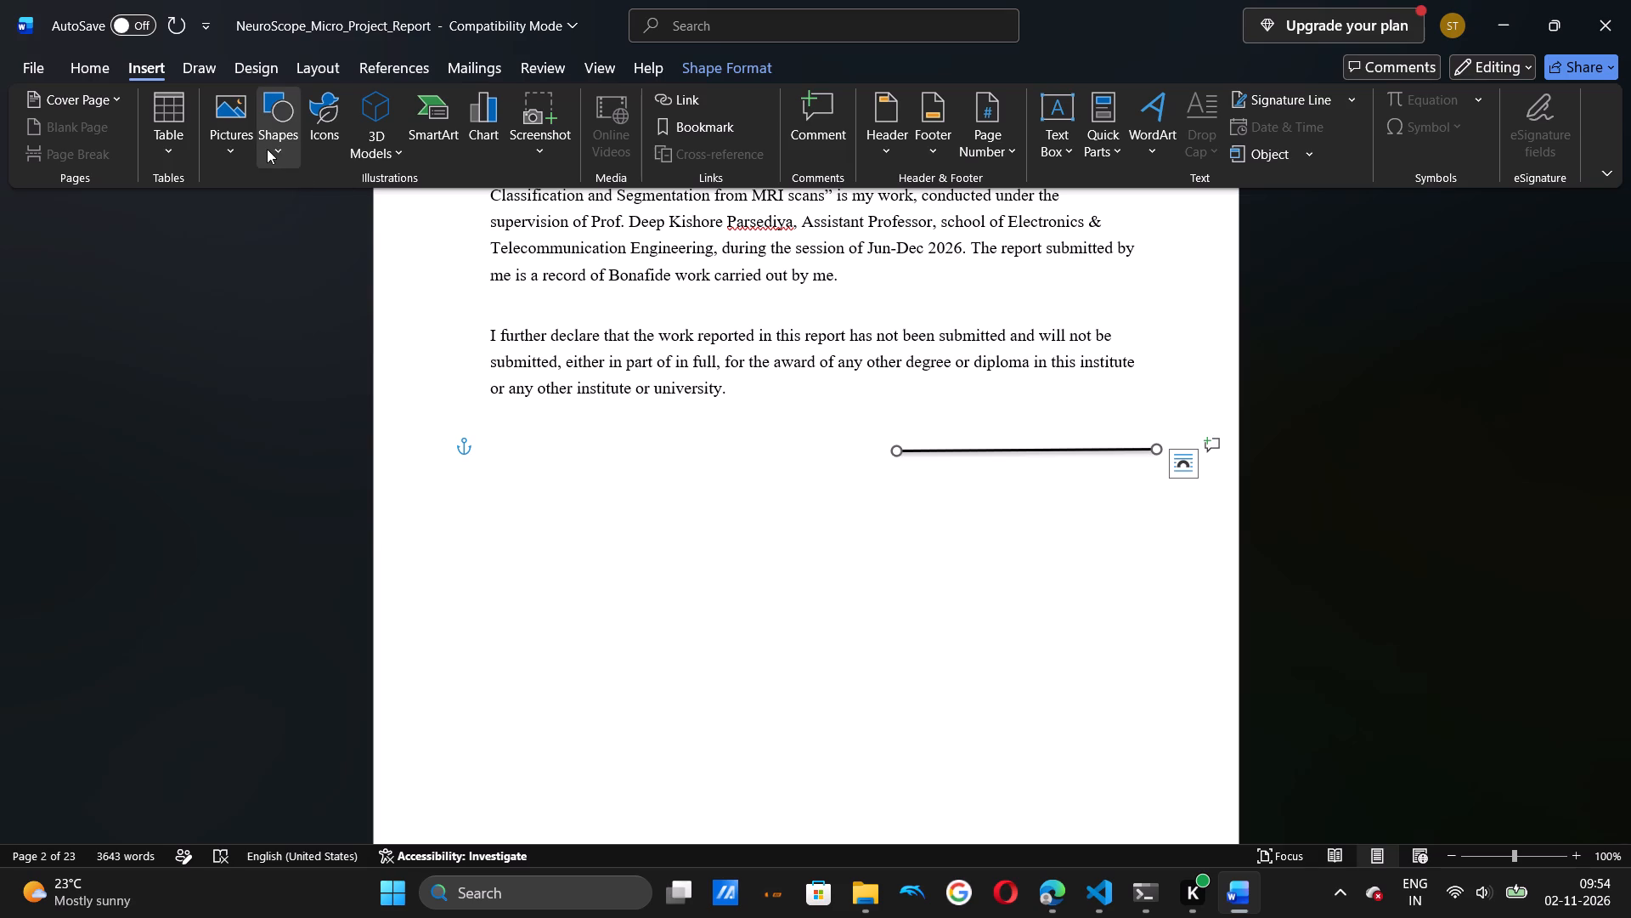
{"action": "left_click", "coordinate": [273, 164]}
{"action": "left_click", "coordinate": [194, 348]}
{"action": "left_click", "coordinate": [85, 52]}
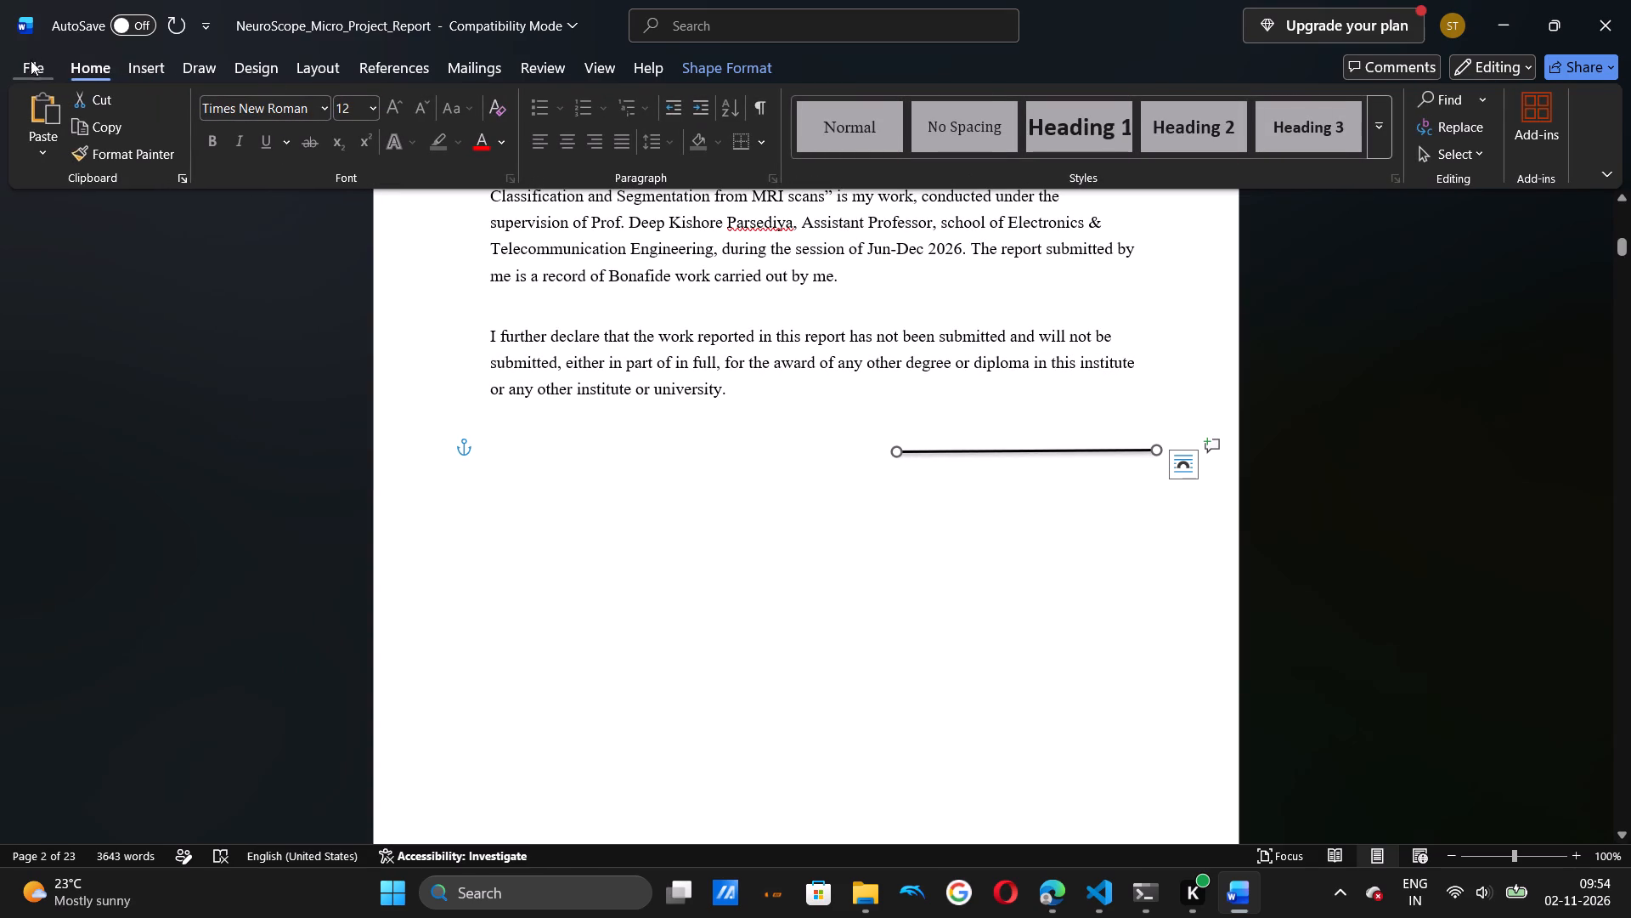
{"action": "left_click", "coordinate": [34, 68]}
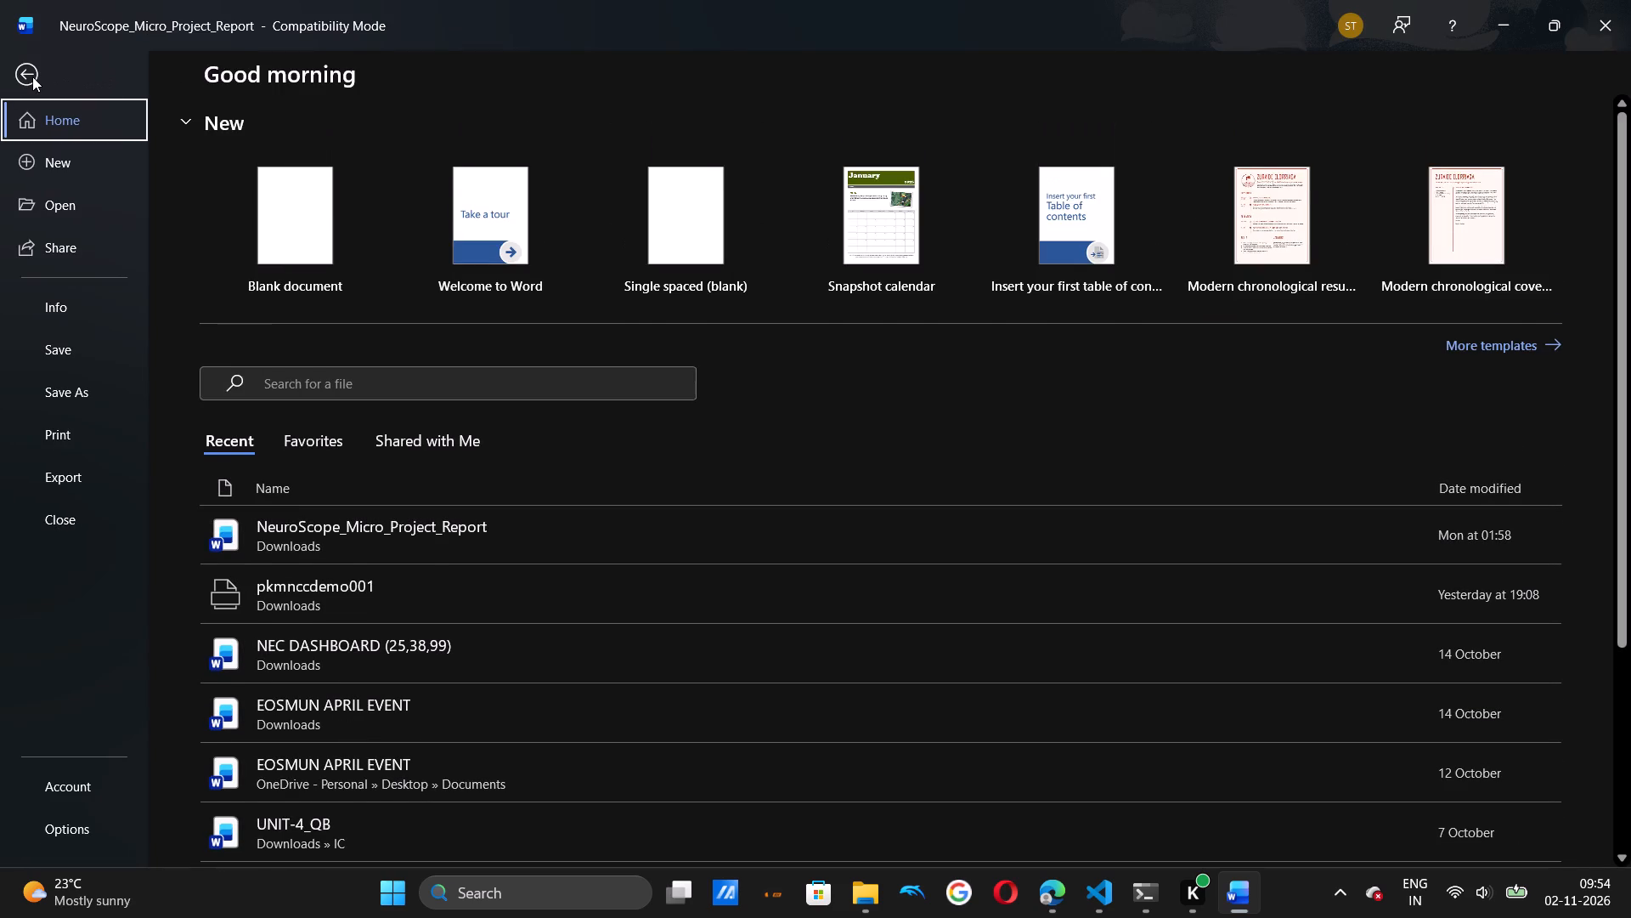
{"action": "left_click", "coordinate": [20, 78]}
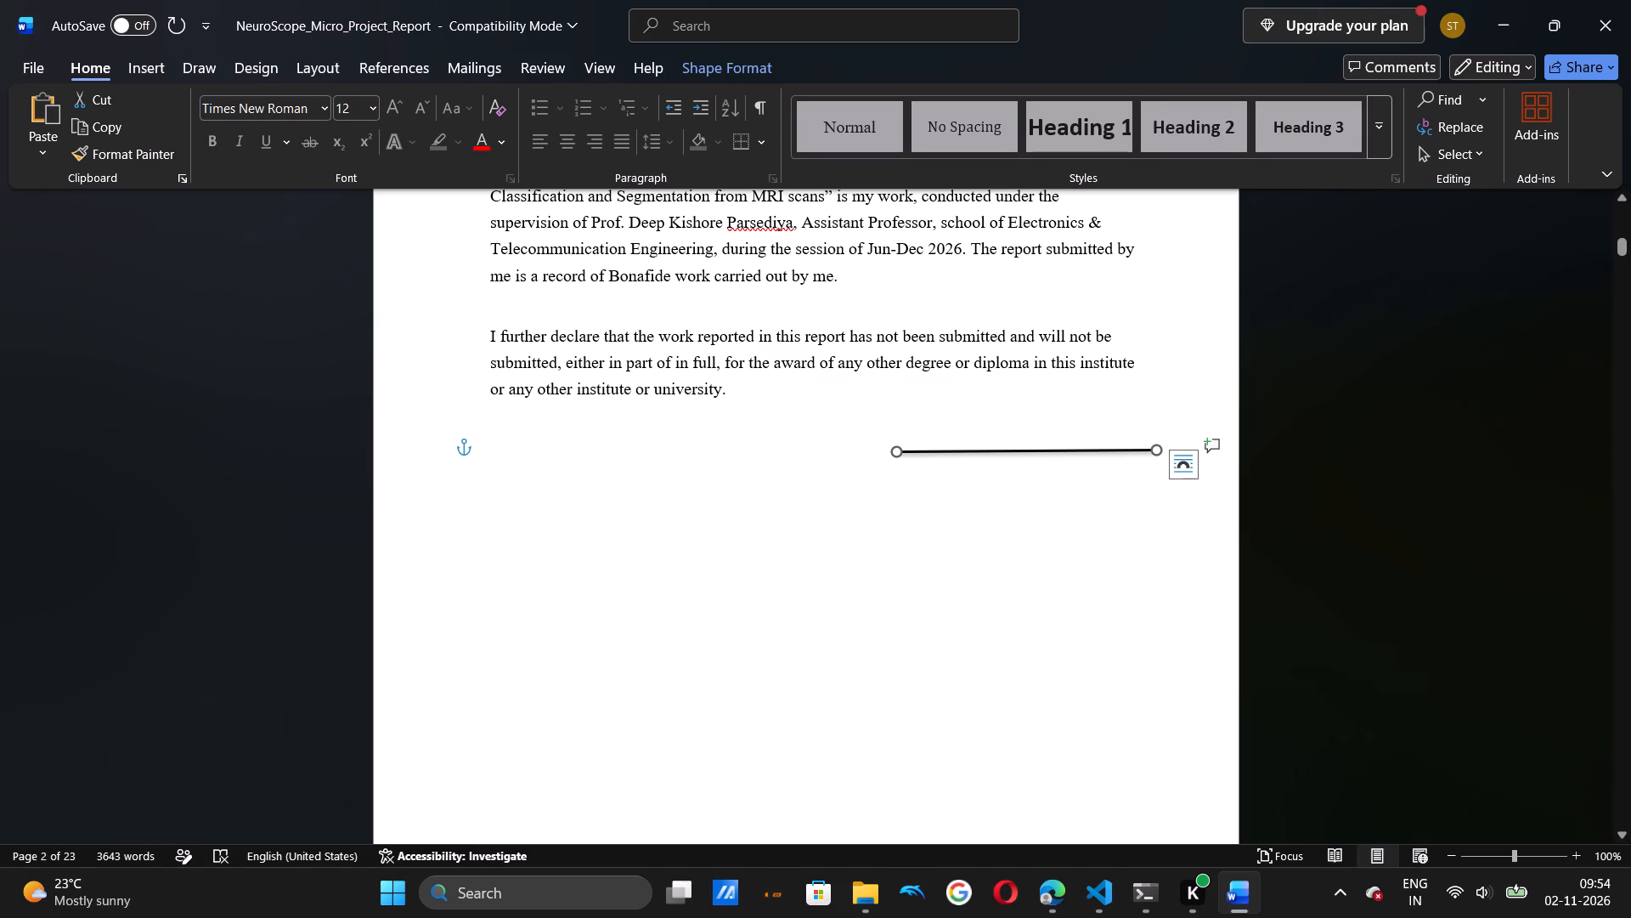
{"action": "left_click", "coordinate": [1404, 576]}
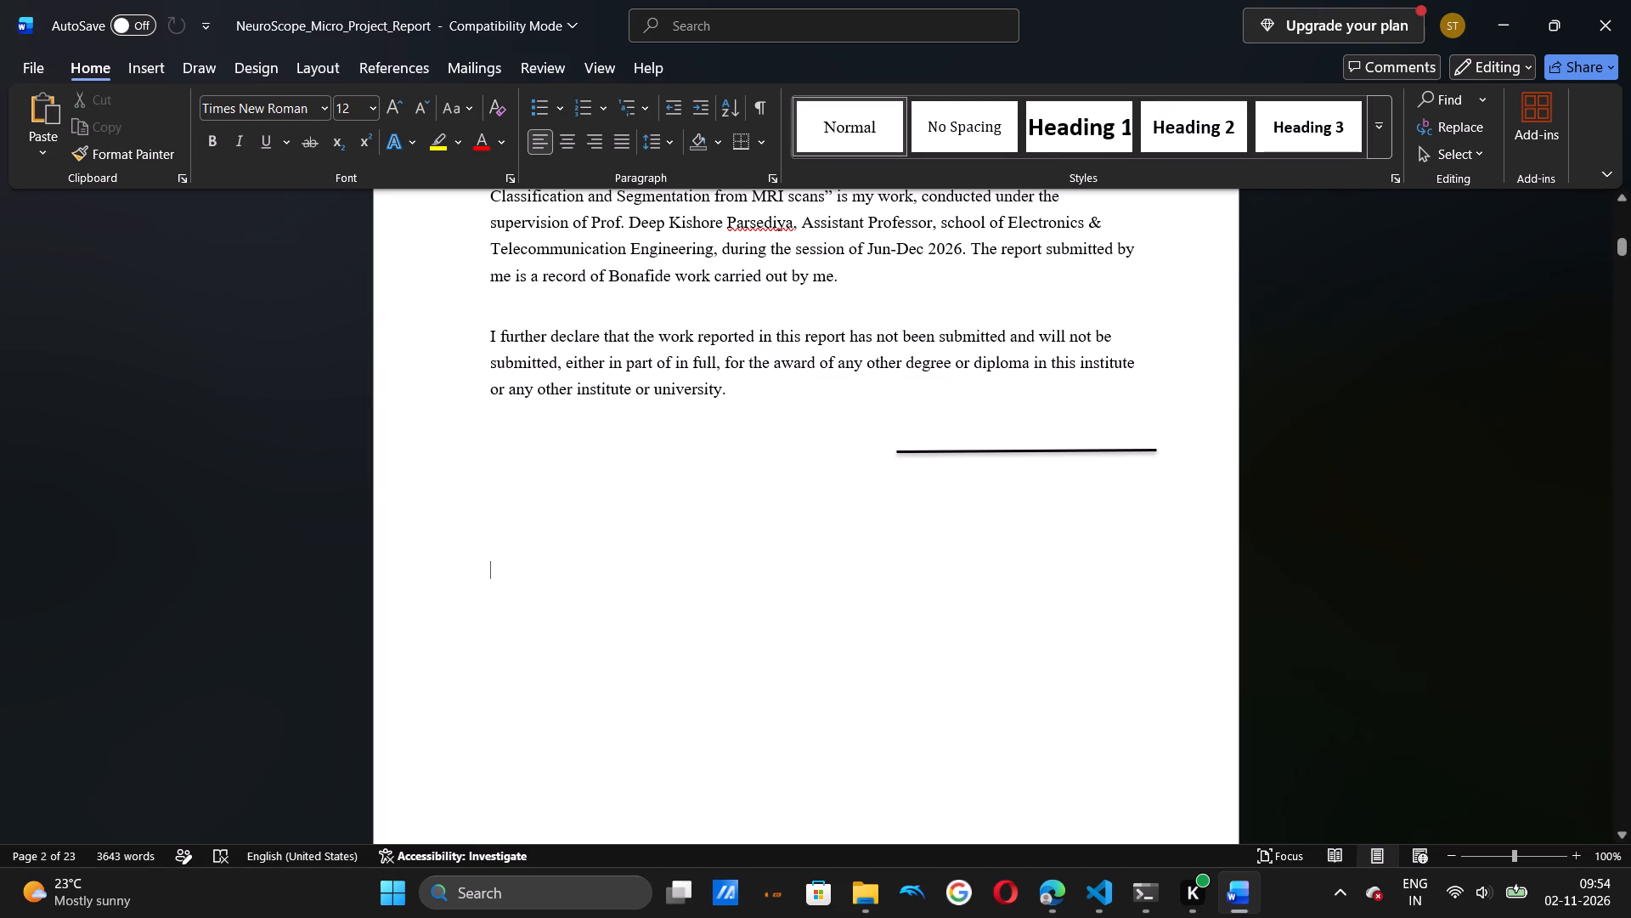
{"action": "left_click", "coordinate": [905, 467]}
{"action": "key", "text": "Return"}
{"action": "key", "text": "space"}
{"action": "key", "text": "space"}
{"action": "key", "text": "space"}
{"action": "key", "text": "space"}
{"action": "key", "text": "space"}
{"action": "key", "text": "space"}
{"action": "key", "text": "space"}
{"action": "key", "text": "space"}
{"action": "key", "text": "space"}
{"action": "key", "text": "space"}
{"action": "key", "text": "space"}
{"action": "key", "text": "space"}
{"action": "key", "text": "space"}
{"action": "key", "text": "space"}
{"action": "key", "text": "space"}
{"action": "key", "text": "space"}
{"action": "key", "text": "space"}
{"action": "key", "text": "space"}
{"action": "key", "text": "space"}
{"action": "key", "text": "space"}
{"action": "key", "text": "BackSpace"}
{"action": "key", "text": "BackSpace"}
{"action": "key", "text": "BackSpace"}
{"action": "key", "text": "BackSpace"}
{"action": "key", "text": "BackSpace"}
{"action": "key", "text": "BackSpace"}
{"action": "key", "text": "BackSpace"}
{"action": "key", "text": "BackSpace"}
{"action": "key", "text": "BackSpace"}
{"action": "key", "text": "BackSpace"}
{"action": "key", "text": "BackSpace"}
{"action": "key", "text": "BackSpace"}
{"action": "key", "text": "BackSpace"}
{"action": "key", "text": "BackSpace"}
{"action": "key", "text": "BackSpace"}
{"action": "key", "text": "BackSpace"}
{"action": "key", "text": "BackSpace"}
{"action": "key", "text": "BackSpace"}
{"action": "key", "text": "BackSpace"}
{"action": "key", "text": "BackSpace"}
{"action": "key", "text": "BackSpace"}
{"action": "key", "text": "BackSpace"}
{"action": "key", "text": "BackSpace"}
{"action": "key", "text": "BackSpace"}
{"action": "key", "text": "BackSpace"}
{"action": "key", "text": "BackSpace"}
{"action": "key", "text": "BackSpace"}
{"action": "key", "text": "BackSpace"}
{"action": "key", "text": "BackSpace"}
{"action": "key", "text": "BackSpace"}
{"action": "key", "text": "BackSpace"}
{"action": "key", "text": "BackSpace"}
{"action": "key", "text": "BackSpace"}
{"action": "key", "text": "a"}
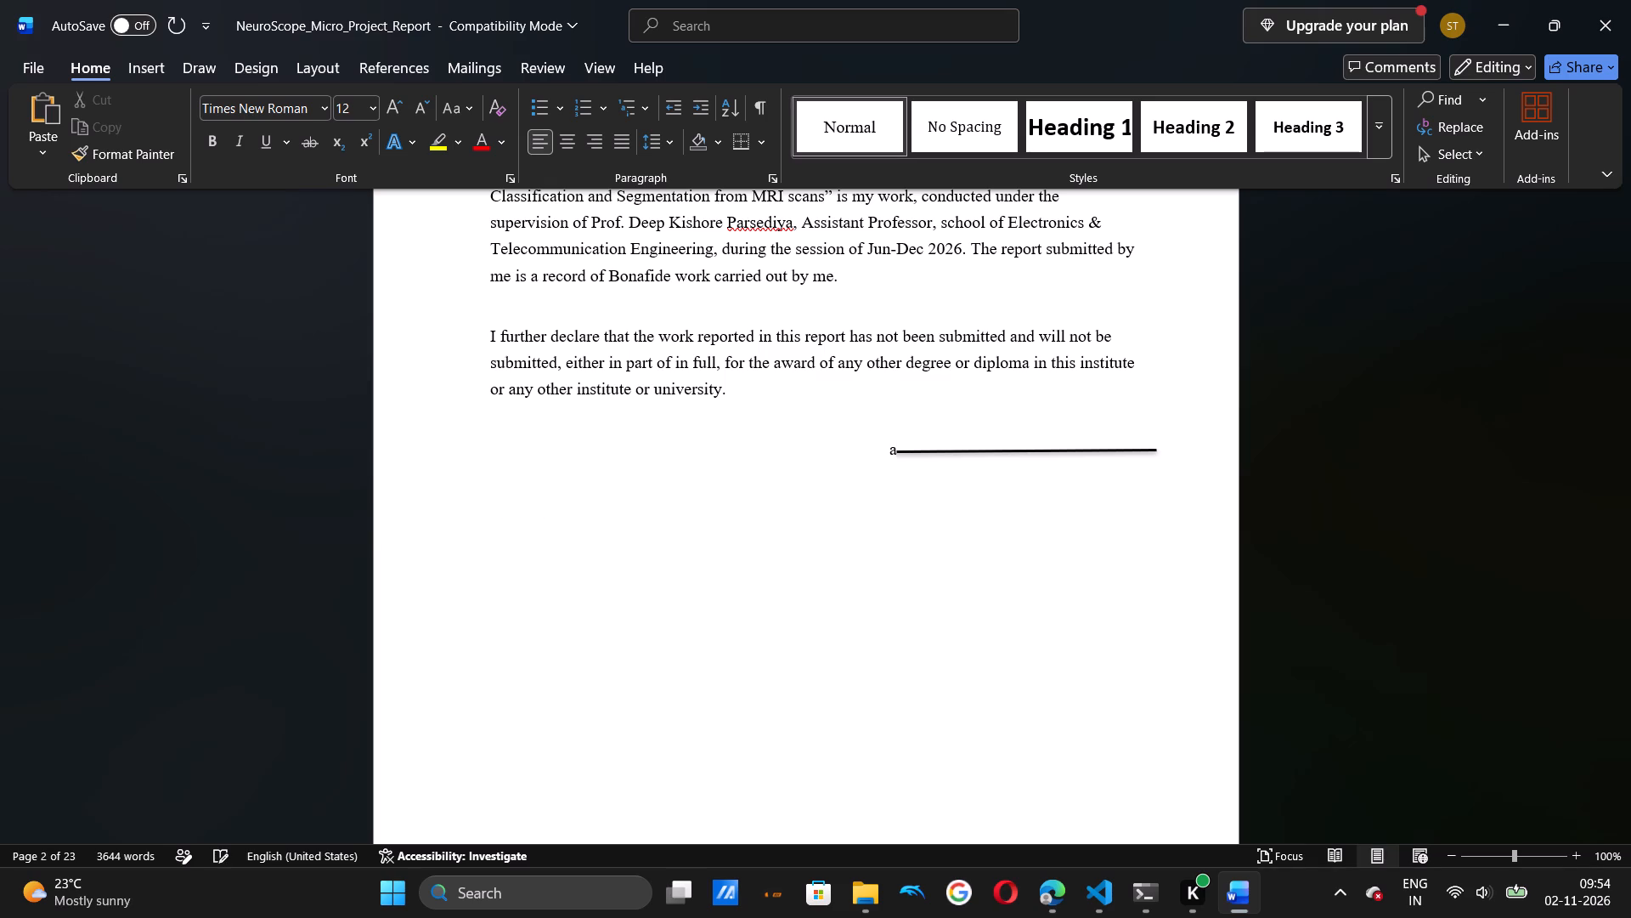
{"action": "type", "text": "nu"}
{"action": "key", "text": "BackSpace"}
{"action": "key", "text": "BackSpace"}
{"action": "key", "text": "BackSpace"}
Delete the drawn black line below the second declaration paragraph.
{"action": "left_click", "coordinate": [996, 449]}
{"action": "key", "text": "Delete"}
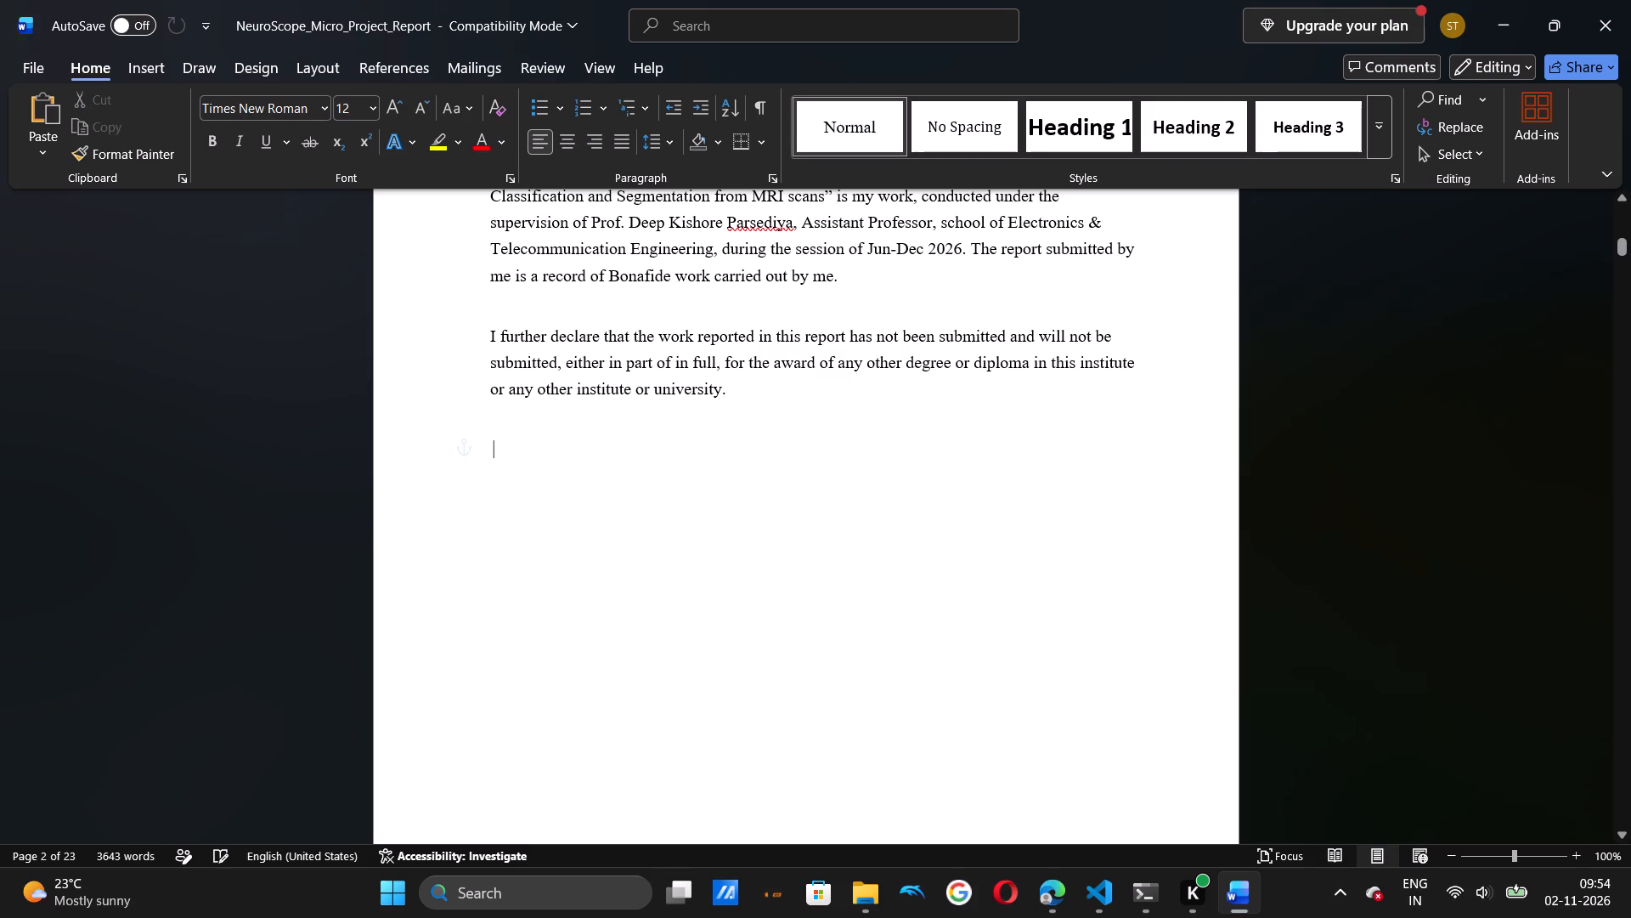
Indent the empty line below the second declaration paragraph with spaces to about two-thirds across the page.
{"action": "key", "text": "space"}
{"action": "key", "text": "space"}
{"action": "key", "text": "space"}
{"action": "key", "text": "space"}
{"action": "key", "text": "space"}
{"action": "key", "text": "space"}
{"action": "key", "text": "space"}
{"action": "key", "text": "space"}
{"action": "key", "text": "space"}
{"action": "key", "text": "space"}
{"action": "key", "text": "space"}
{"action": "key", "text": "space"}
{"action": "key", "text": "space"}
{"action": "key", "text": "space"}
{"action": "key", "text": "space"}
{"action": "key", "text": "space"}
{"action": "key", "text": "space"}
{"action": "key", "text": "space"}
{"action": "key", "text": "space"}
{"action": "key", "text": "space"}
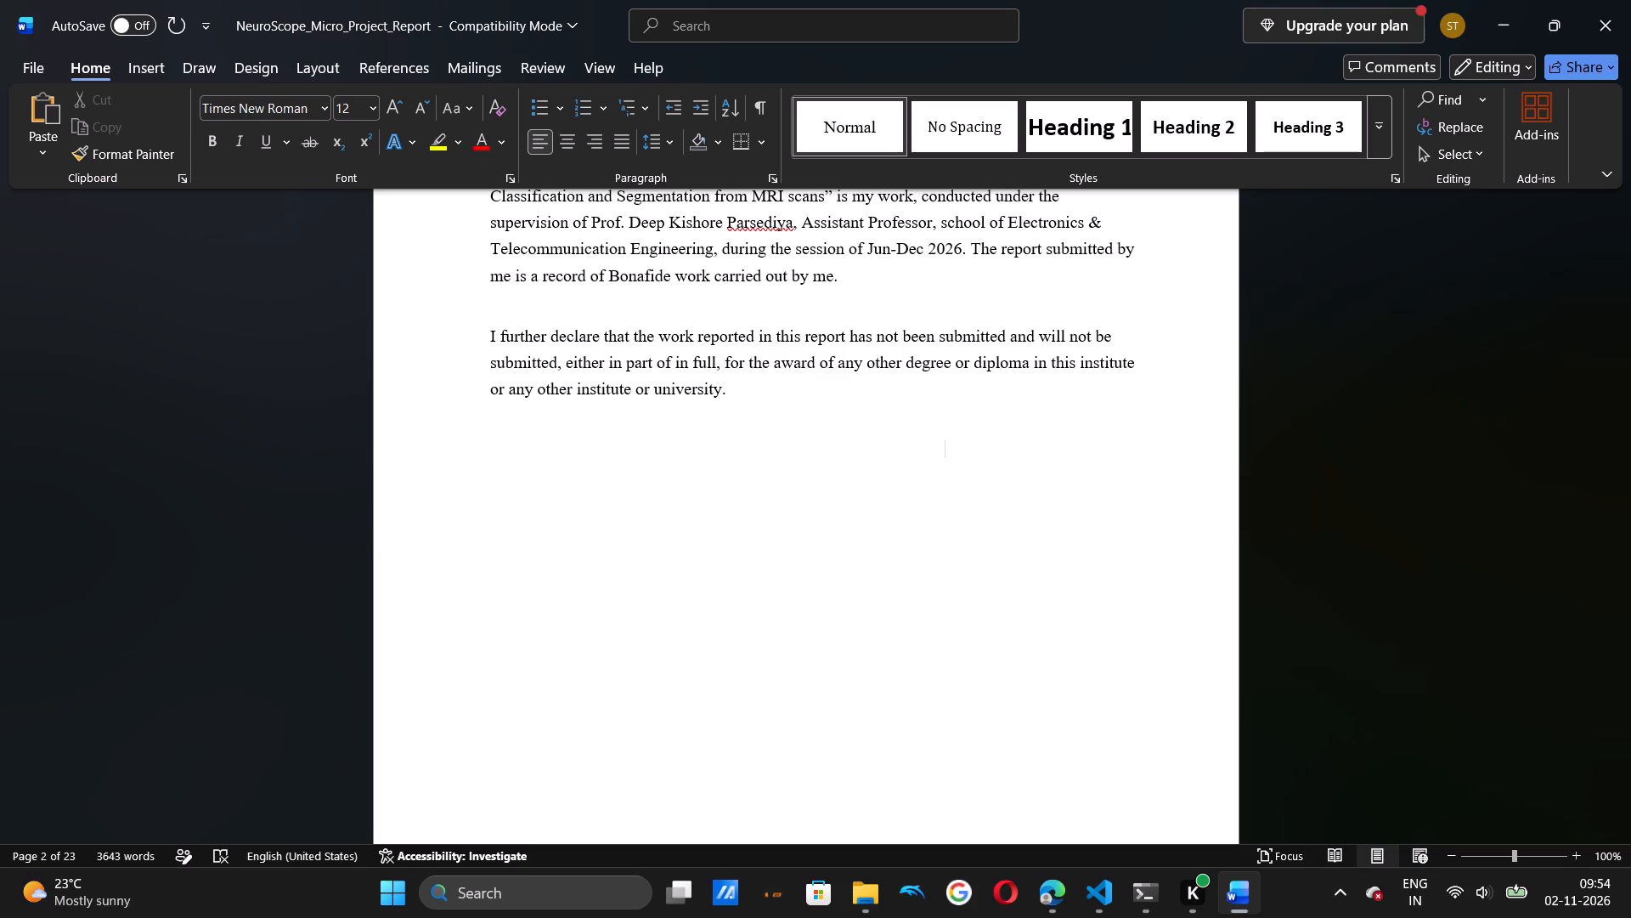
Start a new line below the second declaration paragraph and indent it with spaces to about two-thirds across the page.
{"action": "key", "text": "Return"}
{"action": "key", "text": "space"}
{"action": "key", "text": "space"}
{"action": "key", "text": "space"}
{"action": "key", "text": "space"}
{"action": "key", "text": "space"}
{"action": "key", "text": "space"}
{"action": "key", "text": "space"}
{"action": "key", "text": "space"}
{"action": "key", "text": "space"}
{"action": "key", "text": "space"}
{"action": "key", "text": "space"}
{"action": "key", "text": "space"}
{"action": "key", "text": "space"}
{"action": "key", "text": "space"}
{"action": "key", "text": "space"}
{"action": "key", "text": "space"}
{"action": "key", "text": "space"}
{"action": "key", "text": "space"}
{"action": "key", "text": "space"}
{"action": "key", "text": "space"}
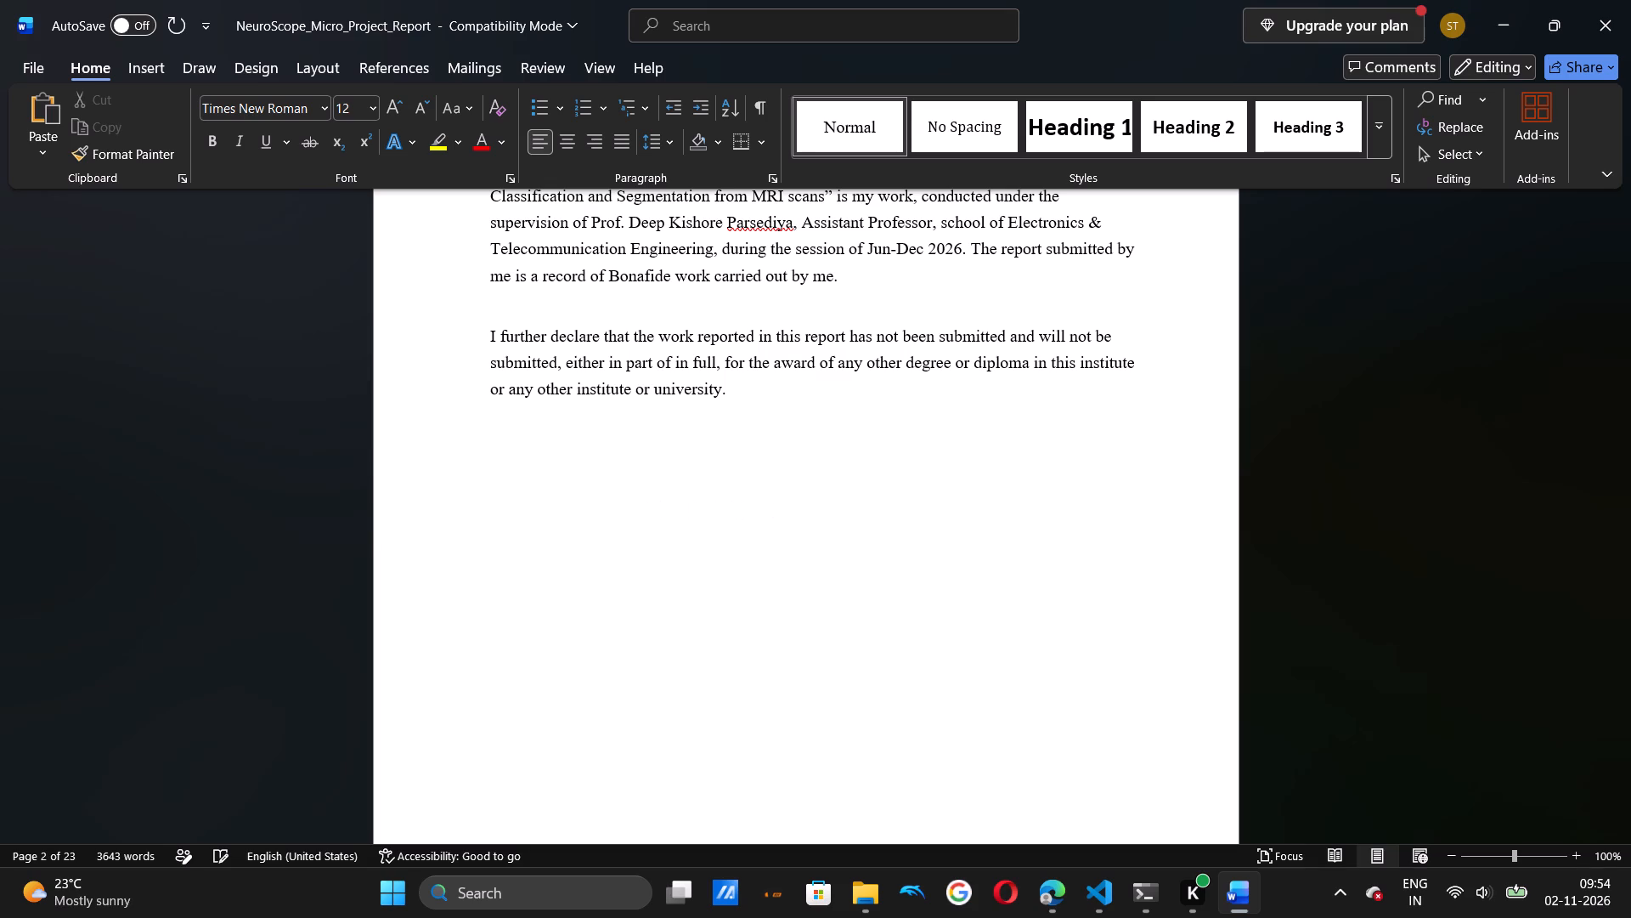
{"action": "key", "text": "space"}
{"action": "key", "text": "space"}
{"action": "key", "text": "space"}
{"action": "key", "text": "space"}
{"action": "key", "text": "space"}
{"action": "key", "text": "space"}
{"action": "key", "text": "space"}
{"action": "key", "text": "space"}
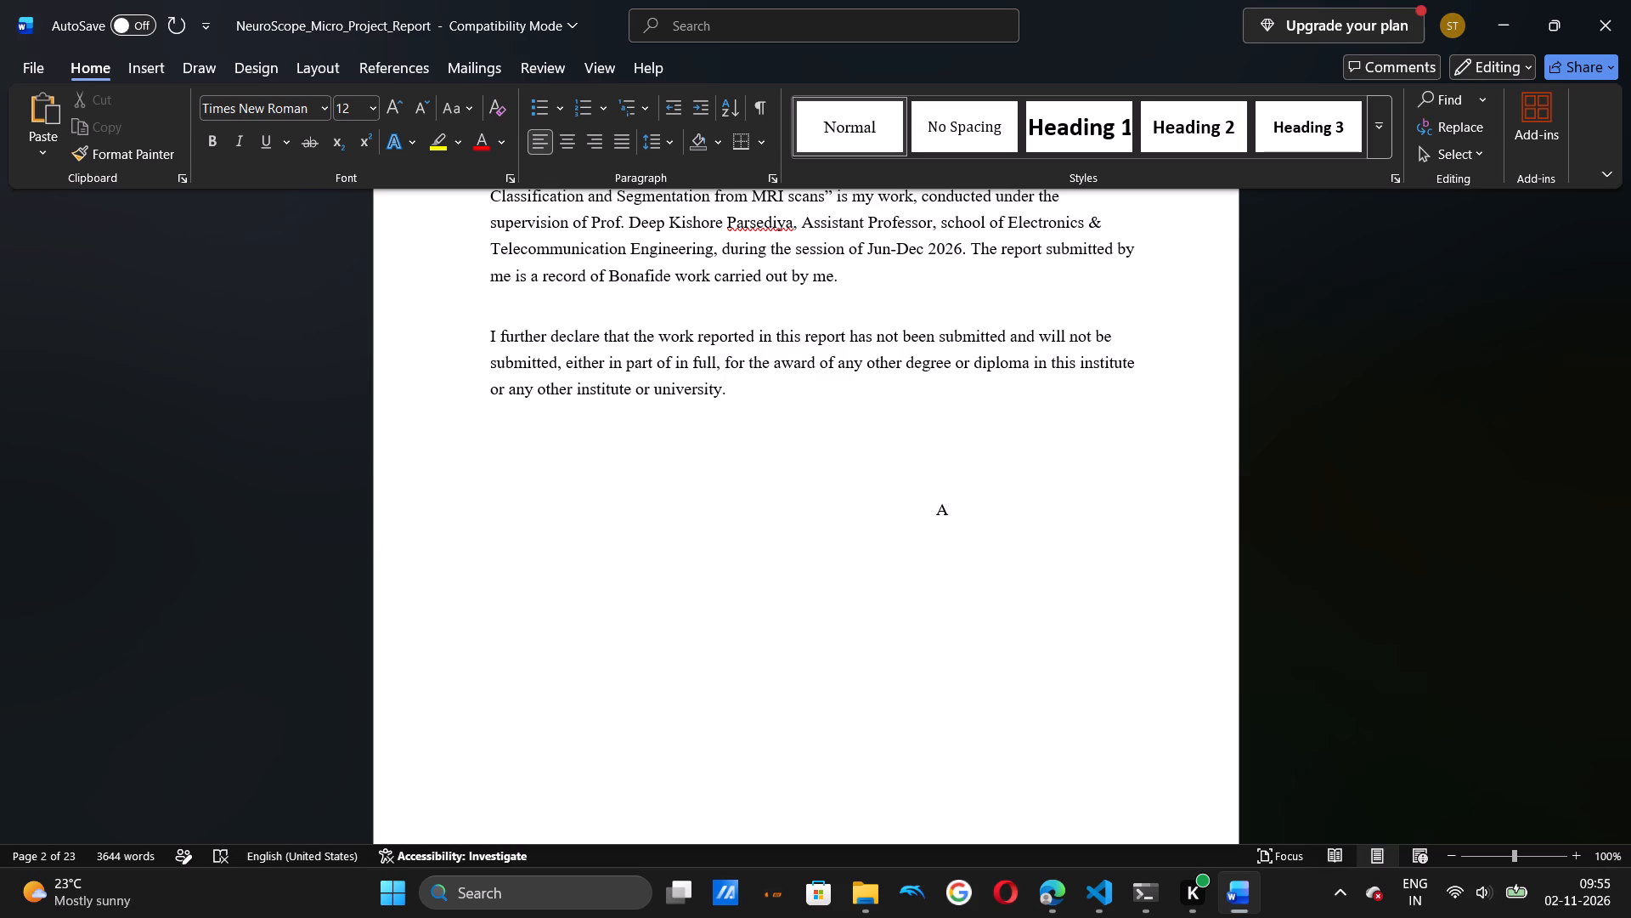
Enter the candidate's name on the indented line, followed by the enrolment number in parentheses.
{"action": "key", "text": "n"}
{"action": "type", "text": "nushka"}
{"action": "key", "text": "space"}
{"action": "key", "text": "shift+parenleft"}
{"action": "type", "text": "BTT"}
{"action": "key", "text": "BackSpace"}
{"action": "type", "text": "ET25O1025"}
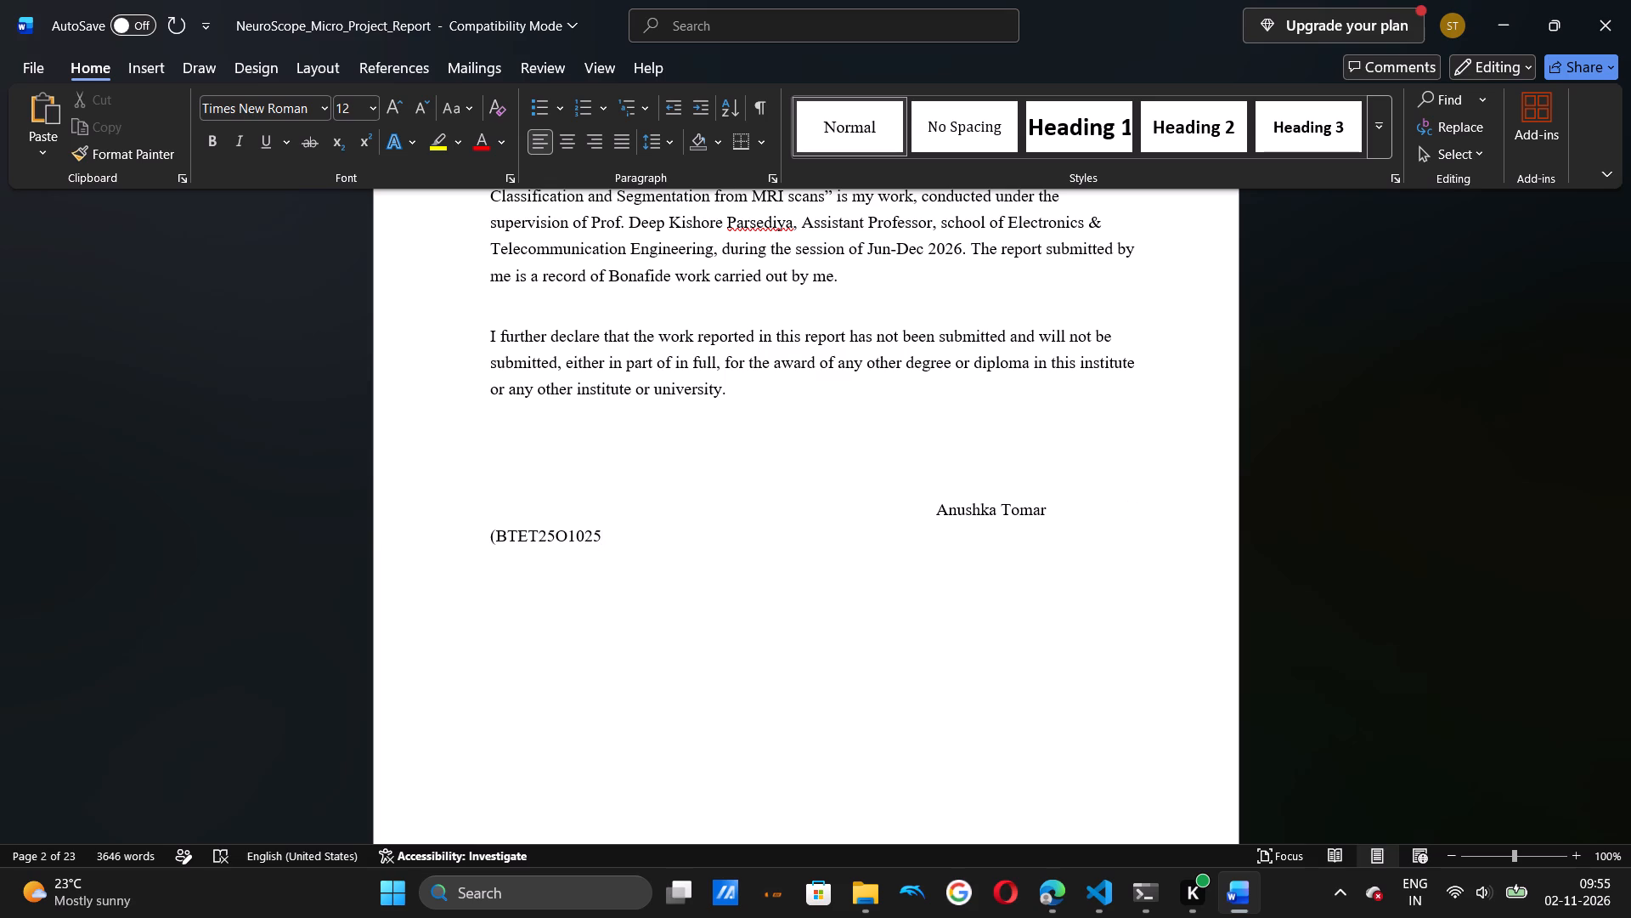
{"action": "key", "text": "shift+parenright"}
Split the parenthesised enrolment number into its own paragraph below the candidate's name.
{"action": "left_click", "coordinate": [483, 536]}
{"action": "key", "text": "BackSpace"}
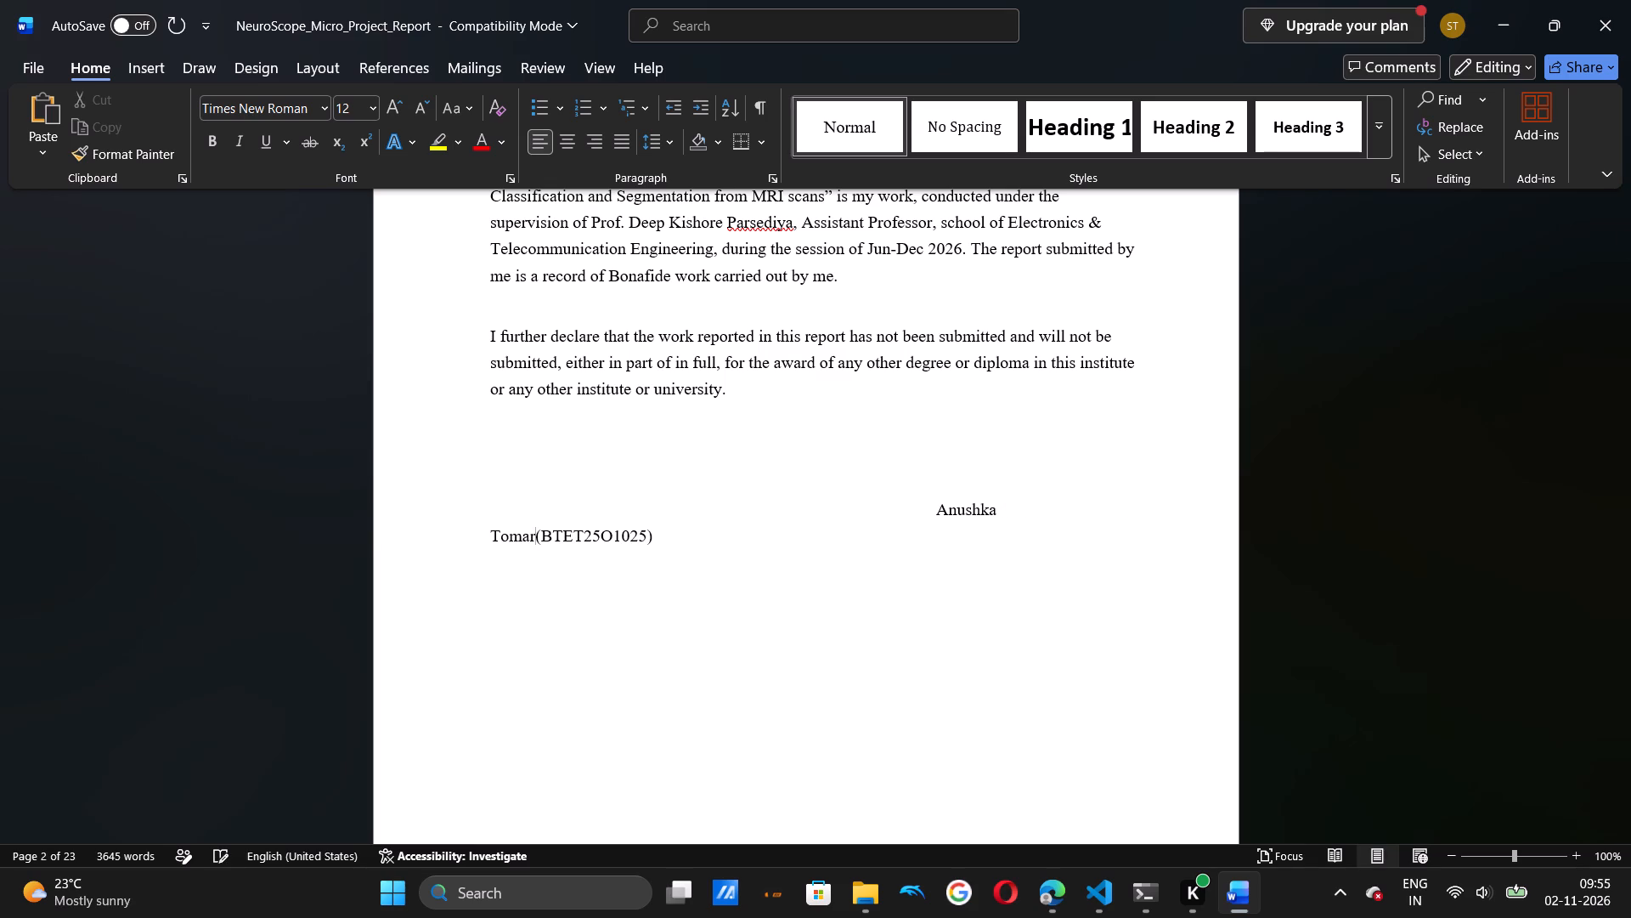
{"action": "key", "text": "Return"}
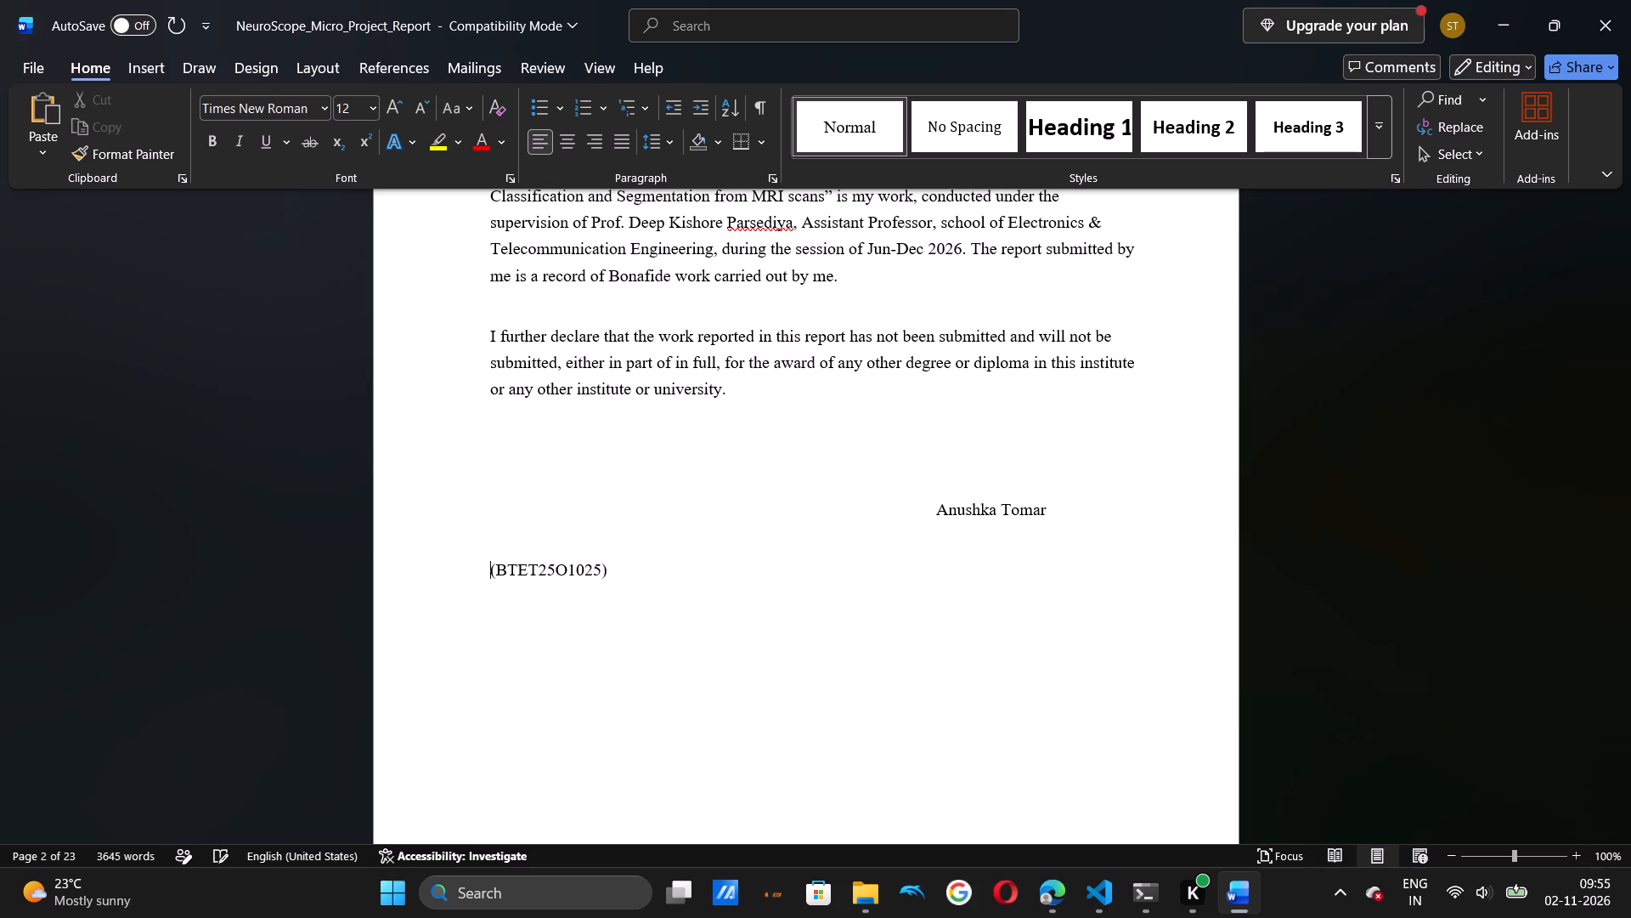
Remove seven spaces before the candidate's name and rejoin the parenthesised enrolment number to the name's line.
{"action": "left_click", "coordinate": [936, 516]}
{"action": "key", "text": "BackSpace"}
{"action": "key", "text": "BackSpace"}
{"action": "key", "text": "BackSpace"}
{"action": "key", "text": "BackSpace"}
{"action": "key", "text": "BackSpace"}
{"action": "key", "text": "BackSpace"}
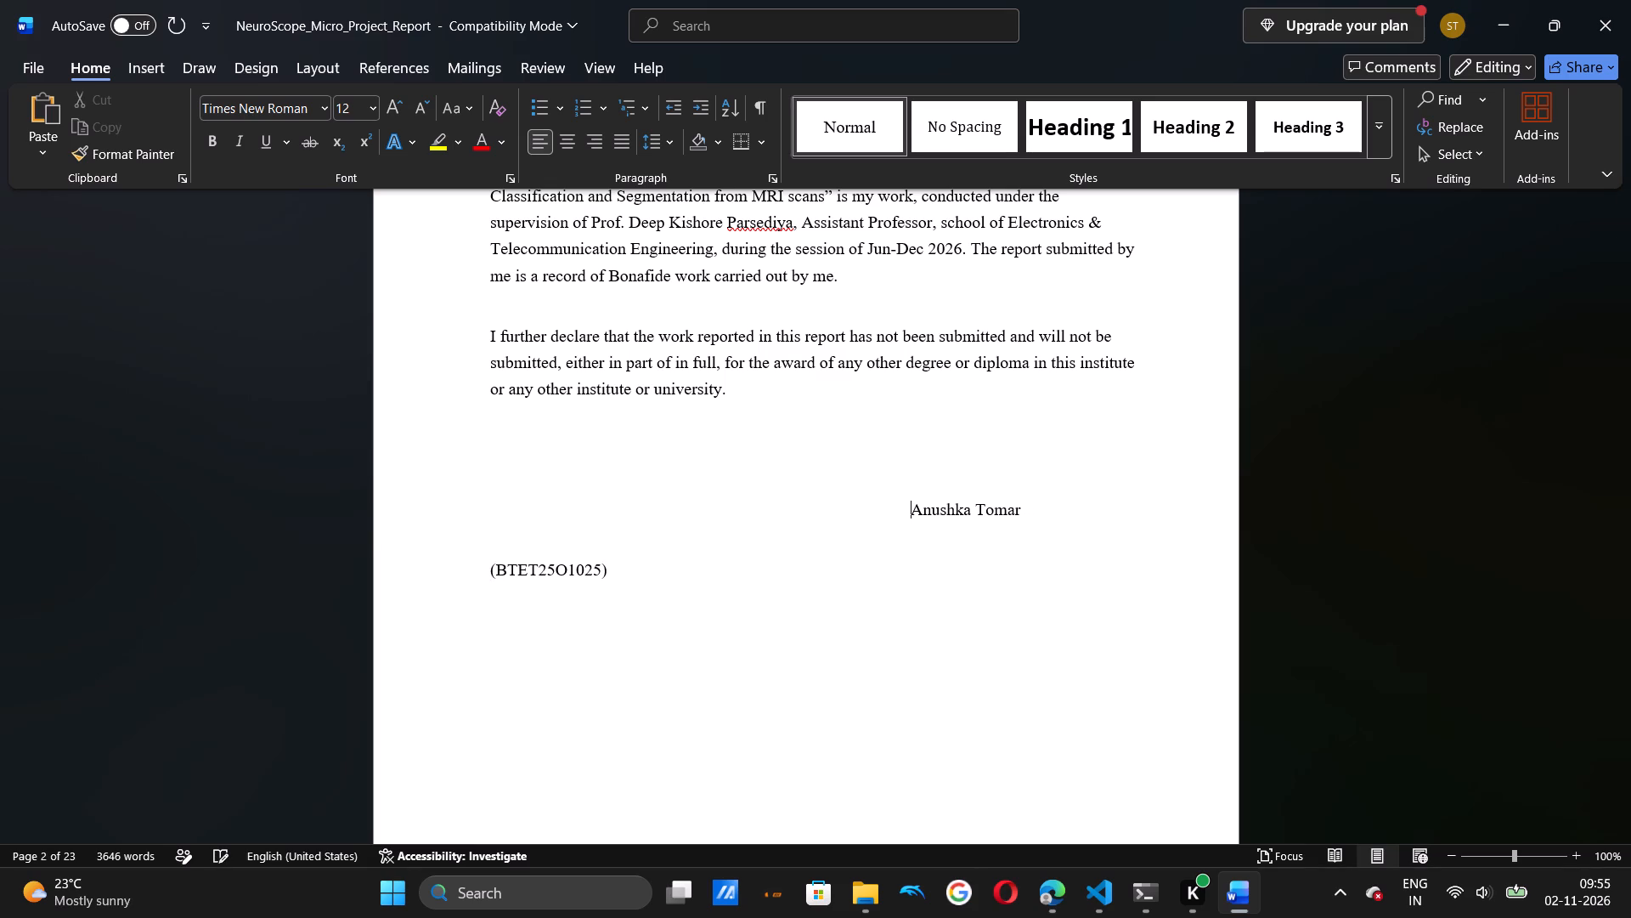
{"action": "key", "text": "BackSpace"}
{"action": "left_click", "coordinate": [484, 570]}
{"action": "key", "text": "BackSpace"}
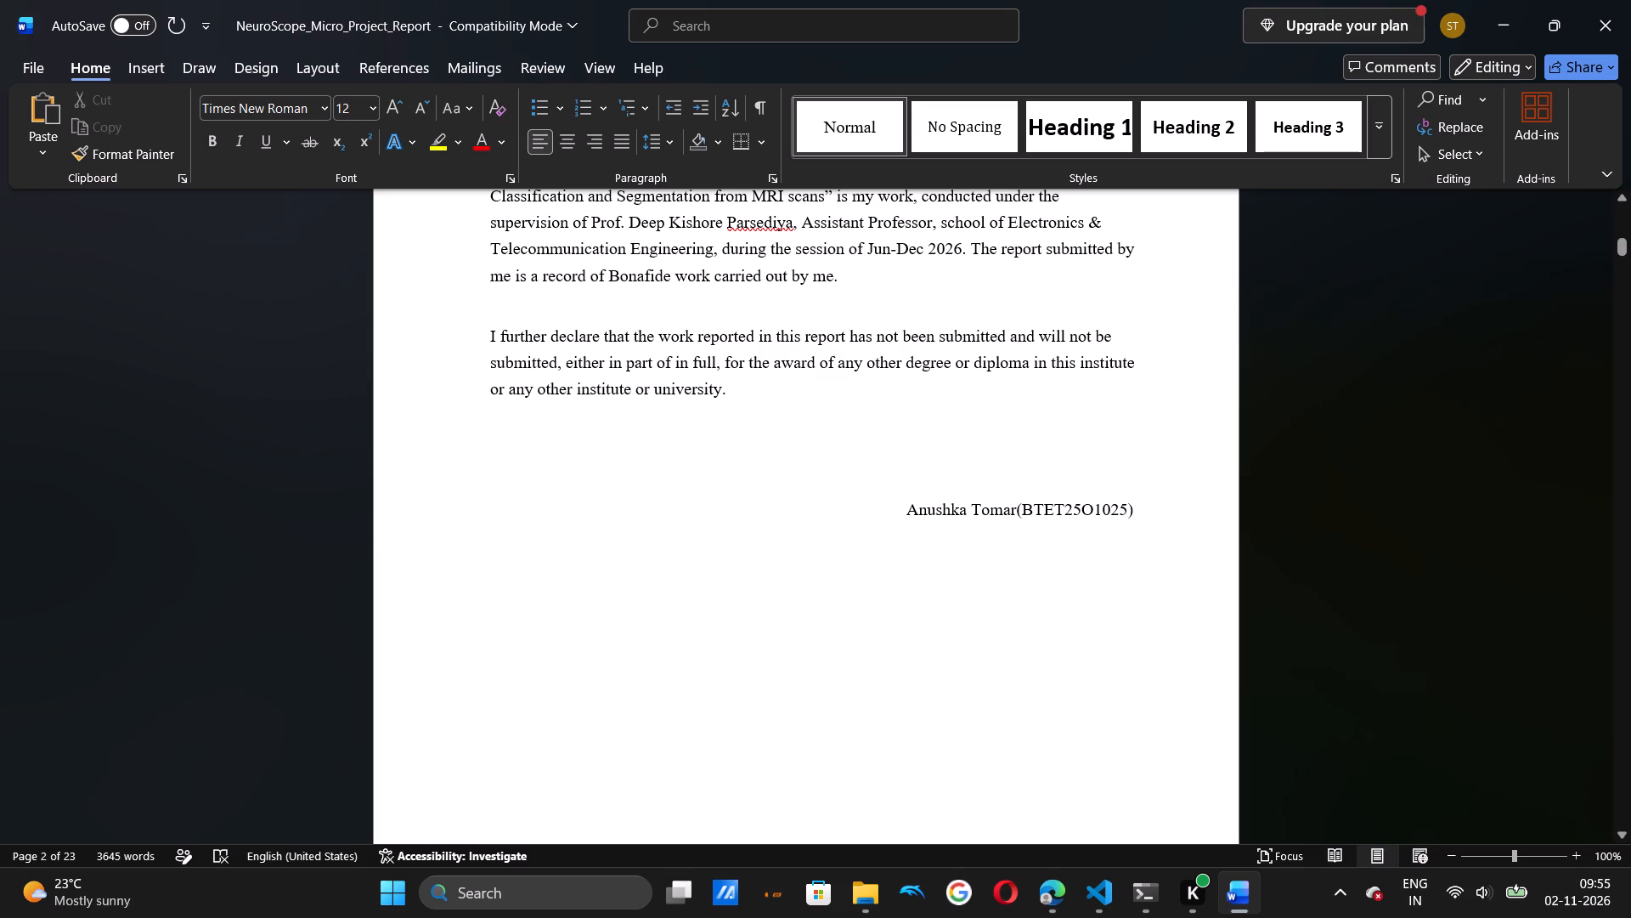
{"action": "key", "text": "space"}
{"action": "key", "text": "BackSpace"}
Remove one more space before the candidate's name and insert a space between the name and the opening parenthesis.
{"action": "left_click", "coordinate": [907, 511]}
{"action": "key", "text": "BackSpace"}
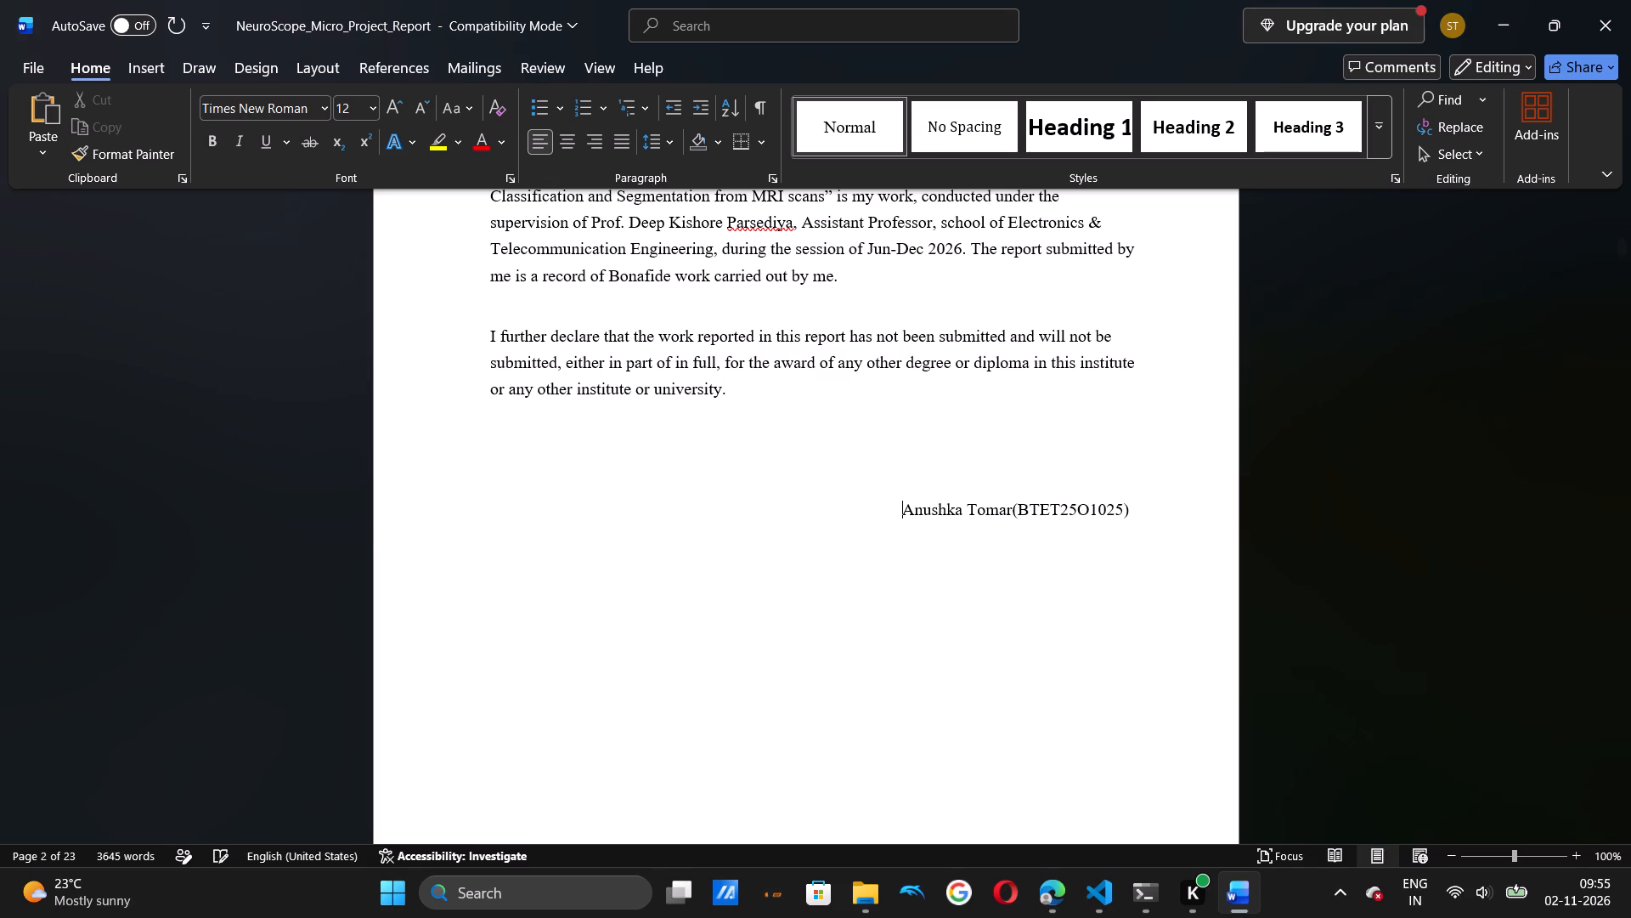
{"action": "key", "text": "Right"}
{"action": "key", "text": "Right"}
{"action": "key", "text": "Right"}
{"action": "key", "text": "Right"}
{"action": "key", "text": "Right"}
{"action": "key", "text": "Right"}
{"action": "key", "text": "Right"}
{"action": "key", "text": "Right"}
{"action": "key", "text": "Right"}
{"action": "key", "text": "Right"}
{"action": "key", "text": "Right"}
{"action": "key", "text": "Right"}
{"action": "key", "text": "Right"}
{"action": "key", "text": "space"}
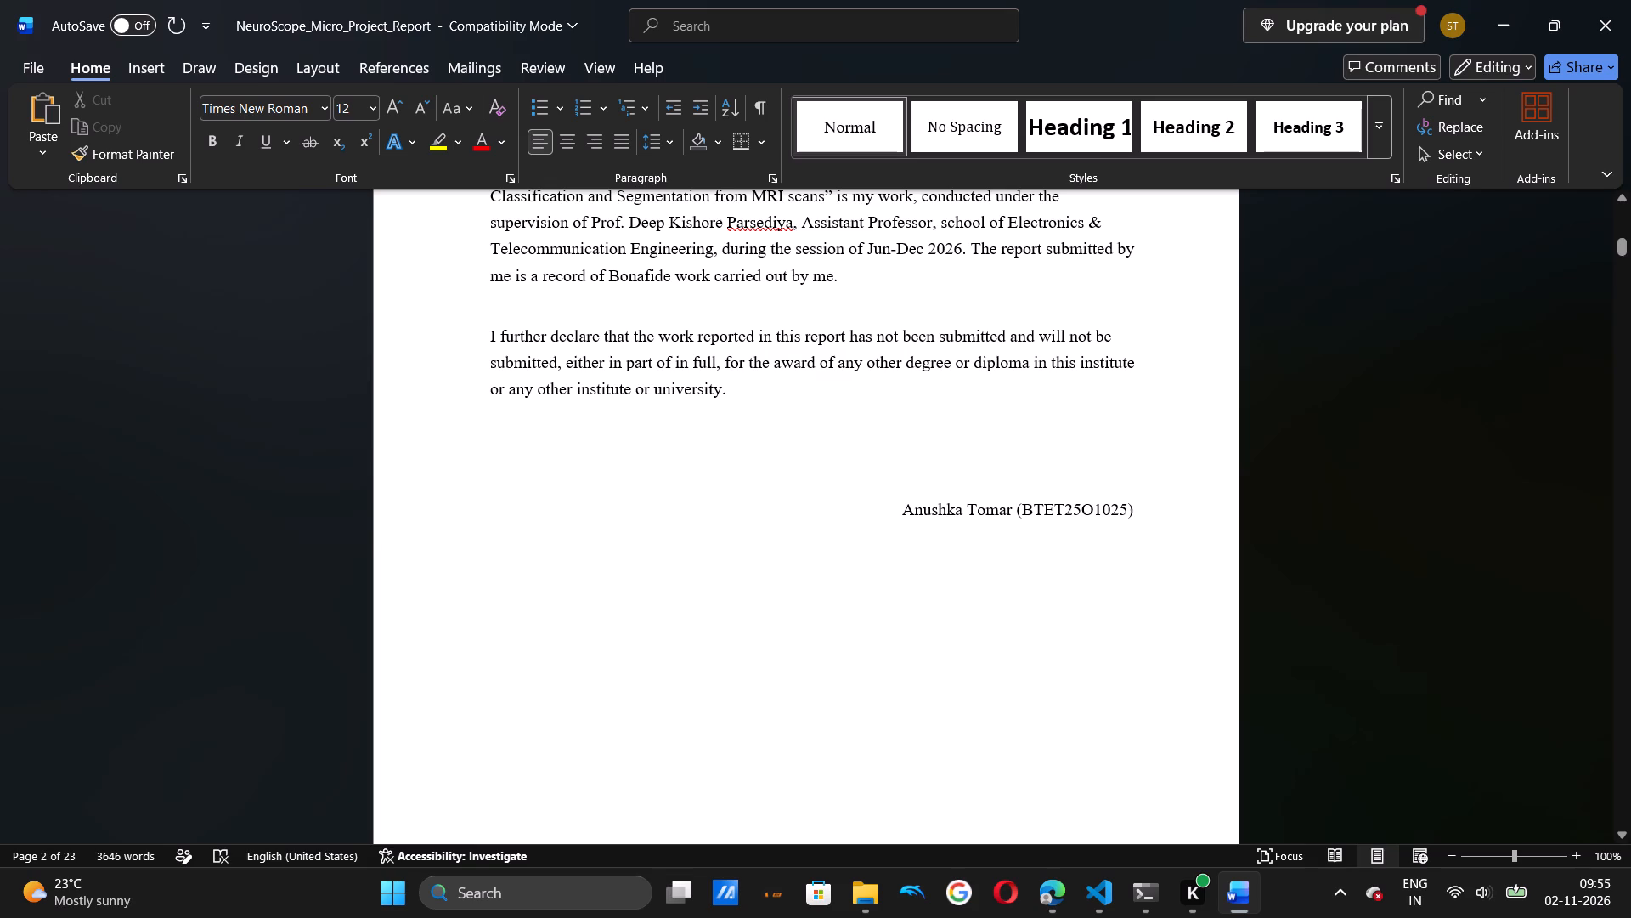
Draw a near-horizontal straight line about 7.3 cm wide in the blank area below the candidate's name.
{"action": "scroll", "coordinate": [1320, 573], "scroll_direction": "down", "scroll_amount": 1}
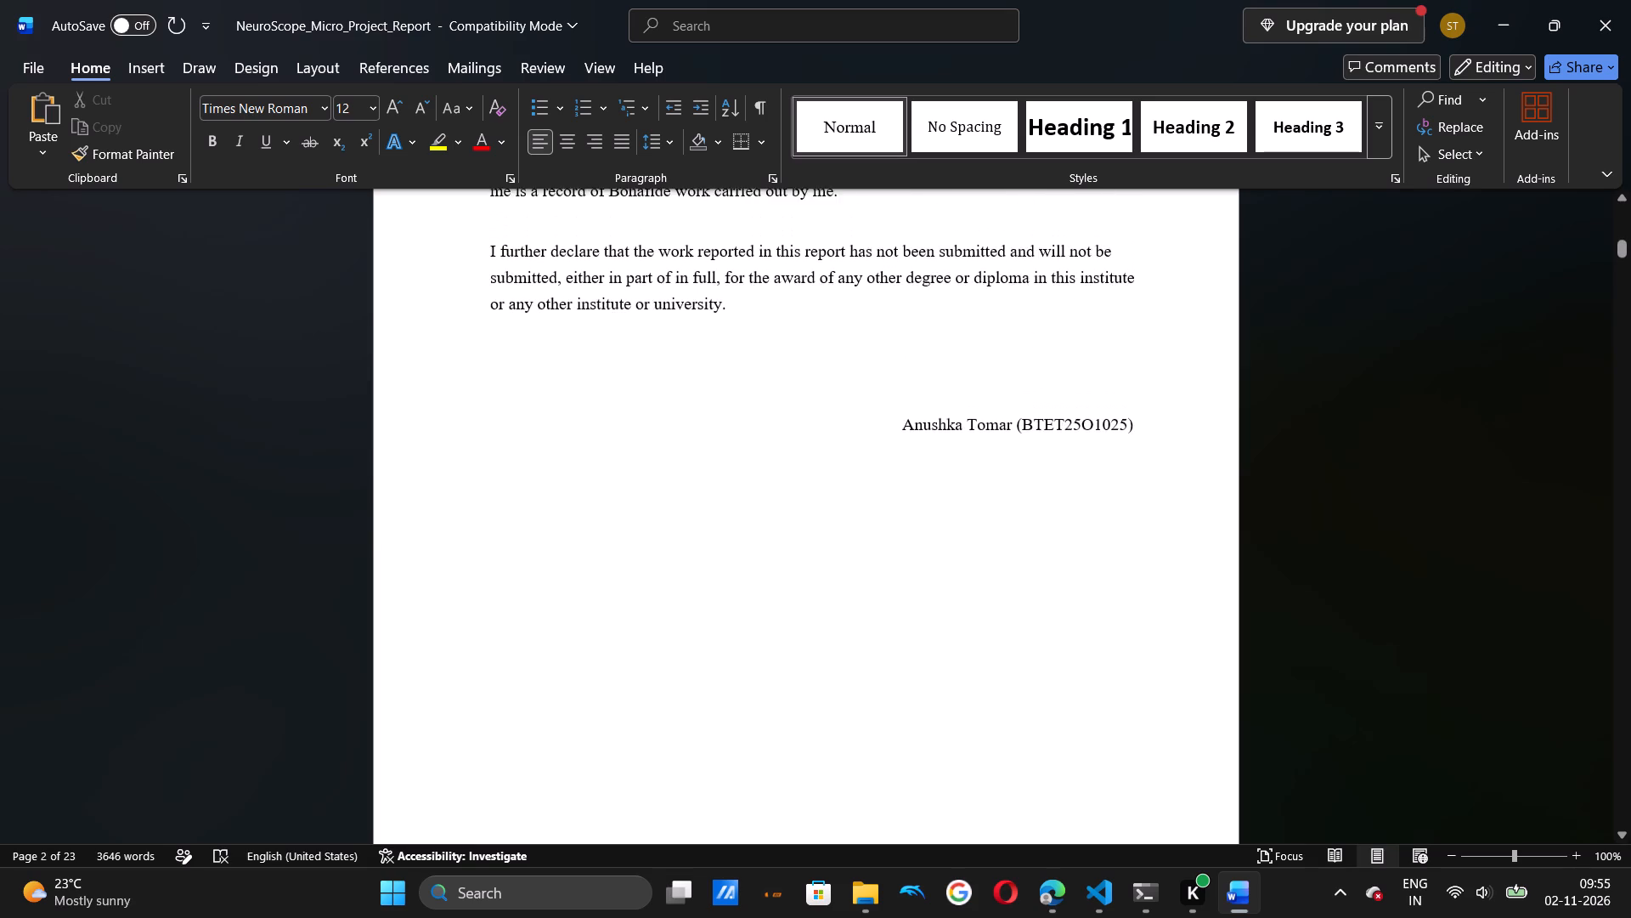
{"action": "scroll", "coordinate": [1320, 573], "scroll_direction": "down", "scroll_amount": 1}
{"action": "left_click", "coordinate": [1145, 437]}
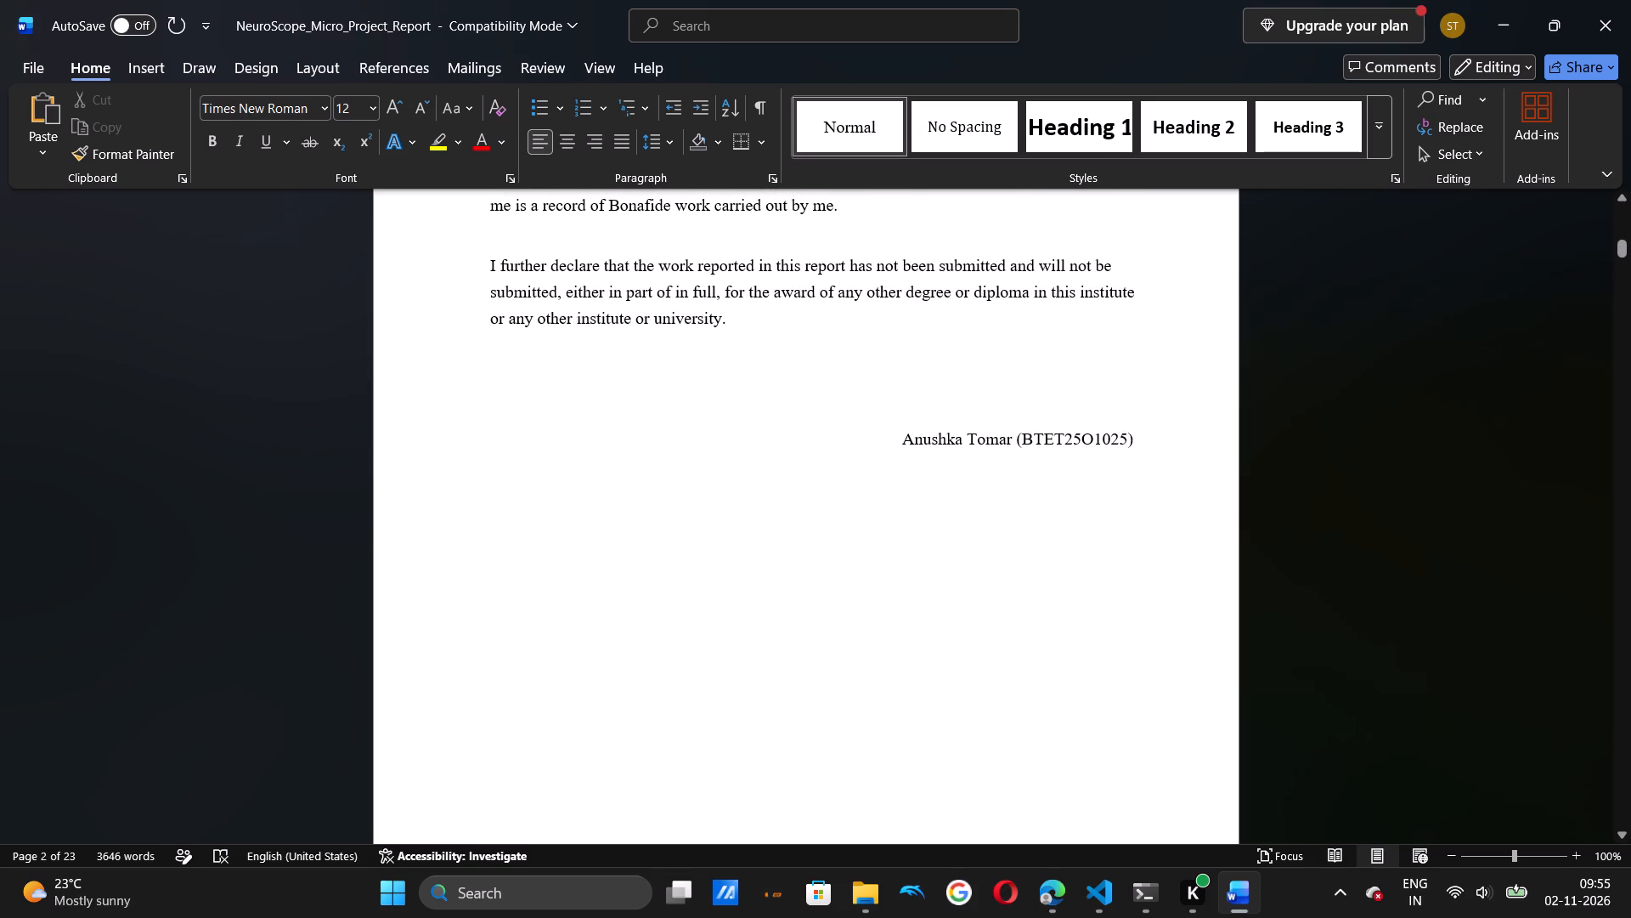
{"action": "left_click", "coordinate": [133, 60]}
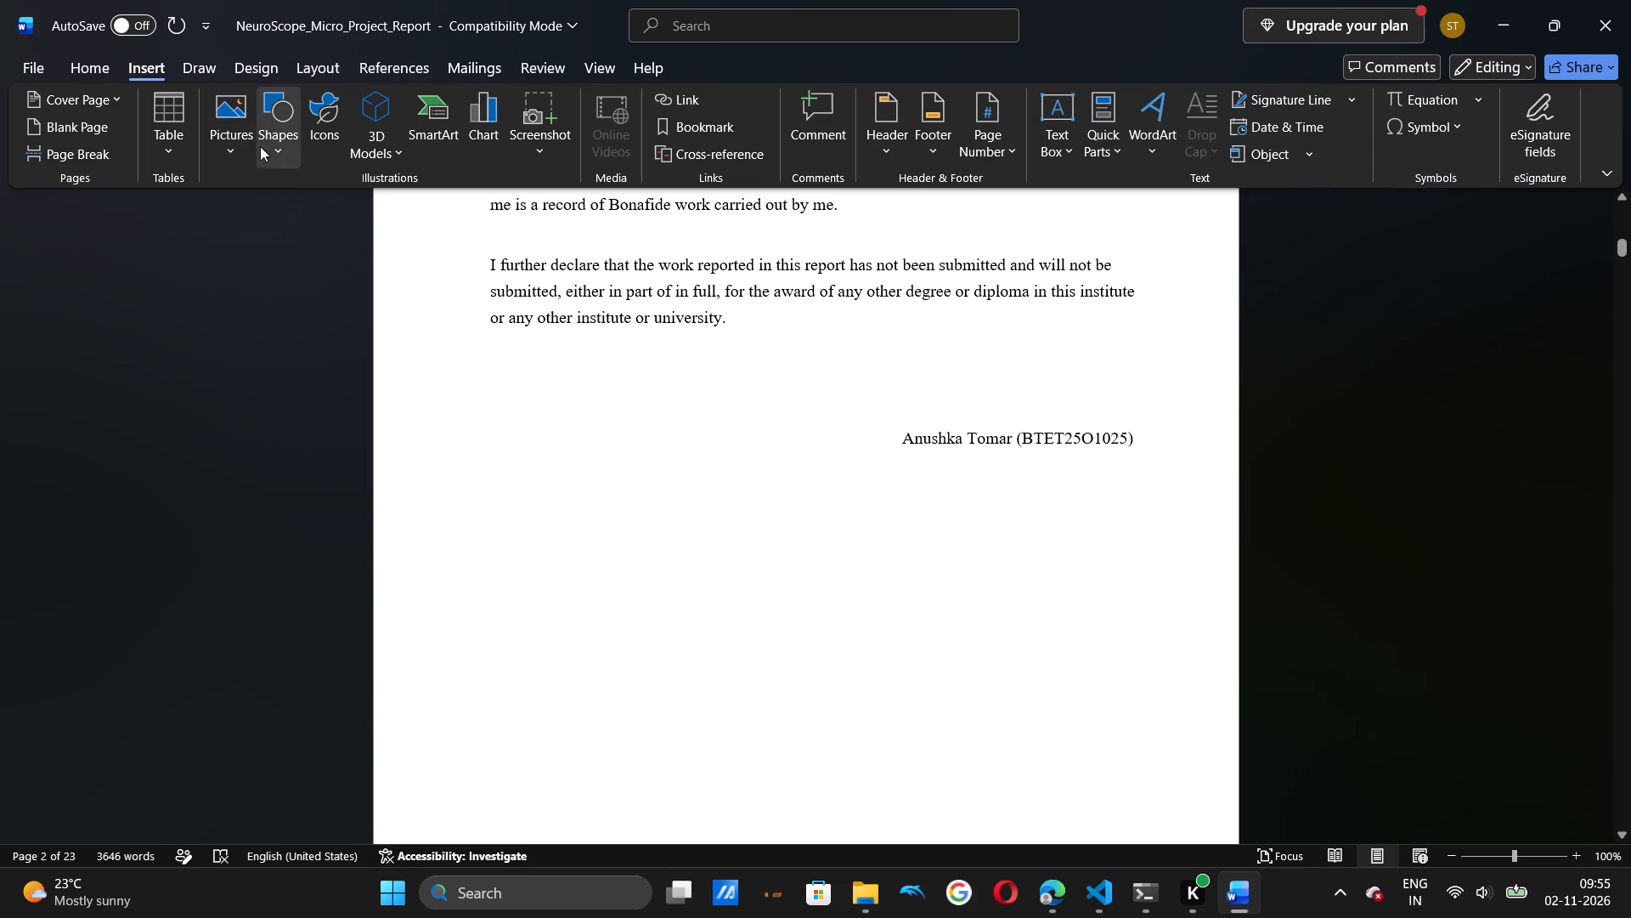
{"action": "left_click", "coordinate": [269, 150]}
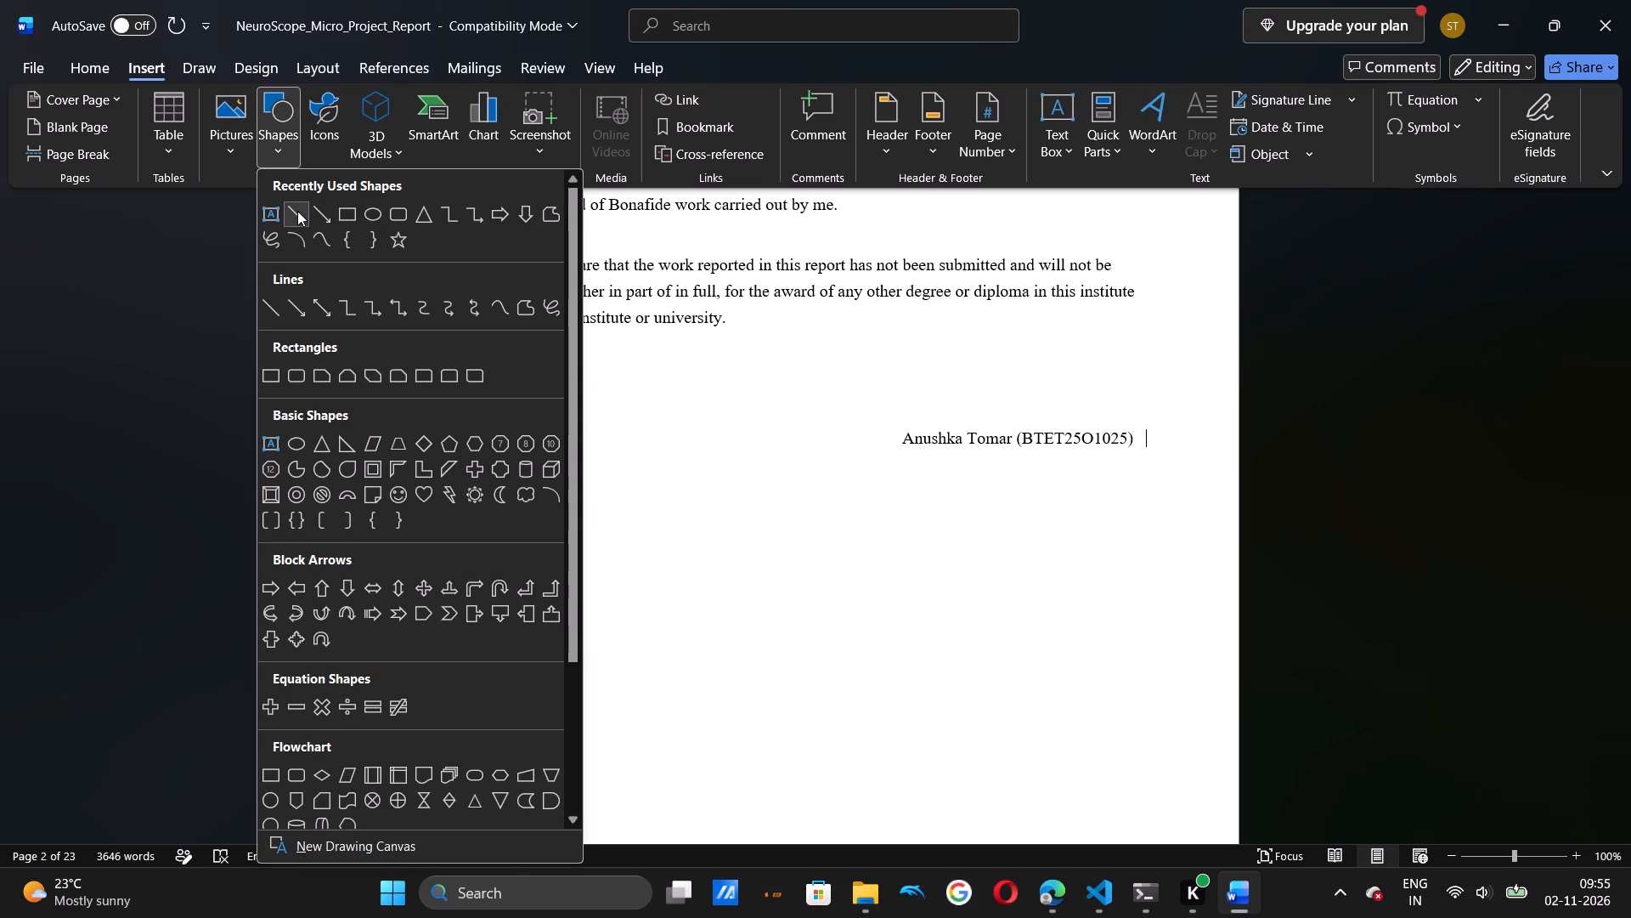
{"action": "left_click", "coordinate": [268, 300]}
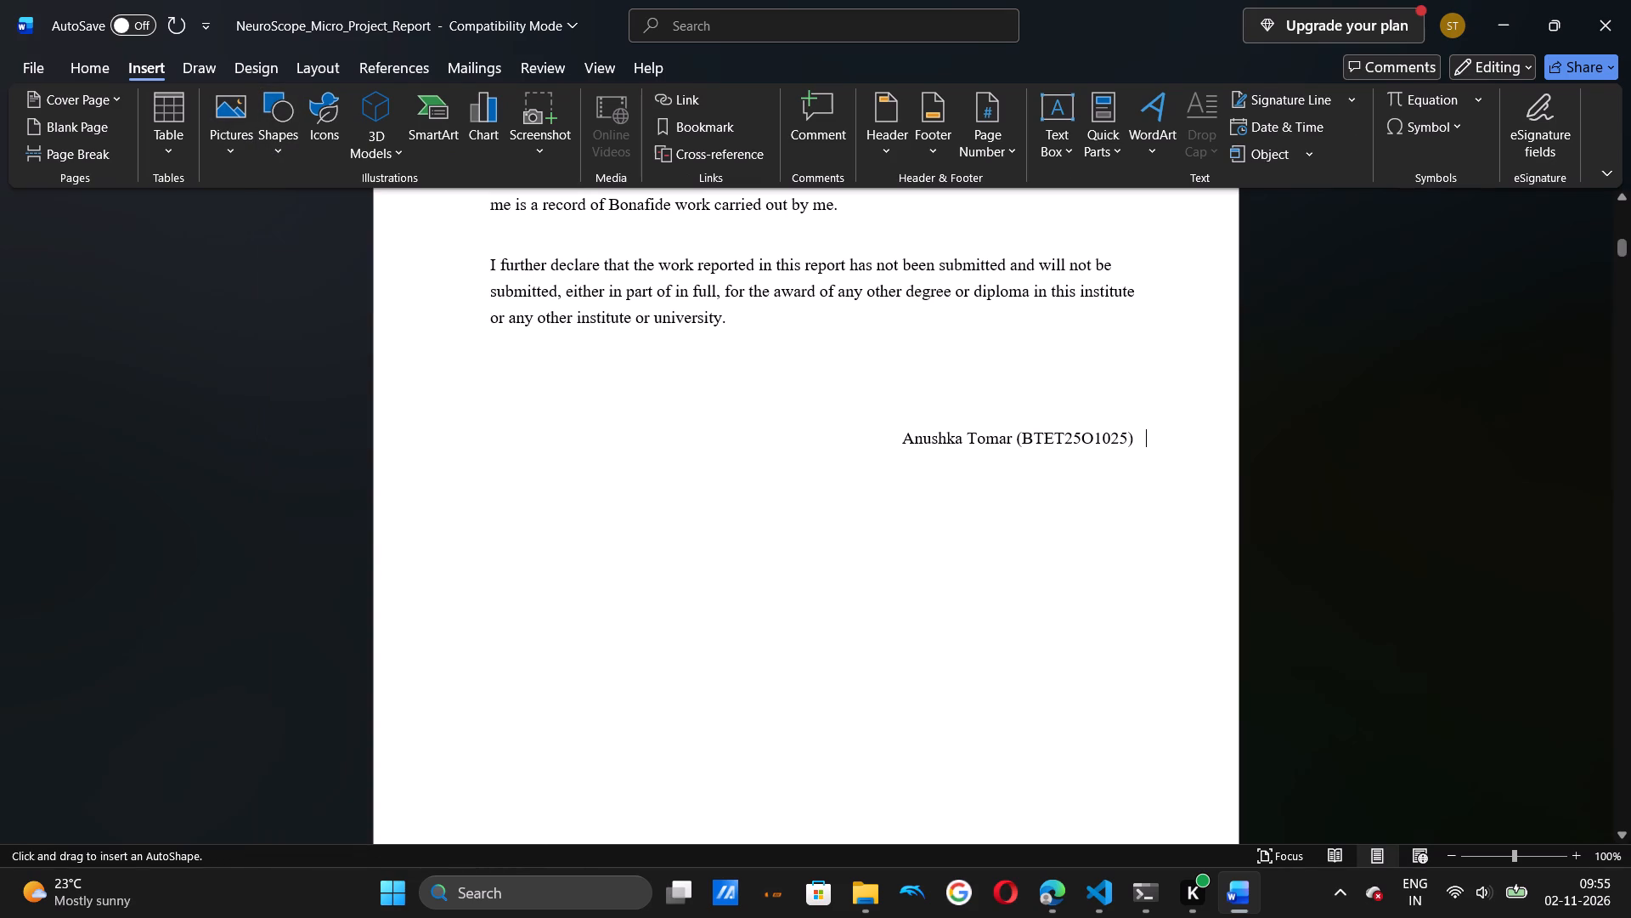
{"action": "left_click", "coordinate": [900, 422]}
{"action": "left_click_drag", "start_coordinate": [900, 422], "coordinate": [906, 419]}
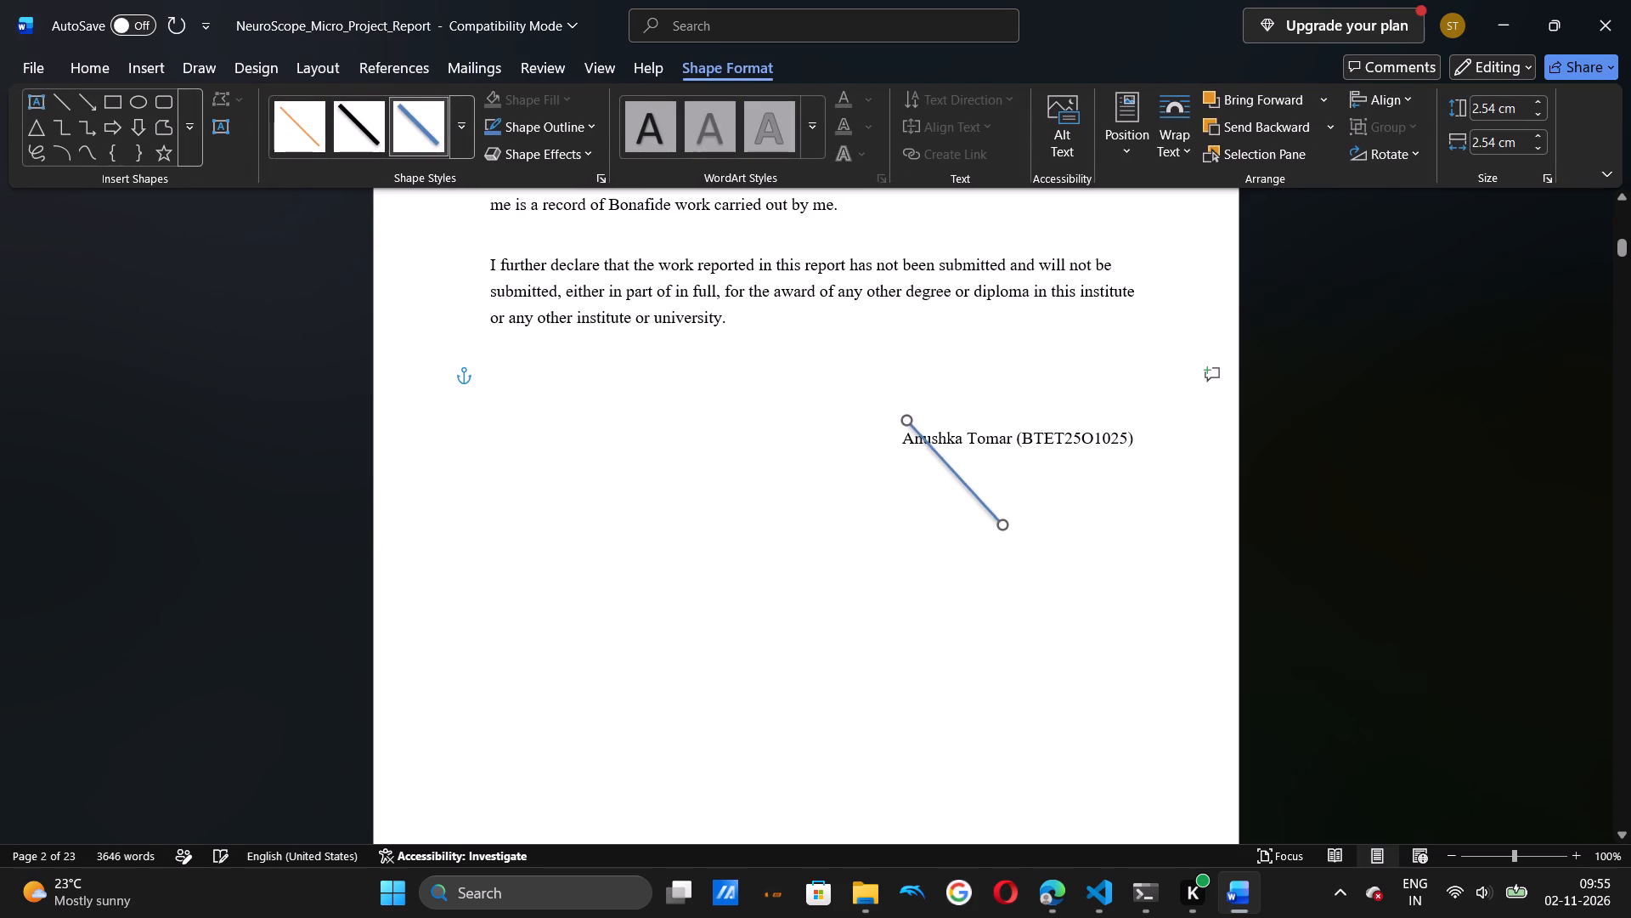
{"action": "left_click_drag", "start_coordinate": [906, 419], "coordinate": [862, 506]}
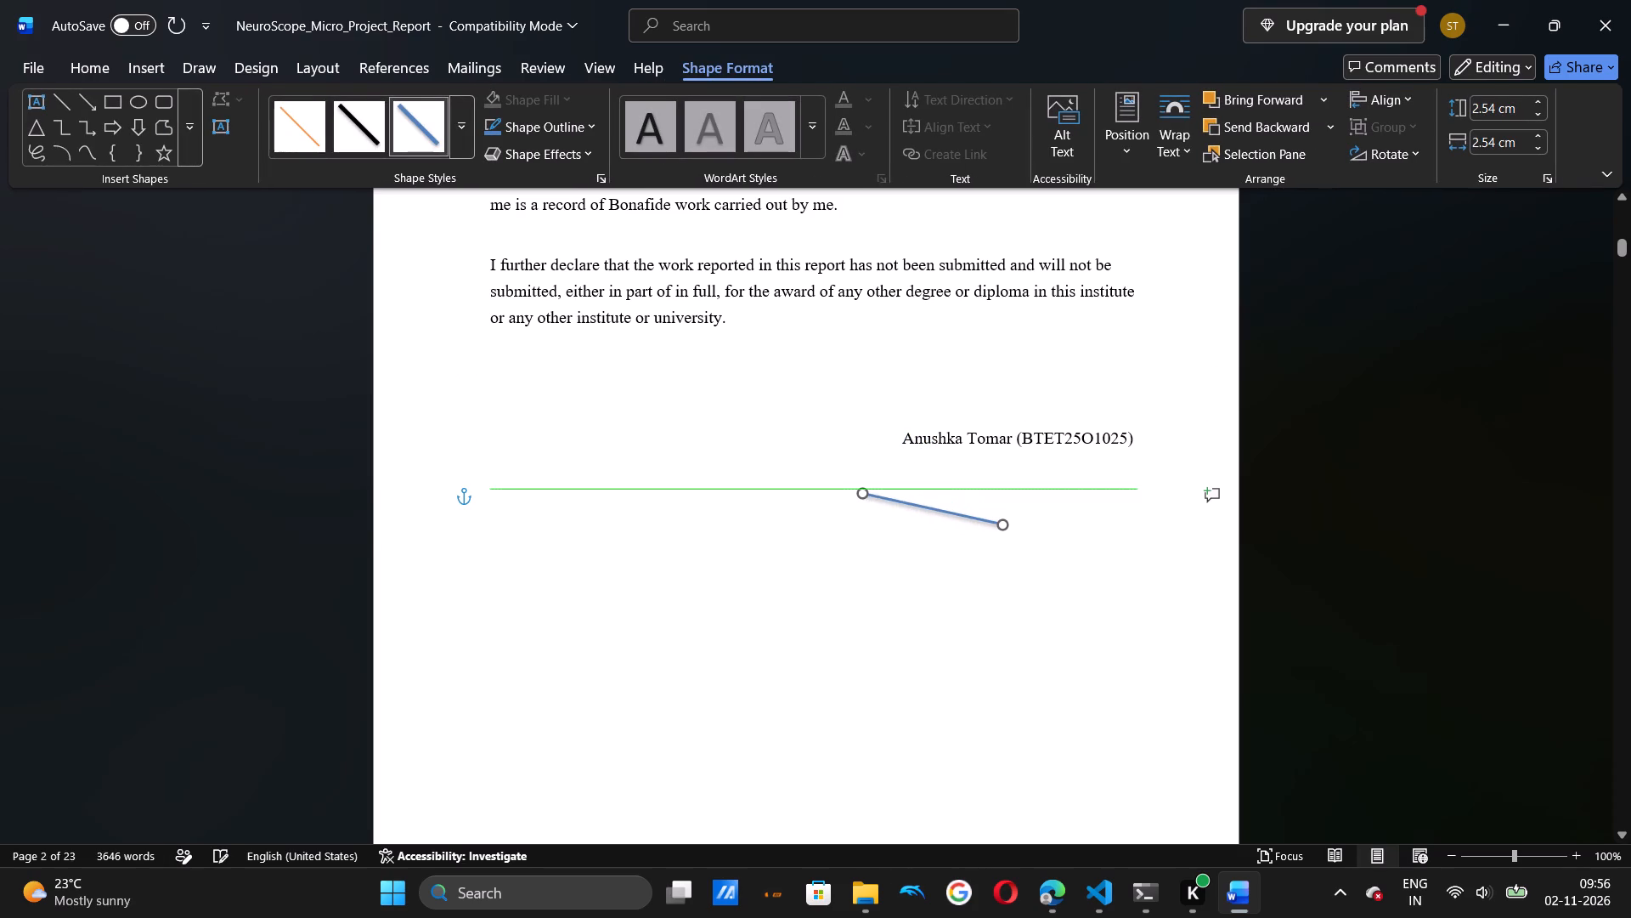
{"action": "left_click_drag", "start_coordinate": [862, 506], "coordinate": [853, 524]}
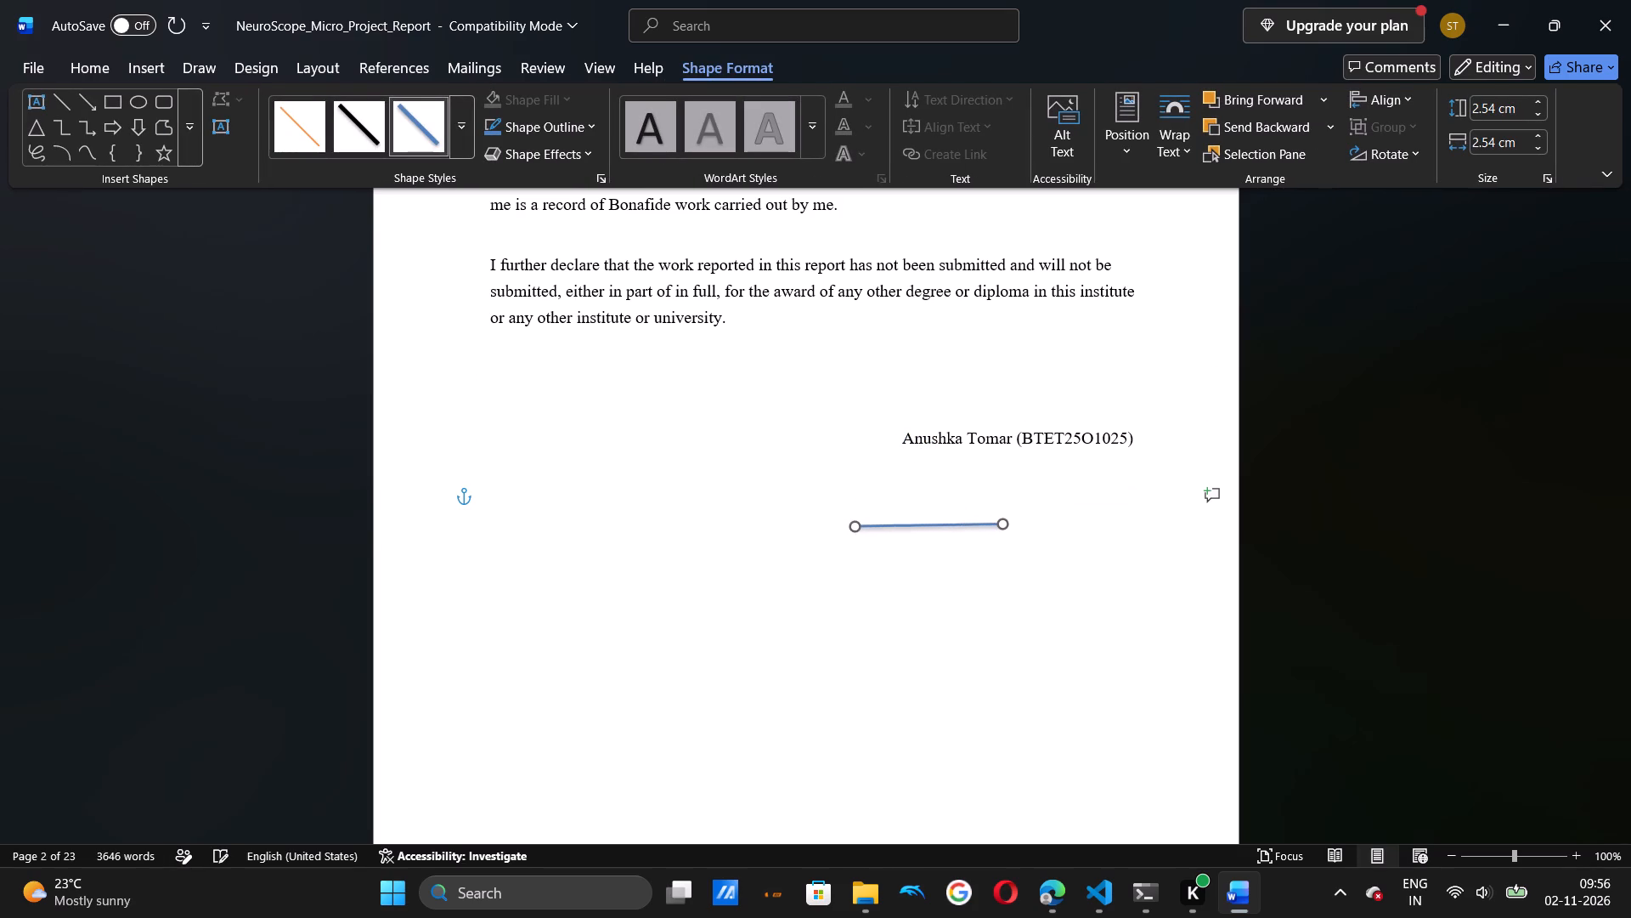
{"action": "left_click_drag", "start_coordinate": [853, 524], "coordinate": [747, 528]}
{"action": "left_click_drag", "start_coordinate": [747, 528], "coordinate": [729, 524]}
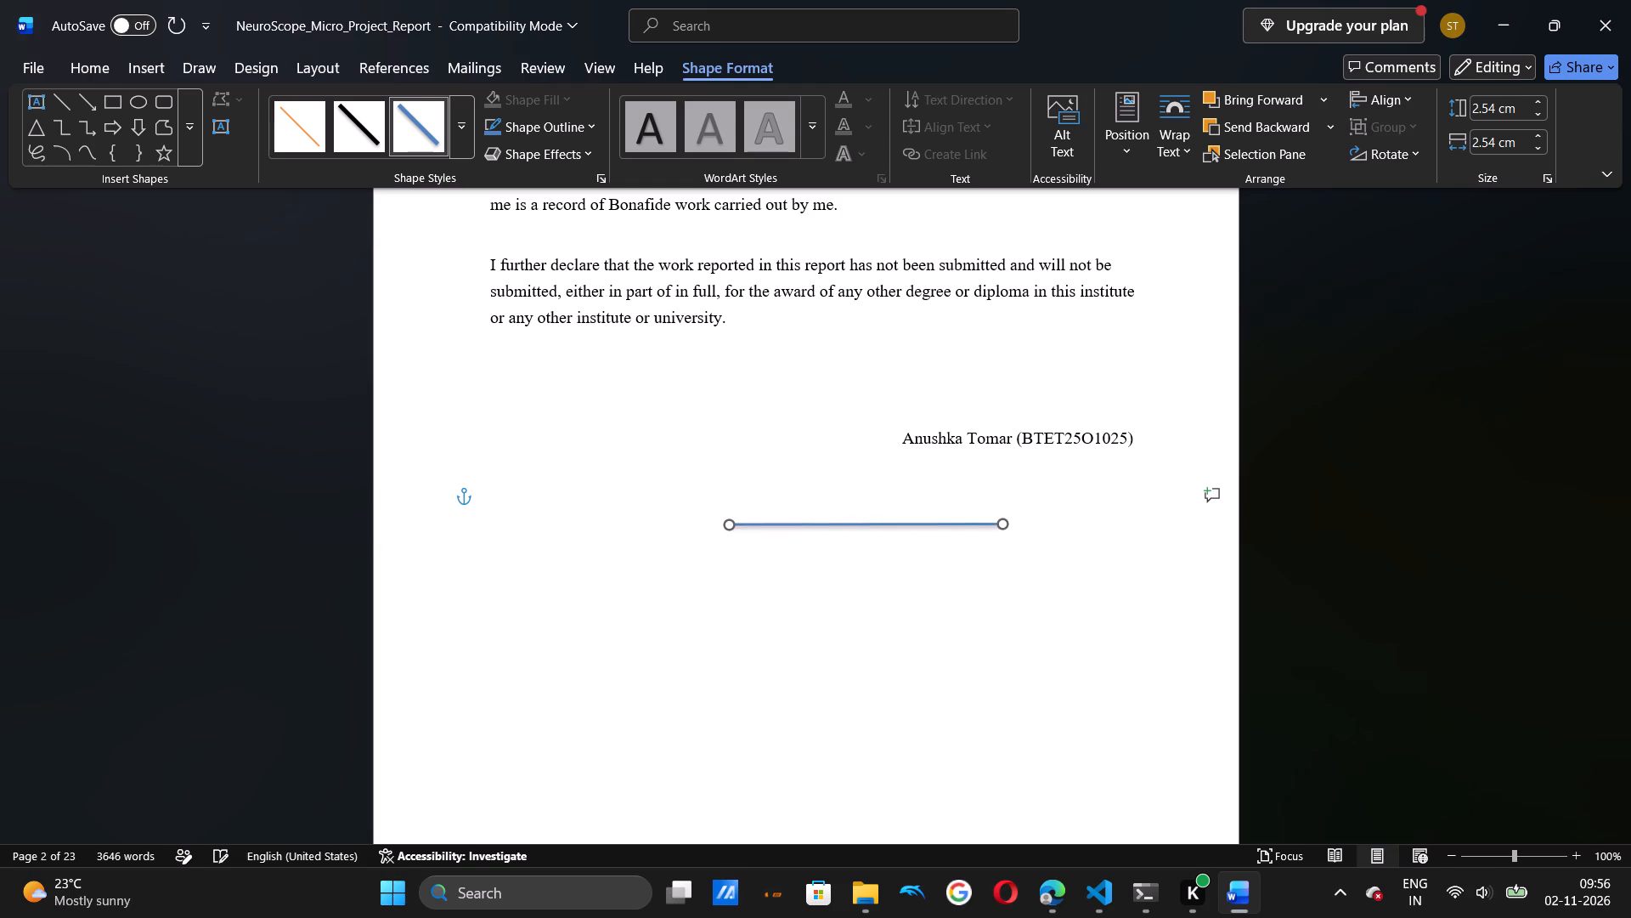
{"action": "left_click_drag", "start_coordinate": [729, 524], "coordinate": [709, 525]}
{"action": "left_click_drag", "start_coordinate": [709, 525], "coordinate": [710, 525]}
Move the drawn line just above the candidate's name and enrolment number so that it spans both.
{"action": "left_click_drag", "start_coordinate": [783, 528], "coordinate": [895, 438]}
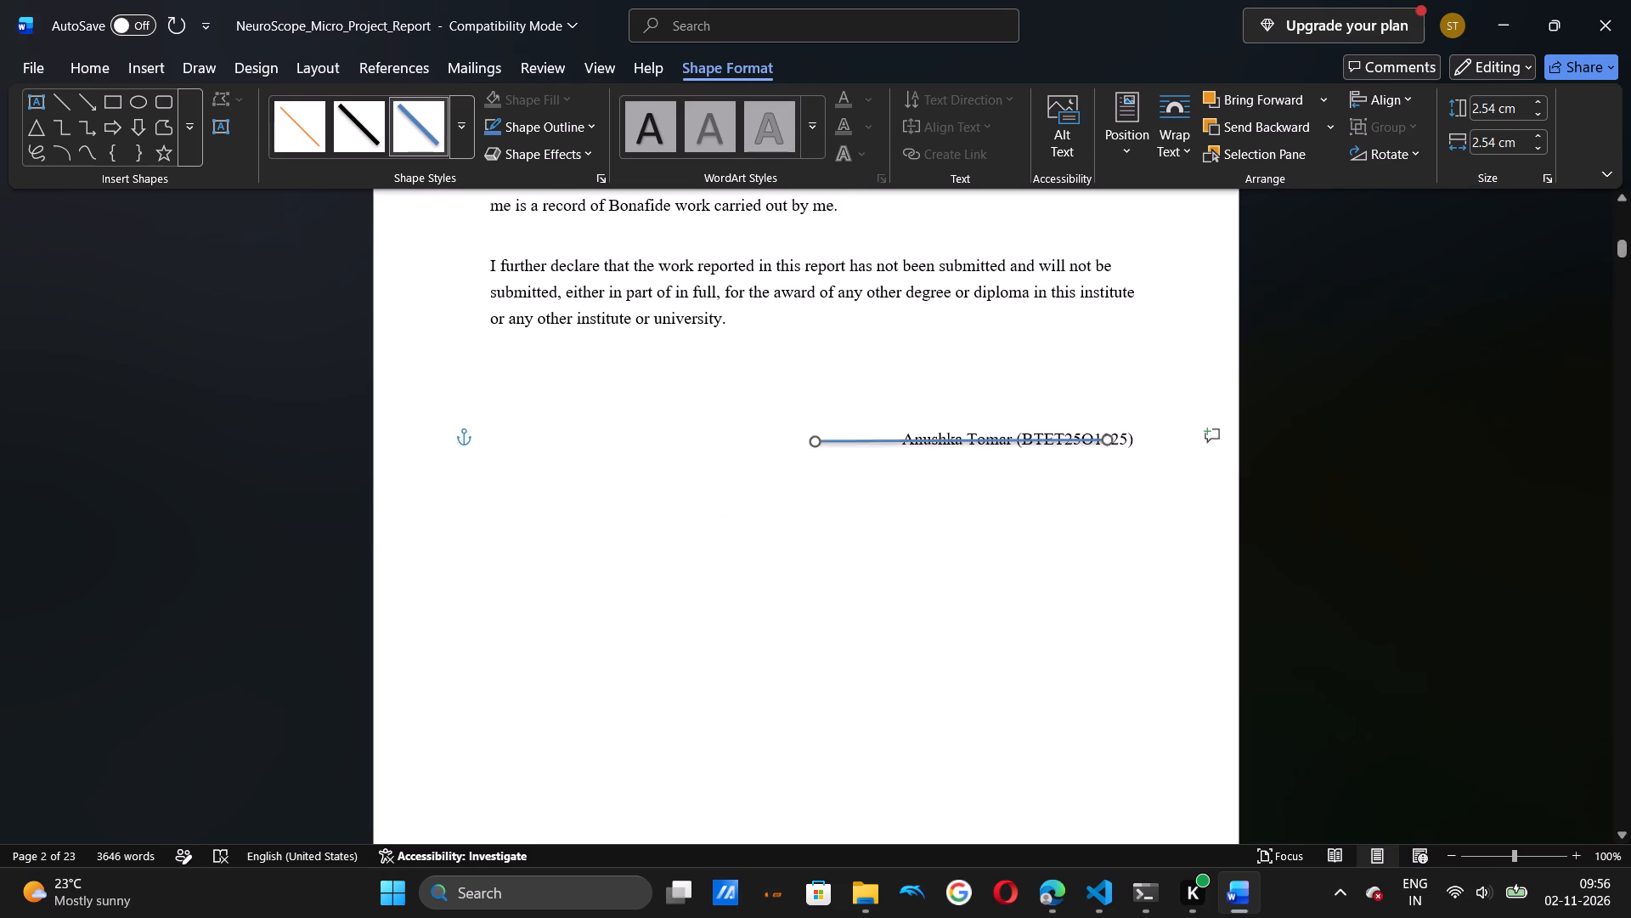
{"action": "left_click_drag", "start_coordinate": [895, 438], "coordinate": [945, 415]}
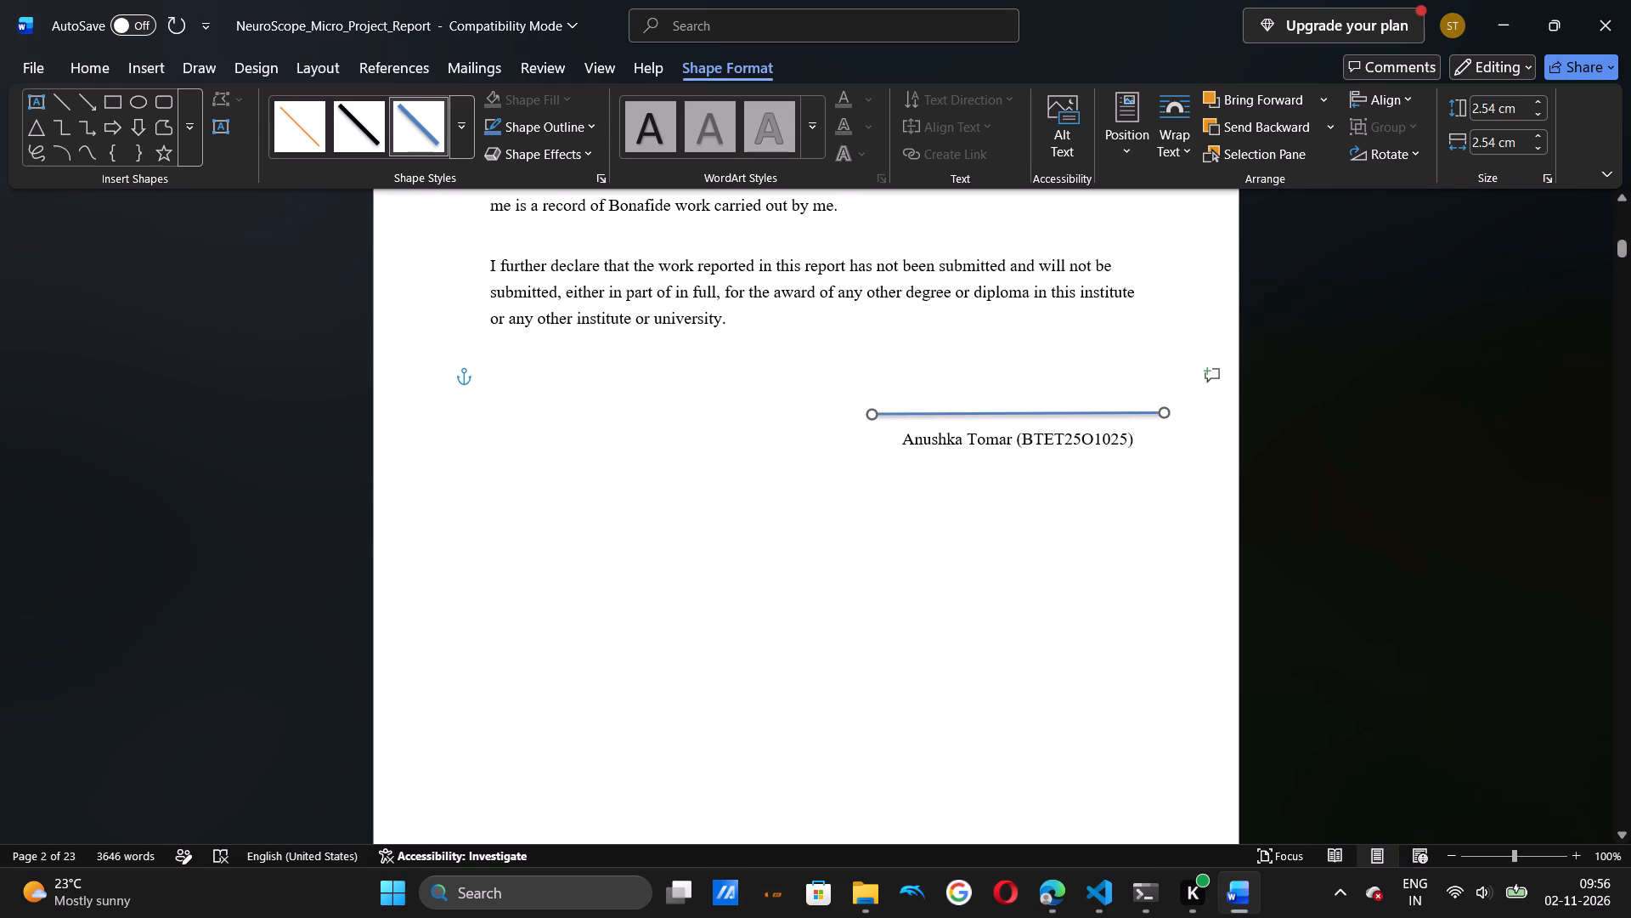
{"action": "left_click_drag", "start_coordinate": [945, 415], "coordinate": [944, 416]}
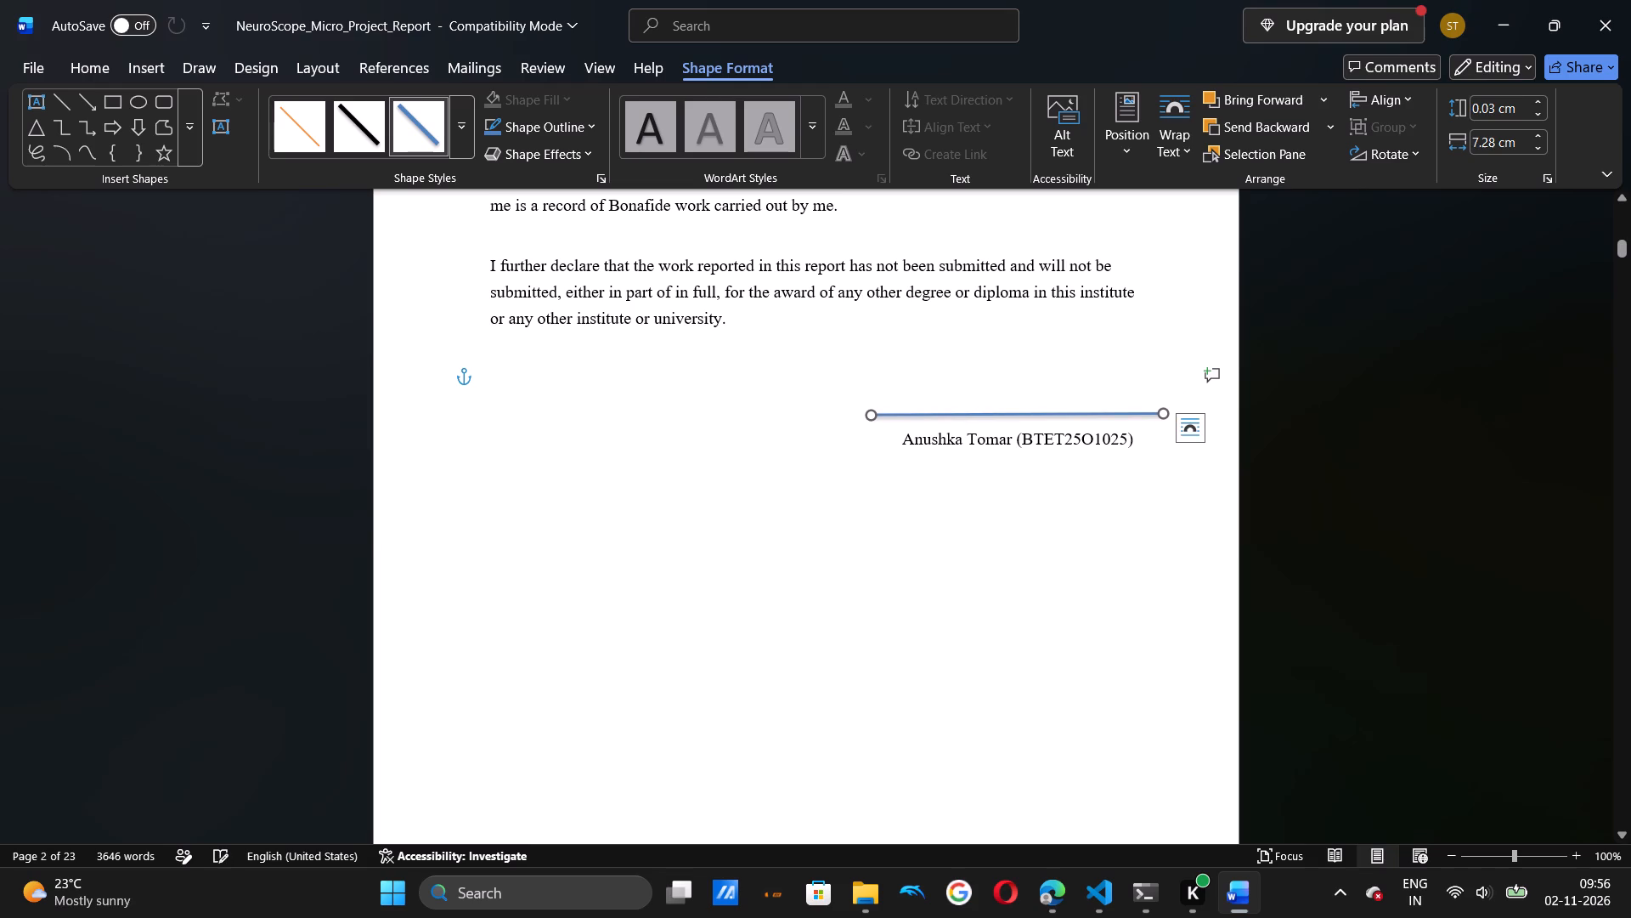
Apply the thin black theme style to the signature line above the candidate's name.
{"action": "left_click", "coordinate": [292, 144]}
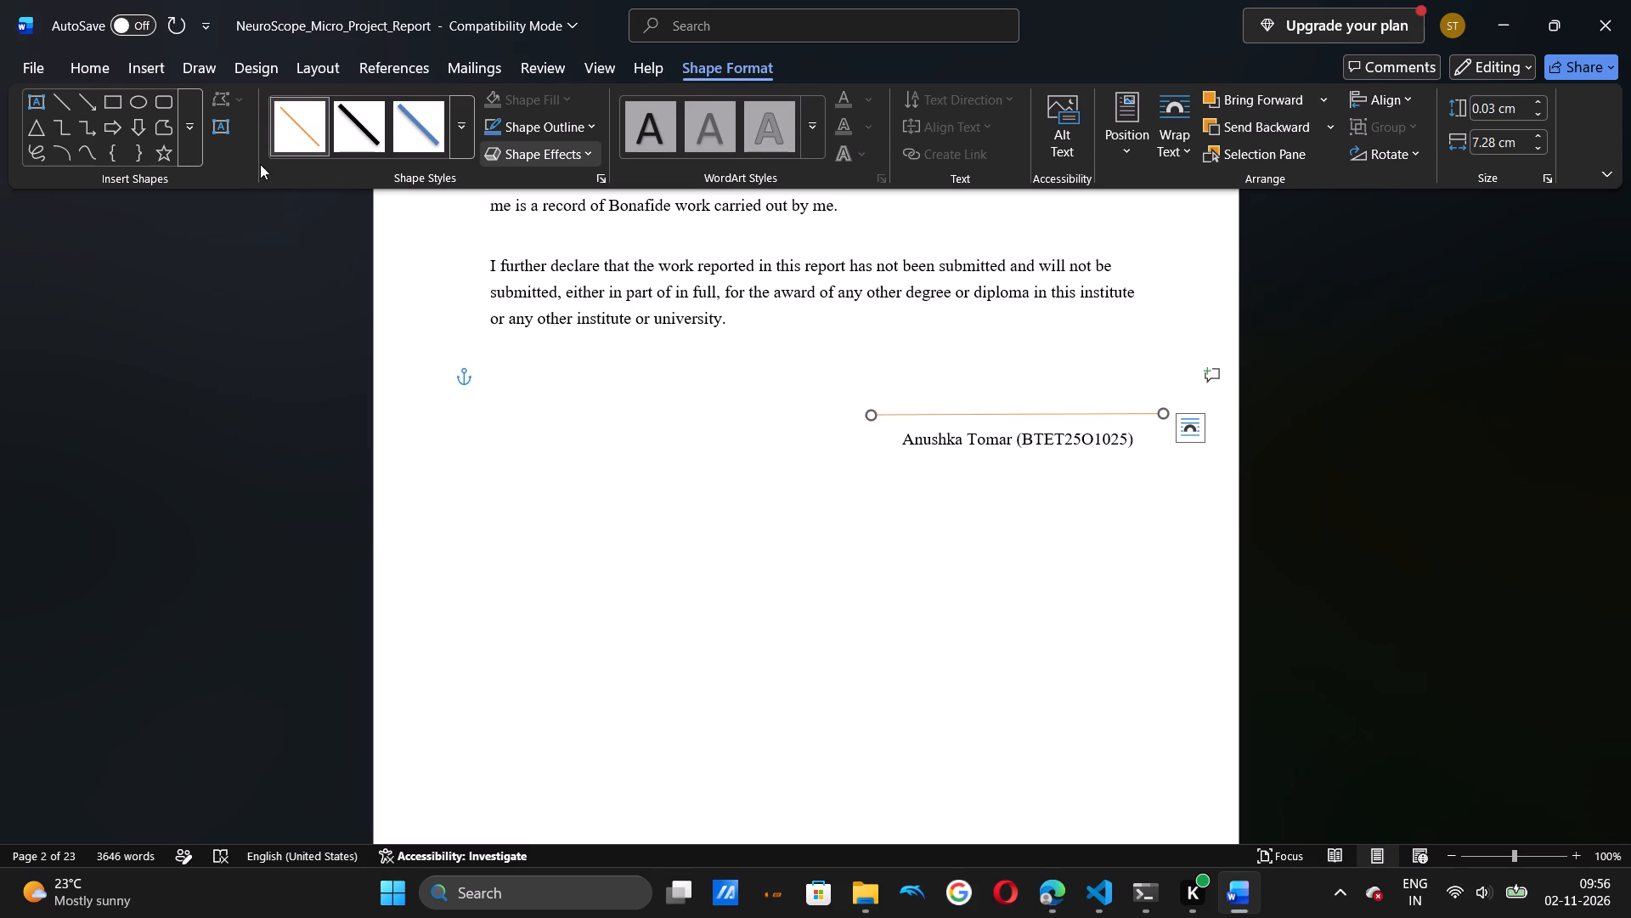
{"action": "left_click", "coordinate": [464, 132]}
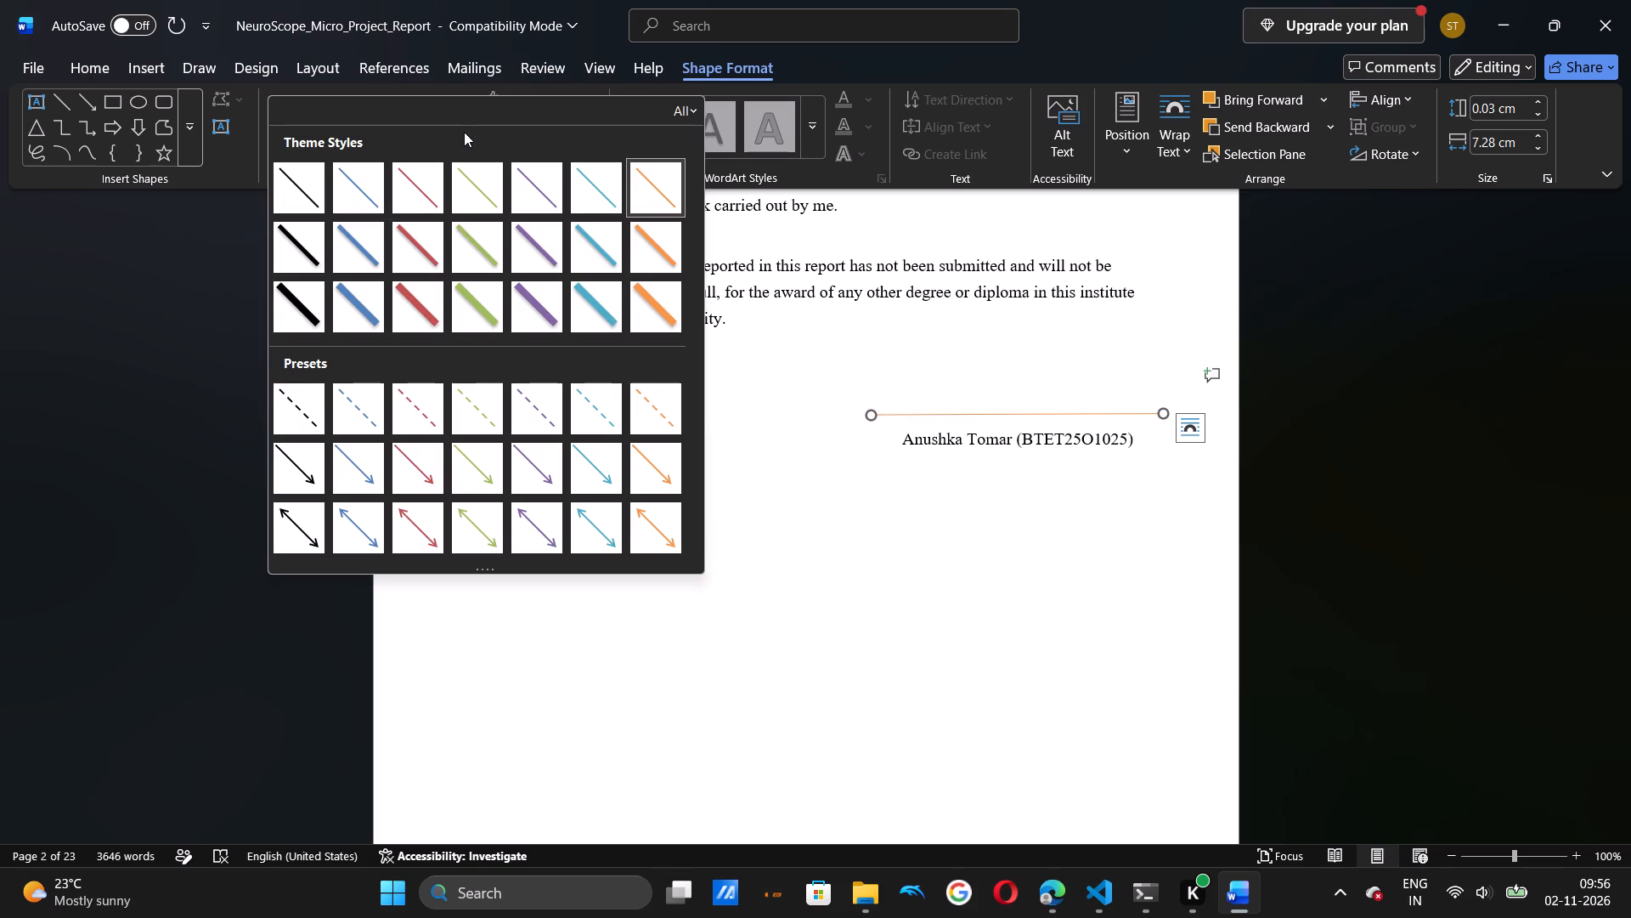
{"action": "left_click", "coordinate": [305, 194]}
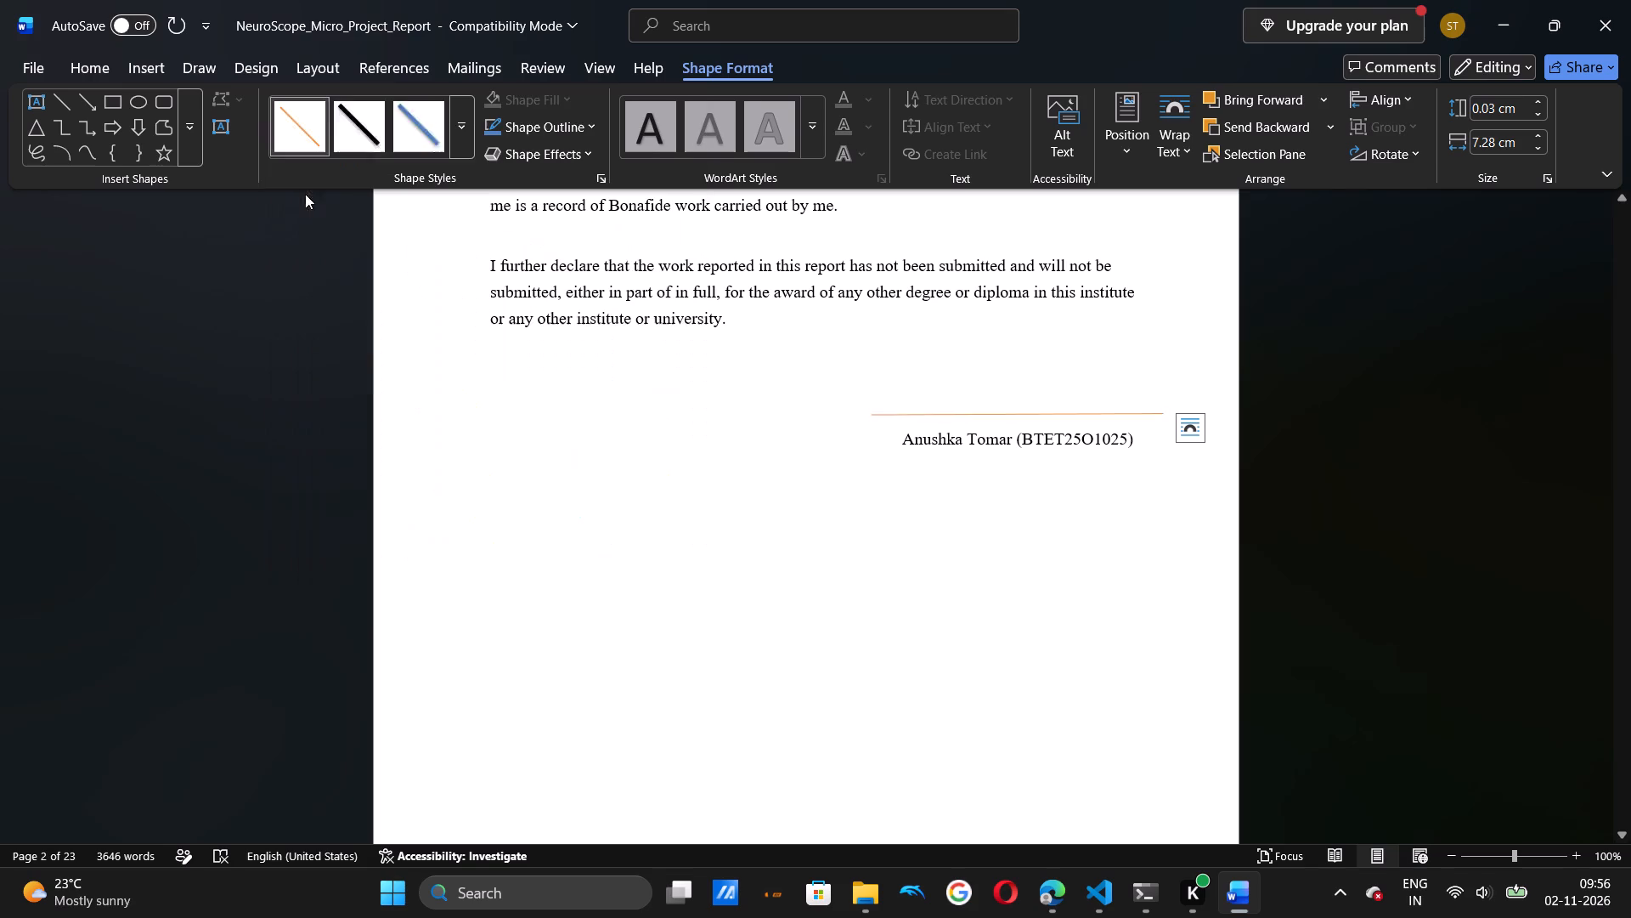
Add the line "Date: 2nd November 2026" below the candidate's name on the declaration page.
{"action": "left_click", "coordinate": [1298, 519]}
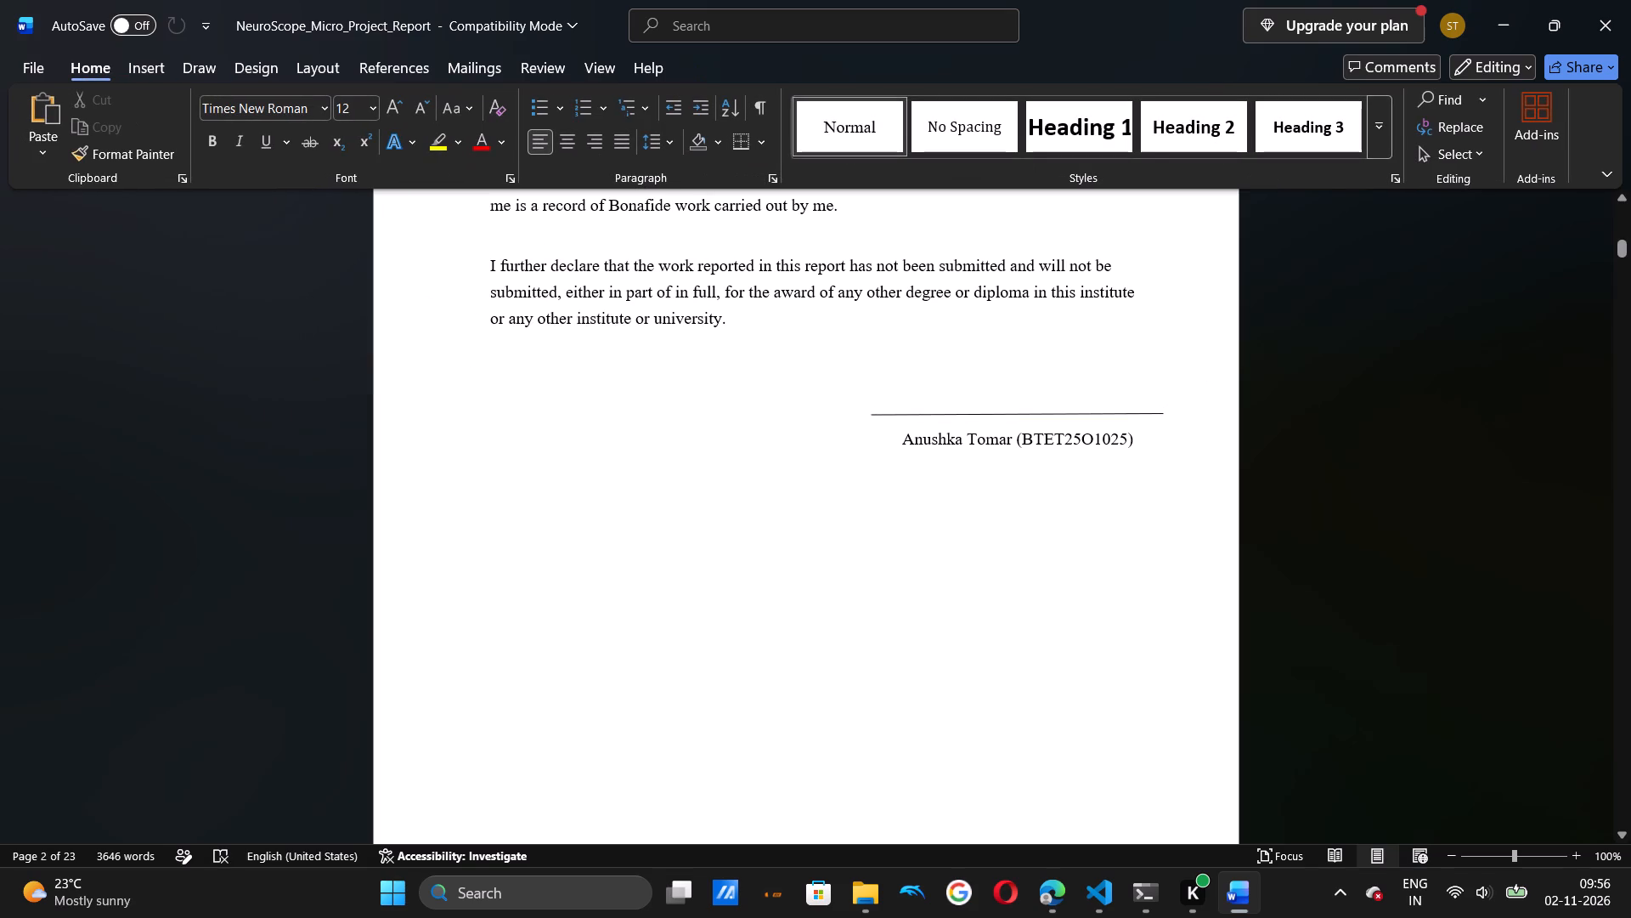
{"action": "scroll", "coordinate": [1008, 632], "scroll_direction": "down", "scroll_amount": 1}
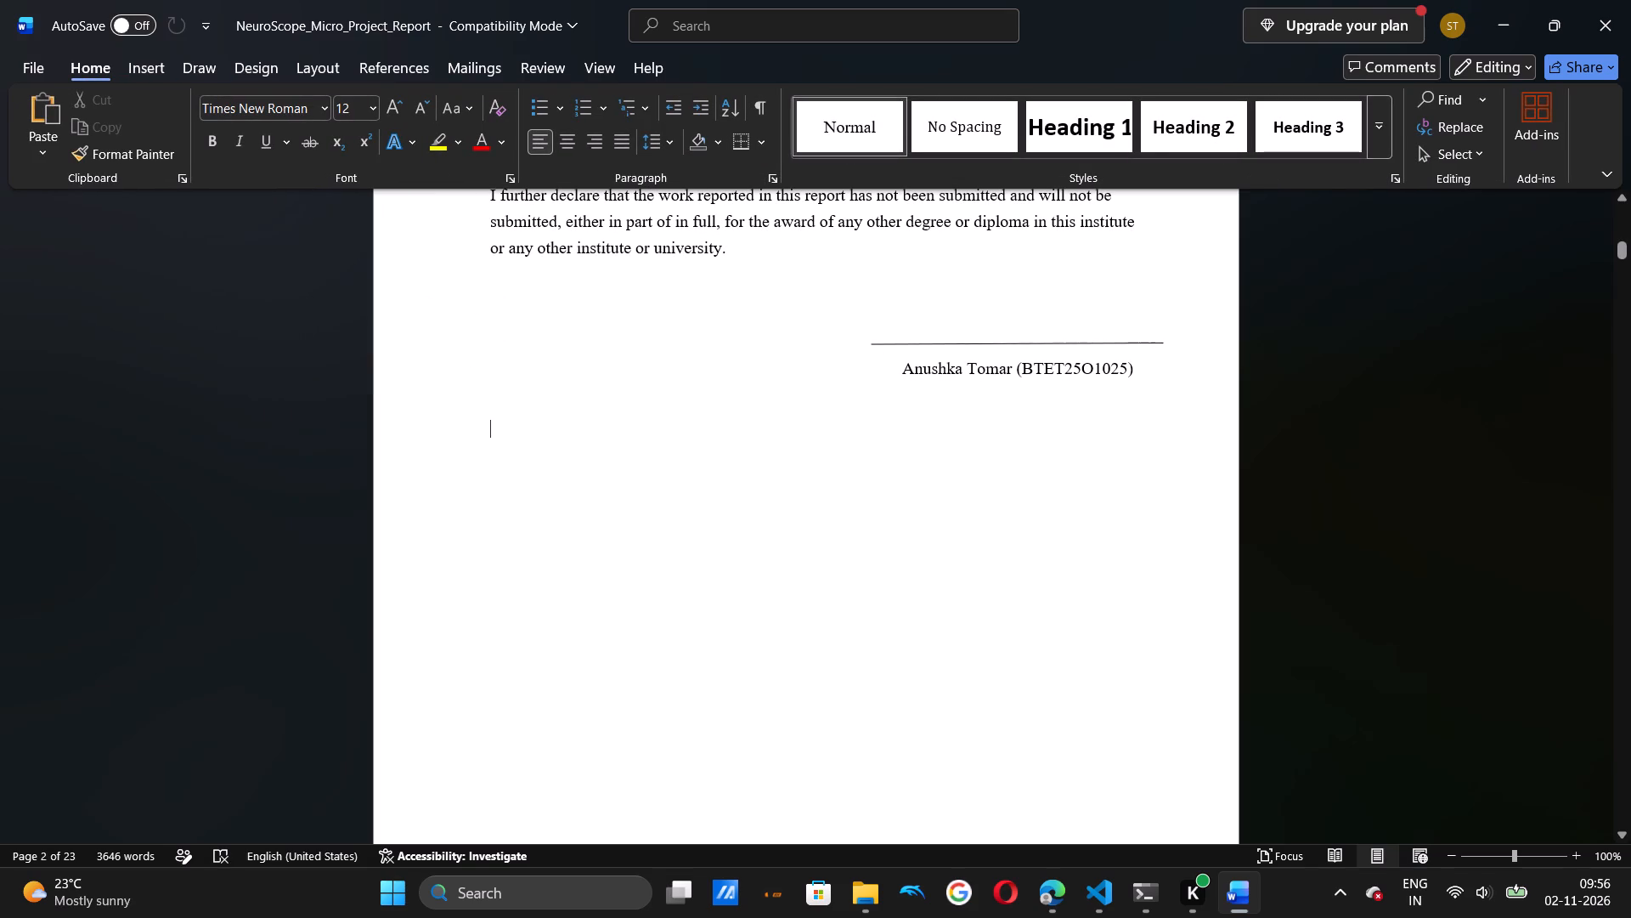
{"action": "left_click", "coordinate": [1138, 367]}
{"action": "key", "text": "Return"}
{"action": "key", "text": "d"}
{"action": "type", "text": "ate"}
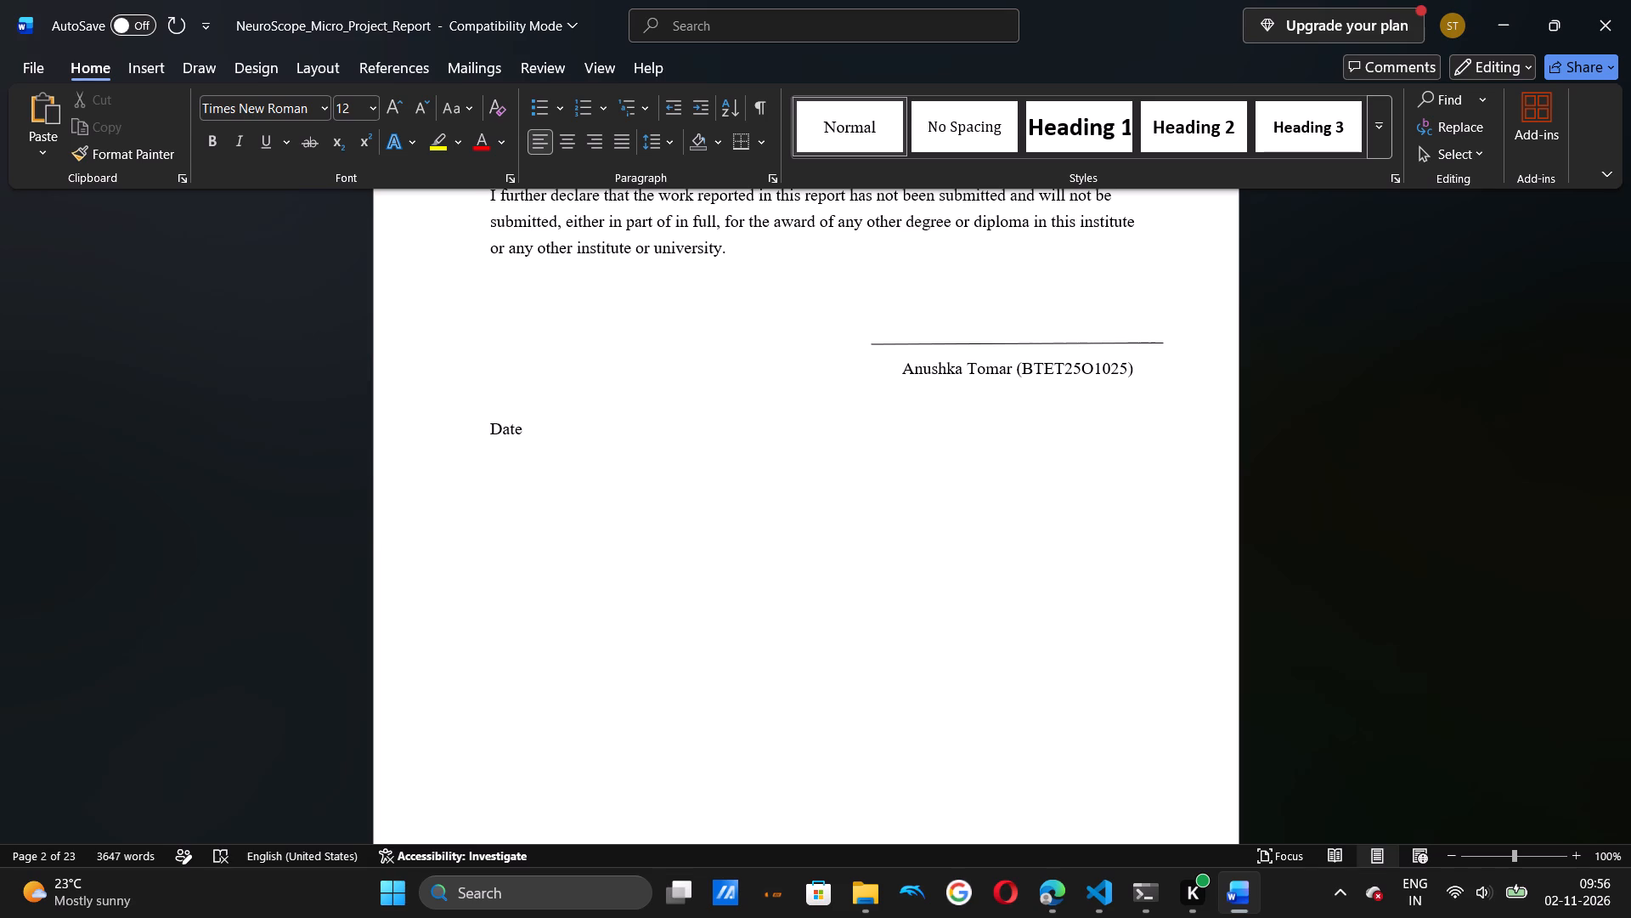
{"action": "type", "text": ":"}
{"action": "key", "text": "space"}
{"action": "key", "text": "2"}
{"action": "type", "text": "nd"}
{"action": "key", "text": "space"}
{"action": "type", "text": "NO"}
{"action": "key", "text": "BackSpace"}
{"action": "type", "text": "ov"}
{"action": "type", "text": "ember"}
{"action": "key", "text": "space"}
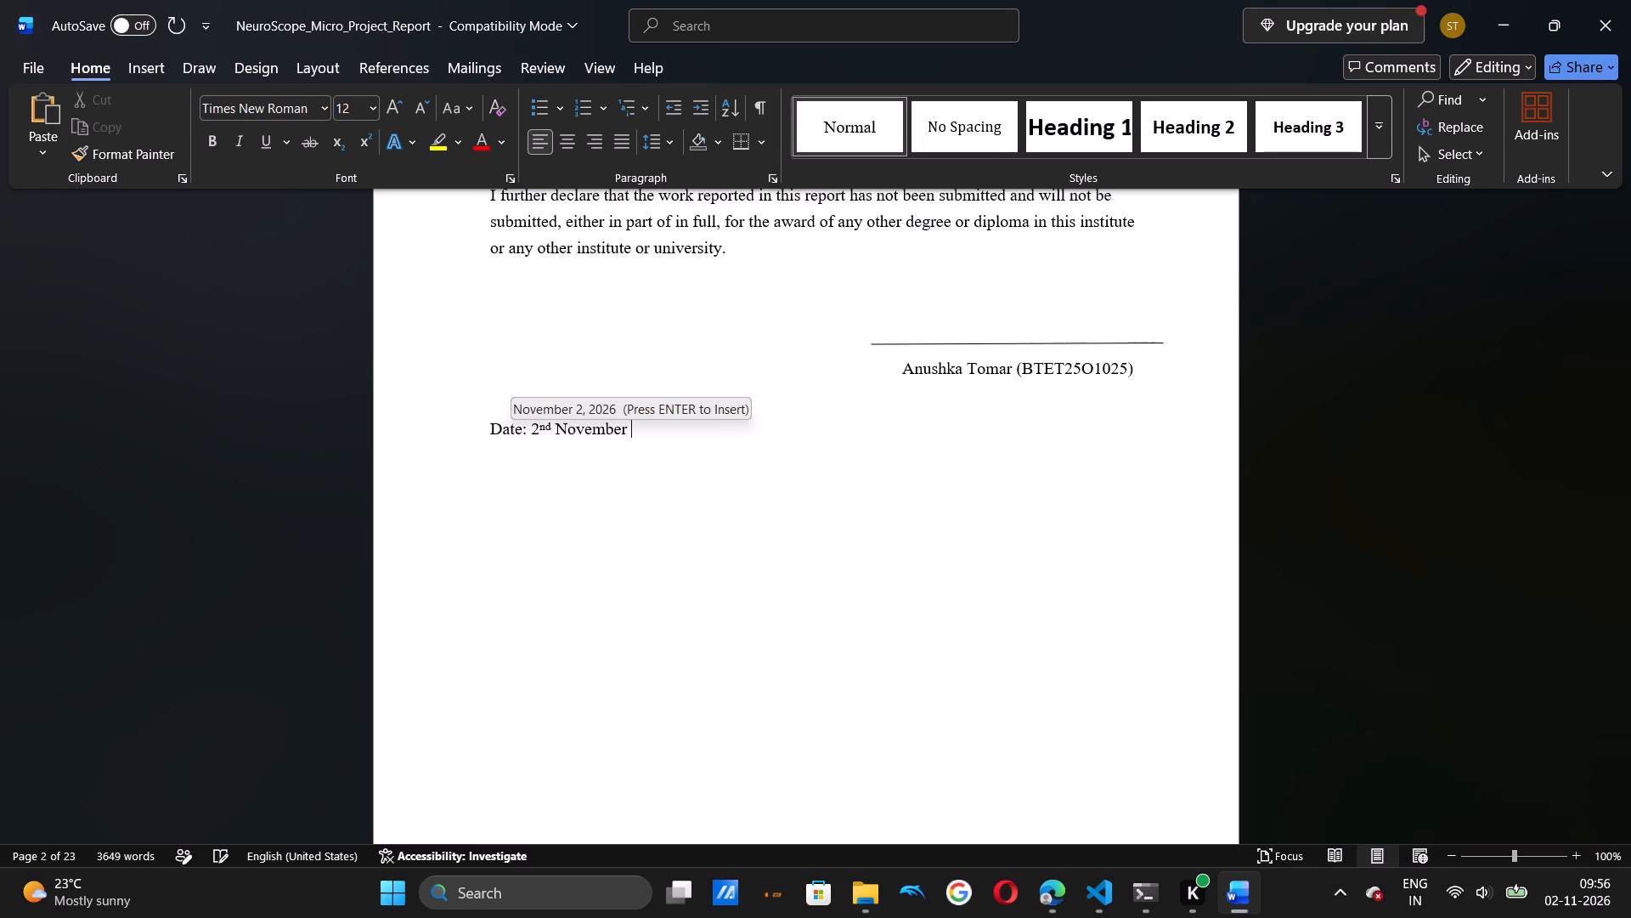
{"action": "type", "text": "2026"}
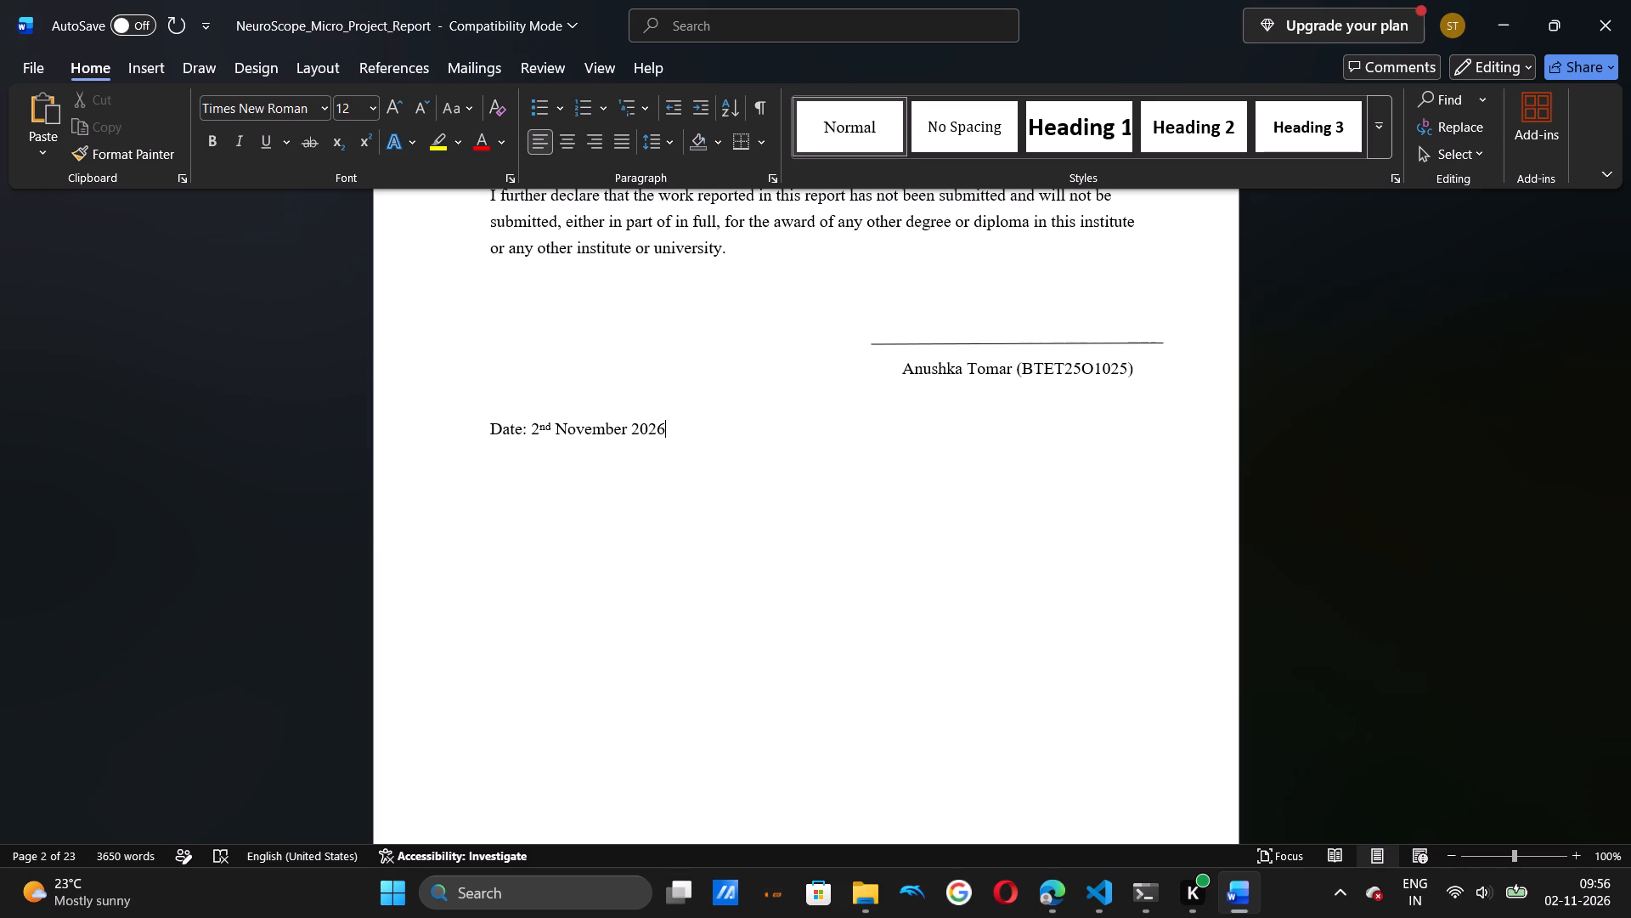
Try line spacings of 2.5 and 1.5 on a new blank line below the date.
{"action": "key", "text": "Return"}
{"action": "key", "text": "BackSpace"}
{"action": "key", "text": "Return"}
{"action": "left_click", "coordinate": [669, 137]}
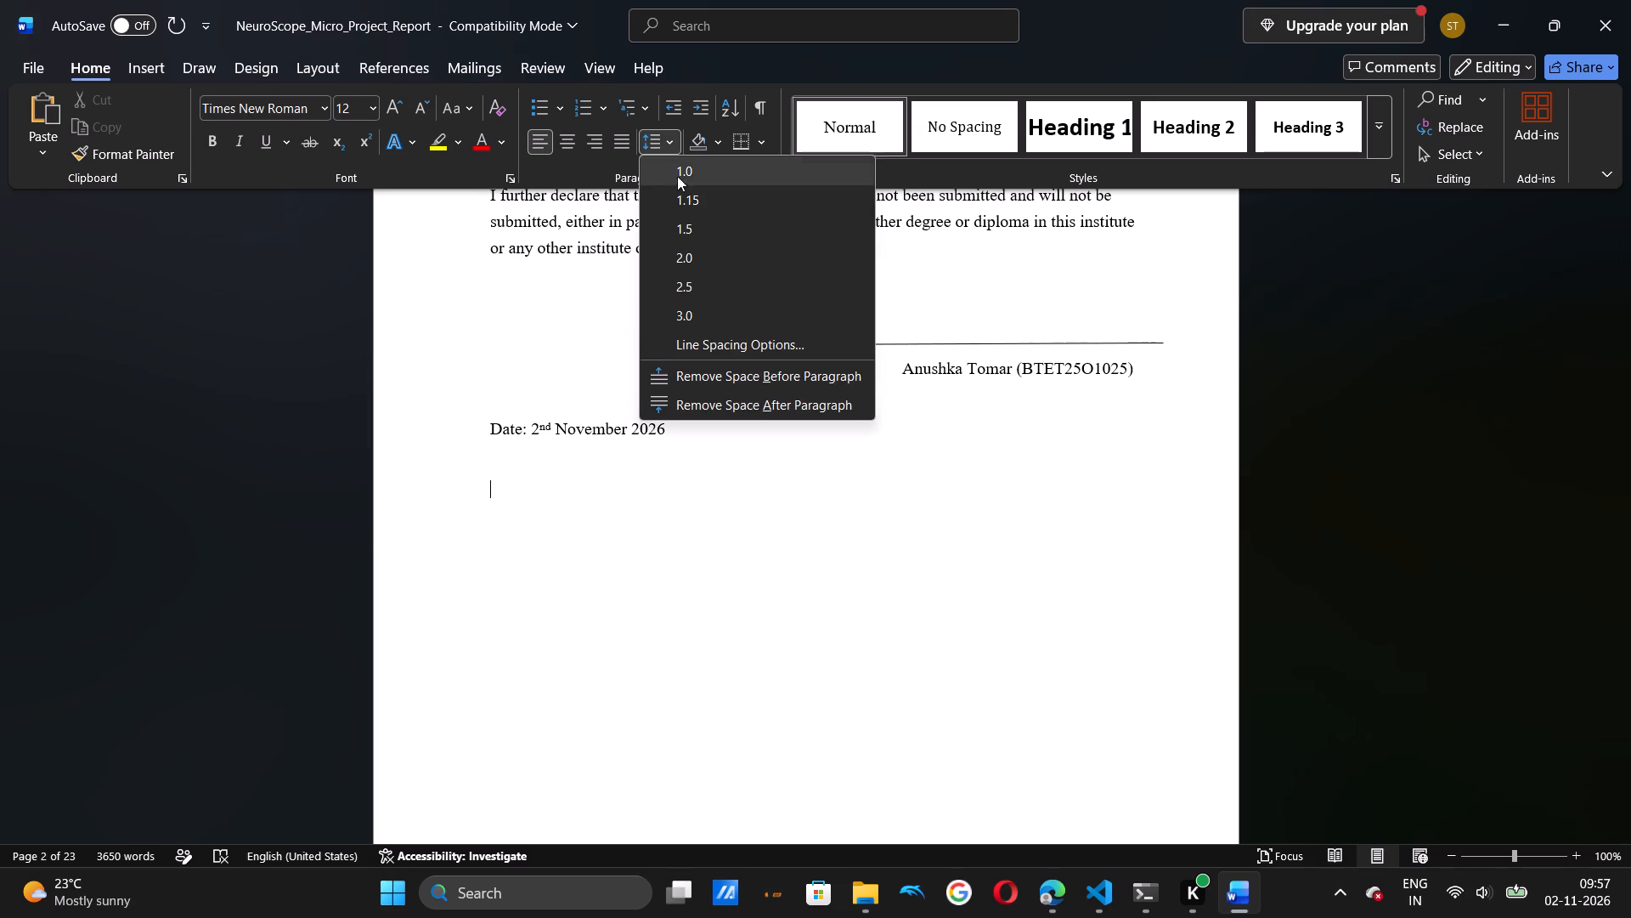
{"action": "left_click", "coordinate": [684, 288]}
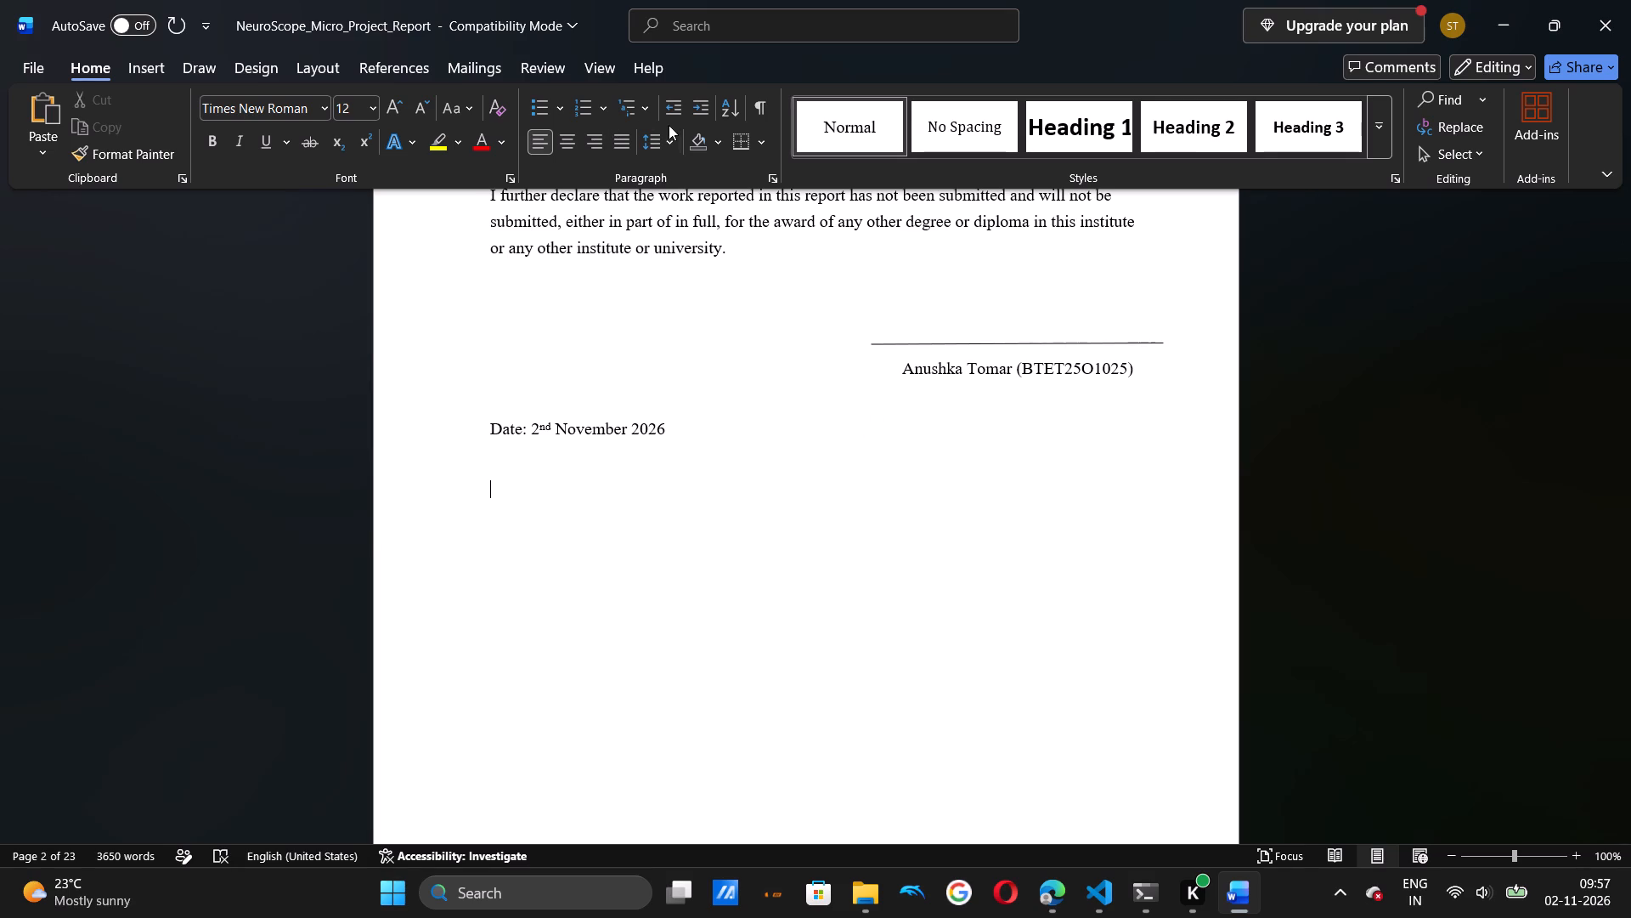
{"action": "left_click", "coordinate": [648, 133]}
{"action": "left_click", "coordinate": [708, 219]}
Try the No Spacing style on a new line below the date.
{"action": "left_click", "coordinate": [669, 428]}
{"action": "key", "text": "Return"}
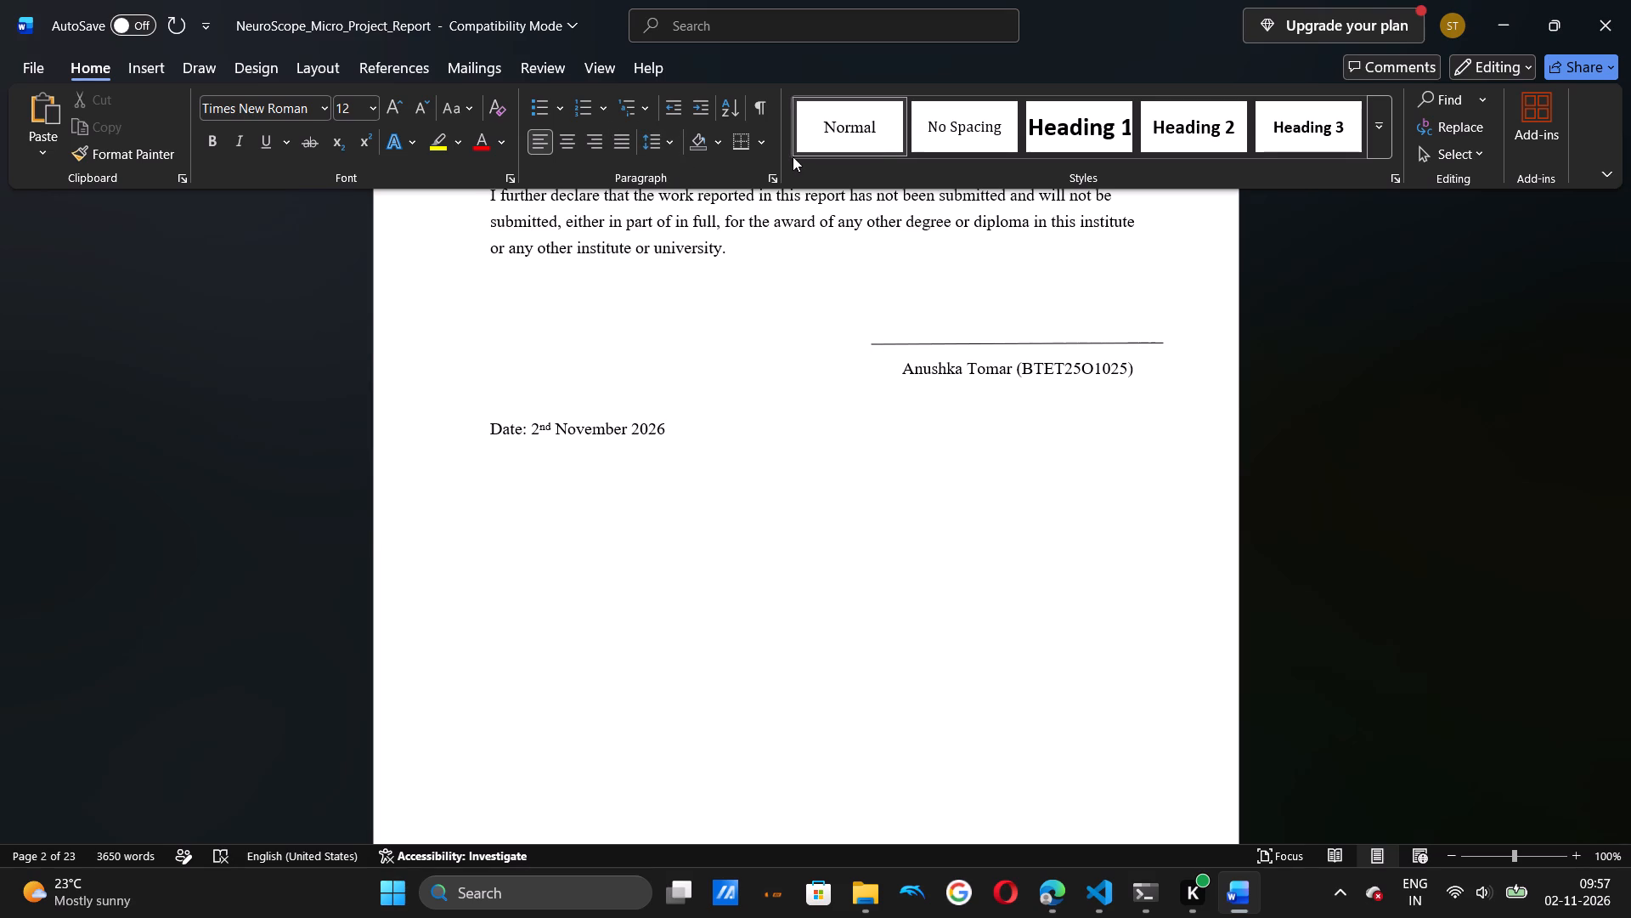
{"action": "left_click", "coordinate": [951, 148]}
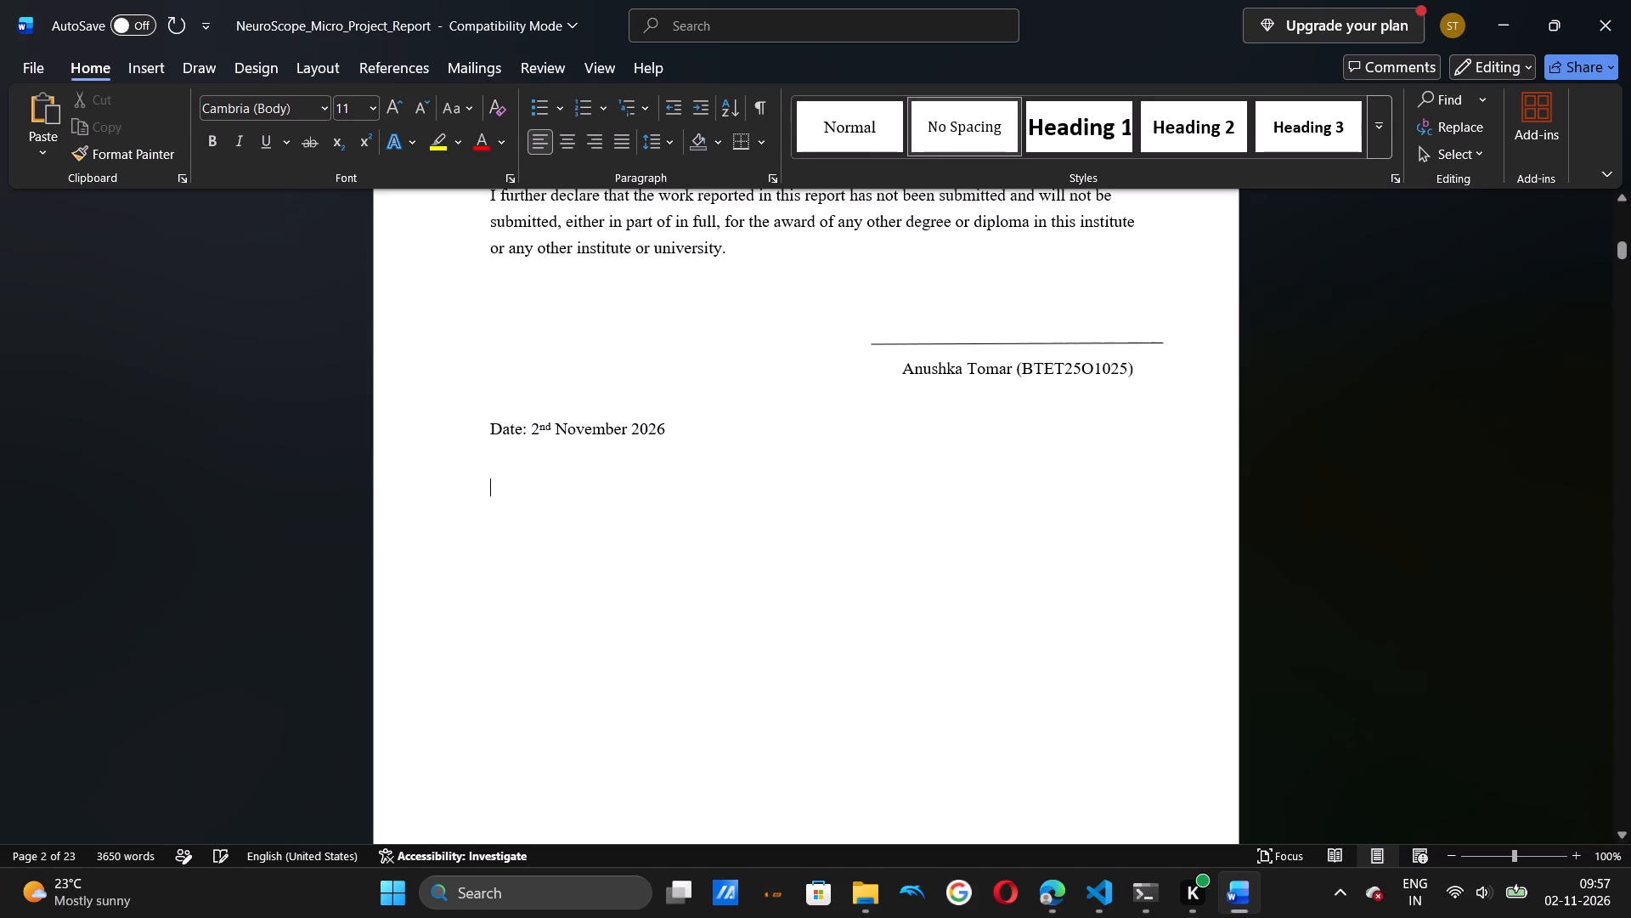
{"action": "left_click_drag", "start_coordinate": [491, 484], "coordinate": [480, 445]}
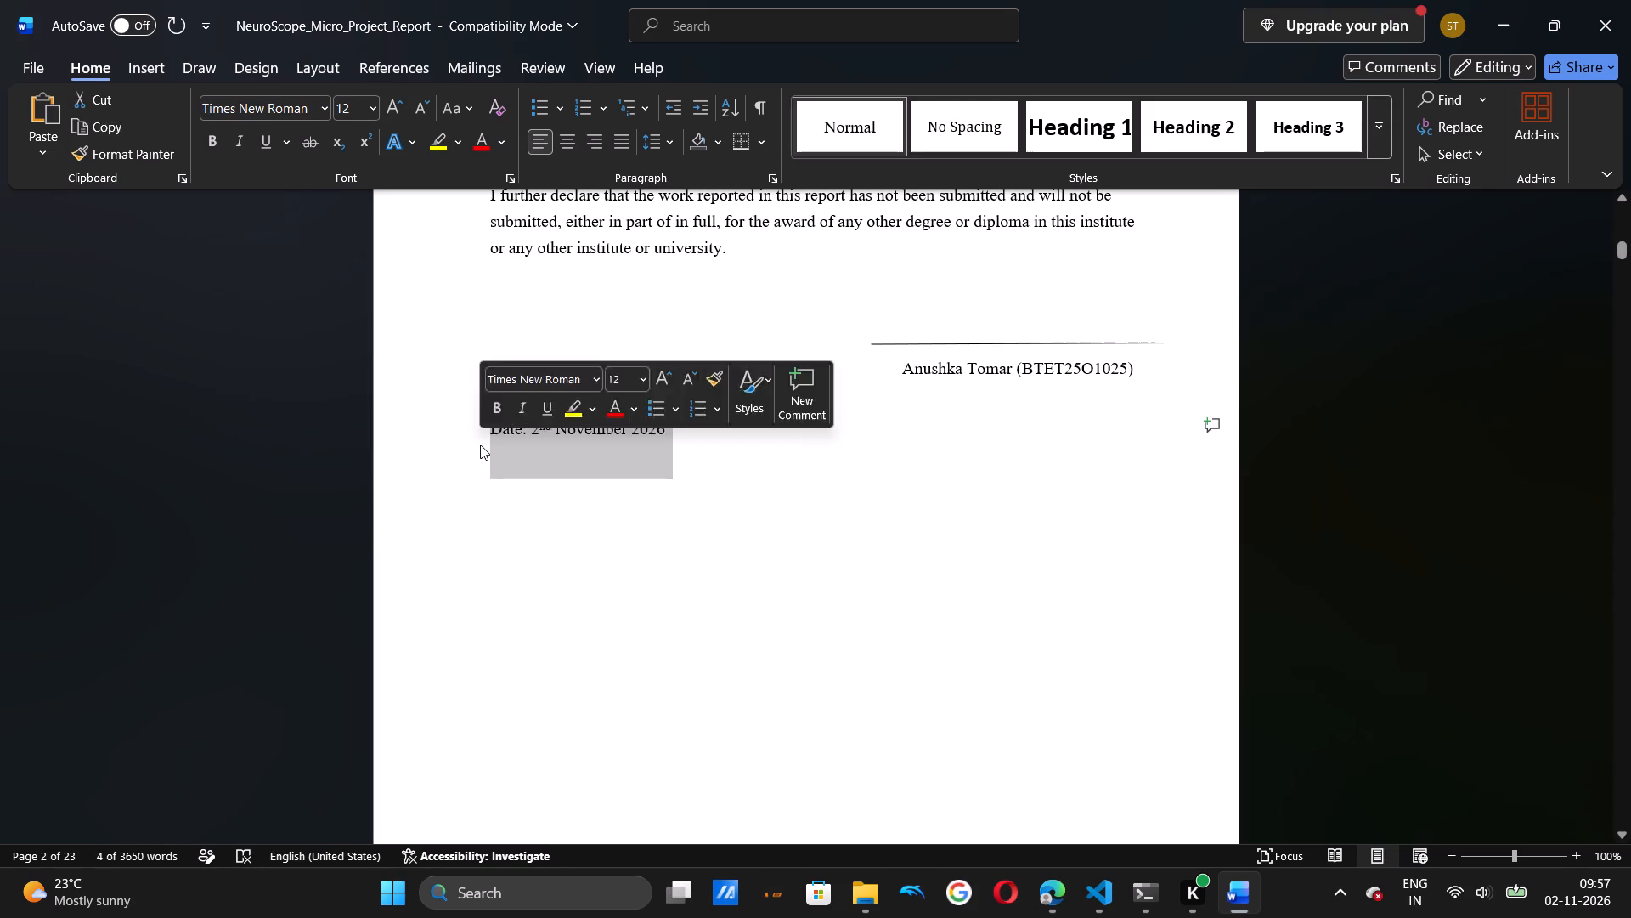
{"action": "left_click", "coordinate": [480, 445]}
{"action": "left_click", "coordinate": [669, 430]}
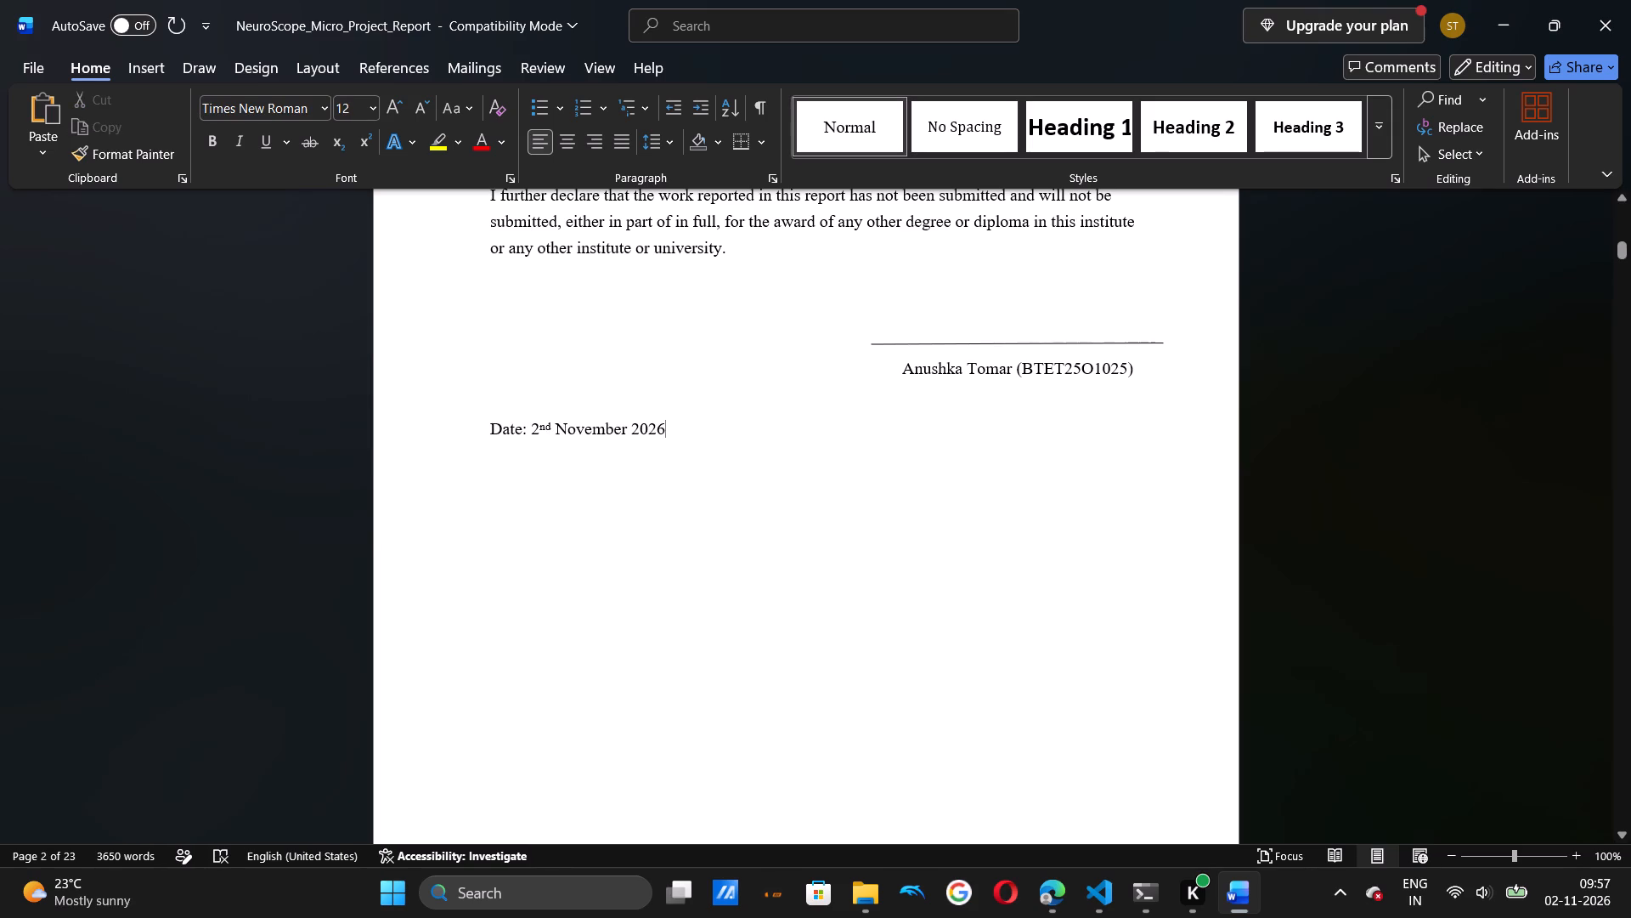
Add the line "Place: Gwalior" below the date on the declaration page.
{"action": "key", "text": "Return"}
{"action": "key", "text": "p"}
{"action": "key", "text": "BackSpace"}
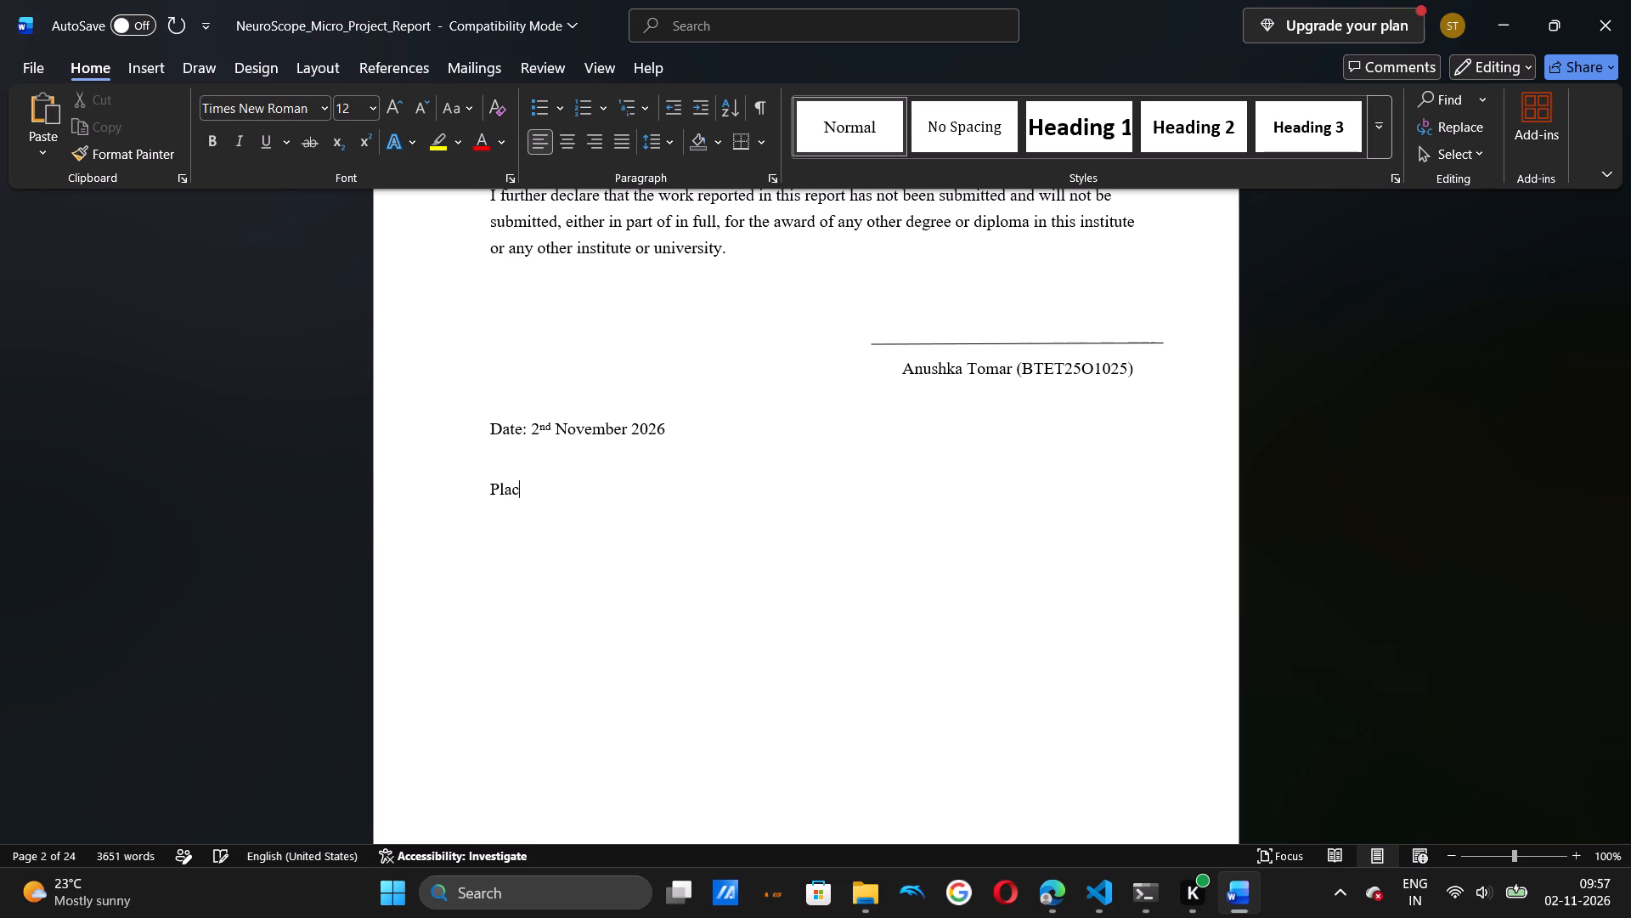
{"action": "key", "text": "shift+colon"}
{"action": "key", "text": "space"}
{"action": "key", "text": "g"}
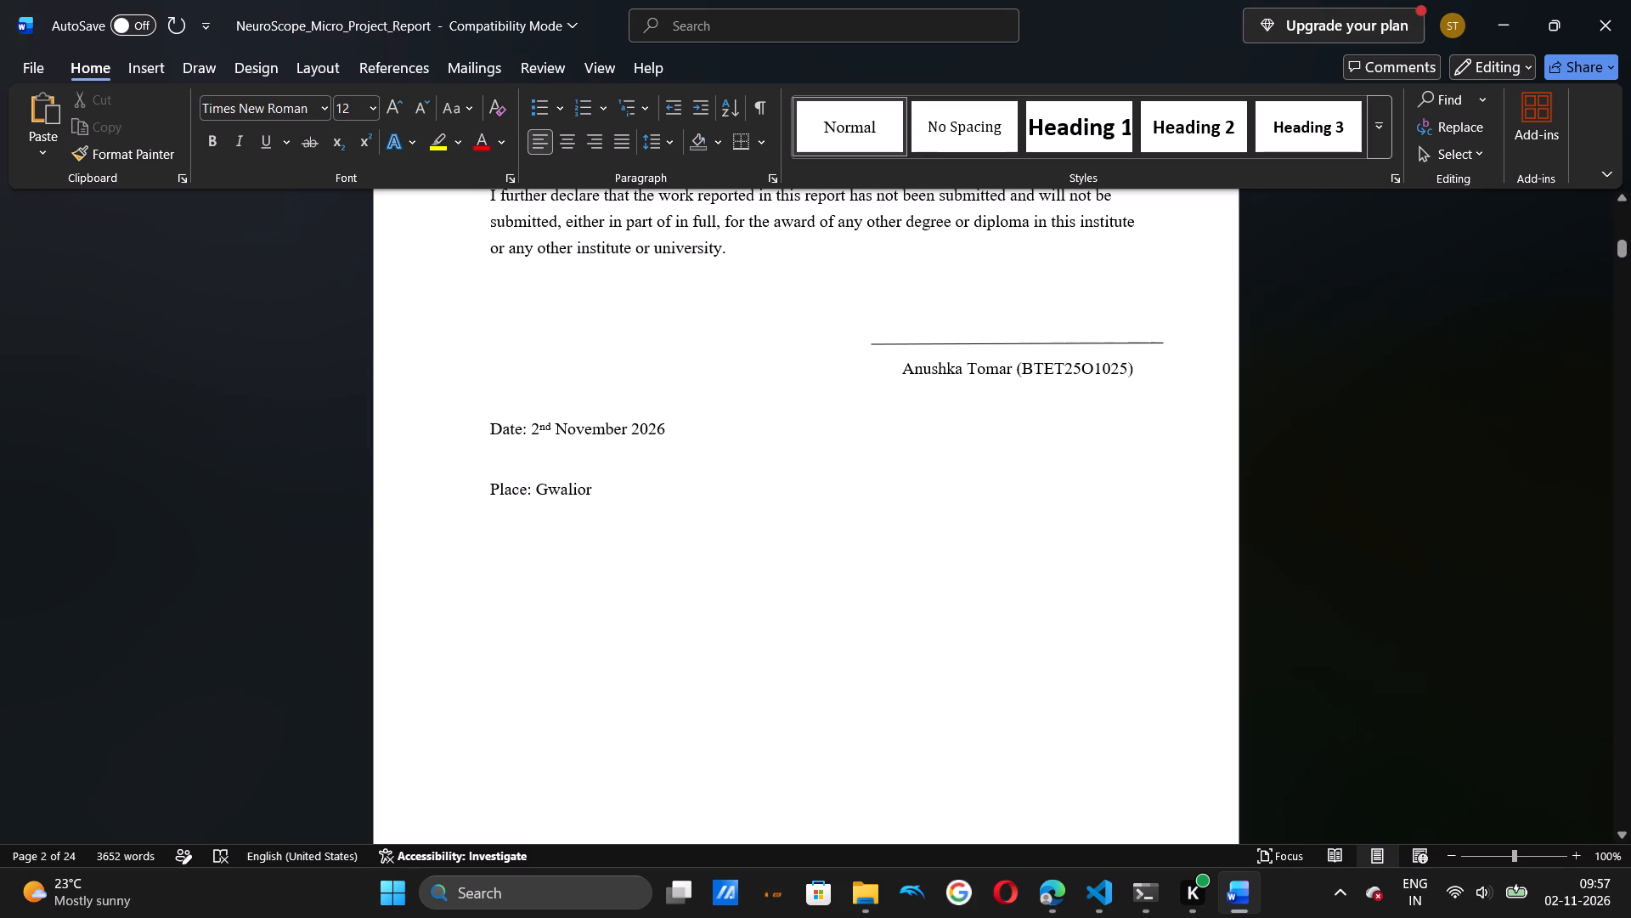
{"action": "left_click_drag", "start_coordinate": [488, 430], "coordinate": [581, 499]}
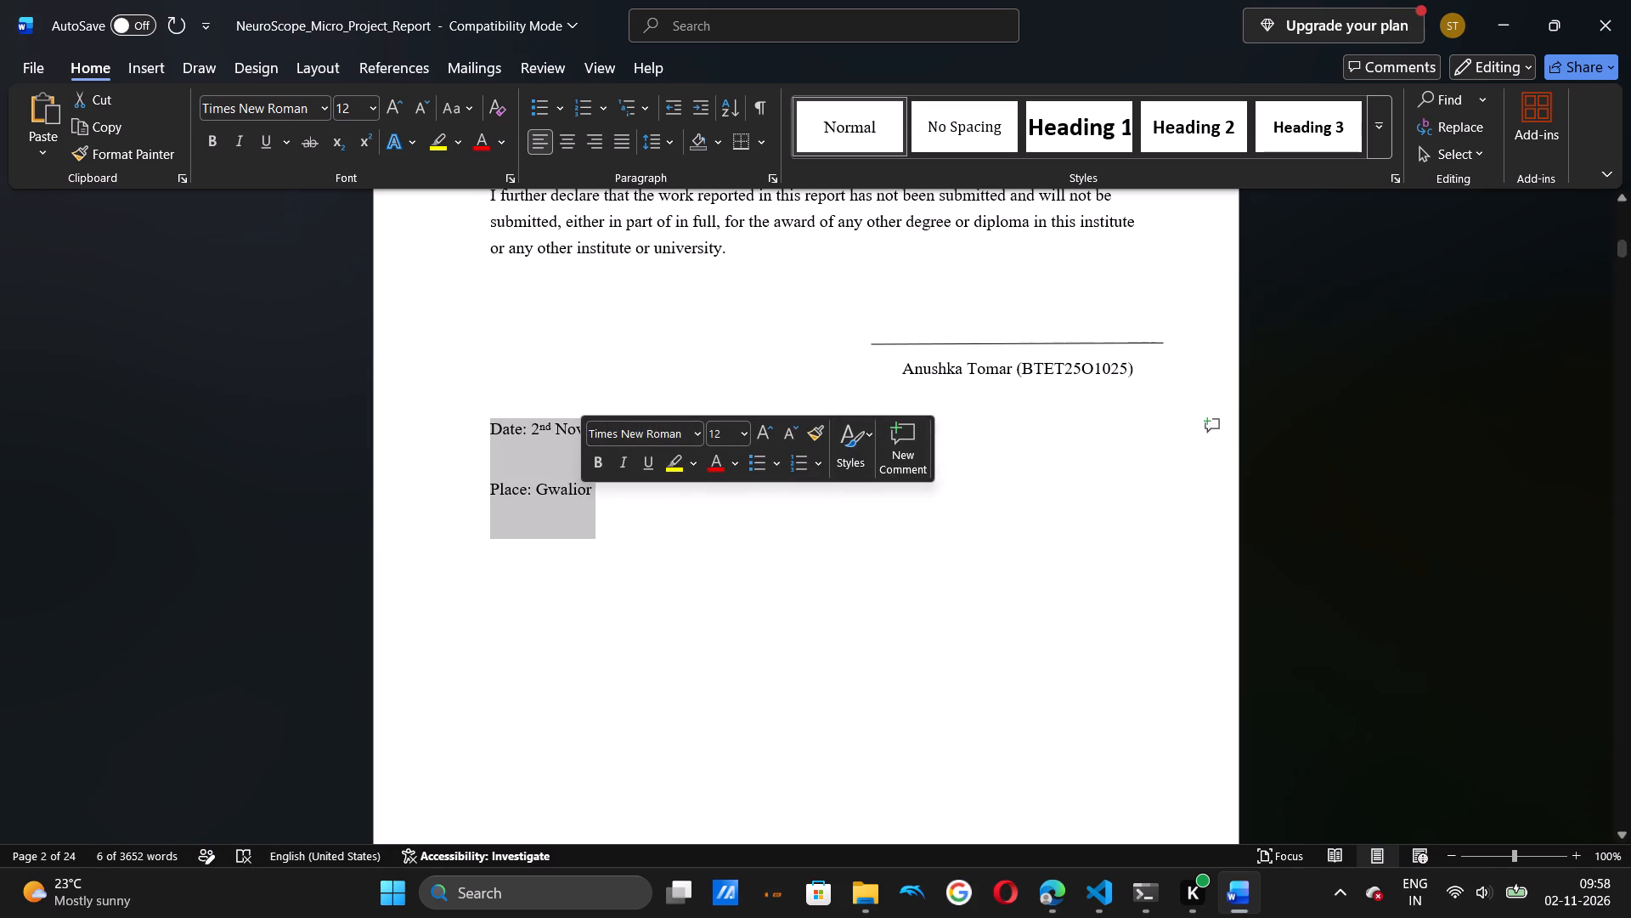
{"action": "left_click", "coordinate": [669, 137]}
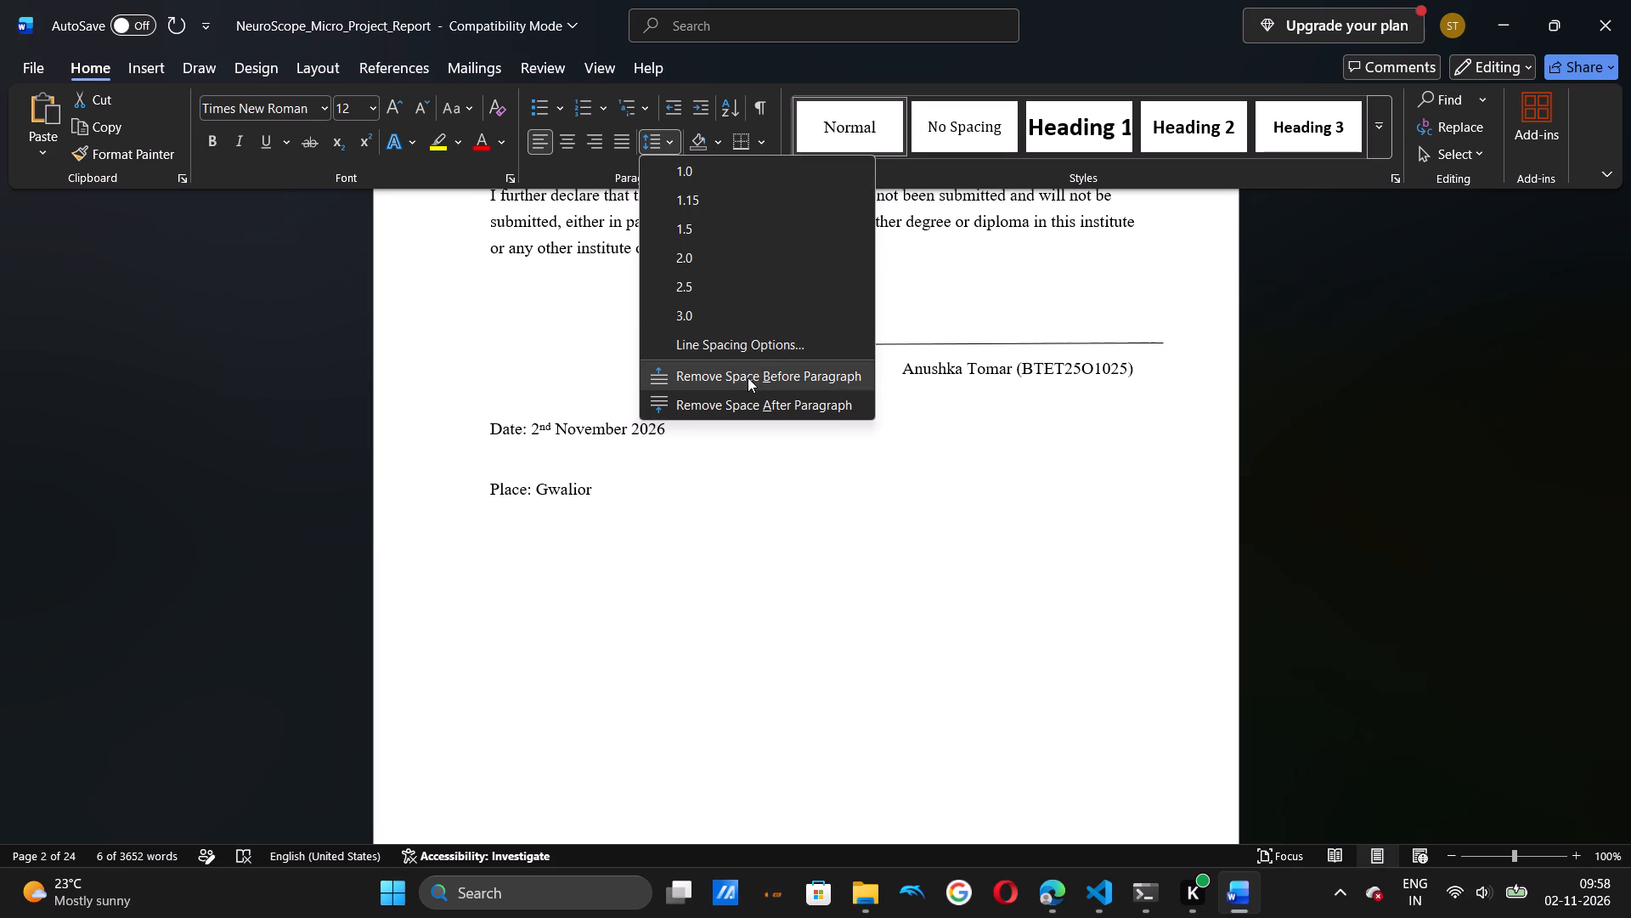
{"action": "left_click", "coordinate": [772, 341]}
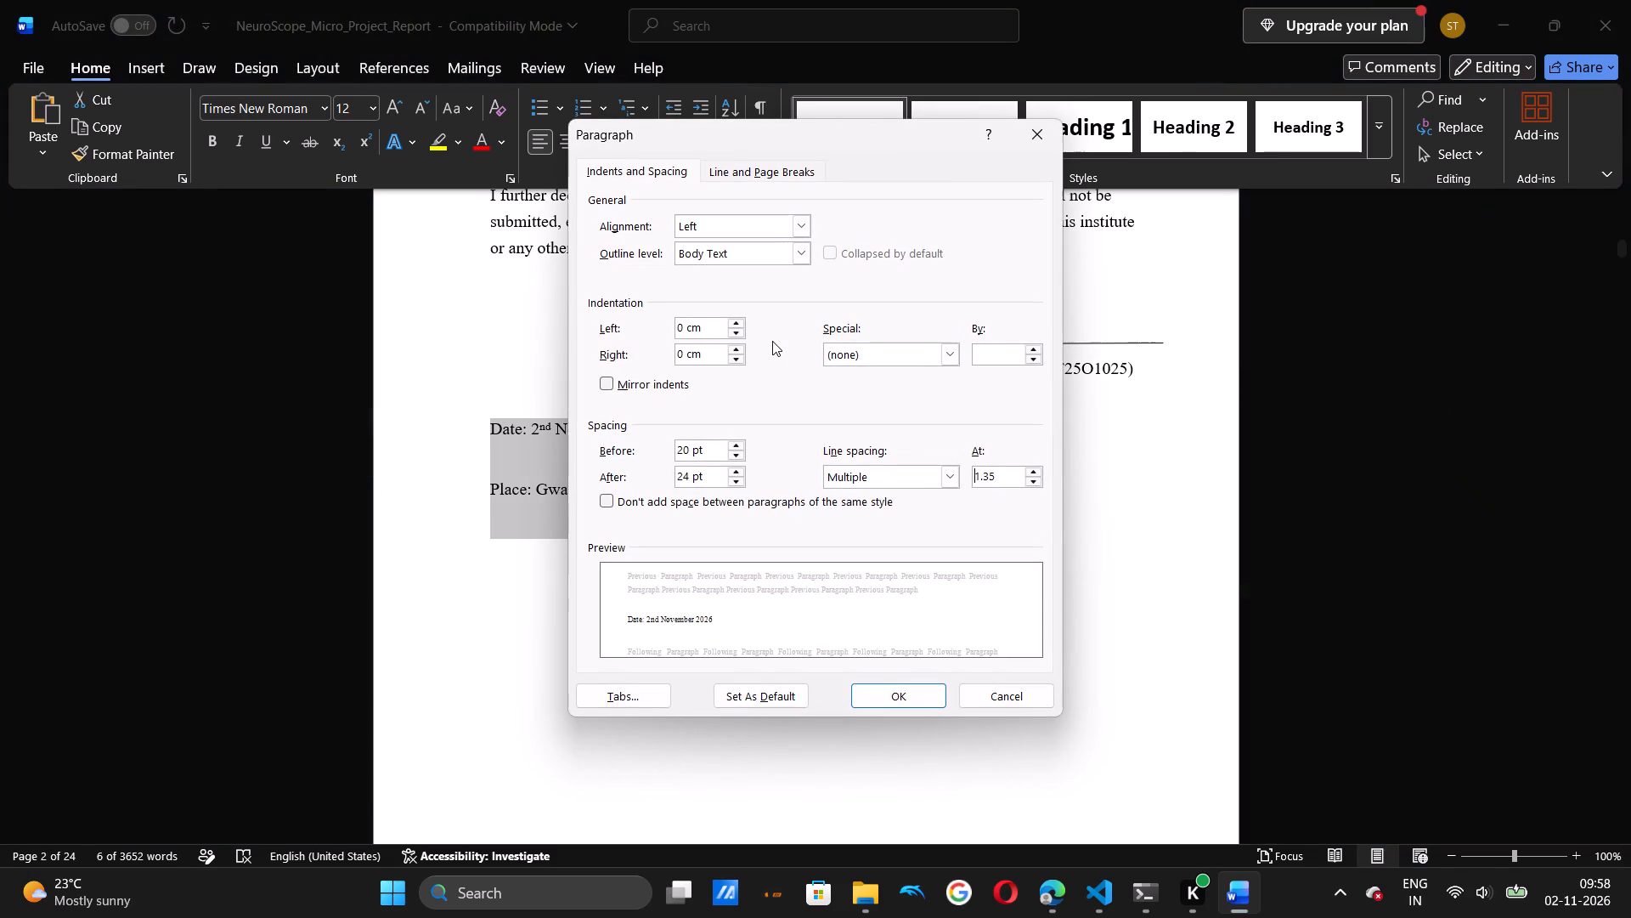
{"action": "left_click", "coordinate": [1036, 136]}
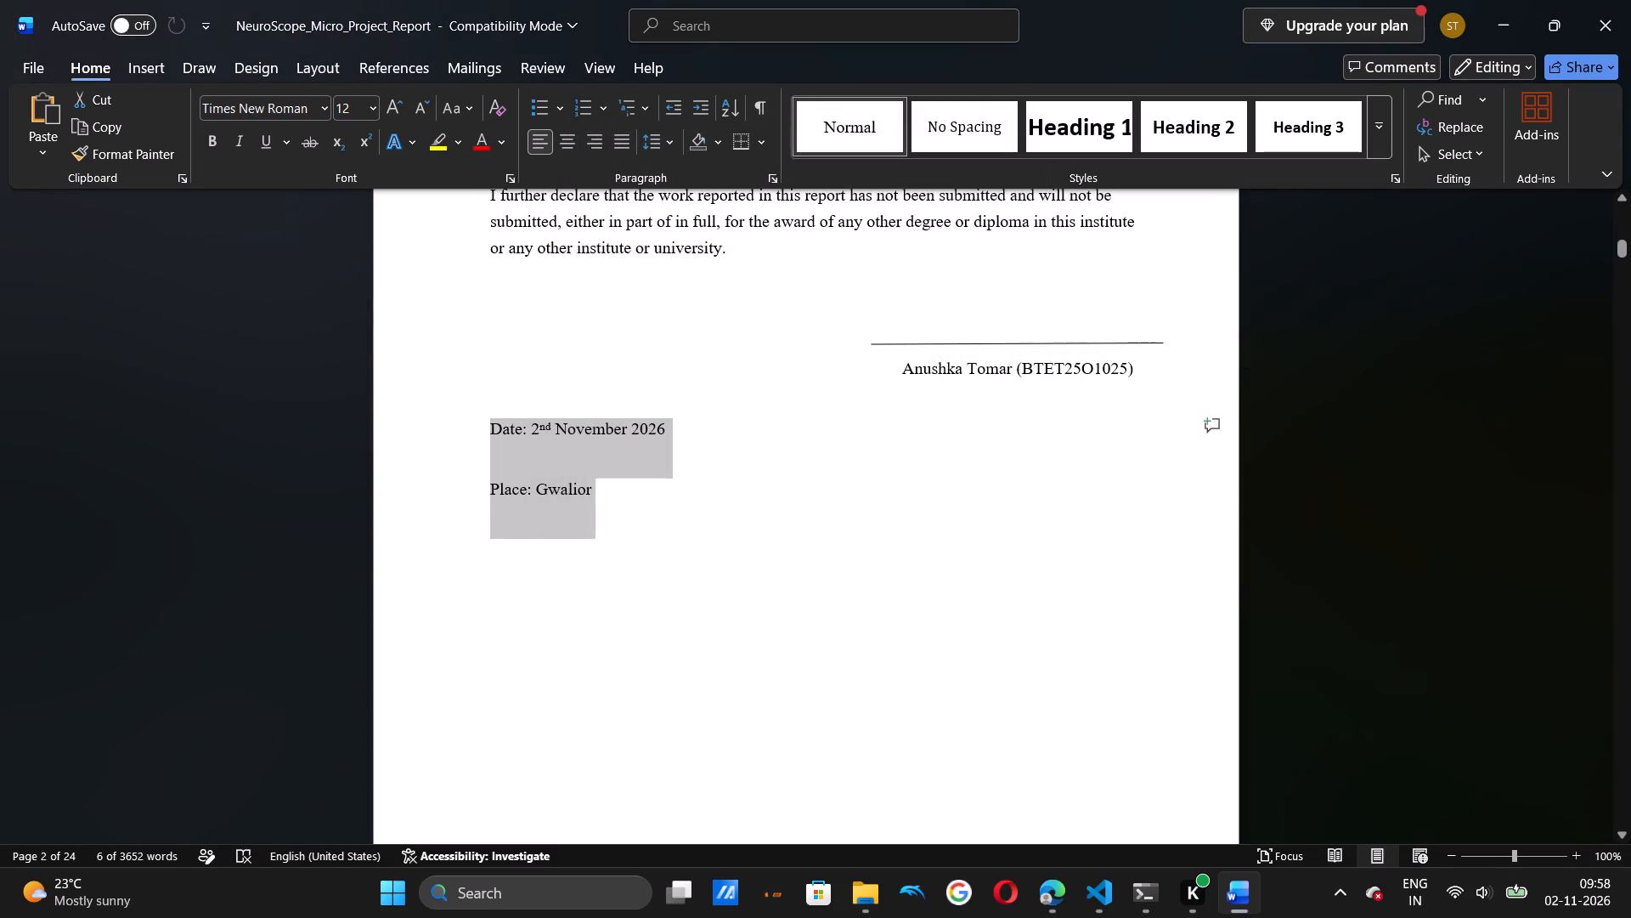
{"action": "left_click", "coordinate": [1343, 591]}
Zoom out to 70% and look through the front matter from the cover and declaration to the abstract, acknowledgement and contents pages.
{"action": "scroll", "coordinate": [716, 622], "scroll_direction": "down", "scroll_amount": 1}
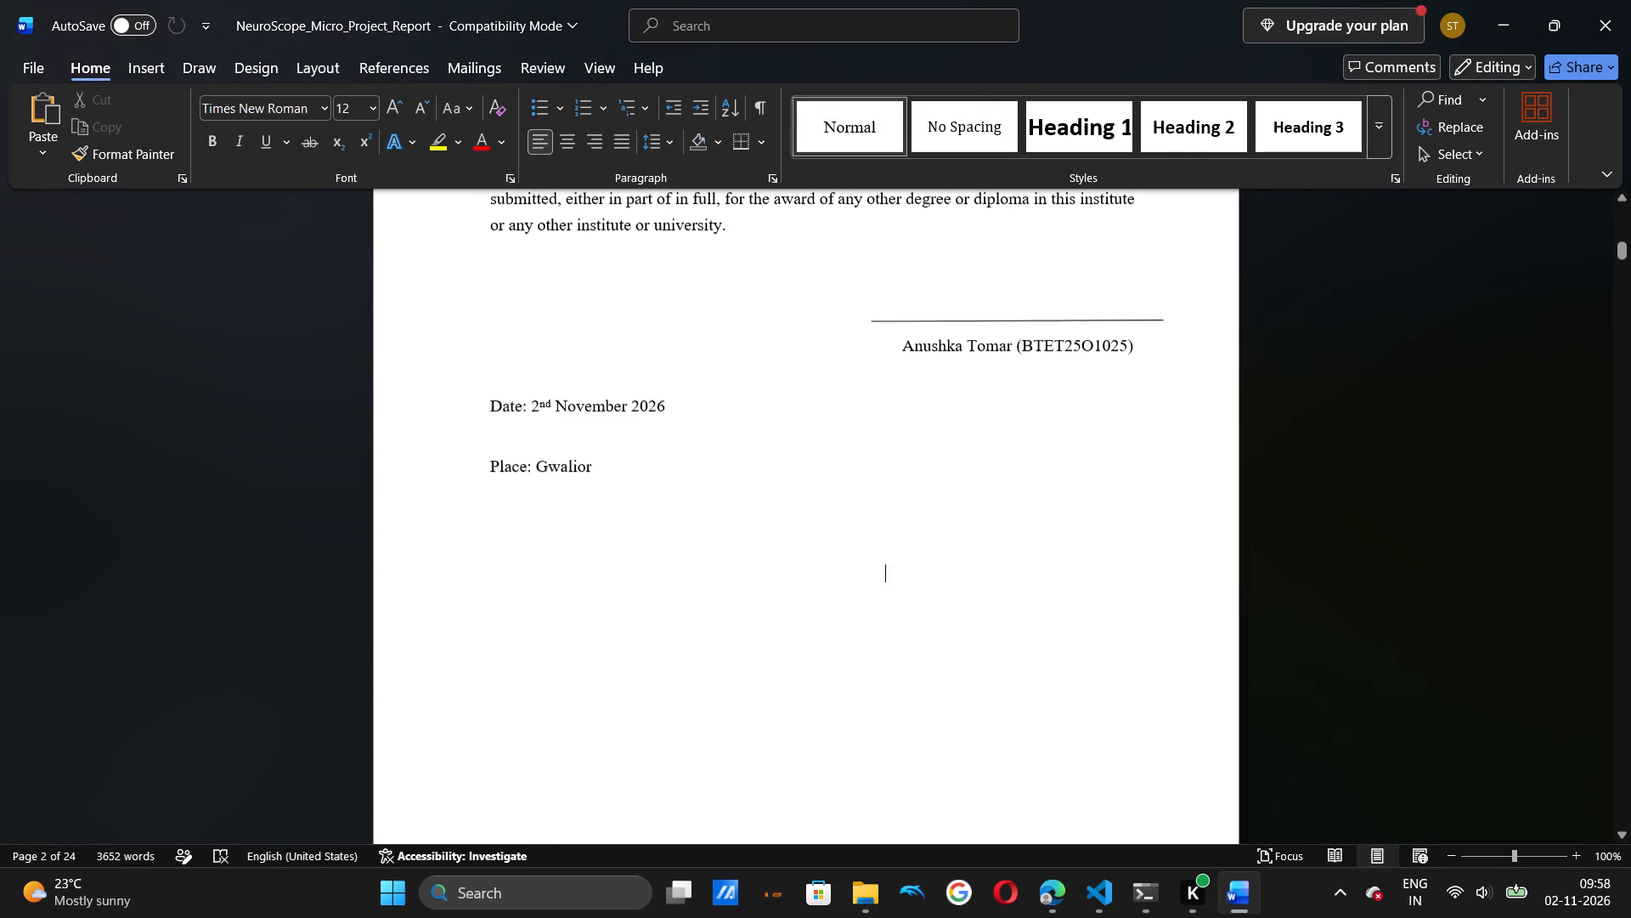
{"action": "scroll", "coordinate": [716, 622], "scroll_direction": "down", "scroll_amount": 1}
{"action": "scroll", "coordinate": [716, 622], "scroll_direction": "down", "scroll_amount": 3, "text": "ctrl"}
{"action": "scroll", "coordinate": [716, 622], "scroll_direction": "up", "scroll_amount": 1}
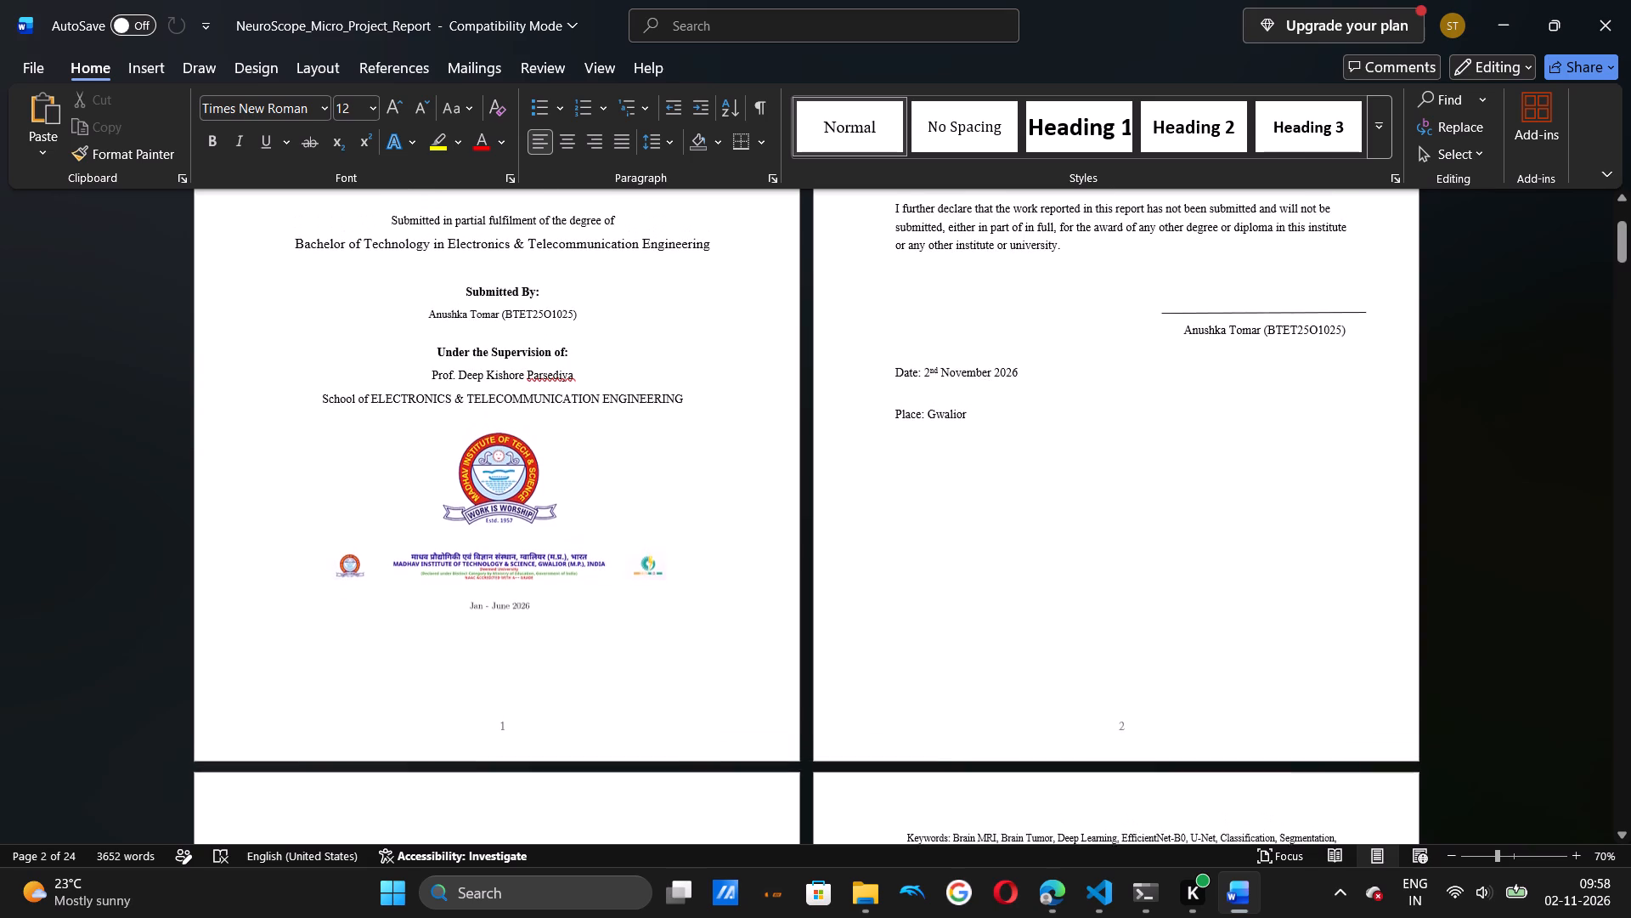
{"action": "scroll", "coordinate": [716, 622], "scroll_direction": "up", "scroll_amount": 1}
{"action": "scroll", "coordinate": [716, 622], "scroll_direction": "left", "scroll_amount": 1}
{"action": "scroll", "coordinate": [716, 622], "scroll_direction": "down", "scroll_amount": 1}
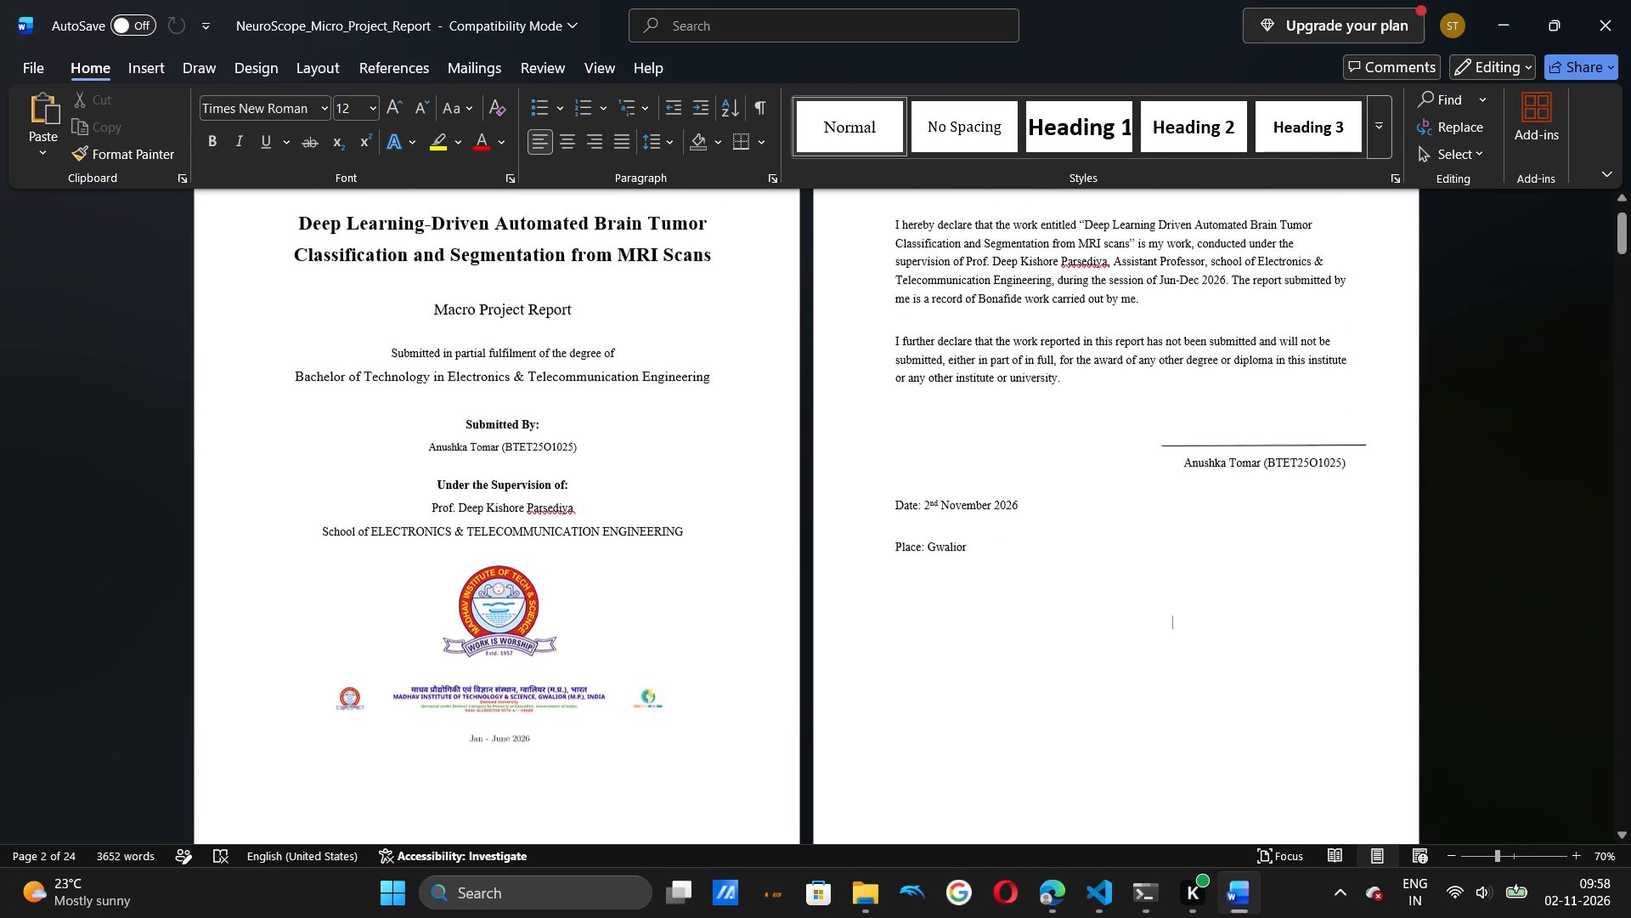
{"action": "scroll", "coordinate": [716, 622], "scroll_direction": "down", "scroll_amount": 2}
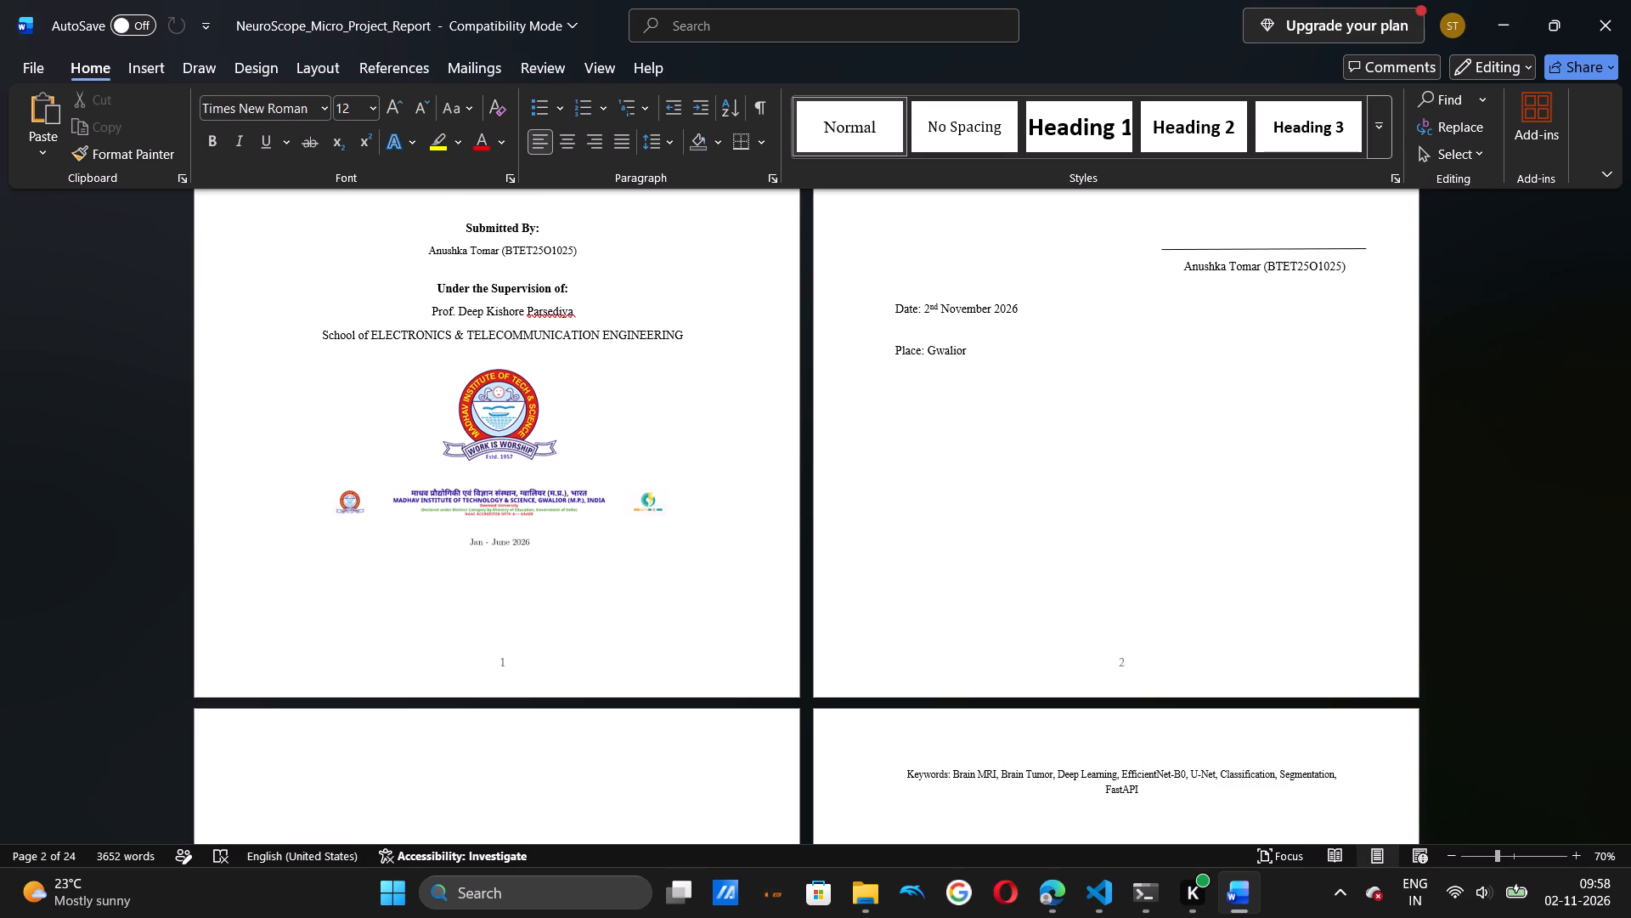
{"action": "scroll", "coordinate": [716, 622], "scroll_direction": "down", "scroll_amount": 4}
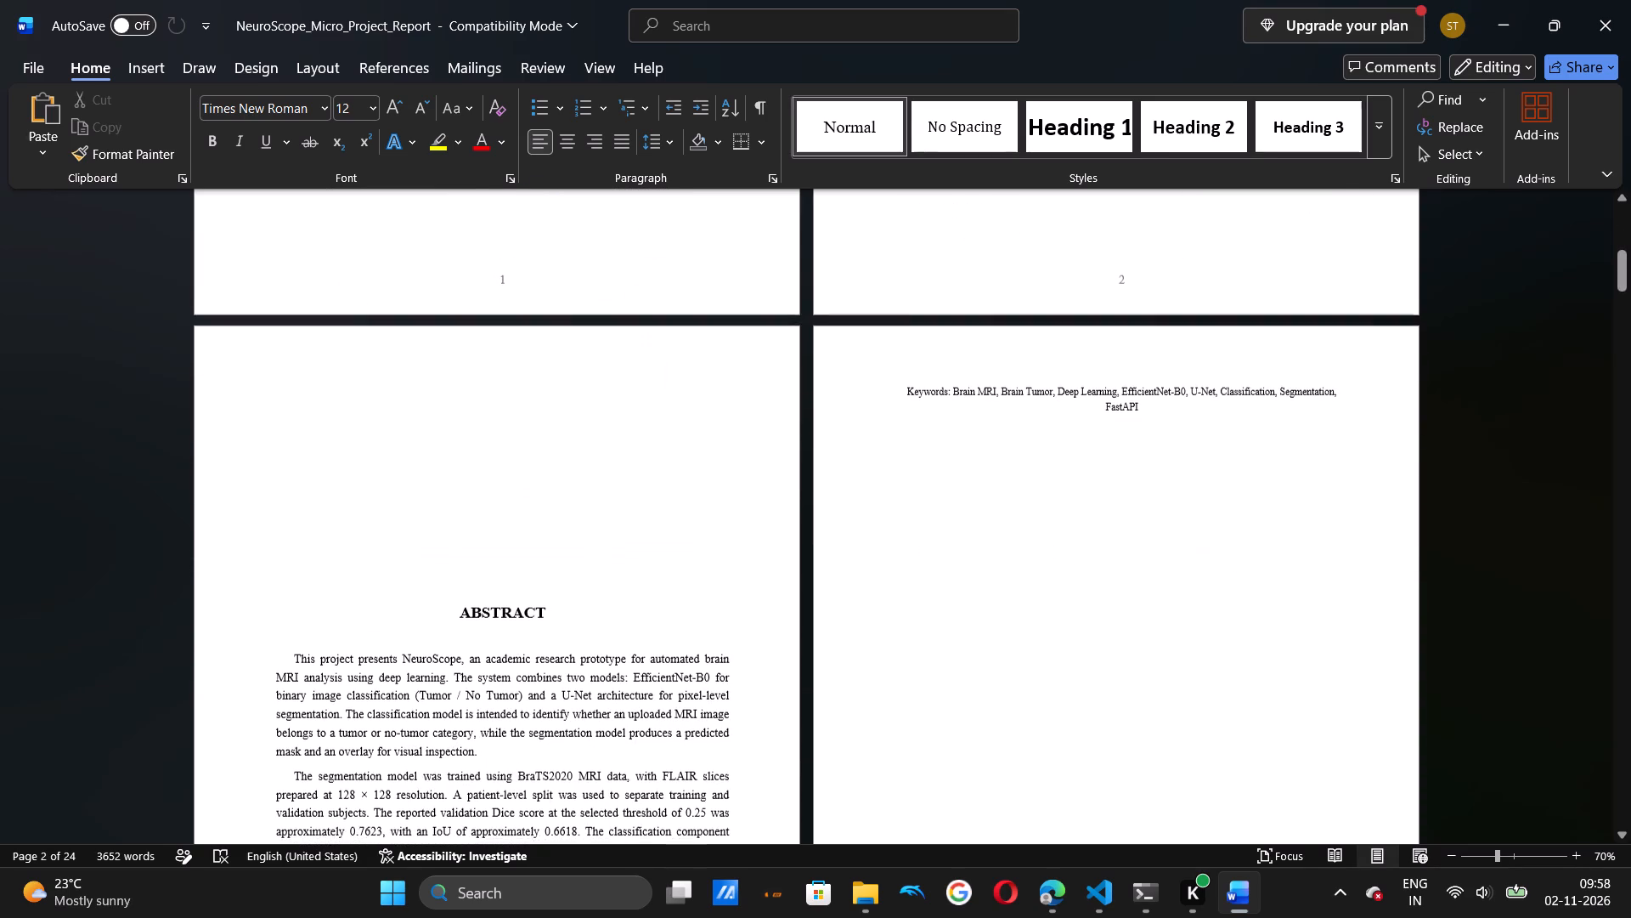
{"action": "scroll", "coordinate": [716, 622], "scroll_direction": "down", "scroll_amount": 3}
{"action": "scroll", "coordinate": [716, 622], "scroll_direction": "up", "scroll_amount": 1}
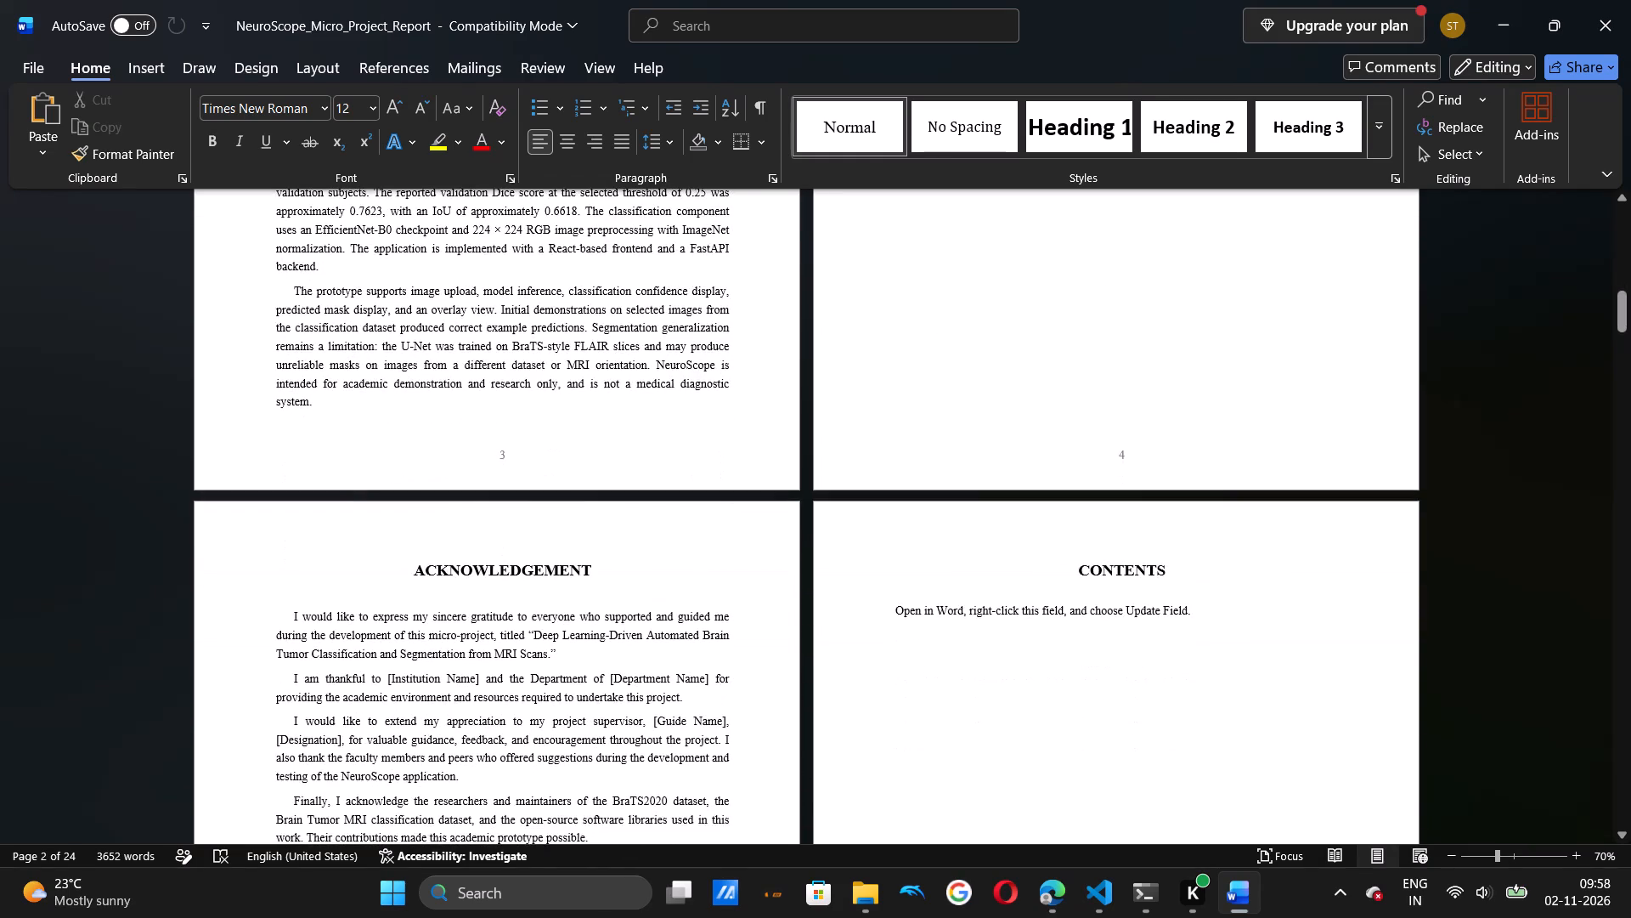
Look through the cover, declaration, abstract, acknowledgement and contents pages to check their layout.
{"action": "scroll", "coordinate": [716, 622], "scroll_direction": "up", "scroll_amount": 1}
{"action": "scroll", "coordinate": [716, 622], "scroll_direction": "down", "scroll_amount": 2}
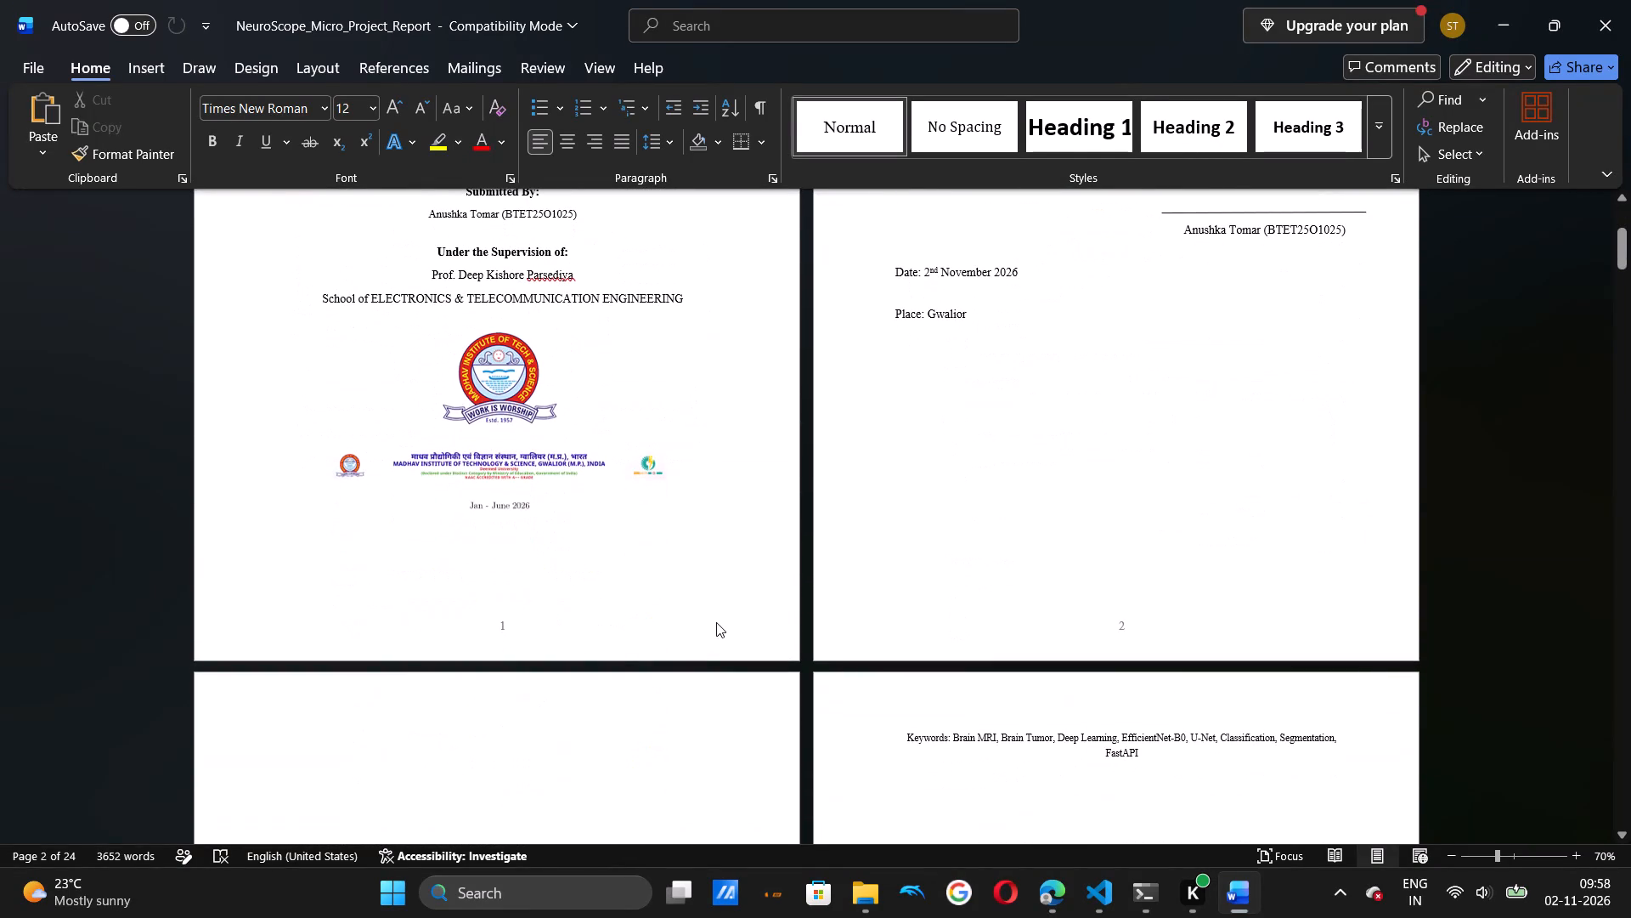
{"action": "scroll", "coordinate": [716, 622], "scroll_direction": "down", "scroll_amount": 2}
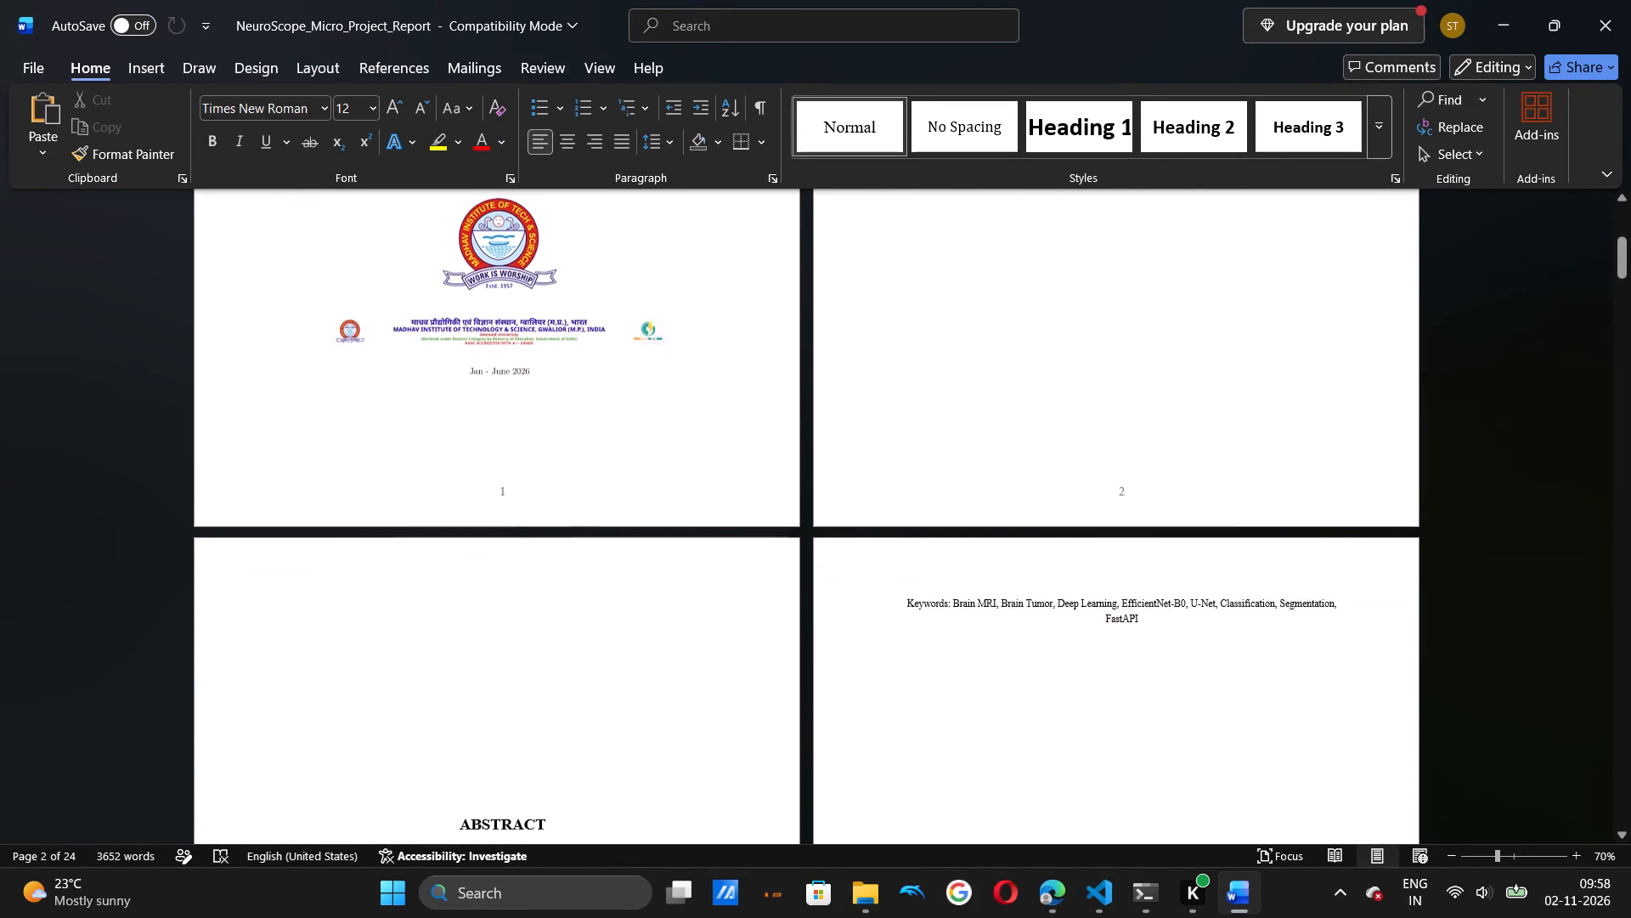
{"action": "scroll", "coordinate": [716, 622], "scroll_direction": "down", "scroll_amount": 5}
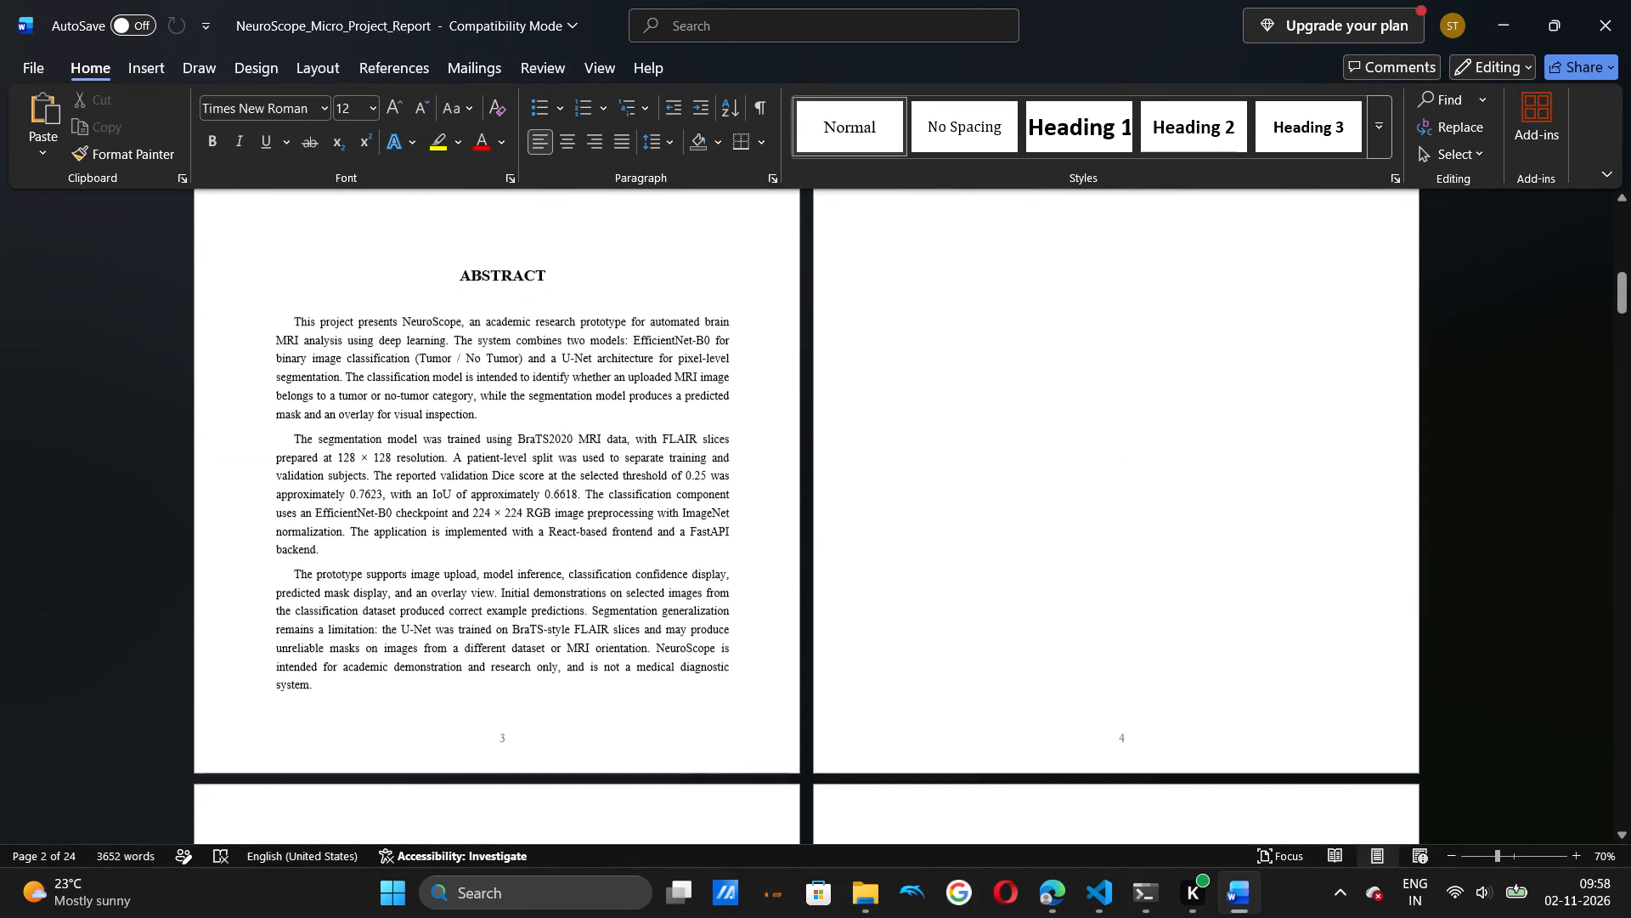
{"action": "scroll", "coordinate": [716, 622], "scroll_direction": "down", "scroll_amount": 2}
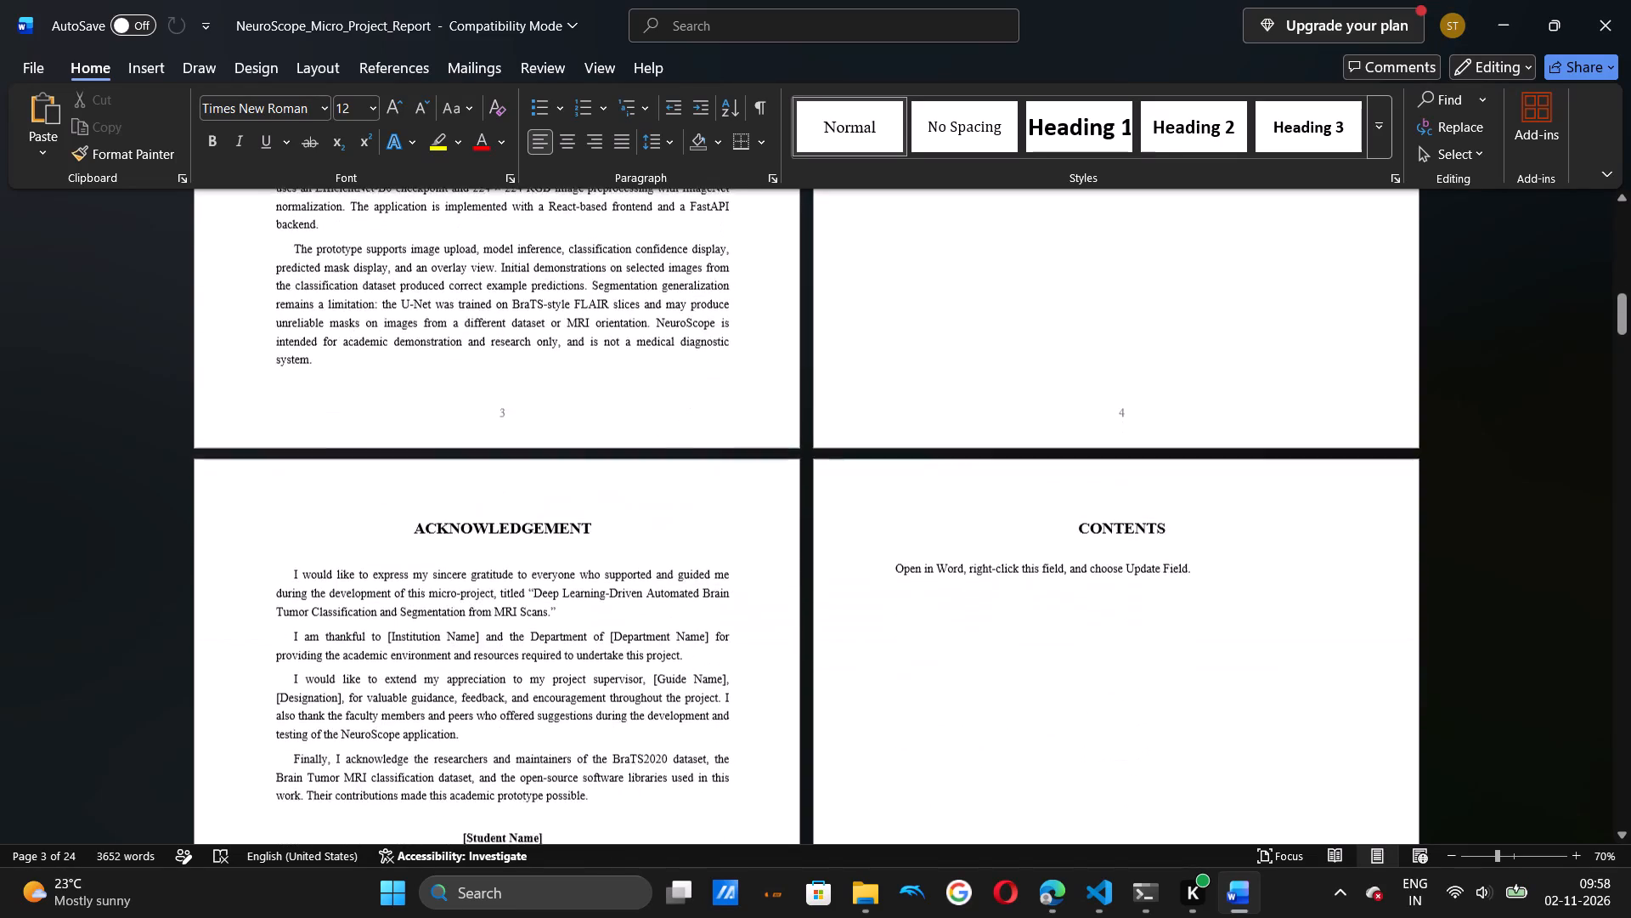
{"action": "scroll", "coordinate": [716, 622], "scroll_direction": "down", "scroll_amount": 1}
Delete the keywords line that spills from the abstract onto page 4.
{"action": "scroll", "coordinate": [716, 622], "scroll_direction": "up", "scroll_amount": 3}
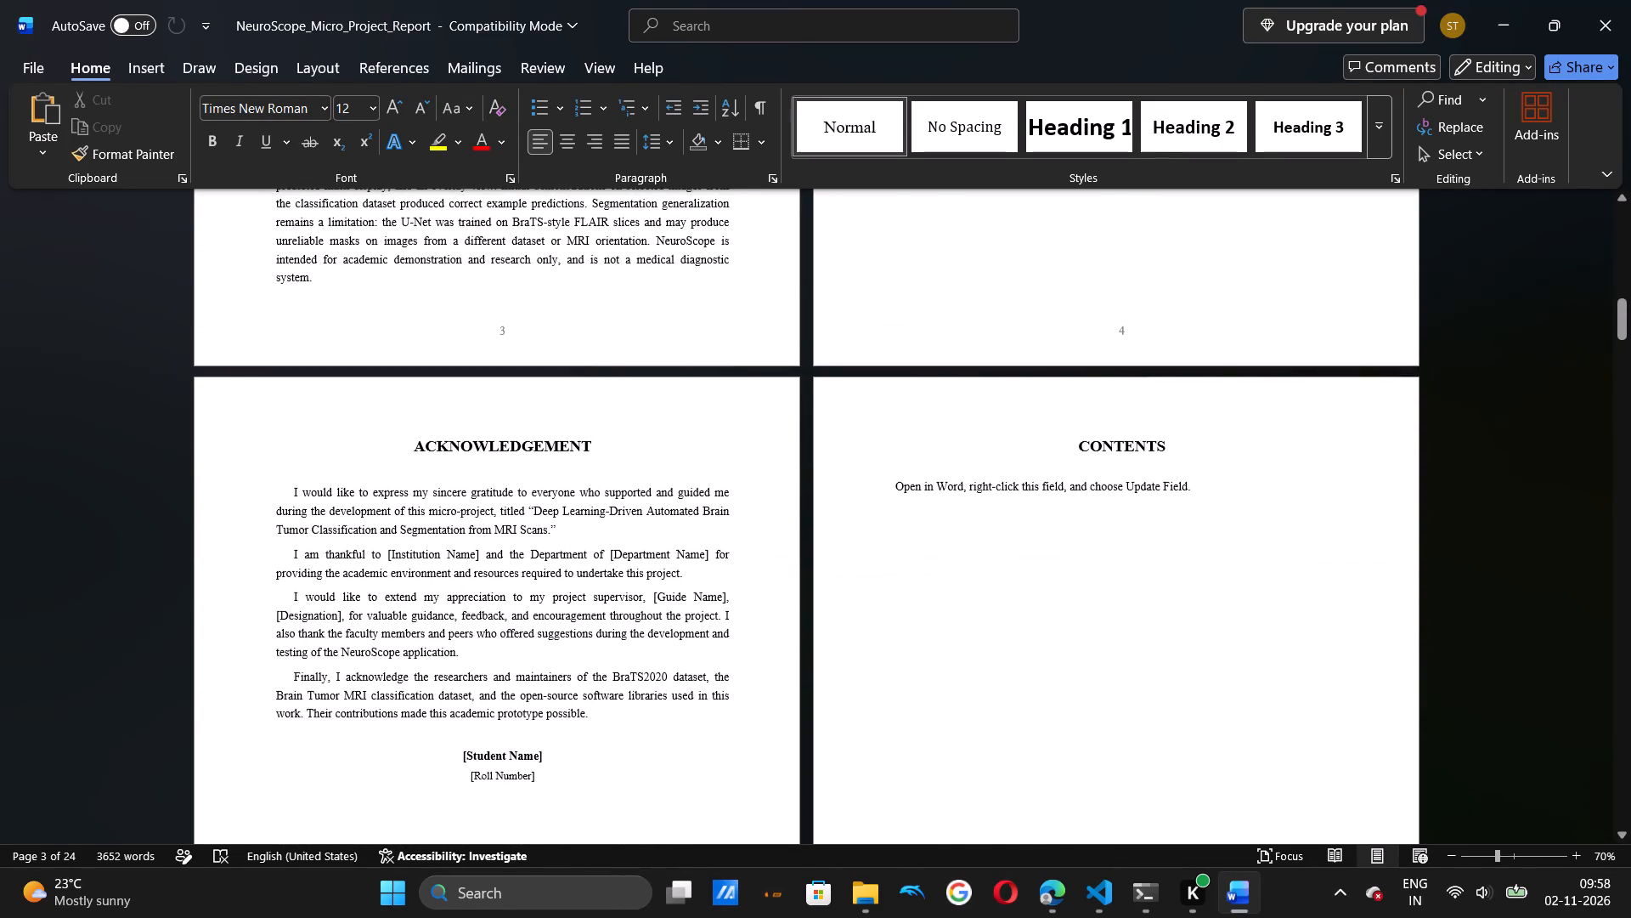
{"action": "scroll", "coordinate": [716, 622], "scroll_direction": "up", "scroll_amount": 1}
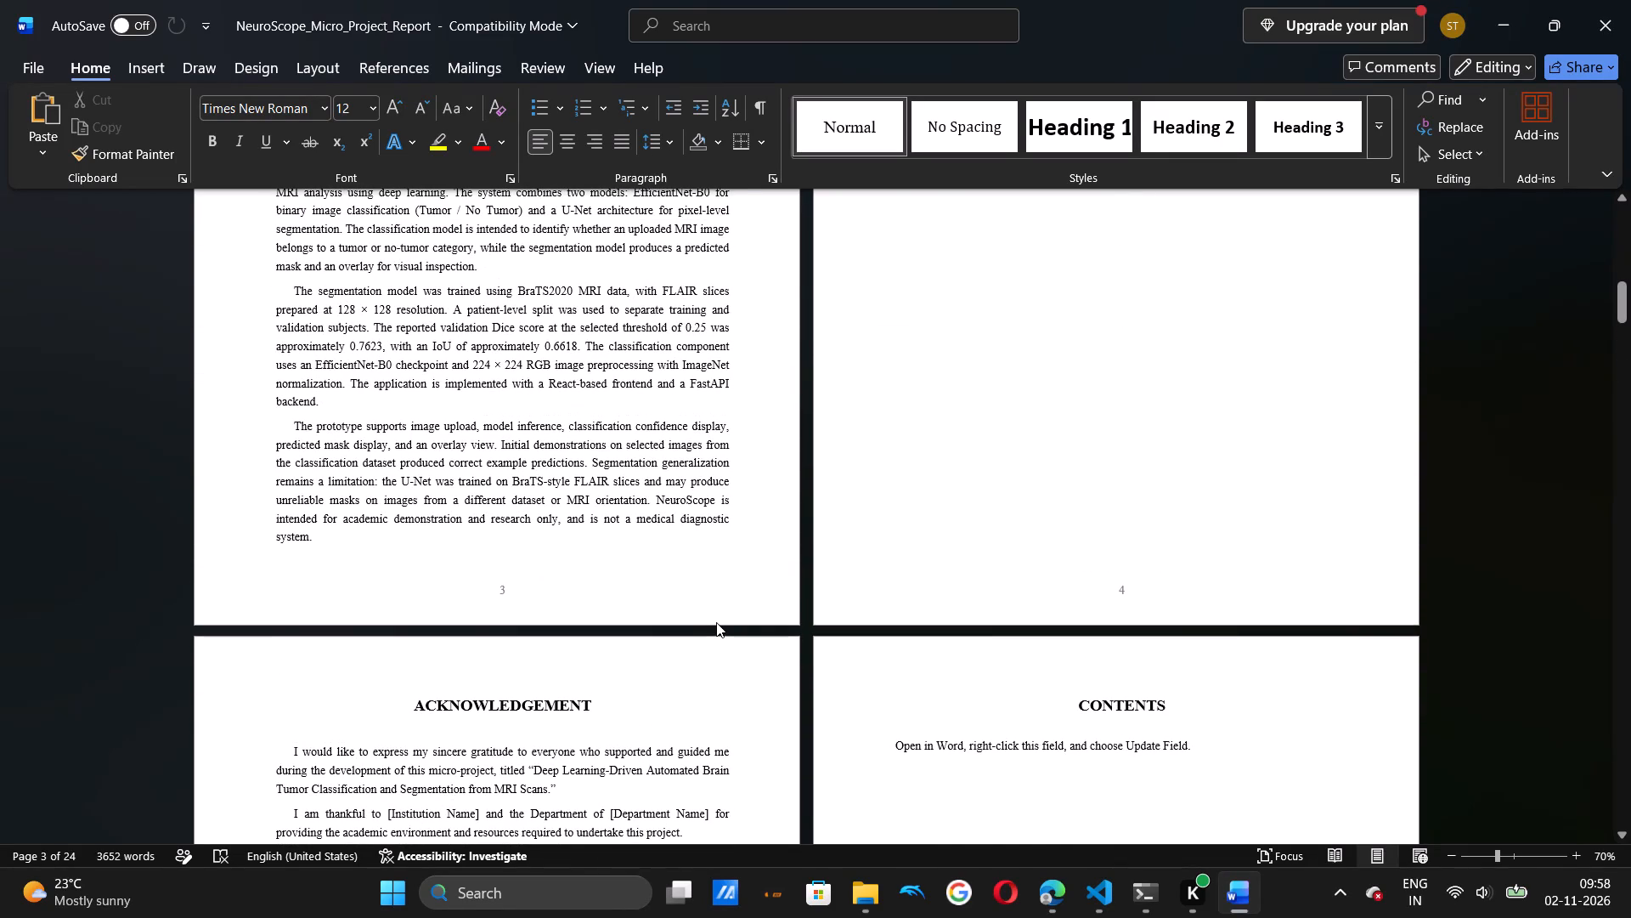
{"action": "scroll", "coordinate": [716, 622], "scroll_direction": "up", "scroll_amount": 2}
{"action": "left_click", "coordinate": [1044, 417]}
{"action": "scroll", "coordinate": [1044, 417], "scroll_direction": "up", "scroll_amount": 1}
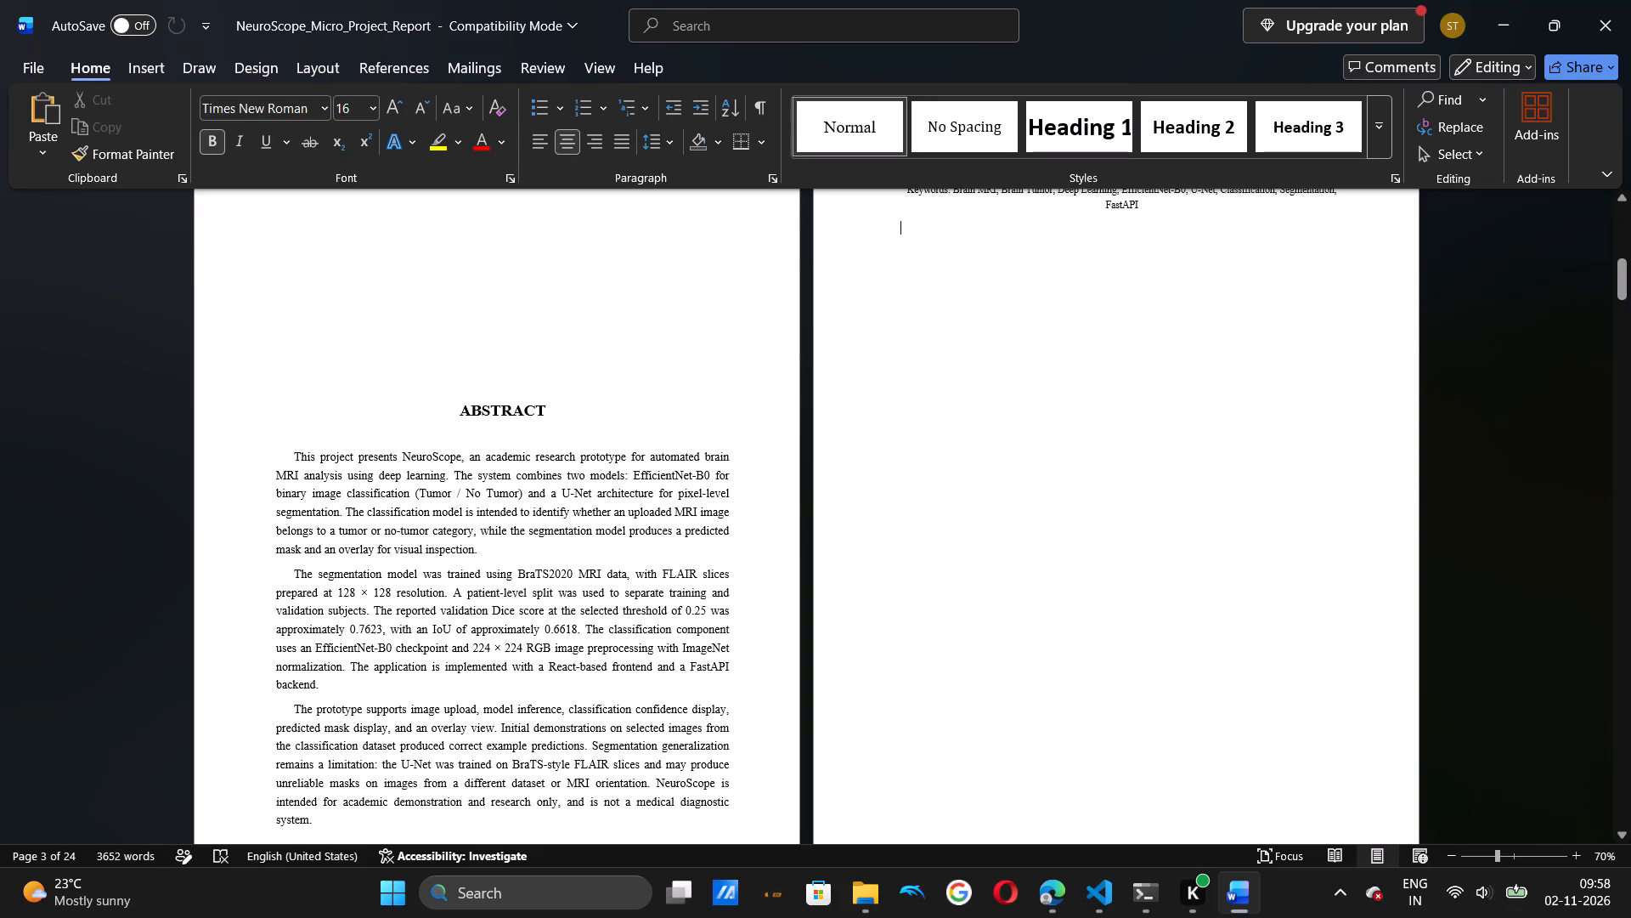
{"action": "scroll", "coordinate": [1044, 417], "scroll_direction": "up", "scroll_amount": 1}
{"action": "left_click", "coordinate": [1151, 574]}
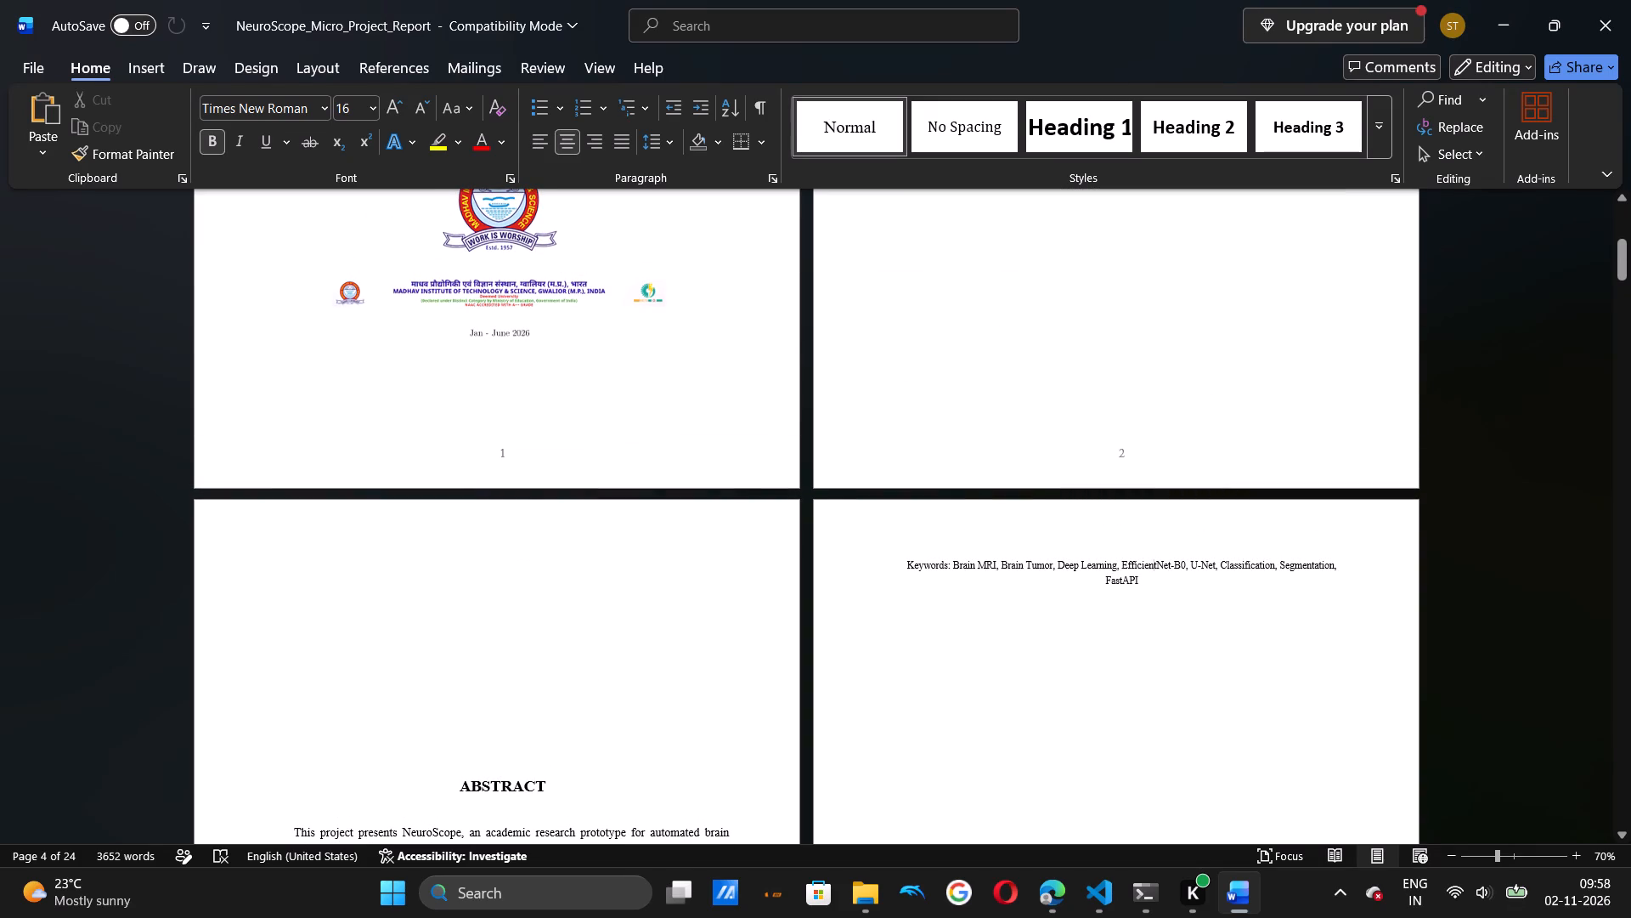
{"action": "key", "text": "BackSpace"}
{"action": "key", "text": "BackSpace"}
{"action": "key", "text": "BackSpace"}
{"action": "key", "text": "BackSpace"}
{"action": "key", "text": "BackSpace"}
{"action": "key", "text": "BackSpace"}
{"action": "key", "text": "BackSpace"}
{"action": "key", "text": "BackSpace"}
{"action": "key", "text": "BackSpace"}
{"action": "key", "text": "BackSpace"}
{"action": "key", "text": "BackSpace"}
{"action": "key", "text": "BackSpace"}
{"action": "key", "text": "BackSpace"}
{"action": "key", "text": "BackSpace"}
{"action": "key", "text": "BackSpace"}
{"action": "key", "text": "BackSpace"}
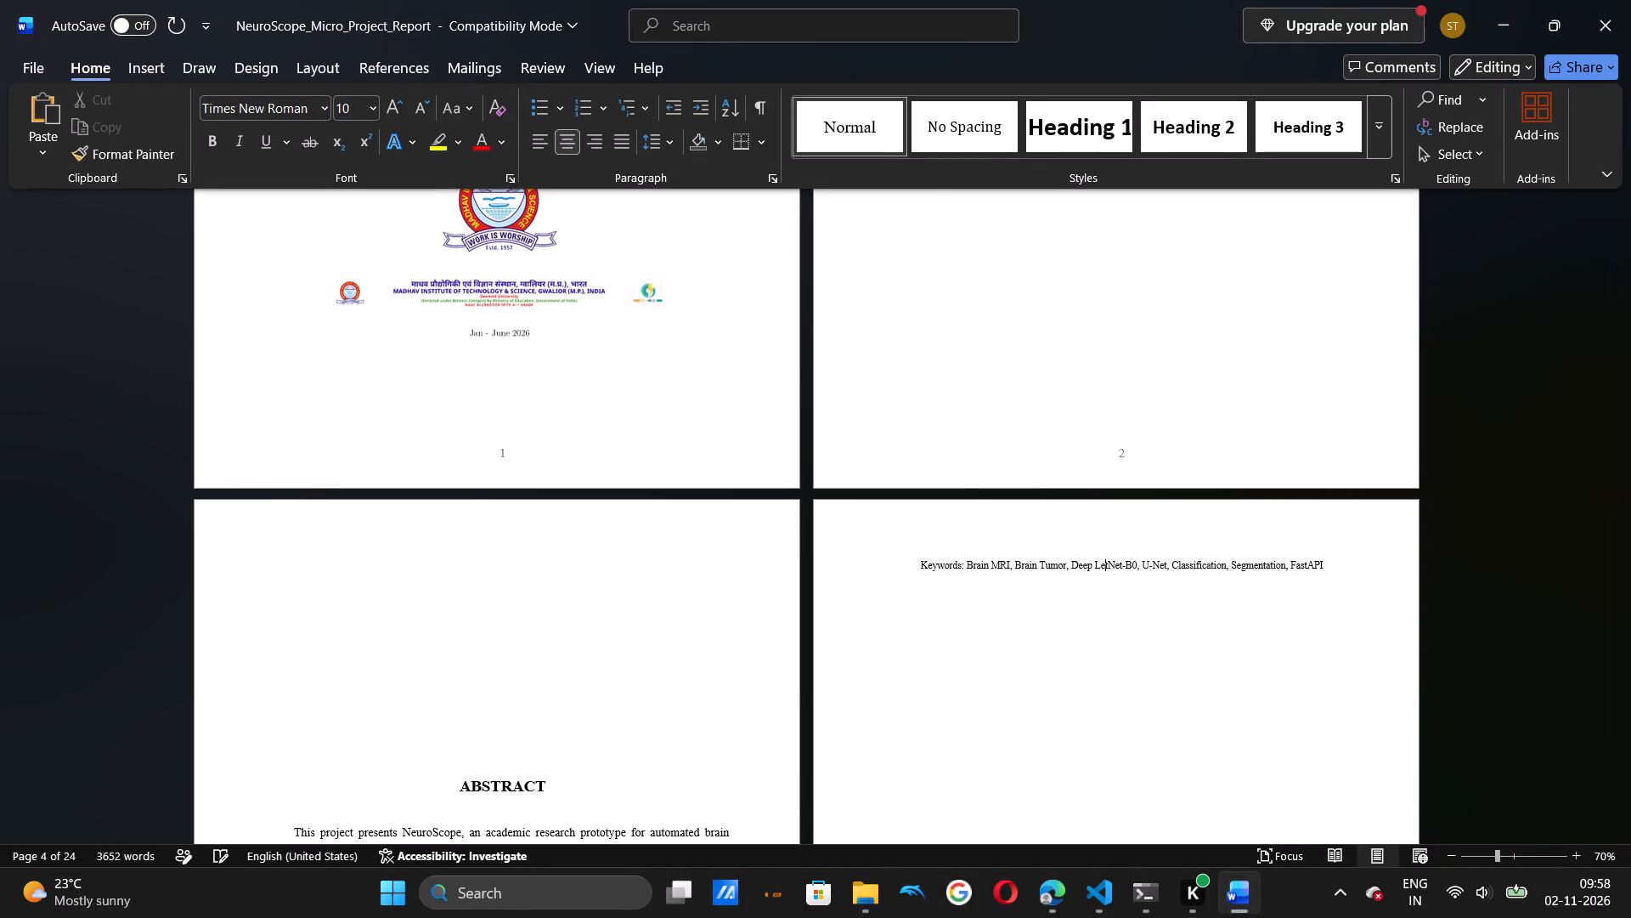
{"action": "left_click_drag", "start_coordinate": [1335, 565], "coordinate": [923, 566]}
{"action": "key", "text": "BackSpace"}
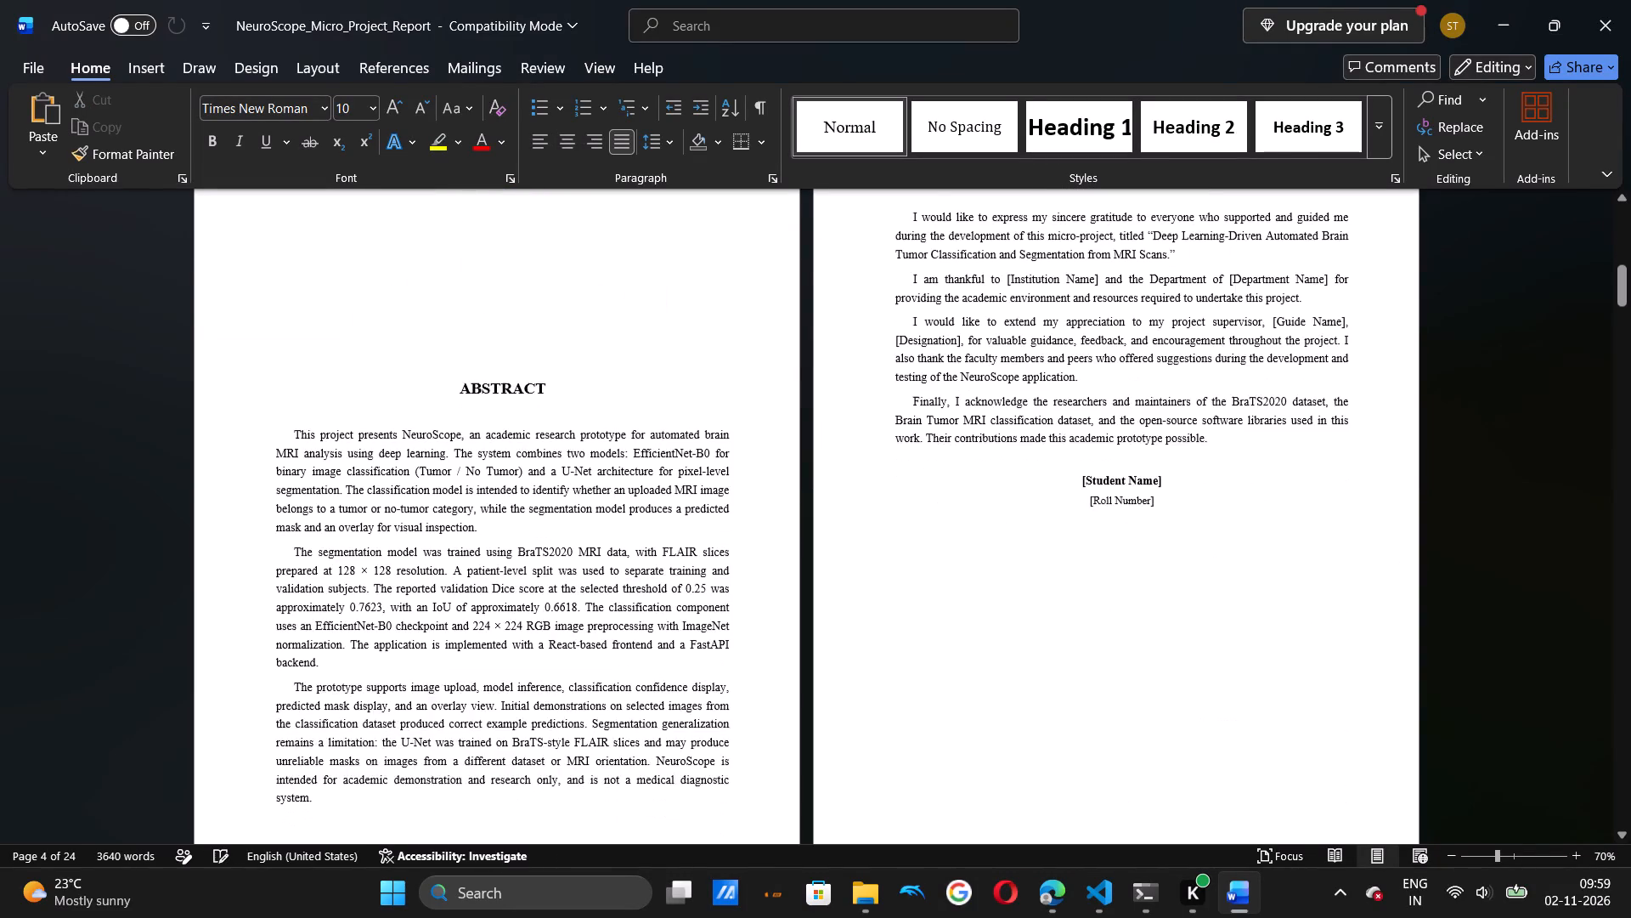
Review the page flow from the cover through the abstract, contents and lists to the introduction.
{"action": "scroll", "coordinate": [923, 566], "scroll_direction": "up", "scroll_amount": 3}
{"action": "scroll", "coordinate": [923, 566], "scroll_direction": "right", "scroll_amount": 1}
{"action": "scroll", "coordinate": [923, 566], "scroll_direction": "up", "scroll_amount": 1}
{"action": "scroll", "coordinate": [923, 566], "scroll_direction": "down", "scroll_amount": 1}
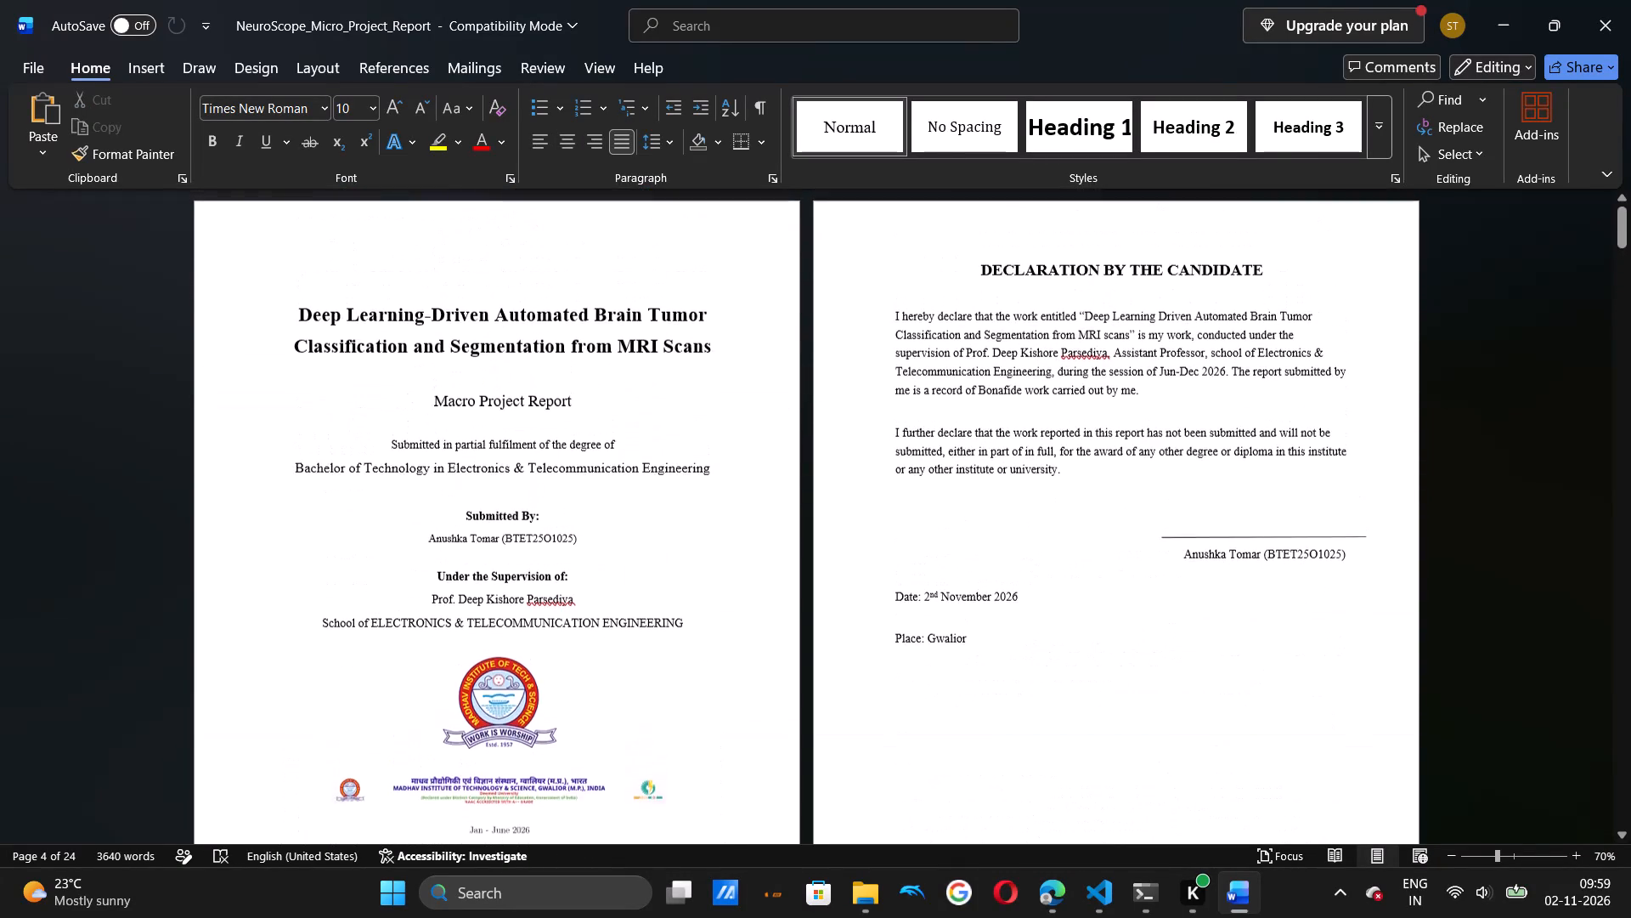
{"action": "scroll", "coordinate": [923, 566], "scroll_direction": "down", "scroll_amount": 4}
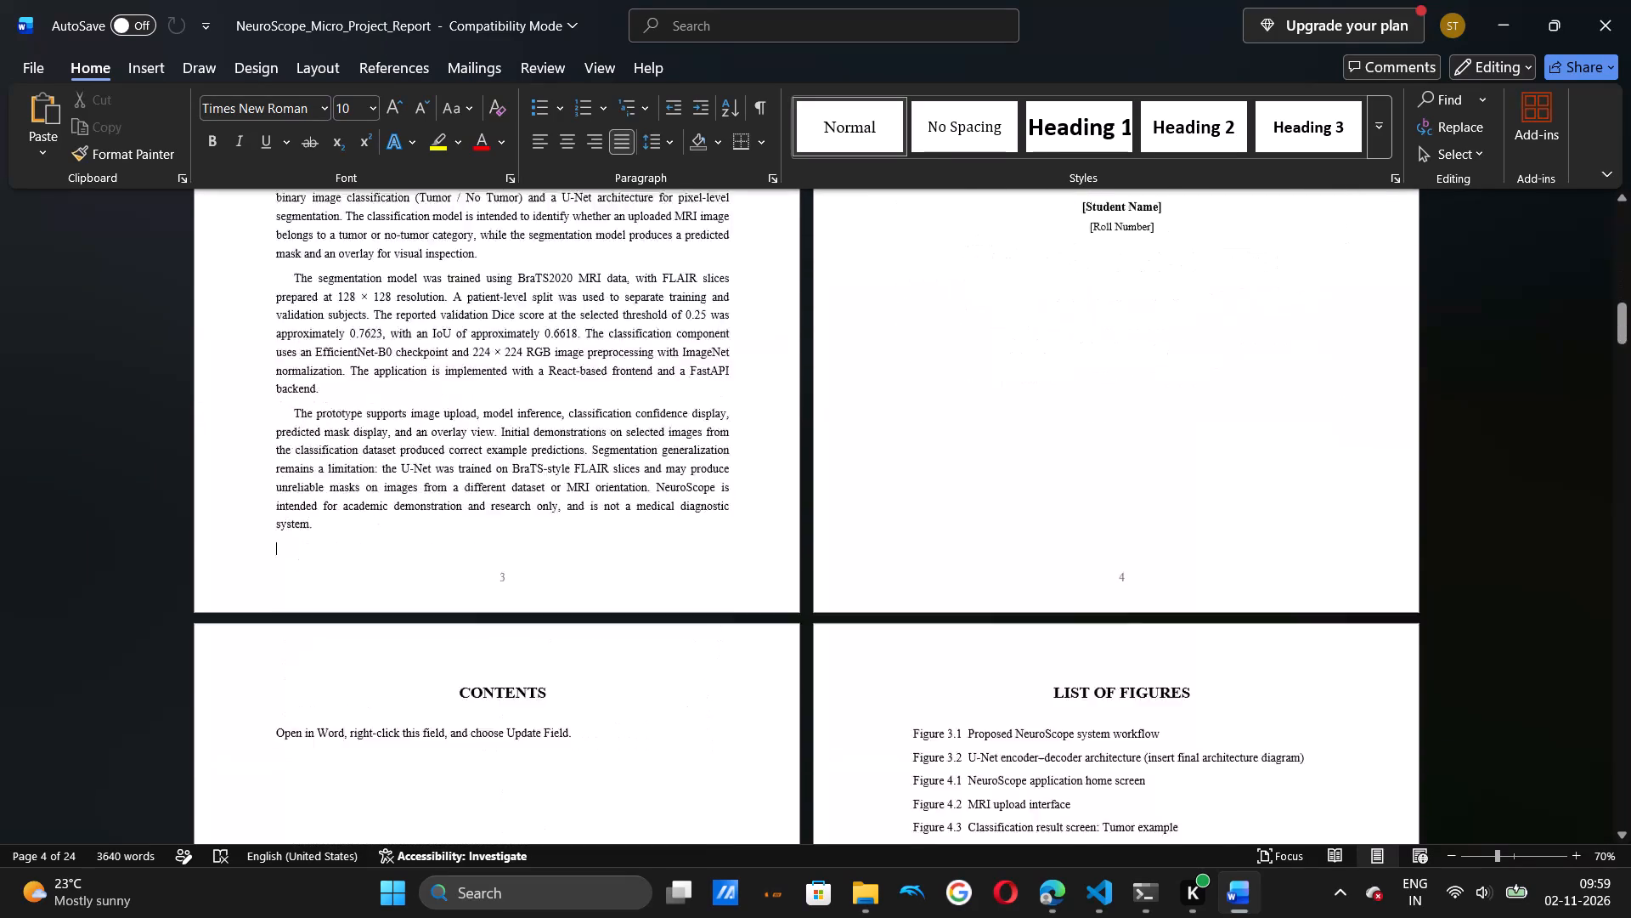
{"action": "scroll", "coordinate": [923, 566], "scroll_direction": "down", "scroll_amount": 1}
{"action": "scroll", "coordinate": [923, 566], "scroll_direction": "up", "scroll_amount": 4}
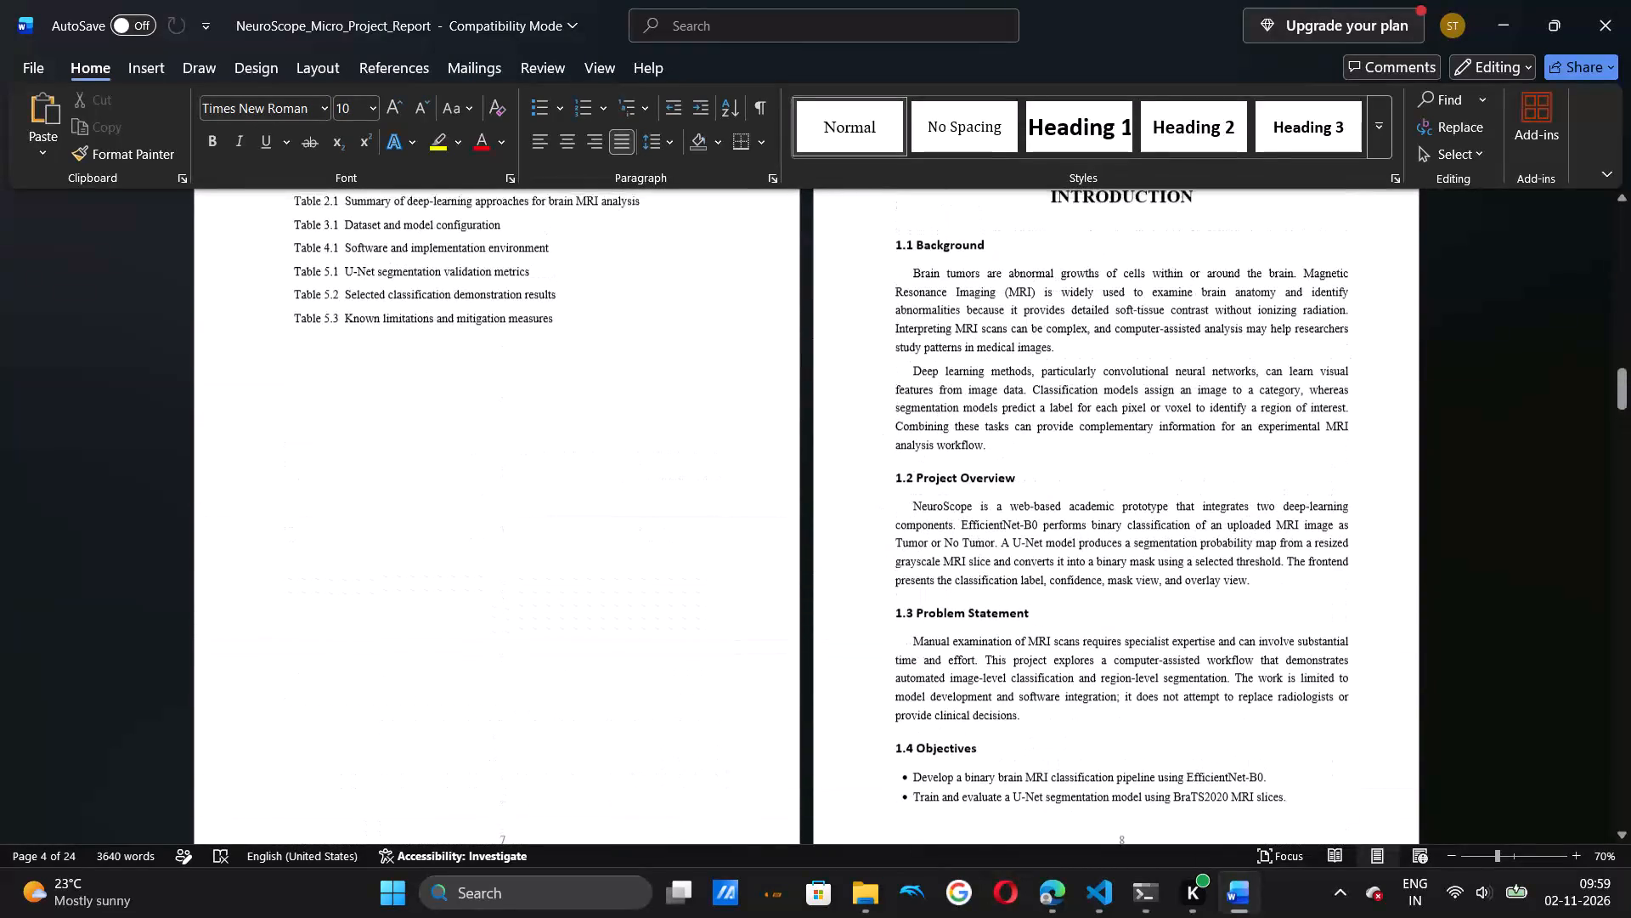
{"action": "scroll", "coordinate": [923, 566], "scroll_direction": "up", "scroll_amount": 5}
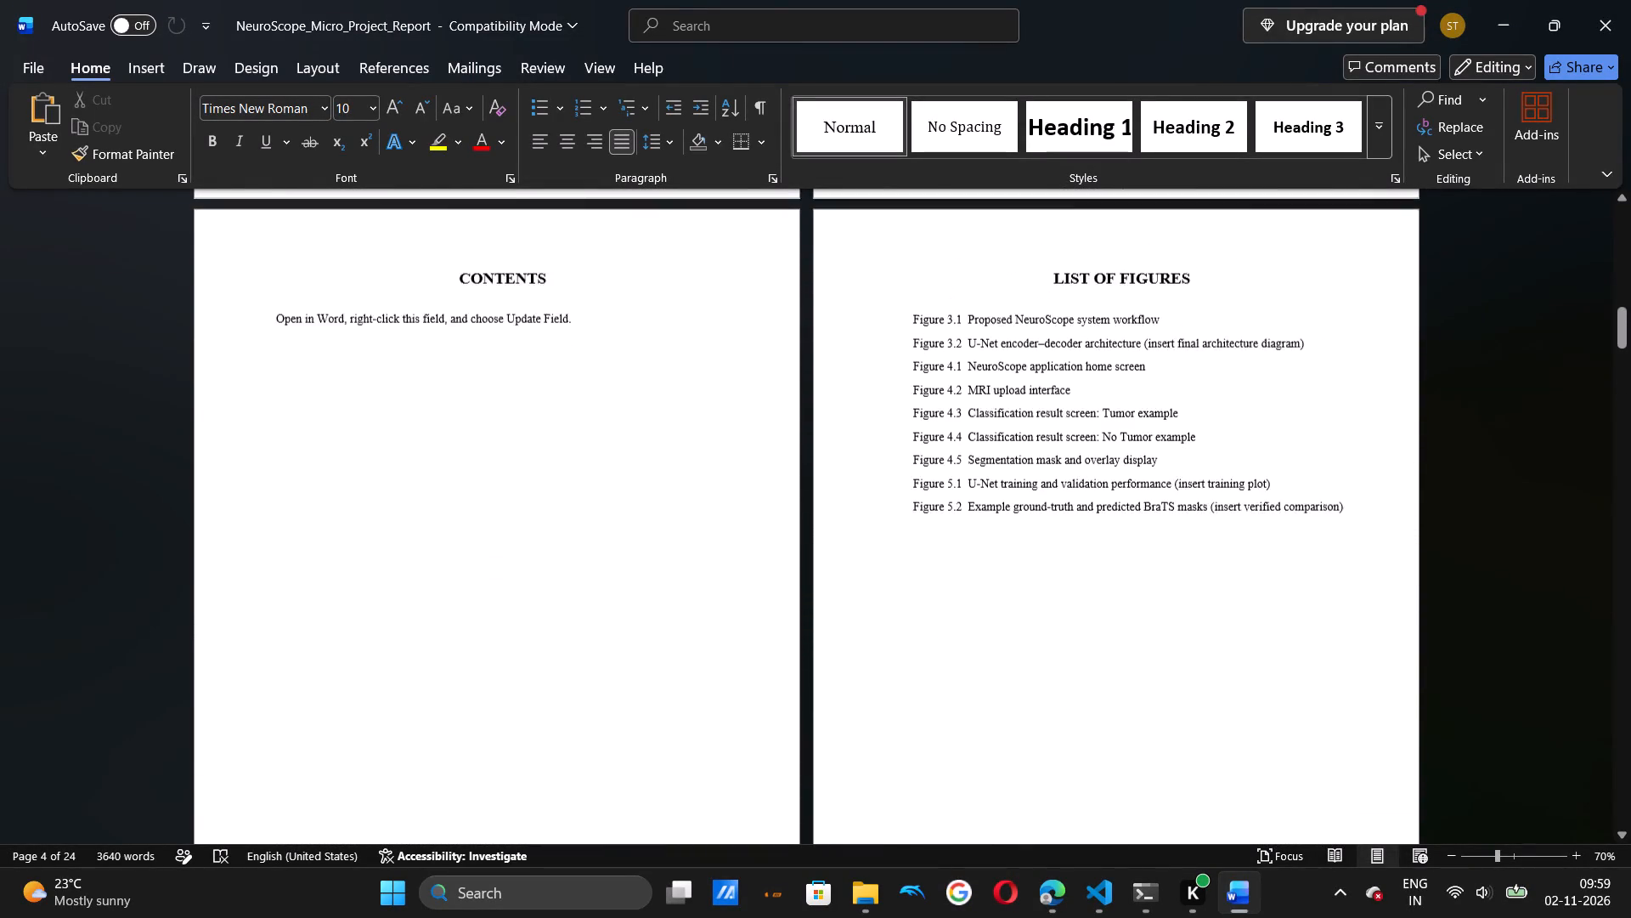
Remove the blank lines above the ABSTRACT heading so it starts at the top of page 3.
{"action": "scroll", "coordinate": [923, 566], "scroll_direction": "up", "scroll_amount": 5}
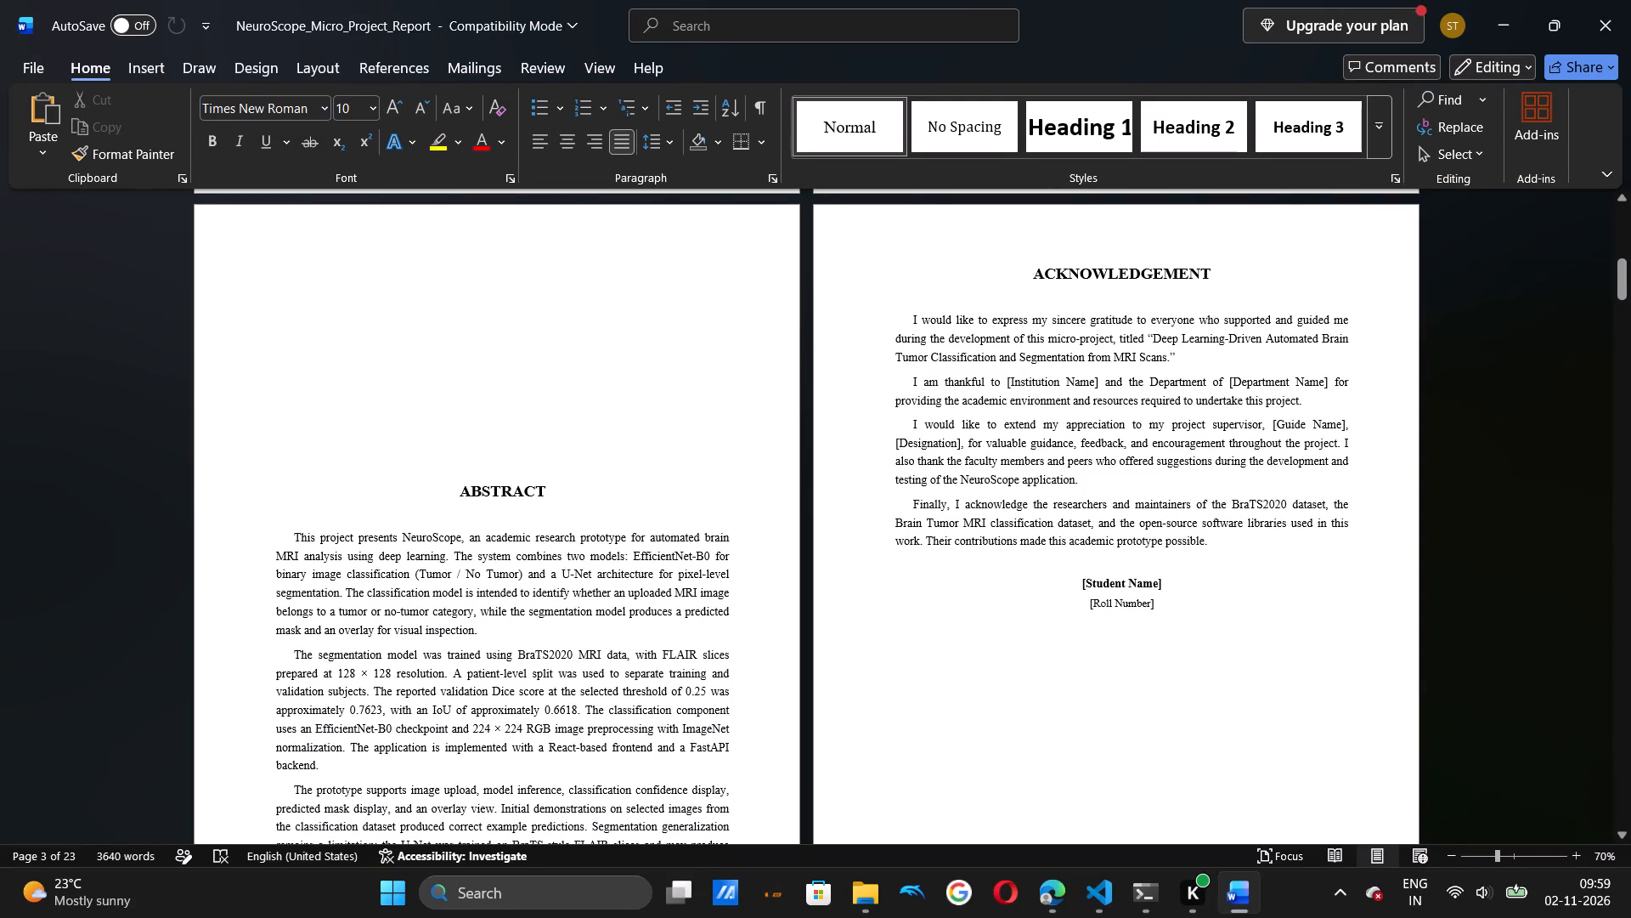
{"action": "left_click", "coordinate": [453, 487]}
{"action": "key", "text": "BackSpace"}
{"action": "key", "text": "BackSpace"}
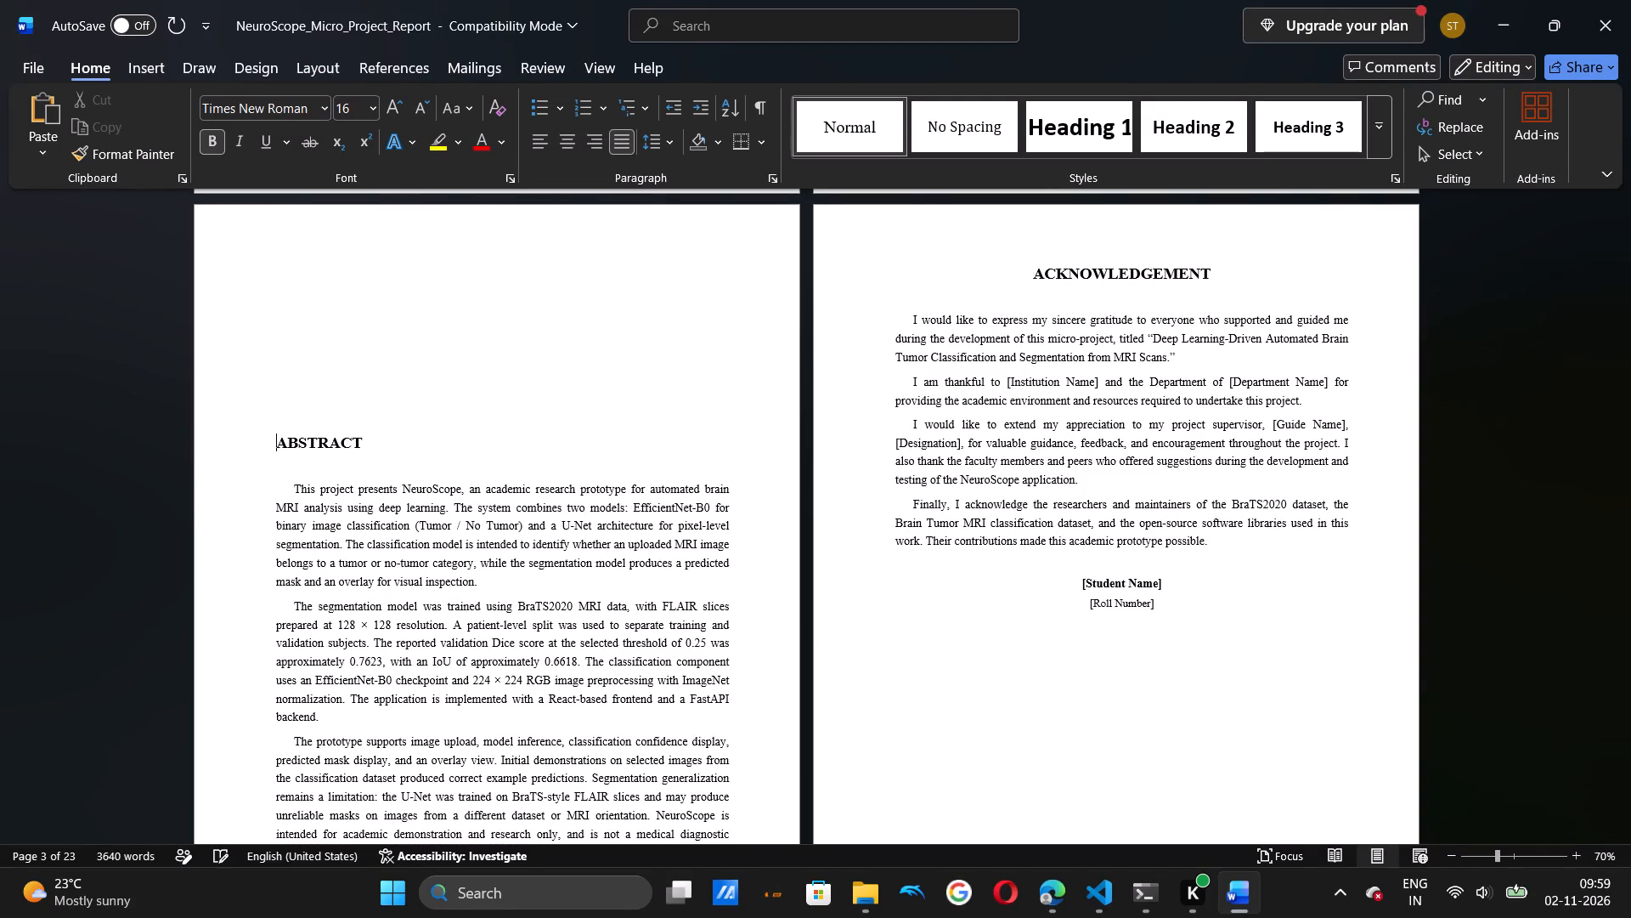
{"action": "key", "text": "BackSpace"}
{"action": "key", "text": "BackSpace"}
{"action": "key", "text": "BackSpace"}
{"action": "key", "text": "BackSpace"}
Indent the ABSTRACT heading with spaces until it sits roughly centred above the abstract text.
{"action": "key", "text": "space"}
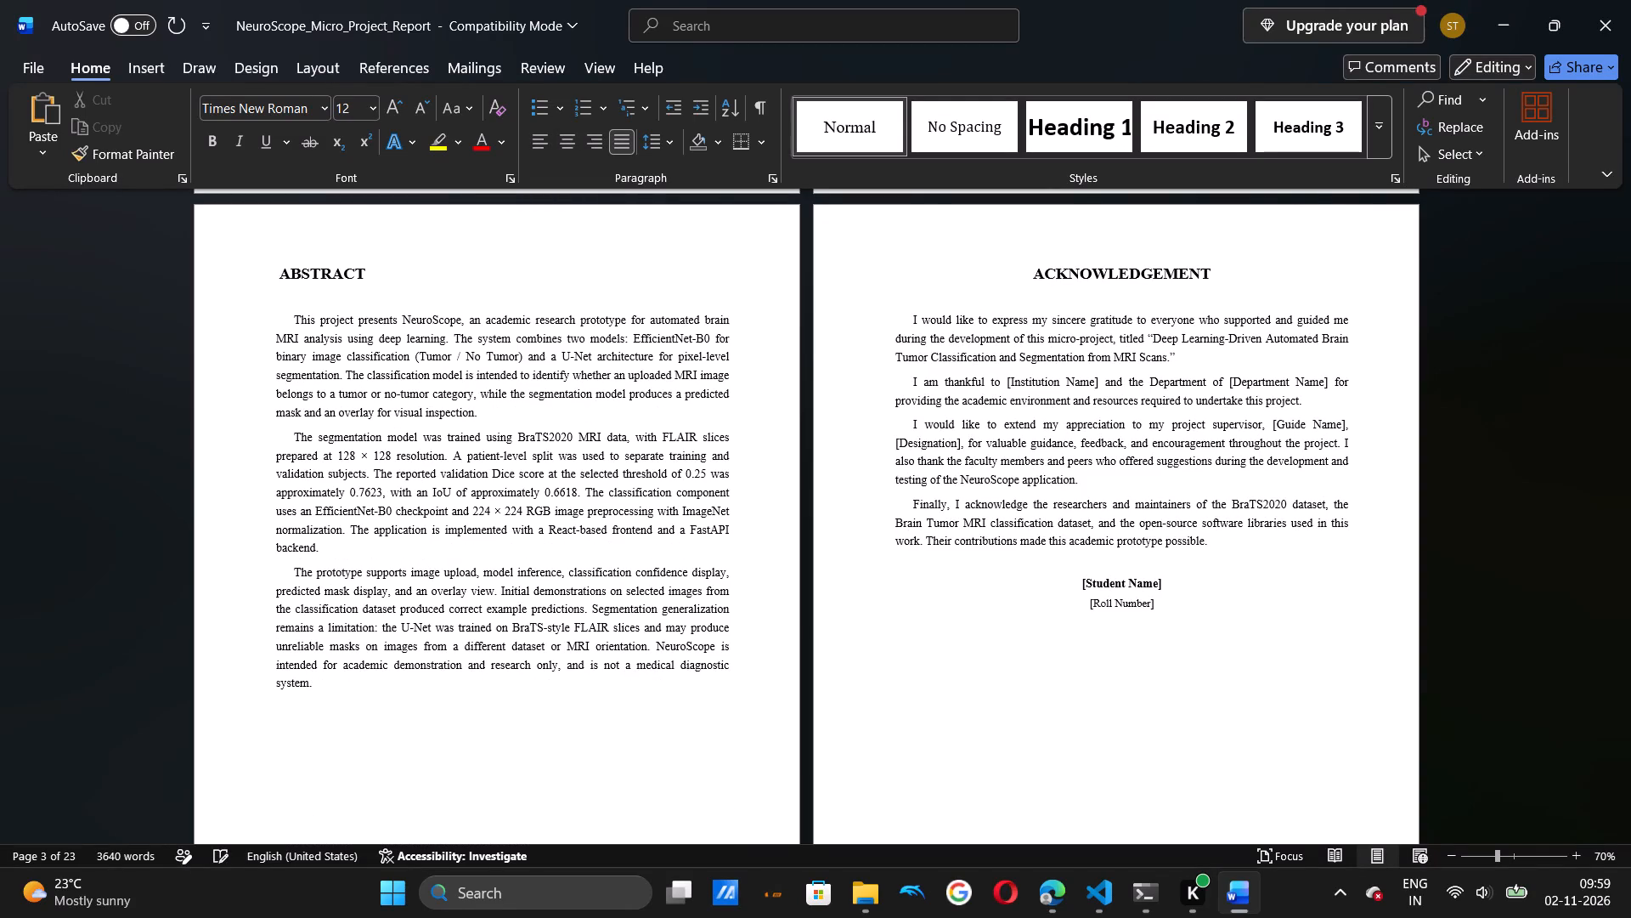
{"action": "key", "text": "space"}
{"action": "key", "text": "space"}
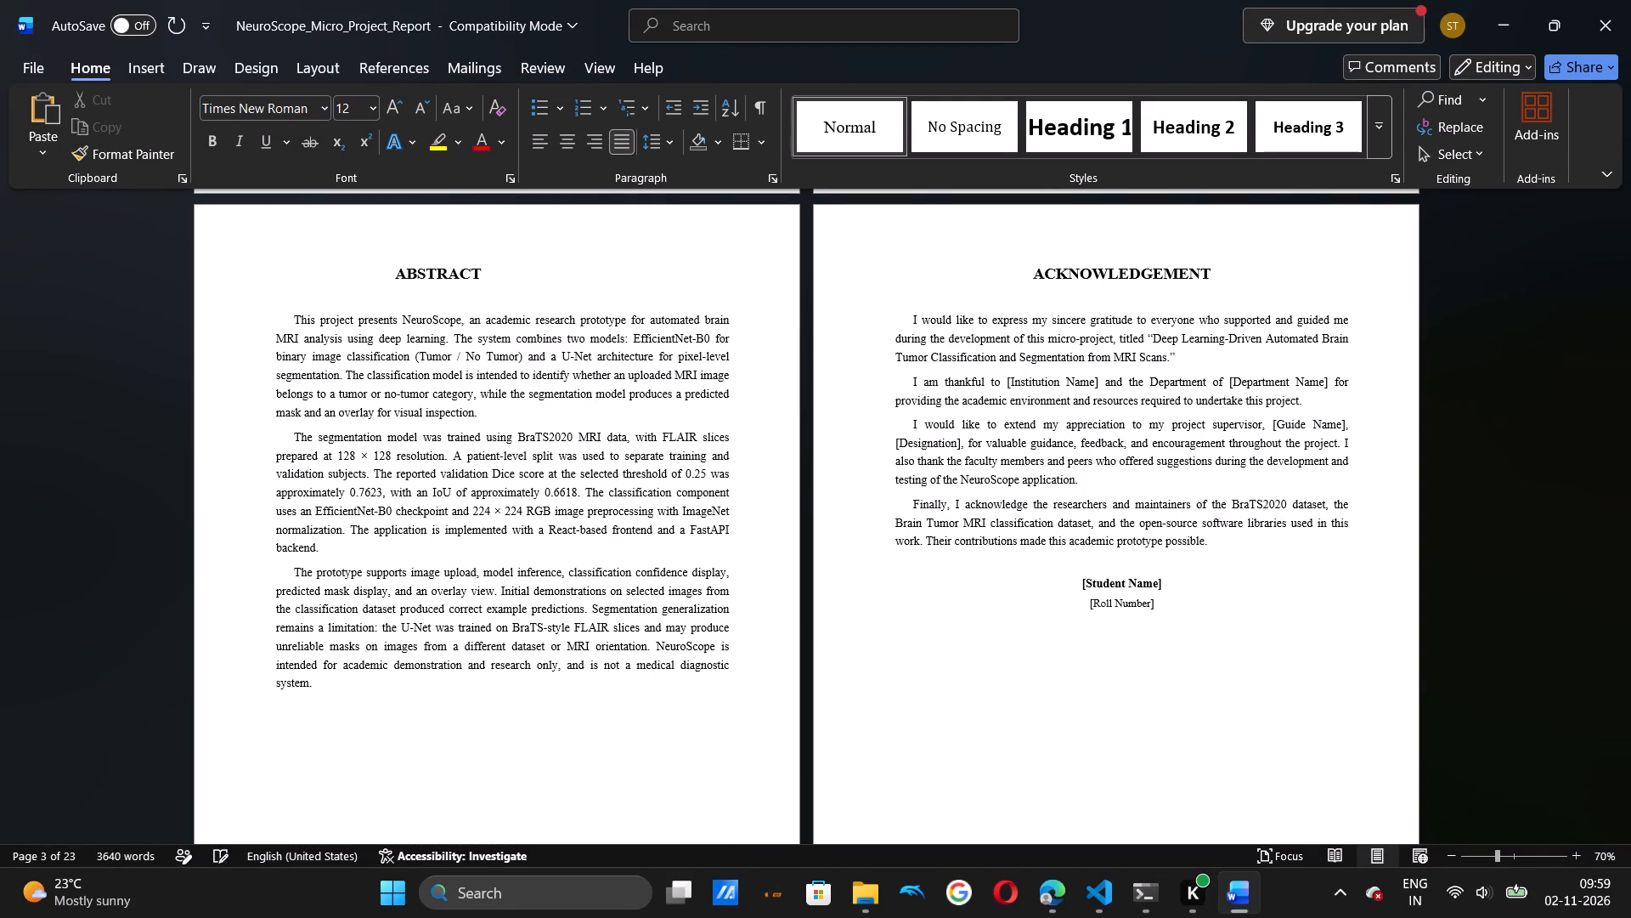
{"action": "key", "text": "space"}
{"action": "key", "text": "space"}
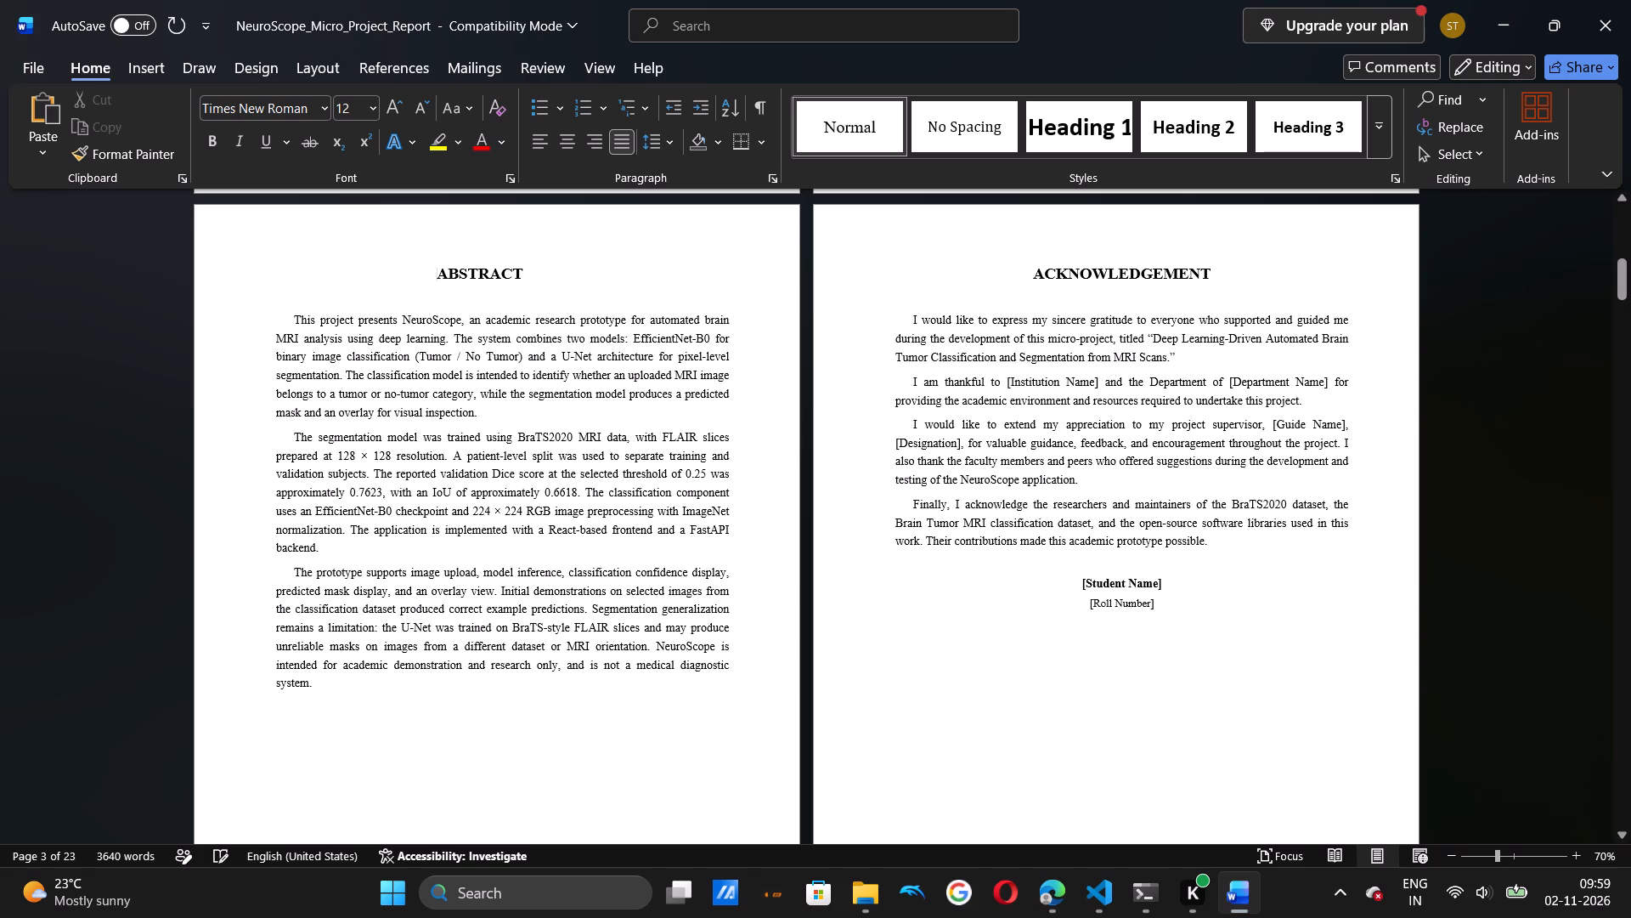
{"action": "left_click", "coordinate": [36, 494]}
{"action": "left_click", "coordinate": [168, 691]}
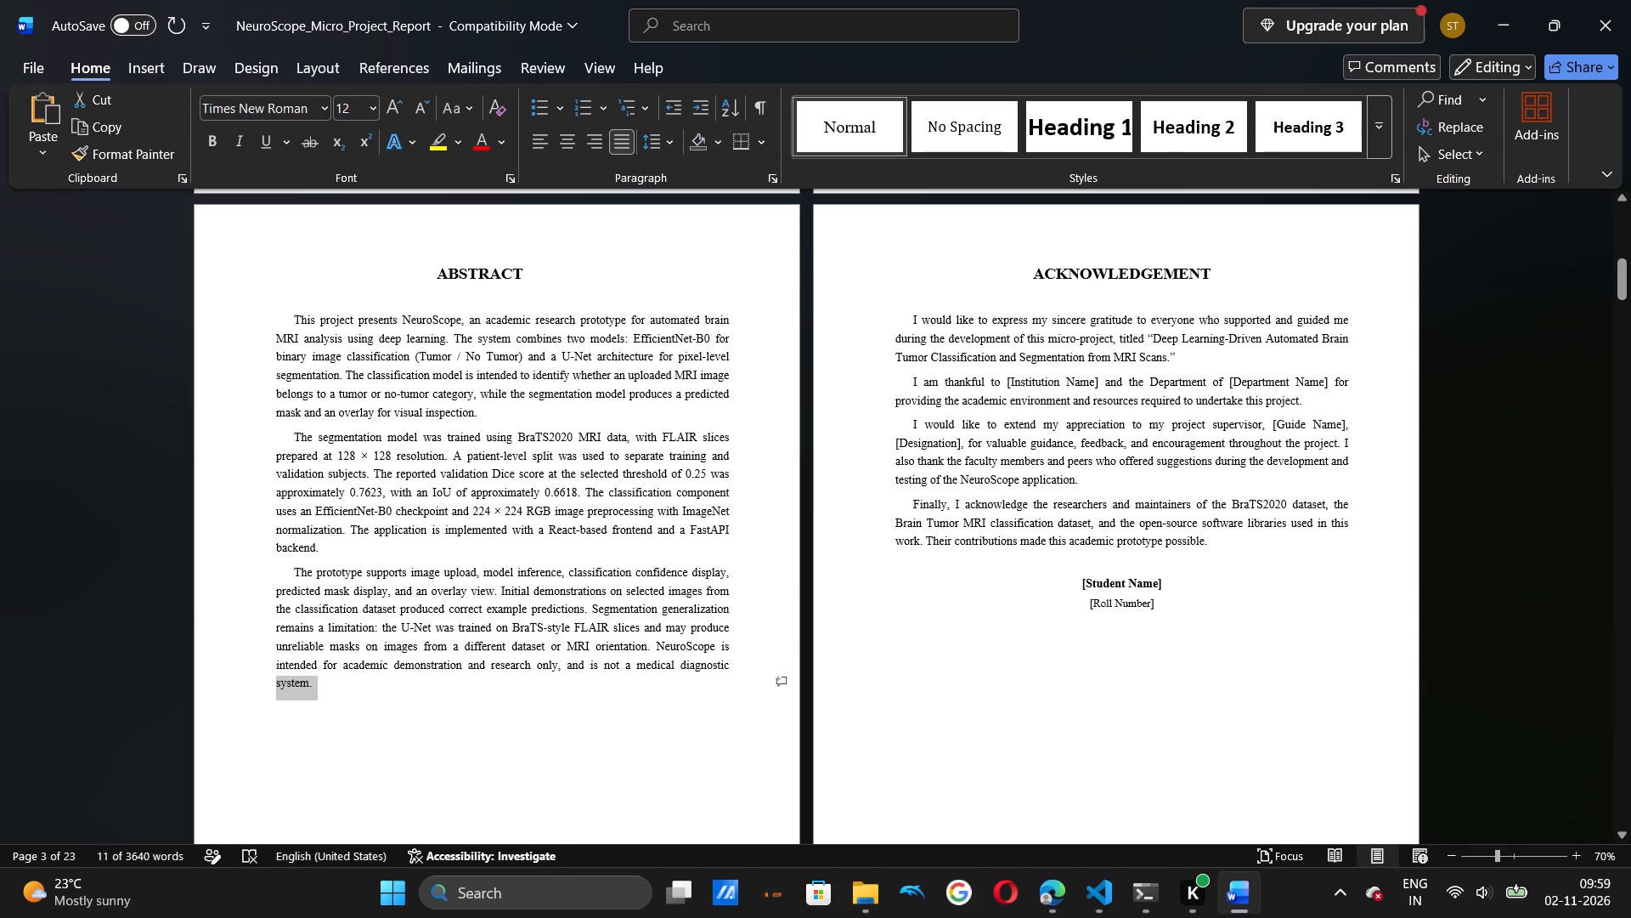
Look through the front matter, the introduction and chapter 2 to check their content and layout.
{"action": "scroll", "coordinate": [774, 724], "scroll_direction": "up", "scroll_amount": 4}
{"action": "scroll", "coordinate": [774, 724], "scroll_direction": "down", "scroll_amount": 1}
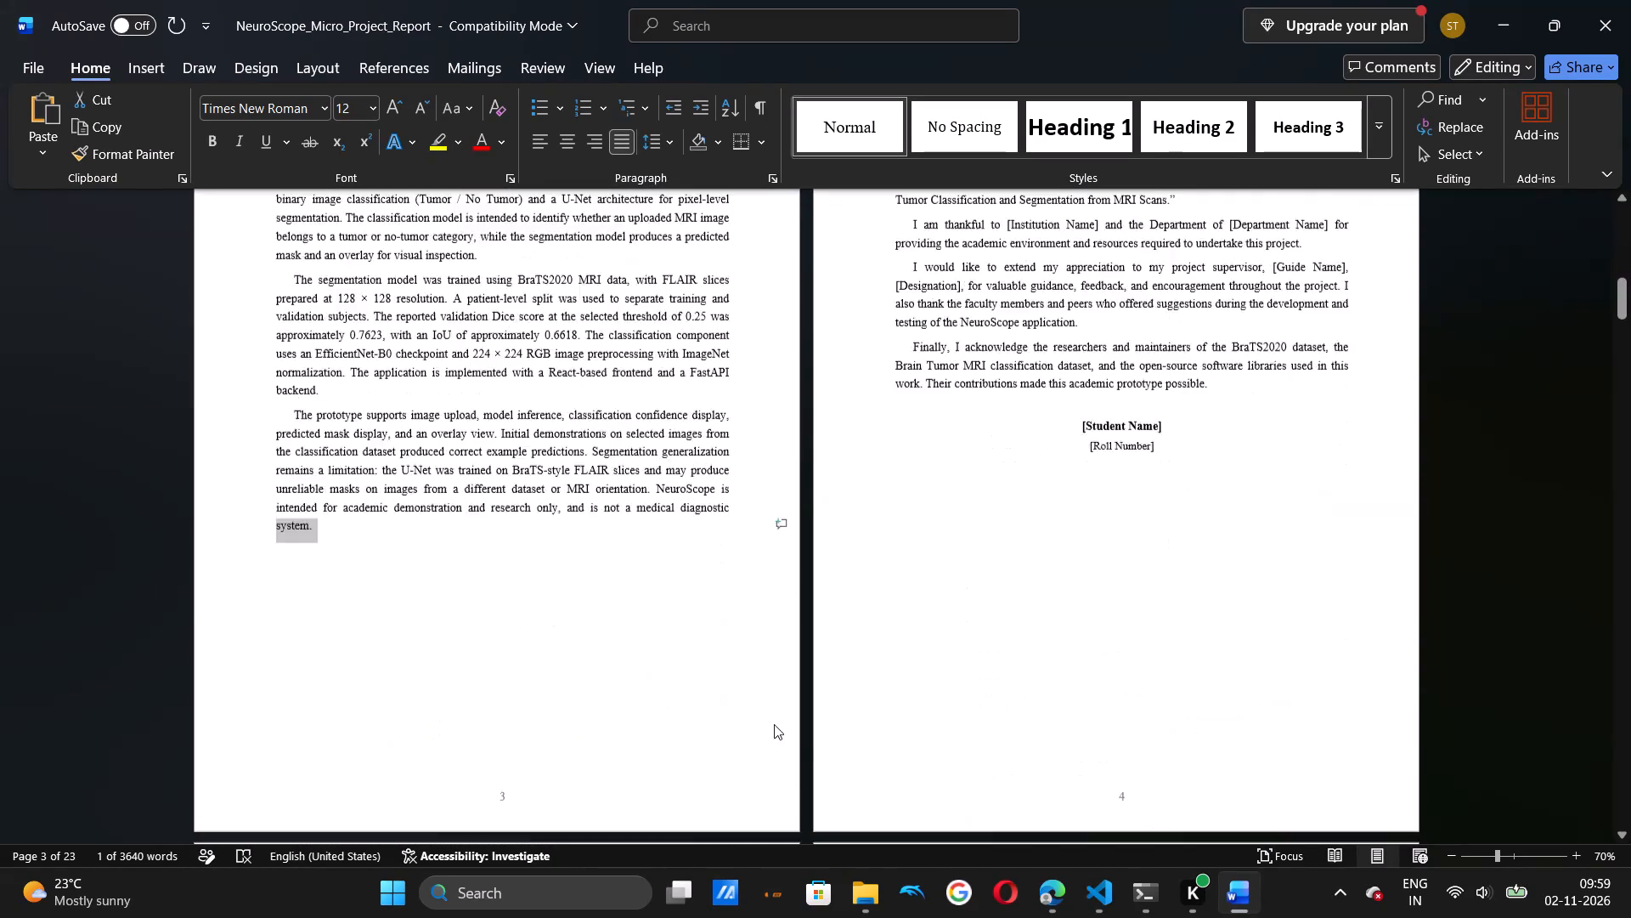
{"action": "scroll", "coordinate": [774, 724], "scroll_direction": "down", "scroll_amount": 2}
{"action": "scroll", "coordinate": [774, 724], "scroll_direction": "up", "scroll_amount": 1}
{"action": "scroll", "coordinate": [774, 724], "scroll_direction": "down", "scroll_amount": 1}
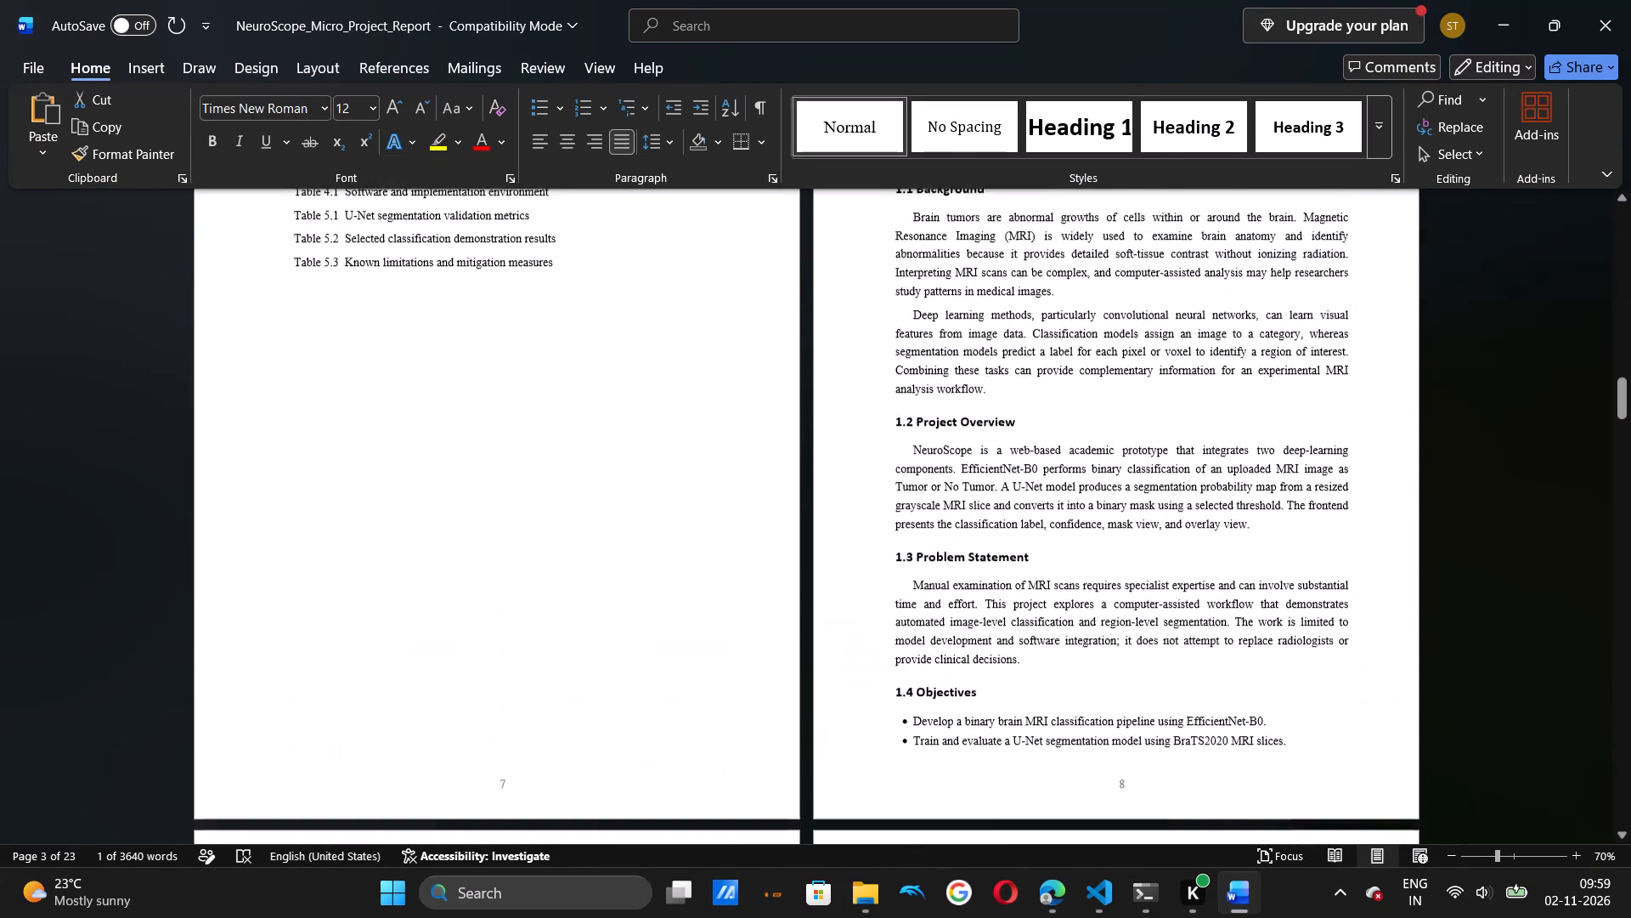
{"action": "scroll", "coordinate": [774, 724], "scroll_direction": "down", "scroll_amount": 3}
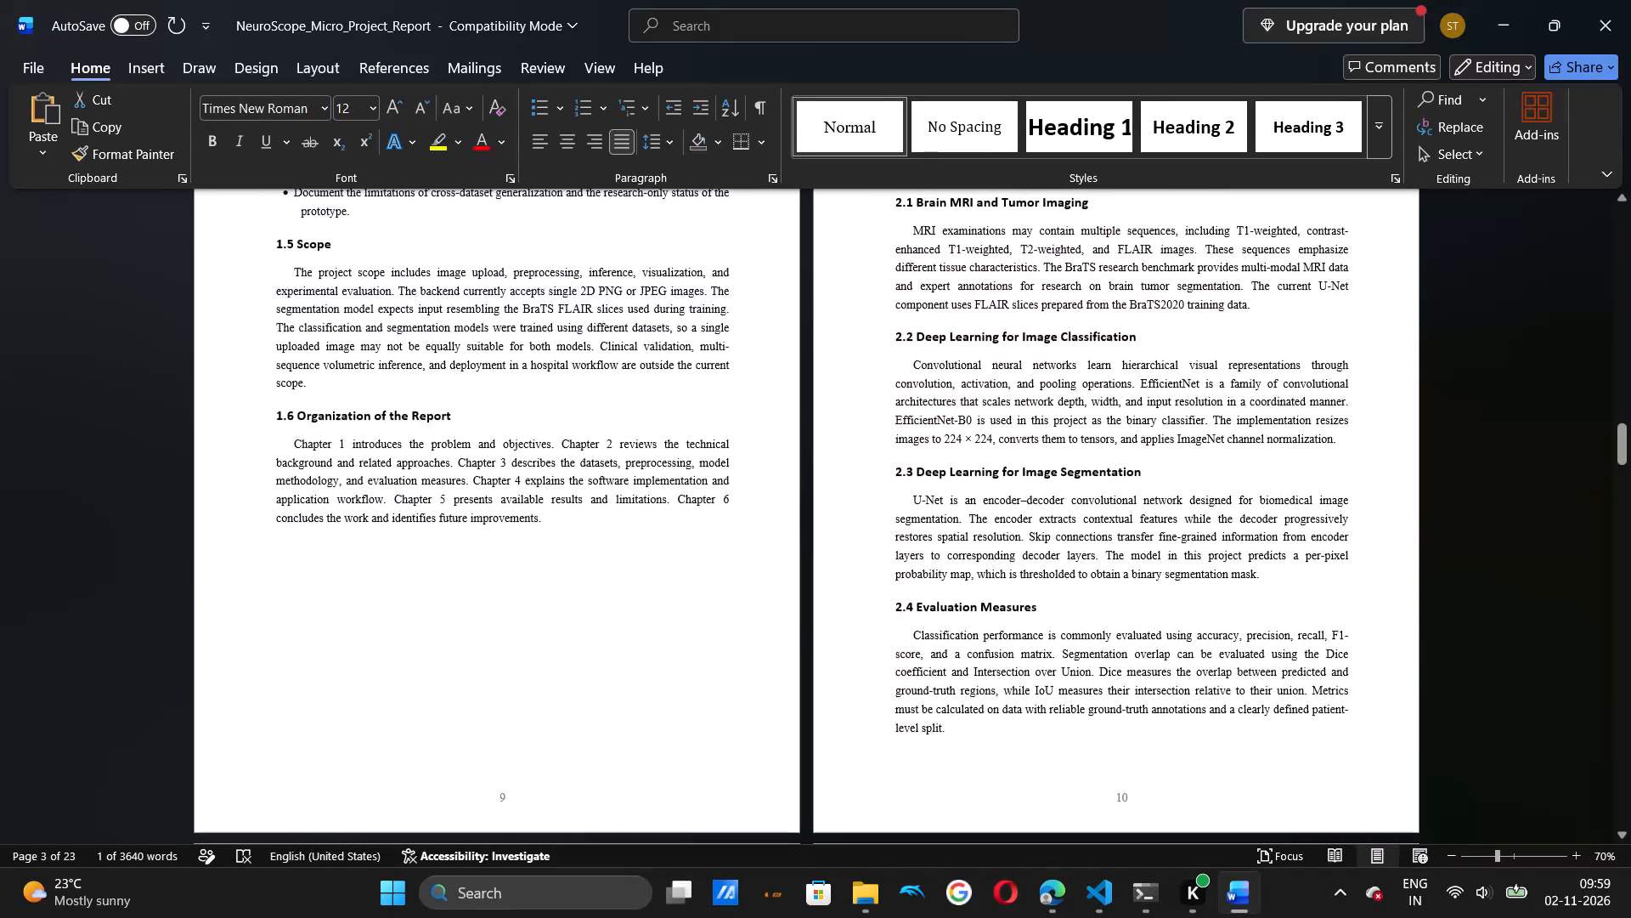
{"action": "scroll", "coordinate": [774, 724], "scroll_direction": "down", "scroll_amount": 1}
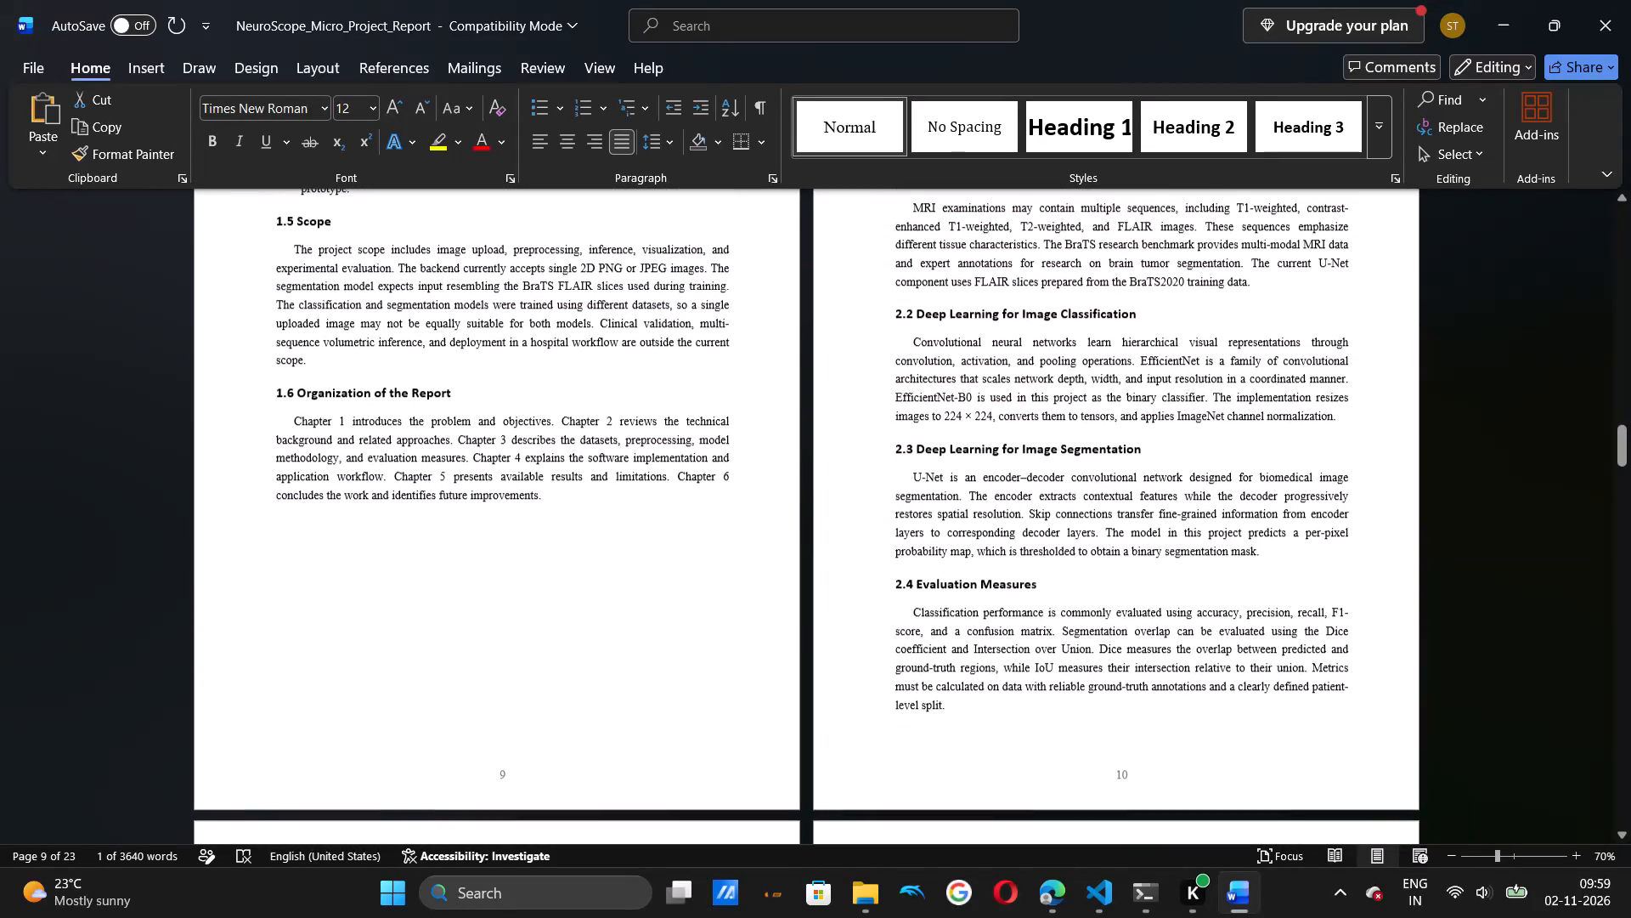
{"action": "scroll", "coordinate": [774, 724], "scroll_direction": "down", "scroll_amount": 1}
{"action": "left_click", "coordinate": [1016, 600]}
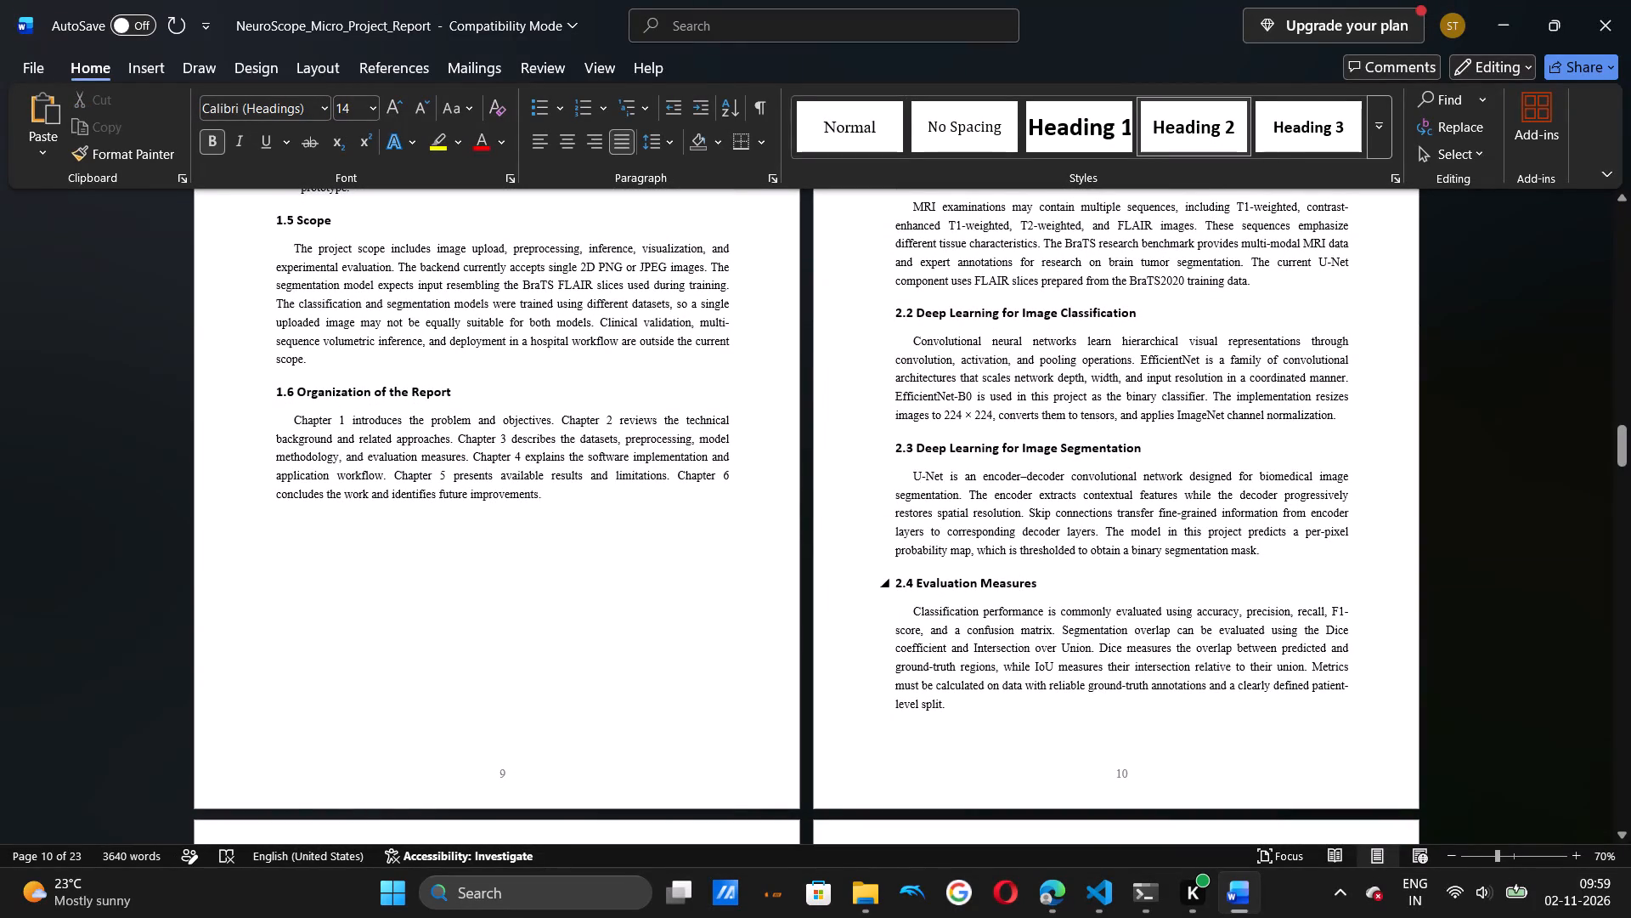
{"action": "left_click", "coordinate": [1036, 657]}
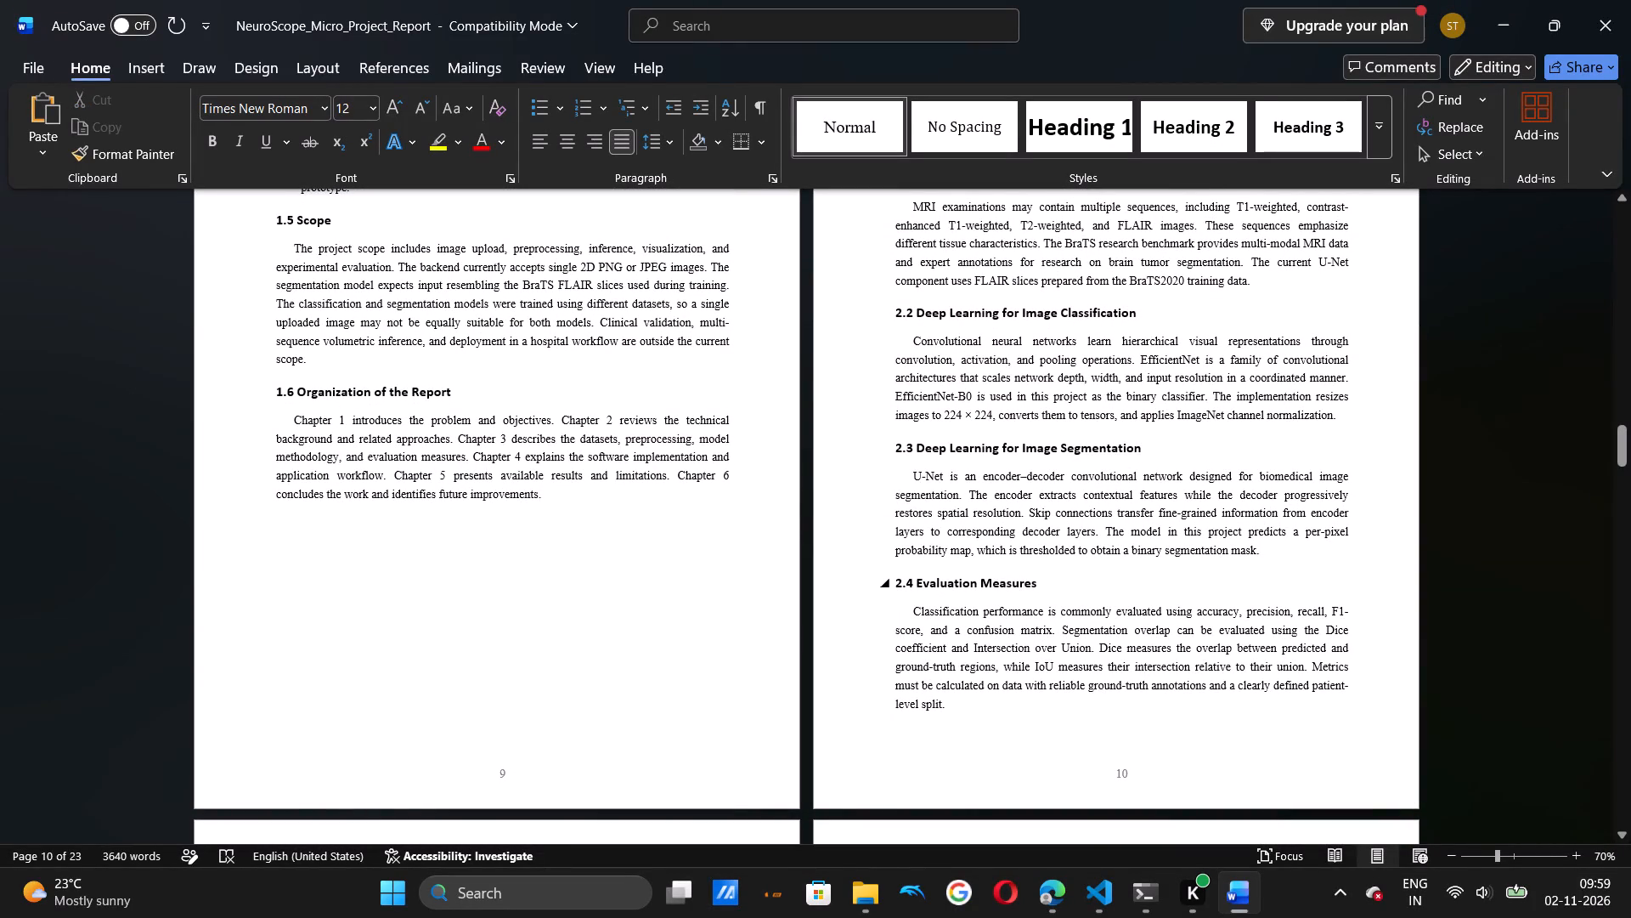
{"action": "left_click", "coordinate": [996, 587]}
{"action": "left_click", "coordinate": [554, 623]}
Look through the report from section 2.5 and chapter 3 to the references, and return to the opening pages.
{"action": "scroll", "coordinate": [554, 623], "scroll_direction": "down", "scroll_amount": 3}
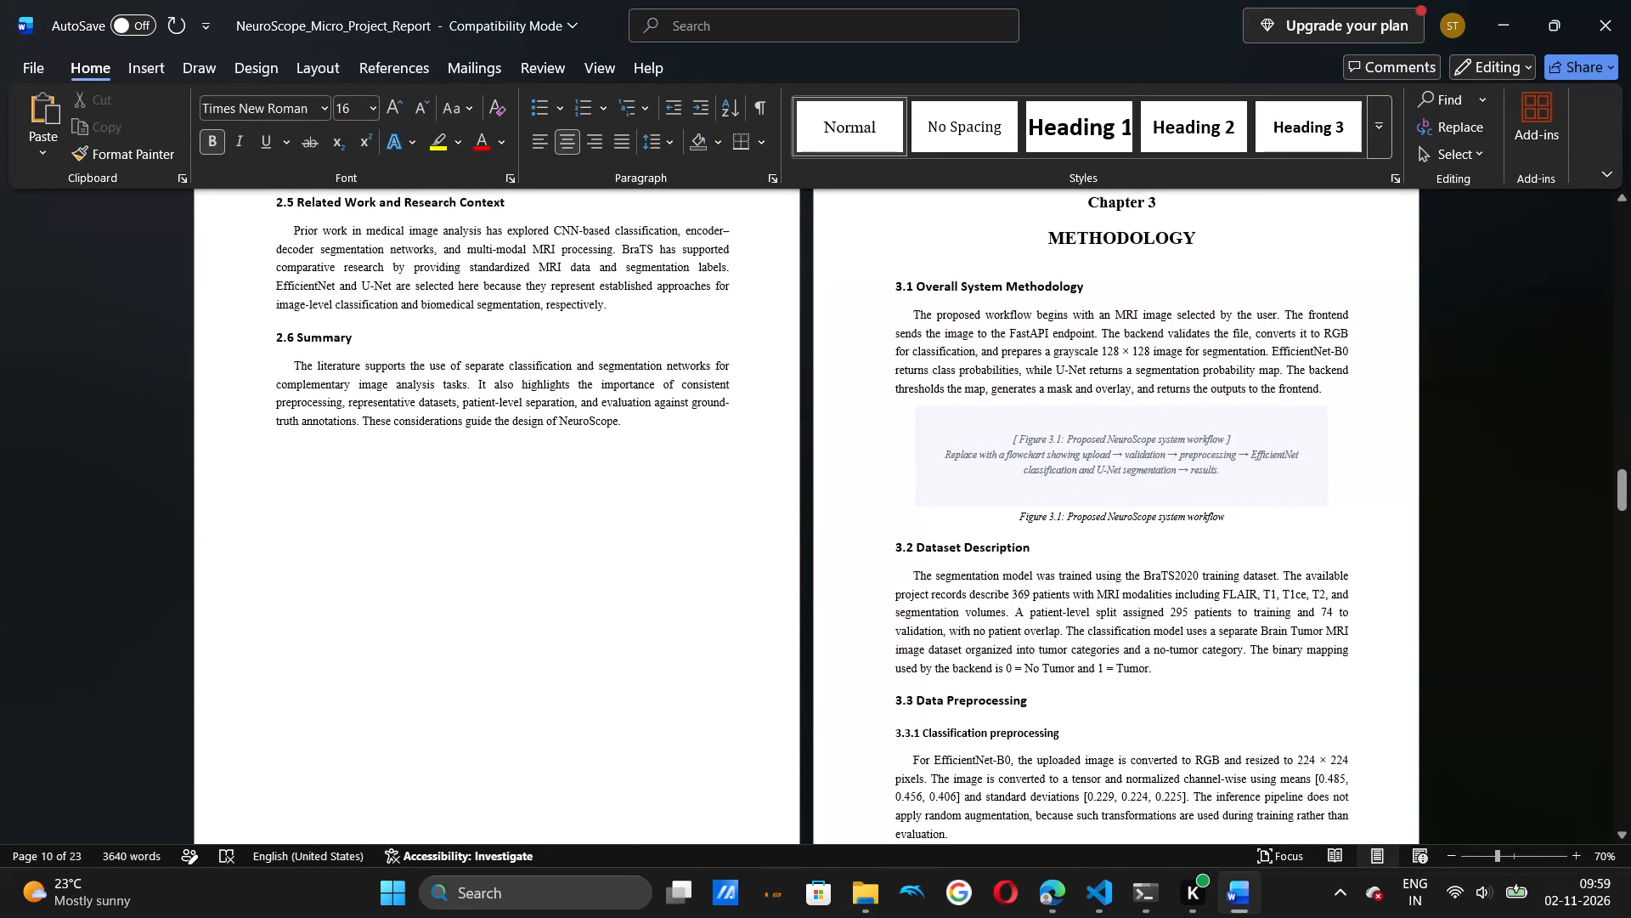
{"action": "scroll", "coordinate": [554, 623], "scroll_direction": "down", "scroll_amount": 1}
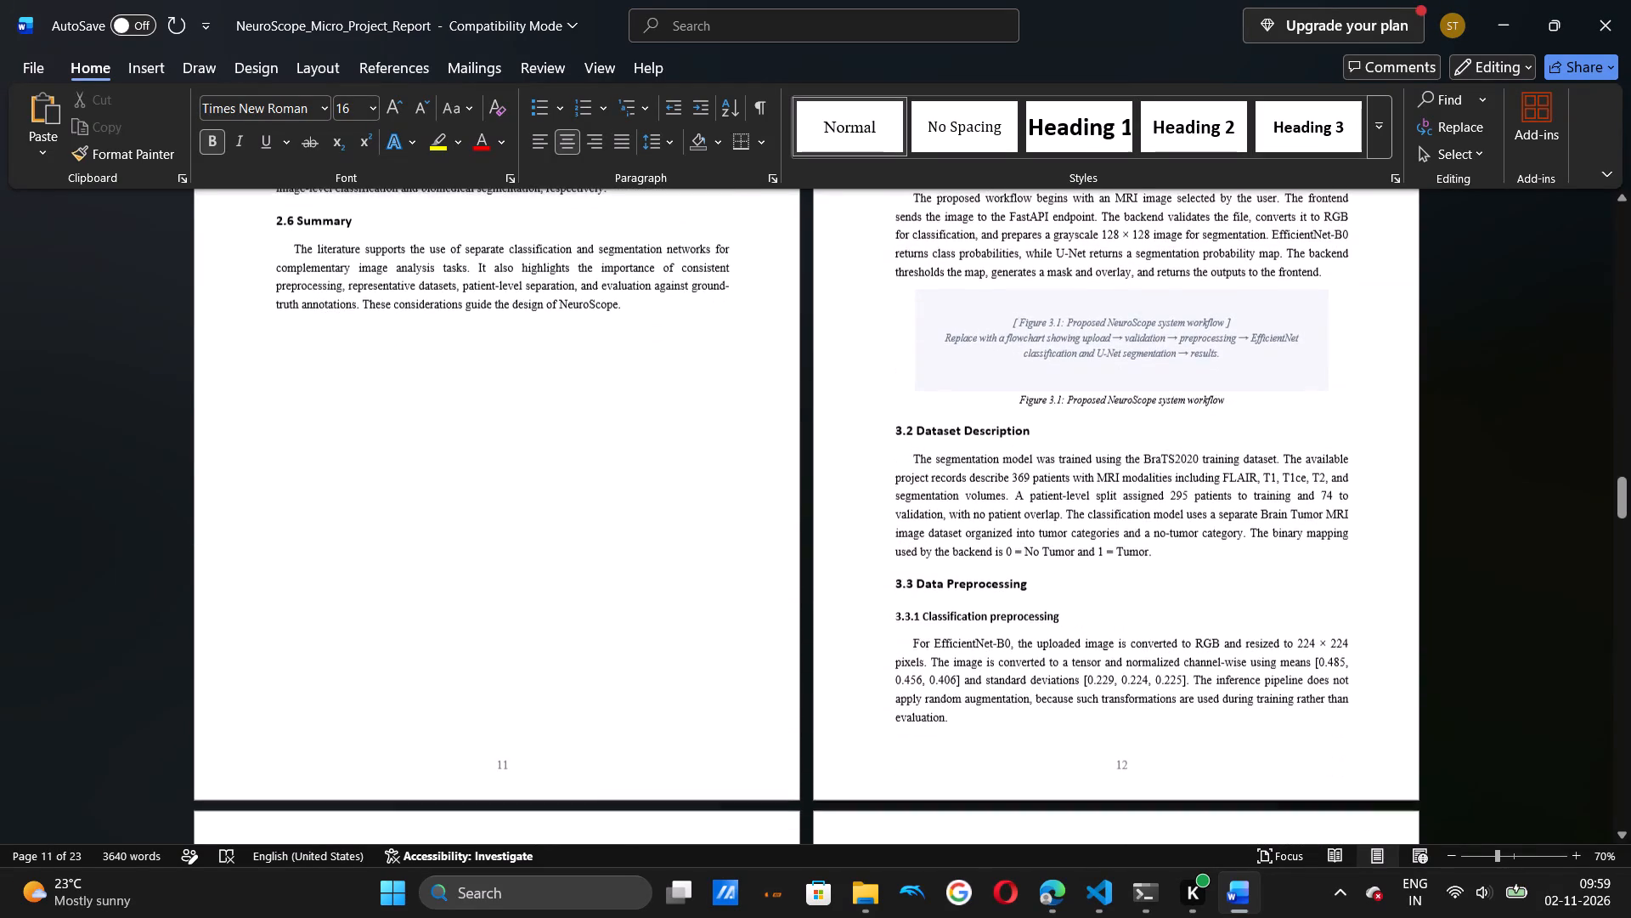
{"action": "scroll", "coordinate": [554, 623], "scroll_direction": "down", "scroll_amount": 5}
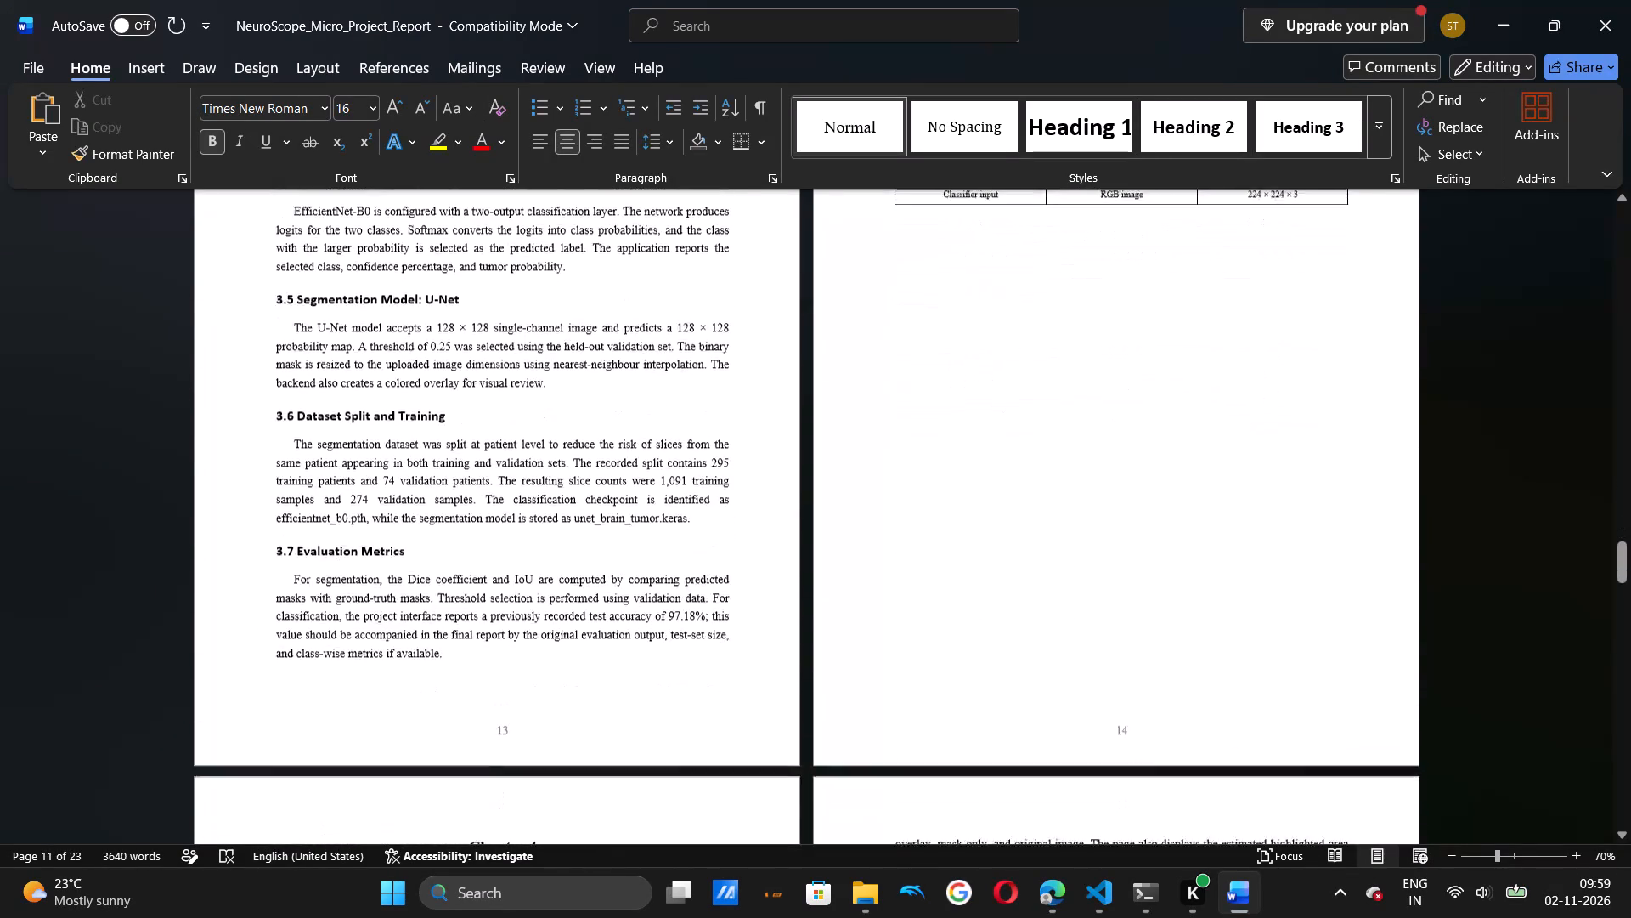
{"action": "scroll", "coordinate": [554, 623], "scroll_direction": "down", "scroll_amount": 3}
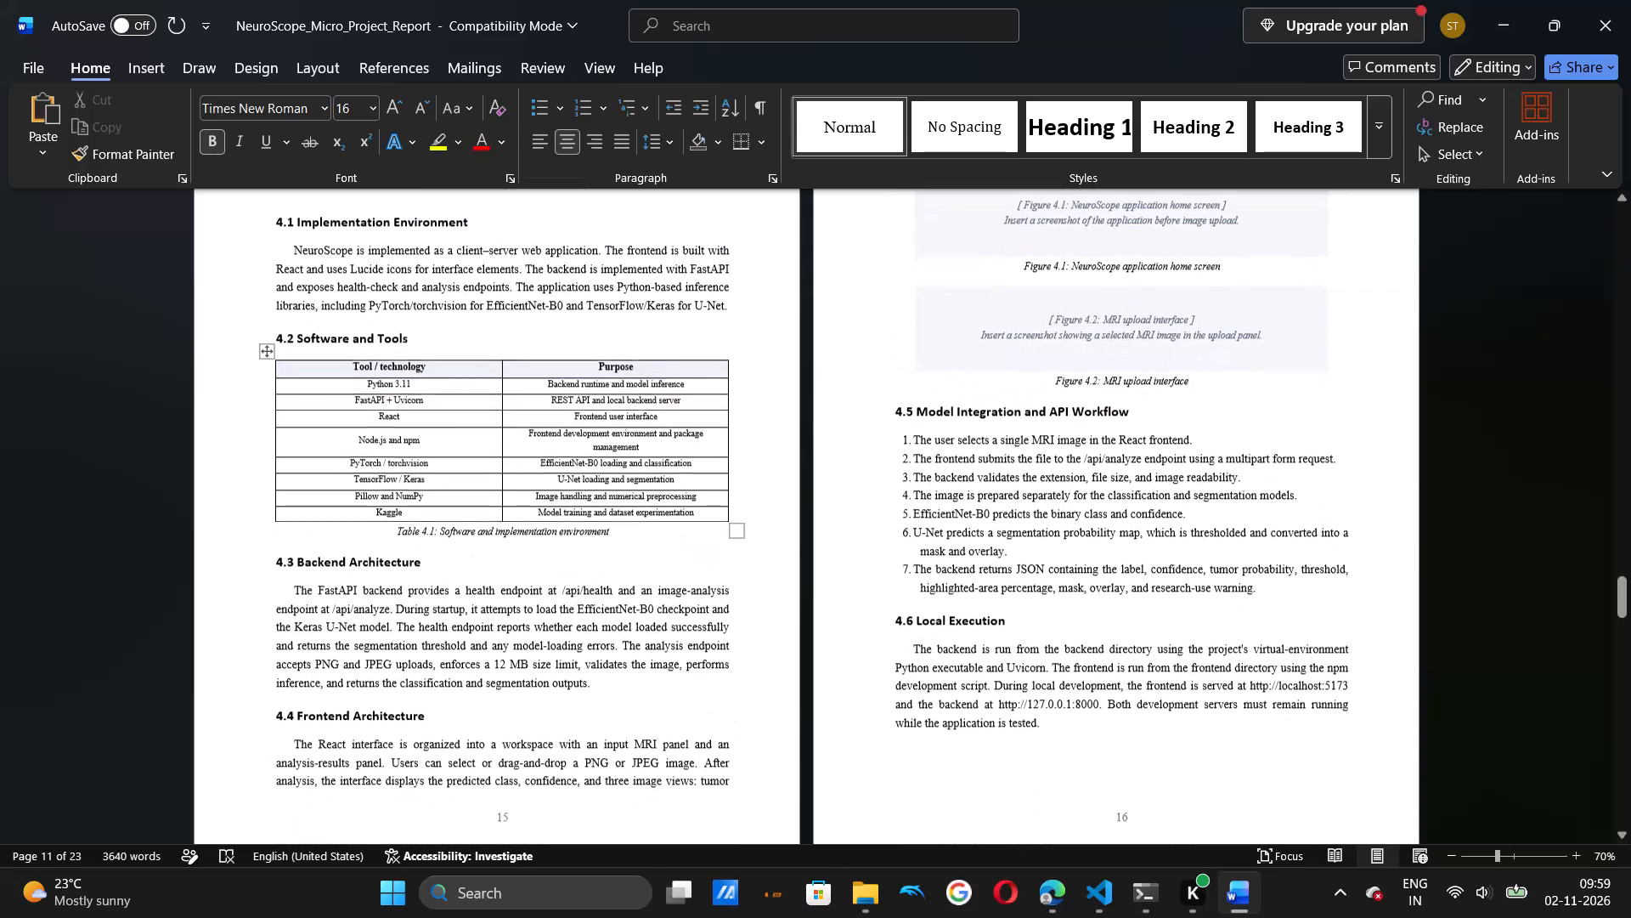
{"action": "scroll", "coordinate": [175, 599], "scroll_direction": "down", "scroll_amount": 1}
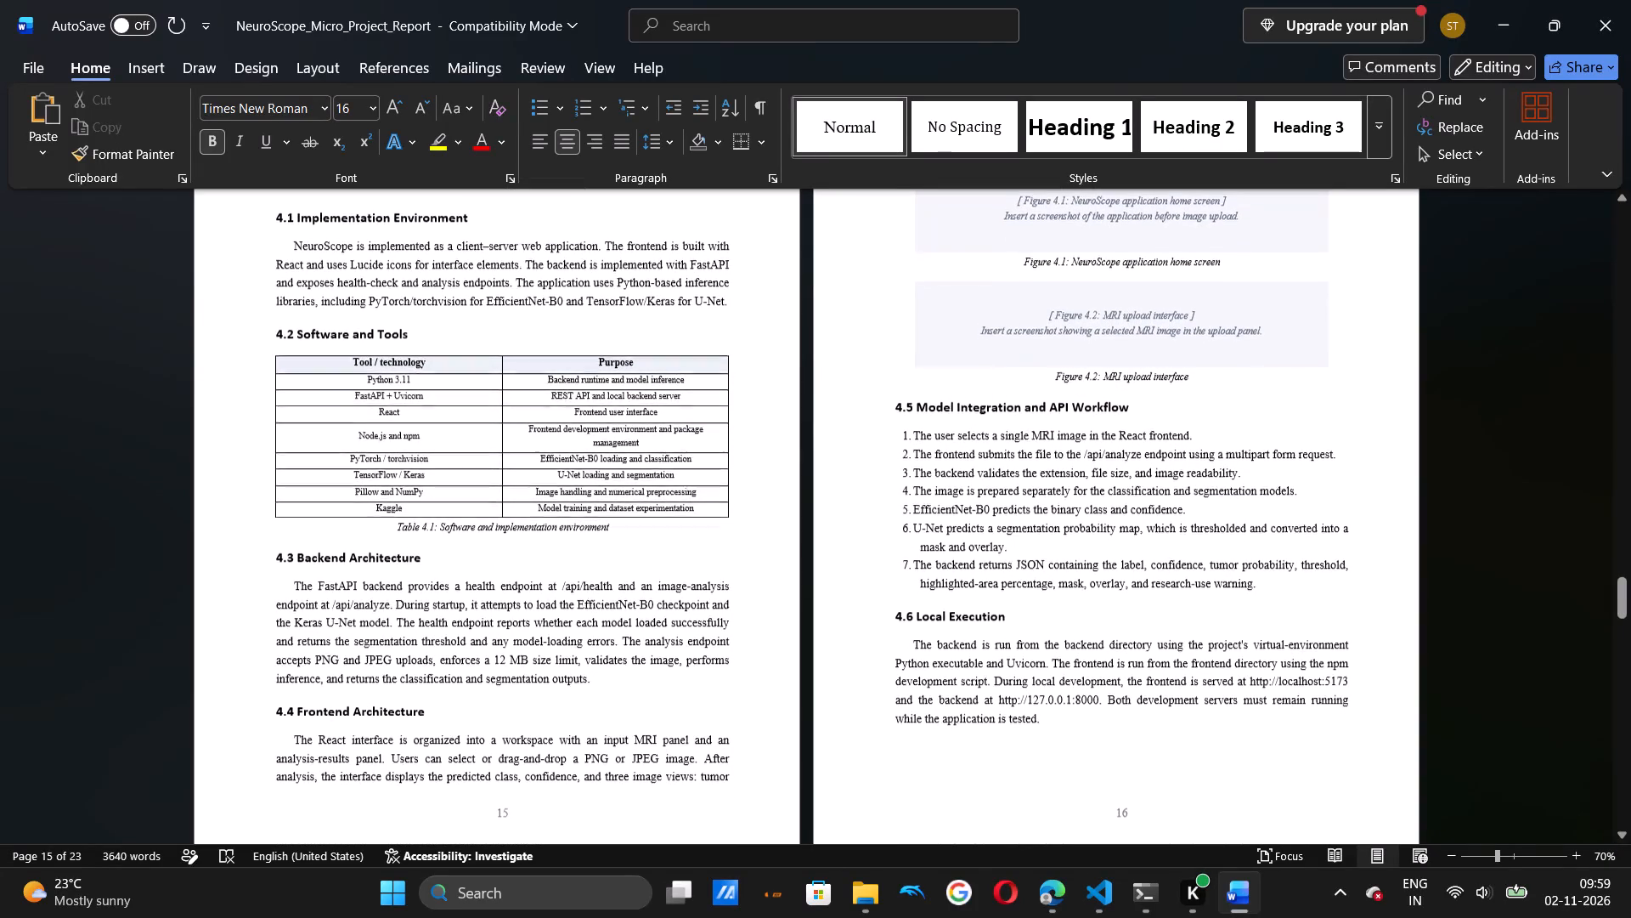
{"action": "scroll", "coordinate": [175, 599], "scroll_direction": "down", "scroll_amount": 2}
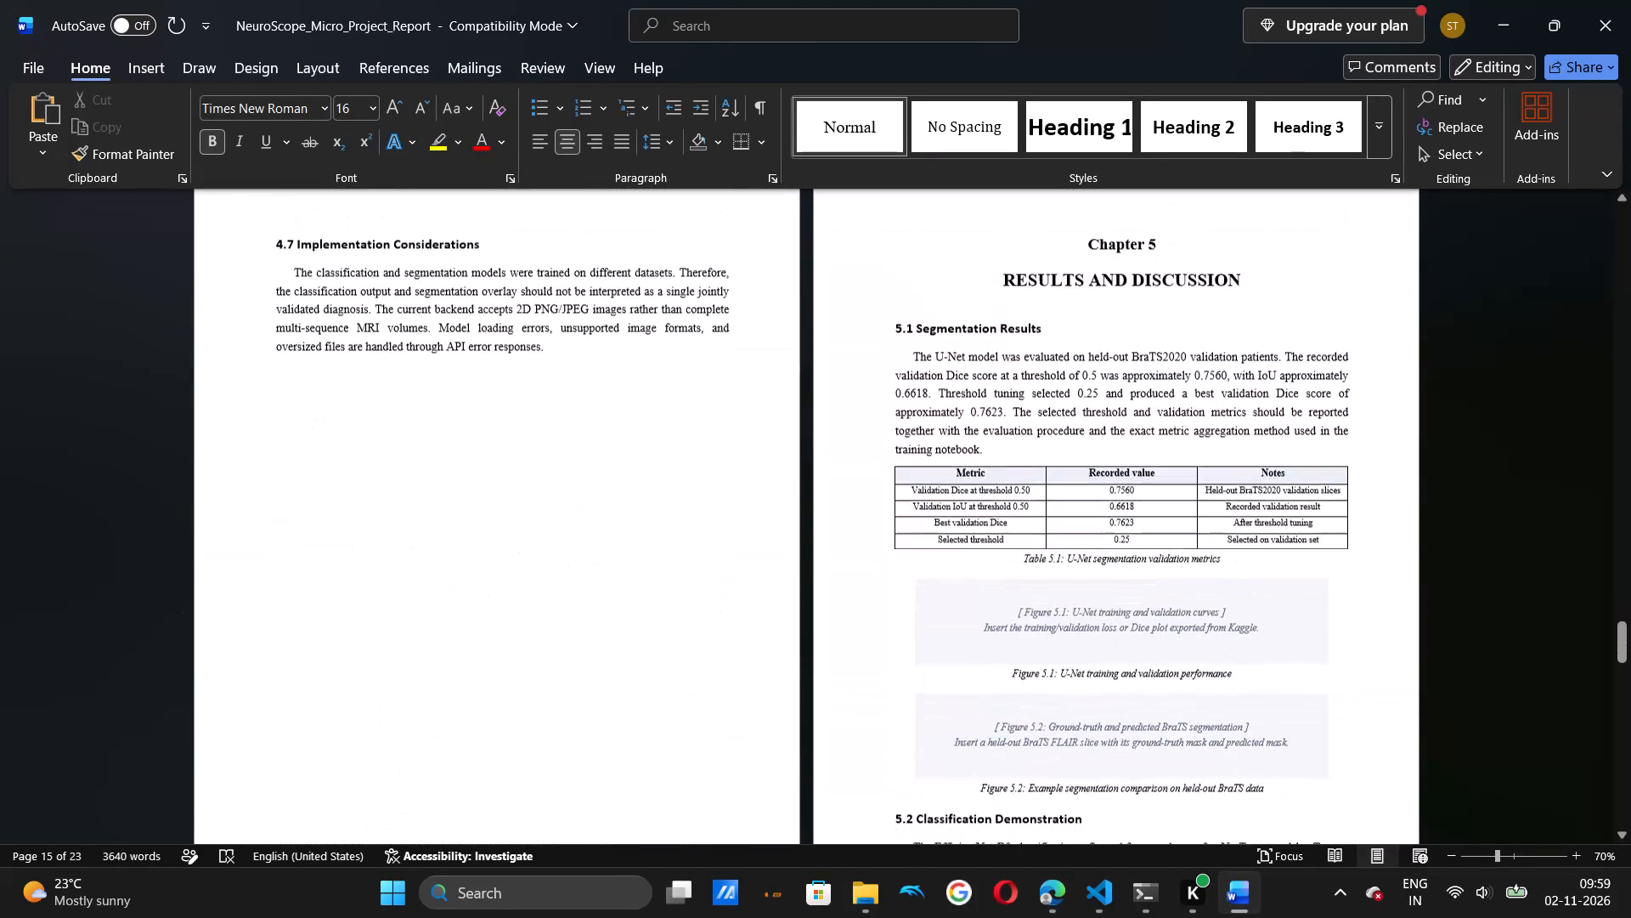
{"action": "scroll", "coordinate": [175, 599], "scroll_direction": "down", "scroll_amount": 9}
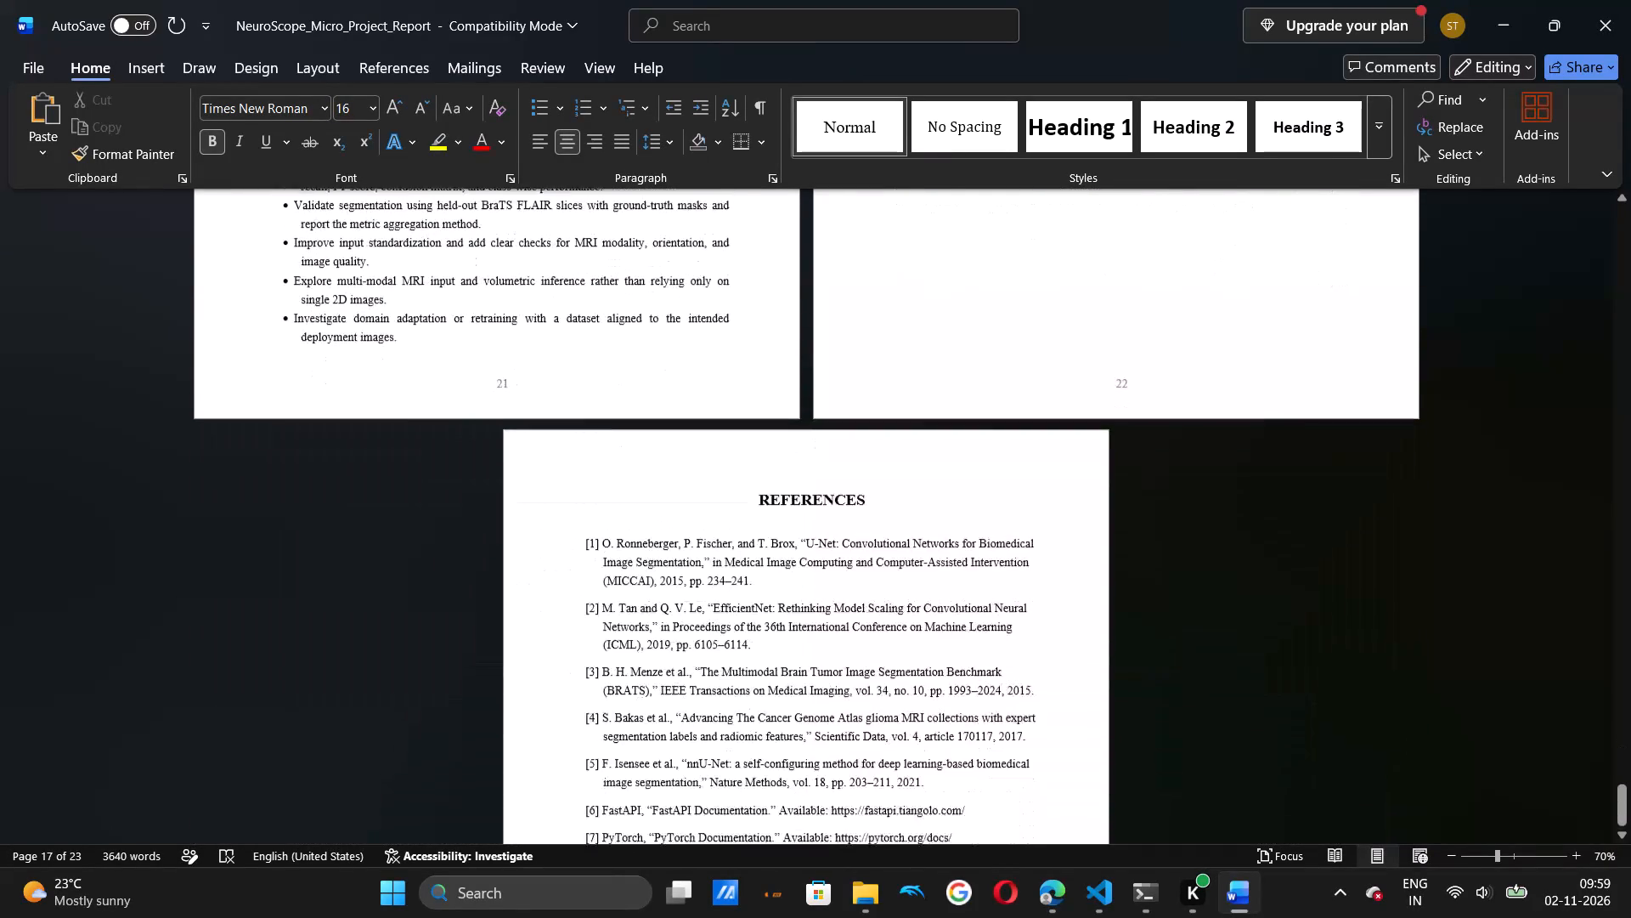
{"action": "scroll", "coordinate": [175, 599], "scroll_direction": "down", "scroll_amount": 2}
{"action": "scroll", "coordinate": [175, 599], "scroll_direction": "up", "scroll_amount": 20}
{"action": "scroll", "coordinate": [175, 599], "scroll_direction": "up", "scroll_amount": 1}
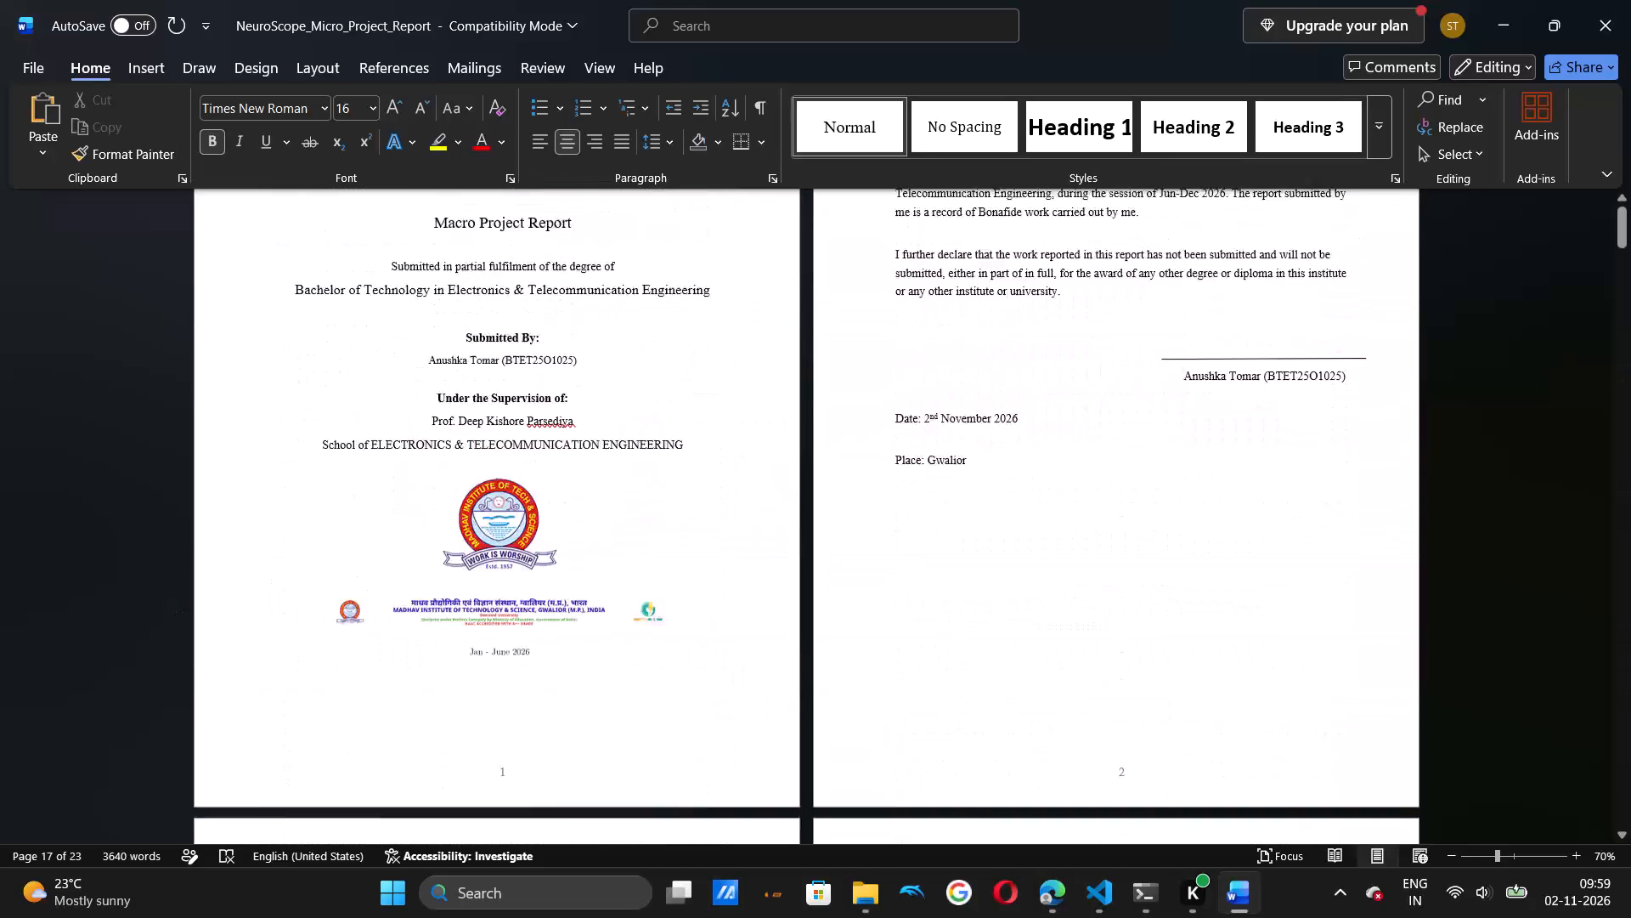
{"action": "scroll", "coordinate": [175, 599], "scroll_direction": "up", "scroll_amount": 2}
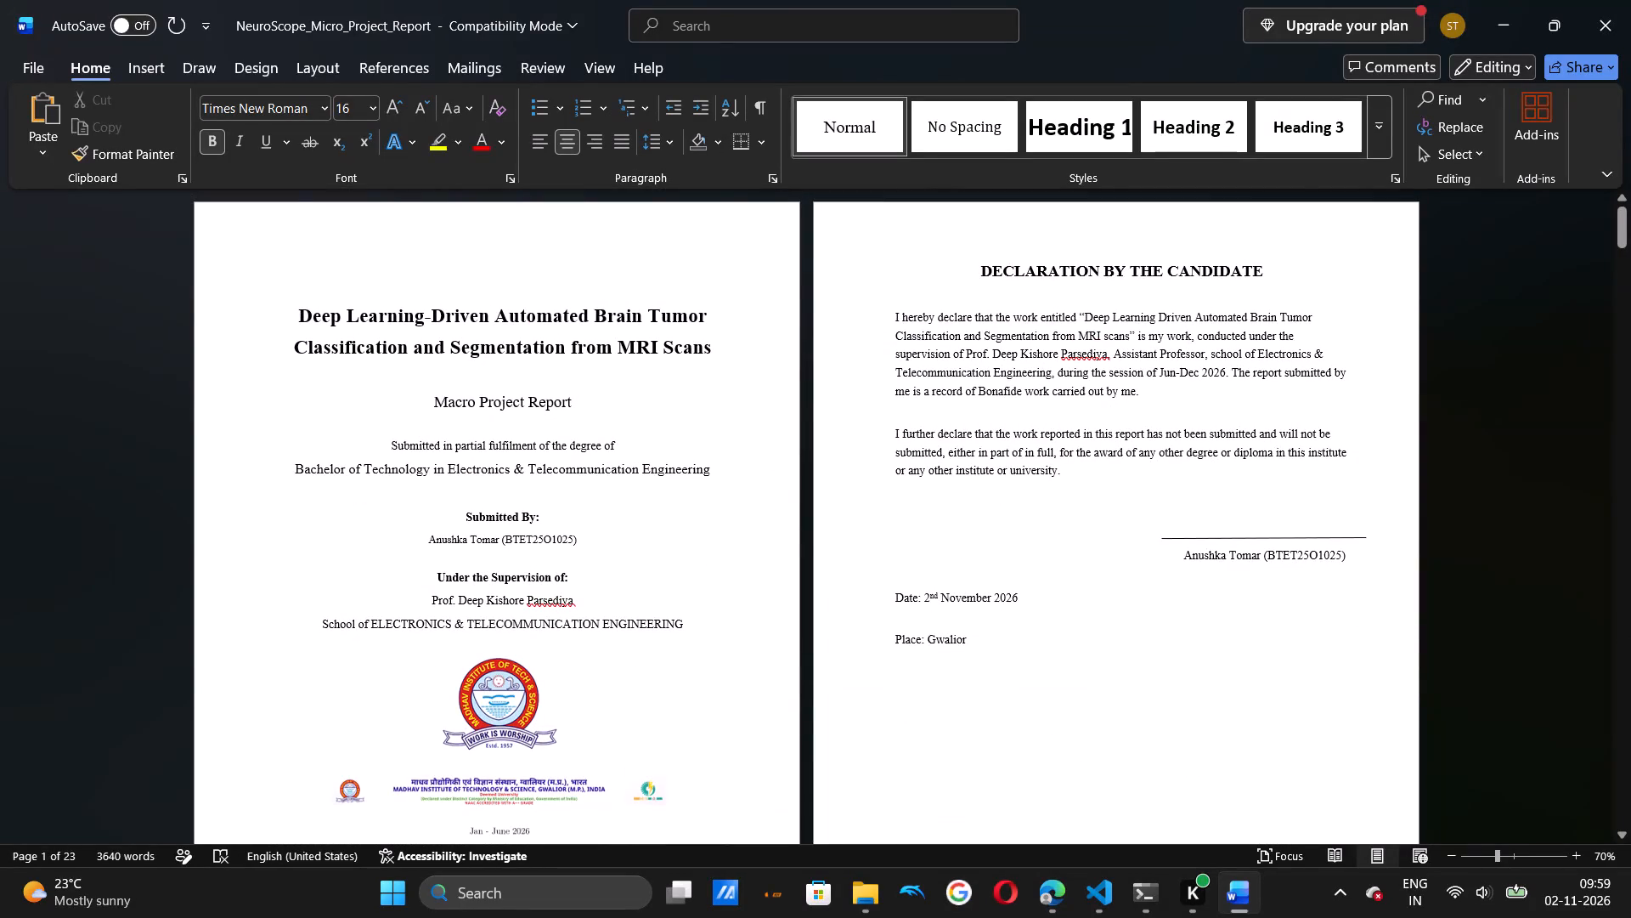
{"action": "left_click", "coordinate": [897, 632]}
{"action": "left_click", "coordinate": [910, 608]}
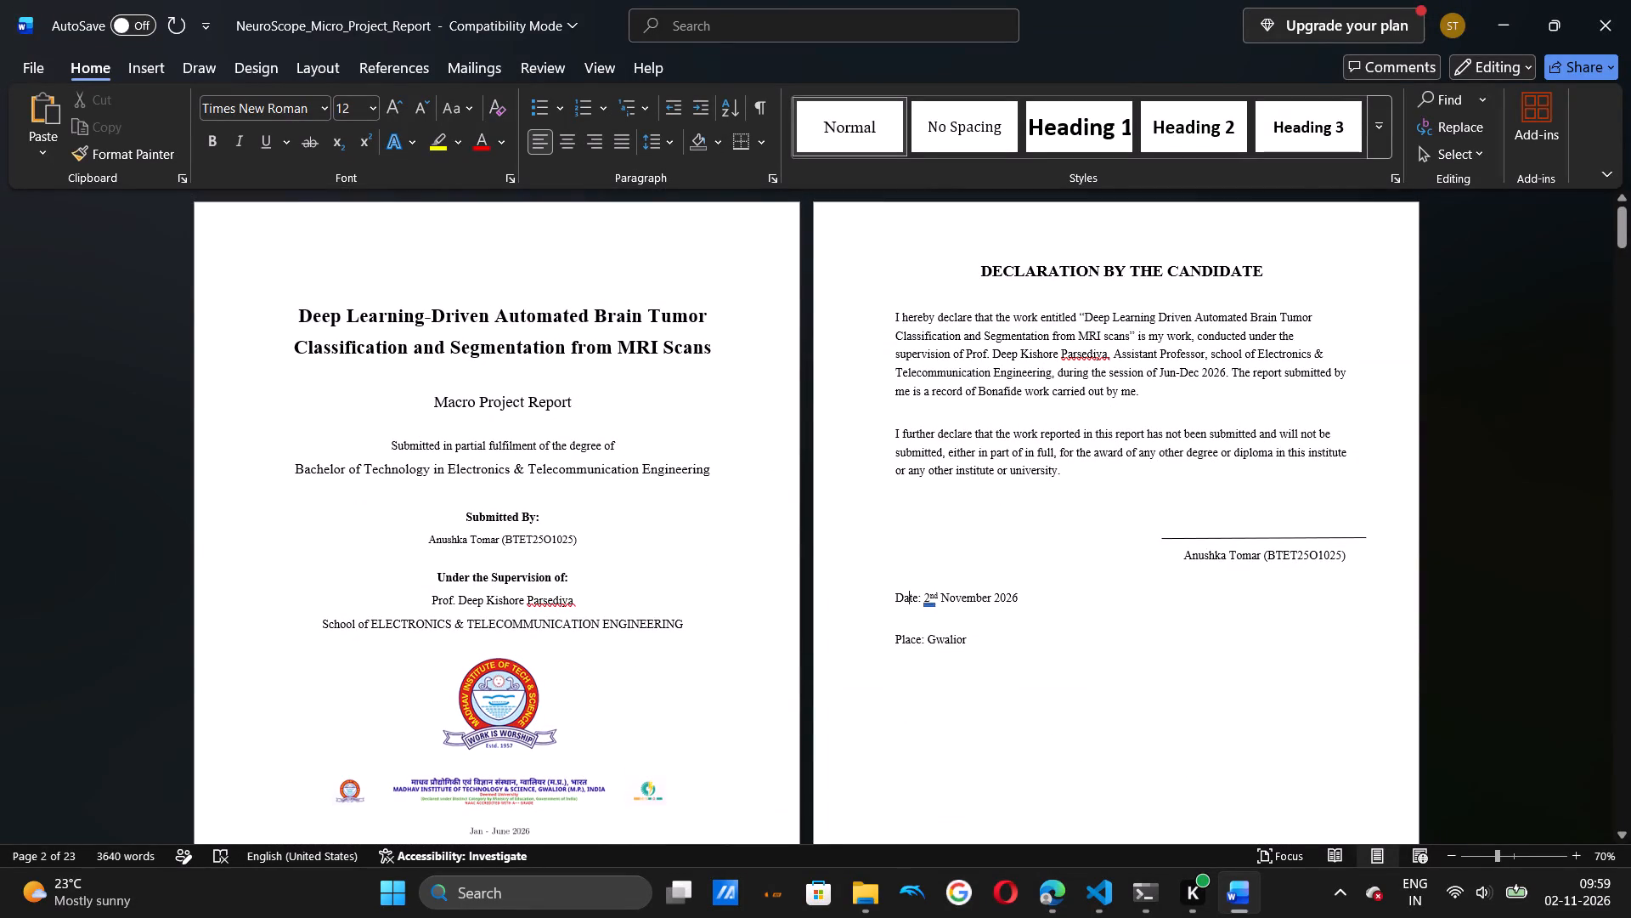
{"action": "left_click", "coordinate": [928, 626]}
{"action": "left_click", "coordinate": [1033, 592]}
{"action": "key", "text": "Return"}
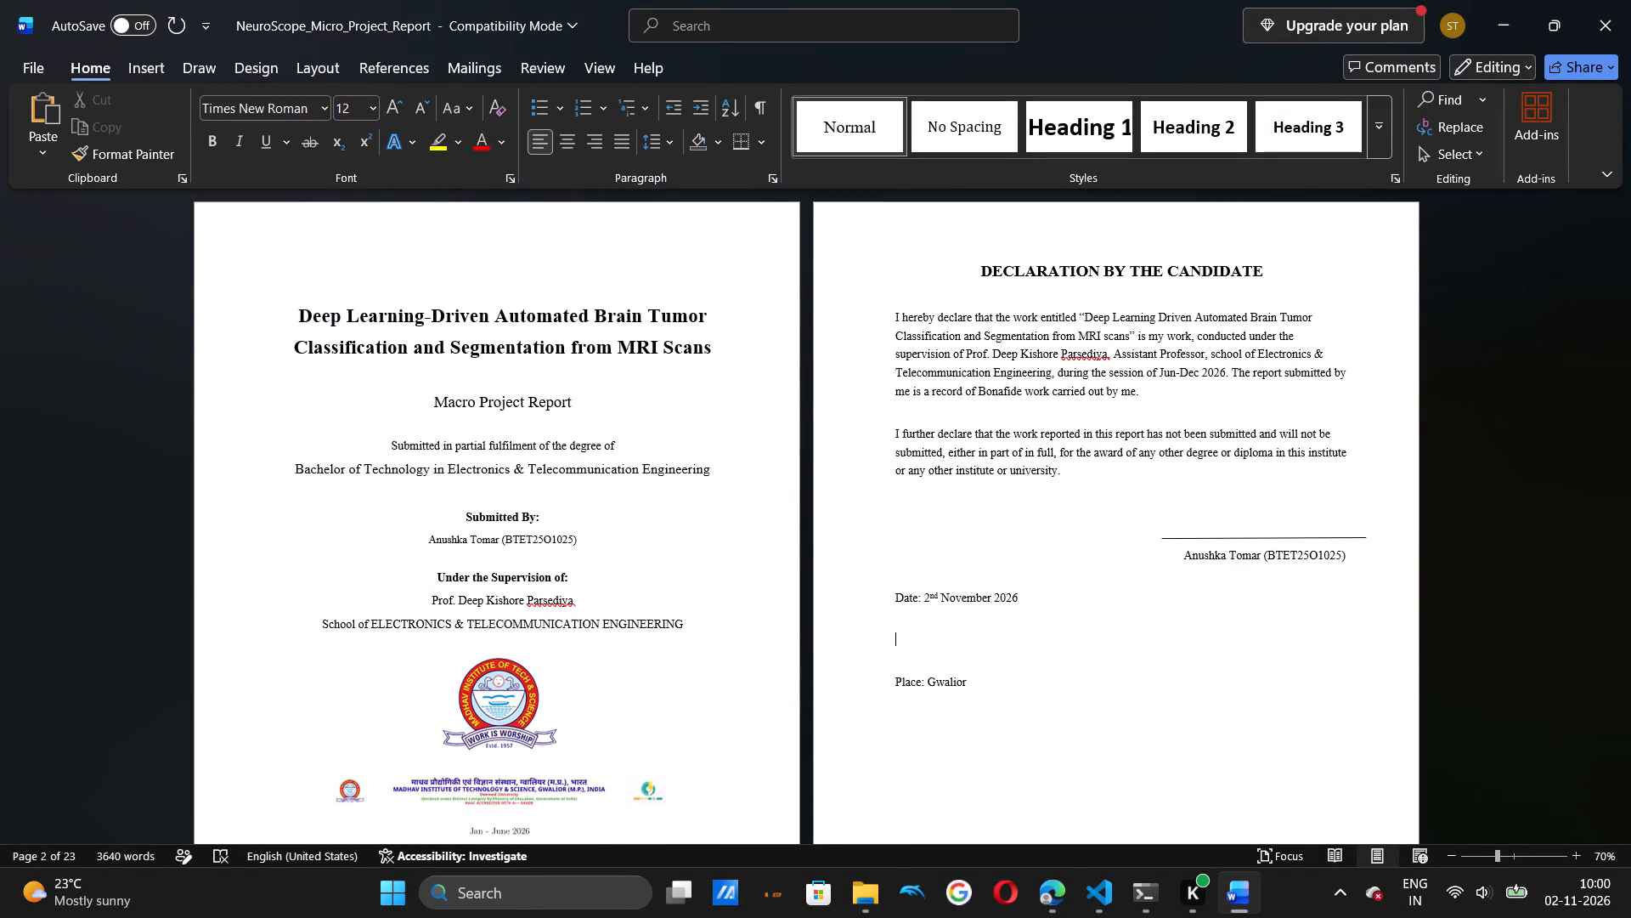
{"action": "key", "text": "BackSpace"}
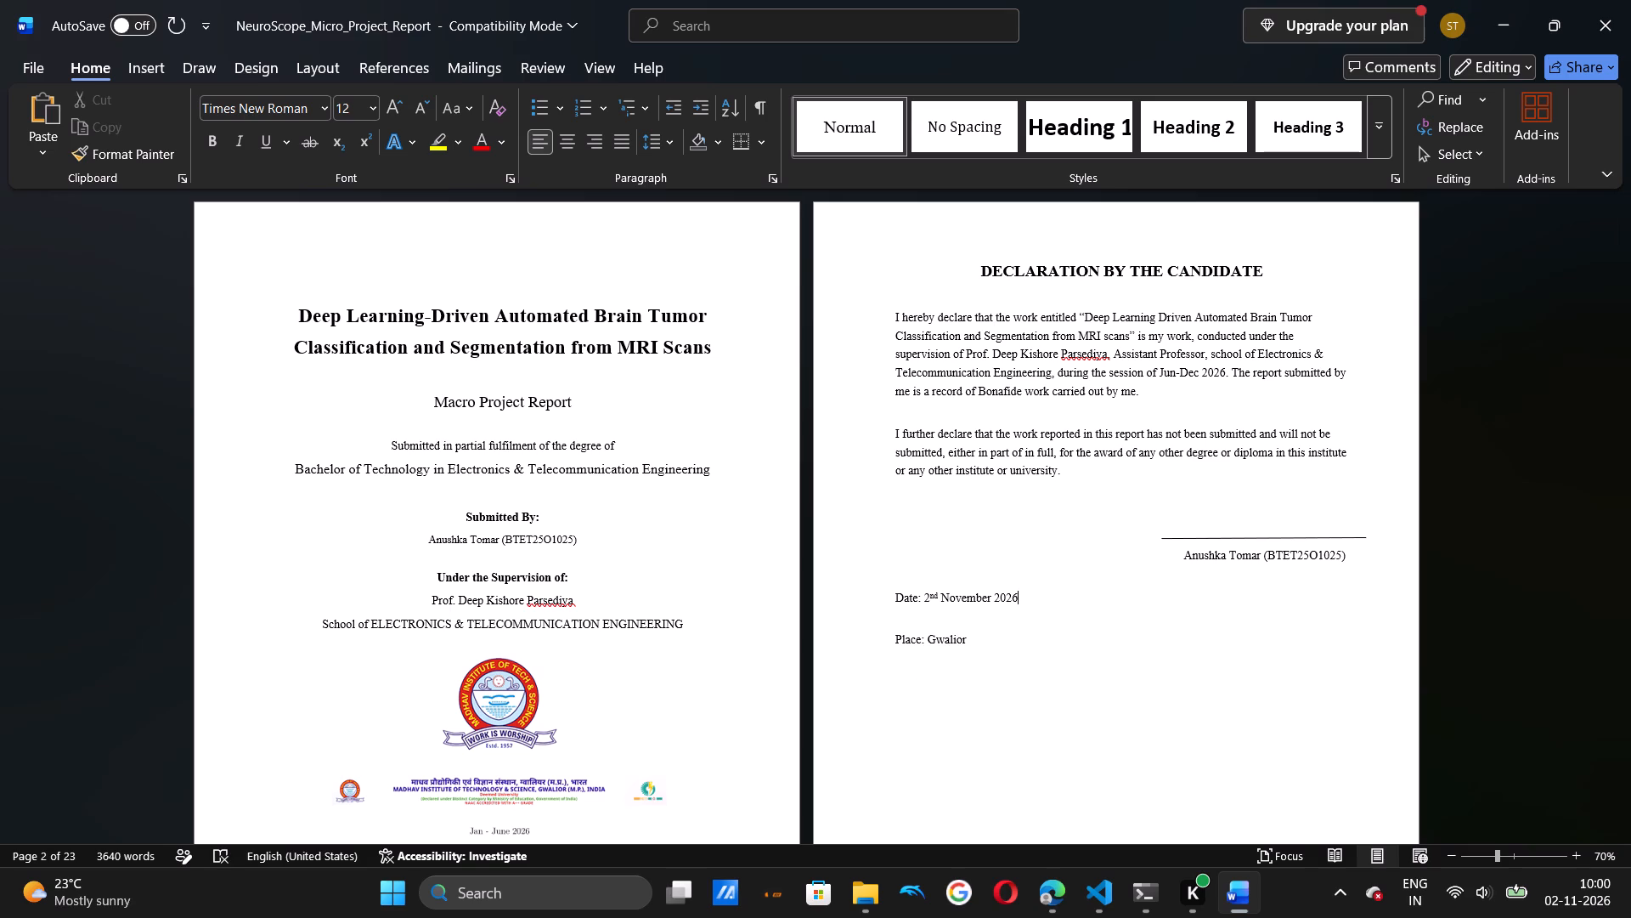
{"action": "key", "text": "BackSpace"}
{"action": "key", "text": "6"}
Delete the Place and Date lines below the signature on the declaration page.
{"action": "left_click", "coordinate": [974, 647]}
{"action": "key", "text": "BackSpace"}
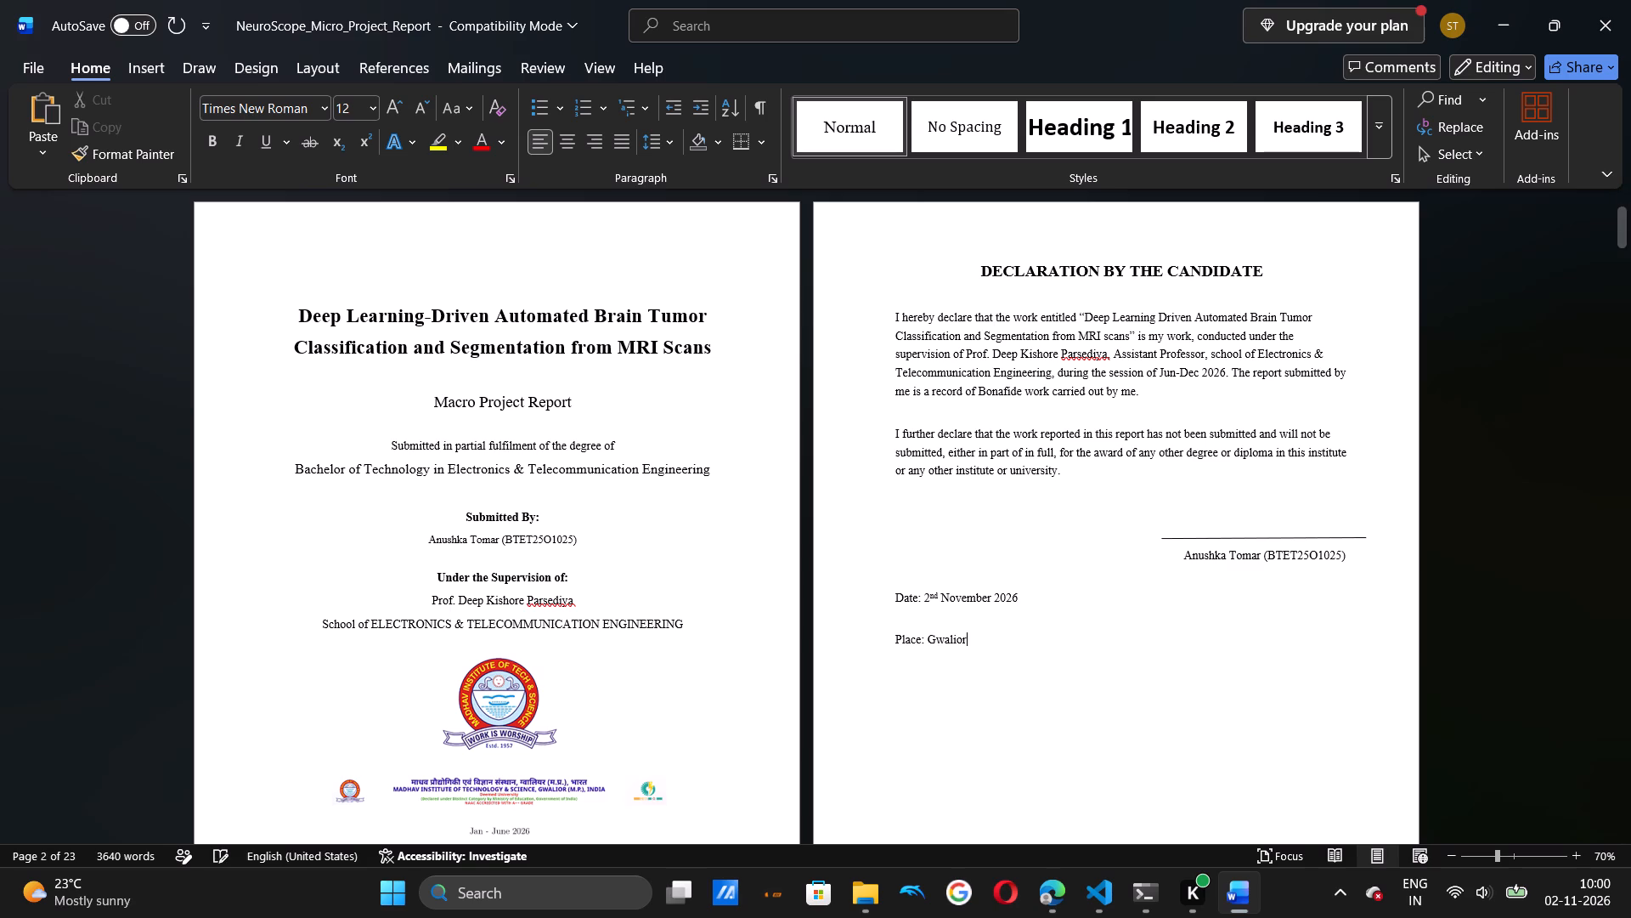
{"action": "key", "text": "BackSpace"}
{"action": "key", "text": "BackSpace"}
{"action": "key", "text": "BackSpace"}
{"action": "key", "text": "BackSpace"}
{"action": "key", "text": "BackSpace"}
{"action": "key", "text": "BackSpace"}
{"action": "key", "text": "BackSpace"}
{"action": "key", "text": "BackSpace"}
{"action": "key", "text": "BackSpace"}
{"action": "key", "text": "BackSpace"}
{"action": "key", "text": "BackSpace"}
{"action": "key", "text": "BackSpace"}
{"action": "key", "text": "BackSpace"}
{"action": "key", "text": "BackSpace"}
{"action": "key", "text": "BackSpace"}
{"action": "key", "text": "BackSpace"}
{"action": "key", "text": "BackSpace"}
{"action": "key", "text": "BackSpace"}
{"action": "key", "text": "BackSpace"}
{"action": "key", "text": "BackSpace"}
{"action": "key", "text": "BackSpace"}
{"action": "key", "text": "BackSpace"}
{"action": "key", "text": "BackSpace"}
{"action": "key", "text": "BackSpace"}
{"action": "key", "text": "BackSpace"}
{"action": "key", "text": "BackSpace"}
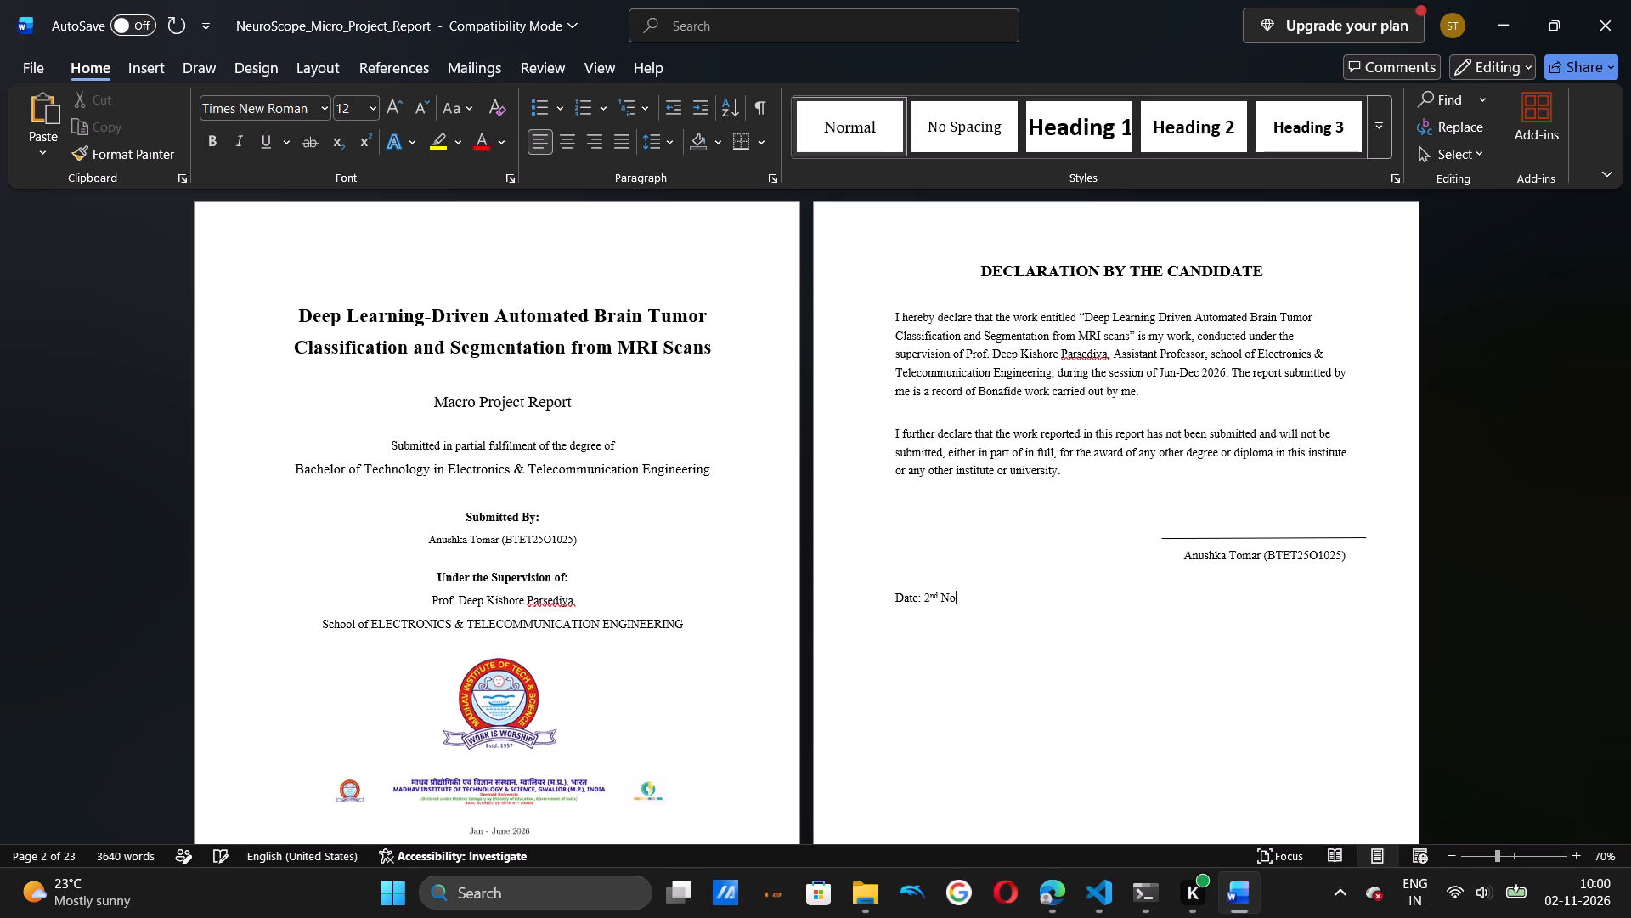
{"action": "key", "text": "BackSpace"}
{"action": "key", "text": "BackSpace"}
{"action": "key", "text": "BackSpace"}
{"action": "key", "text": "BackSpace"}
{"action": "key", "text": "BackSpace"}
{"action": "key", "text": "BackSpace"}
{"action": "key", "text": "BackSpace"}
{"action": "key", "text": "BackSpace"}
{"action": "key", "text": "BackSpace"}
{"action": "key", "text": "BackSpace"}
{"action": "key", "text": "BackSpace"}
{"action": "key", "text": "BackSpace"}
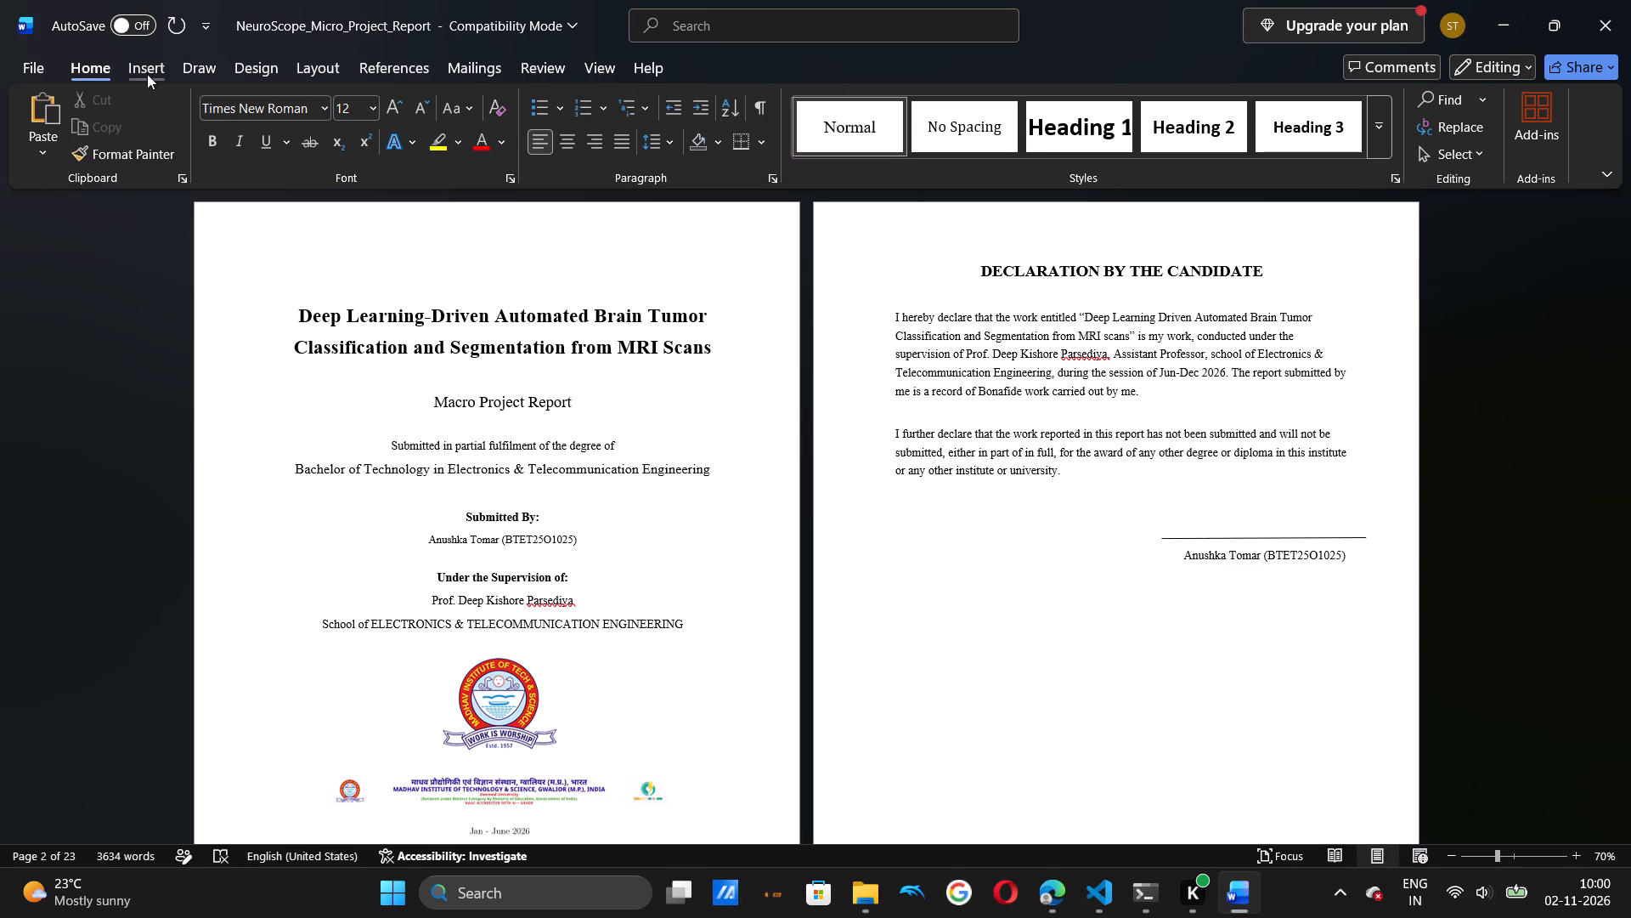
Insert a Simple Text Box below the declaration's signature near the page's left margin, about 1.87 cm high and 7.77 cm wide.
{"action": "left_click", "coordinate": [147, 74]}
{"action": "left_click", "coordinate": [1064, 133]}
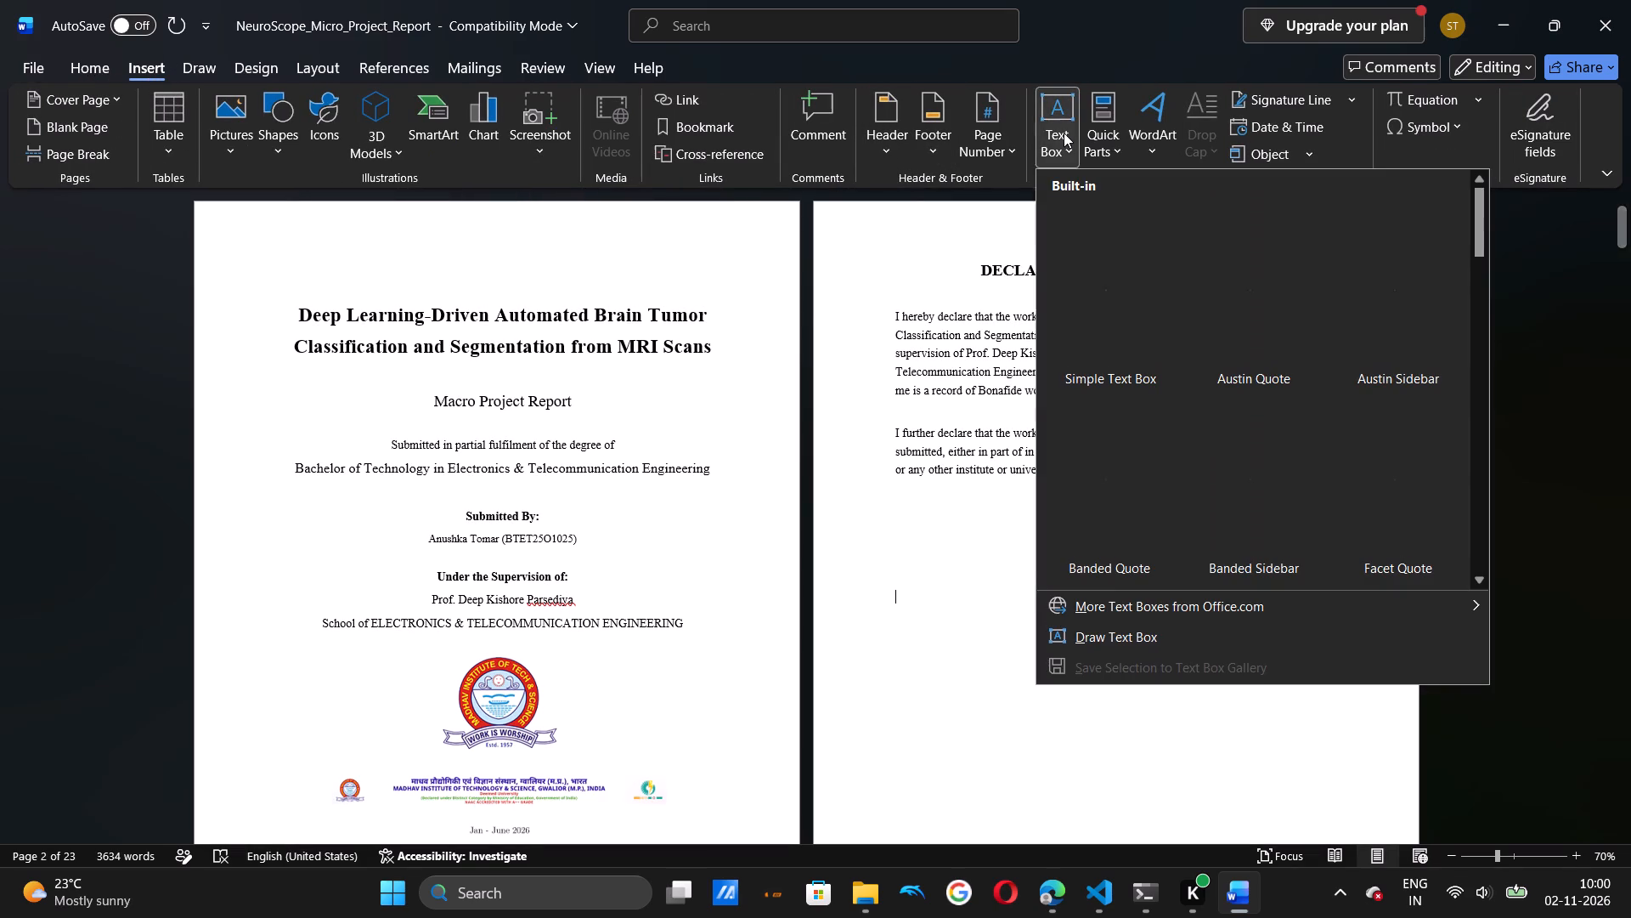
{"action": "left_click", "coordinate": [1130, 281]}
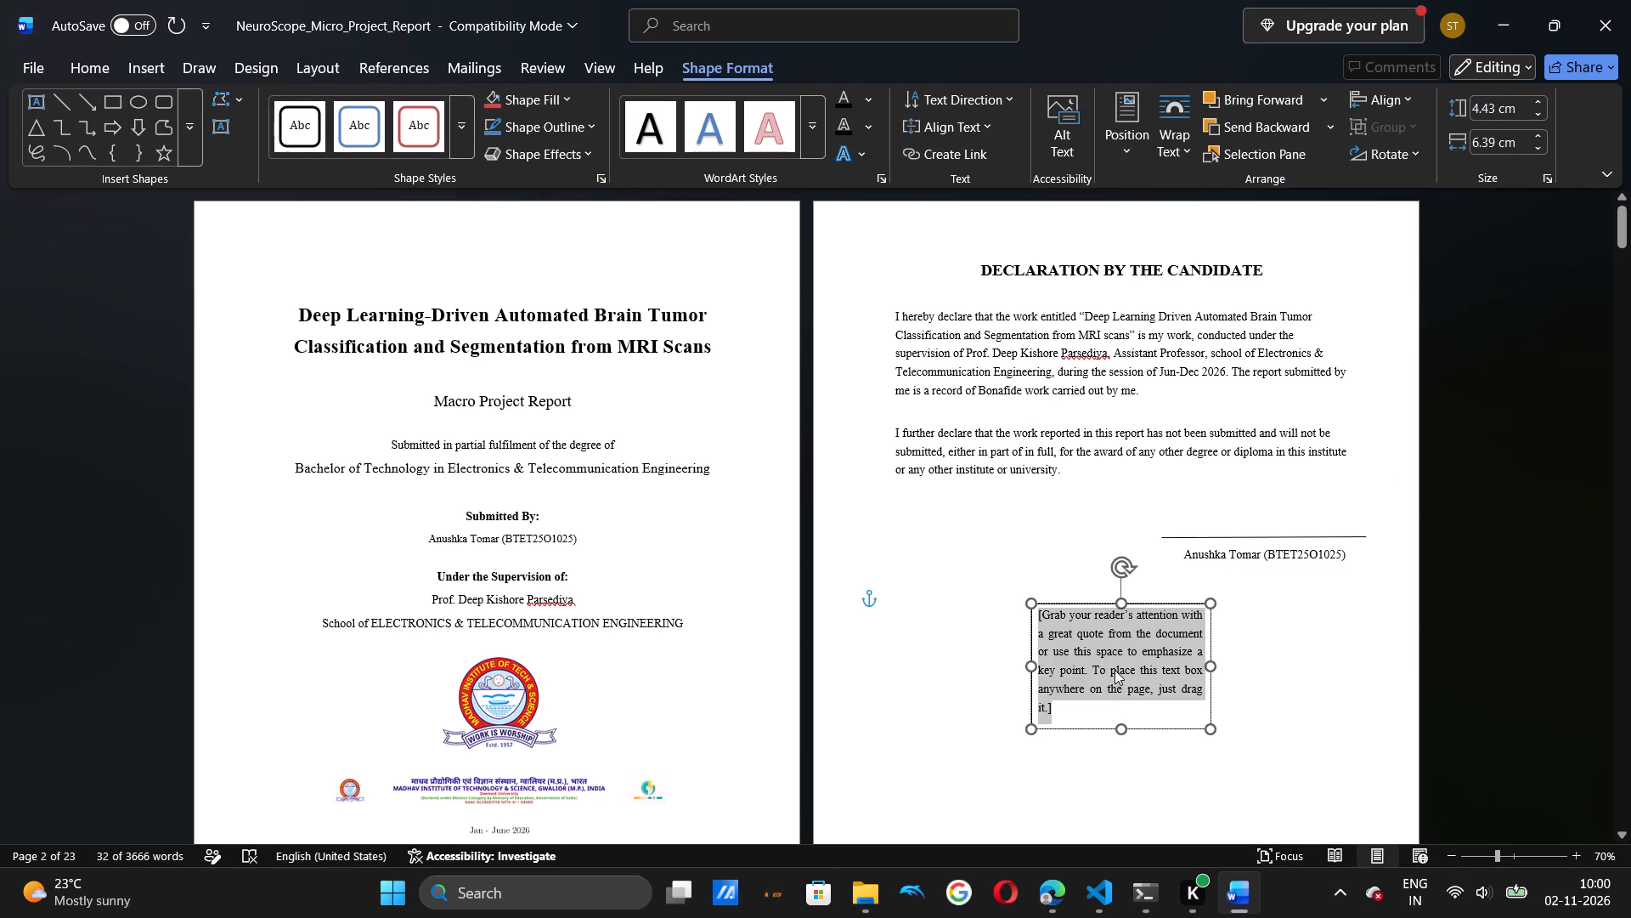
{"action": "left_click_drag", "start_coordinate": [1030, 670], "coordinate": [890, 625]}
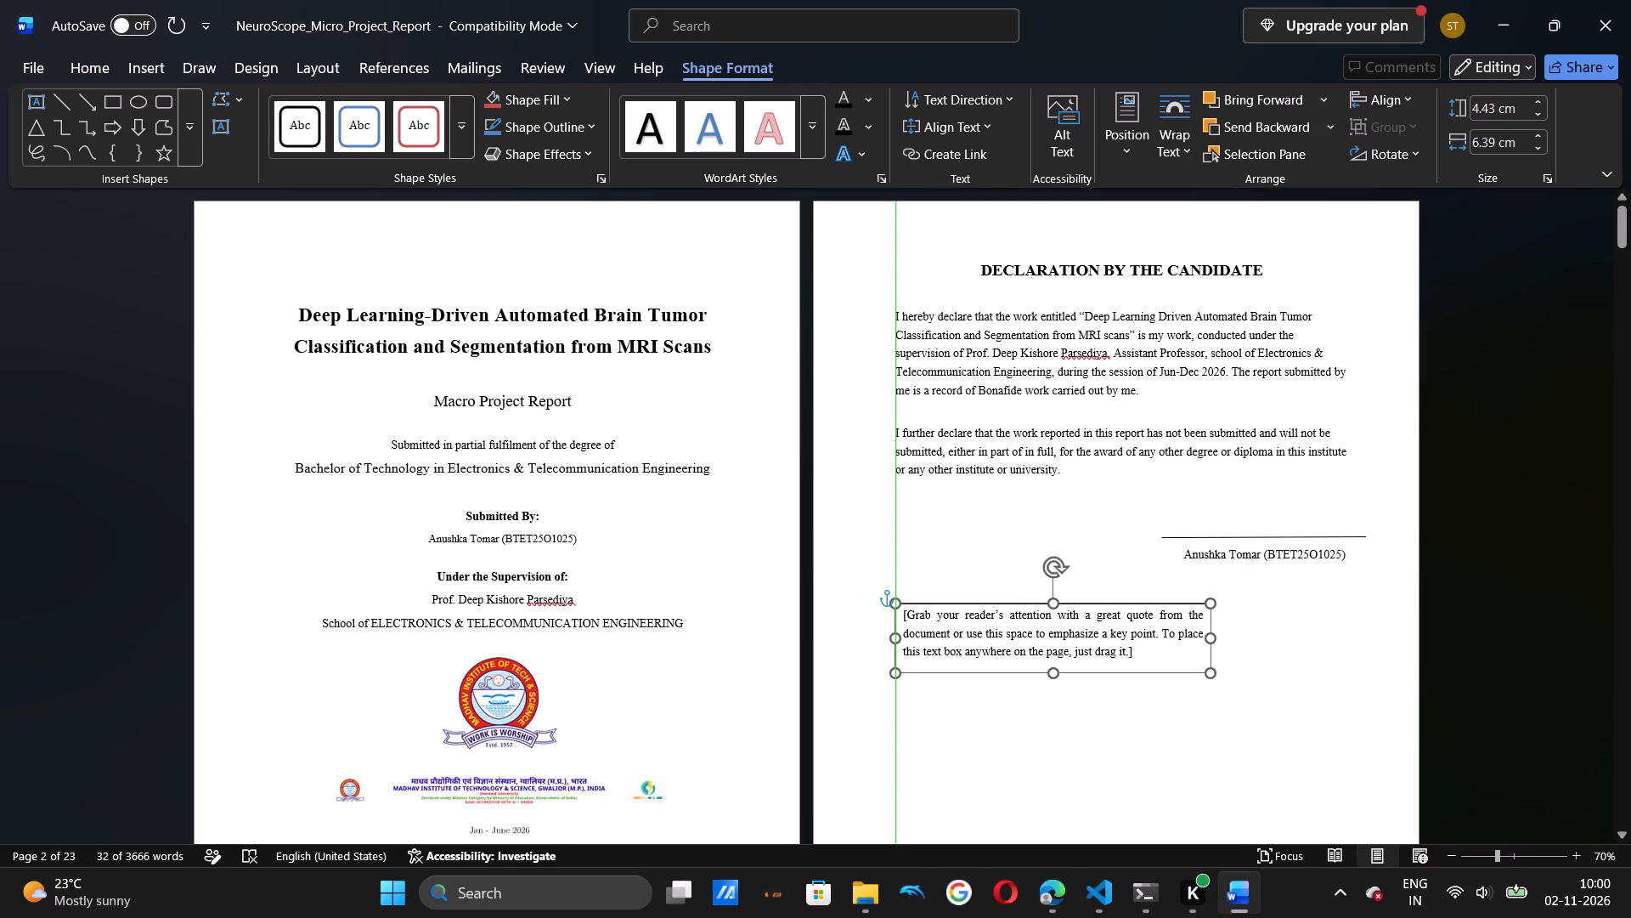
{"action": "left_click_drag", "start_coordinate": [890, 625], "coordinate": [861, 626]}
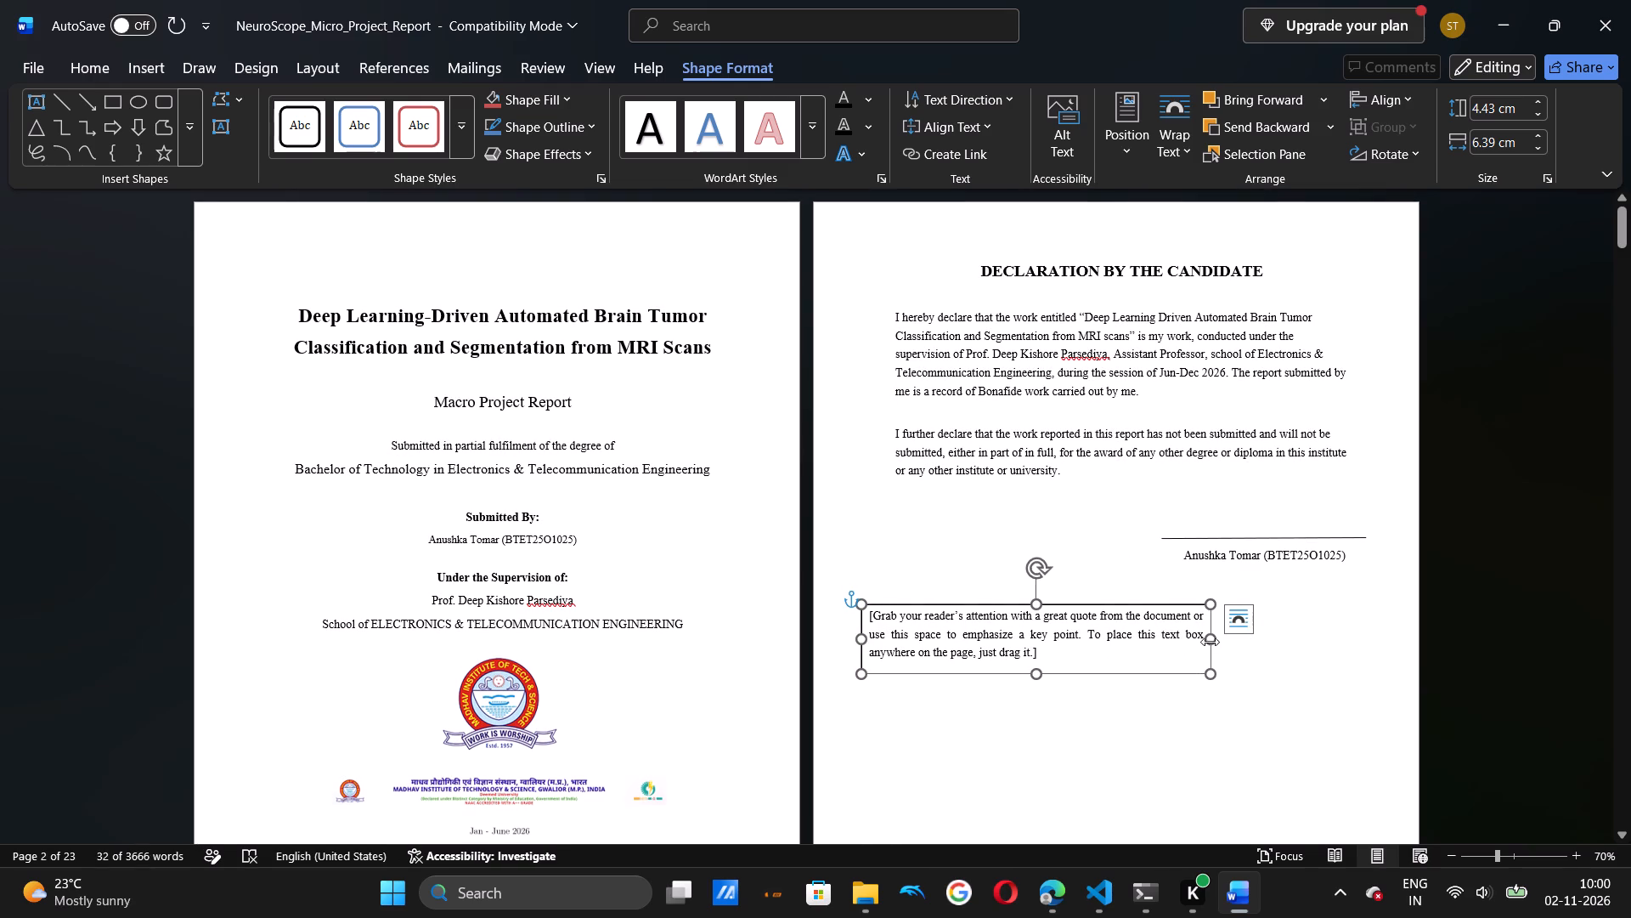
{"action": "left_click_drag", "start_coordinate": [1211, 641], "coordinate": [1057, 627]}
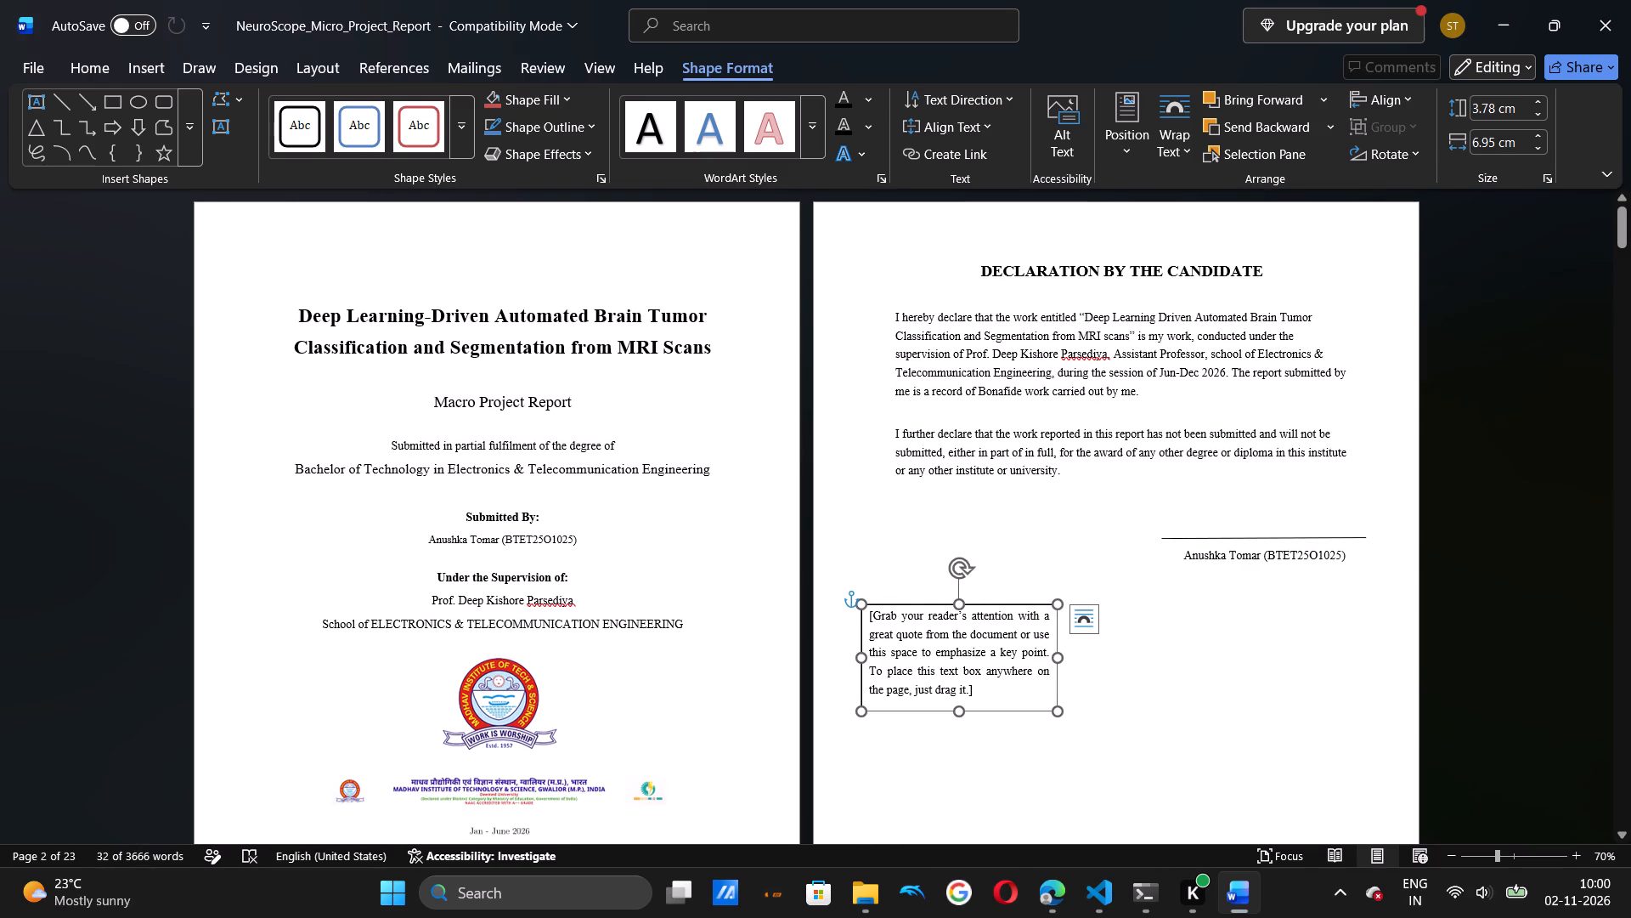
{"action": "left_click", "coordinate": [963, 707]}
{"action": "left_click_drag", "start_coordinate": [959, 711], "coordinate": [962, 668]}
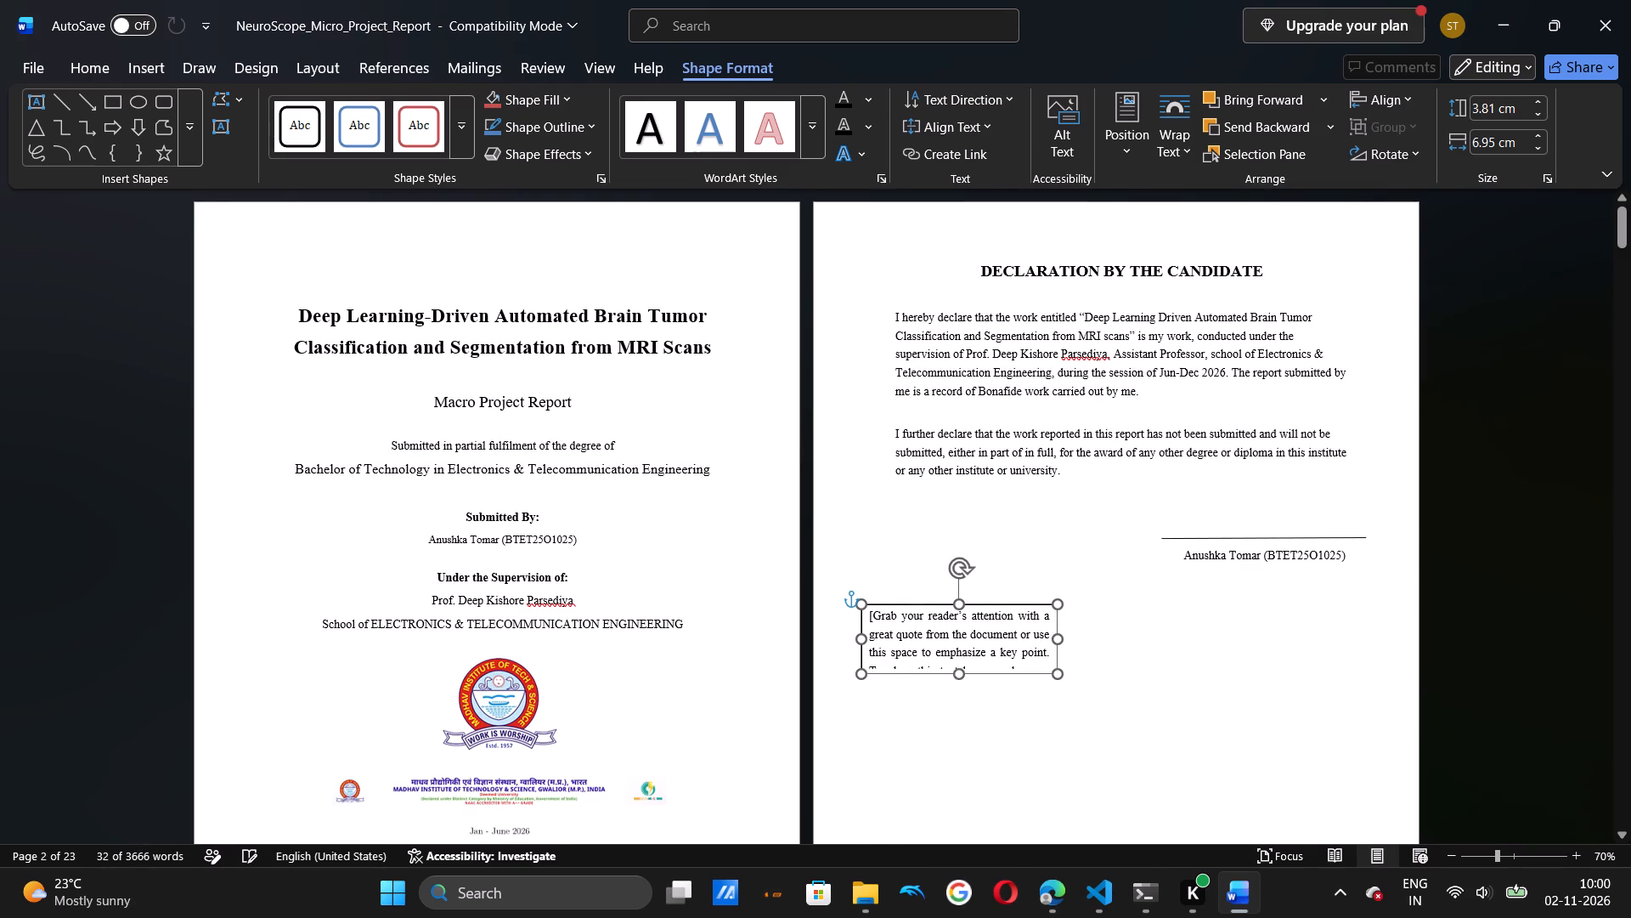
{"action": "left_click_drag", "start_coordinate": [962, 668], "coordinate": [990, 657]}
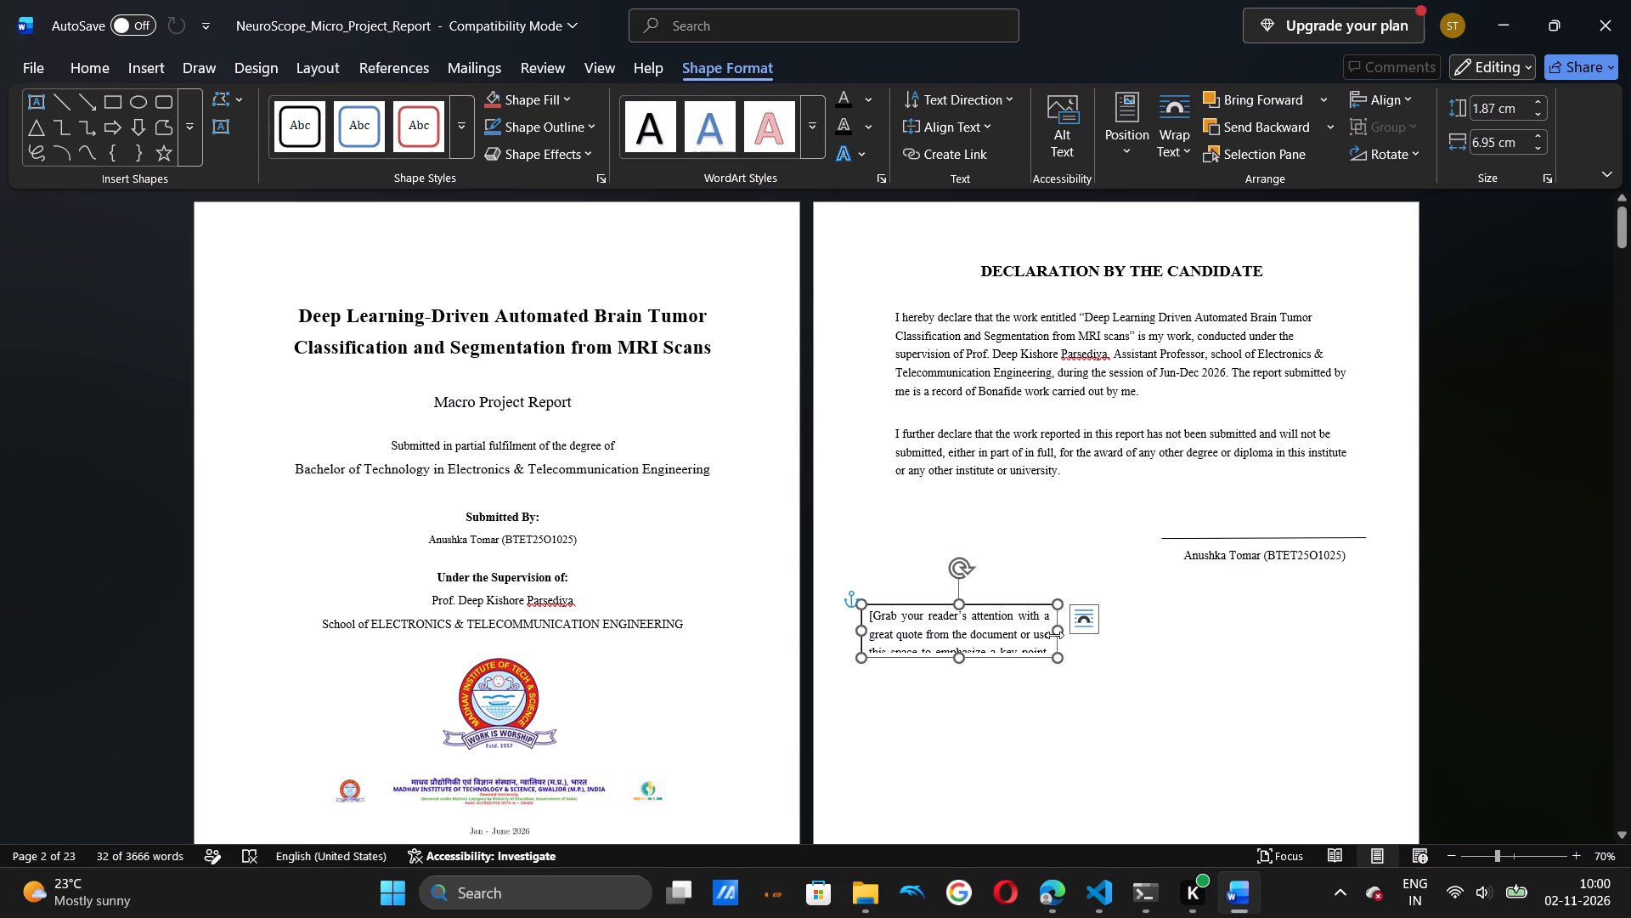
{"action": "left_click_drag", "start_coordinate": [1054, 635], "coordinate": [1080, 628]}
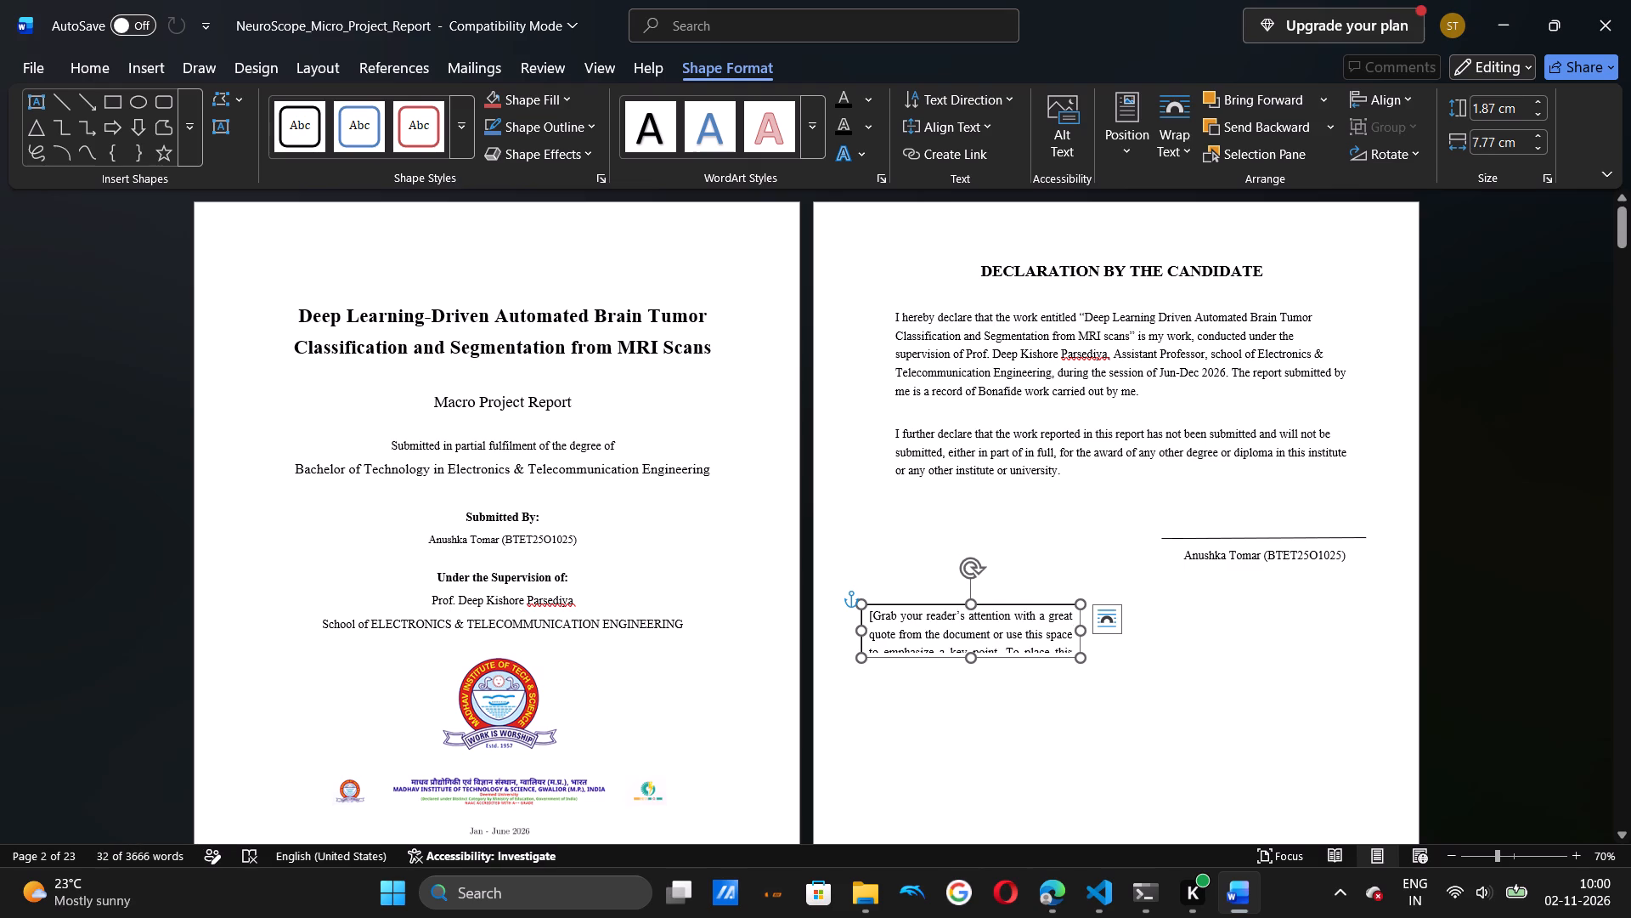
{"action": "left_click", "coordinate": [1036, 602]}
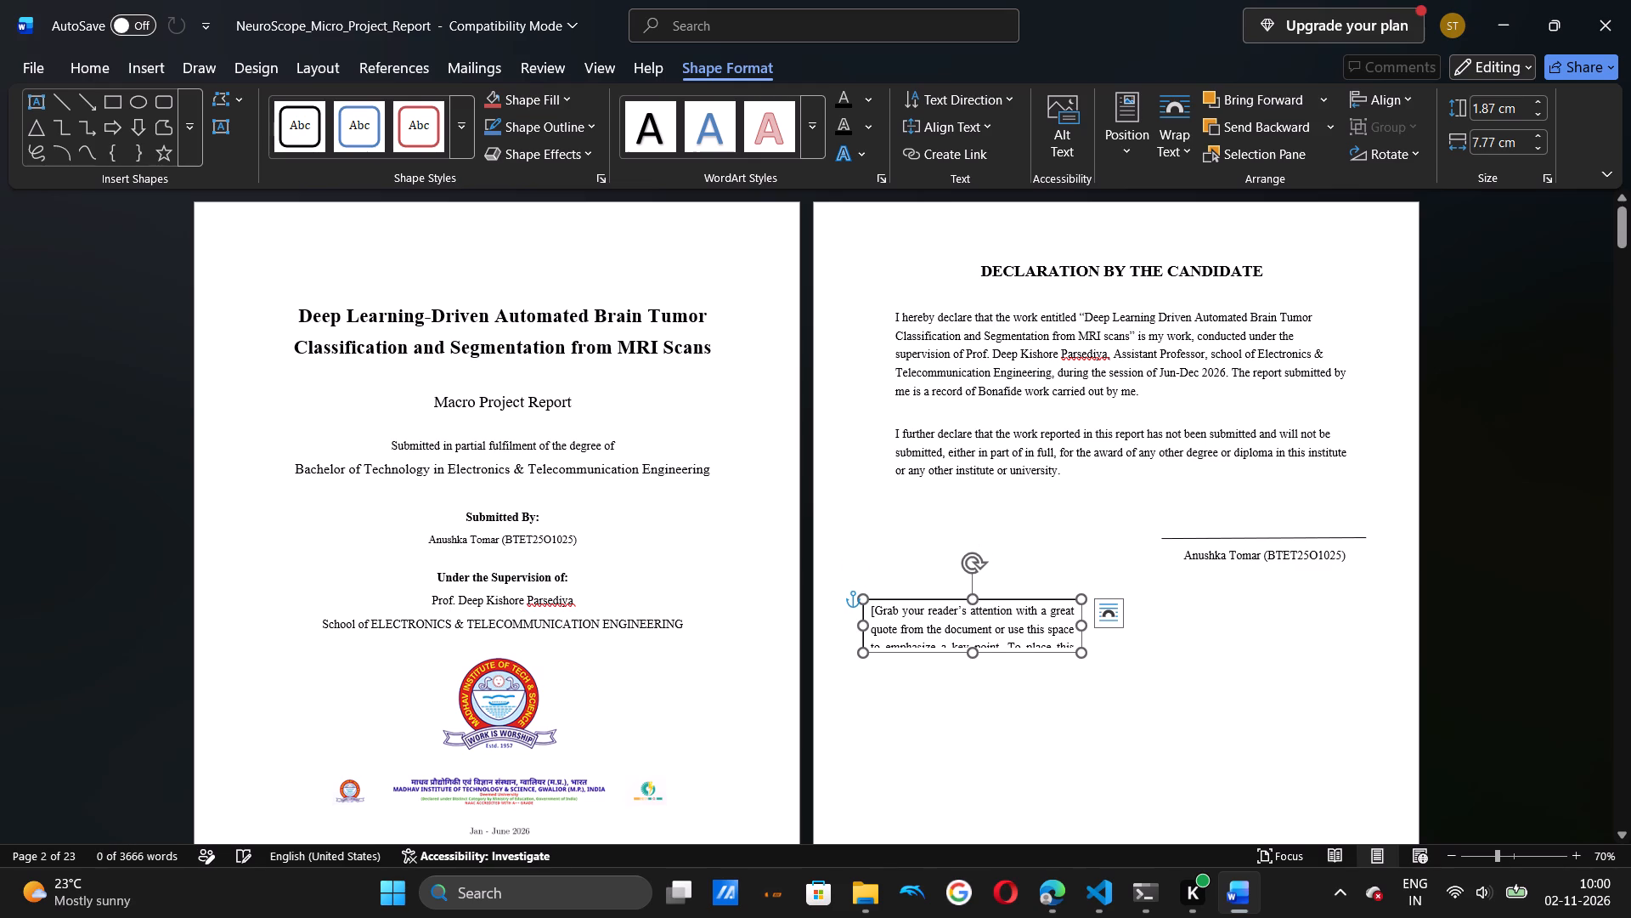
Replace the text box's placeholder text with "Date: 2nd November 2026".
{"action": "left_click", "coordinate": [1032, 626]}
{"action": "key", "text": "BackSpace"}
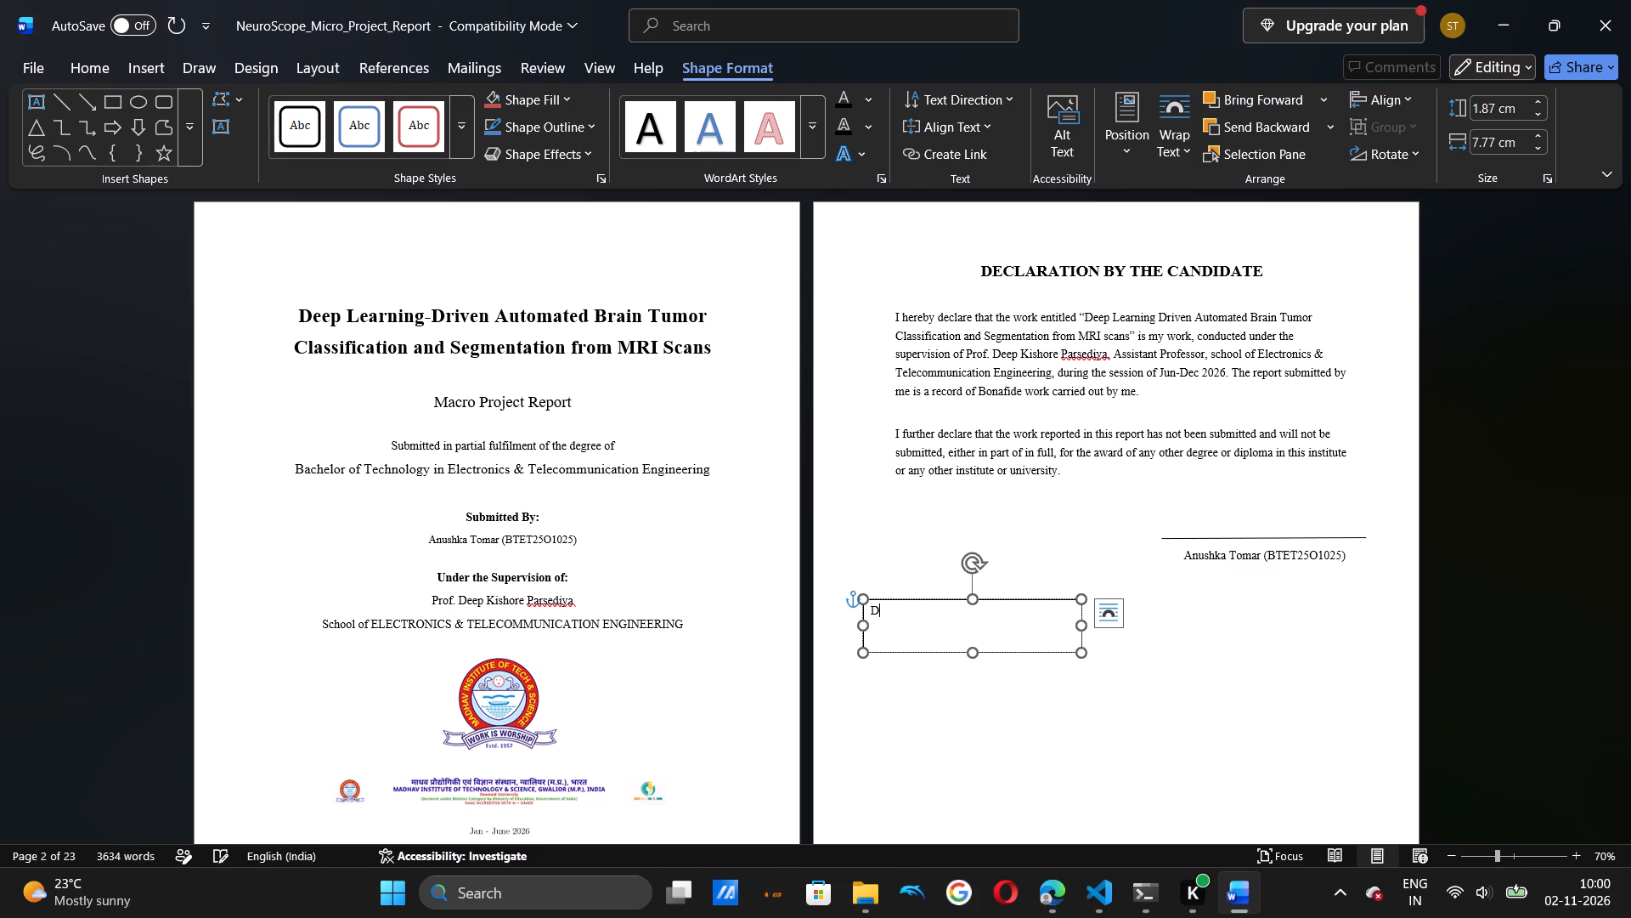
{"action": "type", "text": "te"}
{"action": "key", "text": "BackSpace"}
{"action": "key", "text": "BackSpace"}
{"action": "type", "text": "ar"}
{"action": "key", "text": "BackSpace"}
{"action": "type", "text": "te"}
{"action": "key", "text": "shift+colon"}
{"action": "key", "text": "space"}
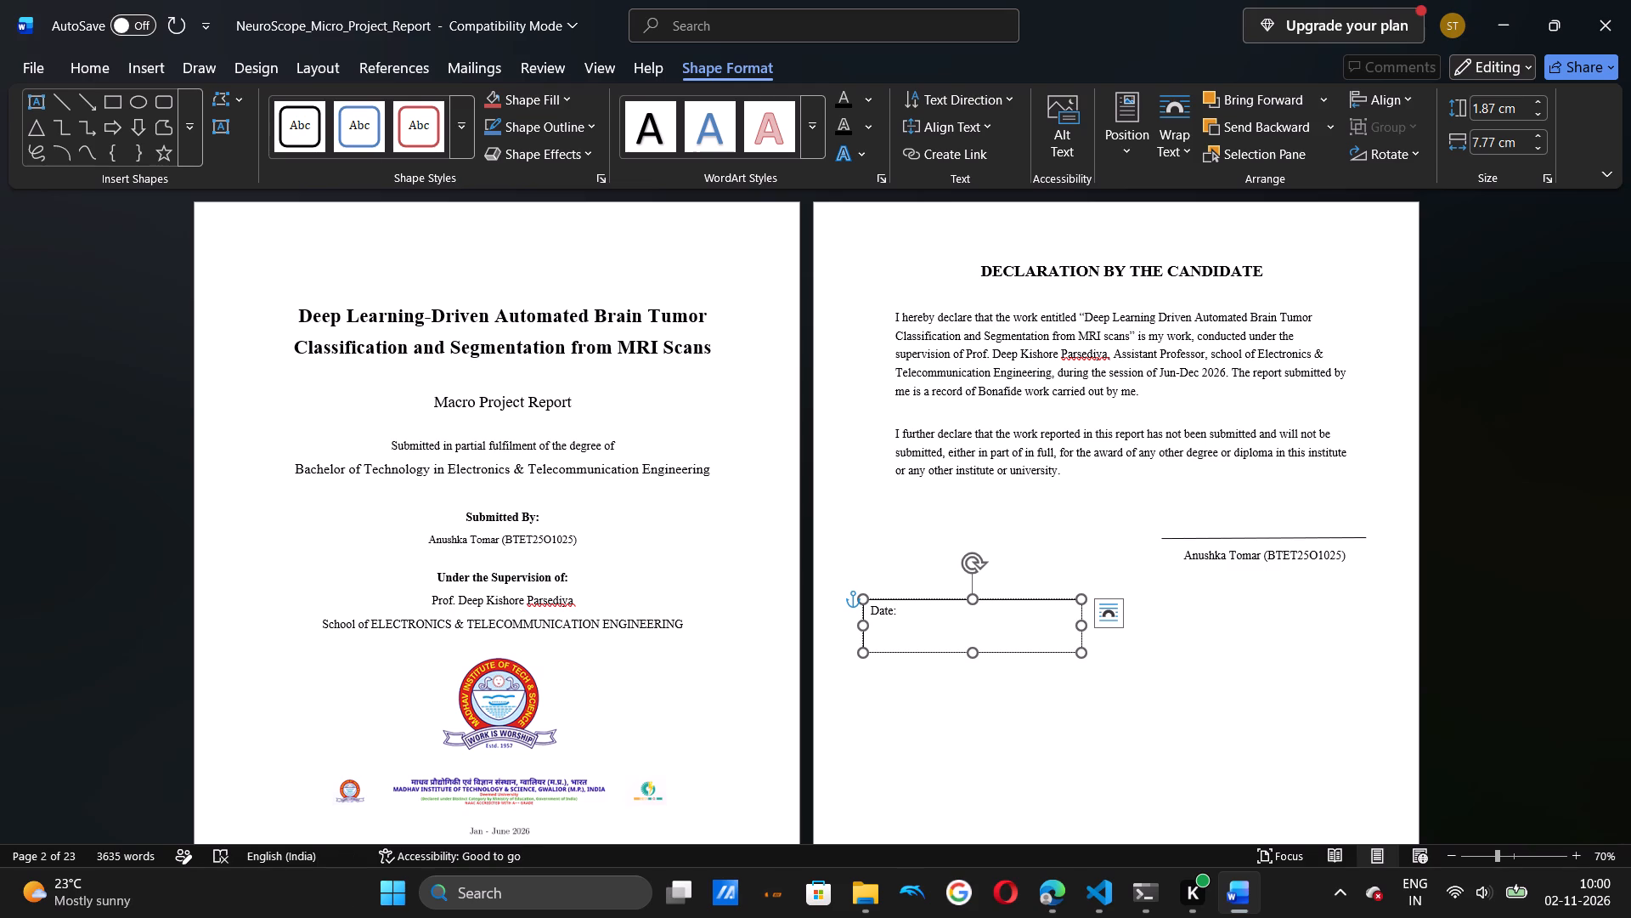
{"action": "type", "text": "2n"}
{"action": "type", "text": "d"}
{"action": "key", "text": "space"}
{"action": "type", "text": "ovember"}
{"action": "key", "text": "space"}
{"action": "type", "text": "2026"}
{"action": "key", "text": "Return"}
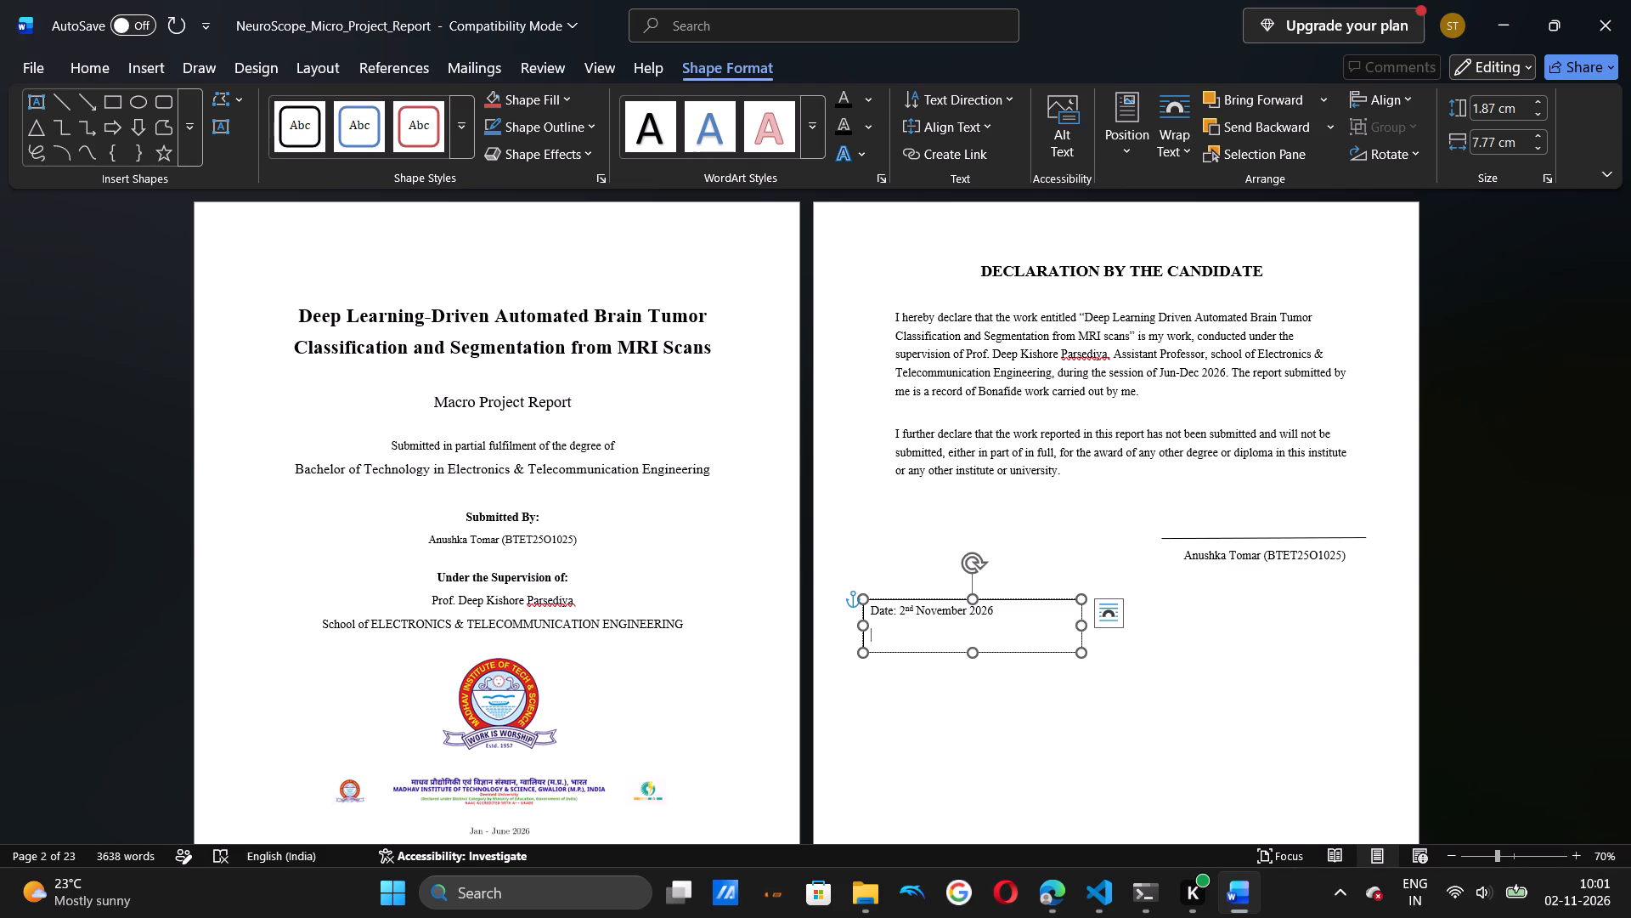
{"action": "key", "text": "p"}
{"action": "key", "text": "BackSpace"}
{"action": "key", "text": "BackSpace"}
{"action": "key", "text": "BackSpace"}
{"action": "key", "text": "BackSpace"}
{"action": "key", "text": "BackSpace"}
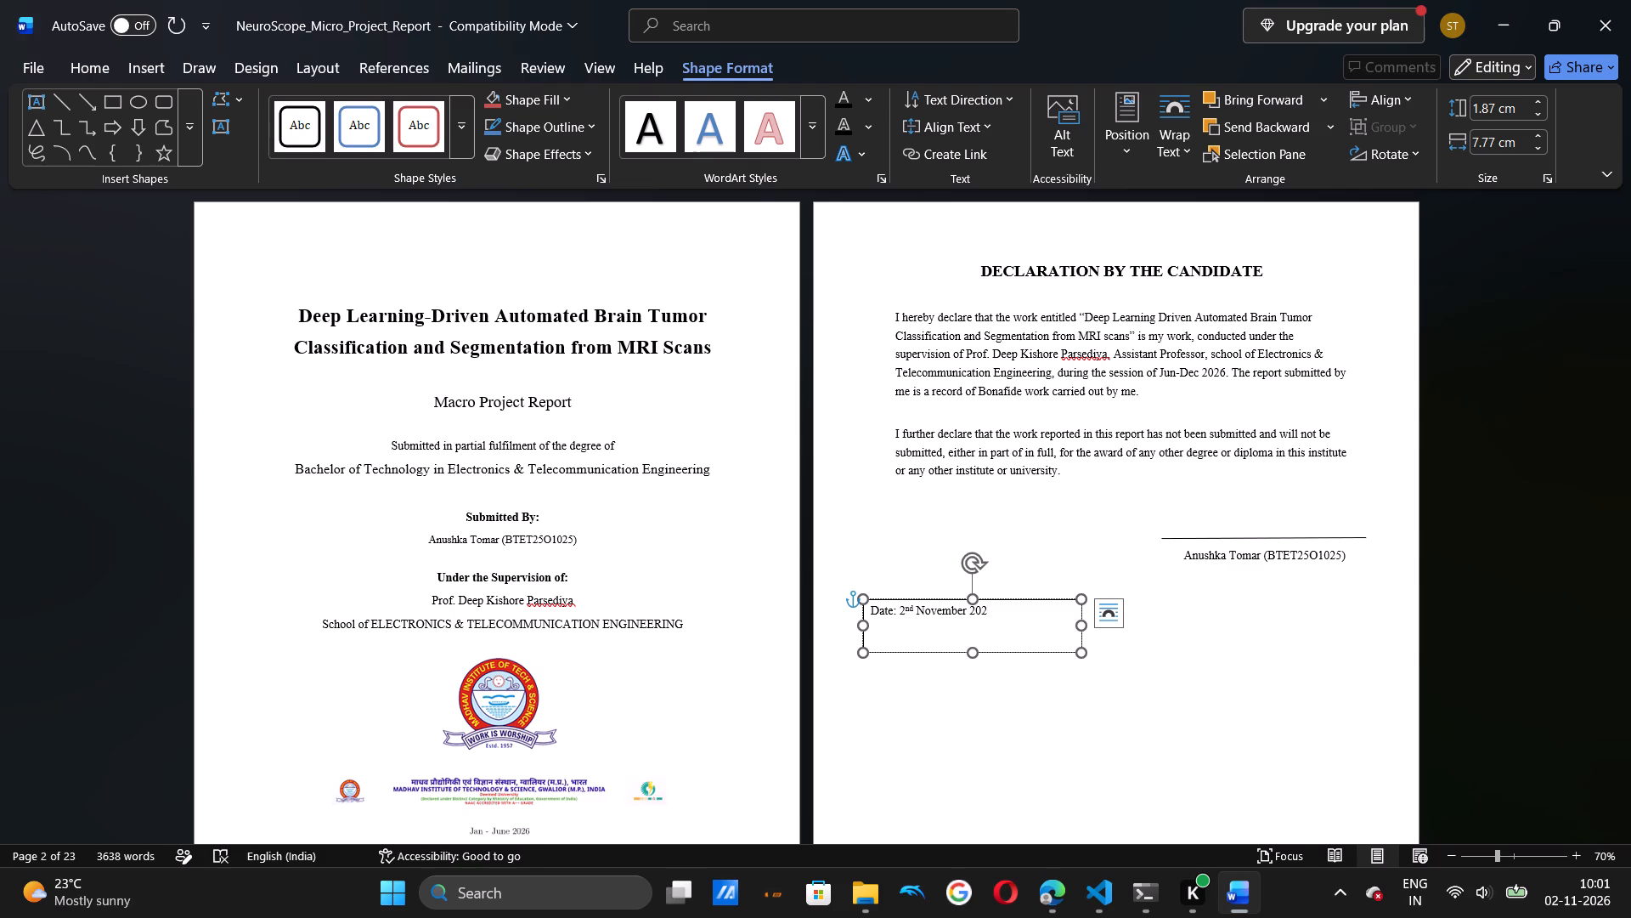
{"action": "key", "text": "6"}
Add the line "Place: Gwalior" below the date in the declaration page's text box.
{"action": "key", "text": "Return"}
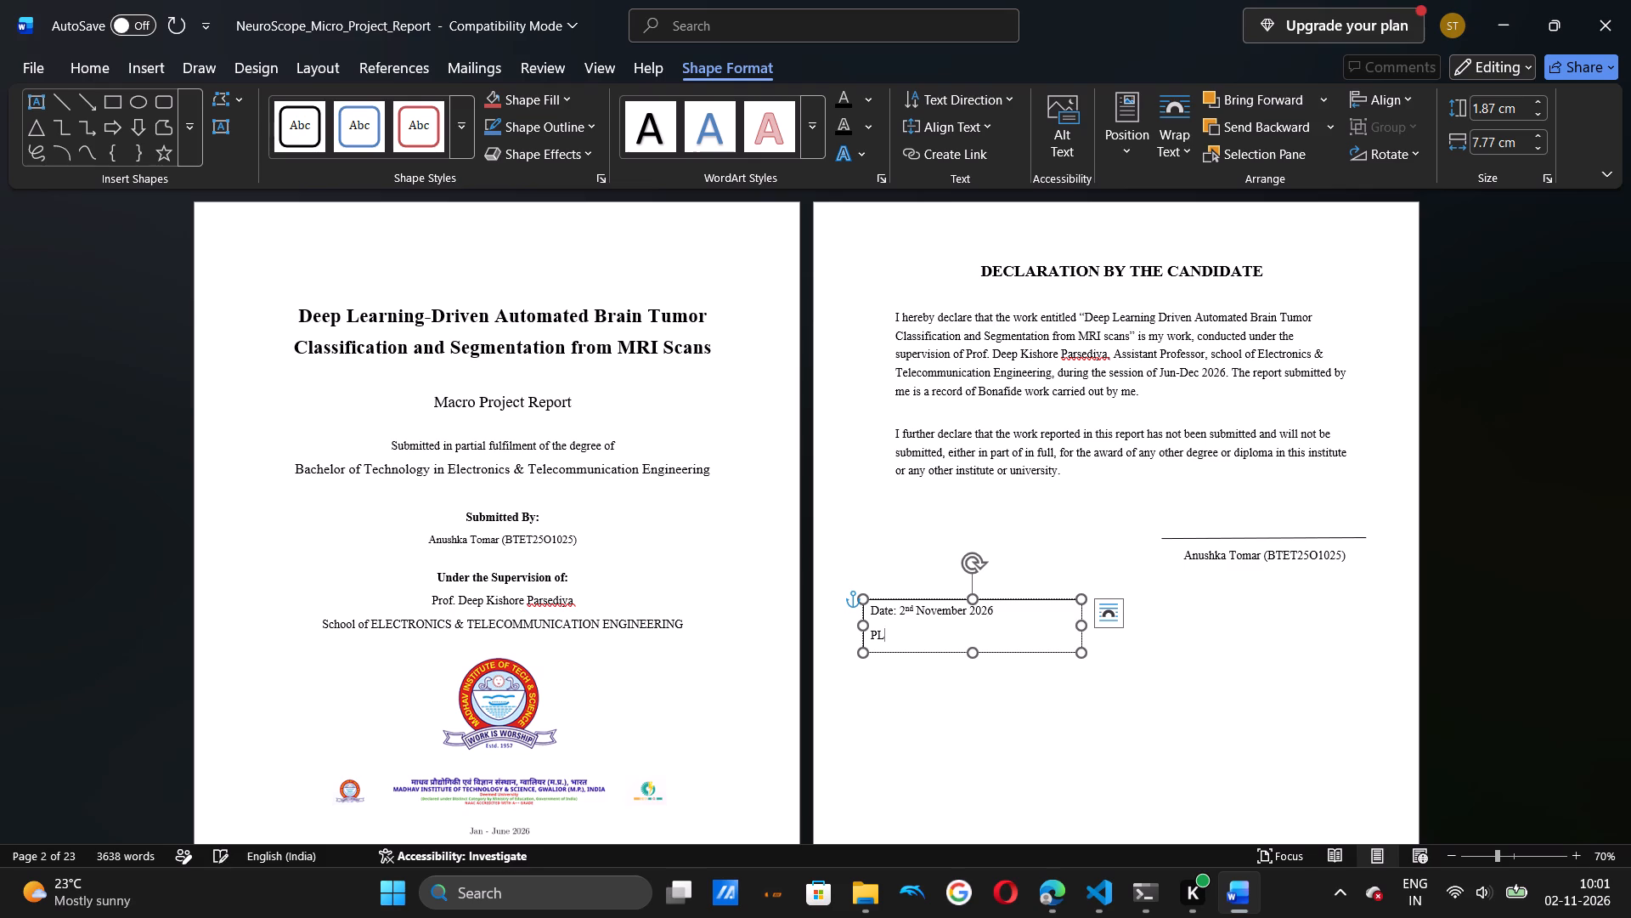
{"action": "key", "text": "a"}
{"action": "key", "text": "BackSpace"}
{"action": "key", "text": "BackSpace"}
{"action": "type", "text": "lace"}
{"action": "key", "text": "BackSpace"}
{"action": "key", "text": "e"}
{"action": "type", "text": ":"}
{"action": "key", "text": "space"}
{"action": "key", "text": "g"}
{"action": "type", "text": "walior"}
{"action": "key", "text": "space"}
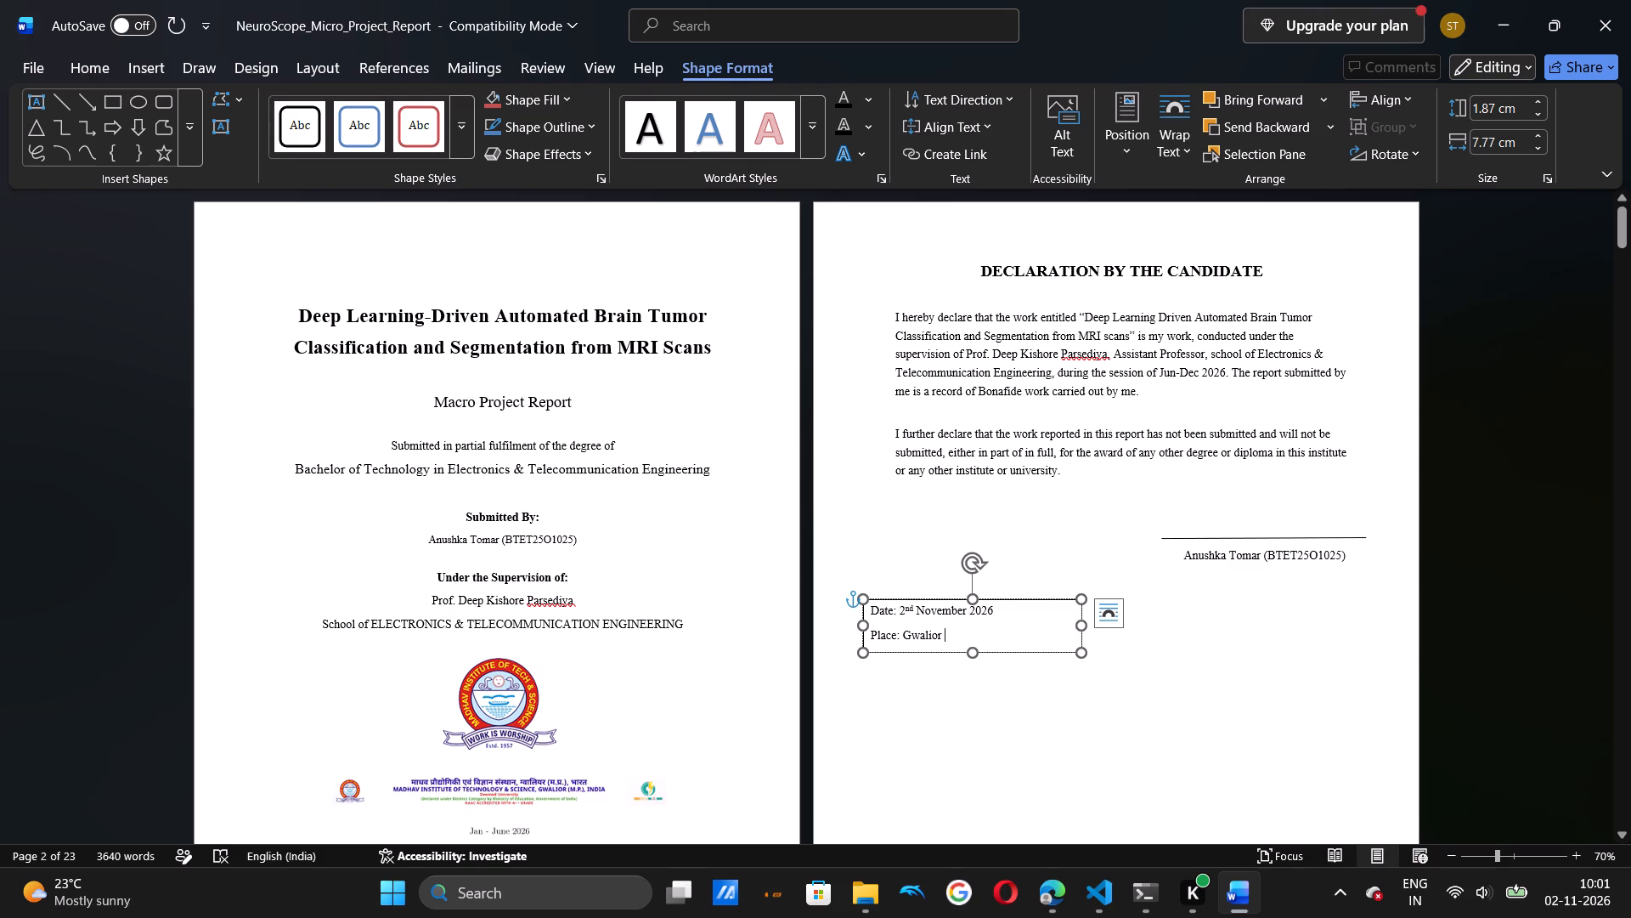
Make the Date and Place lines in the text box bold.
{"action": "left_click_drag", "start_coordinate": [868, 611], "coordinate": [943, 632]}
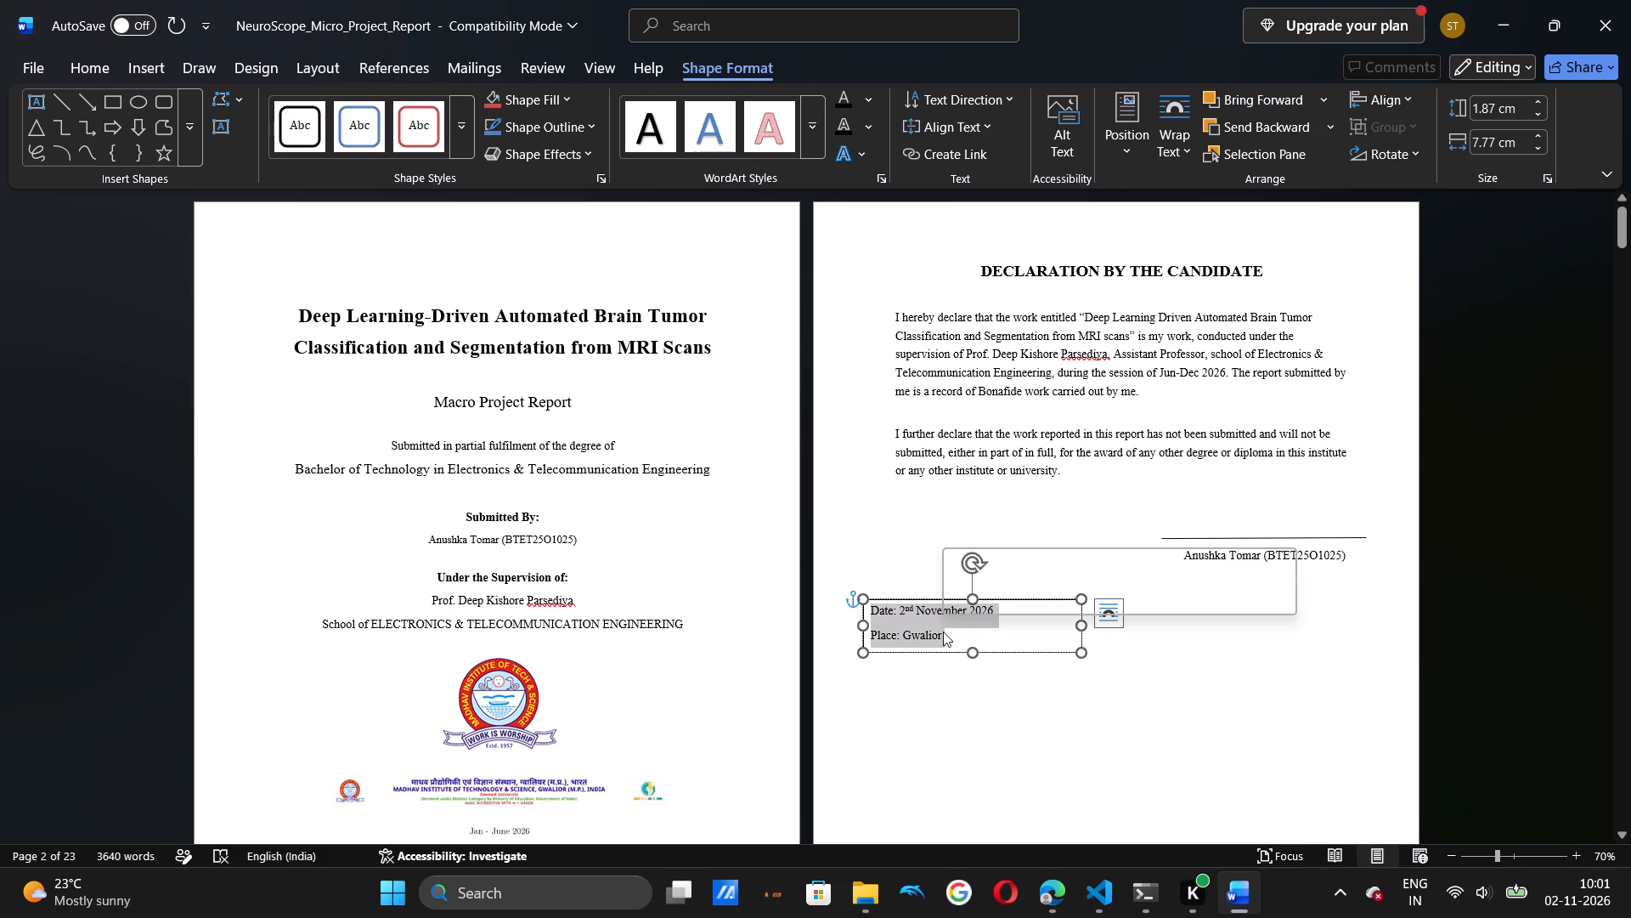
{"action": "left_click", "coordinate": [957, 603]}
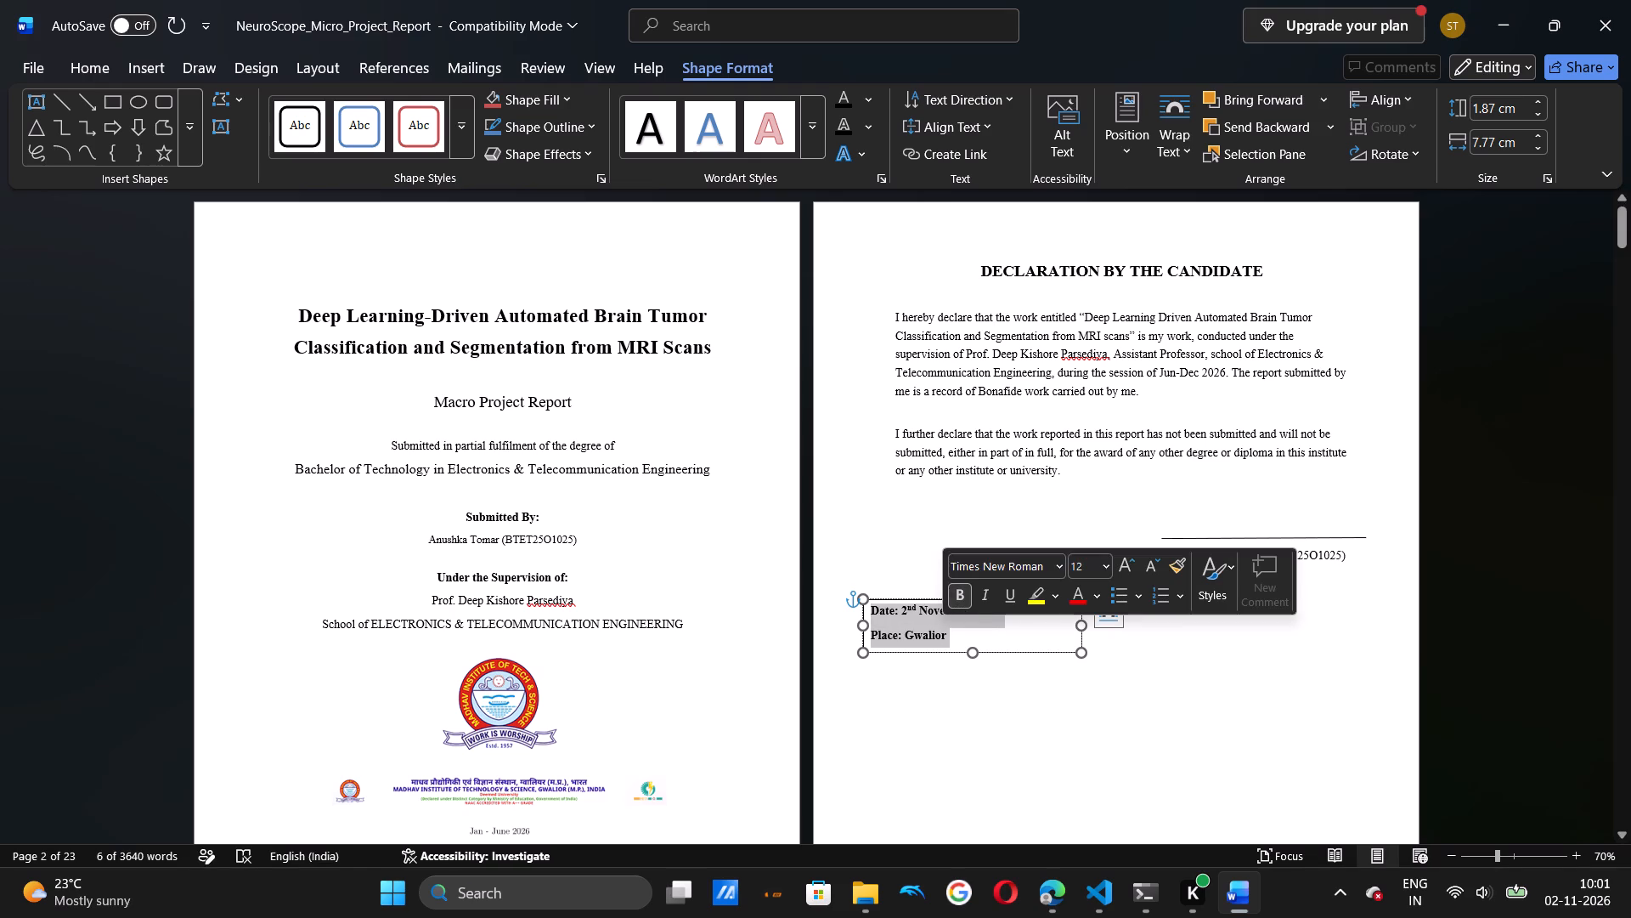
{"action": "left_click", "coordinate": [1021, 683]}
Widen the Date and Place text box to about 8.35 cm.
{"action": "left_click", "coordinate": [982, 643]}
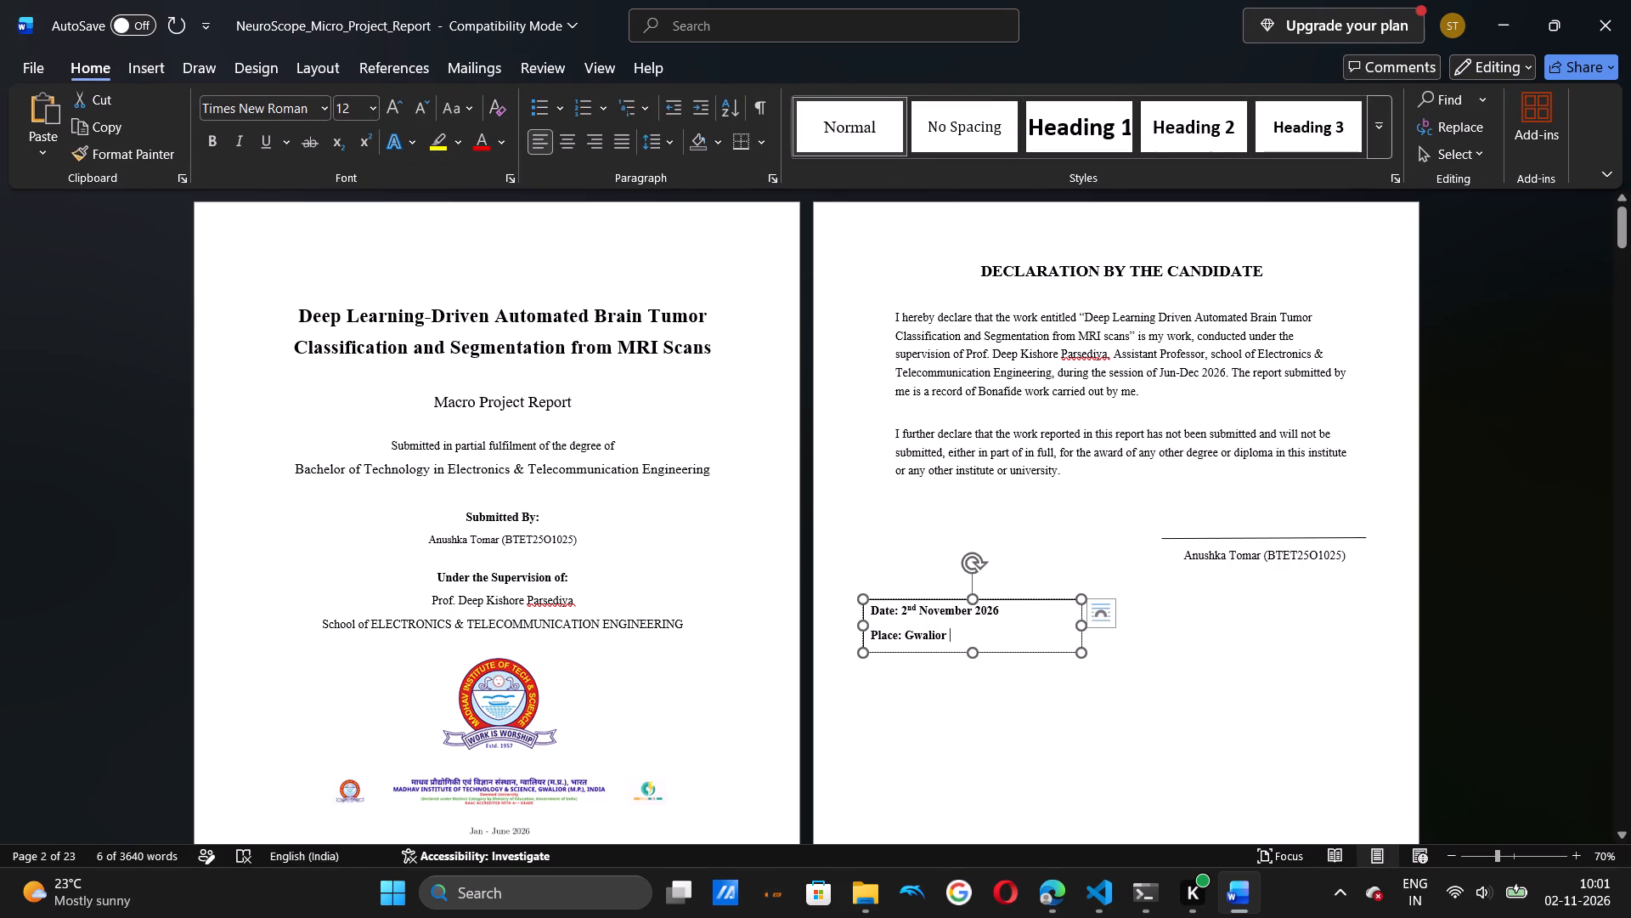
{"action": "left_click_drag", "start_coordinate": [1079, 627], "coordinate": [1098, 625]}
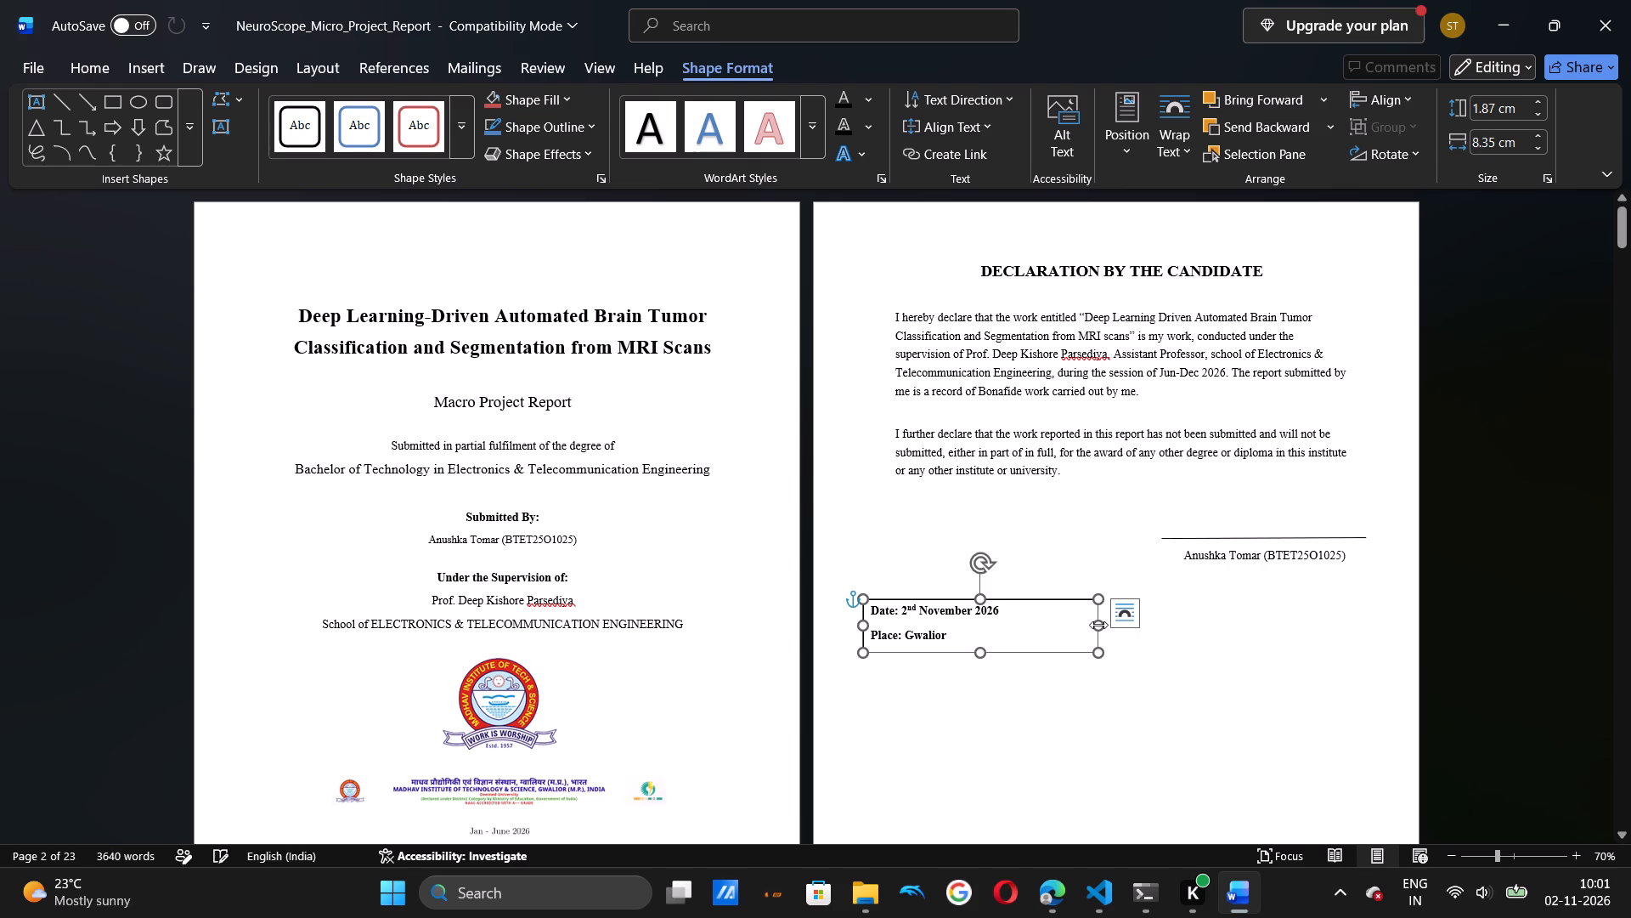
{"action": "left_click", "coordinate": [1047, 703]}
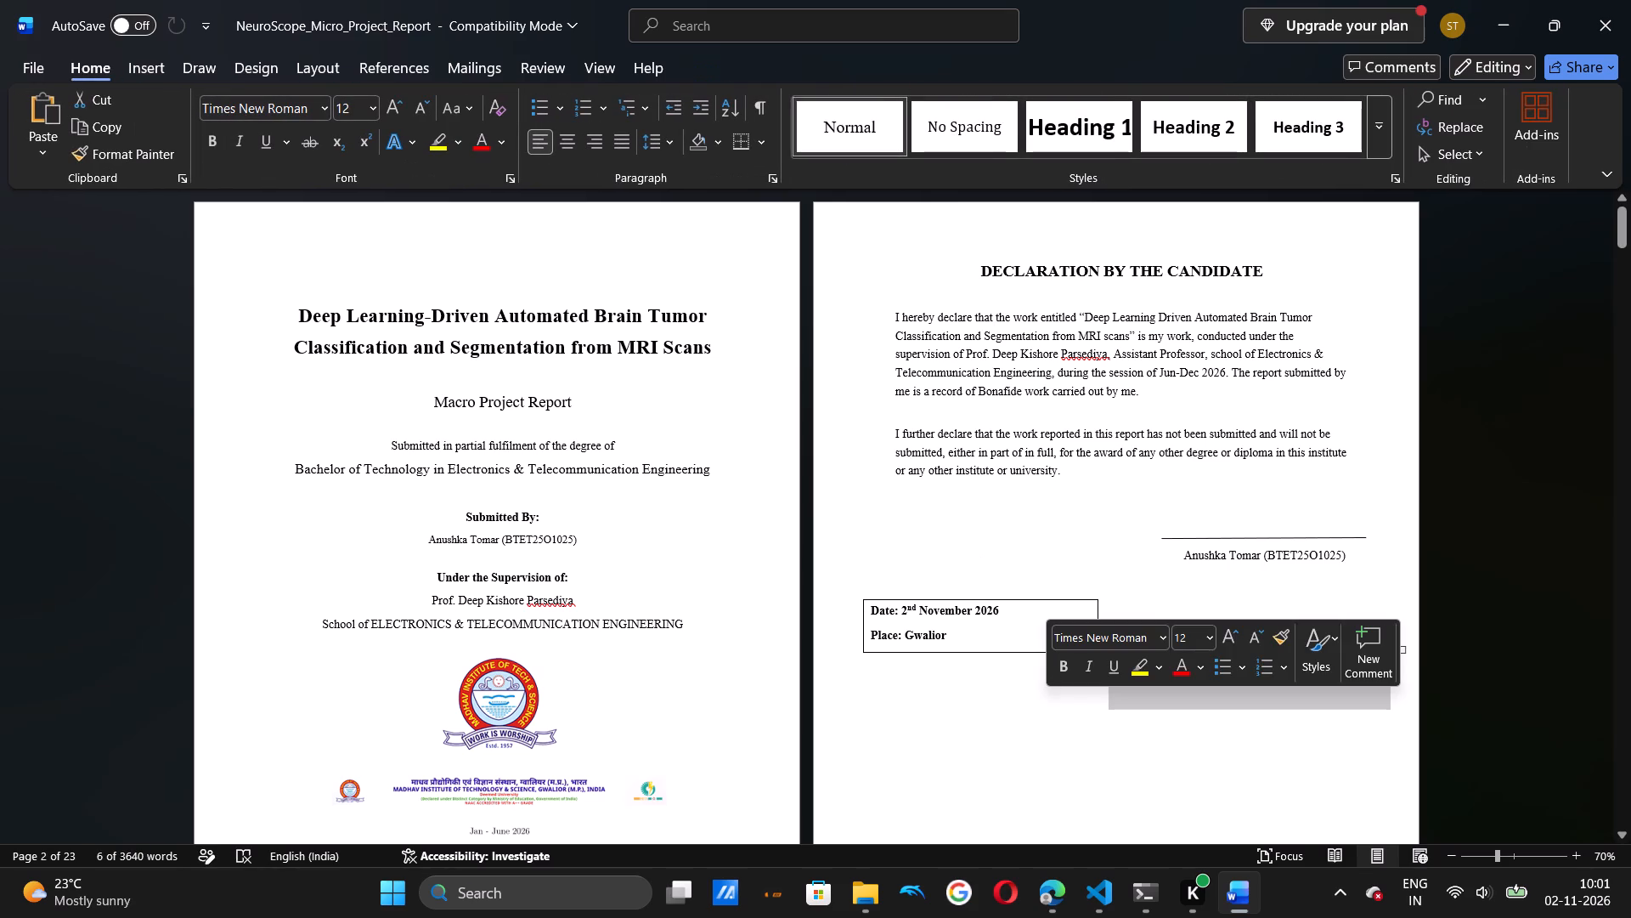
Delete the Date and Place text box from the declaration page.
{"action": "left_click", "coordinate": [1020, 649]}
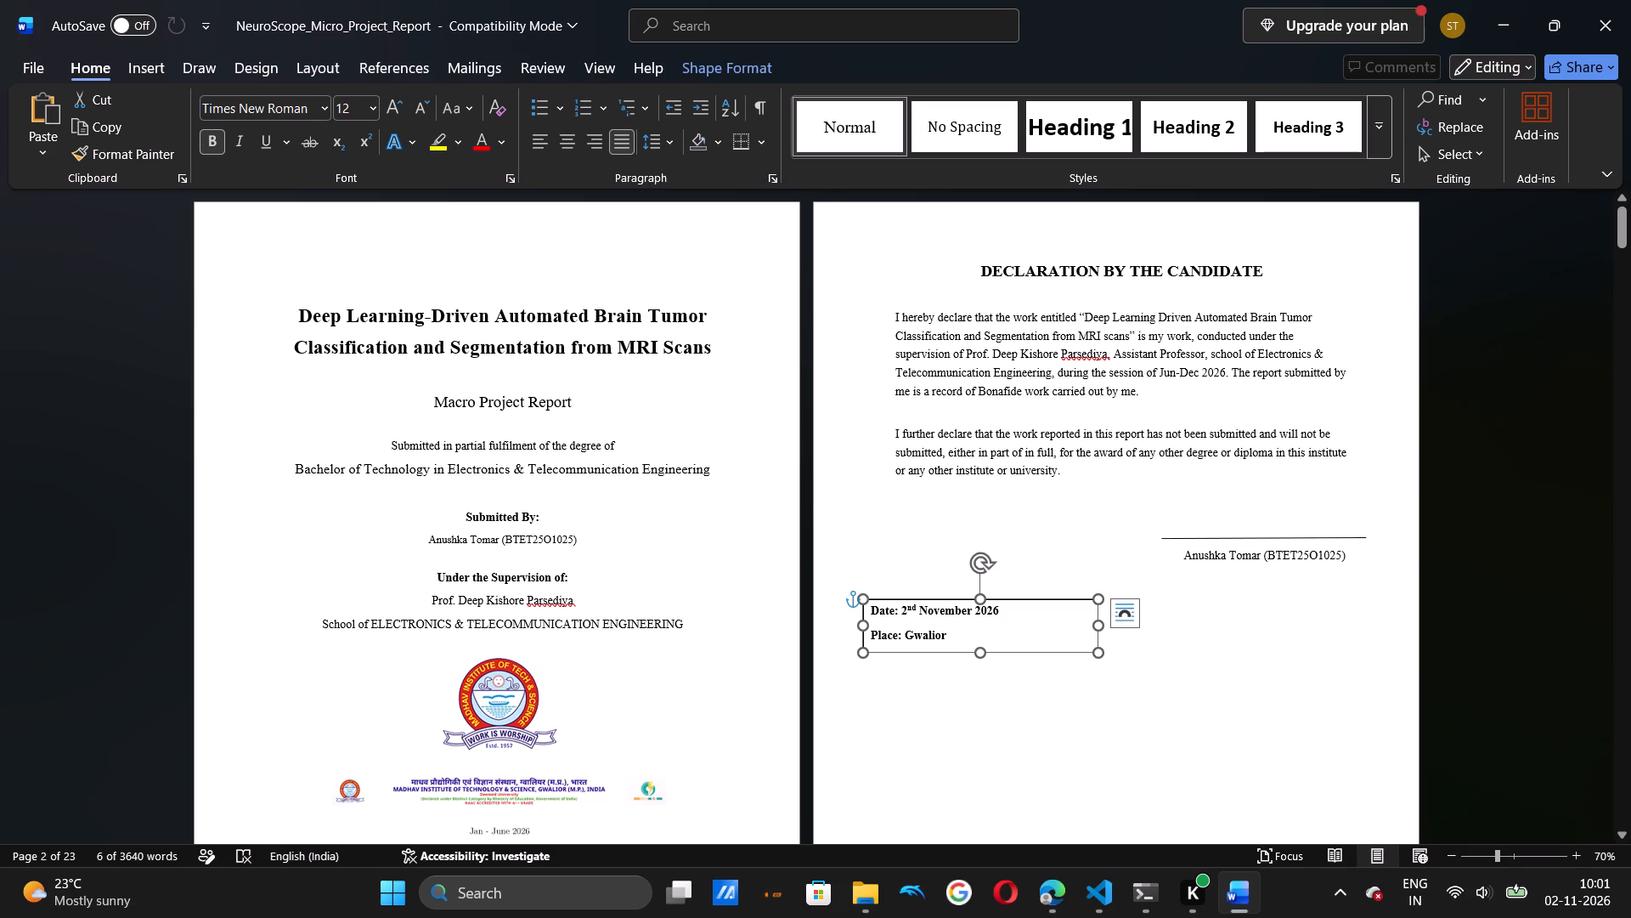
{"action": "key", "text": "Delete"}
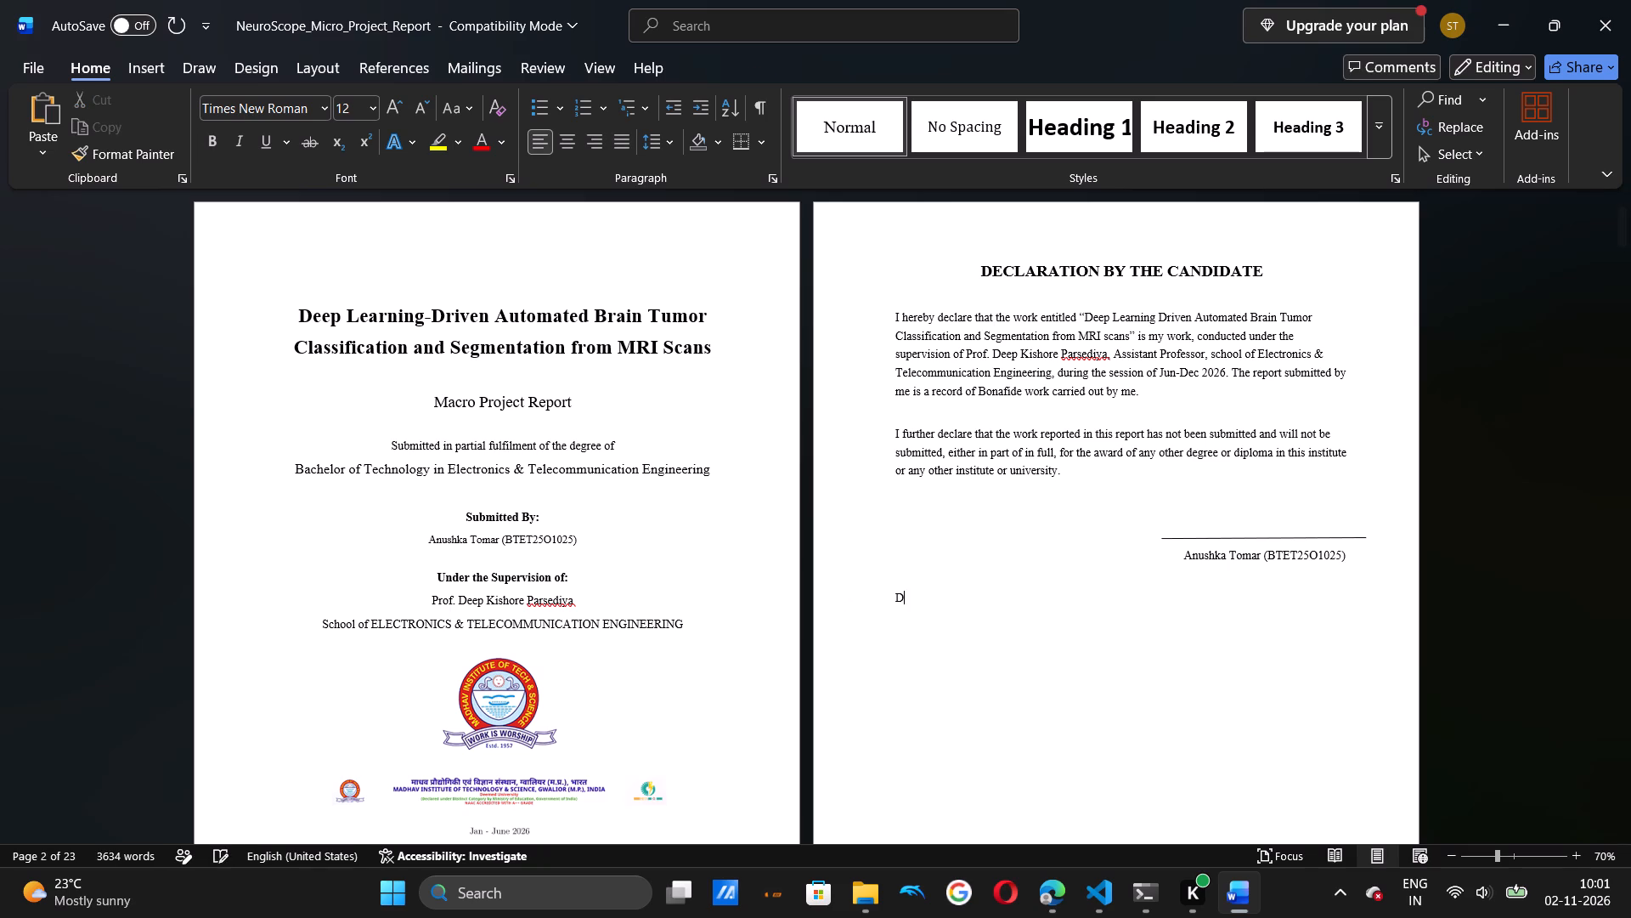
Enter "Date: 2nd November 2026" as ordinary body text below the signature on the declaration page.
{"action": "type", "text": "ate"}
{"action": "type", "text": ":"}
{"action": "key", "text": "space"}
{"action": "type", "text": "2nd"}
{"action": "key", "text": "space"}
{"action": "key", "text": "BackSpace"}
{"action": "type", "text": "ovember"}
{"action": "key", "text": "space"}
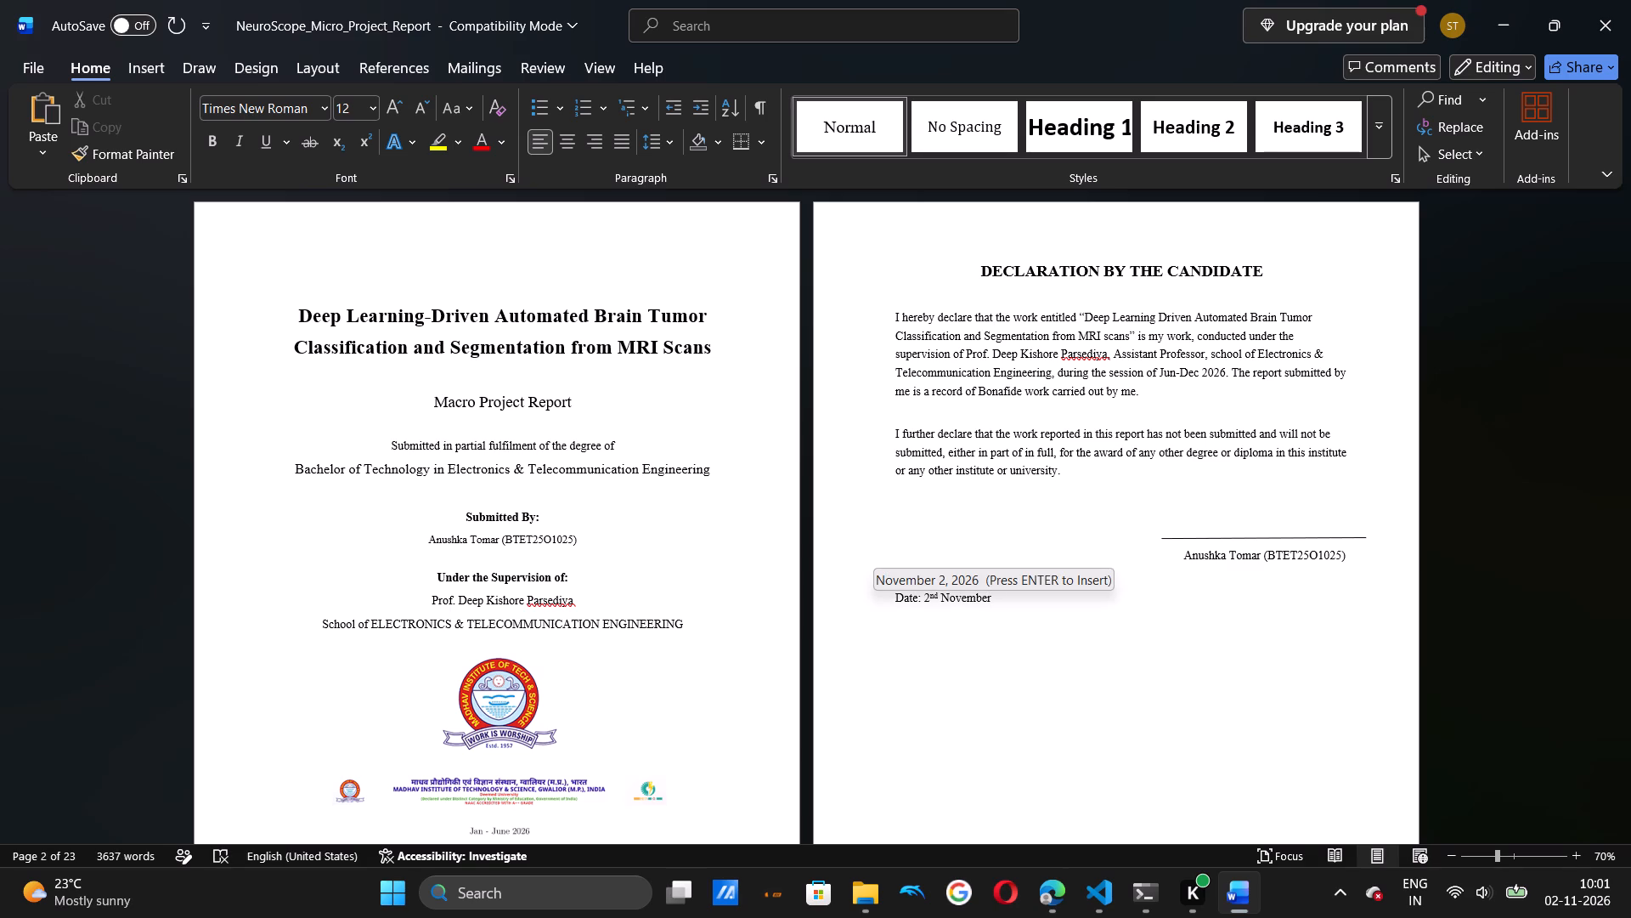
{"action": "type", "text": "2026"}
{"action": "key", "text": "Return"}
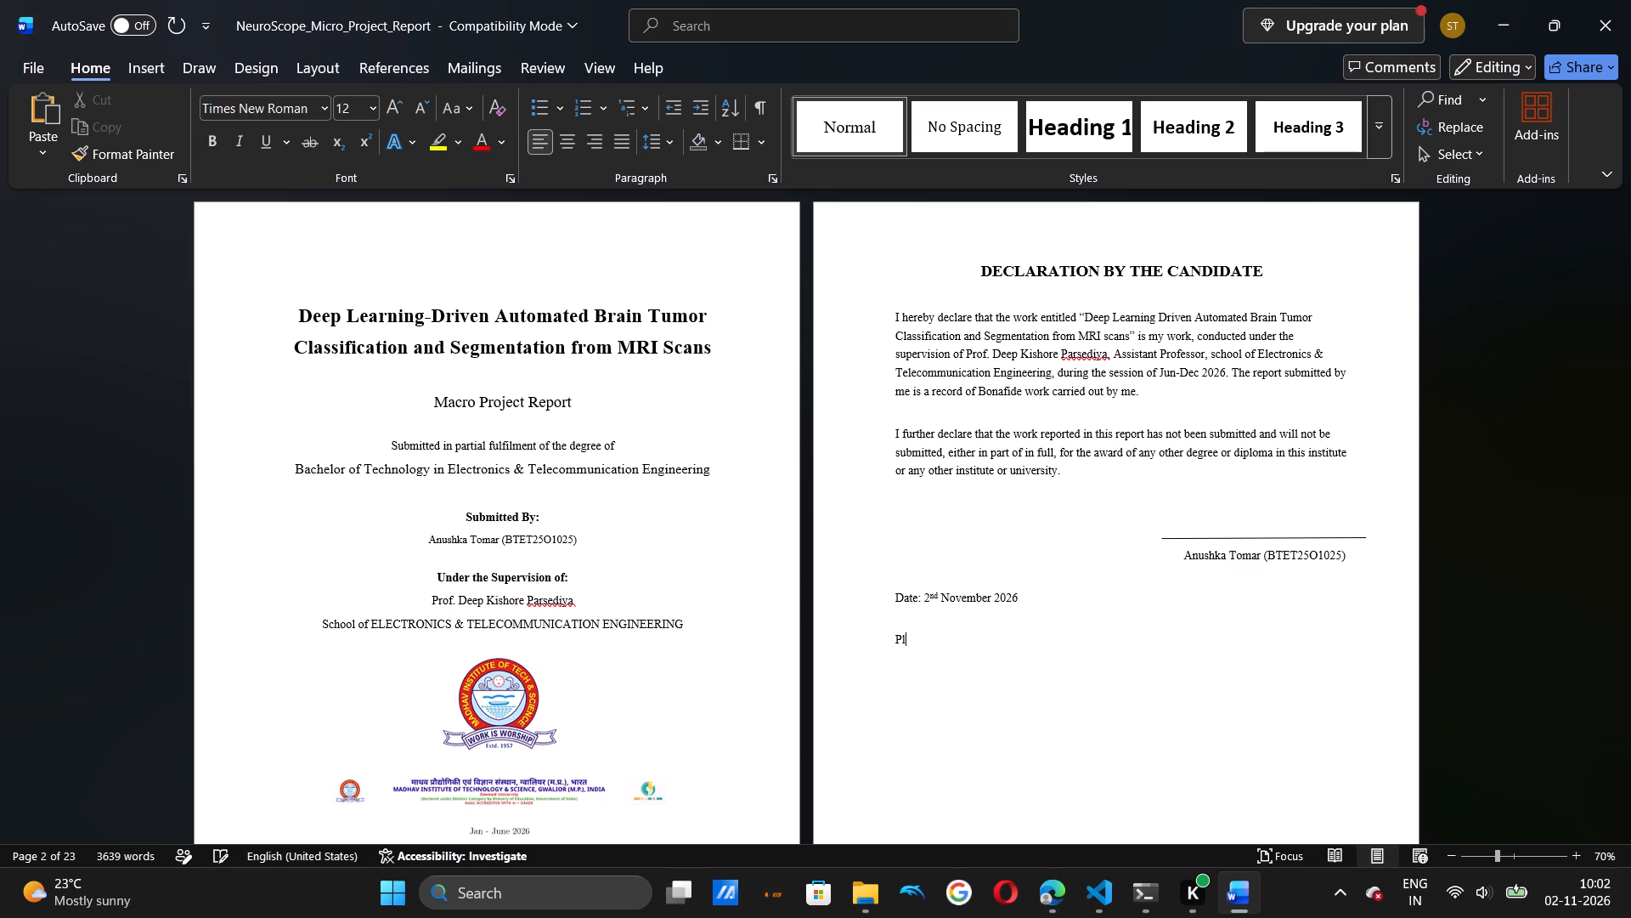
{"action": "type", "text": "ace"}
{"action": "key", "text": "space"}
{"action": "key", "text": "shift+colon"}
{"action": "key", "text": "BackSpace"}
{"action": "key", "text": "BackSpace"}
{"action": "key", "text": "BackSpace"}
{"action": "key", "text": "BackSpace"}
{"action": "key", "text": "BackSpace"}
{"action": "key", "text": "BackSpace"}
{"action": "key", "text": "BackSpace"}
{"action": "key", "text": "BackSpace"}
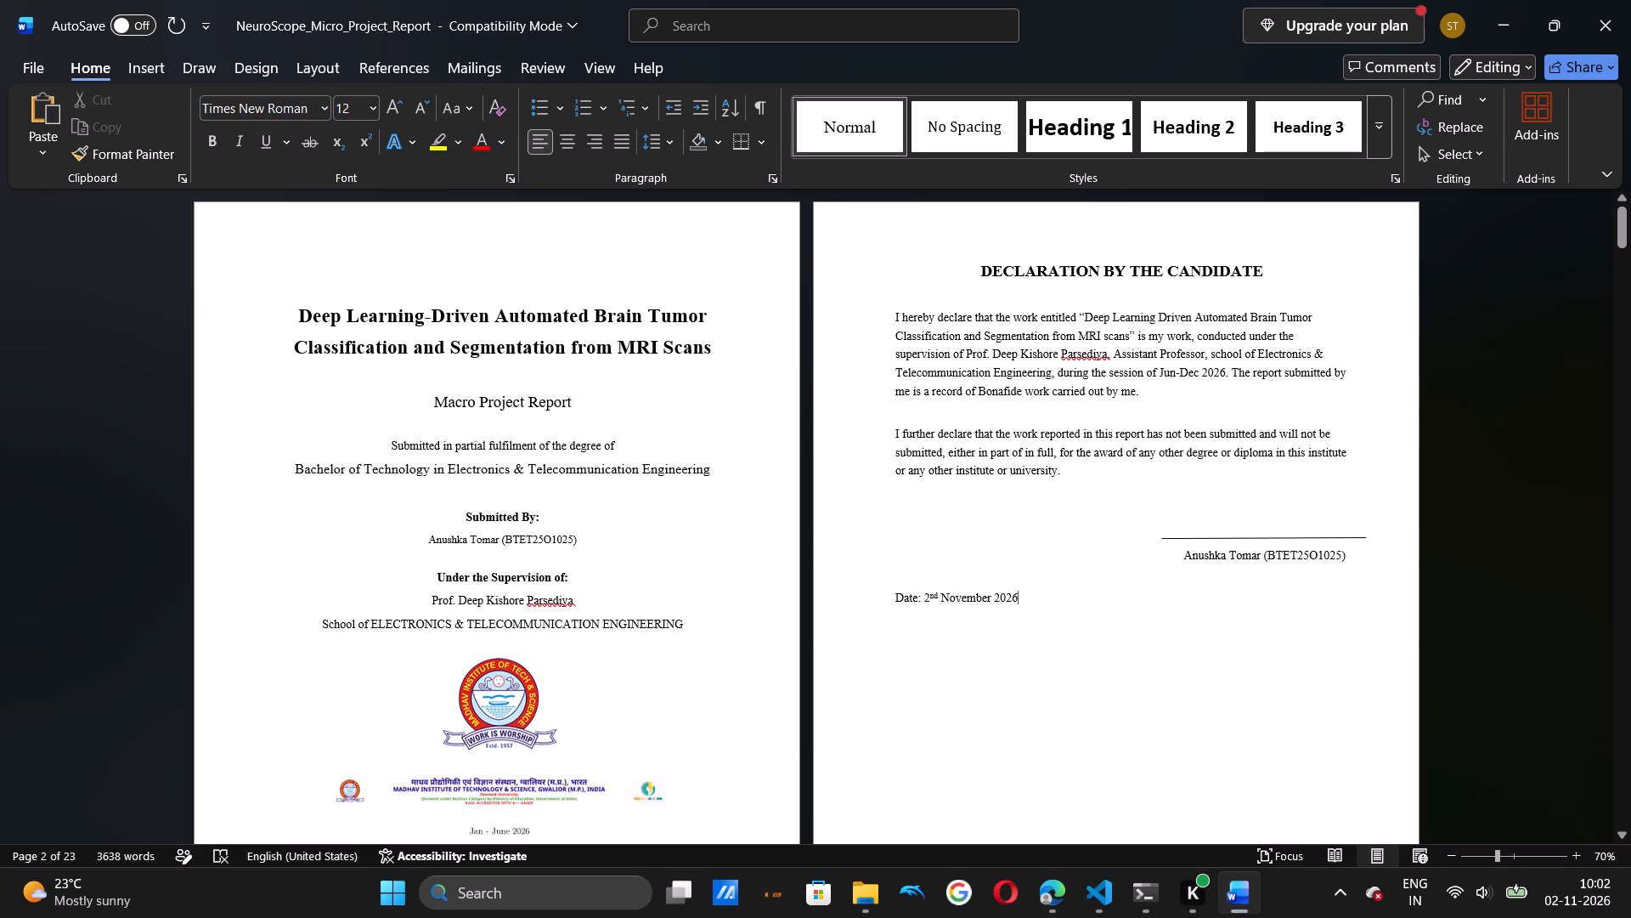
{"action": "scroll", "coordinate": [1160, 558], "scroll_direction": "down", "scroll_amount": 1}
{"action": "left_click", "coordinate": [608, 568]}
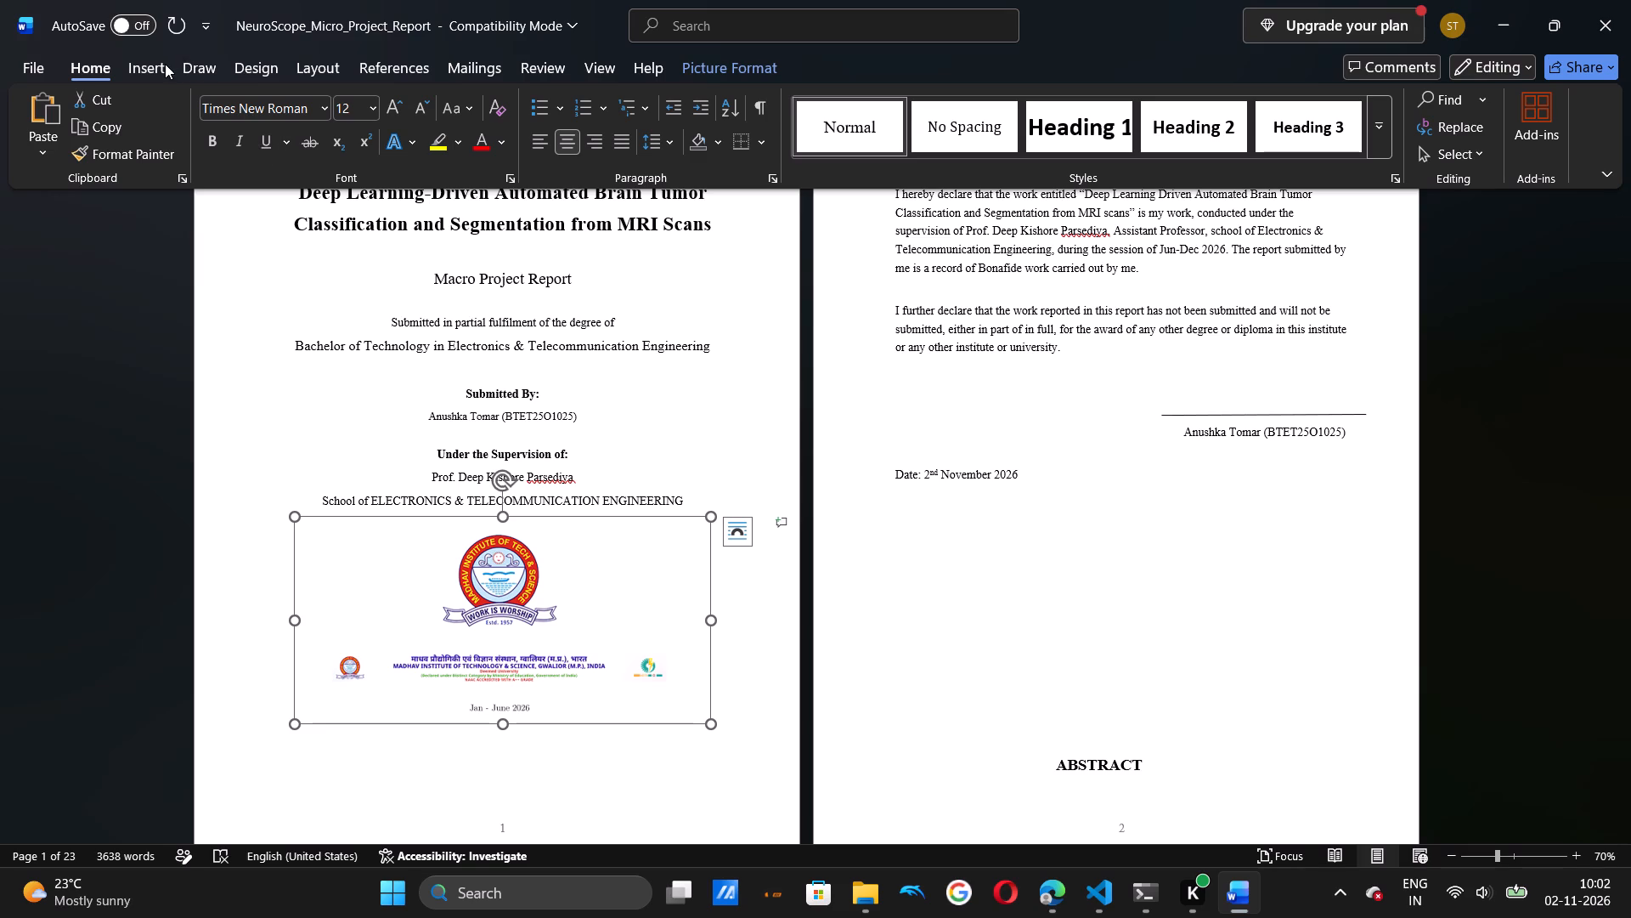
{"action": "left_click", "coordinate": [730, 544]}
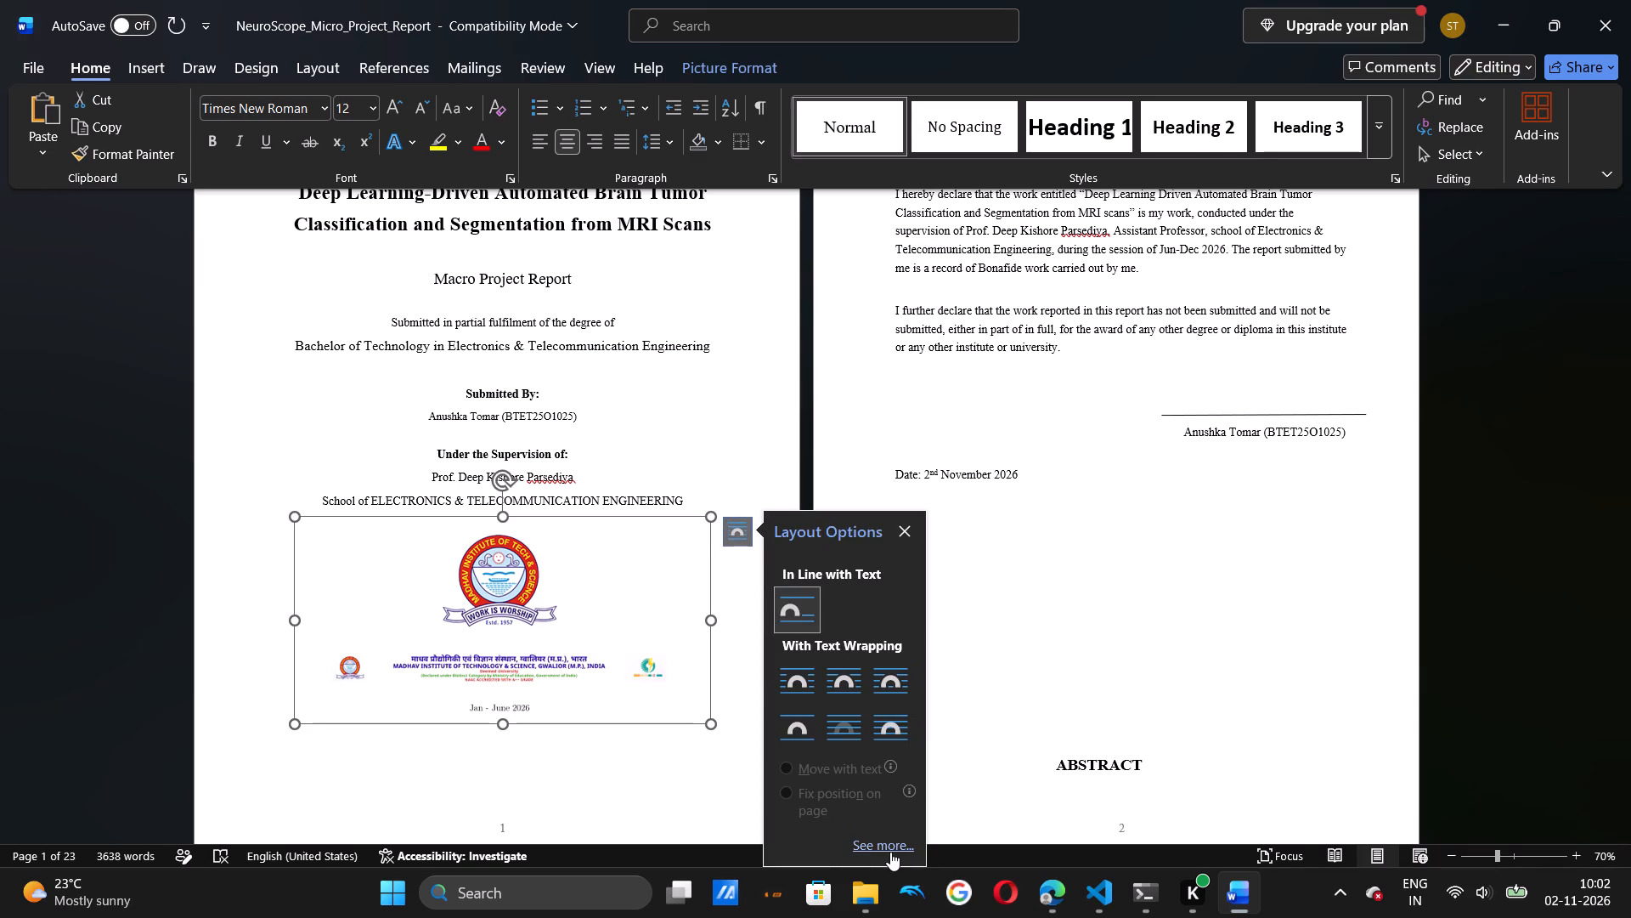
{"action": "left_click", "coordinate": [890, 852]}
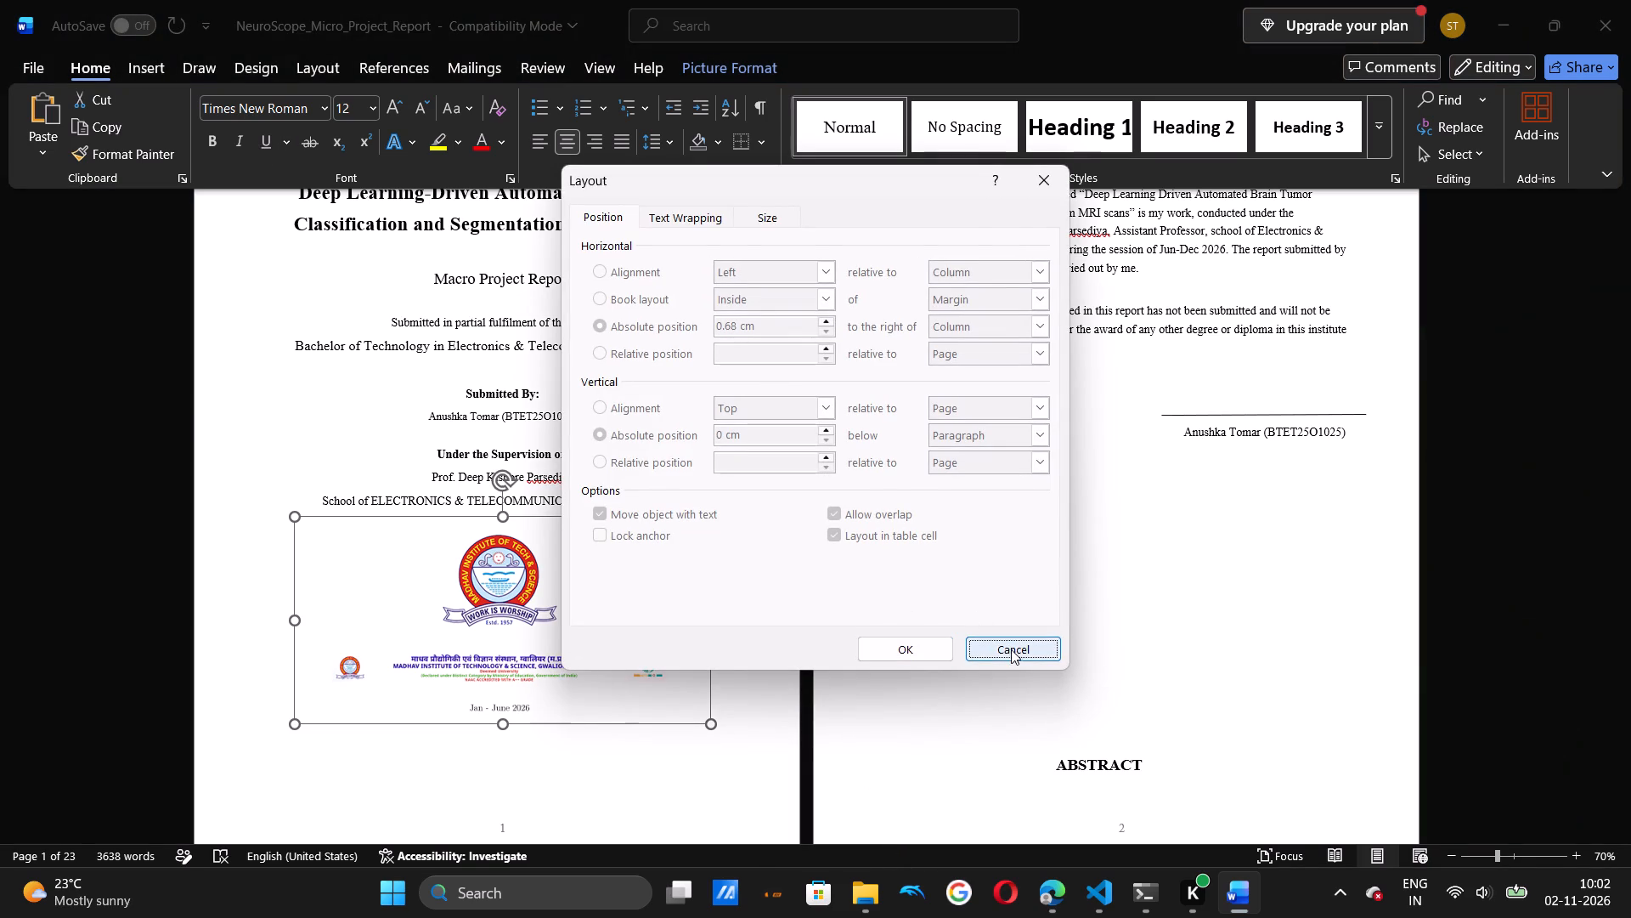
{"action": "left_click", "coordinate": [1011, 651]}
Delete the institute logo and banner picture below the supervisor details on the cover page.
{"action": "left_click", "coordinate": [584, 650]}
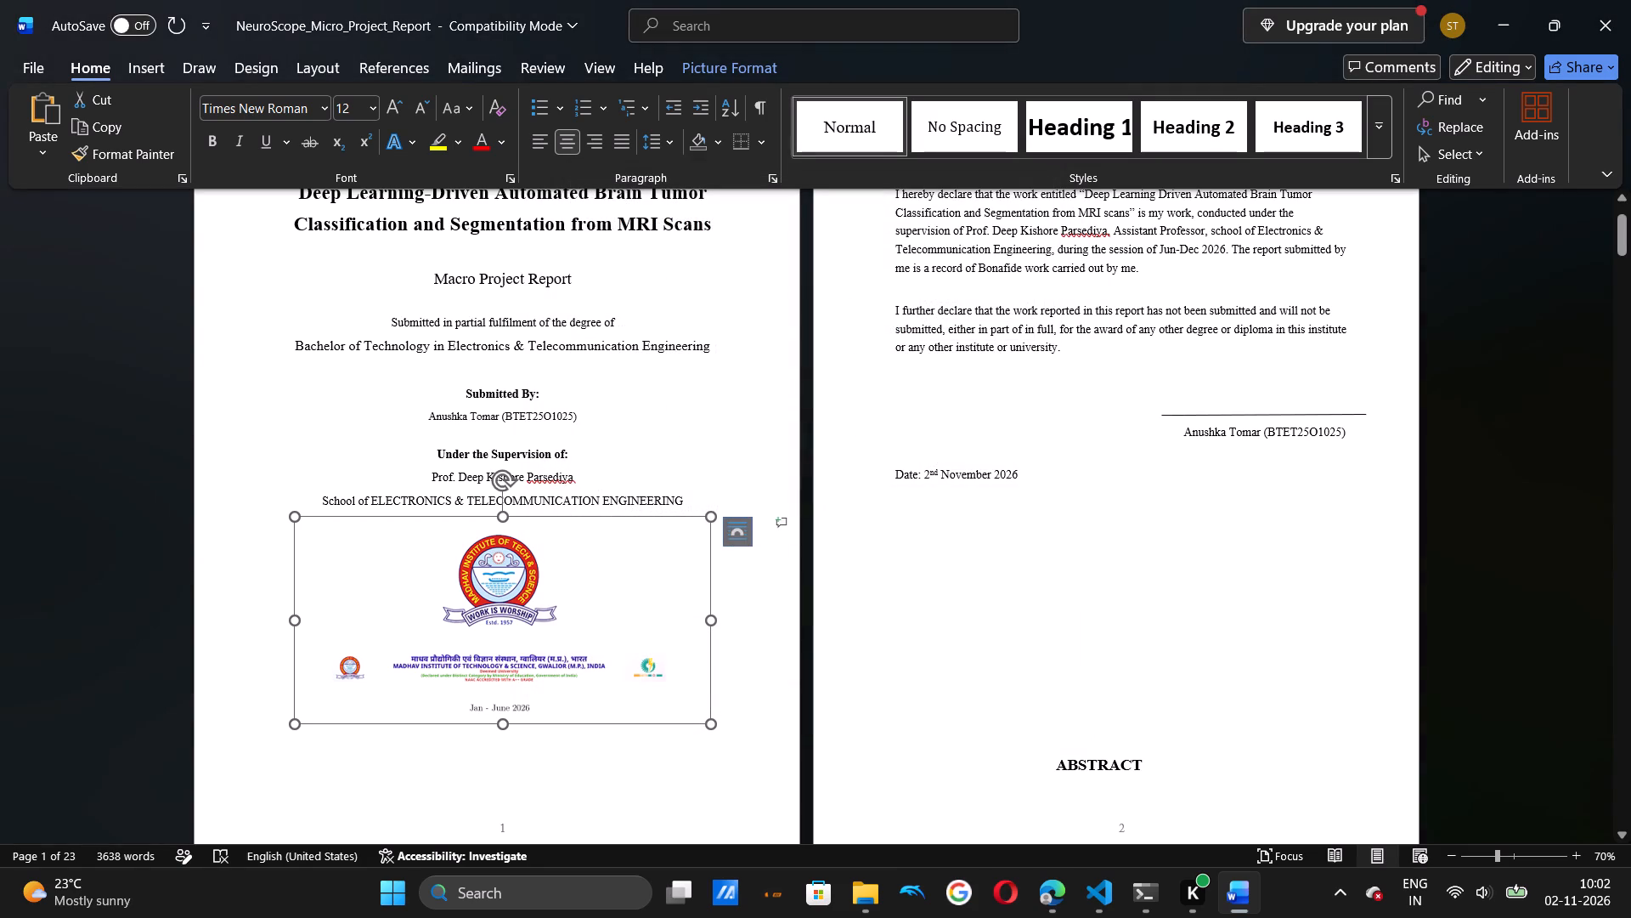
{"action": "key", "text": "Delete"}
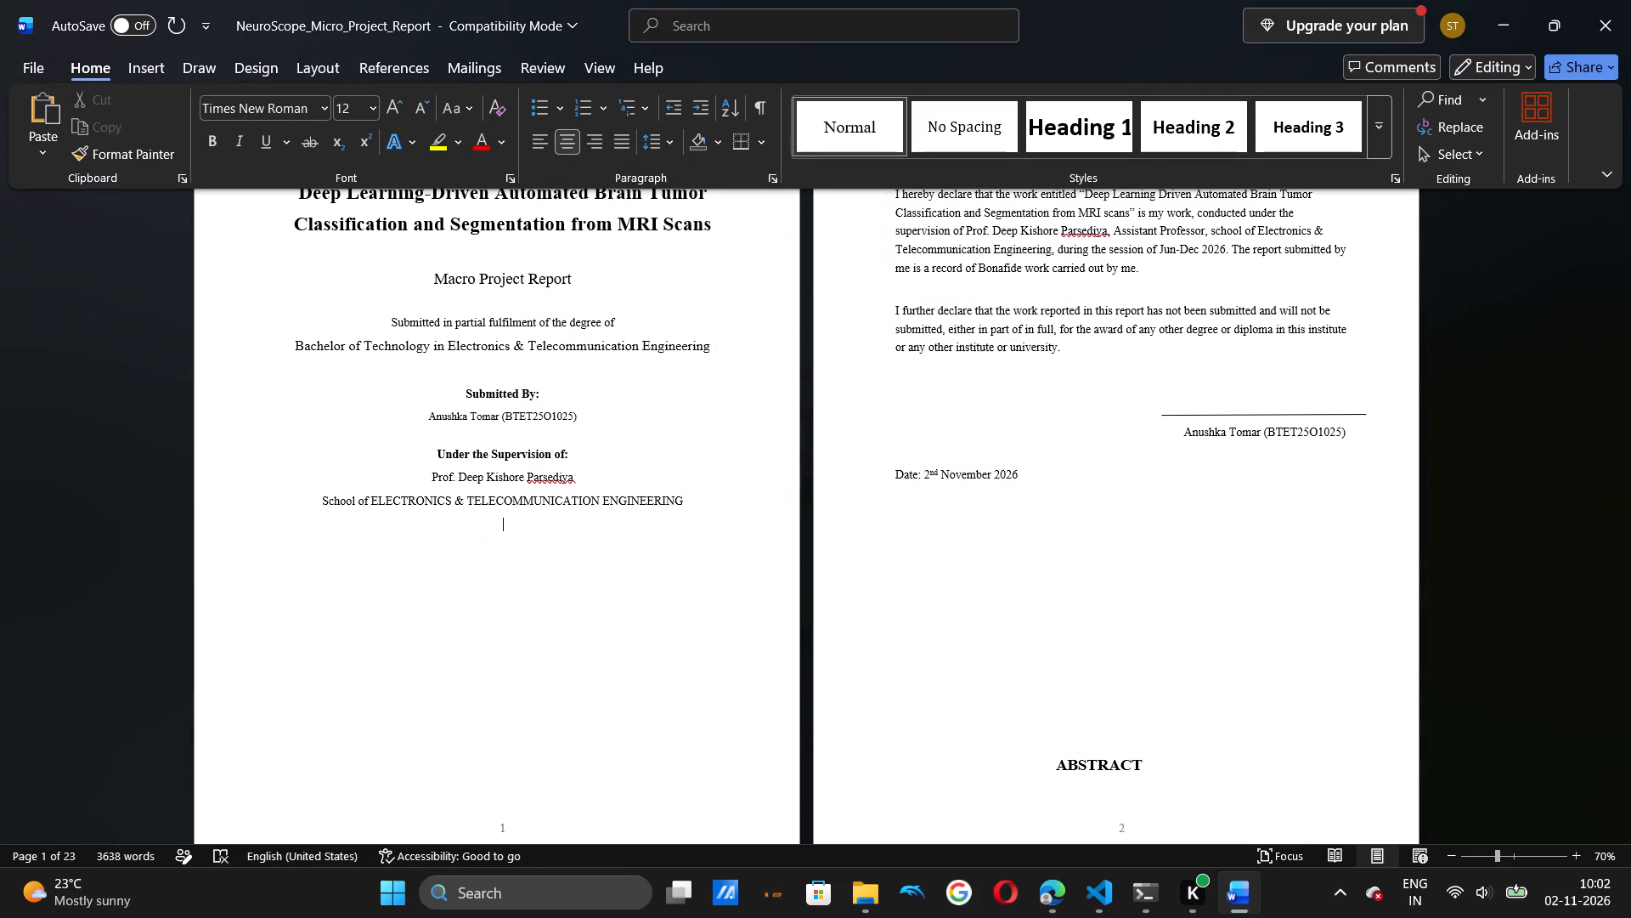
Switch to Final_Report.pdf in Edge and screen-capture the cover page's institute logo and banner, leaving out the "Jan - June 2026" line.
{"action": "left_click", "coordinate": [569, 904]}
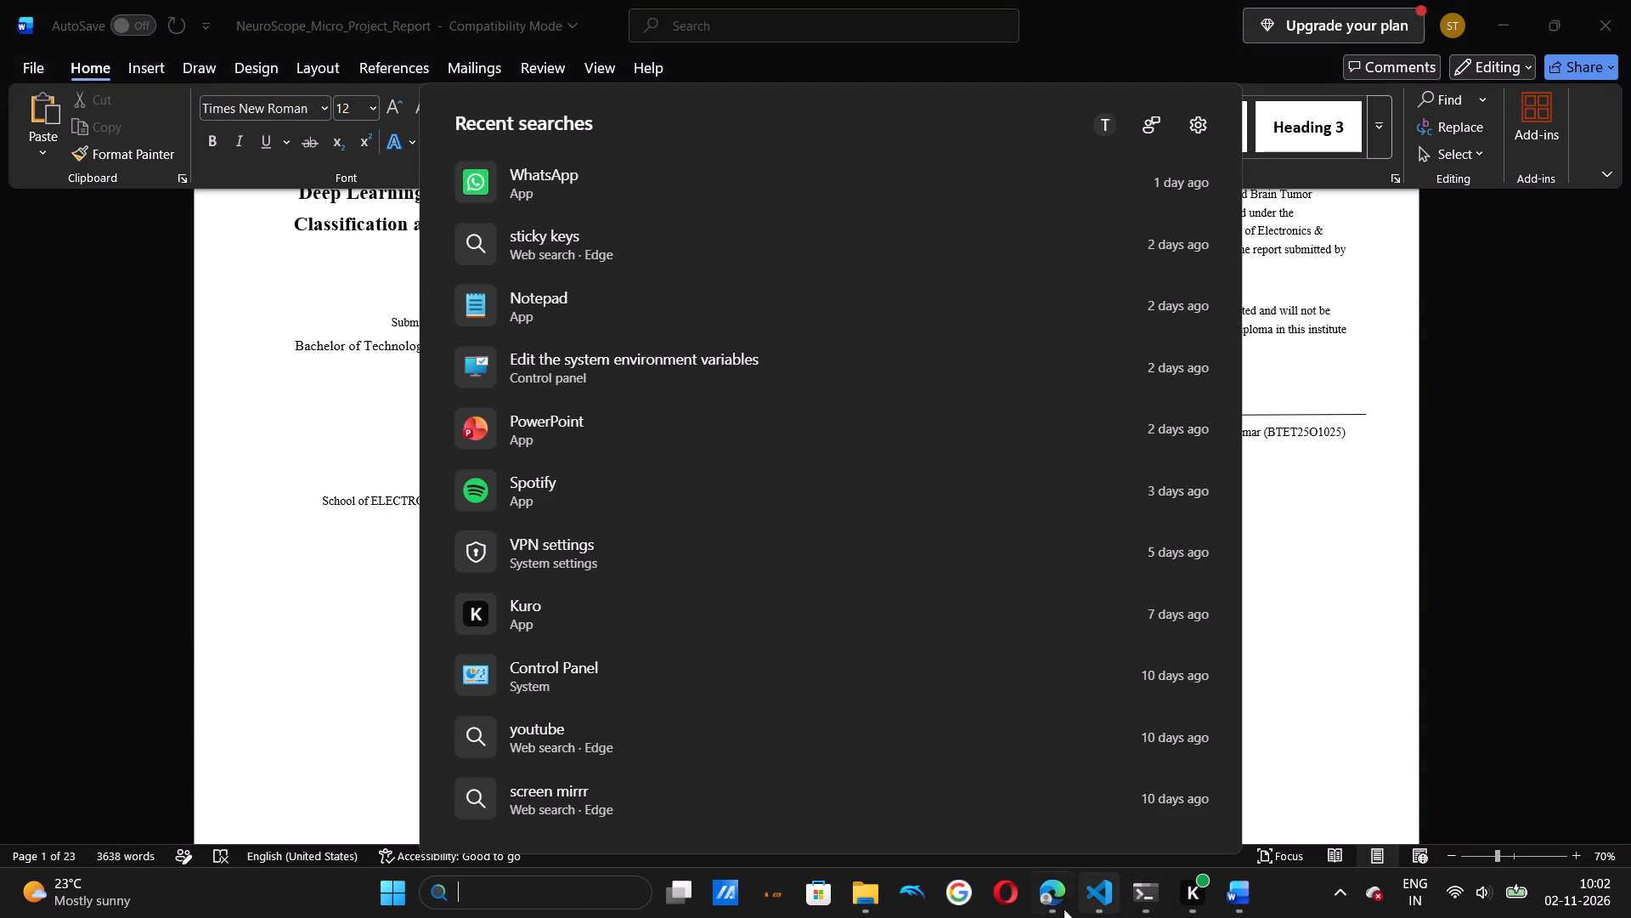
{"action": "left_click", "coordinate": [1050, 904]}
{"action": "scroll", "coordinate": [784, 505], "scroll_direction": "up", "scroll_amount": 2}
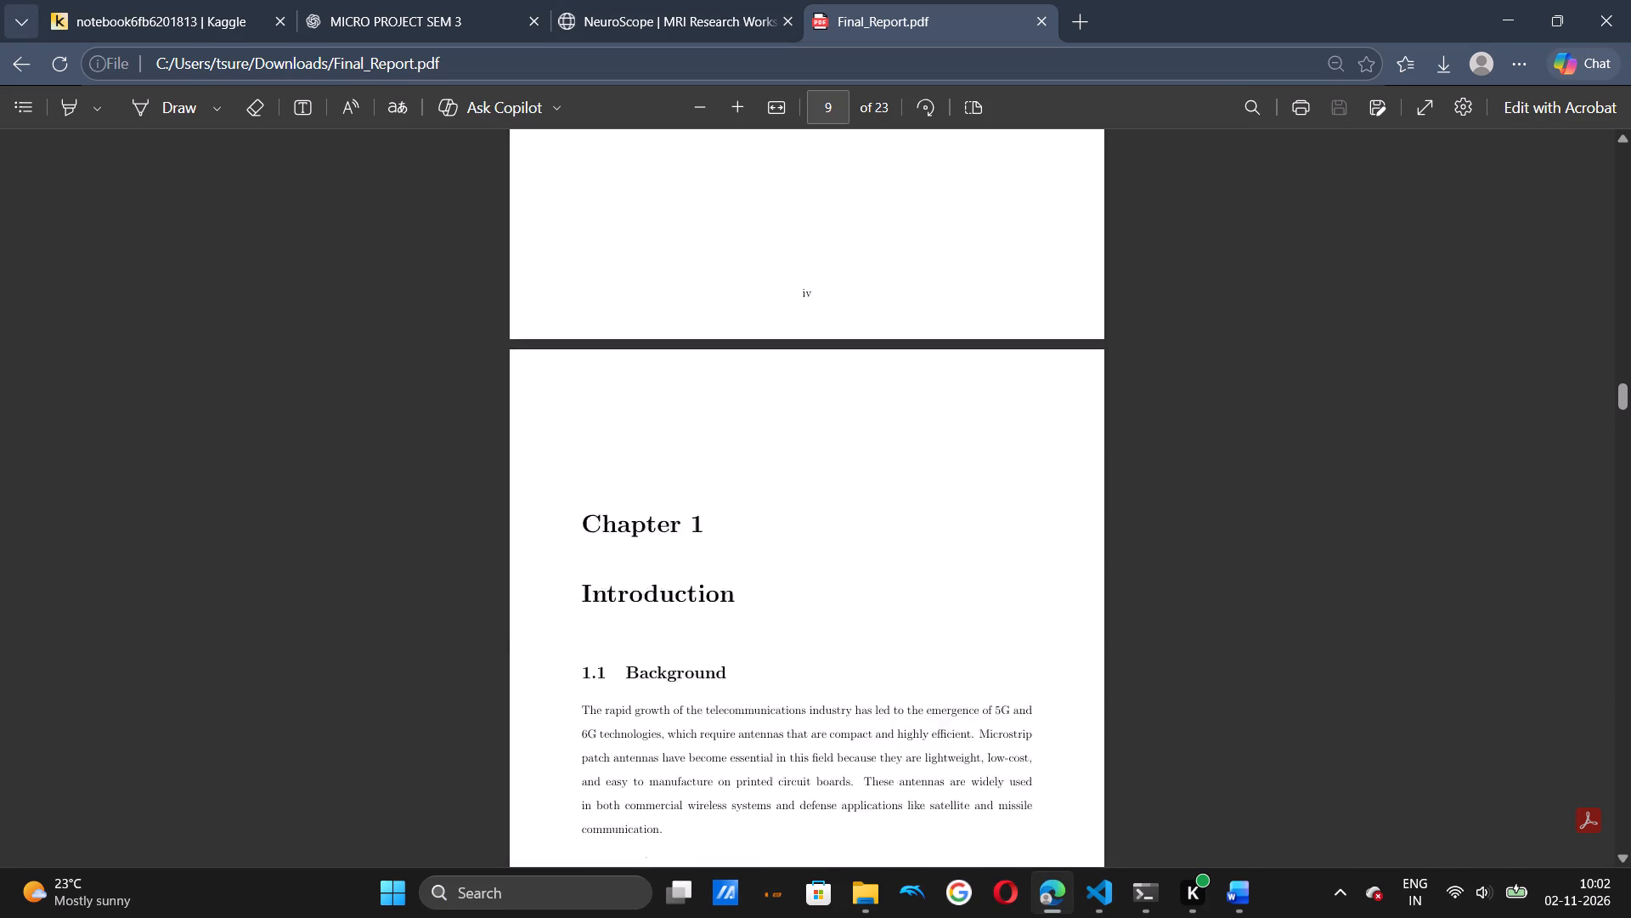
{"action": "scroll", "coordinate": [784, 505], "scroll_direction": "up", "scroll_amount": 13}
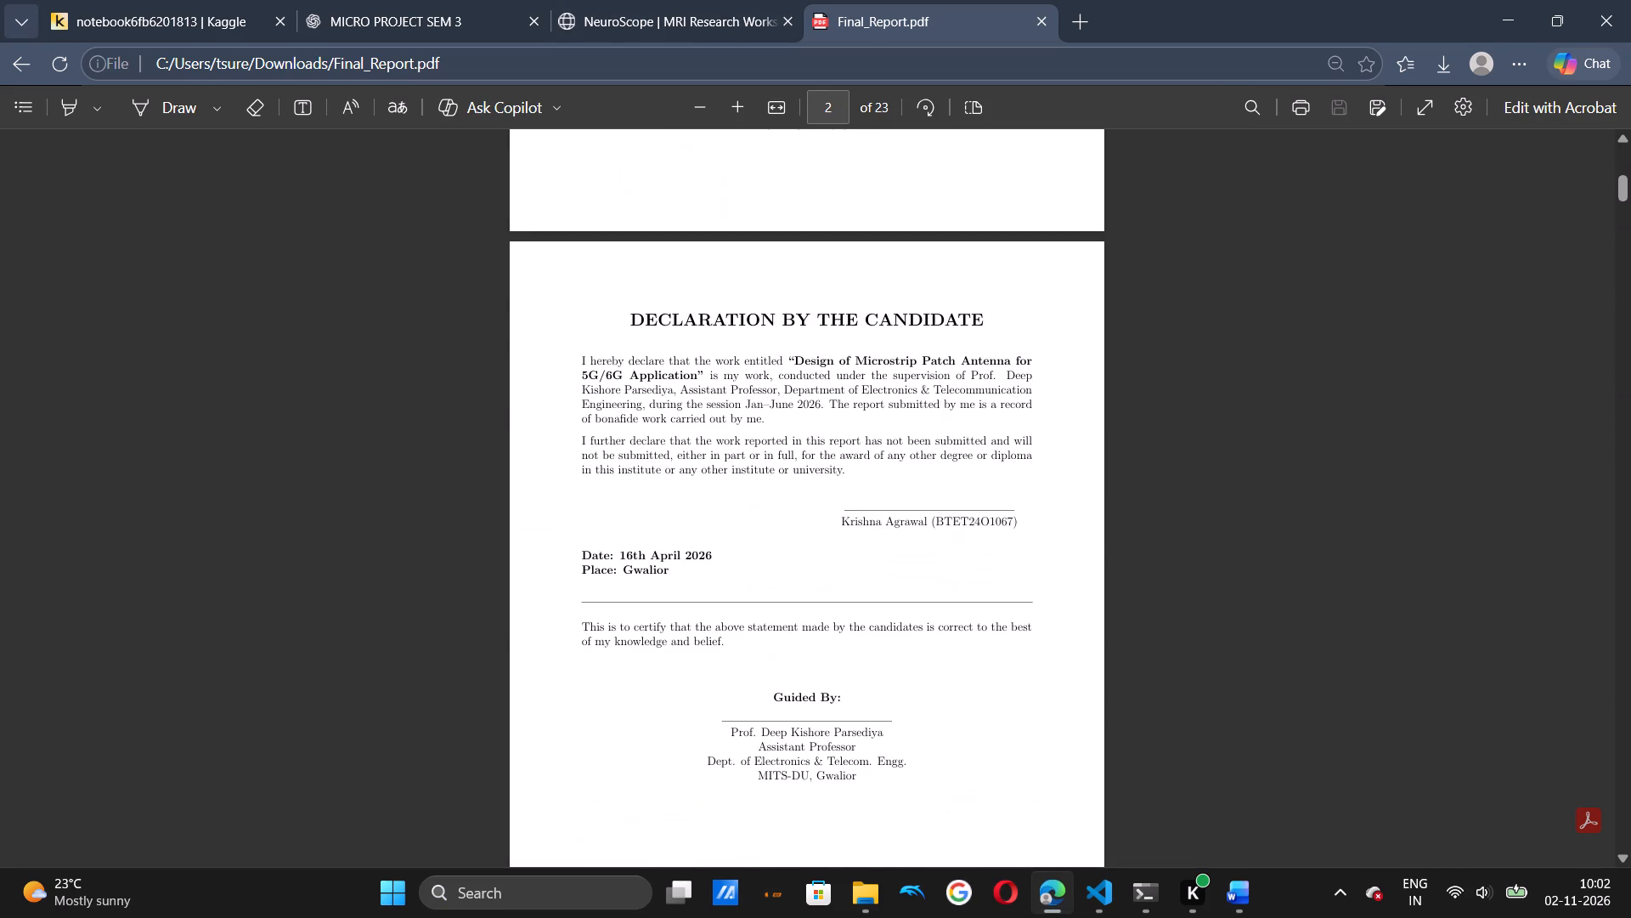
{"action": "scroll", "coordinate": [784, 505], "scroll_direction": "up", "scroll_amount": 5}
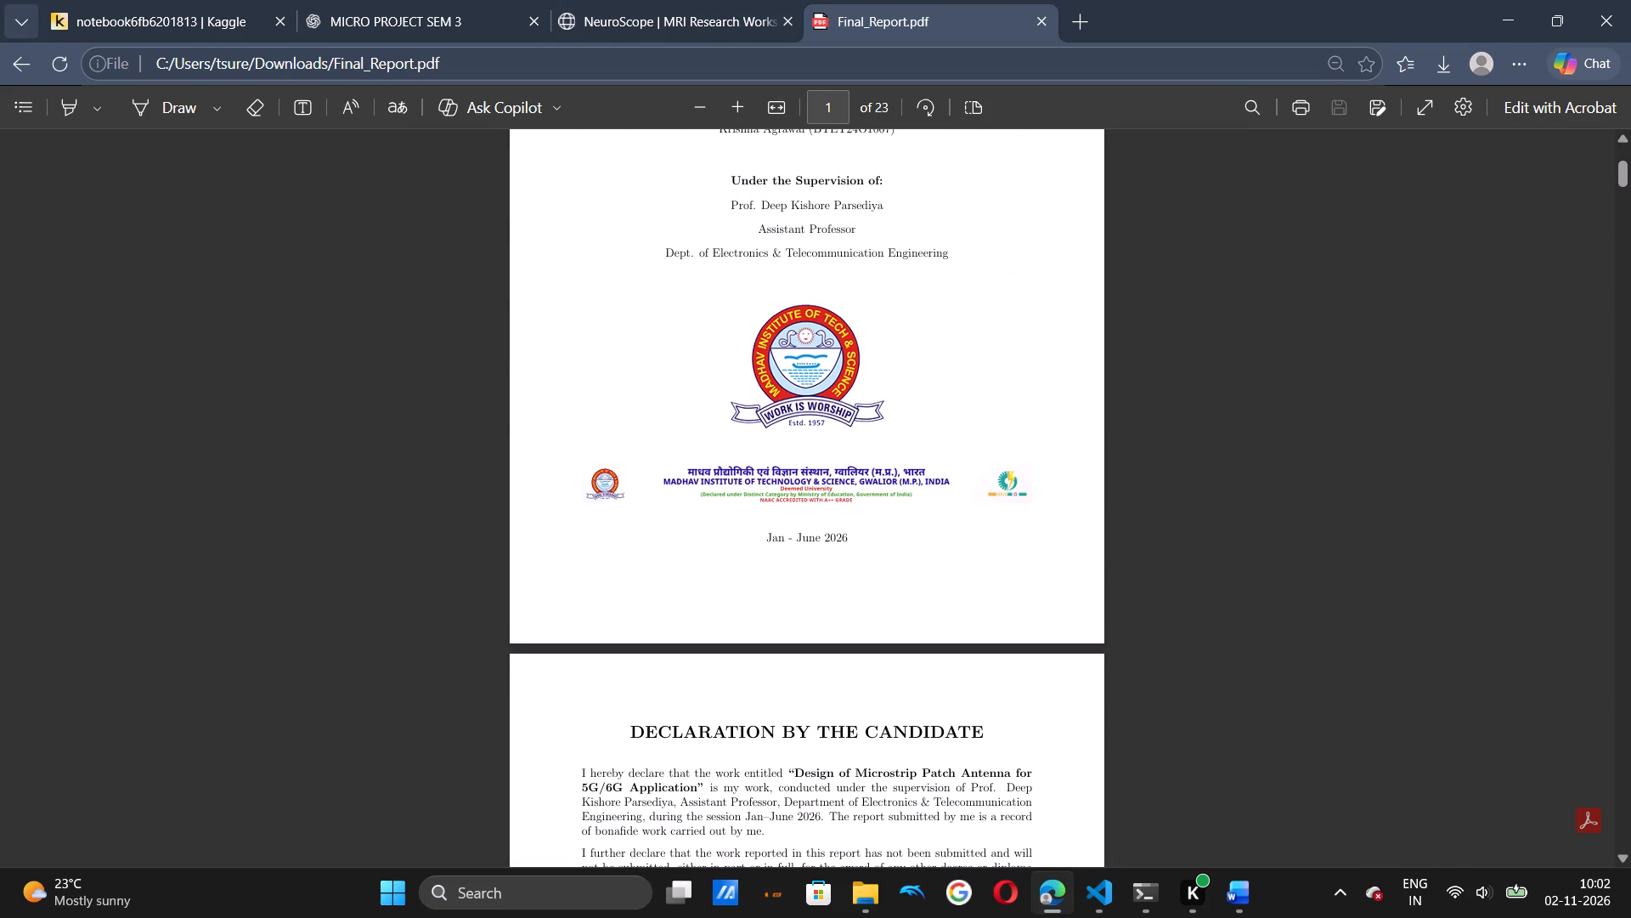
{"action": "key", "text": "shift+super+s"}
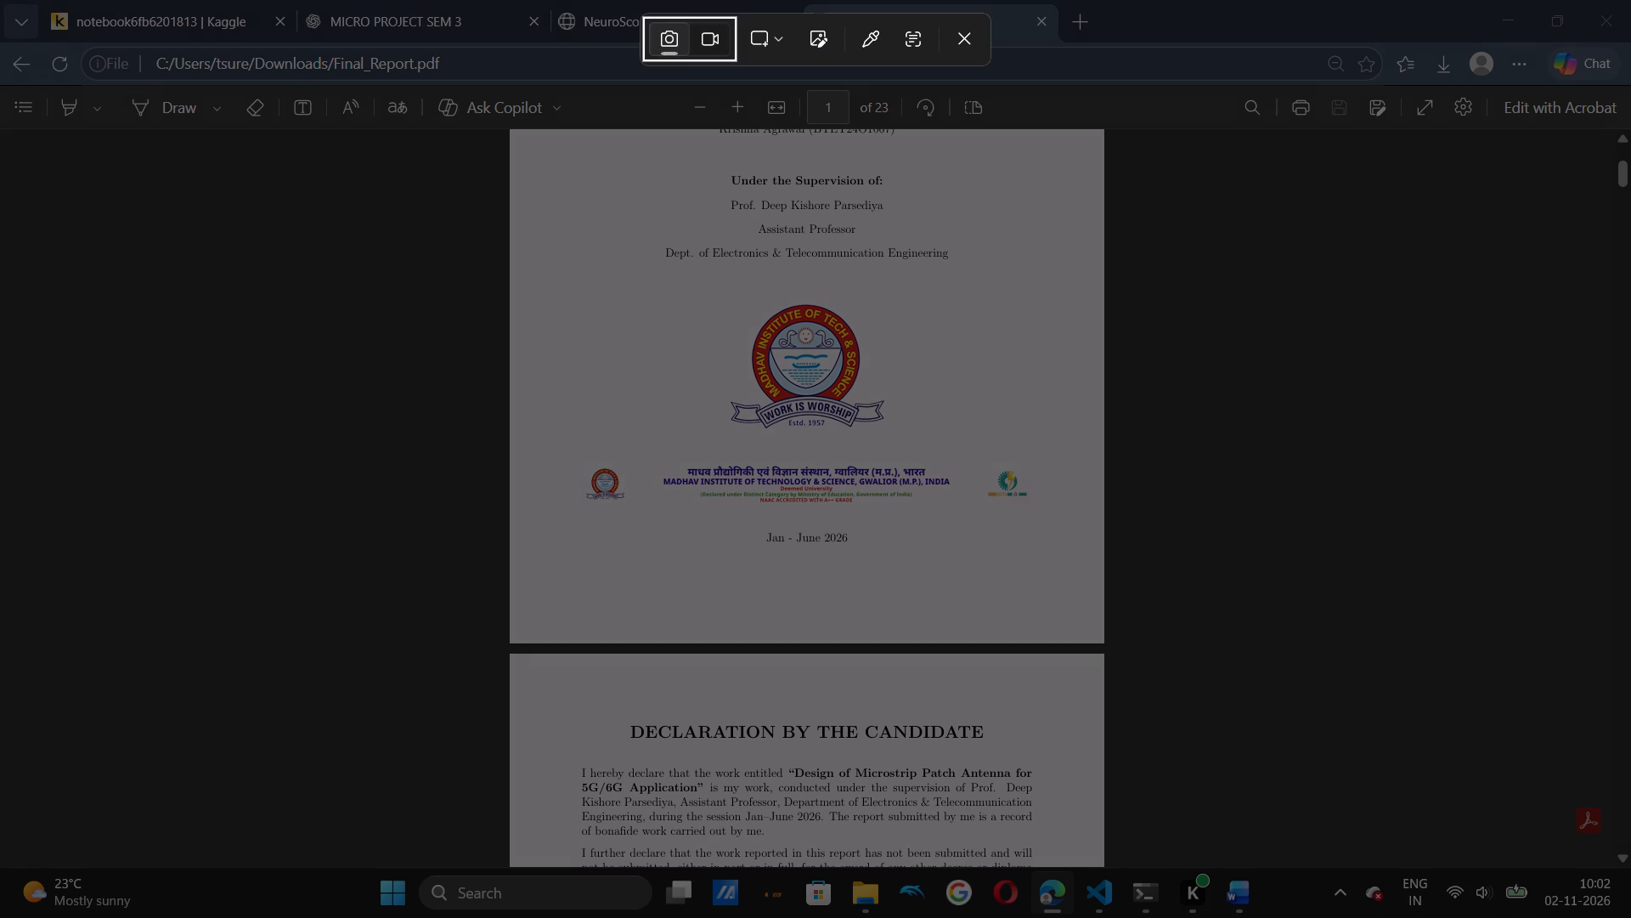
{"action": "left_click_drag", "start_coordinate": [545, 294], "coordinate": [1032, 443]}
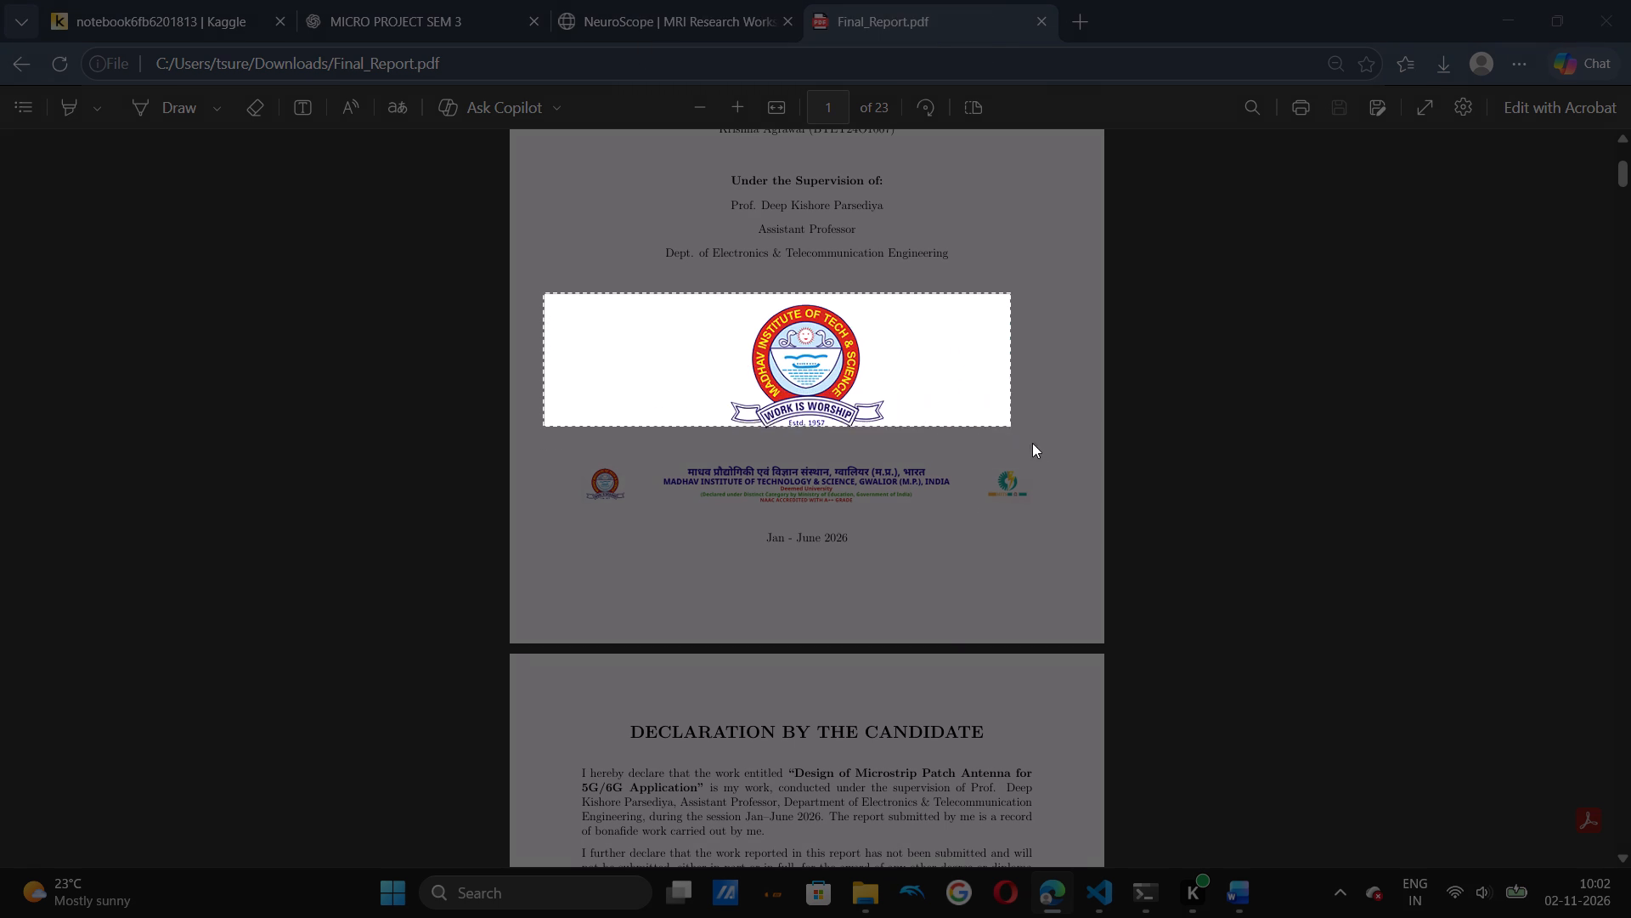
{"action": "left_click_drag", "start_coordinate": [1032, 443], "coordinate": [1101, 524]}
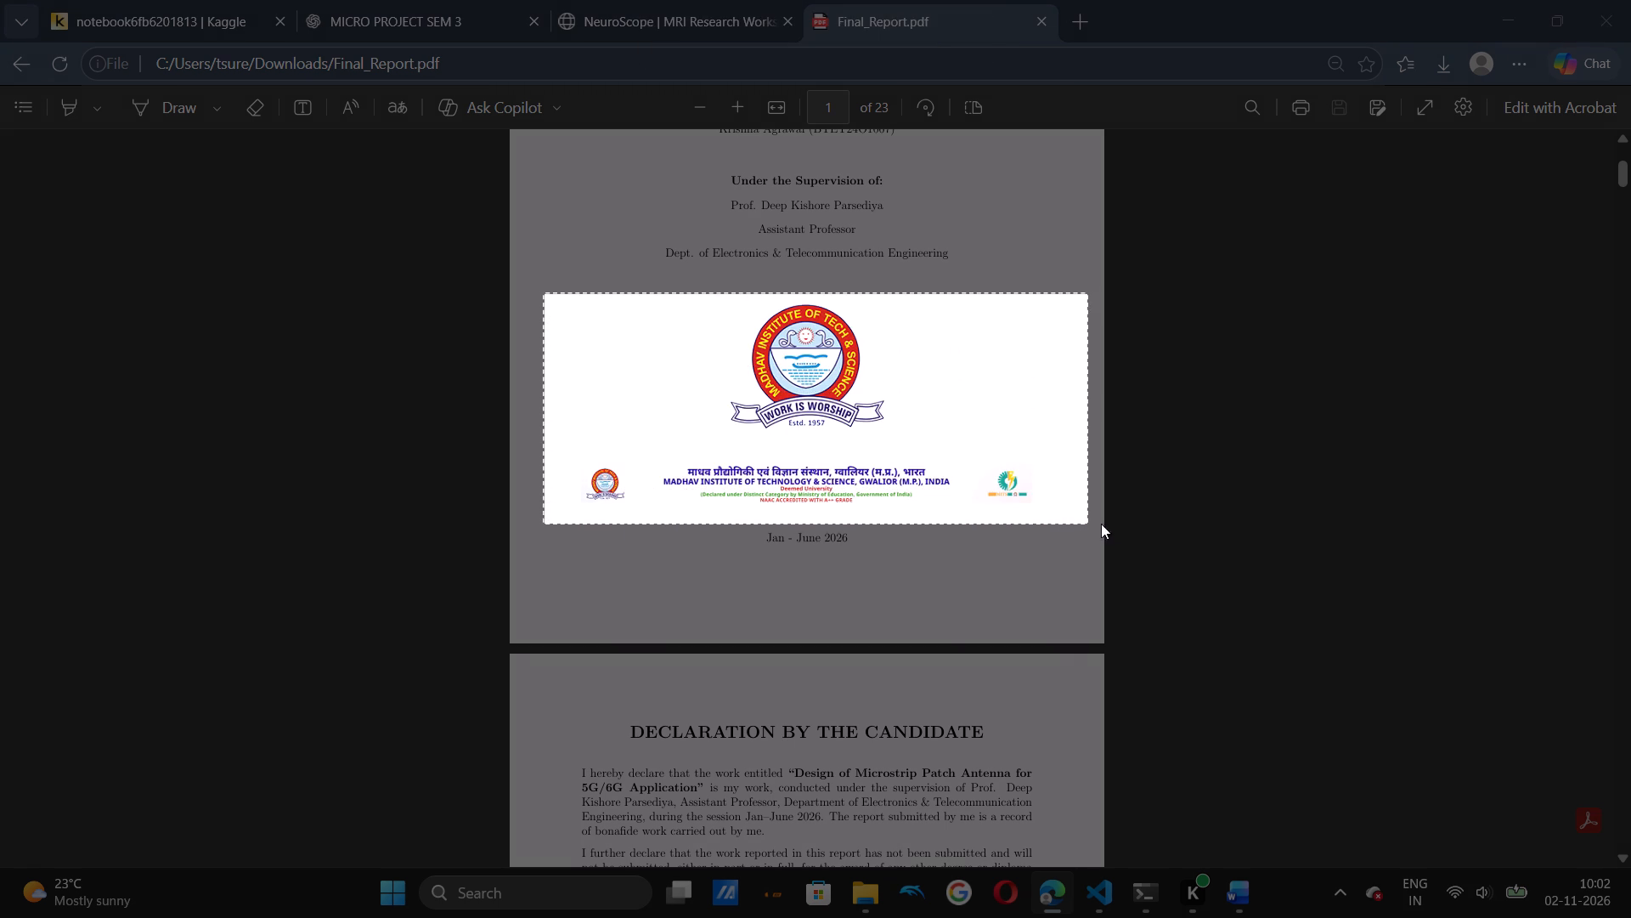
{"action": "left_click_drag", "start_coordinate": [1101, 524], "coordinate": [1081, 518]}
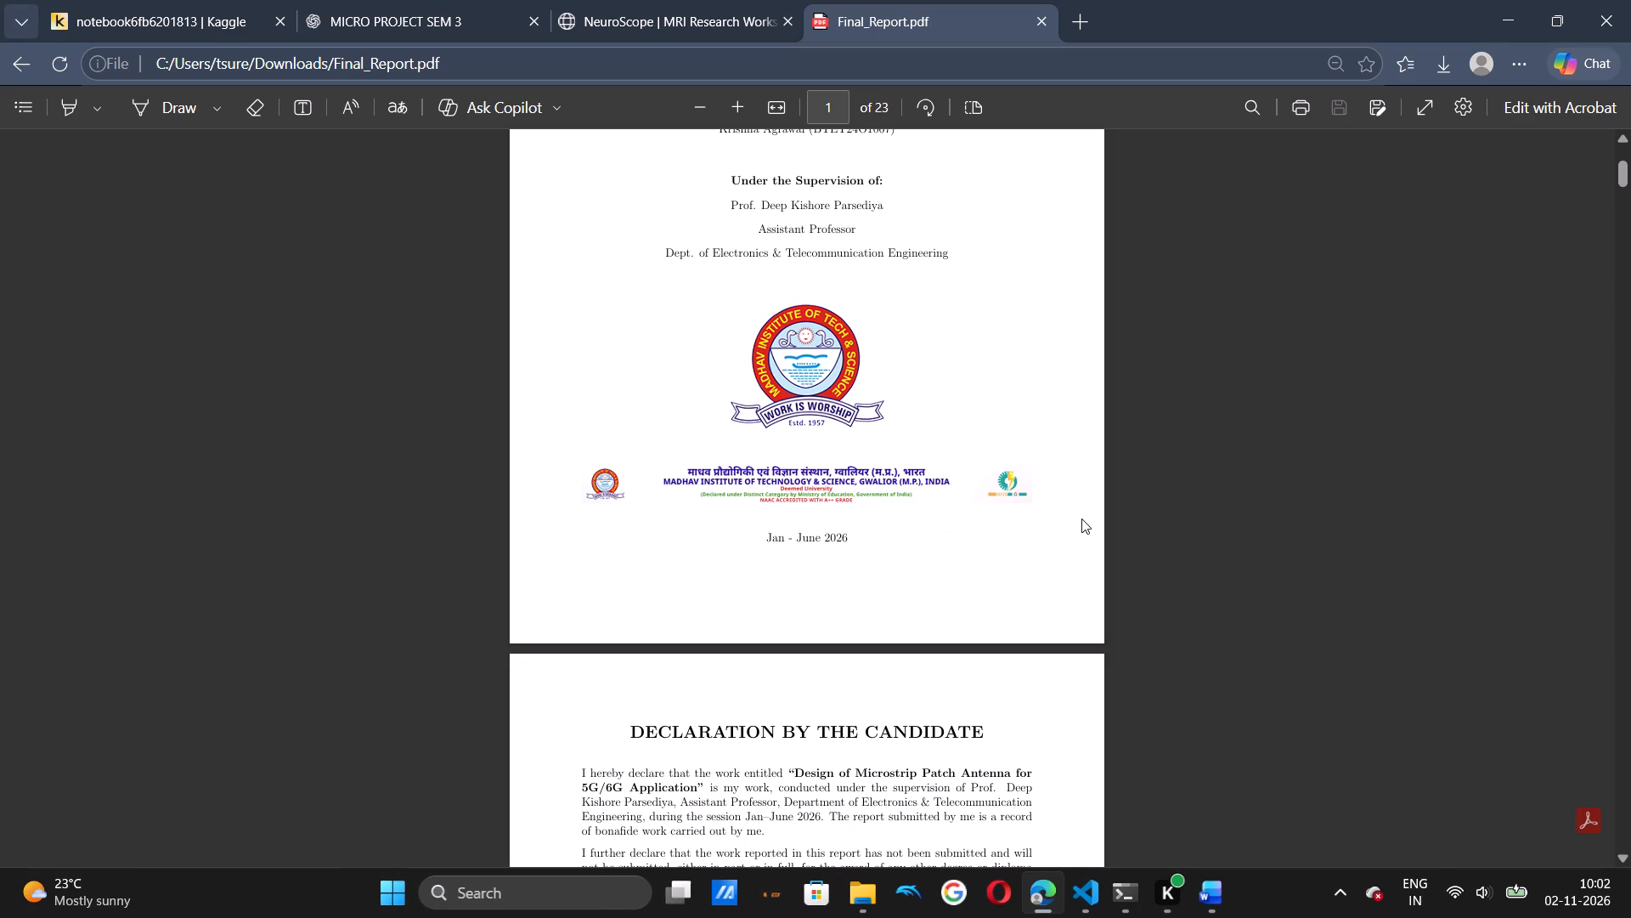
Switch to Word and paste the captured institute logo and banner below the supervisor details on the cover page.
{"action": "left_click", "coordinate": [1245, 902]}
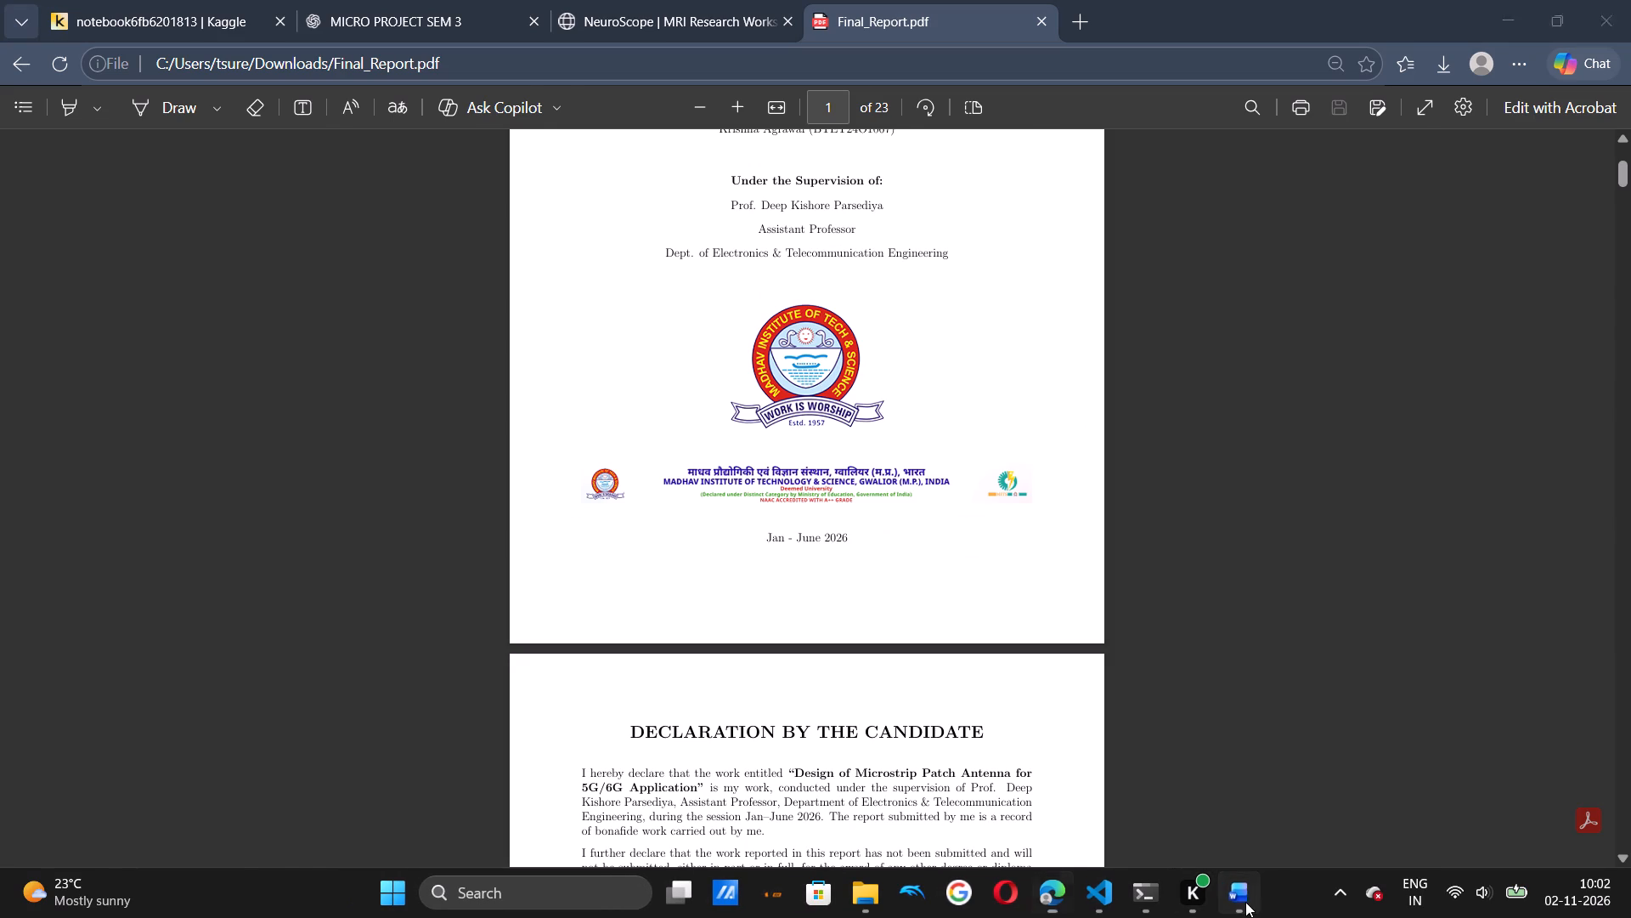
{"action": "key", "text": "ctrl+v"}
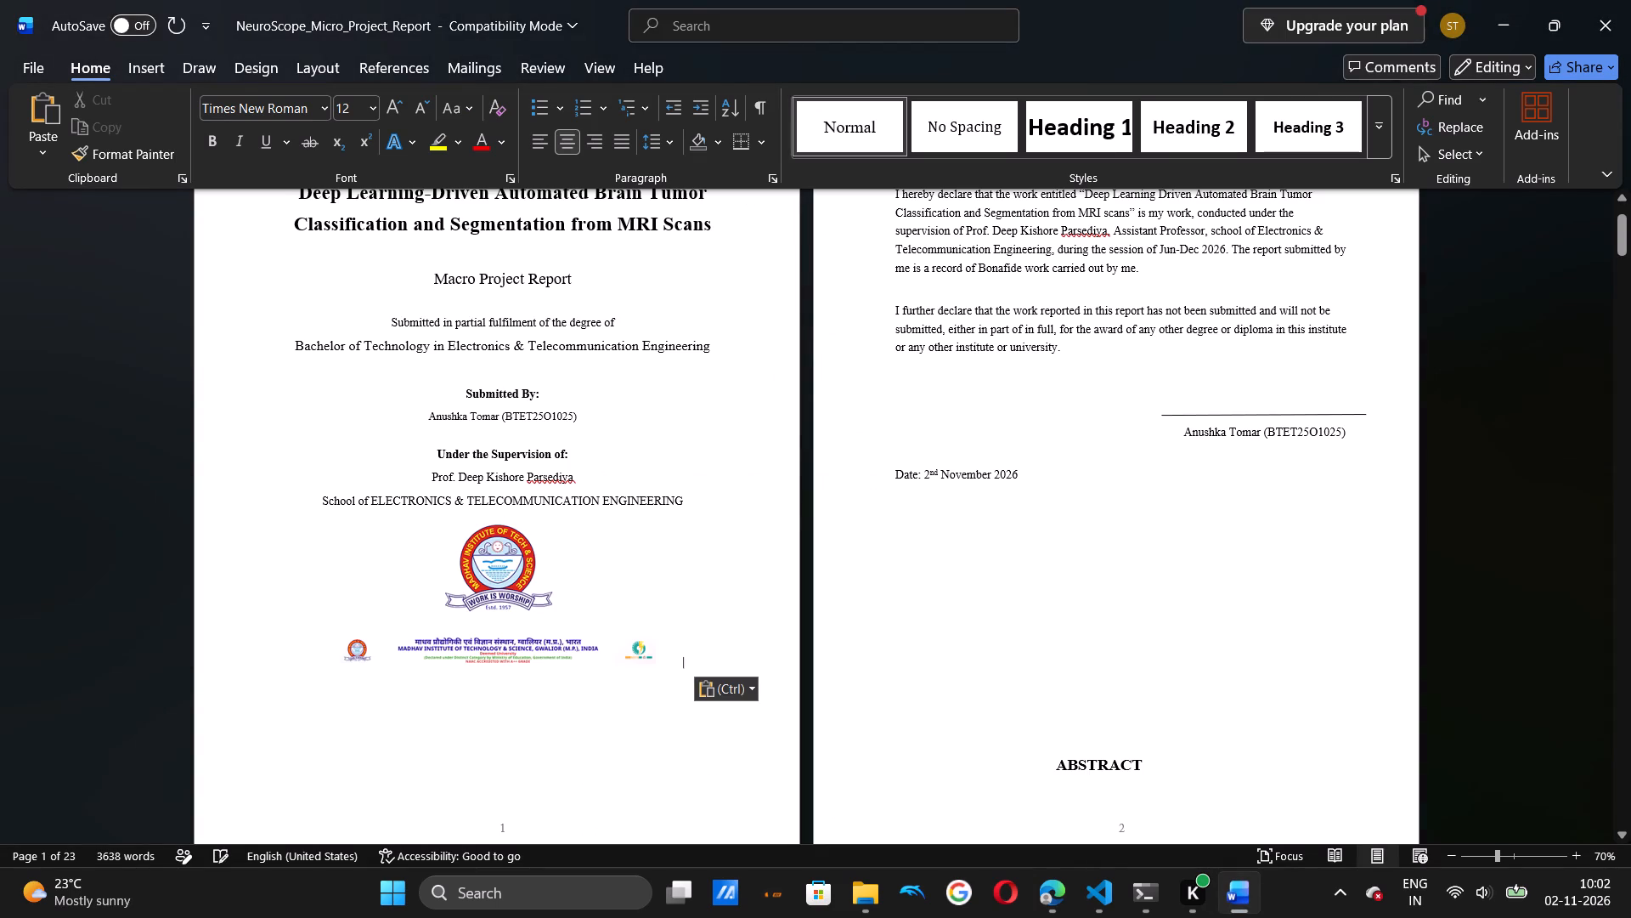
Enter the session line "June-Dec 2026" centred below the institute banner on the cover page.
{"action": "left_click", "coordinate": [459, 711]}
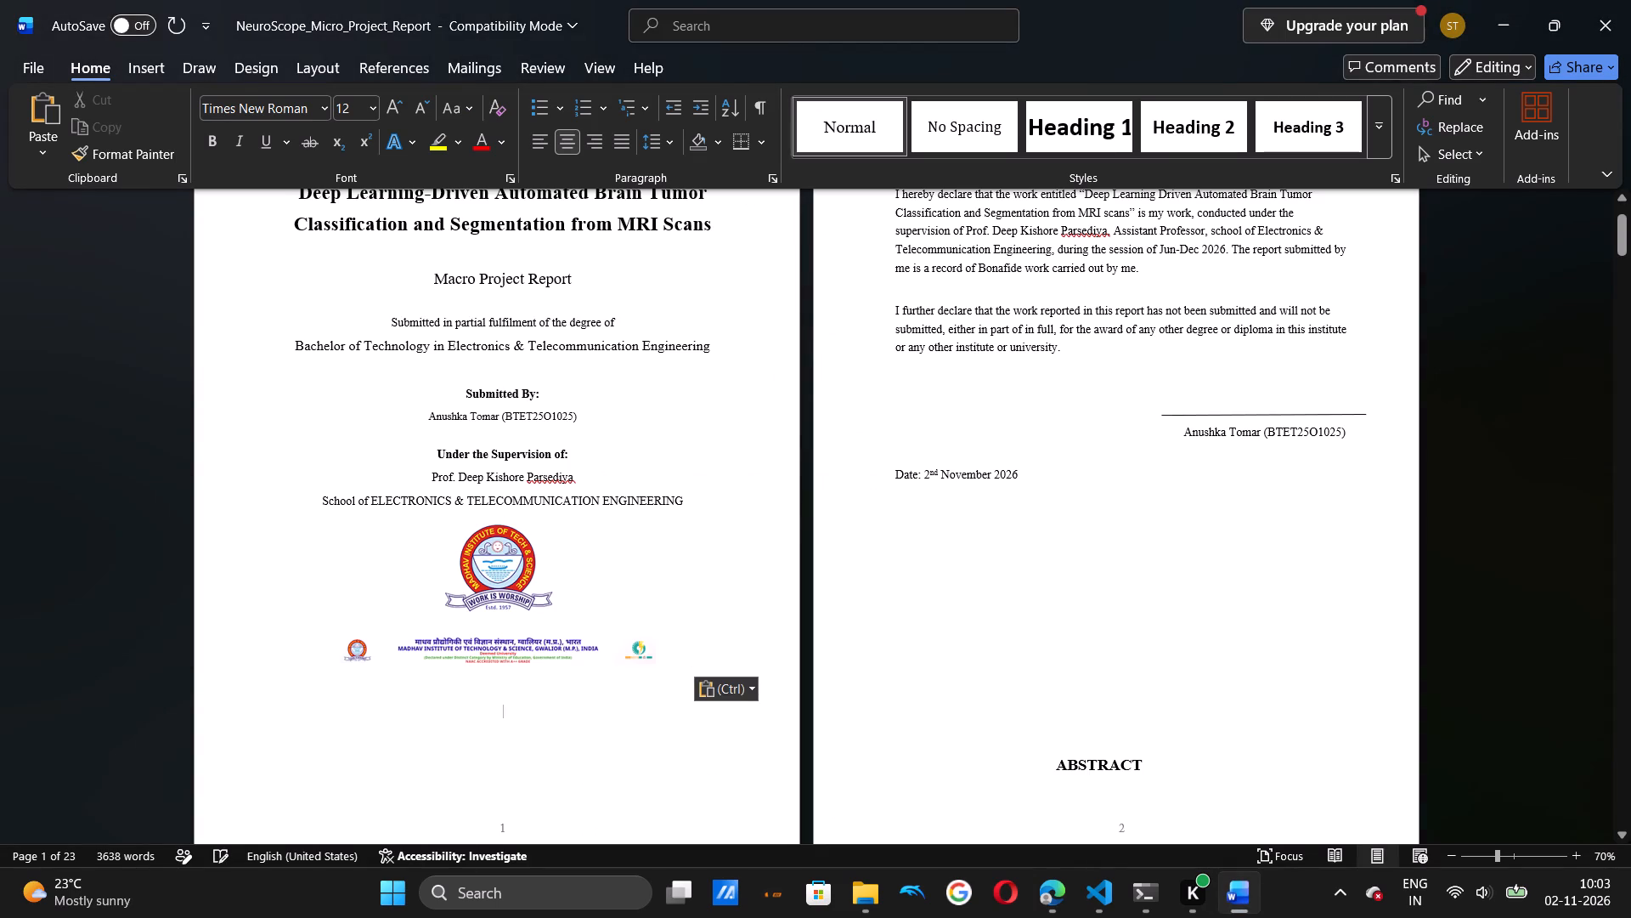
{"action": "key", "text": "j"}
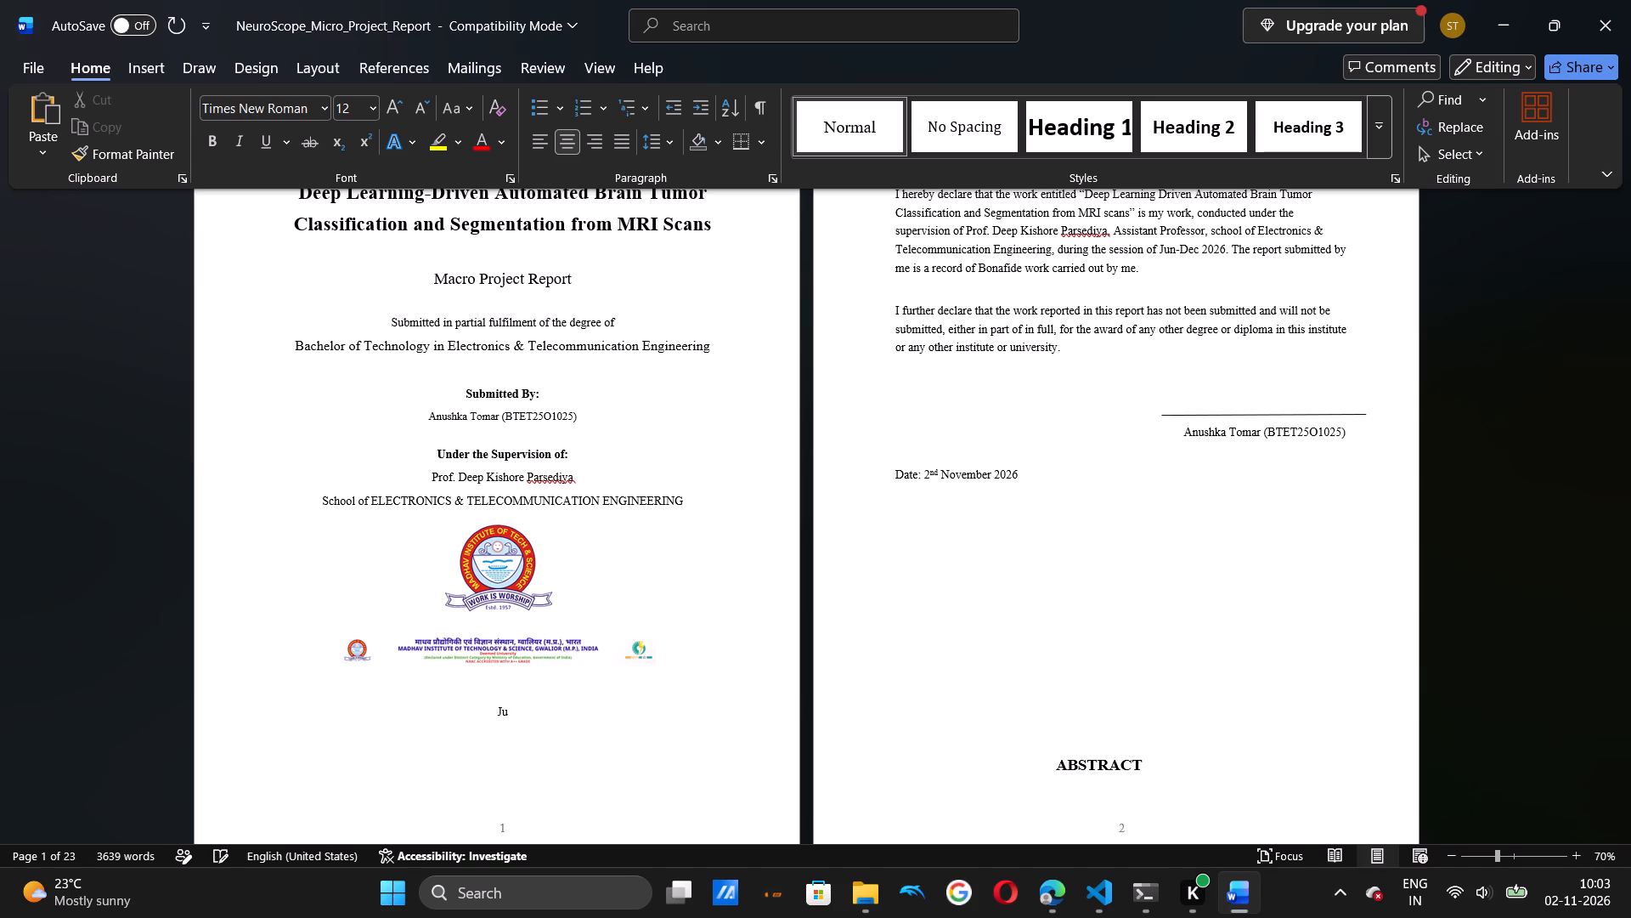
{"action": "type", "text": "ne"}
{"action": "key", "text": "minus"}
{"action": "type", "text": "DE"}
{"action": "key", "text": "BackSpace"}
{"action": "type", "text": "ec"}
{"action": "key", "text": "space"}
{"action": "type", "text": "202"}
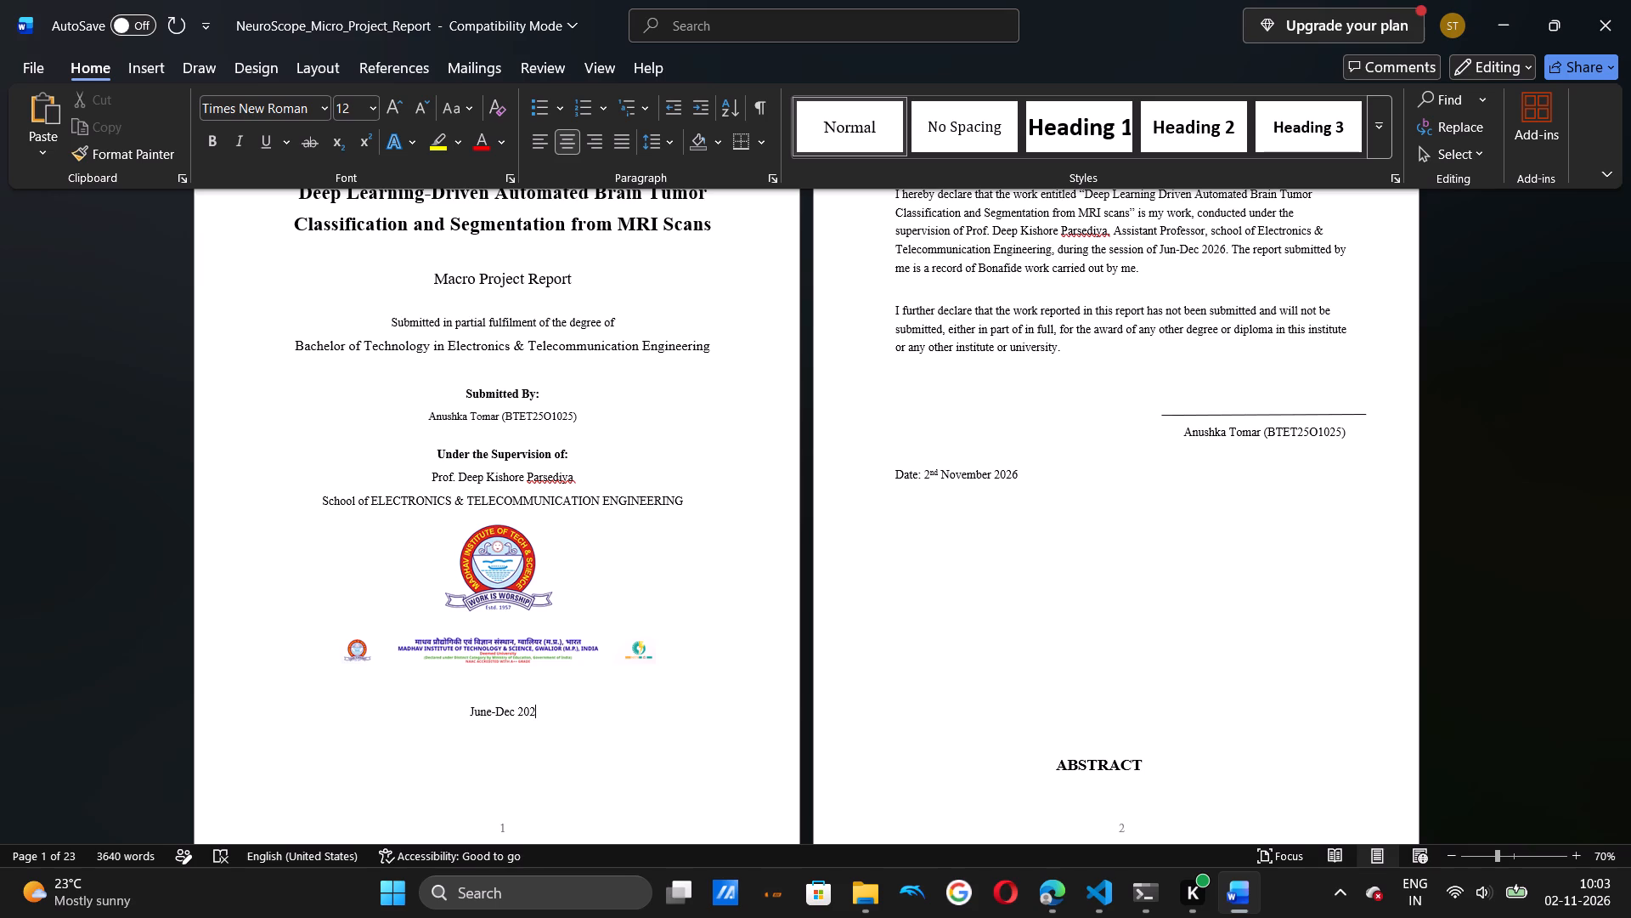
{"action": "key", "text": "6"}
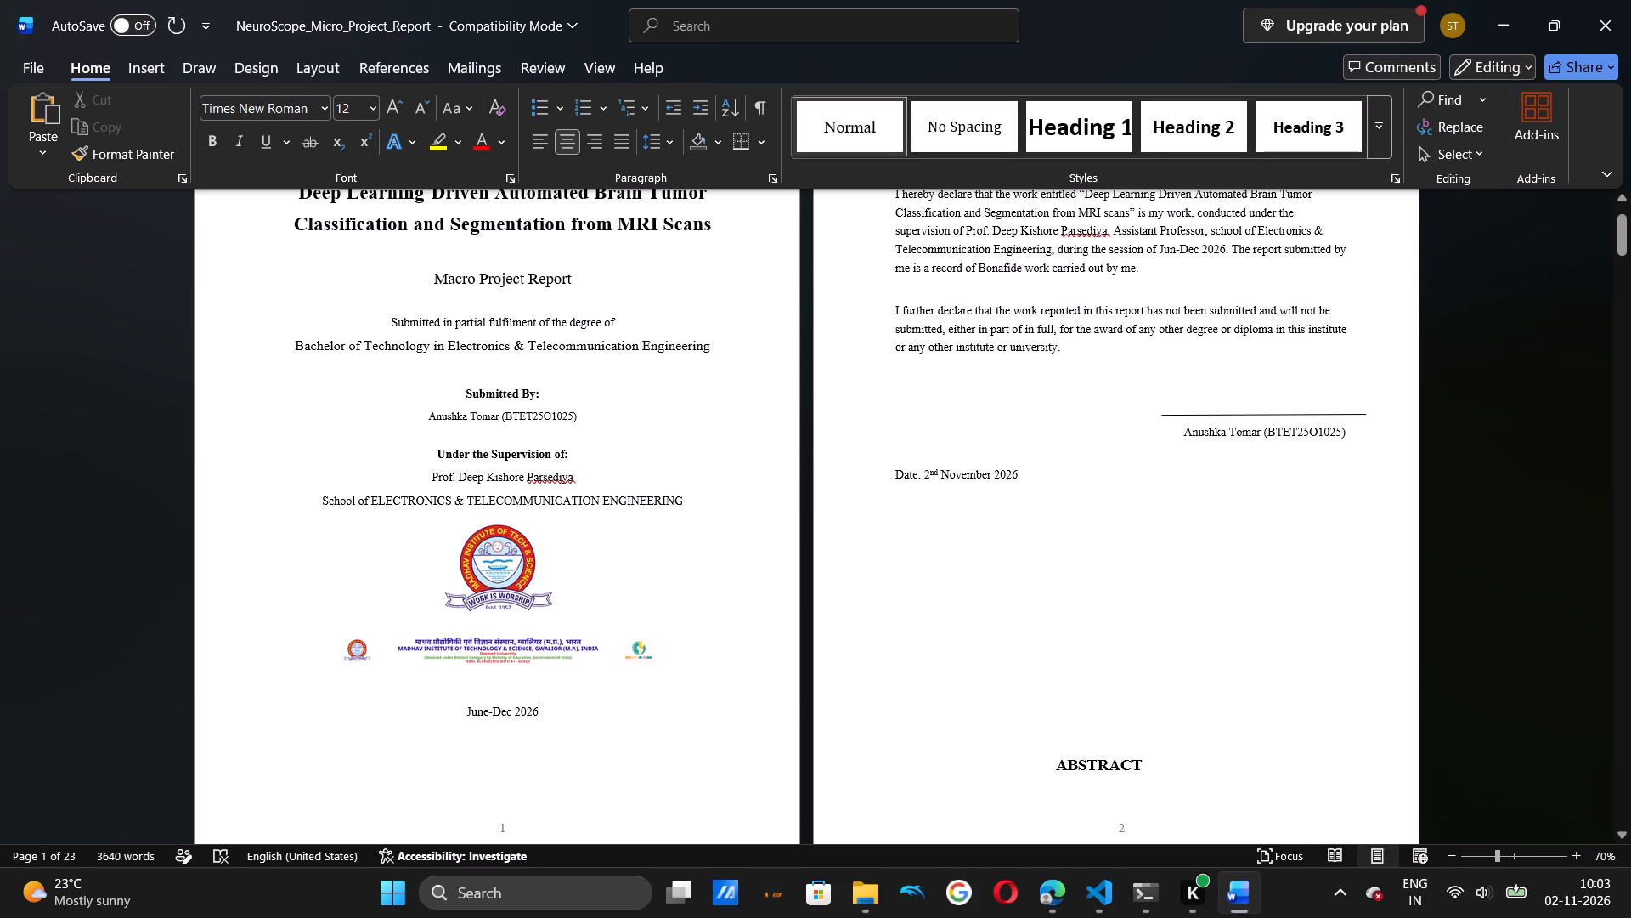
Add a blank paragraph below the date on the declaration page and draw a near-horizontal line about 17.5 cm long there.
{"action": "scroll", "coordinate": [1147, 656], "scroll_direction": "up", "scroll_amount": 1}
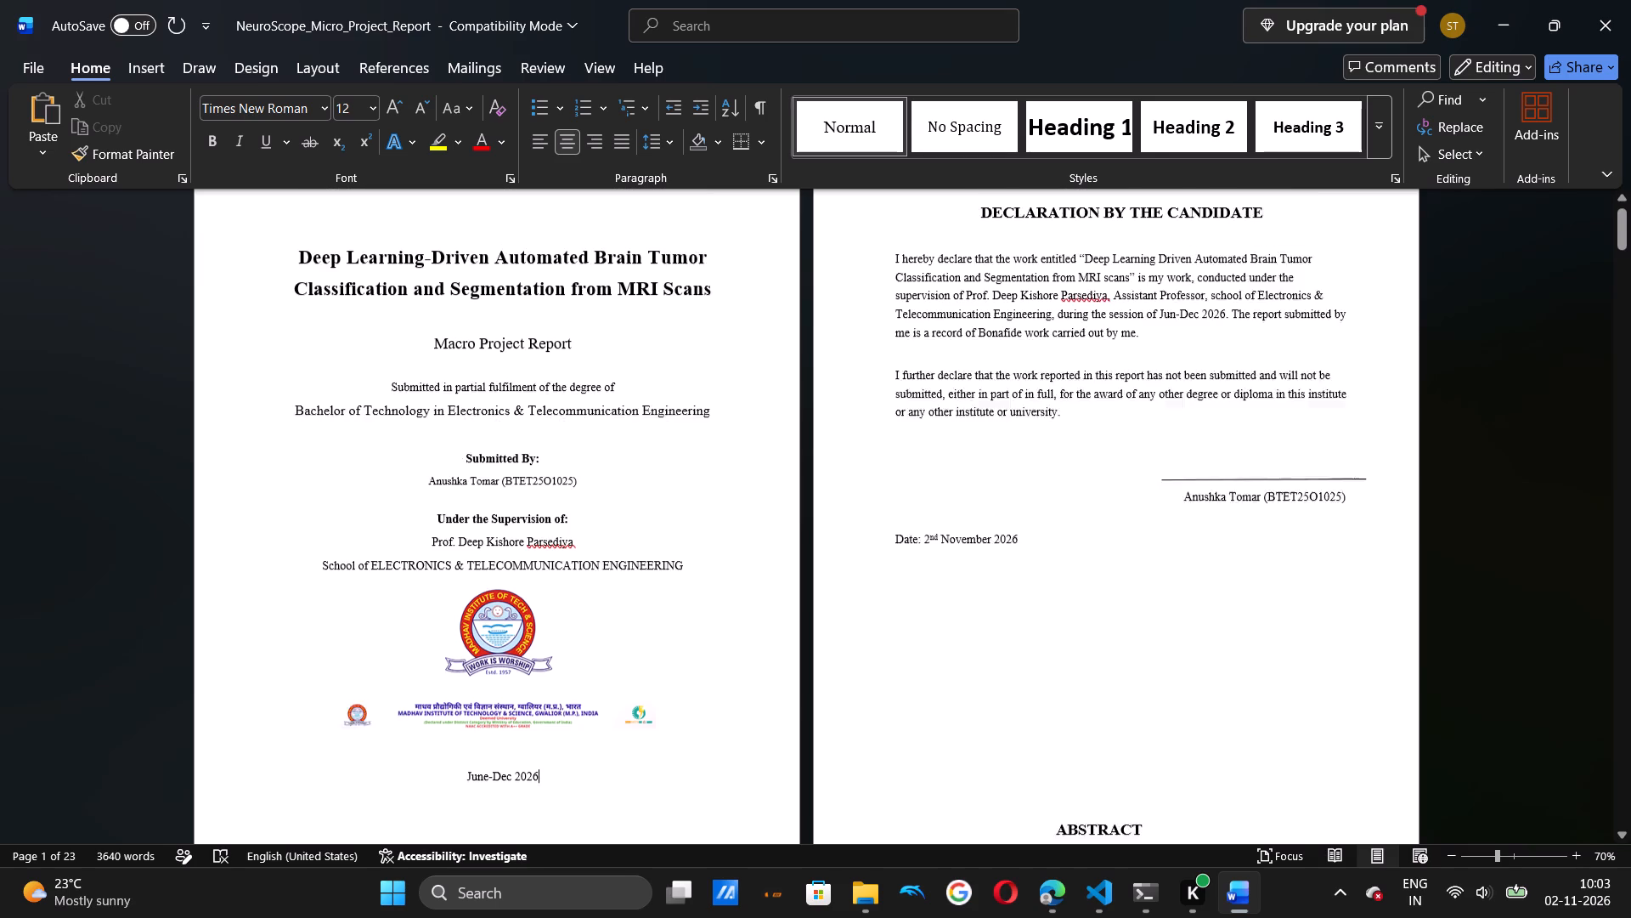
{"action": "scroll", "coordinate": [1147, 656], "scroll_direction": "up", "scroll_amount": 1}
{"action": "left_click", "coordinate": [1035, 581]}
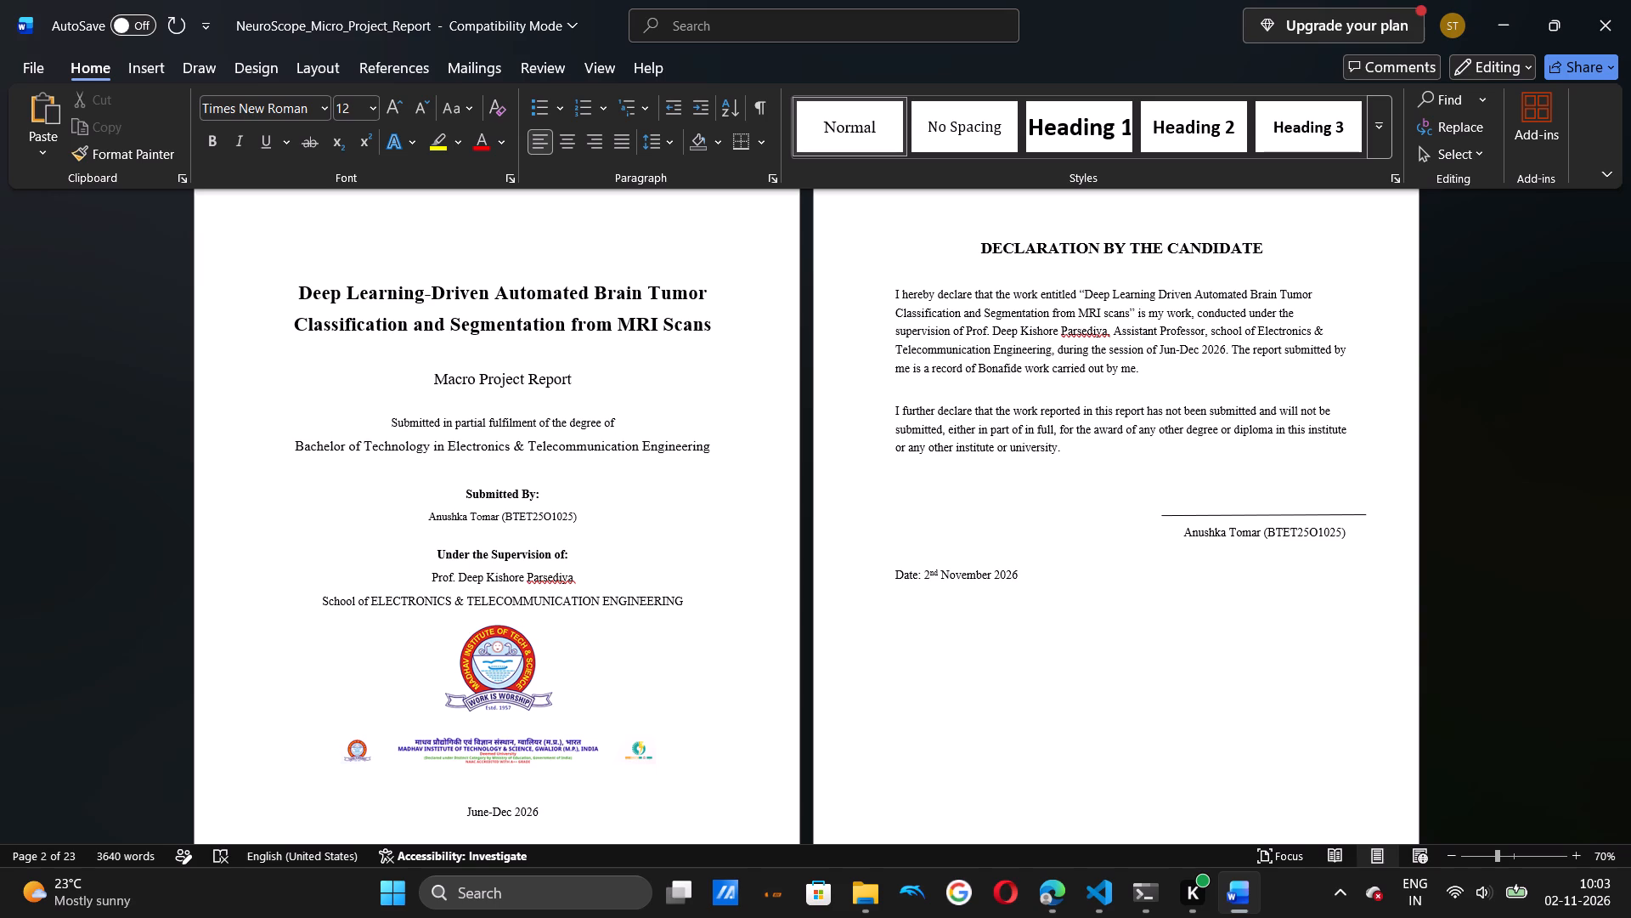
{"action": "key", "text": "Return"}
{"action": "scroll", "coordinate": [906, 480], "scroll_direction": "down", "scroll_amount": 2}
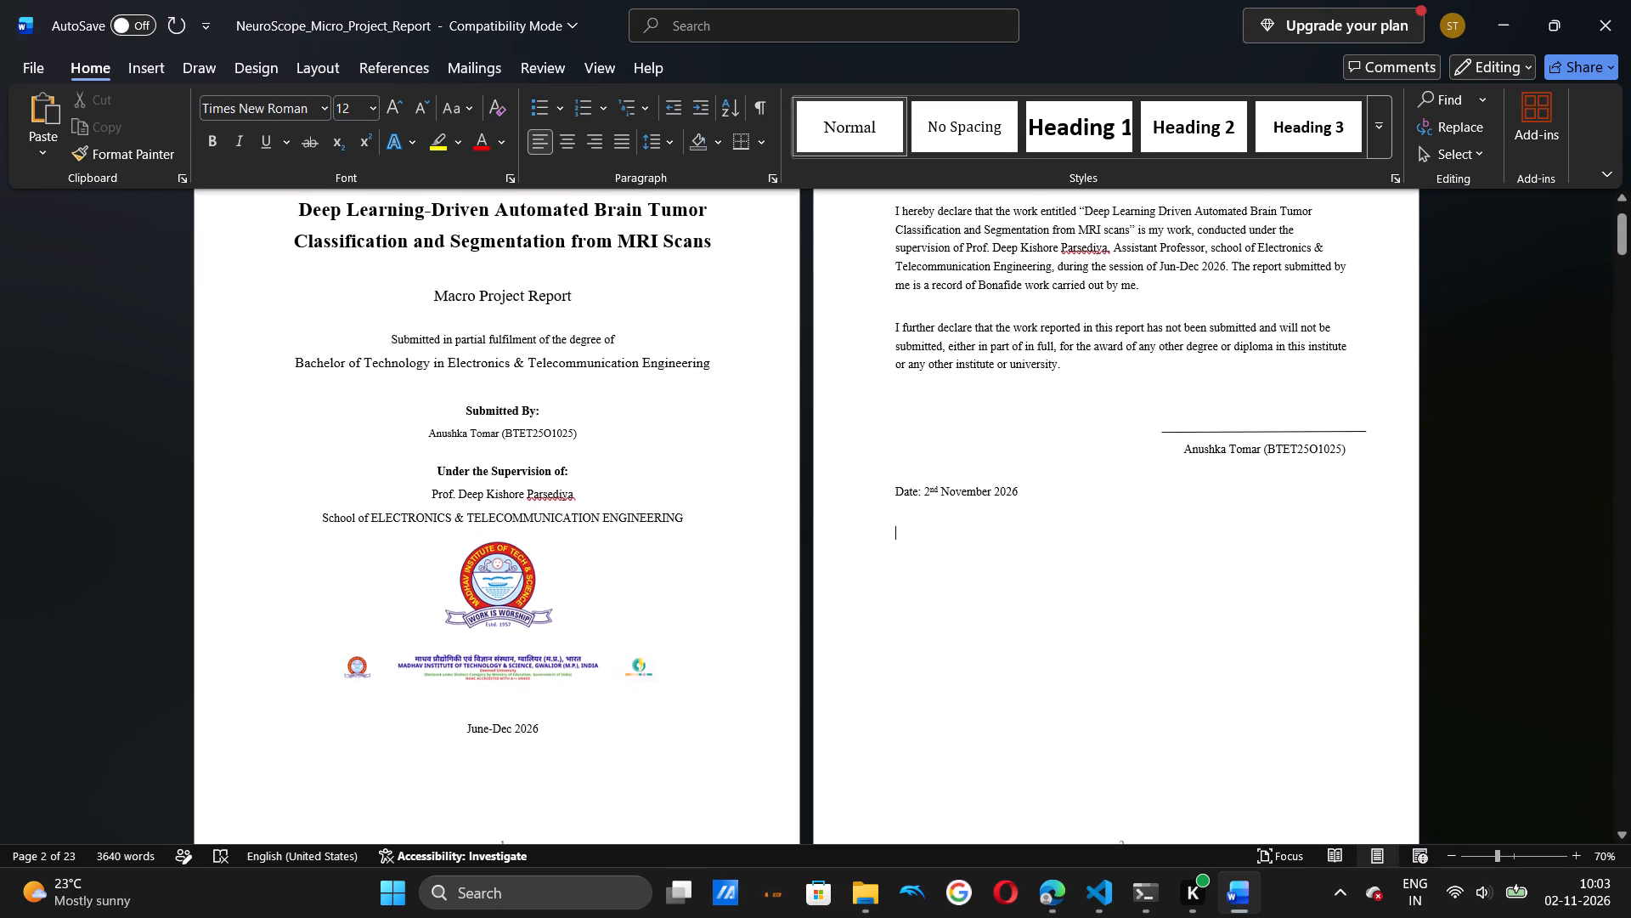
{"action": "scroll", "coordinate": [1004, 483], "scroll_direction": "down", "scroll_amount": 1}
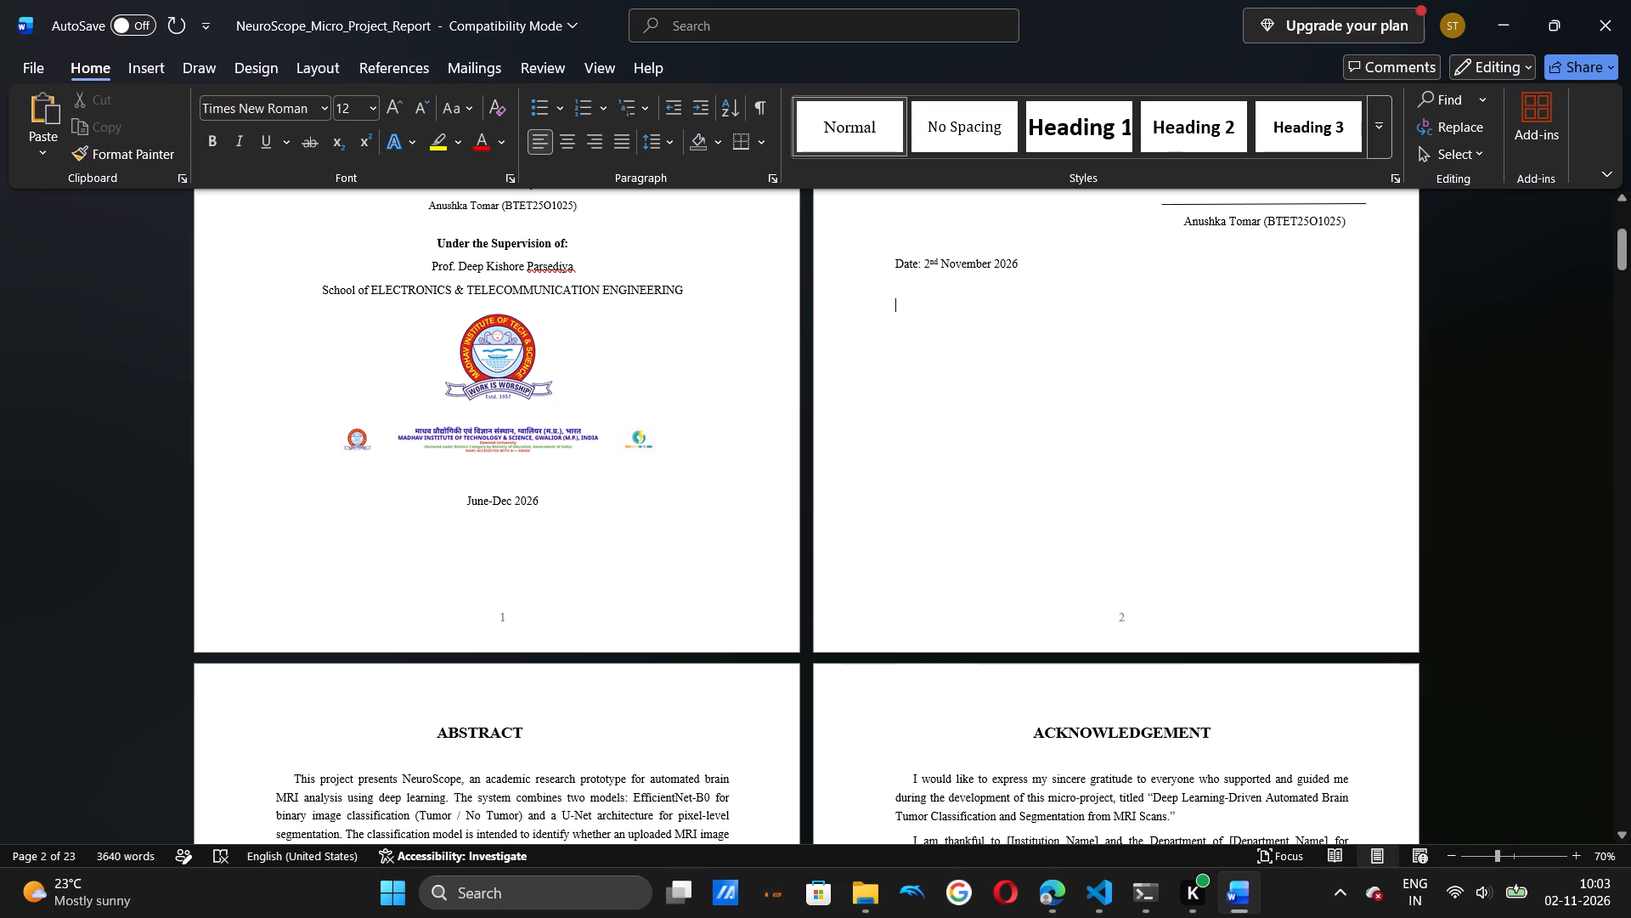
{"action": "scroll", "coordinate": [885, 305], "scroll_direction": "up", "scroll_amount": 1}
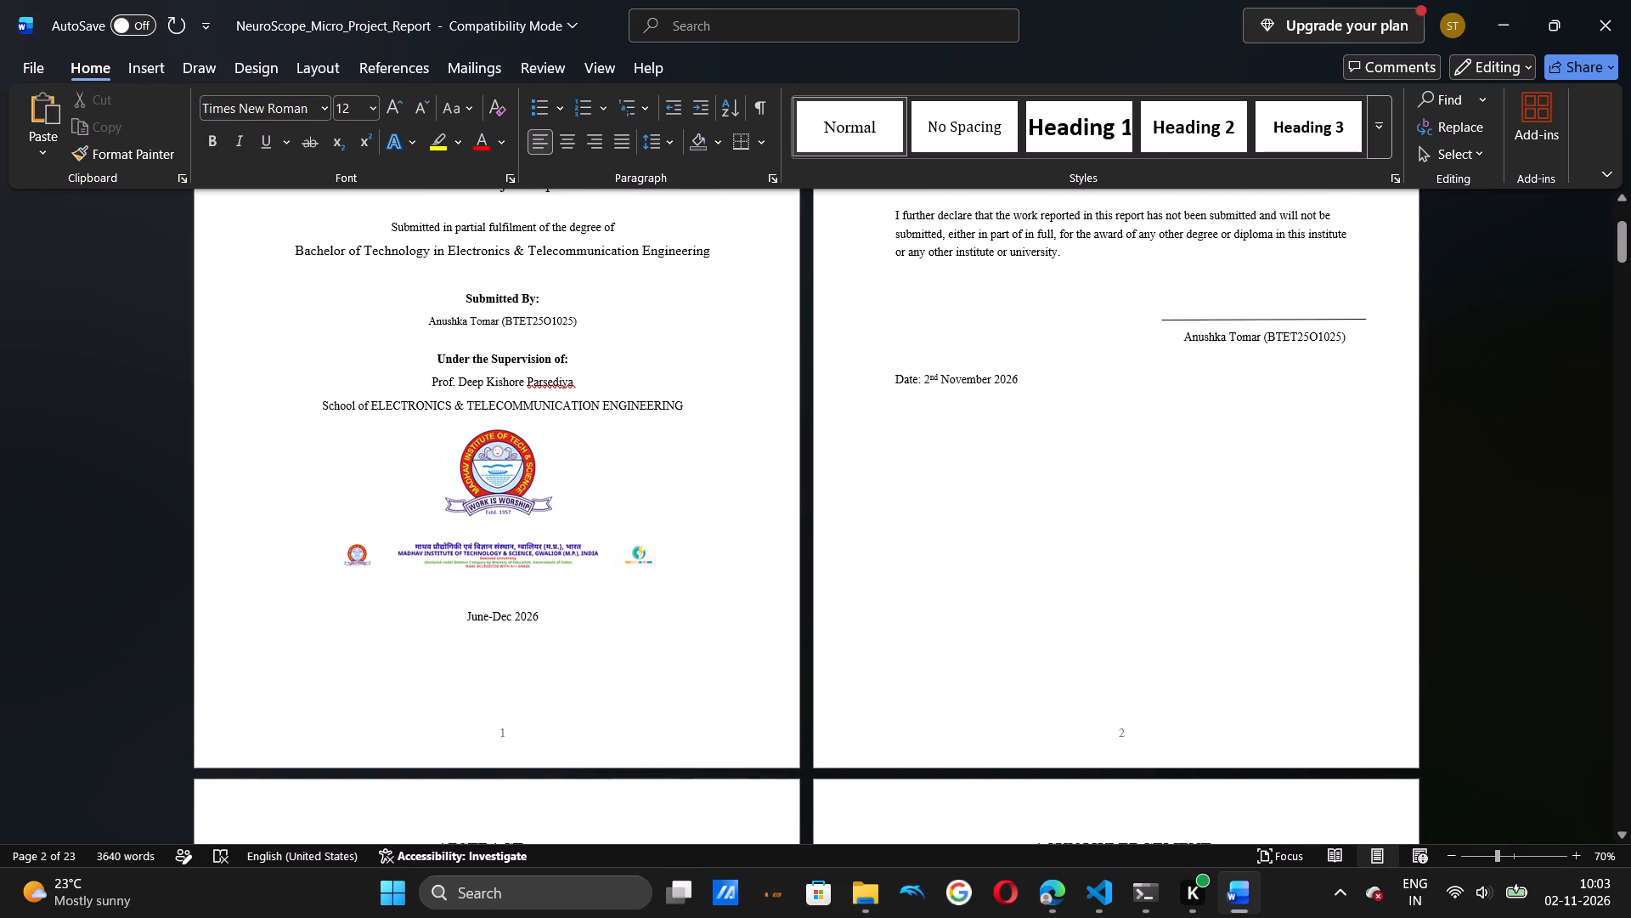
{"action": "left_click", "coordinate": [144, 71]}
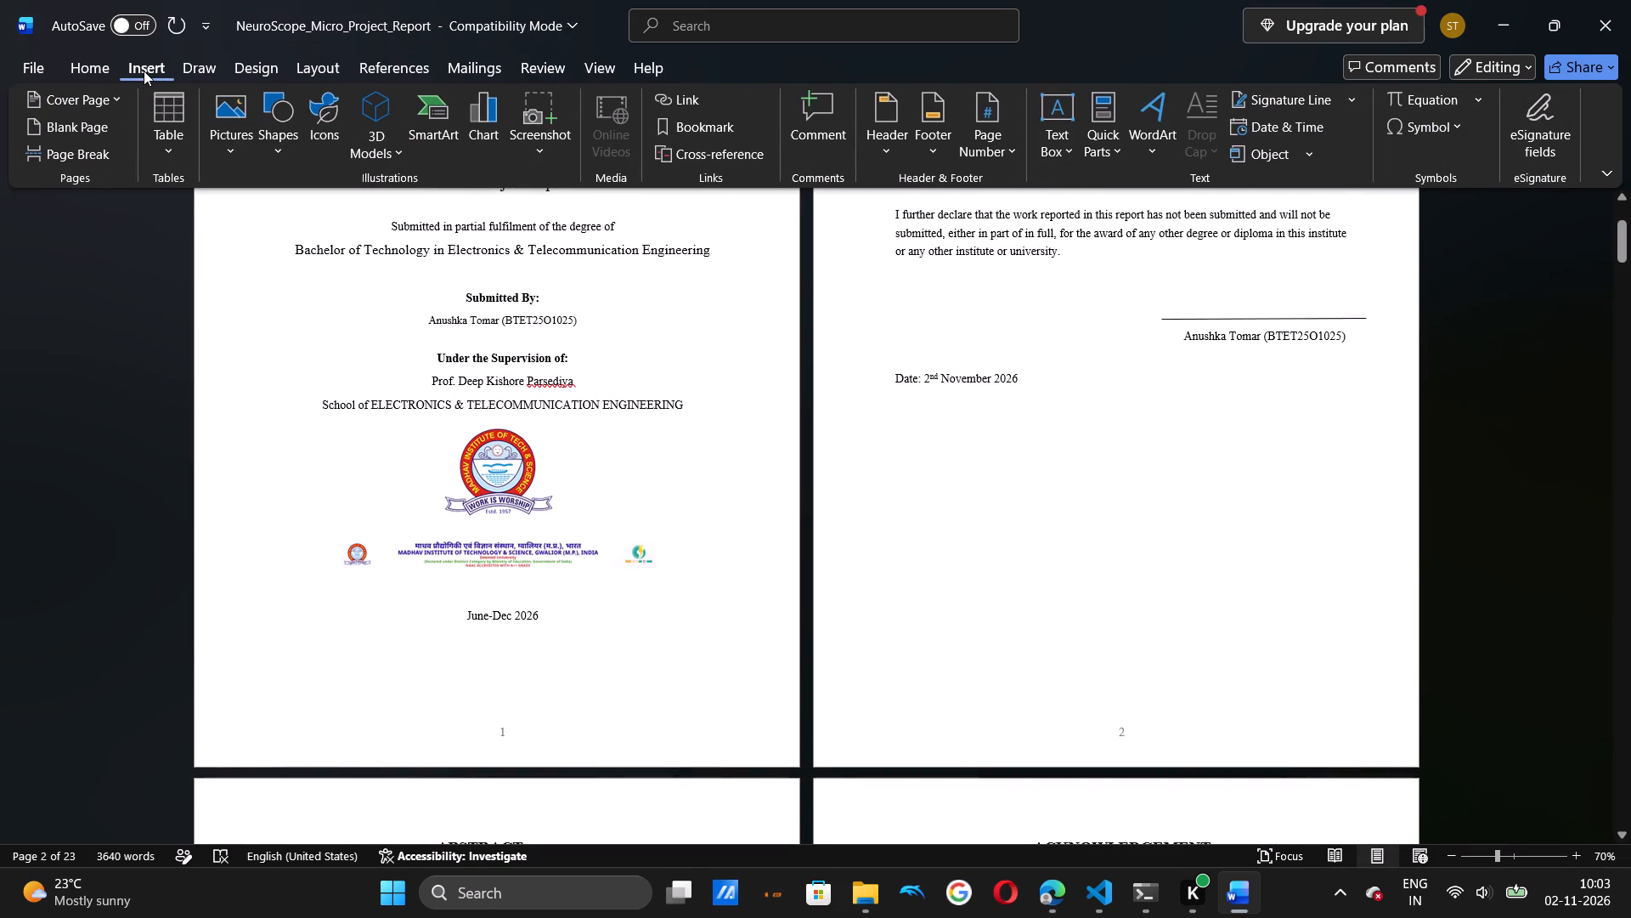
{"action": "left_click", "coordinate": [279, 149]}
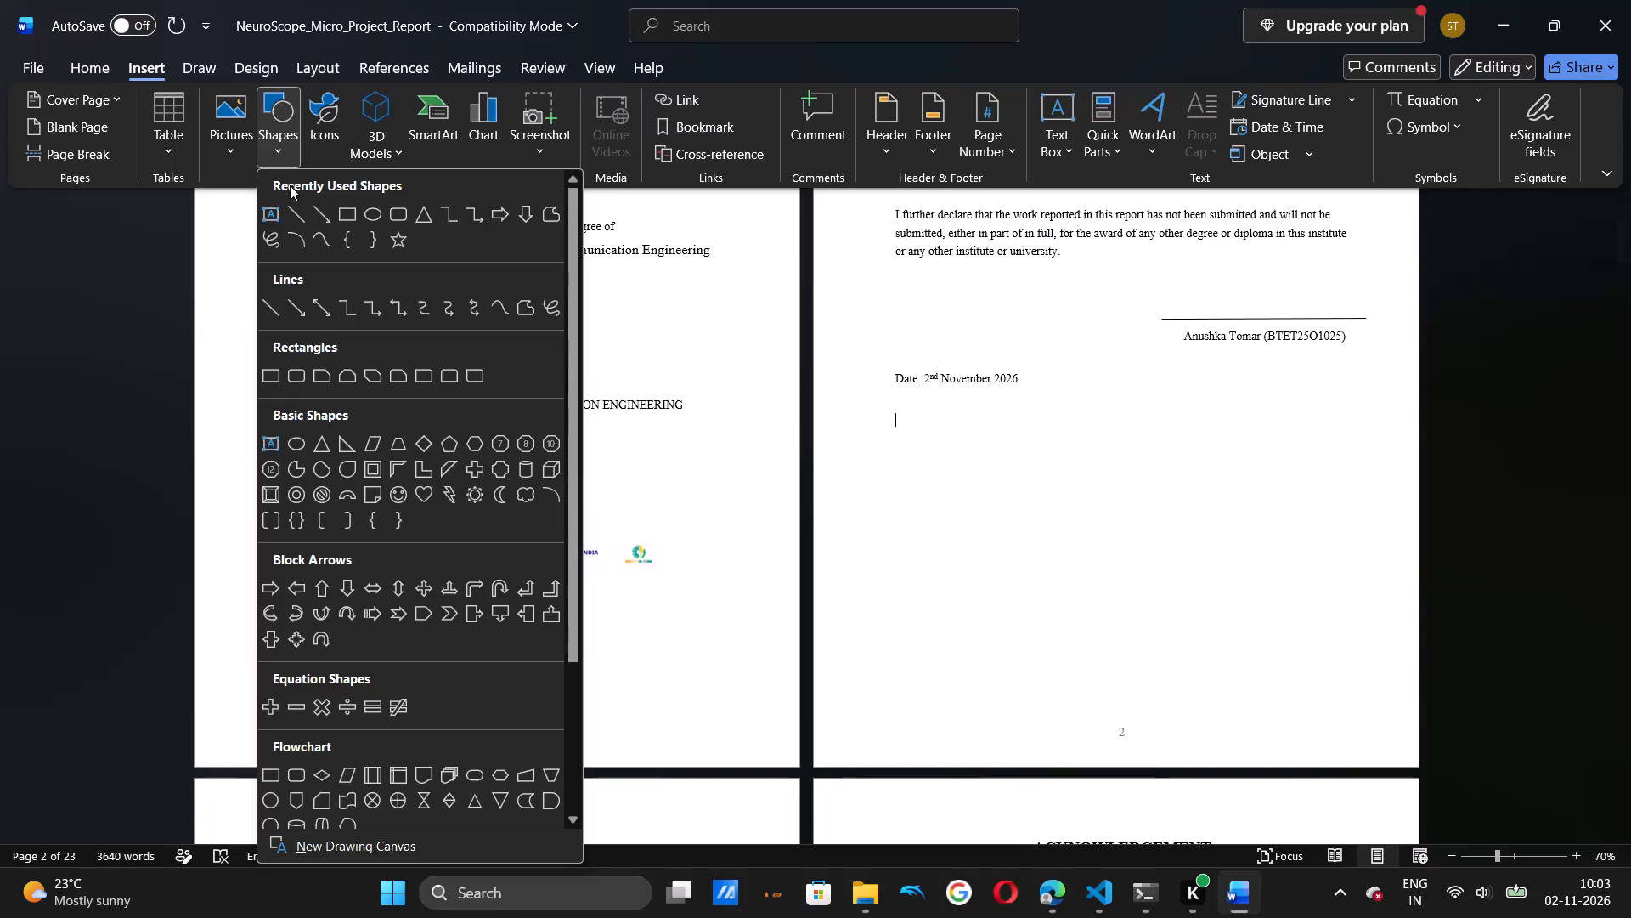
{"action": "left_click", "coordinate": [291, 203]}
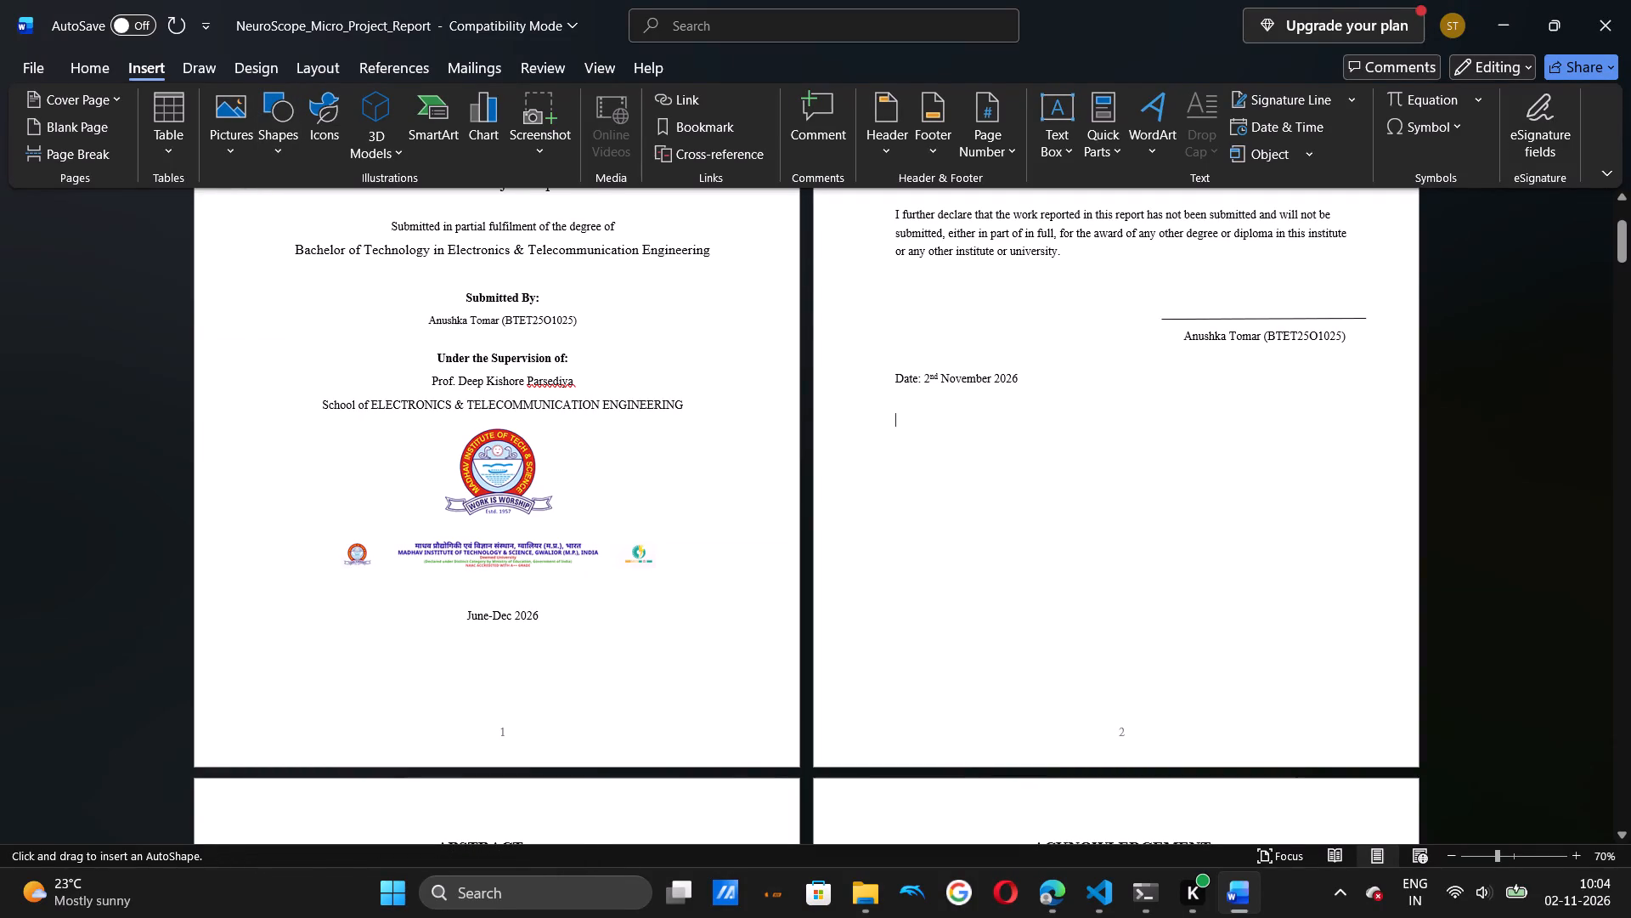
{"action": "left_click_drag", "start_coordinate": [882, 412], "coordinate": [1067, 412]}
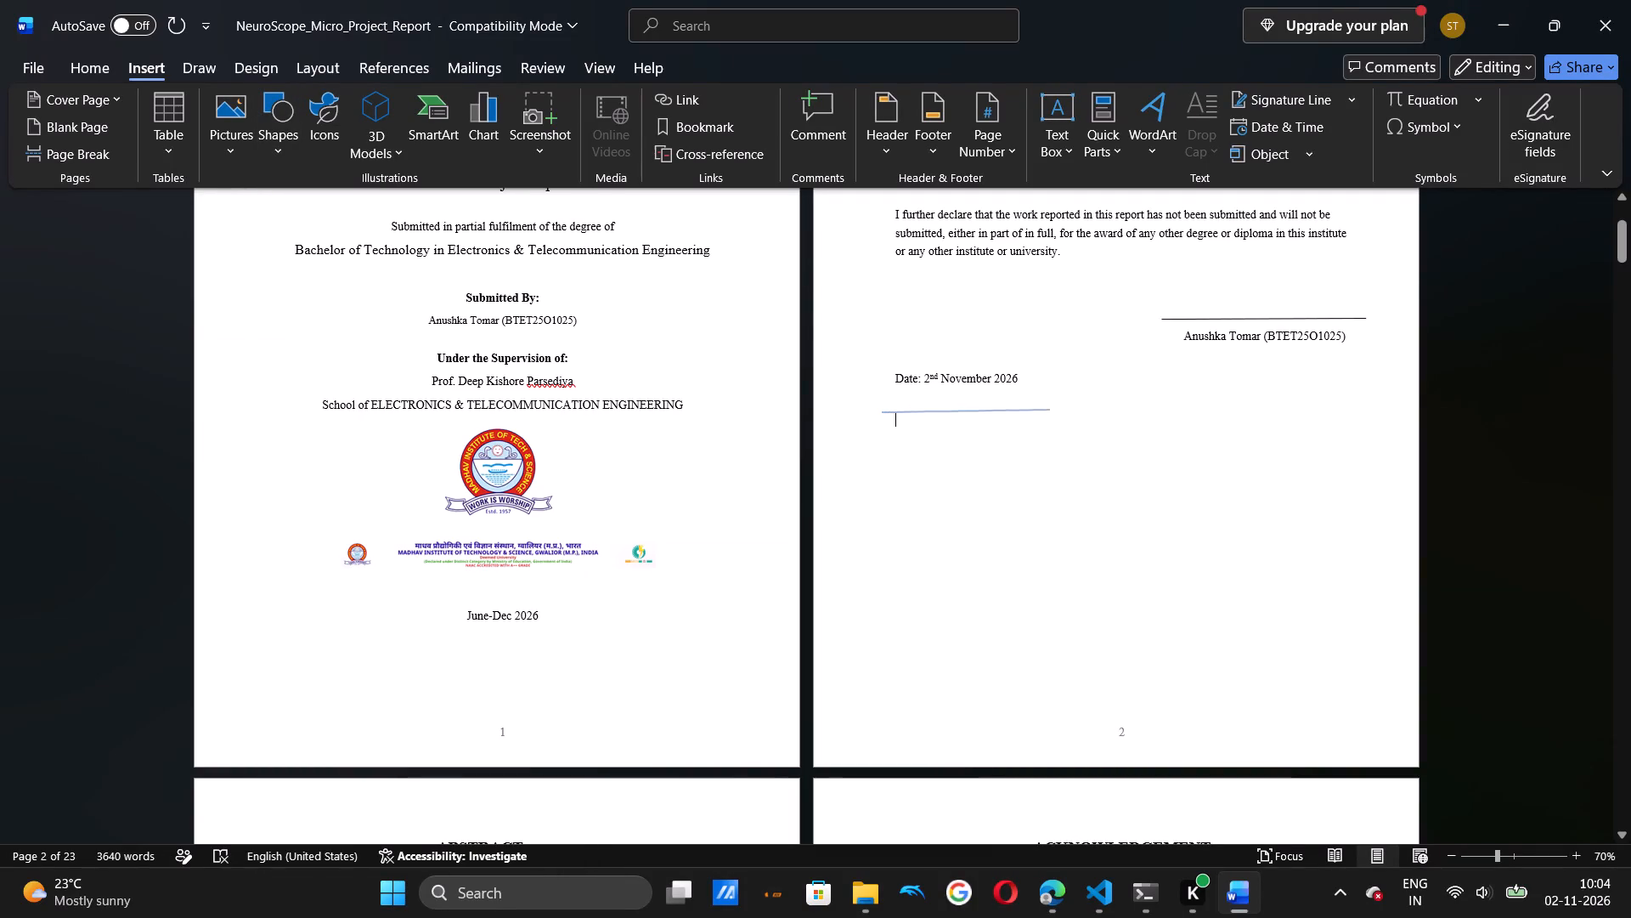
{"action": "left_click_drag", "start_coordinate": [1067, 412], "coordinate": [1338, 402]}
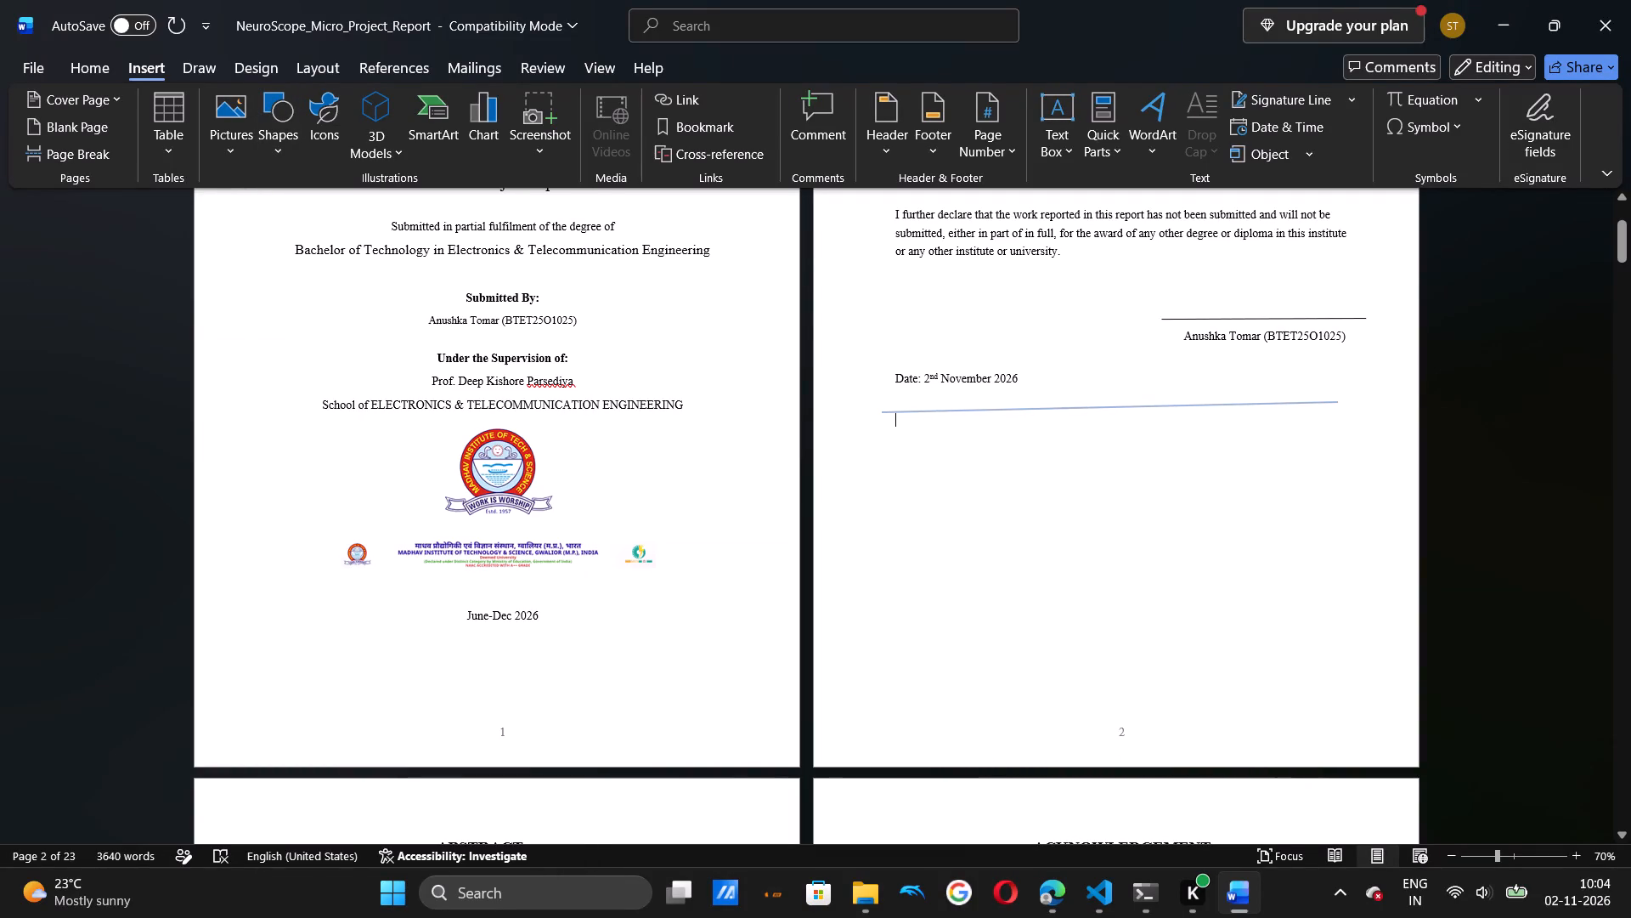
{"action": "left_click_drag", "start_coordinate": [1338, 402], "coordinate": [1374, 408]}
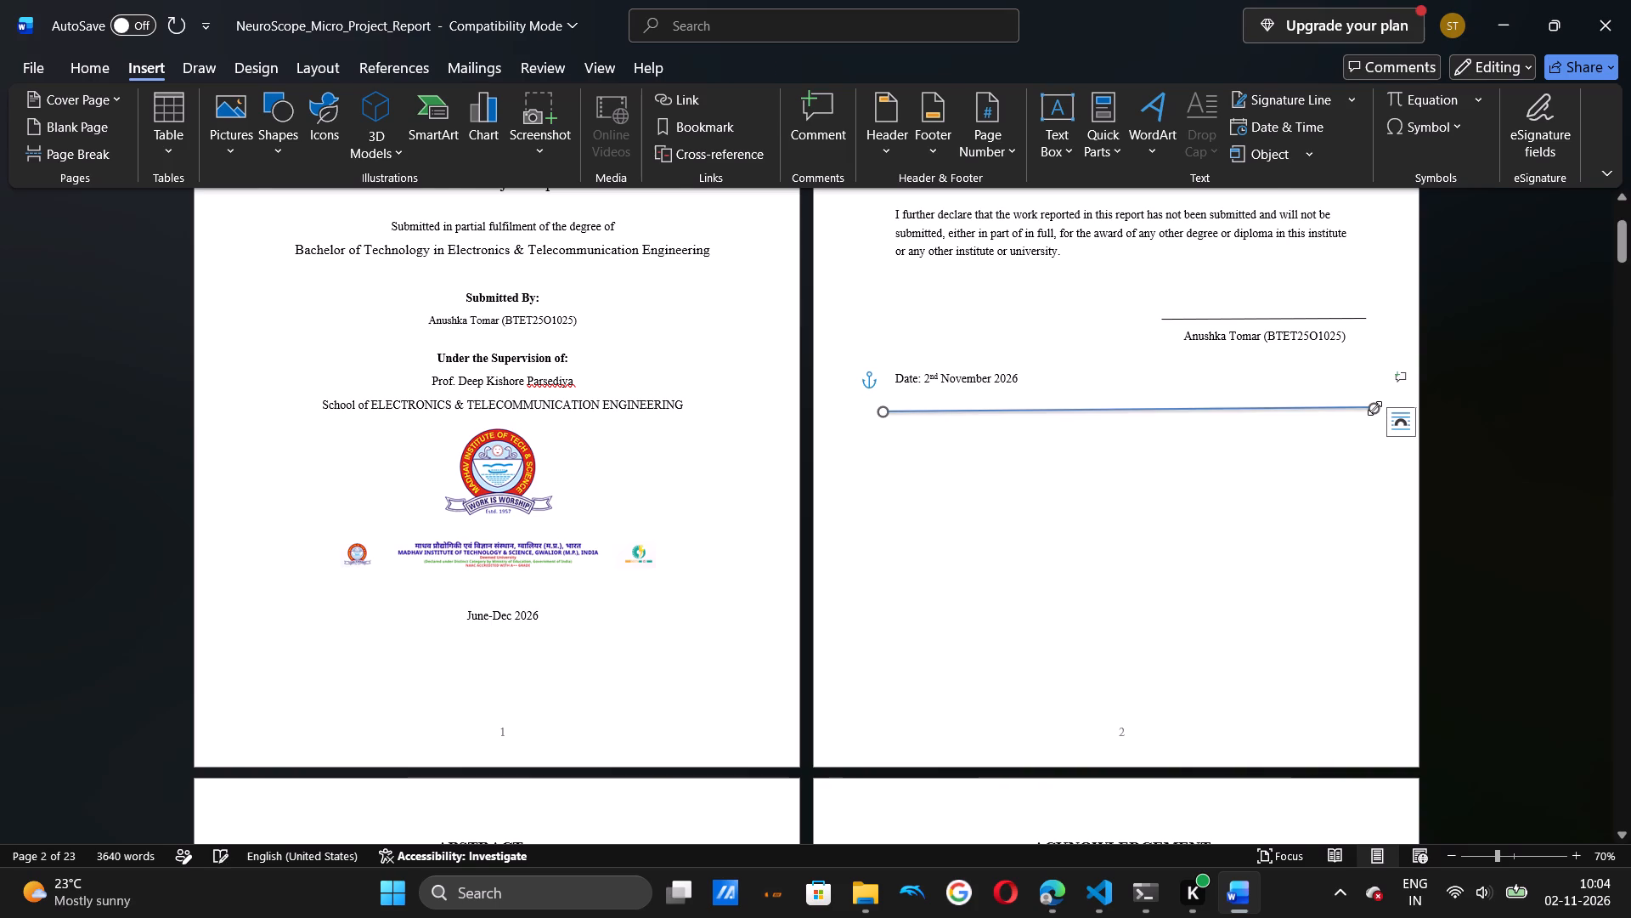
{"action": "left_click", "coordinate": [1566, 565]}
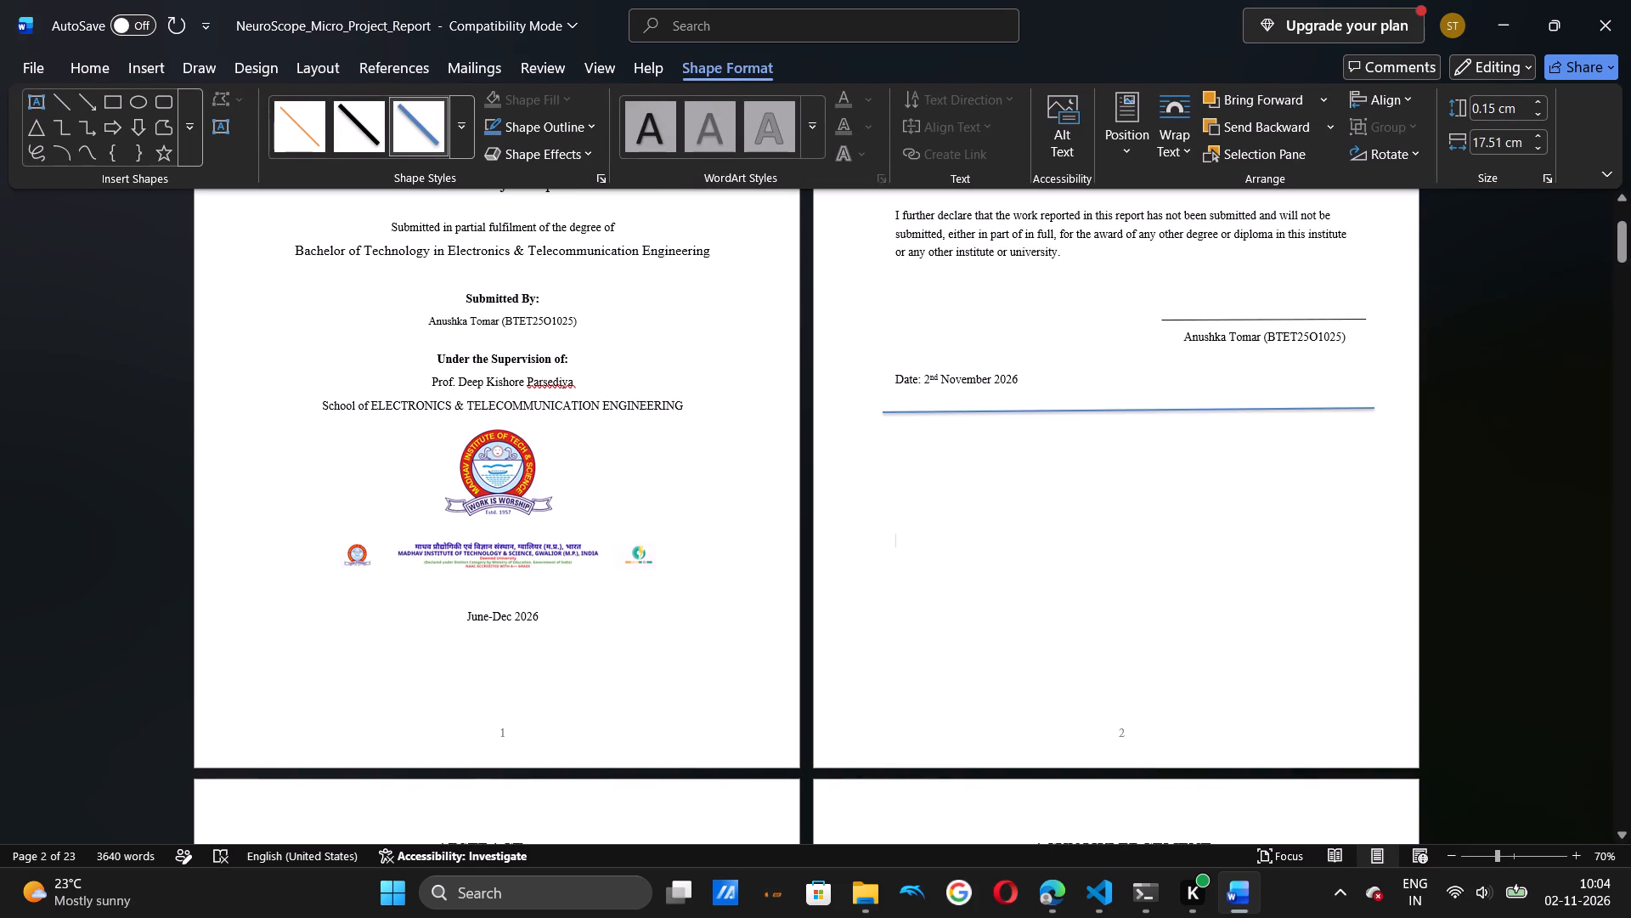
Apply the thin black theme line style to the line below the date.
{"action": "left_click", "coordinate": [1234, 411]}
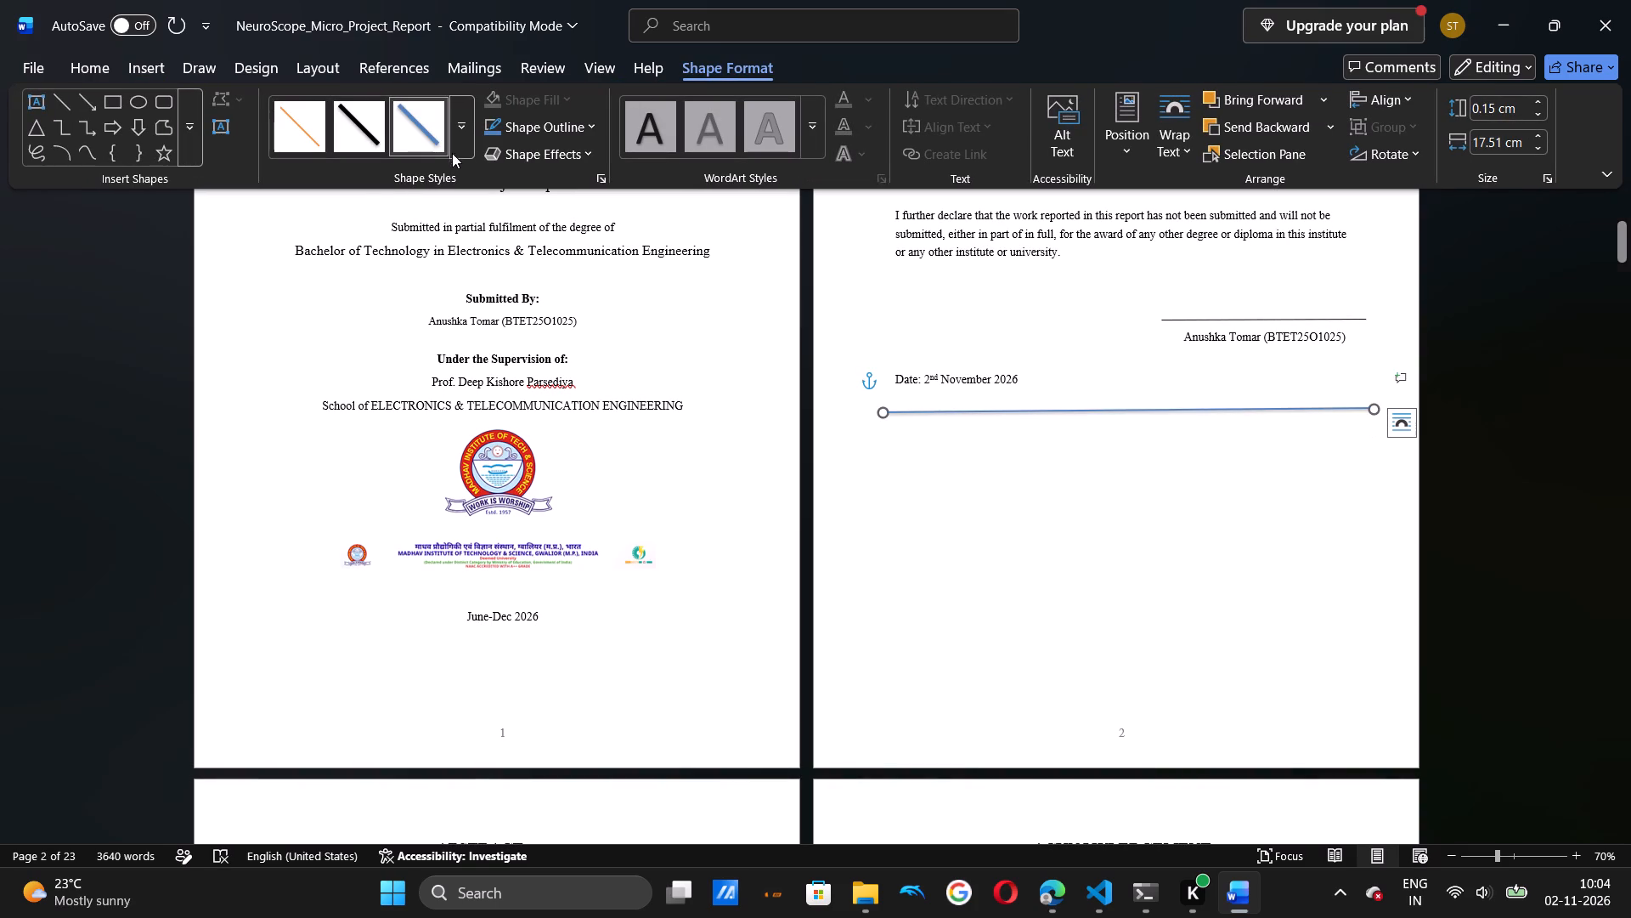
{"action": "left_click", "coordinate": [460, 144]}
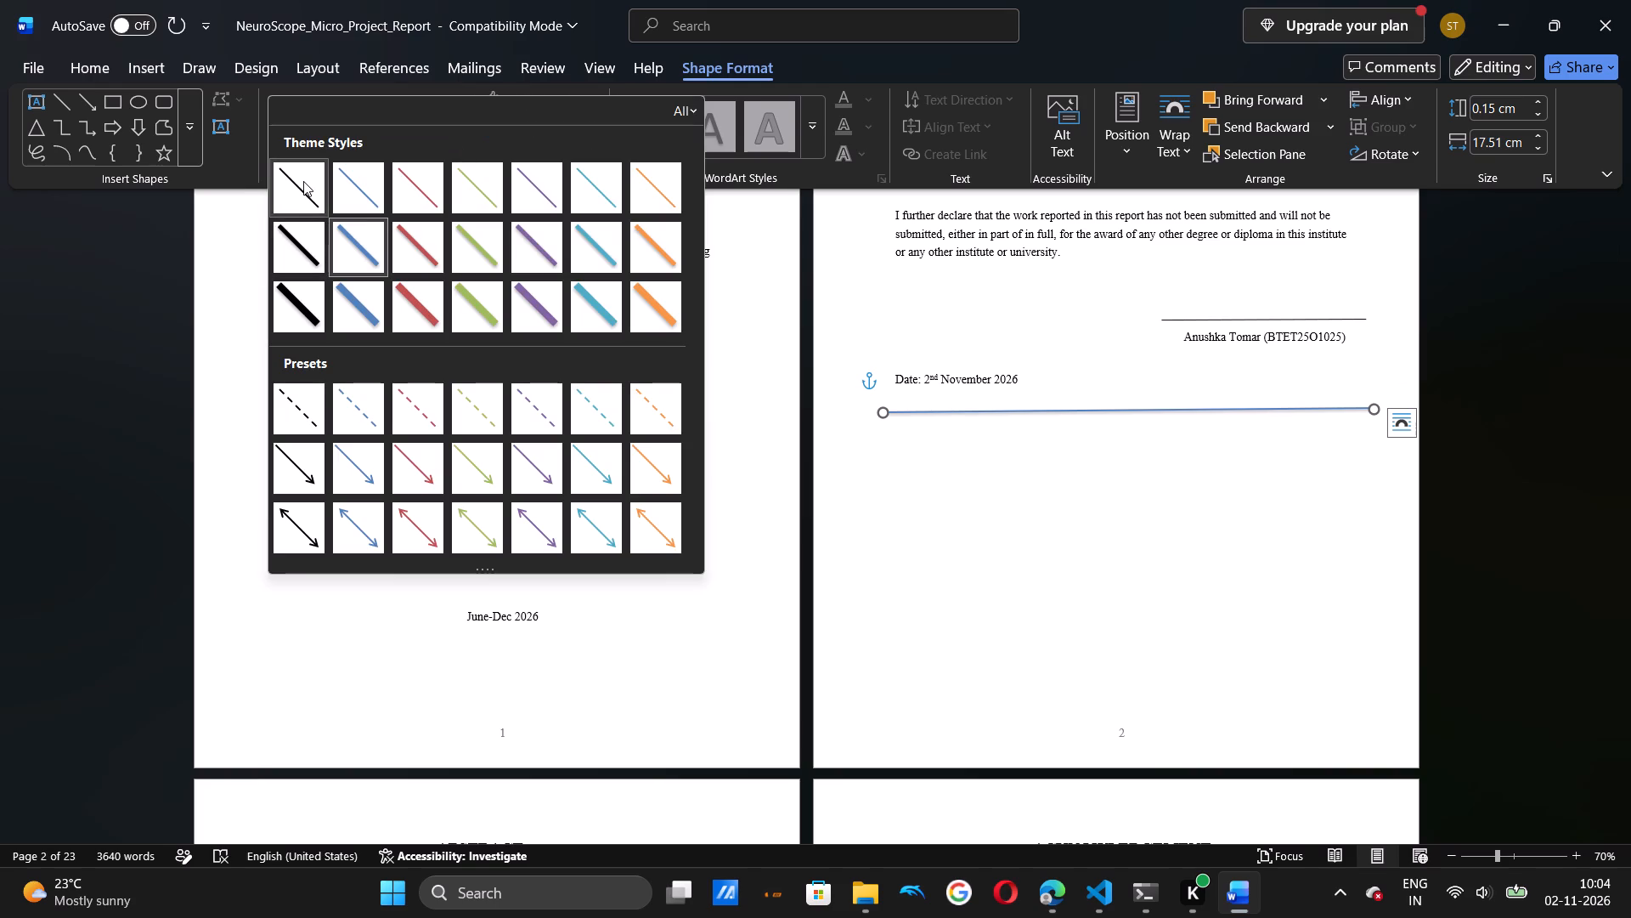
{"action": "left_click", "coordinate": [303, 181]}
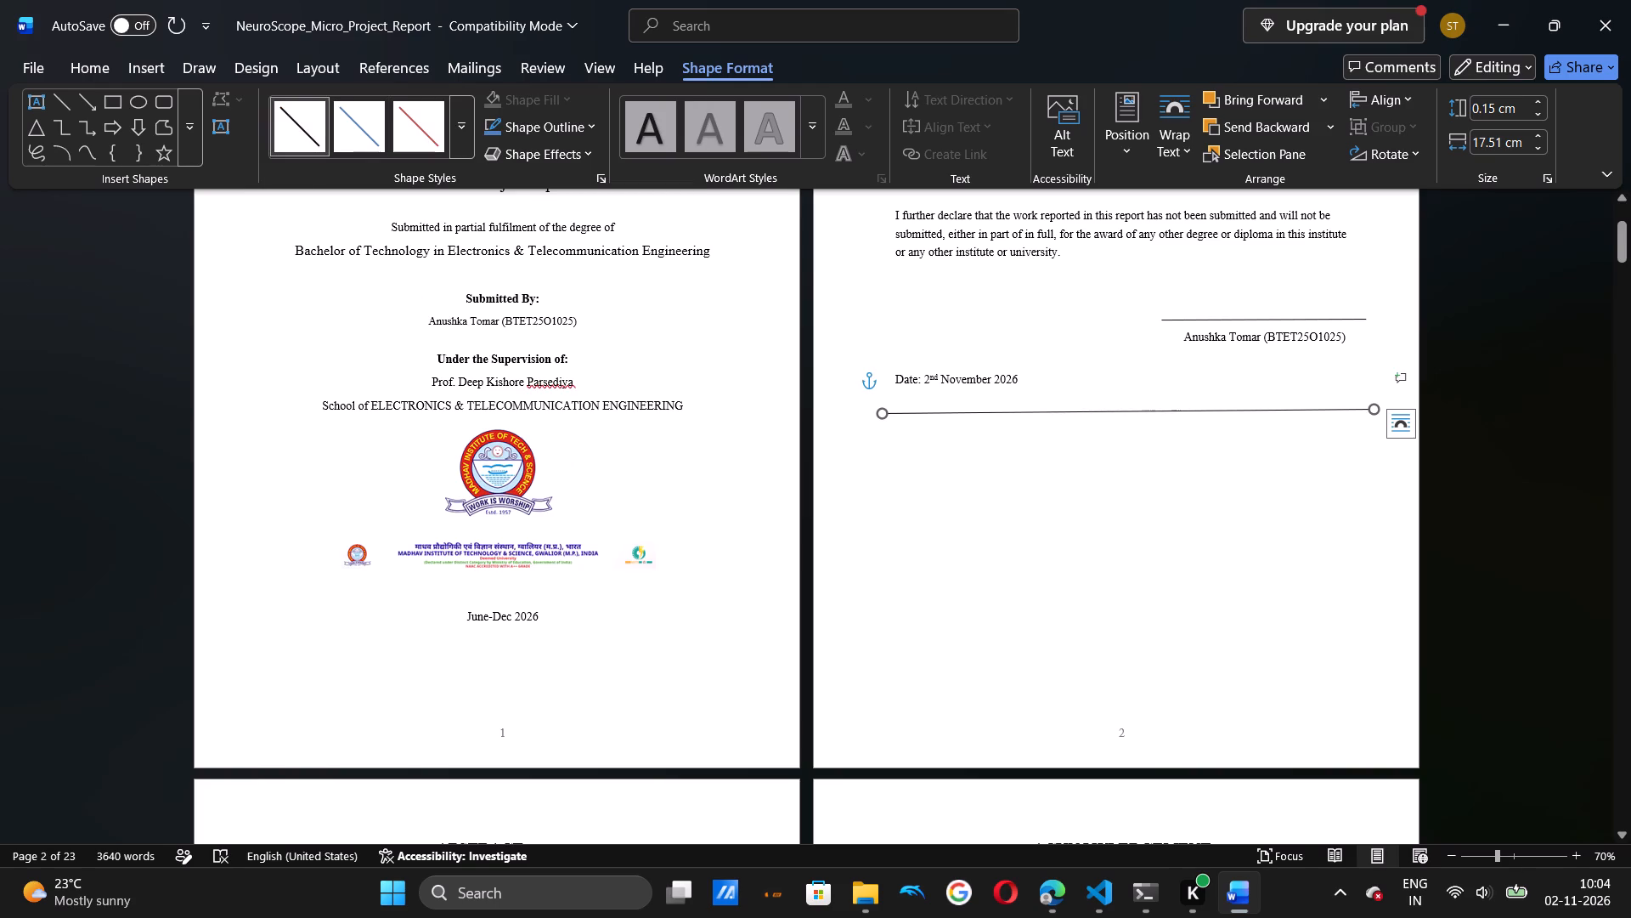
{"action": "left_click", "coordinate": [1470, 569]}
Replace the blank paragraph below the date on the declaration page with a fresh one under the dividing line.
{"action": "scroll", "coordinate": [1296, 580], "scroll_direction": "up", "scroll_amount": 1}
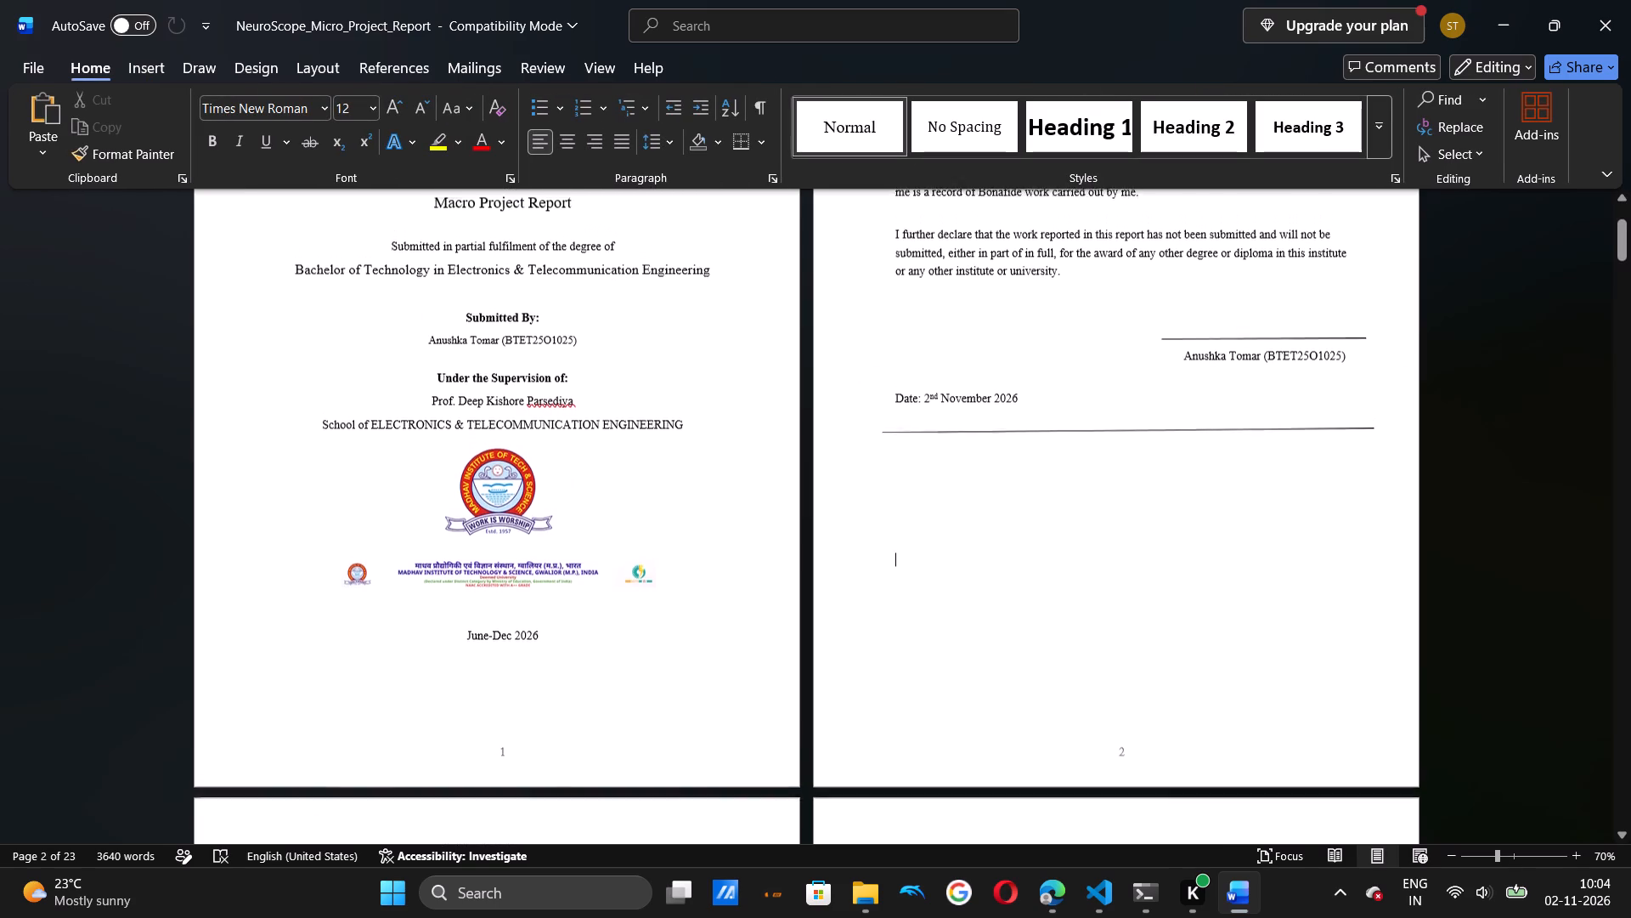
{"action": "scroll", "coordinate": [1296, 580], "scroll_direction": "up", "scroll_amount": 2}
{"action": "scroll", "coordinate": [1296, 580], "scroll_direction": "down", "scroll_amount": 1}
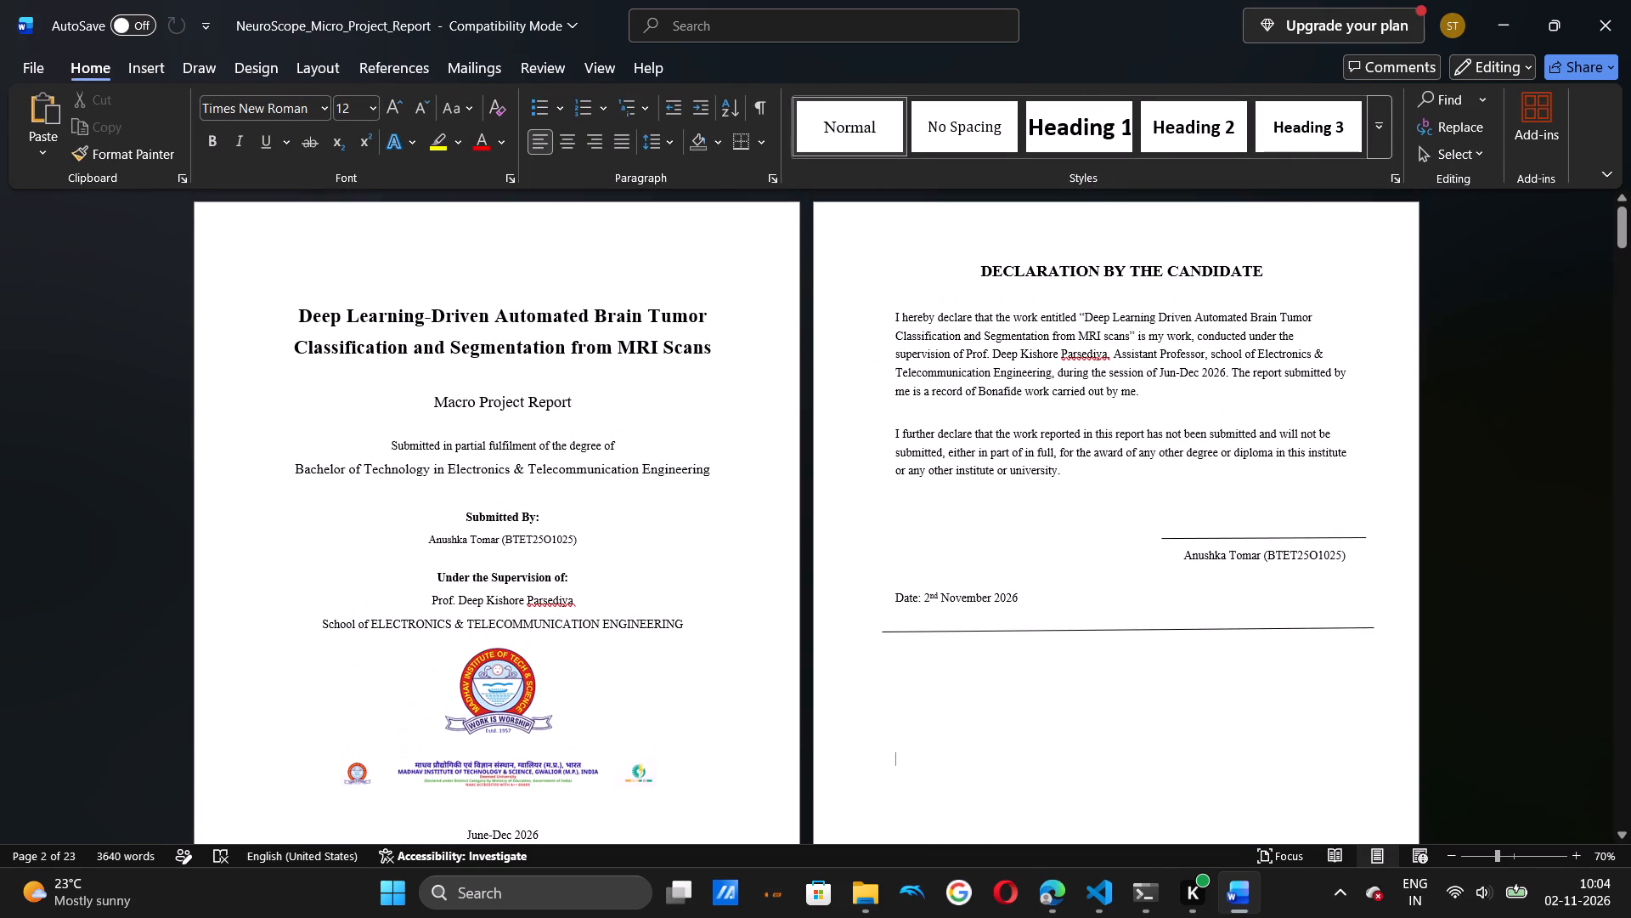
{"action": "scroll", "coordinate": [1296, 580], "scroll_direction": "down", "scroll_amount": 1}
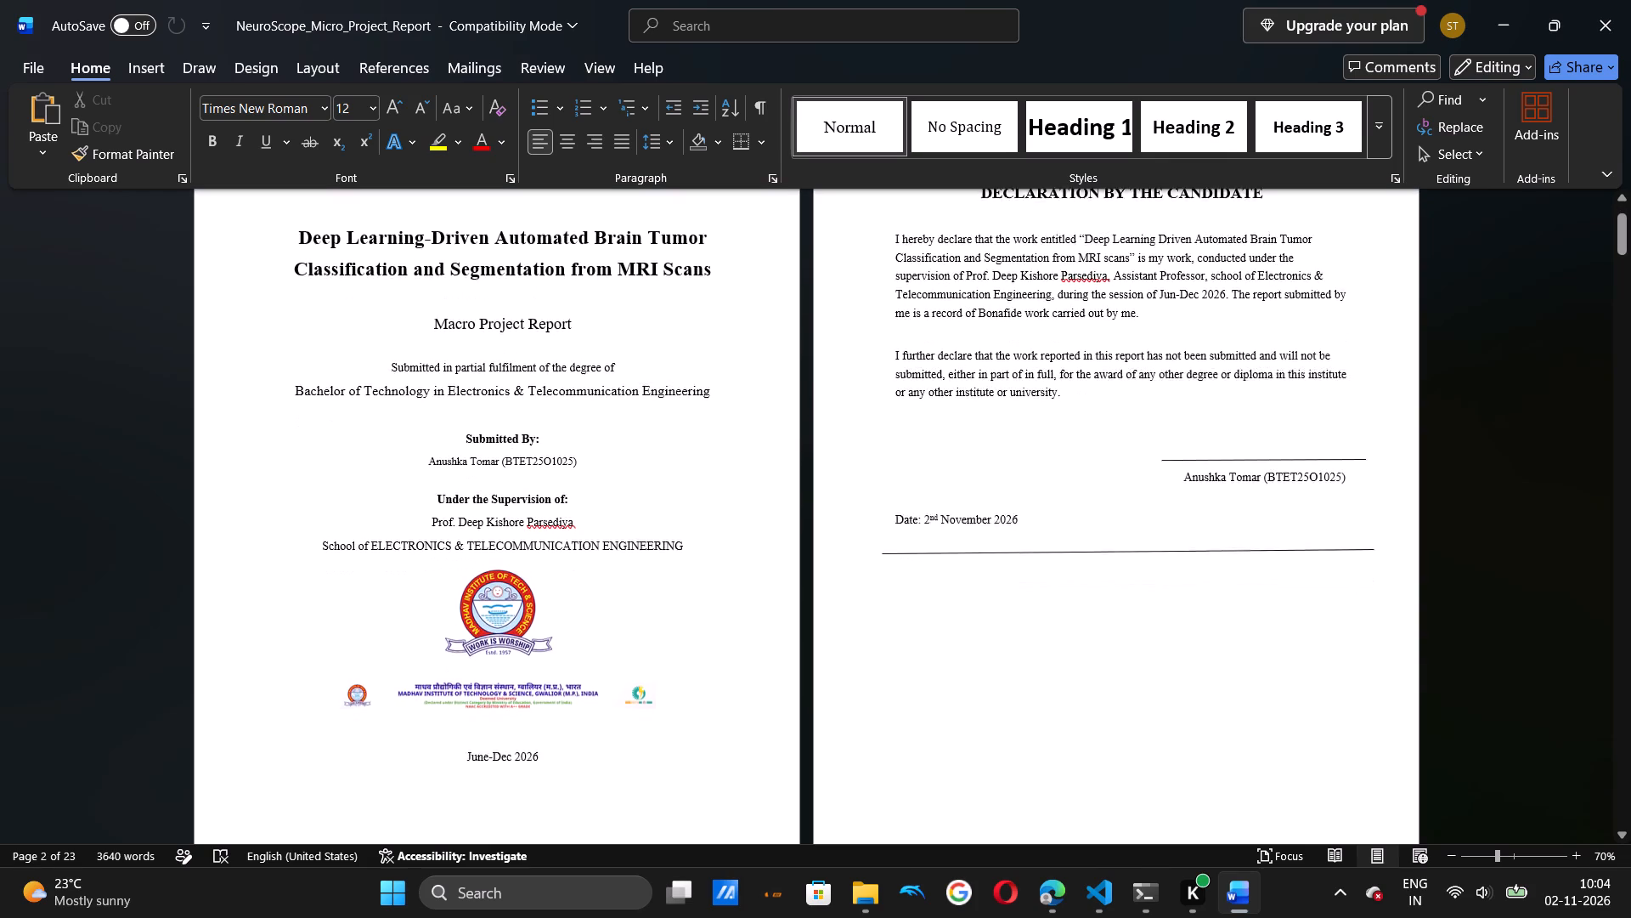
{"action": "scroll", "coordinate": [1296, 580], "scroll_direction": "down", "scroll_amount": 2}
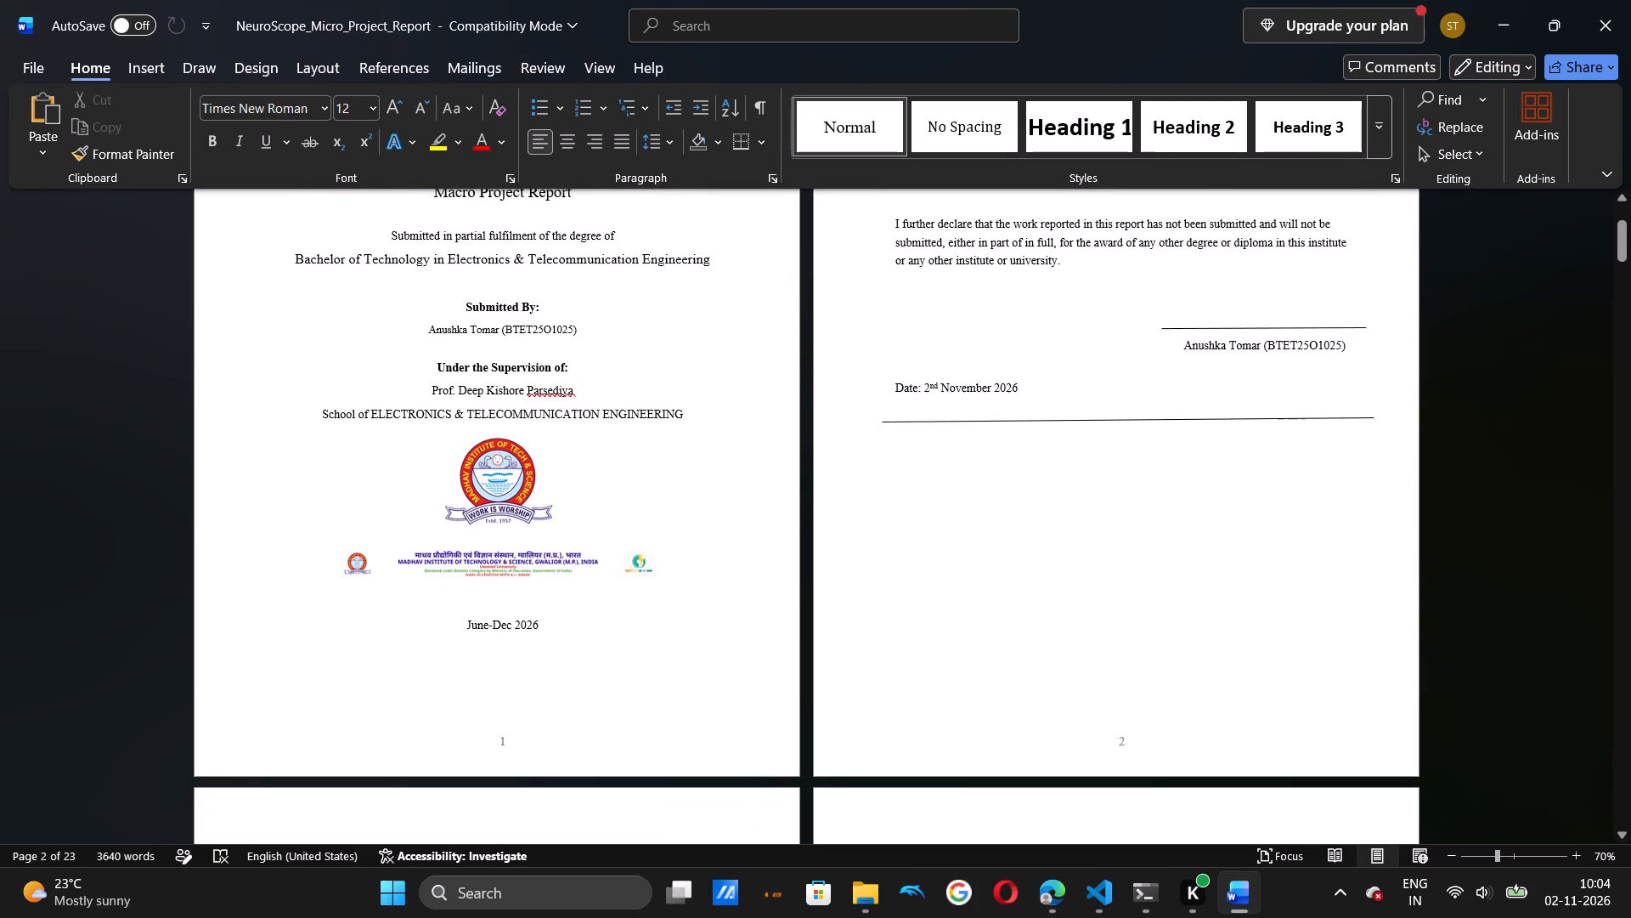
{"action": "left_click", "coordinate": [881, 442]}
{"action": "left_click", "coordinate": [972, 465]}
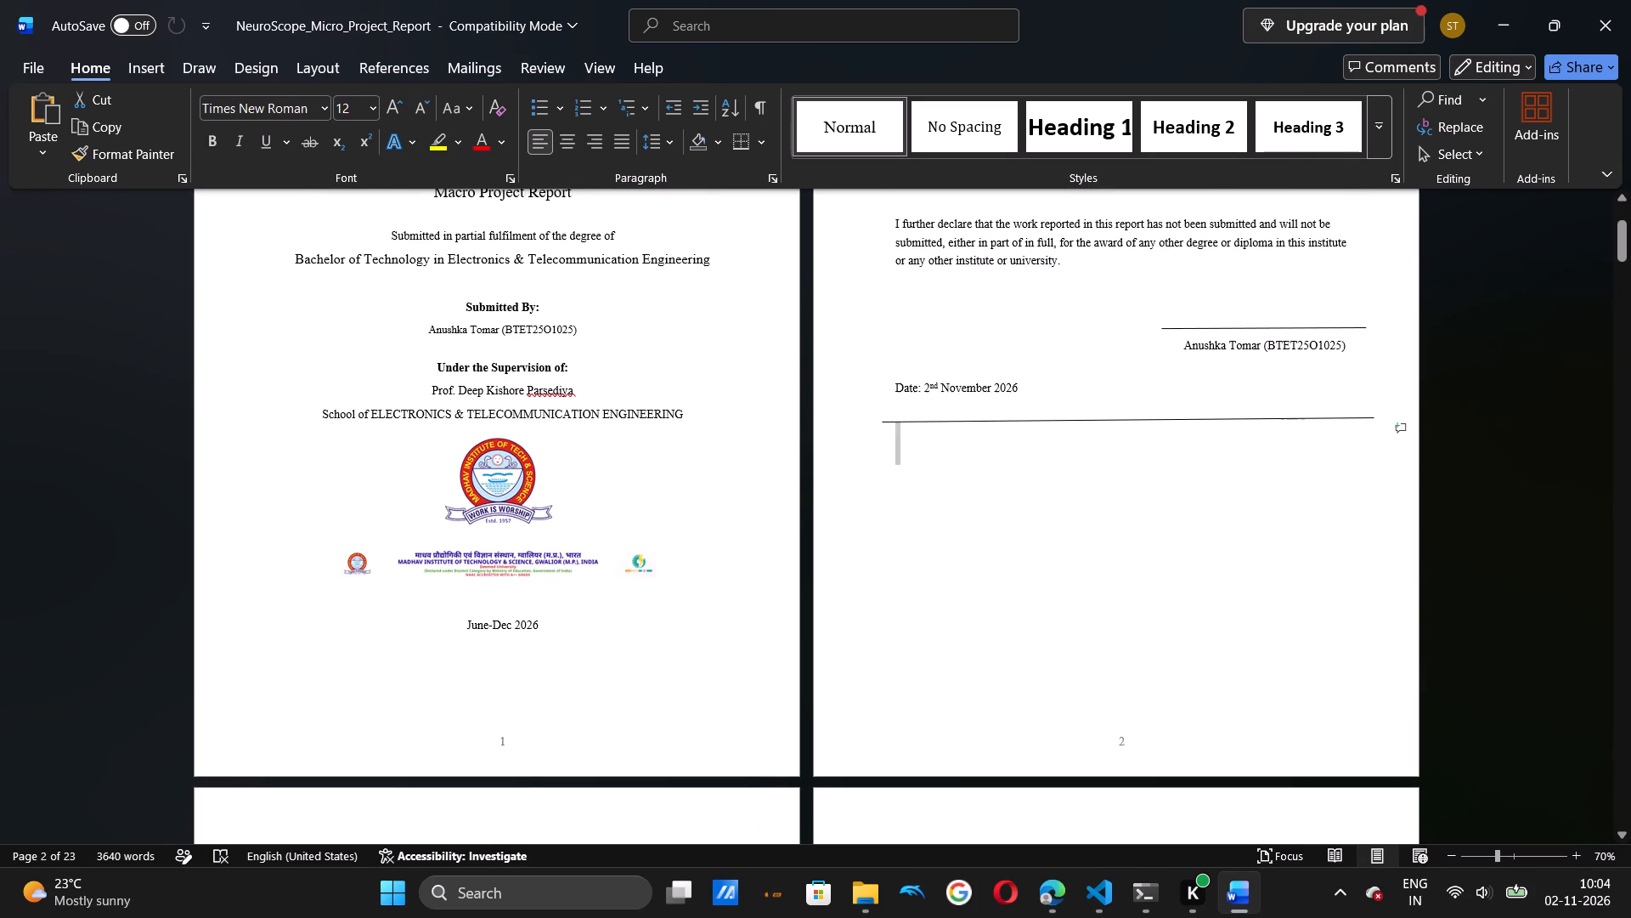
{"action": "left_click", "coordinate": [895, 446]}
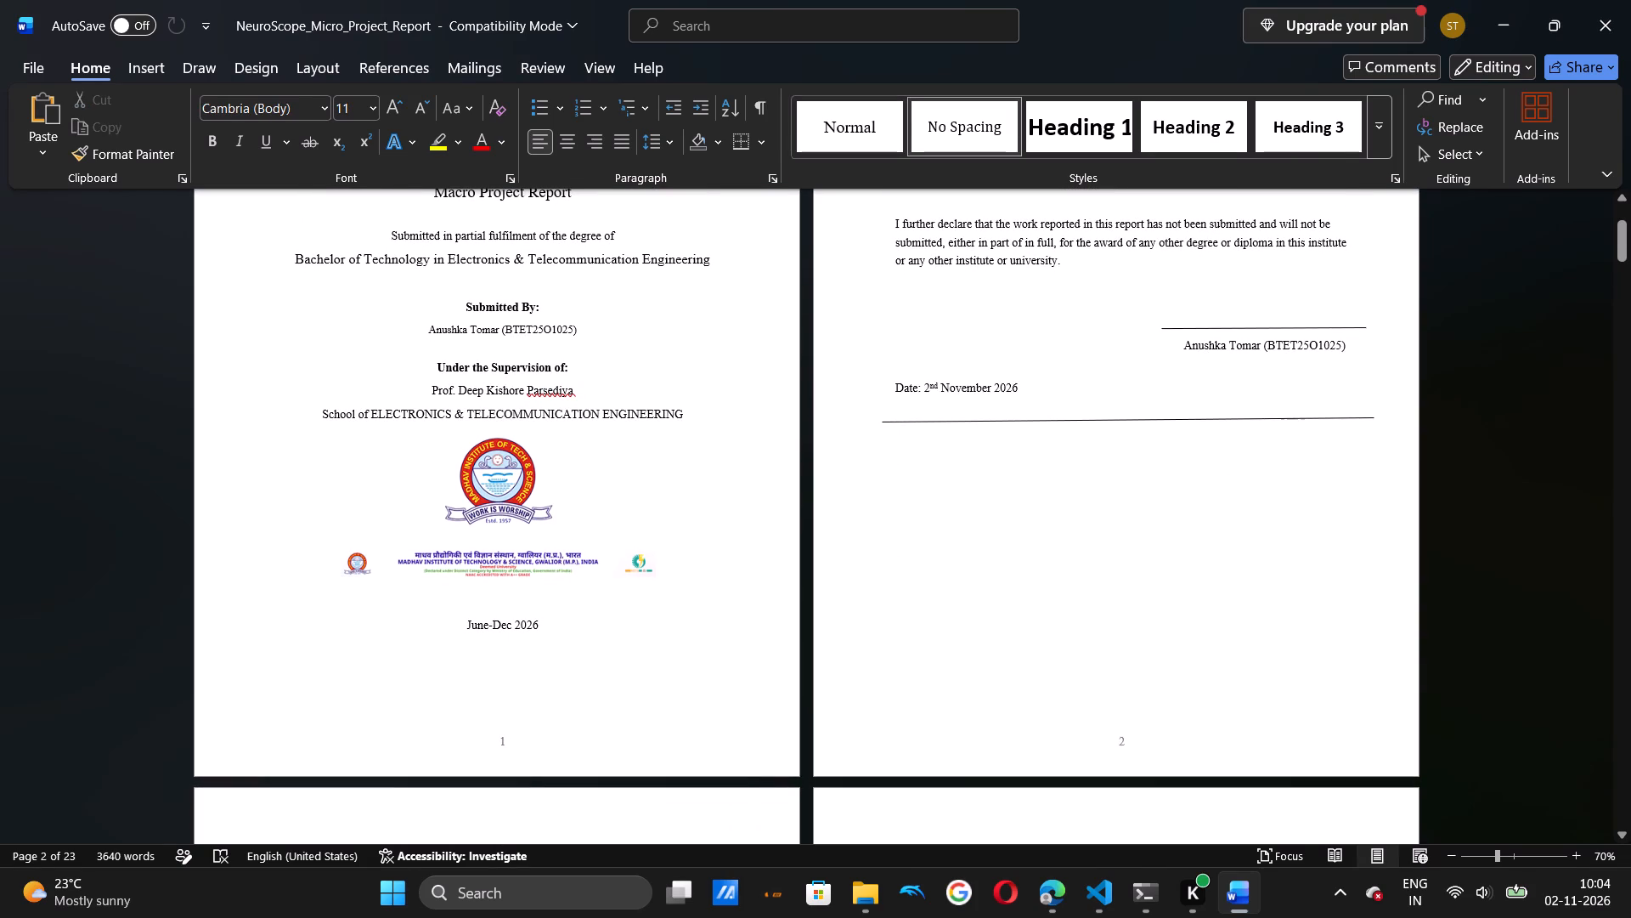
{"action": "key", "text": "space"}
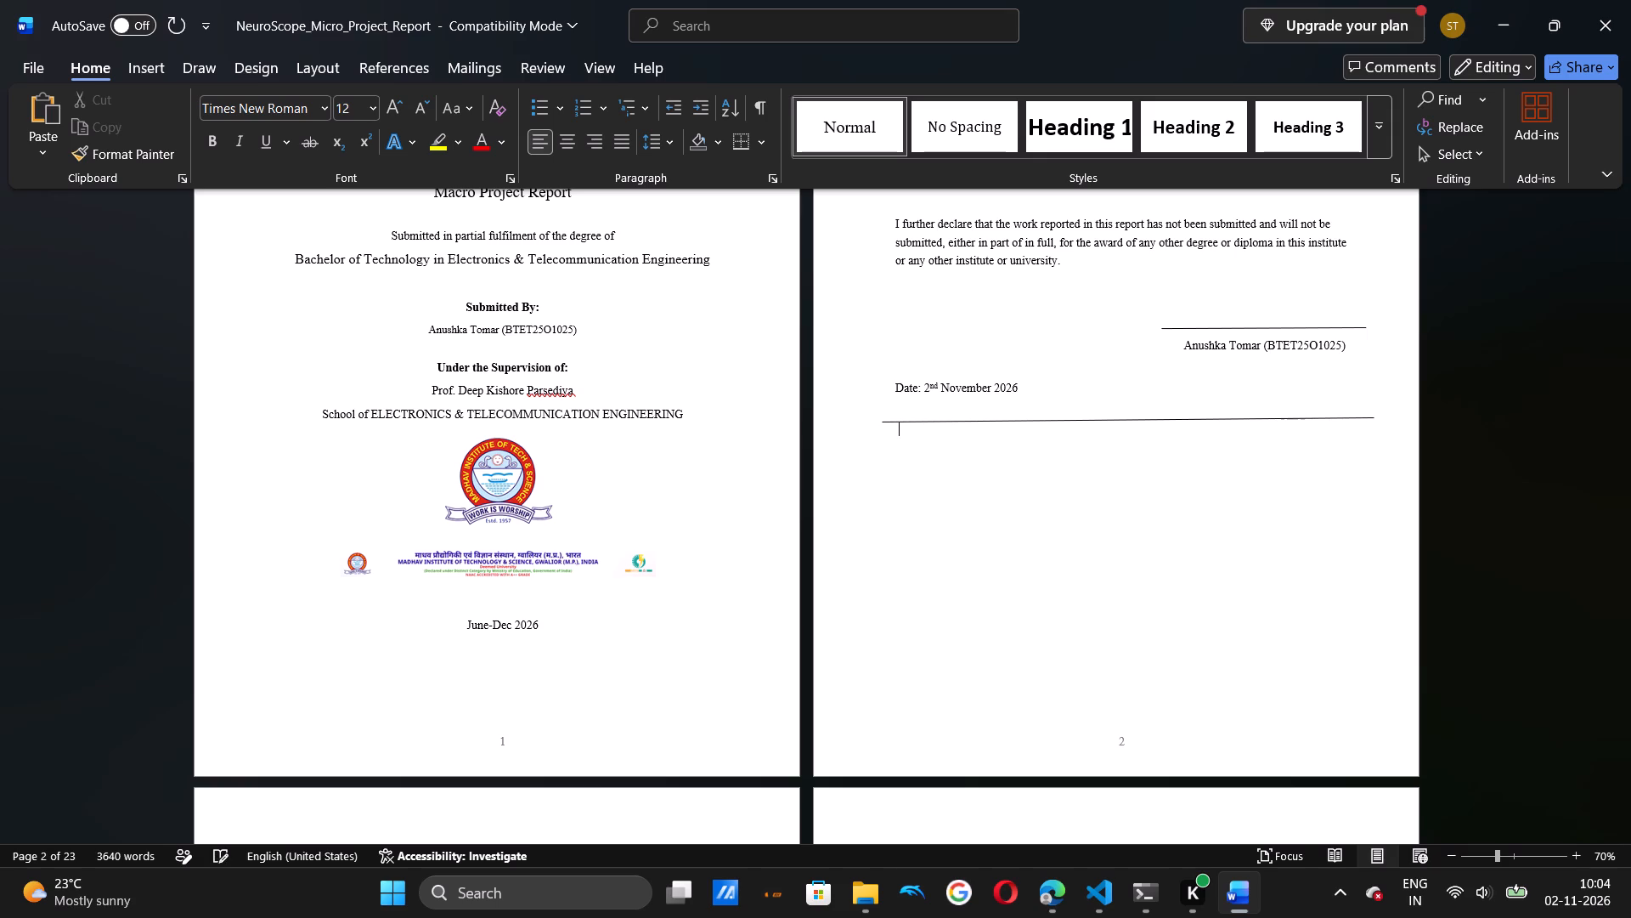
{"action": "key", "text": "BackSpace"}
{"action": "key", "text": "BackSpace"}
{"action": "key", "text": "Return"}
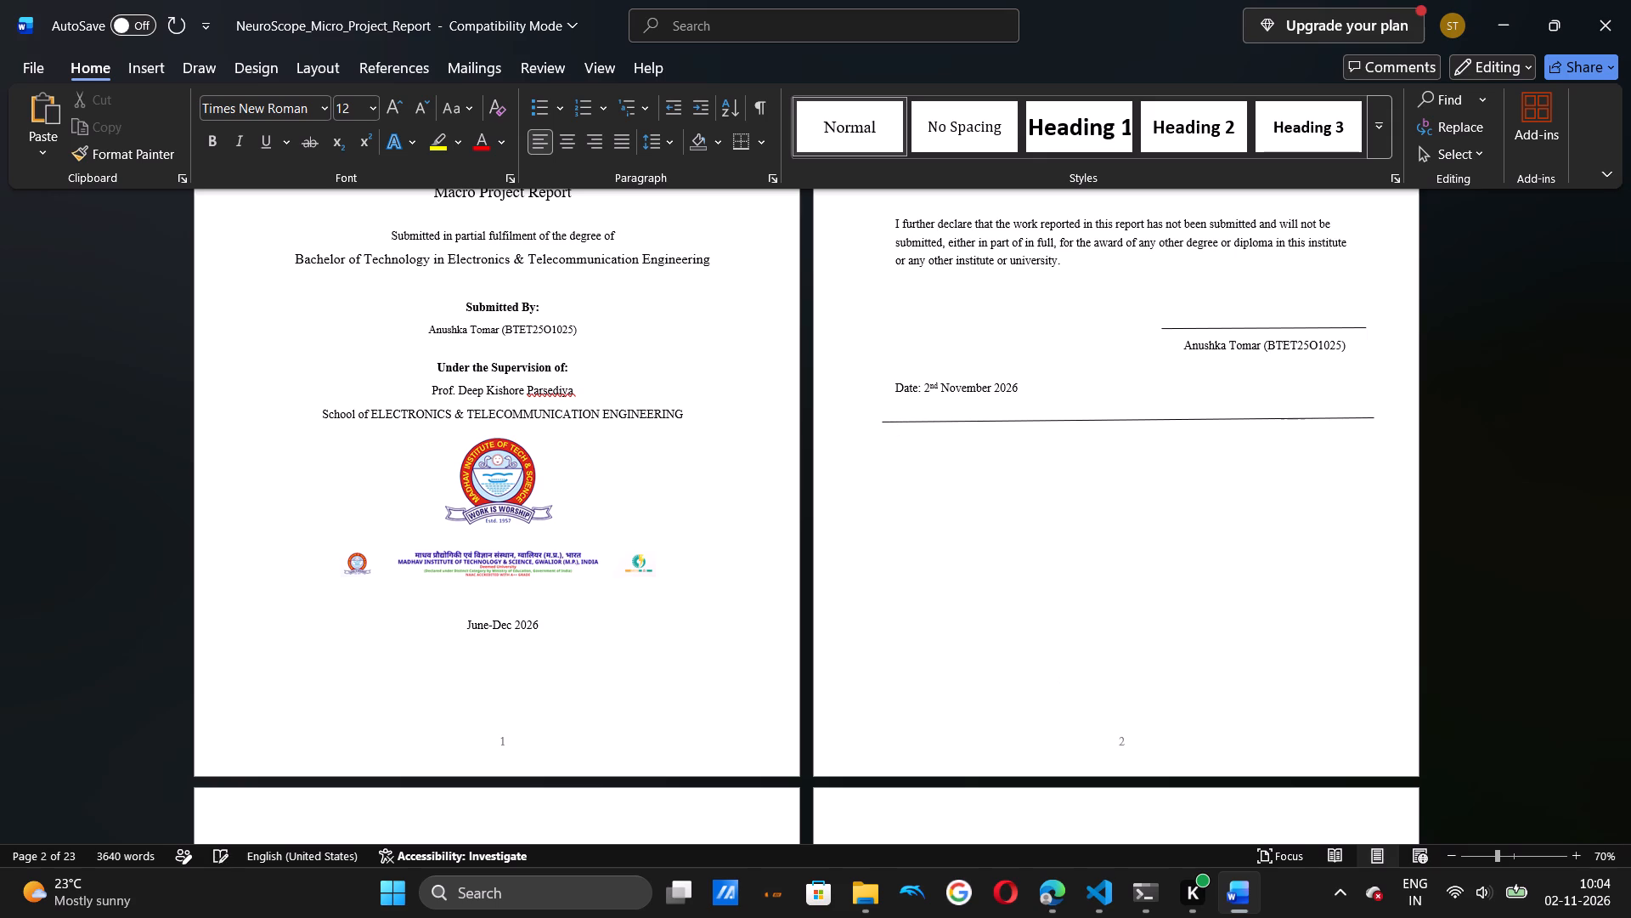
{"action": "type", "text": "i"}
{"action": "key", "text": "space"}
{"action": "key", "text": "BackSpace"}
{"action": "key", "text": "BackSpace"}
Begin the statement below the dividing line with "This is to clarify that the above statement made by the candidates".
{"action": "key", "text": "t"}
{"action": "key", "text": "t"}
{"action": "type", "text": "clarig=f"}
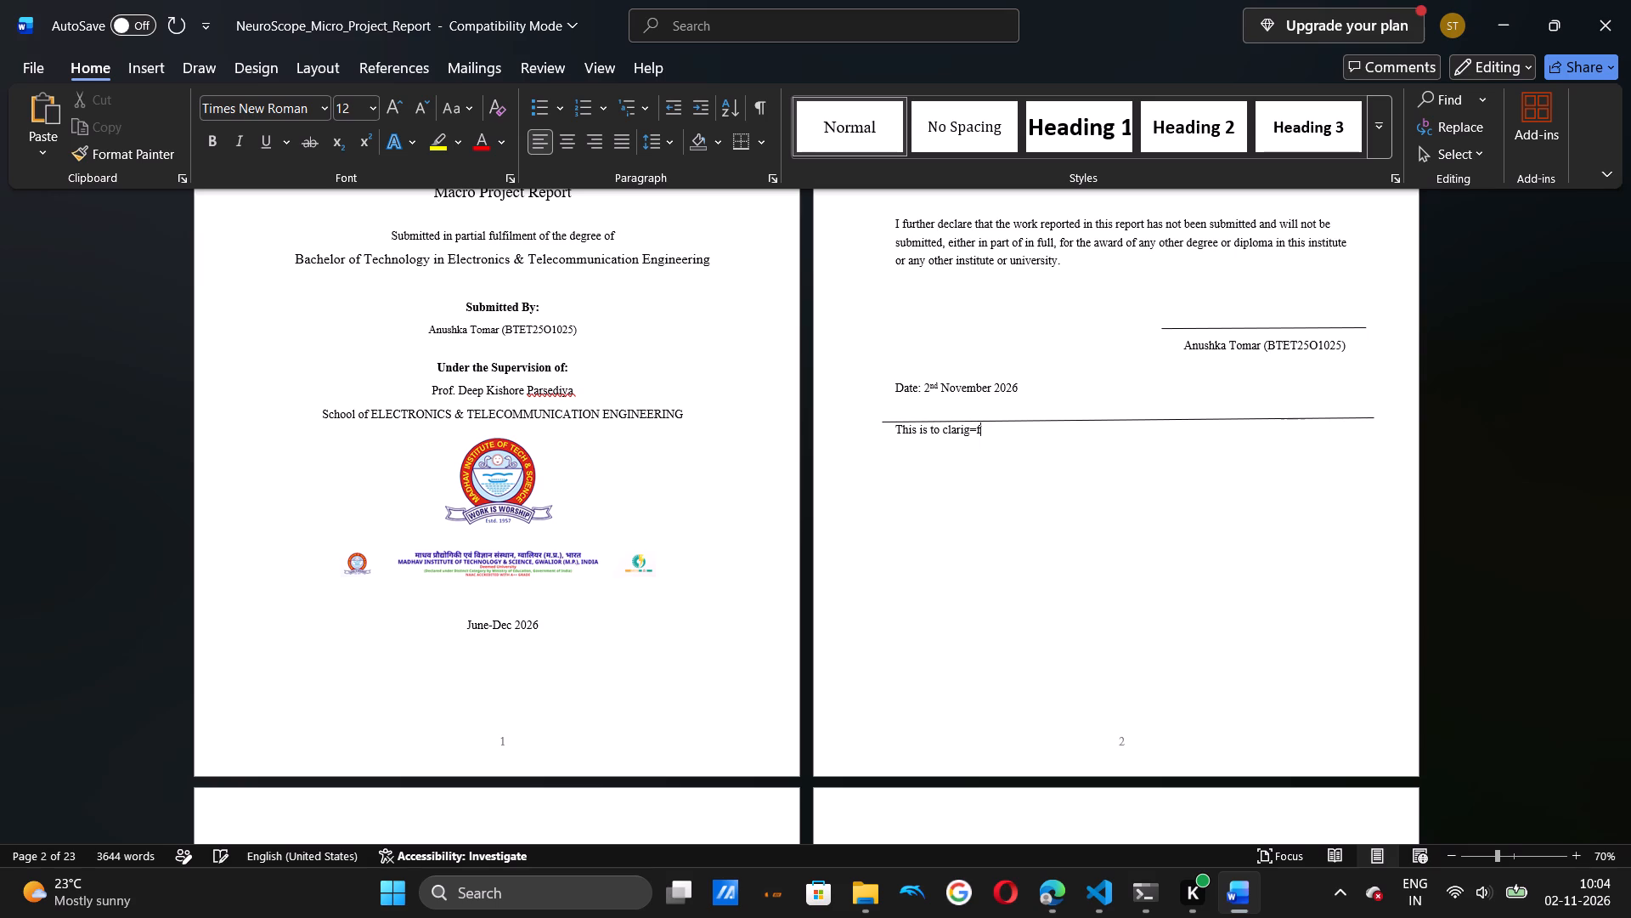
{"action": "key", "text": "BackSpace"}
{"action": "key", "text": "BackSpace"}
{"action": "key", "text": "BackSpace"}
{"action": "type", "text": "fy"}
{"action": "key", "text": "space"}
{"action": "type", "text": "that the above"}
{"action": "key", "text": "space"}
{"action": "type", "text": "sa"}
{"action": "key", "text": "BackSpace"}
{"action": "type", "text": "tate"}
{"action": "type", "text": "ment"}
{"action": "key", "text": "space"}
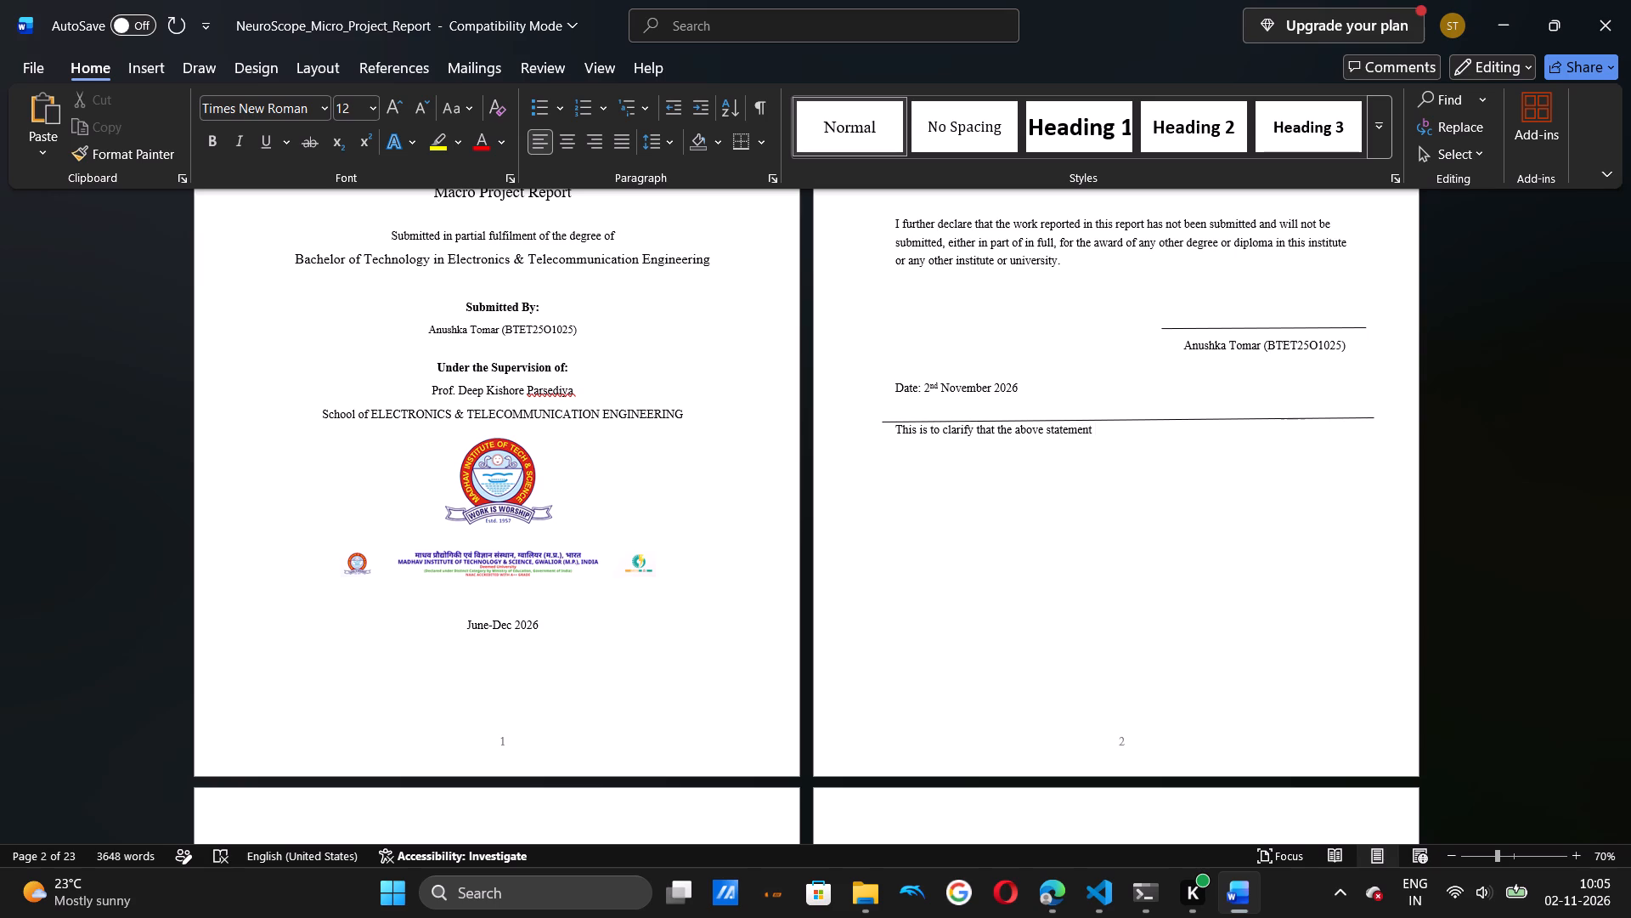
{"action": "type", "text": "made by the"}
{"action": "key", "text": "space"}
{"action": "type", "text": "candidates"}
Complete the statement with "is correct to be best of my knowledge and belief.".
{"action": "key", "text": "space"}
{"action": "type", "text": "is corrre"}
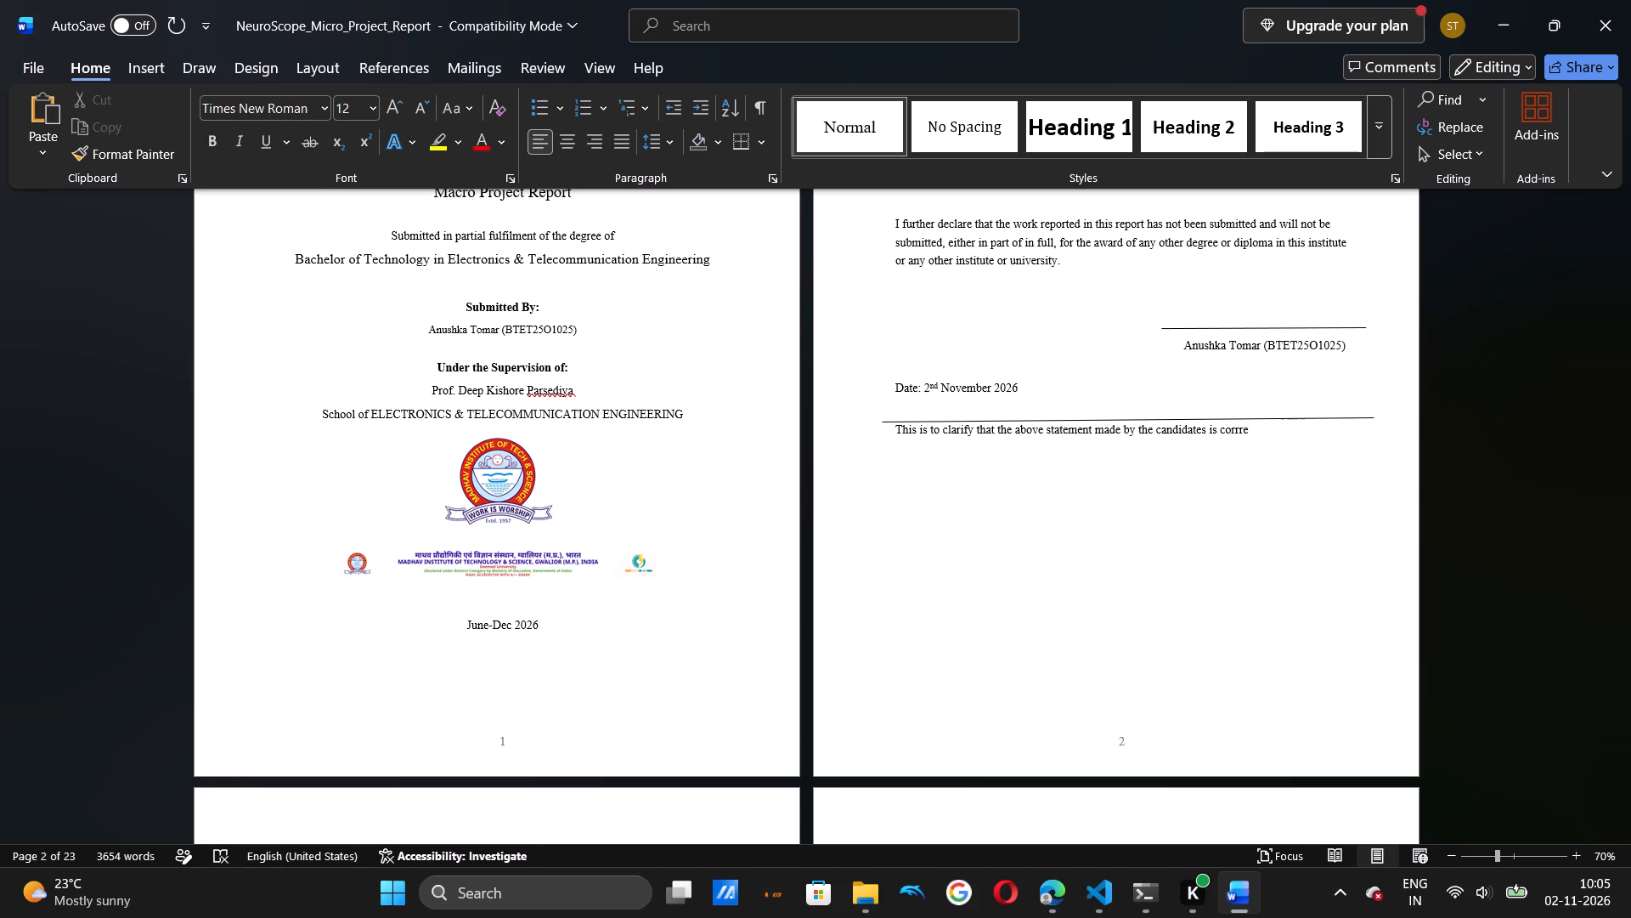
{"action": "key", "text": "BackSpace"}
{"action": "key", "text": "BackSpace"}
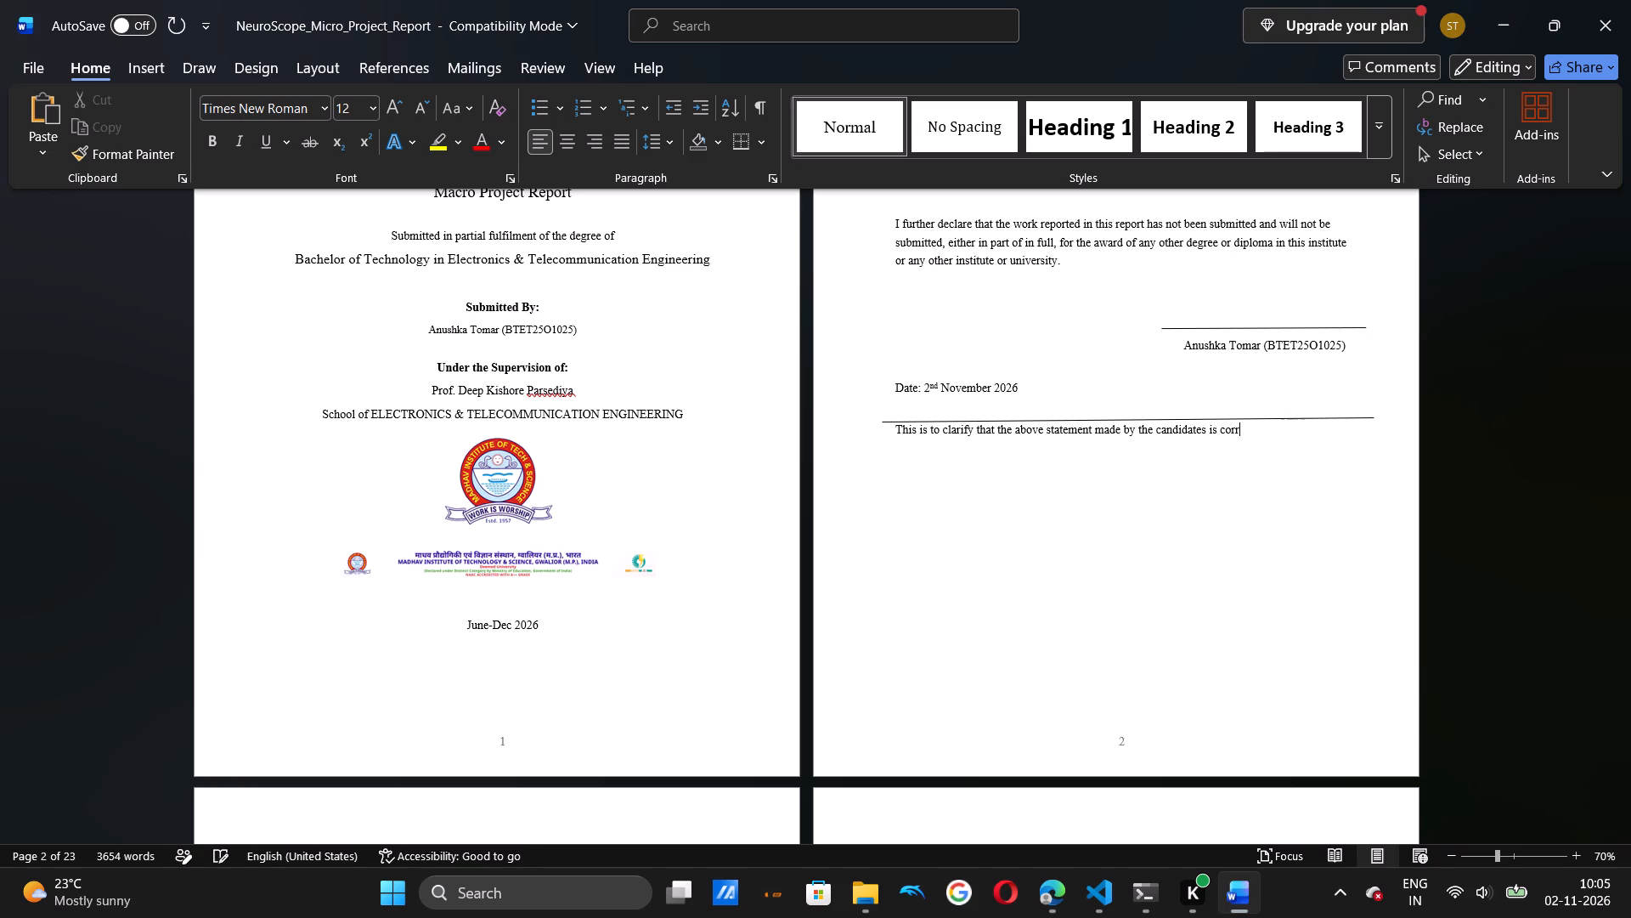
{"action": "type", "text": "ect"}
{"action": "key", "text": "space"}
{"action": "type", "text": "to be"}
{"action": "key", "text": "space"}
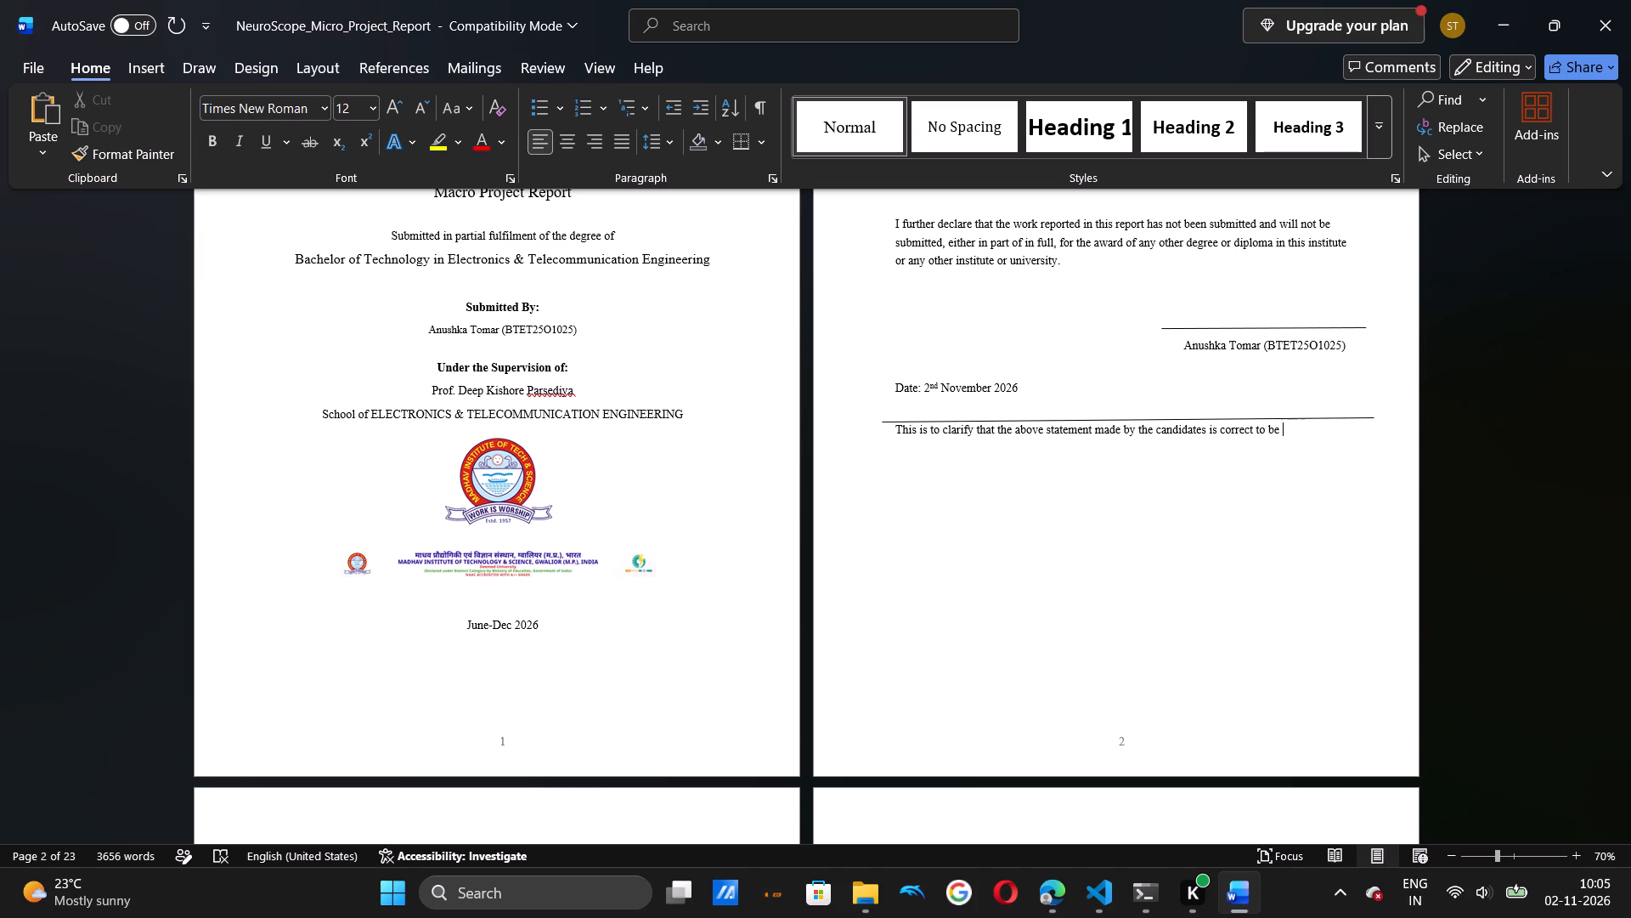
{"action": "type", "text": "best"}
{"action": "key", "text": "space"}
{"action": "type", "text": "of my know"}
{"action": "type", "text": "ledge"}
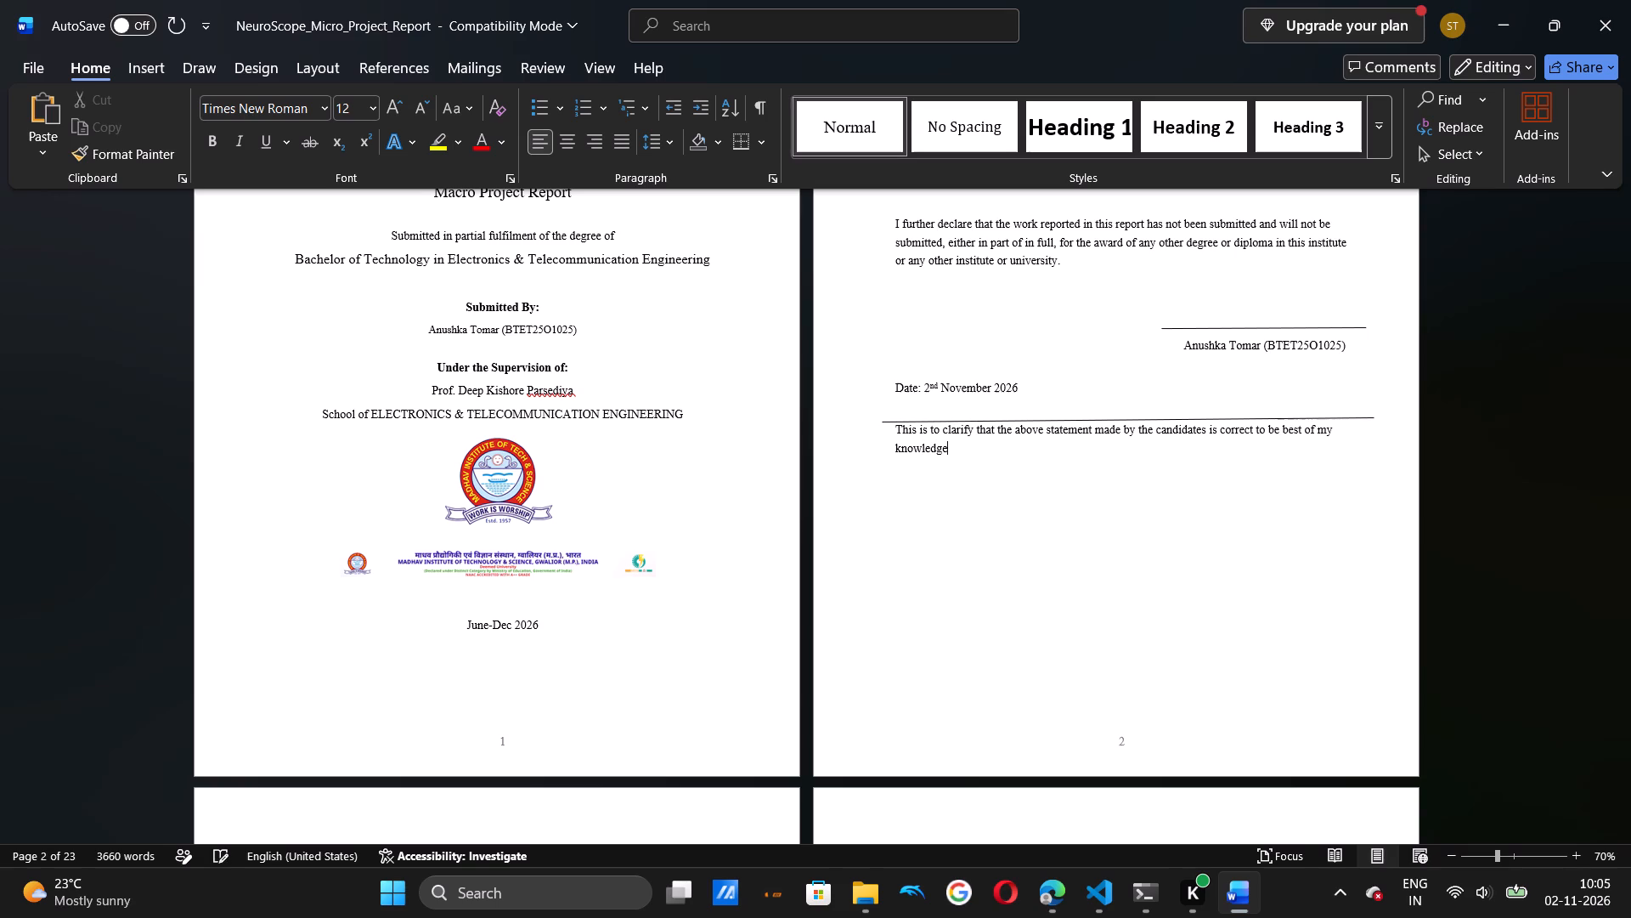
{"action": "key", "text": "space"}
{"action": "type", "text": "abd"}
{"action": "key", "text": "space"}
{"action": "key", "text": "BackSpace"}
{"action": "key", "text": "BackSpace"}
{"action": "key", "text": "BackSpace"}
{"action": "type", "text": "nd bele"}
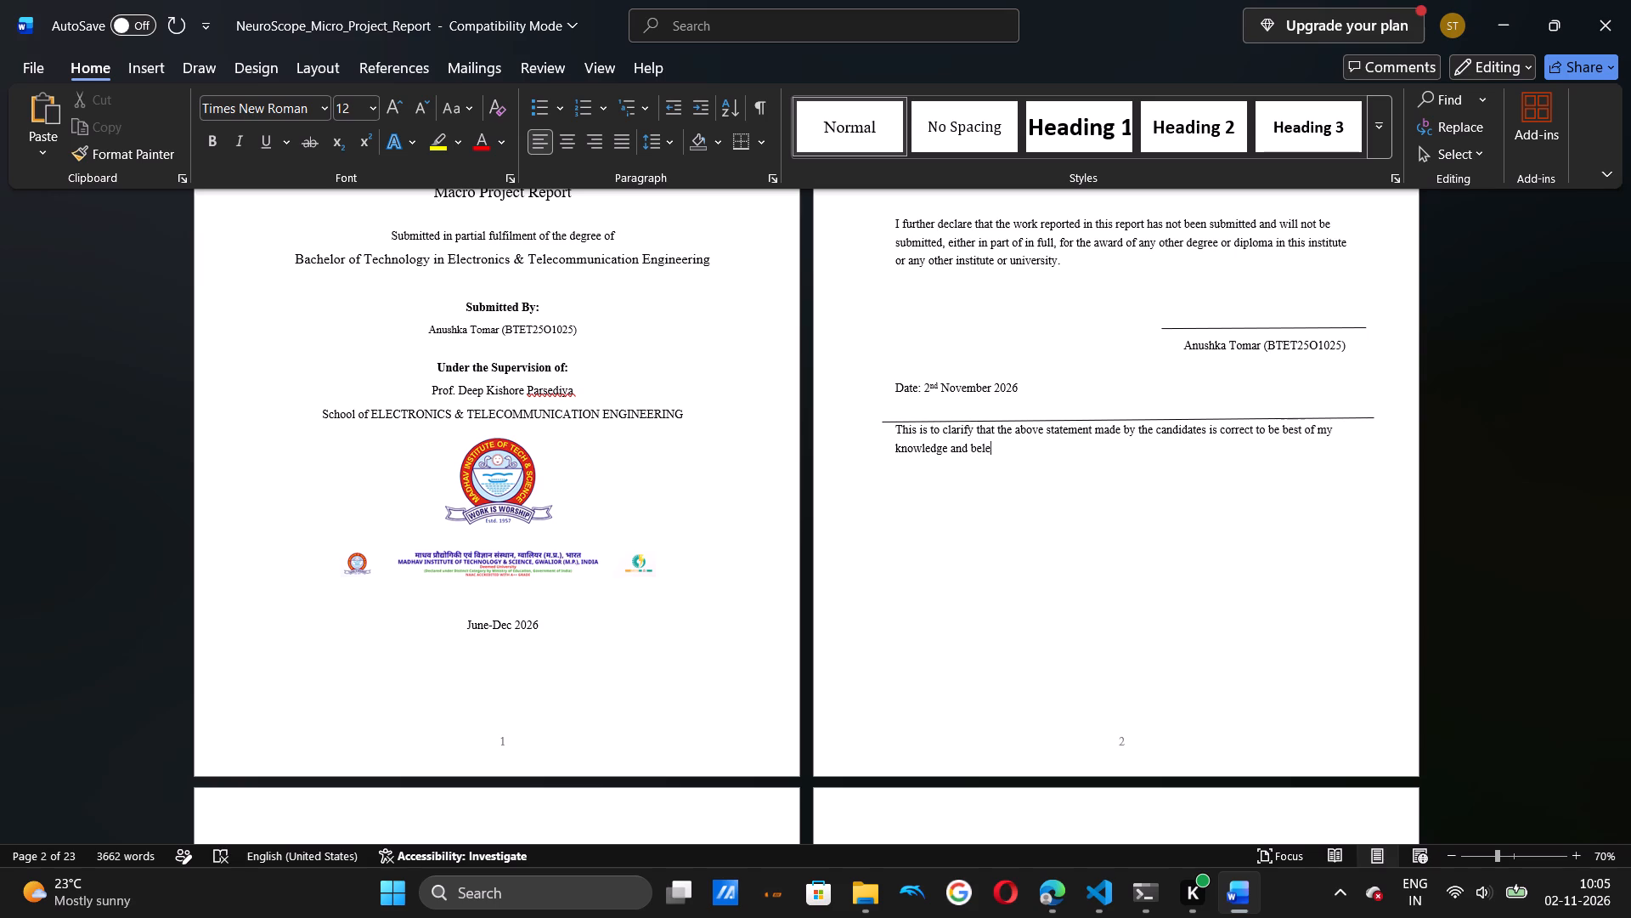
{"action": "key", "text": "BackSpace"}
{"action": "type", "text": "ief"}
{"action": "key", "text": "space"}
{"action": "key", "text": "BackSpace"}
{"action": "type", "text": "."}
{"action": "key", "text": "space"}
Nudge the dividing line slightly up and to the left, clear of the statement text beneath it.
{"action": "left_click", "coordinate": [974, 416]}
{"action": "left_click", "coordinate": [984, 422]}
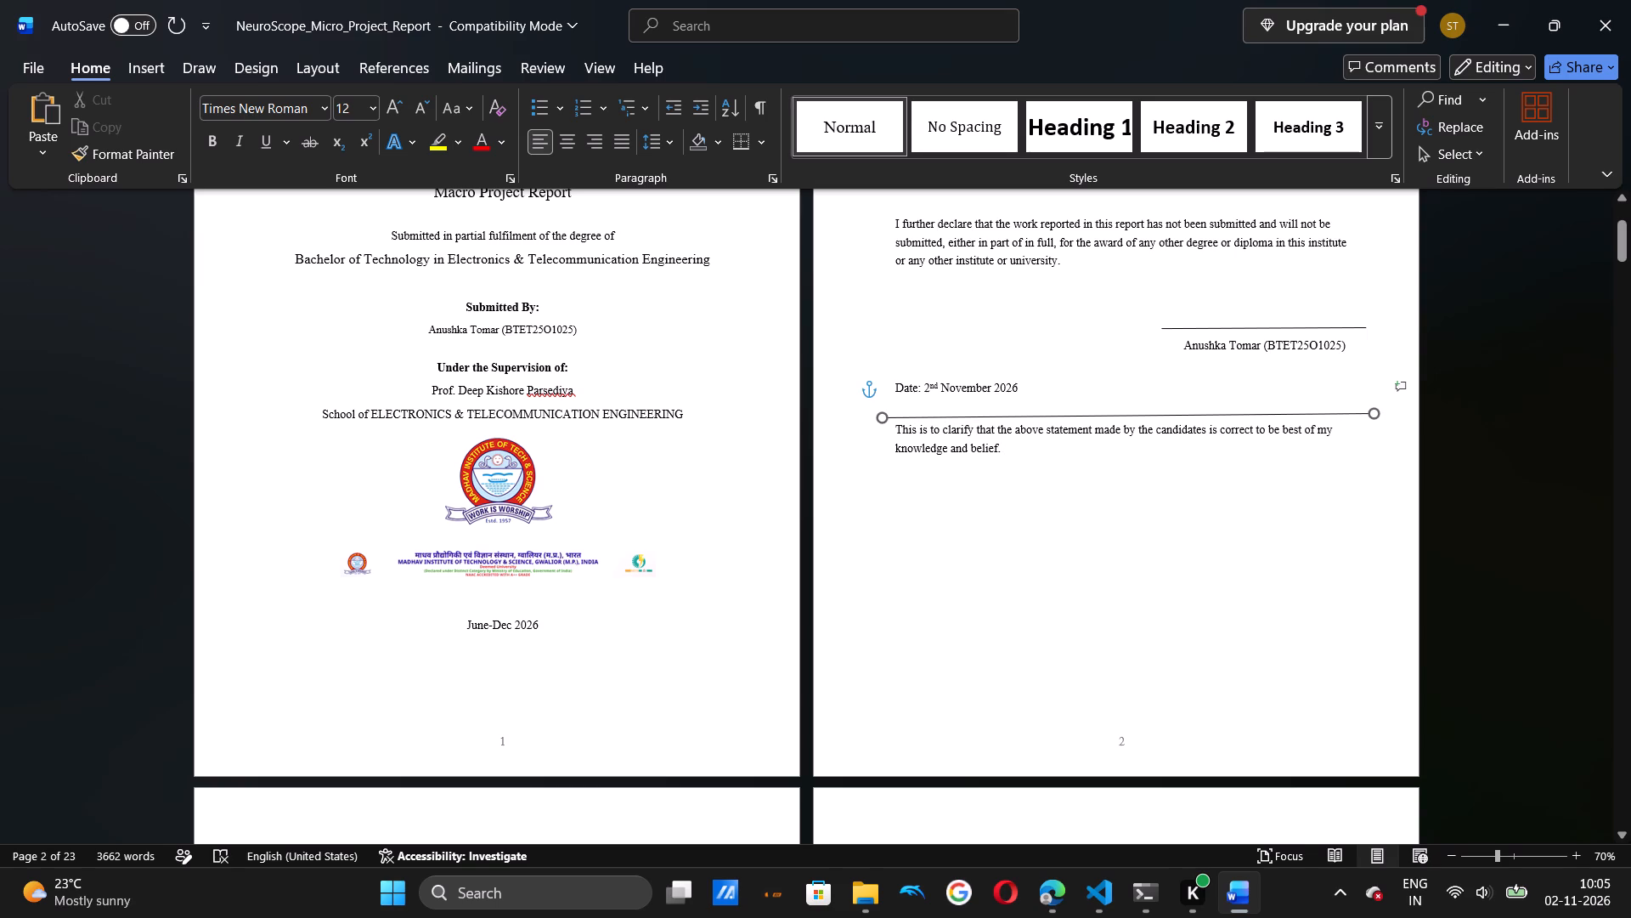
{"action": "left_click", "coordinate": [1024, 461]}
{"action": "left_click", "coordinate": [1205, 416]}
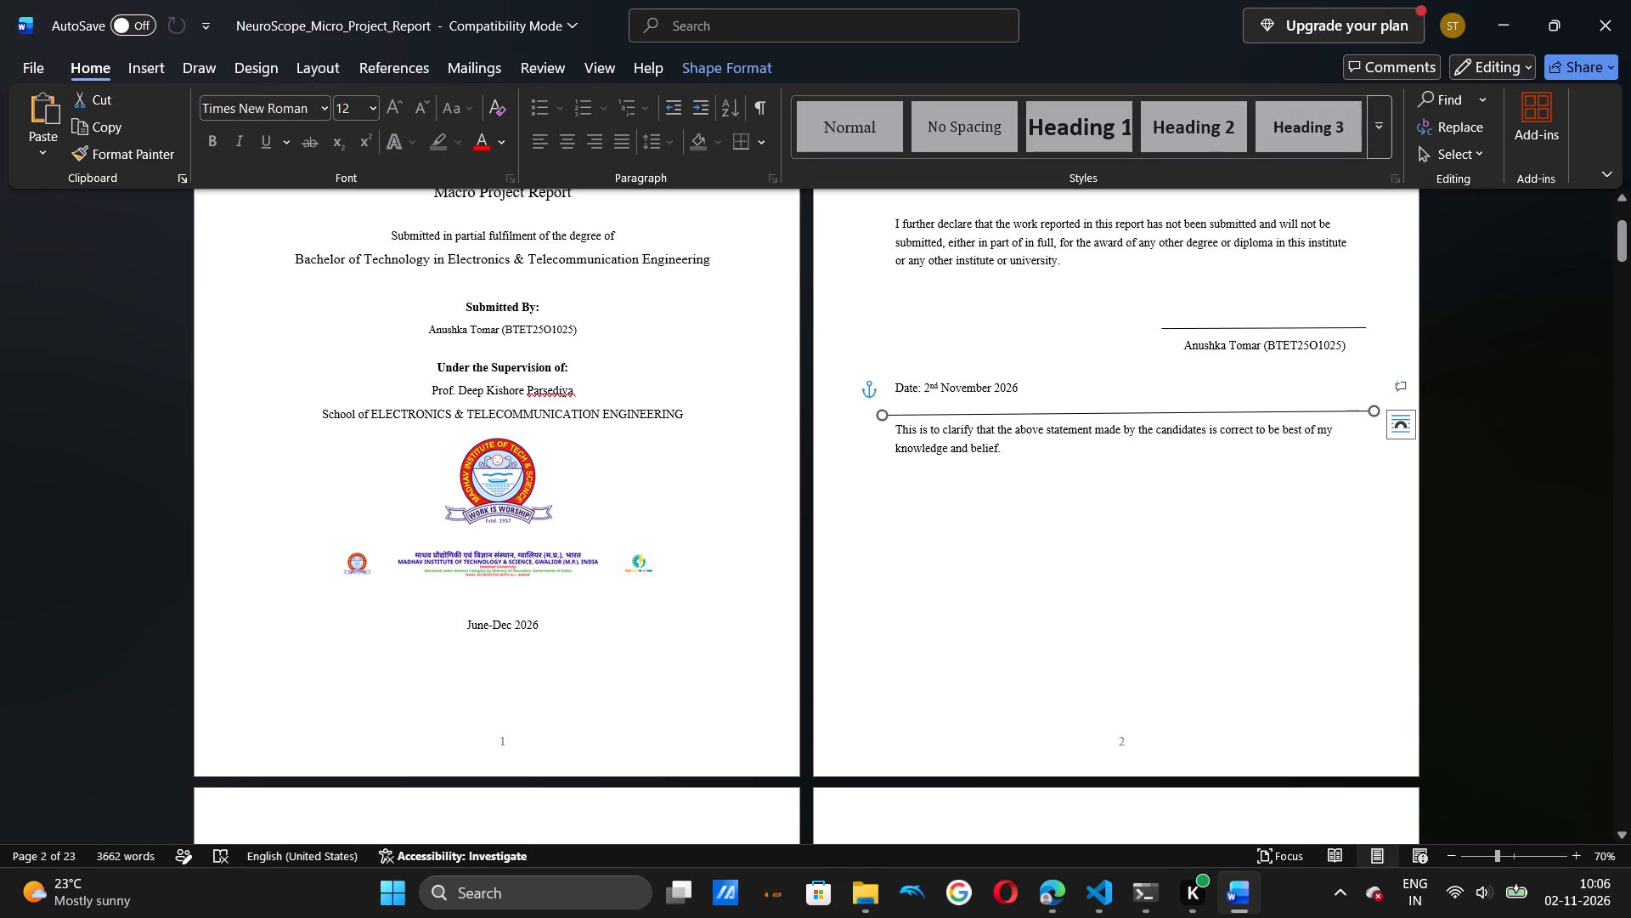
{"action": "left_click", "coordinate": [1363, 411]}
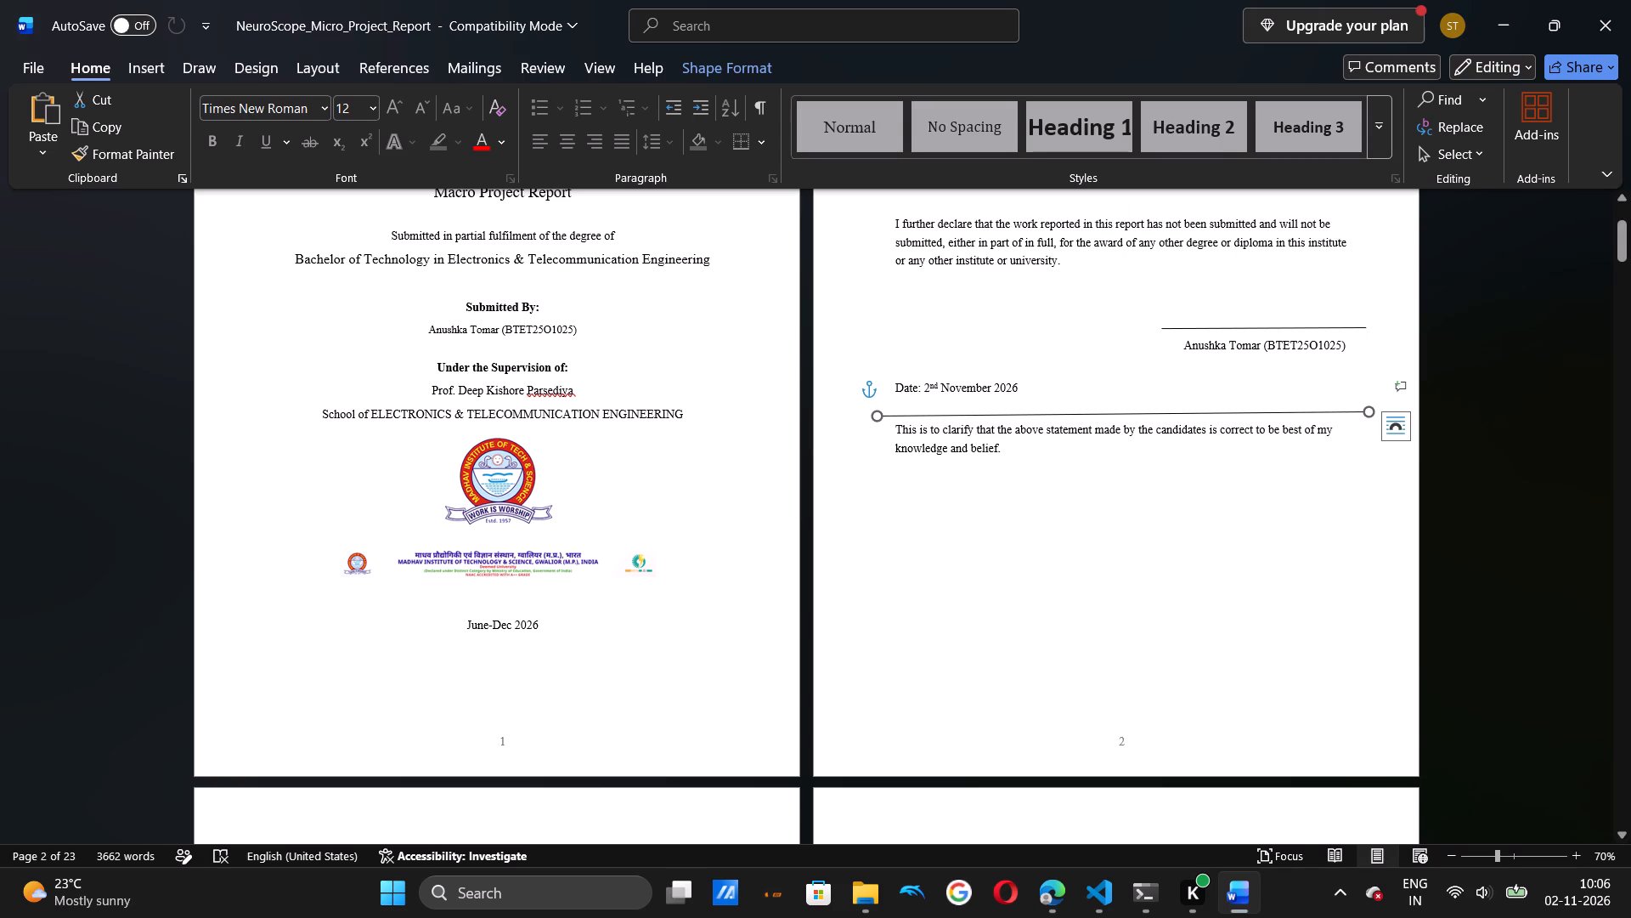
Add a line reading "Guided by :" below the confirming statement, leaving a gap and spacing it in toward the page centre.
{"action": "left_click", "coordinate": [1048, 465]}
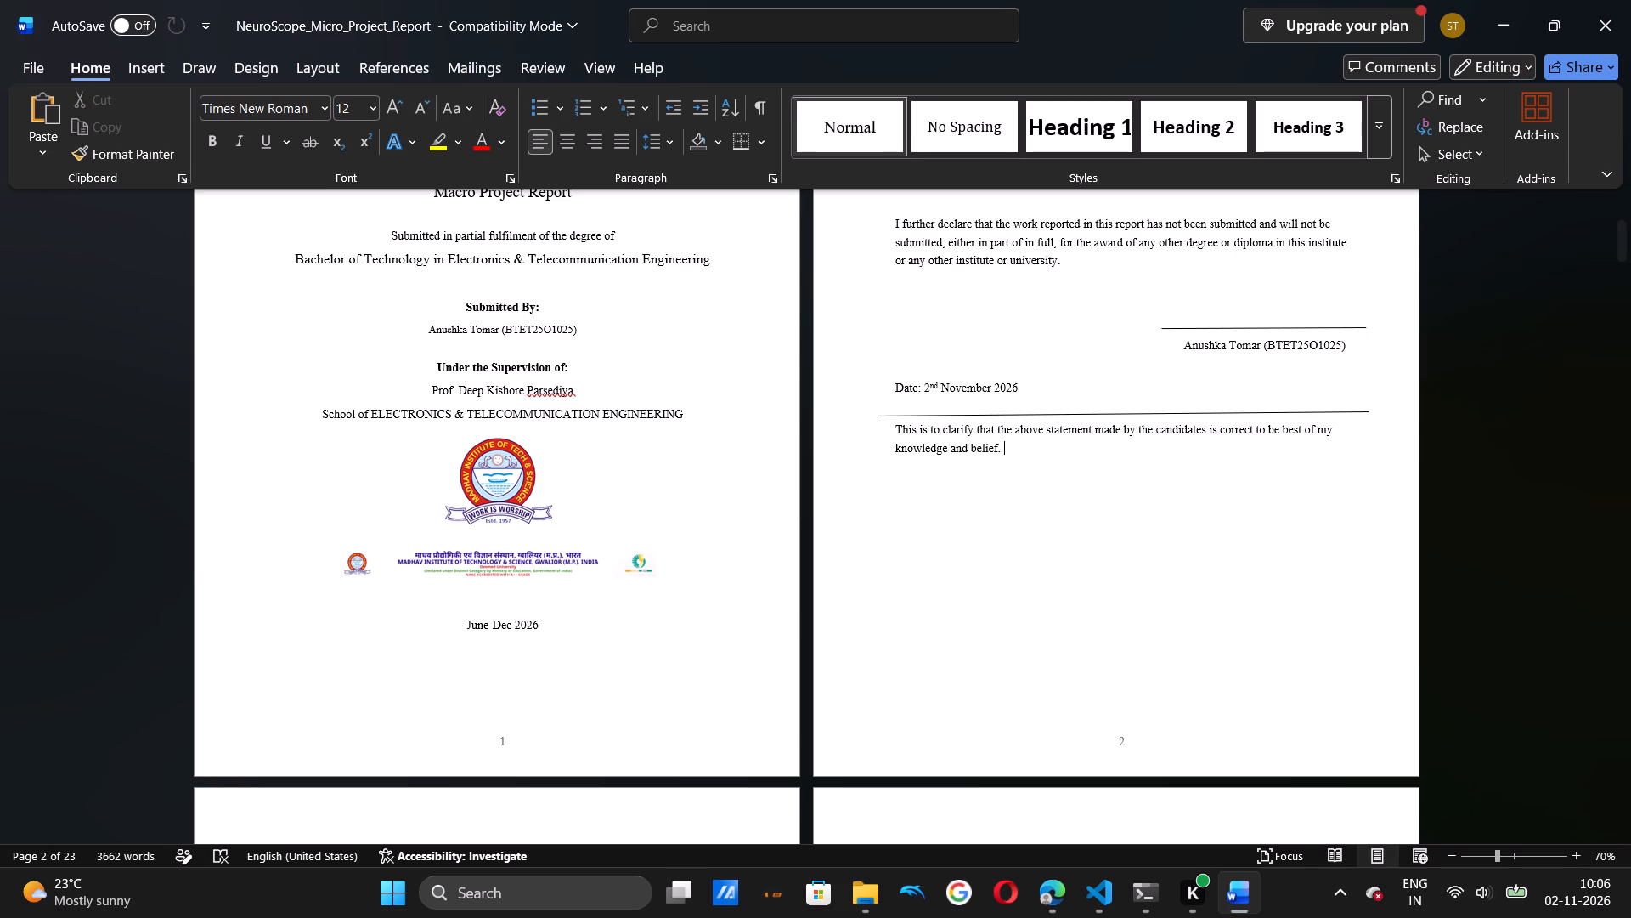
{"action": "key", "text": "Return"}
{"action": "key", "text": "Return"}
{"action": "key", "text": "BackSpace"}
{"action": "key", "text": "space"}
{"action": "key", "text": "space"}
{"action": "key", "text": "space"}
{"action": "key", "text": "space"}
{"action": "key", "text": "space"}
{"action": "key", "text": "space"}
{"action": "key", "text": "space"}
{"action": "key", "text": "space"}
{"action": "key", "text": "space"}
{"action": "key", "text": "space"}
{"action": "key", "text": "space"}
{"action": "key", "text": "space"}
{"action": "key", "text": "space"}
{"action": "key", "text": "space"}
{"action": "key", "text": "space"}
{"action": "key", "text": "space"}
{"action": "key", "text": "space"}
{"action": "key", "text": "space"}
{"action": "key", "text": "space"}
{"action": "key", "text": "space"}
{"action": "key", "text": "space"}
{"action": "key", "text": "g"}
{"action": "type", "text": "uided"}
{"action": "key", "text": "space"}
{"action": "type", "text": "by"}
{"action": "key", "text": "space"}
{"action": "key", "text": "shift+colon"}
Make the "Guided by :" label bold.
{"action": "left_click_drag", "start_coordinate": [1057, 490], "coordinate": [1125, 486]}
{"action": "left_click", "coordinate": [1139, 448]}
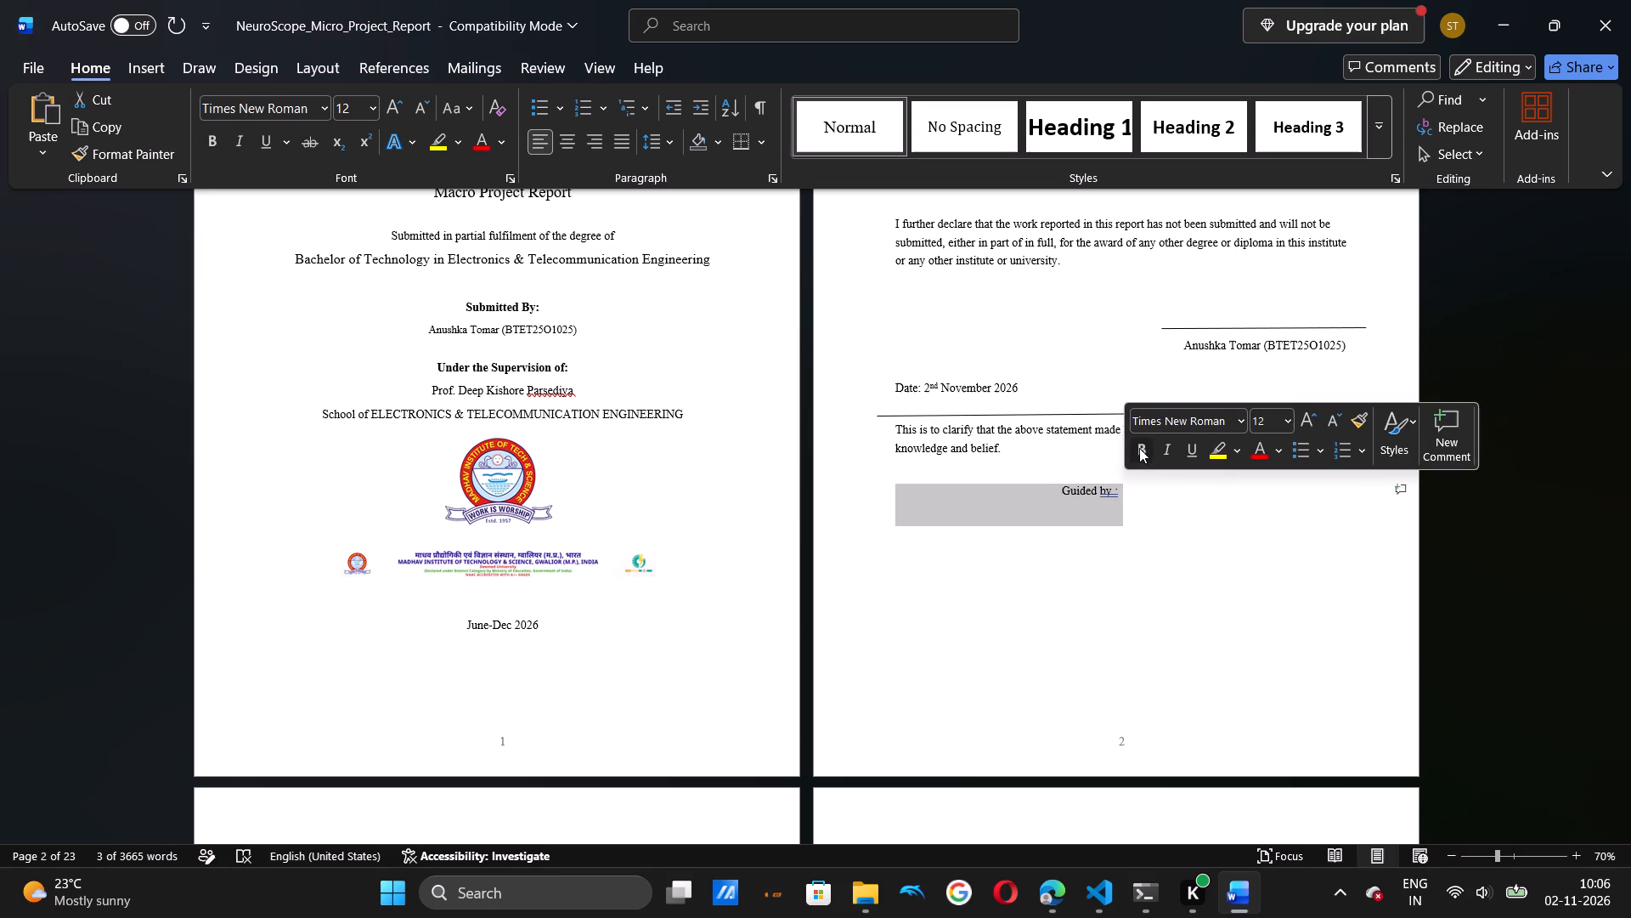
{"action": "left_click", "coordinate": [1132, 494]}
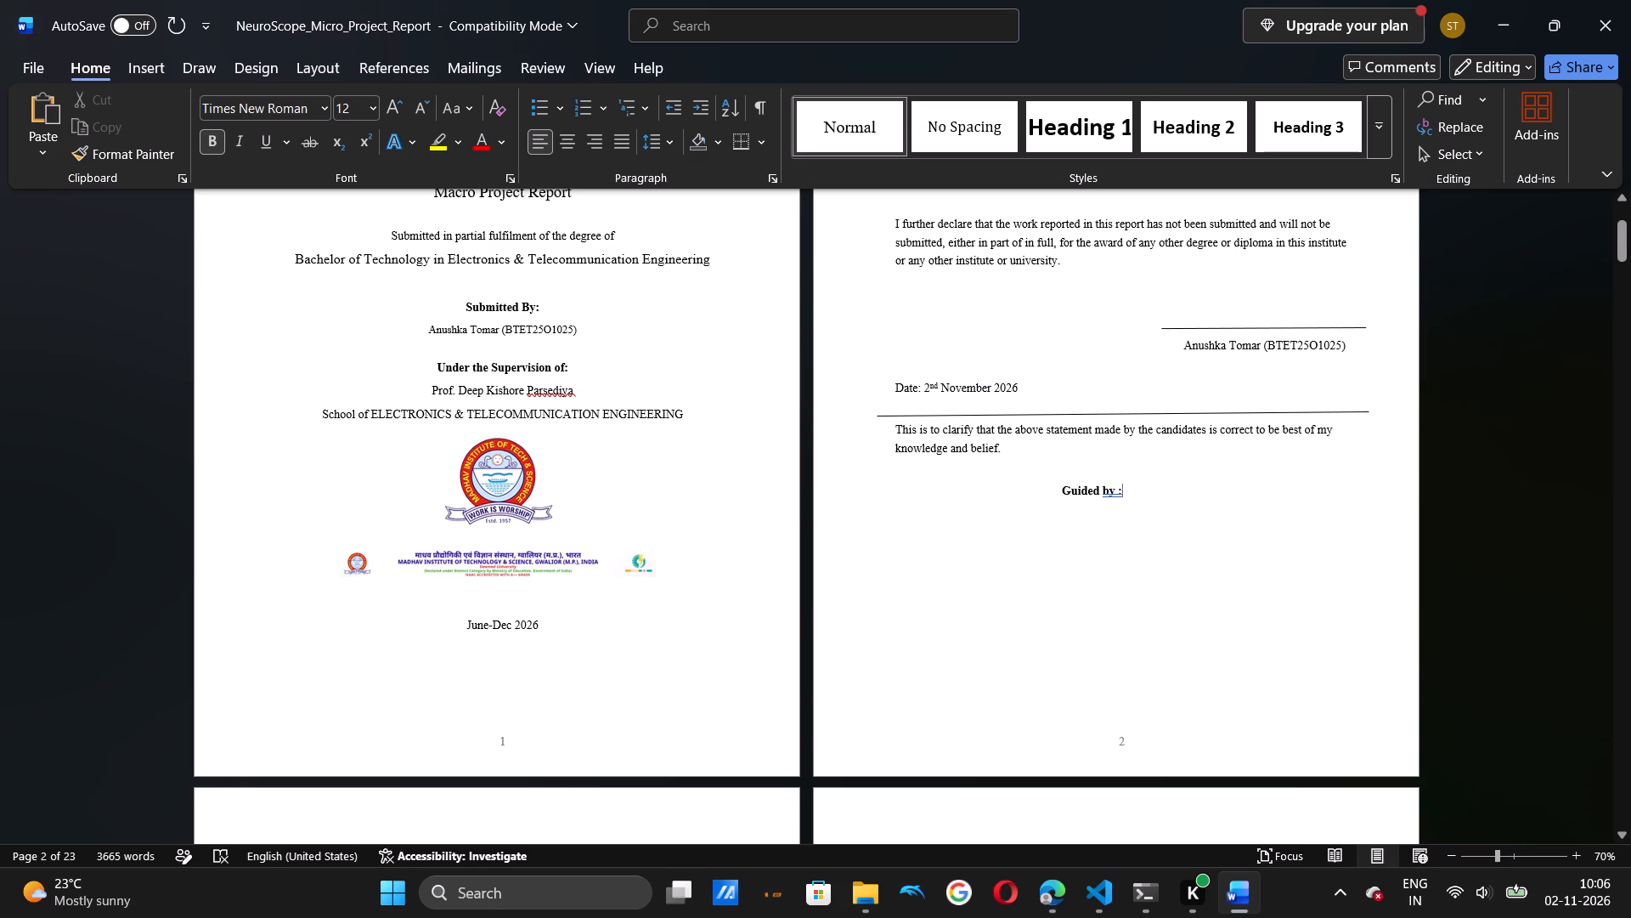
Remove the space before the colon so the label reads "Guided by:".
{"action": "key", "text": "Return"}
{"action": "key", "text": "BackSpace"}
{"action": "key", "text": "BackSpace"}
{"action": "key", "text": "BackSpace"}
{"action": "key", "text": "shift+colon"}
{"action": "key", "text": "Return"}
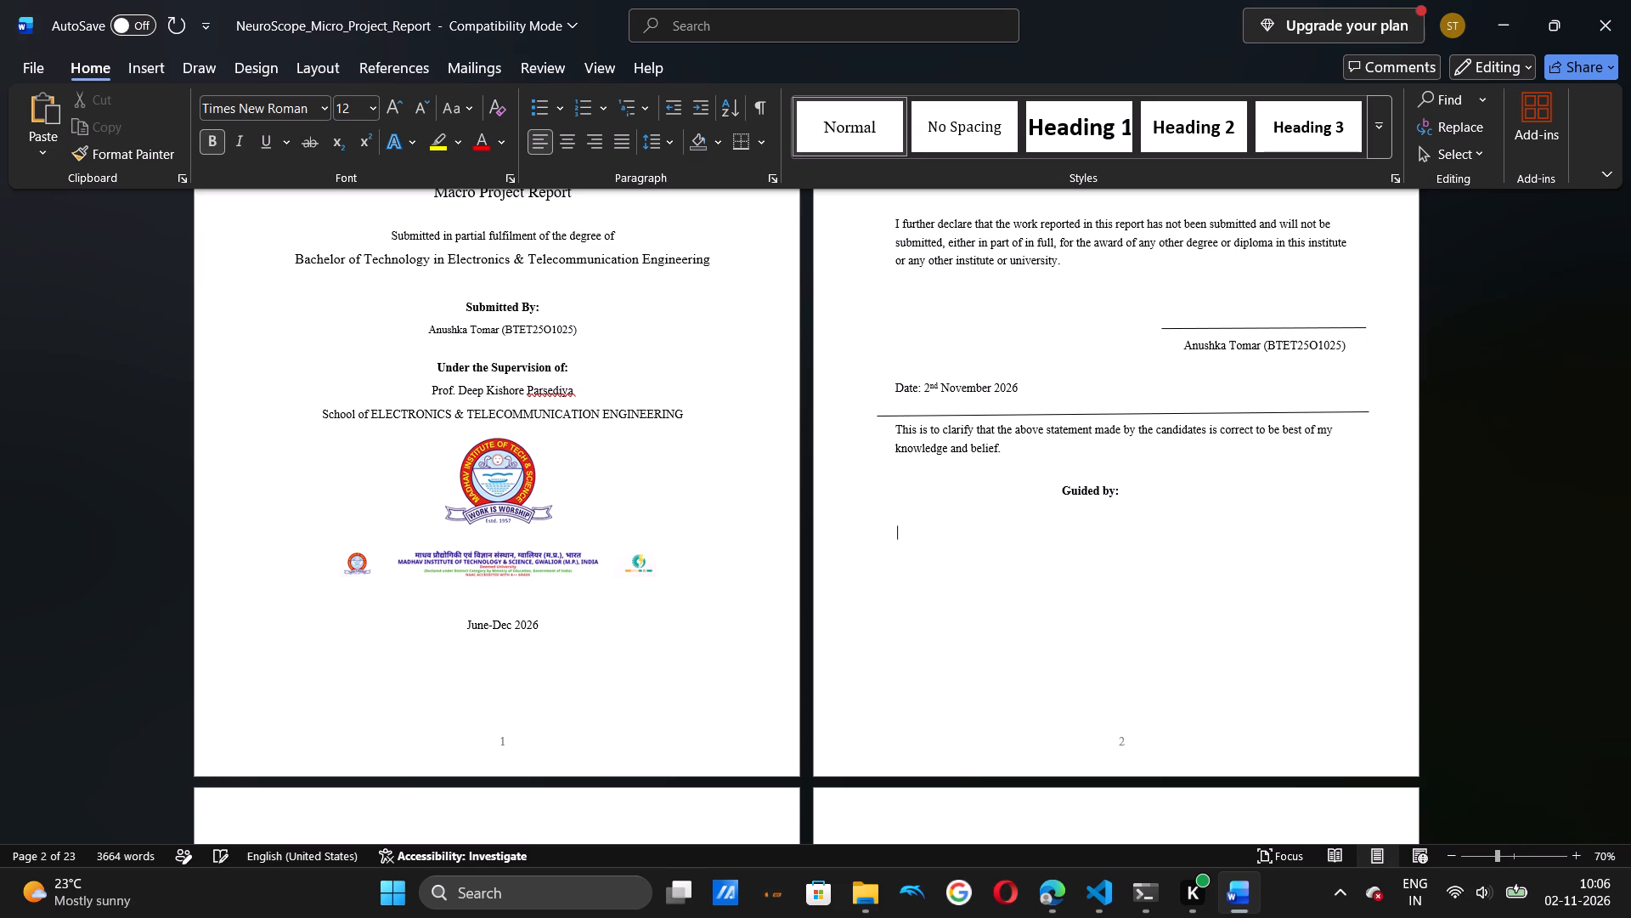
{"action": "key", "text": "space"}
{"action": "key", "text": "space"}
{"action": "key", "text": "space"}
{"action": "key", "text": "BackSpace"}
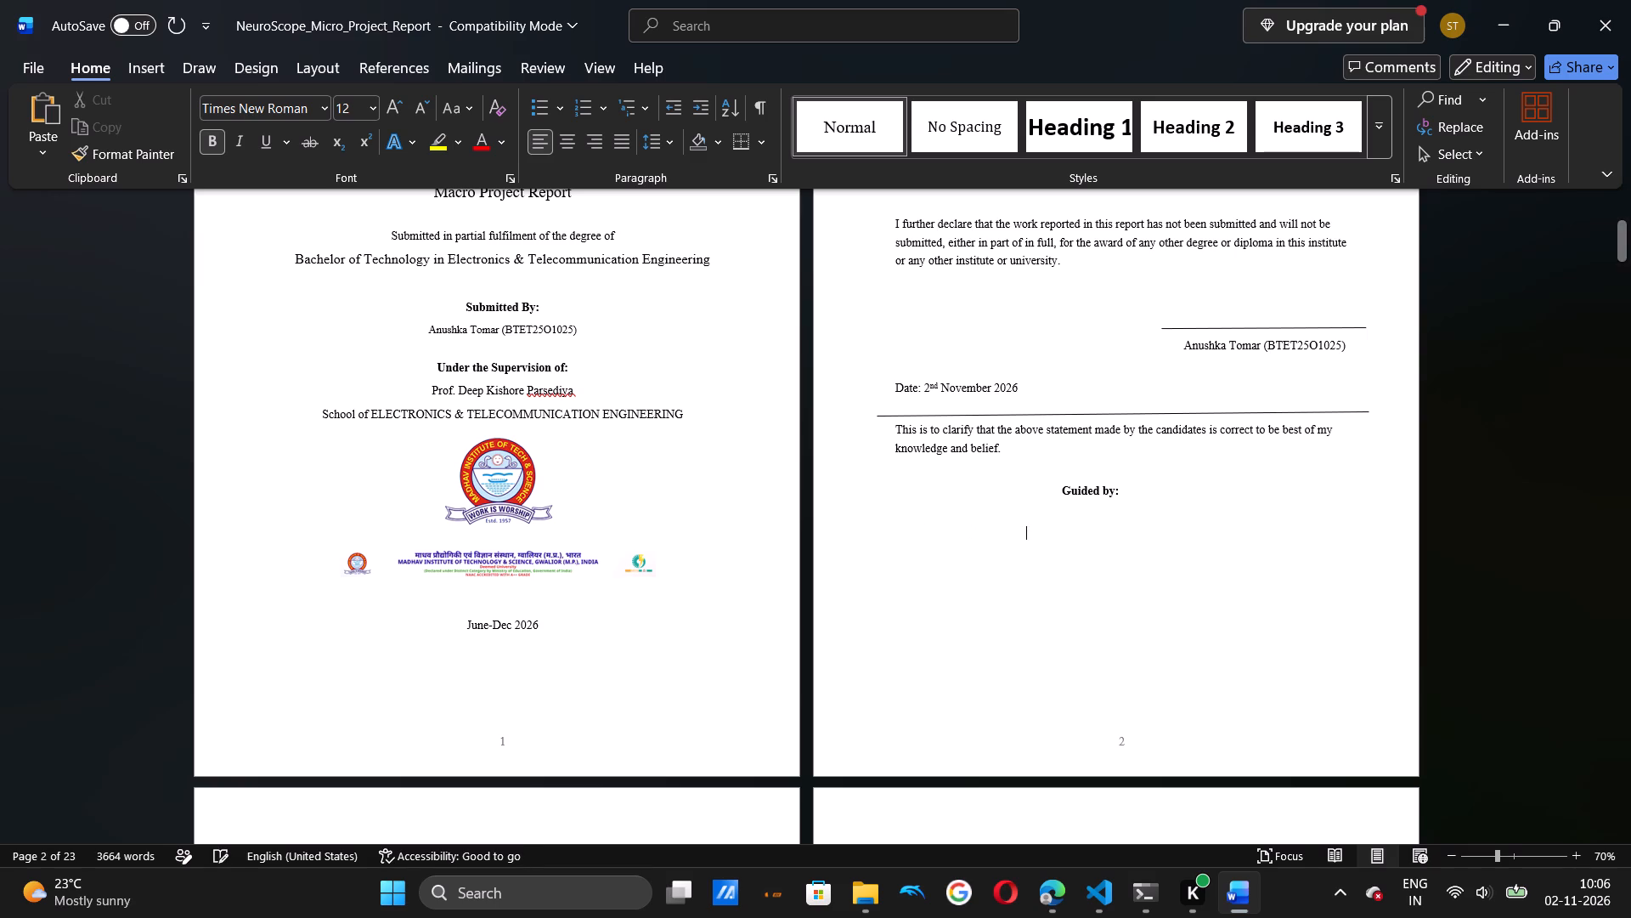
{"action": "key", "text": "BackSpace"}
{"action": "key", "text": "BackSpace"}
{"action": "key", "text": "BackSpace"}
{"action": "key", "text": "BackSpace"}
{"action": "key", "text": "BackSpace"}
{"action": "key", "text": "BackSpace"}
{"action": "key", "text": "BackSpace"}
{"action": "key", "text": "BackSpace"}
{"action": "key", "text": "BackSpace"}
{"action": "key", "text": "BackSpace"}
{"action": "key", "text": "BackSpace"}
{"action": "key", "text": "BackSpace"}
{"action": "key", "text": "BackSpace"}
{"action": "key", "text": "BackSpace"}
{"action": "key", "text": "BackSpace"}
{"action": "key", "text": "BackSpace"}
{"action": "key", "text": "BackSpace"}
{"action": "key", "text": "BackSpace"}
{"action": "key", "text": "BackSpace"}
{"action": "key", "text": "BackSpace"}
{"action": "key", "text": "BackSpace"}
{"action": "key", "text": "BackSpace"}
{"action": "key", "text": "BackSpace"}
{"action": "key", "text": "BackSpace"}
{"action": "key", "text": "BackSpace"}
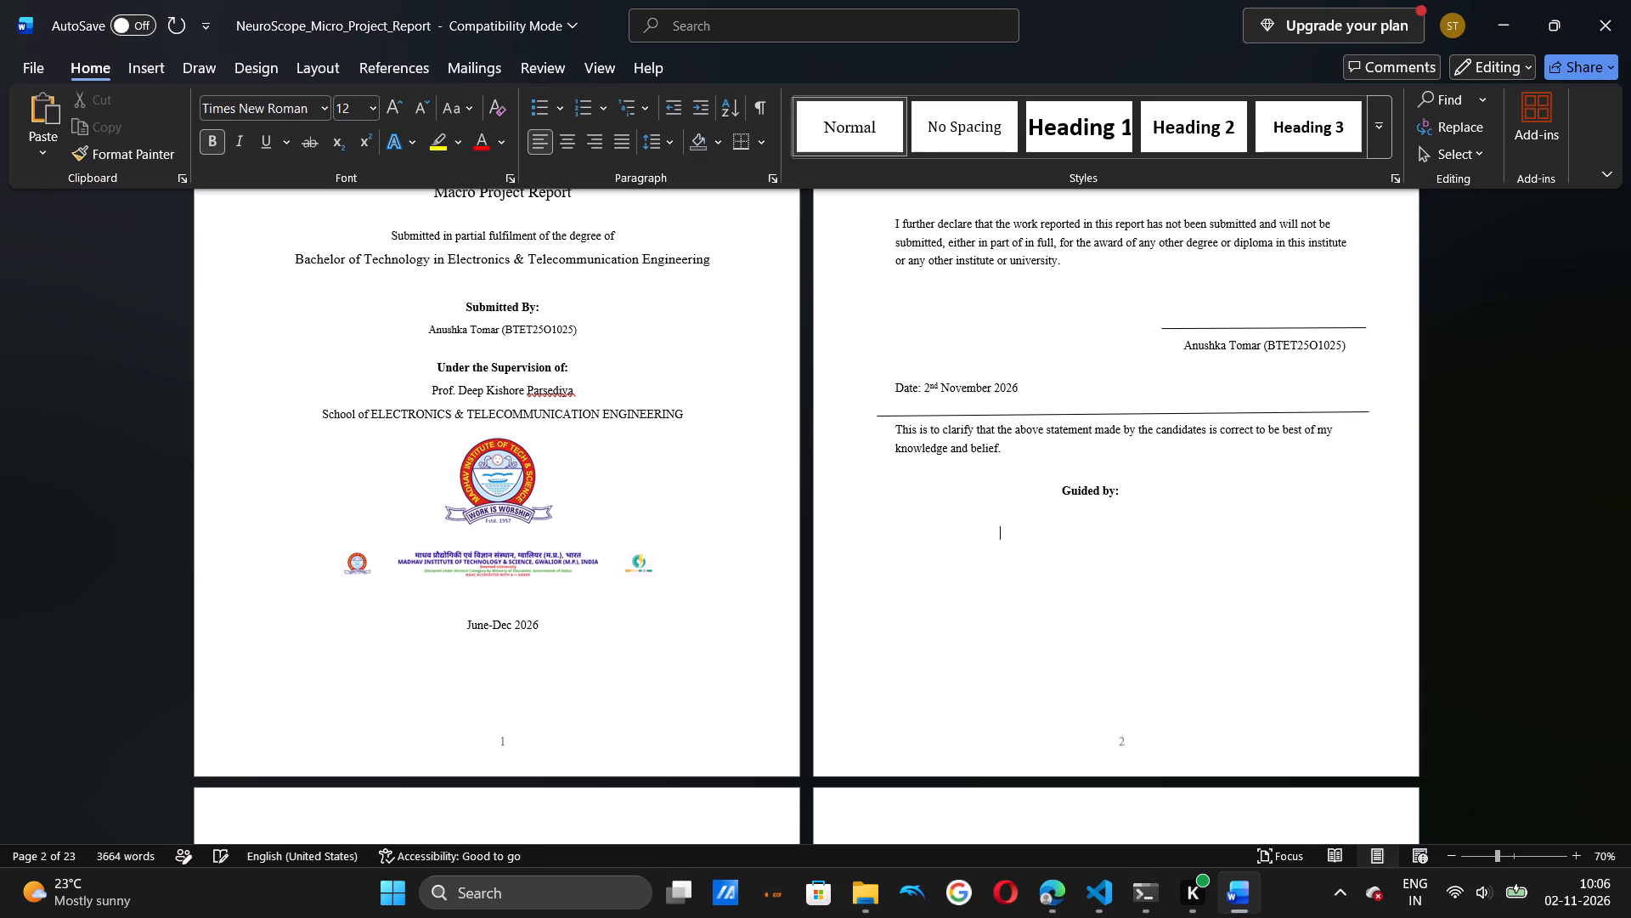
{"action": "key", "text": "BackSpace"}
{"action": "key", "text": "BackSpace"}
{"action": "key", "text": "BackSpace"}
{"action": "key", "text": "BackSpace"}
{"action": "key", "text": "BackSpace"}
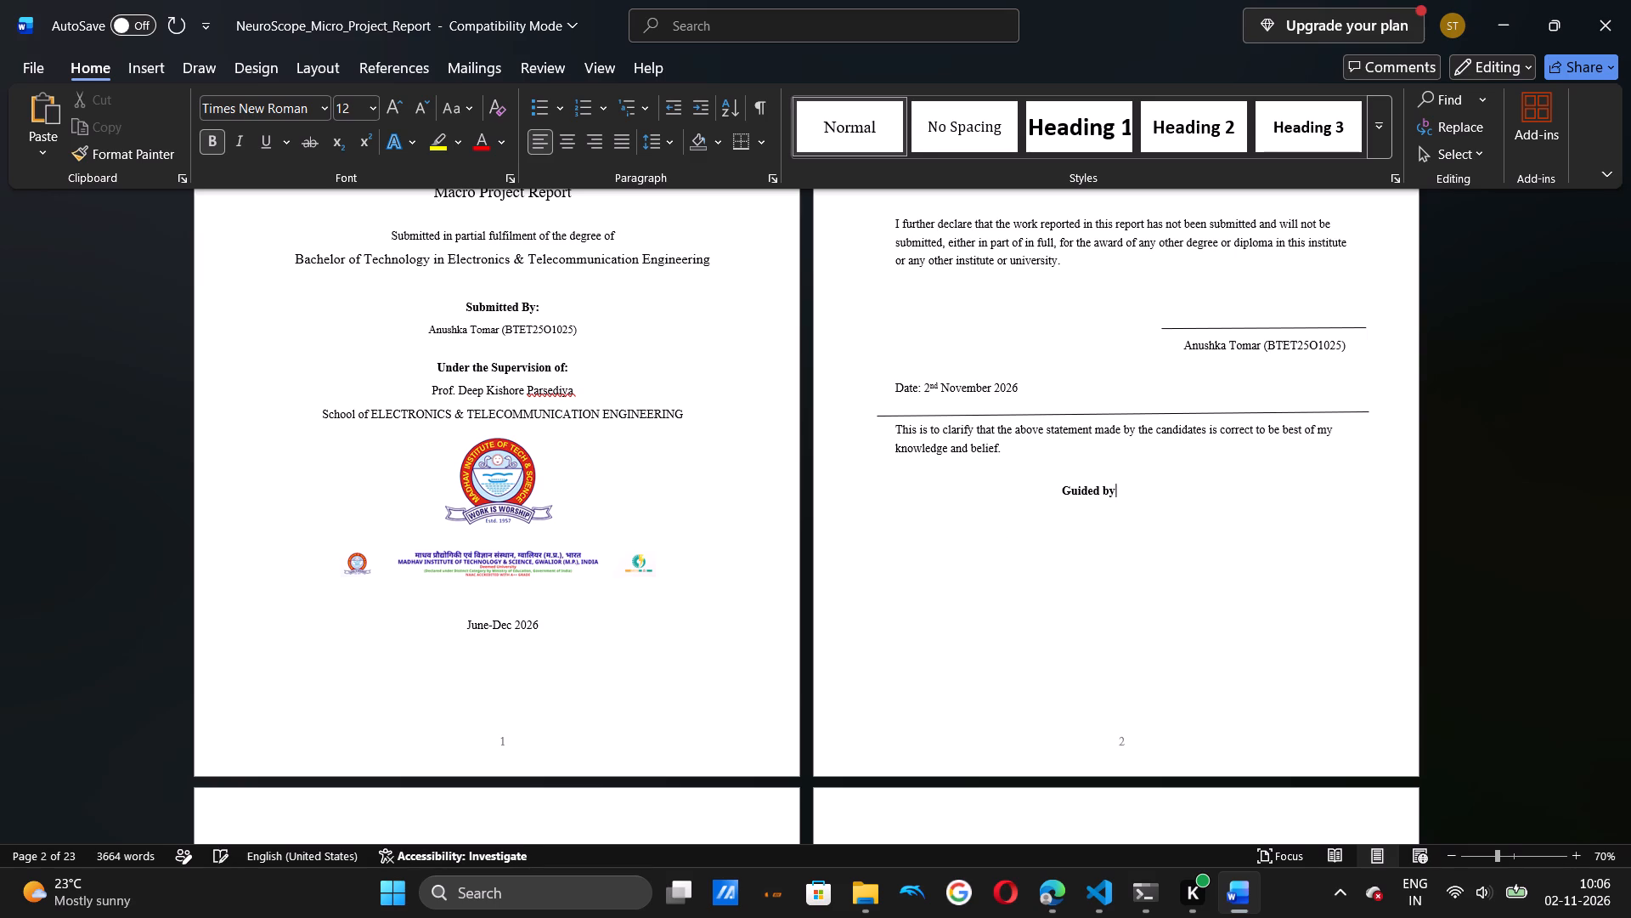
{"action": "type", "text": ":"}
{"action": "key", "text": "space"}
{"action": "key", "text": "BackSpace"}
Enter the supervising professor's name, prefixed with "Prof.", on a new line spaced in beneath "Guided by:".
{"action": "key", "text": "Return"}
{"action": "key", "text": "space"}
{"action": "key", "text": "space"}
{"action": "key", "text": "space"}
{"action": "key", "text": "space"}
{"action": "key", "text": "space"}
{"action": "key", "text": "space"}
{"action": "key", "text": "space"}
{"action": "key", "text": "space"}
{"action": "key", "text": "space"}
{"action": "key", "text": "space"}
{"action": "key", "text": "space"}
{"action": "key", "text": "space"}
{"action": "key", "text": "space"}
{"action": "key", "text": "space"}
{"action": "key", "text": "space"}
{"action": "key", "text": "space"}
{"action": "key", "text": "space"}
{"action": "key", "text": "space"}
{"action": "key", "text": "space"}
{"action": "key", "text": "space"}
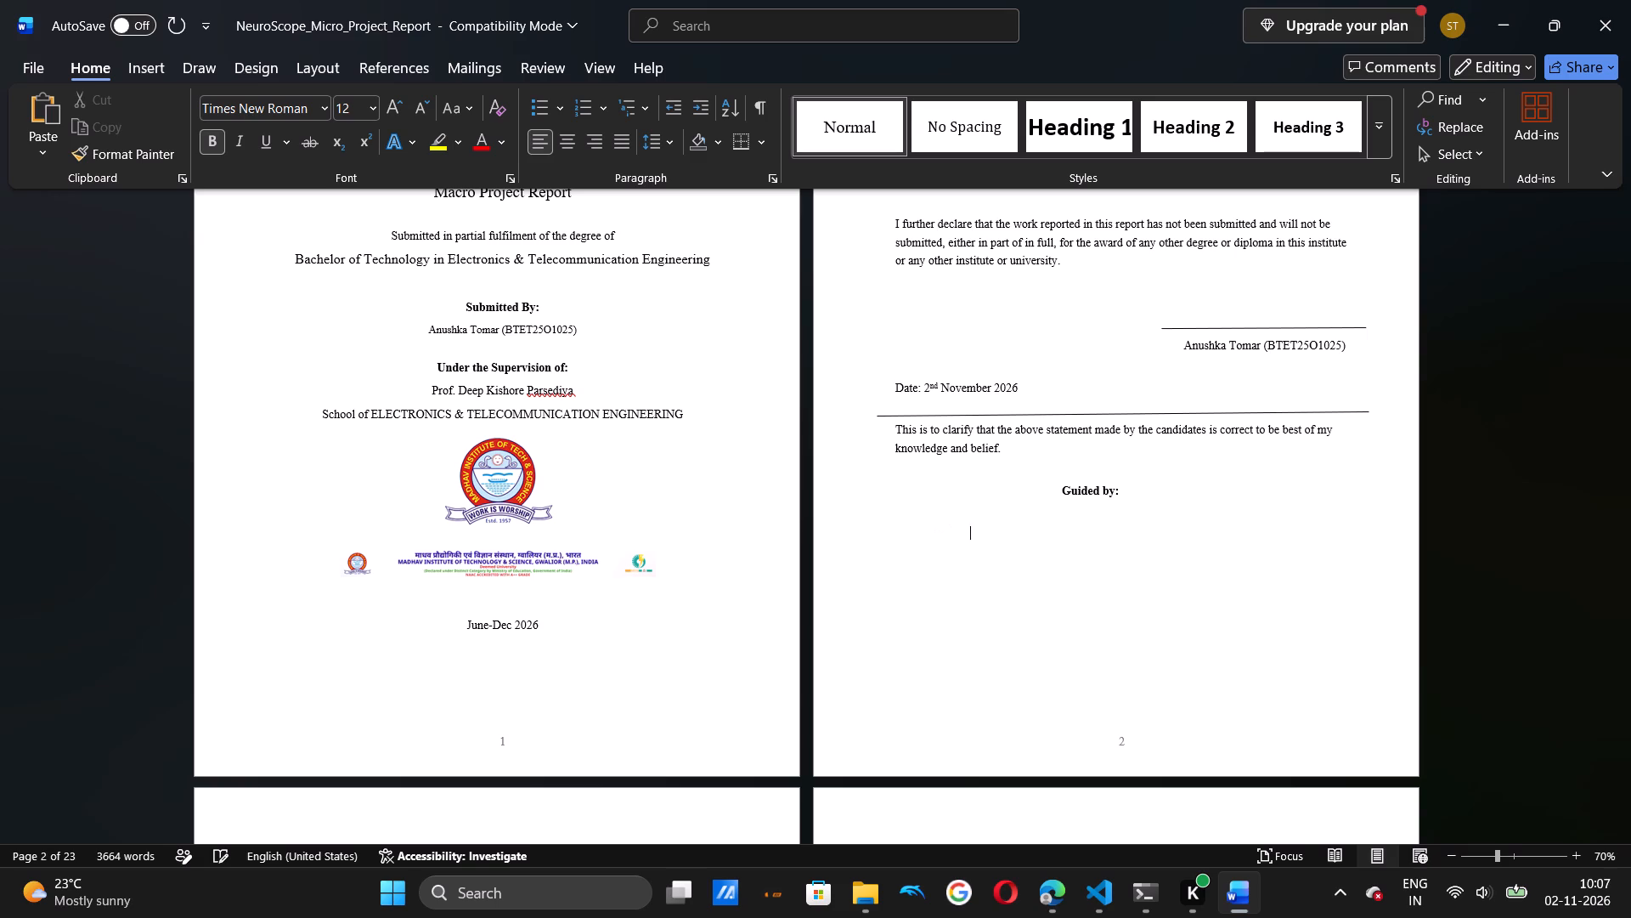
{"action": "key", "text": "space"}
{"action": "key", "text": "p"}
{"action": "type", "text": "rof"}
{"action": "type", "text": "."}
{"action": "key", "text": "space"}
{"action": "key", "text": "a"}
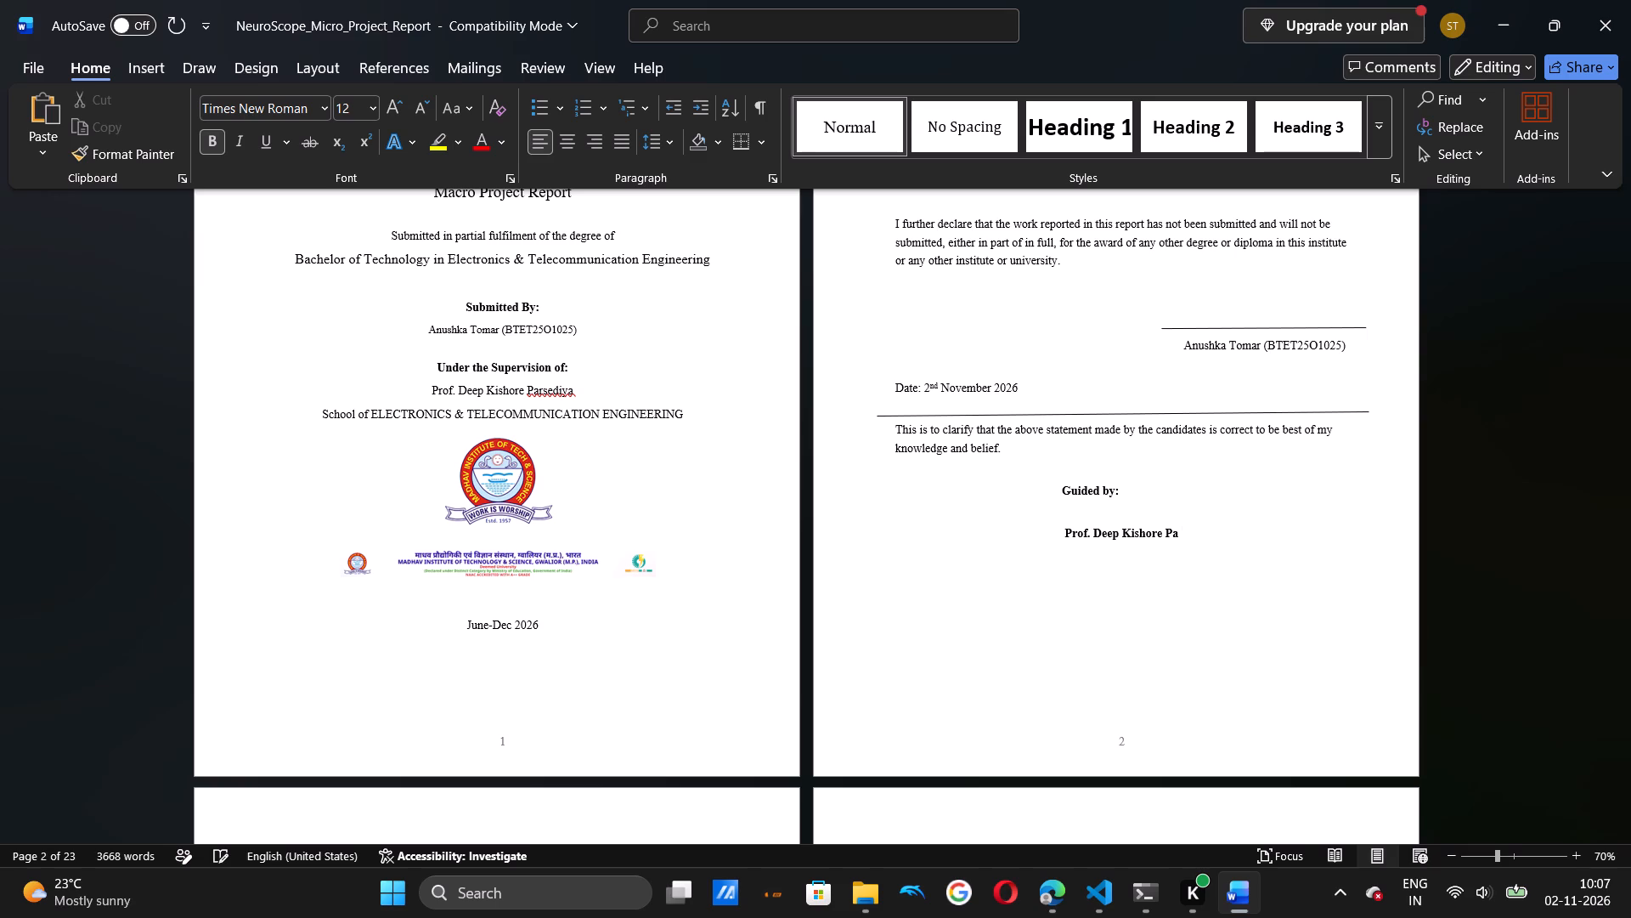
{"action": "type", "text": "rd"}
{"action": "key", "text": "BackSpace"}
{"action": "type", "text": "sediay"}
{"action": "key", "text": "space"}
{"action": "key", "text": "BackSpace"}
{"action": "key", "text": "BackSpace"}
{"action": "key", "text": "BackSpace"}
Shift the professor's name leftward by removing spaces before it, centring it under the "Guided by:" label.
{"action": "left_click", "coordinate": [1064, 535]}
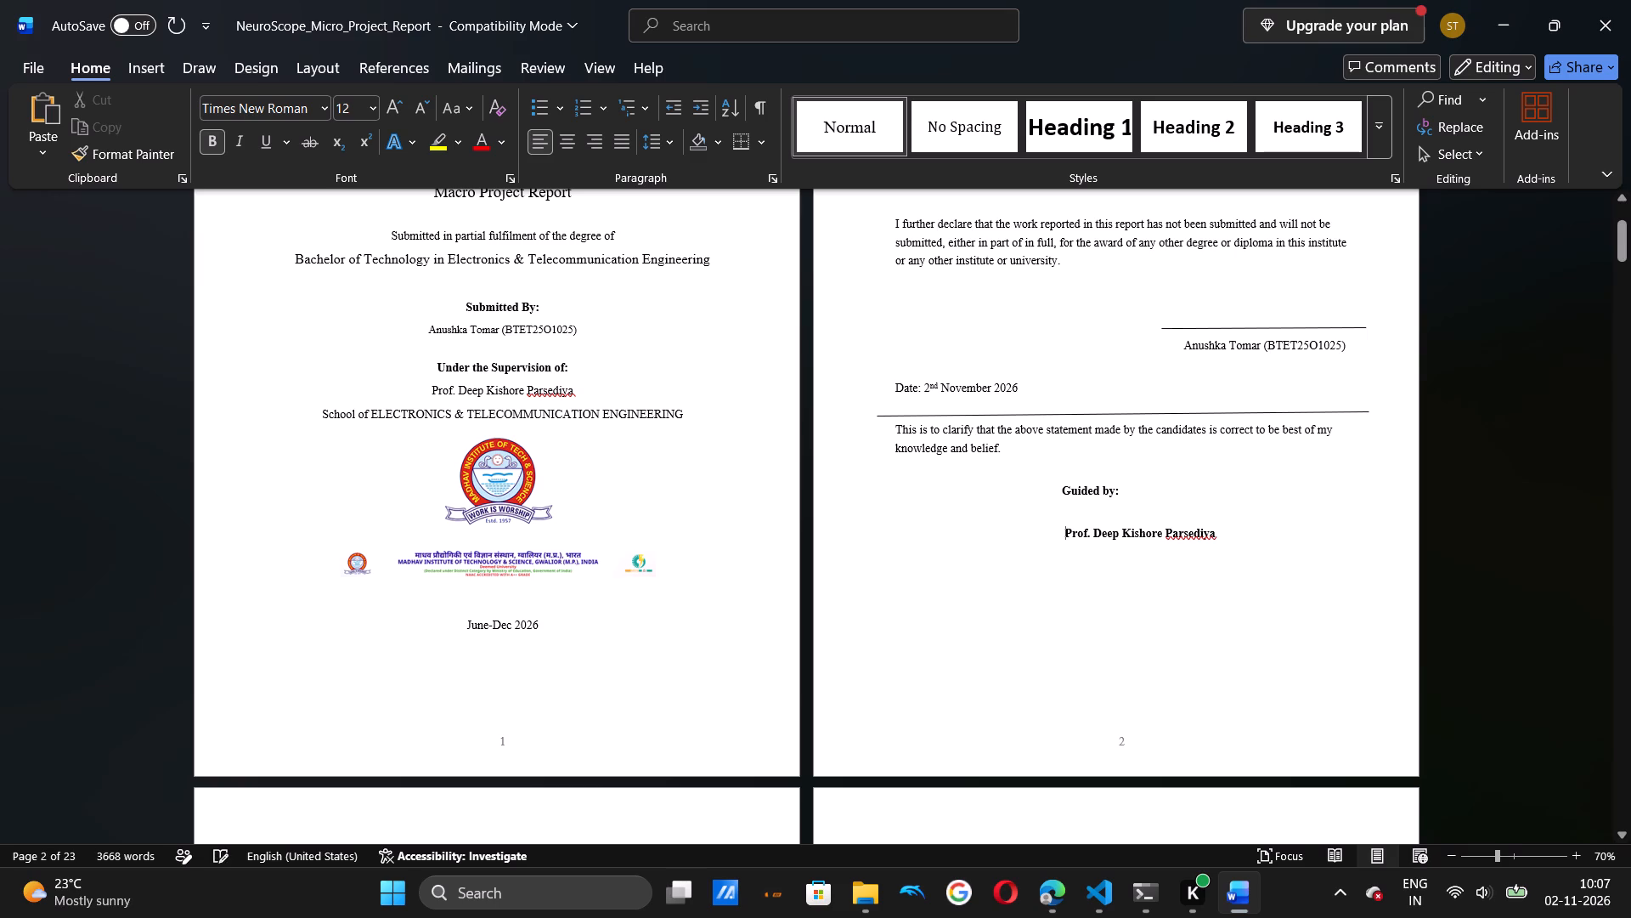
{"action": "key", "text": "BackSpace"}
{"action": "key", "text": "BackSpace"}
{"action": "key", "text": "BackSpace"}
{"action": "key", "text": "BackSpace"}
{"action": "key", "text": "BackSpace"}
{"action": "key", "text": "BackSpace"}
{"action": "key", "text": "BackSpace"}
{"action": "key", "text": "BackSpace"}
{"action": "key", "text": "BackSpace"}
{"action": "key", "text": "BackSpace"}
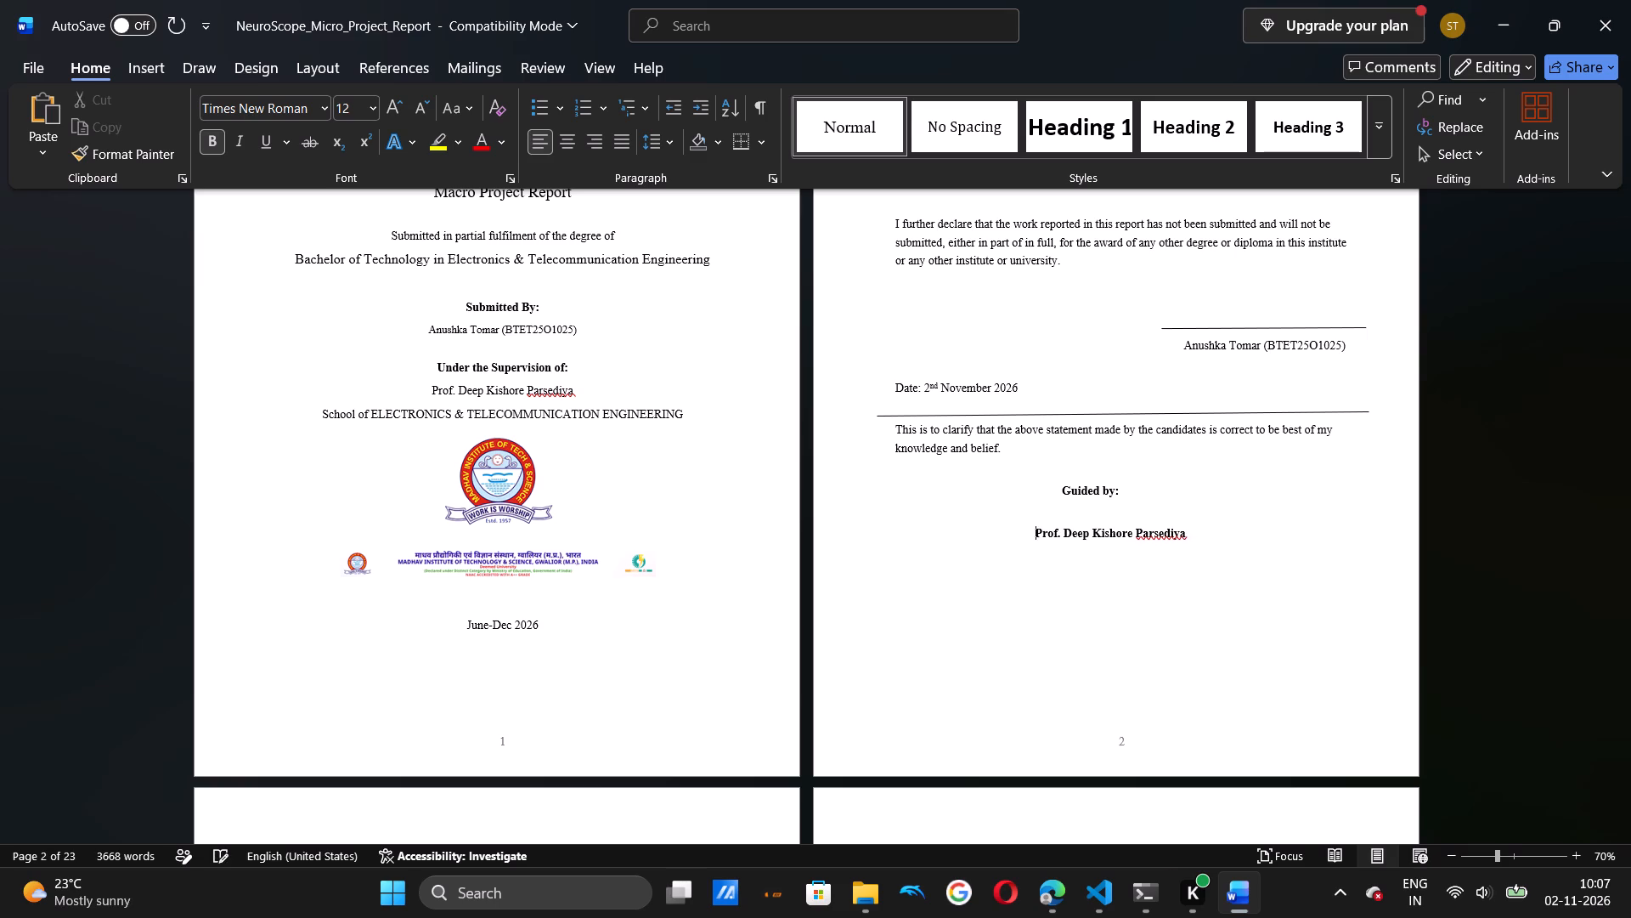
{"action": "key", "text": "BackSpace"}
{"action": "key", "text": "BackSpace"}
{"action": "key", "text": "BackSpace"}
{"action": "key", "text": "BackSpace"}
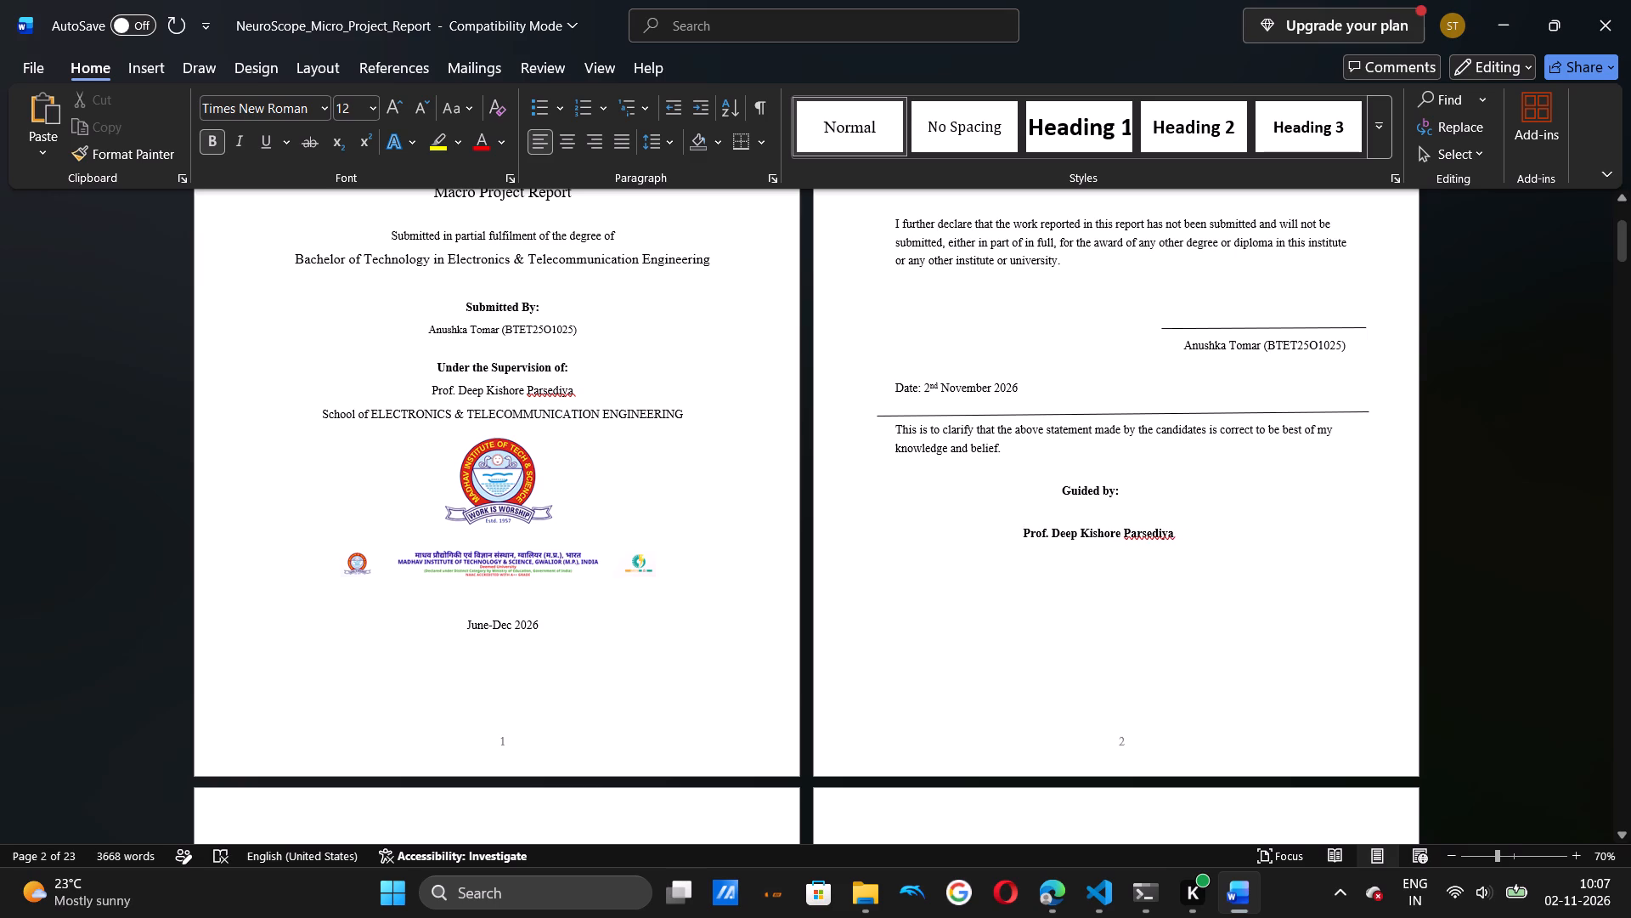
Remove the bold formatting from the professor's name line.
{"action": "left_click_drag", "start_coordinate": [1182, 530], "coordinate": [1013, 529]}
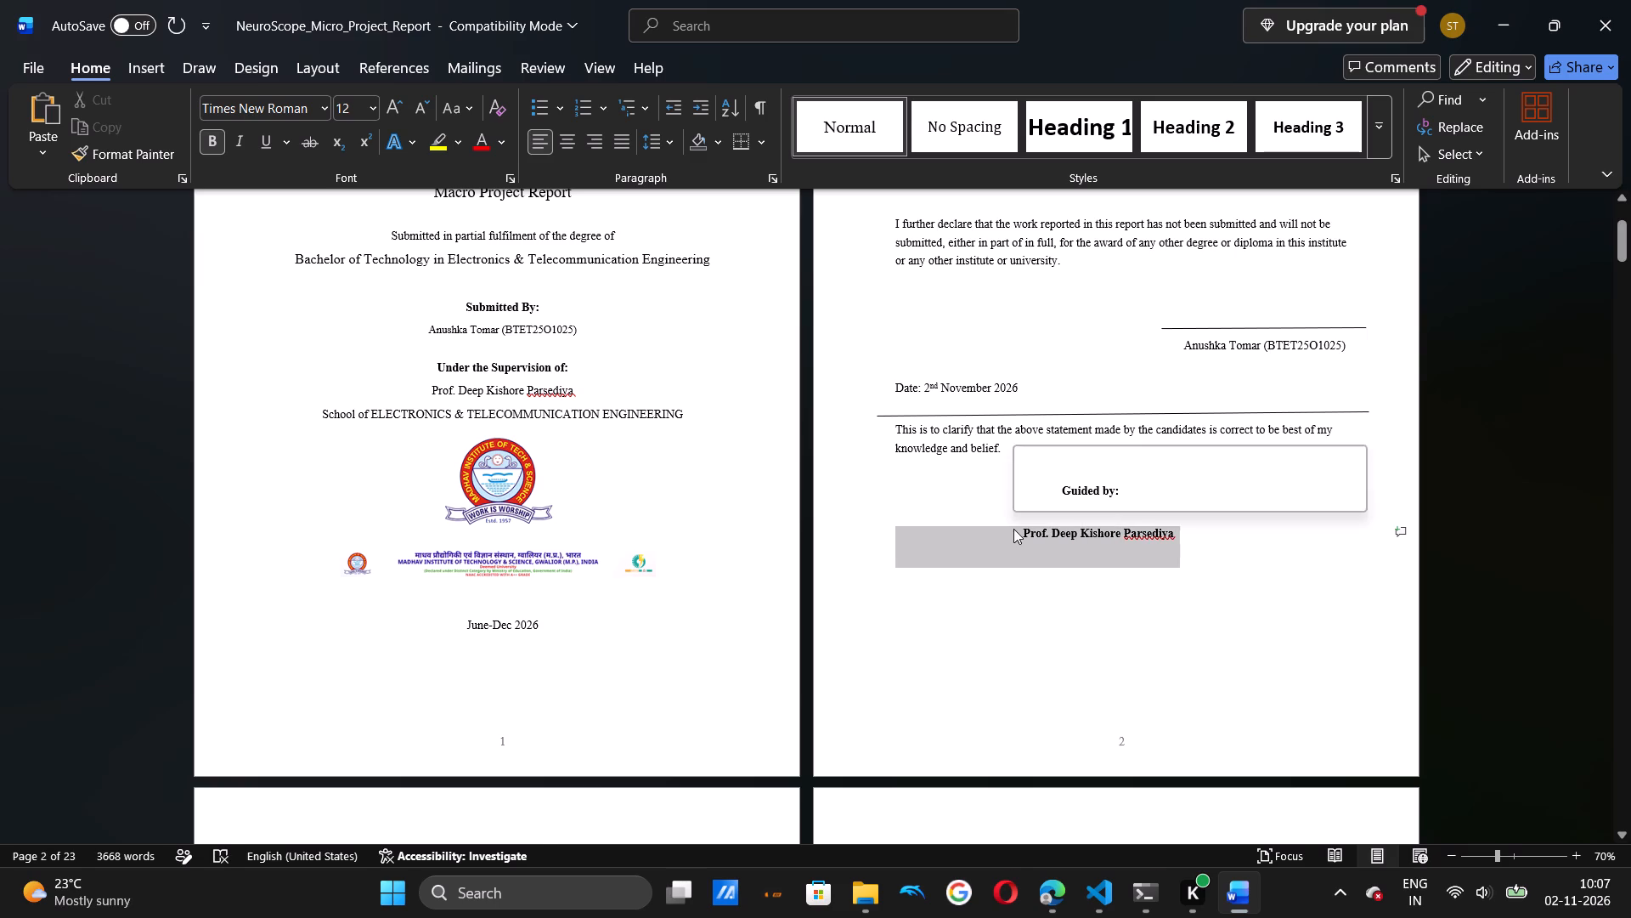
{"action": "left_click", "coordinate": [1027, 505]}
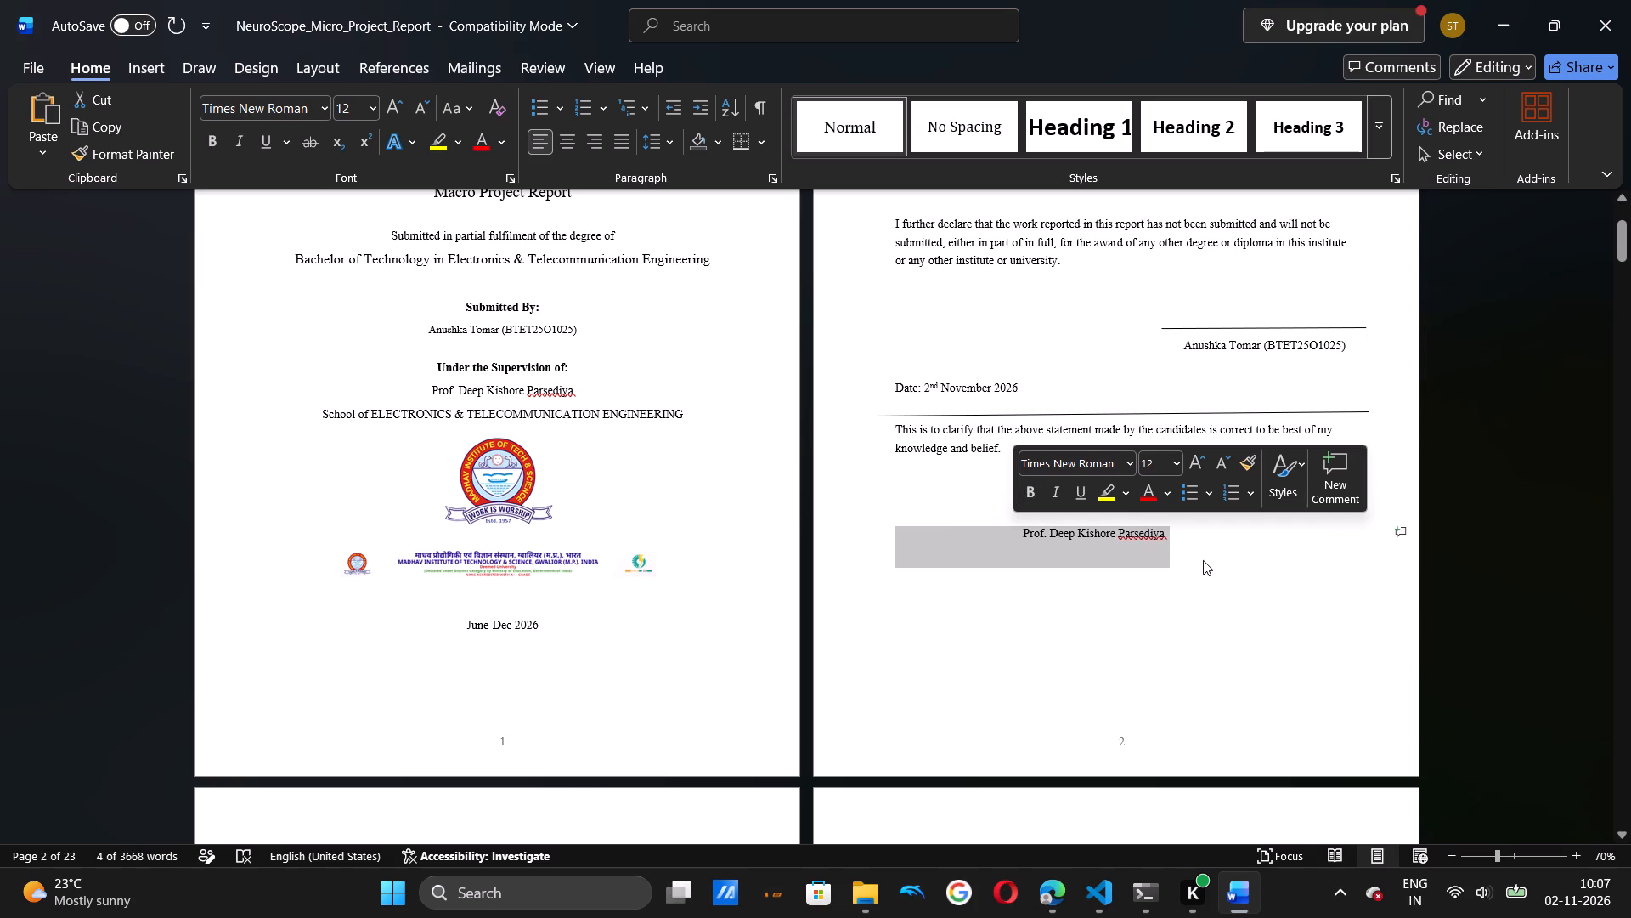
{"action": "left_click", "coordinate": [1203, 560]}
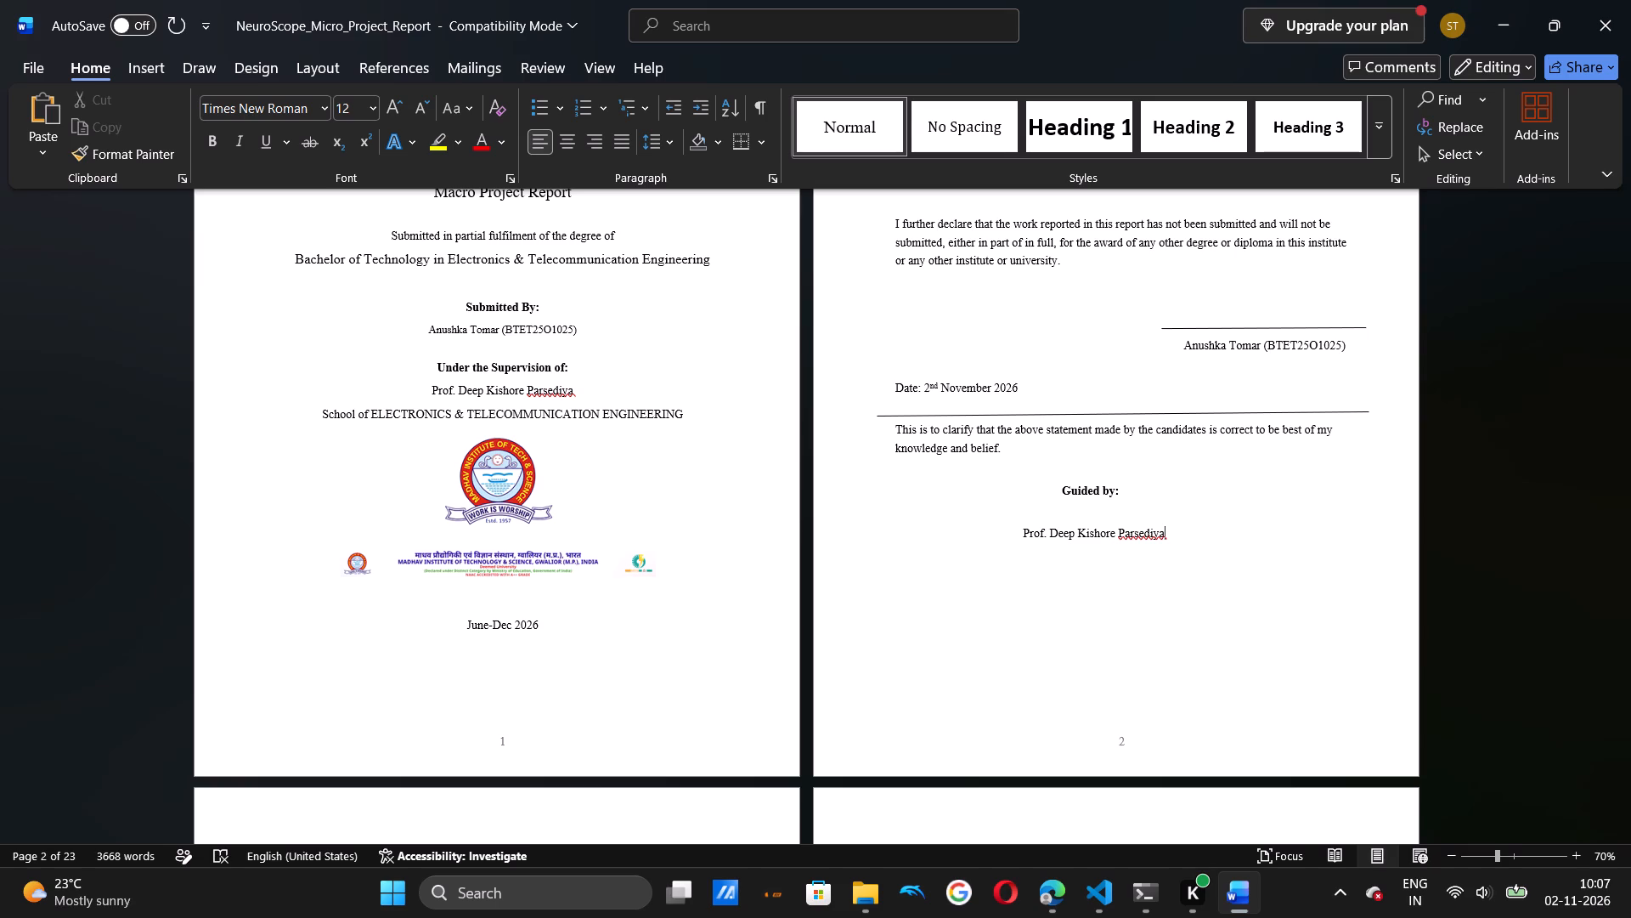
Delete the professor's name from the line below "Guided by:", keeping the line's indentation.
{"action": "left_click", "coordinate": [1175, 537]}
{"action": "key", "text": "BackSpace"}
{"action": "key", "text": "BackSpace"}
{"action": "key", "text": "BackSpace"}
{"action": "key", "text": "BackSpace"}
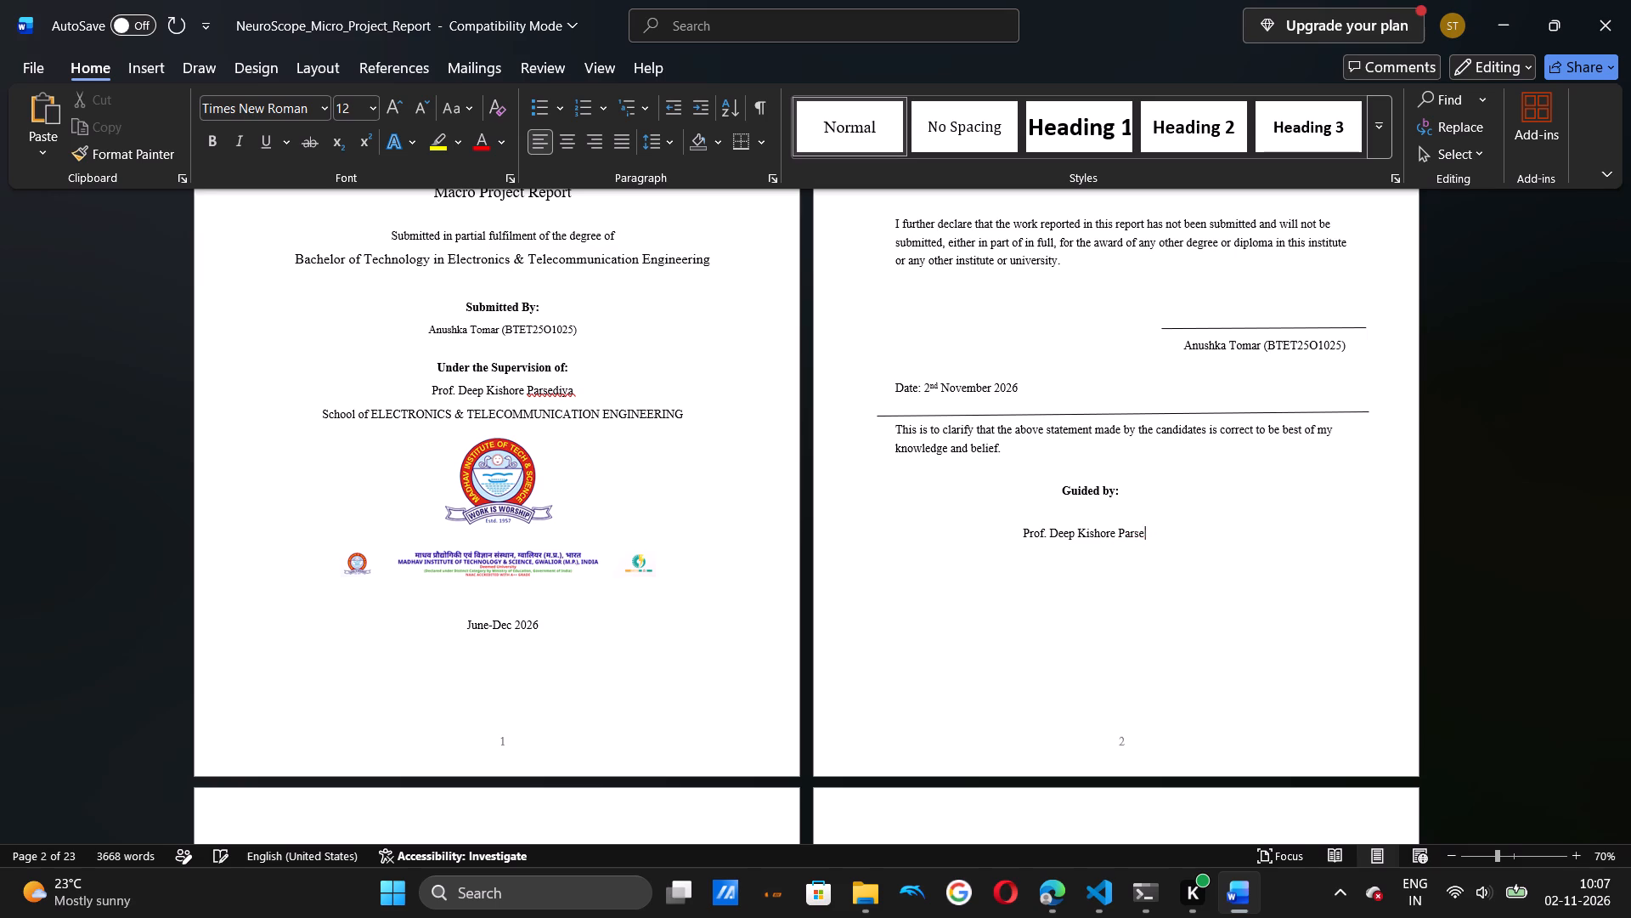
{"action": "key", "text": "BackSpace"}
{"action": "key", "text": "BackSpace"}
{"action": "key", "text": "BackSpace"}
{"action": "key", "text": "BackSpace"}
{"action": "key", "text": "BackSpace"}
{"action": "key", "text": "BackSpace"}
{"action": "key", "text": "BackSpace"}
{"action": "key", "text": "BackSpace"}
{"action": "key", "text": "BackSpace"}
{"action": "key", "text": "BackSpace"}
{"action": "key", "text": "BackSpace"}
{"action": "key", "text": "BackSpace"}
{"action": "key", "text": "BackSpace"}
{"action": "key", "text": "BackSpace"}
{"action": "key", "text": "BackSpace"}
{"action": "key", "text": "BackSpace"}
{"action": "key", "text": "BackSpace"}
{"action": "key", "text": "BackSpace"}
{"action": "key", "text": "BackSpace"}
{"action": "key", "text": "BackSpace"}
{"action": "key", "text": "BackSpace"}
{"action": "key", "text": "BackSpace"}
{"action": "key", "text": "BackSpace"}
{"action": "key", "text": "BackSpace"}
Snip the supervisor's signature block, from its line to "MITS-DU, Gwalior", in Edge's Final_Report.pdf and paste it beneath "Guided by:" in the Word report.
{"action": "left_click", "coordinate": [1064, 890]}
{"action": "scroll", "coordinate": [807, 489], "scroll_direction": "down", "scroll_amount": 2}
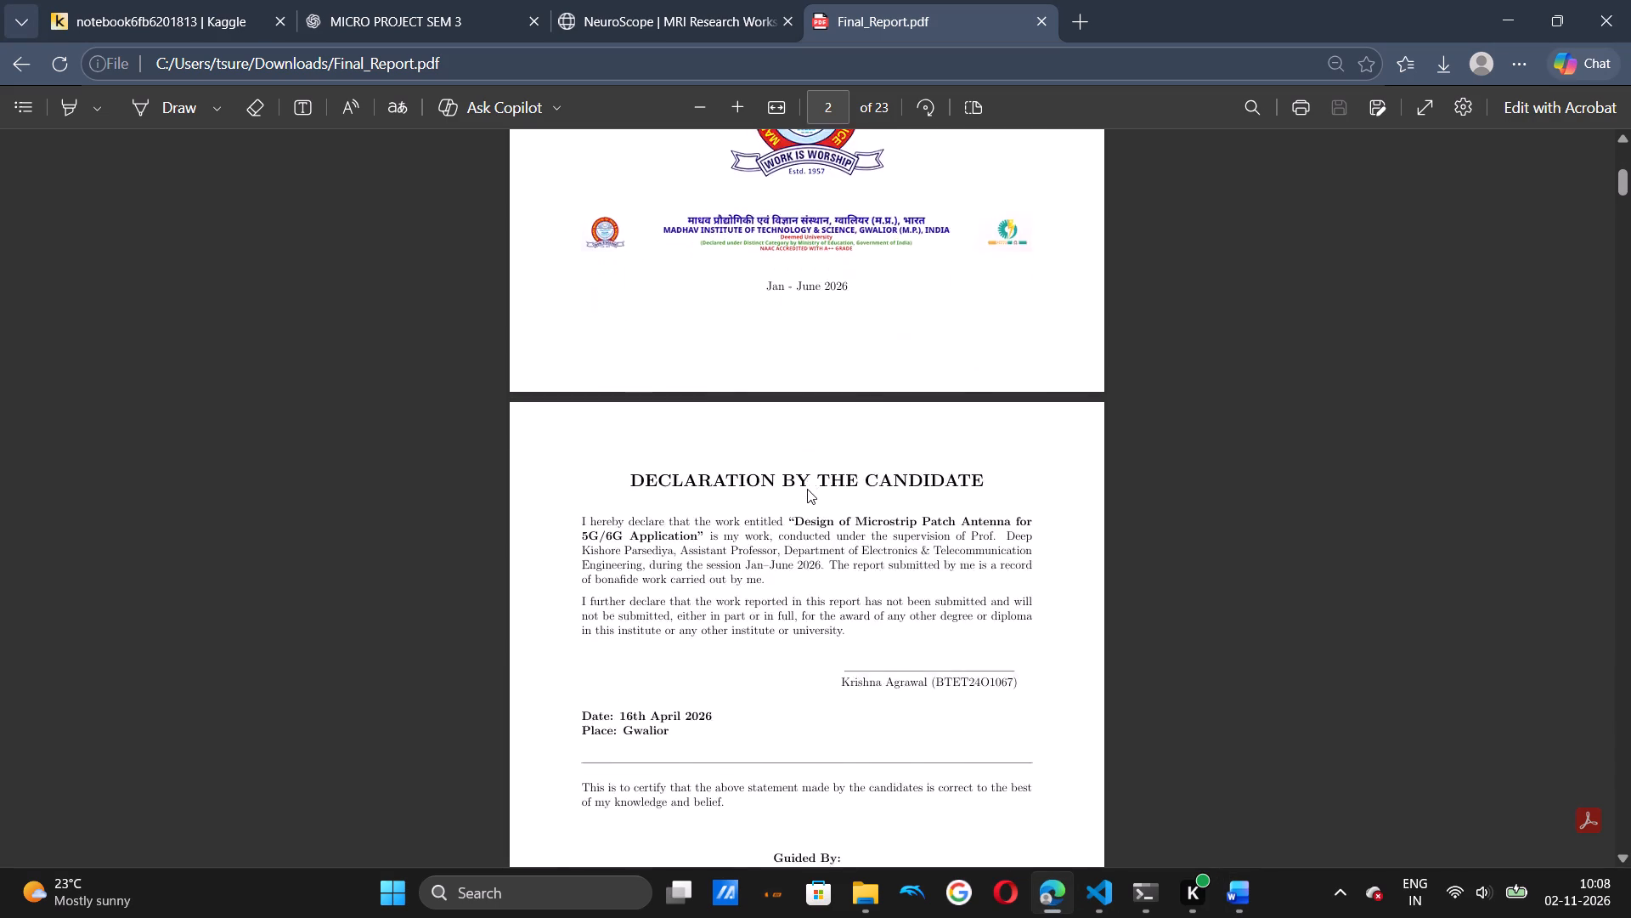
{"action": "scroll", "coordinate": [807, 489], "scroll_direction": "down", "scroll_amount": 2}
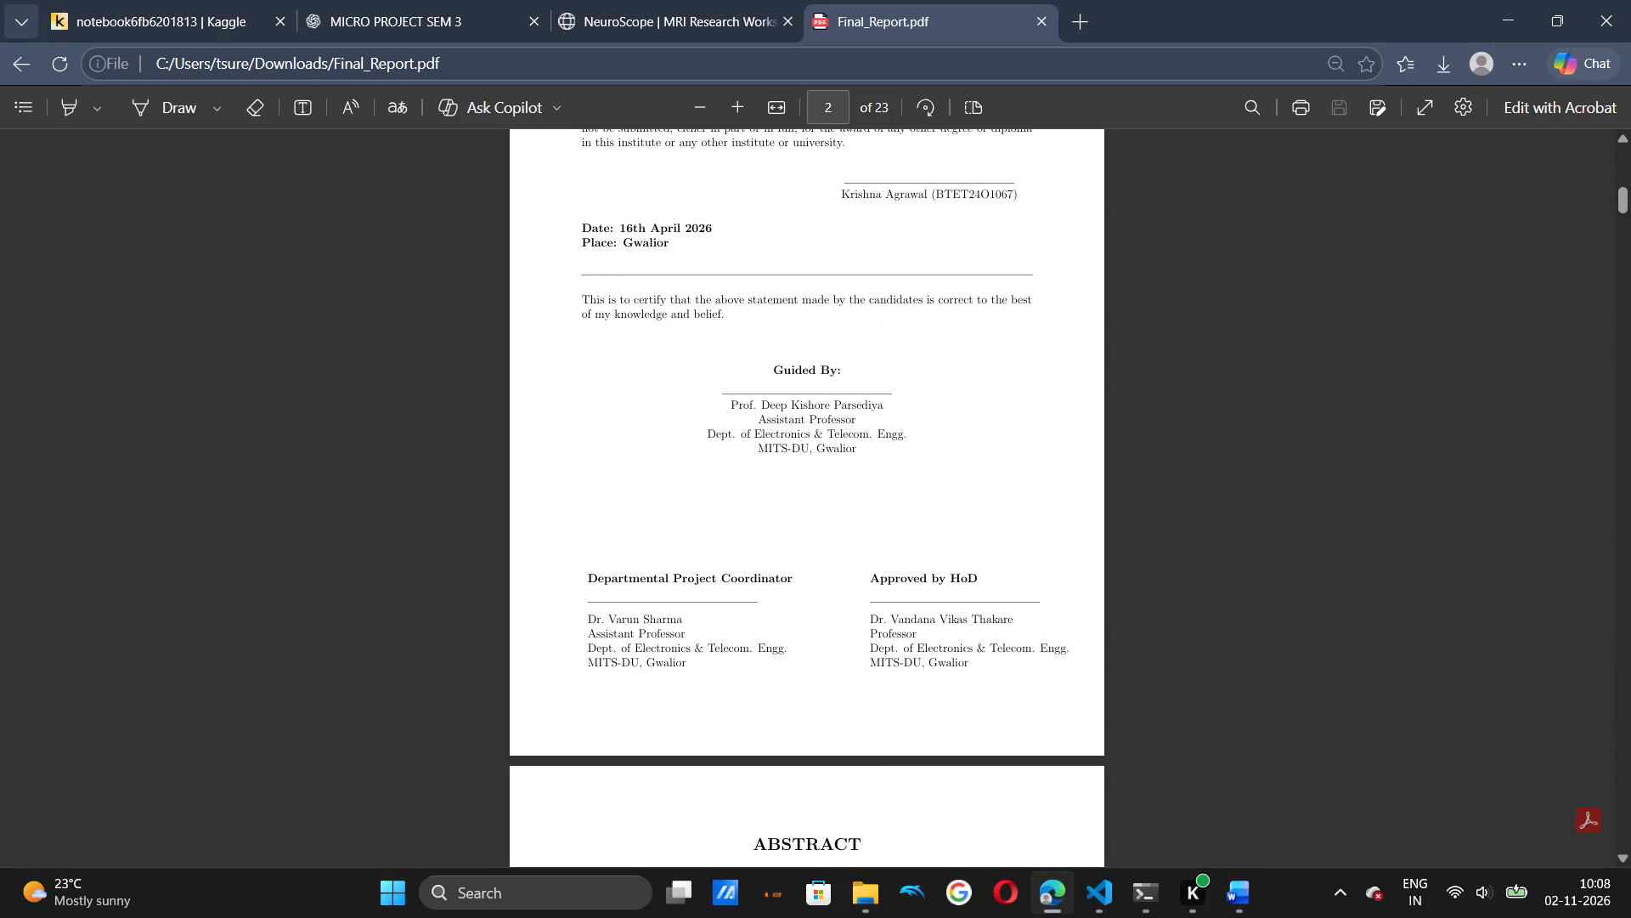
{"action": "key", "text": "shift+super+s"}
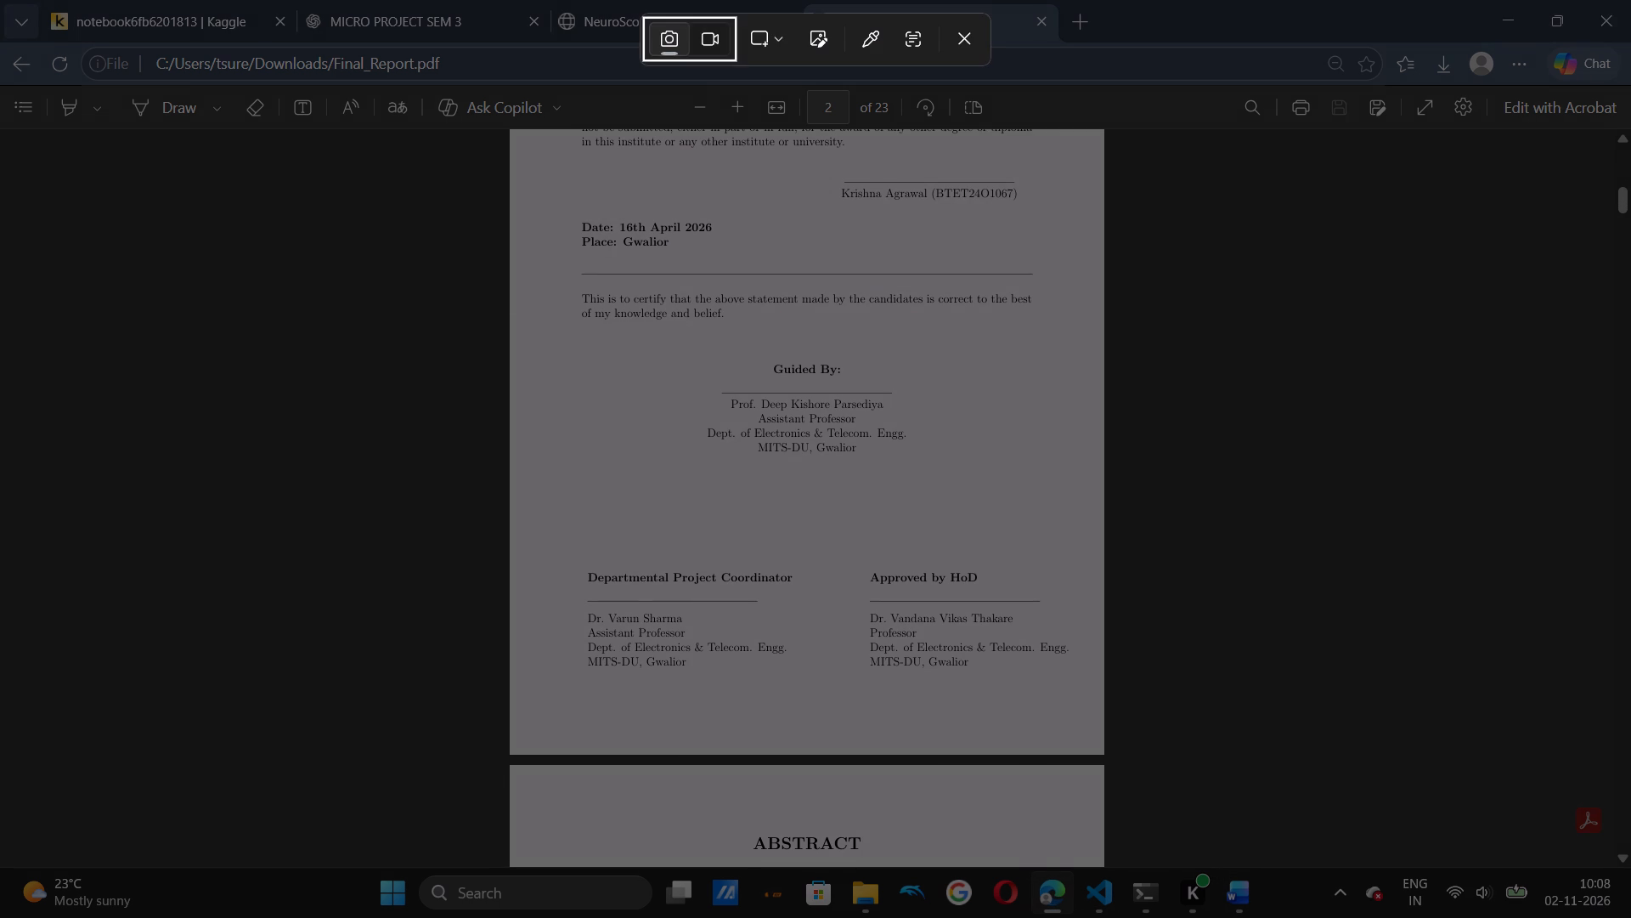
{"action": "left_click_drag", "start_coordinate": [704, 380], "coordinate": [918, 473]}
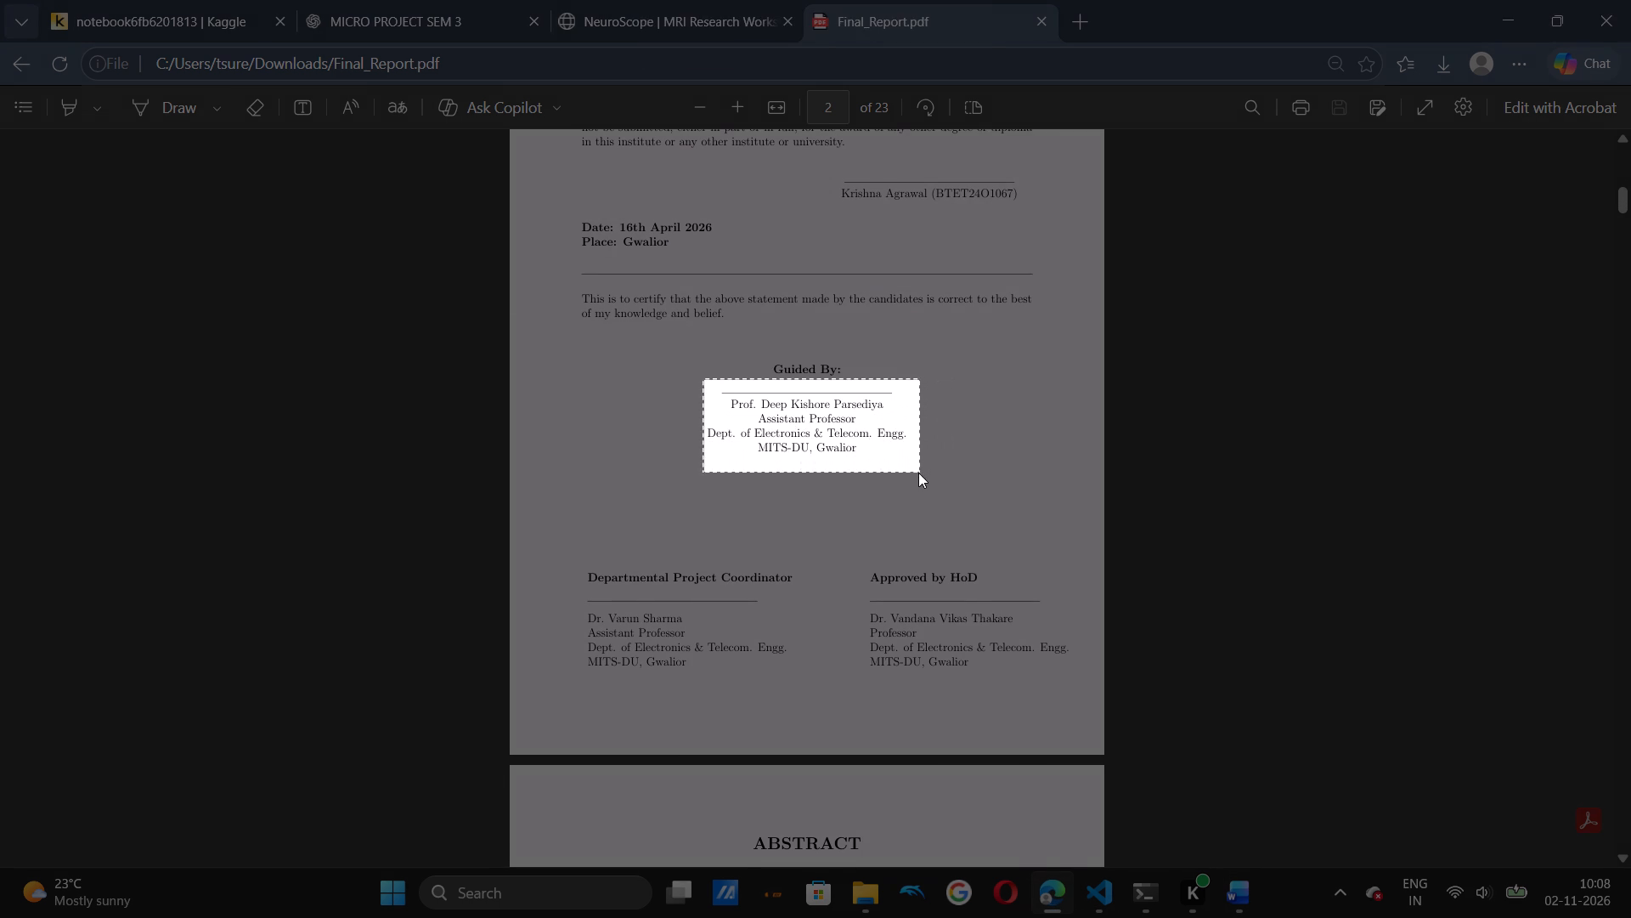
{"action": "left_click_drag", "start_coordinate": [918, 473], "coordinate": [910, 473]}
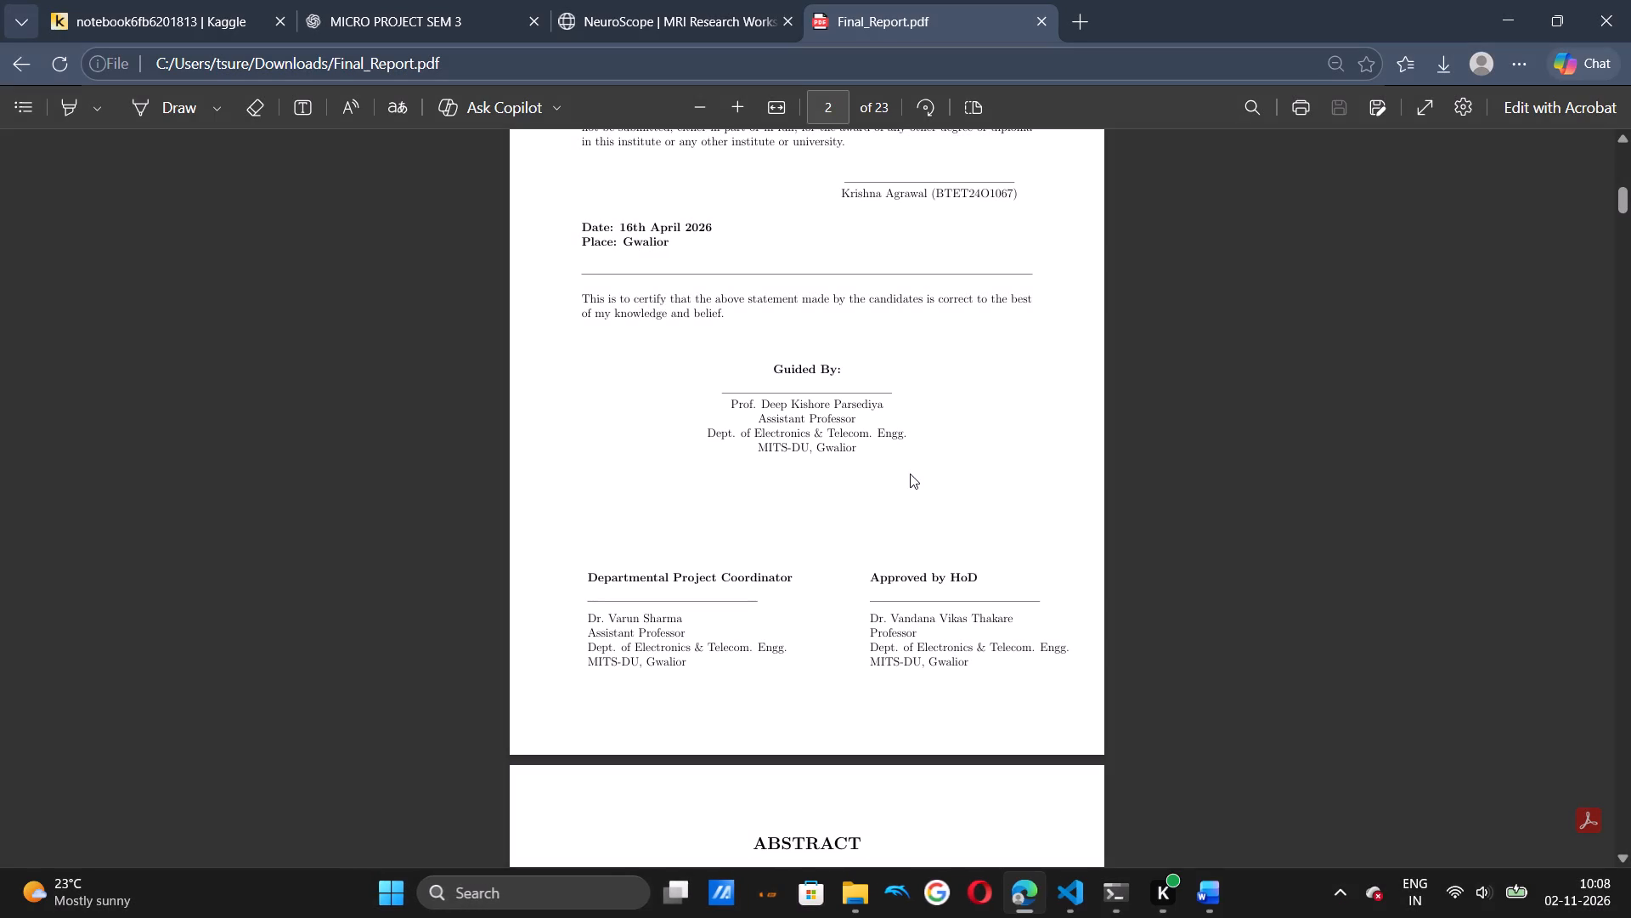
{"action": "left_click", "coordinate": [1231, 881]}
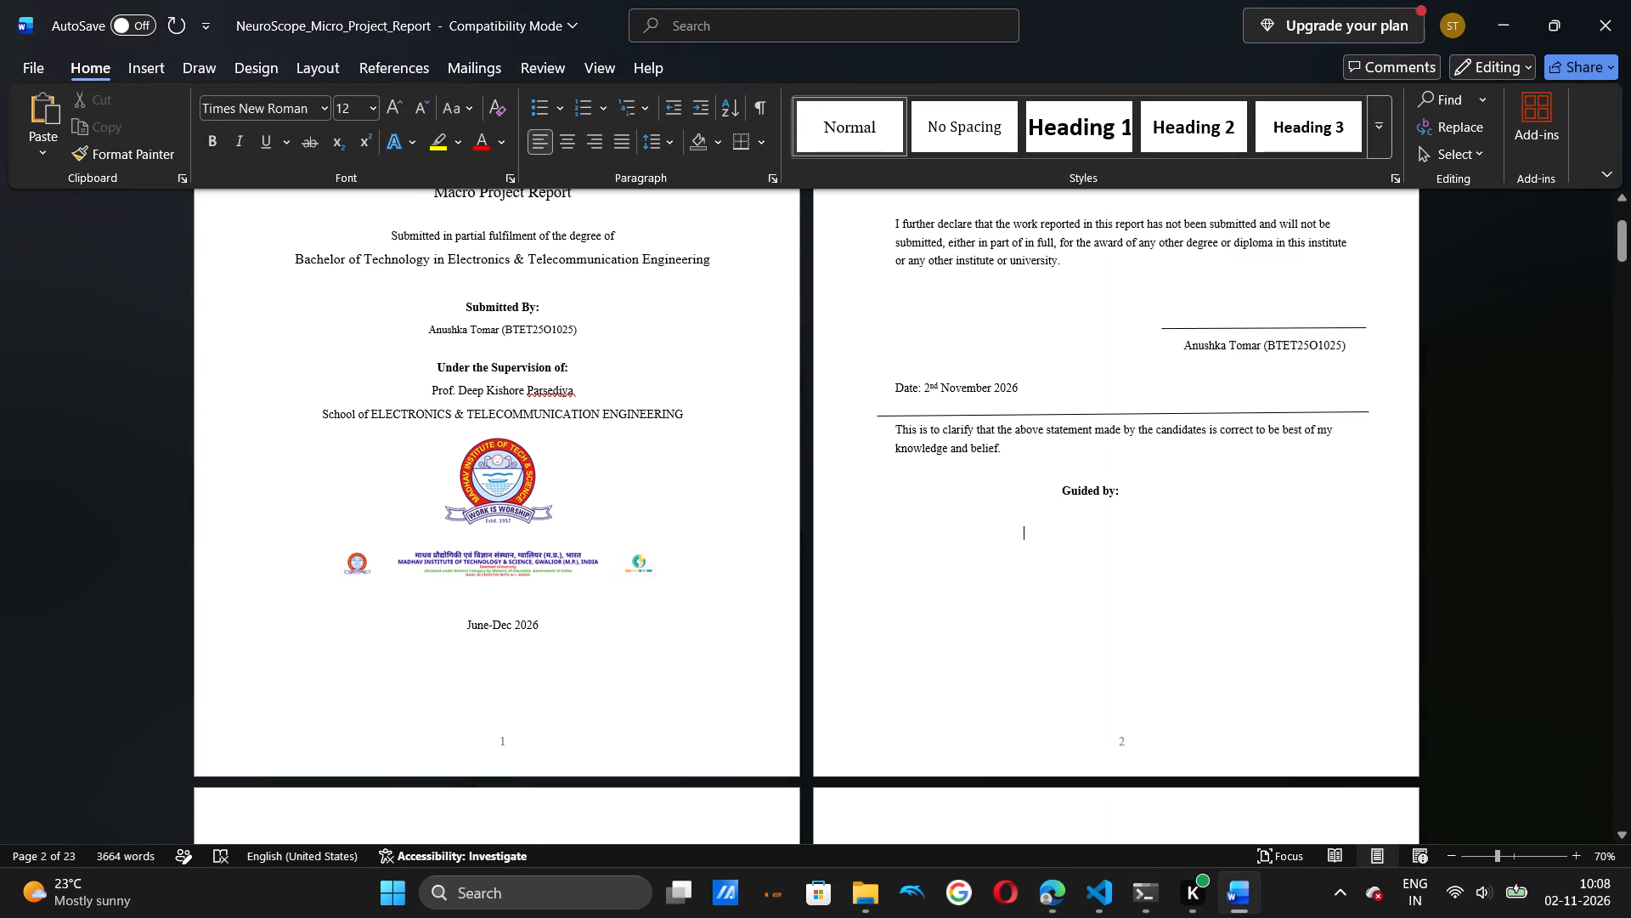
{"action": "key", "text": "ctrl+v"}
Stretch the pasted supervisor signature picture horizontally to about 5.8 cm wide.
{"action": "left_click", "coordinate": [1110, 554]}
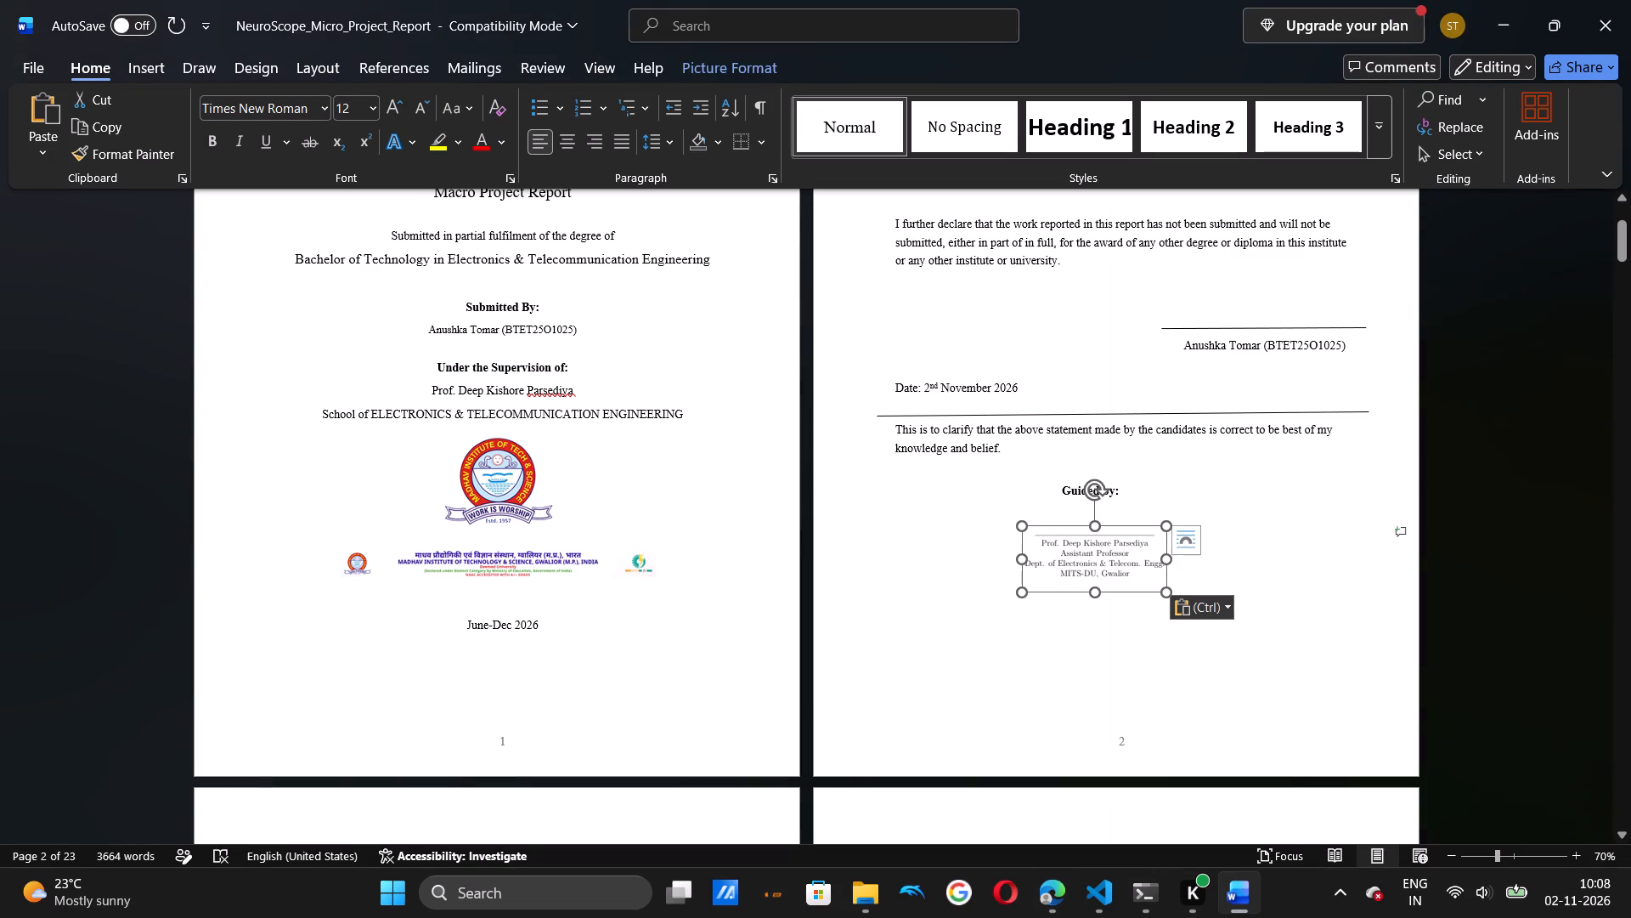
{"action": "left_click_drag", "start_coordinate": [1167, 564], "coordinate": [1201, 561]}
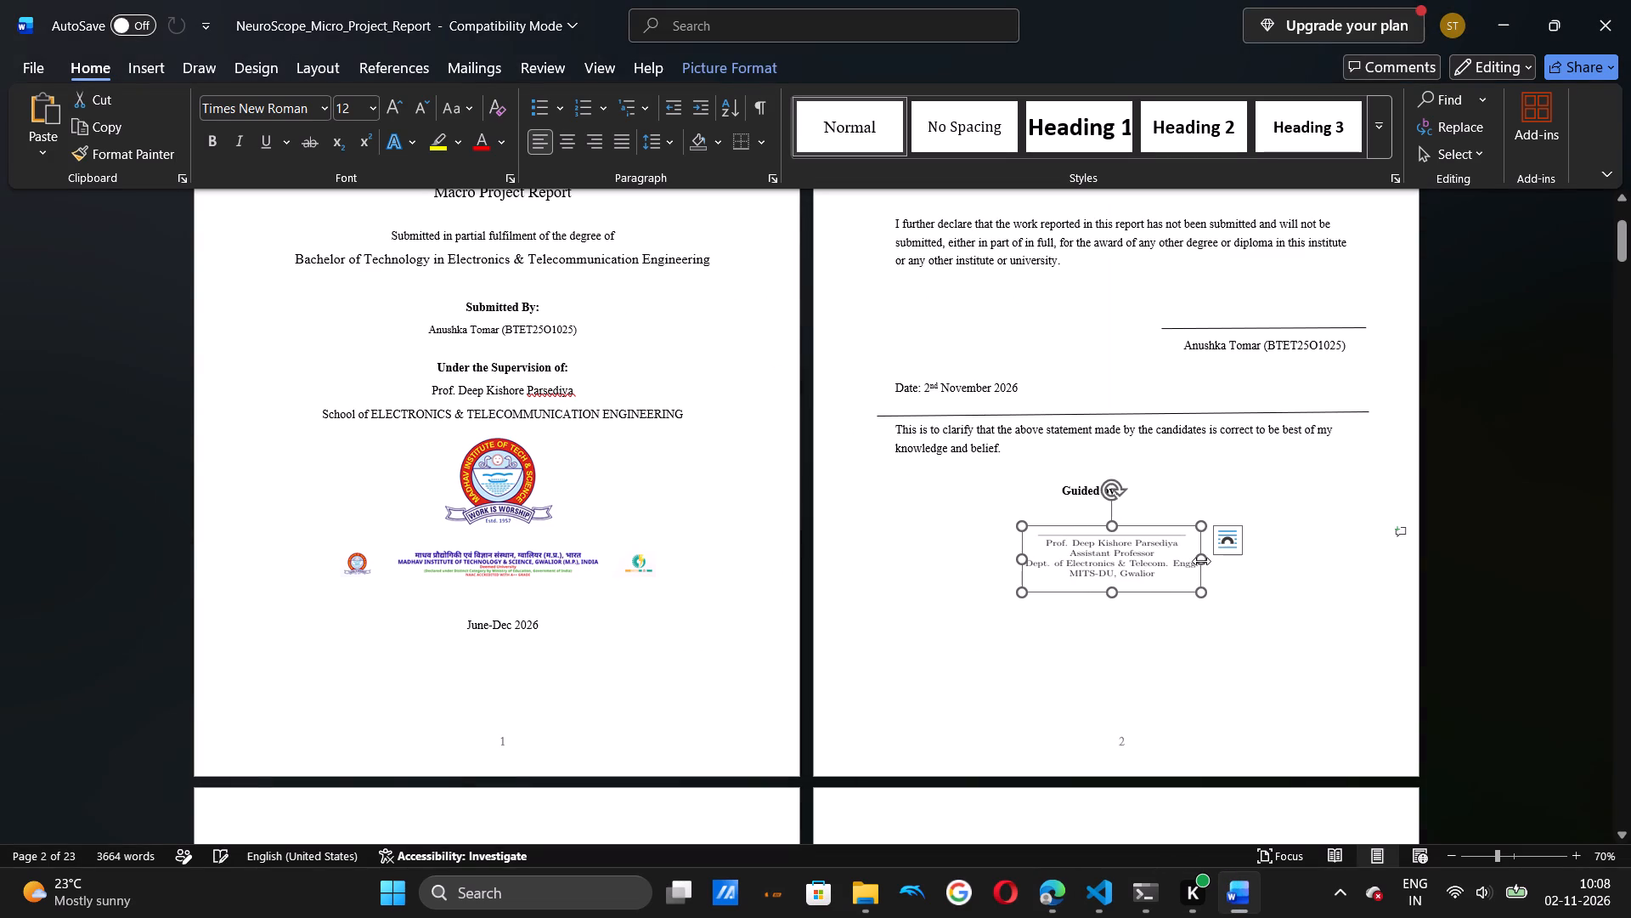
{"action": "left_click", "coordinate": [1025, 566]}
{"action": "left_click_drag", "start_coordinate": [1023, 564], "coordinate": [1037, 563]}
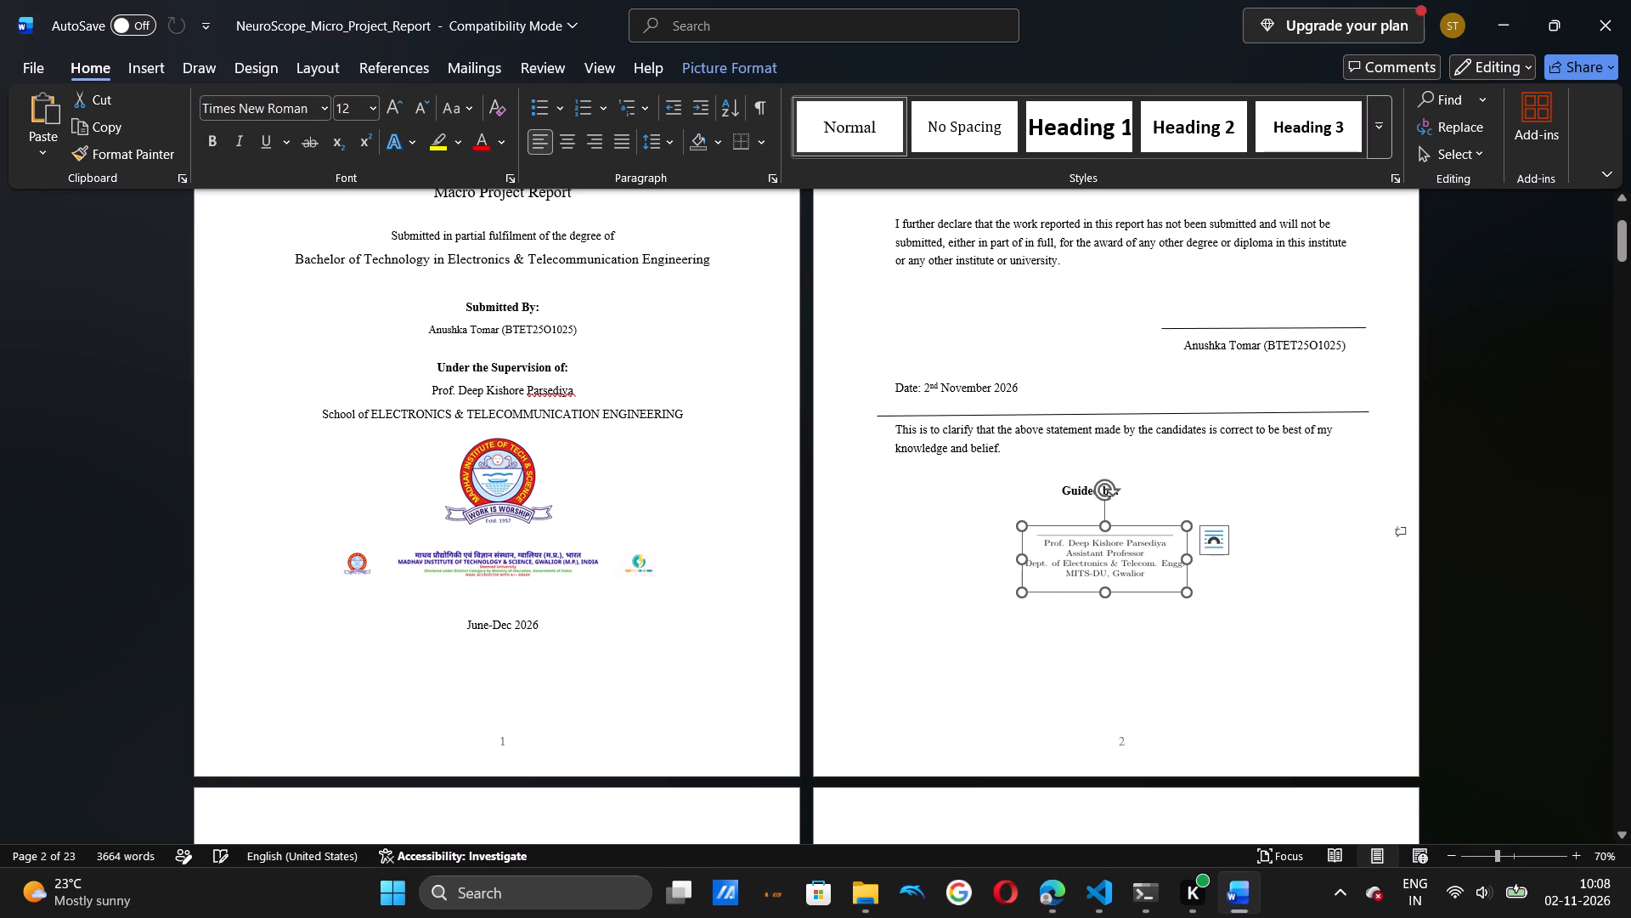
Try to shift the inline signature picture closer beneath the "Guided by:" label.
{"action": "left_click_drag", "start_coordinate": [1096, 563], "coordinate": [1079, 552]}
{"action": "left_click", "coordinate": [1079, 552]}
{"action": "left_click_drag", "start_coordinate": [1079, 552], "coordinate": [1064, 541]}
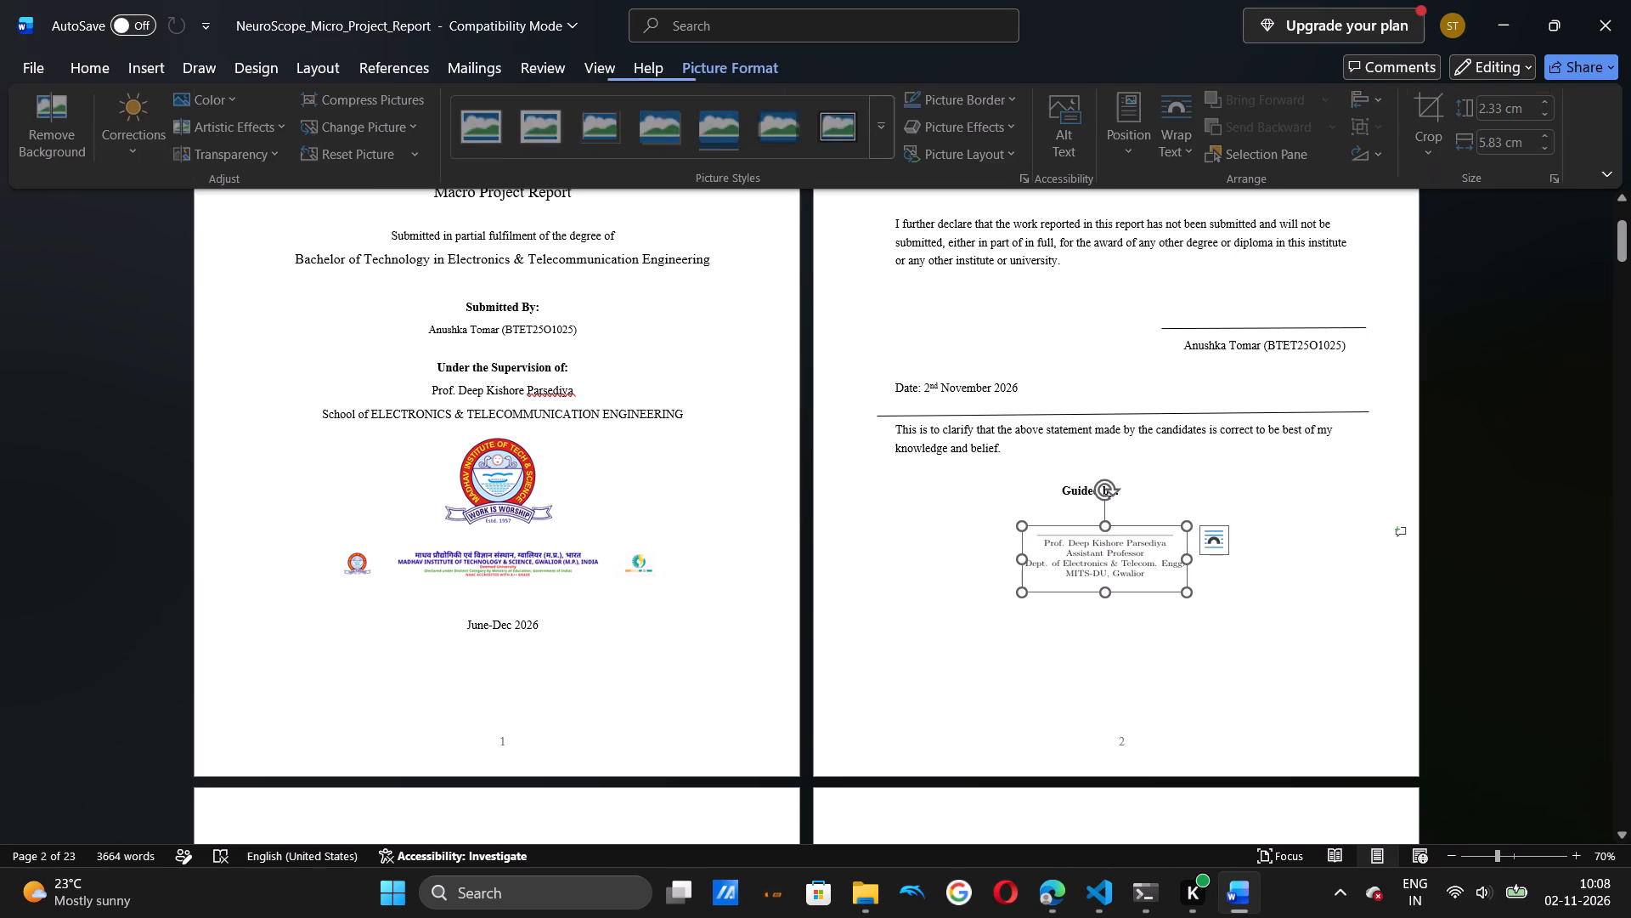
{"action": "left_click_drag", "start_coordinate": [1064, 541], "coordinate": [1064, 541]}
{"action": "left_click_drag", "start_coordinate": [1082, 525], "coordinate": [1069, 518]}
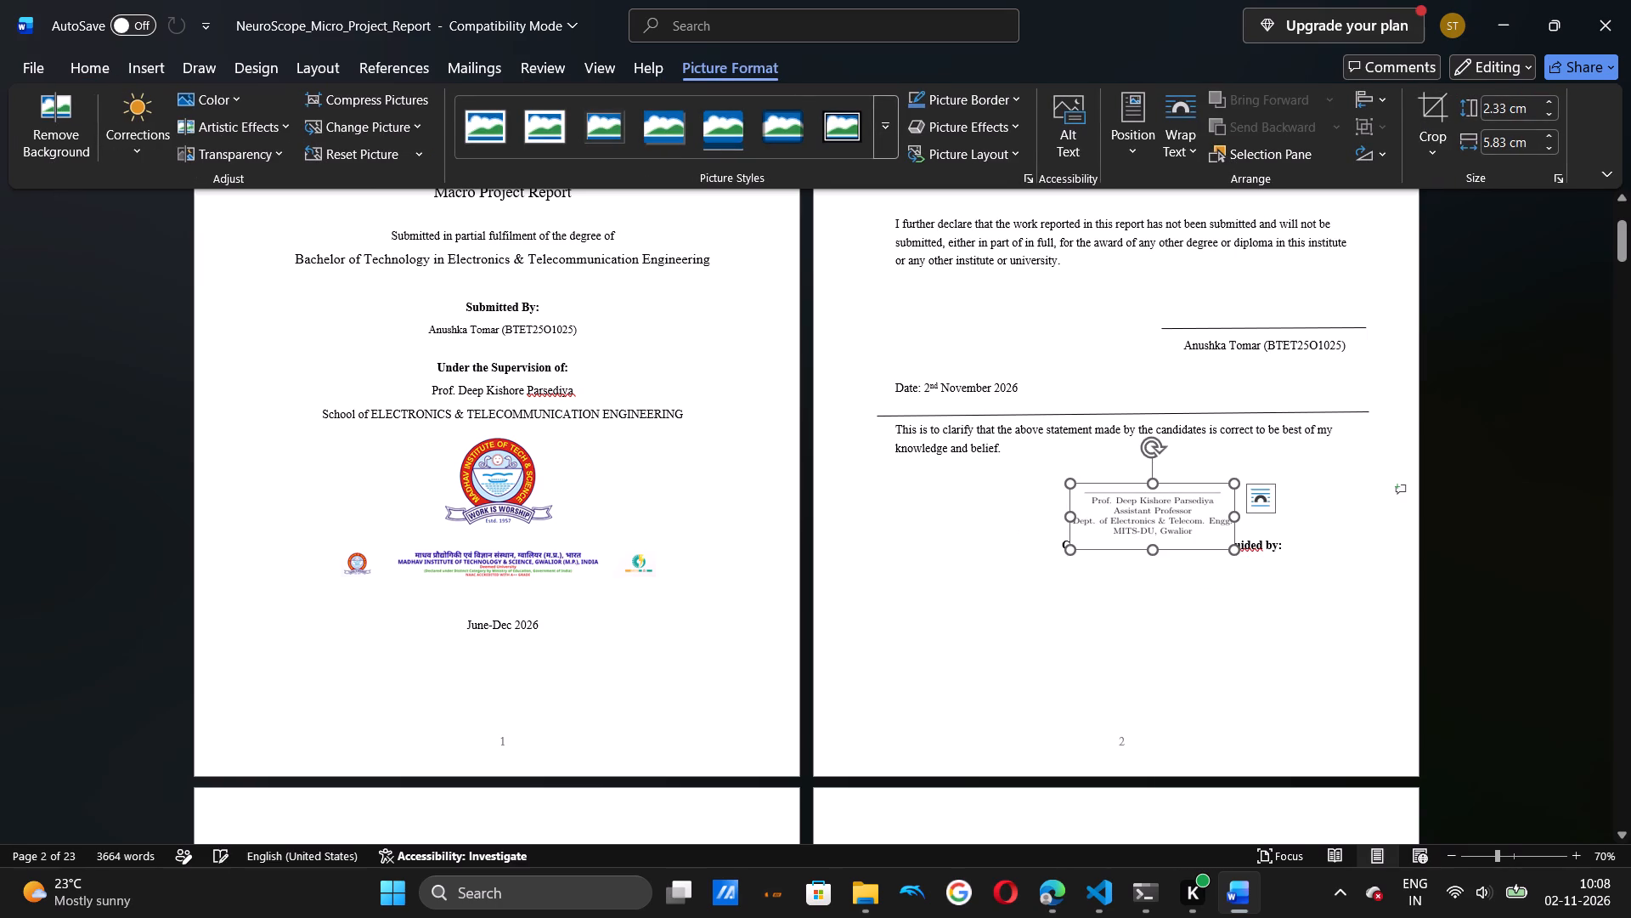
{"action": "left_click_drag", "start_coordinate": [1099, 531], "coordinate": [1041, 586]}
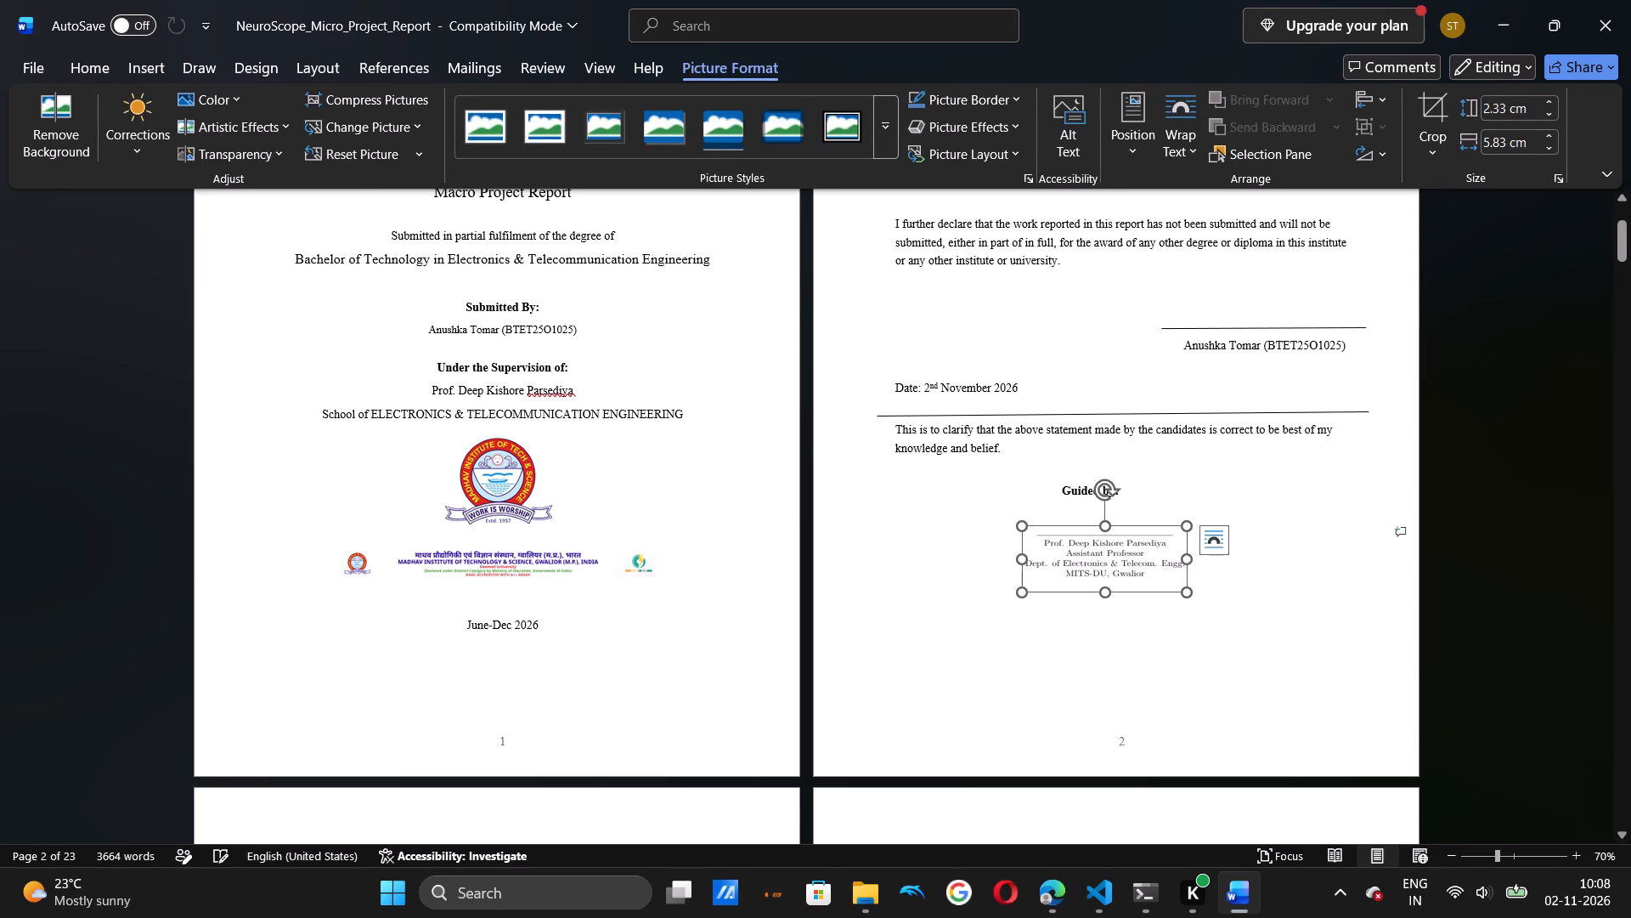
Apply square text wrapping to the signature picture and position it centred just beneath the "Guided by:" label.
{"action": "left_click", "coordinate": [1203, 544]}
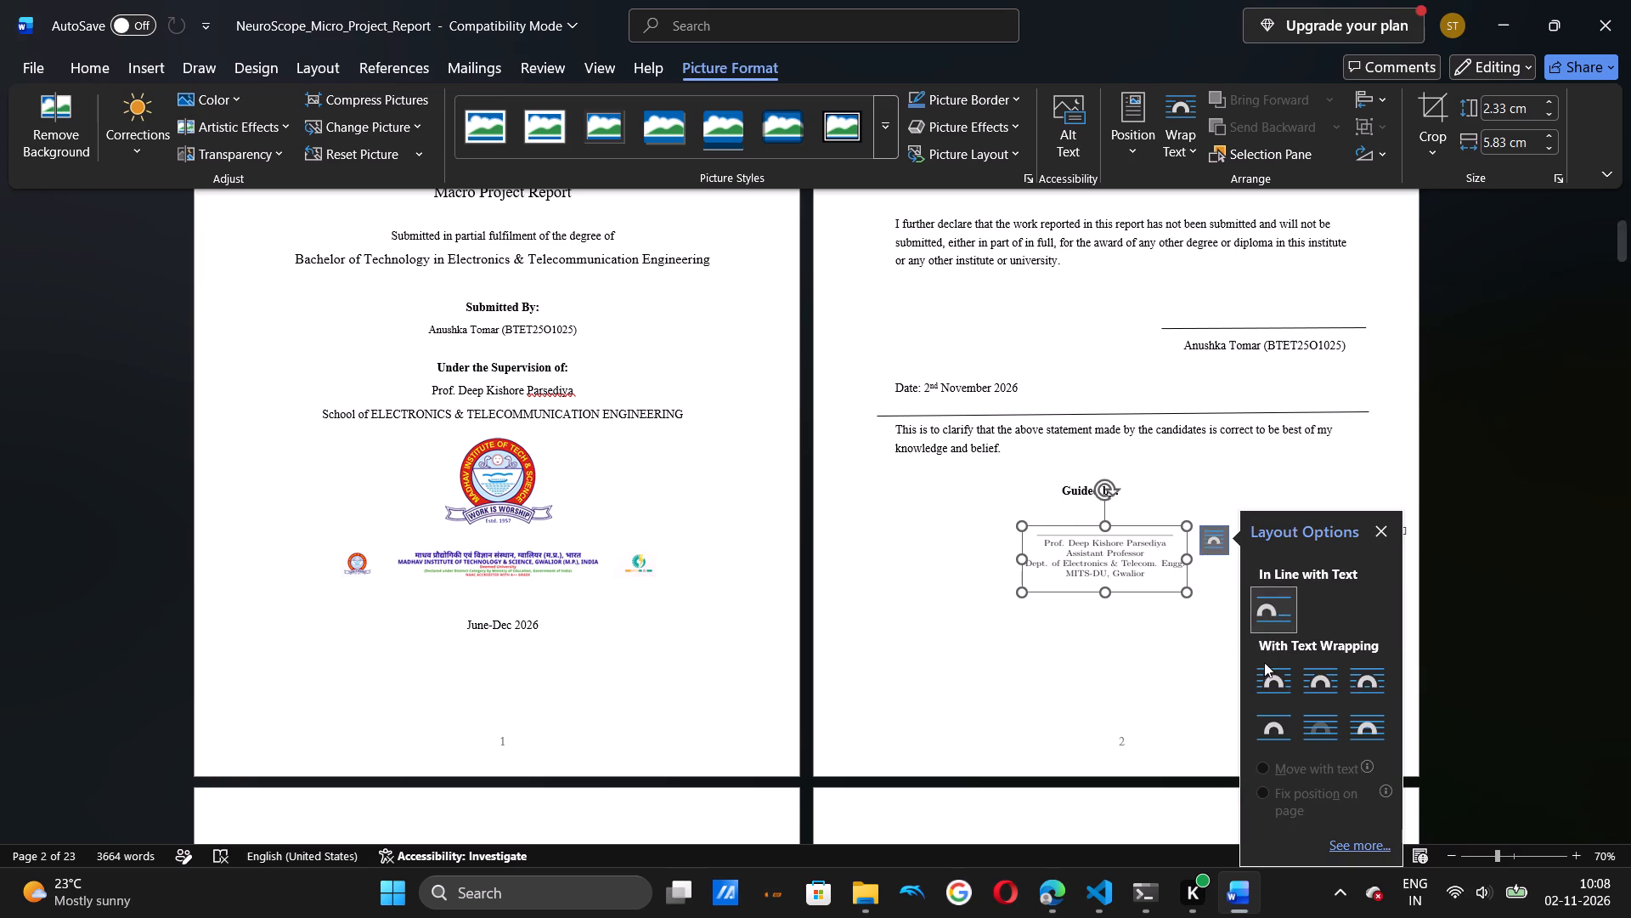
{"action": "left_click", "coordinate": [1267, 680]}
{"action": "left_click_drag", "start_coordinate": [1119, 586], "coordinate": [1099, 571]}
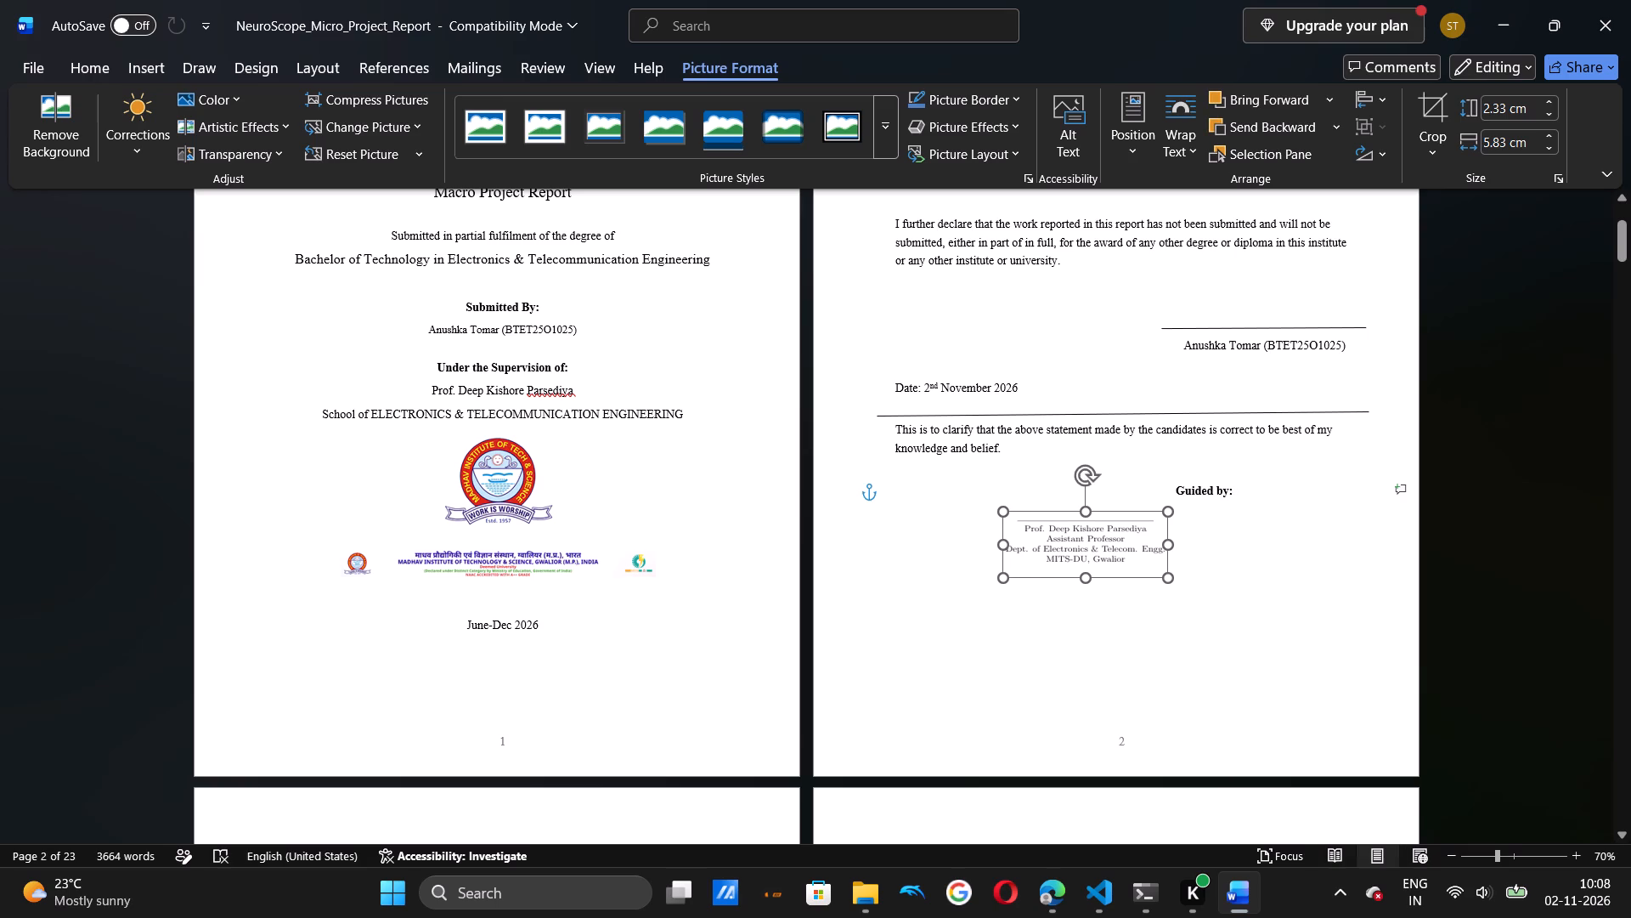
{"action": "left_click_drag", "start_coordinate": [1099, 571], "coordinate": [1116, 597]}
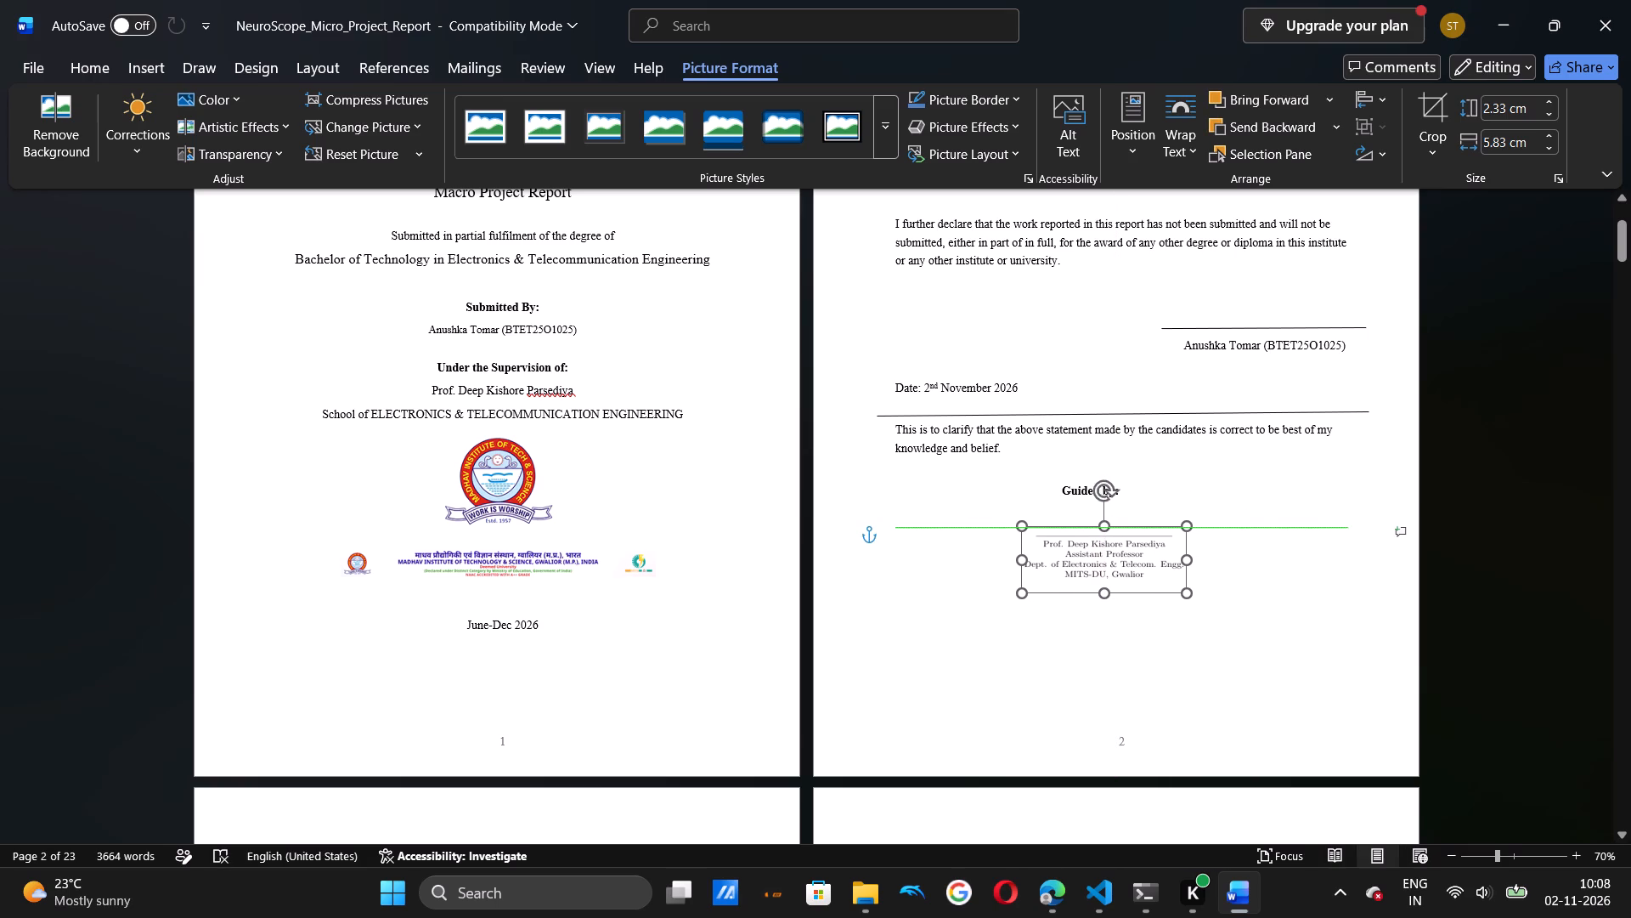
{"action": "left_click_drag", "start_coordinate": [1116, 597], "coordinate": [1113, 598]}
{"action": "left_click", "coordinate": [1128, 631]}
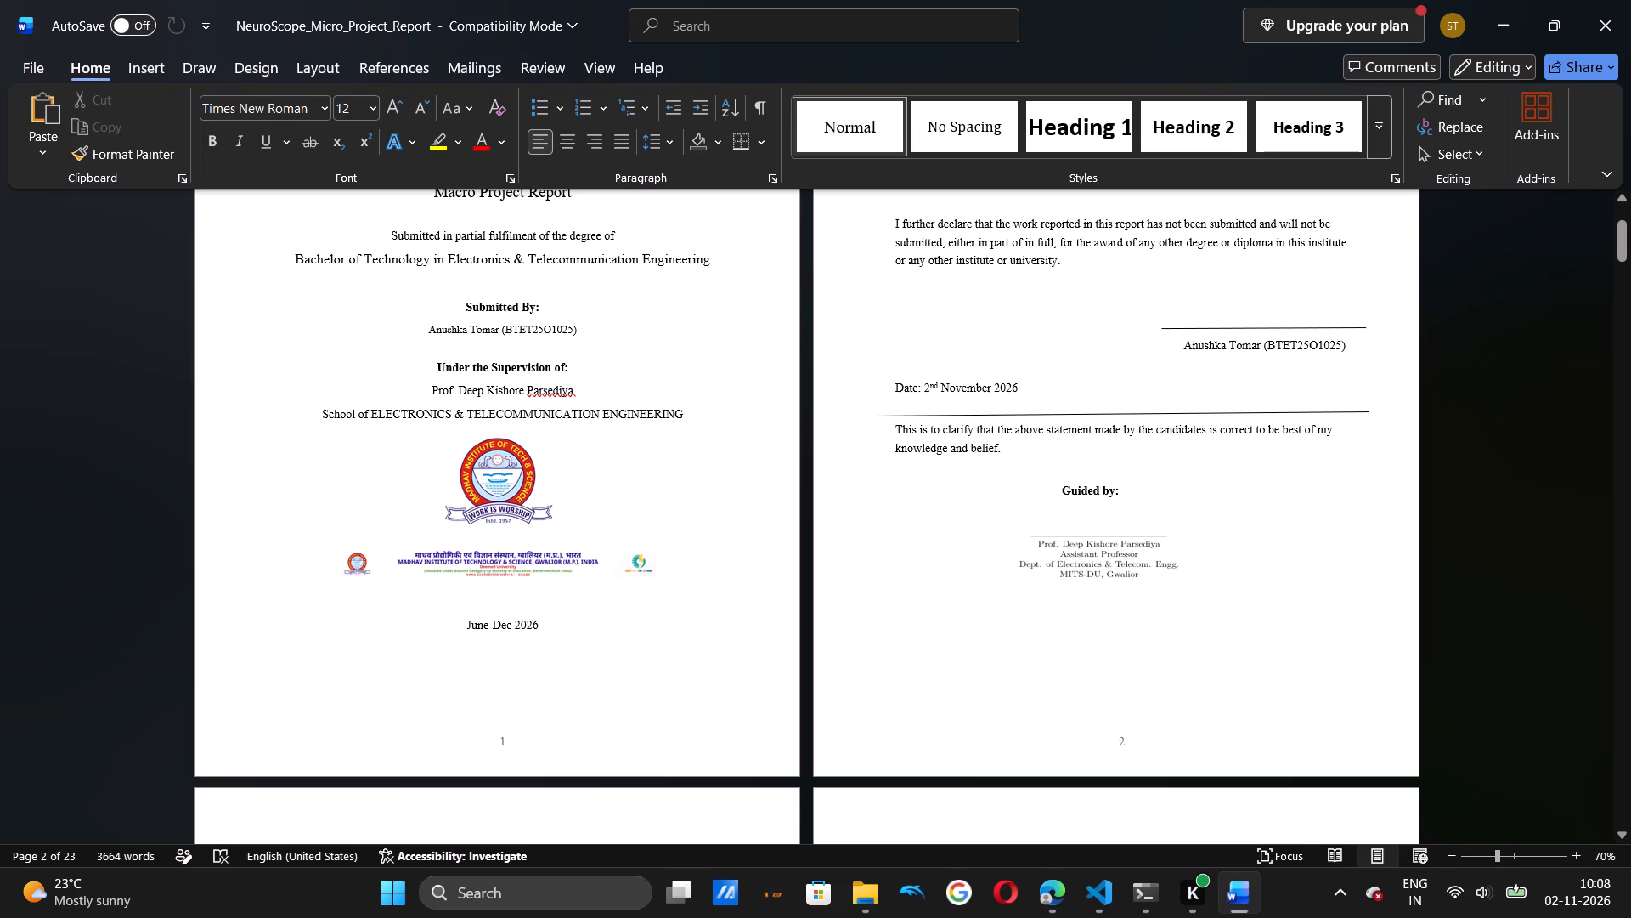
Switch back to the reference report Final_Report.pdf in Edge.
{"action": "left_click", "coordinate": [928, 660]}
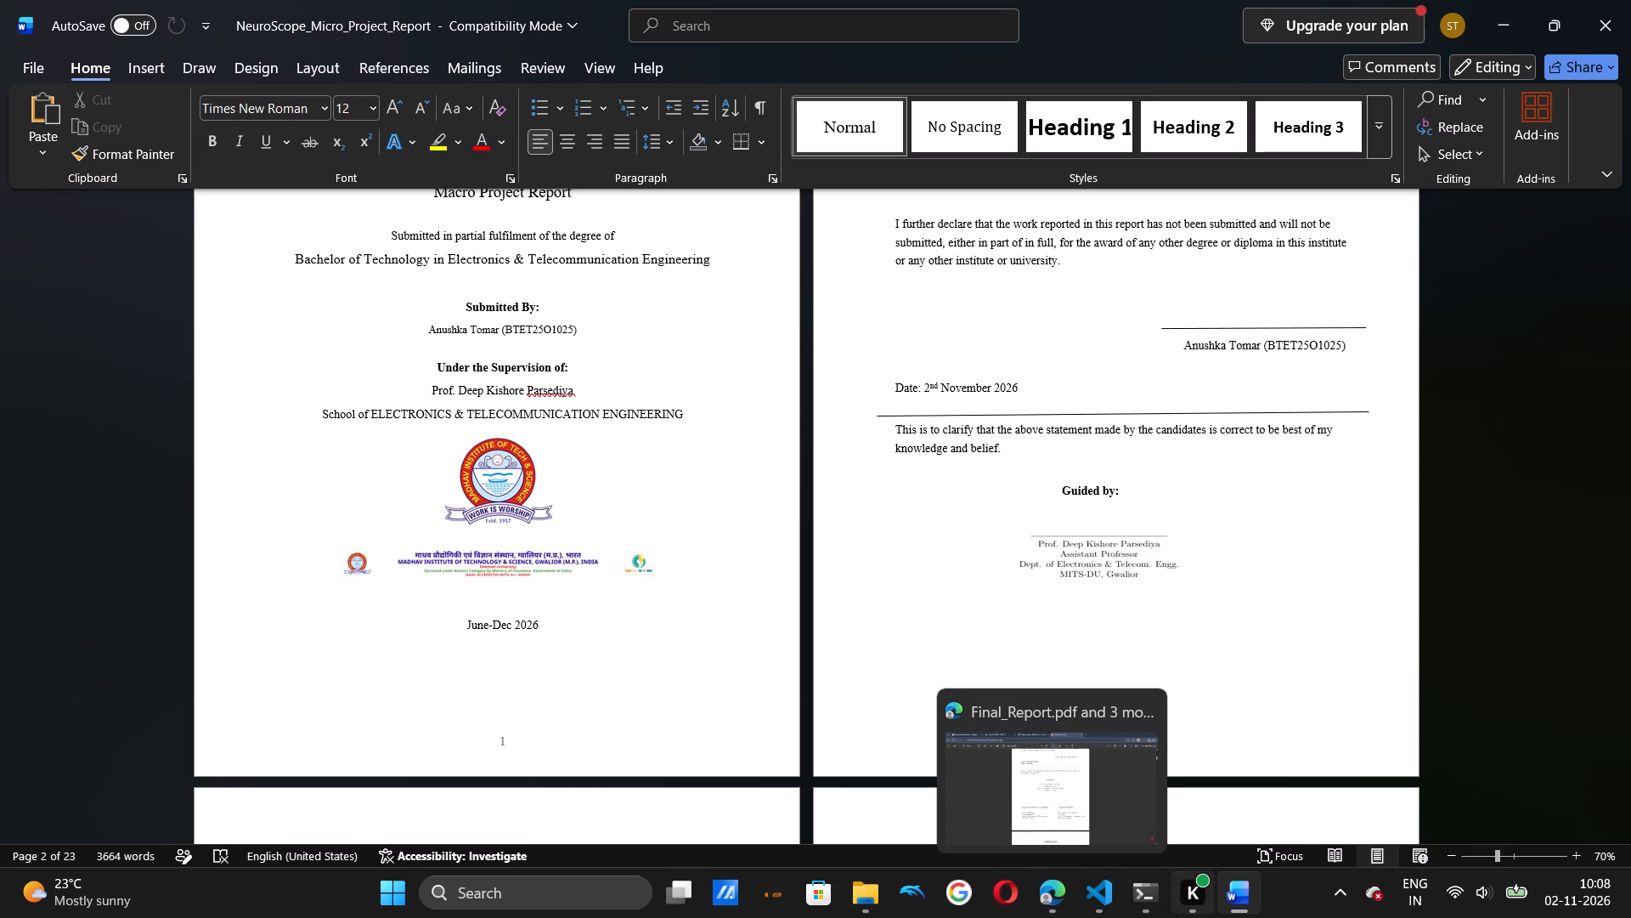
{"action": "left_click", "coordinate": [1047, 900]}
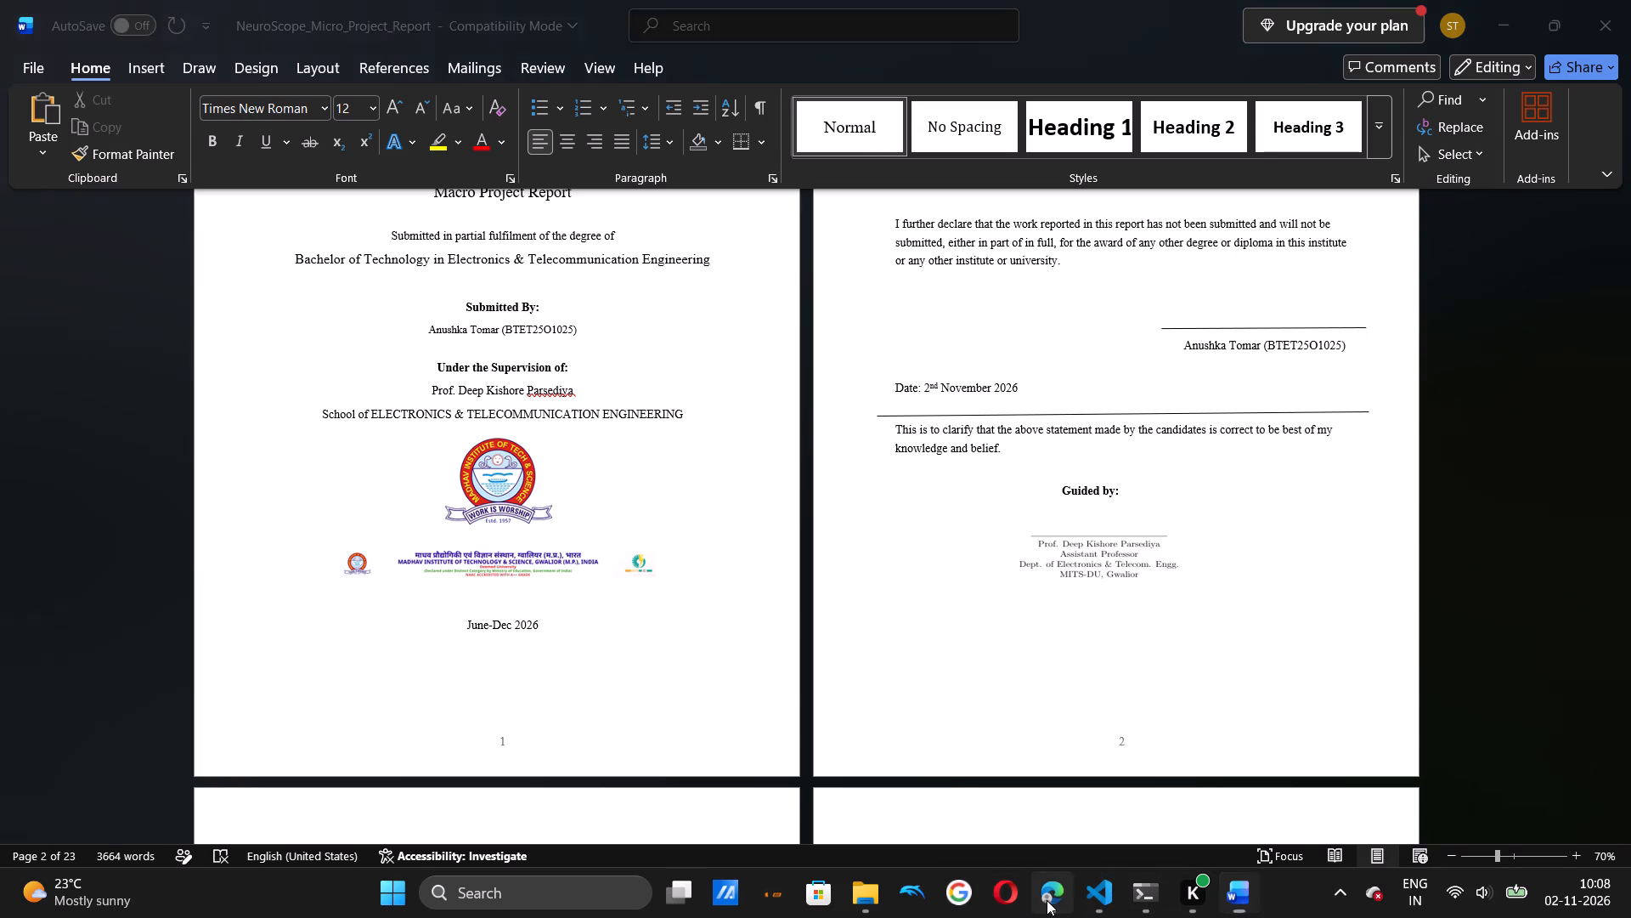
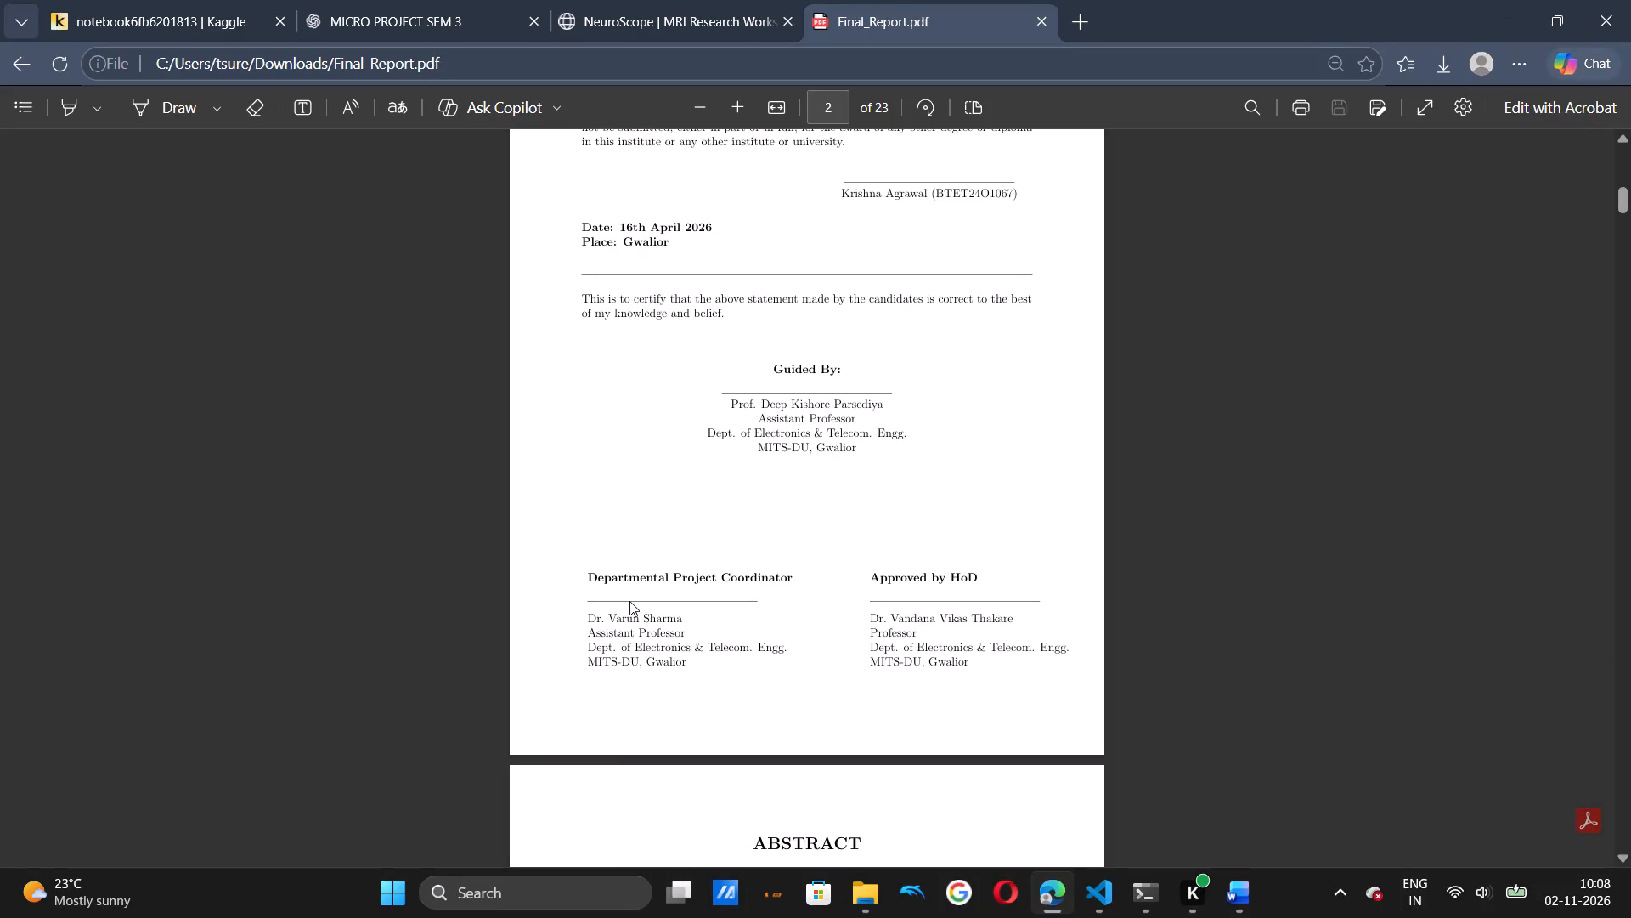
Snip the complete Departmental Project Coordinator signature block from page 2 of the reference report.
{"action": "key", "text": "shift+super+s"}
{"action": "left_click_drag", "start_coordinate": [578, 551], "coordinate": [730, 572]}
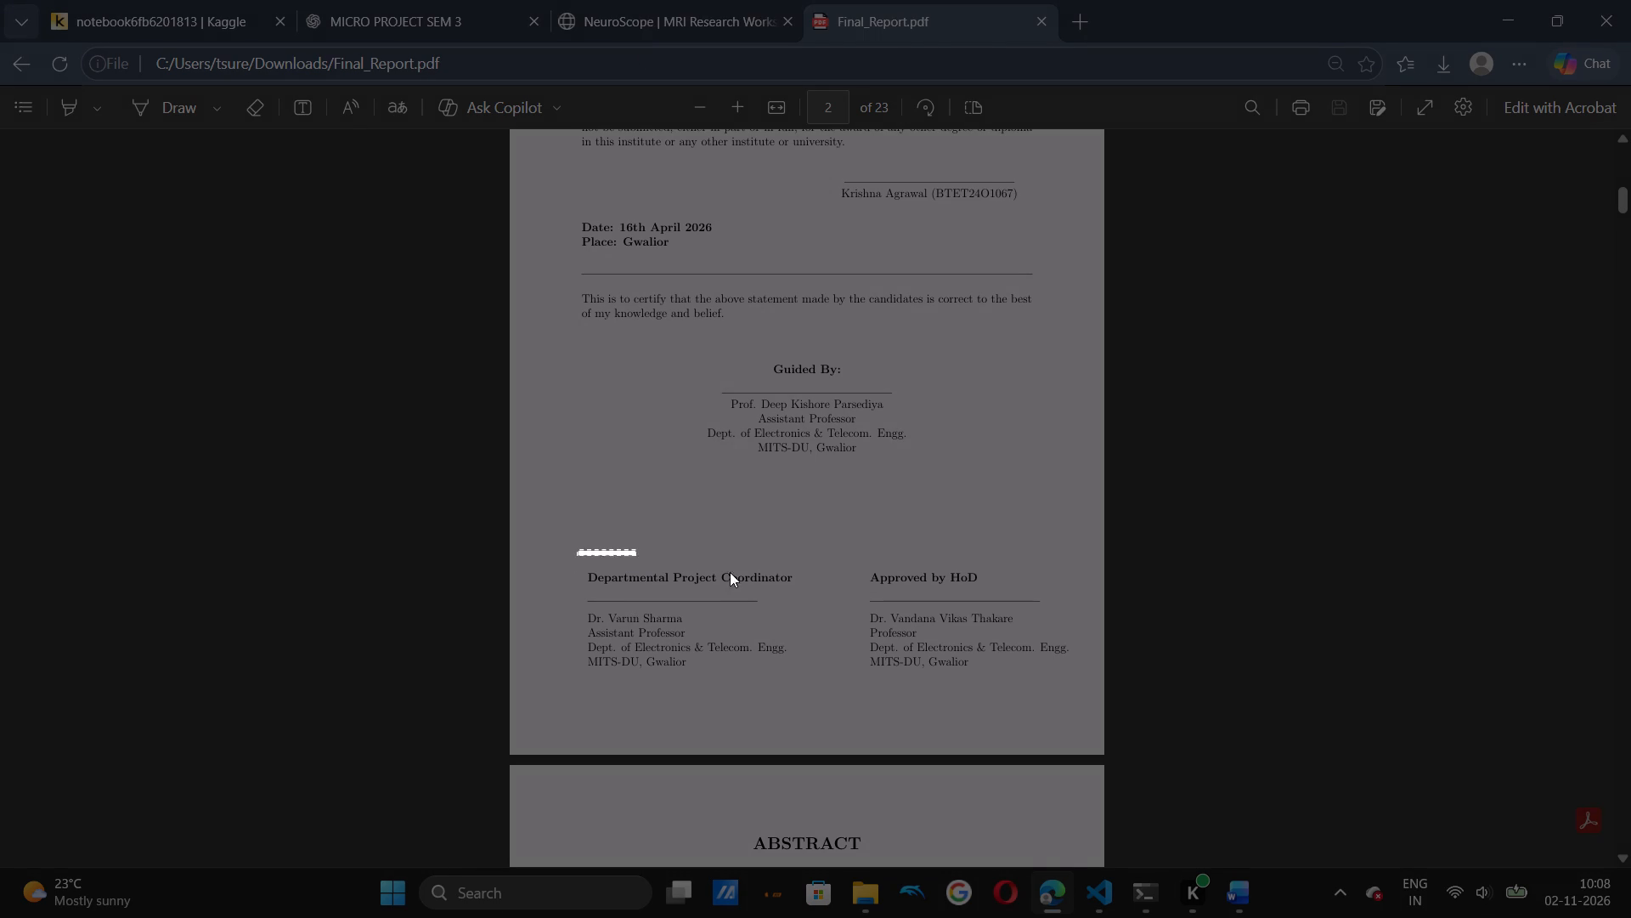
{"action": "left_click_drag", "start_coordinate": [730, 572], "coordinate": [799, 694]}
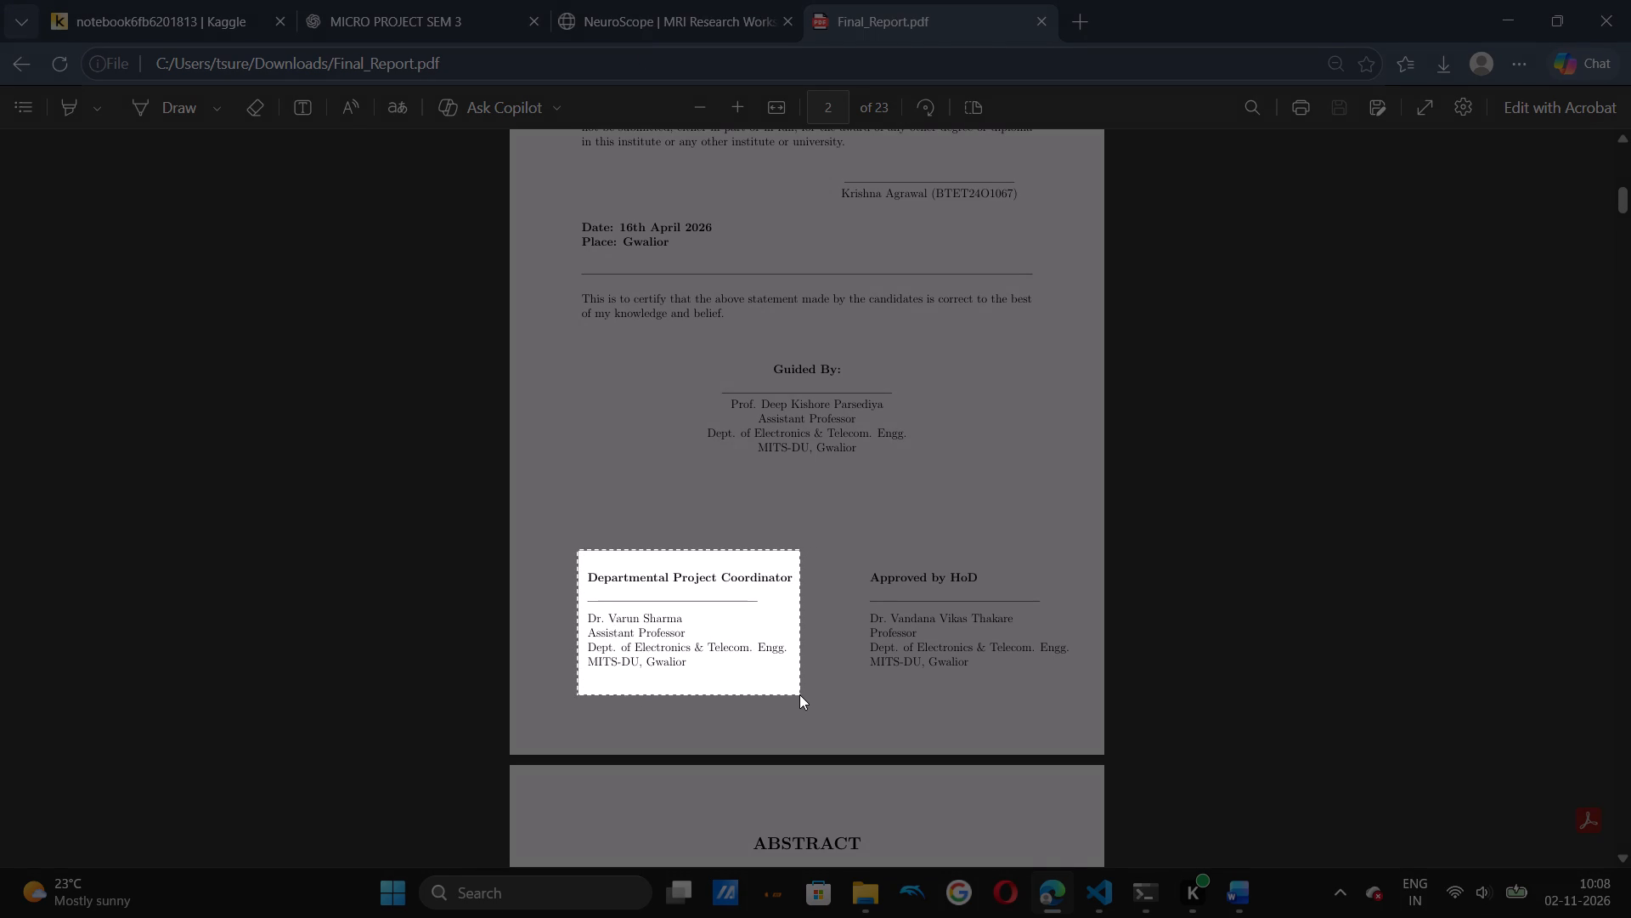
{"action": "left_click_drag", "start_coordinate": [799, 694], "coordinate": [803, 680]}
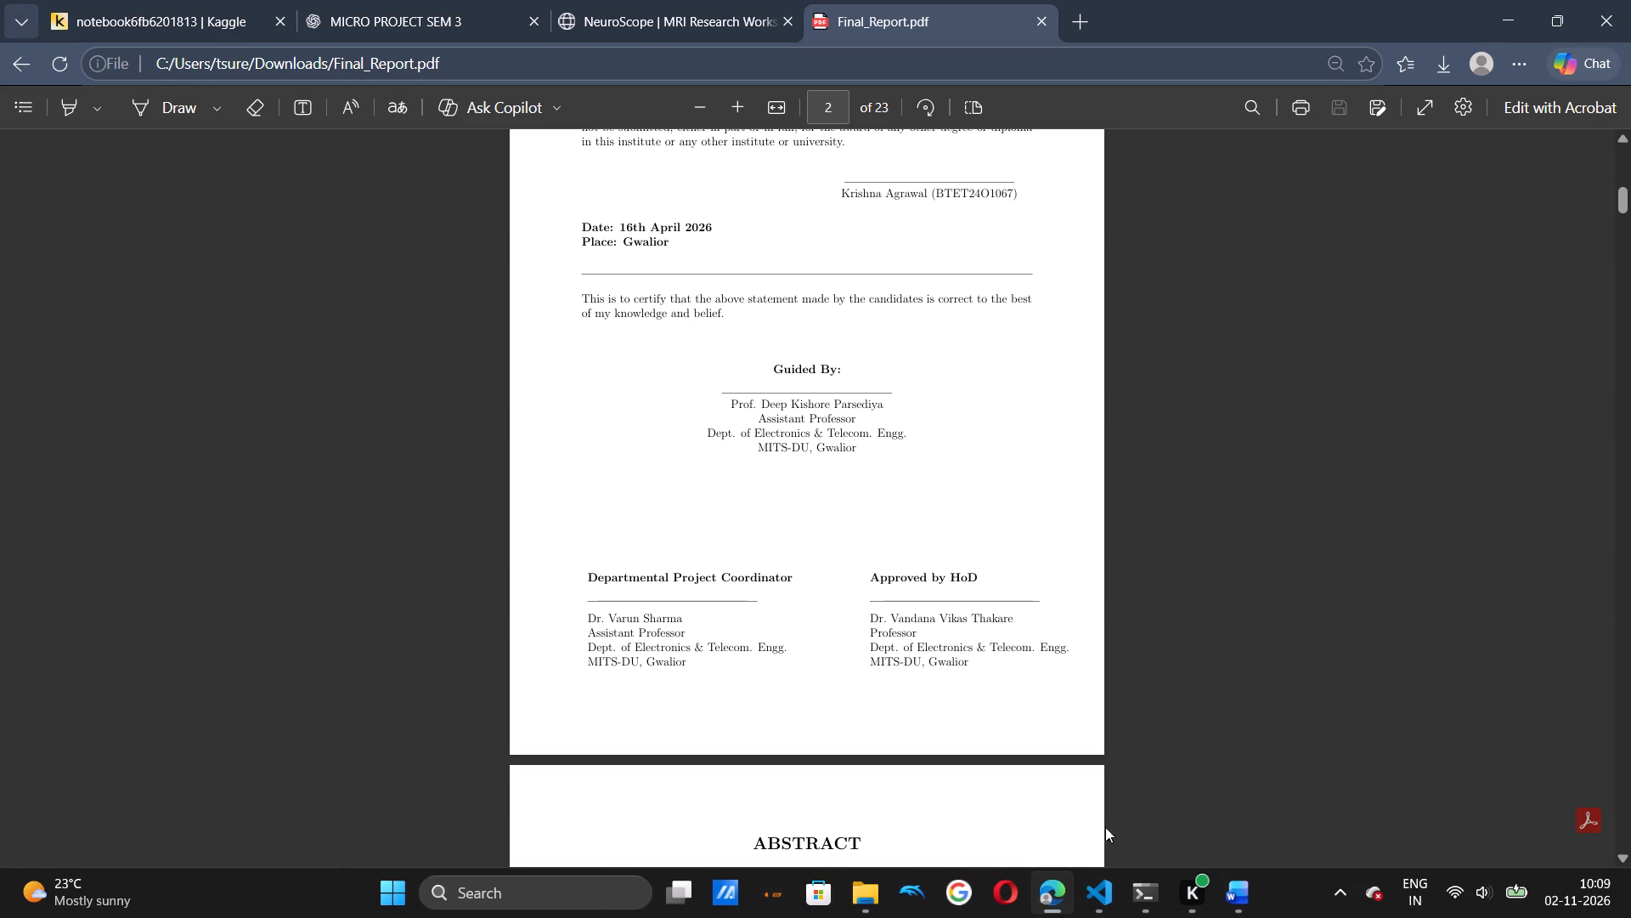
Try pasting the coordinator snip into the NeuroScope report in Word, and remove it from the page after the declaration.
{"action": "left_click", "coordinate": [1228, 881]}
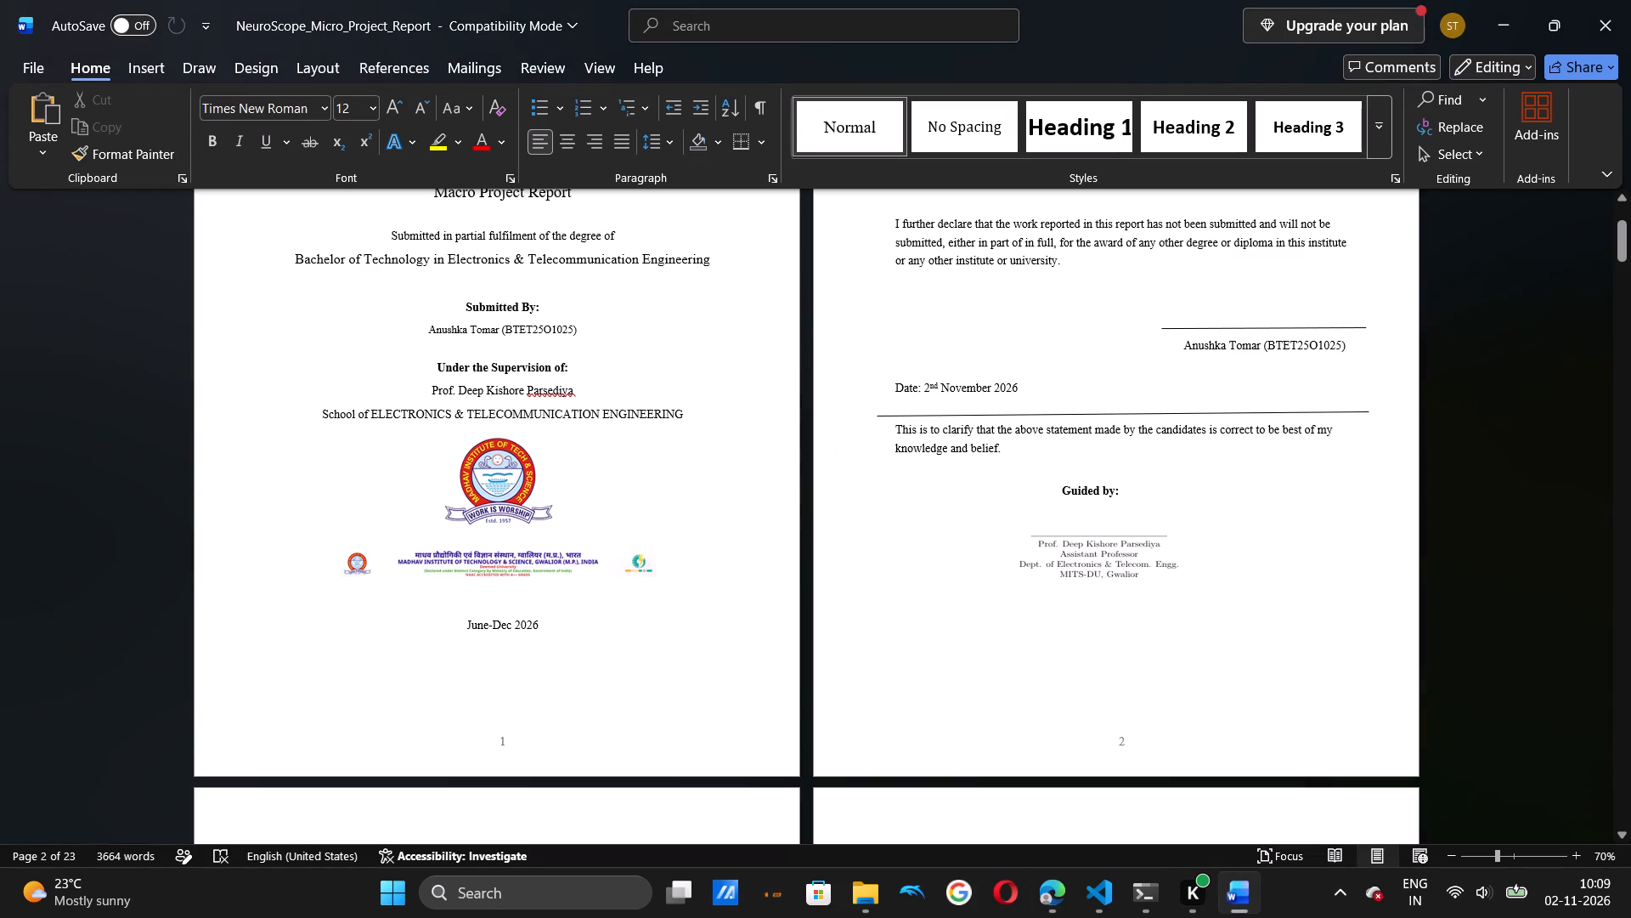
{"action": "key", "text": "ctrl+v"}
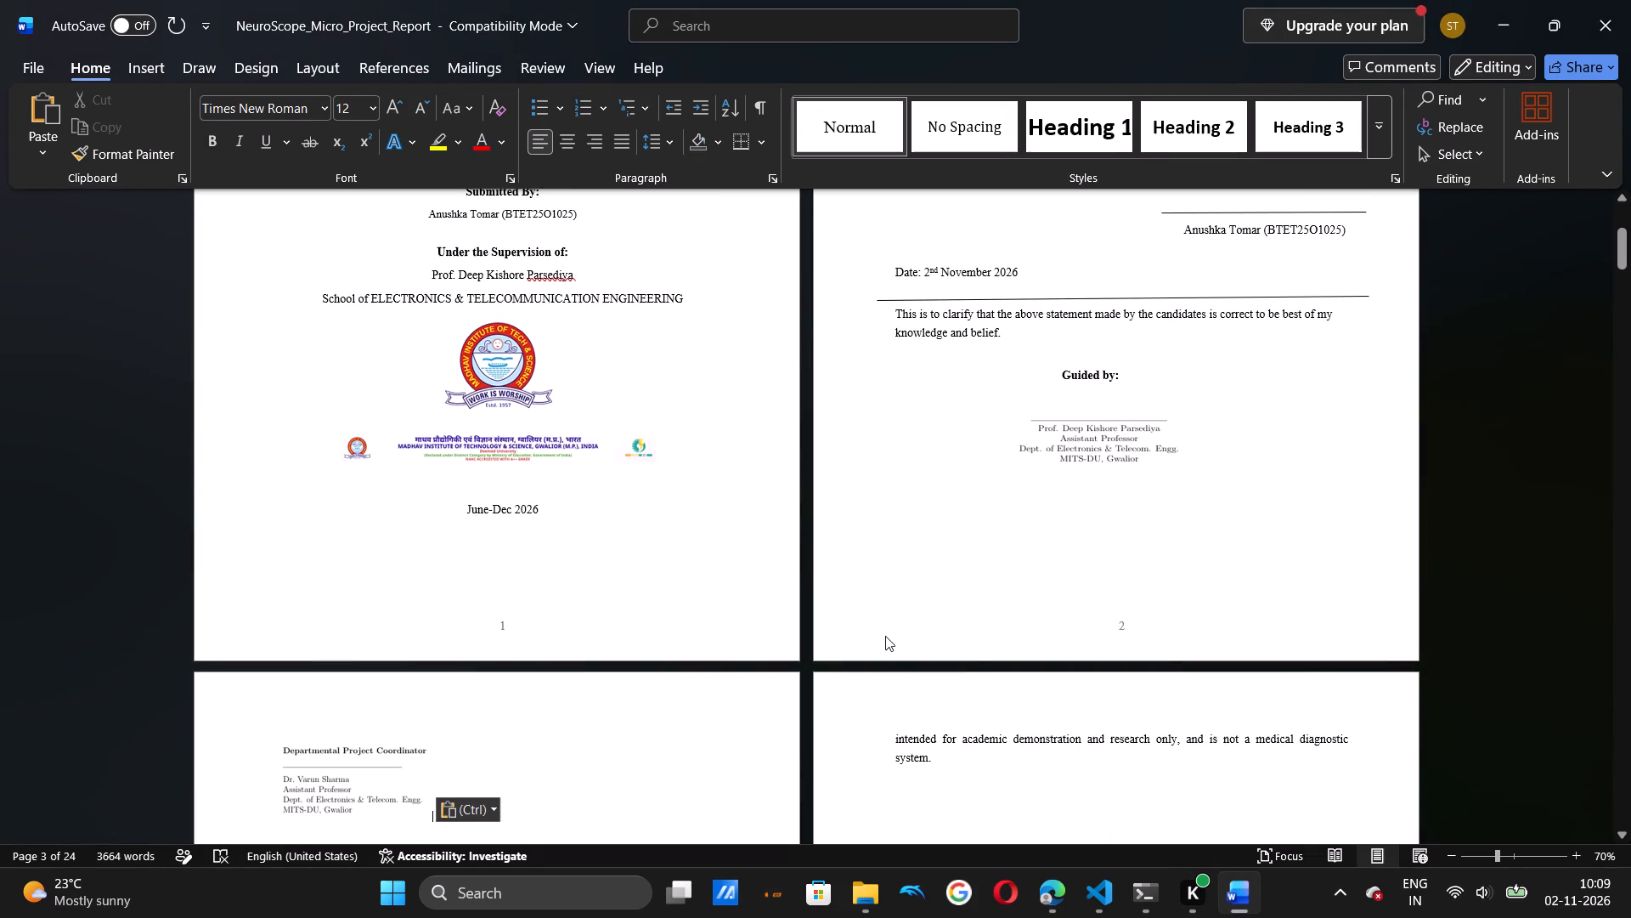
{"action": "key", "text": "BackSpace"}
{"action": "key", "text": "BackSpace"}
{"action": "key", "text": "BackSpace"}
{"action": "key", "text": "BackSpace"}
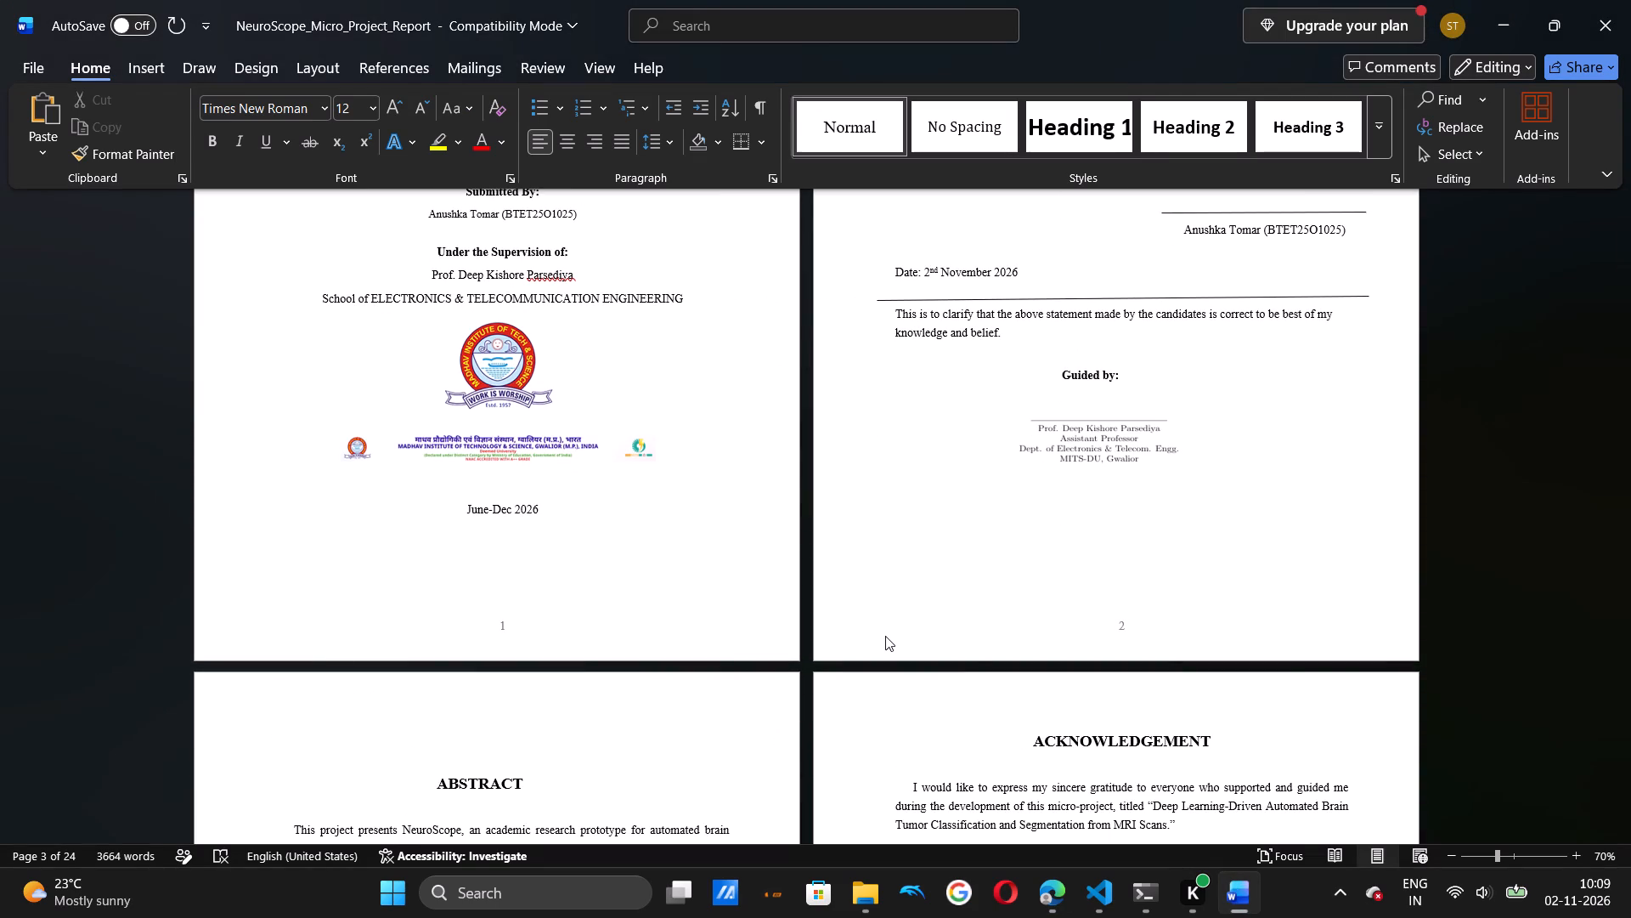
Set the declaration text from "I hereby declare" through "knowledge and belief." to font size 10.
{"action": "scroll", "coordinate": [1002, 714], "scroll_direction": "up", "scroll_amount": 1}
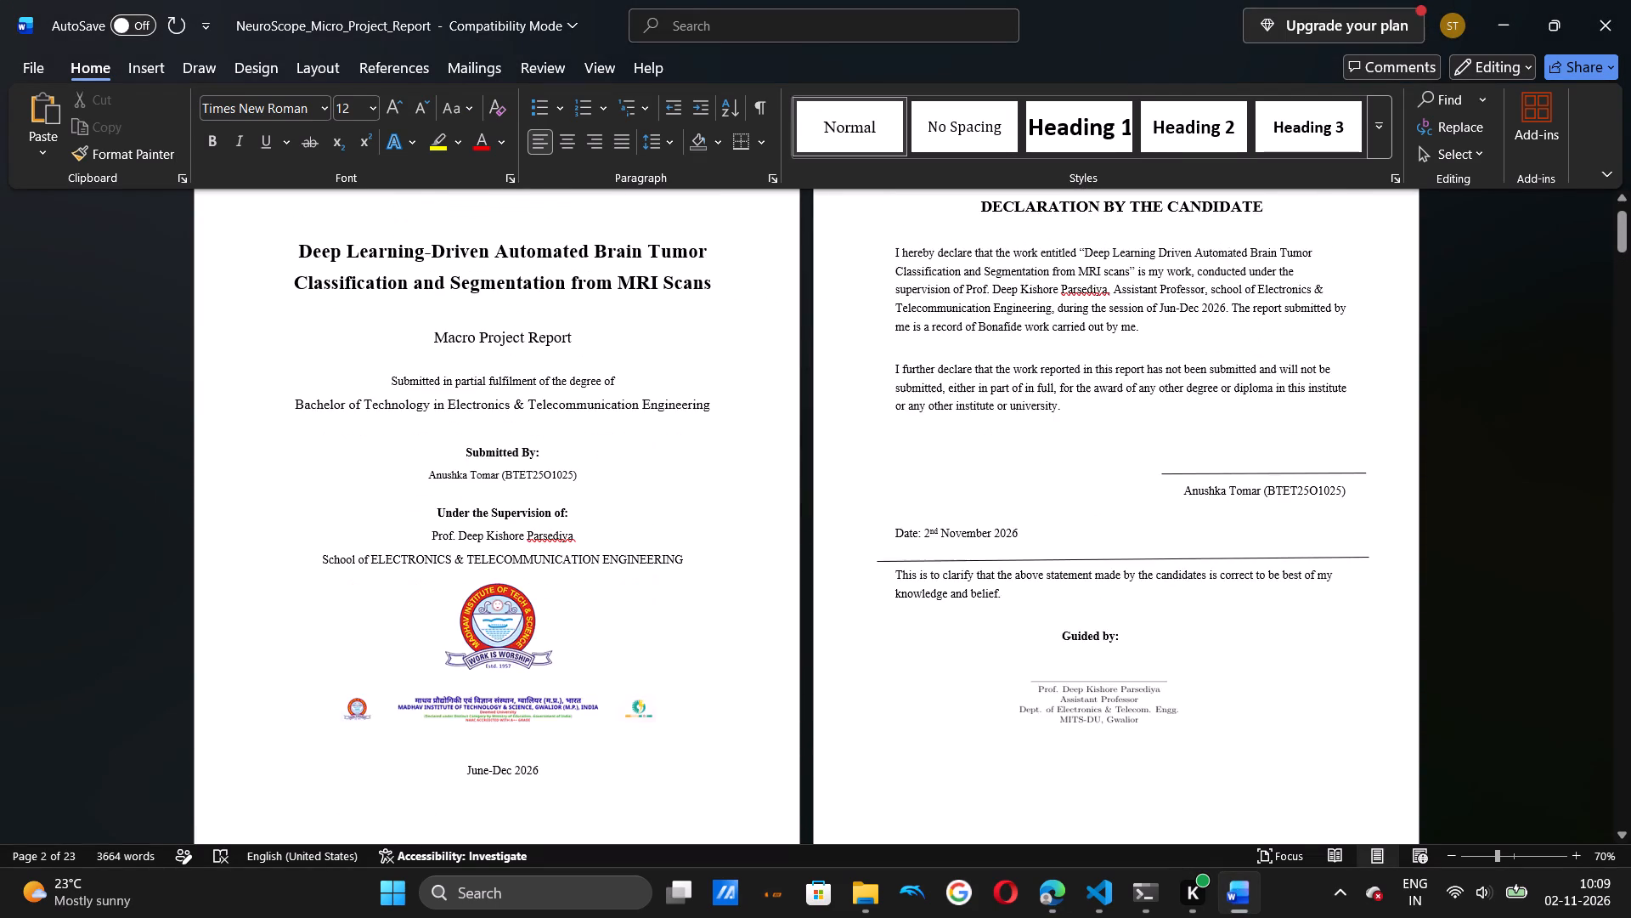
{"action": "scroll", "coordinate": [1002, 700], "scroll_direction": "up", "scroll_amount": 1}
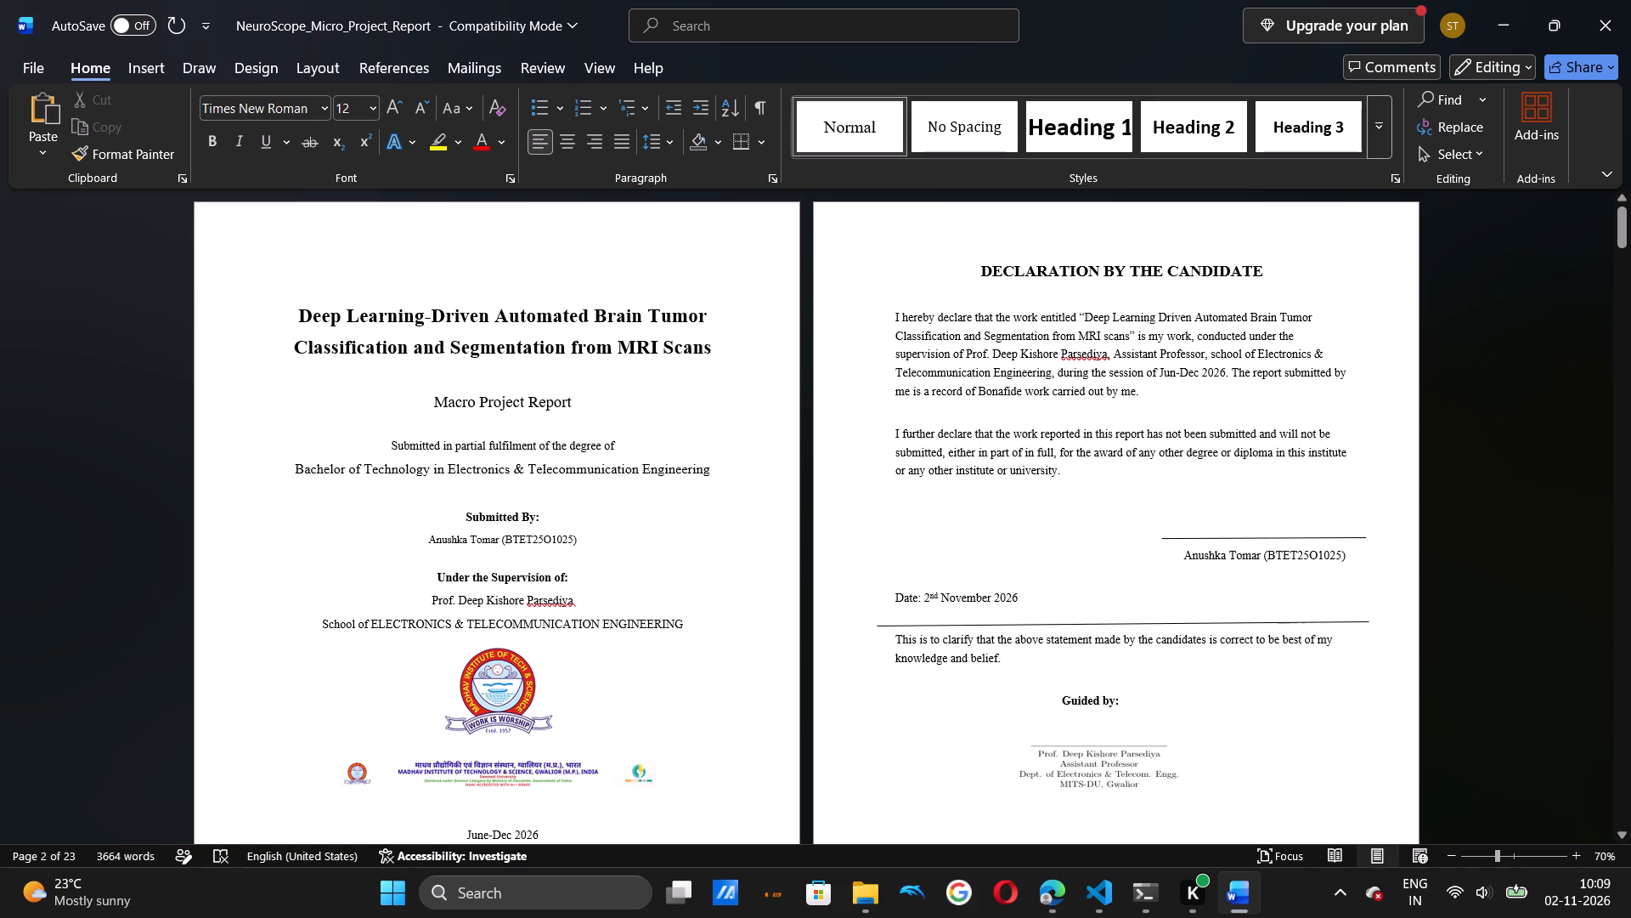
{"action": "left_click_drag", "start_coordinate": [886, 314], "coordinate": [1268, 648]}
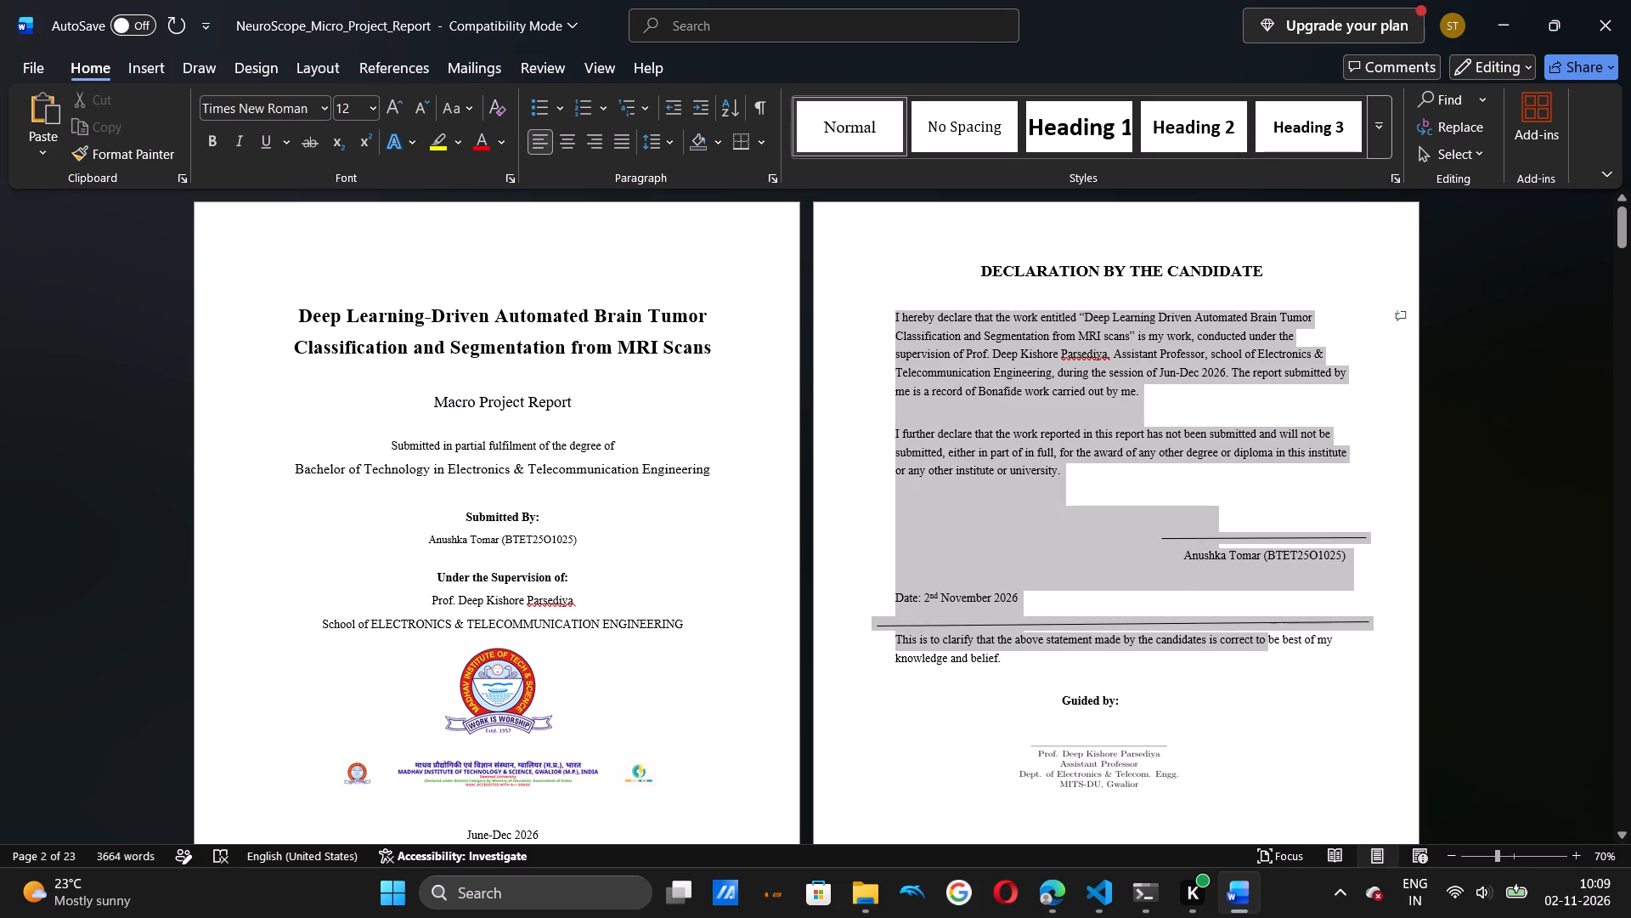
{"action": "left_click_drag", "start_coordinate": [1268, 648], "coordinate": [1273, 671]}
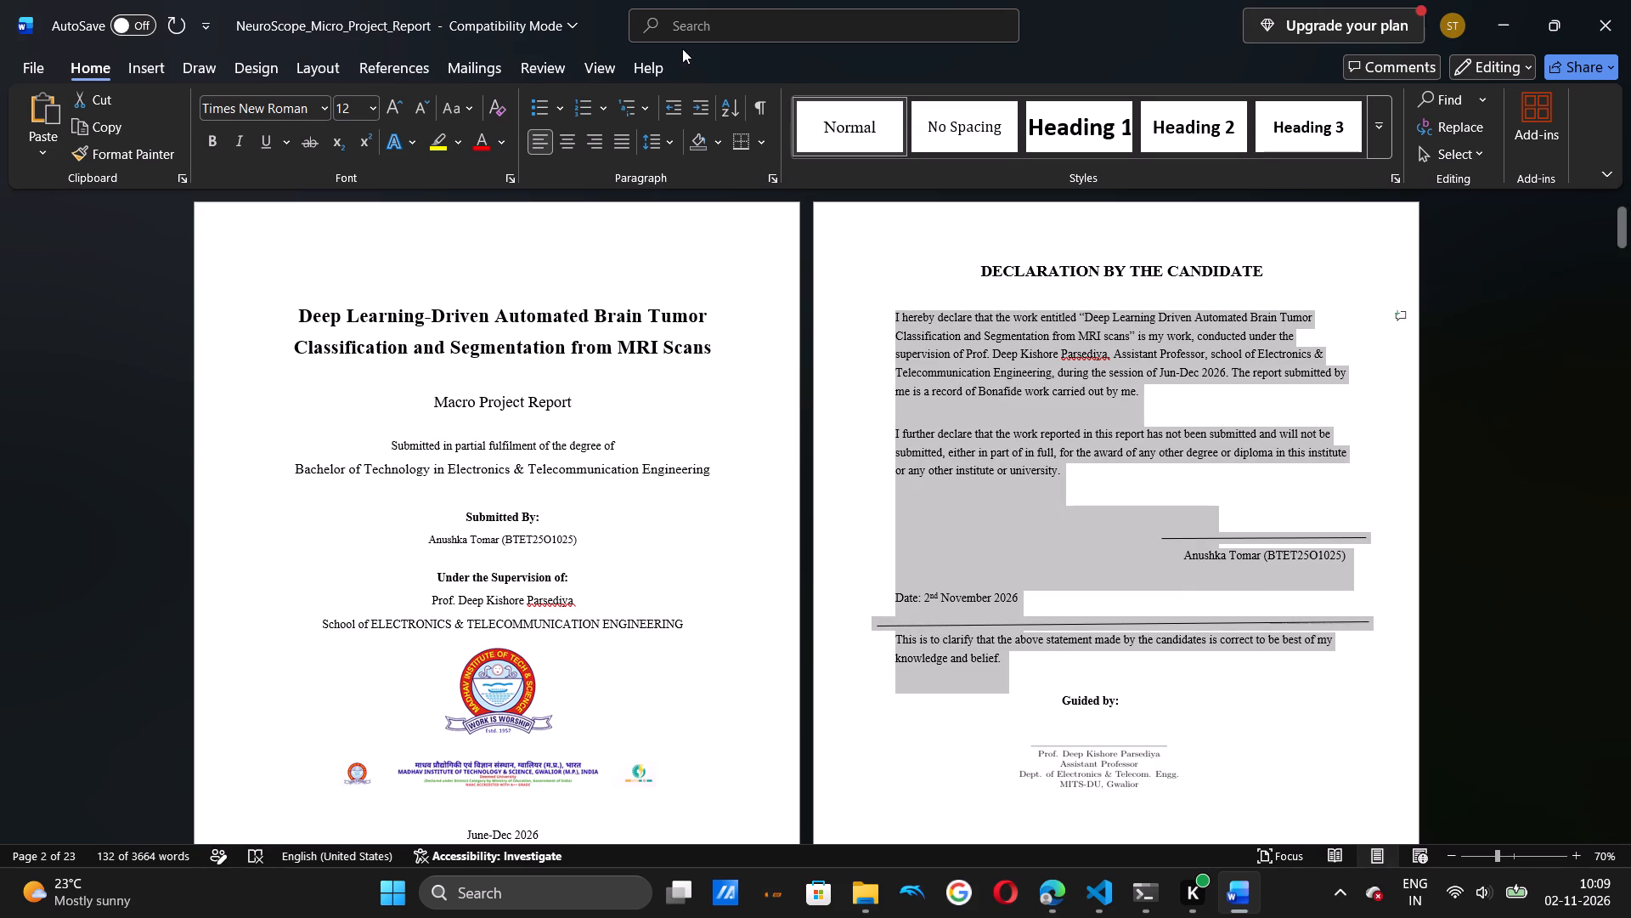
{"action": "left_click", "coordinate": [375, 105]}
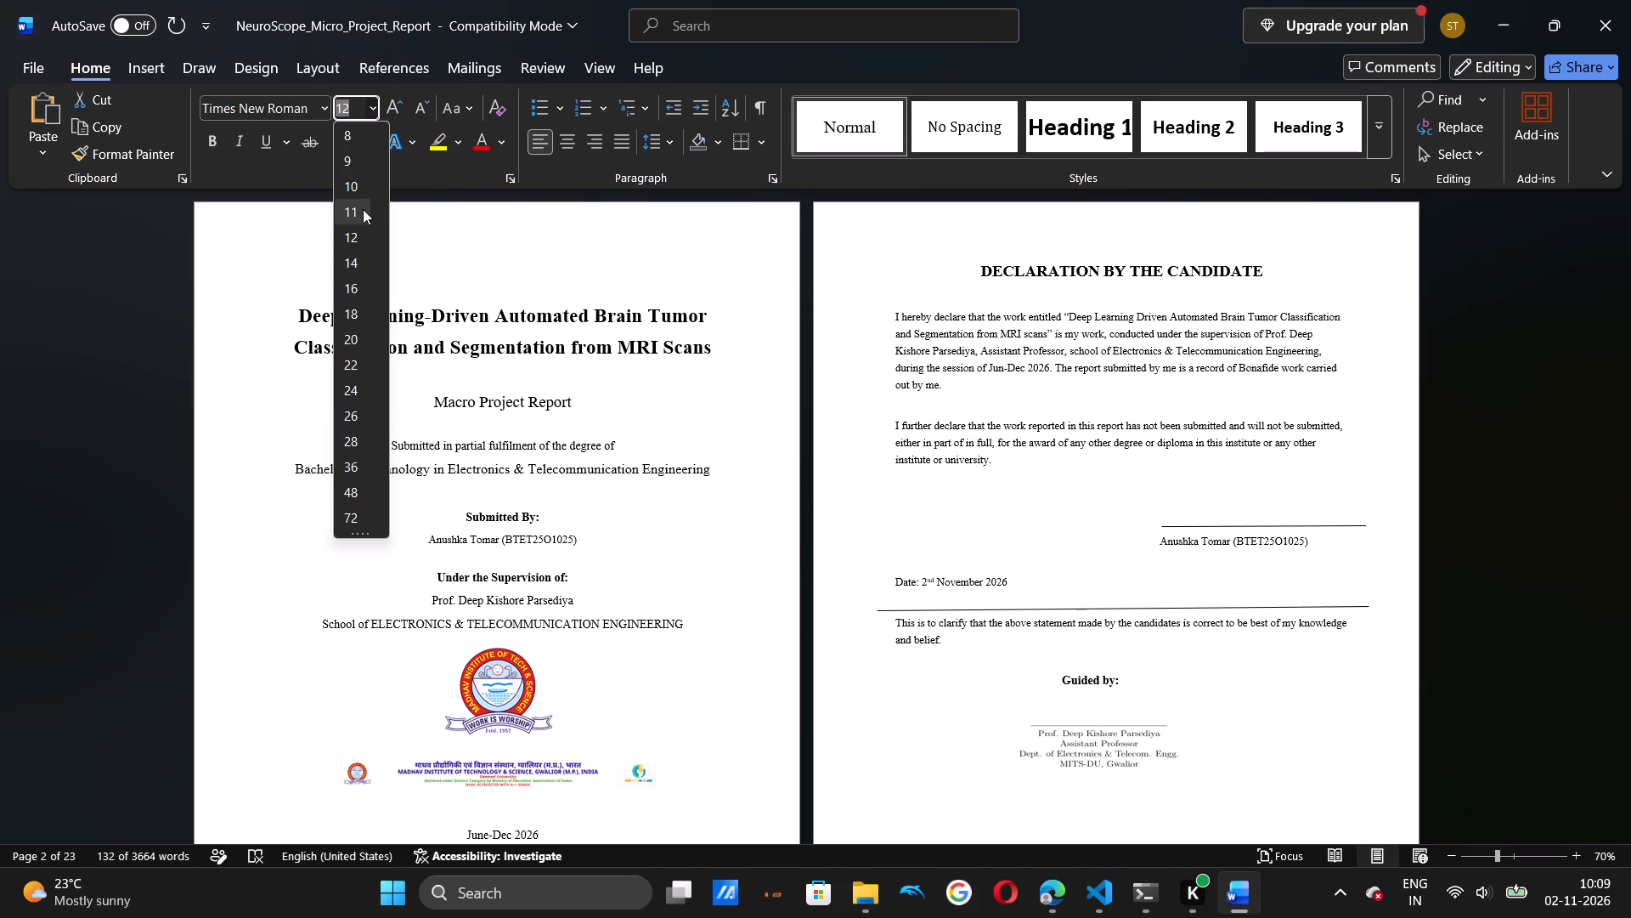
{"action": "left_click", "coordinate": [358, 195]}
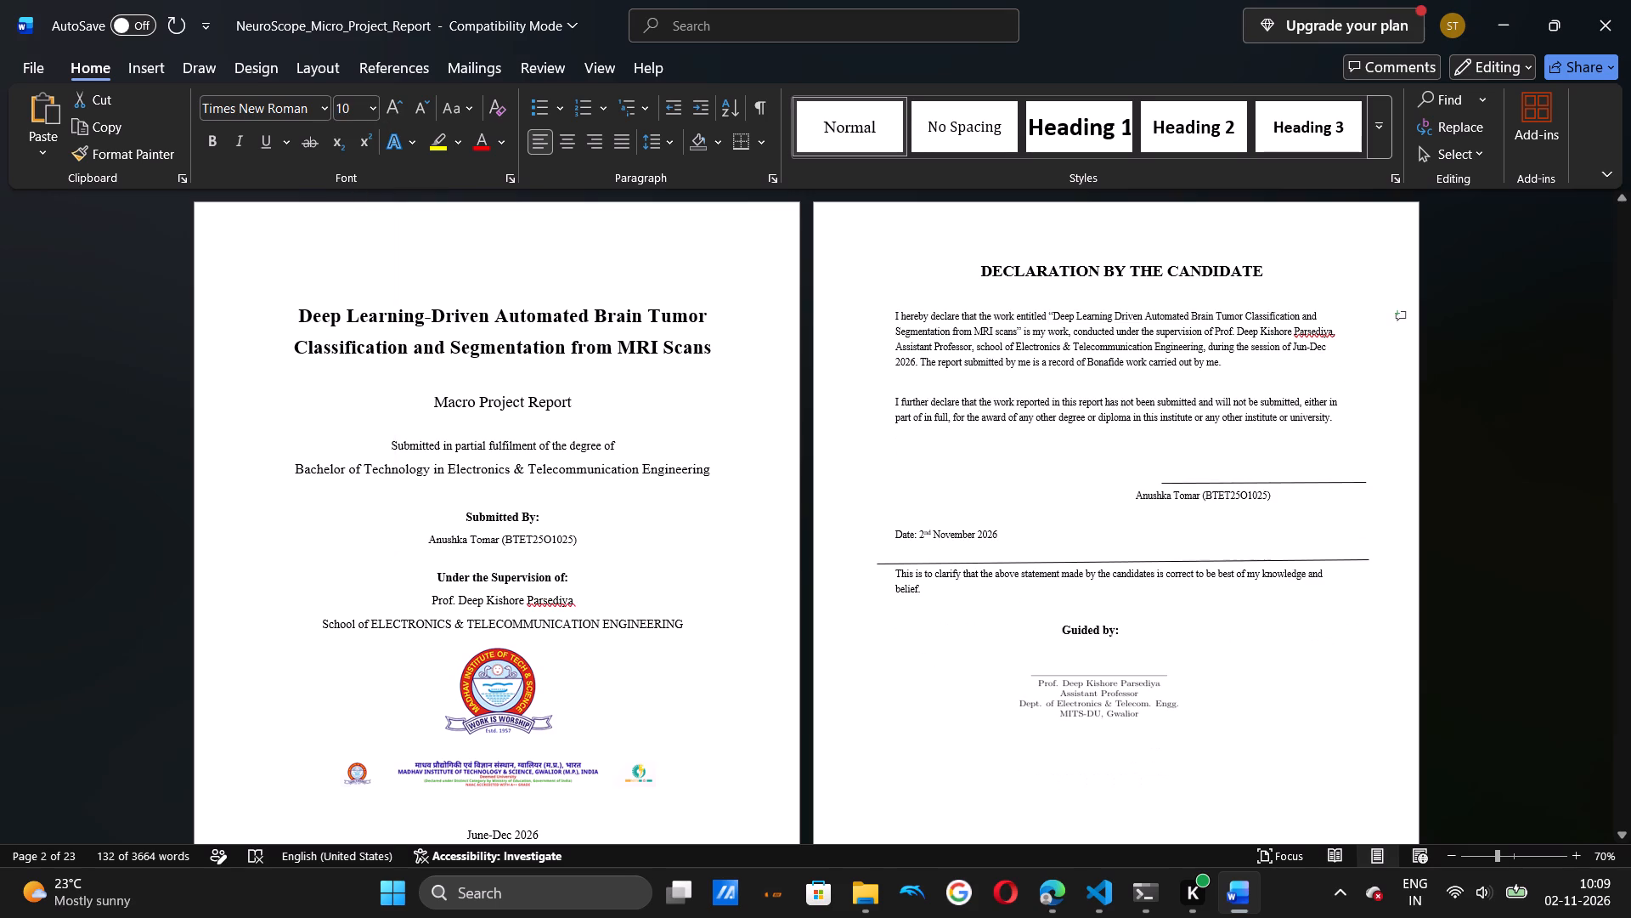
{"action": "left_click", "coordinate": [1506, 692]}
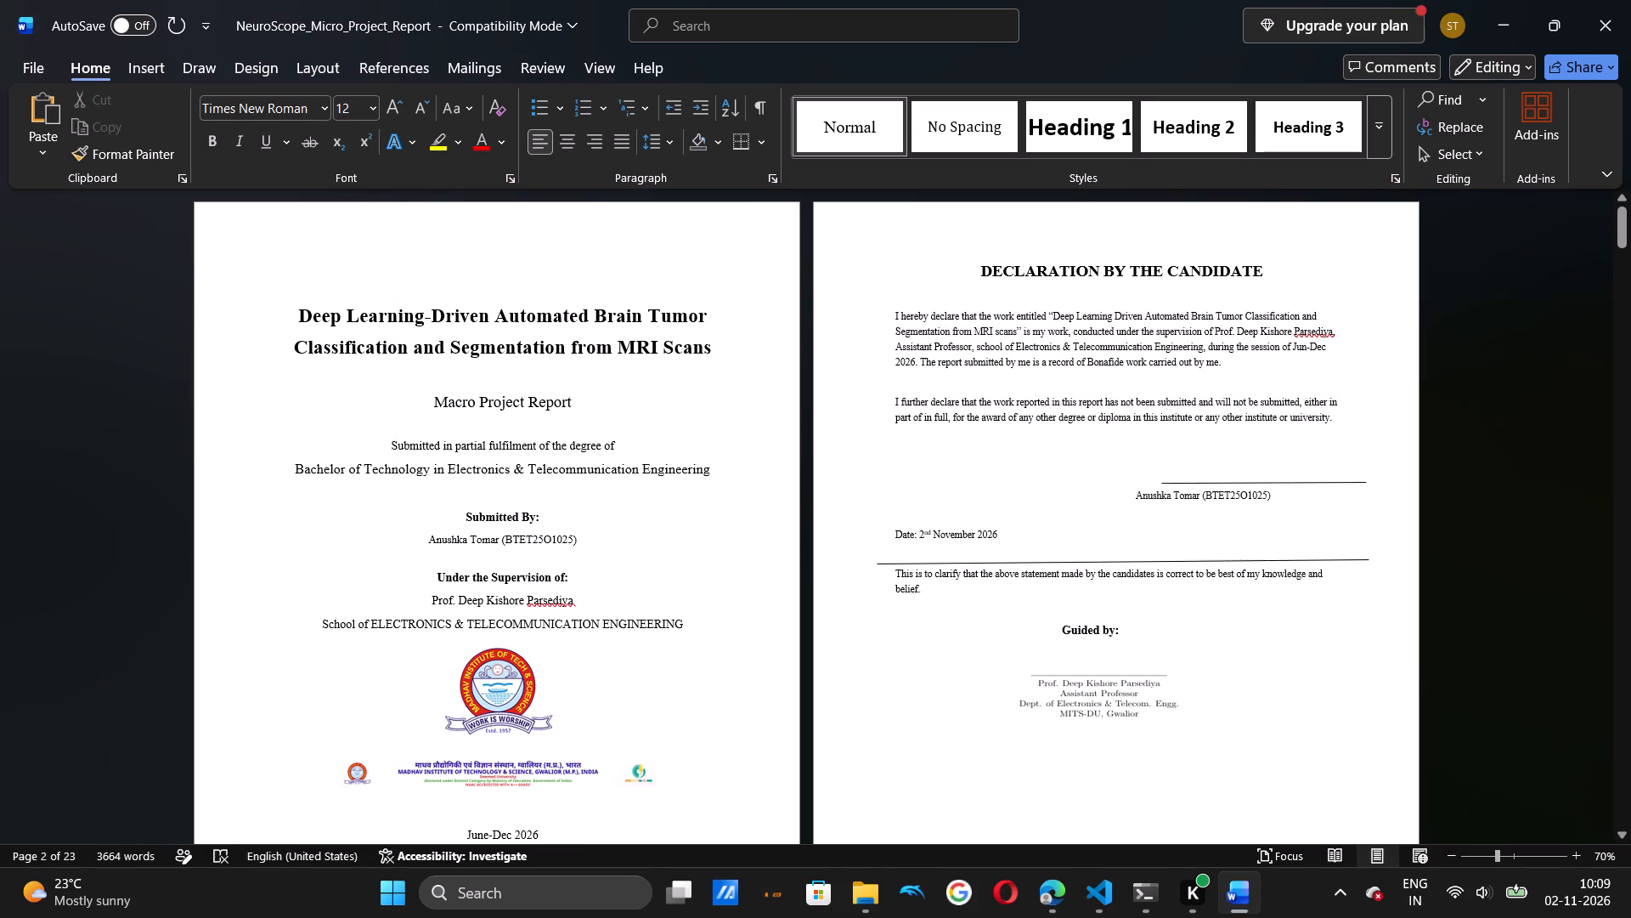
Move the ABSTRACT heading from the declaration page onto the following page and shift it to about the centre of its line.
{"action": "scroll", "coordinate": [1346, 739], "scroll_direction": "down", "scroll_amount": 2}
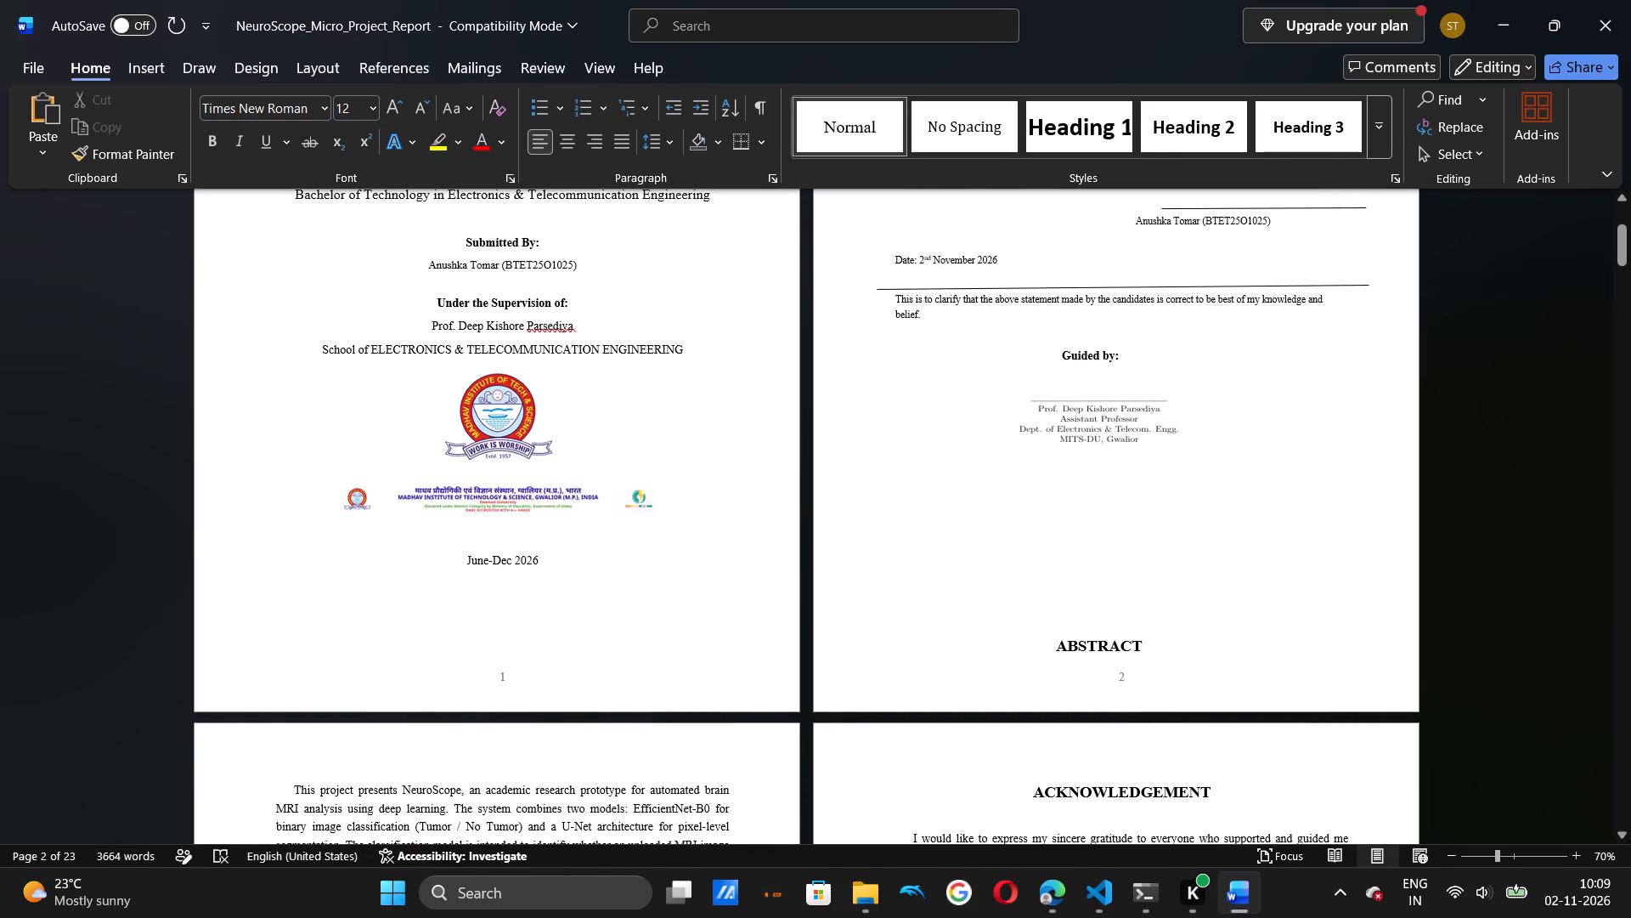
{"action": "left_click", "coordinate": [1036, 638]}
{"action": "key", "text": "Return"}
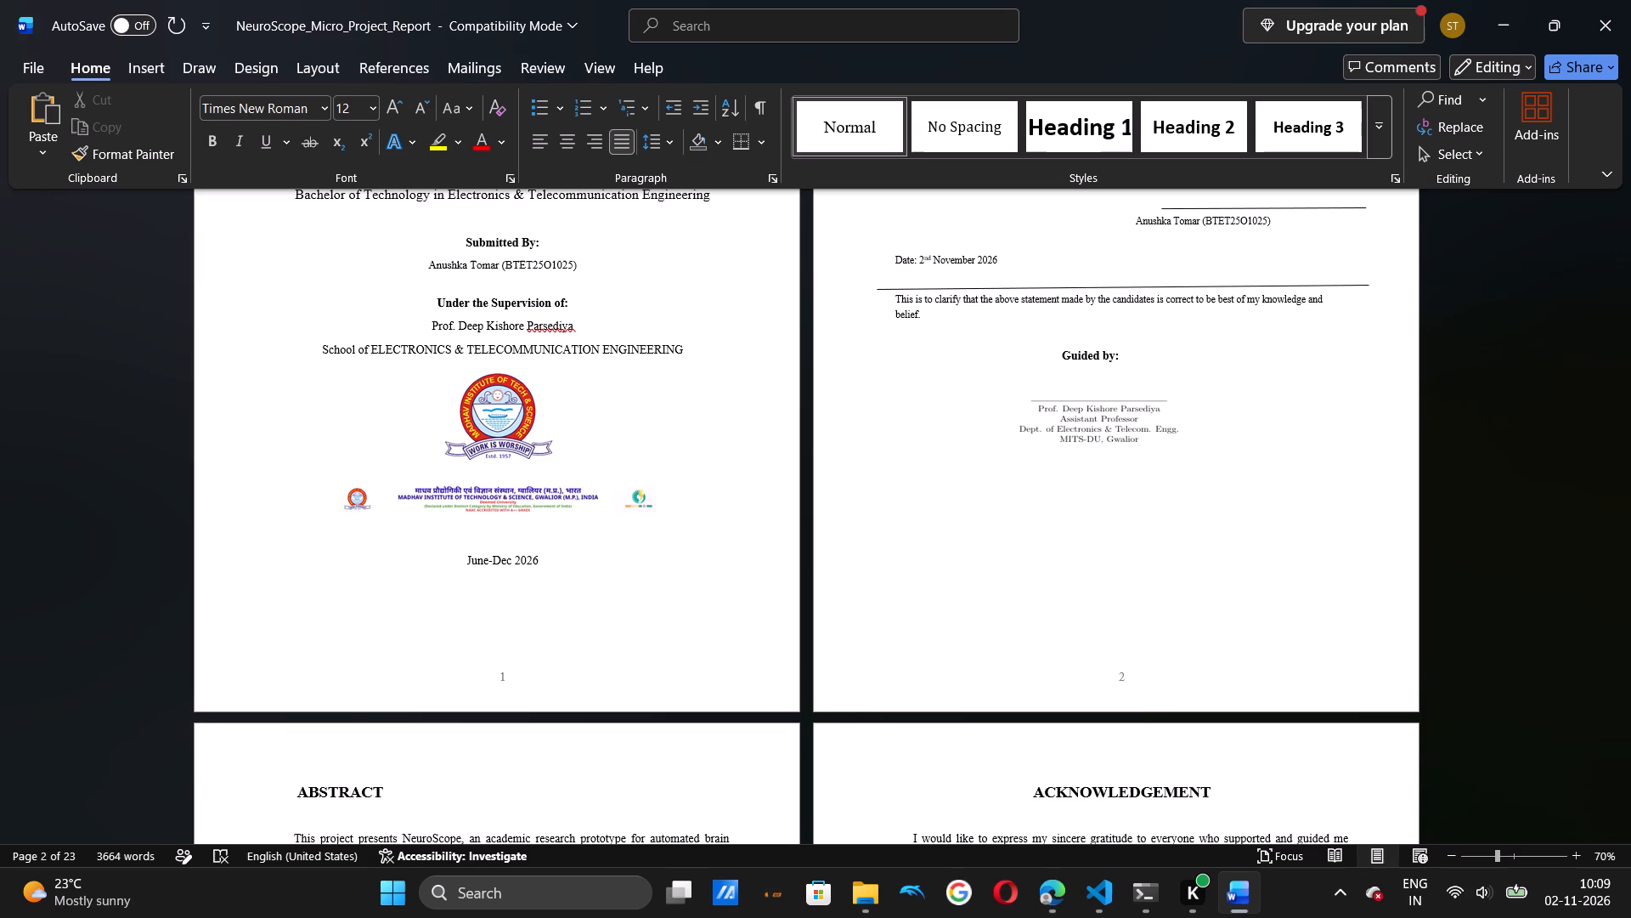
{"action": "key", "text": "space"}
{"action": "key", "text": "space"}
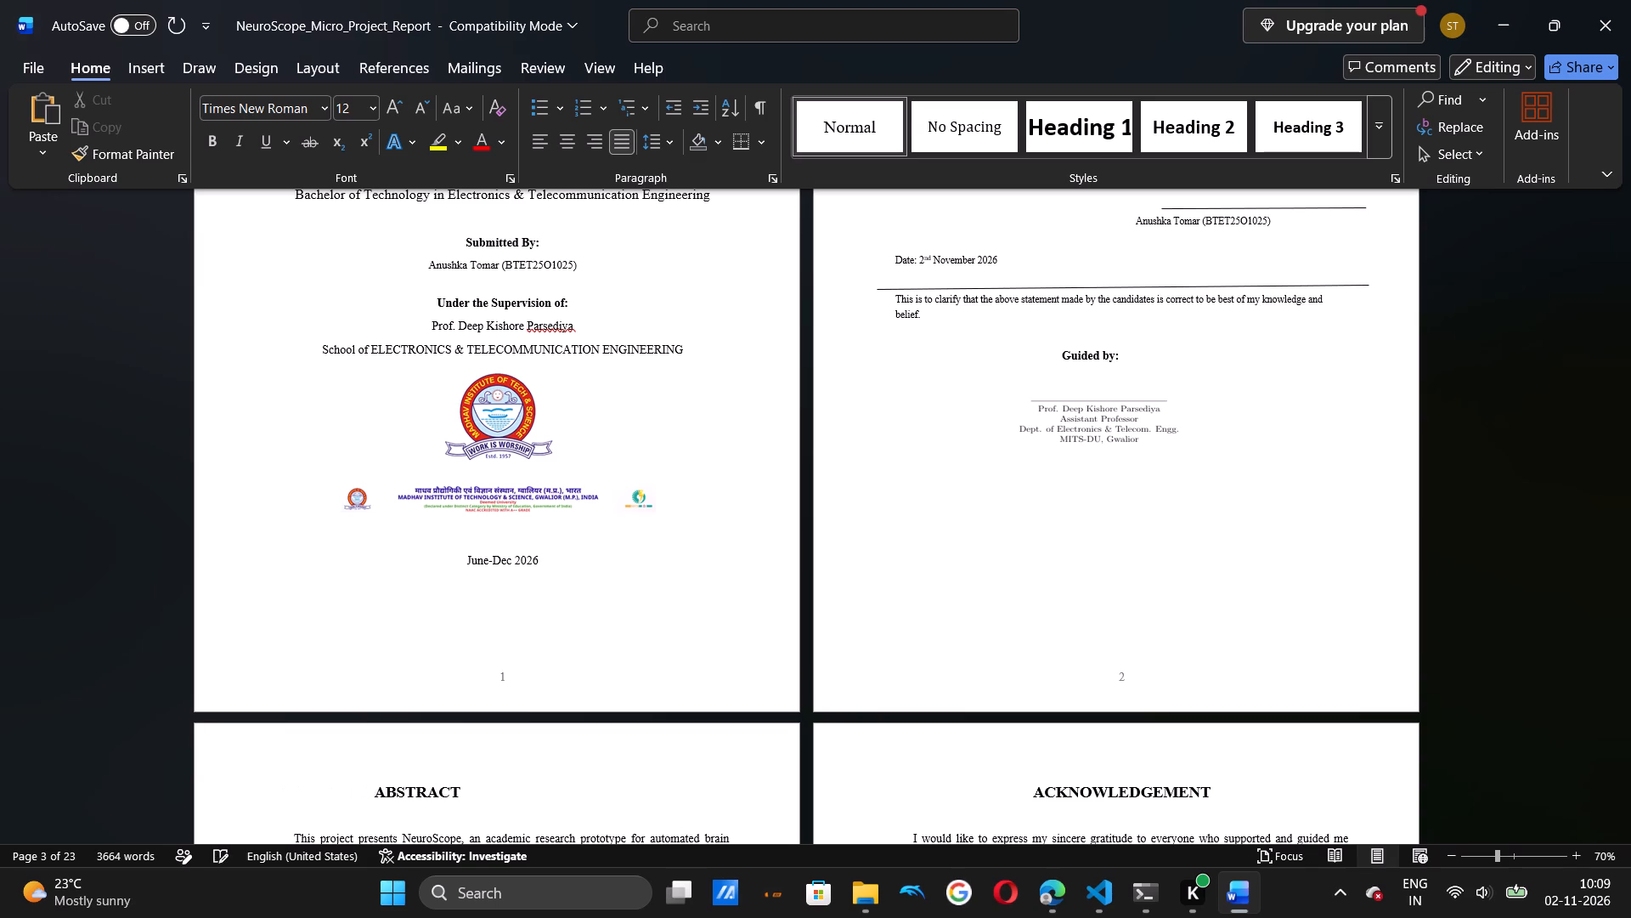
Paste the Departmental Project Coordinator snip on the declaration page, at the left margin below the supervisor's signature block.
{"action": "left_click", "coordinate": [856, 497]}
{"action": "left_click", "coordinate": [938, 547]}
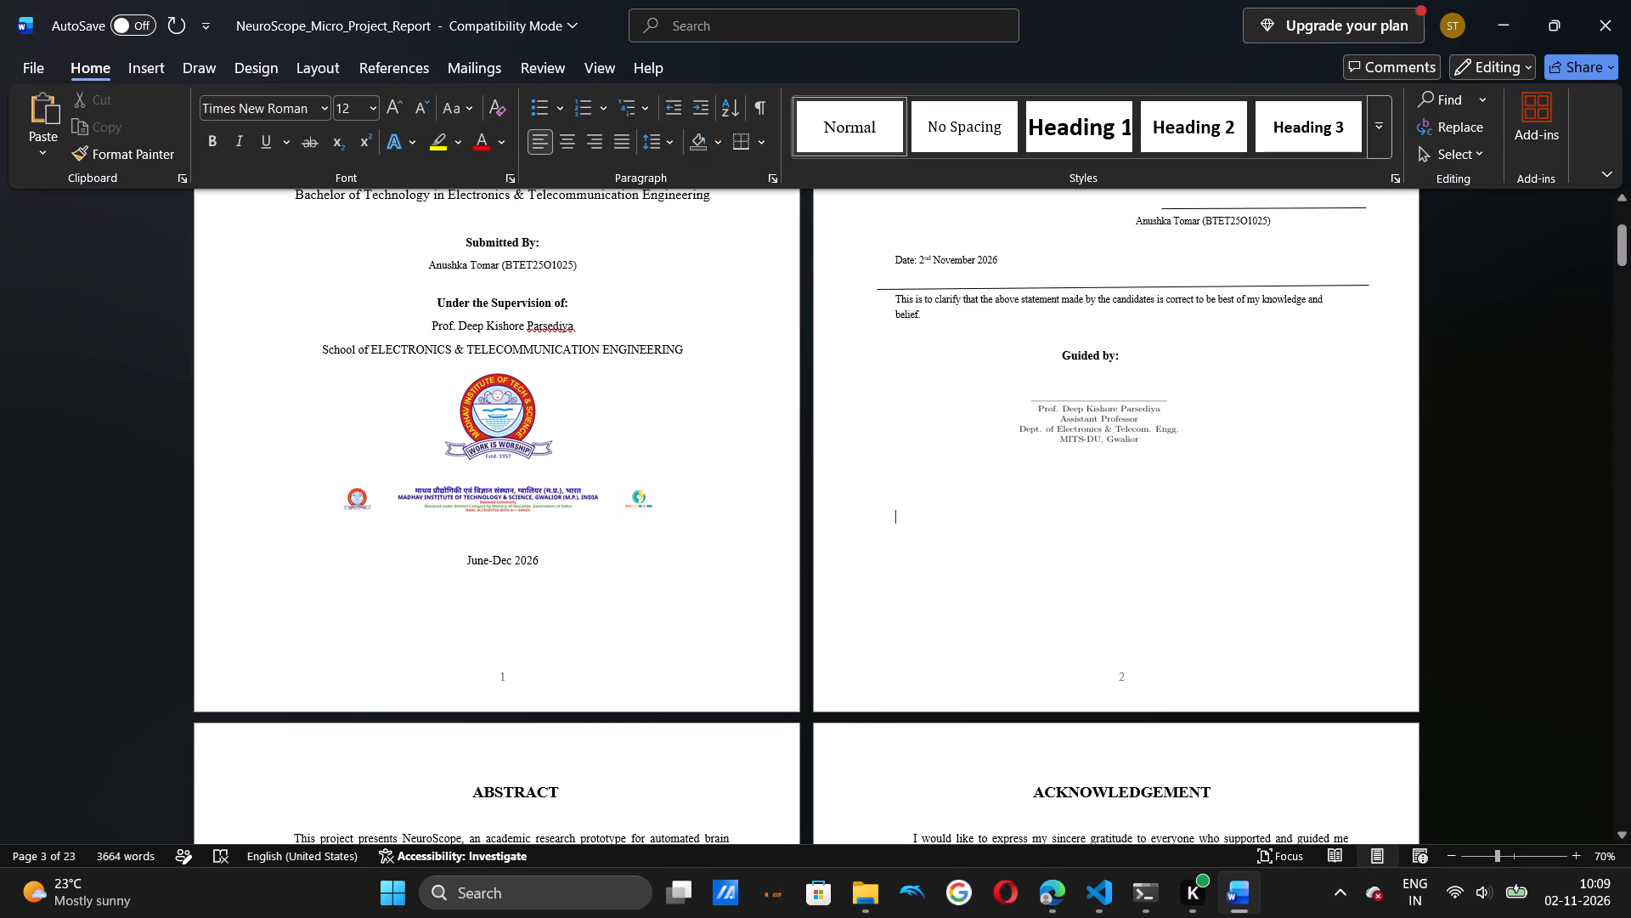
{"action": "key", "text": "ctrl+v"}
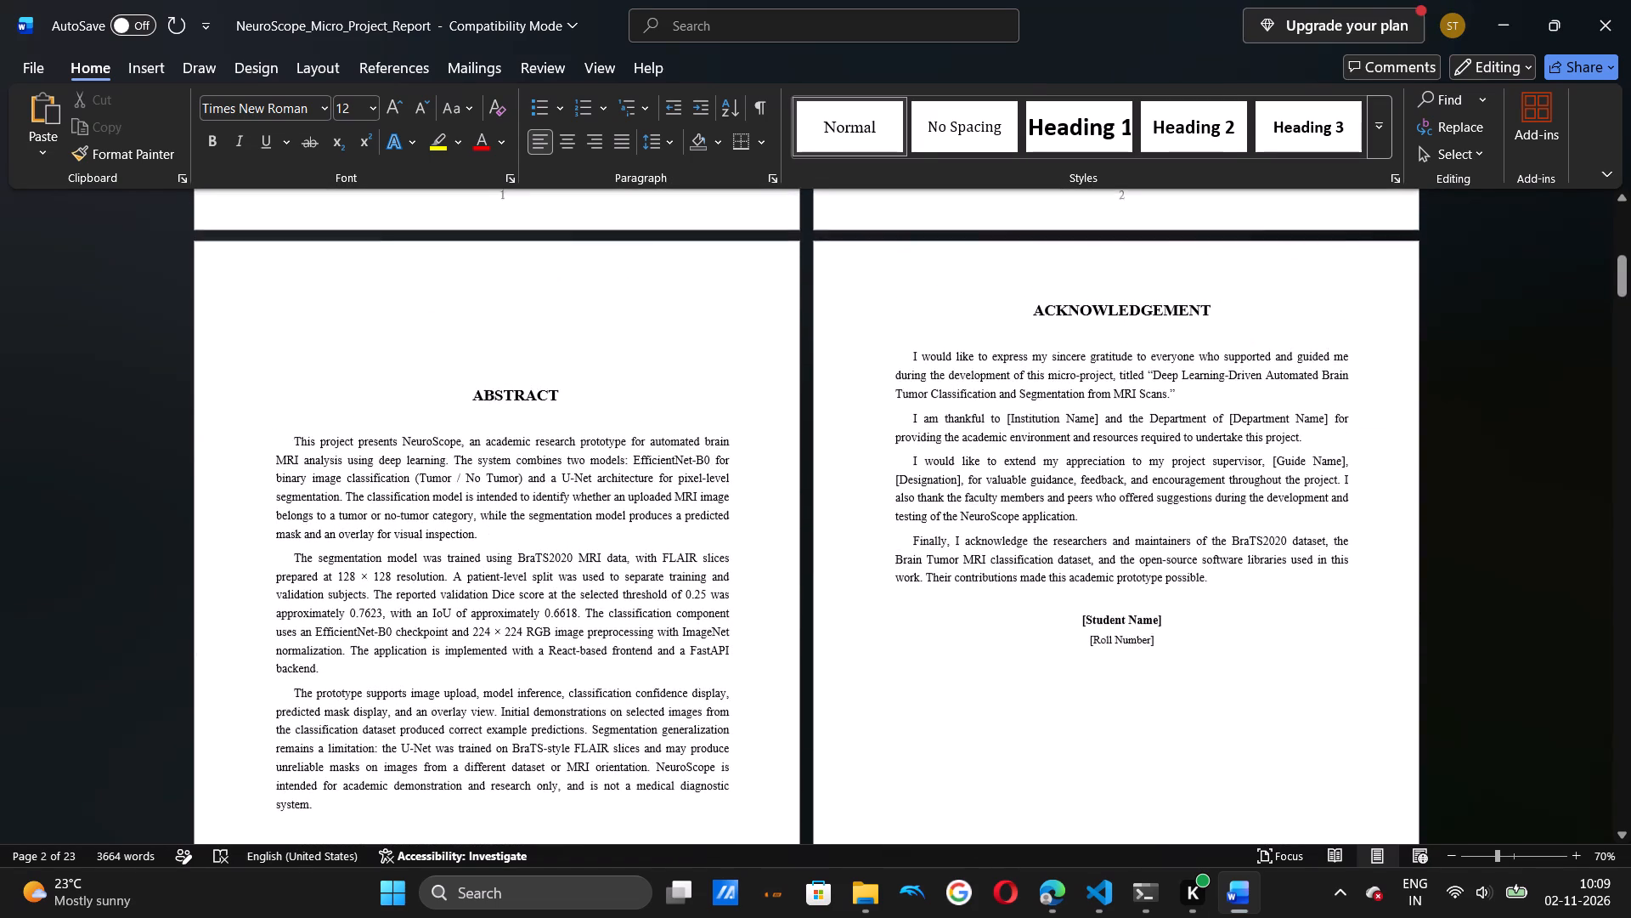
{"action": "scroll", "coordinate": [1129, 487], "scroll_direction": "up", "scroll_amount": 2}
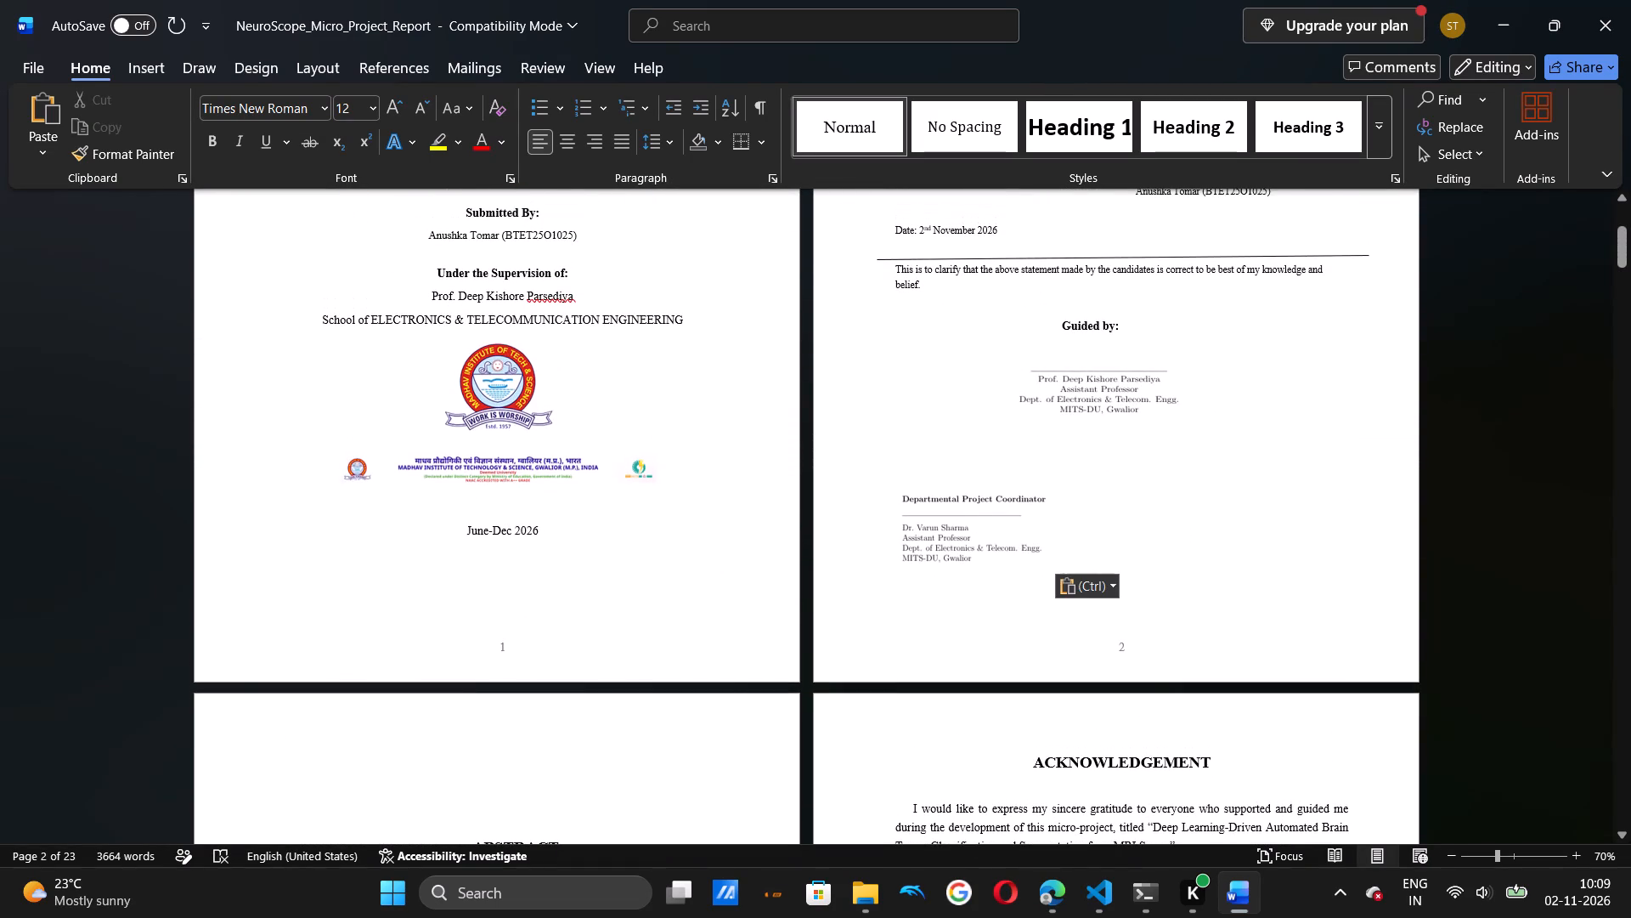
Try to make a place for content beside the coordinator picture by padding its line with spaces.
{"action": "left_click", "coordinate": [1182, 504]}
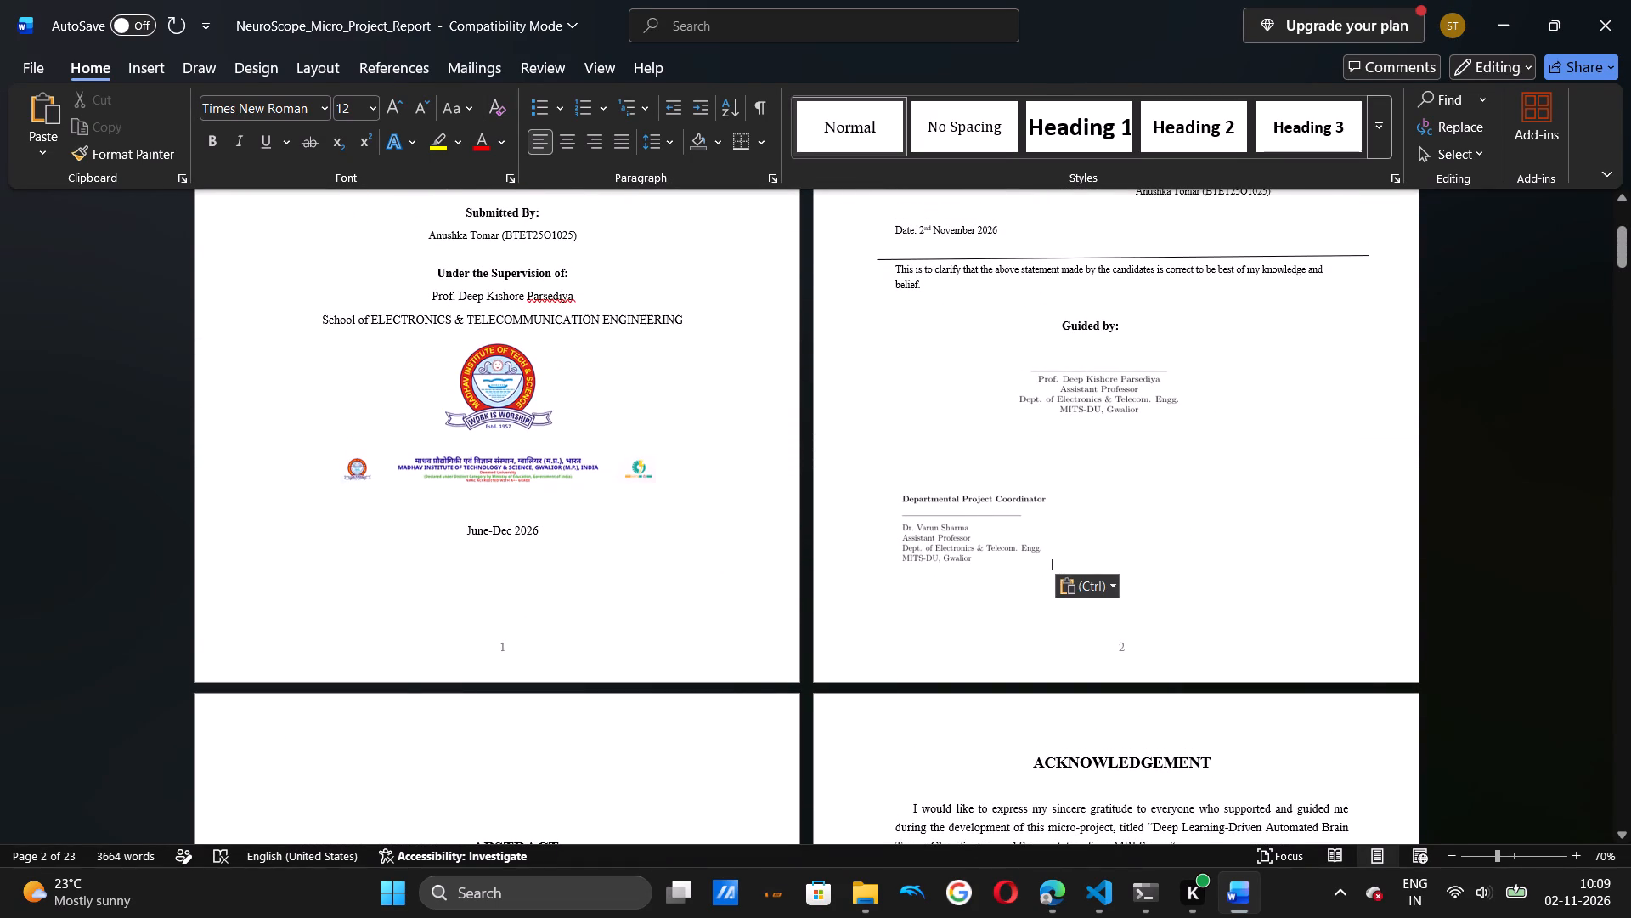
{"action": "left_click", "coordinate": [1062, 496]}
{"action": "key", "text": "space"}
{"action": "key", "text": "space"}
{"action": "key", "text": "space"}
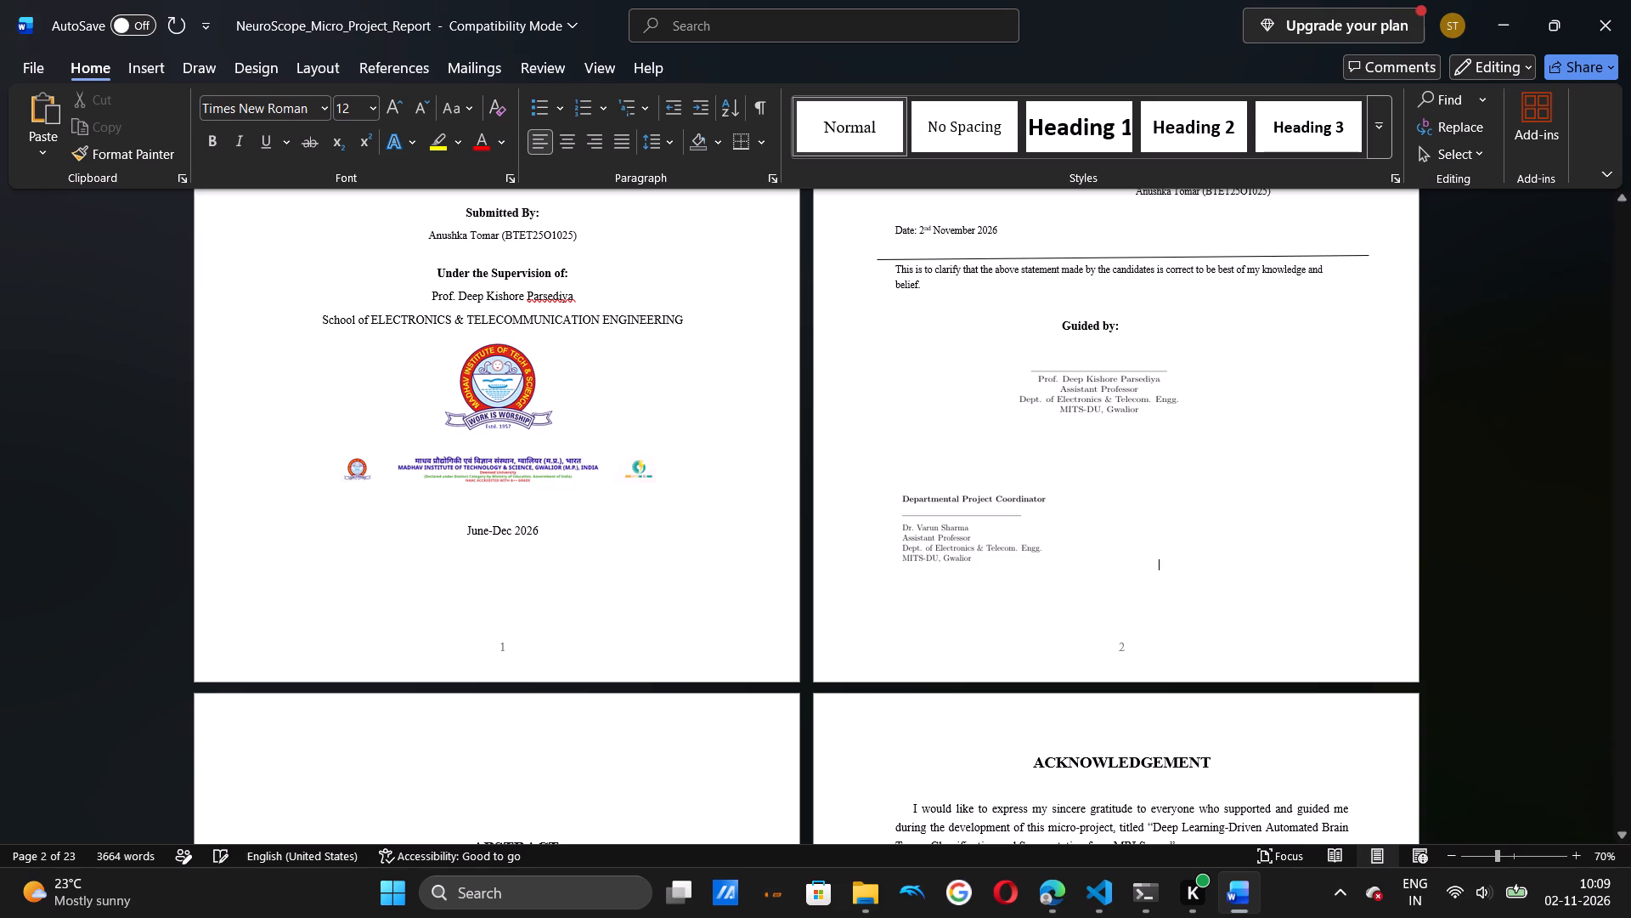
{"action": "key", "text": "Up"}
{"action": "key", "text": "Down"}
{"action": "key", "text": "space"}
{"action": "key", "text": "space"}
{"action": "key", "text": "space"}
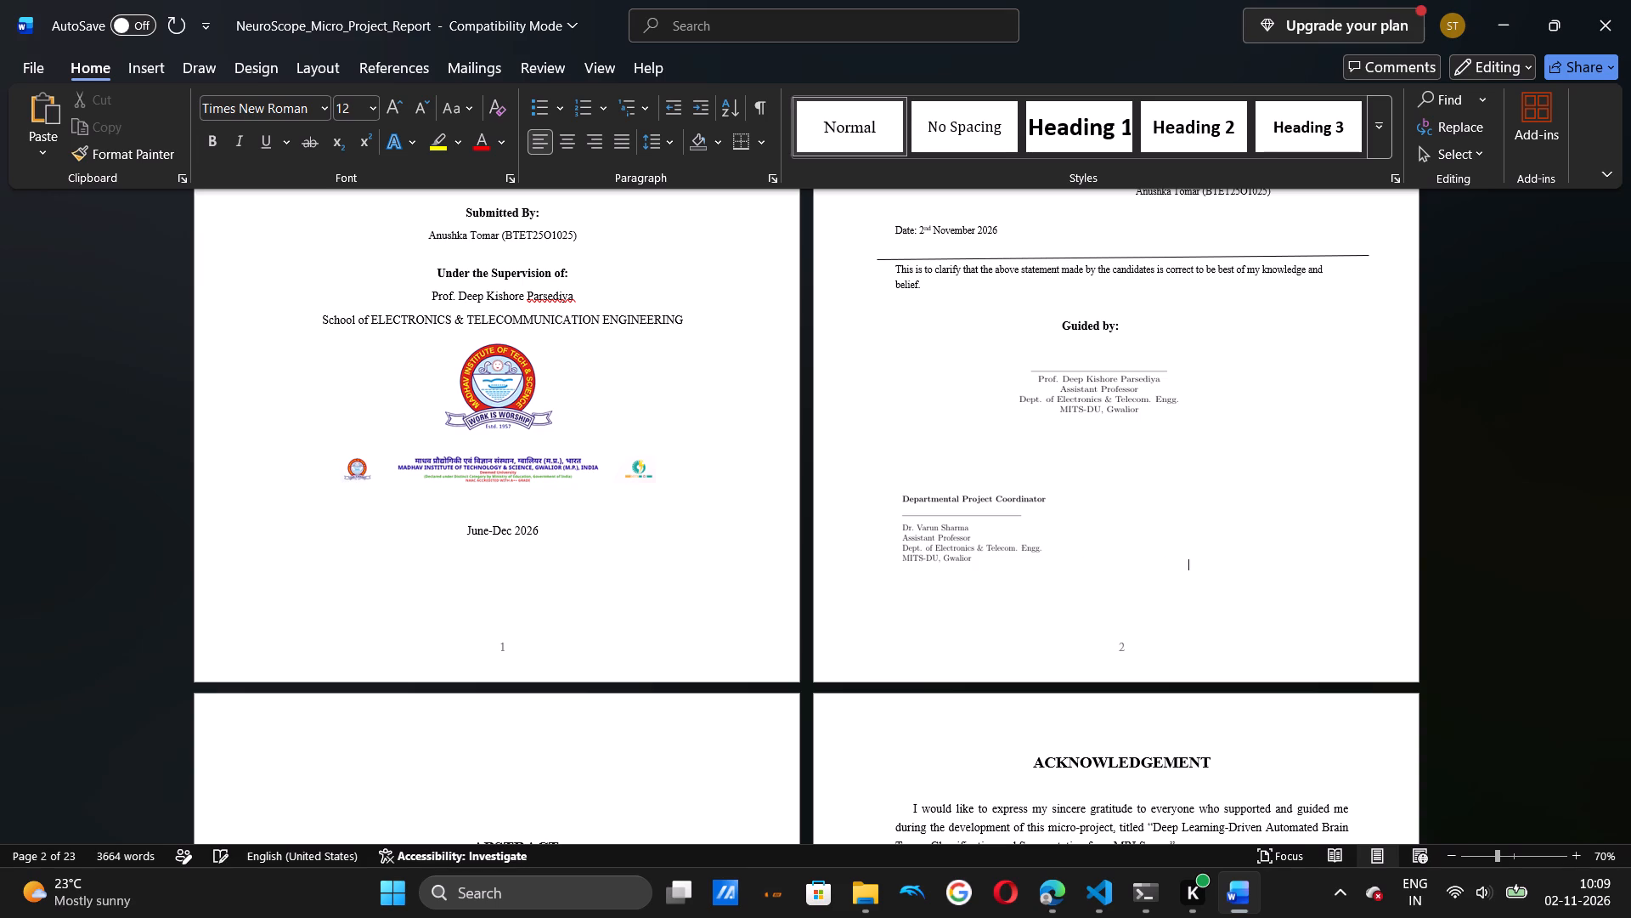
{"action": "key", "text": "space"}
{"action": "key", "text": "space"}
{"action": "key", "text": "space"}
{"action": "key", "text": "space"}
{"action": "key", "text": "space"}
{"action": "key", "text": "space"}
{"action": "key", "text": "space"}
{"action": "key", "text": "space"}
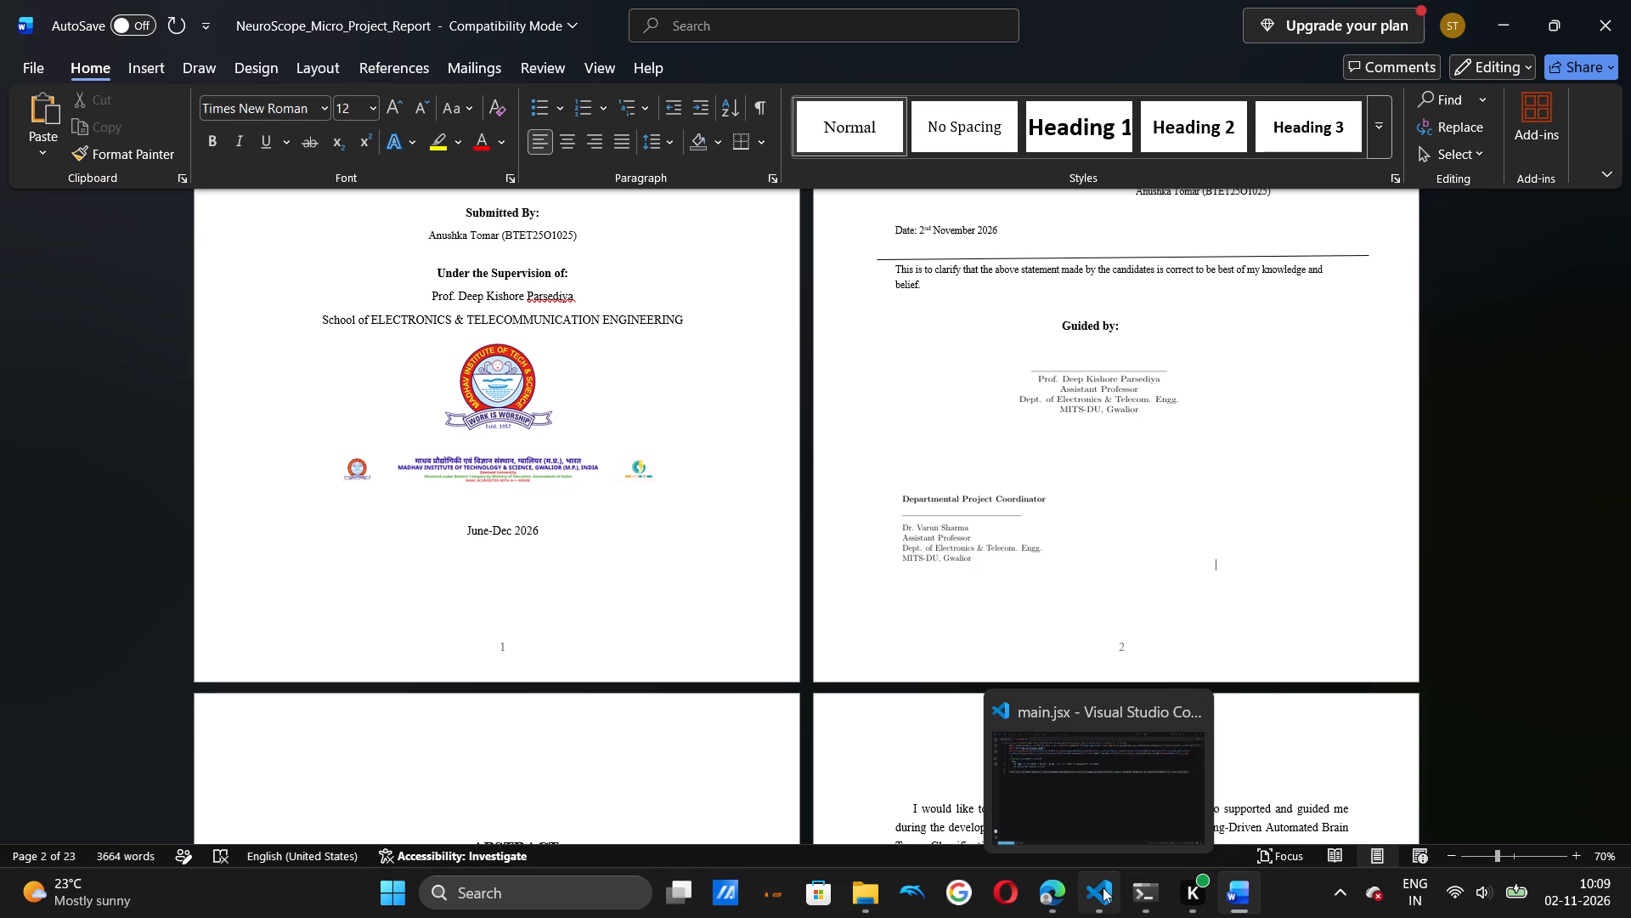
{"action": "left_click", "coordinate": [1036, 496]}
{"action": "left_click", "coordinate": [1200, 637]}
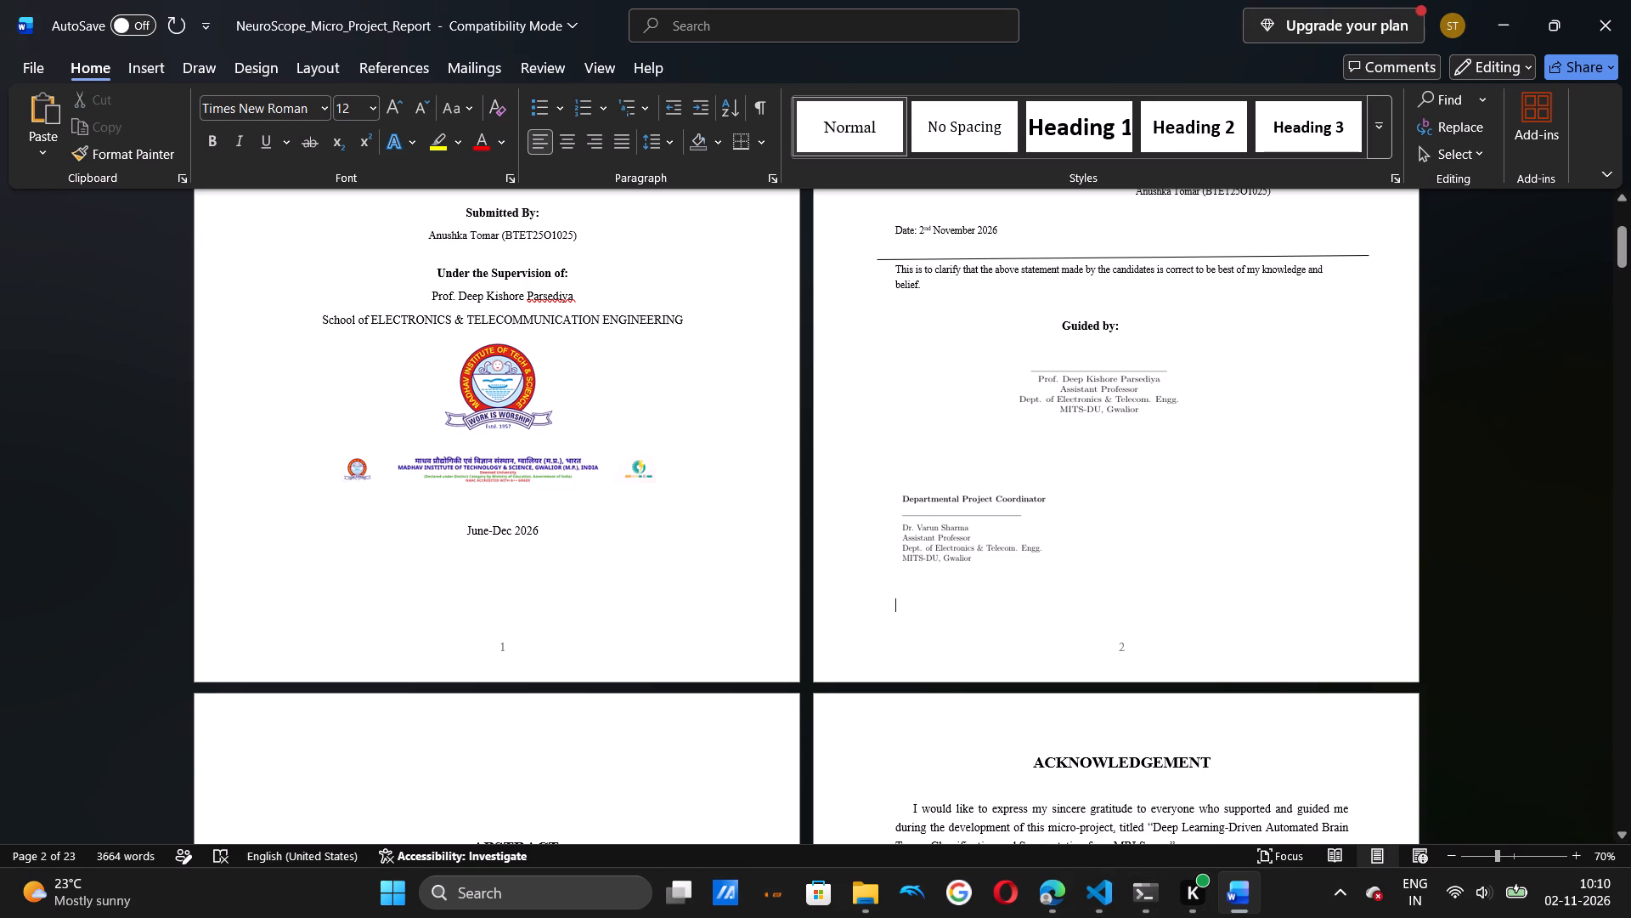
Delete both pasted signature pictures on the declaration page: the Departmental Project Coordinator block and the supervisor block under "Guided by:".
{"action": "left_click", "coordinate": [986, 511]}
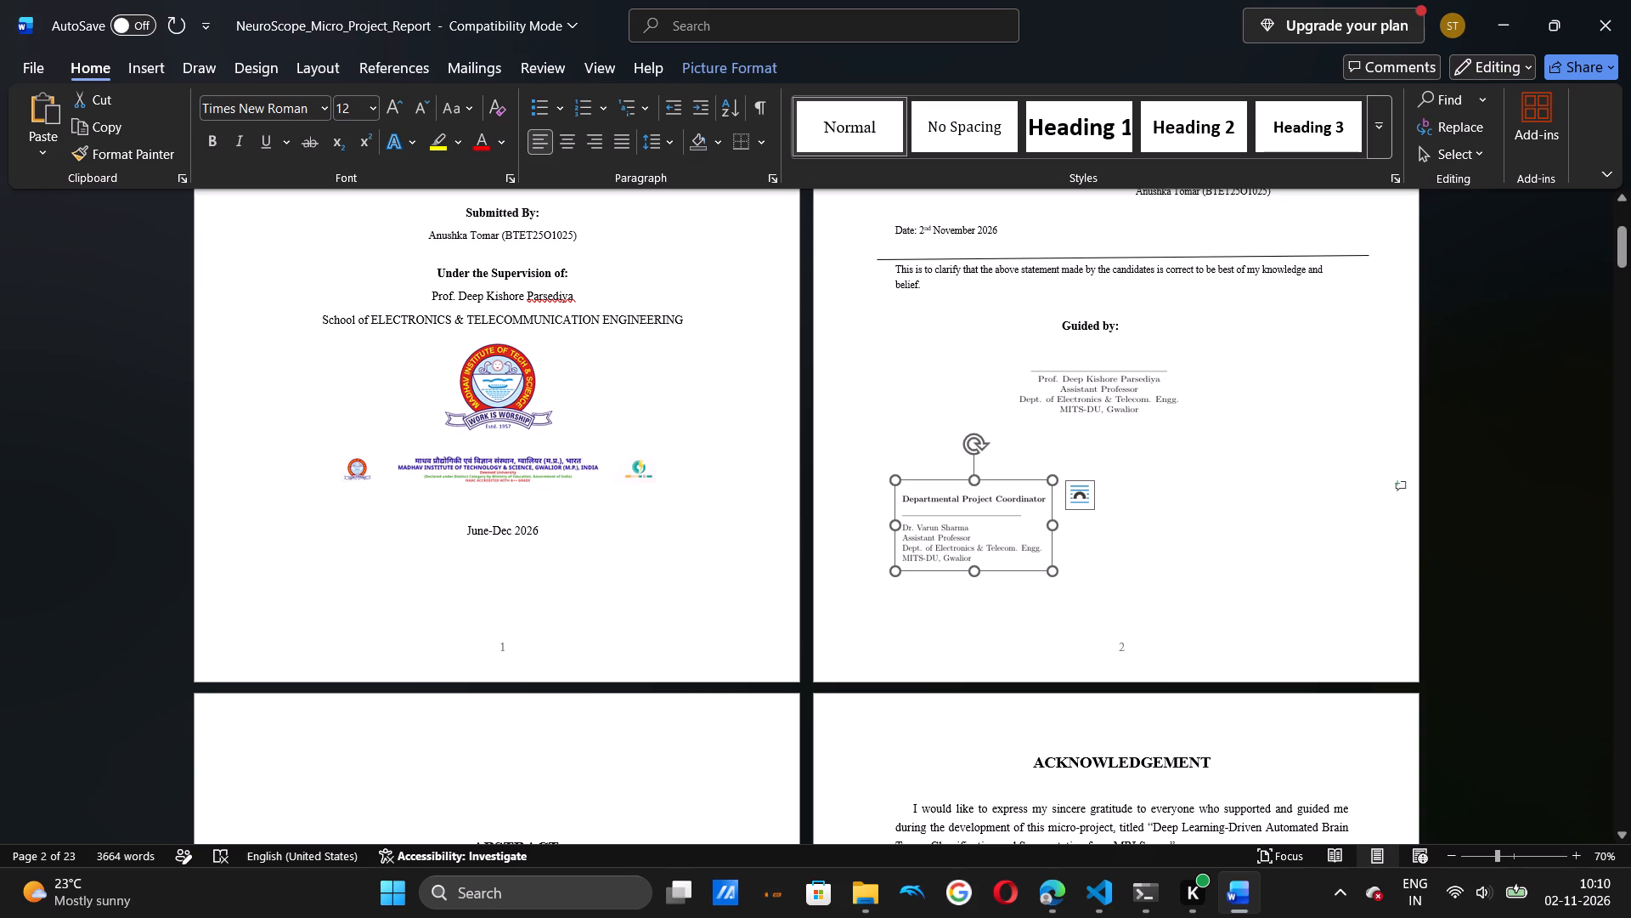
{"action": "key", "text": "Delete"}
{"action": "left_click", "coordinate": [1086, 332]}
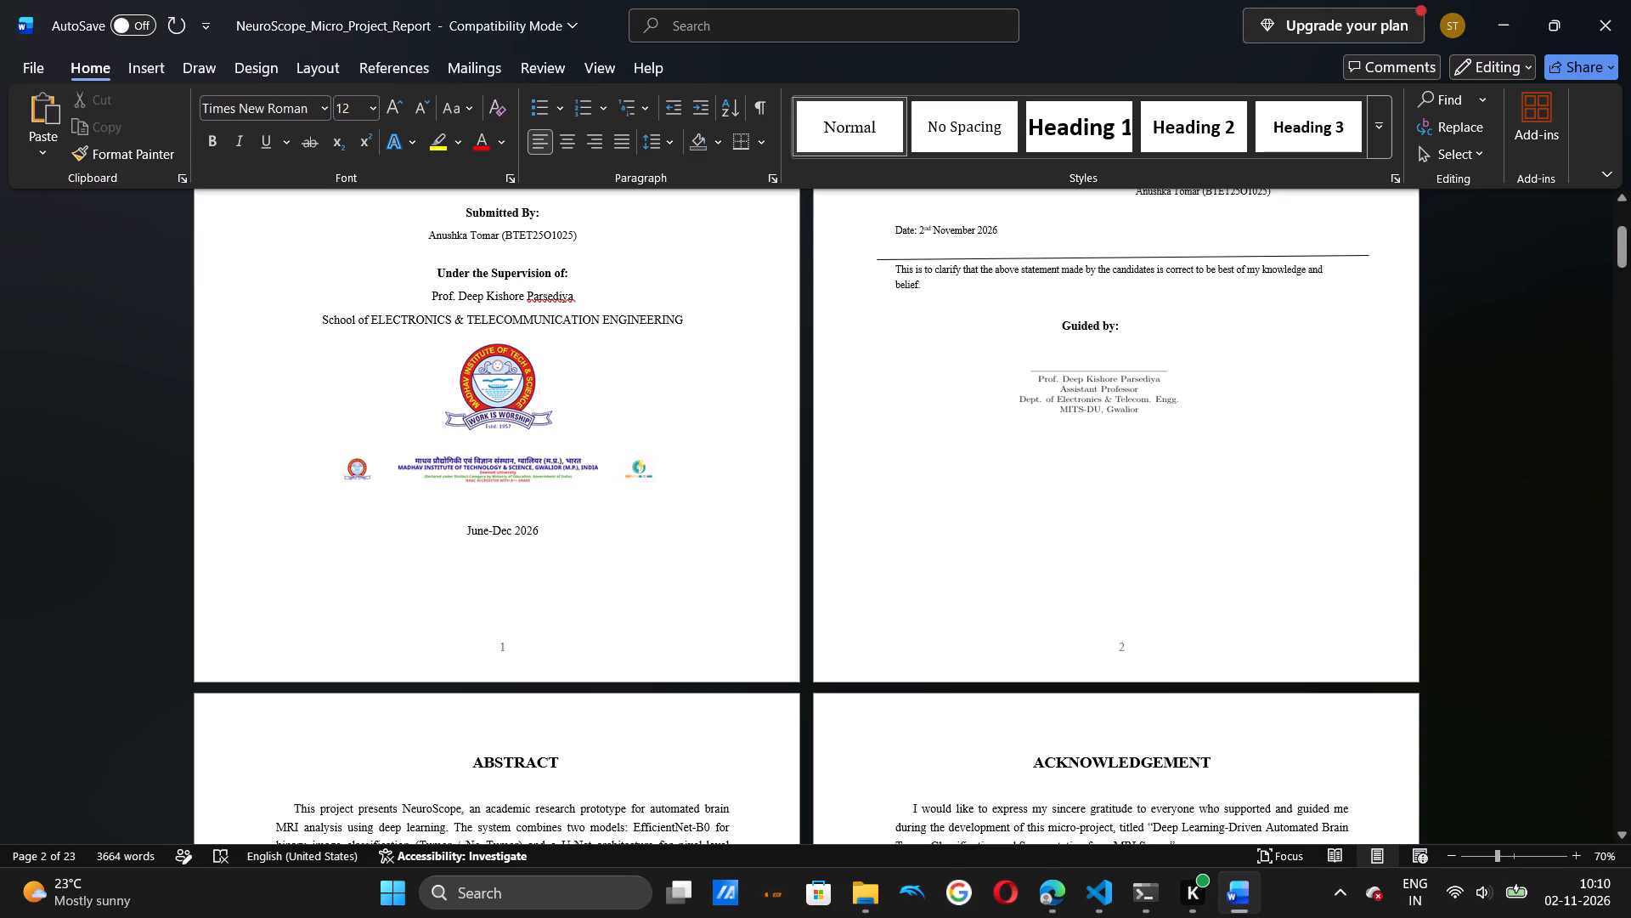
{"action": "left_click", "coordinate": [1093, 403]}
{"action": "key", "text": "Delete"}
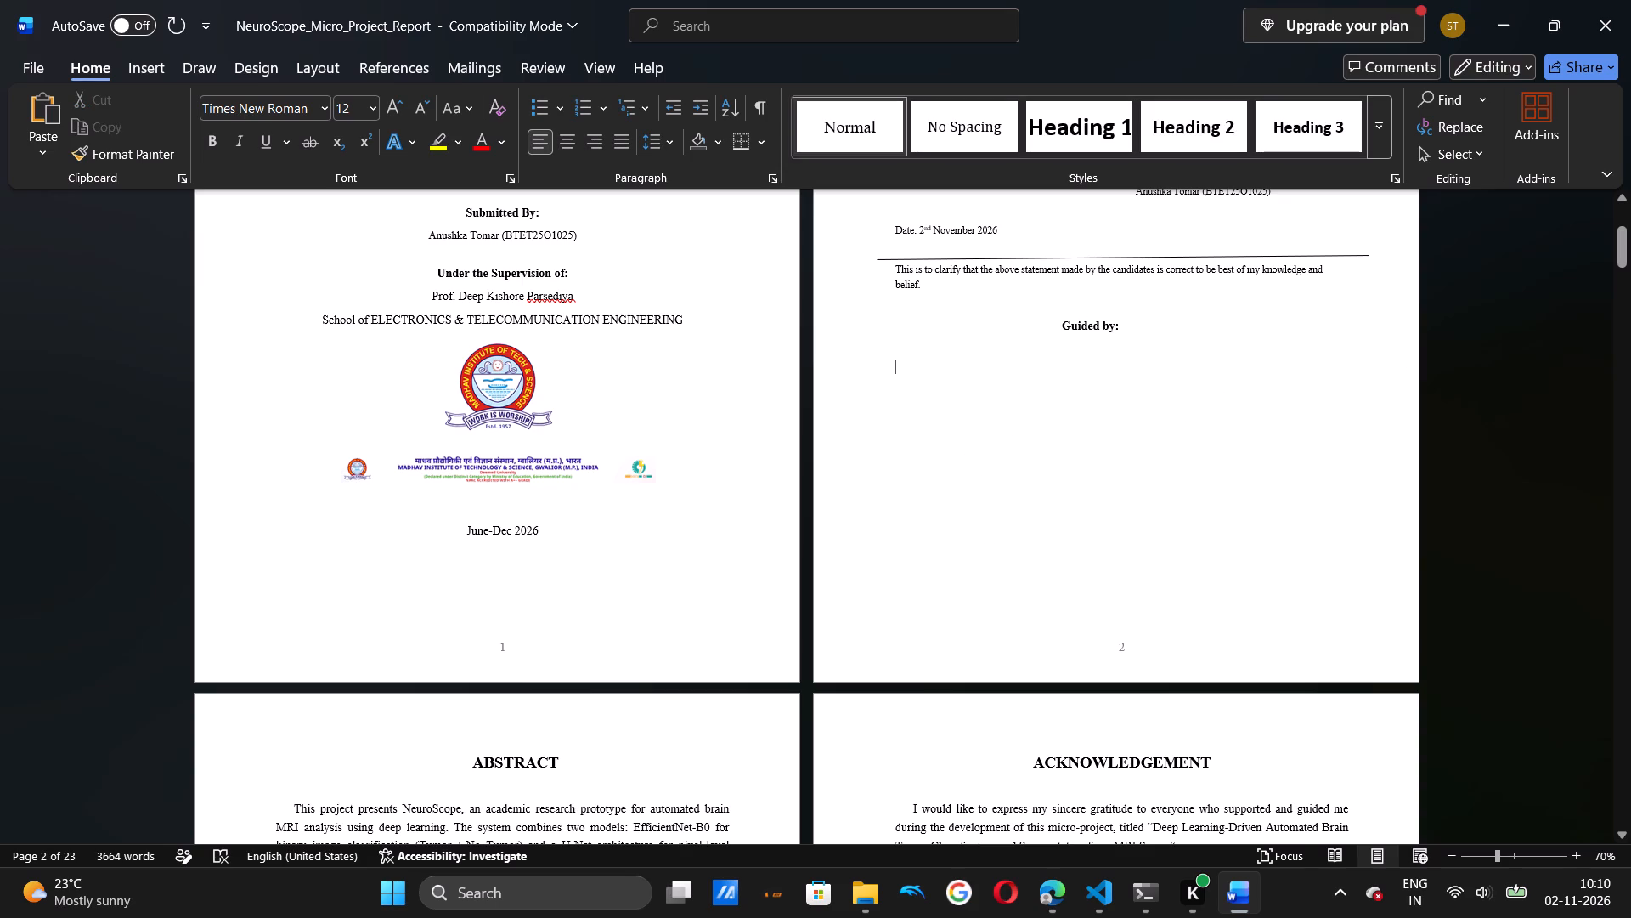
Indent the empty line below "Guided by:" with spaces to about beneath the start of that label.
{"action": "key", "text": "space"}
{"action": "key", "text": "space"}
{"action": "key", "text": "space"}
{"action": "key", "text": "space"}
{"action": "key", "text": "space"}
{"action": "key", "text": "space"}
{"action": "key", "text": "space"}
{"action": "key", "text": "space"}
{"action": "key", "text": "space"}
{"action": "key", "text": "space"}
{"action": "key", "text": "space"}
{"action": "key", "text": "space"}
{"action": "key", "text": "space"}
{"action": "key", "text": "space"}
{"action": "key", "text": "space"}
{"action": "key", "text": "space"}
{"action": "key", "text": "space"}
{"action": "key", "text": "space"}
{"action": "key", "text": "space"}
{"action": "key", "text": "space"}
{"action": "key", "text": "space"}
{"action": "key", "text": "space"}
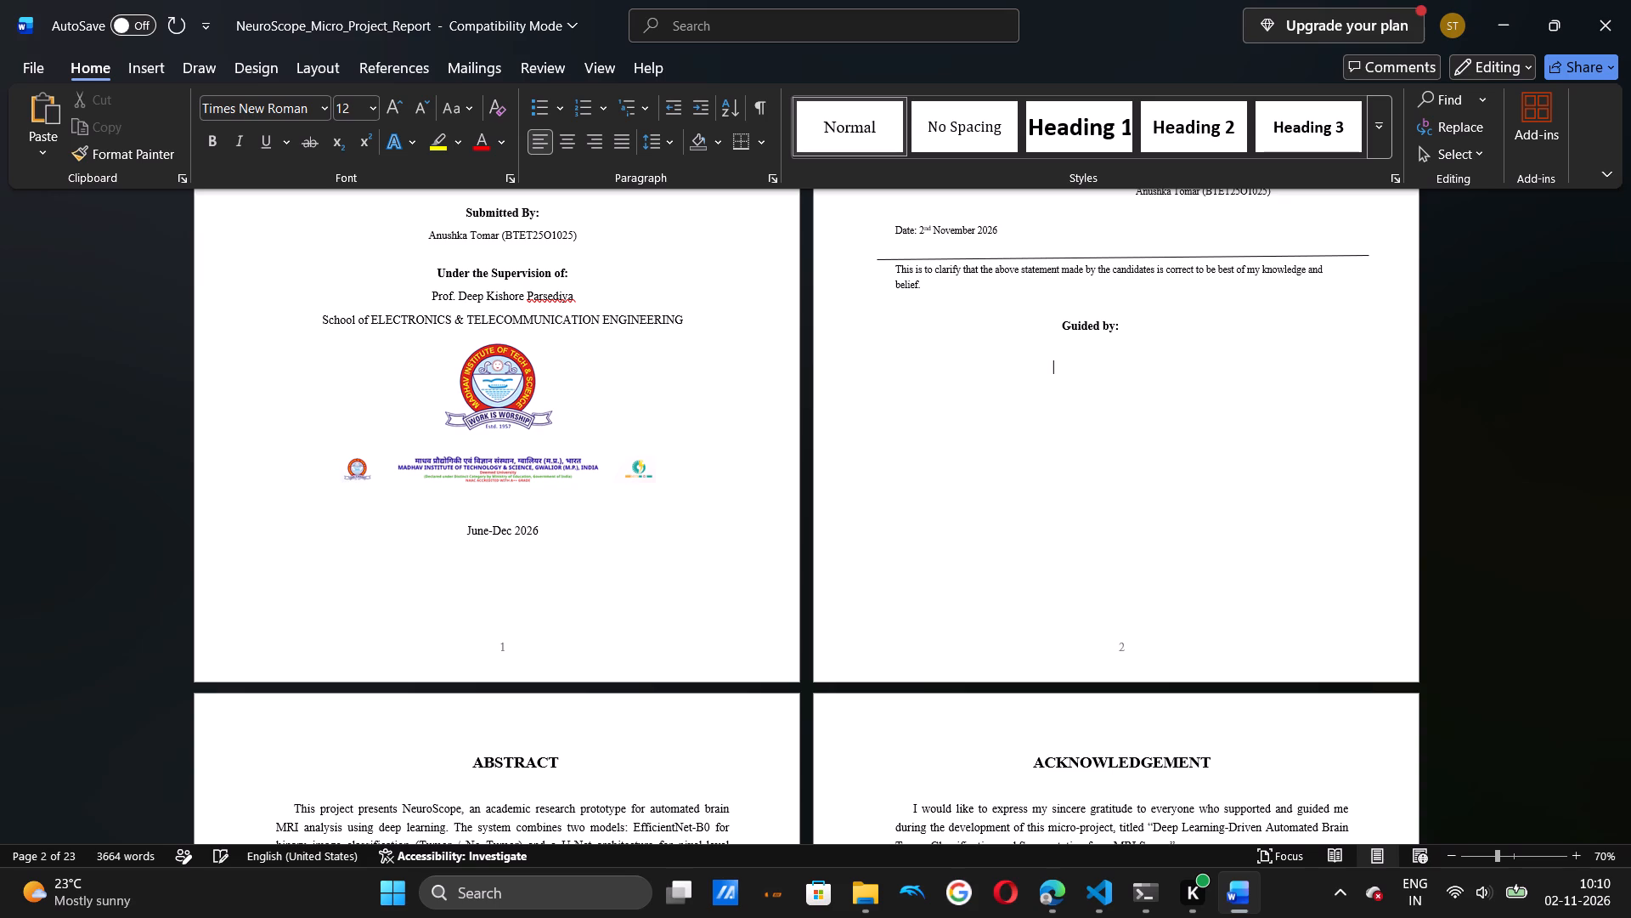
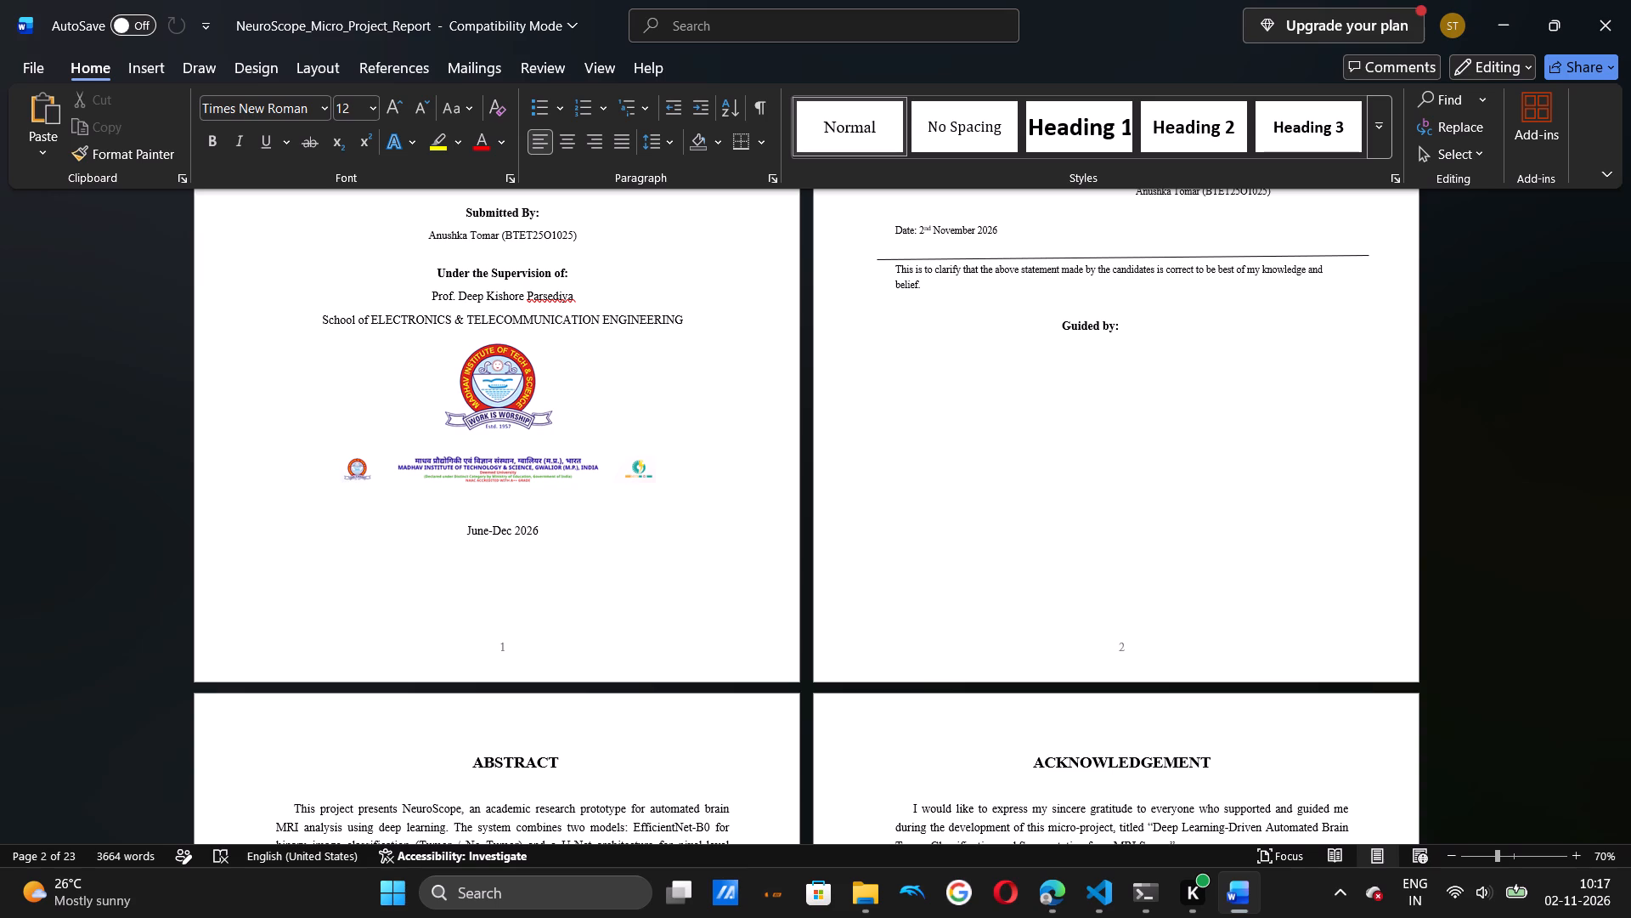
Enter the supervisor's name with the title "Prof." on the indented line below "Guided by:".
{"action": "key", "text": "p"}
{"action": "key", "text": "BackSpace"}
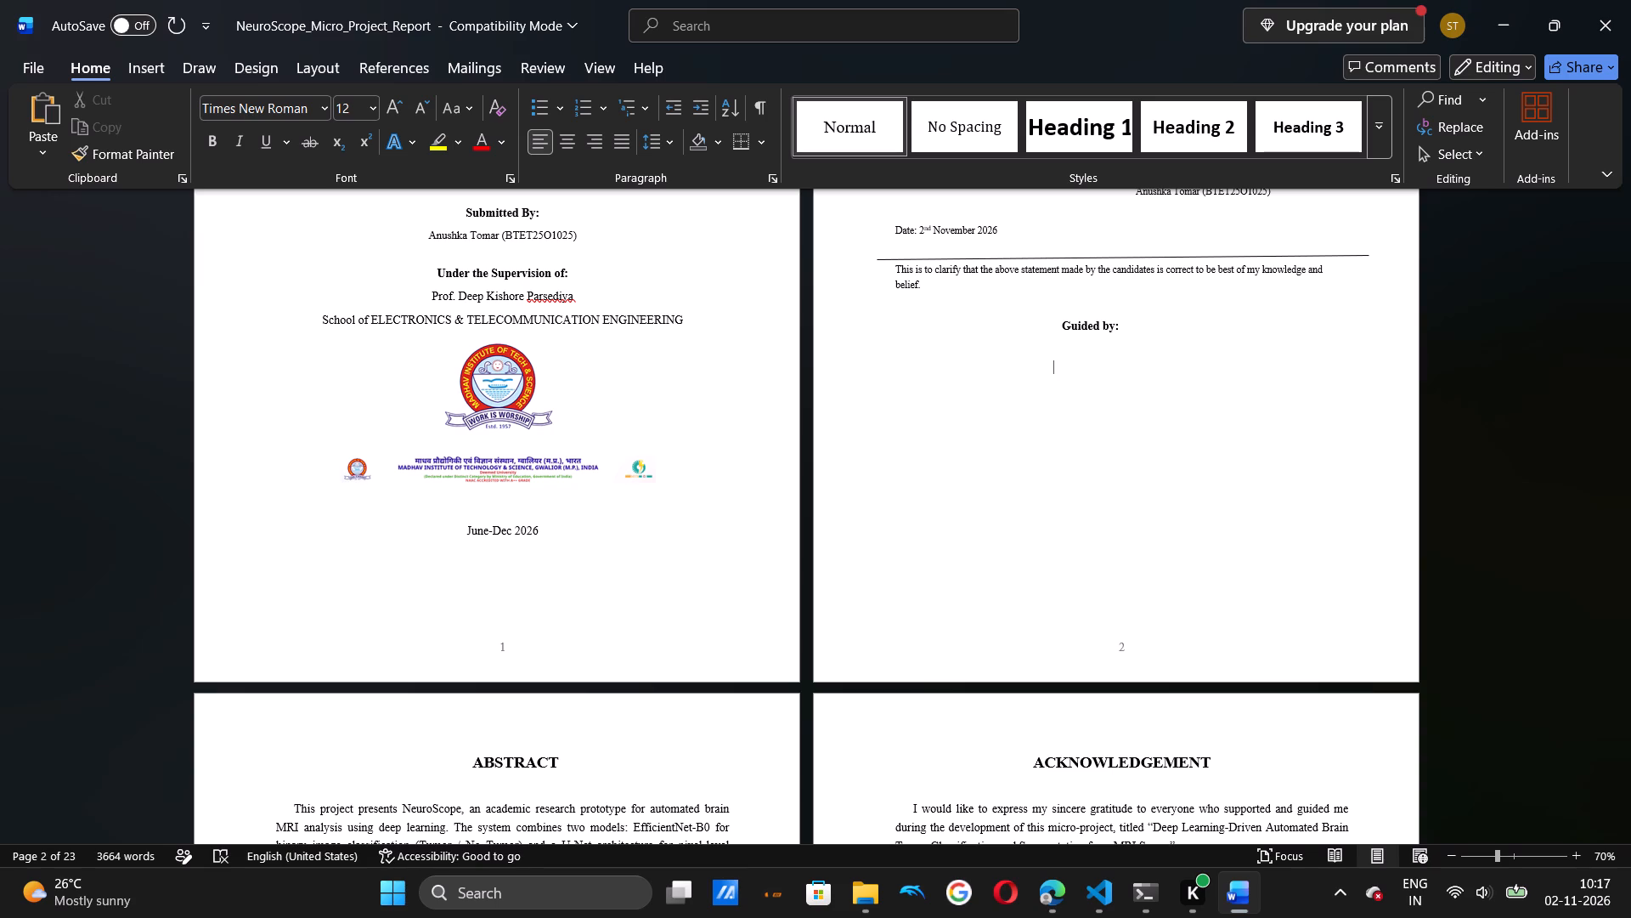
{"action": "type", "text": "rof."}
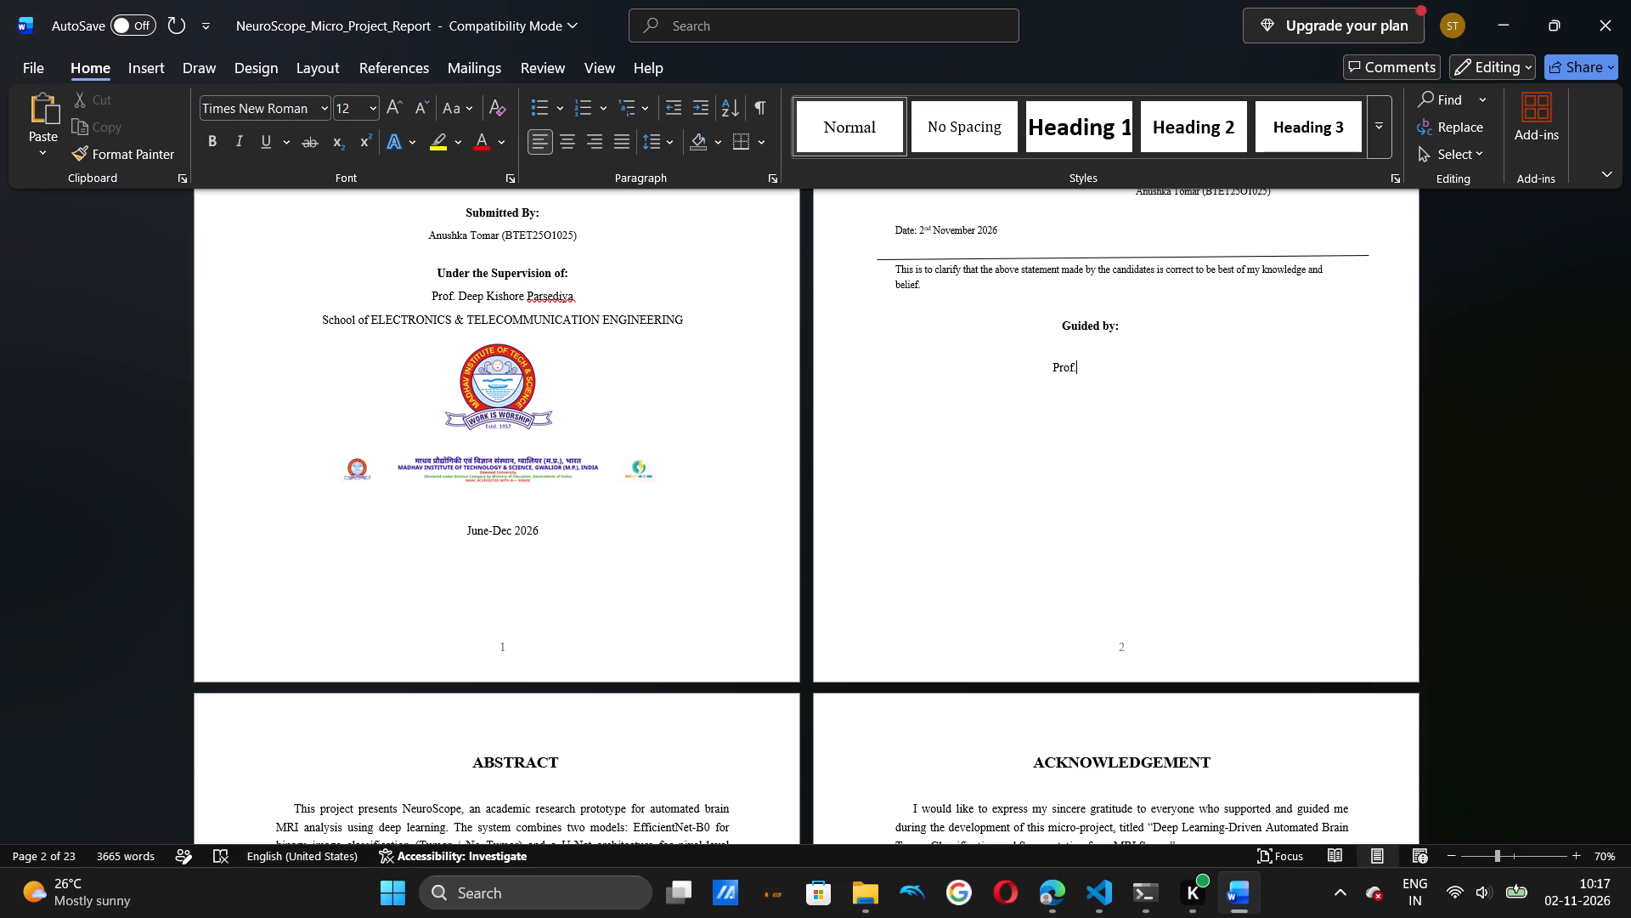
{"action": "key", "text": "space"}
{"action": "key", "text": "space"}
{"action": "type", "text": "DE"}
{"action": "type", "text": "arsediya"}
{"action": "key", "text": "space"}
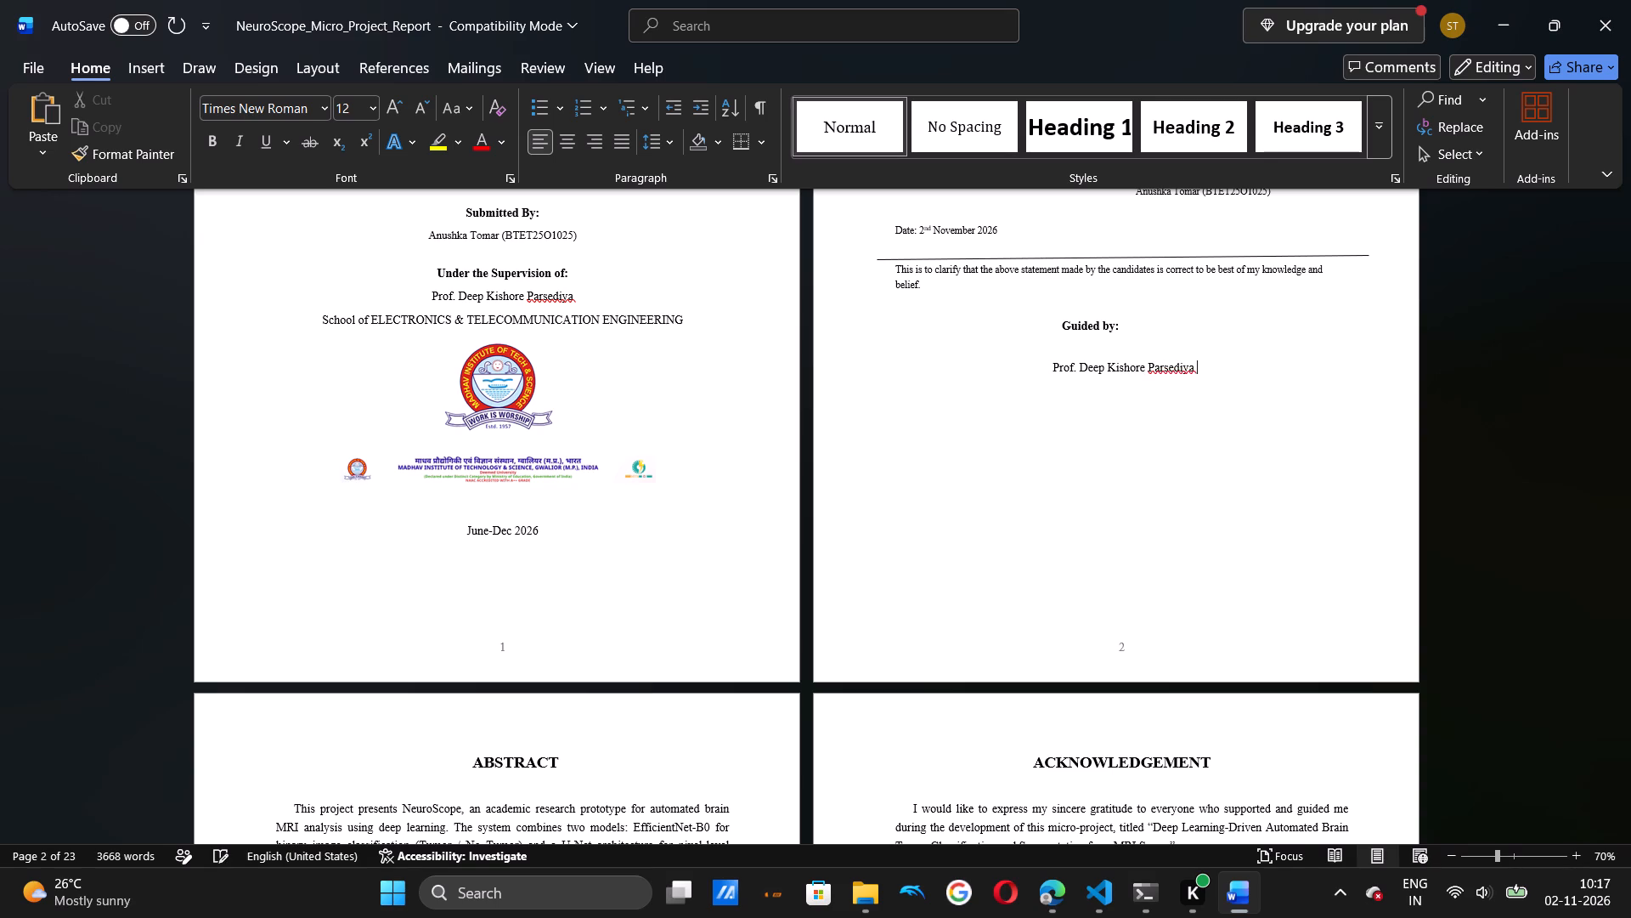
Add a line reading "Assistant" below the supervisor's name, indented with spaces to start slightly further in than "Prof.".
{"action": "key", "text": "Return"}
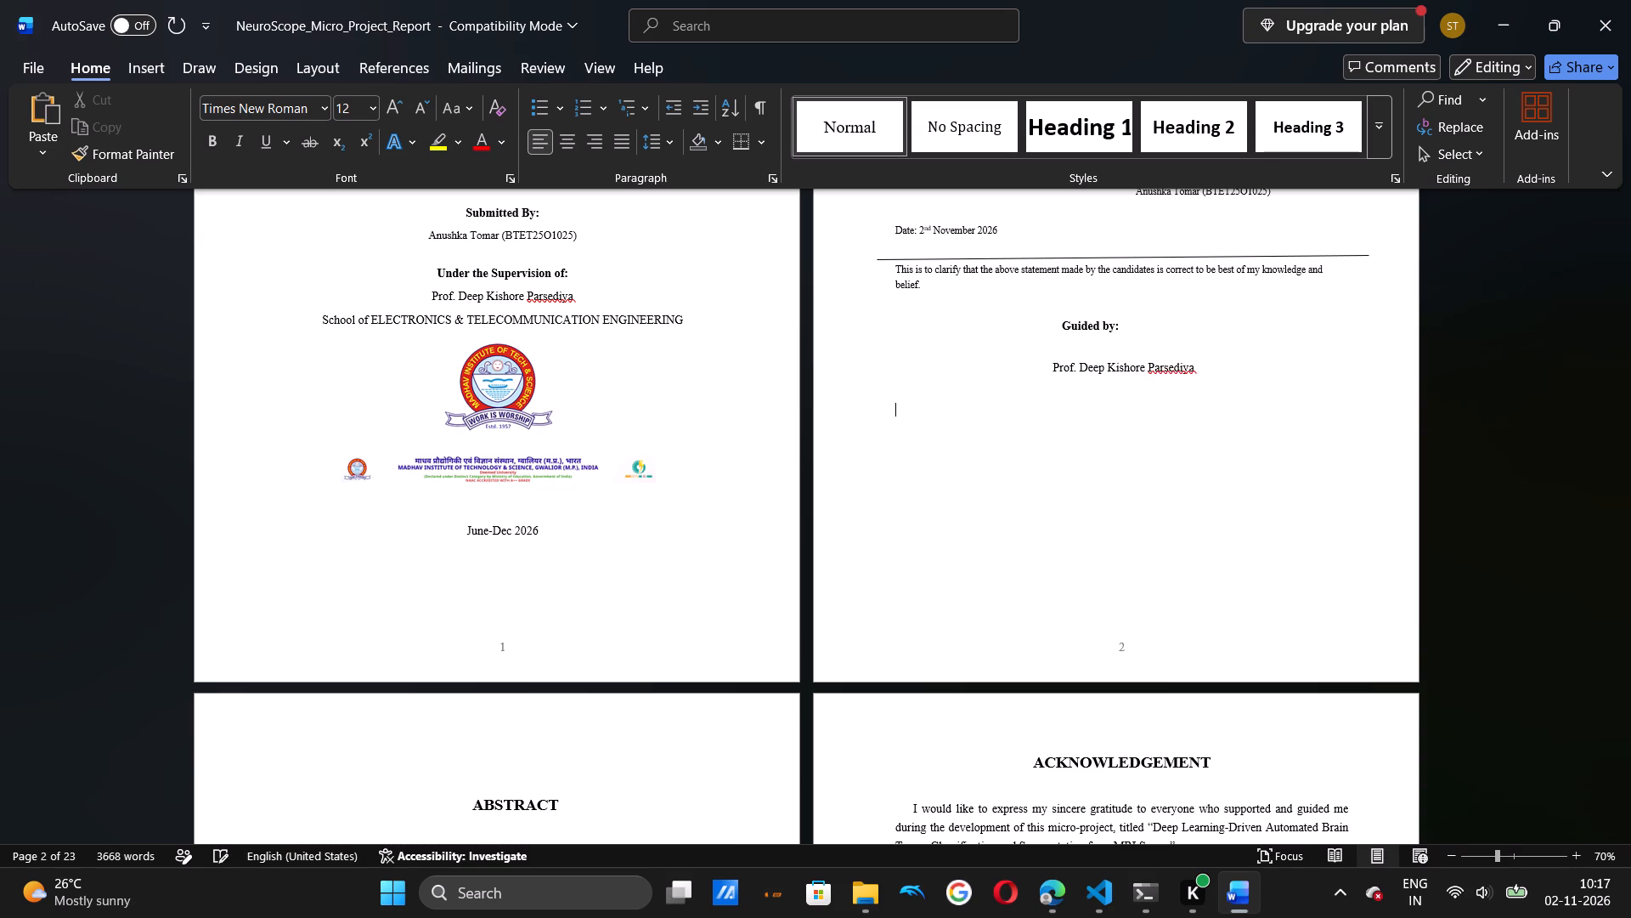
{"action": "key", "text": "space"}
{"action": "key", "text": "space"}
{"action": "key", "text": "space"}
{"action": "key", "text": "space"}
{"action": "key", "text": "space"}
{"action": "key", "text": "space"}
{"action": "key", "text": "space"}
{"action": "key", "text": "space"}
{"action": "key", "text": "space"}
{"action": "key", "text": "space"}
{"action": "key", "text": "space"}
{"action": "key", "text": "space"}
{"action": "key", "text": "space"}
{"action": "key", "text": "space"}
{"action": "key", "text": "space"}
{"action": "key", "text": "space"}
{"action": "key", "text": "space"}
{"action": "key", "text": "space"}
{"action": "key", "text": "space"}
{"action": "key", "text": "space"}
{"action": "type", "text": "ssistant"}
Set the line spacing of the supervisor's name and "Assistant" lines to 1.0.
{"action": "left_click", "coordinate": [1064, 411]}
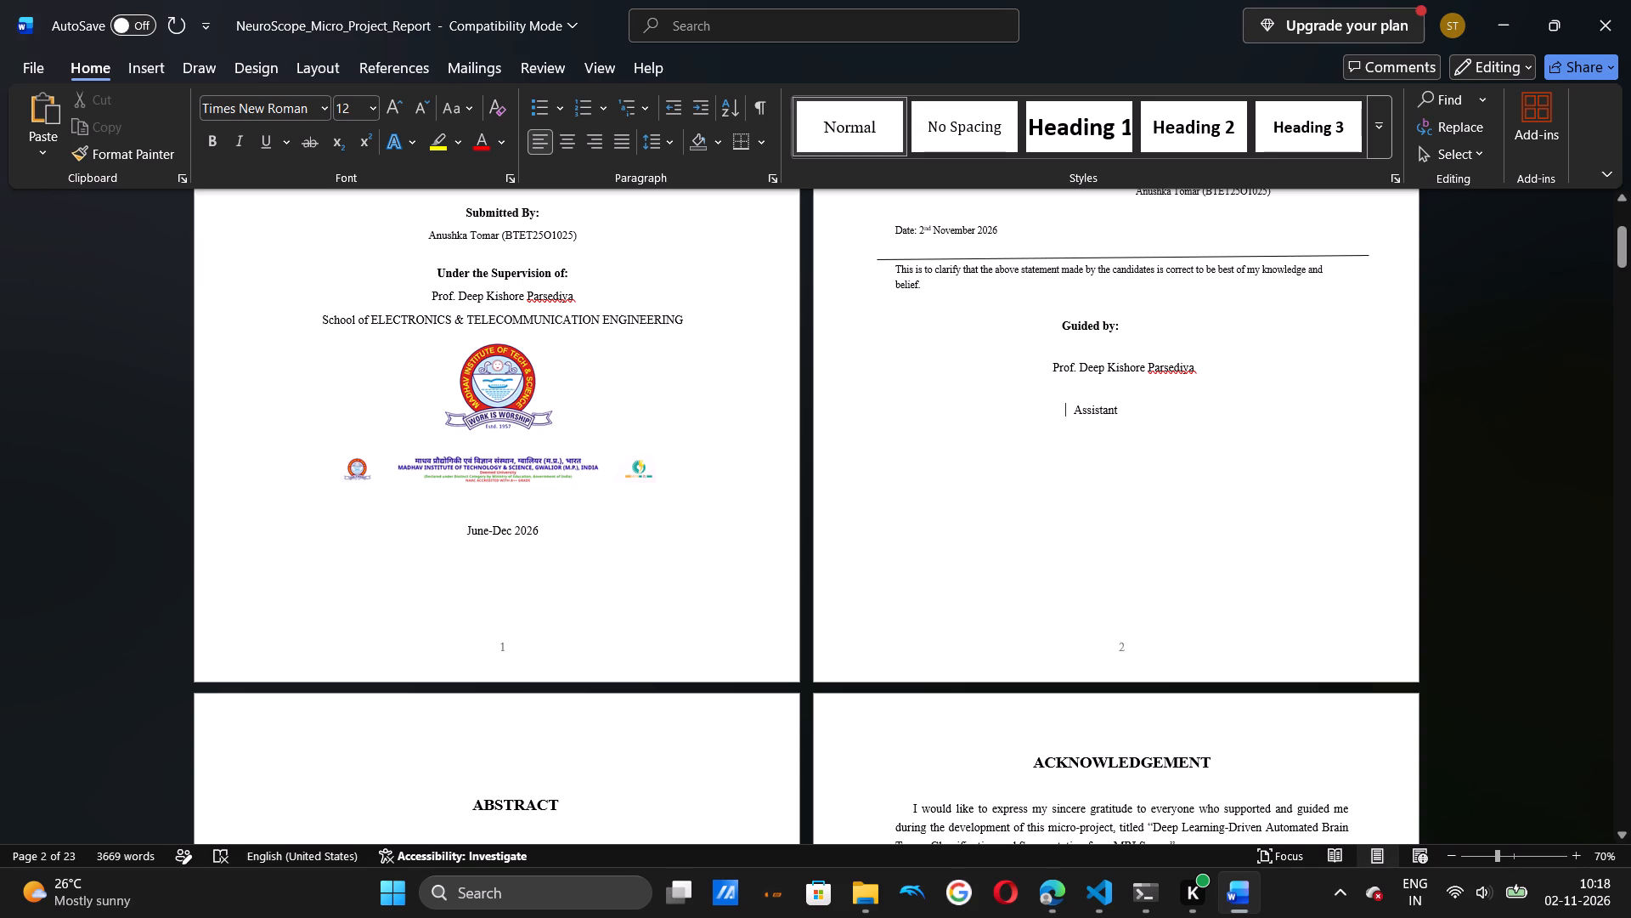
{"action": "left_click_drag", "start_coordinate": [1042, 364], "coordinate": [1127, 416]}
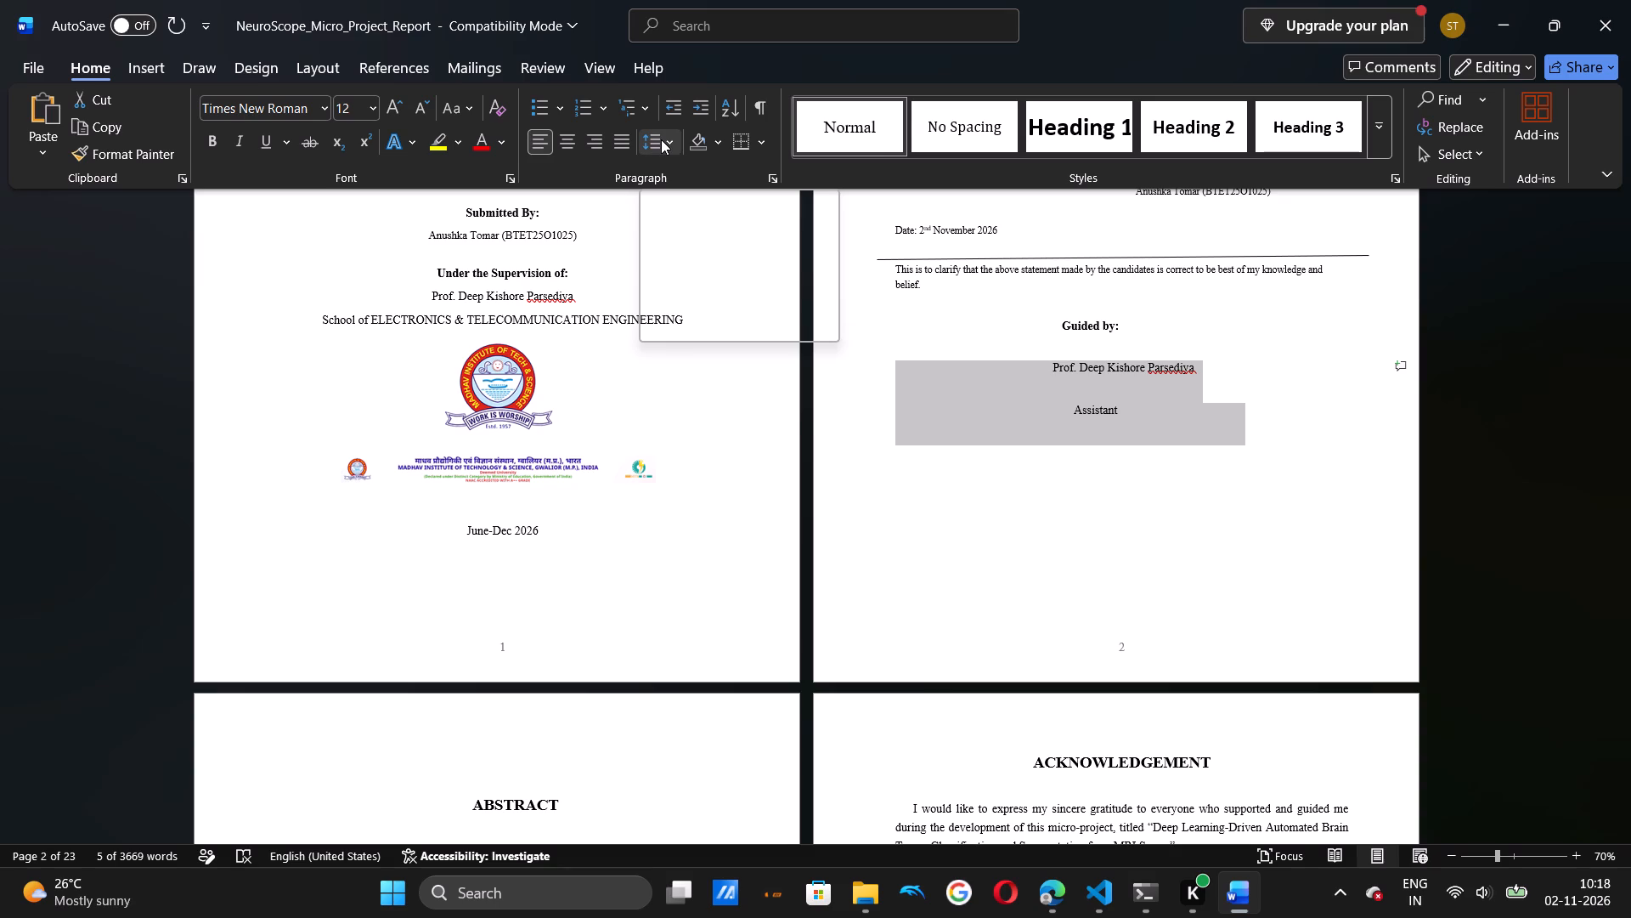
{"action": "left_click", "coordinate": [661, 139]}
{"action": "left_click", "coordinate": [697, 170]}
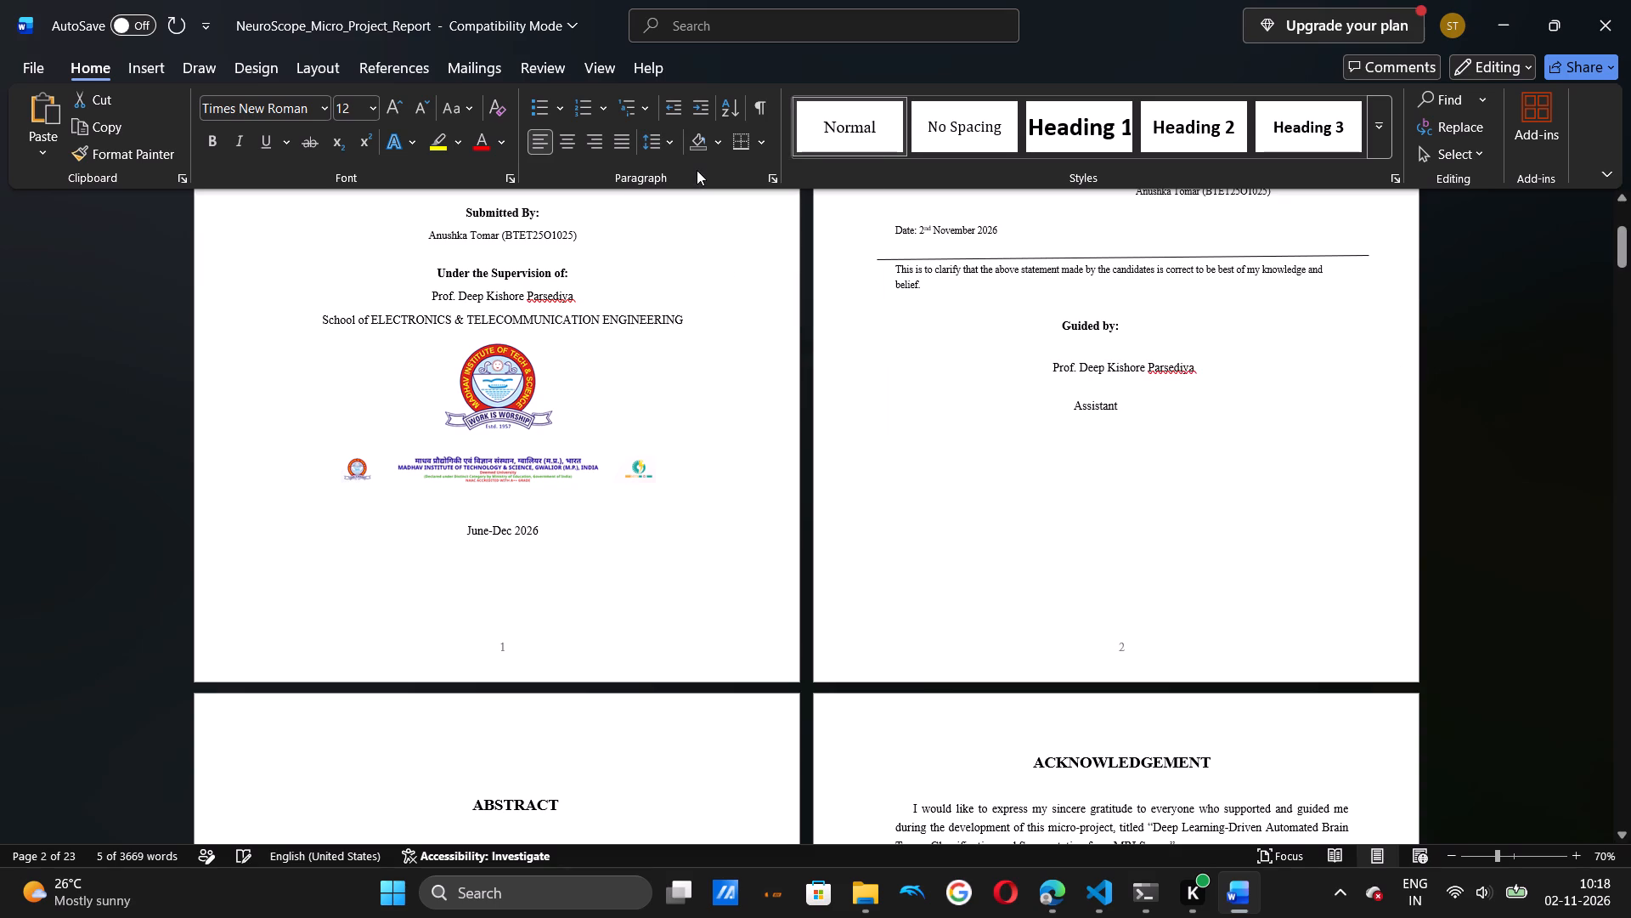
Remove the space after paragraph from the supervisor's name and "Assistant" lines.
{"action": "left_click", "coordinate": [666, 137]}
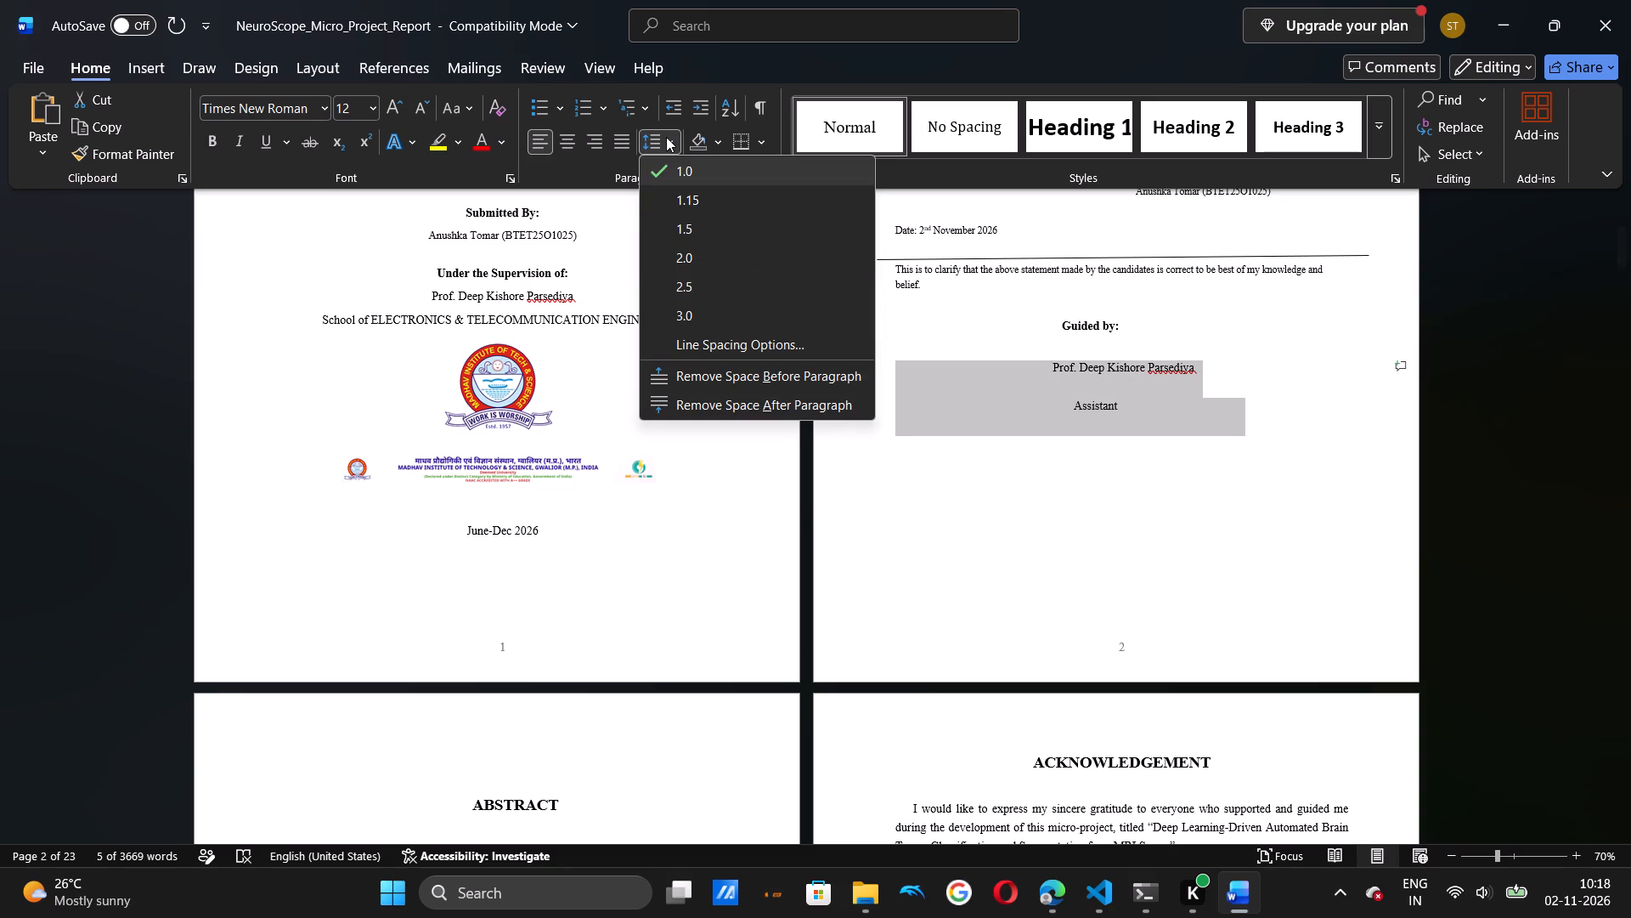
{"action": "left_click", "coordinate": [743, 414]}
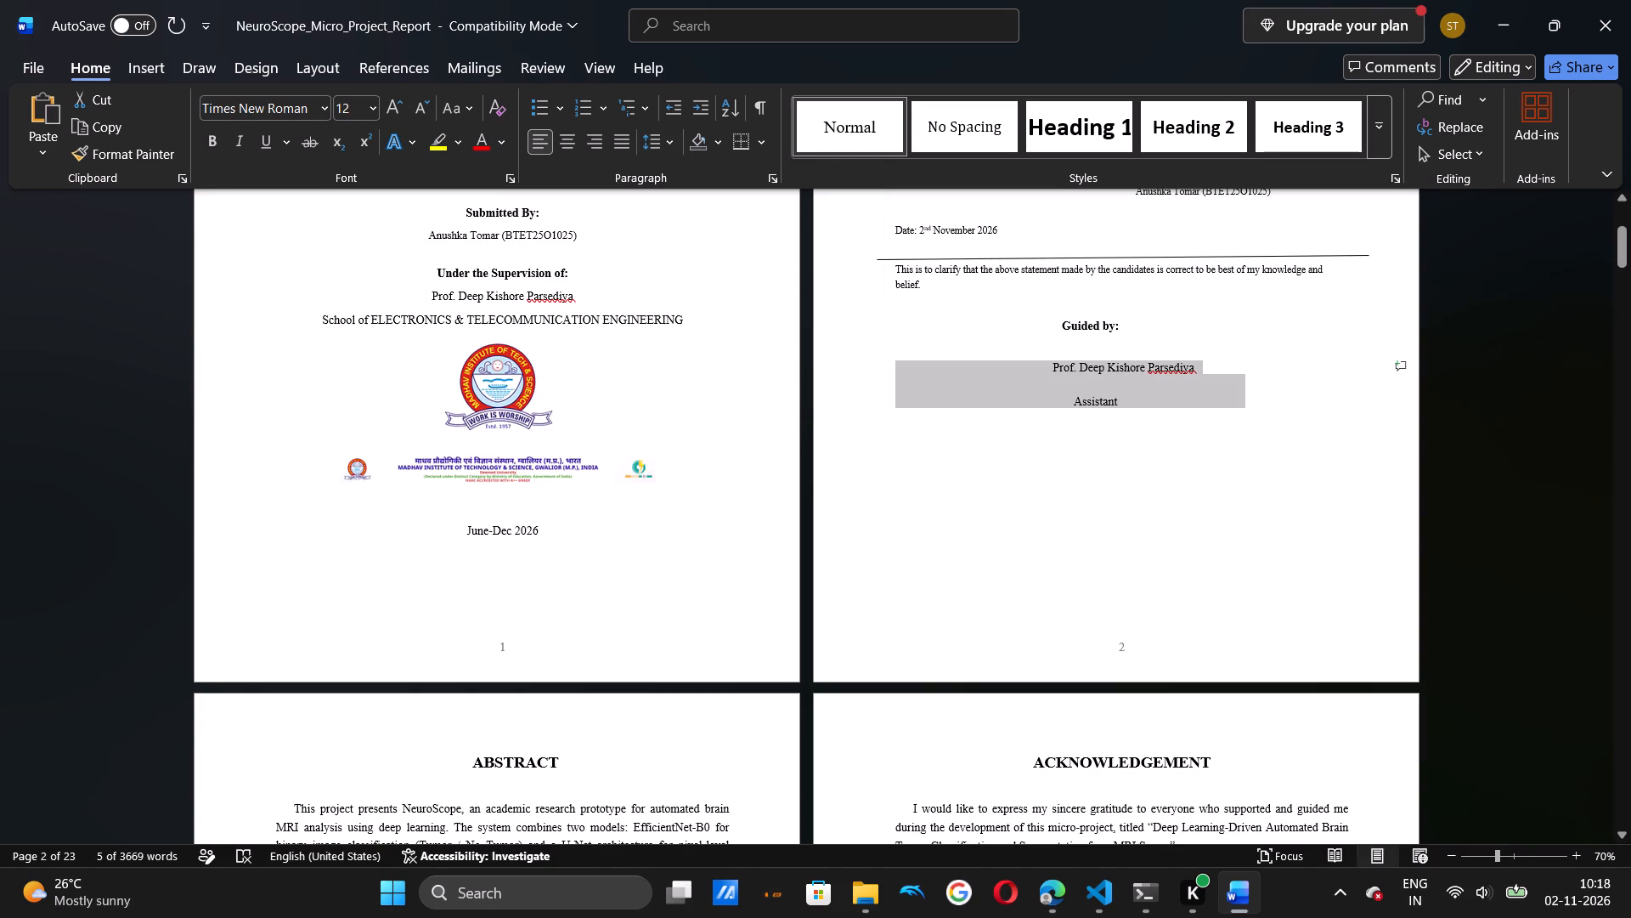
Delete the spaces before "Assistant" and the preceding text back to the initial of the supervisor's surname.
{"action": "left_click", "coordinate": [1066, 407]}
{"action": "key", "text": "BackSpace"}
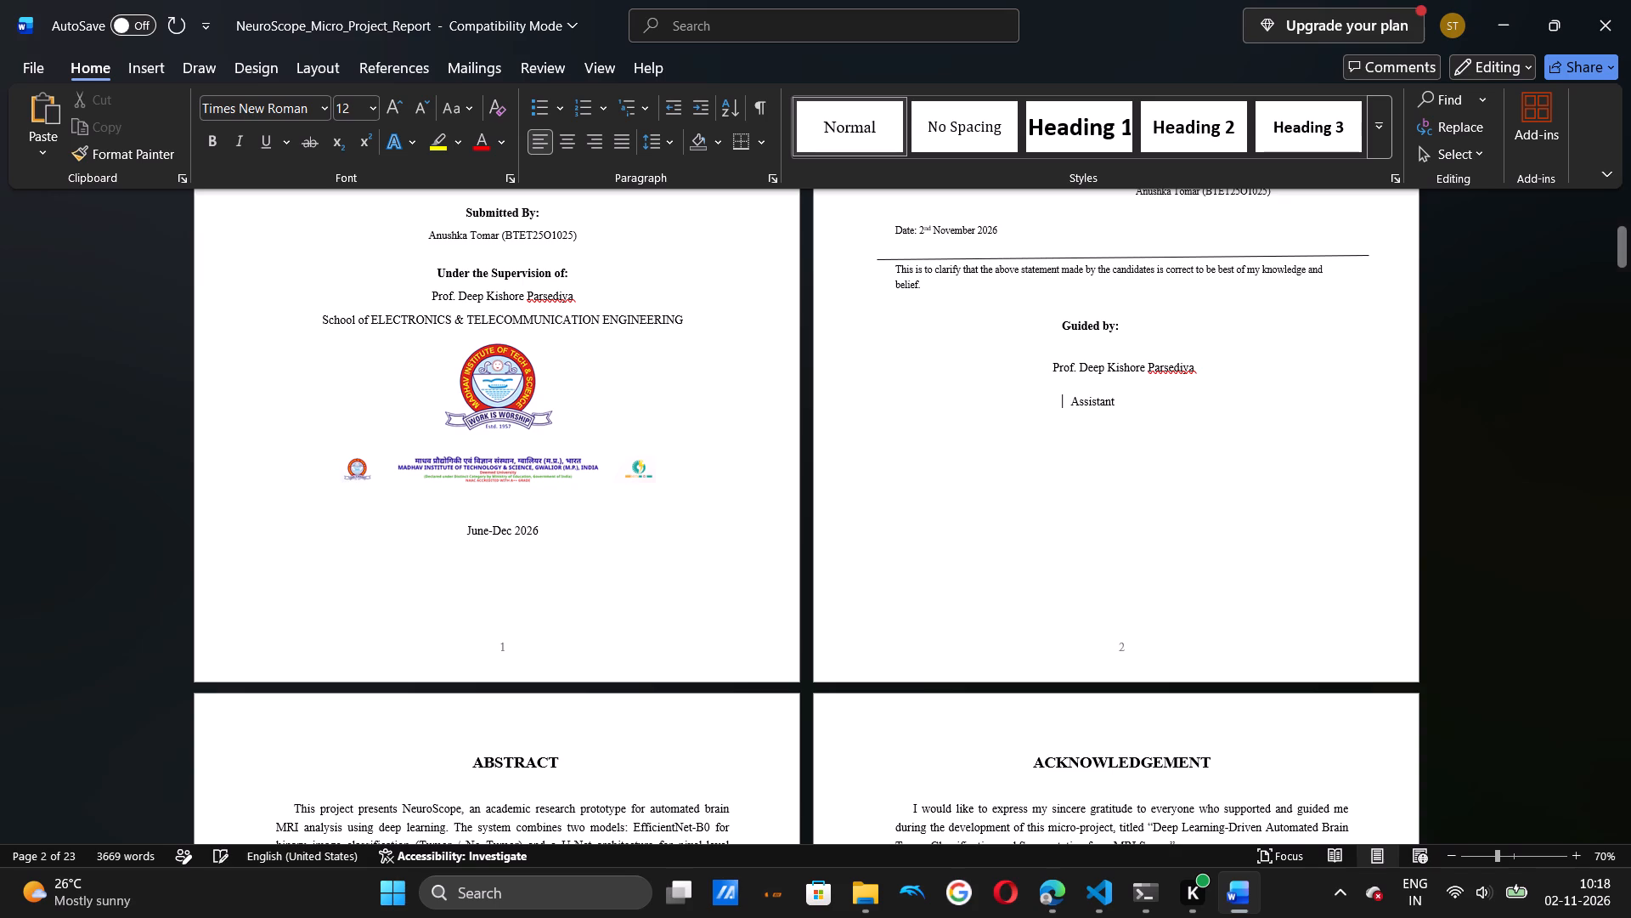
{"action": "key", "text": "BackSpace"}
{"action": "key", "text": "BackSpace"}
{"action": "key", "text": "BackSpace"}
{"action": "key", "text": "BackSpace"}
{"action": "key", "text": "BackSpace"}
{"action": "key", "text": "BackSpace"}
{"action": "key", "text": "BackSpace"}
{"action": "key", "text": "BackSpace"}
{"action": "key", "text": "BackSpace"}
{"action": "key", "text": "BackSpace"}
{"action": "key", "text": "BackSpace"}
{"action": "key", "text": "BackSpace"}
{"action": "key", "text": "BackSpace"}
{"action": "key", "text": "BackSpace"}
{"action": "key", "text": "BackSpace"}
{"action": "key", "text": "BackSpace"}
{"action": "key", "text": "BackSpace"}
{"action": "key", "text": "BackSpace"}
{"action": "key", "text": "BackSpace"}
{"action": "key", "text": "BackSpace"}
{"action": "key", "text": "BackSpace"}
{"action": "key", "text": "BackSpace"}
{"action": "key", "text": "BackSpace"}
{"action": "key", "text": "BackSpace"}
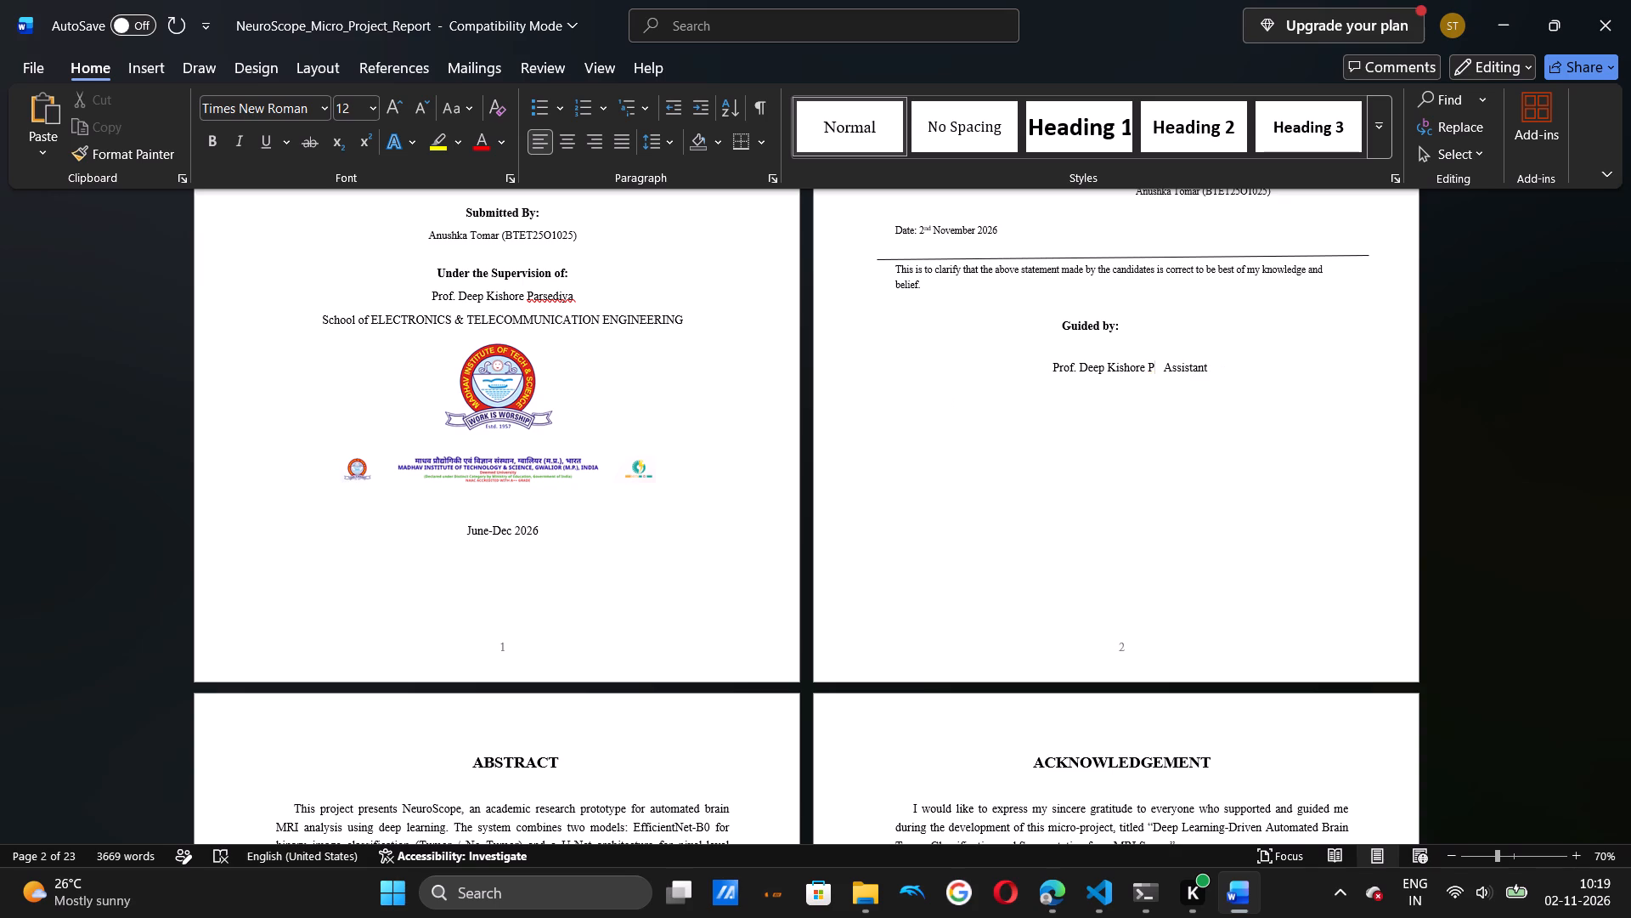
Retype the rest of the supervisor's surname and break "Assistant" onto its own line below.
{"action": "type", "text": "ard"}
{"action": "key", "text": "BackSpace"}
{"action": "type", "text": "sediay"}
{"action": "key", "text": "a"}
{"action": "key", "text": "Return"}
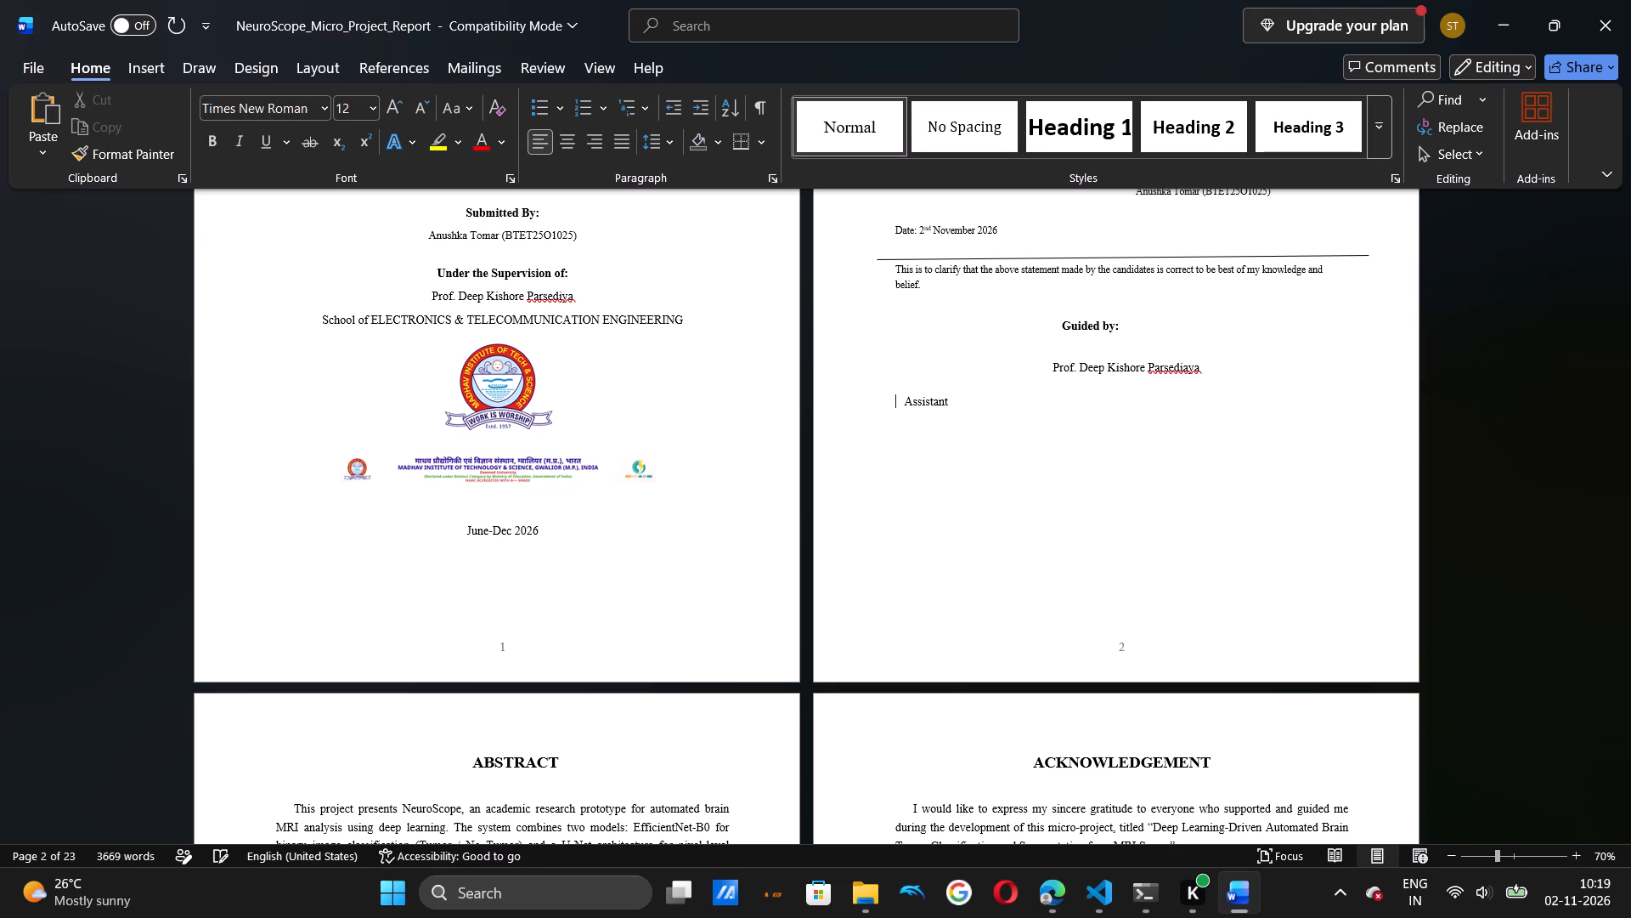
Indent the "Assistant" line with spaces until it starts slightly further in than "Prof." above it.
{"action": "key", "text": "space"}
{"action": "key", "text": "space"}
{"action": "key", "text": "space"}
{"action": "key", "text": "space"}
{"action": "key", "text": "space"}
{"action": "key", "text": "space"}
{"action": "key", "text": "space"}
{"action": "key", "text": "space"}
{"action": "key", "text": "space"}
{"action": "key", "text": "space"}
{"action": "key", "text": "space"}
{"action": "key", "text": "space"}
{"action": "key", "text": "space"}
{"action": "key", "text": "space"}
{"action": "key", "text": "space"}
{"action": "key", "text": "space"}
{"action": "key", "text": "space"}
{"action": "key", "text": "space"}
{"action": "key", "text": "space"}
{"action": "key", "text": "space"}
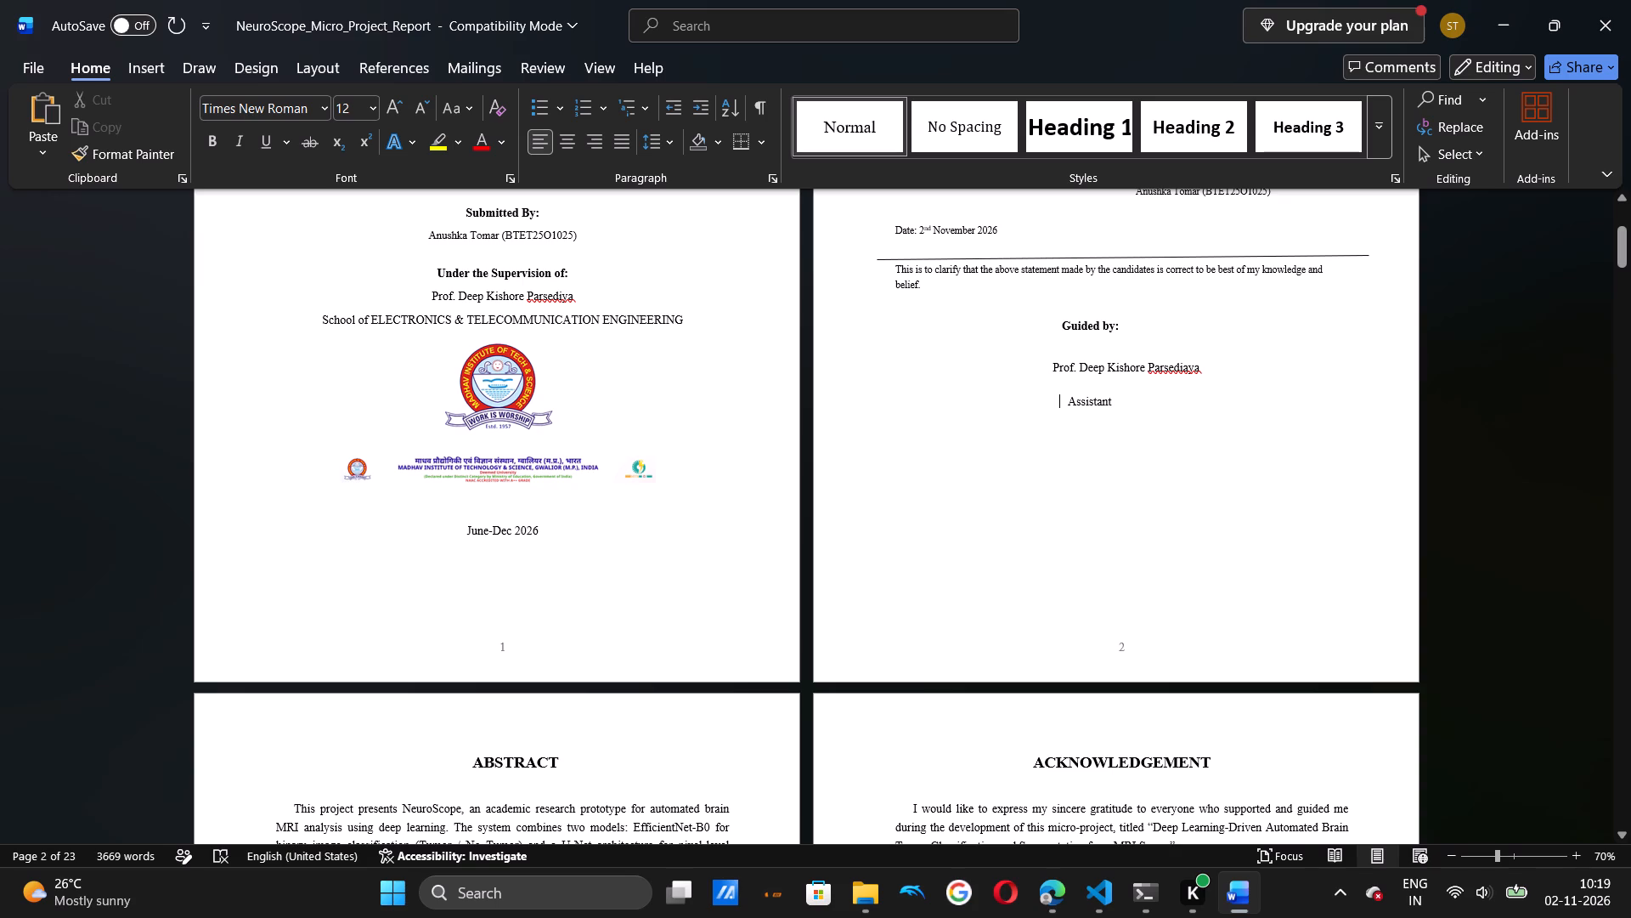
Set the paragraph spacing before to 0 pt for the supervisor's name and "Assistant" lines.
{"action": "left_click_drag", "start_coordinate": [1043, 367], "coordinate": [1115, 415]}
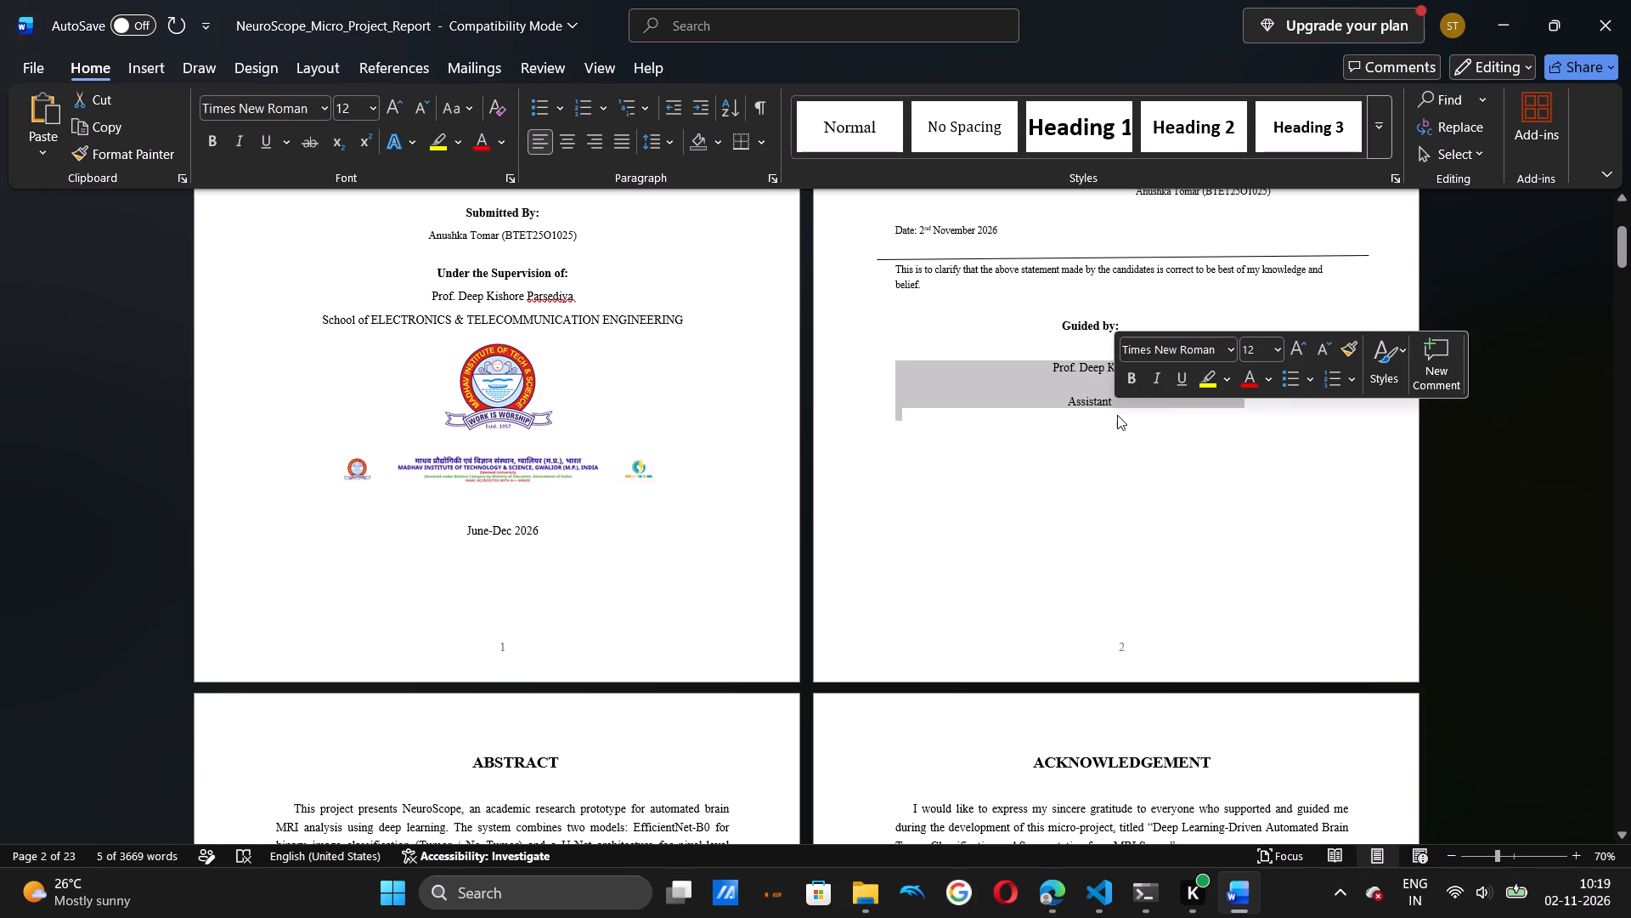
{"action": "left_click", "coordinate": [1135, 412]}
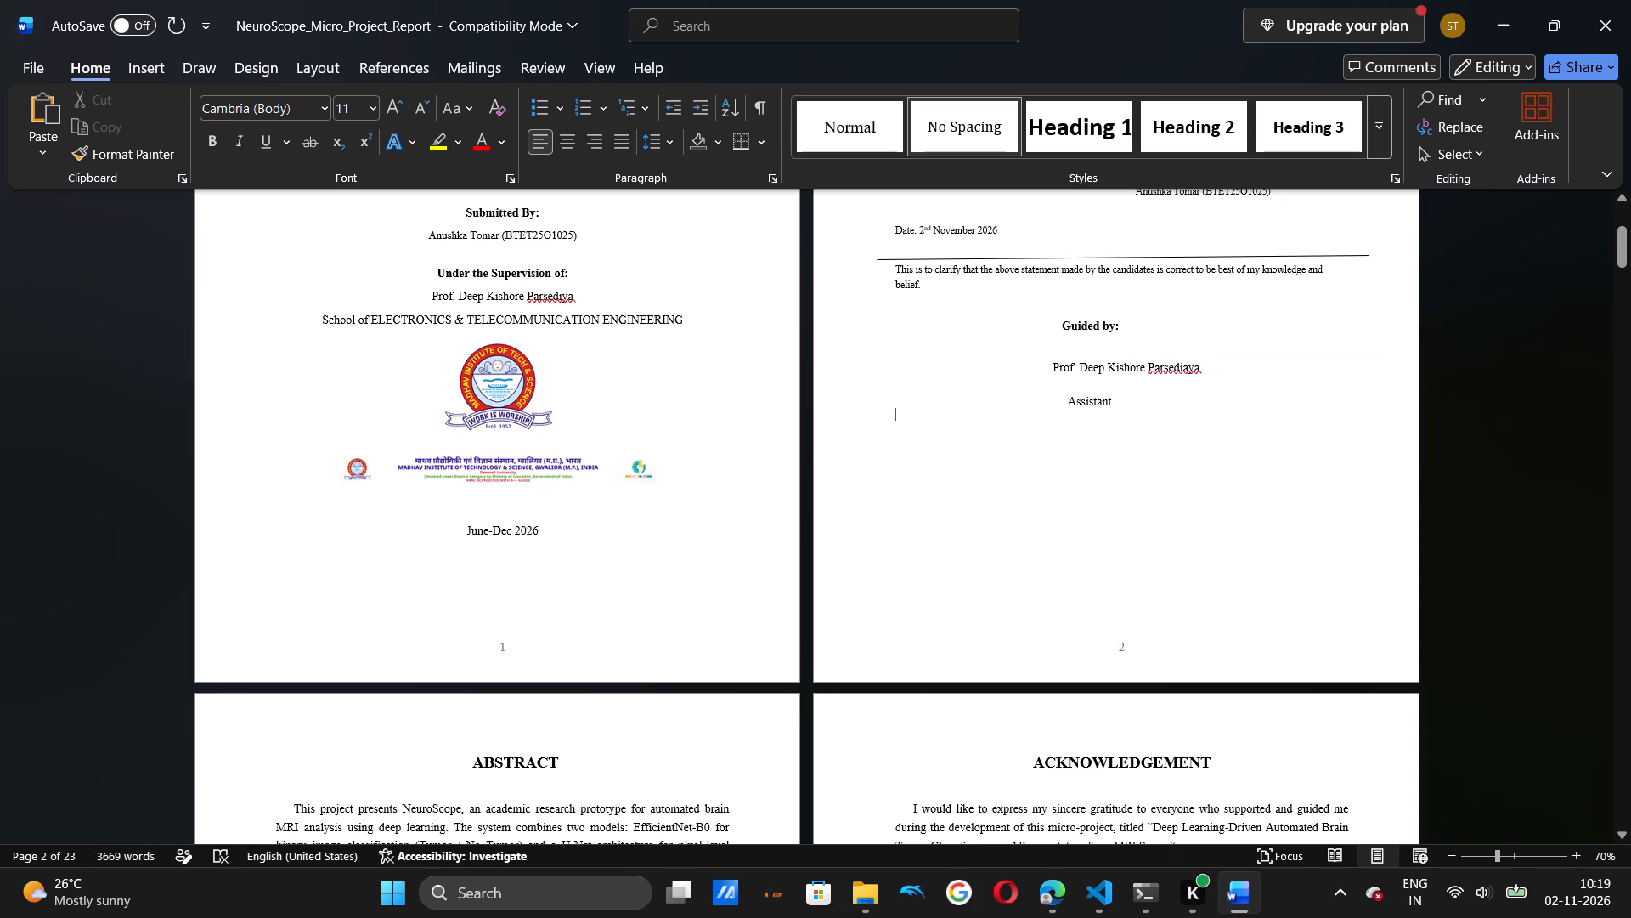
{"action": "left_click_drag", "start_coordinate": [1045, 354], "coordinate": [1130, 408]}
{"action": "left_click_drag", "start_coordinate": [1124, 443], "coordinate": [1074, 375]}
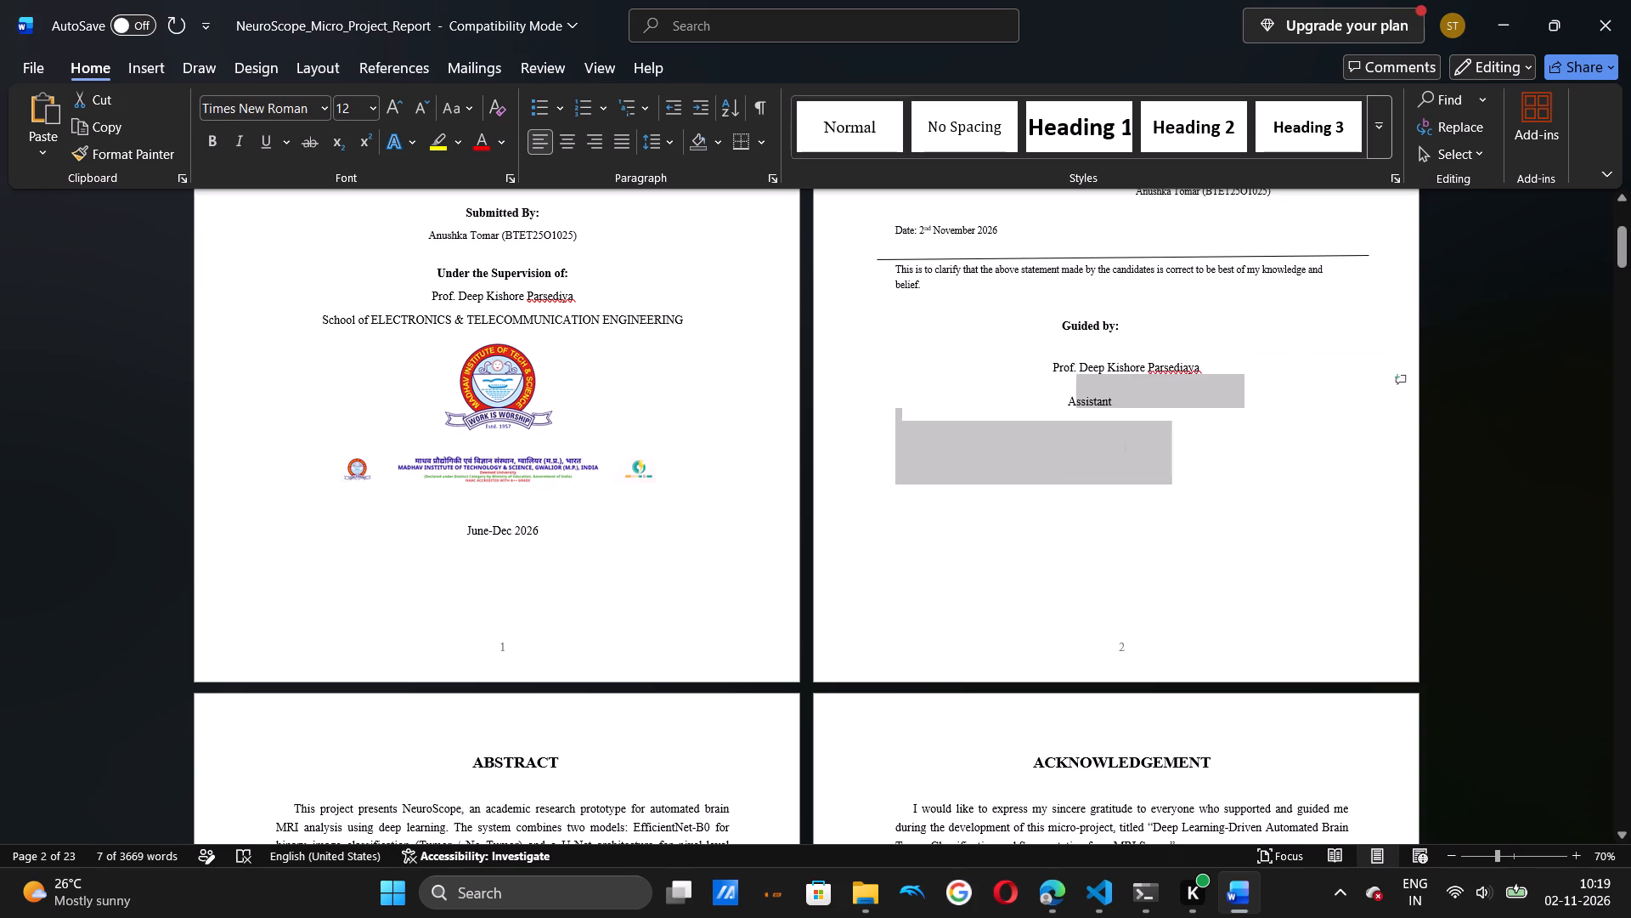
{"action": "left_click_drag", "start_coordinate": [1074, 375], "coordinate": [1050, 370]}
{"action": "left_click", "coordinate": [967, 306]}
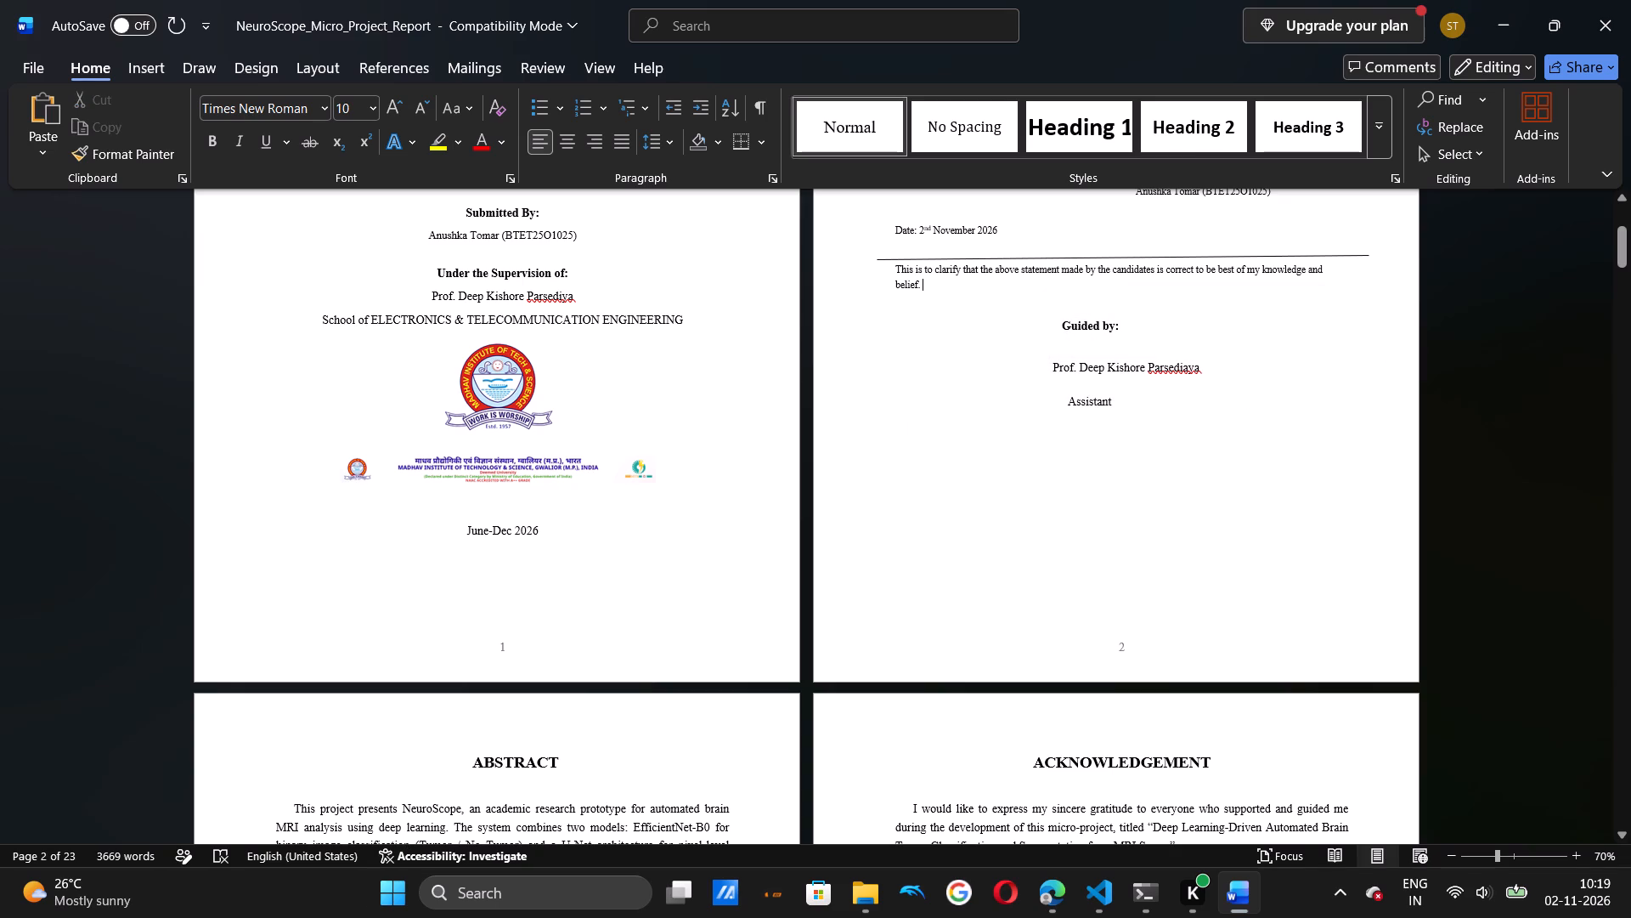
{"action": "left_click", "coordinate": [1040, 375]}
{"action": "left_click_drag", "start_coordinate": [1040, 375], "coordinate": [1103, 361]}
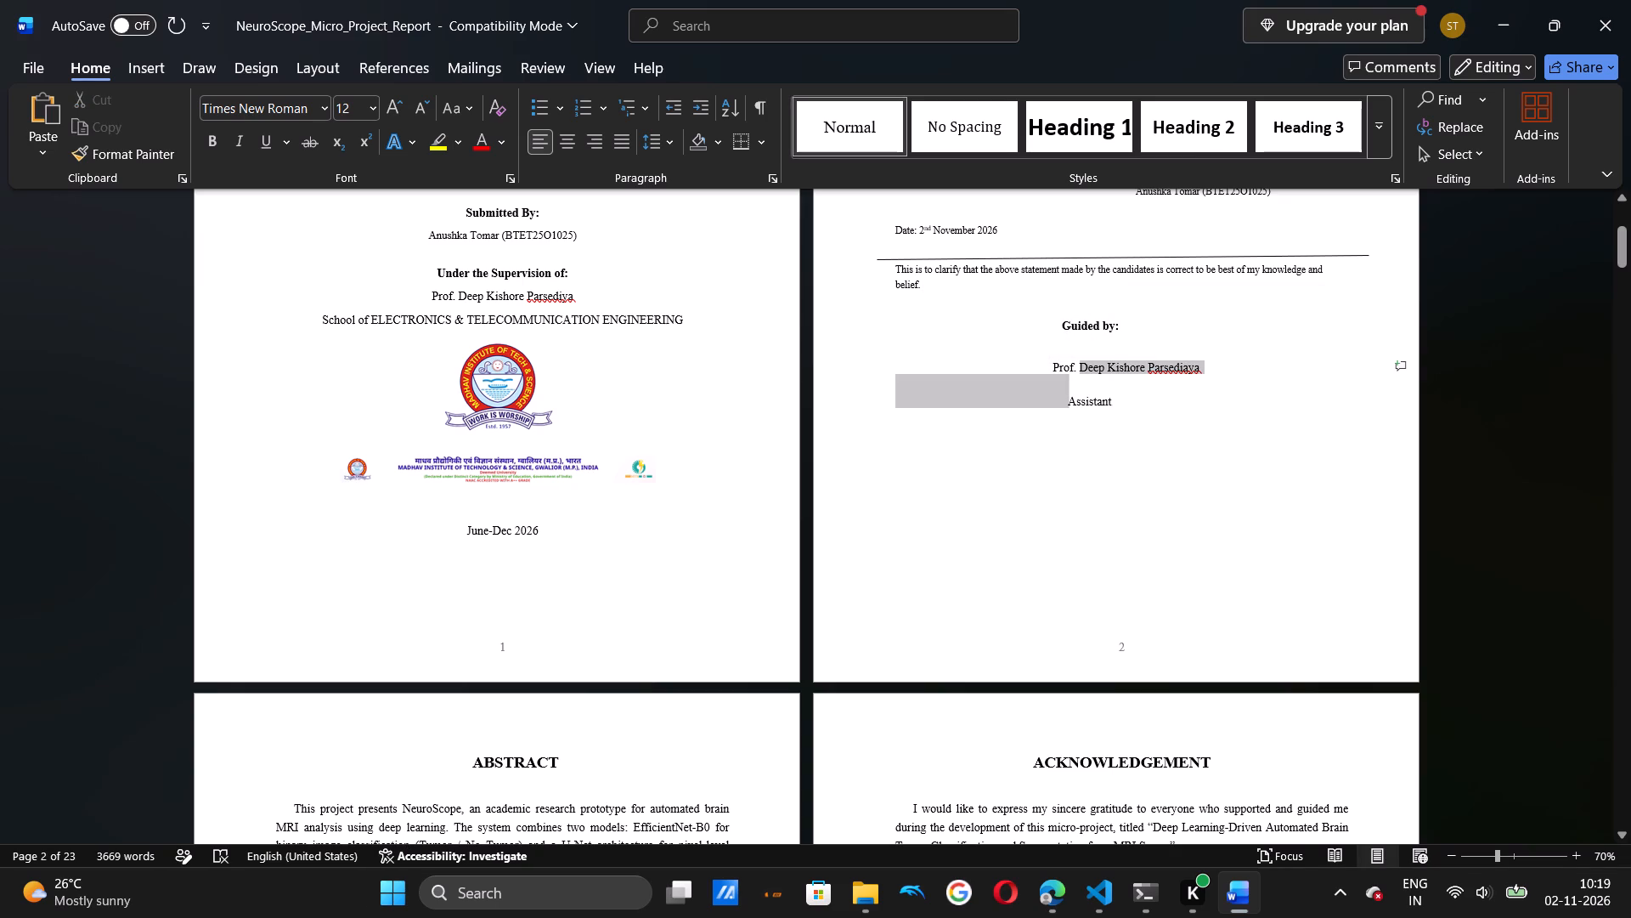
{"action": "left_click_drag", "start_coordinate": [1103, 361], "coordinate": [1090, 363]}
{"action": "left_click_drag", "start_coordinate": [1060, 362], "coordinate": [1047, 362]}
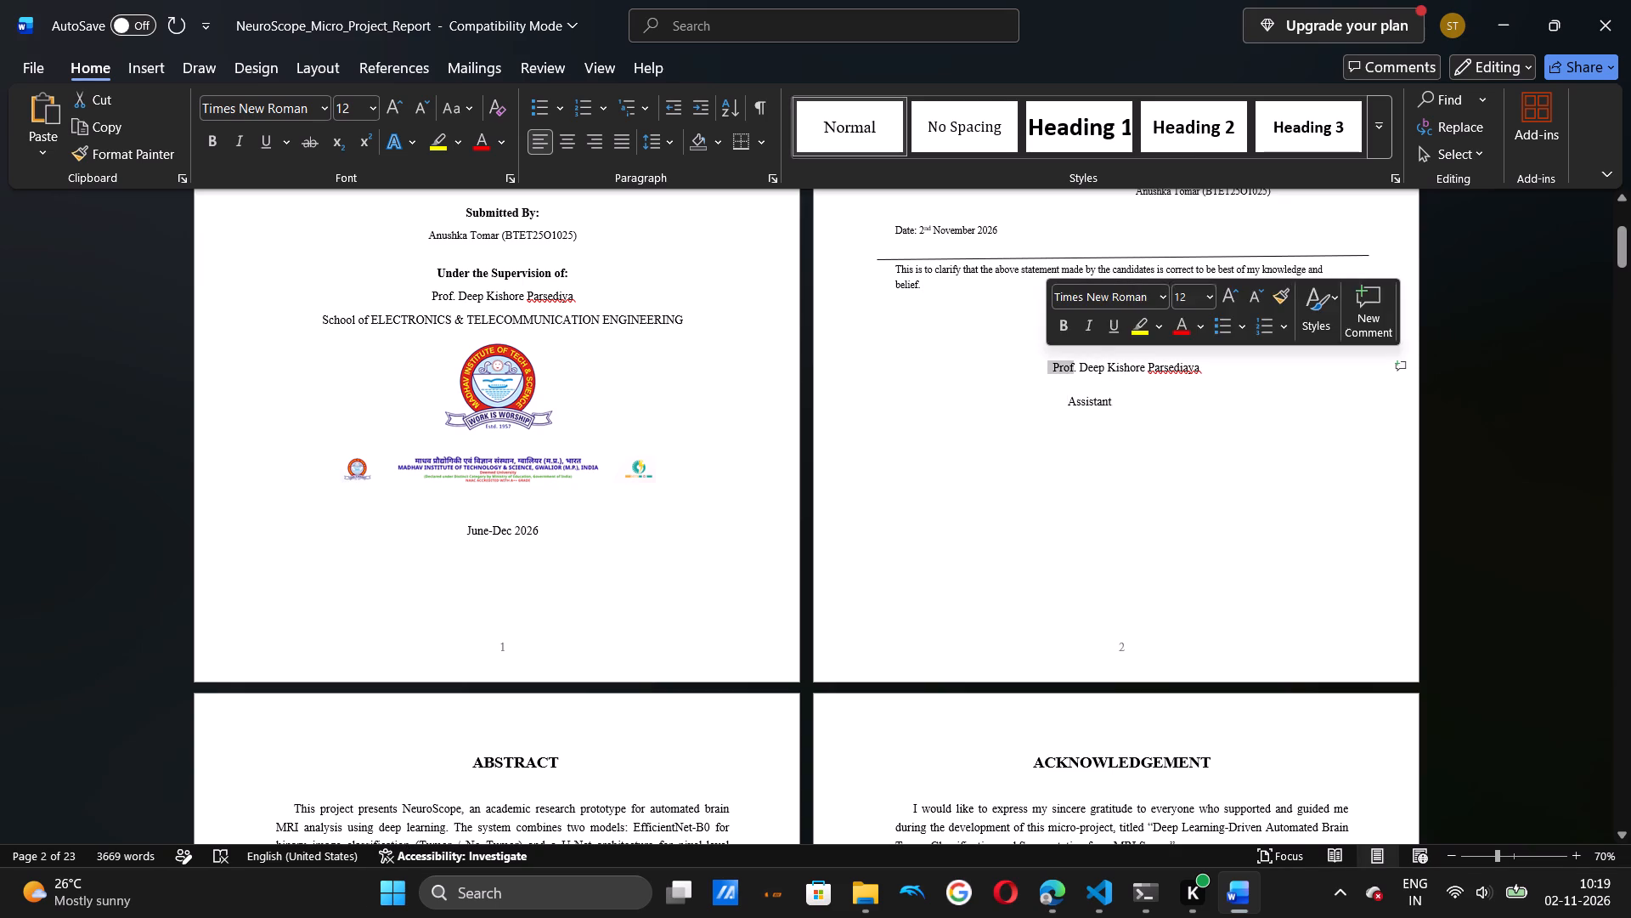
{"action": "left_click", "coordinate": [1047, 362]}
{"action": "left_click_drag", "start_coordinate": [1047, 362], "coordinate": [1124, 387]}
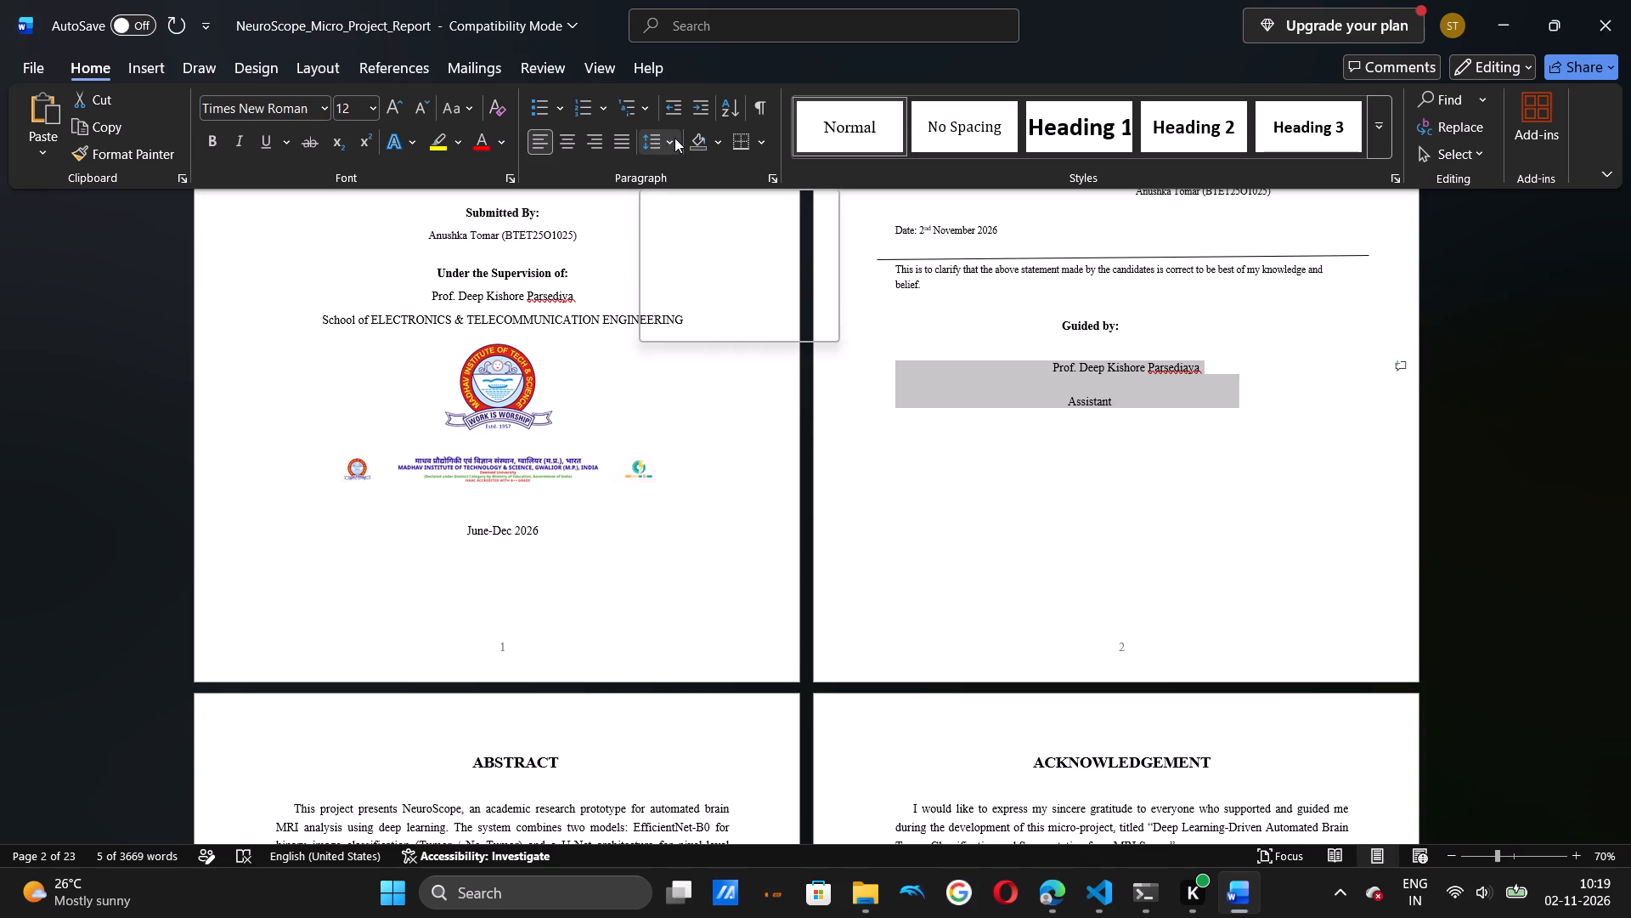
{"action": "left_click", "coordinate": [674, 138]}
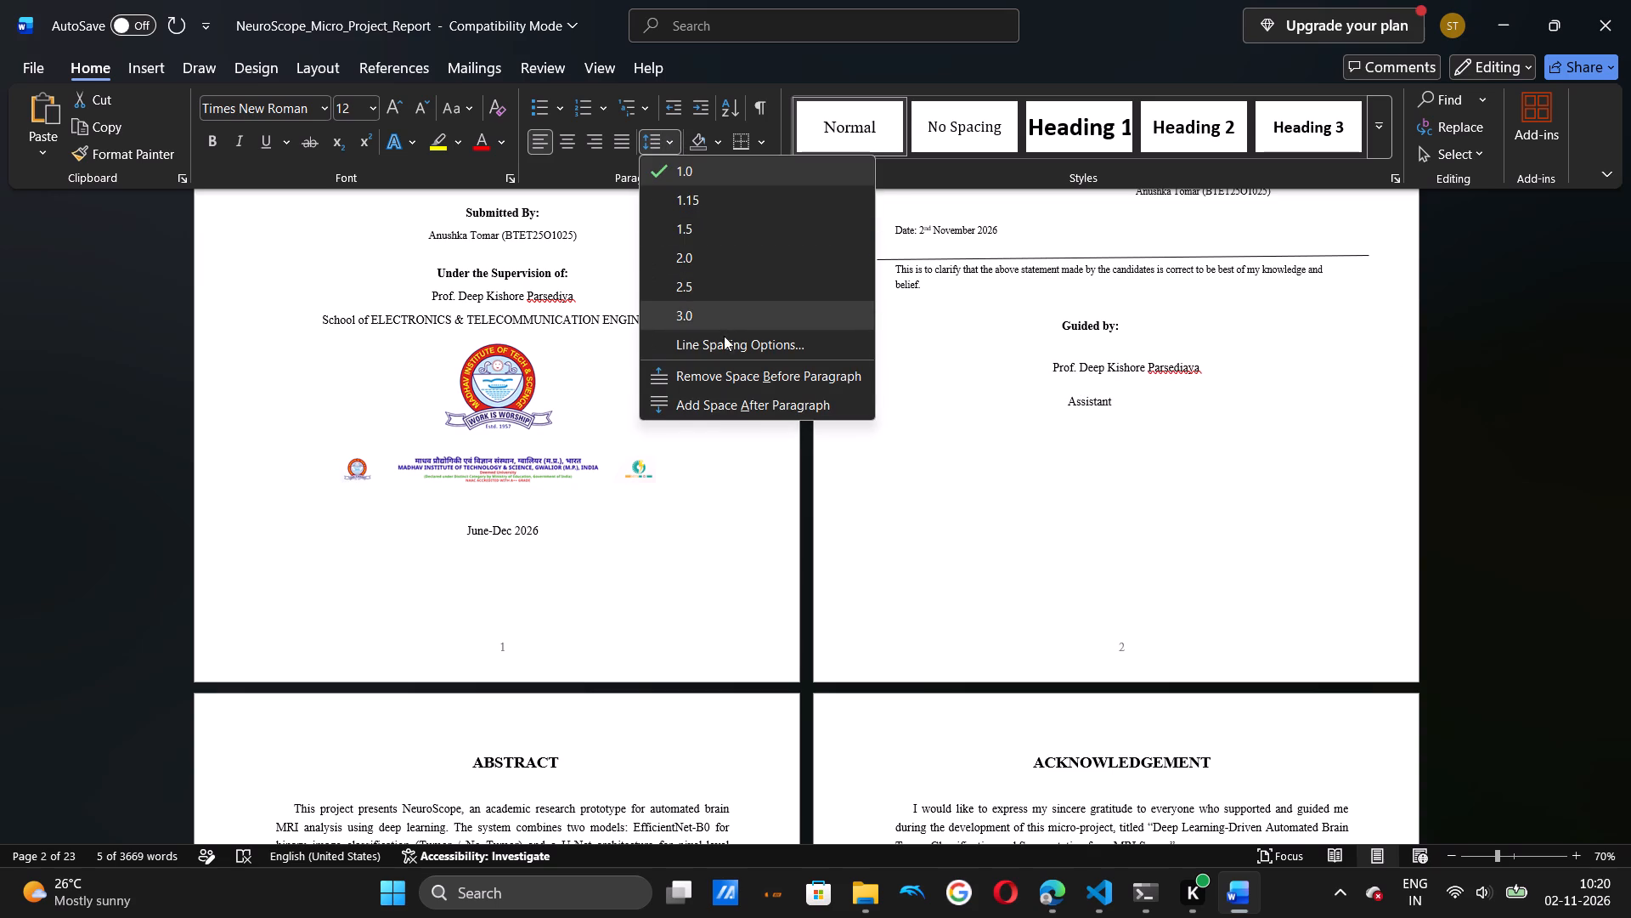
{"action": "left_click", "coordinate": [722, 342]}
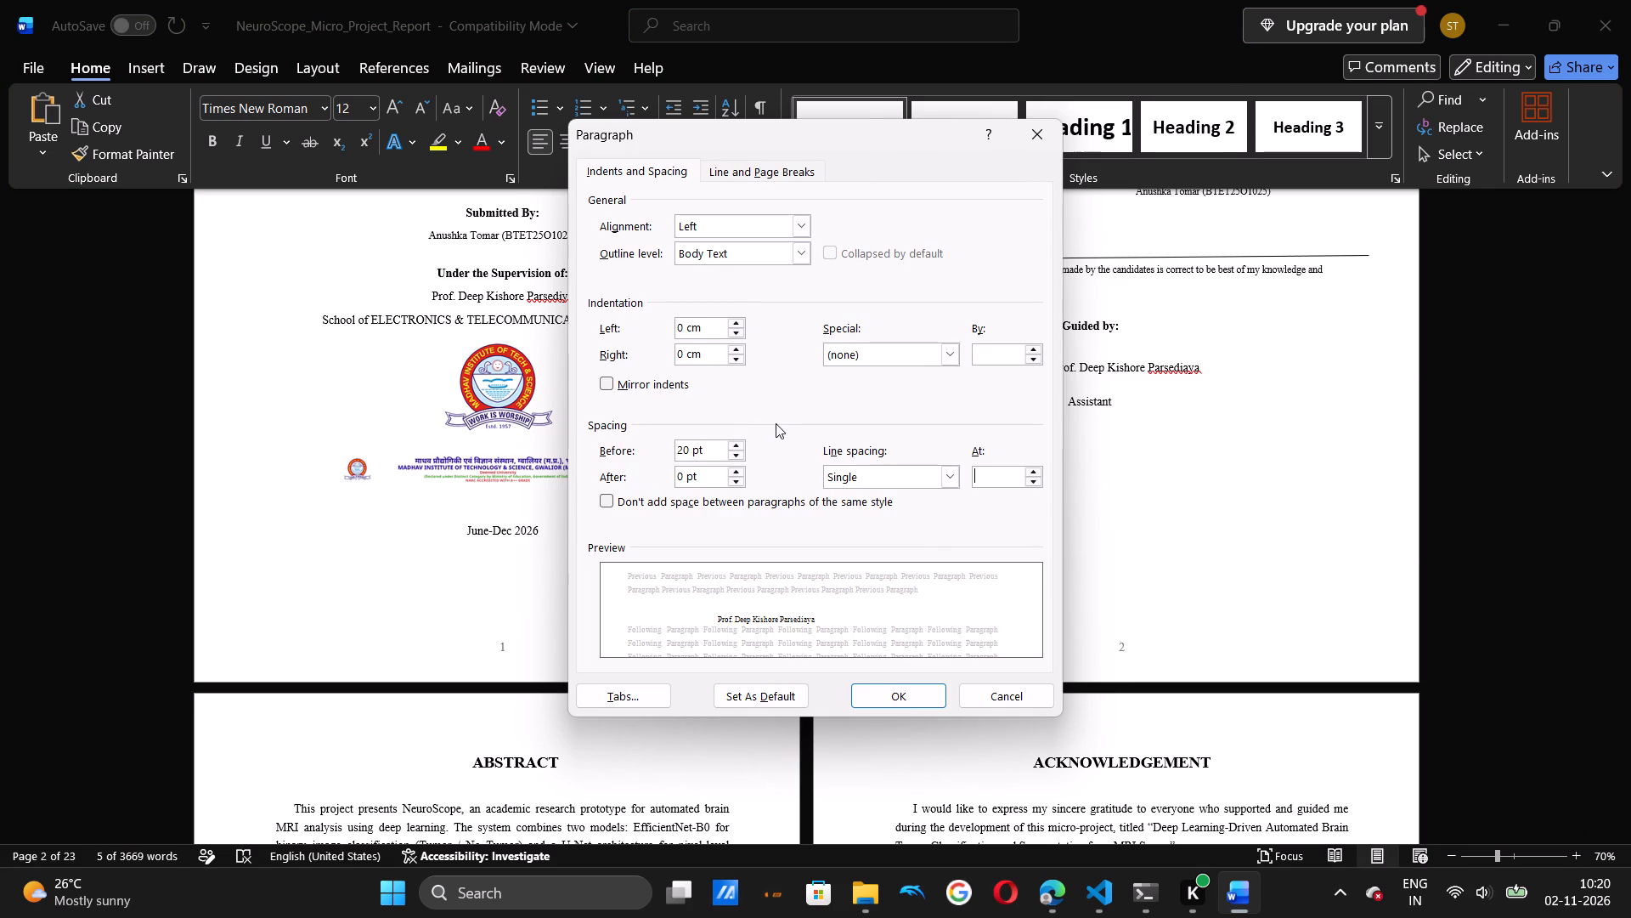
{"action": "left_click", "coordinate": [710, 452]}
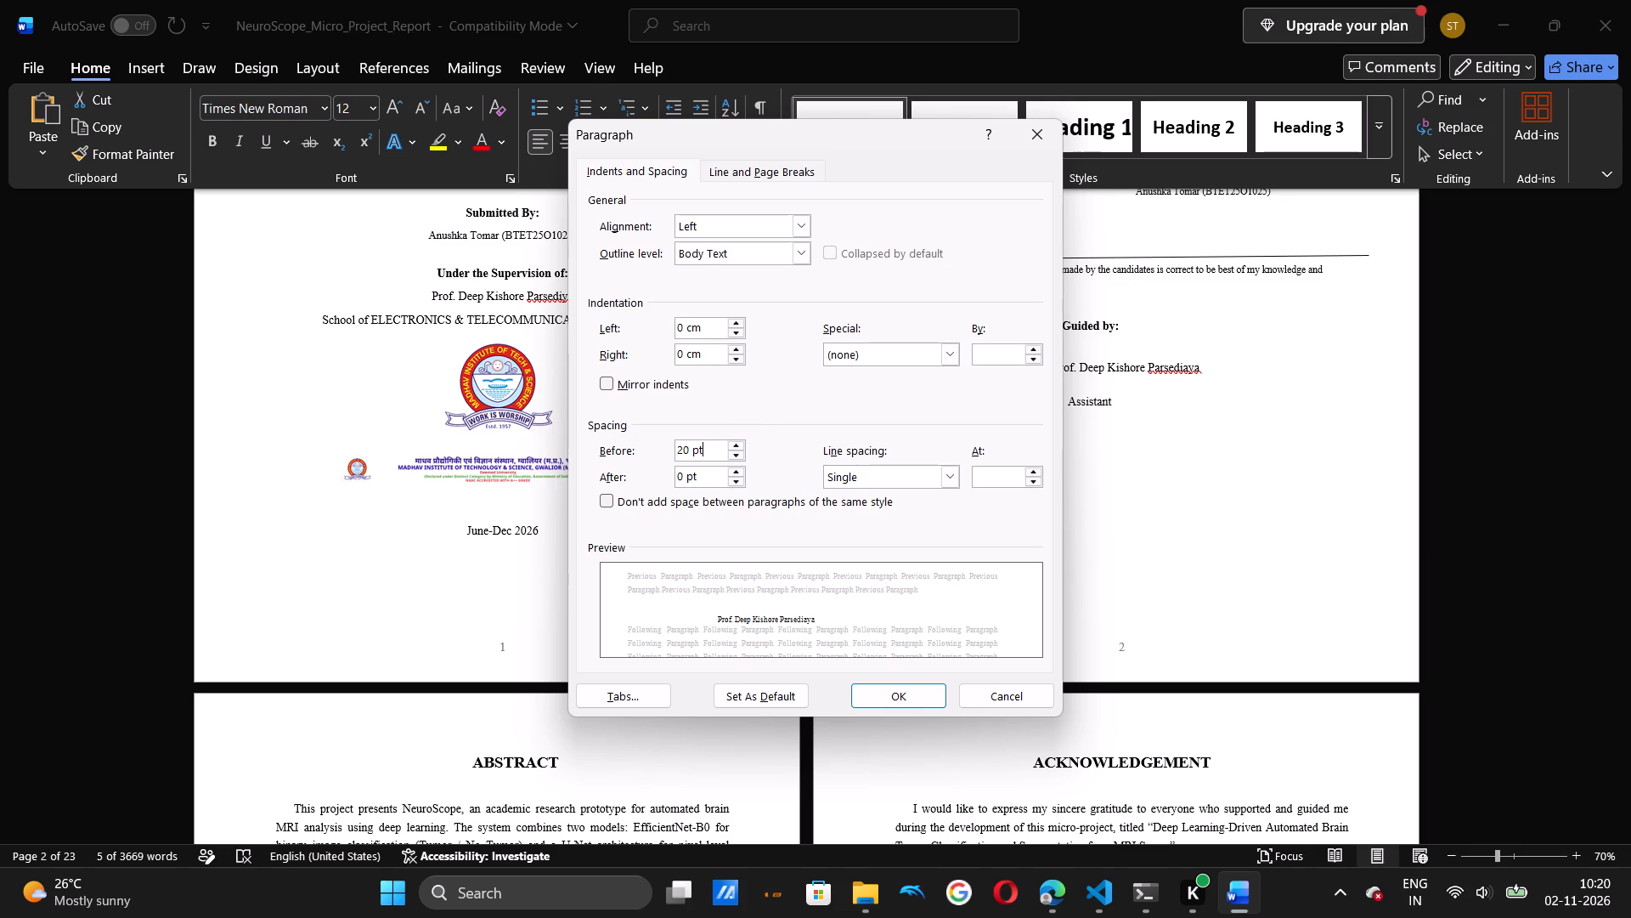
{"action": "left_click", "coordinate": [691, 450]}
{"action": "key", "text": "BackSpace"}
{"action": "key", "text": "BackSpace"}
{"action": "key", "text": "BackSpace"}
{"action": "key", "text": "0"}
{"action": "left_click", "coordinate": [909, 695]}
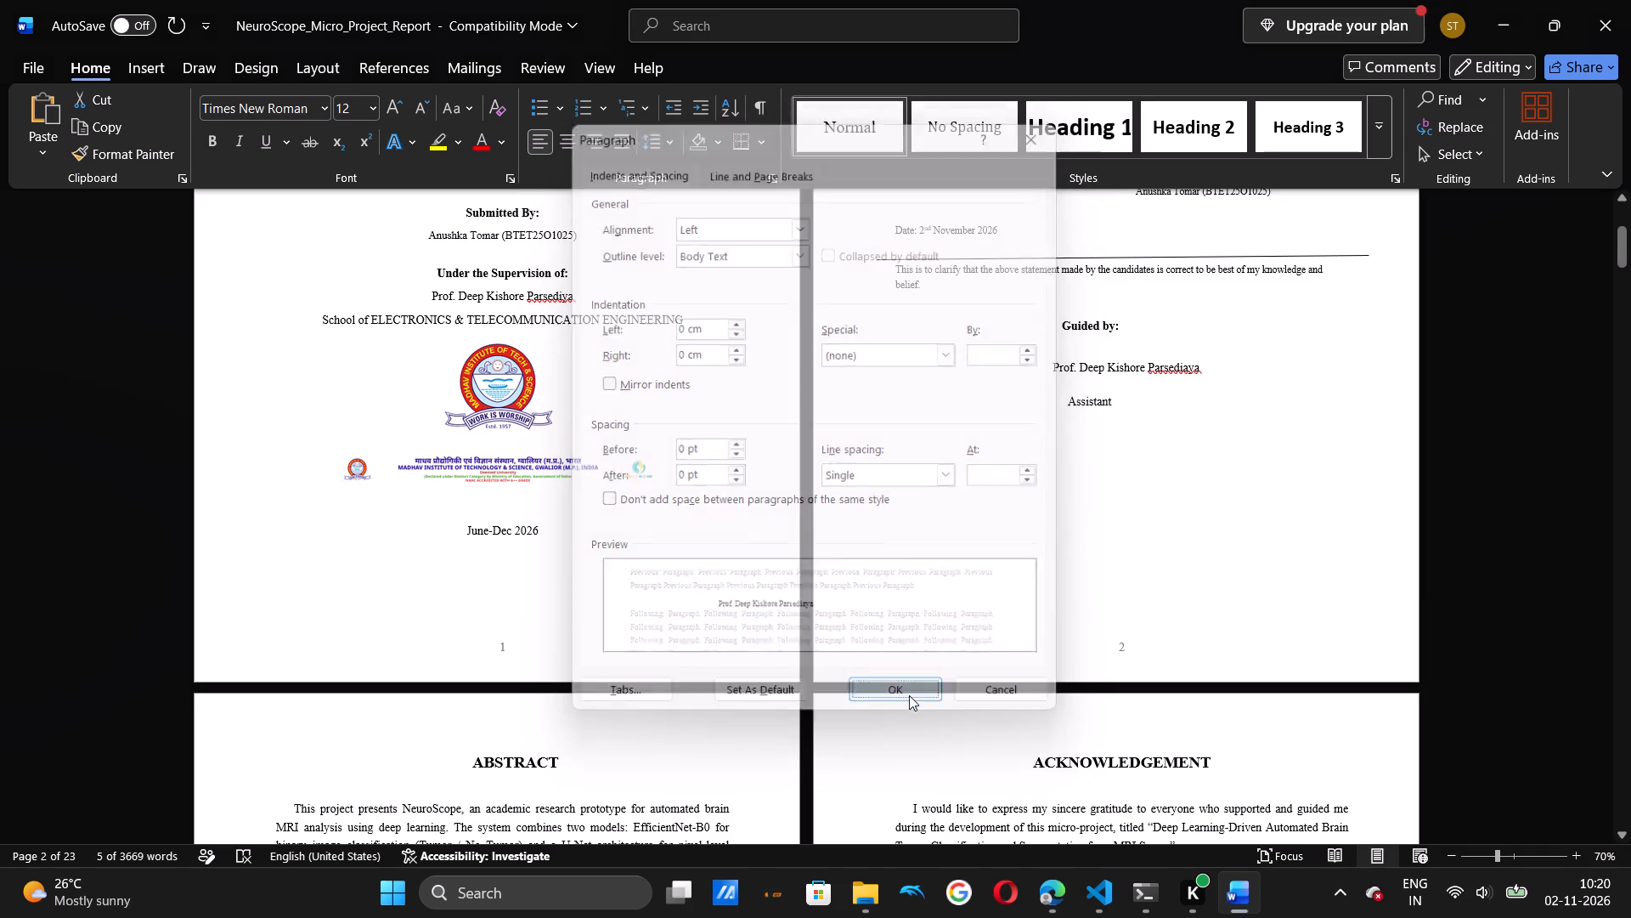
Complete the line below the supervisor's name so it reads "Assistant Professor".
{"action": "left_click", "coordinate": [1115, 374]}
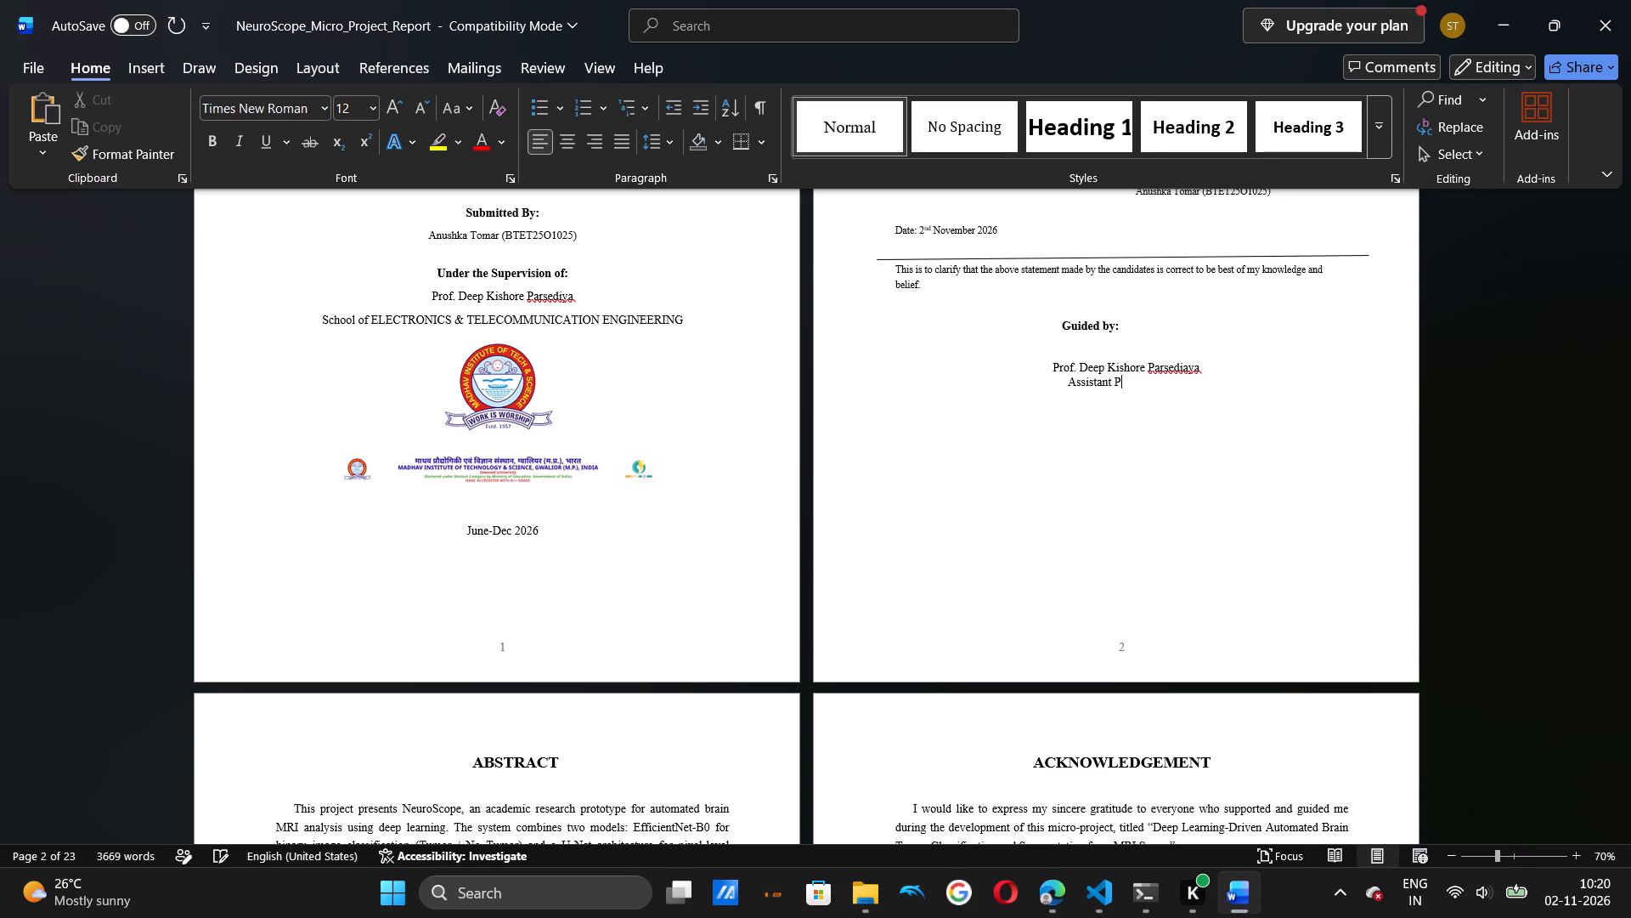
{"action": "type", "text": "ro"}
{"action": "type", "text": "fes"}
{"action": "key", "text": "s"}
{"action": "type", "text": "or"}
Start a new line below "Assistant Professor" and indent it with spaces to begin slightly before the supervisor's name line.
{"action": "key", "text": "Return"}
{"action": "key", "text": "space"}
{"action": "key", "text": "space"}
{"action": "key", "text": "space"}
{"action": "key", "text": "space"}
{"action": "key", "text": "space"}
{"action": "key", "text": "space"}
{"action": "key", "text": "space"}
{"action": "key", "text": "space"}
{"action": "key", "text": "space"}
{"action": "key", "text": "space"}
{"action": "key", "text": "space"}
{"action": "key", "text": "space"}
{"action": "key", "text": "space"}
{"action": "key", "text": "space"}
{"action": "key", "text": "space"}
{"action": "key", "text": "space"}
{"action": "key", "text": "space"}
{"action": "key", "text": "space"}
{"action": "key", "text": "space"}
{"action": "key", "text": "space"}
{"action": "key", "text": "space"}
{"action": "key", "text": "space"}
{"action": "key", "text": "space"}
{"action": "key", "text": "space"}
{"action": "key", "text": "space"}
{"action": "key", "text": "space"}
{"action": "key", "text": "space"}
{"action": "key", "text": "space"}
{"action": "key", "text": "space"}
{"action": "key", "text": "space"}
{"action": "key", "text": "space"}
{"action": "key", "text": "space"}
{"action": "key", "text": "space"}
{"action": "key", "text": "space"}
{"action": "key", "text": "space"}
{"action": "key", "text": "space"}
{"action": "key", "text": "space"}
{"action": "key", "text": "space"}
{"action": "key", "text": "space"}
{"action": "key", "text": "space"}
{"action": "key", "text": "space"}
Enter the department line "School of Electronics & Telecommunicatio" at the indented position.
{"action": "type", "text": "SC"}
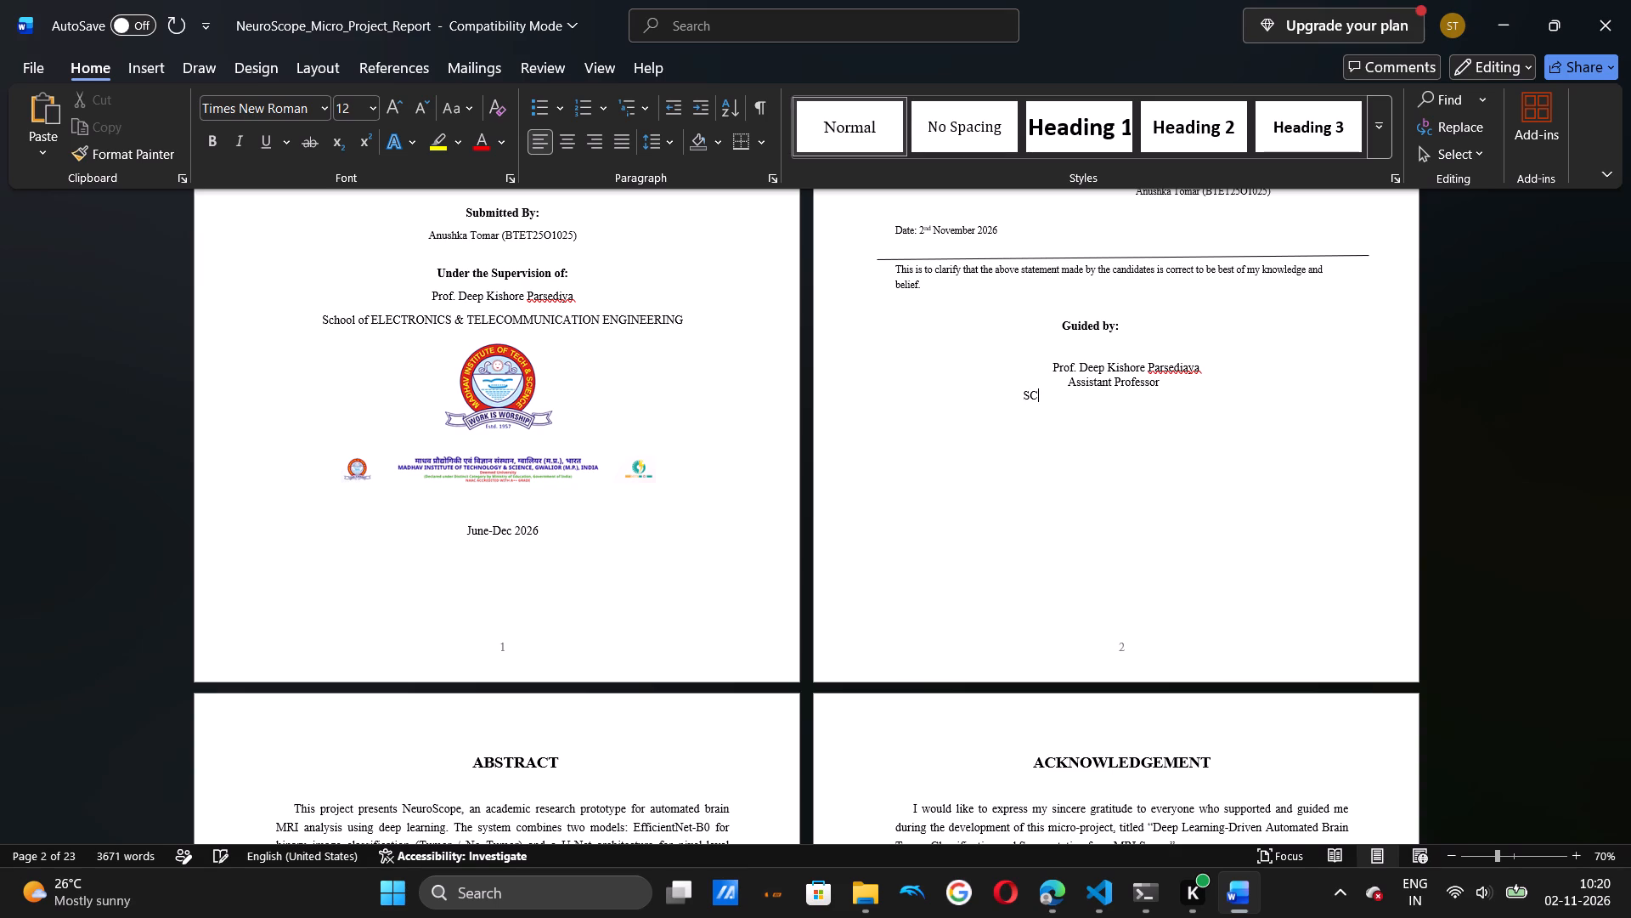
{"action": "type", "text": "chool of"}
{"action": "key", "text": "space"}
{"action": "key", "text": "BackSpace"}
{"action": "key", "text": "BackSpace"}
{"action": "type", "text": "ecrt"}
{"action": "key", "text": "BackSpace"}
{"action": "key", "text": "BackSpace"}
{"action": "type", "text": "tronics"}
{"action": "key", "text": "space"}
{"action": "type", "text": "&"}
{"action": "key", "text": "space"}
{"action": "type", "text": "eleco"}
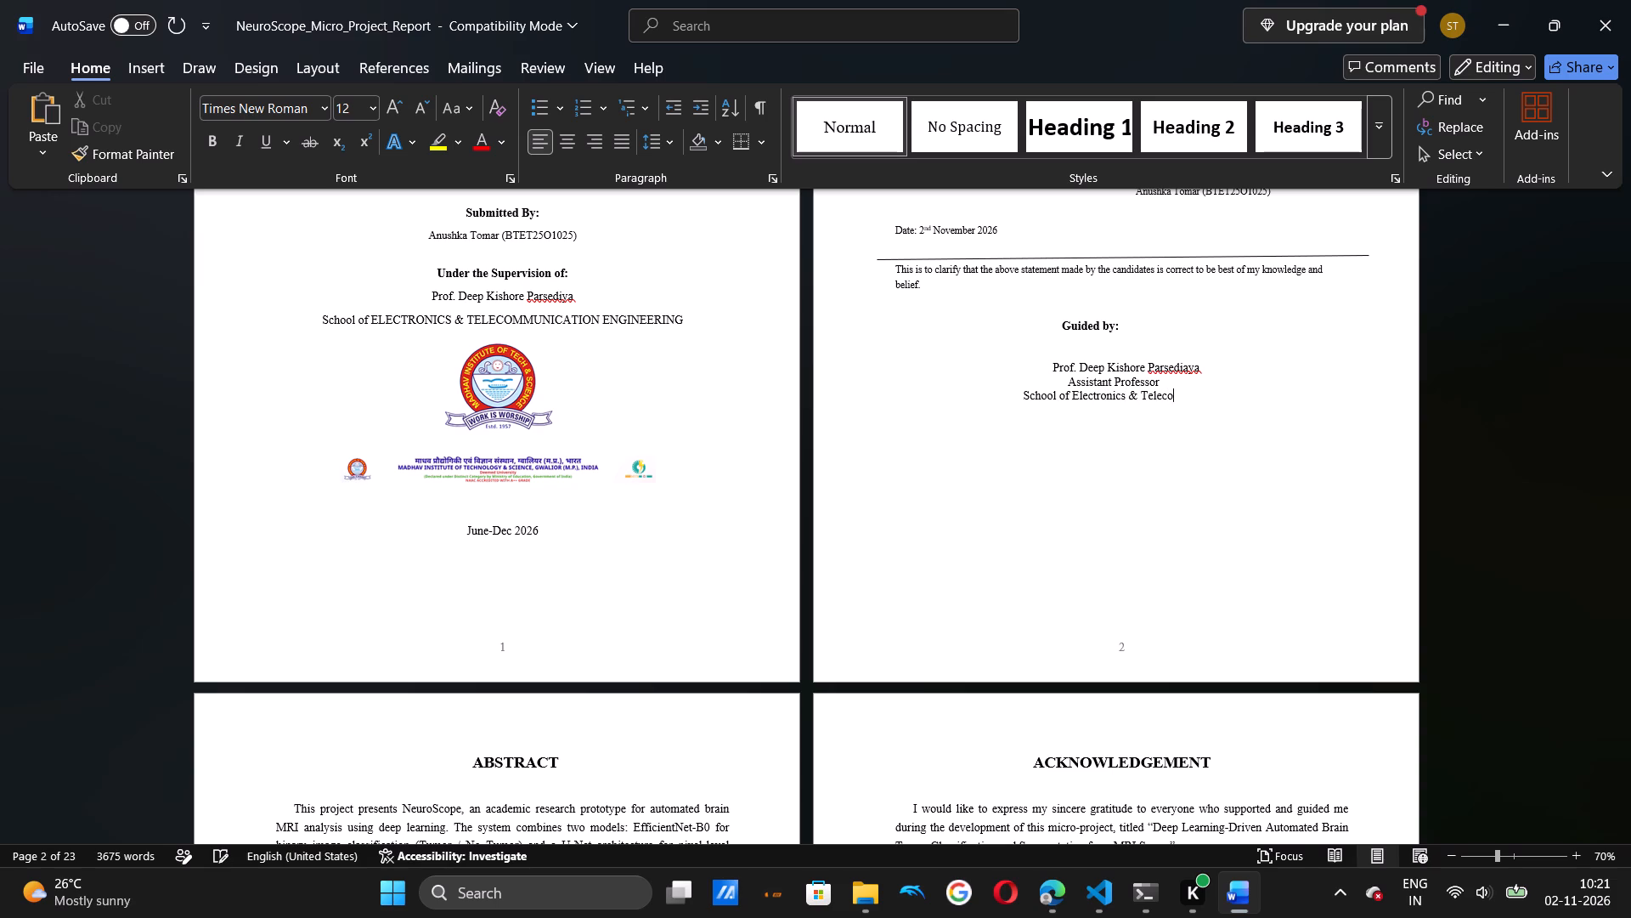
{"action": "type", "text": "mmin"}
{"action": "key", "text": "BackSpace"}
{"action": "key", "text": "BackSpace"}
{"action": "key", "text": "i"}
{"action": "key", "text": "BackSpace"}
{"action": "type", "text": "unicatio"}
Shorten the word after "&" to "Telecom." and end the department line with "Eng".
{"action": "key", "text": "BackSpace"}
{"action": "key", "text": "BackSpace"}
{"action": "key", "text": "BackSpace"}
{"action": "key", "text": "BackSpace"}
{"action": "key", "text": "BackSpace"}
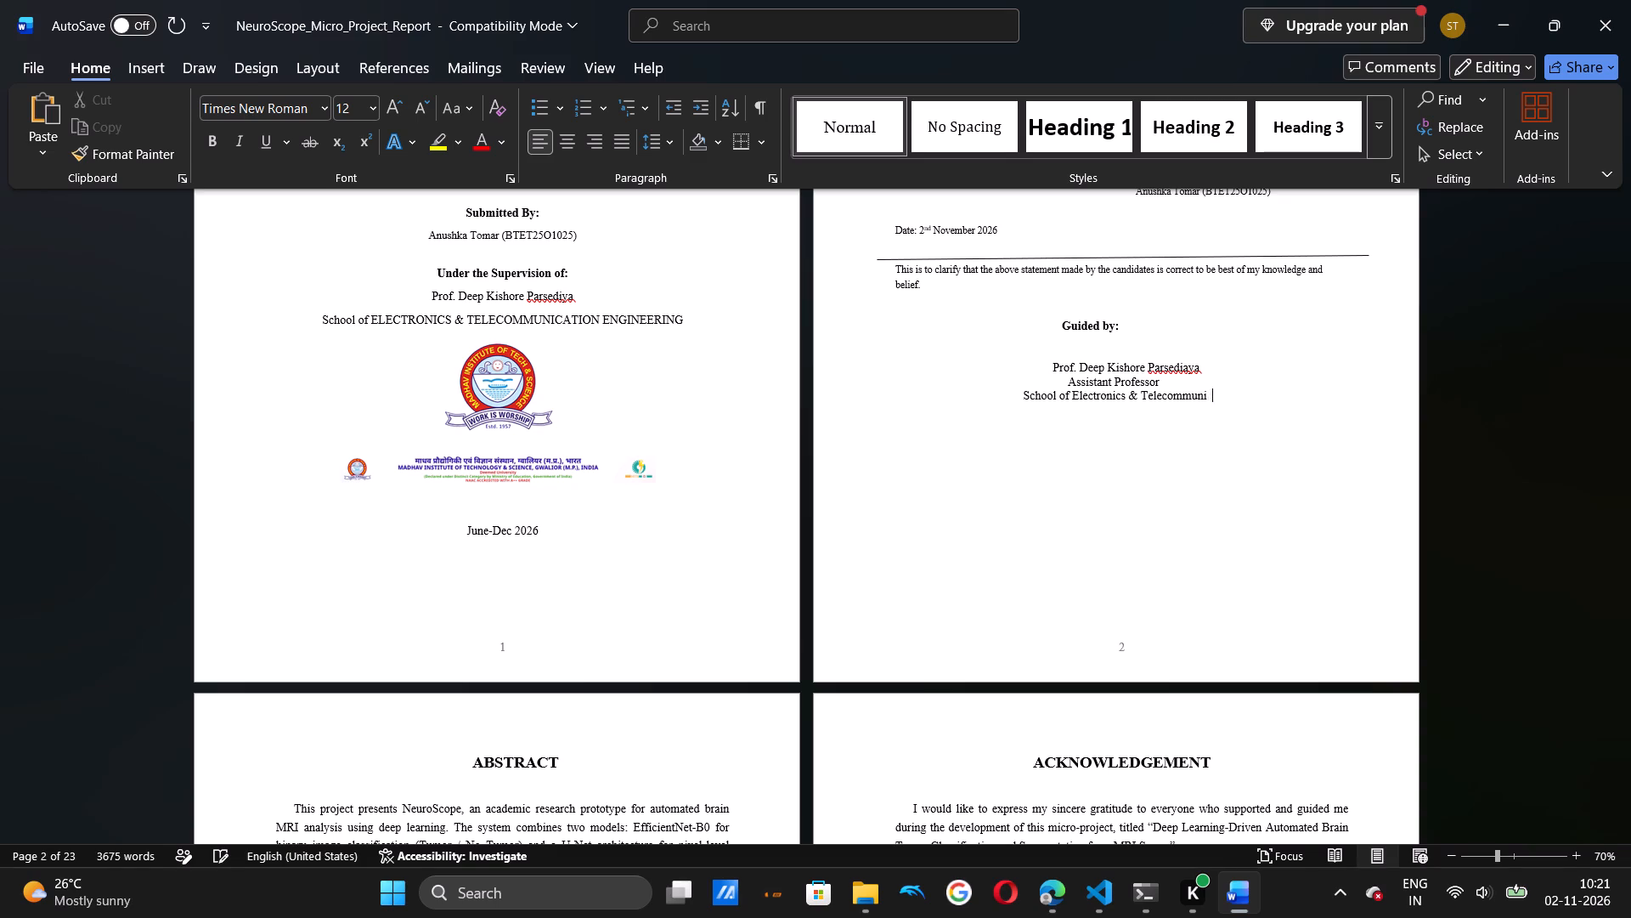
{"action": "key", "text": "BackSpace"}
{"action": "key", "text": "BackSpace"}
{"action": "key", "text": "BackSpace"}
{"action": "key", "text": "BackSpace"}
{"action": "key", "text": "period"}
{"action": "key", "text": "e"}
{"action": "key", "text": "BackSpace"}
Add a space-indented line reading "MITS-DU, Gwalior" below the department line.
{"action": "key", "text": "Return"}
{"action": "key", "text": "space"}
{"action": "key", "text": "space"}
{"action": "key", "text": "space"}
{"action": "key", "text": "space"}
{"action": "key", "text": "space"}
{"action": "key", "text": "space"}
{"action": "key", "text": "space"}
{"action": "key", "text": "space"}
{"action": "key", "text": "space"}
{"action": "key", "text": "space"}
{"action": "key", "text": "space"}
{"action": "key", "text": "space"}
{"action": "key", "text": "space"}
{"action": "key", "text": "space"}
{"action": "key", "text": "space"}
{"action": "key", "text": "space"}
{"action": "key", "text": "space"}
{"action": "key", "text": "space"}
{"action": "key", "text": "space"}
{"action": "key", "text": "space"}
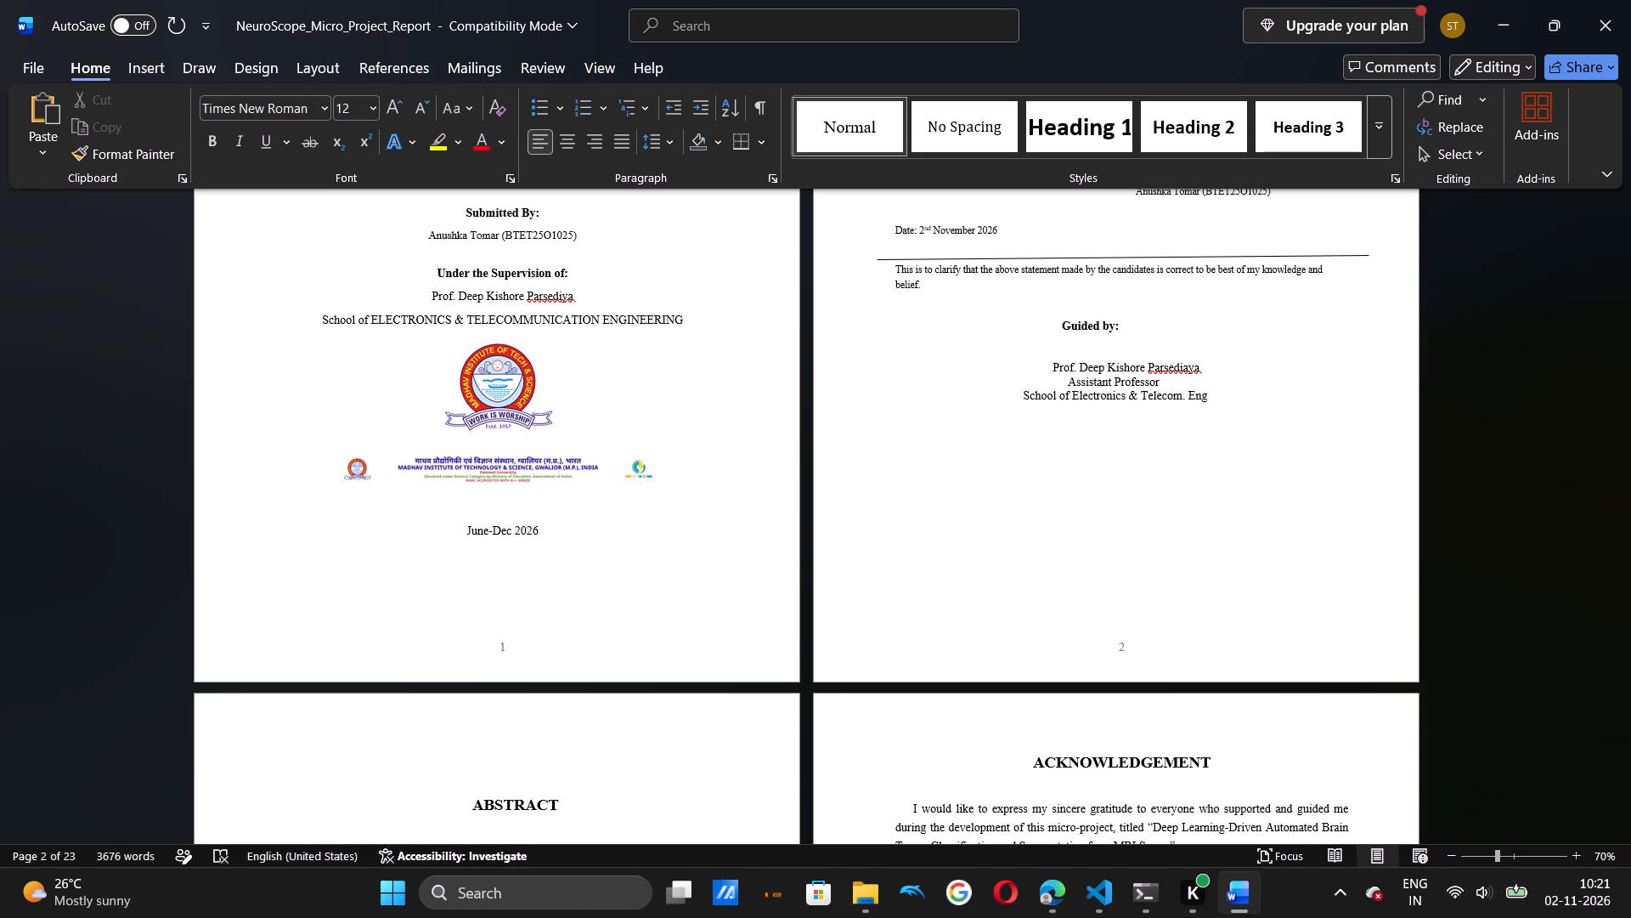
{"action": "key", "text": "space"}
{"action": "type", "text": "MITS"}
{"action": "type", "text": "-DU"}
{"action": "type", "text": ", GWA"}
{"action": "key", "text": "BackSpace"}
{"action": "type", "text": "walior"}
Remove six leading spaces from the supervisor's name line to shift it back toward the margin.
{"action": "left_click", "coordinate": [1049, 370]}
{"action": "key", "text": "BackSpace"}
{"action": "key", "text": "BackSpace"}
{"action": "key", "text": "BackSpace"}
{"action": "key", "text": "BackSpace"}
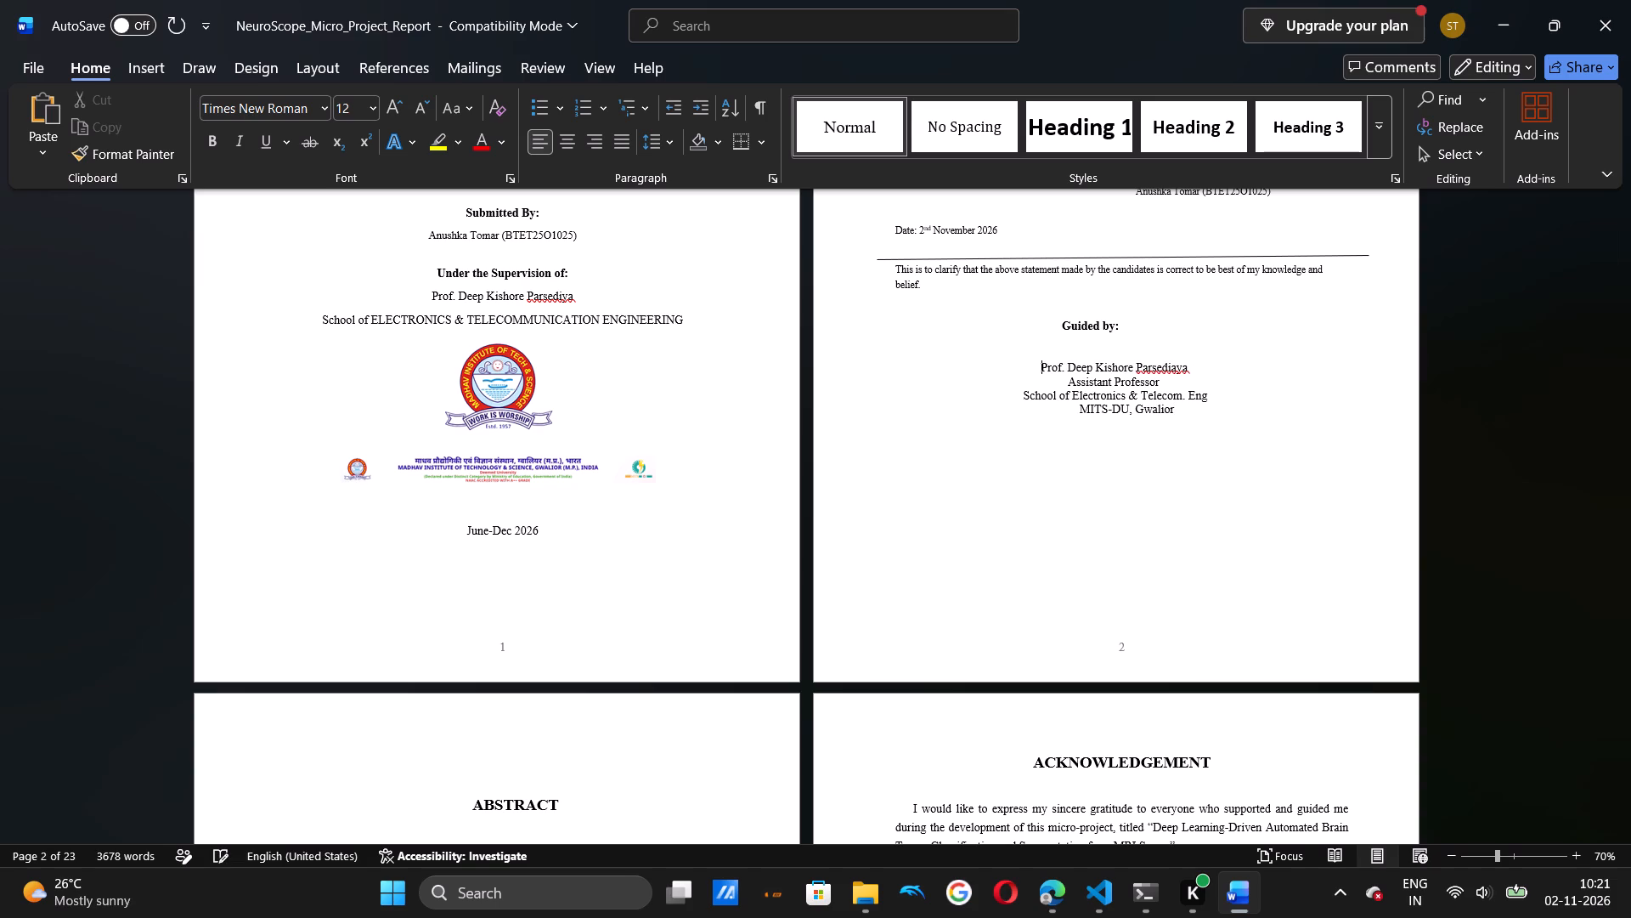
{"action": "key", "text": "BackSpace"}
{"action": "key", "text": "BackSpace"}
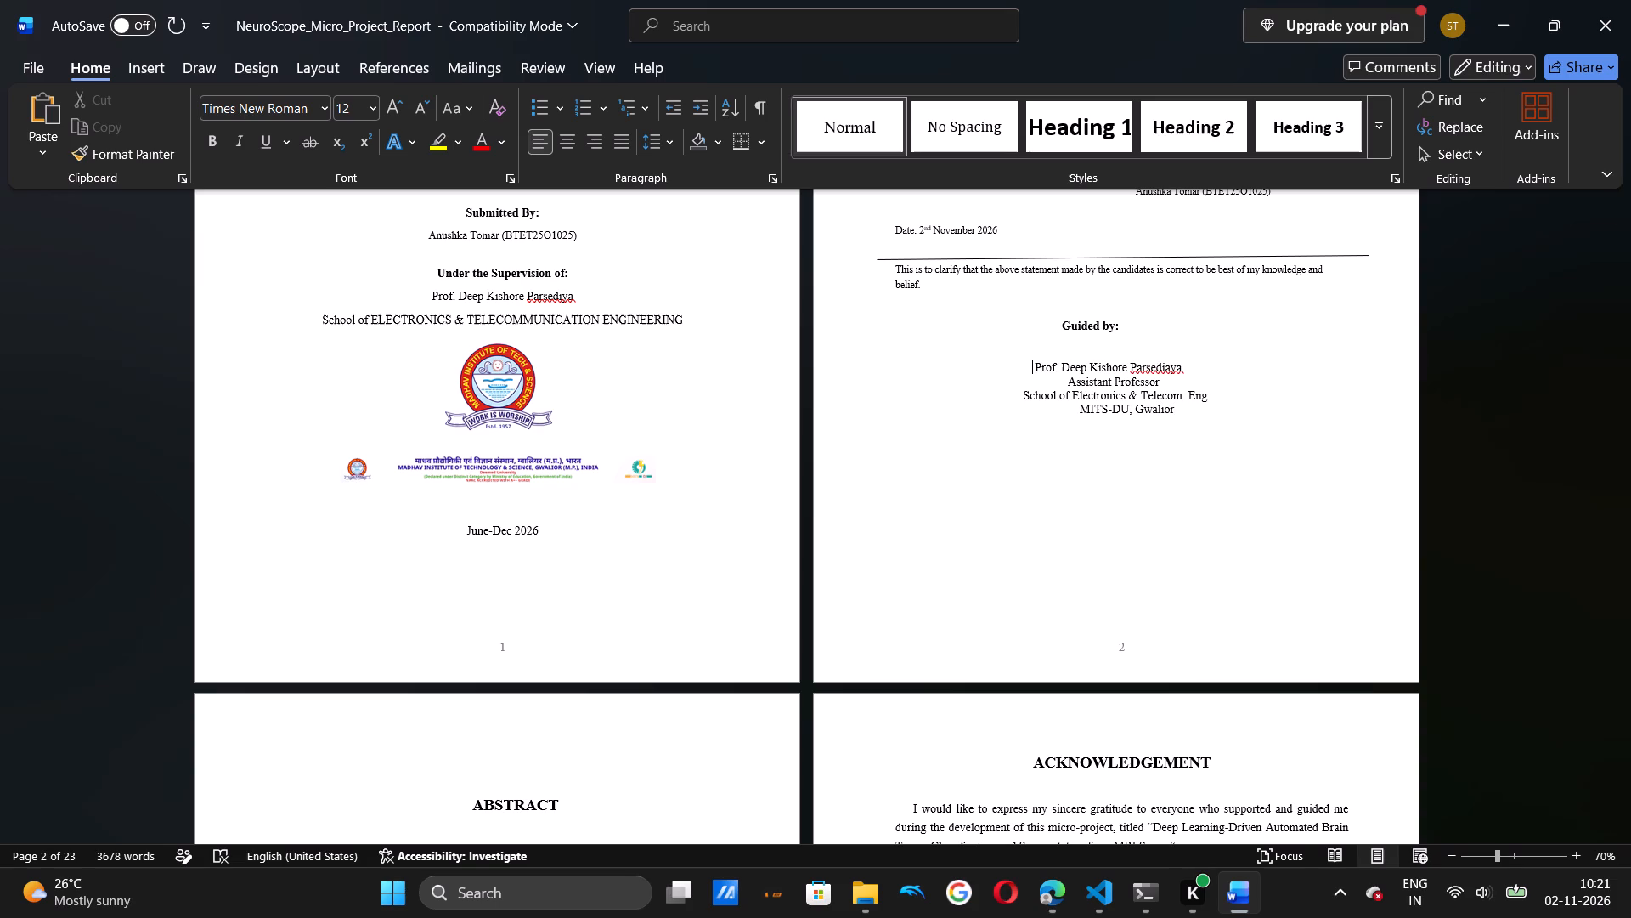
Reduce the indent by three spaces on the "Assistant Professor" line and by two on the "School of Electronics & Telecom. Eng" line.
{"action": "key", "text": "Down"}
{"action": "key", "text": "BackSpace"}
{"action": "key", "text": "BackSpace"}
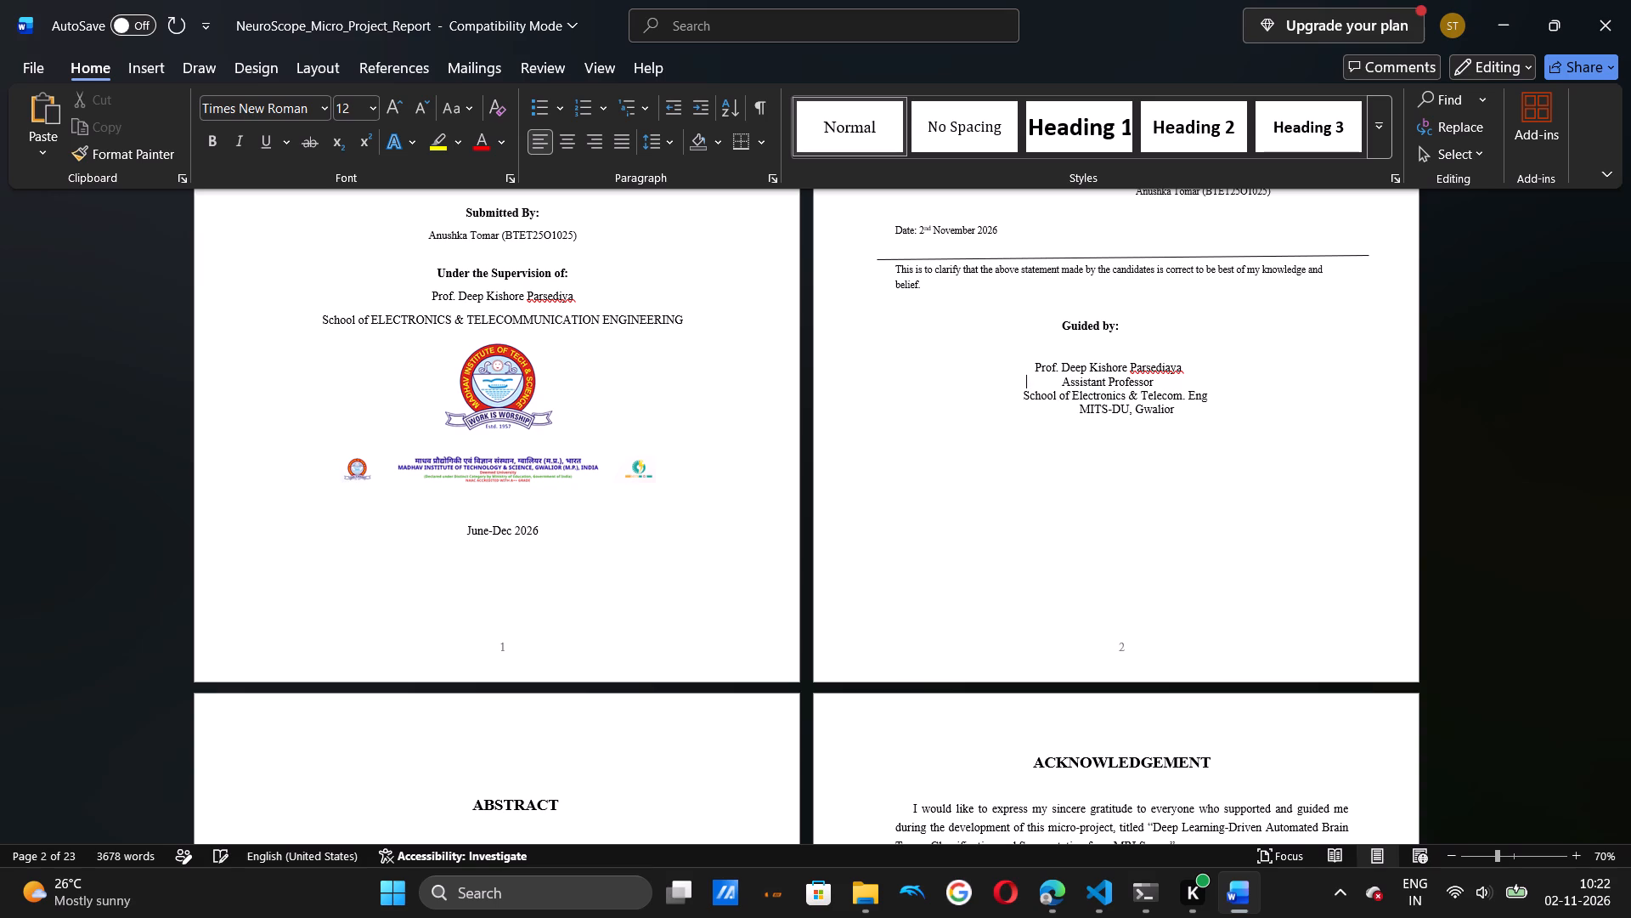
{"action": "key", "text": "BackSpace"}
{"action": "key", "text": "Down"}
{"action": "key", "text": "BackSpace"}
{"action": "key", "text": "BackSpace"}
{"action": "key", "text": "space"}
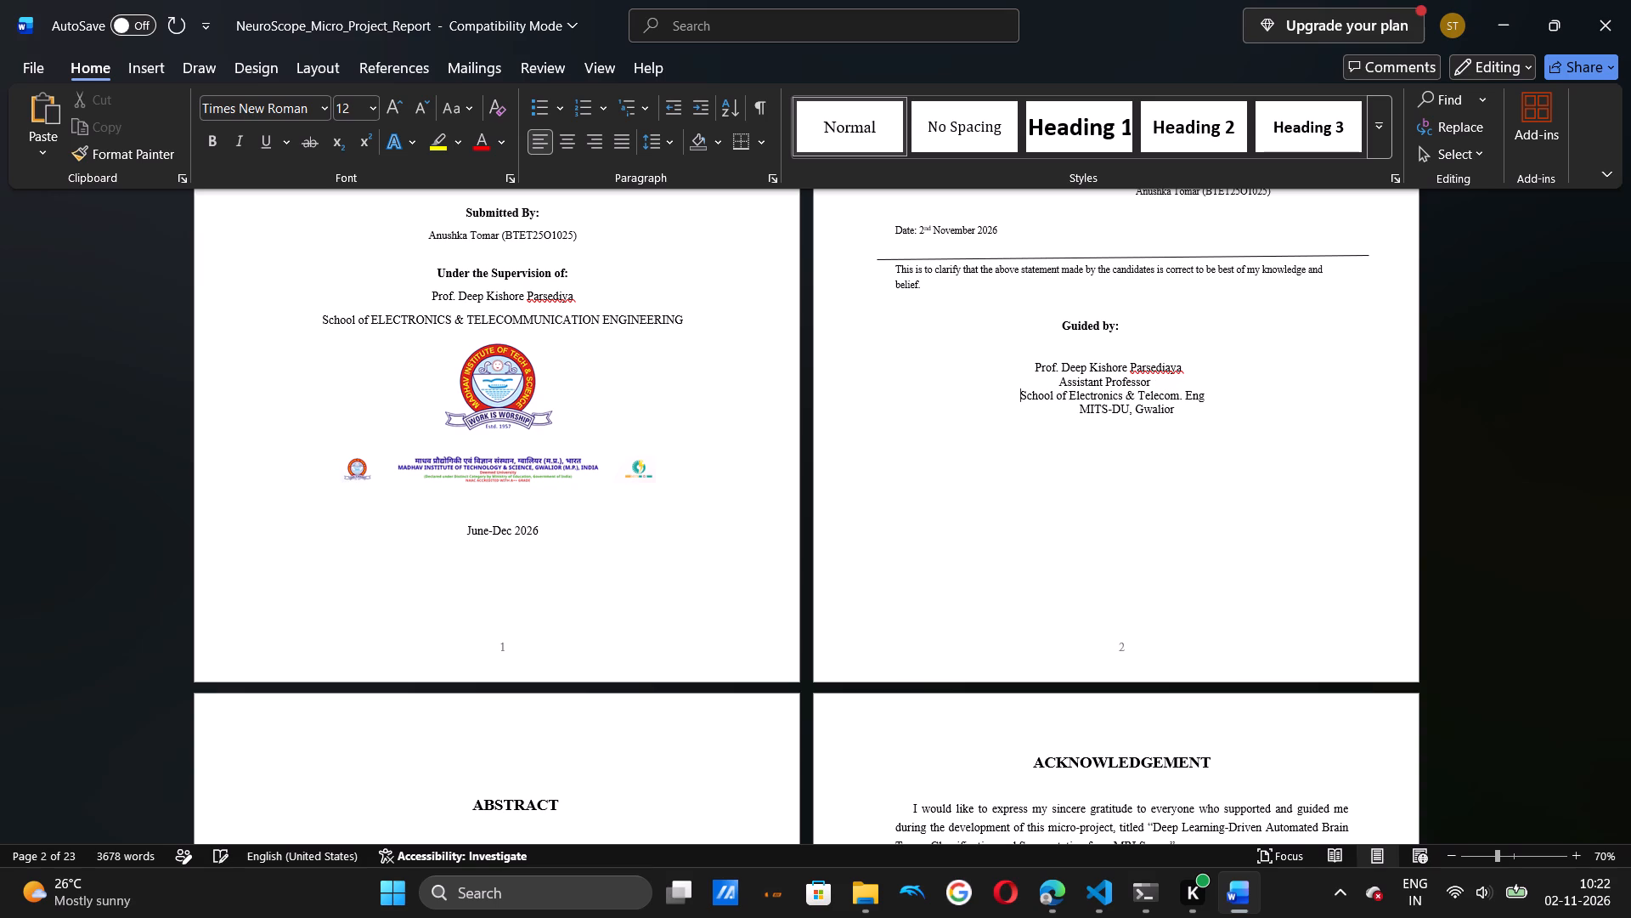
{"action": "key", "text": "BackSpace"}
Remove seven leading spaces from the "MITS-DU, Gwalior" line so it starts level with "Assistant Professor".
{"action": "key", "text": "Down"}
{"action": "key", "text": "BackSpace"}
{"action": "key", "text": "BackSpace"}
{"action": "key", "text": "BackSpace"}
{"action": "key", "text": "BackSpace"}
{"action": "key", "text": "BackSpace"}
{"action": "key", "text": "BackSpace"}
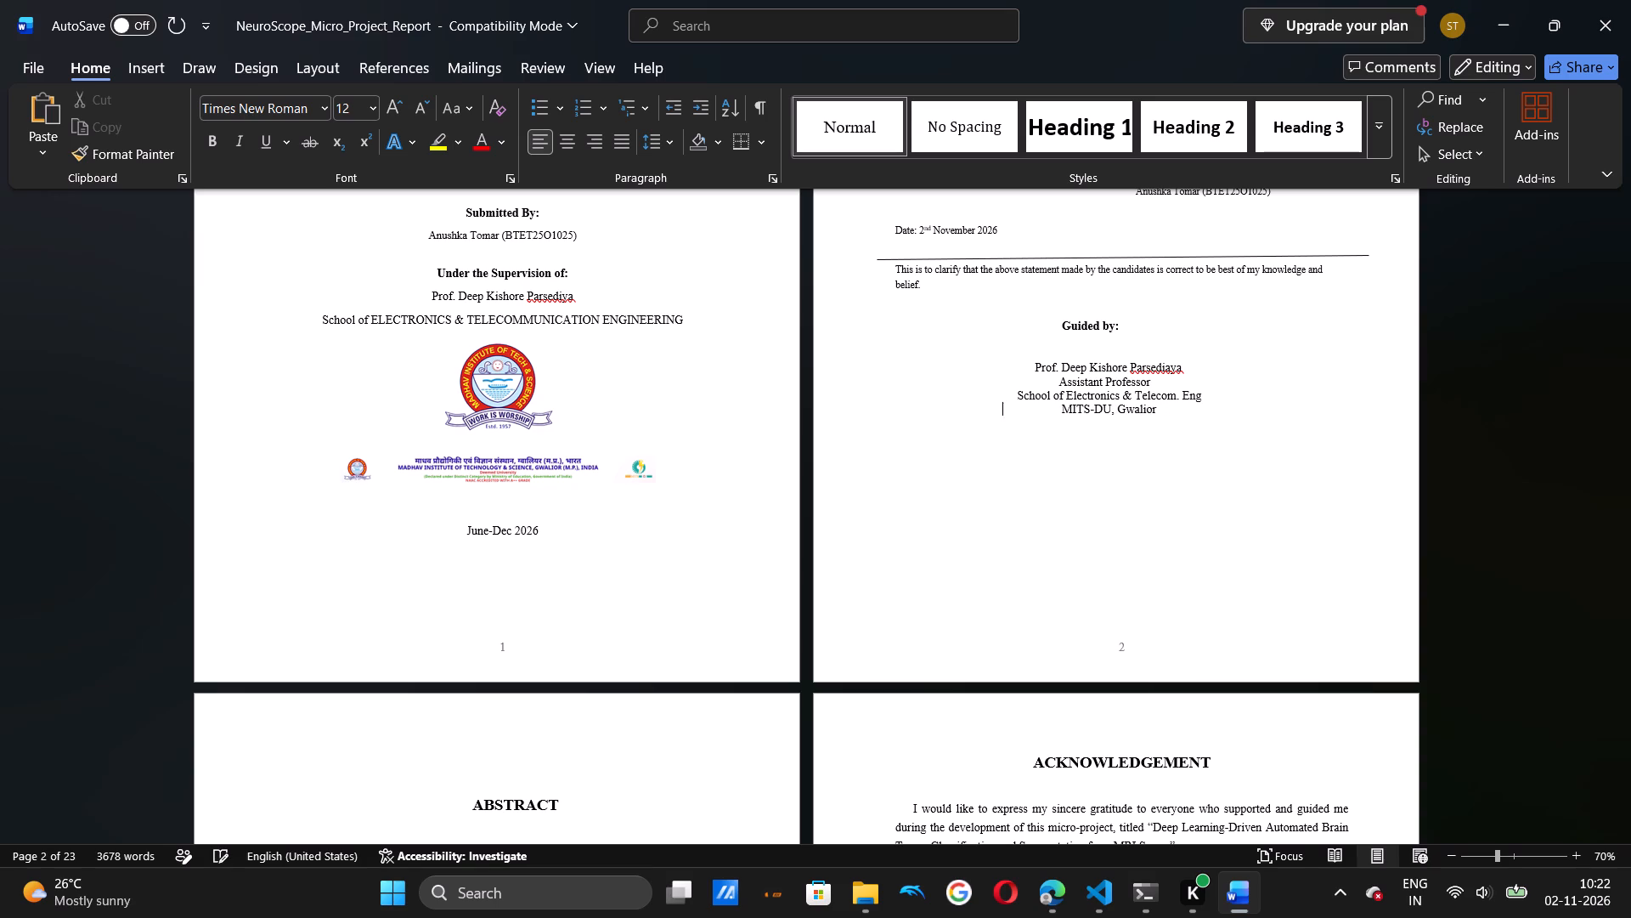
{"action": "key", "text": "BackSpace"}
{"action": "key", "text": "BackSpace"}
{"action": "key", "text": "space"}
Indent the "Guided by:" heading by two more spaces.
{"action": "left_click", "coordinate": [1057, 323]}
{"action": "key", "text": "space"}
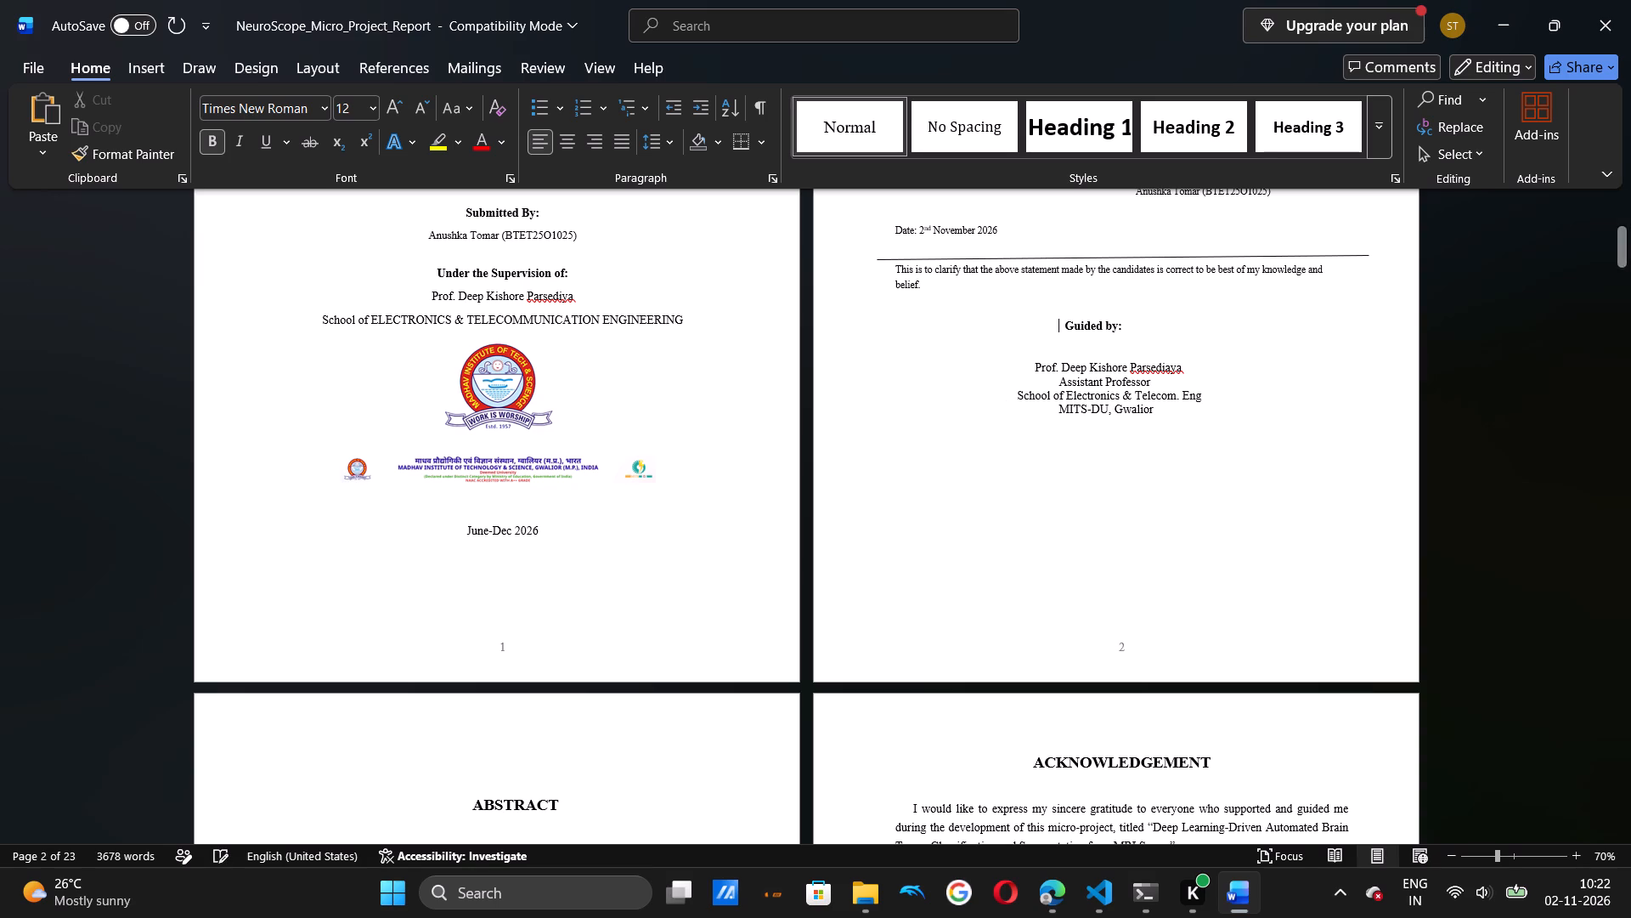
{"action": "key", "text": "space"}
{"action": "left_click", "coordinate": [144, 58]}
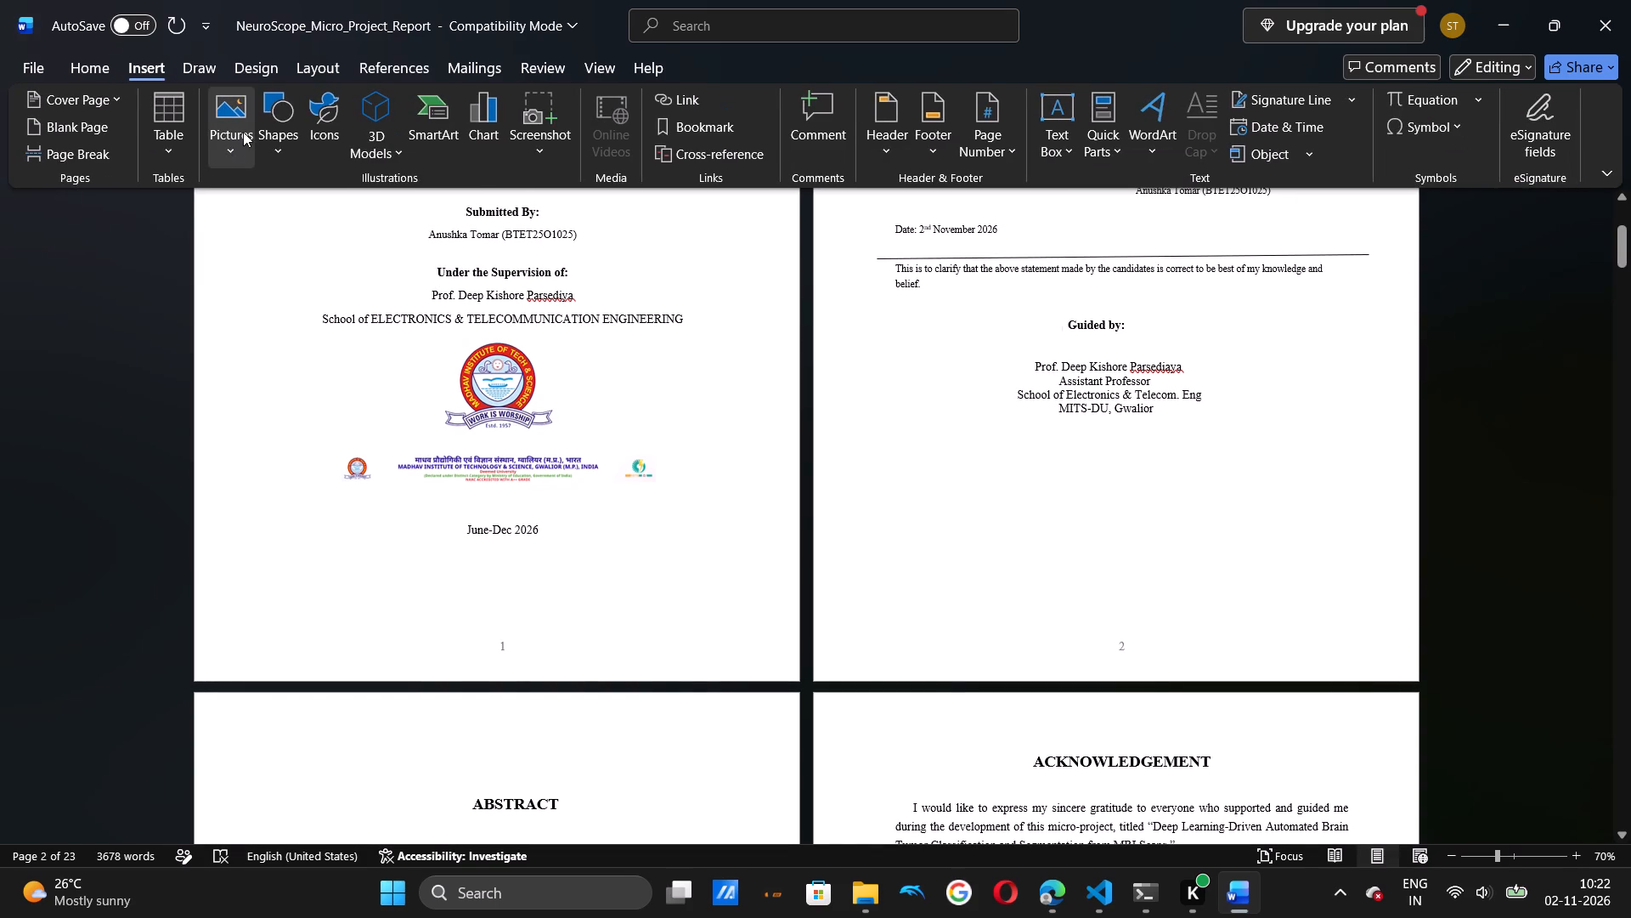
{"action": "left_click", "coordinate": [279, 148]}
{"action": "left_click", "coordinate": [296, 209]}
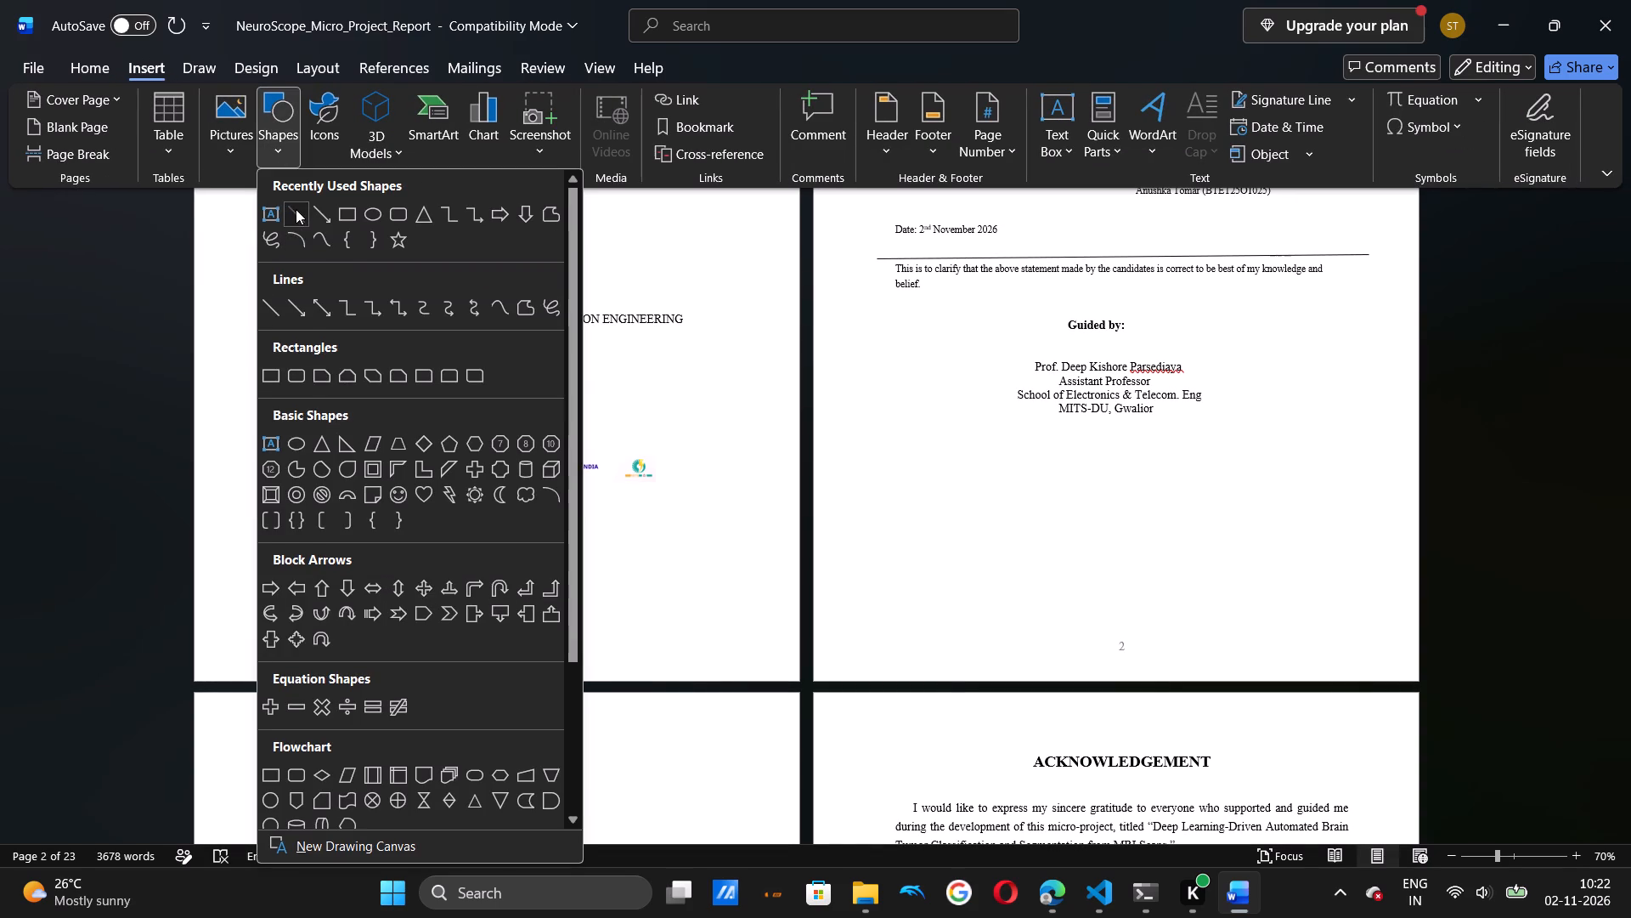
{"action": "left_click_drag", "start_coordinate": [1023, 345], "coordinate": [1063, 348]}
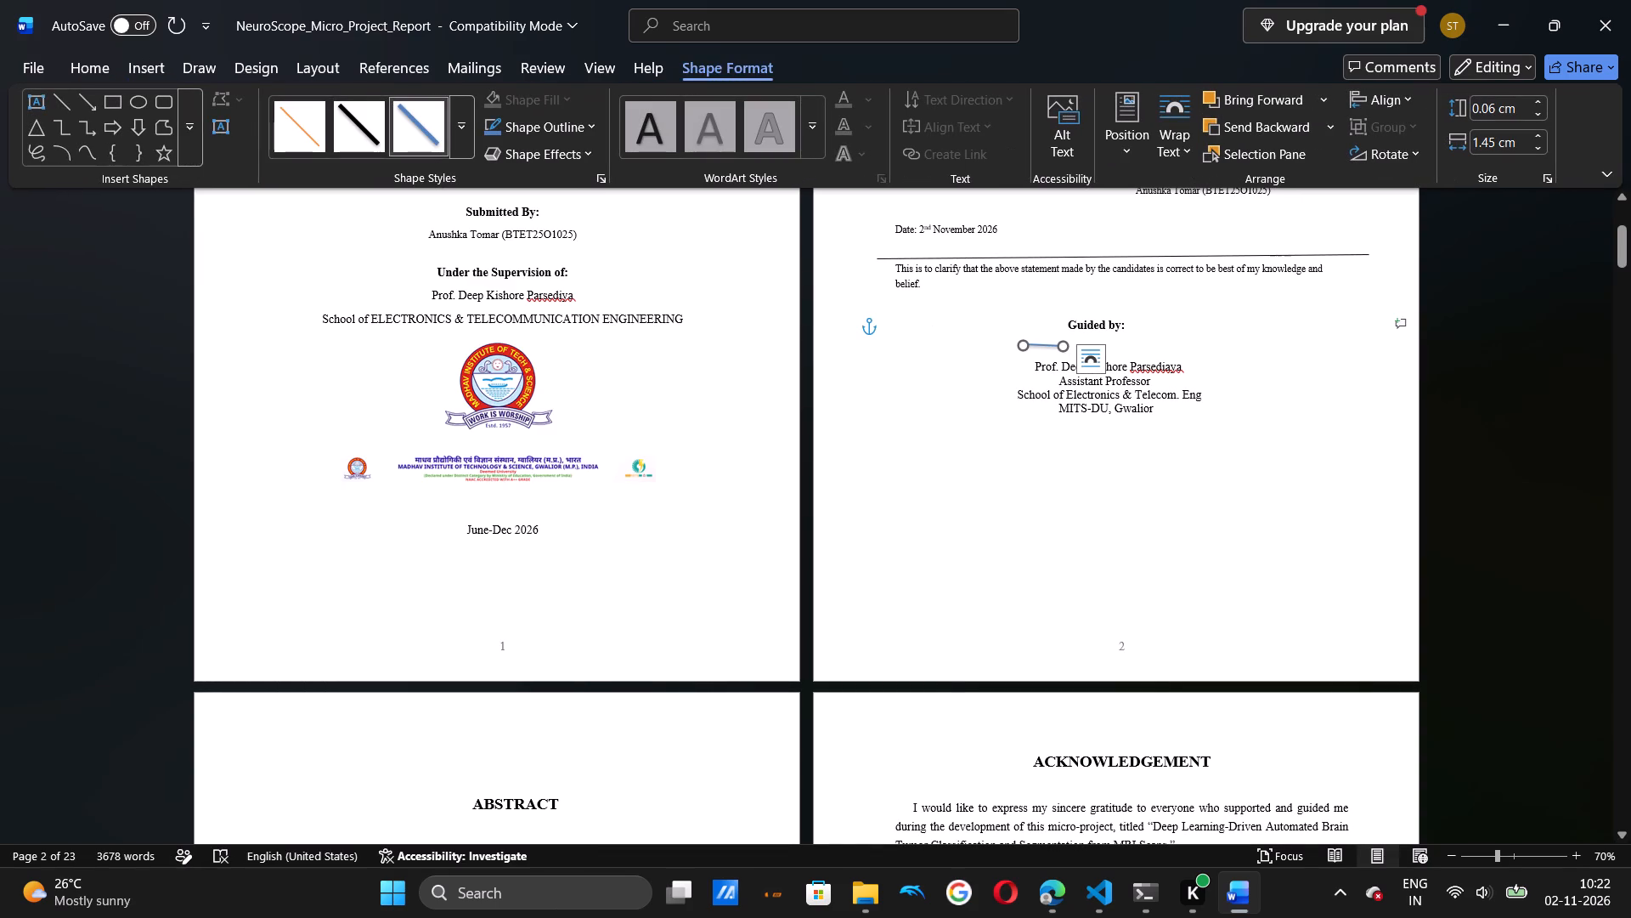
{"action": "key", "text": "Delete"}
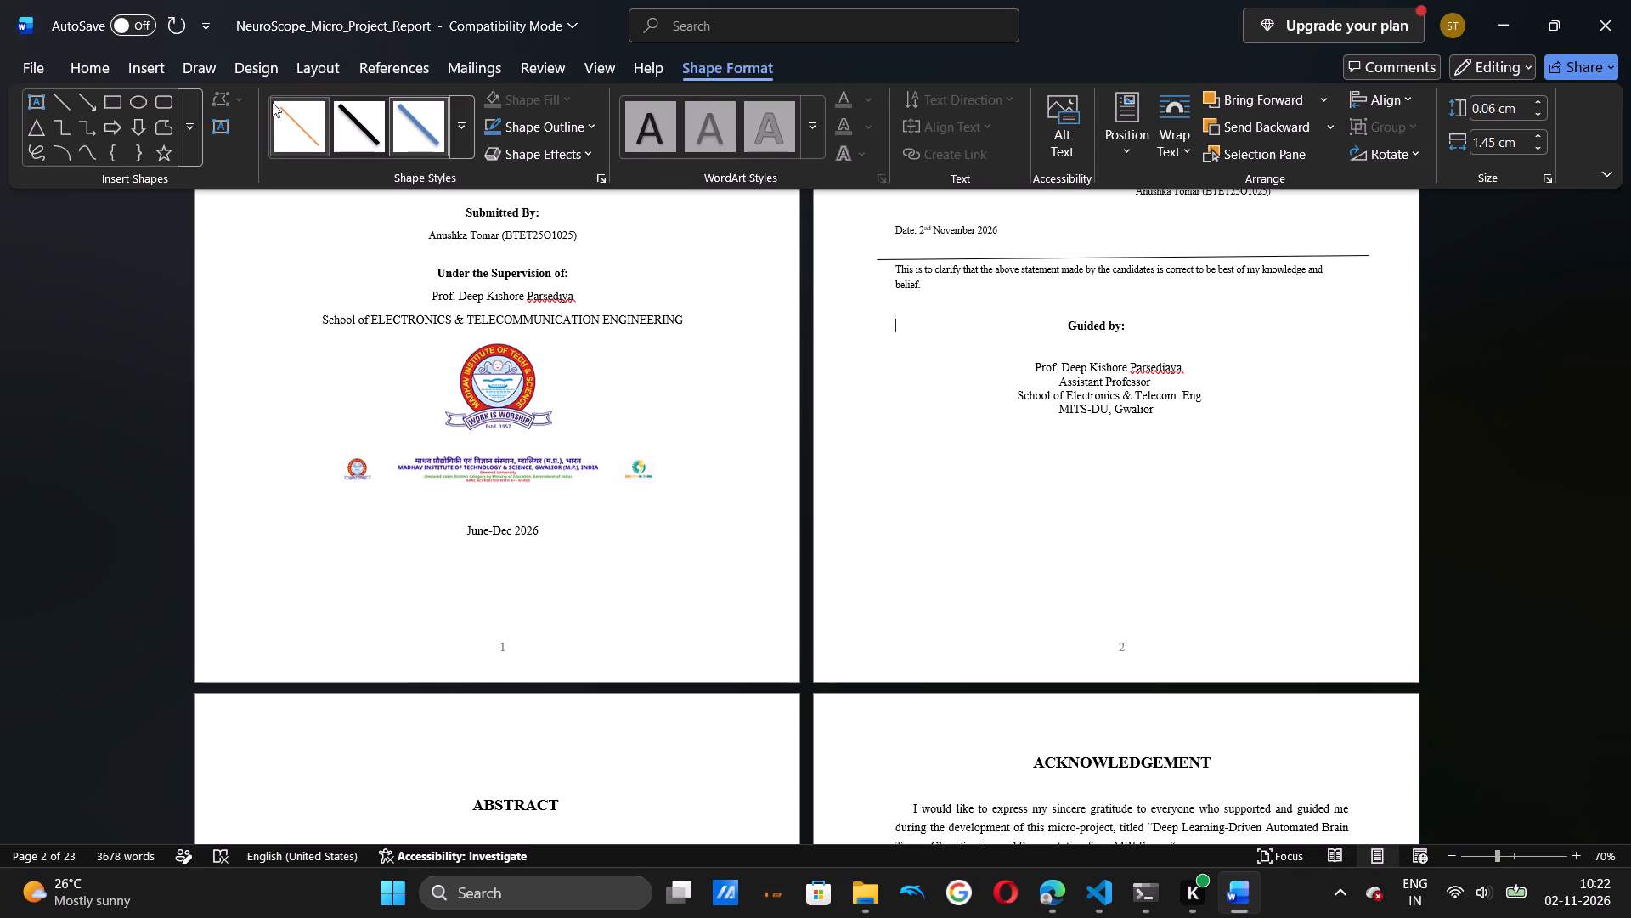
Draw a horizontal signature line about 6.65 cm long between "Guided by:" and the supervisor's name.
{"action": "left_click", "coordinate": [150, 71]}
{"action": "left_click", "coordinate": [274, 135]}
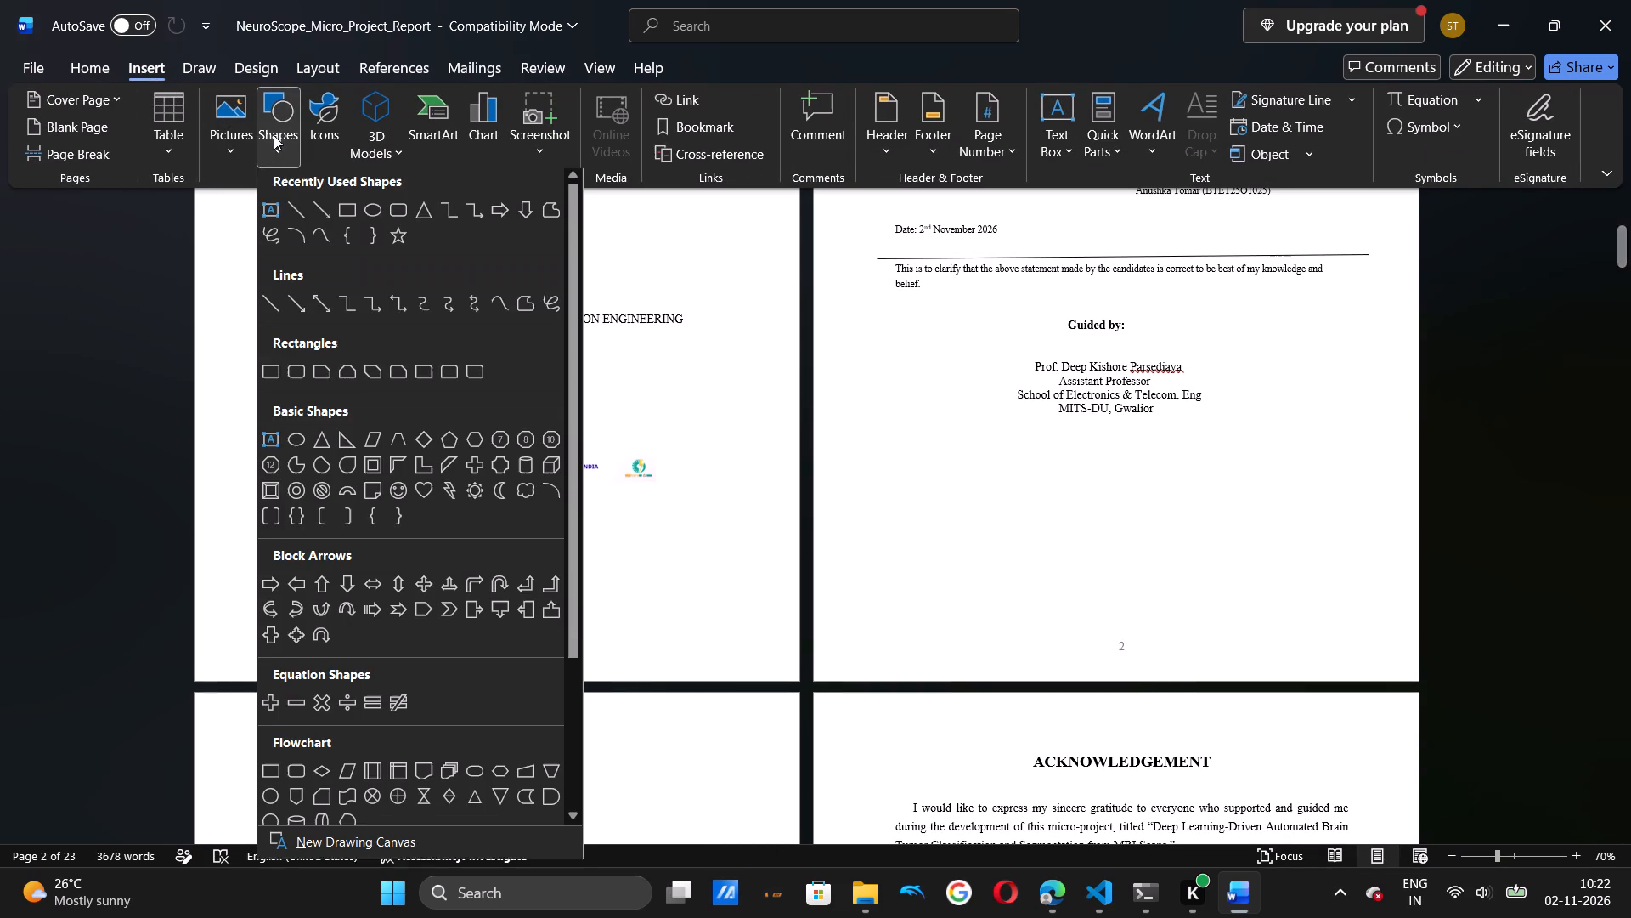
{"action": "left_click", "coordinate": [296, 213]}
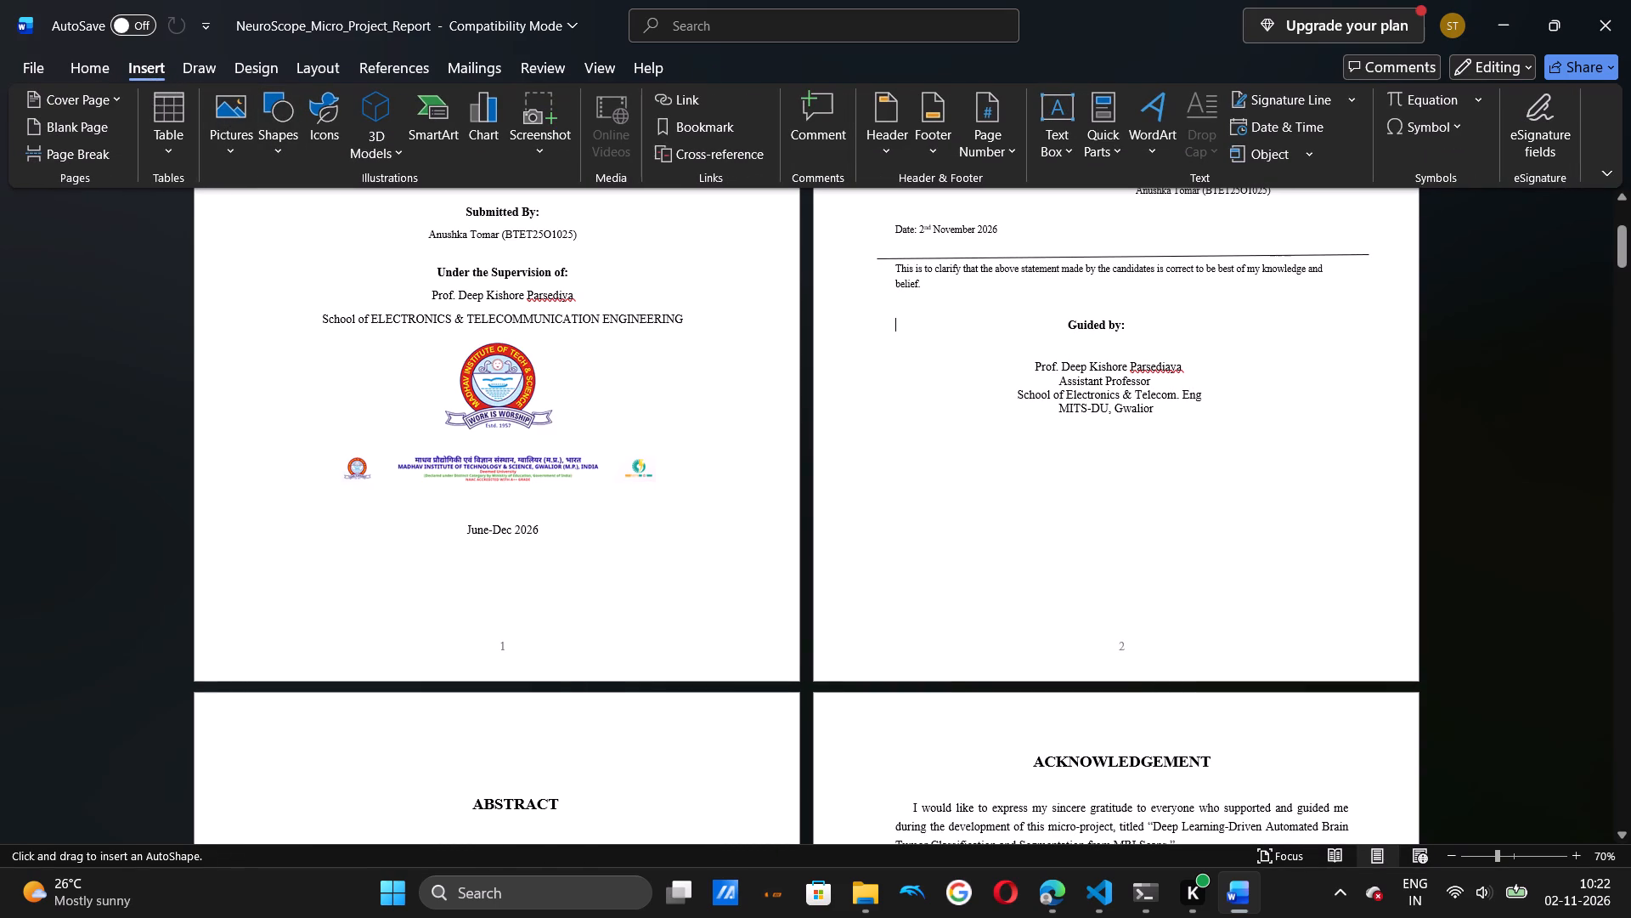
{"action": "left_click_drag", "start_coordinate": [1031, 356], "coordinate": [1146, 356]}
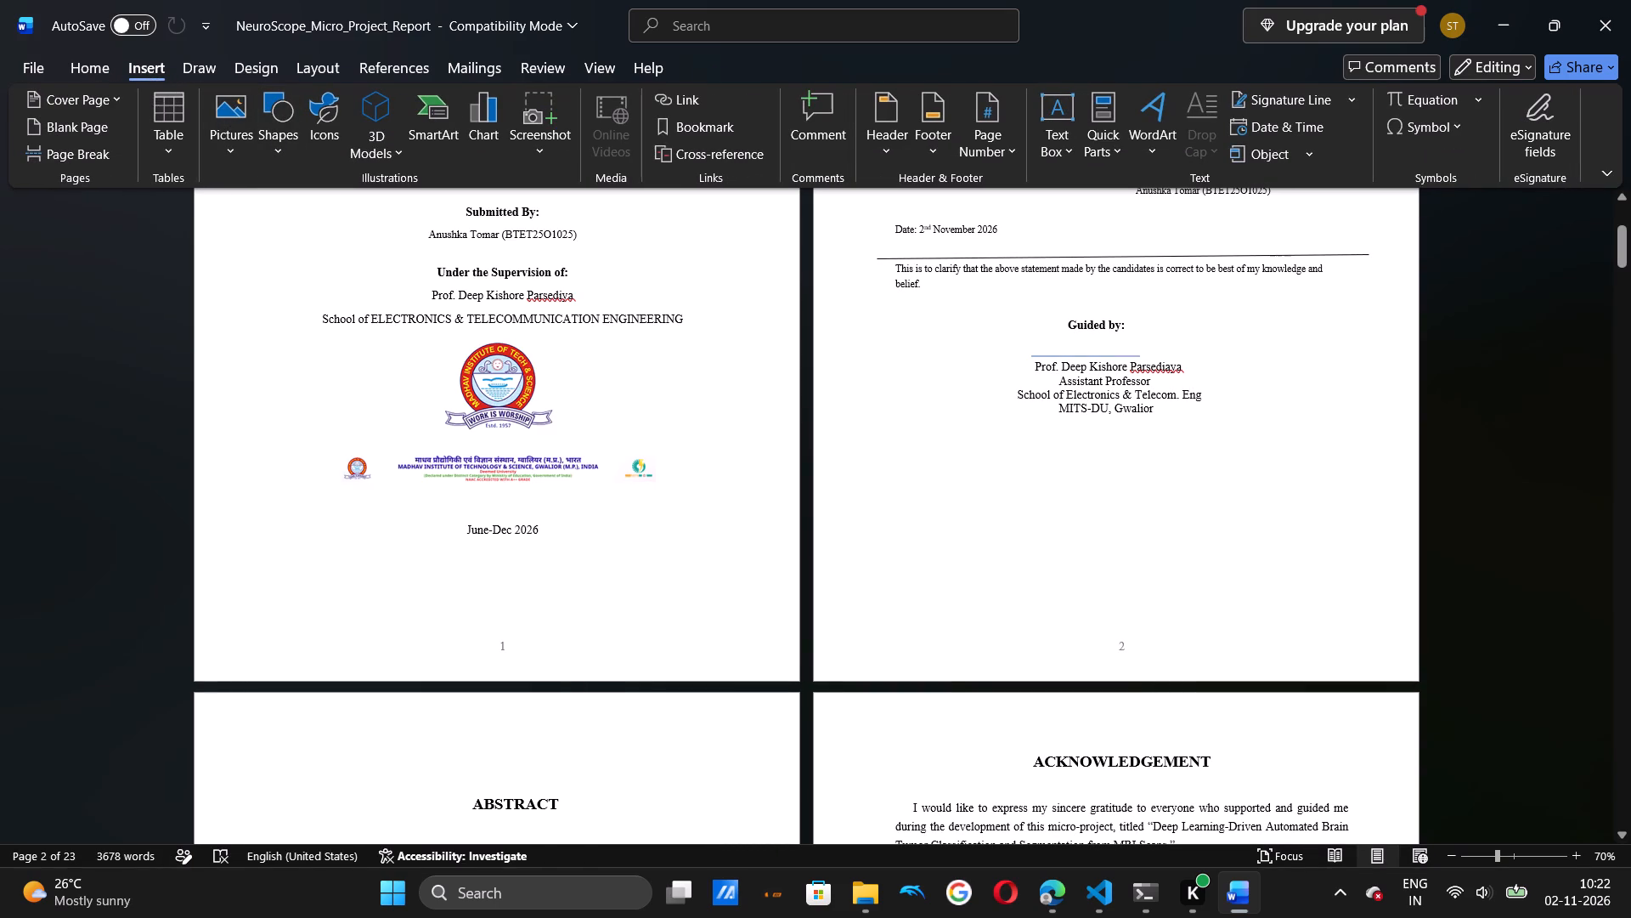
{"action": "left_click_drag", "start_coordinate": [1146, 356], "coordinate": [1204, 360]}
{"action": "left_click_drag", "start_coordinate": [1204, 360], "coordinate": [1218, 356]}
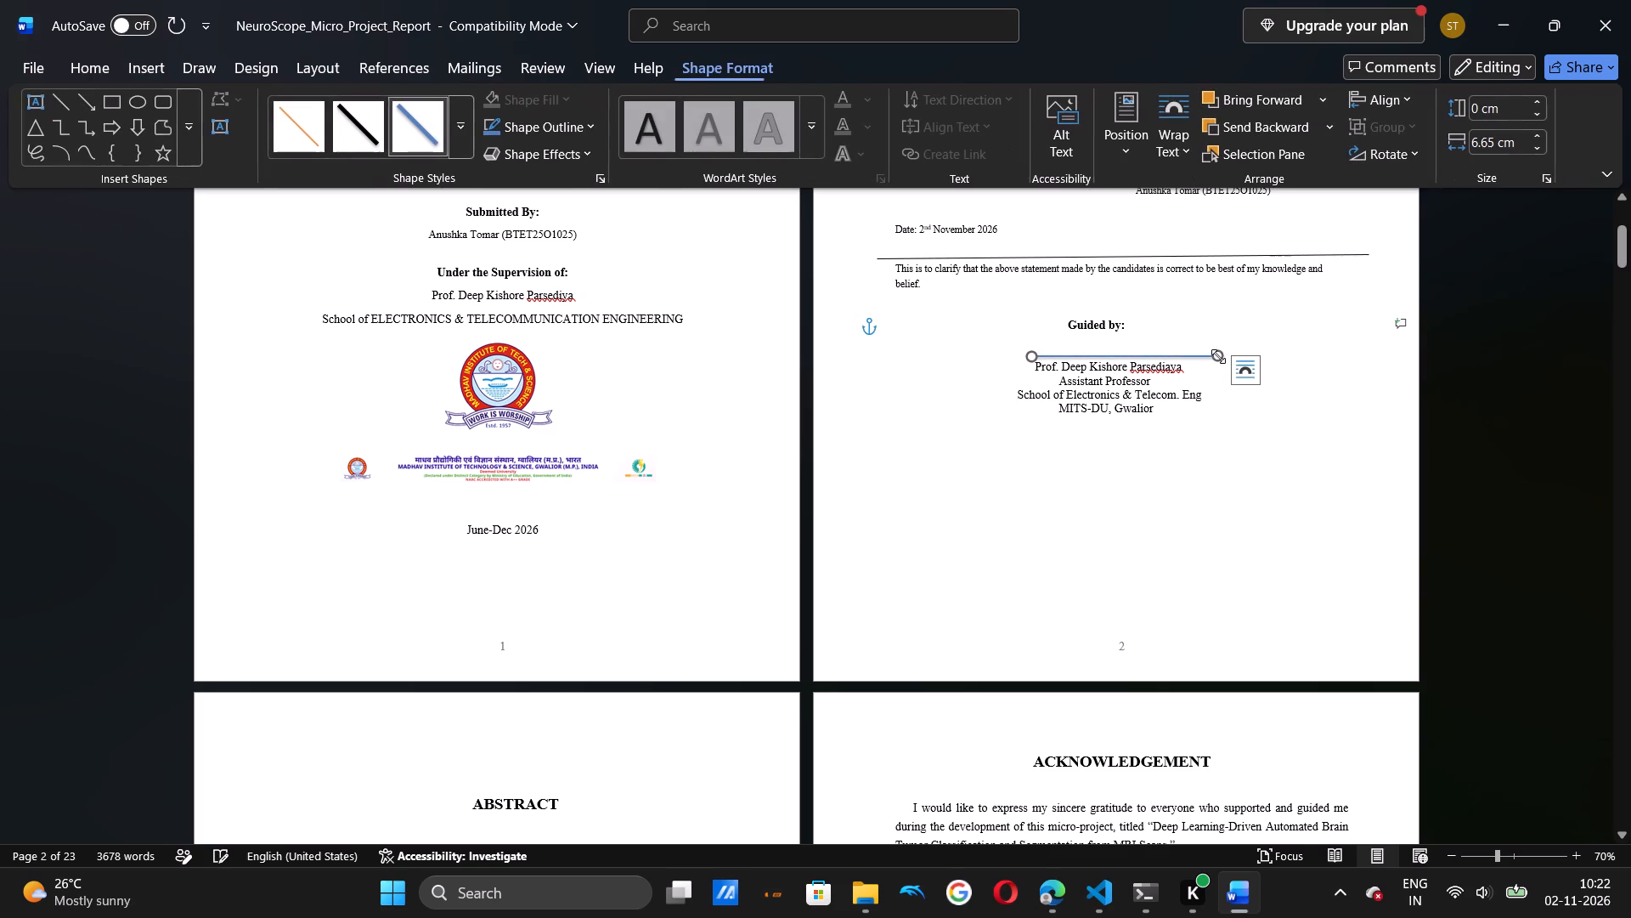
Apply the thin solid black theme style to the signature line.
{"action": "left_click", "coordinate": [464, 127]}
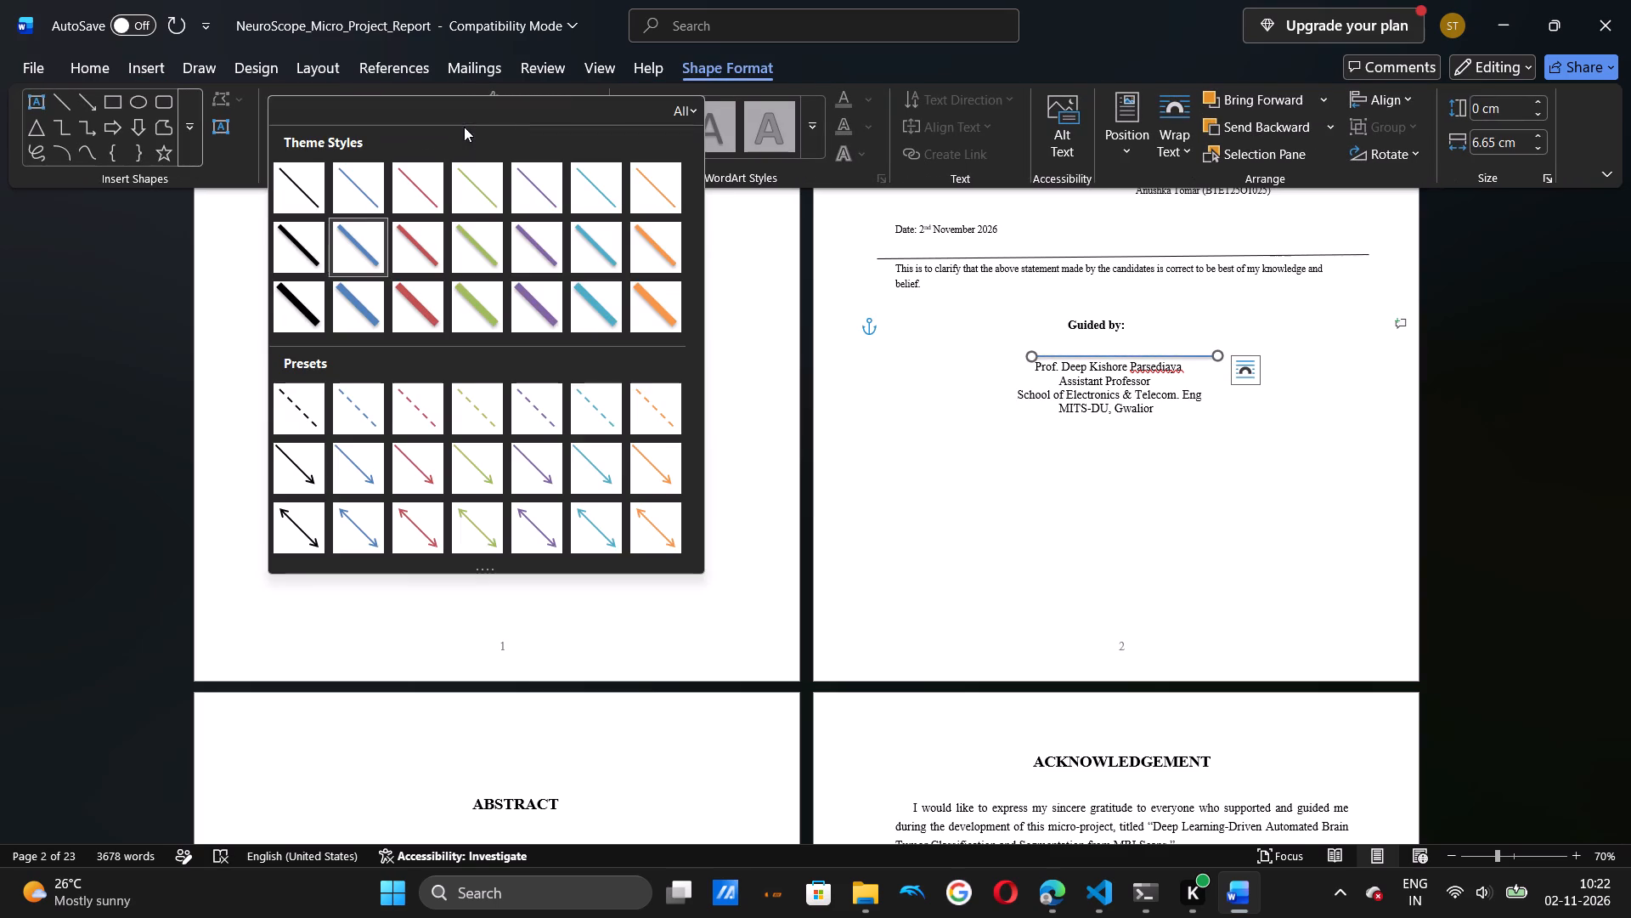
{"action": "left_click", "coordinate": [294, 200]}
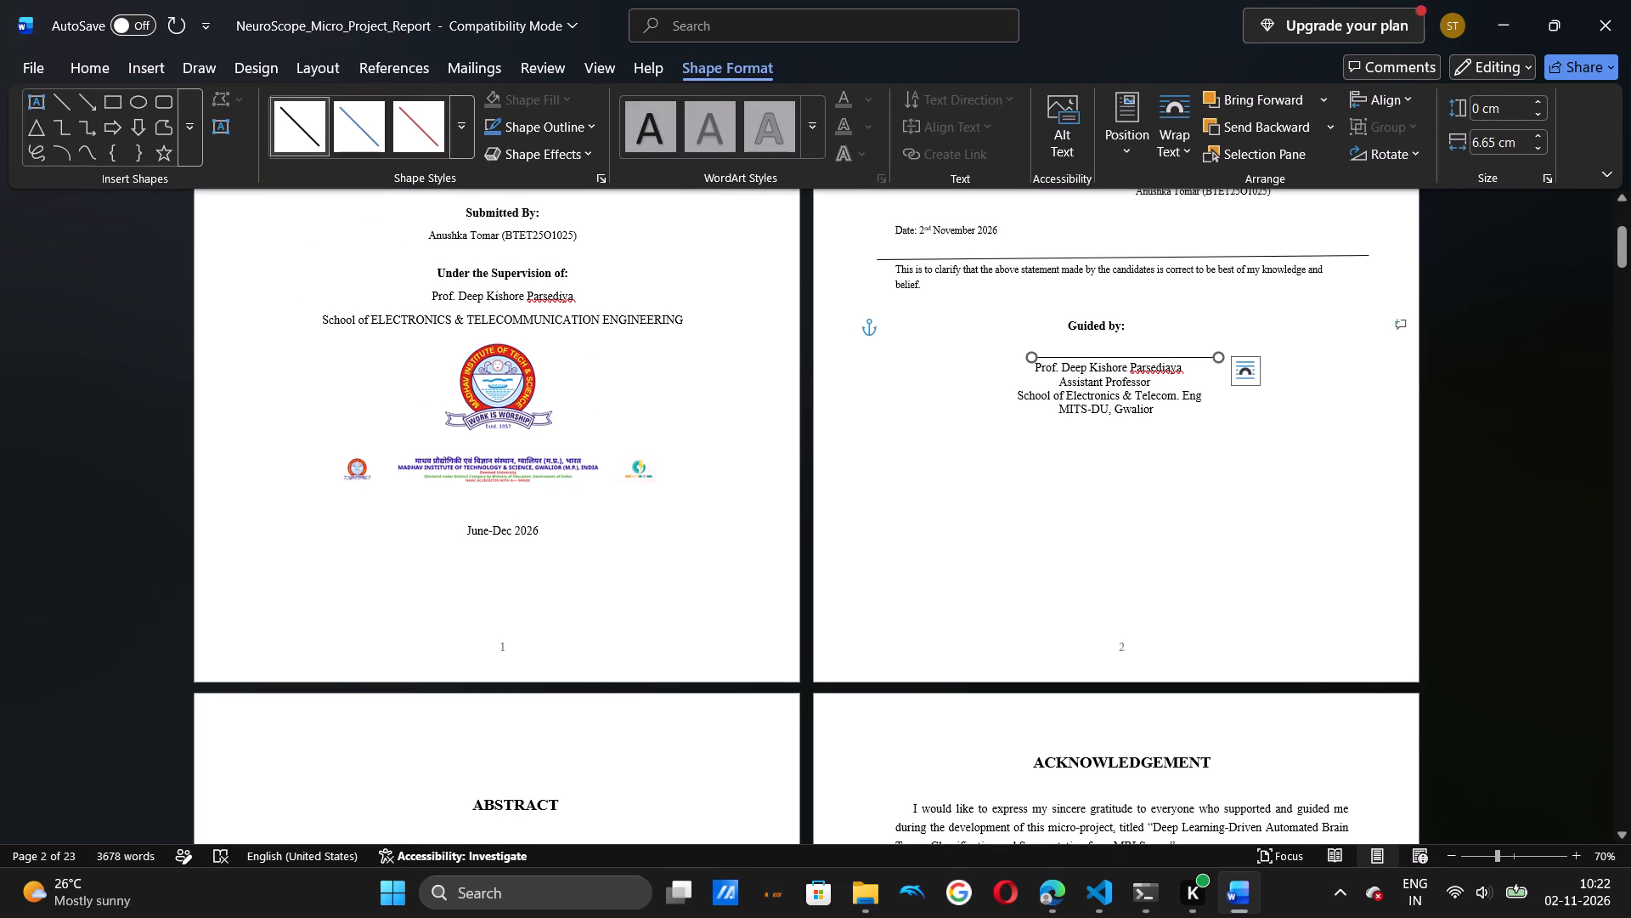
Shift the signature line slightly left and down so it sits centred just above the supervisor's name.
{"action": "left_click", "coordinate": [1103, 354]}
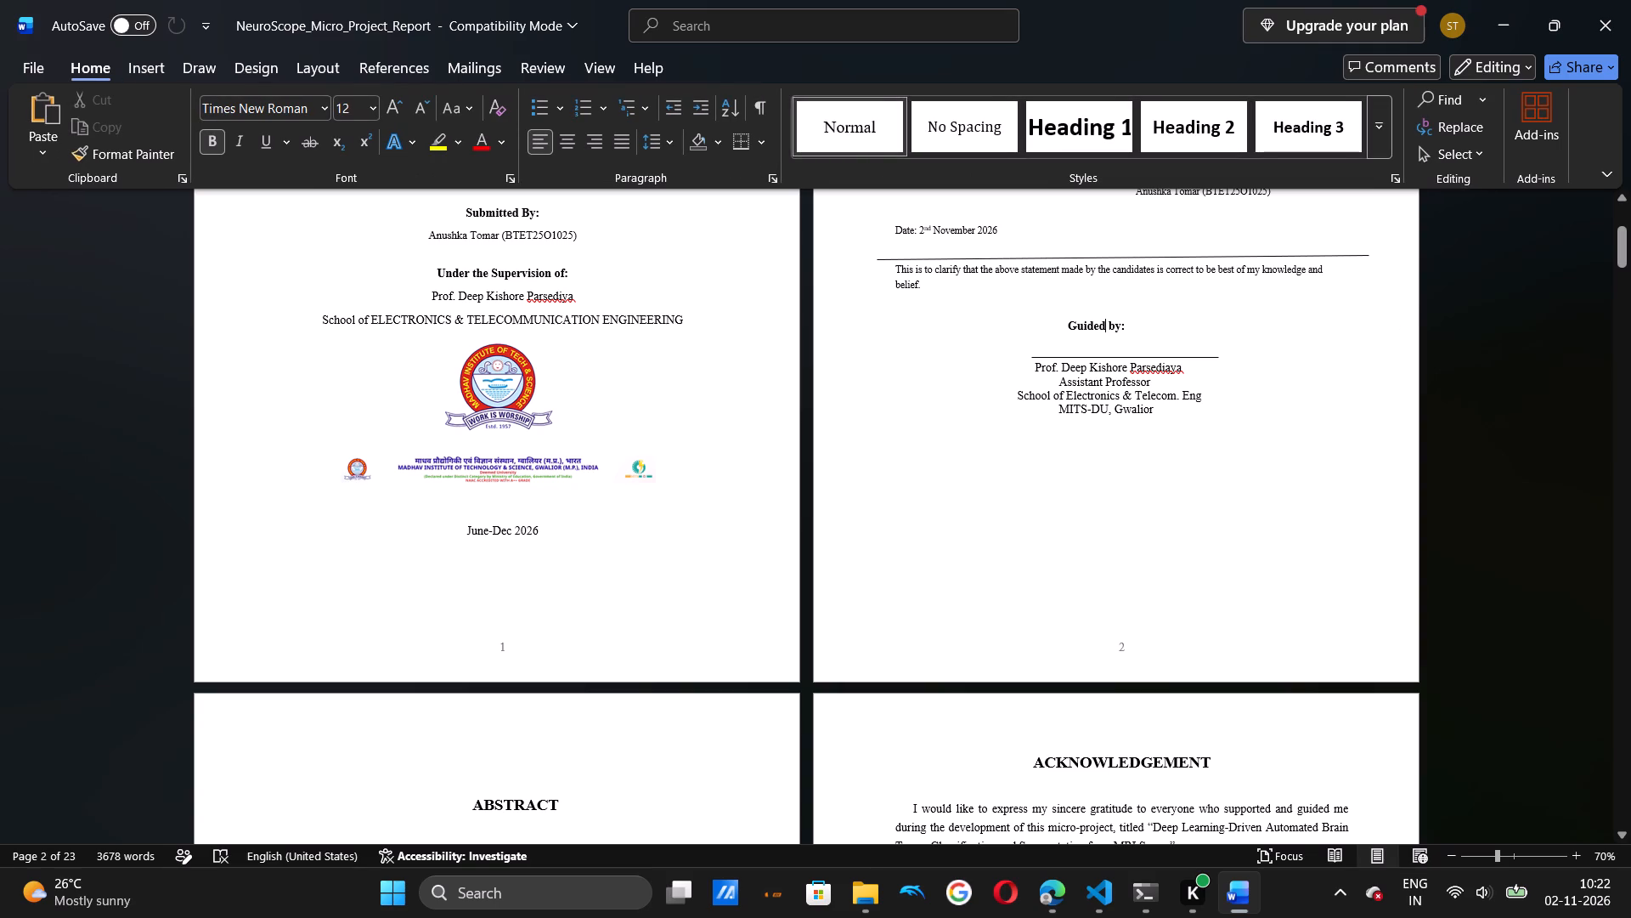
{"action": "left_click", "coordinate": [1207, 354]}
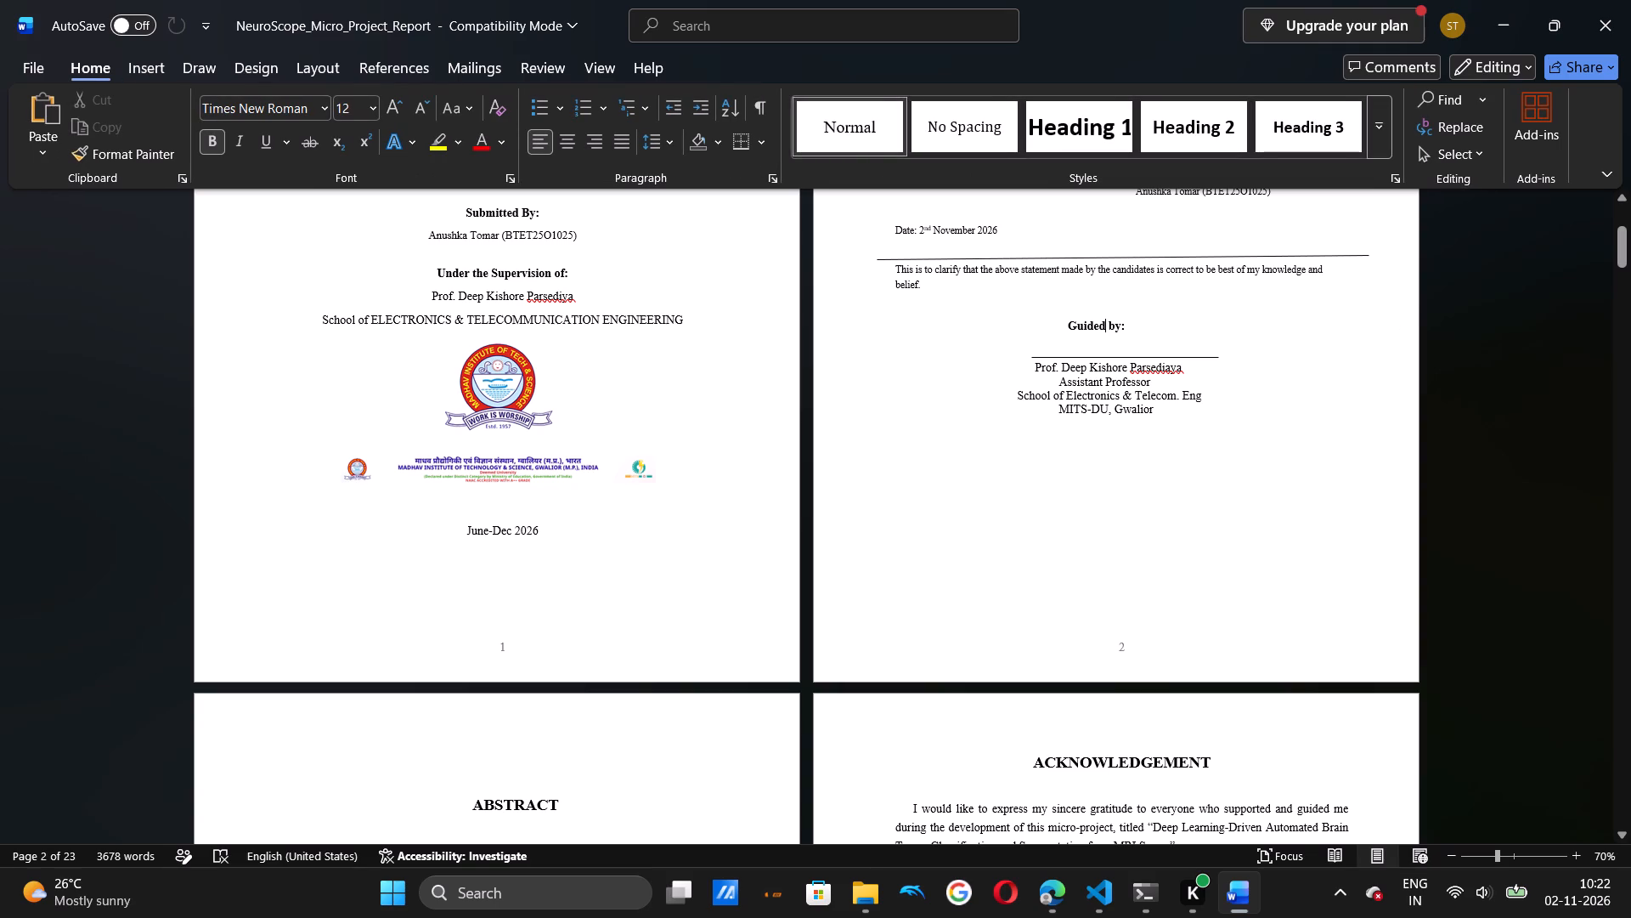
{"action": "left_click", "coordinate": [1207, 354]}
{"action": "left_click", "coordinate": [1195, 356]}
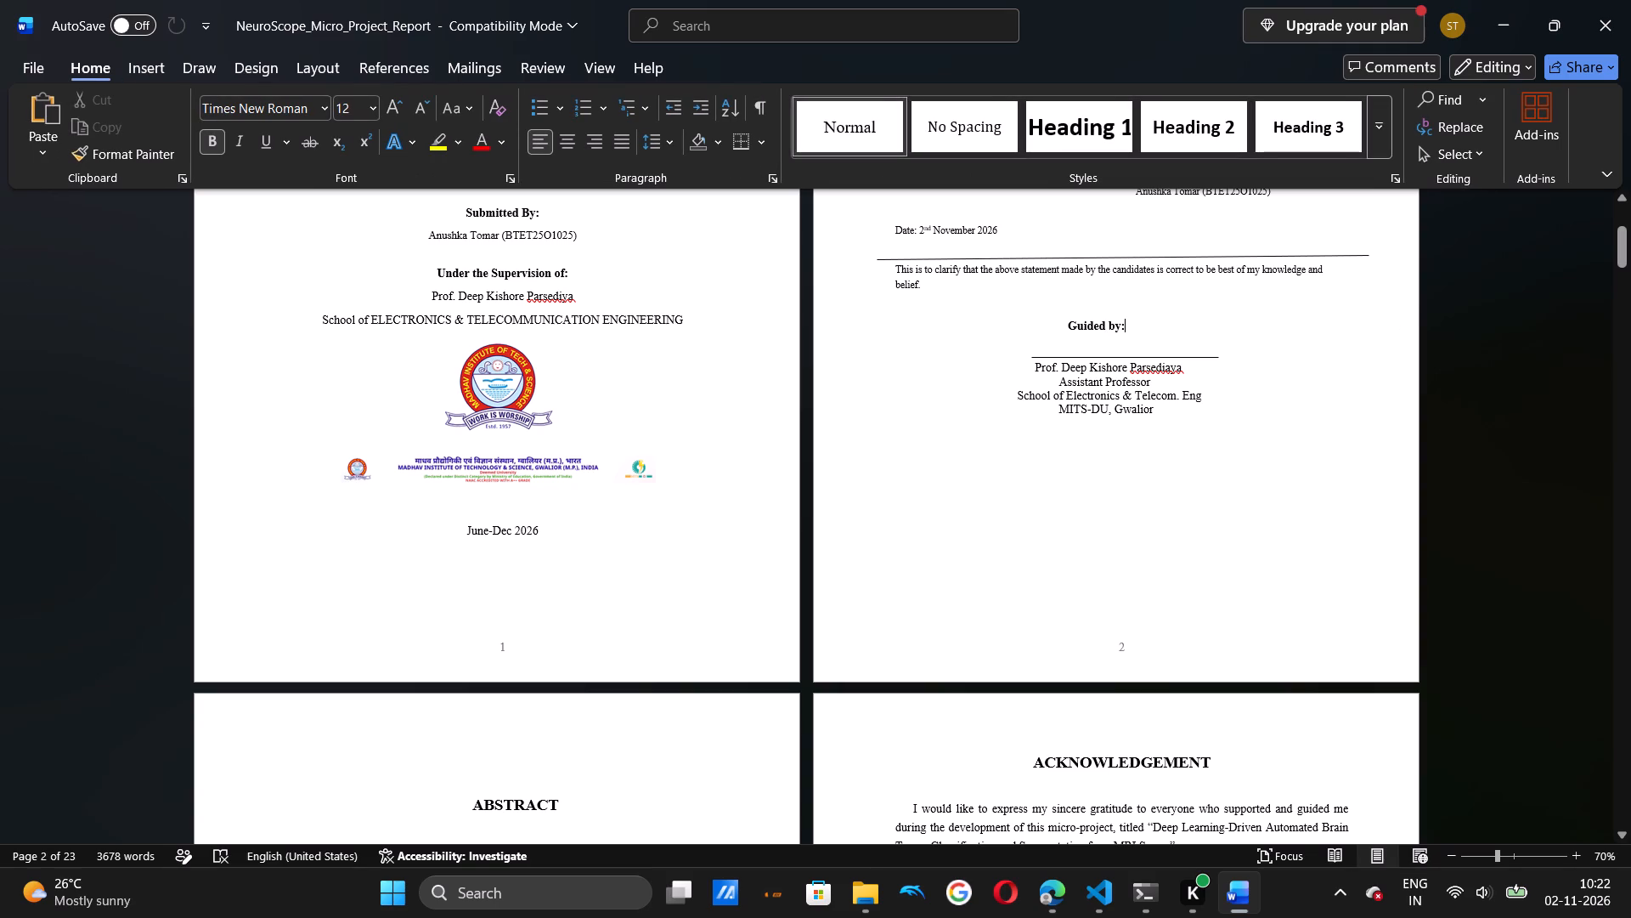
{"action": "left_click", "coordinate": [1205, 357]}
{"action": "left_click_drag", "start_coordinate": [1205, 357], "coordinate": [1190, 359]}
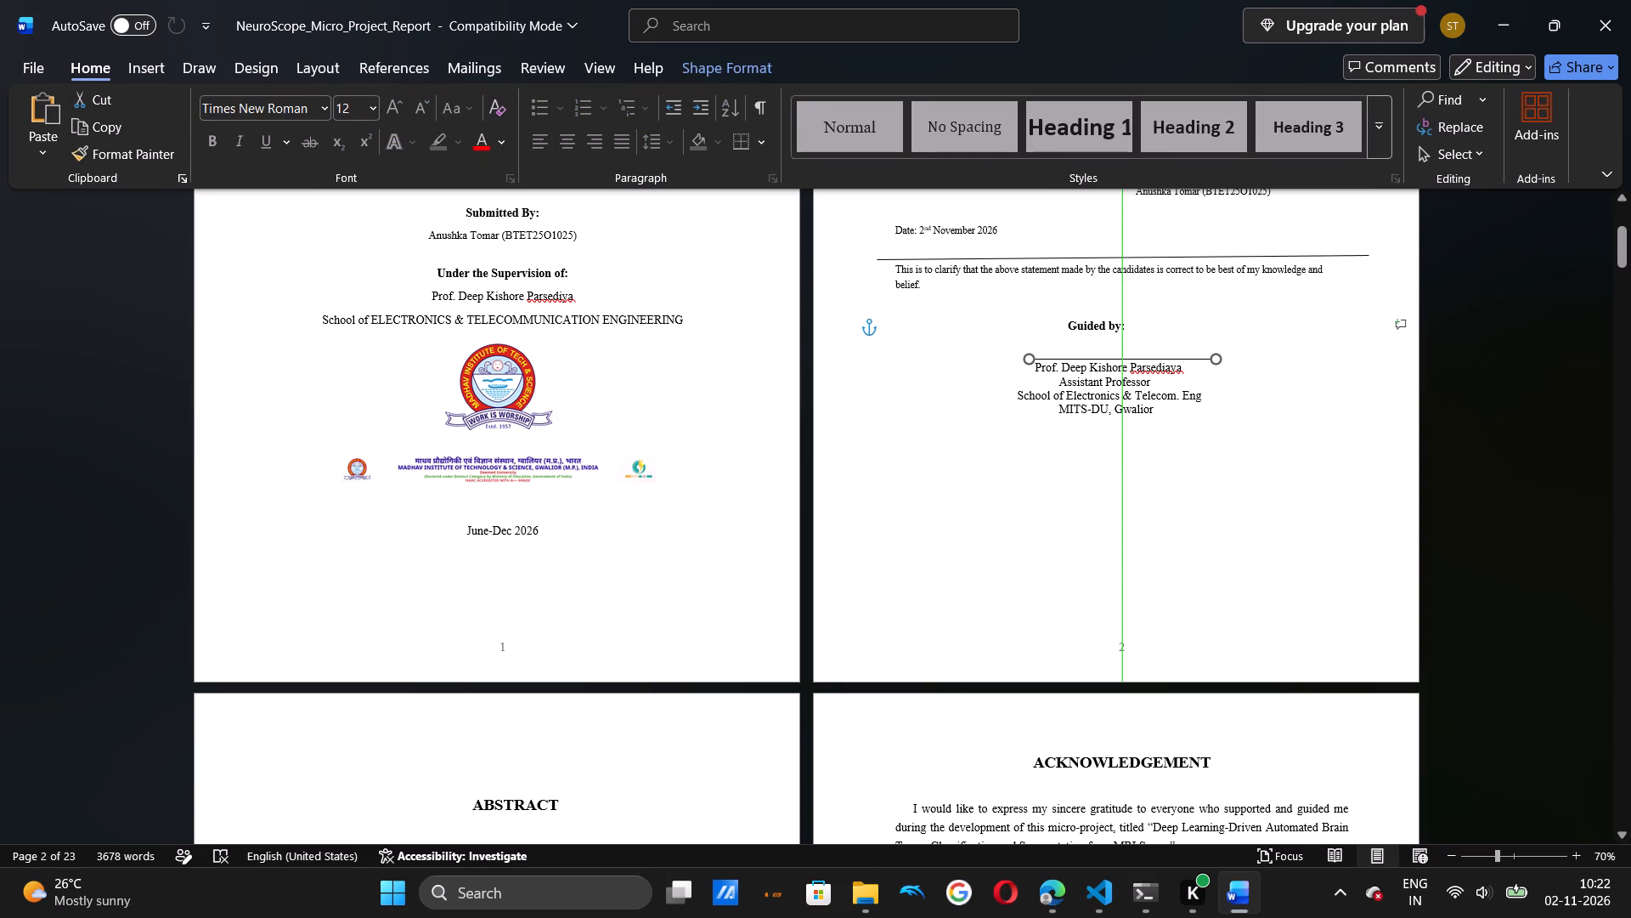
{"action": "left_click_drag", "start_coordinate": [1190, 359], "coordinate": [1188, 359]}
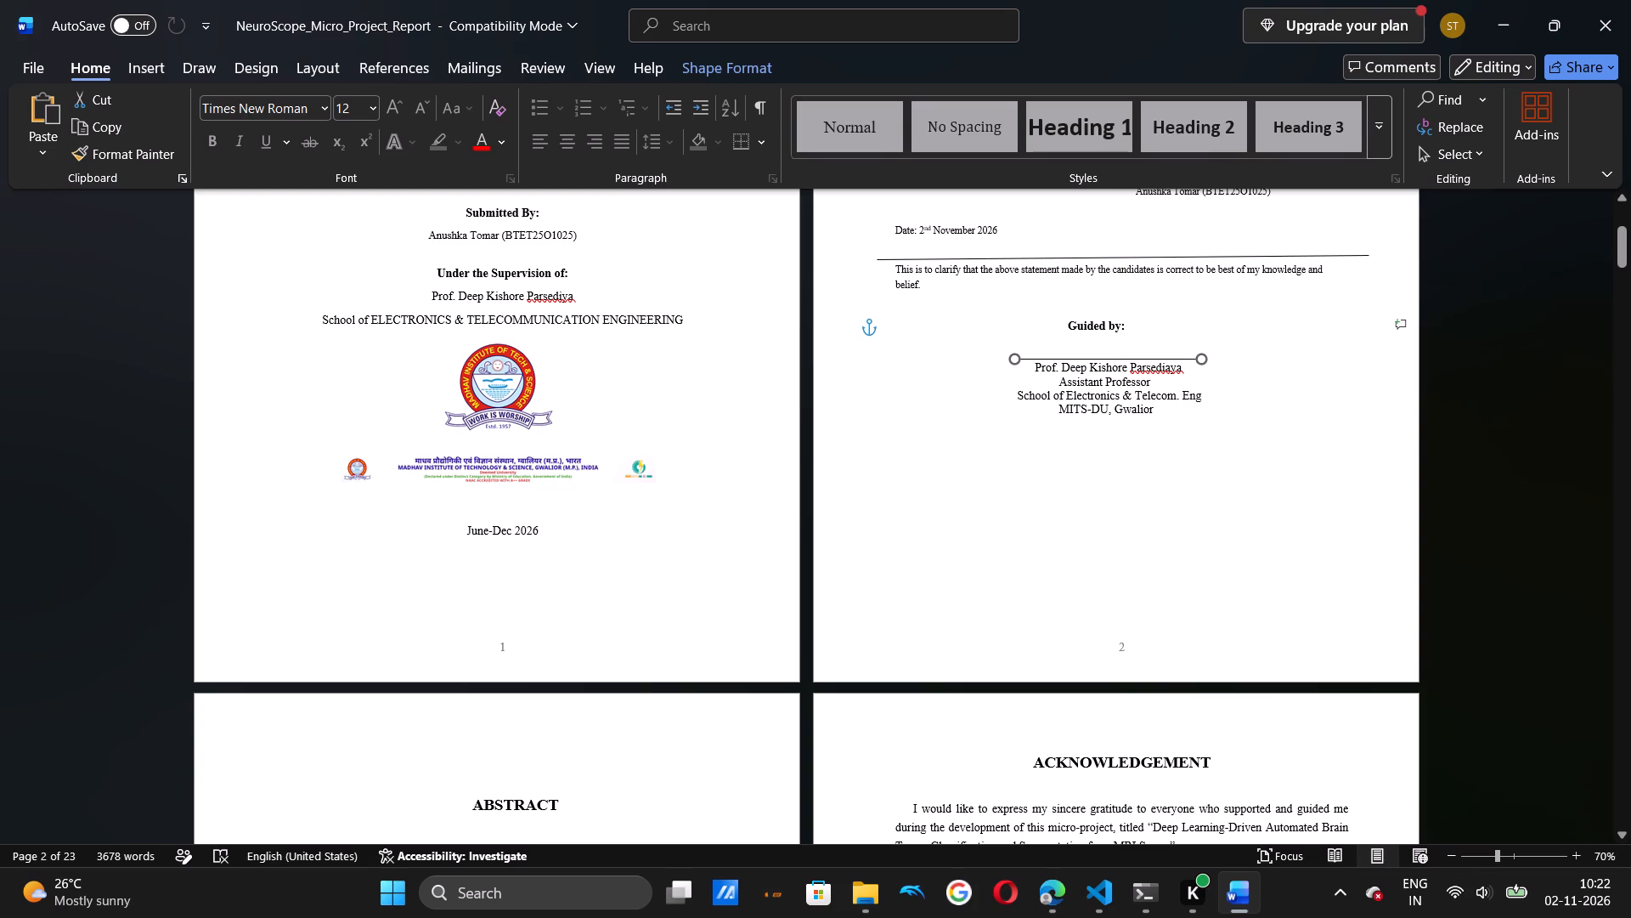
{"action": "left_click_drag", "start_coordinate": [1188, 359], "coordinate": [1187, 359]}
{"action": "left_click", "coordinate": [1191, 452]}
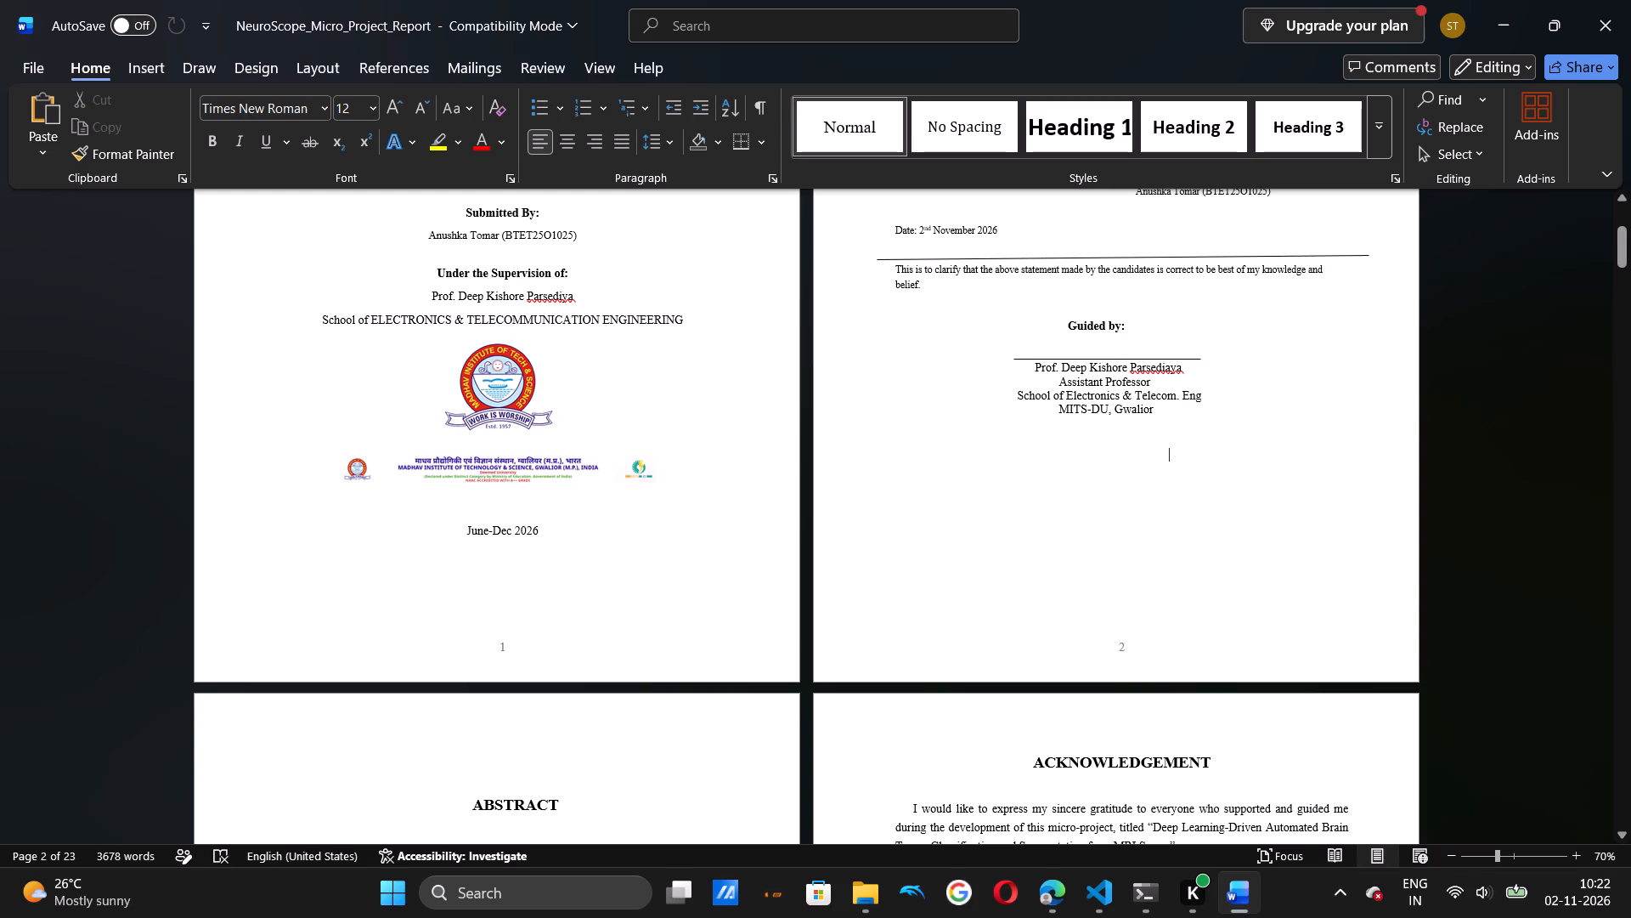
Add a left-aligned line below the supervisor's signature block, starting with the word "Department".
{"action": "left_click", "coordinate": [887, 488]}
{"action": "key", "text": "Return"}
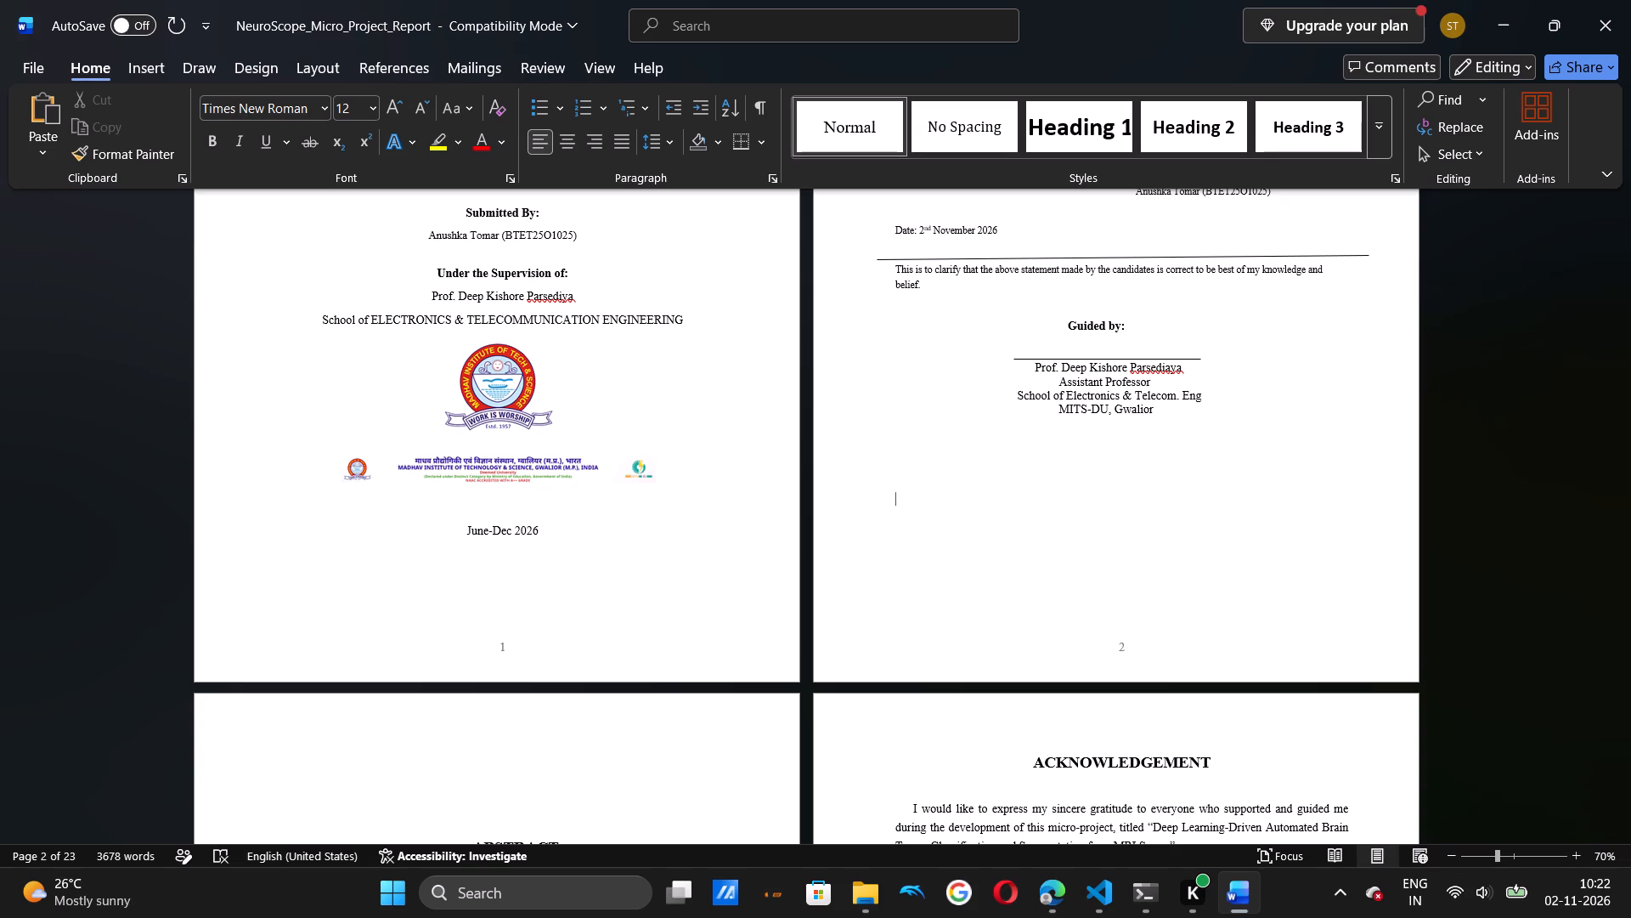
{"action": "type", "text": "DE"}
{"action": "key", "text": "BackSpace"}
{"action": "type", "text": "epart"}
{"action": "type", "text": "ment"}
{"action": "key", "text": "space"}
Complete the line below the supervisor's signature block so it reads "Department Project Coordinator".
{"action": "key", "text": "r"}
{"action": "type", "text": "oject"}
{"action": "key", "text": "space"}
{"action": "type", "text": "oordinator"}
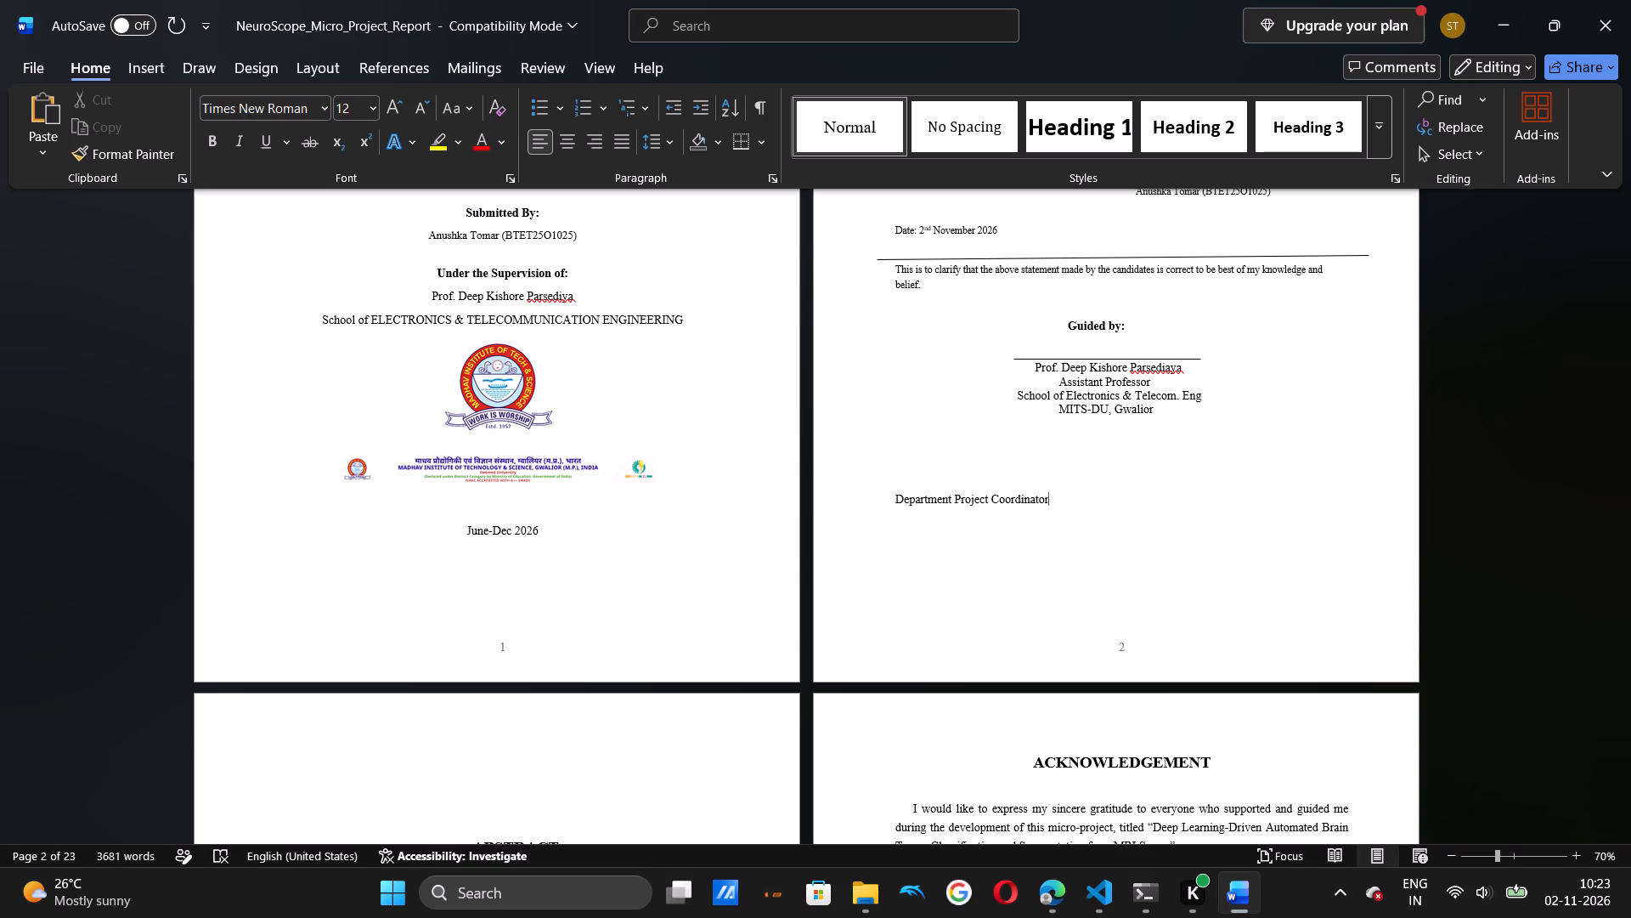
Add the coordinator's name, prefixed "Dr.", and the designation "Assistant Professor" on separate lines below "Department Project Coordinator".
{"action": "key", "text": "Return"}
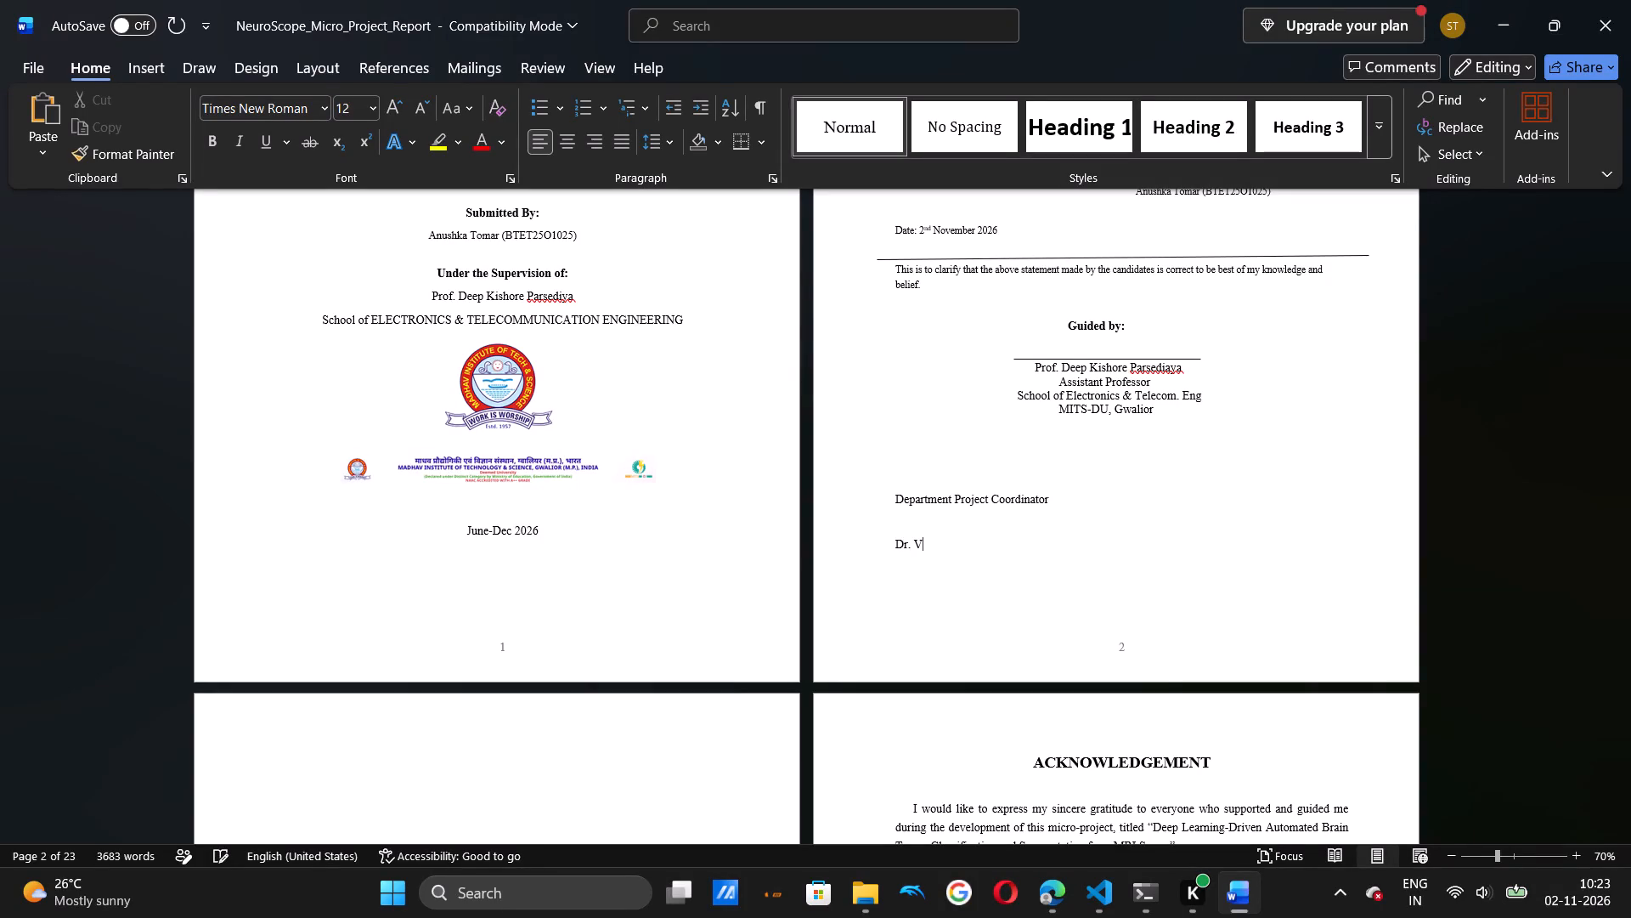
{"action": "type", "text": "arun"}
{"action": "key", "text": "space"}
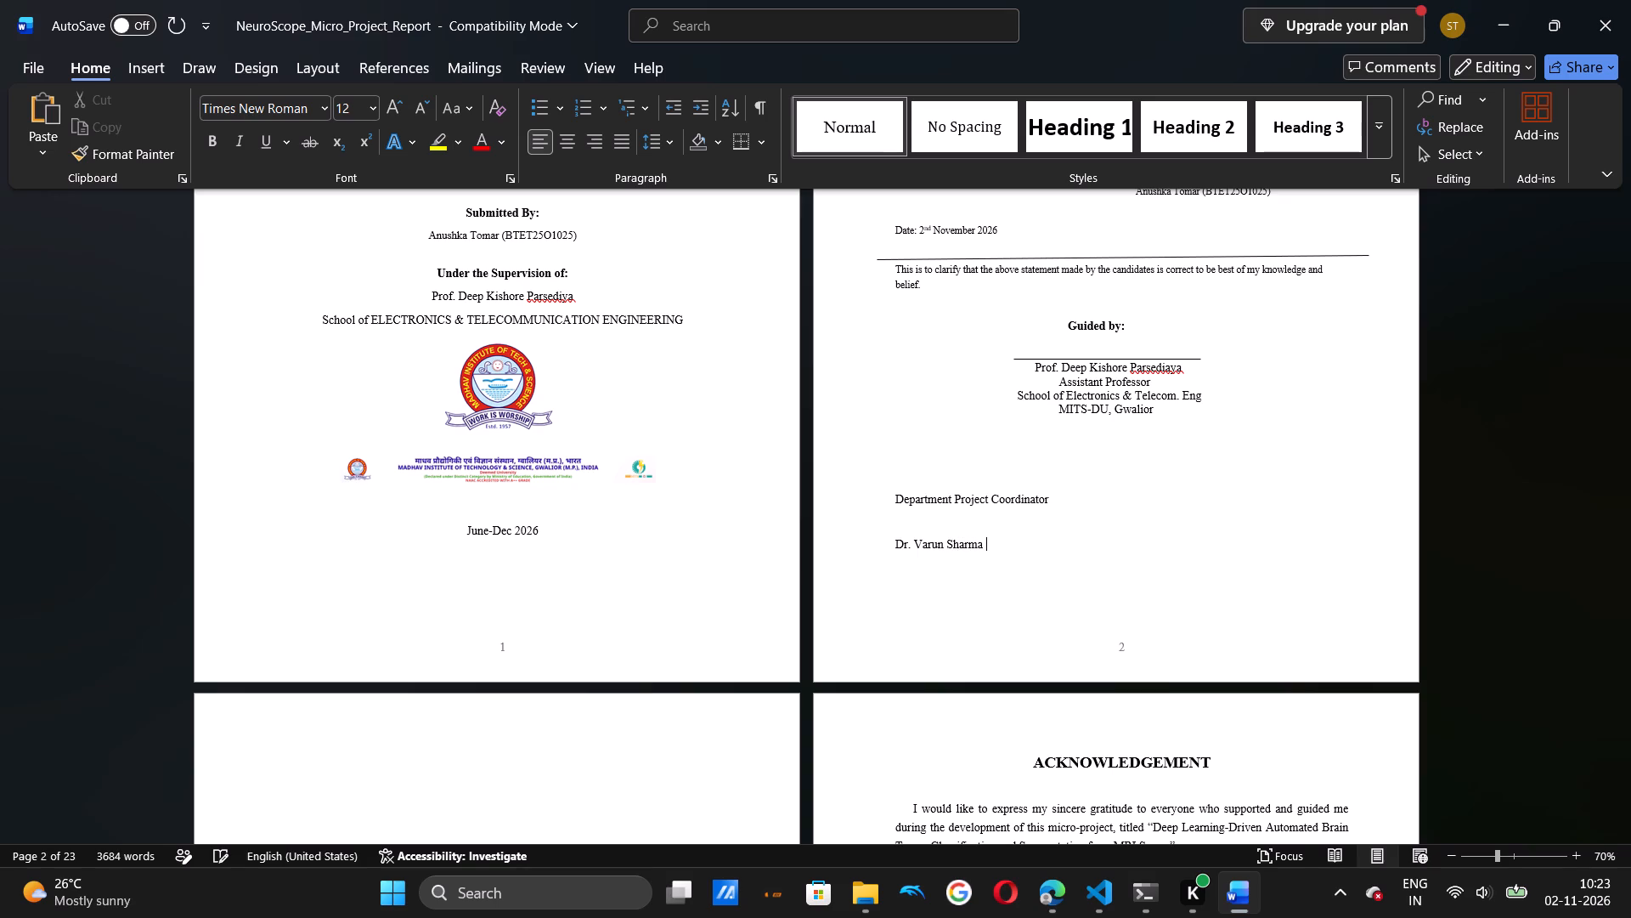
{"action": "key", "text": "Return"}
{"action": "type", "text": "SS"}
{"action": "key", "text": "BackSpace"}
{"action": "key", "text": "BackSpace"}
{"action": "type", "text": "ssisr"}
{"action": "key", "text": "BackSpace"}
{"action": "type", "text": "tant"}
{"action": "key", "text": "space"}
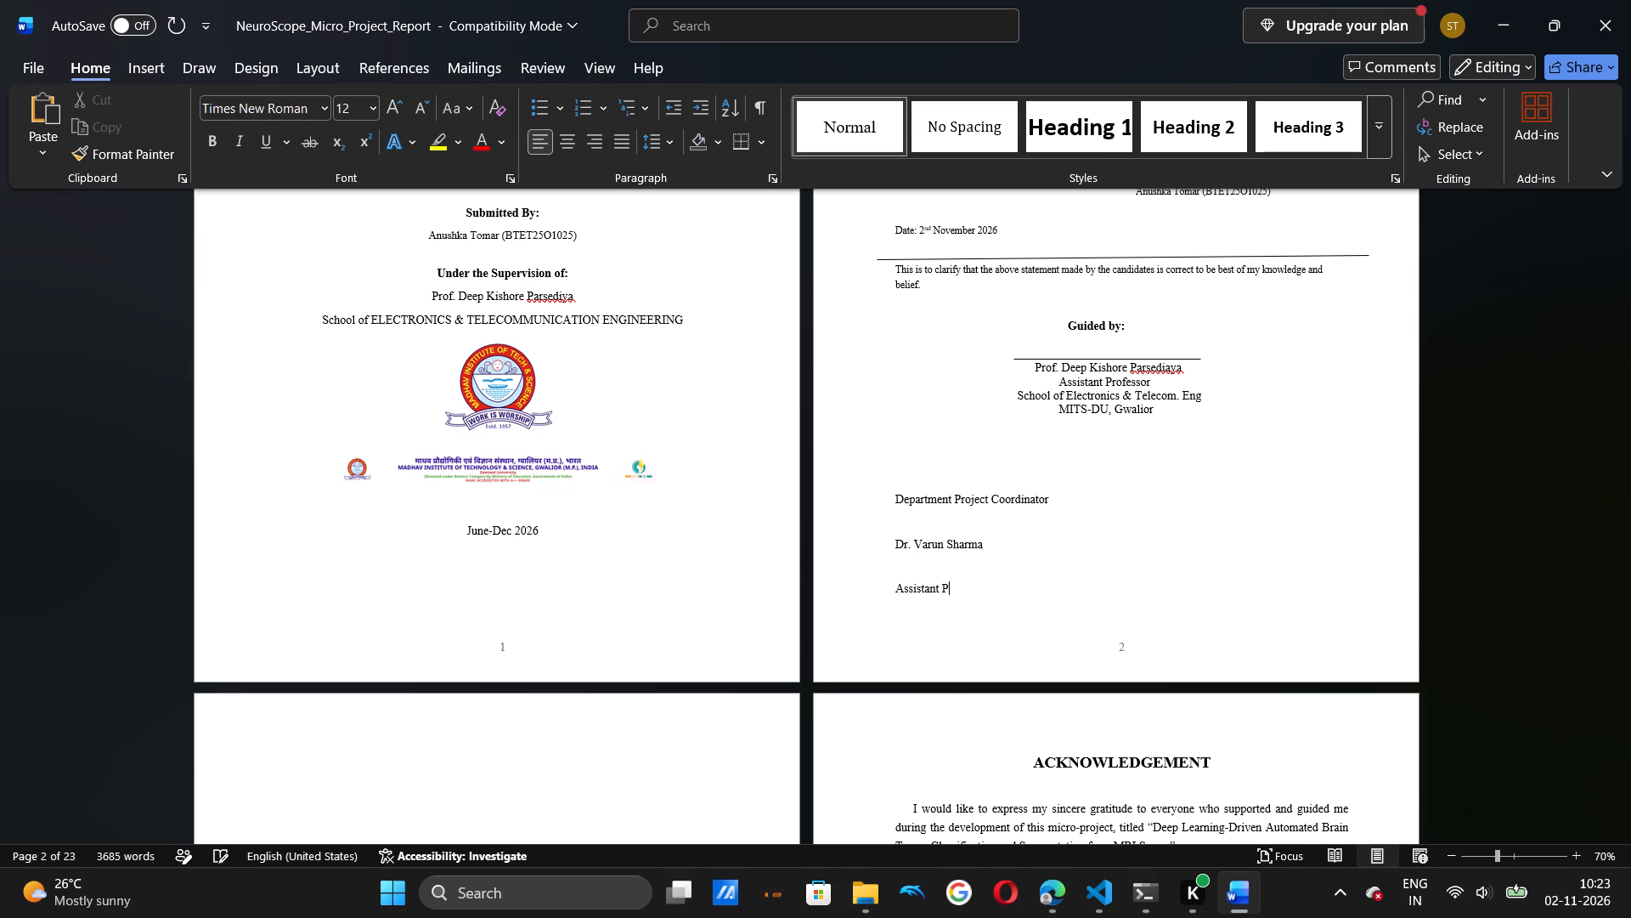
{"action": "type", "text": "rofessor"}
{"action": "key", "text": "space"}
Tighten the coordinator's name and "Assistant Professor" lines by setting line spacing to 1.0 and removing the space after each paragraph.
{"action": "left_click_drag", "start_coordinate": [891, 546], "coordinate": [938, 583]}
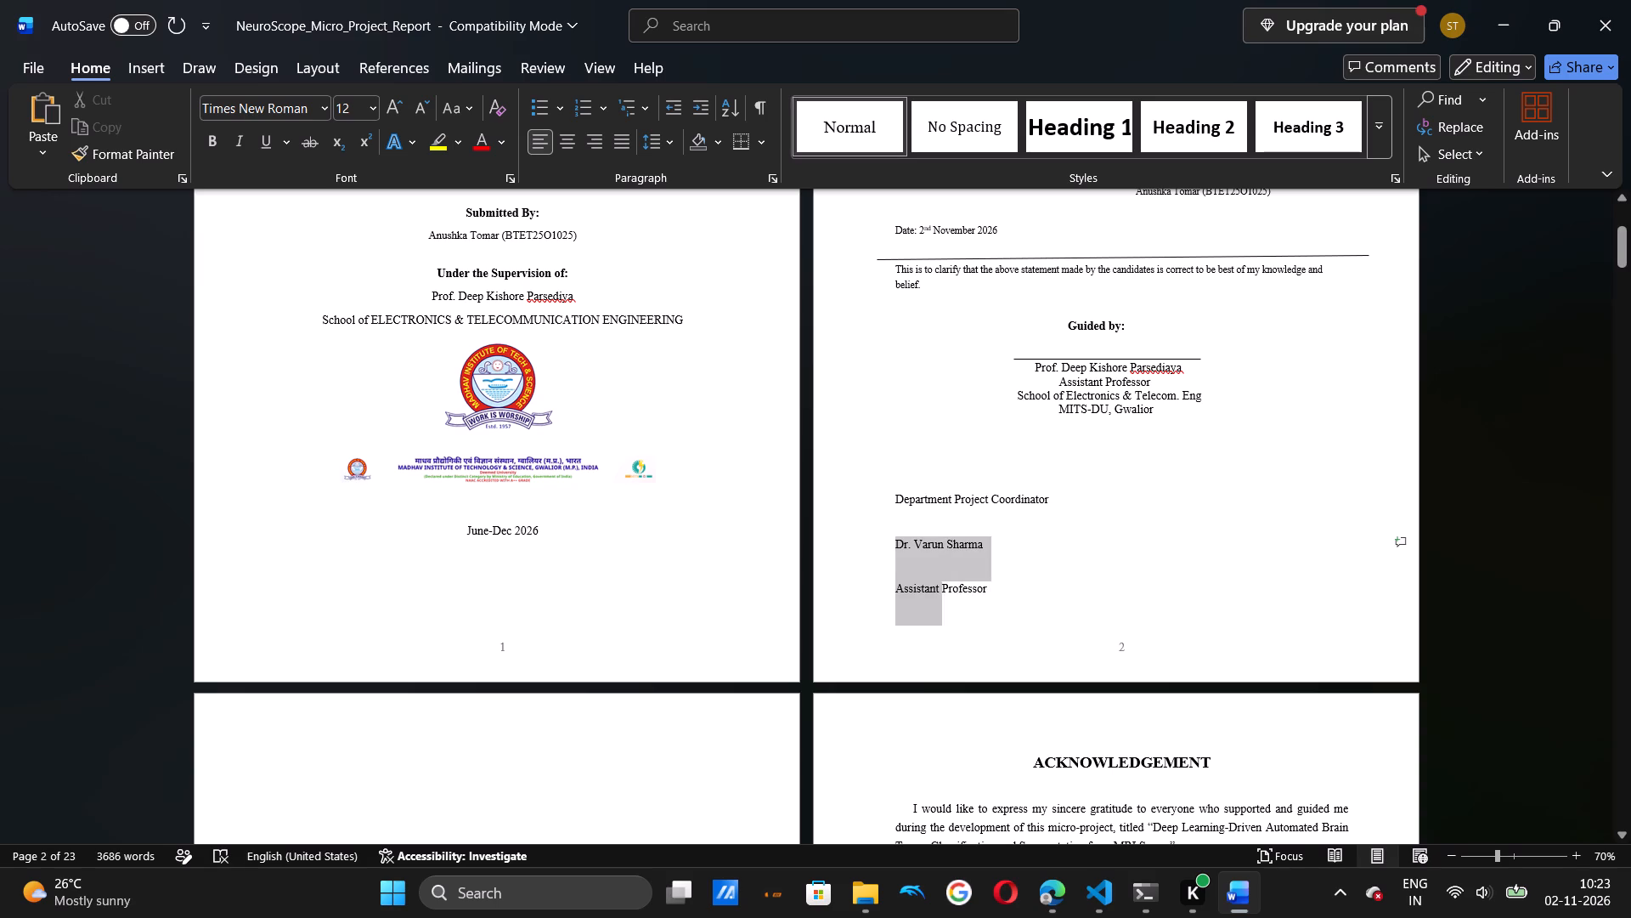
{"action": "left_click_drag", "start_coordinate": [938, 583], "coordinate": [972, 591]}
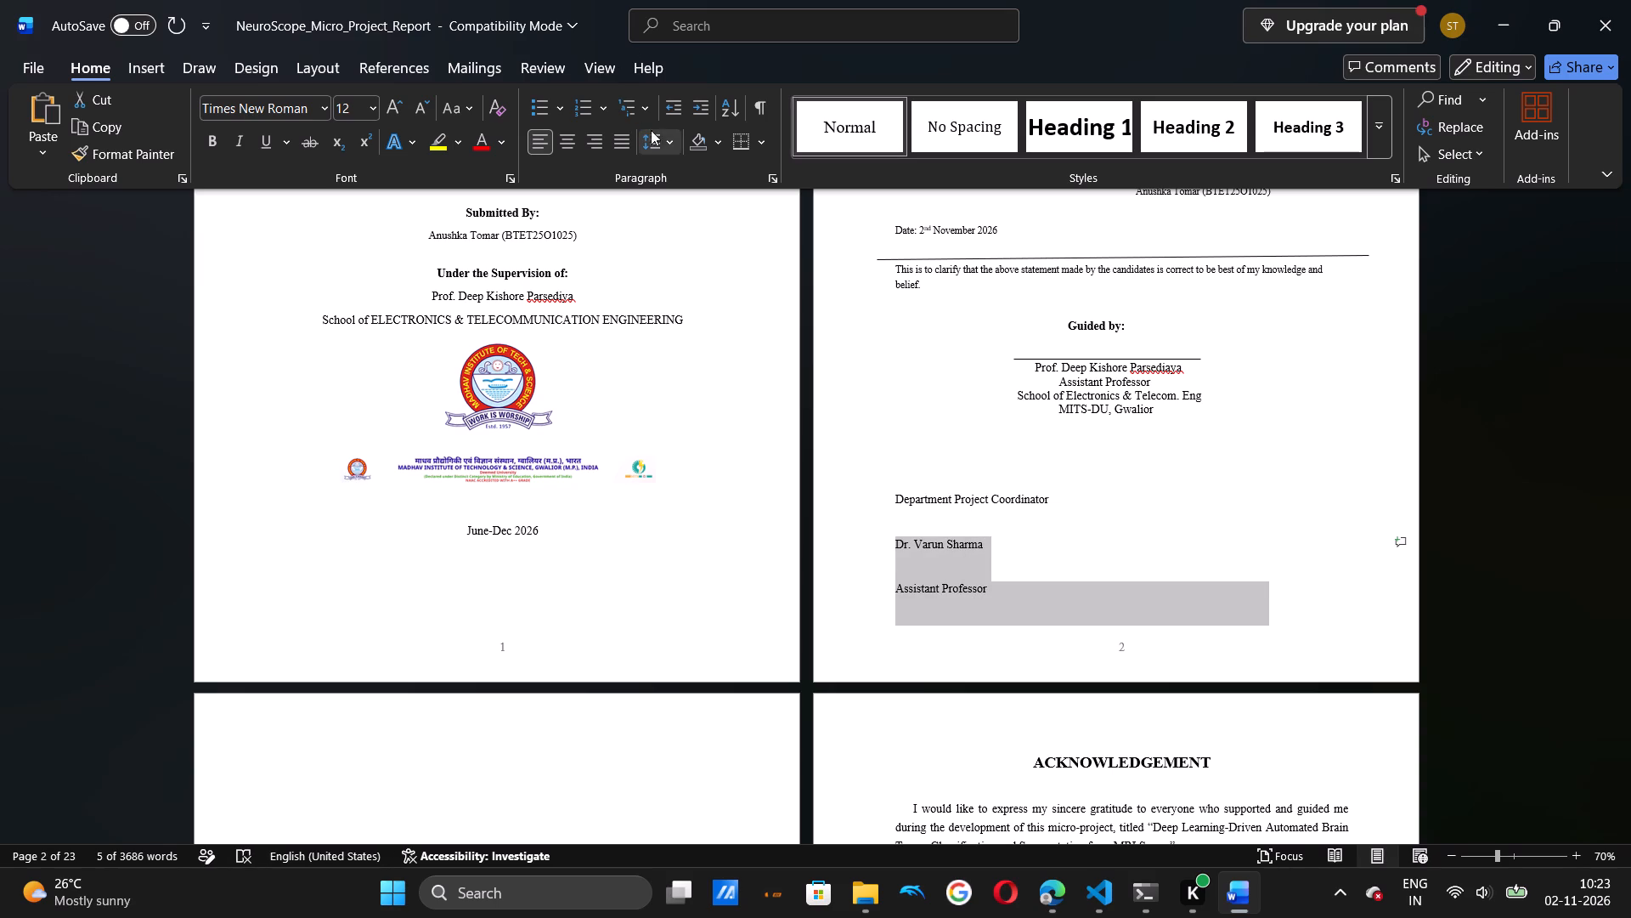
{"action": "left_click", "coordinate": [669, 138]}
{"action": "left_click", "coordinate": [713, 172]}
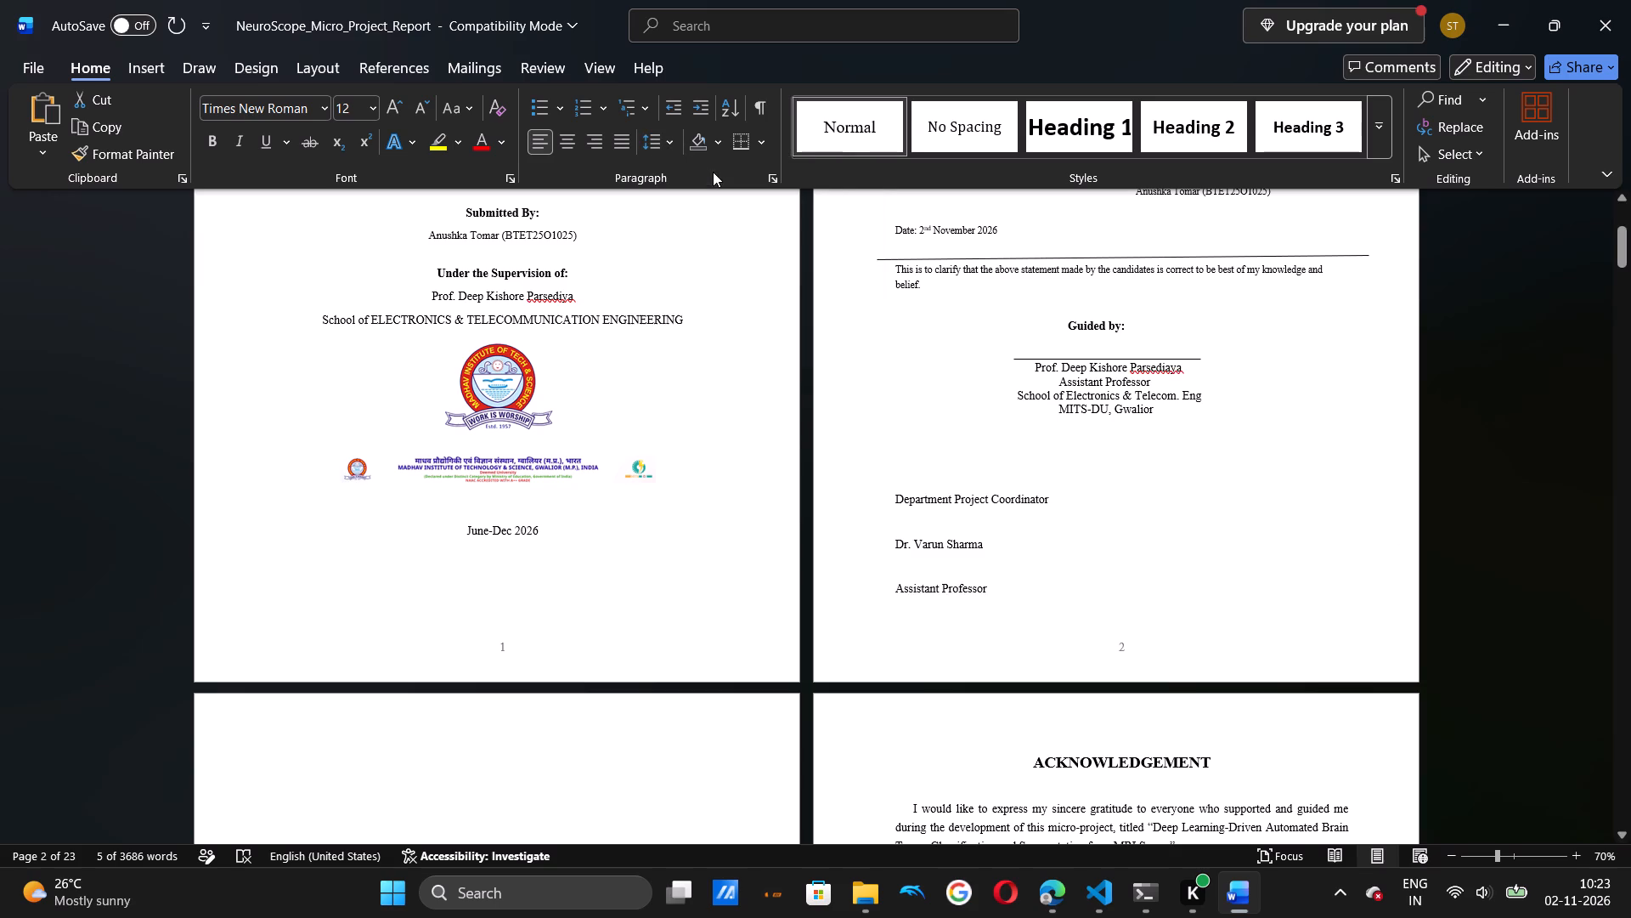
{"action": "left_click", "coordinate": [669, 142]}
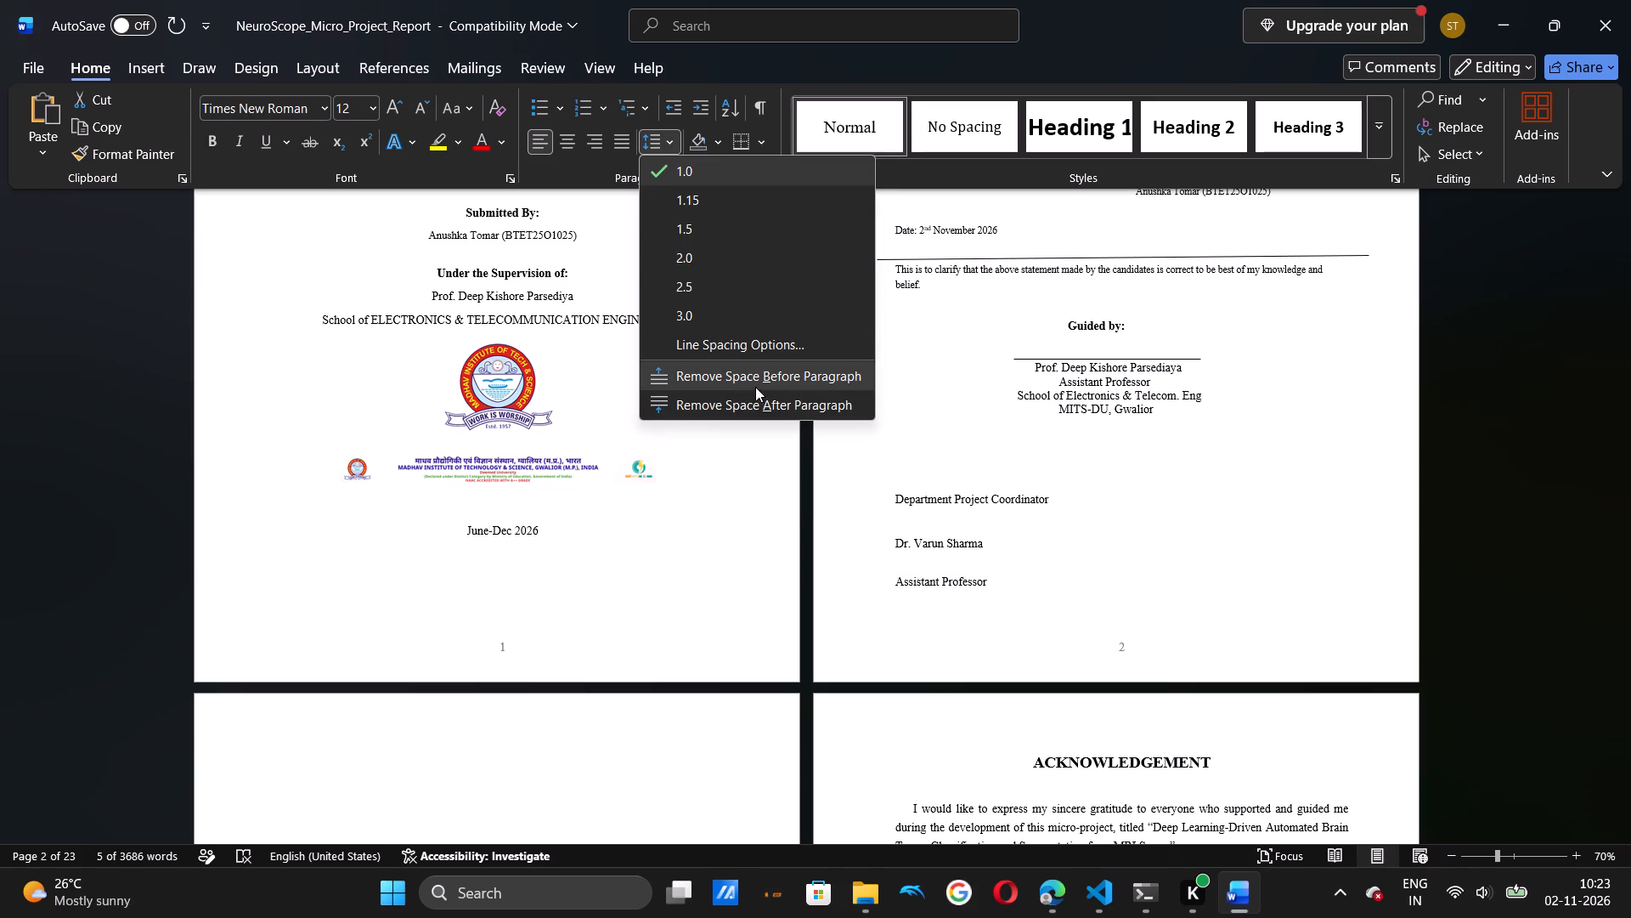
{"action": "left_click", "coordinate": [759, 400]}
{"action": "left_click", "coordinate": [672, 150]}
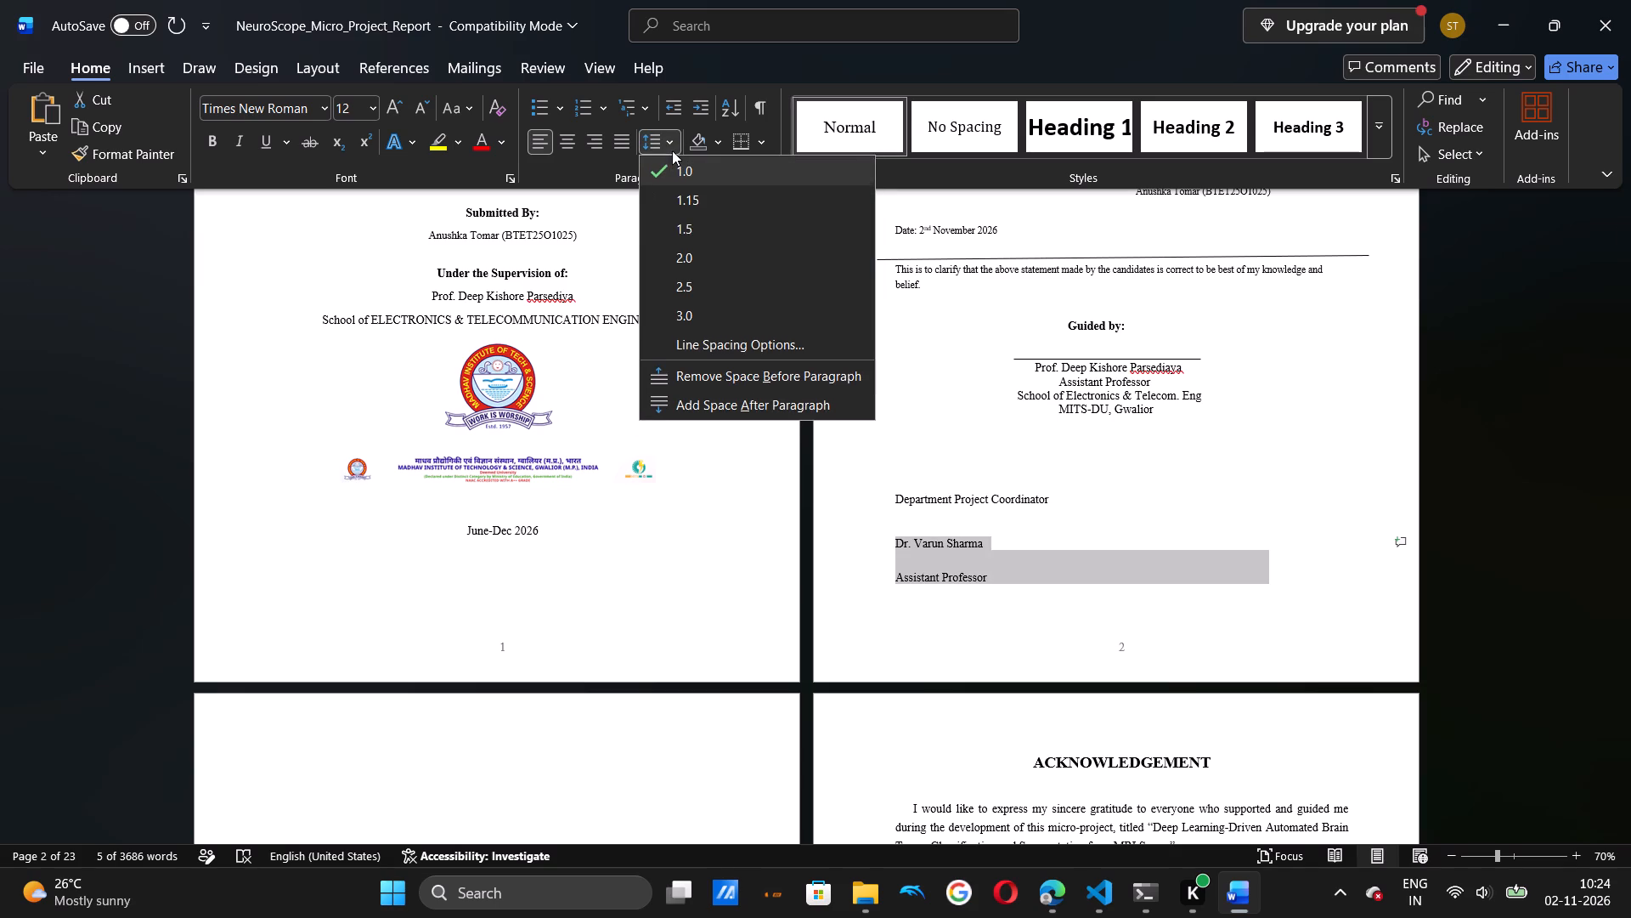
Set the spacing before to 0 pt for the selected coordinator's name and "Assistant Professor" lines.
{"action": "left_click", "coordinate": [734, 352]}
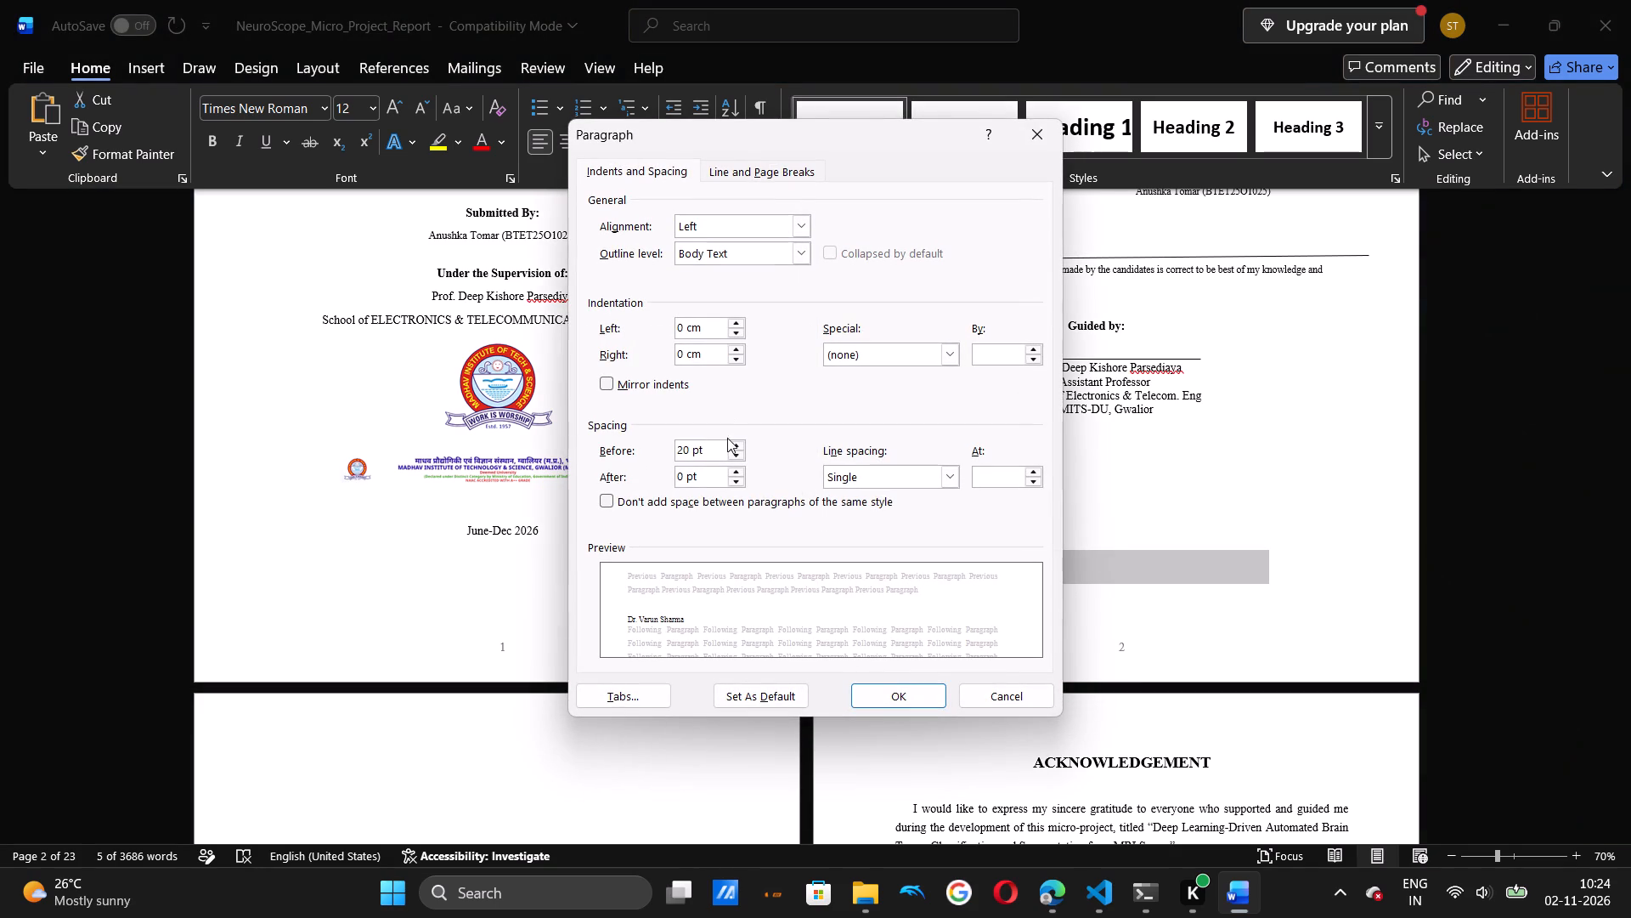
{"action": "left_click", "coordinate": [708, 450]}
{"action": "key", "text": "BackSpace"}
{"action": "key", "text": "BackSpace"}
{"action": "key", "text": "BackSpace"}
{"action": "key", "text": "BackSpace"}
{"action": "key", "text": "BackSpace"}
{"action": "key", "text": "BackSpace"}
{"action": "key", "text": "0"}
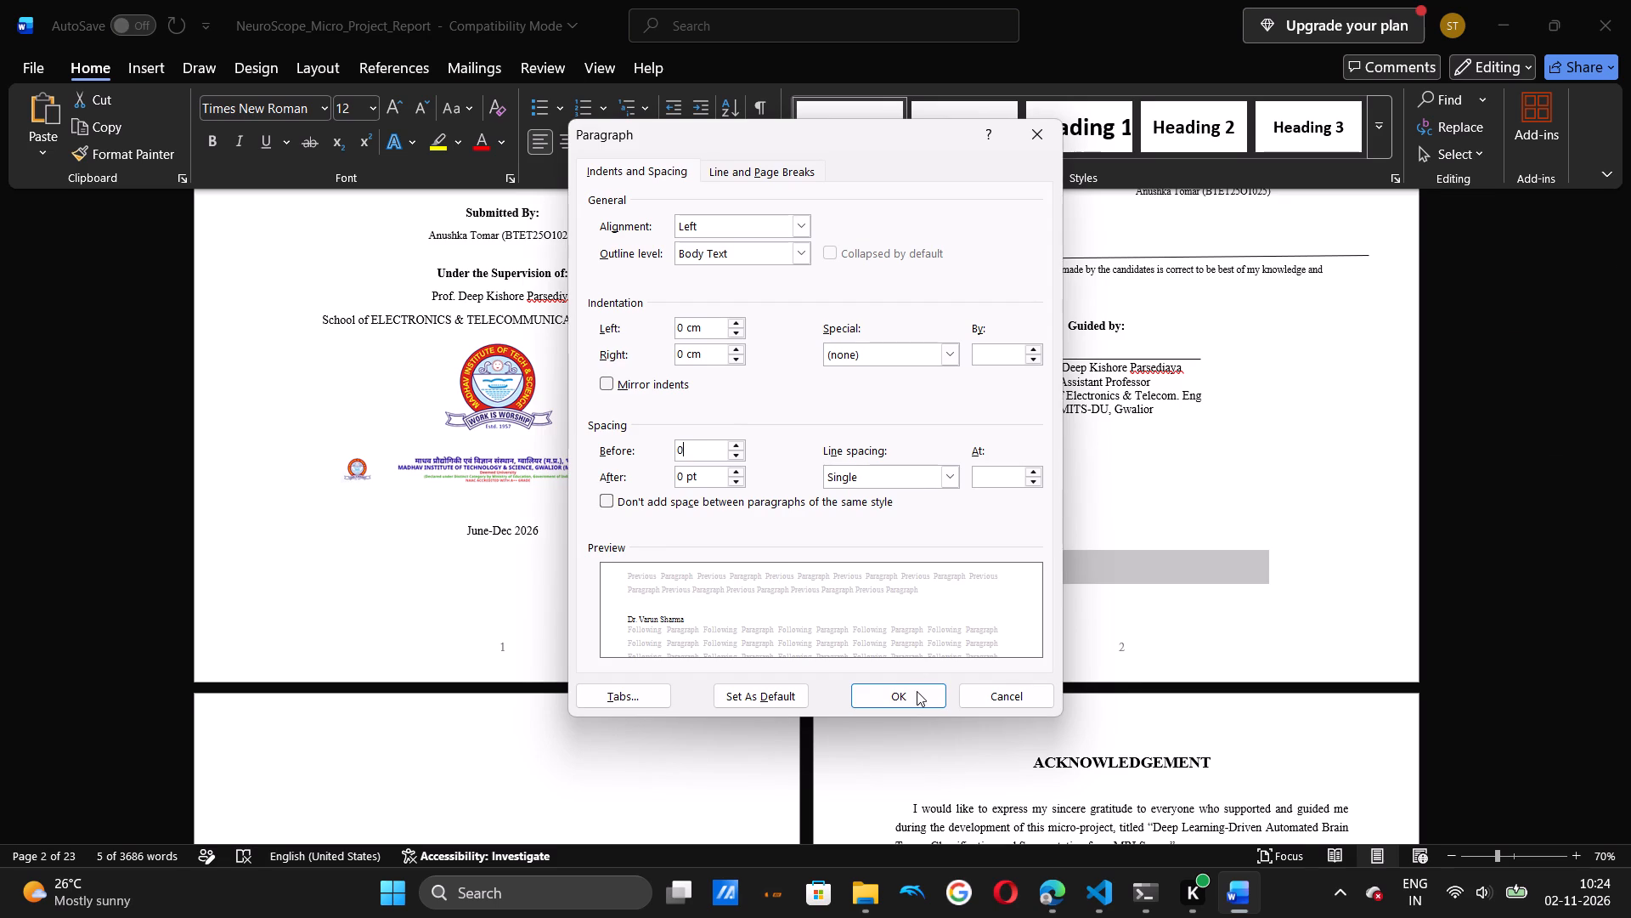
{"action": "left_click", "coordinate": [917, 691]}
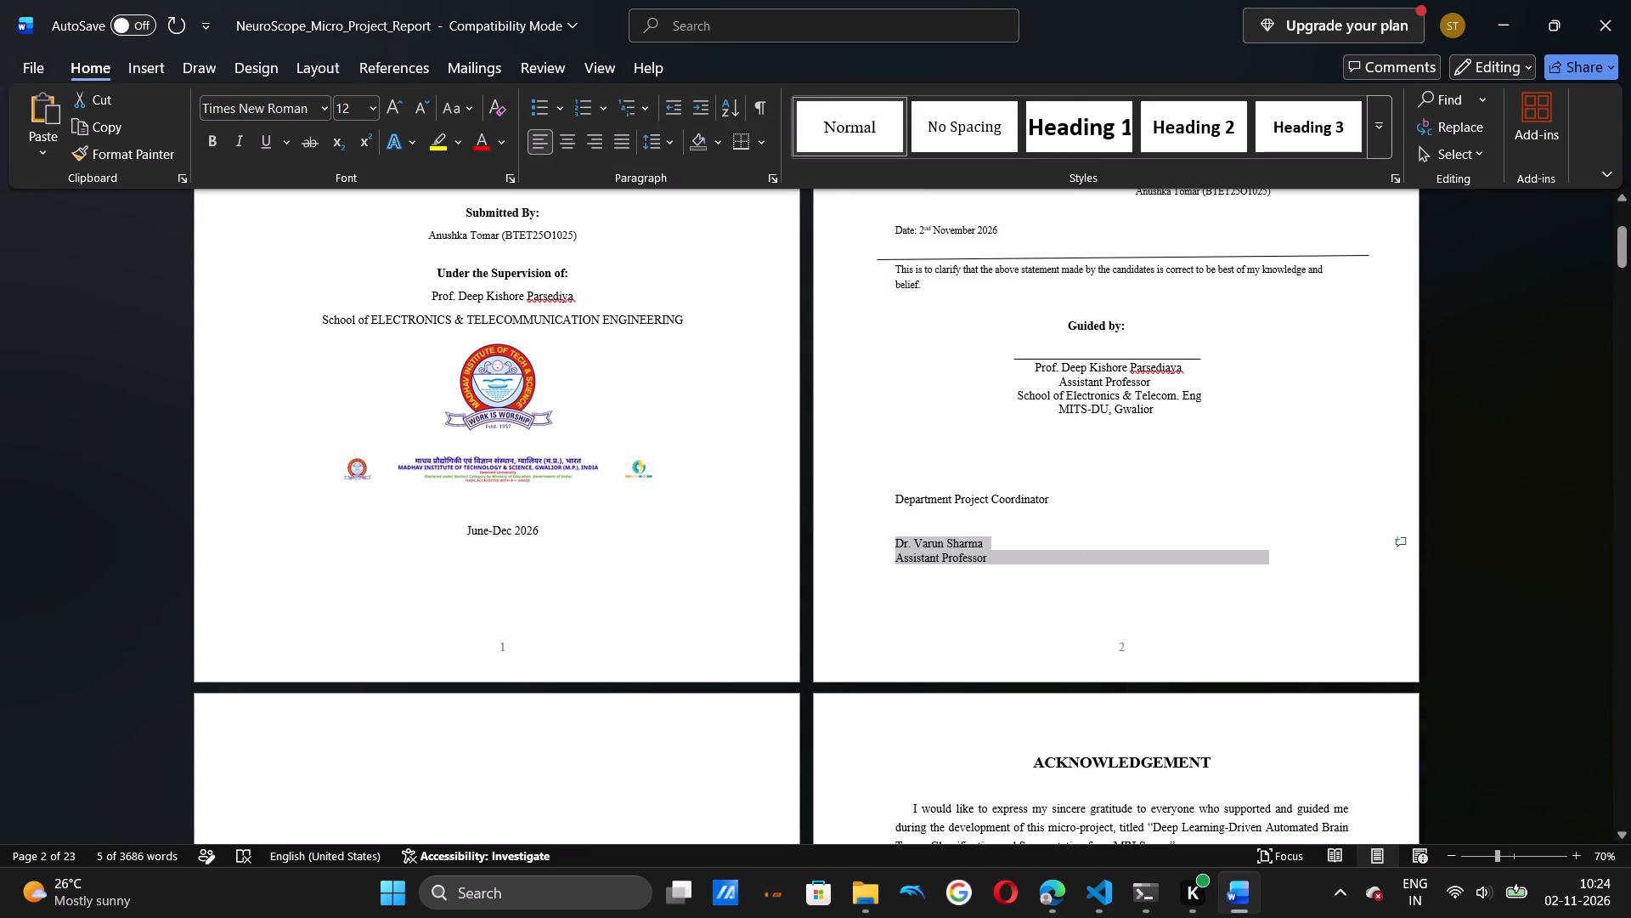
Copy the supervisor block's "School of Electronics & Telecom. Eng" and "MITS-DU, Gwalior" lines to below the coordinator's "Assistant Professor" line, replacing any partial "School" text.
{"action": "left_click", "coordinate": [994, 564]}
{"action": "key", "text": "Return"}
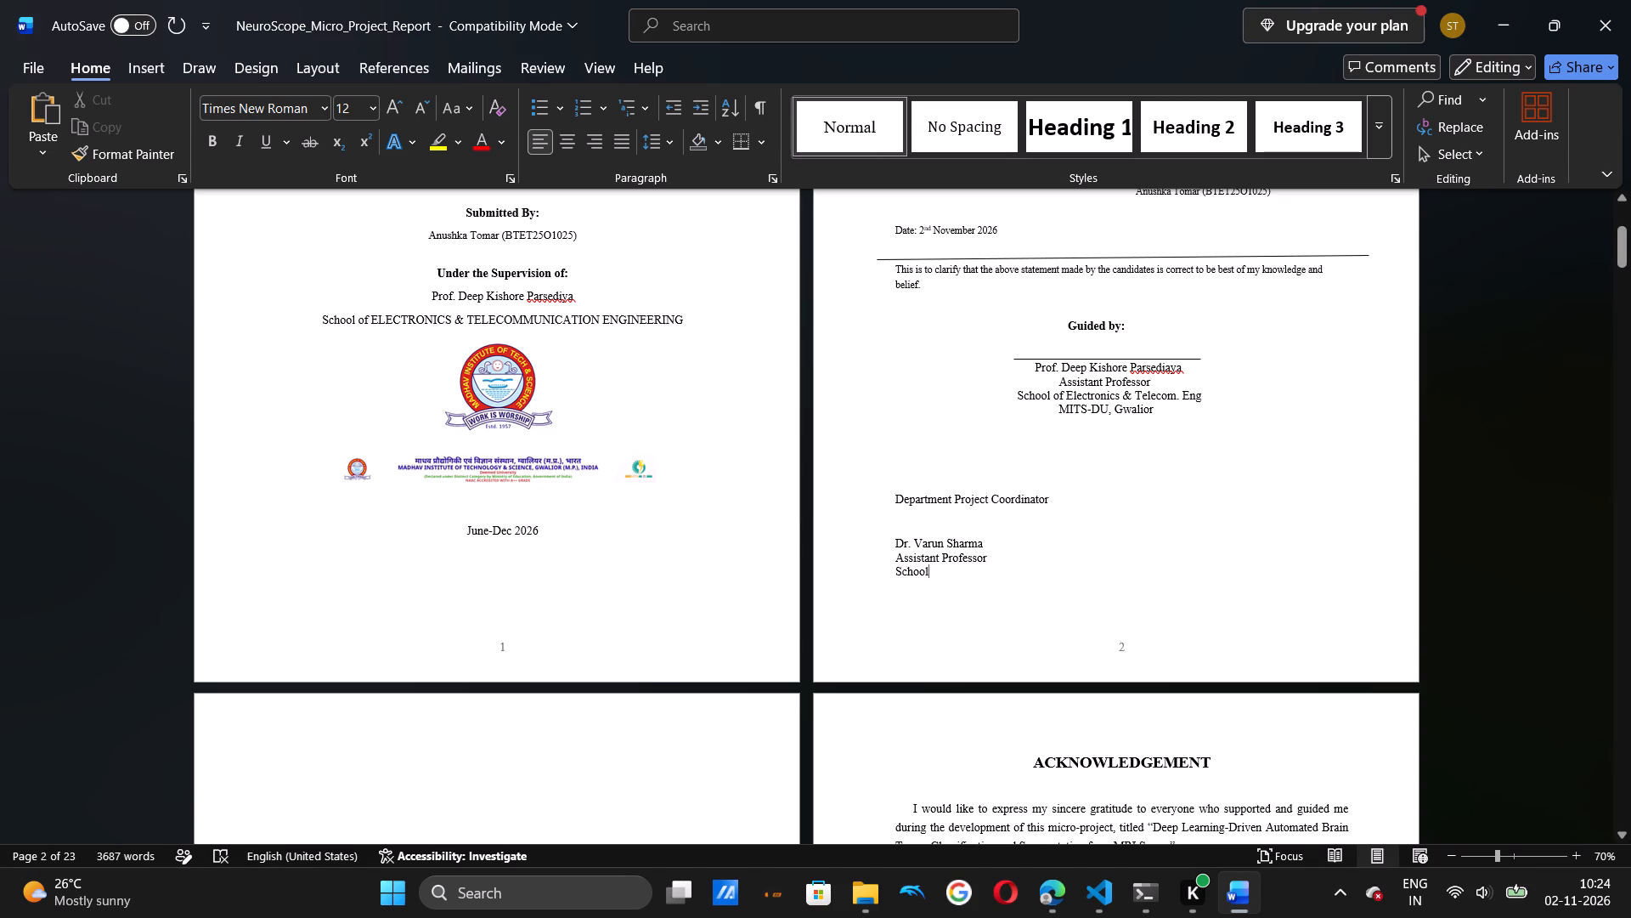
{"action": "left_click_drag", "start_coordinate": [1015, 393], "coordinate": [1147, 415]}
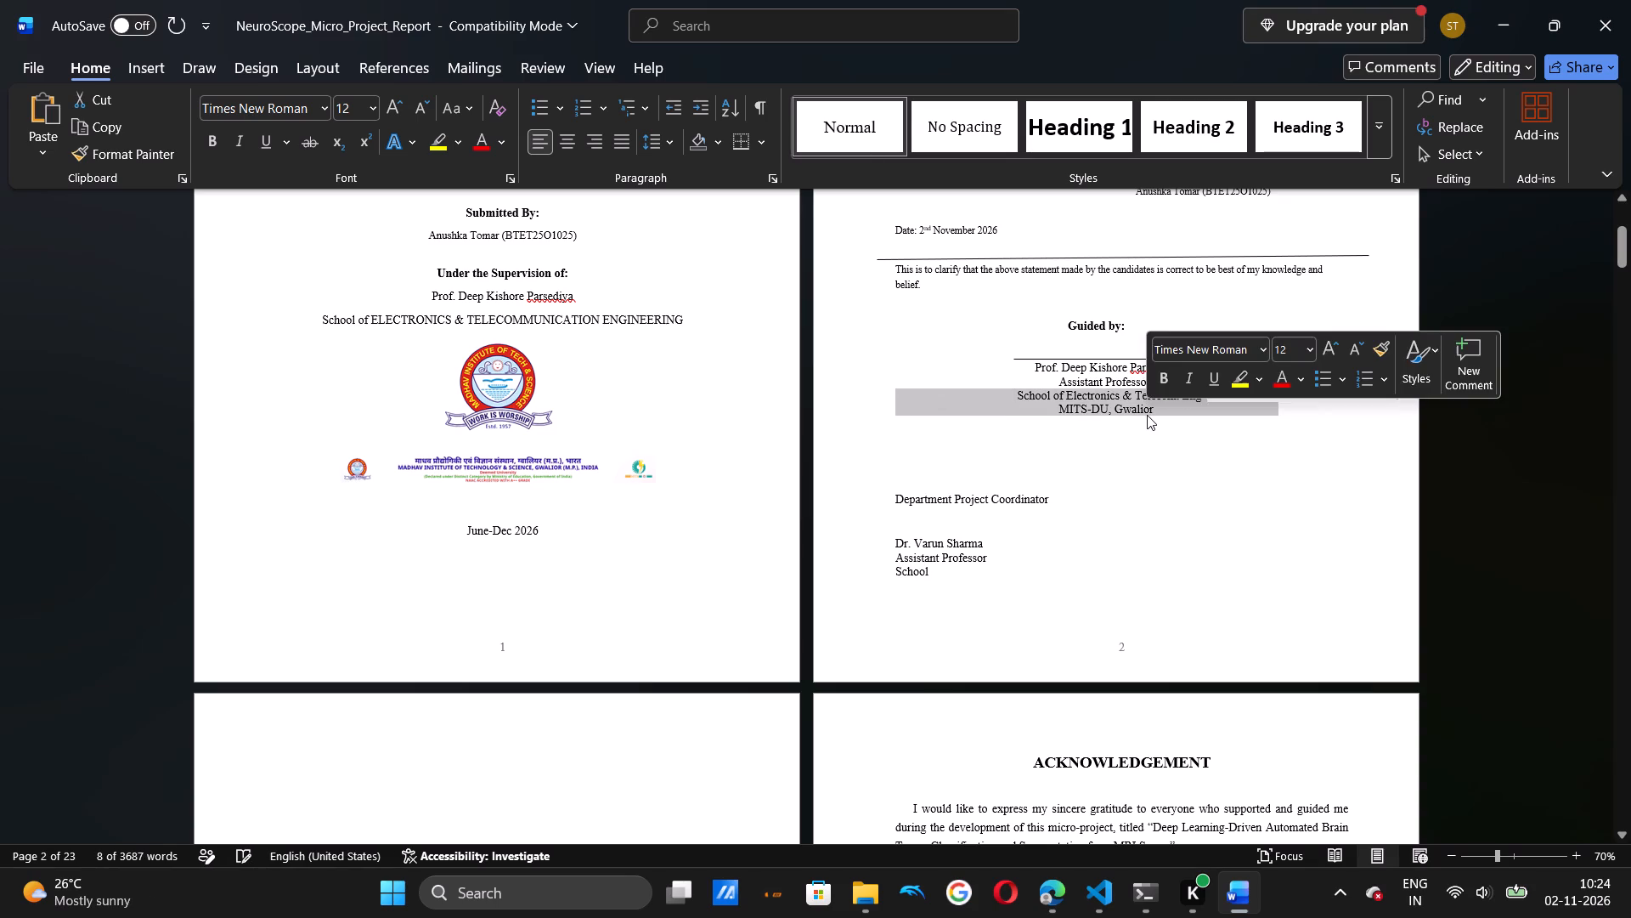
{"action": "key", "text": "ctrl+c"}
{"action": "left_click", "coordinate": [931, 577]}
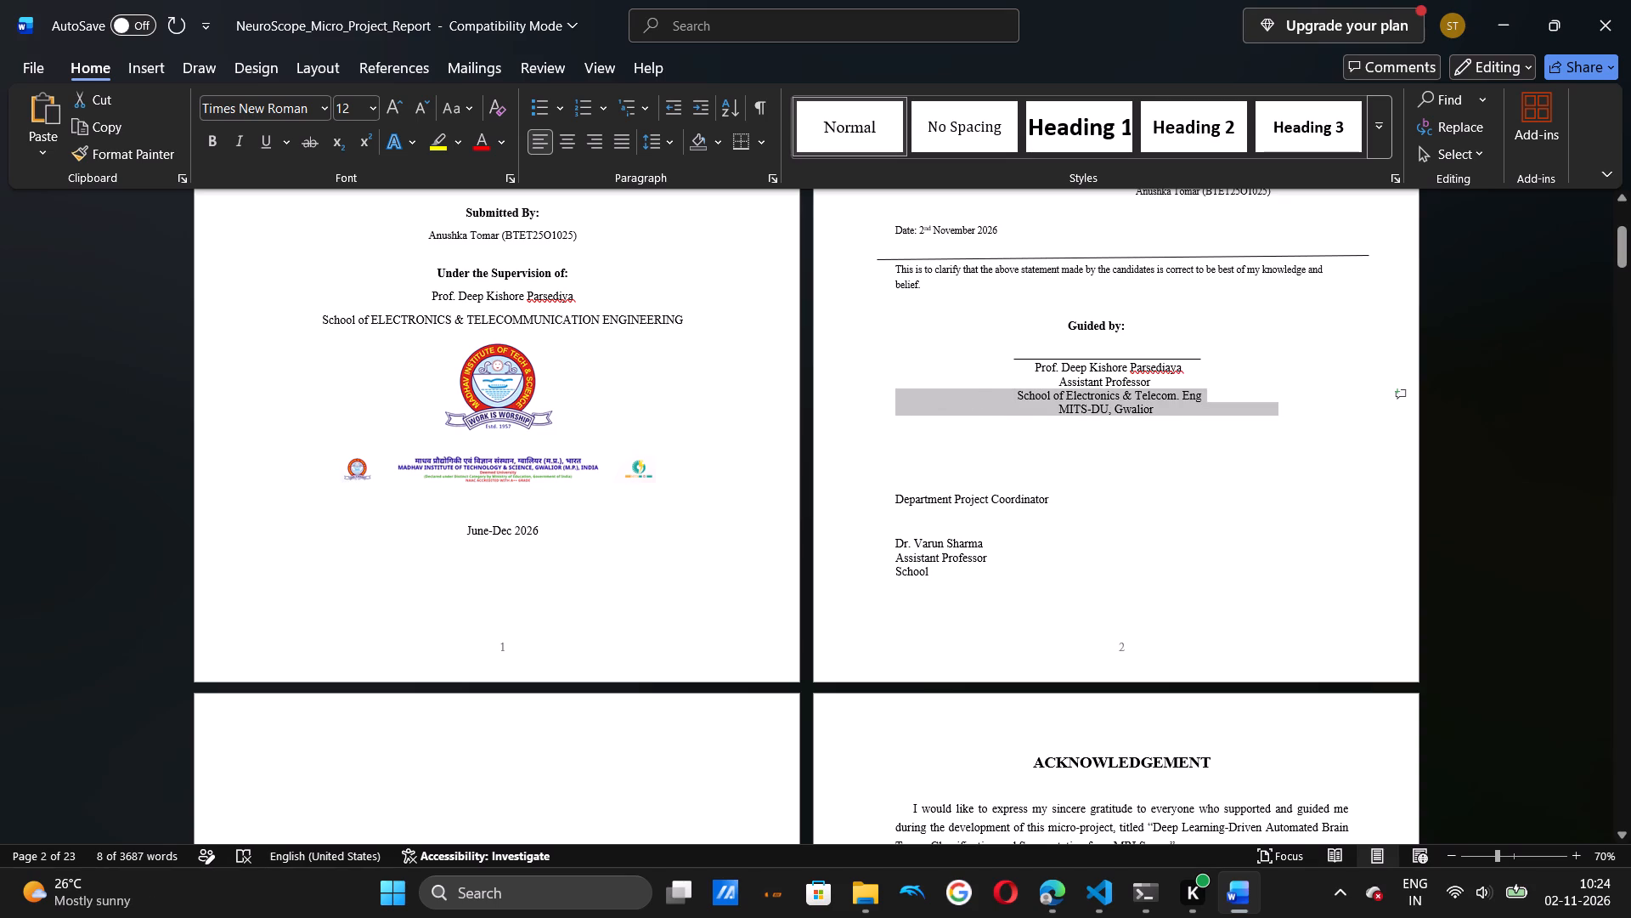
{"action": "key", "text": "BackSpace"}
{"action": "key", "text": "BackSpace"}
{"action": "key", "text": "BackSpace"}
{"action": "key", "text": "BackSpace"}
{"action": "key", "text": "BackSpace"}
{"action": "key", "text": "BackSpace"}
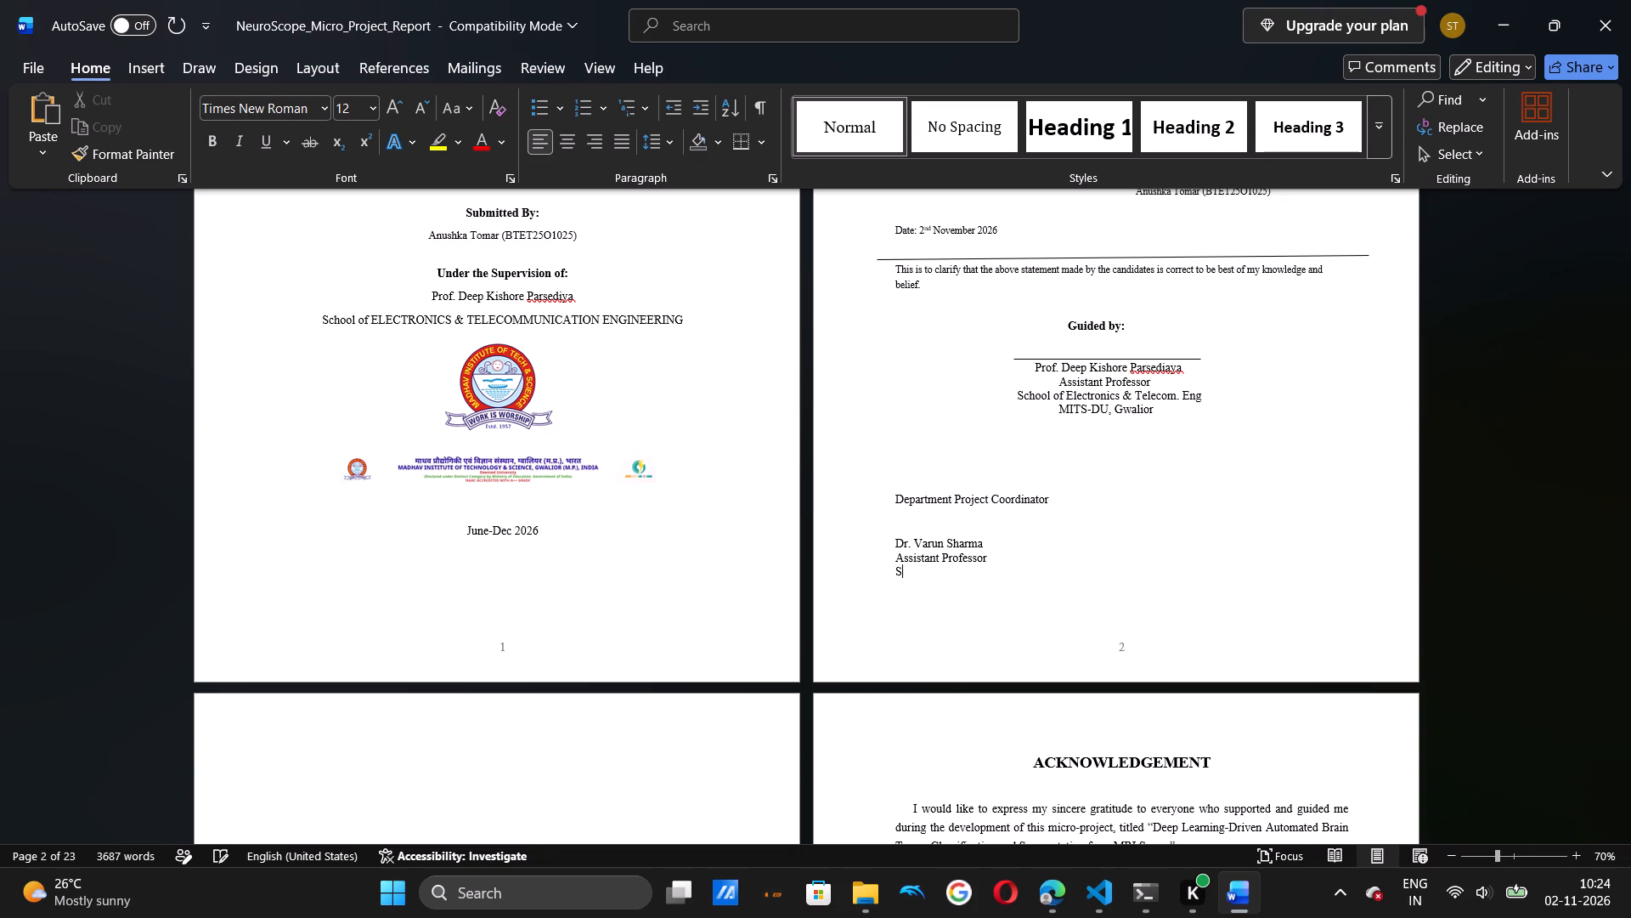
{"action": "key", "text": "BackSpace"}
{"action": "key", "text": "ctrl+v"}
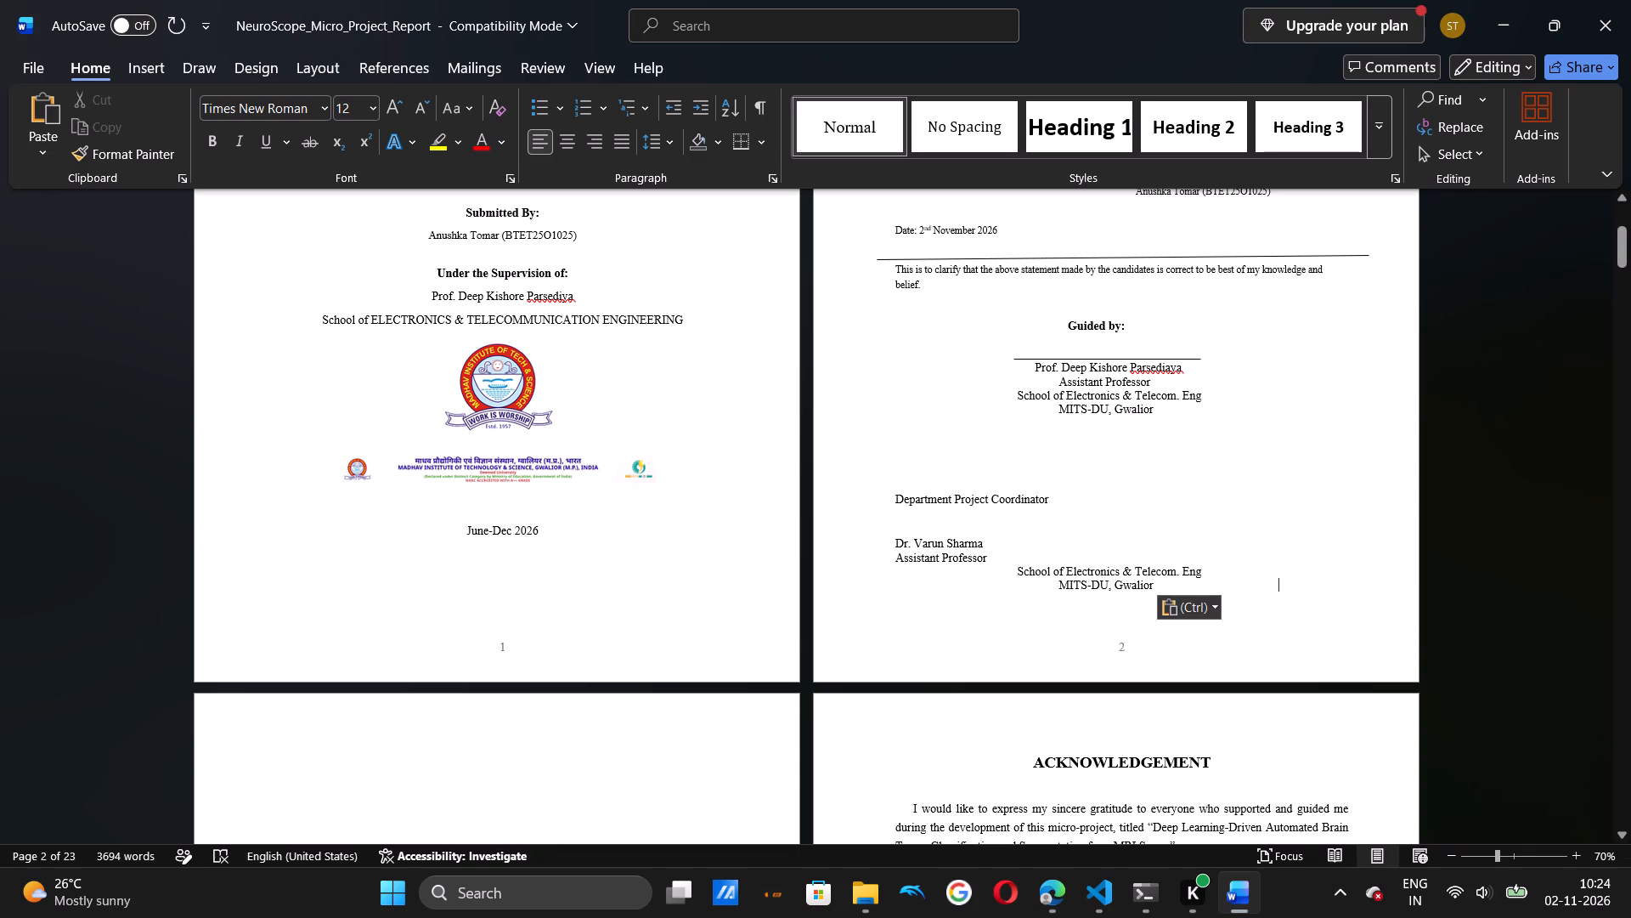
Remove all leading spaces from the copied "School of Electronics & Telecom. Eng" line so it aligns with the left margin.
{"action": "left_click", "coordinate": [1013, 581]}
{"action": "left_click", "coordinate": [1016, 571]}
{"action": "key", "text": "BackSpace"}
{"action": "key", "text": "BackSpace"}
{"action": "key", "text": "BackSpace"}
{"action": "key", "text": "BackSpace"}
{"action": "key", "text": "BackSpace"}
{"action": "key", "text": "BackSpace"}
{"action": "key", "text": "BackSpace"}
{"action": "key", "text": "BackSpace"}
{"action": "key", "text": "BackSpace"}
{"action": "key", "text": "BackSpace"}
{"action": "key", "text": "BackSpace"}
{"action": "key", "text": "BackSpace"}
{"action": "key", "text": "BackSpace"}
{"action": "key", "text": "BackSpace"}
{"action": "key", "text": "BackSpace"}
{"action": "key", "text": "BackSpace"}
{"action": "key", "text": "BackSpace"}
{"action": "key", "text": "BackSpace"}
{"action": "key", "text": "BackSpace"}
{"action": "key", "text": "BackSpace"}
{"action": "key", "text": "BackSpace"}
{"action": "key", "text": "BackSpace"}
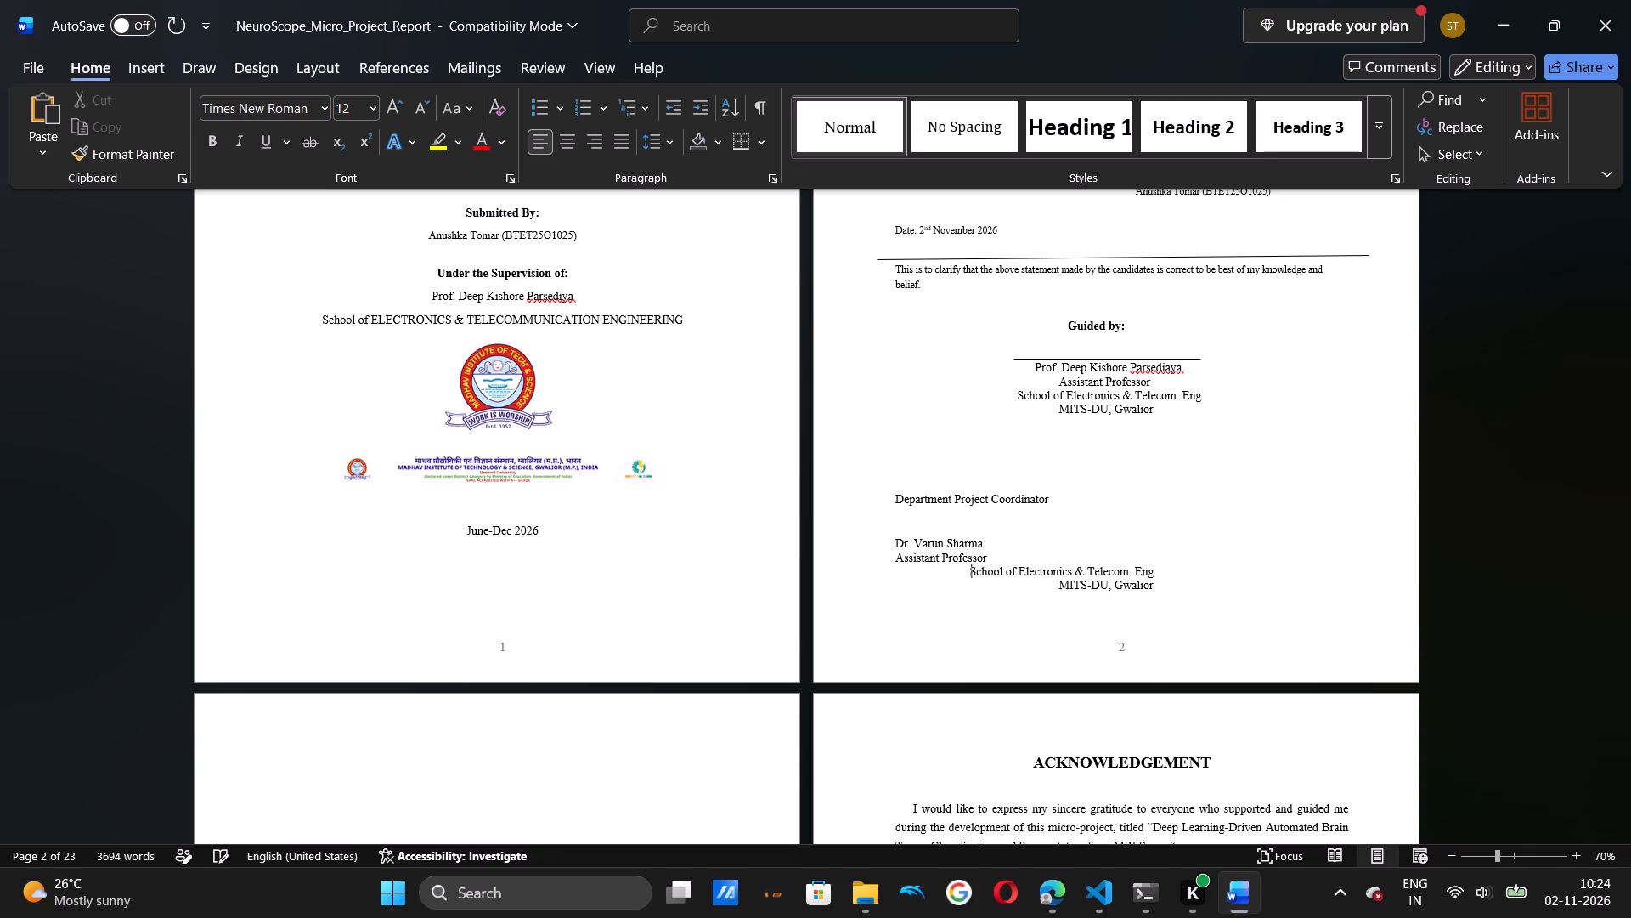
{"action": "key", "text": "BackSpace"}
{"action": "key", "text": "BackSpace"}
{"action": "key", "text": "BackSpace"}
{"action": "key", "text": "BackSpace"}
{"action": "key", "text": "BackSpace"}
{"action": "key", "text": "BackSpace"}
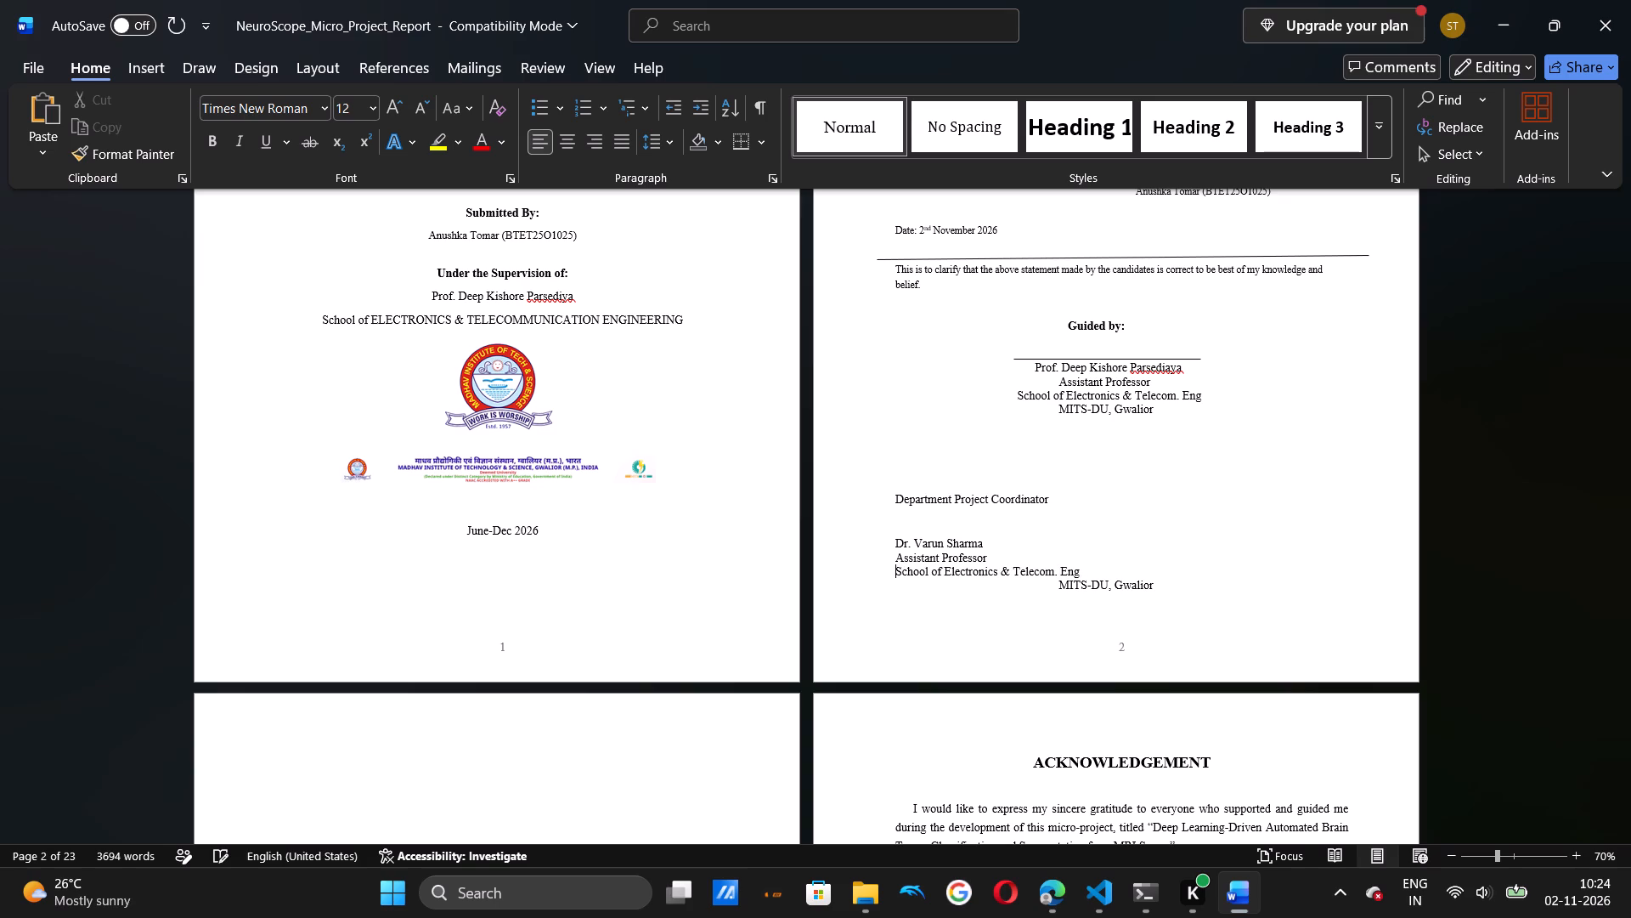
Remove all leading spaces from the coordinator block's "MITS-DU, Gwalior" line so it sits at the left margin on its own line.
{"action": "key", "text": "Left"}
{"action": "key", "text": "Down"}
{"action": "key", "text": "Down"}
{"action": "key", "text": "BackSpace"}
{"action": "key", "text": "BackSpace"}
{"action": "key", "text": "BackSpace"}
{"action": "key", "text": "BackSpace"}
{"action": "key", "text": "BackSpace"}
{"action": "key", "text": "BackSpace"}
{"action": "key", "text": "BackSpace"}
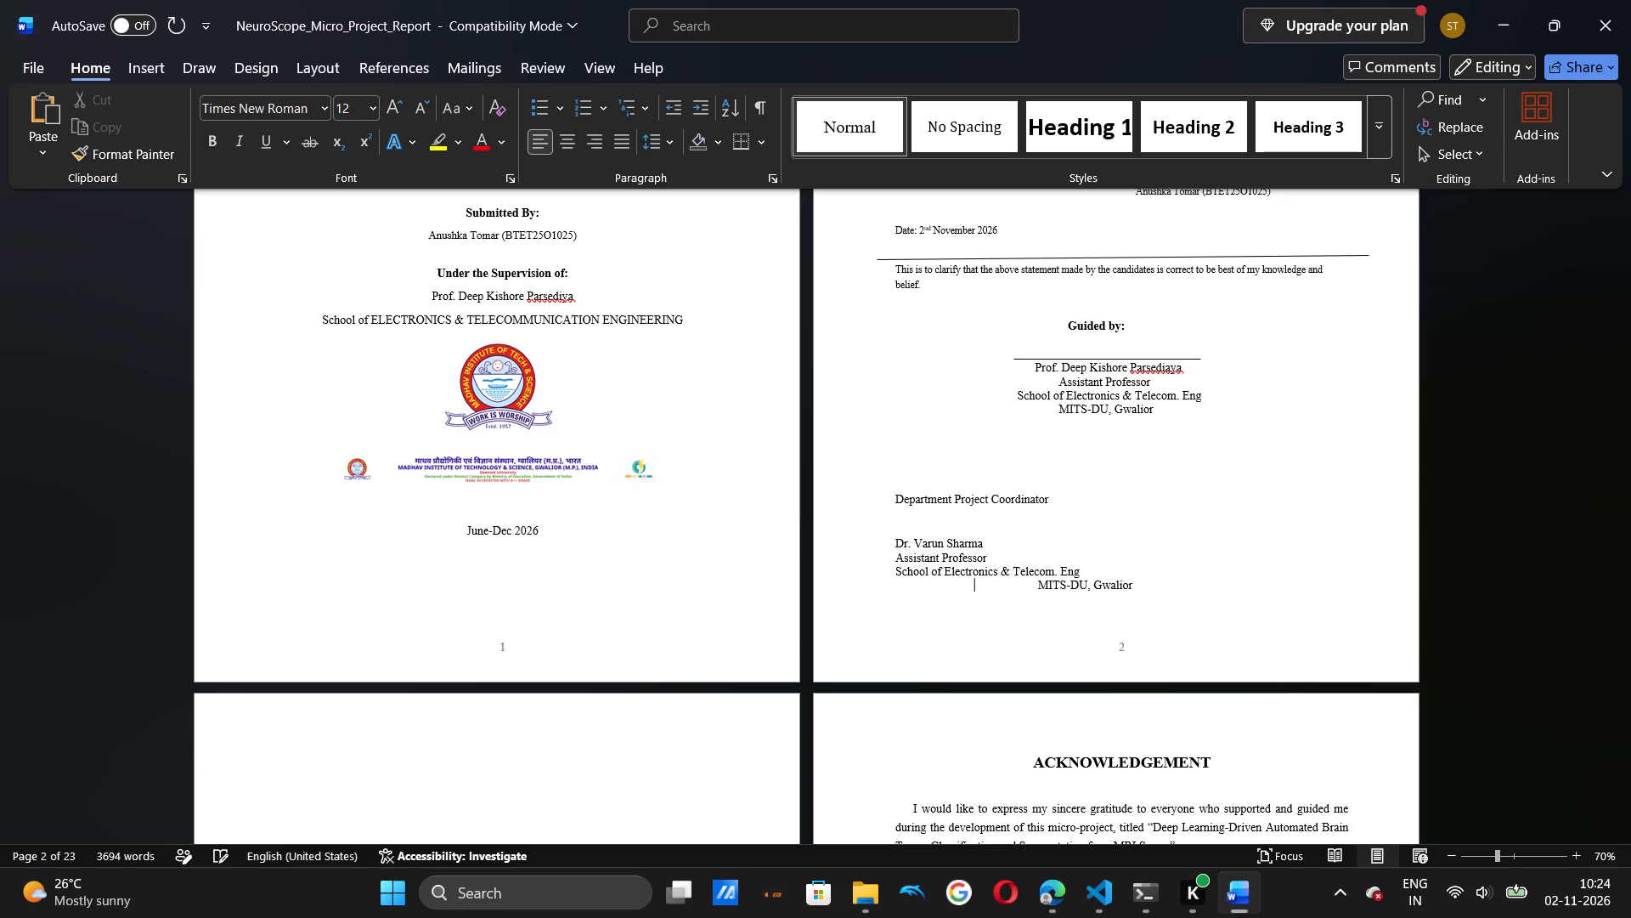
{"action": "key", "text": "BackSpace"}
{"action": "key", "text": "BackSpace"}
{"action": "key", "text": "Right"}
{"action": "key", "text": "Right"}
{"action": "key", "text": "Right"}
{"action": "key", "text": "Right"}
{"action": "key", "text": "Right"}
{"action": "key", "text": "Right"}
{"action": "key", "text": "Right"}
{"action": "key", "text": "Right"}
{"action": "key", "text": "Right"}
{"action": "key", "text": "Right"}
{"action": "key", "text": "Right"}
{"action": "key", "text": "Right"}
{"action": "key", "text": "Right"}
{"action": "key", "text": "Right"}
{"action": "key", "text": "Right"}
{"action": "key", "text": "Right"}
{"action": "key", "text": "Right"}
{"action": "key", "text": "Right"}
{"action": "key", "text": "Right"}
{"action": "key", "text": "Right"}
{"action": "key", "text": "Right"}
{"action": "key", "text": "BackSpace"}
{"action": "key", "text": "BackSpace"}
{"action": "key", "text": "BackSpace"}
{"action": "key", "text": "BackSpace"}
{"action": "key", "text": "BackSpace"}
{"action": "key", "text": "BackSpace"}
{"action": "key", "text": "BackSpace"}
{"action": "key", "text": "BackSpace"}
{"action": "key", "text": "BackSpace"}
{"action": "key", "text": "BackSpace"}
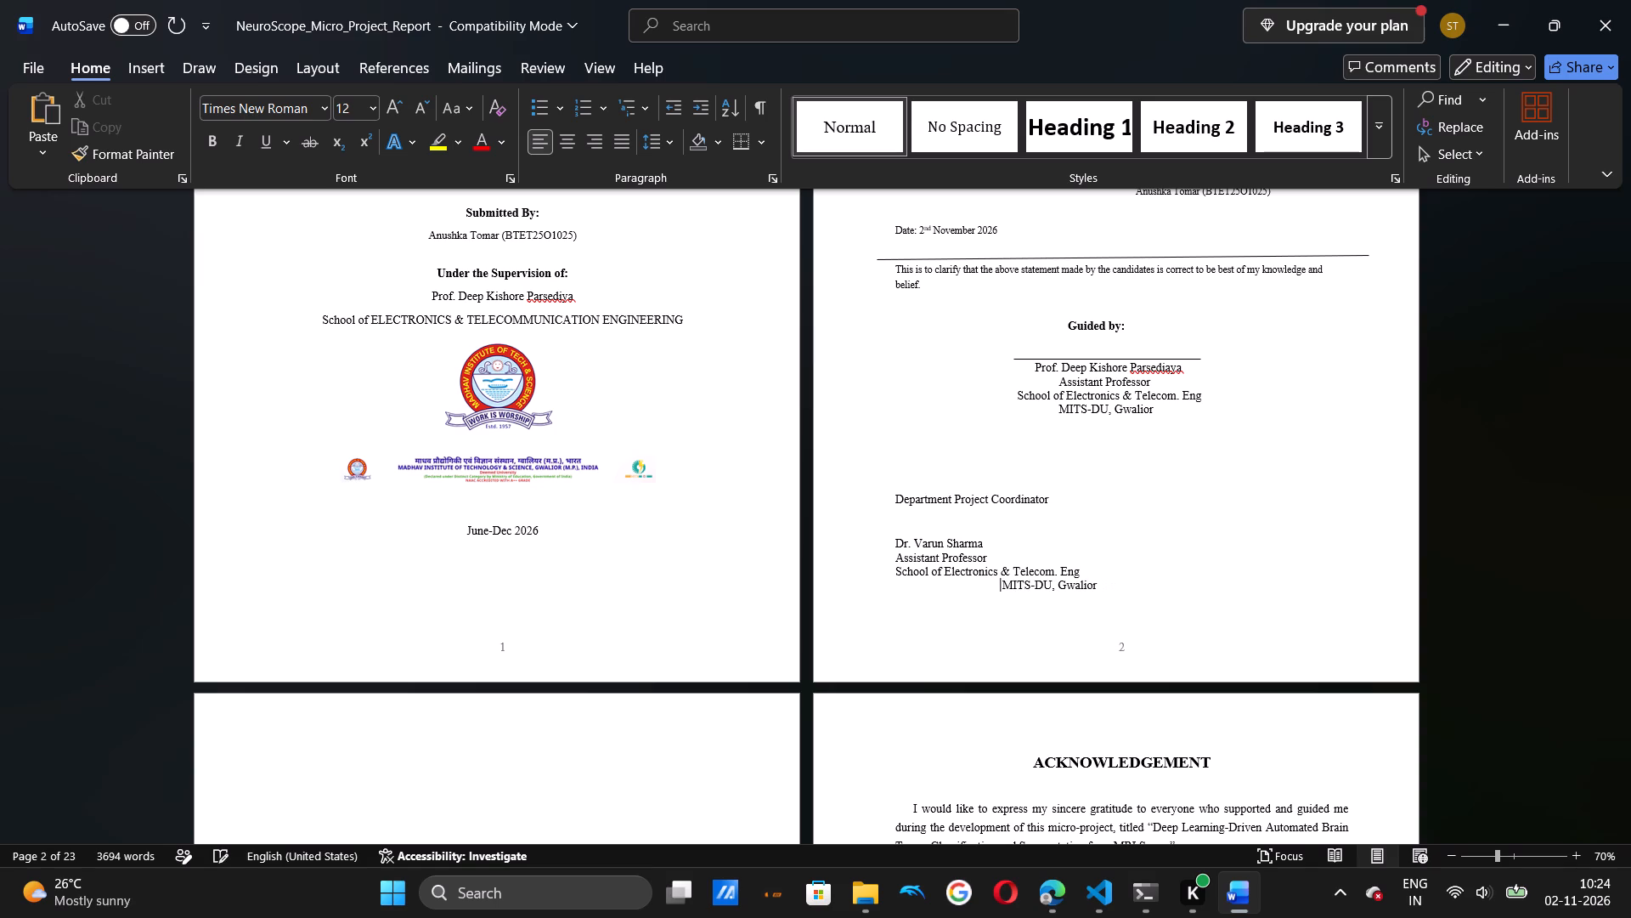
{"action": "key", "text": "BackSpace"}
{"action": "key", "text": "BackSpace"}
{"action": "key", "text": "BackSpace"}
{"action": "key", "text": "BackSpace"}
{"action": "key", "text": "BackSpace"}
{"action": "key", "text": "BackSpace"}
{"action": "key", "text": "BackSpace"}
{"action": "key", "text": "BackSpace"}
{"action": "key", "text": "BackSpace"}
{"action": "key", "text": "BackSpace"}
{"action": "key", "text": "BackSpace"}
{"action": "key", "text": "BackSpace"}
{"action": "key", "text": "BackSpace"}
{"action": "key", "text": "BackSpace"}
{"action": "key", "text": "BackSpace"}
{"action": "key", "text": "BackSpace"}
{"action": "key", "text": "BackSpace"}
{"action": "key", "text": "BackSpace"}
{"action": "key", "text": "BackSpace"}
{"action": "key", "text": "BackSpace"}
{"action": "key", "text": "BackSpace"}
{"action": "key", "text": "BackSpace"}
{"action": "key", "text": "BackSpace"}
{"action": "key", "text": "BackSpace"}
{"action": "key", "text": "BackSpace"}
{"action": "key", "text": "BackSpace"}
{"action": "key", "text": "BackSpace"}
{"action": "key", "text": "BackSpace"}
{"action": "key", "text": "BackSpace"}
{"action": "key", "text": "BackSpace"}
{"action": "key", "text": "BackSpace"}
{"action": "key", "text": "BackSpace"}
{"action": "key", "text": "BackSpace"}
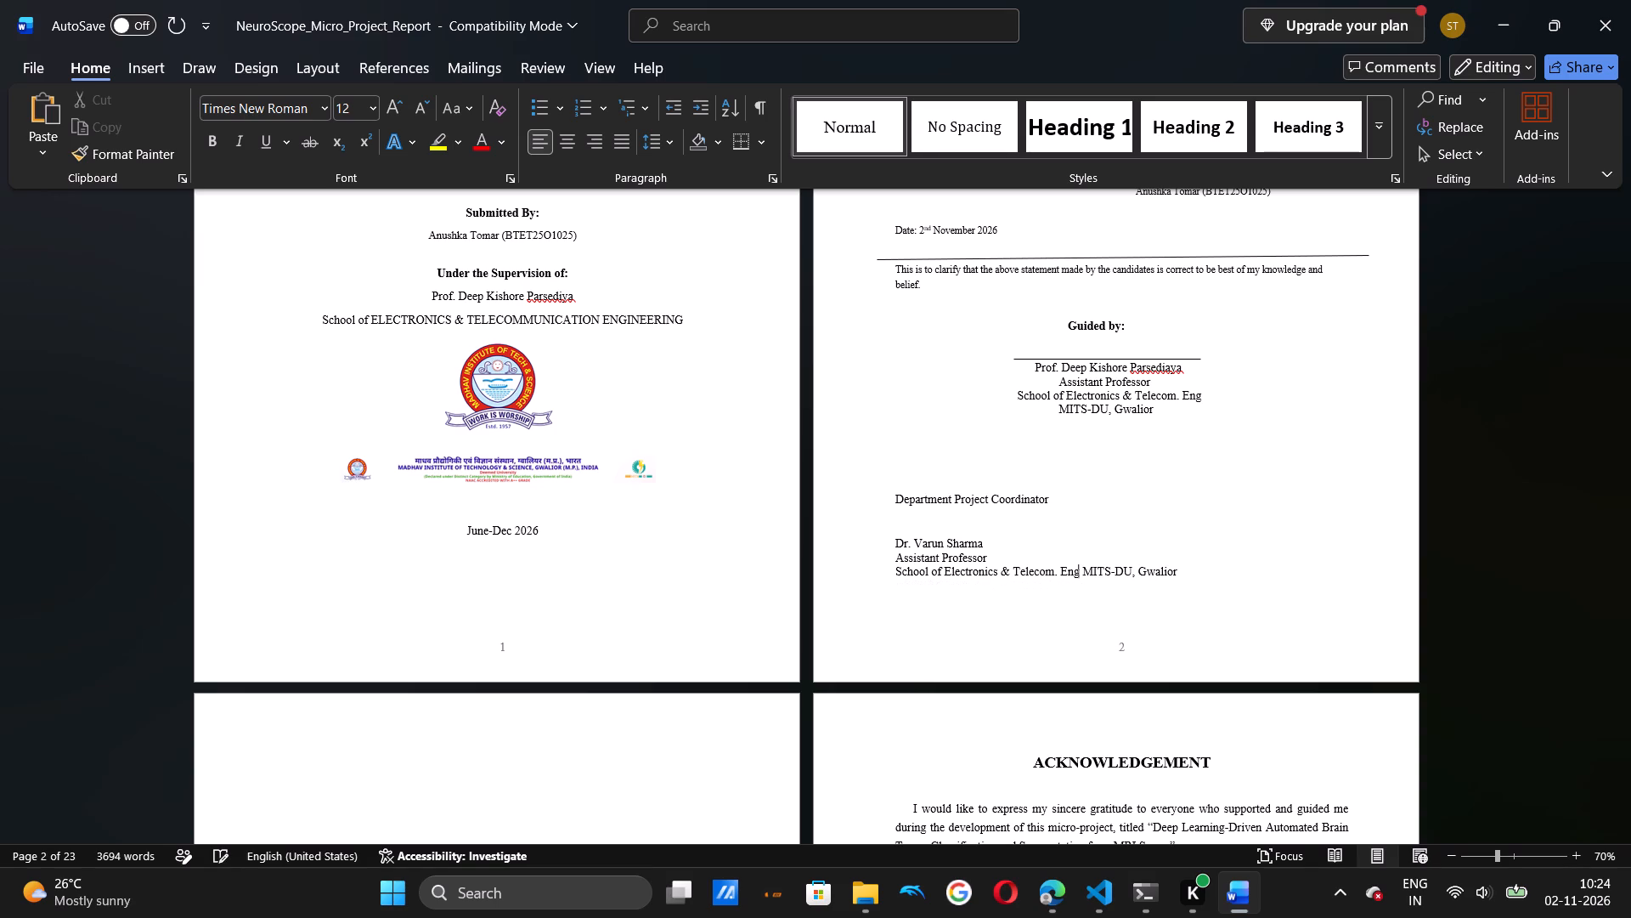
{"action": "key", "text": "Return"}
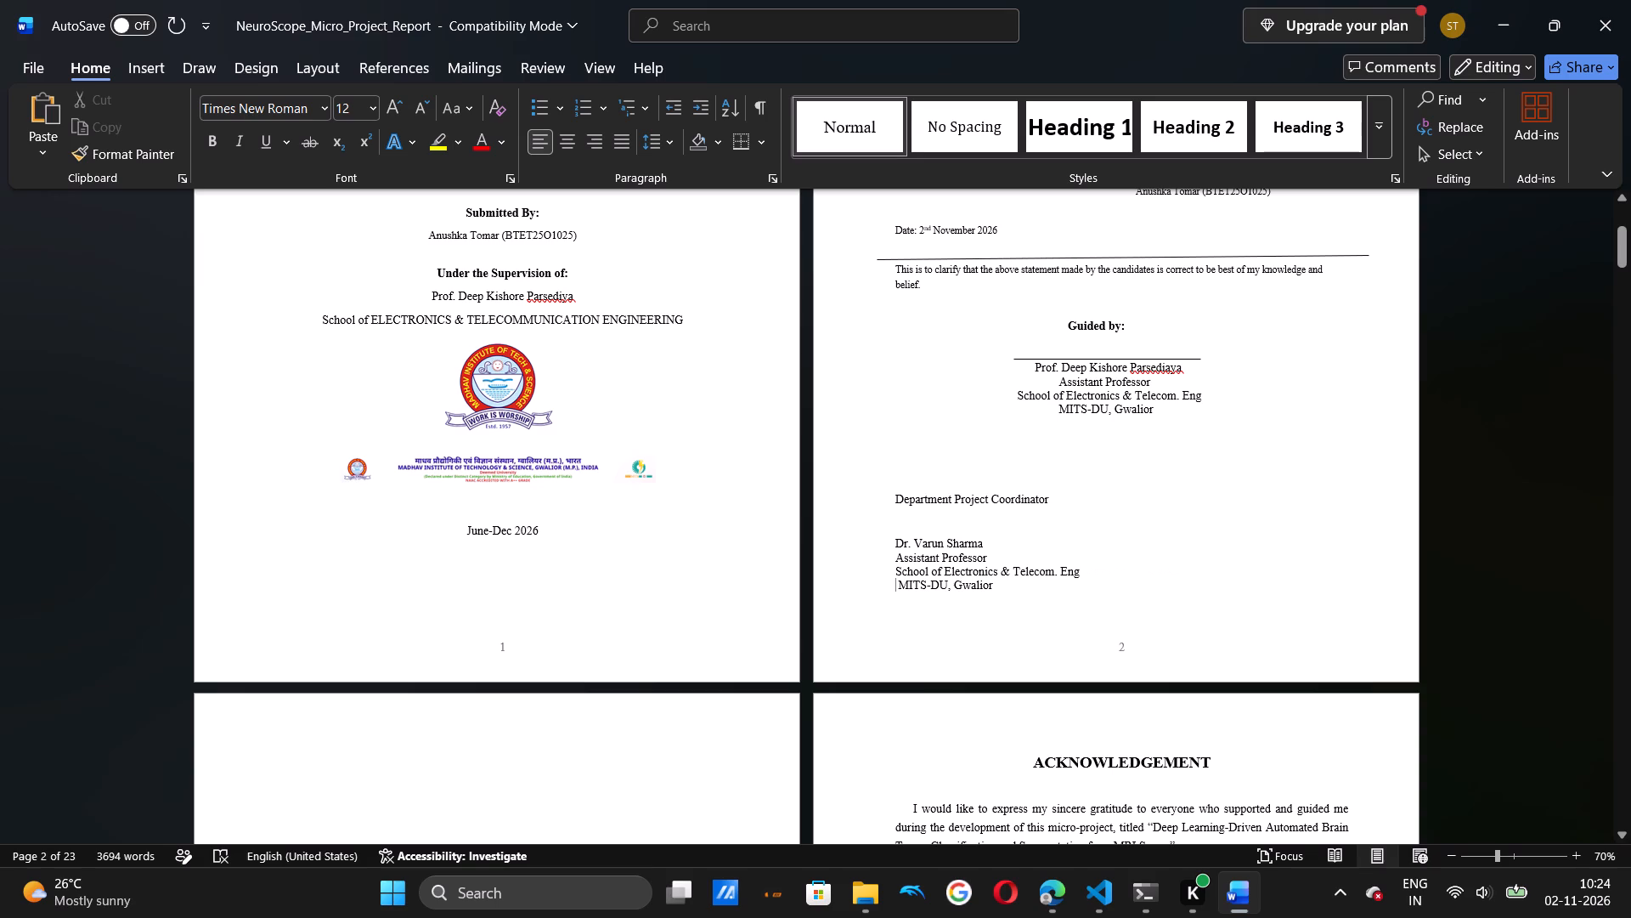
Remove the remaining leading space before the coordinator block's "MITS-DU, Gwalior", keeping it on its own line flush with the lines above.
{"action": "key", "text": "BackSpace"}
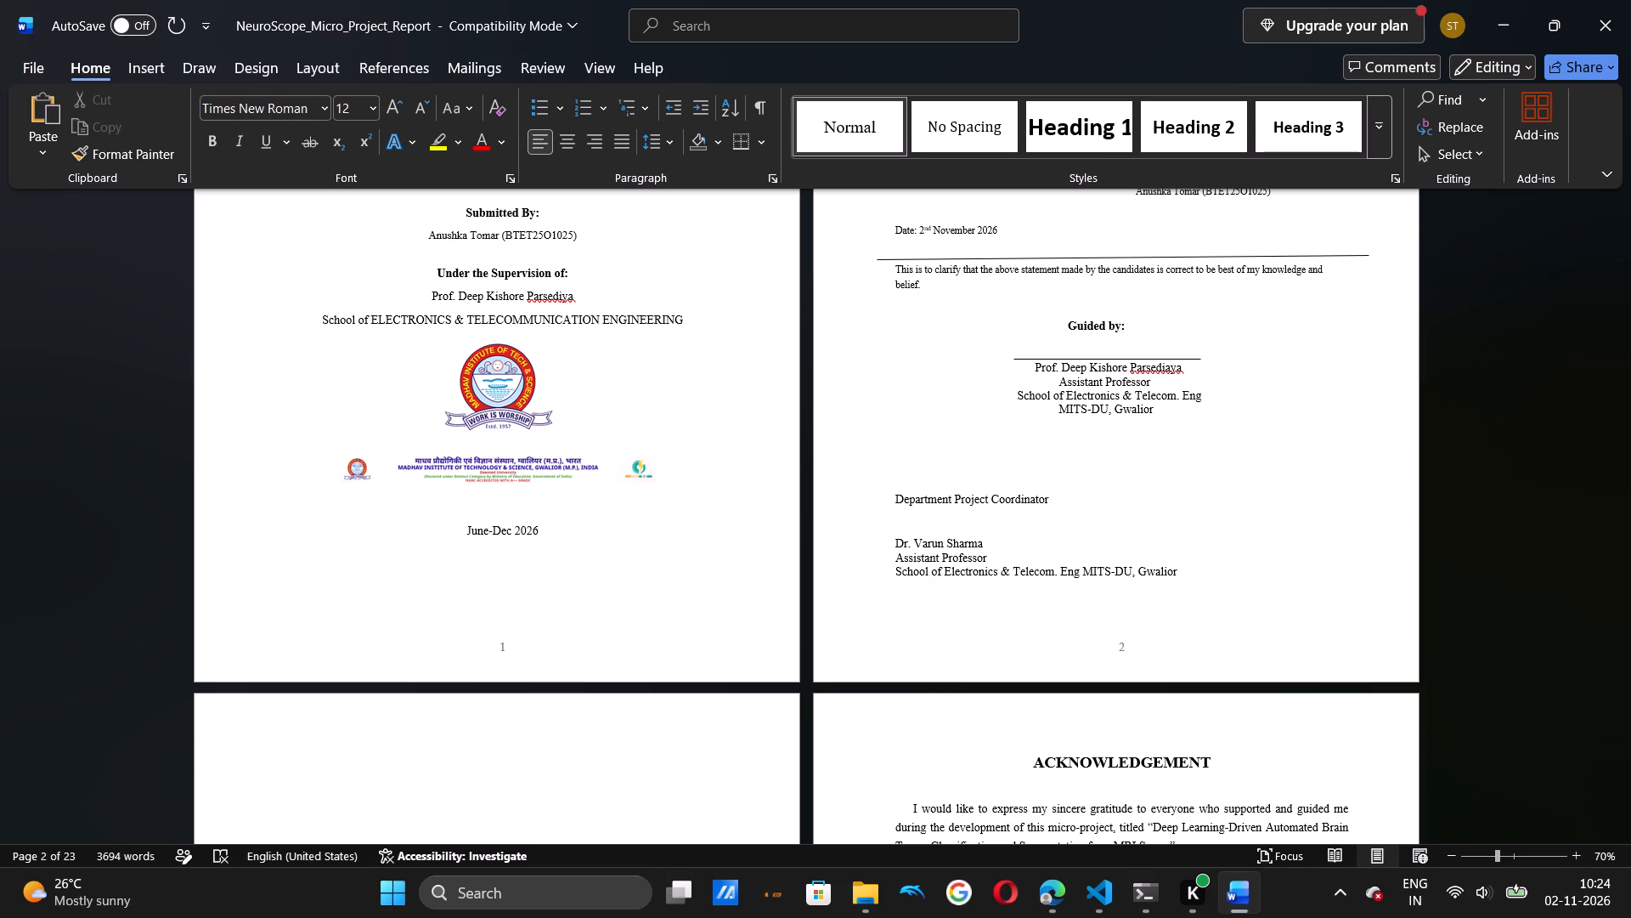
{"action": "key", "text": "Return"}
{"action": "key", "text": "Right"}
{"action": "key", "text": "BackSpace"}
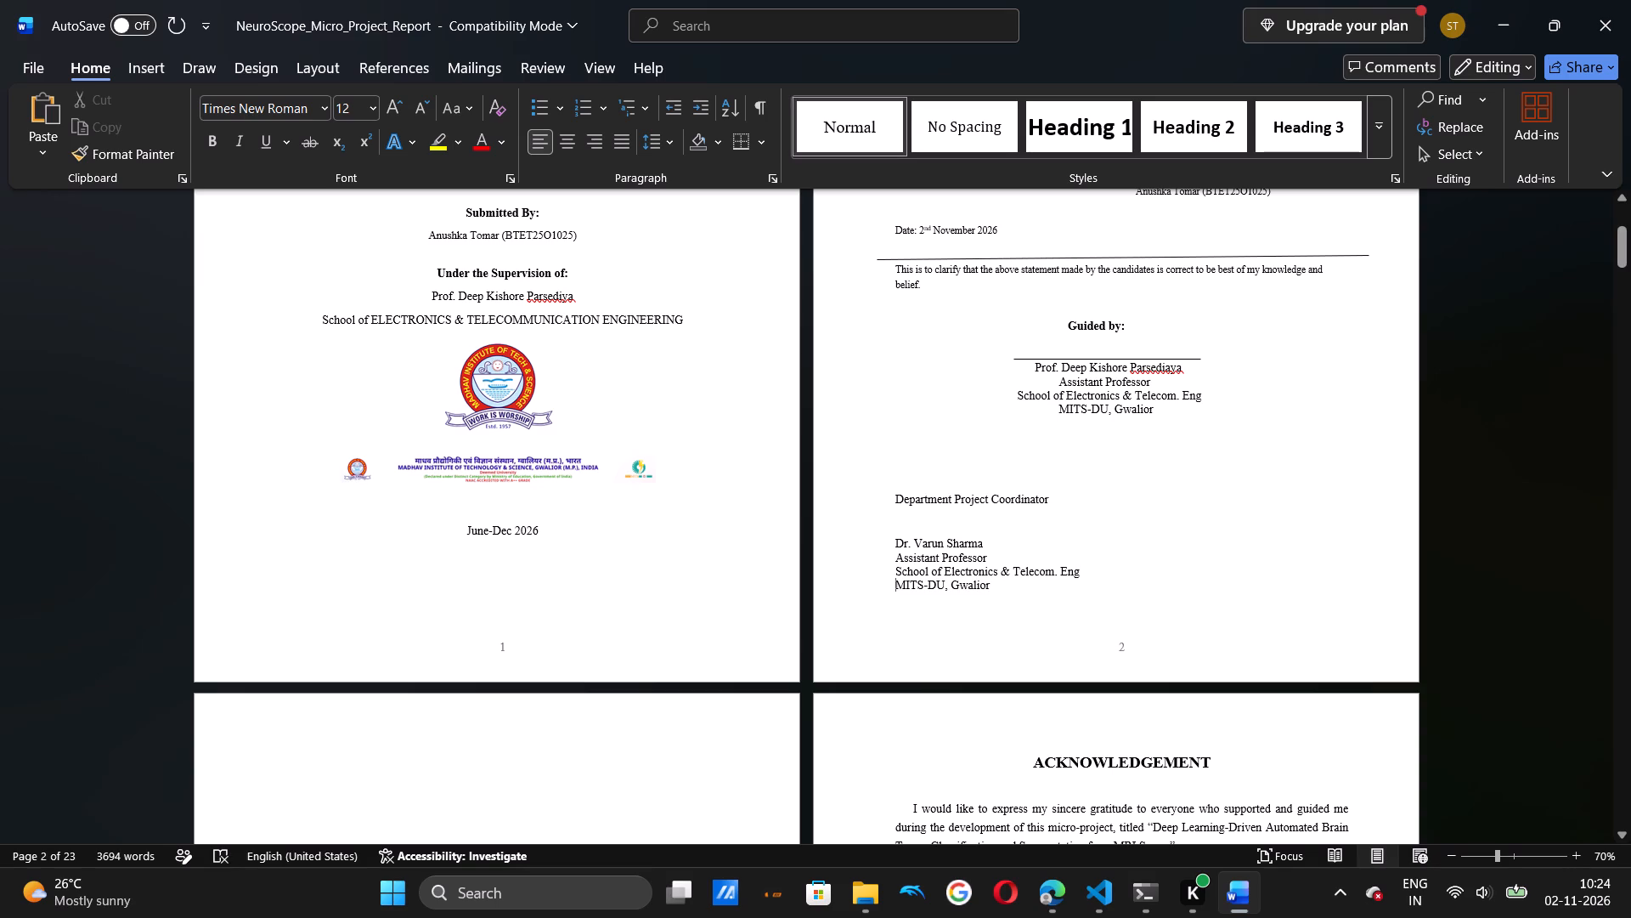
Add "Approved by Dean" on the same line as "Department Project Coordinator", spaced well across toward the page's right side.
{"action": "left_click", "coordinate": [1194, 496]}
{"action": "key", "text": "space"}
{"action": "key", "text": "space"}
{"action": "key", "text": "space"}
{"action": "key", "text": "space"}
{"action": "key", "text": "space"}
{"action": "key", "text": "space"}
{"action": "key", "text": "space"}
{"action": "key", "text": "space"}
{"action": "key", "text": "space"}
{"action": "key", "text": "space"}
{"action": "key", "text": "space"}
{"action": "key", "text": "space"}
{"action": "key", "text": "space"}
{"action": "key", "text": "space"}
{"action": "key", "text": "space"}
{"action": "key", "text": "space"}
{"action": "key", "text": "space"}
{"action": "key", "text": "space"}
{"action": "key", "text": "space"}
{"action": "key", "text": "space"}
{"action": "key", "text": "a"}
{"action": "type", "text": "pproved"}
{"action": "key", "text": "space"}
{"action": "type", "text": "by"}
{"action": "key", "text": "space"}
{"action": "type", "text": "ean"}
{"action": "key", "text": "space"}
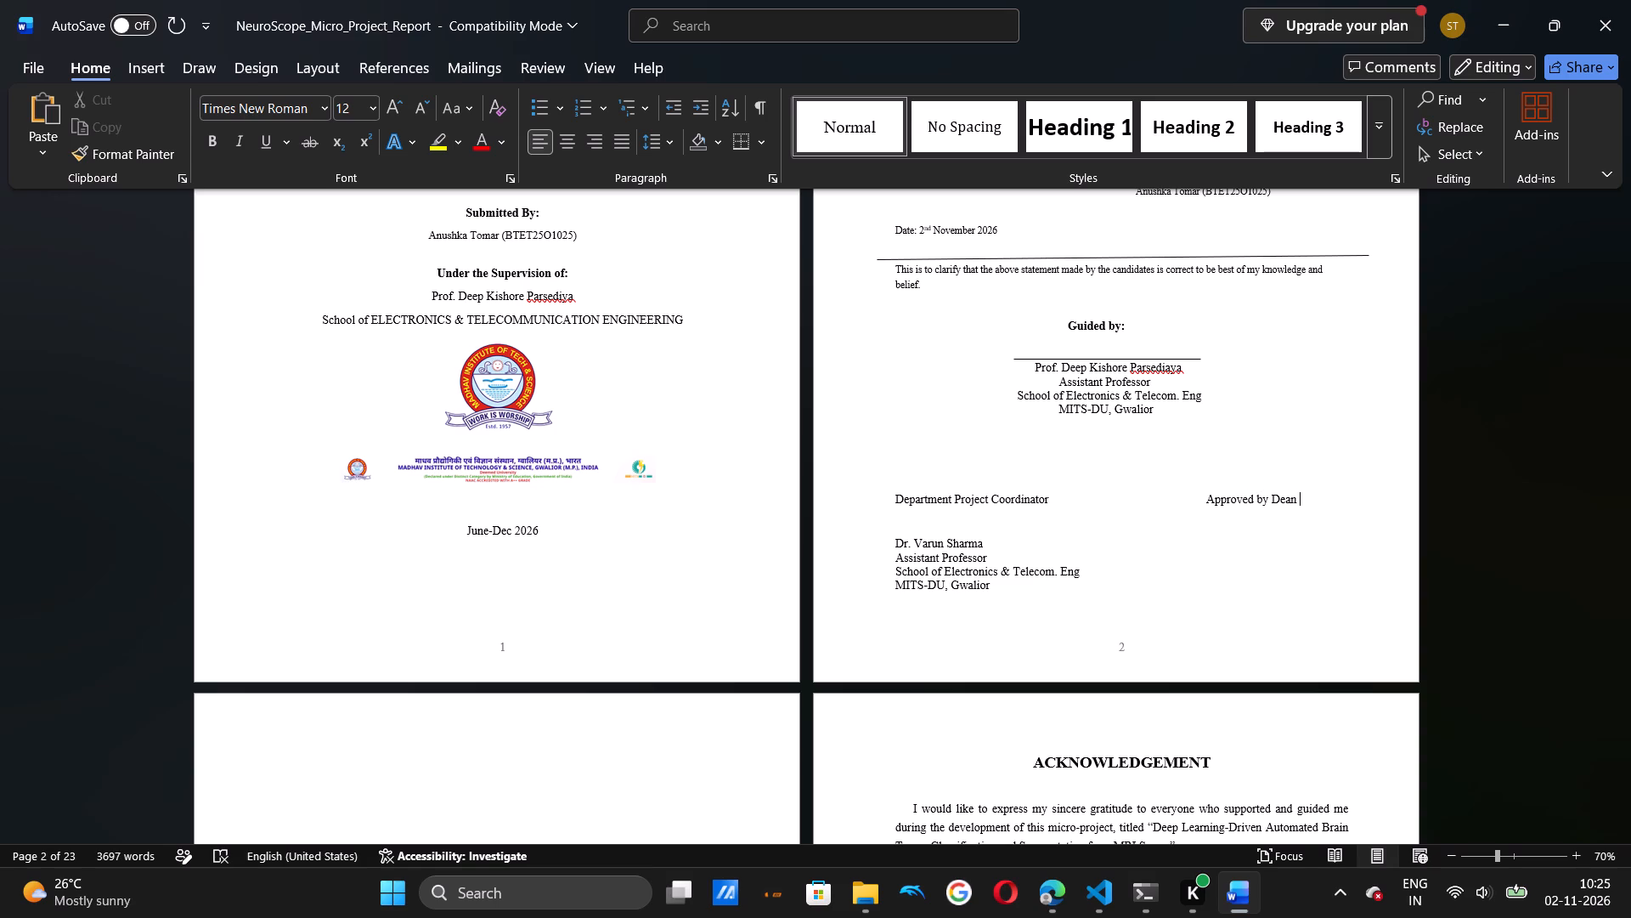
Enter the dean's name with the title "Dr." on the coordinator's name line, aligned beneath "Approved by Dean".
{"action": "left_click", "coordinate": [1214, 549]}
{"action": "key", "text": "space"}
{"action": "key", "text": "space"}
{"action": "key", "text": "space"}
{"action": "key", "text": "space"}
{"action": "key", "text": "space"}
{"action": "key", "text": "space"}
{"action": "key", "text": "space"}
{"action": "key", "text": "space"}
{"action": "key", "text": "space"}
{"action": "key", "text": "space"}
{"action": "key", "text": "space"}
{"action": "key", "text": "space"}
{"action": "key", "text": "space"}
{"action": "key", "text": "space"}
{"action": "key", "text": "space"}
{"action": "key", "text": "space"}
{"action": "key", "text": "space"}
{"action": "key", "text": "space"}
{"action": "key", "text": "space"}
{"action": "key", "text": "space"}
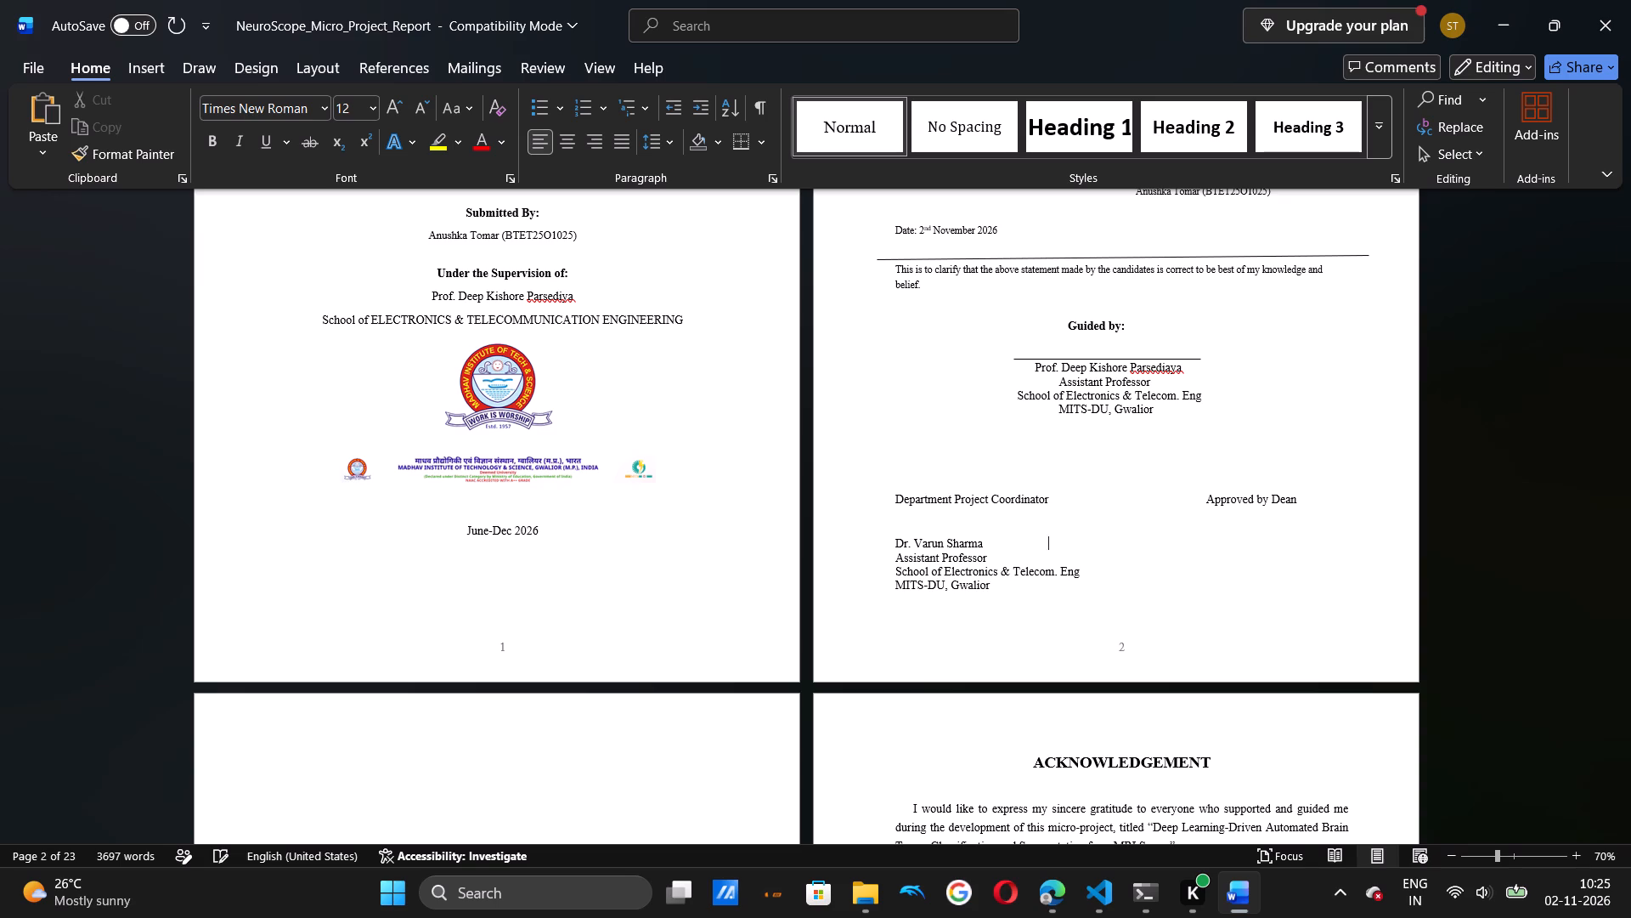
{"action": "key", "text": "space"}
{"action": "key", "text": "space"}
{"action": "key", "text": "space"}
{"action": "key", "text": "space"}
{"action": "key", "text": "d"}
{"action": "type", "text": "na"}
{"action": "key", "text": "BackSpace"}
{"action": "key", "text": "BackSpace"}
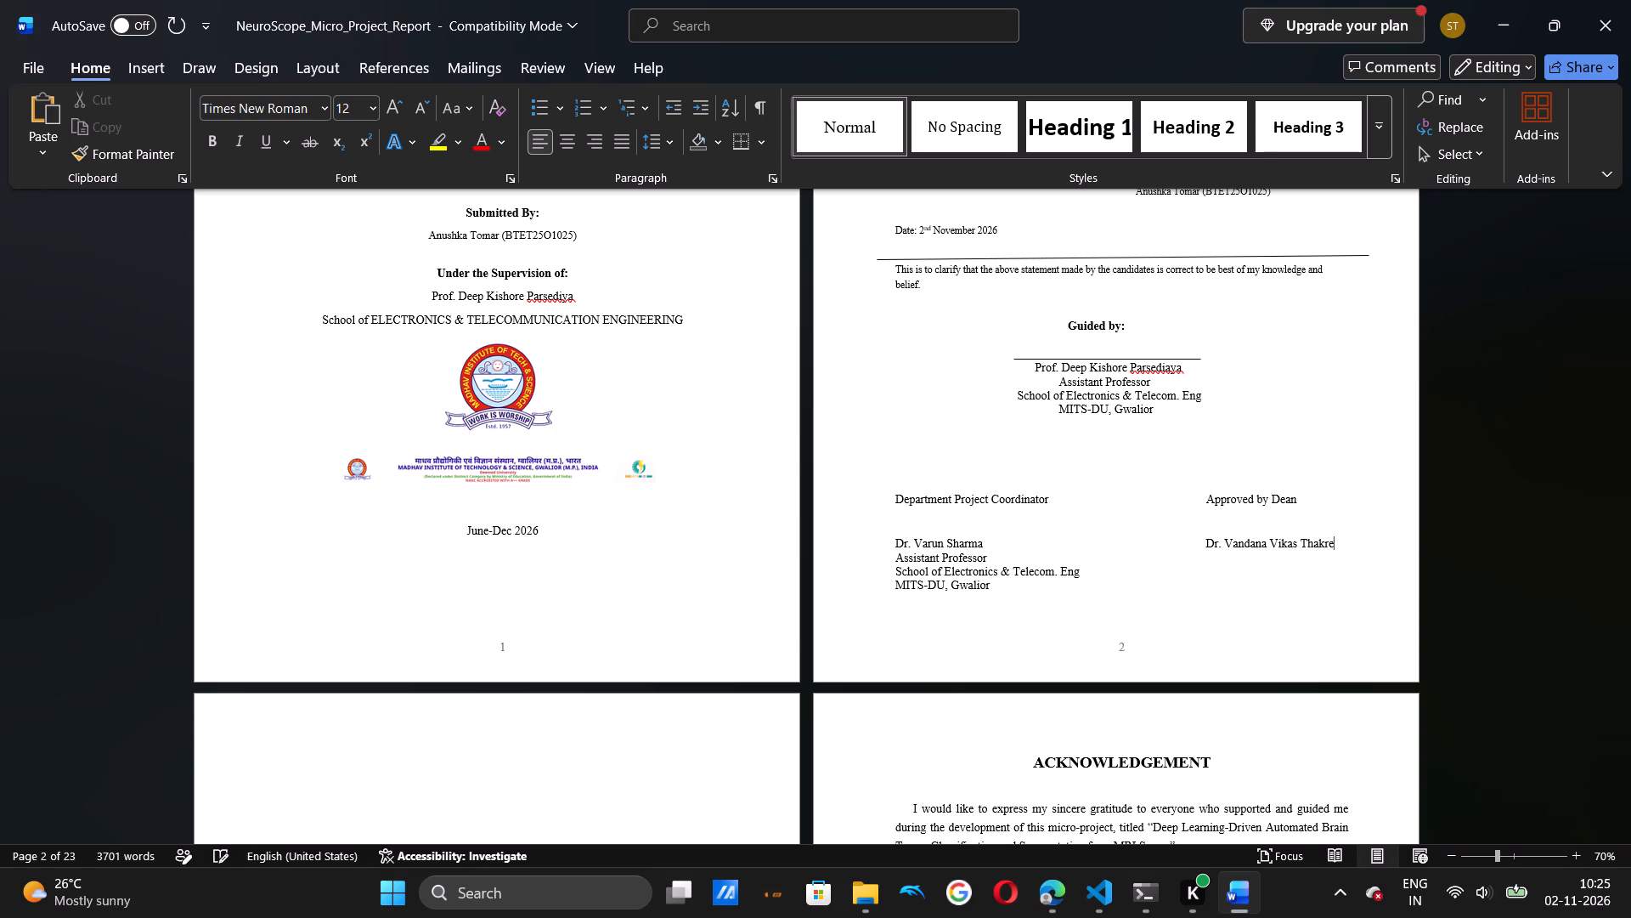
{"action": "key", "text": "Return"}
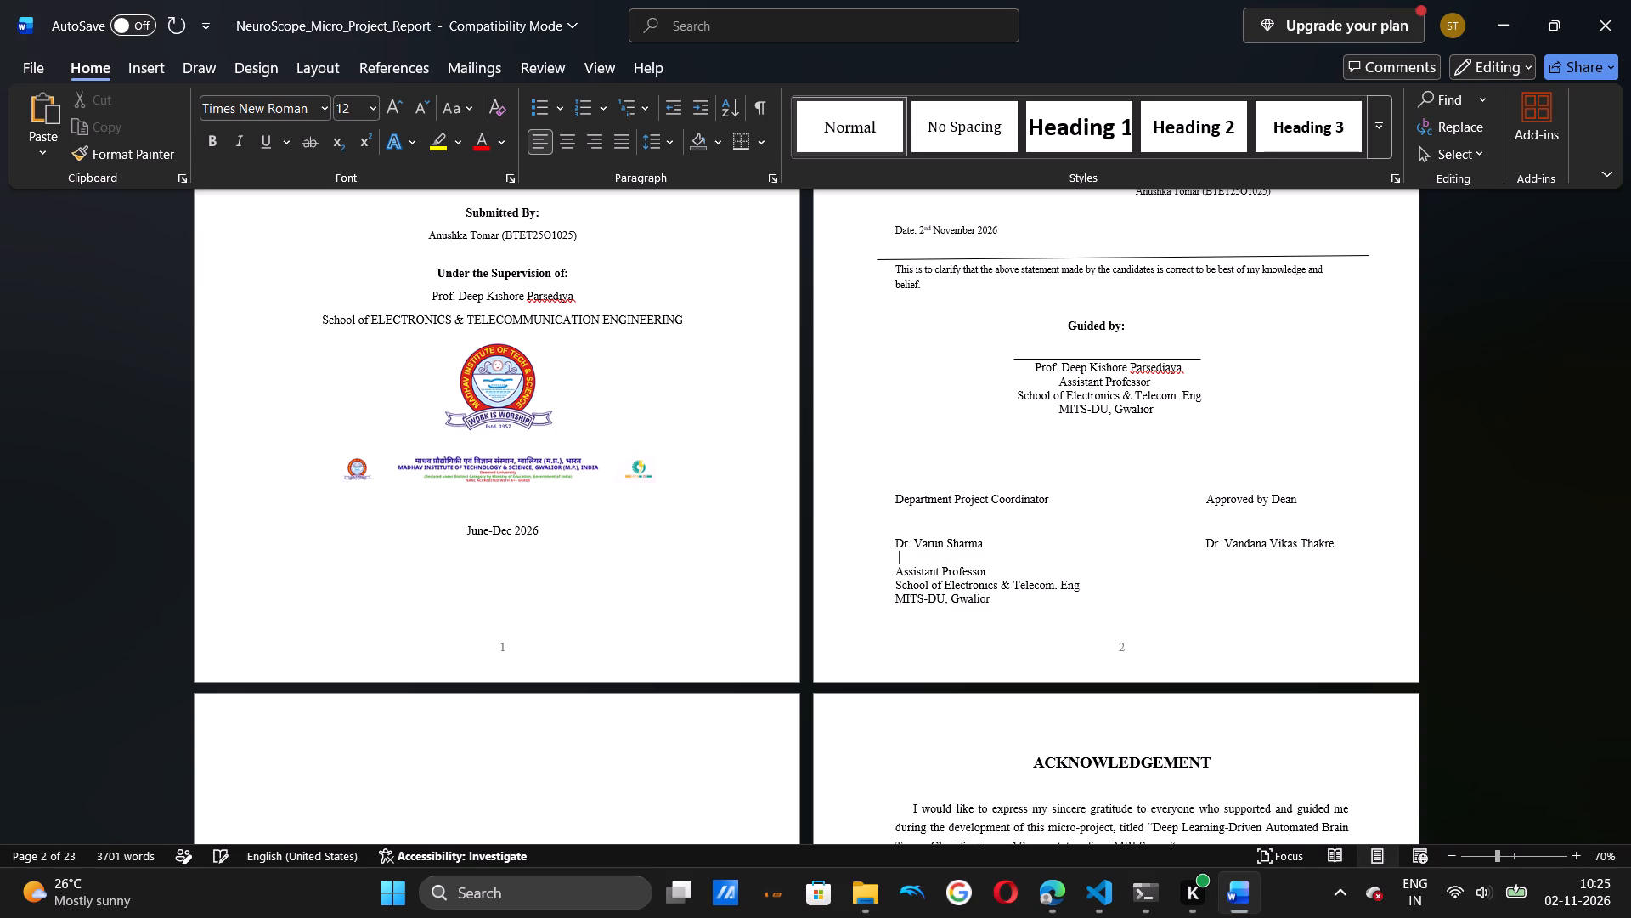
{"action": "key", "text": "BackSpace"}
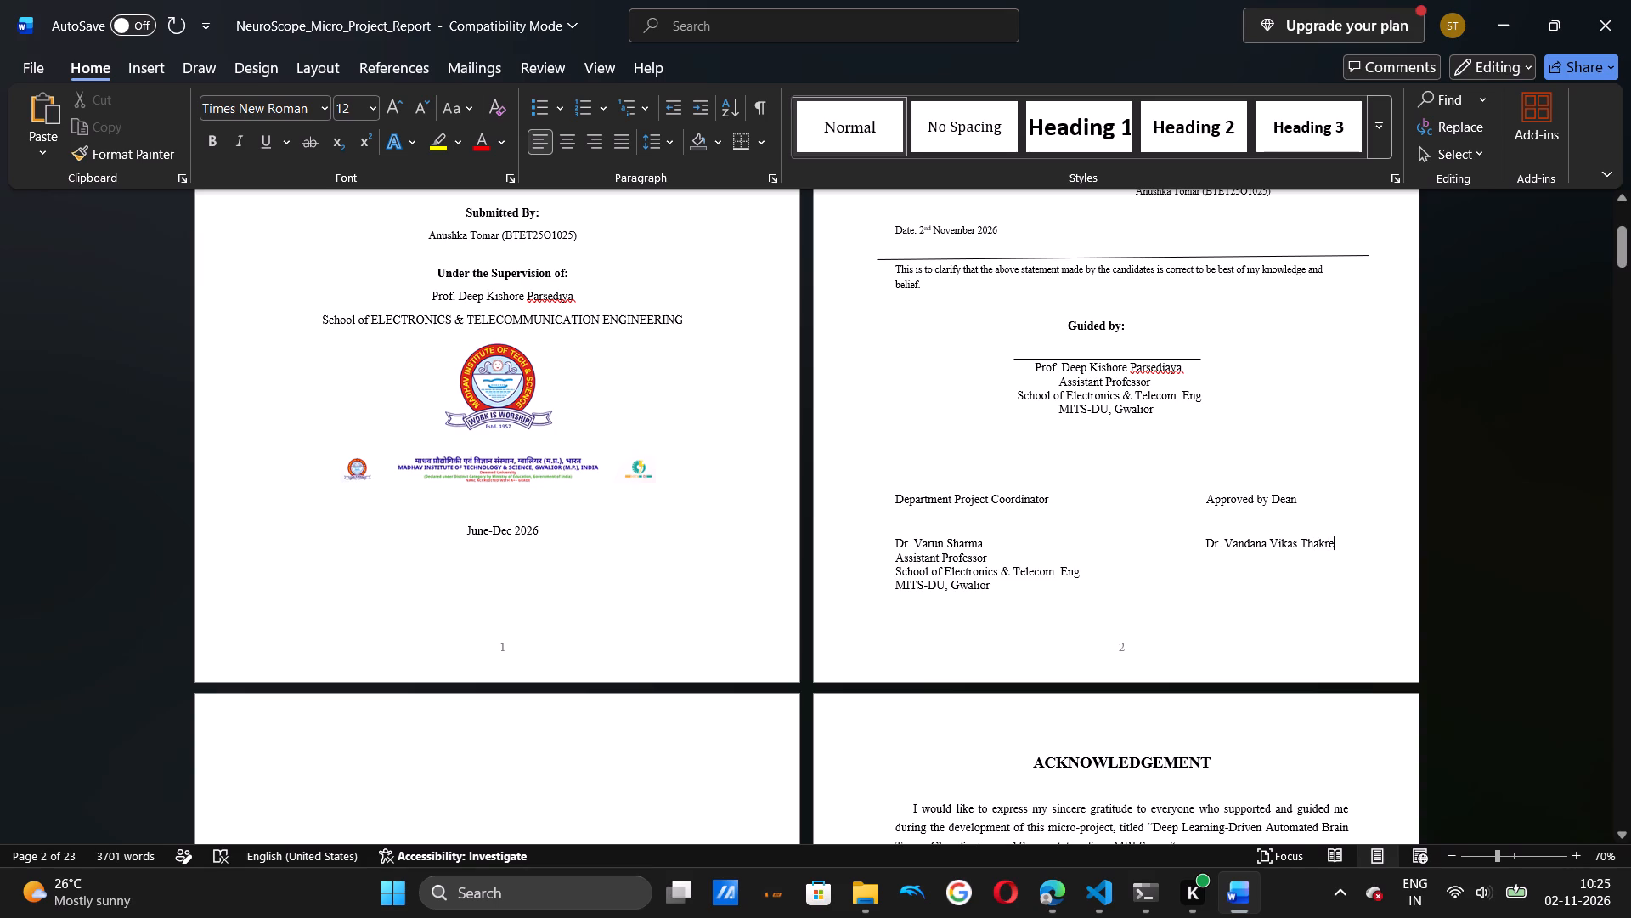
Add "Professor" on the coordinator's "Assistant Professor" line, spaced across so it aligns beneath the dean's name.
{"action": "left_click", "coordinate": [1201, 560]}
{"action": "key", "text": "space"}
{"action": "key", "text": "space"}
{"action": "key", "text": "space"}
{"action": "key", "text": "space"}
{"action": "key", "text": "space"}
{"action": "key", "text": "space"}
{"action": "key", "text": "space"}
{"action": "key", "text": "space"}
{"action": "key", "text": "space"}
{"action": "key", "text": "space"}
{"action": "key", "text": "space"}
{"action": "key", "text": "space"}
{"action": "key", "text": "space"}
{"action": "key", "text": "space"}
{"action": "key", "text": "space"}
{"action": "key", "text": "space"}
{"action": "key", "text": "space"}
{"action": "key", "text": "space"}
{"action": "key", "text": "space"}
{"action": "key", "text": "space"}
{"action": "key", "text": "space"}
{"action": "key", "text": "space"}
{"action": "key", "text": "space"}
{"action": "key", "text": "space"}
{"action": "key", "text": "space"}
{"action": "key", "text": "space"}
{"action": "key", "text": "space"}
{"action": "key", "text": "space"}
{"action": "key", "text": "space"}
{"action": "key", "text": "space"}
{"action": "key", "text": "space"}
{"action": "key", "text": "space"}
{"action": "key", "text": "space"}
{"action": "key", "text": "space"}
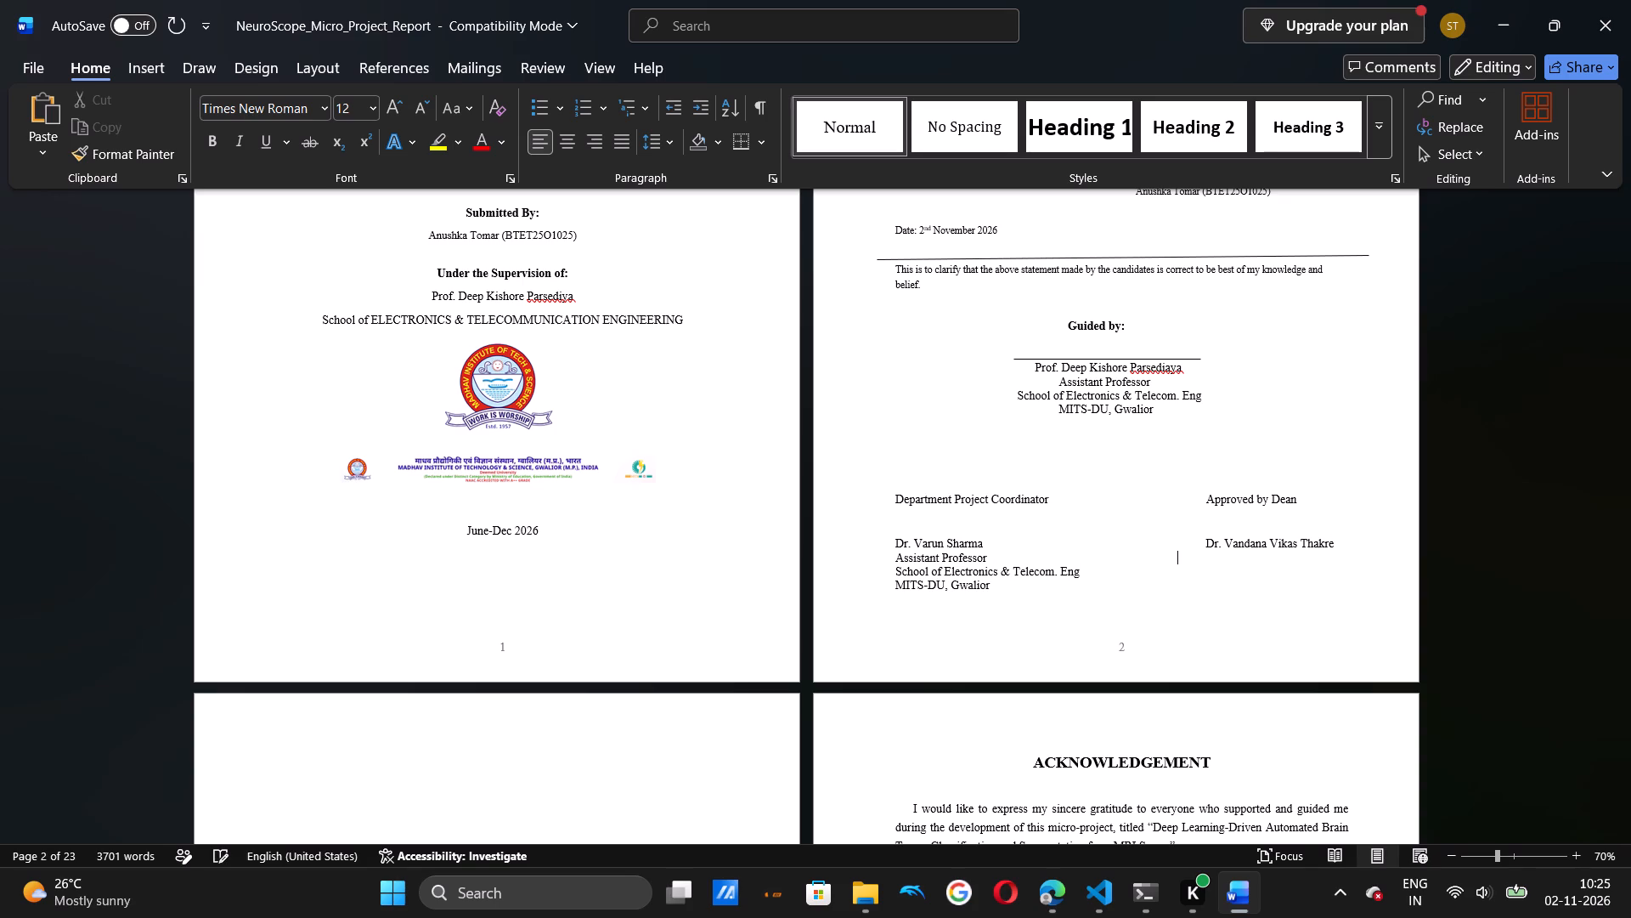
{"action": "key", "text": "BackSpace"}
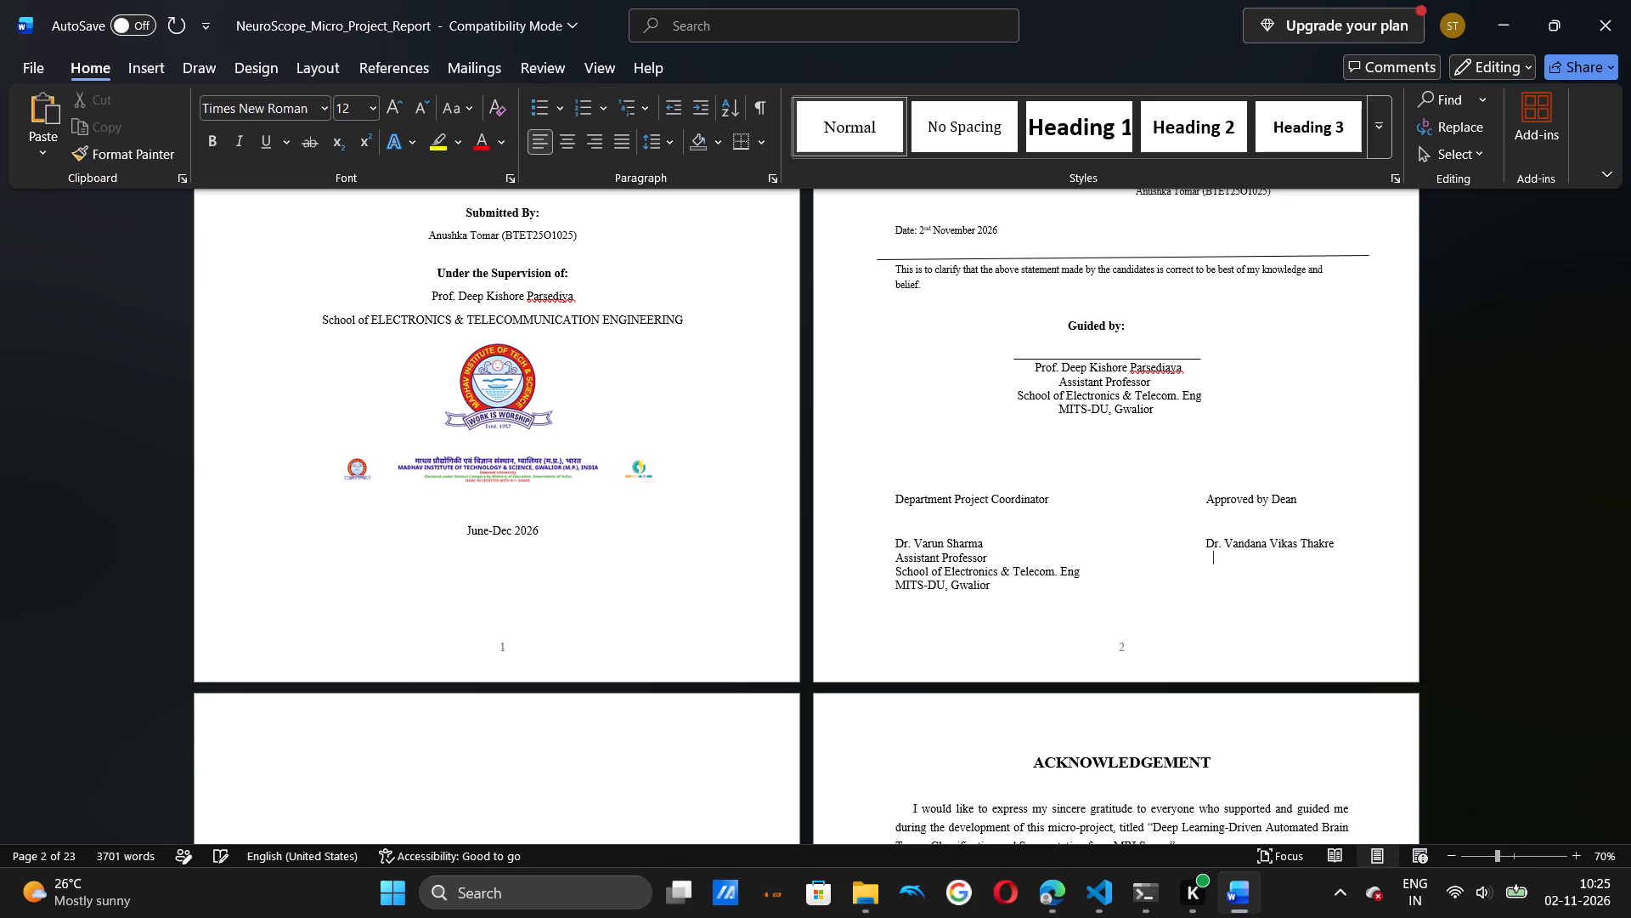
{"action": "key", "text": "BackSpace"}
{"action": "key", "text": "BackSpace"}
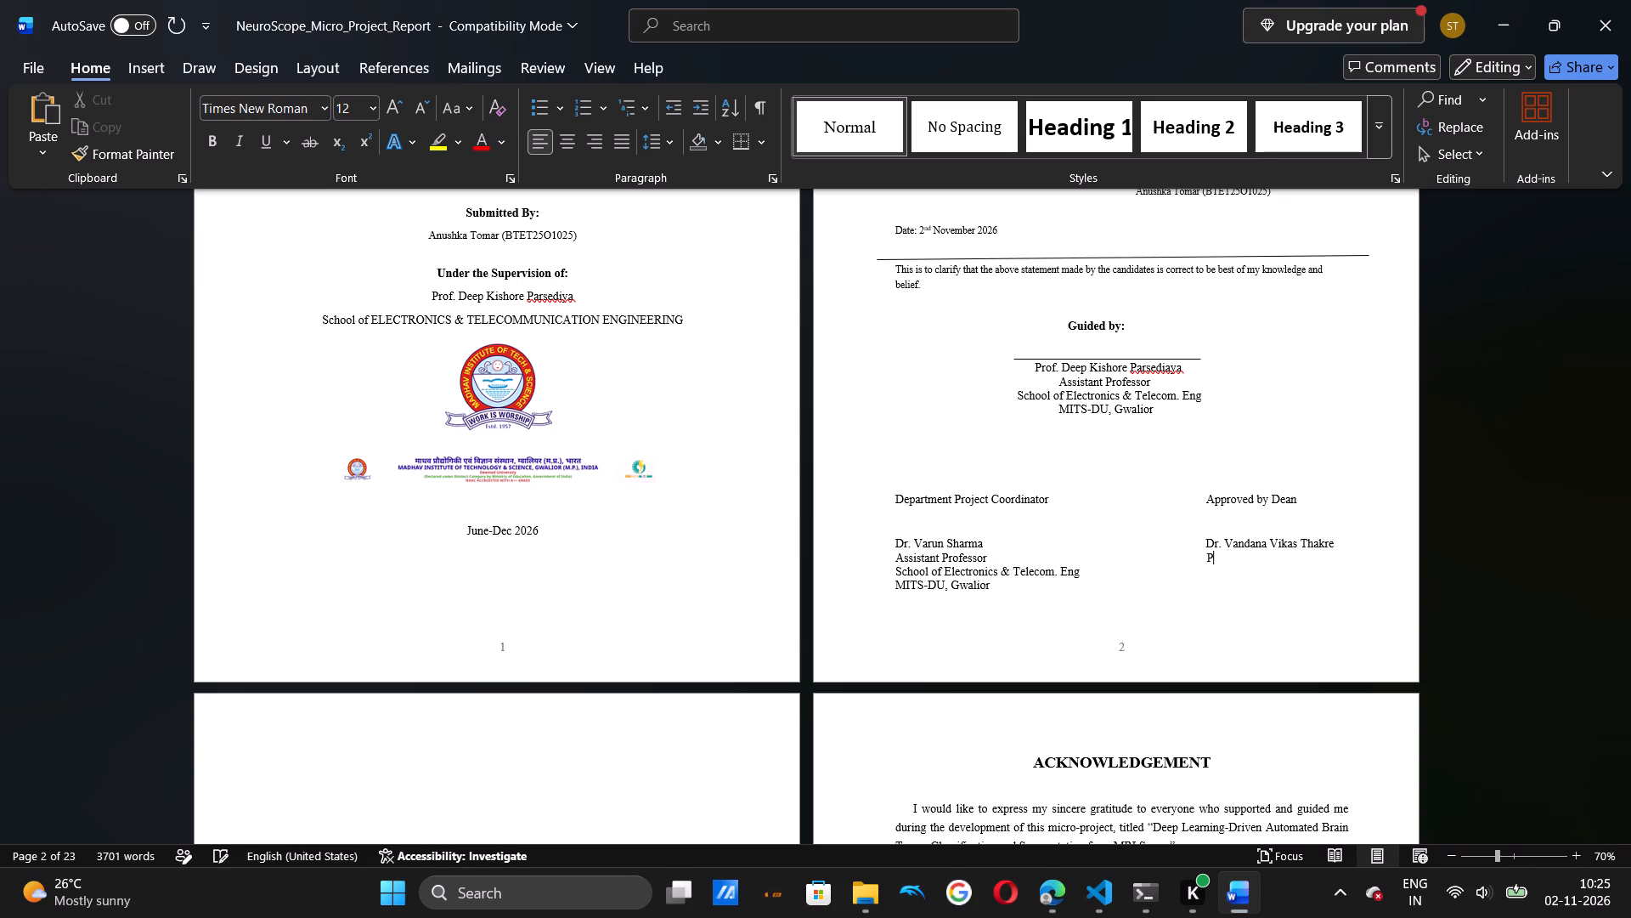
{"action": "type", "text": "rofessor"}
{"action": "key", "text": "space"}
Copy the coordinator block's "School of Electronics & Telecom. Eng" and "MITS-DU, Gwalior" lines for the dean's block and place the cursor at its "Professor" line.
{"action": "left_click_drag", "start_coordinate": [894, 573], "coordinate": [933, 581]}
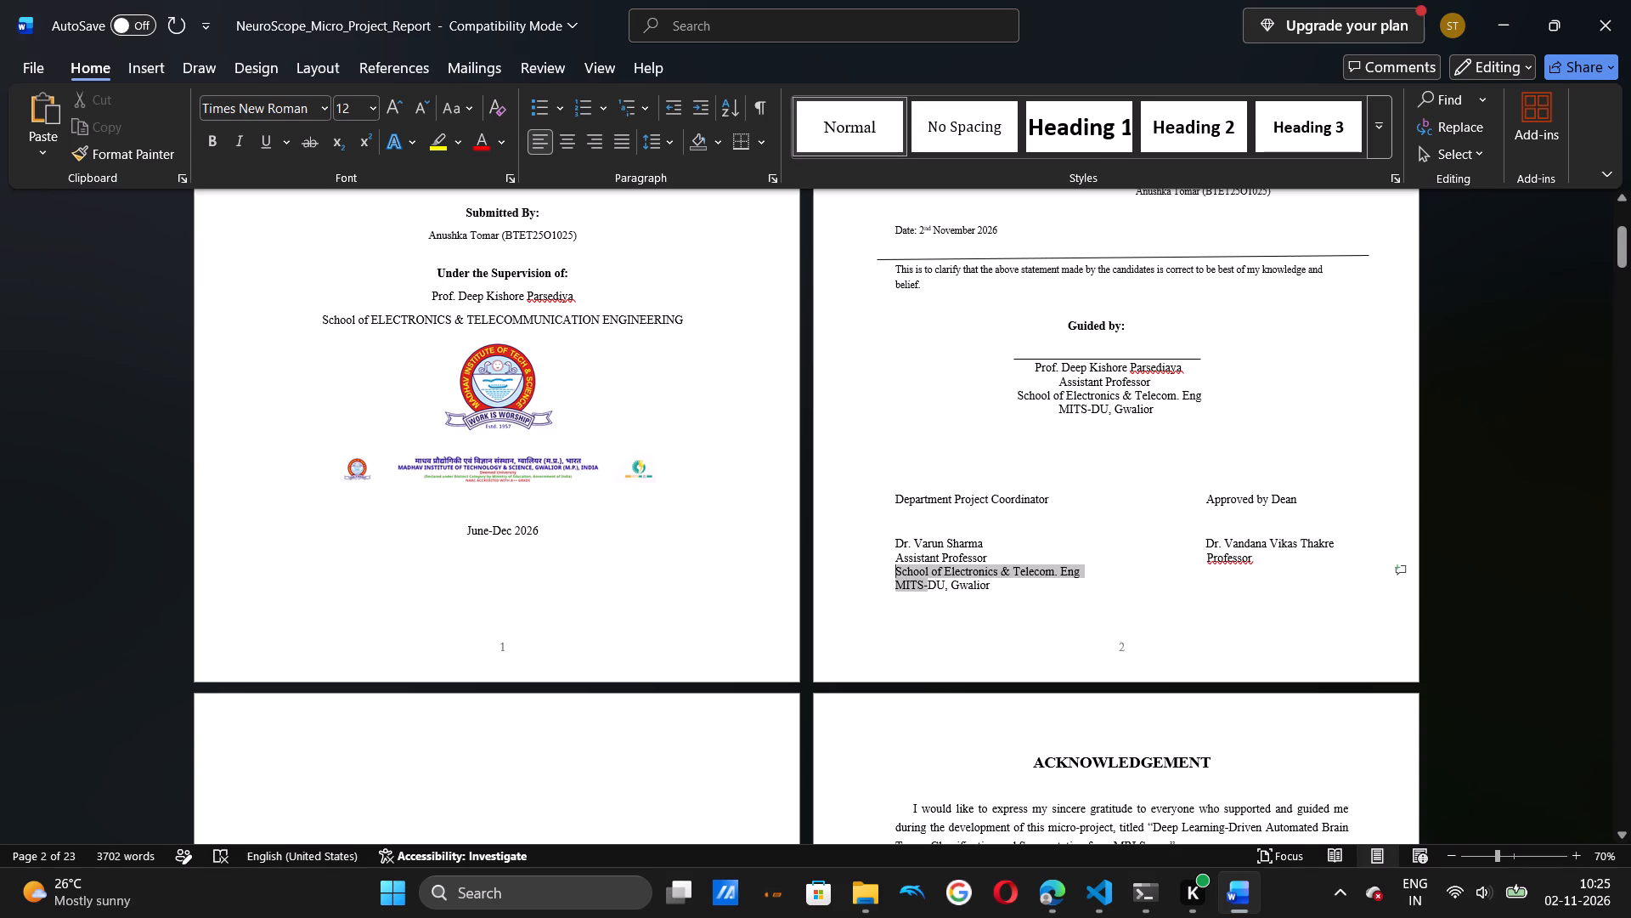
{"action": "left_click_drag", "start_coordinate": [933, 581], "coordinate": [978, 589]}
{"action": "key", "text": "ctrl+c"}
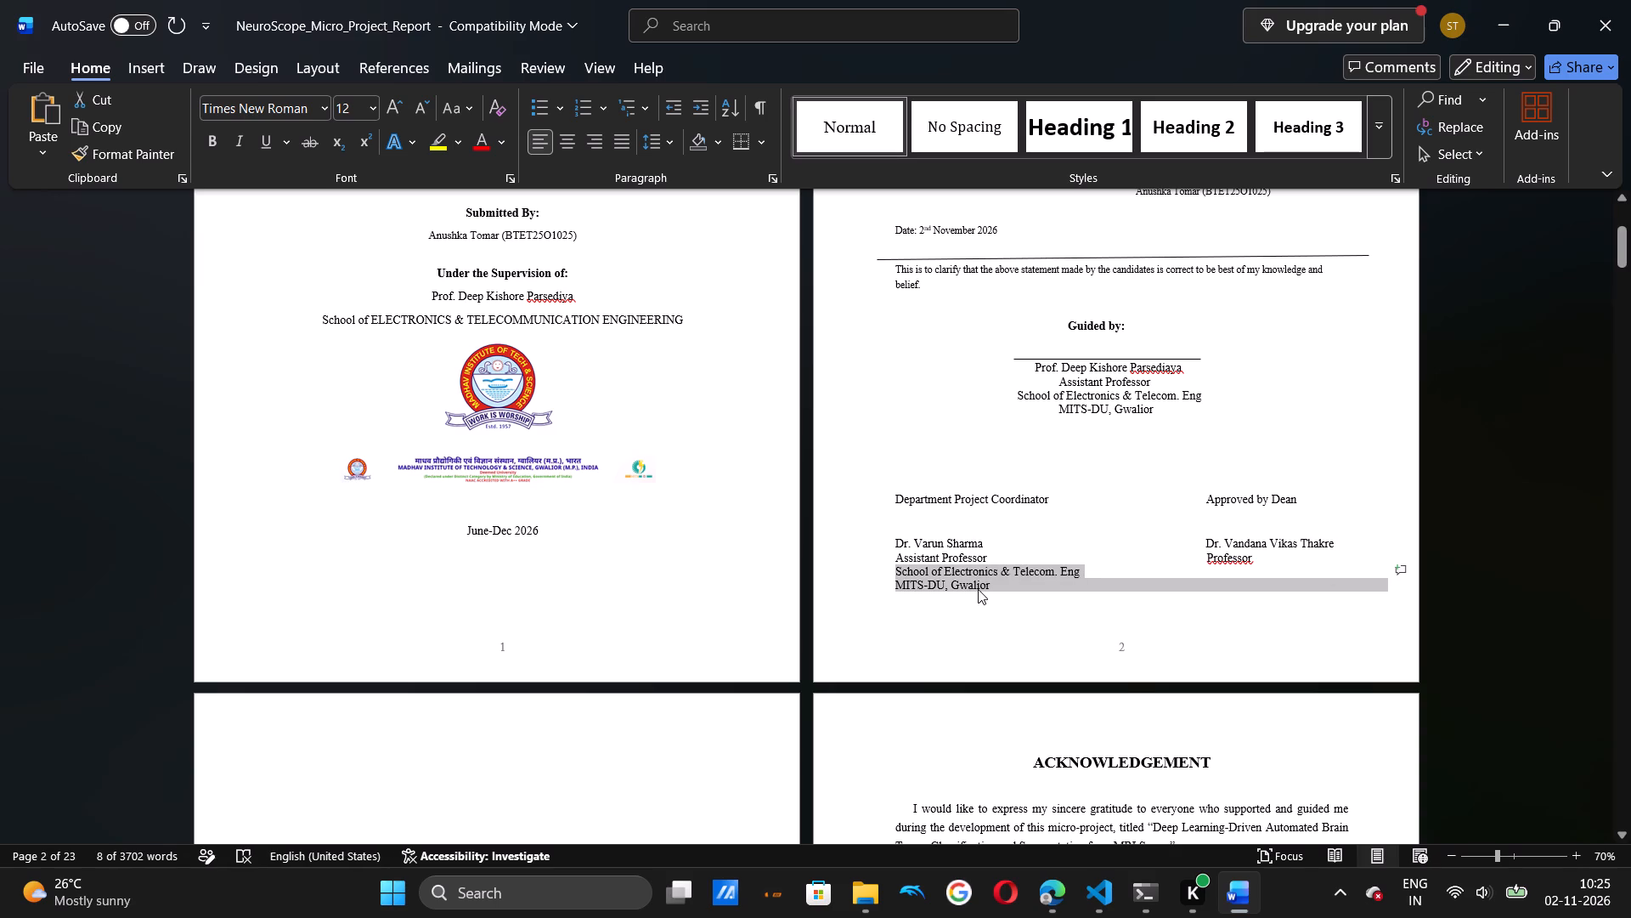
{"action": "left_click", "coordinate": [1255, 556]}
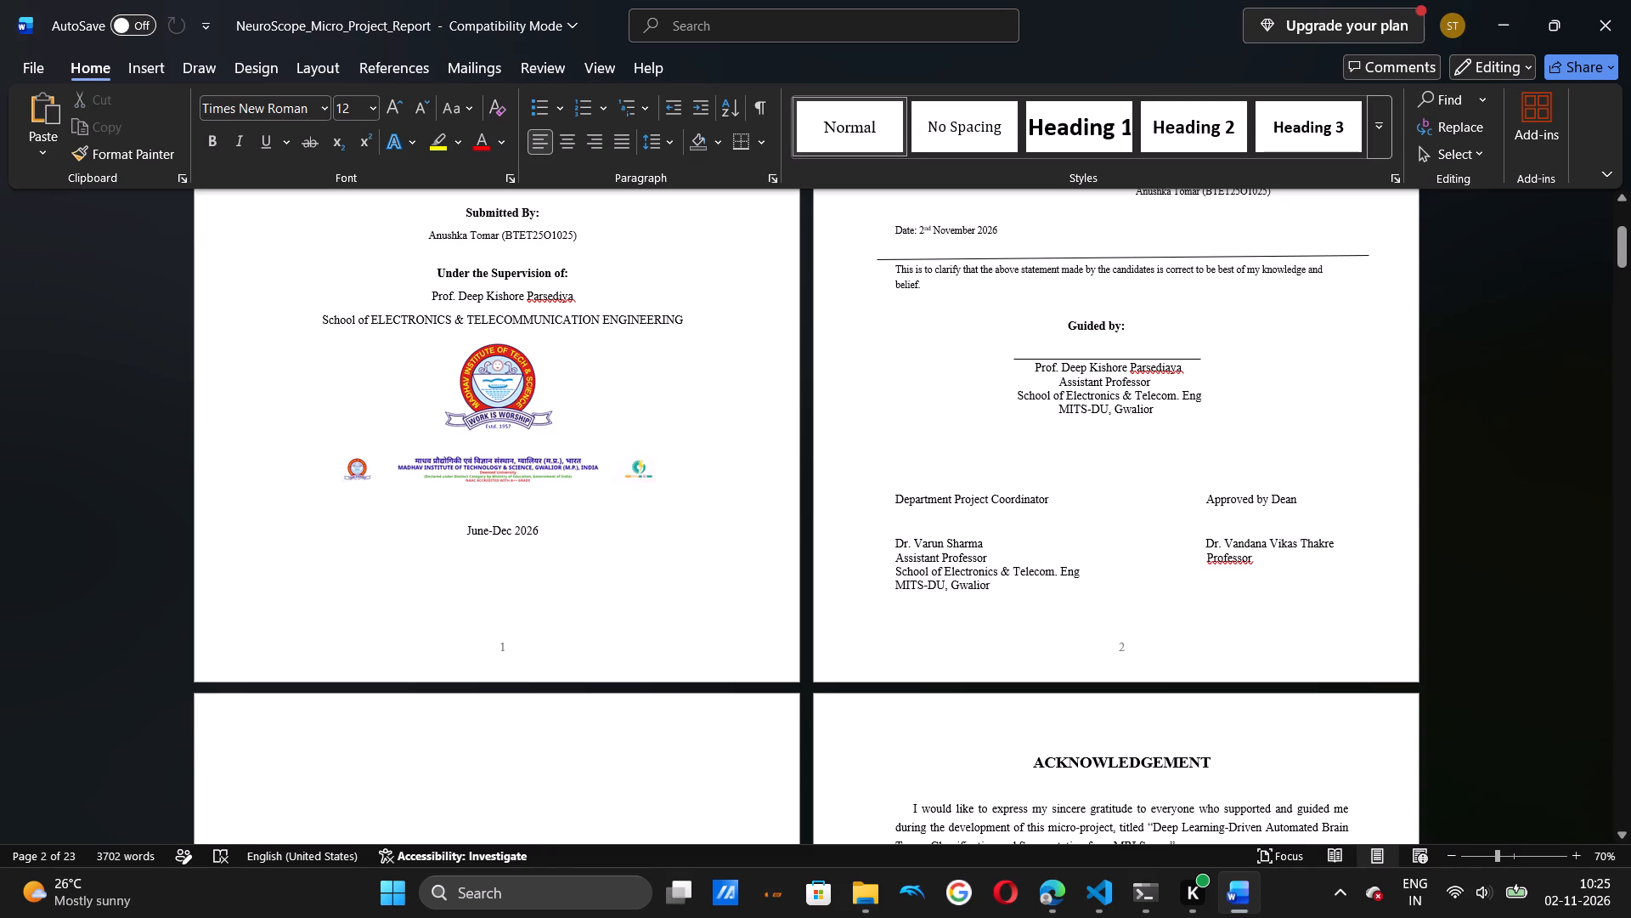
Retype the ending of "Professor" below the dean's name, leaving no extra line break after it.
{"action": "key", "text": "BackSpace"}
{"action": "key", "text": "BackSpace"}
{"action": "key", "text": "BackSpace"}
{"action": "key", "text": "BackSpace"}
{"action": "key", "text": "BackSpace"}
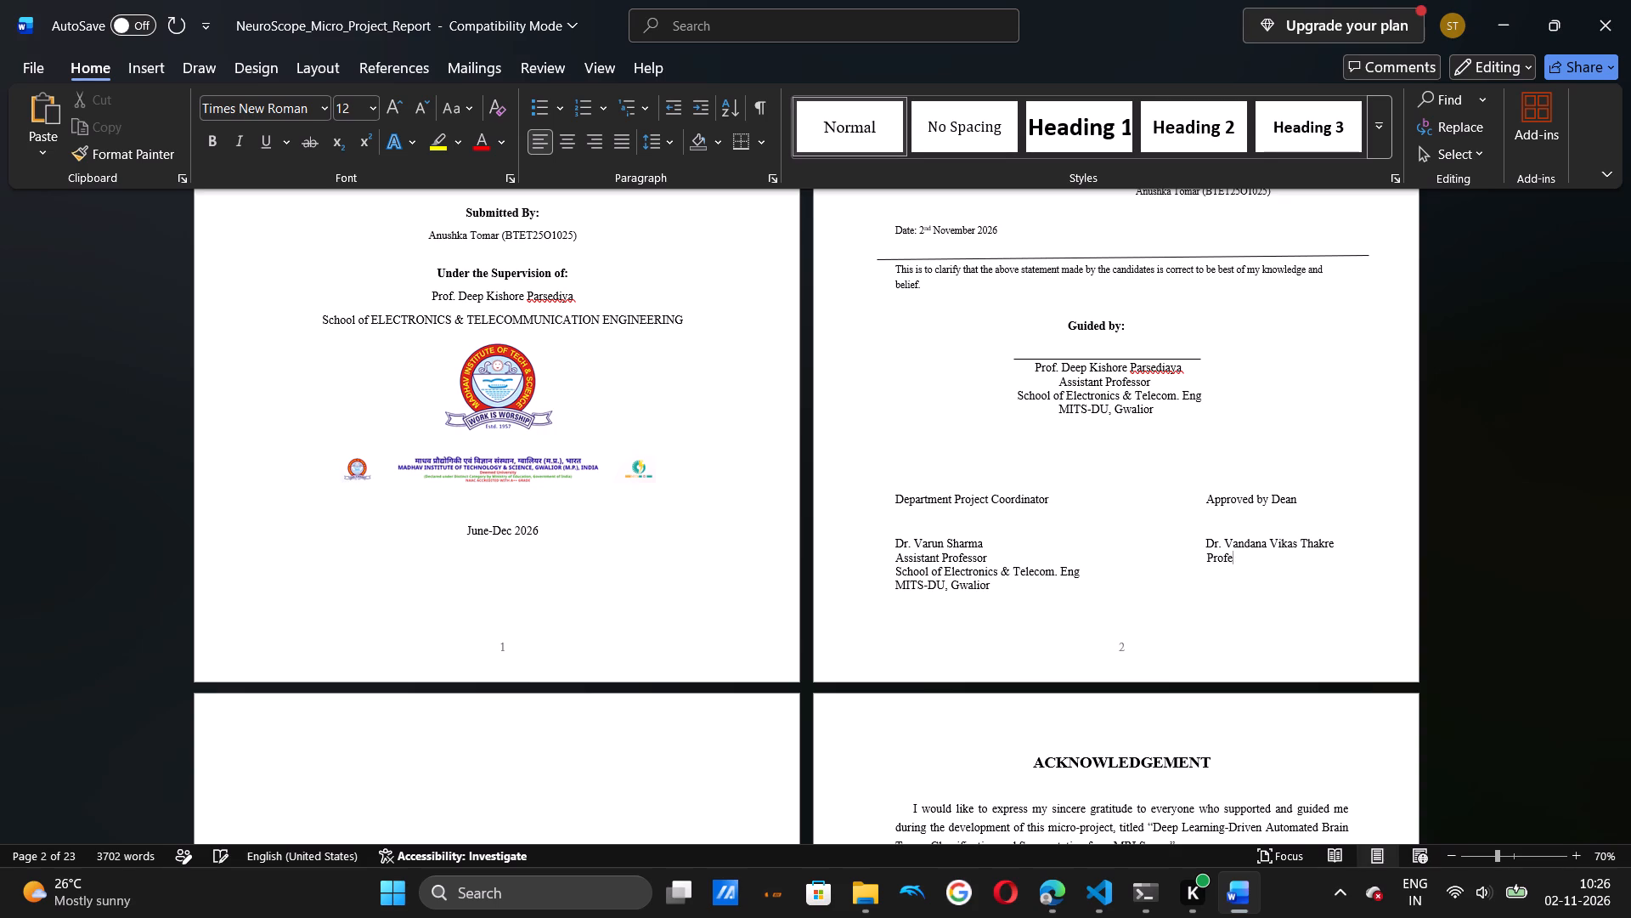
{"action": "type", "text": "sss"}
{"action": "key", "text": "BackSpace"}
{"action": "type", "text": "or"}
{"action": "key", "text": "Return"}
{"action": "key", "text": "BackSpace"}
Paste the copied "School of Electronics & Telecom. Eng" and "MITS-DU, Gwalior" lines below the dean's "Professor", beside the coordinator's school line.
{"action": "left_click", "coordinate": [1210, 569]}
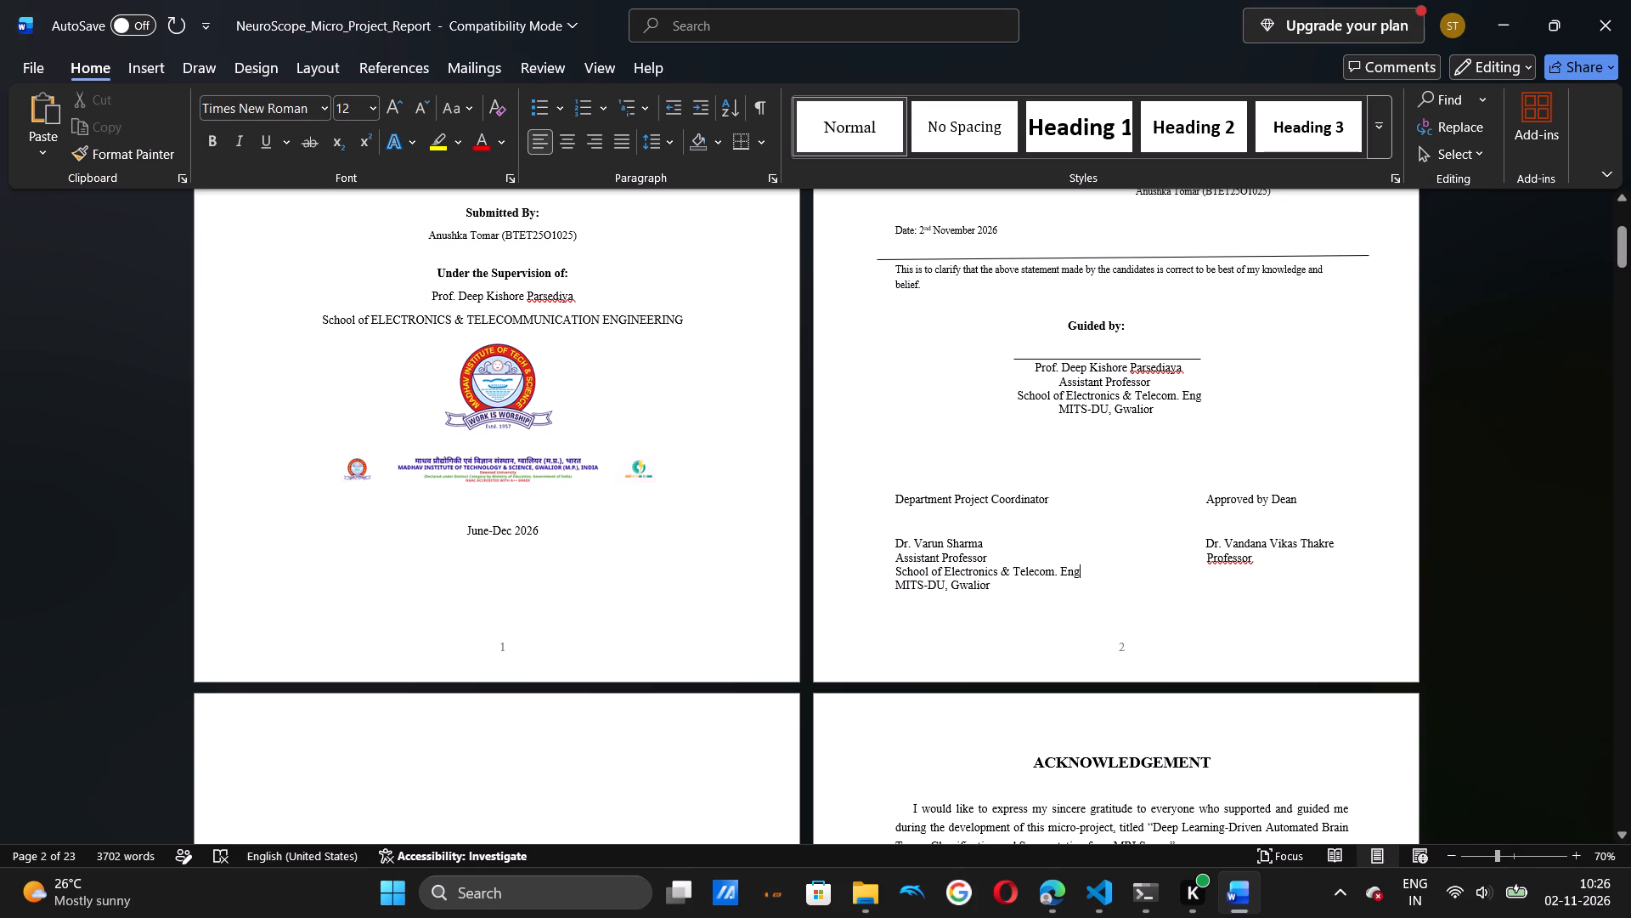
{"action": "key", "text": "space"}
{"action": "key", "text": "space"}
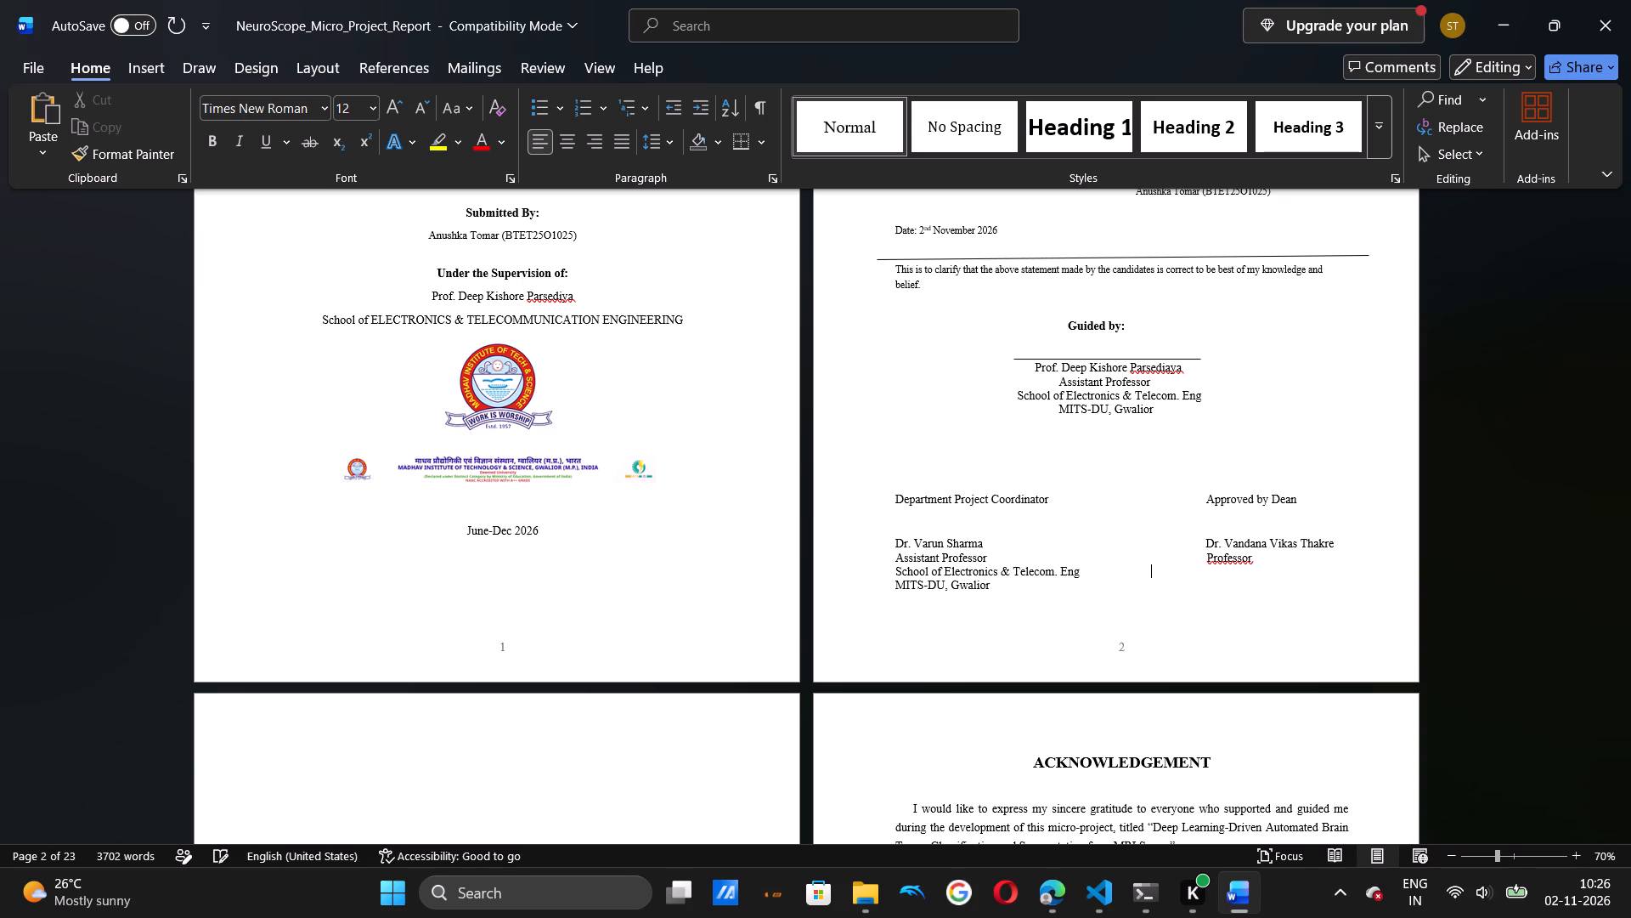
{"action": "key", "text": "BackSpace"}
{"action": "key", "text": "BackSpace"}
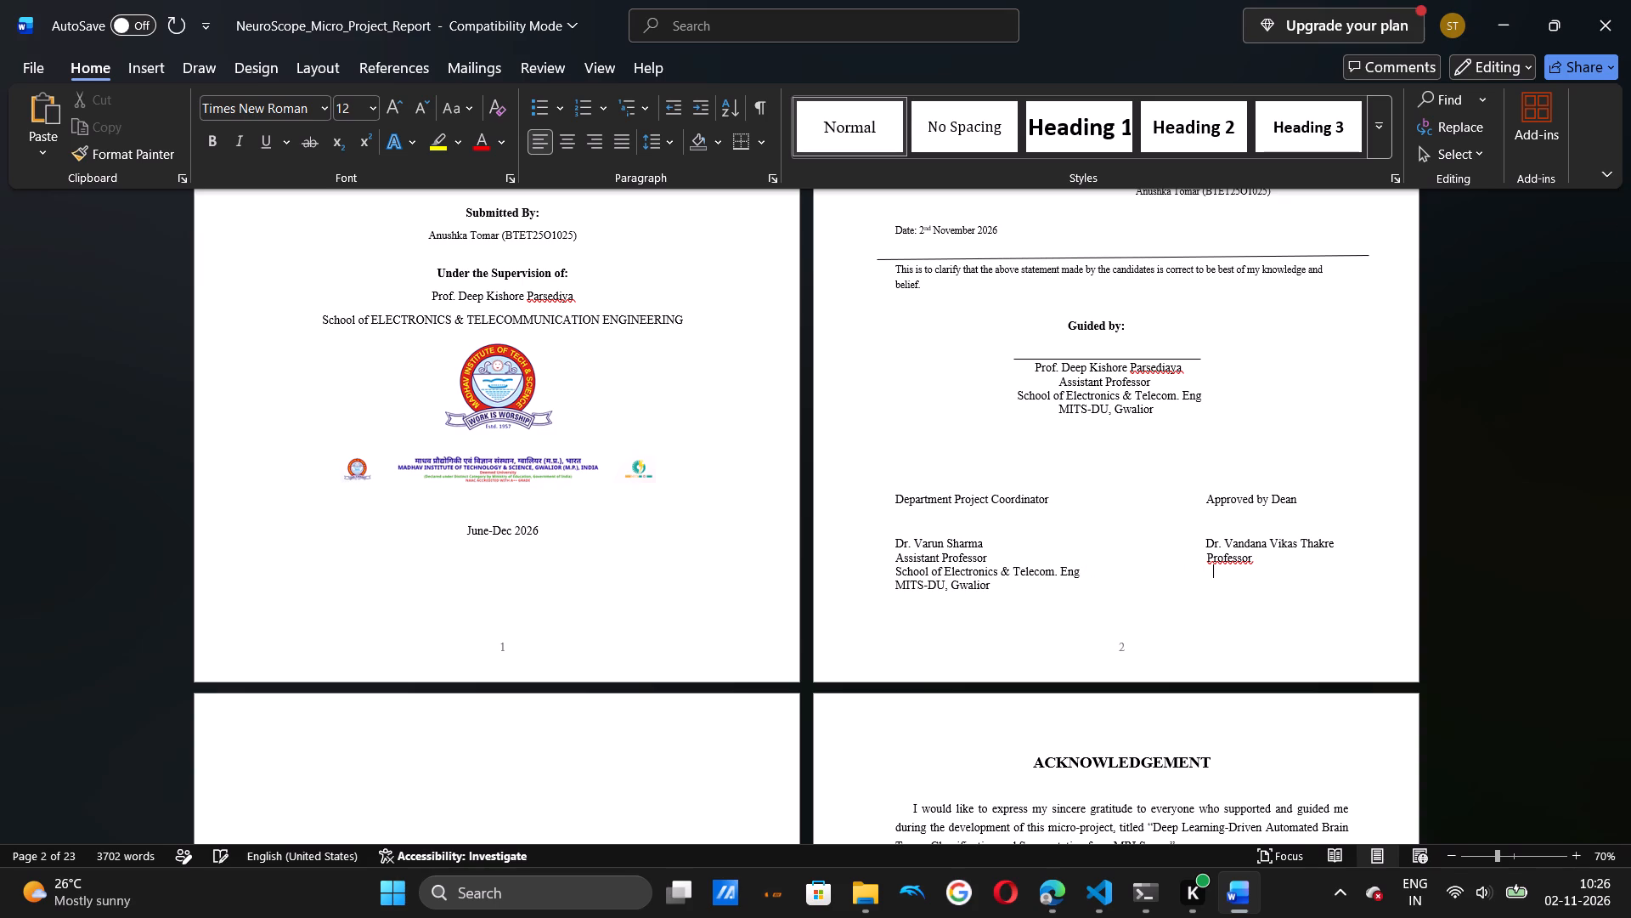
{"action": "key", "text": "BackSpace"}
{"action": "key", "text": "BackSpace"}
{"action": "key", "text": "ctrl+v"}
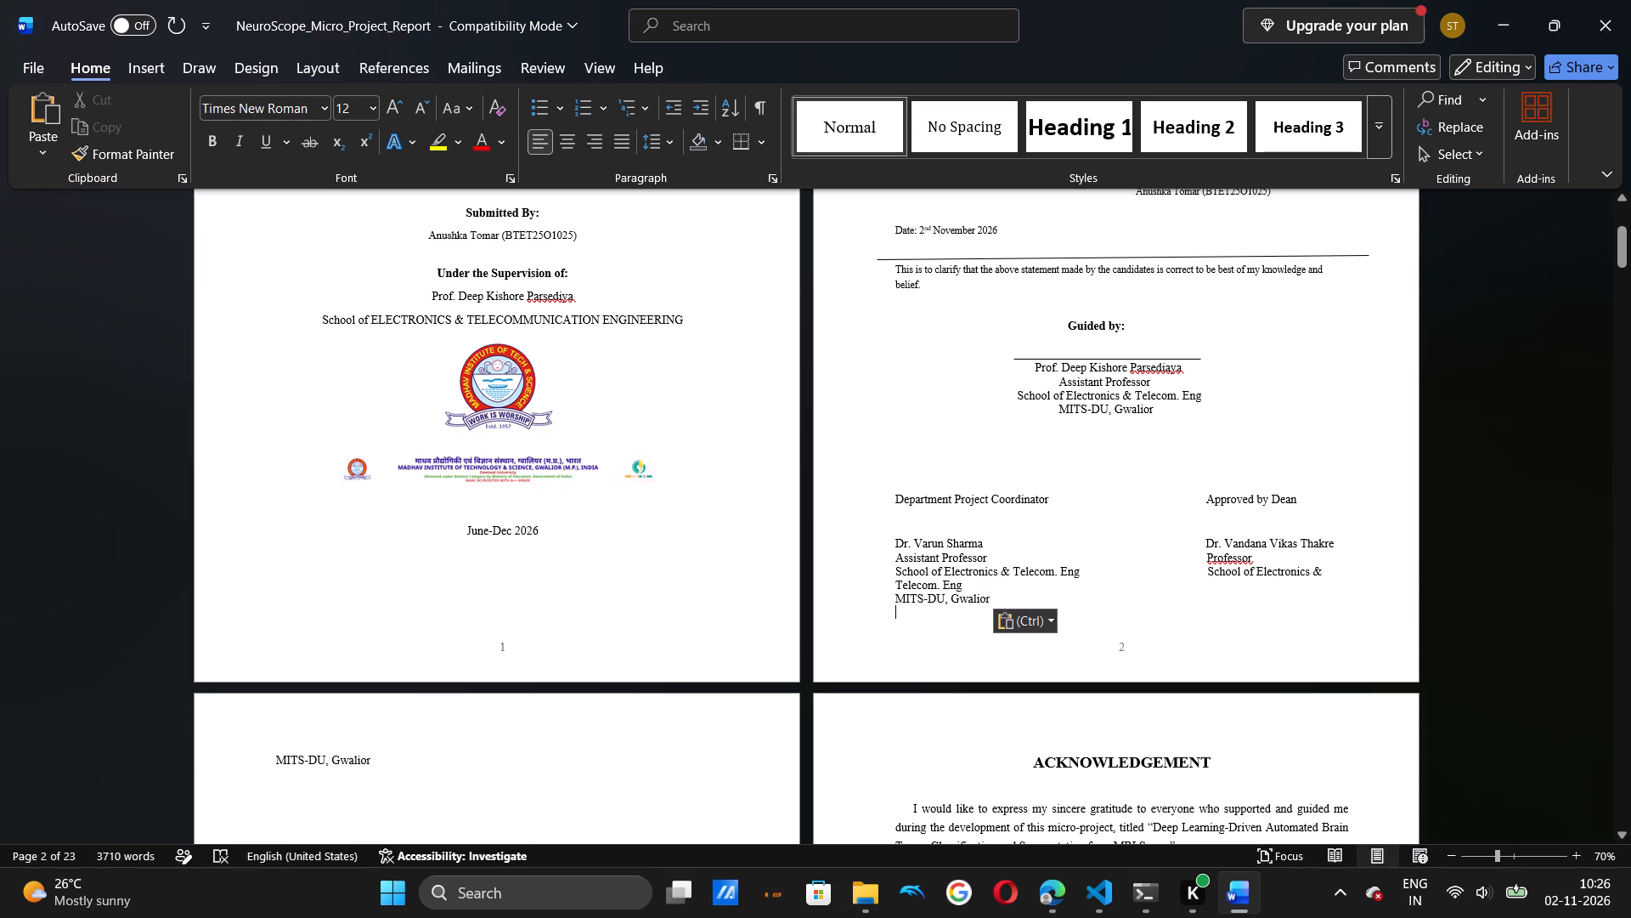
Reduce the spaces before the dean's "School of Electronics & Telecom. Eng" so it fits on one line beside the coordinator's school text.
{"action": "scroll", "coordinate": [1206, 580], "scroll_direction": "down", "scroll_amount": 1}
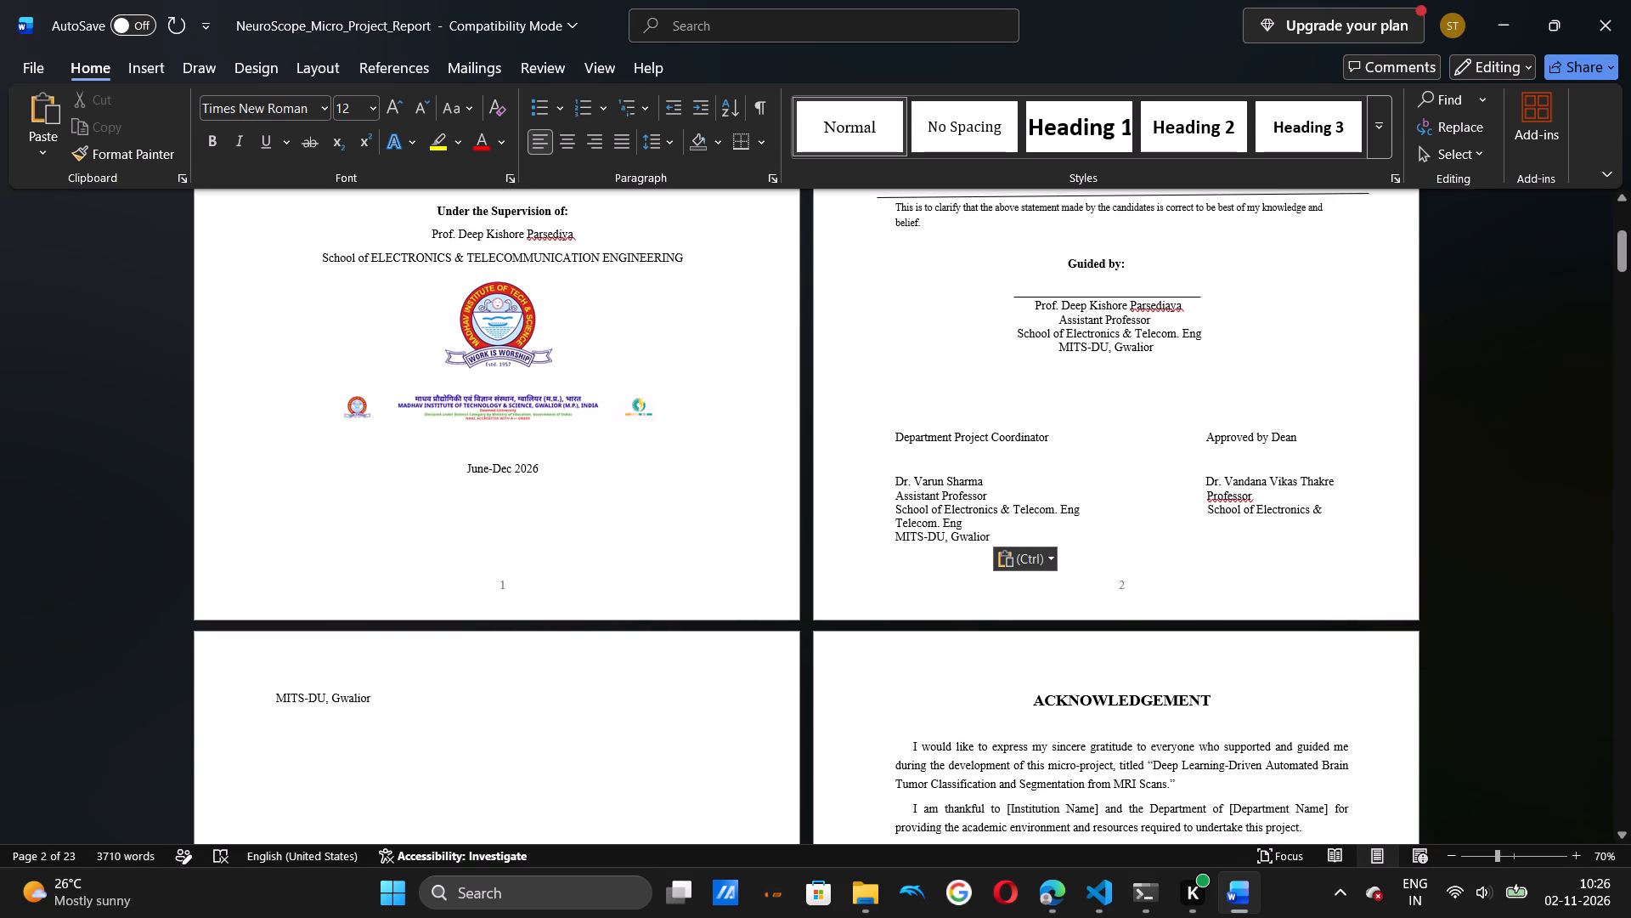
{"action": "left_click", "coordinate": [1205, 511]}
{"action": "key", "text": "BackSpace"}
{"action": "key", "text": "BackSpace"}
{"action": "key", "text": "BackSpace"}
{"action": "key", "text": "BackSpace"}
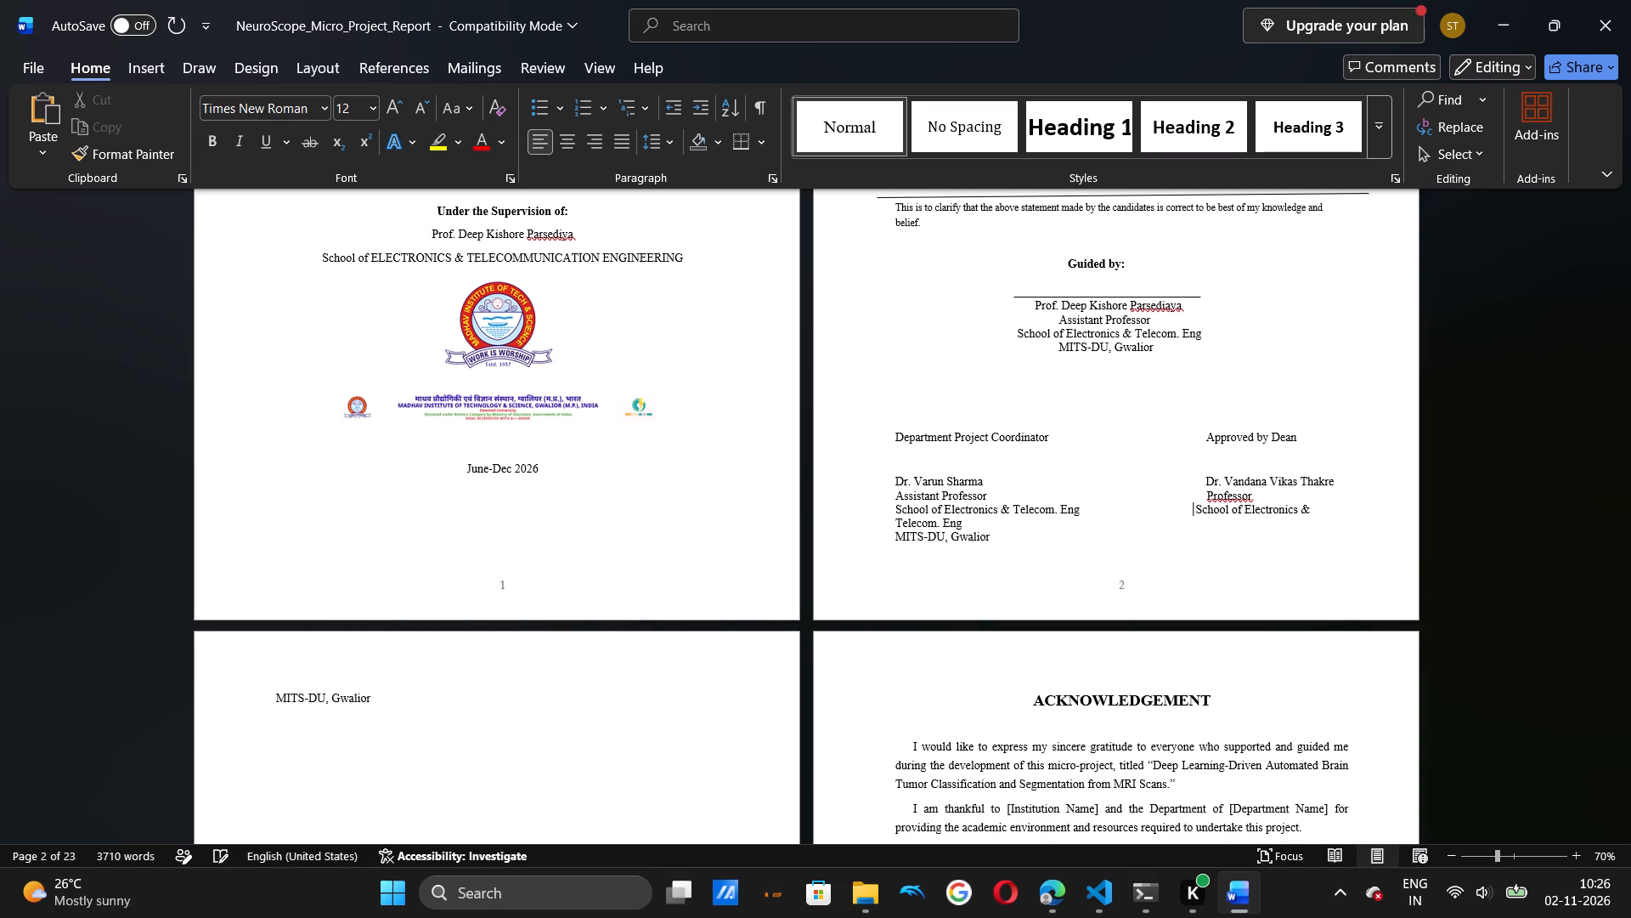
{"action": "key", "text": "BackSpace"}
{"action": "key", "text": "BackSpace"}
{"action": "key", "text": "BackSpace"}
{"action": "key", "text": "BackSpace"}
{"action": "key", "text": "BackSpace"}
{"action": "key", "text": "BackSpace"}
{"action": "key", "text": "BackSpace"}
{"action": "key", "text": "BackSpace"}
{"action": "key", "text": "BackSpace"}
{"action": "key", "text": "BackSpace"}
{"action": "key", "text": "BackSpace"}
{"action": "key", "text": "BackSpace"}
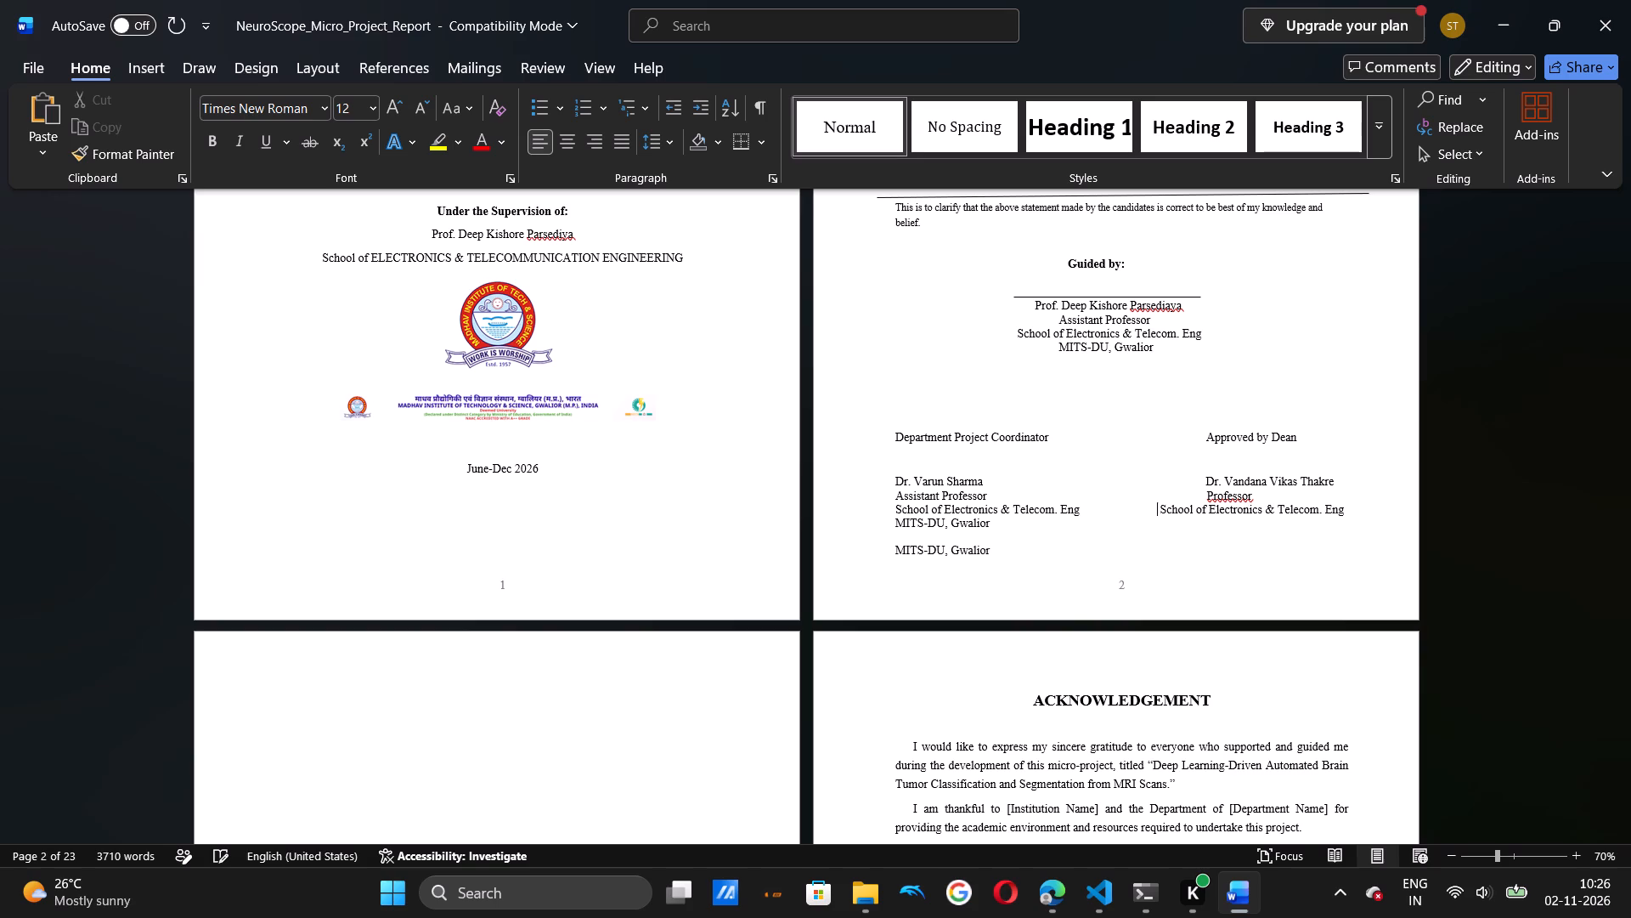
{"action": "key", "text": "BackSpace"}
{"action": "key", "text": "BackSpace"}
{"action": "key", "text": "BackSpace"}
{"action": "key", "text": "BackSpace"}
{"action": "key", "text": "BackSpace"}
{"action": "key", "text": "BackSpace"}
{"action": "key", "text": "BackSpace"}
{"action": "key", "text": "BackSpace"}
{"action": "key", "text": "BackSpace"}
{"action": "key", "text": "BackSpace"}
{"action": "key", "text": "BackSpace"}
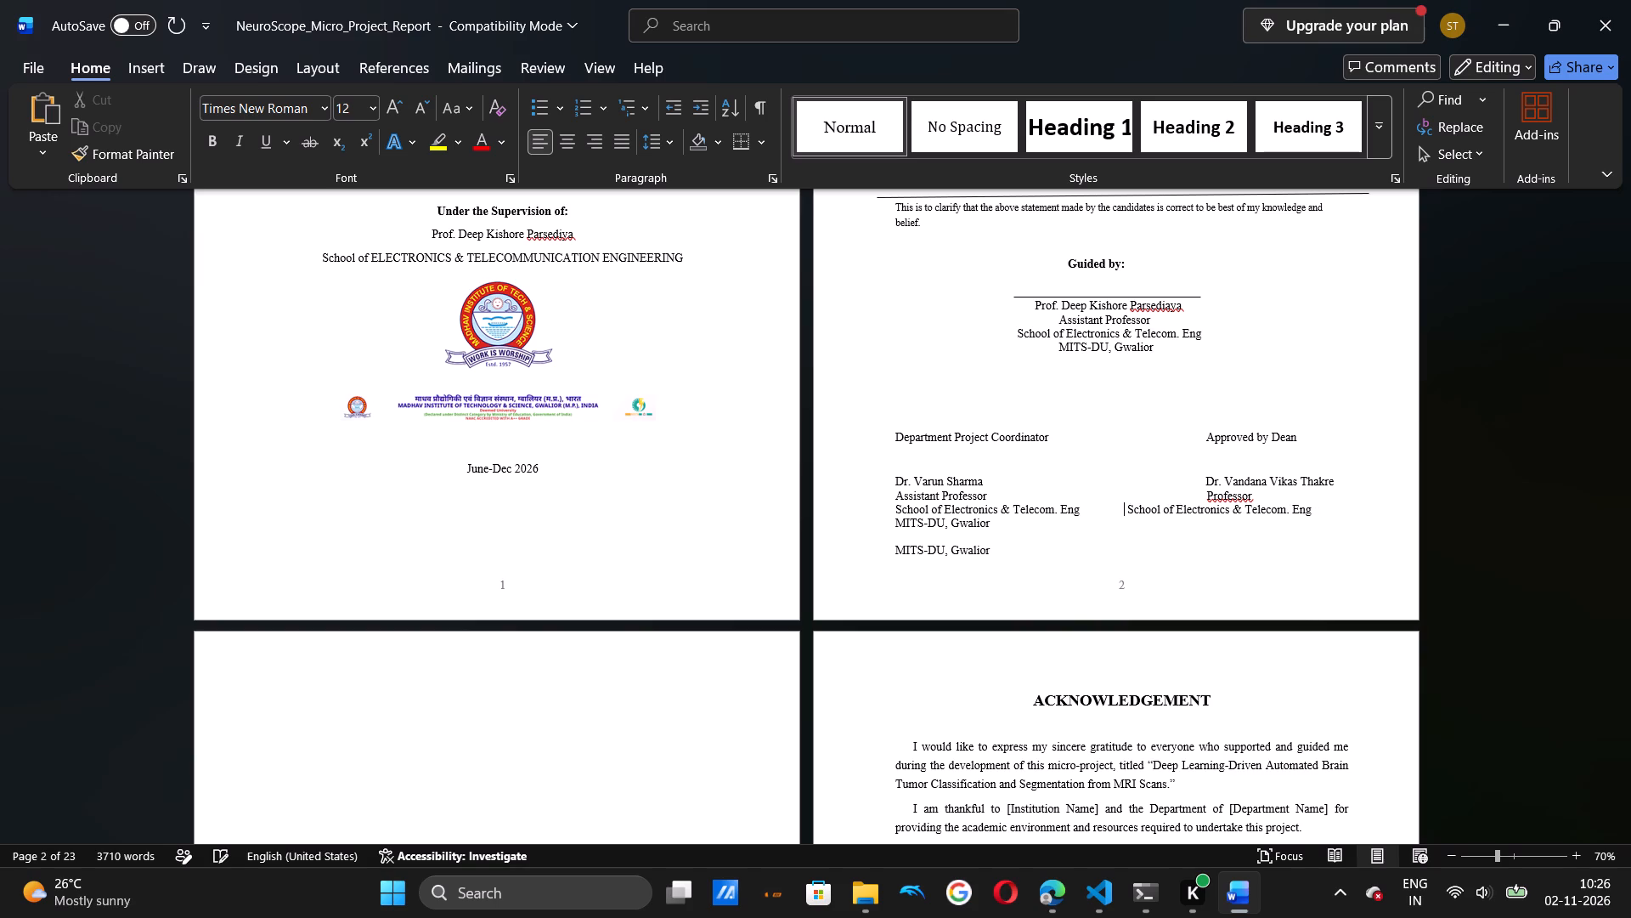
{"action": "key", "text": "BackSpace"}
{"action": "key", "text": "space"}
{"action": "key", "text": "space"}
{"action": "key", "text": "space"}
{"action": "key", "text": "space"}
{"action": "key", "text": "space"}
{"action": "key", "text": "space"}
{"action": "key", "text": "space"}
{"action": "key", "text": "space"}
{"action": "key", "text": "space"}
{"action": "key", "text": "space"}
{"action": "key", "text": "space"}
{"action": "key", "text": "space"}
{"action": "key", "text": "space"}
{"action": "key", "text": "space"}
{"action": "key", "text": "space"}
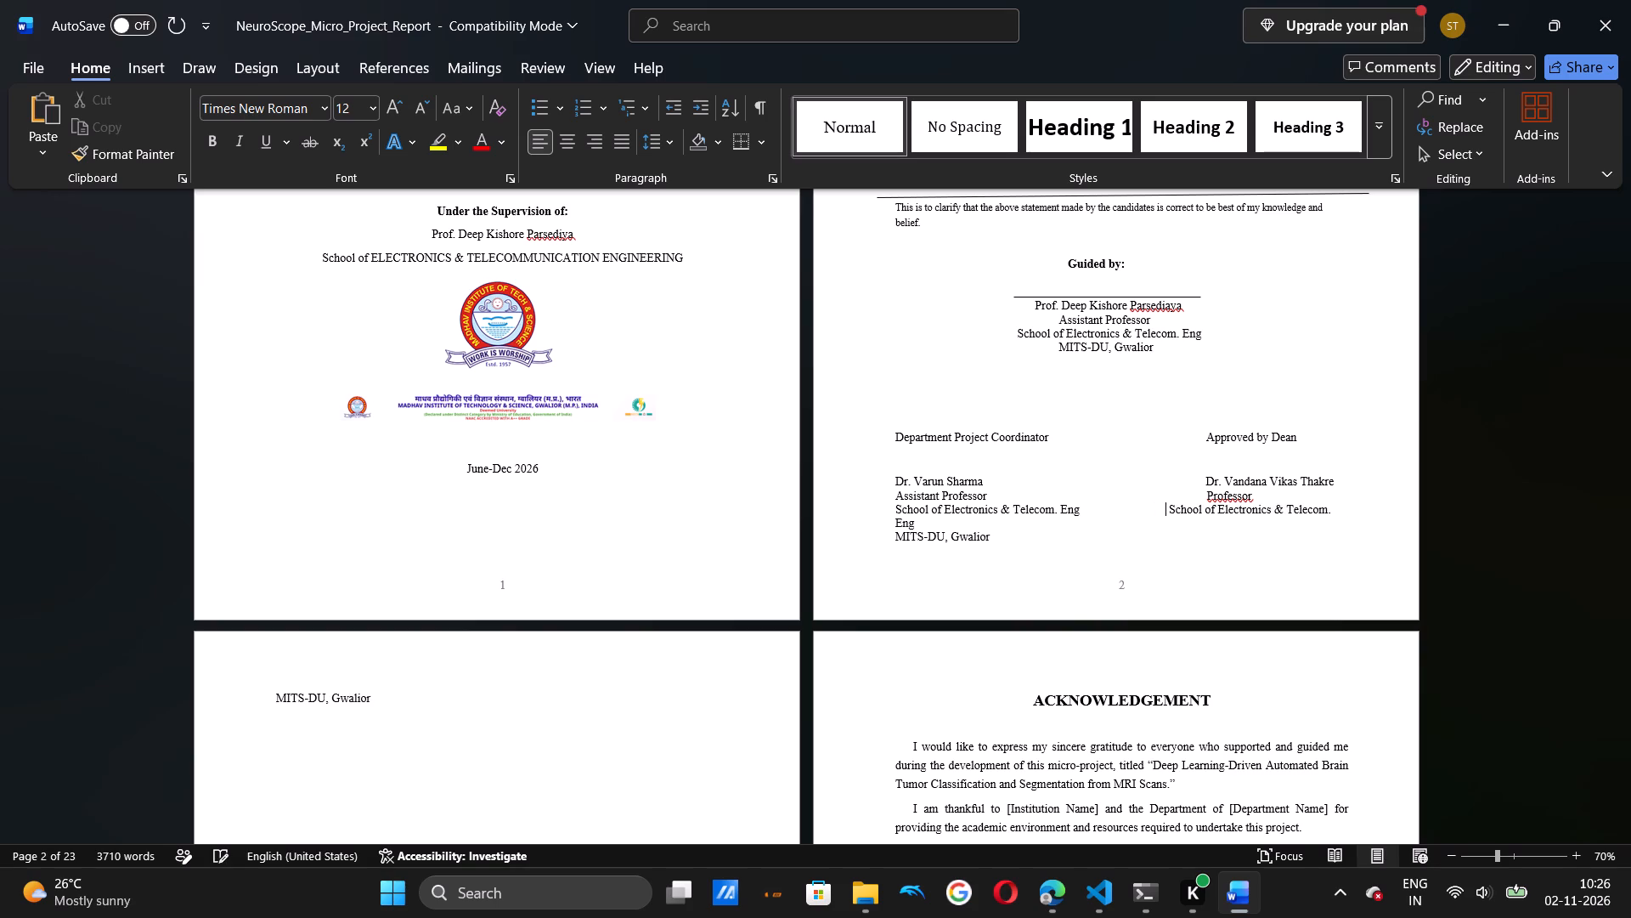
{"action": "key", "text": "BackSpace"}
{"action": "key", "text": "BackSpace"}
{"action": "key", "text": "BackSpace"}
{"action": "key", "text": "BackSpace"}
{"action": "key", "text": "BackSpace"}
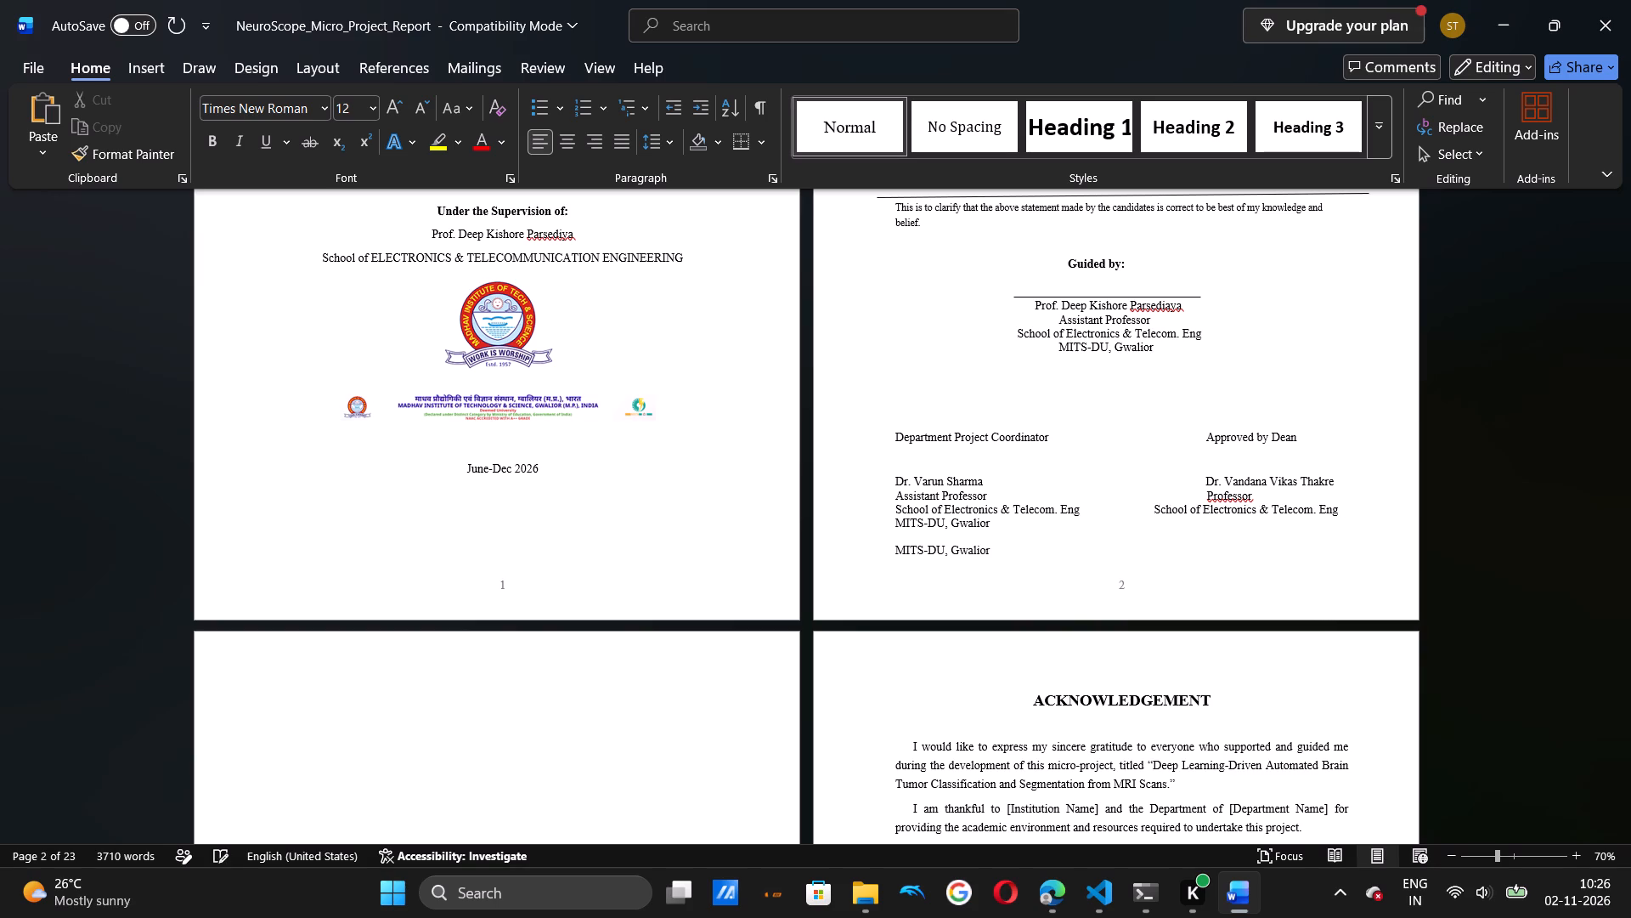
Remove spaces before the dean's "Professor" so it lines up with the start of the dean's school line below.
{"action": "left_click", "coordinate": [1205, 493]}
{"action": "key", "text": "BackSpace"}
{"action": "key", "text": "BackSpace"}
{"action": "key", "text": "BackSpace"}
{"action": "key", "text": "BackSpace"}
{"action": "key", "text": "BackSpace"}
{"action": "key", "text": "BackSpace"}
{"action": "key", "text": "BackSpace"}
{"action": "key", "text": "BackSpace"}
{"action": "key", "text": "BackSpace"}
{"action": "key", "text": "BackSpace"}
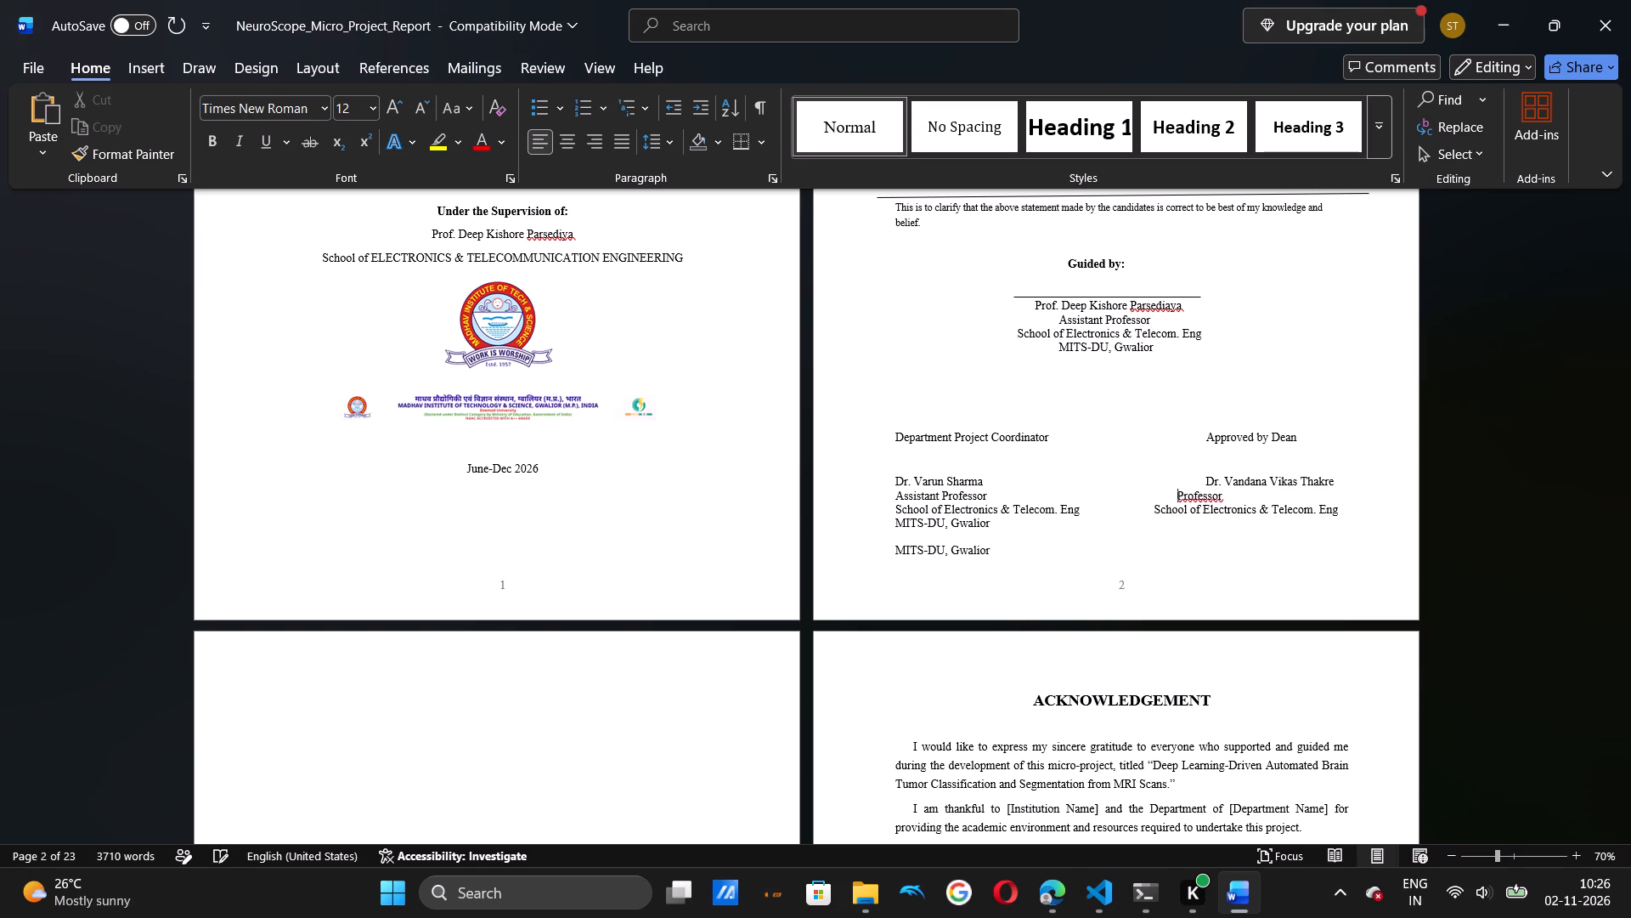
{"action": "key", "text": "BackSpace"}
{"action": "key", "text": "BackSpace"}
{"action": "key", "text": "BackSpace"}
{"action": "key", "text": "BackSpace"}
{"action": "key", "text": "BackSpace"}
{"action": "key", "text": "BackSpace"}
{"action": "key", "text": "BackSpace"}
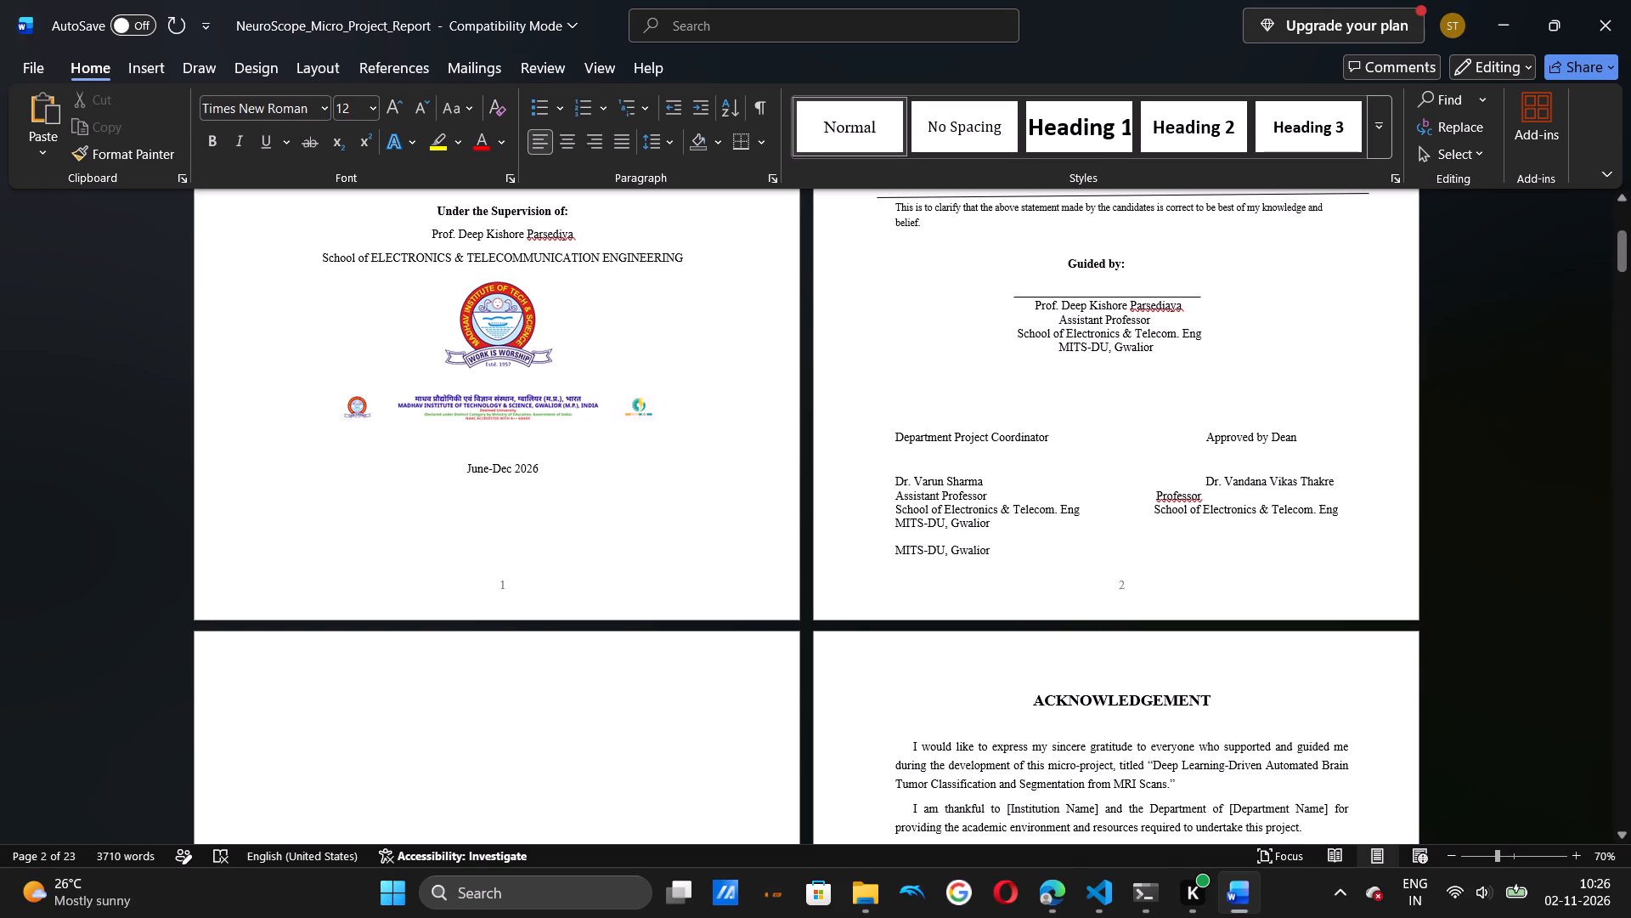
Remove spaces before the dean's name so it lines up with "Professor" and the school line beneath it.
{"action": "left_click", "coordinate": [1203, 480]}
{"action": "key", "text": "BackSpace"}
{"action": "key", "text": "BackSpace"}
{"action": "key", "text": "BackSpace"}
{"action": "key", "text": "BackSpace"}
{"action": "key", "text": "BackSpace"}
{"action": "key", "text": "BackSpace"}
{"action": "key", "text": "BackSpace"}
{"action": "key", "text": "BackSpace"}
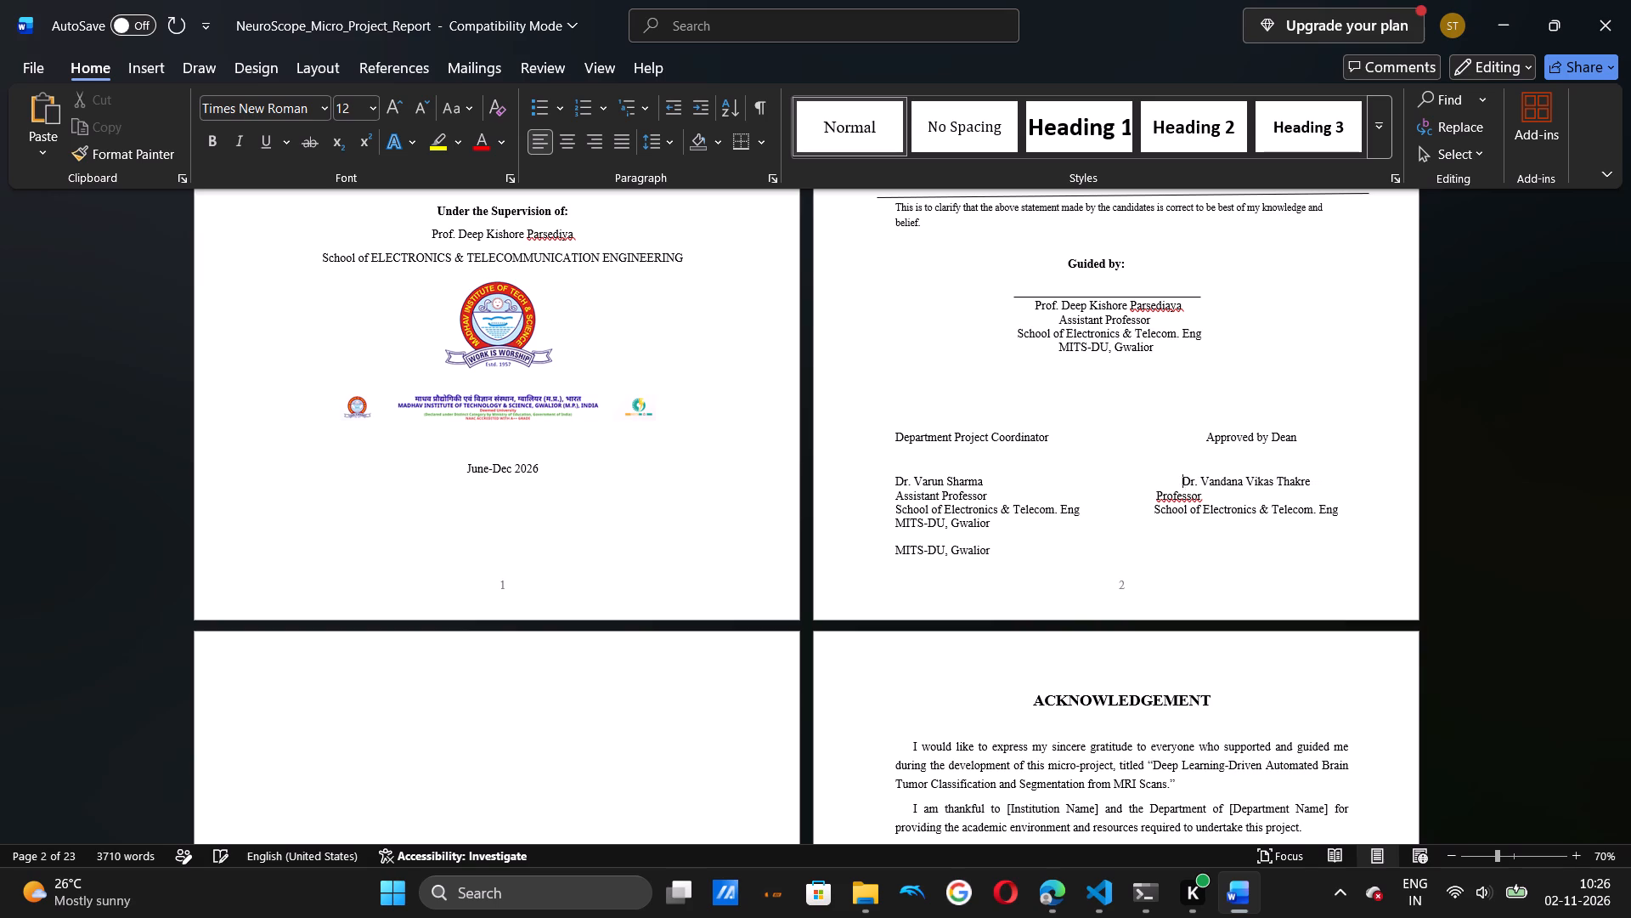
{"action": "key", "text": "BackSpace"}
{"action": "key", "text": "BackSpace"}
{"action": "key", "text": "BackSpace"}
{"action": "key", "text": "BackSpace"}
{"action": "key", "text": "BackSpace"}
{"action": "key", "text": "BackSpace"}
{"action": "key", "text": "BackSpace"}
{"action": "key", "text": "BackSpace"}
{"action": "key", "text": "BackSpace"}
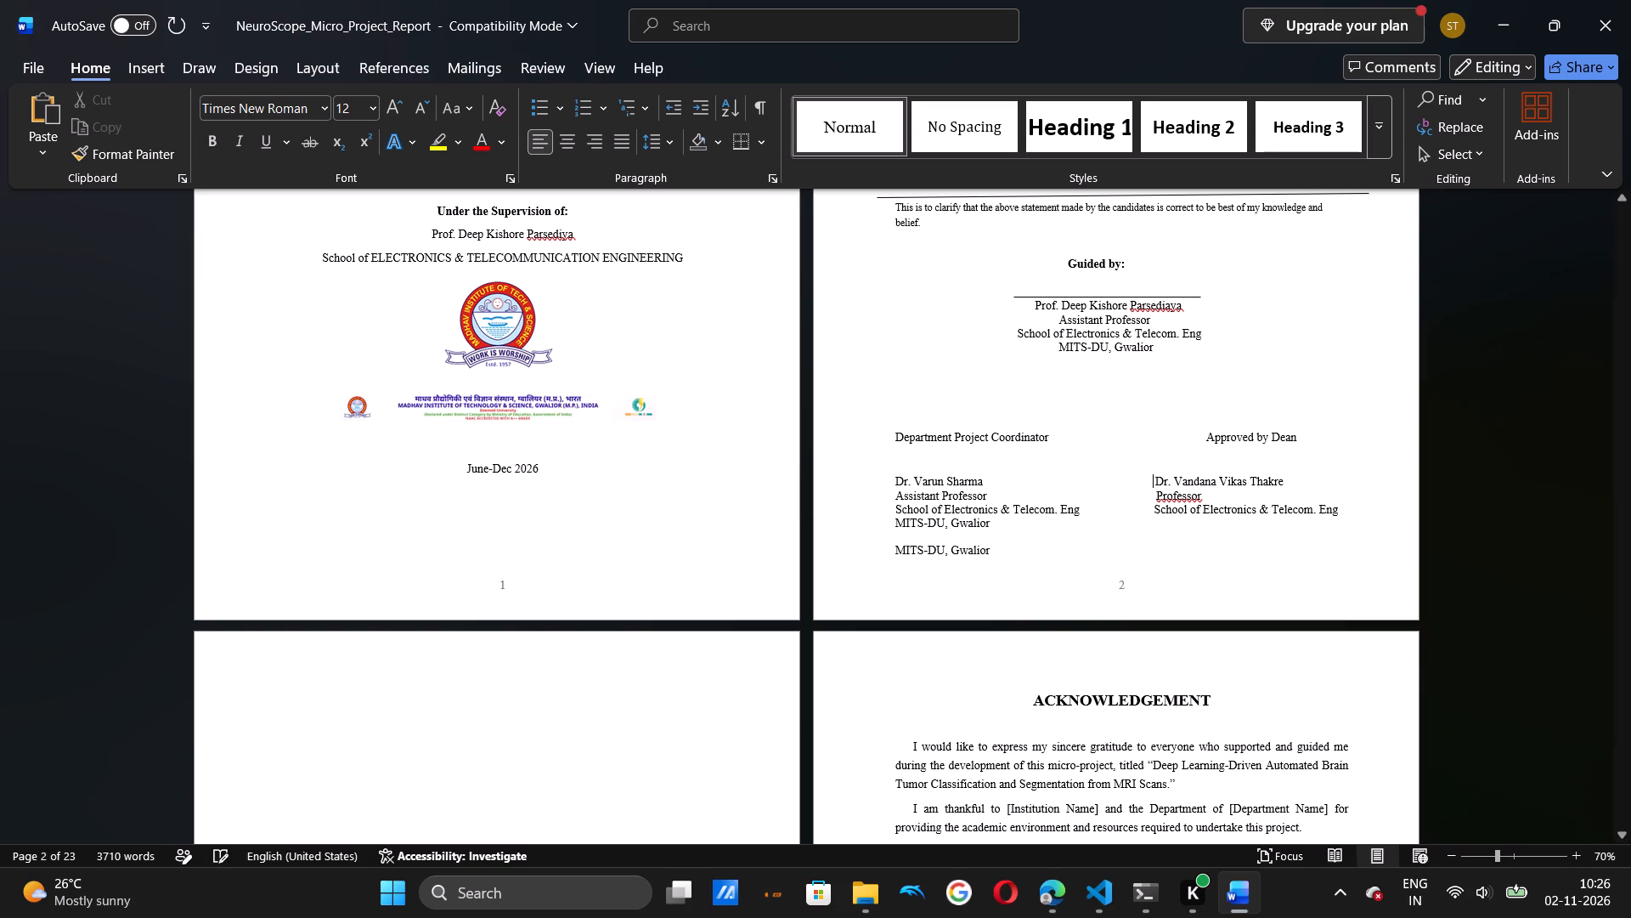
Reduce the spaces before "Approved by Dean" to bring it closer to the start of the dean's details below.
{"action": "left_click", "coordinate": [1201, 437]}
{"action": "key", "text": "BackSpace"}
{"action": "key", "text": "BackSpace"}
{"action": "key", "text": "BackSpace"}
{"action": "key", "text": "BackSpace"}
{"action": "key", "text": "BackSpace"}
{"action": "key", "text": "BackSpace"}
{"action": "key", "text": "BackSpace"}
{"action": "key", "text": "BackSpace"}
{"action": "key", "text": "BackSpace"}
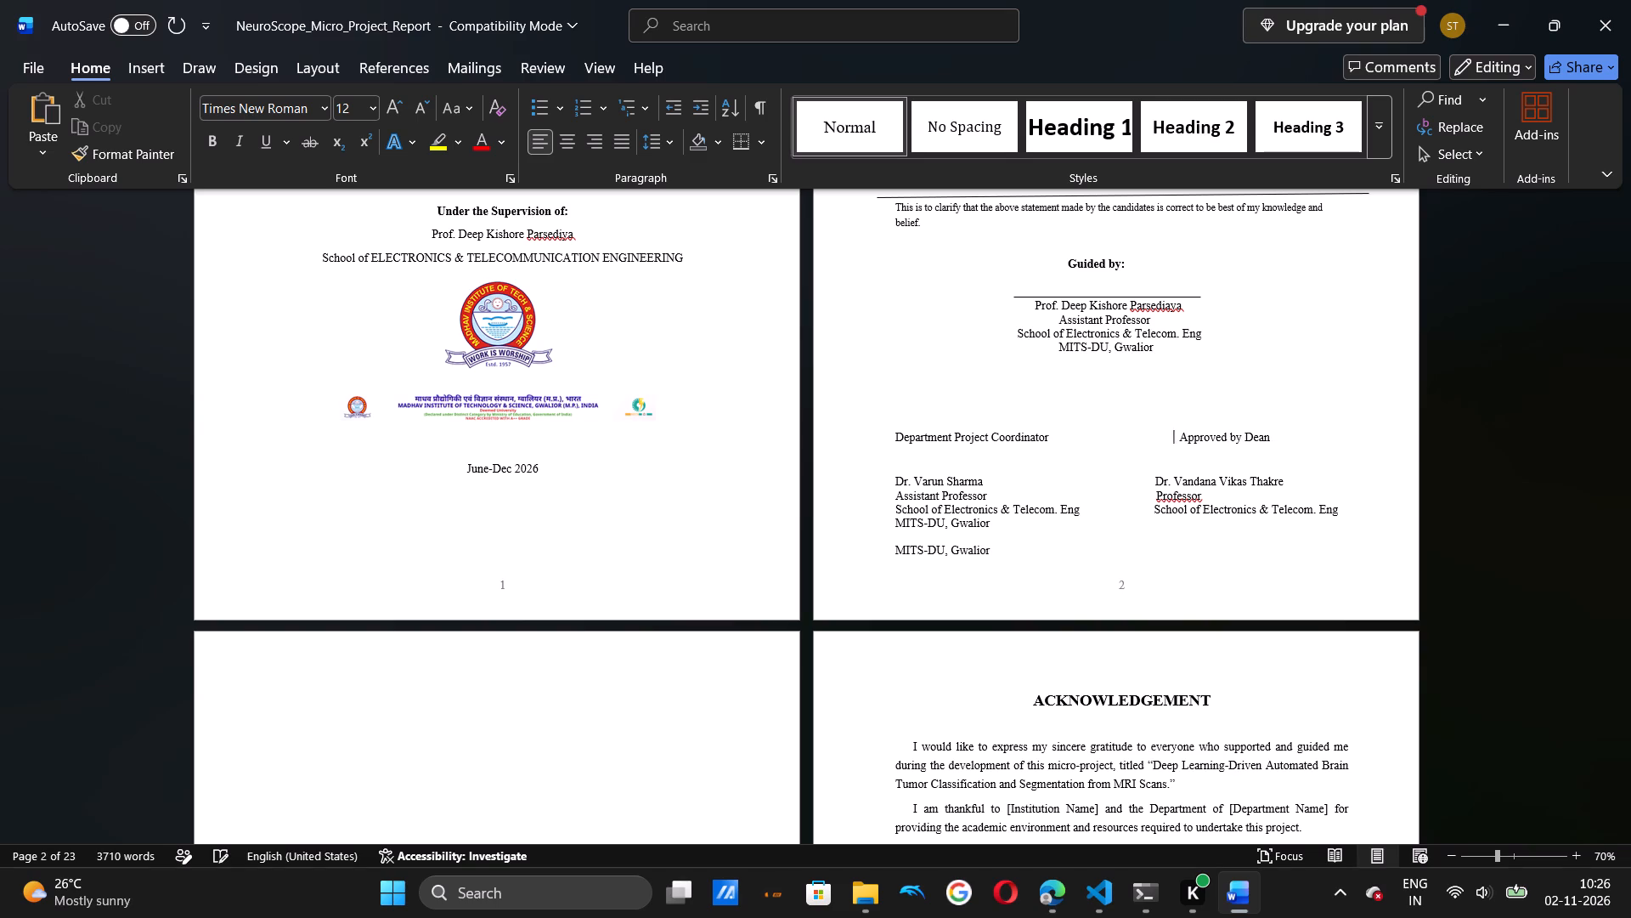
{"action": "key", "text": "BackSpace"}
{"action": "key", "text": "BackSpace"}
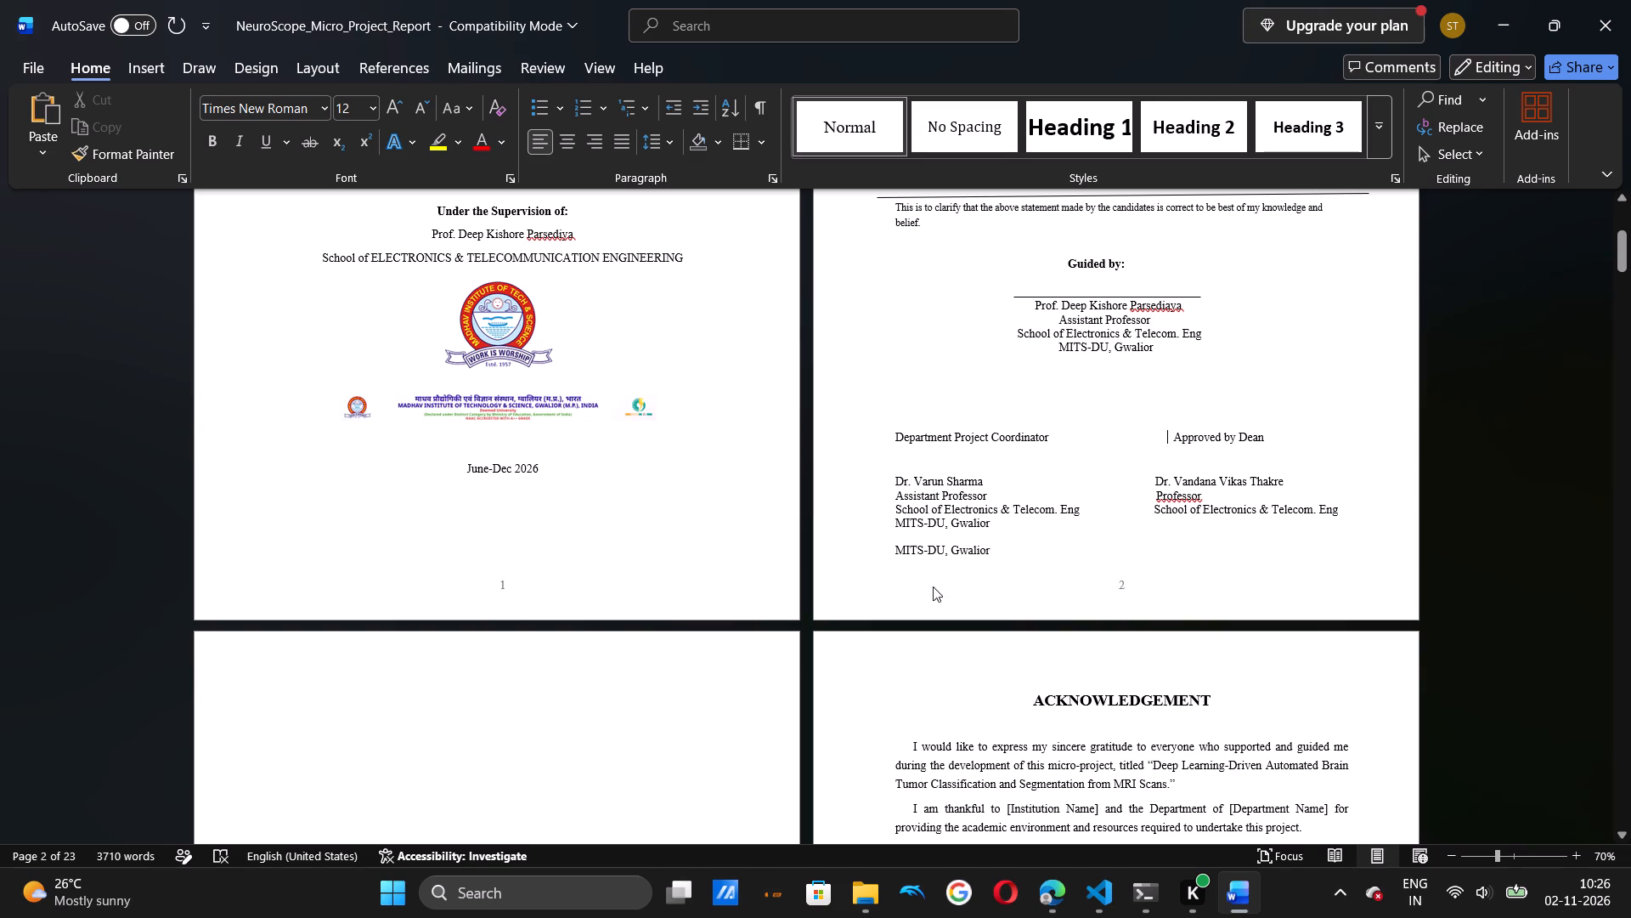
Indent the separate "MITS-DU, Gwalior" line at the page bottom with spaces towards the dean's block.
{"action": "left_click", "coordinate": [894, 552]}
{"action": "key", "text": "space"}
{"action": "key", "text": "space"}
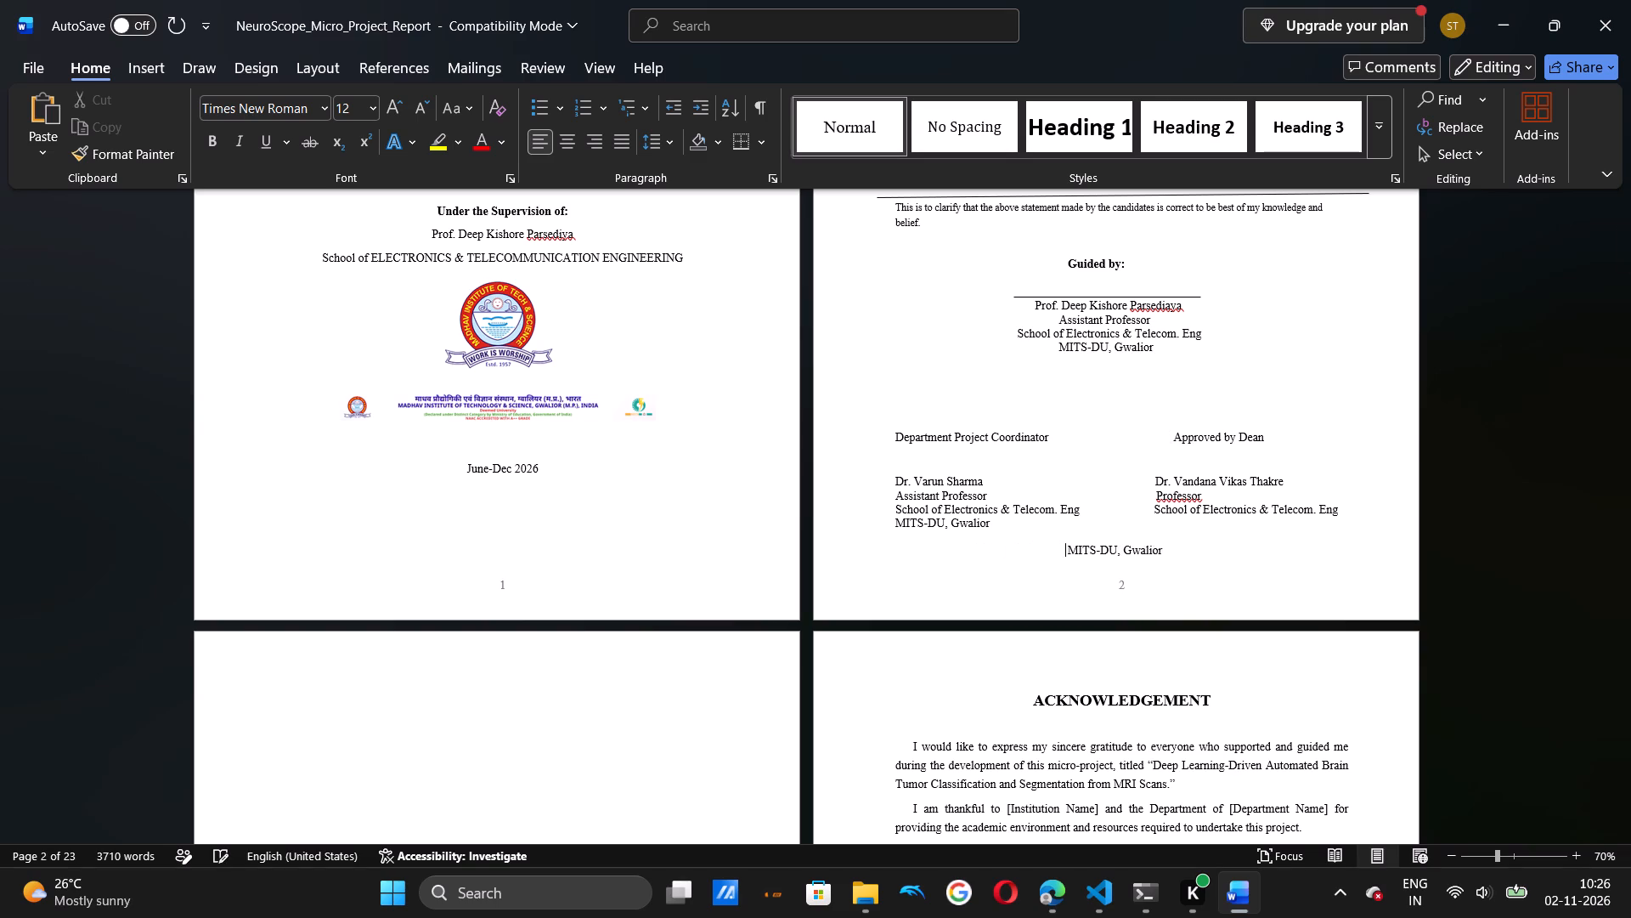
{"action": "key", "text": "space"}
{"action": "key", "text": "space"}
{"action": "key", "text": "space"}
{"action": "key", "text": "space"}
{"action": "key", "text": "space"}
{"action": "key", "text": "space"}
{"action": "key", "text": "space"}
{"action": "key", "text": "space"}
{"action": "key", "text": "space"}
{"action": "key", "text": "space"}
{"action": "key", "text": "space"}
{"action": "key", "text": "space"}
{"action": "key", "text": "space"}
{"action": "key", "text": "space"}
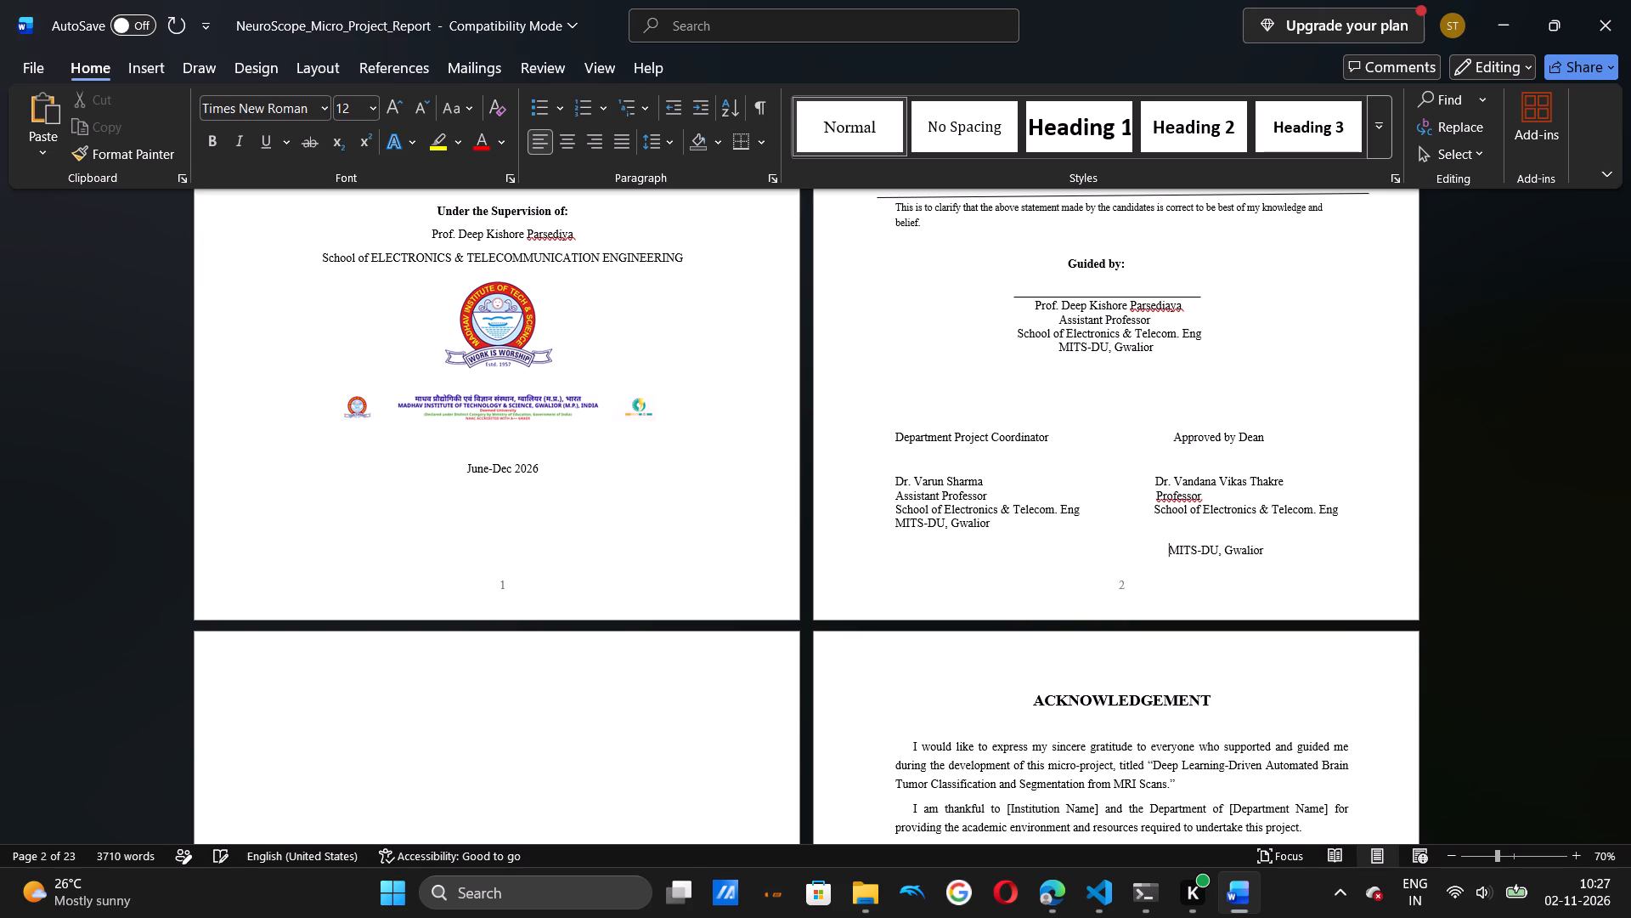
Delete the separate "MITS-DU, Gwalior" text on the last line below the signature blocks.
{"action": "left_click", "coordinate": [1269, 553]}
{"action": "key", "text": "BackSpace"}
{"action": "key", "text": "BackSpace"}
{"action": "key", "text": "BackSpace"}
{"action": "key", "text": "BackSpace"}
{"action": "key", "text": "BackSpace"}
{"action": "key", "text": "BackSpace"}
{"action": "key", "text": "BackSpace"}
{"action": "key", "text": "BackSpace"}
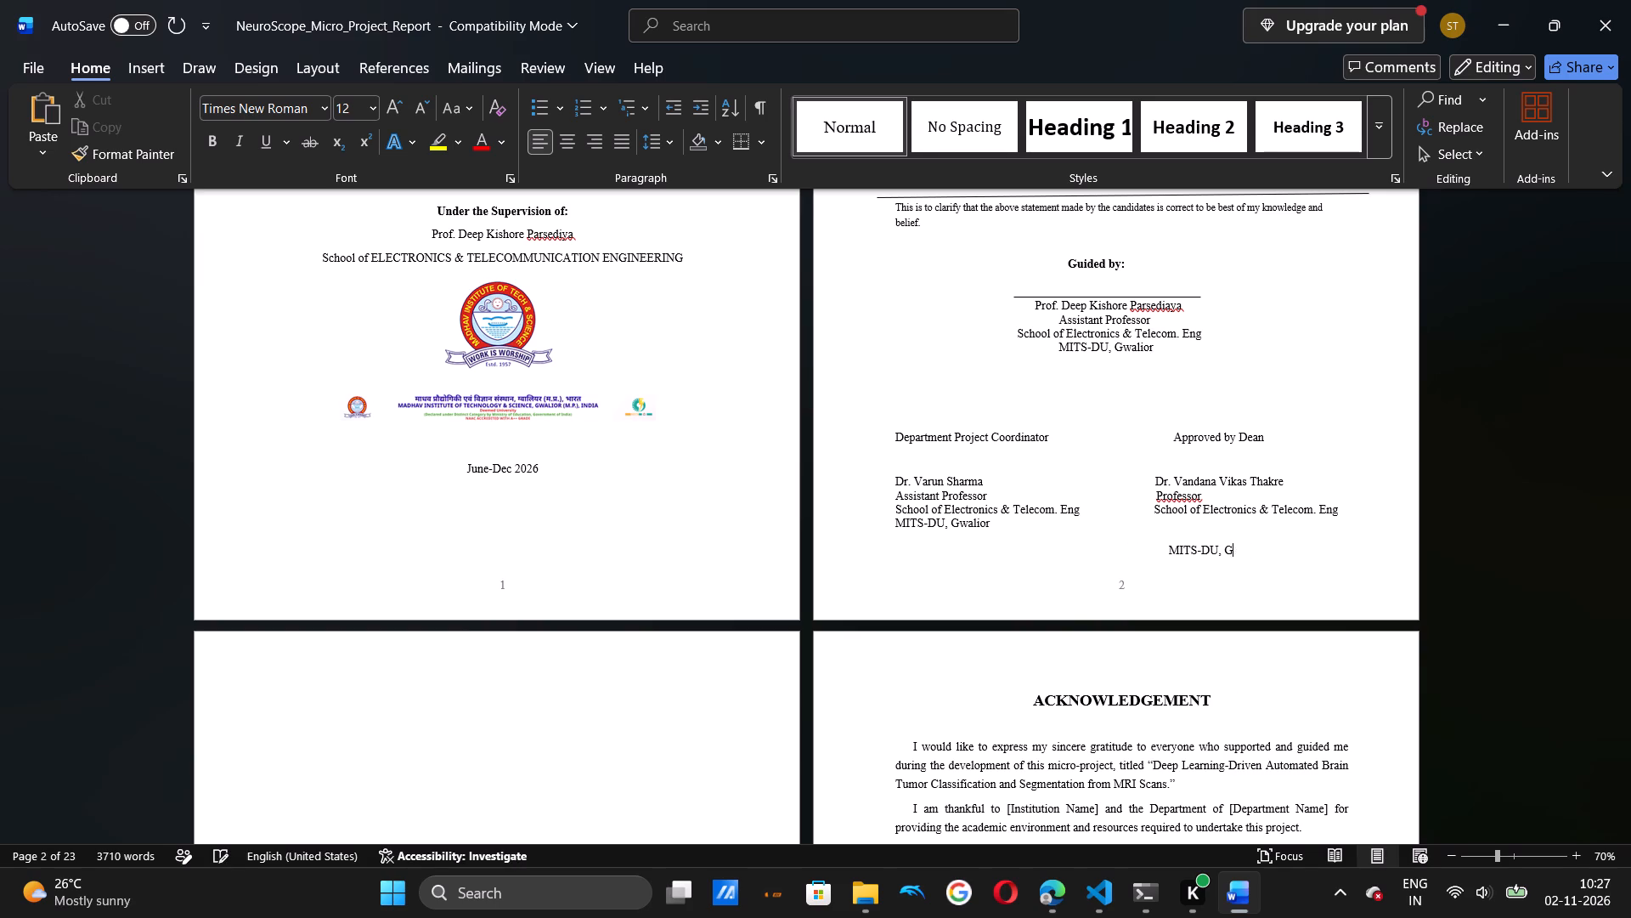
{"action": "key", "text": "BackSpace"}
{"action": "key", "text": "BackSpace"}
{"action": "key", "text": "BackSpace"}
{"action": "key", "text": "BackSpace"}
{"action": "key", "text": "BackSpace"}
{"action": "key", "text": "BackSpace"}
{"action": "key", "text": "BackSpace"}
{"action": "key", "text": "BackSpace"}
{"action": "key", "text": "BackSpace"}
{"action": "key", "text": "BackSpace"}
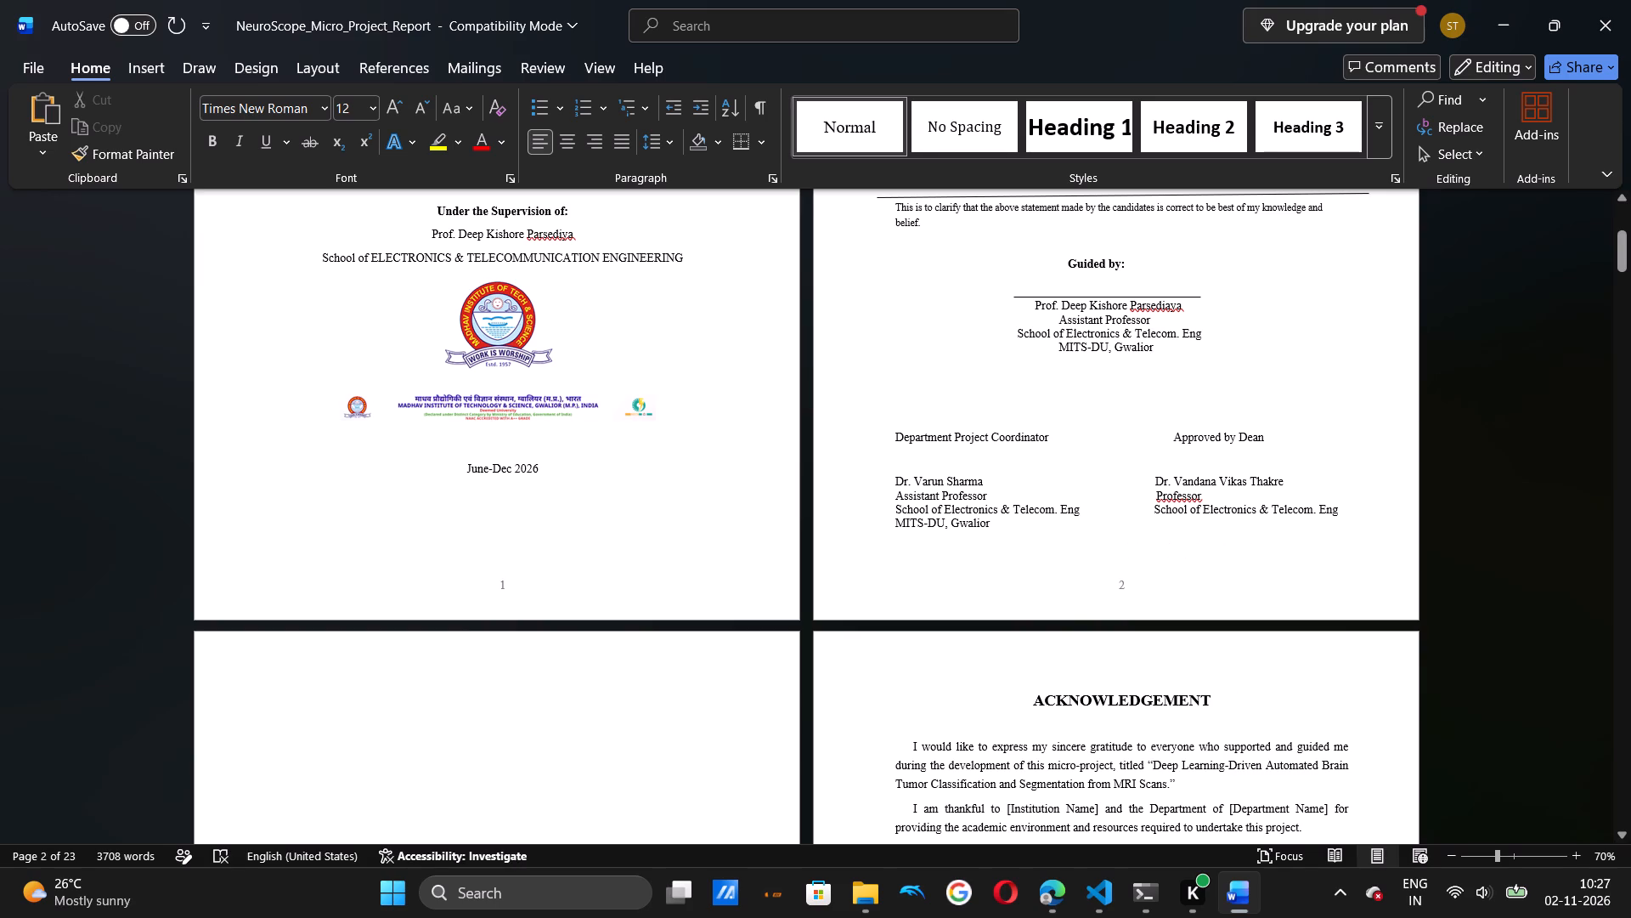
Enter "MITS-DU, Gwalior" under the dean's school line, level with the coordinator's matching line.
{"action": "left_click", "coordinate": [1154, 524]}
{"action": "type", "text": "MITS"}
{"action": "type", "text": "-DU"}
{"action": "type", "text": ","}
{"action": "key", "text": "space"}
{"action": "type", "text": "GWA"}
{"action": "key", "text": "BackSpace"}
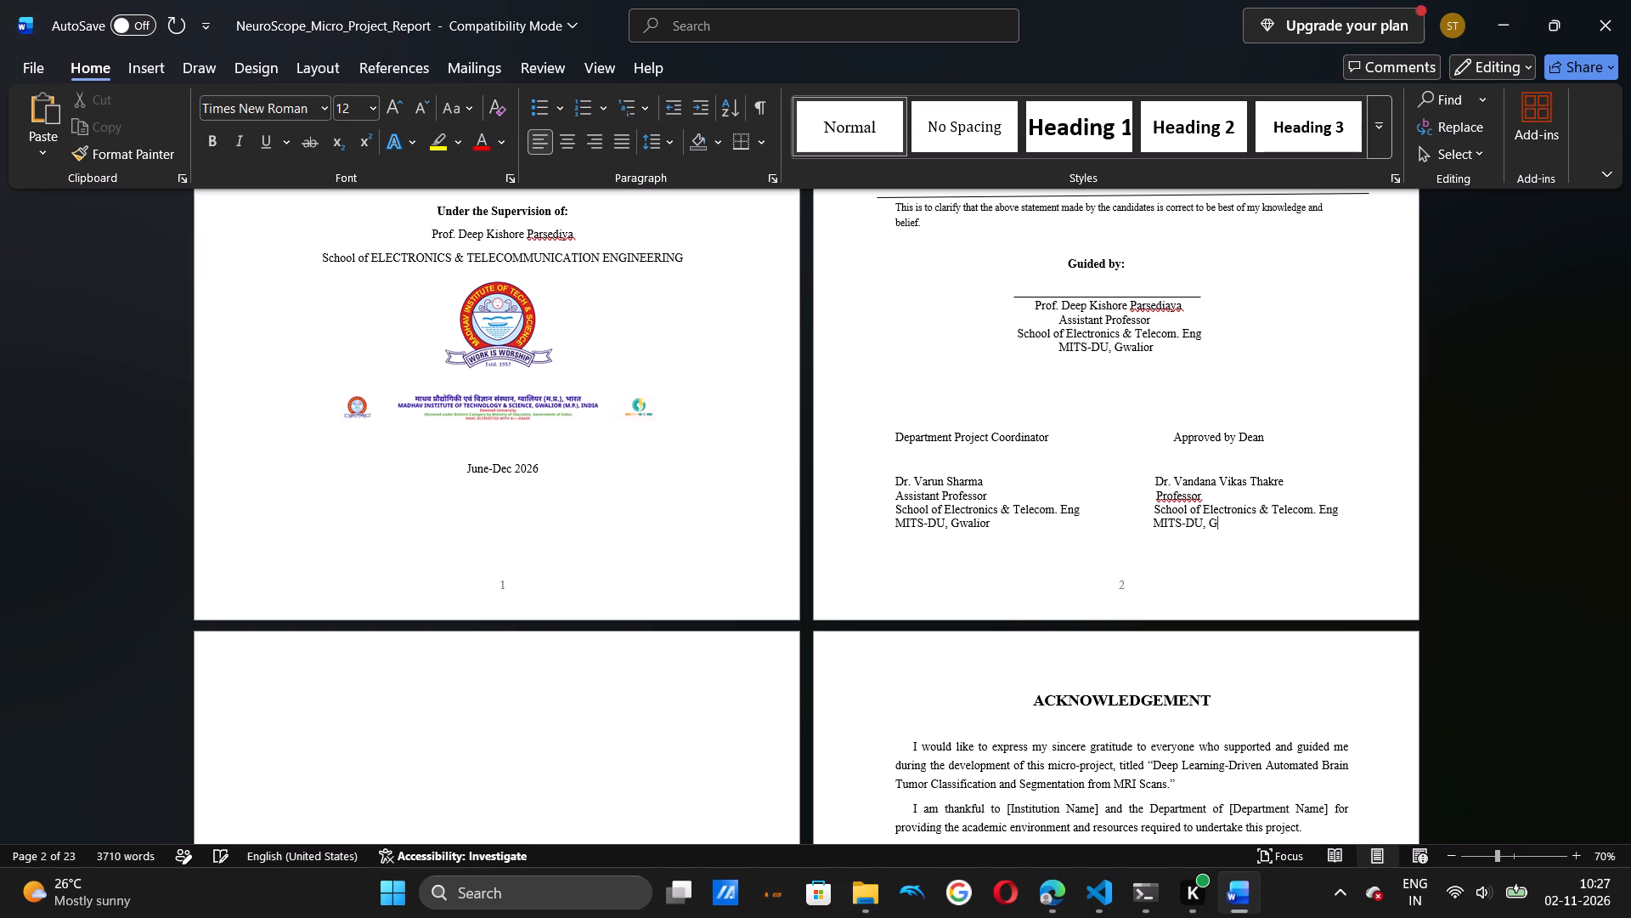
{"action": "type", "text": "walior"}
Delete the spaces and blank lines before the "ABSTRACT" heading to bring it up to the top of its page.
{"action": "scroll", "coordinate": [1154, 524], "scroll_direction": "down", "scroll_amount": 2}
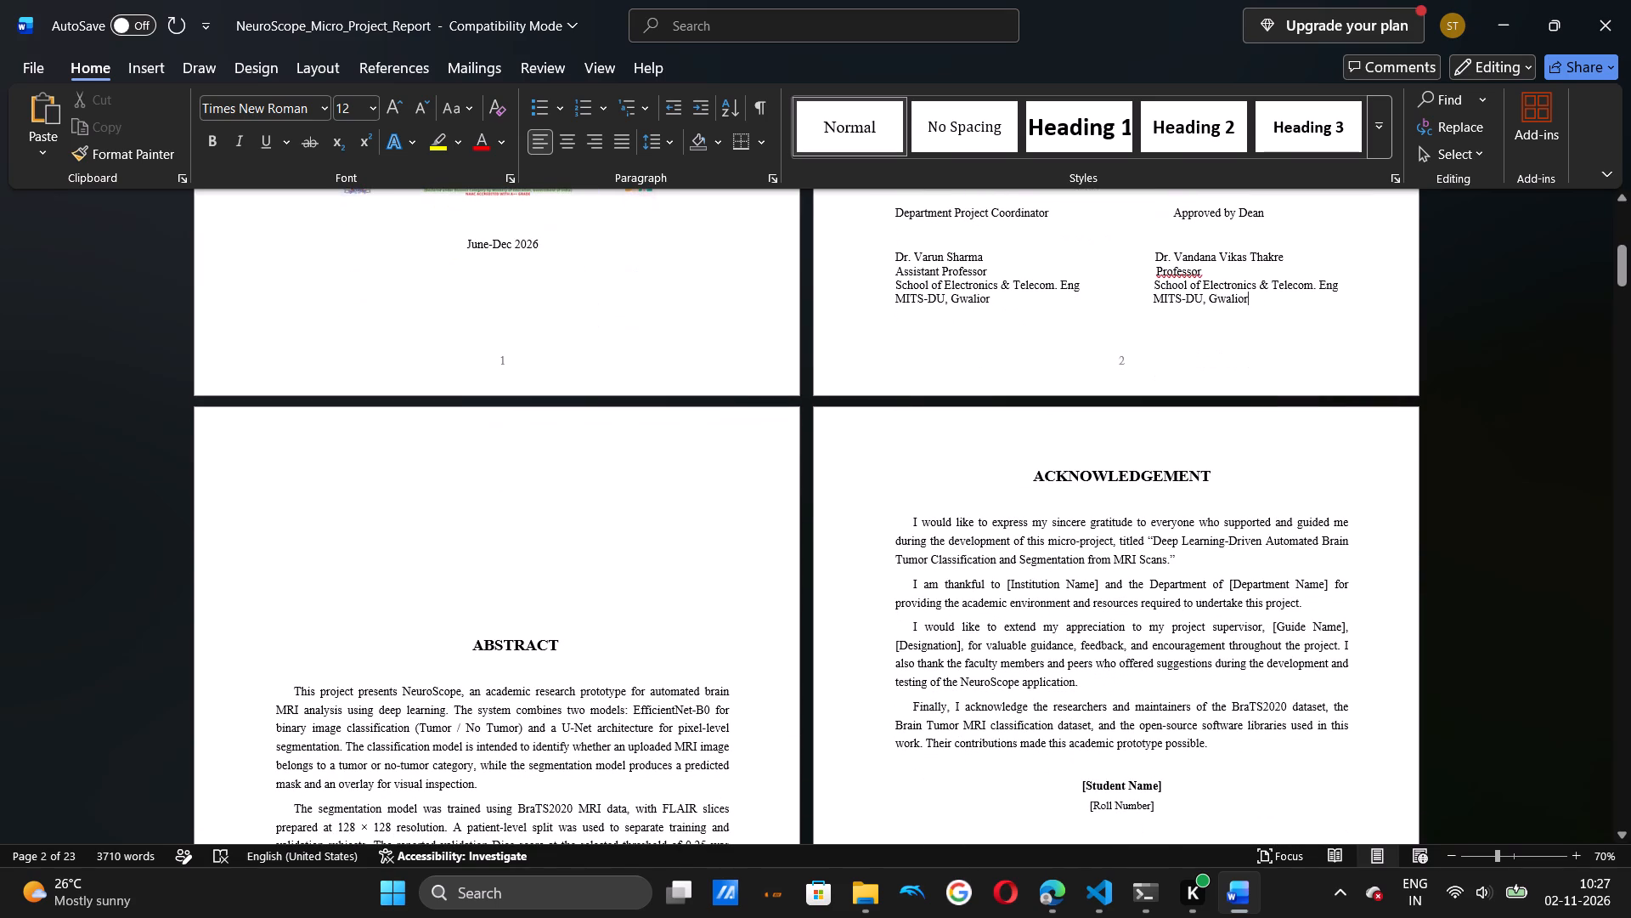
{"action": "left_click", "coordinate": [466, 649]}
{"action": "key", "text": "BackSpace"}
{"action": "key", "text": "BackSpace"}
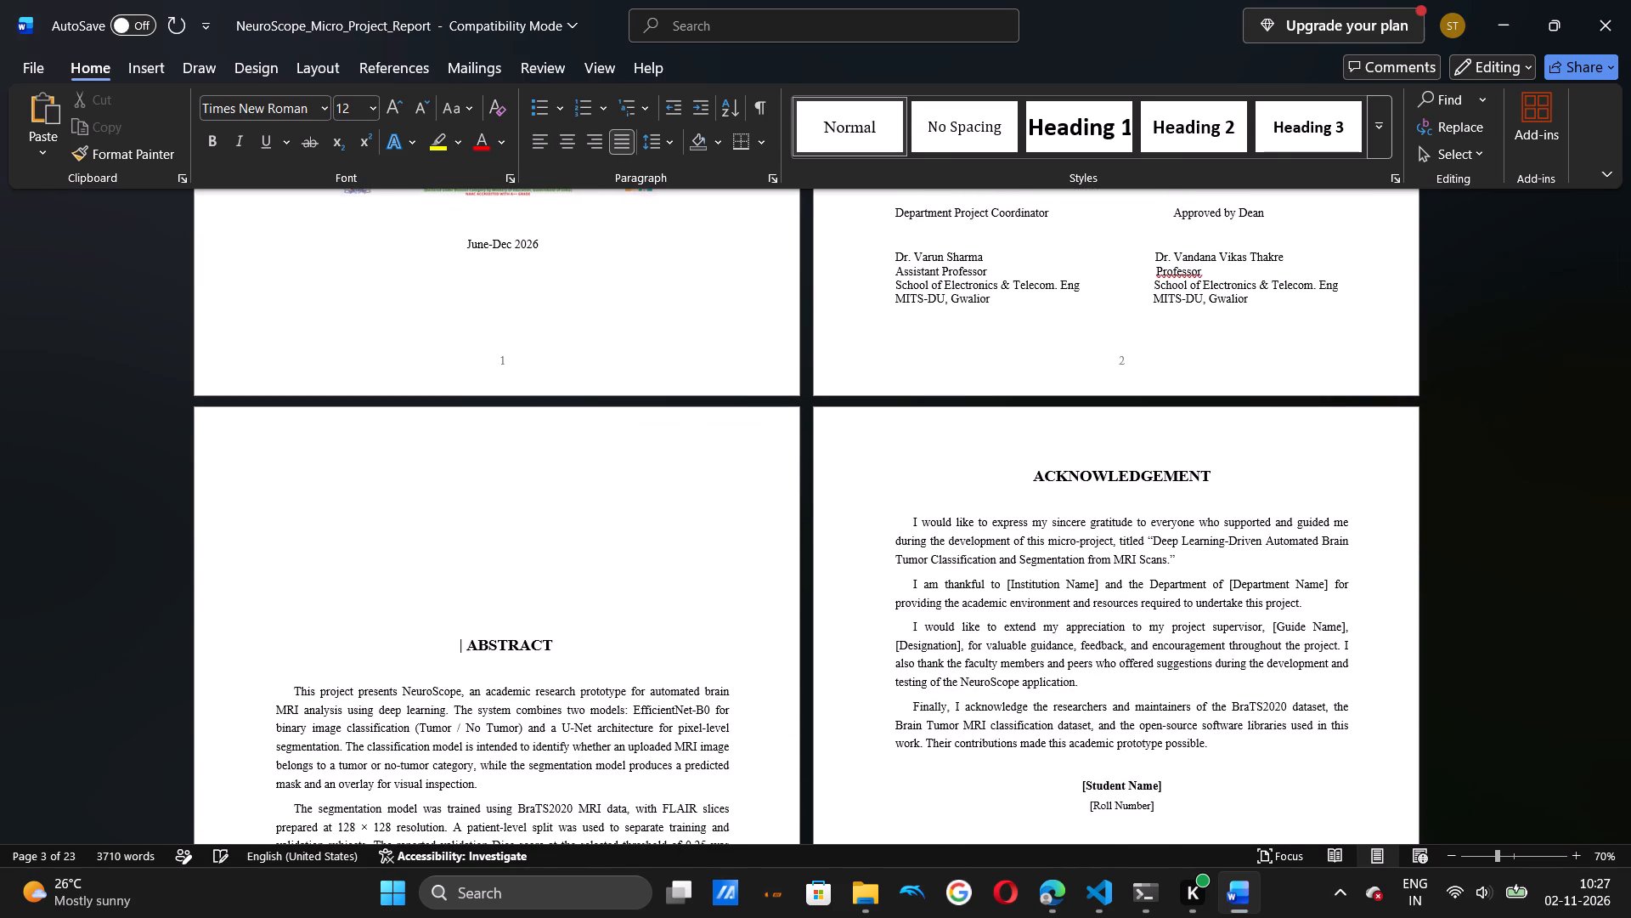
{"action": "key", "text": "BackSpace"}
{"action": "key", "text": "BackSpace"}
{"action": "key", "text": "BackSpace"}
{"action": "key", "text": "BackSpace"}
{"action": "key", "text": "BackSpace"}
{"action": "key", "text": "BackSpace"}
{"action": "key", "text": "BackSpace"}
{"action": "key", "text": "BackSpace"}
{"action": "key", "text": "BackSpace"}
{"action": "key", "text": "BackSpace"}
{"action": "key", "text": "BackSpace"}
{"action": "key", "text": "BackSpace"}
{"action": "key", "text": "BackSpace"}
{"action": "key", "text": "BackSpace"}
{"action": "key", "text": "BackSpace"}
{"action": "key", "text": "BackSpace"}
{"action": "key", "text": "BackSpace"}
{"action": "key", "text": "BackSpace"}
{"action": "key", "text": "BackSpace"}
{"action": "key", "text": "BackSpace"}
{"action": "key", "text": "BackSpace"}
{"action": "key", "text": "BackSpace"}
{"action": "key", "text": "BackSpace"}
{"action": "key", "text": "BackSpace"}
{"action": "key", "text": "BackSpace"}
{"action": "key", "text": "BackSpace"}
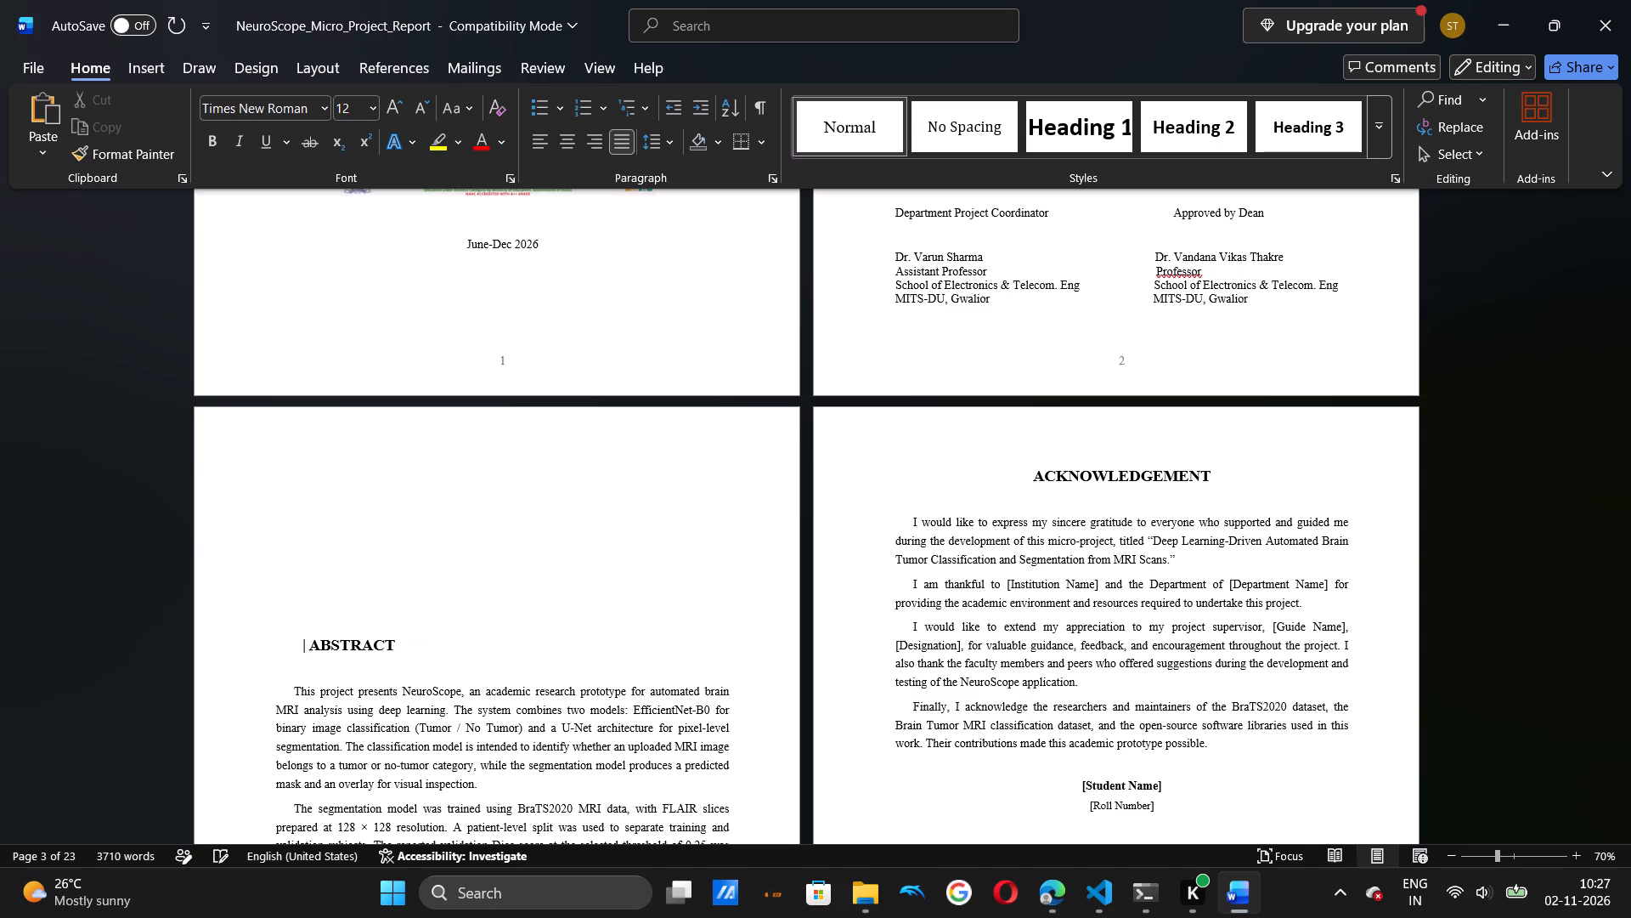
{"action": "key", "text": "BackSpace"}
{"action": "key", "text": "BackSpace"}
{"action": "key", "text": "BackSpace"}
{"action": "key", "text": "BackSpace"}
{"action": "key", "text": "BackSpace"}
{"action": "key", "text": "BackSpace"}
{"action": "key", "text": "BackSpace"}
{"action": "key", "text": "BackSpace"}
{"action": "key", "text": "BackSpace"}
{"action": "key", "text": "BackSpace"}
{"action": "key", "text": "BackSpace"}
{"action": "key", "text": "BackSpace"}
{"action": "key", "text": "BackSpace"}
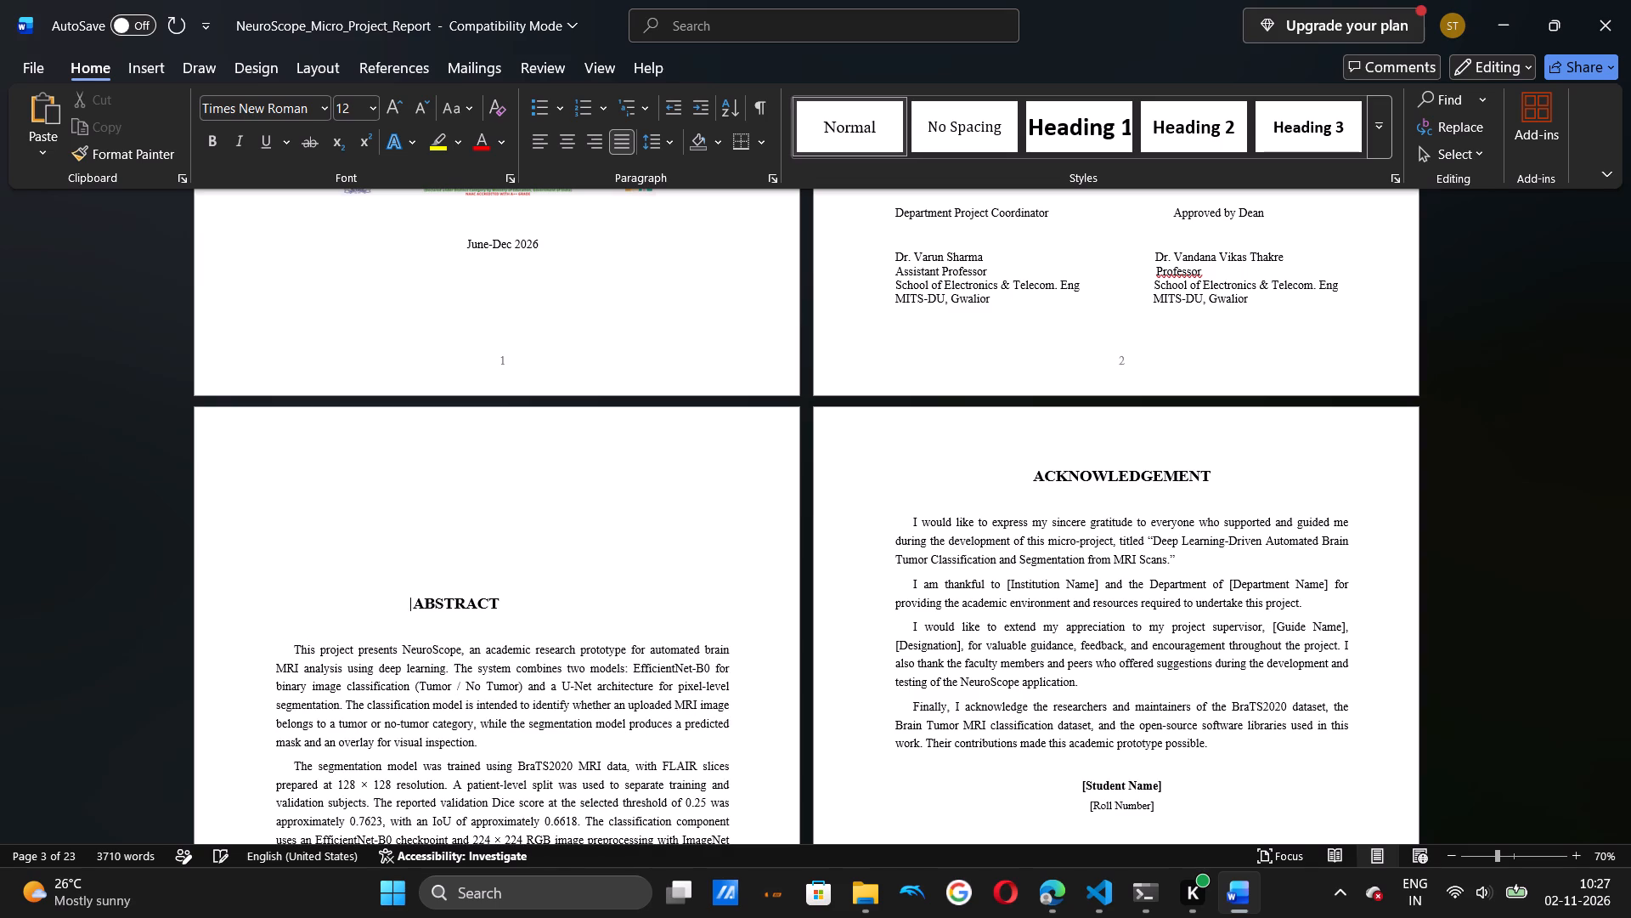
{"action": "key", "text": "BackSpace"}
{"action": "key", "text": "BackSpace"}
{"action": "key", "text": "BackSpace"}
{"action": "key", "text": "BackSpace"}
{"action": "key", "text": "BackSpace"}
{"action": "key", "text": "BackSpace"}
{"action": "key", "text": "BackSpace"}
{"action": "key", "text": "BackSpace"}
{"action": "key", "text": "BackSpace"}
{"action": "key", "text": "BackSpace"}
{"action": "key", "text": "BackSpace"}
{"action": "key", "text": "BackSpace"}
{"action": "key", "text": "BackSpace"}
{"action": "key", "text": "BackSpace"}
{"action": "key", "text": "BackSpace"}
{"action": "key", "text": "BackSpace"}
{"action": "key", "text": "BackSpace"}
{"action": "key", "text": "BackSpace"}
{"action": "key", "text": "BackSpace"}
{"action": "key", "text": "BackSpace"}
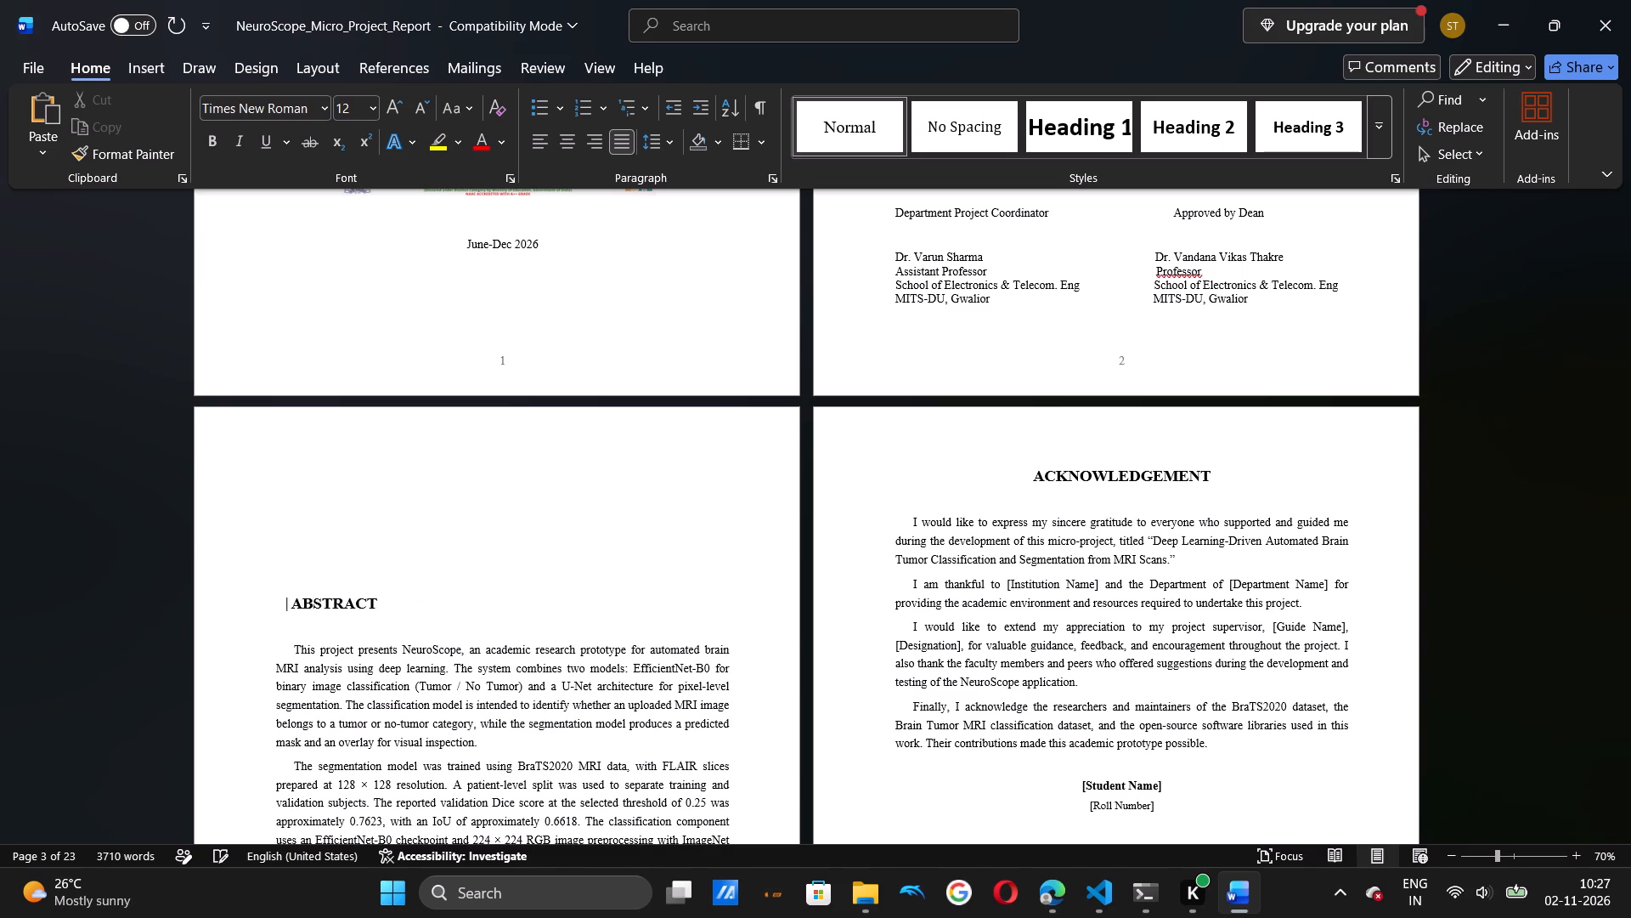
Insert spaces before the "ABSTRACT" heading to centre it above the abstract text.
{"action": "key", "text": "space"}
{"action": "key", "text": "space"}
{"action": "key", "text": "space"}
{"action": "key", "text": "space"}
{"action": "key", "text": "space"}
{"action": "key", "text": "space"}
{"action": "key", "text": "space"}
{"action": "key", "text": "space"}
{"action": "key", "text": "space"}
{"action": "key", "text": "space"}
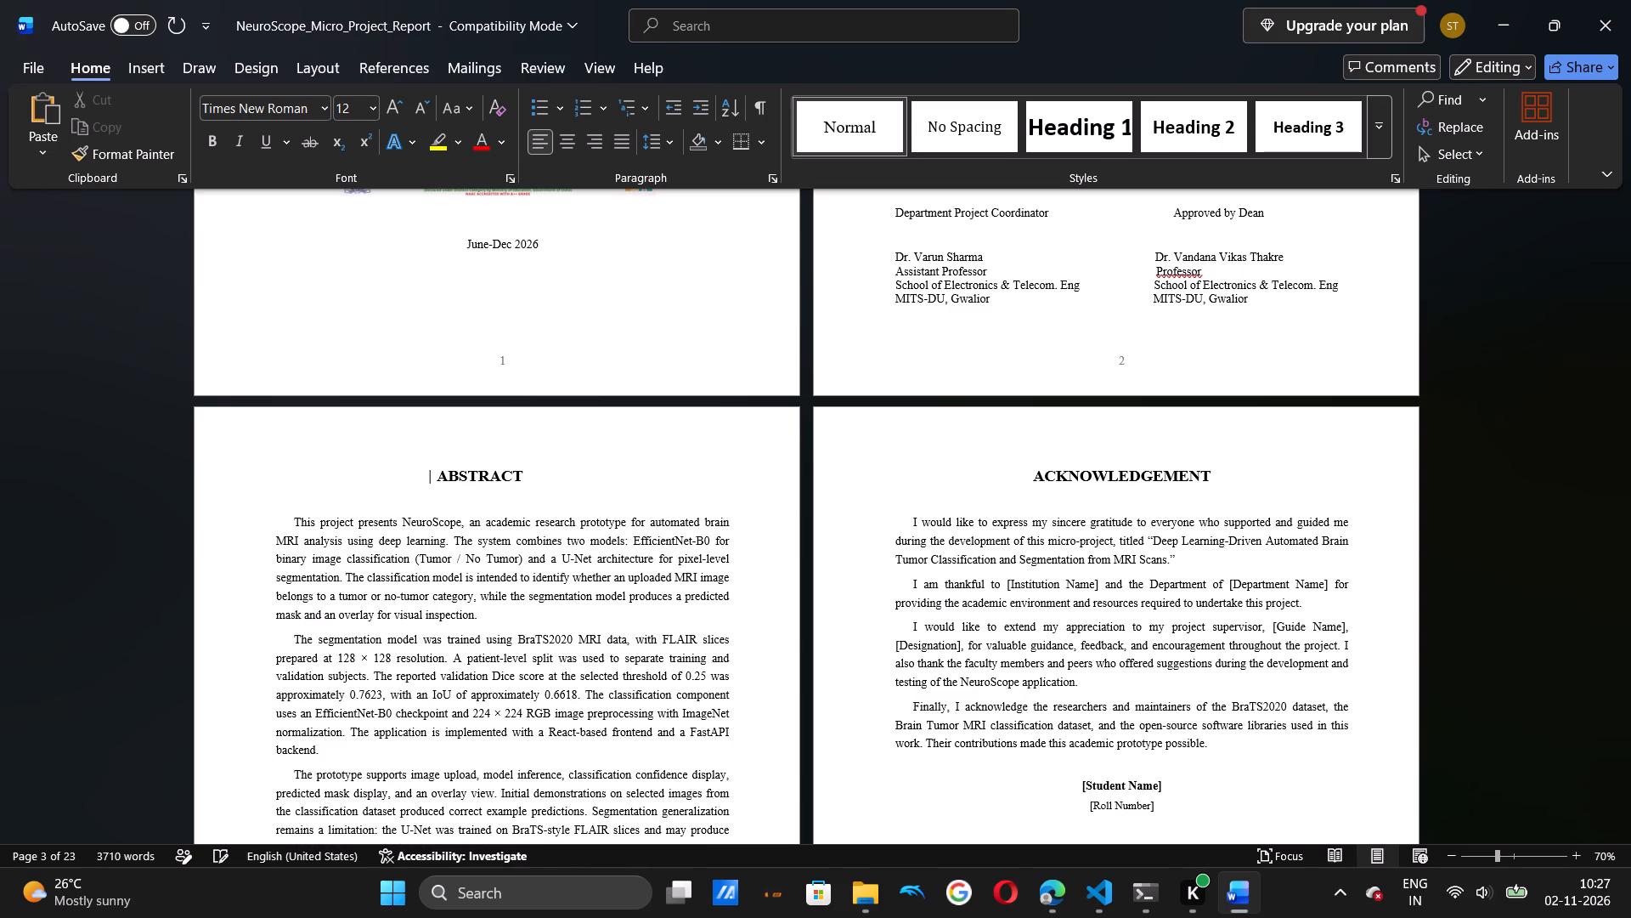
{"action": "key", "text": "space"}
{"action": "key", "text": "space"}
Draw a straight horizontal signature line above the department project coordinator's name, about as wide as the "Department Project Coordinator" label.
{"action": "scroll", "coordinate": [618, 804], "scroll_direction": "up", "scroll_amount": 2}
{"action": "scroll", "coordinate": [637, 836], "scroll_direction": "down", "scroll_amount": 3}
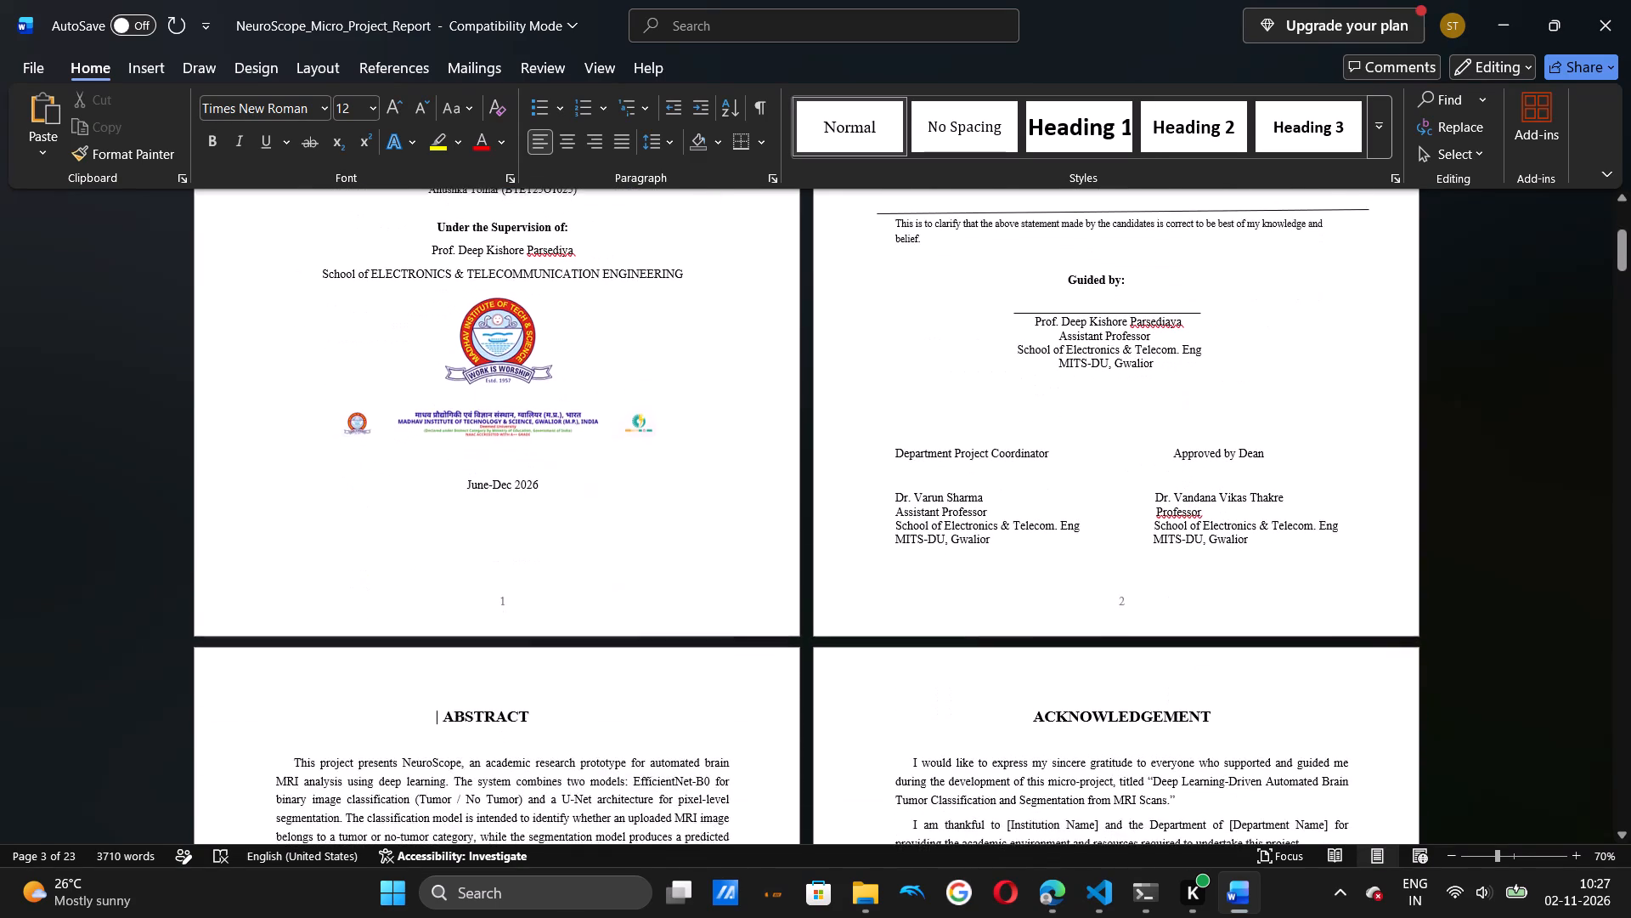
{"action": "scroll", "coordinate": [637, 836], "scroll_direction": "down", "scroll_amount": 1}
{"action": "left_click", "coordinate": [156, 67]}
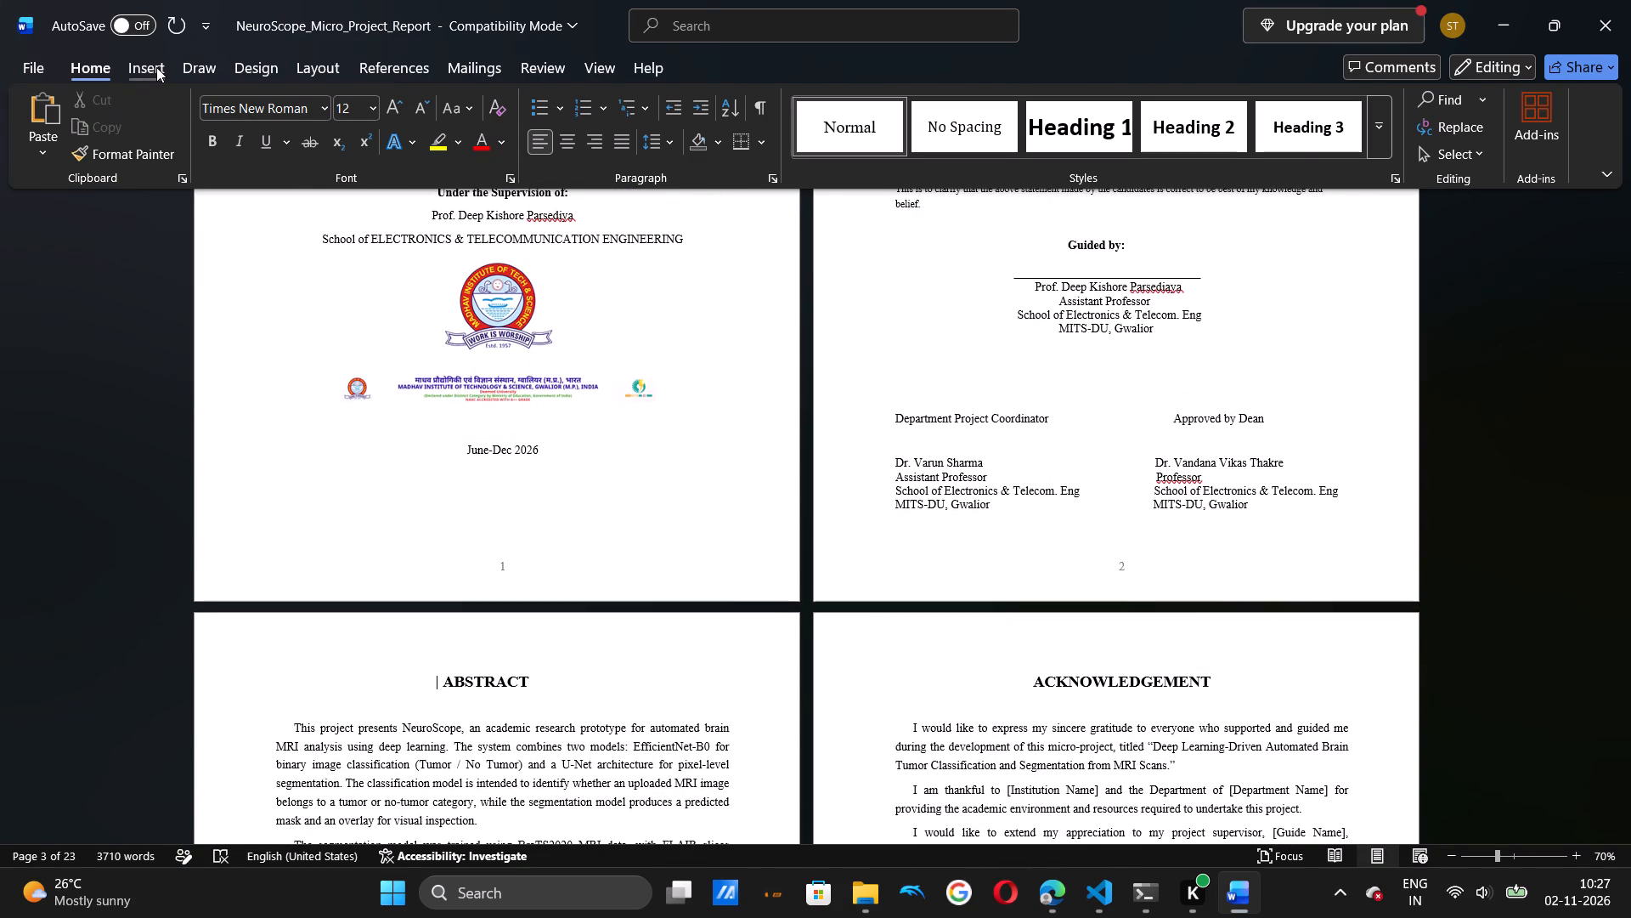
{"action": "left_click", "coordinate": [271, 139]}
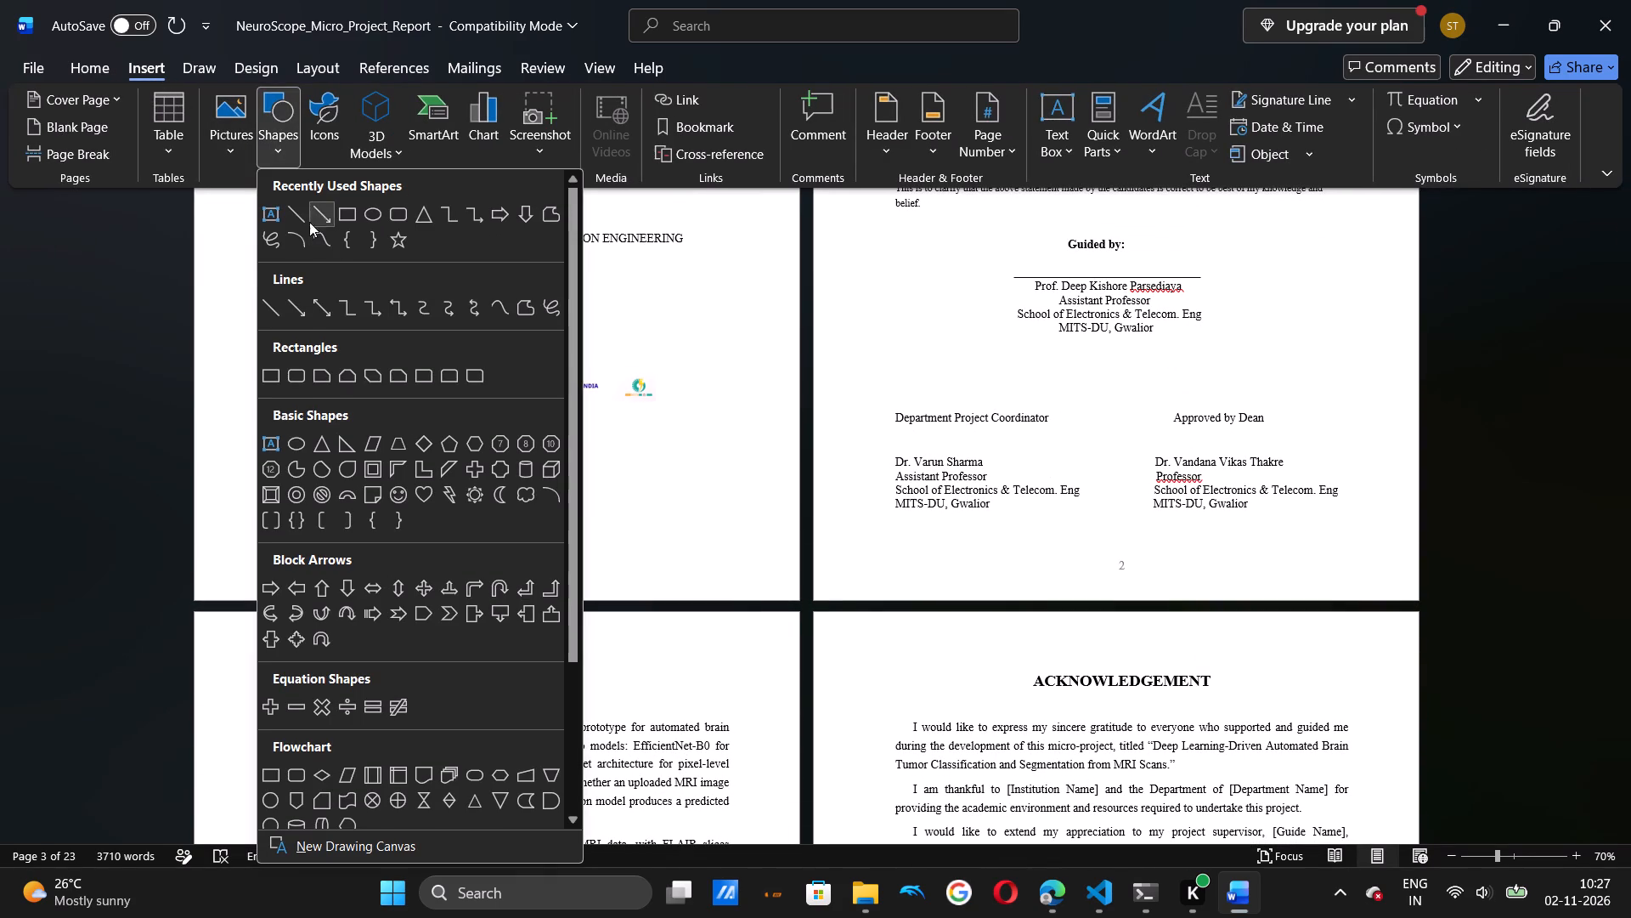
{"action": "left_click", "coordinate": [299, 209]}
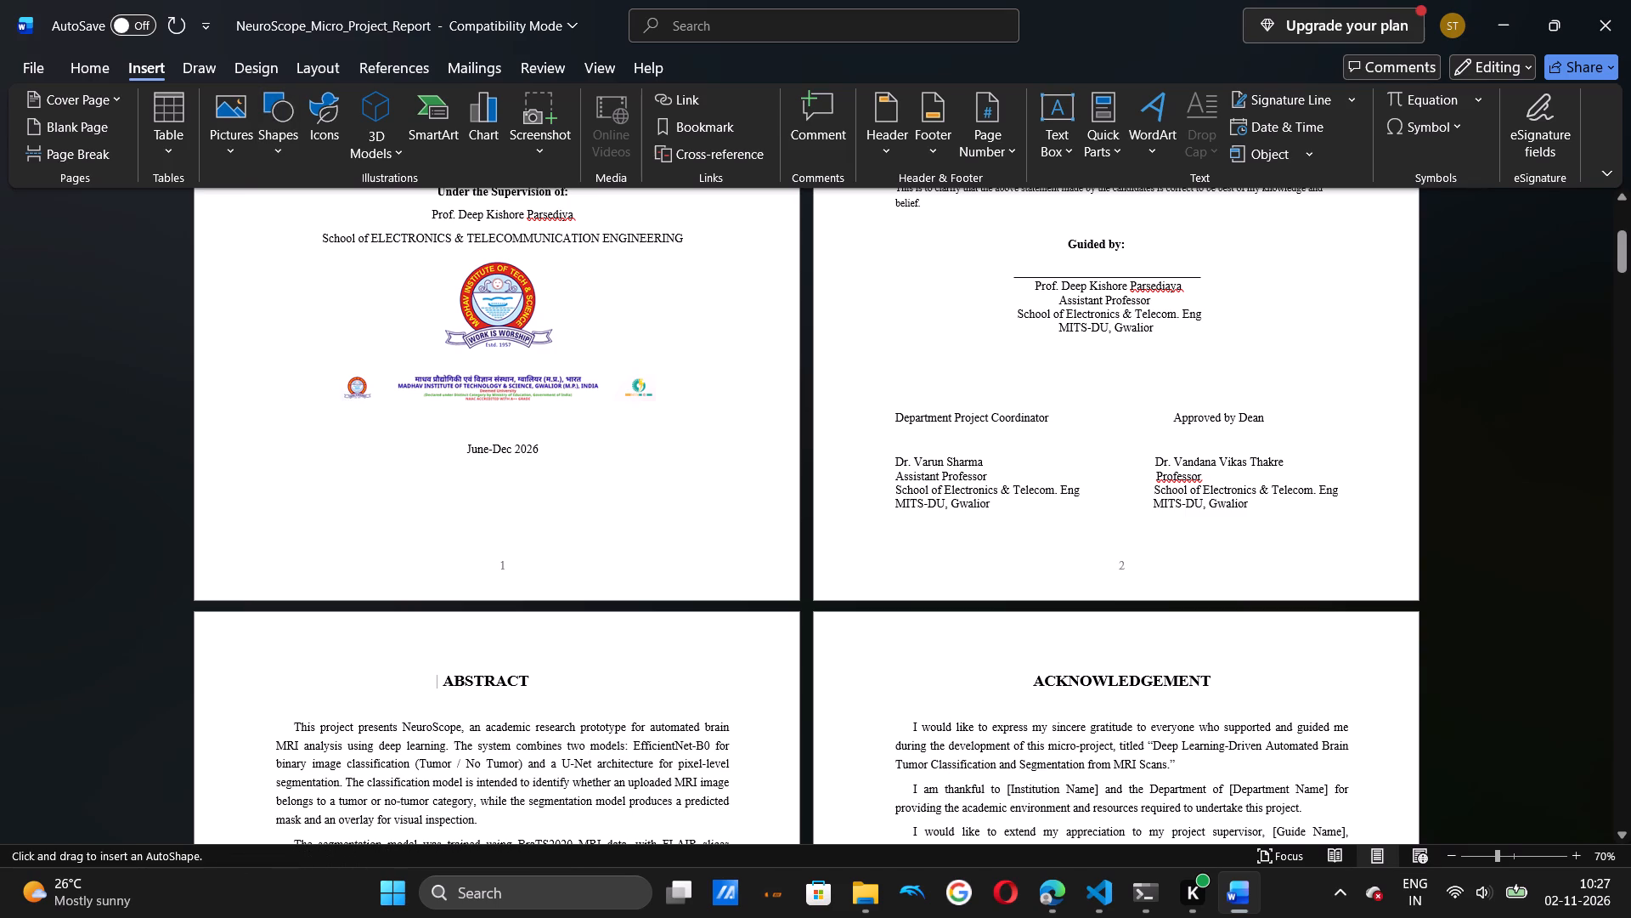
{"action": "left_click_drag", "start_coordinate": [893, 451], "coordinate": [967, 450]}
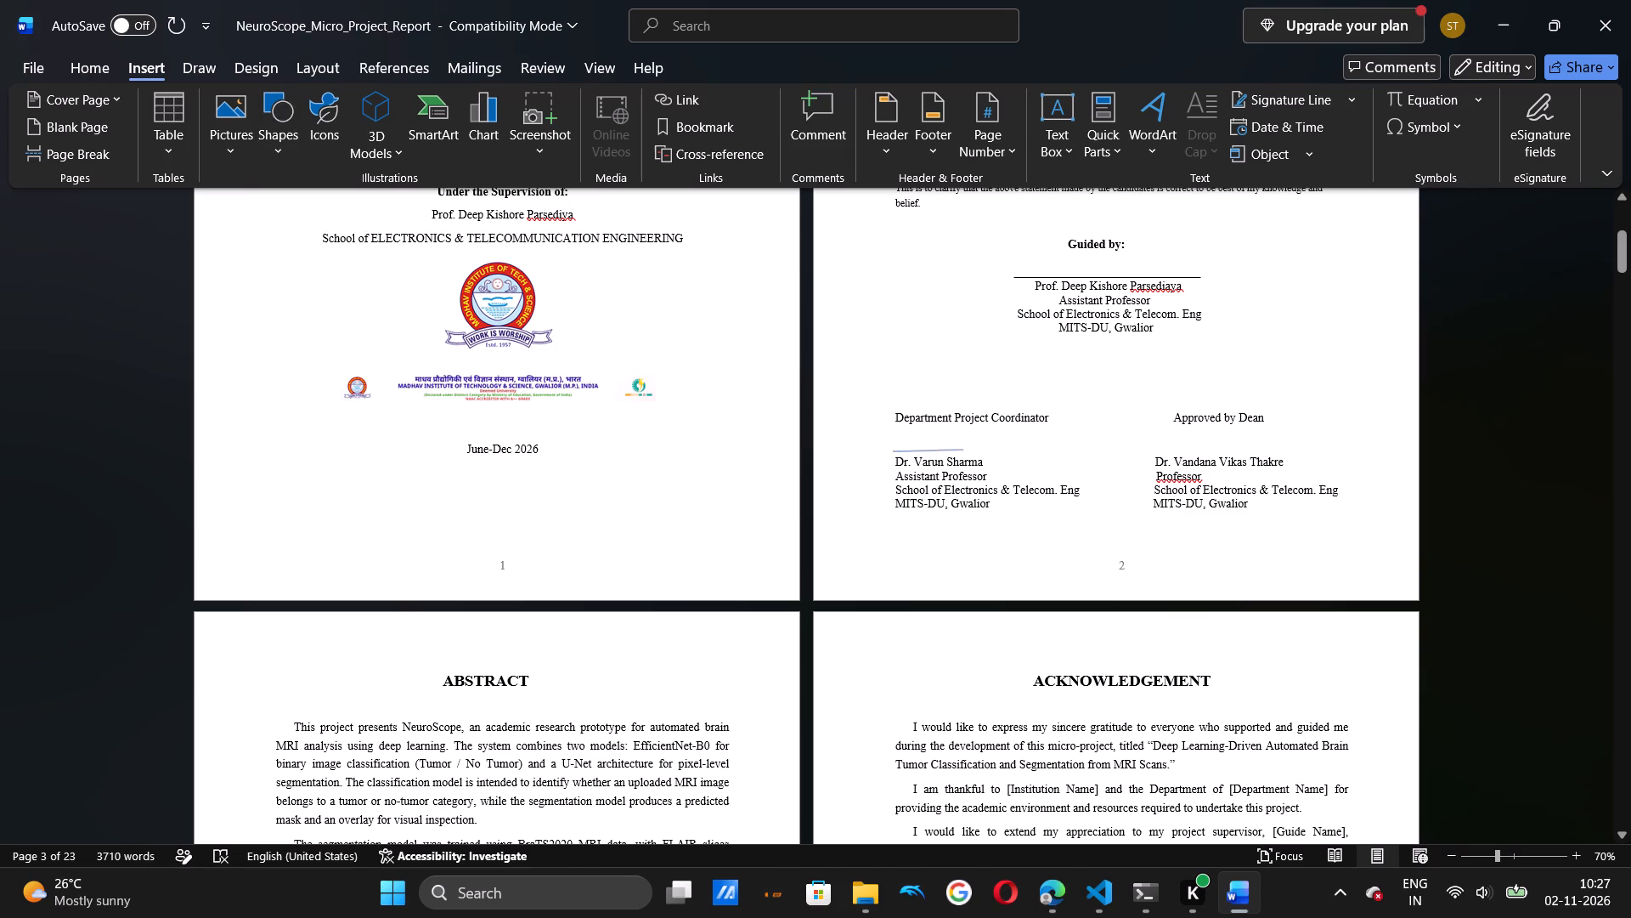
{"action": "left_click_drag", "start_coordinate": [967, 450], "coordinate": [1047, 453]}
{"action": "left_click_drag", "start_coordinate": [1047, 453], "coordinate": [1046, 450]}
{"action": "left_click_drag", "start_coordinate": [1046, 450], "coordinate": [1046, 451]}
{"action": "left_click", "coordinate": [464, 134]}
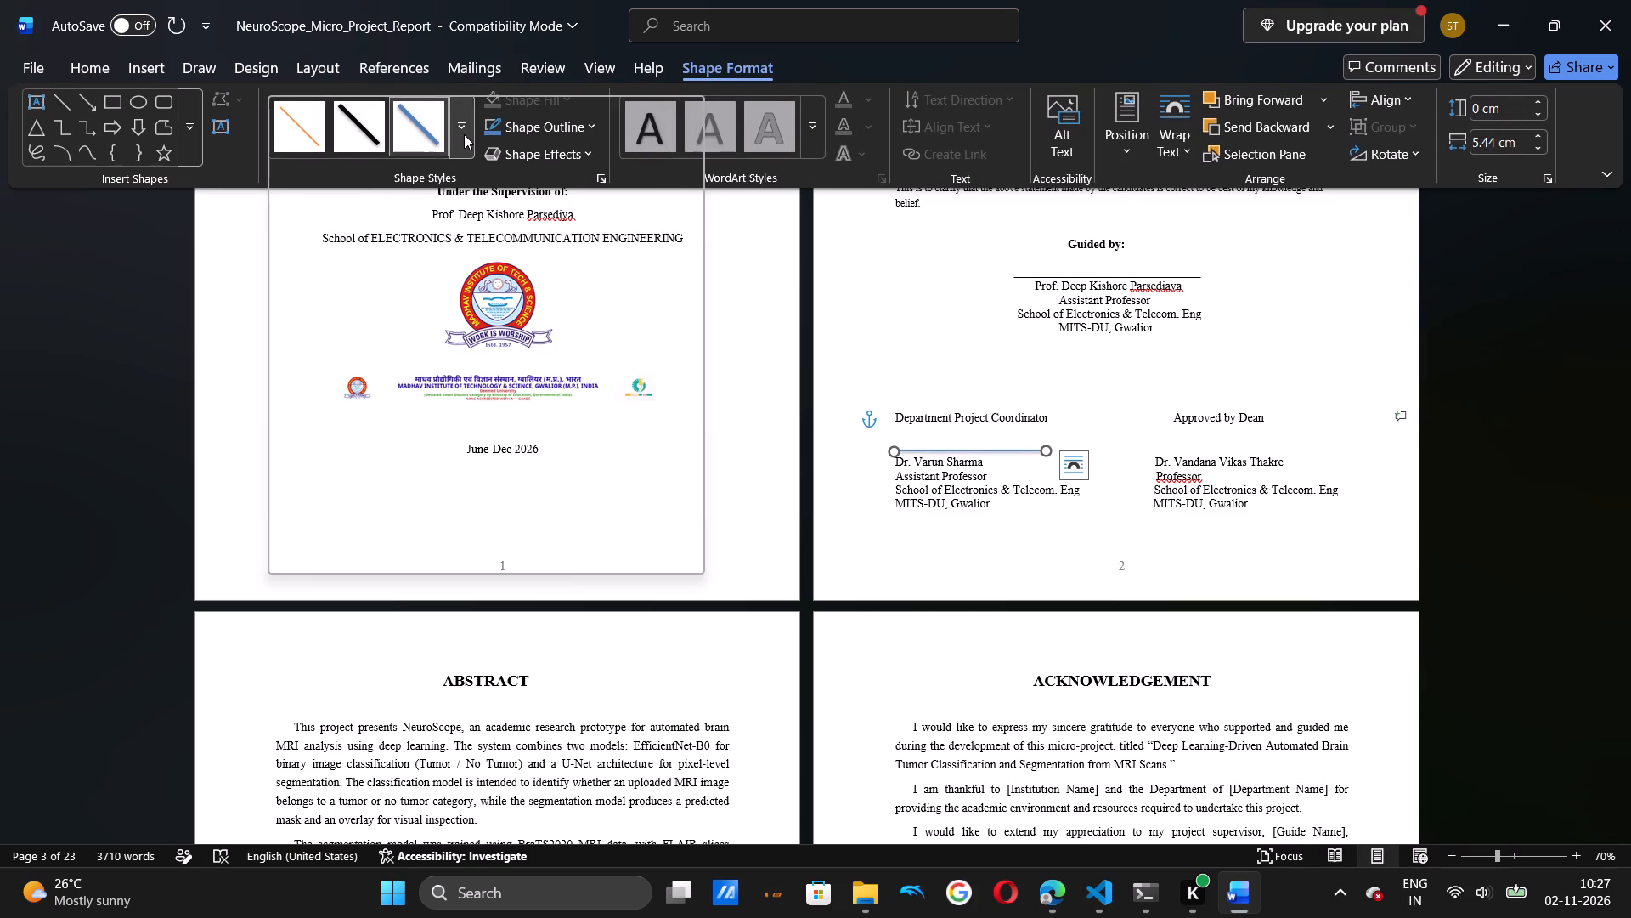
Apply the thin black theme line style to the signature line above the department project coordinator's name.
{"action": "left_click", "coordinate": [296, 174]}
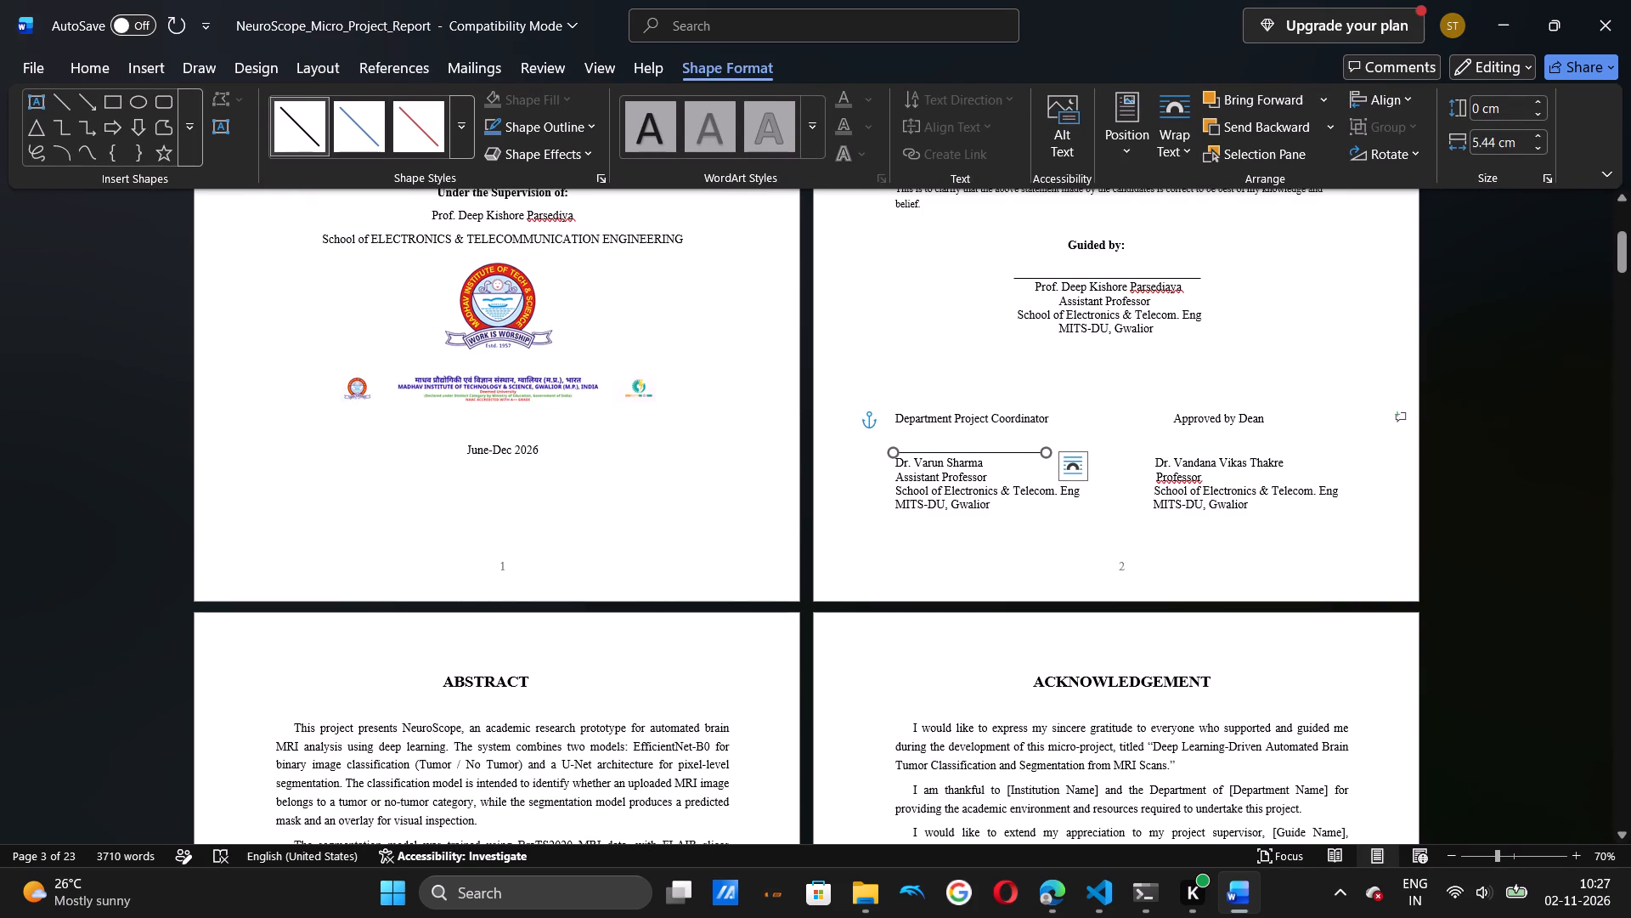
Draw a straight horizontal signature line about 6.05 cm wide above the dean's name and give it the thin black theme style.
{"action": "left_click", "coordinate": [135, 59]}
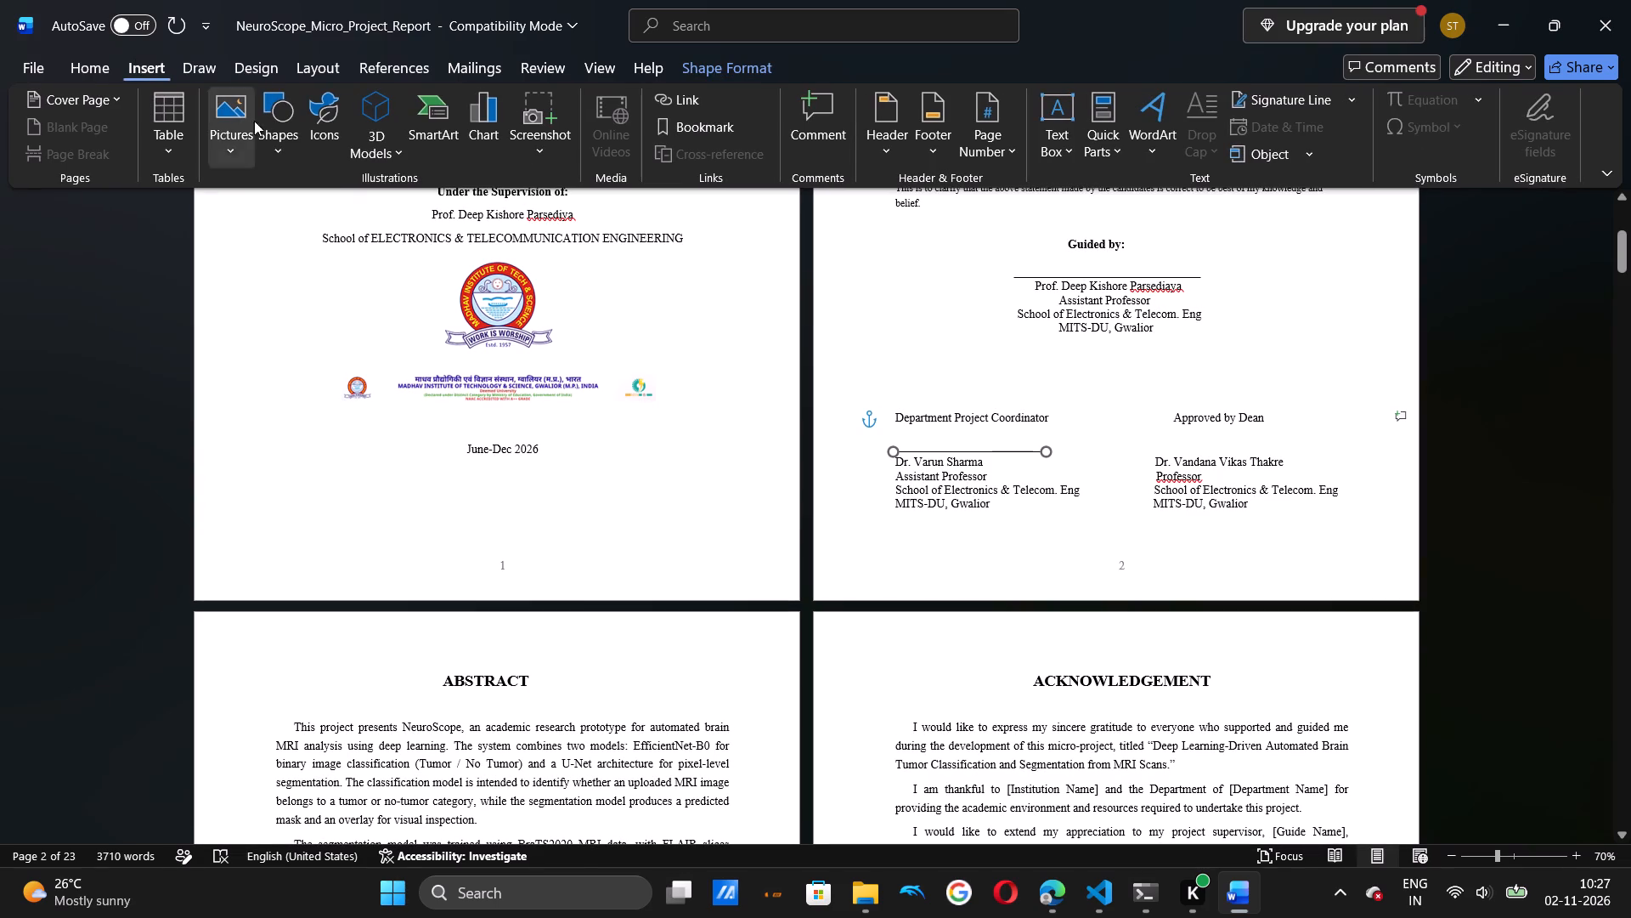
{"action": "left_click", "coordinate": [269, 143]}
{"action": "left_click", "coordinate": [301, 216]}
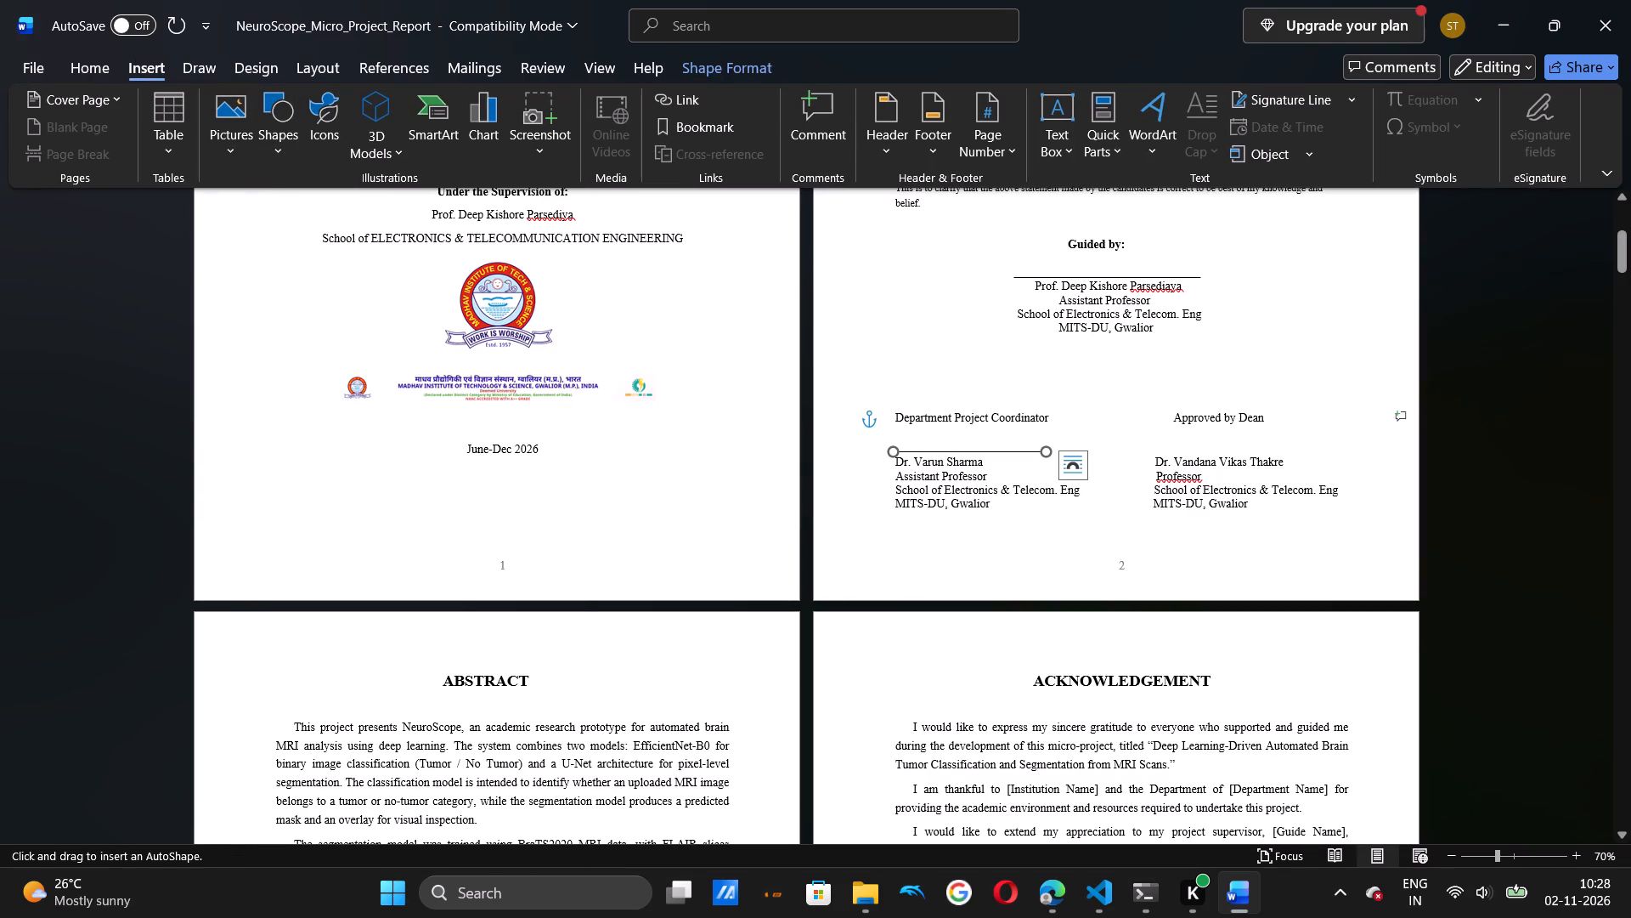
{"action": "left_click_drag", "start_coordinate": [1154, 453], "coordinate": [1271, 449]}
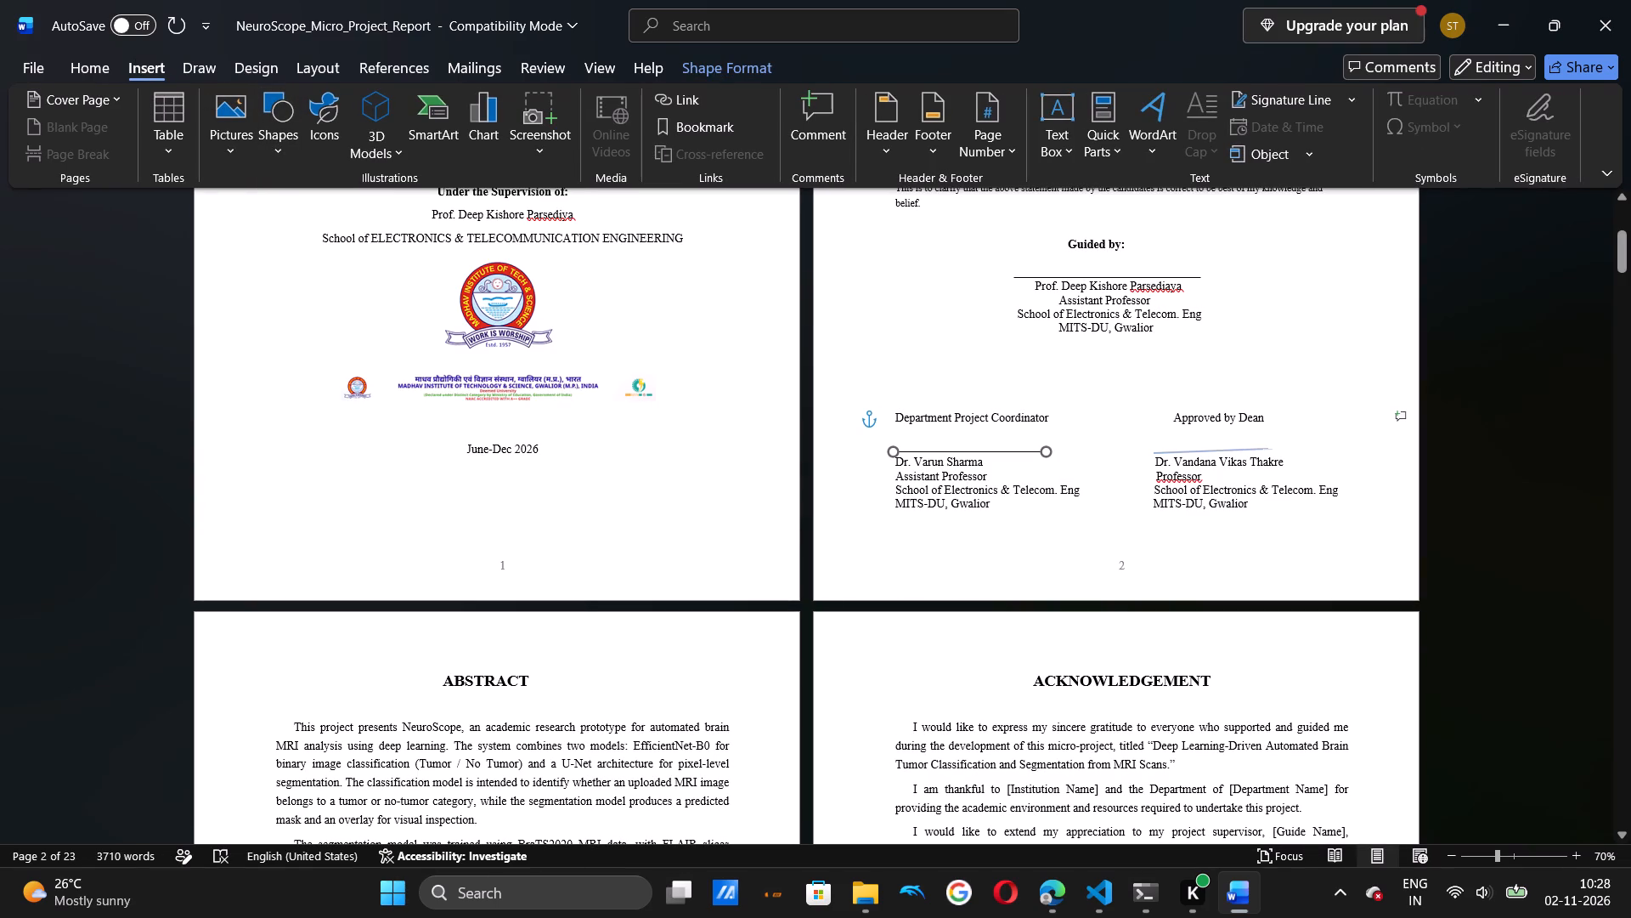
{"action": "left_click_drag", "start_coordinate": [1271, 449], "coordinate": [1322, 452]}
{"action": "left_click_drag", "start_coordinate": [1322, 452], "coordinate": [1323, 452]}
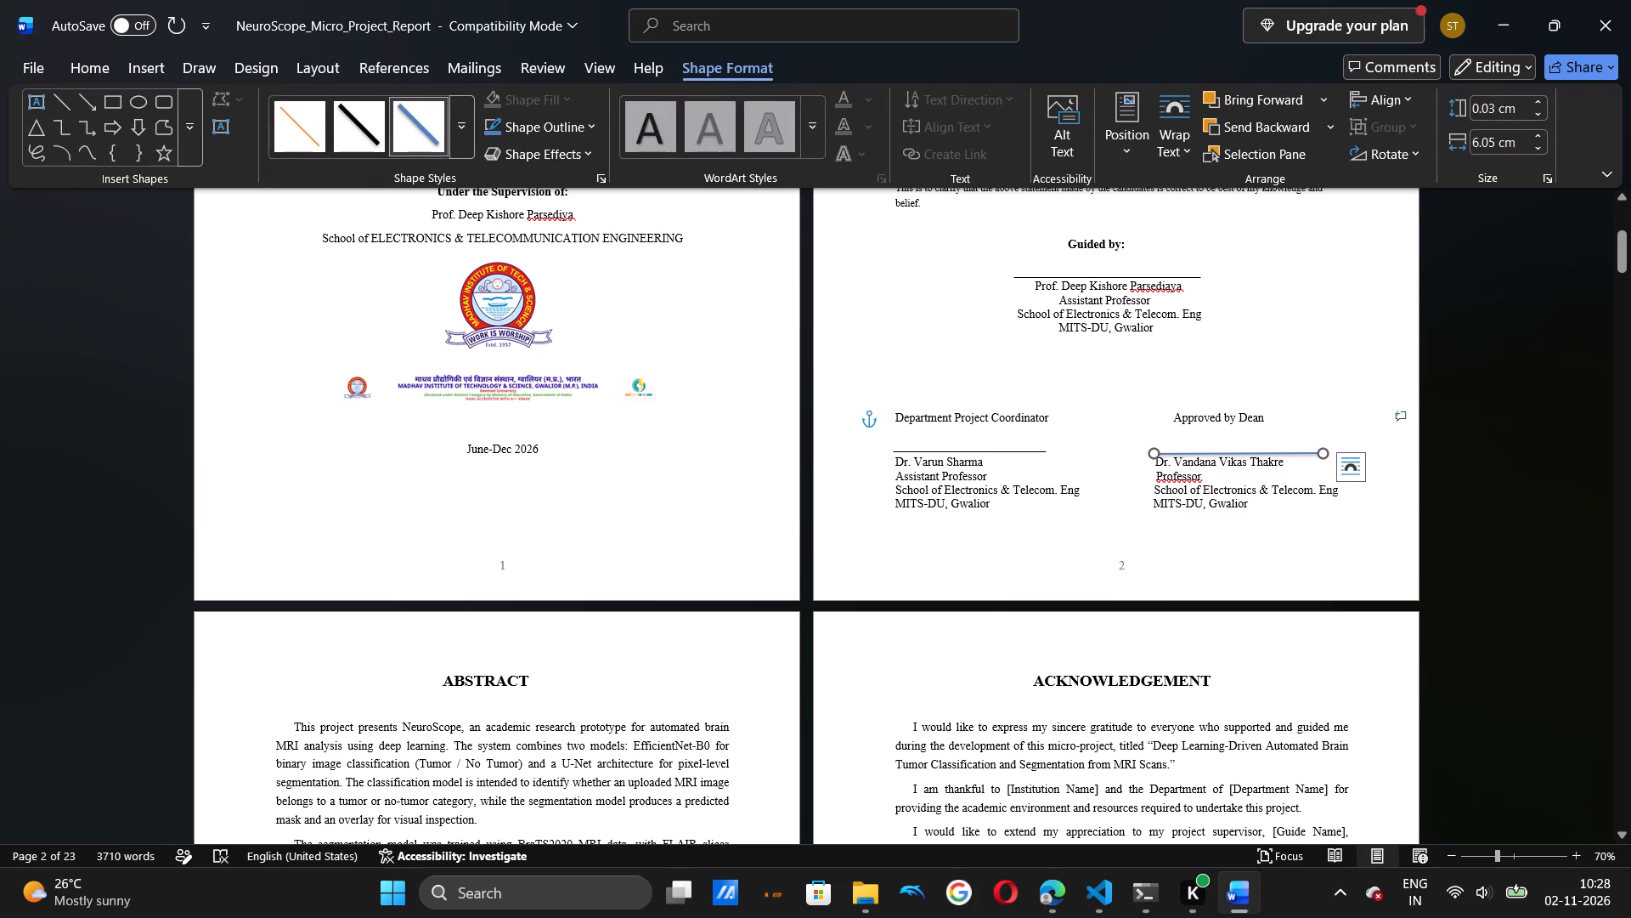
{"action": "left_click", "coordinate": [457, 140]}
{"action": "left_click", "coordinate": [279, 184]}
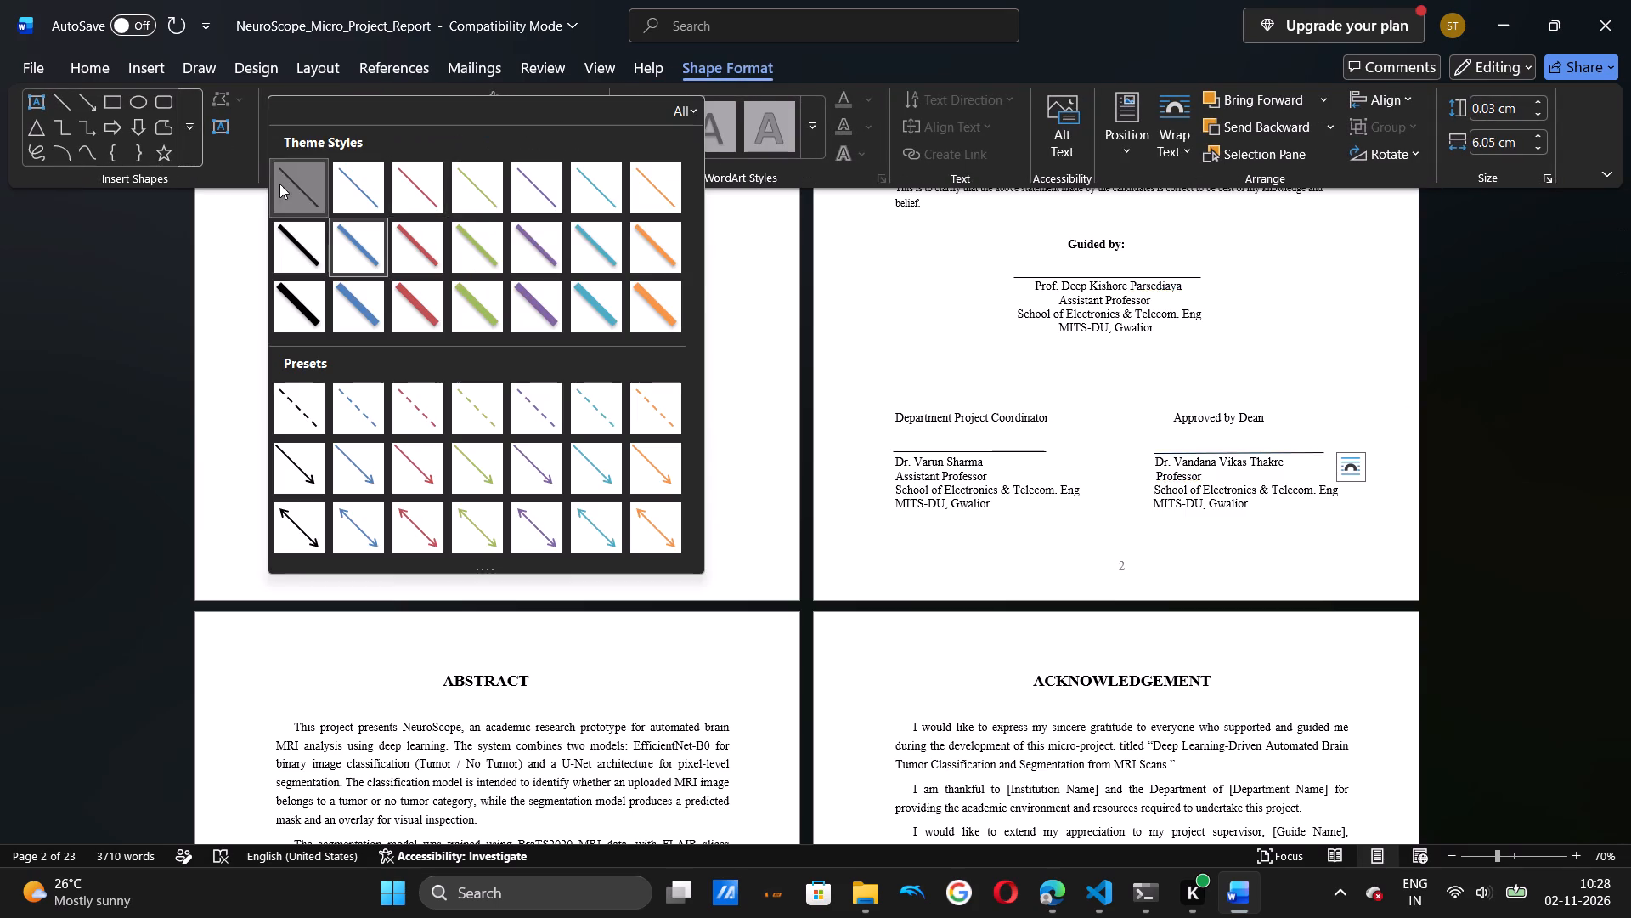
{"action": "left_click", "coordinate": [1537, 517]}
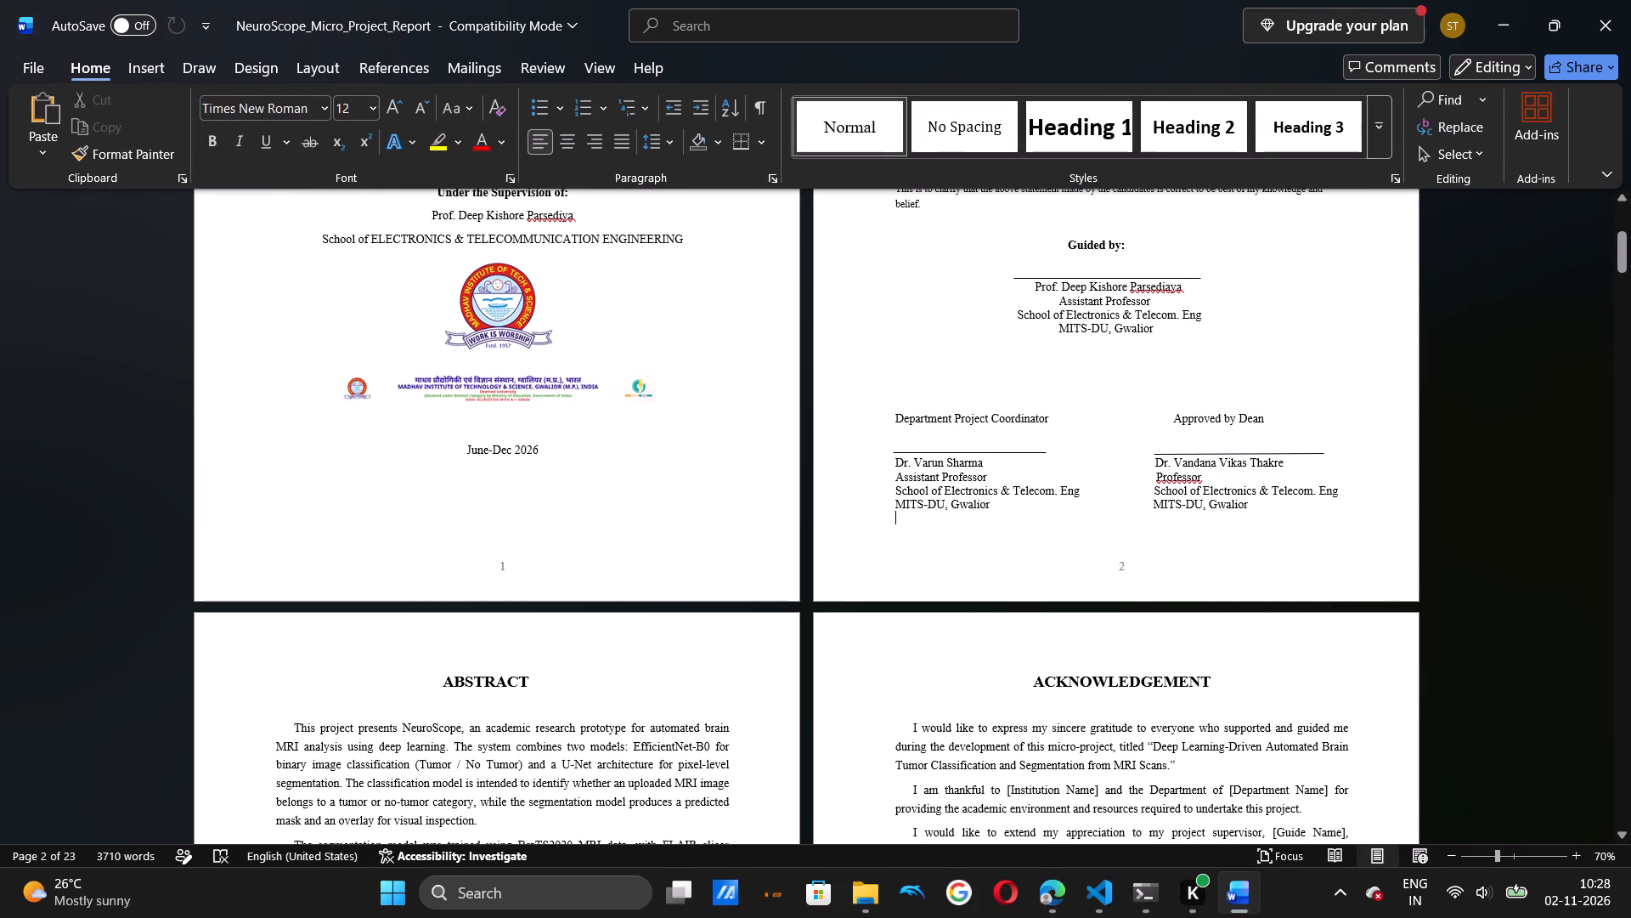
Place the text cursor at the end of the "[Institution Name]" placeholder in the Acknowledgement's second paragraph.
{"action": "scroll", "coordinate": [1380, 581], "scroll_direction": "down", "scroll_amount": 1}
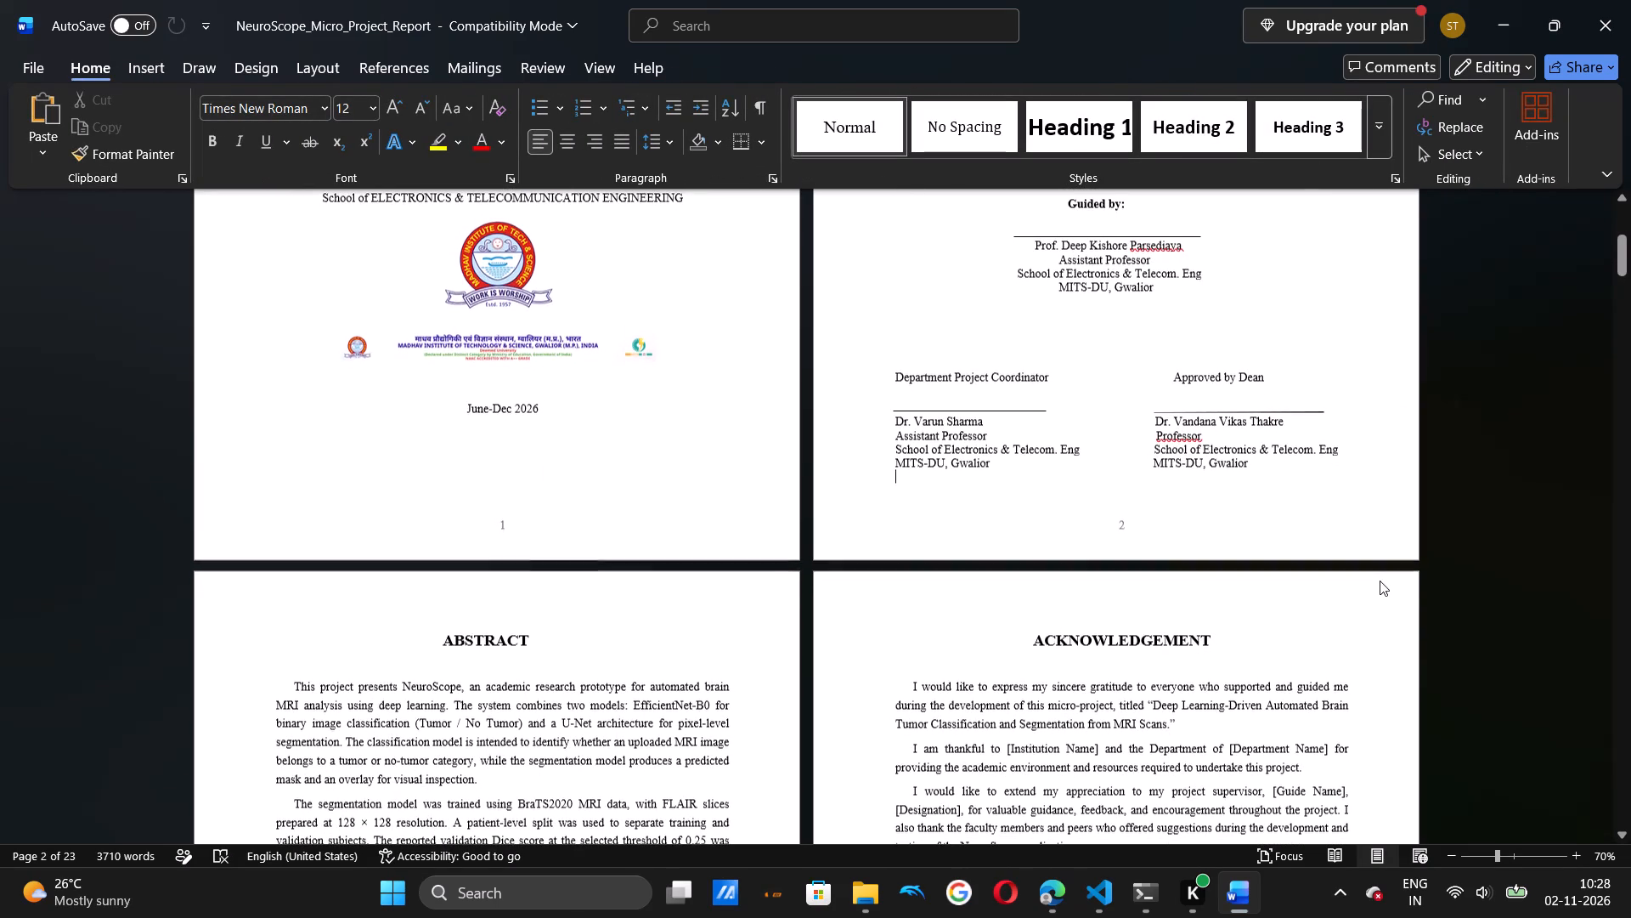
{"action": "scroll", "coordinate": [1380, 581], "scroll_direction": "down", "scroll_amount": 2}
{"action": "scroll", "coordinate": [1380, 581], "scroll_direction": "up", "scroll_amount": 1}
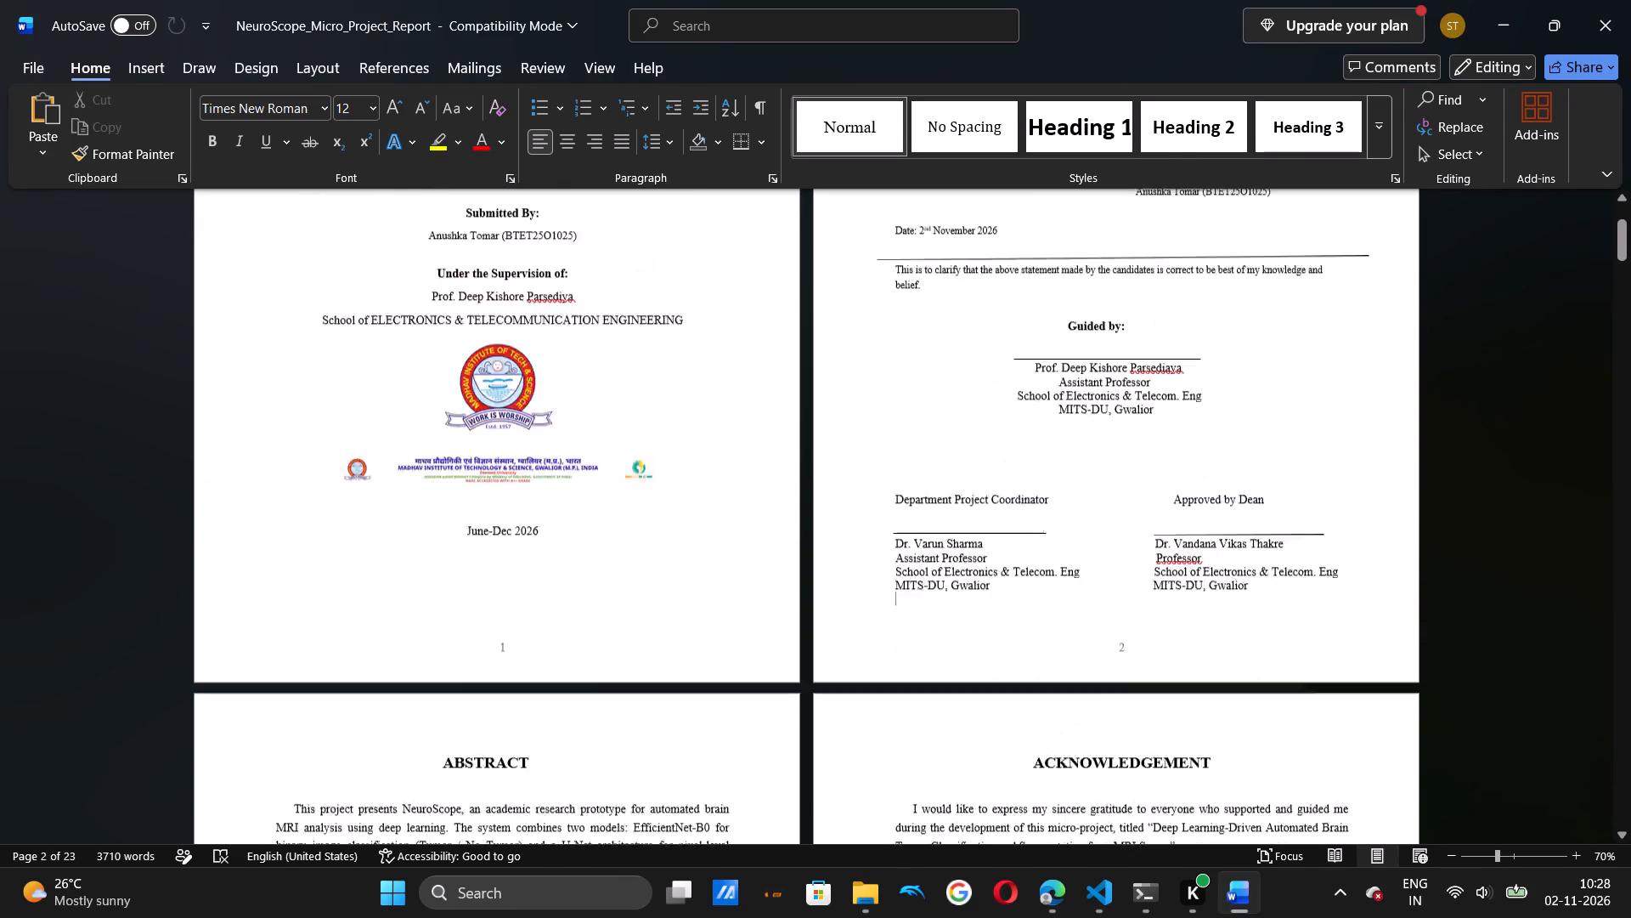
{"action": "scroll", "coordinate": [1380, 581], "scroll_direction": "up", "scroll_amount": 3}
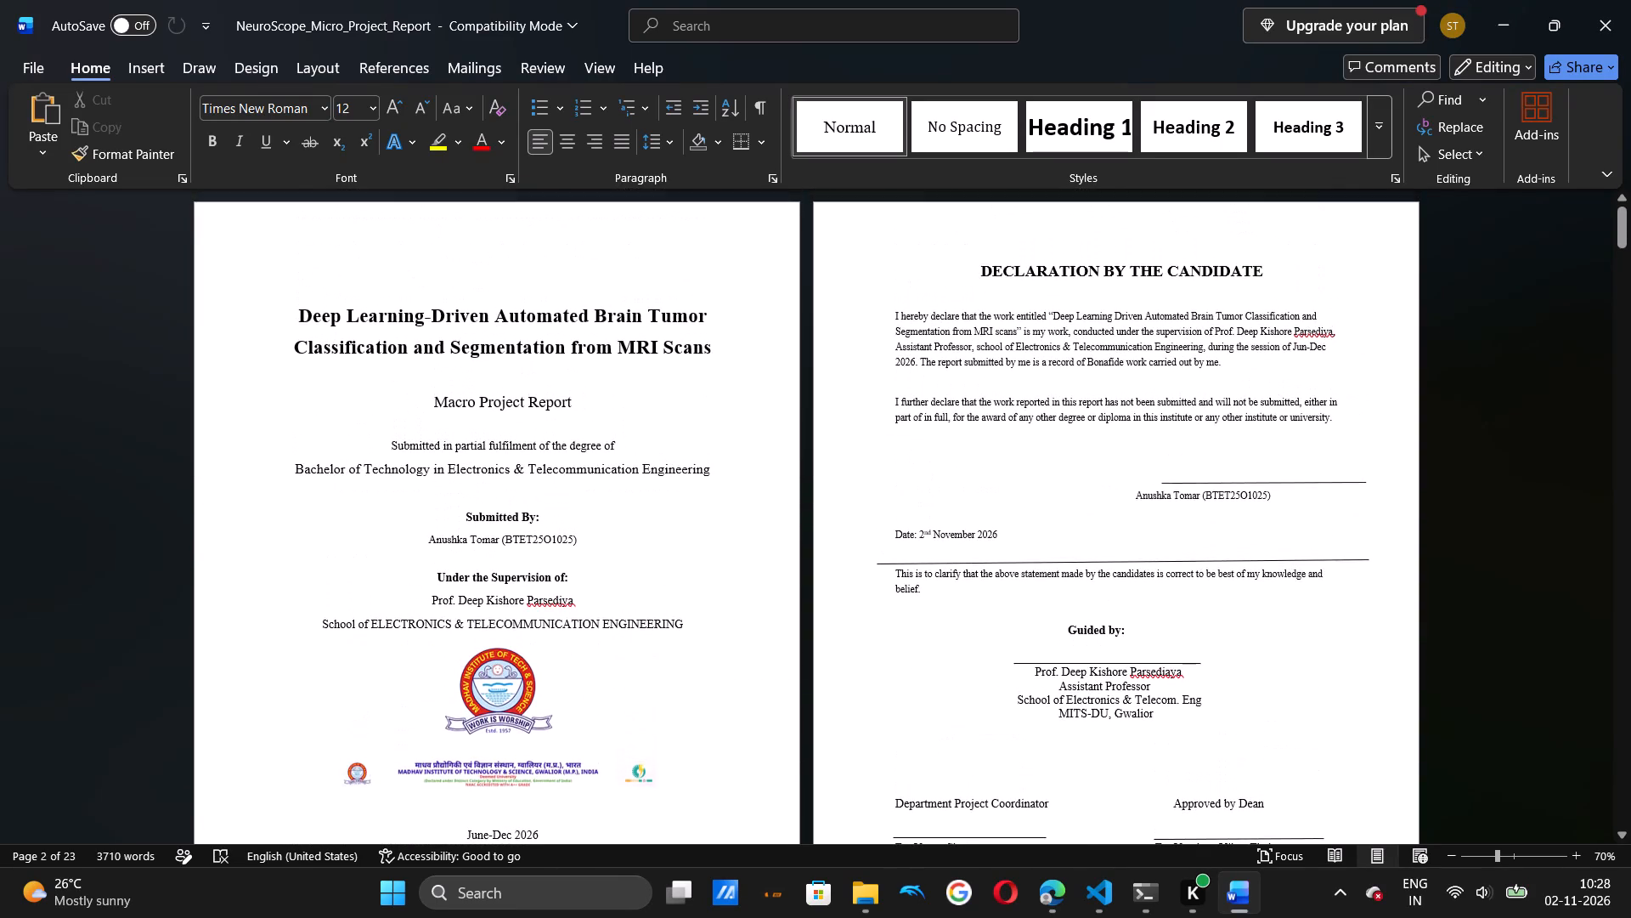
{"action": "scroll", "coordinate": [1380, 581], "scroll_direction": "down", "scroll_amount": 1}
{"action": "scroll", "coordinate": [1380, 581], "scroll_direction": "up", "scroll_amount": 1}
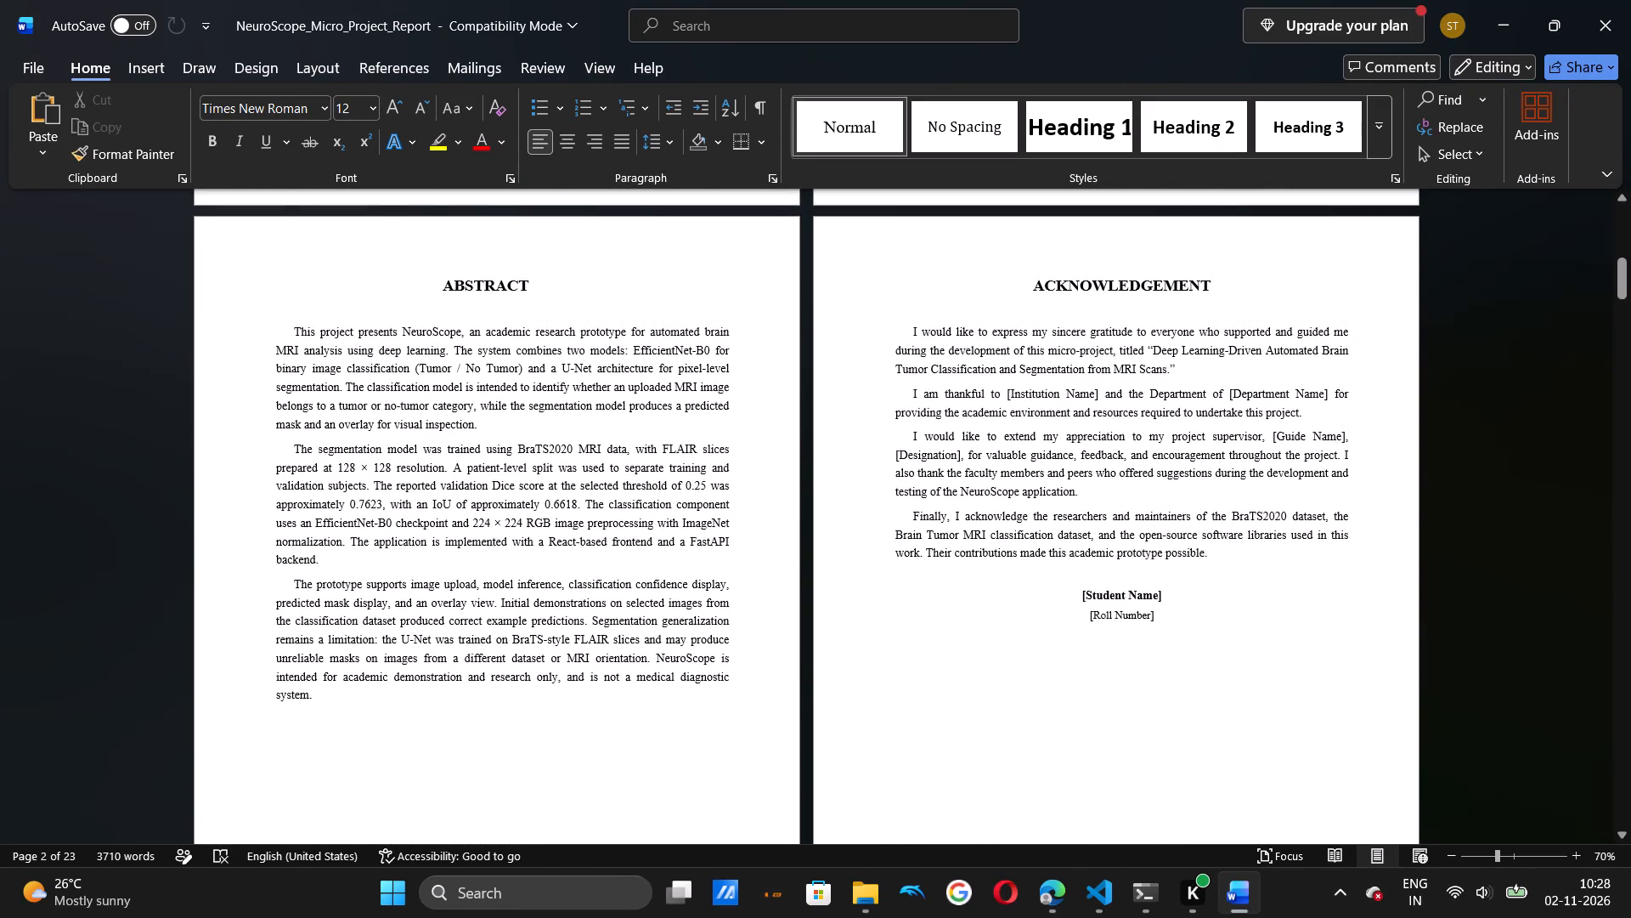
{"action": "left_click", "coordinate": [1138, 603]}
{"action": "left_click", "coordinate": [1094, 398]}
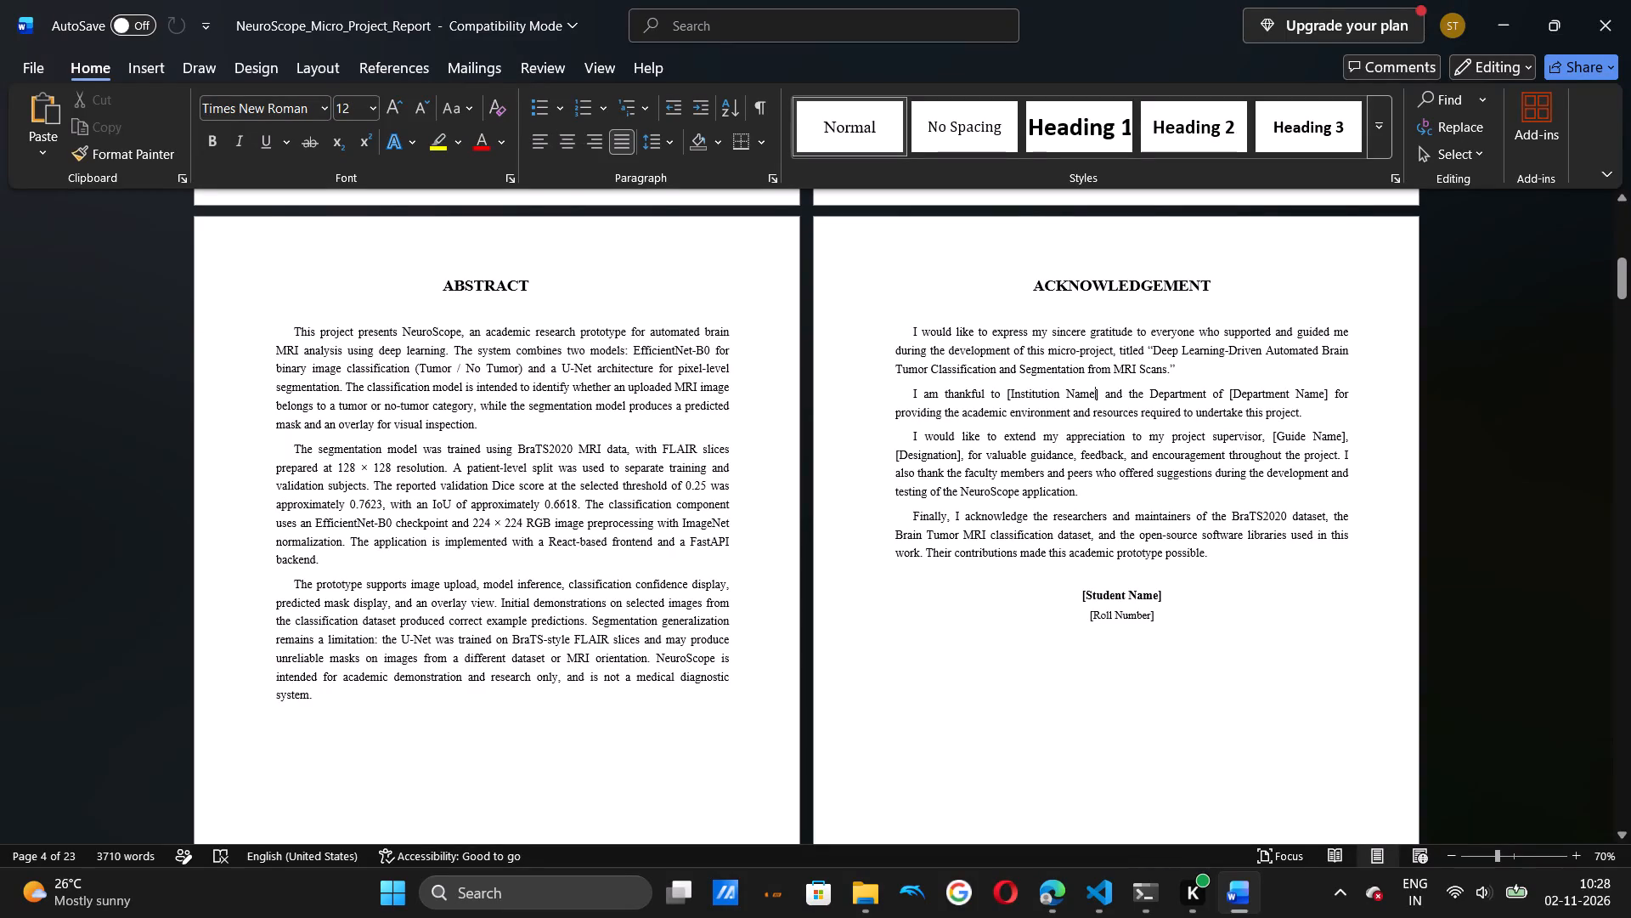
Replace the "[Institution Name]" placeholder in the Acknowledgement with "Madhav Institute of Technology and Science".
{"action": "left_click", "coordinate": [1103, 394]}
{"action": "key", "text": "BackSpace"}
{"action": "key", "text": "BackSpace"}
{"action": "key", "text": "BackSpace"}
{"action": "key", "text": "BackSpace"}
{"action": "key", "text": "BackSpace"}
{"action": "key", "text": "BackSpace"}
{"action": "key", "text": "BackSpace"}
{"action": "key", "text": "BackSpace"}
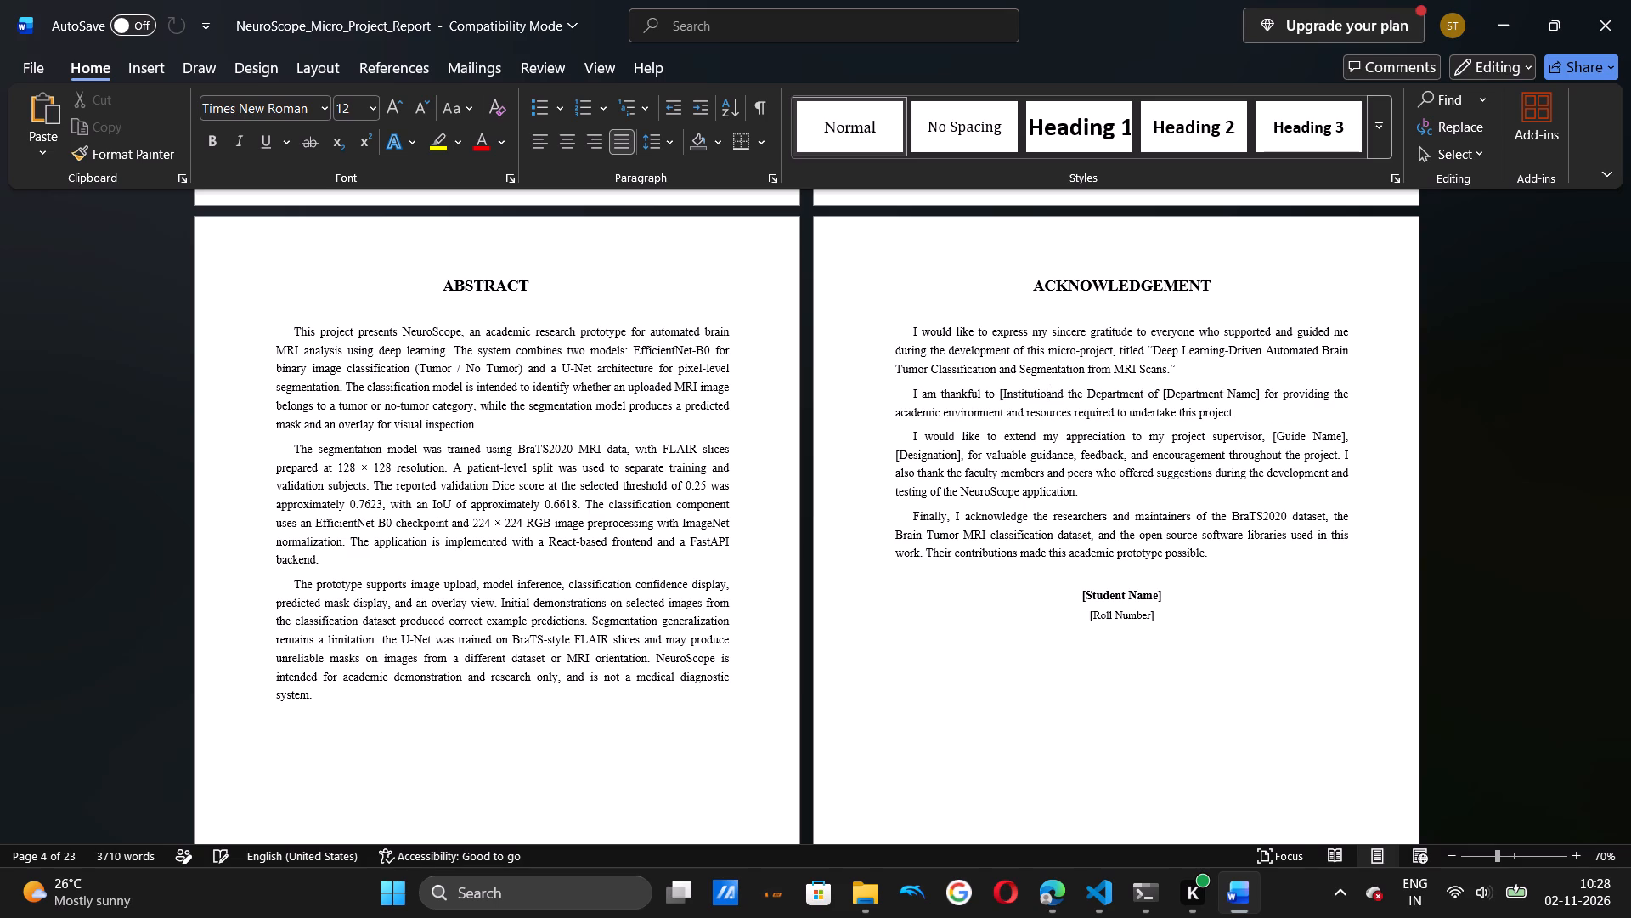
{"action": "key", "text": "BackSpace"}
{"action": "key", "text": "BackSpace"}
{"action": "key", "text": "BackSpace"}
{"action": "key", "text": "BackSpace"}
{"action": "key", "text": "BackSpace"}
{"action": "key", "text": "BackSpace"}
{"action": "key", "text": "BackSpace"}
{"action": "key", "text": "BackSpace"}
{"action": "key", "text": "BackSpace"}
{"action": "key", "text": "BackSpace"}
{"action": "key", "text": "BackSpace"}
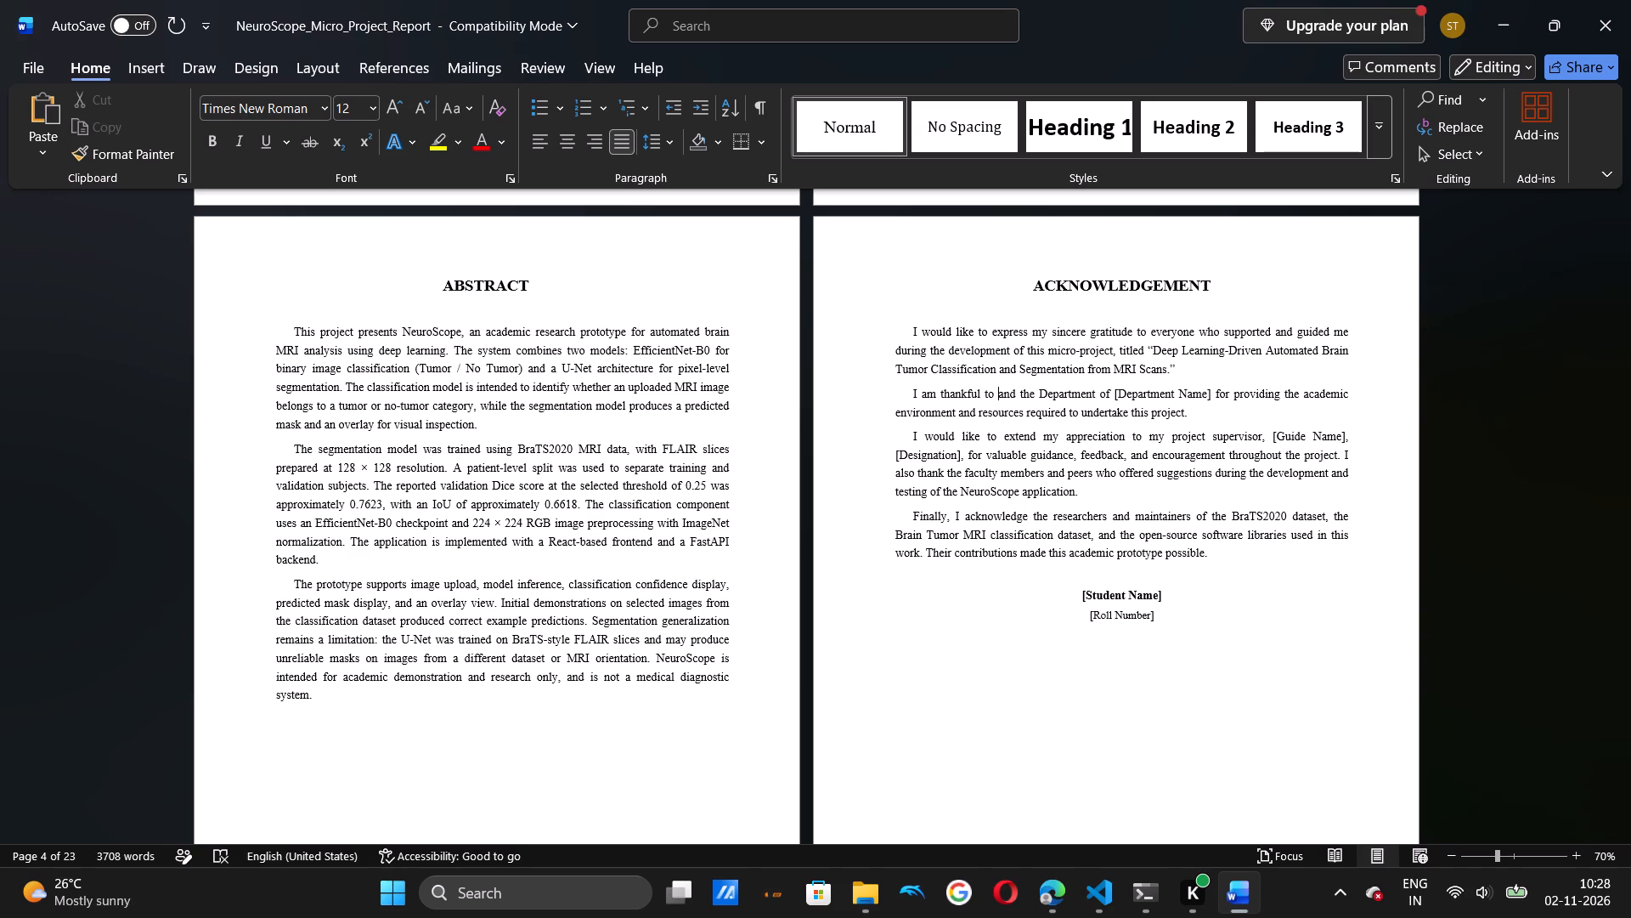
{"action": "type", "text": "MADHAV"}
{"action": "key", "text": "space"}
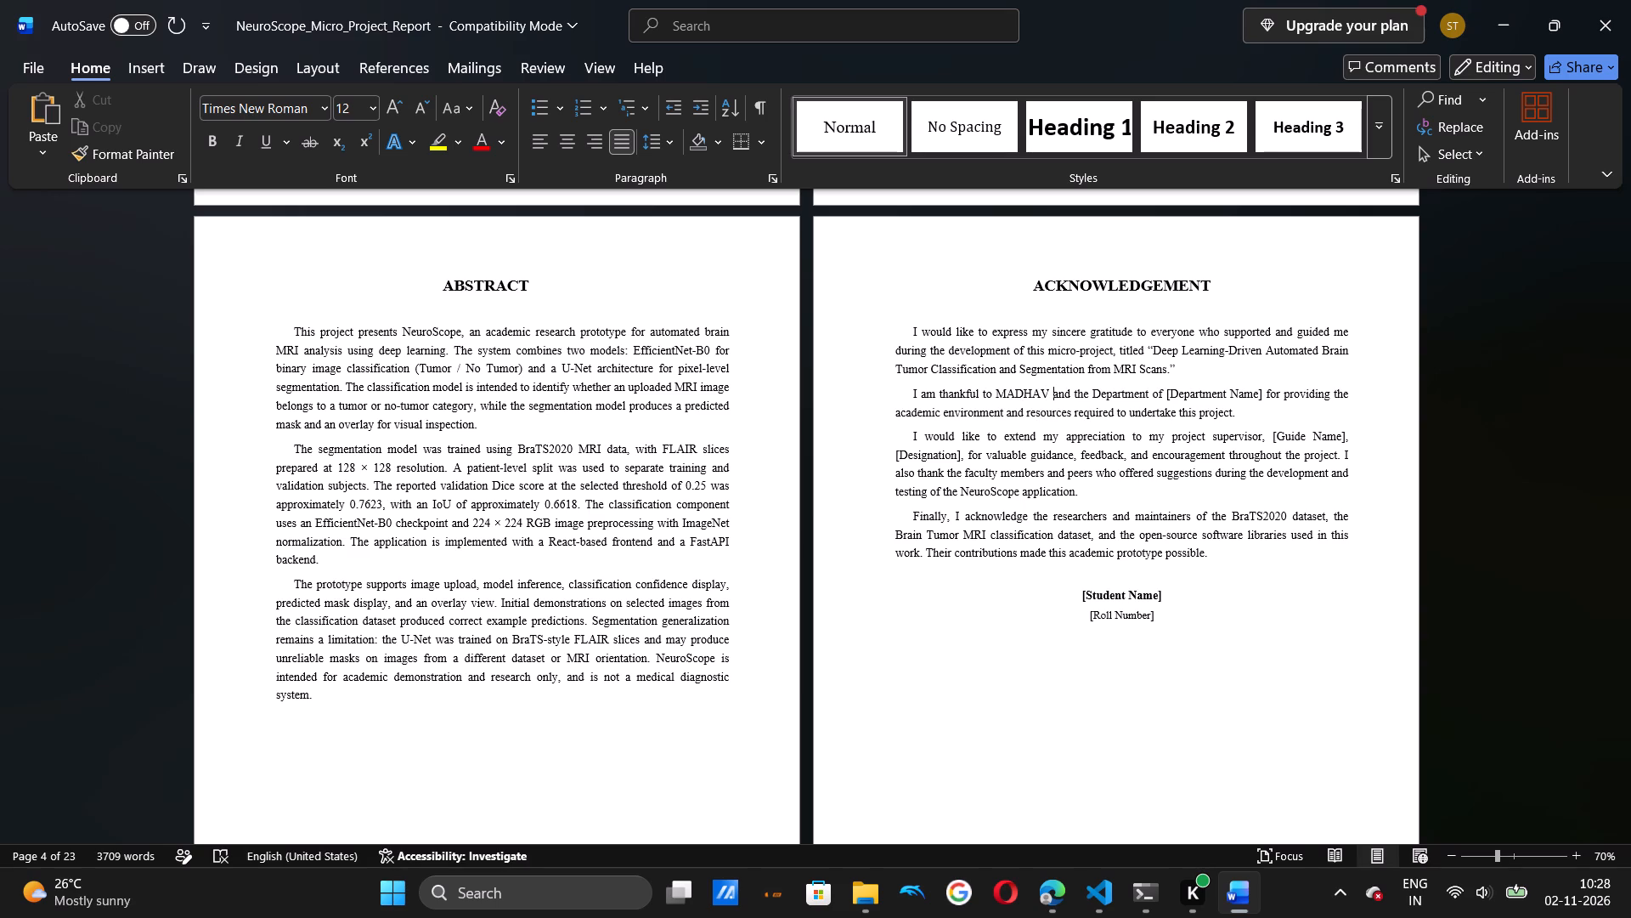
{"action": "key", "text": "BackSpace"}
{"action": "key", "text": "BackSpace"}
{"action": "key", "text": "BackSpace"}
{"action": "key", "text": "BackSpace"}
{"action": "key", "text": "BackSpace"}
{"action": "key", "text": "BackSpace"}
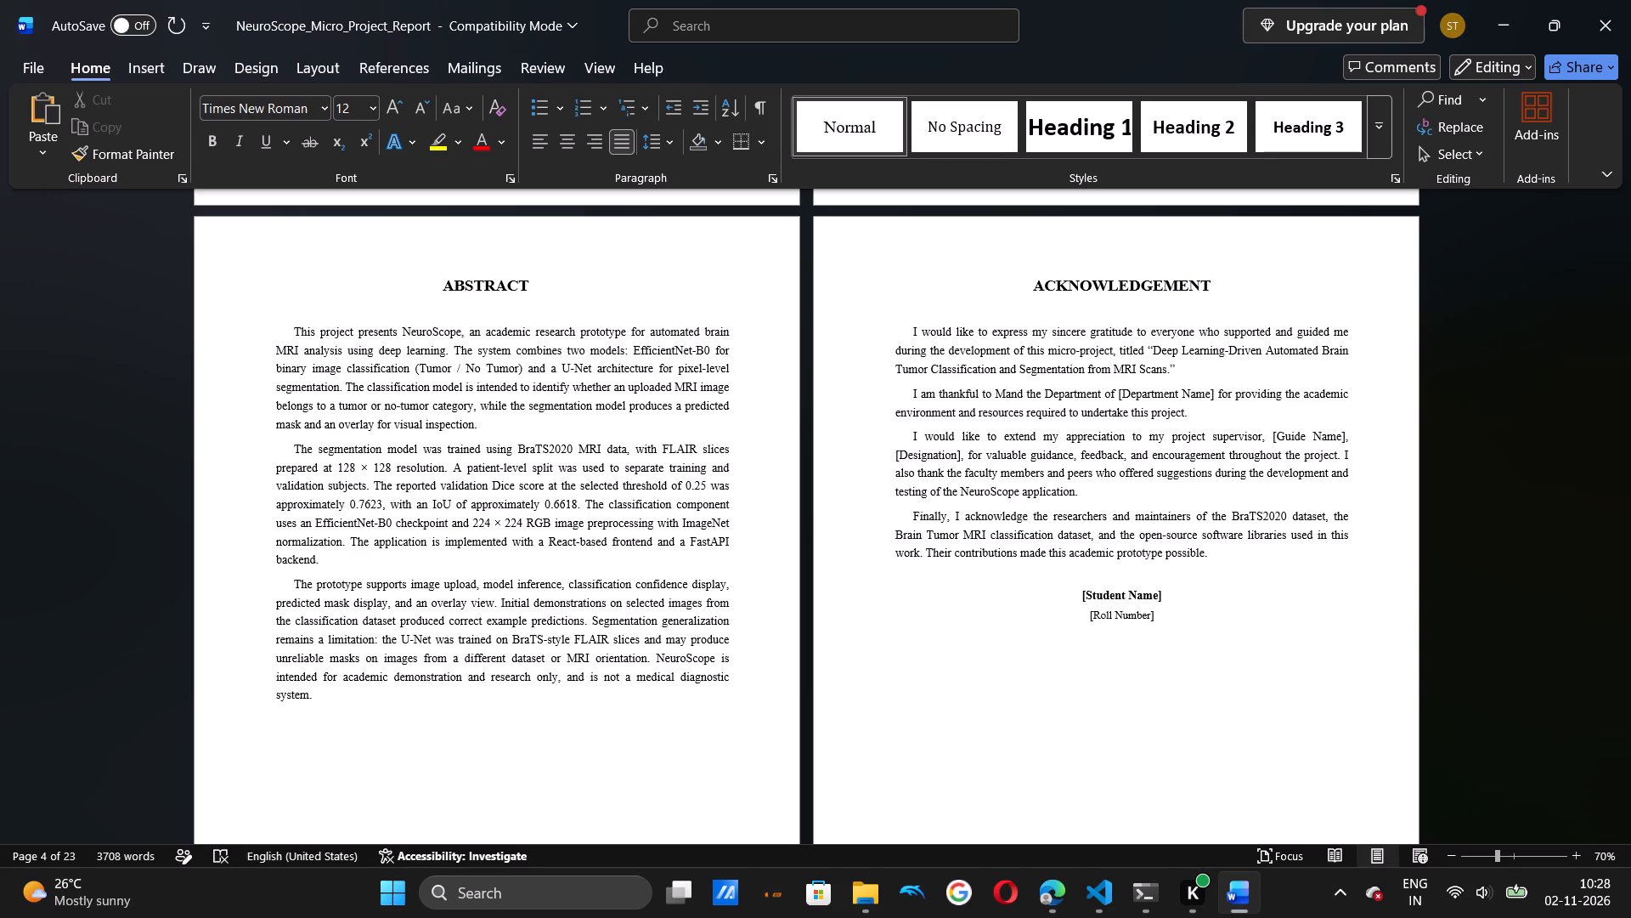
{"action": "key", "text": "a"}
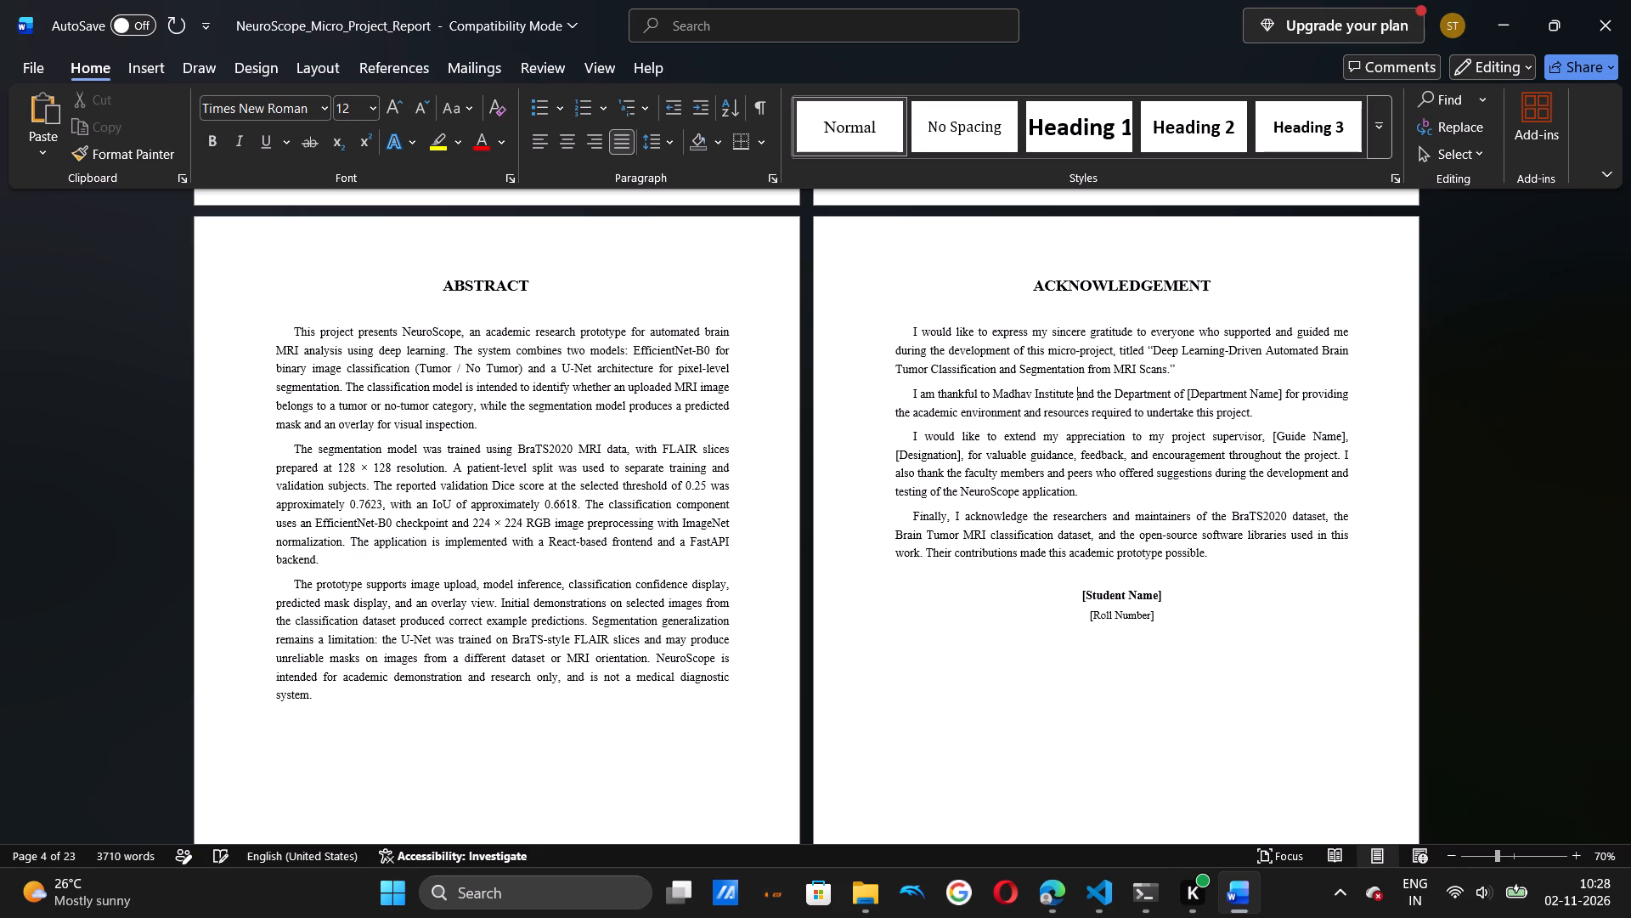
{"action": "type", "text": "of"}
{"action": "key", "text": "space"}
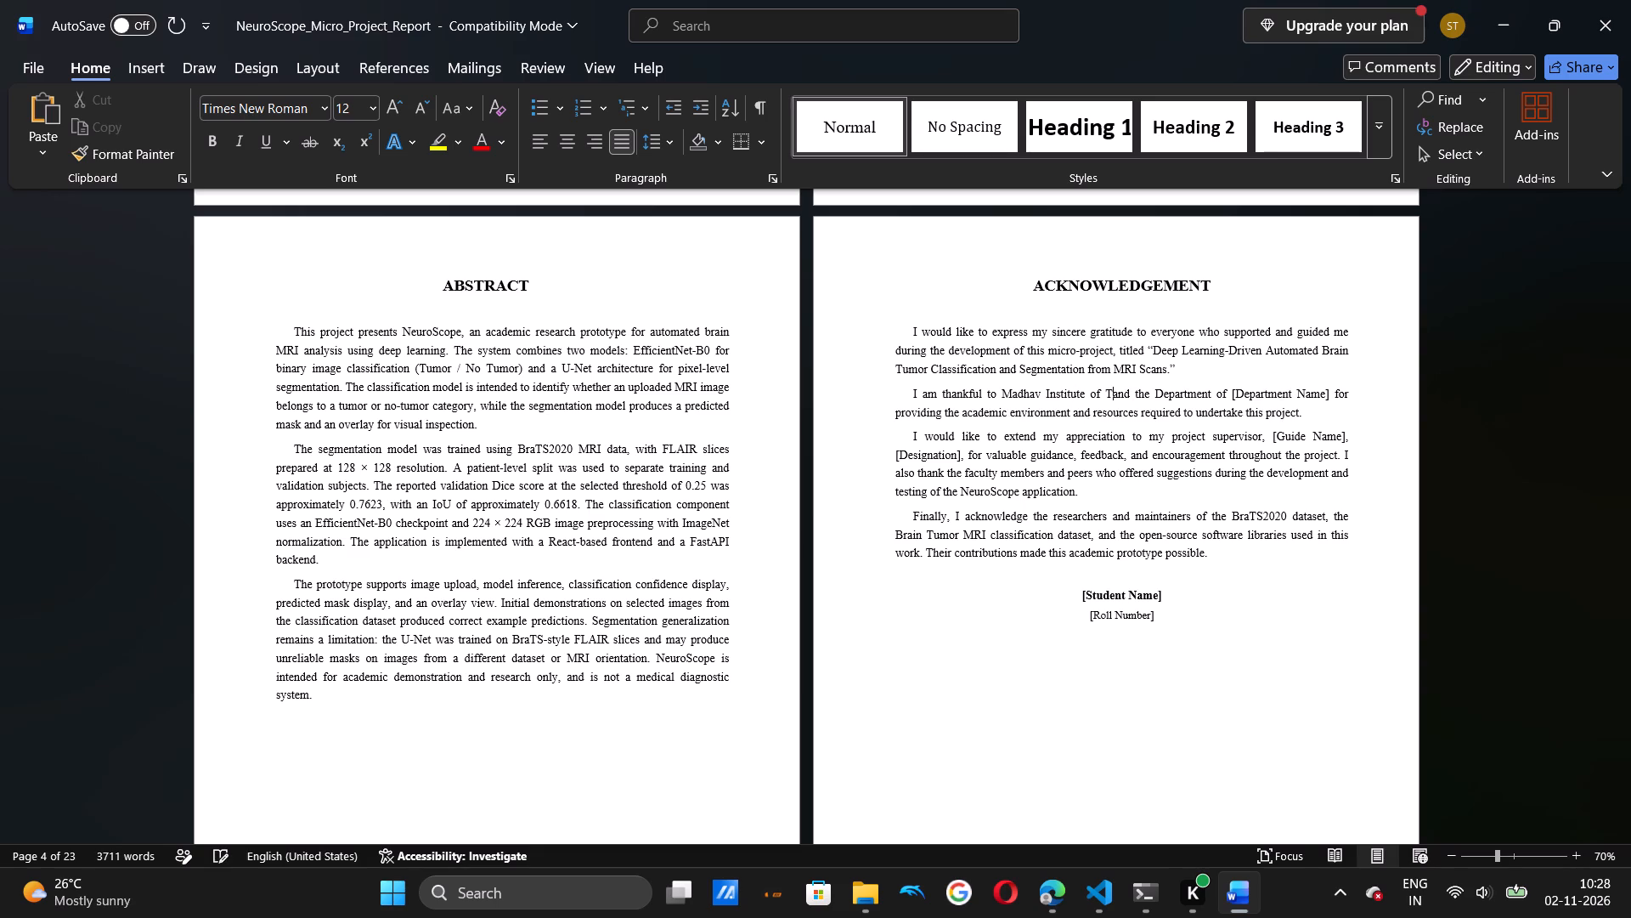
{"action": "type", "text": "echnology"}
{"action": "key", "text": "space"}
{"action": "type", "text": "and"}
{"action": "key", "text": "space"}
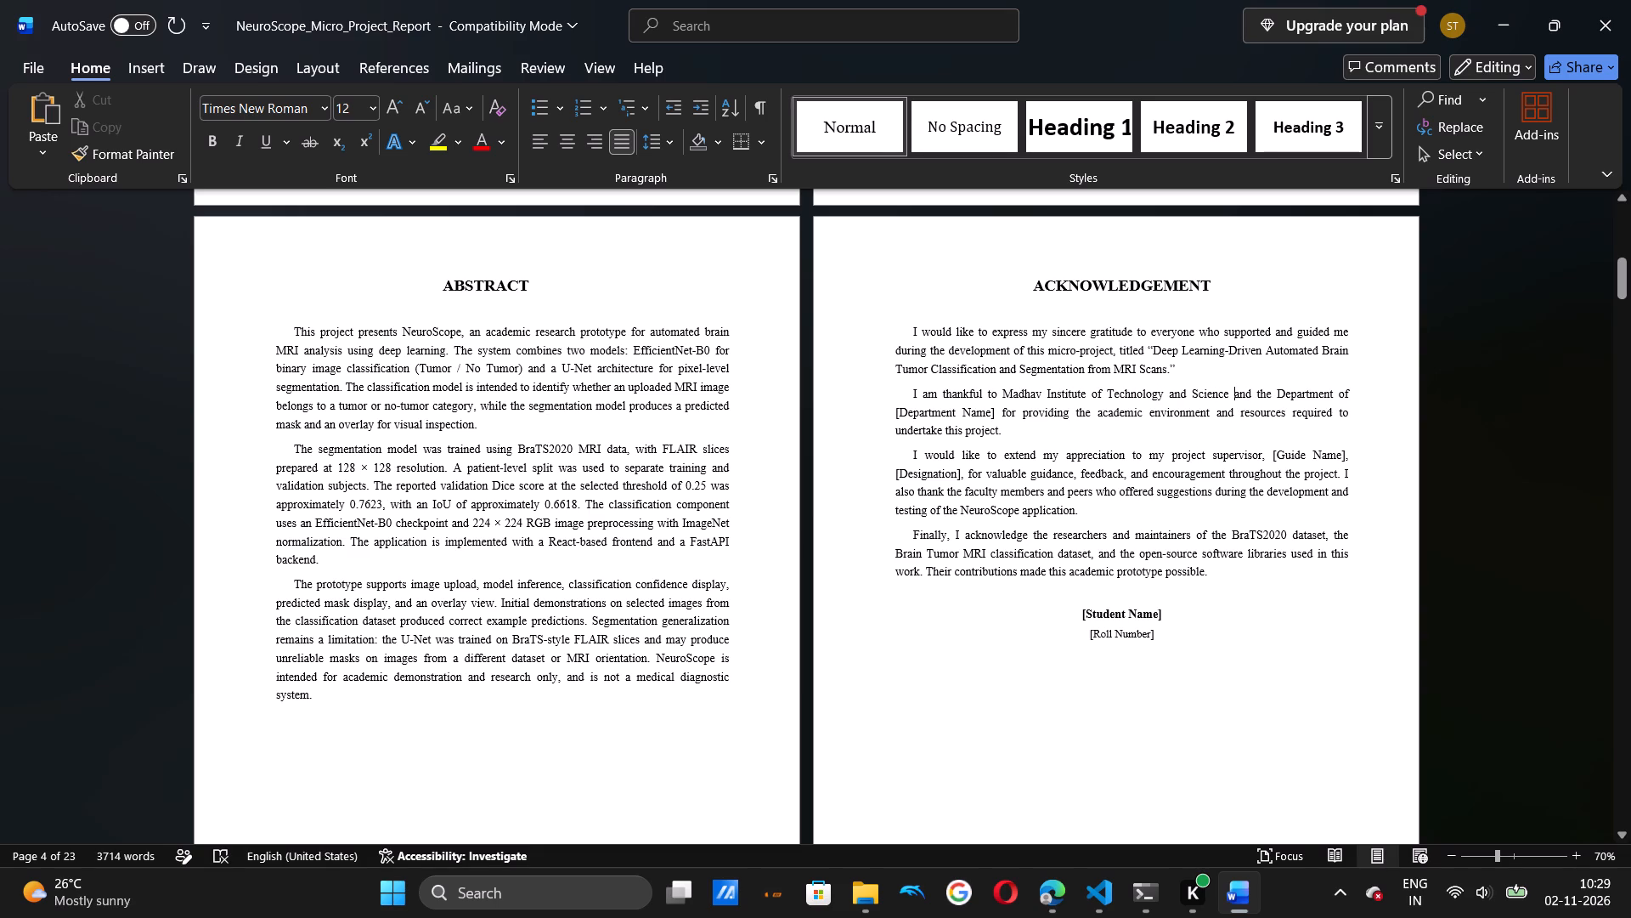
Make "Madhav Institute of Technology and Science" bold in the Acknowledgement.
{"action": "left_click_drag", "start_coordinate": [1000, 391], "coordinate": [1222, 395]}
{"action": "left_click", "coordinate": [1241, 360]}
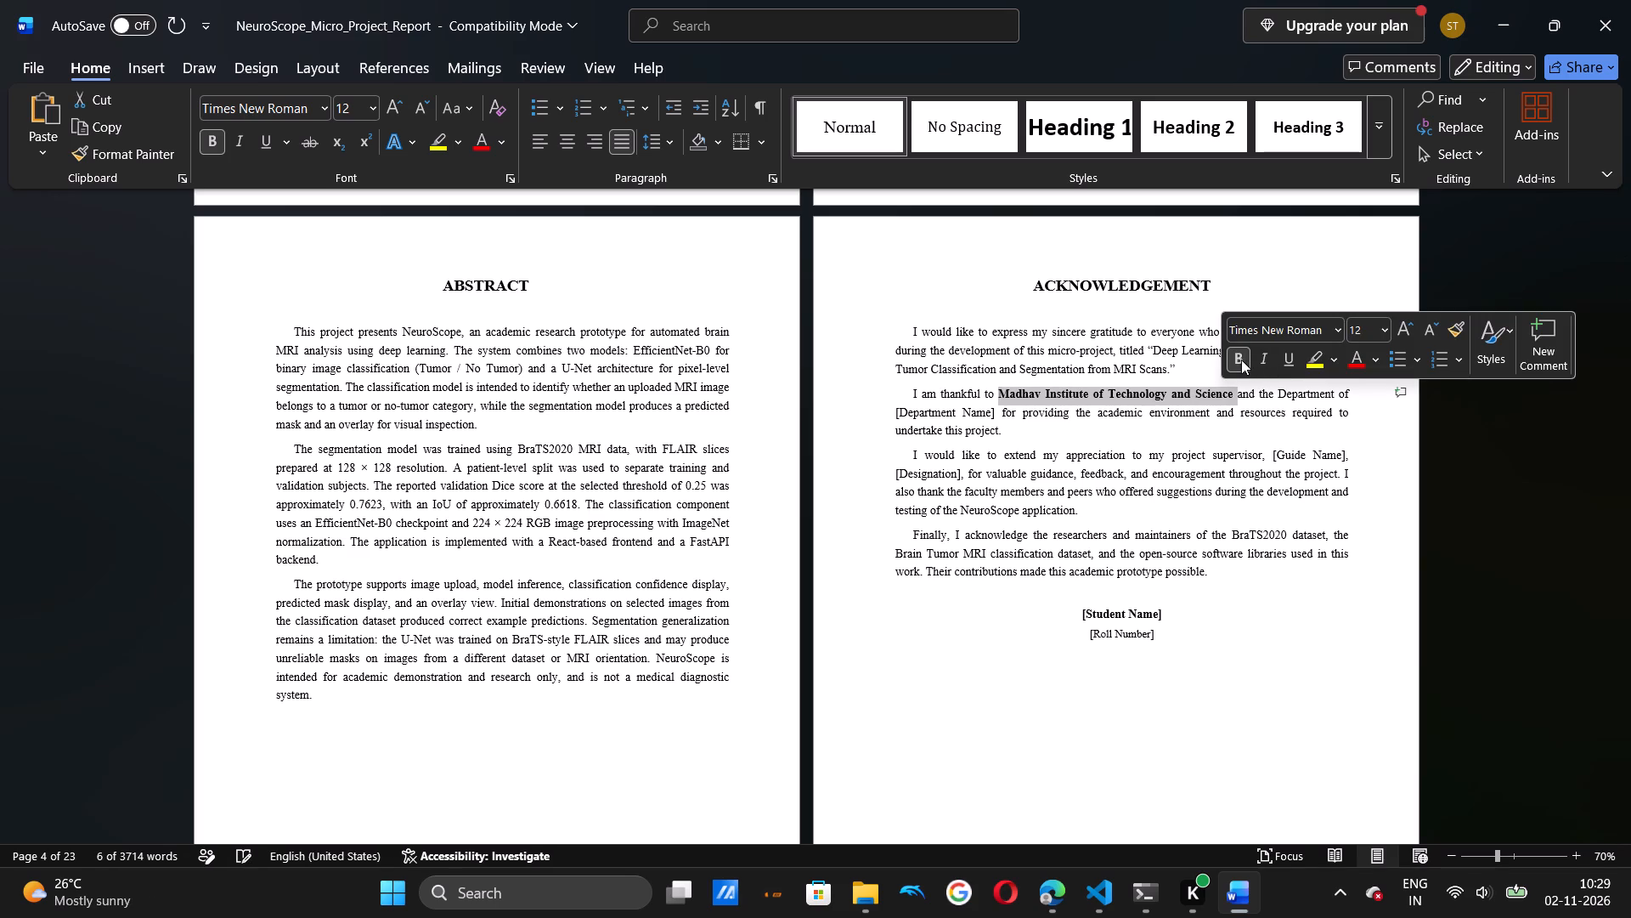
{"action": "left_click_drag", "start_coordinate": [1274, 387], "coordinate": [1317, 394]}
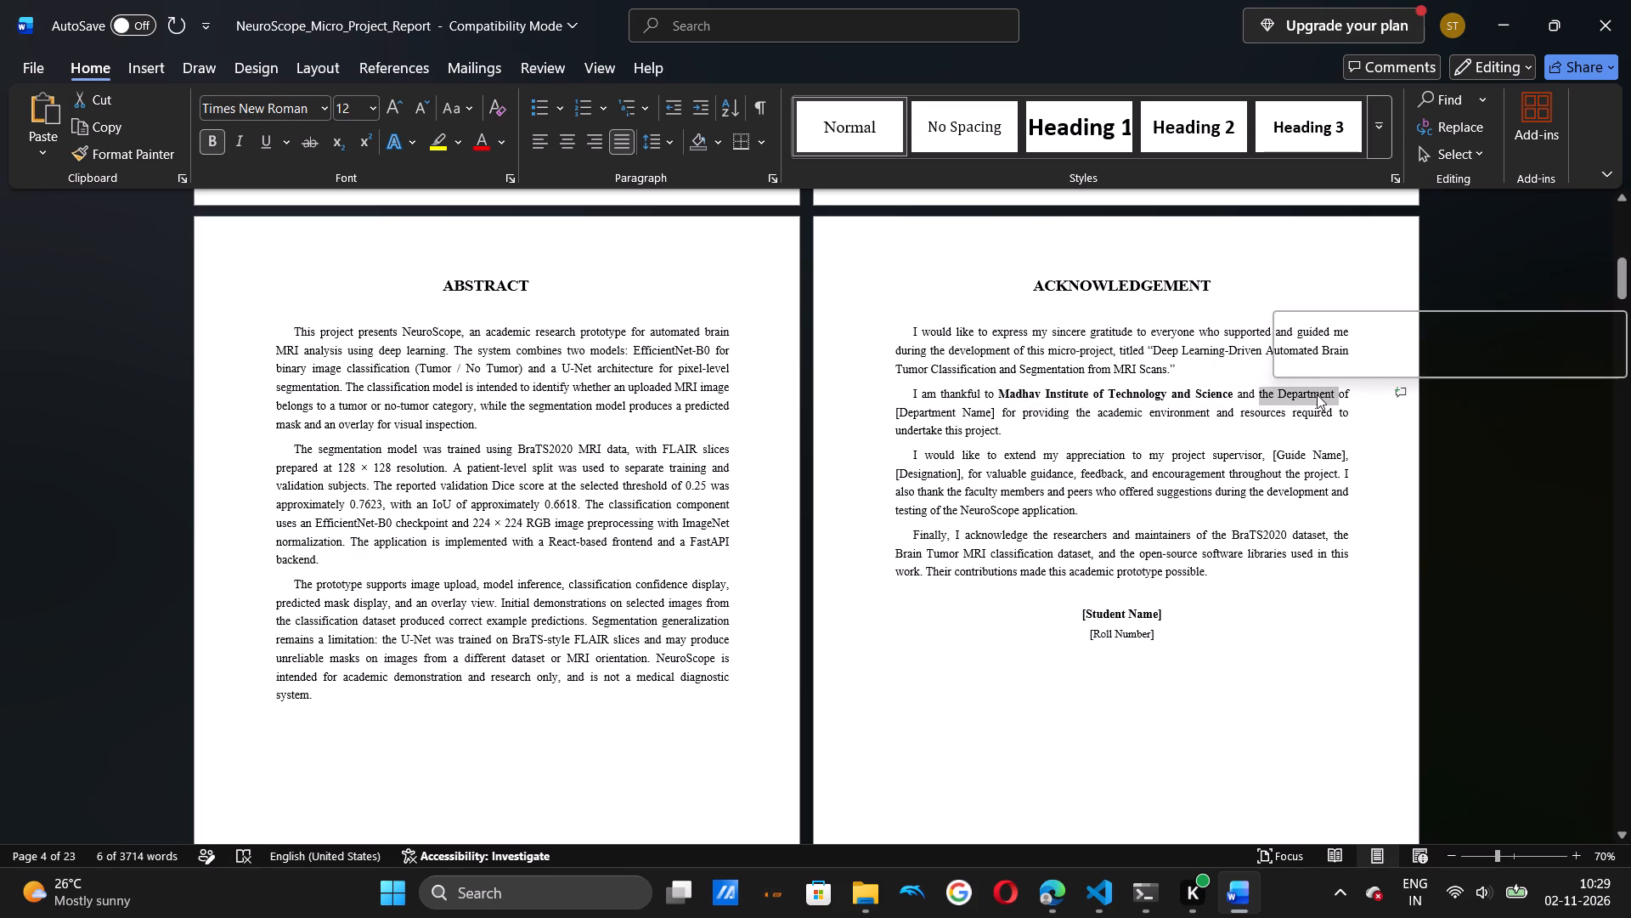
{"action": "left_click", "coordinate": [1340, 499]}
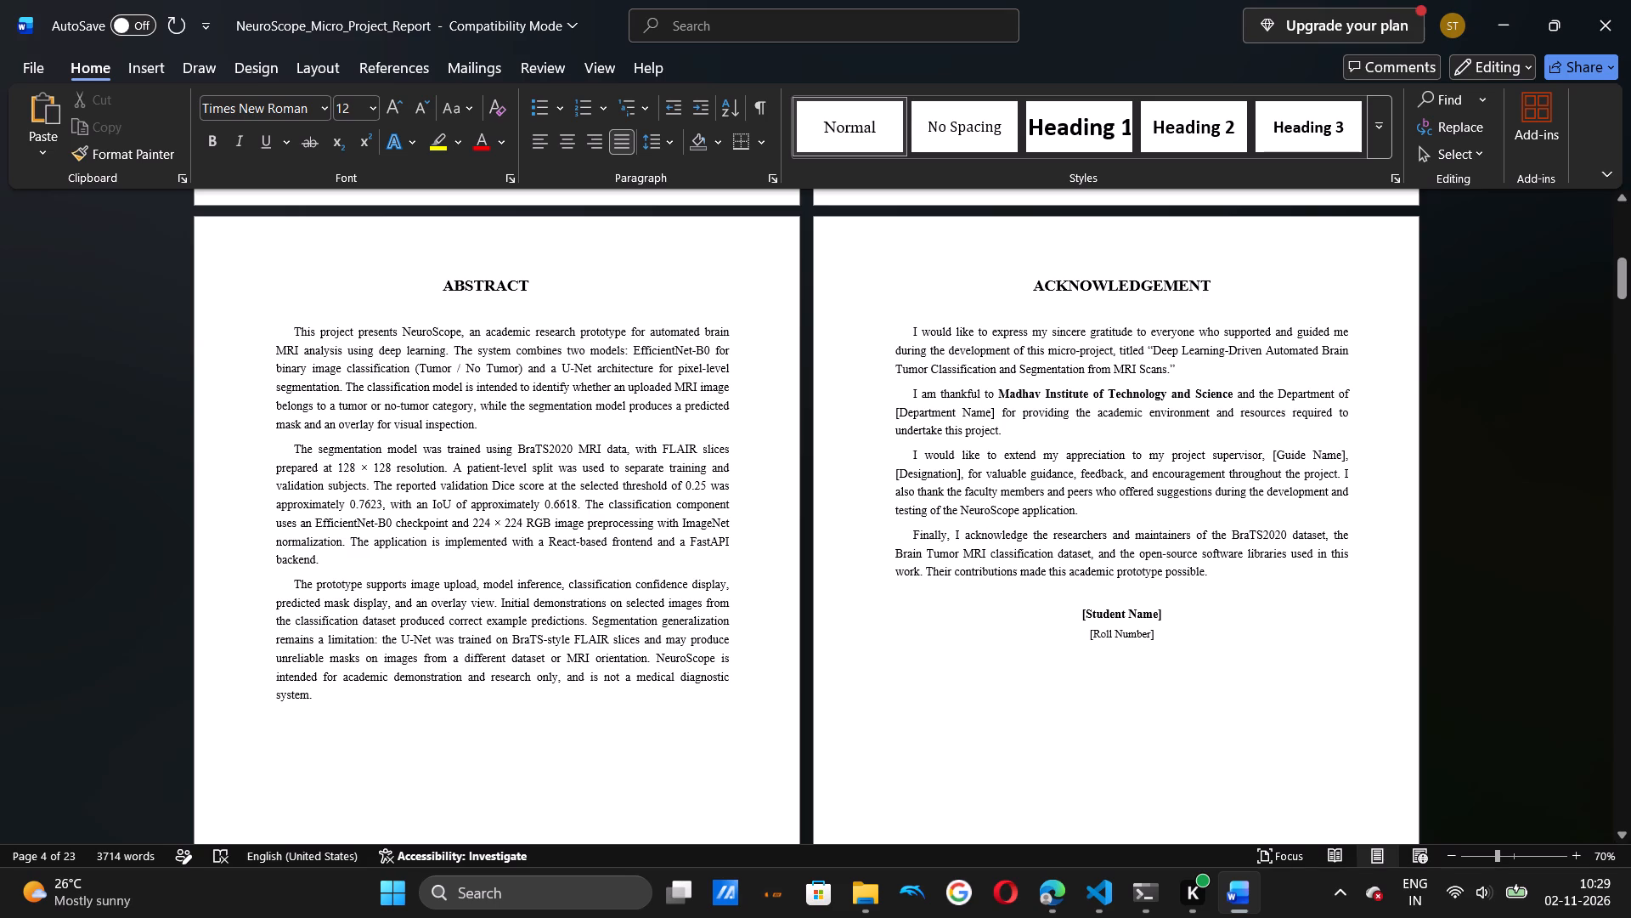
Append "– Deemed University" in bold after the institute's name in the Acknowledgement.
{"action": "left_click", "coordinate": [1231, 394]}
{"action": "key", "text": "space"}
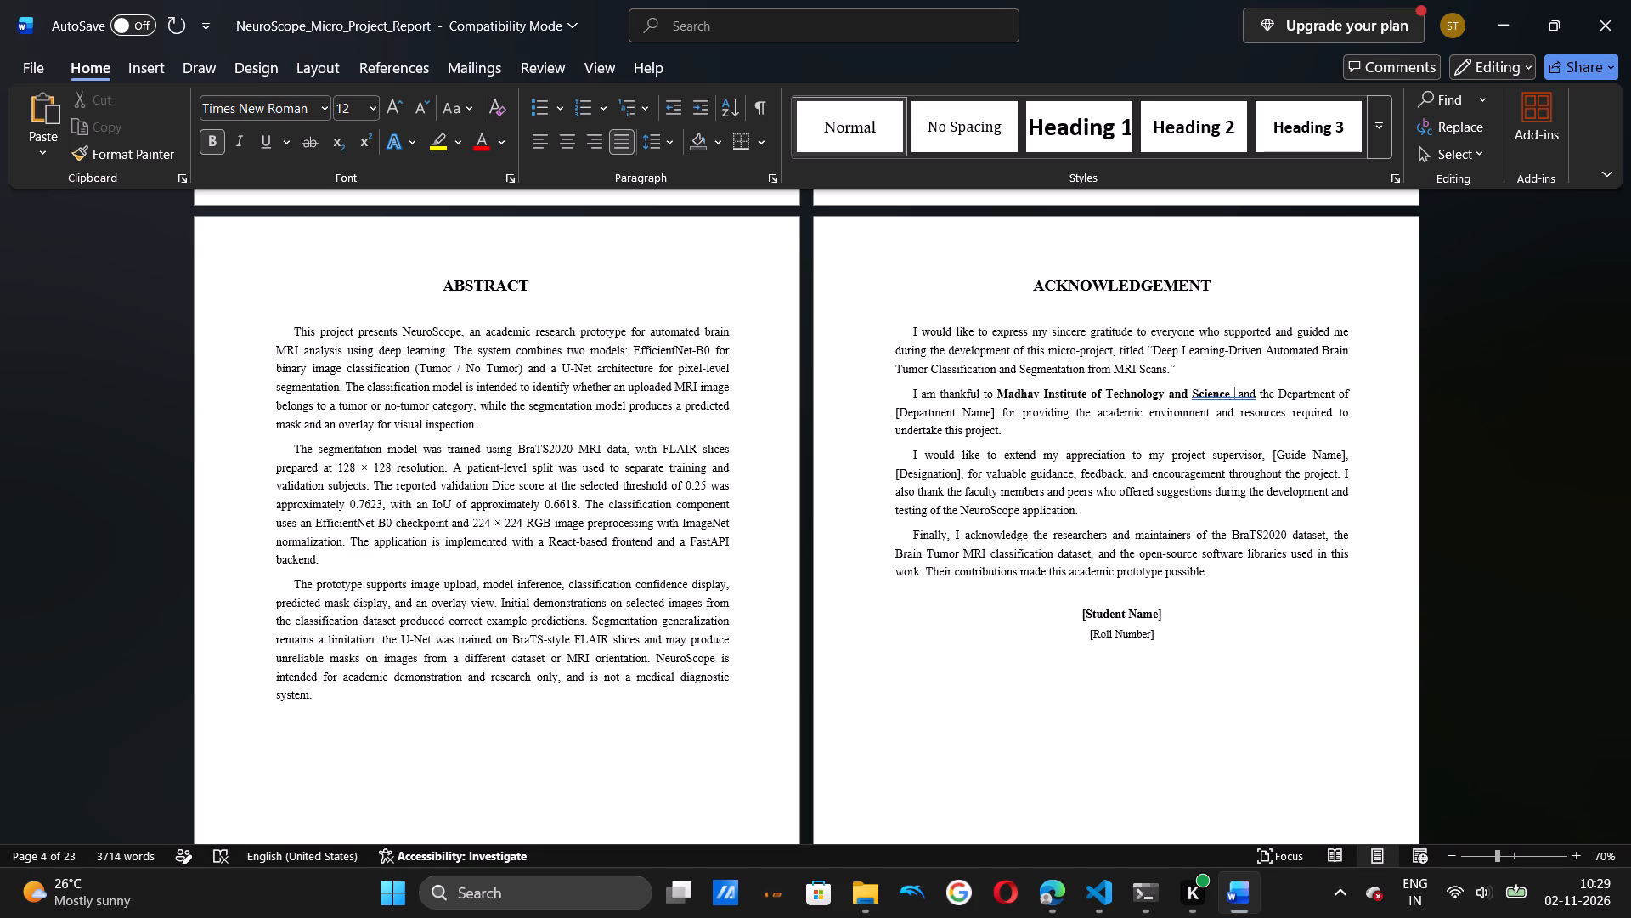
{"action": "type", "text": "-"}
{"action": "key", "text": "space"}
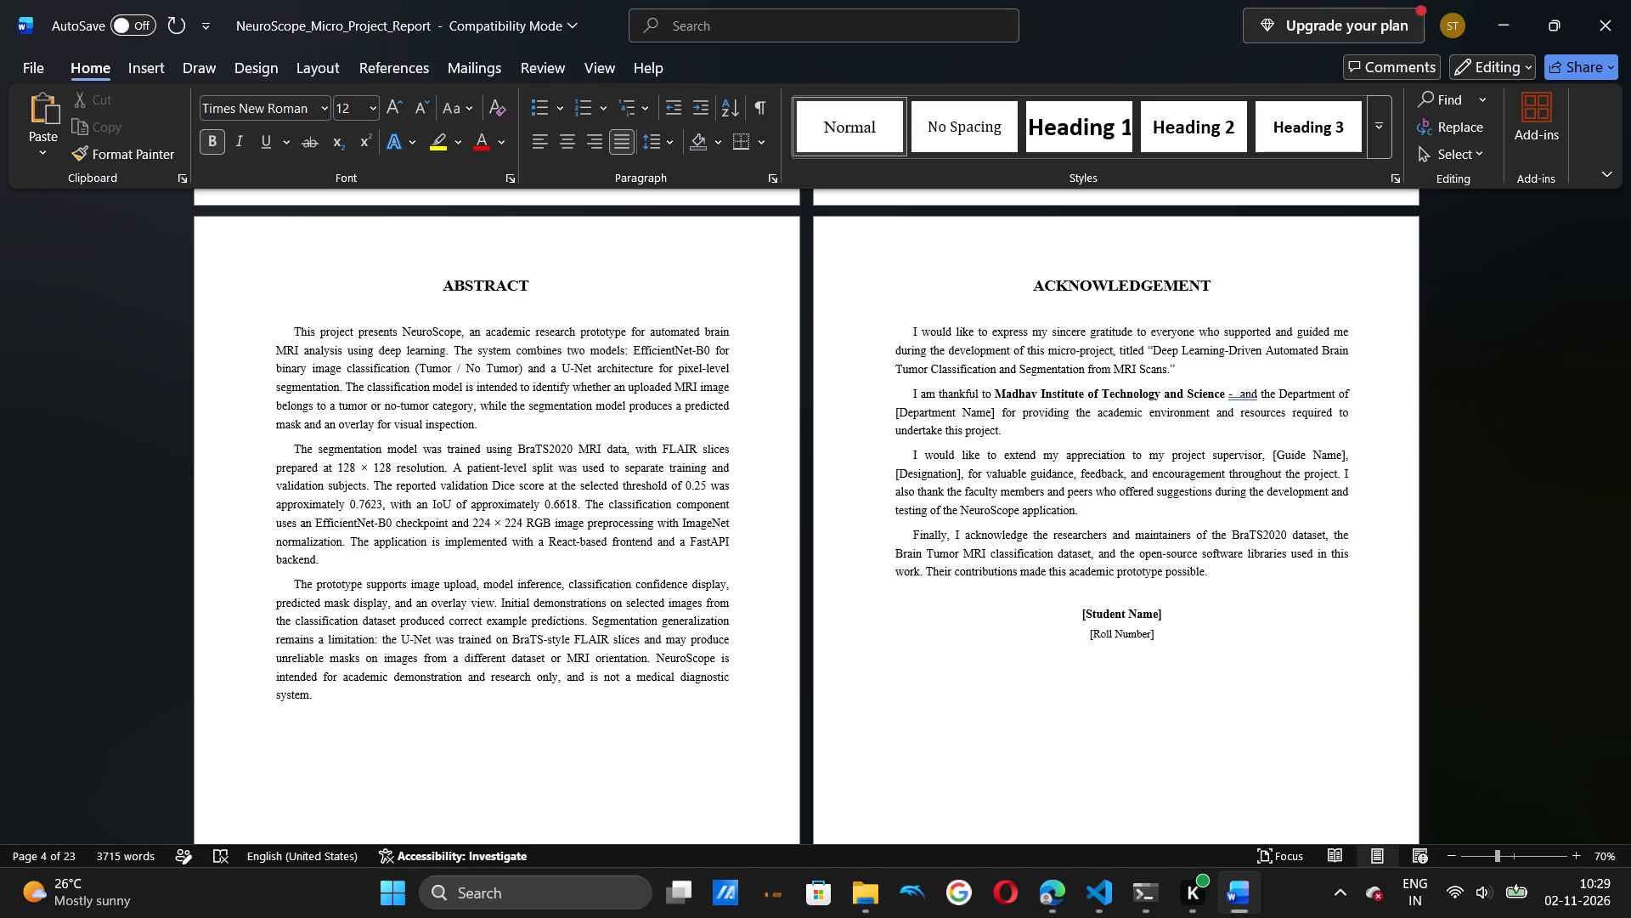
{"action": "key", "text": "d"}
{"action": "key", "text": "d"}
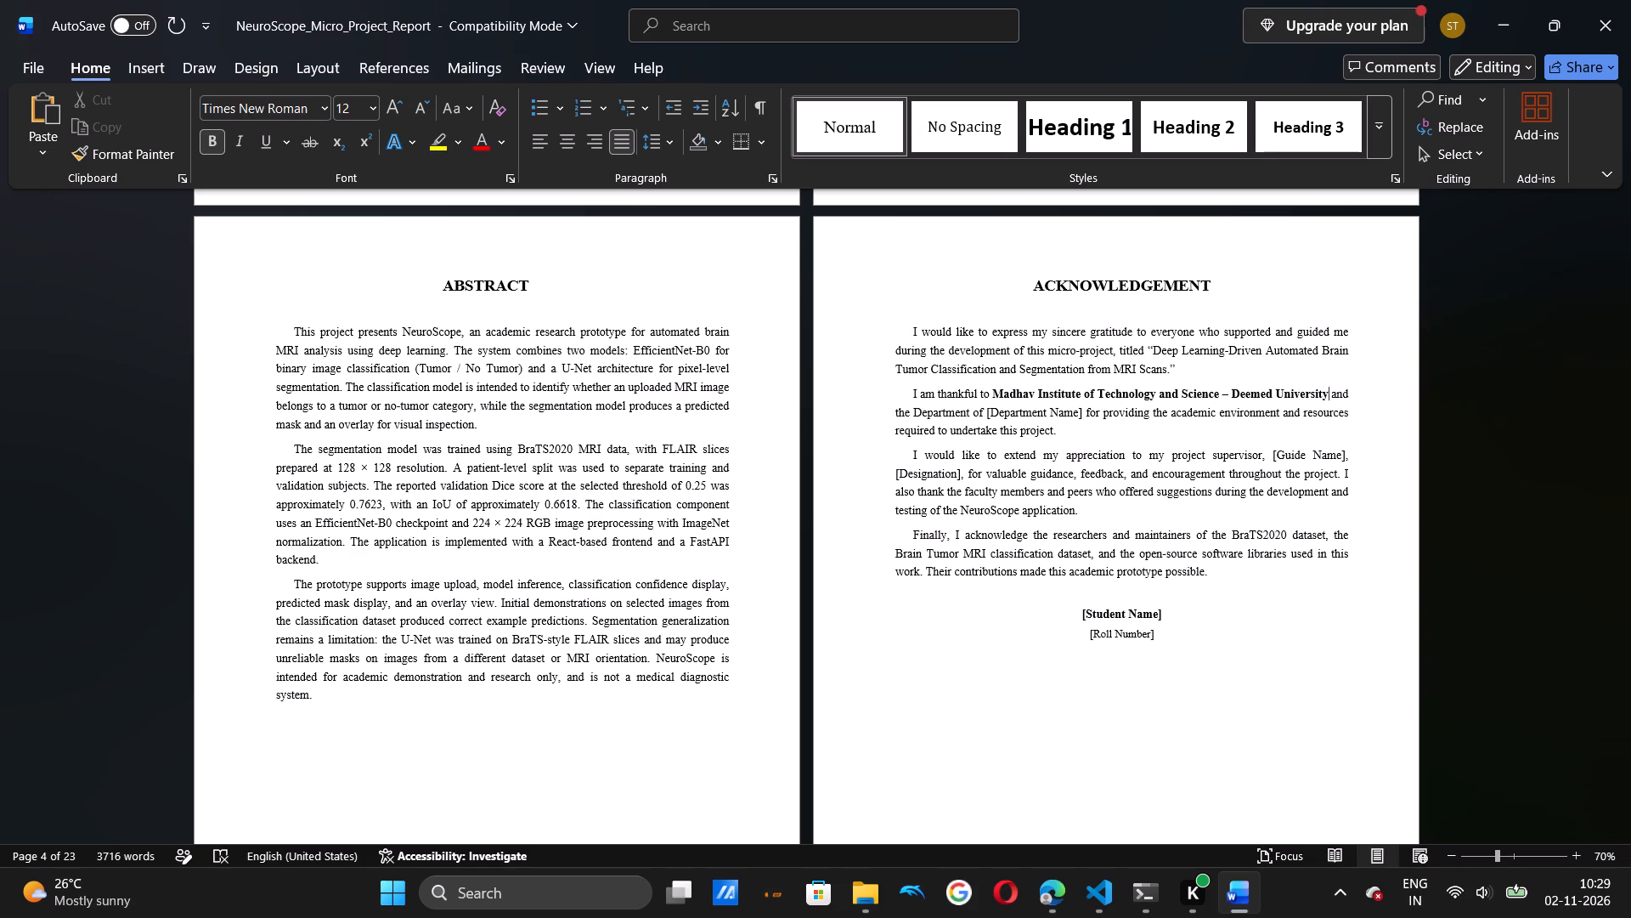
Replace the "[Department Name]" placeholder in the Acknowledgement's second paragraph with "Electronics".
{"action": "left_click", "coordinate": [1081, 411]}
{"action": "key", "text": "BackSpace"}
{"action": "key", "text": "BackSpace"}
{"action": "key", "text": "BackSpace"}
{"action": "key", "text": "BackSpace"}
{"action": "key", "text": "BackSpace"}
{"action": "key", "text": "BackSpace"}
{"action": "key", "text": "BackSpace"}
{"action": "key", "text": "BackSpace"}
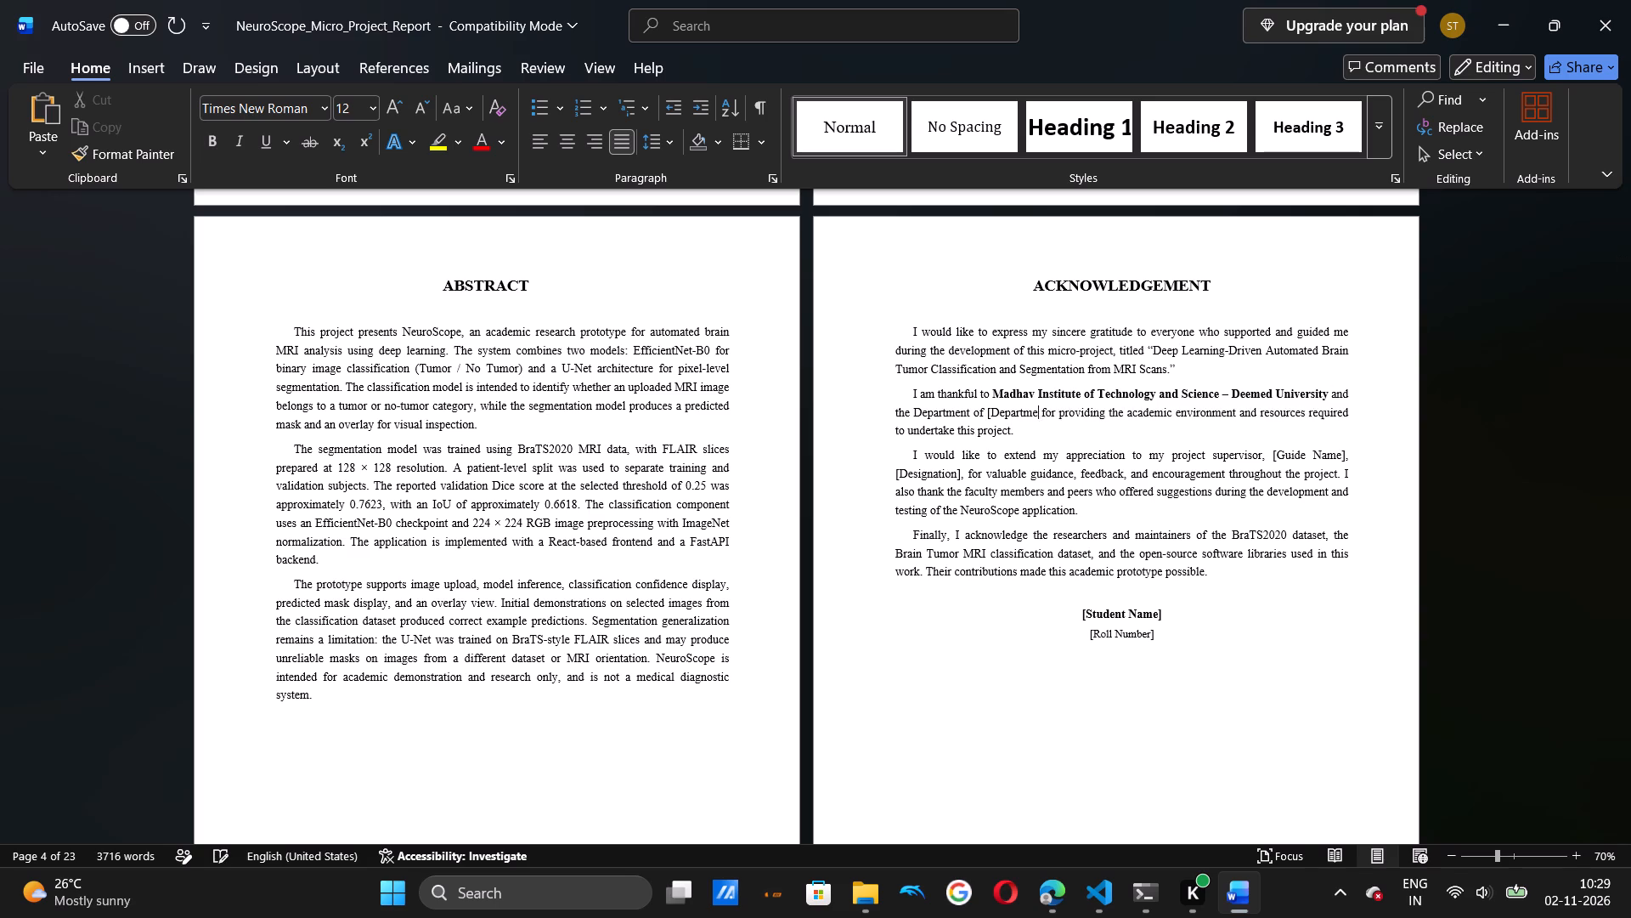
{"action": "key", "text": "BackSpace"}
{"action": "key", "text": "BackSpace"}
{"action": "key", "text": "BackSpace"}
{"action": "key", "text": "BackSpace"}
{"action": "key", "text": "BackSpace"}
{"action": "key", "text": "BackSpace"}
{"action": "key", "text": "BackSpace"}
{"action": "key", "text": "BackSpace"}
{"action": "key", "text": "BackSpace"}
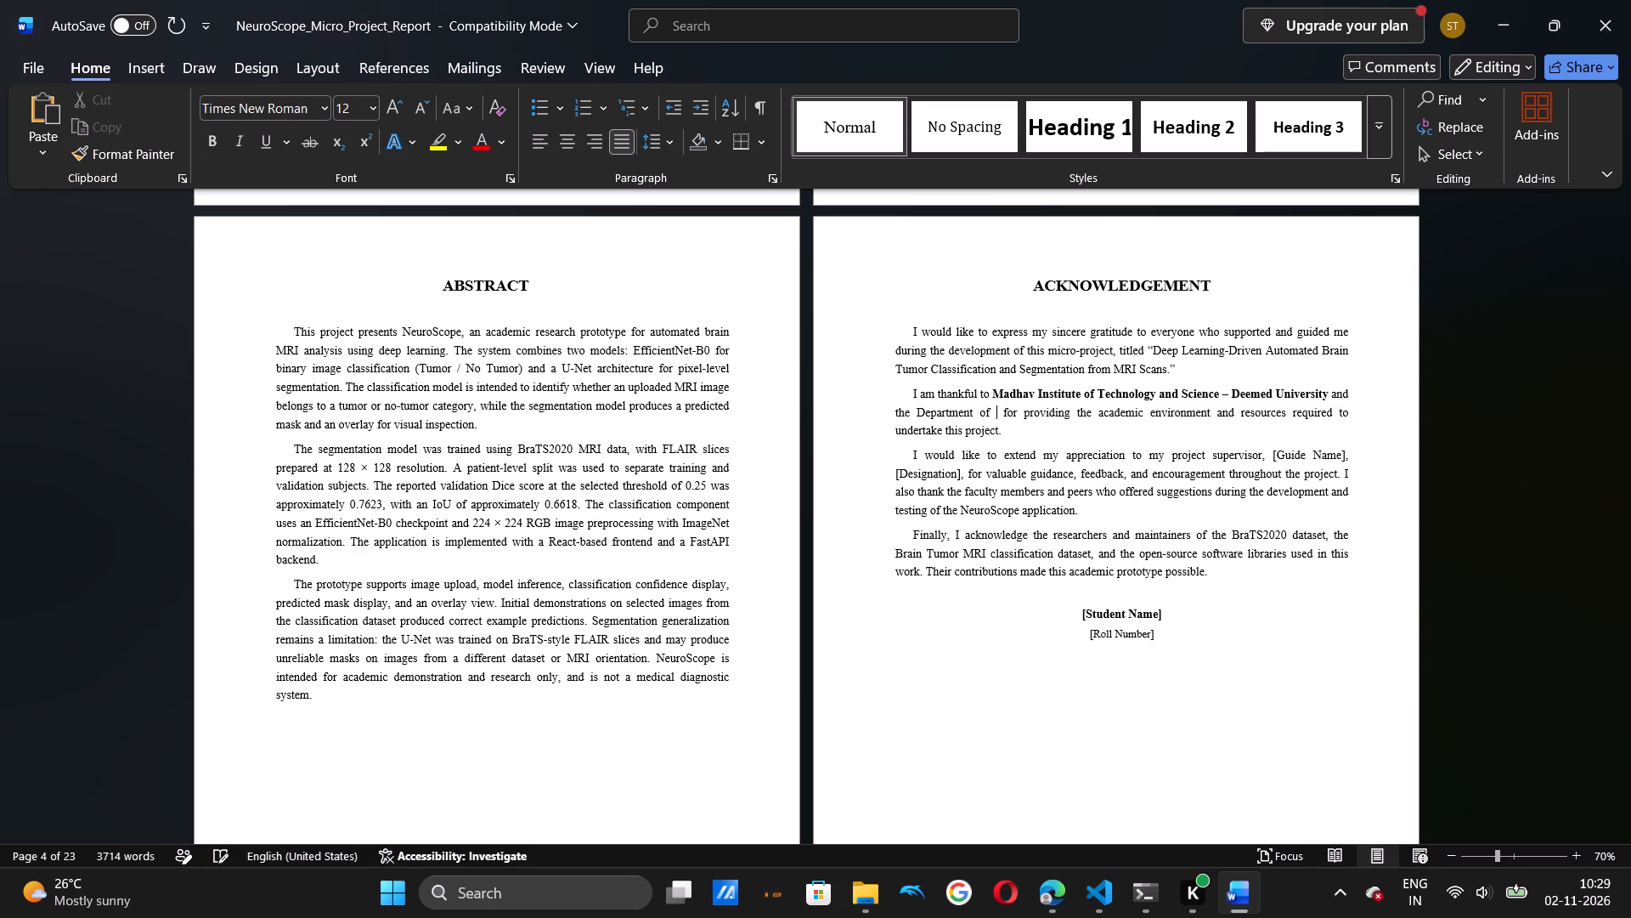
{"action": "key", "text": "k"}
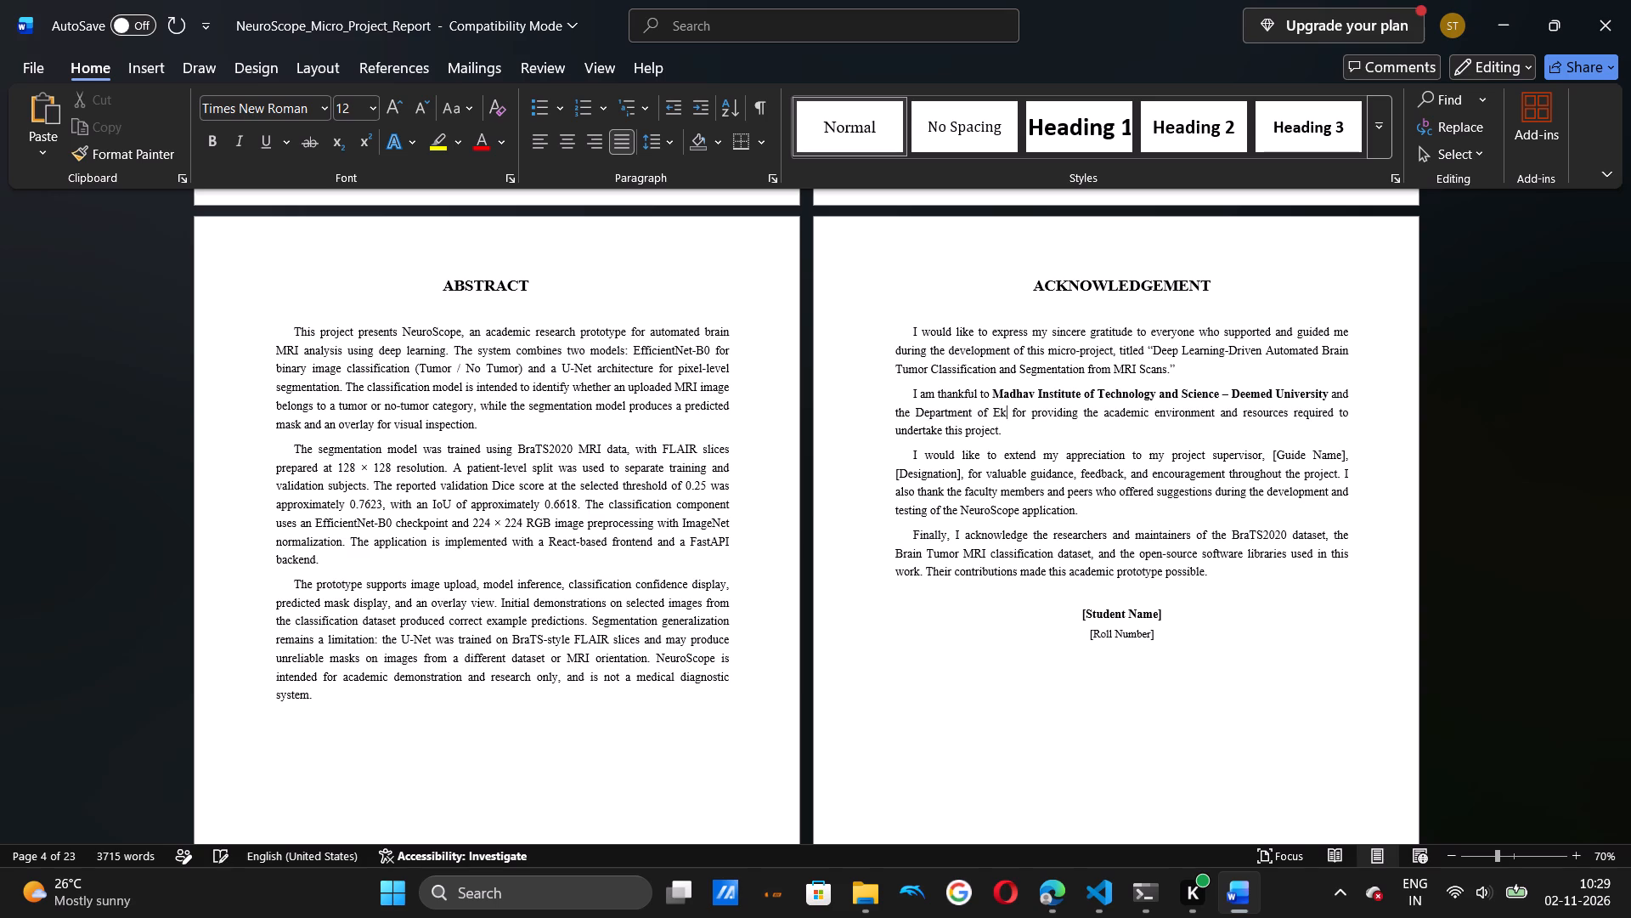
{"action": "key", "text": "BackSpace"}
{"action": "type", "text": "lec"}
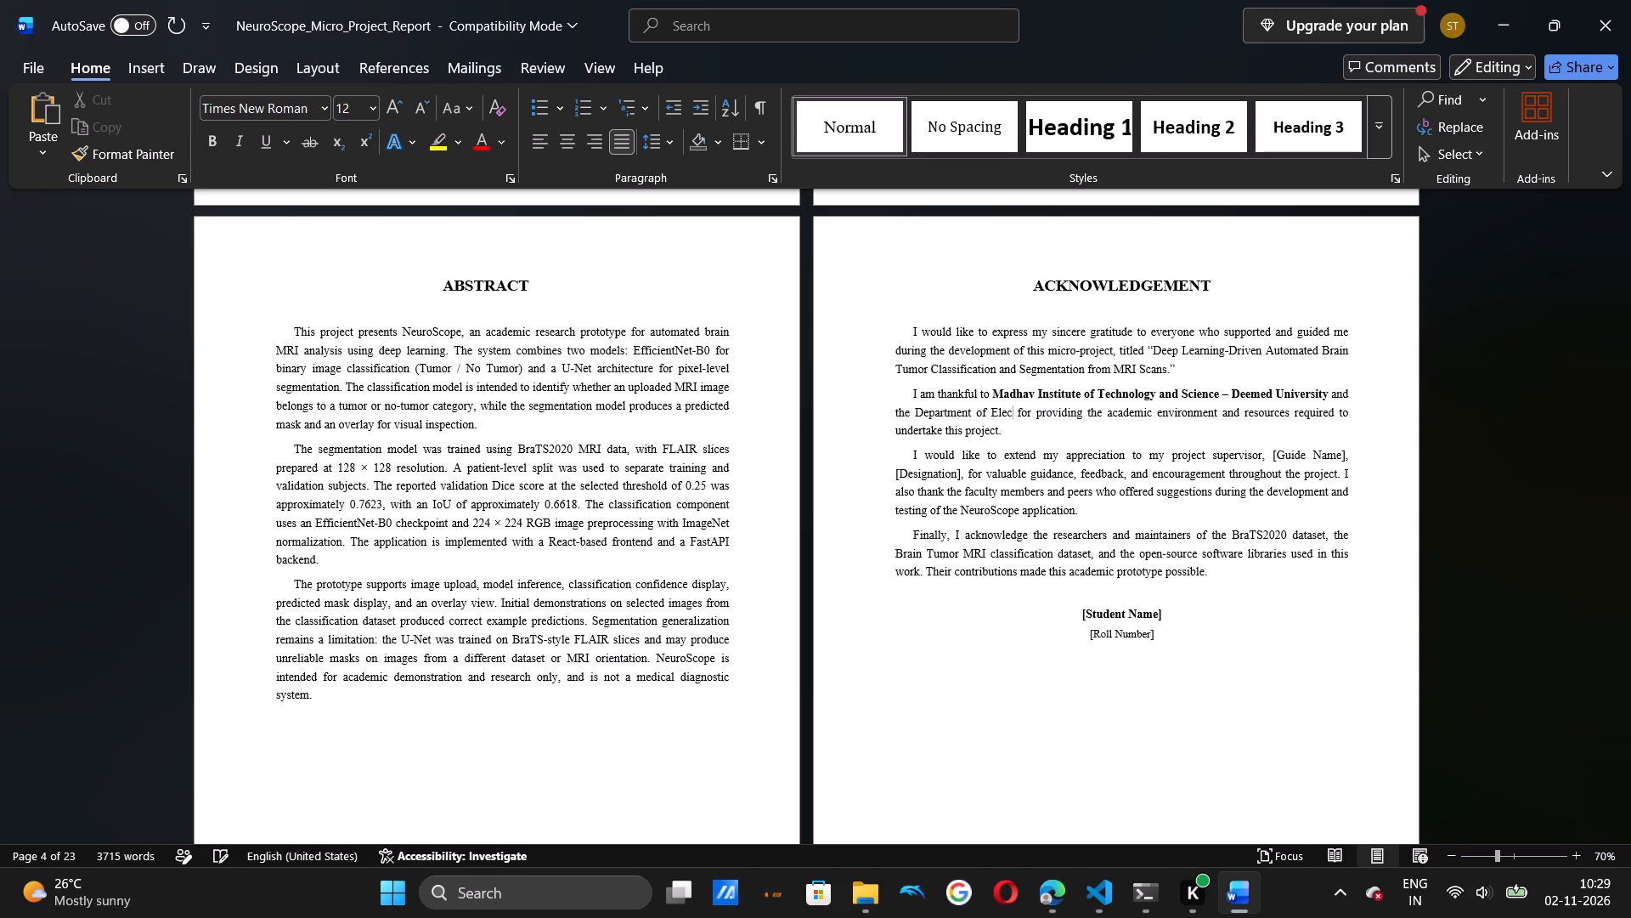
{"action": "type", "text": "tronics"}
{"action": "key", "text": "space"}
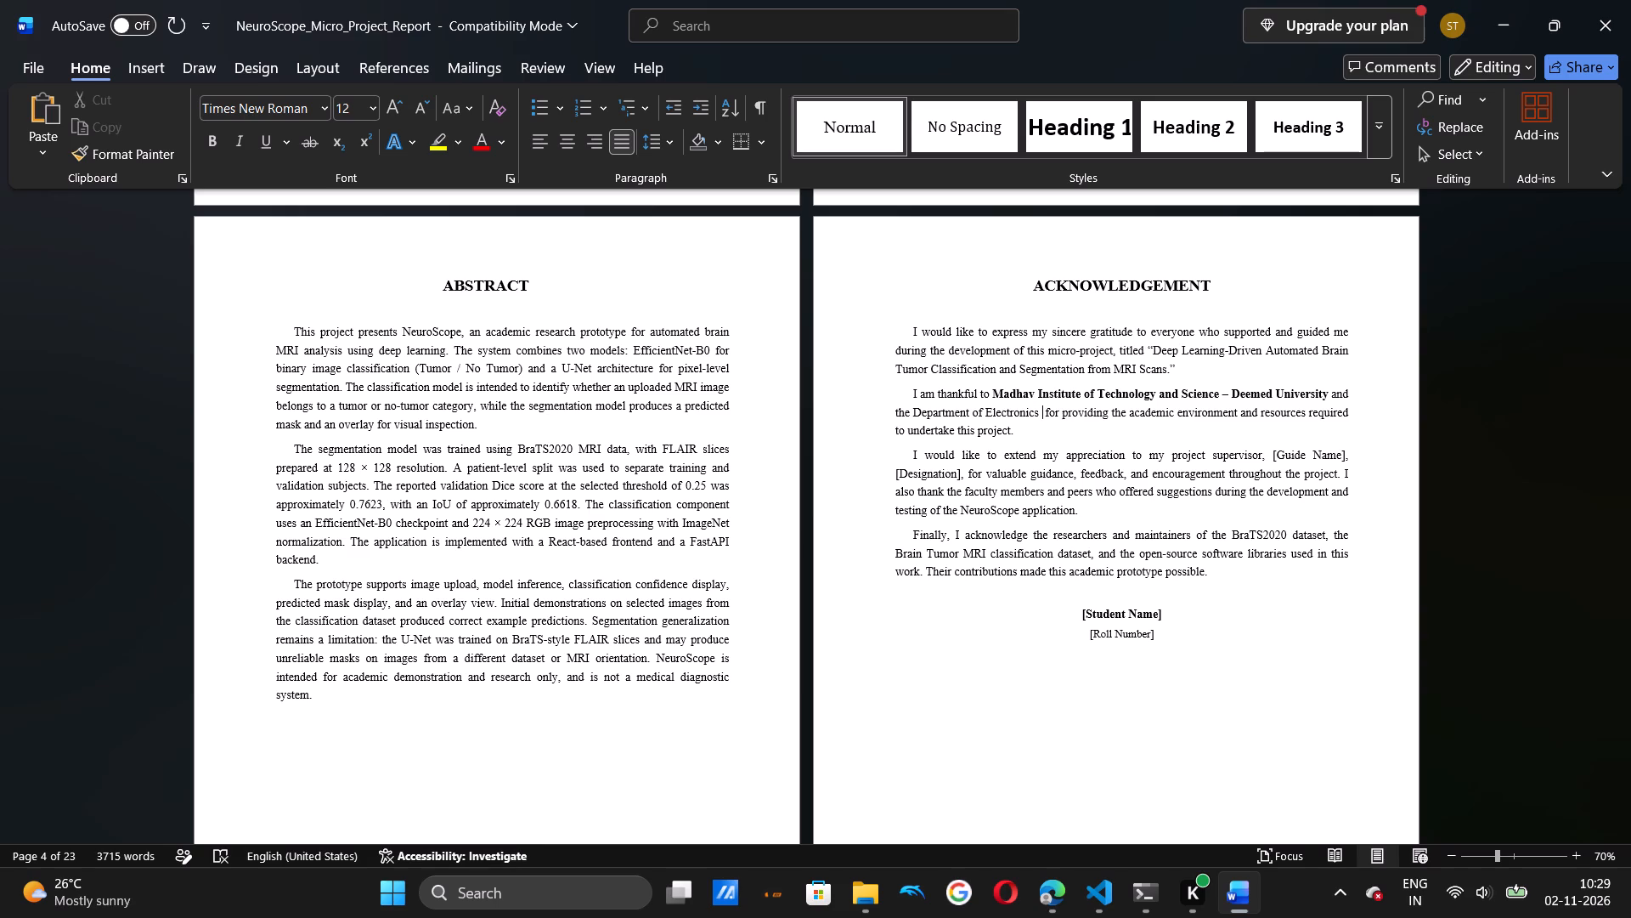
Change the word "Department" before "of Electronics" in the Acknowledgement to "School".
{"action": "left_click", "coordinate": [970, 413]}
{"action": "key", "text": "BackSpace"}
{"action": "key", "text": "BackSpace"}
{"action": "key", "text": "BackSpace"}
{"action": "key", "text": "BackSpace"}
{"action": "key", "text": "BackSpace"}
{"action": "key", "text": "BackSpace"}
{"action": "key", "text": "BackSpace"}
{"action": "key", "text": "BackSpace"}
{"action": "key", "text": "BackSpace"}
{"action": "key", "text": "BackSpace"}
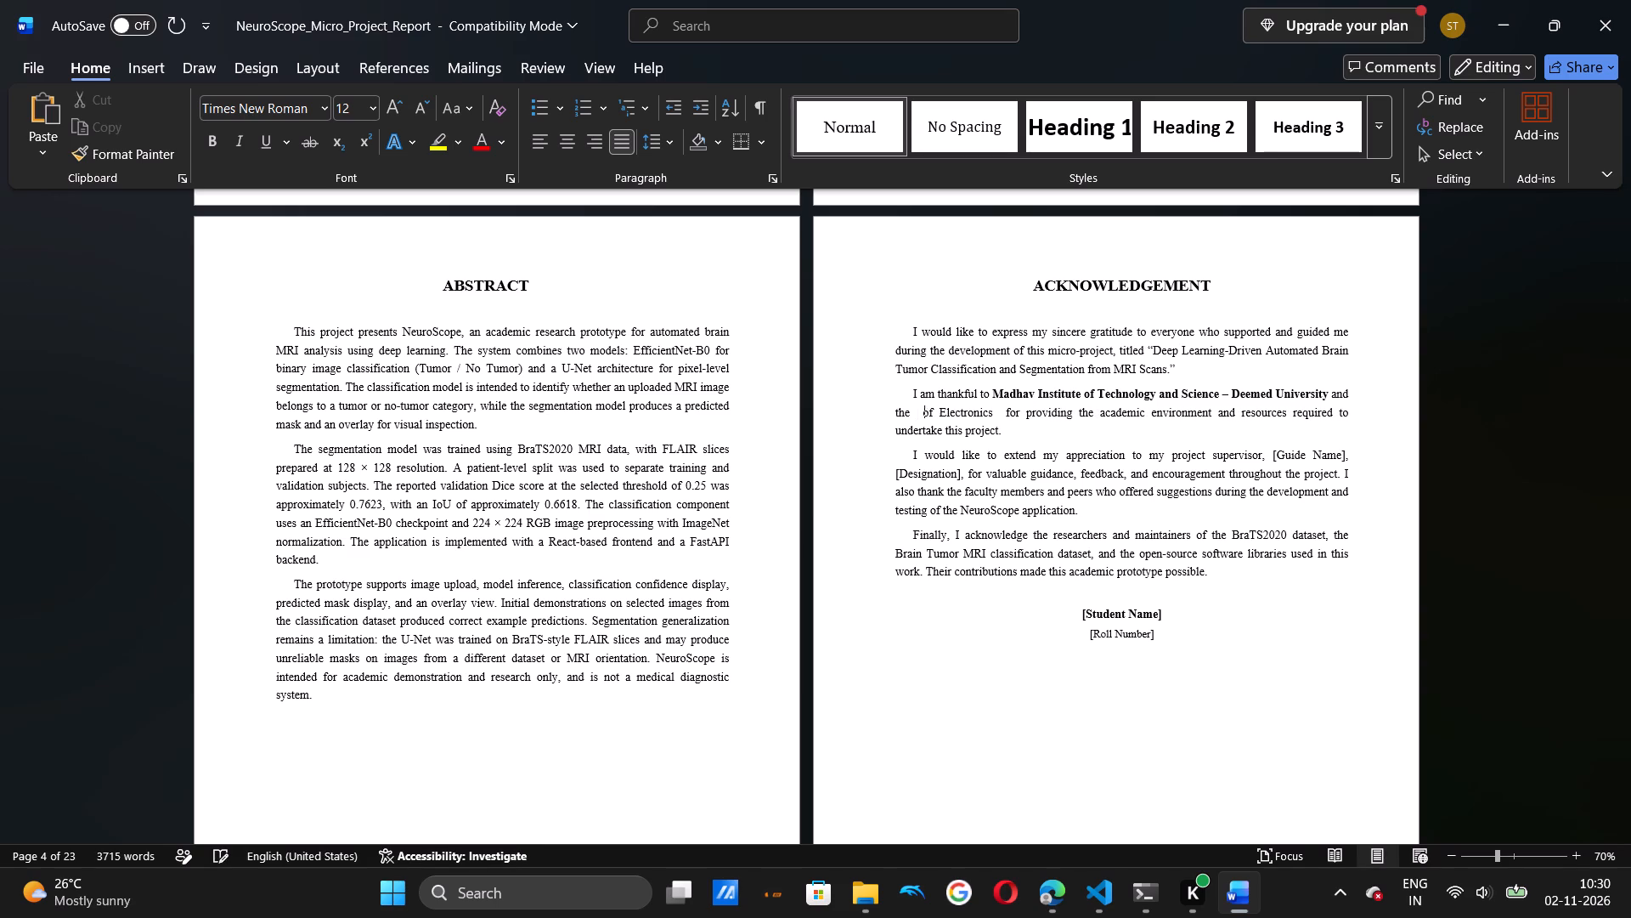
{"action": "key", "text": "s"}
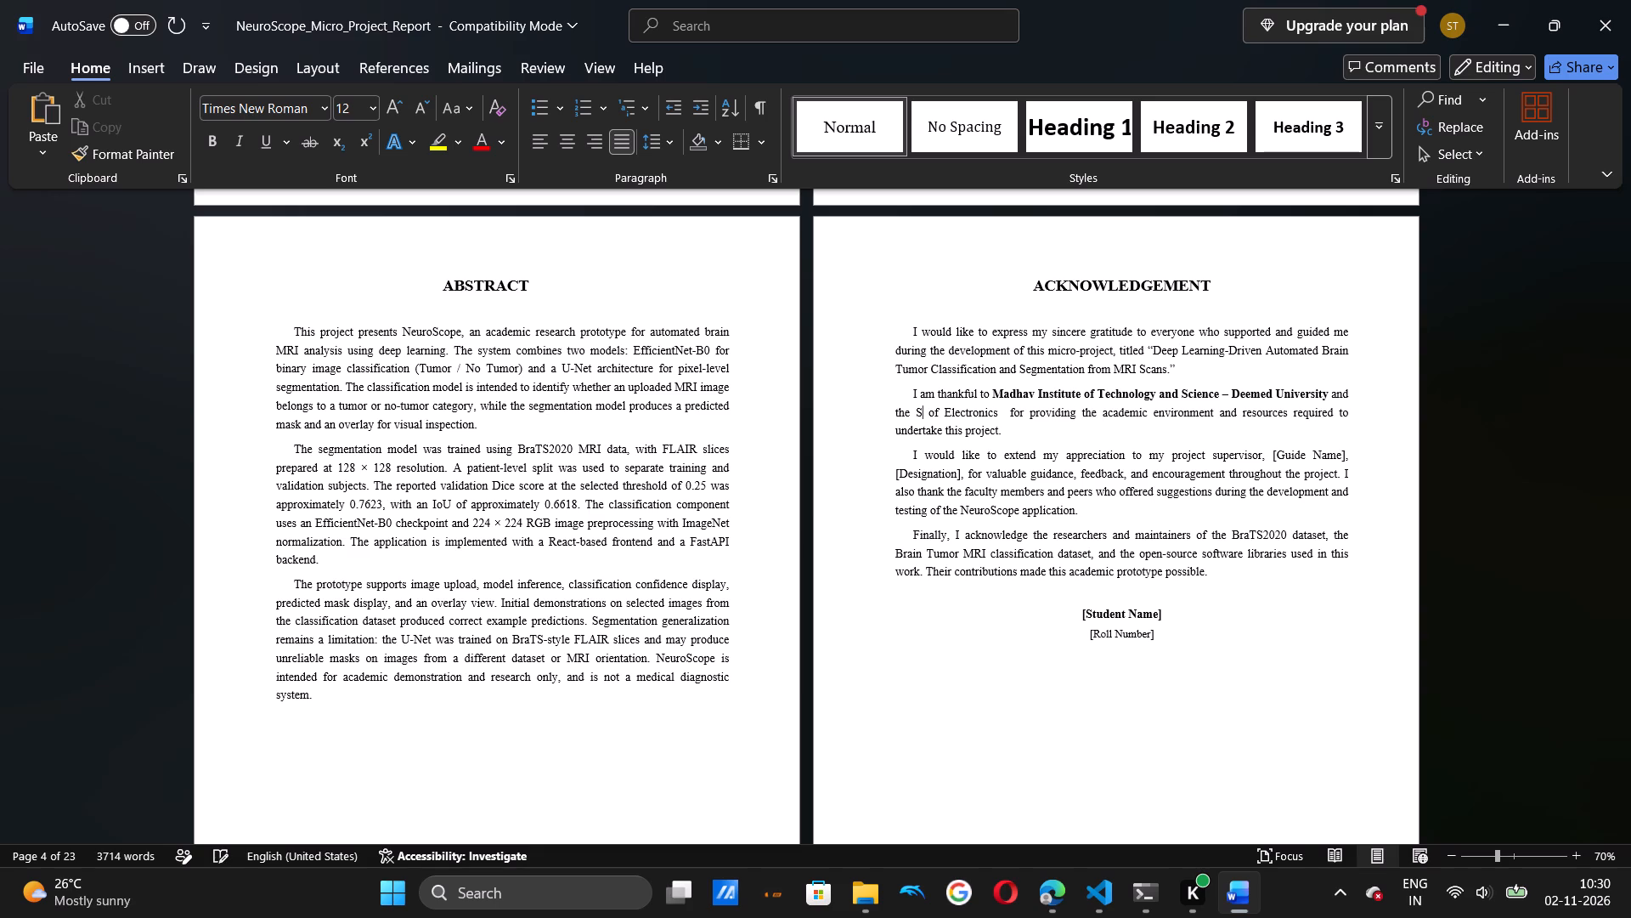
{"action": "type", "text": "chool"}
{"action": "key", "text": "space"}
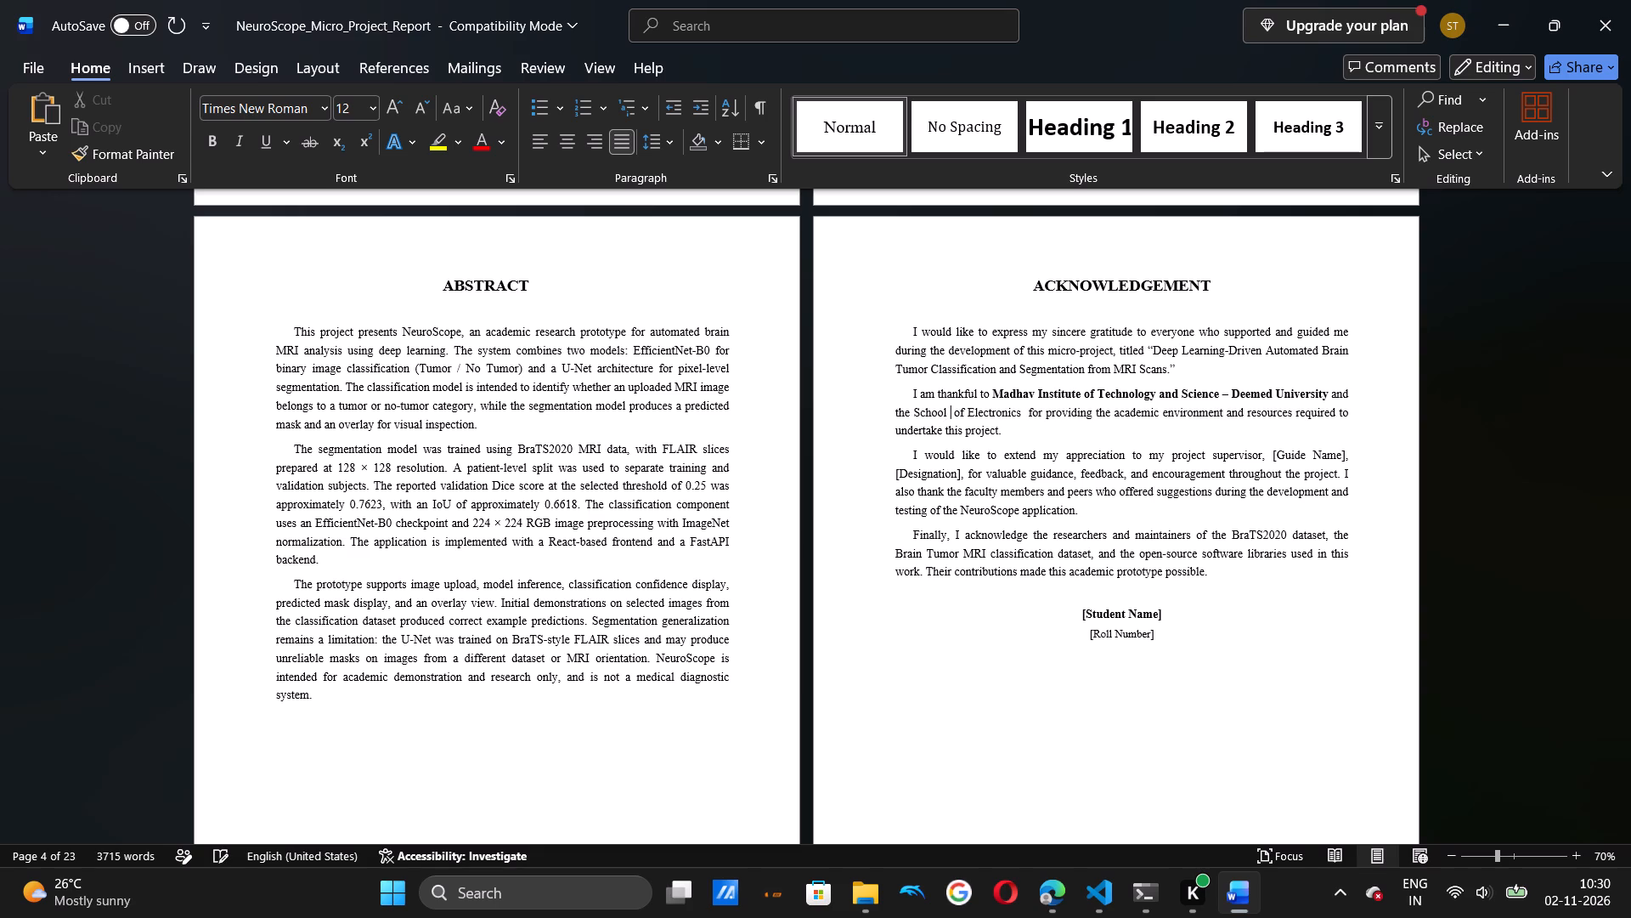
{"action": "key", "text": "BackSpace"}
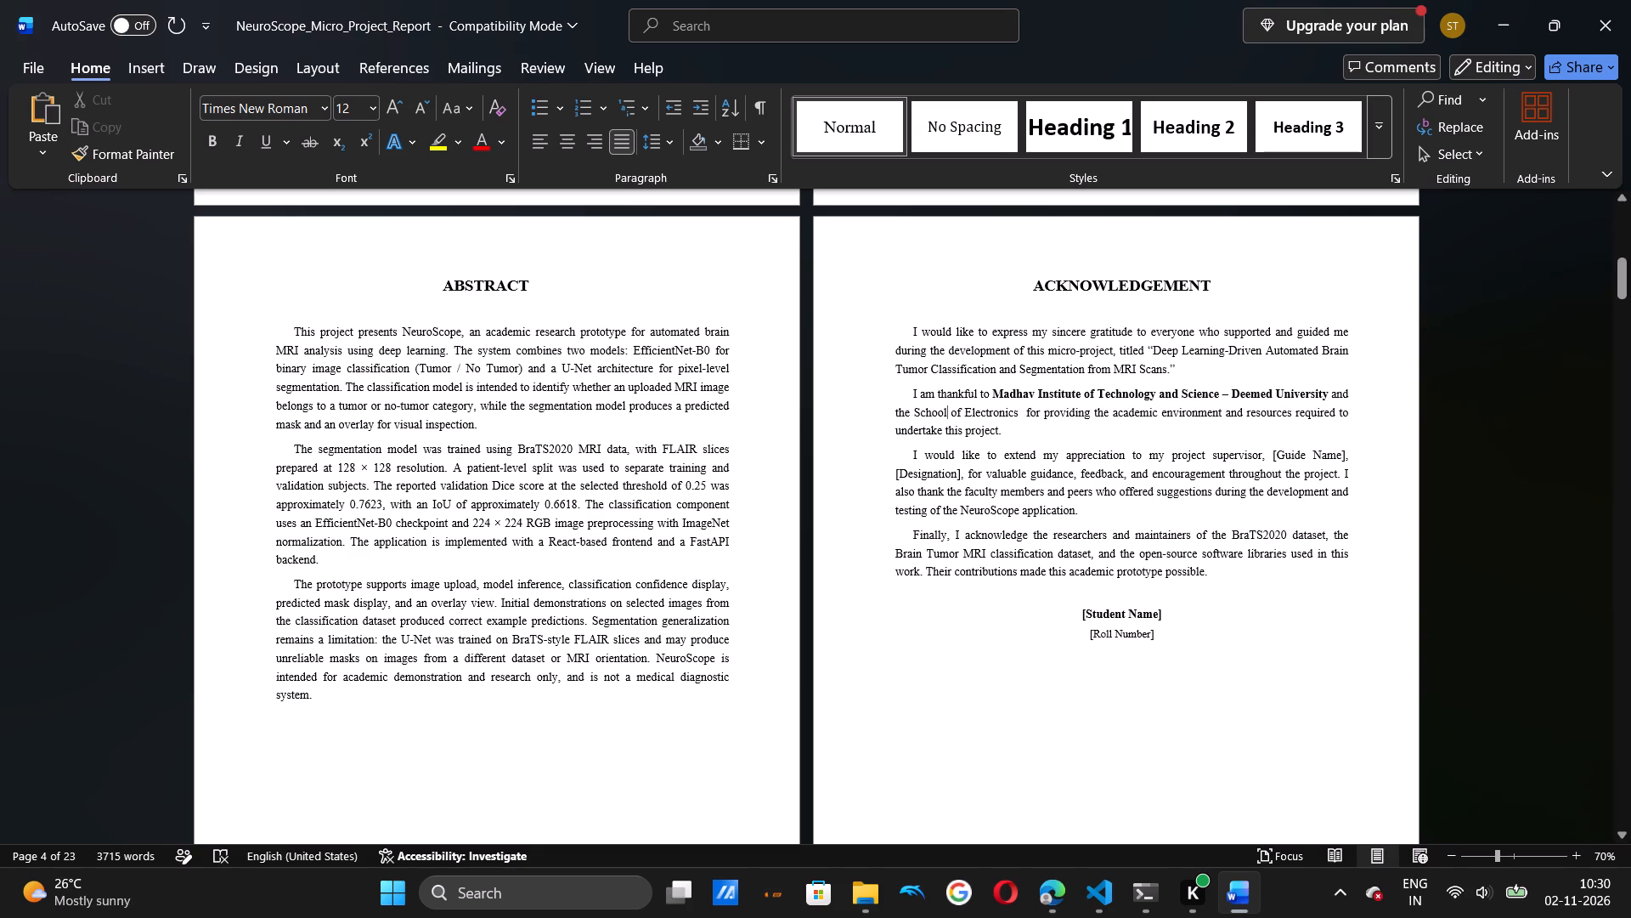
Add "& Telecommunication Engineering" after "School of Electronics" in the Acknowledgement.
{"action": "left_click", "coordinate": [1021, 412]}
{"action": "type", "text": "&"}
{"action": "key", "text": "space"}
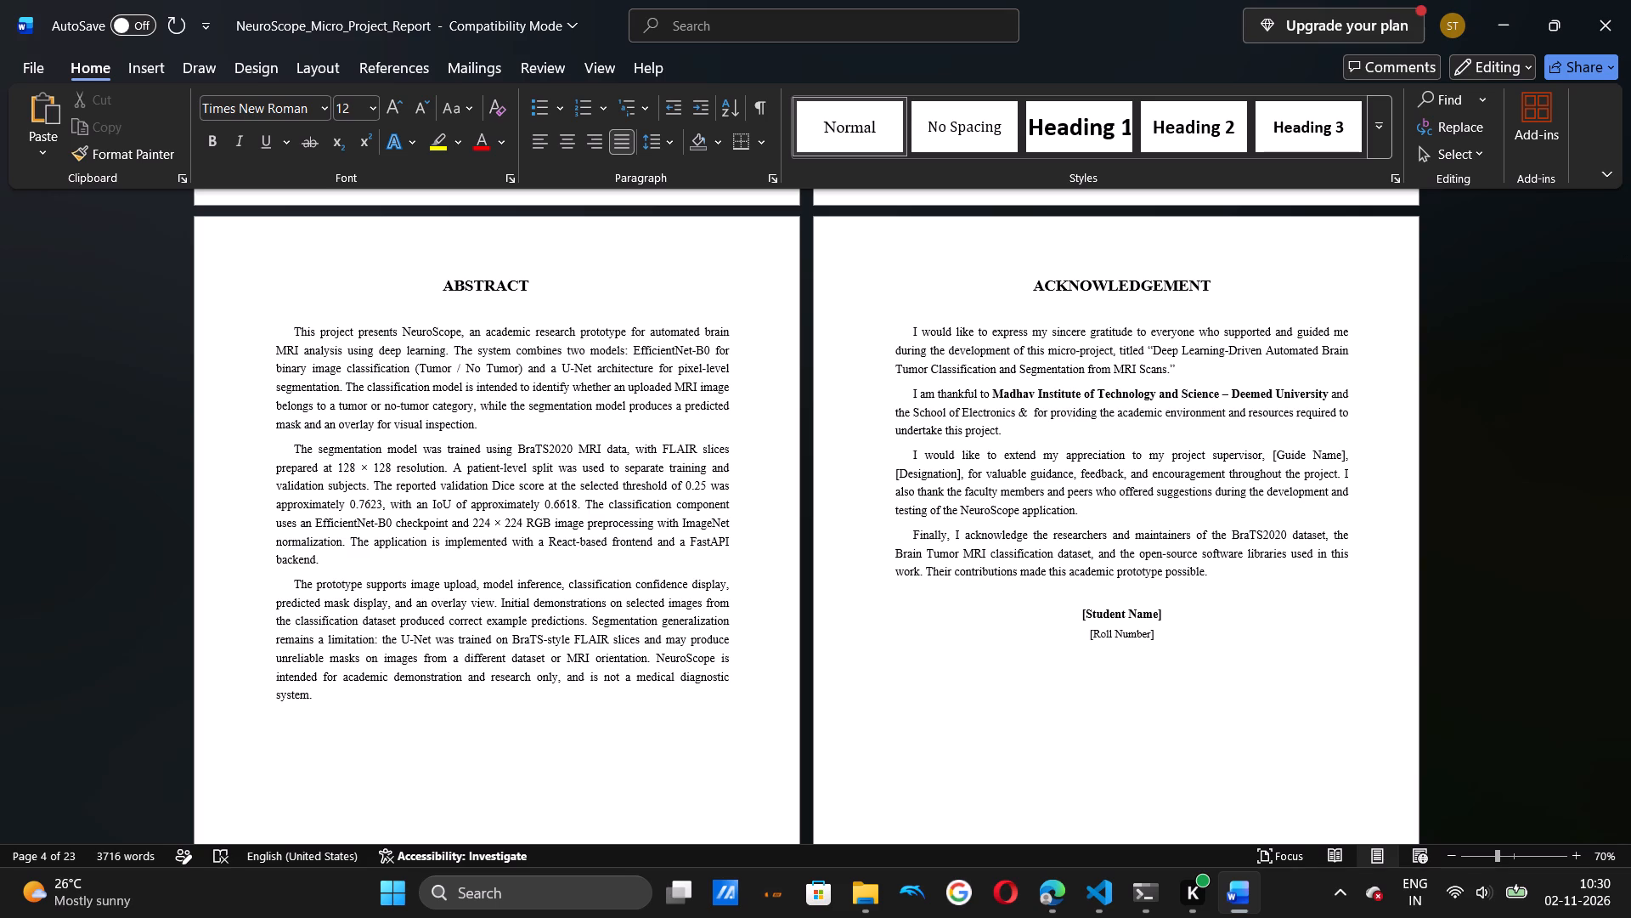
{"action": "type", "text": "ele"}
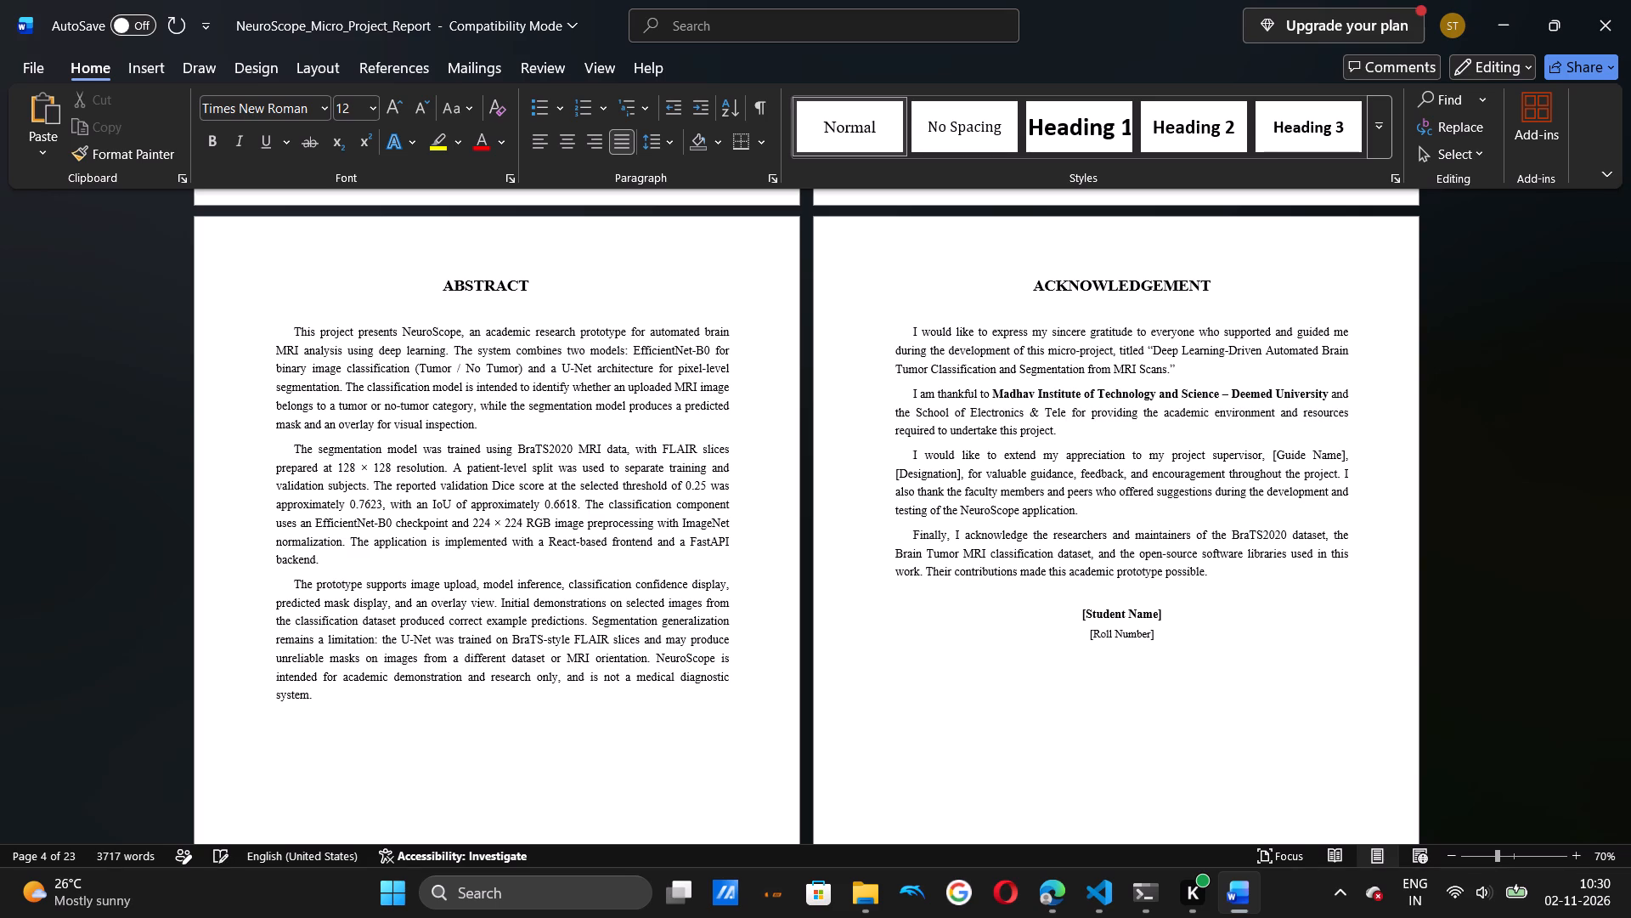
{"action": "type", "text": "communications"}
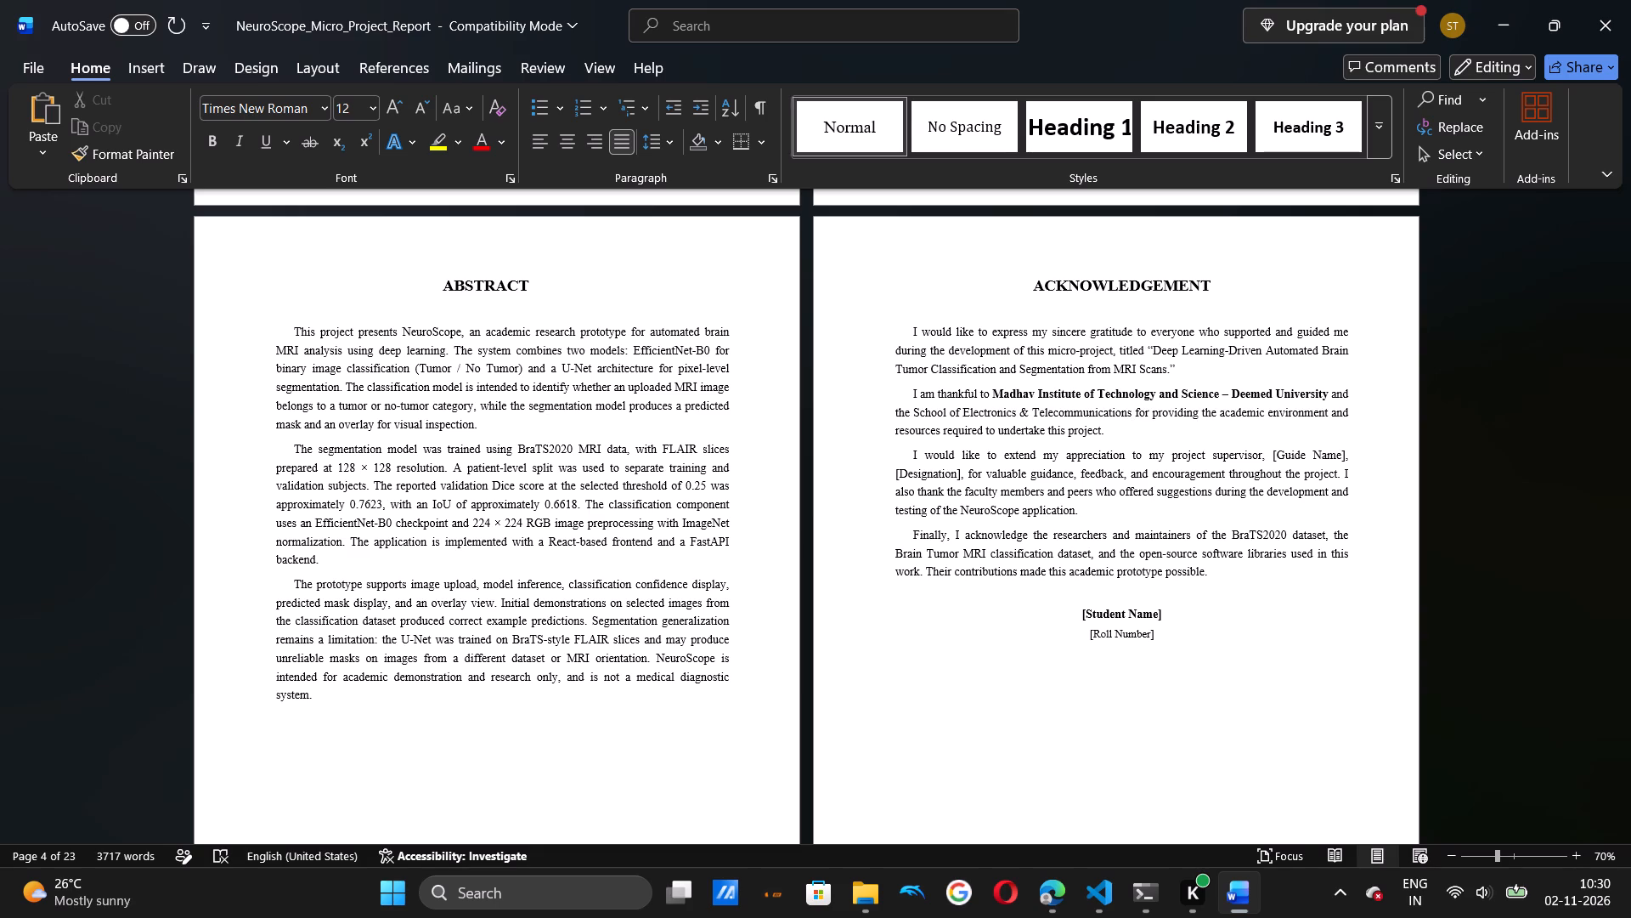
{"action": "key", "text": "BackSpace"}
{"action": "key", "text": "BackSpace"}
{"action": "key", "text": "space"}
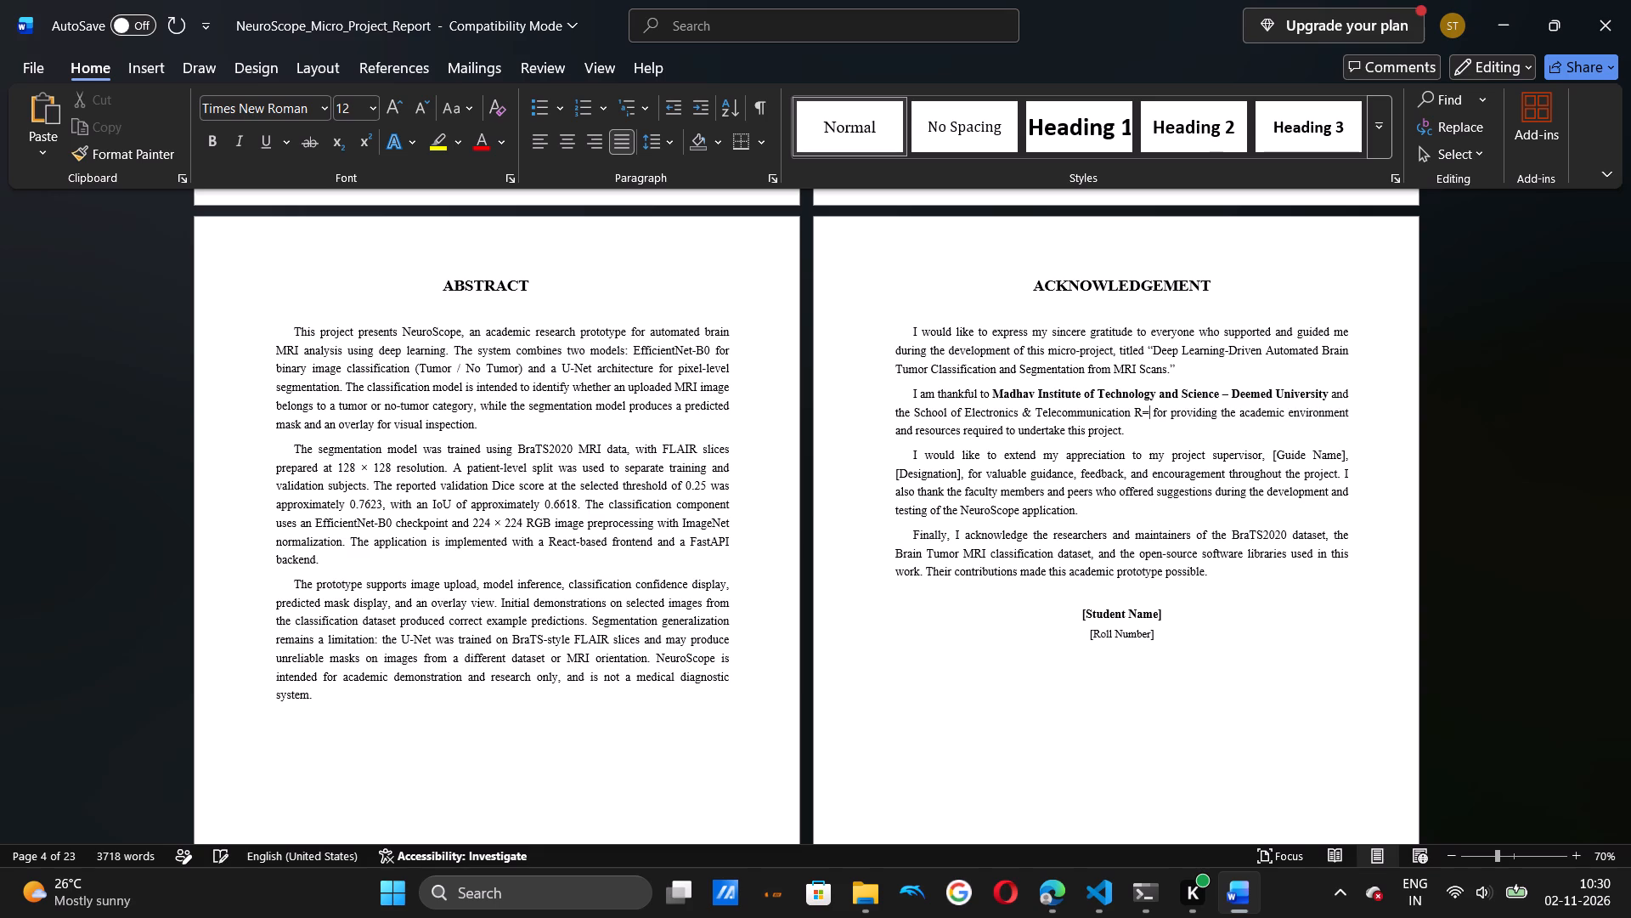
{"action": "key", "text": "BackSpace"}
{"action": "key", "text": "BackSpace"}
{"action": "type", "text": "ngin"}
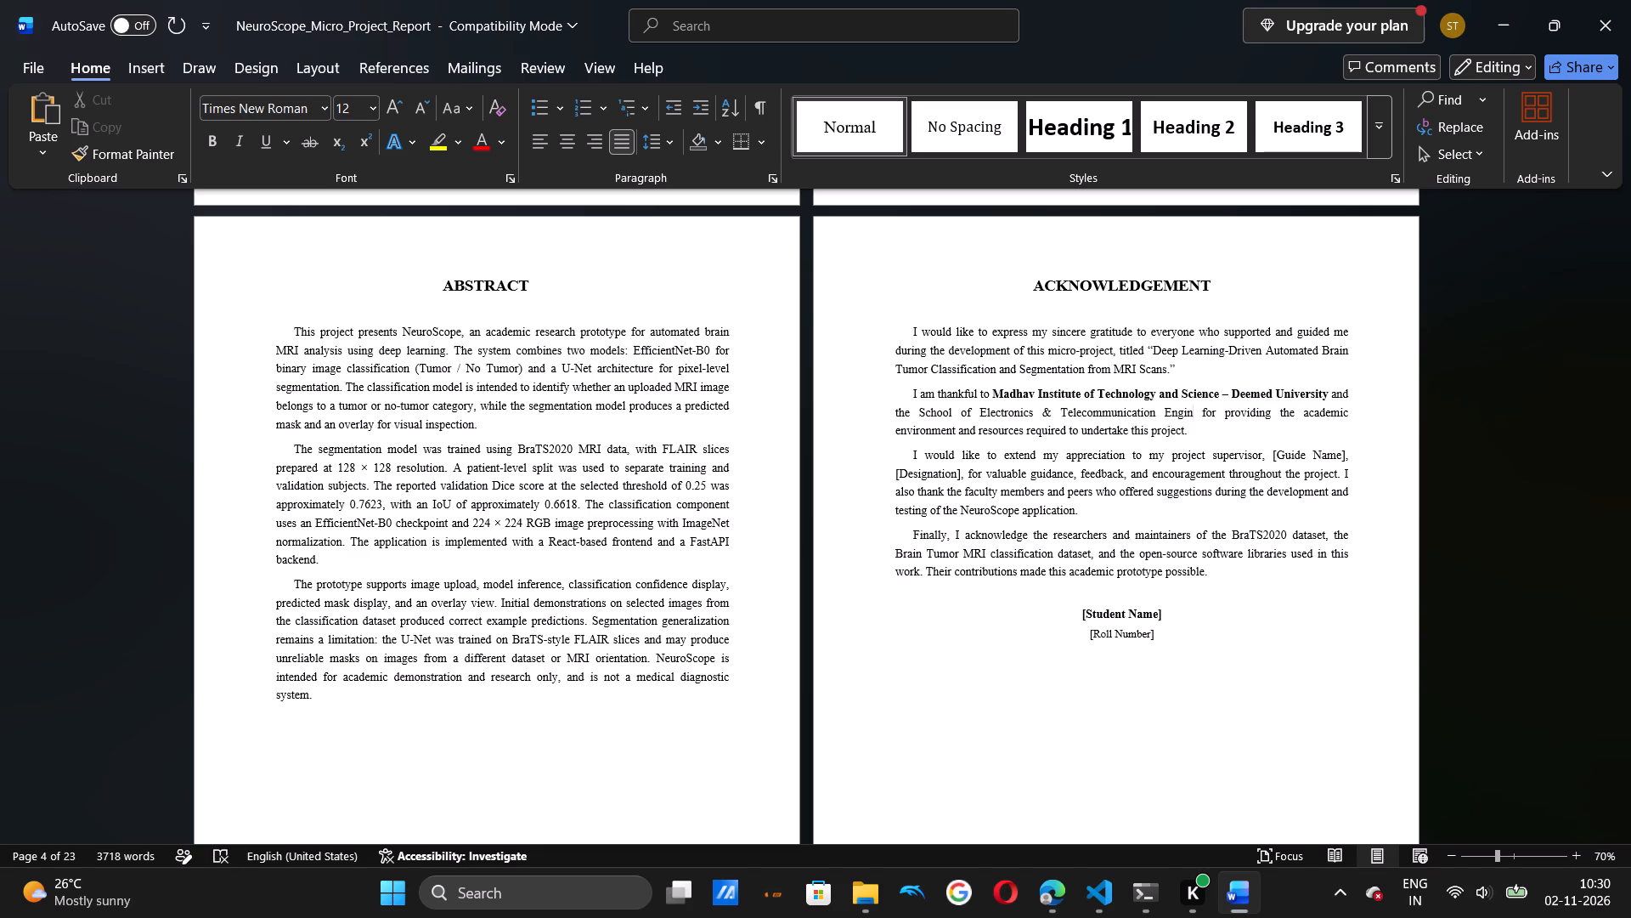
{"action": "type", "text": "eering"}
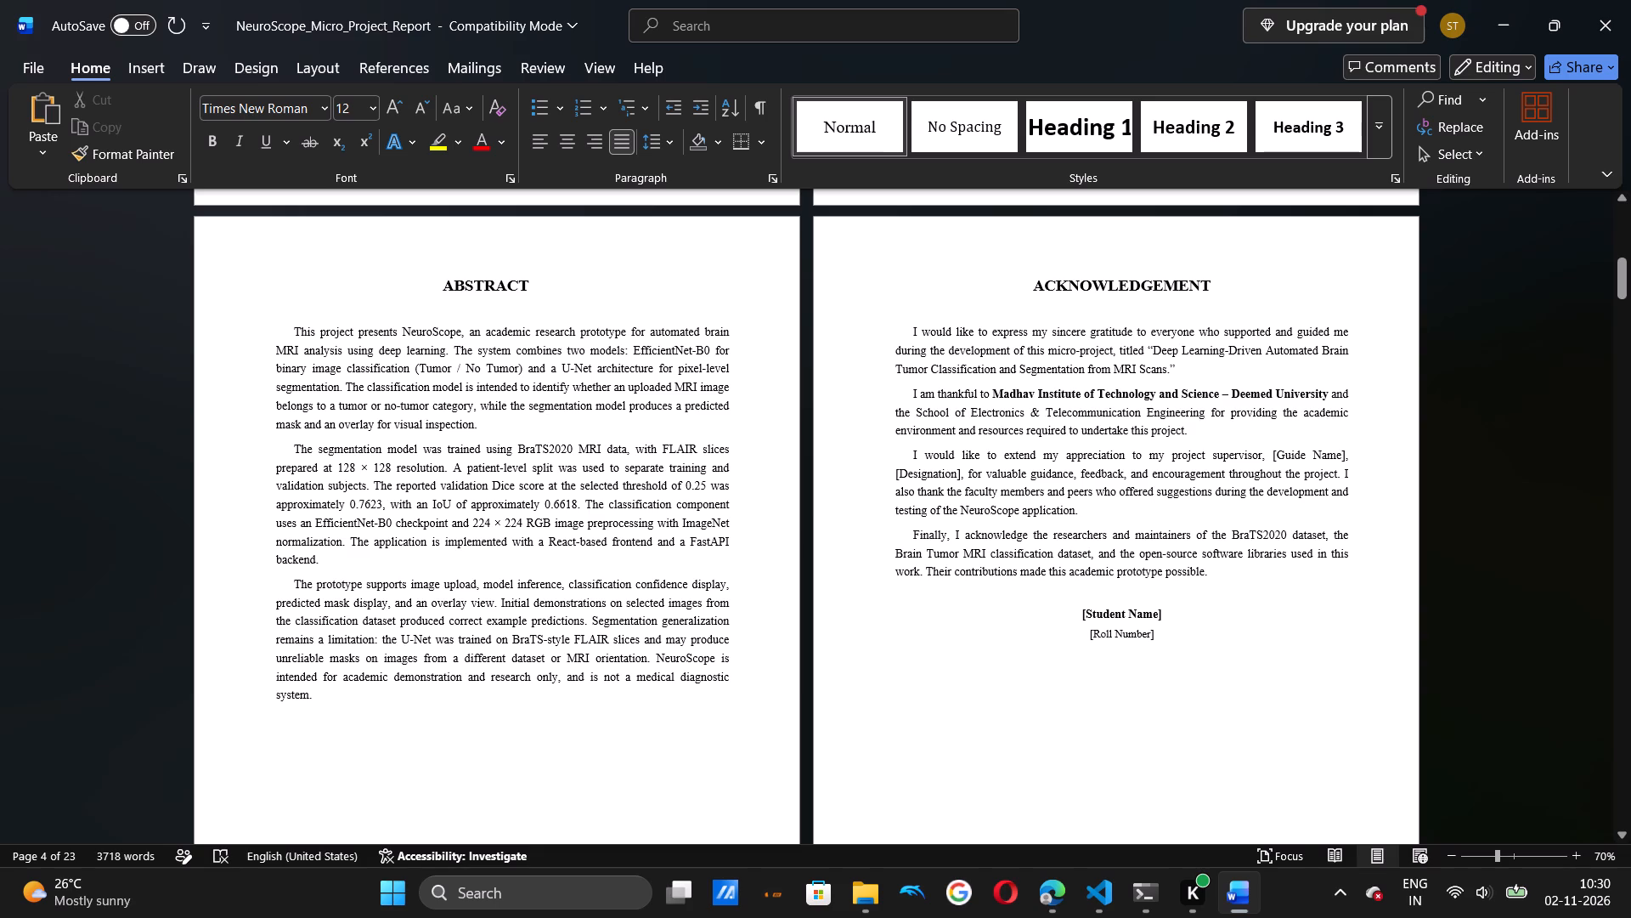
Make "School of Electronics & Telecommunication Engineering" bold in the Acknowledgement.
{"action": "left_click_drag", "start_coordinate": [1204, 417], "coordinate": [1003, 413]}
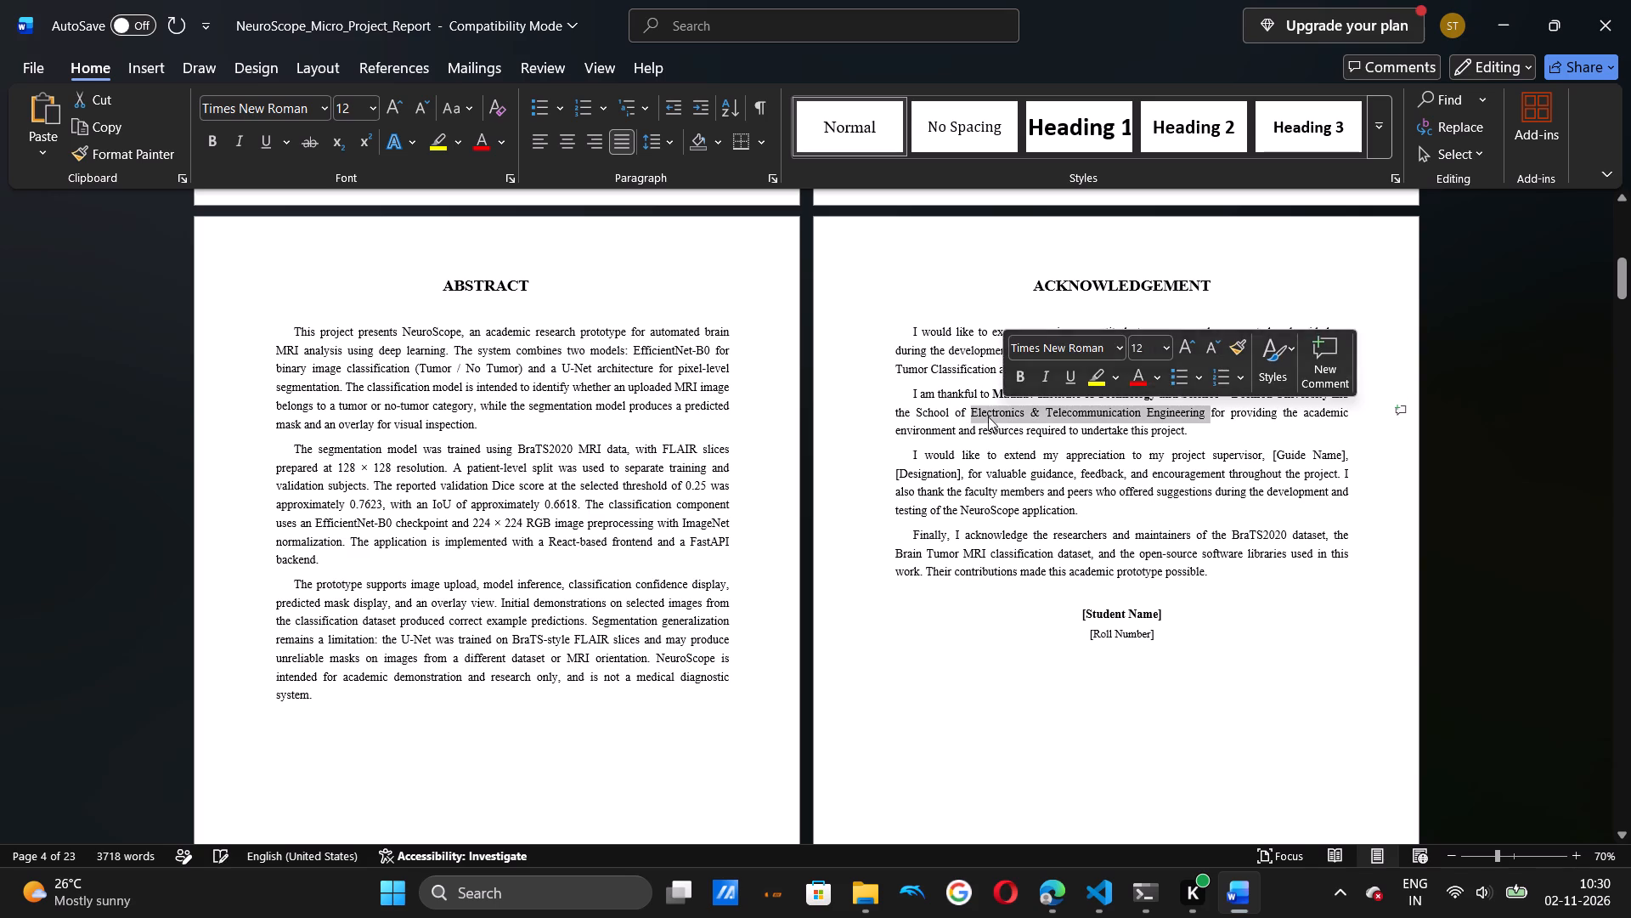
{"action": "left_click_drag", "start_coordinate": [915, 414], "coordinate": [1204, 416]}
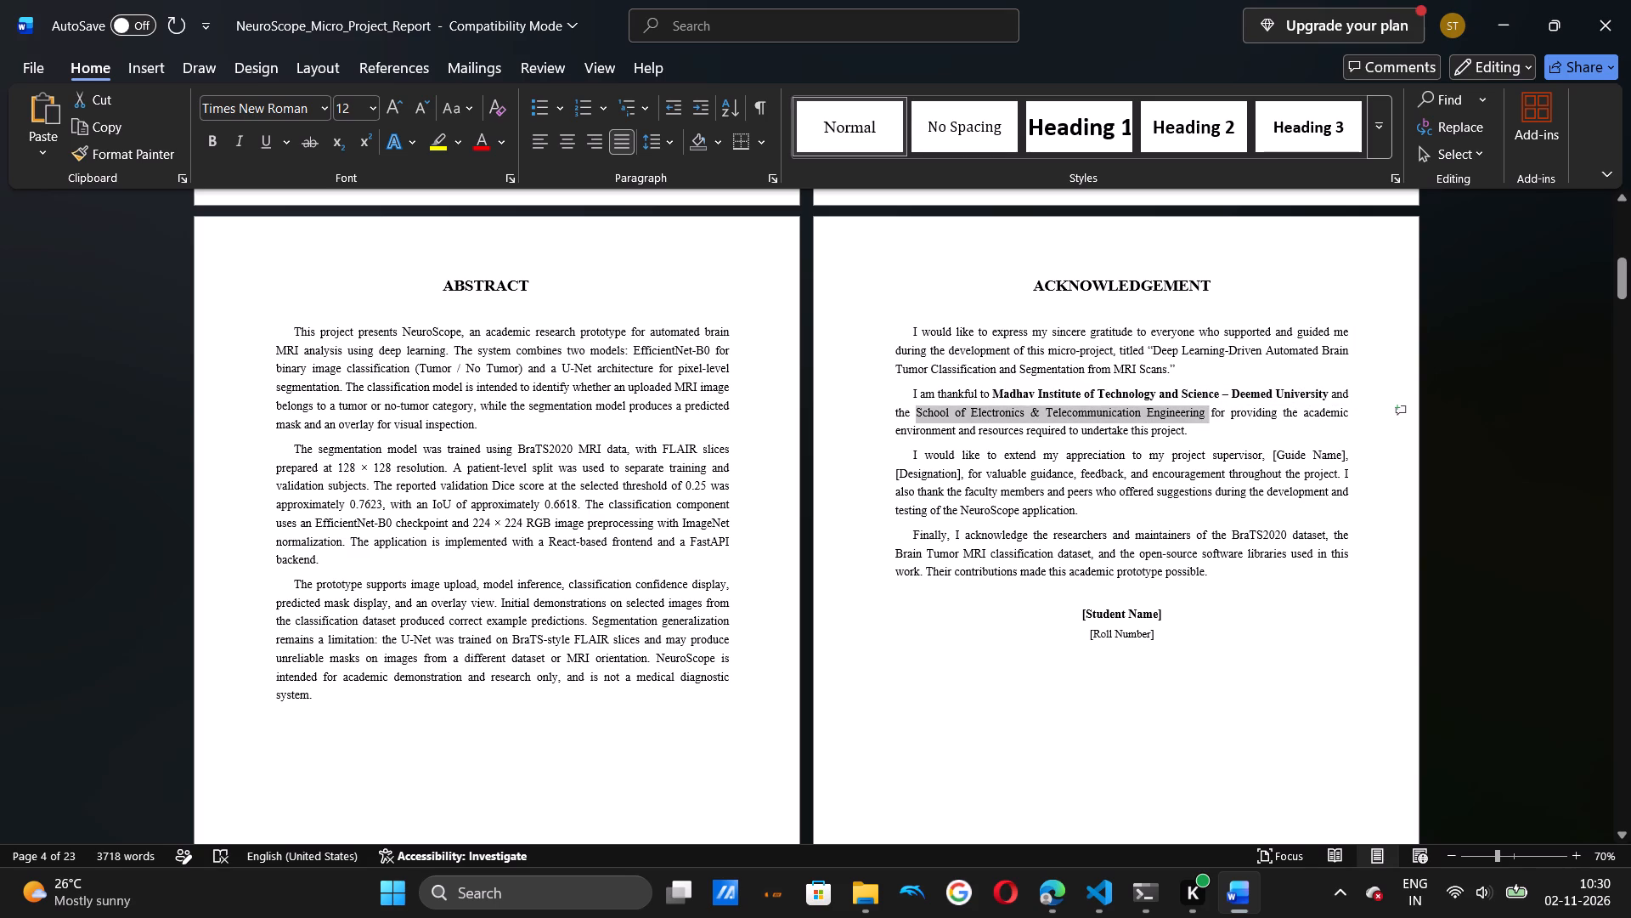
{"action": "left_click_drag", "start_coordinate": [1204, 416], "coordinate": [1205, 416]}
{"action": "left_click", "coordinate": [1225, 376]}
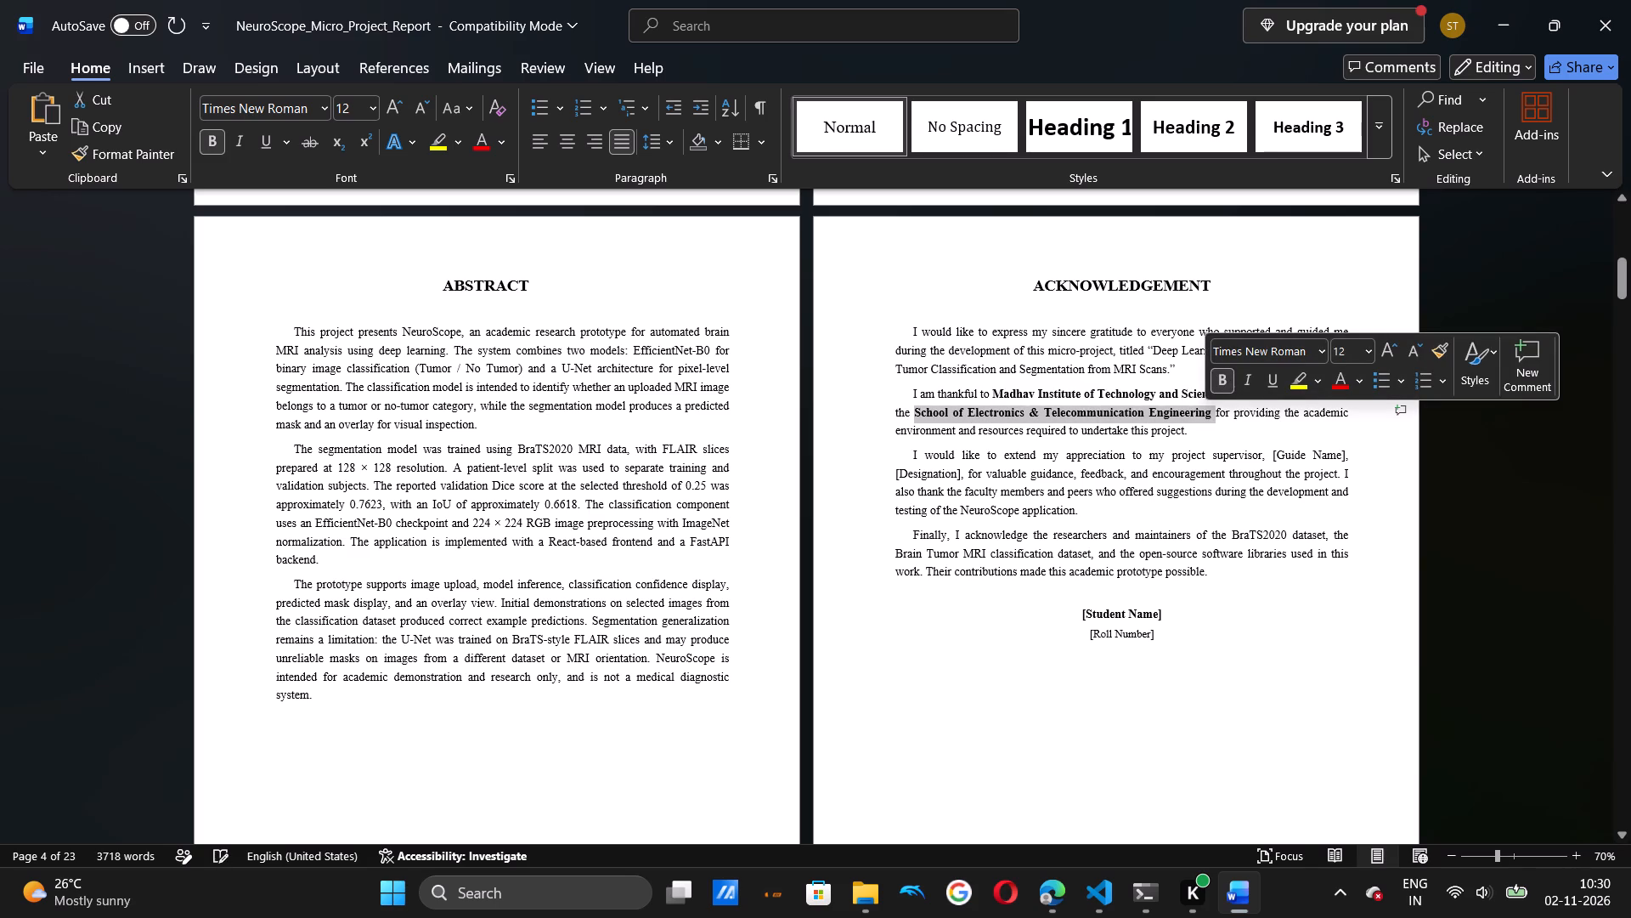
{"action": "left_click", "coordinate": [1365, 439]}
Delete the "[Guide Name]" placeholder after "my project supervisor," in the Acknowledgement's third paragraph, keeping the comma that follows it.
{"action": "scroll", "coordinate": [1278, 520], "scroll_direction": "down", "scroll_amount": 1}
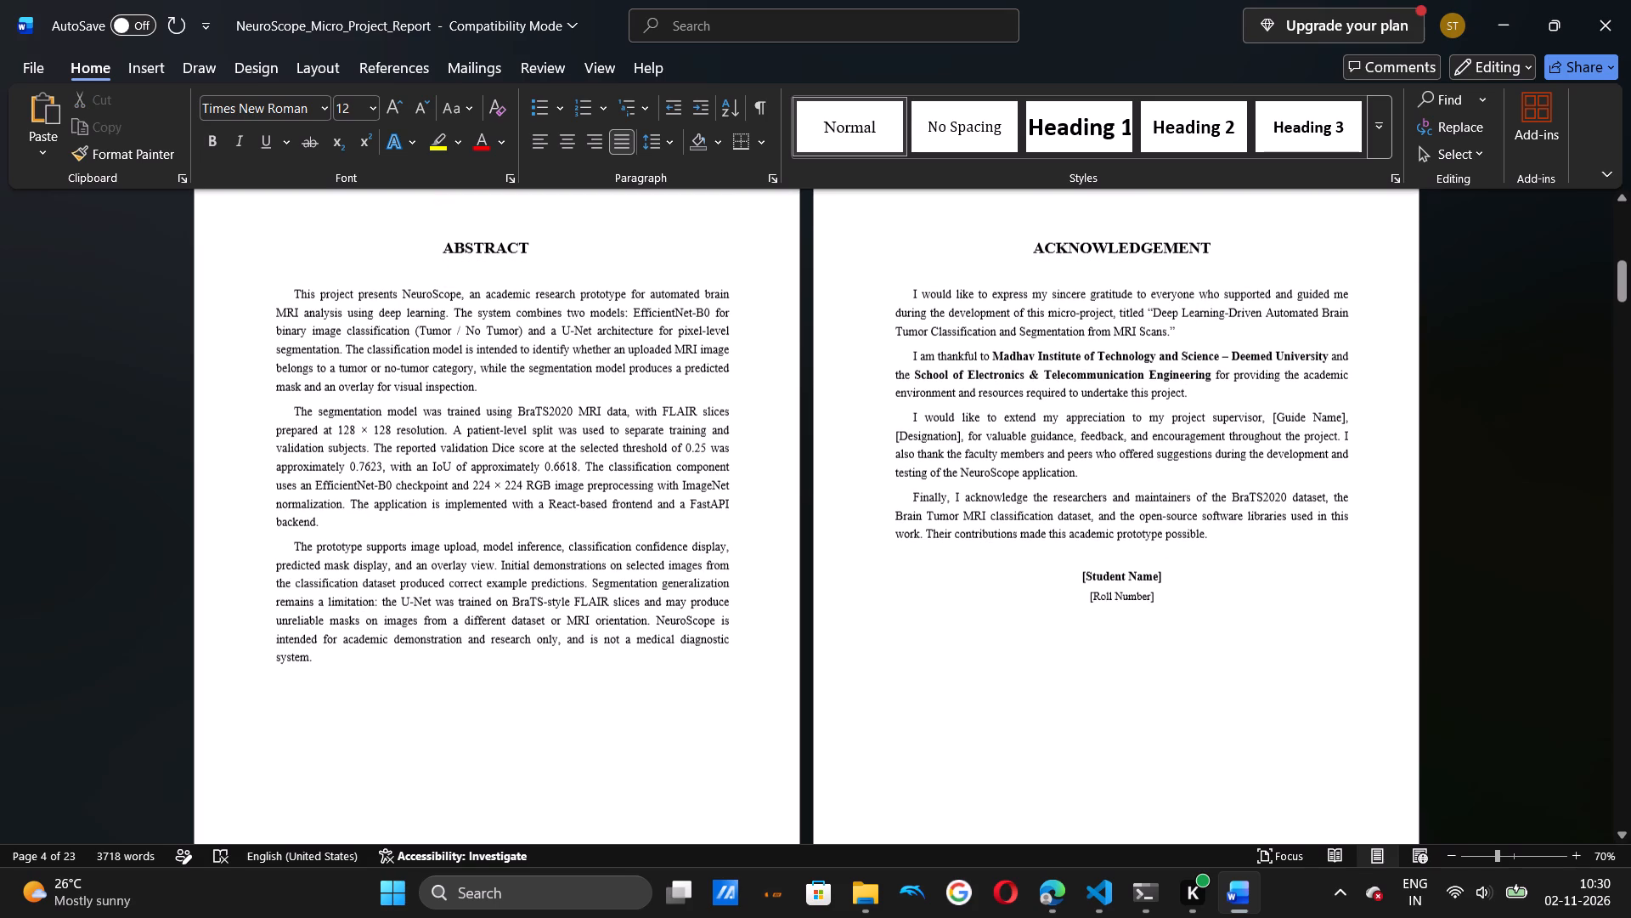
{"action": "scroll", "coordinate": [1278, 520], "scroll_direction": "down", "scroll_amount": 1}
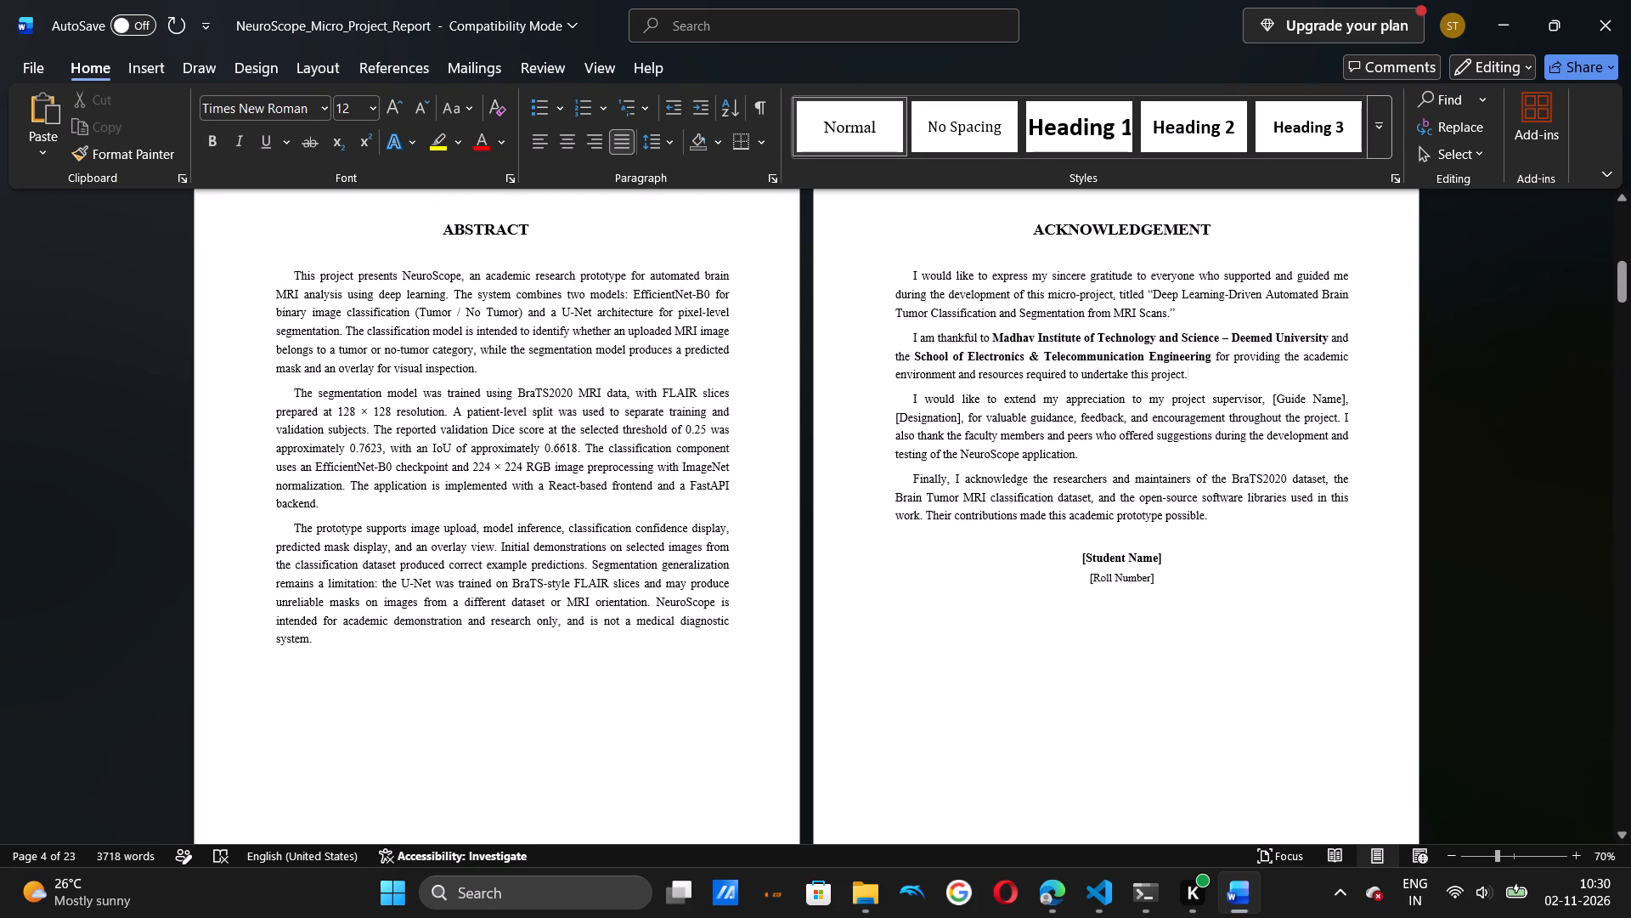
{"action": "left_click", "coordinate": [1344, 399]}
{"action": "key", "text": "BackSpace"}
{"action": "key", "text": "BackSpace"}
{"action": "key", "text": "BackSpace"}
{"action": "key", "text": "BackSpace"}
{"action": "key", "text": "BackSpace"}
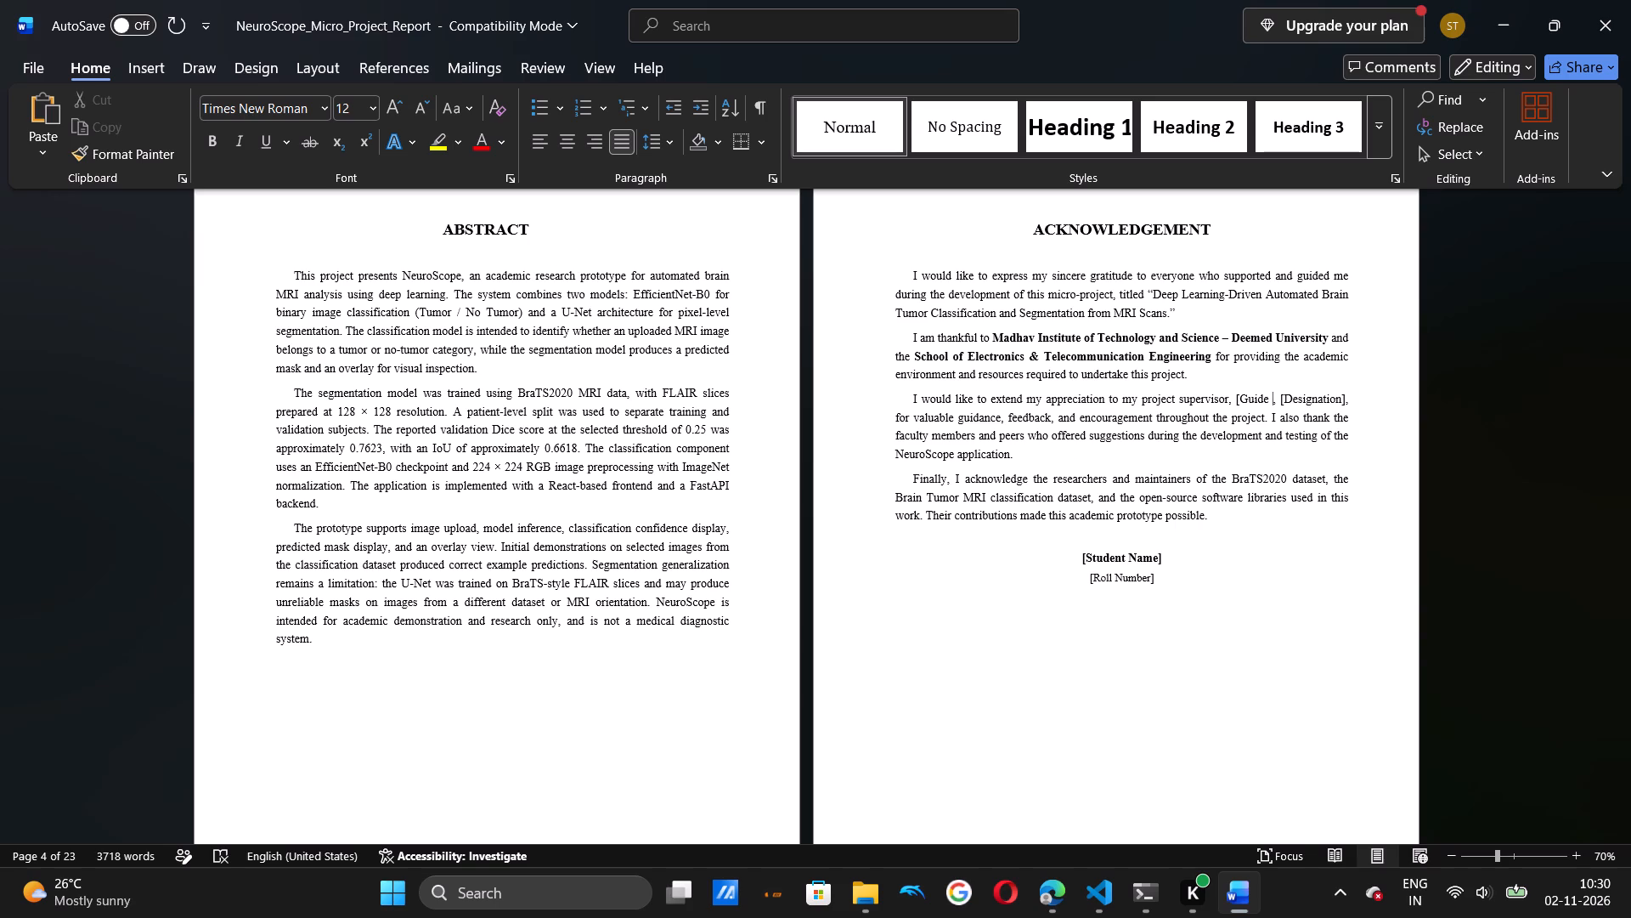
{"action": "key", "text": "BackSpace"}
{"action": "key", "text": "BackSpace"}
{"action": "key", "text": "BackSpace"}
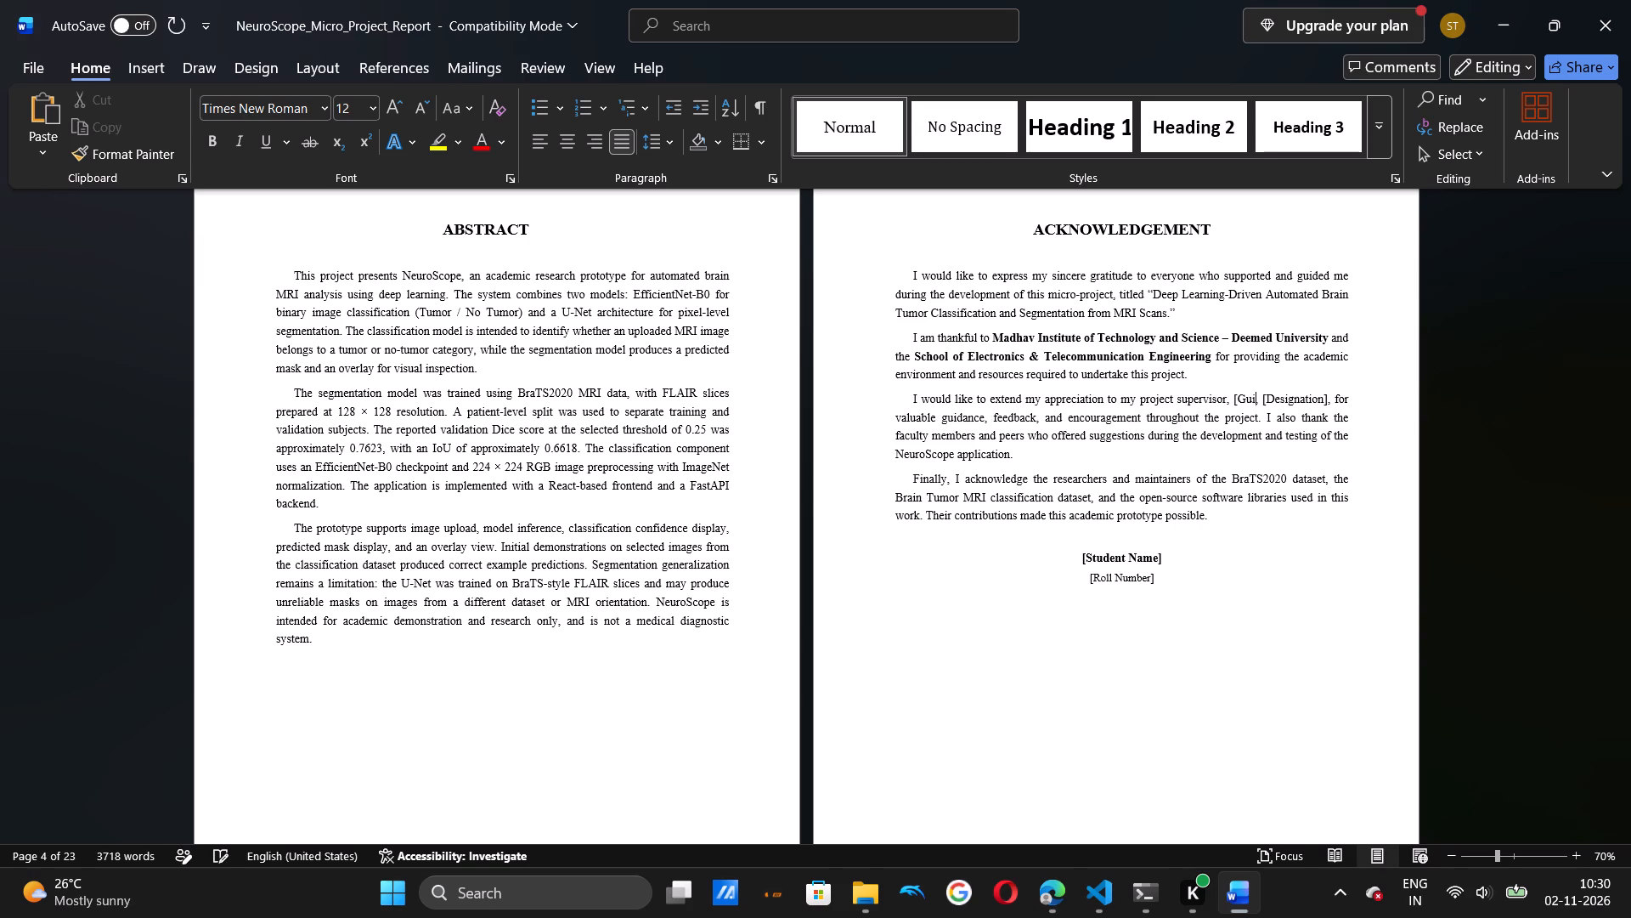
{"action": "key", "text": "BackSpace"}
{"action": "key", "text": "BackSpace"}
{"action": "key", "text": "BackSpace"}
{"action": "key", "text": "BackSpace"}
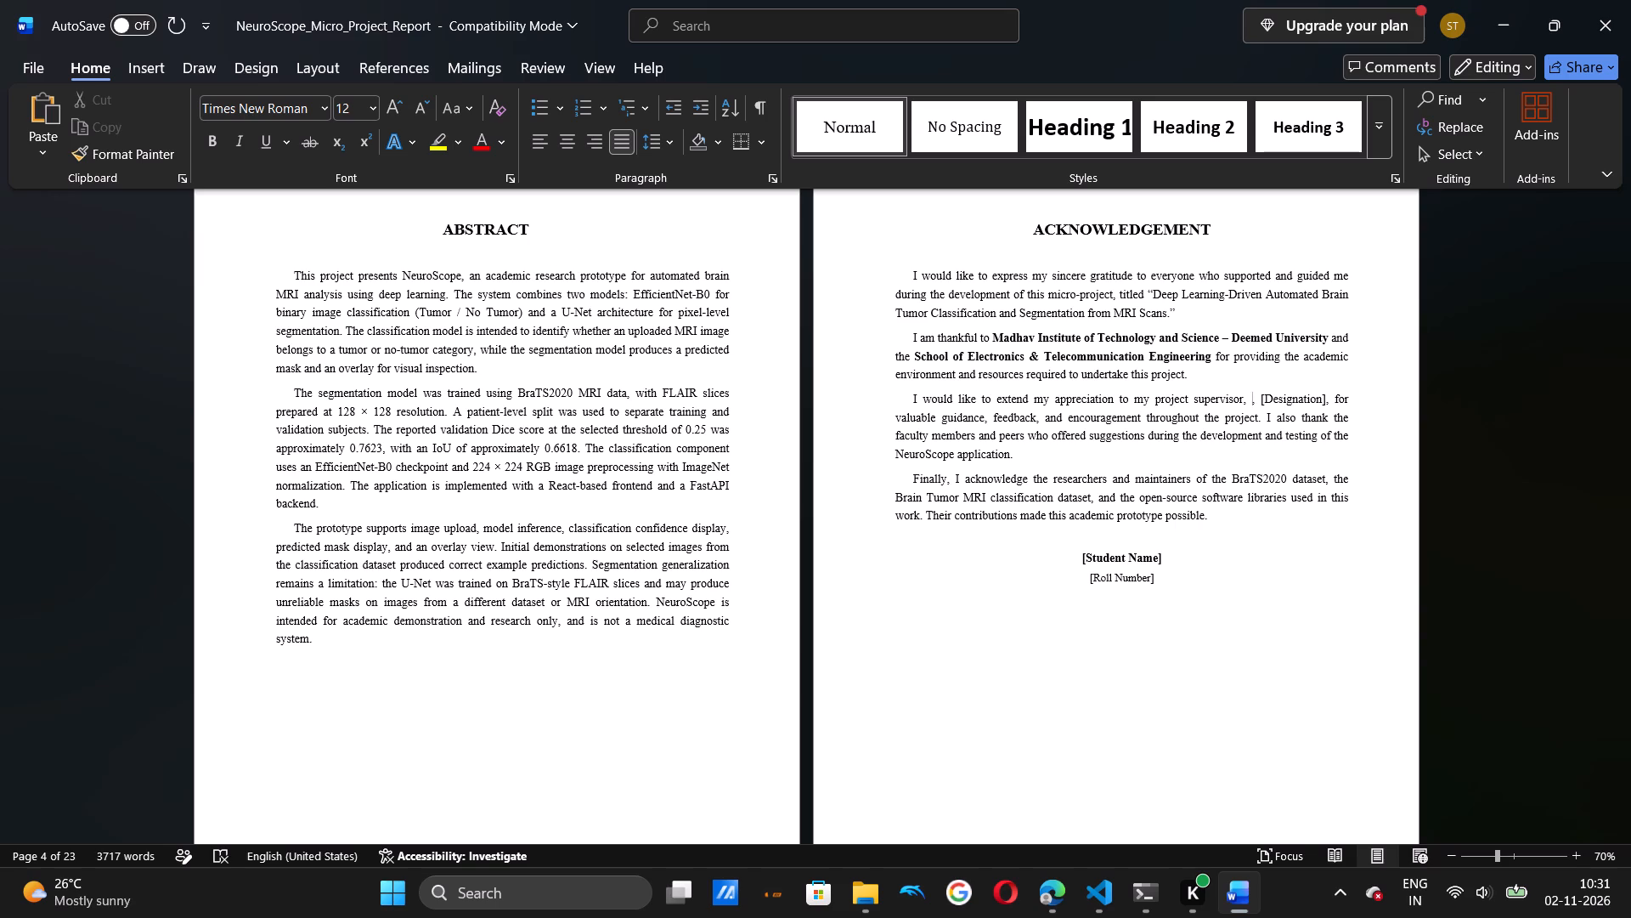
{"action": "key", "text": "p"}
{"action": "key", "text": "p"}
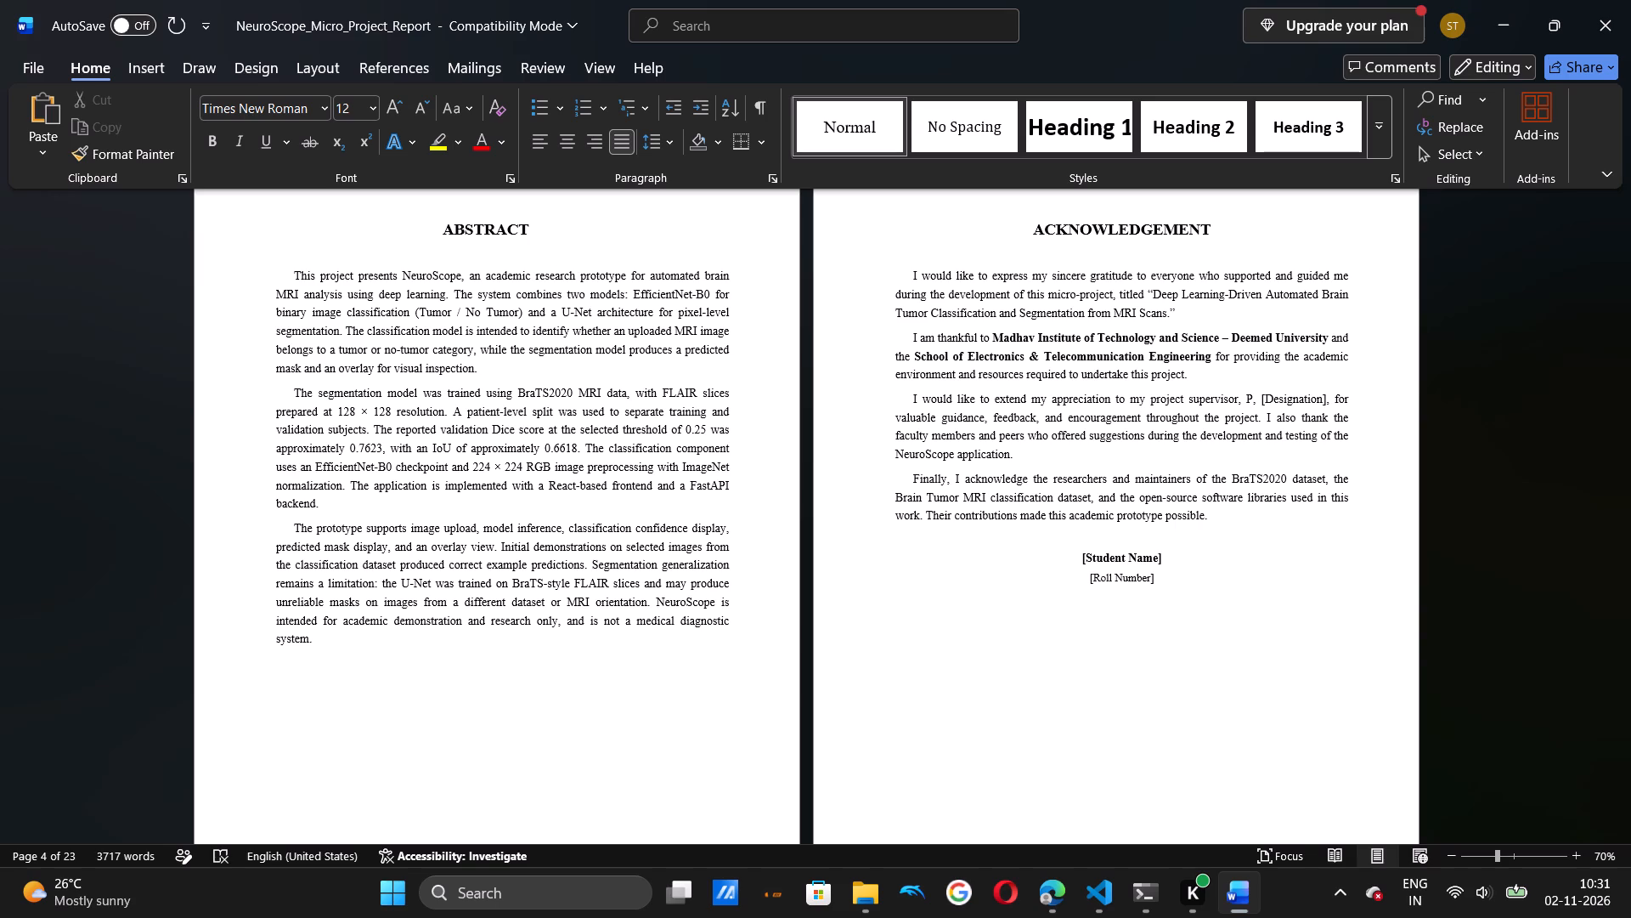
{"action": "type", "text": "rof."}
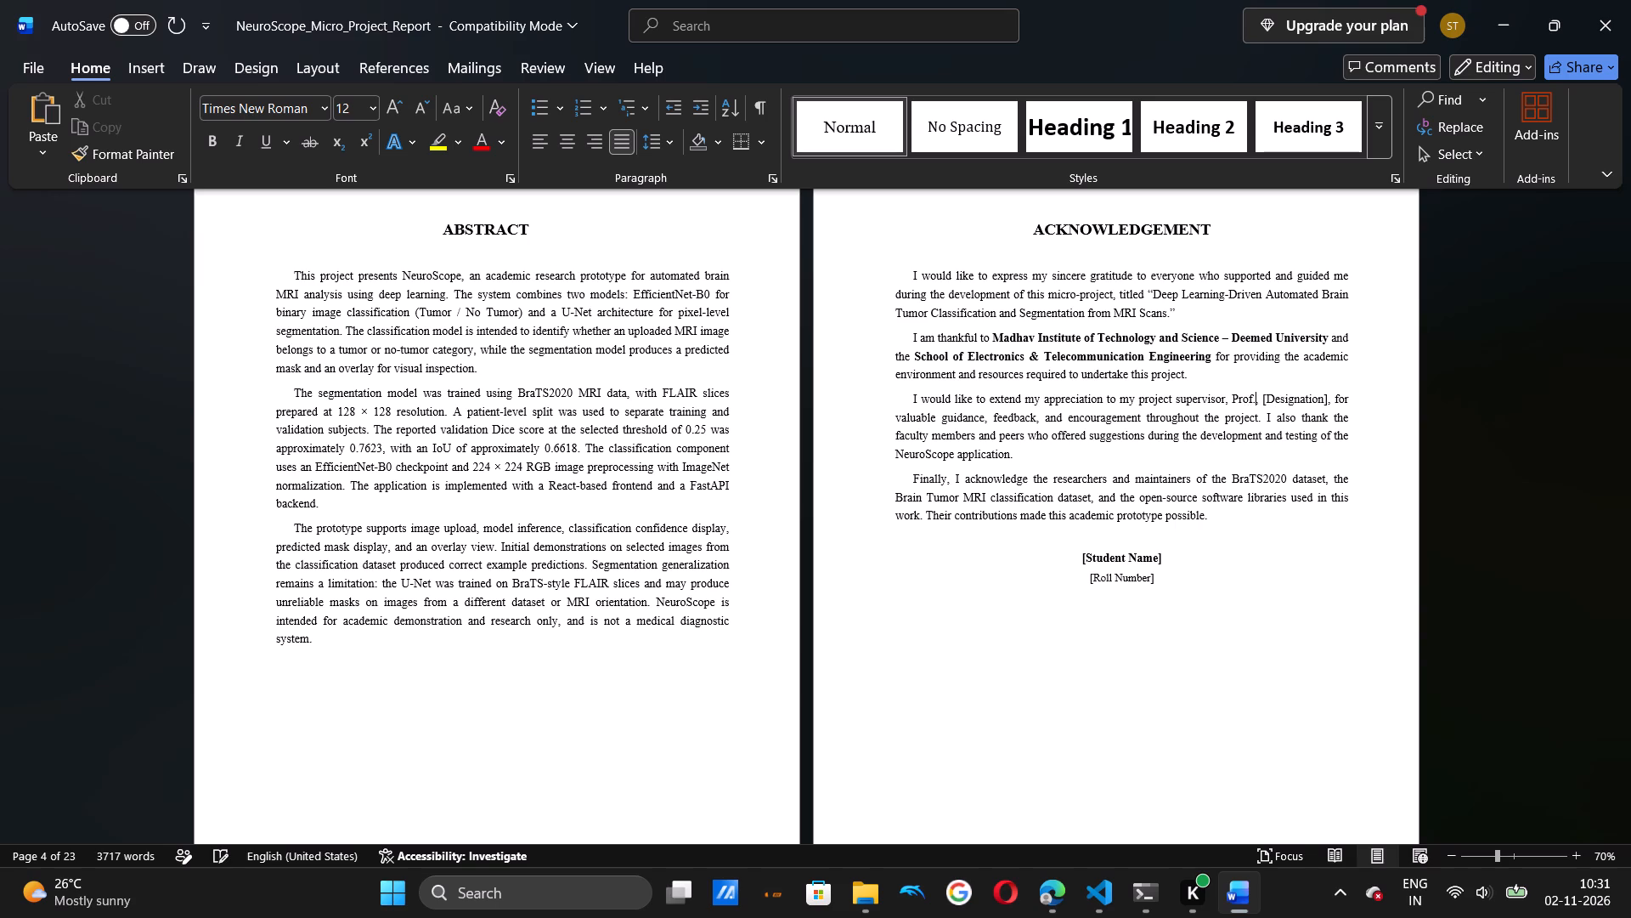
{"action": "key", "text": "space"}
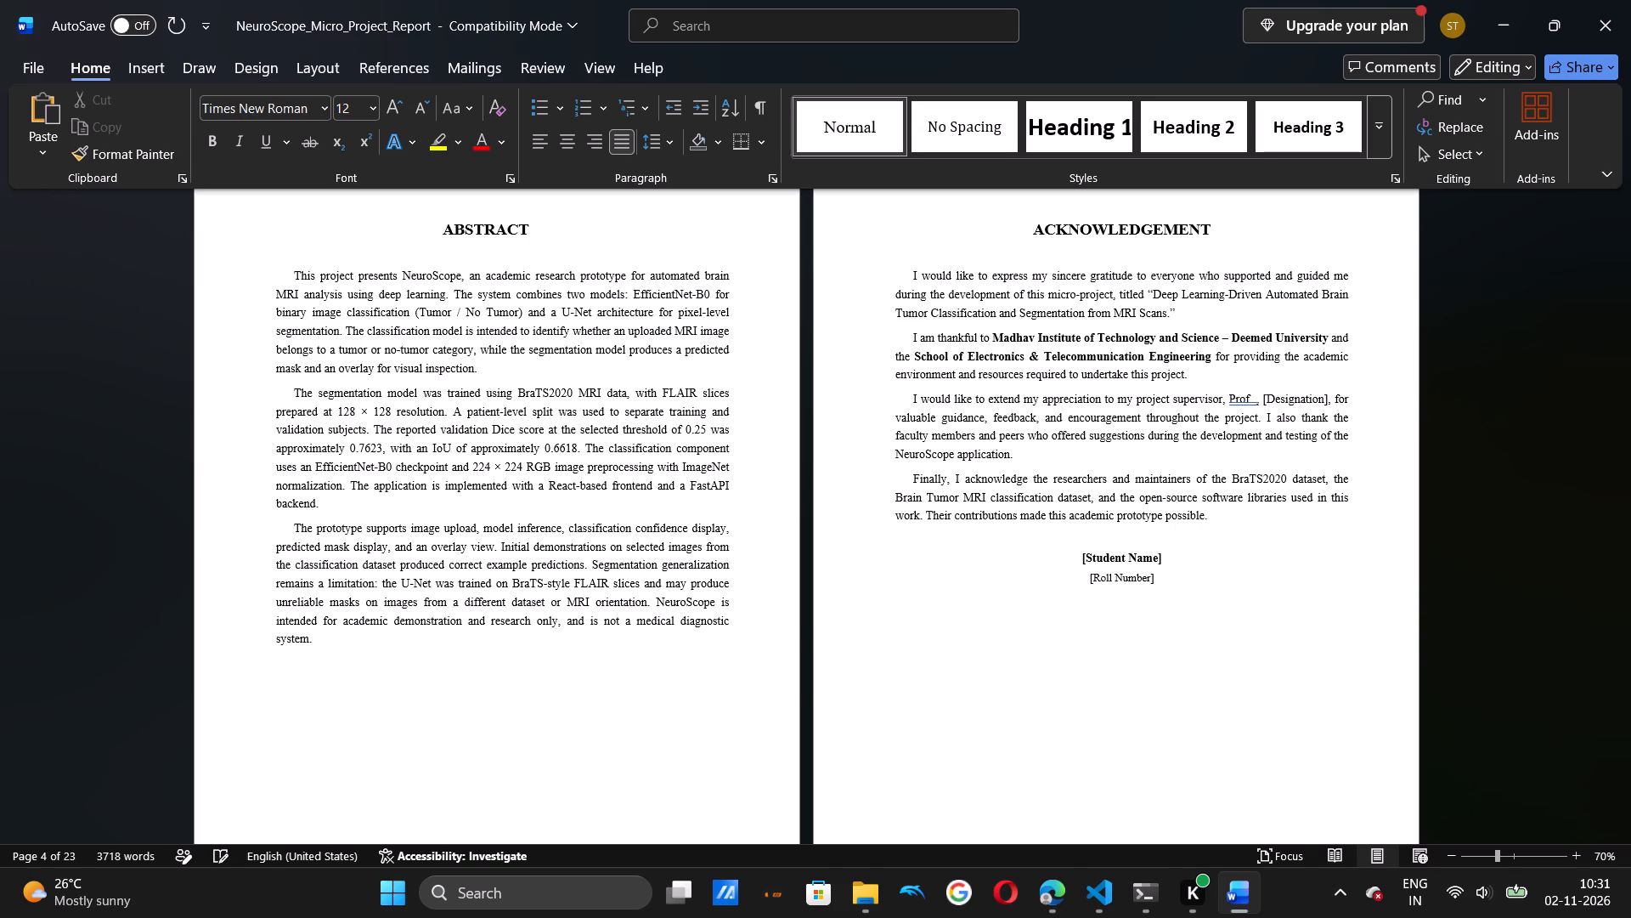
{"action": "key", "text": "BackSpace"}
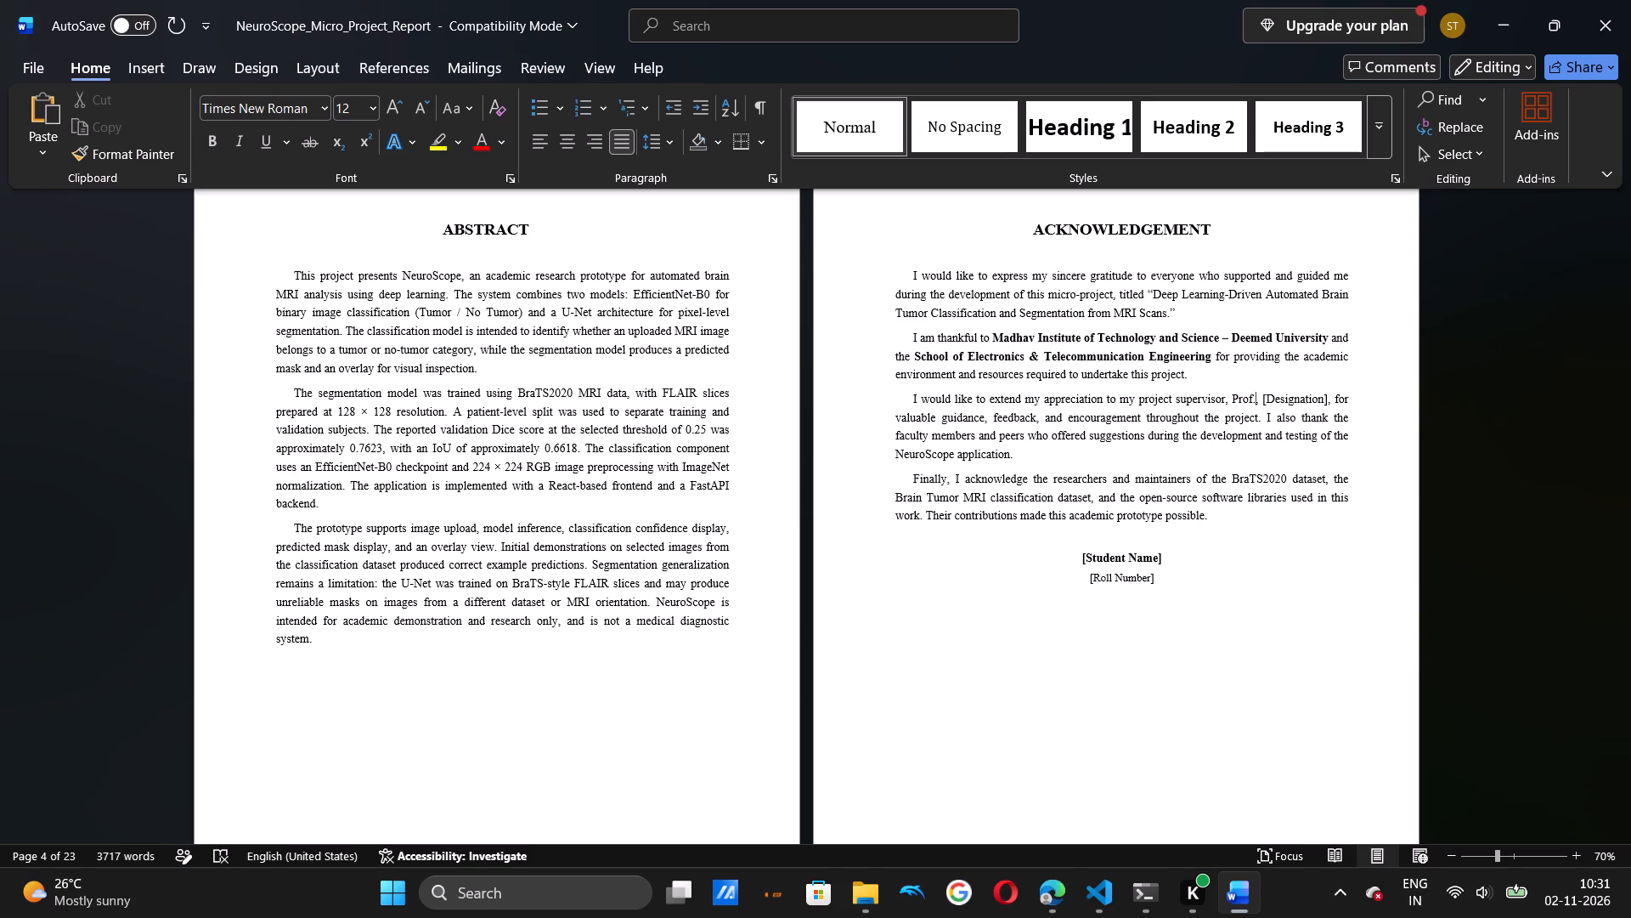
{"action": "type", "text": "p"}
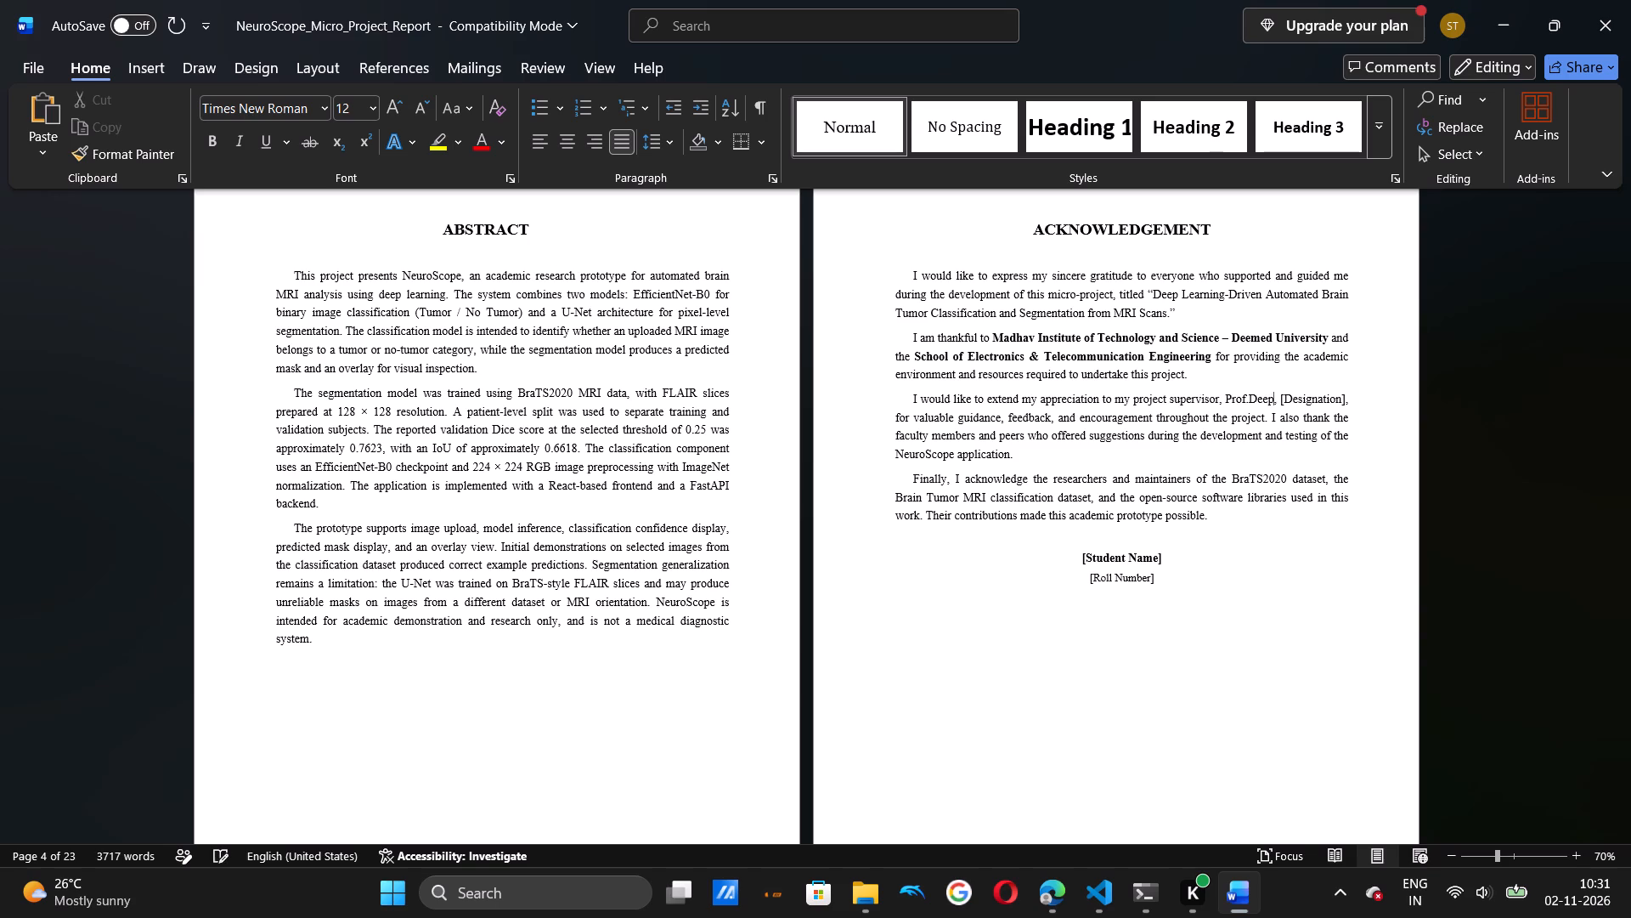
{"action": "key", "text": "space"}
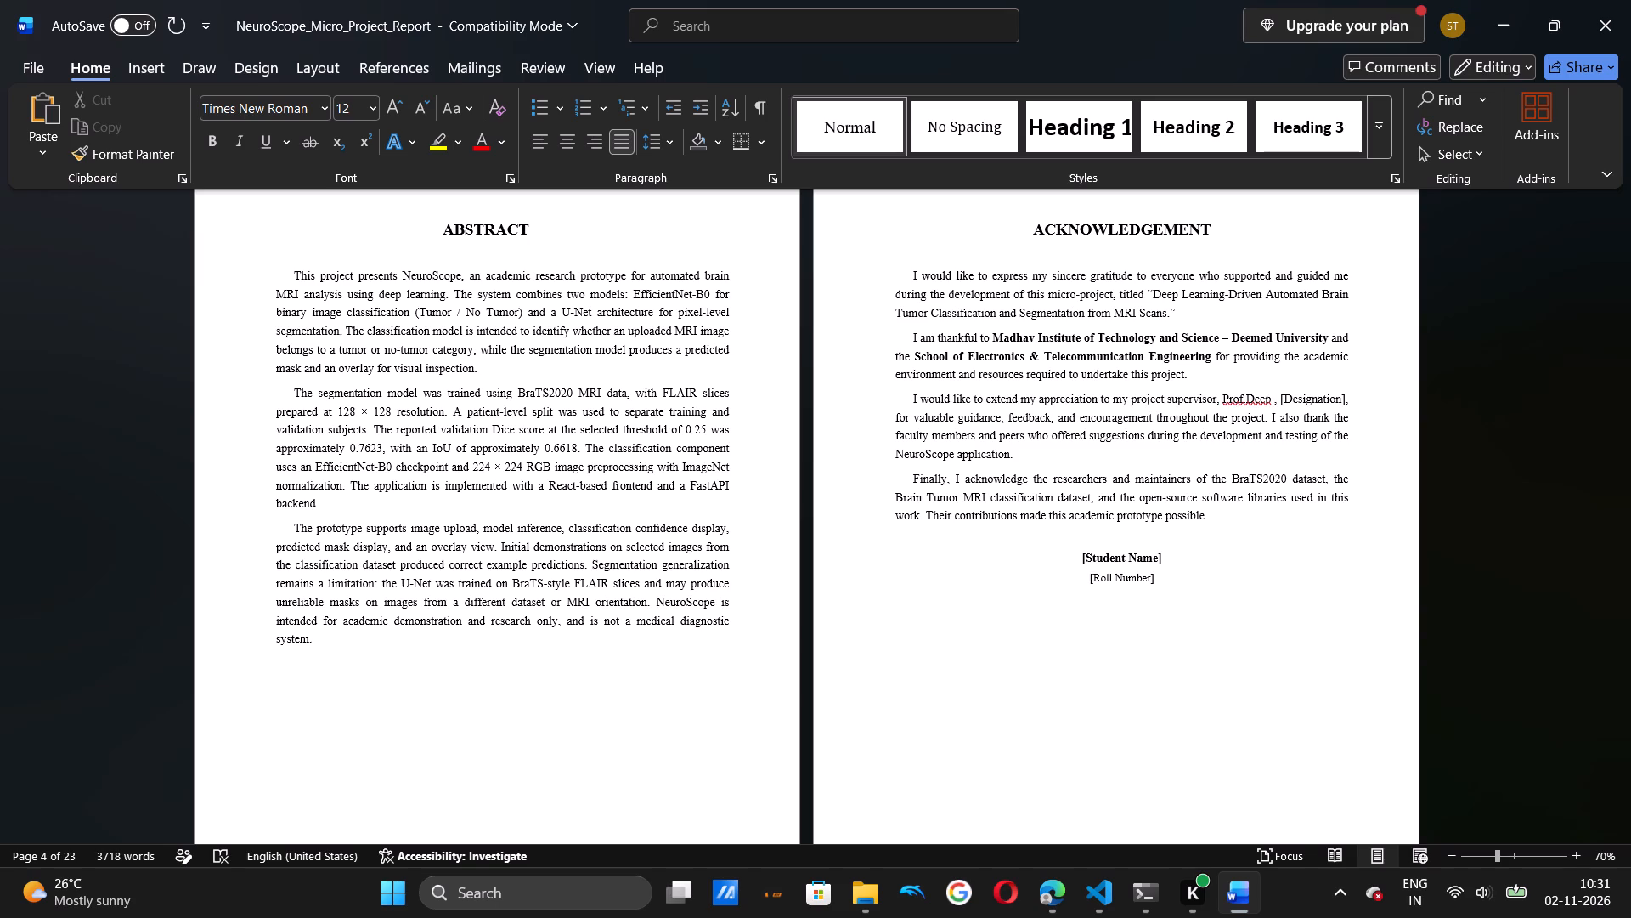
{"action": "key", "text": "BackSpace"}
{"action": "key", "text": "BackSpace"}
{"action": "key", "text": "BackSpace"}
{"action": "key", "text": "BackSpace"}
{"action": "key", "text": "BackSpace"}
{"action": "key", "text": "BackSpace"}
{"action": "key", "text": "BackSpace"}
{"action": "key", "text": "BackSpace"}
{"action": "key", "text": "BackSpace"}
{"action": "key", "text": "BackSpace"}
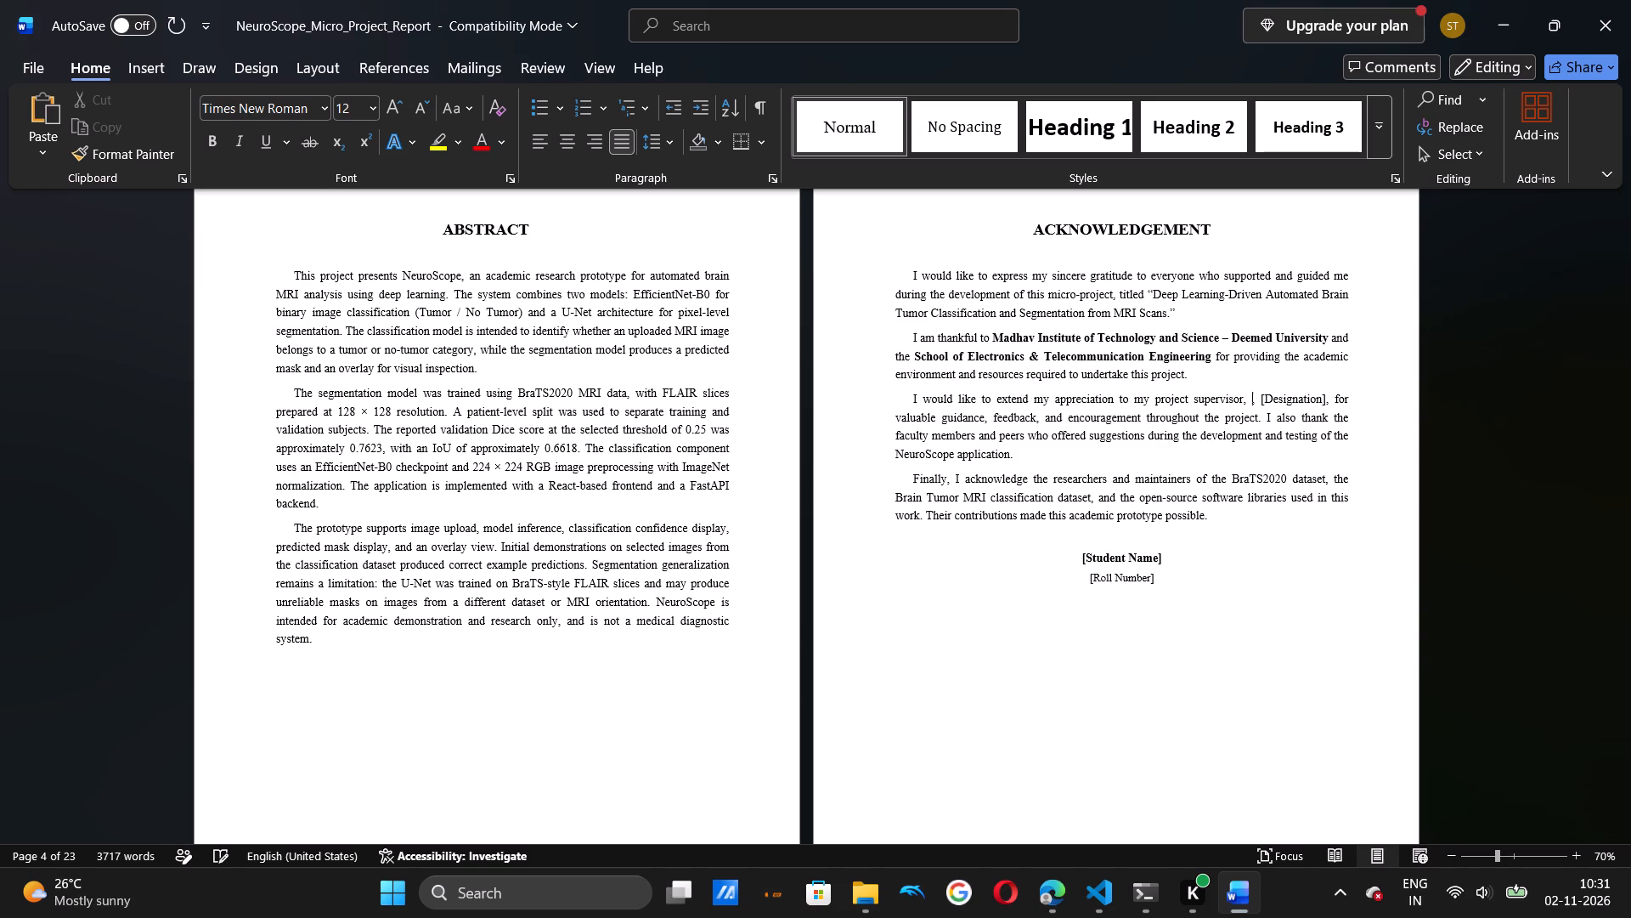
Insert the supervisor's title "Prof" after "my project supervisor," in the Acknowledgement's third paragraph, separated by a space and followed by the existing comma.
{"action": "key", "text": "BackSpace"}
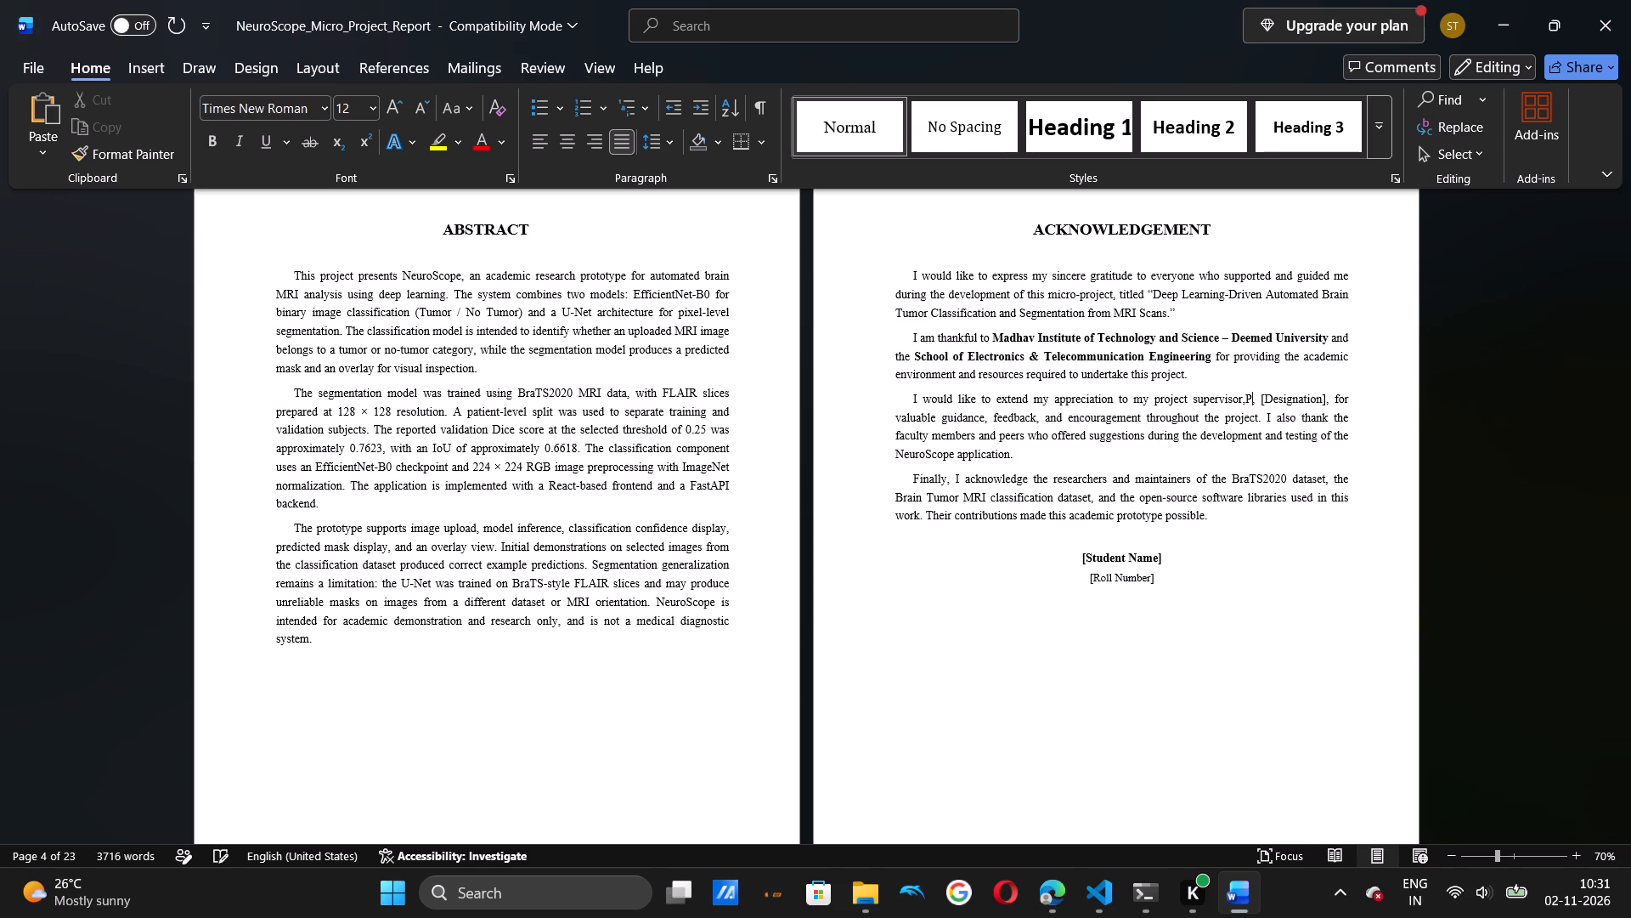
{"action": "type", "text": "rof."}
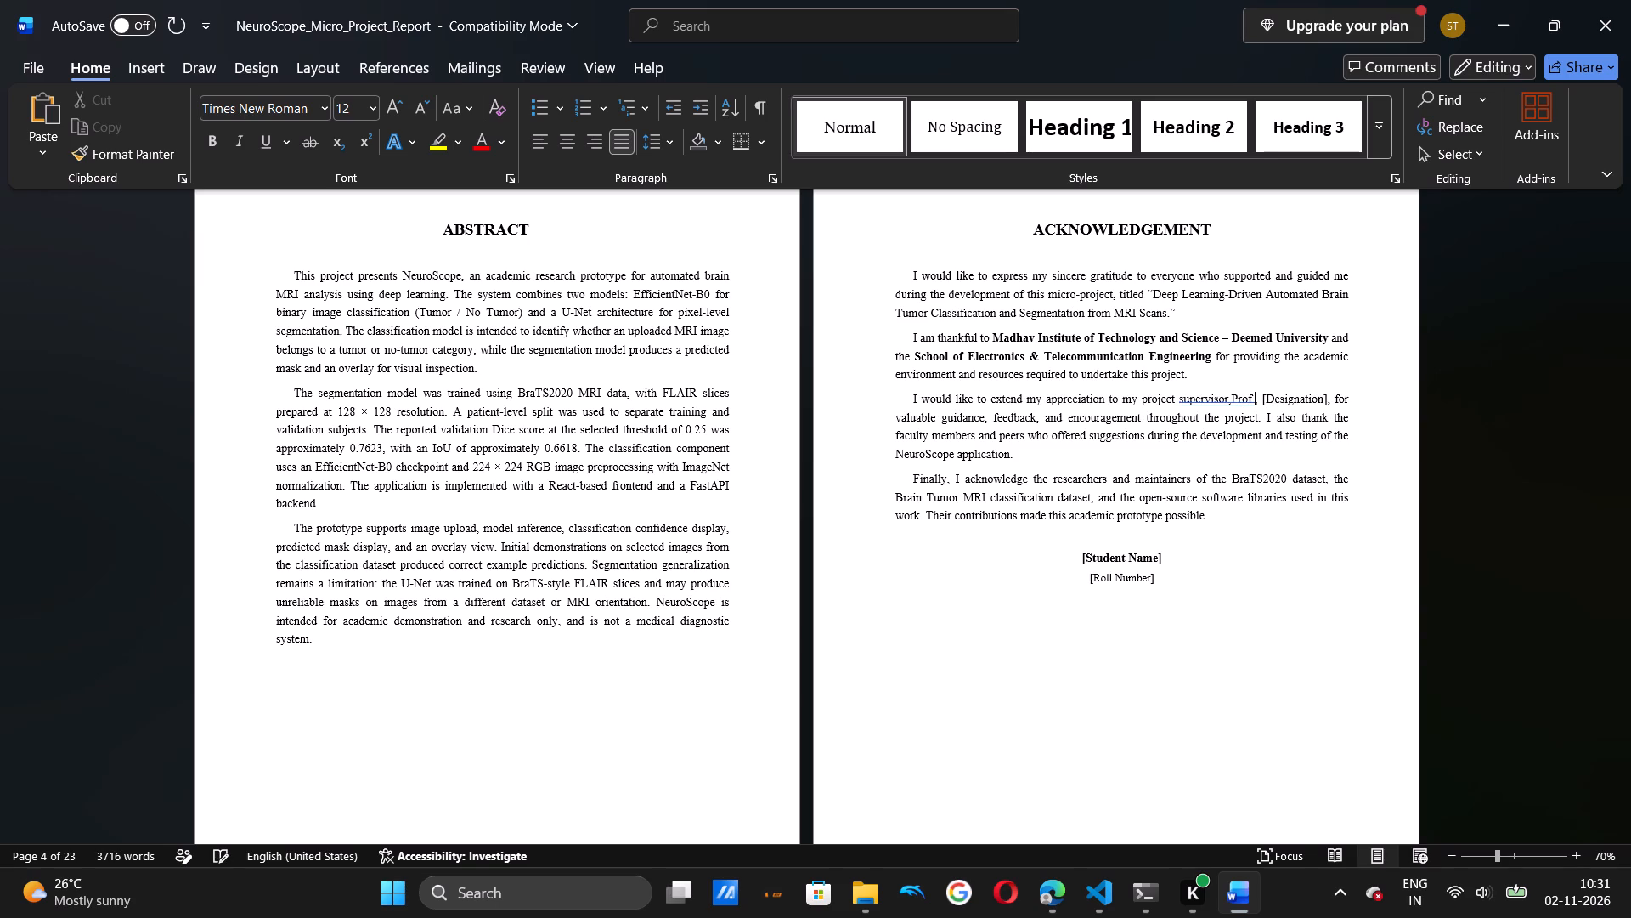
{"action": "left_click", "coordinate": [1233, 401]}
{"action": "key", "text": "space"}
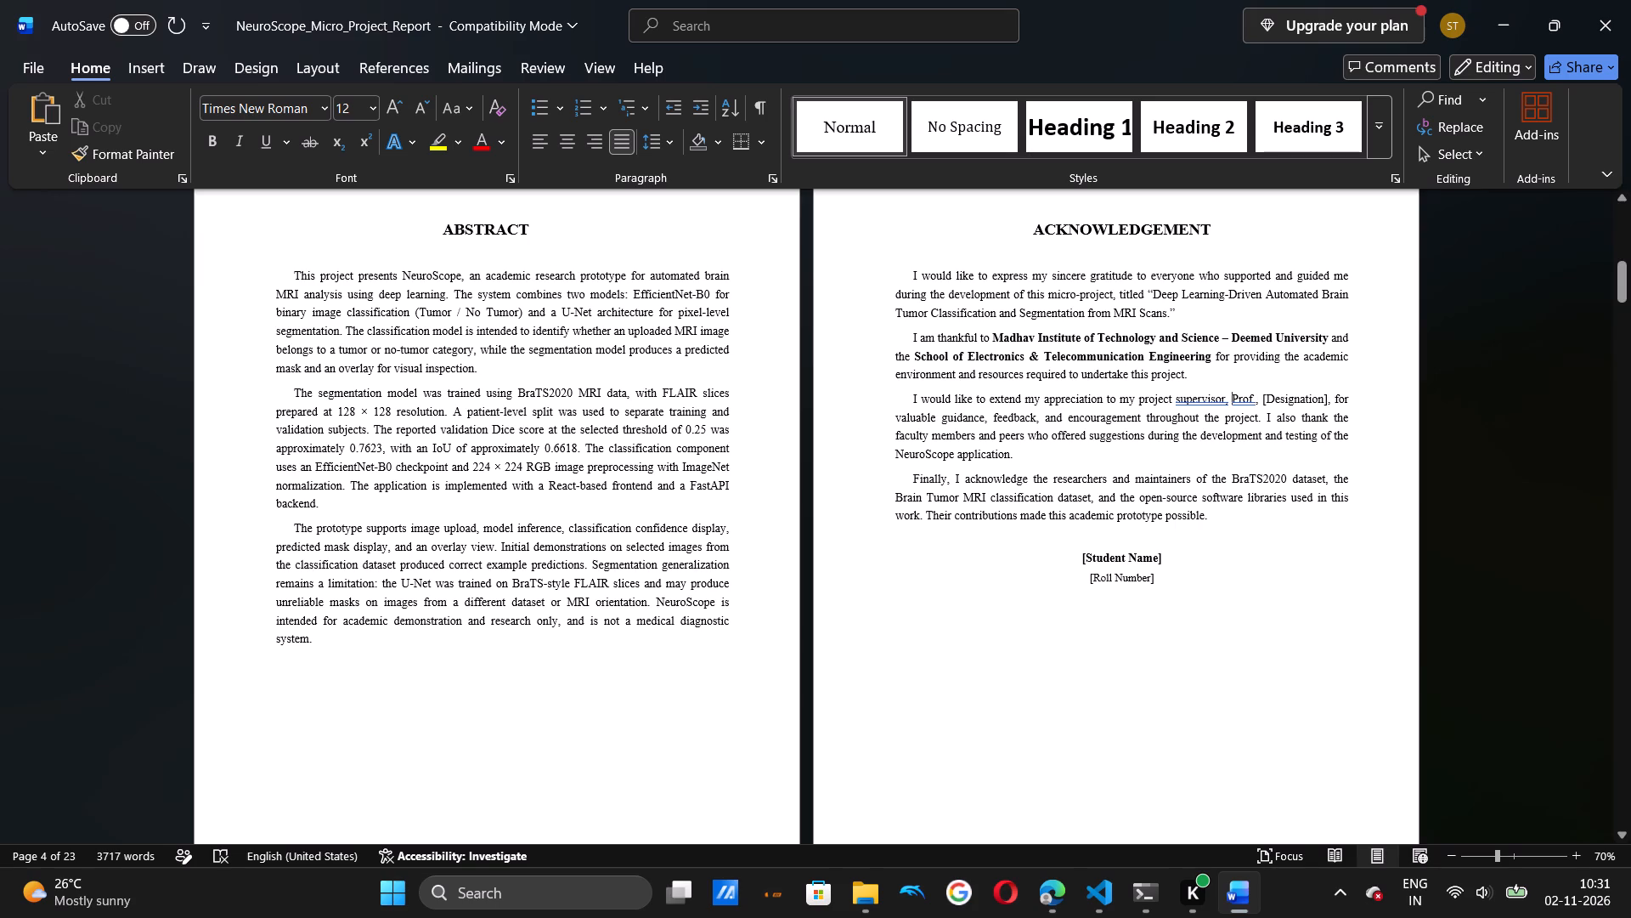
{"action": "left_click", "coordinate": [1252, 399]}
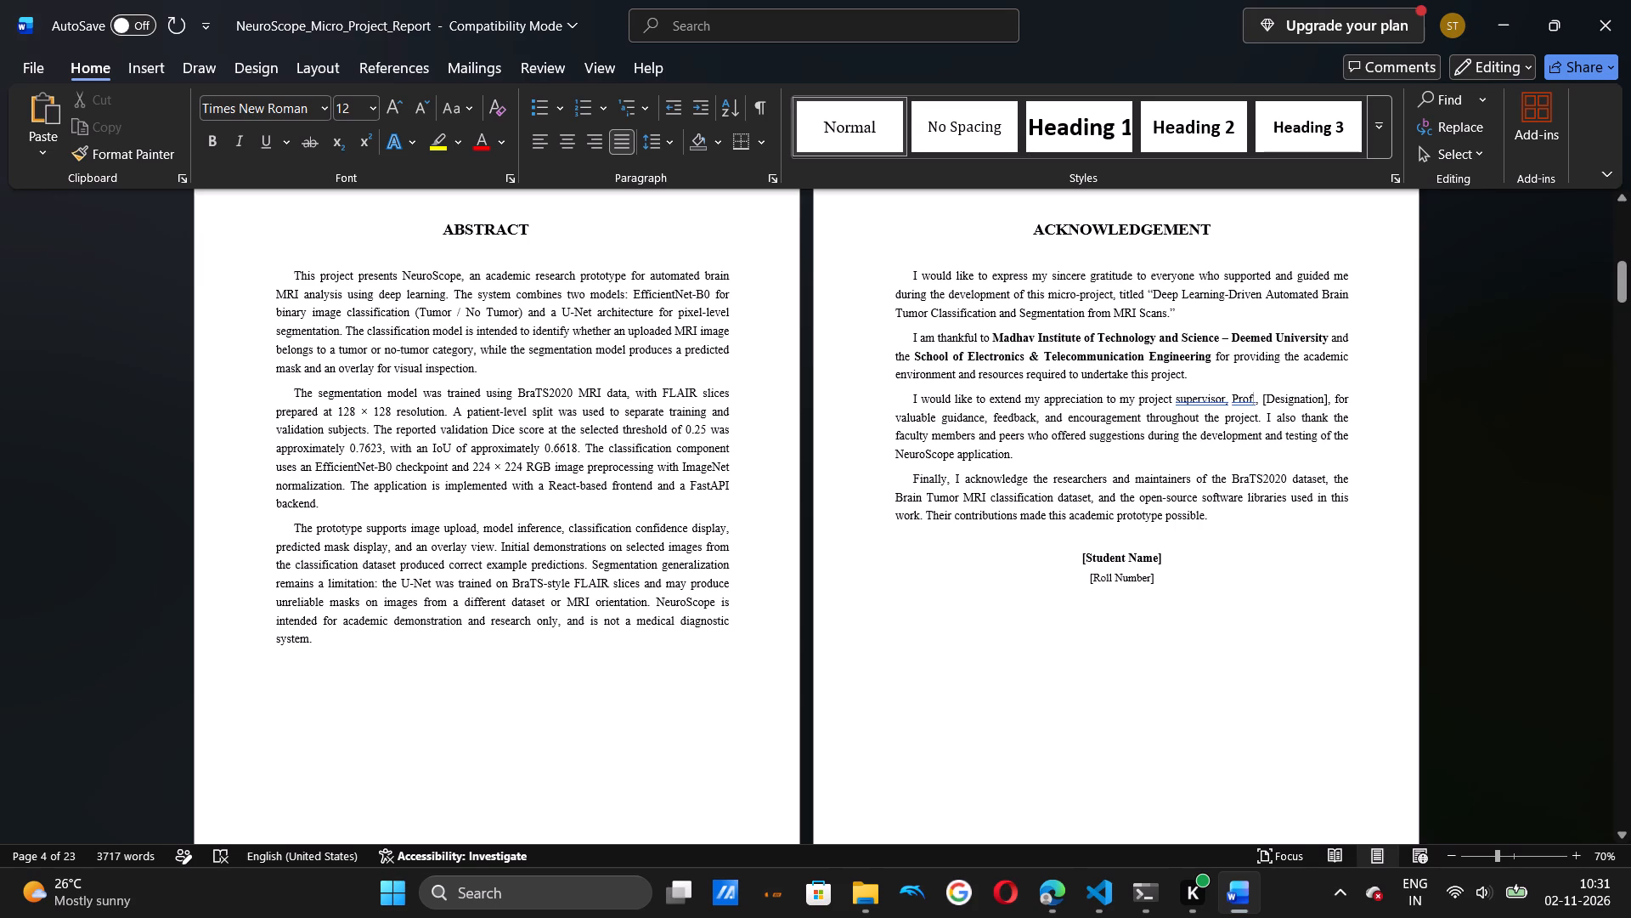
{"action": "left_click", "coordinate": [1256, 400]}
{"action": "key", "text": "BackSpace"}
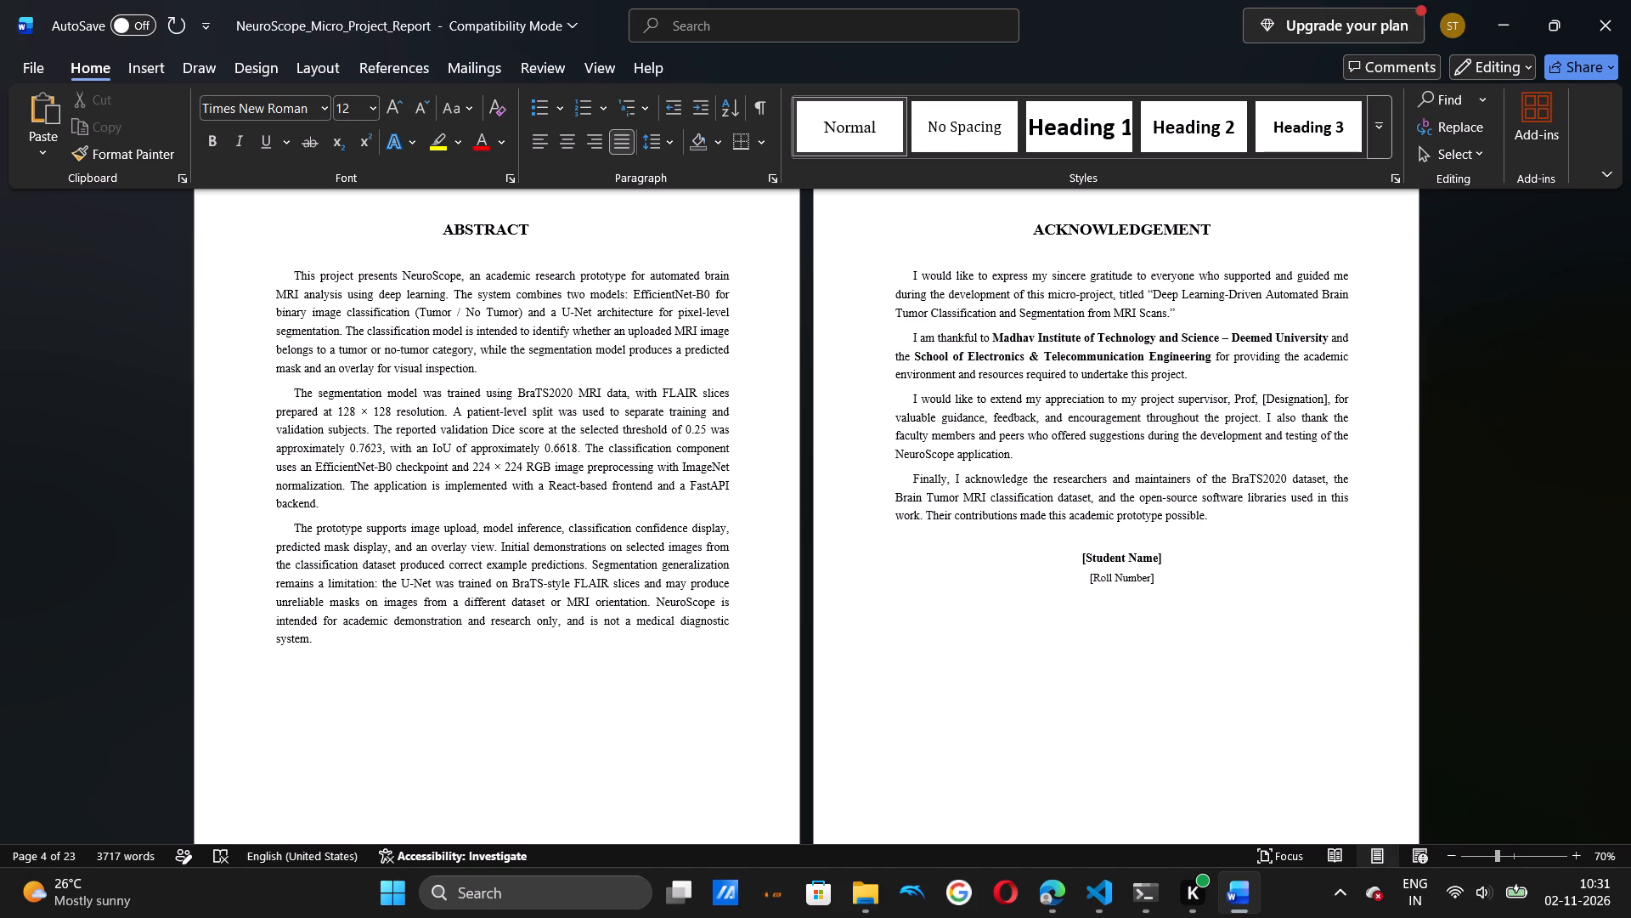
Enter the supervisor's full name after "Prof," and before the "[Designation]" placeholder in the Acknowledgement.
{"action": "key", "text": "Right"}
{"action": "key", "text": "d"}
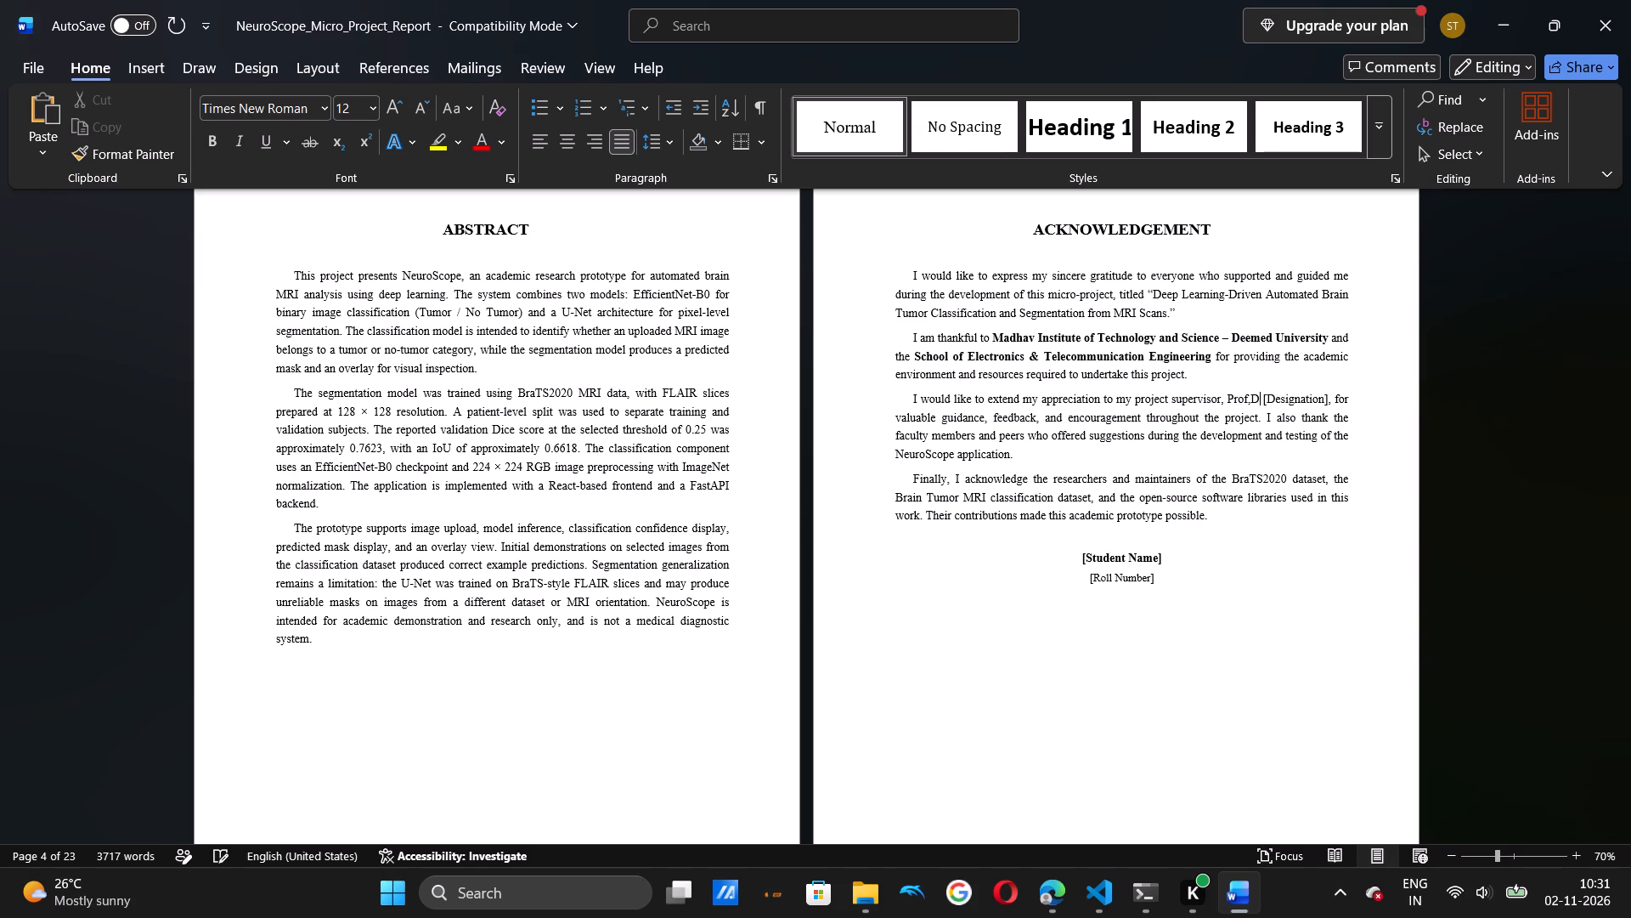
{"action": "key", "text": "BackSpace"}
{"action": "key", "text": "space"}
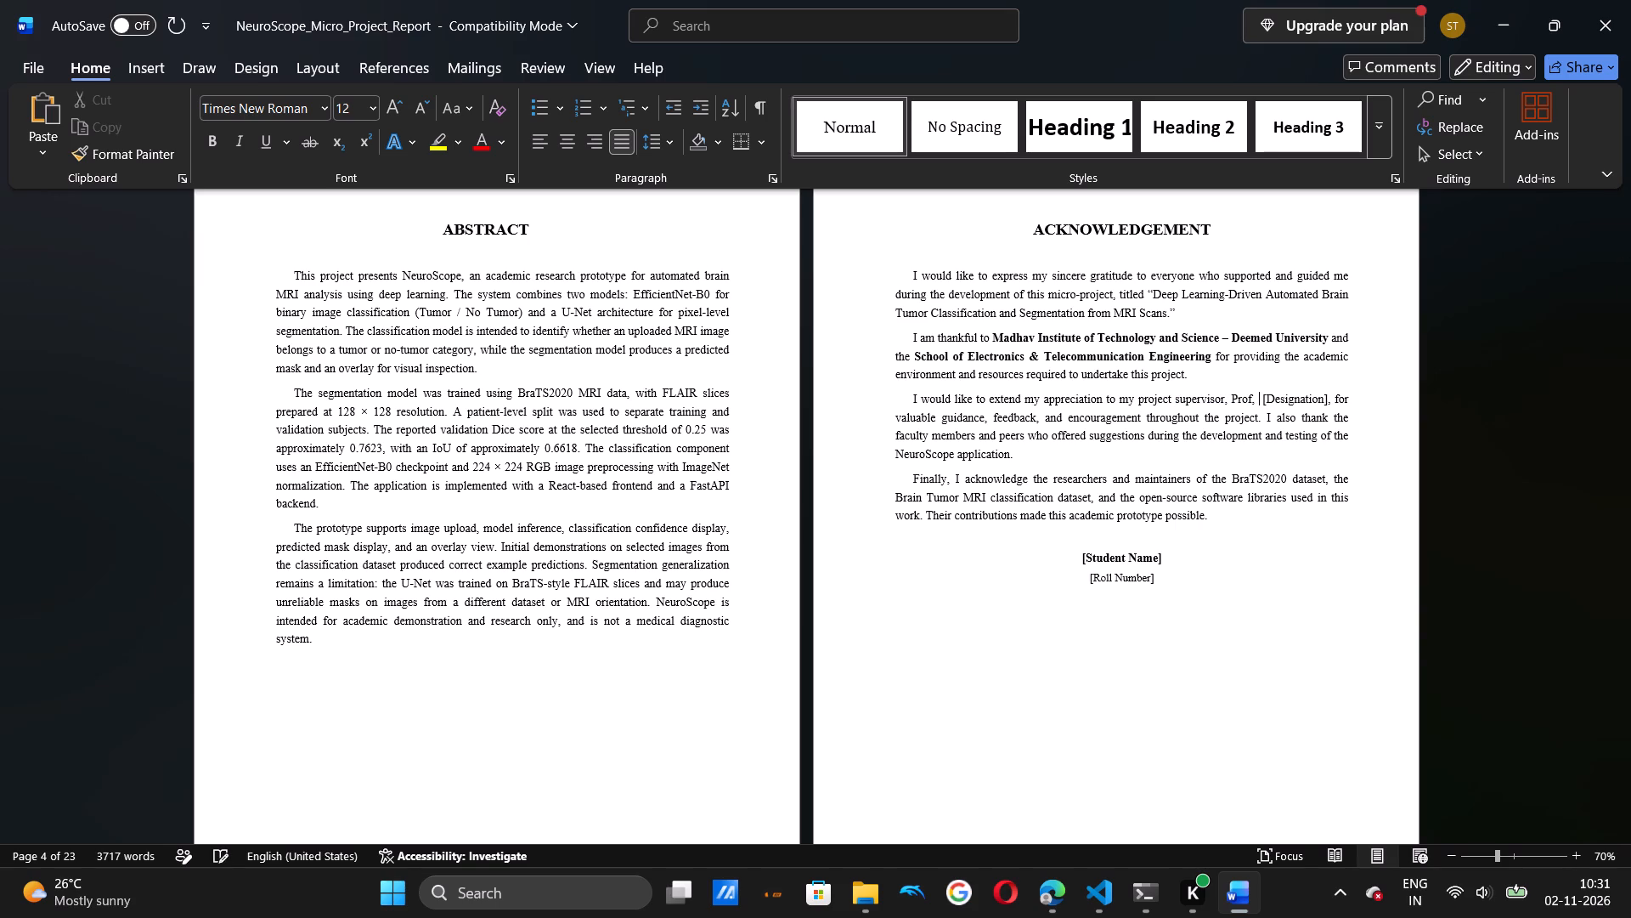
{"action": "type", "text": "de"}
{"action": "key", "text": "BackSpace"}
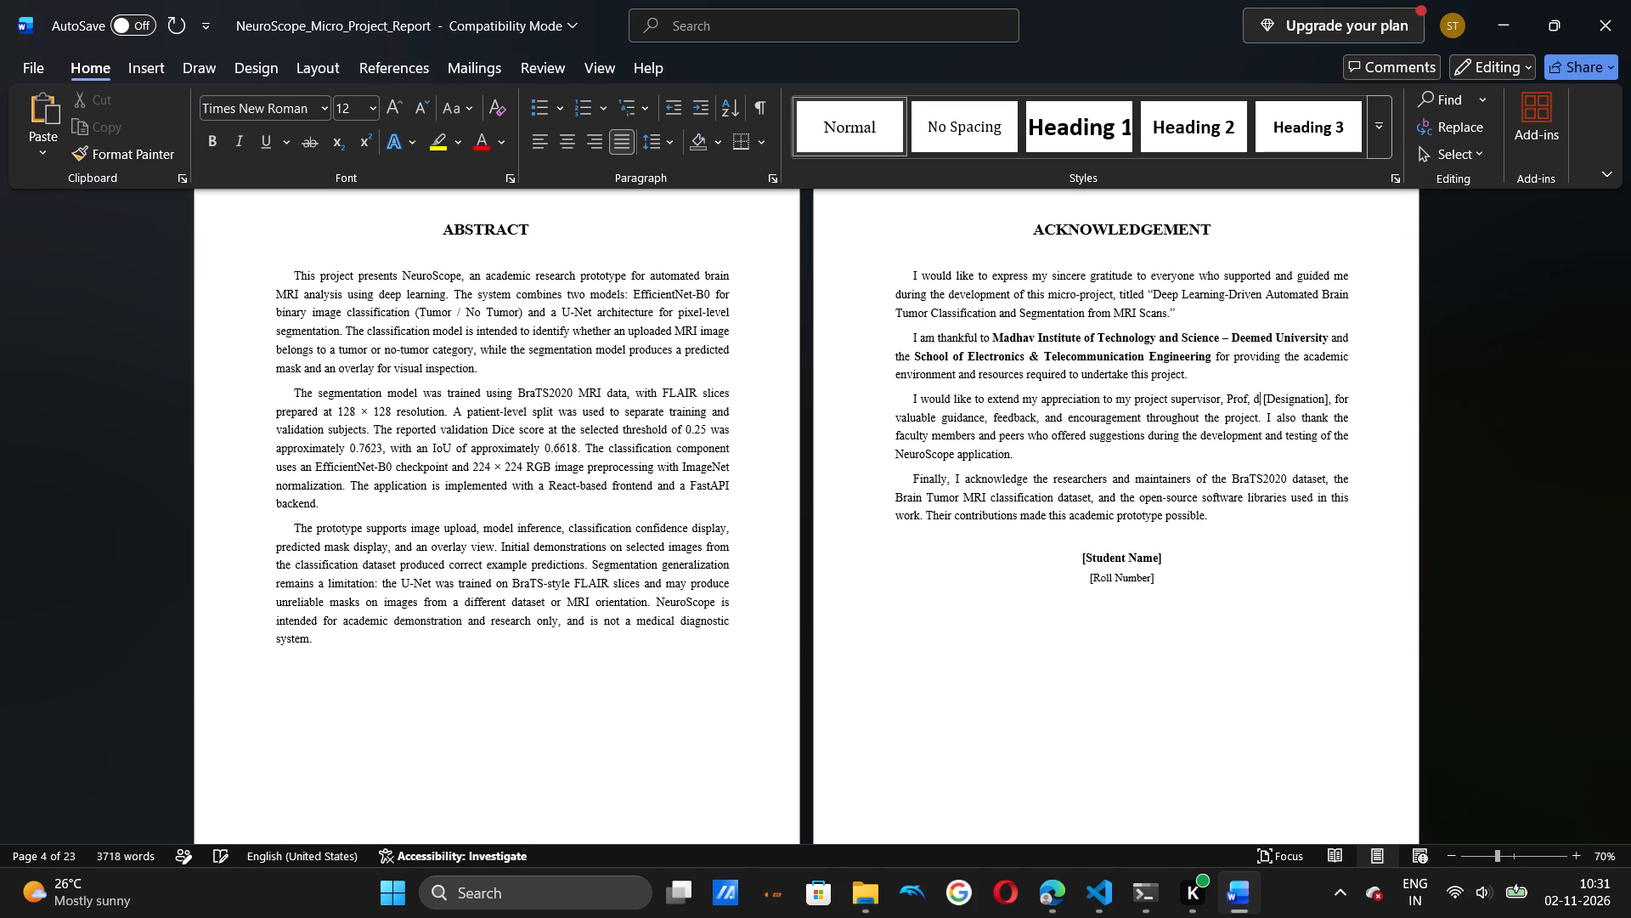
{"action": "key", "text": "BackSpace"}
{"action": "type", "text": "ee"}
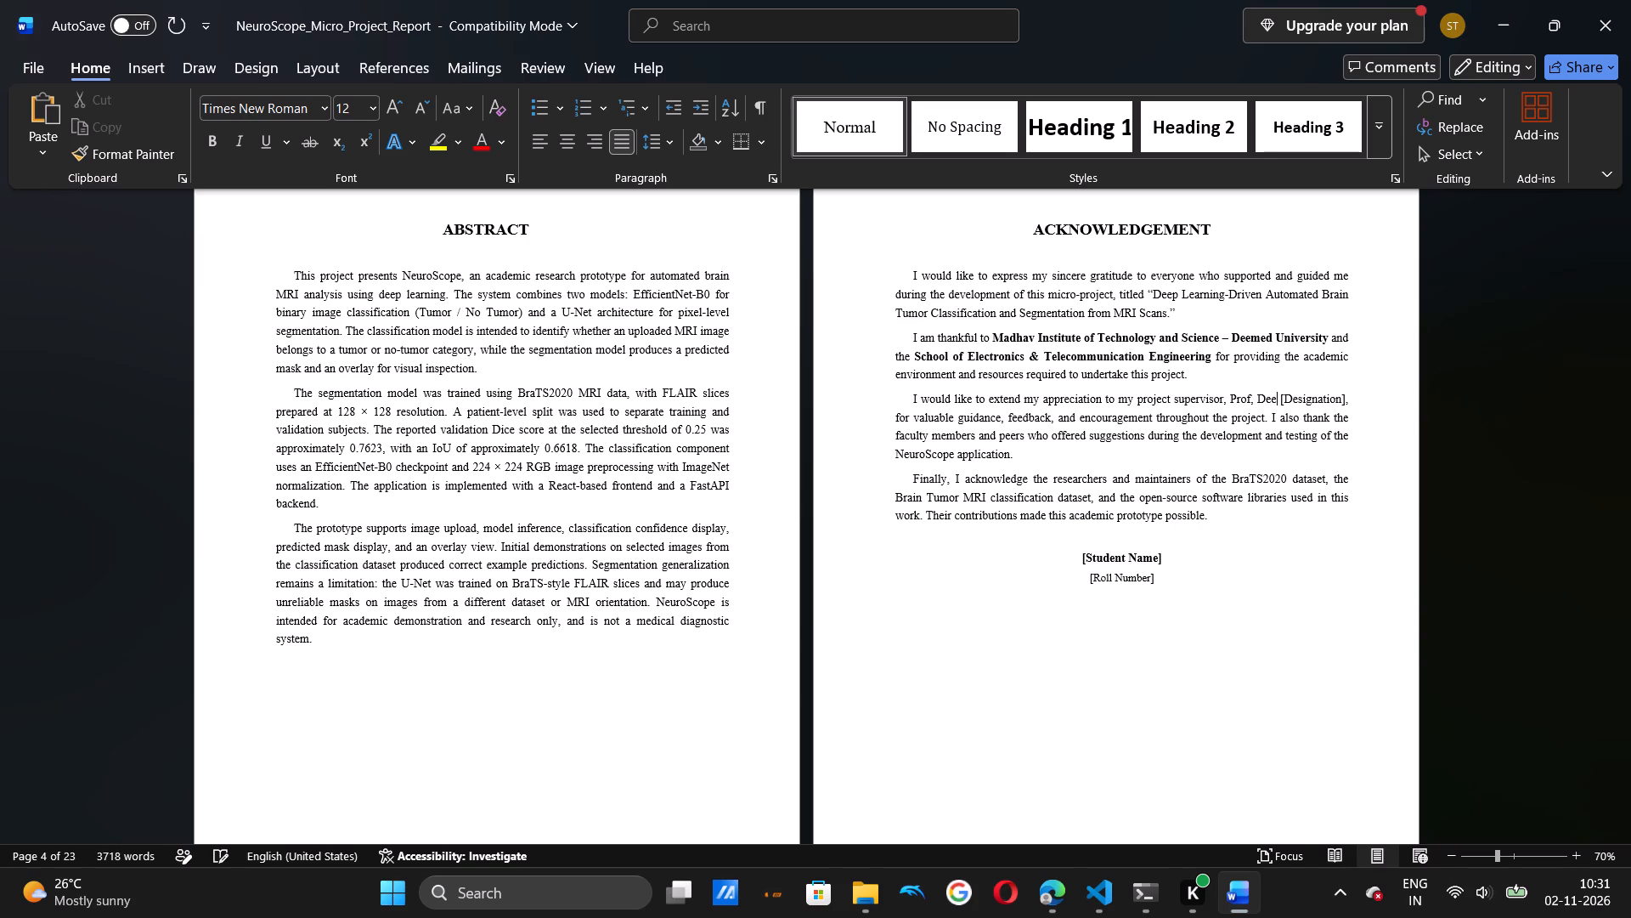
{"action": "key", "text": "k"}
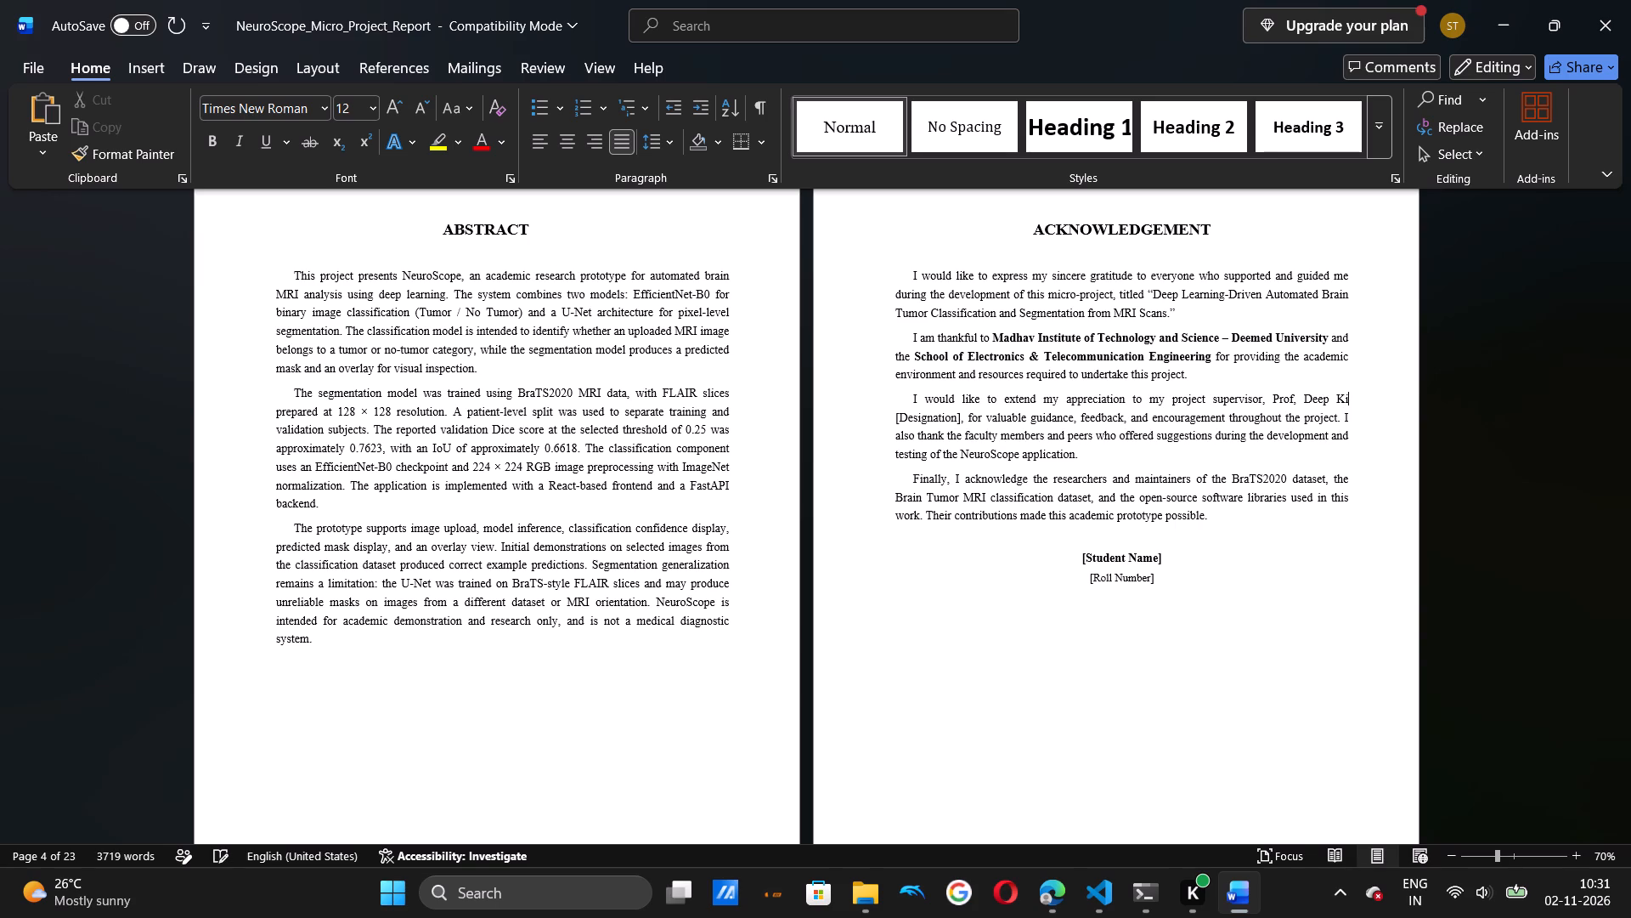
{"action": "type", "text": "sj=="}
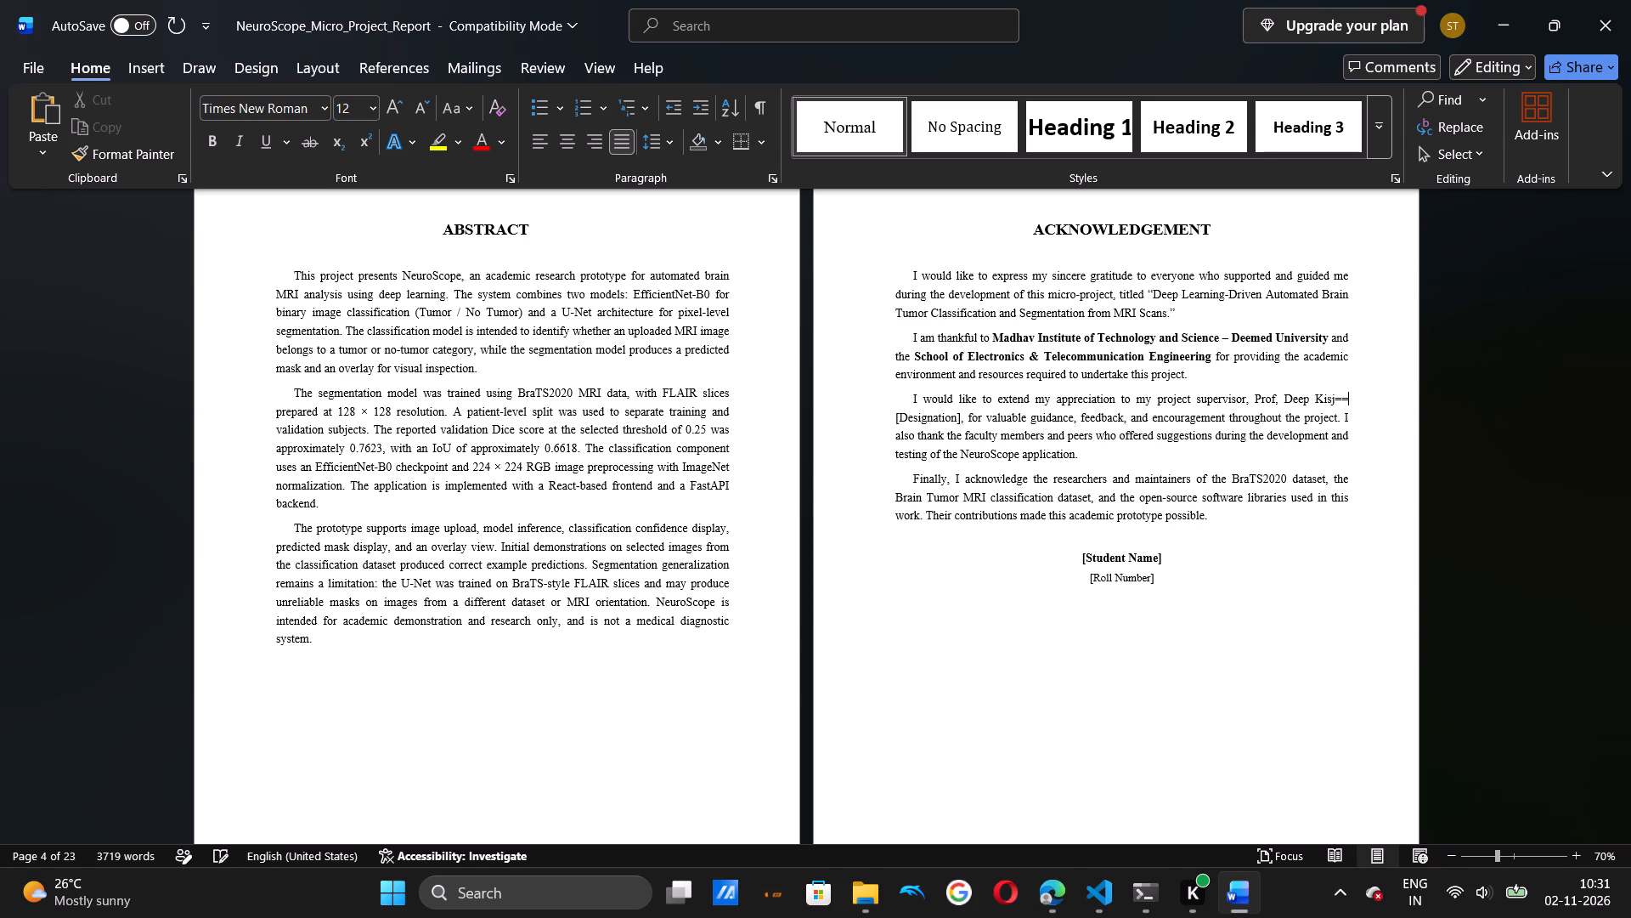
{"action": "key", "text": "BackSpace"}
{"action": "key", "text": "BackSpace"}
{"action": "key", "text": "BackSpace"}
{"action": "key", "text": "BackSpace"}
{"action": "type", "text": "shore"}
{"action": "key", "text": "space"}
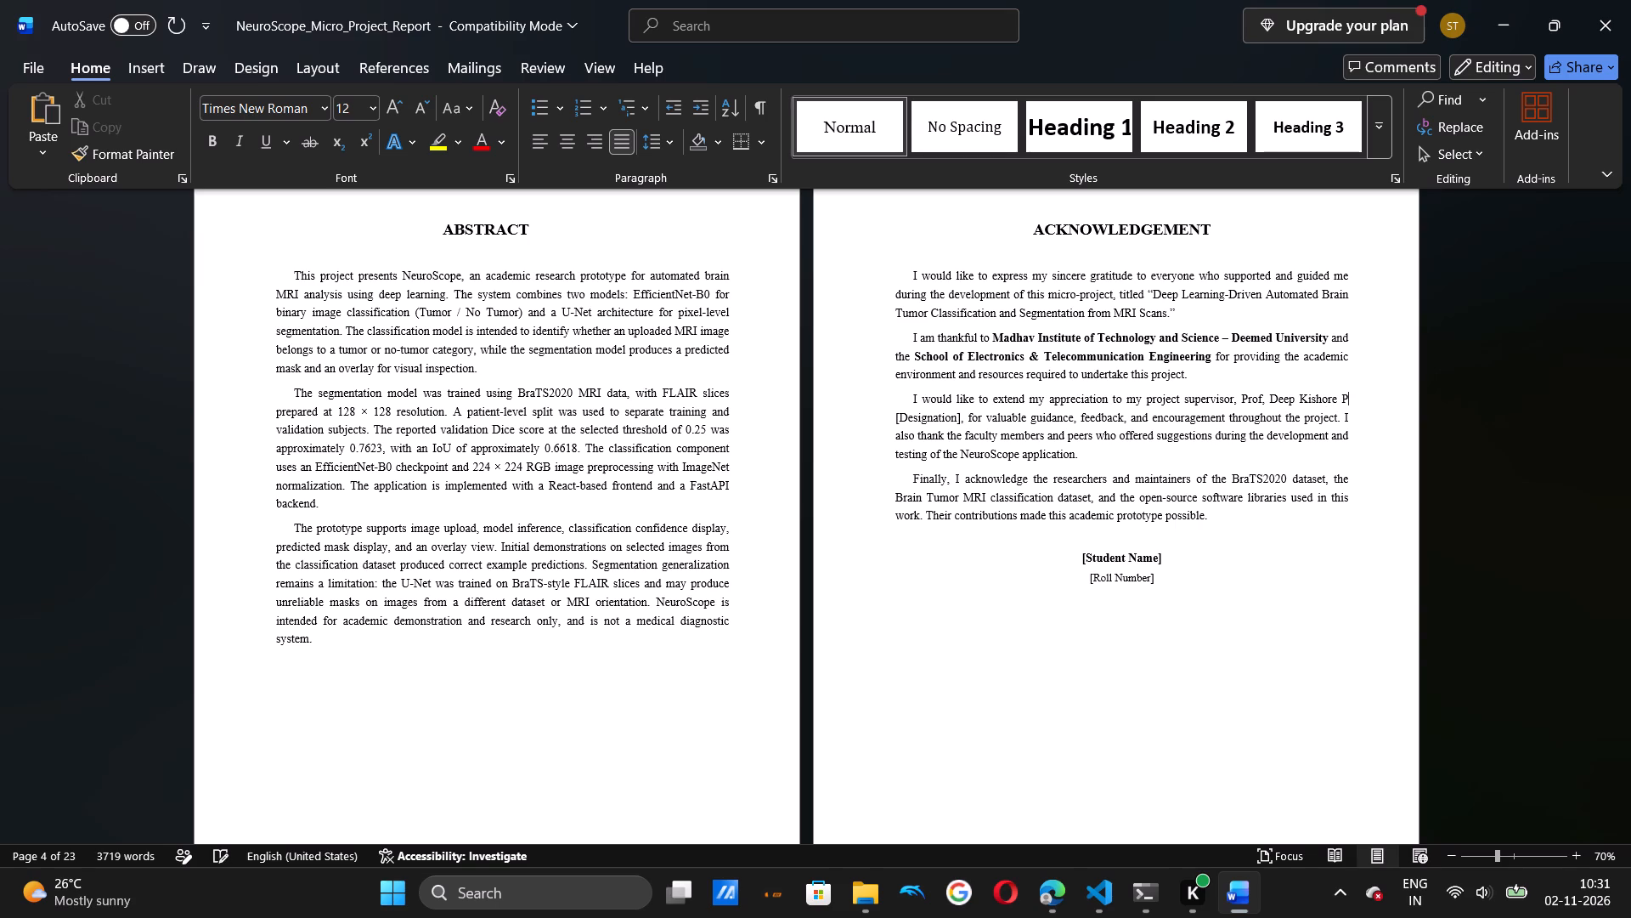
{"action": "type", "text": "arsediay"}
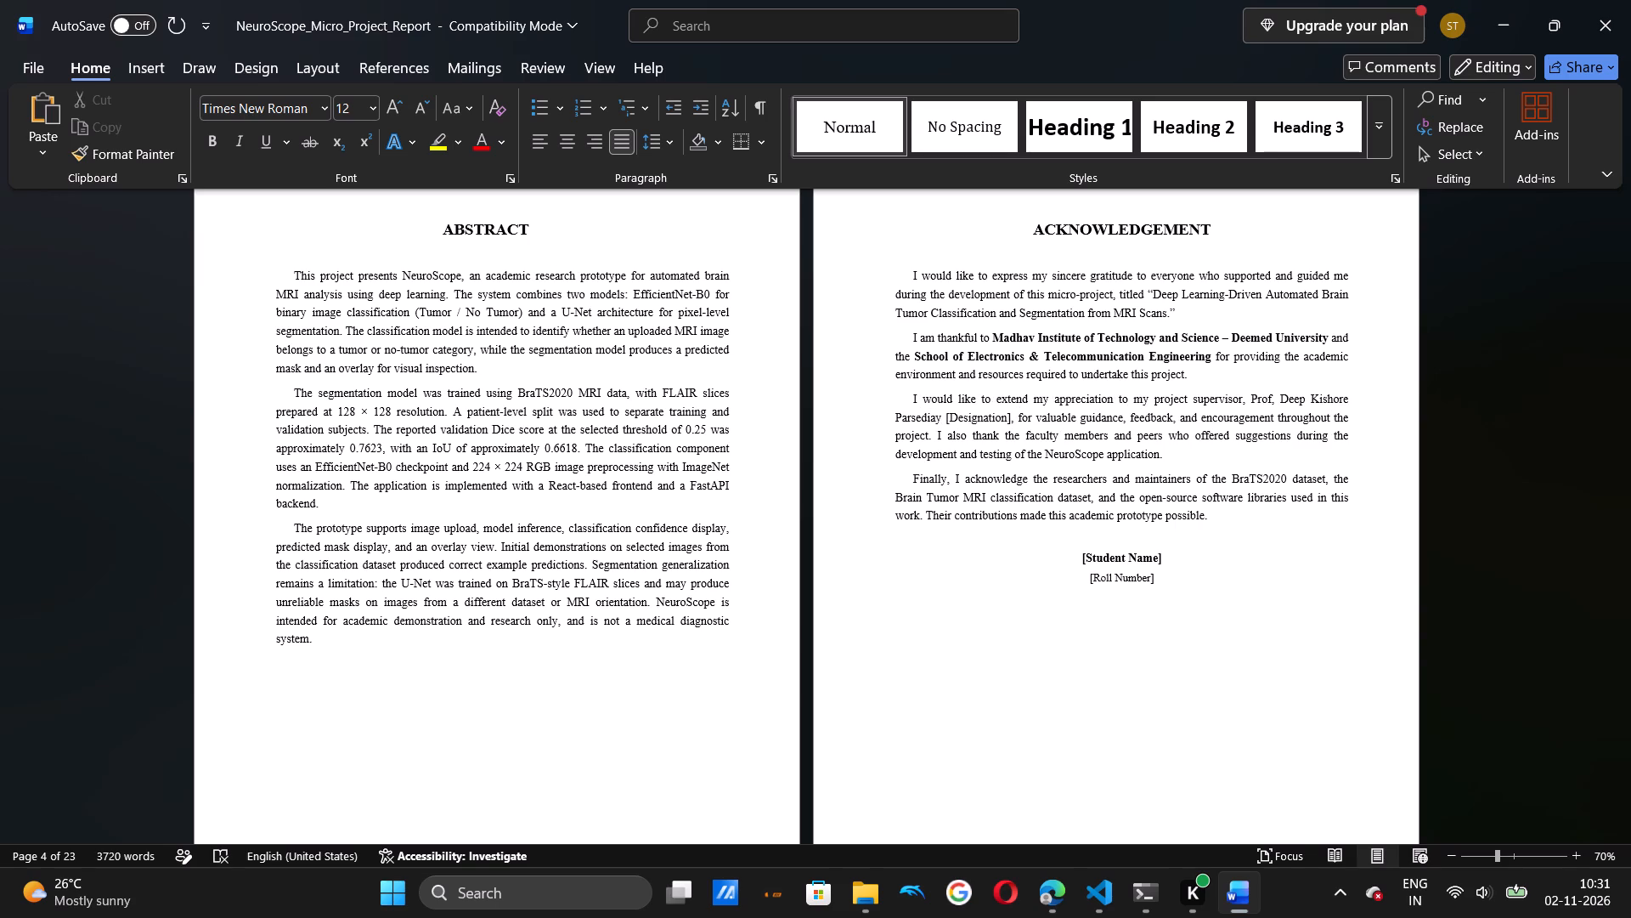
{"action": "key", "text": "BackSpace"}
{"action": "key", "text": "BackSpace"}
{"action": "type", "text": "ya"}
Delete the "[Designation]" placeholder after the supervisor's name, keeping the comma before "for valuable guidance".
{"action": "left_click", "coordinate": [1009, 416]}
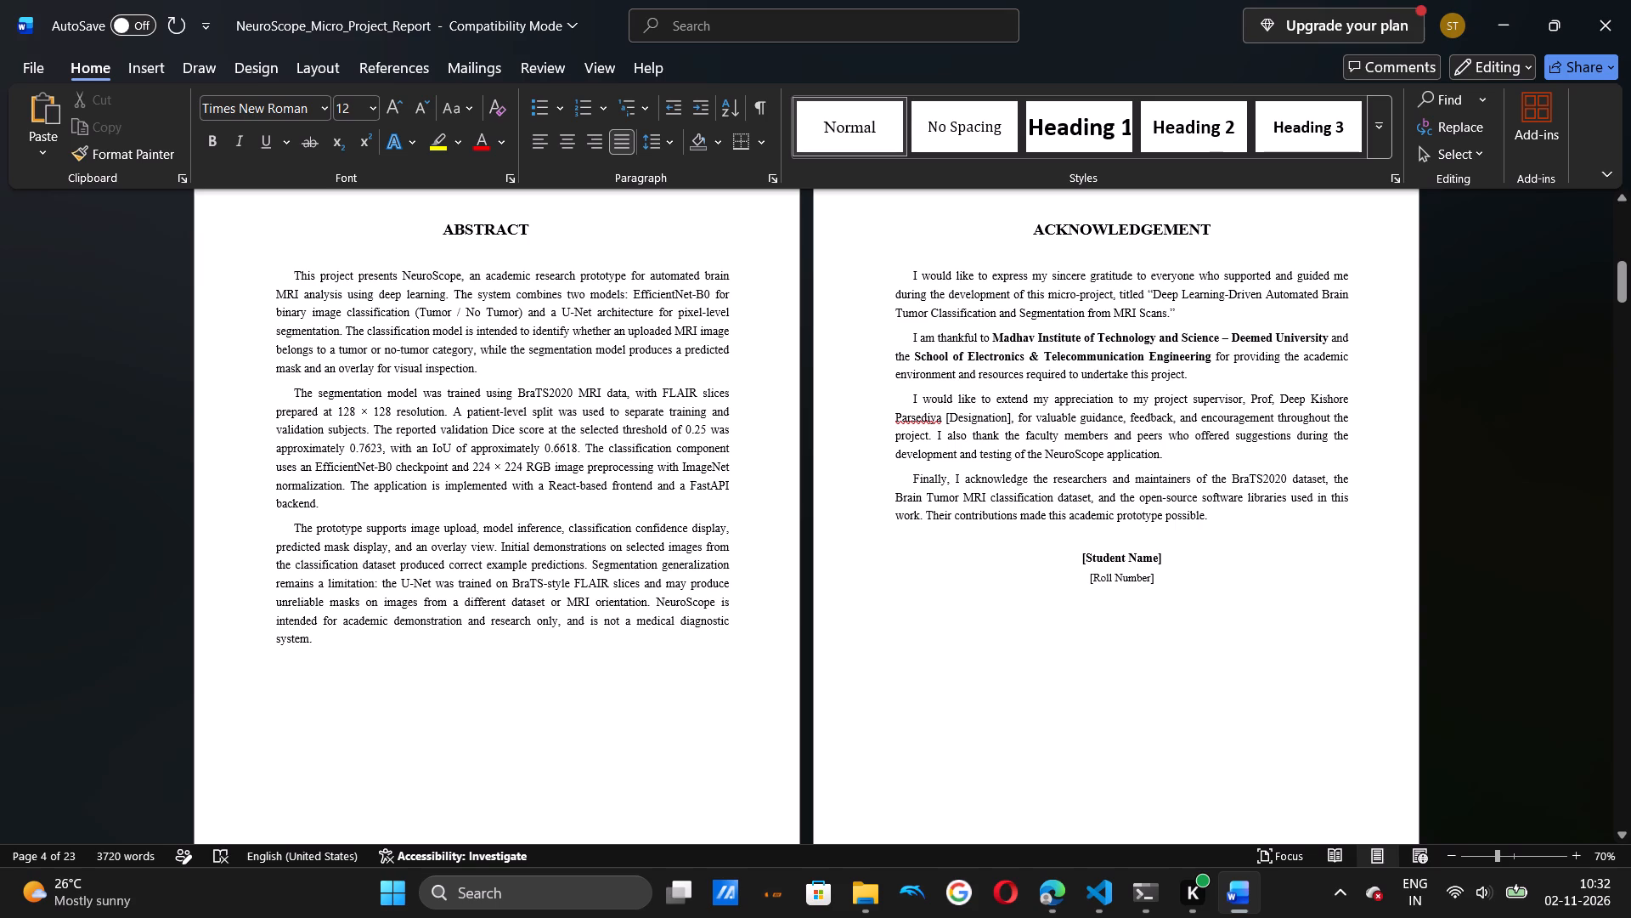
{"action": "key", "text": "BackSpace"}
{"action": "key", "text": "BackSpace"}
{"action": "key", "text": "BackSpace"}
{"action": "key", "text": "BackSpace"}
{"action": "key", "text": "BackSpace"}
{"action": "key", "text": "BackSpace"}
{"action": "key", "text": "BackSpace"}
{"action": "key", "text": "BackSpace"}
{"action": "key", "text": "BackSpace"}
{"action": "key", "text": "BackSpace"}
{"action": "key", "text": "BackSpace"}
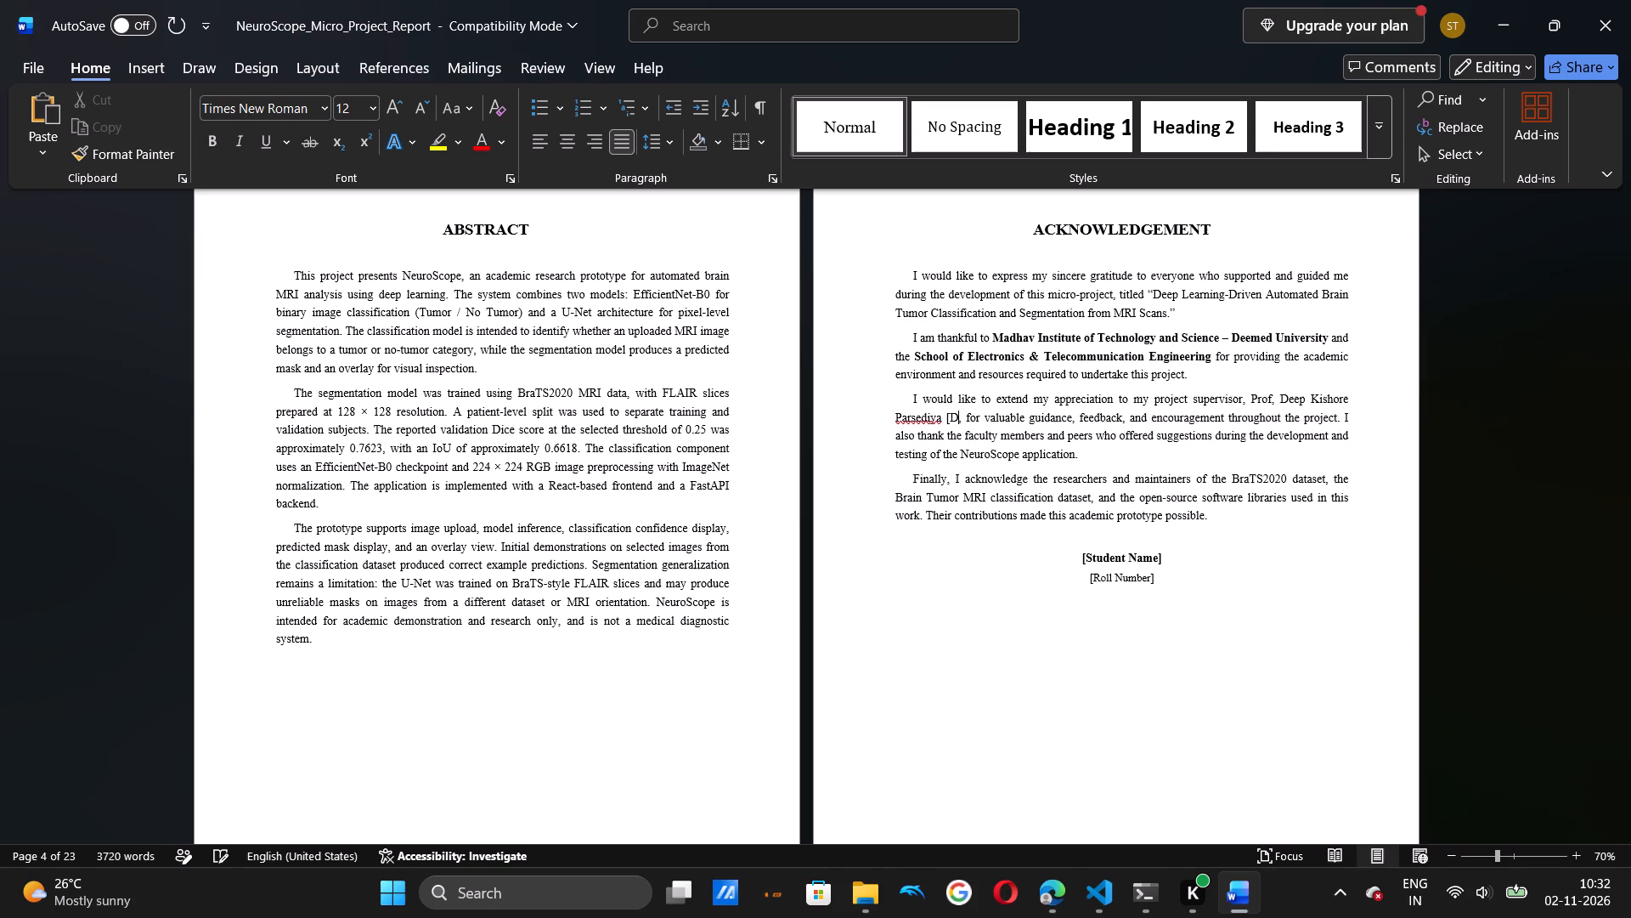
{"action": "key", "text": "BackSpace"}
{"action": "key", "text": "BackSpace"}
{"action": "key", "text": "BackSpace"}
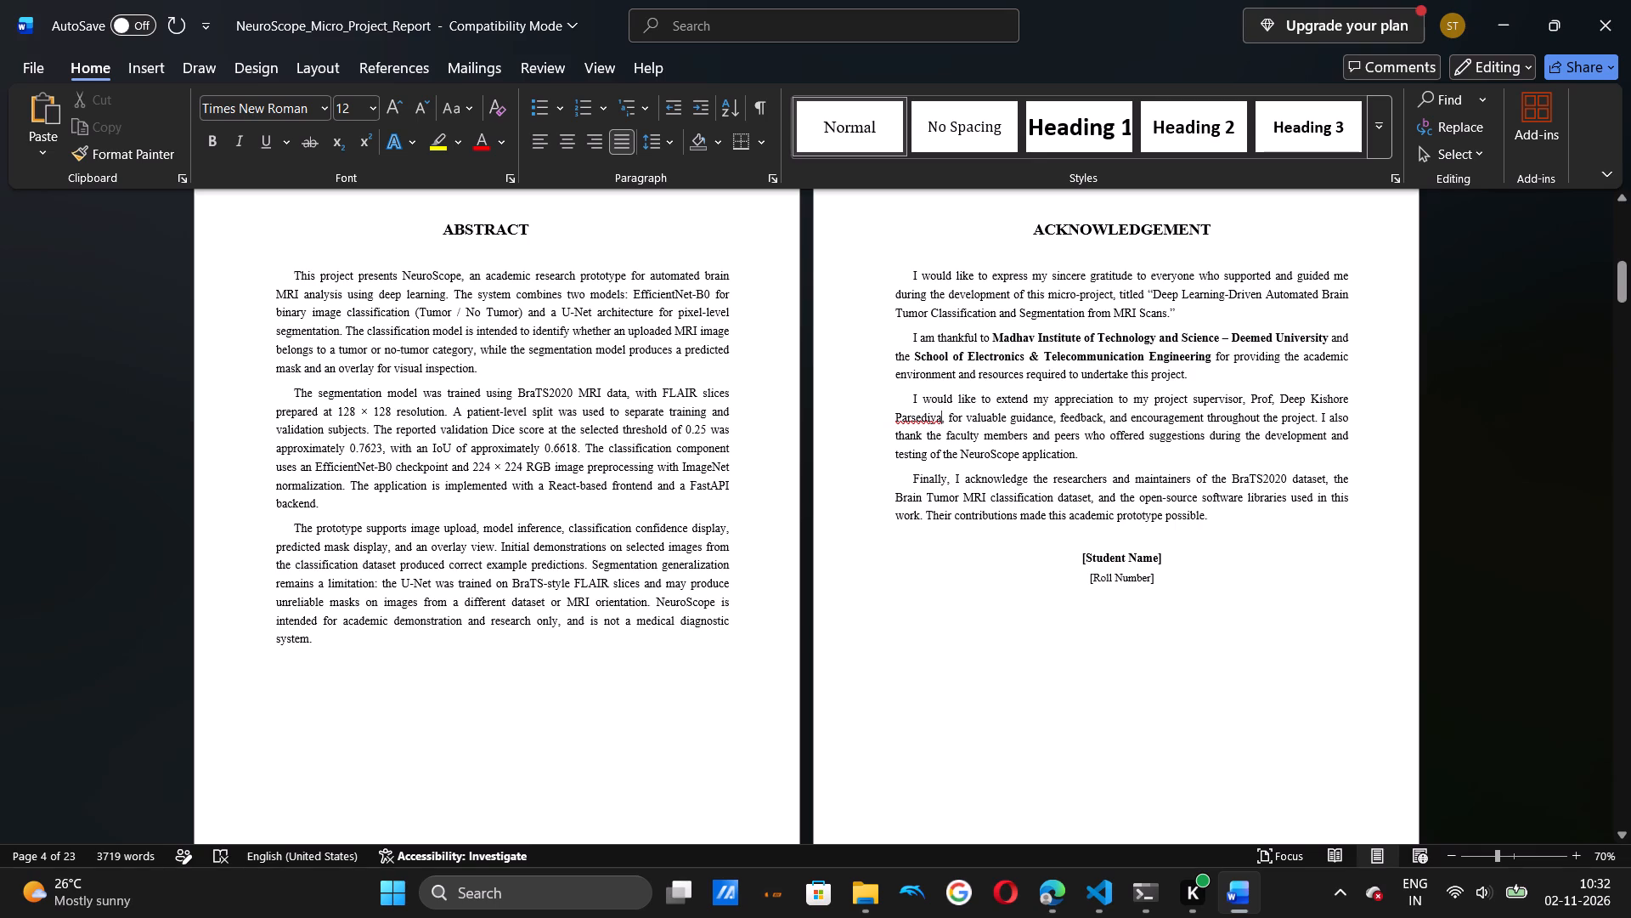
Delete the "[Student Name]" and "[Roll Number]" placeholders below the Acknowledgement text, including the closing bracket.
{"action": "scroll", "coordinate": [1054, 501], "scroll_direction": "down", "scroll_amount": 2}
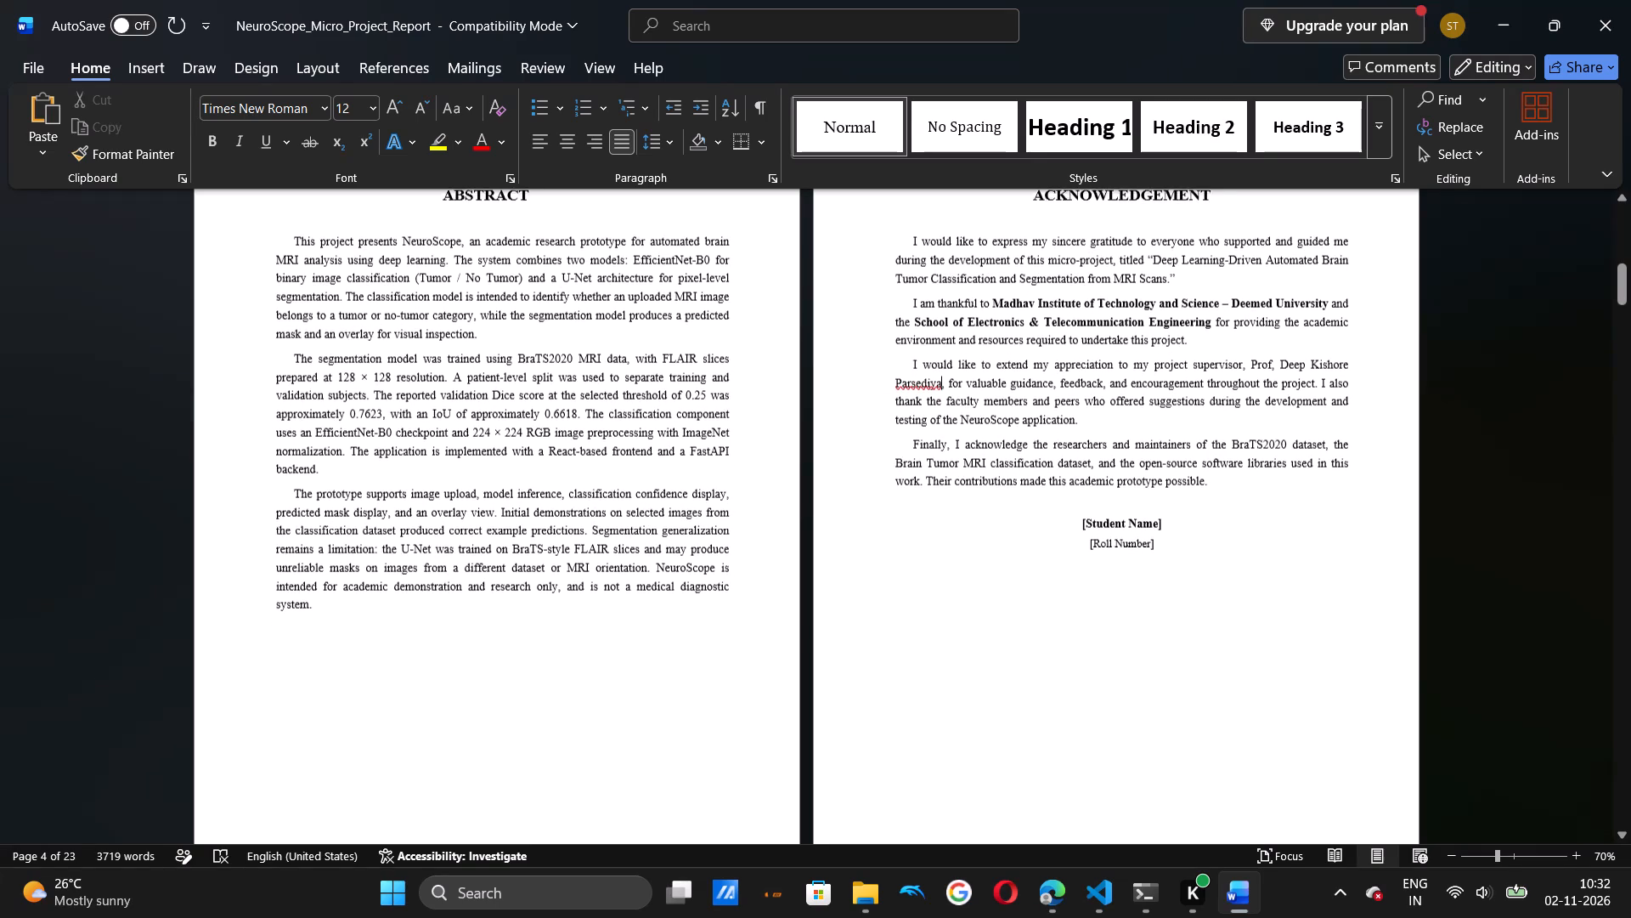
{"action": "scroll", "coordinate": [1054, 501], "scroll_direction": "down", "scroll_amount": 3}
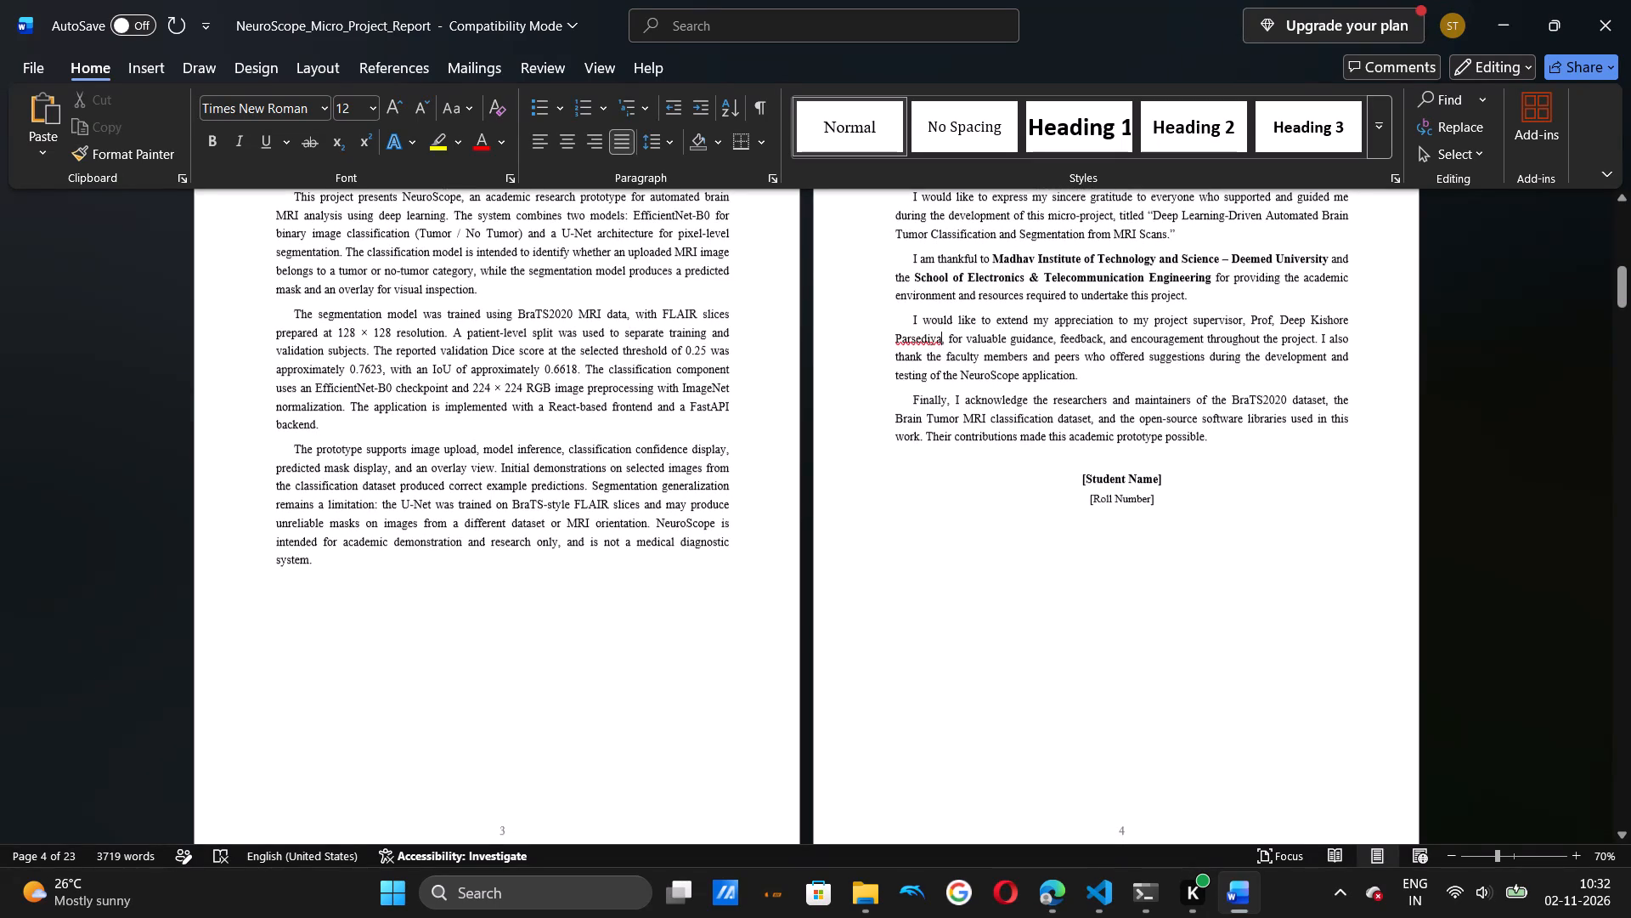
{"action": "scroll", "coordinate": [1054, 501], "scroll_direction": "down", "scroll_amount": 2}
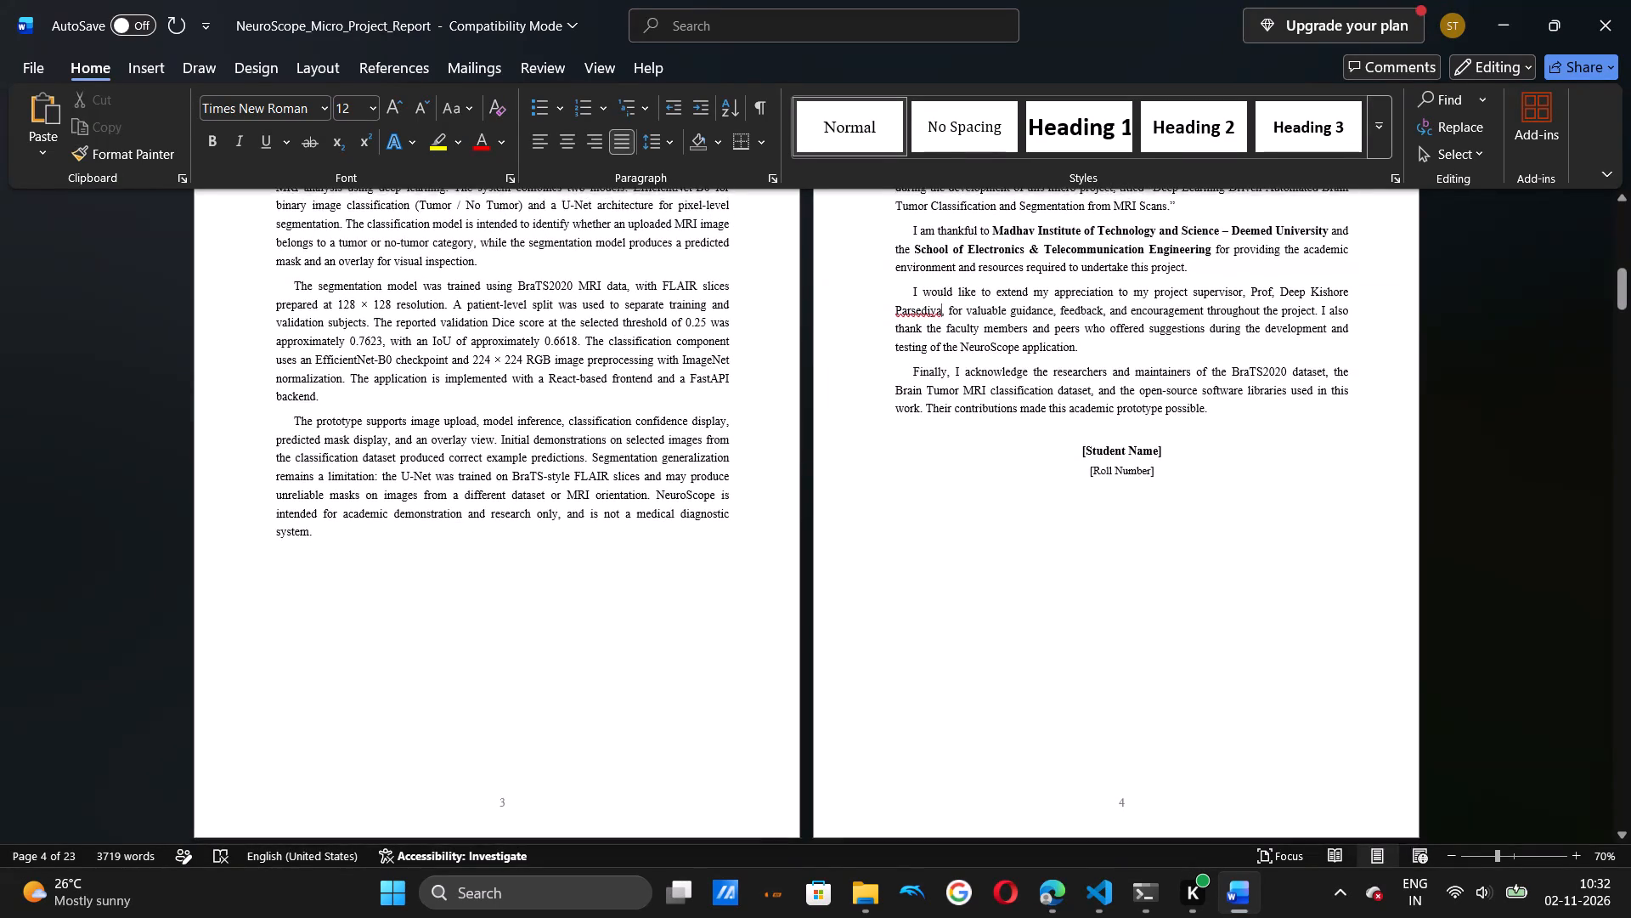
{"action": "scroll", "coordinate": [1054, 501], "scroll_direction": "down", "scroll_amount": 1}
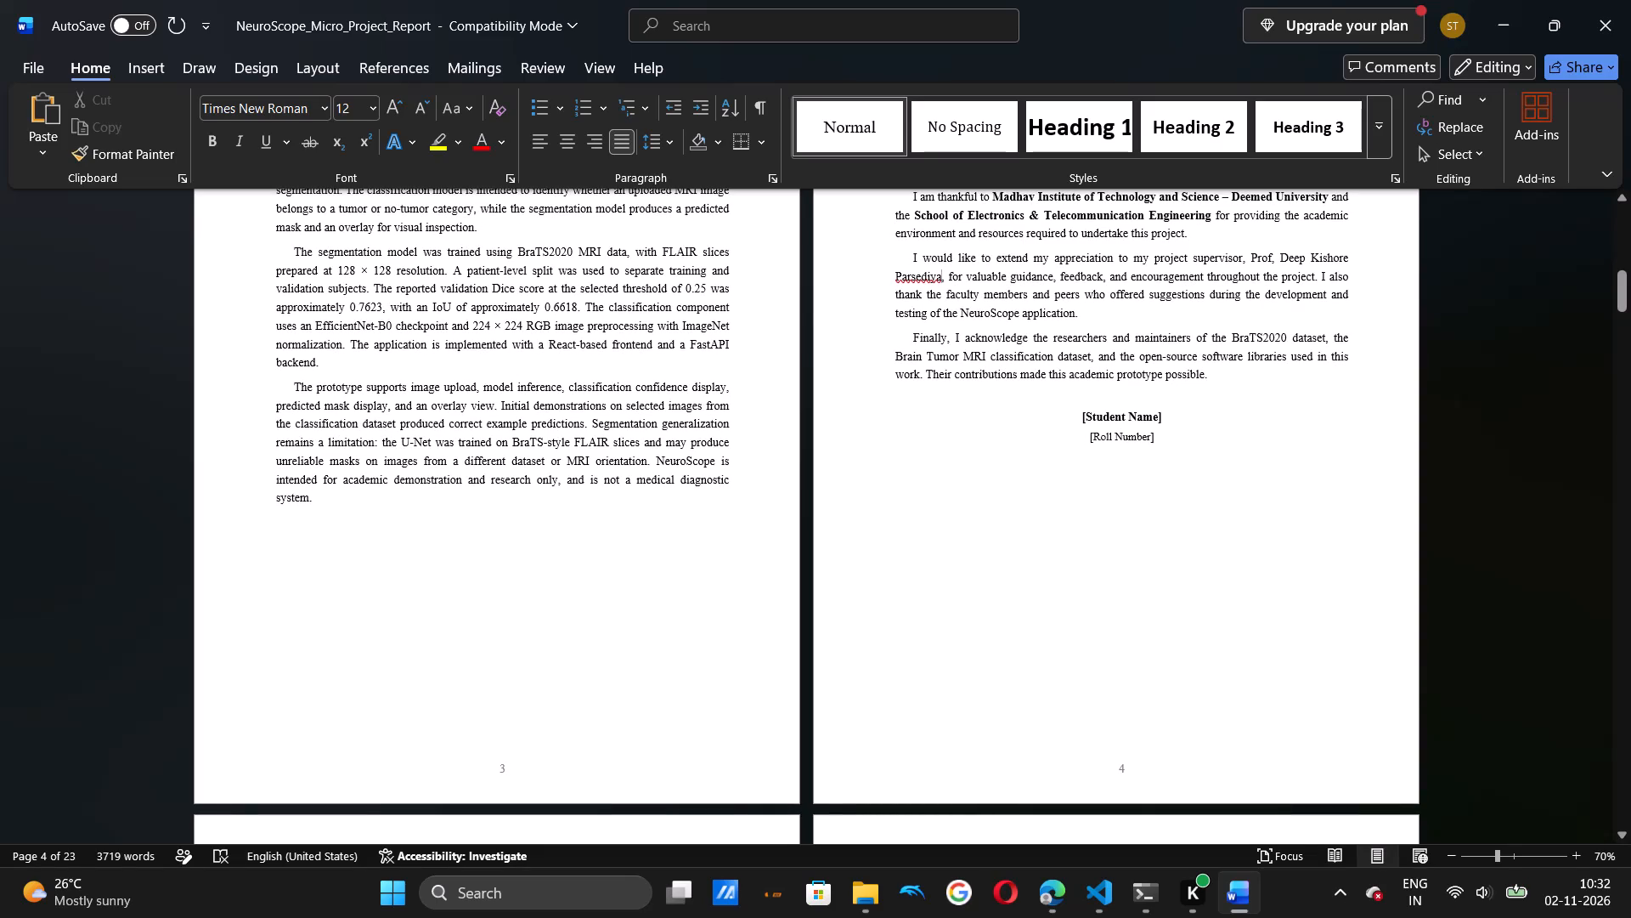
{"action": "left_click_drag", "start_coordinate": [1081, 416], "coordinate": [1149, 444]}
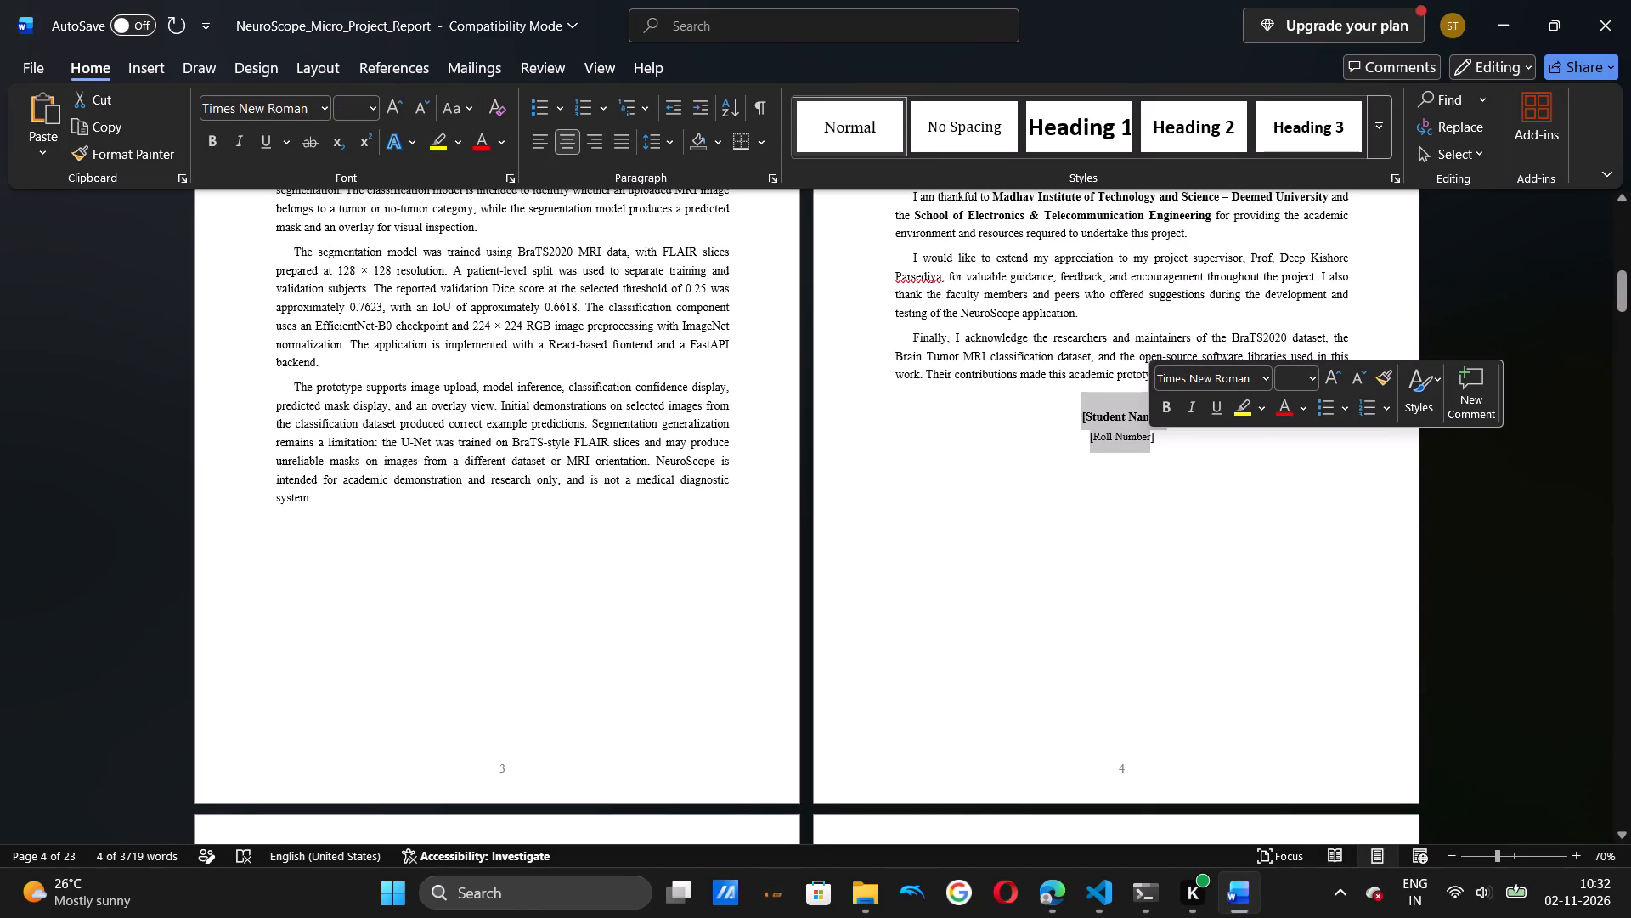
{"action": "key", "text": "BackSpace"}
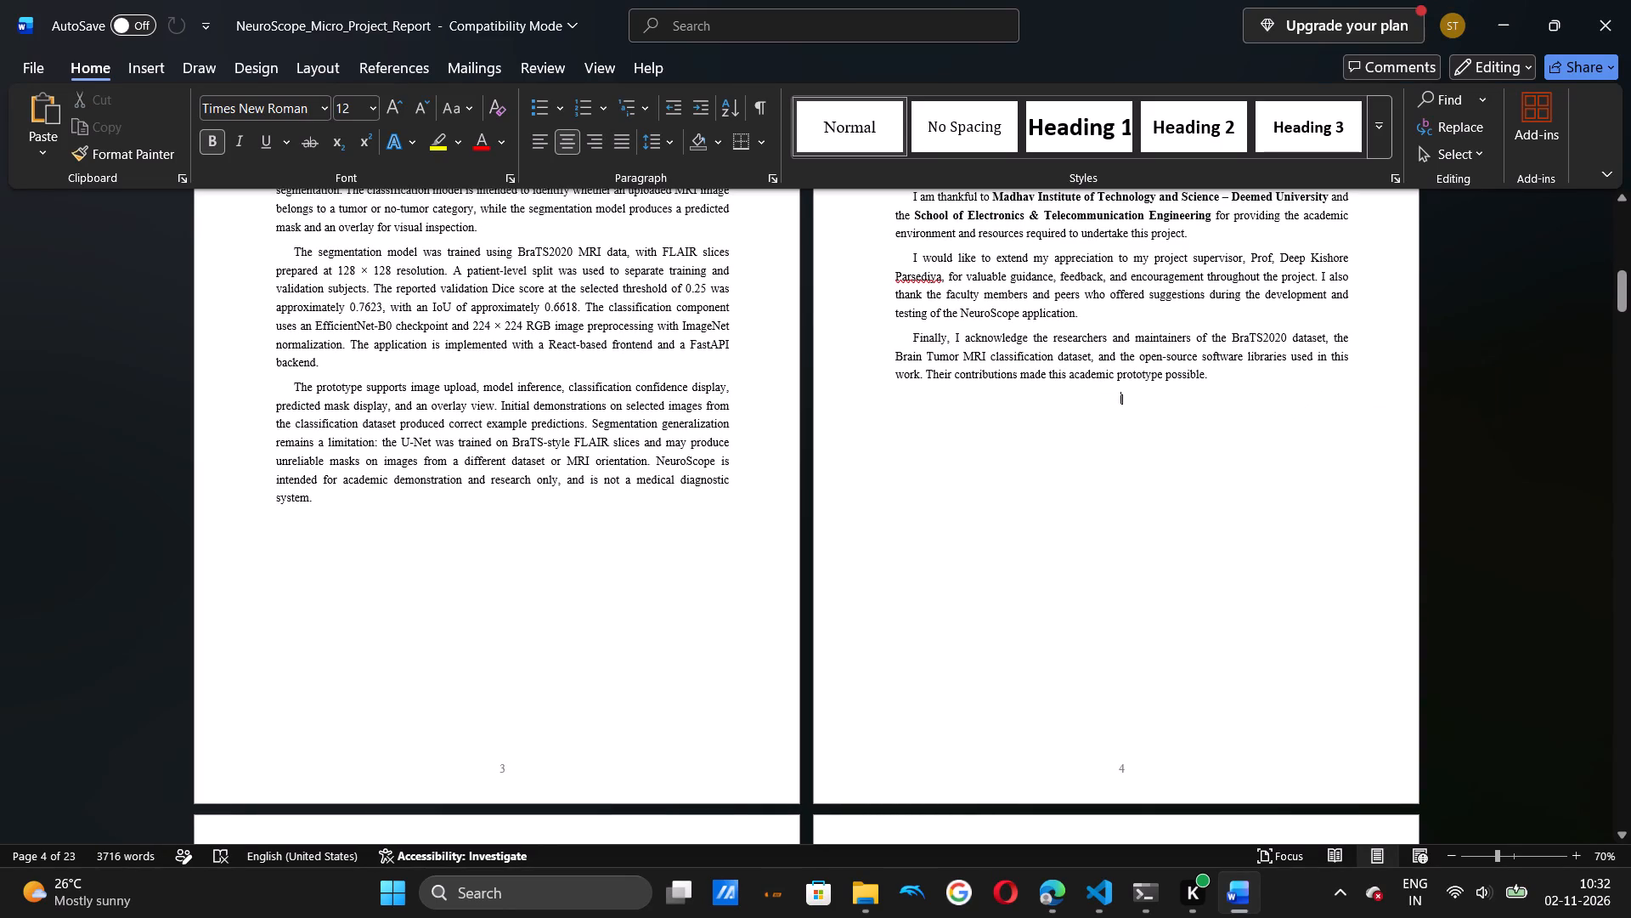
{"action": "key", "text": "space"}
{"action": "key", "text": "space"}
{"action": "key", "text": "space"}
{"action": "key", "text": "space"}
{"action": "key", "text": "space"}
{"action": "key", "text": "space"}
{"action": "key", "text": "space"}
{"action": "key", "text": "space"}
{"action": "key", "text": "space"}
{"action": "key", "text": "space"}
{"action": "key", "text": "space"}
{"action": "left_click", "coordinate": [1159, 395]}
{"action": "key", "text": "BackSpace"}
Add three line breaks padded with spaces below the last Acknowledgement paragraph to place the signature line lower.
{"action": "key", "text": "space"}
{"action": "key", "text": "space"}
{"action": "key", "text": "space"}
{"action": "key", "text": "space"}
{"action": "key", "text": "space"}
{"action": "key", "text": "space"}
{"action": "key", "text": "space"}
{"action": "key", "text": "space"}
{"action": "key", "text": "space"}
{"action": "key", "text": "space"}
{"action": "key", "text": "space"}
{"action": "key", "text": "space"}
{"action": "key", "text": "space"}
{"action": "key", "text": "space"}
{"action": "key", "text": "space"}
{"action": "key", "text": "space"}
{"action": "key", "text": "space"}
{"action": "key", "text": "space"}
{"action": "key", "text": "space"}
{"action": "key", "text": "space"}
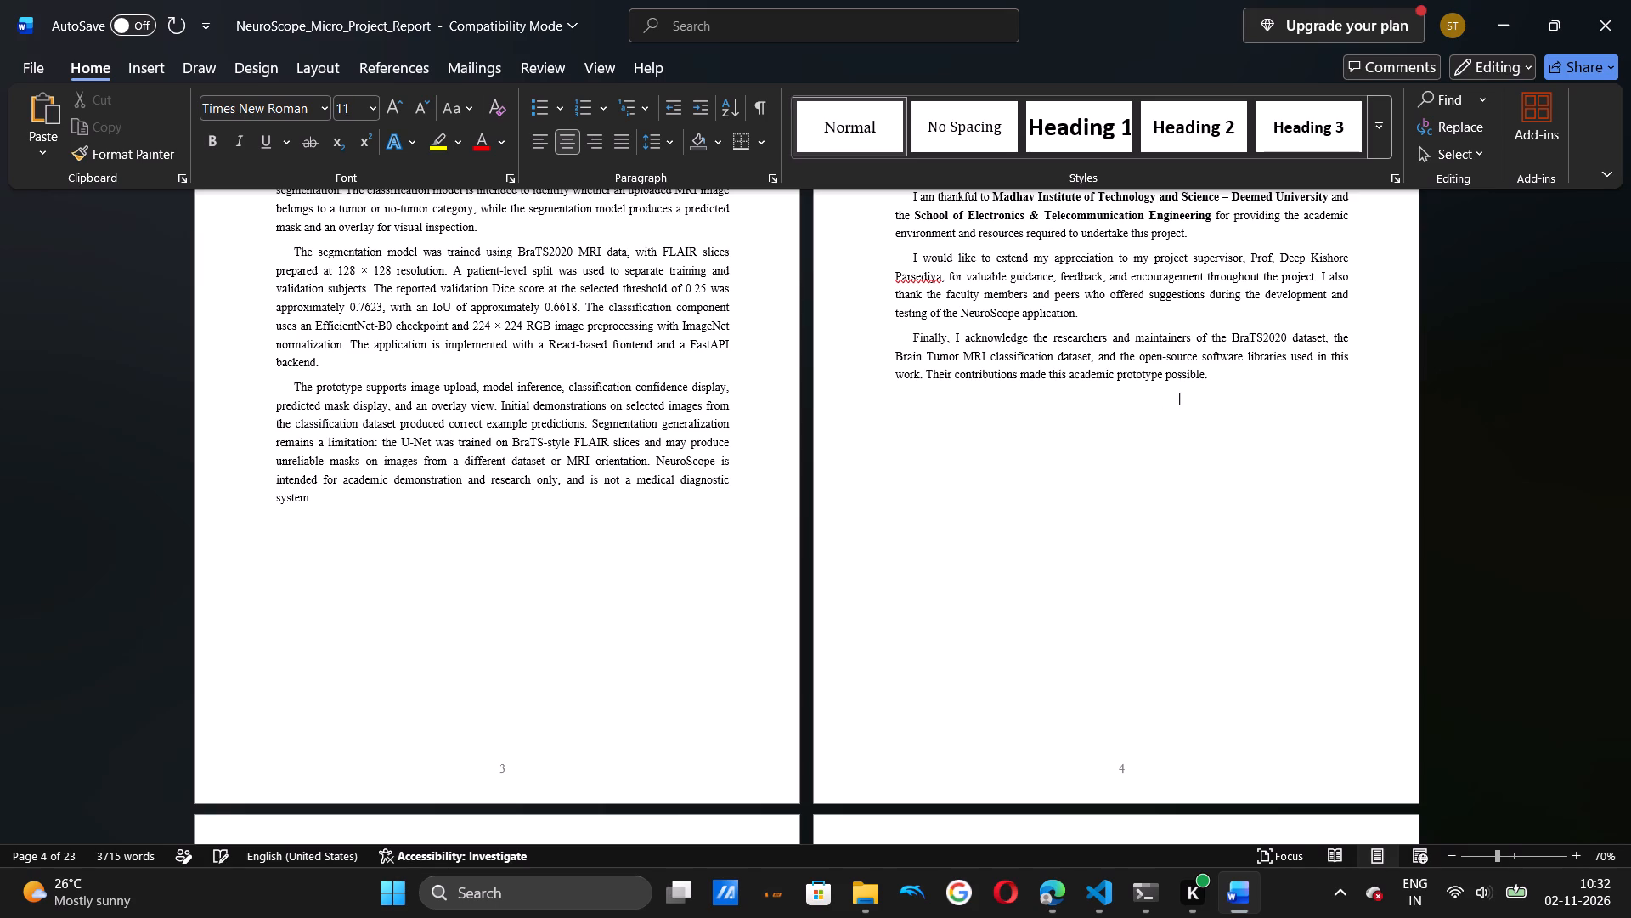
{"action": "key", "text": "Return"}
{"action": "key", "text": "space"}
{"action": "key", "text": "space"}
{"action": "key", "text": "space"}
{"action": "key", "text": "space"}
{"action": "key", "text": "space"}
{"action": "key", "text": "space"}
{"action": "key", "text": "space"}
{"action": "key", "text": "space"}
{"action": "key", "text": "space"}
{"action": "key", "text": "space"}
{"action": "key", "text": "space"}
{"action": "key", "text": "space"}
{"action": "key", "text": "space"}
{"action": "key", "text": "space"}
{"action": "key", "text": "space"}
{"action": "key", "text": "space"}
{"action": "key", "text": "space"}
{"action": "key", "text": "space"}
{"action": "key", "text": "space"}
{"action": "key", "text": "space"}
{"action": "key", "text": "Return"}
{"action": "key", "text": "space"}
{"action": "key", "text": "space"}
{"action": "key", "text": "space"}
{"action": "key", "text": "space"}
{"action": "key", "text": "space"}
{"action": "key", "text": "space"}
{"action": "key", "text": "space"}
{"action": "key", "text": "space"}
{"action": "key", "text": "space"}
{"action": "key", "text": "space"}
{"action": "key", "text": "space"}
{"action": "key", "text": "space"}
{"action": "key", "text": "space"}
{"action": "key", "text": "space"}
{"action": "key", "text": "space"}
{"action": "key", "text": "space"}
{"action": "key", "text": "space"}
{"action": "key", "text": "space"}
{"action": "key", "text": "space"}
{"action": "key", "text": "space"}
{"action": "key", "text": "Return"}
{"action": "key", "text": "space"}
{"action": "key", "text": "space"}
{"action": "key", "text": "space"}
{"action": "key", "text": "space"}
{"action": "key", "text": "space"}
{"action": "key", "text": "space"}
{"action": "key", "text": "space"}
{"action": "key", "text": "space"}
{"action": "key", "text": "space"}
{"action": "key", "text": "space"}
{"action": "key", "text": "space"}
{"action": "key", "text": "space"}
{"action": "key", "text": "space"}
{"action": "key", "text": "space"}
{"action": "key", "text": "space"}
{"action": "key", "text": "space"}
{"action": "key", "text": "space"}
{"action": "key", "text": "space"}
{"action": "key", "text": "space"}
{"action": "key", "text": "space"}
{"action": "key", "text": "BackSpace"}
{"action": "key", "text": "BackSpace"}
{"action": "key", "text": "BackSpace"}
{"action": "key", "text": "BackSpace"}
Enter the student's name followed by the roll number in parentheses on the Acknowledgement's signature line.
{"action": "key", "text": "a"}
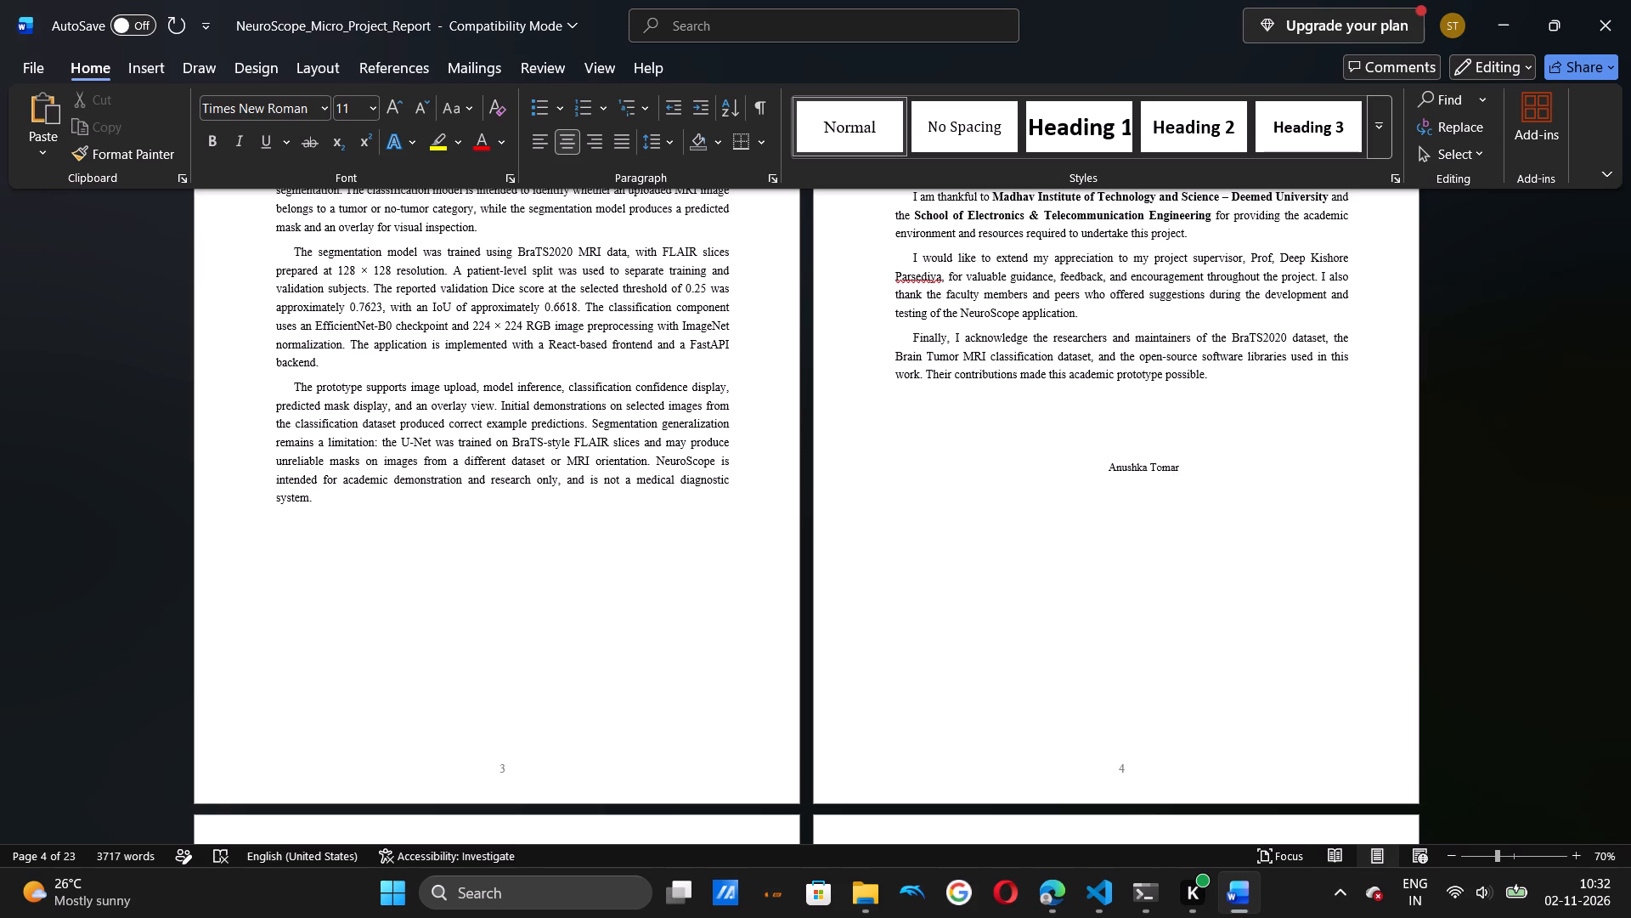
{"action": "key", "text": "shift+parenleft"}
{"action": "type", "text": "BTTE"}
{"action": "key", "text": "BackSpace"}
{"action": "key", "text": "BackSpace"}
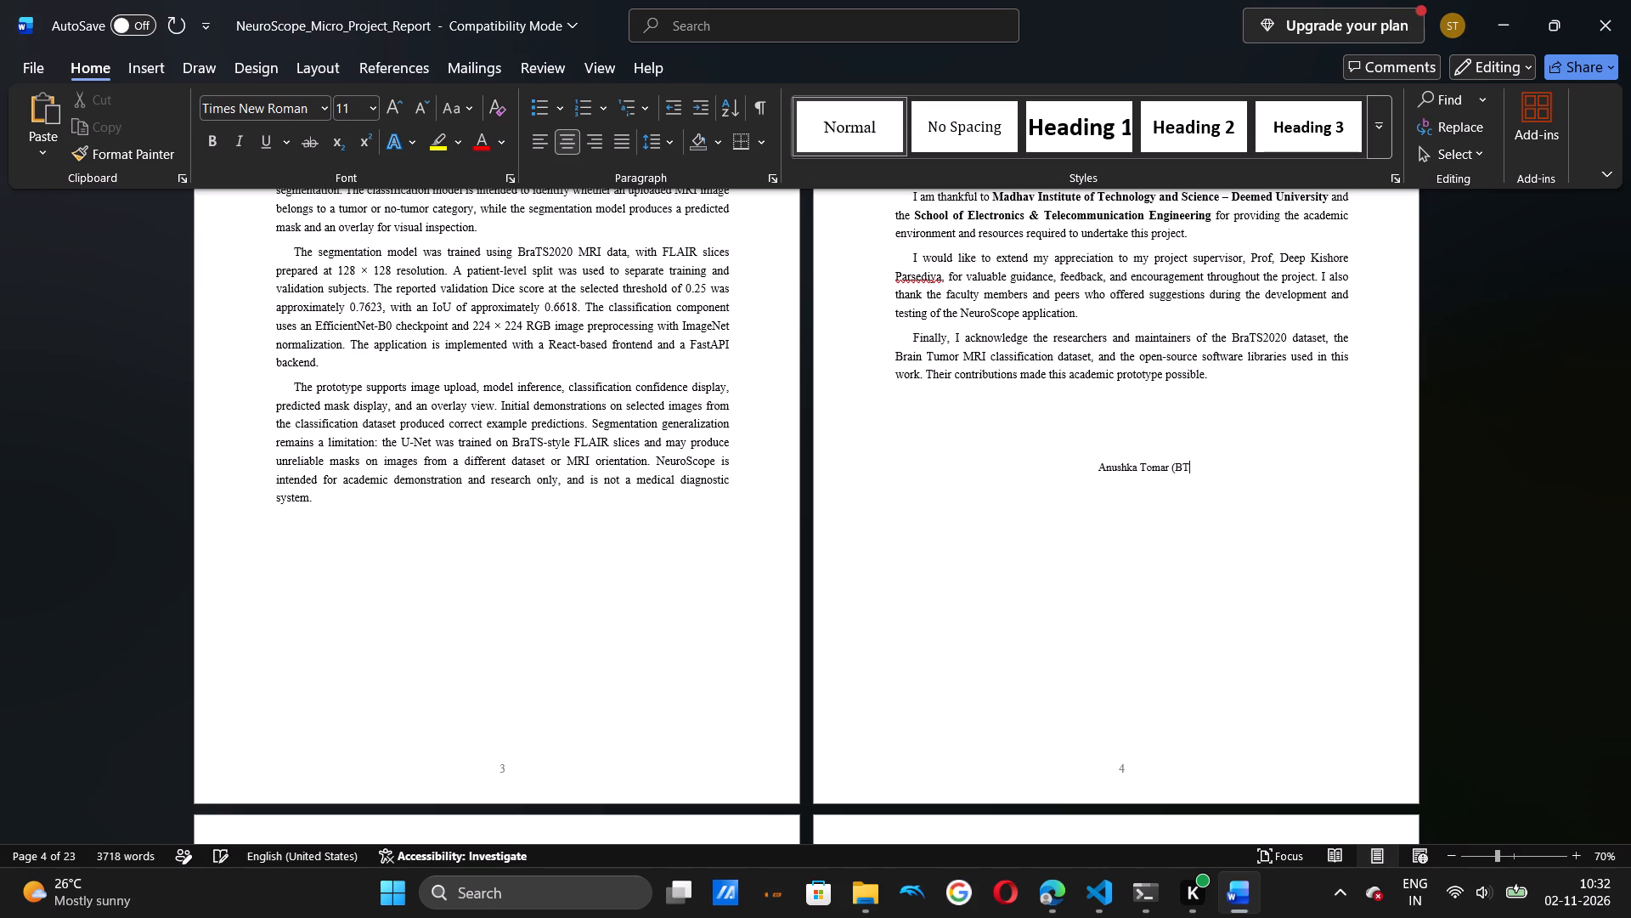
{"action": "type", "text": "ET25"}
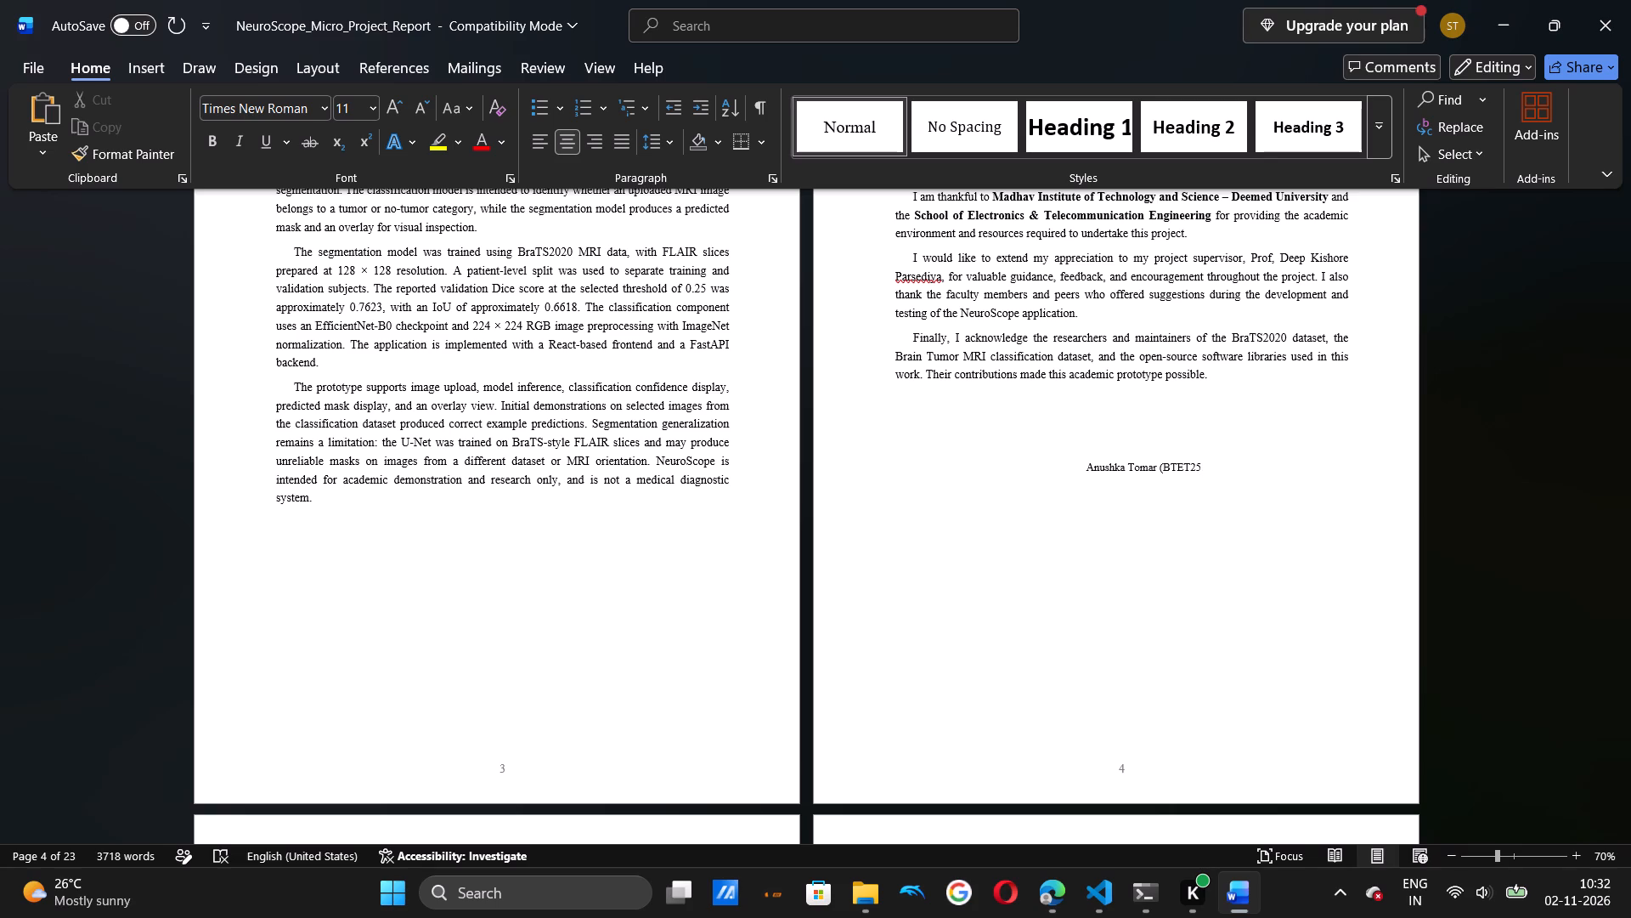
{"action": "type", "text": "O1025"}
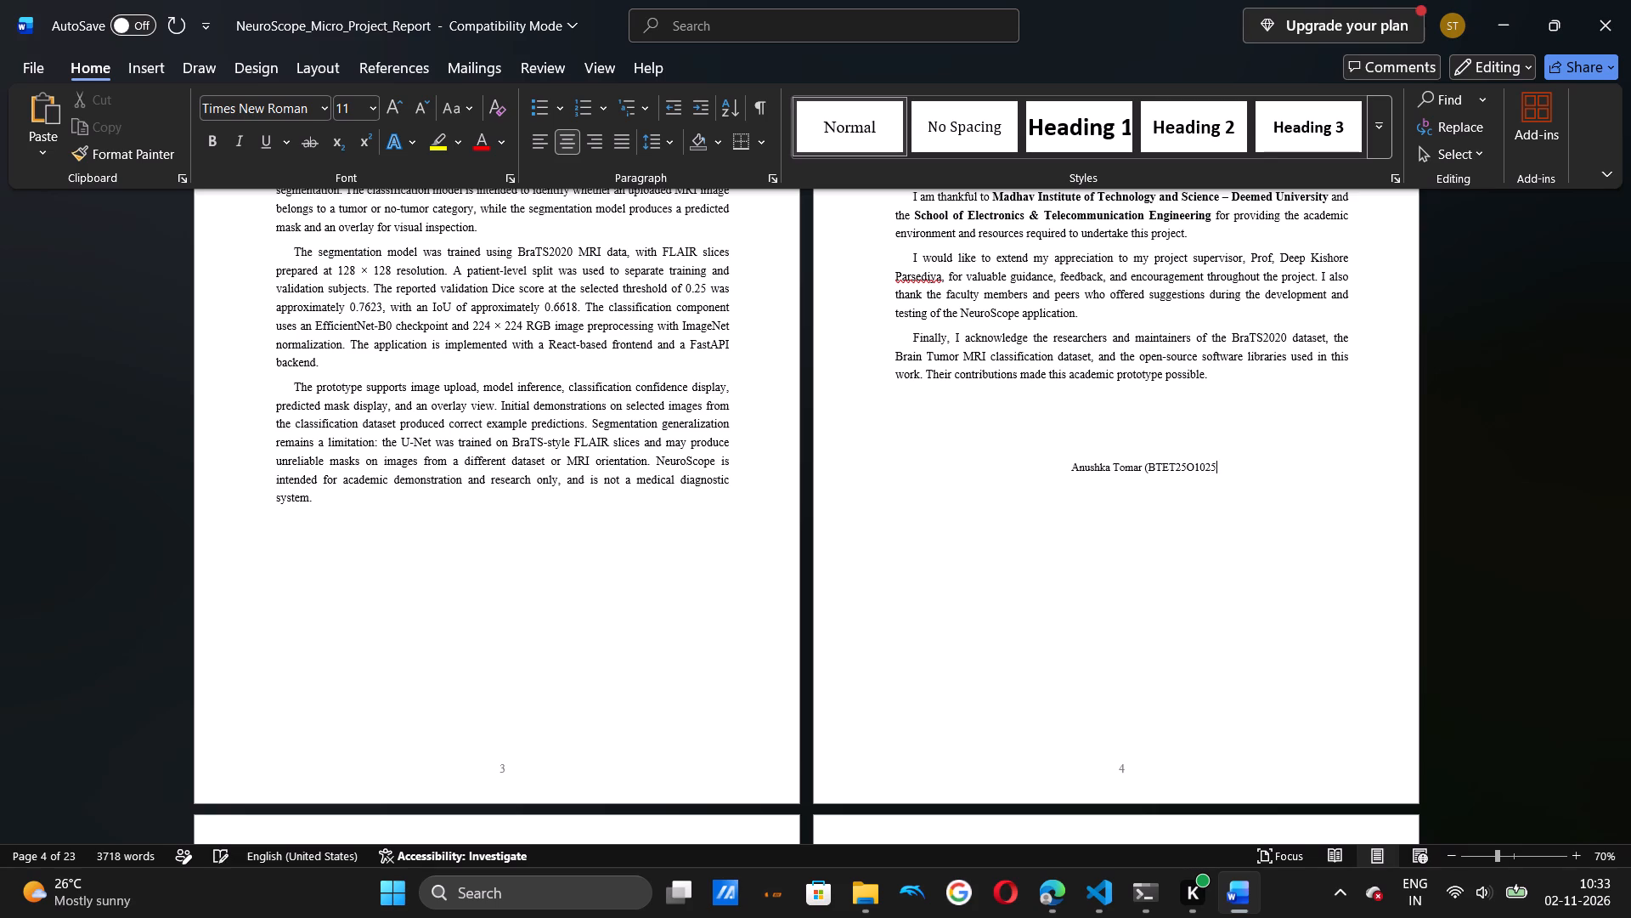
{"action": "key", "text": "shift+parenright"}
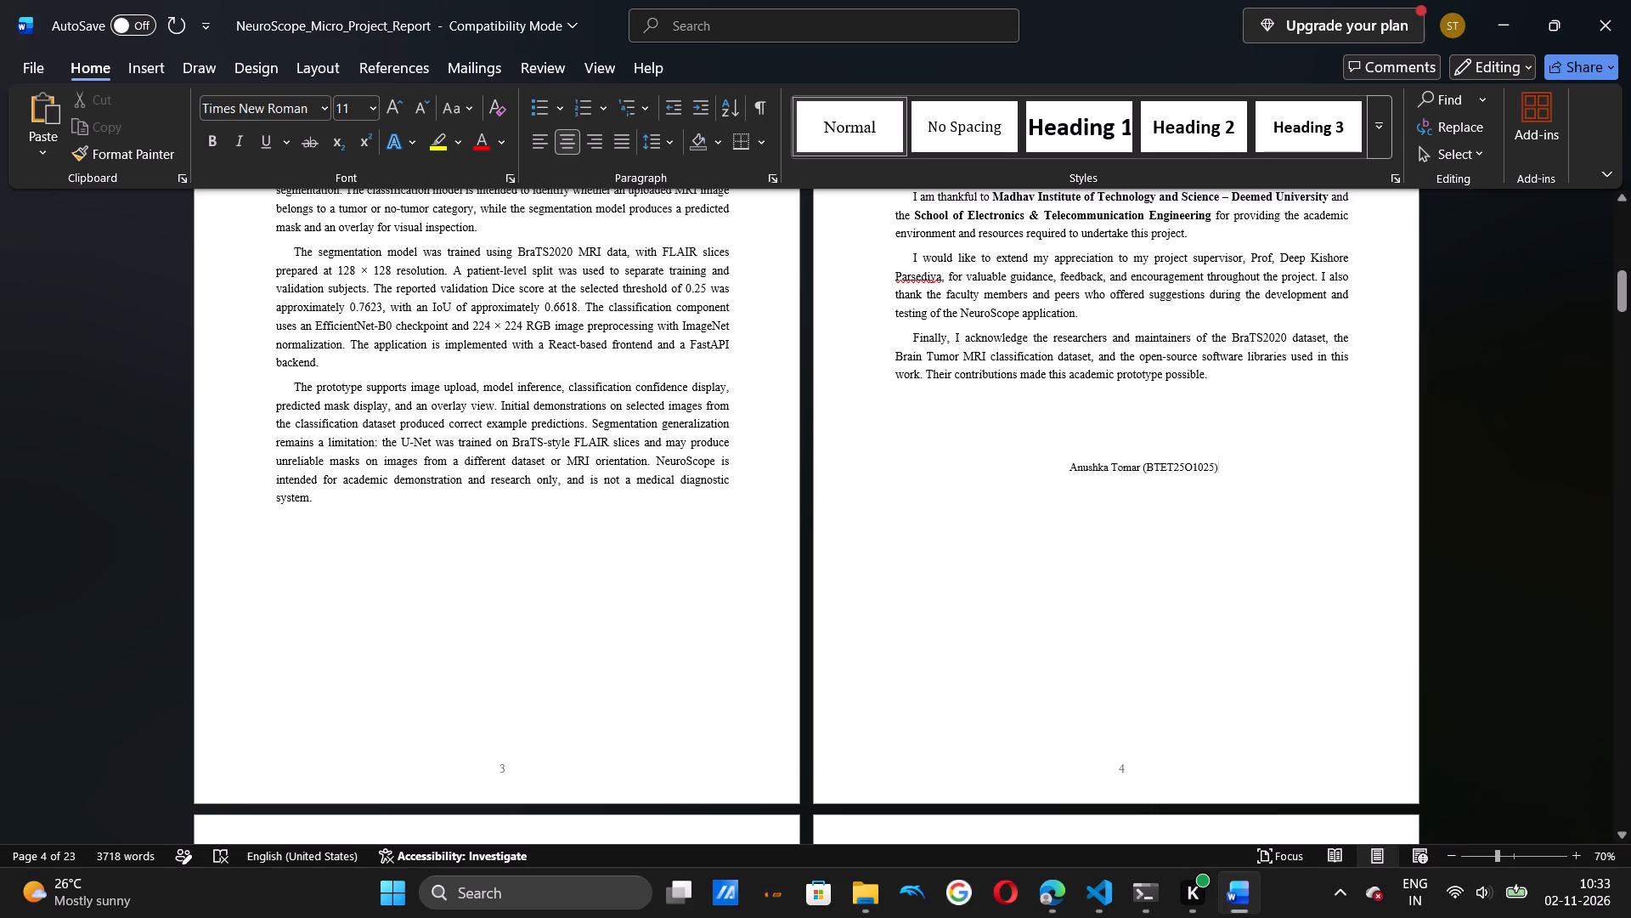
Pad the Acknowledgement's signature line with spaces before the student's name to shift it toward the right margin.
{"action": "left_click", "coordinate": [1058, 467]}
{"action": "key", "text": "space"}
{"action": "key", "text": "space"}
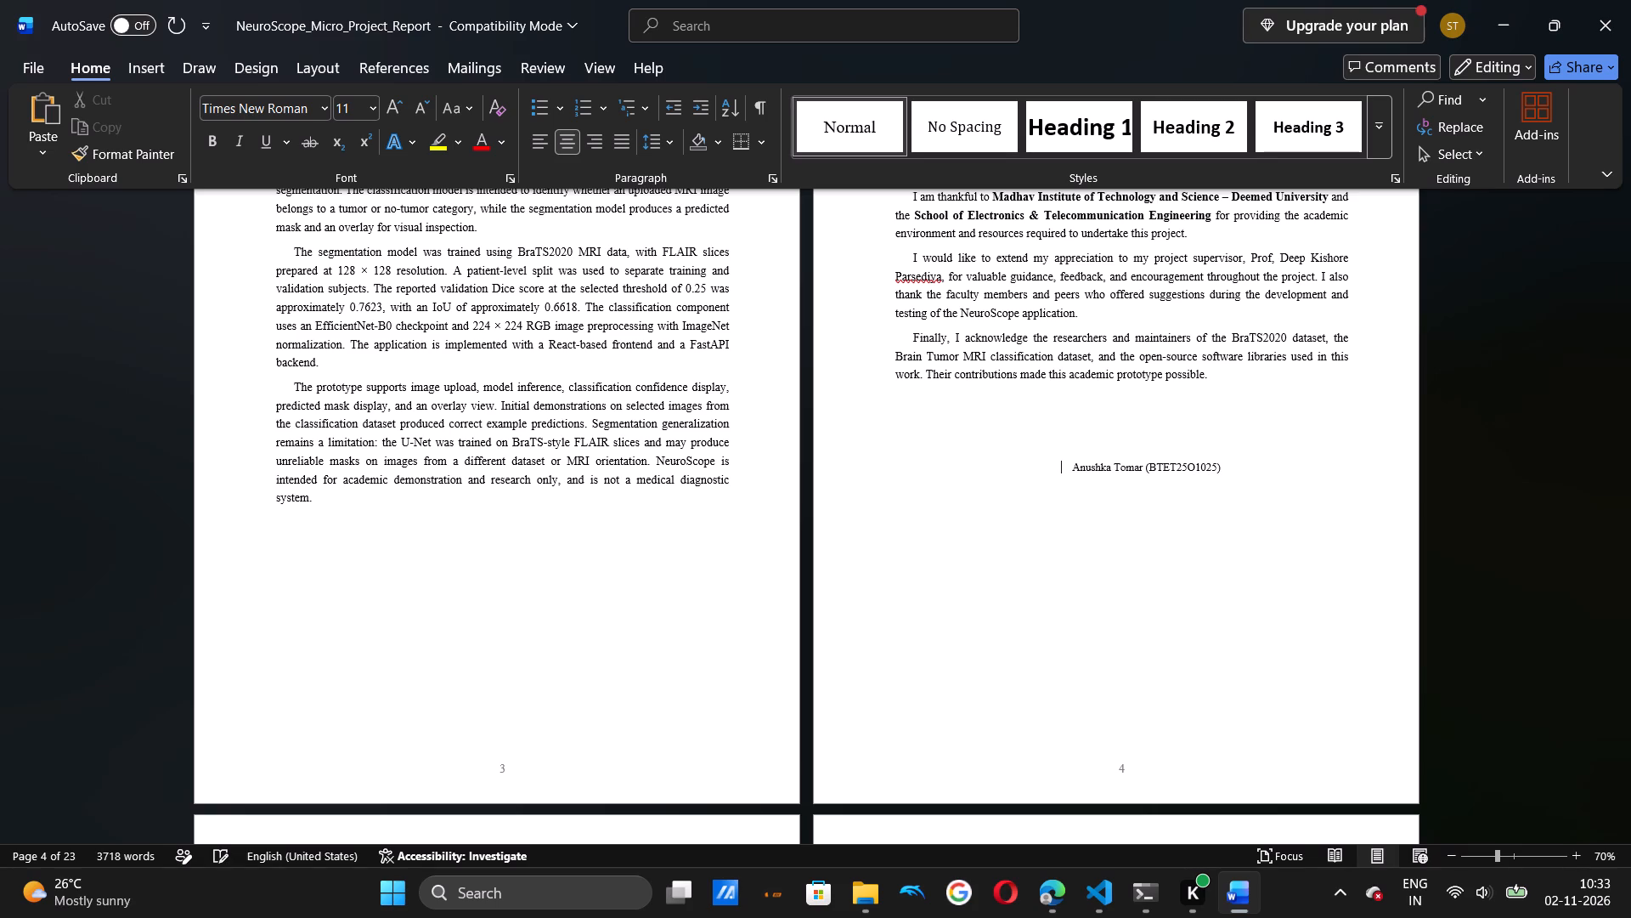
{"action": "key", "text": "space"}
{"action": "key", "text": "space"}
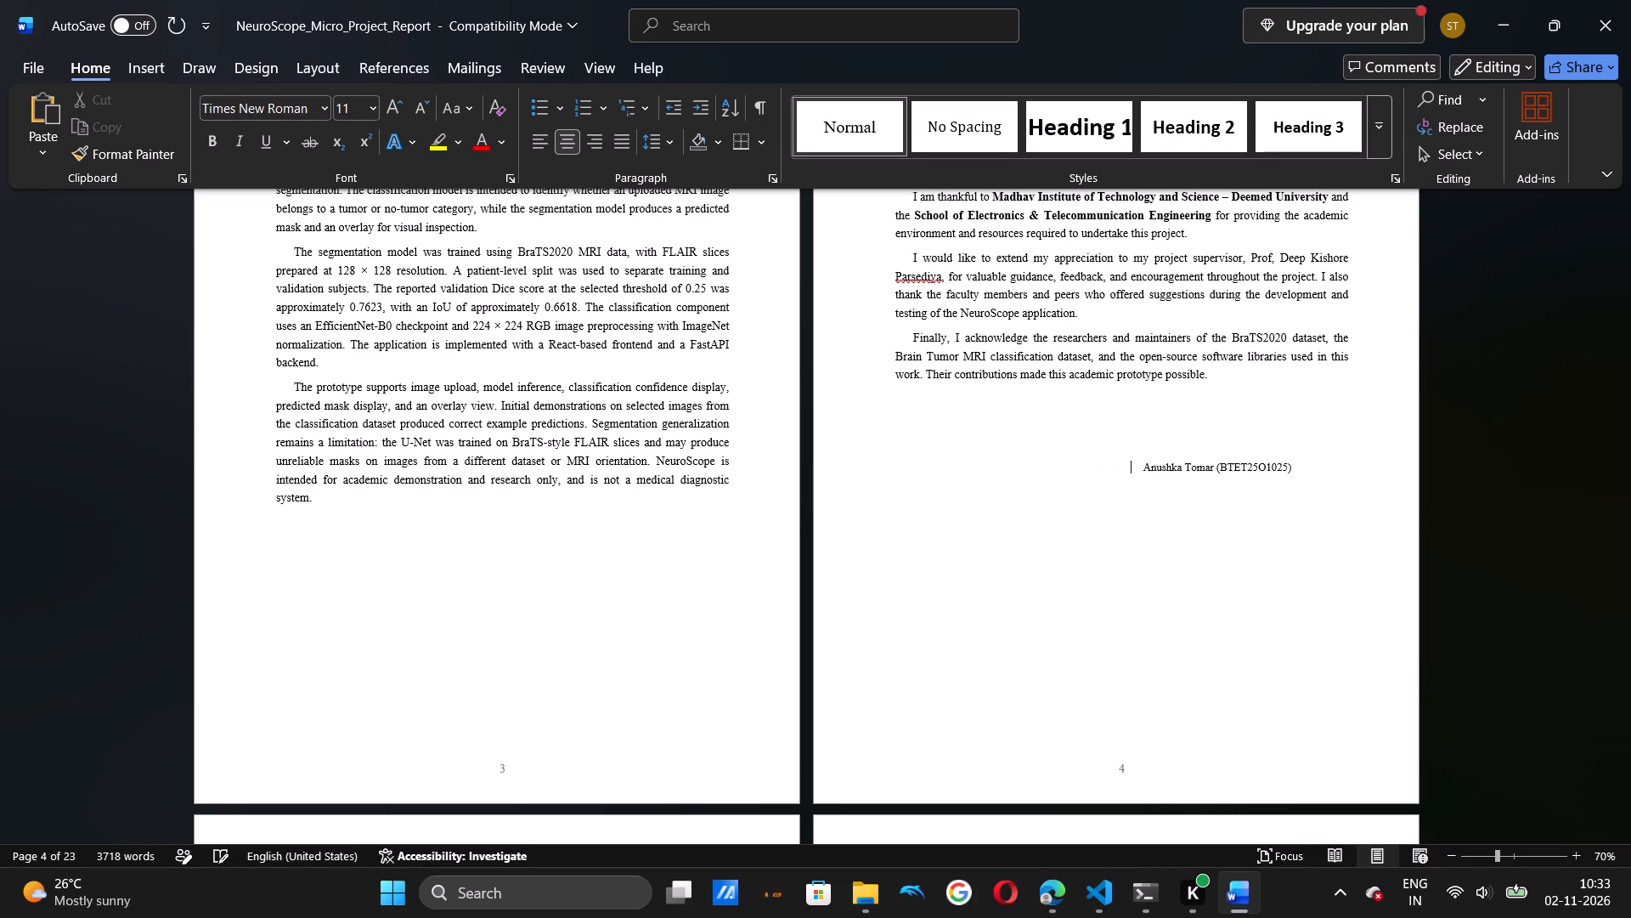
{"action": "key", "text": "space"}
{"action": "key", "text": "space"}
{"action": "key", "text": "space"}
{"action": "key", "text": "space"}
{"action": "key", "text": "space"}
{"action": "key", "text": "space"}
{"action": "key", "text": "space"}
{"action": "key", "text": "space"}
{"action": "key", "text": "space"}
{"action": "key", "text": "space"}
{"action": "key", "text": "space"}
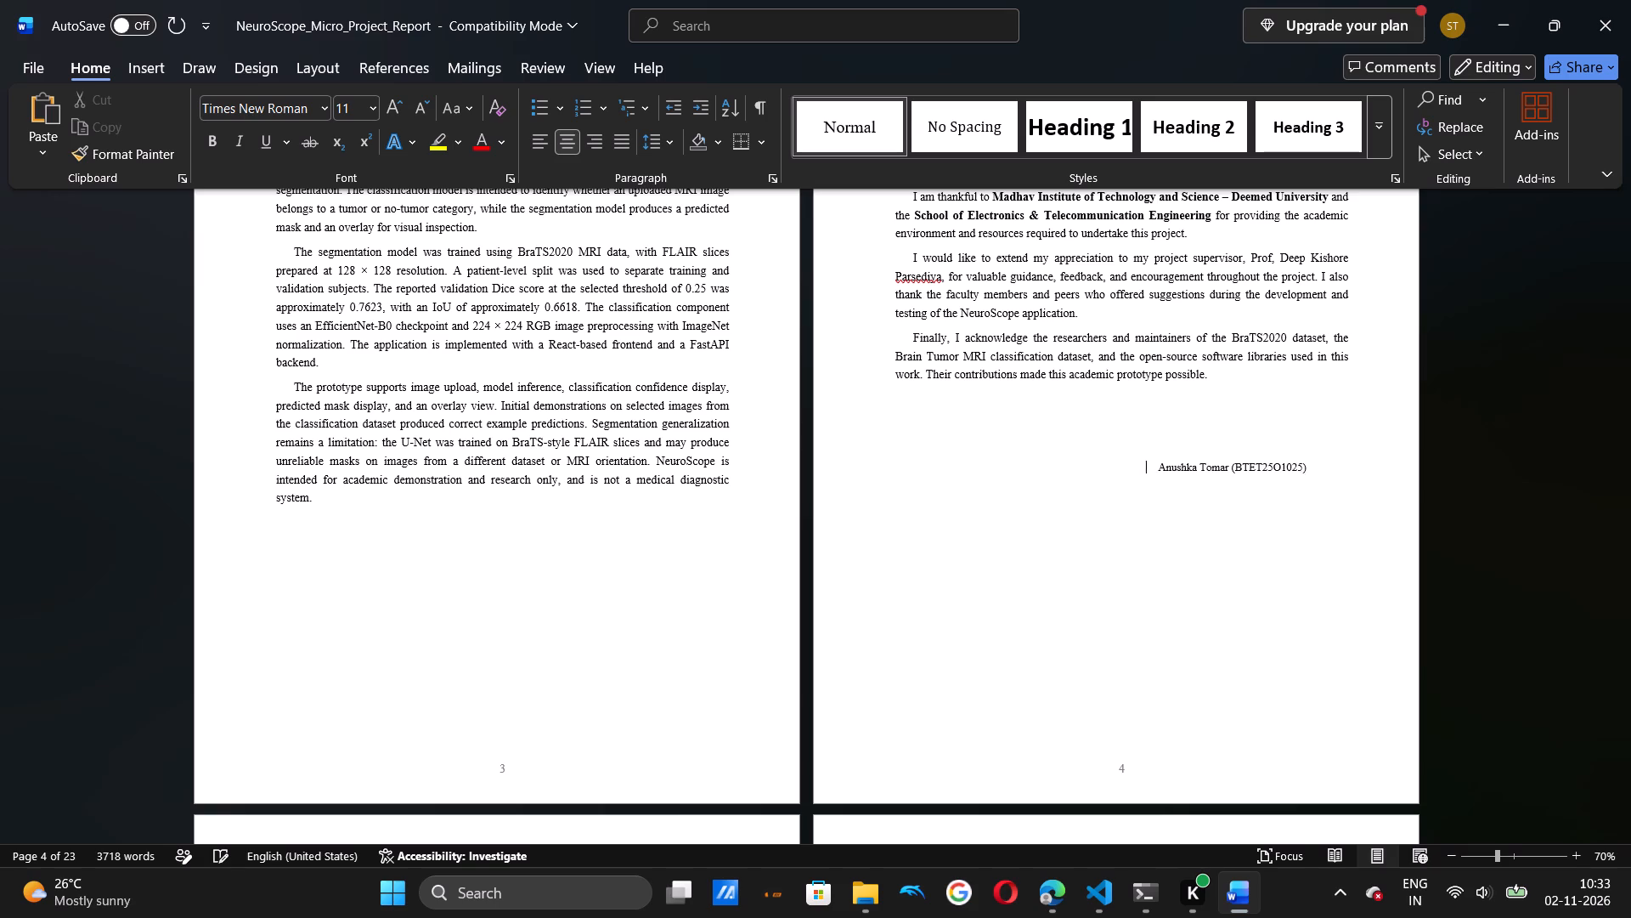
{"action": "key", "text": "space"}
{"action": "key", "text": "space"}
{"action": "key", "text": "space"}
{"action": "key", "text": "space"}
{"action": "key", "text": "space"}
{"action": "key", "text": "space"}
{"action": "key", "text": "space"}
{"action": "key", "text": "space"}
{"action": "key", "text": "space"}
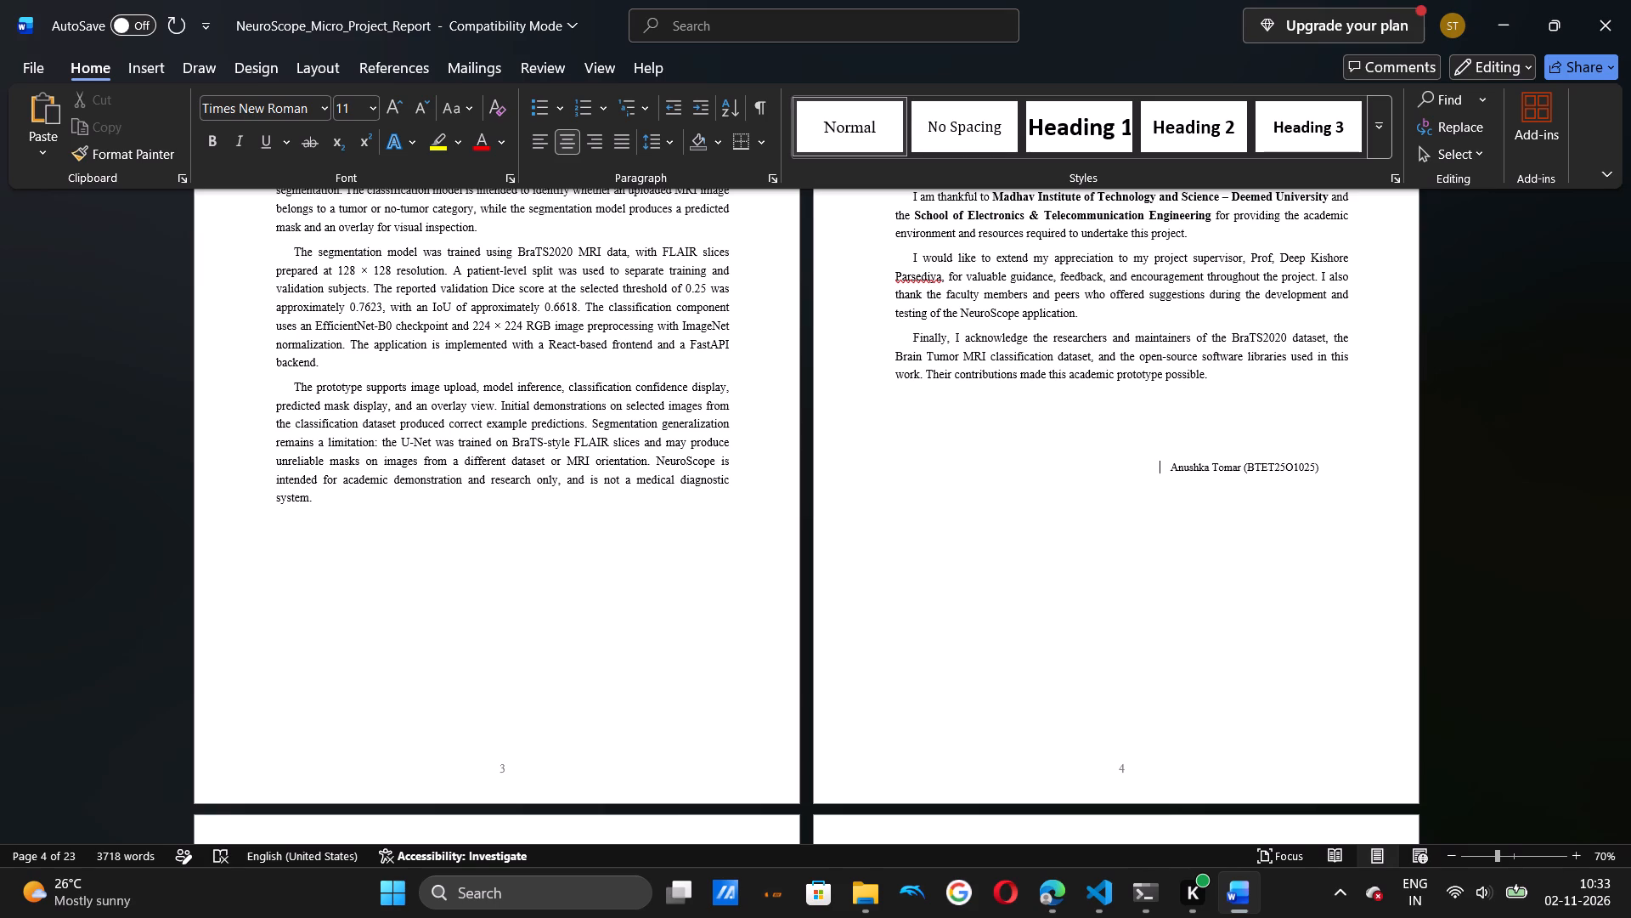
Set the font size of the student's name and roll number on the Acknowledgement's signature line to 12.
{"action": "left_click_drag", "start_coordinate": [1162, 473], "coordinate": [1327, 467]}
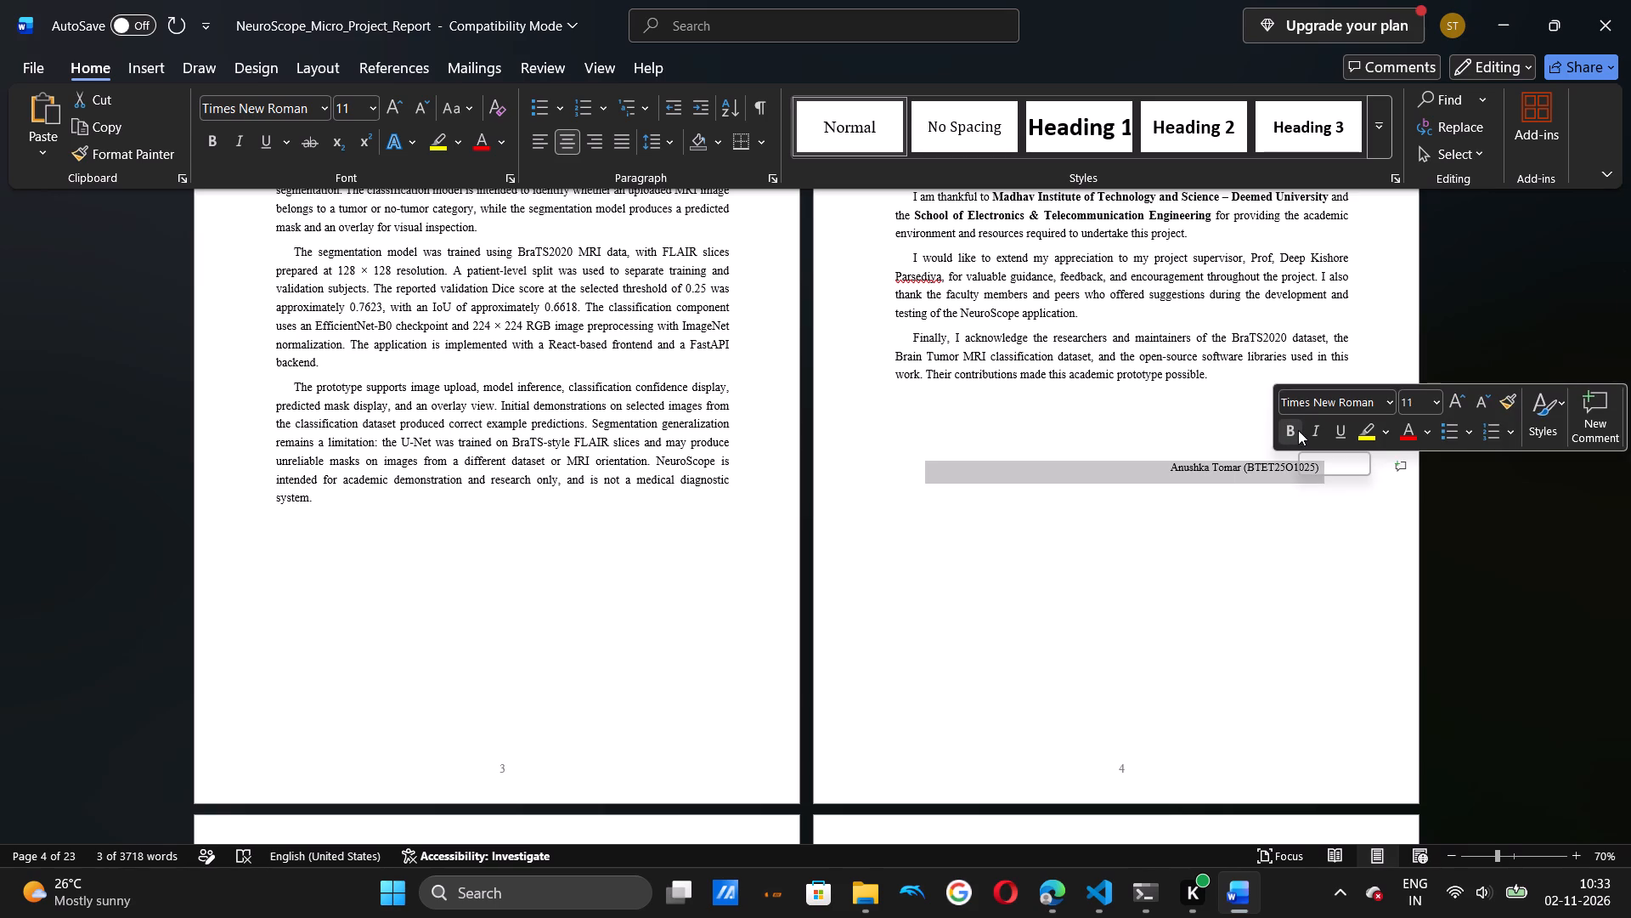
{"action": "left_click", "coordinate": [1433, 405]}
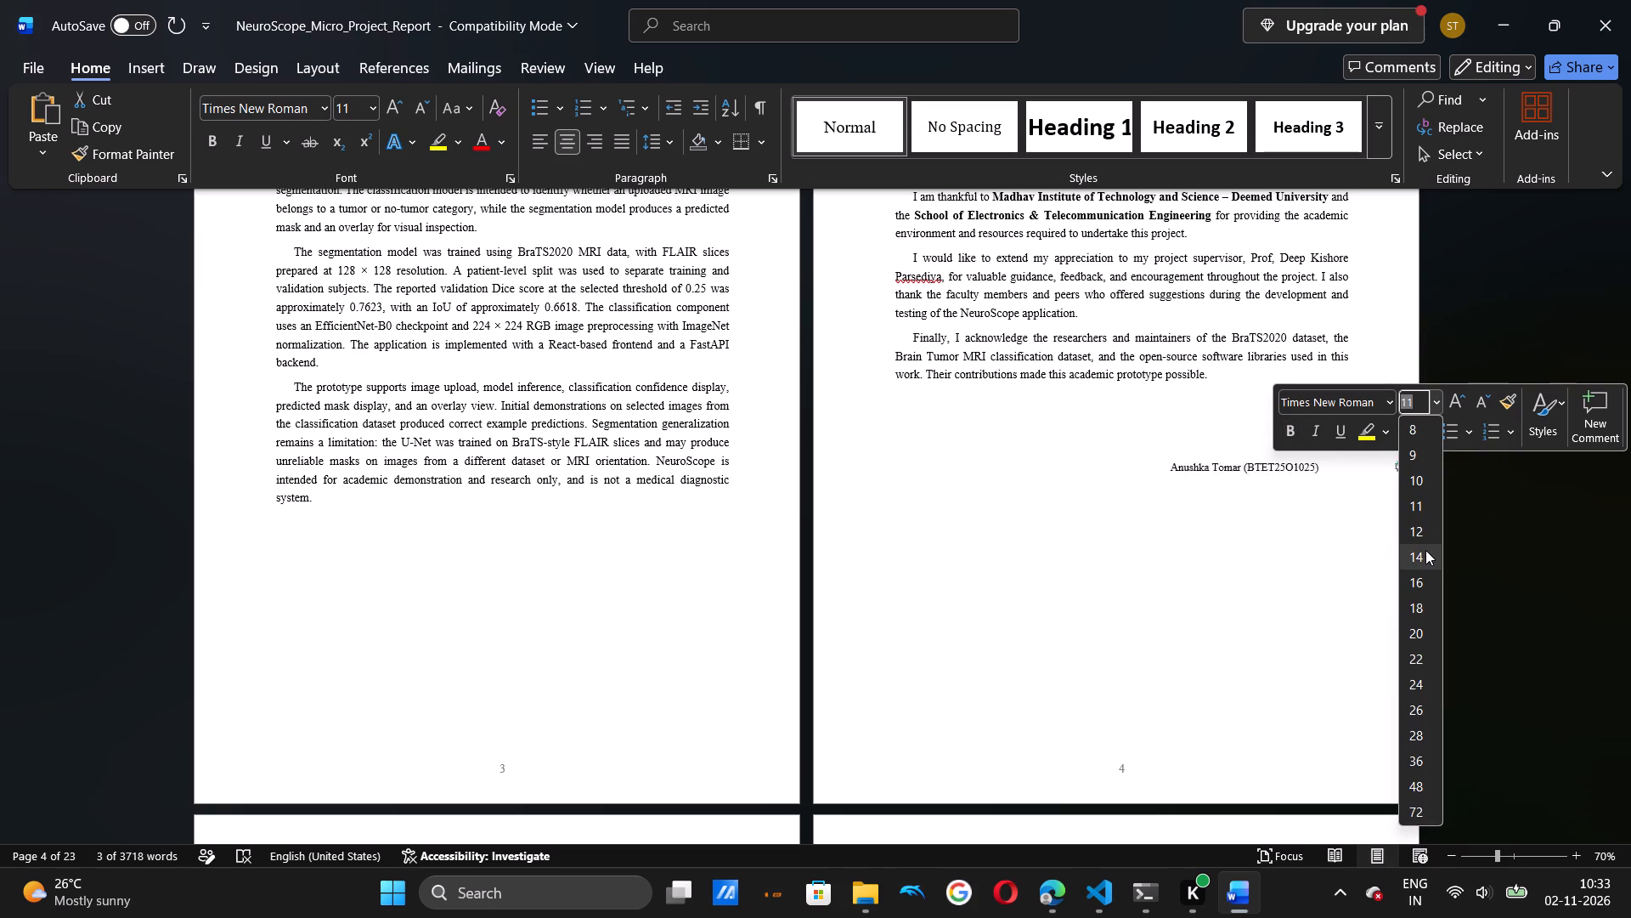
{"action": "left_click", "coordinate": [1425, 531]}
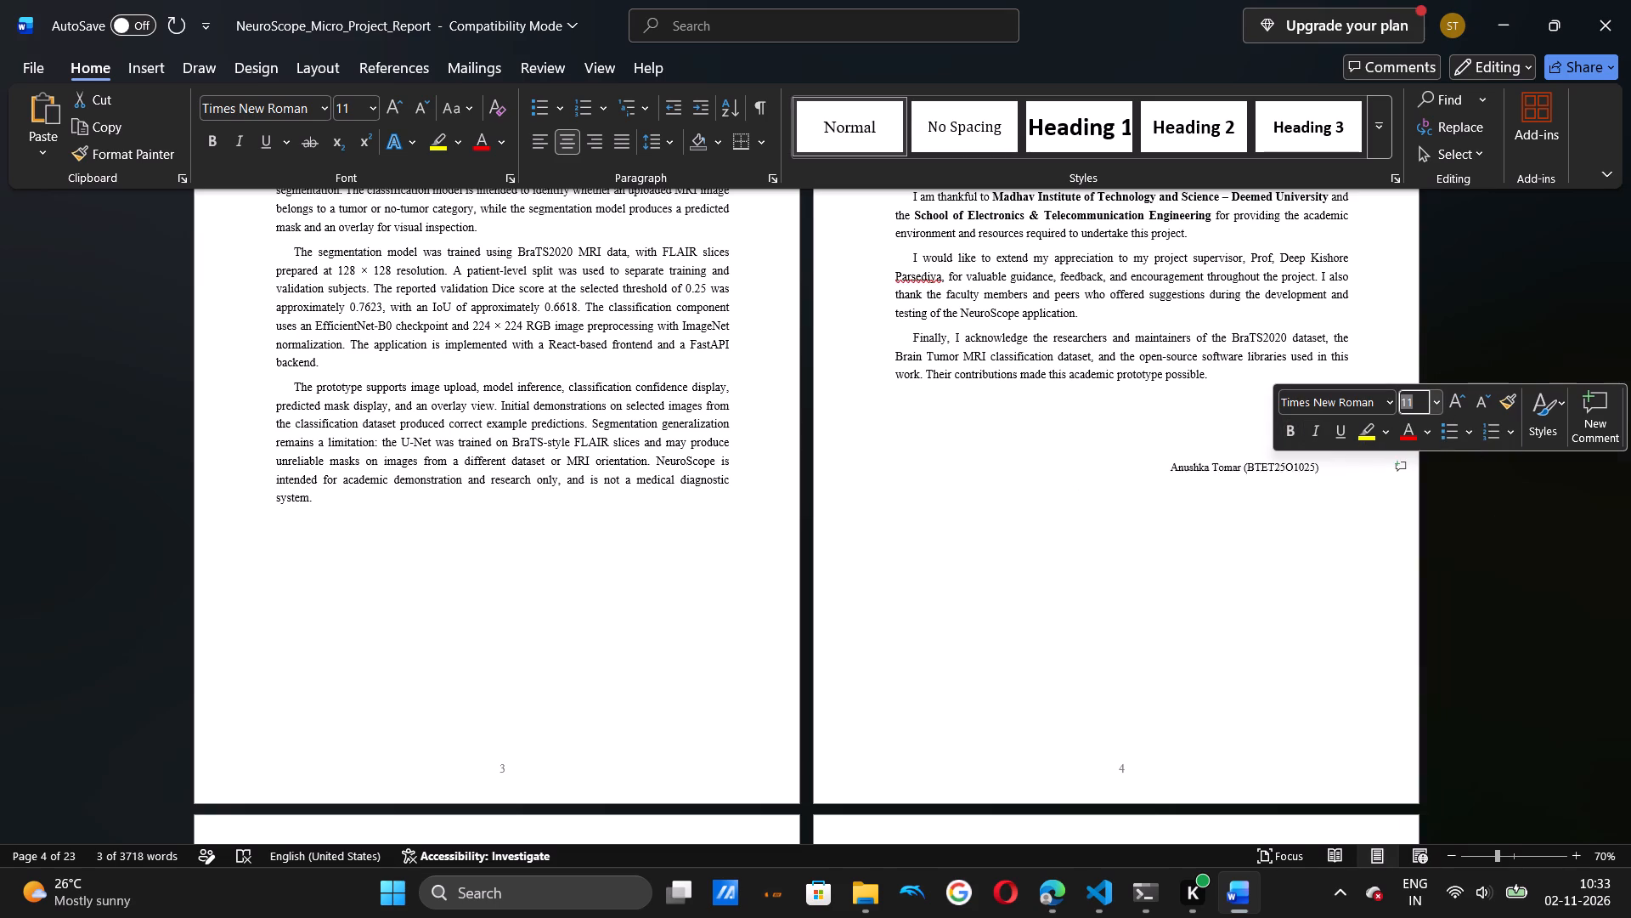
{"action": "left_click", "coordinate": [1278, 525]}
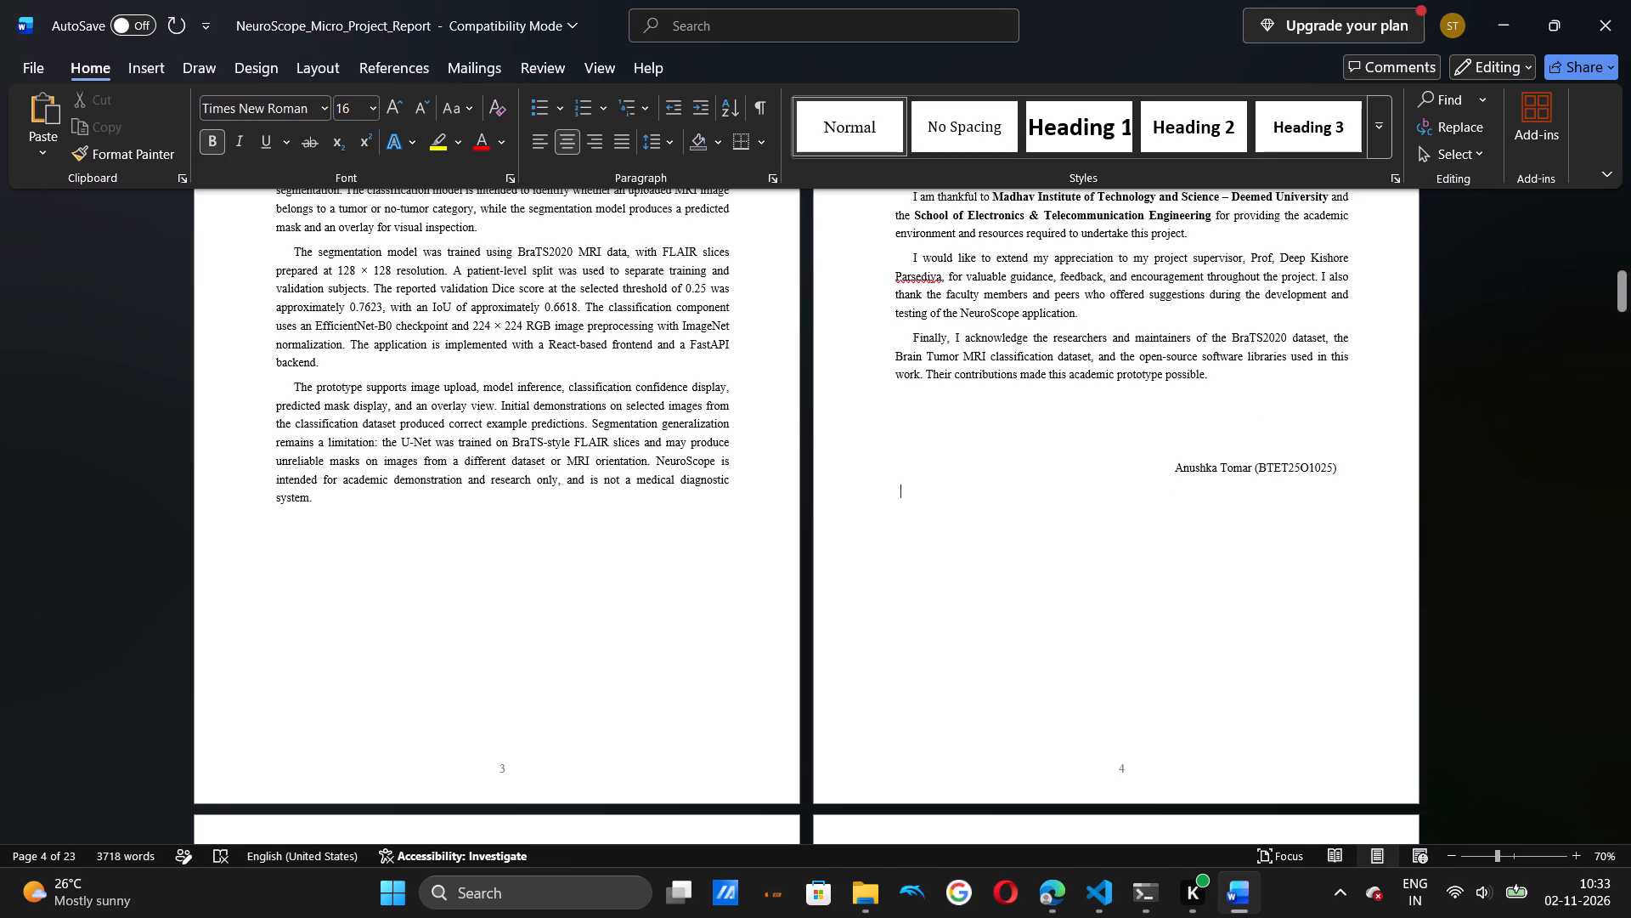
Draw a horizontal straight line about 6.11 cm long just above the student's name on the Acknowledgement page.
{"action": "left_click", "coordinate": [150, 70]}
{"action": "left_click", "coordinate": [272, 143]}
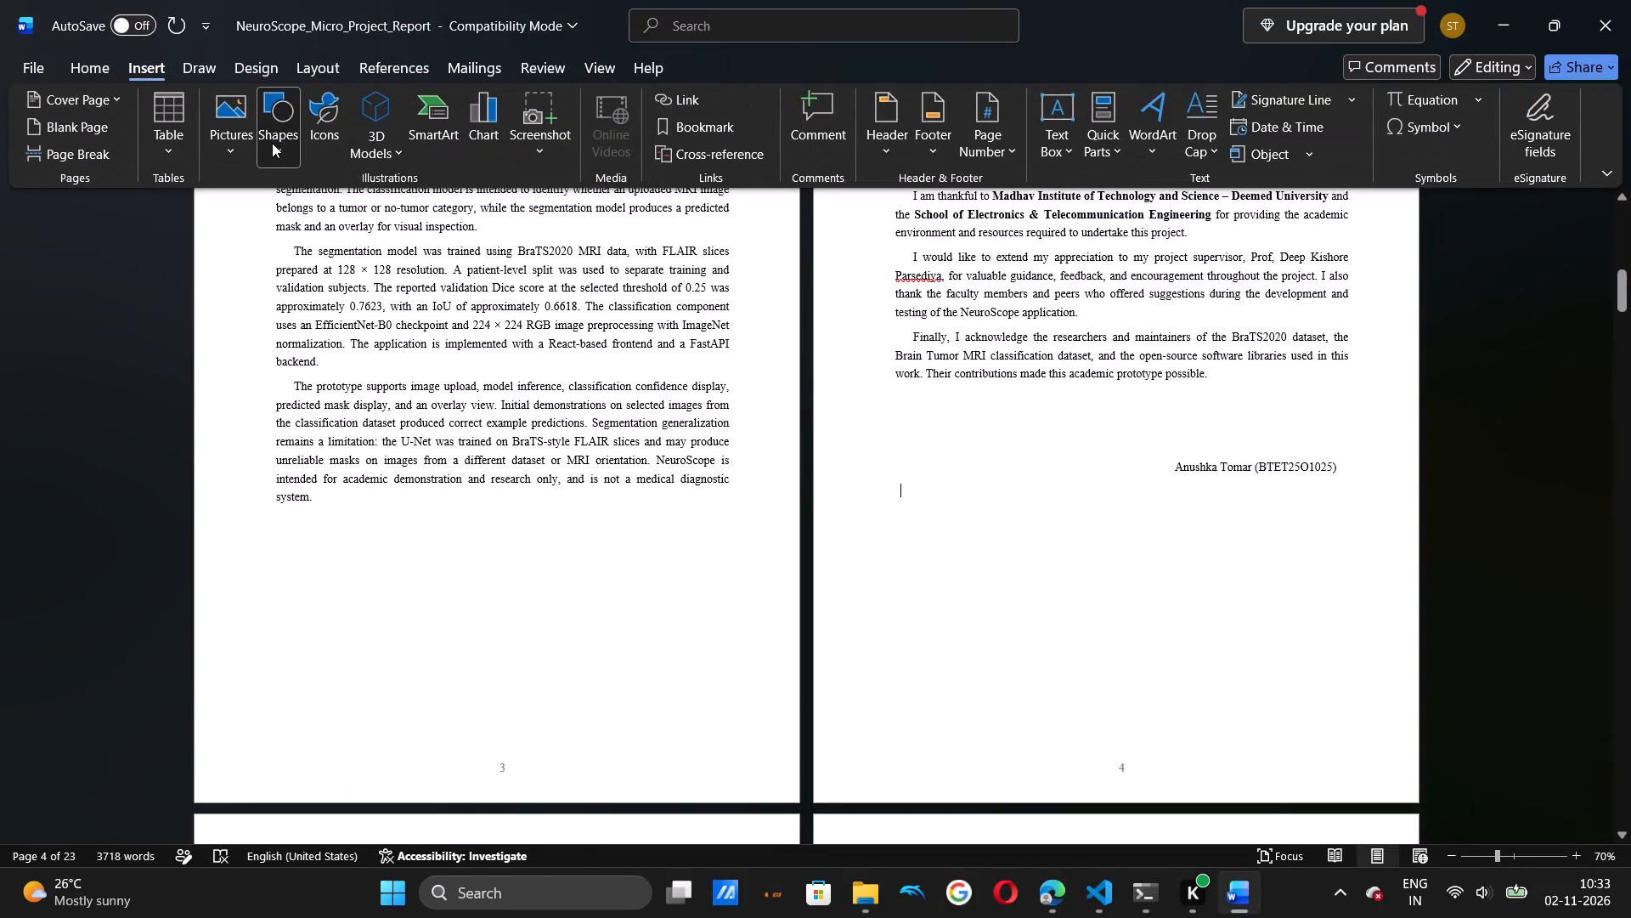
{"action": "left_click", "coordinate": [291, 213]}
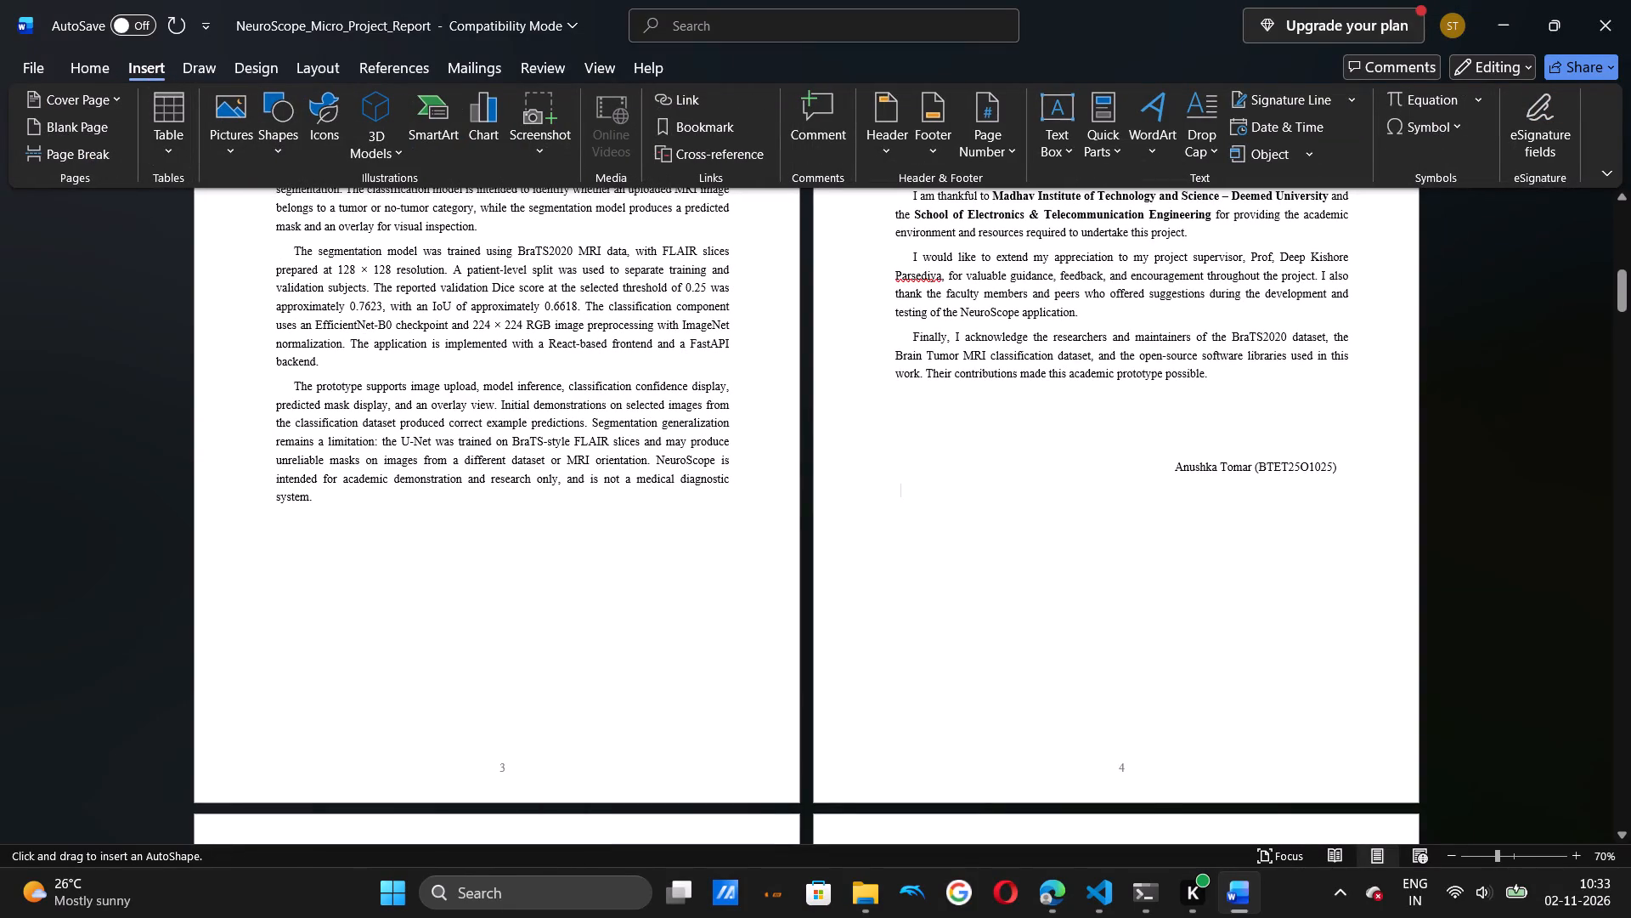
{"action": "left_click_drag", "start_coordinate": [1170, 454], "coordinate": [1237, 454]}
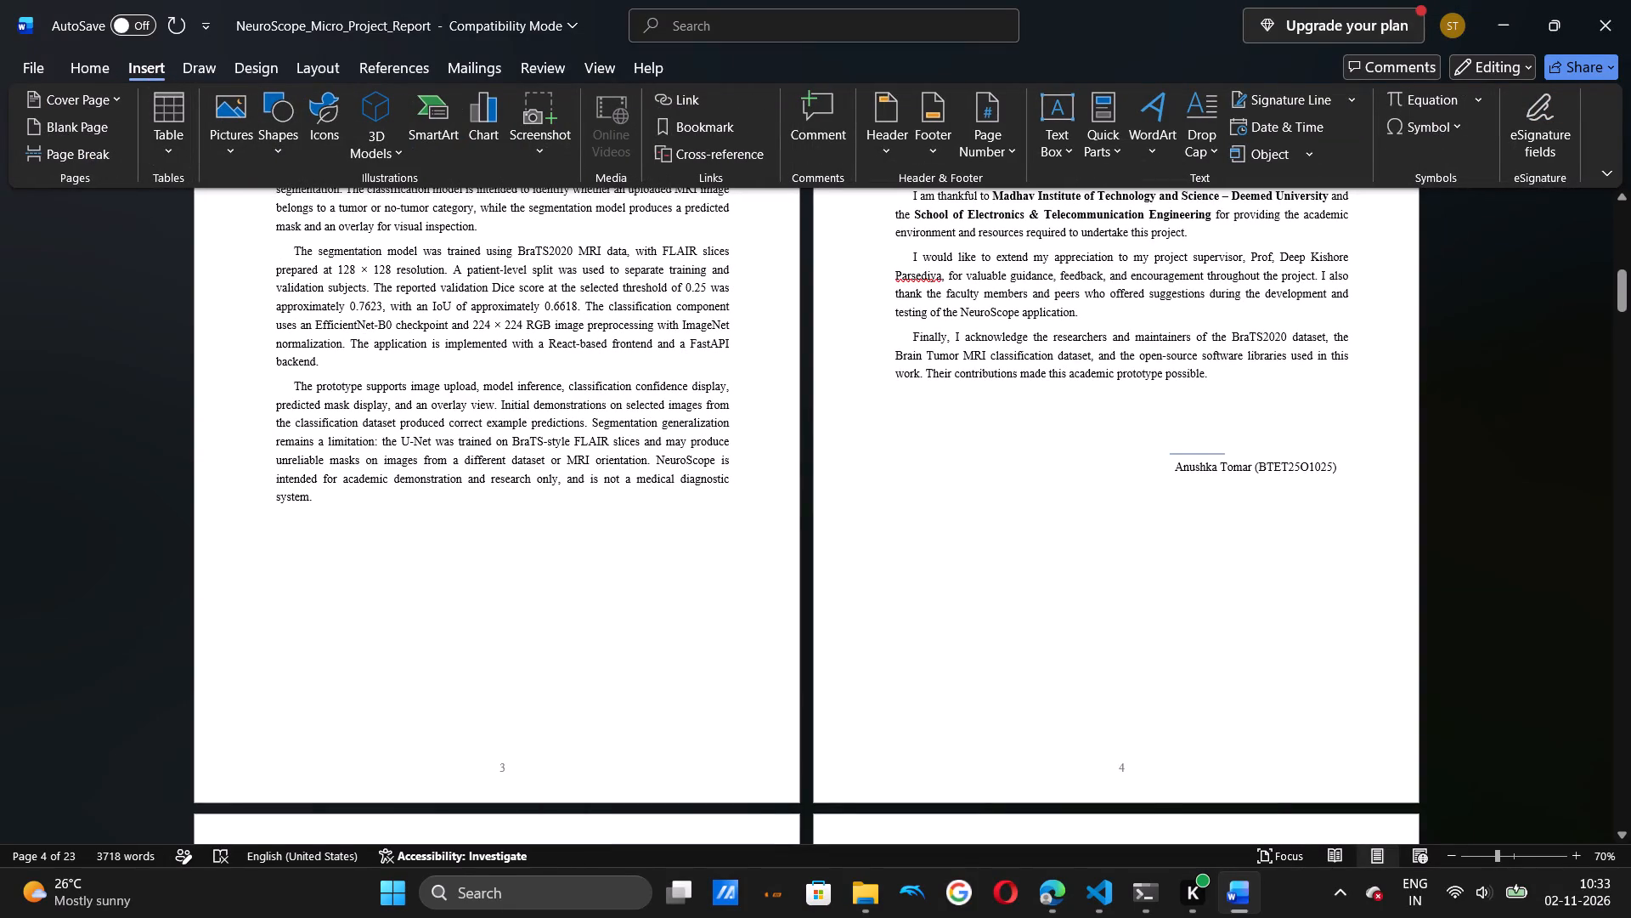
{"action": "left_click_drag", "start_coordinate": [1237, 454], "coordinate": [1352, 454]}
{"action": "left_click_drag", "start_coordinate": [1352, 454], "coordinate": [1342, 454]}
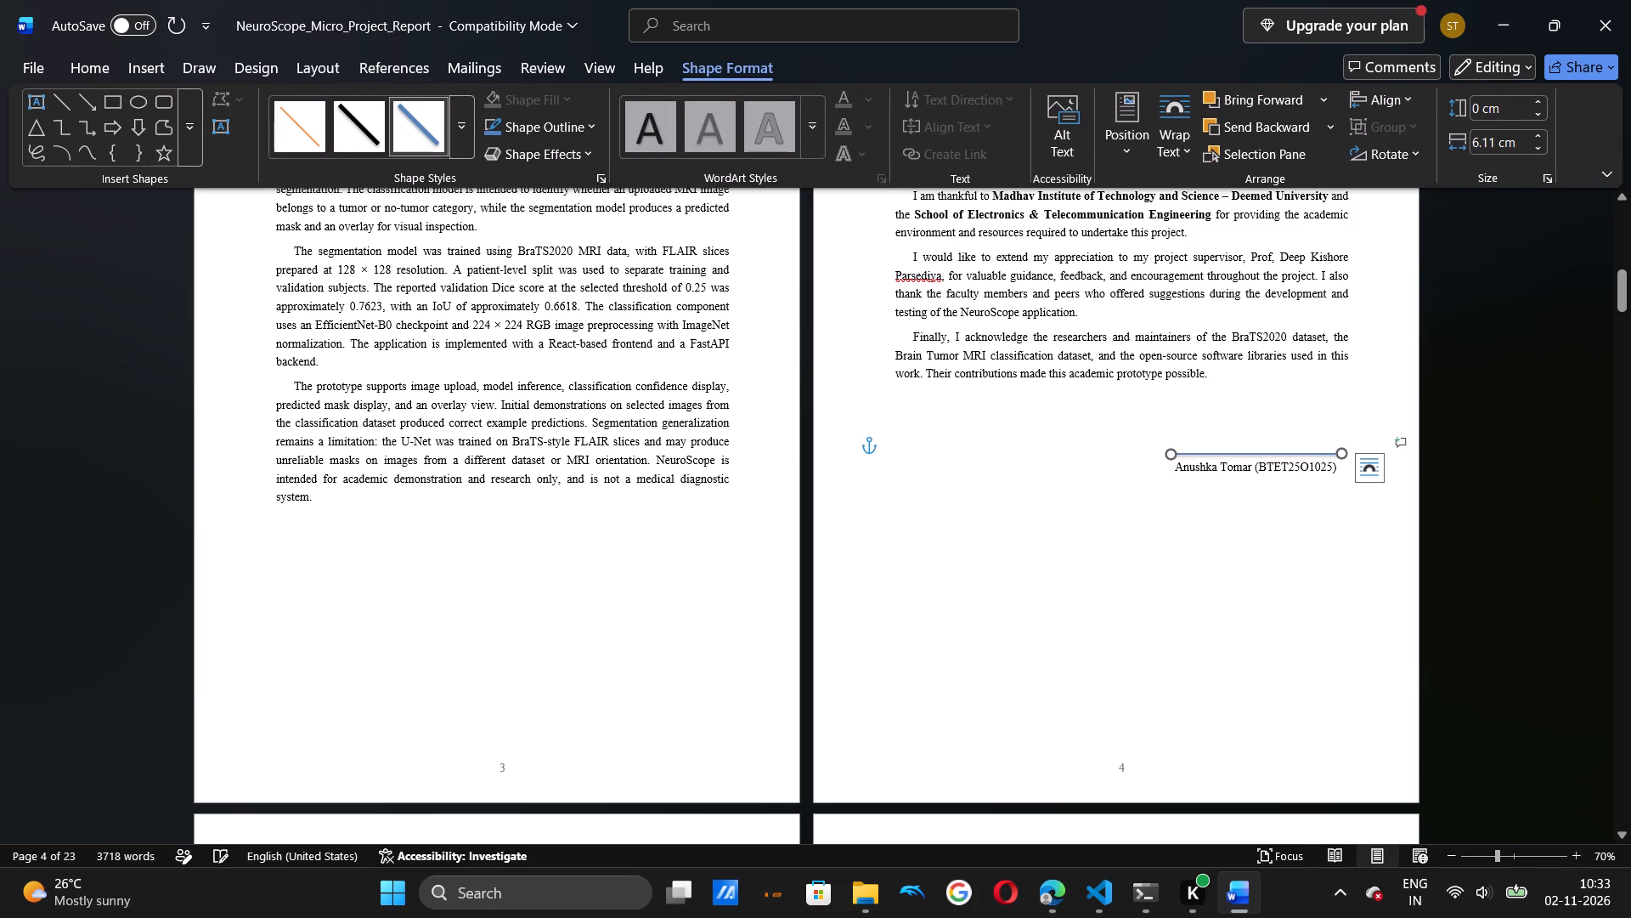
Apply the thin solid black theme style to the line above the student's name.
{"action": "left_click", "coordinate": [467, 123]}
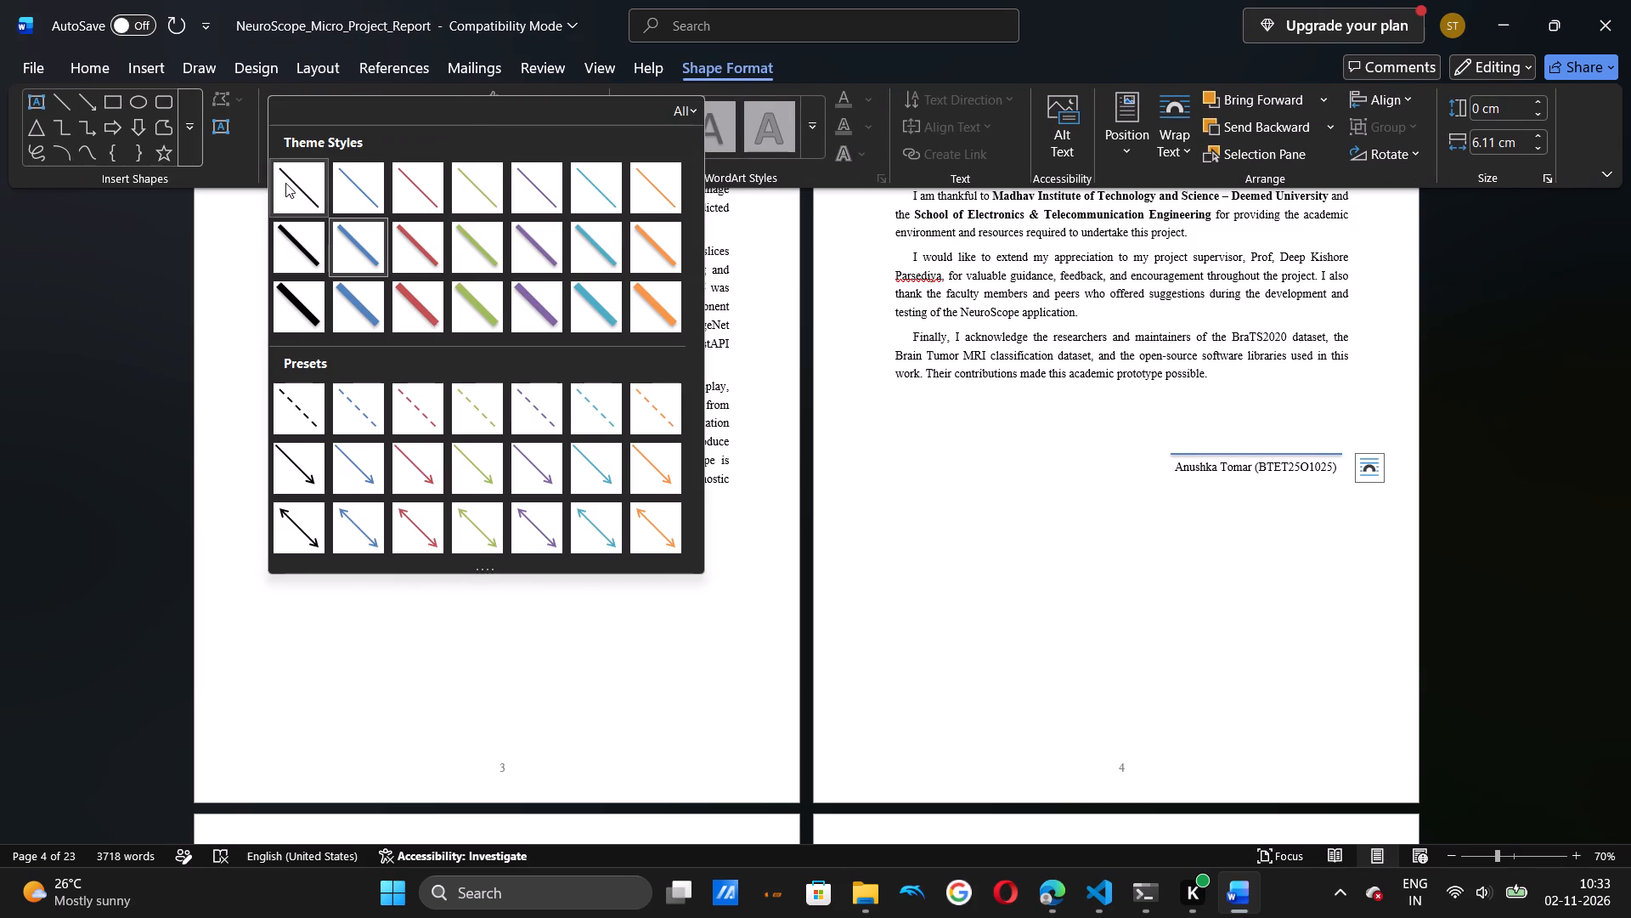
{"action": "left_click", "coordinate": [285, 183]}
{"action": "left_click", "coordinate": [952, 534]}
Make the "Department Project Coordinator" and "Approved by Dean" labels on page 2 bold.
{"action": "scroll", "coordinate": [952, 534], "scroll_direction": "up", "scroll_amount": 2}
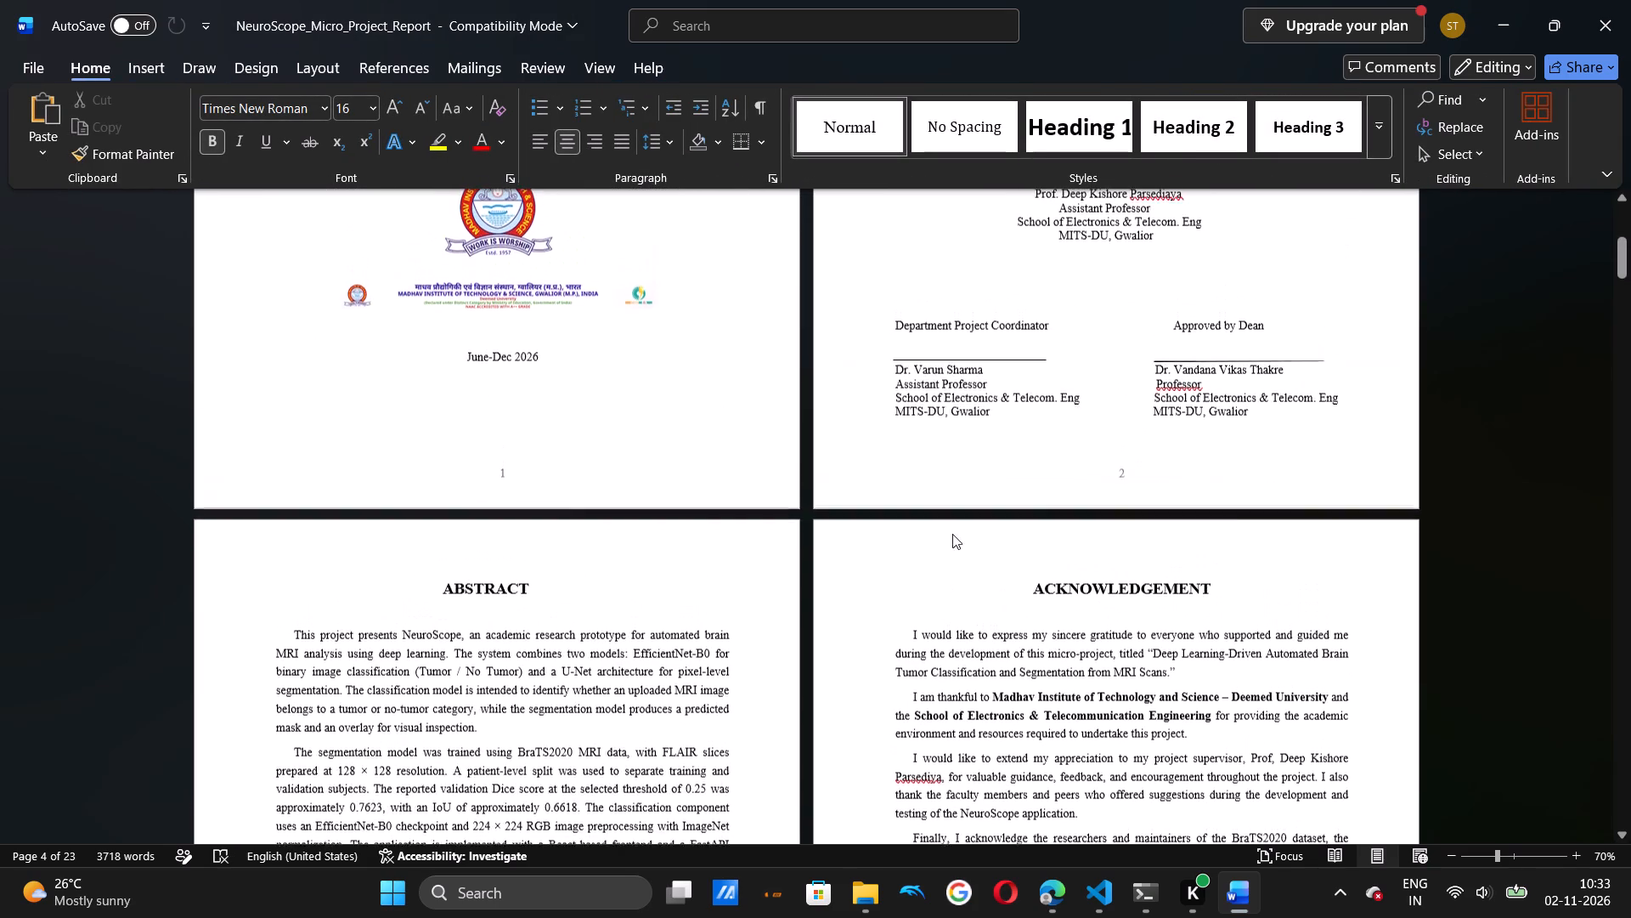
{"action": "scroll", "coordinate": [952, 534], "scroll_direction": "up", "scroll_amount": 3}
{"action": "left_click_drag", "start_coordinate": [892, 542], "coordinate": [1162, 542]}
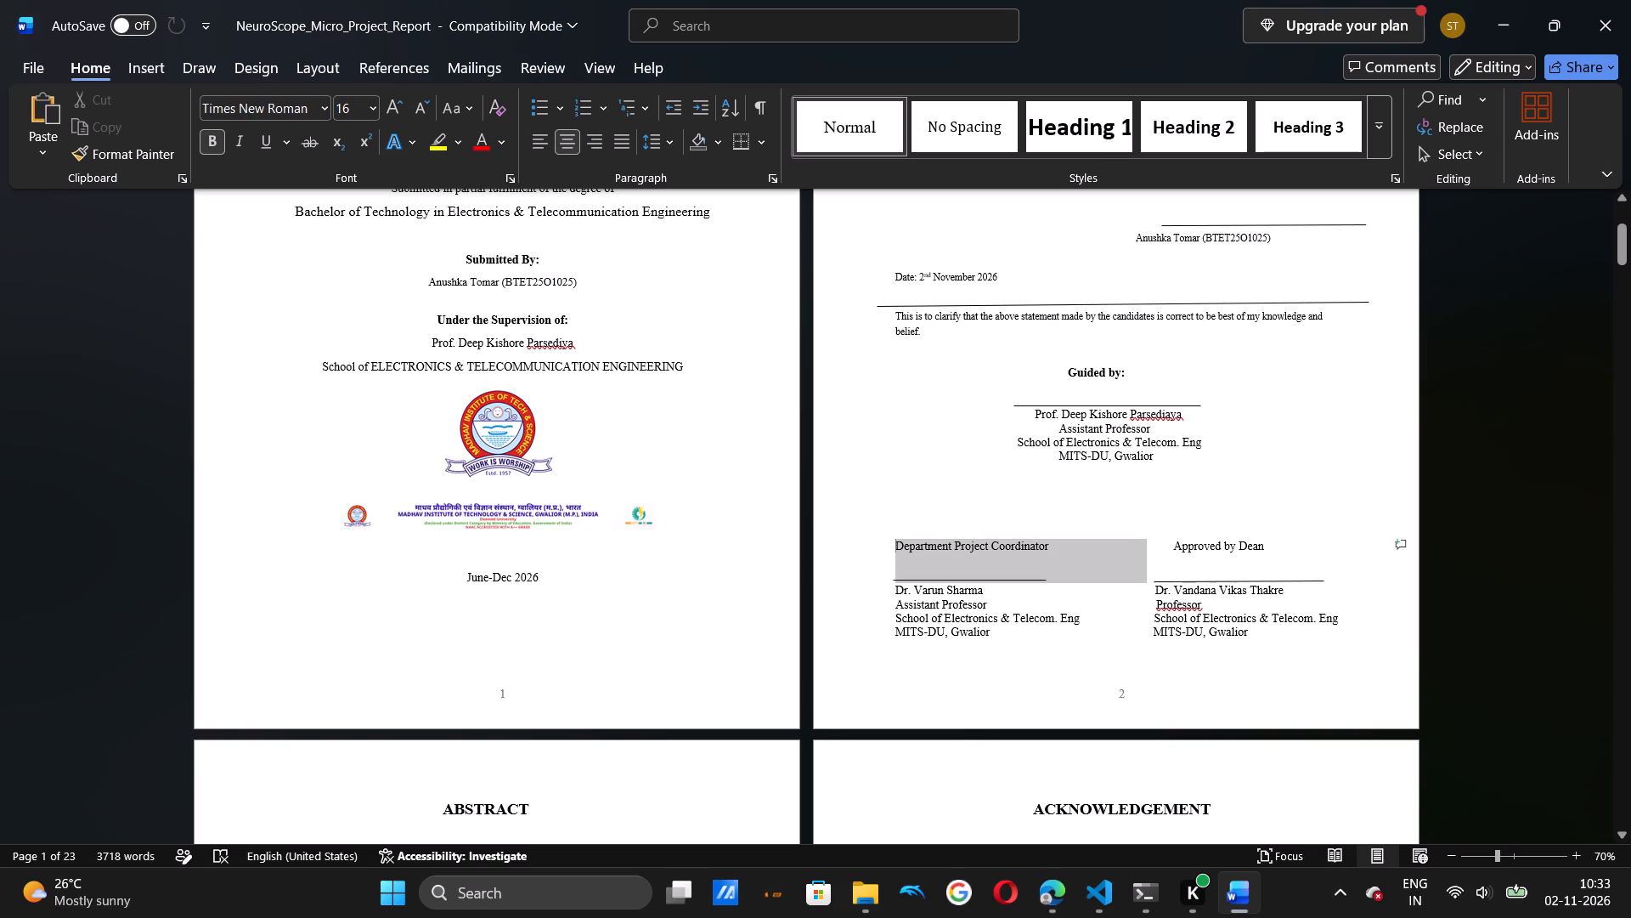
{"action": "left_click_drag", "start_coordinate": [1162, 542], "coordinate": [1293, 546]}
{"action": "left_click", "coordinate": [1291, 509]}
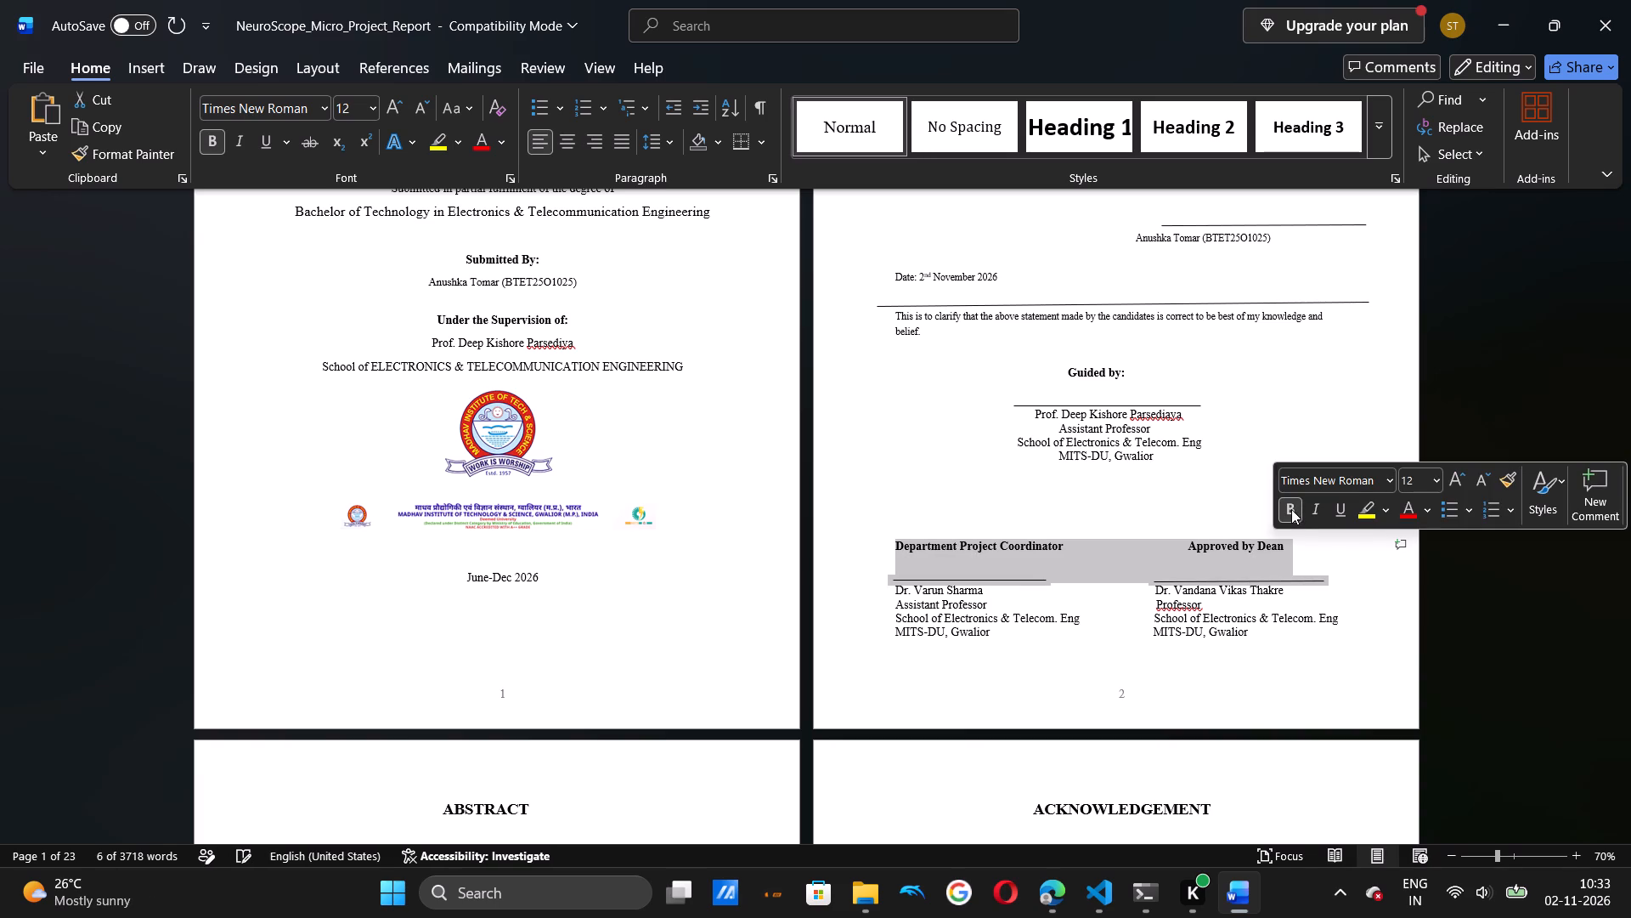
{"action": "left_click", "coordinate": [1453, 653]}
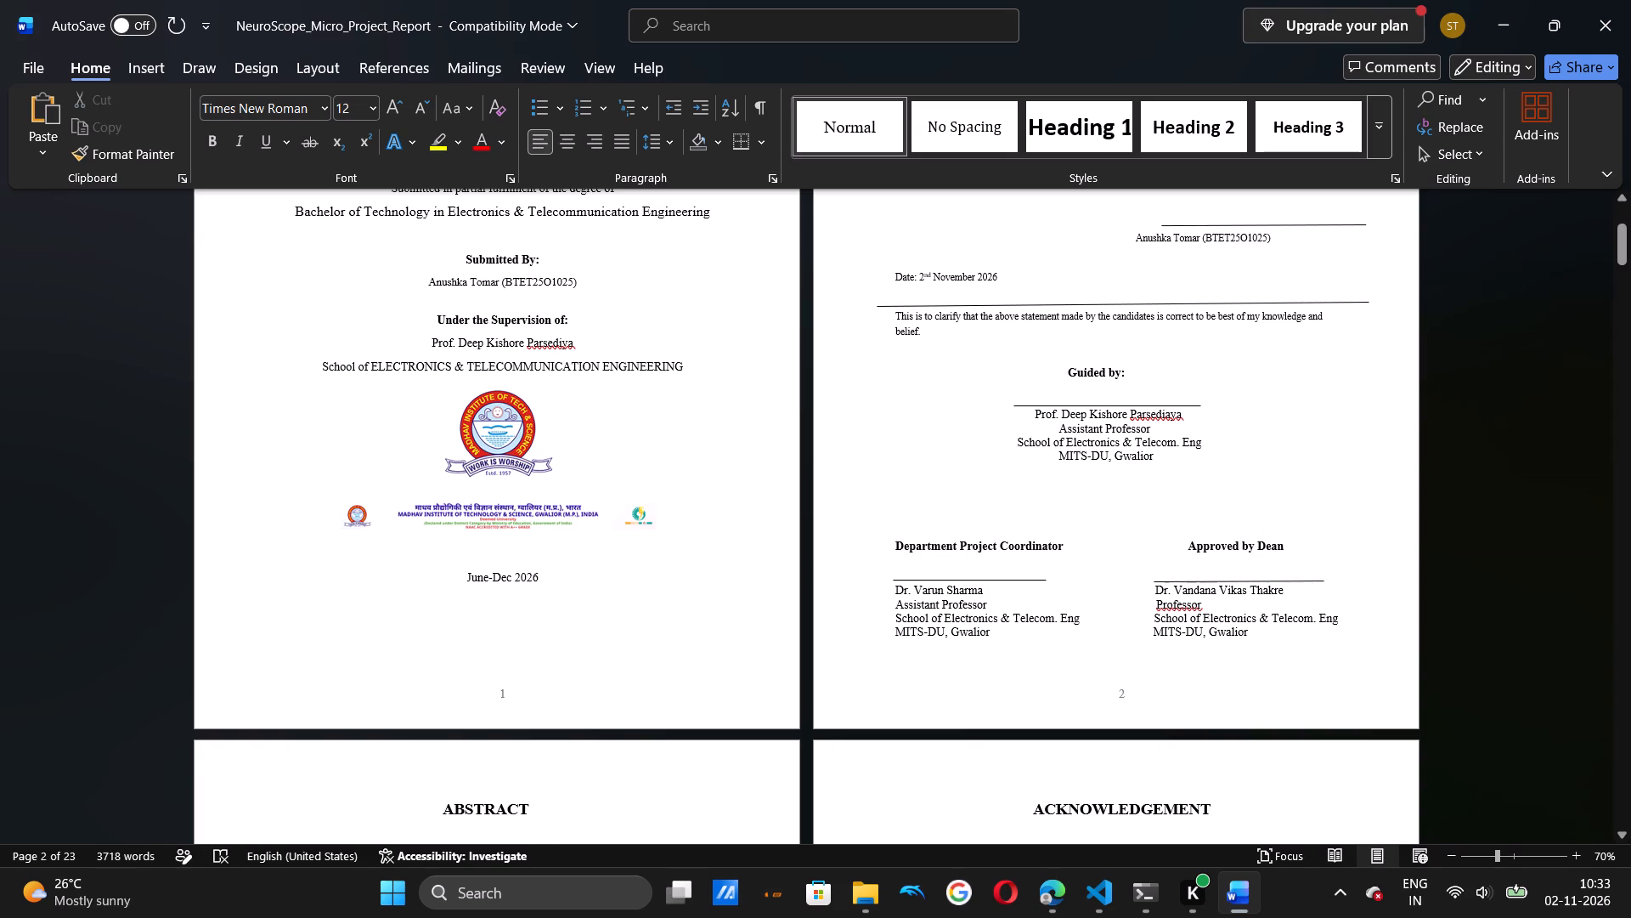
Review the layout of the cover, signature, Abstract and Acknowledgement pages.
{"action": "scroll", "coordinate": [1270, 678], "scroll_direction": "down", "scroll_amount": 3}
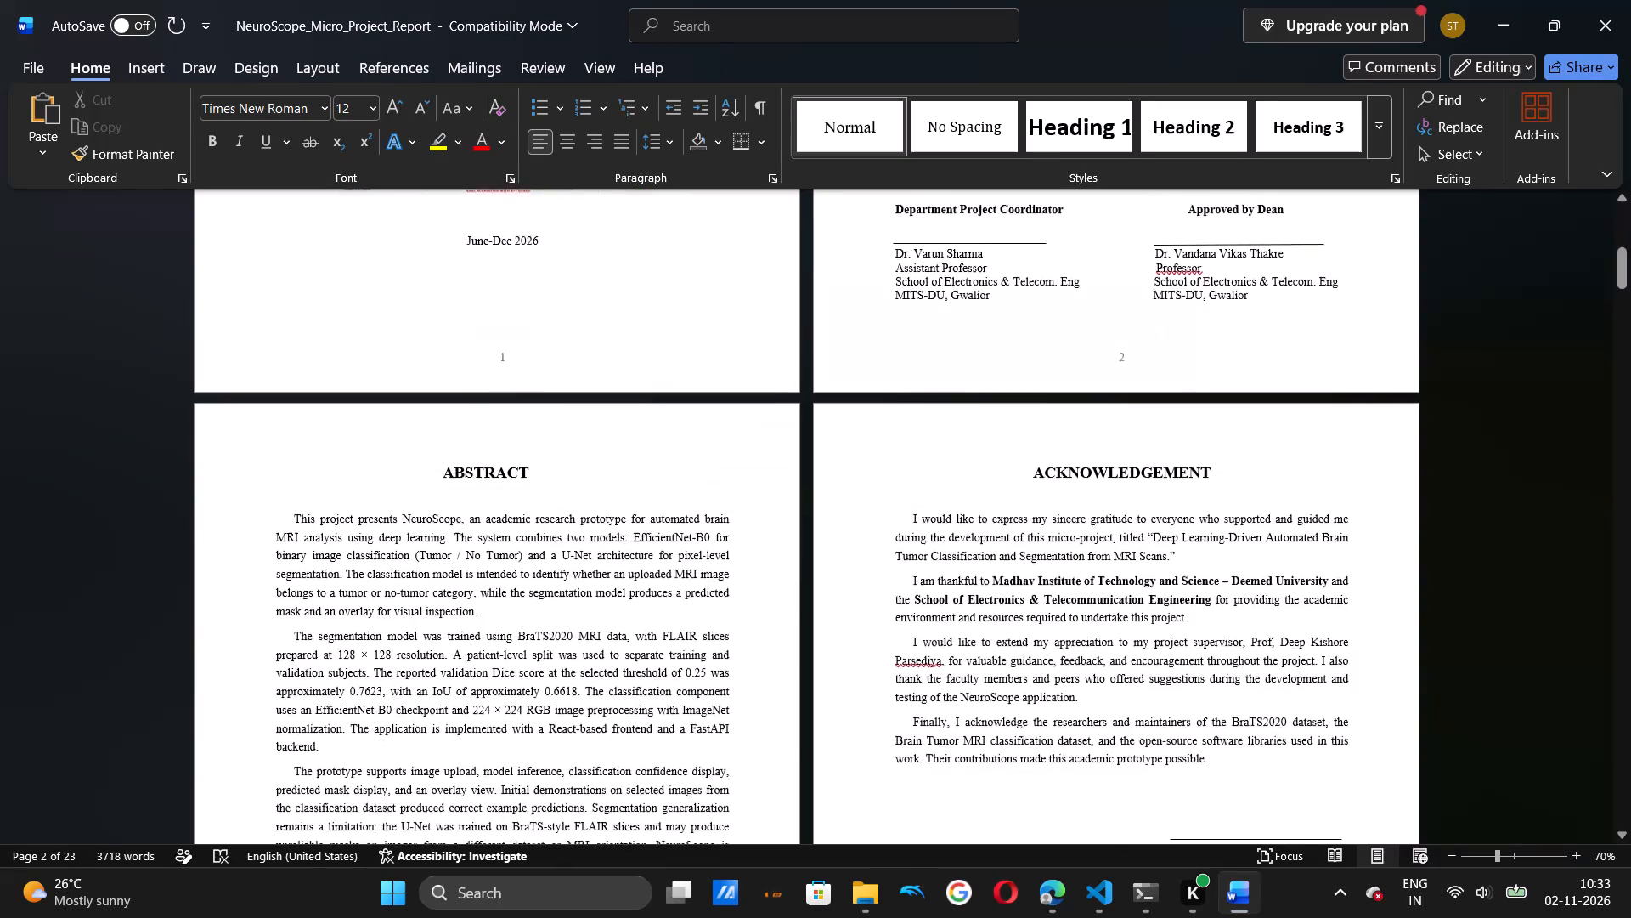
{"action": "scroll", "coordinate": [1270, 678], "scroll_direction": "down", "scroll_amount": 2}
{"action": "scroll", "coordinate": [1270, 678], "scroll_direction": "up", "scroll_amount": 1}
{"action": "scroll", "coordinate": [1270, 678], "scroll_direction": "down", "scroll_amount": 1}
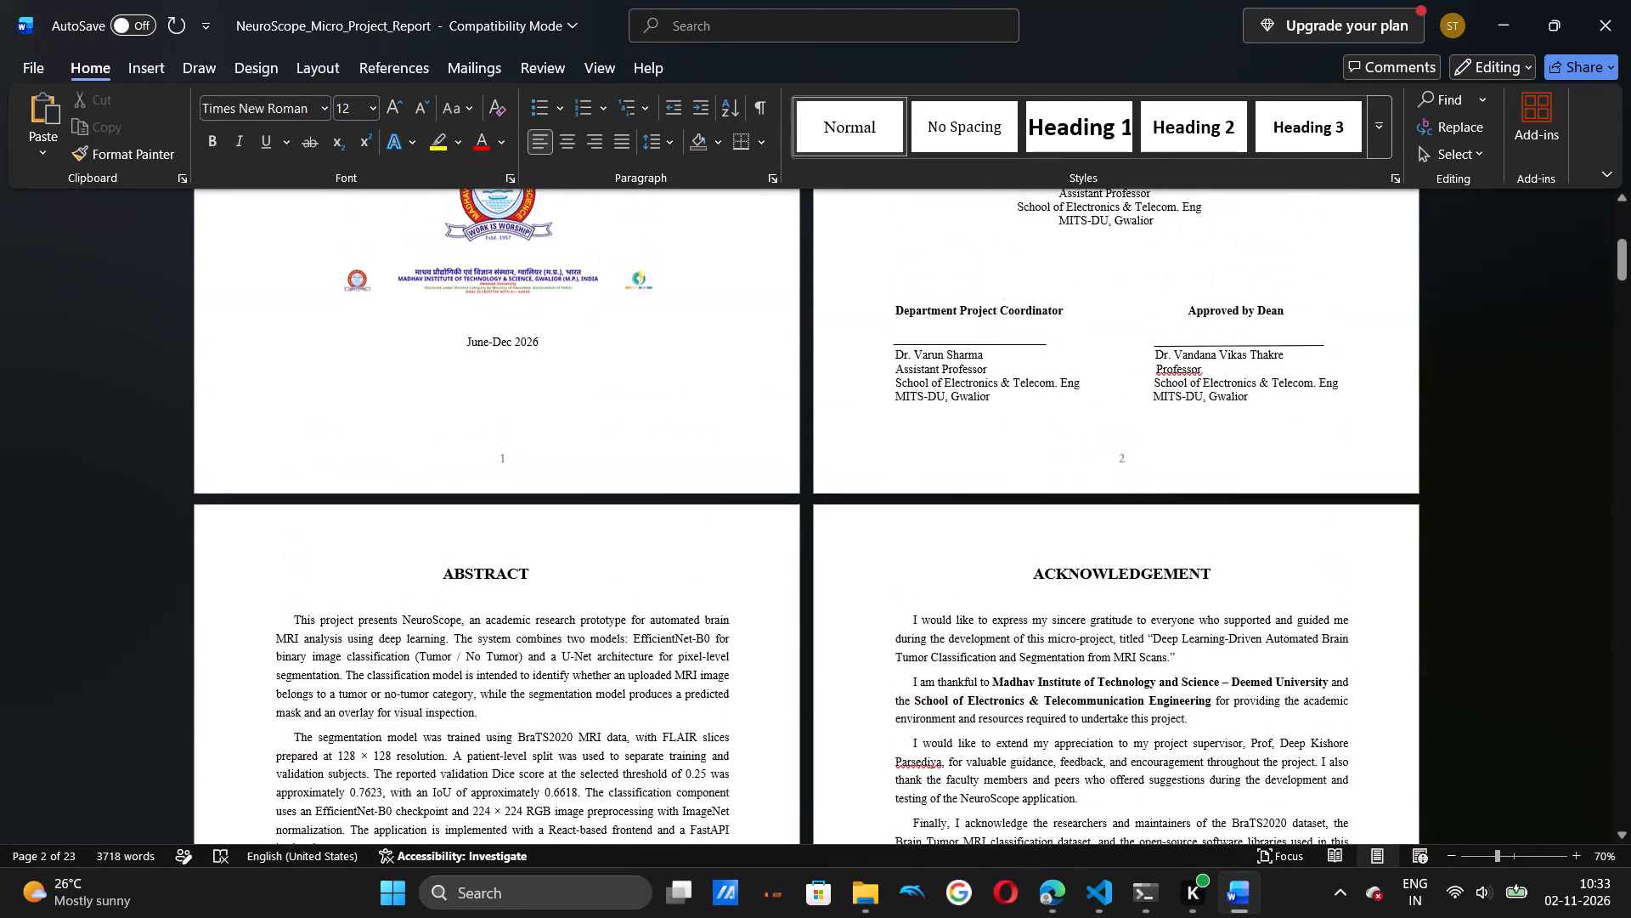
{"action": "scroll", "coordinate": [1270, 678], "scroll_direction": "down", "scroll_amount": 1}
{"action": "scroll", "coordinate": [1270, 678], "scroll_direction": "up", "scroll_amount": 3}
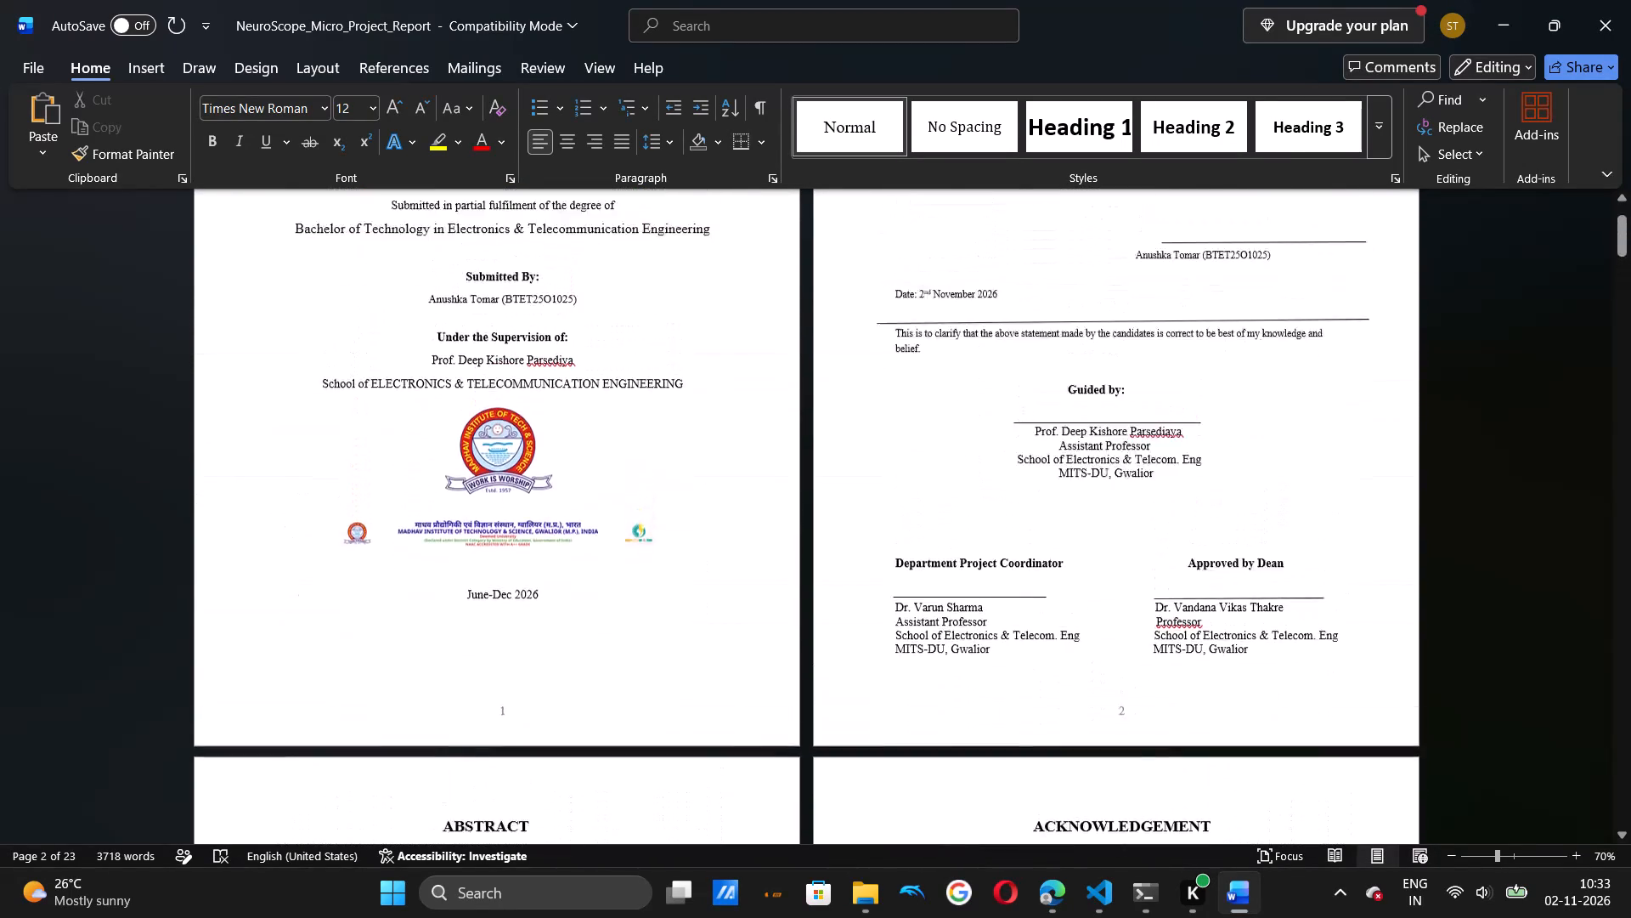
{"action": "scroll", "coordinate": [1270, 678], "scroll_direction": "up", "scroll_amount": 1}
{"action": "scroll", "coordinate": [1270, 678], "scroll_direction": "down", "scroll_amount": 4}
{"action": "scroll", "coordinate": [1270, 678], "scroll_direction": "up", "scroll_amount": 1}
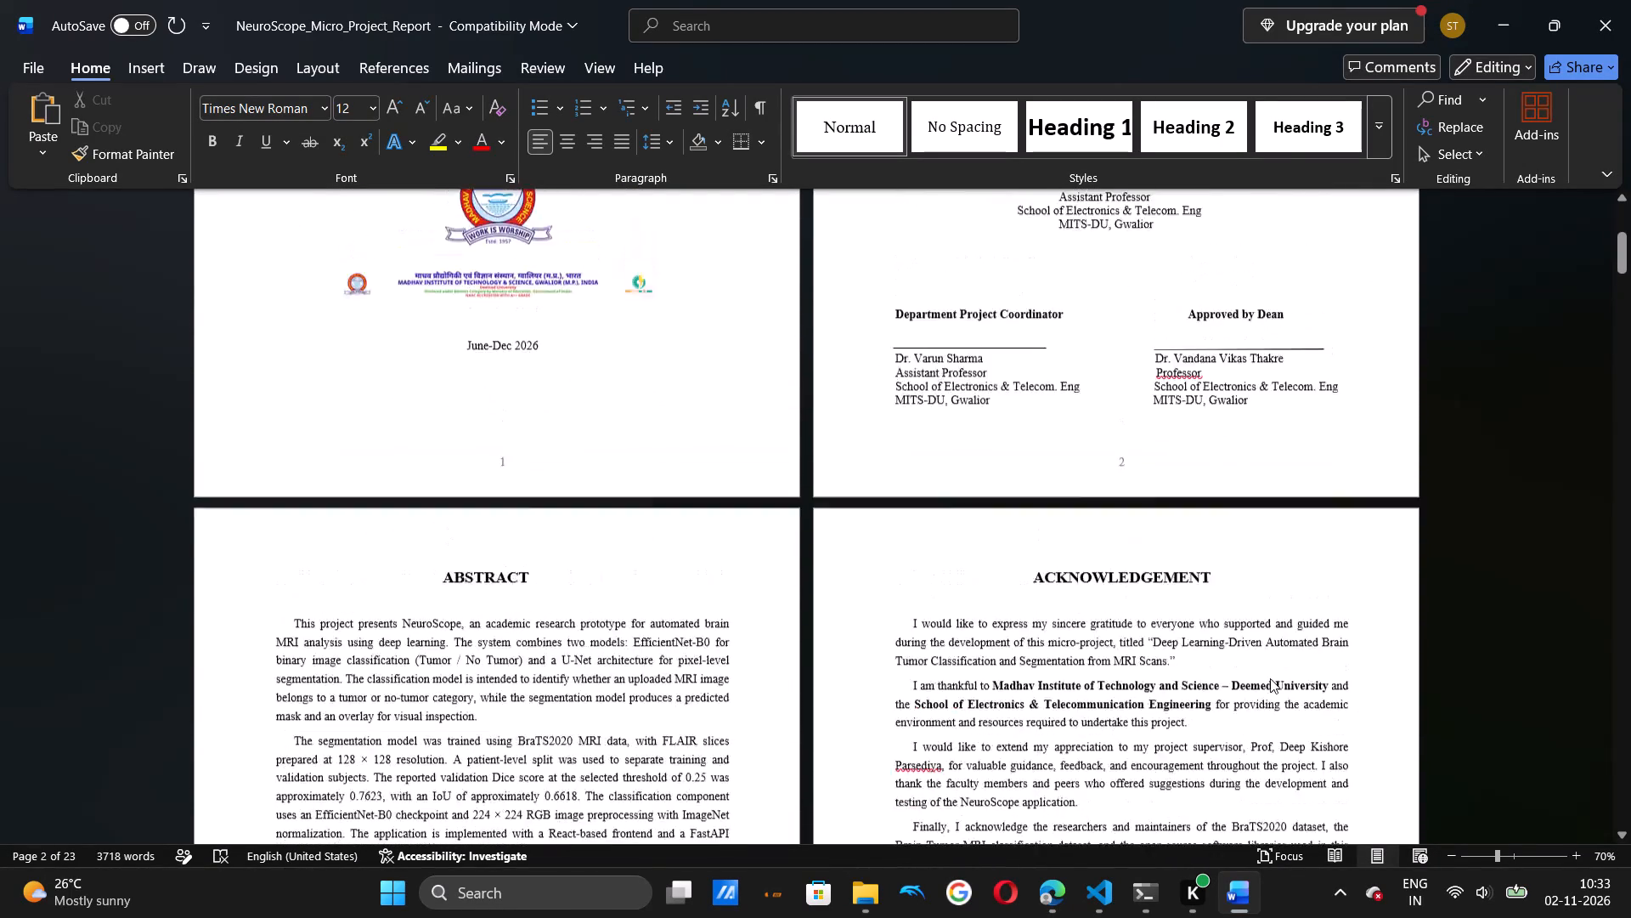
{"action": "scroll", "coordinate": [1270, 678], "scroll_direction": "up", "scroll_amount": 1}
{"action": "scroll", "coordinate": [1270, 678], "scroll_direction": "down", "scroll_amount": 2}
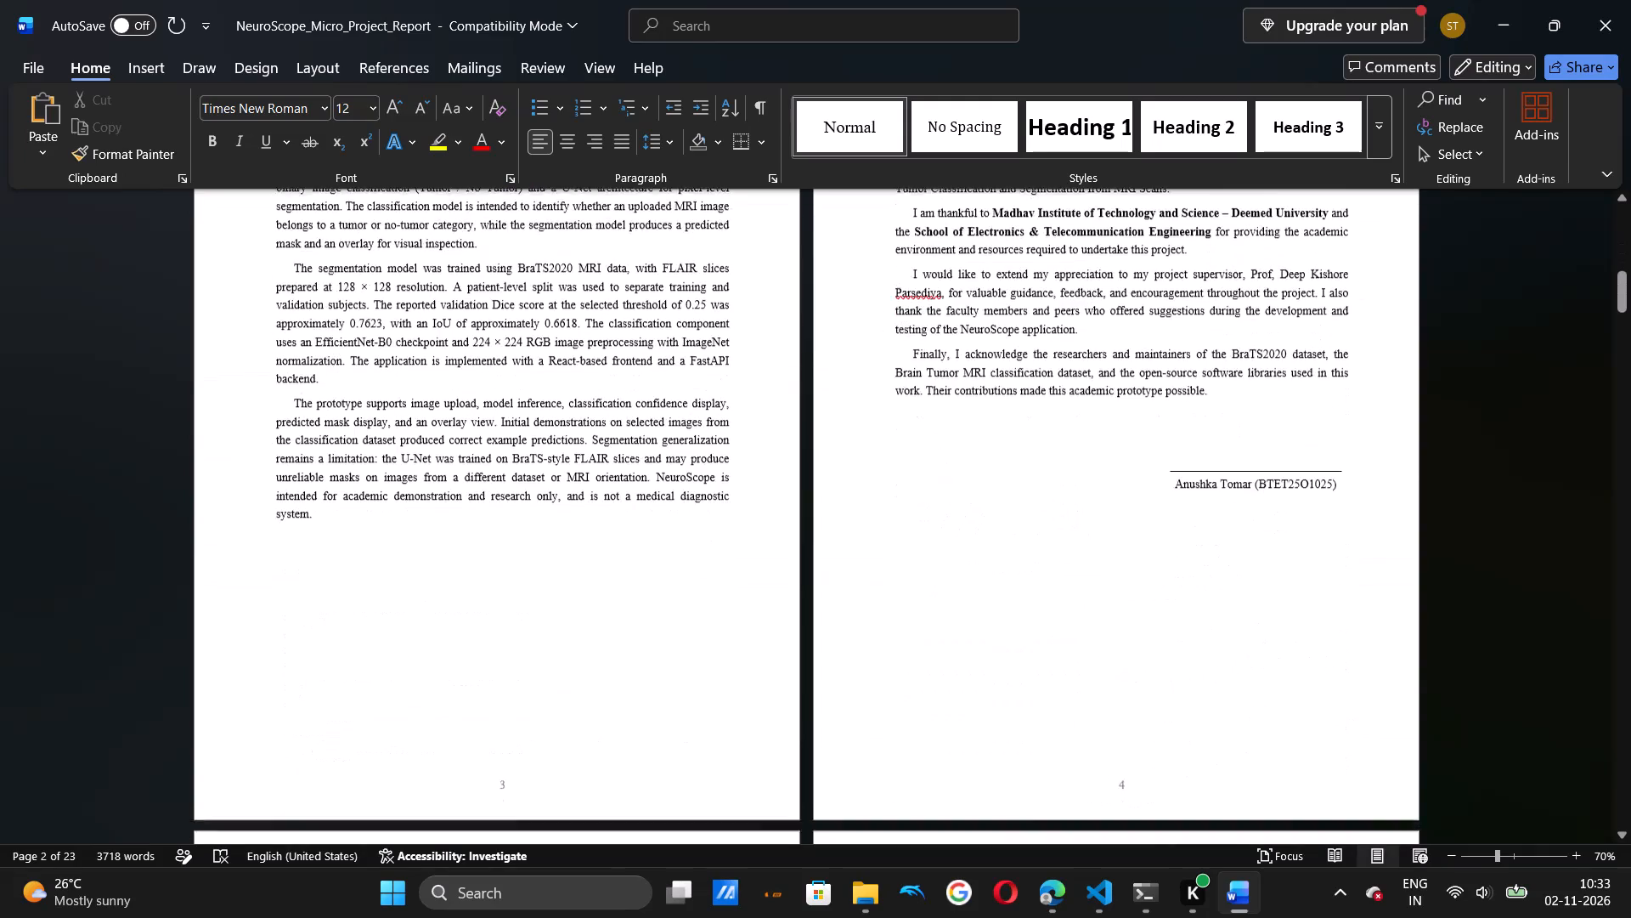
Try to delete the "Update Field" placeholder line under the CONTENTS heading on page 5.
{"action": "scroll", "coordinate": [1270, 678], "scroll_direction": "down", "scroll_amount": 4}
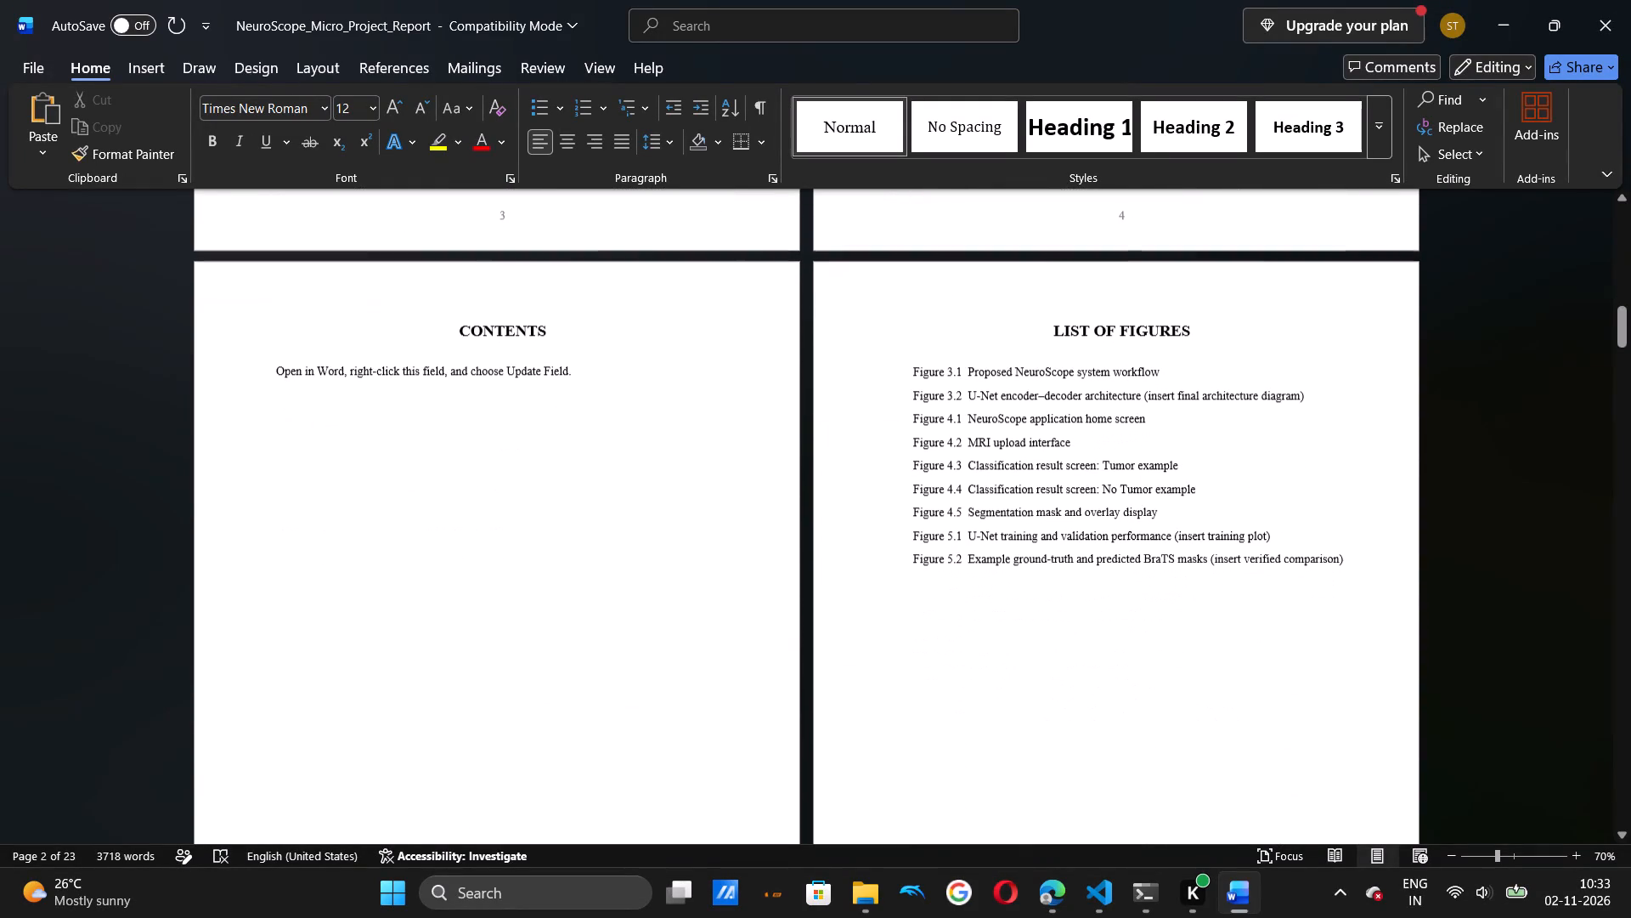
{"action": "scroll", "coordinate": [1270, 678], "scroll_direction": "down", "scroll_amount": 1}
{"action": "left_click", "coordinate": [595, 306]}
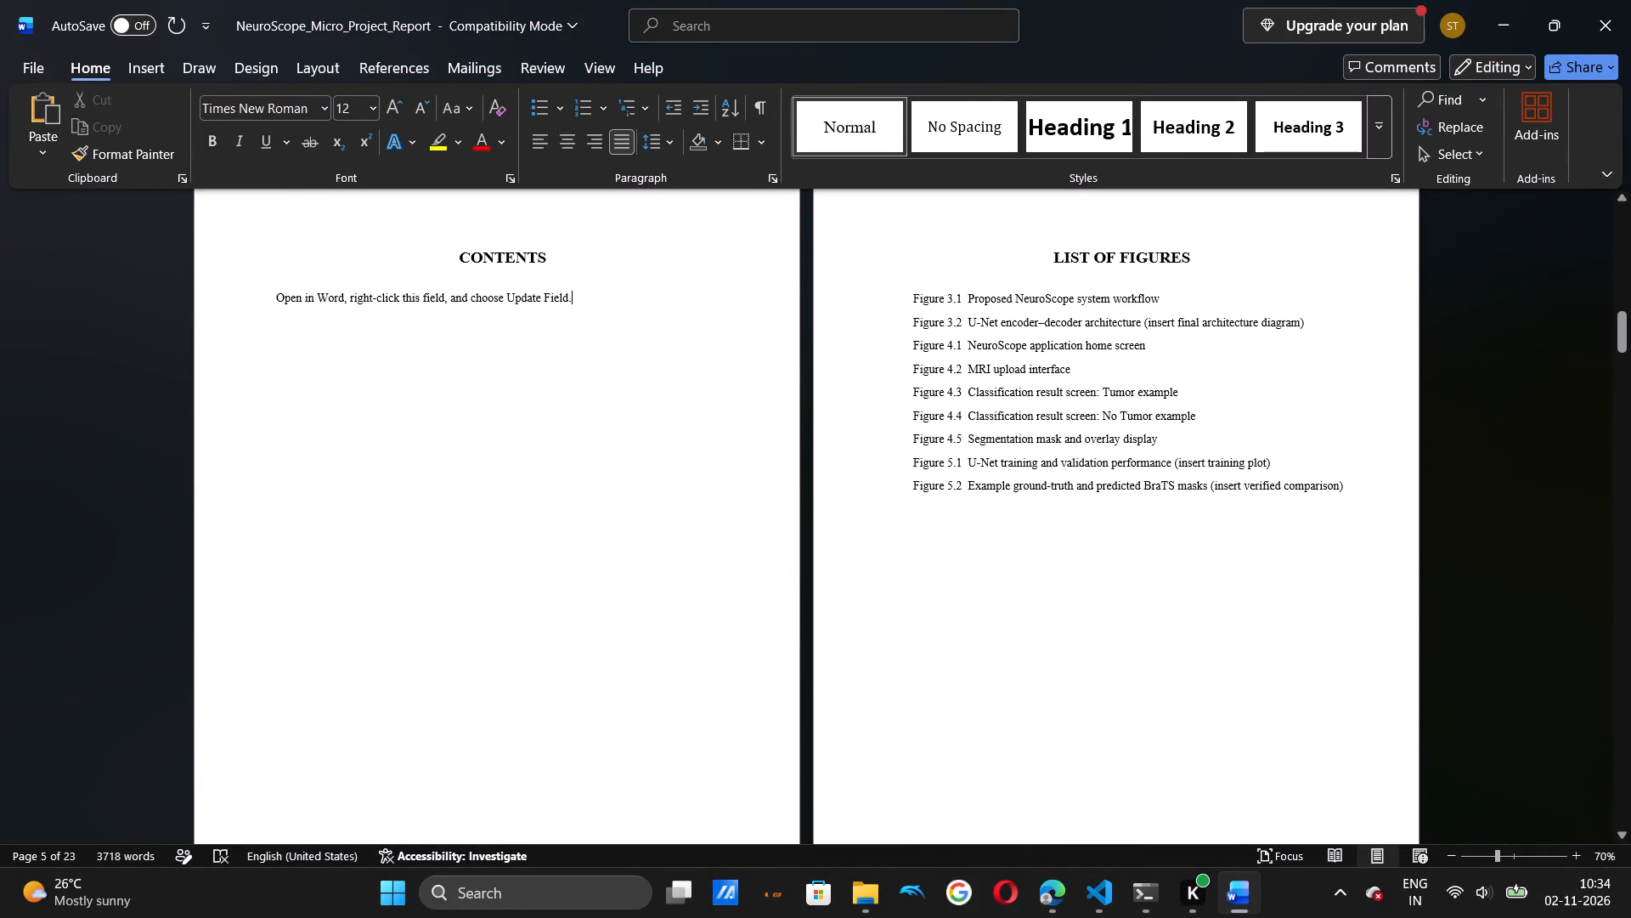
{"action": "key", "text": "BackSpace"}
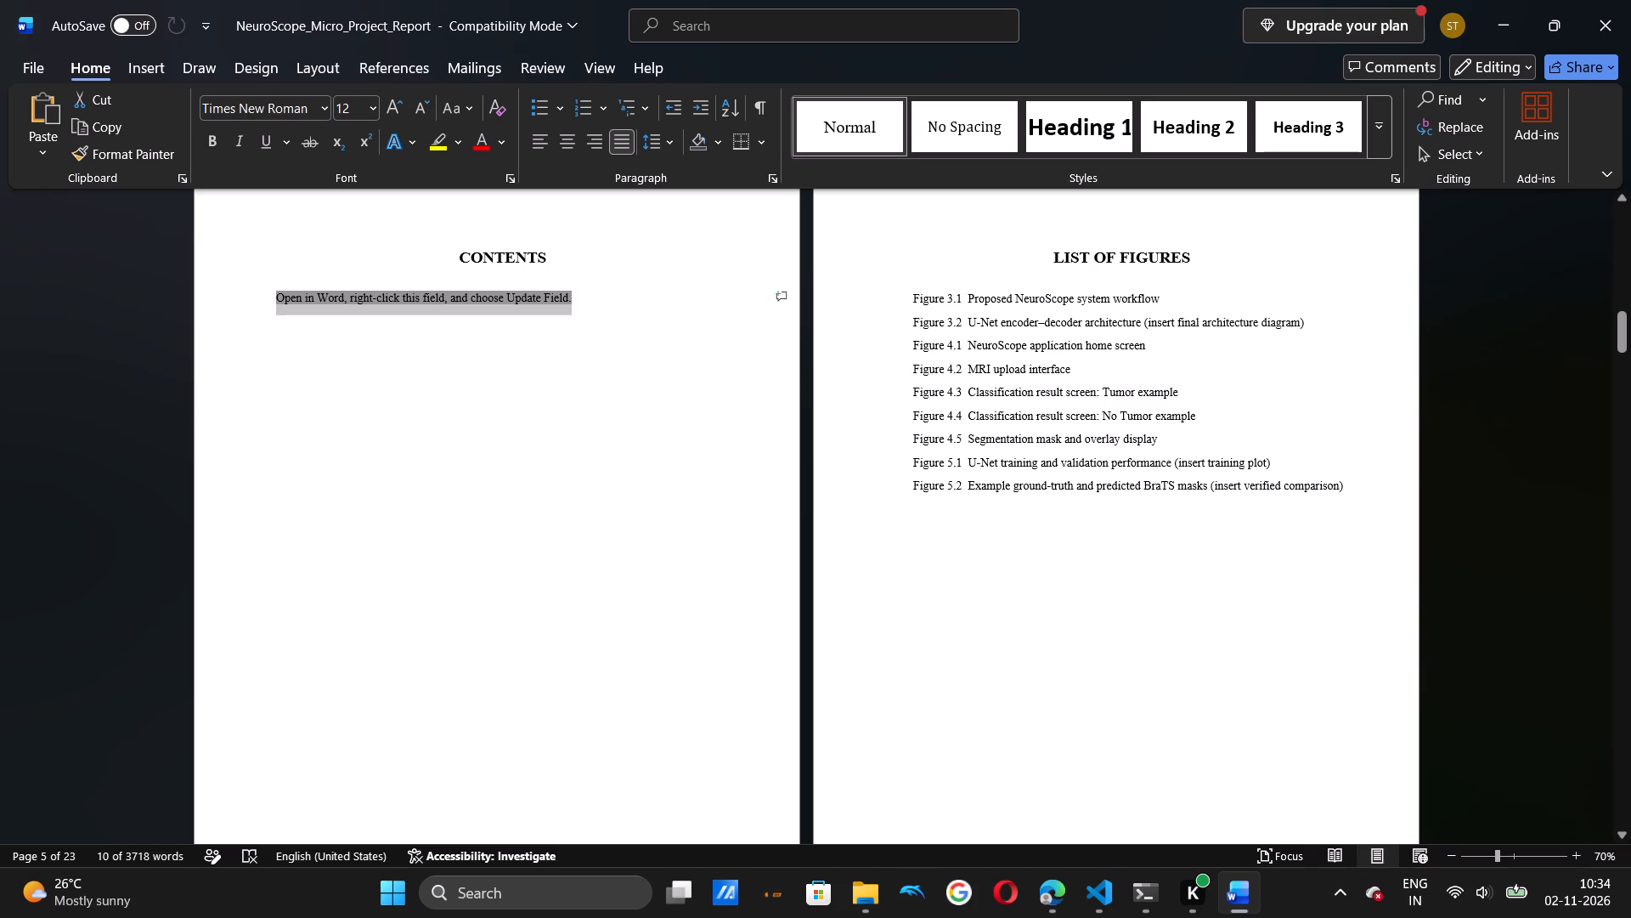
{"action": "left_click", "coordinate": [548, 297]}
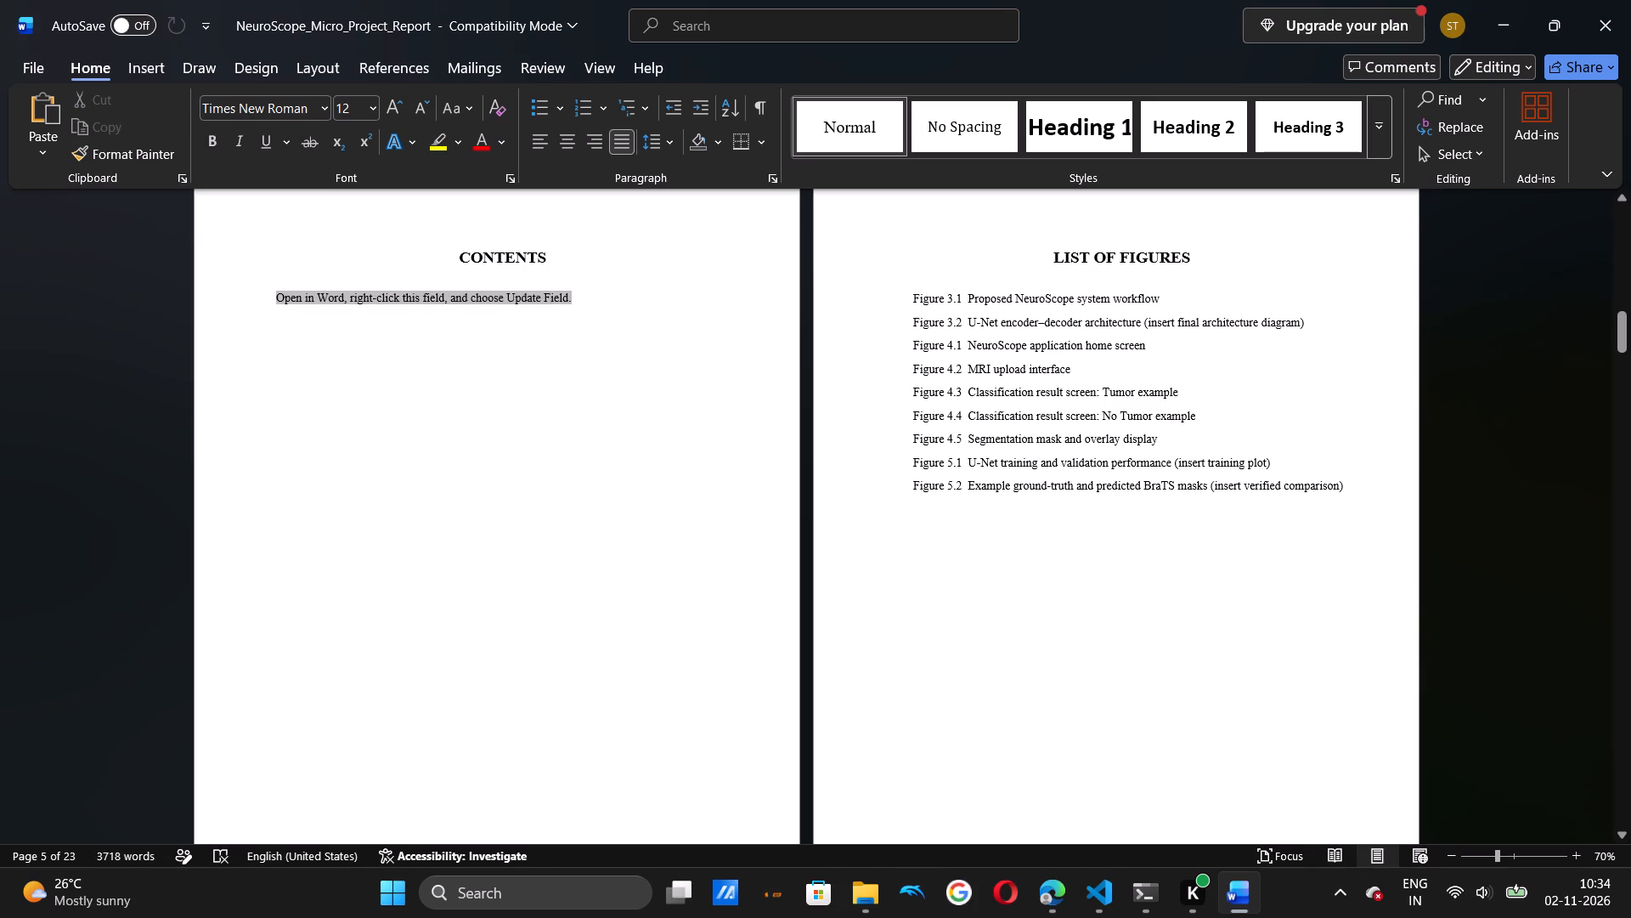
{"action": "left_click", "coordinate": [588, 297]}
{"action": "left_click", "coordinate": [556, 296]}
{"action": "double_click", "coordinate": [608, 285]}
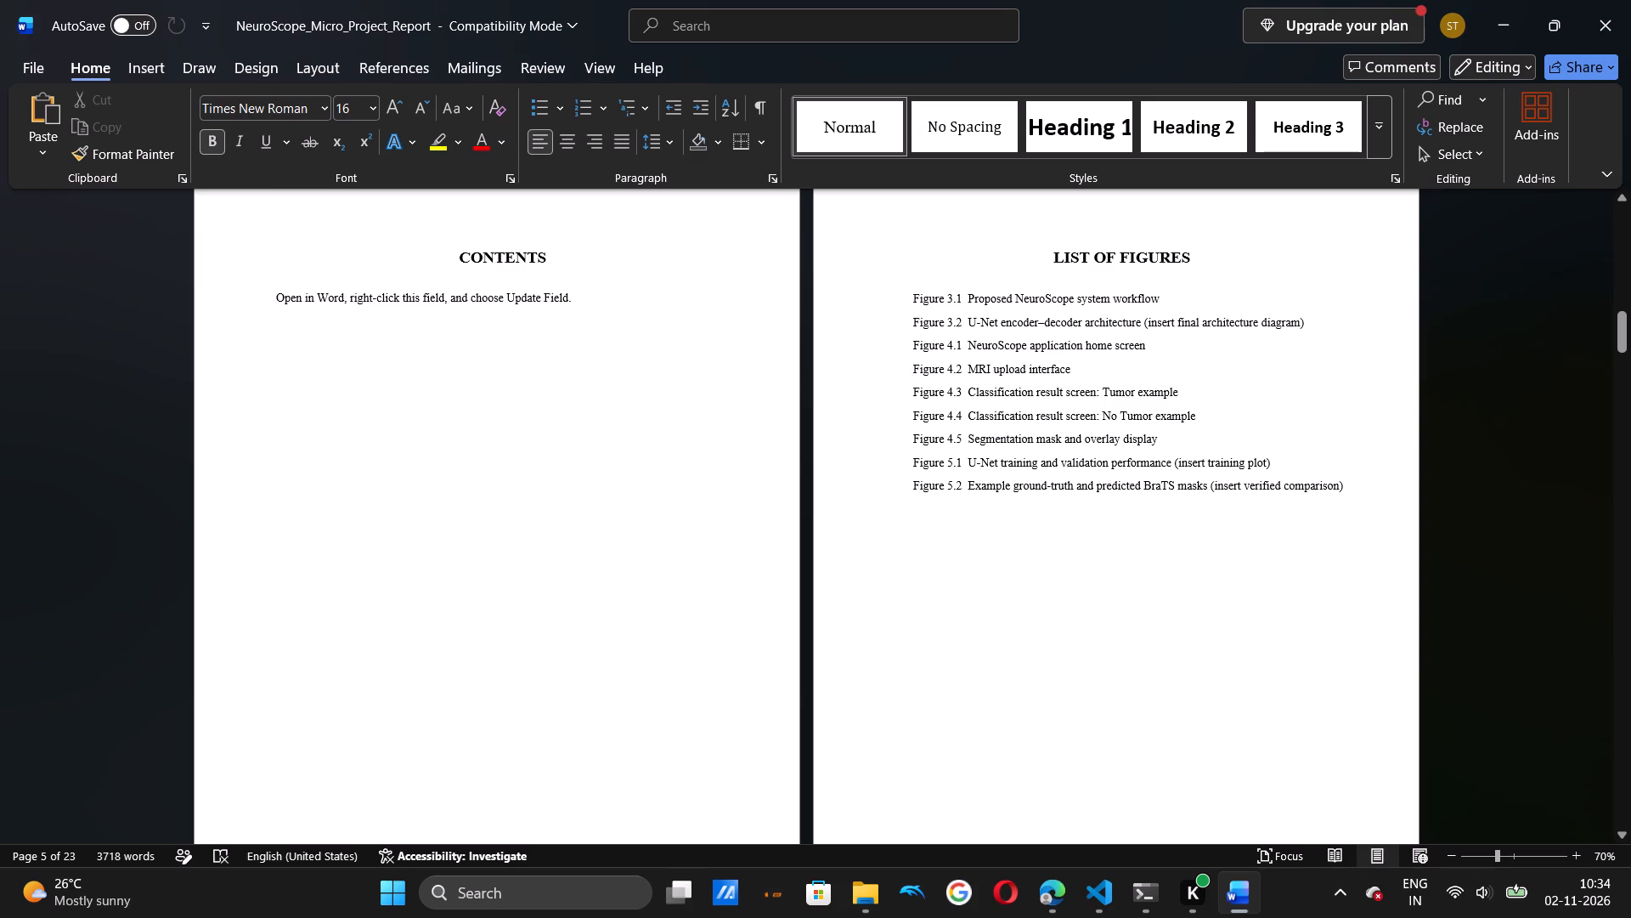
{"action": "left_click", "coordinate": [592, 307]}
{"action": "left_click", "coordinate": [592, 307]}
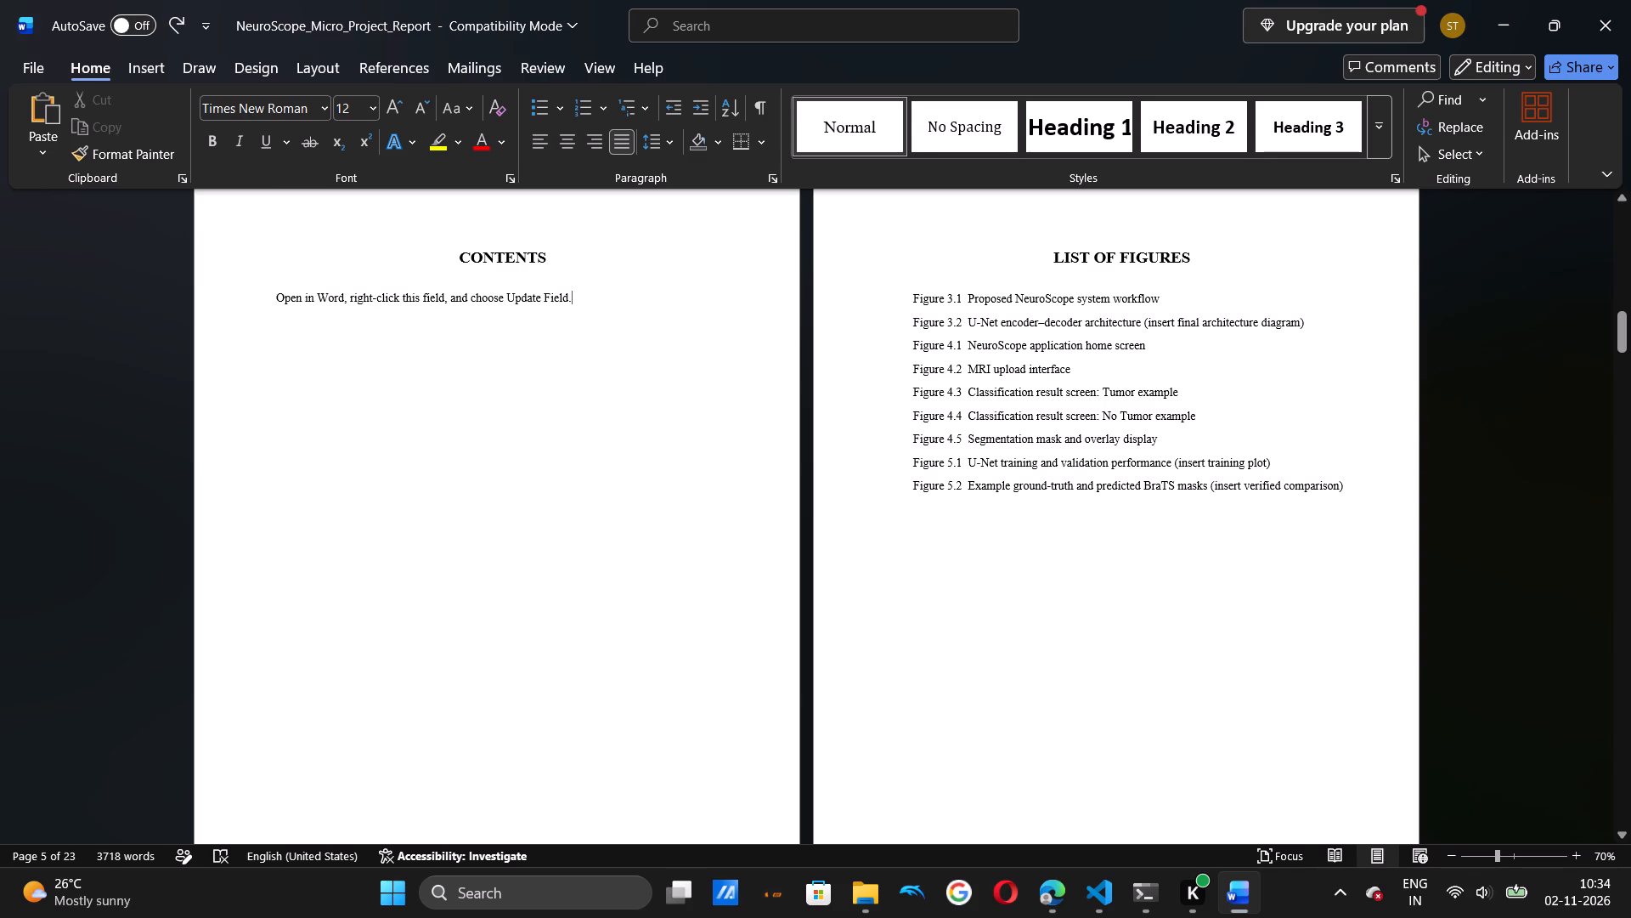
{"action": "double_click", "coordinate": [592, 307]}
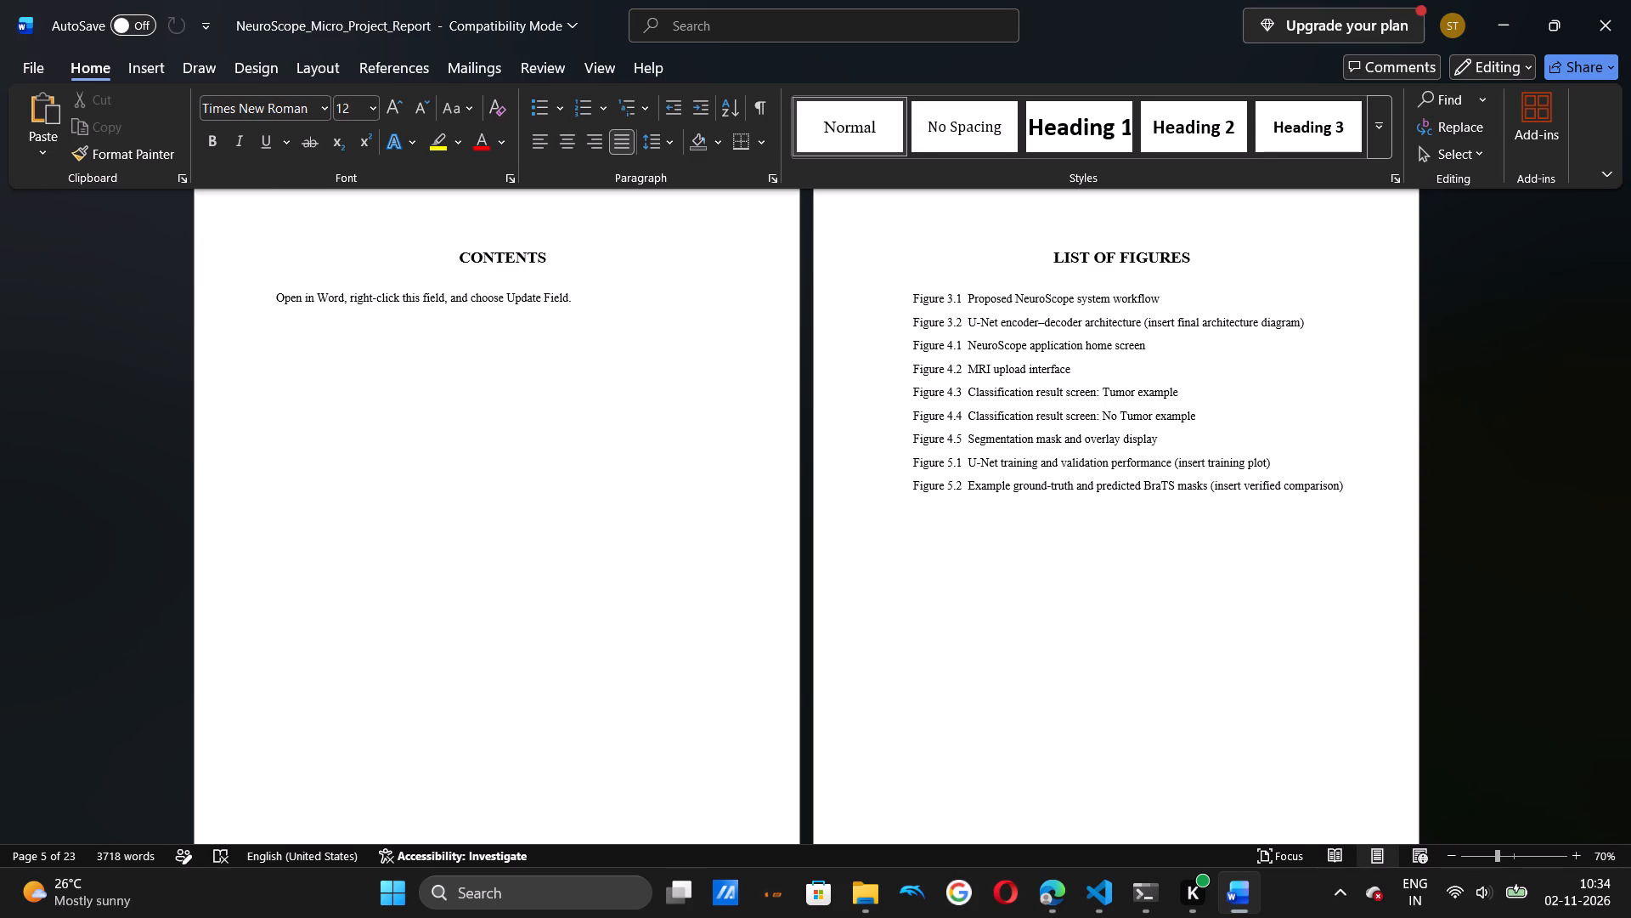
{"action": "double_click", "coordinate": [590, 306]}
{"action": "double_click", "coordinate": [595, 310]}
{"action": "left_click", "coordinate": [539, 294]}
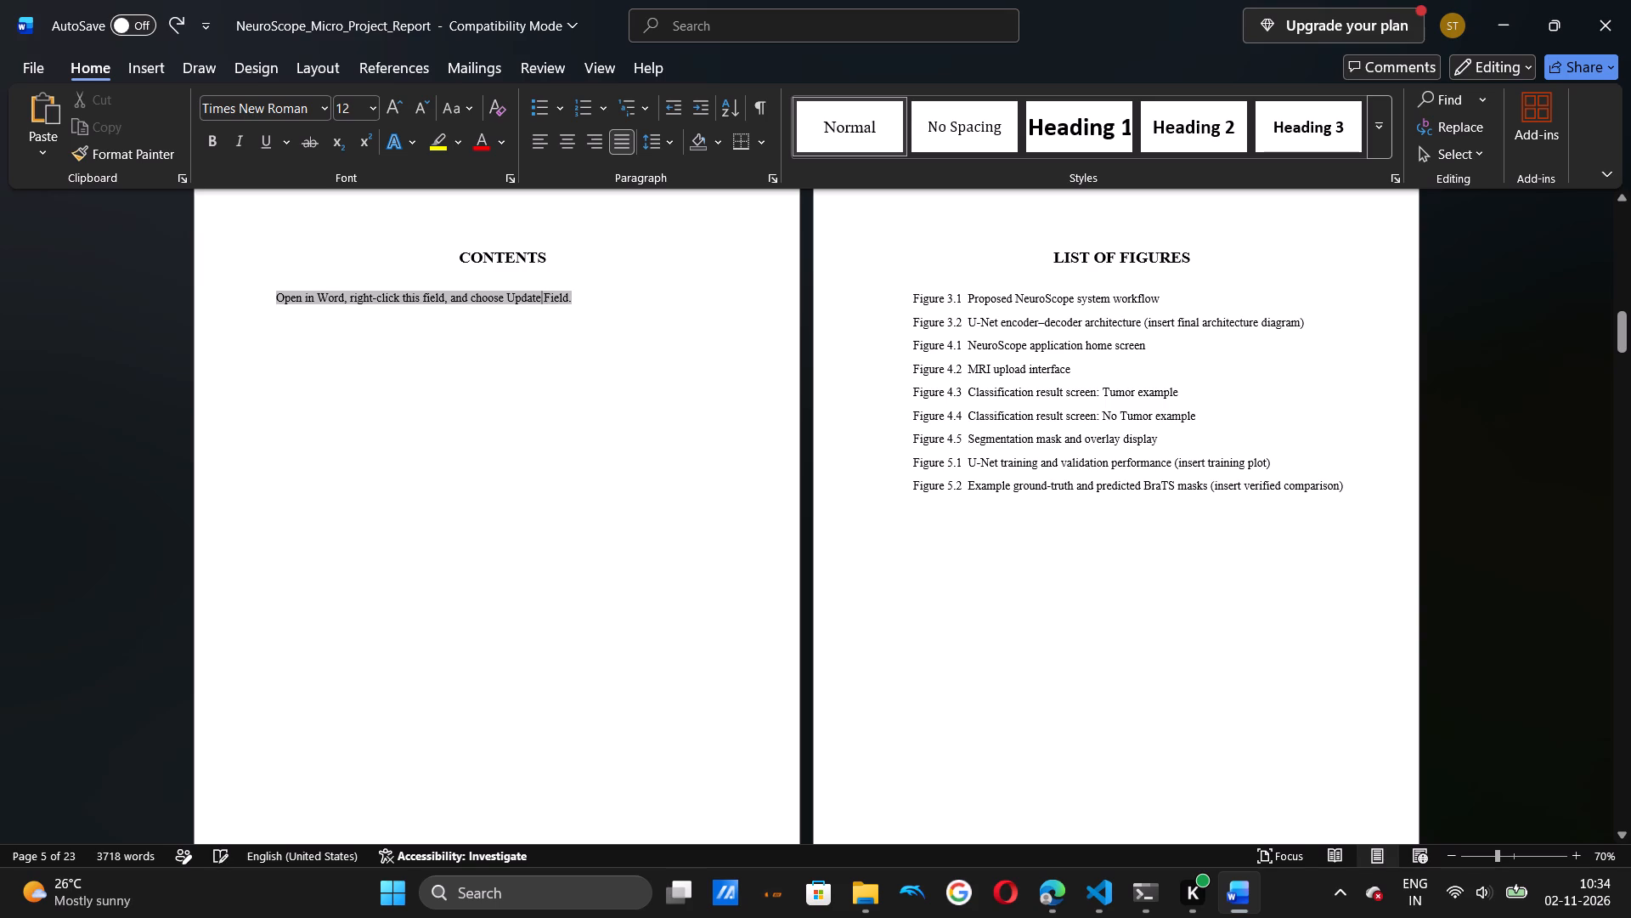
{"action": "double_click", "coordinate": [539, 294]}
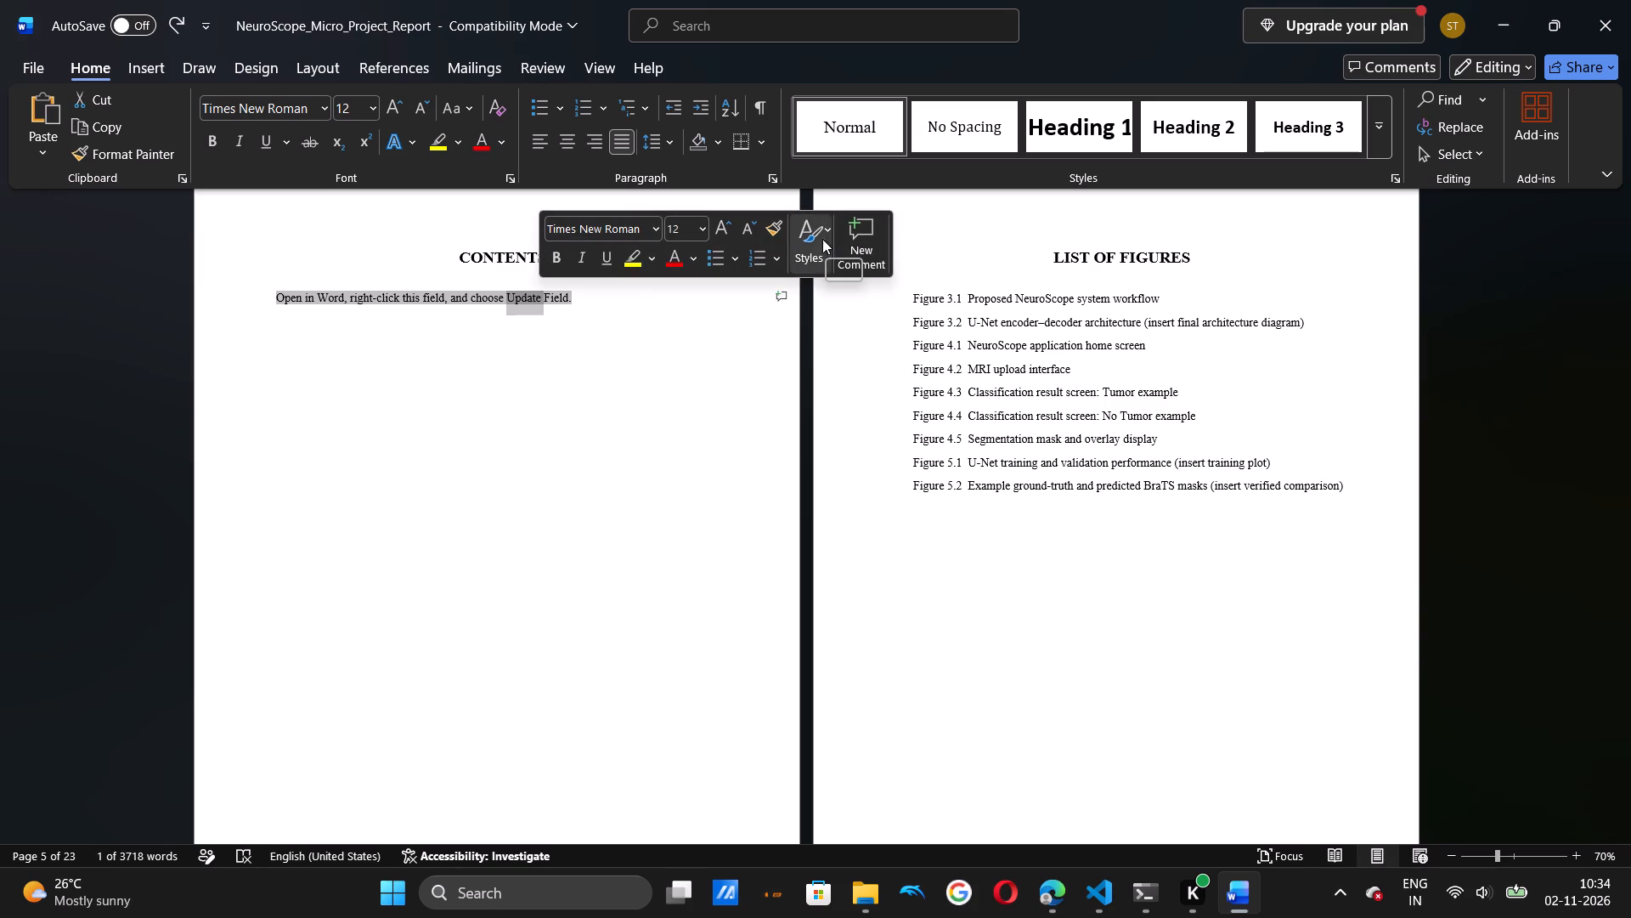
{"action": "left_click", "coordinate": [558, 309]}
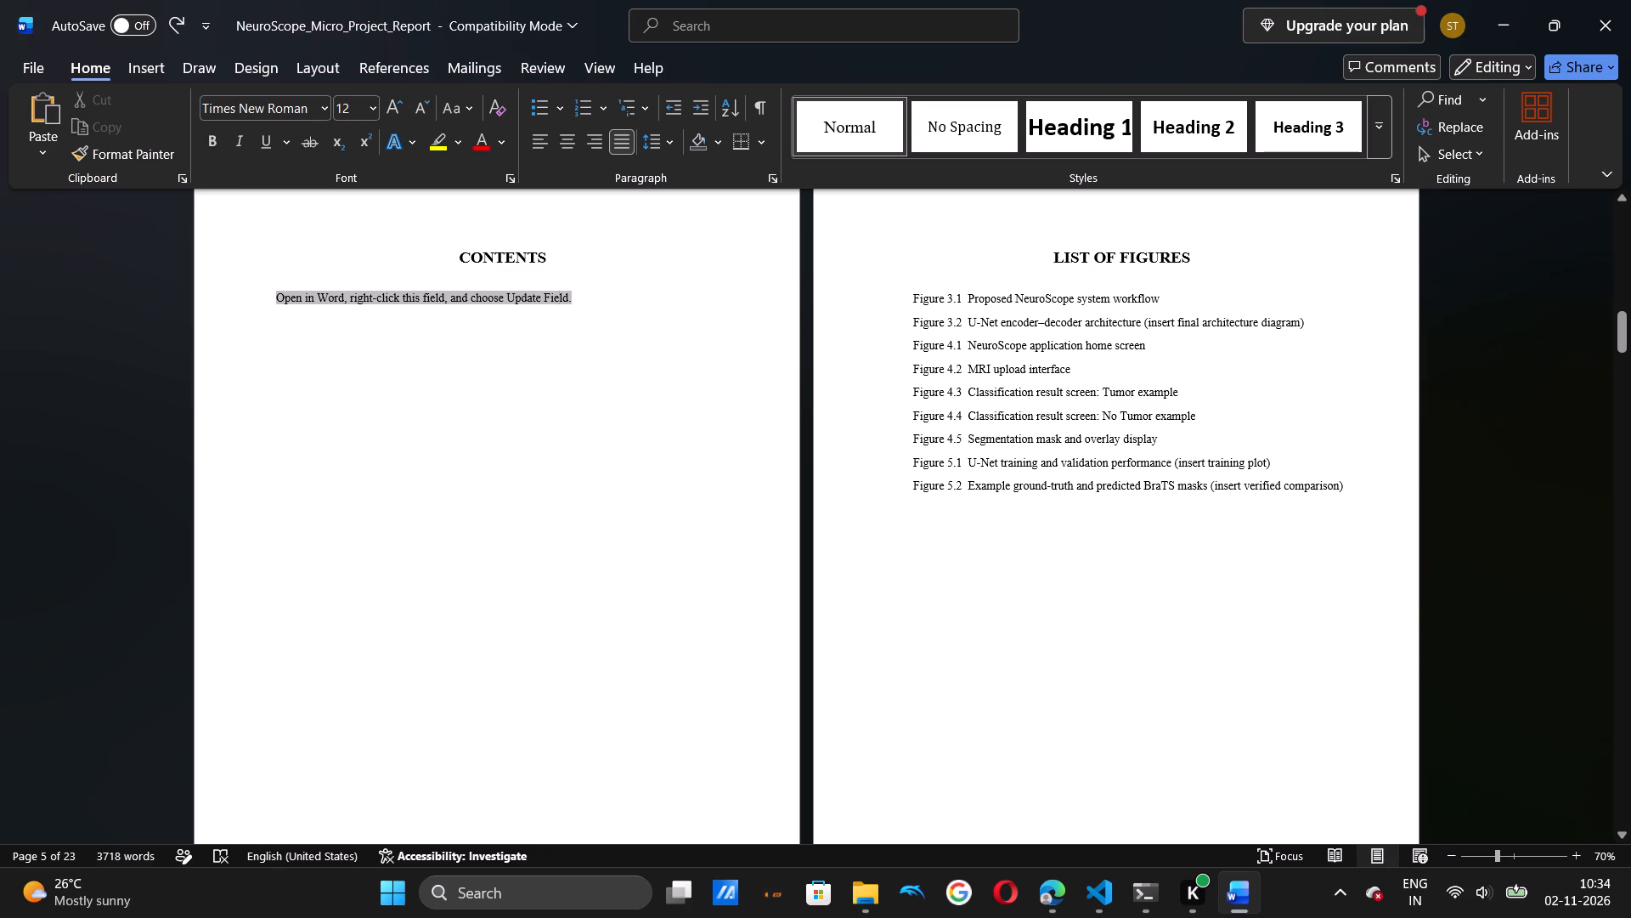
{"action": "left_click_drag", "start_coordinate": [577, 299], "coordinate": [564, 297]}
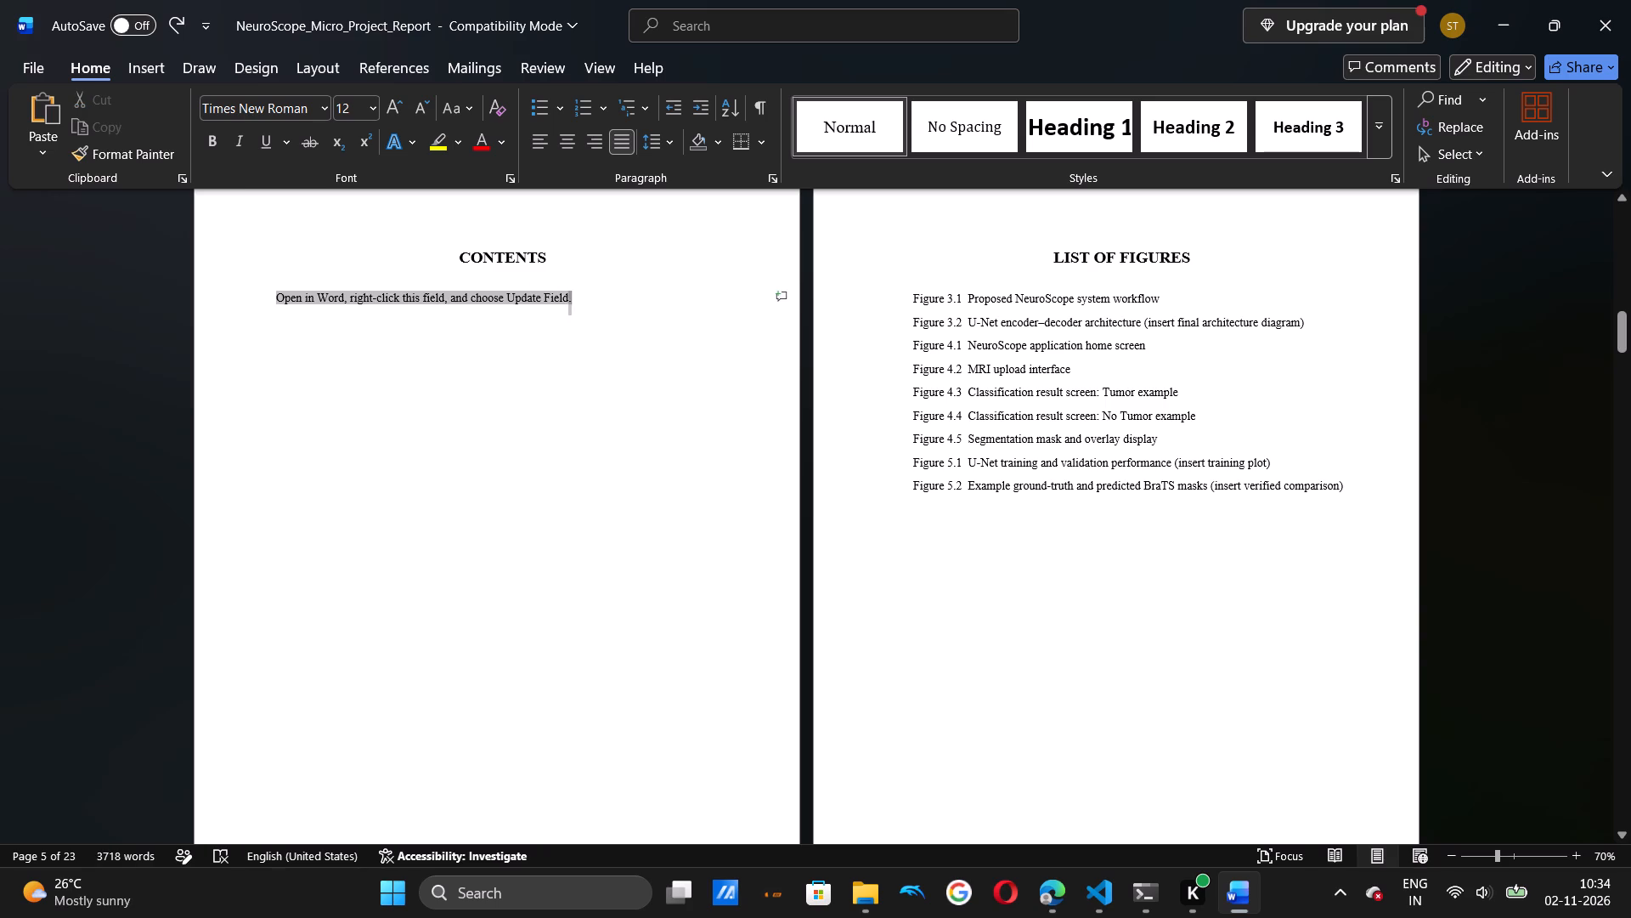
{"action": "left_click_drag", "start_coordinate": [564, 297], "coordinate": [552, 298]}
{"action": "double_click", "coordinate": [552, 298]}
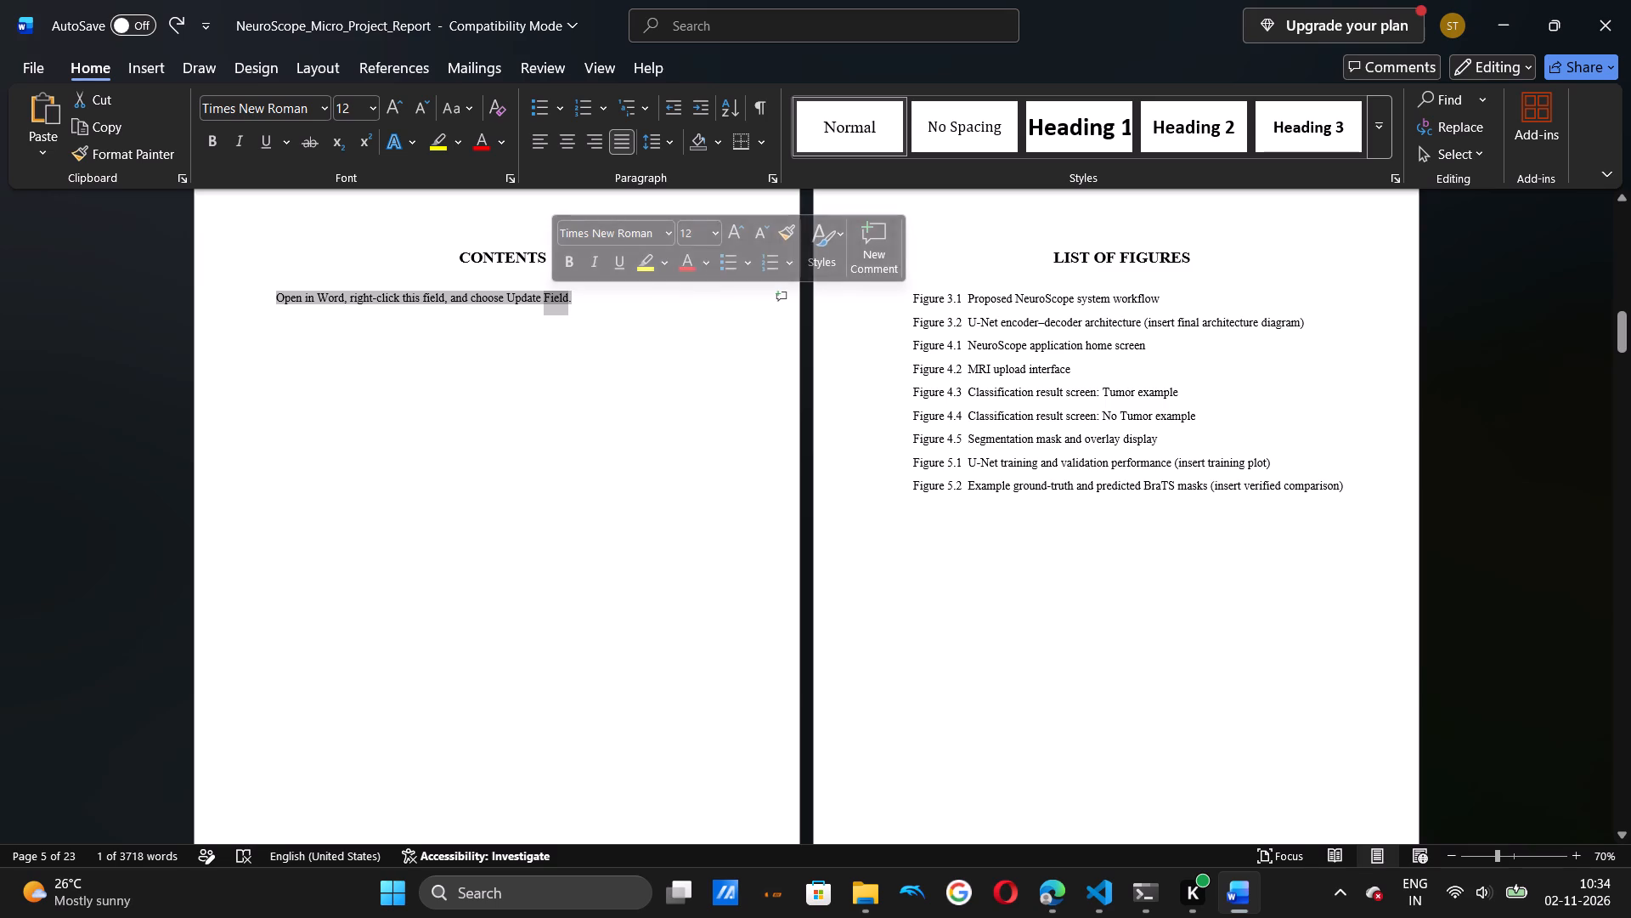
Delete the placeholder line and the CONTENTS heading, along with the page they occupy.
{"action": "left_click", "coordinate": [584, 309]}
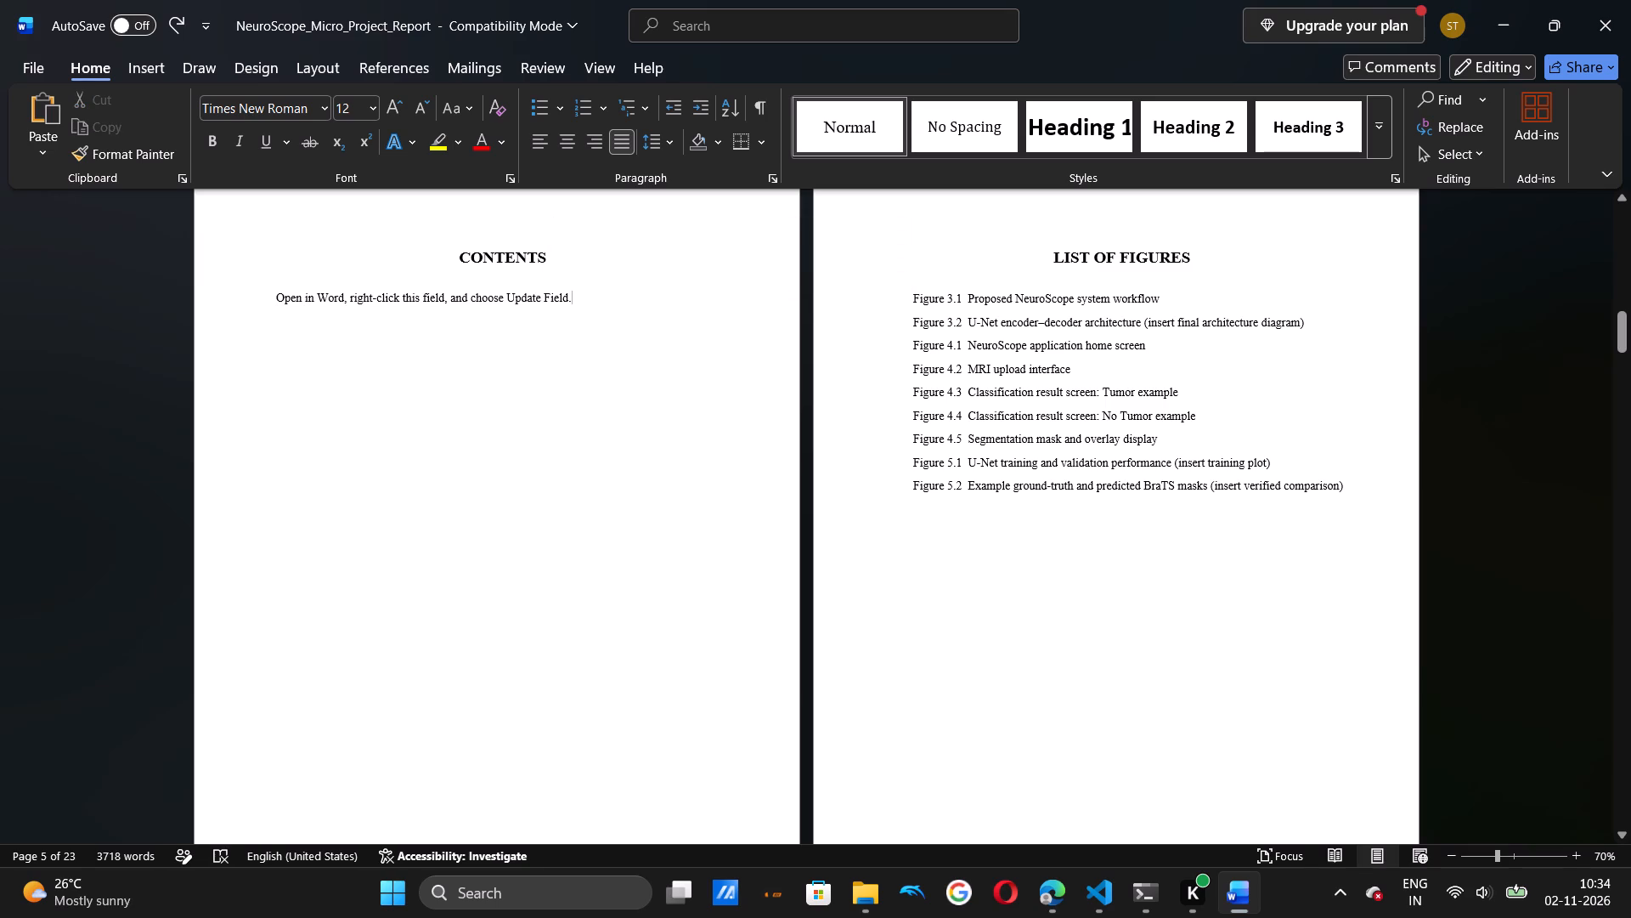
{"action": "key", "text": "BackSpace"}
{"action": "key", "text": "BackSpace"}
{"action": "key", "text": "BackSpace"}
{"action": "key", "text": "BackSpace"}
{"action": "key", "text": "BackSpace"}
{"action": "key", "text": "BackSpace"}
{"action": "key", "text": "BackSpace"}
{"action": "key", "text": "BackSpace"}
{"action": "key", "text": "BackSpace"}
{"action": "key", "text": "BackSpace"}
{"action": "key", "text": "BackSpace"}
{"action": "key", "text": "BackSpace"}
{"action": "key", "text": "BackSpace"}
{"action": "key", "text": "BackSpace"}
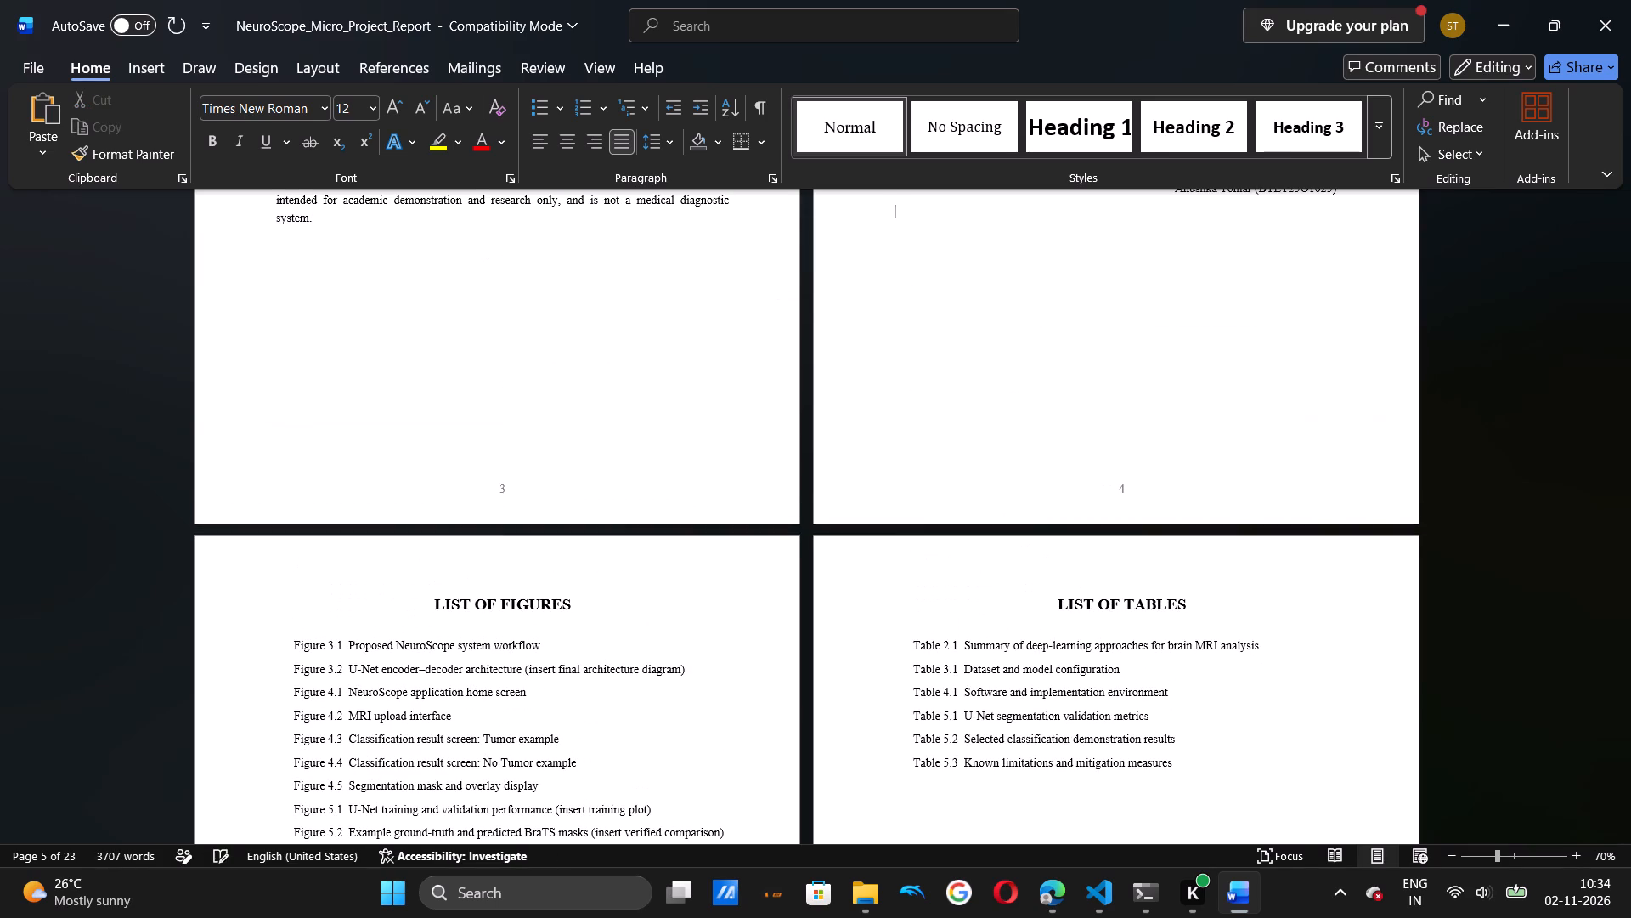
Replace the break before LIST OF FIGURES with empty lines that push the heading onto page 5.
{"action": "scroll", "coordinate": [584, 309], "scroll_direction": "right", "scroll_amount": 1}
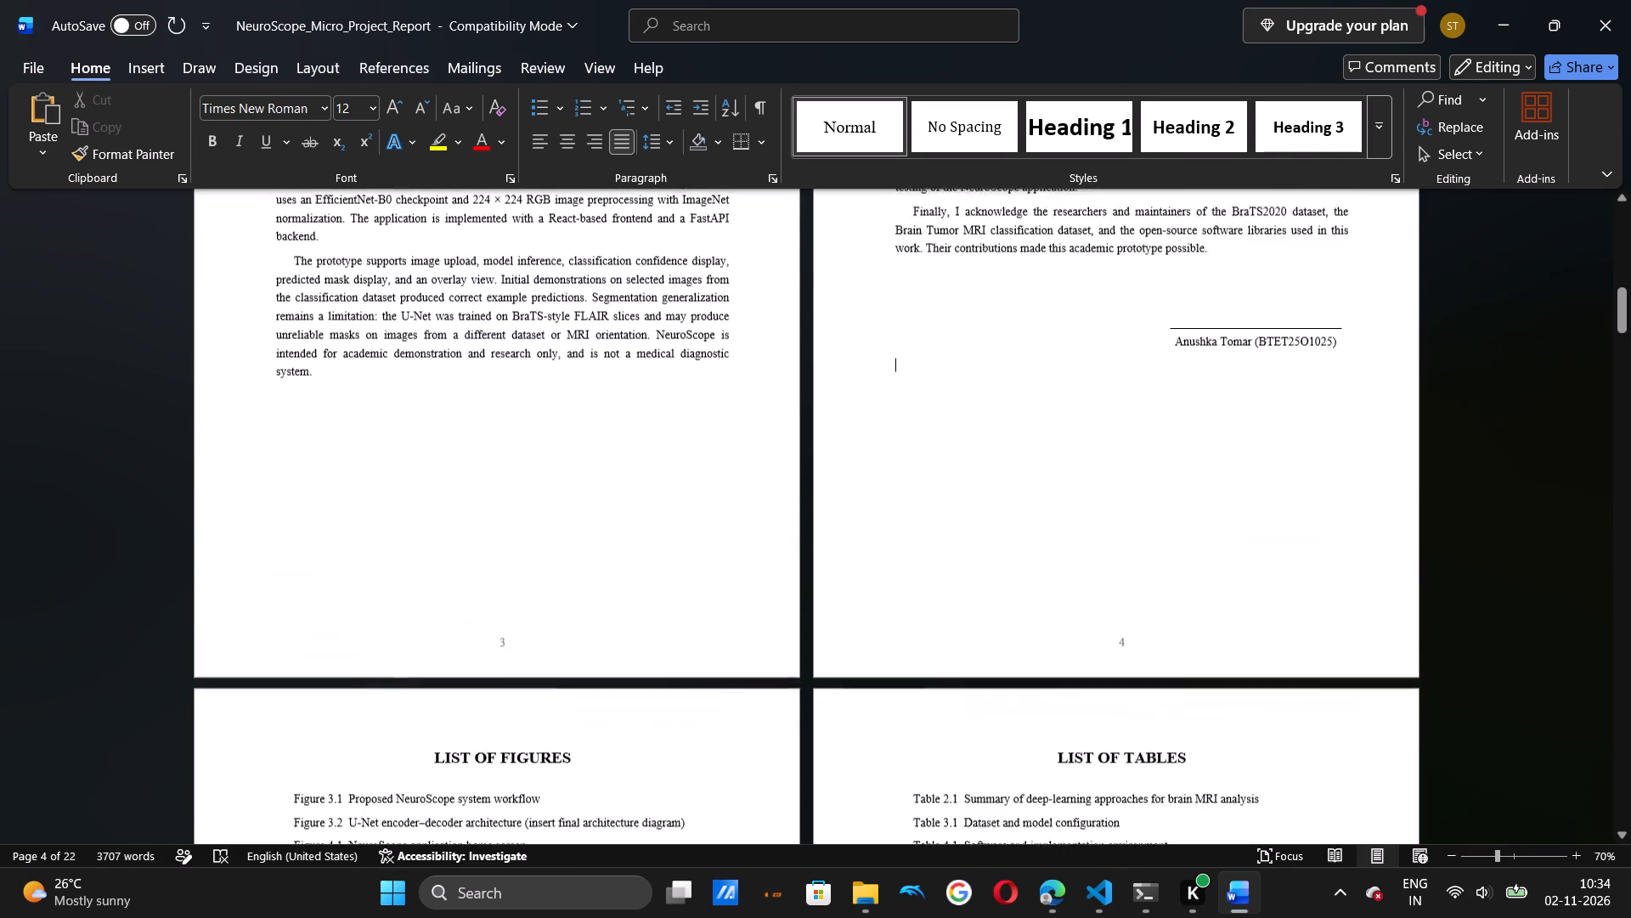
{"action": "scroll", "coordinate": [584, 309], "scroll_direction": "right", "scroll_amount": 1}
{"action": "scroll", "coordinate": [1150, 583], "scroll_direction": "down", "scroll_amount": 1}
{"action": "left_click", "coordinate": [866, 425]}
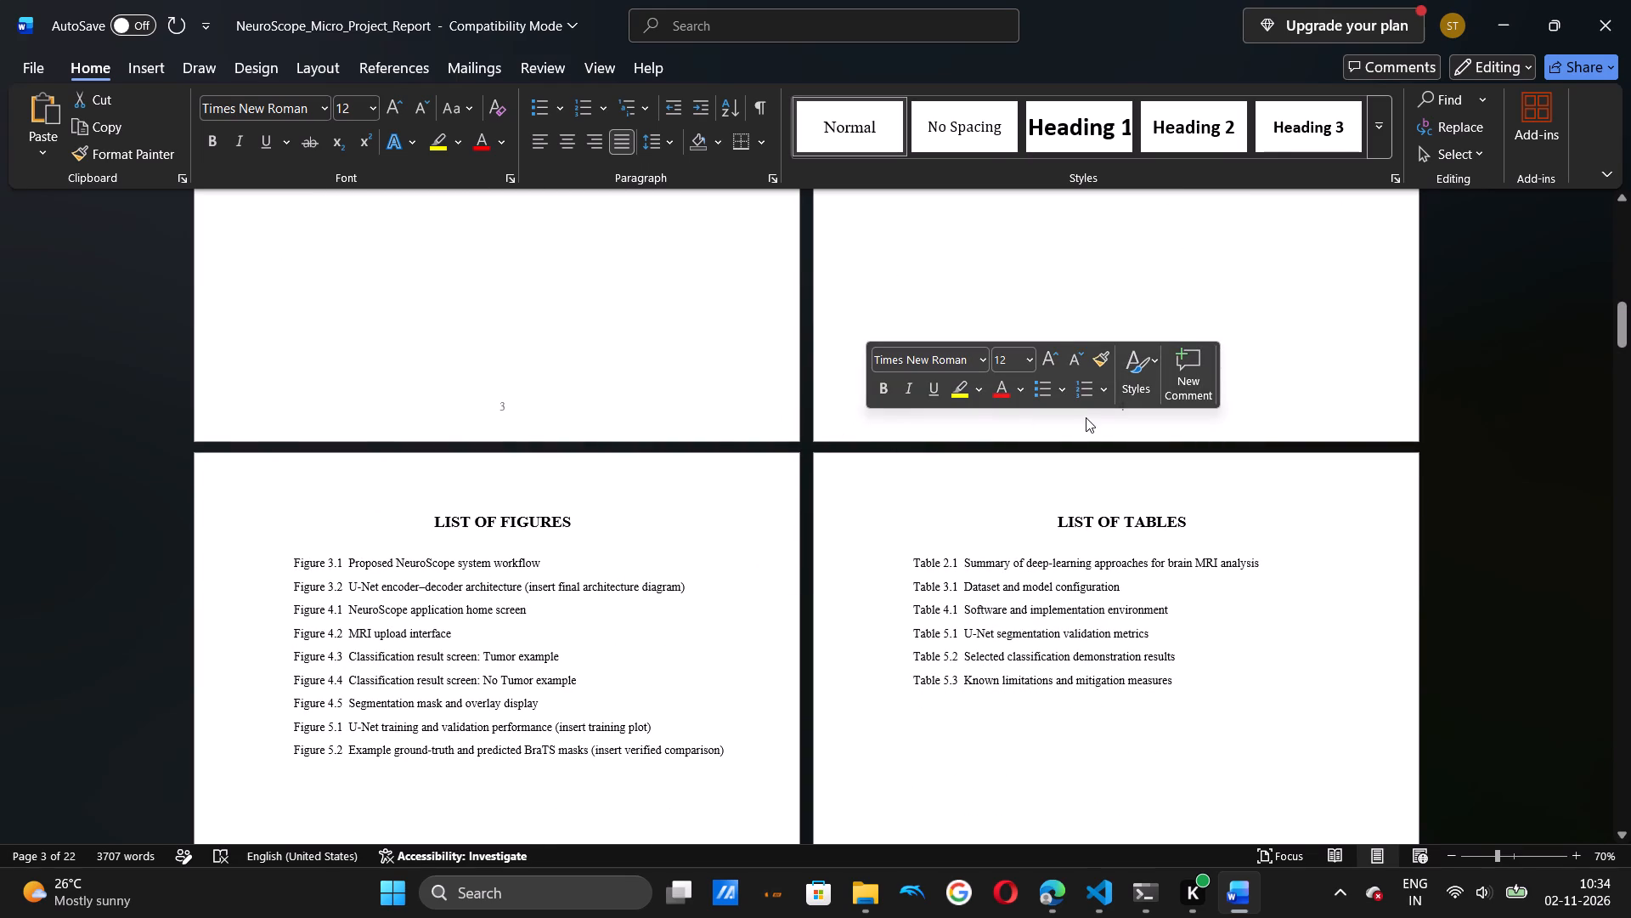
{"action": "key", "text": "Return"}
{"action": "scroll", "coordinate": [1086, 417], "scroll_direction": "up", "scroll_amount": 2}
{"action": "key", "text": "BackSpace"}
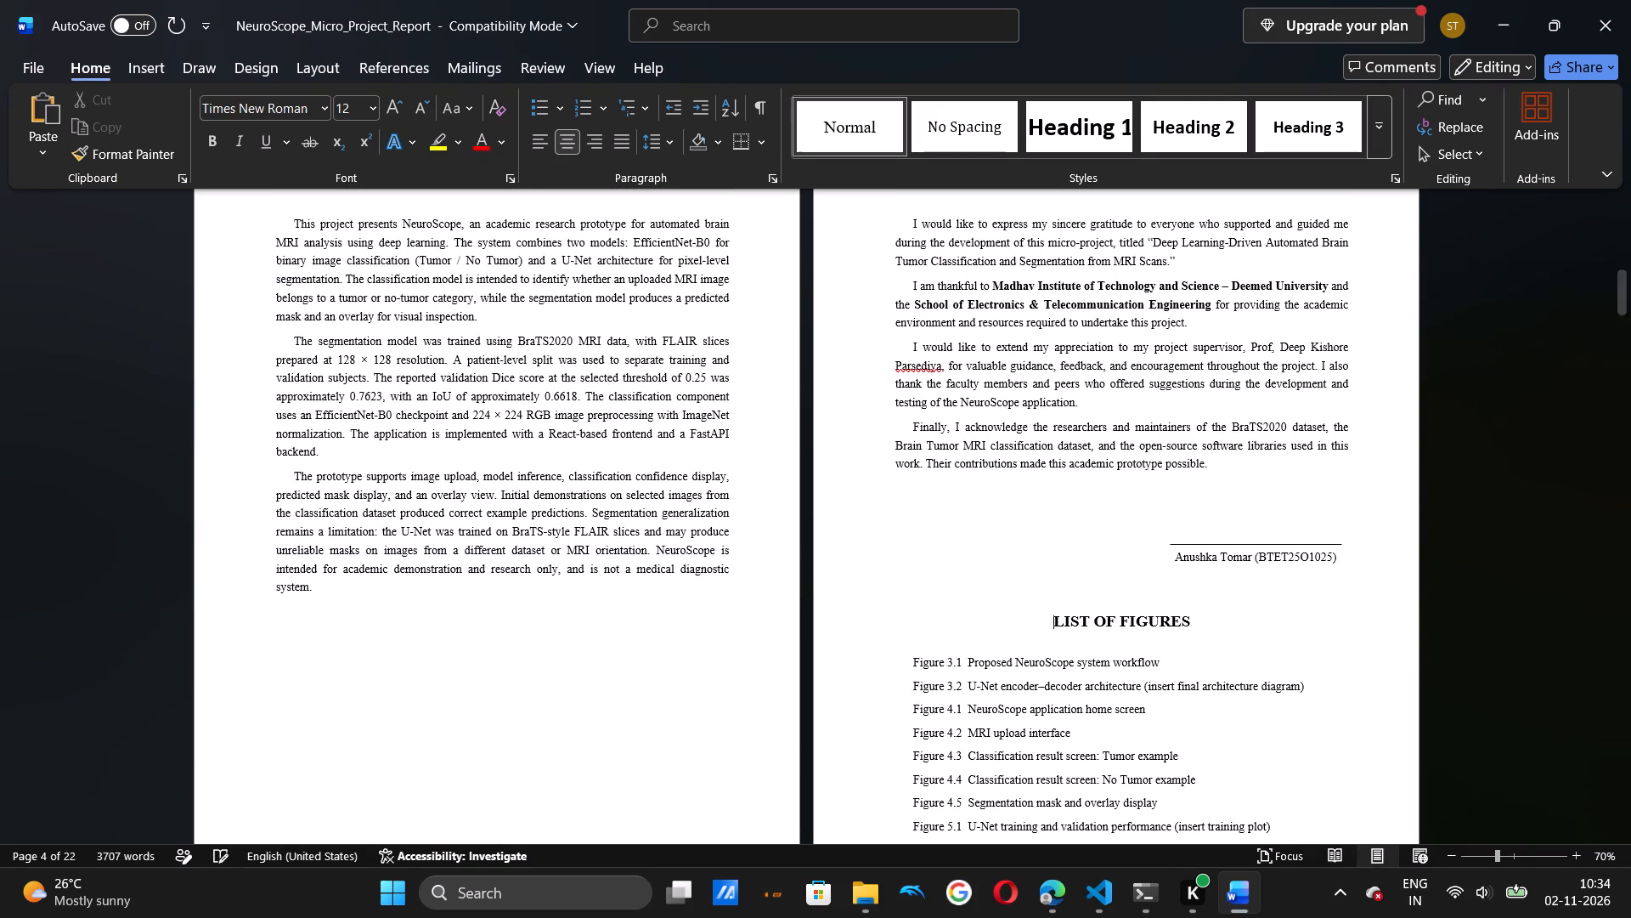
{"action": "key", "text": "Return"}
{"action": "key", "text": "Return"}
{"action": "key", "text": "Return"}
{"action": "key", "text": "Return"}
{"action": "key", "text": "Return"}
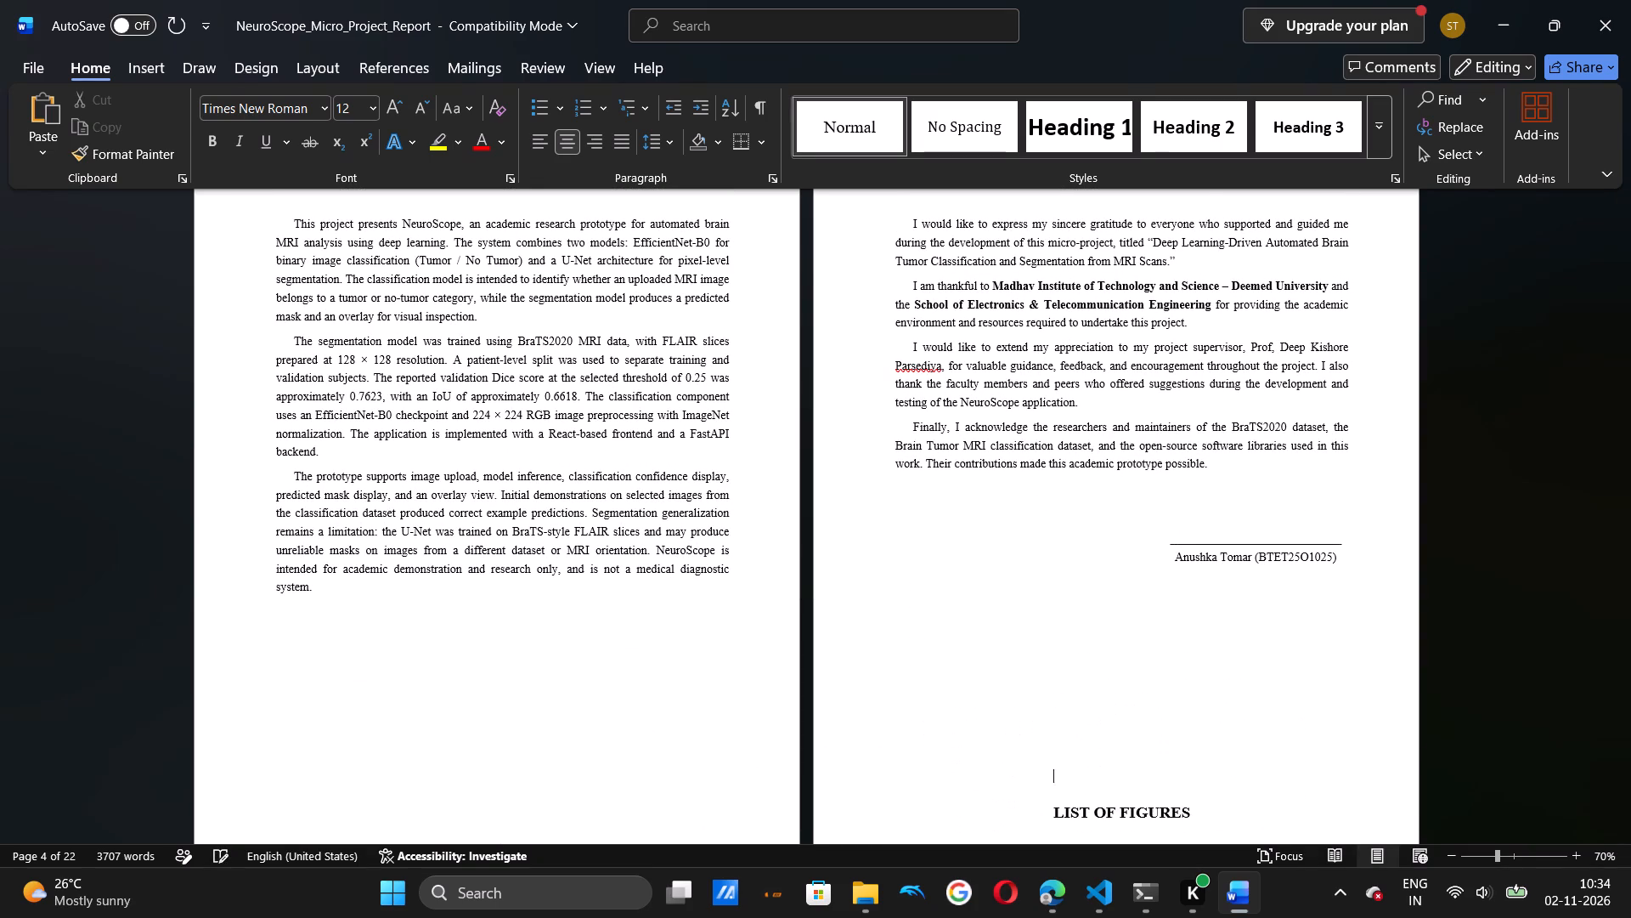
{"action": "key", "text": "Return"}
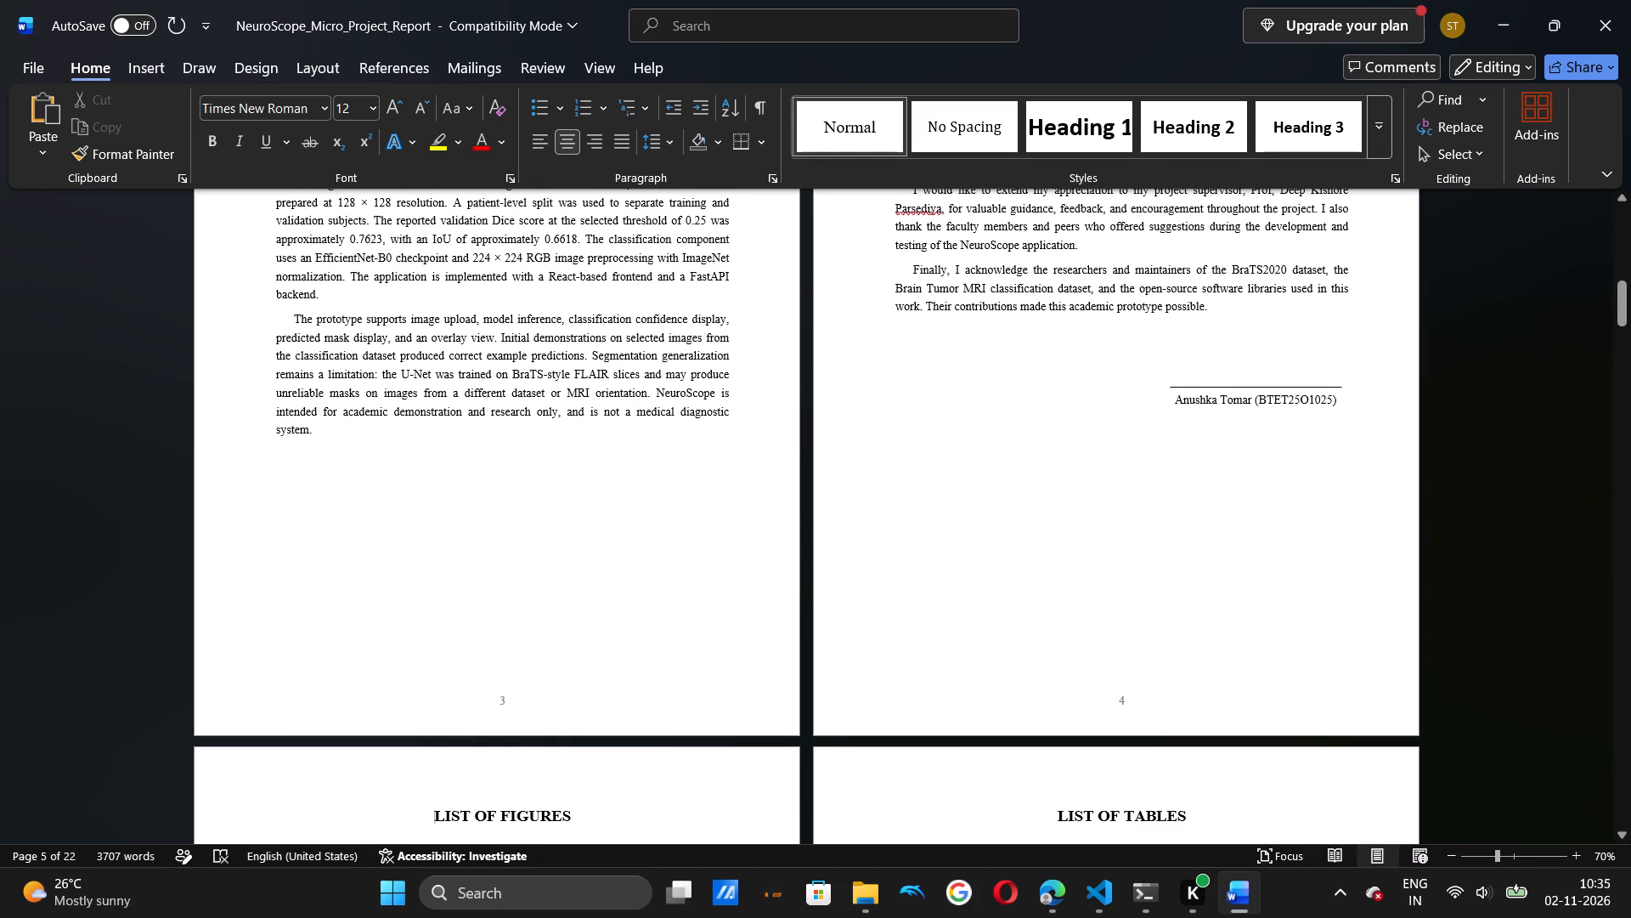
Insert a blank page in the empty space below the student's name on the Acknowledgement page.
{"action": "left_click", "coordinate": [1524, 595]}
{"action": "left_click", "coordinate": [1427, 598]}
{"action": "left_click", "coordinate": [1306, 599]}
{"action": "left_click", "coordinate": [152, 62]}
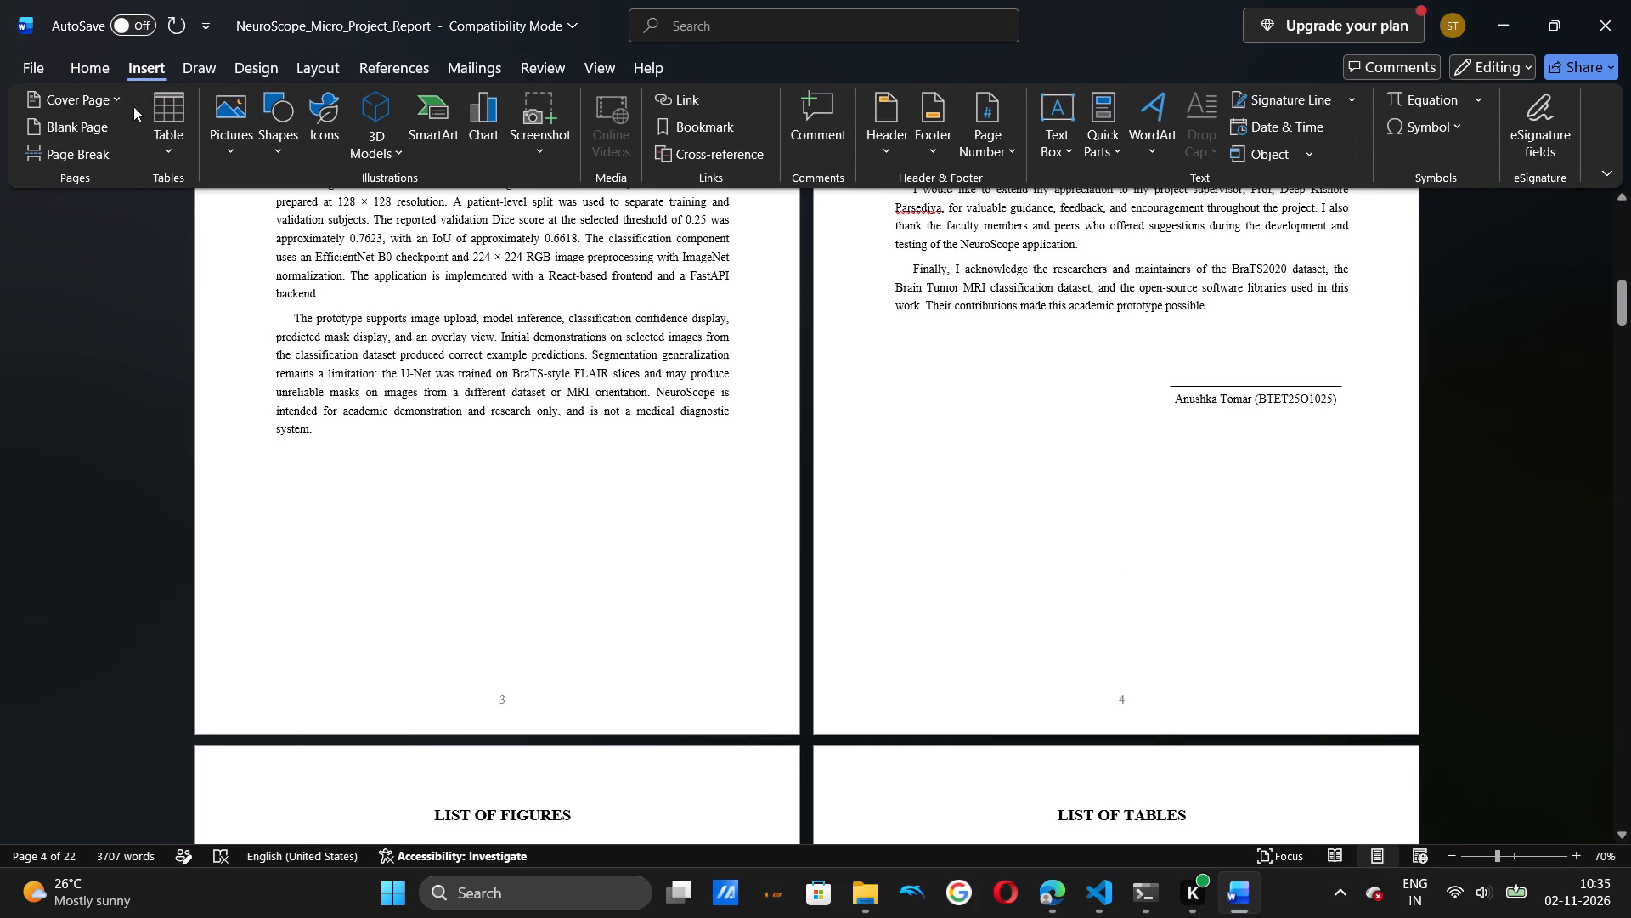
{"action": "left_click", "coordinate": [88, 126]}
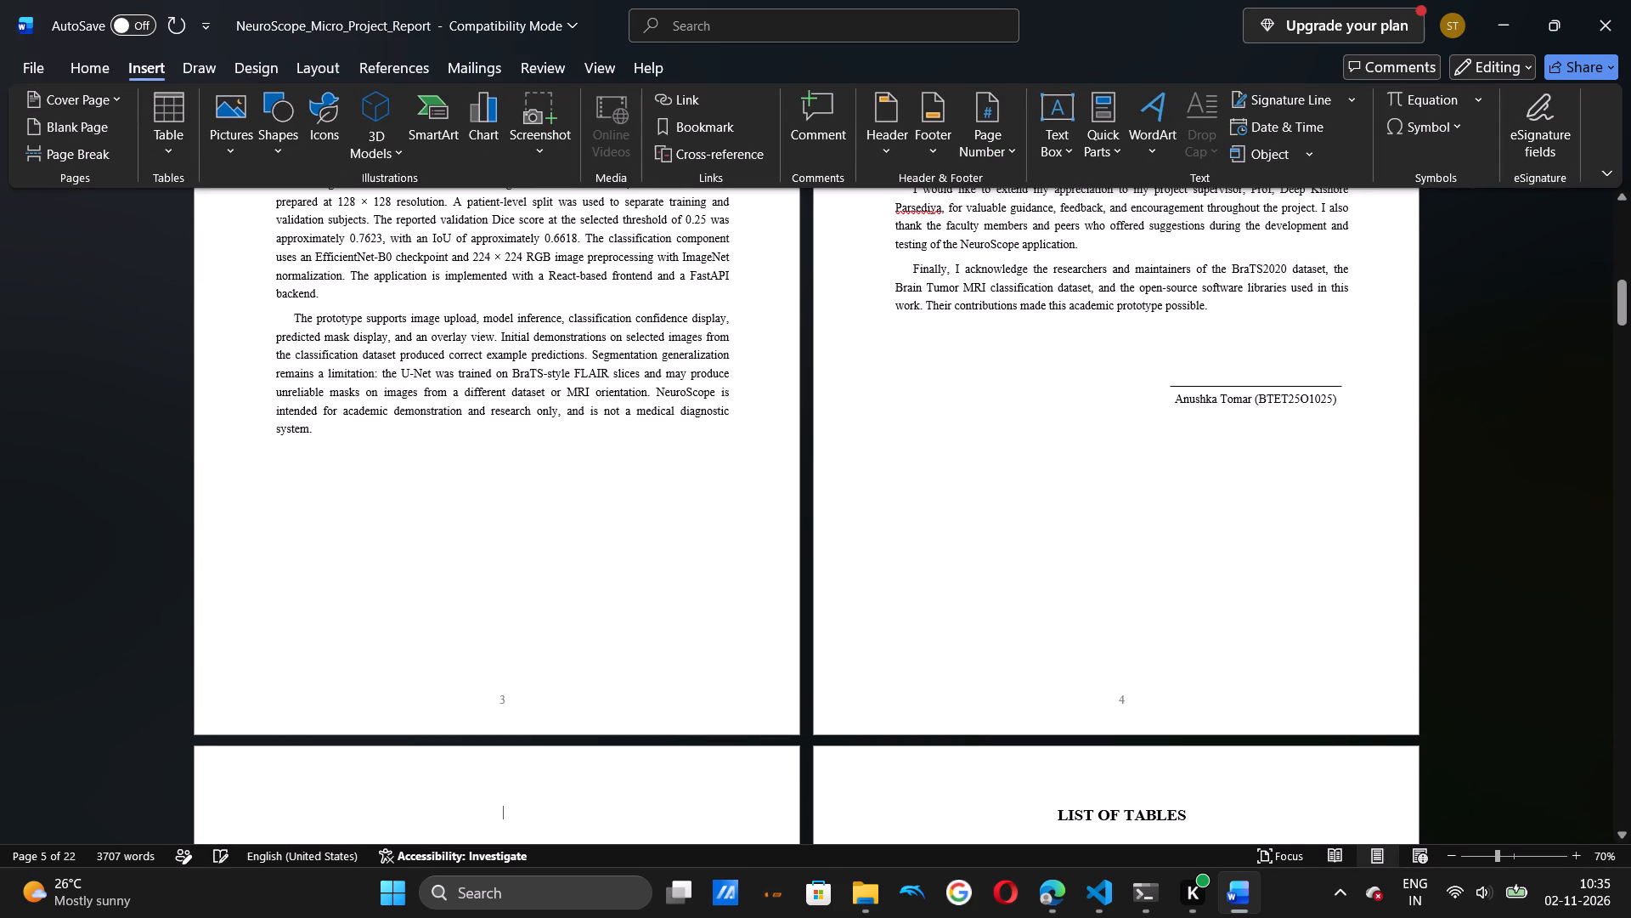
Insert another blank page from the lower part of the Acknowledgement page, ahead of the List of Figures.
{"action": "scroll", "coordinate": [595, 491], "scroll_direction": "down", "scroll_amount": 2}
{"action": "scroll", "coordinate": [595, 491], "scroll_direction": "up", "scroll_amount": 2}
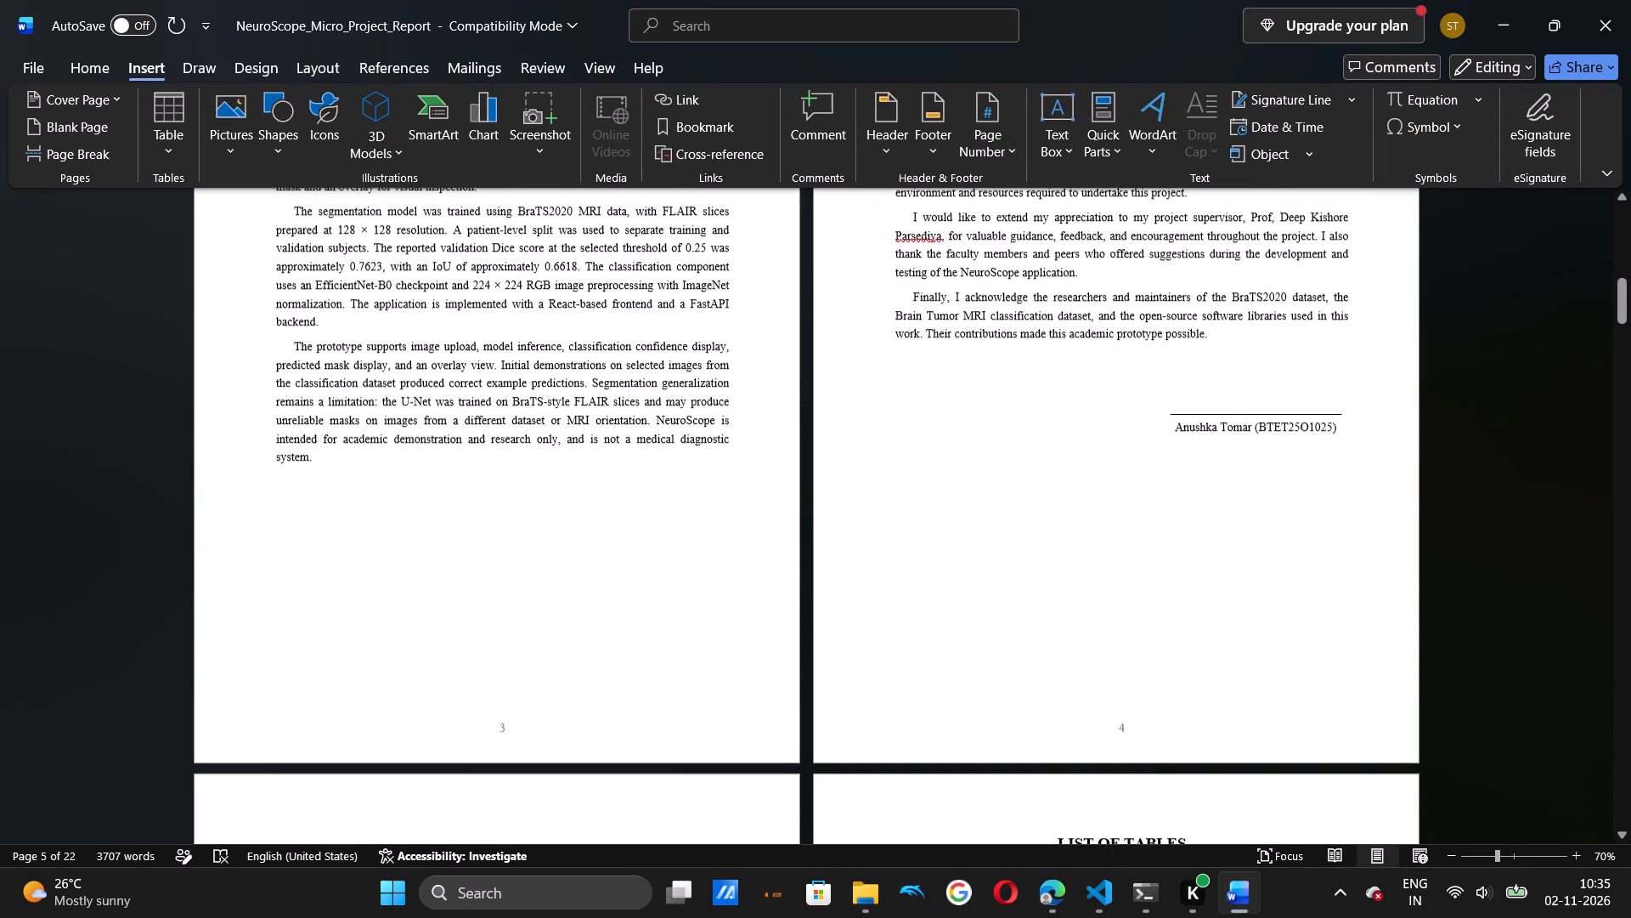
{"action": "scroll", "coordinate": [595, 491], "scroll_direction": "up", "scroll_amount": 3}
{"action": "scroll", "coordinate": [595, 491], "scroll_direction": "down", "scroll_amount": 1}
{"action": "scroll", "coordinate": [595, 491], "scroll_direction": "up", "scroll_amount": 1}
{"action": "scroll", "coordinate": [595, 491], "scroll_direction": "down", "scroll_amount": 2}
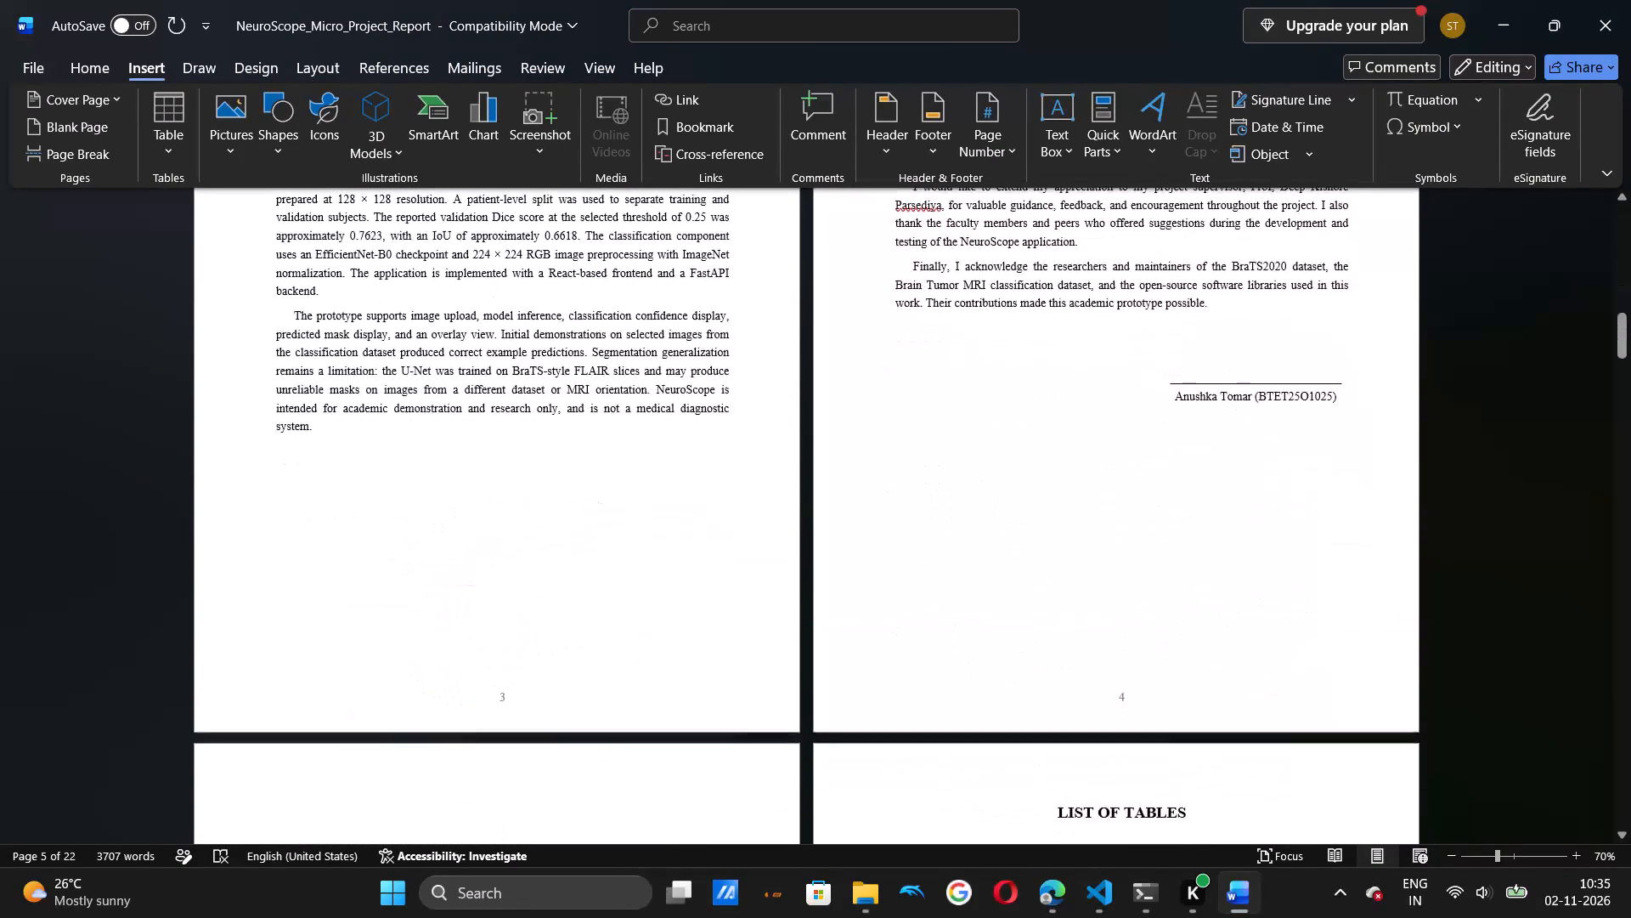
{"action": "scroll", "coordinate": [595, 491], "scroll_direction": "down", "scroll_amount": 1}
{"action": "scroll", "coordinate": [595, 491], "scroll_direction": "up", "scroll_amount": 5}
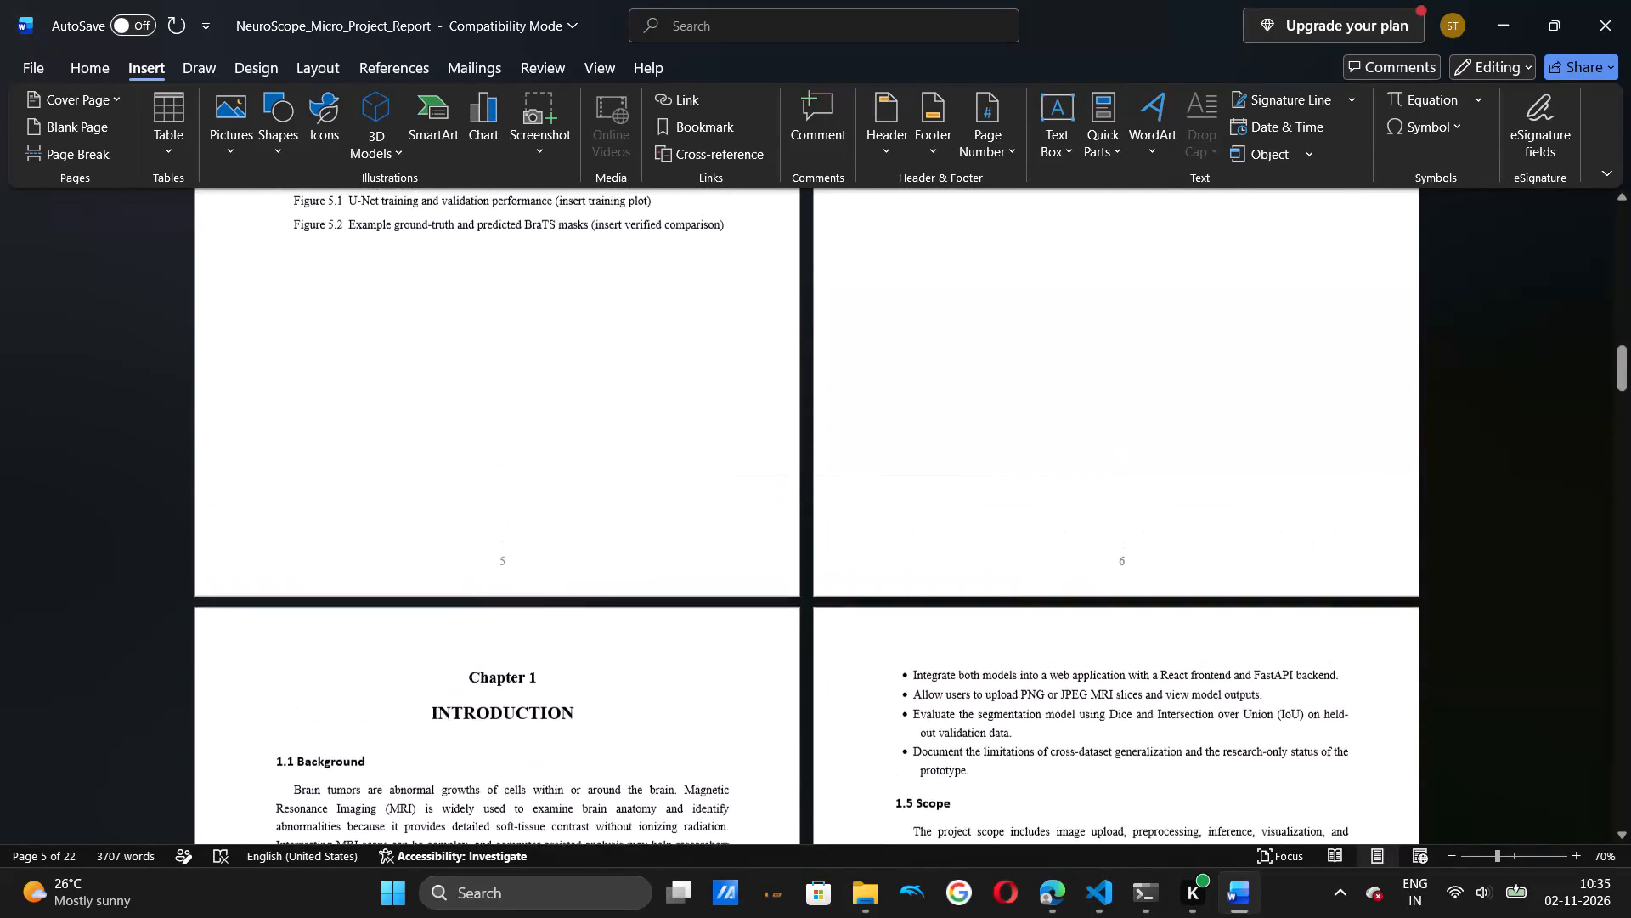
{"action": "scroll", "coordinate": [595, 491], "scroll_direction": "up", "scroll_amount": 5}
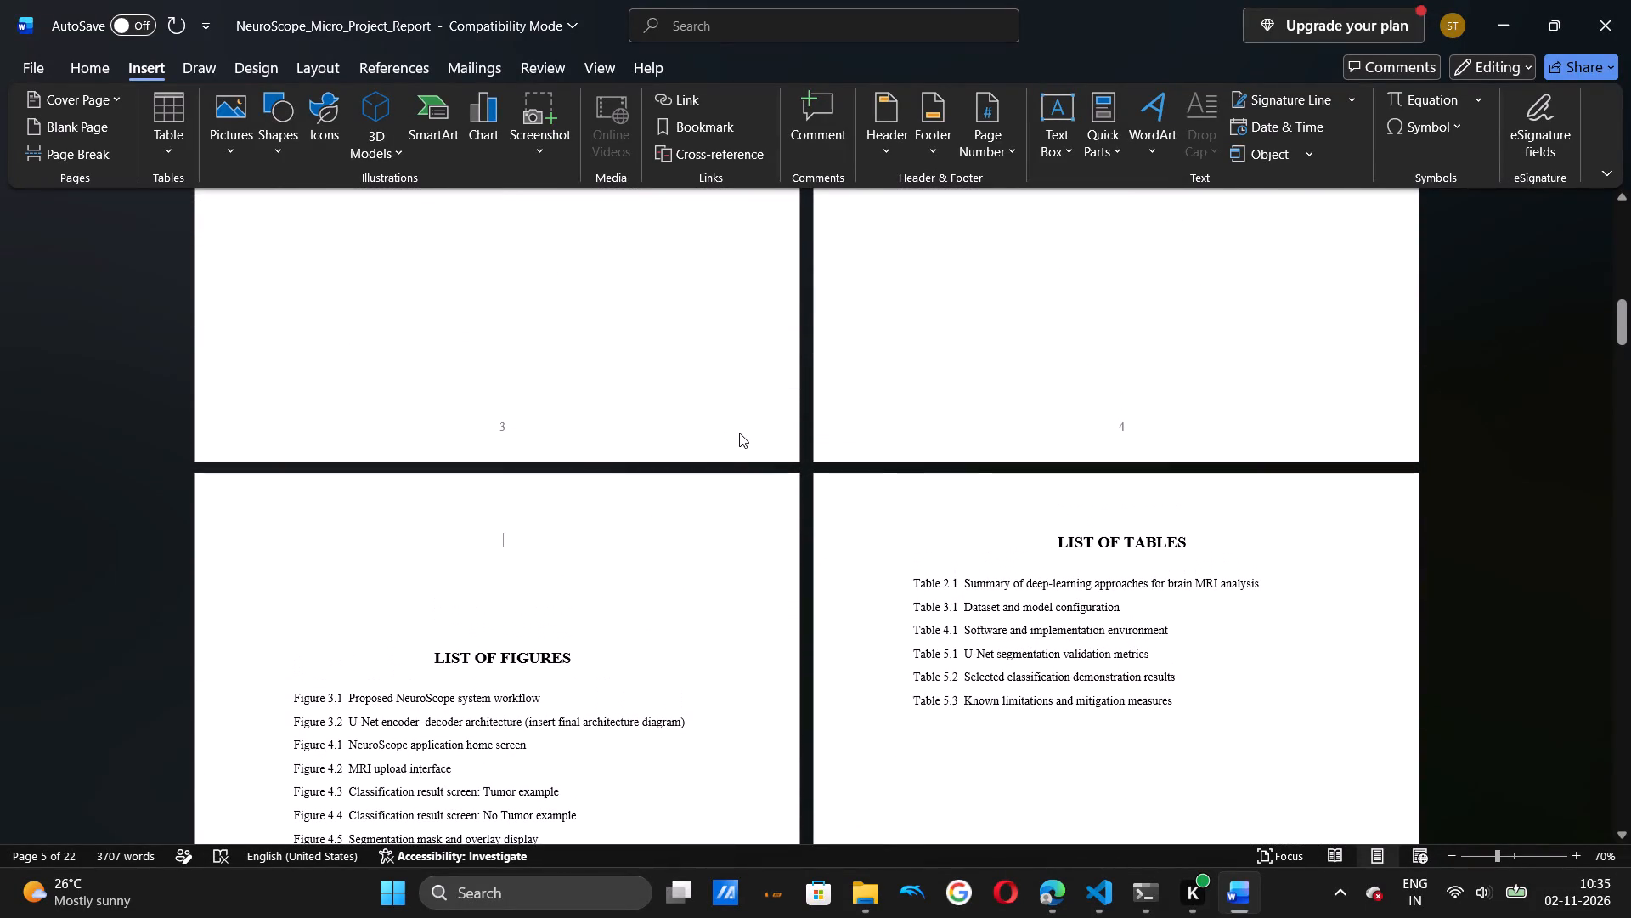
{"action": "left_click", "coordinate": [930, 404]}
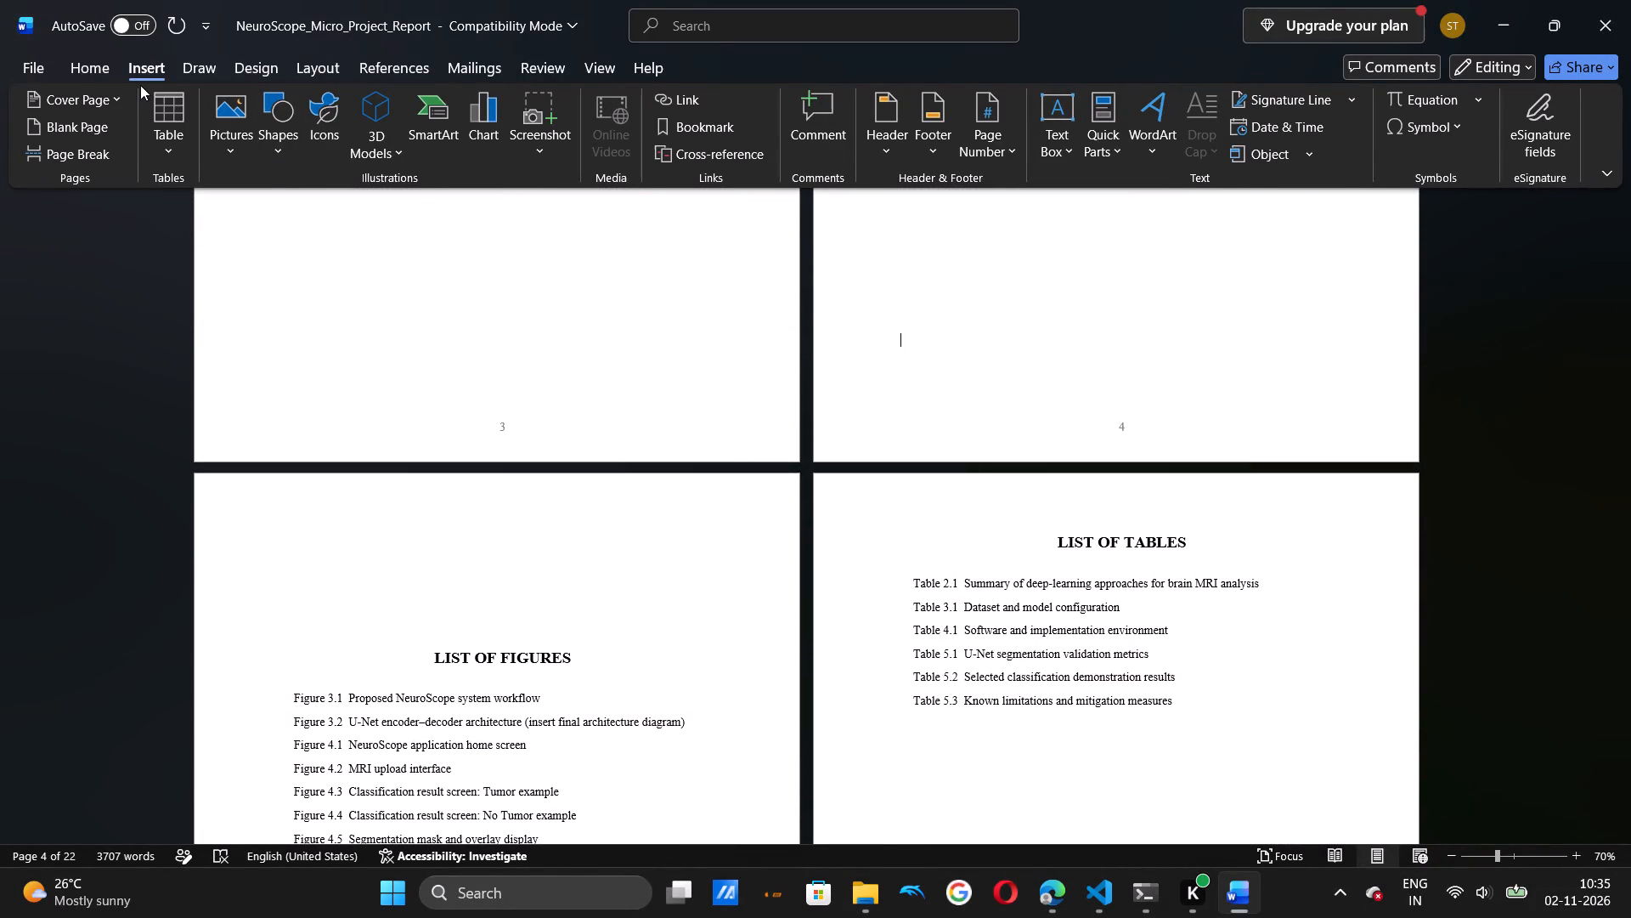
{"action": "left_click", "coordinate": [87, 133]}
Examine the page order from the blank page through List of Figures and List of Tables to Chapter 1.
{"action": "scroll", "coordinate": [425, 554], "scroll_direction": "down", "scroll_amount": 1}
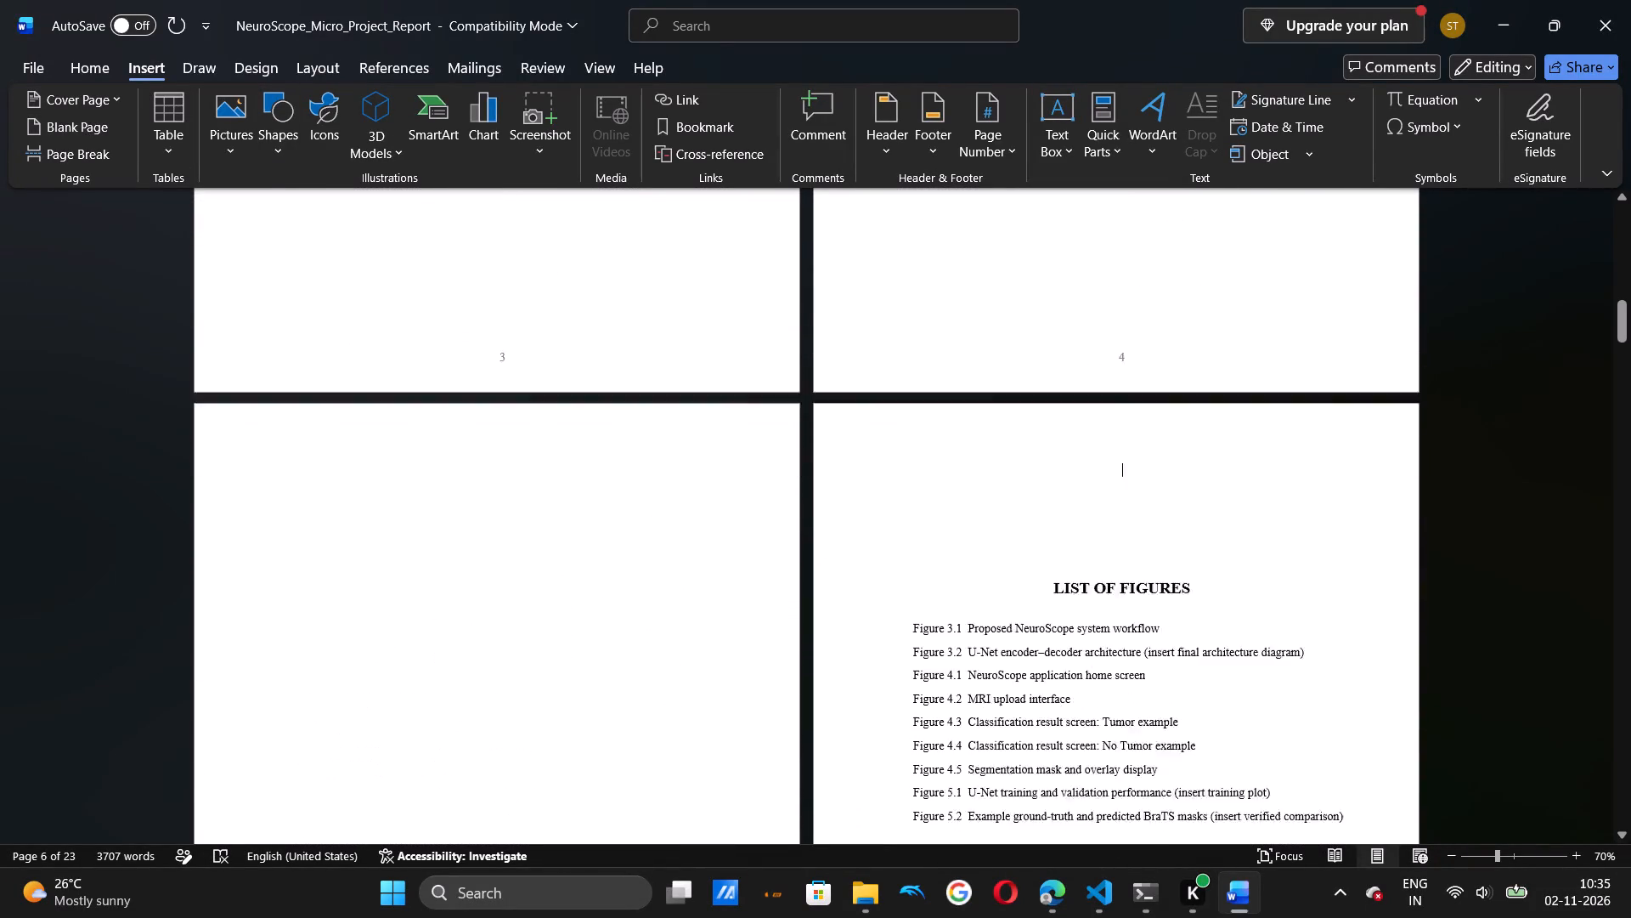
{"action": "scroll", "coordinate": [425, 554], "scroll_direction": "down", "scroll_amount": 3}
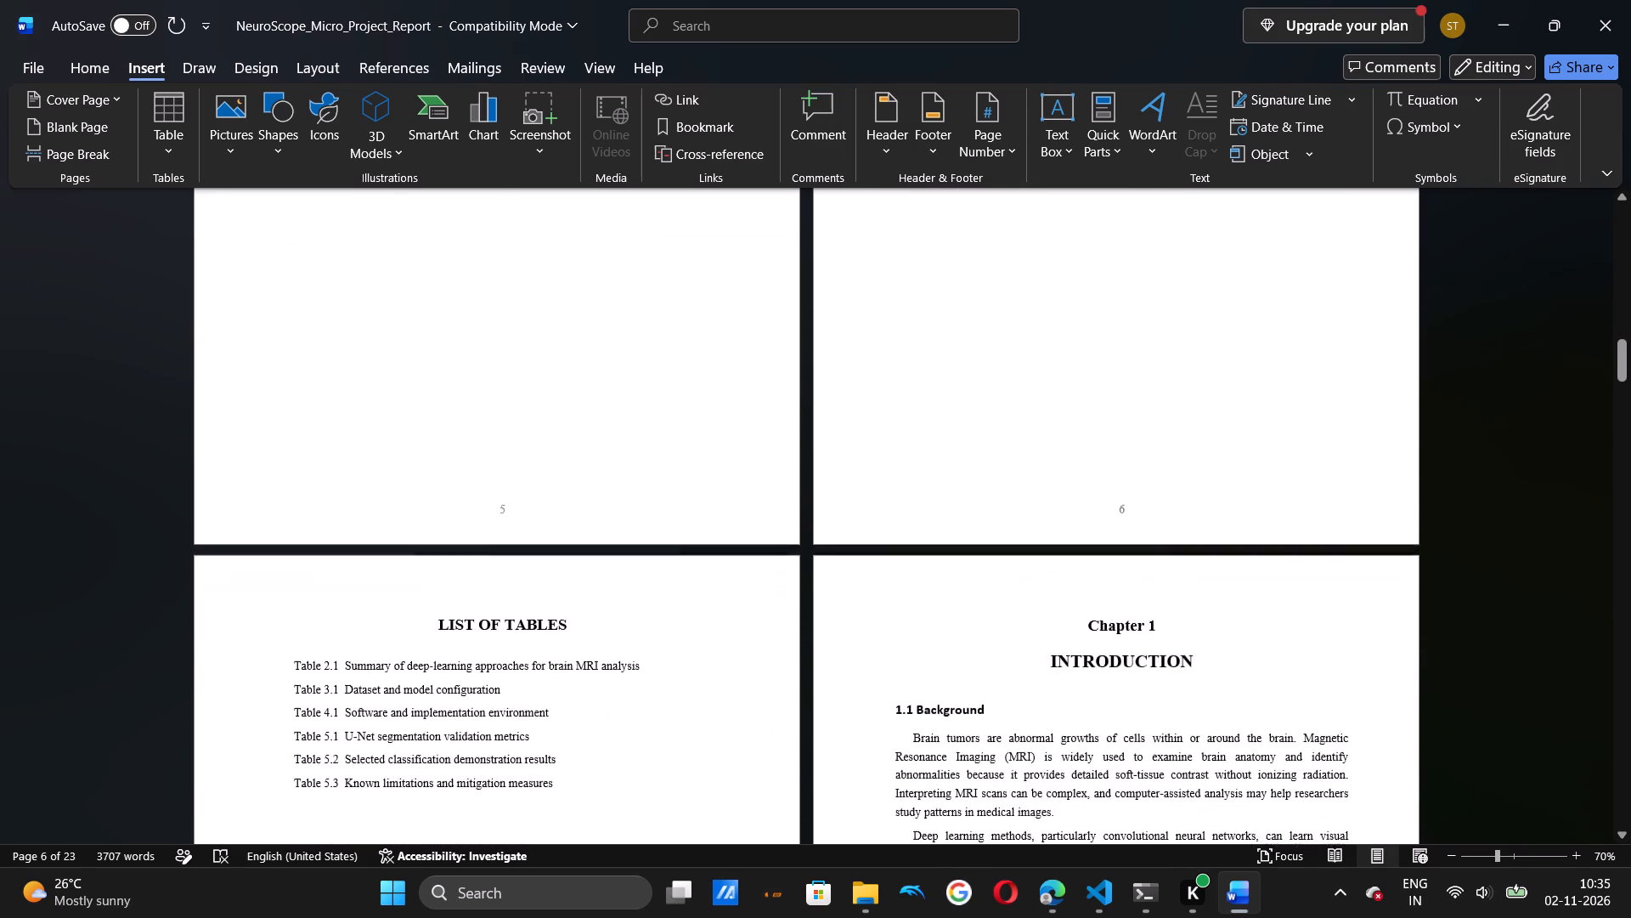
{"action": "scroll", "coordinate": [425, 554], "scroll_direction": "down", "scroll_amount": 1}
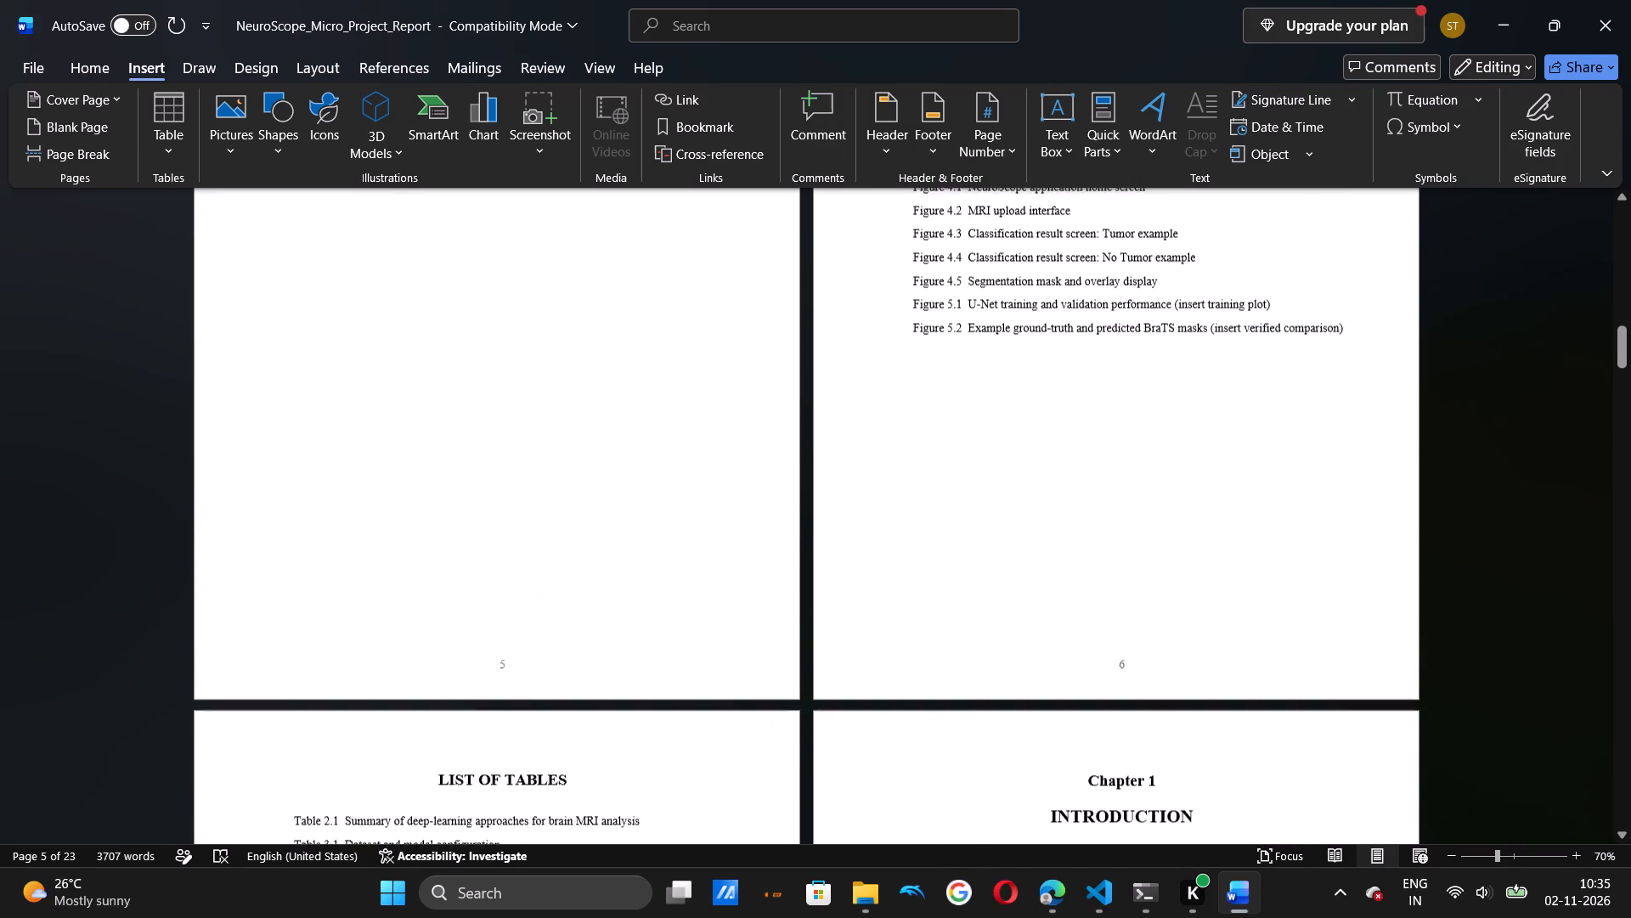
{"action": "scroll", "coordinate": [425, 554], "scroll_direction": "down", "scroll_amount": 1}
{"action": "scroll", "coordinate": [425, 554], "scroll_direction": "up", "scroll_amount": 1}
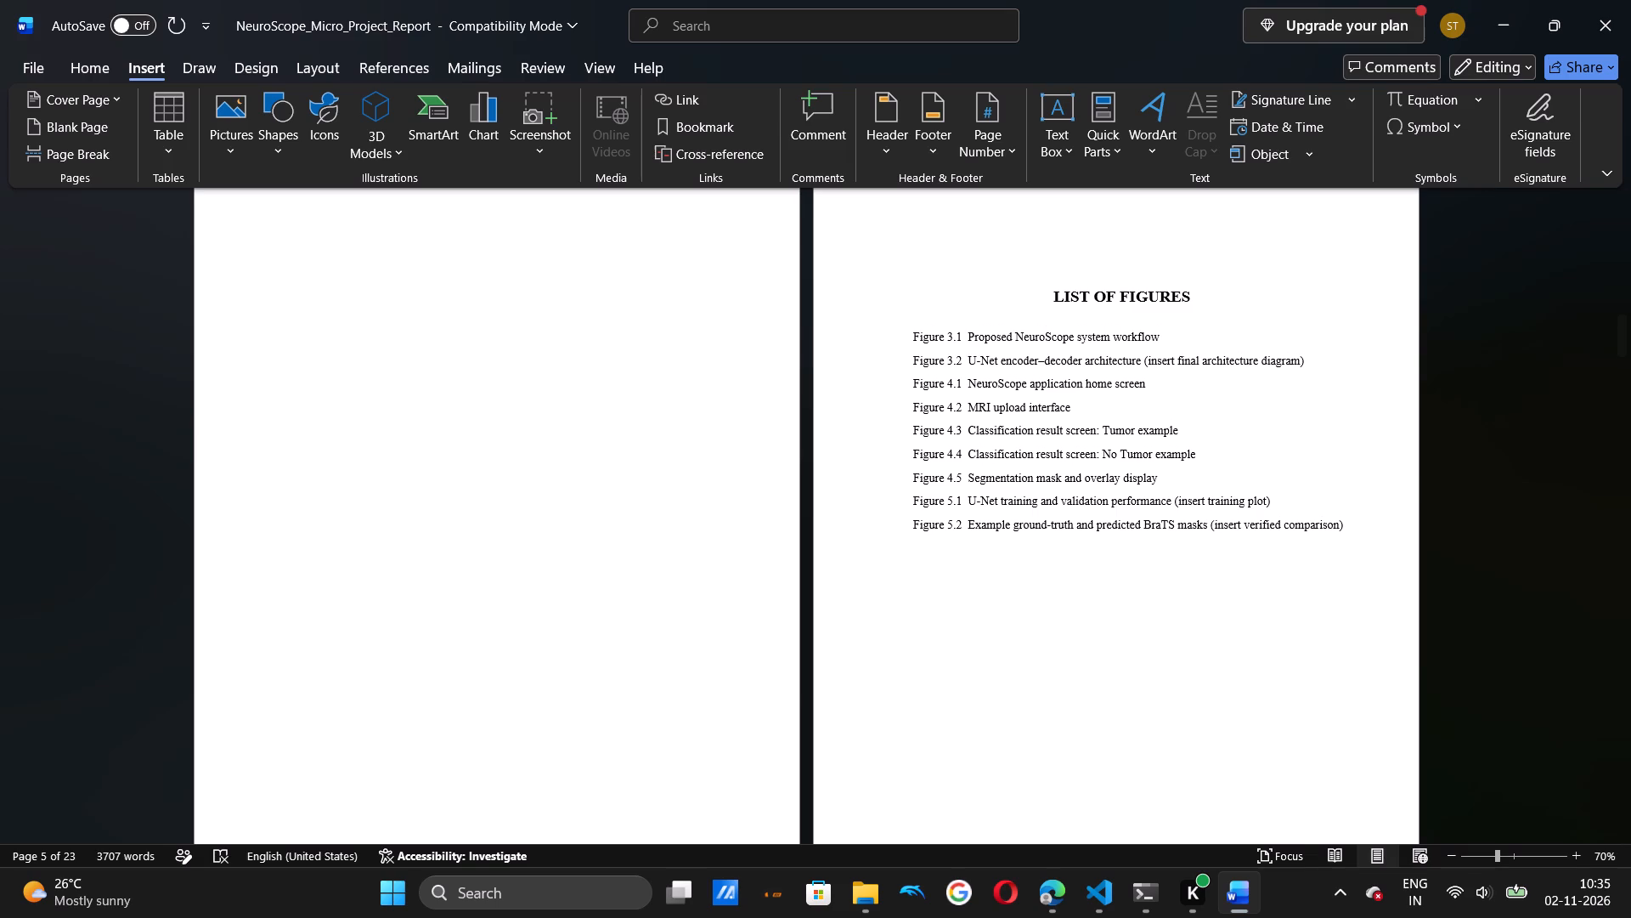
{"action": "scroll", "coordinate": [425, 554], "scroll_direction": "up", "scroll_amount": 1}
{"action": "scroll", "coordinate": [425, 554], "scroll_direction": "down", "scroll_amount": 1}
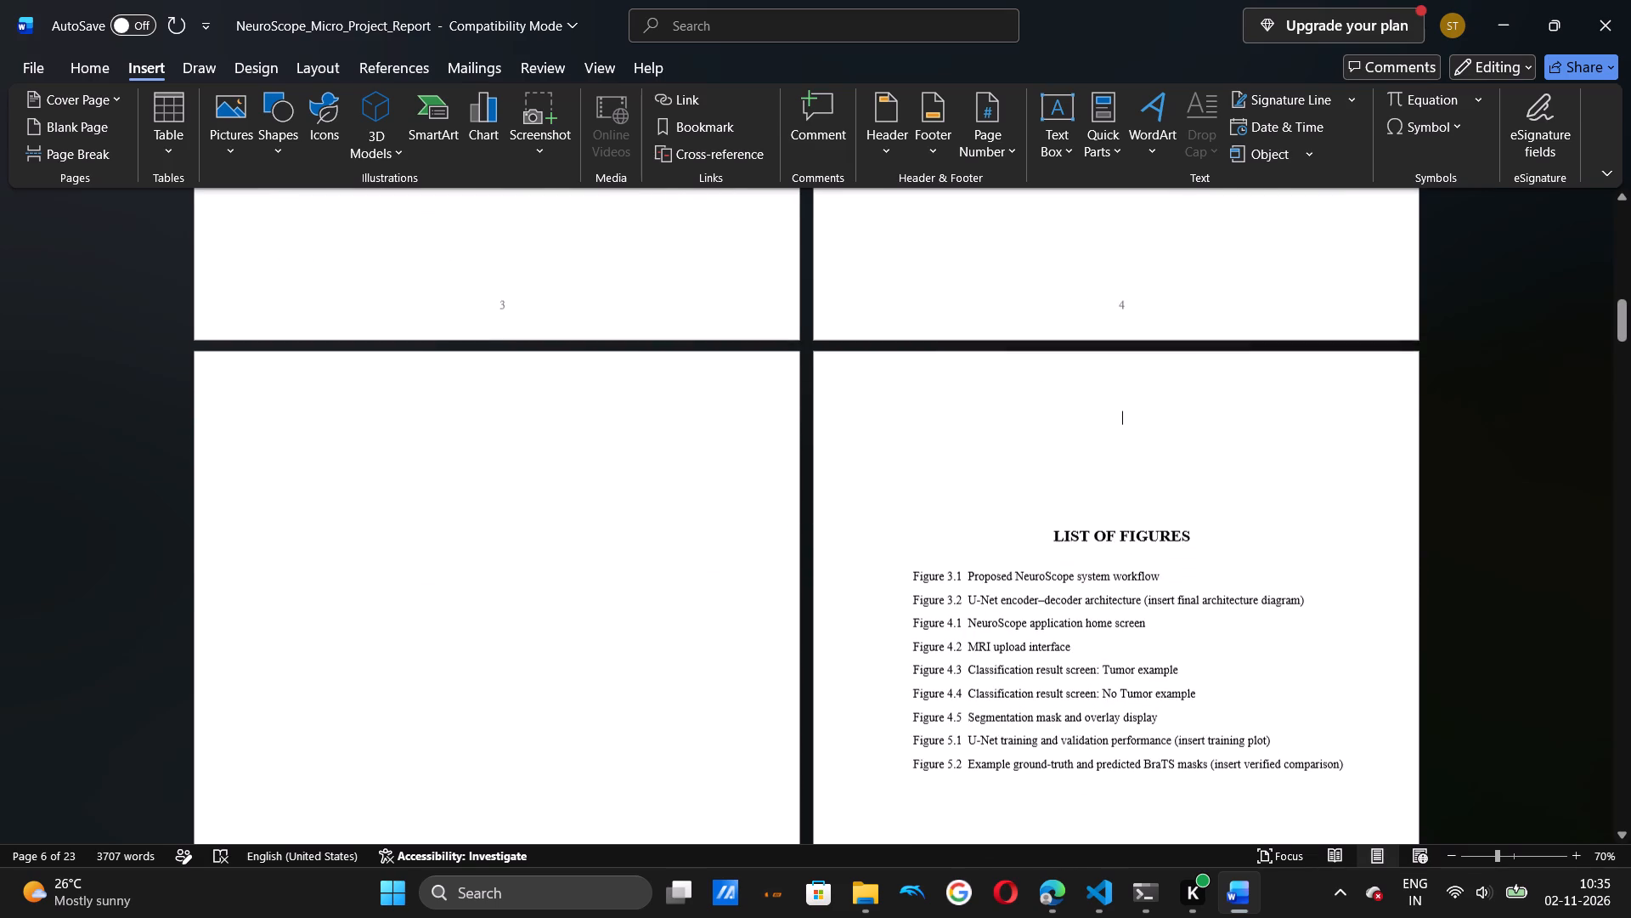
{"action": "scroll", "coordinate": [425, 554], "scroll_direction": "down", "scroll_amount": 4}
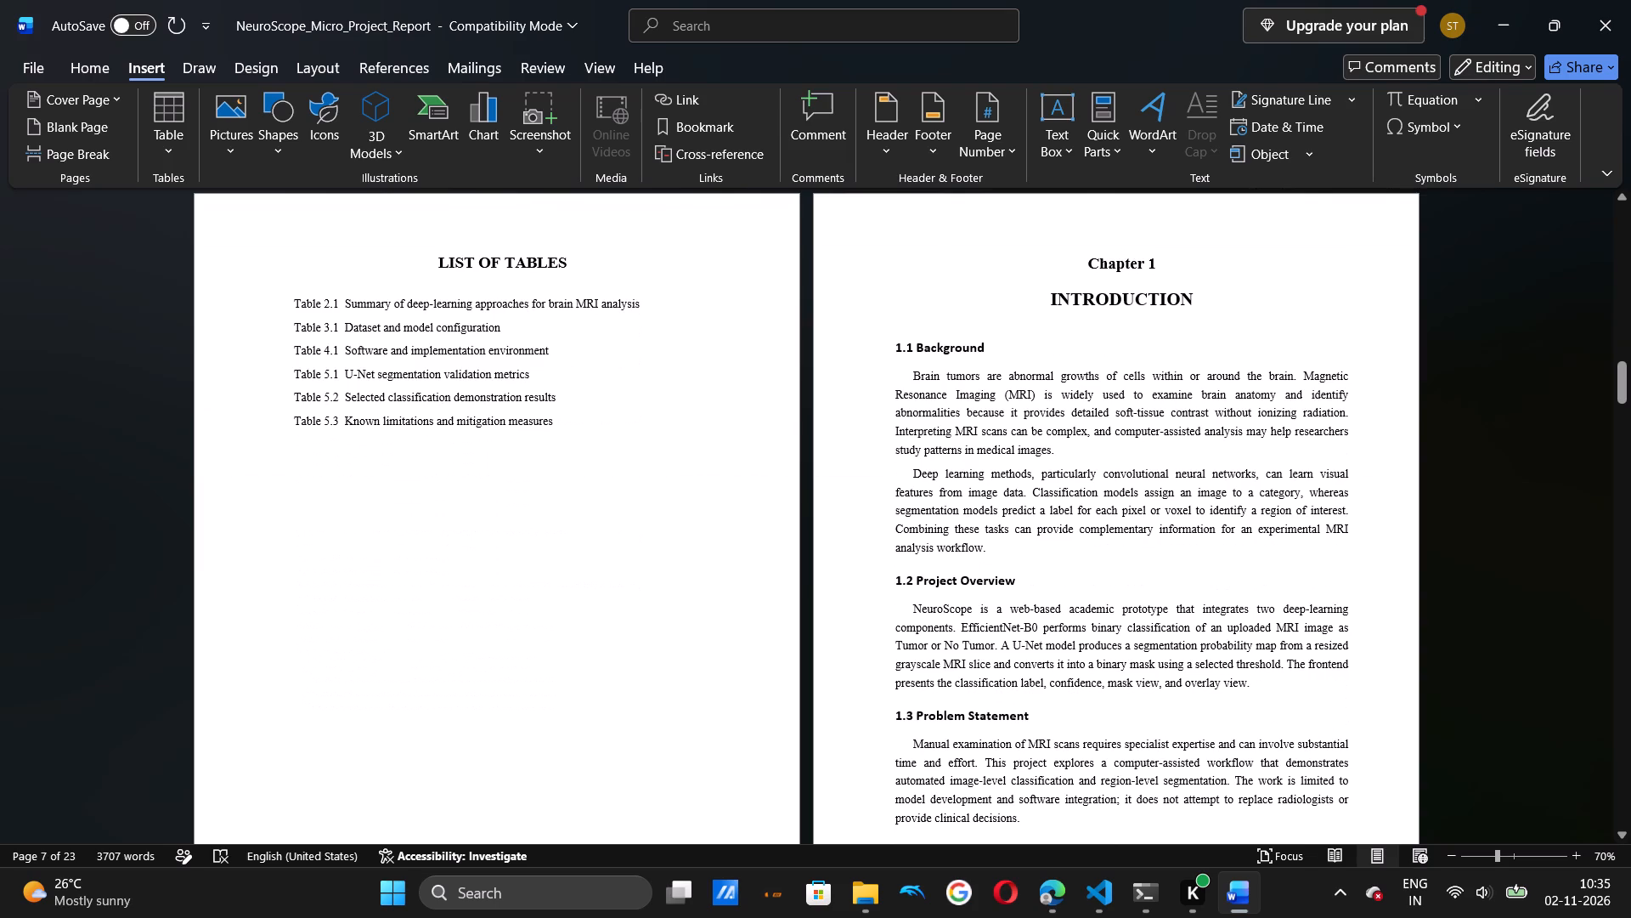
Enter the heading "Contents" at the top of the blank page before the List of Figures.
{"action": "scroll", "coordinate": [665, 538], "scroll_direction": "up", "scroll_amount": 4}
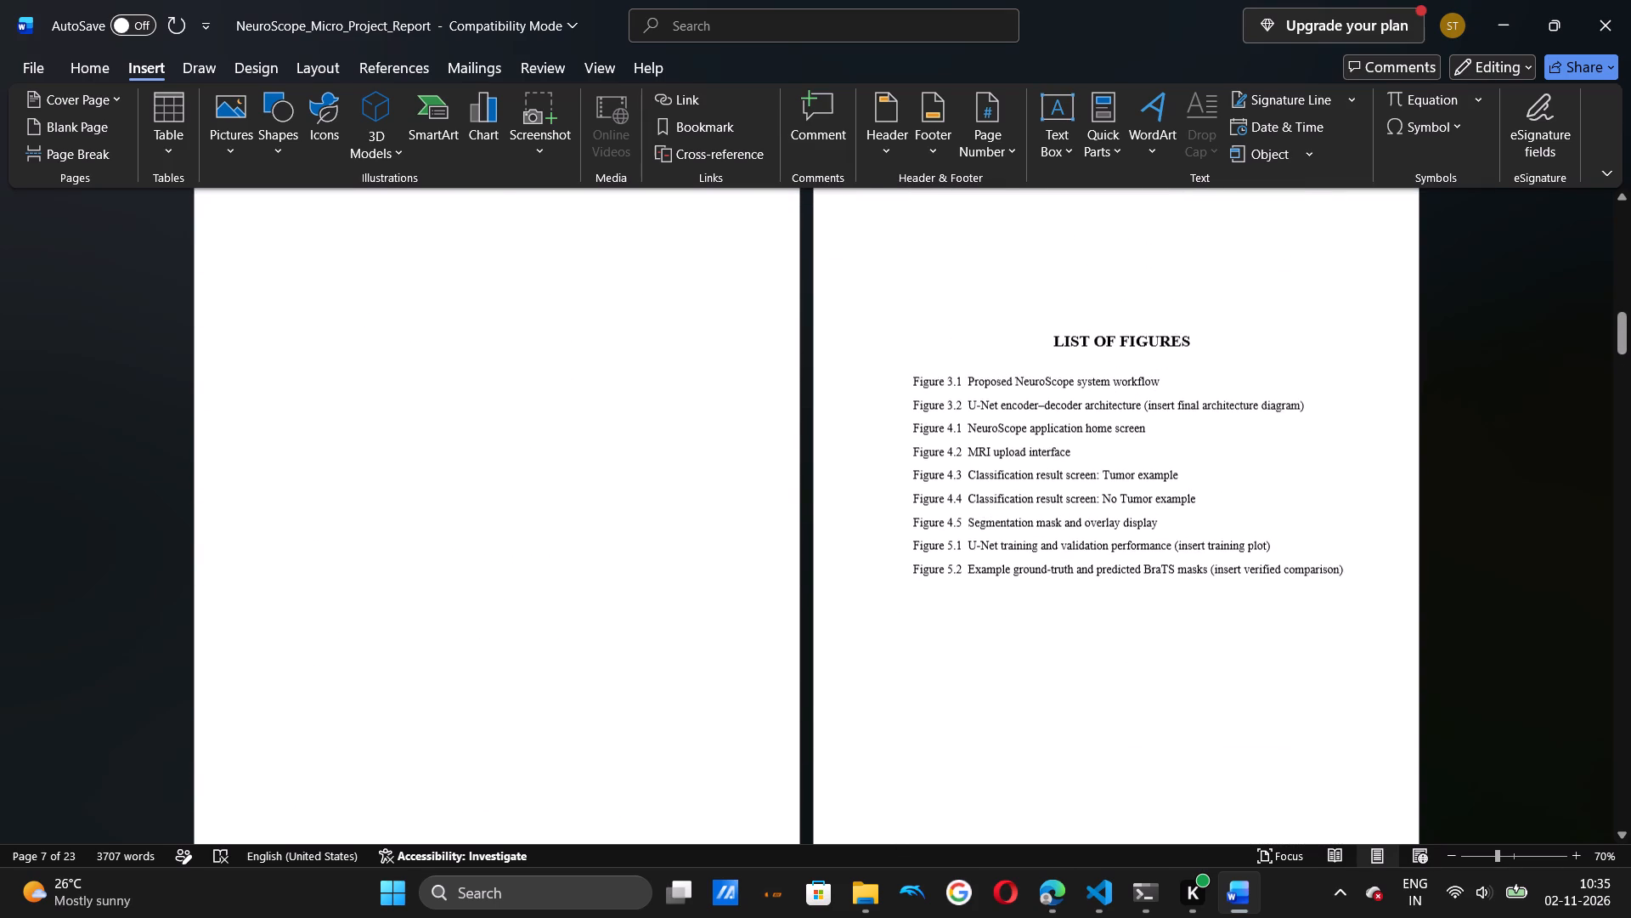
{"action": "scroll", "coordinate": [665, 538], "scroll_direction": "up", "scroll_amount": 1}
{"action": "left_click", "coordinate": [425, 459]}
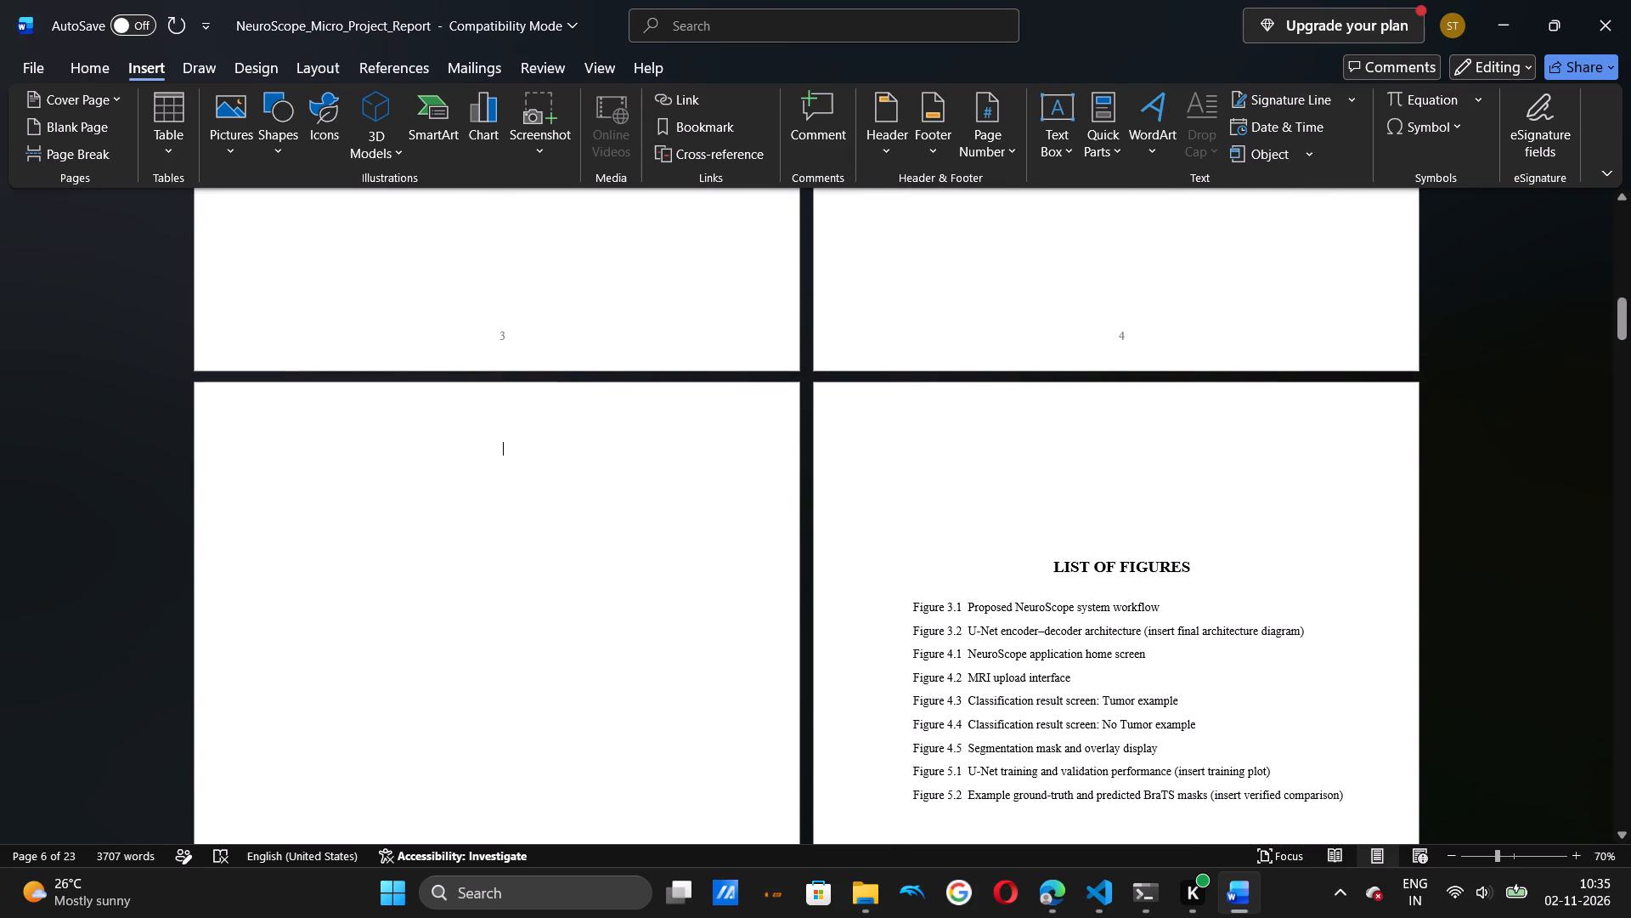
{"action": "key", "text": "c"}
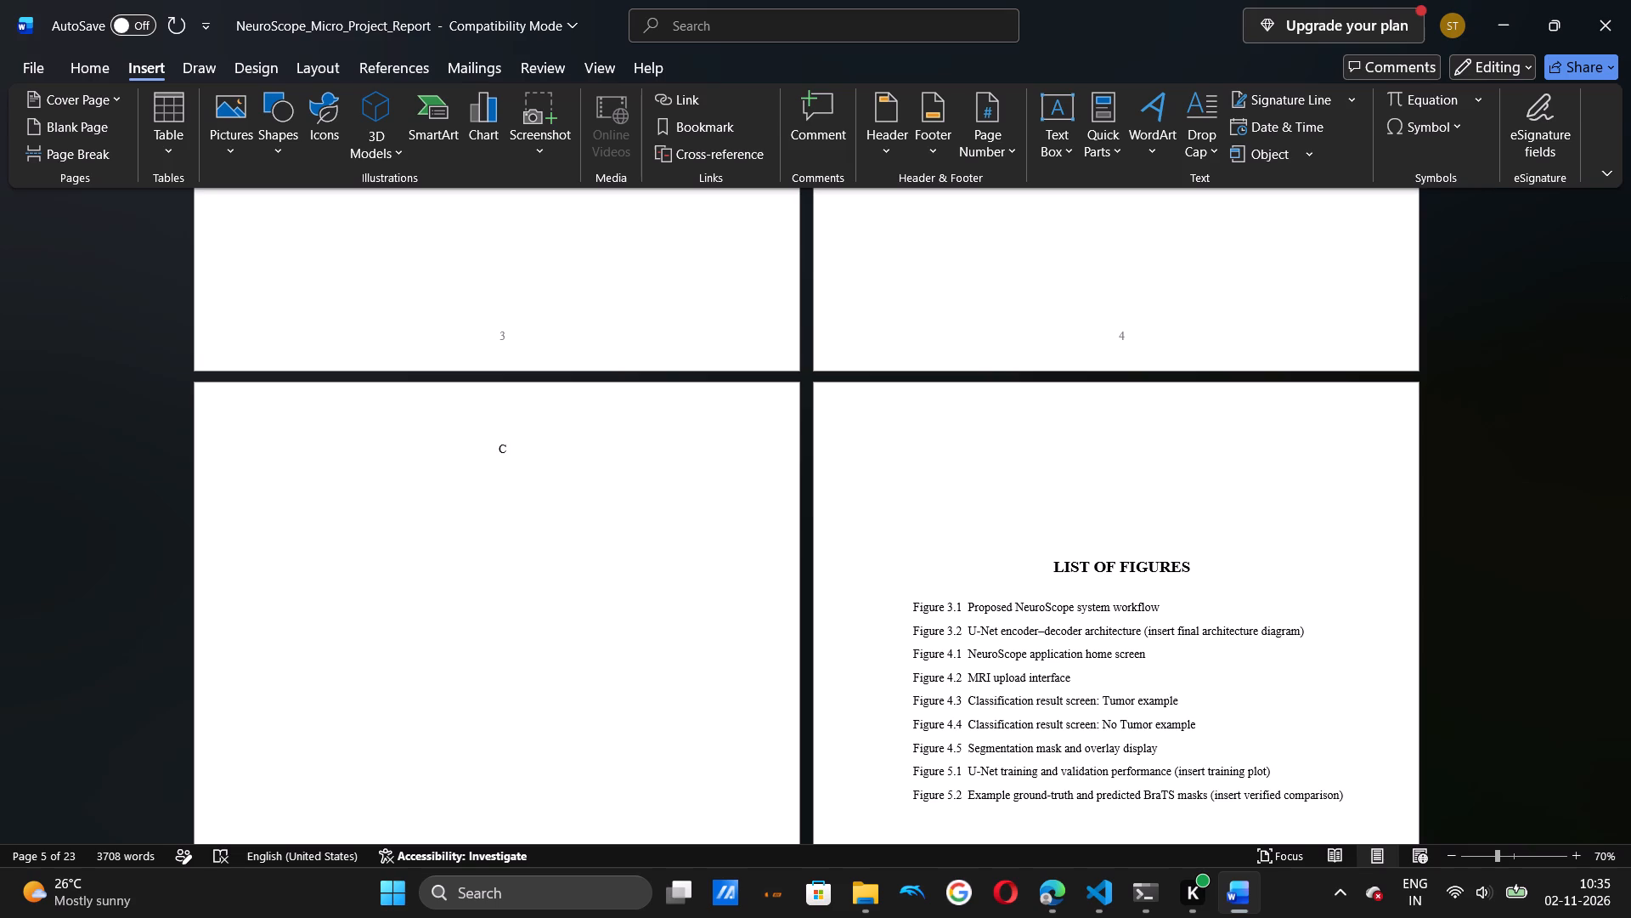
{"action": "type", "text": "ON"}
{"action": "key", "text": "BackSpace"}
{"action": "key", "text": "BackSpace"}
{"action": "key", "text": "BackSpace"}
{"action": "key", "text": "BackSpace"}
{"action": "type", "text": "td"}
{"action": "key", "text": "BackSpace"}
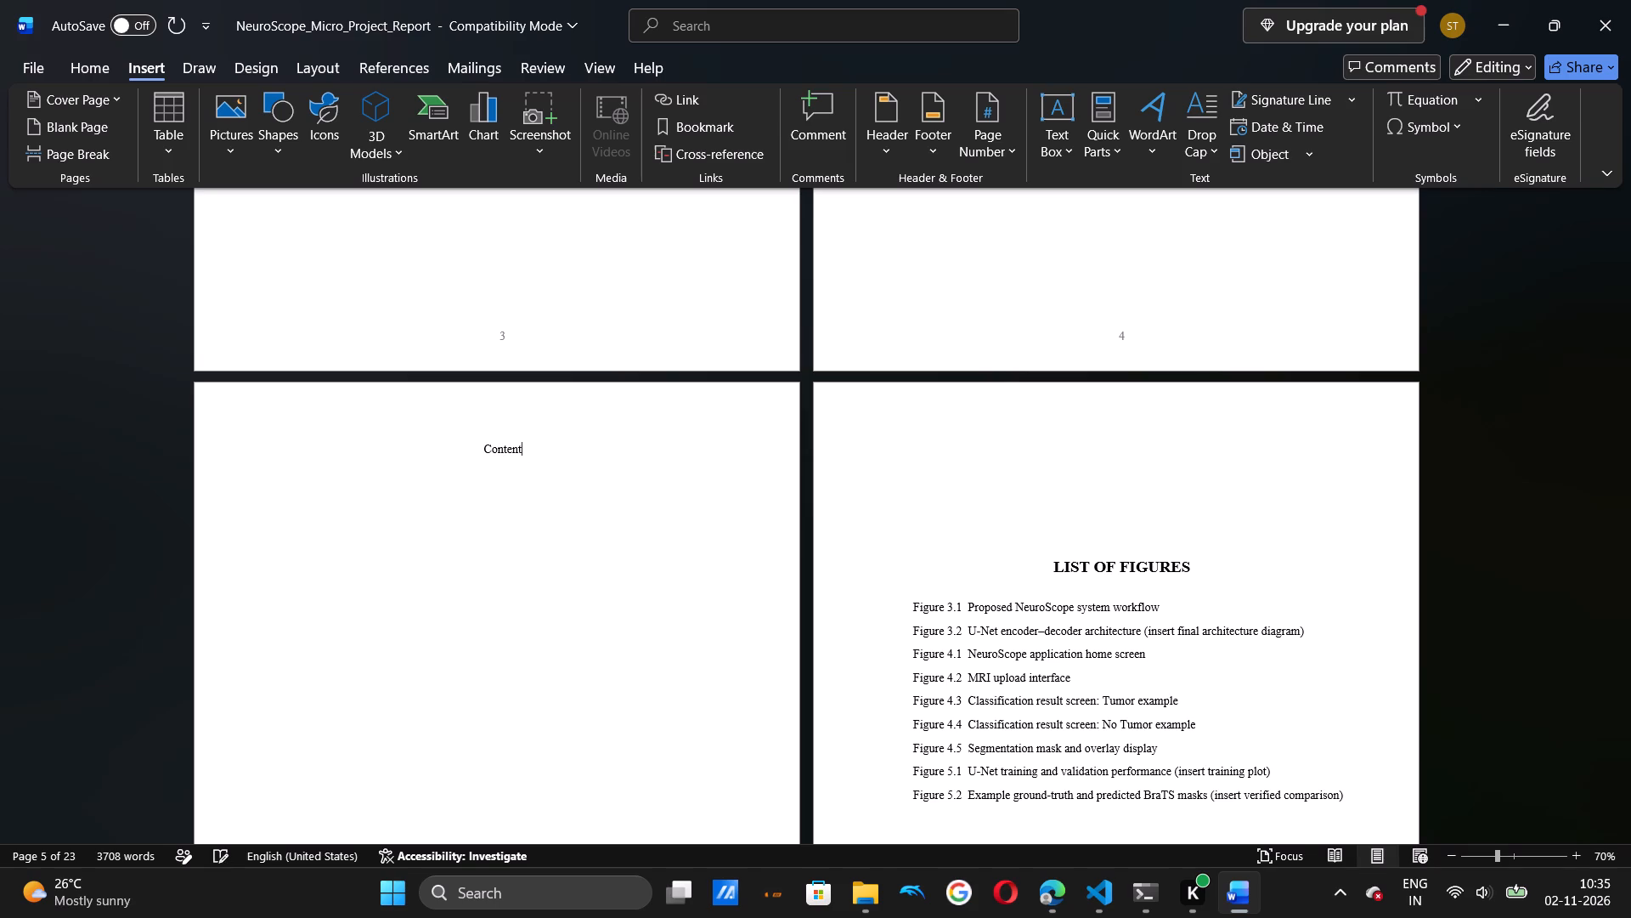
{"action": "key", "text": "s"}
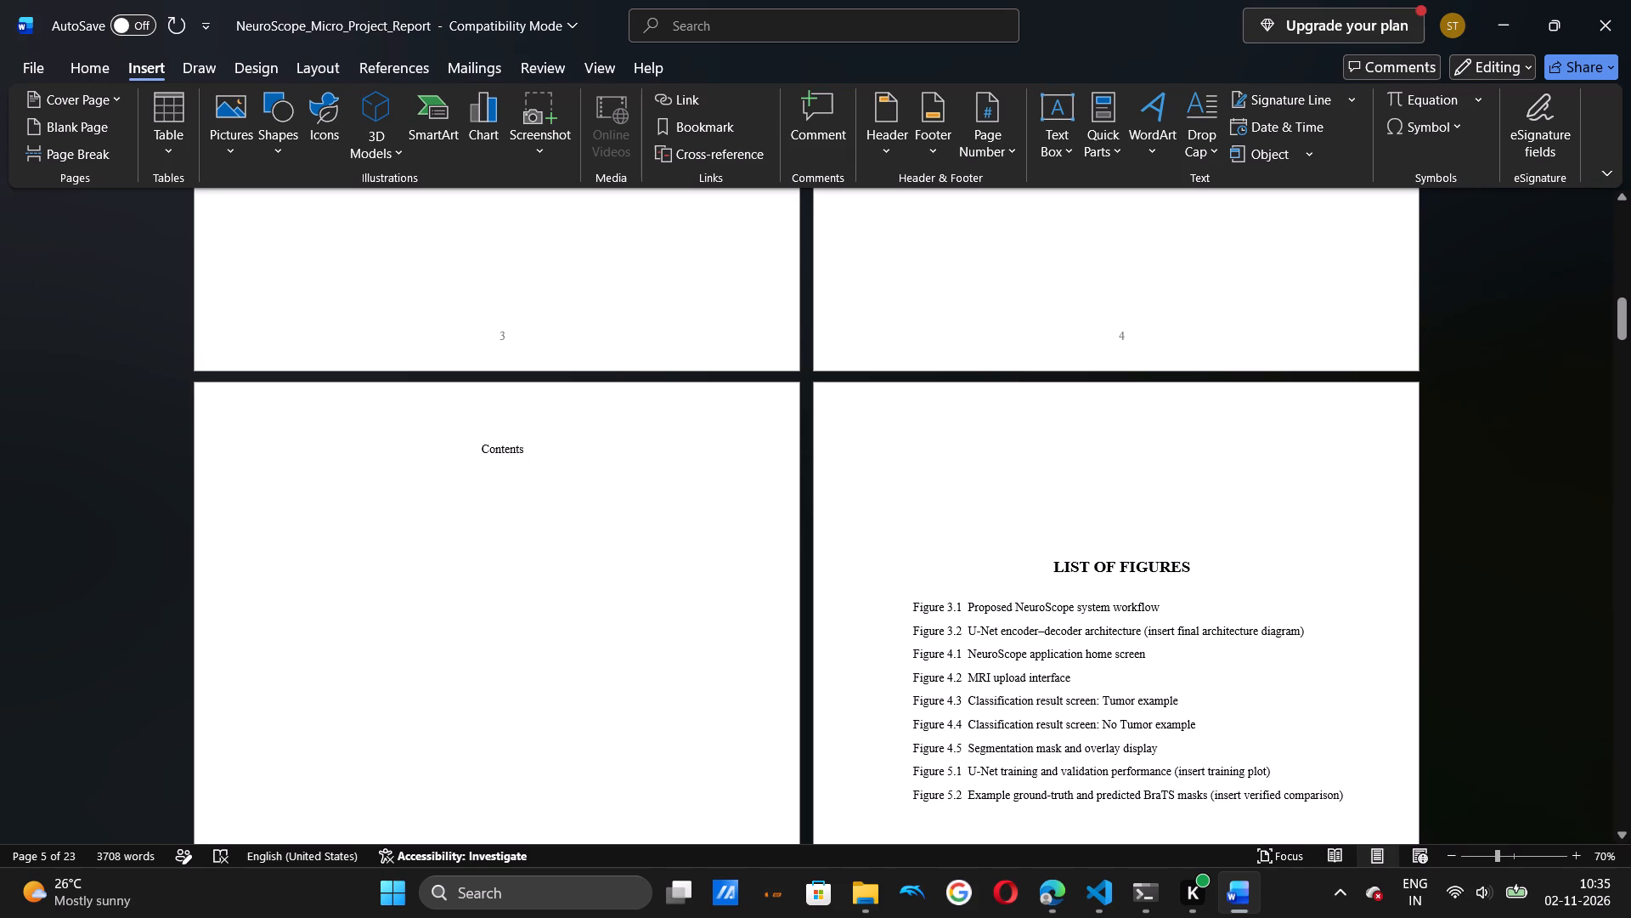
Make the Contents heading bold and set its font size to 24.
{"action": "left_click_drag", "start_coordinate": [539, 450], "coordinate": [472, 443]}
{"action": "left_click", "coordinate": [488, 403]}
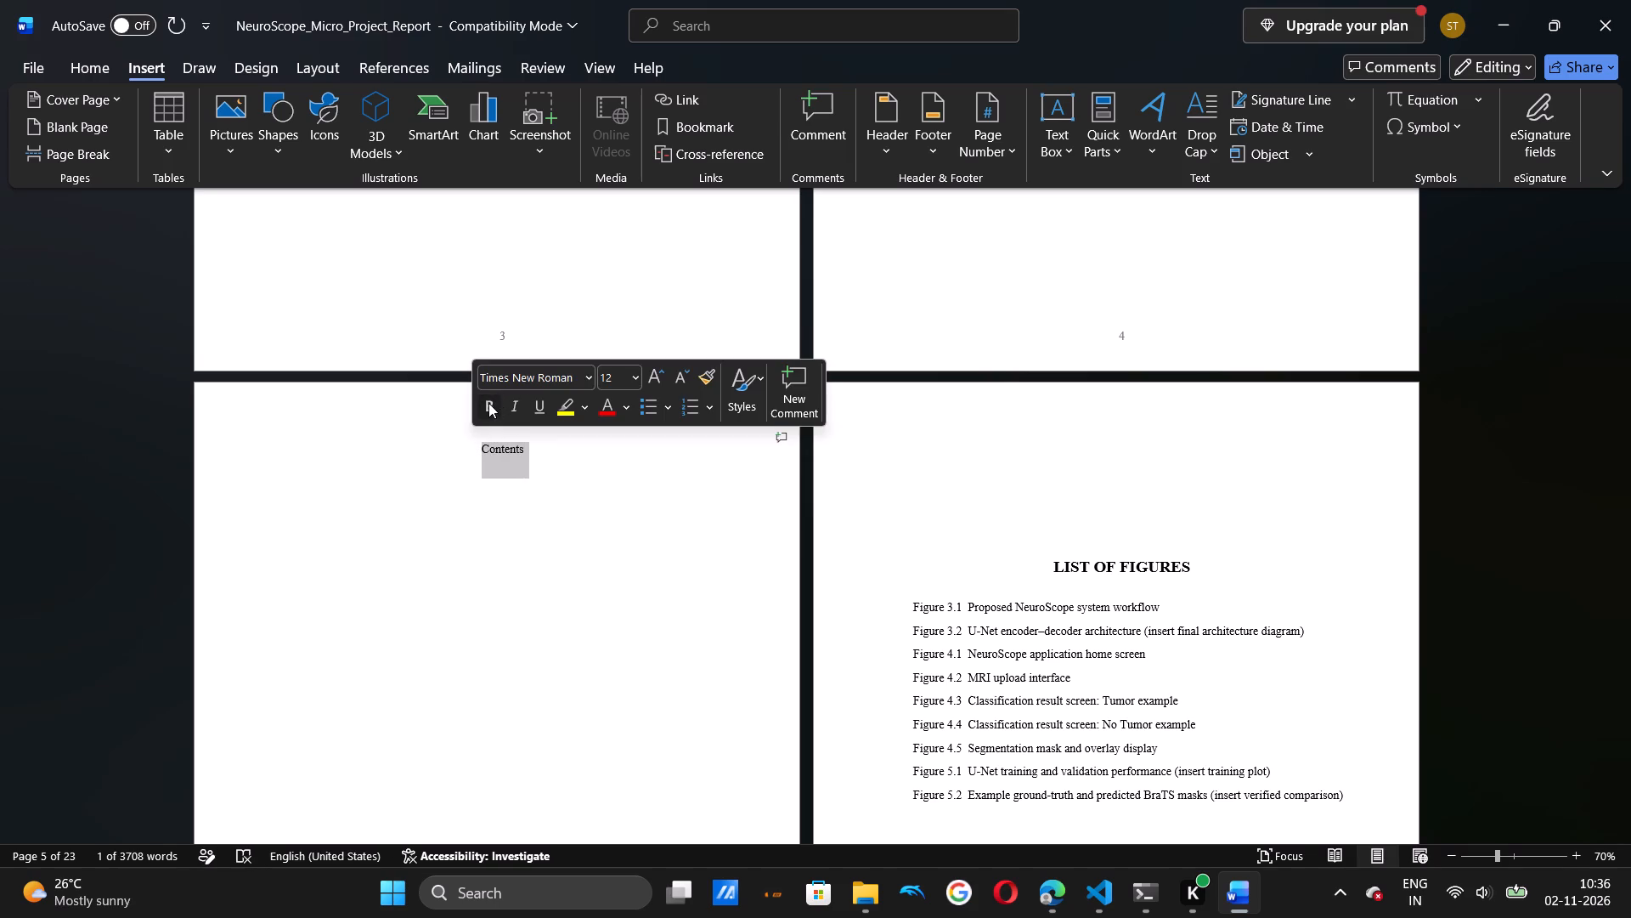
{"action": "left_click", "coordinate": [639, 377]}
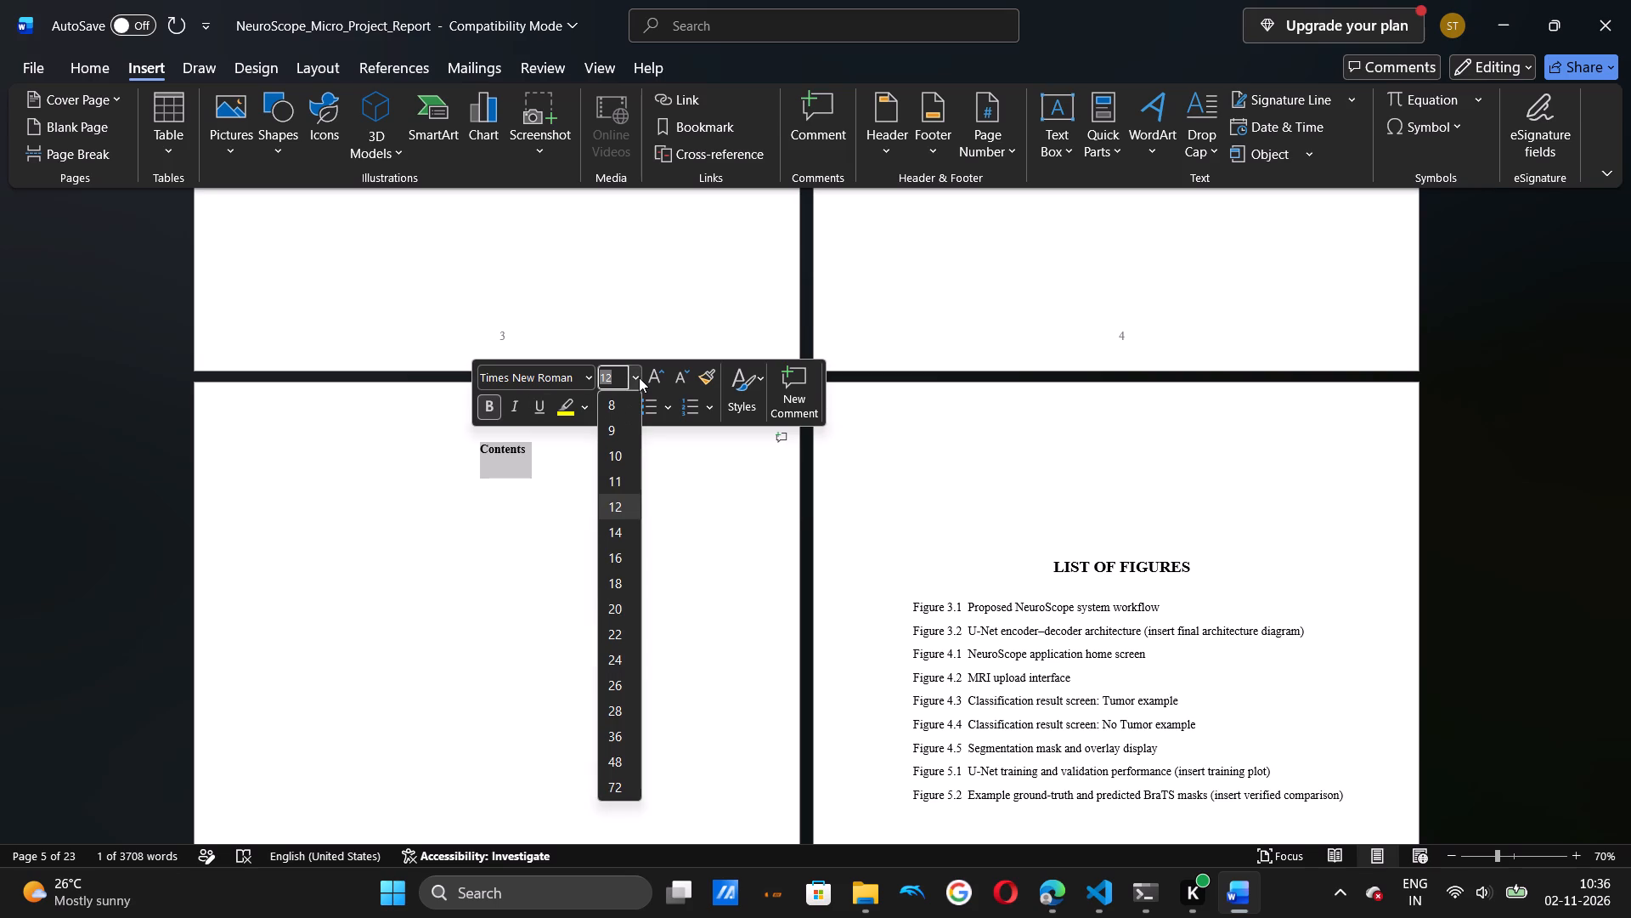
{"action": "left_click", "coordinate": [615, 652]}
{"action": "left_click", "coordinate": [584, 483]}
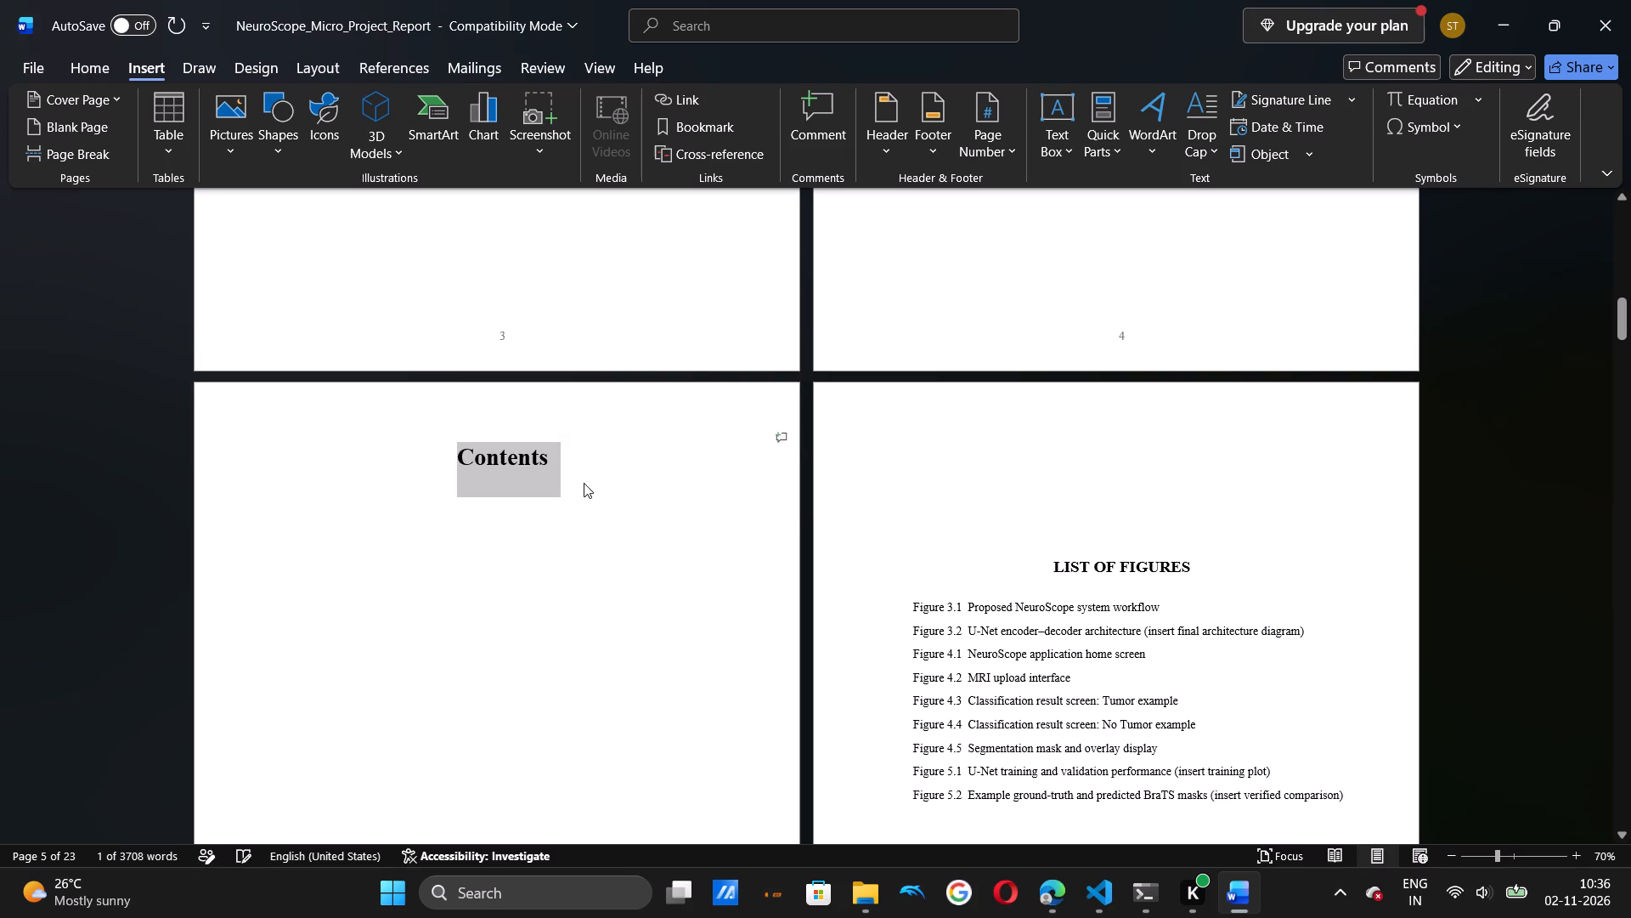
Add two empty lines below the Contents heading, with ten spaces on the first one.
{"action": "left_click", "coordinate": [584, 483]}
{"action": "key", "text": "Return"}
{"action": "scroll", "coordinate": [584, 483], "scroll_direction": "down", "scroll_amount": 1}
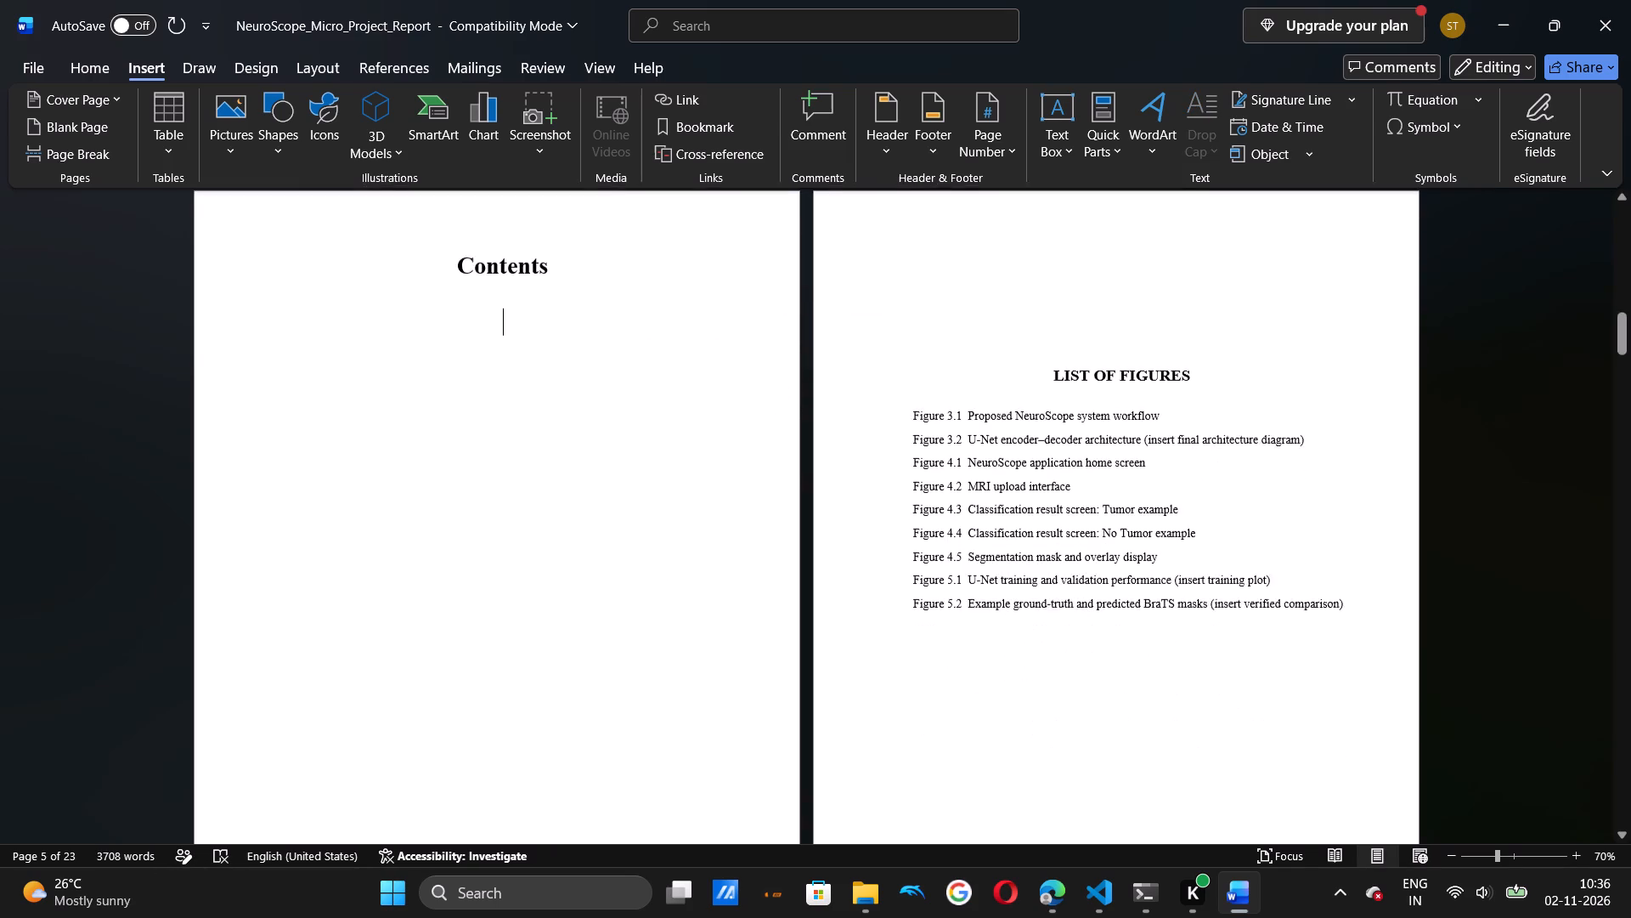
{"action": "scroll", "coordinate": [584, 483], "scroll_direction": "down", "scroll_amount": 1}
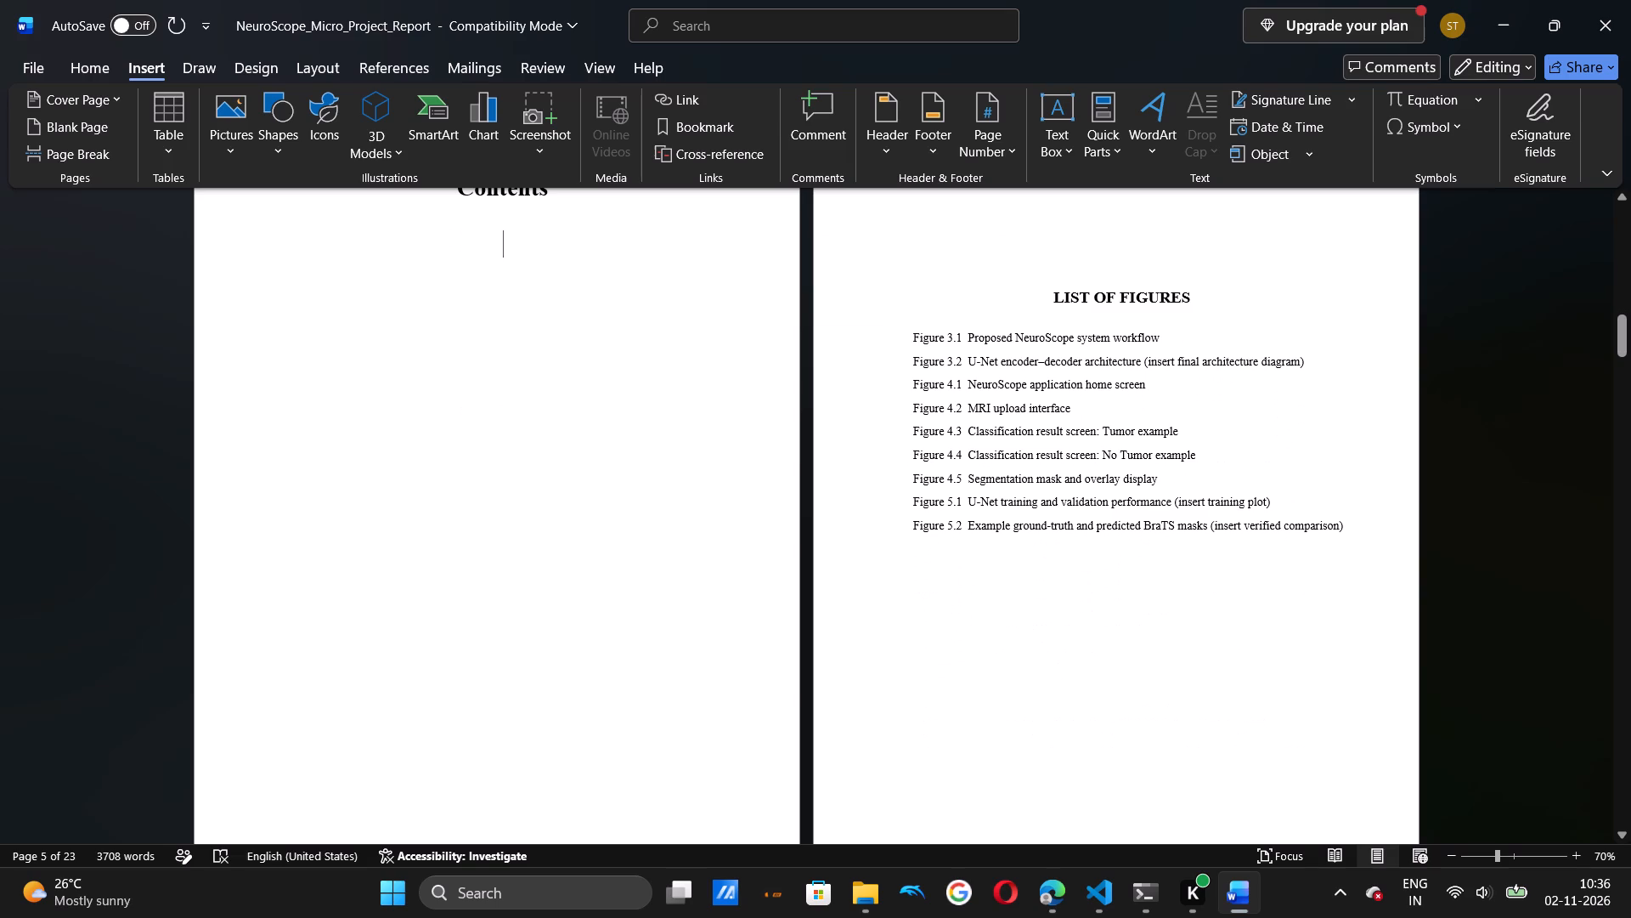
{"action": "scroll", "coordinate": [584, 483], "scroll_direction": "up", "scroll_amount": 1}
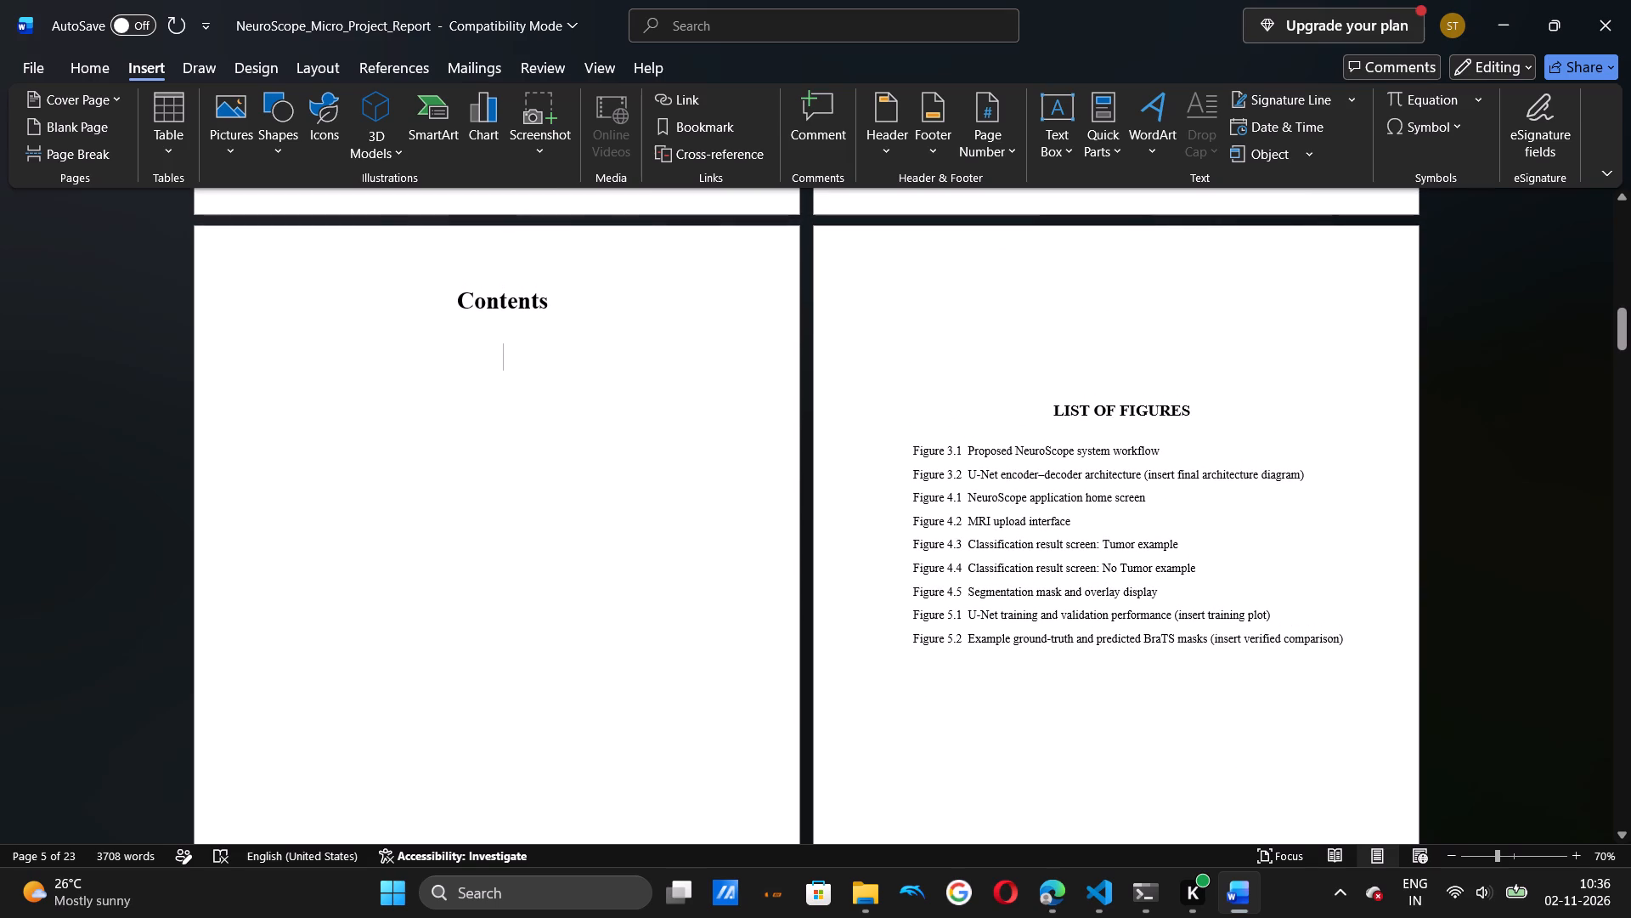
{"action": "key", "text": "Return"}
{"action": "key", "text": "BackSpace"}
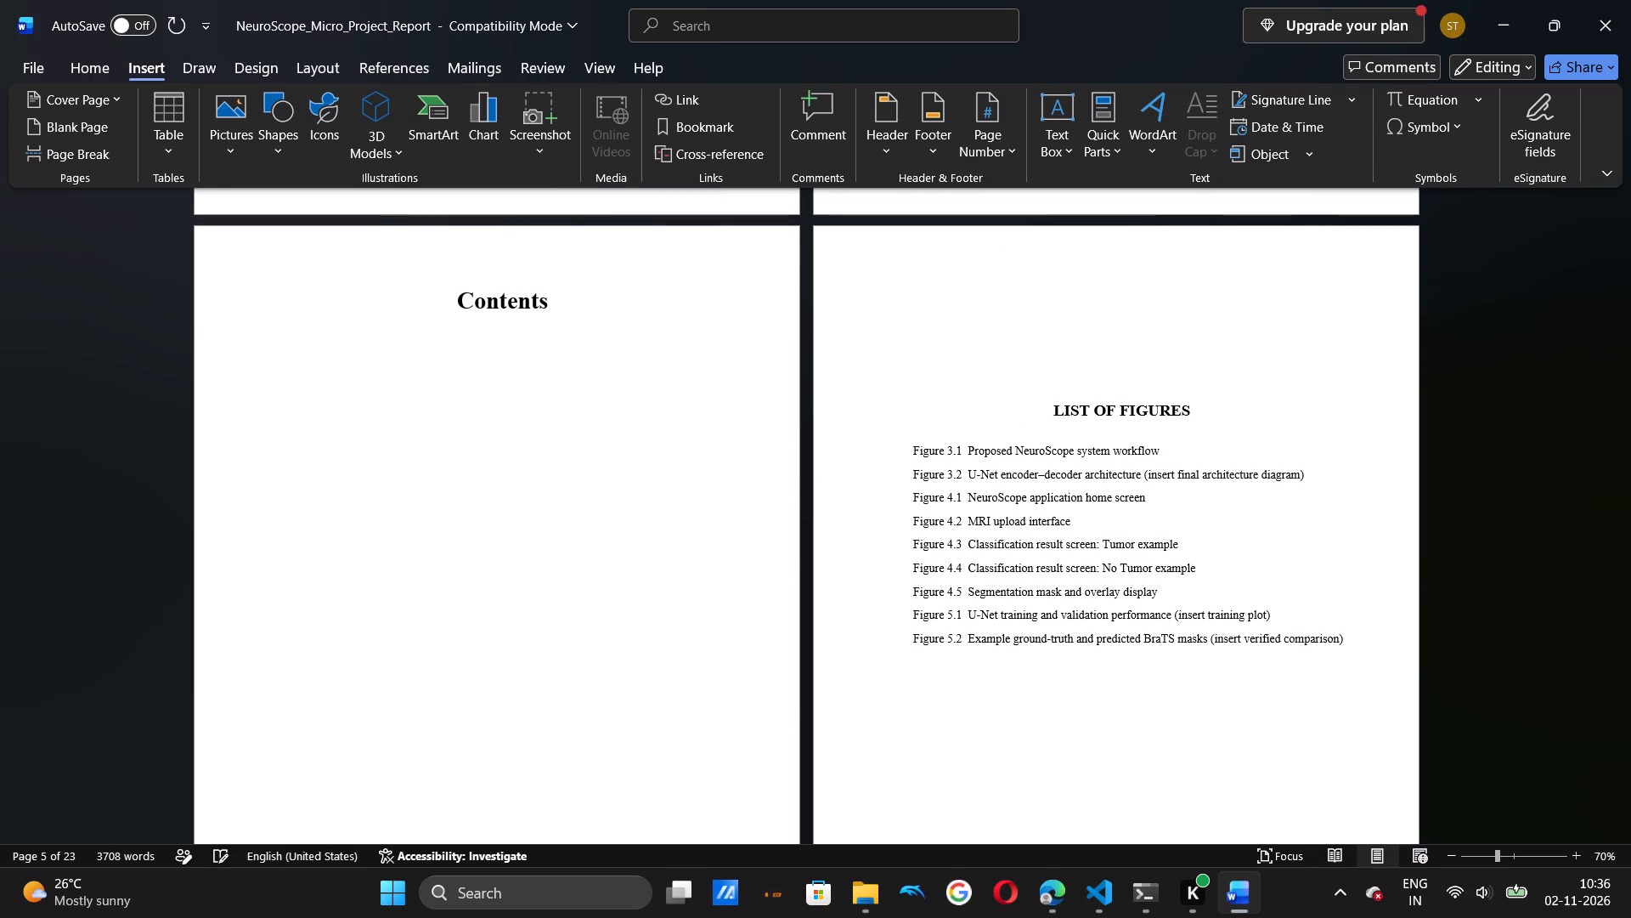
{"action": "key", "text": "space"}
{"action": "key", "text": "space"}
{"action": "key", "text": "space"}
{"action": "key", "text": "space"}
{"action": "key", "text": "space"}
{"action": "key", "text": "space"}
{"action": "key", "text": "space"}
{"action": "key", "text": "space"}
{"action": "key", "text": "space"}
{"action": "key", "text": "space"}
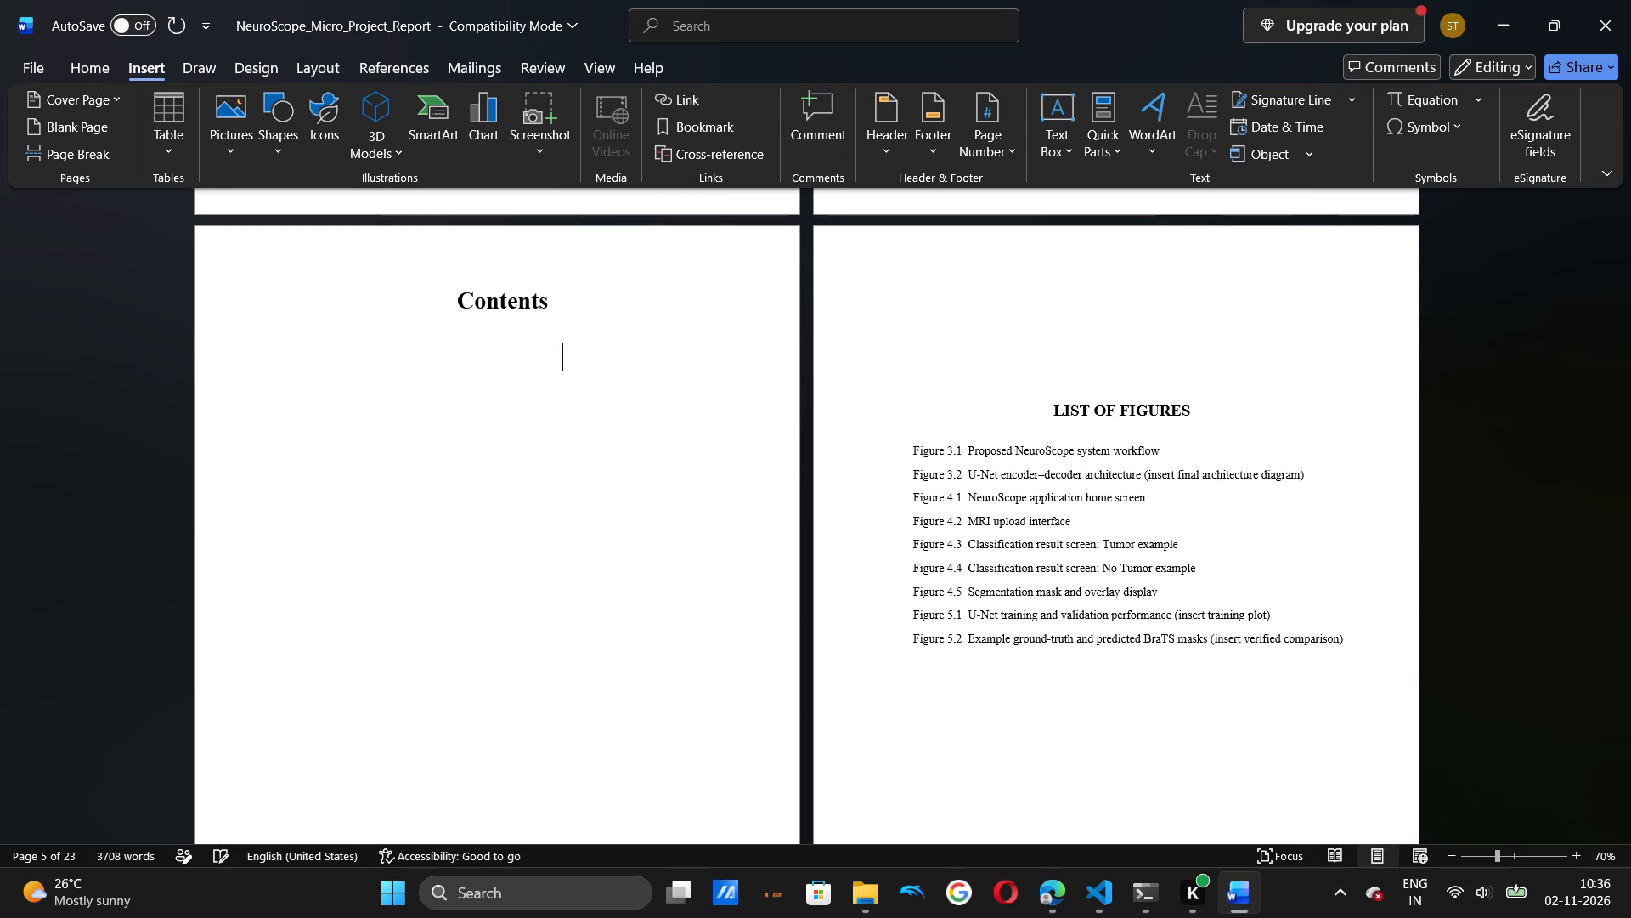
{"action": "key", "text": "Return"}
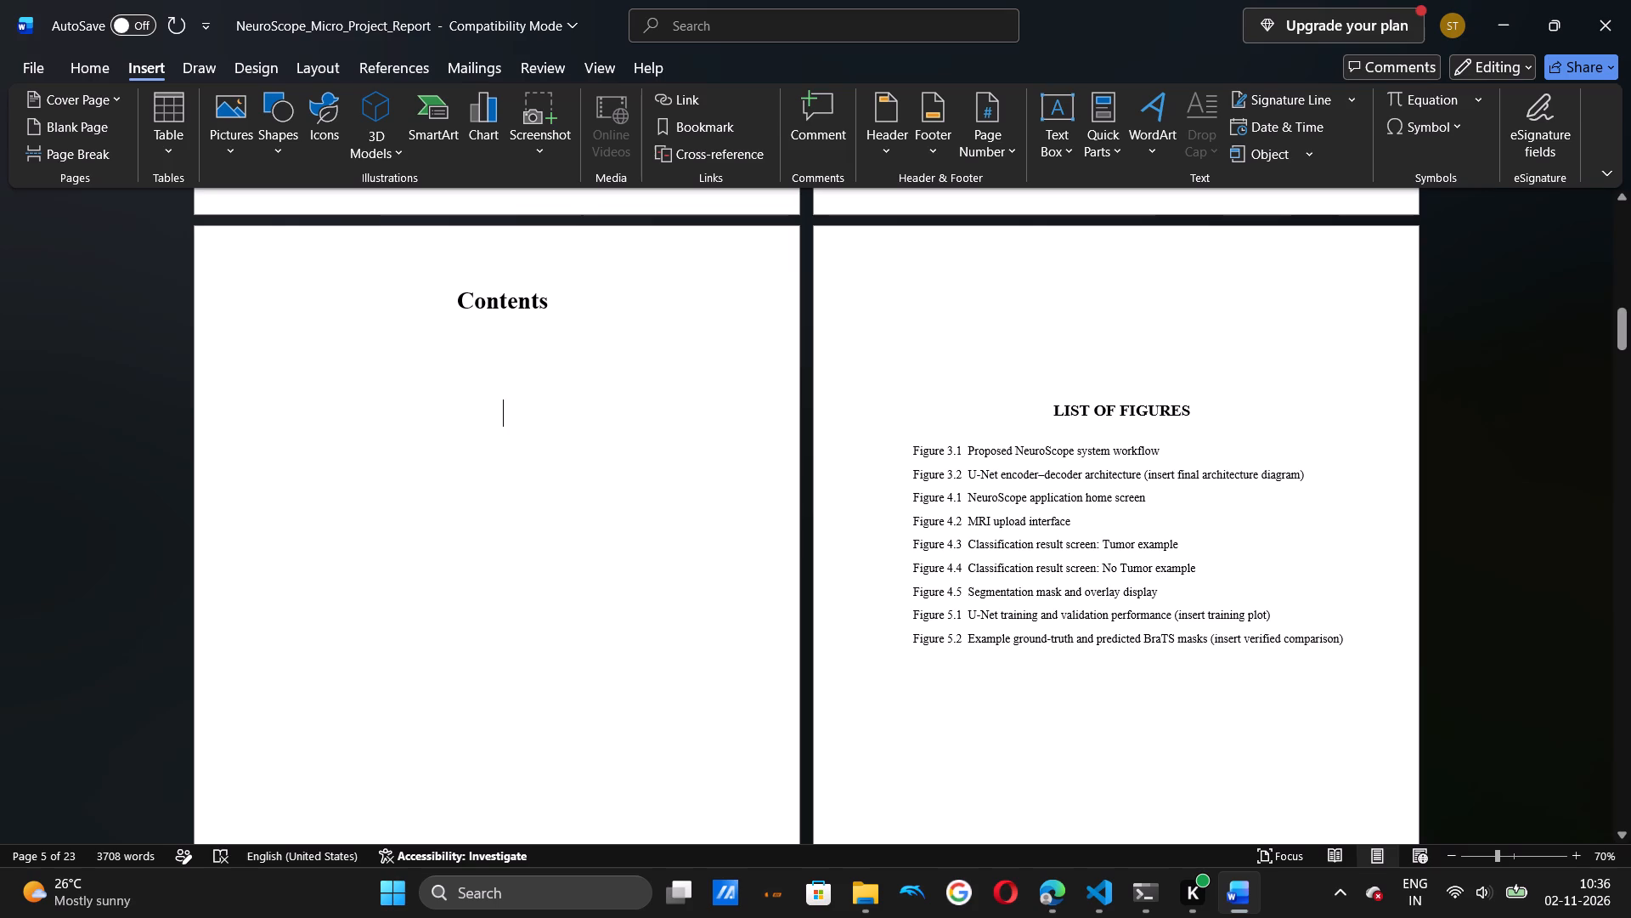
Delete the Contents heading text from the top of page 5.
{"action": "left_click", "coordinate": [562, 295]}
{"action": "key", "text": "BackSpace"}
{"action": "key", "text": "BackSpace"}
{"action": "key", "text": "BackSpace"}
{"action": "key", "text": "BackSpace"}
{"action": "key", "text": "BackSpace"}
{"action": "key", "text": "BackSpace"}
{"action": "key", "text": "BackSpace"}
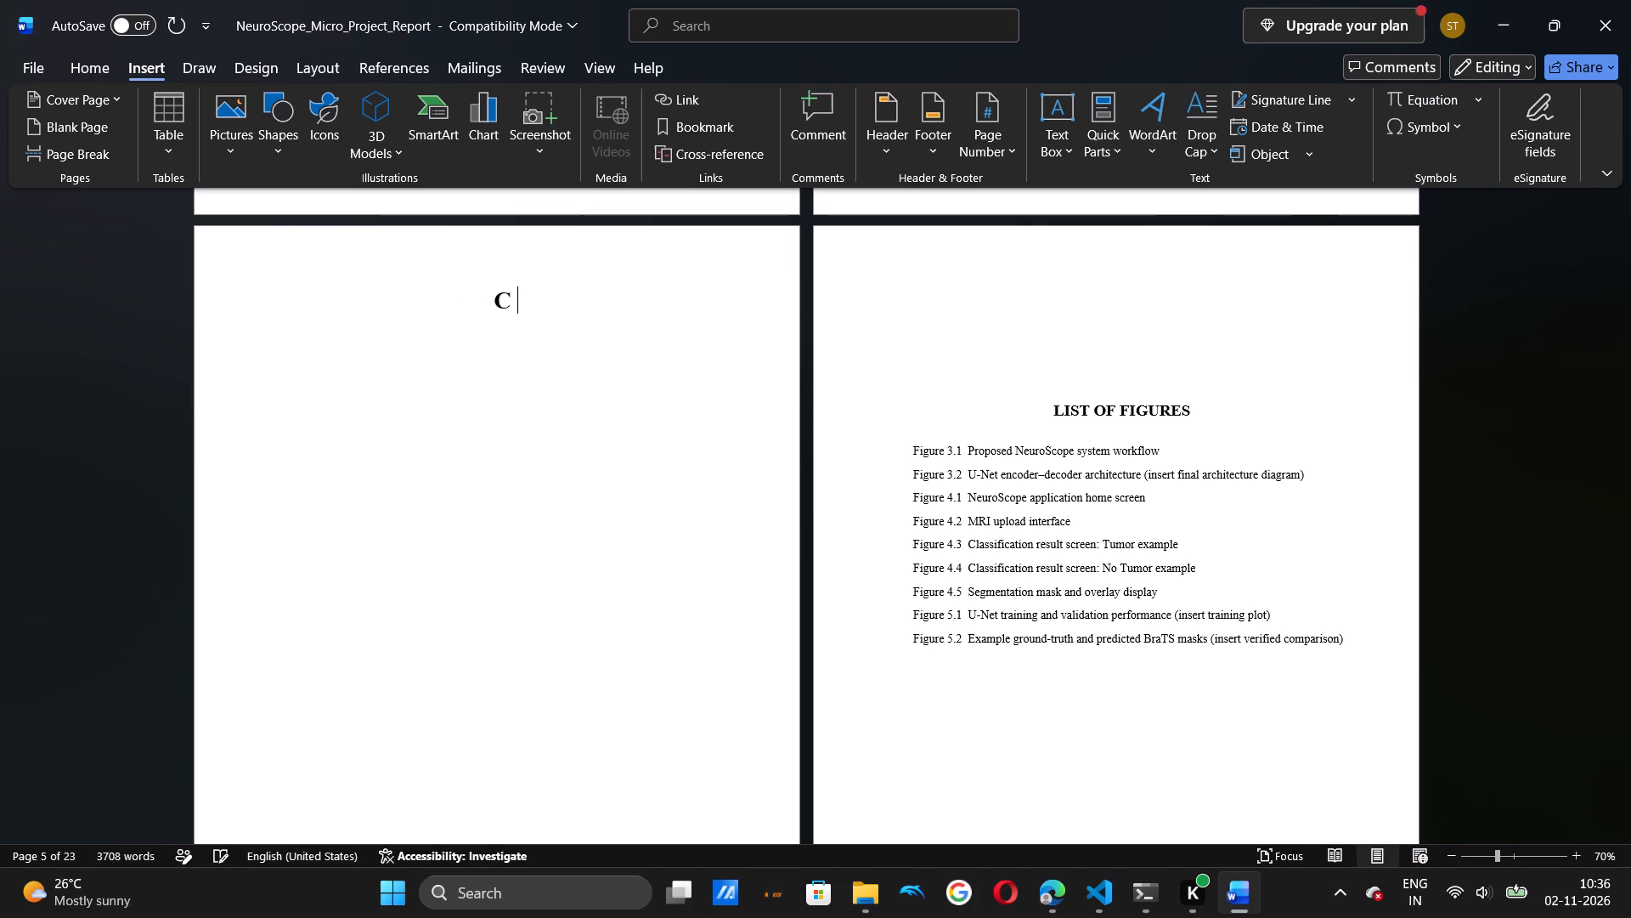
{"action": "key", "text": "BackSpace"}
Insert another blank page from the empty lines on page 5, ahead of the List of Figures.
{"action": "left_click", "coordinate": [383, 402]}
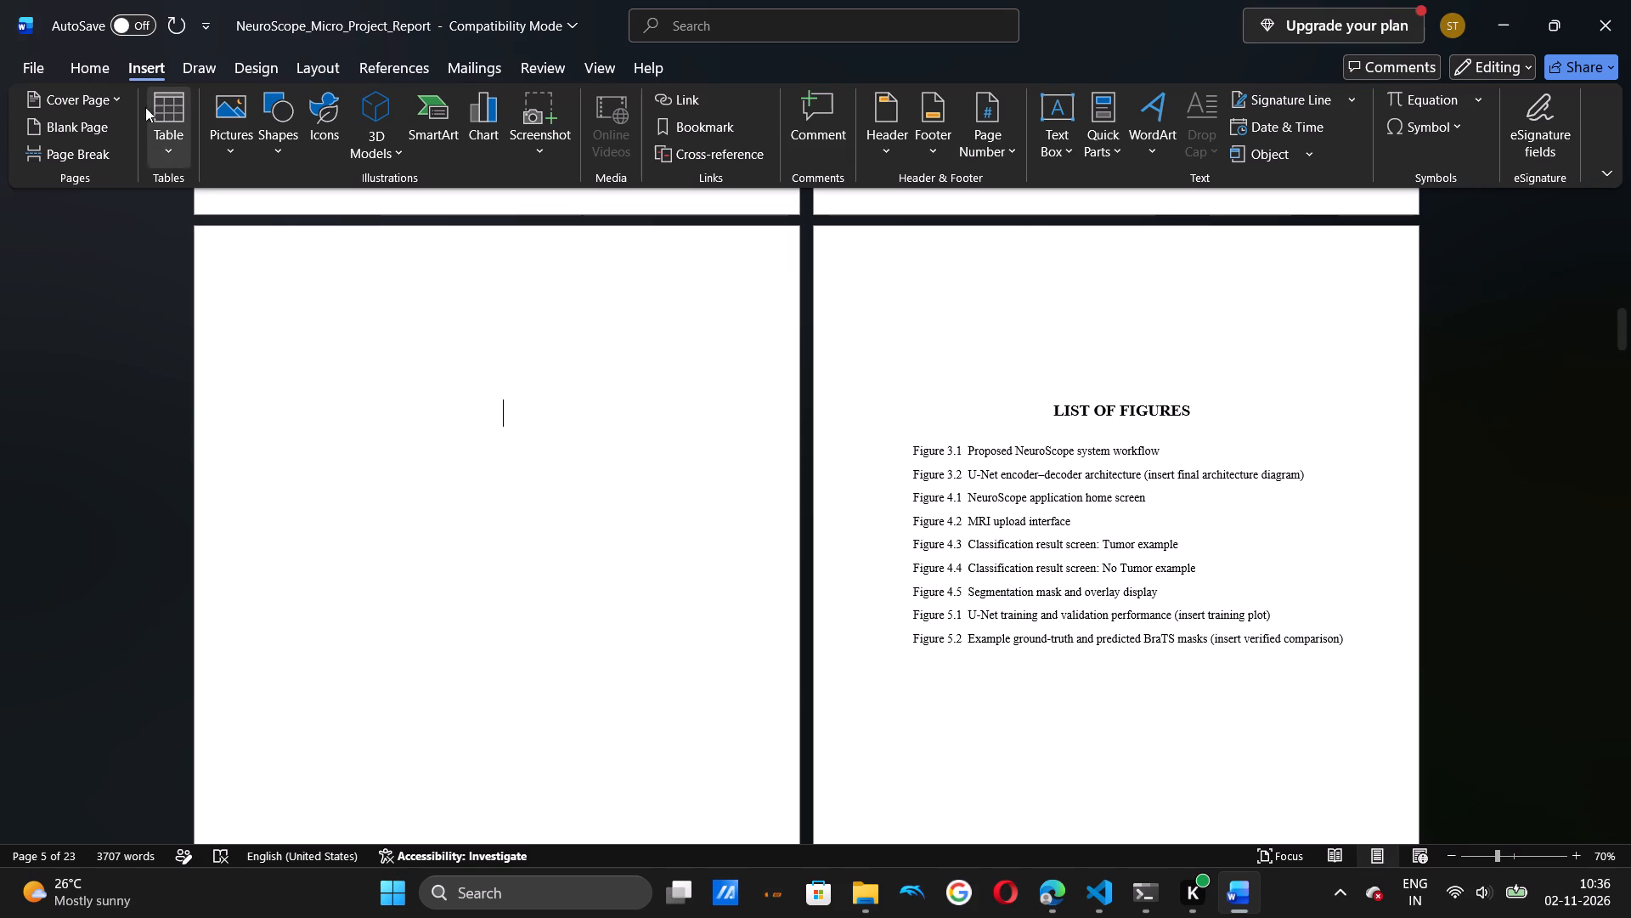
{"action": "left_click", "coordinate": [103, 131]}
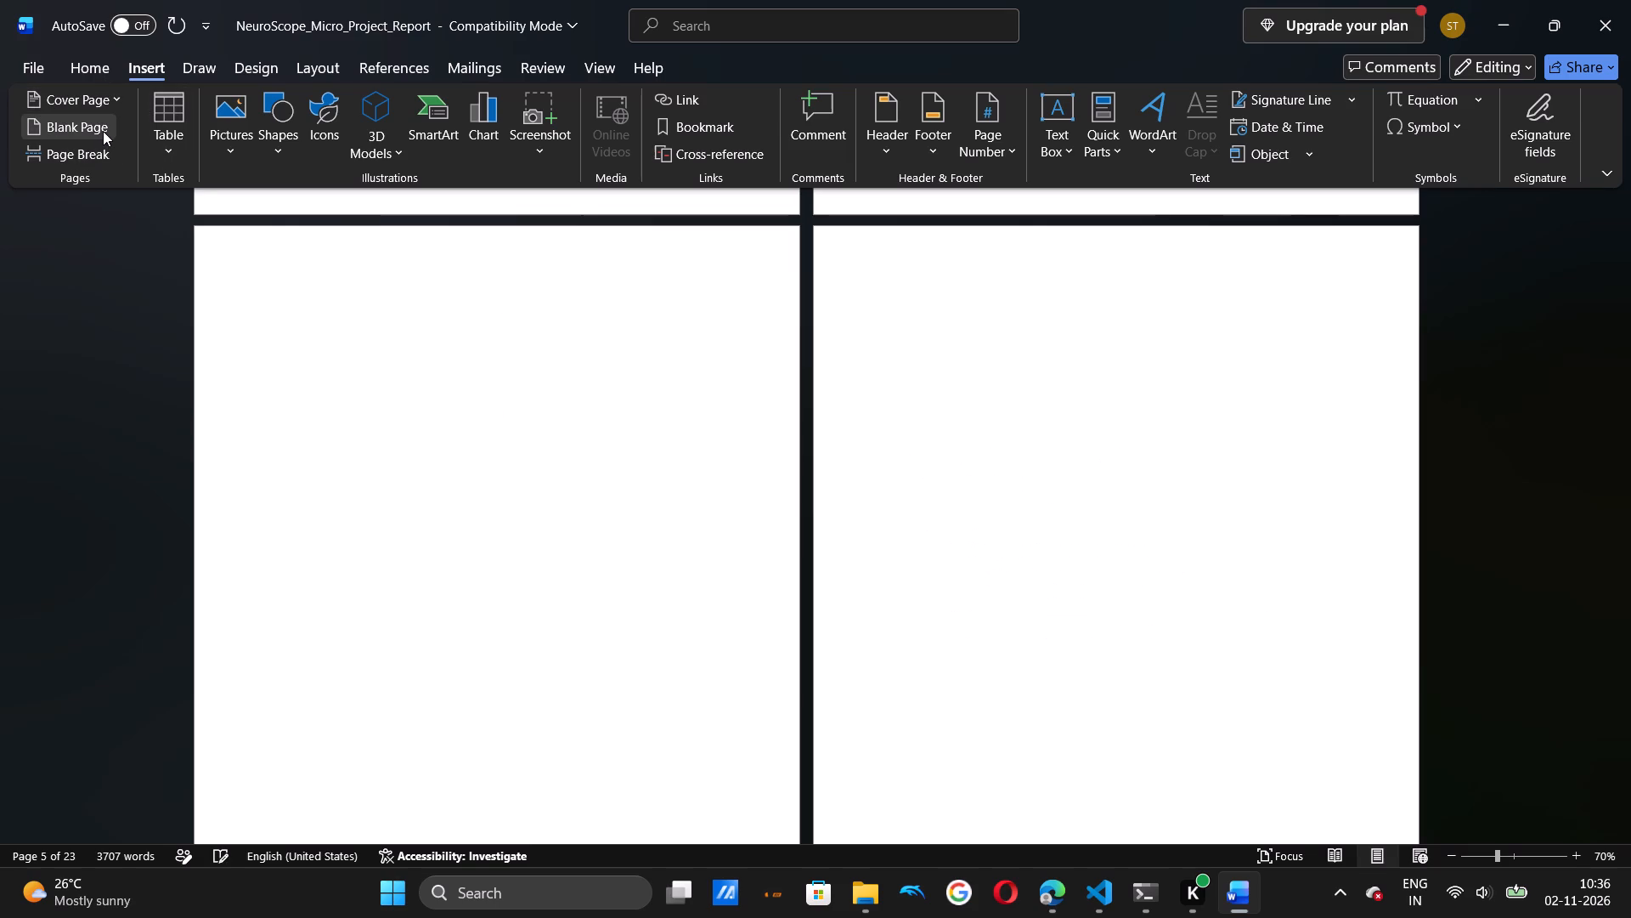
{"action": "scroll", "coordinate": [484, 518], "scroll_direction": "up", "scroll_amount": 3}
{"action": "scroll", "coordinate": [484, 518], "scroll_direction": "down", "scroll_amount": 2}
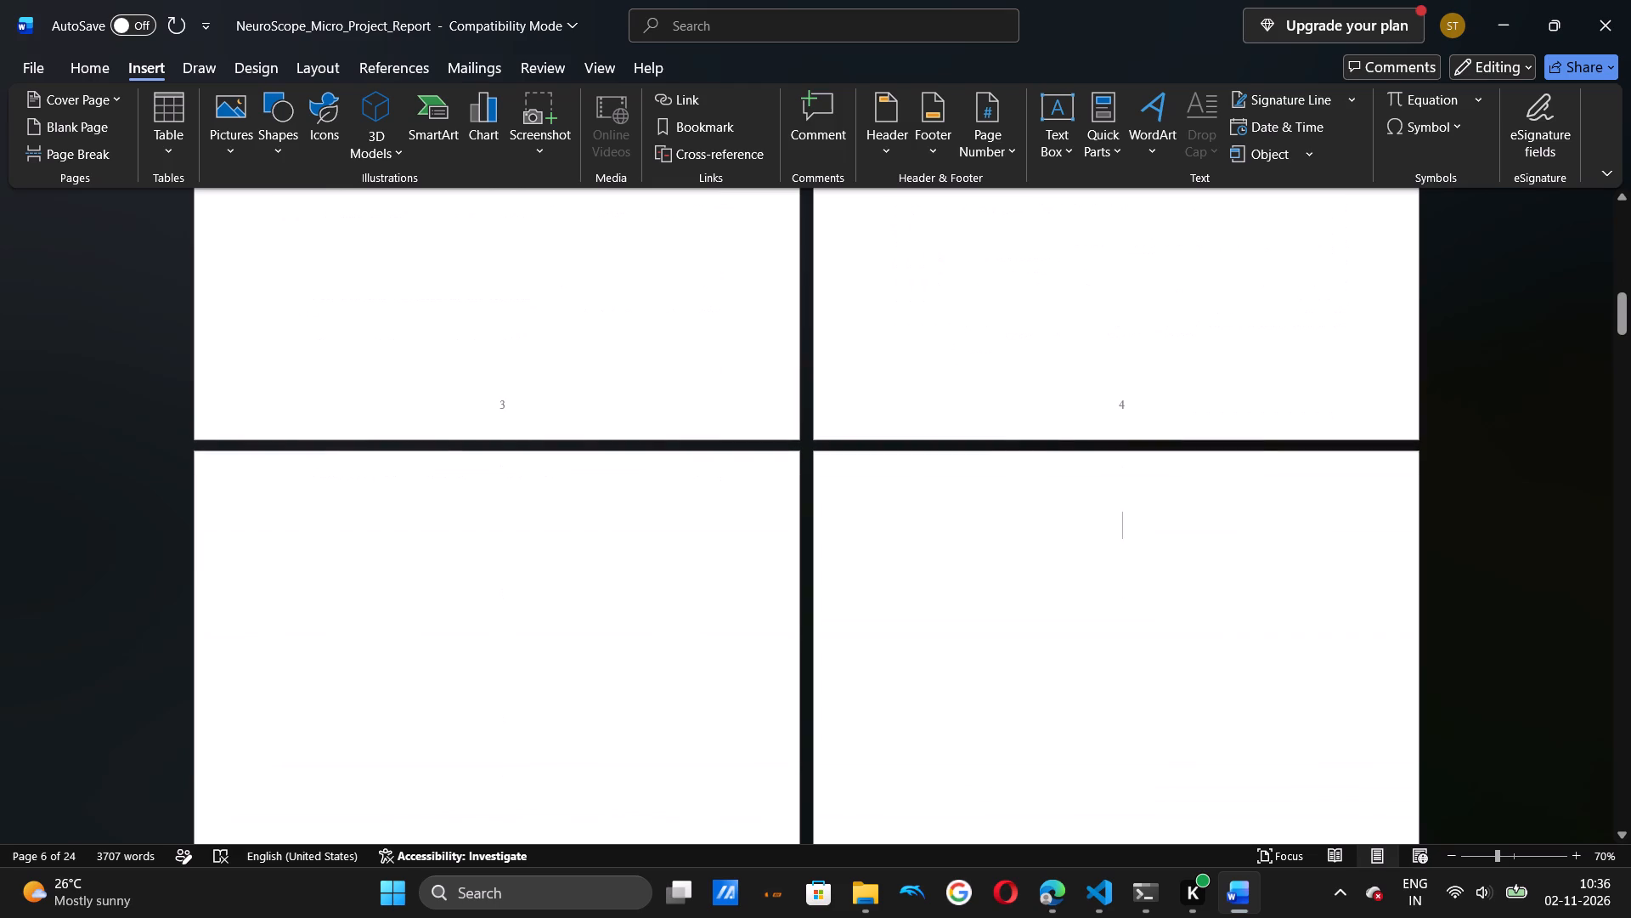
{"action": "left_click", "coordinate": [415, 603]}
{"action": "scroll", "coordinate": [415, 603], "scroll_direction": "down", "scroll_amount": 2}
Switch to Final_Report.pdf in Microsoft Edge and examine the layout and entries of its Contents pages.
{"action": "left_click", "coordinate": [1041, 899]}
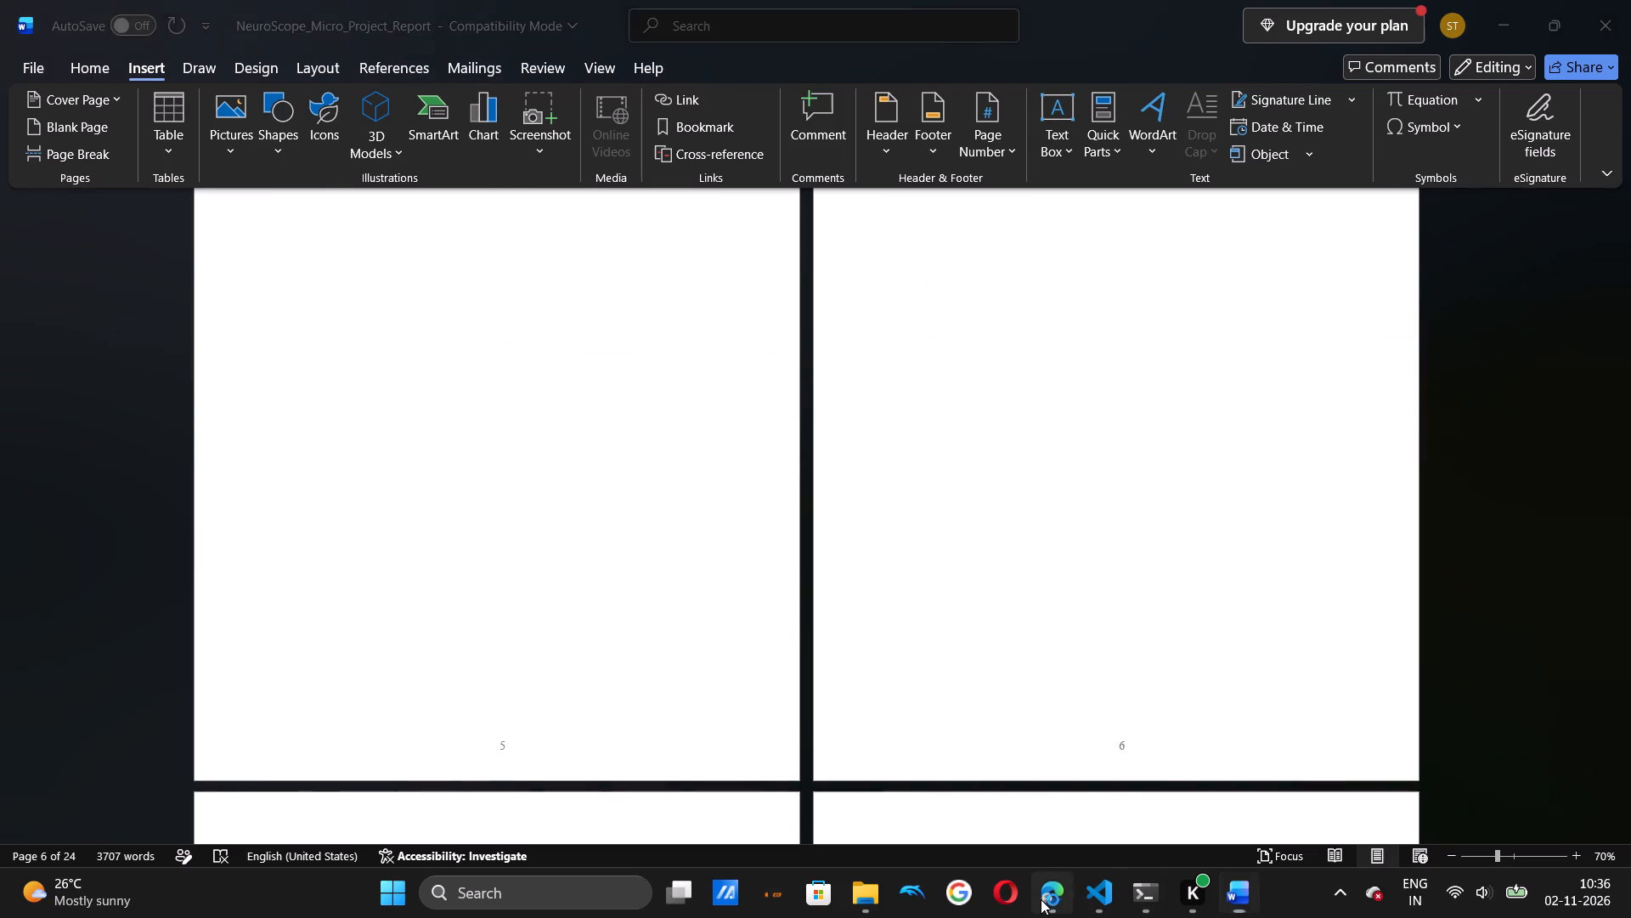
{"action": "scroll", "coordinate": [840, 496], "scroll_direction": "down", "scroll_amount": 2}
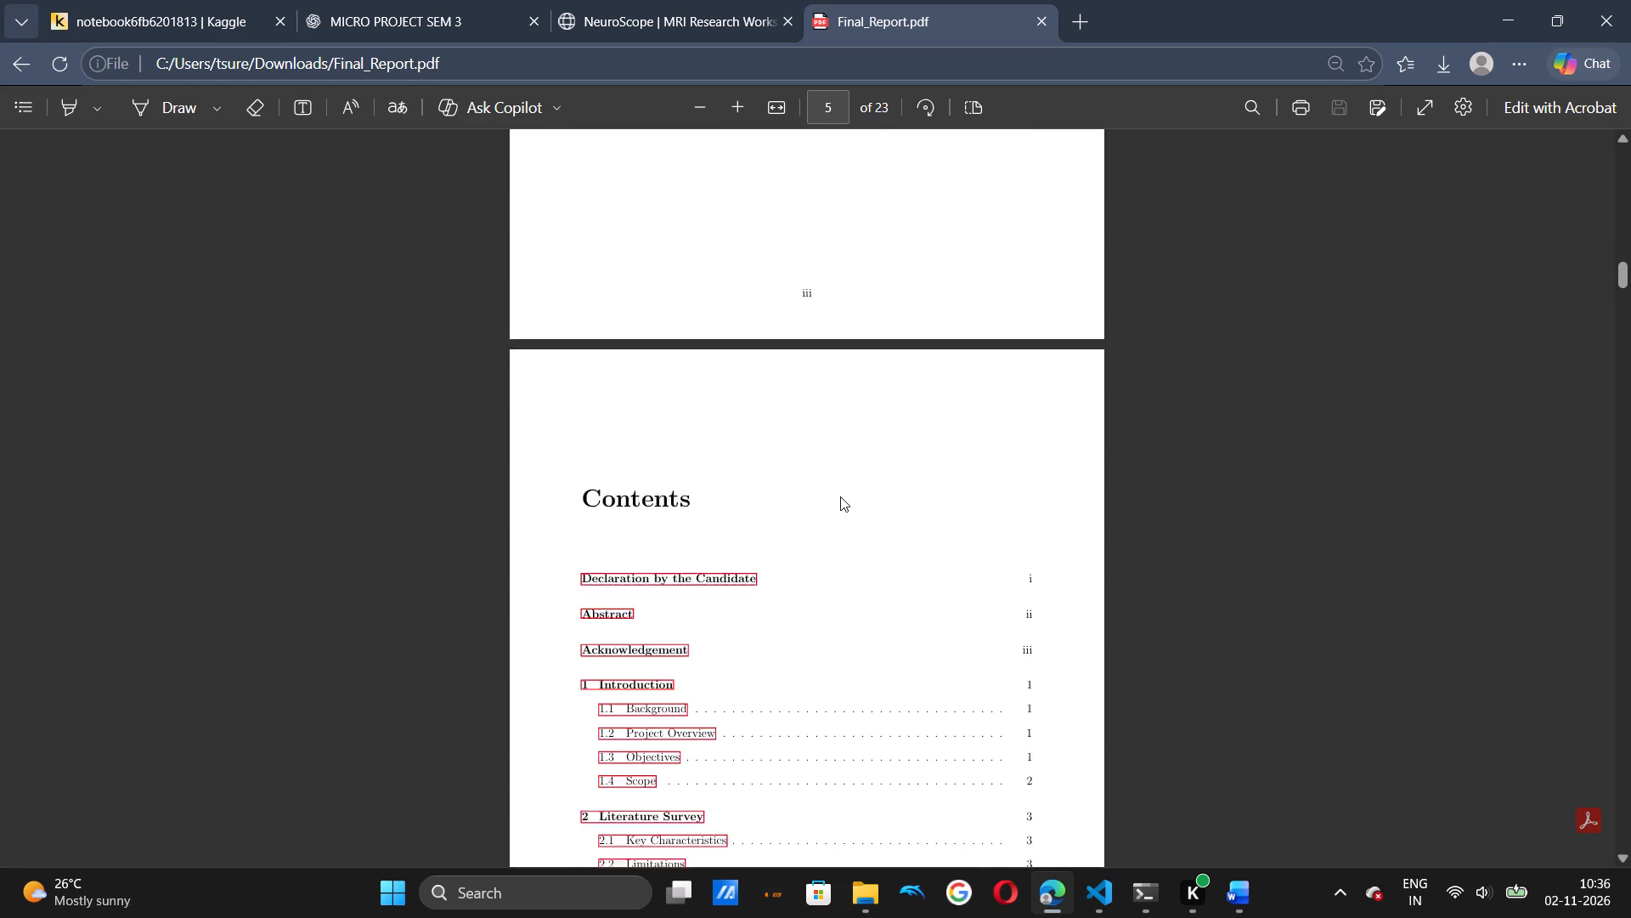
{"action": "scroll", "coordinate": [840, 496], "scroll_direction": "down", "scroll_amount": 3}
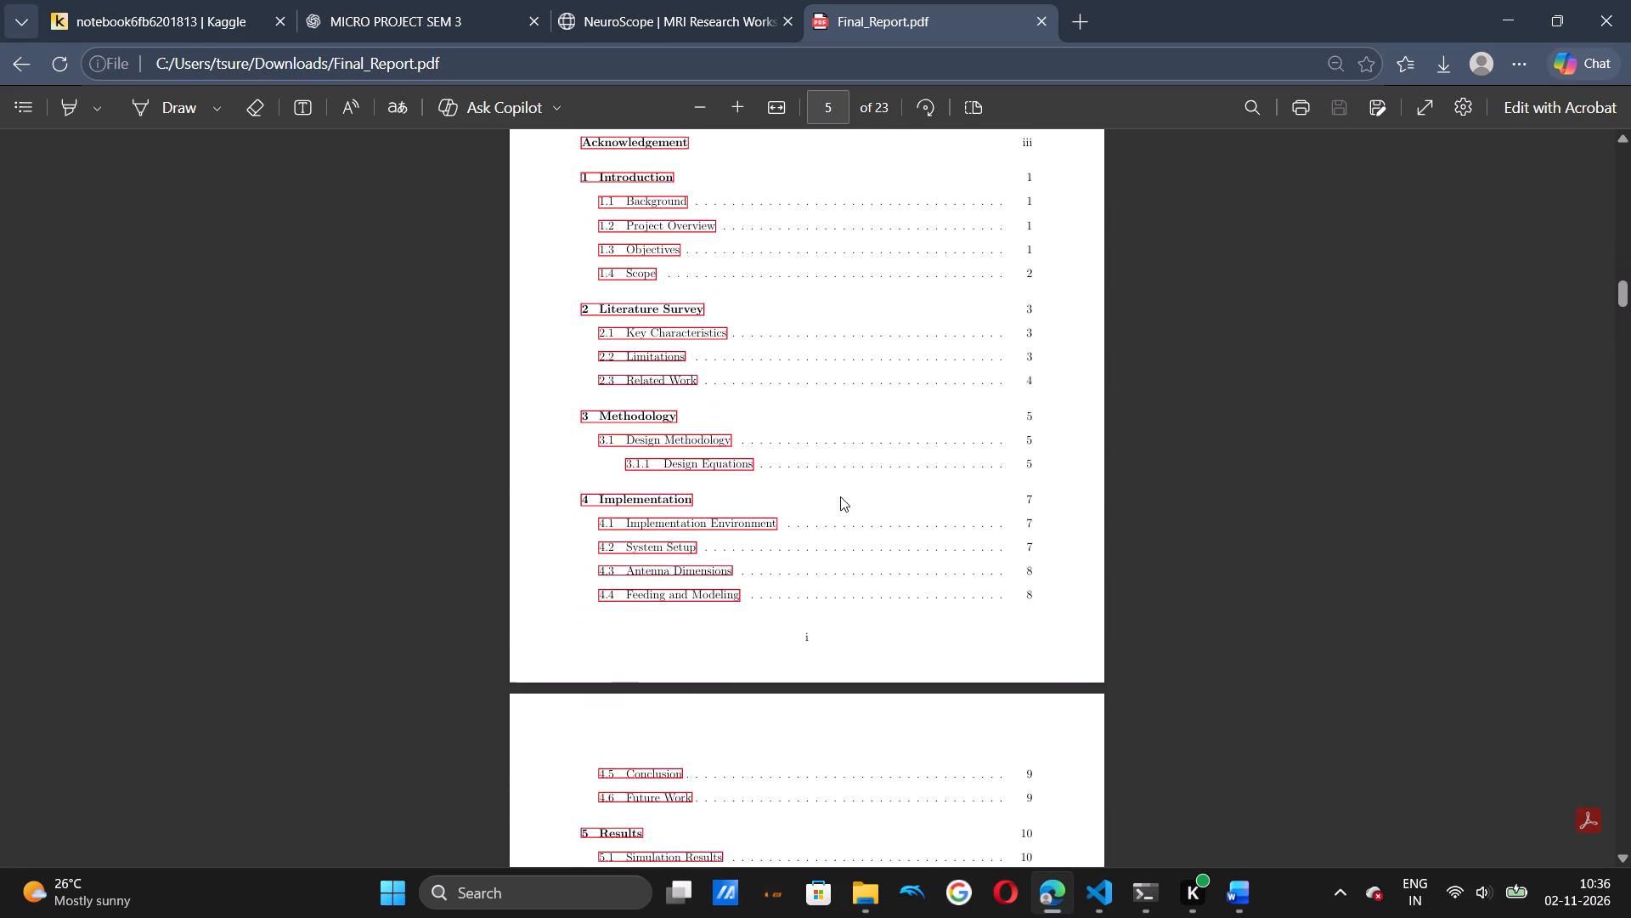
{"action": "scroll", "coordinate": [840, 496], "scroll_direction": "down", "scroll_amount": 2}
{"action": "left_click", "coordinate": [840, 496]}
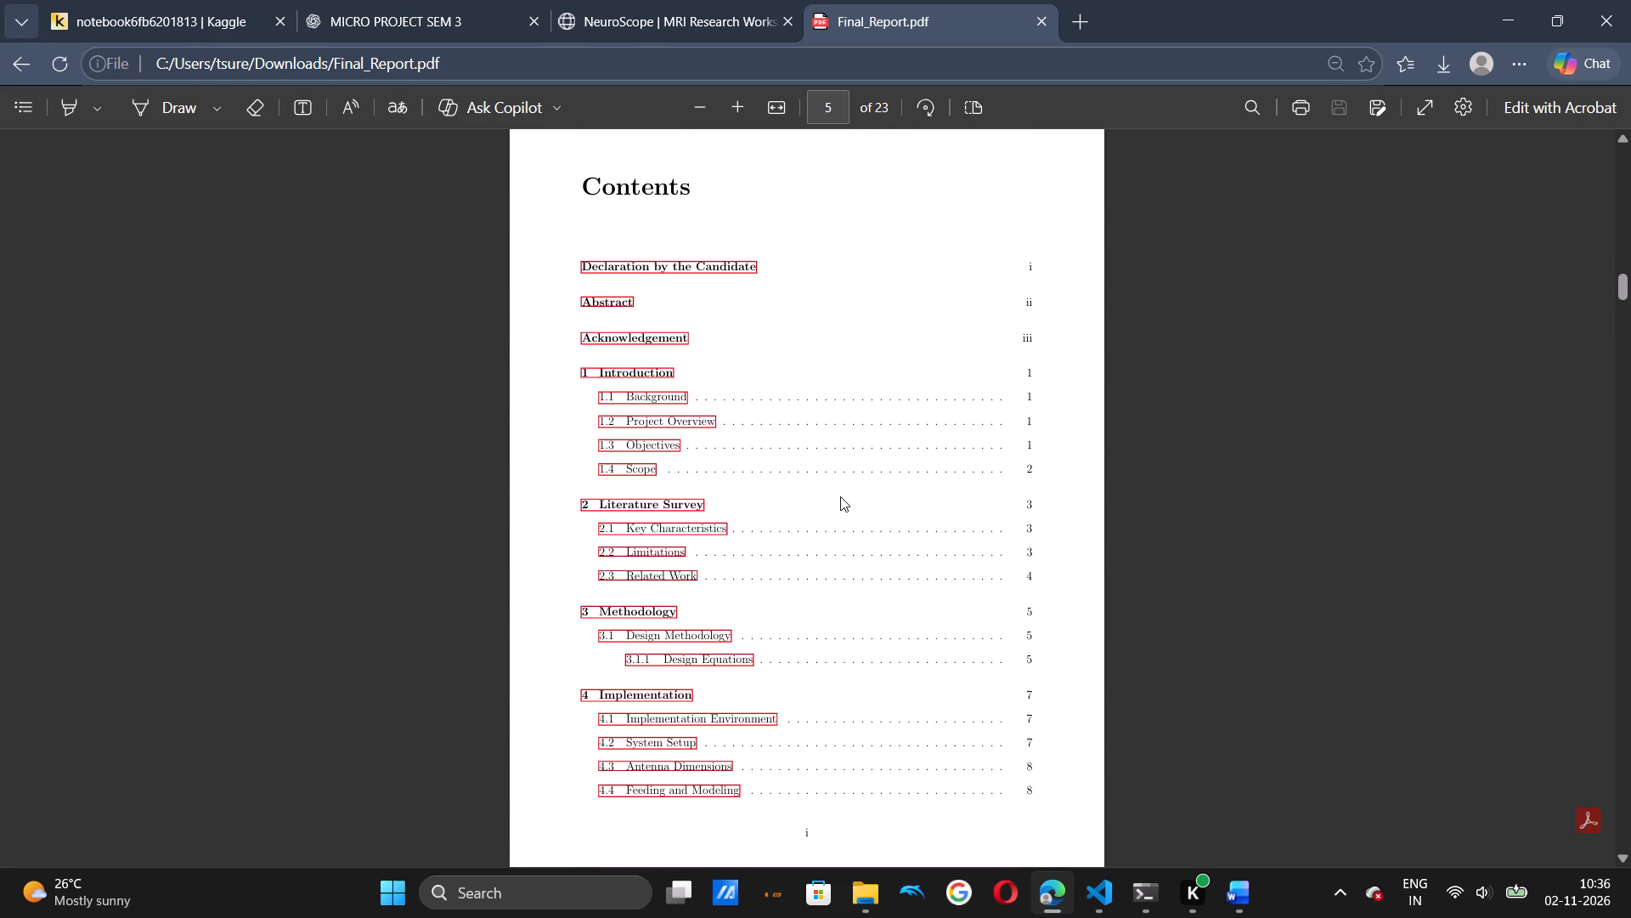
{"action": "left_click", "coordinate": [722, 402]}
{"action": "left_click", "coordinate": [746, 330]}
Return to the Word report and examine the section headings and page numbers from List of Figures through Chapter 1.
{"action": "left_click", "coordinate": [1233, 906]}
{"action": "scroll", "coordinate": [808, 545], "scroll_direction": "down", "scroll_amount": 2}
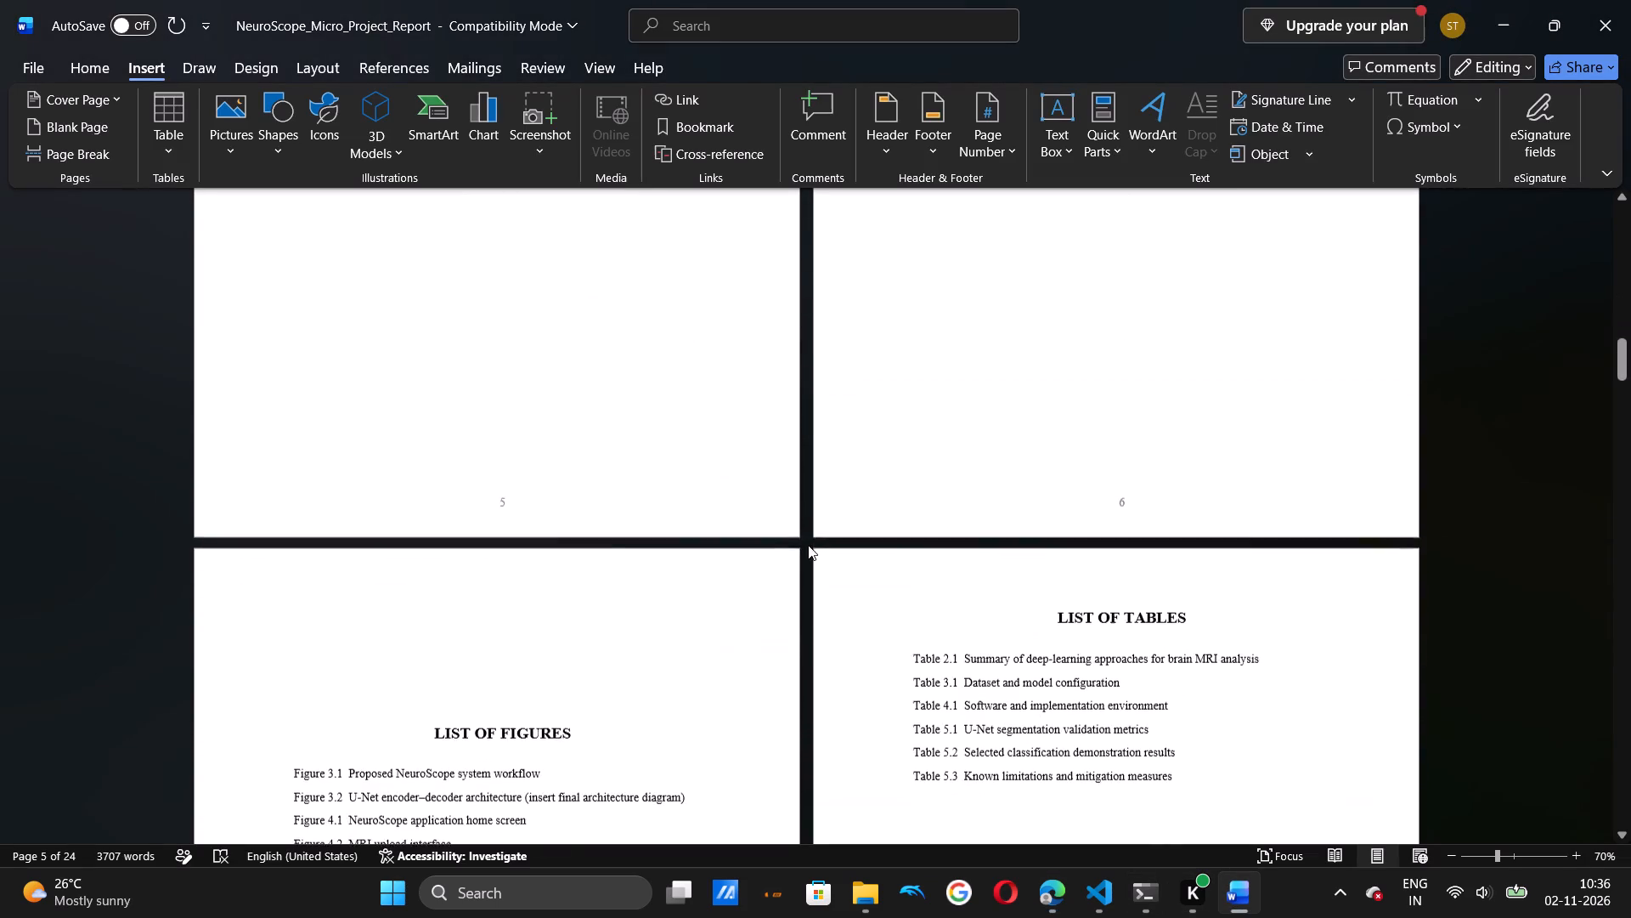
{"action": "scroll", "coordinate": [808, 545], "scroll_direction": "down", "scroll_amount": 6}
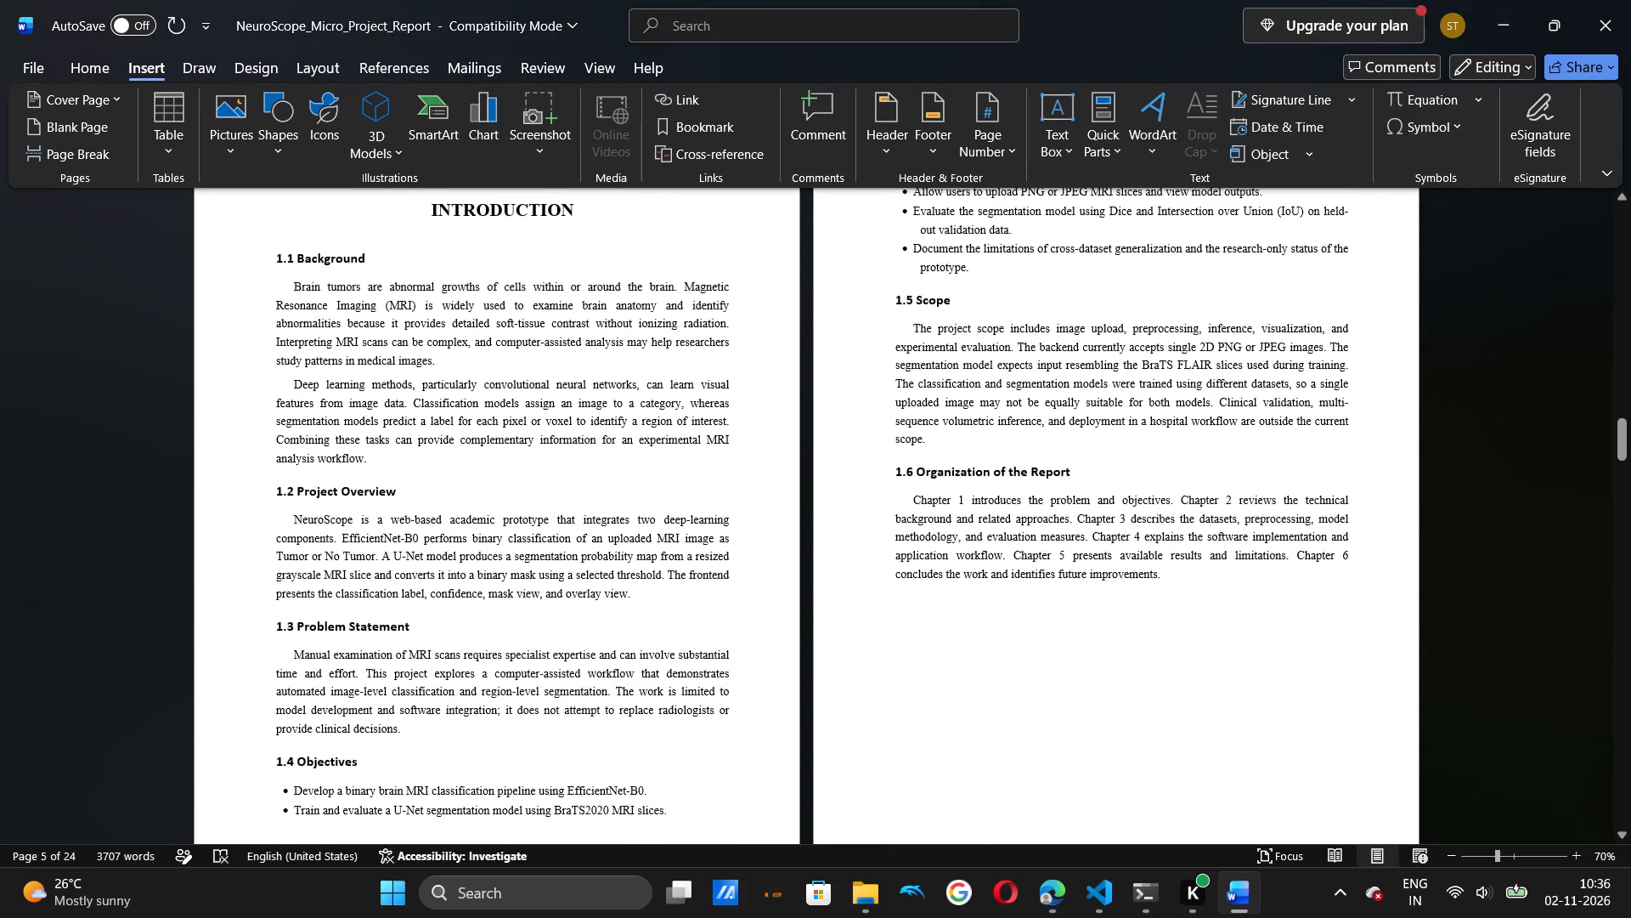
{"action": "scroll", "coordinate": [808, 545], "scroll_direction": "down", "scroll_amount": 1}
{"action": "scroll", "coordinate": [808, 545], "scroll_direction": "right", "scroll_amount": 1}
{"action": "scroll", "coordinate": [808, 545], "scroll_direction": "down", "scroll_amount": 1}
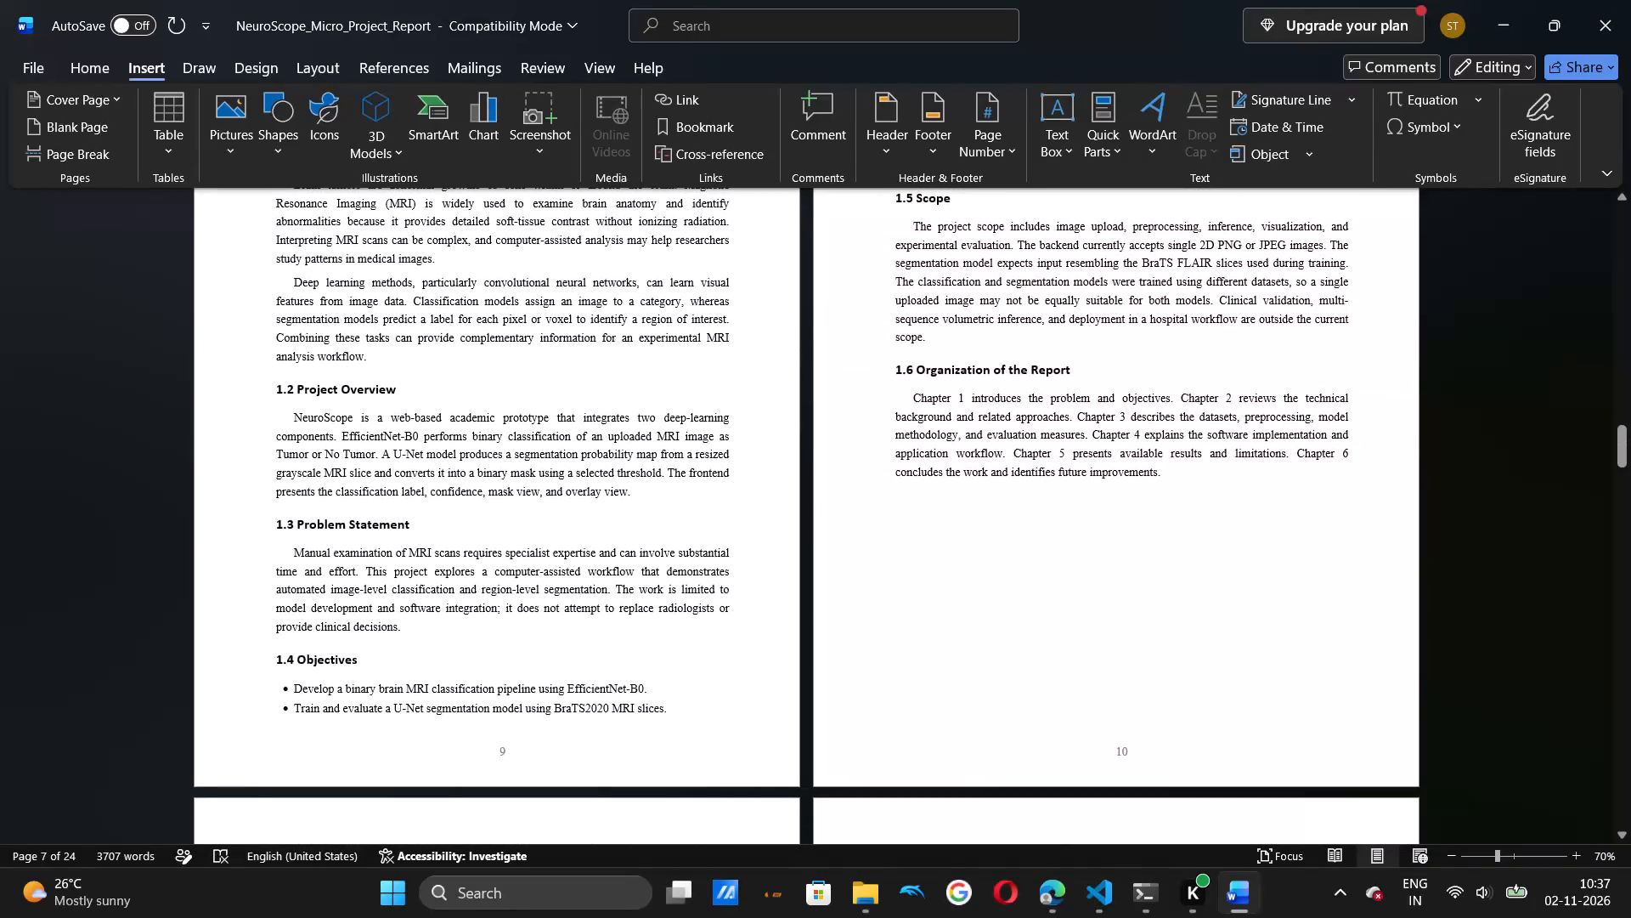
{"action": "scroll", "coordinate": [808, 545], "scroll_direction": "up", "scroll_amount": 2}
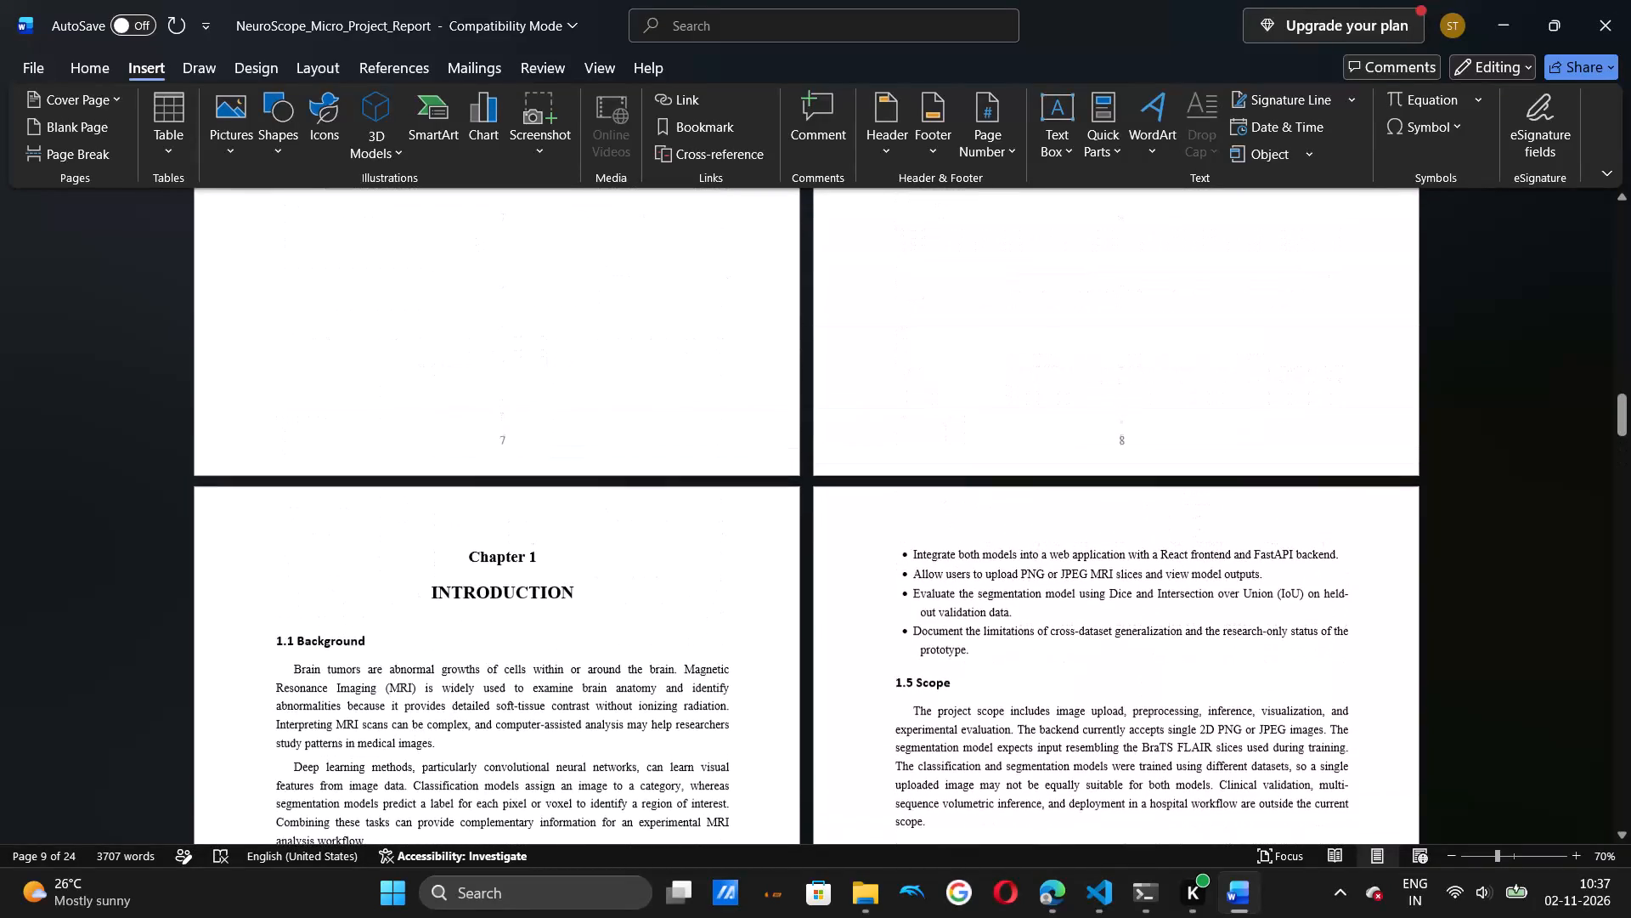
{"action": "scroll", "coordinate": [808, 545], "scroll_direction": "up", "scroll_amount": 2}
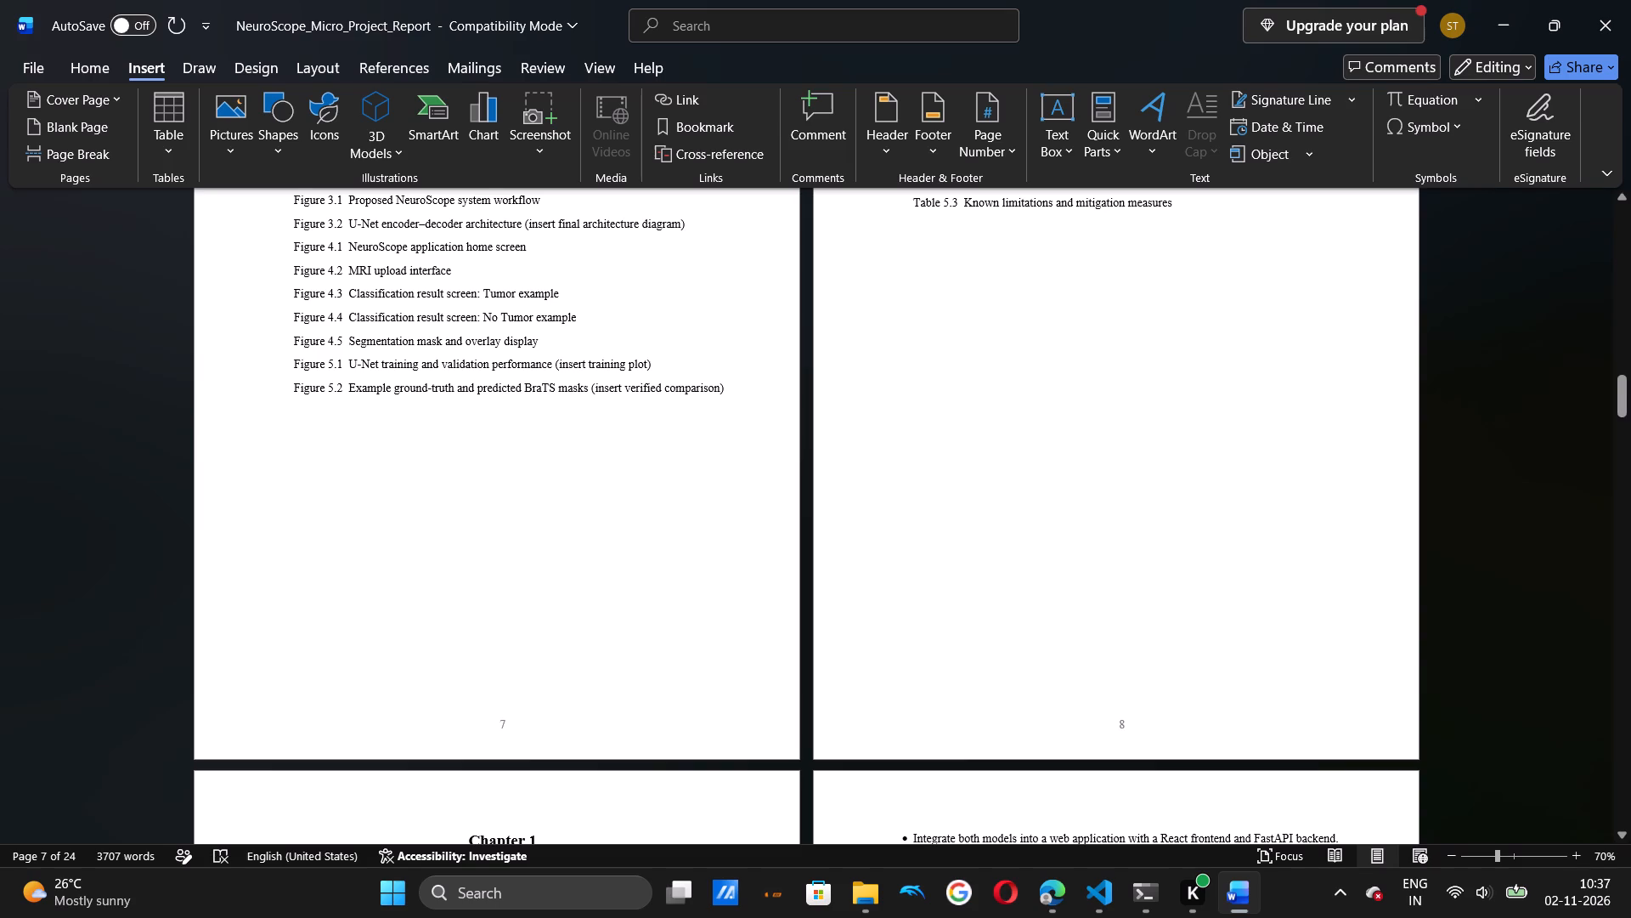
{"action": "scroll", "coordinate": [567, 522], "scroll_direction": "down", "scroll_amount": 1}
Remove the empty centred lines at the top of page 5 so text starts at the first left-aligned line.
{"action": "scroll", "coordinate": [567, 522], "scroll_direction": "up", "scroll_amount": 4}
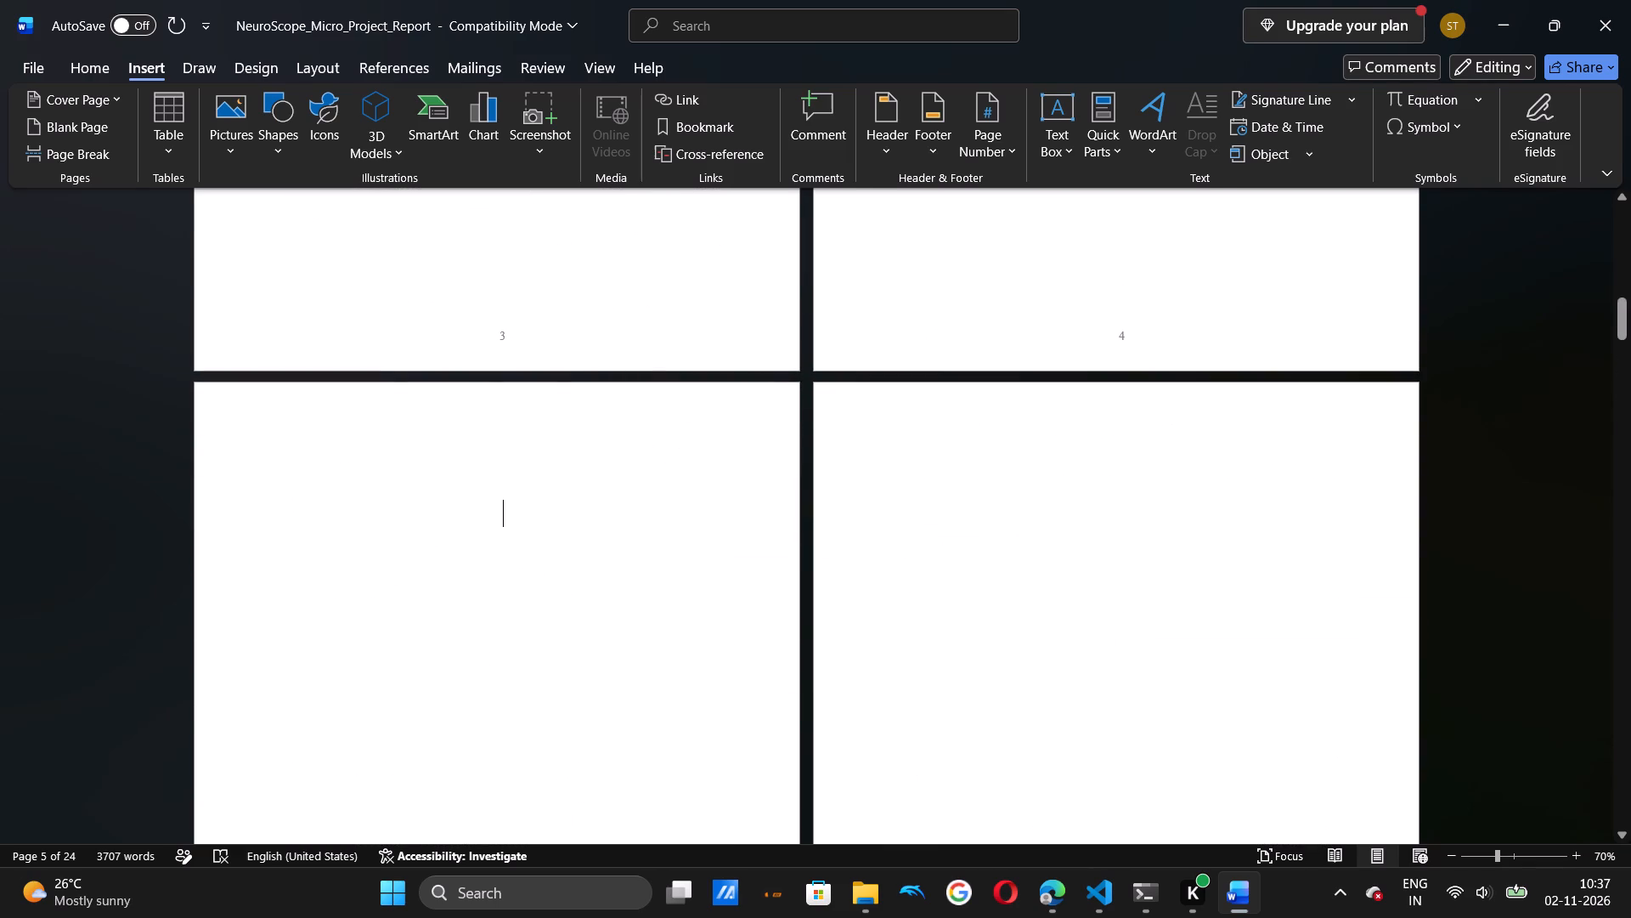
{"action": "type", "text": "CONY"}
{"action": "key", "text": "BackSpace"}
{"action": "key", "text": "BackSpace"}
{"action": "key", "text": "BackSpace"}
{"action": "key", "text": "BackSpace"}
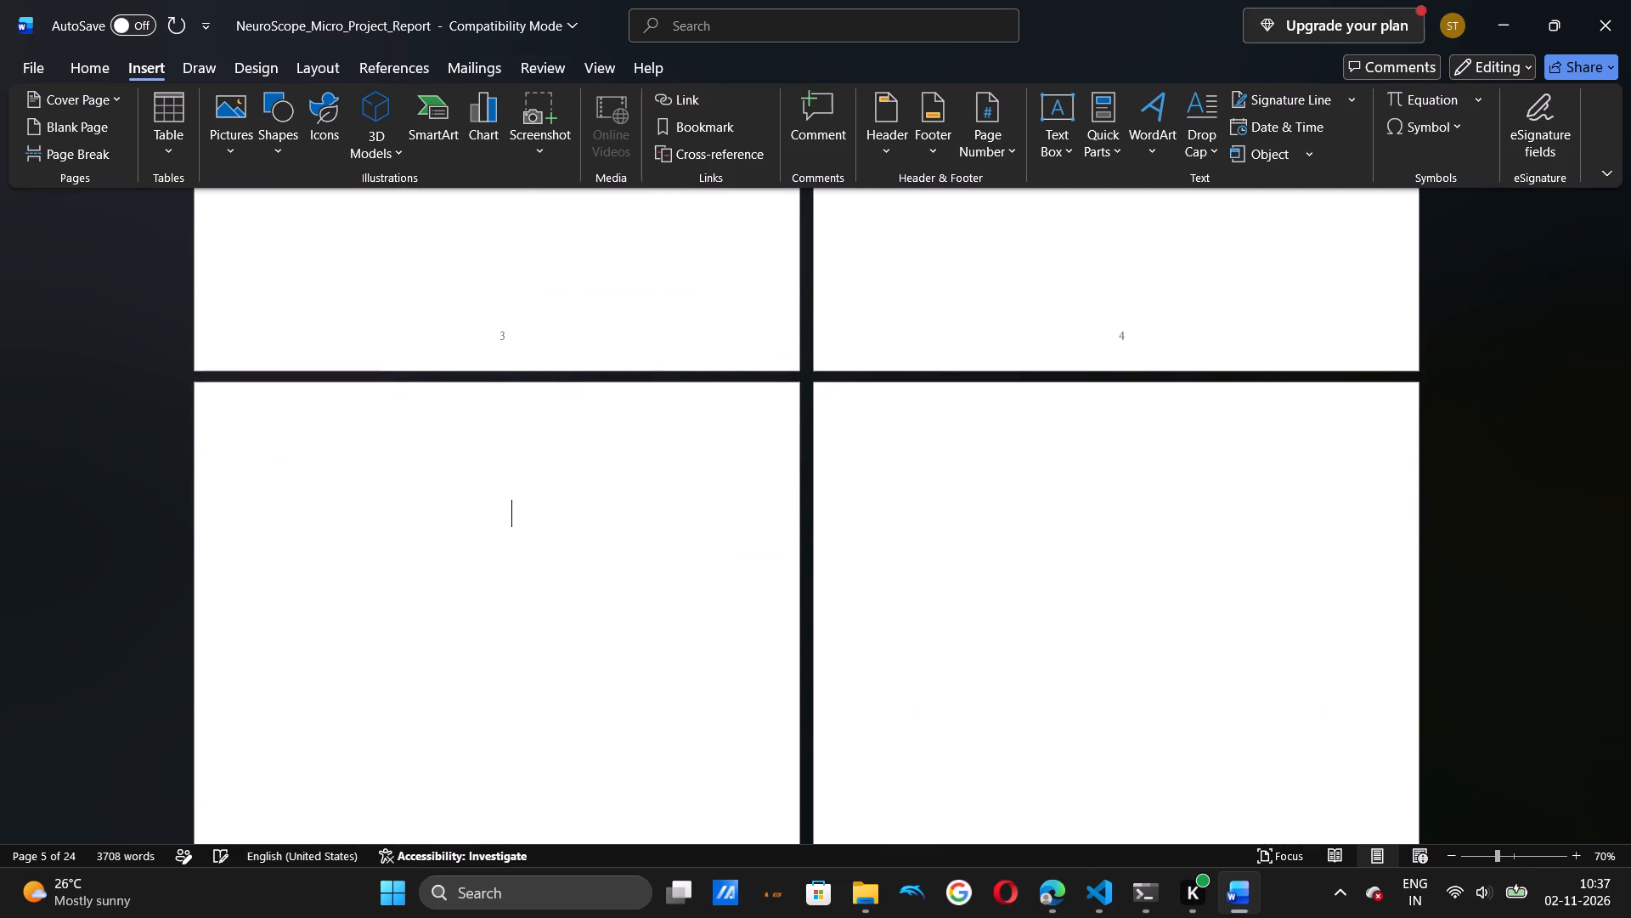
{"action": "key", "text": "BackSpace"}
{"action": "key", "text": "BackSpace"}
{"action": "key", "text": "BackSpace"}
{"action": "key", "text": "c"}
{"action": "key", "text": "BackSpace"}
Enter the heading "Contents" on the first line of page 5.
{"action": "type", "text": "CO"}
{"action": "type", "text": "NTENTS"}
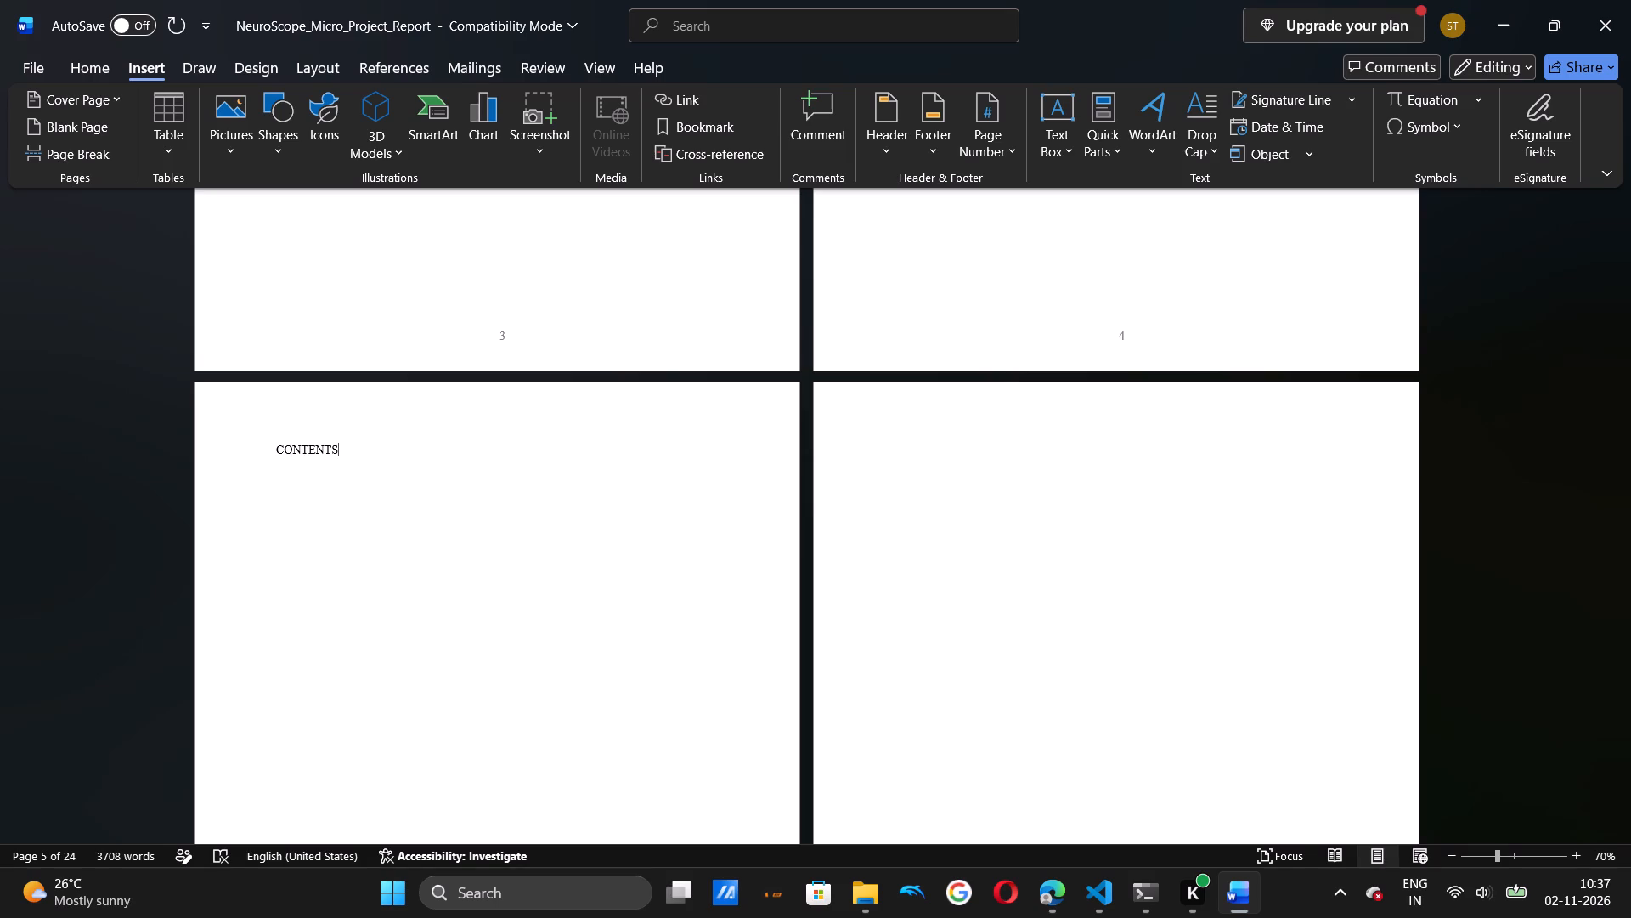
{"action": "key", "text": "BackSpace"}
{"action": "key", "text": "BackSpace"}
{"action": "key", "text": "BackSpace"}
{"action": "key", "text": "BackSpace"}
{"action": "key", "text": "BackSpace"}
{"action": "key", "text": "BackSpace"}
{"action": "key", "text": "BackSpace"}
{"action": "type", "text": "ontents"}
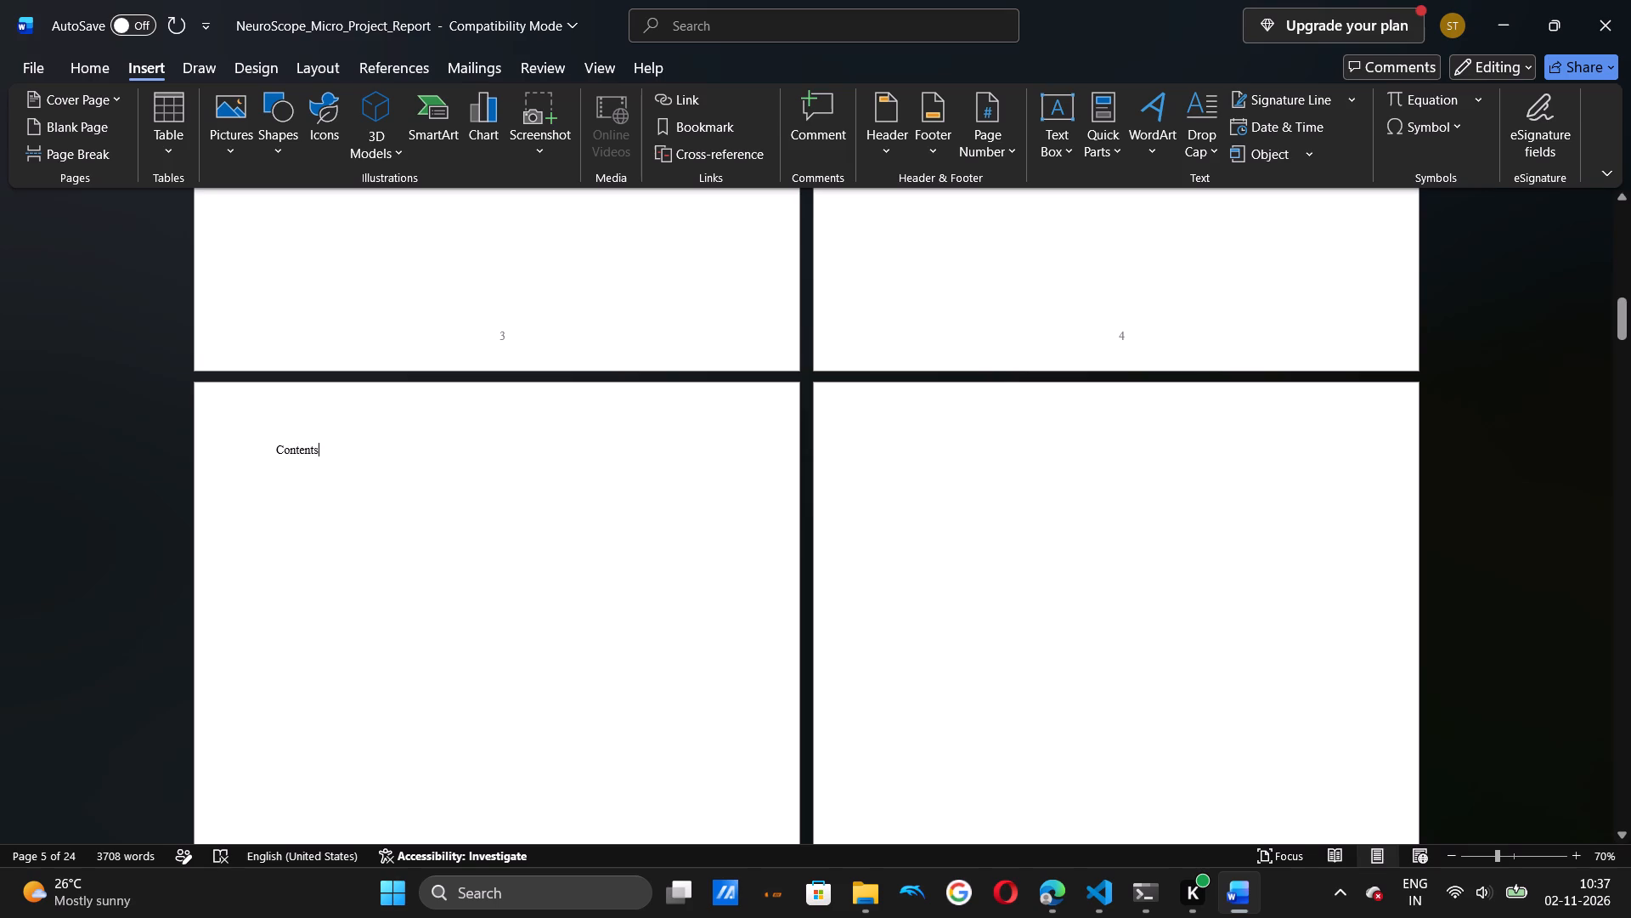
Format the Contents heading as bold at 24 pt.
{"action": "left_click_drag", "start_coordinate": [273, 448], "coordinate": [324, 455]}
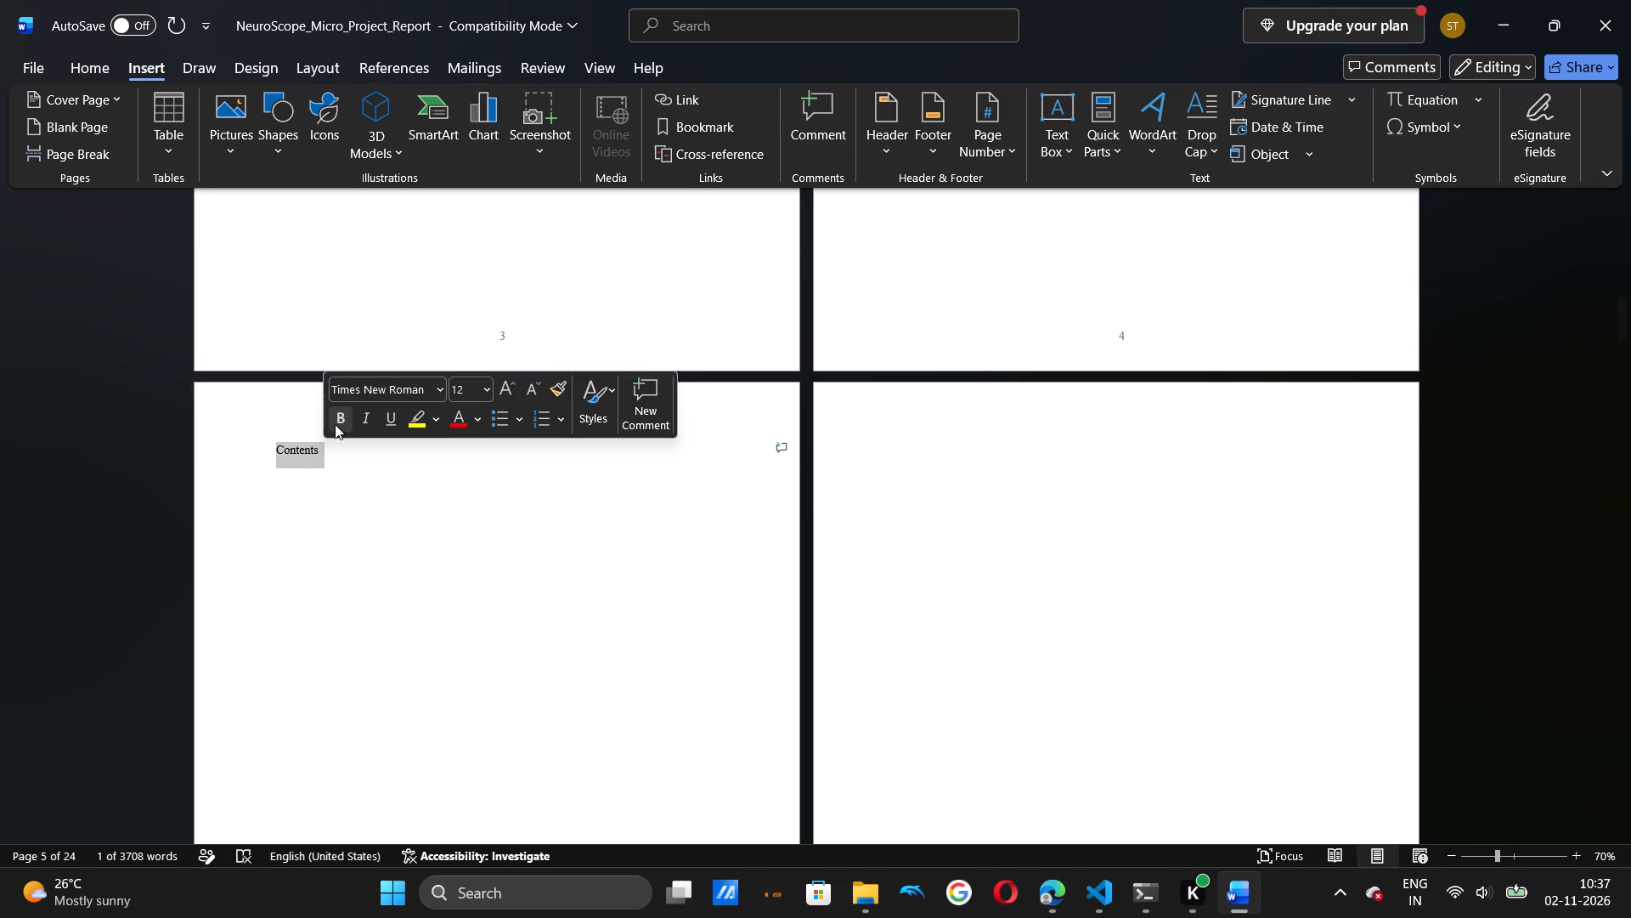
{"action": "left_click", "coordinate": [338, 424]}
{"action": "left_click", "coordinate": [484, 390]}
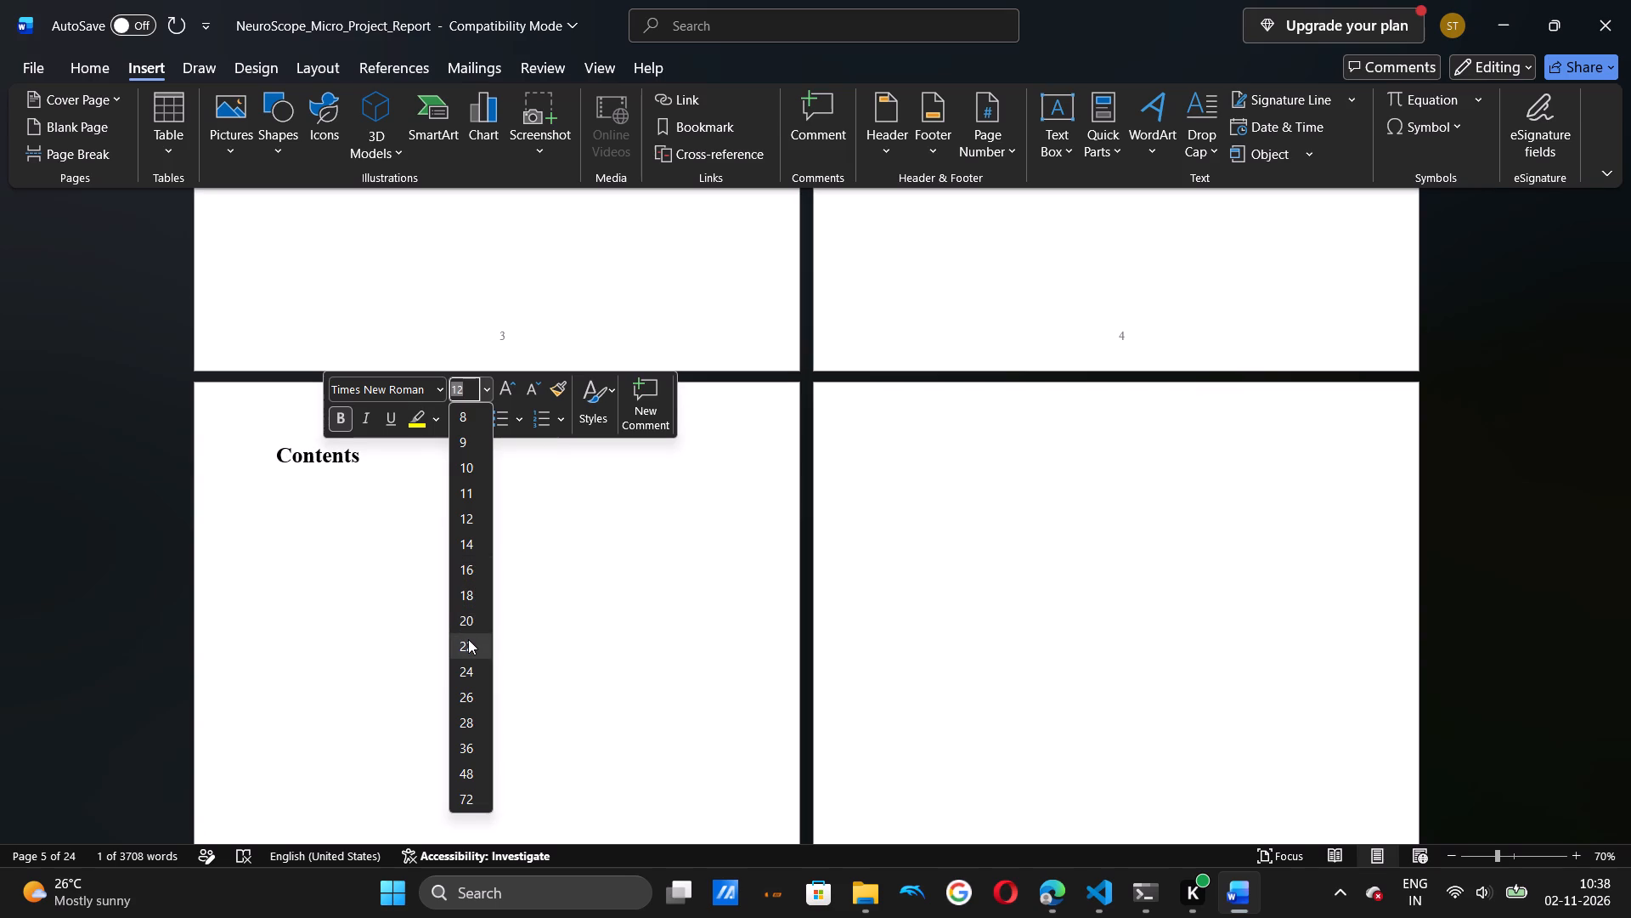
{"action": "left_click", "coordinate": [471, 672]}
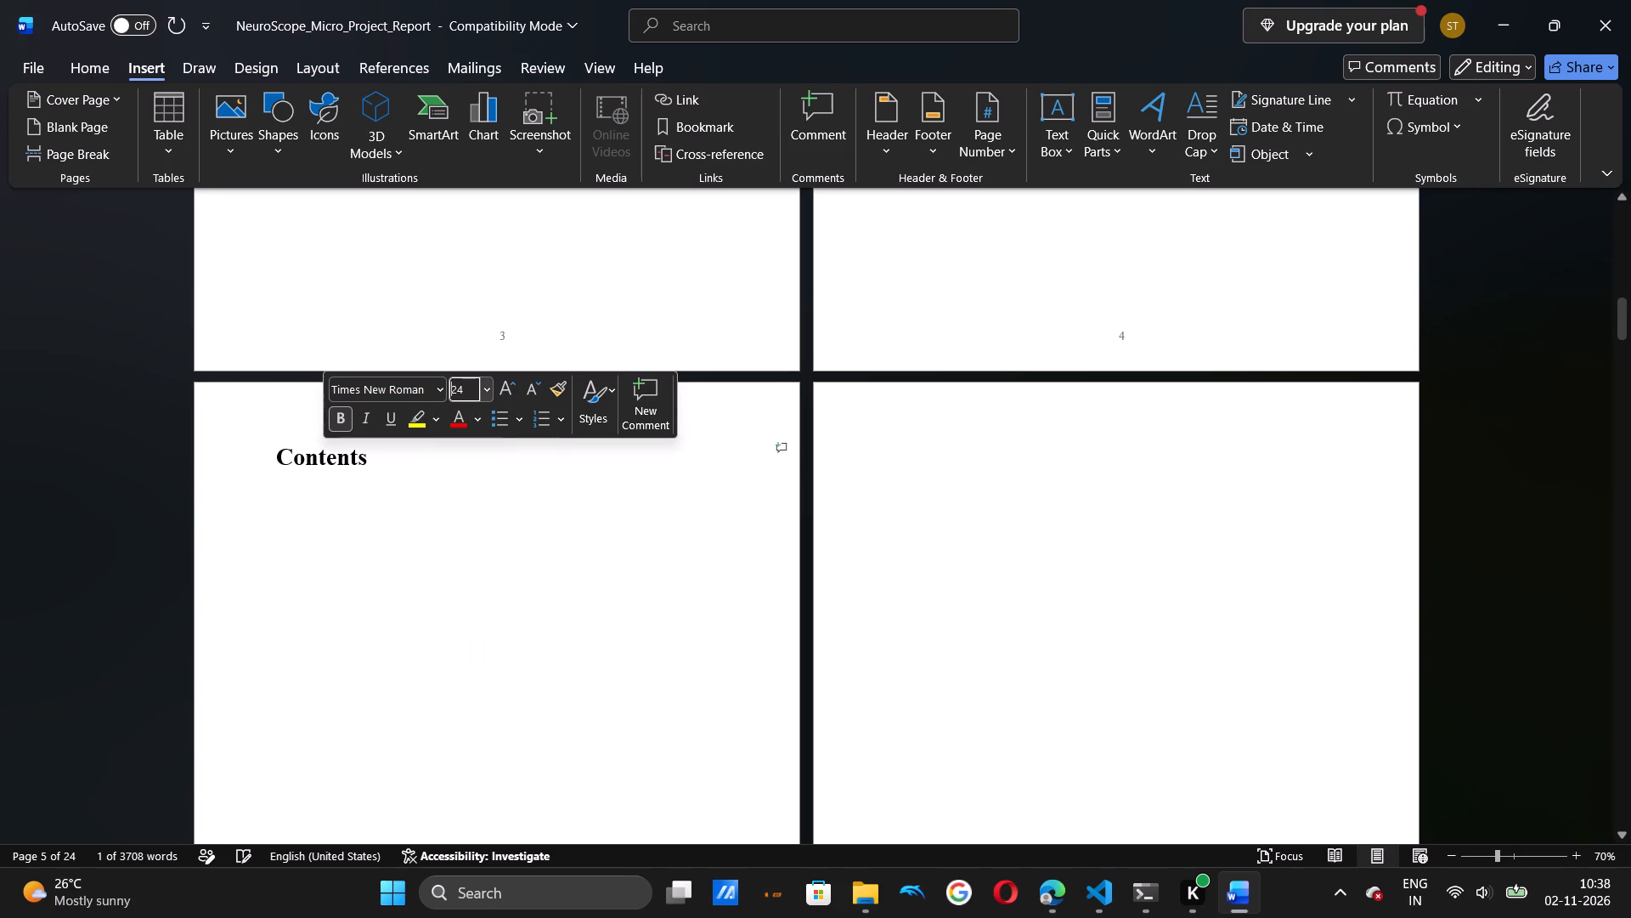
Start a new line under the Contents heading with non-bold 14 pt text.
{"action": "scroll", "coordinate": [507, 558], "scroll_direction": "down", "scroll_amount": 1}
{"action": "left_click", "coordinate": [393, 322]}
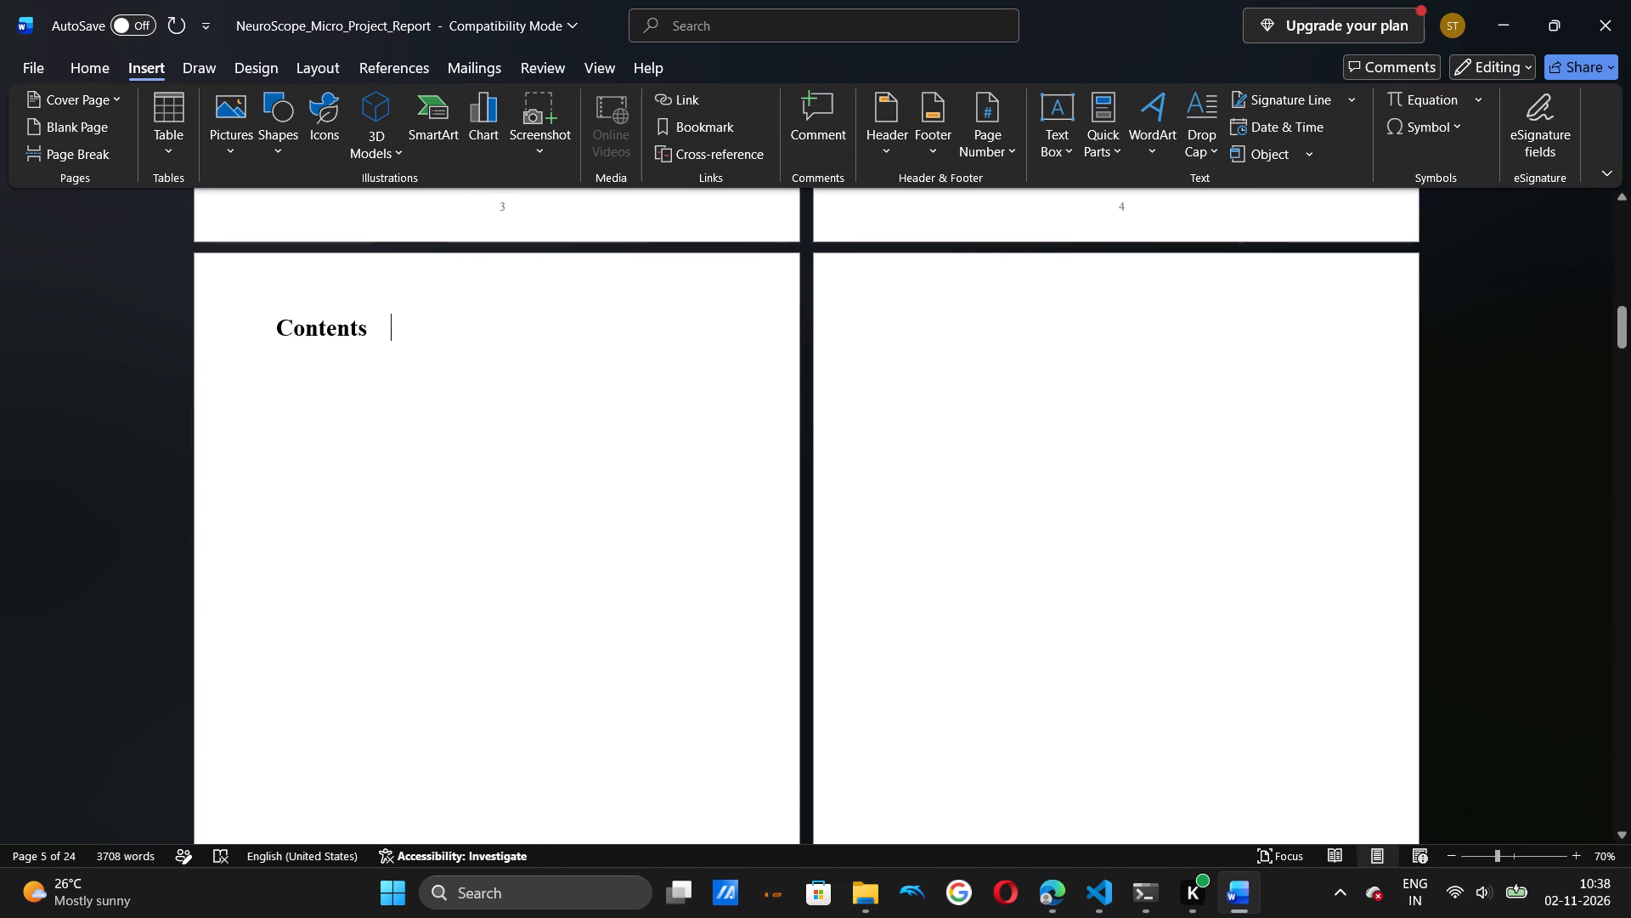
{"action": "key", "text": "Return"}
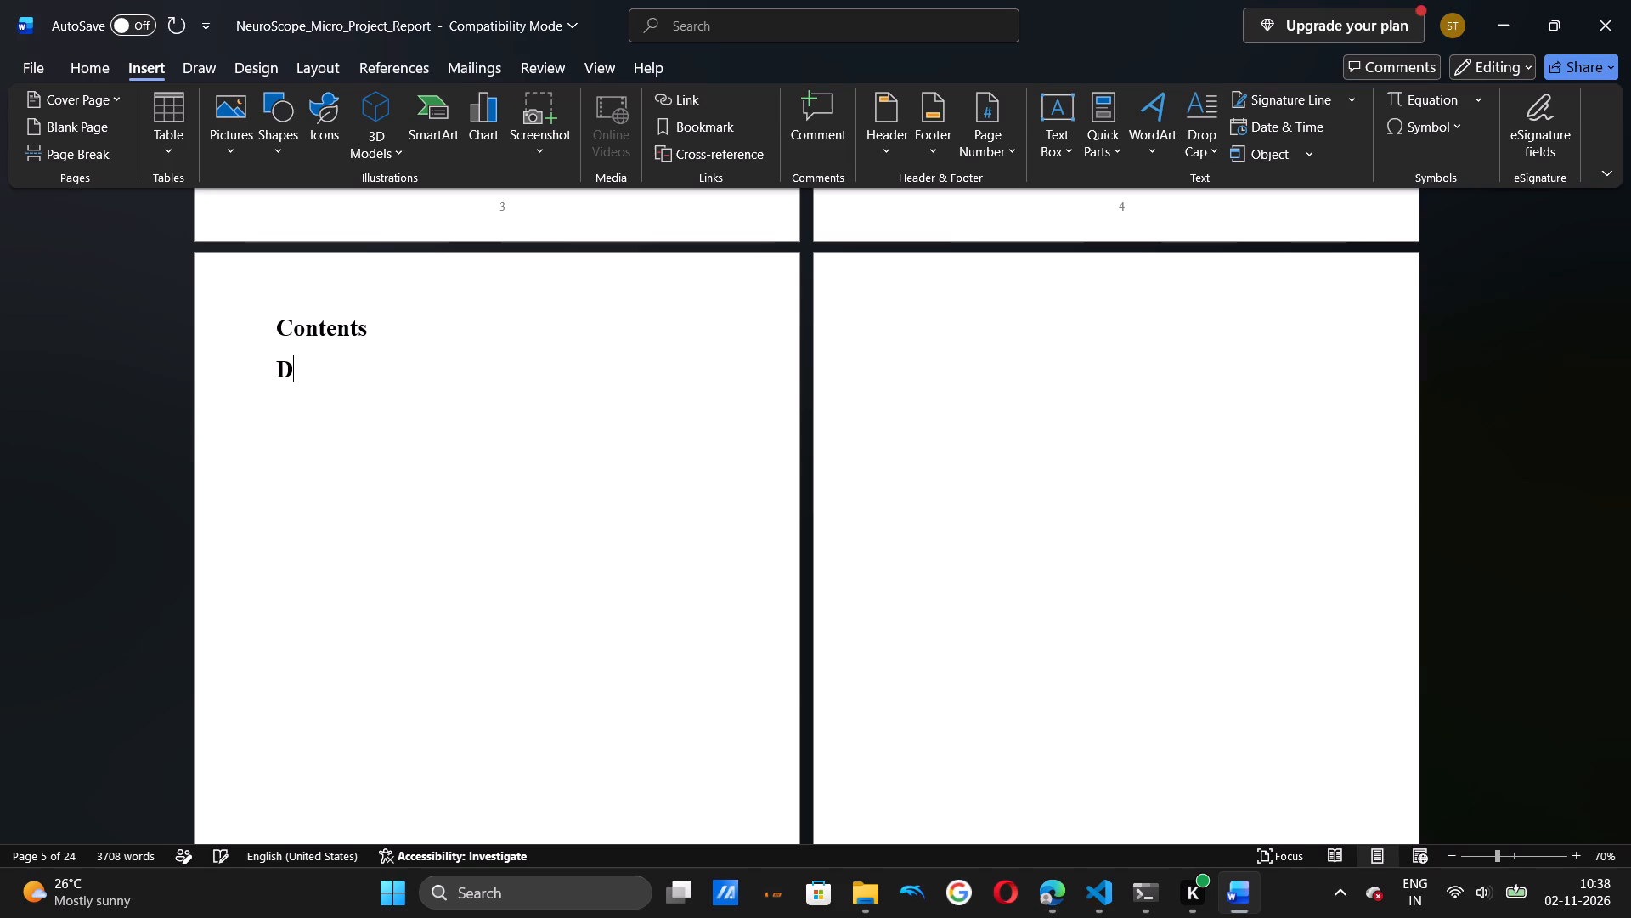
{"action": "key", "text": "BackSpace"}
{"action": "key", "text": "BackSpace"}
{"action": "key", "text": "Return"}
{"action": "left_click", "coordinate": [98, 62]}
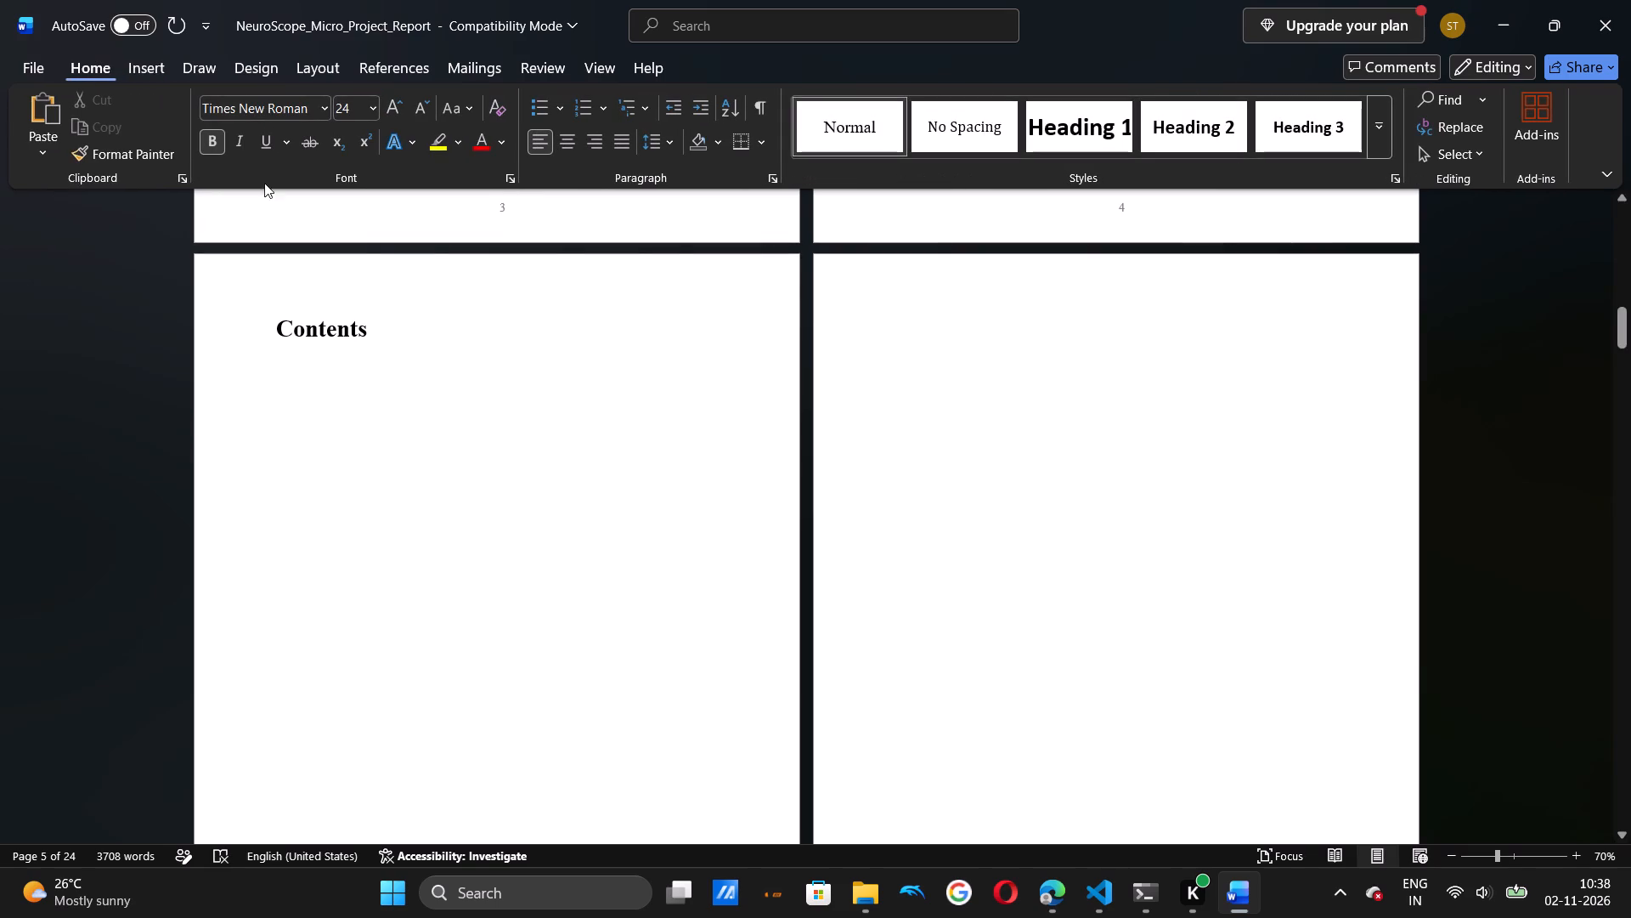
{"action": "left_click", "coordinate": [375, 108]}
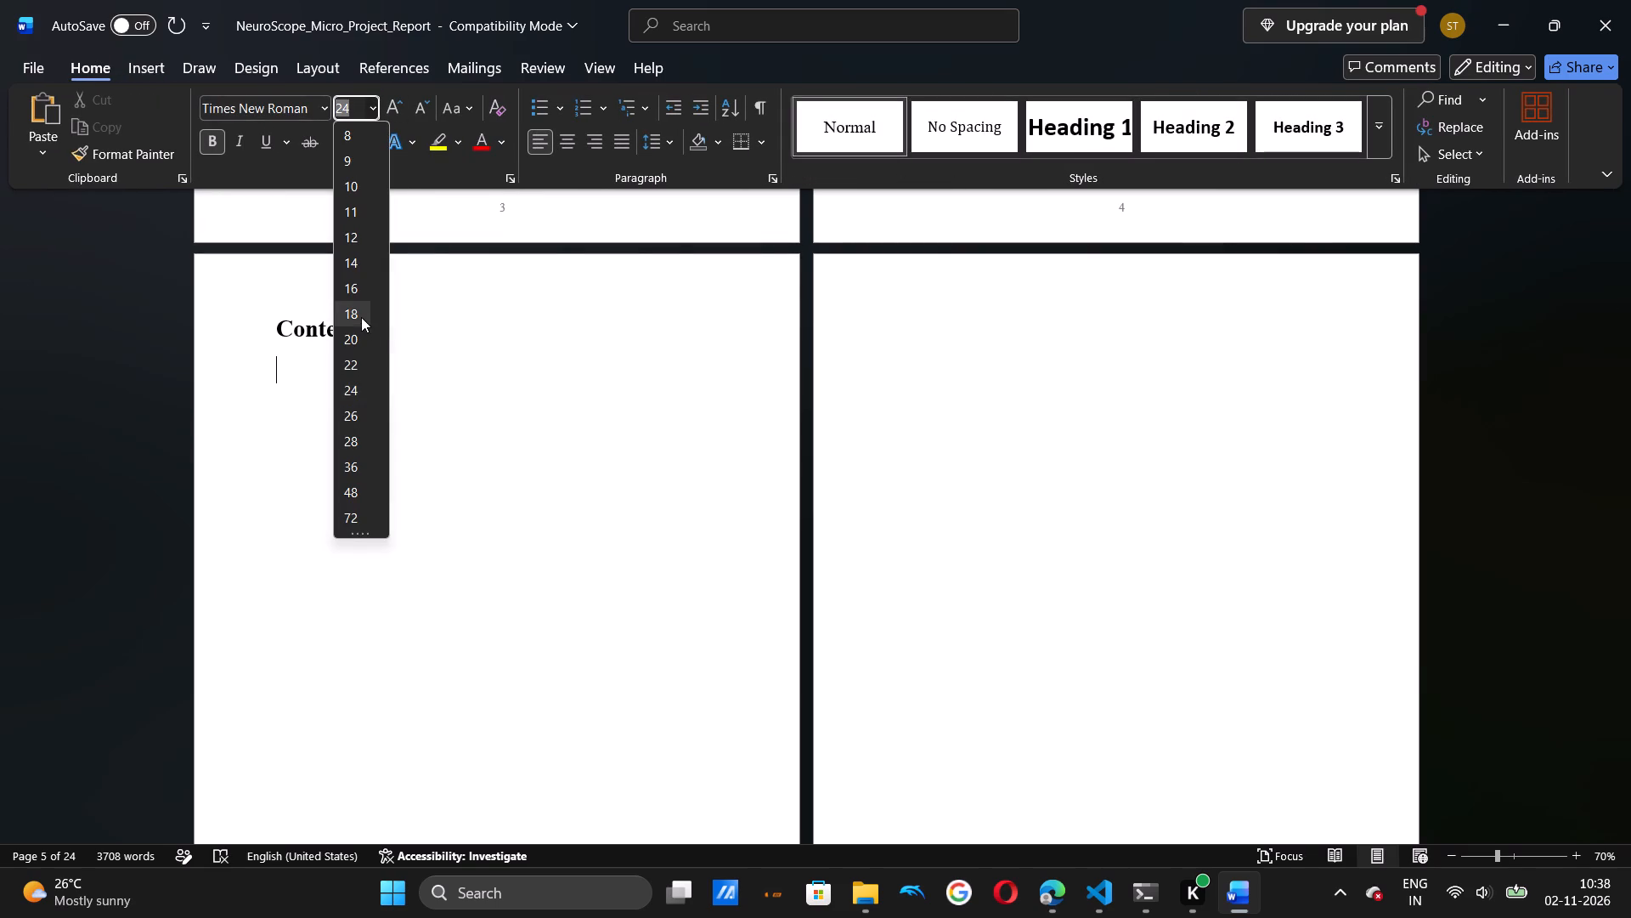
{"action": "left_click", "coordinate": [361, 317]}
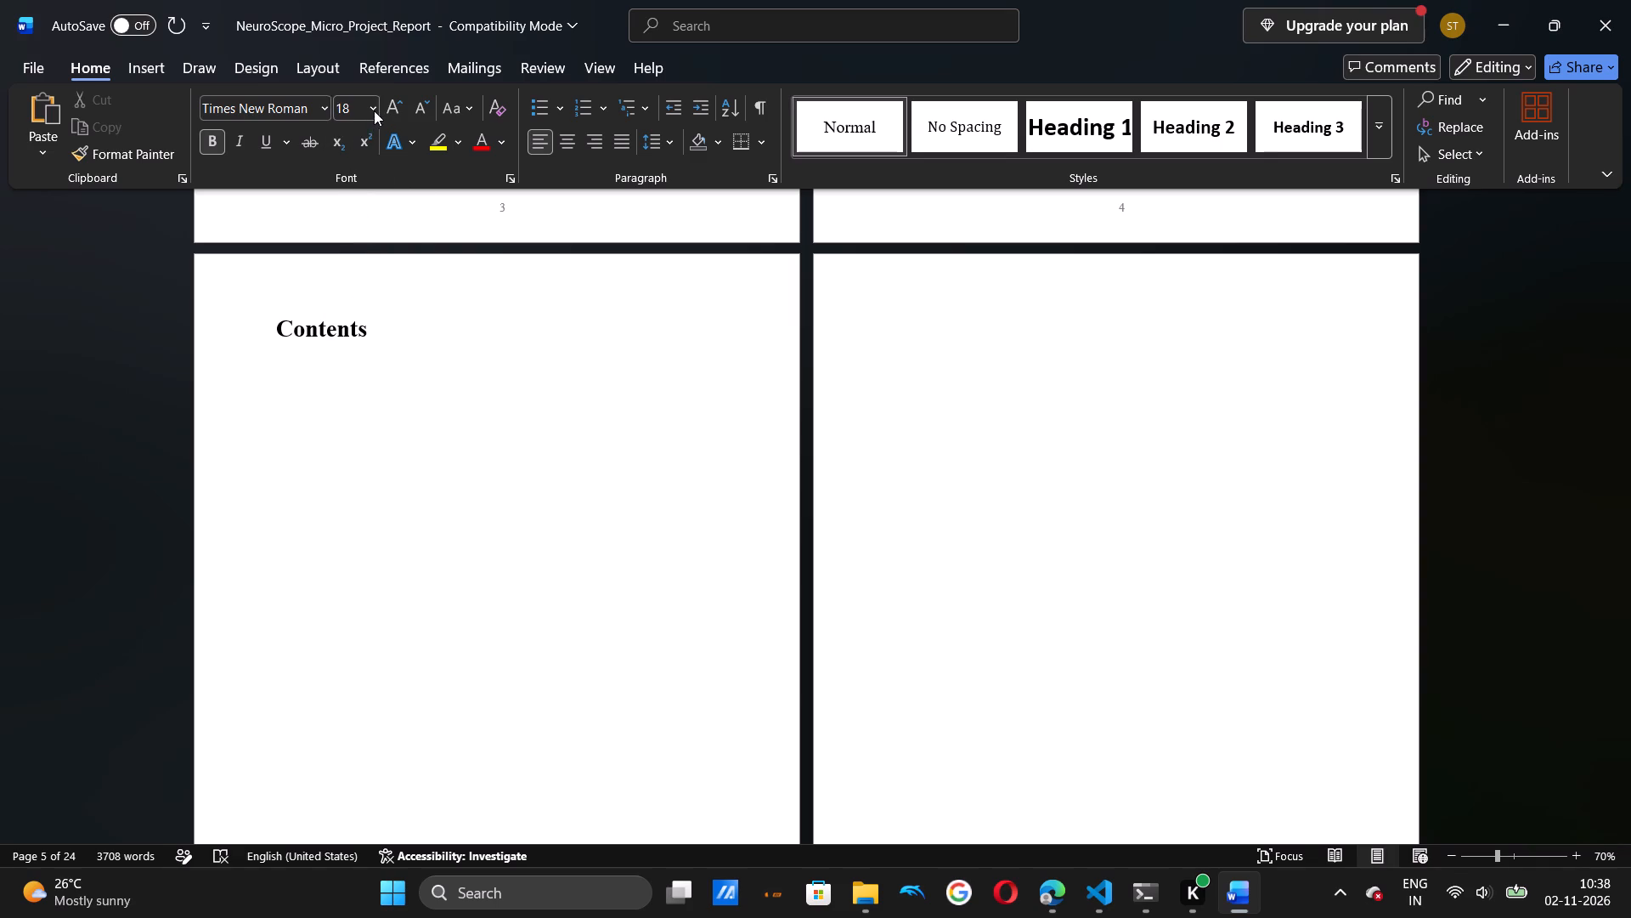
{"action": "left_click", "coordinate": [374, 110]}
{"action": "left_click", "coordinate": [358, 254]}
{"action": "key", "text": "BackSpace"}
{"action": "key", "text": "BackSpace"}
{"action": "key", "text": "BackSpace"}
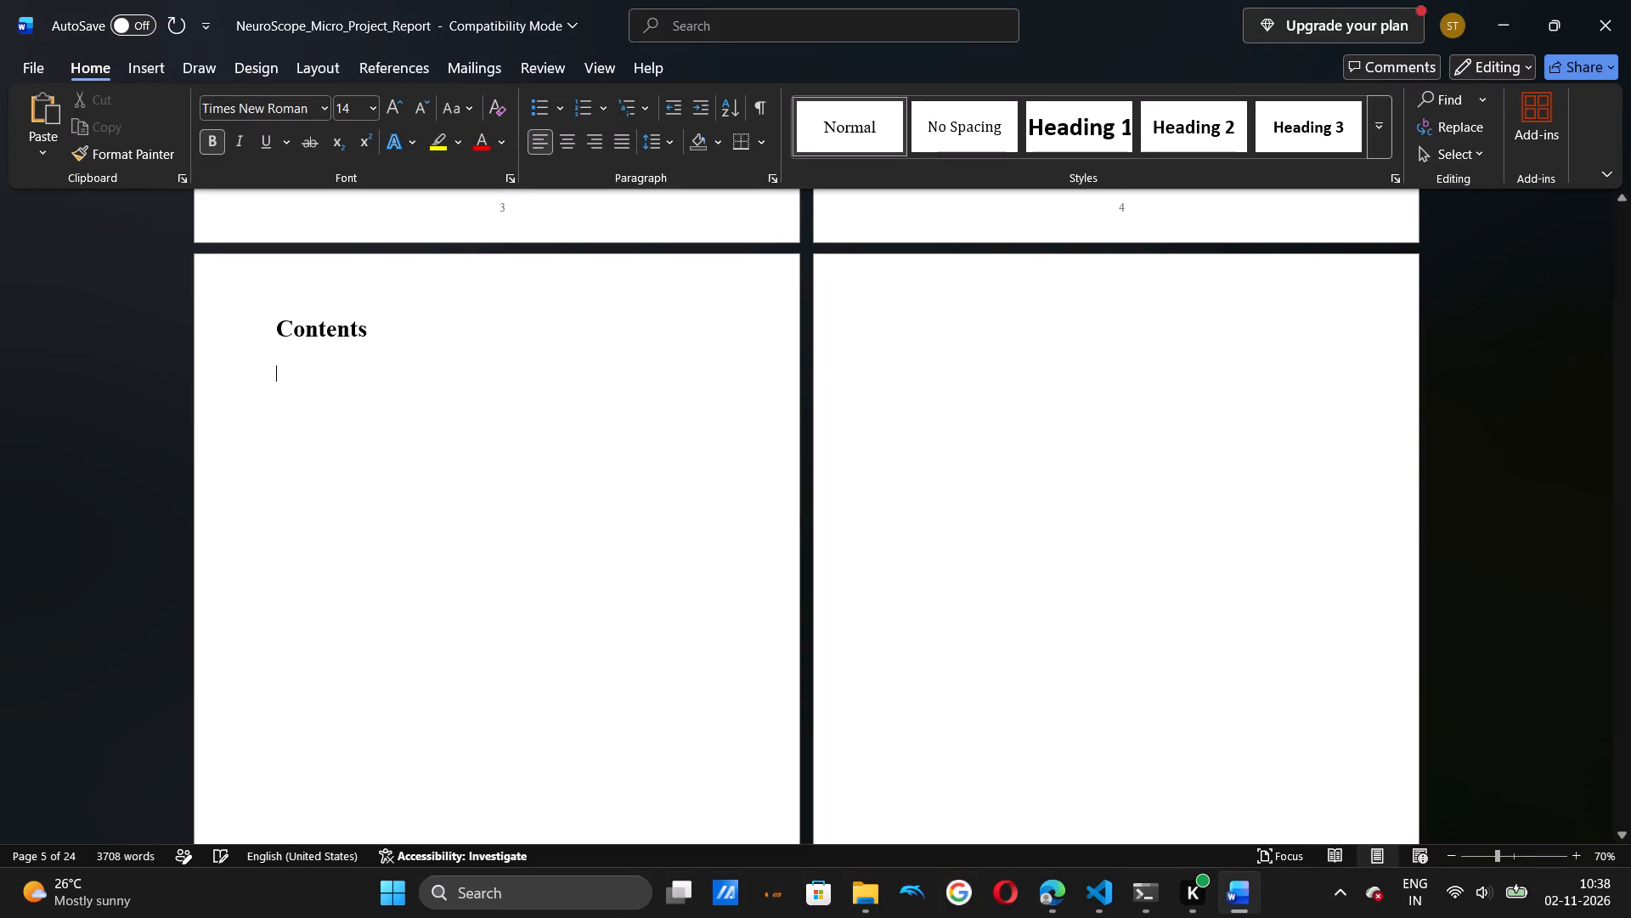
{"action": "left_click", "coordinate": [211, 144]}
Enter "Declaration by the Candidate" as the first entry under the Contents heading.
{"action": "key", "text": "BackSpace"}
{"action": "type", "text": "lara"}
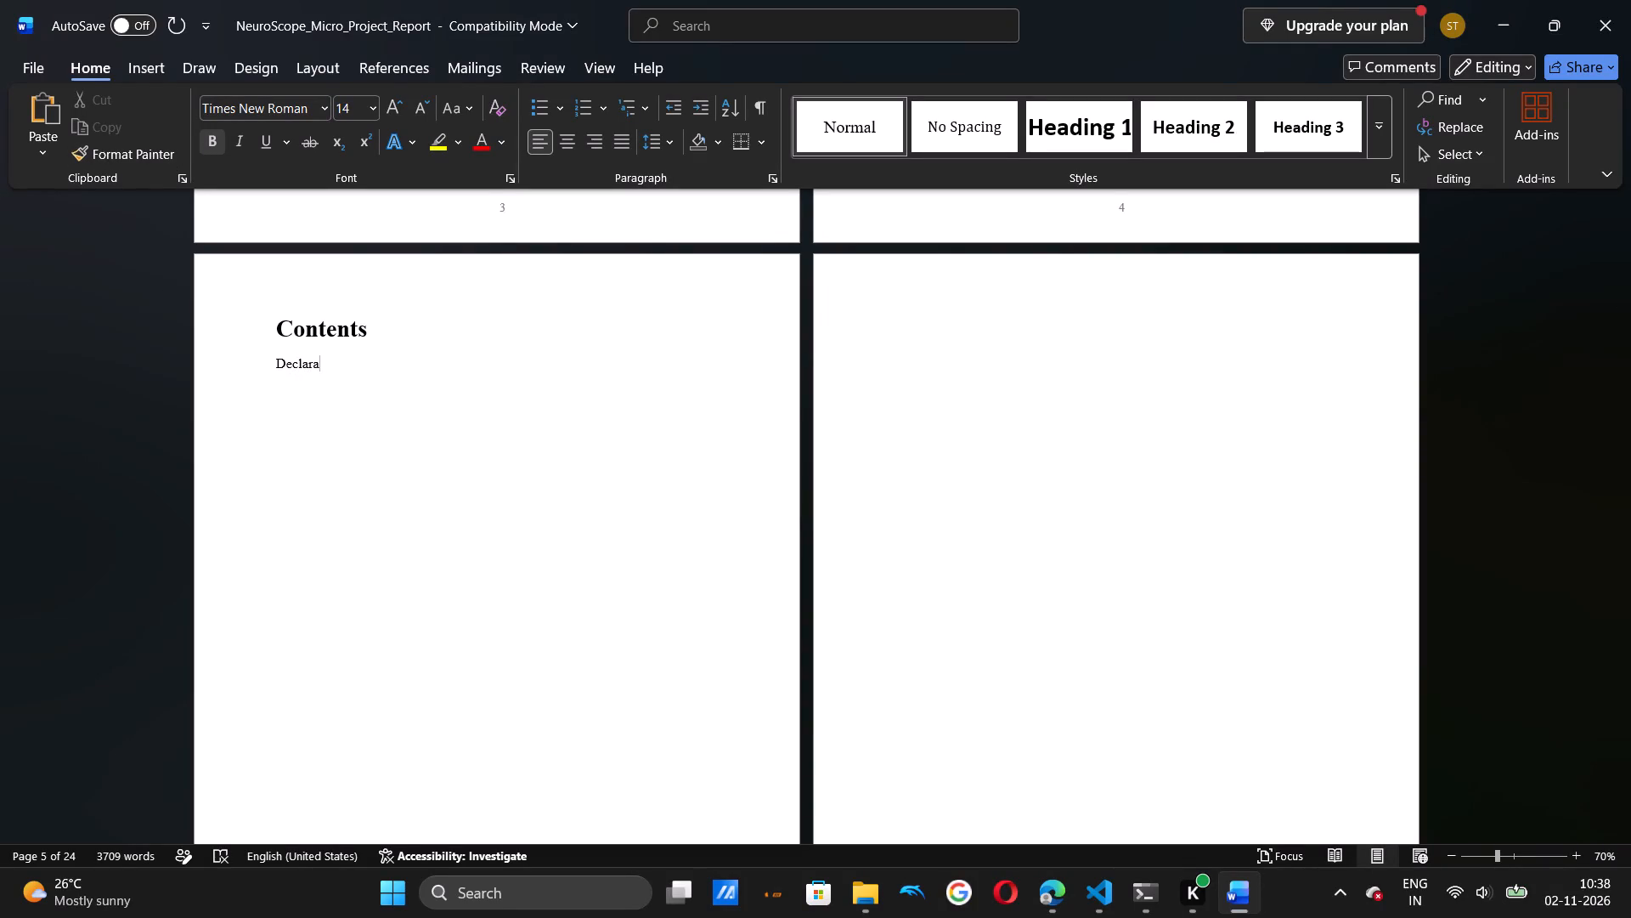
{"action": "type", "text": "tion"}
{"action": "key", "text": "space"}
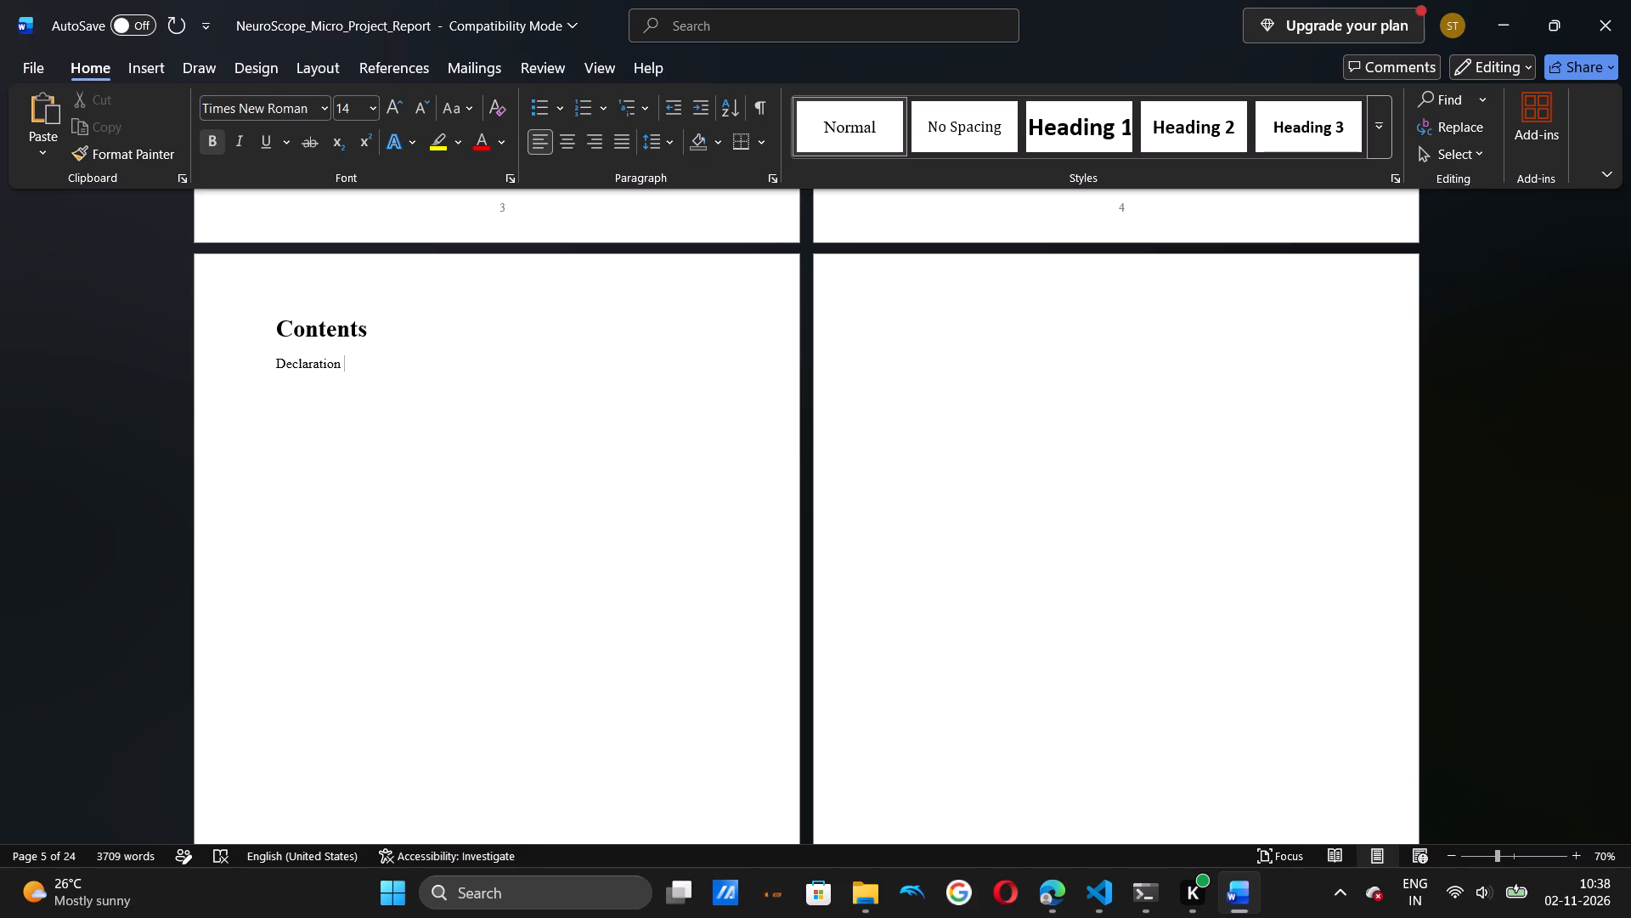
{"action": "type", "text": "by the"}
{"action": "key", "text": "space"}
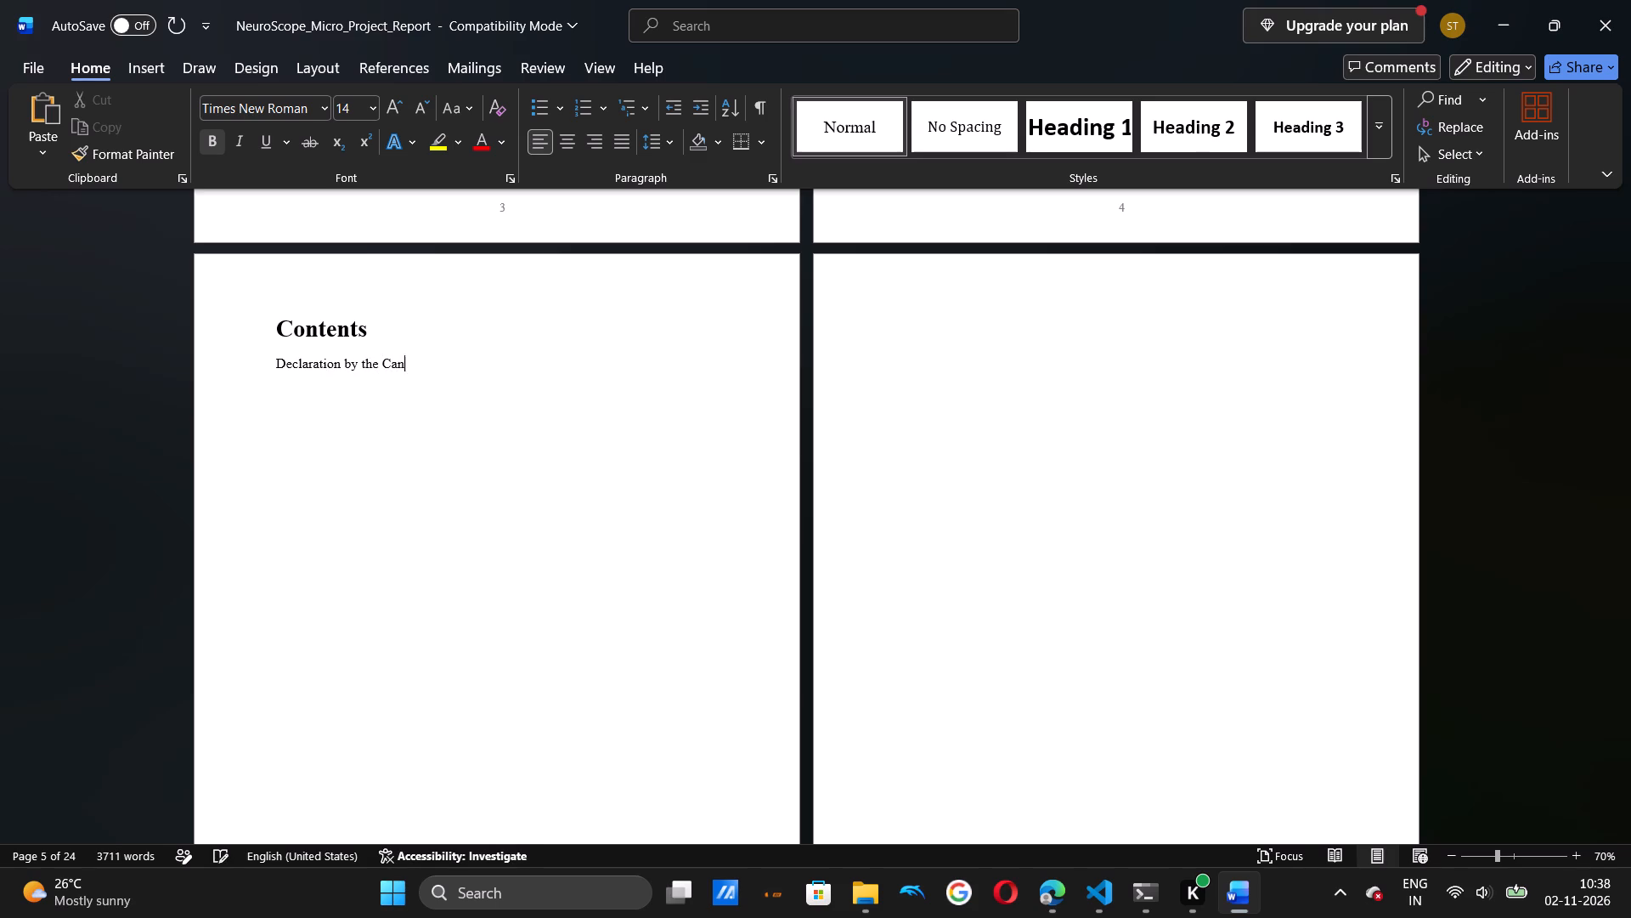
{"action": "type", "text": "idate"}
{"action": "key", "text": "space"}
Space out the Declaration by the Candidate line, add its page number 2 near the right margin, and start a new line.
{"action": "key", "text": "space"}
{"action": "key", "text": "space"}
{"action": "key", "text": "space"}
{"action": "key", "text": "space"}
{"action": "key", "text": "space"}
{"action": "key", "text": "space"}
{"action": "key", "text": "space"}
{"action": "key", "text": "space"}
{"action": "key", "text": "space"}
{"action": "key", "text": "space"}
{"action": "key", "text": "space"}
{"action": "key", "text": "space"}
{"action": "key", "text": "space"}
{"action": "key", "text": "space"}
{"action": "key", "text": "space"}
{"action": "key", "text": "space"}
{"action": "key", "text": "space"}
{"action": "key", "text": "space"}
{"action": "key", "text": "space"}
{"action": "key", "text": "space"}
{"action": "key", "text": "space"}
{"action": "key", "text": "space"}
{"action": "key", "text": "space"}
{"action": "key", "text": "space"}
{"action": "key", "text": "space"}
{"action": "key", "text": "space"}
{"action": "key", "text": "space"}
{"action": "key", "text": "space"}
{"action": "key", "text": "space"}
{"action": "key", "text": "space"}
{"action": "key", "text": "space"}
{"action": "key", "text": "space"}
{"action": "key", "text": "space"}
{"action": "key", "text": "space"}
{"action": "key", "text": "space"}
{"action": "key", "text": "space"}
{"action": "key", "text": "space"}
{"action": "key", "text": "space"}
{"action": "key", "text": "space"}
{"action": "scroll", "coordinate": [211, 144], "scroll_direction": "up", "scroll_amount": 3}
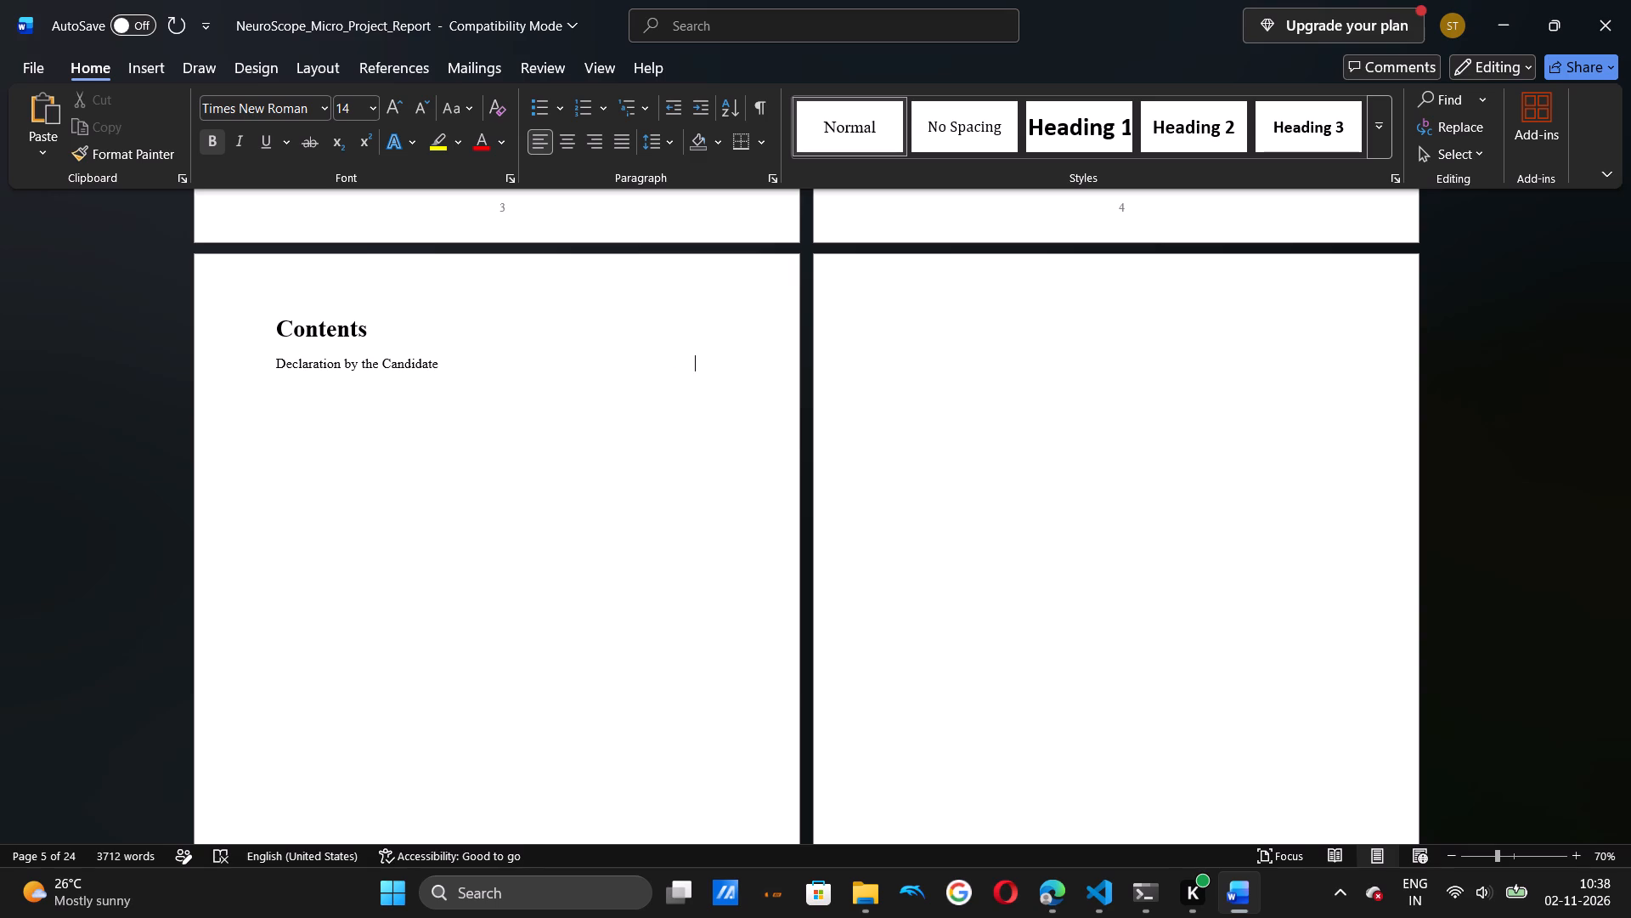
{"action": "scroll", "coordinate": [382, 272], "scroll_direction": "up", "scroll_amount": 4}
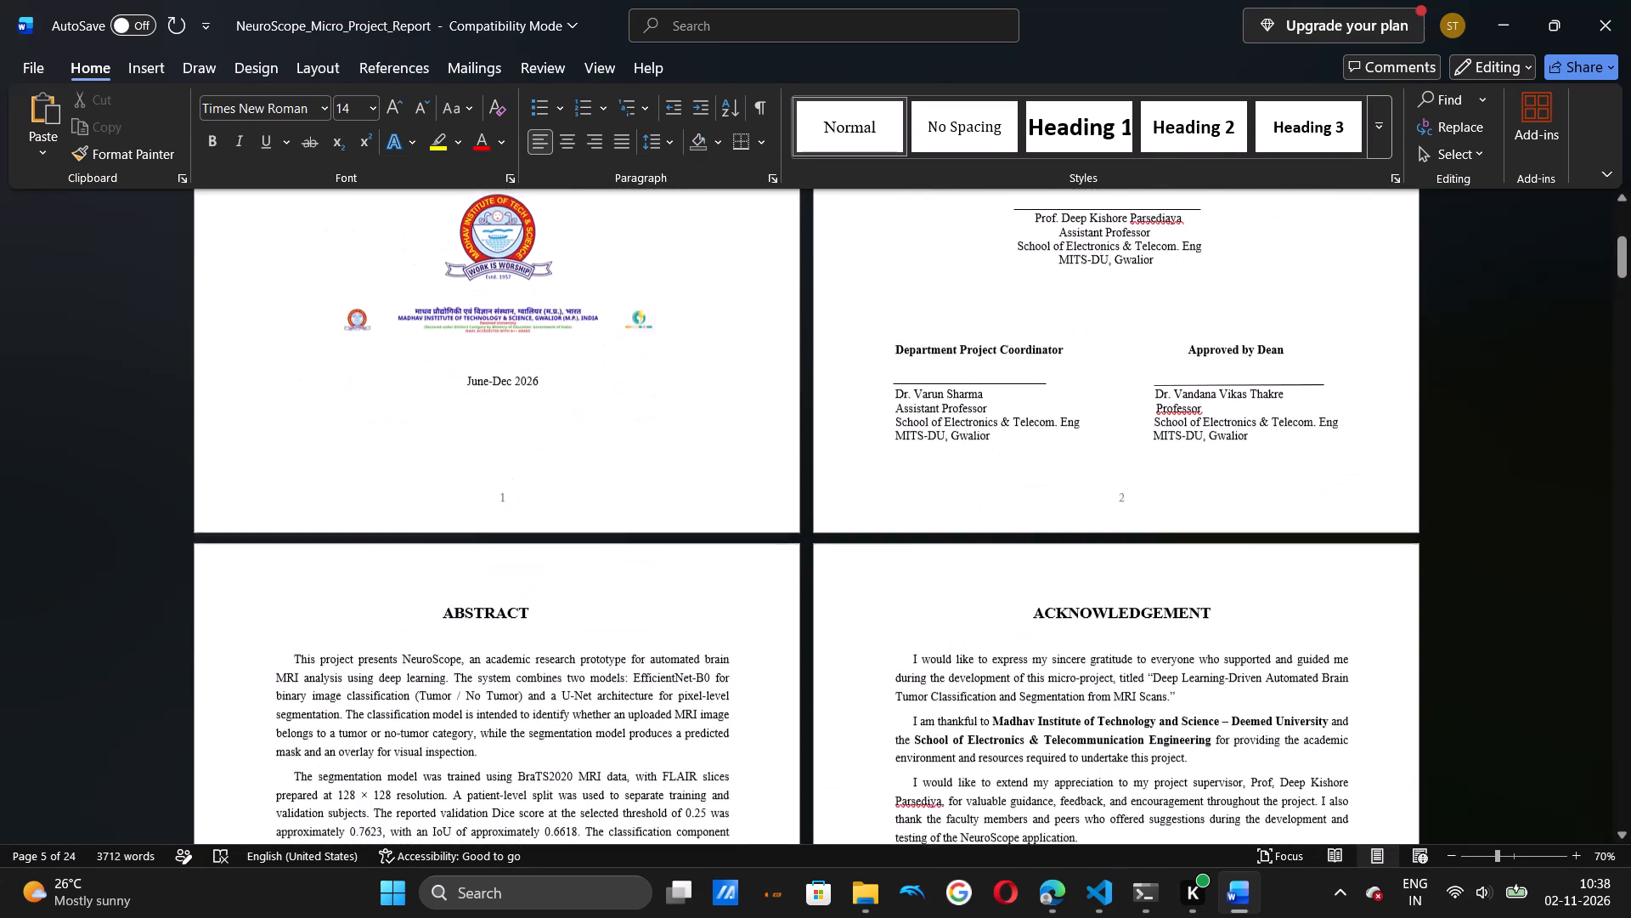
{"action": "scroll", "coordinate": [382, 272], "scroll_direction": "up", "scroll_amount": 4}
{"action": "scroll", "coordinate": [382, 272], "scroll_direction": "down", "scroll_amount": 2}
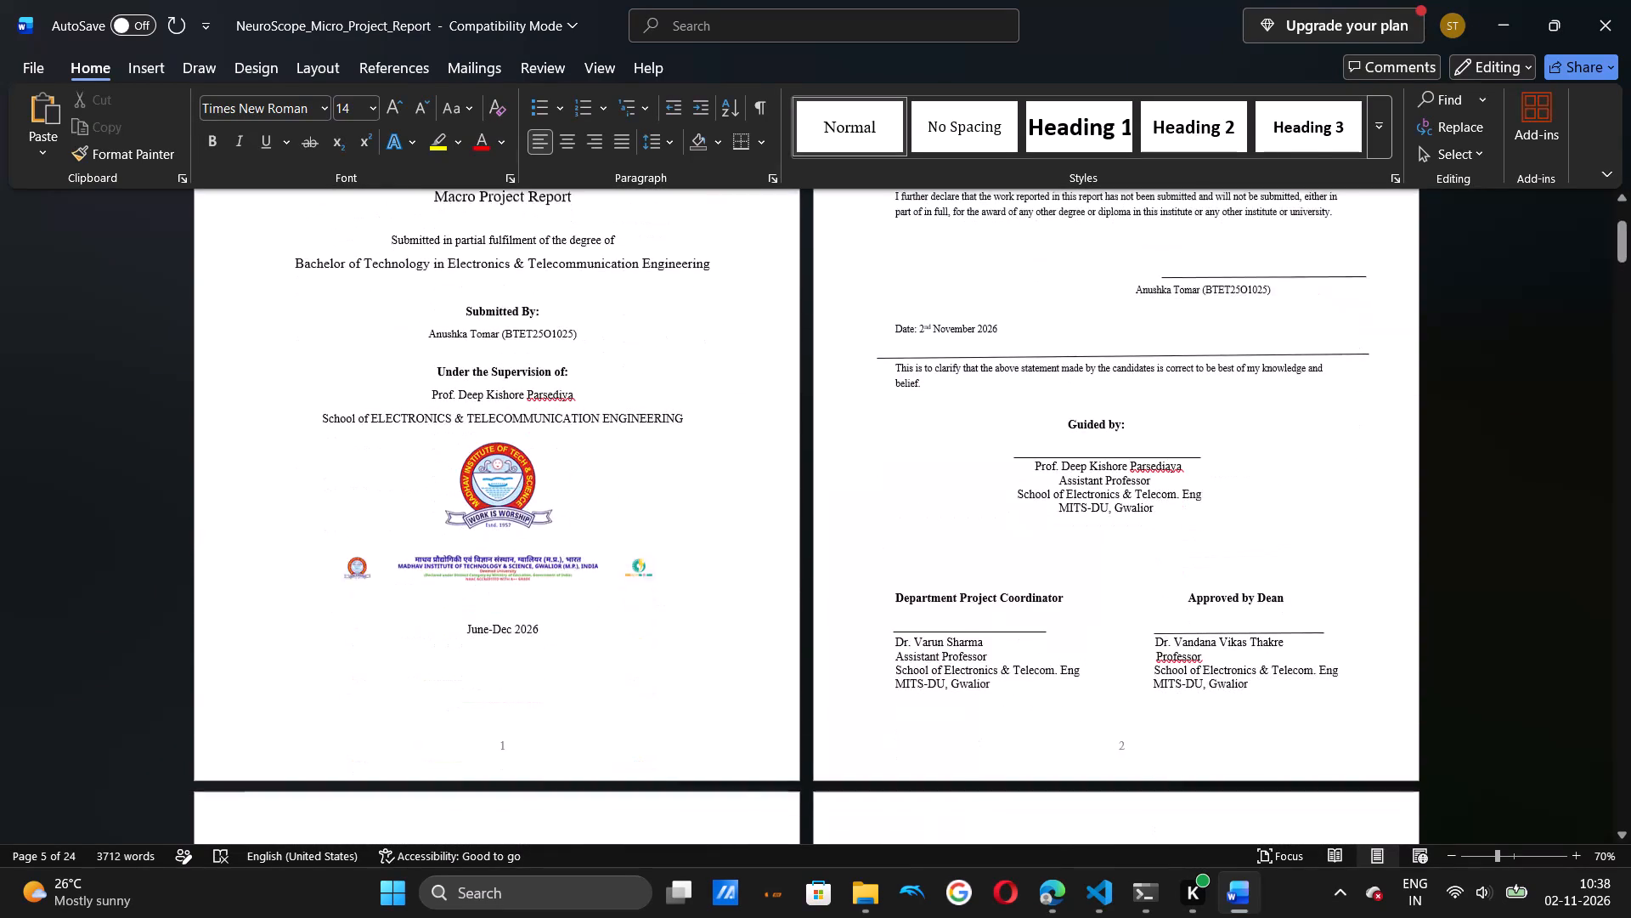
{"action": "scroll", "coordinate": [382, 272], "scroll_direction": "down", "scroll_amount": 5}
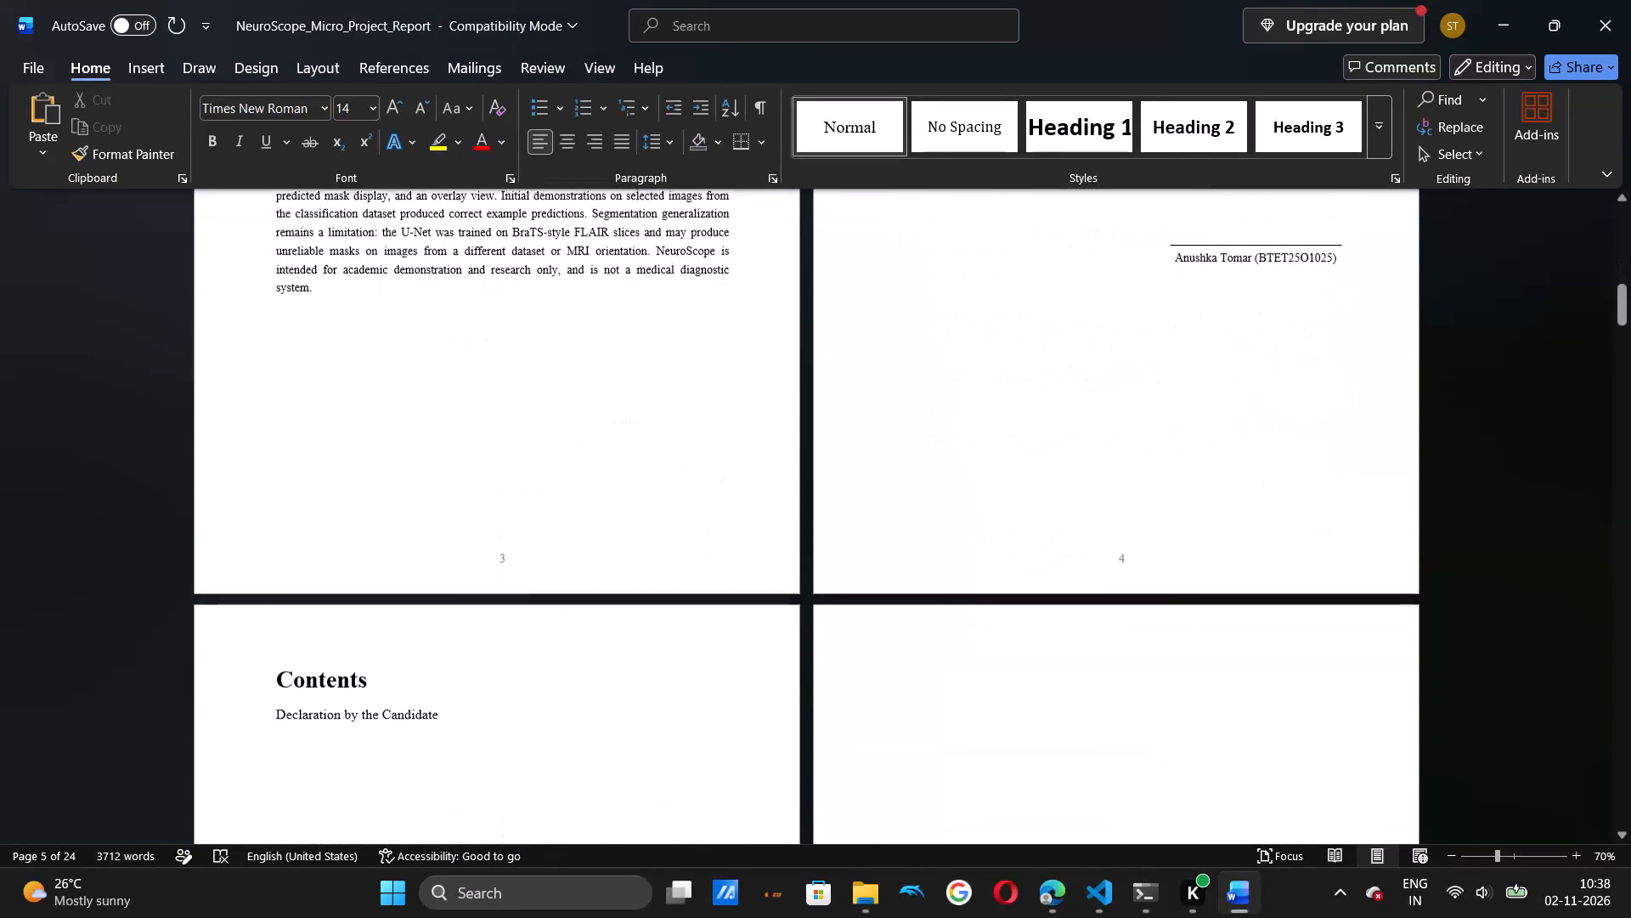
{"action": "scroll", "coordinate": [382, 272], "scroll_direction": "down", "scroll_amount": 2}
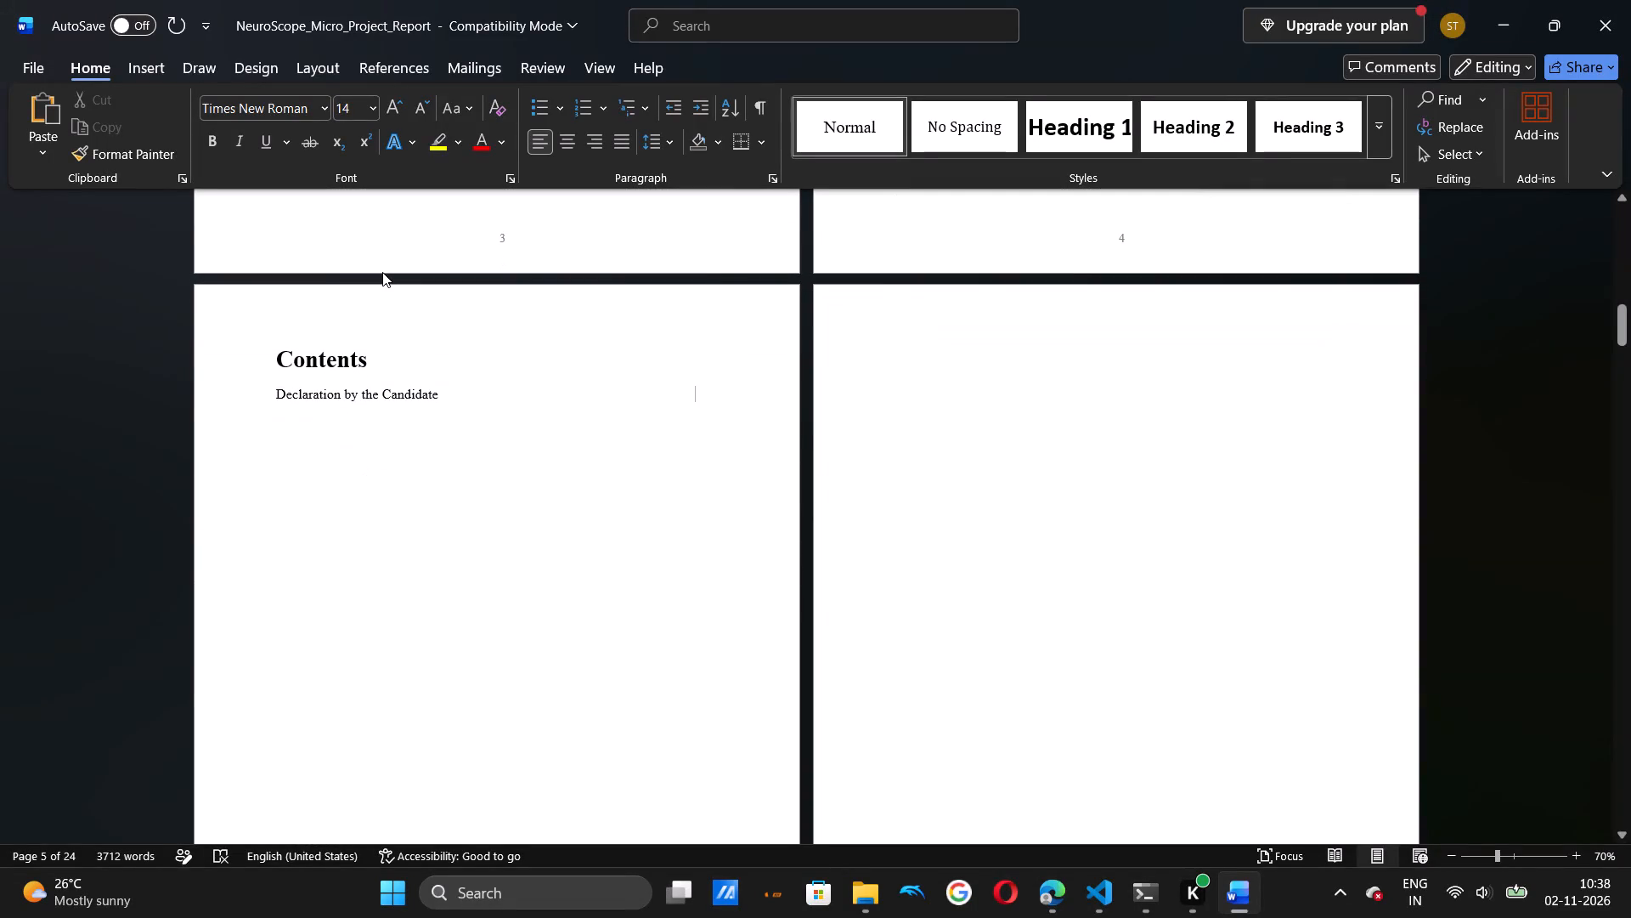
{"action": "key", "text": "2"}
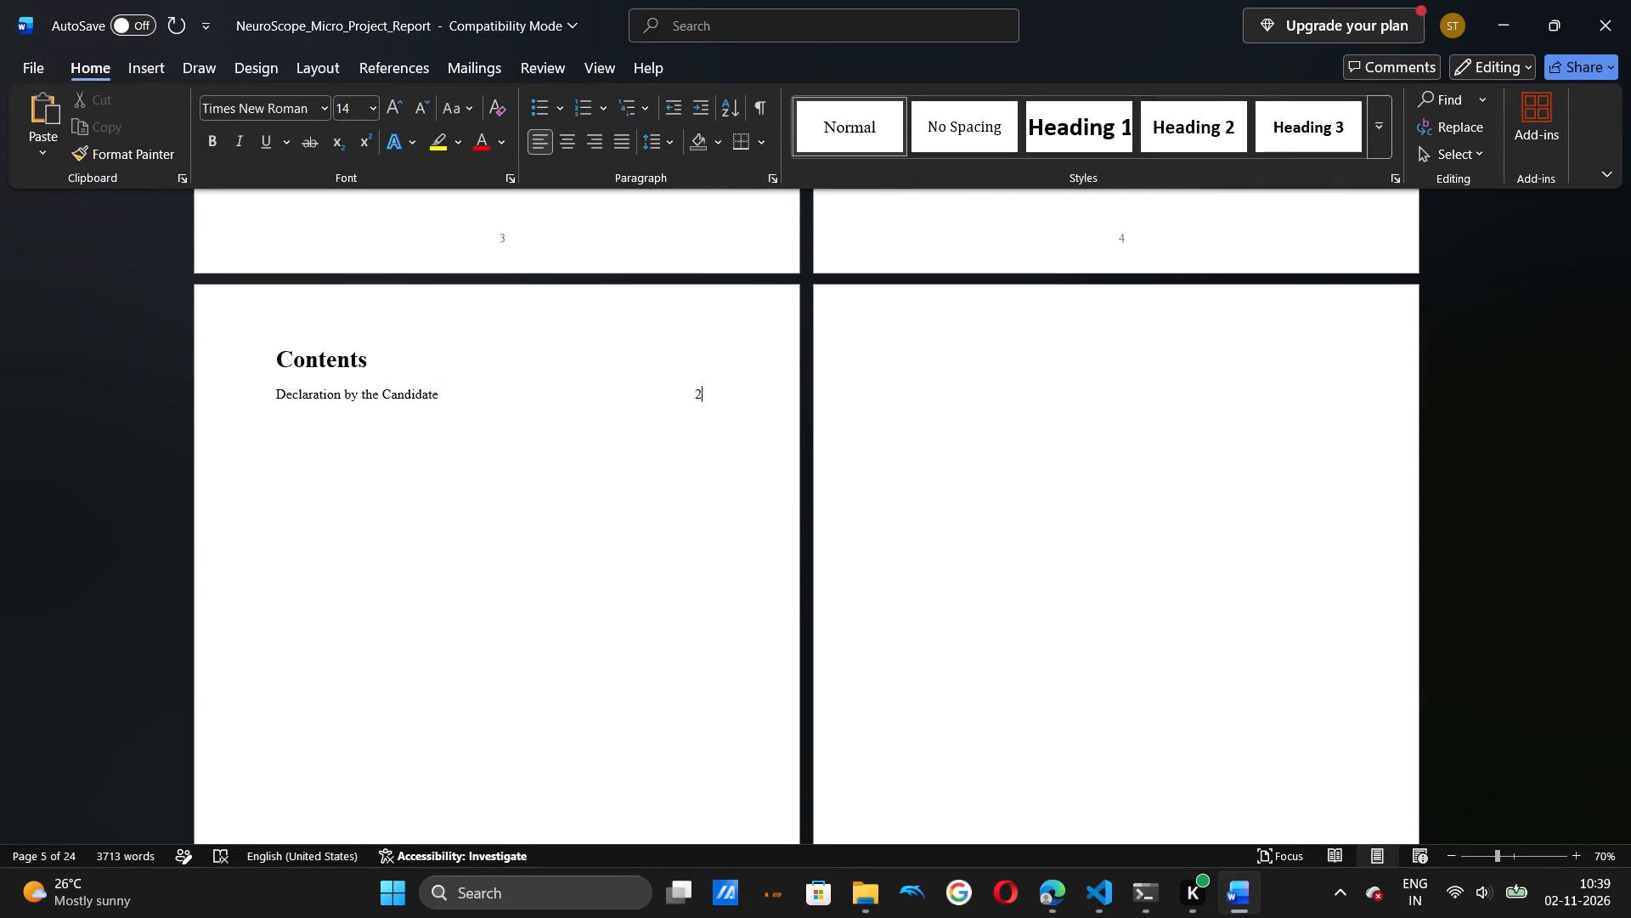
{"action": "key", "text": "Return"}
Set the spacing after to 0 pt for the Declaration by the Candidate entry and the empty line below it.
{"action": "left_click_drag", "start_coordinate": [274, 394], "coordinate": [415, 427]}
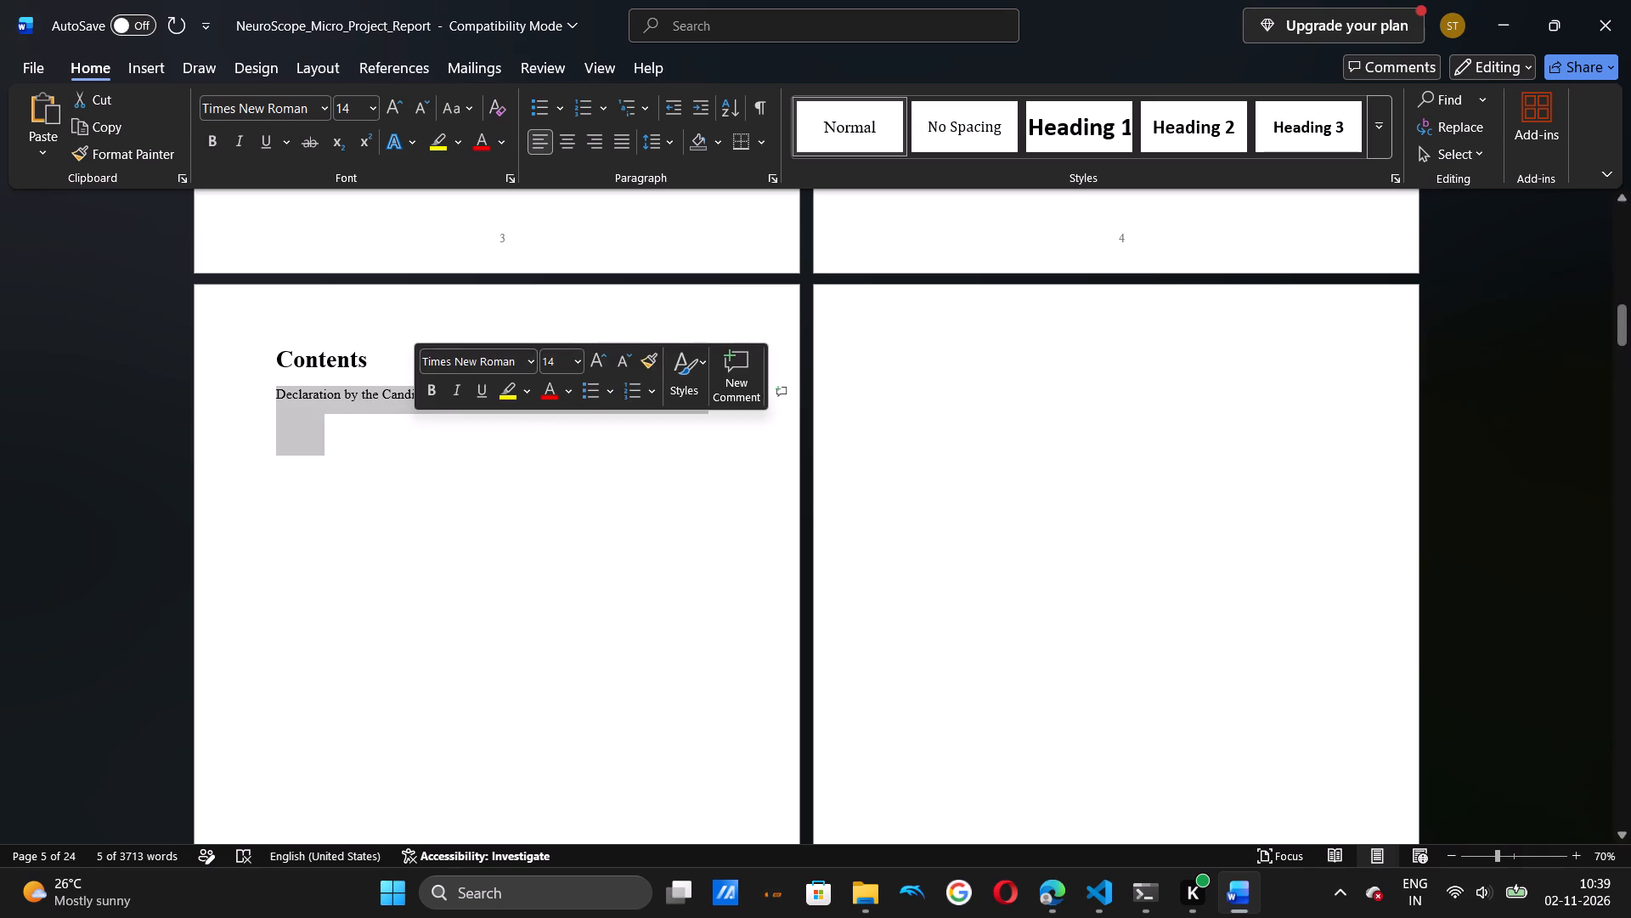
{"action": "left_click", "coordinate": [665, 142]}
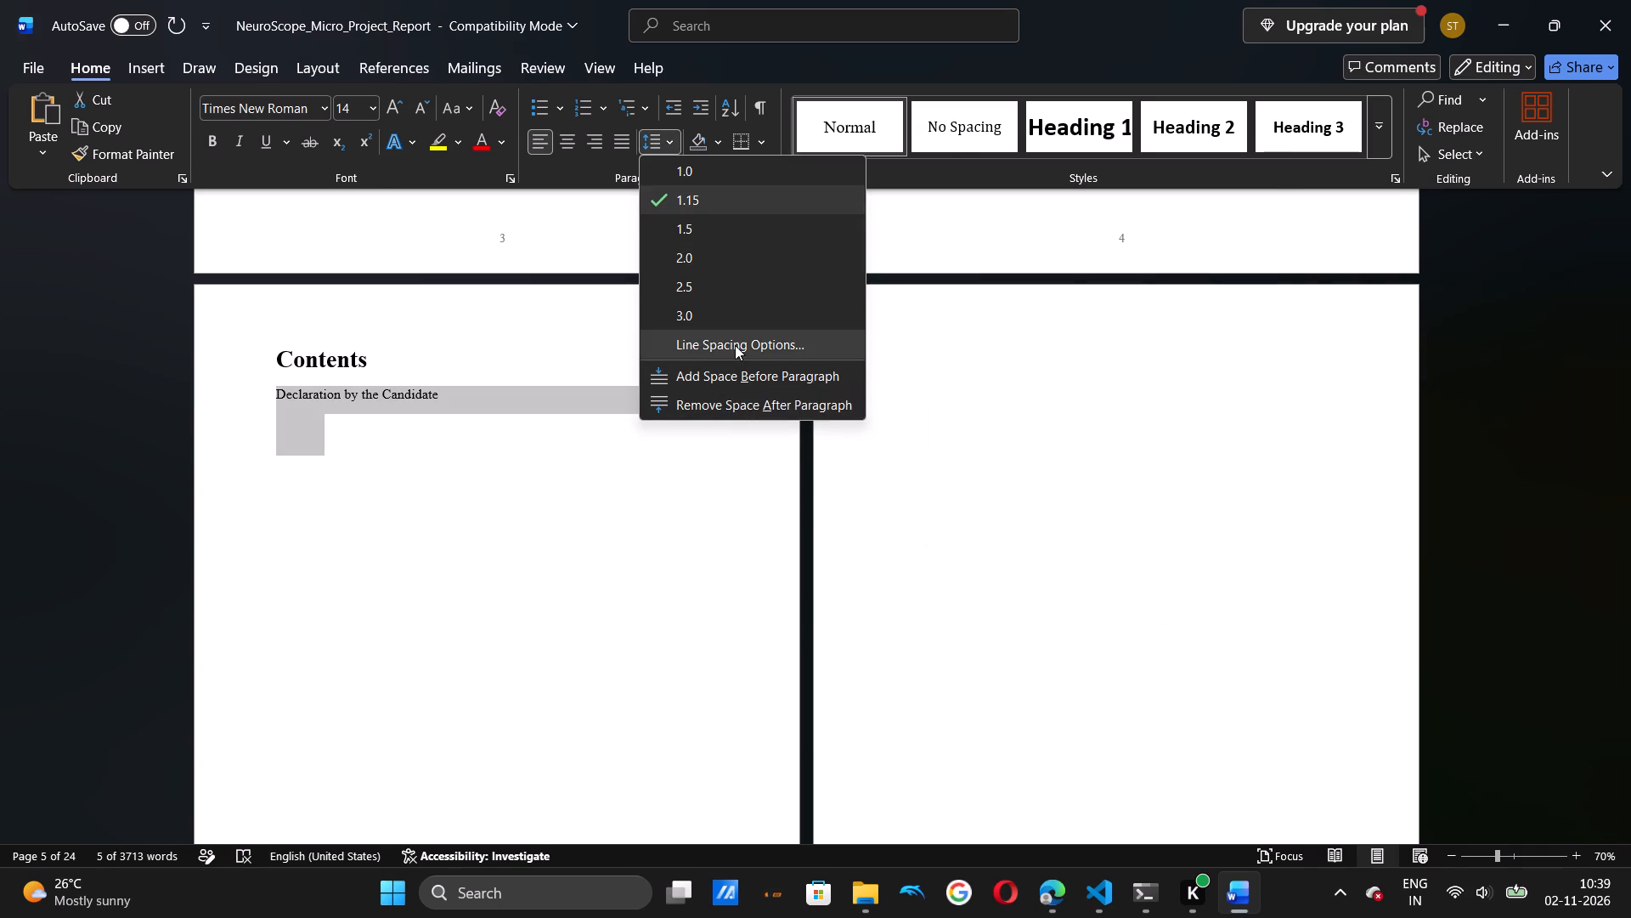
{"action": "left_click", "coordinate": [735, 345]}
{"action": "left_click", "coordinate": [703, 449]}
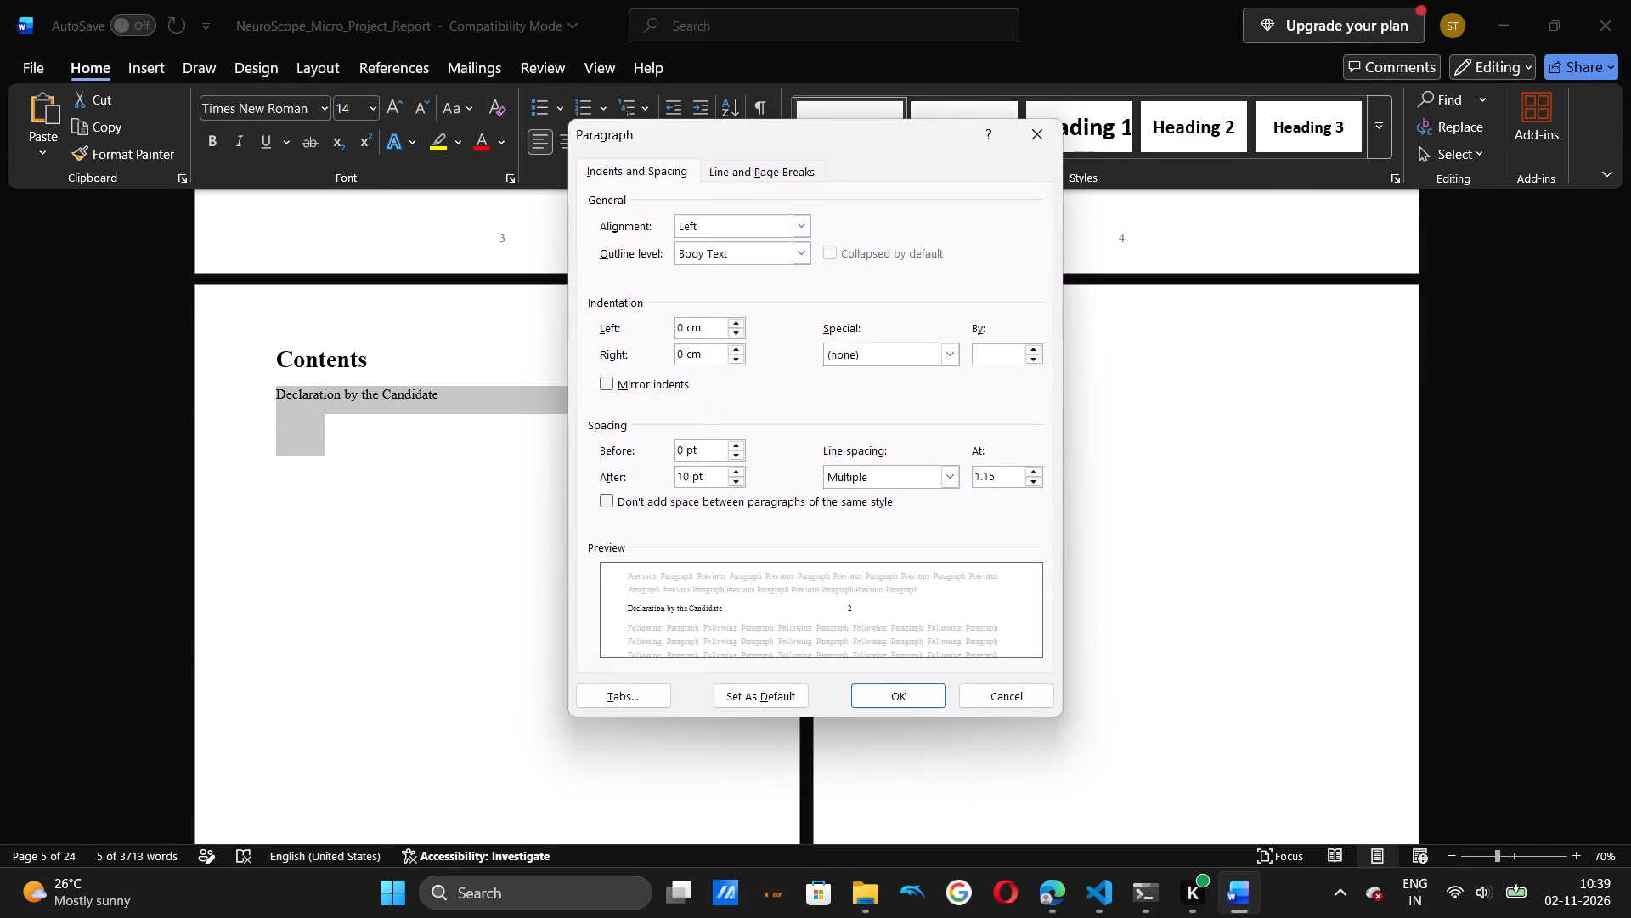
{"action": "left_click", "coordinate": [694, 478]}
{"action": "key", "text": "BackSpace"}
{"action": "key", "text": "BackSpace"}
{"action": "key", "text": "BackSpace"}
{"action": "key", "text": "BackSpace"}
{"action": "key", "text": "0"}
{"action": "left_click", "coordinate": [872, 701]}
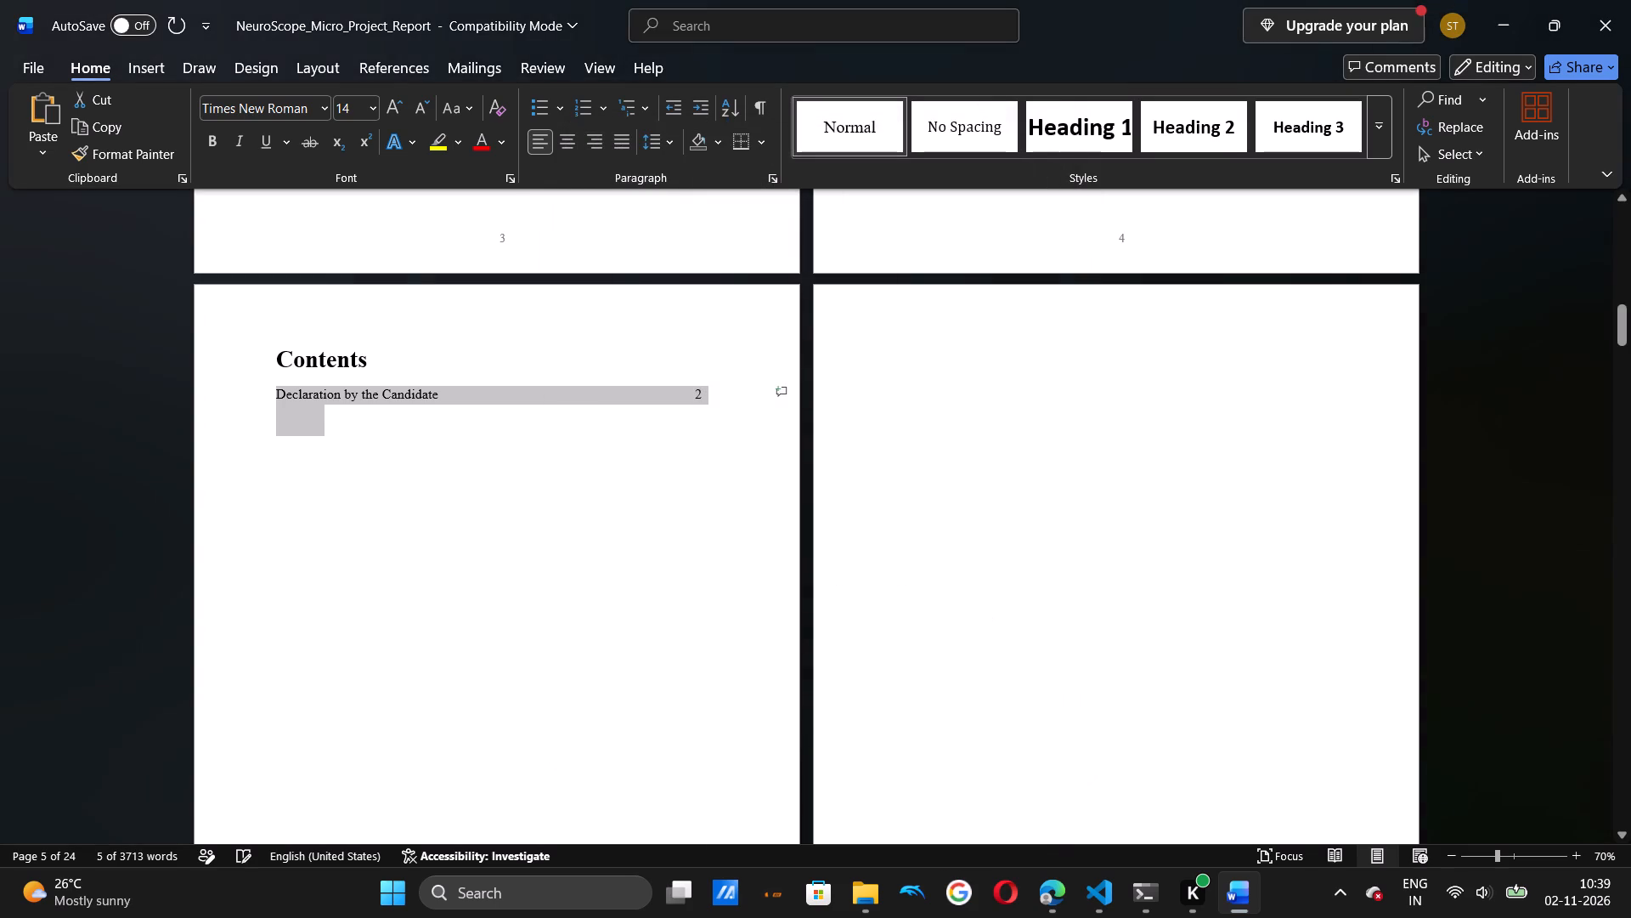
Start a new line below the Declaration by the Candidate entry and enter "Abstract" as the second Contents entry.
{"action": "left_click", "coordinate": [708, 399]}
{"action": "key", "text": "Return"}
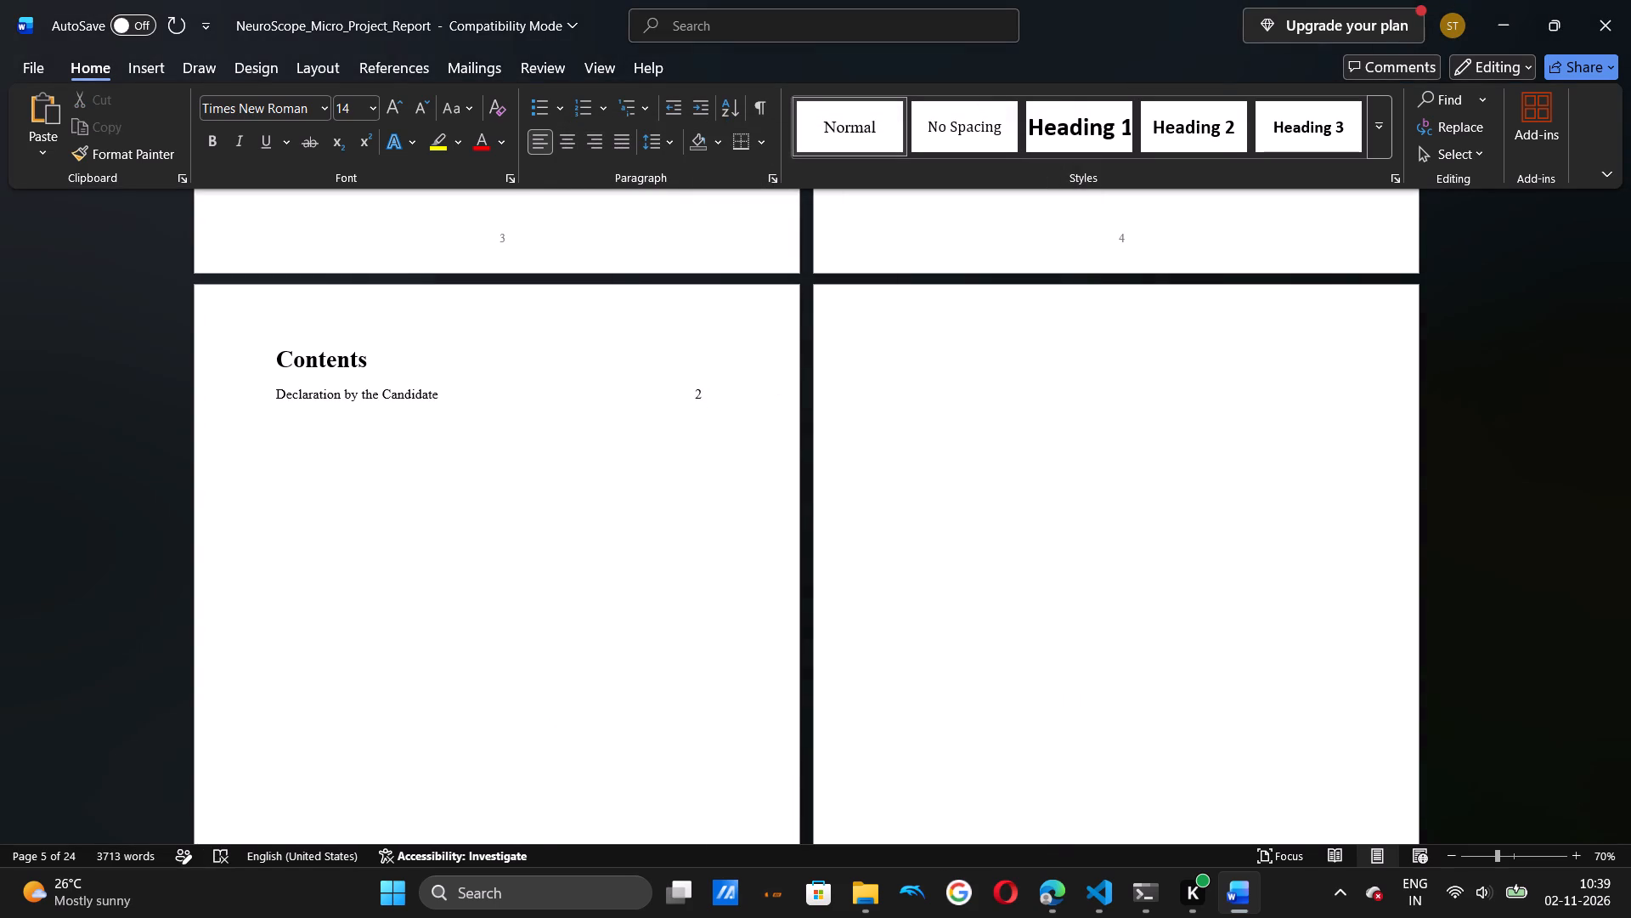
{"action": "key", "text": "Return"}
{"action": "key", "text": "BackSpace"}
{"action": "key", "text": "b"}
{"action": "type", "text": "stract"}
Check the Abstract's page in the report, then space out its Contents entry and add page number 3 beneath the 2.
{"action": "scroll", "coordinate": [708, 399], "scroll_direction": "up", "scroll_amount": 3}
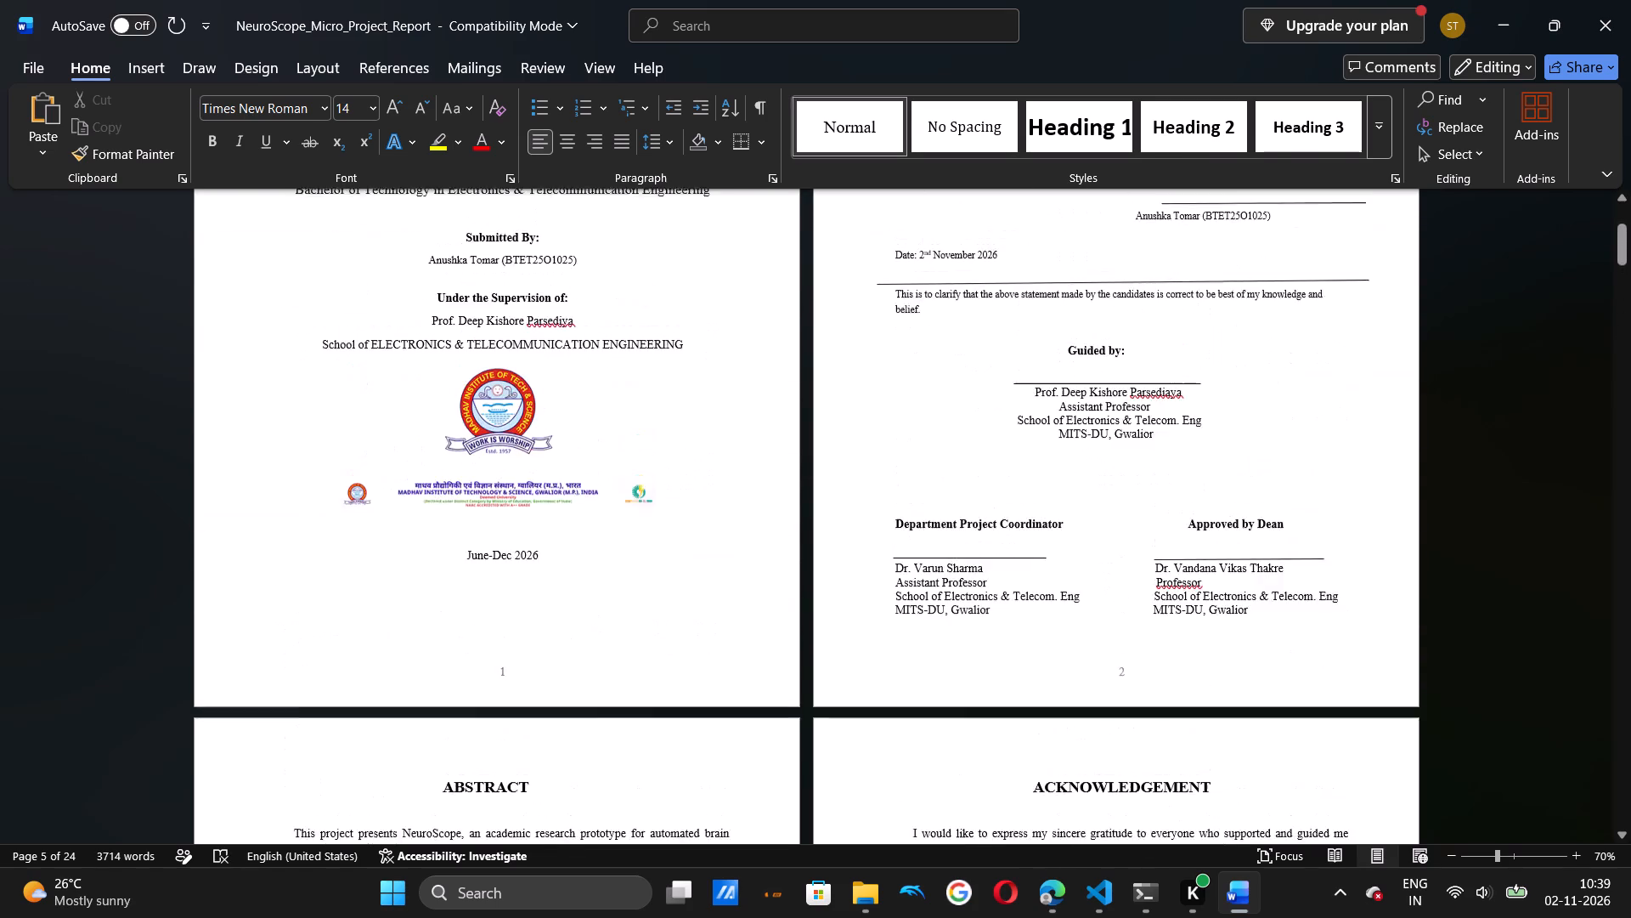
{"action": "scroll", "coordinate": [708, 399], "scroll_direction": "up", "scroll_amount": 2}
{"action": "scroll", "coordinate": [708, 399], "scroll_direction": "down", "scroll_amount": 3}
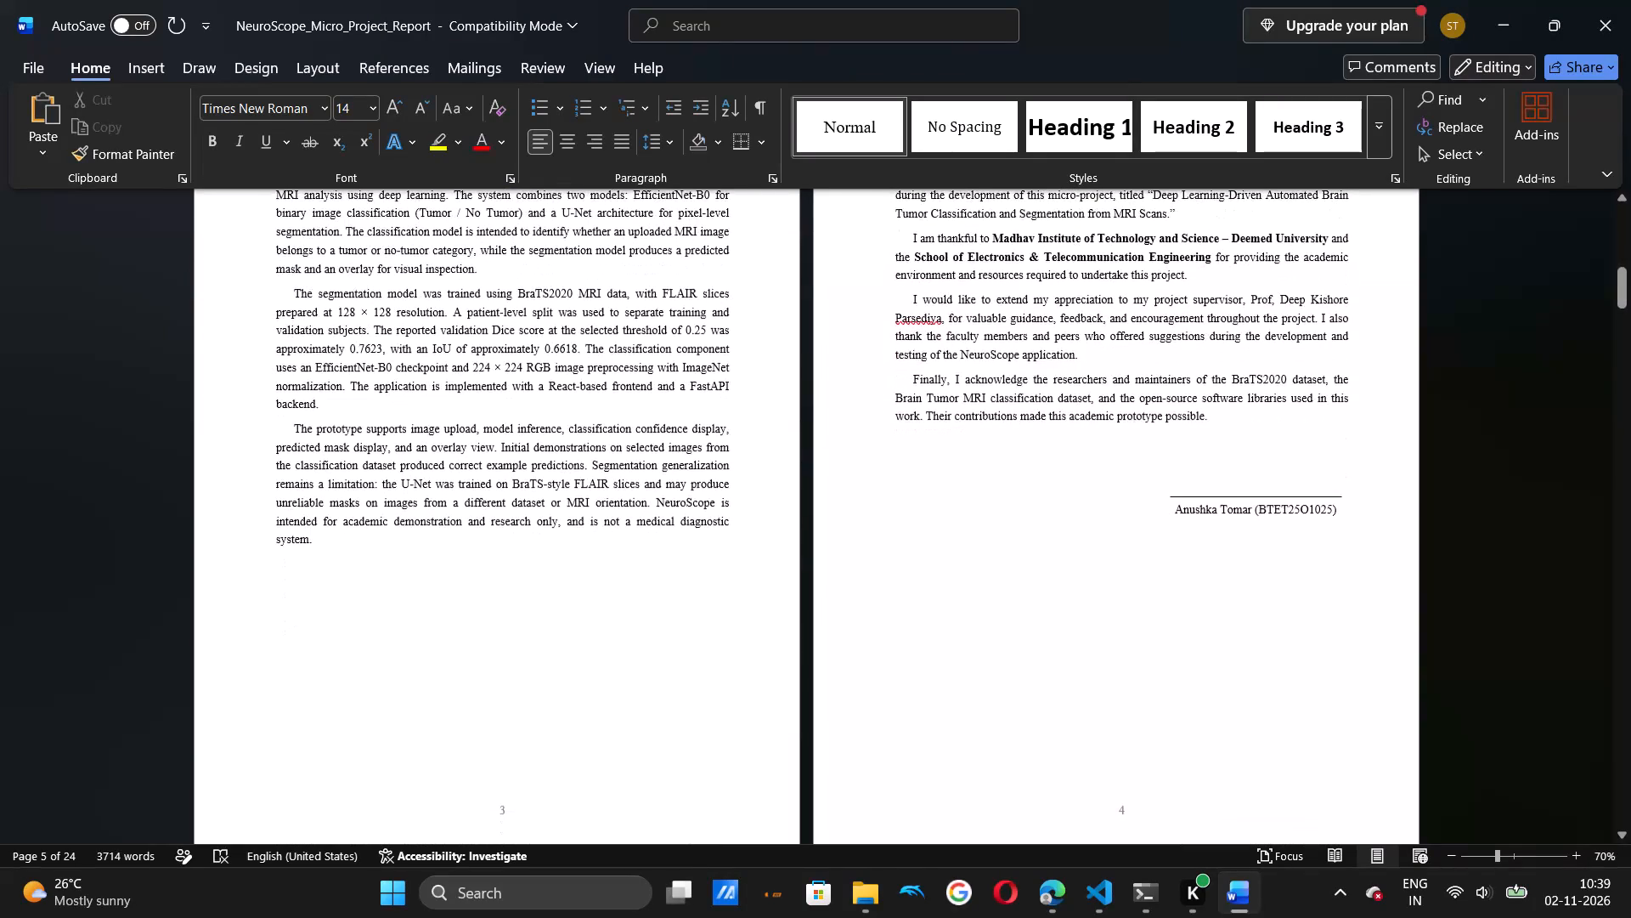
{"action": "scroll", "coordinate": [708, 399], "scroll_direction": "down", "scroll_amount": 2}
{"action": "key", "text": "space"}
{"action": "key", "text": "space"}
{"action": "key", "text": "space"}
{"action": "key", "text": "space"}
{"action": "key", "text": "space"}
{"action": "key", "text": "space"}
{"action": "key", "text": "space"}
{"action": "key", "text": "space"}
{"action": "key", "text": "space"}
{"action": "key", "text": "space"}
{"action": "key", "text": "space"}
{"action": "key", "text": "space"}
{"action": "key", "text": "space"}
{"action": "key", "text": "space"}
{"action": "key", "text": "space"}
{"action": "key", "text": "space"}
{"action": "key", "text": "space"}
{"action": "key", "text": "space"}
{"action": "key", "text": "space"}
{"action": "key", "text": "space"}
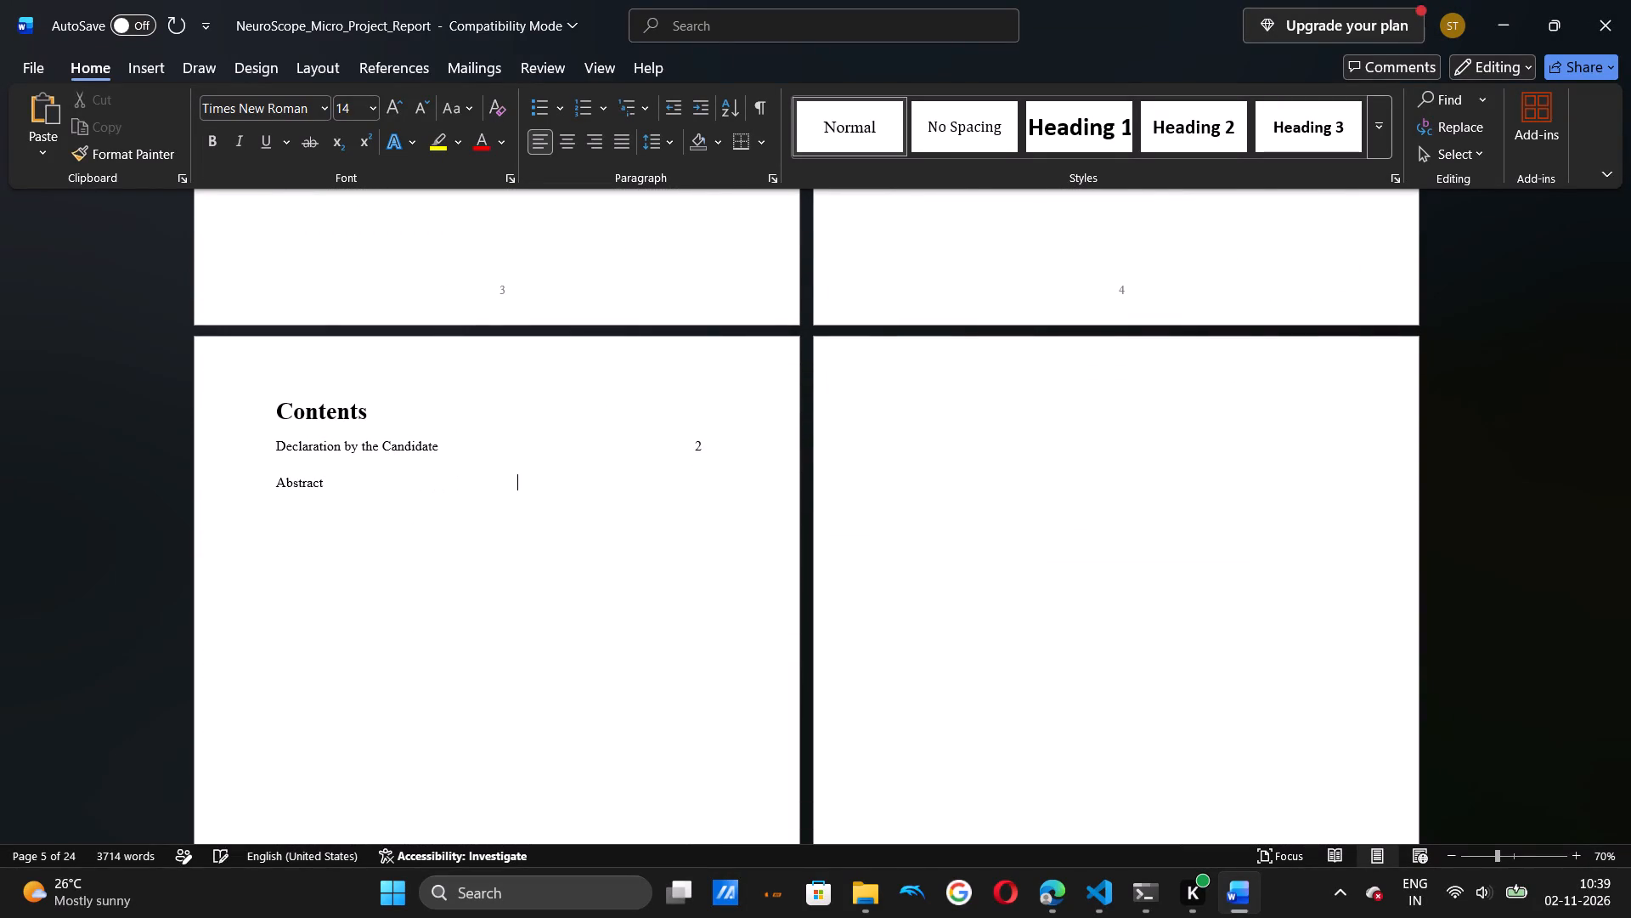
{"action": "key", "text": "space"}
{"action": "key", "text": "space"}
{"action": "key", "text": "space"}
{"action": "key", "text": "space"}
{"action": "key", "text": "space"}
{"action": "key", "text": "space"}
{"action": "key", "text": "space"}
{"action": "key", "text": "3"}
Enter "Acknowledgement" as the third Contents entry on a new line below Abstract.
{"action": "key", "text": "Return"}
{"action": "key", "text": "Return"}
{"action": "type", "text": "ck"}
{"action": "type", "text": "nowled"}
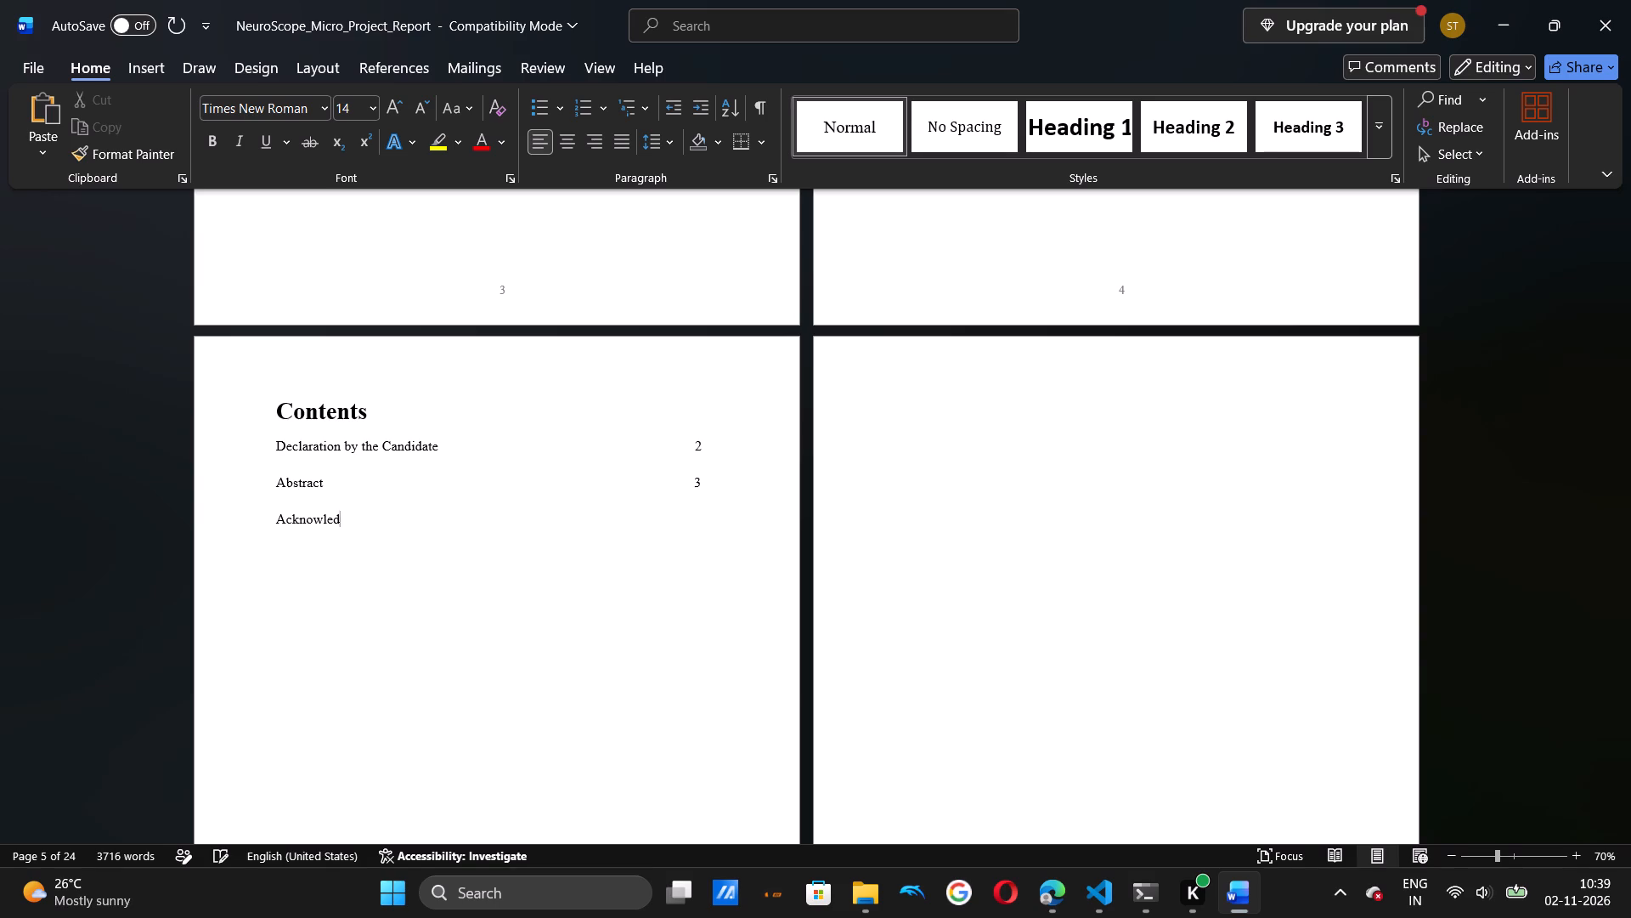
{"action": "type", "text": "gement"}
Space out the Acknowledgement entry and add page number 4, lined up beneath the page numbers above.
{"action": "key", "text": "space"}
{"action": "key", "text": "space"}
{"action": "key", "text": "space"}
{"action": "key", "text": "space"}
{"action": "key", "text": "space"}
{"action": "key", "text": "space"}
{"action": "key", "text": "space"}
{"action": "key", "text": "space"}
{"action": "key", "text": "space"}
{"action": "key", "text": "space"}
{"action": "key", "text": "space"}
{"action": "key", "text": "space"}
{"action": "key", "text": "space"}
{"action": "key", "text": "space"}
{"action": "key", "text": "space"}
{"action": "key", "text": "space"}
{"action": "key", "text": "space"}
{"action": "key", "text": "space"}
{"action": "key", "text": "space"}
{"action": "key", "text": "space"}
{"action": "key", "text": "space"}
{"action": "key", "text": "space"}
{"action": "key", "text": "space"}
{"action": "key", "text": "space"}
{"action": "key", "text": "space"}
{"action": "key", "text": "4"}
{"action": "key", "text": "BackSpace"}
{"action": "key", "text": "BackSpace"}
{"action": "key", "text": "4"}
Remove the blank space above the LIST OF FIGURES heading so it starts at the top of its page.
{"action": "scroll", "coordinate": [708, 399], "scroll_direction": "up", "scroll_amount": 4}
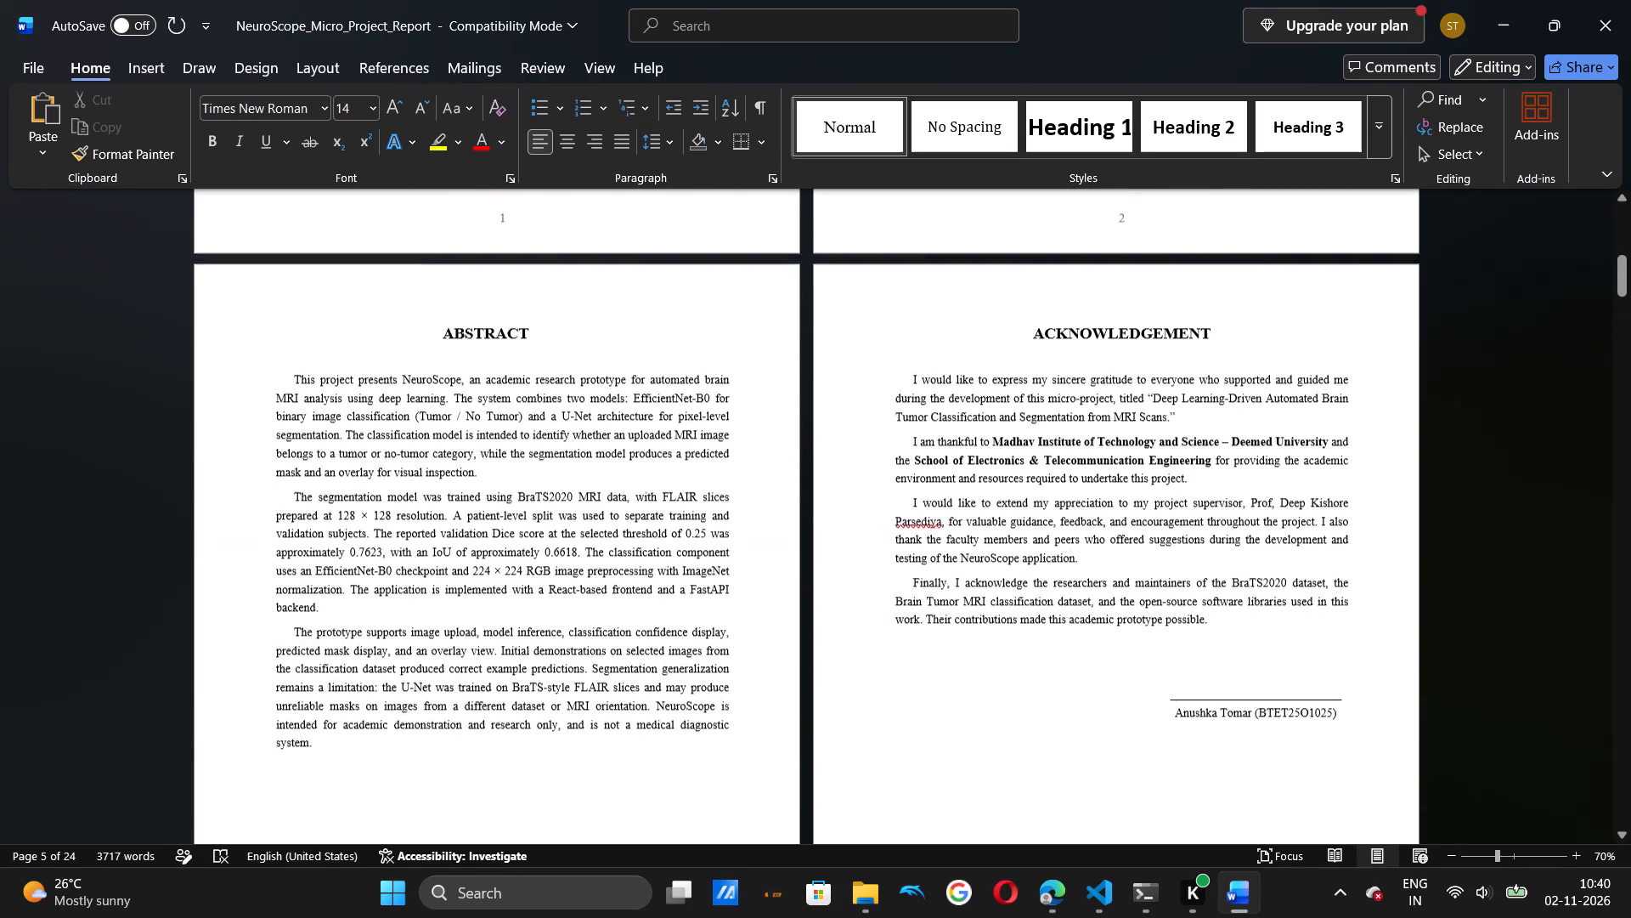
{"action": "scroll", "coordinate": [708, 399], "scroll_direction": "down", "scroll_amount": 5}
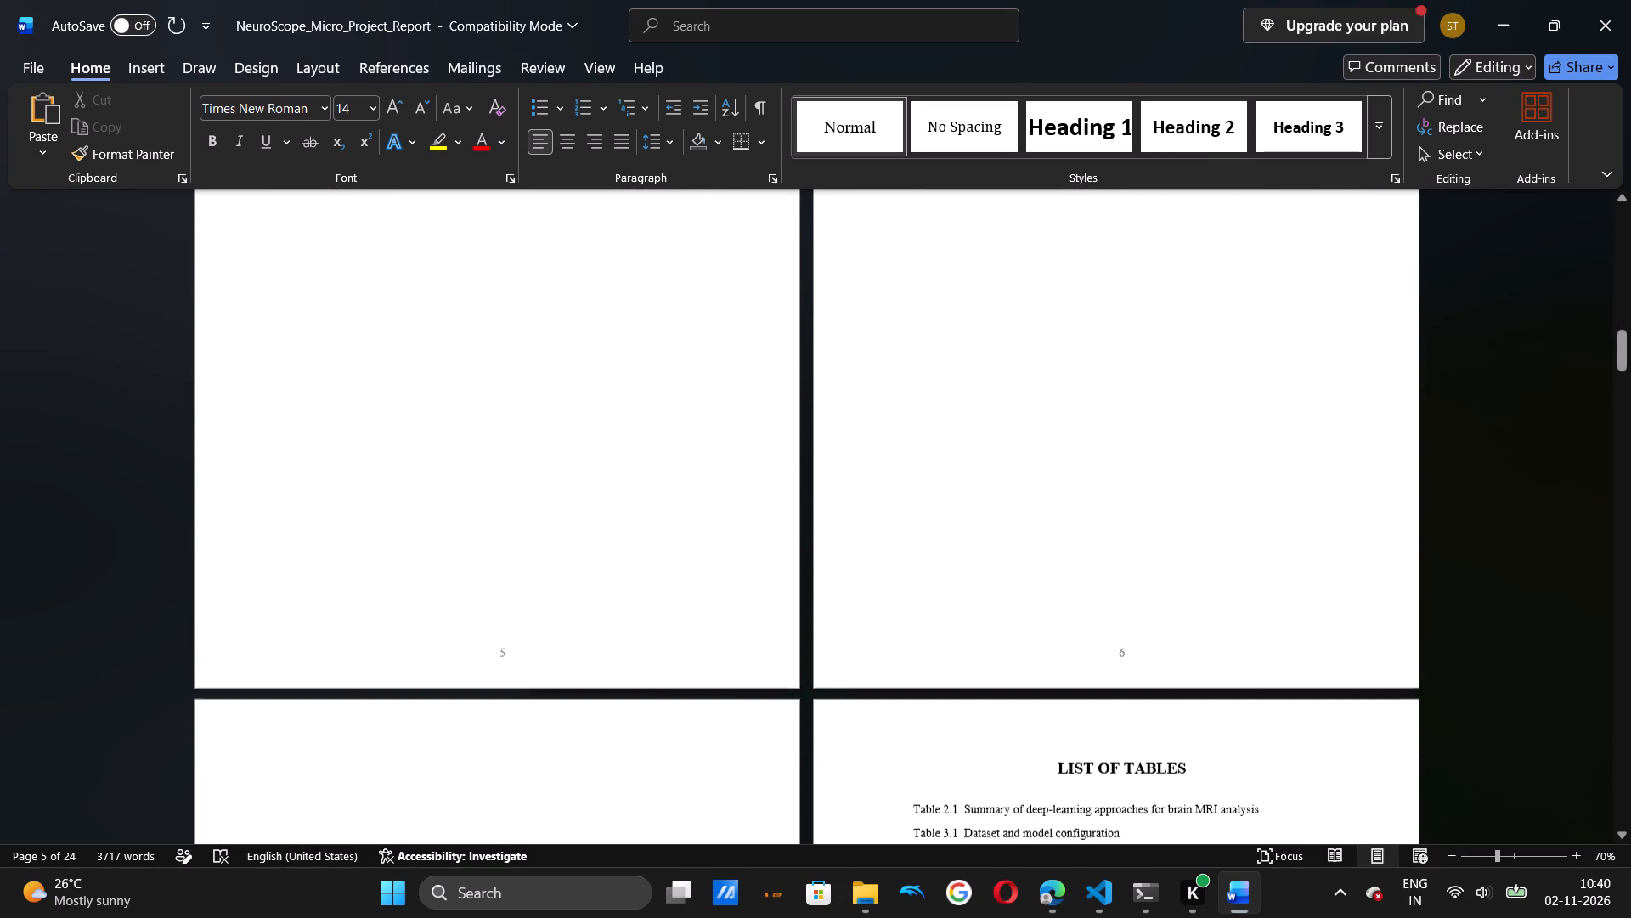
{"action": "scroll", "coordinate": [708, 399], "scroll_direction": "down", "scroll_amount": 2}
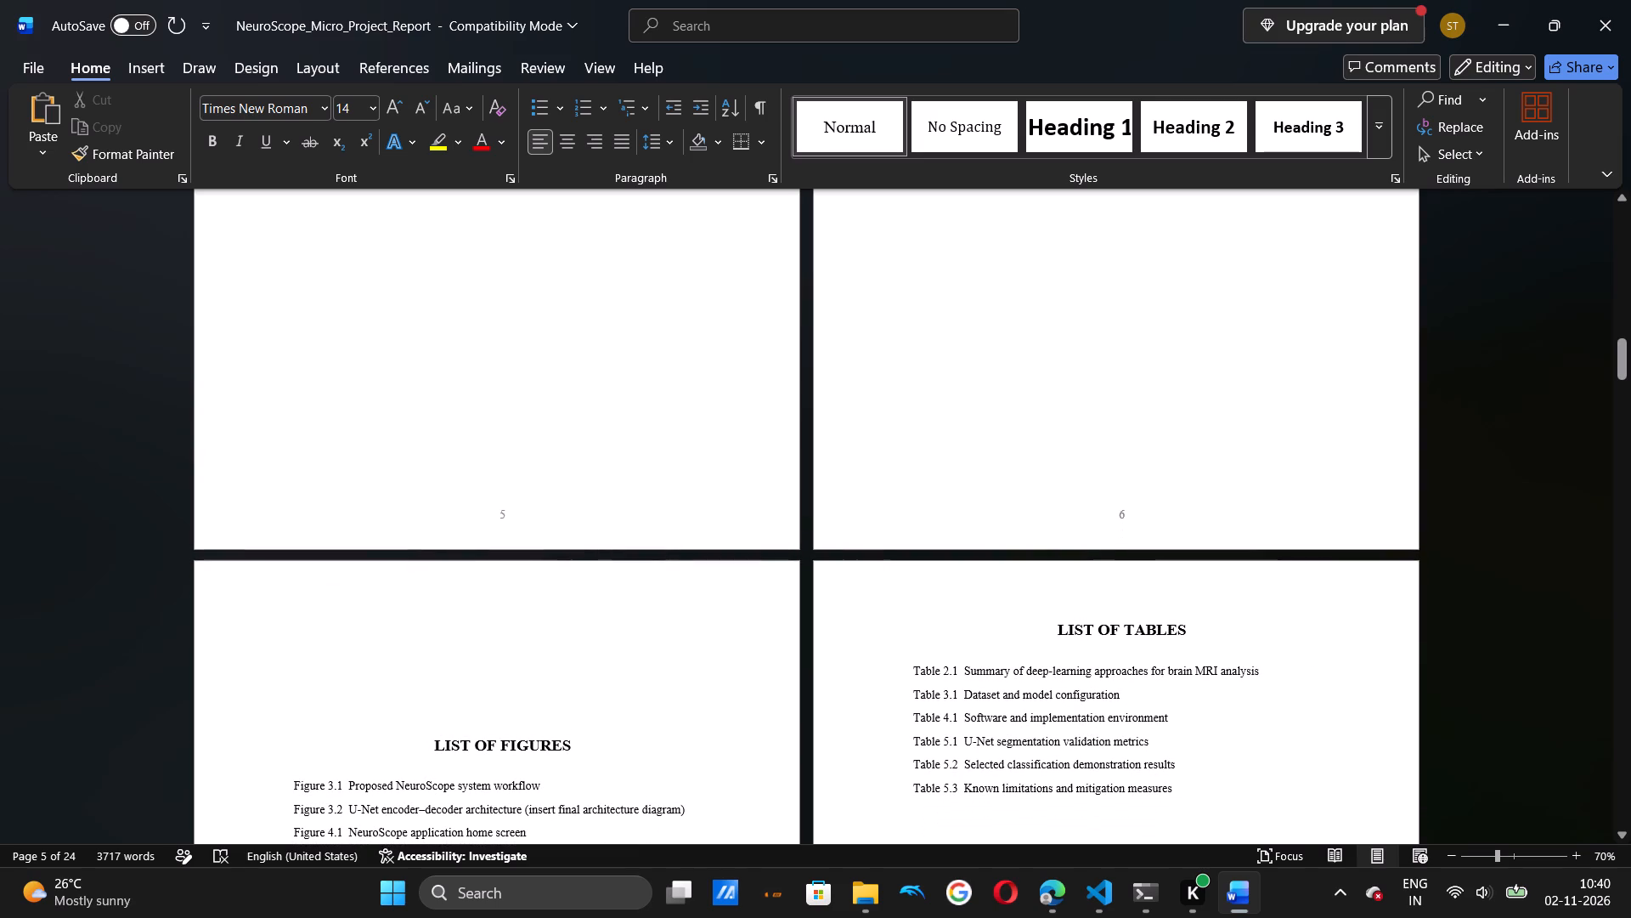
{"action": "scroll", "coordinate": [708, 399], "scroll_direction": "down", "scroll_amount": 3}
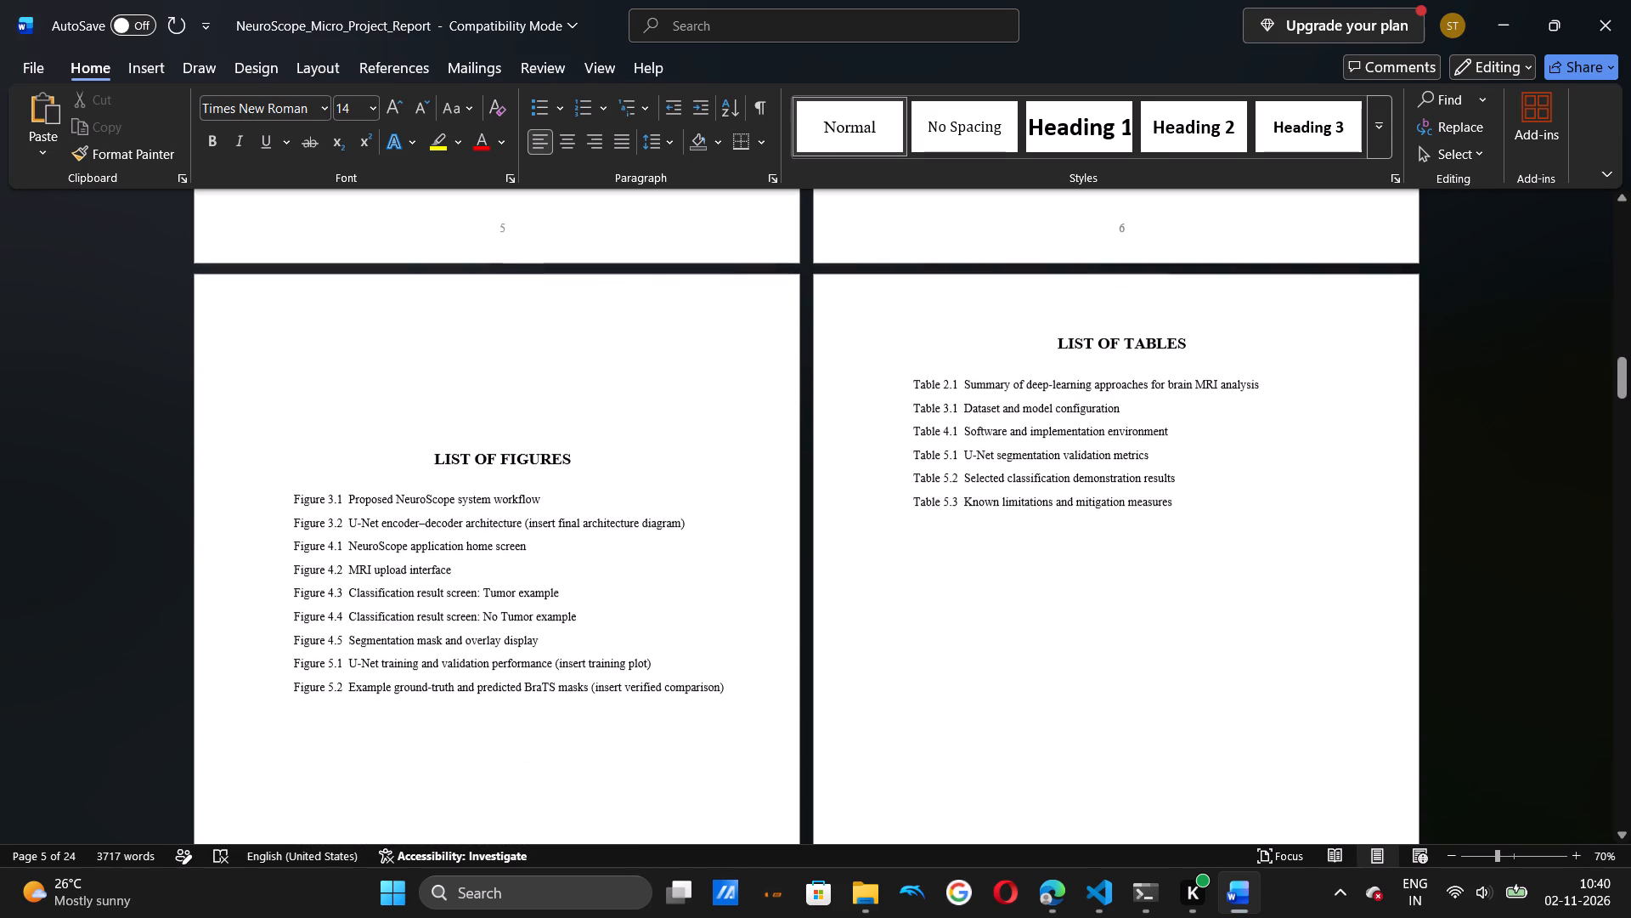
{"action": "left_click", "coordinate": [420, 468]}
{"action": "key", "text": "BackSpace"}
{"action": "key", "text": "BackSpace"}
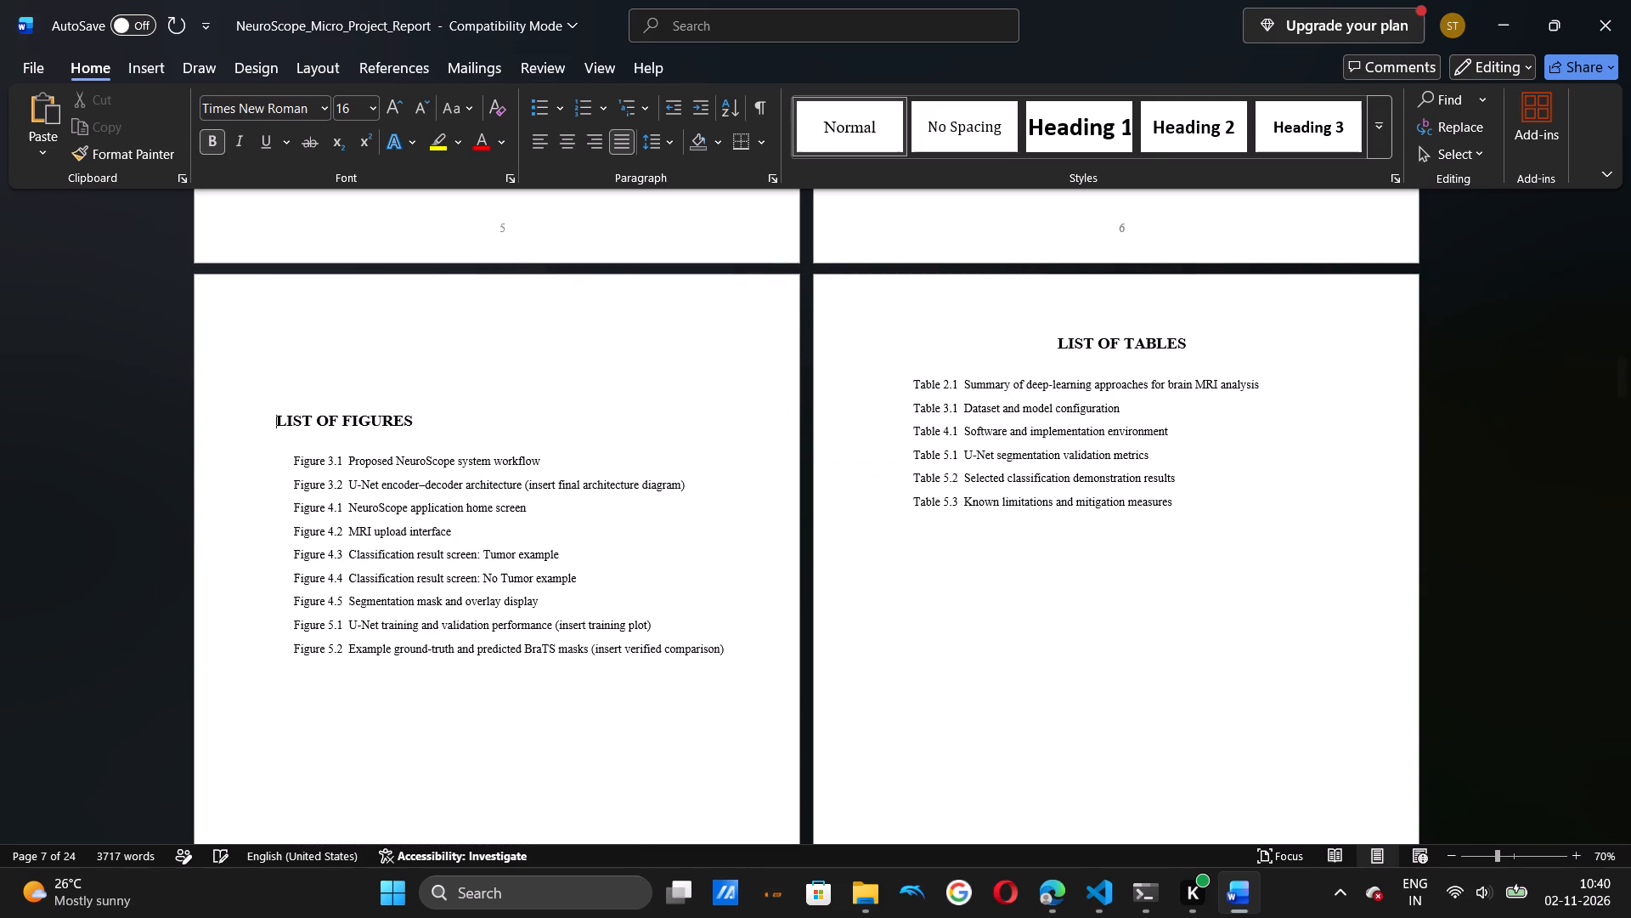
{"action": "key", "text": "BackSpace"}
{"action": "key", "text": "BackSpace"}
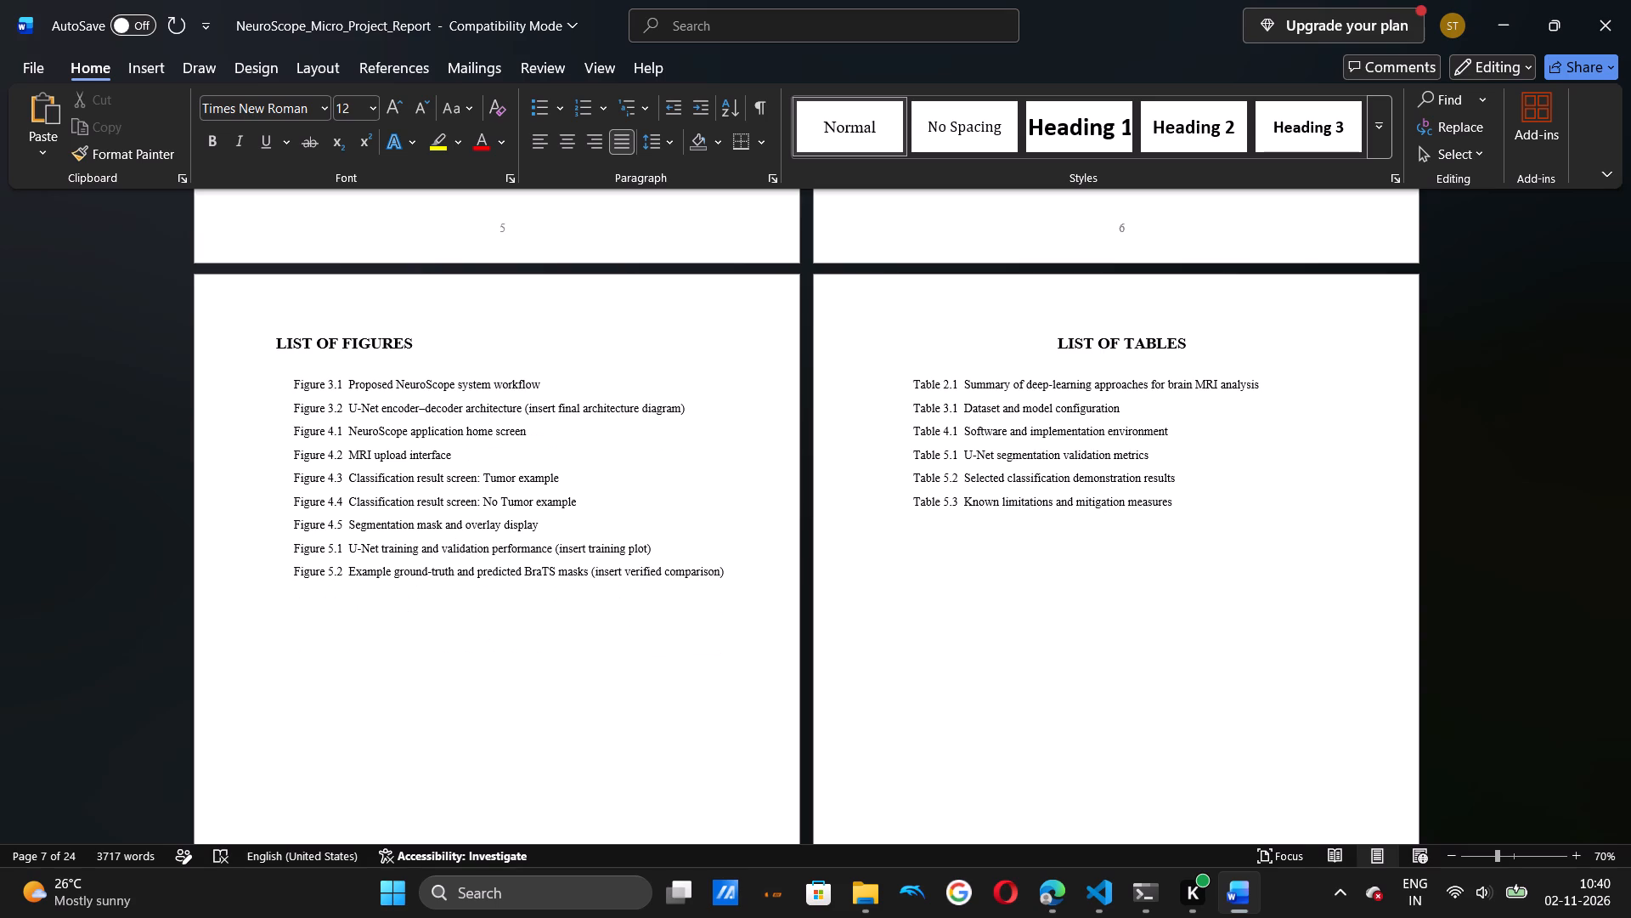
Shift the LIST OF FIGURES heading back to roughly the page centre using leading spaces.
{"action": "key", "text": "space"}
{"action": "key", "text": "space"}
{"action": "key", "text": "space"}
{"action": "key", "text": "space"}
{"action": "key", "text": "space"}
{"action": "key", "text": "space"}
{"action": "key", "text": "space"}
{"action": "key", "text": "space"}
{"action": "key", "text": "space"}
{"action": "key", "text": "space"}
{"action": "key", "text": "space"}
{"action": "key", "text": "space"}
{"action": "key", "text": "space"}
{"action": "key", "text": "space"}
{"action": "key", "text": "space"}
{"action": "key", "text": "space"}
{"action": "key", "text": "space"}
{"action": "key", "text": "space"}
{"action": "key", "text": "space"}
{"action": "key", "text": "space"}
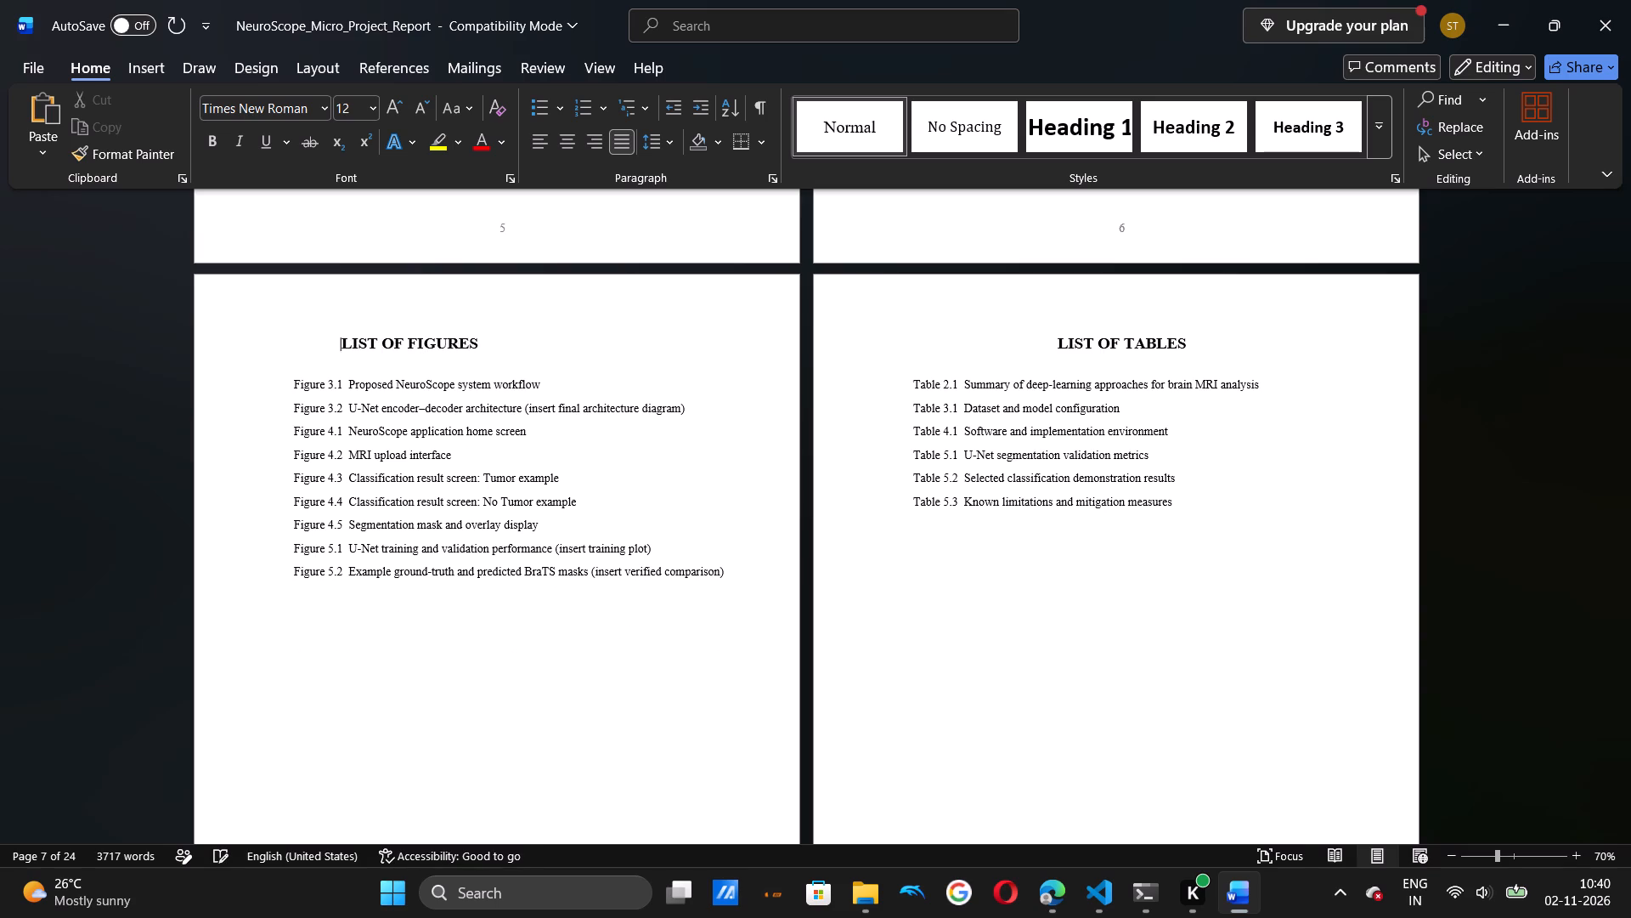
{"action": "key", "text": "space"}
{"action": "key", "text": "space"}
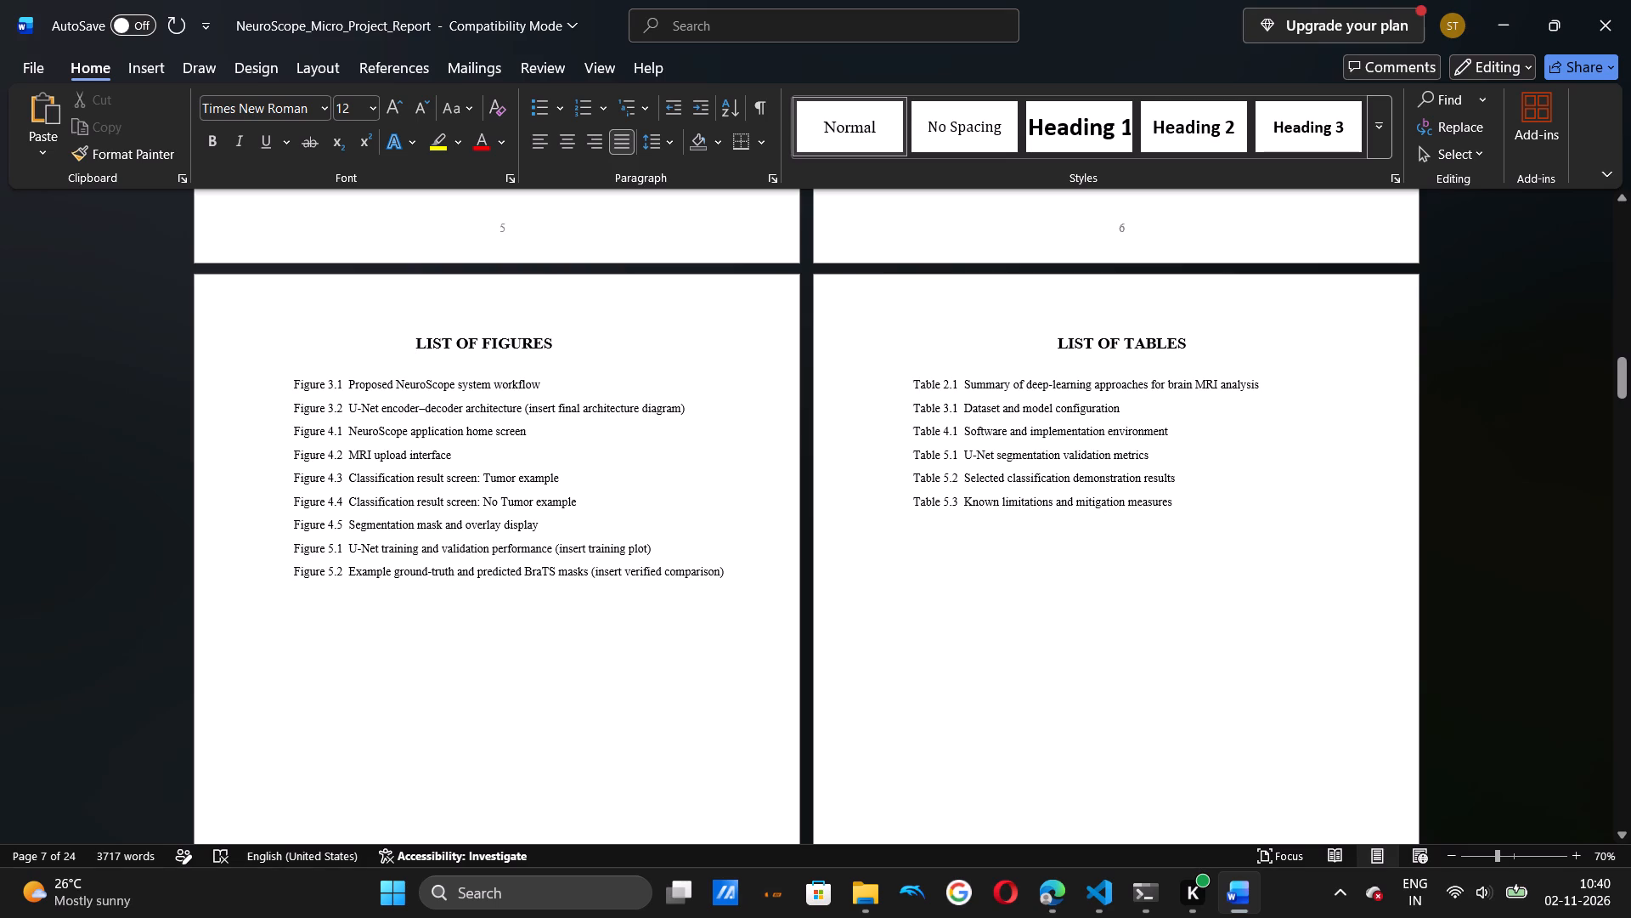
Add a numbered Contents entry "1. INTRODUCTION" on a new line below Acknowledgement.
{"action": "scroll", "coordinate": [319, 829], "scroll_direction": "up", "scroll_amount": 4}
{"action": "right_click", "coordinate": [319, 829]}
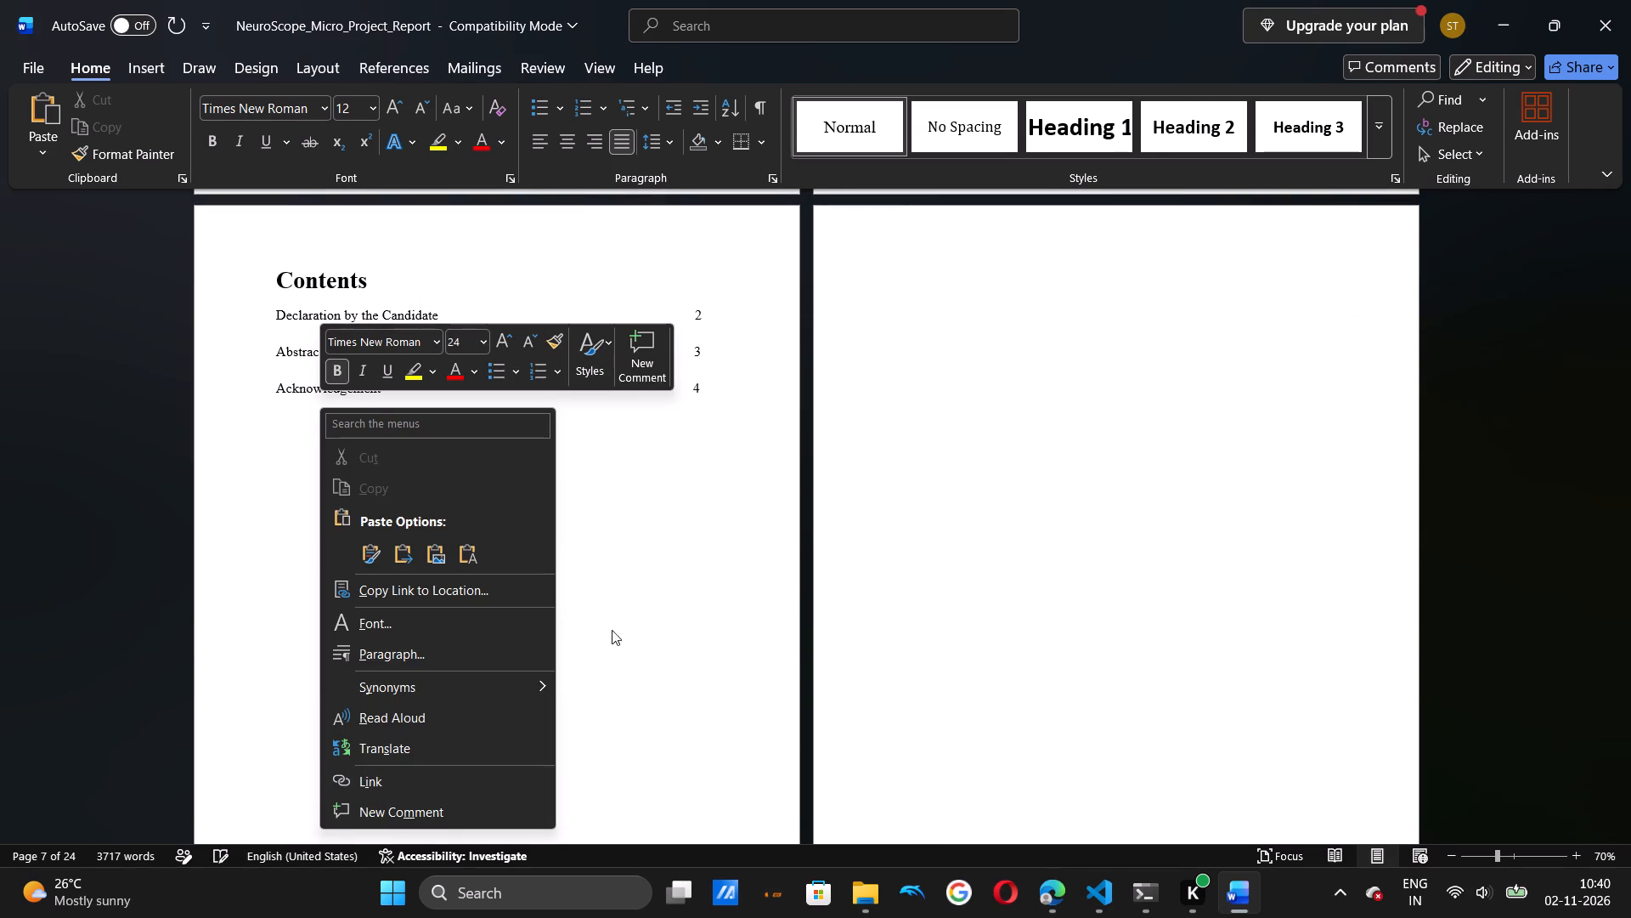
{"action": "left_click", "coordinate": [714, 382]}
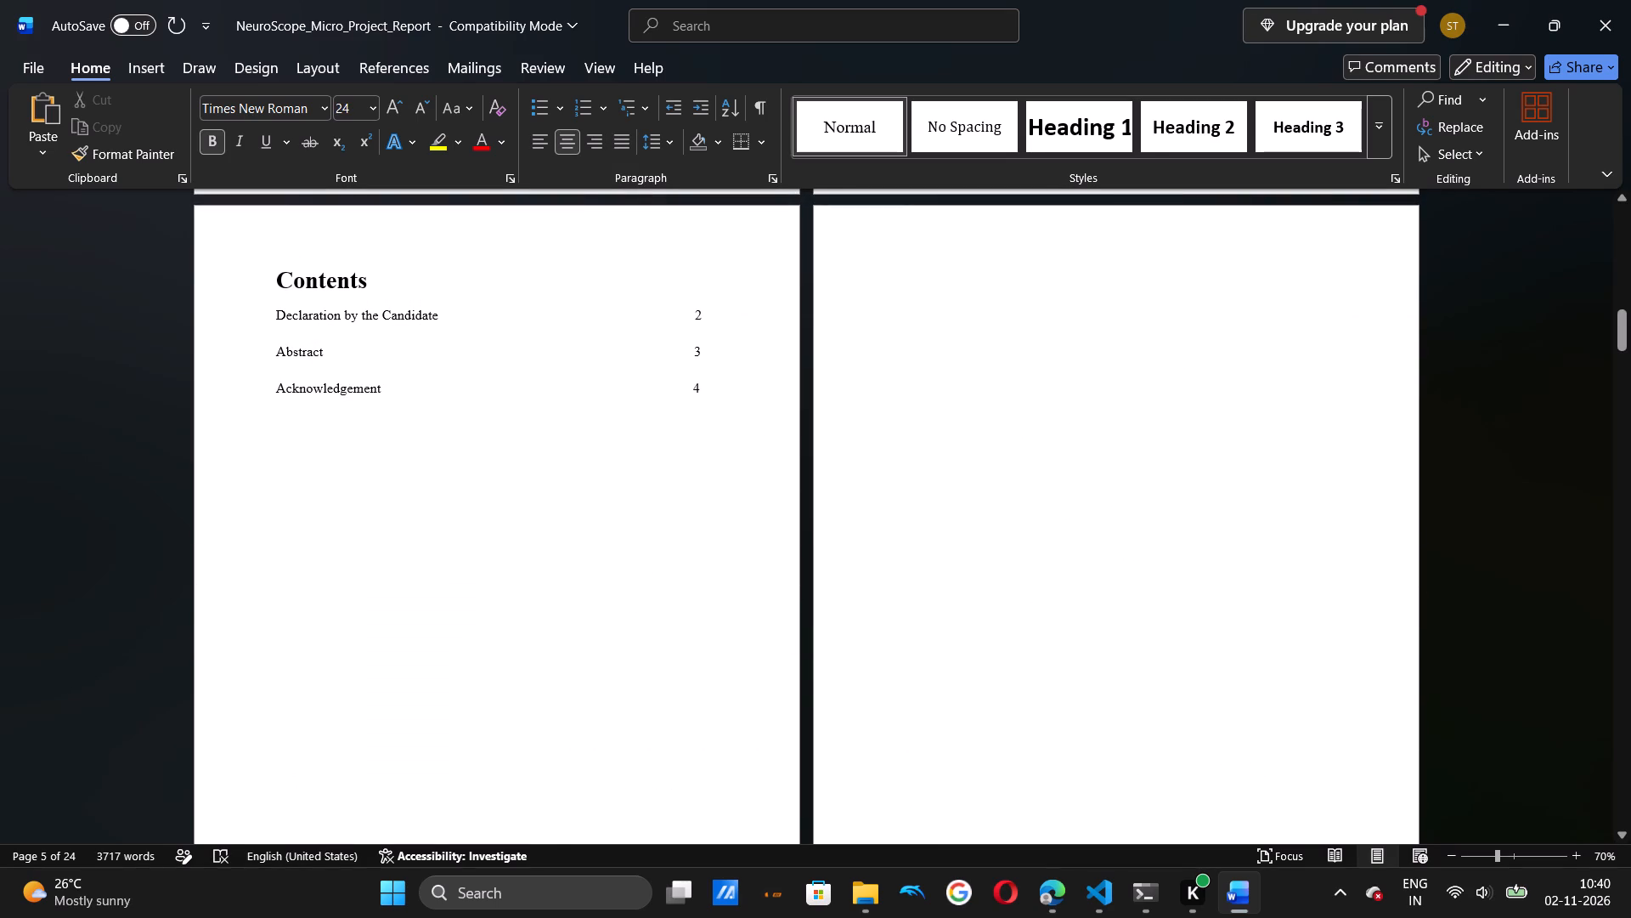
{"action": "left_click", "coordinate": [704, 385]}
{"action": "key", "text": "Return"}
{"action": "key", "text": "Return"}
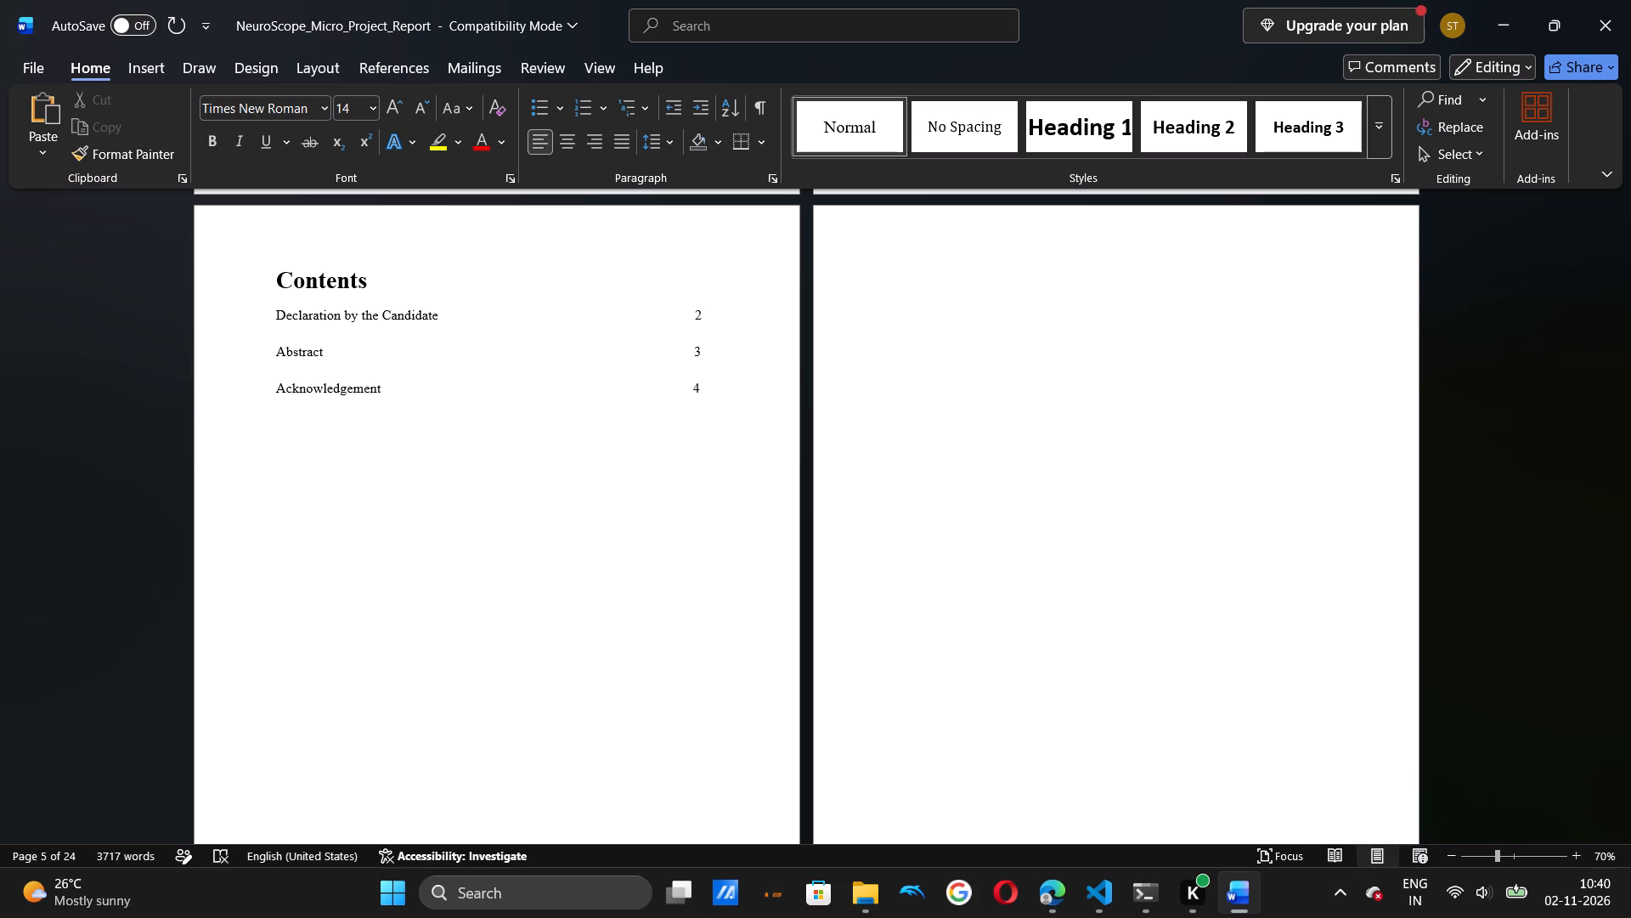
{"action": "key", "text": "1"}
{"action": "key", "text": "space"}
{"action": "key", "text": "BackSpace"}
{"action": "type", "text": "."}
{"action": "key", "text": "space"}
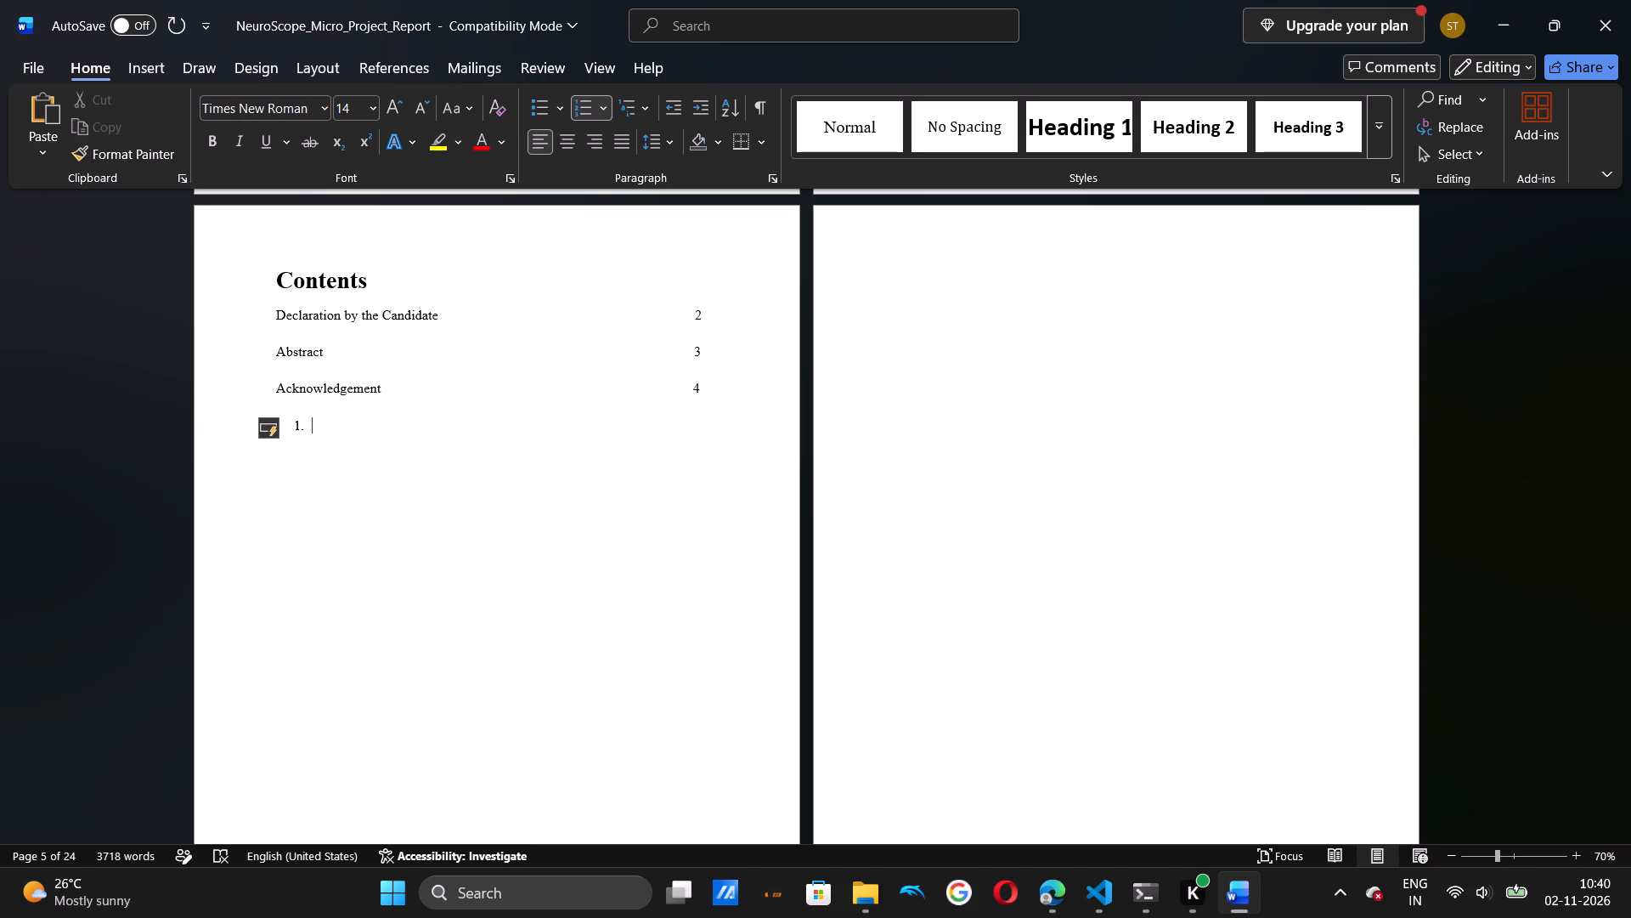
{"action": "scroll", "coordinate": [704, 385], "scroll_direction": "down", "scroll_amount": 2}
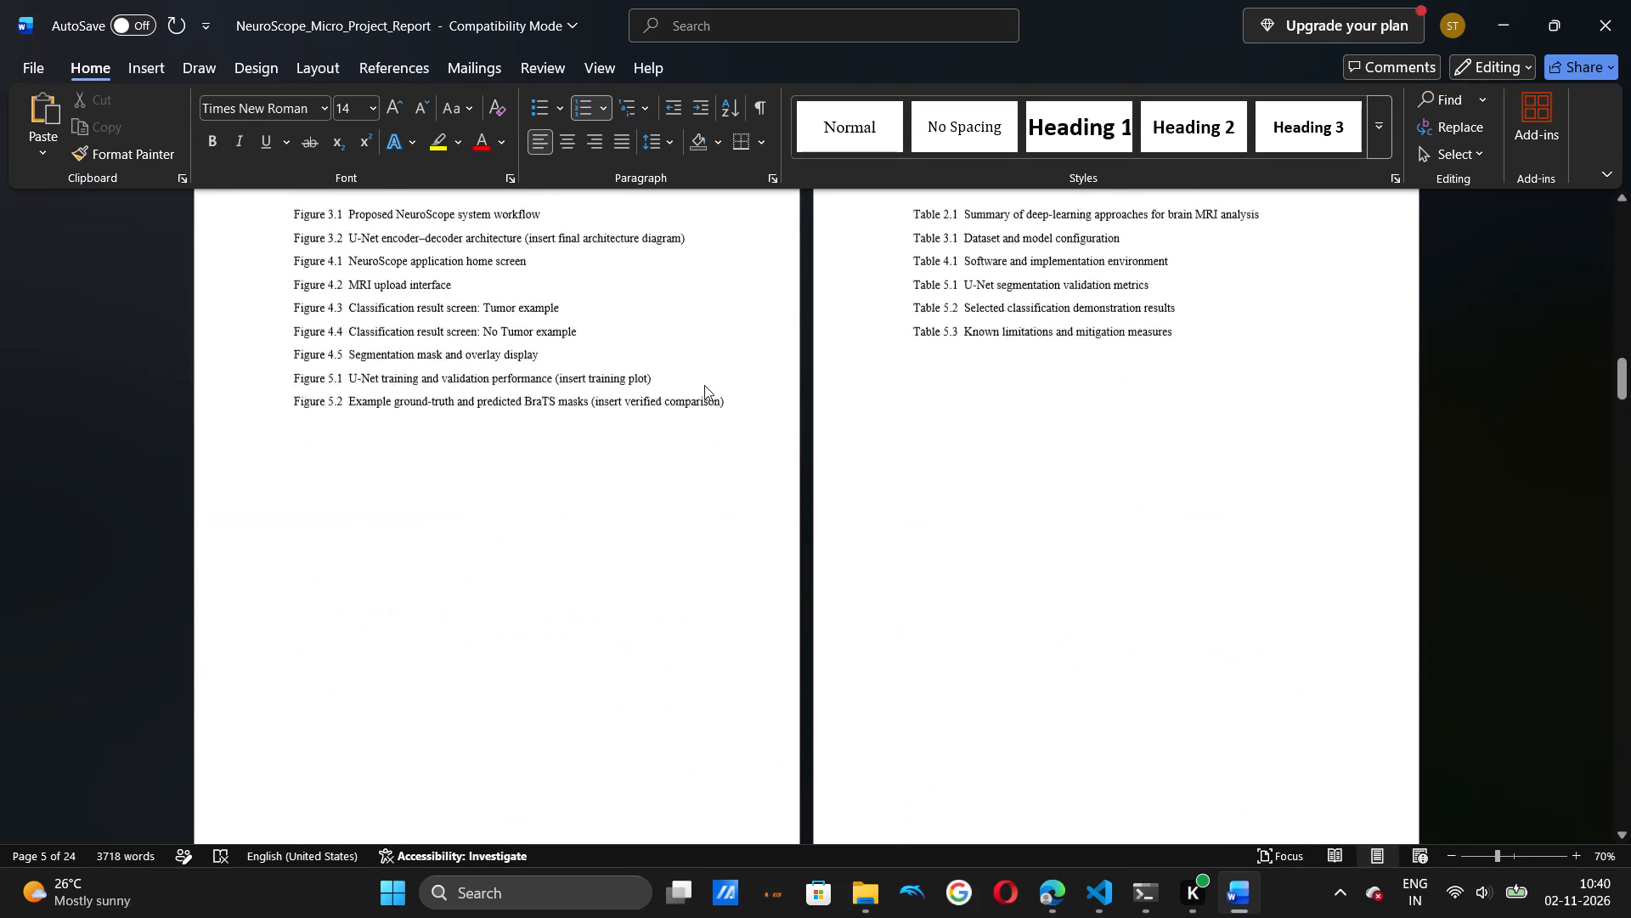
{"action": "scroll", "coordinate": [704, 385], "scroll_direction": "up", "scroll_amount": 2}
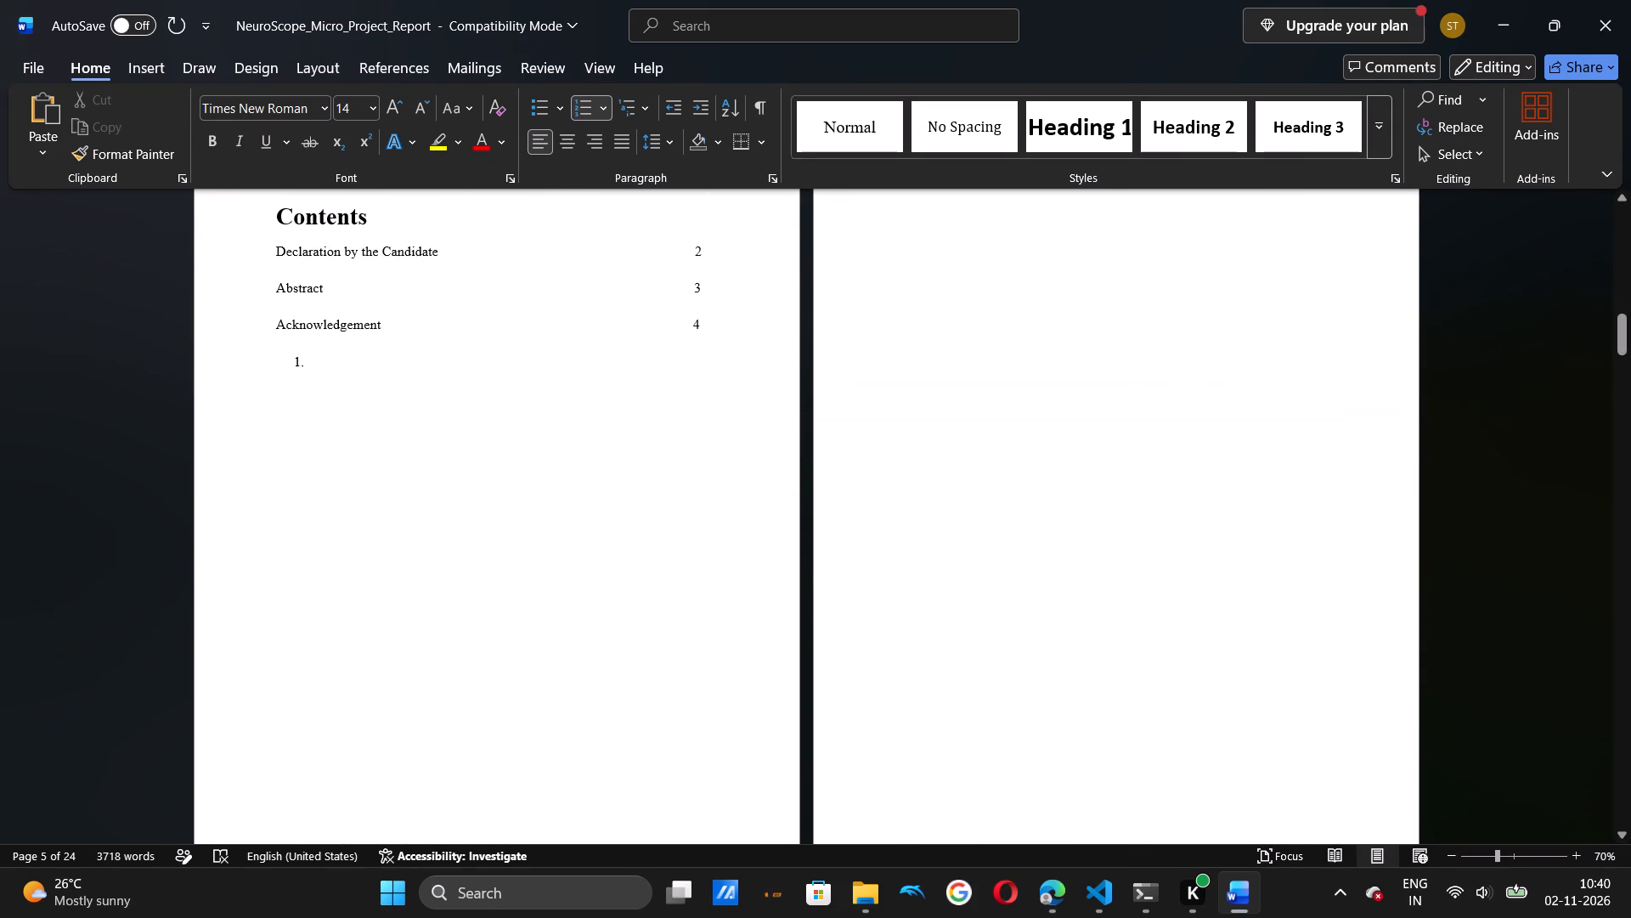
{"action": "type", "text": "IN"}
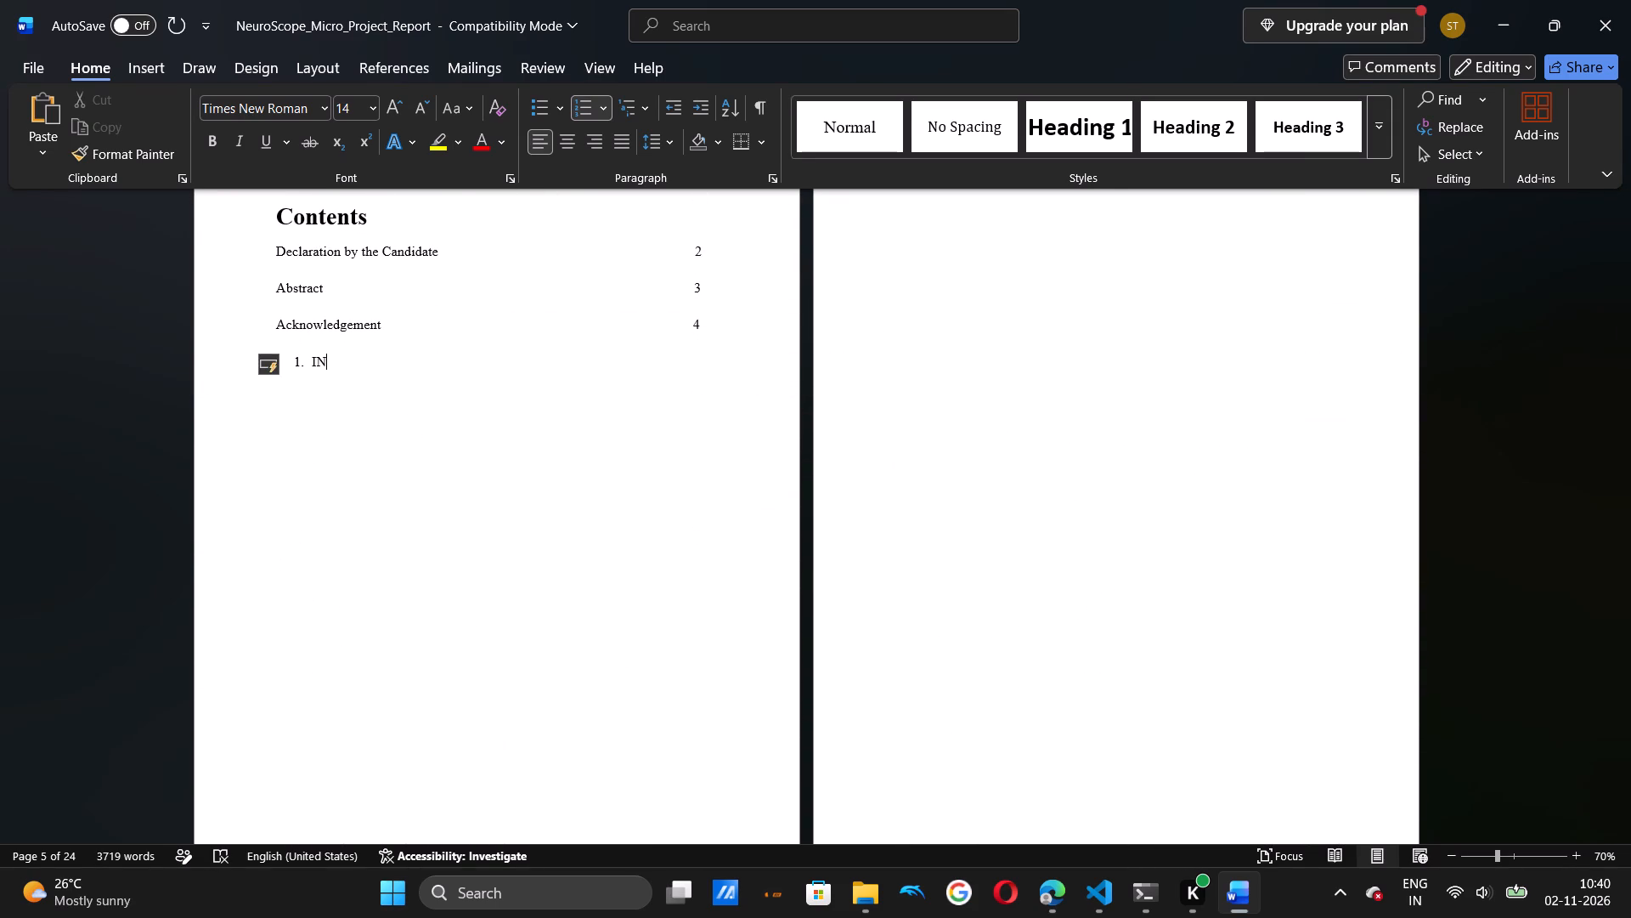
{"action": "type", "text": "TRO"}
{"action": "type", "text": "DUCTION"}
Add the sub-entry "1.1 Background" on an unnumbered line beneath INTRODUCTION, matching the Chapter 1 section heading.
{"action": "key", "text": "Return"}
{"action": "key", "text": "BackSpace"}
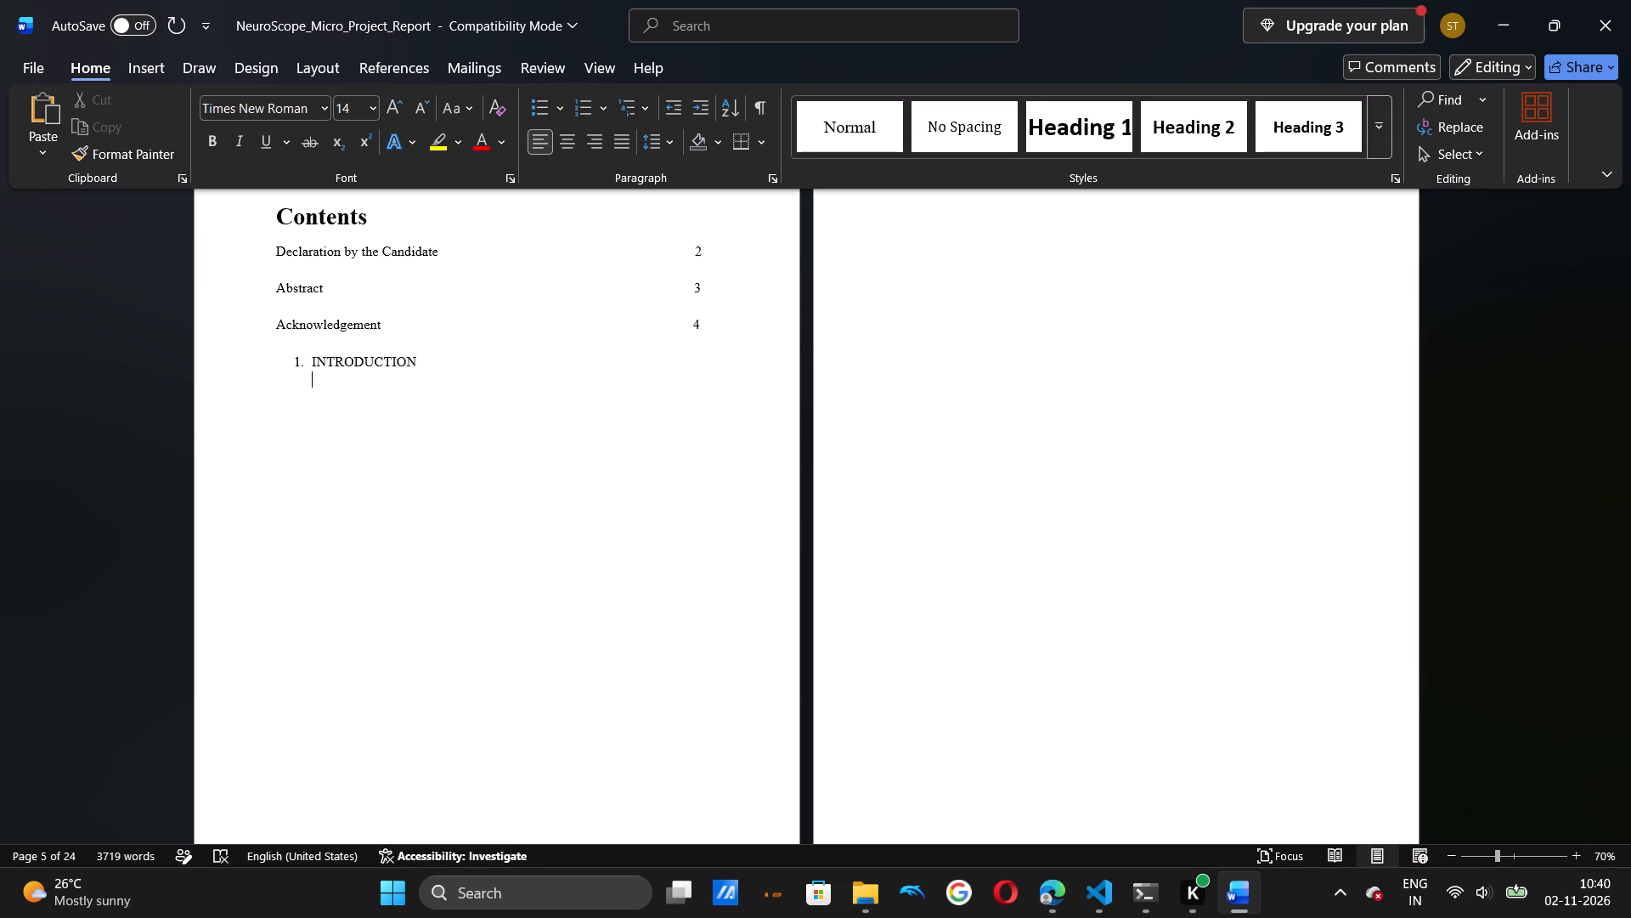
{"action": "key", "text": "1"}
{"action": "scroll", "coordinate": [704, 385], "scroll_direction": "down", "scroll_amount": 3}
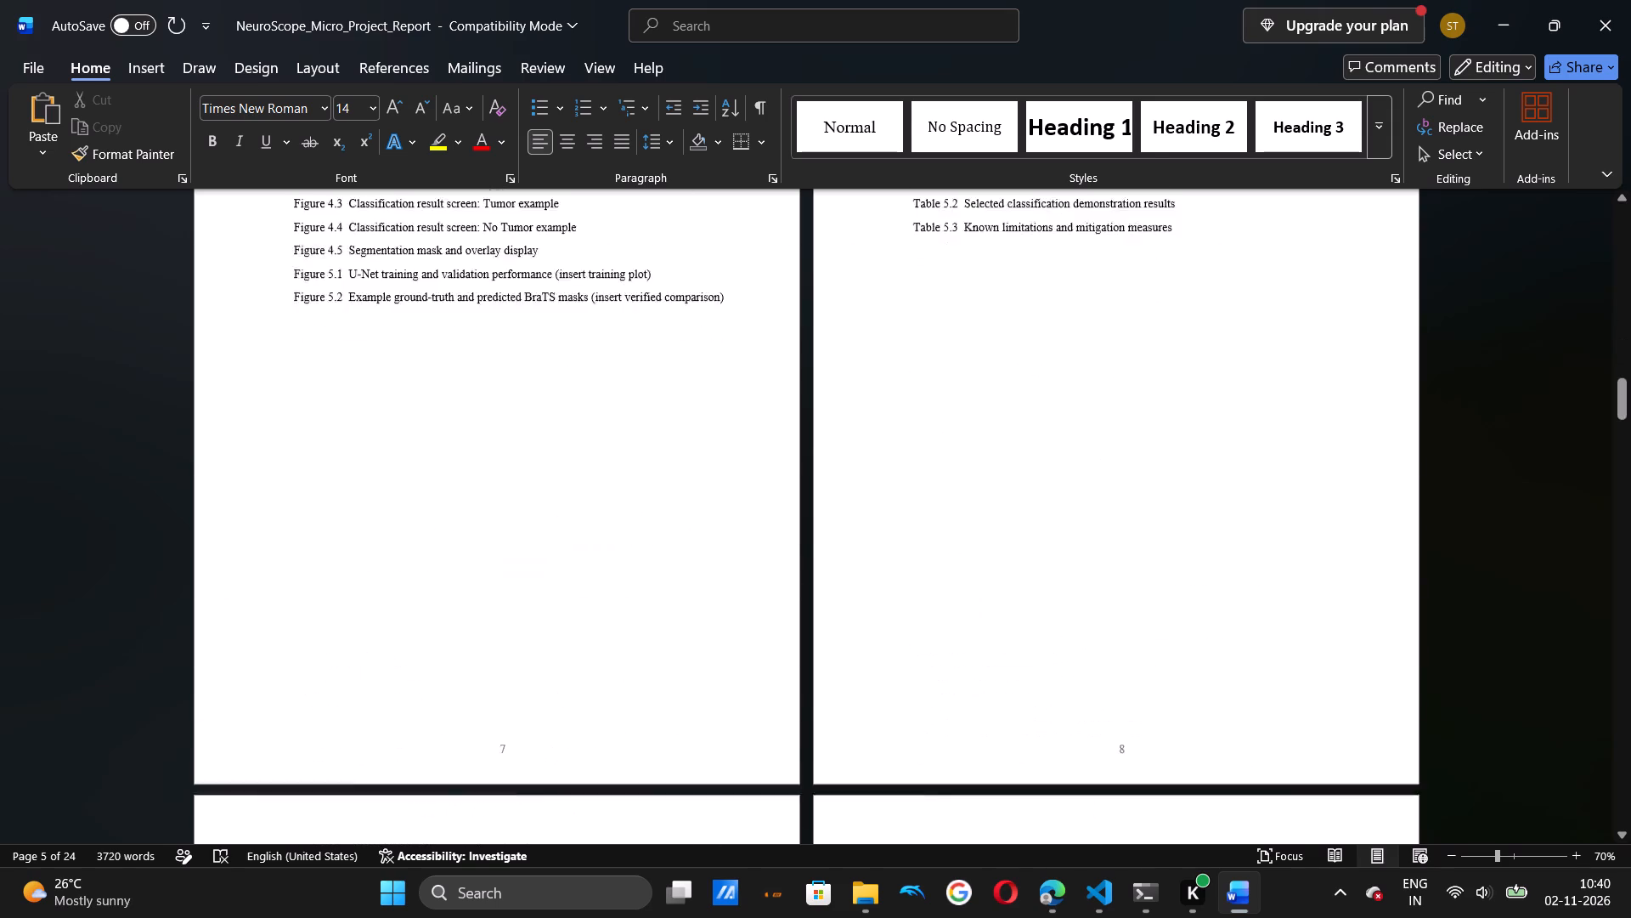
{"action": "scroll", "coordinate": [704, 385], "scroll_direction": "down", "scroll_amount": 3}
{"action": "scroll", "coordinate": [704, 385], "scroll_direction": "up", "scroll_amount": 1}
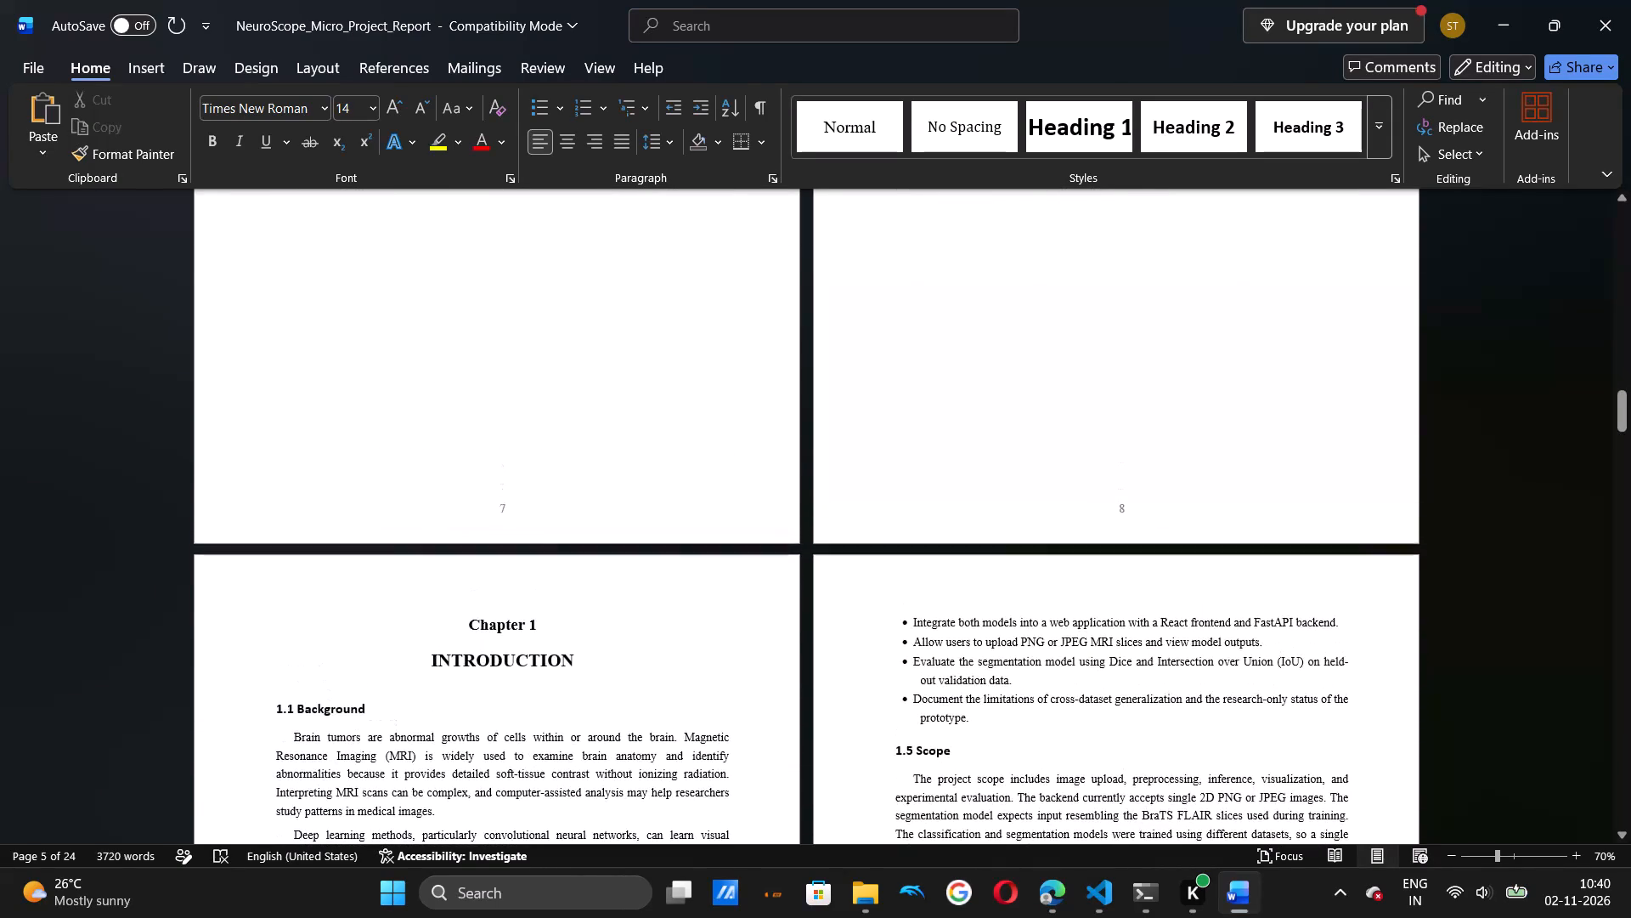
{"action": "scroll", "coordinate": [704, 385], "scroll_direction": "up", "scroll_amount": 6}
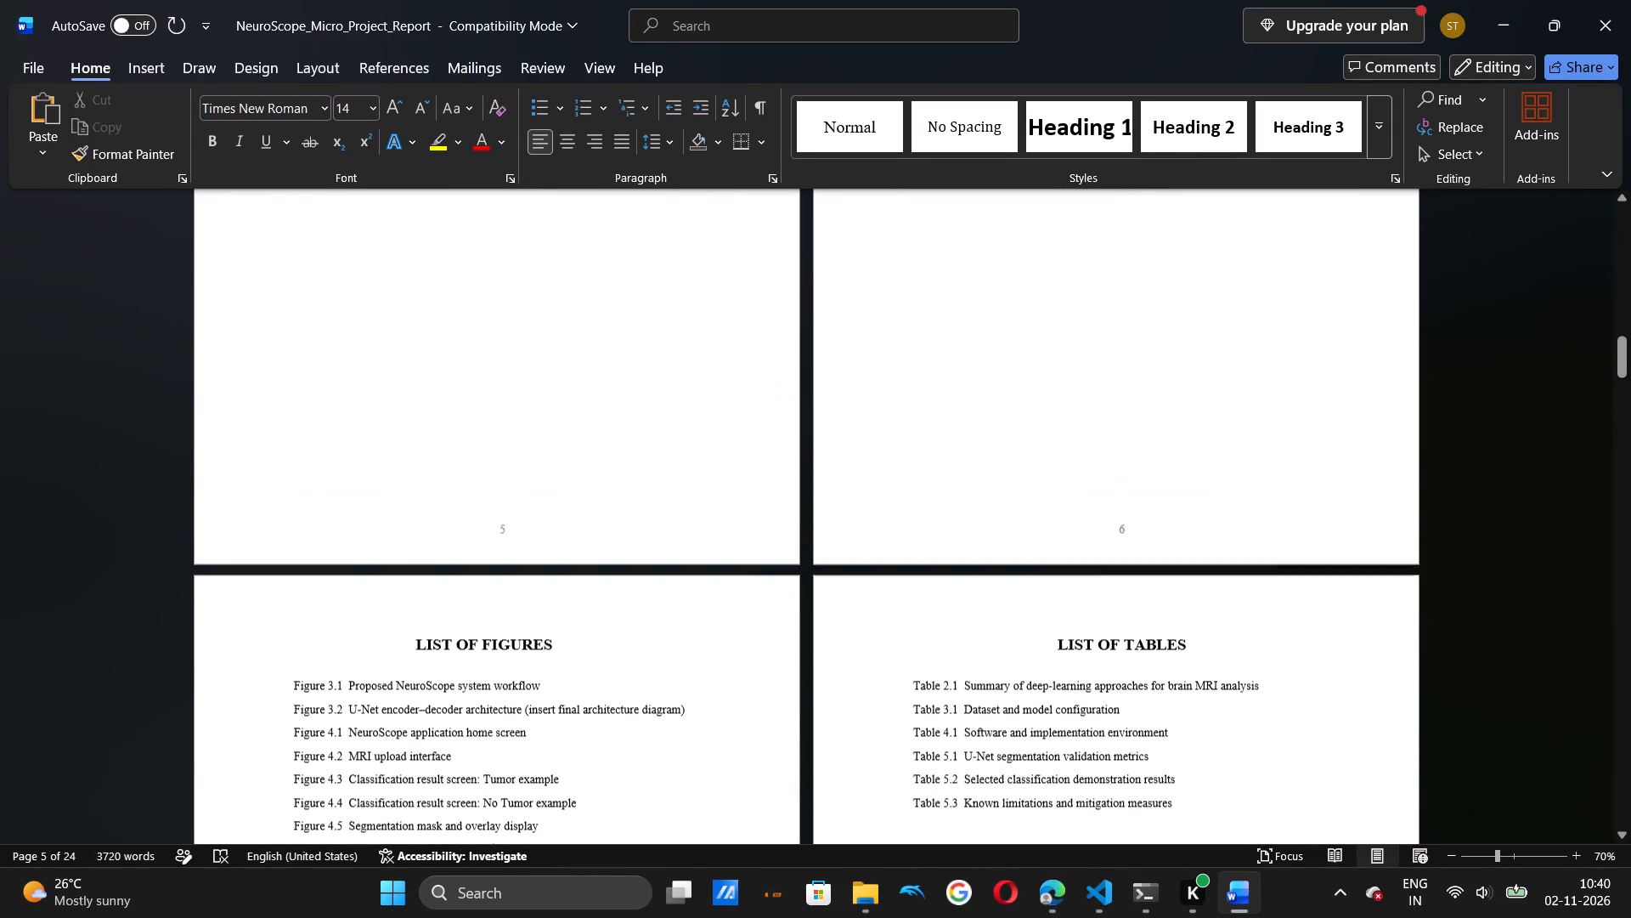
{"action": "scroll", "coordinate": [704, 385], "scroll_direction": "up", "scroll_amount": 4}
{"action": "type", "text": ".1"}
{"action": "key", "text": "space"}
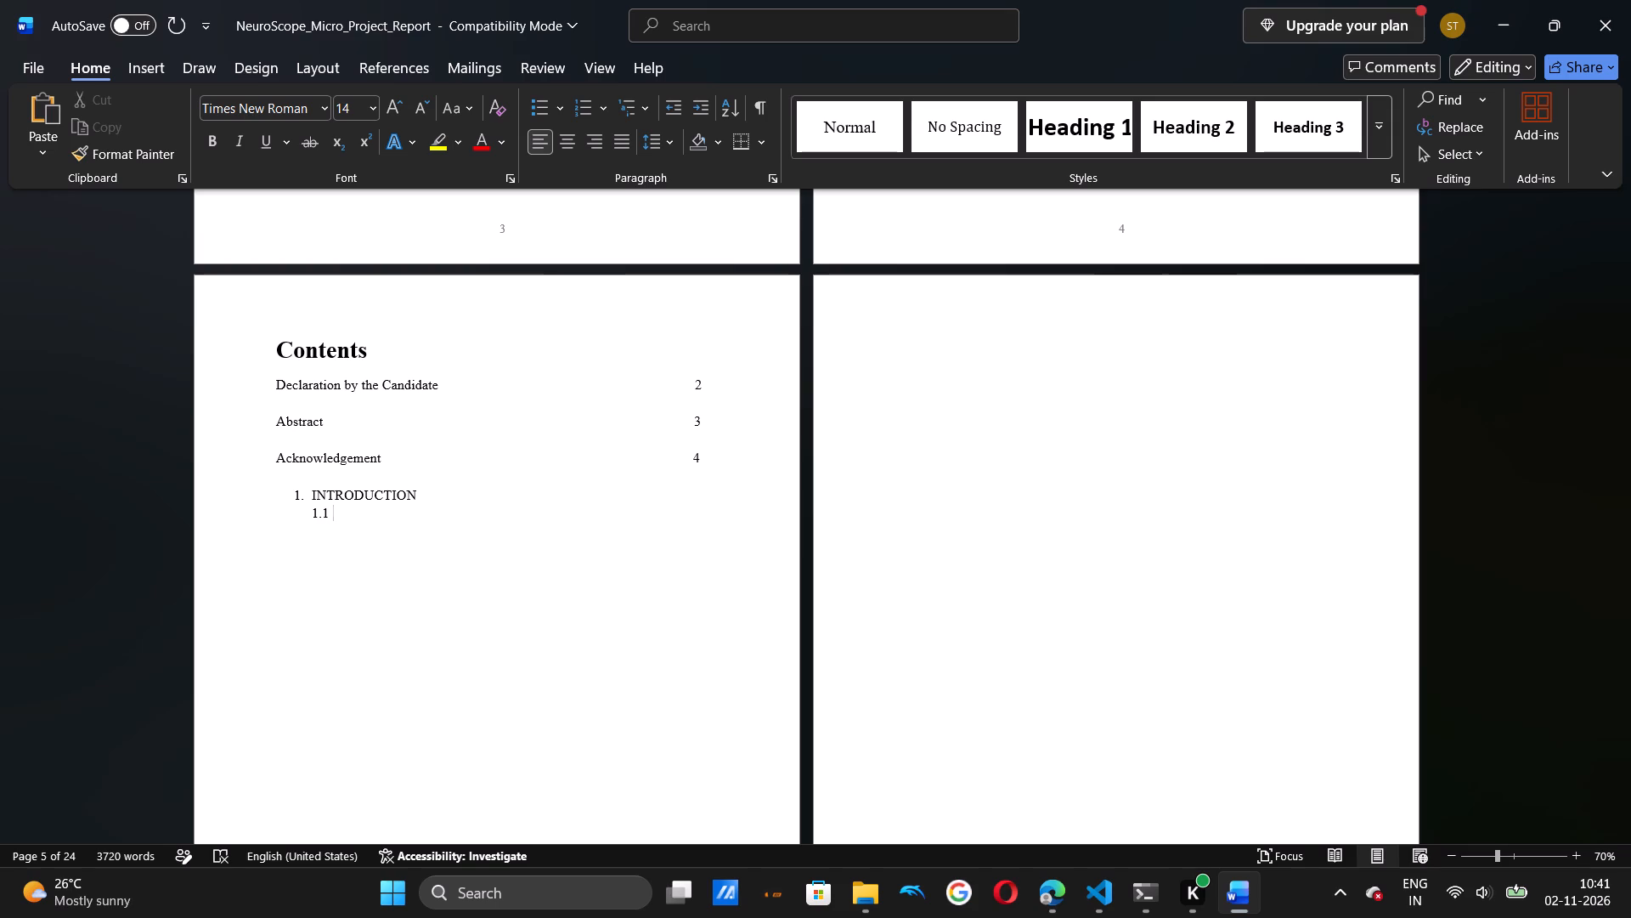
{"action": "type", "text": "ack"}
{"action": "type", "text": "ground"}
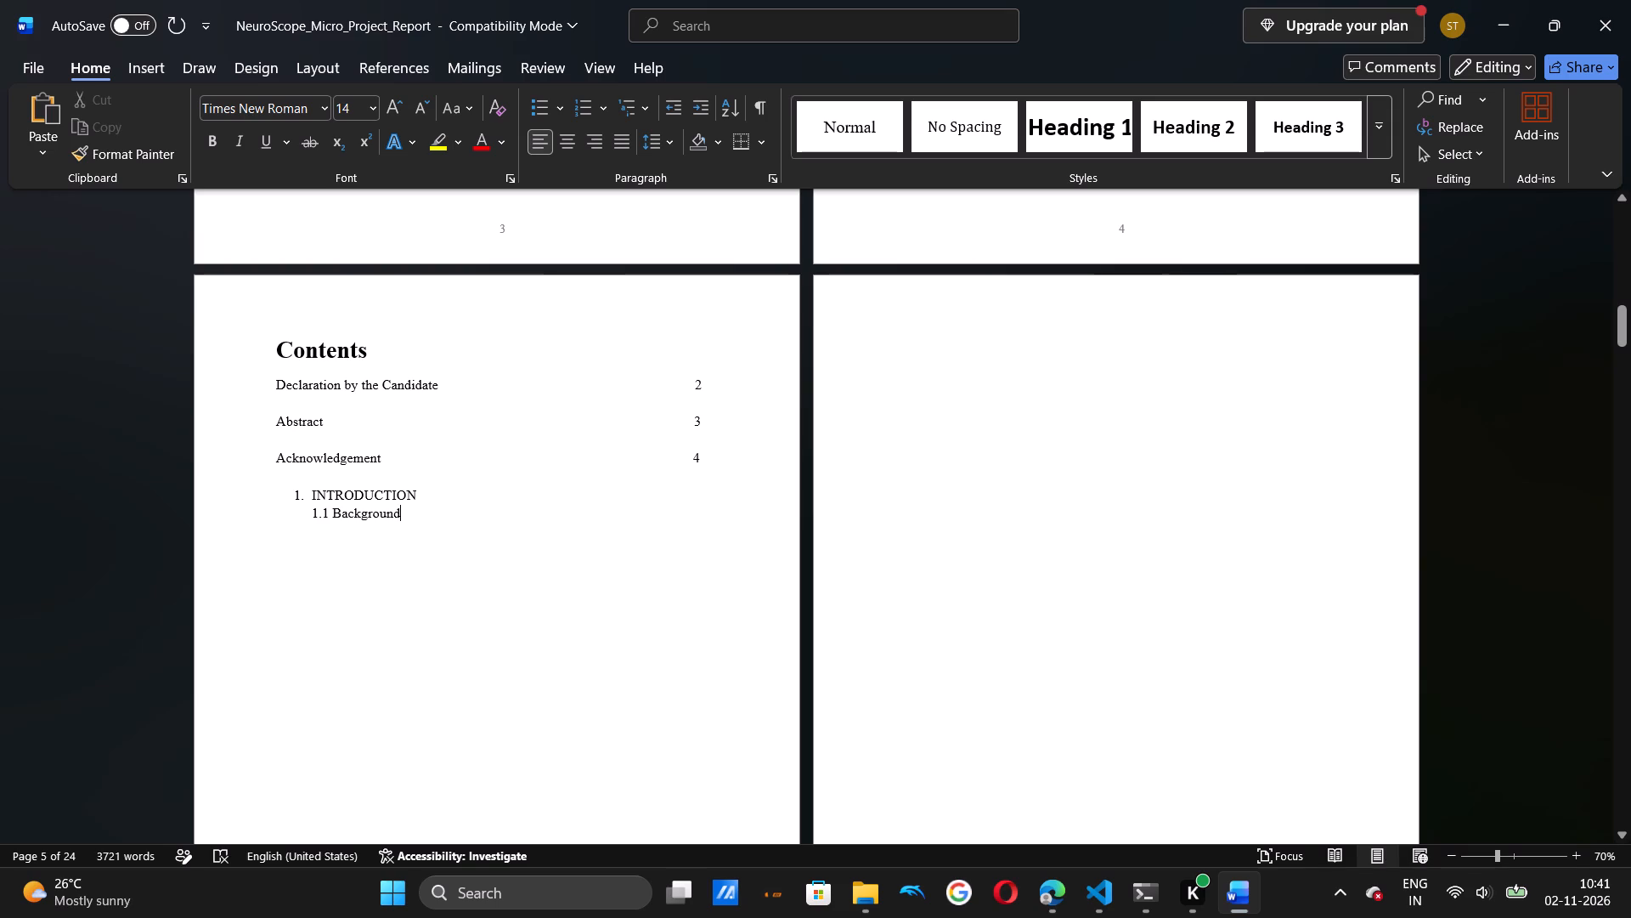
Look up Chapter 1's starting page, space out the INTRODUCTION entry and add page number 9, roughly lined up beneath the numbers above.
{"action": "left_click", "coordinate": [694, 483]}
{"action": "left_click", "coordinate": [700, 499]}
{"action": "scroll", "coordinate": [700, 499], "scroll_direction": "down", "scroll_amount": 4}
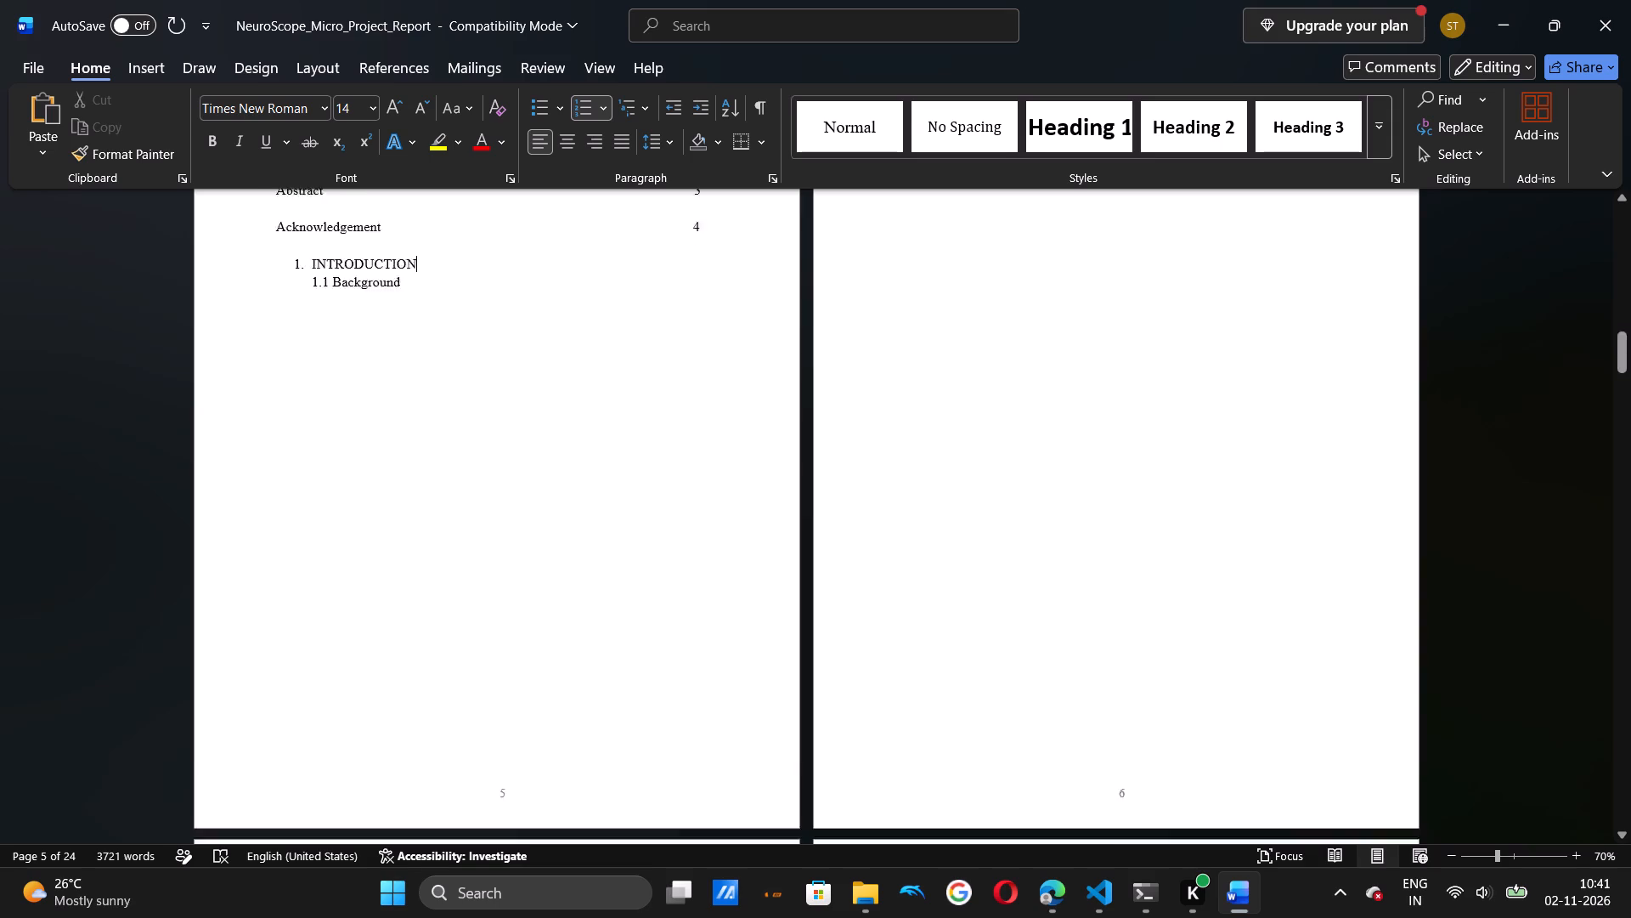
{"action": "scroll", "coordinate": [700, 499], "scroll_direction": "down", "scroll_amount": 6}
{"action": "scroll", "coordinate": [700, 499], "scroll_direction": "up", "scroll_amount": 3}
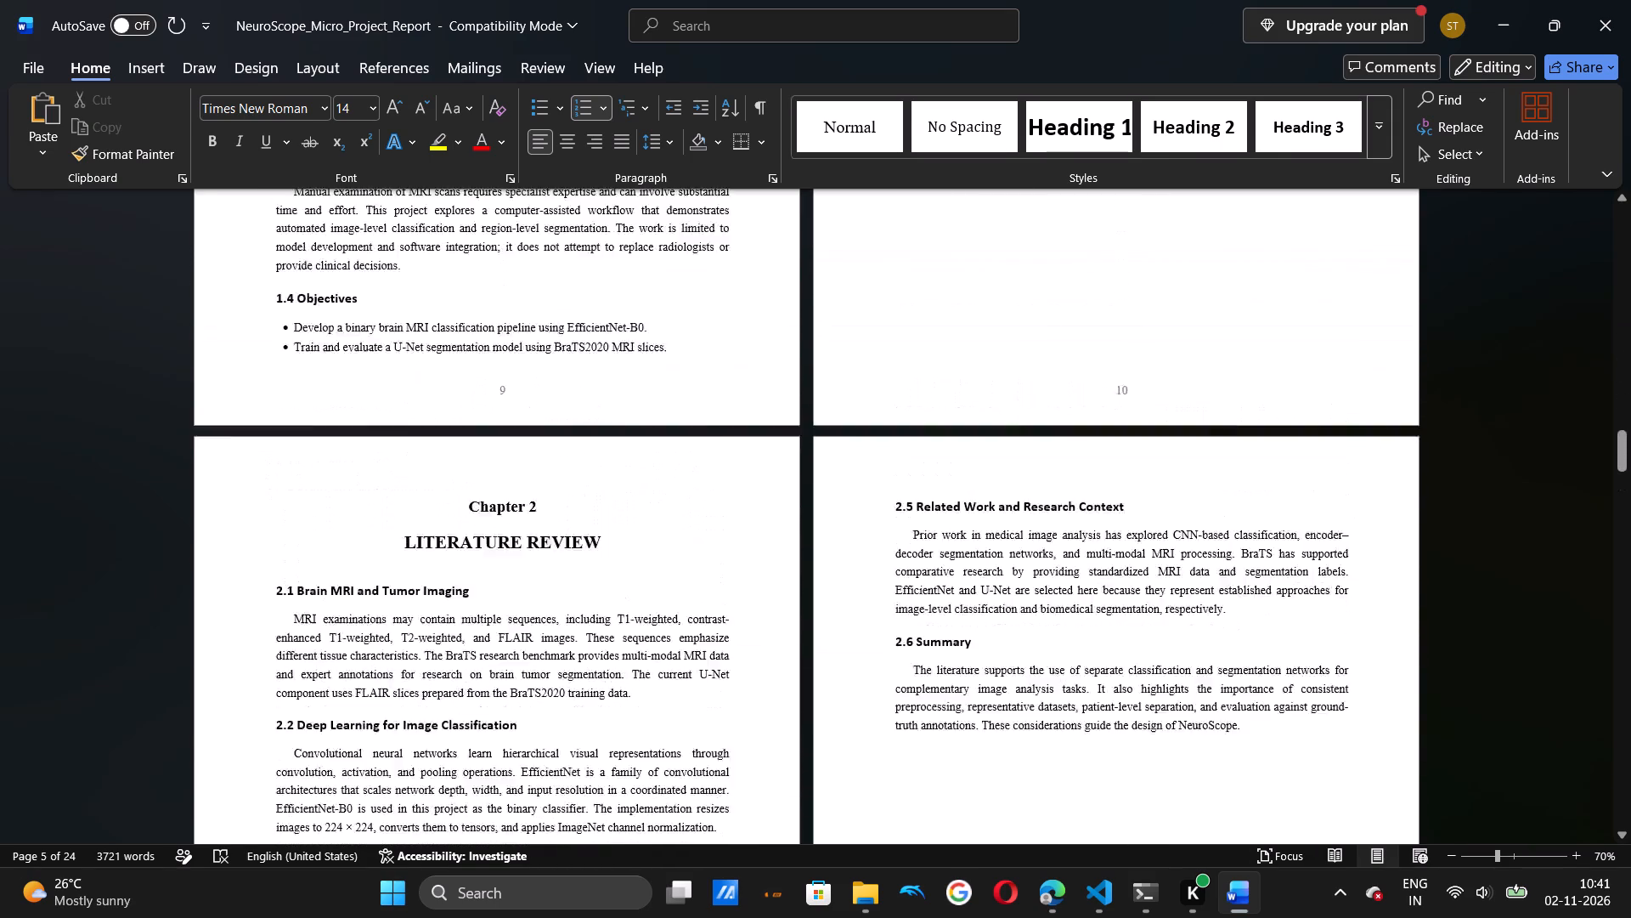
{"action": "scroll", "coordinate": [700, 499], "scroll_direction": "up", "scroll_amount": 2}
{"action": "scroll", "coordinate": [700, 499], "scroll_direction": "down", "scroll_amount": 1}
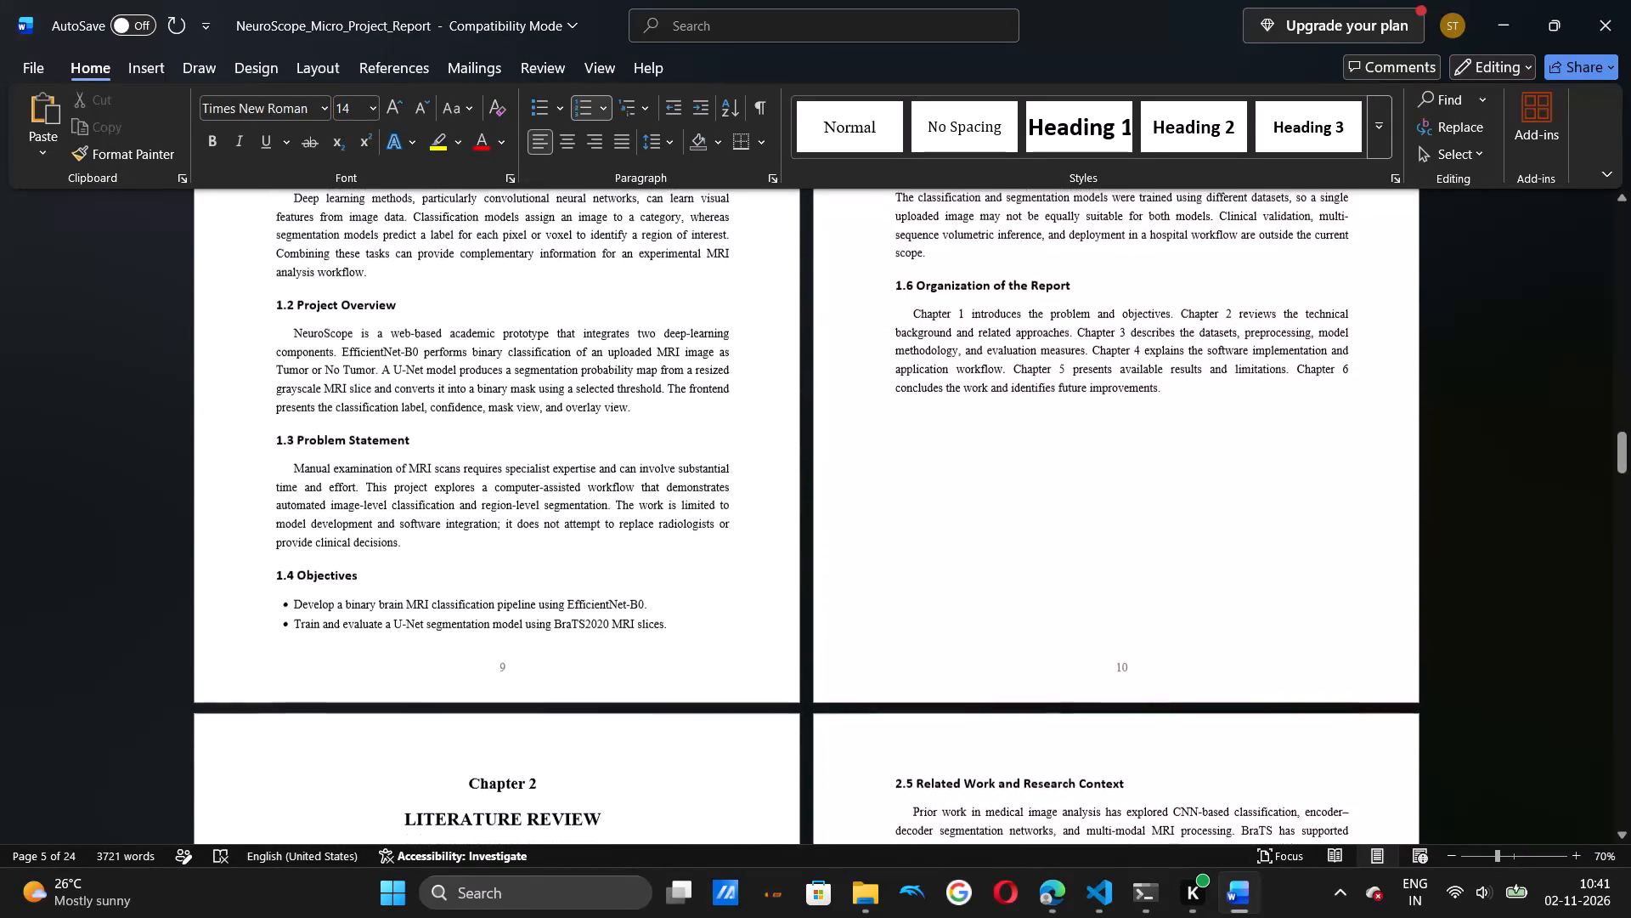
{"action": "scroll", "coordinate": [700, 499], "scroll_direction": "down", "scroll_amount": 2}
{"action": "scroll", "coordinate": [700, 499], "scroll_direction": "up", "scroll_amount": 2}
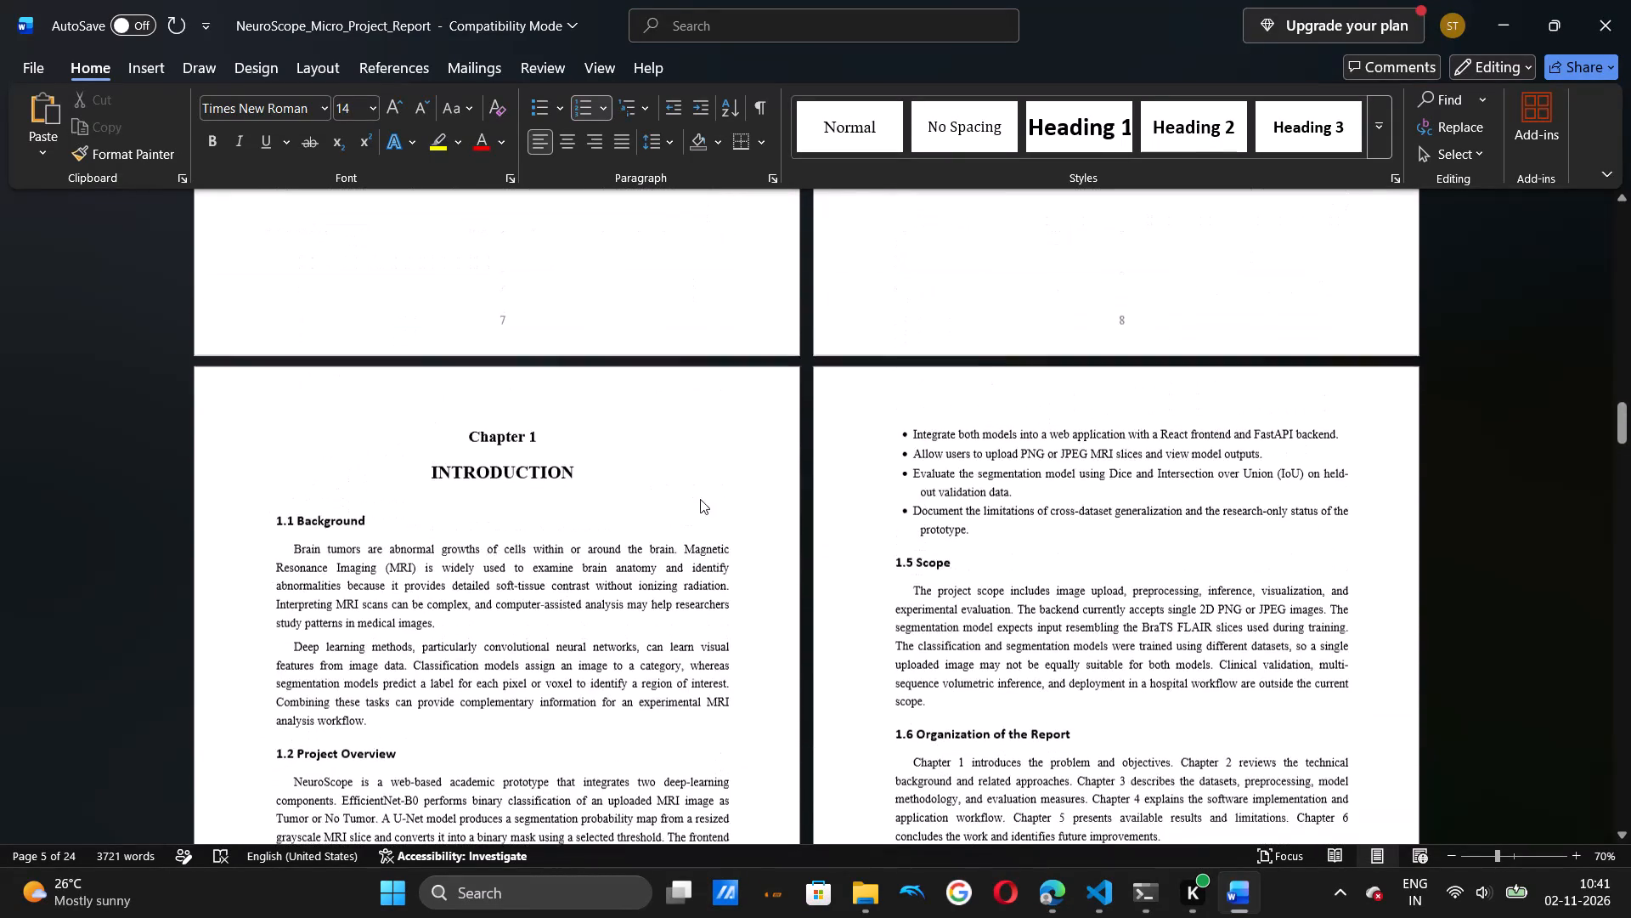
{"action": "scroll", "coordinate": [700, 499], "scroll_direction": "up", "scroll_amount": 7}
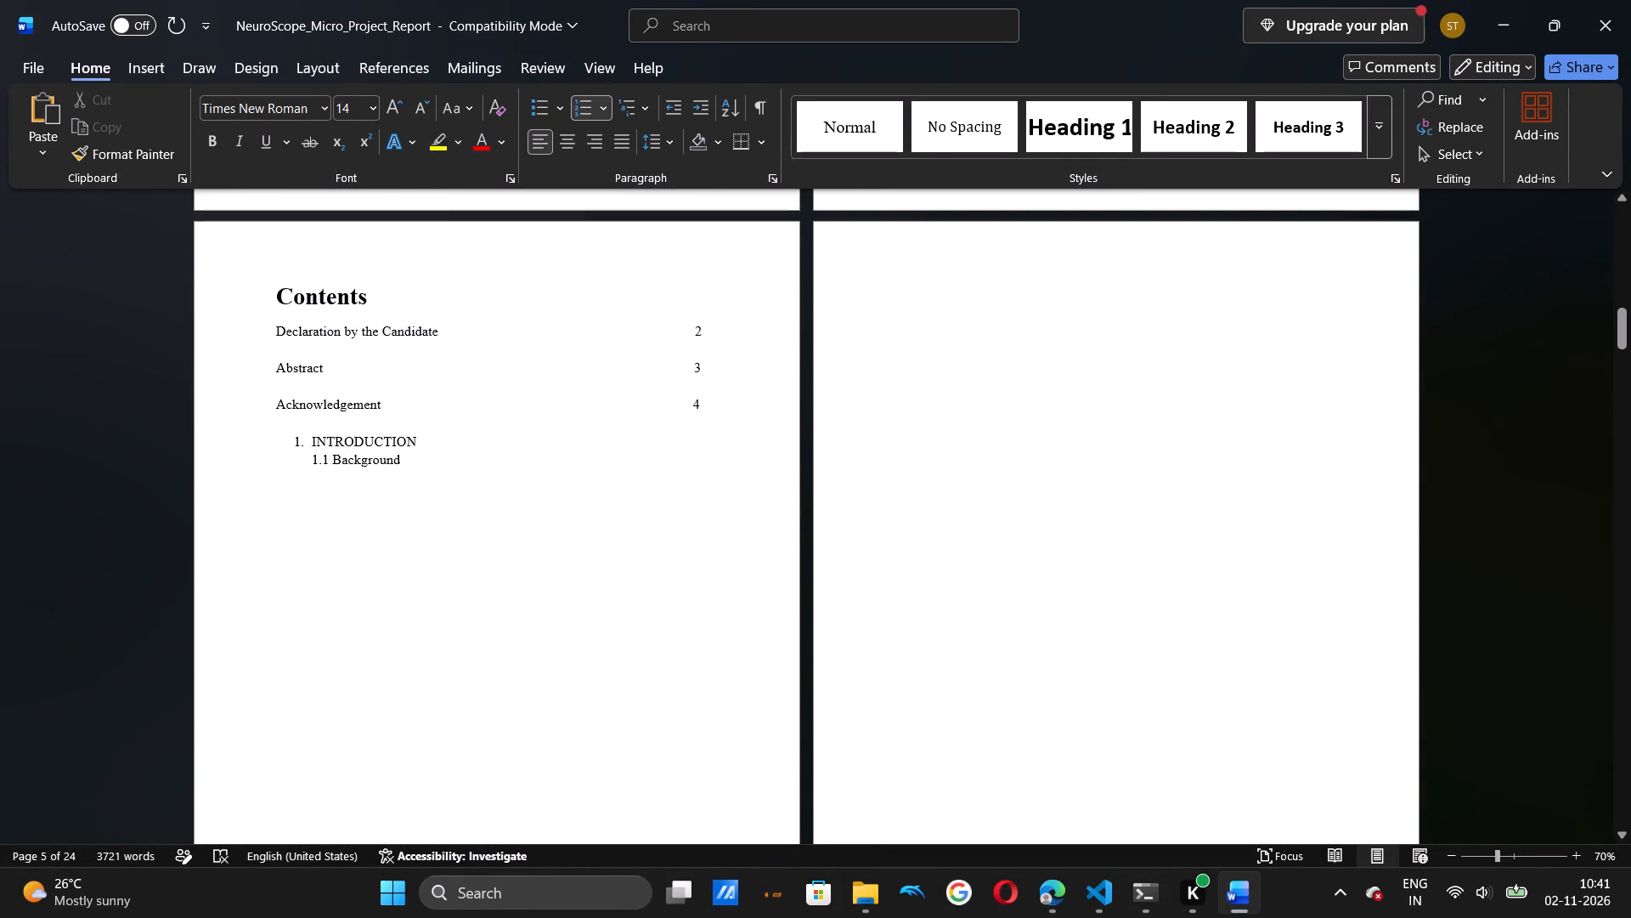
{"action": "right_click", "coordinate": [700, 499]}
{"action": "left_click", "coordinate": [663, 447]}
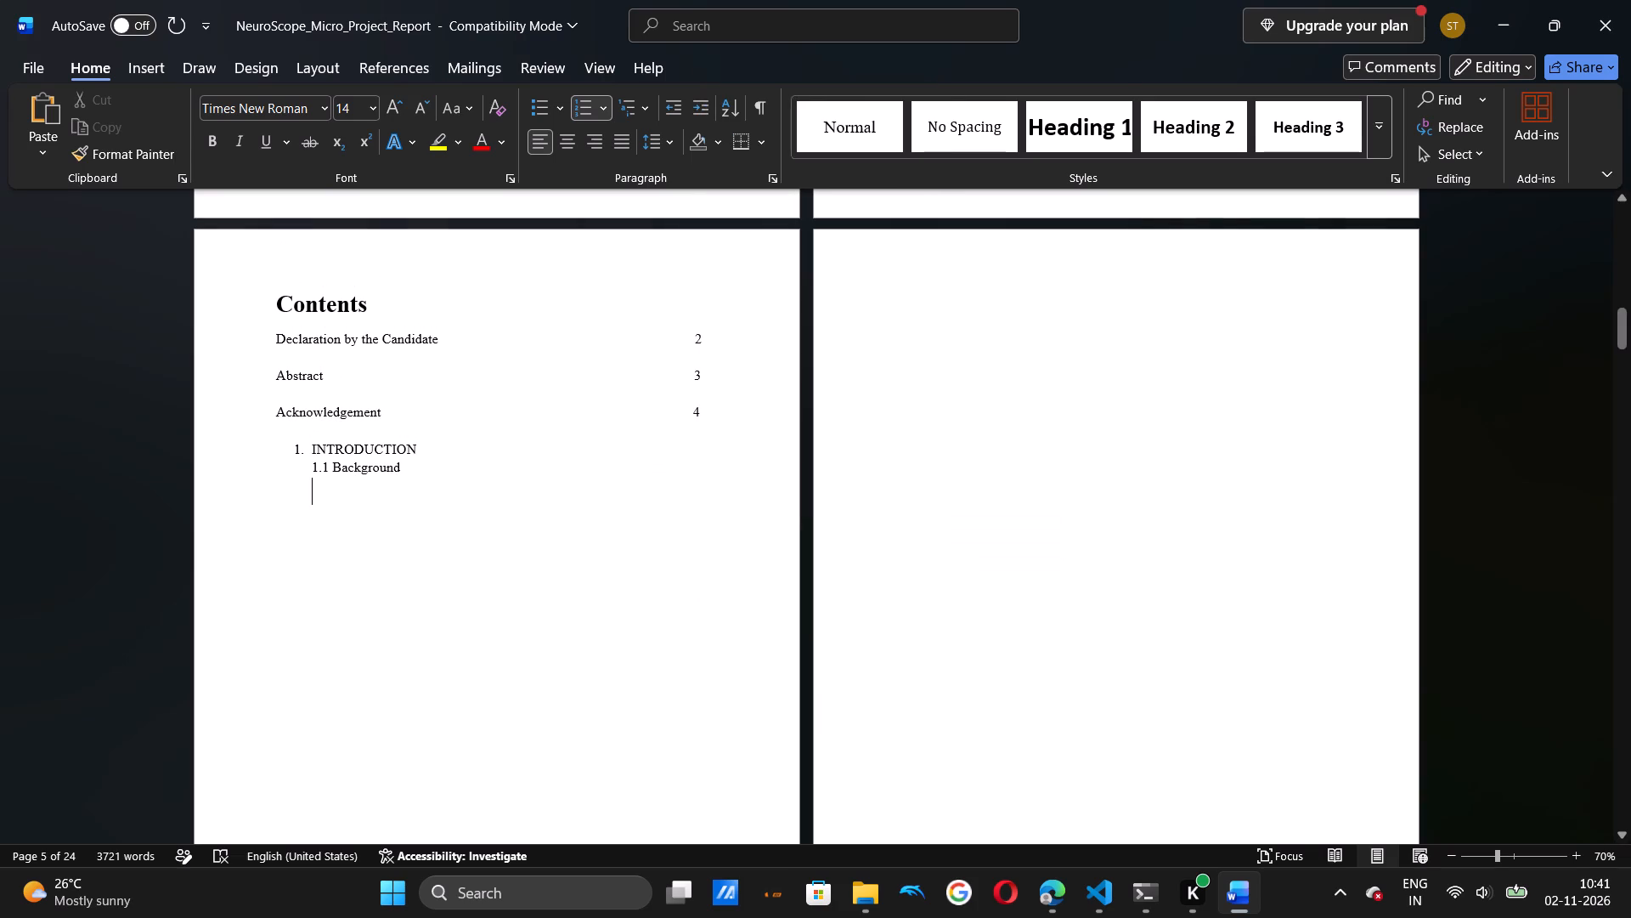
{"action": "left_click", "coordinate": [428, 445]}
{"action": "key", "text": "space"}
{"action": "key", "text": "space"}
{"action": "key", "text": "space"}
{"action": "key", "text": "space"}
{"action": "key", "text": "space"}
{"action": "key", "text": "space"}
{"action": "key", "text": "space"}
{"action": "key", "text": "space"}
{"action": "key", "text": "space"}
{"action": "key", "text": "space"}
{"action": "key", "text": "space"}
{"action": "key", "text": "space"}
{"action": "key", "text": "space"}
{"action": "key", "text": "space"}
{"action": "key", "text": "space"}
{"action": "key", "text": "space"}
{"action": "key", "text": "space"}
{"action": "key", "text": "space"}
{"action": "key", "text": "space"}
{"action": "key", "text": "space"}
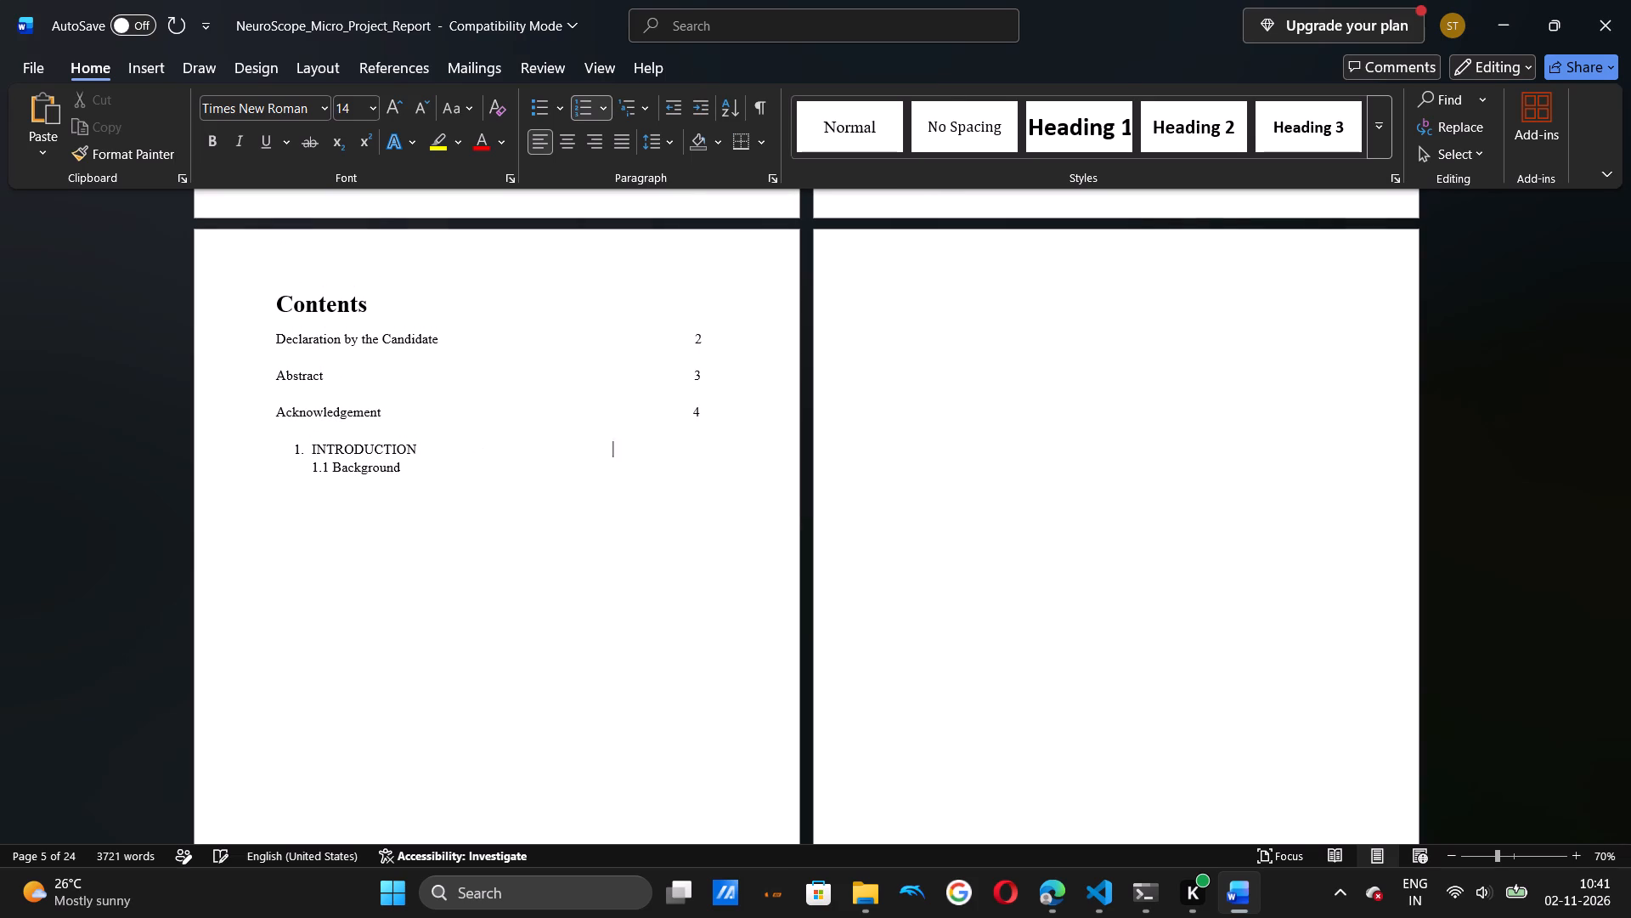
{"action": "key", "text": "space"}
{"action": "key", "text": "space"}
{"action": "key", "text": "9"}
{"action": "key", "text": "BackSpace"}
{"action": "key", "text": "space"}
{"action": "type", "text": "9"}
Add the sub-entry "1.2 Project Overview" on a new line below "1.1 Background" in the Contents, matching the Chapter 1 section heading.
{"action": "left_click", "coordinate": [406, 467]}
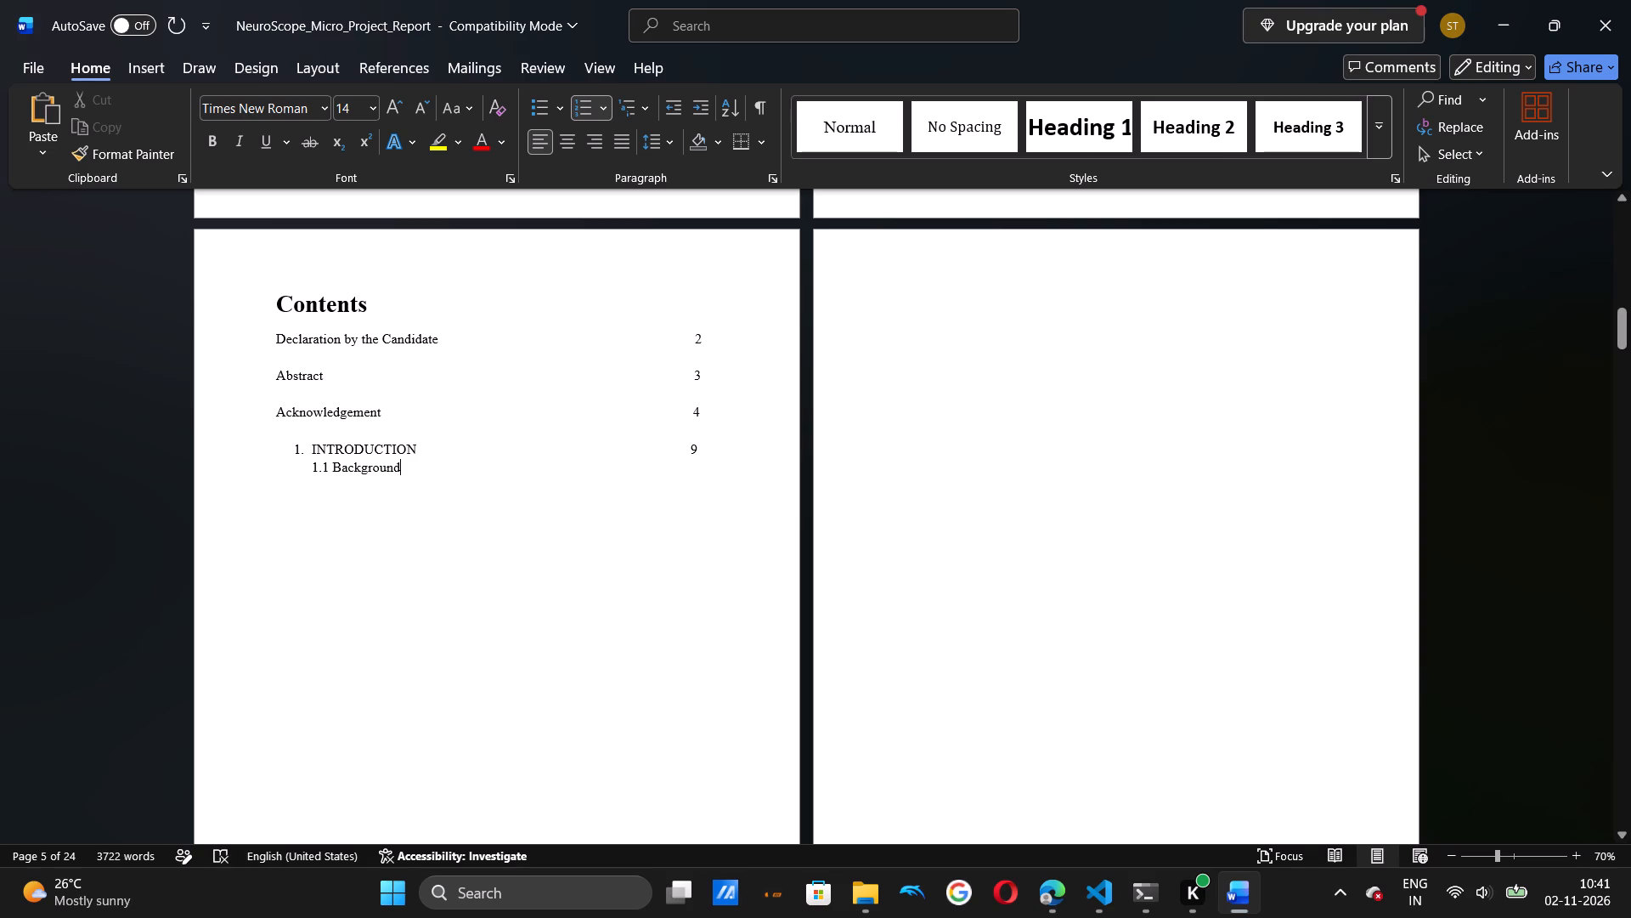
{"action": "key", "text": "Return"}
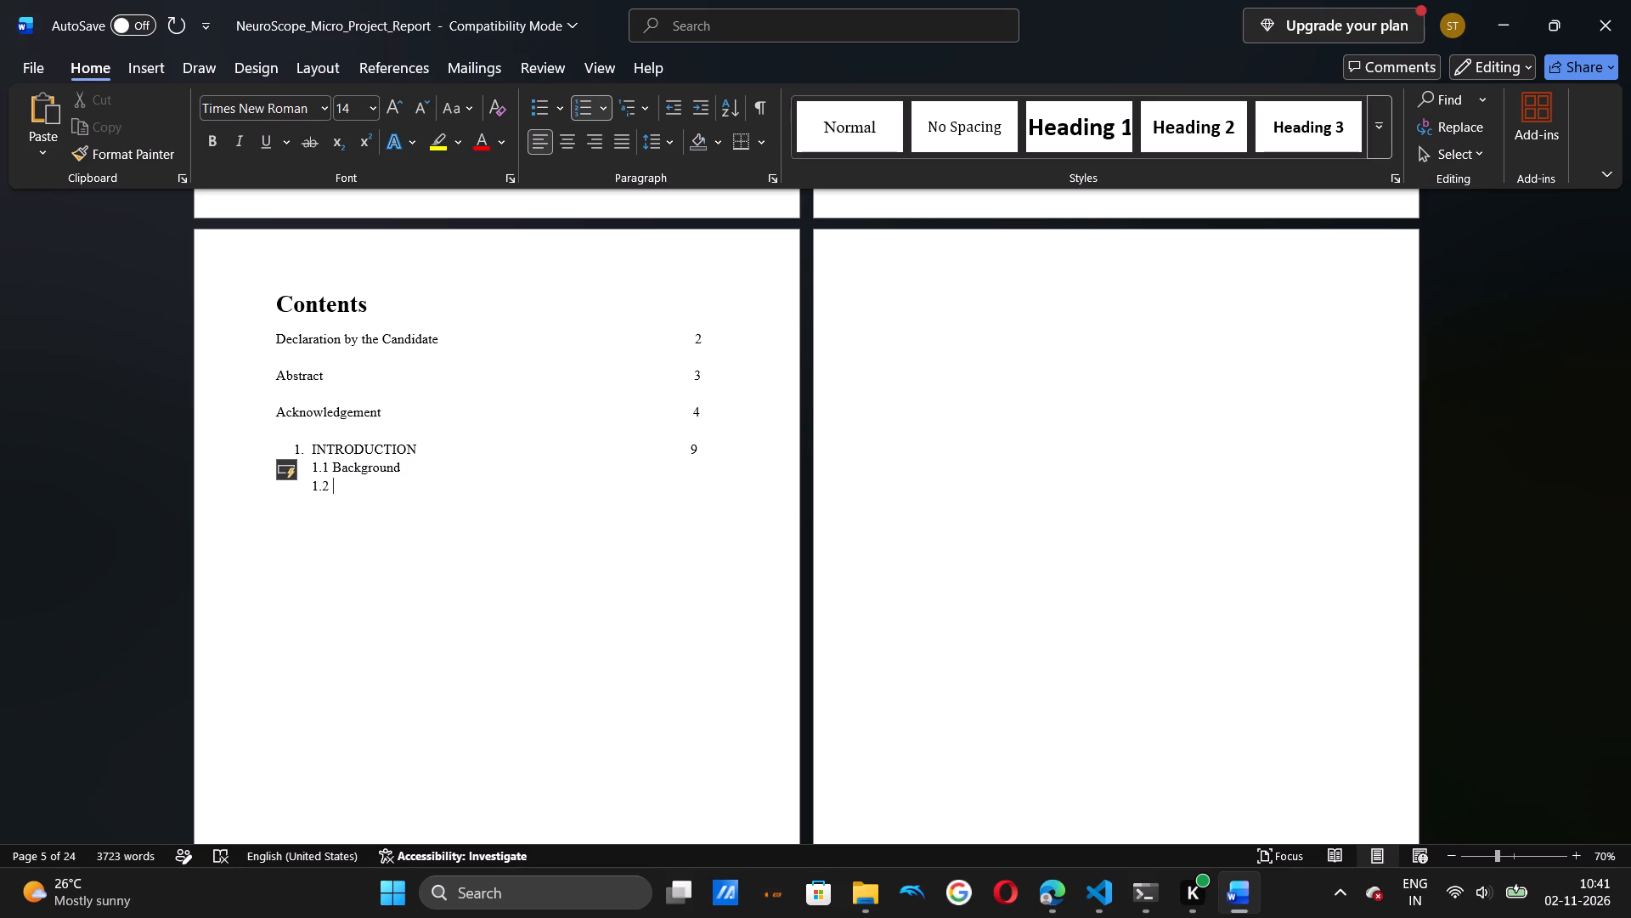
{"action": "scroll", "coordinate": [406, 467], "scroll_direction": "down", "scroll_amount": 6}
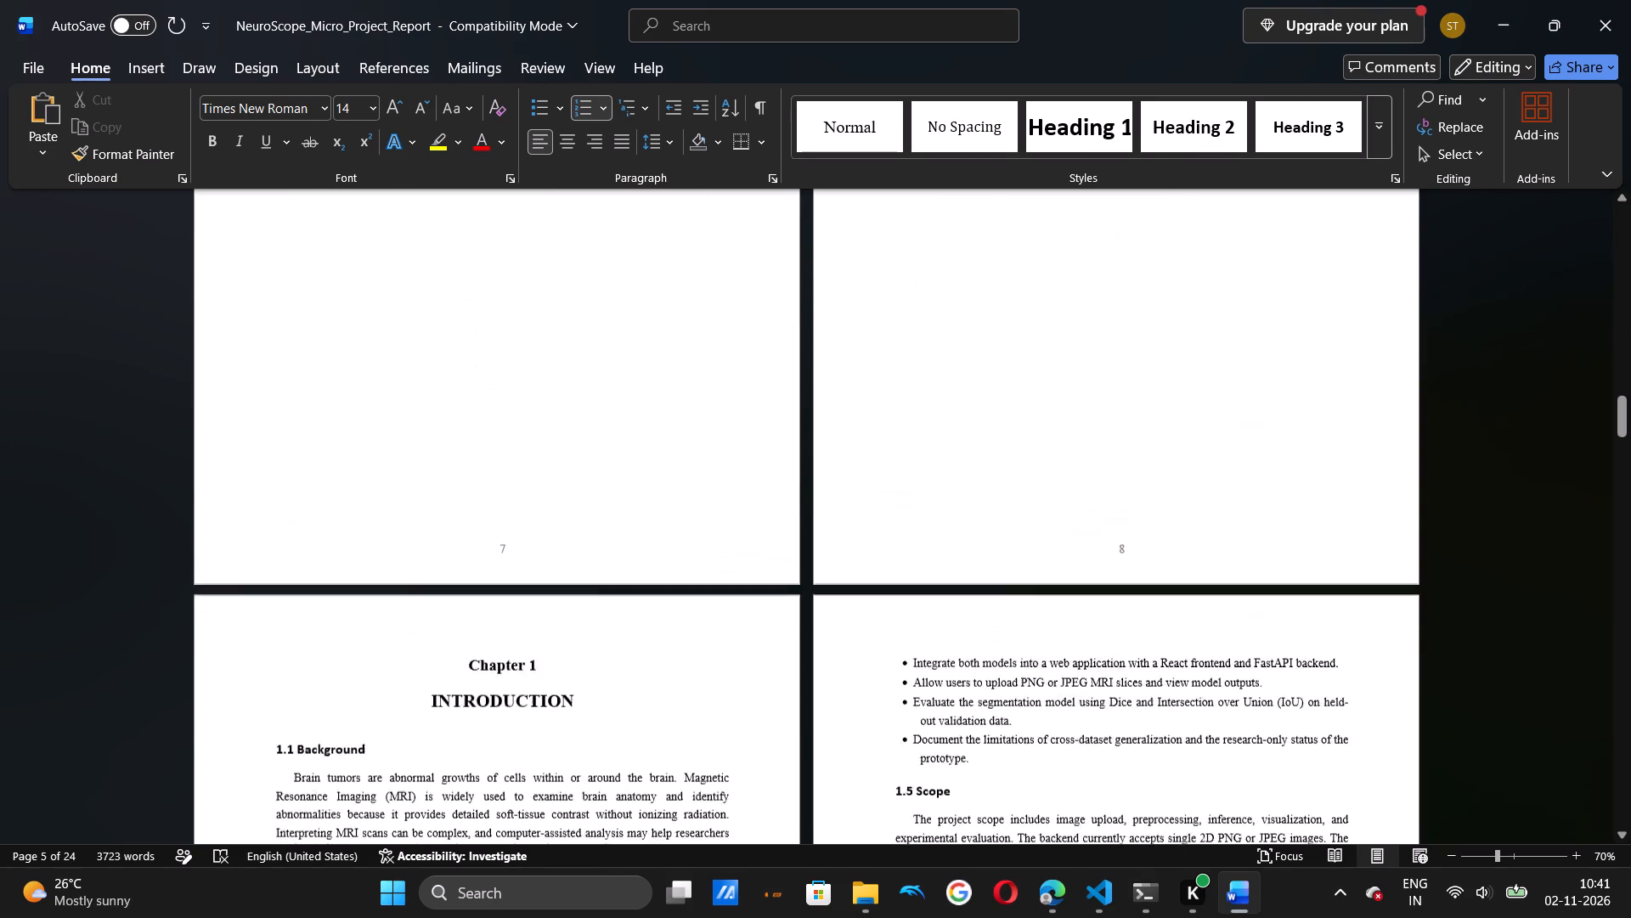
{"action": "scroll", "coordinate": [406, 467], "scroll_direction": "down", "scroll_amount": 2}
{"action": "scroll", "coordinate": [406, 467], "scroll_direction": "up", "scroll_amount": 4}
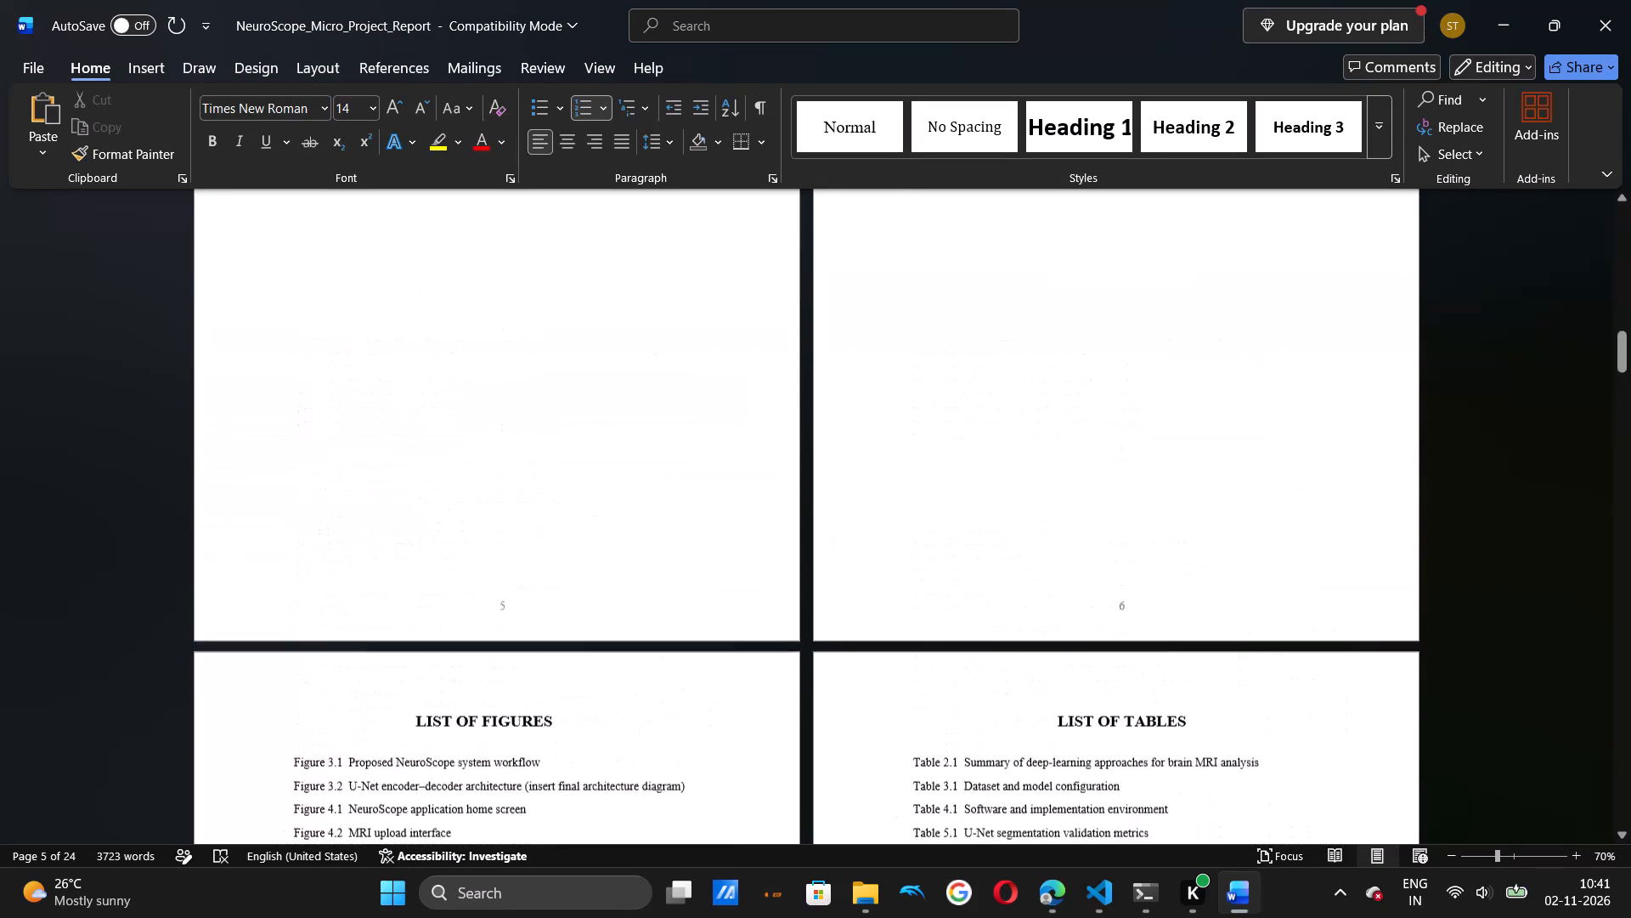
{"action": "scroll", "coordinate": [406, 467], "scroll_direction": "up", "scroll_amount": 1}
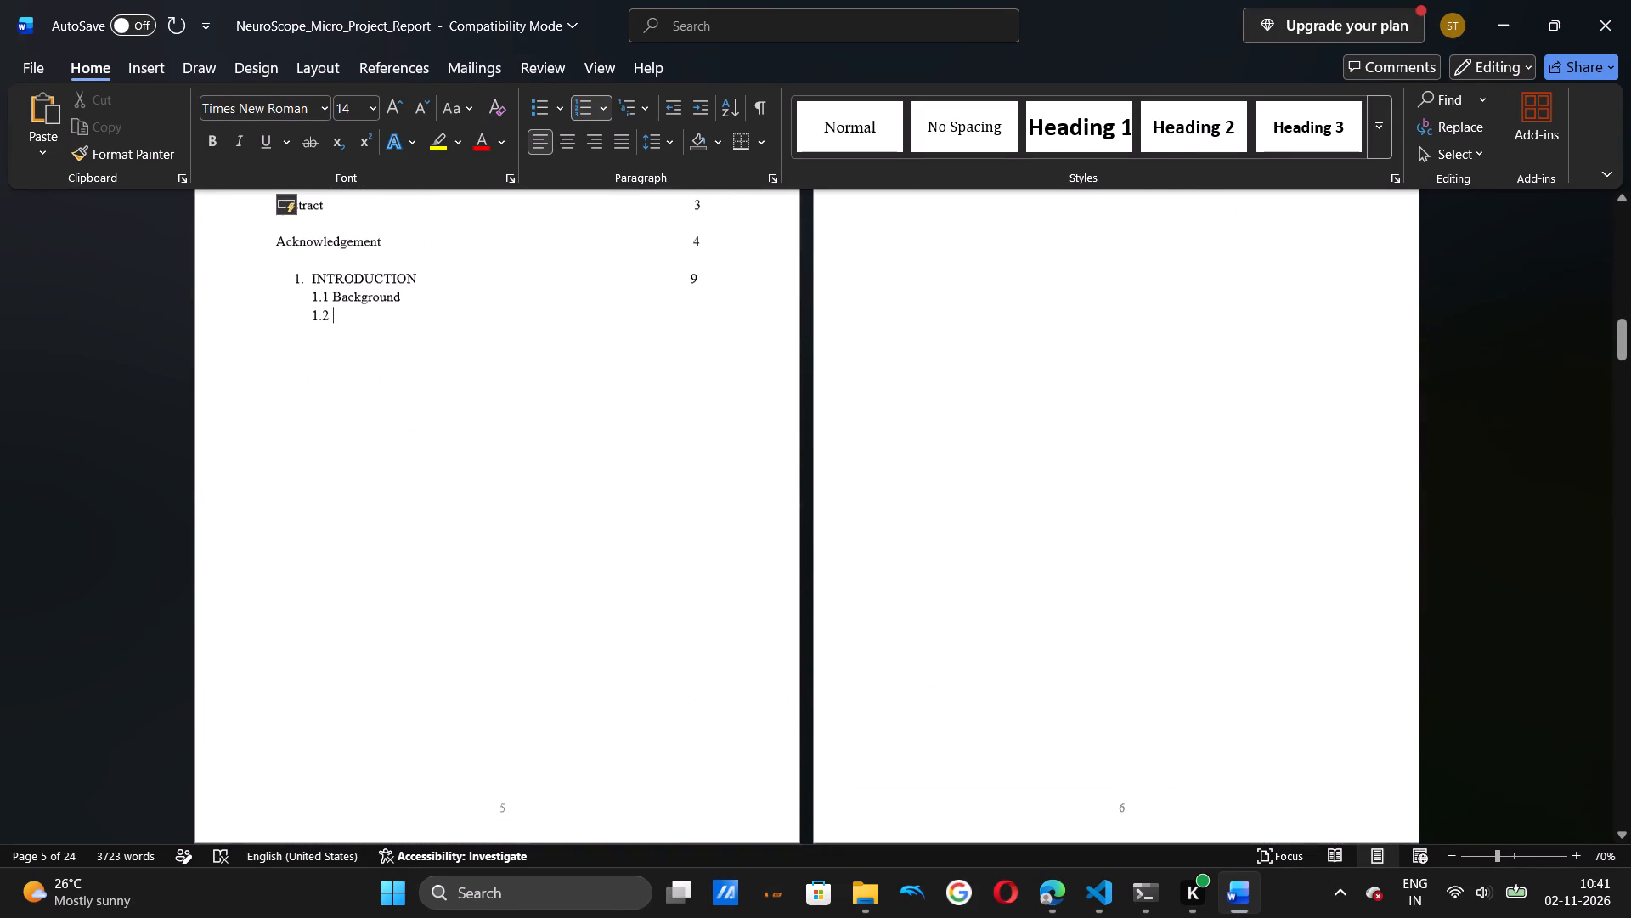
{"action": "key", "text": "BackSpace"}
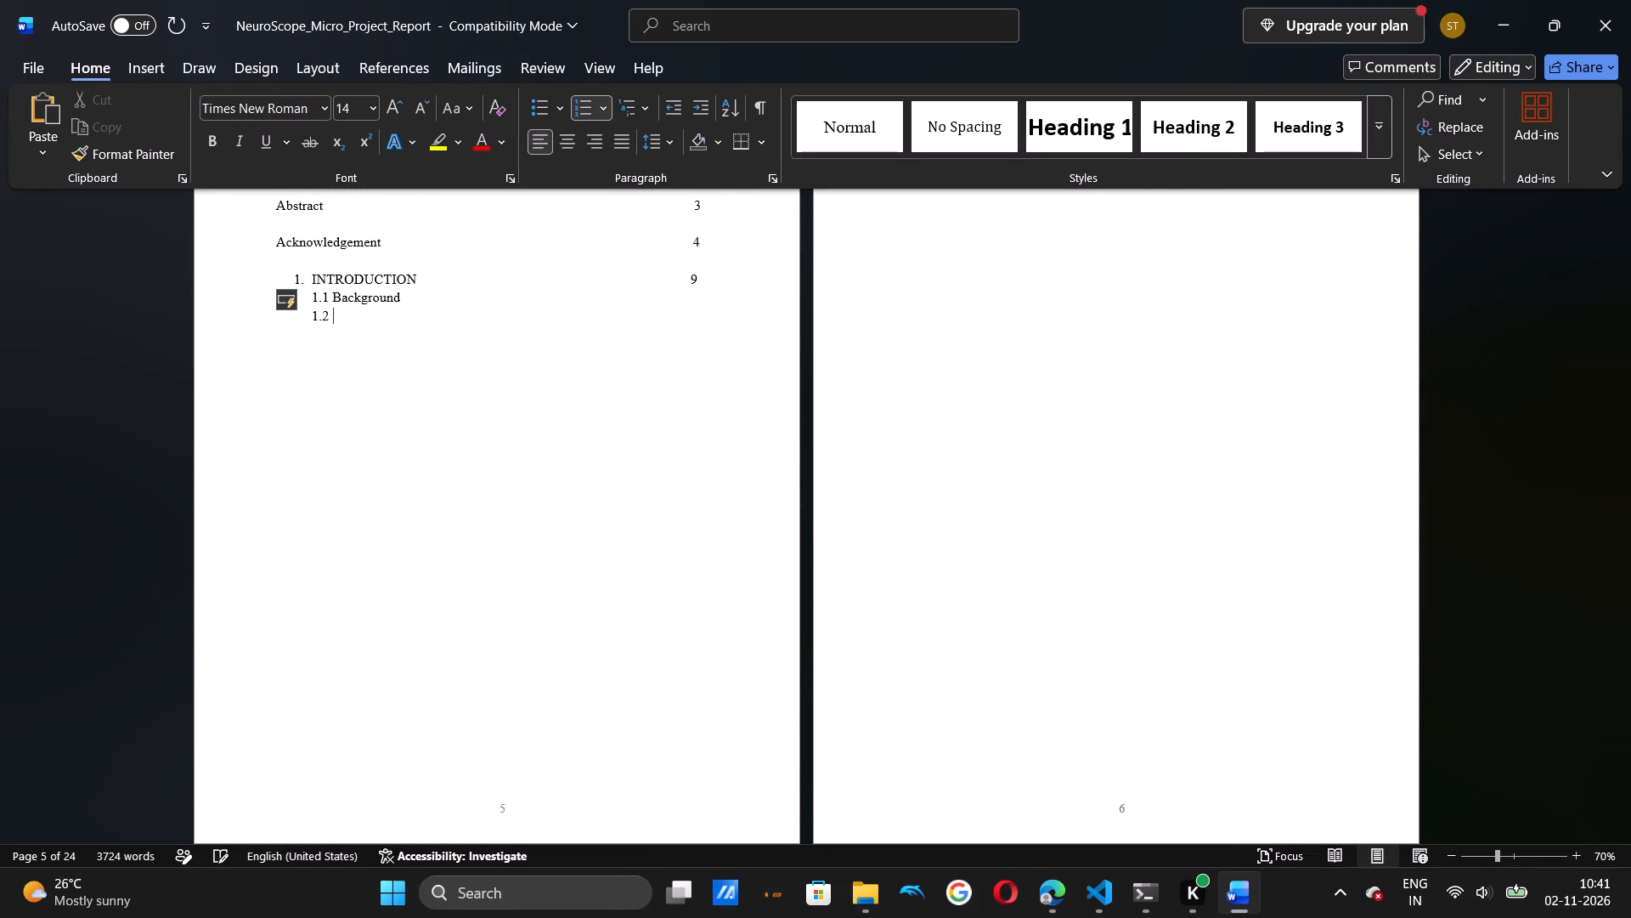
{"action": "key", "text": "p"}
{"action": "key", "text": "BackSpace"}
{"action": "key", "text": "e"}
{"action": "key", "text": "BackSpace"}
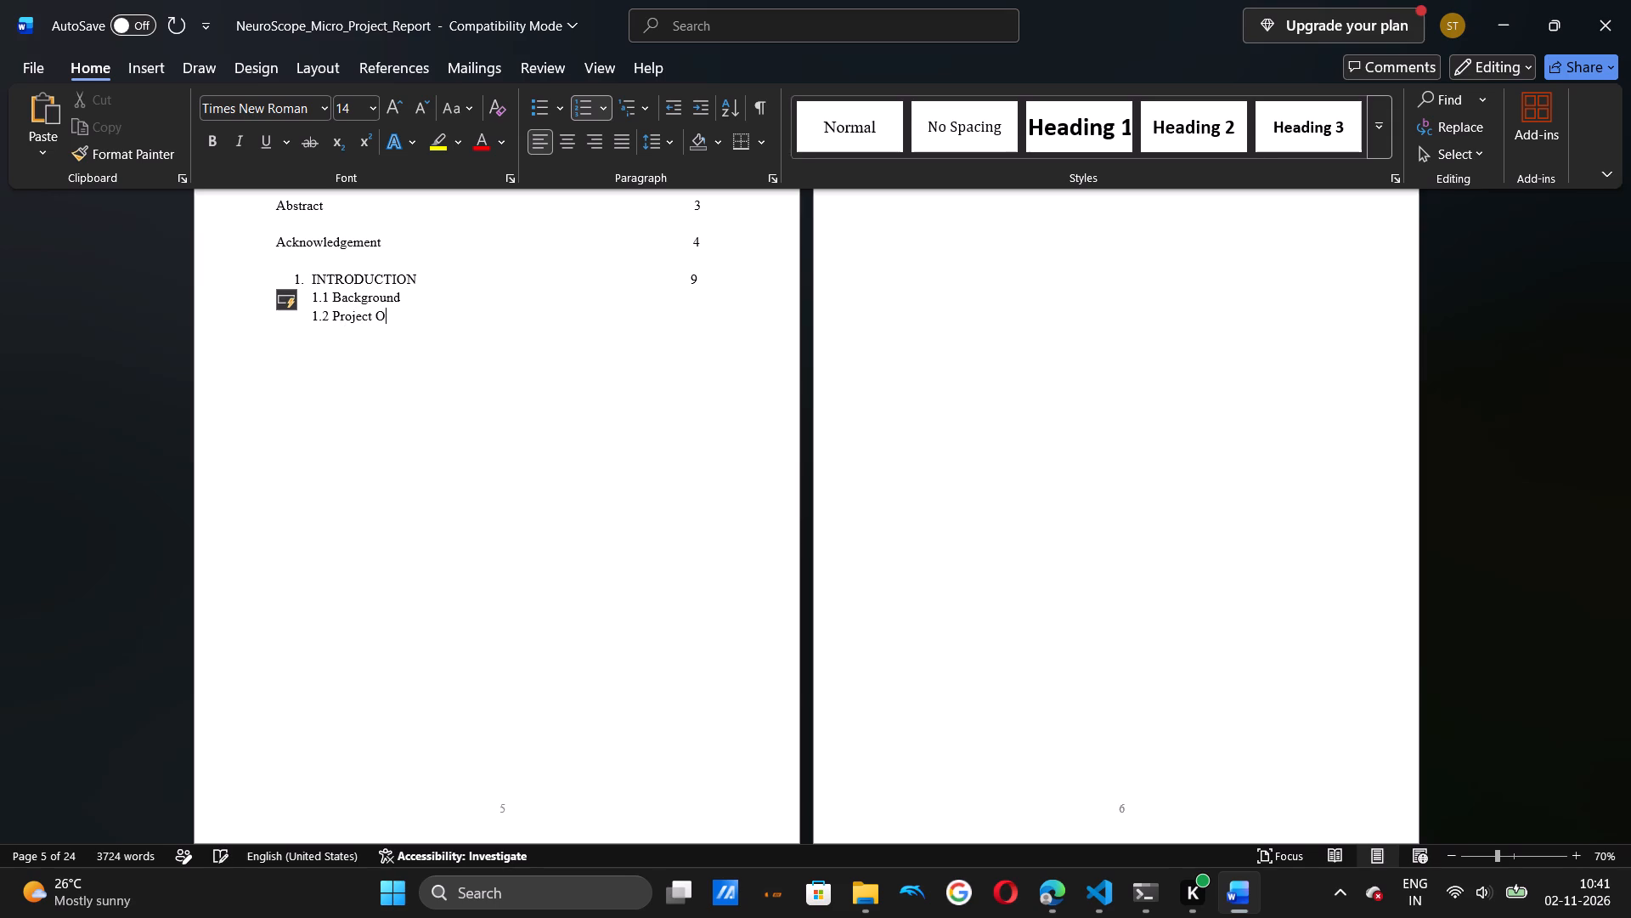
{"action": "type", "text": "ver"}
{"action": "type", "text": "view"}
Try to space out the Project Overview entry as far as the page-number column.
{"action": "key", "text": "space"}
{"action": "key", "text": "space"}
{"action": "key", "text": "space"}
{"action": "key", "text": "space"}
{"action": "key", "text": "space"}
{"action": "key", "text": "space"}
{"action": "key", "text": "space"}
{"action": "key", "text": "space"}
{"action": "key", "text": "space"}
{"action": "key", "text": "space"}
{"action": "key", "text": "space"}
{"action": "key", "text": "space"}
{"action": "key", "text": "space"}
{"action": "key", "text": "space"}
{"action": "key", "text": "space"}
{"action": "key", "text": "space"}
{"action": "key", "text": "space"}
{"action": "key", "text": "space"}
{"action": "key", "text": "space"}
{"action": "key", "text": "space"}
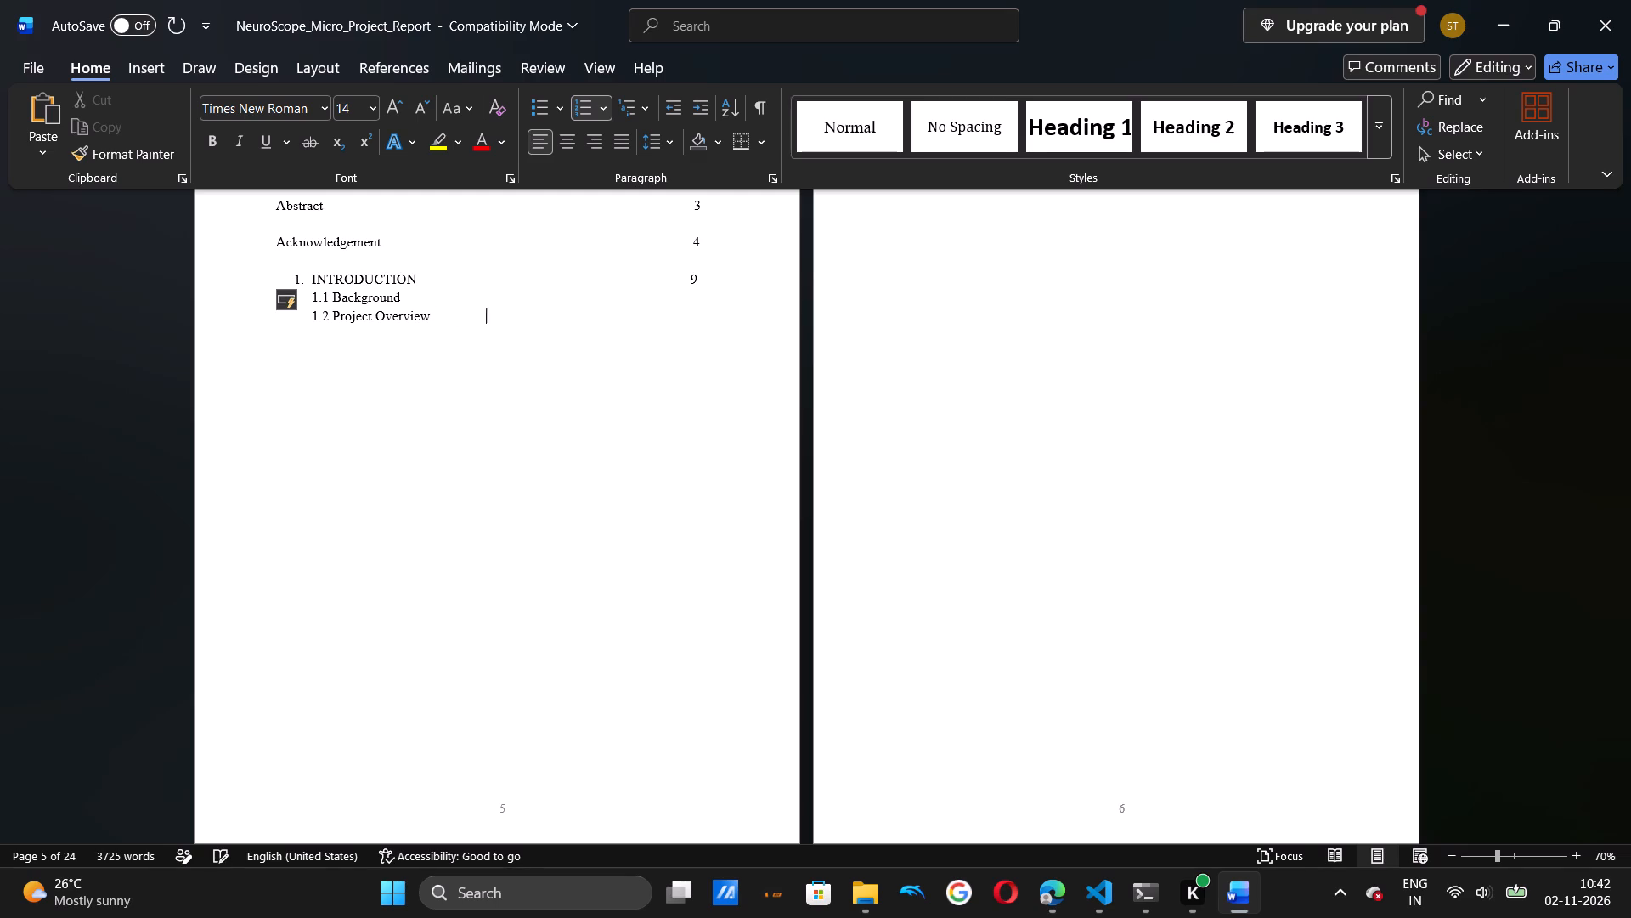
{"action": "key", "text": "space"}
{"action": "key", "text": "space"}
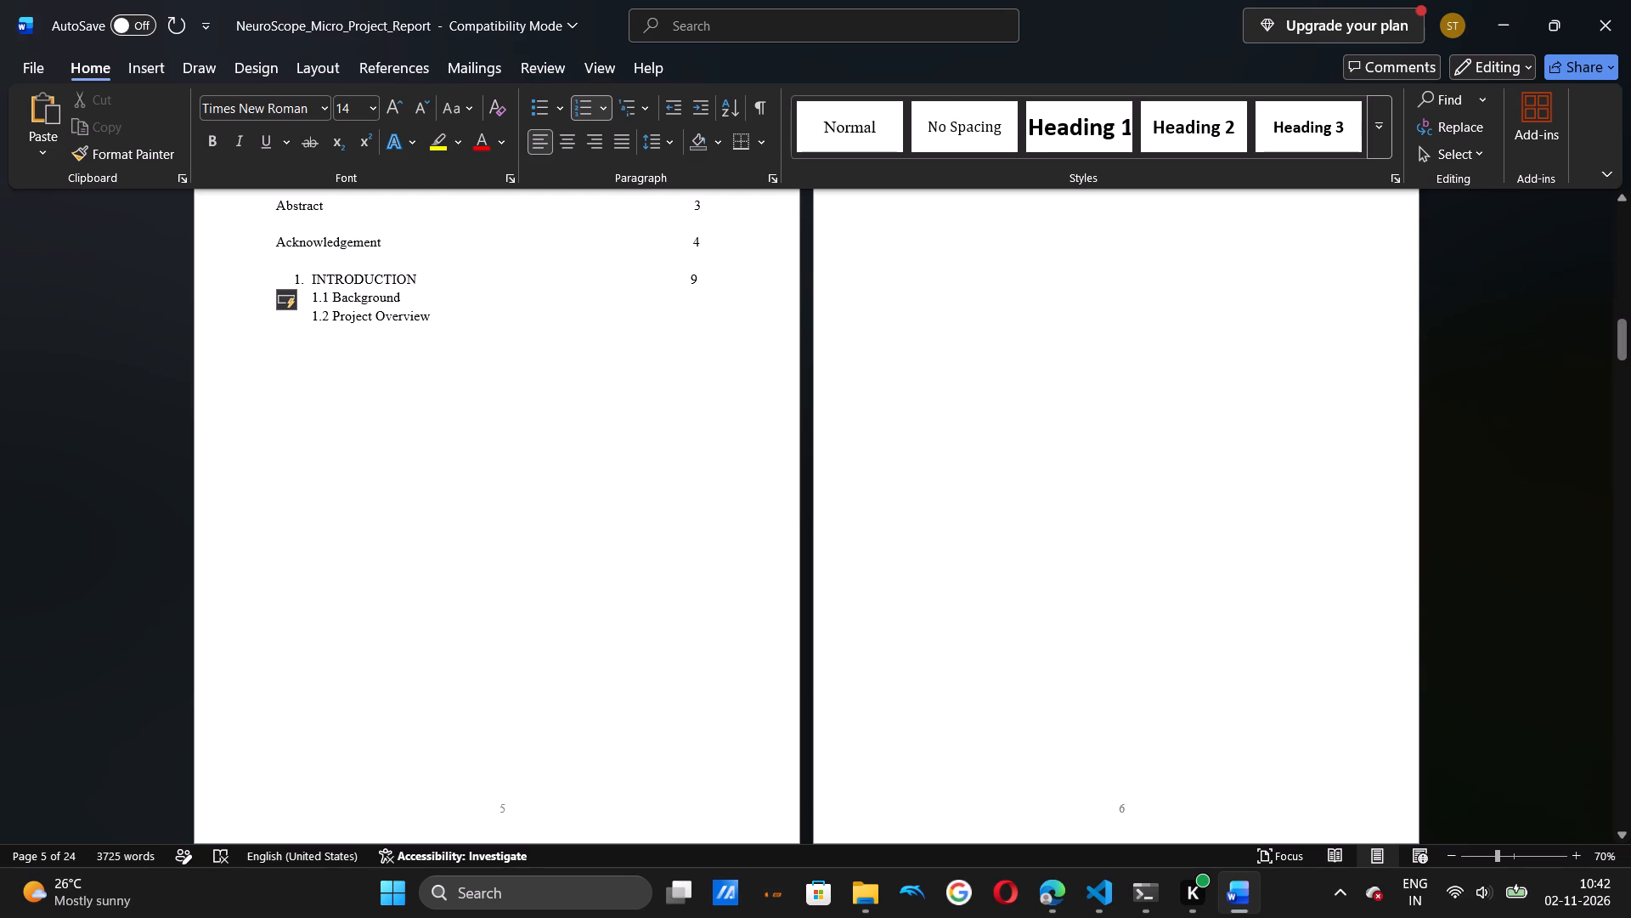
Look up the next Chapter 1 section heading and add the sub-entry "1.3 Problem Statement" below Project Overview.
{"action": "left_click", "coordinate": [431, 317]}
{"action": "key", "text": "Return"}
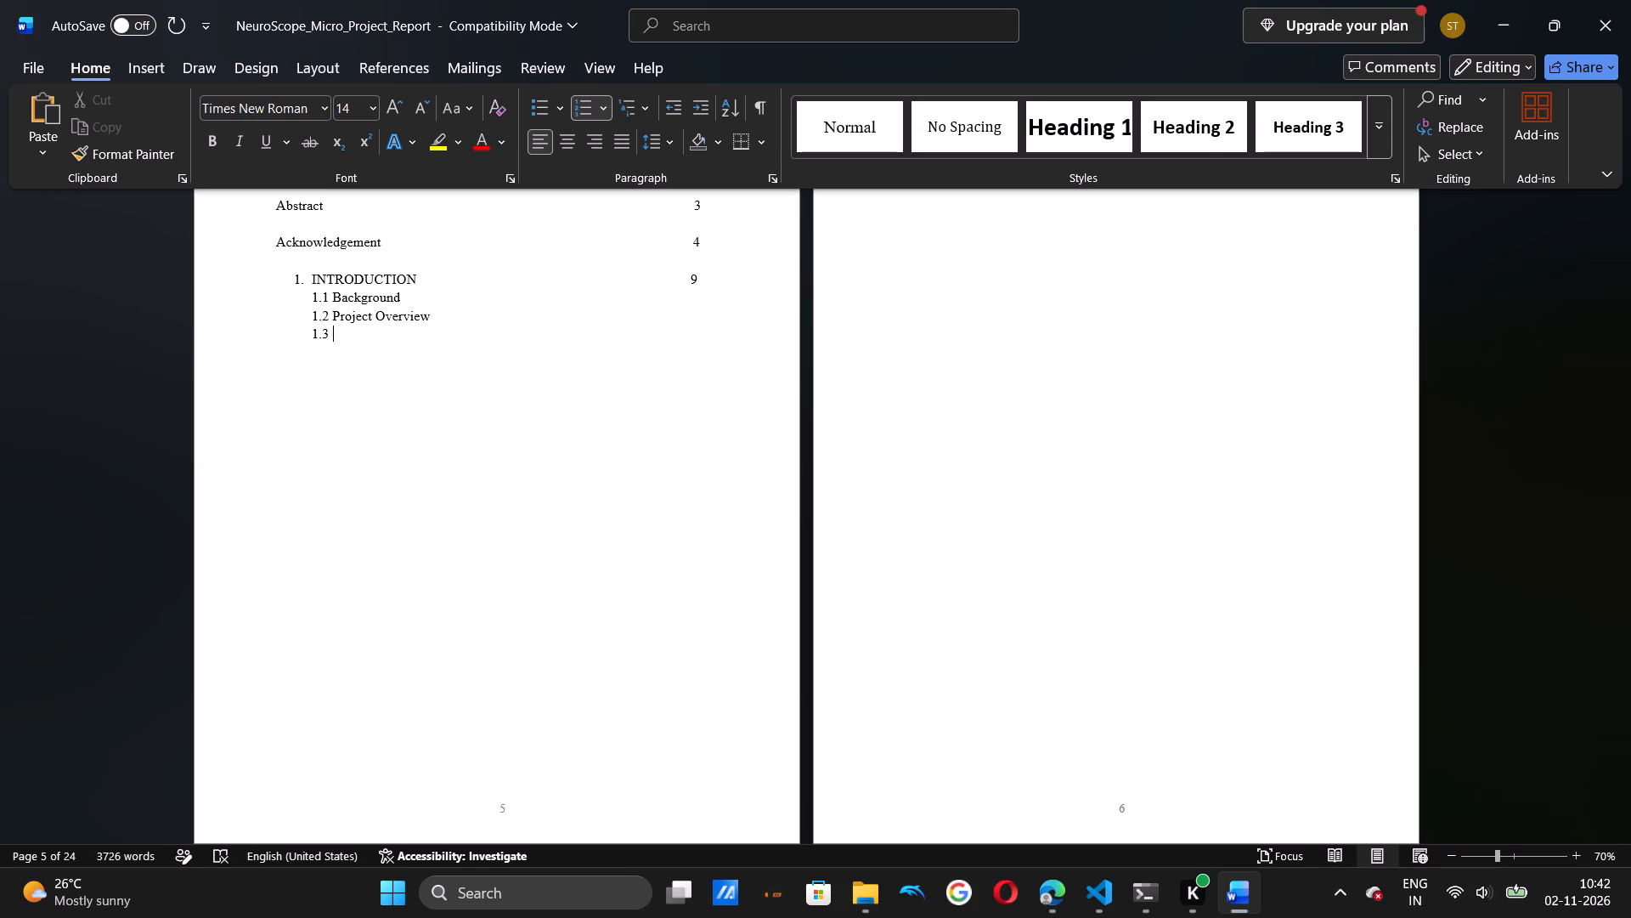
{"action": "scroll", "coordinate": [431, 317], "scroll_direction": "down", "scroll_amount": 5}
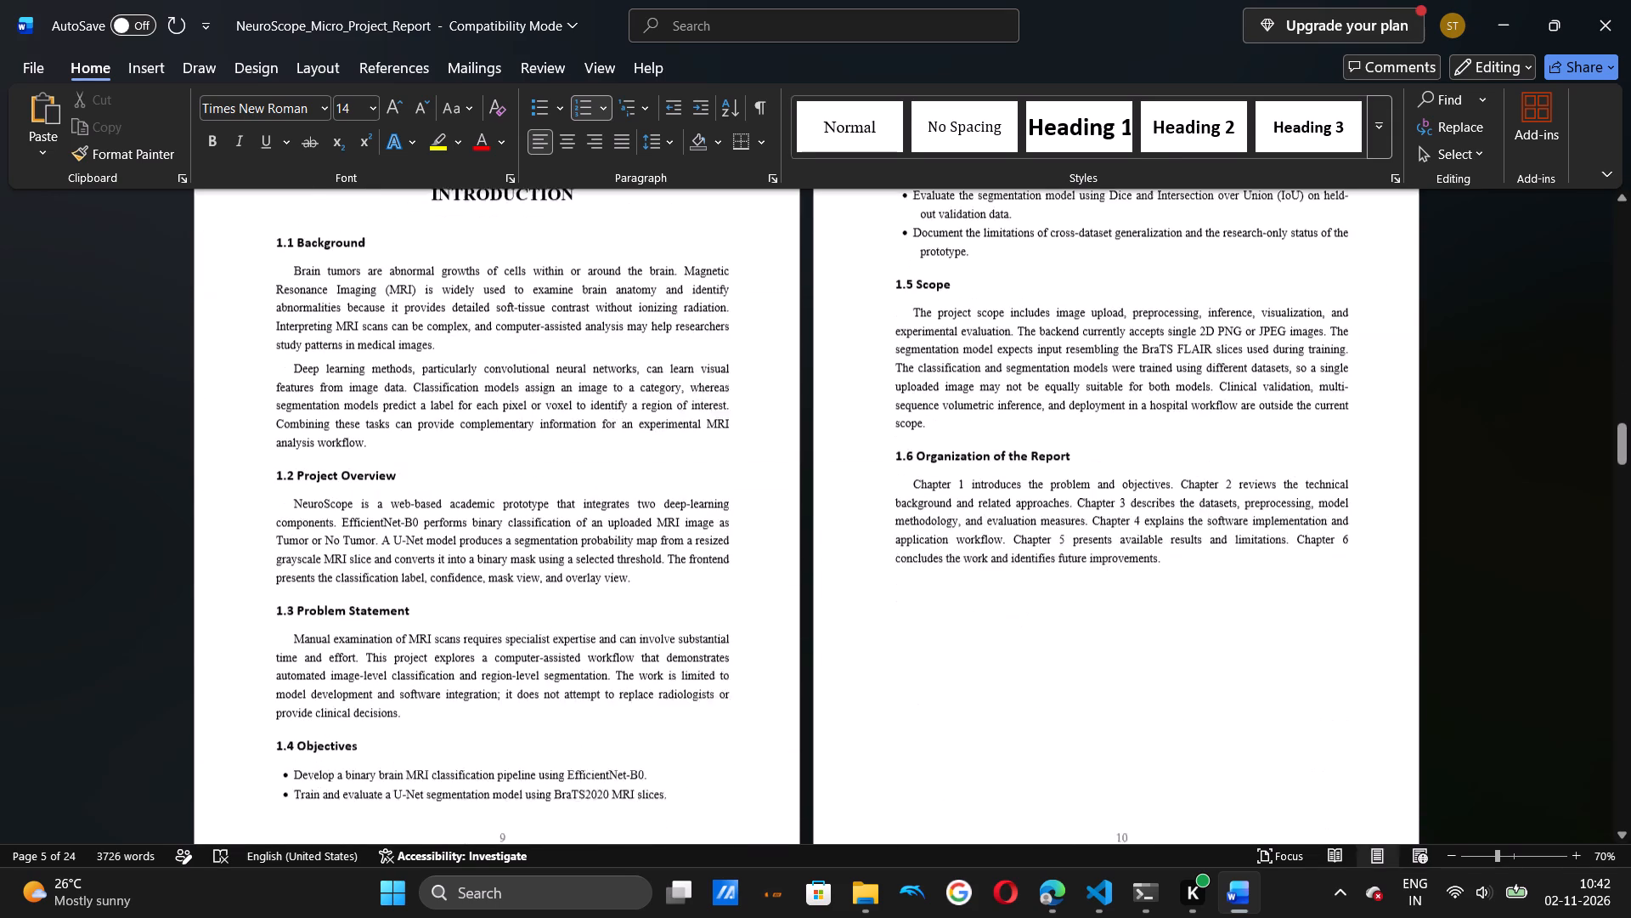
{"action": "scroll", "coordinate": [431, 317], "scroll_direction": "down", "scroll_amount": 2}
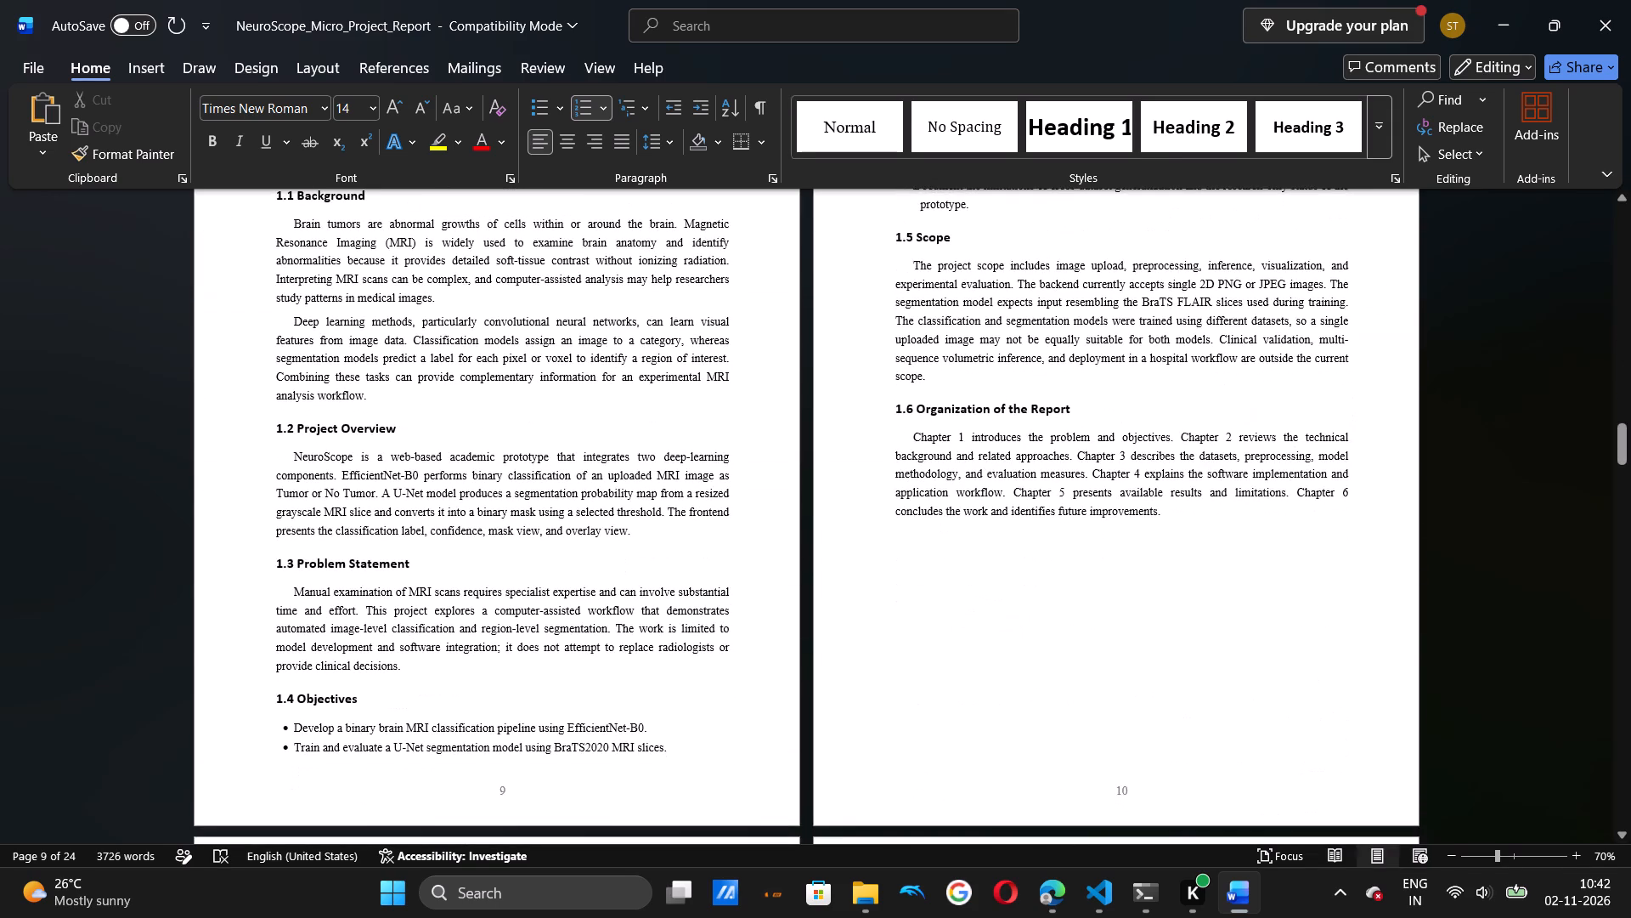
{"action": "scroll", "coordinate": [431, 317], "scroll_direction": "up", "scroll_amount": 8}
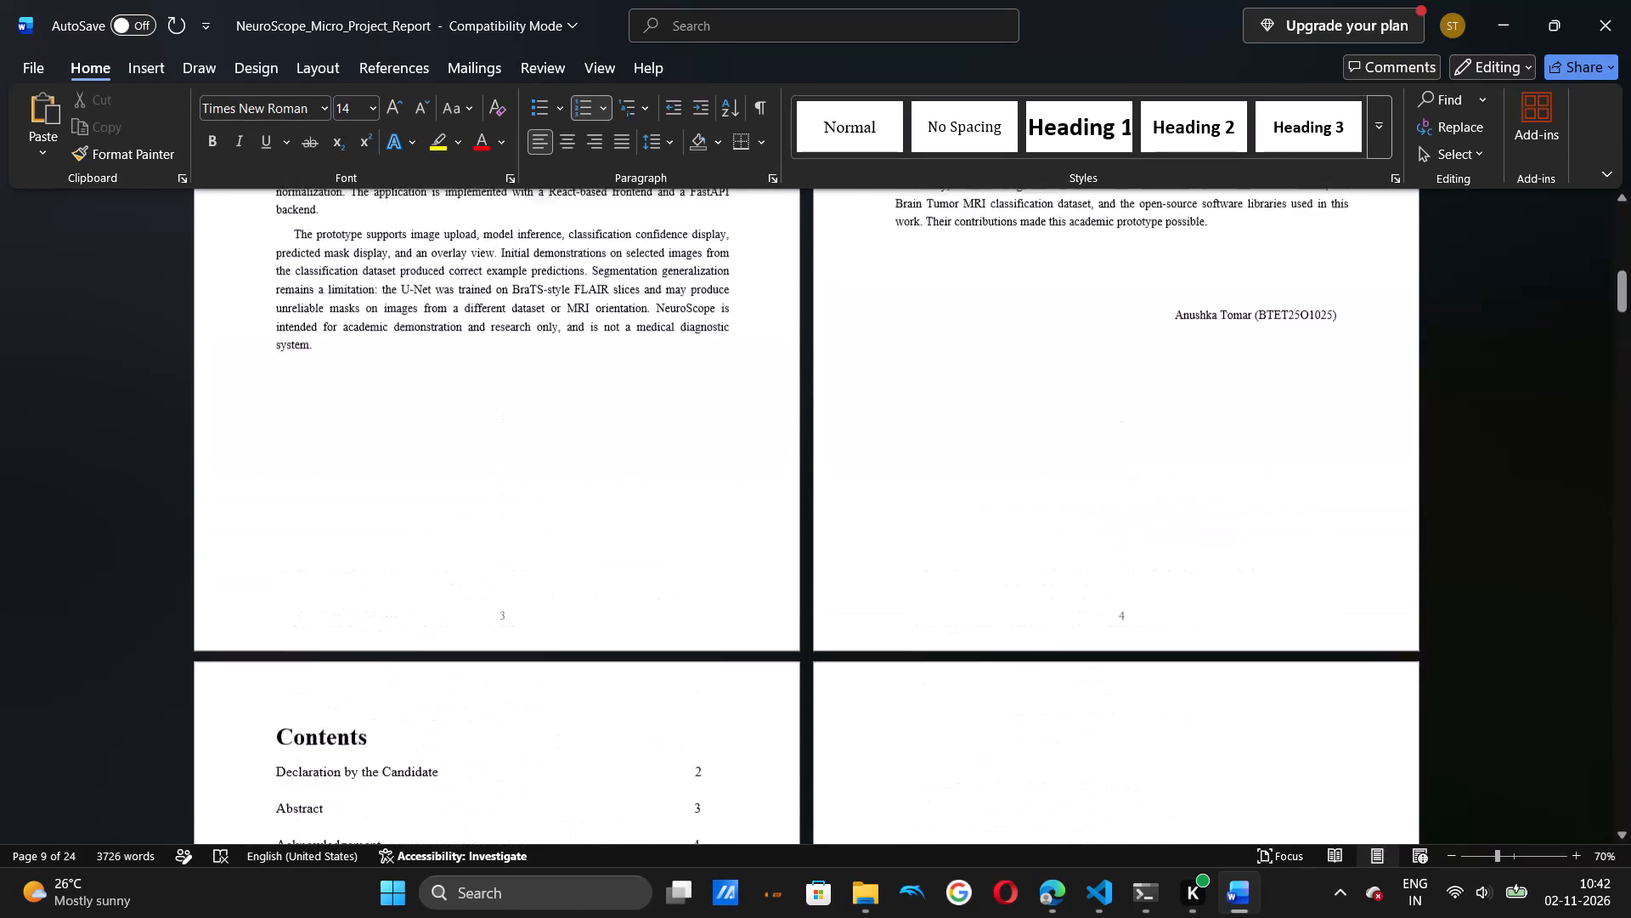
{"action": "scroll", "coordinate": [431, 317], "scroll_direction": "down", "scroll_amount": 3}
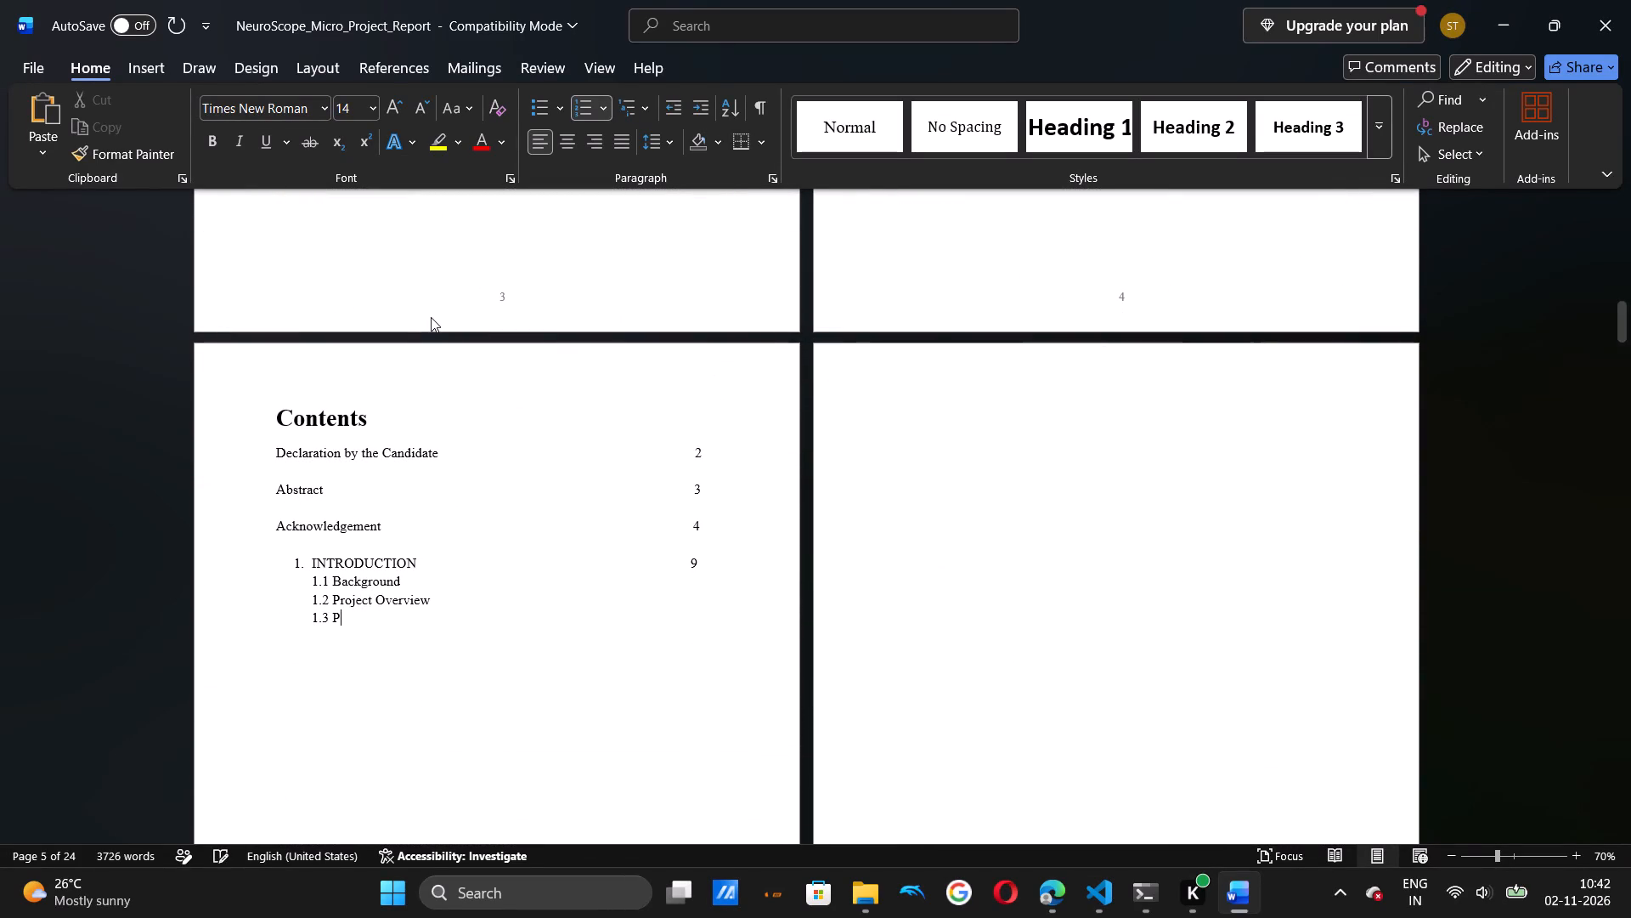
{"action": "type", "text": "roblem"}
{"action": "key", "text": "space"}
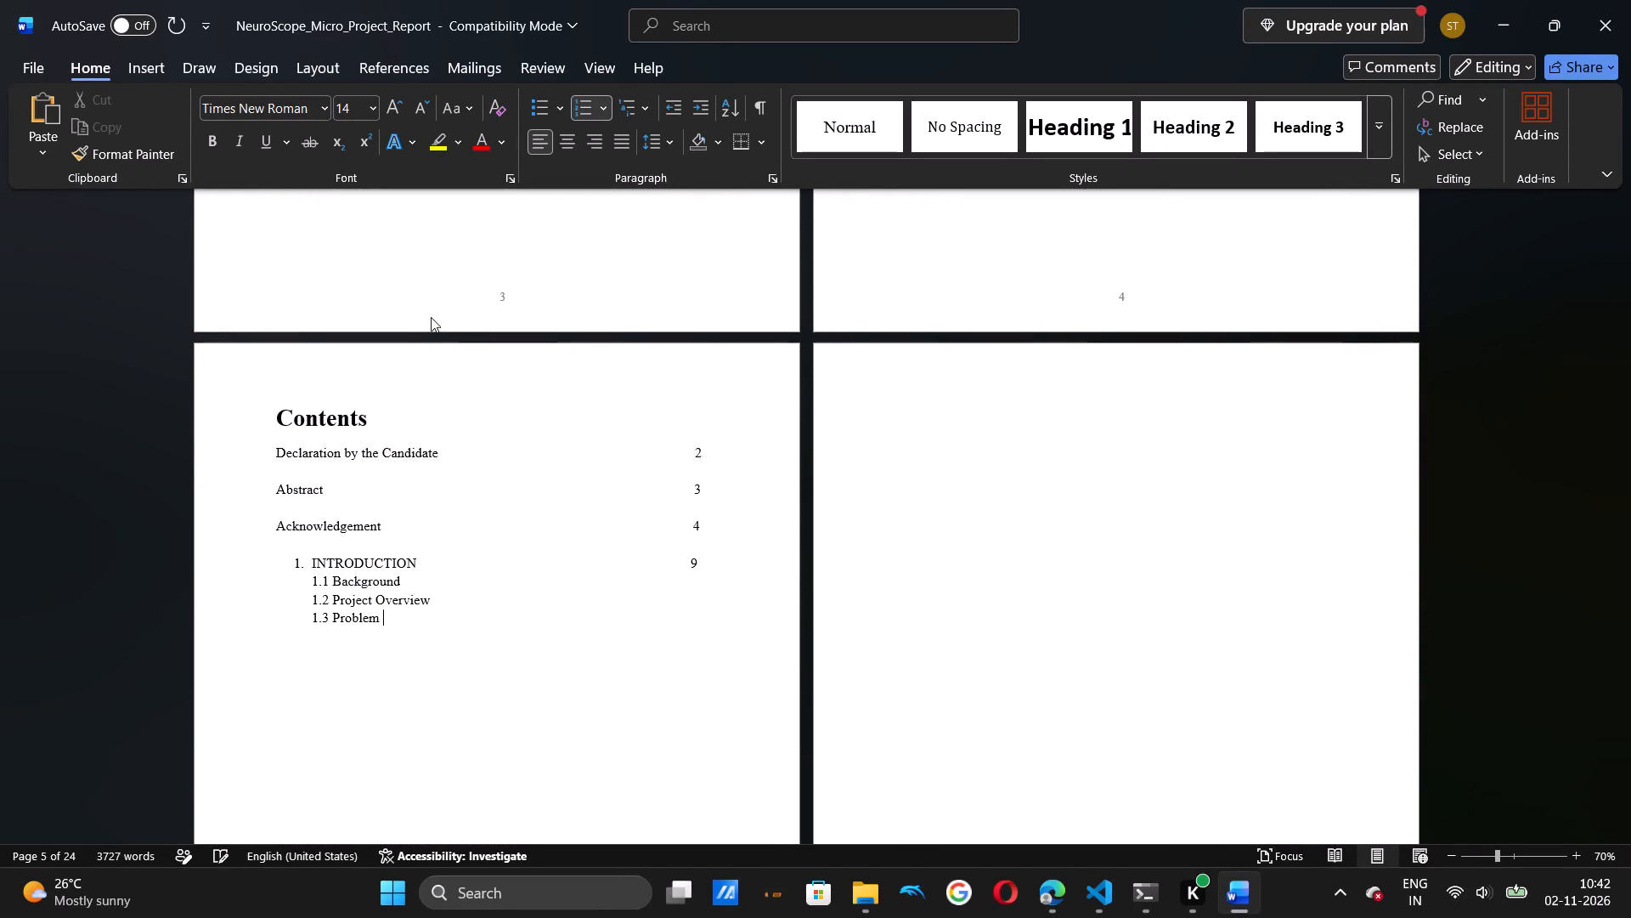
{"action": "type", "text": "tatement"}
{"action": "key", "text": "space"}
Add the sub-entry "1.4 Objectives" on a new line below Problem Statement.
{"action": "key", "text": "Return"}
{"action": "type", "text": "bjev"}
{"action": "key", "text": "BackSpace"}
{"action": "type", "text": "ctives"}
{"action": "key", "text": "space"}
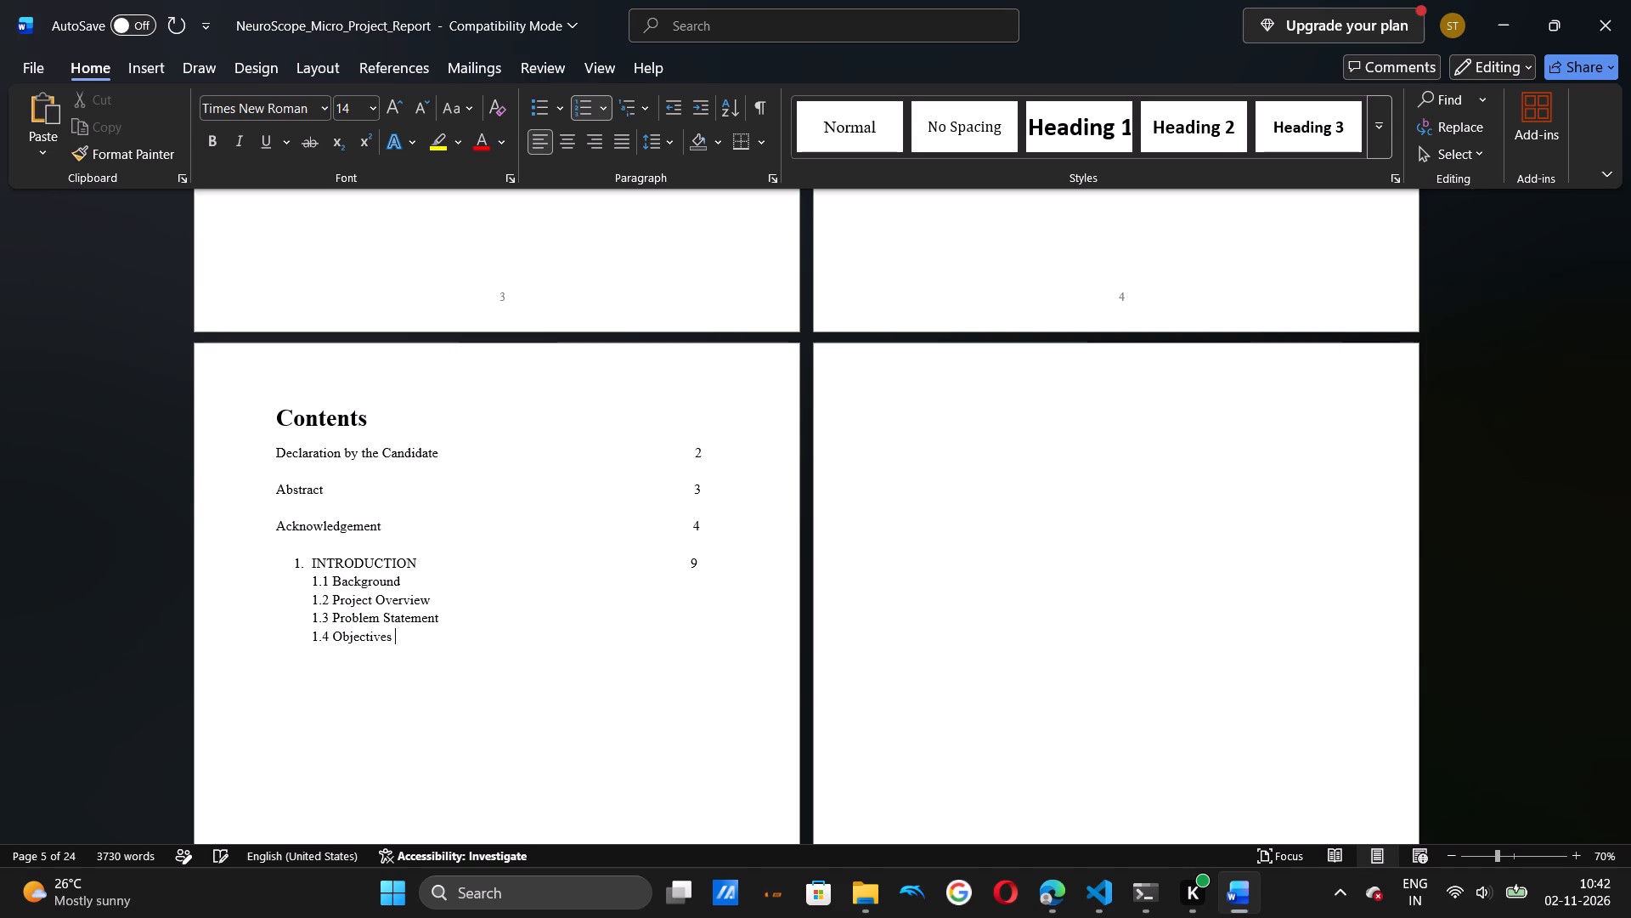
Look up the section heading after Objectives in Chapter 1 and add the sub-entry "1.5 Scope" on a new line.
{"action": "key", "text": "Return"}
{"action": "scroll", "coordinate": [431, 317], "scroll_direction": "down", "scroll_amount": 2}
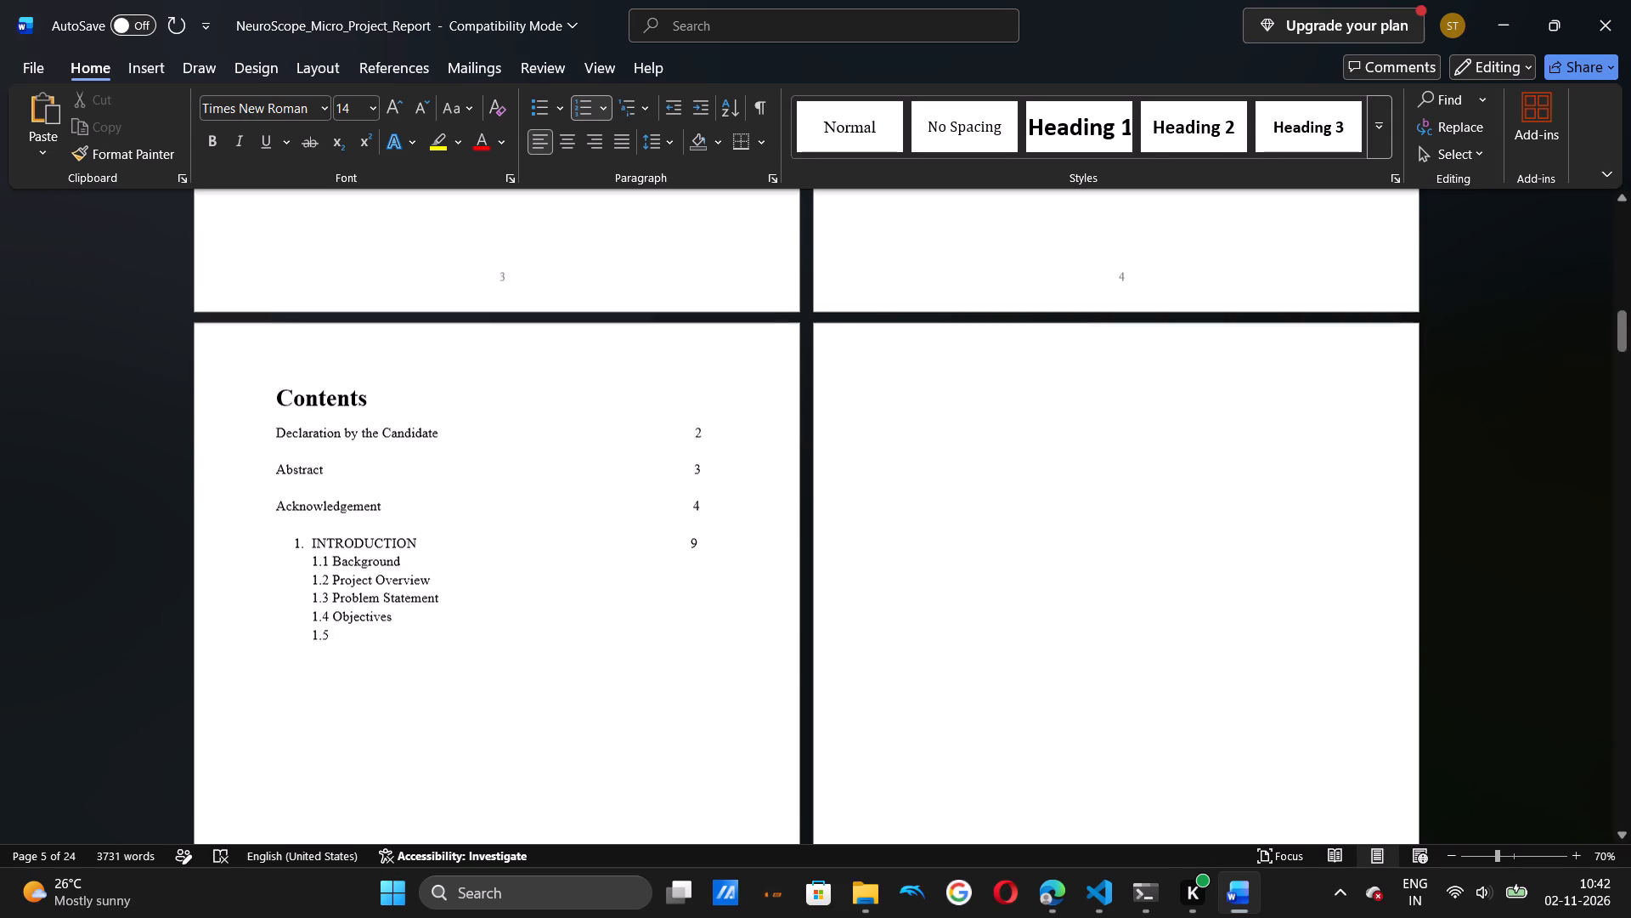
{"action": "scroll", "coordinate": [431, 317], "scroll_direction": "down", "scroll_amount": 6}
{"action": "scroll", "coordinate": [431, 317], "scroll_direction": "up", "scroll_amount": 3}
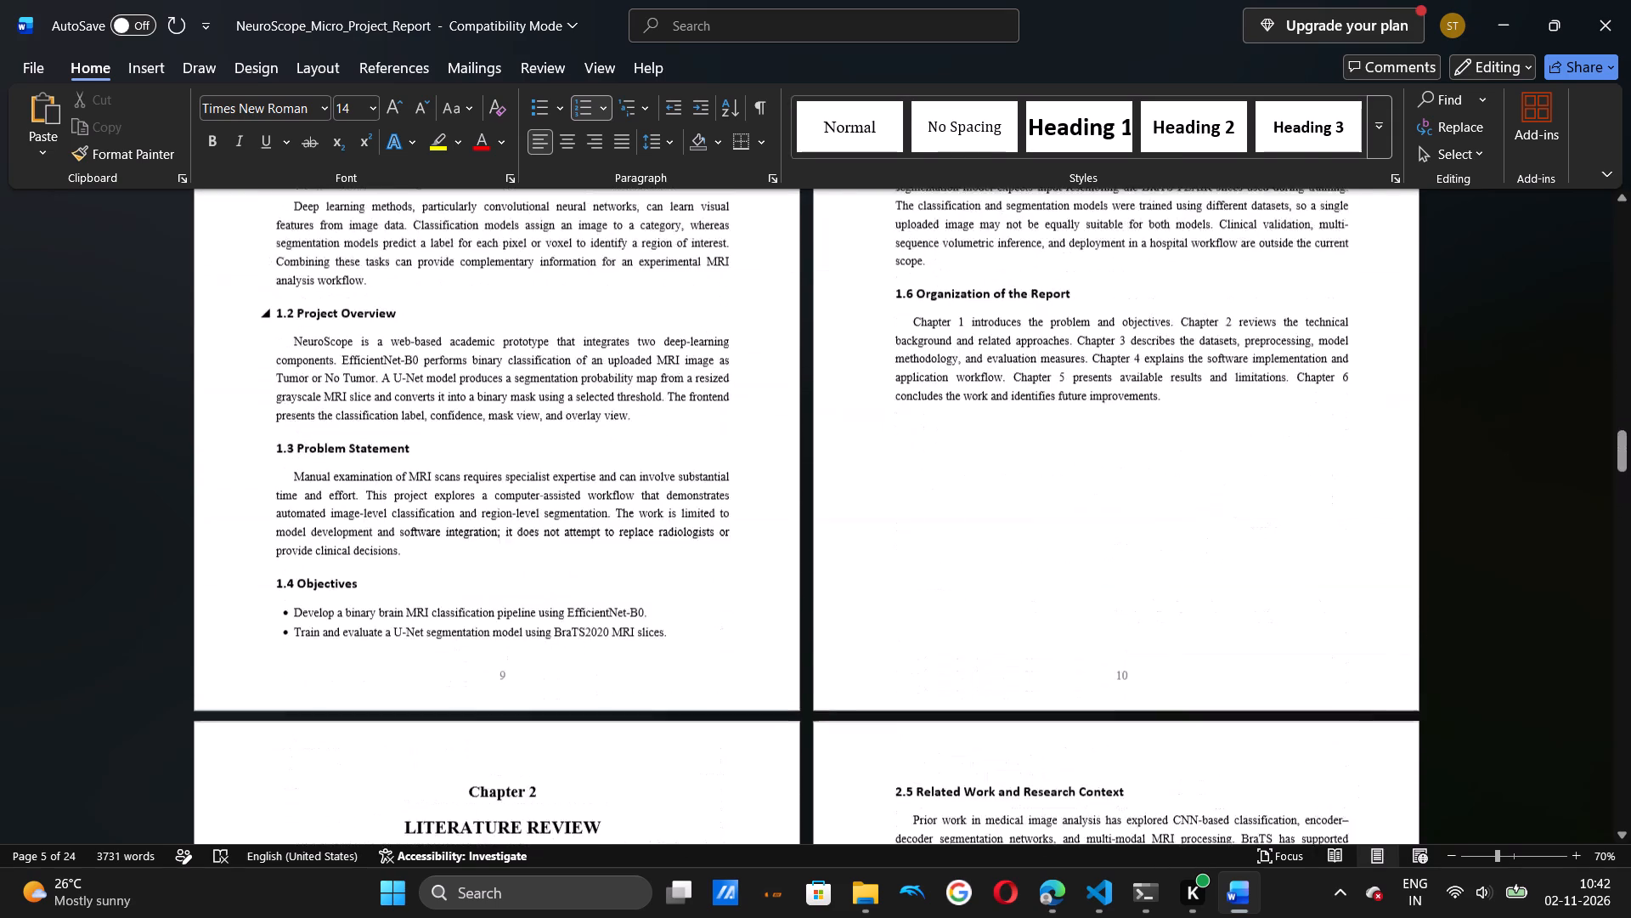
{"action": "scroll", "coordinate": [431, 317], "scroll_direction": "up", "scroll_amount": 6}
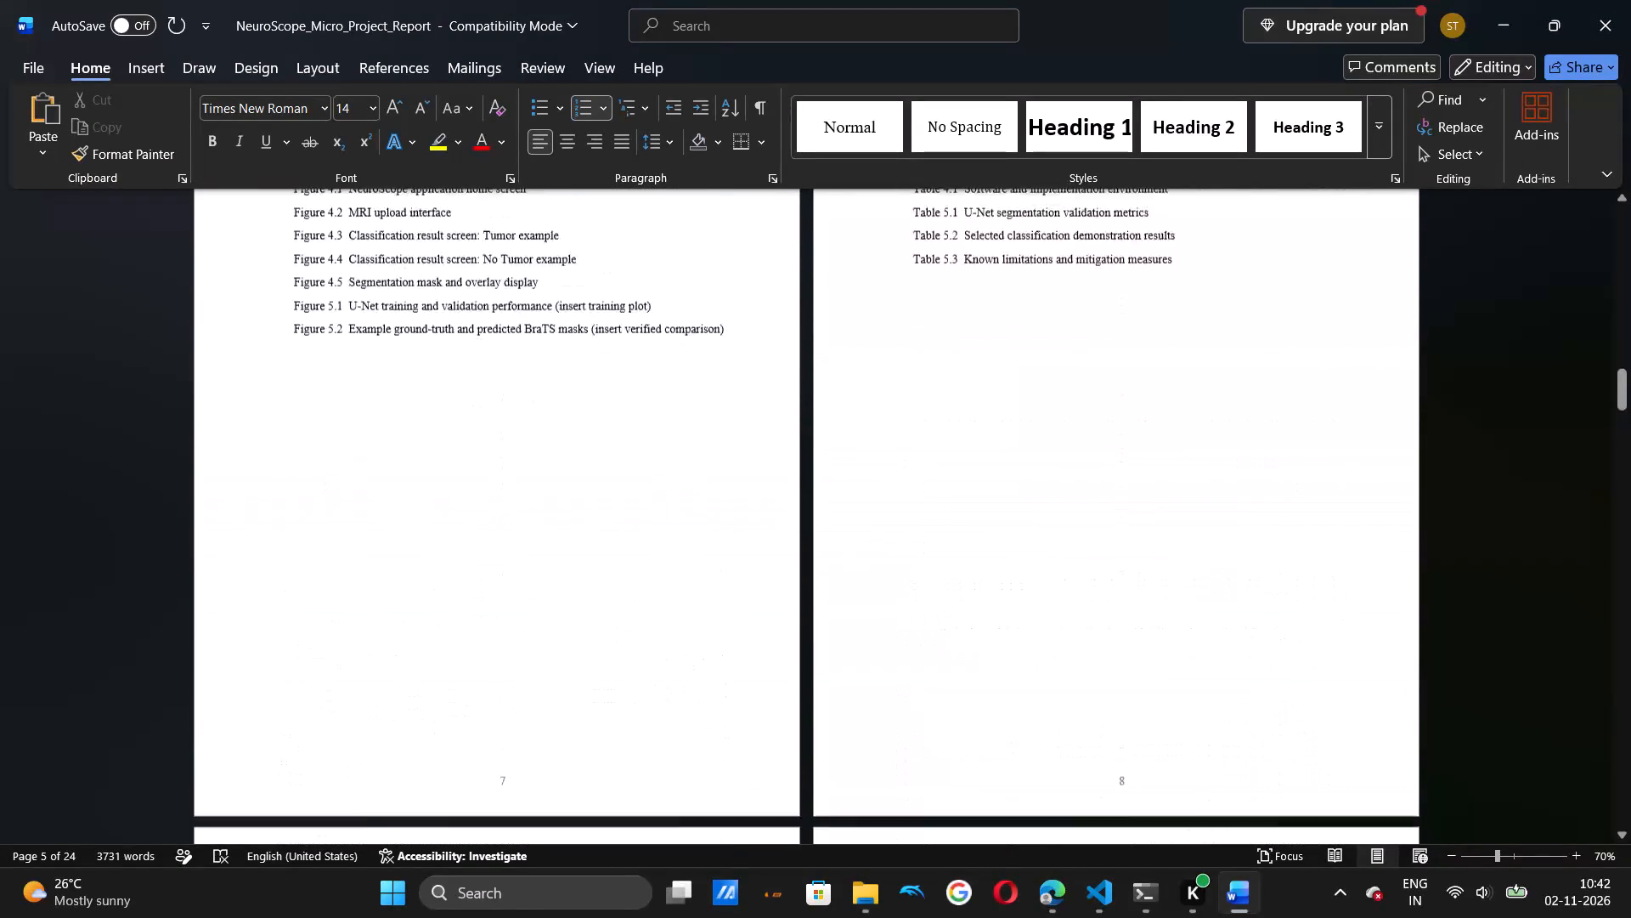
{"action": "scroll", "coordinate": [431, 317], "scroll_direction": "up", "scroll_amount": 7}
{"action": "scroll", "coordinate": [431, 317], "scroll_direction": "down", "scroll_amount": 2}
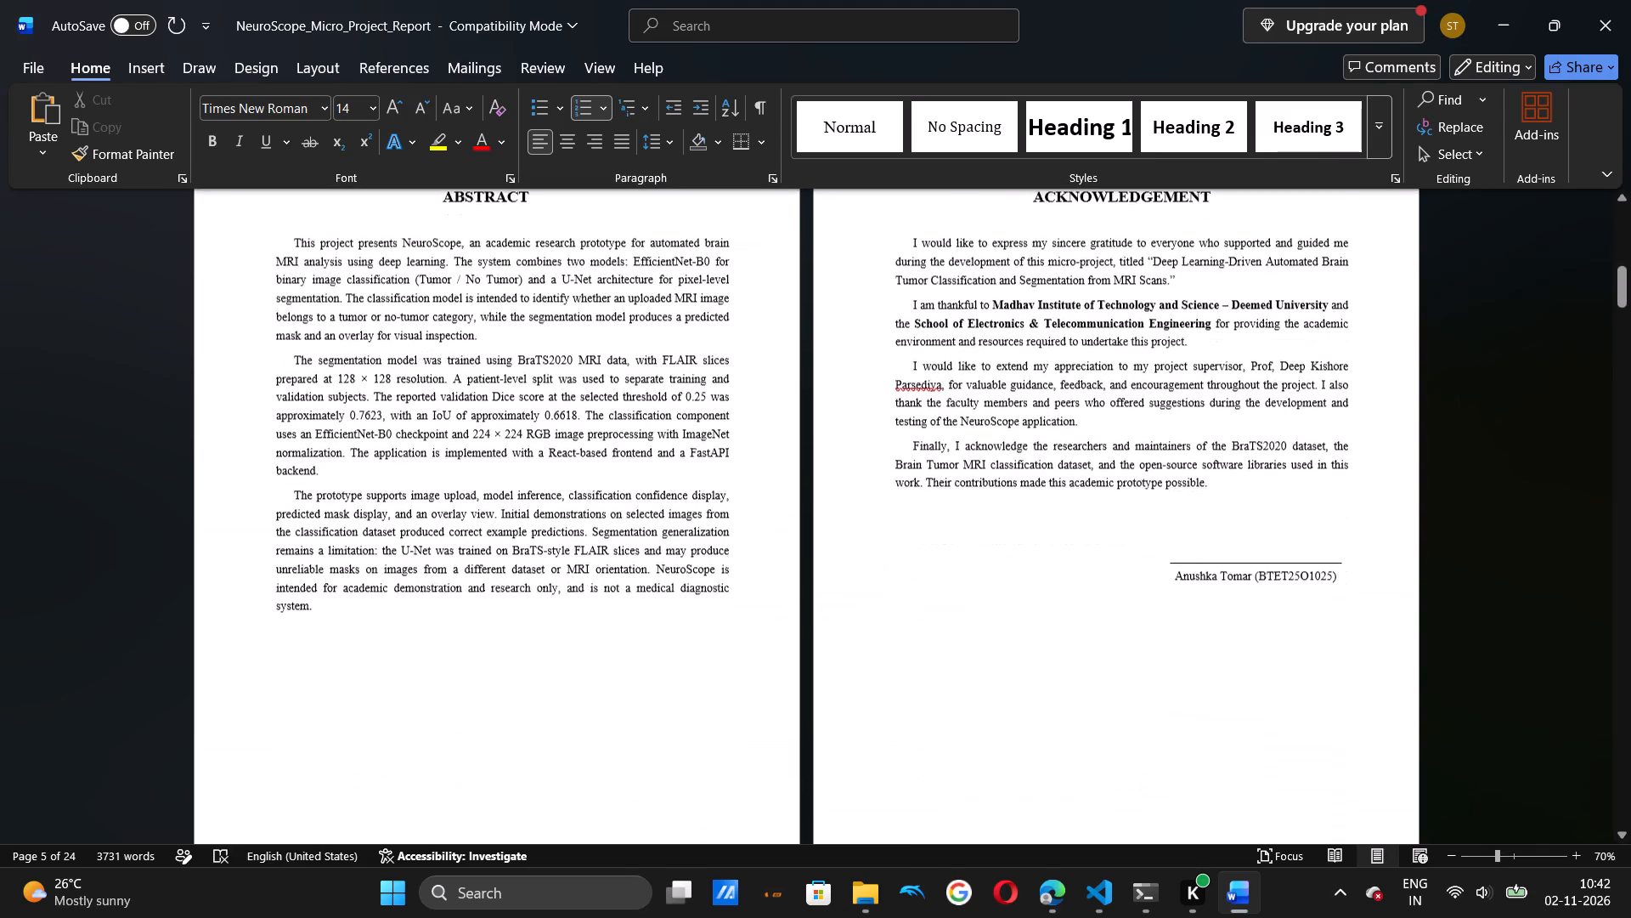
{"action": "scroll", "coordinate": [431, 317], "scroll_direction": "down", "scroll_amount": 2}
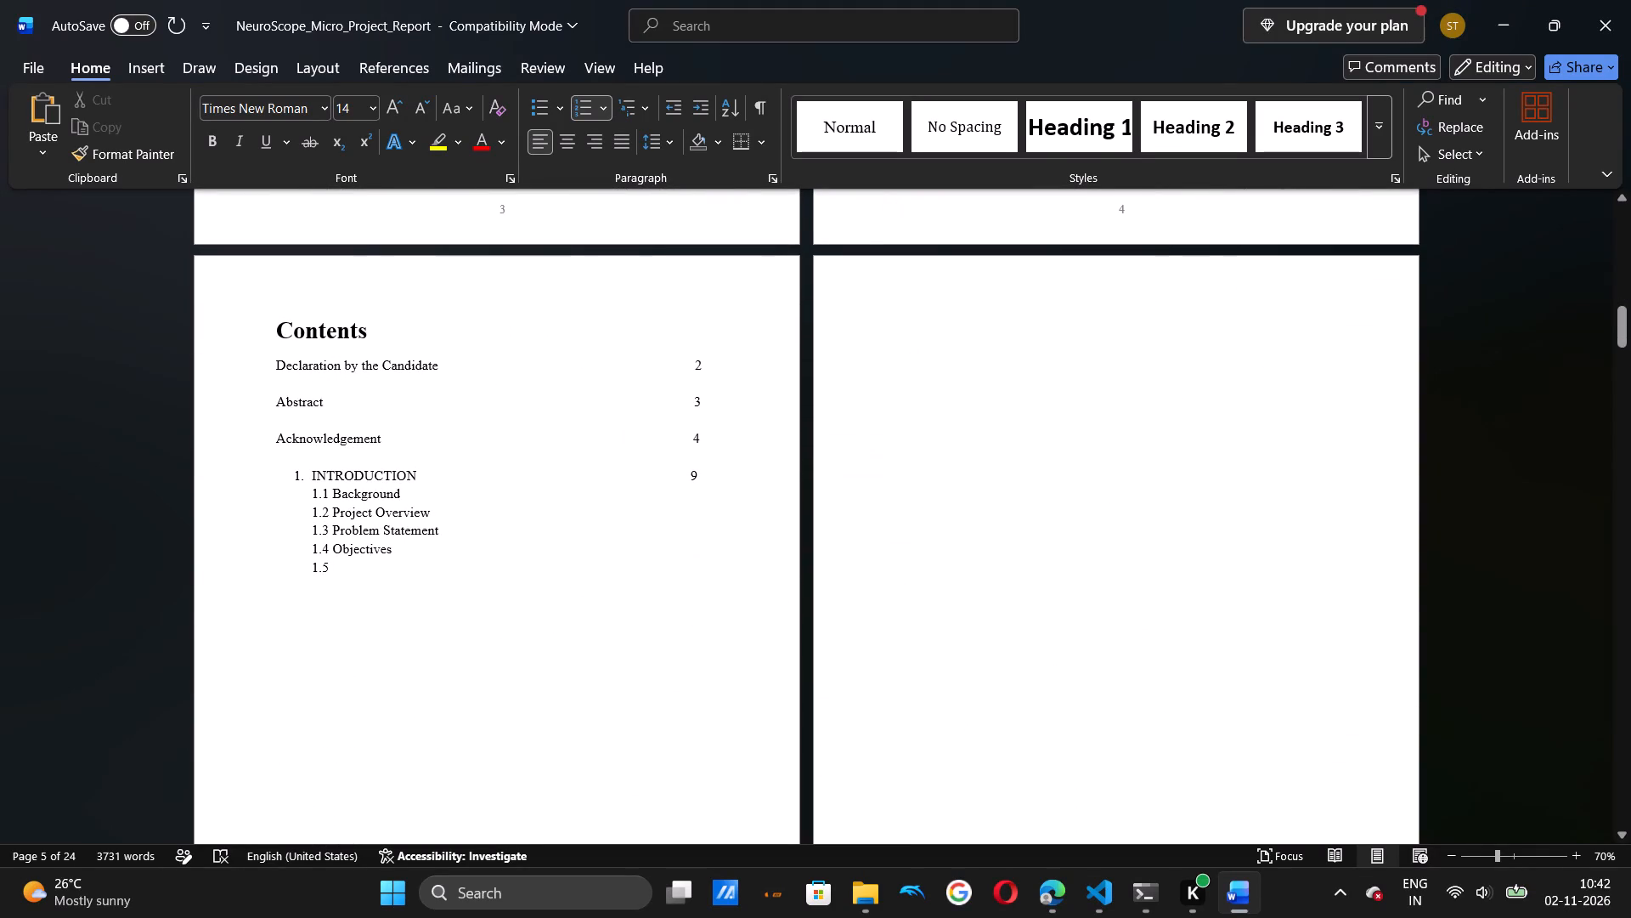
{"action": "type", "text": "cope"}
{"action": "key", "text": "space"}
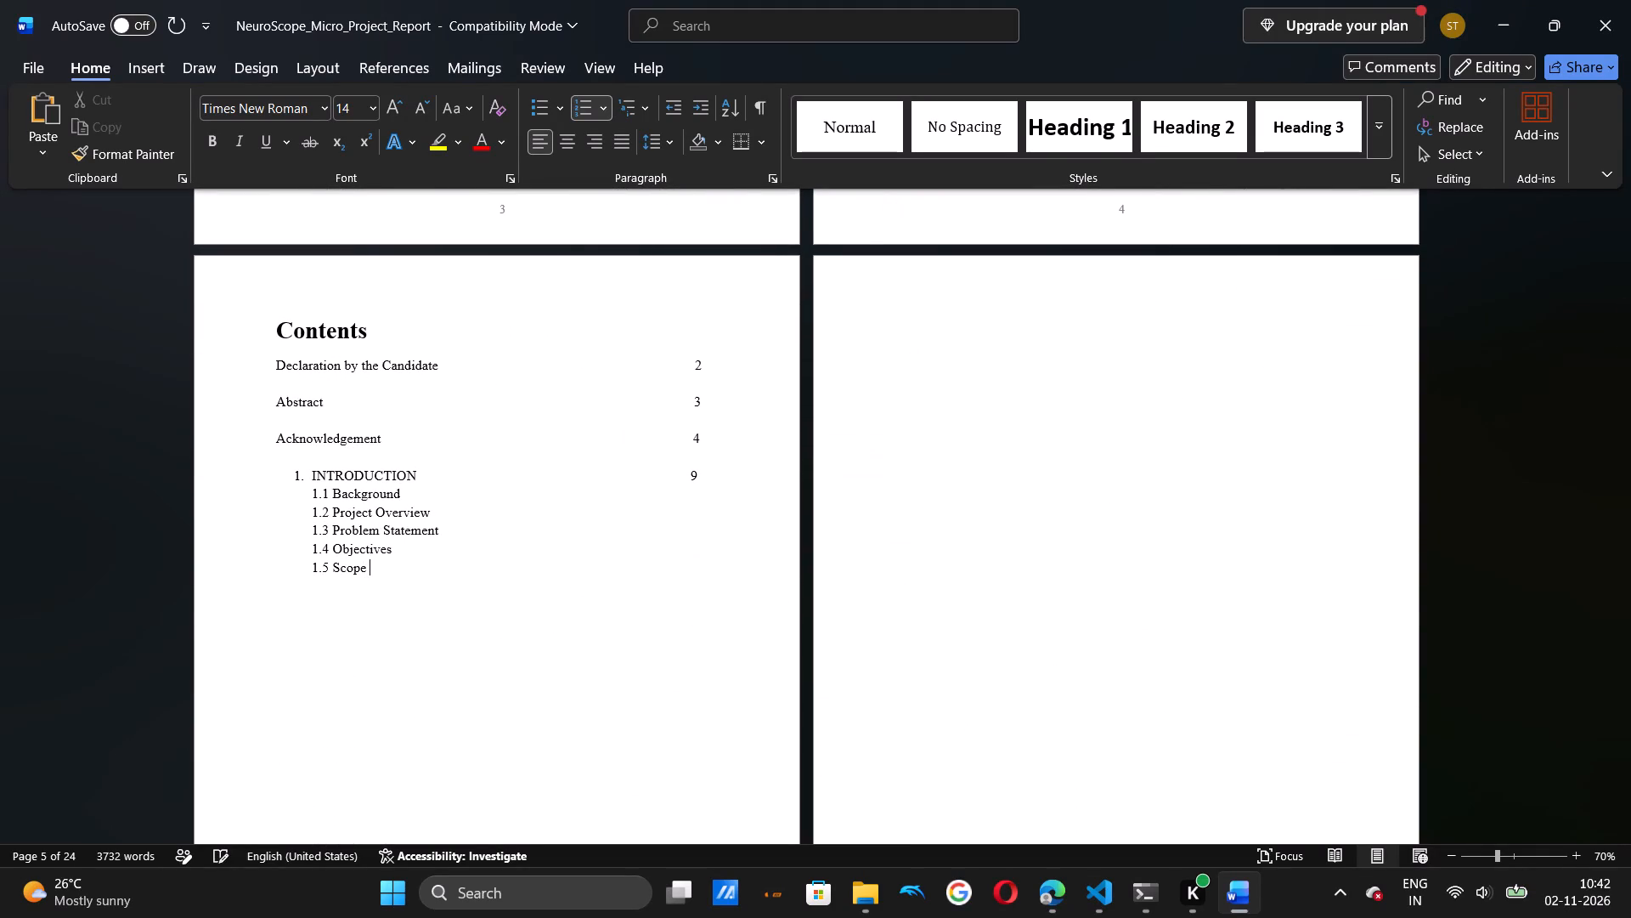
Look up the Chapter 1 section heading after Scope and add the sub-entry "1.6 Organization of the report" on a new line.
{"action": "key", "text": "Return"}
{"action": "scroll", "coordinate": [431, 317], "scroll_direction": "down", "scroll_amount": 4}
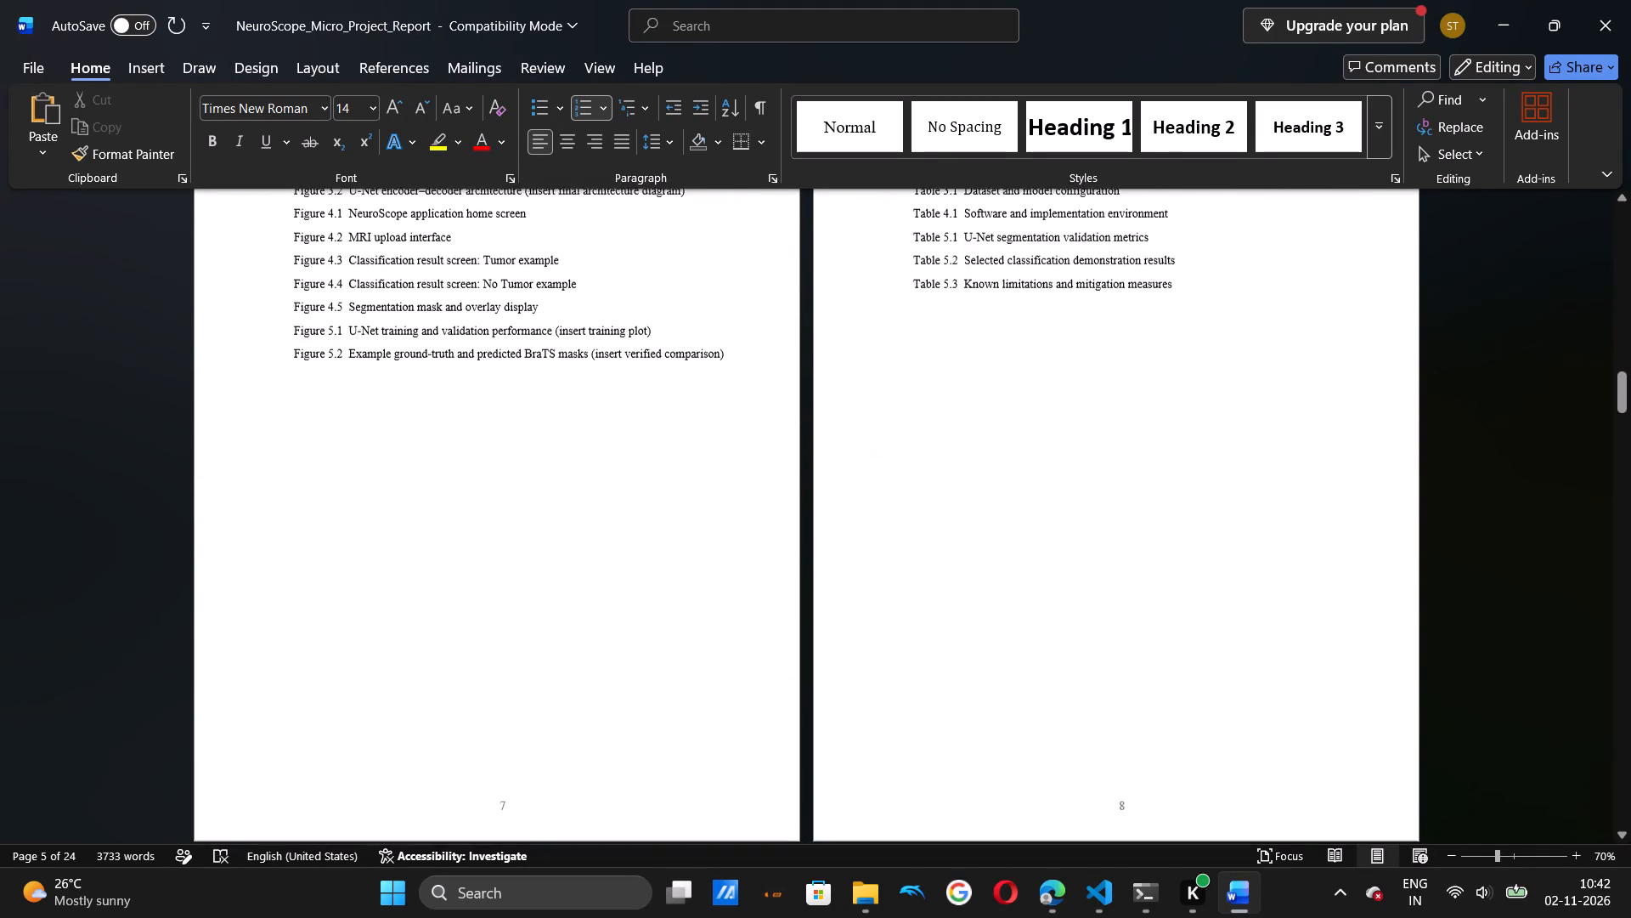
{"action": "scroll", "coordinate": [431, 317], "scroll_direction": "down", "scroll_amount": 3}
{"action": "scroll", "coordinate": [431, 317], "scroll_direction": "up", "scroll_amount": 1}
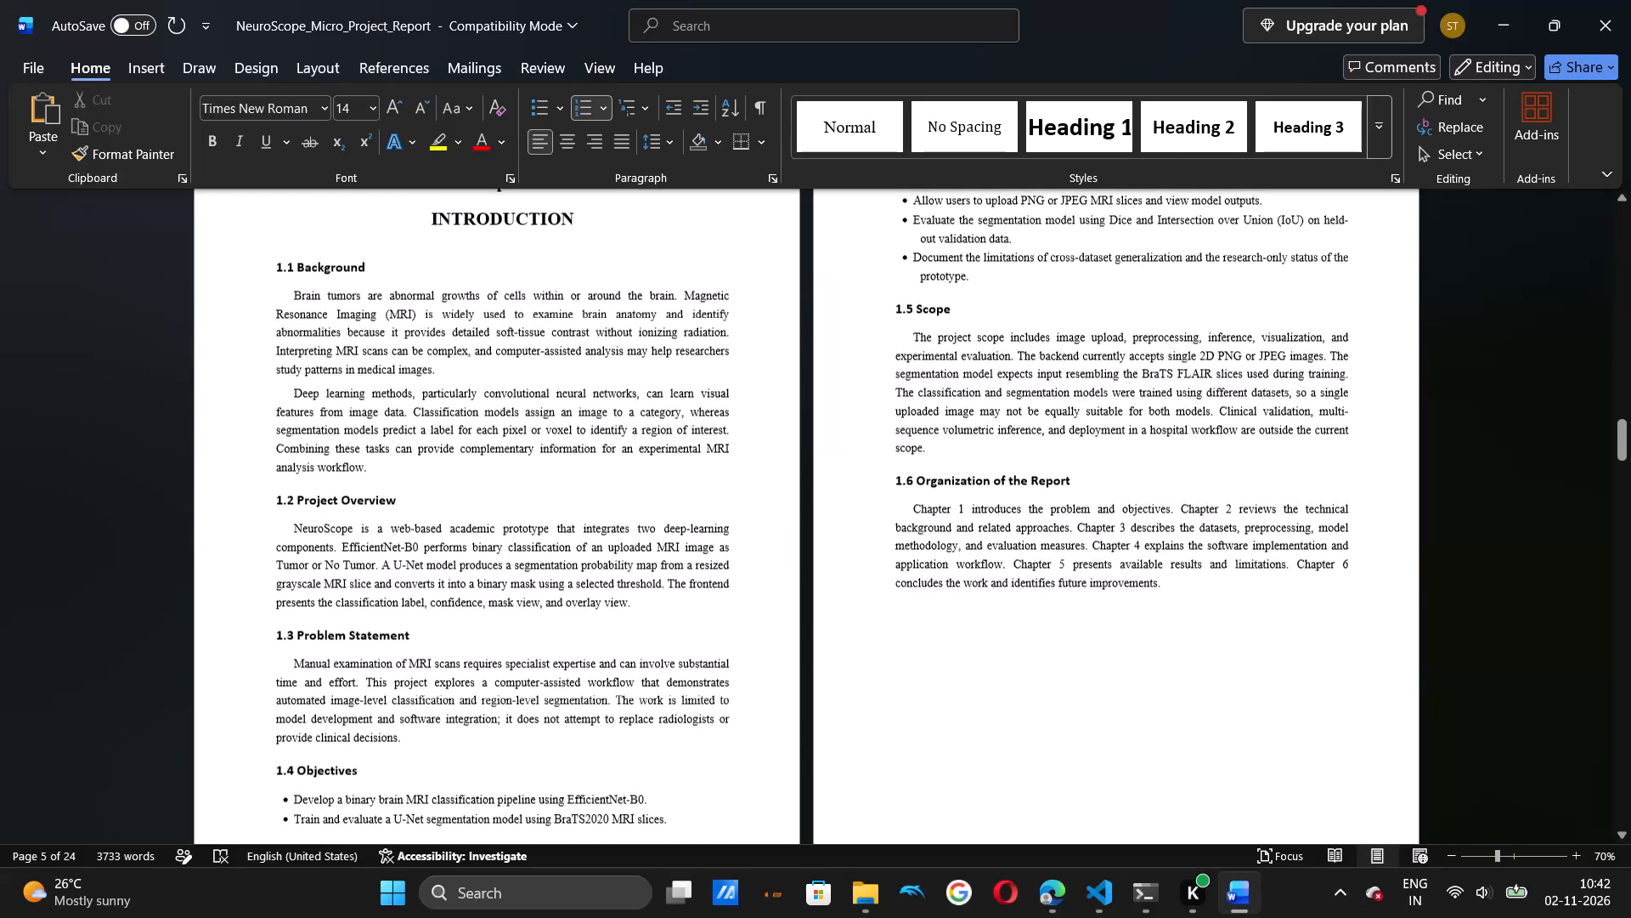
{"action": "scroll", "coordinate": [431, 317], "scroll_direction": "up", "scroll_amount": 1}
{"action": "scroll", "coordinate": [431, 317], "scroll_direction": "down", "scroll_amount": 3}
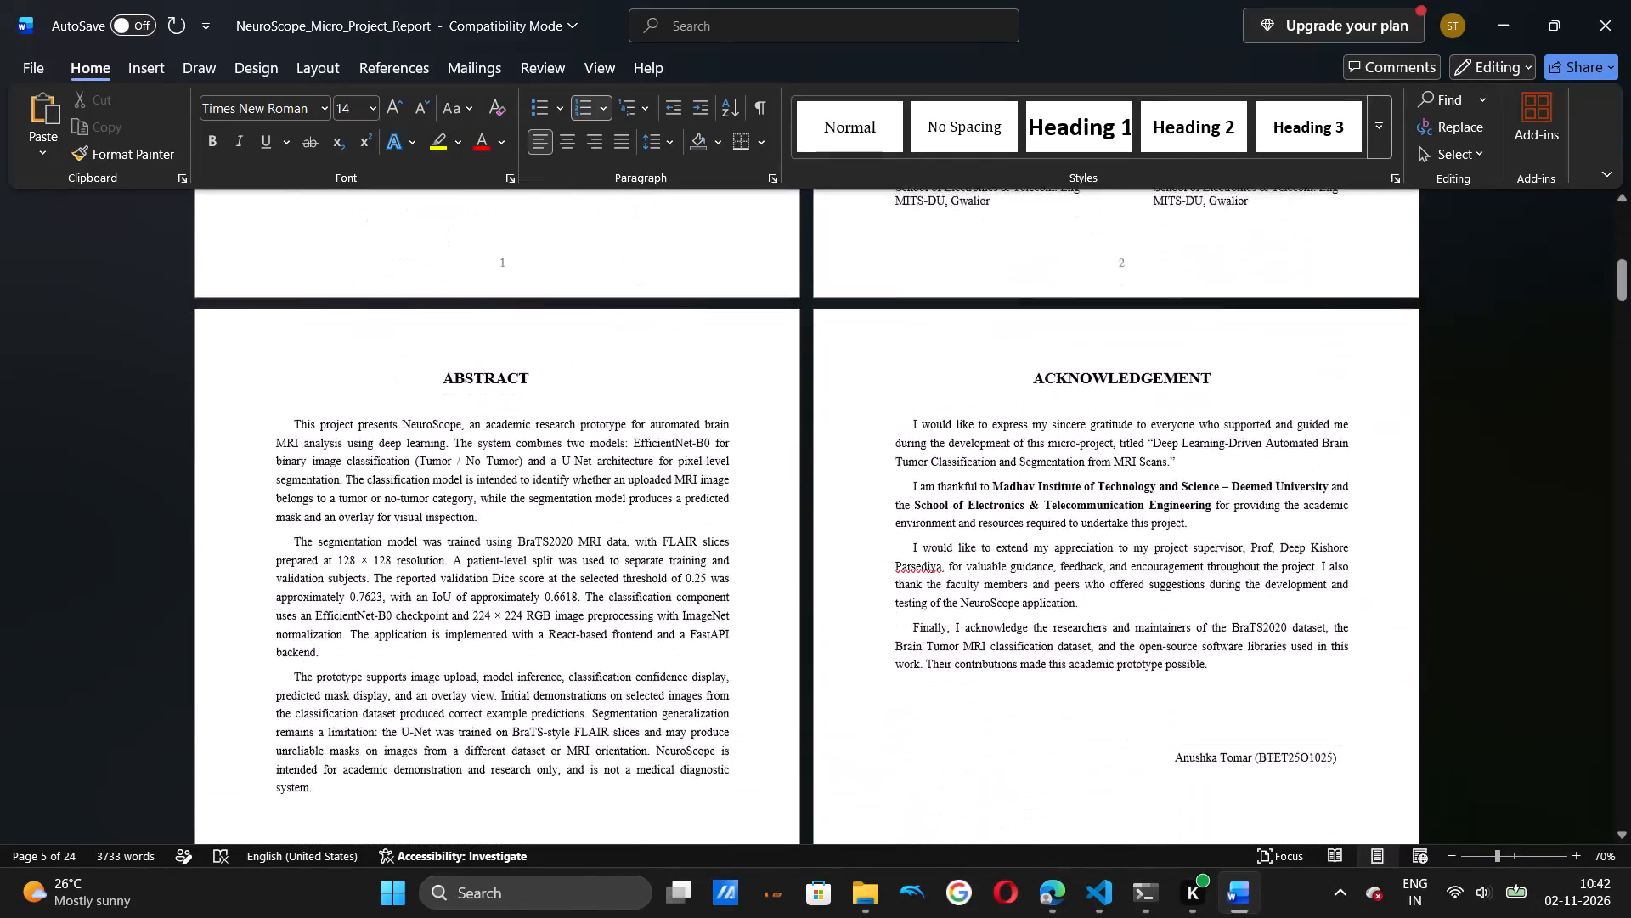
{"action": "scroll", "coordinate": [431, 317], "scroll_direction": "down", "scroll_amount": 5}
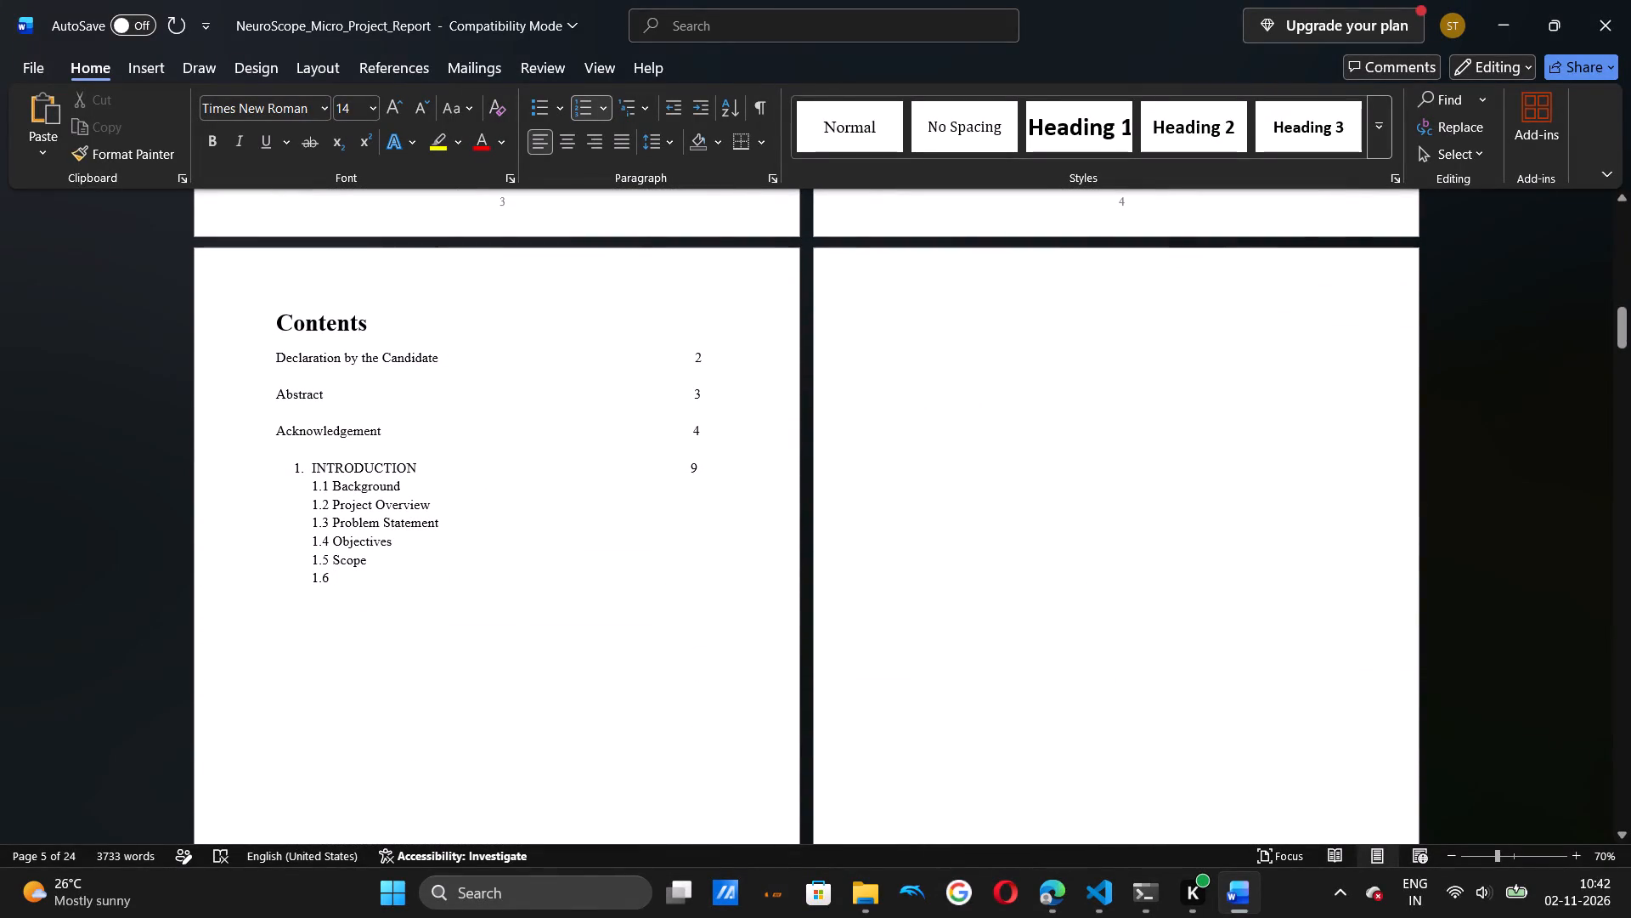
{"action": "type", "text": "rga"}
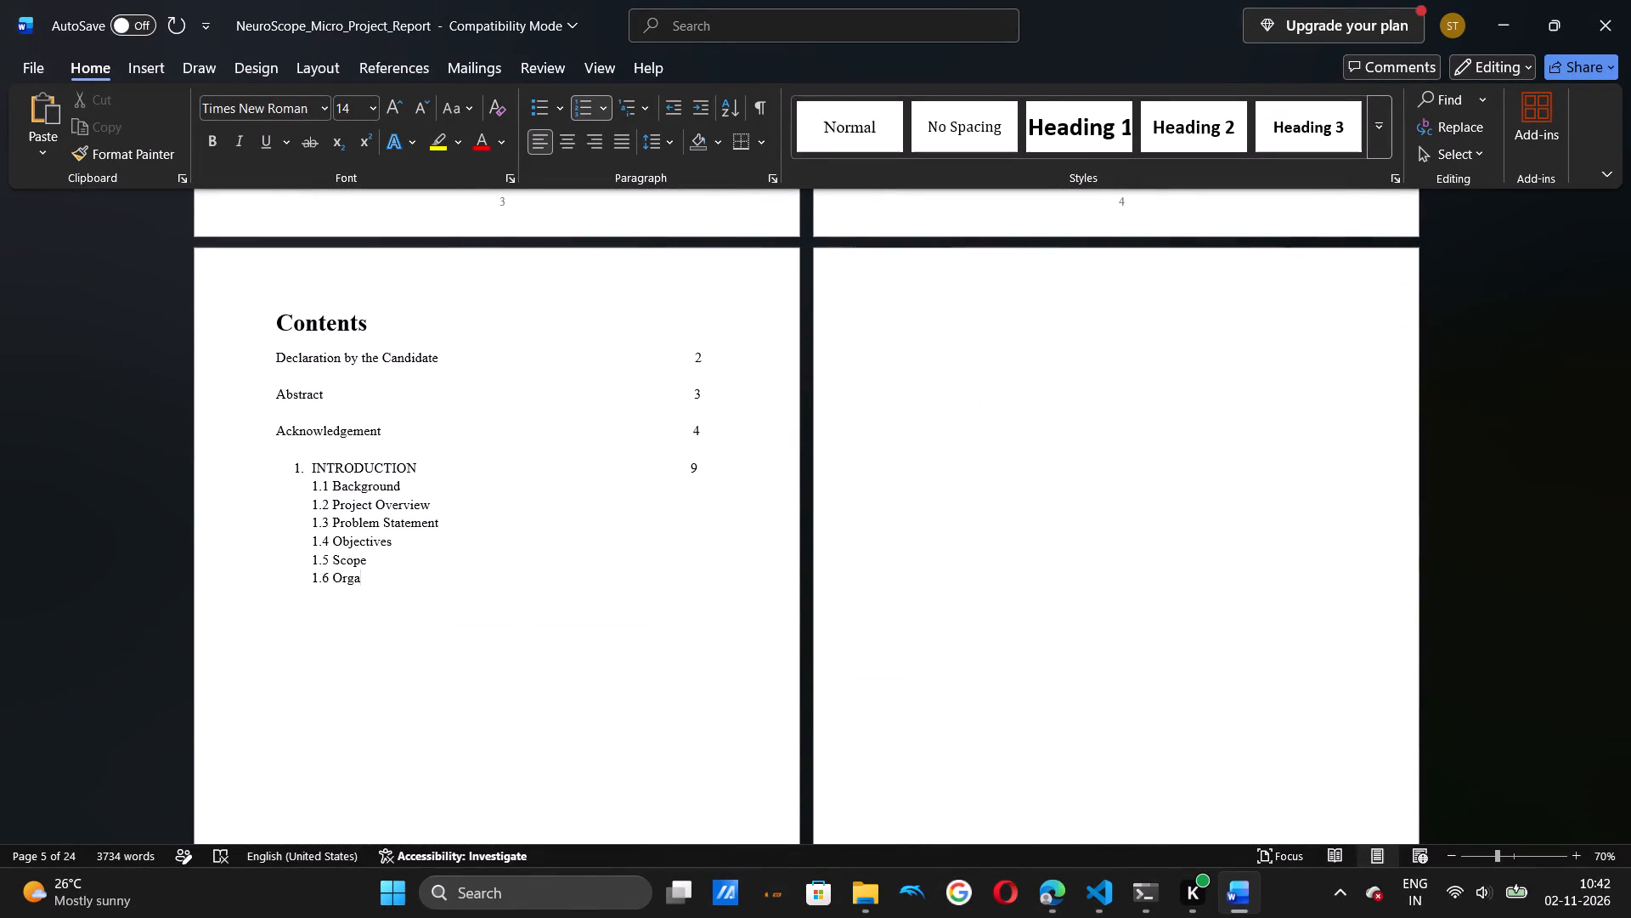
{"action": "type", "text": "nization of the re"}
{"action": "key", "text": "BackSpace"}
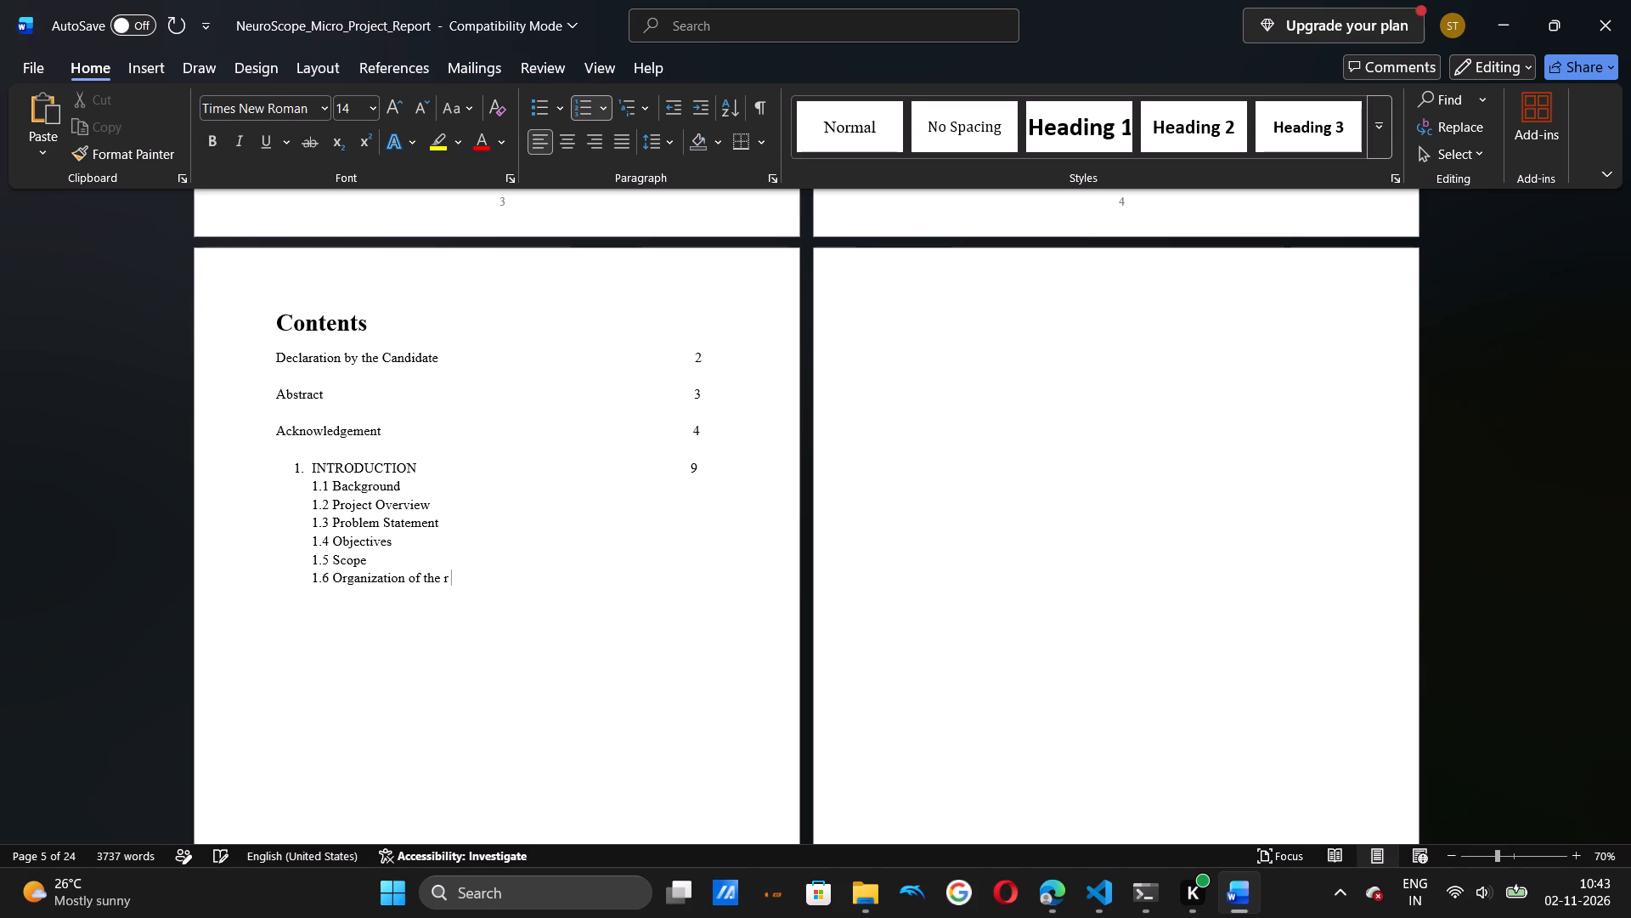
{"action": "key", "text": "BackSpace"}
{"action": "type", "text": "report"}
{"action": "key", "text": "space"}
Look up the chapter title and section headings that follow section 1.6 in the report body.
{"action": "scroll", "coordinate": [431, 317], "scroll_direction": "down", "scroll_amount": 2}
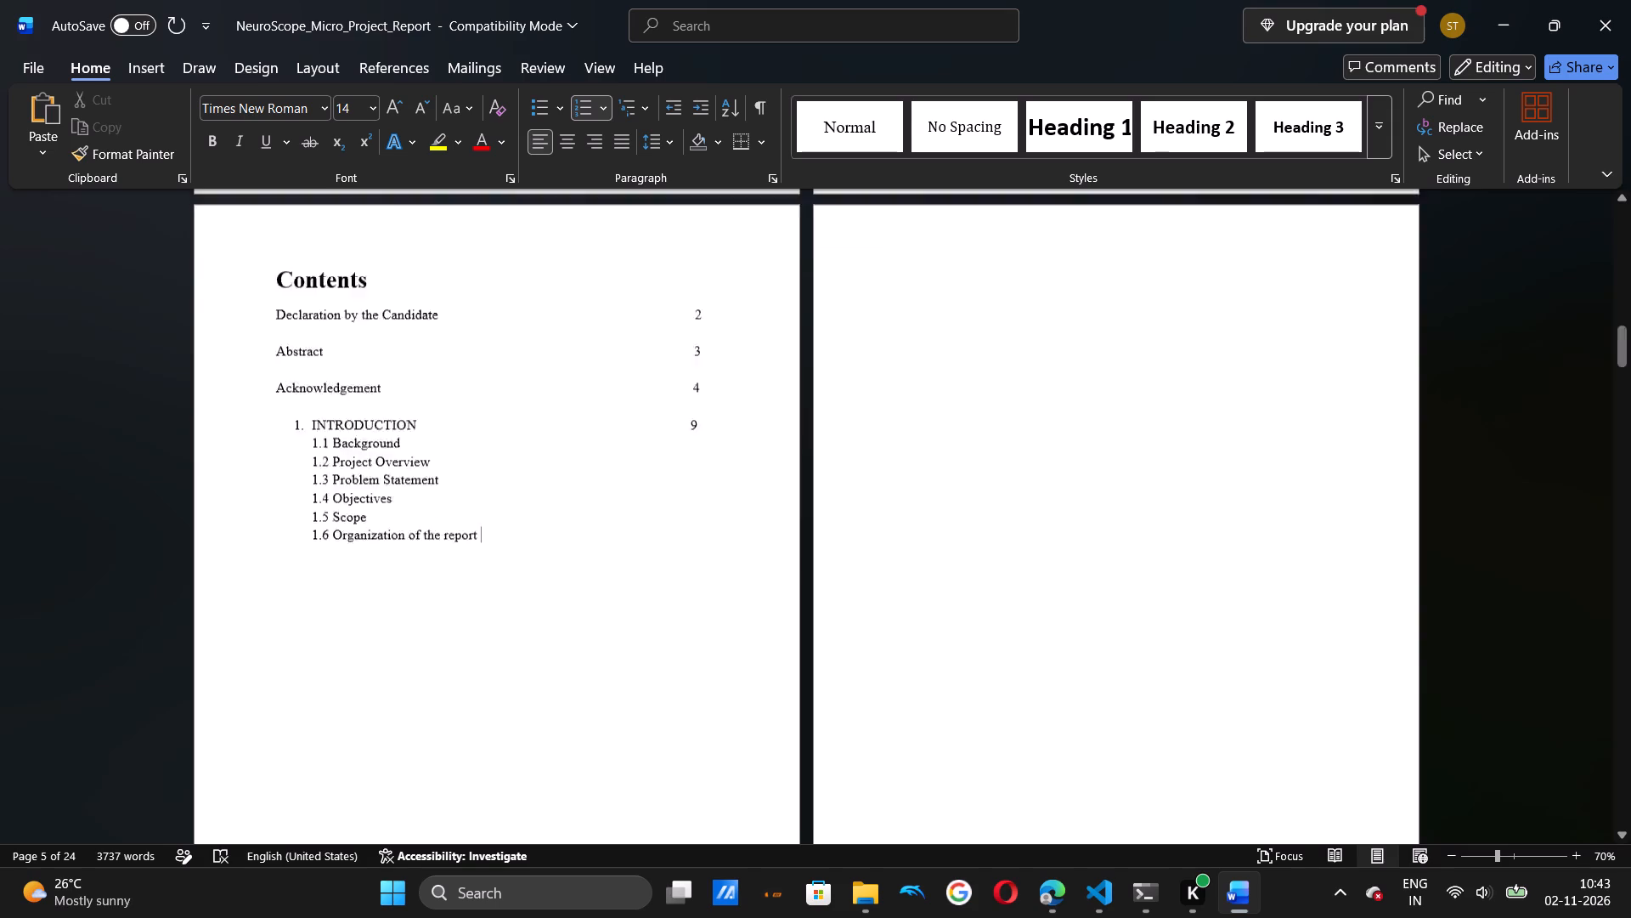
{"action": "scroll", "coordinate": [431, 317], "scroll_direction": "down", "scroll_amount": 7}
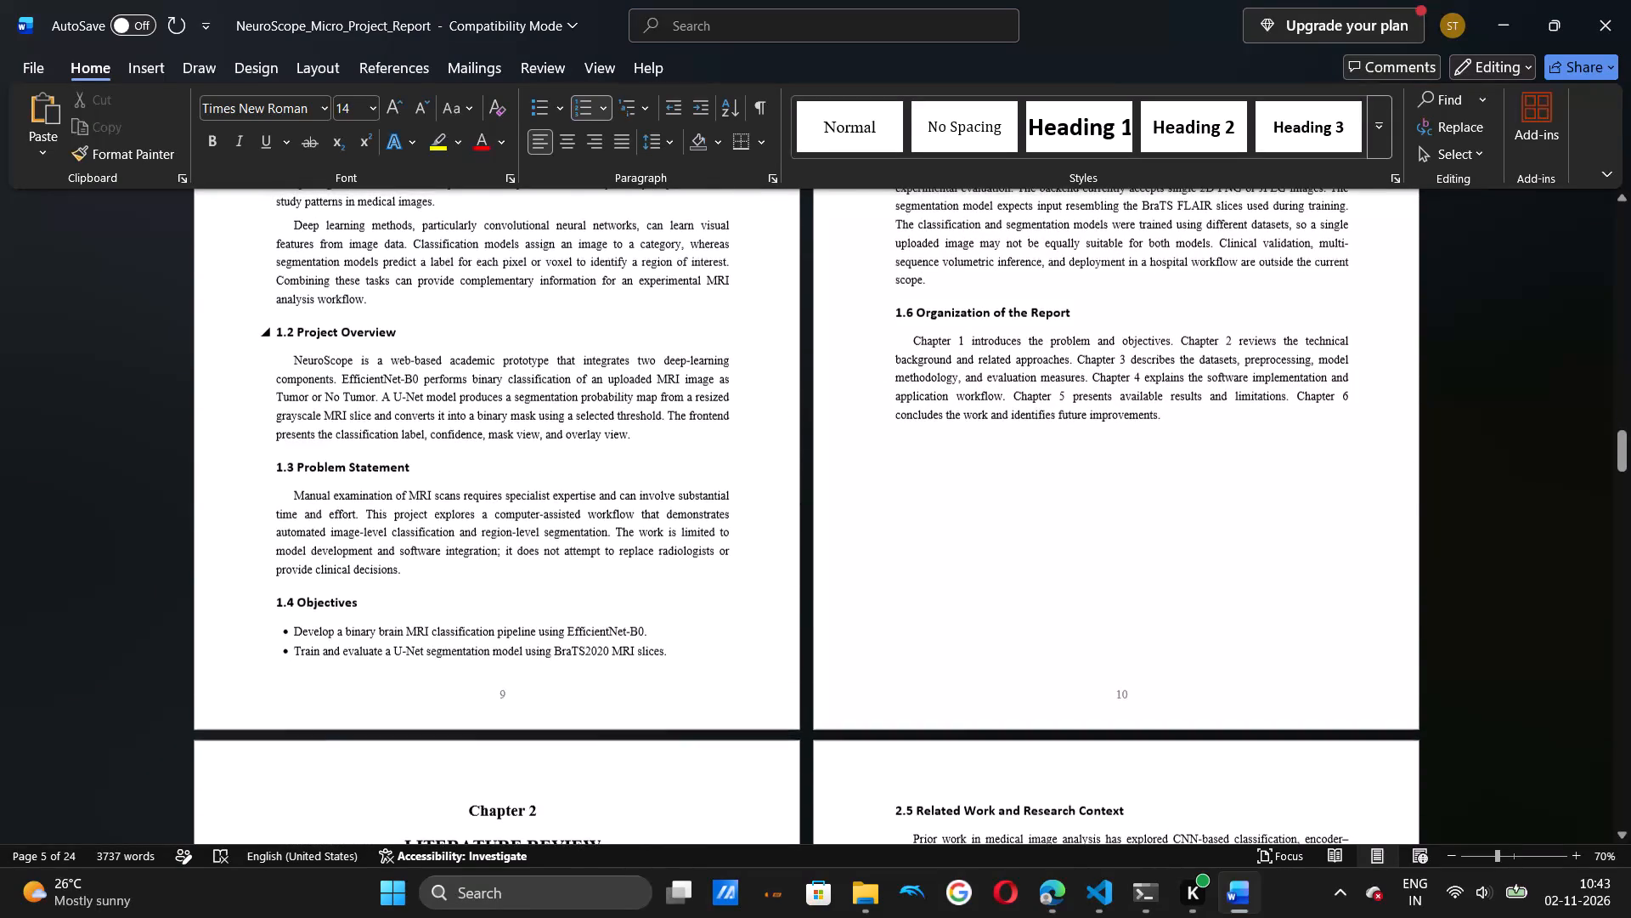
{"action": "scroll", "coordinate": [431, 317], "scroll_direction": "down", "scroll_amount": 1}
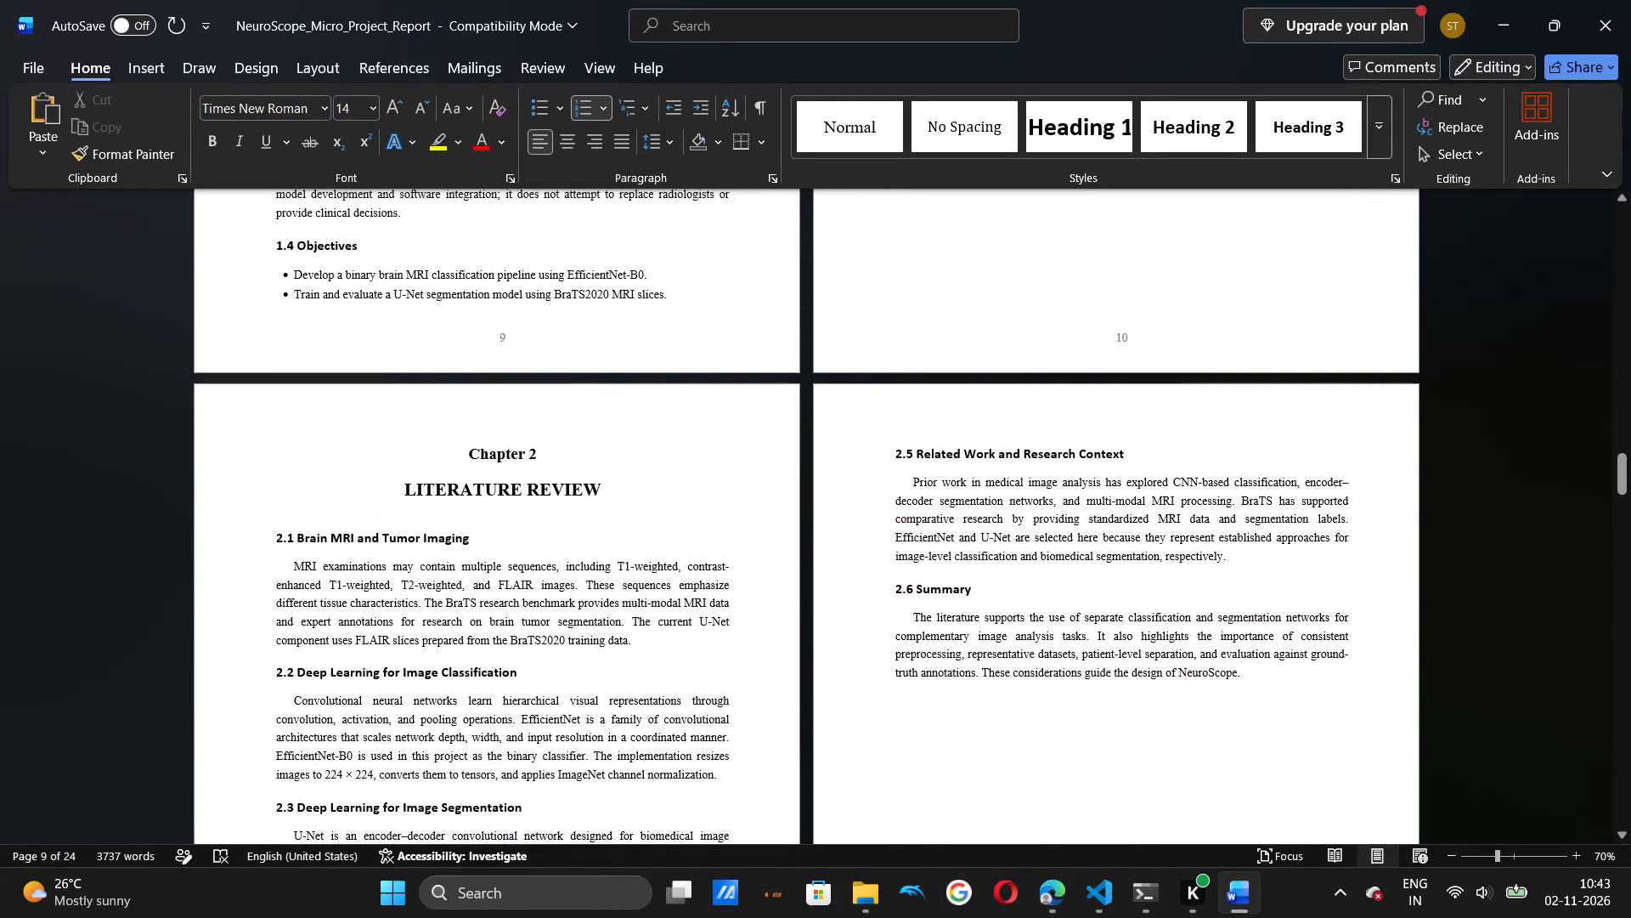
{"action": "scroll", "coordinate": [431, 317], "scroll_direction": "up", "scroll_amount": 2}
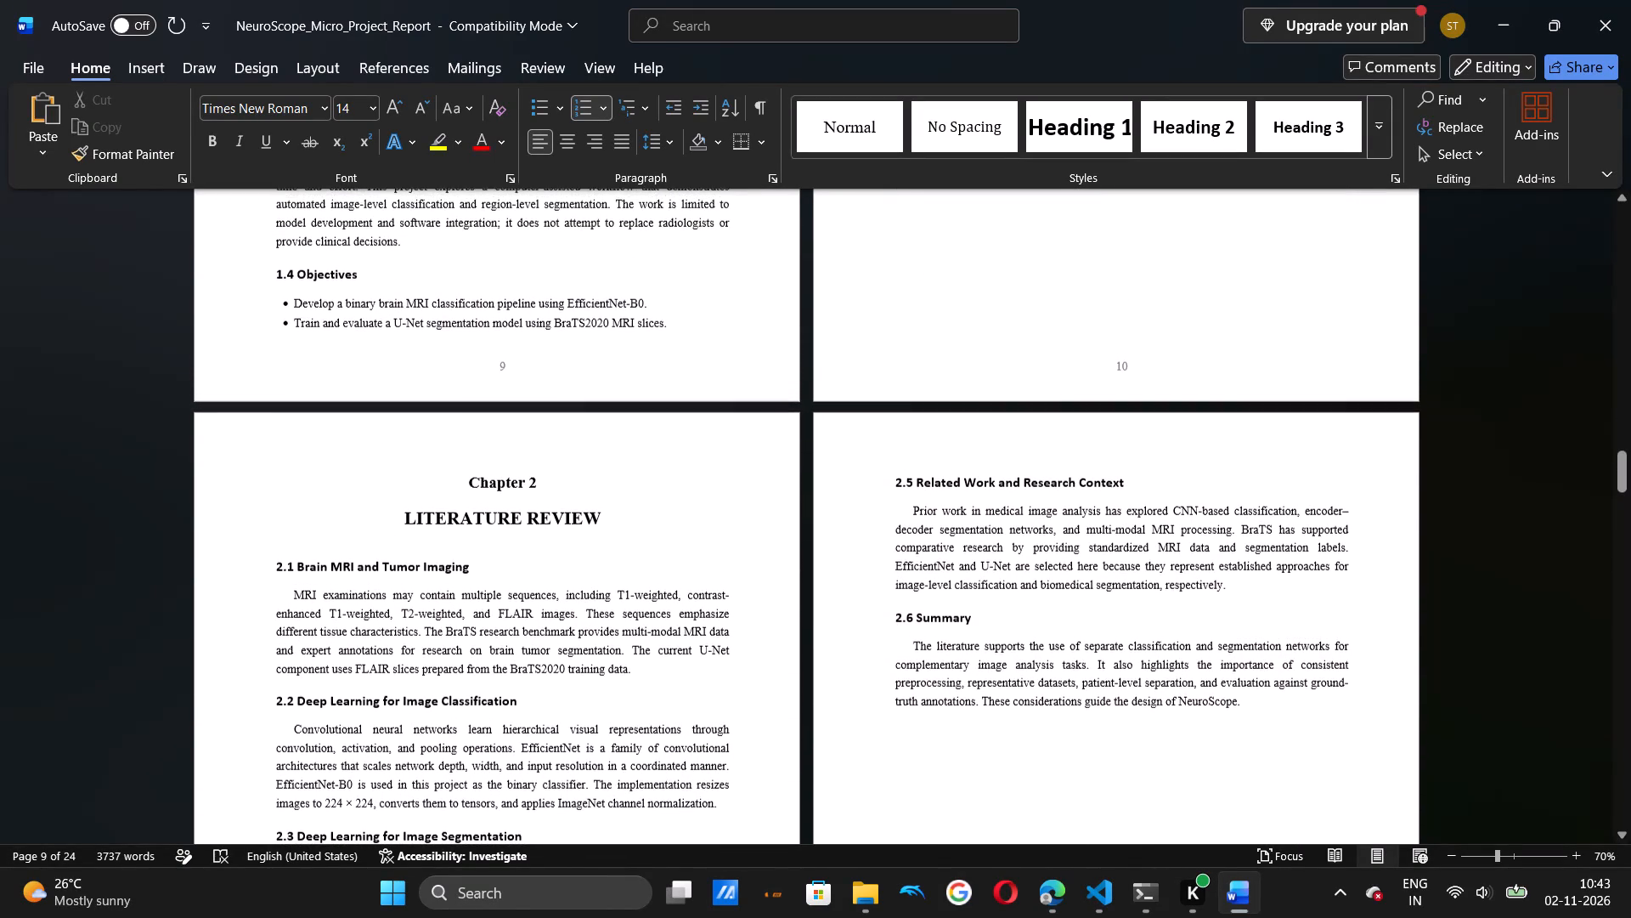
{"action": "scroll", "coordinate": [431, 317], "scroll_direction": "up", "scroll_amount": 7}
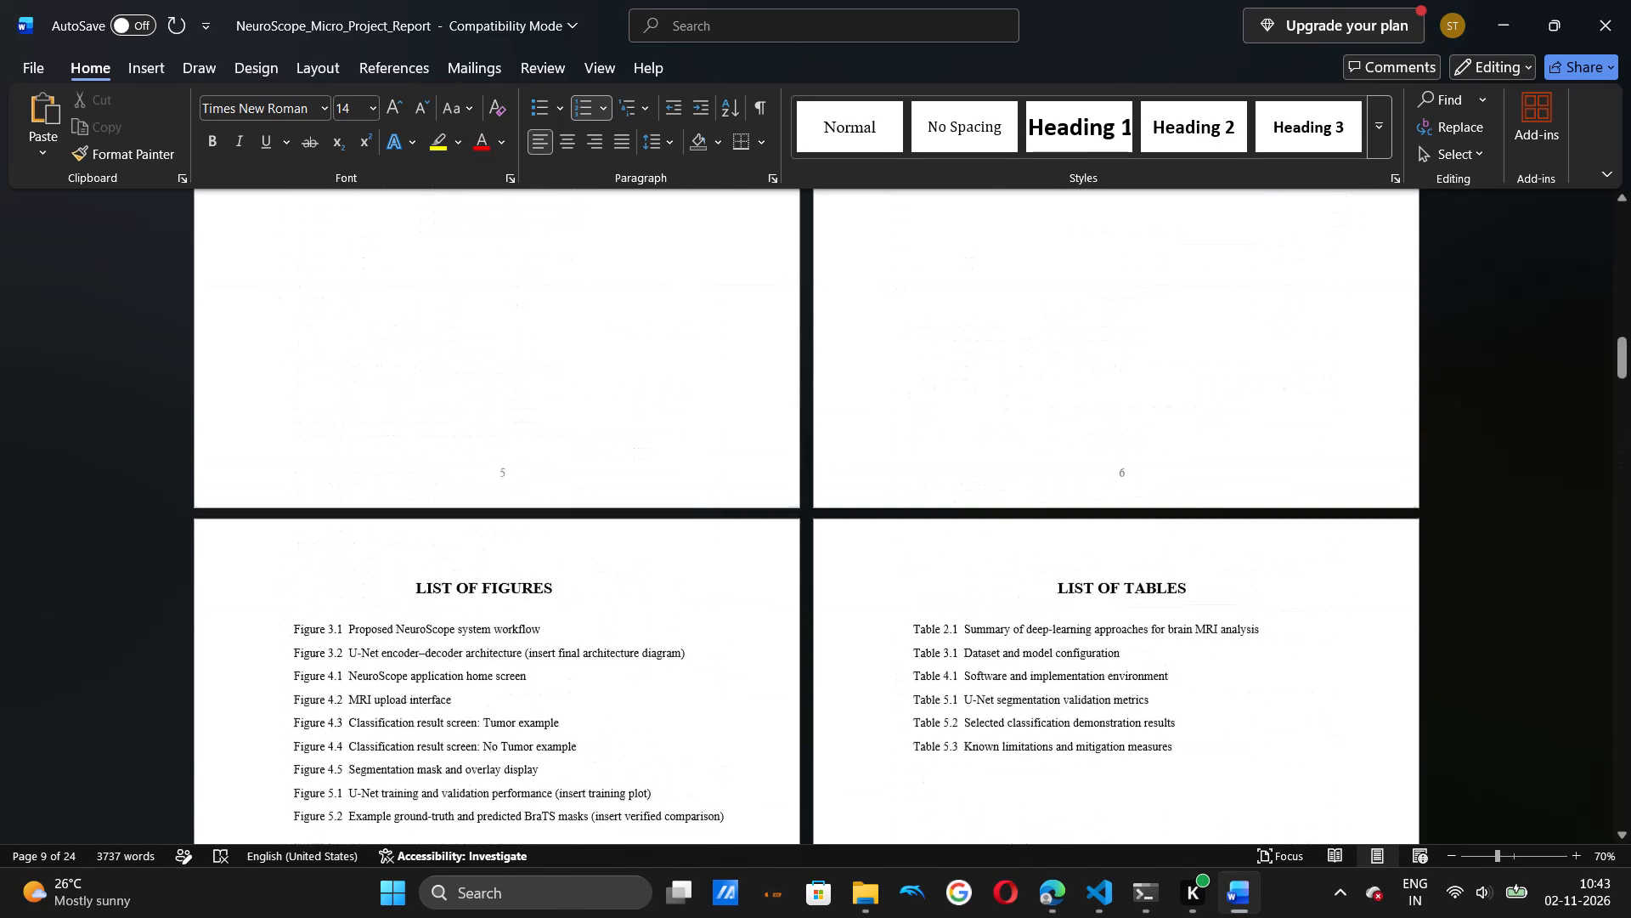
{"action": "scroll", "coordinate": [431, 317], "scroll_direction": "up", "scroll_amount": 2}
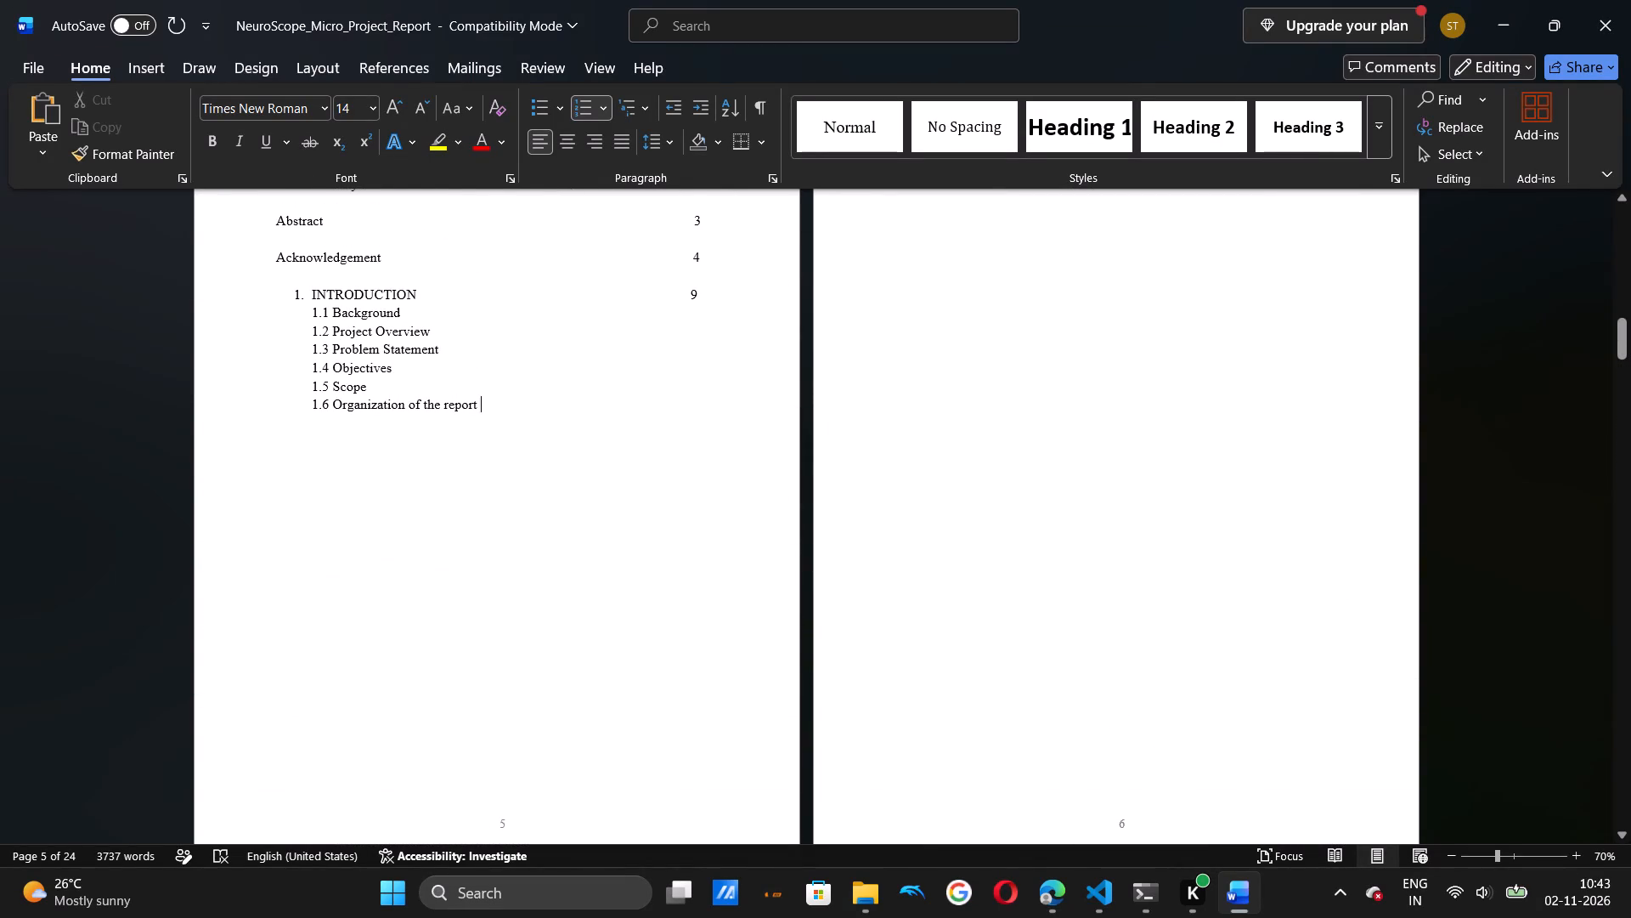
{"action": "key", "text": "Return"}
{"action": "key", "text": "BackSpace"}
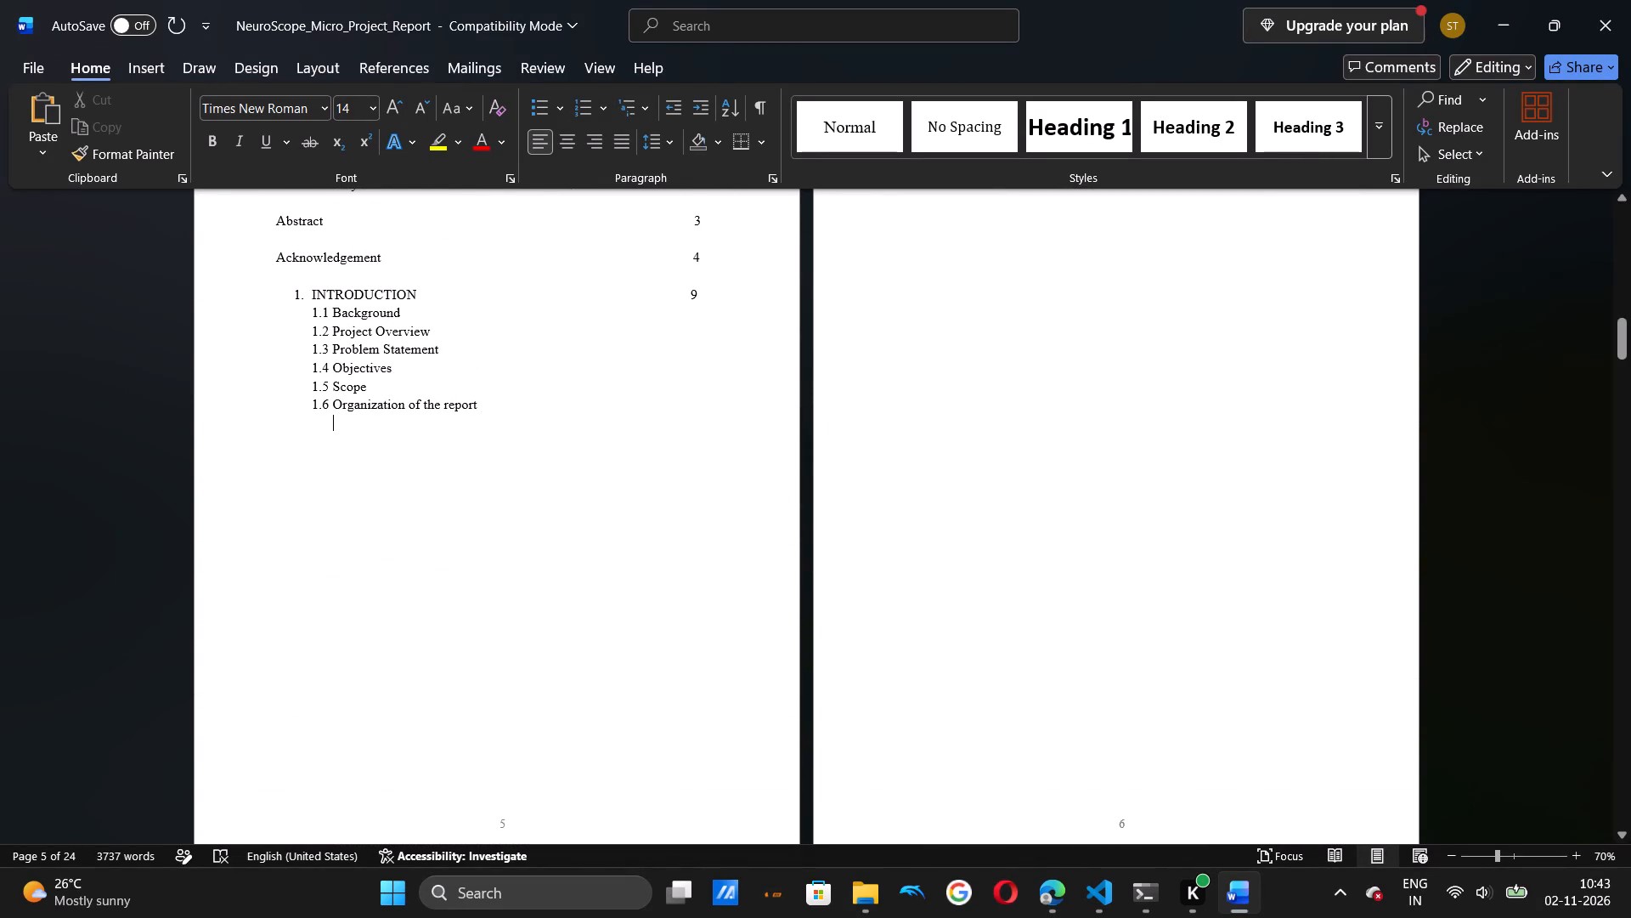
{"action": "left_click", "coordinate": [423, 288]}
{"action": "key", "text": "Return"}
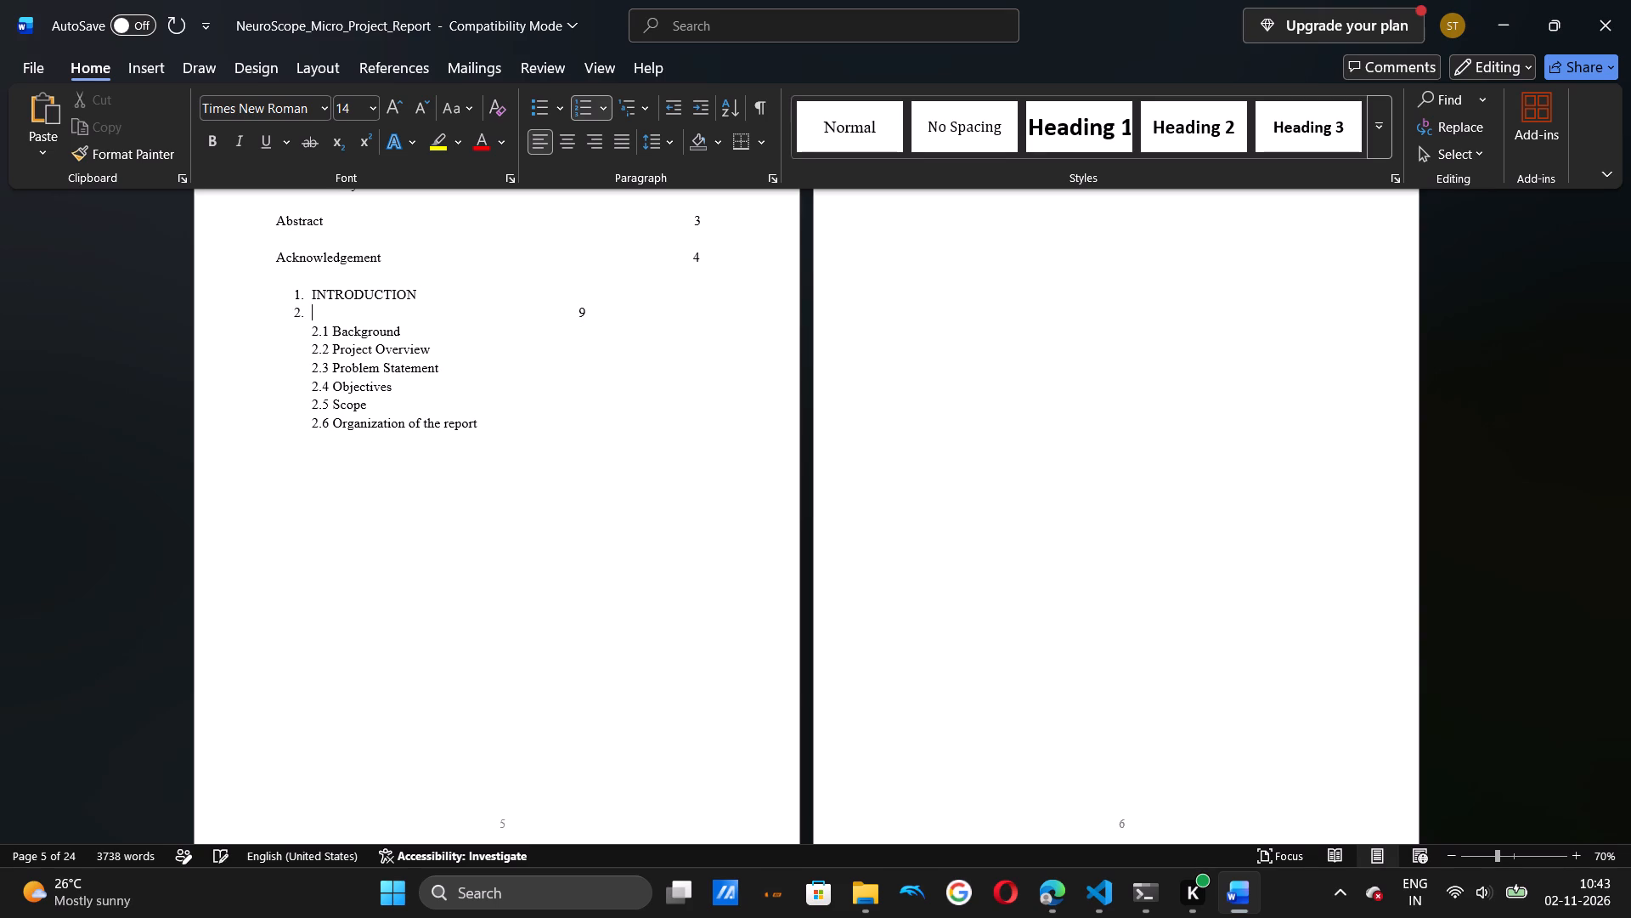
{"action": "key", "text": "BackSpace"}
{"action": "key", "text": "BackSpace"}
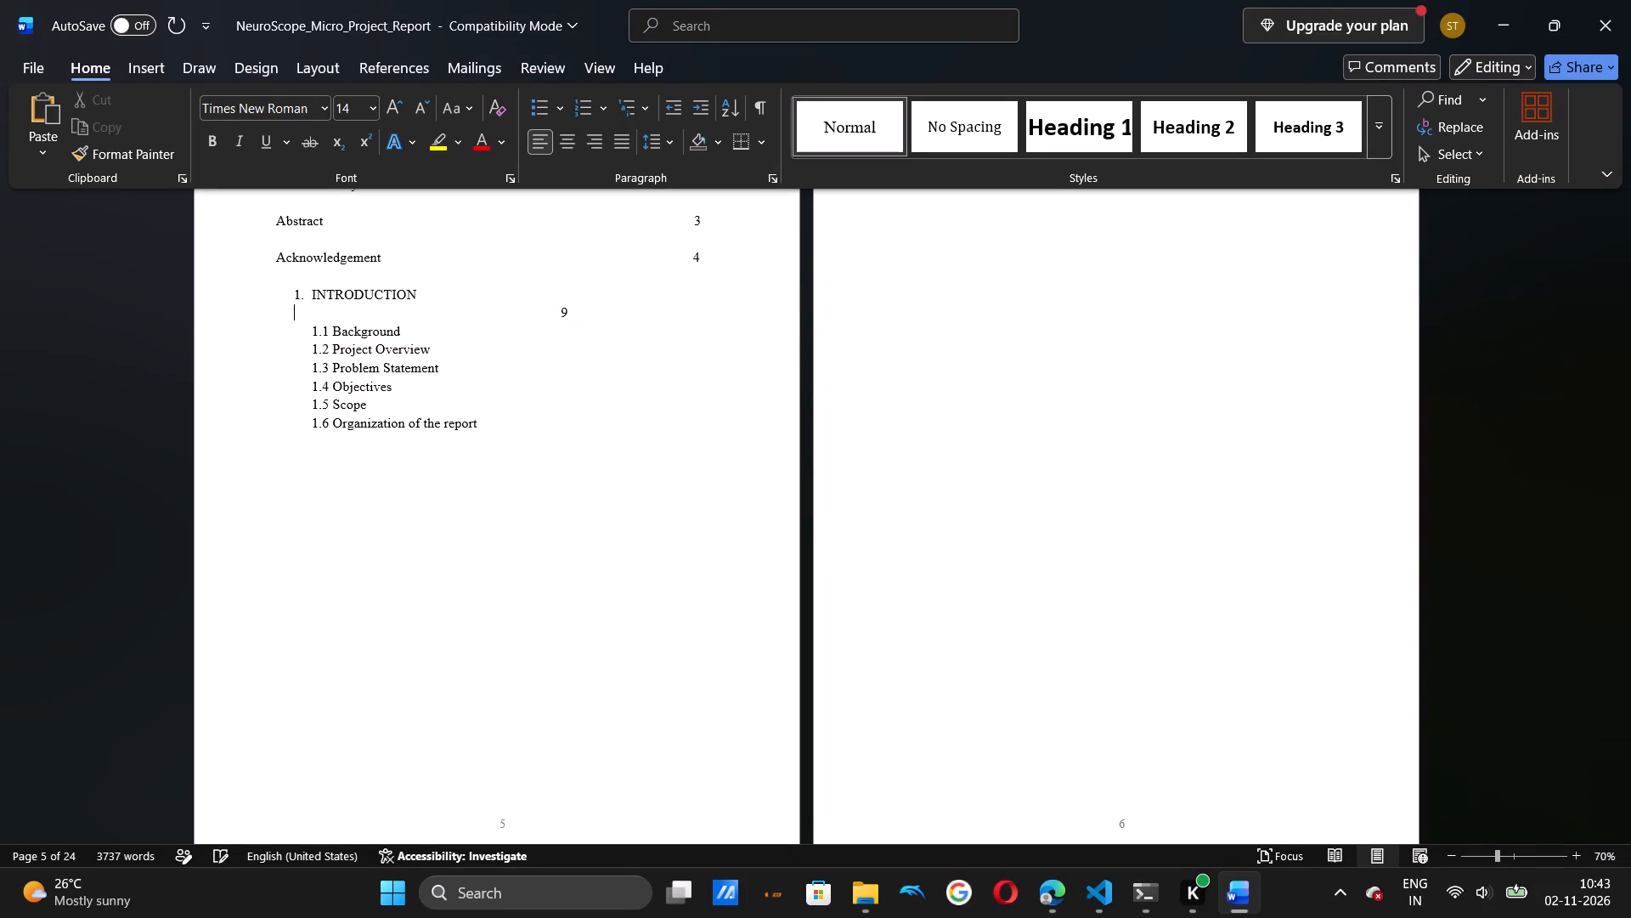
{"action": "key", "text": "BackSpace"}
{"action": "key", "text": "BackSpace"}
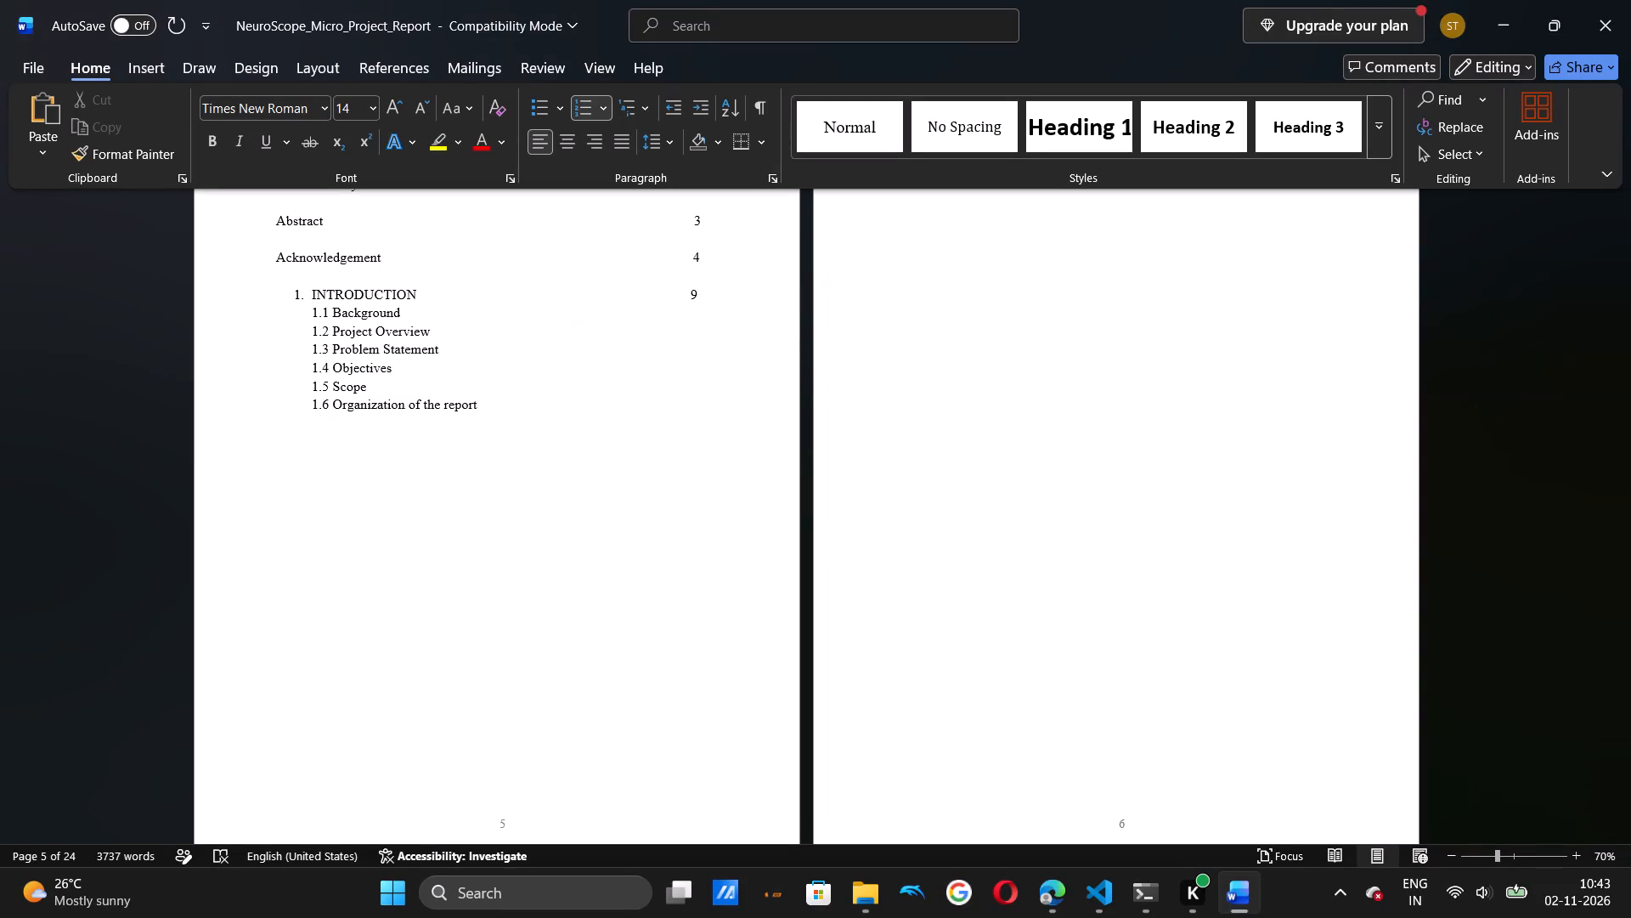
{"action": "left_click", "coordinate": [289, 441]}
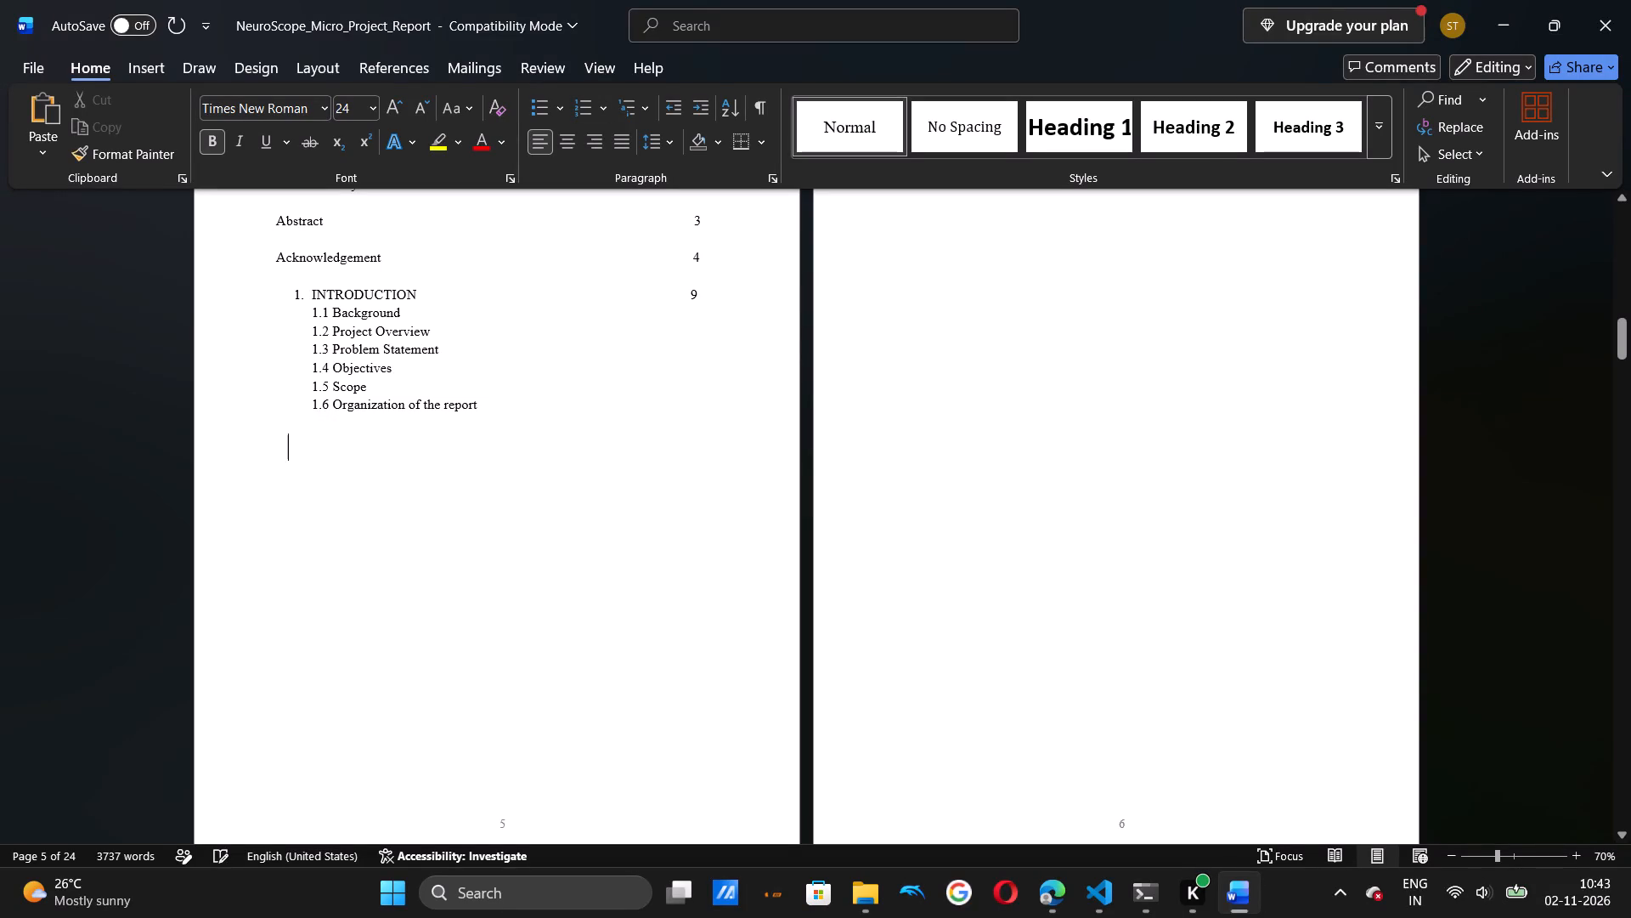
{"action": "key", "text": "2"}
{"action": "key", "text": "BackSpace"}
Start a line without sub-numbering below the 1.6 entry and enter "2.", indented to line up with the INTRODUCTION entry's number.
{"action": "left_click", "coordinate": [490, 398]}
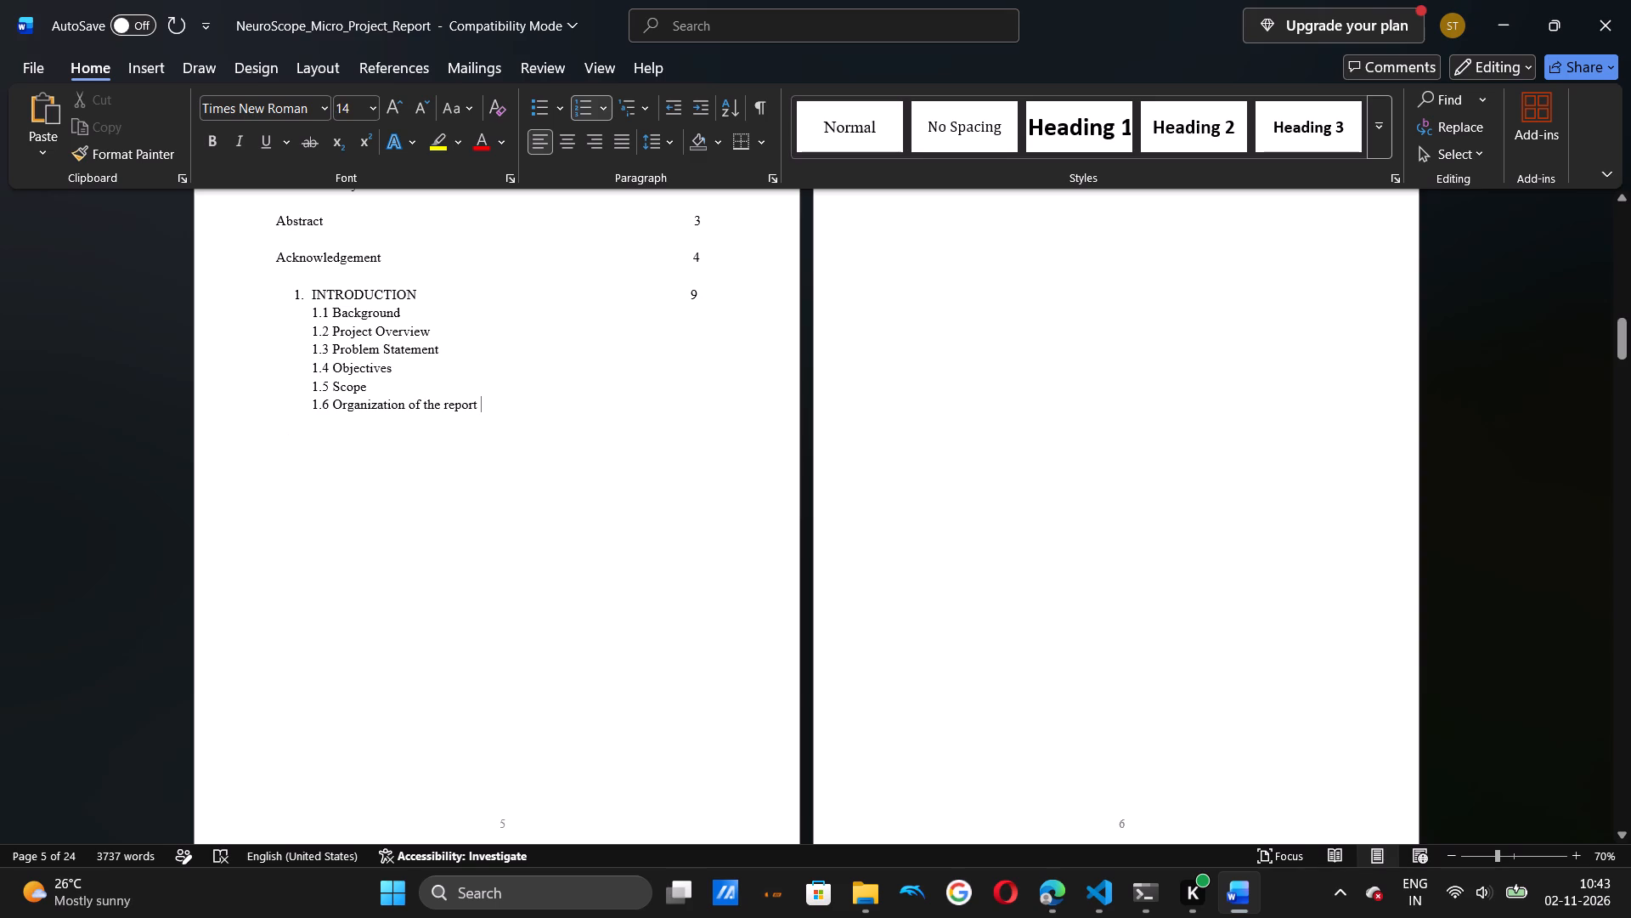
{"action": "key", "text": "Return"}
{"action": "key", "text": "BackSpace"}
{"action": "key", "text": "BackSpace"}
{"action": "key", "text": "BackSpace"}
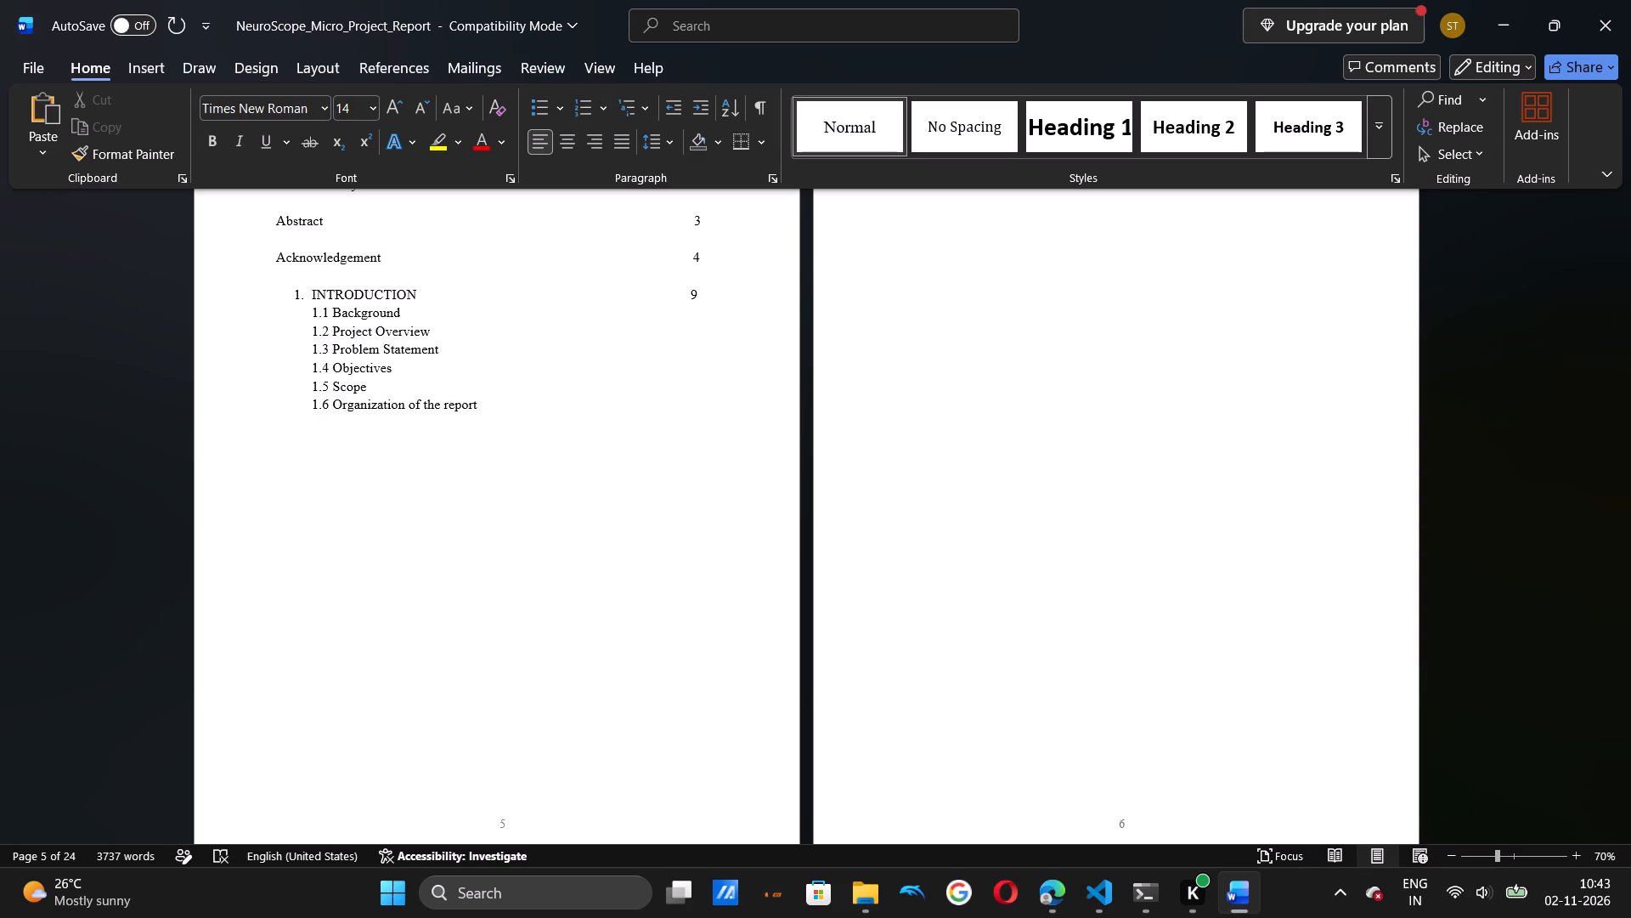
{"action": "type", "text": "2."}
{"action": "left_click", "coordinate": [271, 425]}
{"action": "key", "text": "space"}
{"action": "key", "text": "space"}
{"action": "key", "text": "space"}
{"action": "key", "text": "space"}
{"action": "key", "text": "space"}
Enter the chapter title "Literature Survey" after the number 2 in the Contents list.
{"action": "left_click", "coordinate": [308, 428]}
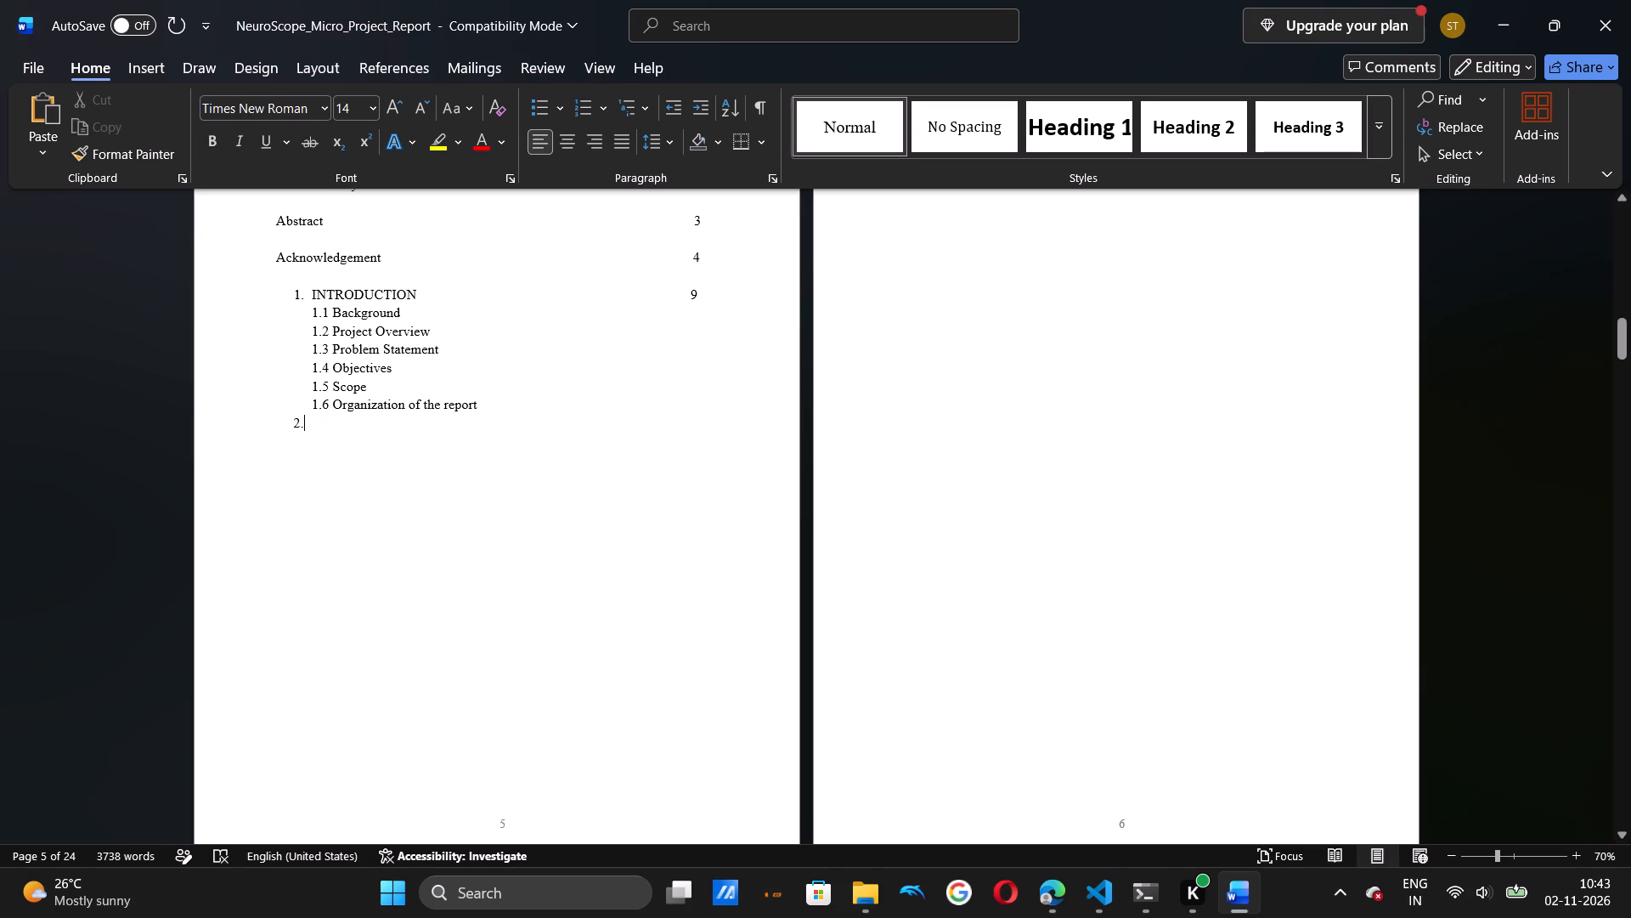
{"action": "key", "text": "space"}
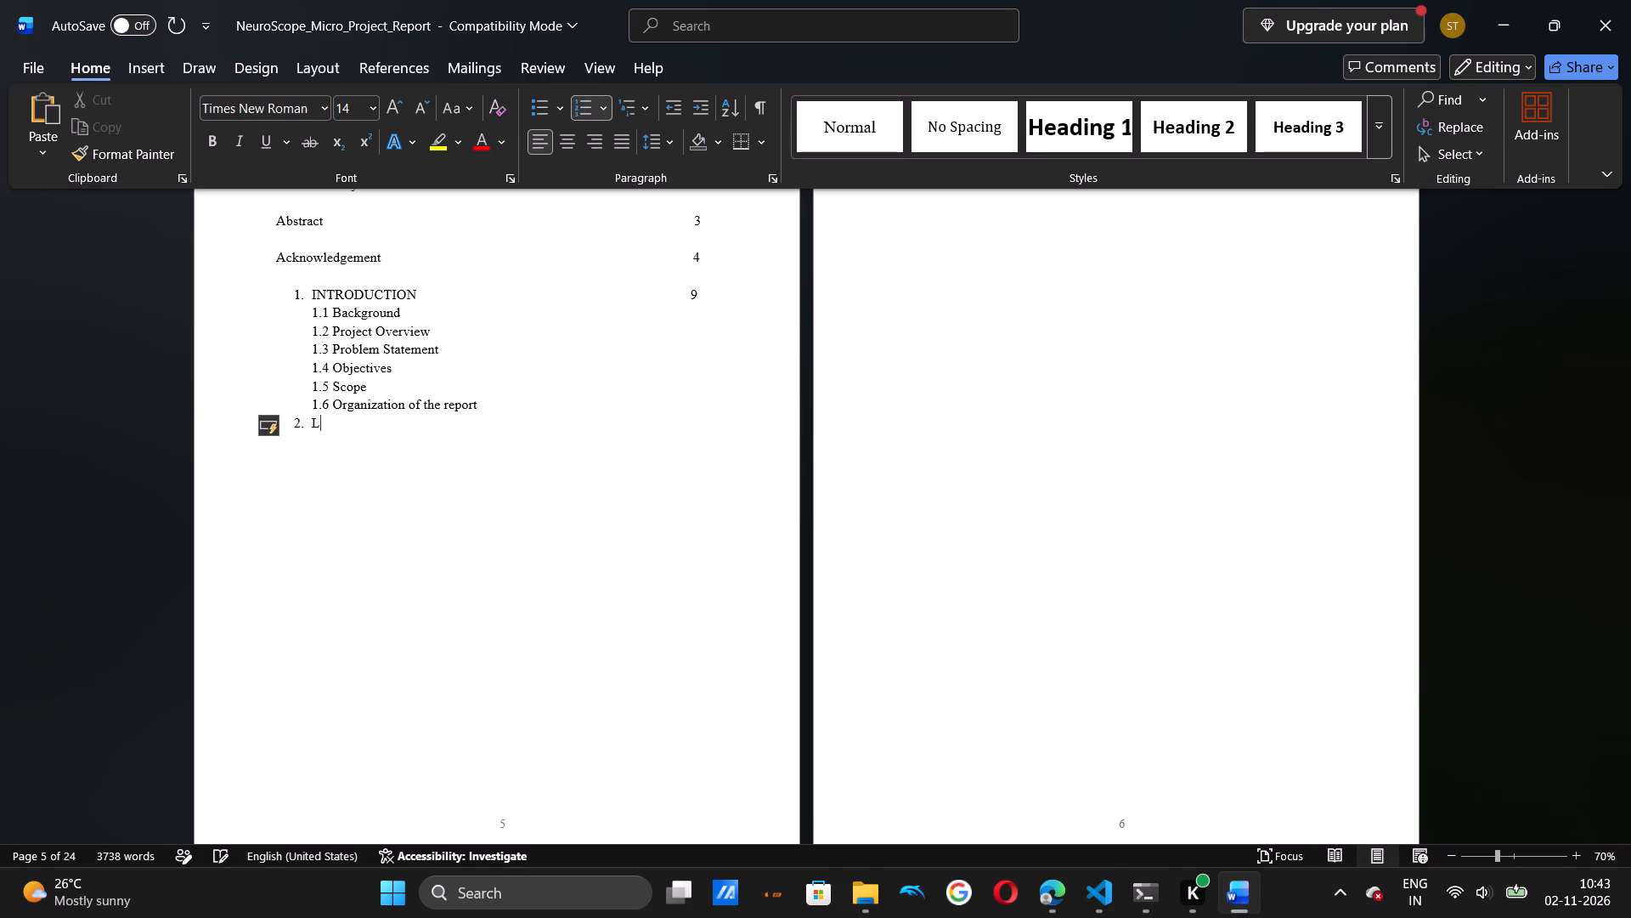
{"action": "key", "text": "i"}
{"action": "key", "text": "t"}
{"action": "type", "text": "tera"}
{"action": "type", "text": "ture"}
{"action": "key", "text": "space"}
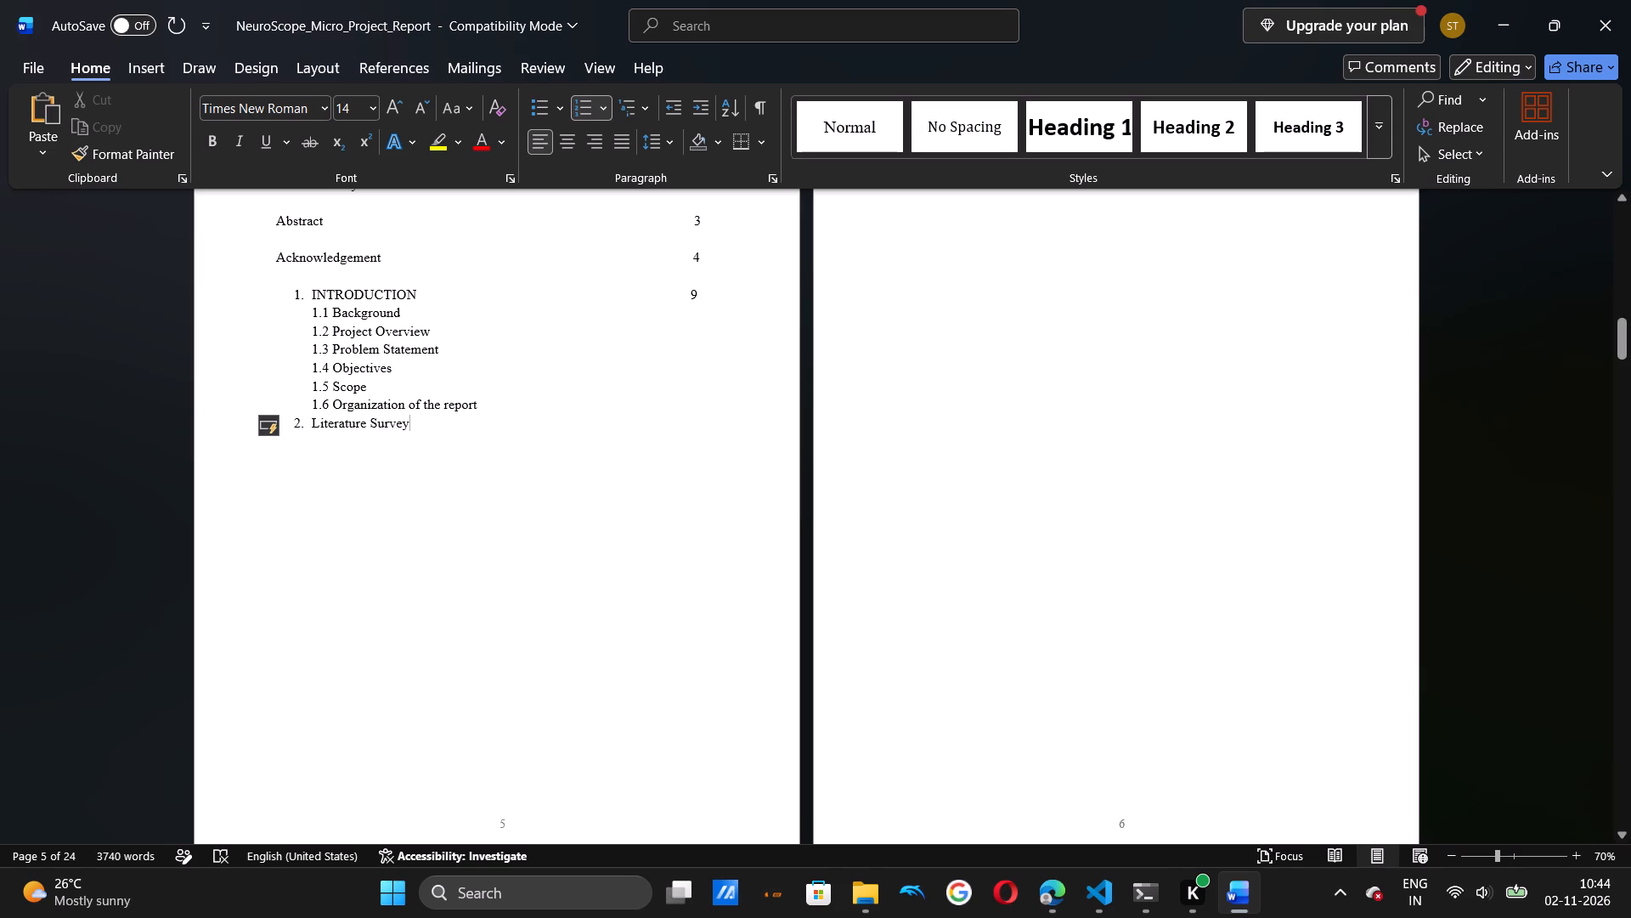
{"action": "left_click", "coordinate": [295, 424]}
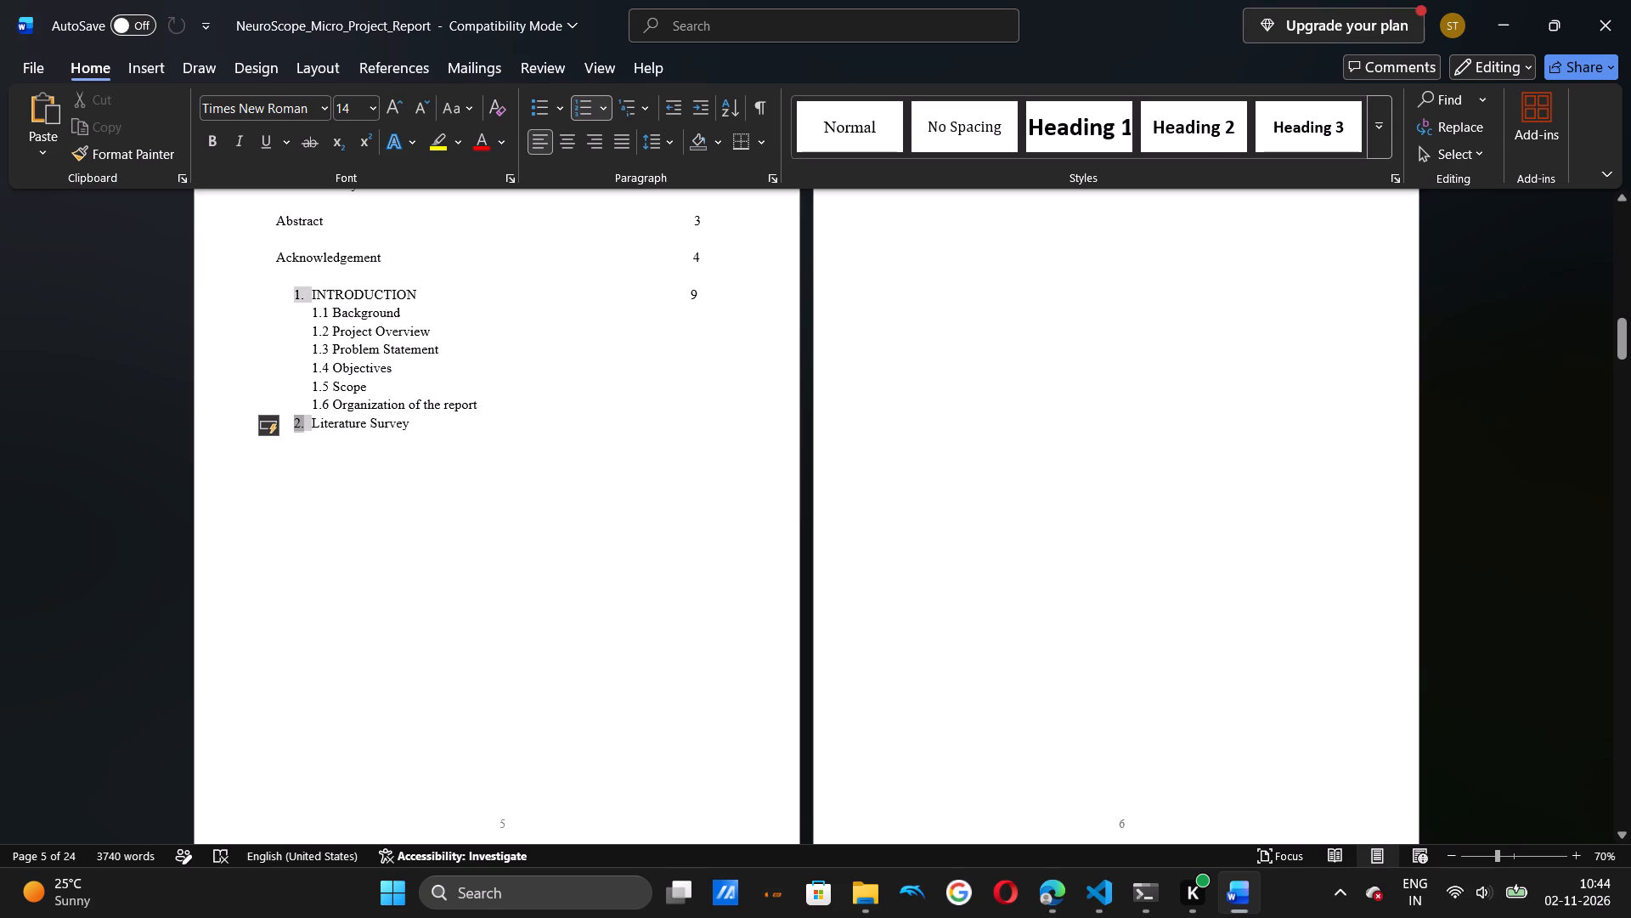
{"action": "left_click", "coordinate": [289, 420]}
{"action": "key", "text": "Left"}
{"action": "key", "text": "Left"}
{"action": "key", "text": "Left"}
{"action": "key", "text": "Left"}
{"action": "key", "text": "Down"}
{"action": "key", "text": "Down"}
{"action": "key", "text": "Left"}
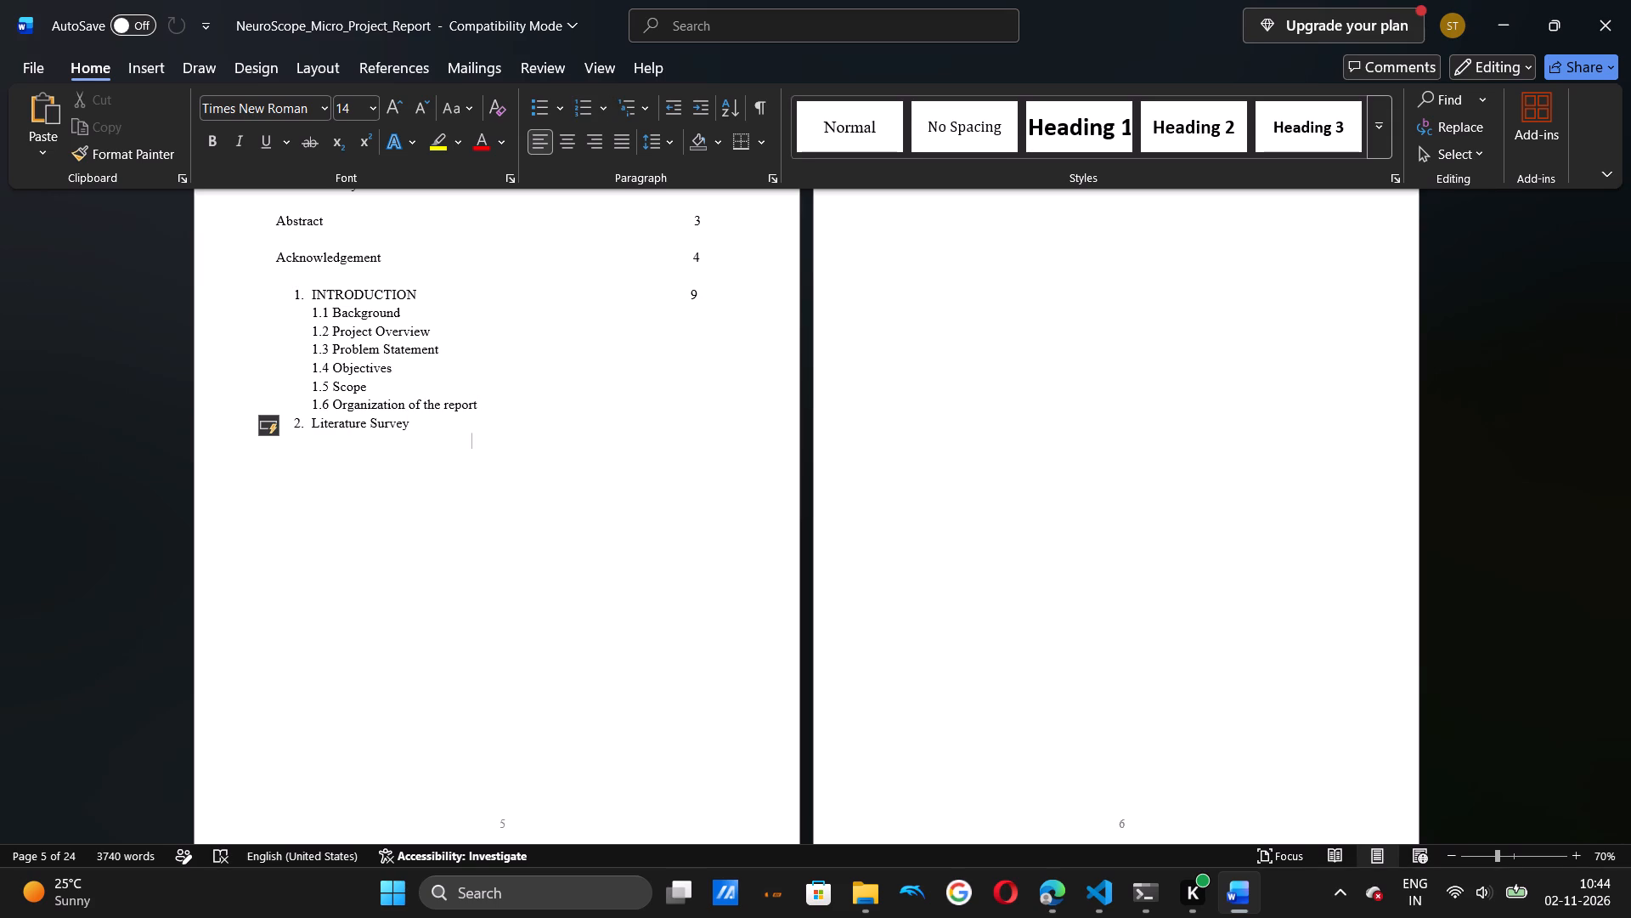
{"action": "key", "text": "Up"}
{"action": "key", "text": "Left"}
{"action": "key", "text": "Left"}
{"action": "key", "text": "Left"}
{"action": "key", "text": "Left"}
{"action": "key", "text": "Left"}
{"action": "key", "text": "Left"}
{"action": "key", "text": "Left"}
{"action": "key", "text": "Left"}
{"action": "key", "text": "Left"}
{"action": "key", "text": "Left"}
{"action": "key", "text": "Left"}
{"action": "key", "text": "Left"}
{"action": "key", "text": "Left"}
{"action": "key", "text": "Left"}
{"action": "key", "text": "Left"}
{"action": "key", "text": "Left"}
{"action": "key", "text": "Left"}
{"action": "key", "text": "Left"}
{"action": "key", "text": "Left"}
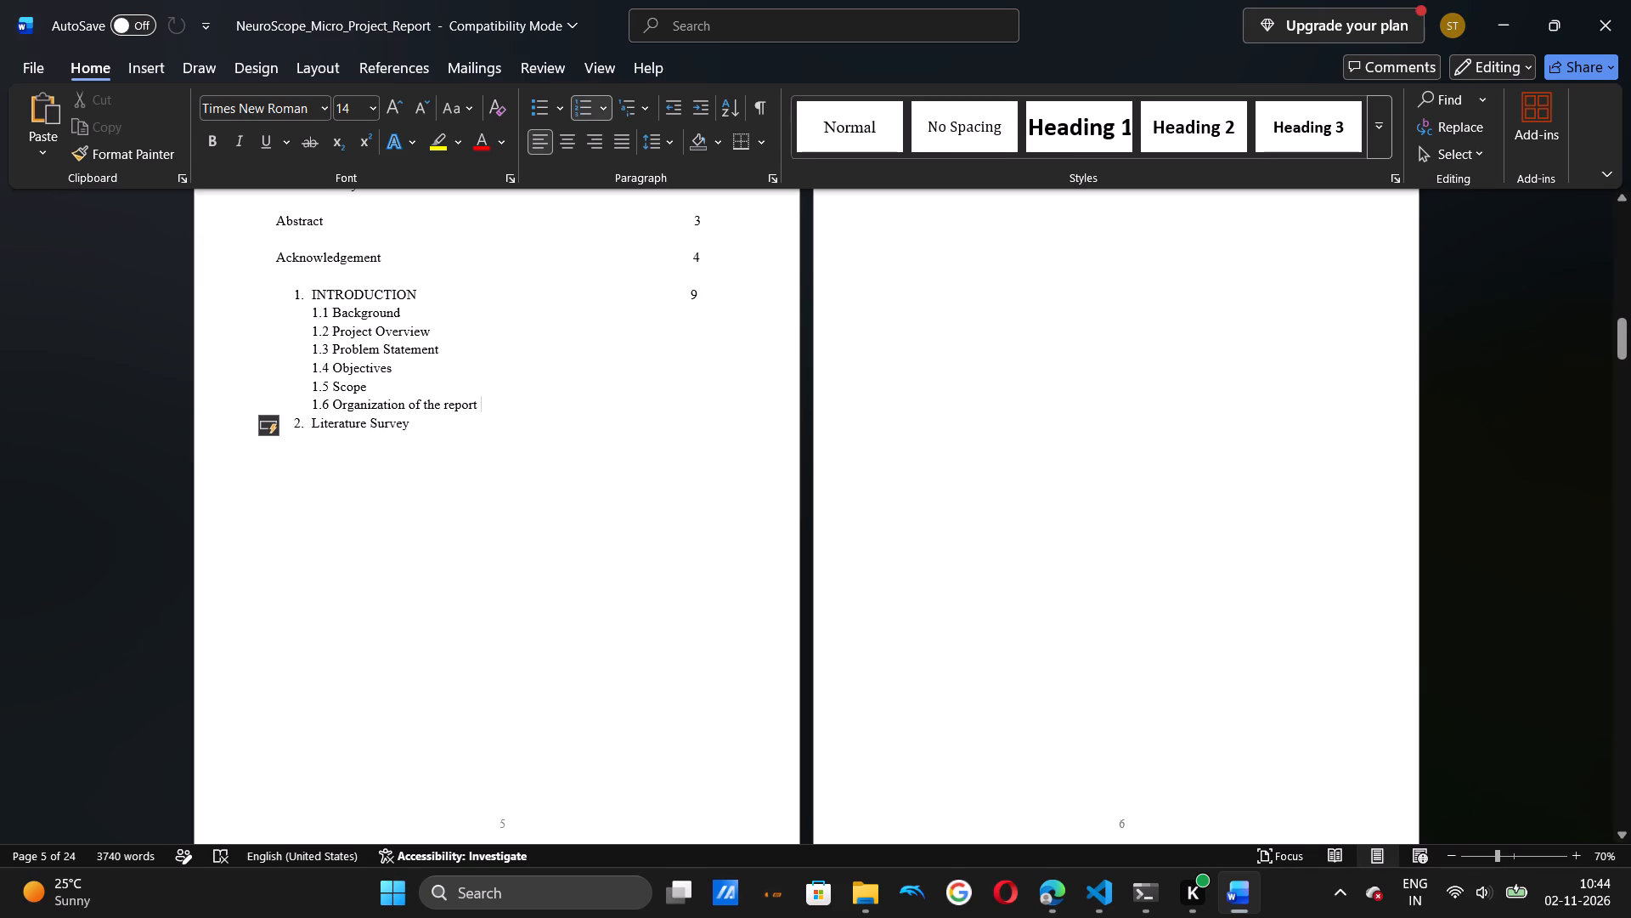
Insert a blank, unnumbered line between the 1.6 entry and the chapter 2 entry in the Contents list.
{"action": "left_click", "coordinate": [293, 422]}
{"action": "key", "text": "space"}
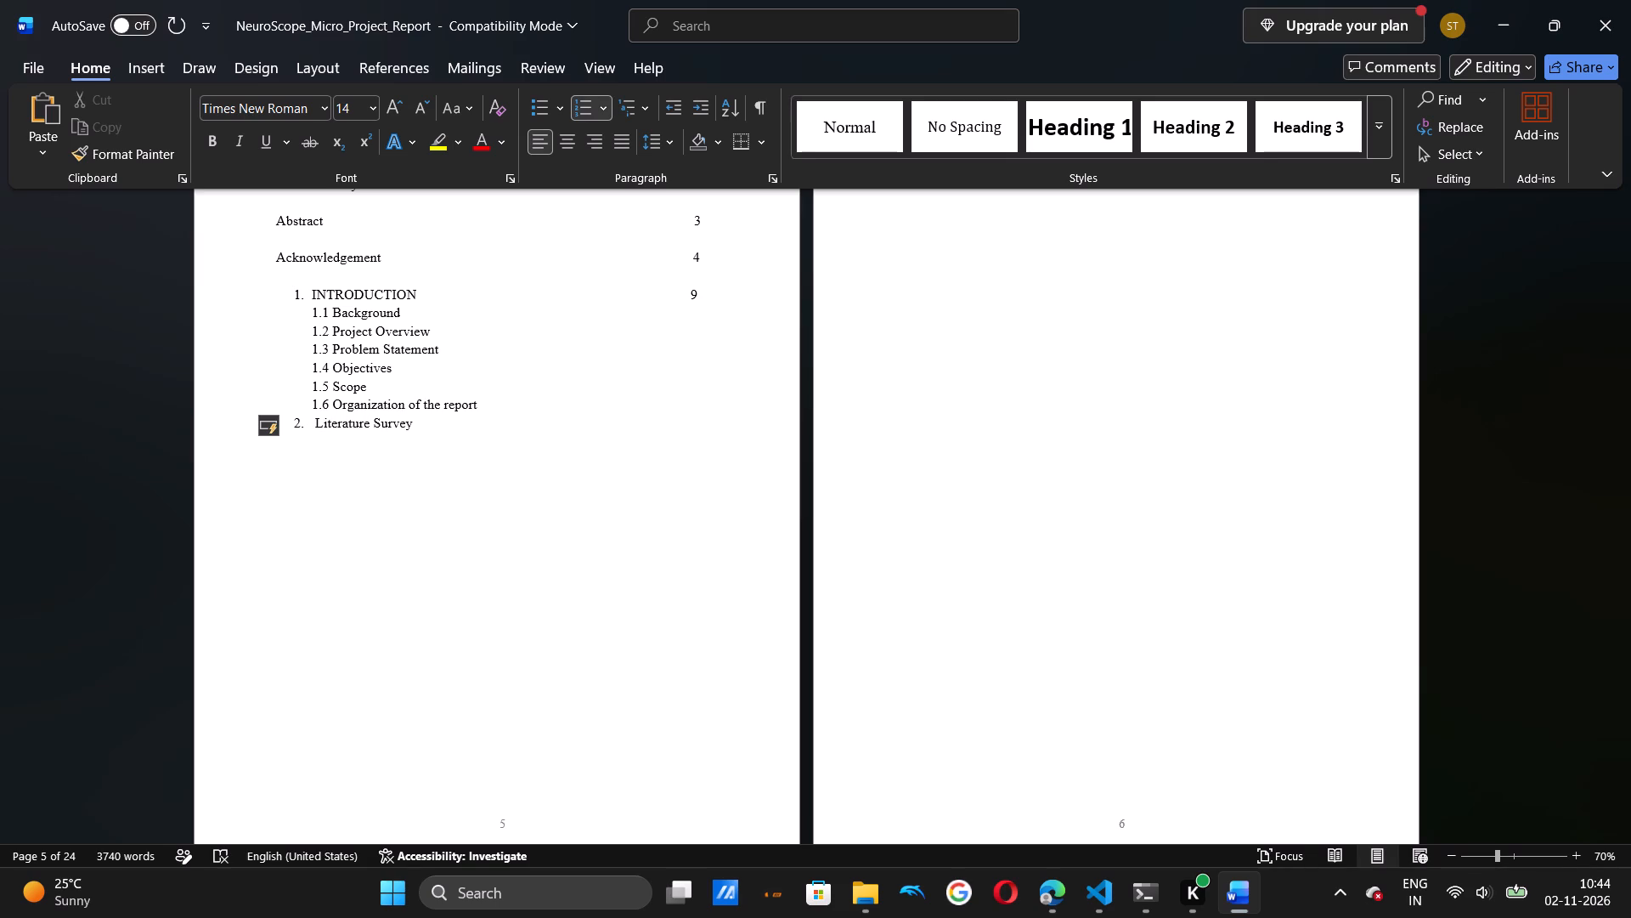
{"action": "key", "text": "BackSpace"}
{"action": "key", "text": "Return"}
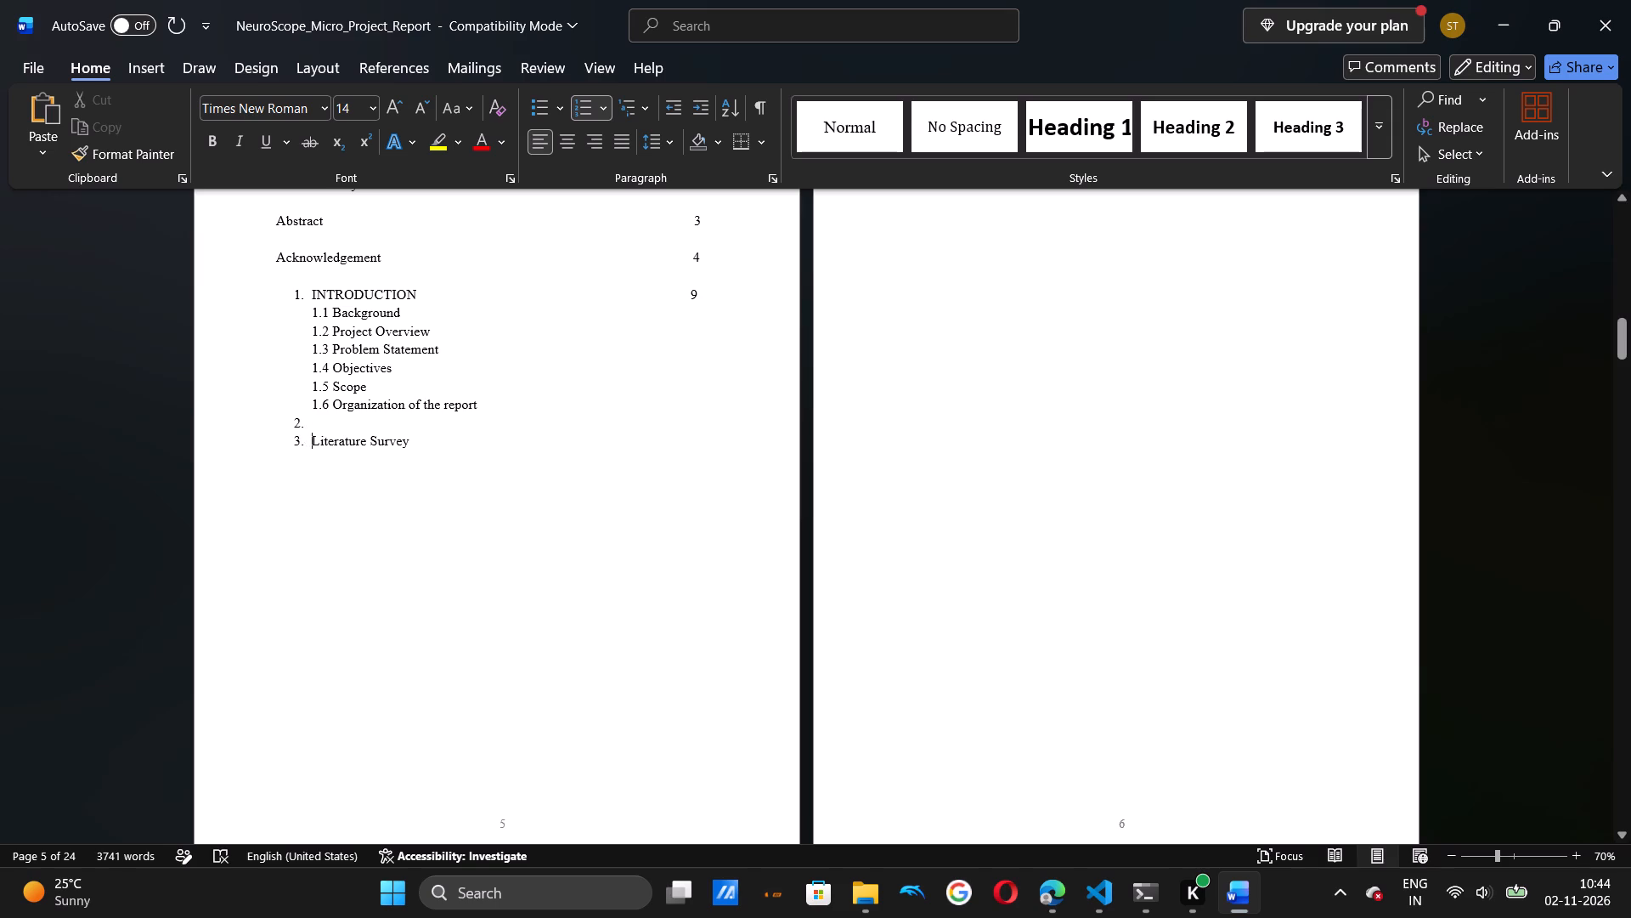
{"action": "left_click", "coordinate": [304, 426]}
{"action": "key", "text": "BackSpace"}
{"action": "key", "text": "BackSpace"}
Replace the chapter 2 title in the Contents list with "LITERATURE REVIEW" in capitals.
{"action": "left_click", "coordinate": [414, 437]}
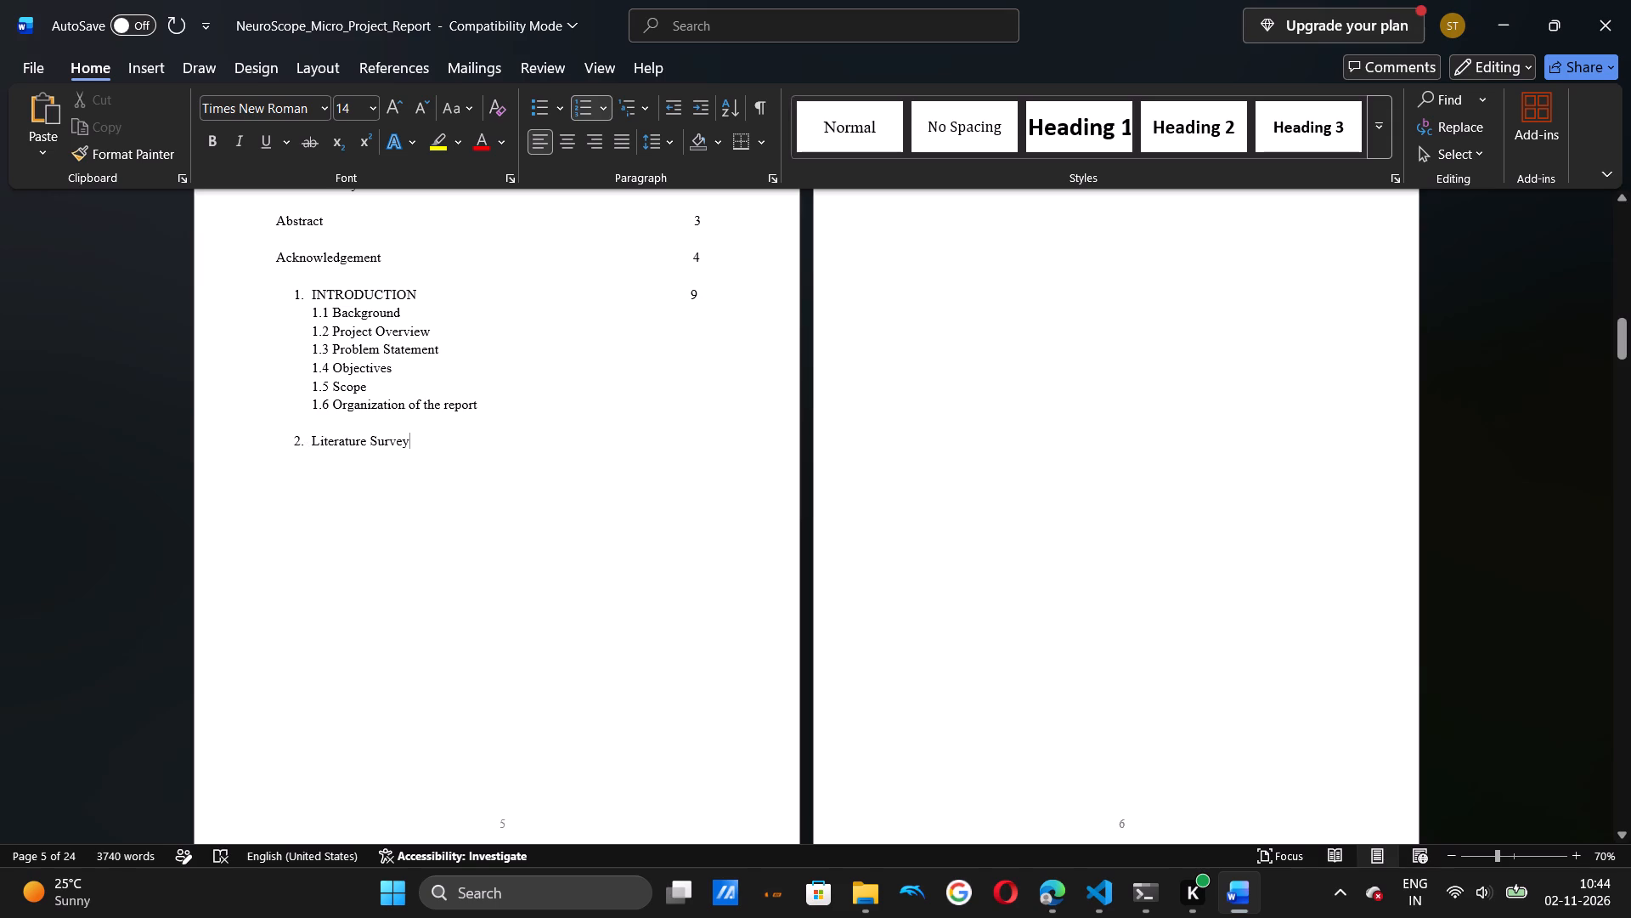
{"action": "key", "text": "BackSpace"}
{"action": "key", "text": "BackSpace"}
{"action": "key", "text": "BackSpace"}
{"action": "key", "text": "BackSpace"}
{"action": "key", "text": "BackSpace"}
{"action": "key", "text": "BackSpace"}
{"action": "key", "text": "BackSpace"}
{"action": "key", "text": "BackSpace"}
{"action": "key", "text": "BackSpace"}
{"action": "key", "text": "BackSpace"}
{"action": "key", "text": "BackSpace"}
{"action": "key", "text": "BackSpace"}
{"action": "key", "text": "BackSpace"}
{"action": "key", "text": "BackSpace"}
{"action": "key", "text": "BackSpace"}
{"action": "key", "text": "BackSpace"}
{"action": "key", "text": "BackSpace"}
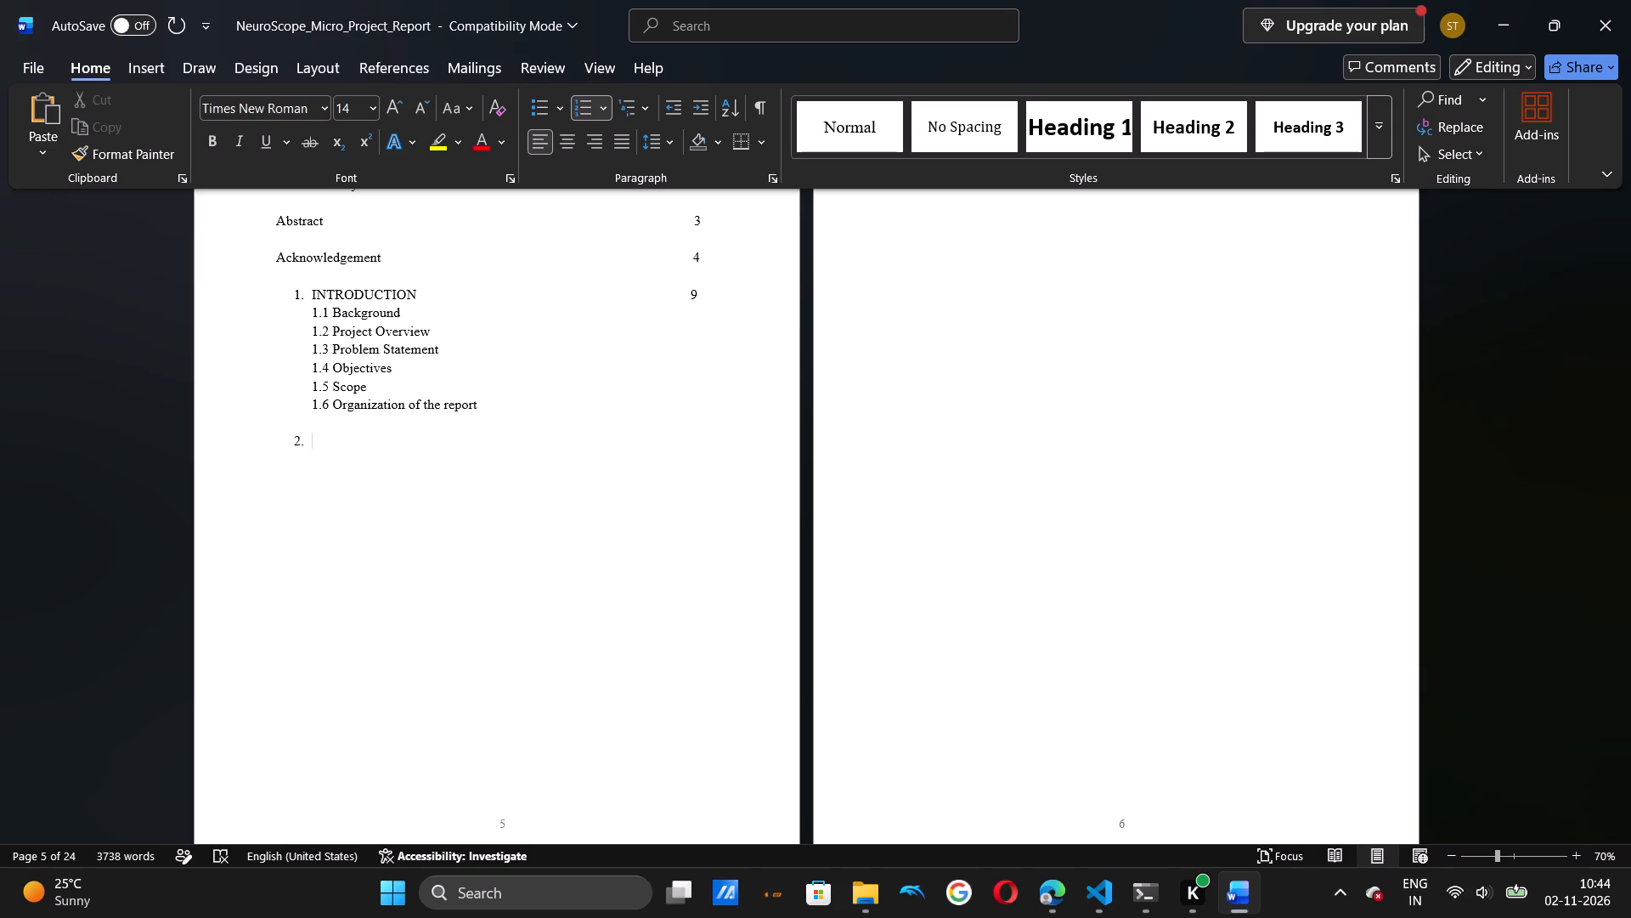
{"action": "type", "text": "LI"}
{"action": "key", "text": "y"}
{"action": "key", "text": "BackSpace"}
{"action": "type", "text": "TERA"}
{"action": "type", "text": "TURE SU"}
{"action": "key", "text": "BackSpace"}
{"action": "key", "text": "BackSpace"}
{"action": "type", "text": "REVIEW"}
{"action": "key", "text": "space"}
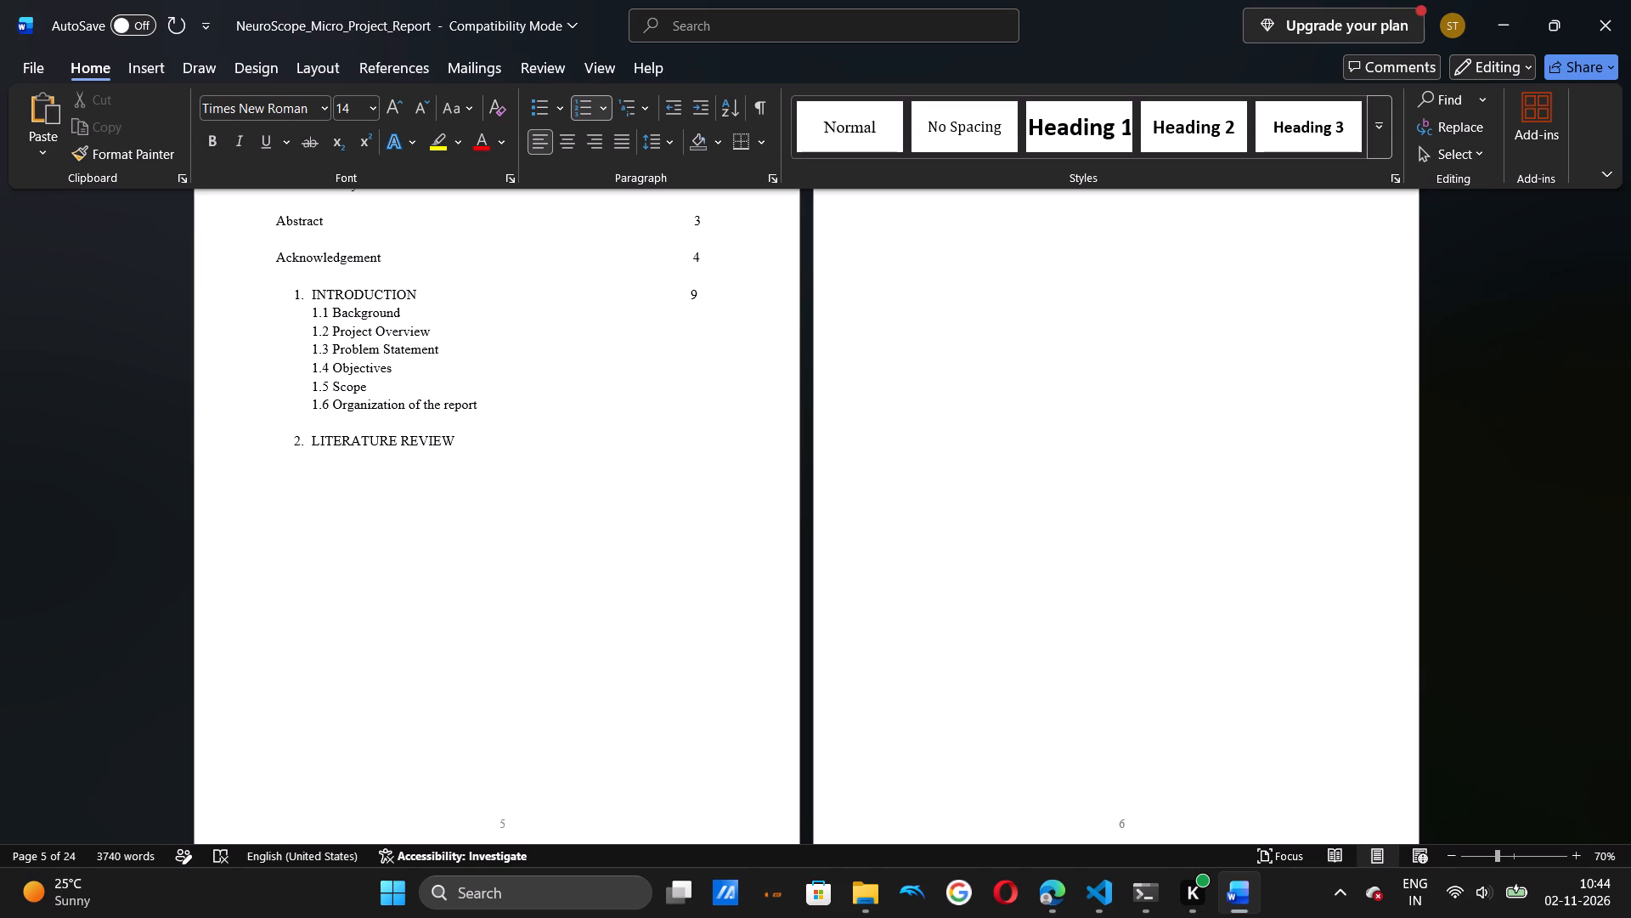
Start a line without list numbering under LITERATURE REVIEW, aligned with the title, and enter the sub-number "2.1".
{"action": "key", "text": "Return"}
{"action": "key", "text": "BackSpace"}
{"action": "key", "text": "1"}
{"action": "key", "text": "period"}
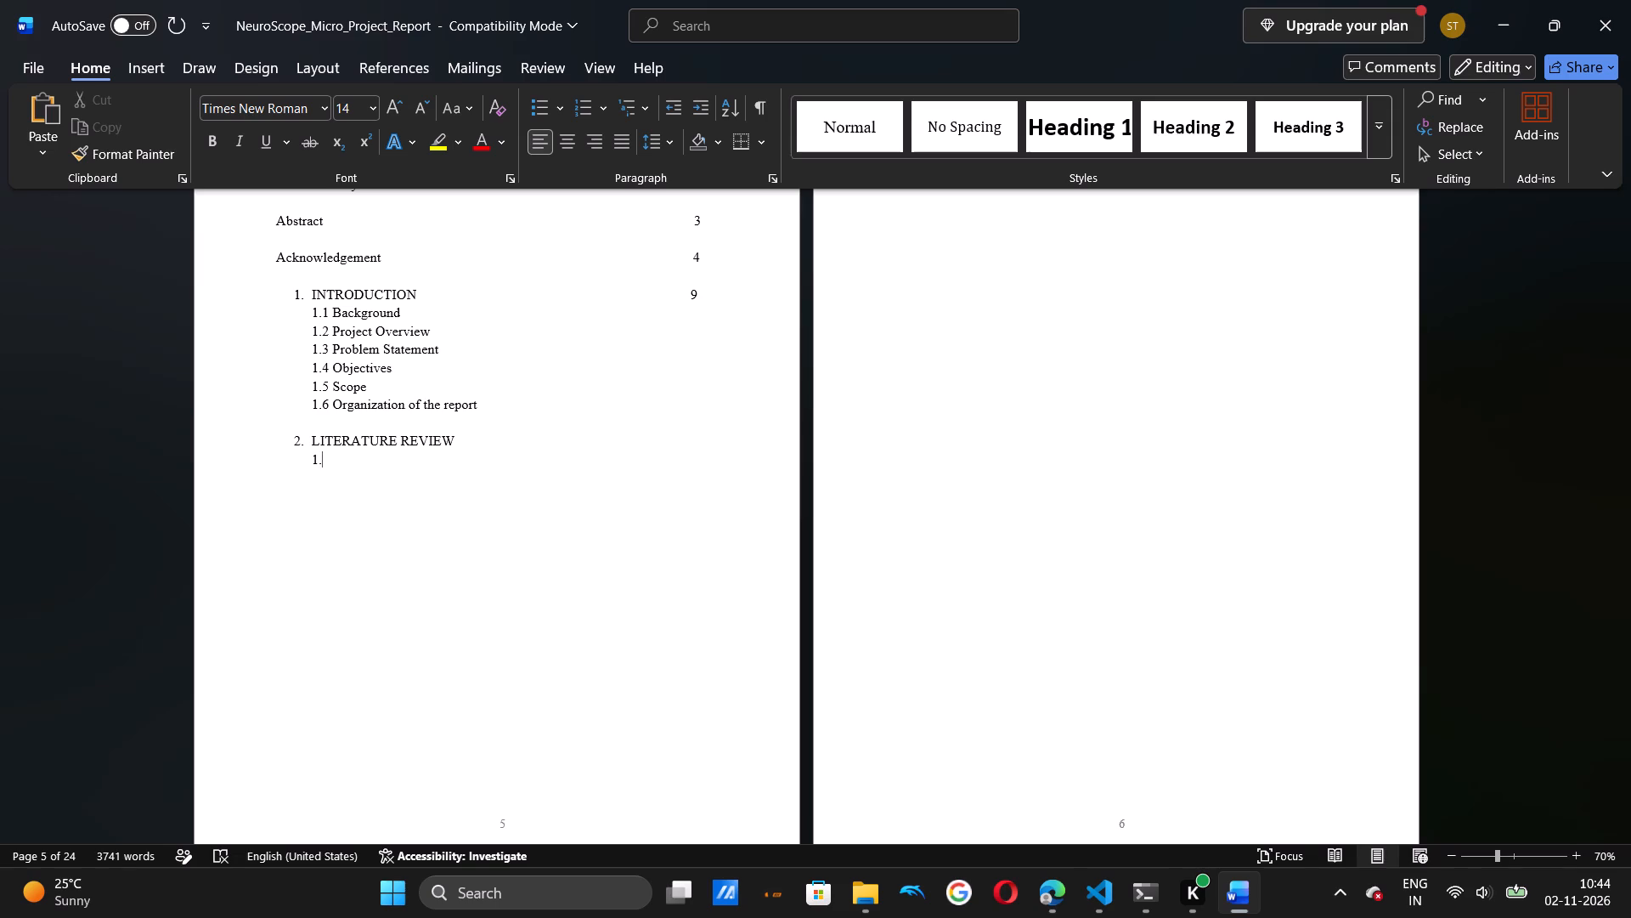
{"action": "scroll", "coordinate": [477, 448], "scroll_direction": "down", "scroll_amount": 1}
{"action": "key", "text": "BackSpace"}
{"action": "key", "text": "BackSpace"}
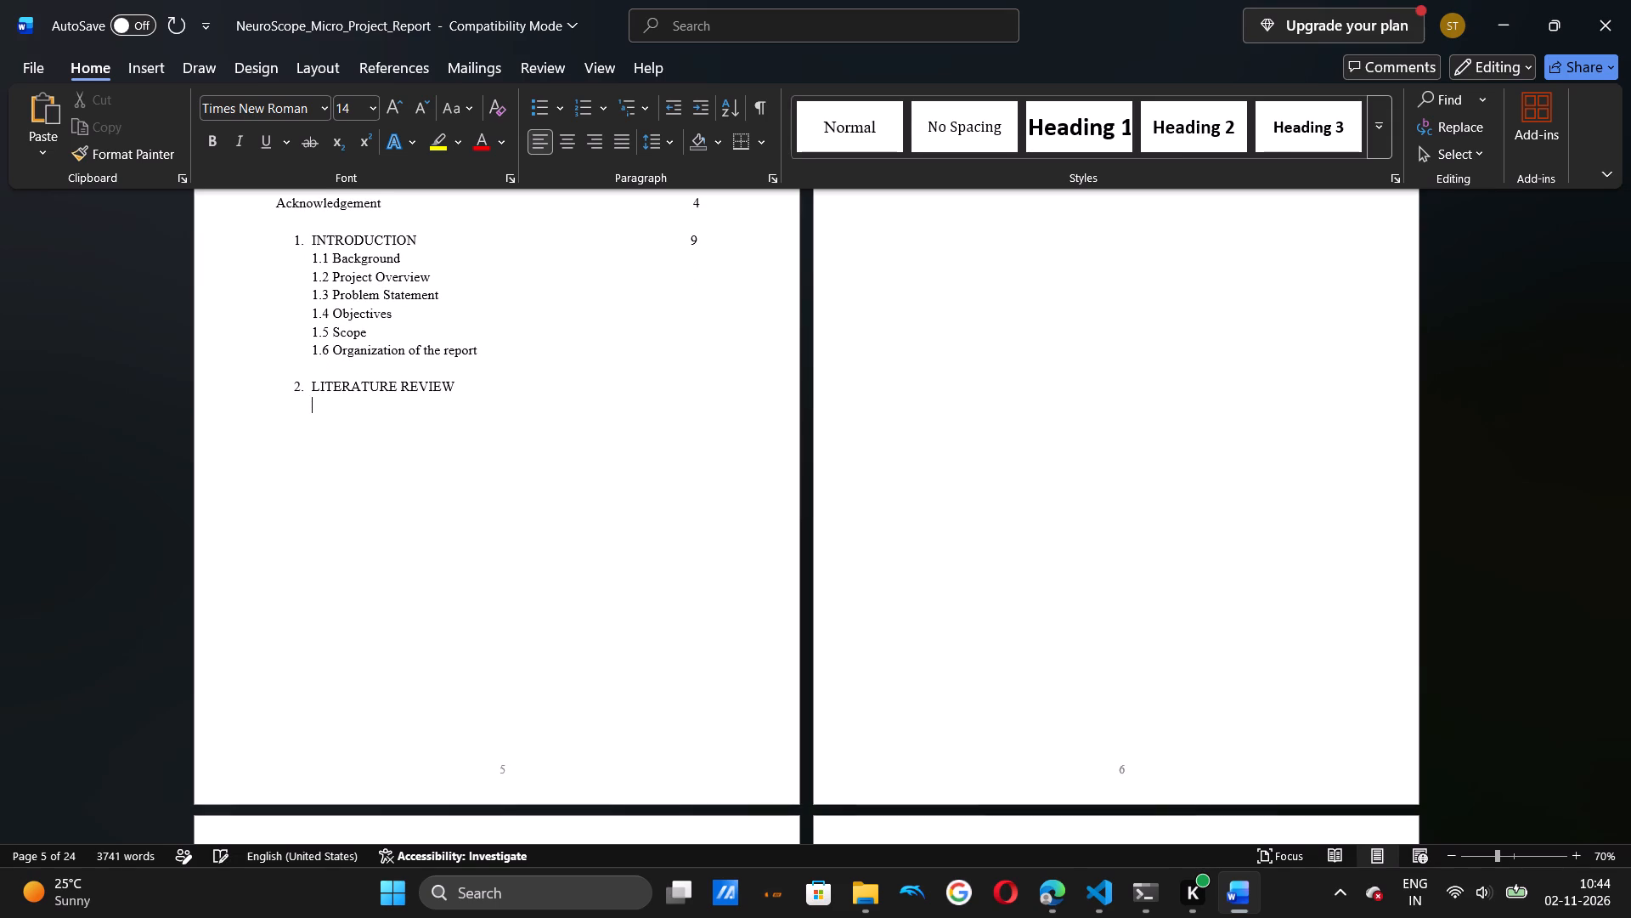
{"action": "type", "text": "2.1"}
Look up the first section heading of Chapter 2 and complete the 2.1 entry with "Brain MRI tumor imaging".
{"action": "scroll", "coordinate": [477, 448], "scroll_direction": "down", "scroll_amount": 7}
{"action": "scroll", "coordinate": [477, 448], "scroll_direction": "up", "scroll_amount": 1}
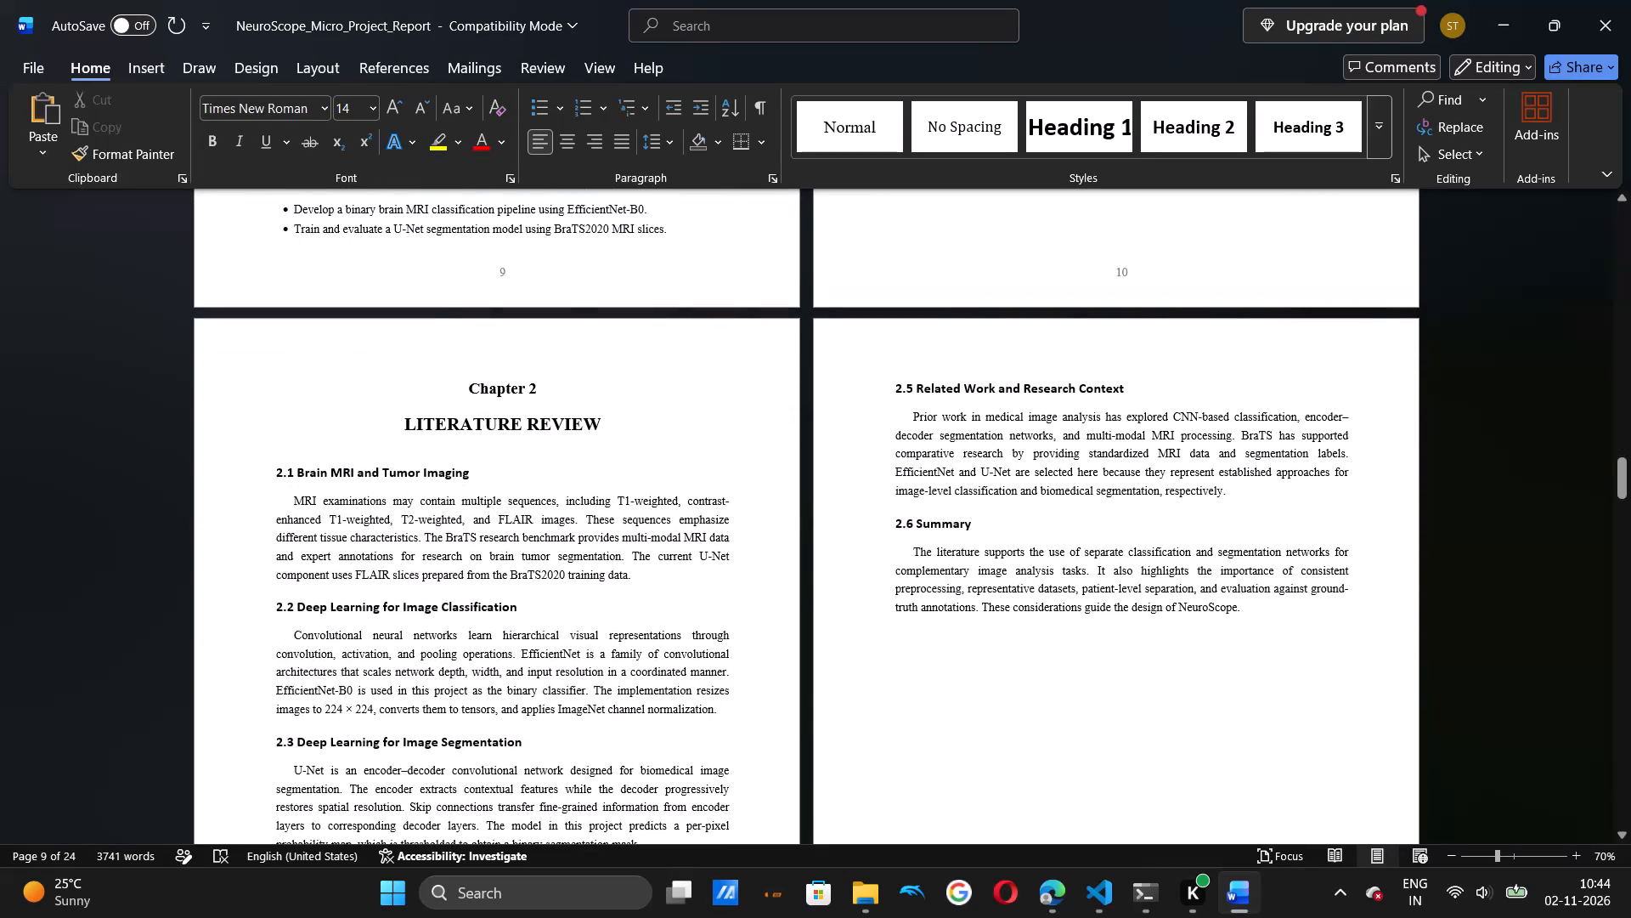
{"action": "scroll", "coordinate": [477, 448], "scroll_direction": "down", "scroll_amount": 1}
{"action": "scroll", "coordinate": [477, 448], "scroll_direction": "up", "scroll_amount": 3}
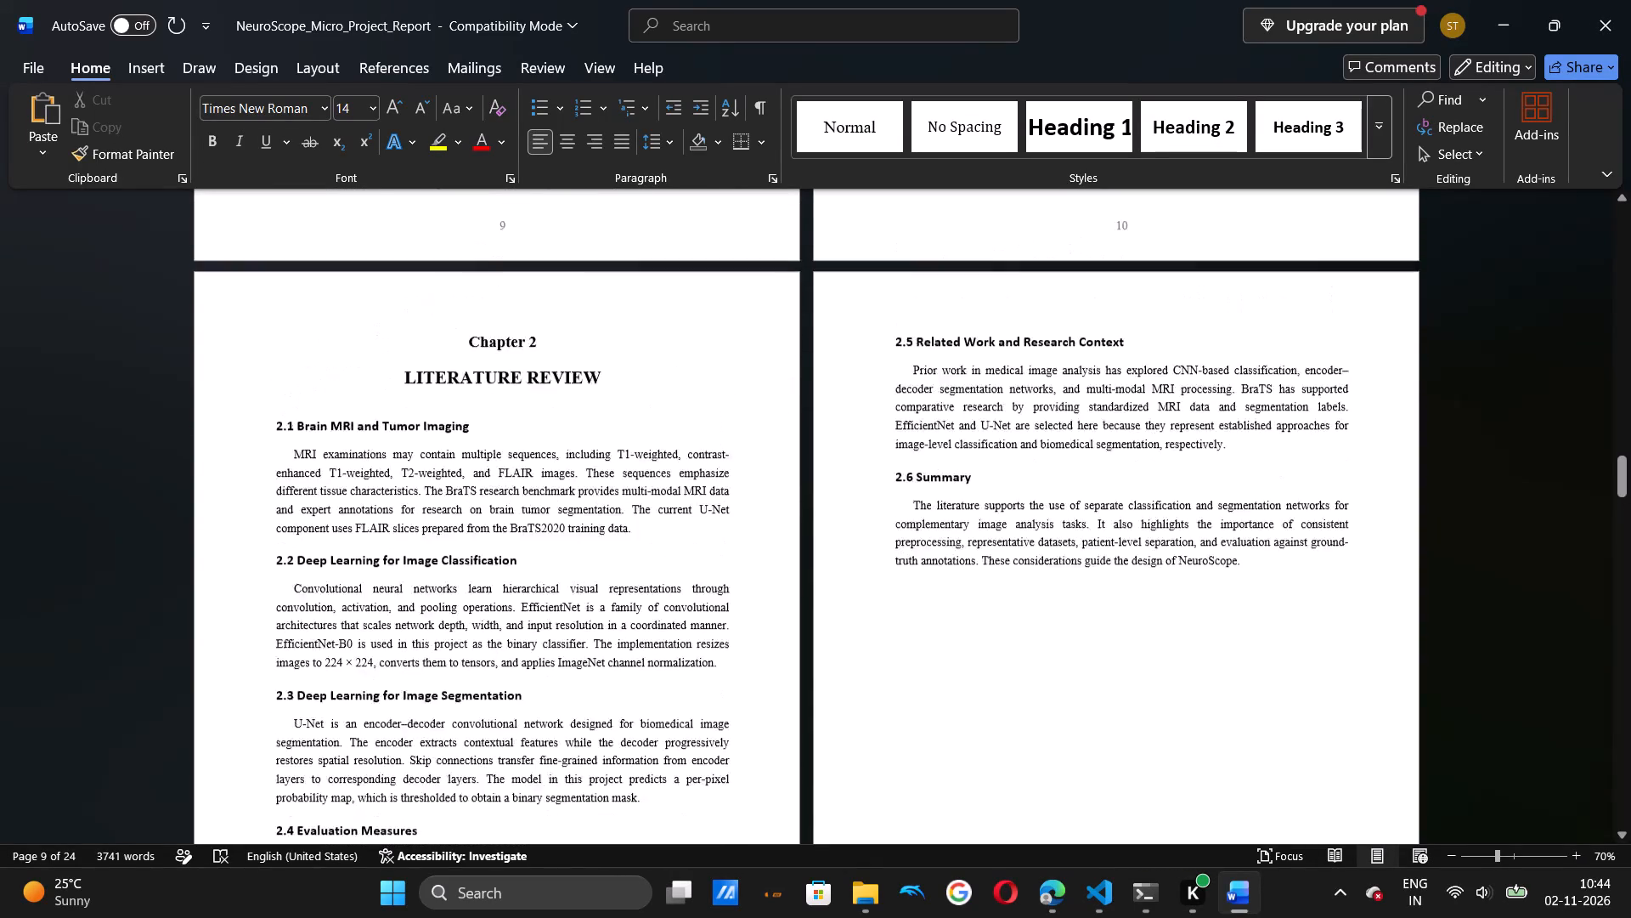
{"action": "scroll", "coordinate": [477, 448], "scroll_direction": "up", "scroll_amount": 4}
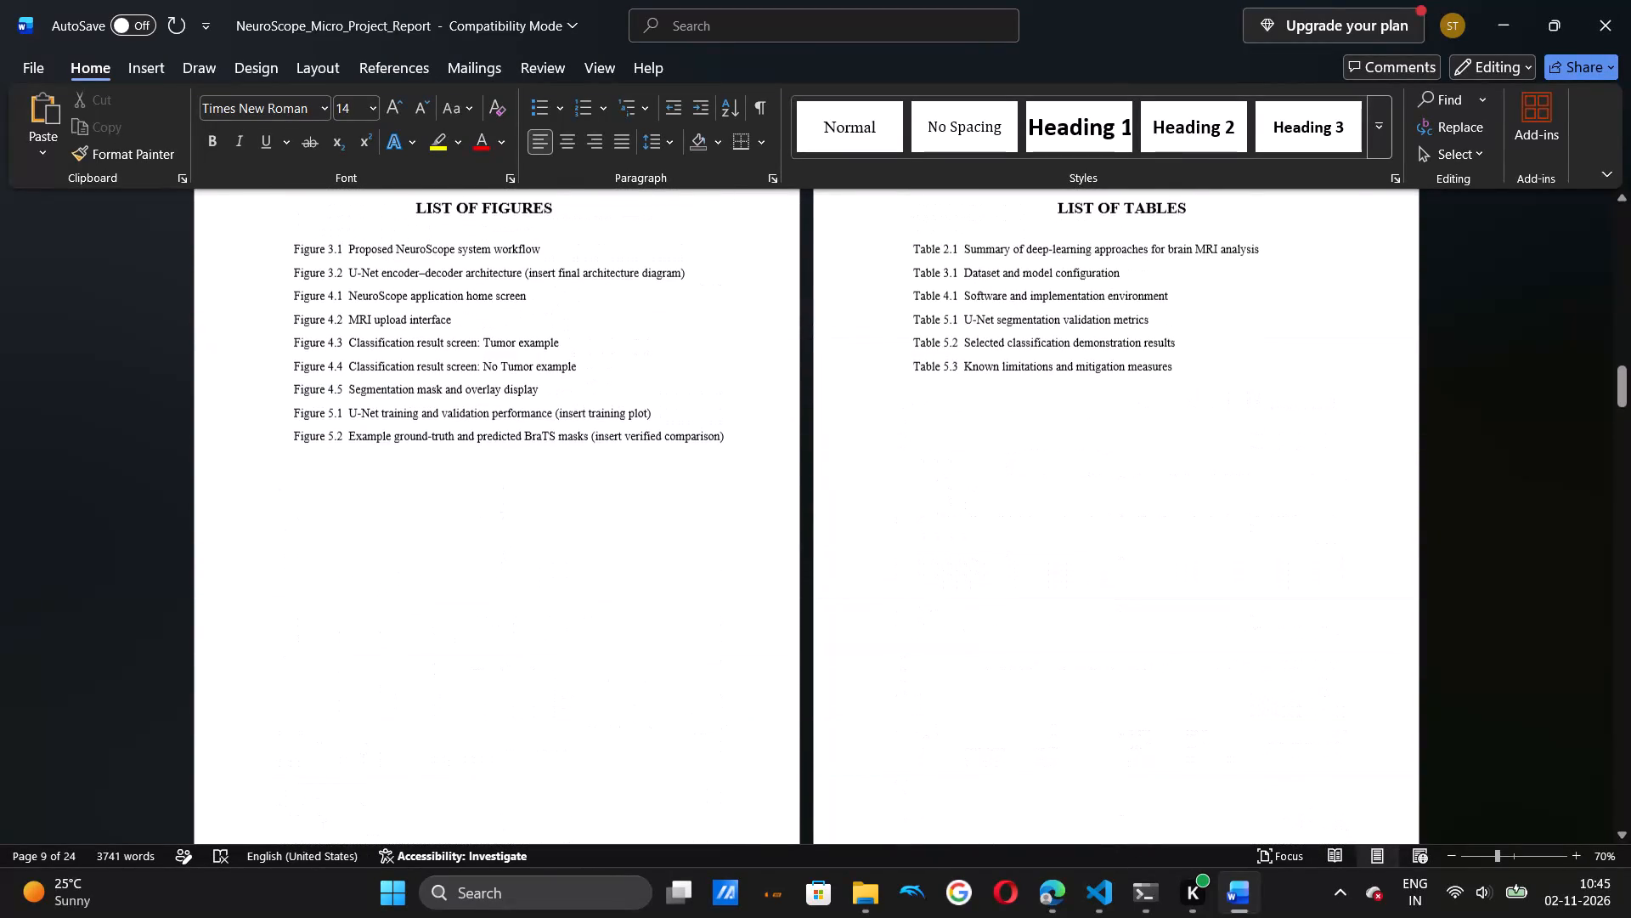
{"action": "scroll", "coordinate": [477, 448], "scroll_direction": "up", "scroll_amount": 2}
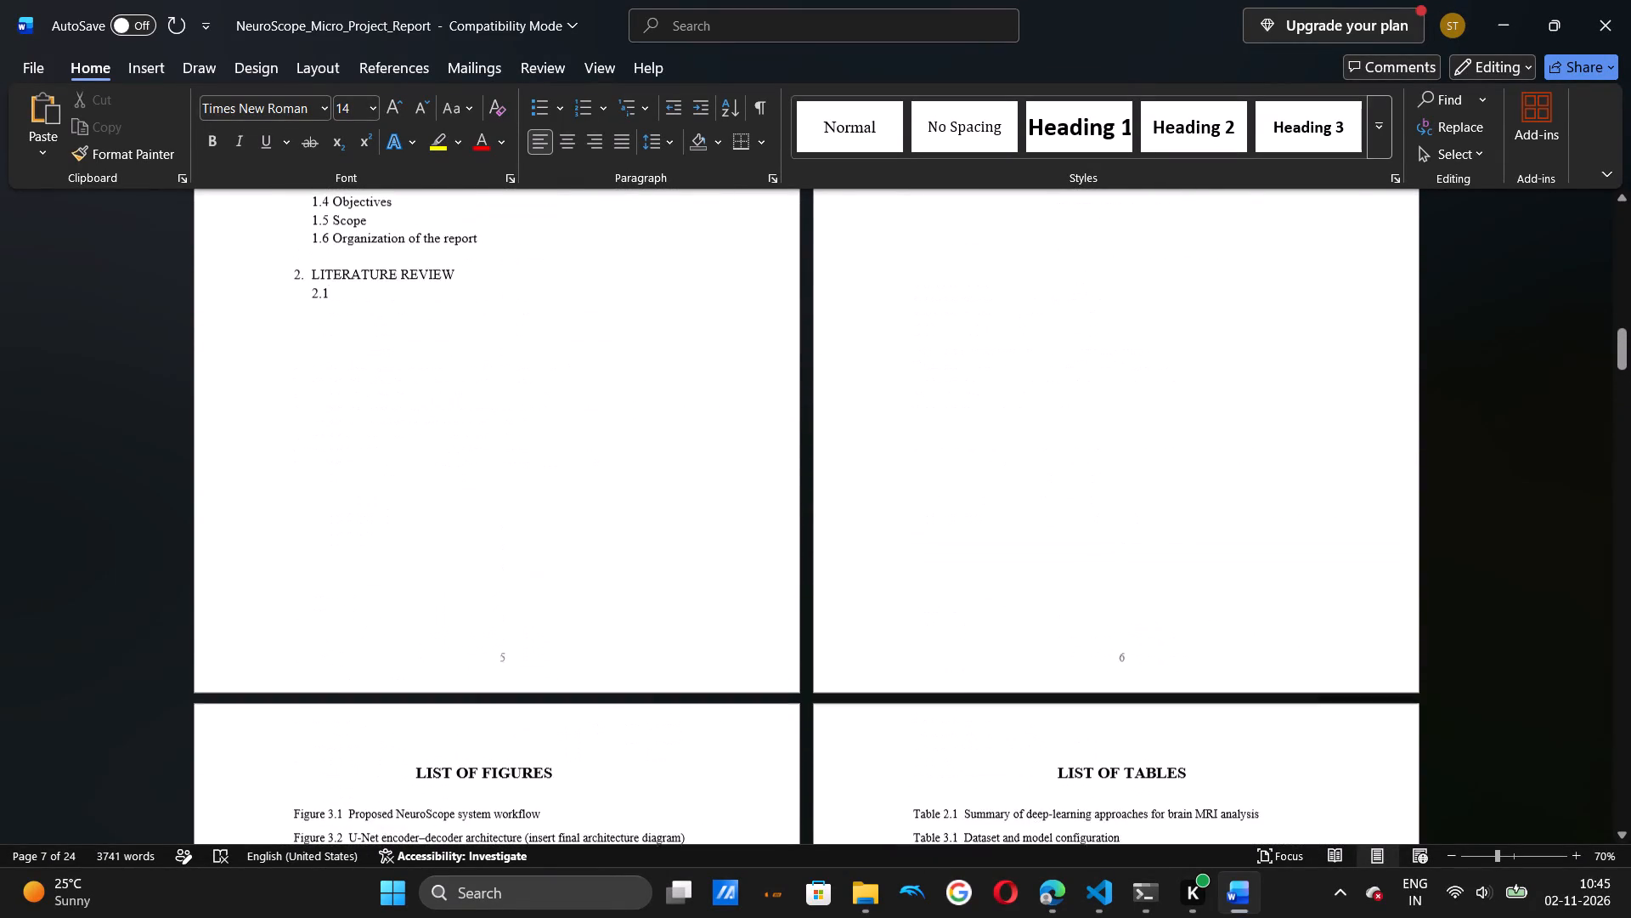
{"action": "scroll", "coordinate": [477, 448], "scroll_direction": "up", "scroll_amount": 1}
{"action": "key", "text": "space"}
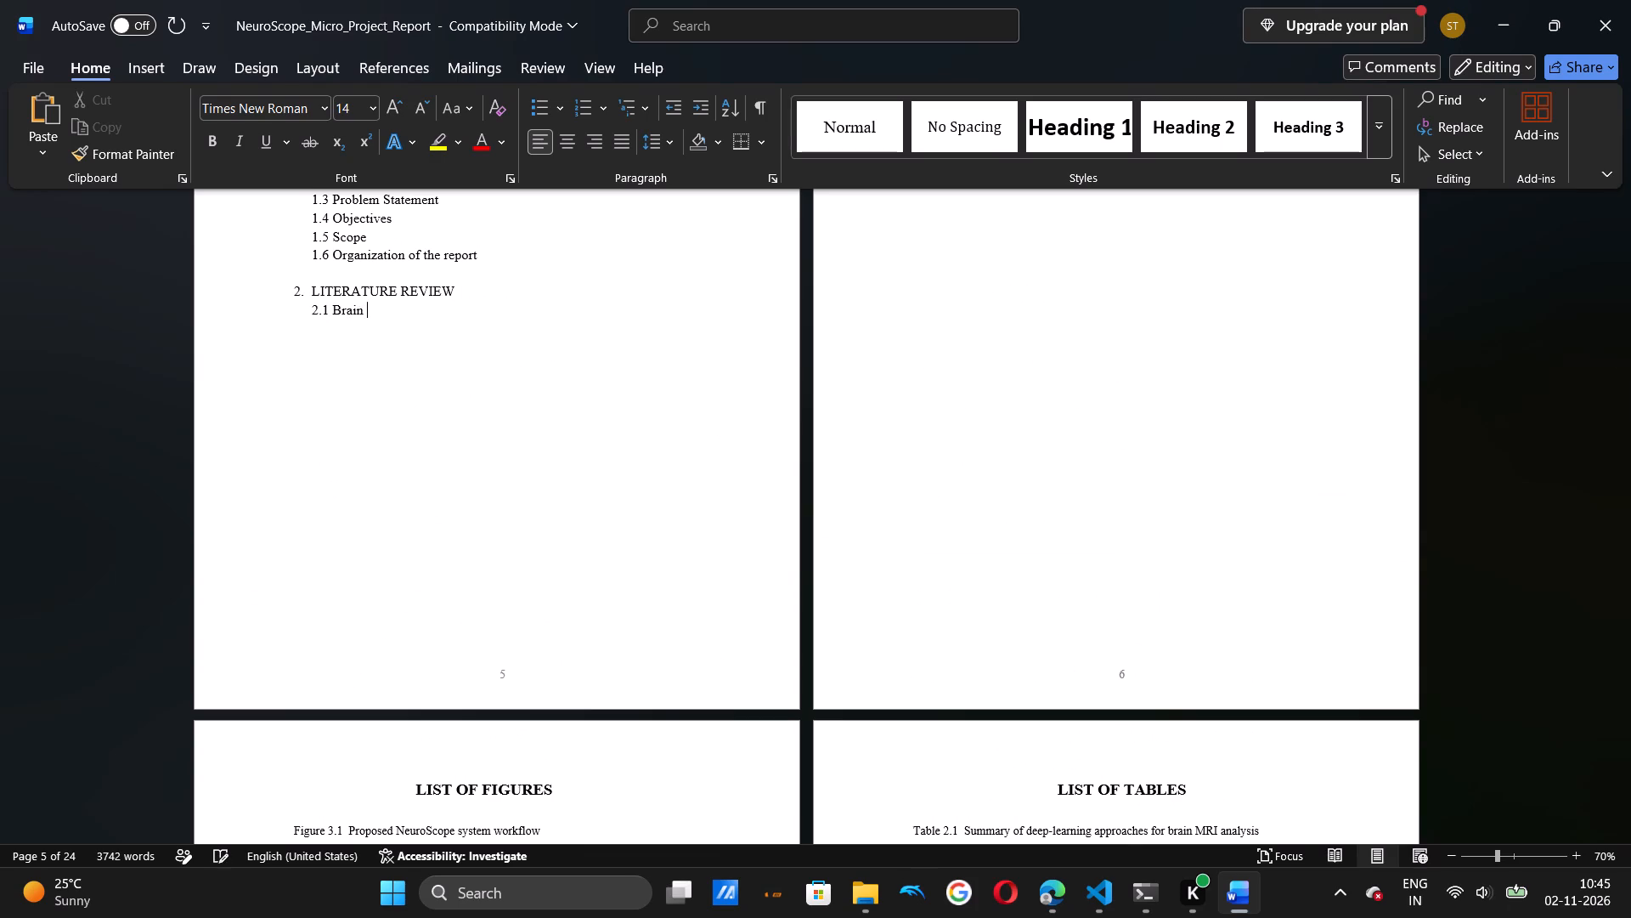
{"action": "key", "text": "BackSpace"}
{"action": "key", "text": "BackSpace"}
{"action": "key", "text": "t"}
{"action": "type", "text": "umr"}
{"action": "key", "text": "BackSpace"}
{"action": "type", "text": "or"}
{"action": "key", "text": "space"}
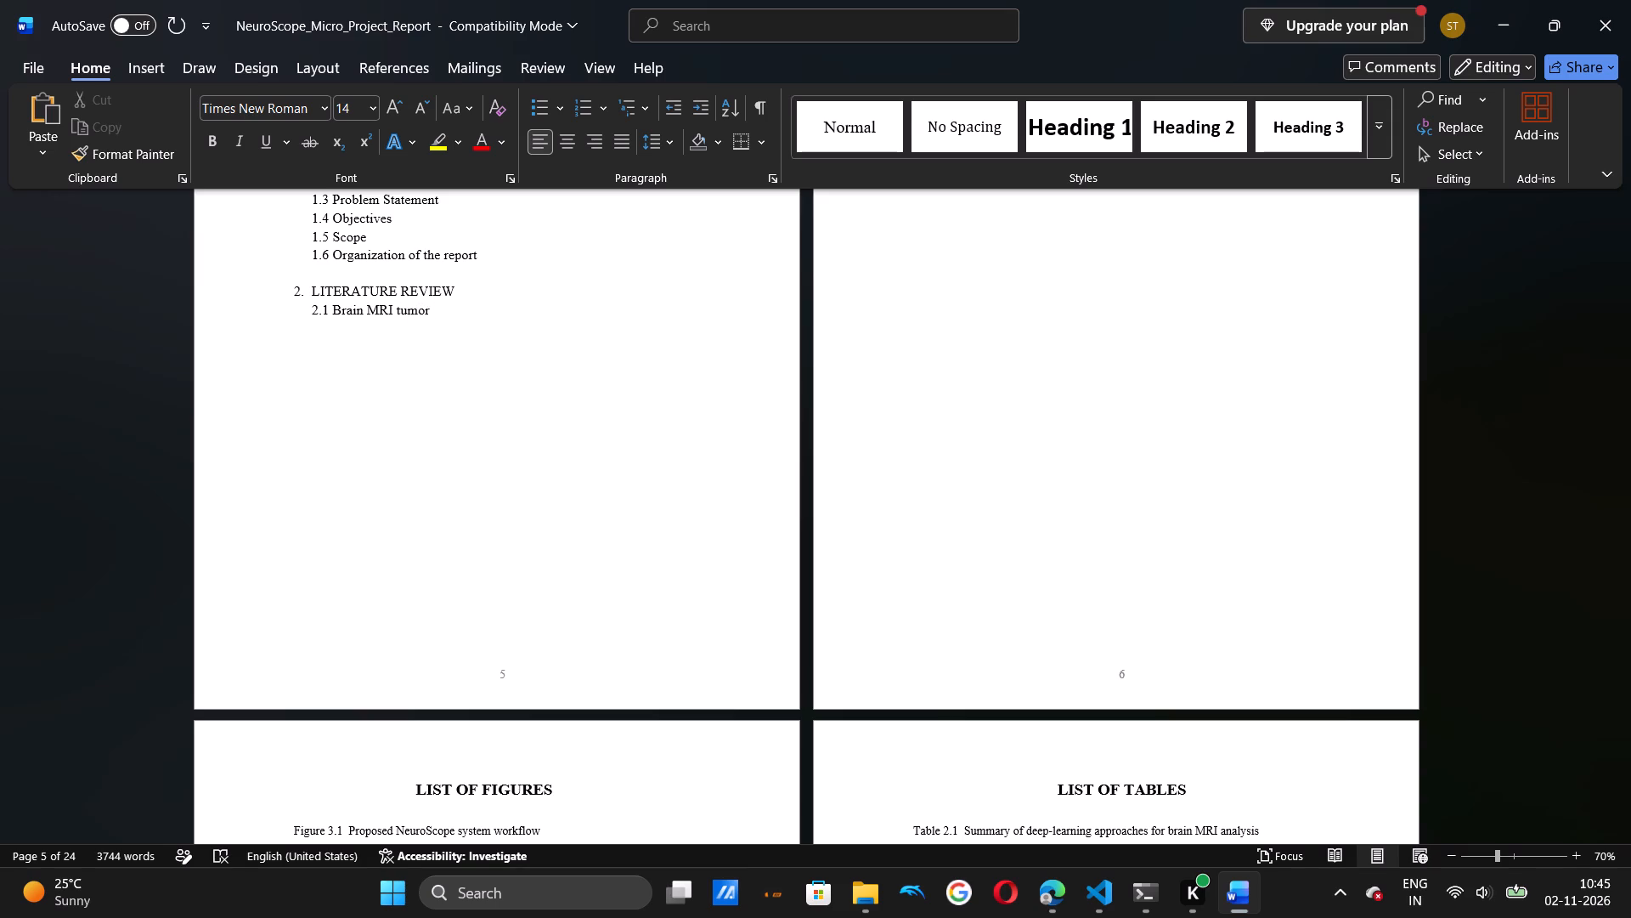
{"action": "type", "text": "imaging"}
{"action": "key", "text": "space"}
Look up the section 2.2 heading, add the sub-entry "2.2 Deep Learning for Image Classification", and start a 2.3 line below it.
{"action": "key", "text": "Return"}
{"action": "scroll", "coordinate": [477, 448], "scroll_direction": "down", "scroll_amount": 9}
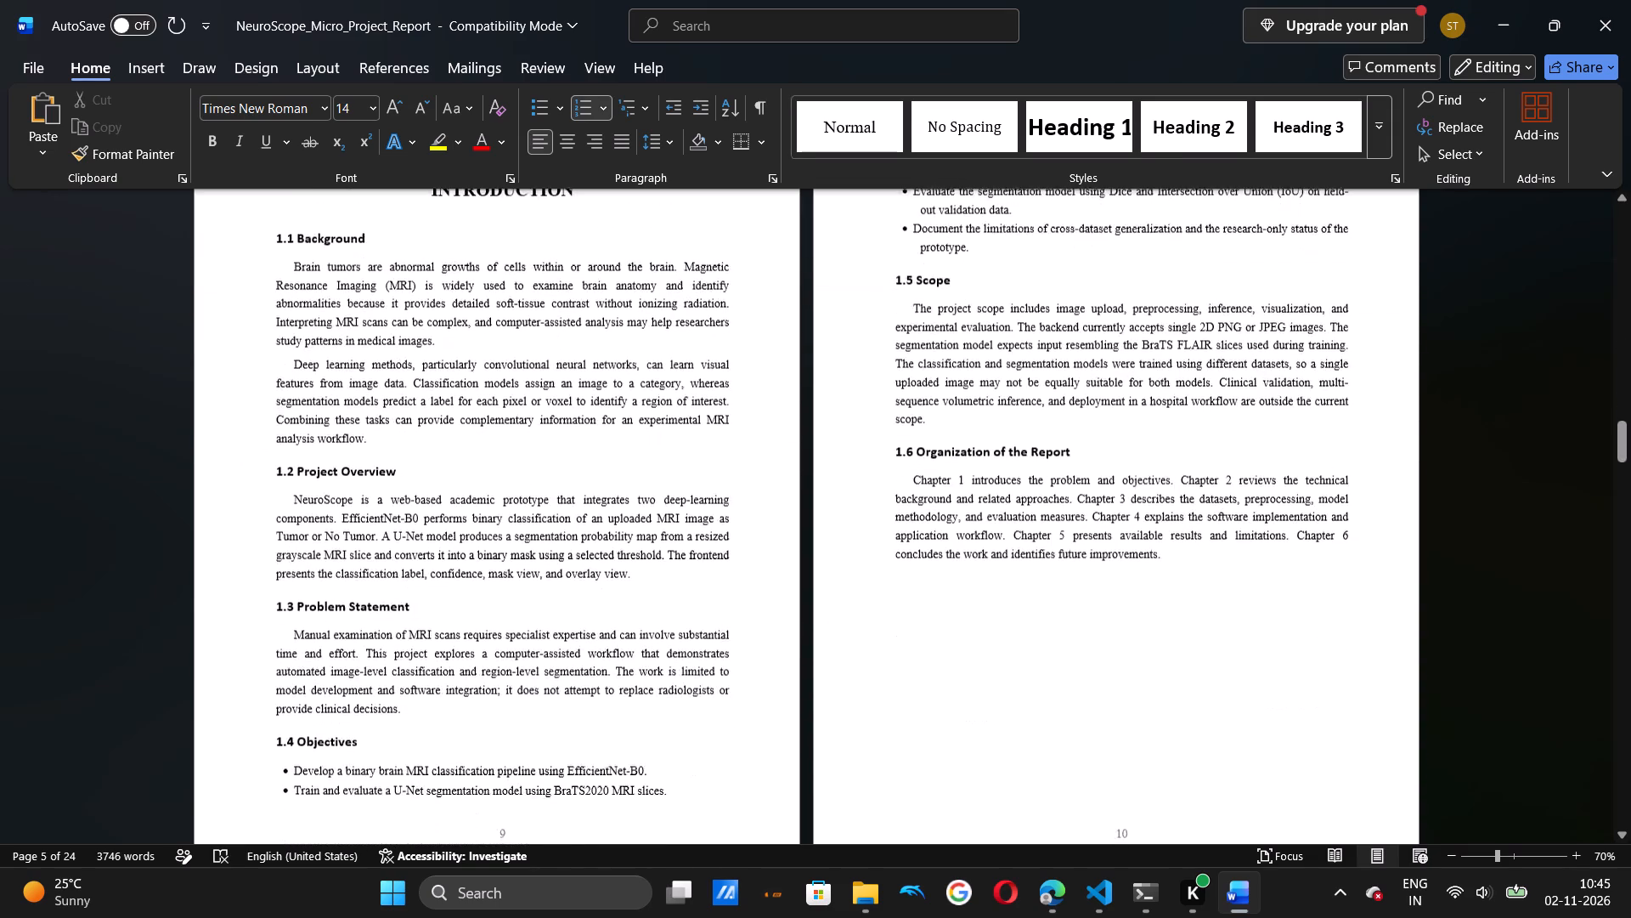
{"action": "scroll", "coordinate": [477, 448], "scroll_direction": "down", "scroll_amount": 2}
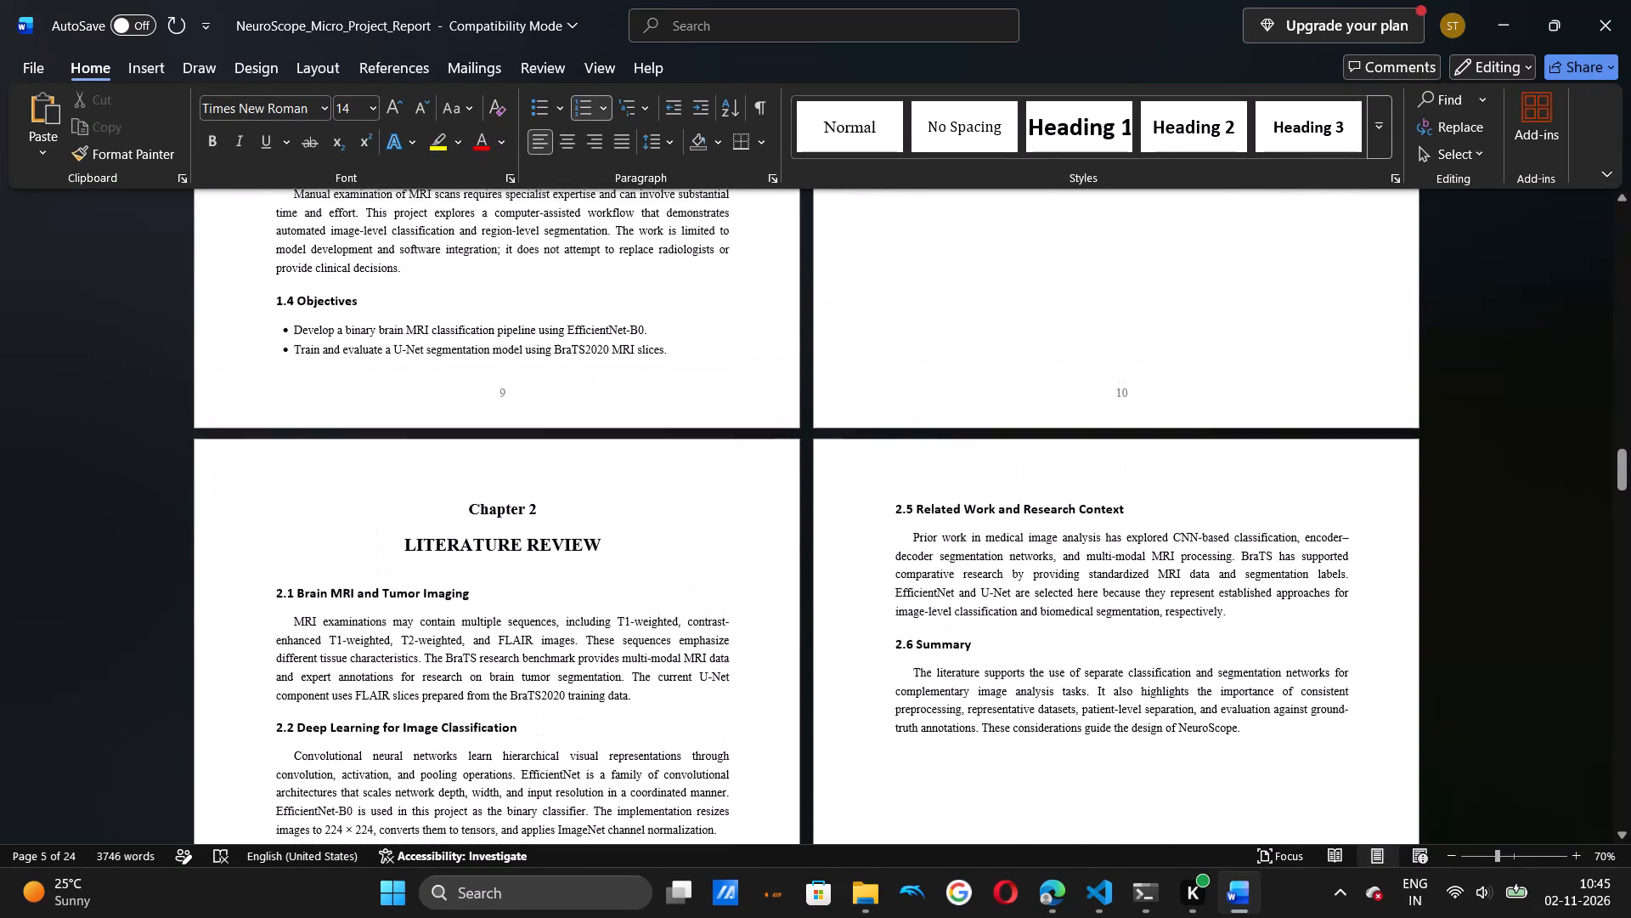
{"action": "scroll", "coordinate": [477, 448], "scroll_direction": "up", "scroll_amount": 8}
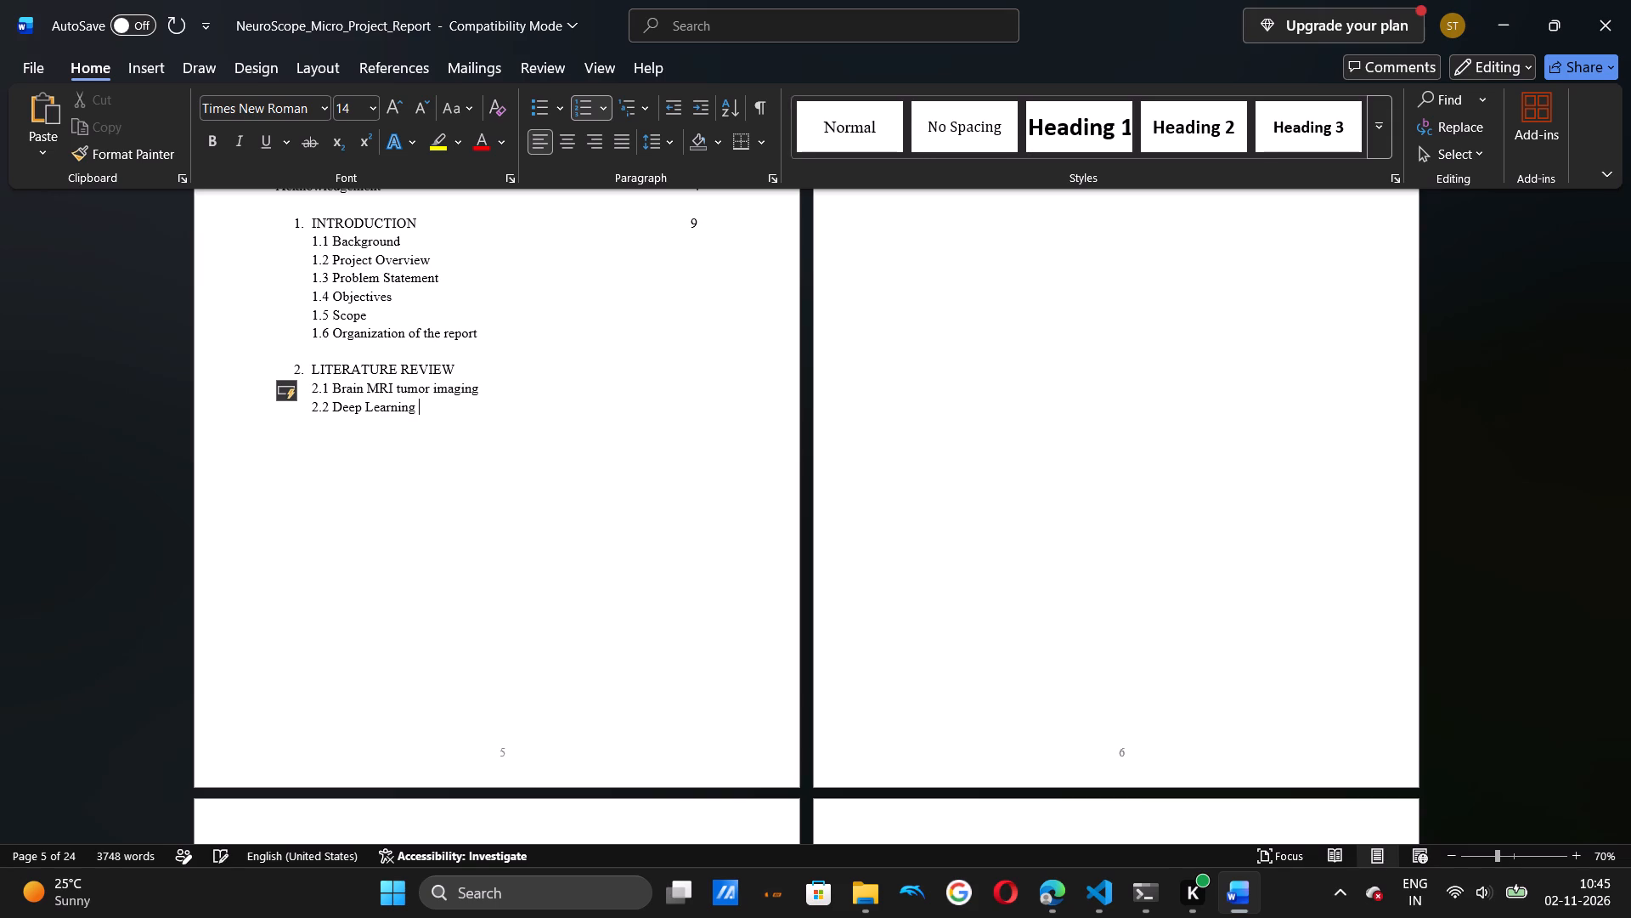
{"action": "key", "text": "BackSpace"}
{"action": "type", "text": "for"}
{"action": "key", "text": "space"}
{"action": "scroll", "coordinate": [477, 448], "scroll_direction": "down", "scroll_amount": 13}
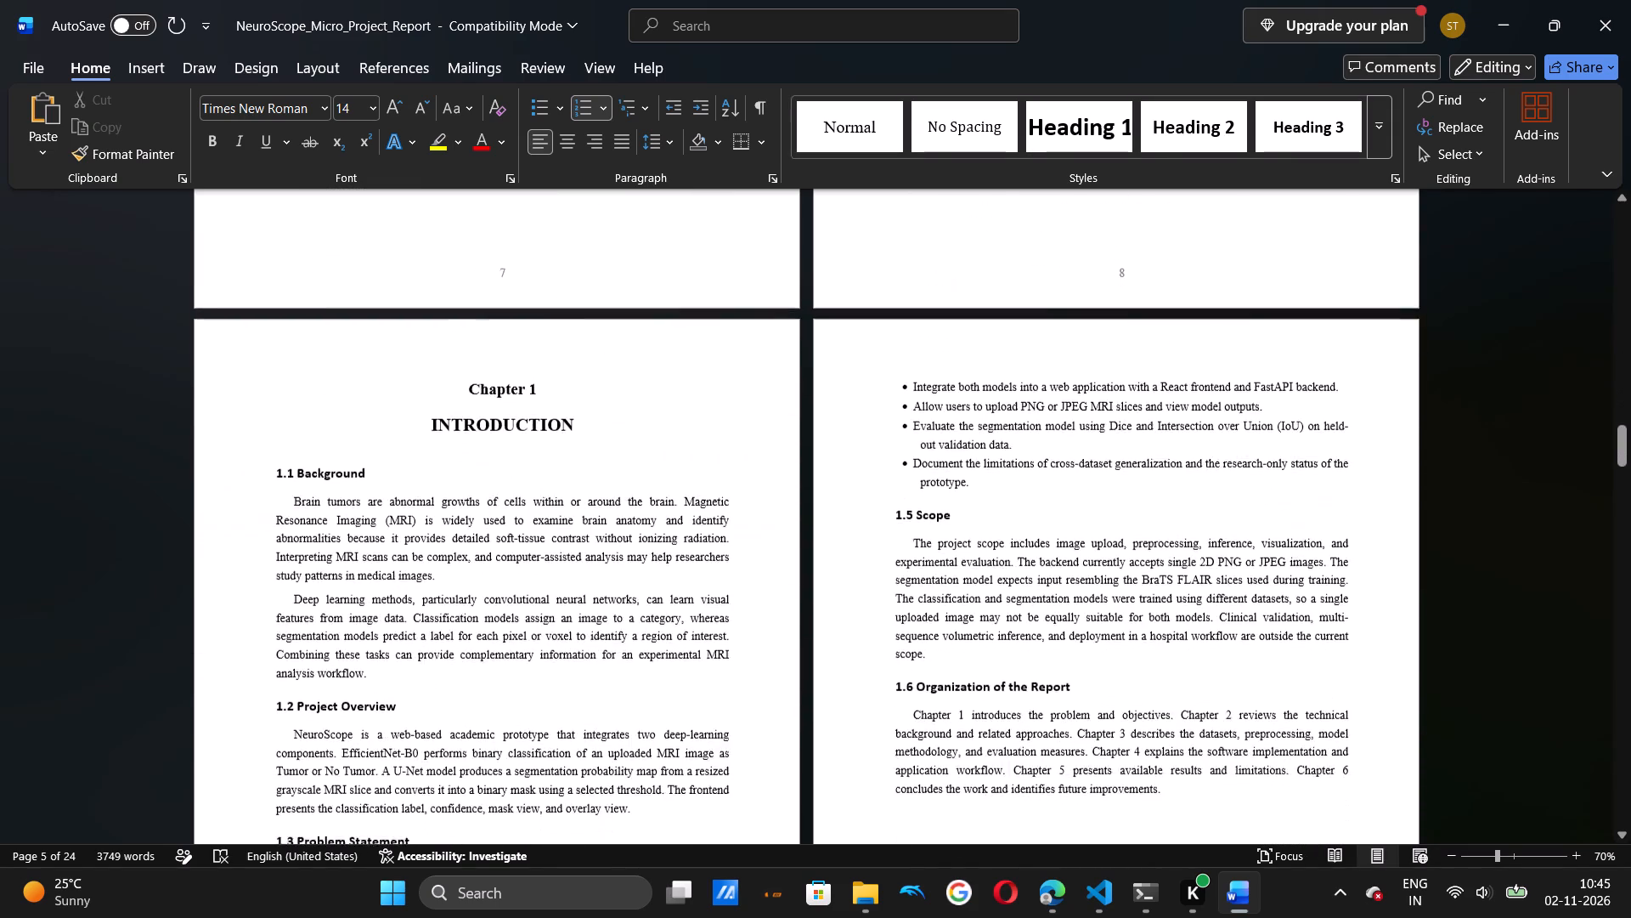
{"action": "scroll", "coordinate": [477, 448], "scroll_direction": "down", "scroll_amount": 3}
{"action": "scroll", "coordinate": [477, 448], "scroll_direction": "up", "scroll_amount": 3}
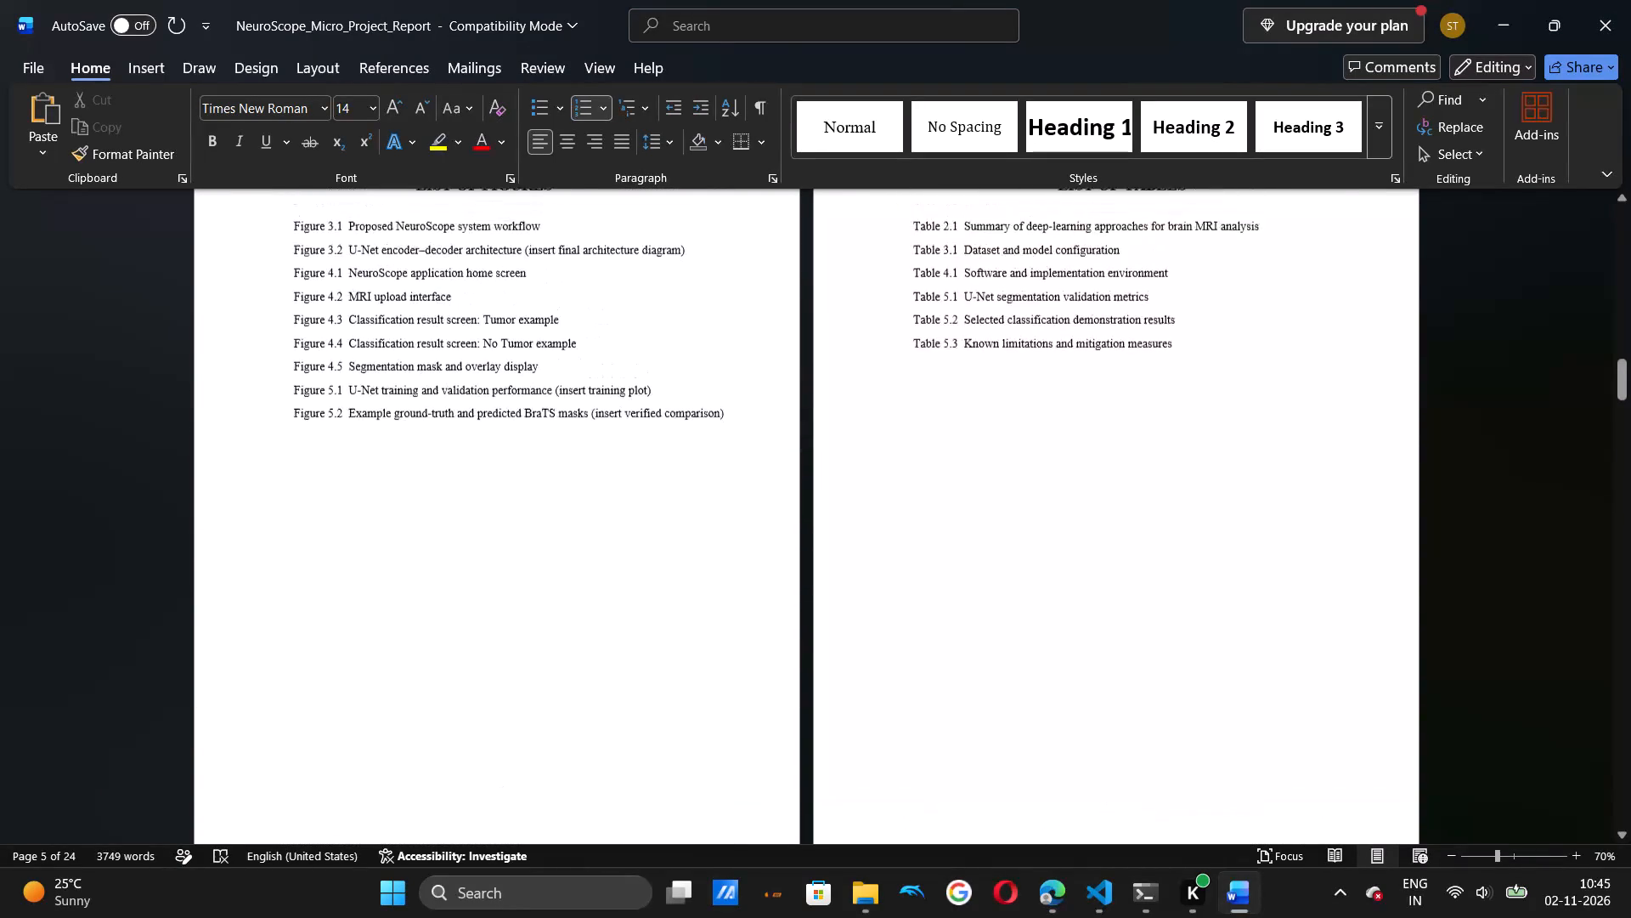
{"action": "scroll", "coordinate": [477, 448], "scroll_direction": "up", "scroll_amount": 2}
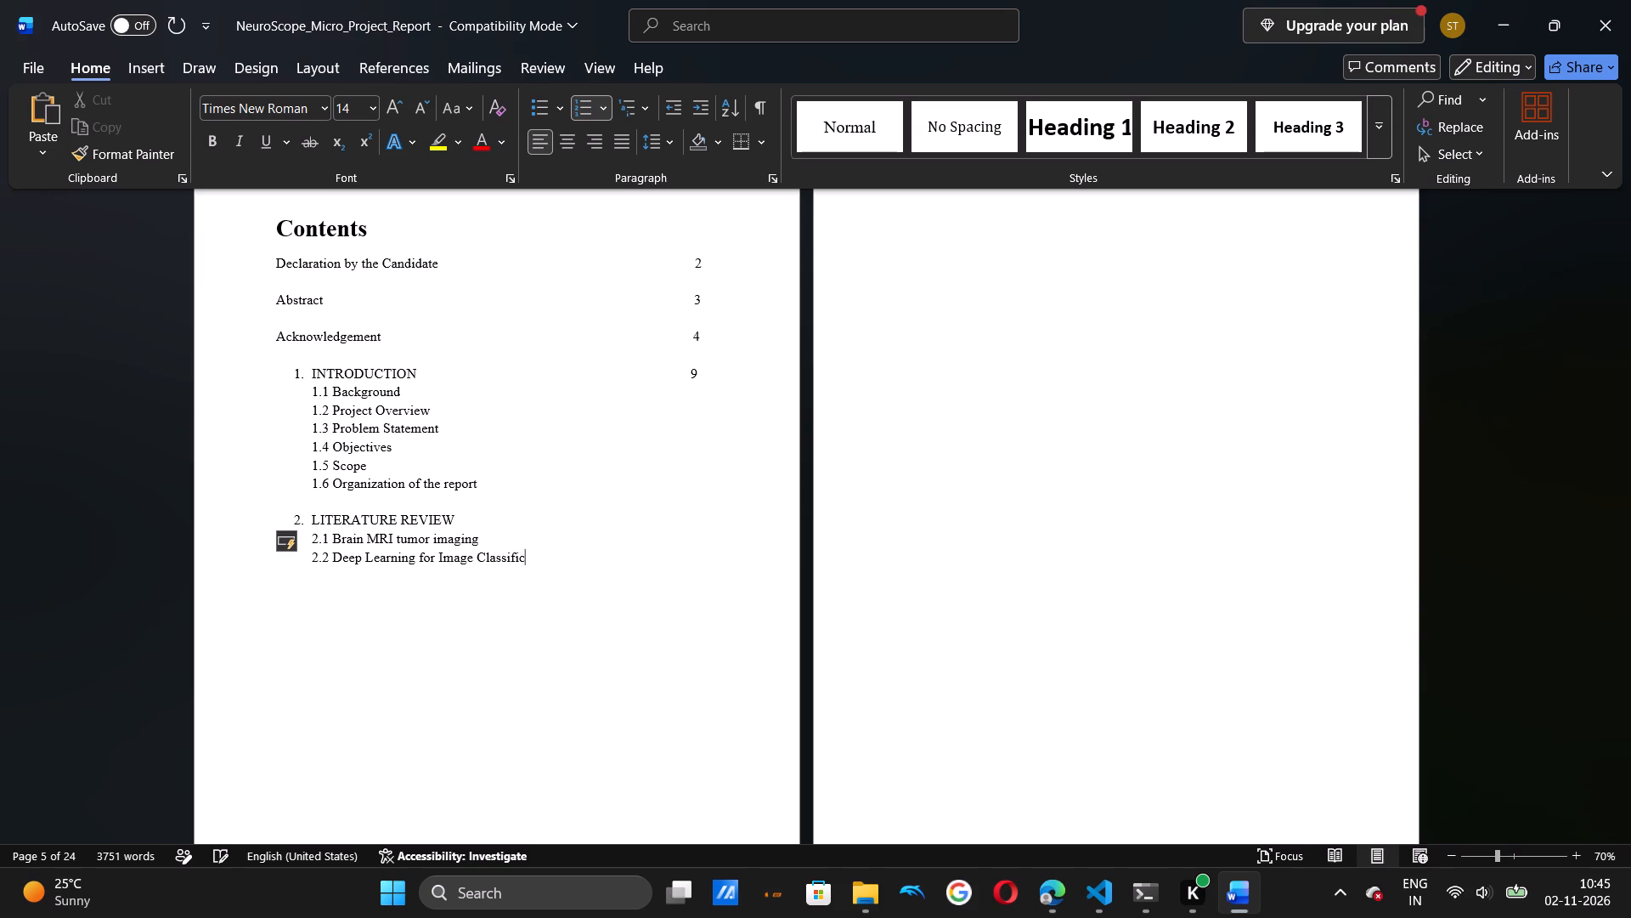
{"action": "key", "text": "Return"}
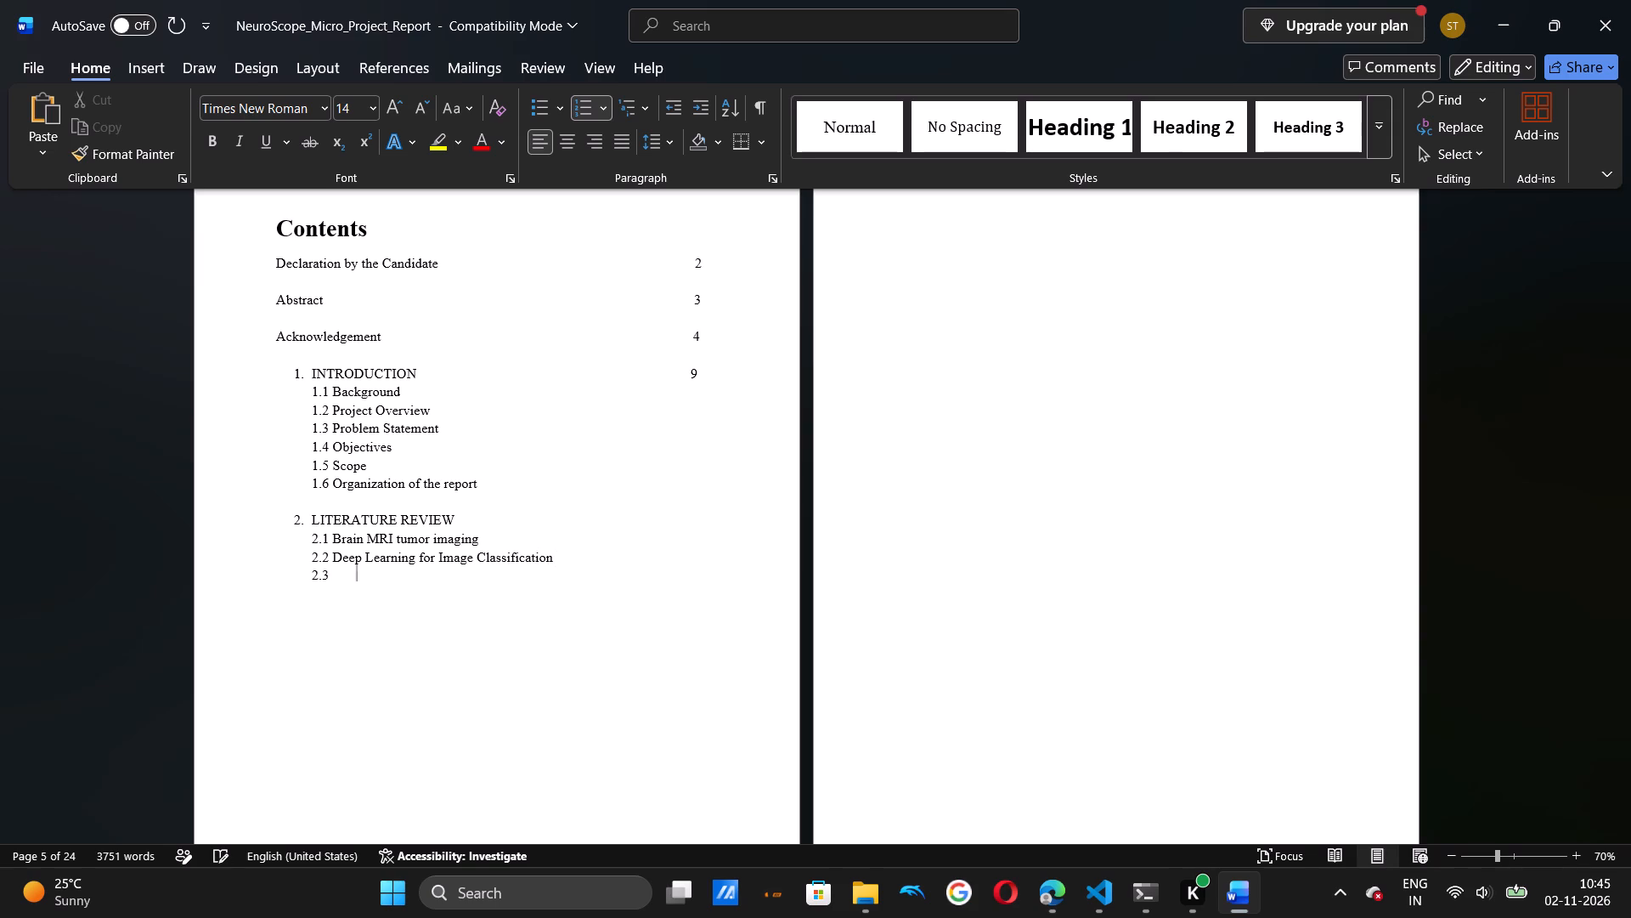
Look up the section 2.3 heading, complete the 2.3 entry with "Deep Learning for Image Segmentation", and start a 2.4 line.
{"action": "scroll", "coordinate": [478, 549], "scroll_direction": "down", "scroll_amount": 7}
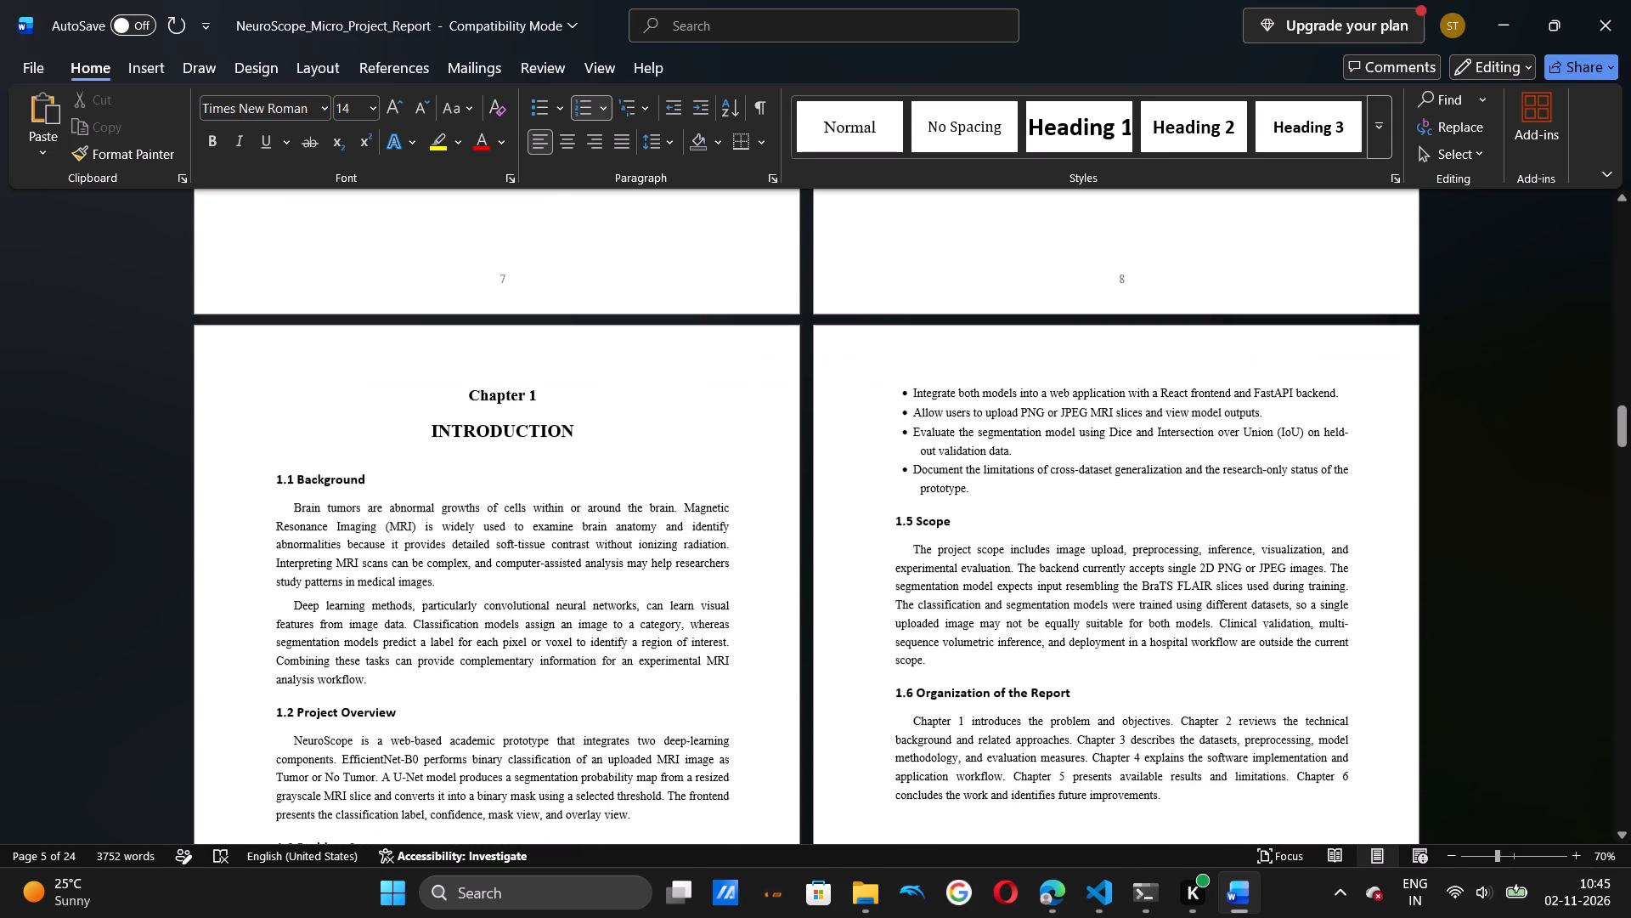
{"action": "scroll", "coordinate": [478, 549], "scroll_direction": "down", "scroll_amount": 6}
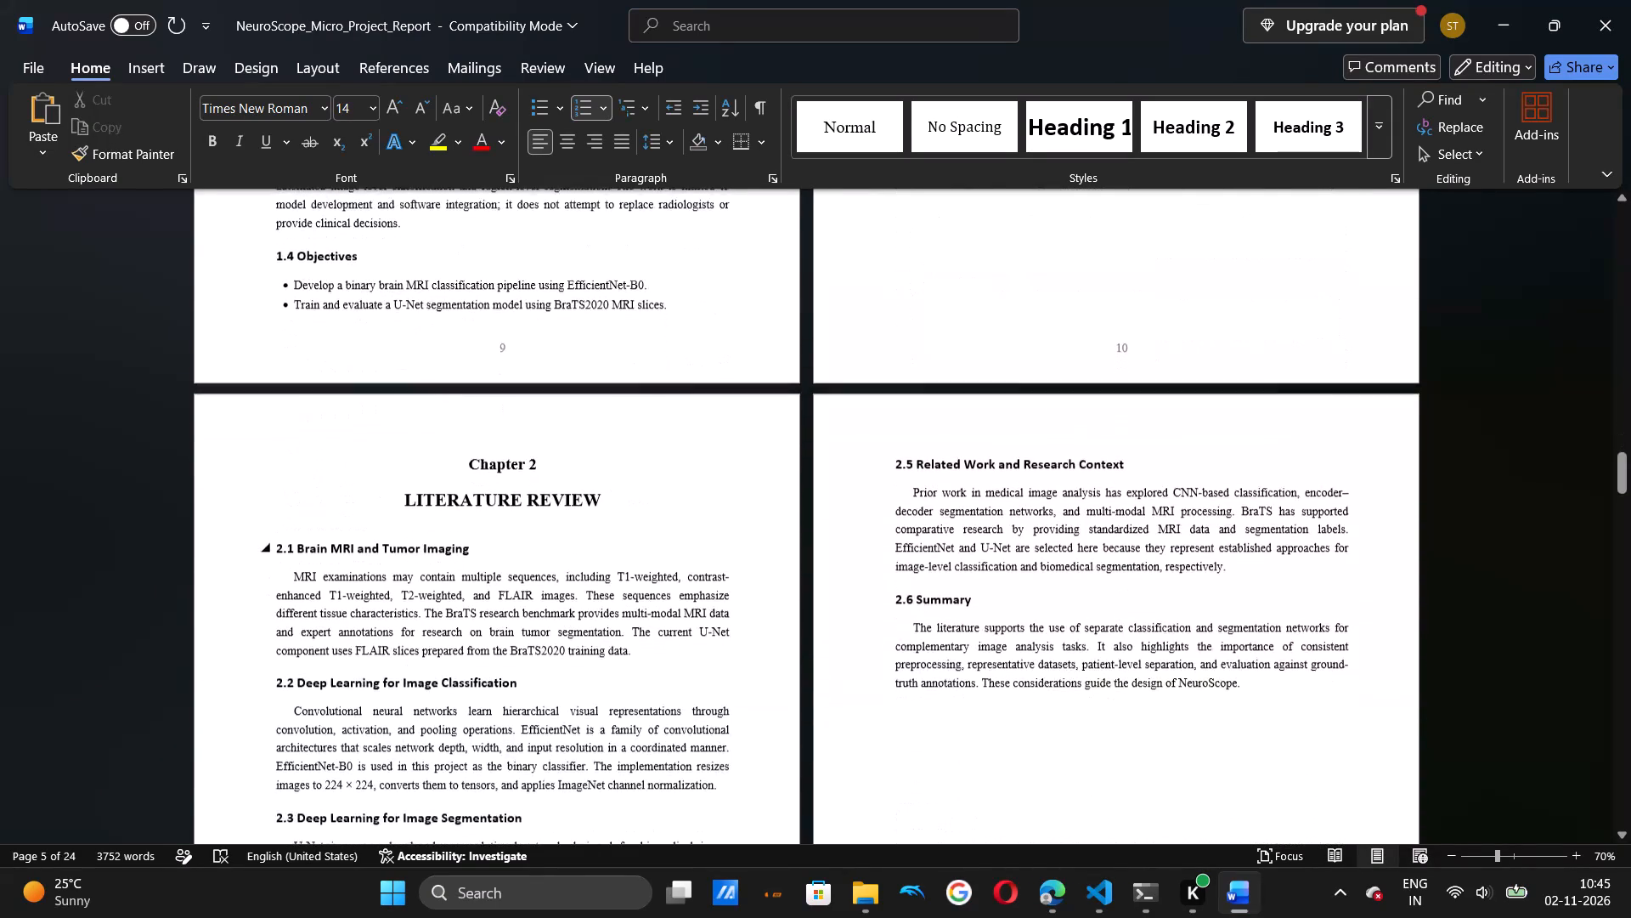
{"action": "scroll", "coordinate": [478, 549], "scroll_direction": "down", "scroll_amount": 2}
{"action": "scroll", "coordinate": [478, 549], "scroll_direction": "up", "scroll_amount": 3}
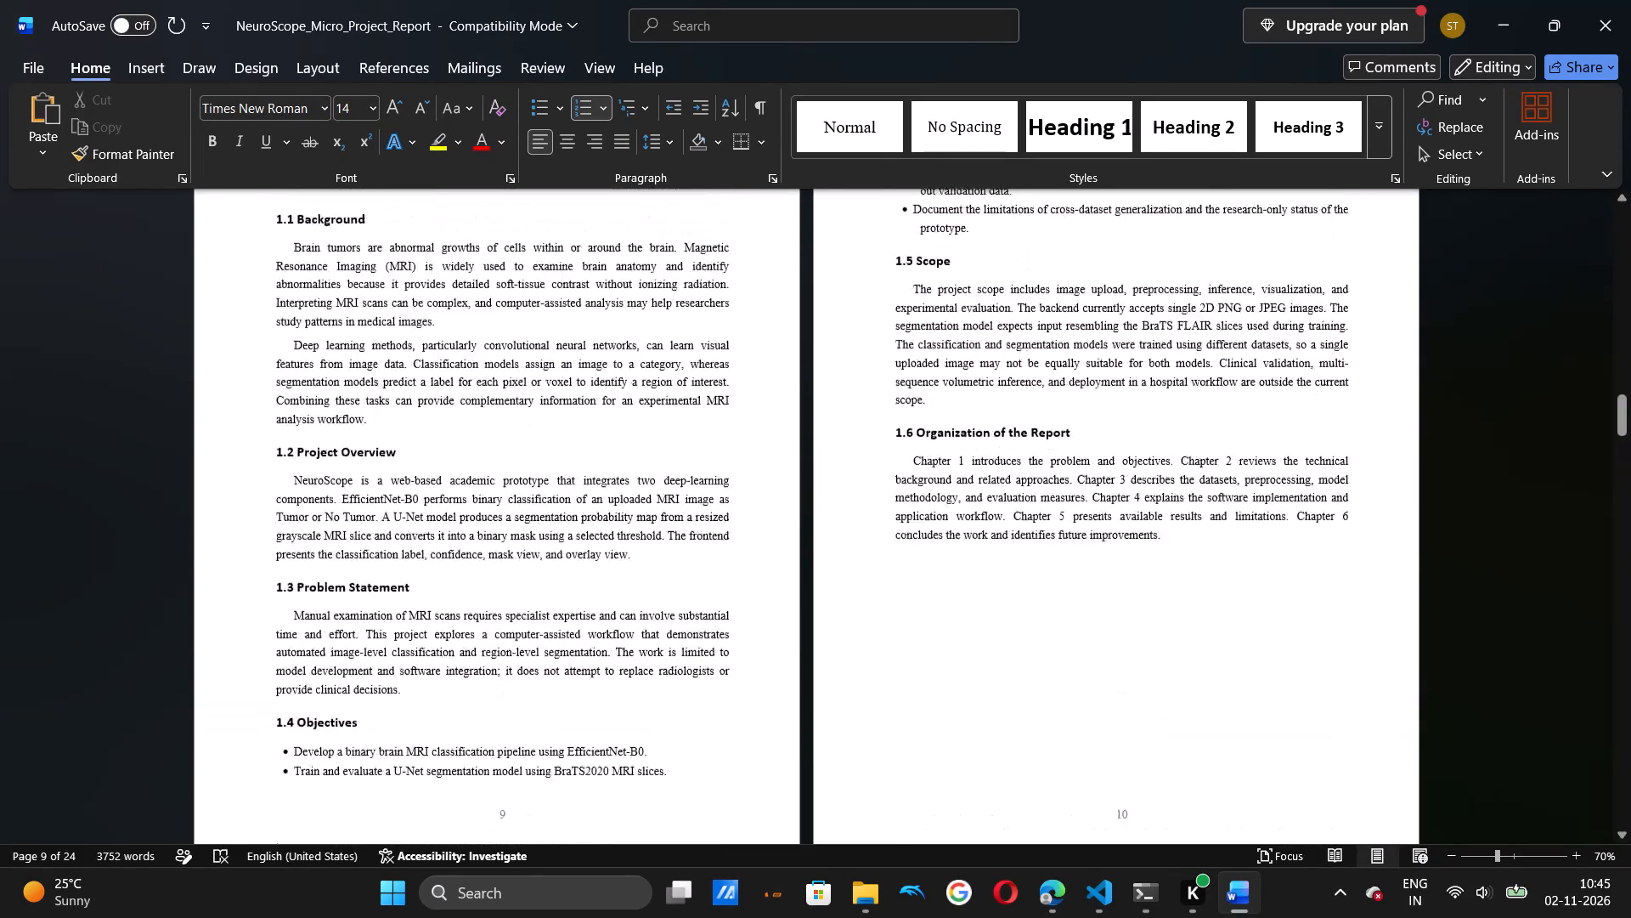
{"action": "scroll", "coordinate": [478, 549], "scroll_direction": "up", "scroll_amount": 5}
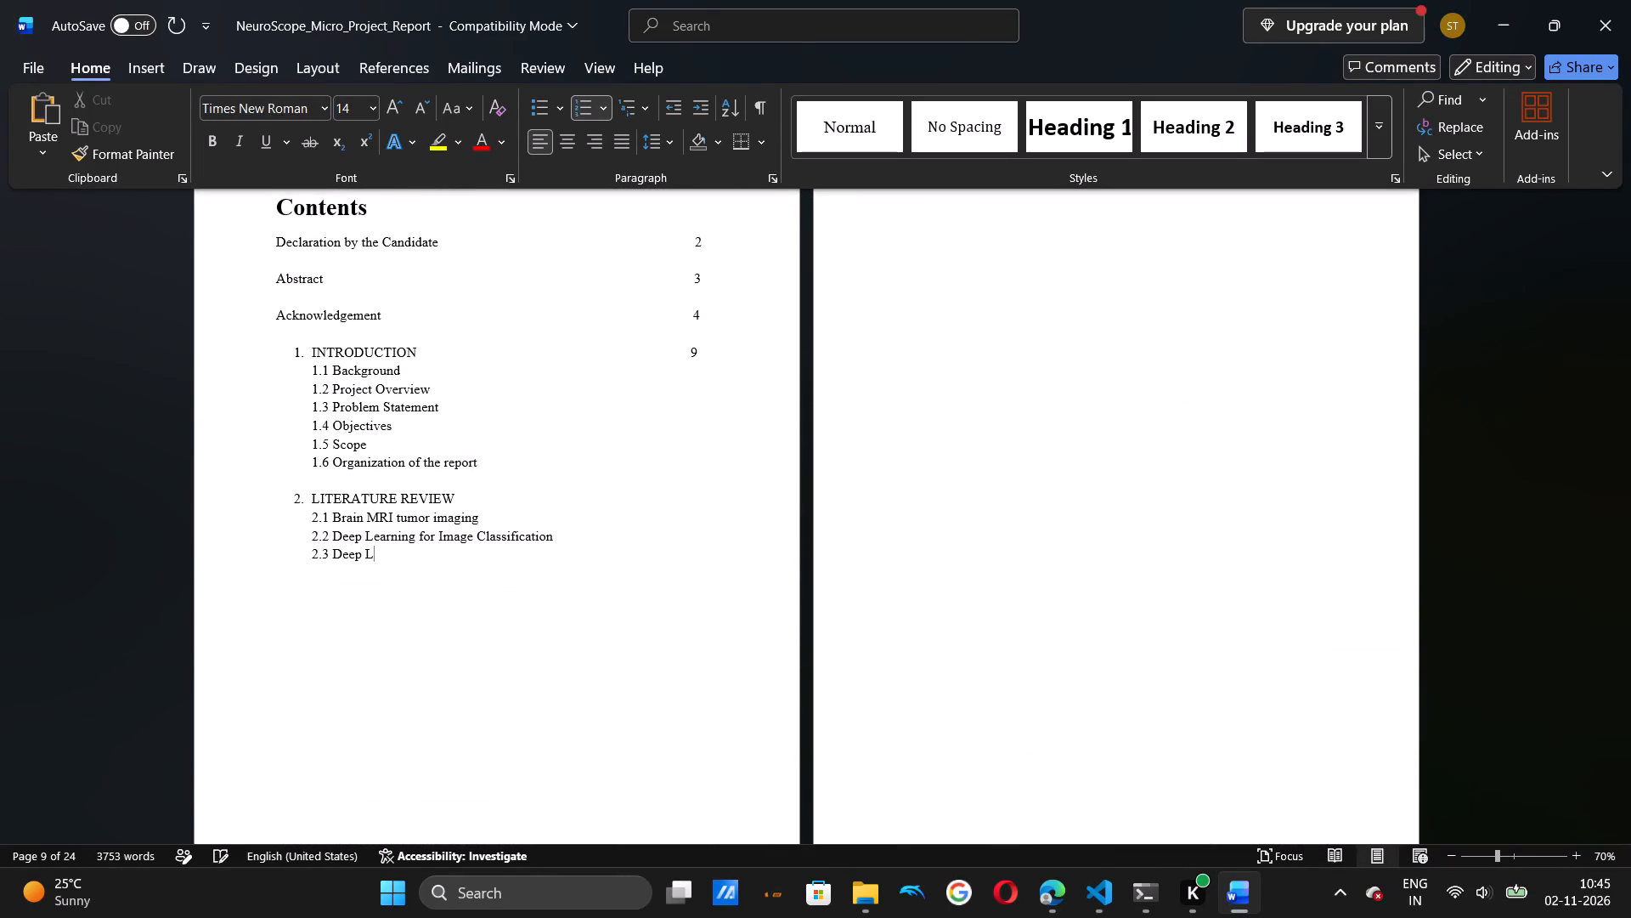
{"action": "key", "text": "BackSpace"}
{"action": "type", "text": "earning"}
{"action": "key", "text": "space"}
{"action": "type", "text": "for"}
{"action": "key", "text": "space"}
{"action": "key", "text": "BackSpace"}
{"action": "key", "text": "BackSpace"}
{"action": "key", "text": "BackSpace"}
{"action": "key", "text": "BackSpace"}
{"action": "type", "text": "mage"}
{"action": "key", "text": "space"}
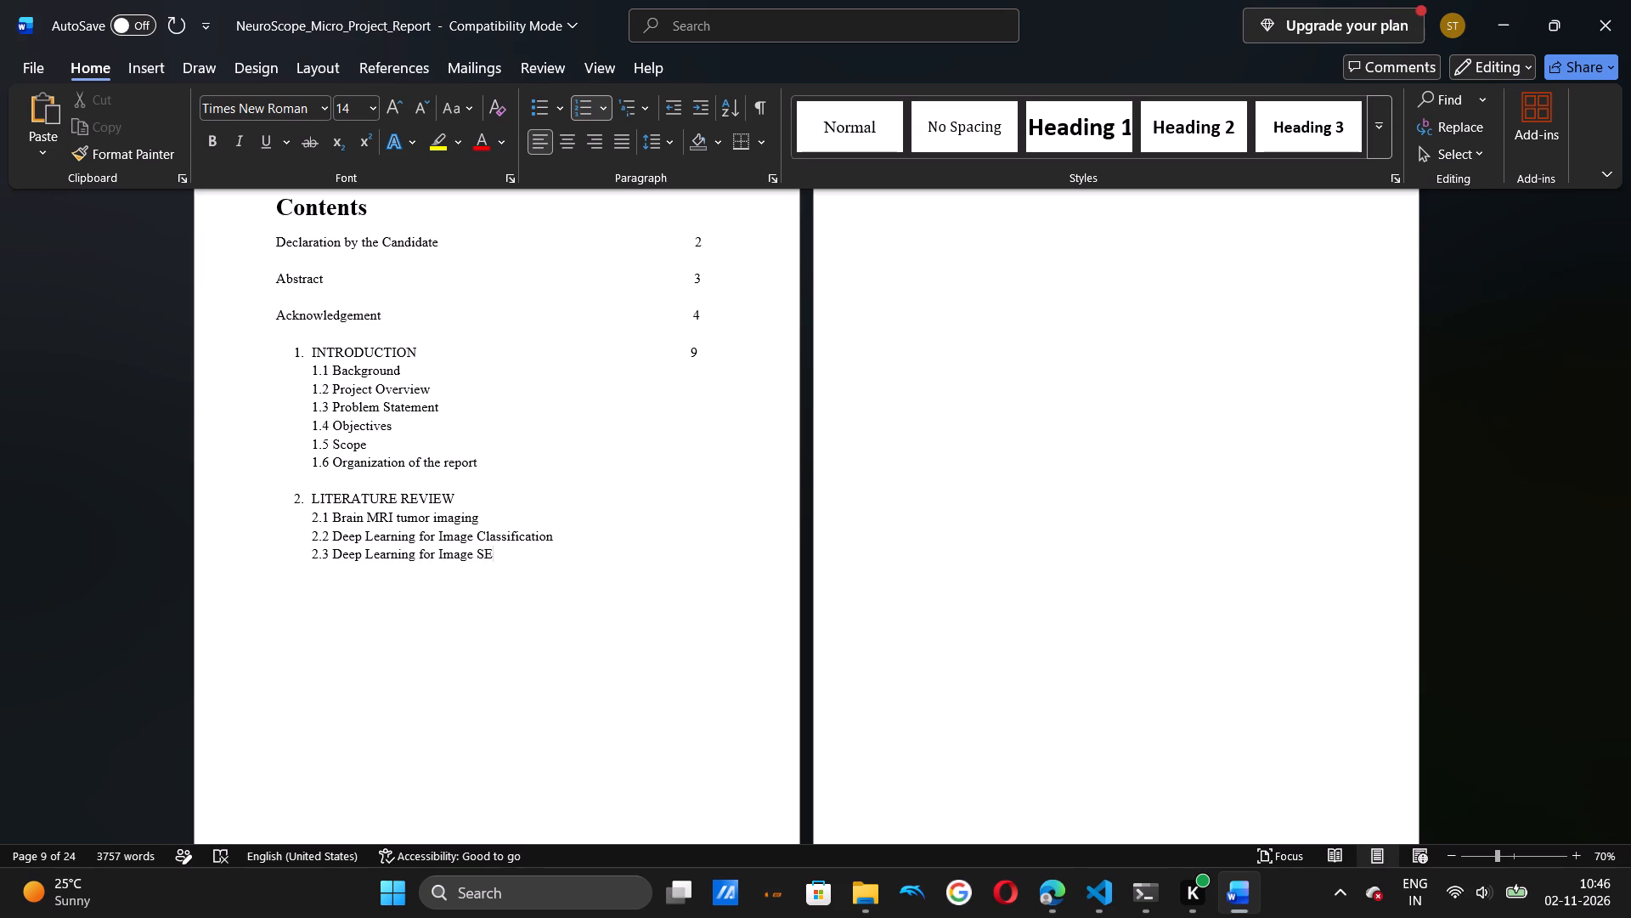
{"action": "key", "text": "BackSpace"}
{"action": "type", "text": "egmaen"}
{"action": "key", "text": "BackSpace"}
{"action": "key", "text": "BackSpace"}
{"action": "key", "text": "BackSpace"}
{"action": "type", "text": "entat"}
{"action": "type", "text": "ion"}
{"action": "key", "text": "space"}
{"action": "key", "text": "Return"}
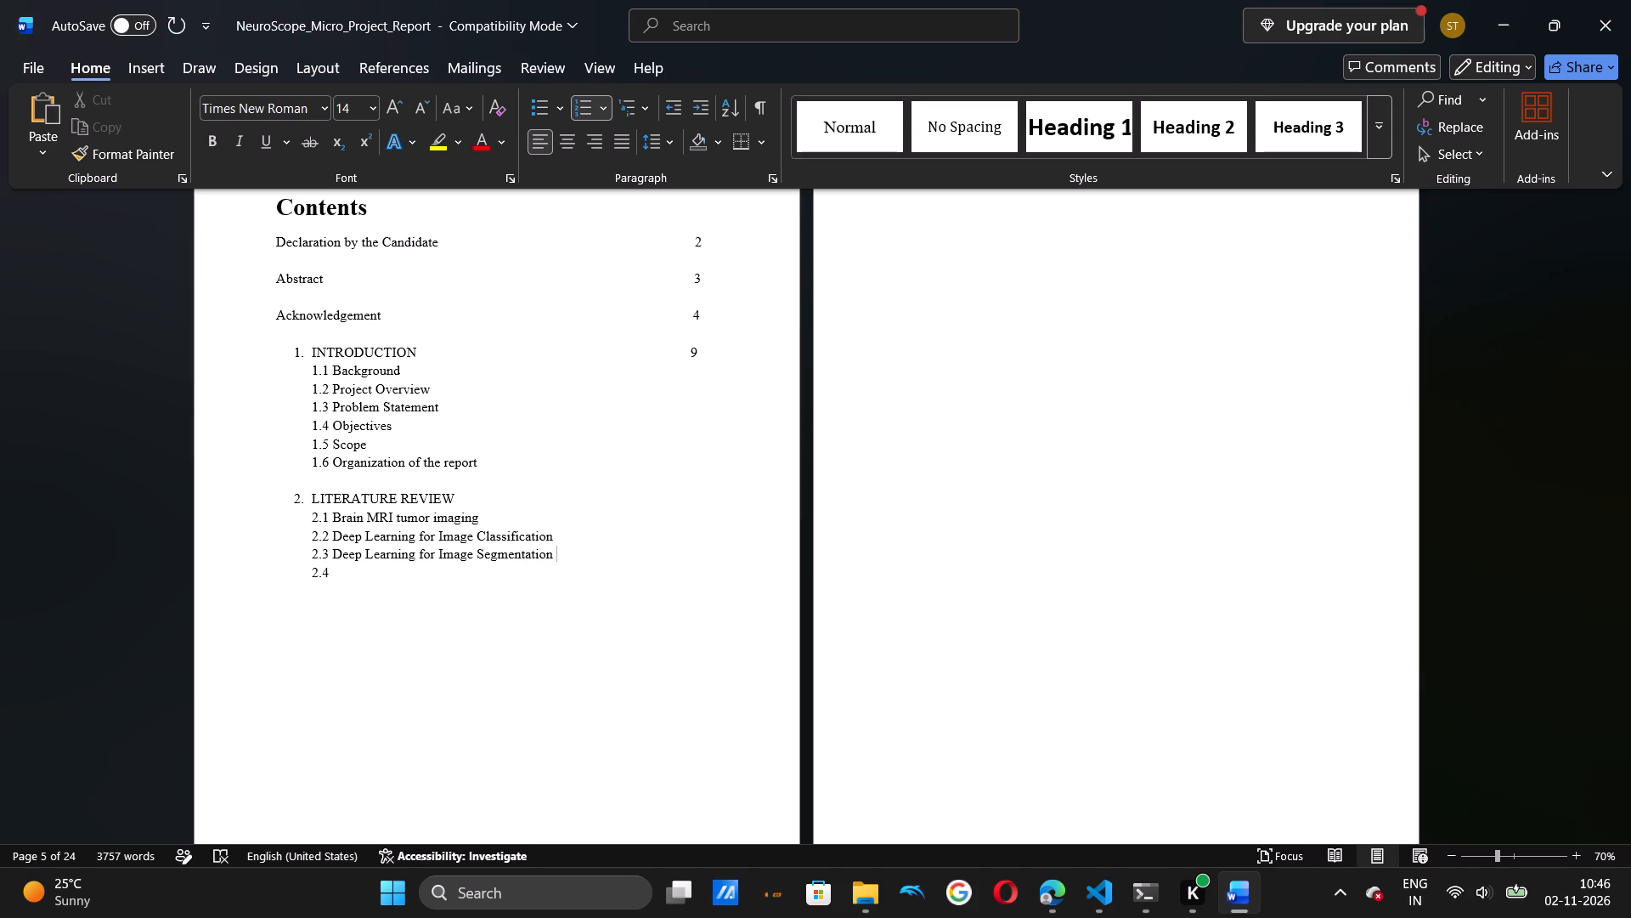
Look up the remaining Chapter 2 headings, complete the 2.4 entry with "Evaluation", and start a 2.5 line.
{"action": "scroll", "coordinate": [478, 549], "scroll_direction": "down", "scroll_amount": 7}
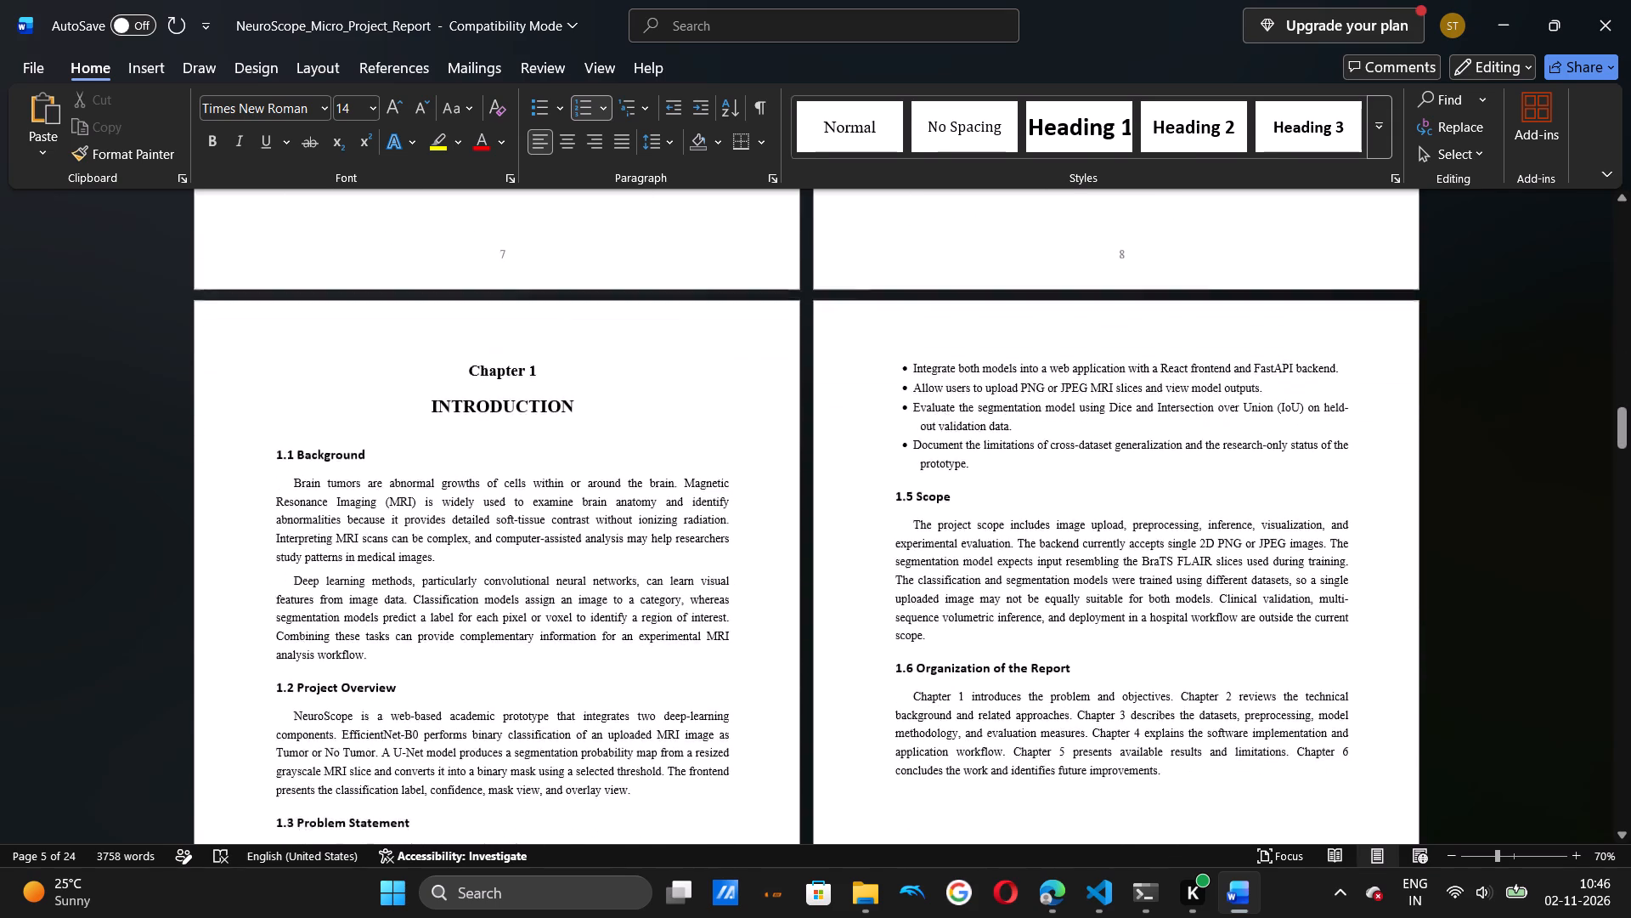
{"action": "scroll", "coordinate": [478, 549], "scroll_direction": "down", "scroll_amount": 7}
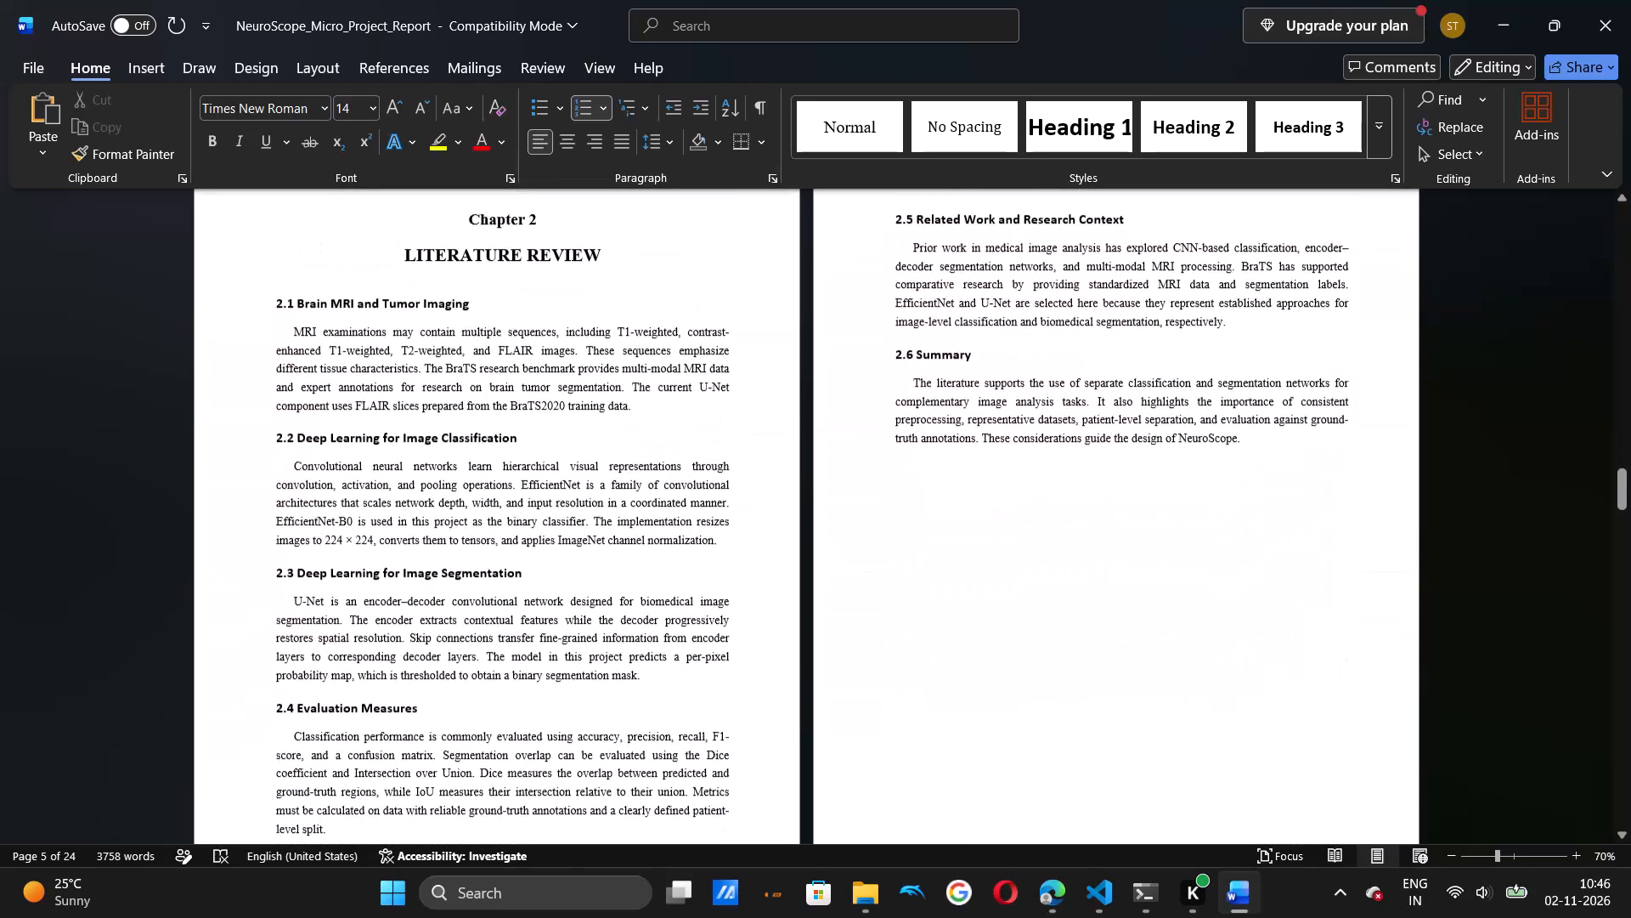
{"action": "scroll", "coordinate": [478, 549], "scroll_direction": "down", "scroll_amount": 2}
{"action": "scroll", "coordinate": [478, 549], "scroll_direction": "up", "scroll_amount": 7}
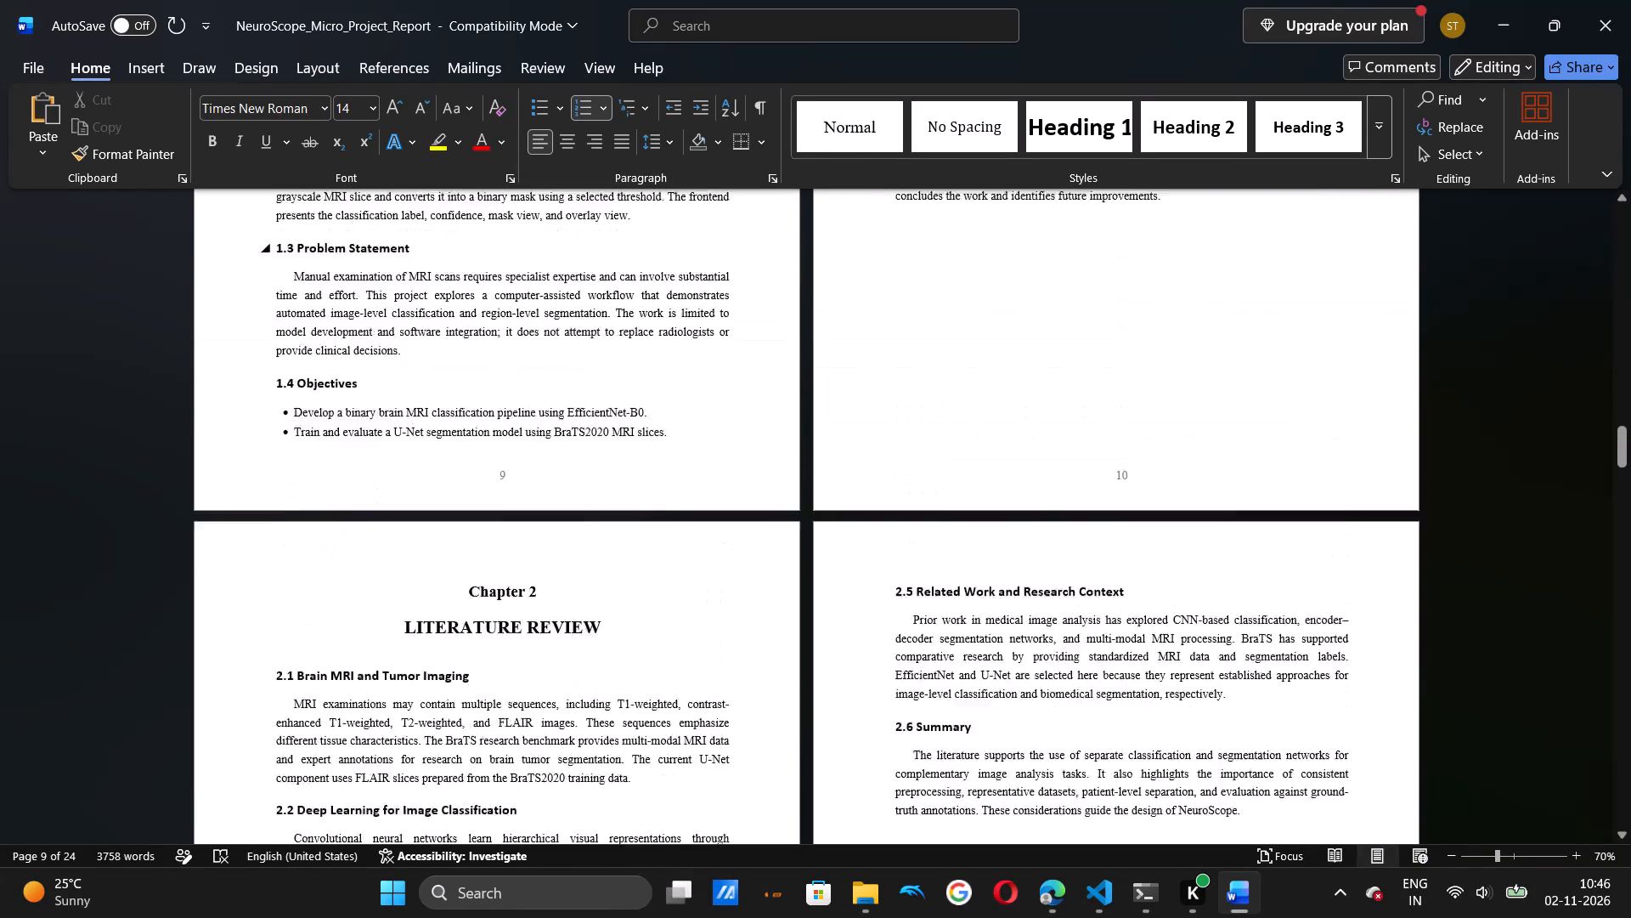
{"action": "scroll", "coordinate": [478, 549], "scroll_direction": "up", "scroll_amount": 9}
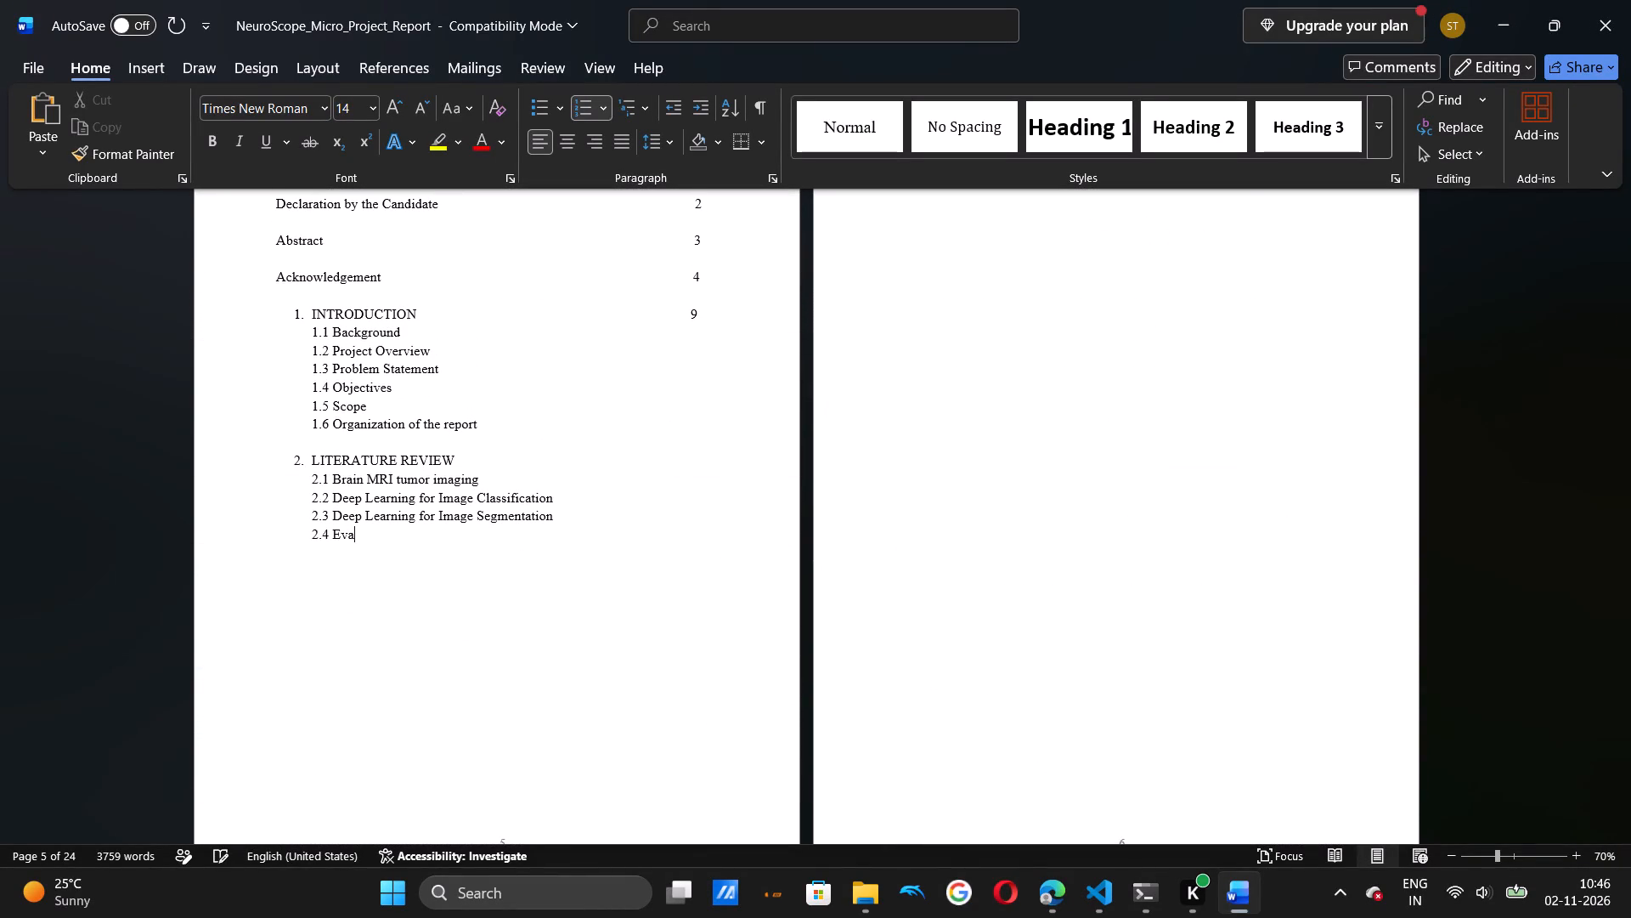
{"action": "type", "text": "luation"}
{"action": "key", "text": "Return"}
Complete the 2.5 entry with "Related work context" and start a 2.6 line below it.
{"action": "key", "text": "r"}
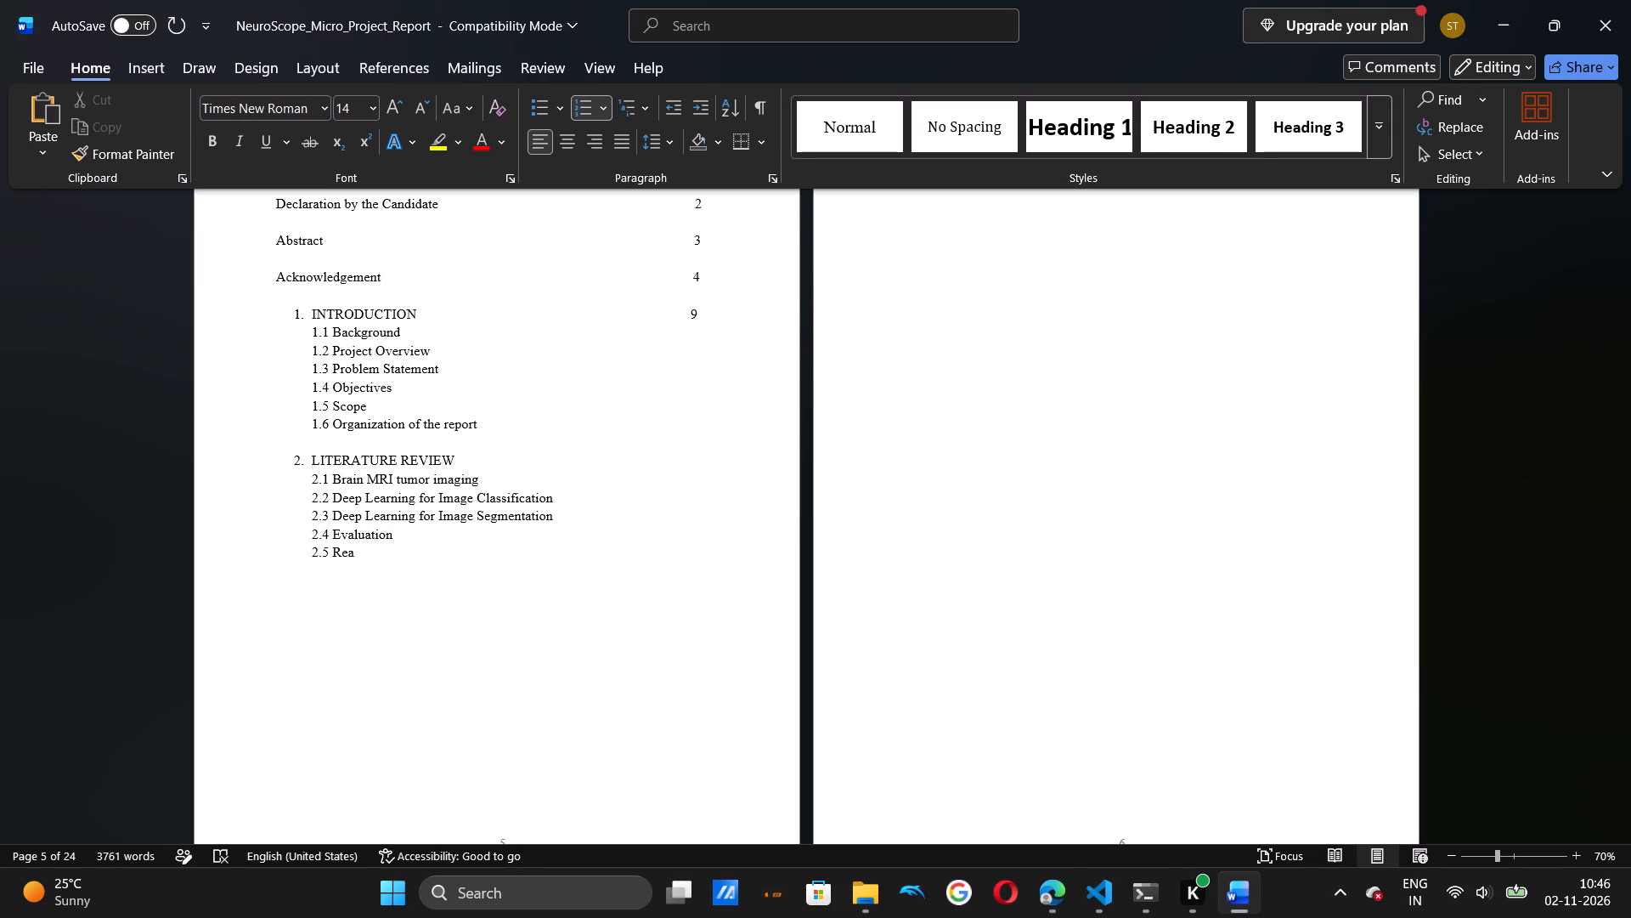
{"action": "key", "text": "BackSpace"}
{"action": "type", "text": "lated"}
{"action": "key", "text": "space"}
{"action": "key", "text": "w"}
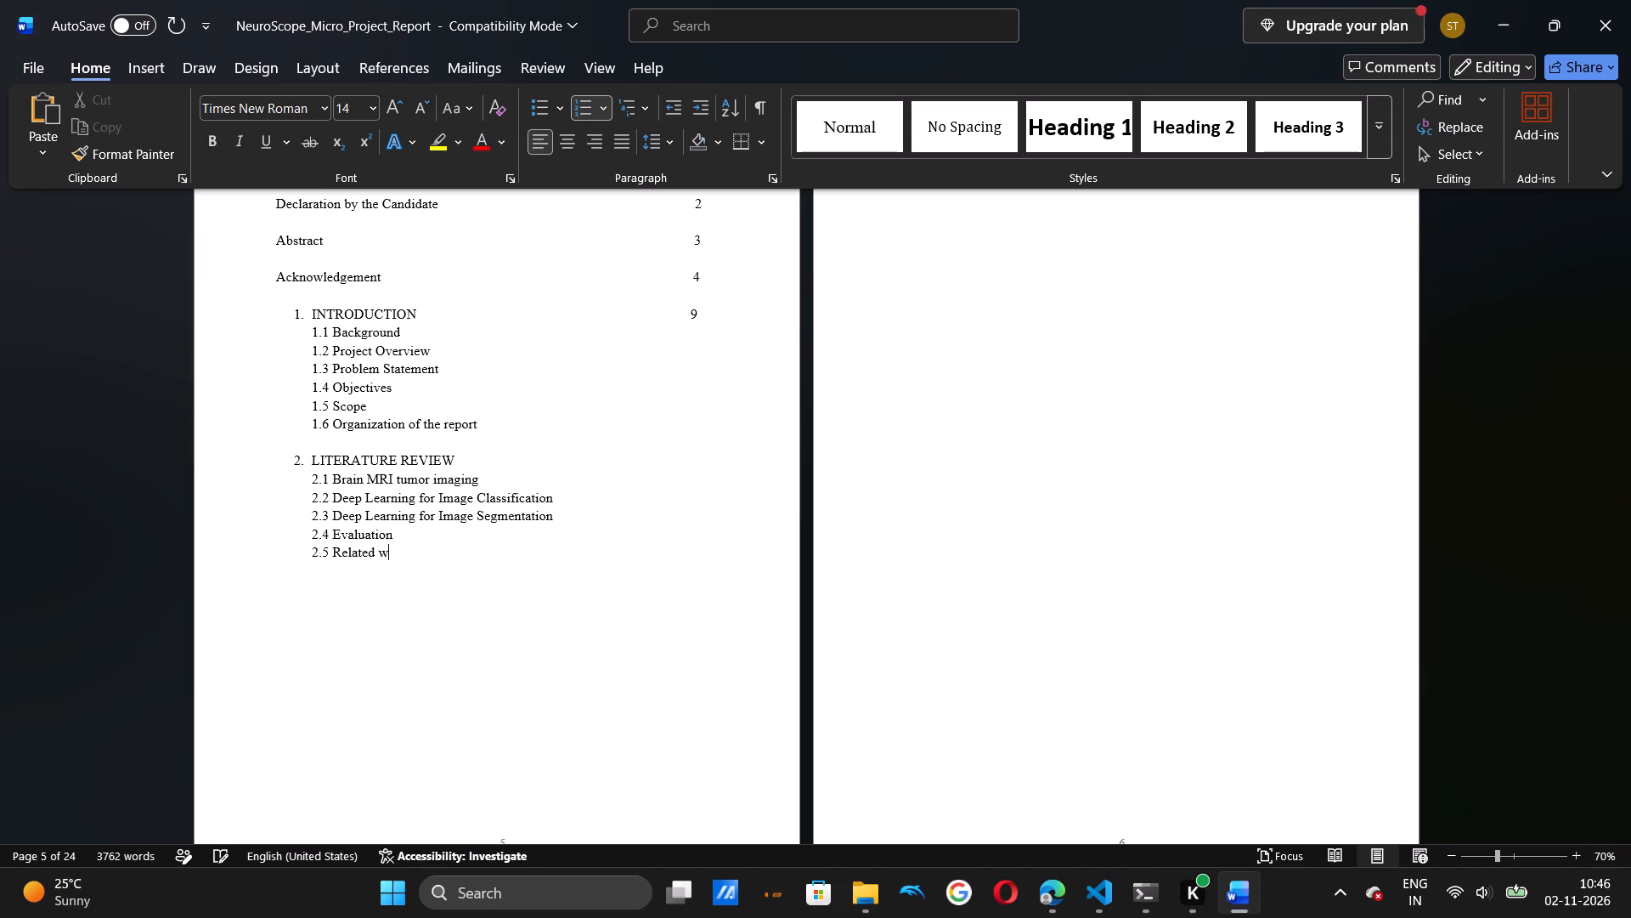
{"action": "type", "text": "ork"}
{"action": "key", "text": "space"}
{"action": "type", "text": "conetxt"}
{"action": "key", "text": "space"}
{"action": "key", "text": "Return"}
Check the section 2.5 heading in Chapter 2 and extend the Contents entry to "Related work and research context".
{"action": "scroll", "coordinate": [478, 549], "scroll_direction": "down", "scroll_amount": 8}
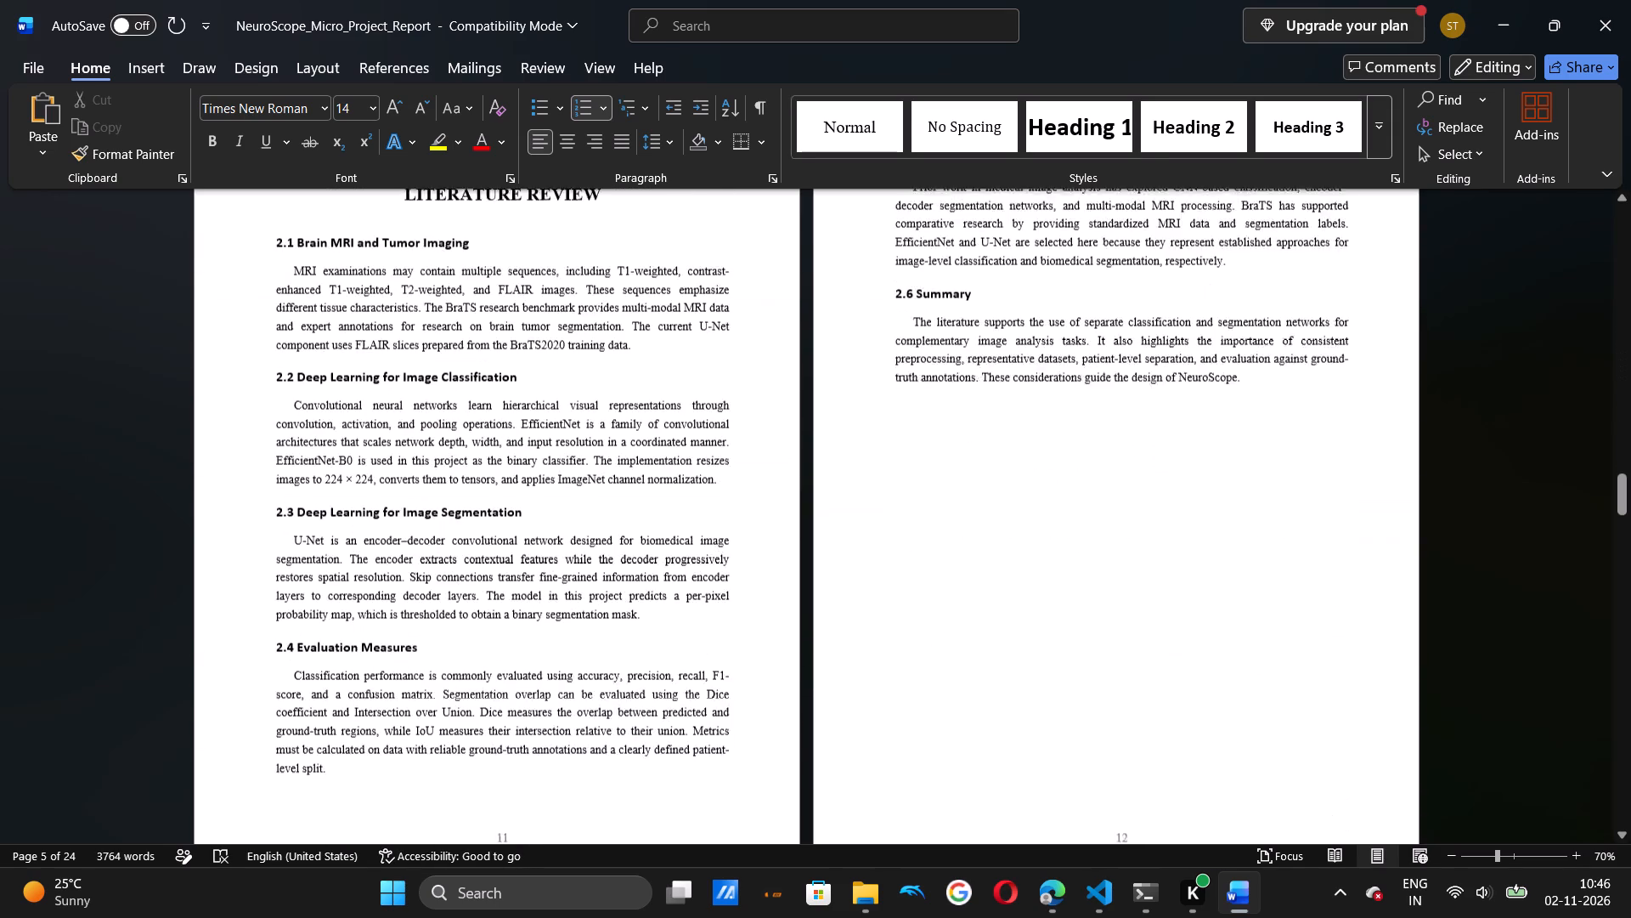
{"action": "scroll", "coordinate": [478, 549], "scroll_direction": "up", "scroll_amount": 5}
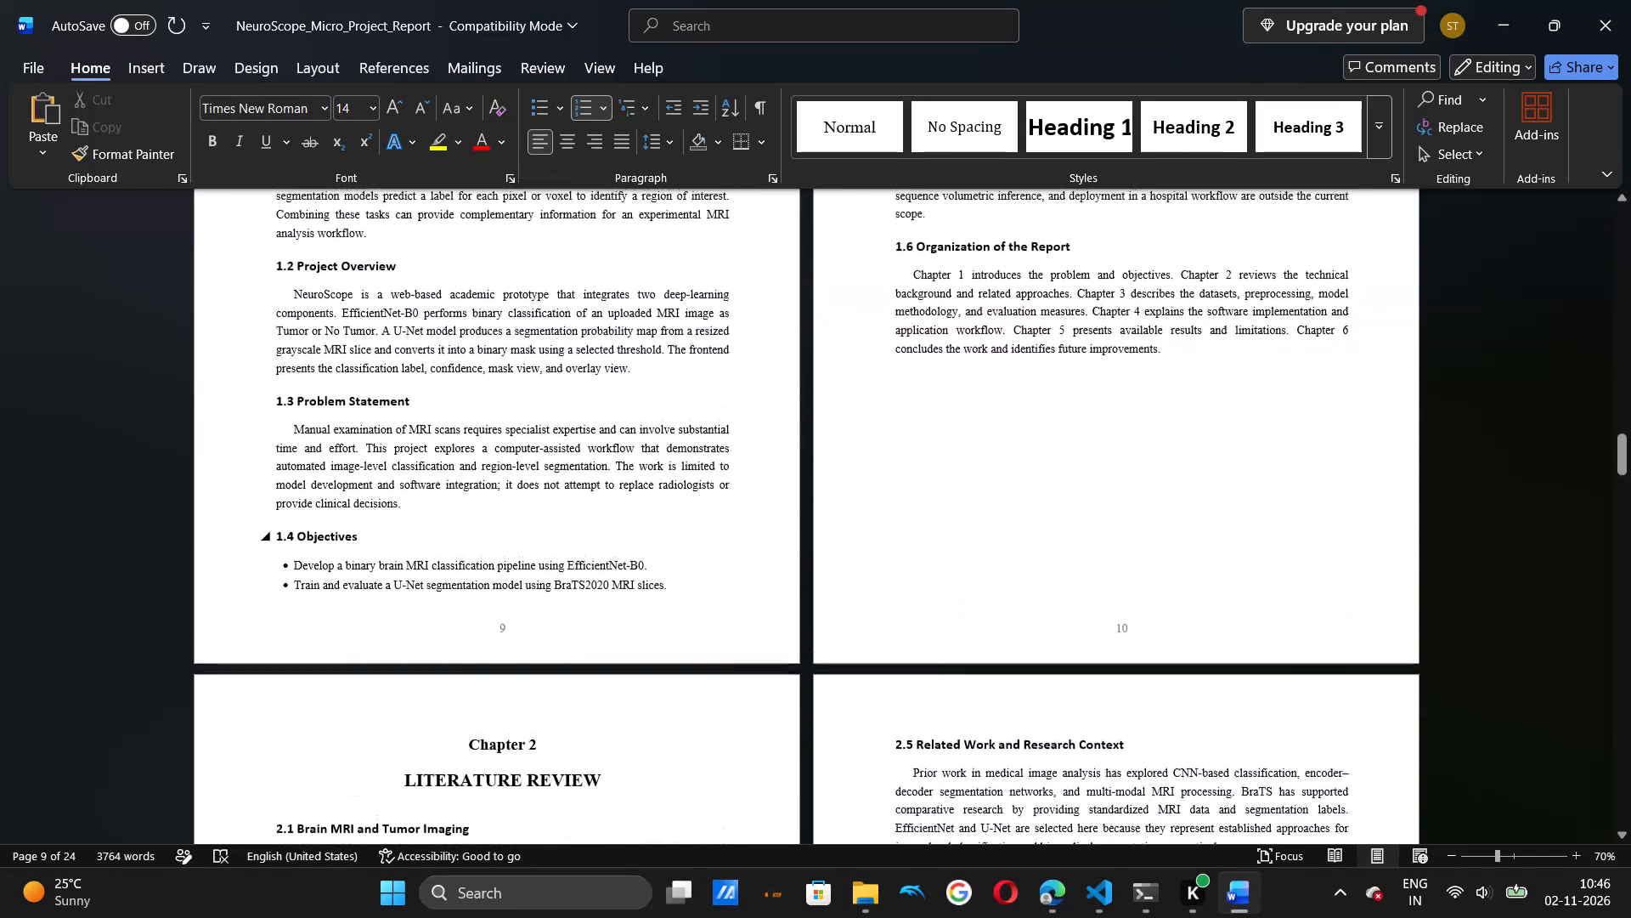
{"action": "scroll", "coordinate": [478, 549], "scroll_direction": "up", "scroll_amount": 6}
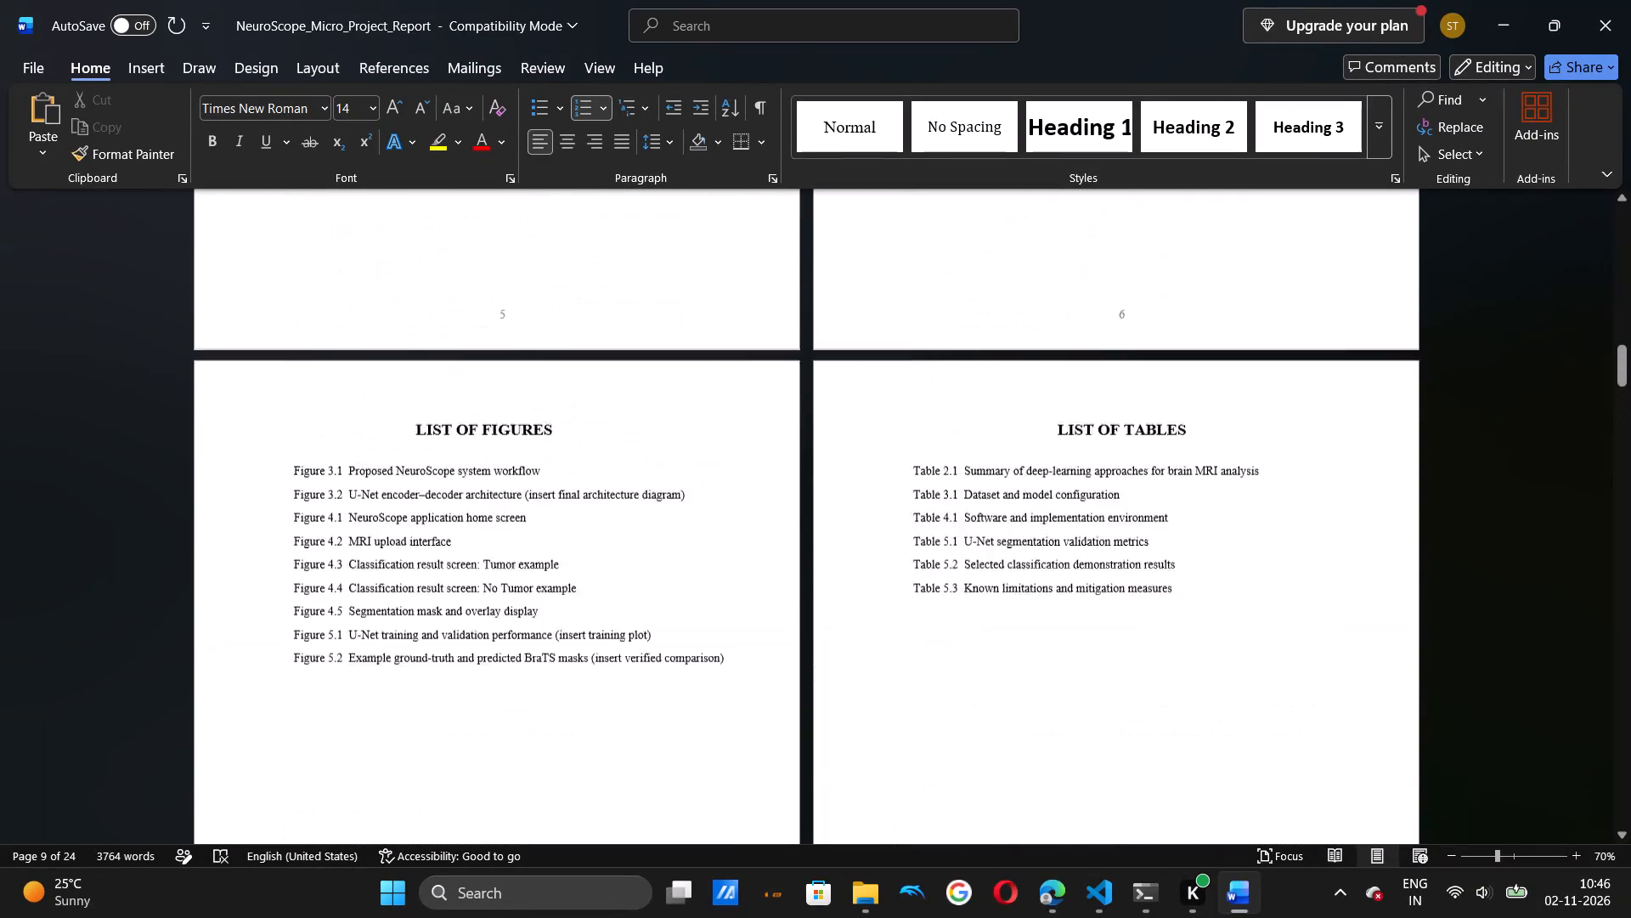
{"action": "scroll", "coordinate": [478, 549], "scroll_direction": "up", "scroll_amount": 2}
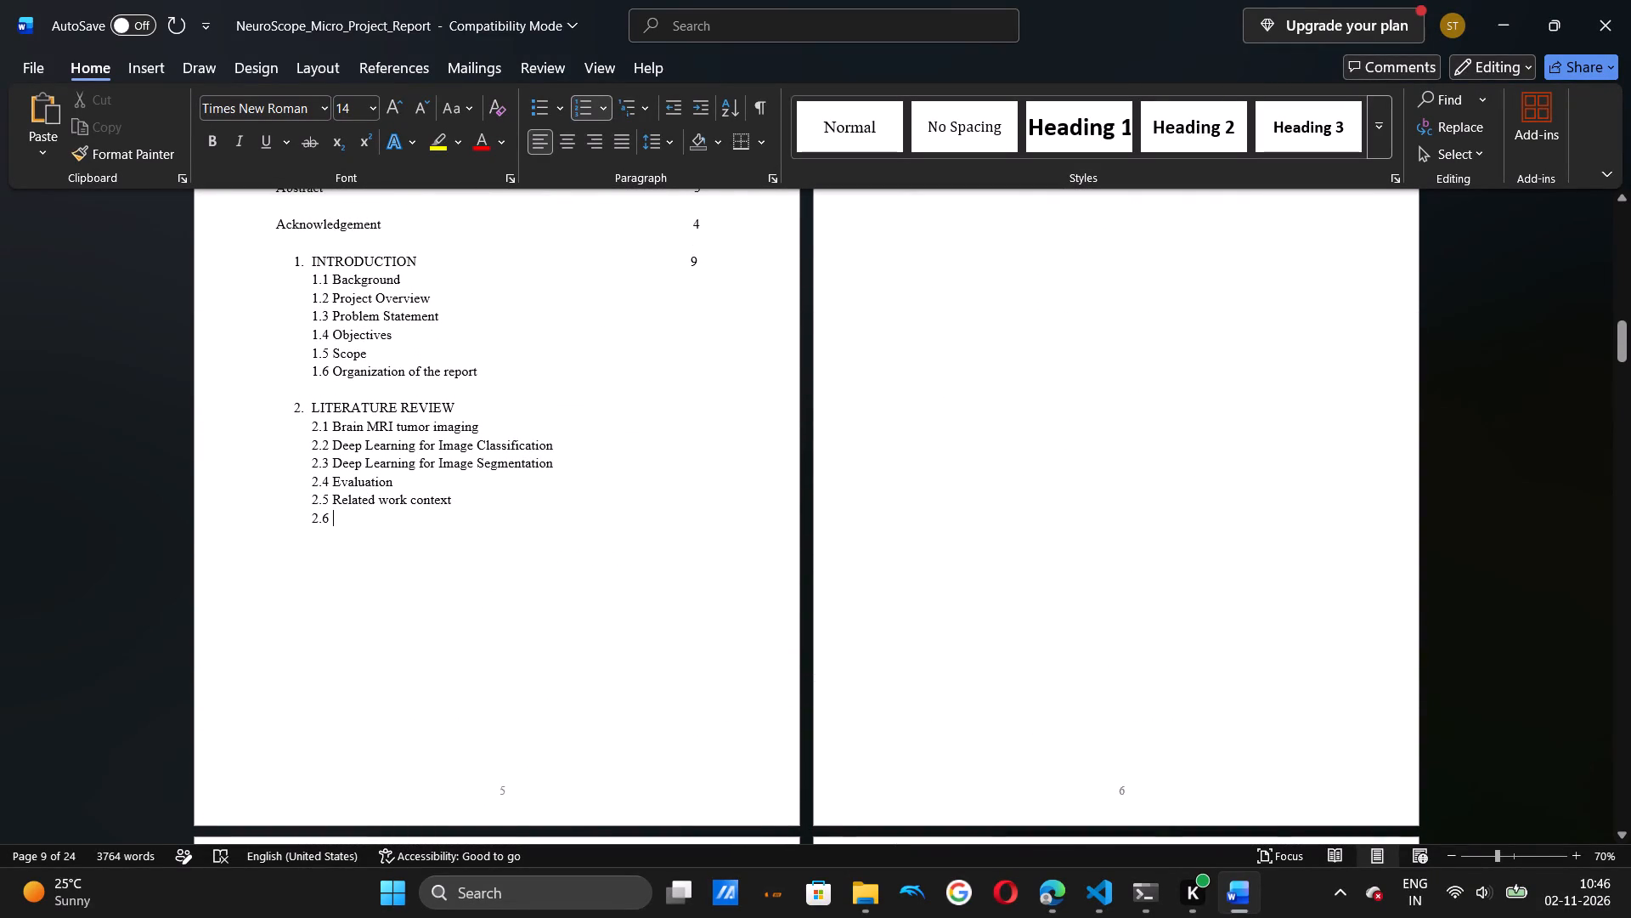
{"action": "left_click", "coordinate": [408, 501]}
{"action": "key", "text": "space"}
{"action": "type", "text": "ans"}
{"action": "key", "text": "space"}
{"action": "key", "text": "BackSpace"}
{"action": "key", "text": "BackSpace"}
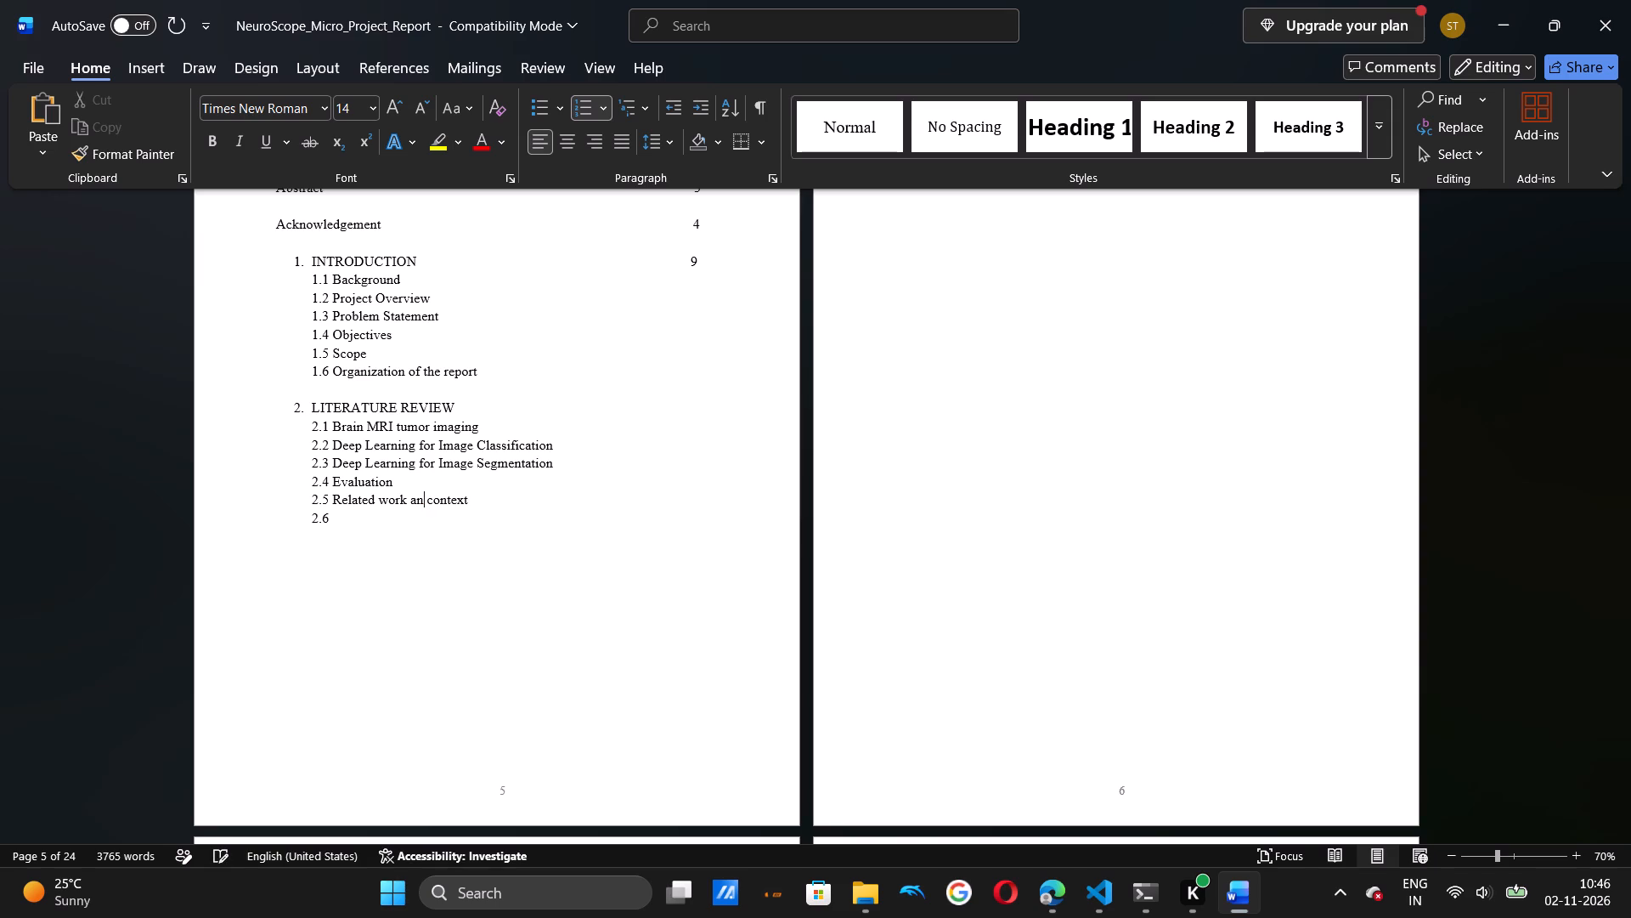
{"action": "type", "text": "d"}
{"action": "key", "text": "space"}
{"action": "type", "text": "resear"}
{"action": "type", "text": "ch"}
{"action": "left_click", "coordinate": [524, 500]}
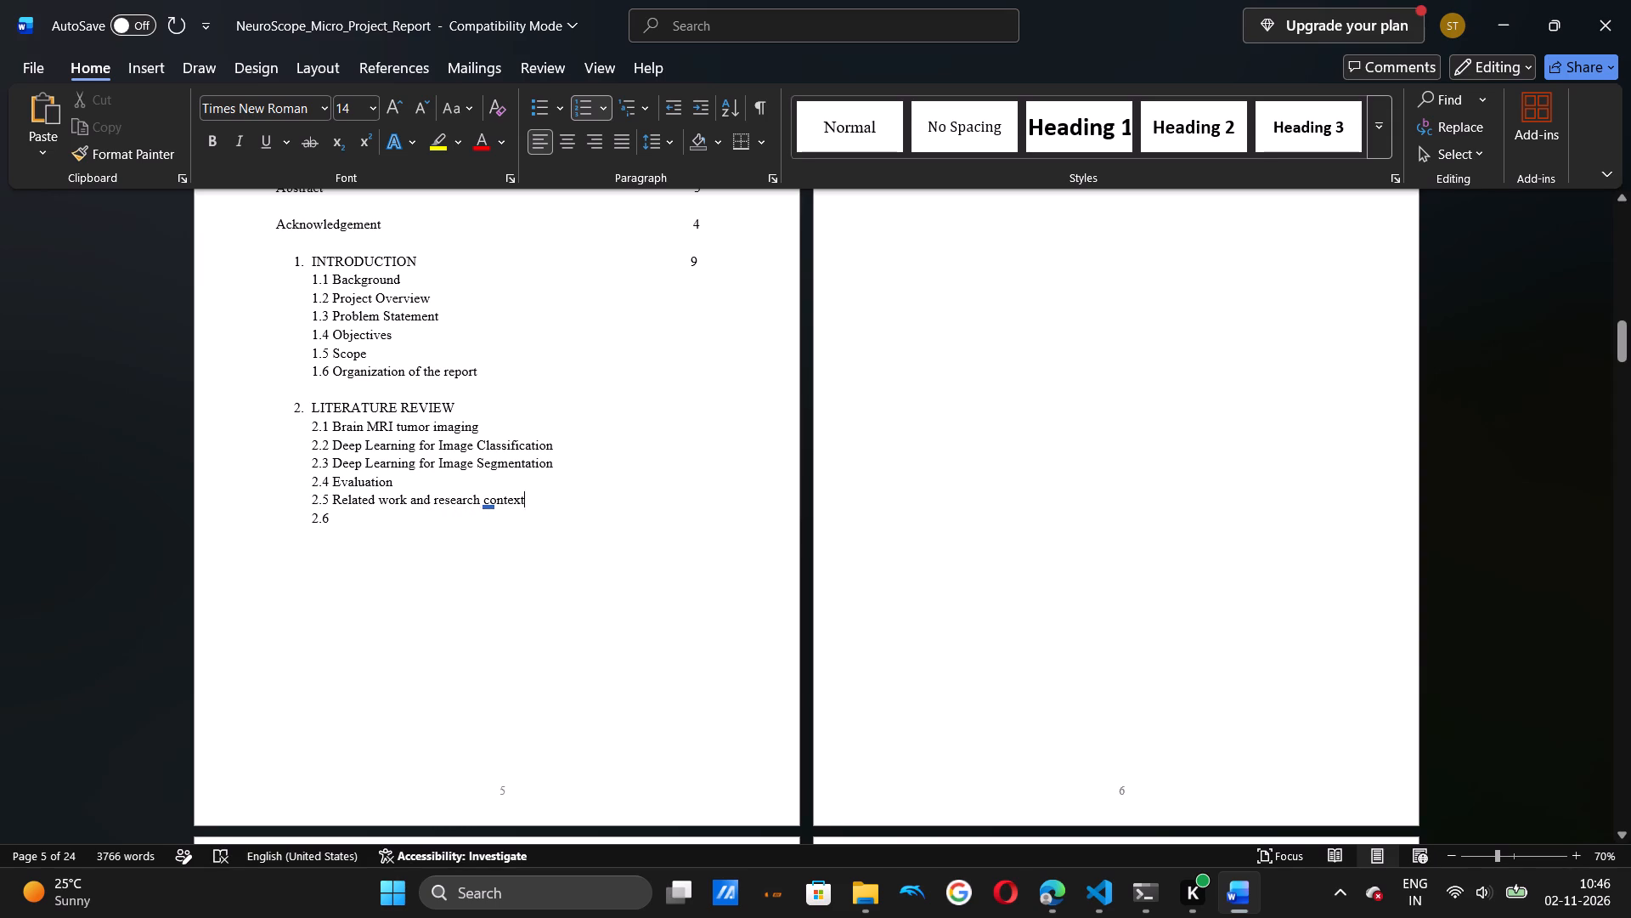
Complete the 2.6 entry with "Summary" and end the chapter 2 sub-list with an empty, unnumbered line.
{"action": "left_click", "coordinate": [345, 517]}
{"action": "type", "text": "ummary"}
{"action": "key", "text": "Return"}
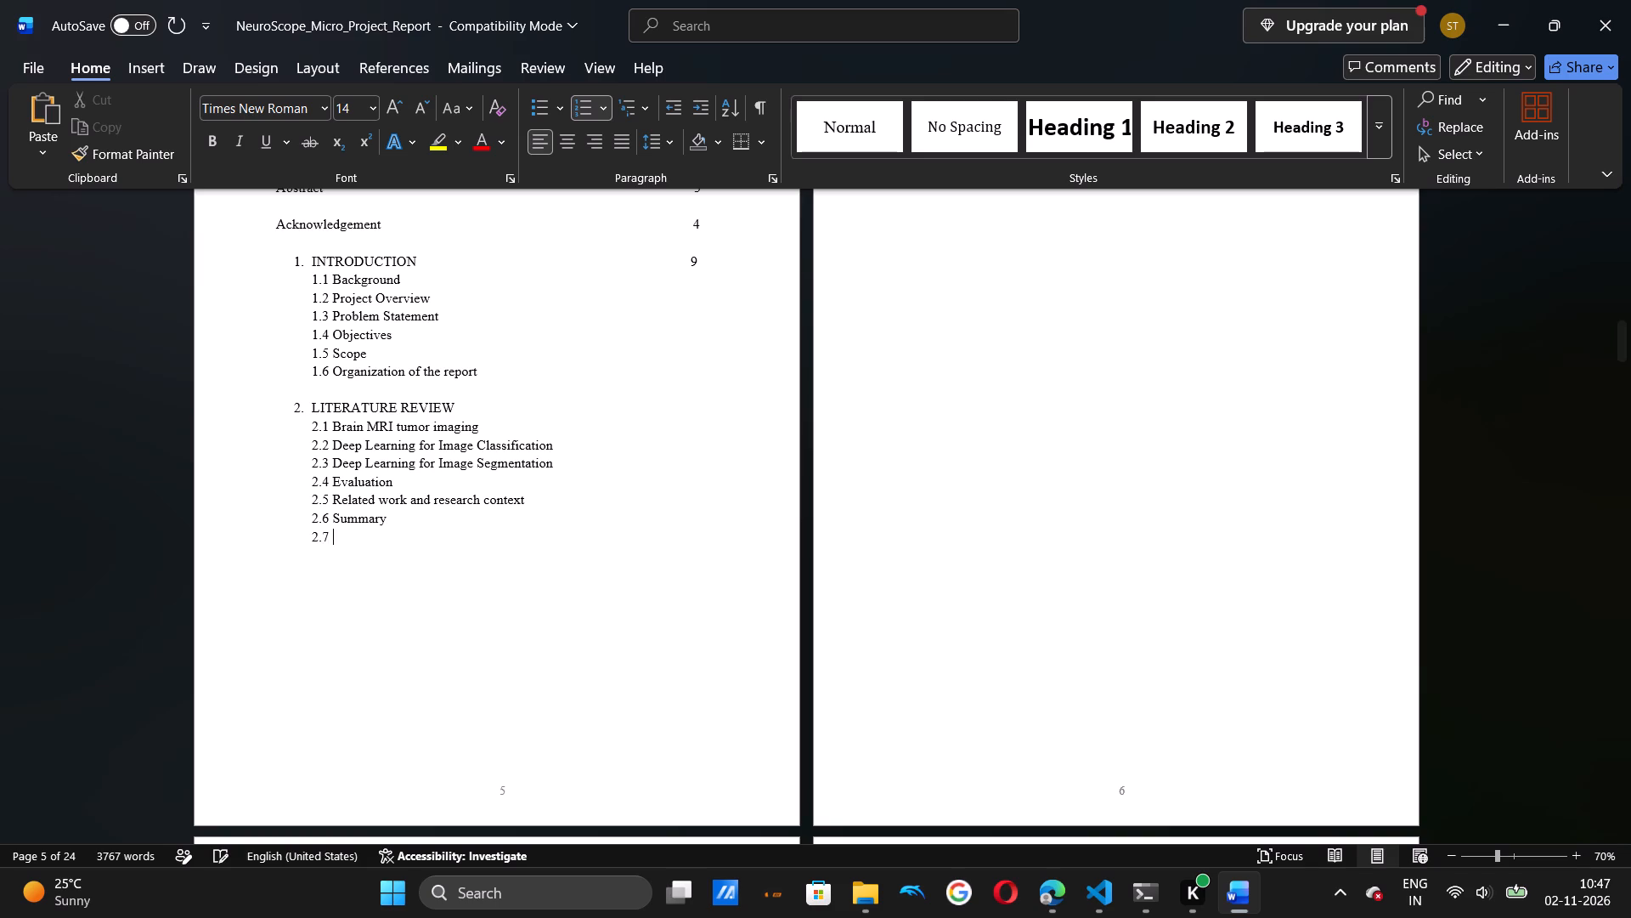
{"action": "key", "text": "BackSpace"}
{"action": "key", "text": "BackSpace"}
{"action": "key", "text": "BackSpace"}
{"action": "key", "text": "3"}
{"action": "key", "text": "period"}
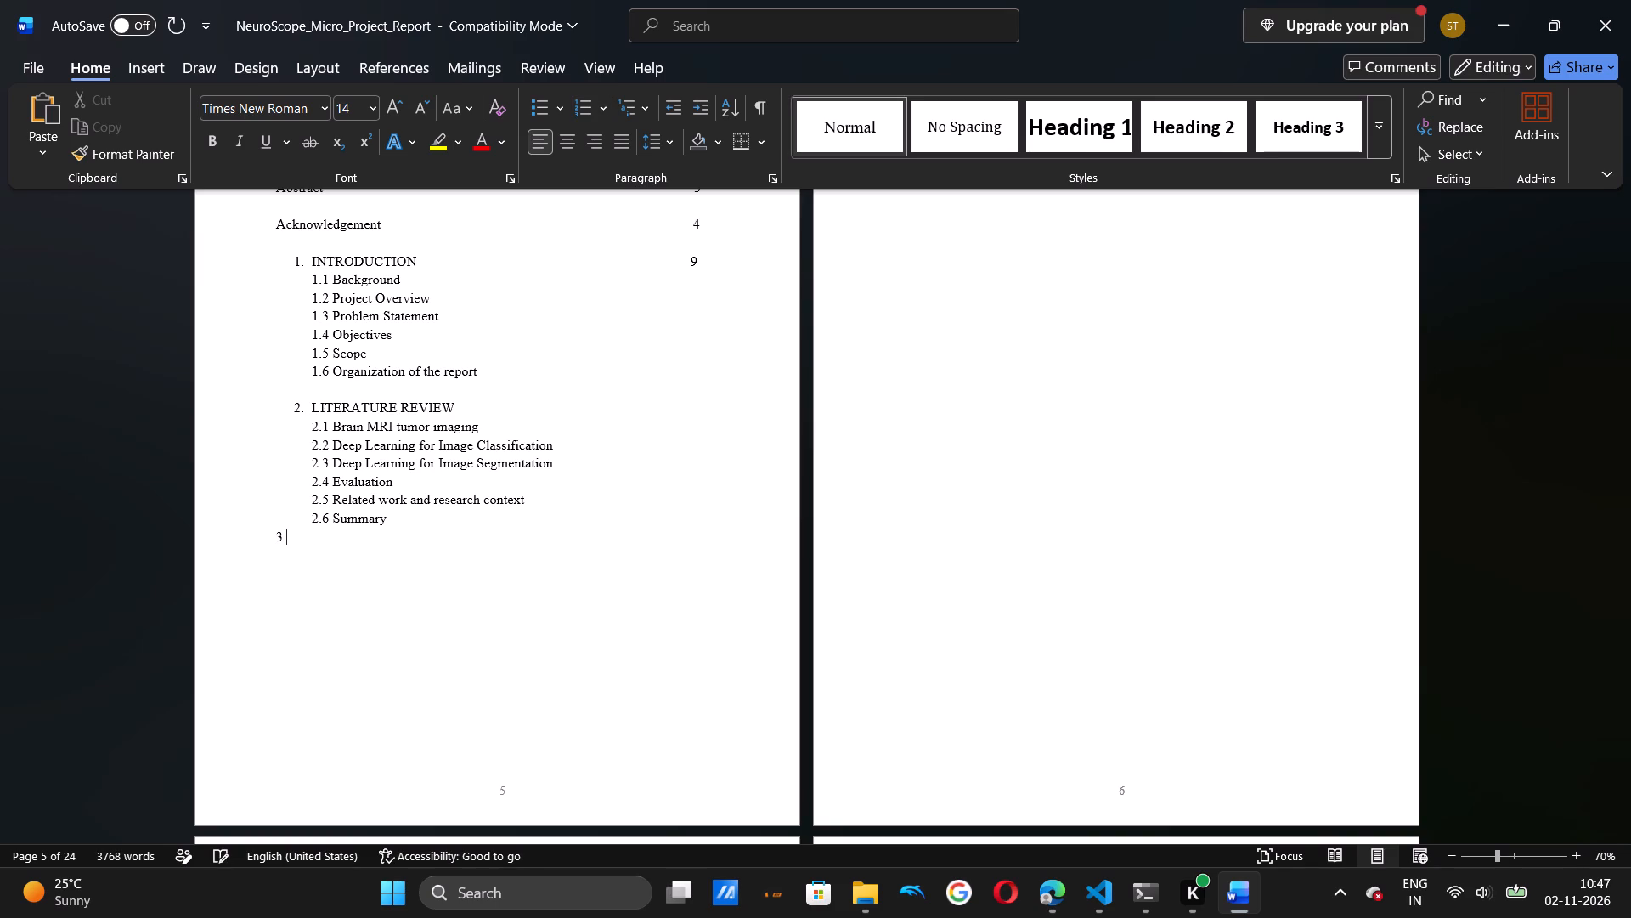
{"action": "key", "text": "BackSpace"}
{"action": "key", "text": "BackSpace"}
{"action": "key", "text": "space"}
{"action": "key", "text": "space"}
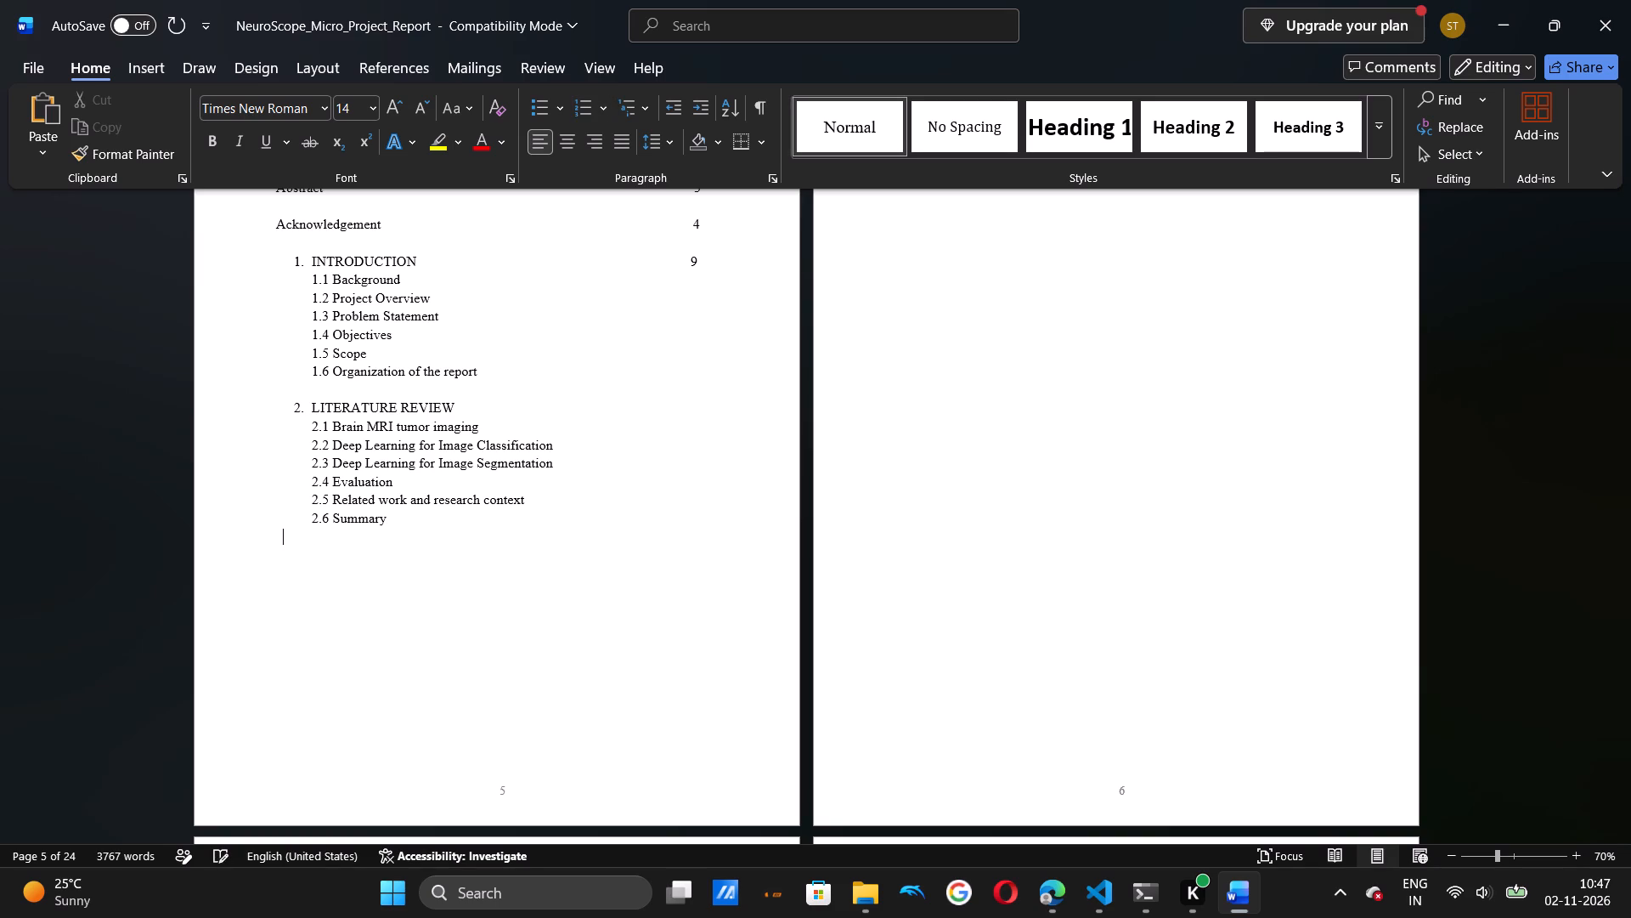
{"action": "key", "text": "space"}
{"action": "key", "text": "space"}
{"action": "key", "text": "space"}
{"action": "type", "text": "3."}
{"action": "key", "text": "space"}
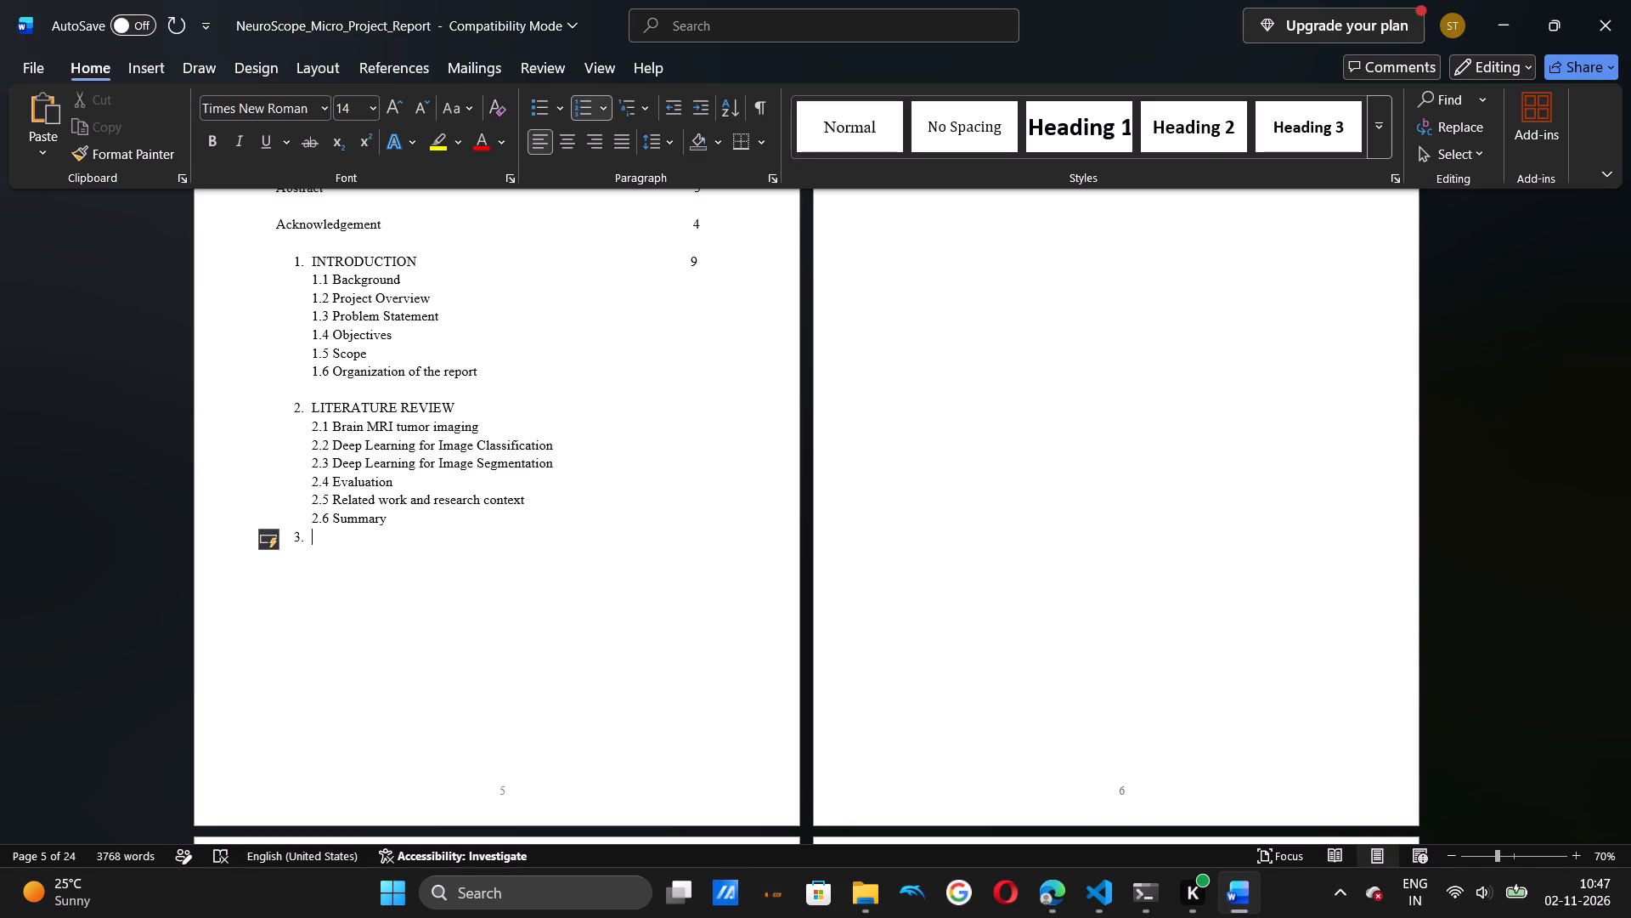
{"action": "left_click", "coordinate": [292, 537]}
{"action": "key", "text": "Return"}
Leave a blank line after "2.6 Summary" and start numbered chapter item 3, indented like items 1 and 2.
{"action": "key", "text": "Return"}
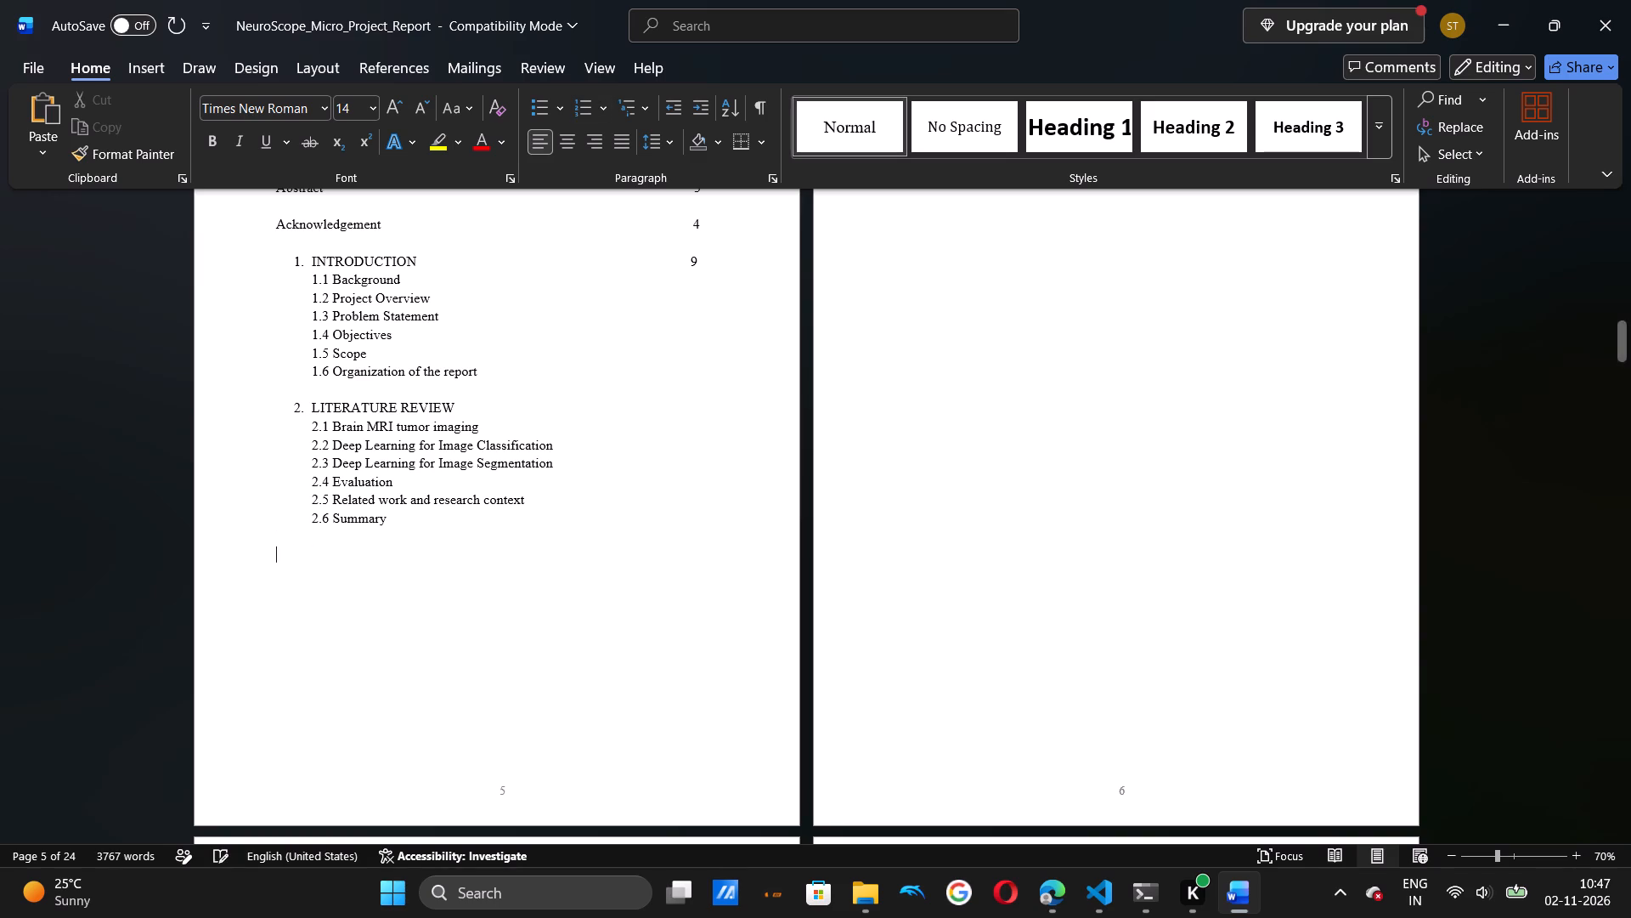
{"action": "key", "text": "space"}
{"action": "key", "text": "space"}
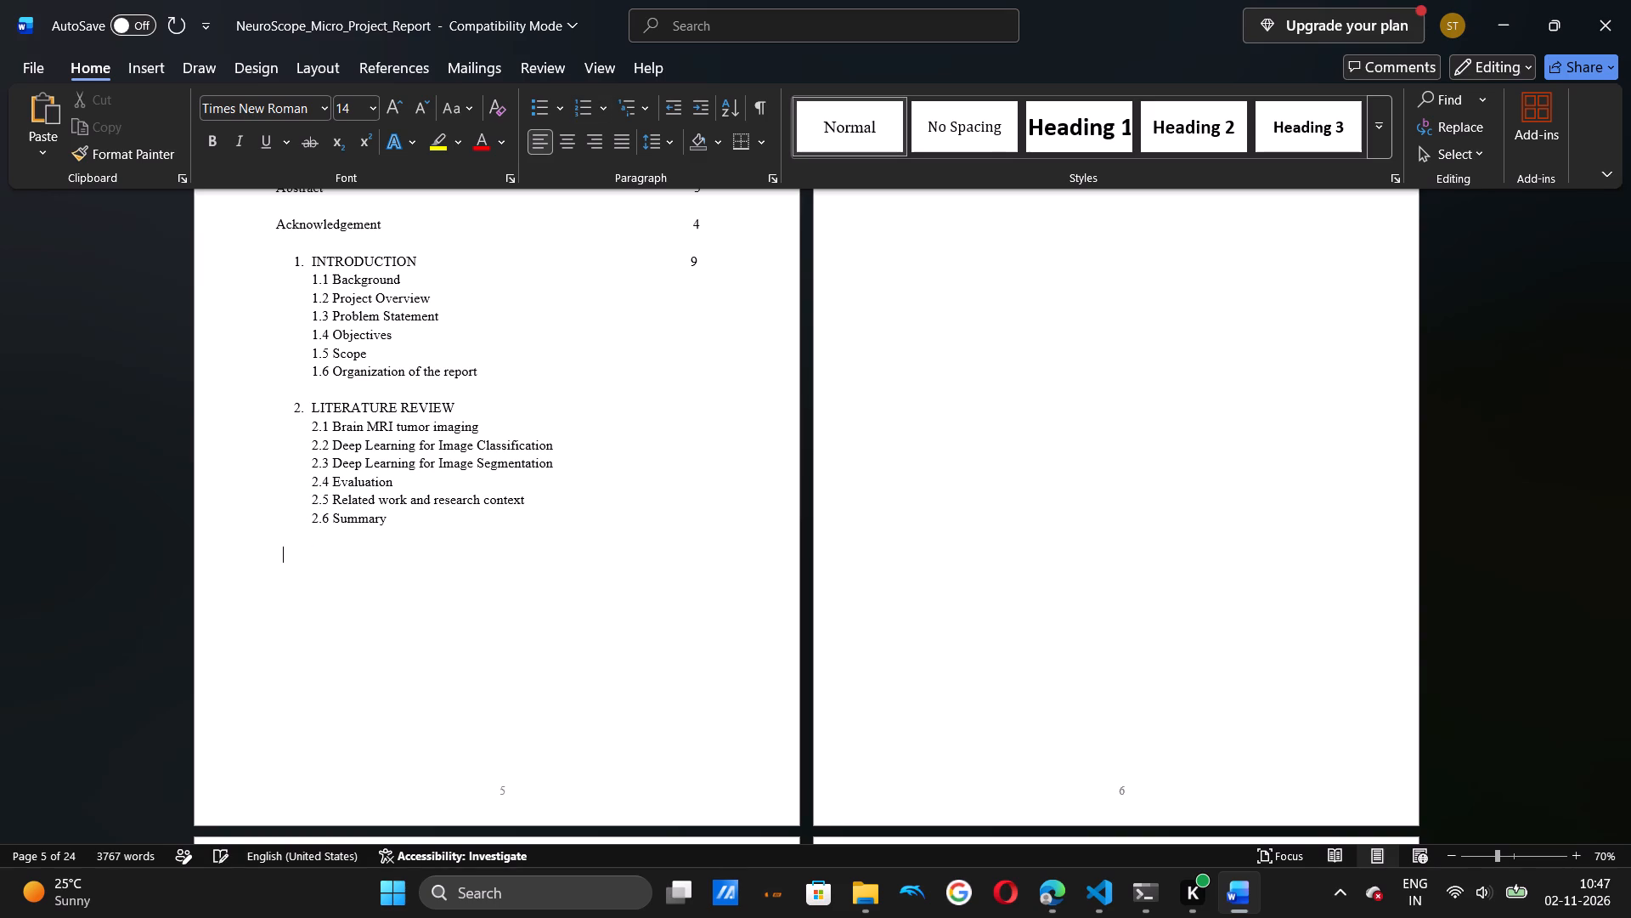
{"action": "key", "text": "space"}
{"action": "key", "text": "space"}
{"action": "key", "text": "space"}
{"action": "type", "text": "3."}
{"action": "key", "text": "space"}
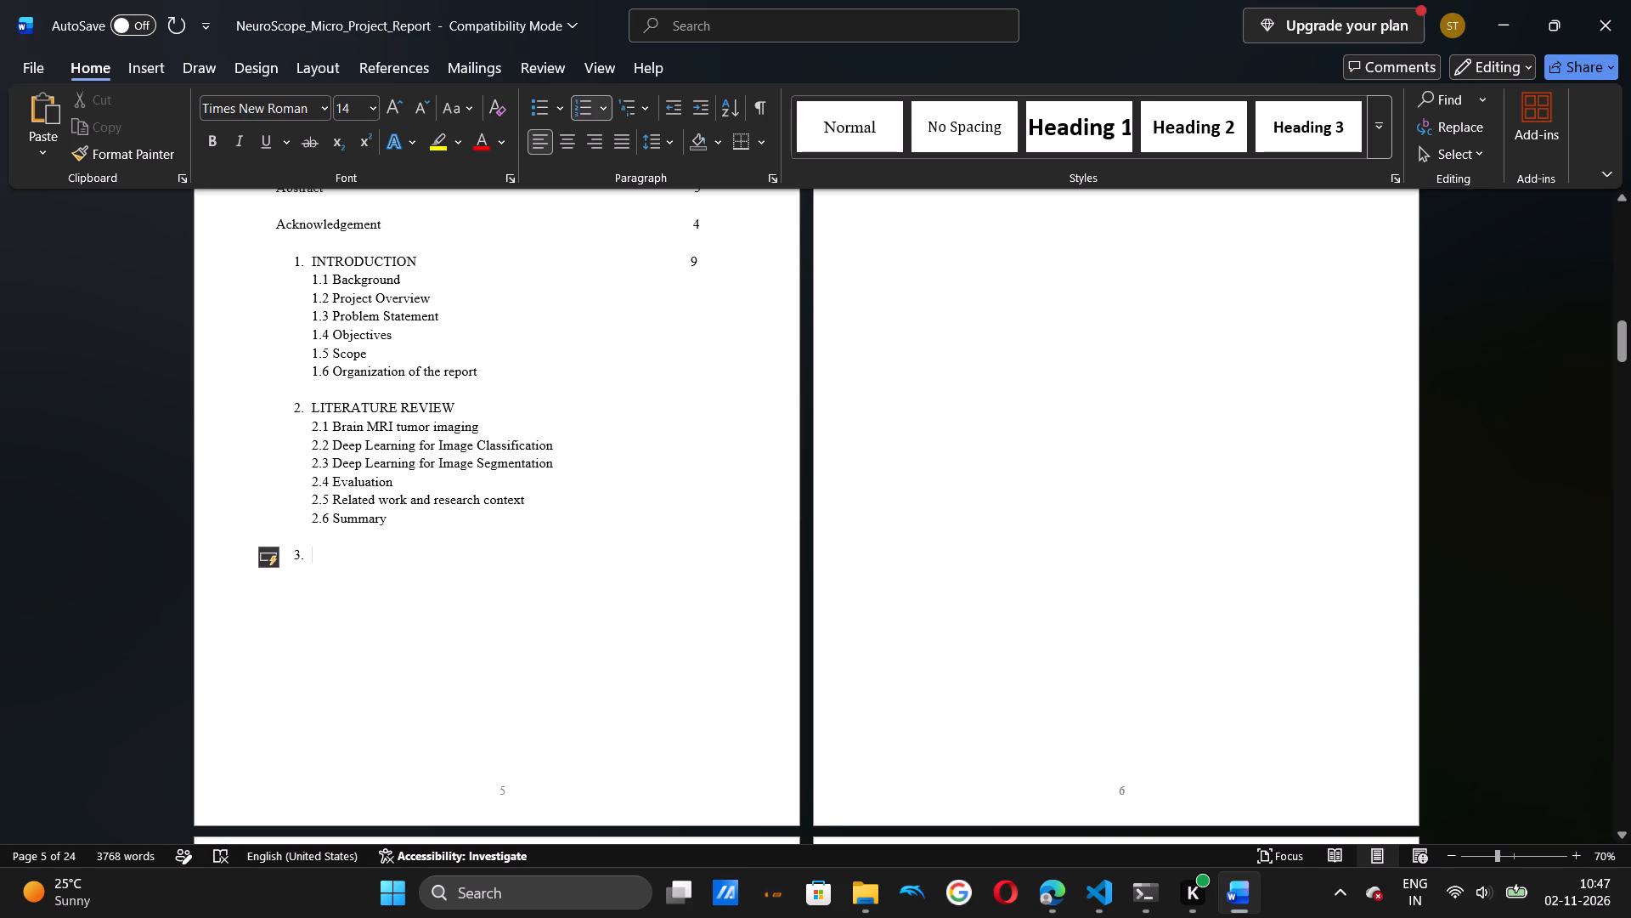
Check the Chapter 3 title in the report body and enter "Methodology" as Contents item 3.
{"action": "scroll", "coordinate": [426, 575], "scroll_direction": "down", "scroll_amount": 3}
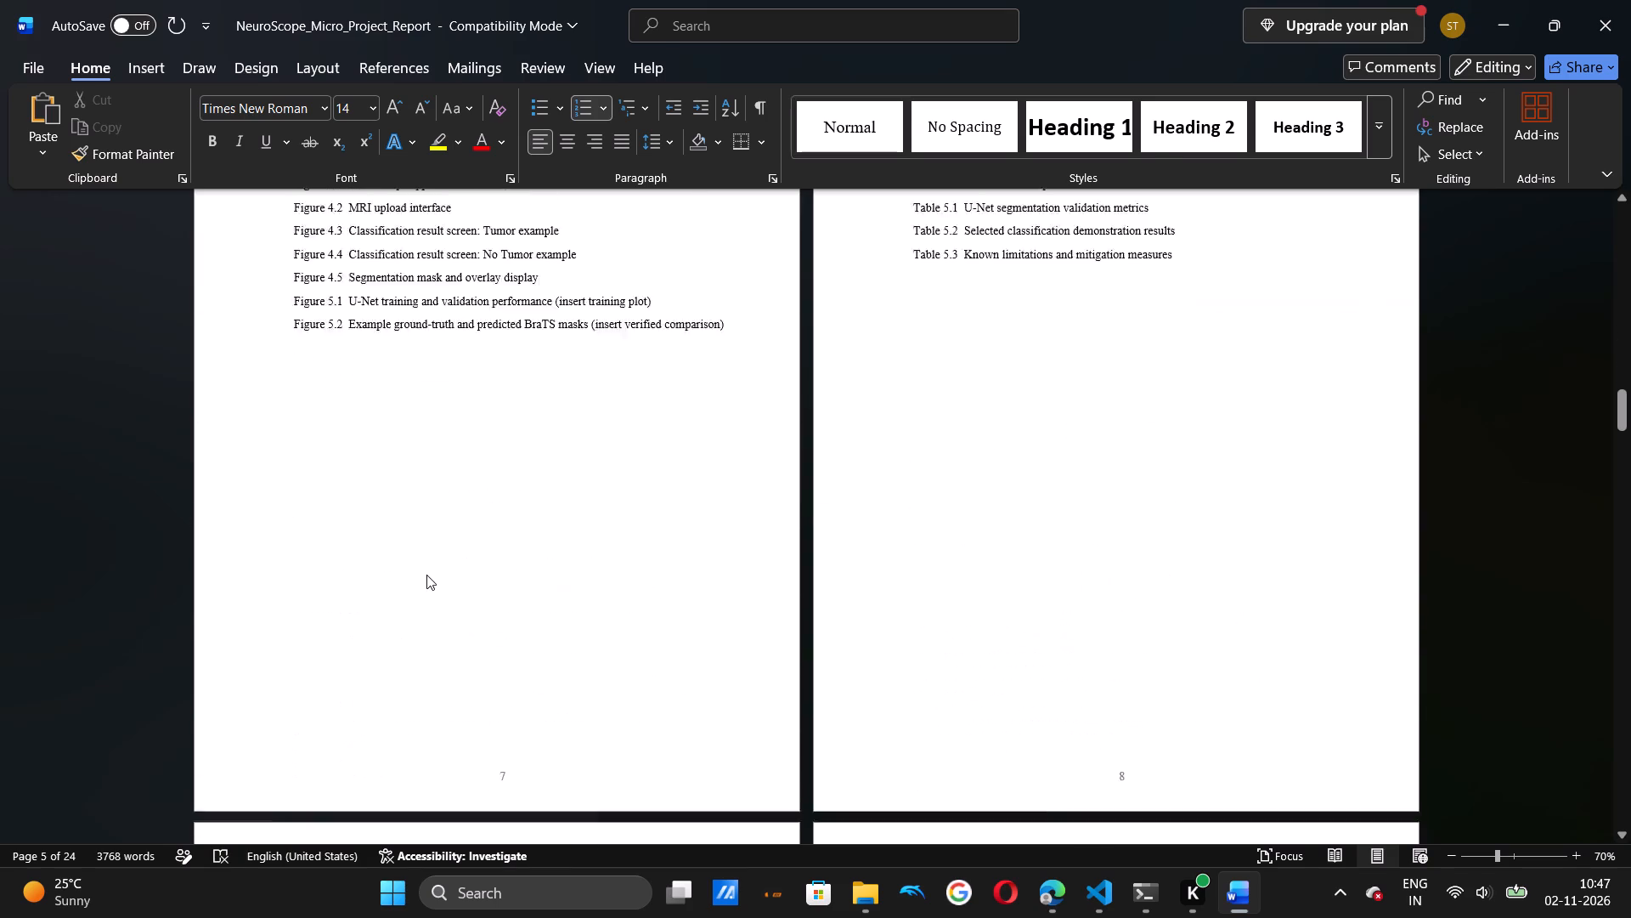
{"action": "scroll", "coordinate": [426, 575], "scroll_direction": "down", "scroll_amount": 7}
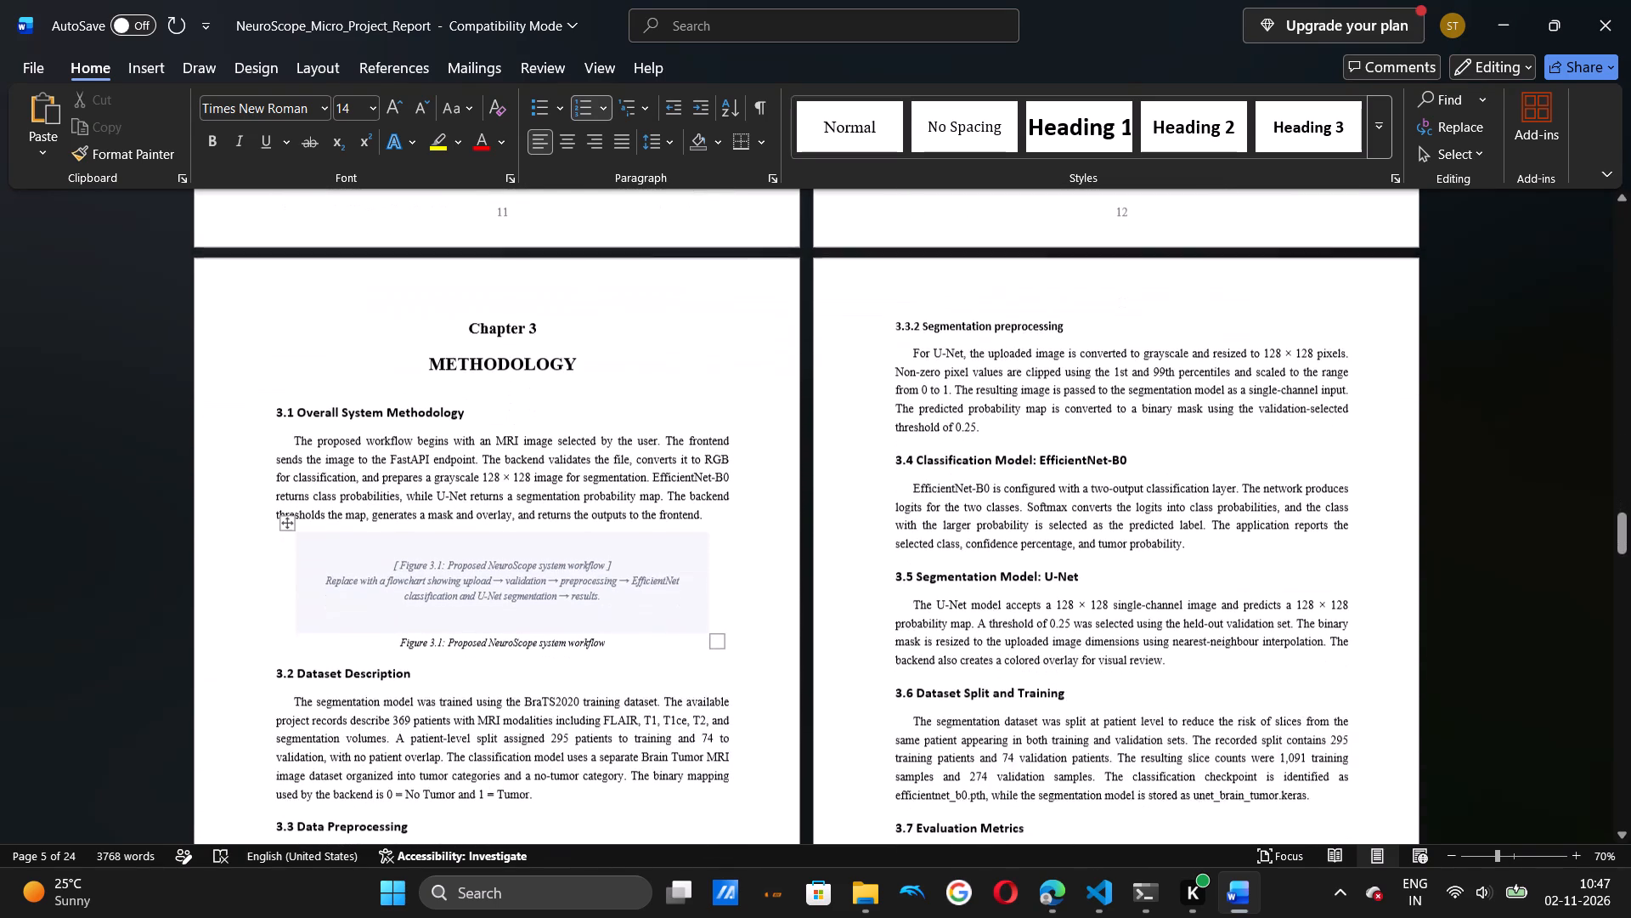
{"action": "scroll", "coordinate": [426, 575], "scroll_direction": "down", "scroll_amount": 4}
{"action": "scroll", "coordinate": [426, 575], "scroll_direction": "up", "scroll_amount": 1}
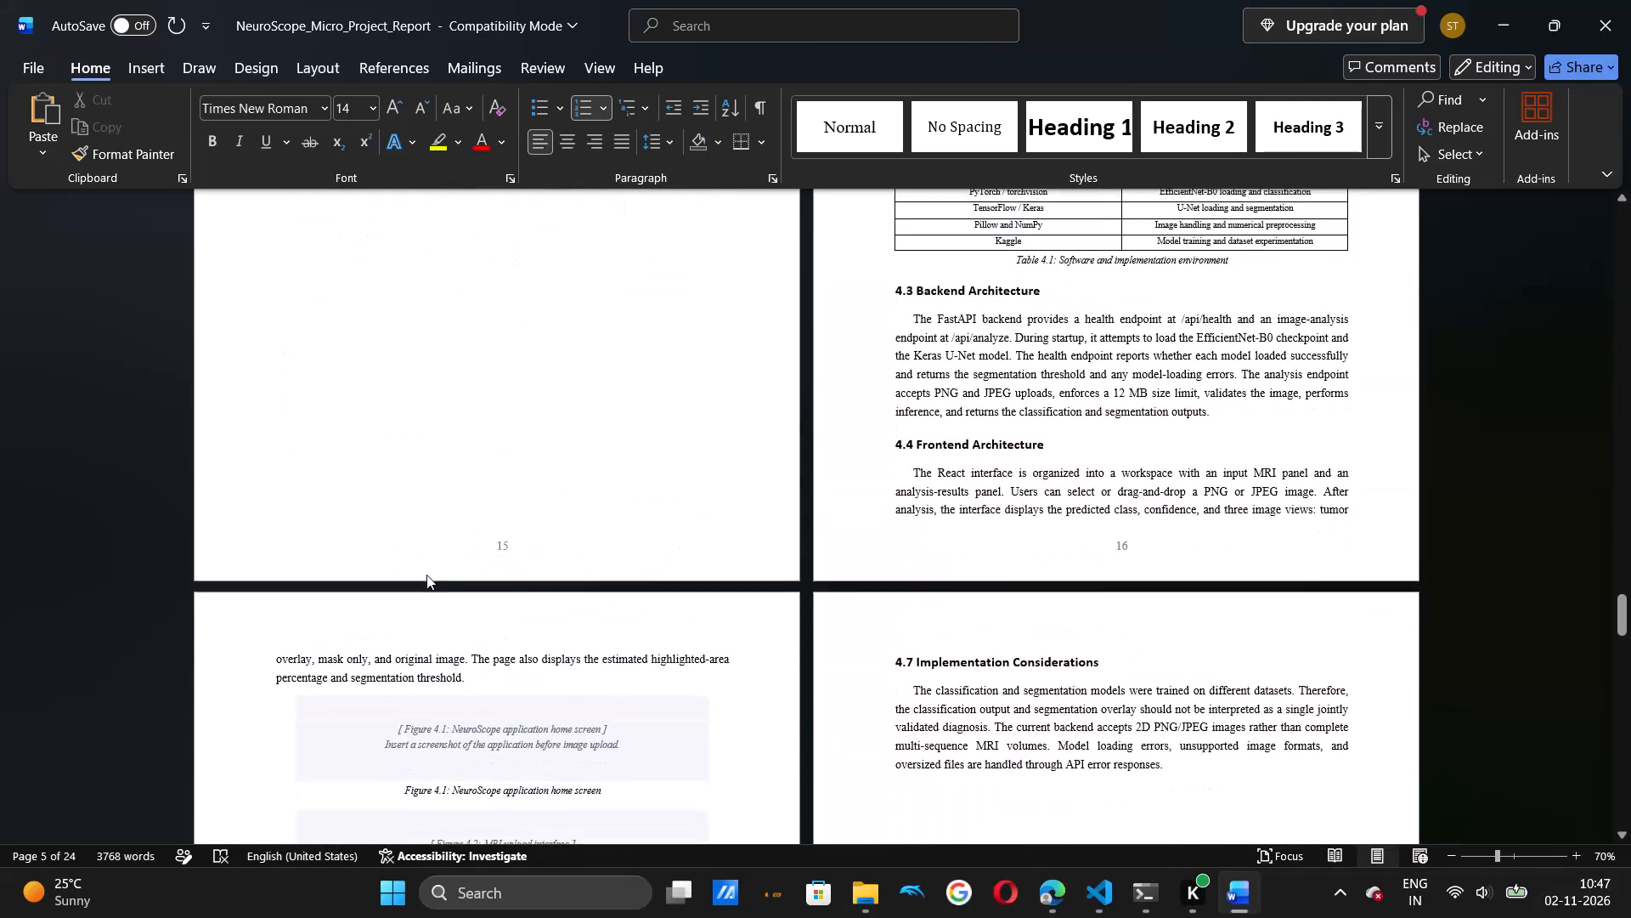
{"action": "scroll", "coordinate": [426, 575], "scroll_direction": "up", "scroll_amount": 8}
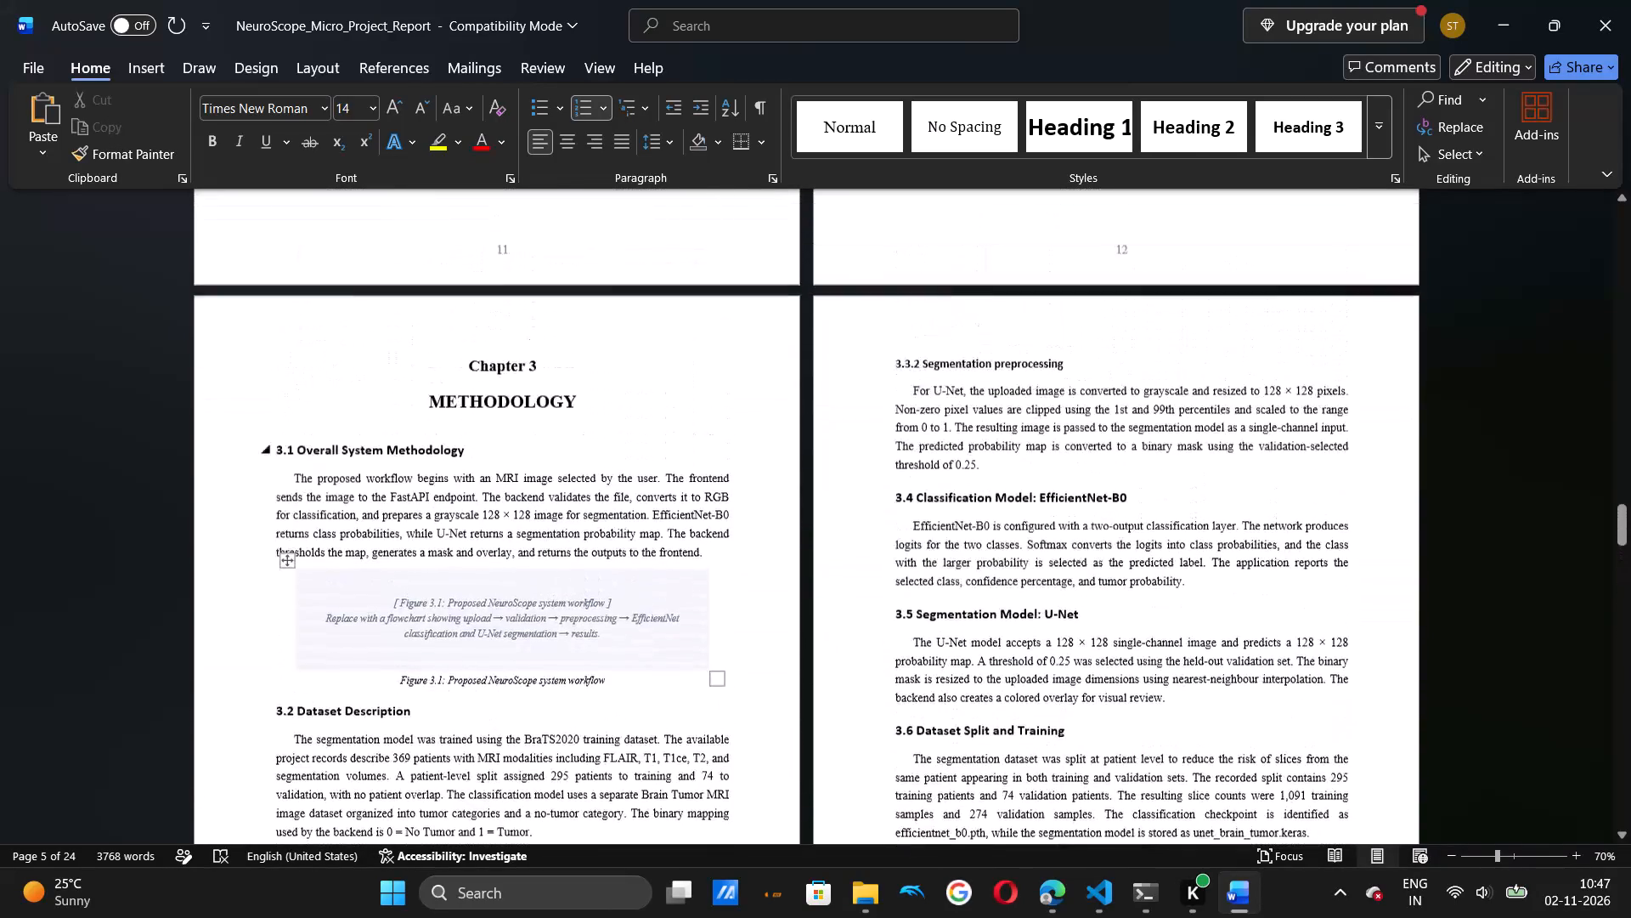
{"action": "scroll", "coordinate": [426, 575], "scroll_direction": "up", "scroll_amount": 6}
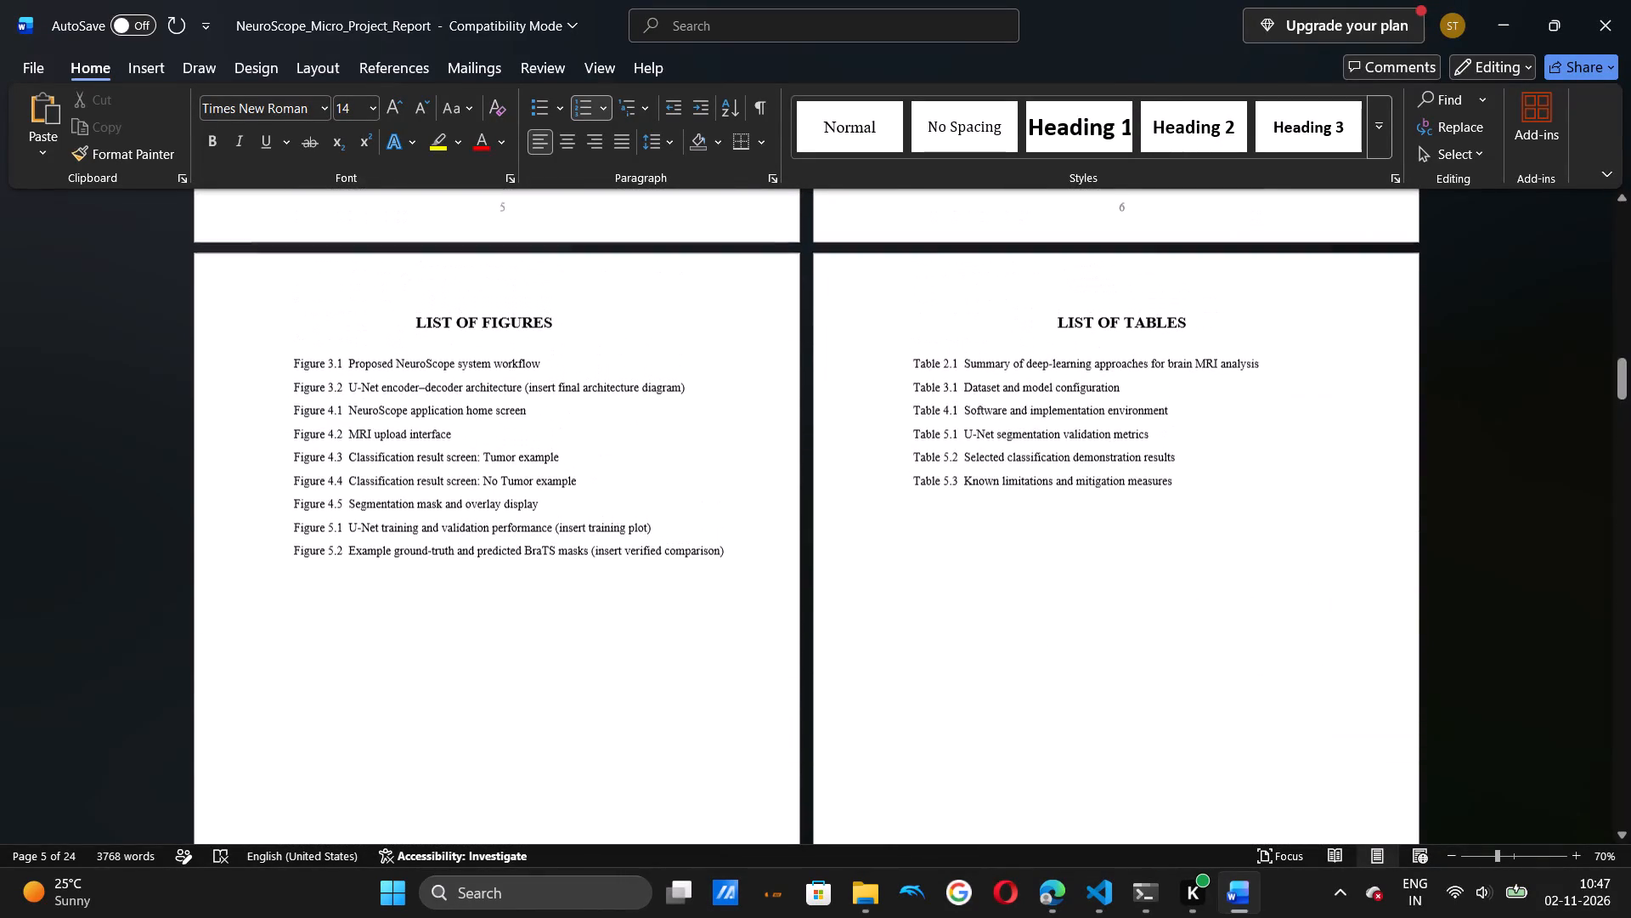
{"action": "scroll", "coordinate": [426, 575], "scroll_direction": "up", "scroll_amount": 2}
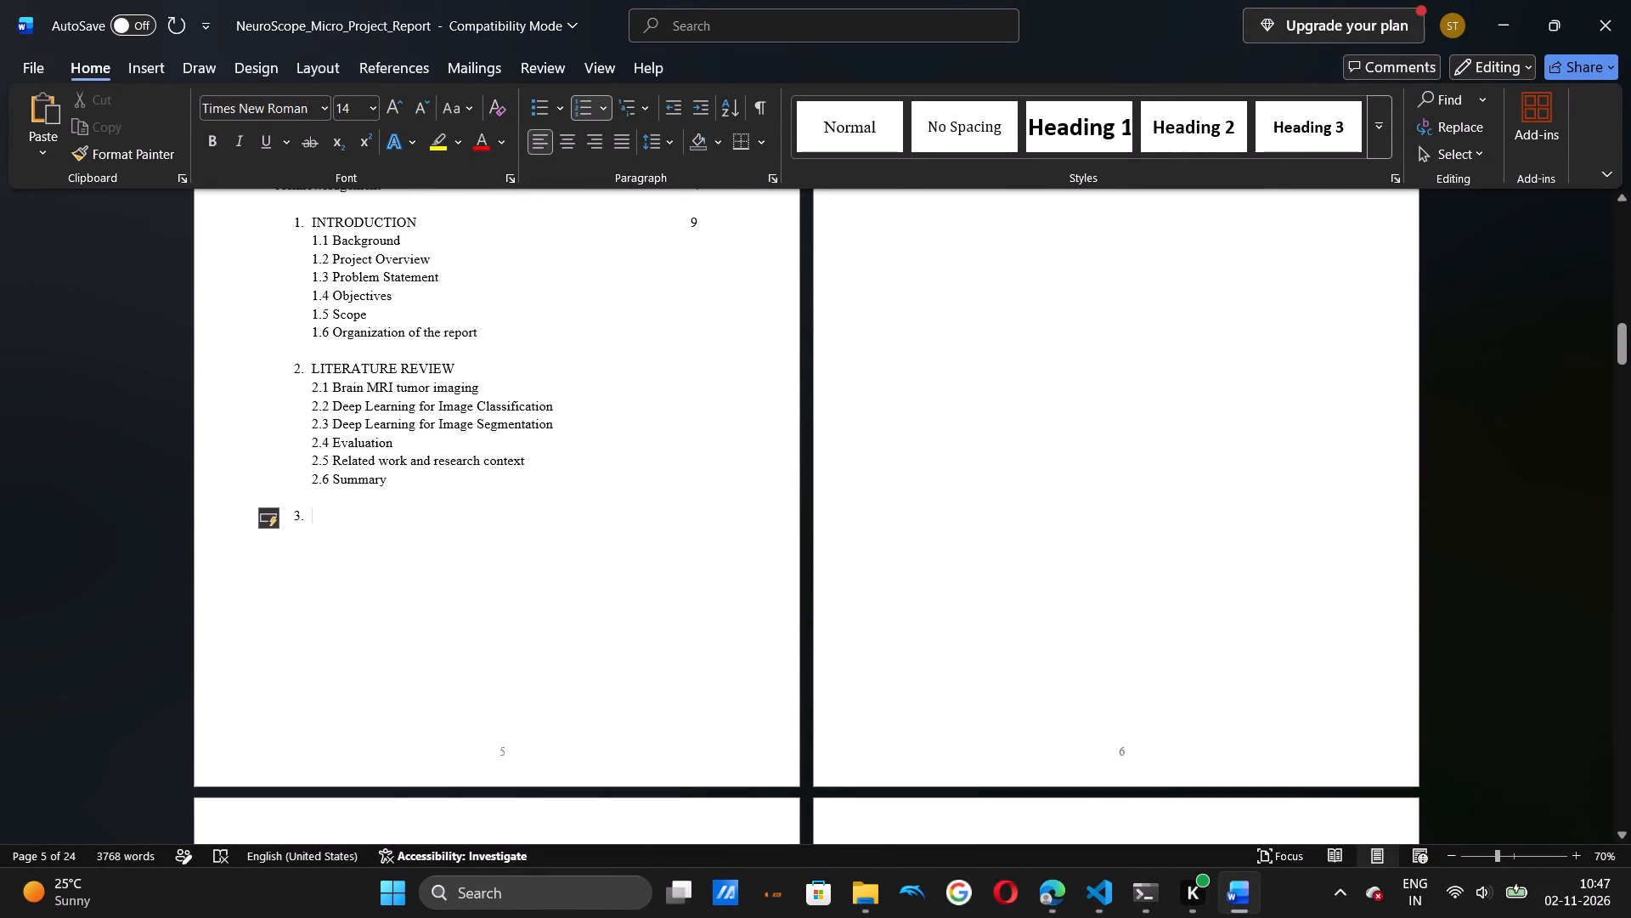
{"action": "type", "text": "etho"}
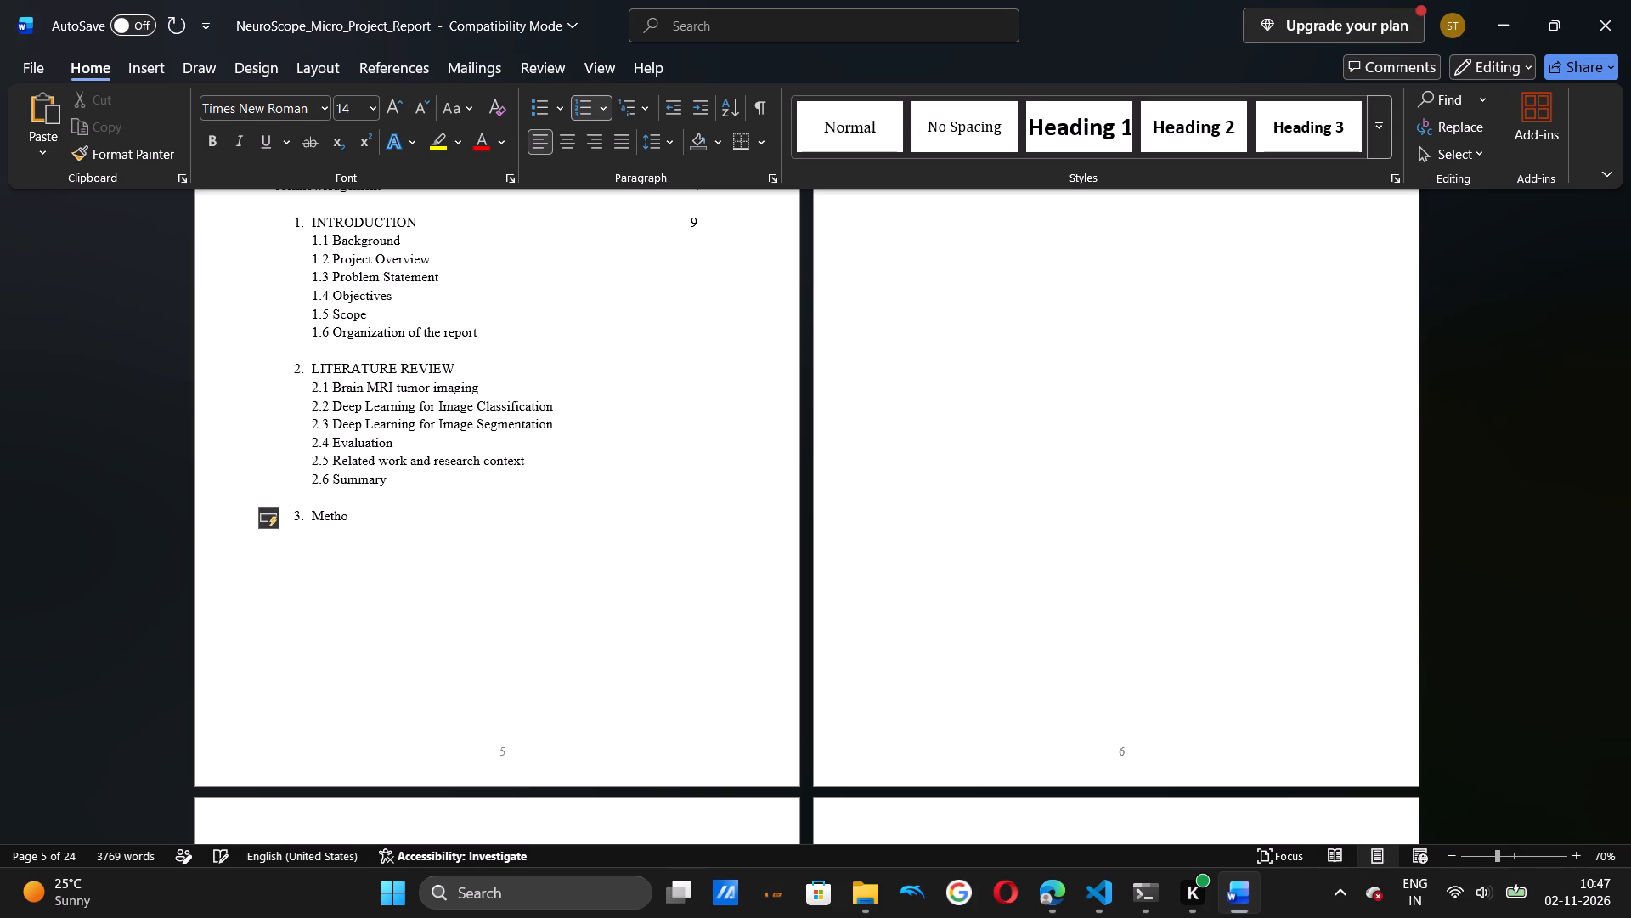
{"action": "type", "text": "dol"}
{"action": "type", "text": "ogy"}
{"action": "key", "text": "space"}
Start an unnumbered sub-entry line beginning with "3.1" directly below "Methodology" in the Contents.
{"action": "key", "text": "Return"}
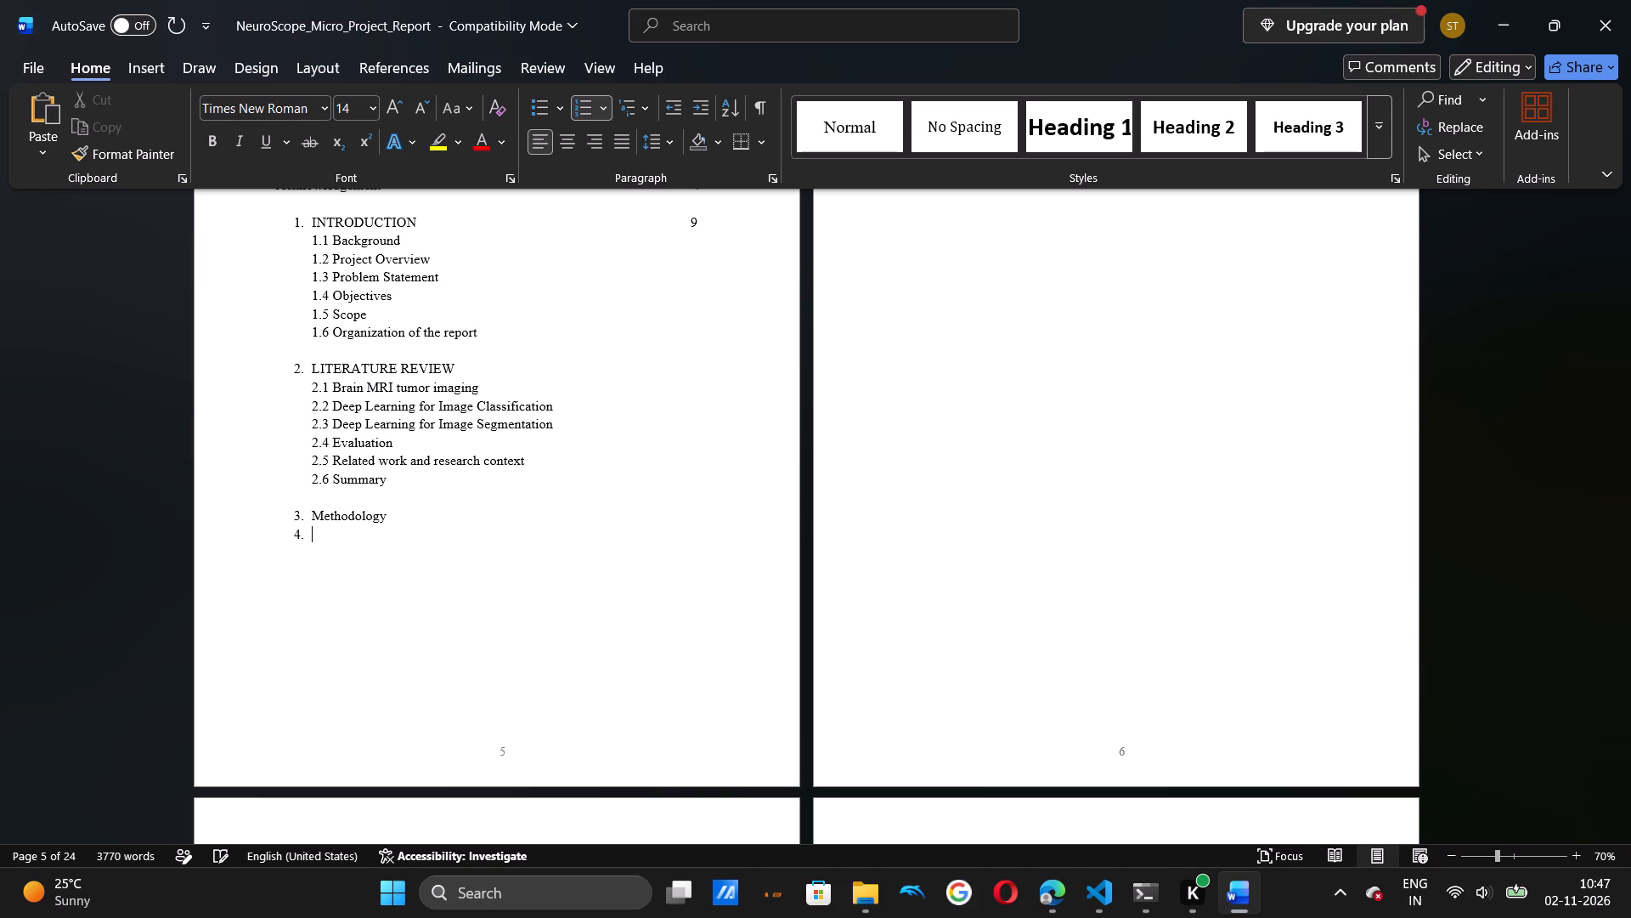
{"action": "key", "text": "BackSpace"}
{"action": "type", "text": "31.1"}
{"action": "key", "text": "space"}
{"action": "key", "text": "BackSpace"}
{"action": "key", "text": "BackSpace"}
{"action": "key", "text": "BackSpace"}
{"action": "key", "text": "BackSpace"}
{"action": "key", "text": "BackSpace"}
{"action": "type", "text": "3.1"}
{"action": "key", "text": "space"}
Examine the Chapter 3 section headings in the report body for the sub-section titles, and return to the Contents page.
{"action": "scroll", "coordinate": [426, 575], "scroll_direction": "down", "scroll_amount": 4}
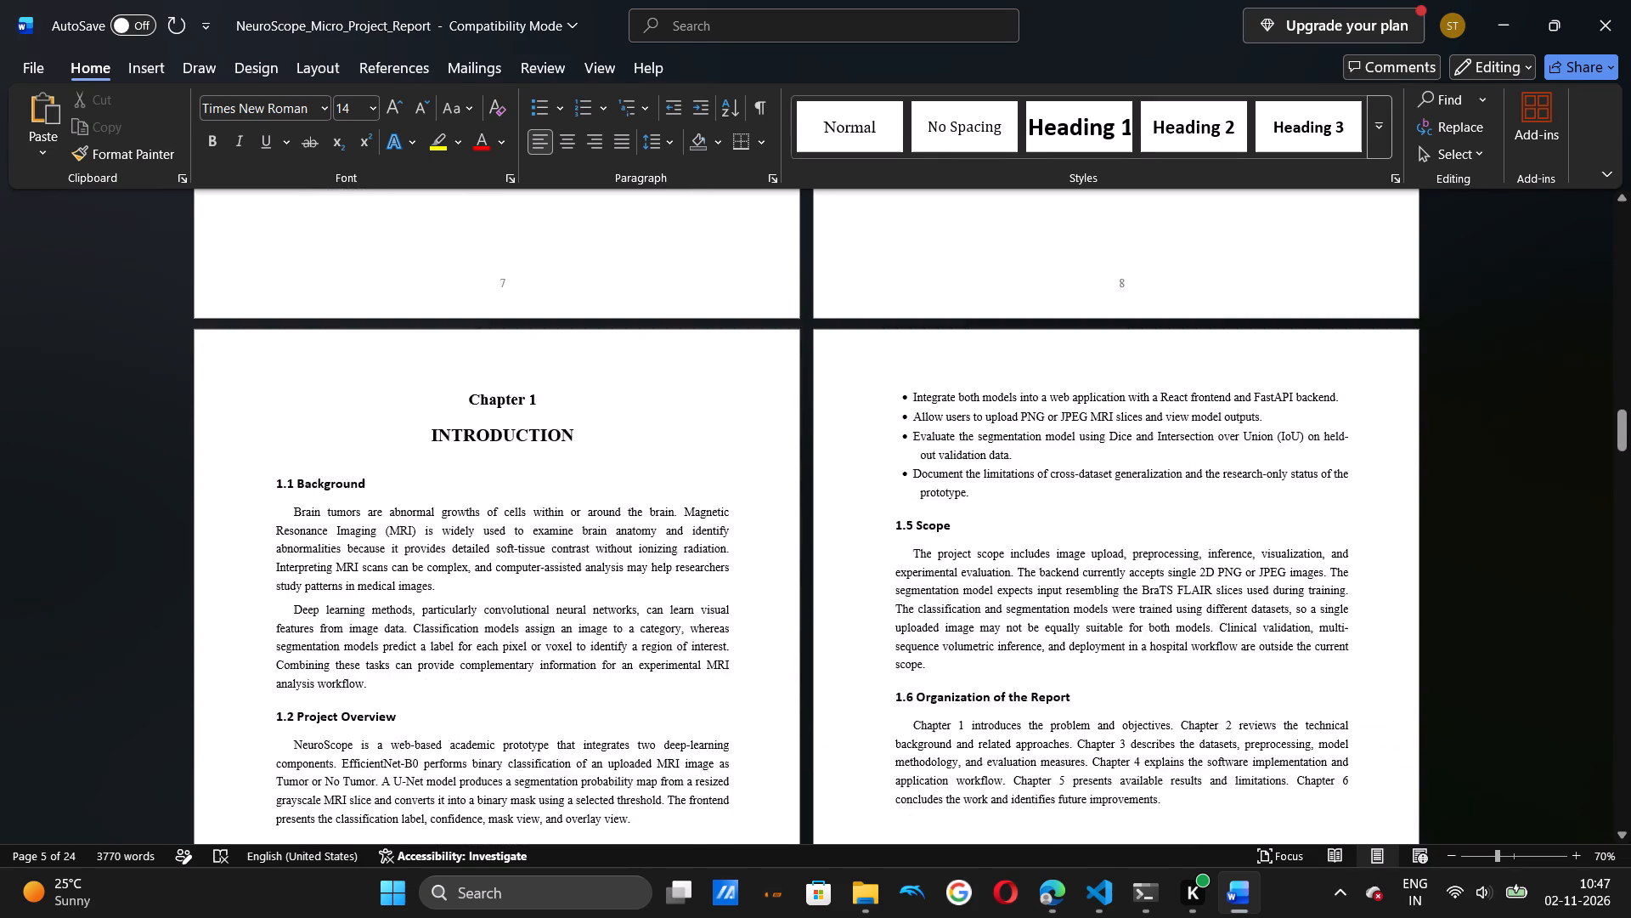
{"action": "scroll", "coordinate": [426, 575], "scroll_direction": "down", "scroll_amount": 10}
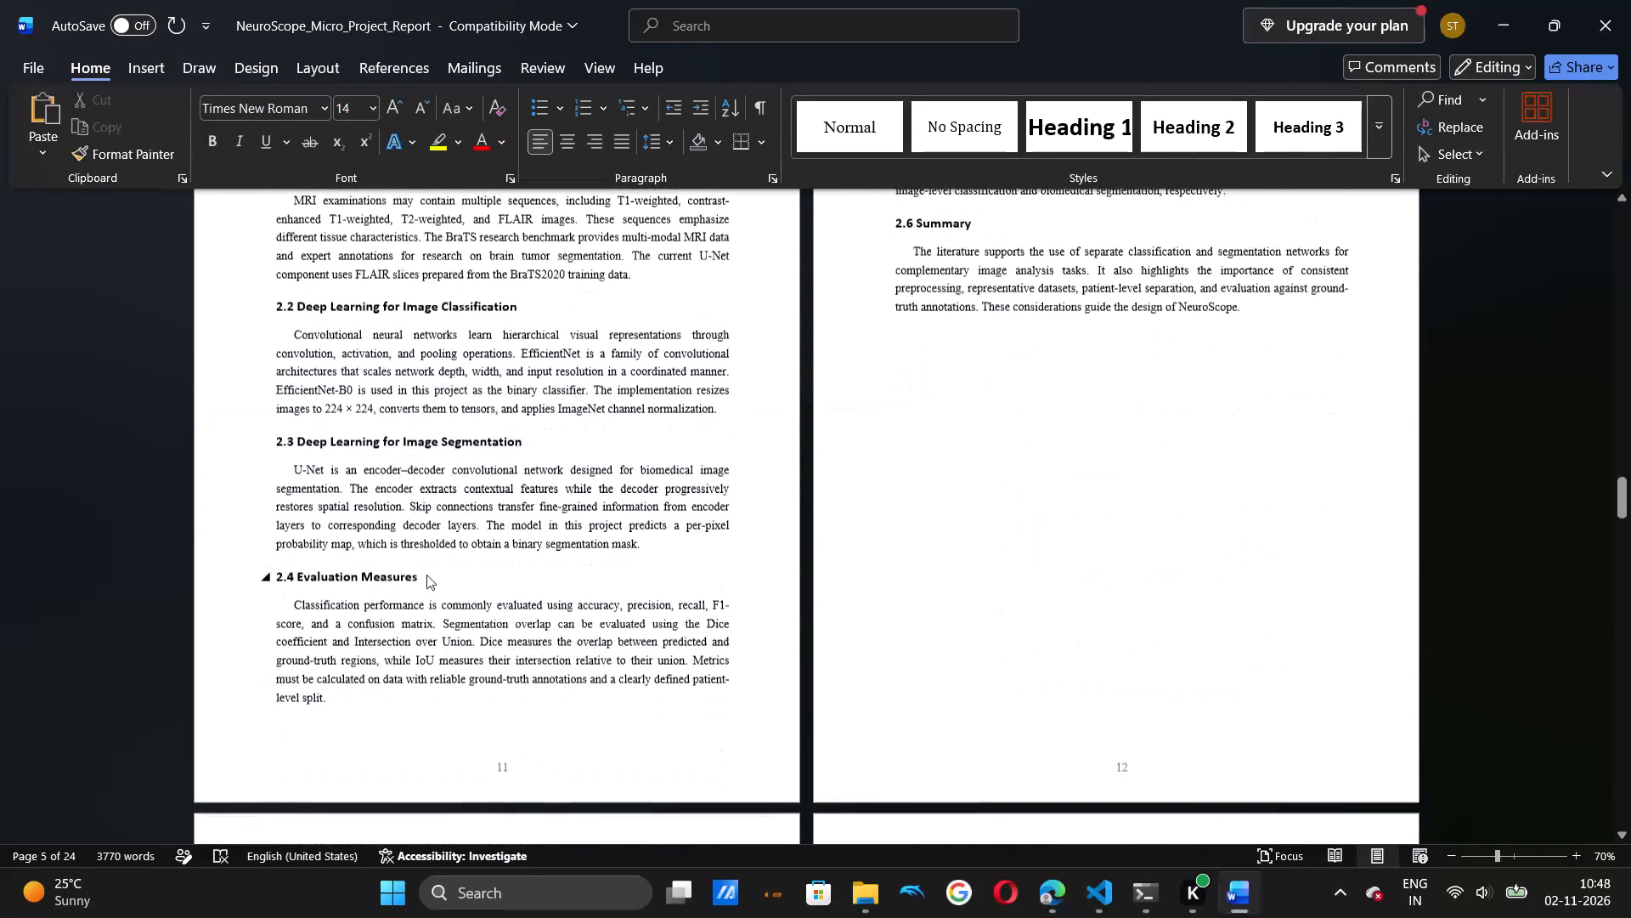
{"action": "scroll", "coordinate": [426, 575], "scroll_direction": "down", "scroll_amount": 3}
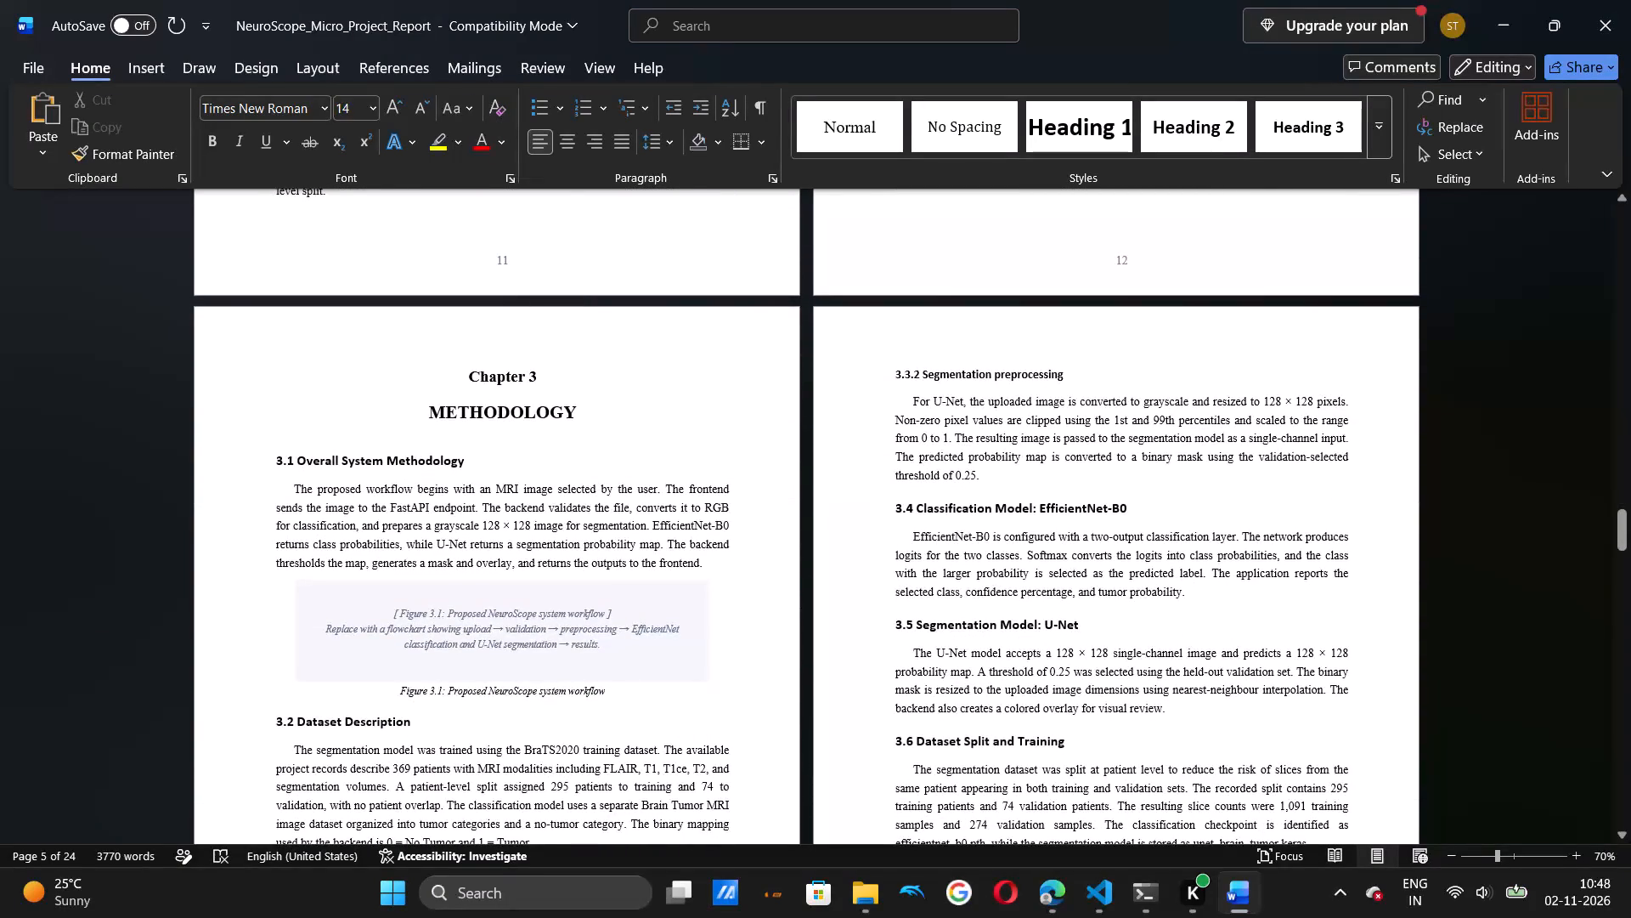
{"action": "scroll", "coordinate": [426, 575], "scroll_direction": "down", "scroll_amount": 1}
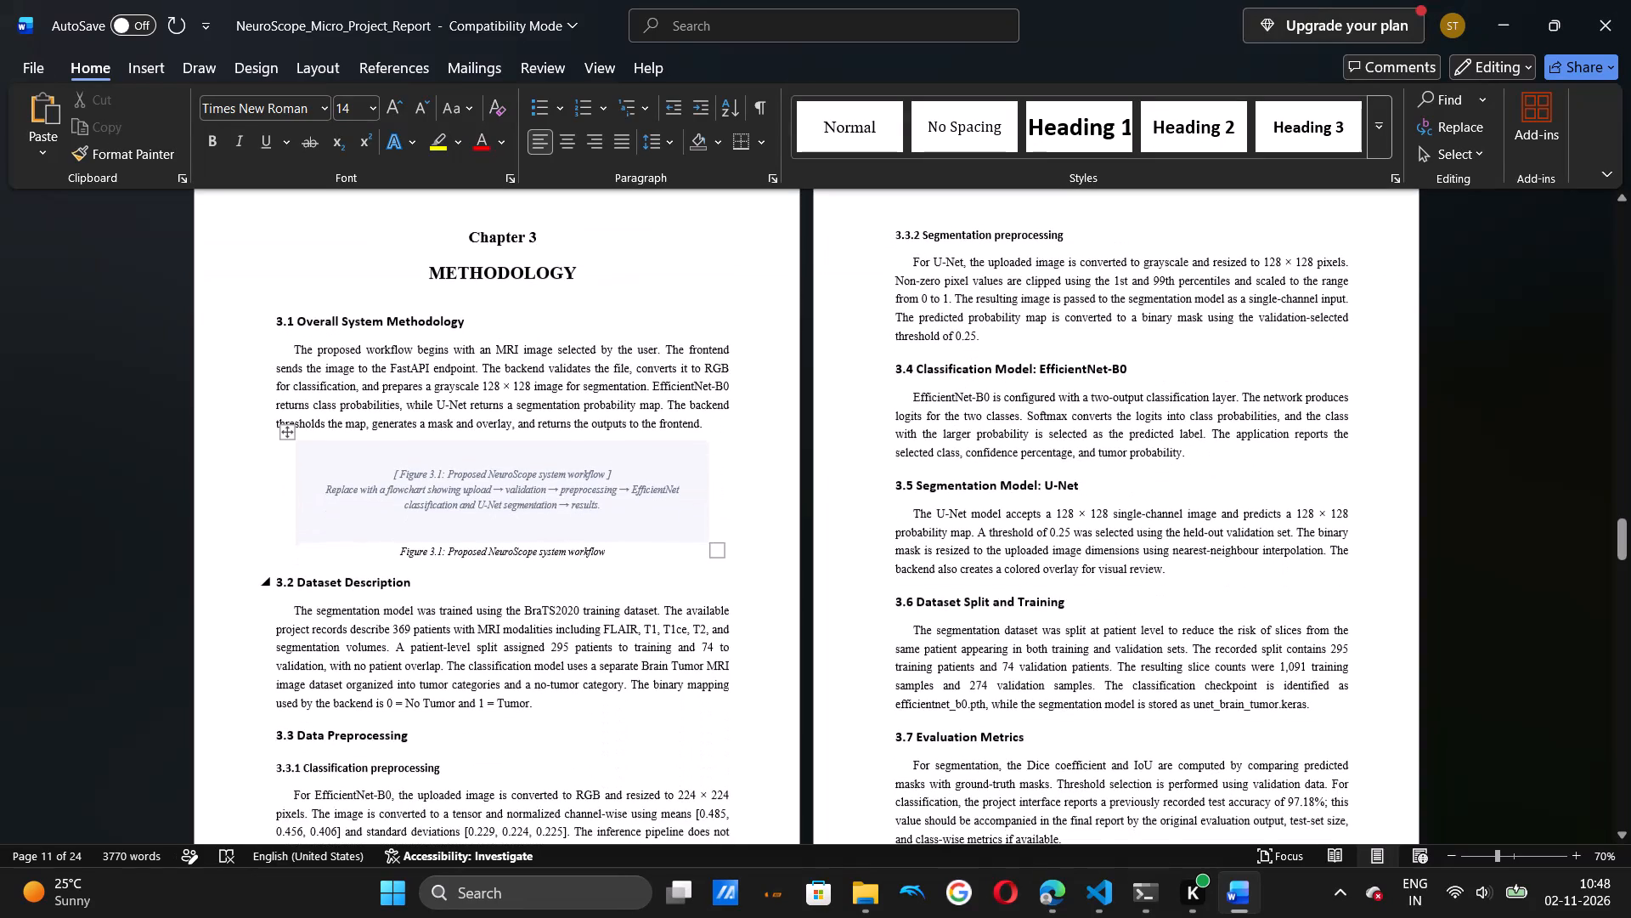
{"action": "scroll", "coordinate": [426, 575], "scroll_direction": "down", "scroll_amount": 1}
{"action": "scroll", "coordinate": [426, 575], "scroll_direction": "down", "scroll_amount": 1, "text": "ctrl"}
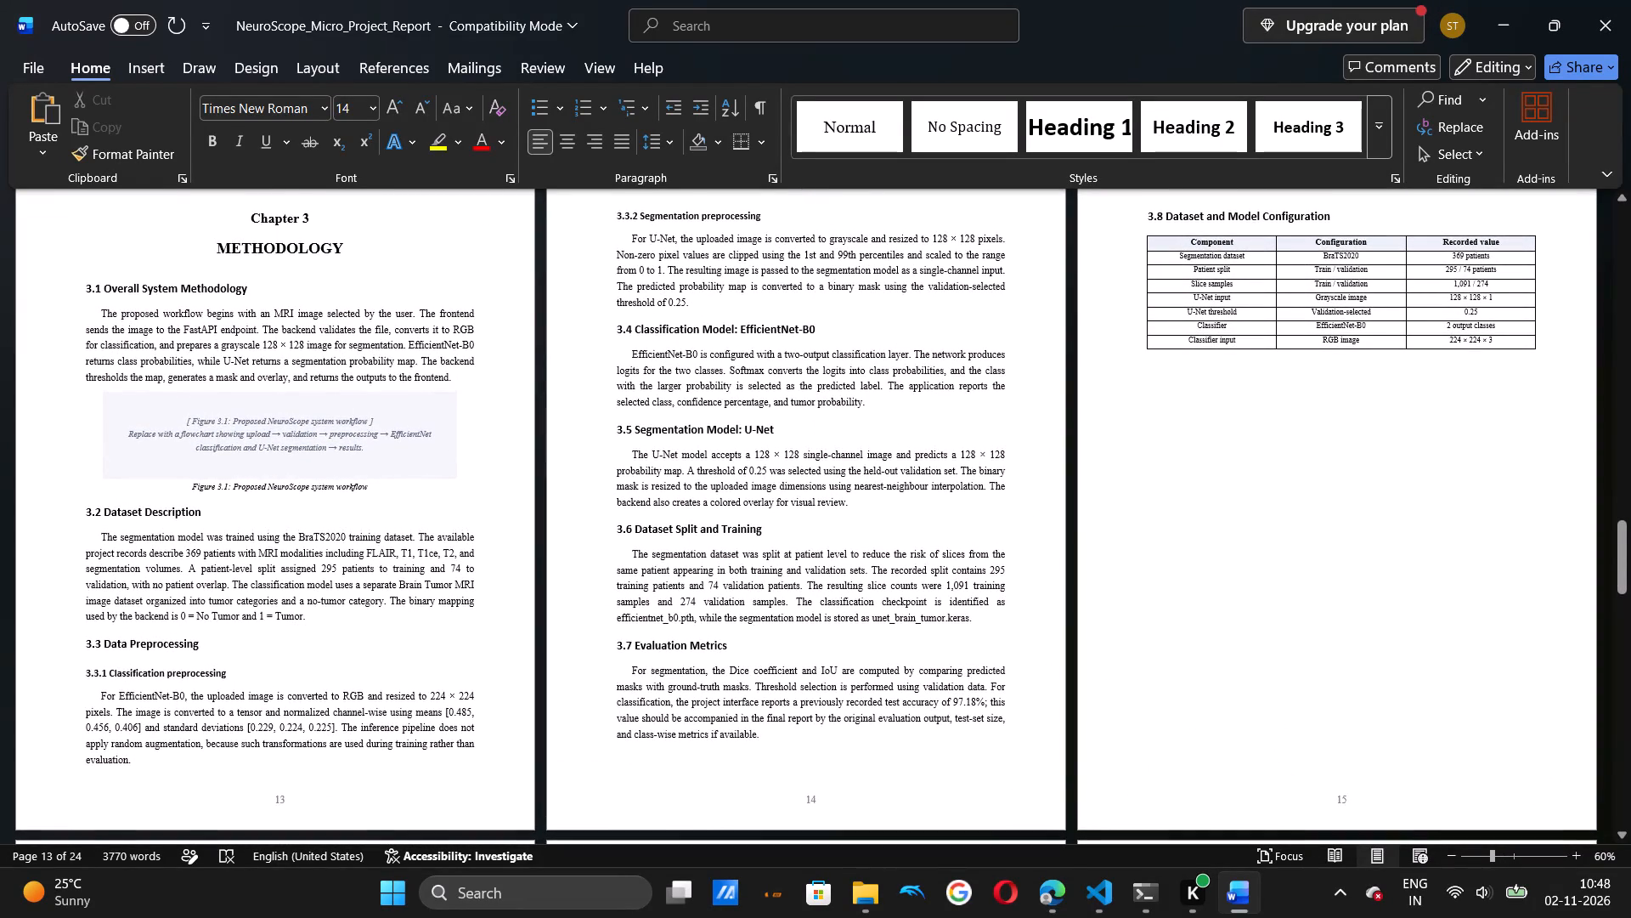
{"action": "scroll", "coordinate": [511, 734], "scroll_direction": "up", "scroll_amount": 2}
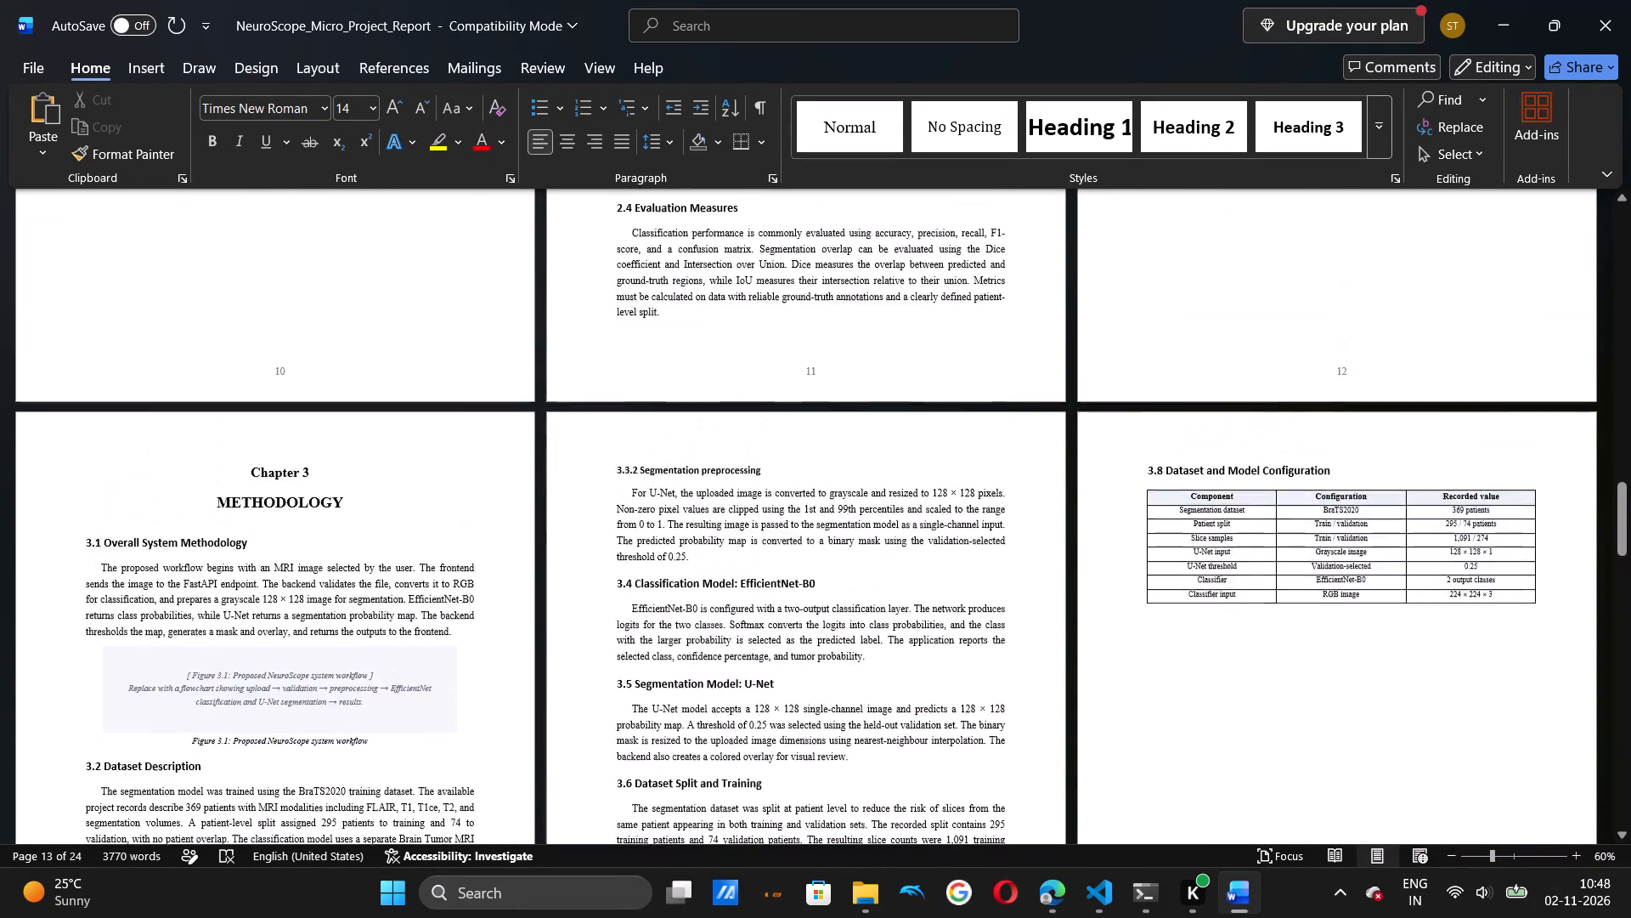
{"action": "scroll", "coordinate": [511, 734], "scroll_direction": "up", "scroll_amount": 5}
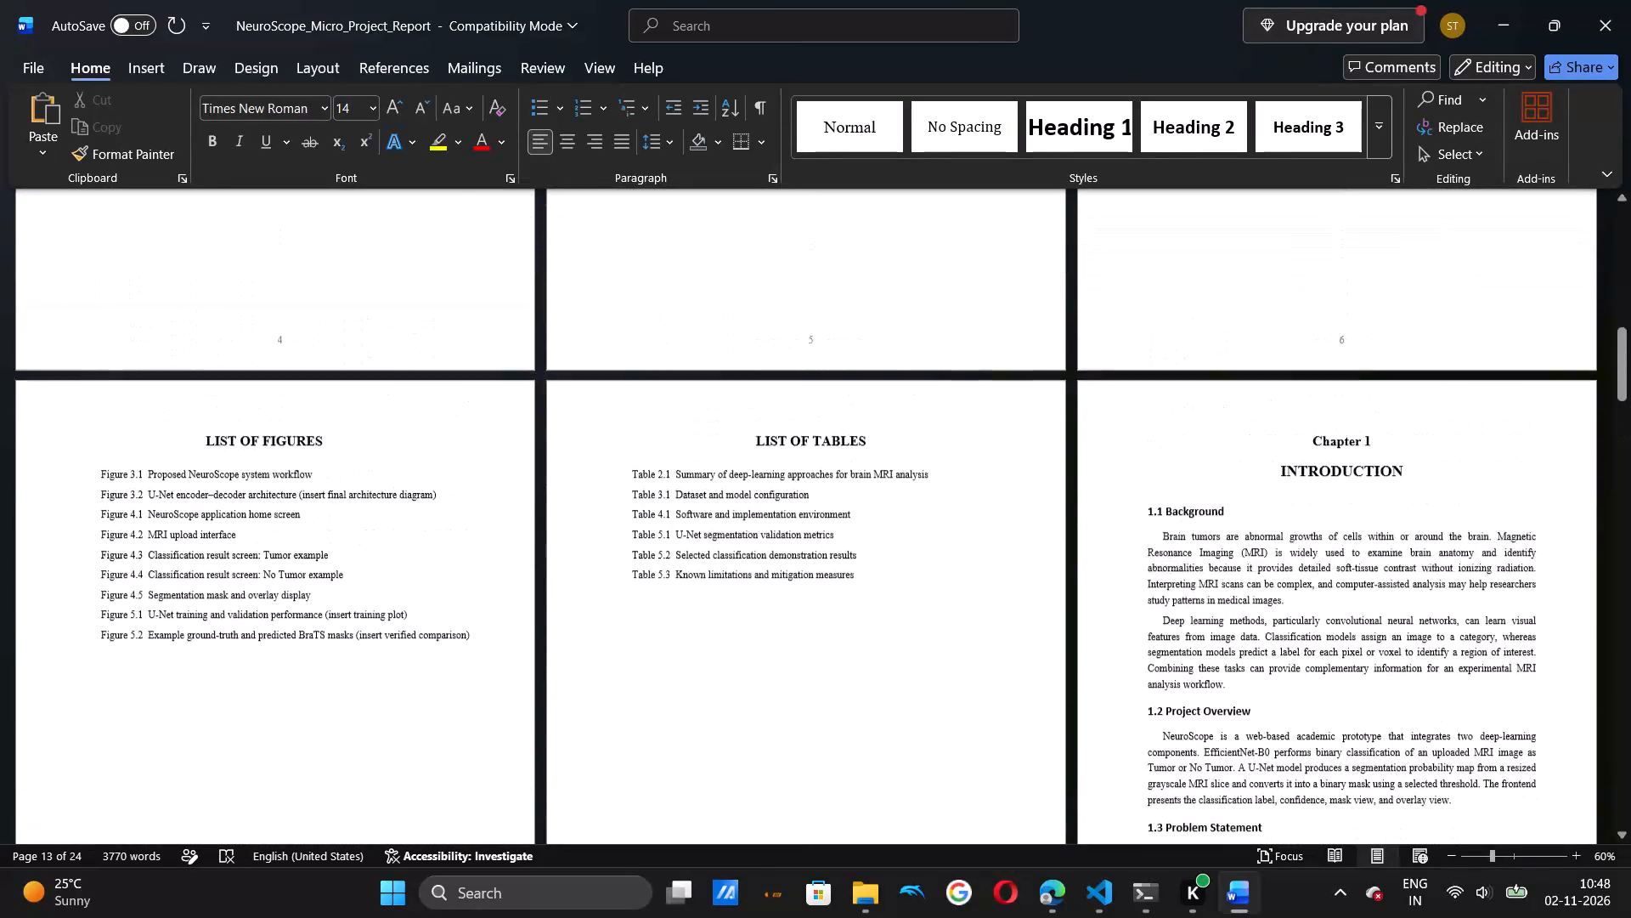
{"action": "scroll", "coordinate": [511, 734], "scroll_direction": "up", "scroll_amount": 2}
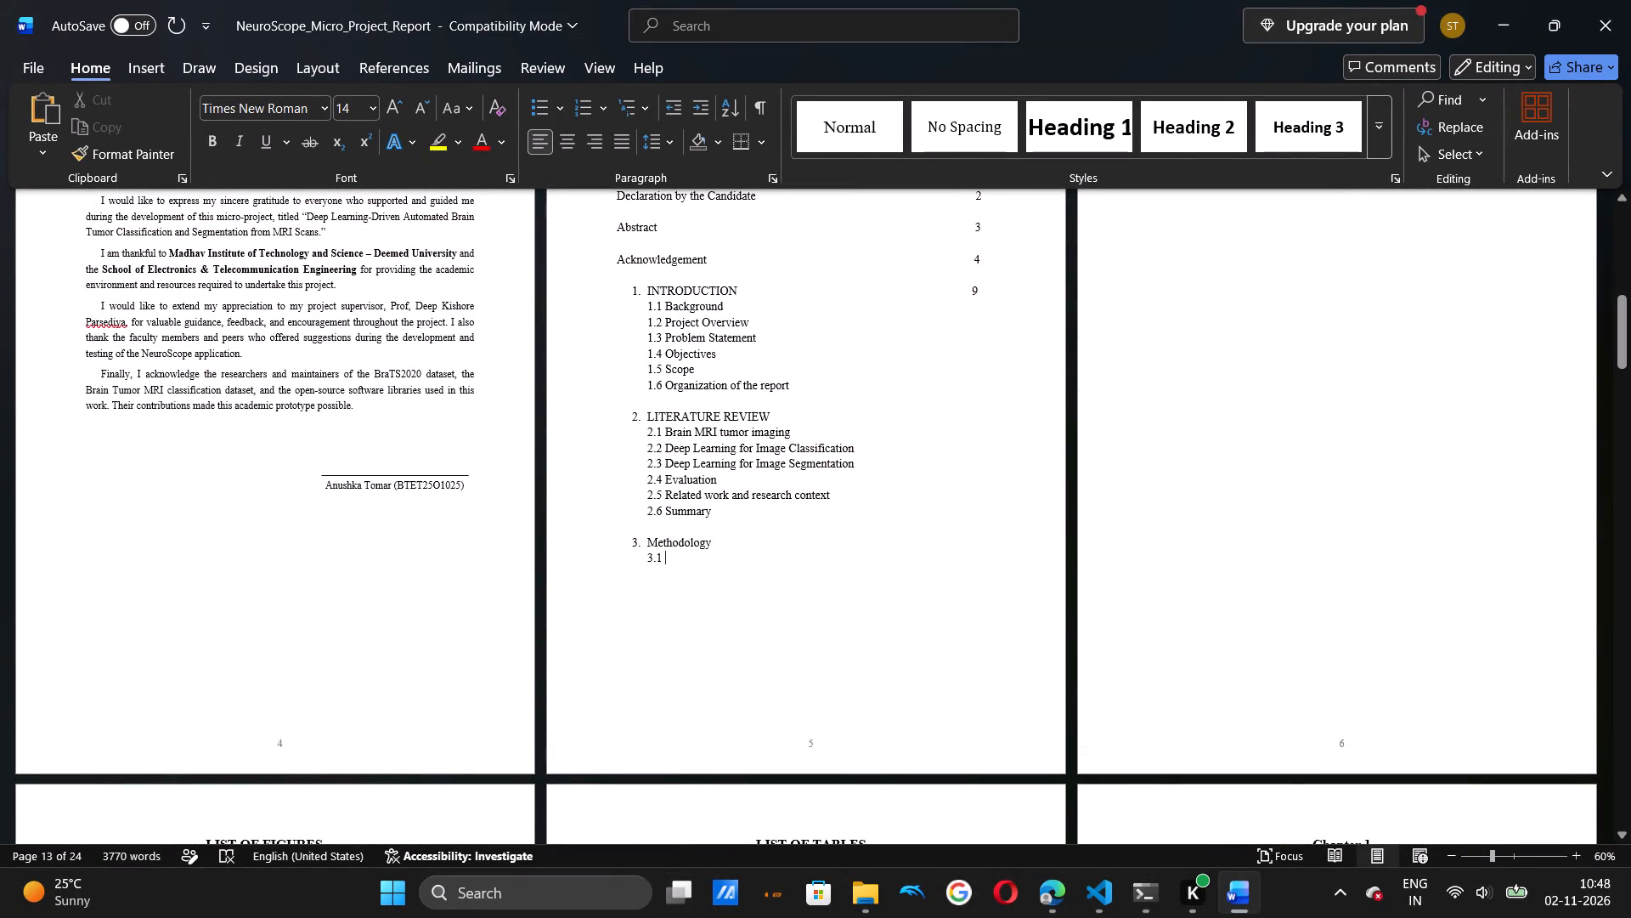
{"action": "scroll", "coordinate": [702, 778], "scroll_direction": "up", "scroll_amount": 4, "text": "ctrl"}
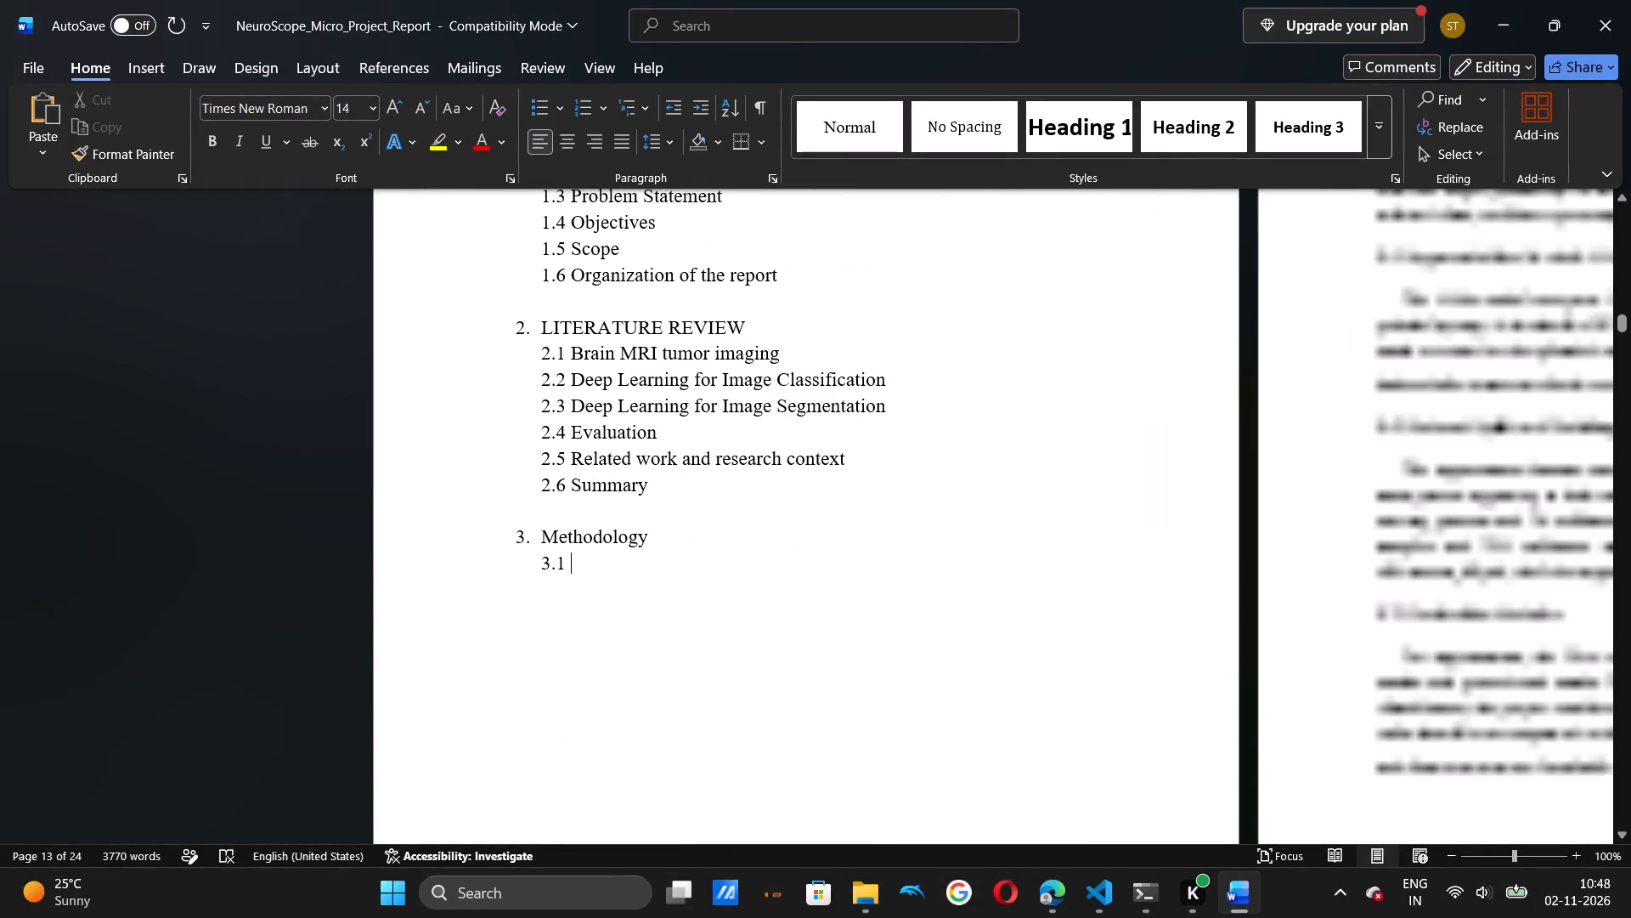
{"action": "scroll", "coordinate": [702, 778], "scroll_direction": "down", "scroll_amount": 1, "text": "ctrl"}
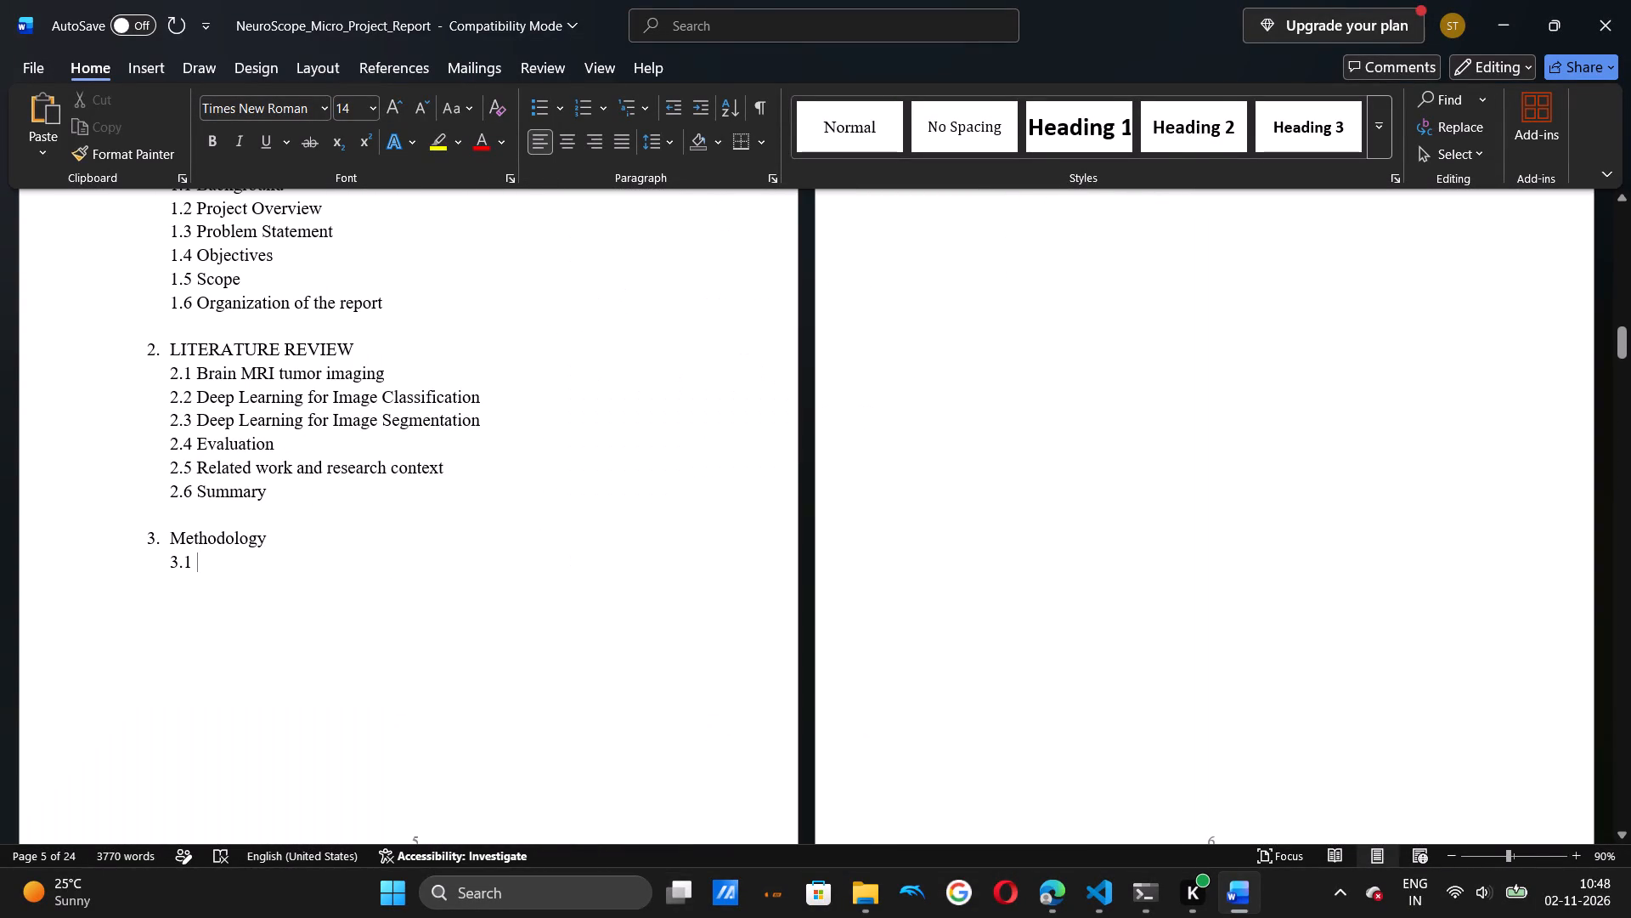
{"action": "scroll", "coordinate": [708, 703], "scroll_direction": "down", "scroll_amount": 3, "text": "ctrl"}
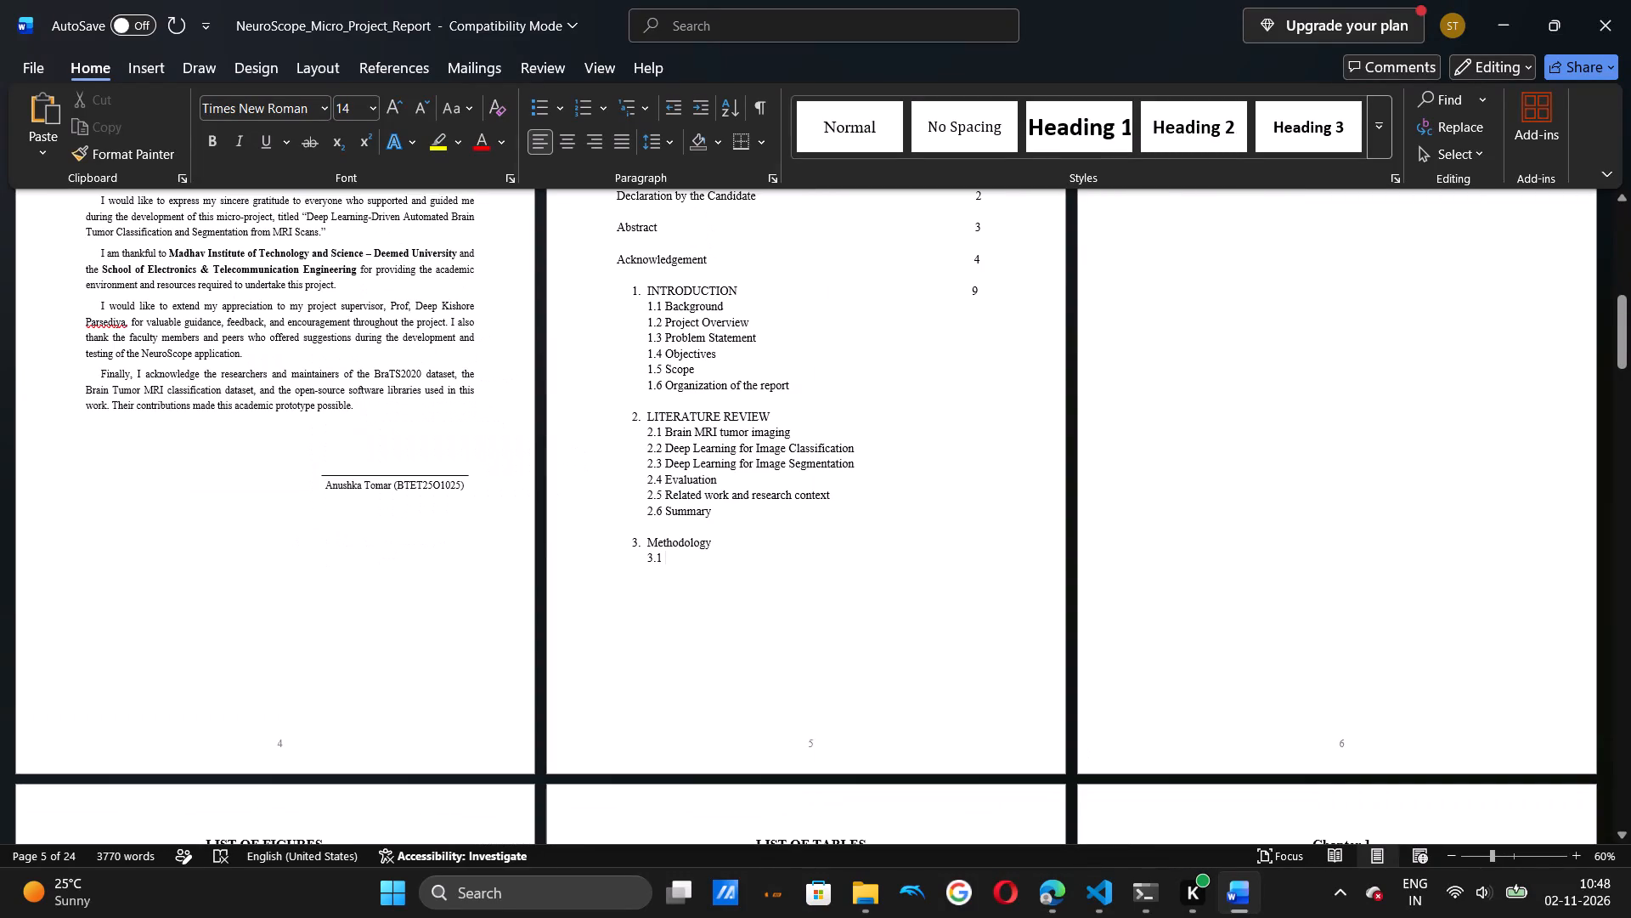
{"action": "scroll", "coordinate": [701, 549], "scroll_direction": "up", "scroll_amount": 2, "text": "ctrl"}
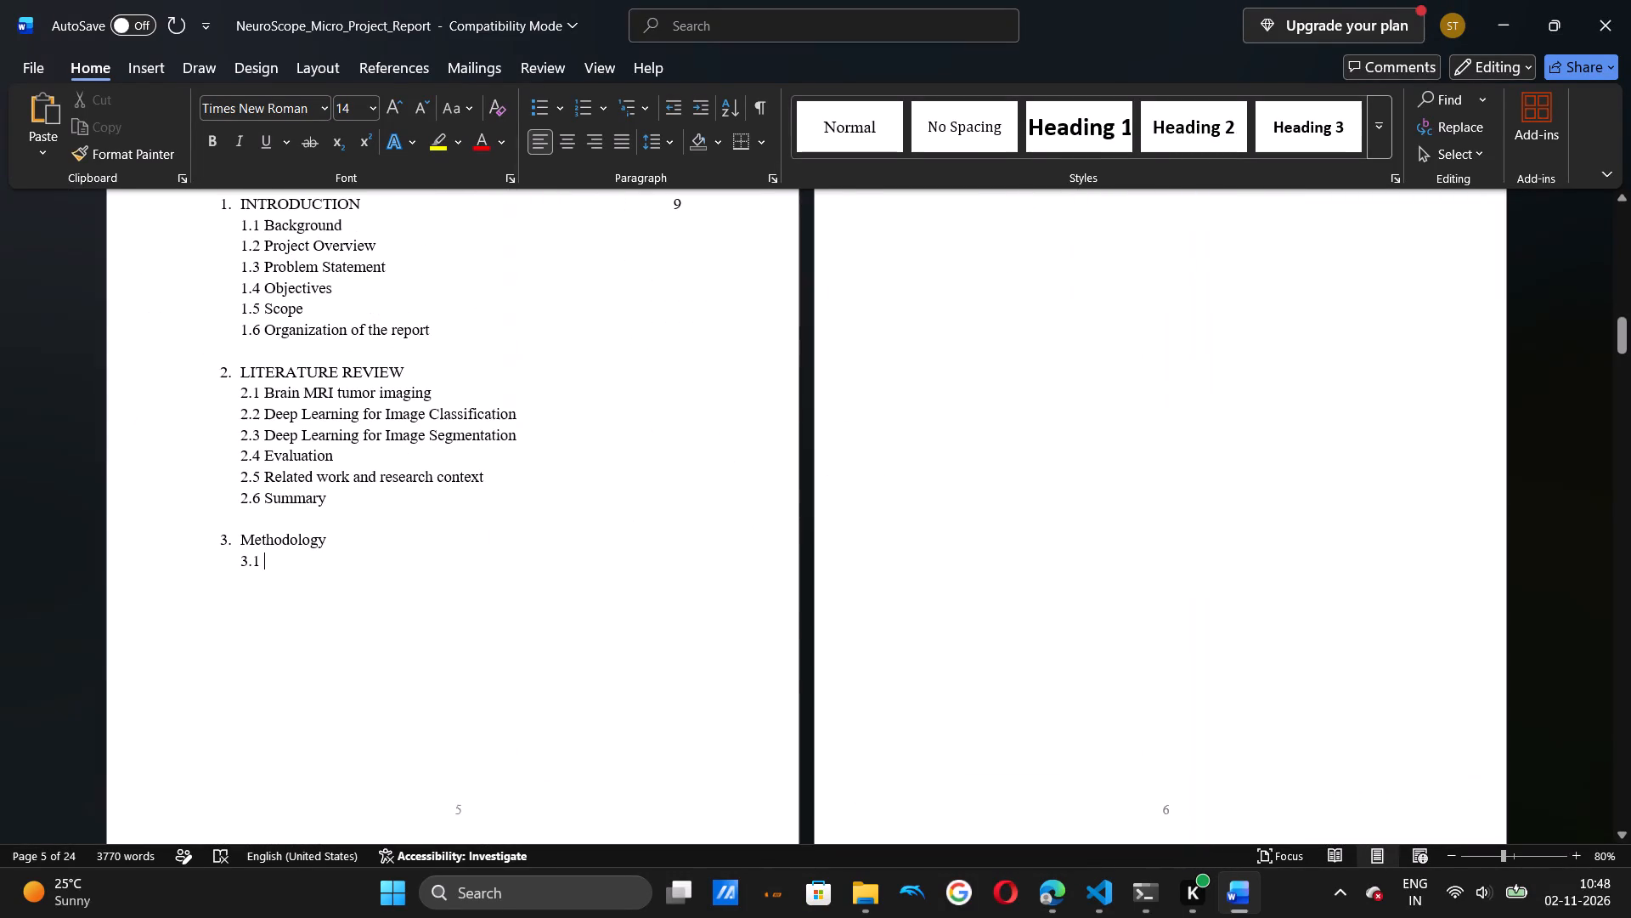
{"action": "scroll", "coordinate": [299, 575], "scroll_direction": "down", "scroll_amount": 1}
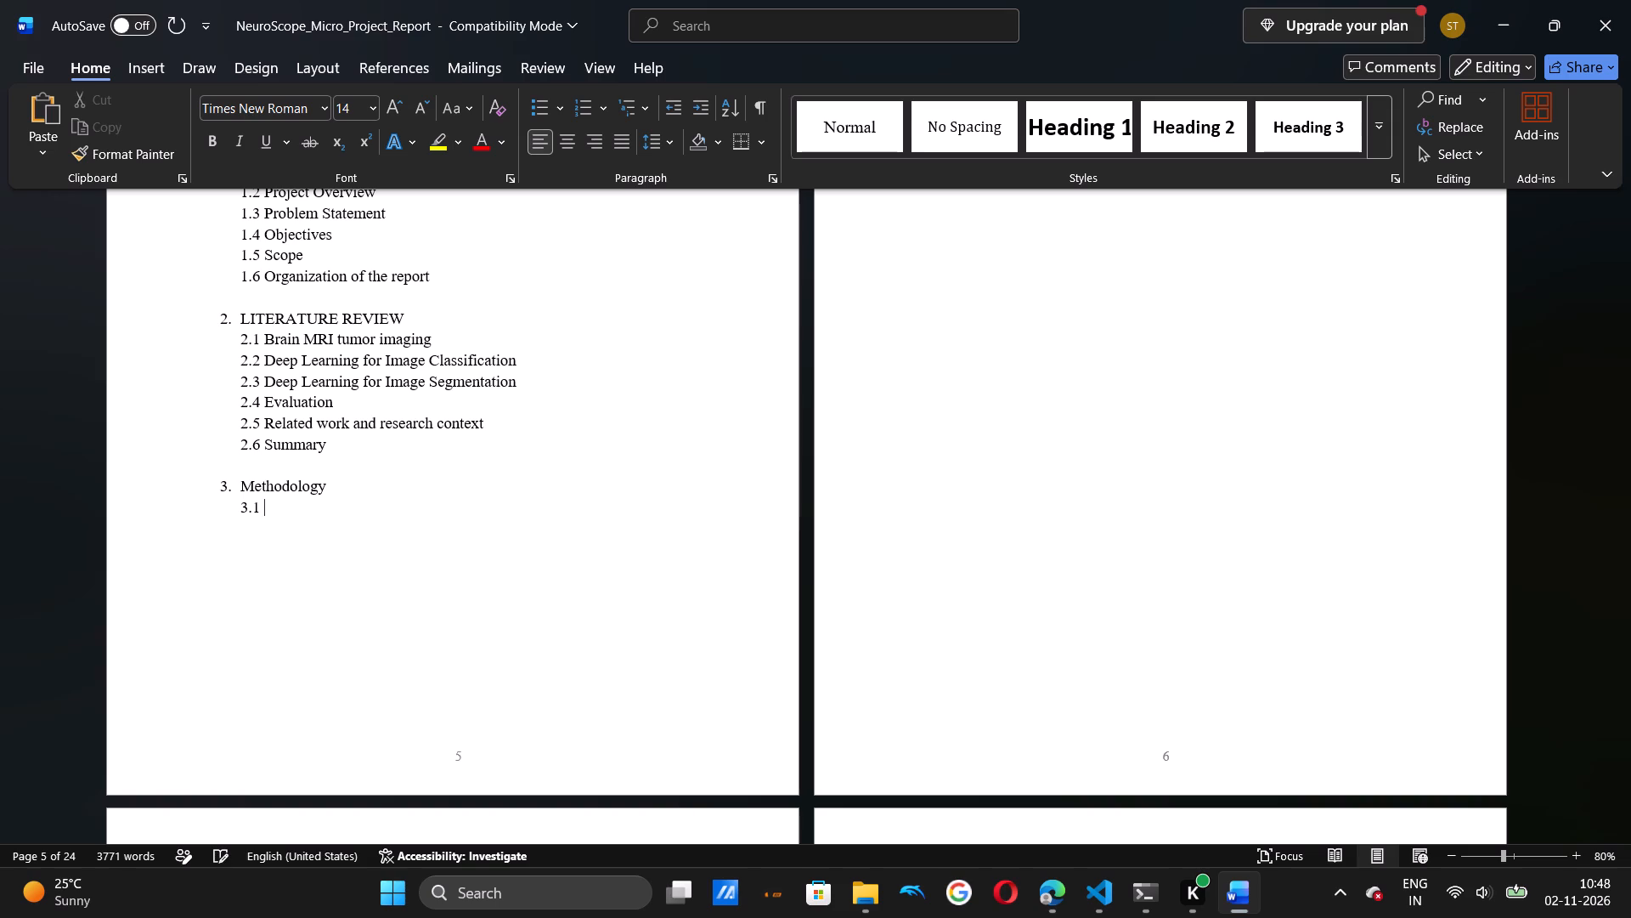
Complete the 3.1 entry in the Contents with "Overall System Methodology".
{"action": "key", "text": "BackSpace"}
{"action": "key", "text": "BackSpace"}
{"action": "key", "text": "BackSpace"}
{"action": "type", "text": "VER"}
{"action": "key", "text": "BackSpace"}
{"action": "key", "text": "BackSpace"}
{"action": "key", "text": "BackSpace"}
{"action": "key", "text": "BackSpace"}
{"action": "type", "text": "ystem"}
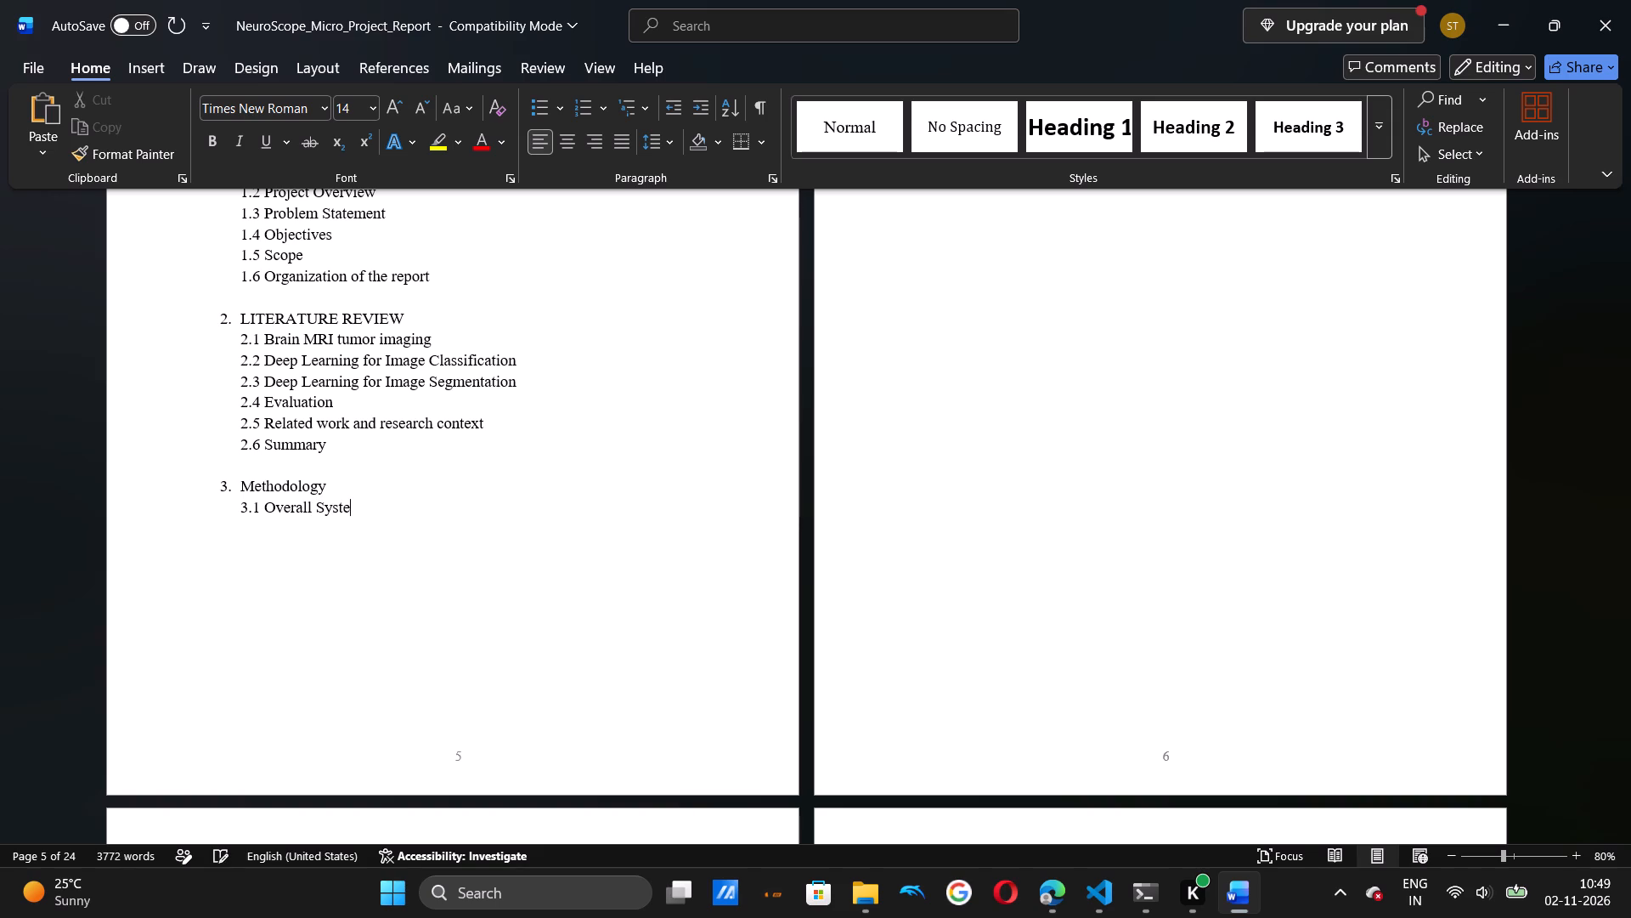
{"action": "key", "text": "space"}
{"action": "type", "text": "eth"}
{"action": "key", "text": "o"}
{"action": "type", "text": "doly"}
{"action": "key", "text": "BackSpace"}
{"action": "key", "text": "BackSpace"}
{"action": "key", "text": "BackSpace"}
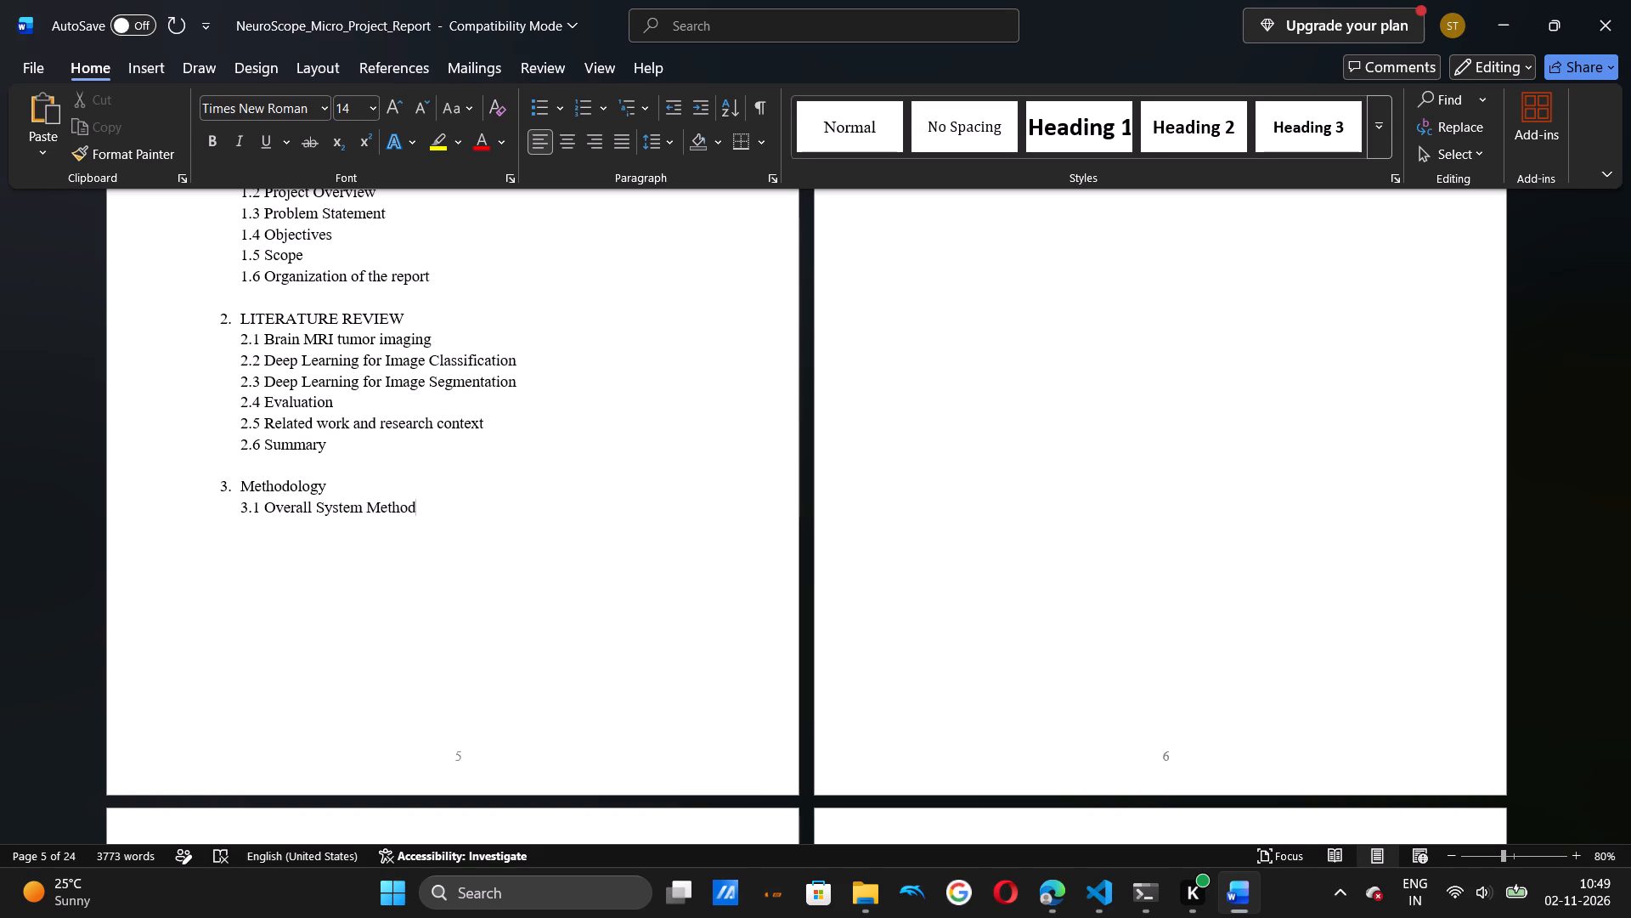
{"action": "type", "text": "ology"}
Add a 3.2 line below the 3.1 entry and begin its title with "Dataset".
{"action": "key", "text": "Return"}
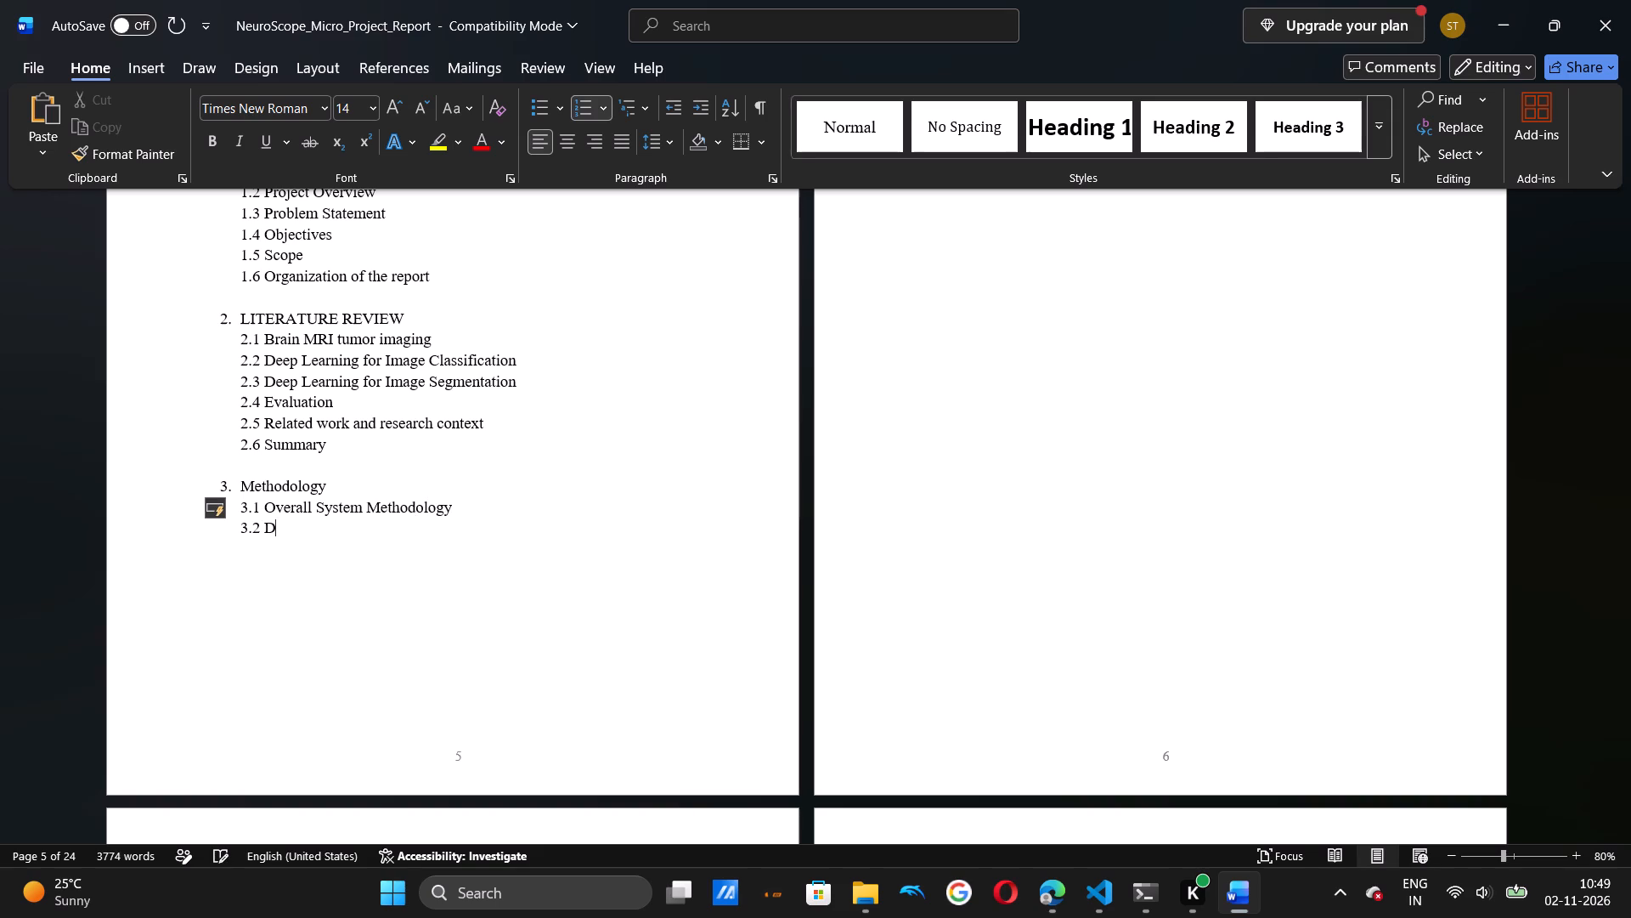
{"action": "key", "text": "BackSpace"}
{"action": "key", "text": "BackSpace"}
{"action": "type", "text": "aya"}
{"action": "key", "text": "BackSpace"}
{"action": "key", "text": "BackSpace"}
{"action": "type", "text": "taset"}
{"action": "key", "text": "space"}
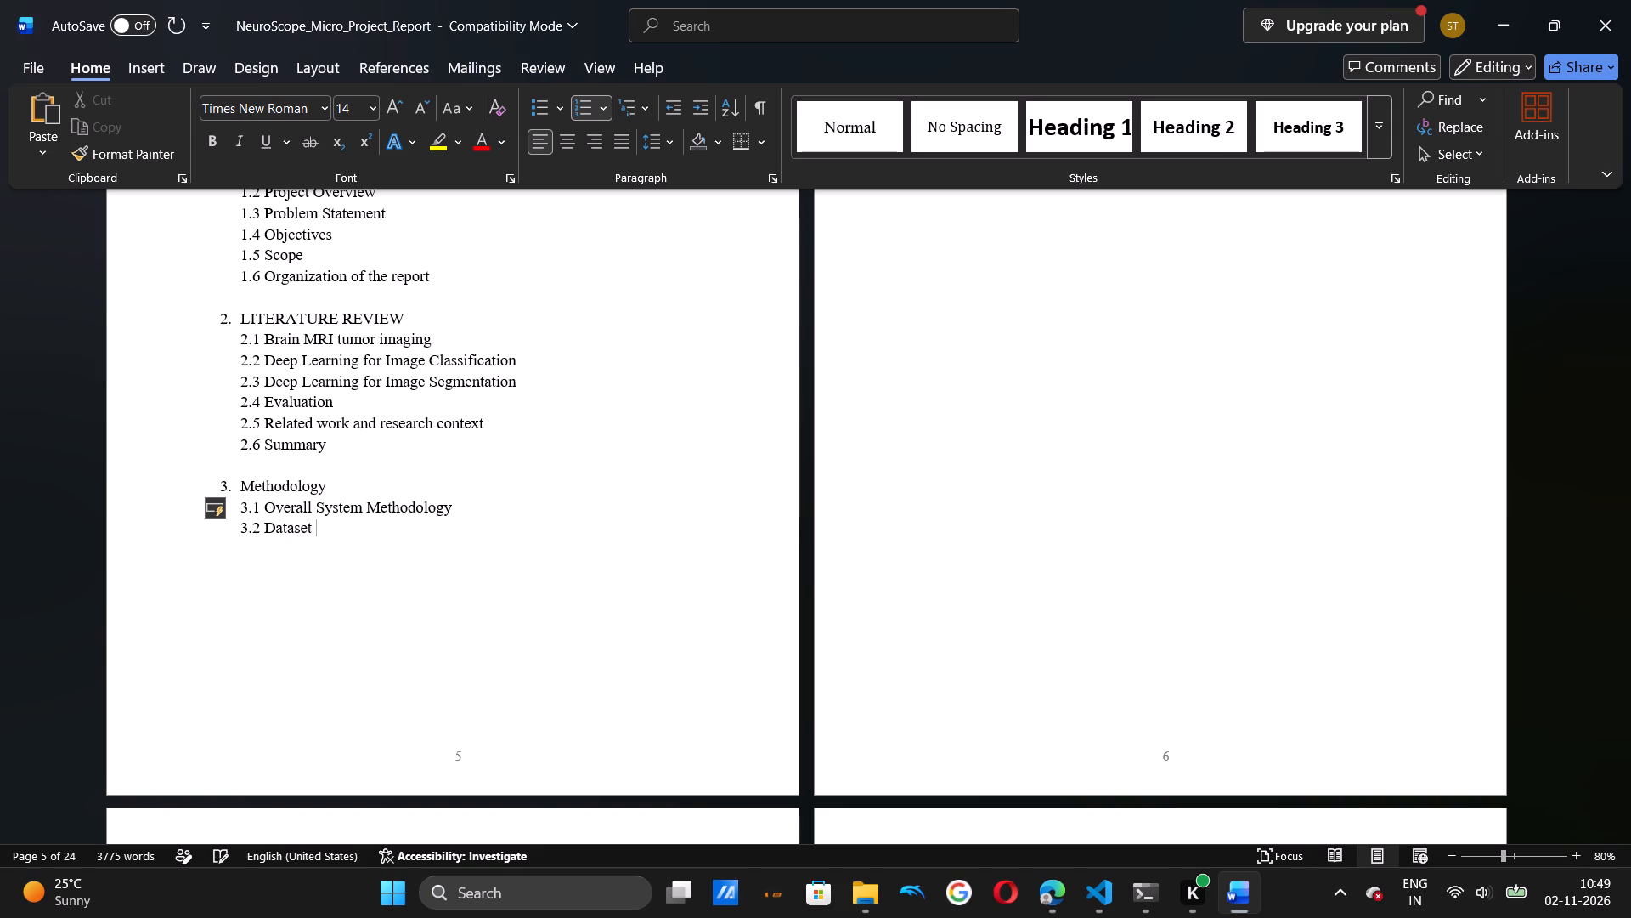
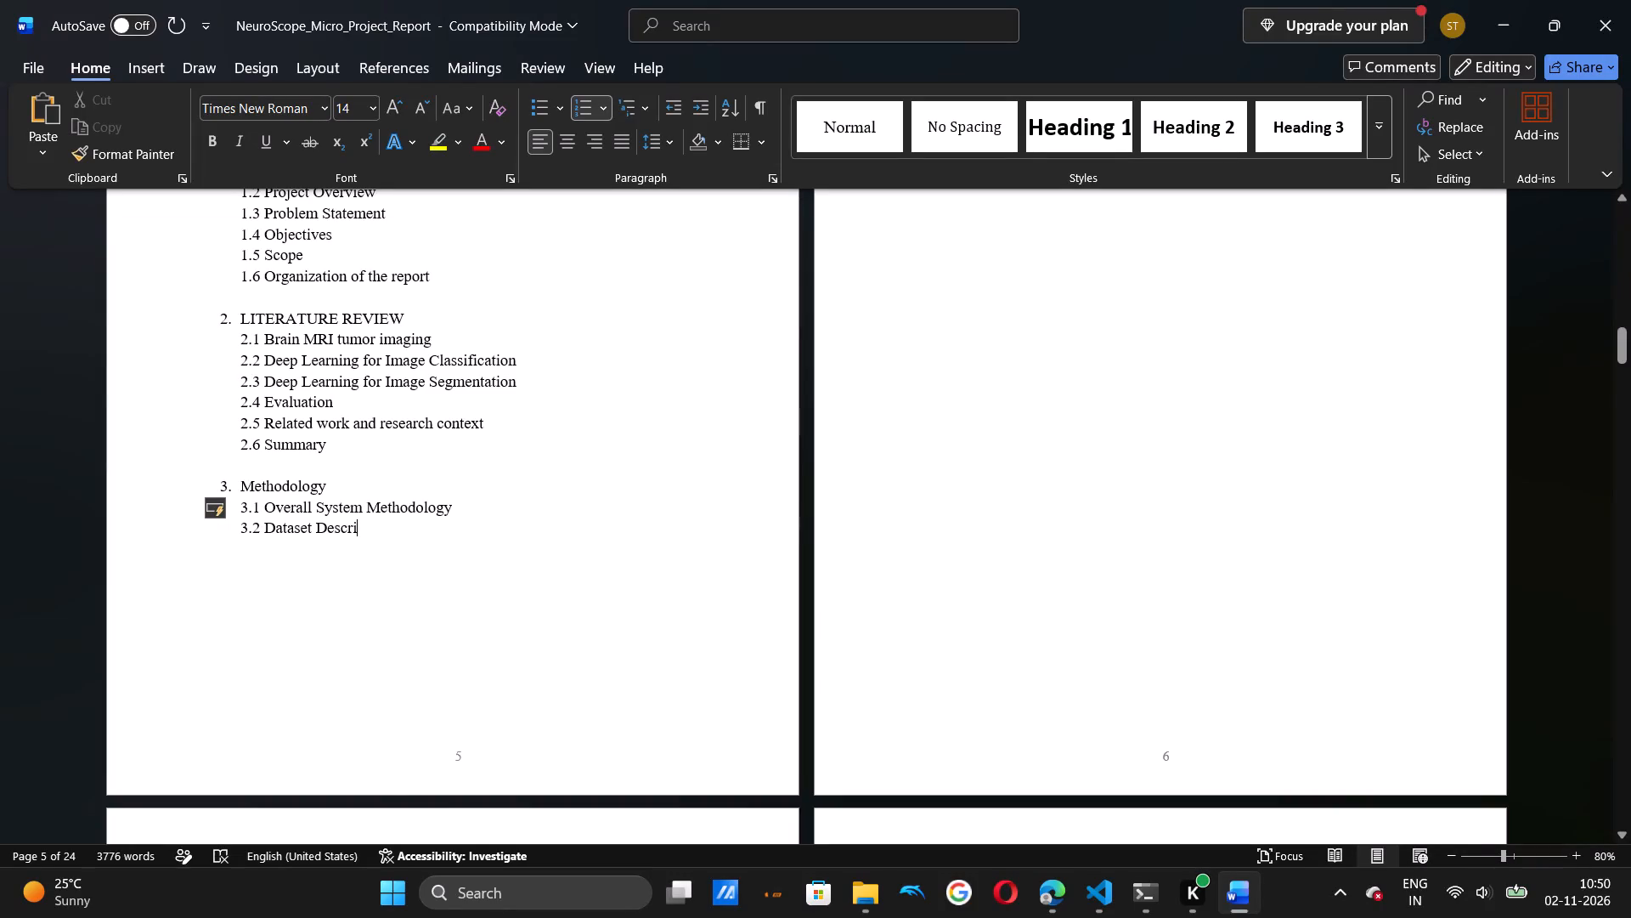
Complete Methodology entry 3.2 as "Dataset Description" and begin entry 3.3 with "Data".
{"action": "type", "text": "ption"}
{"action": "key", "text": "space"}
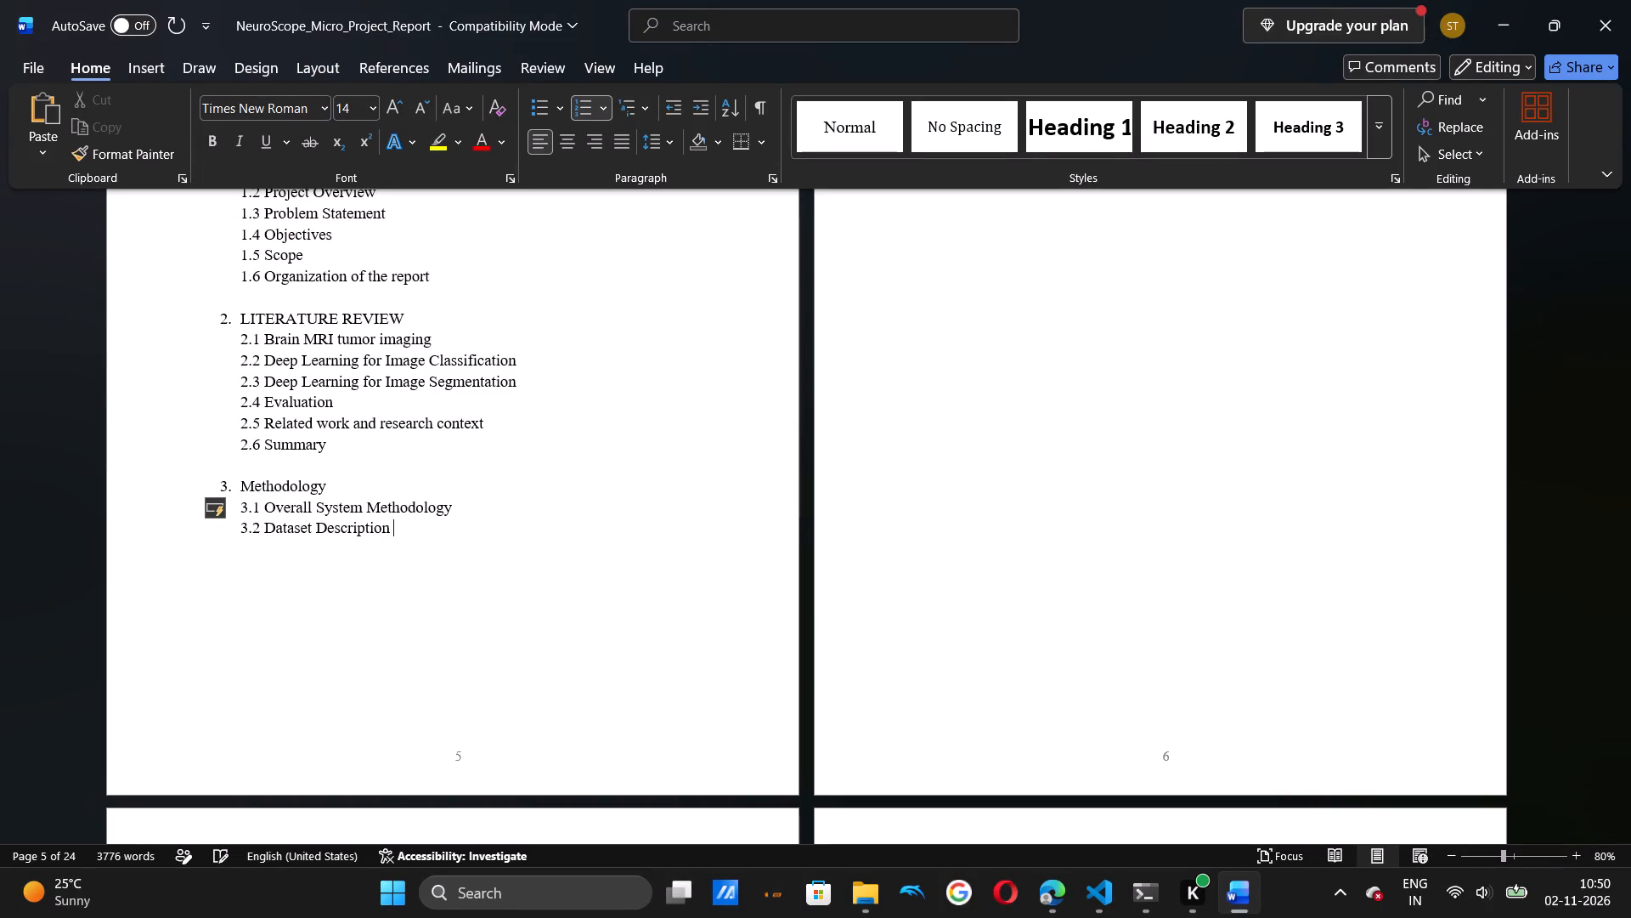
{"action": "key", "text": "Return"}
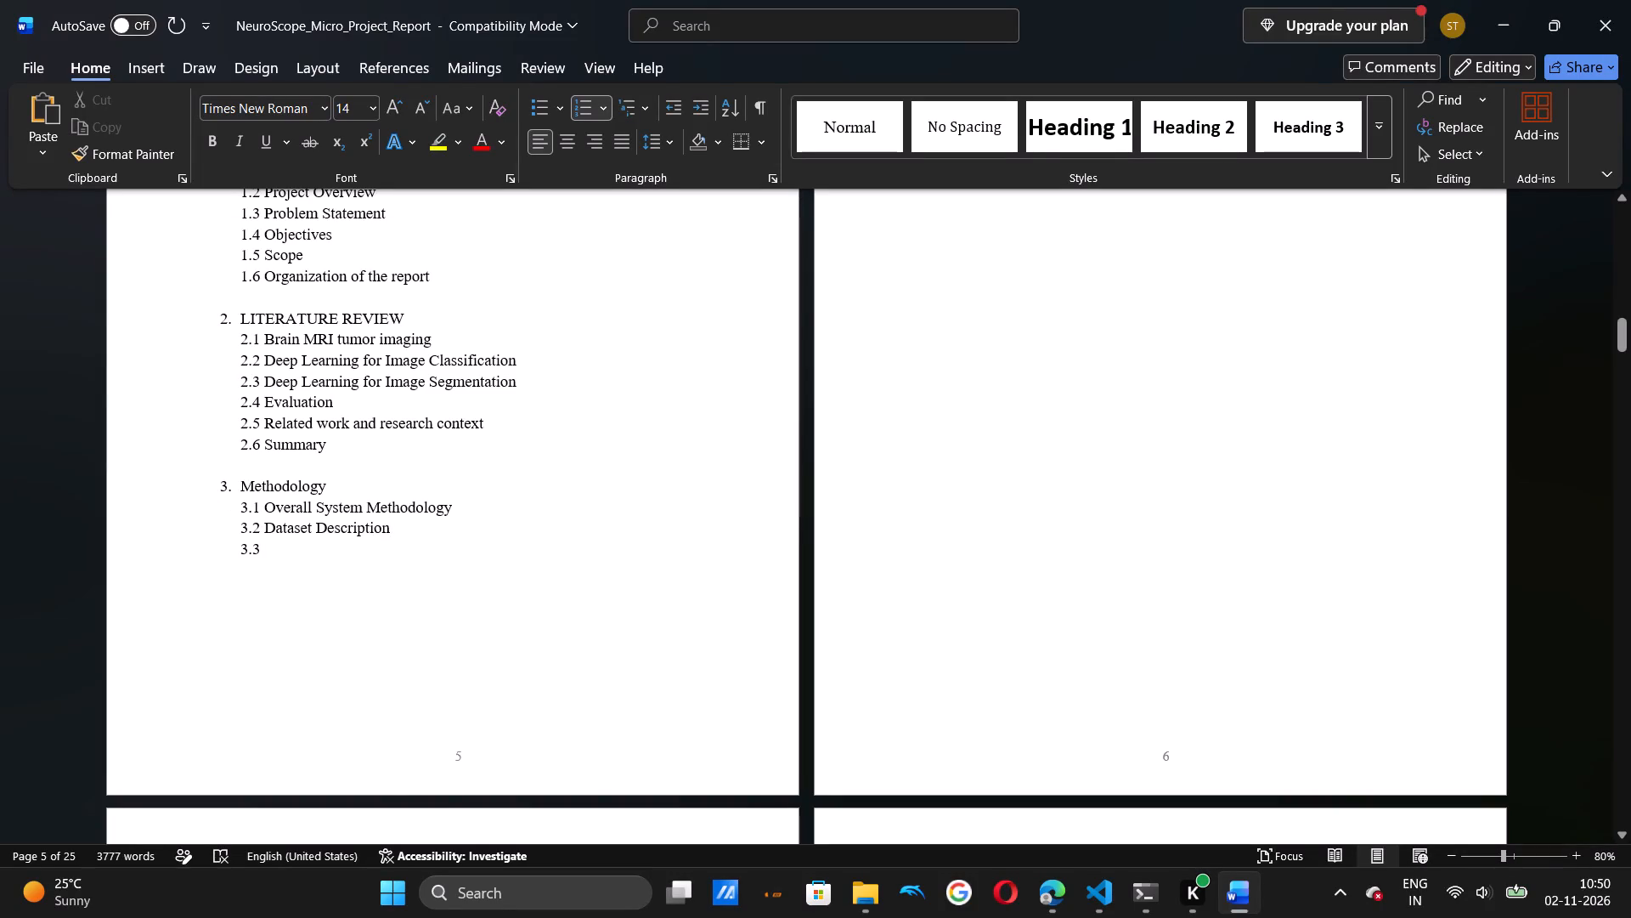
{"action": "type", "text": "ata"}
{"action": "key", "text": "space"}
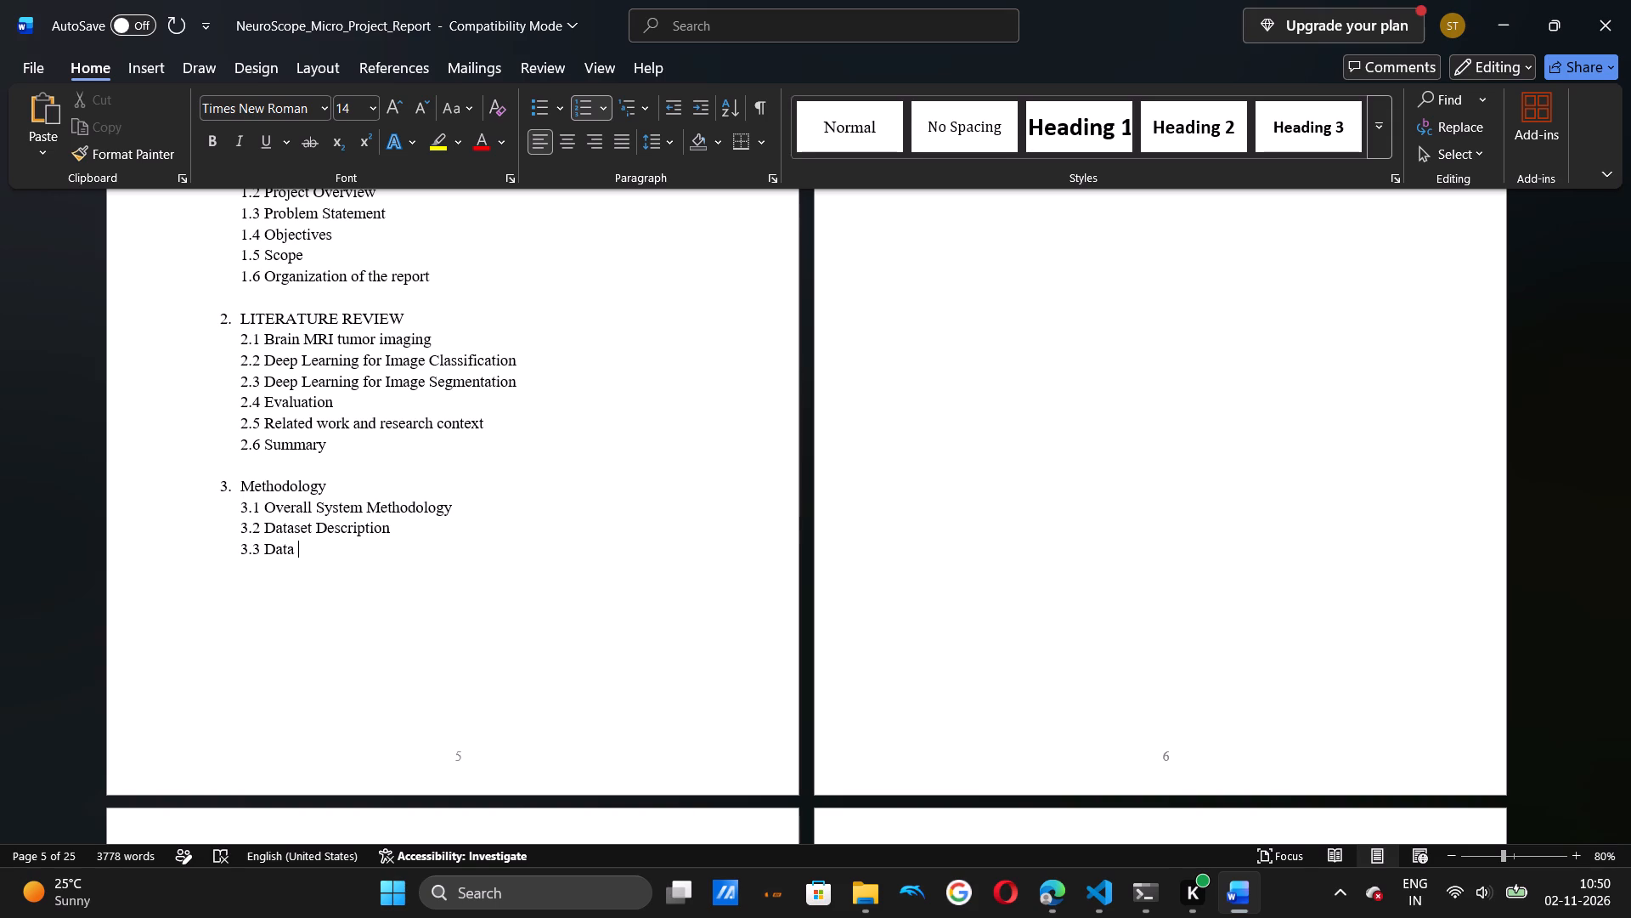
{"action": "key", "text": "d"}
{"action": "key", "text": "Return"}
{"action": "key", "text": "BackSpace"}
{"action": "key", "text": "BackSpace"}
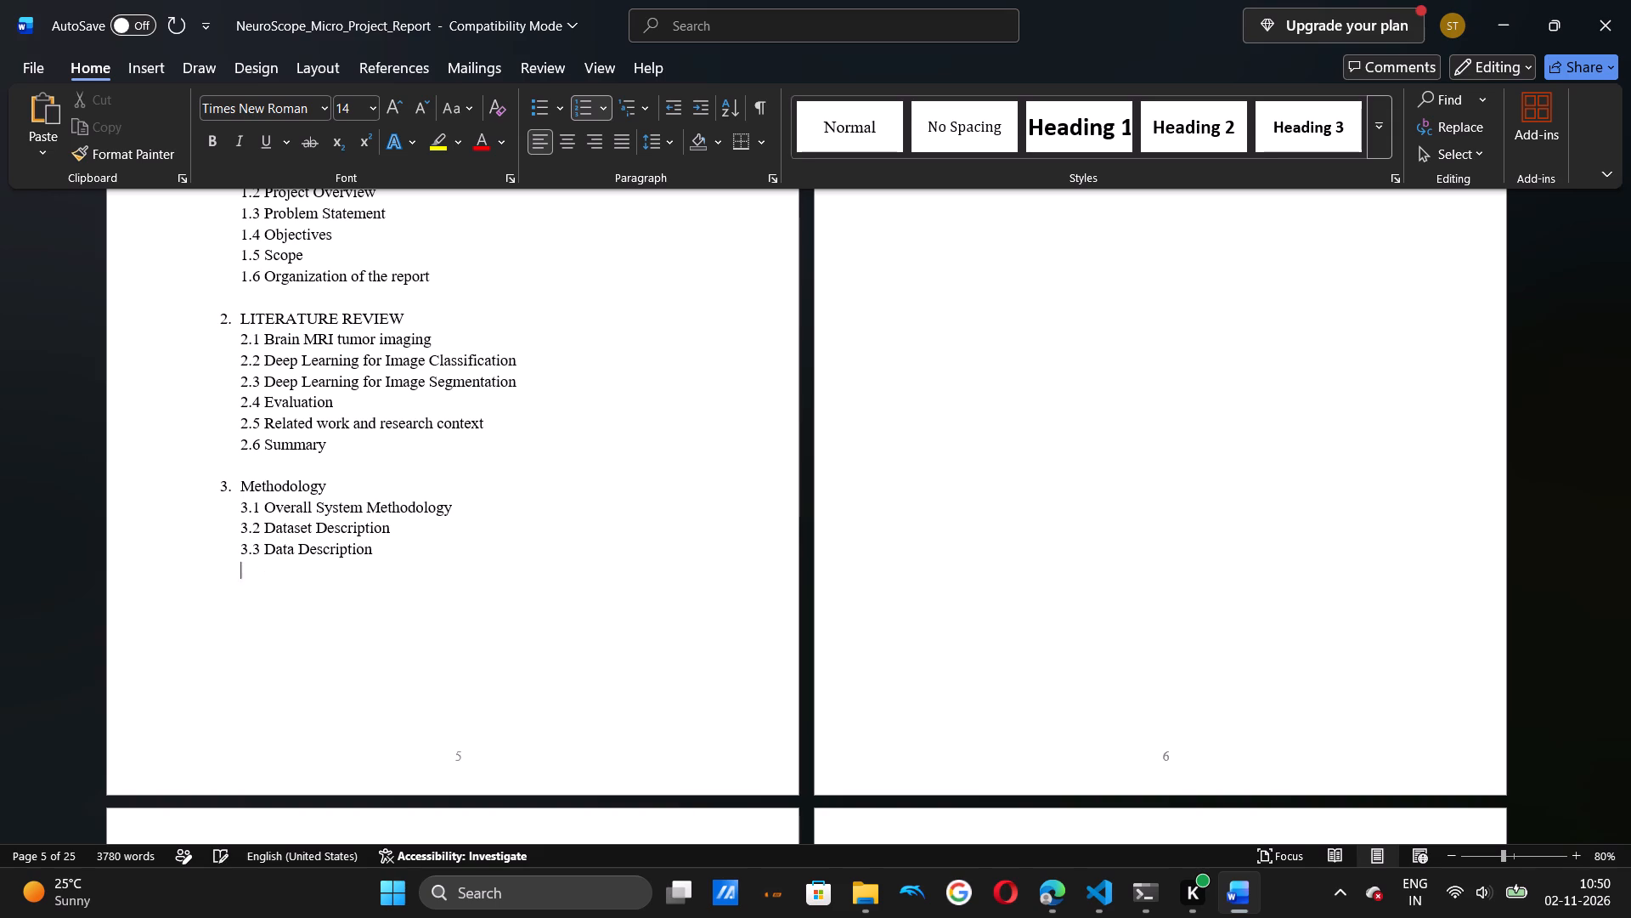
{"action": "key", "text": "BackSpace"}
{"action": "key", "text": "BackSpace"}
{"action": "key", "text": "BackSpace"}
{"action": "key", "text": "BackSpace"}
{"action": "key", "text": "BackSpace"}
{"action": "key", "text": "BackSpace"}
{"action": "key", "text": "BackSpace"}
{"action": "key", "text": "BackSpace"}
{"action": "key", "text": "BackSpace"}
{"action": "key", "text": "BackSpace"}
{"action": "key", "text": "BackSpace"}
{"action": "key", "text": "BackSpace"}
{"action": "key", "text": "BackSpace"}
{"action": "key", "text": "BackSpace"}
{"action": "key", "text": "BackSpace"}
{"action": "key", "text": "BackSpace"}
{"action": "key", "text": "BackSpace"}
Complete Methodology entry 3.3 as "Data Prepocessing" and start the 3.4 line below it.
{"action": "key", "text": "p"}
{"action": "type", "text": "repo"}
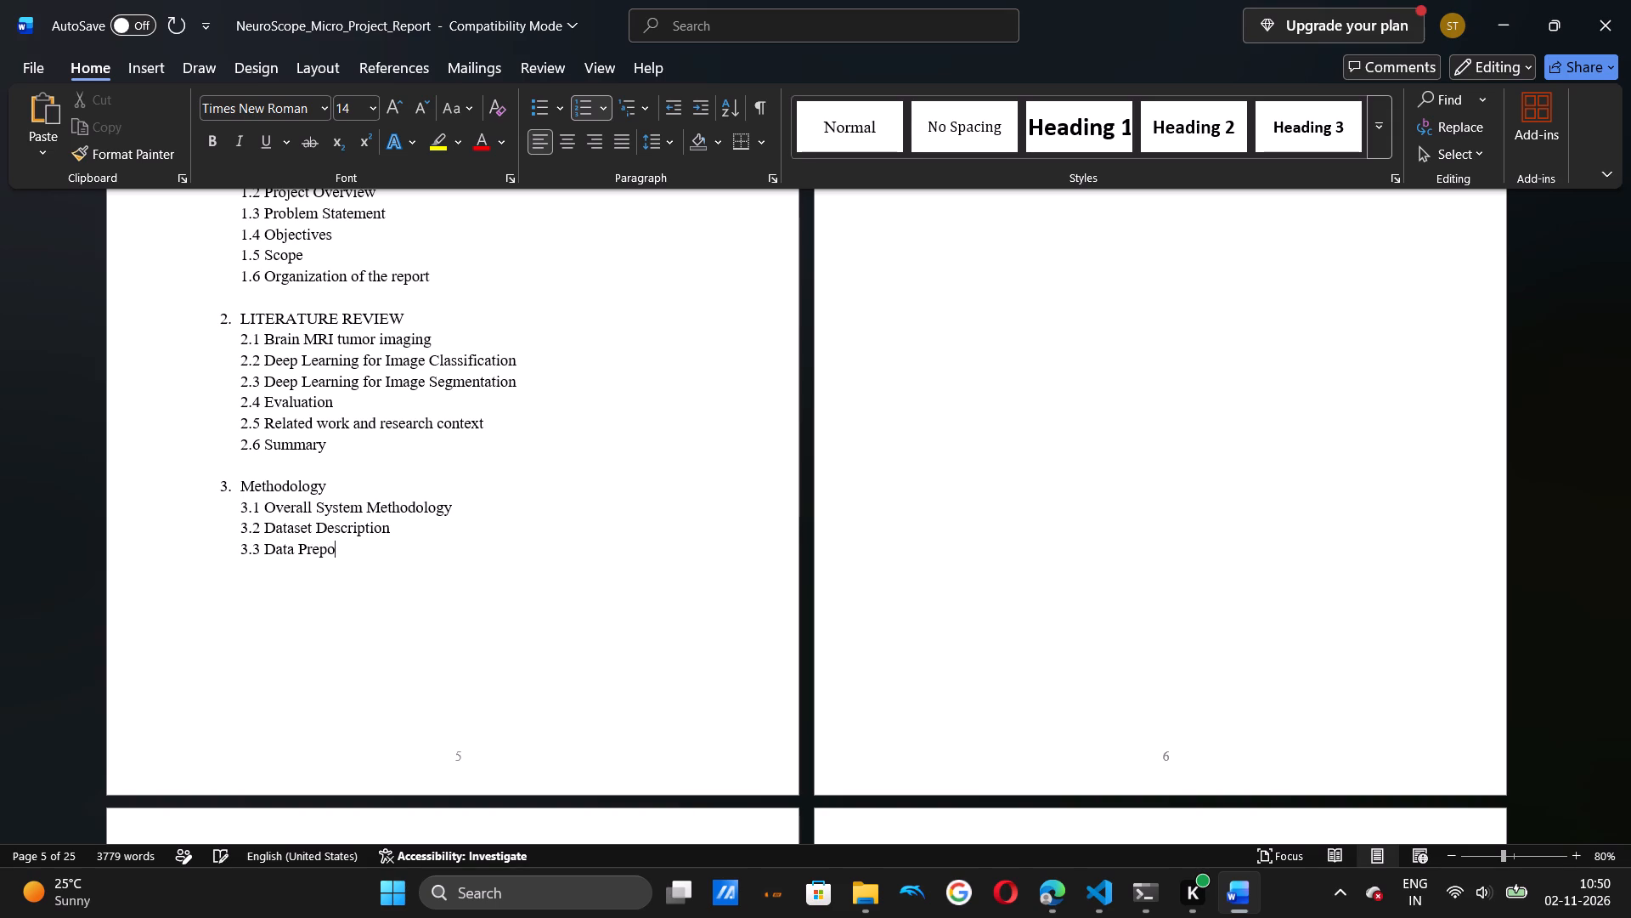
{"action": "type", "text": "cessing"}
{"action": "key", "text": "space"}
{"action": "key", "text": "Return"}
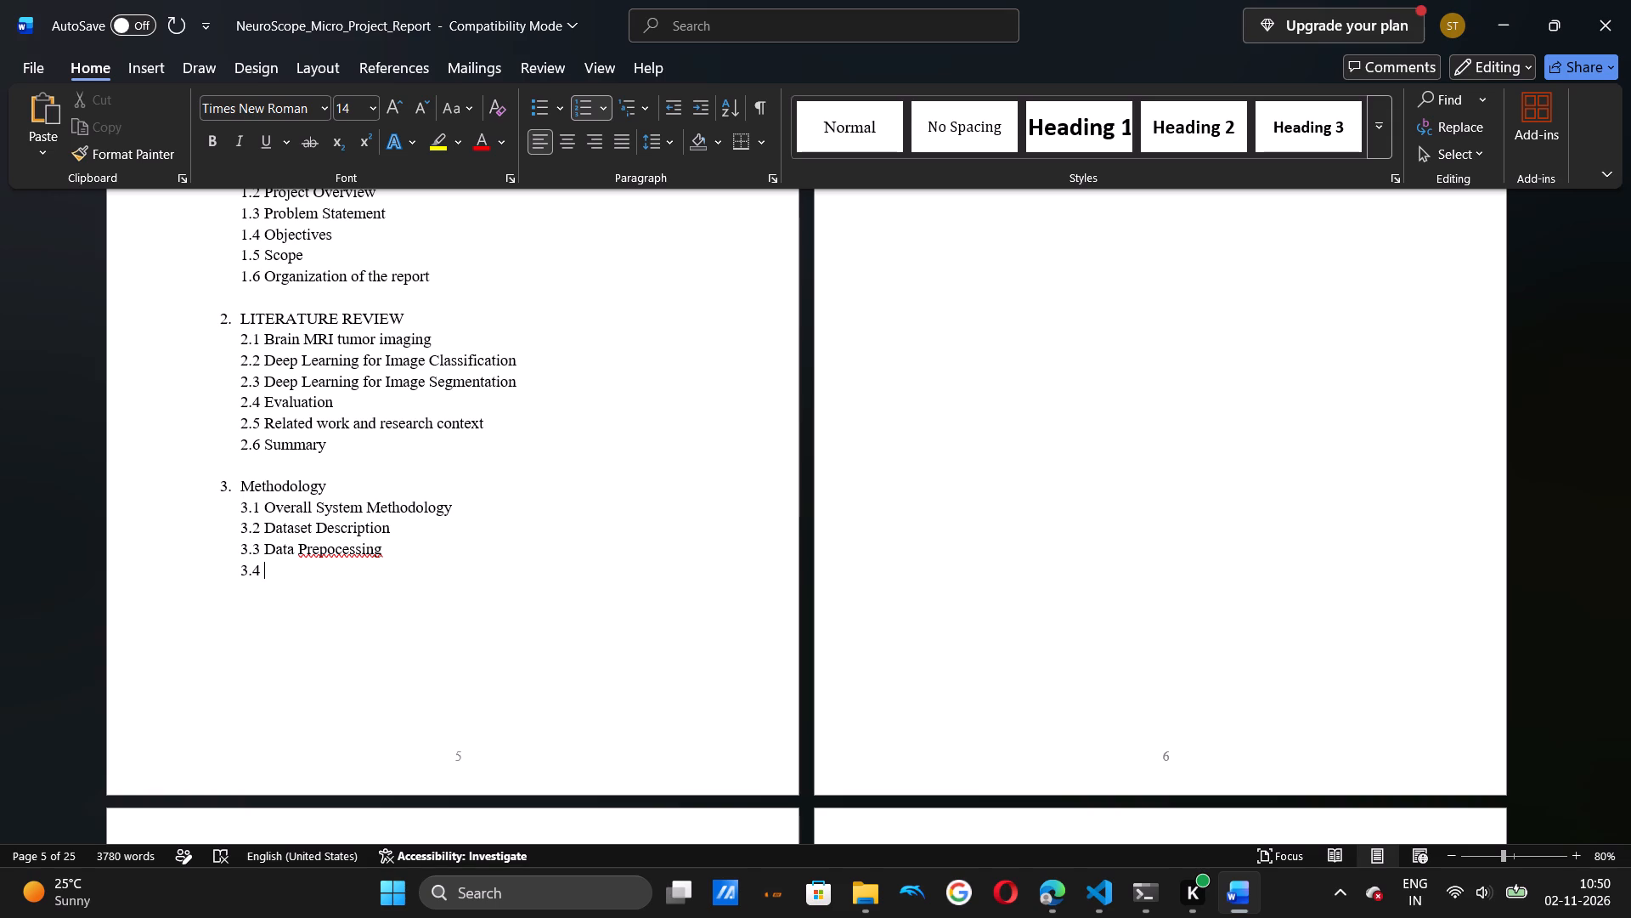
{"action": "key", "text": "BackSpace"}
{"action": "key", "text": "BackSpace"}
{"action": "key", "text": "BackSpace"}
{"action": "key", "text": "BackSpace"}
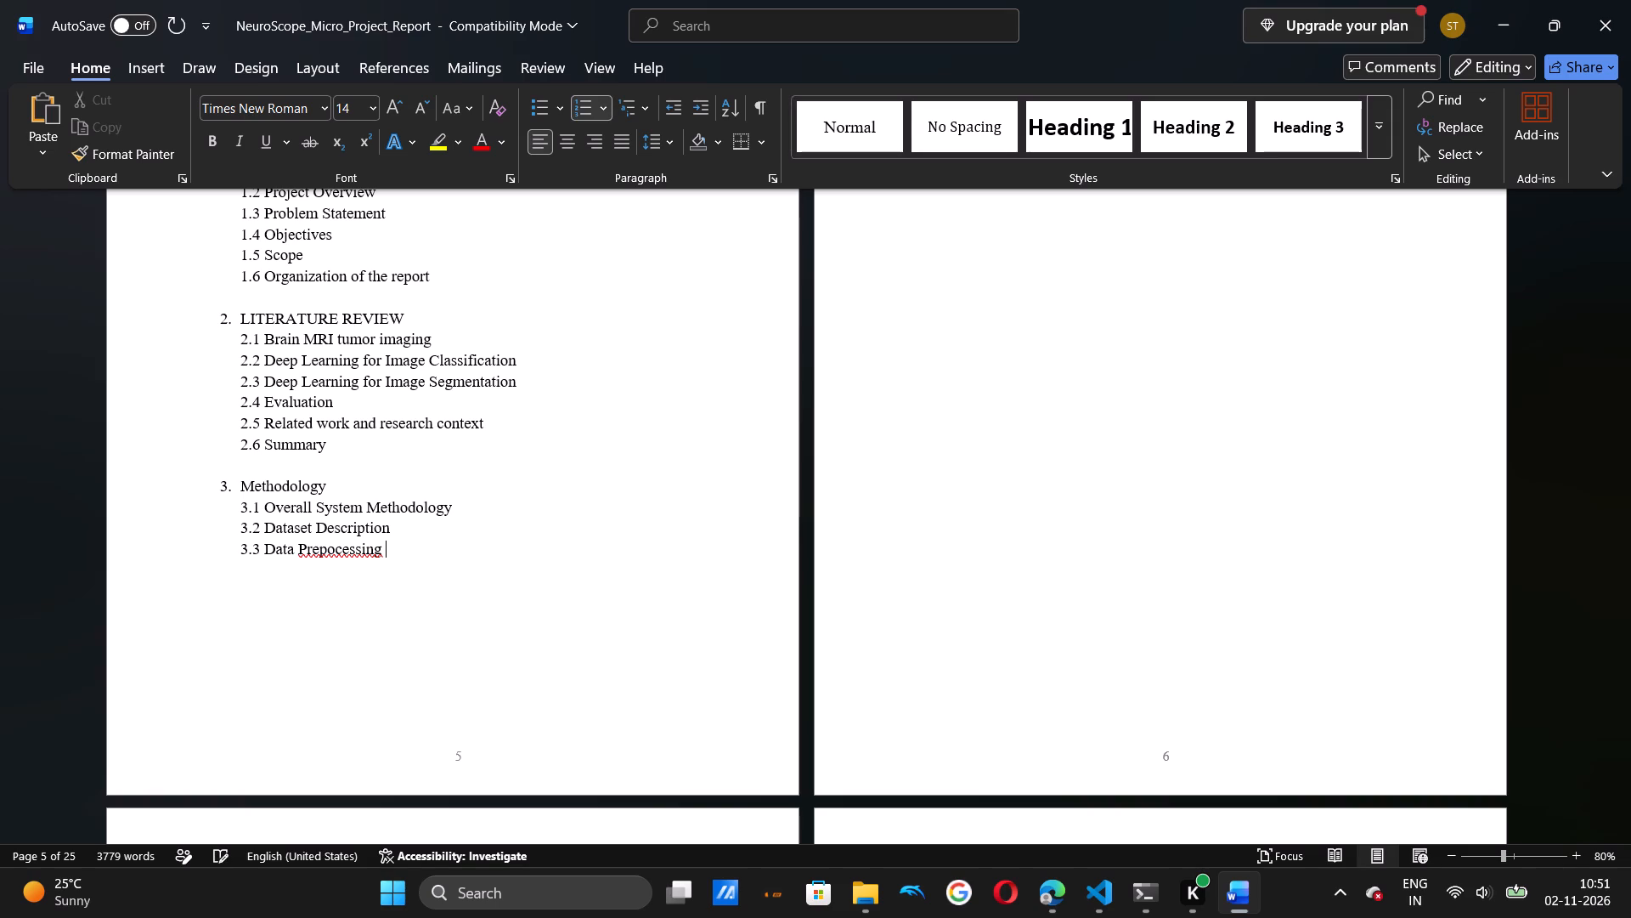
{"action": "key", "text": "Return"}
Write Methodology entry 3.4 as "Classification Model: EfficientNet-B0" and start a new numbered line.
{"action": "type", "text": "lassi"}
{"action": "type", "text": "fication"}
{"action": "key", "text": "space"}
{"action": "key", "text": "m"}
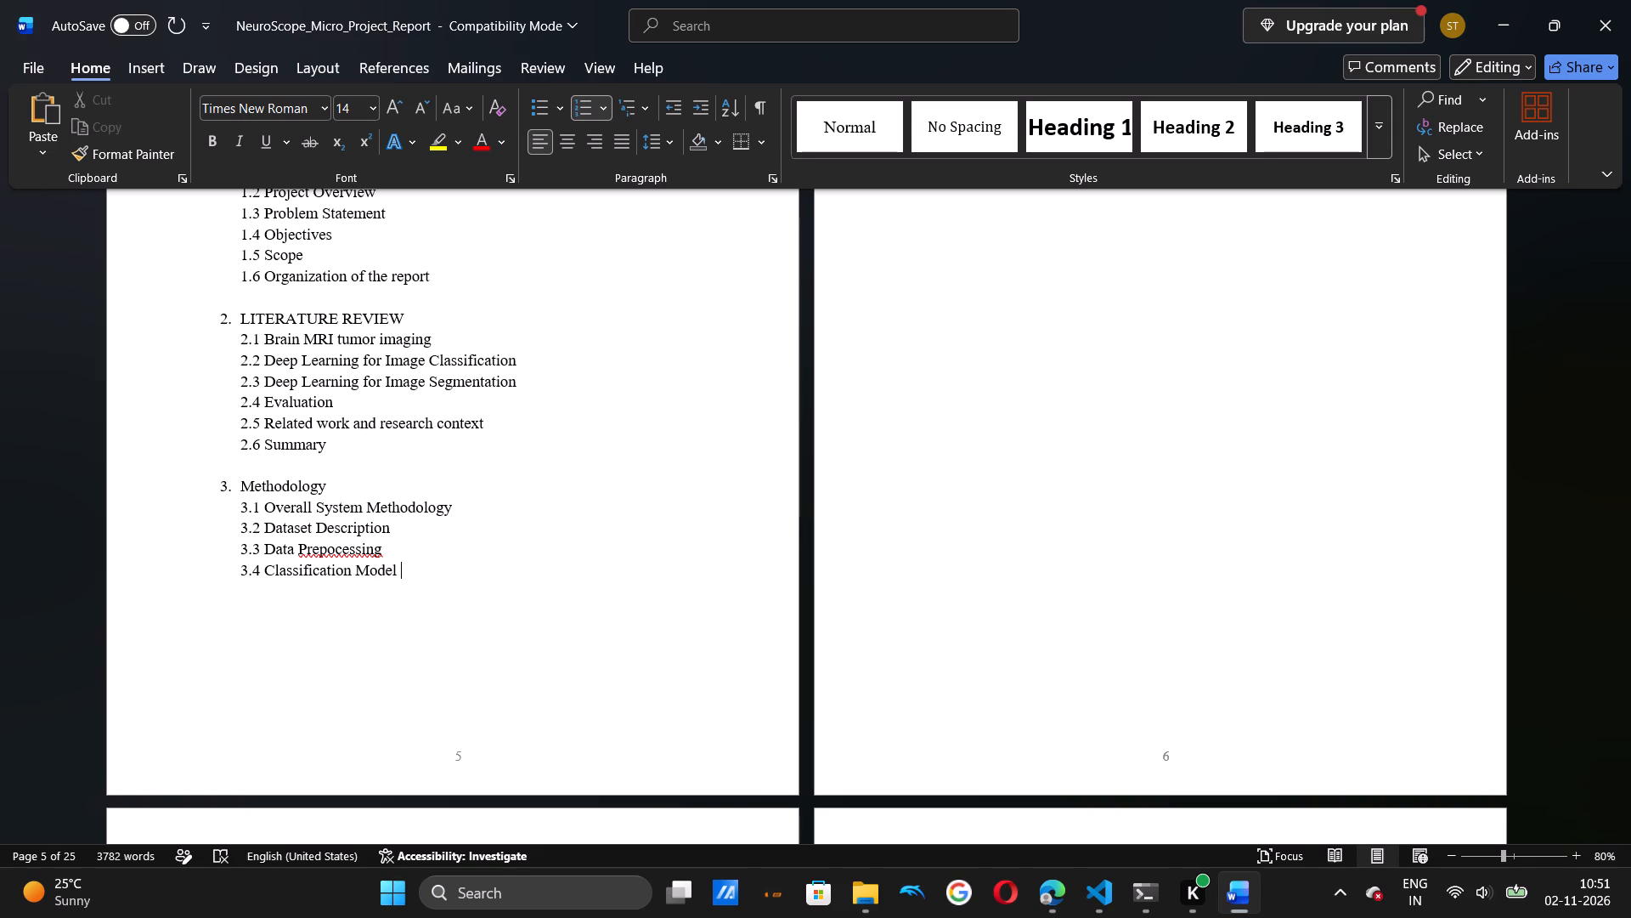
{"action": "key", "text": "BackSpace"}
{"action": "type", "text": ":"}
{"action": "key", "text": "space"}
{"action": "type", "text": "fficient"}
{"action": "key", "text": "space"}
{"action": "key", "text": "BackSpace"}
{"action": "type", "text": "NET"}
{"action": "key", "text": "BackSpace"}
{"action": "key", "text": "BackSpace"}
{"action": "type", "text": "et"}
{"action": "key", "text": "space"}
{"action": "key", "text": "BackSpace"}
{"action": "key", "text": "minus"}
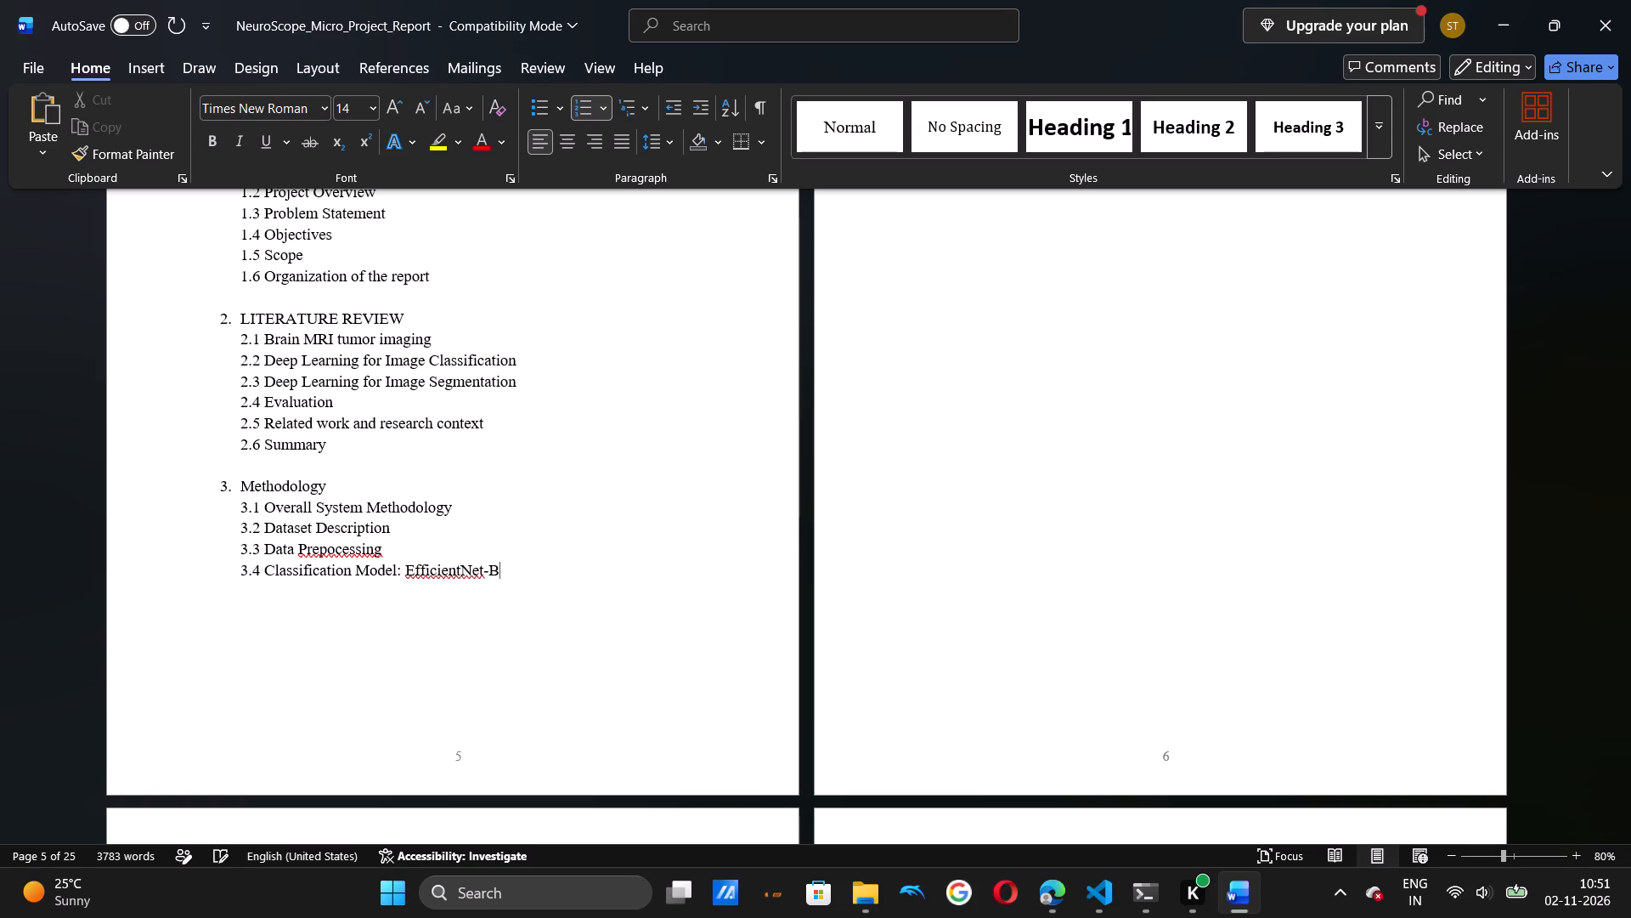
{"action": "key", "text": "o"}
{"action": "key", "text": "BackSpace"}
{"action": "key", "text": "0"}
{"action": "key", "text": "Return"}
Write Methodology entry 3.5 as "Segmentation Model: U-Net" and start a new numbered line.
{"action": "type", "text": "ation"}
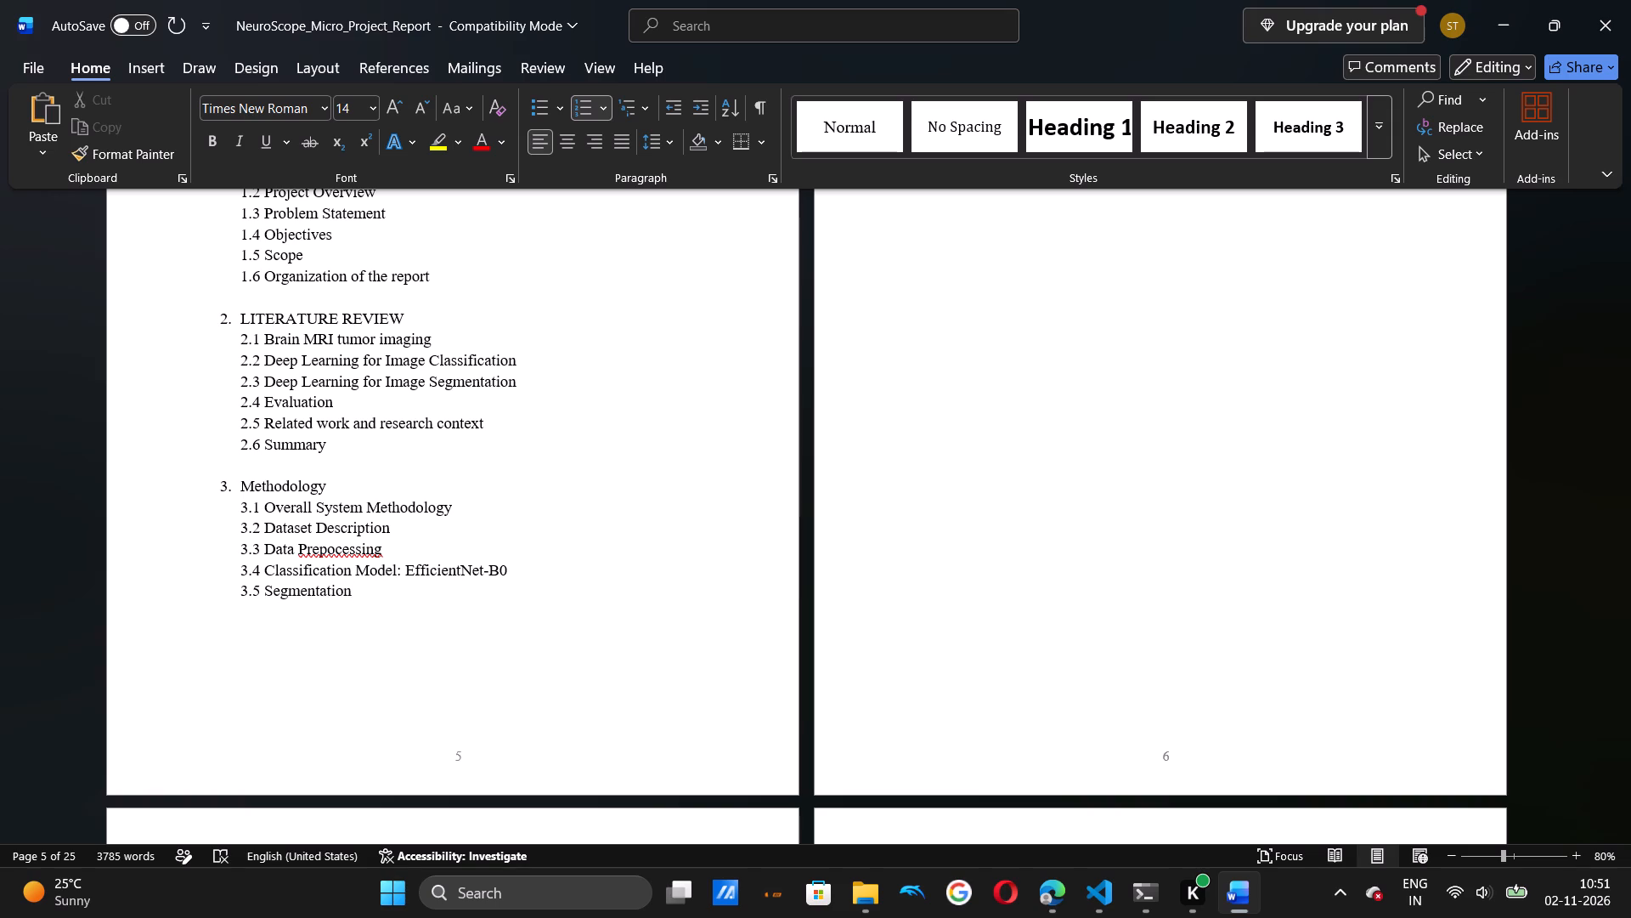
{"action": "key", "text": "space"}
{"action": "key", "text": "l"}
{"action": "type", "text": ":"}
{"action": "key", "text": "space"}
{"action": "key", "text": "minus"}
{"action": "key", "text": "n"}
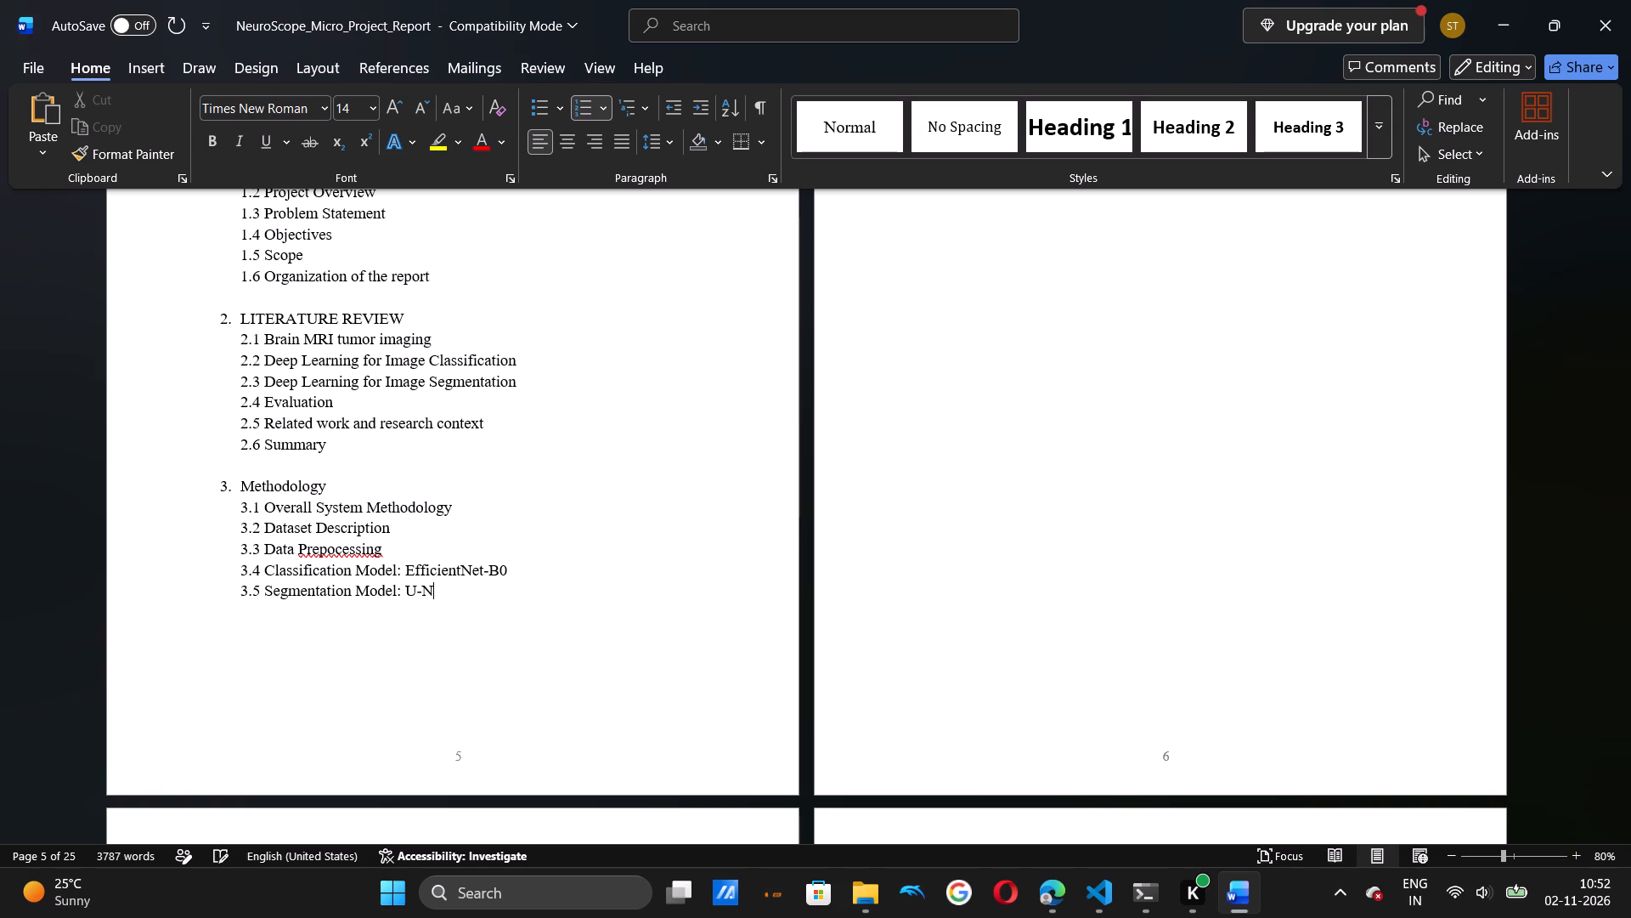
{"action": "type", "text": "et"}
{"action": "key", "text": "space"}
{"action": "key", "text": "Return"}
Write Methodology entry 3.6 as "Dataset Split and Training" and start the 3.7 line.
{"action": "key", "text": "space"}
{"action": "type", "text": "plit"}
{"action": "key", "text": "space"}
{"action": "type", "text": "and"}
{"action": "key", "text": "space"}
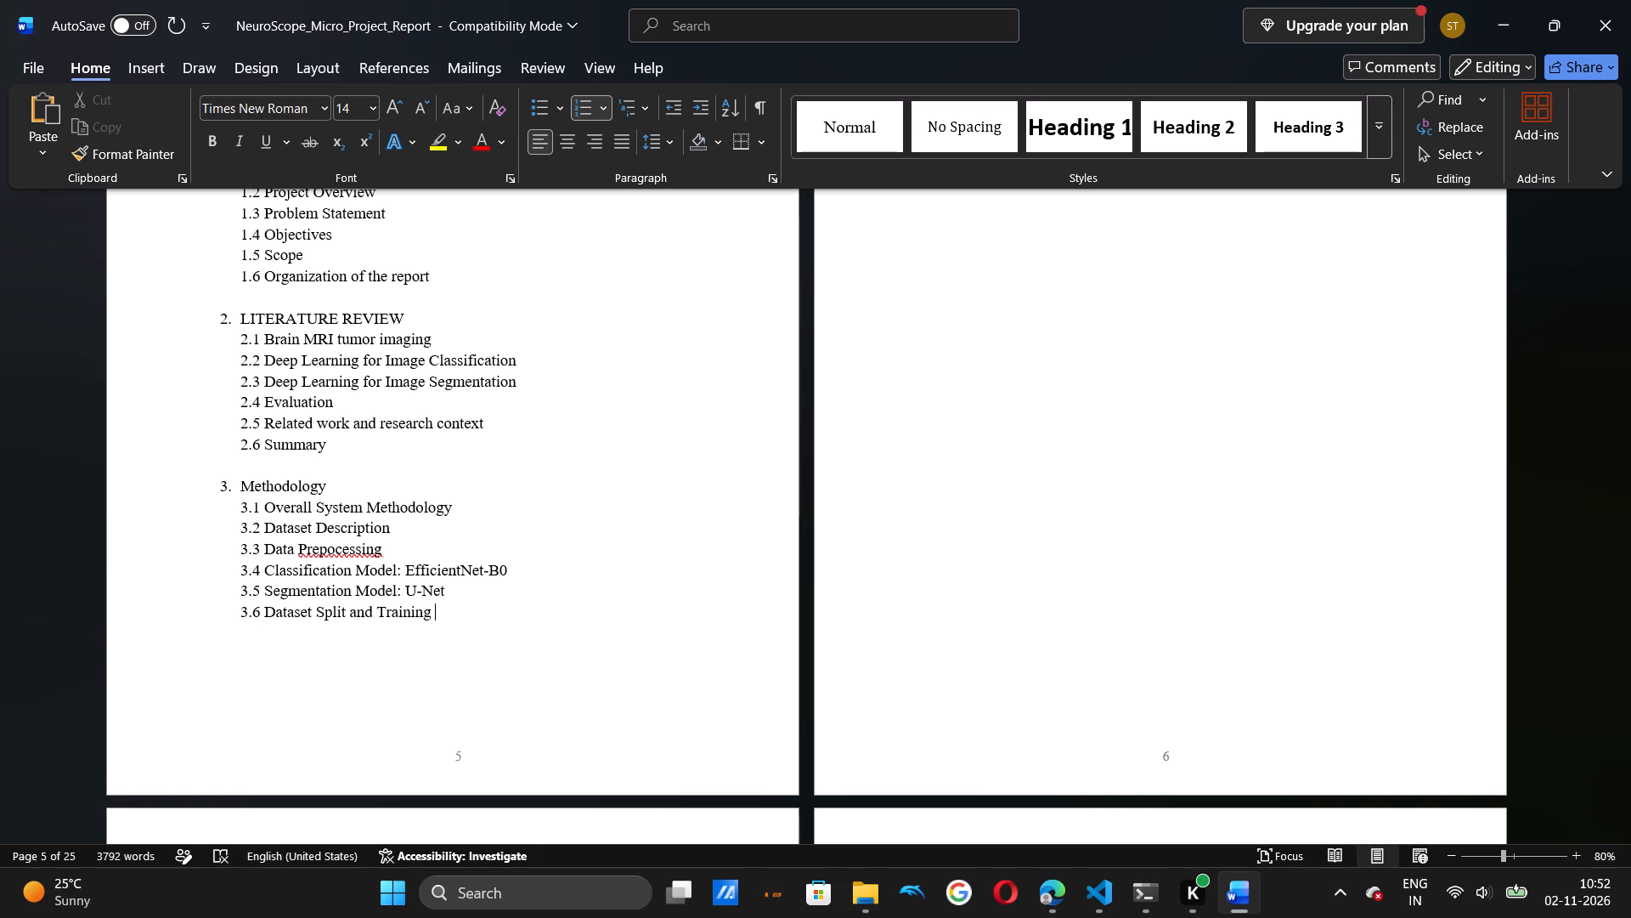
{"action": "key", "text": "Return"}
Write Methodology entry 3.7 as "Evaluation Metrics" and start the 3.8 line.
{"action": "key", "text": "BackSpace"}
{"action": "type", "text": "va"}
{"action": "type", "text": "luation"}
{"action": "key", "text": "space"}
{"action": "type", "text": "etr"}
{"action": "type", "text": "ics"}
{"action": "key", "text": "space"}
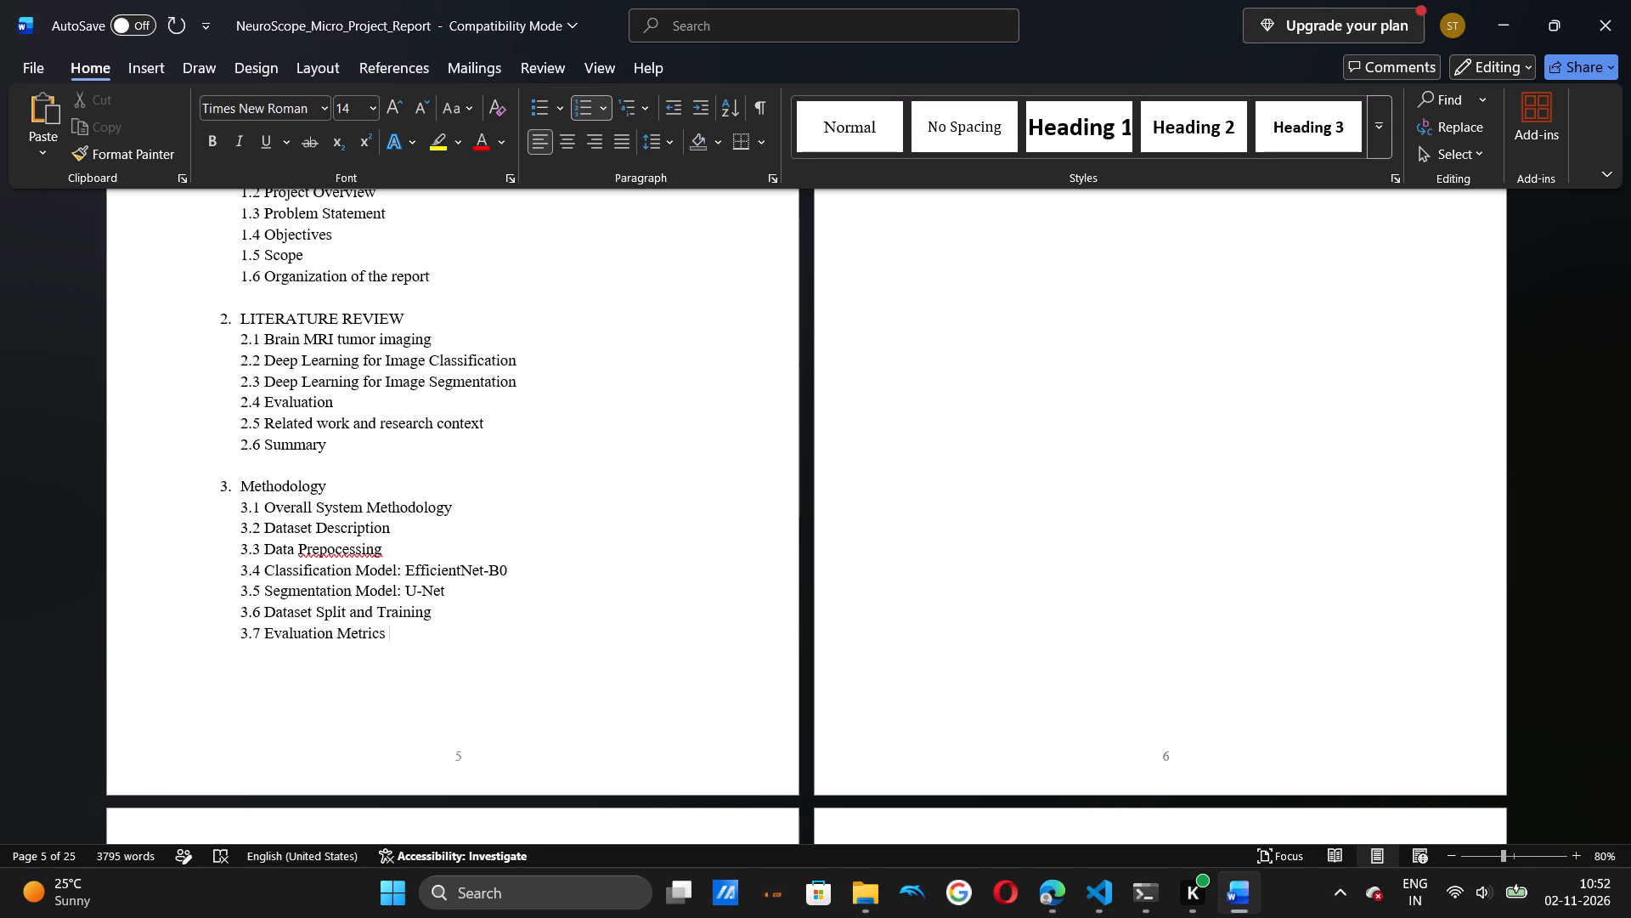
{"action": "key", "text": "Return"}
Write Methodology entry 3.8 as "Dataset and Model Configuration".
{"action": "type", "text": "taset"}
{"action": "key", "text": "space"}
{"action": "key", "text": "BackSpace"}
{"action": "key", "text": "BackSpace"}
{"action": "key", "text": "BackSpace"}
{"action": "key", "text": "BackSpace"}
{"action": "key", "text": "BackSpace"}
{"action": "key", "text": "BackSpace"}
{"action": "type", "text": "ataset"}
{"action": "key", "text": "space"}
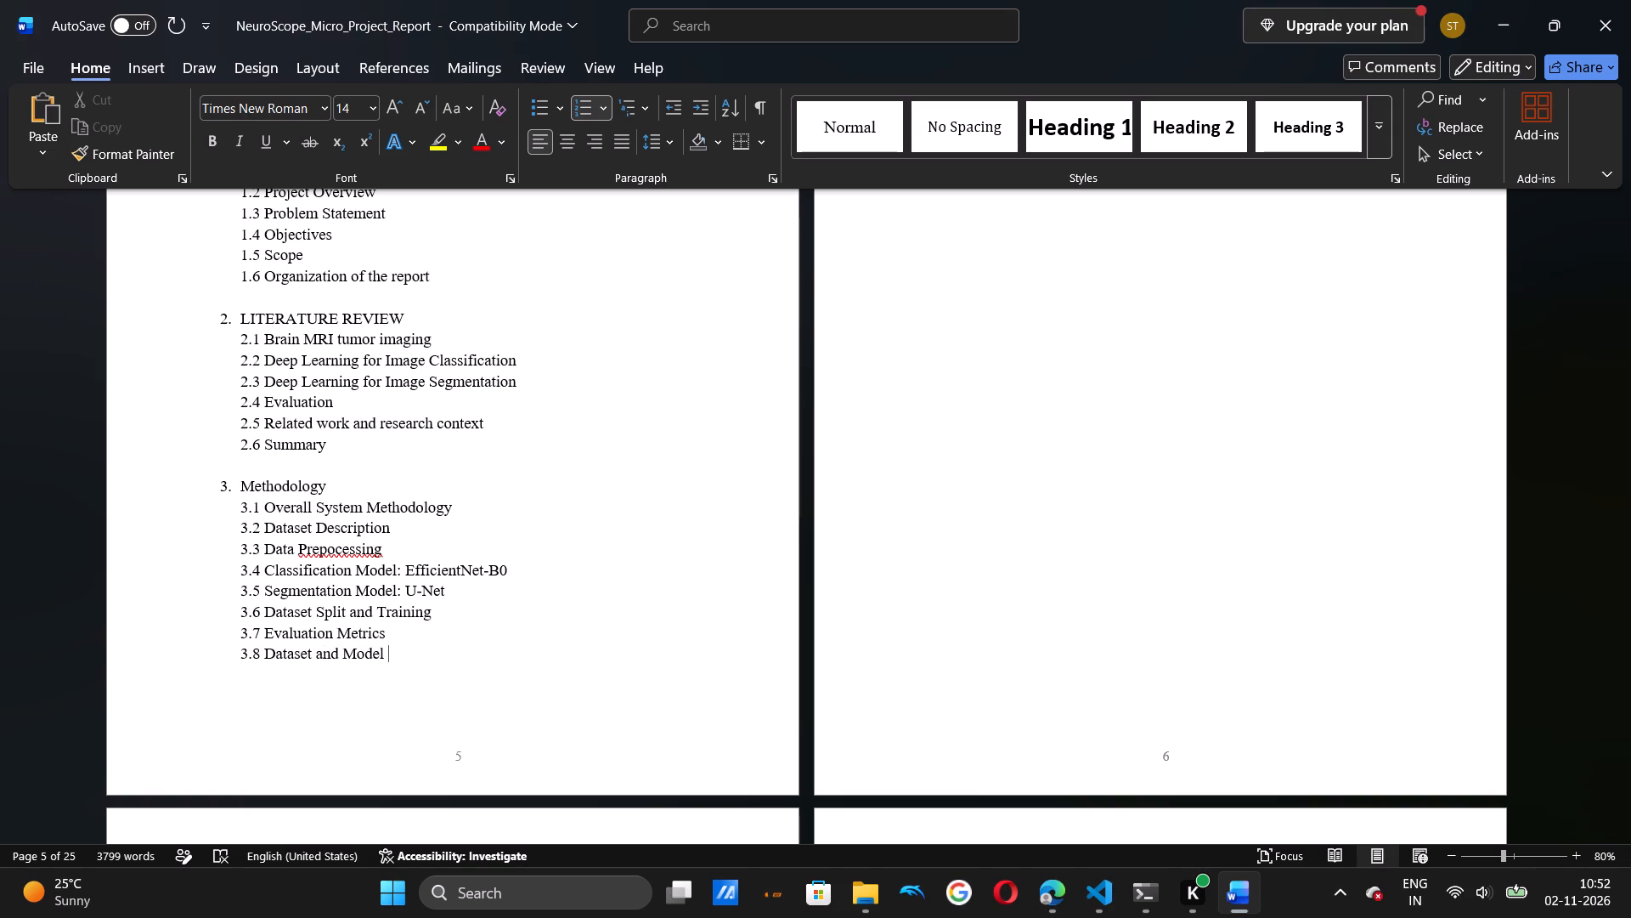
{"action": "key", "text": "c"}
{"action": "type", "text": "gu"}
{"action": "type", "text": "rat"}
{"action": "type", "text": "ion"}
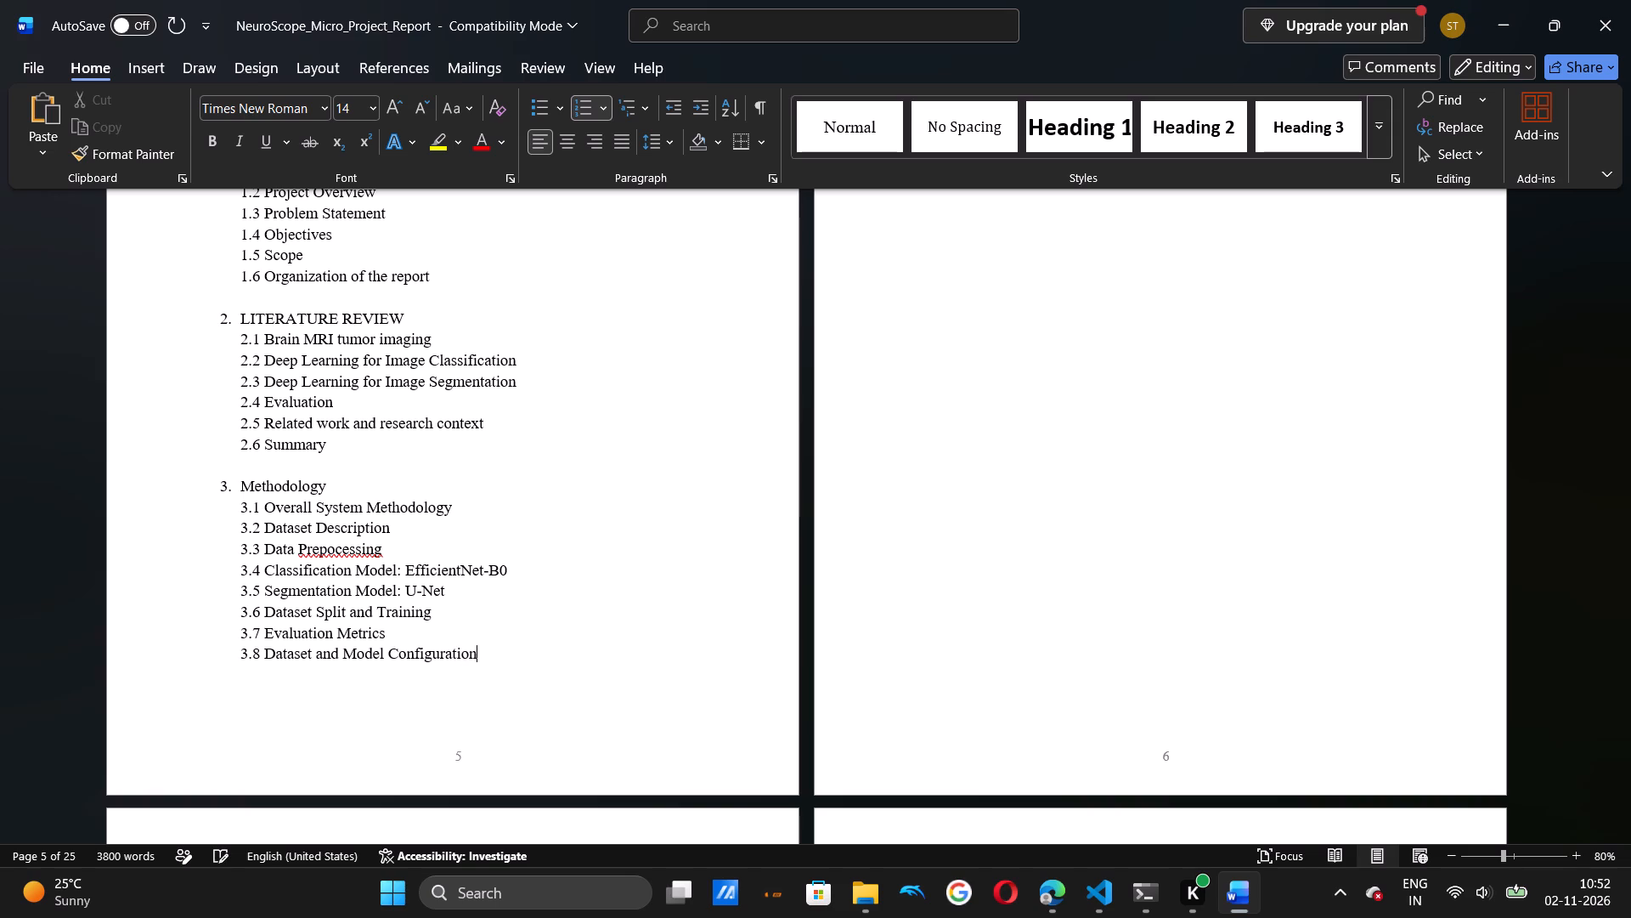
Pad the LITERATURE REVIEW entry in the contents with spaces out to the page-number column.
{"action": "scroll", "coordinate": [315, 577], "scroll_direction": "down", "scroll_amount": 3, "text": "ctrl"}
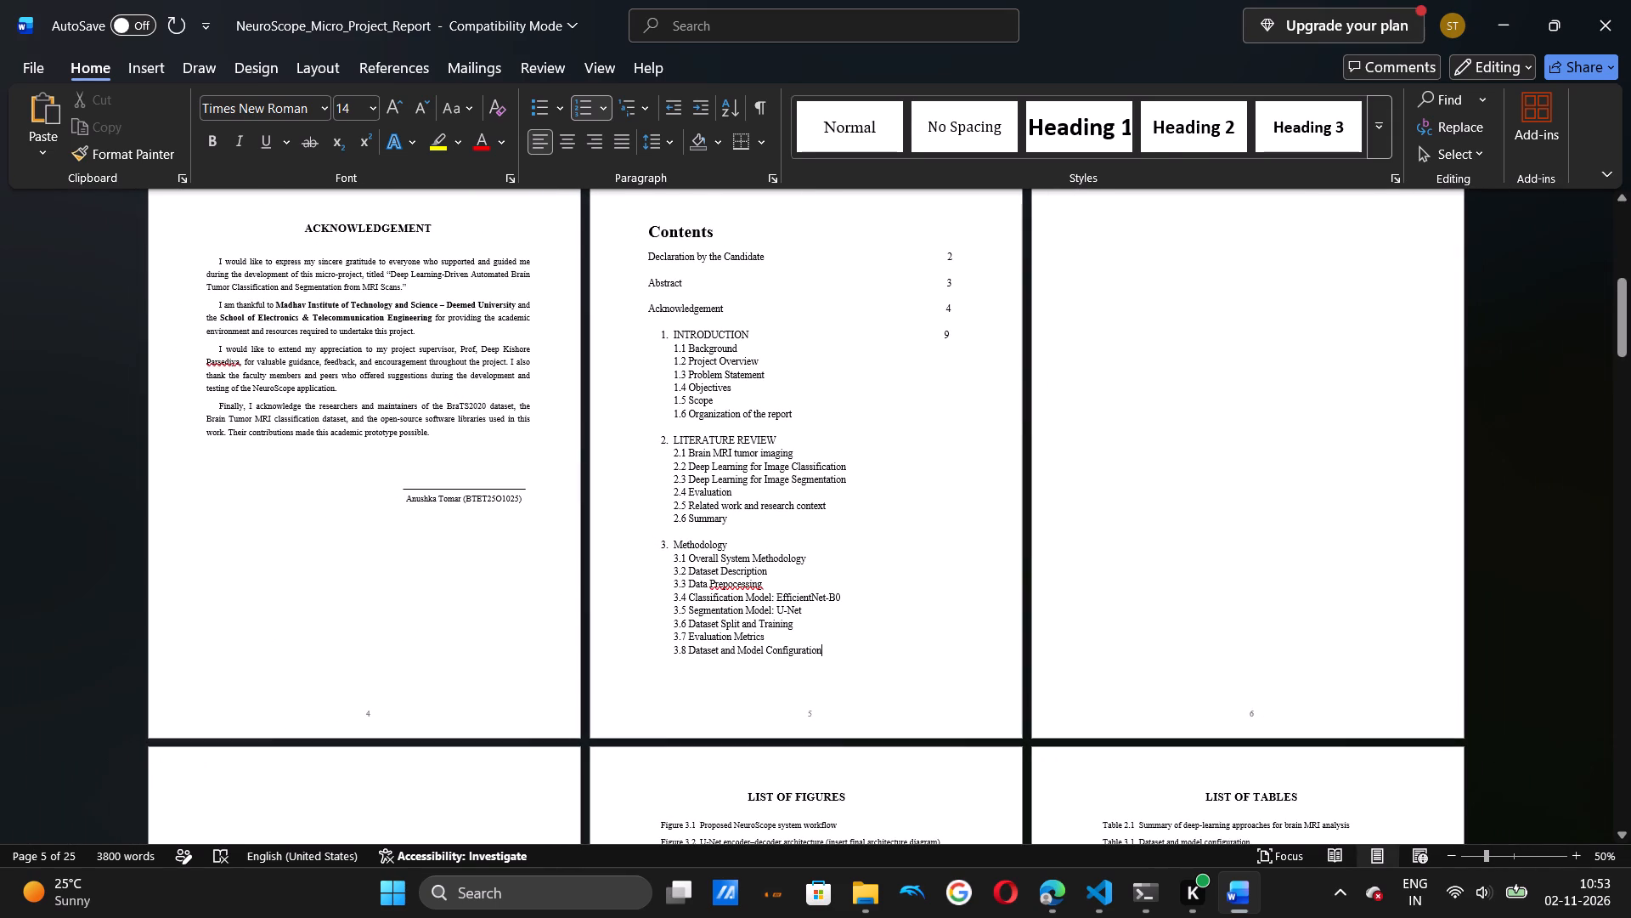
{"action": "left_click", "coordinate": [929, 426]}
{"action": "left_click", "coordinate": [800, 437]}
{"action": "key", "text": "space"}
{"action": "key", "text": "space"}
{"action": "key", "text": "space"}
{"action": "key", "text": "space"}
{"action": "key", "text": "space"}
{"action": "key", "text": "space"}
{"action": "key", "text": "space"}
{"action": "key", "text": "space"}
{"action": "key", "text": "space"}
{"action": "key", "text": "space"}
{"action": "key", "text": "space"}
{"action": "key", "text": "space"}
{"action": "key", "text": "space"}
{"action": "key", "text": "space"}
{"action": "key", "text": "space"}
{"action": "key", "text": "space"}
{"action": "key", "text": "space"}
{"action": "key", "text": "space"}
{"action": "key", "text": "space"}
{"action": "key", "text": "space"}
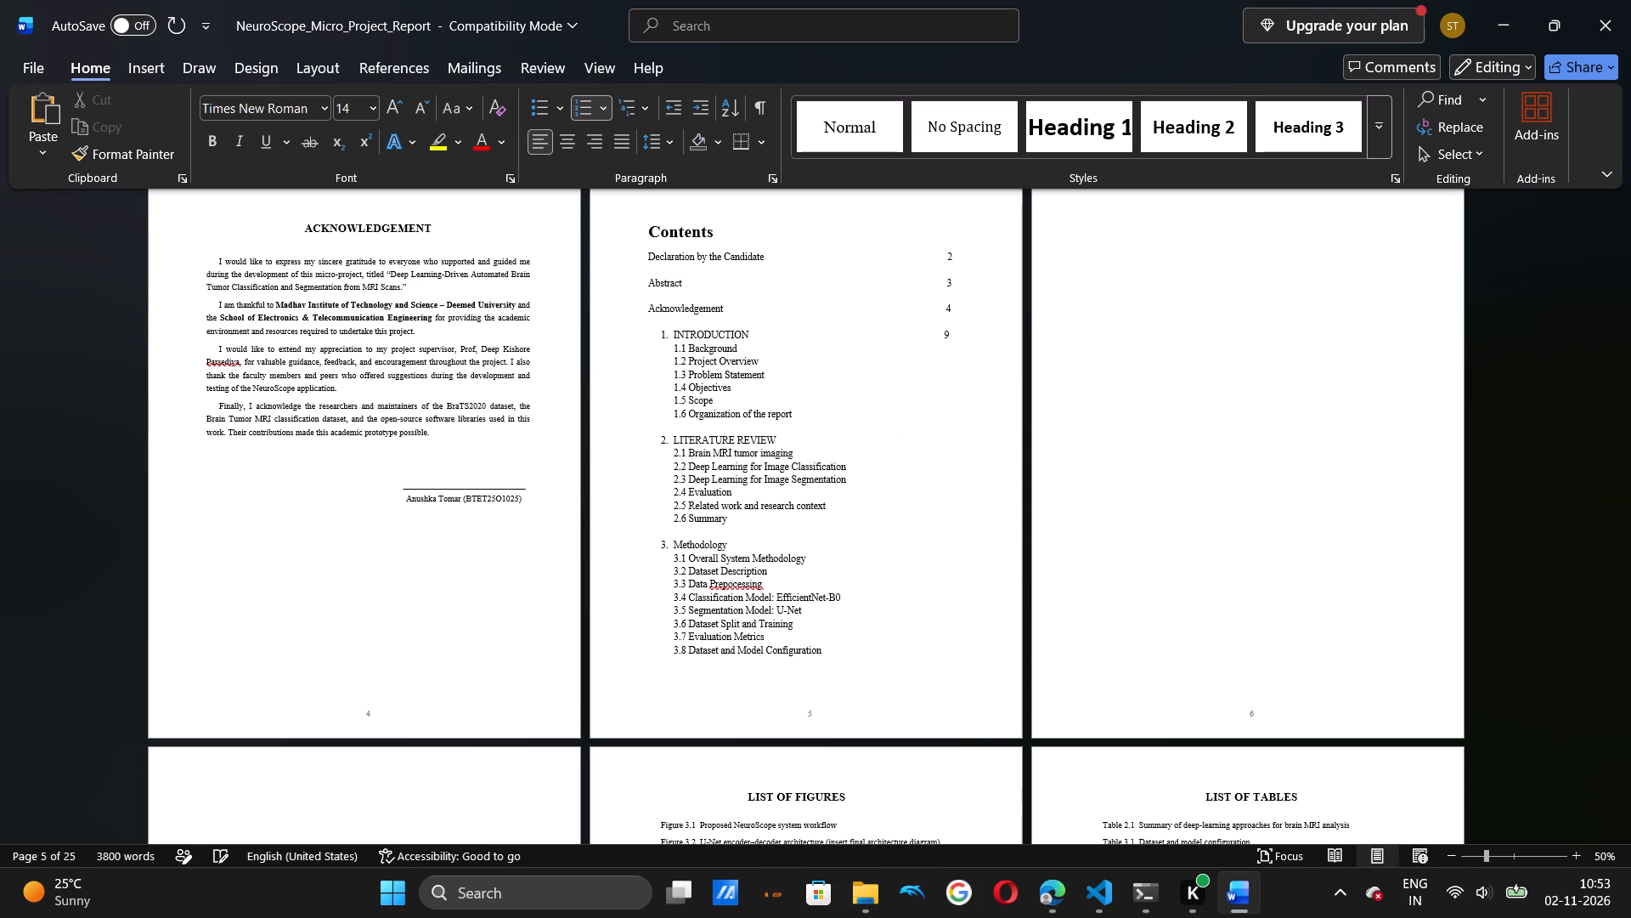
{"action": "key", "text": "space"}
{"action": "key", "text": "space"}
{"action": "key", "text": "space"}
{"action": "key", "text": "space"}
{"action": "key", "text": "space"}
{"action": "key", "text": "space"}
Replace the centred blank line at the top of page 6 with a left-aligned one.
{"action": "scroll", "coordinate": [800, 437], "scroll_direction": "down", "scroll_amount": 1}
{"action": "scroll", "coordinate": [800, 437], "scroll_direction": "up", "scroll_amount": 1}
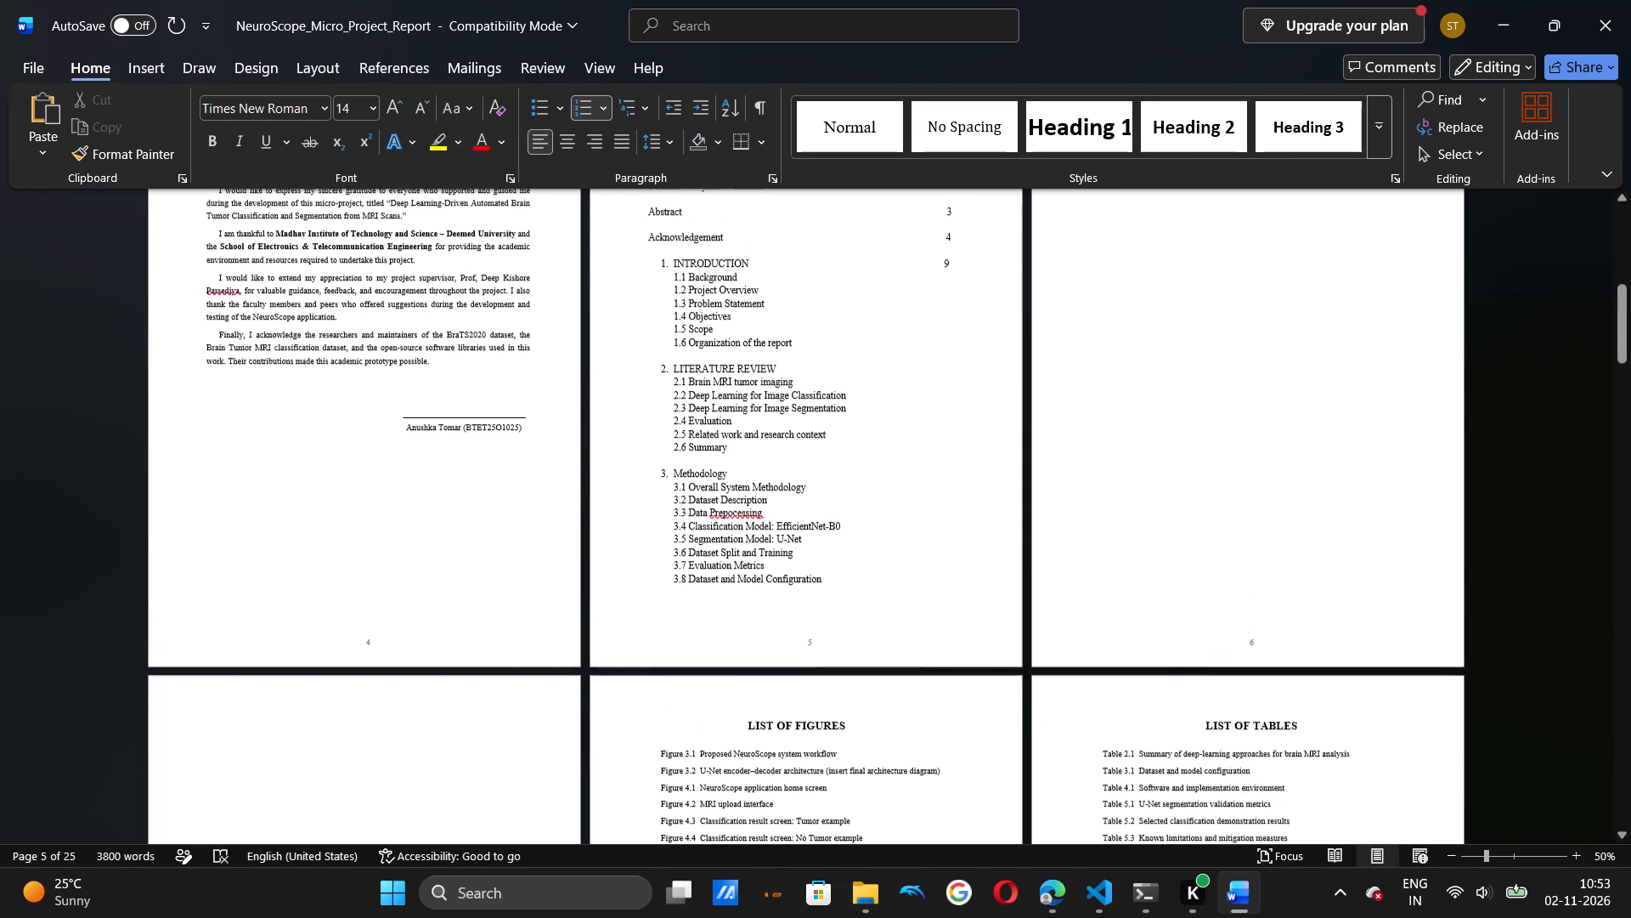
{"action": "scroll", "coordinate": [800, 437], "scroll_direction": "up", "scroll_amount": 1}
{"action": "scroll", "coordinate": [800, 437], "scroll_direction": "down", "scroll_amount": 3, "text": "ctrl"}
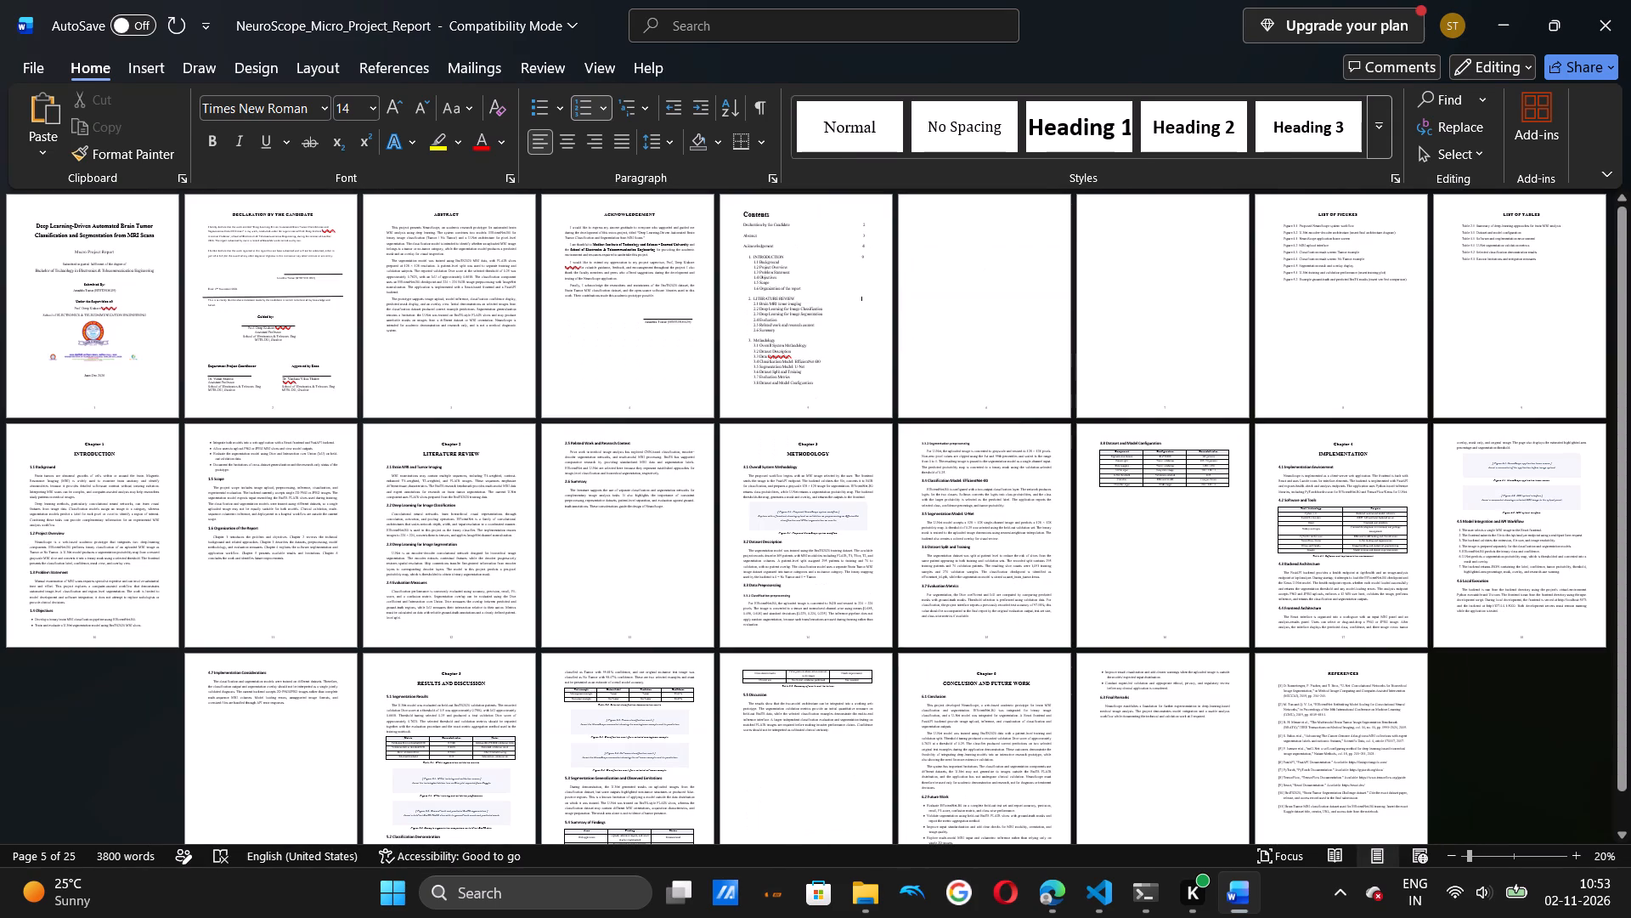
{"action": "scroll", "coordinate": [957, 353], "scroll_direction": "up", "scroll_amount": 6, "text": "ctrl"}
{"action": "scroll", "coordinate": [957, 353], "scroll_direction": "up", "scroll_amount": 1}
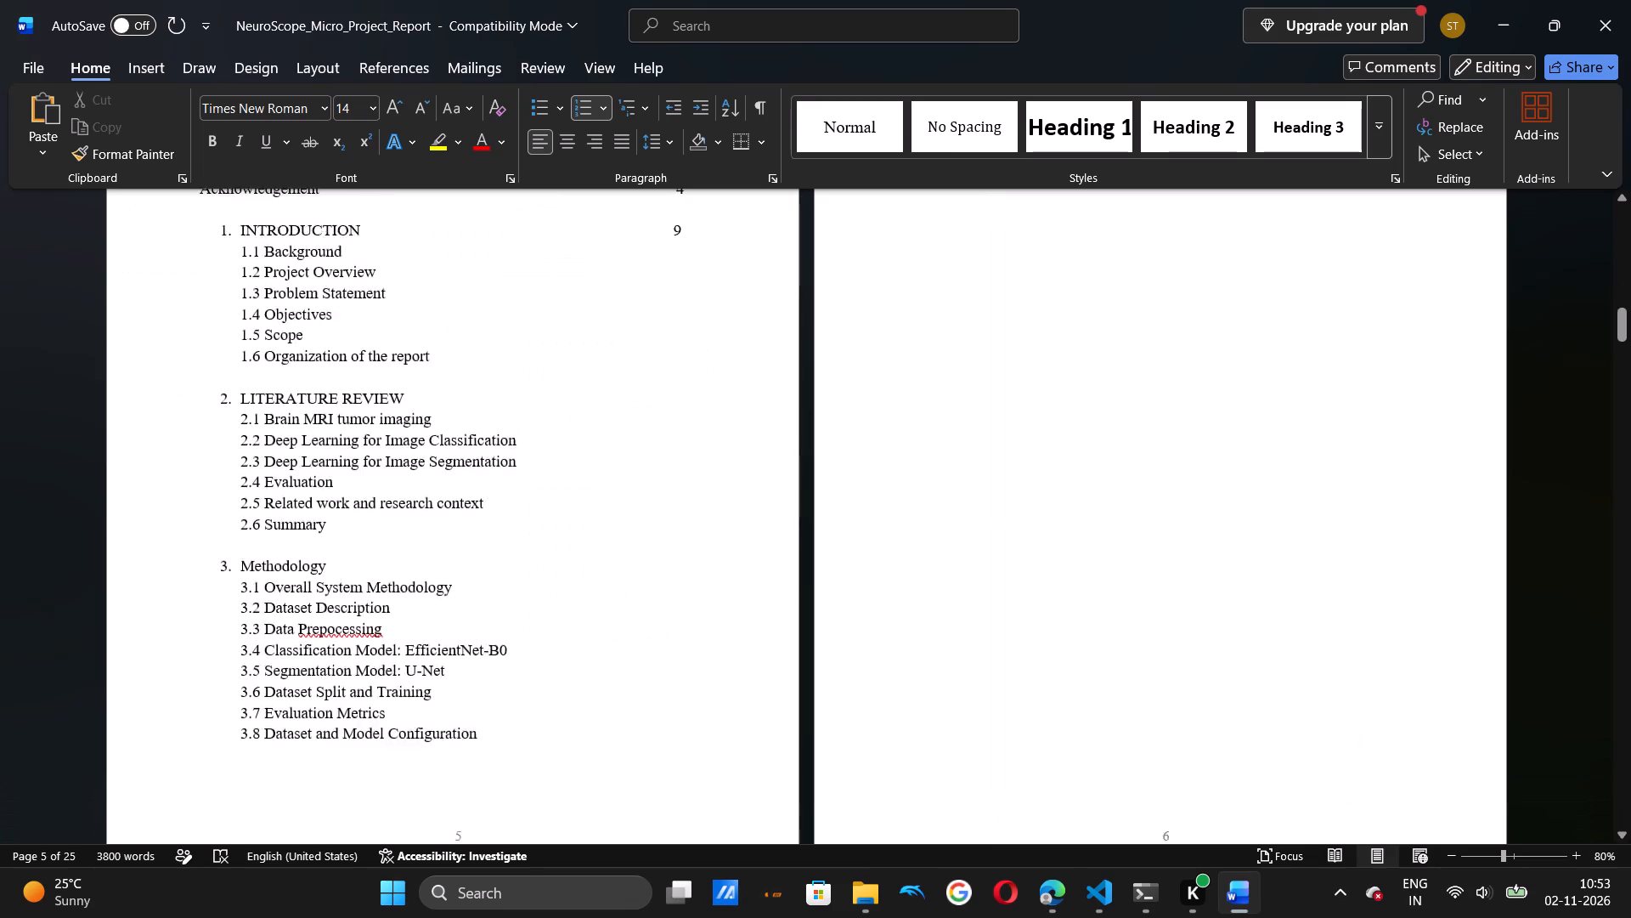
{"action": "scroll", "coordinate": [957, 353], "scroll_direction": "up", "scroll_amount": 2}
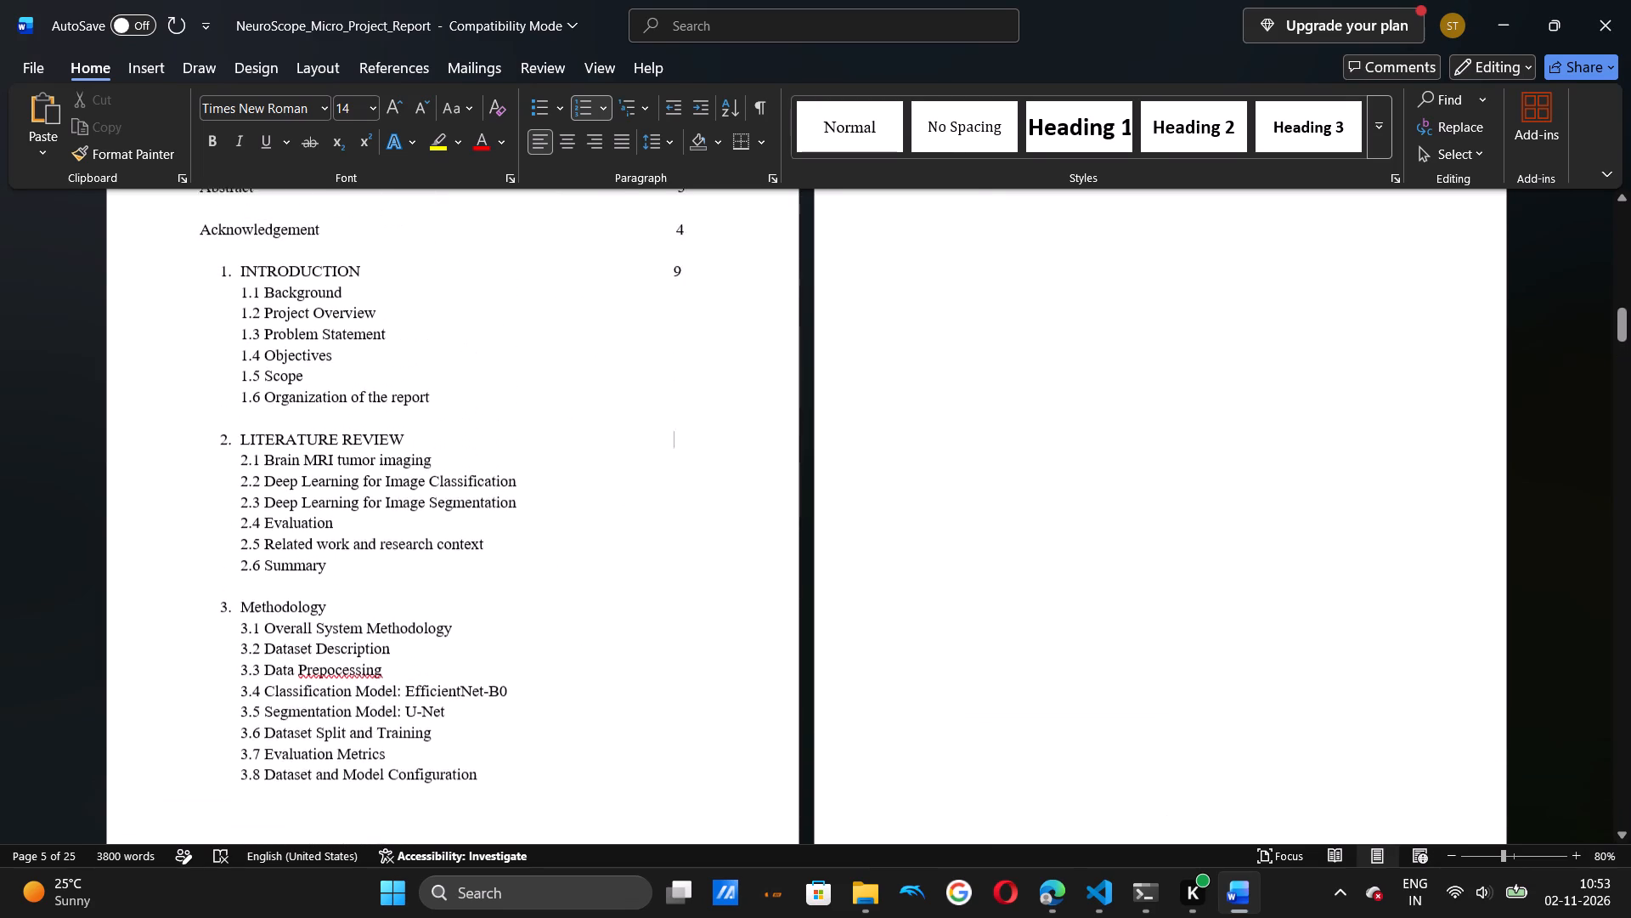
{"action": "scroll", "coordinate": [957, 353], "scroll_direction": "up", "scroll_amount": 2}
{"action": "scroll", "coordinate": [949, 258], "scroll_direction": "up", "scroll_amount": 1}
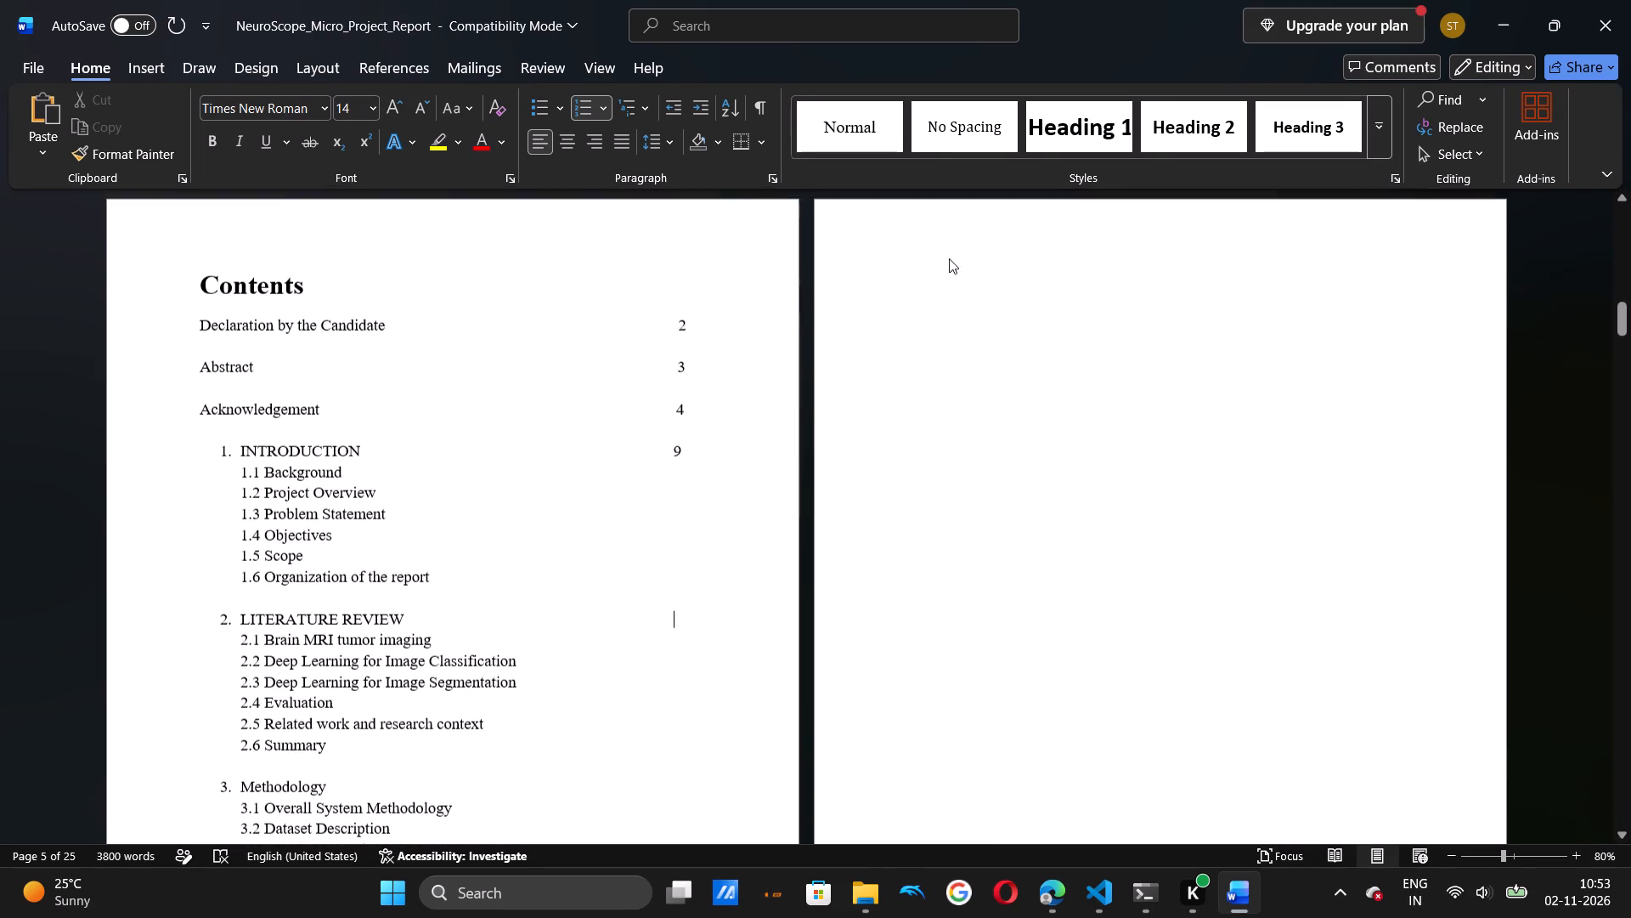
{"action": "scroll", "coordinate": [949, 258], "scroll_direction": "up", "scroll_amount": 1}
{"action": "left_click", "coordinate": [918, 285]}
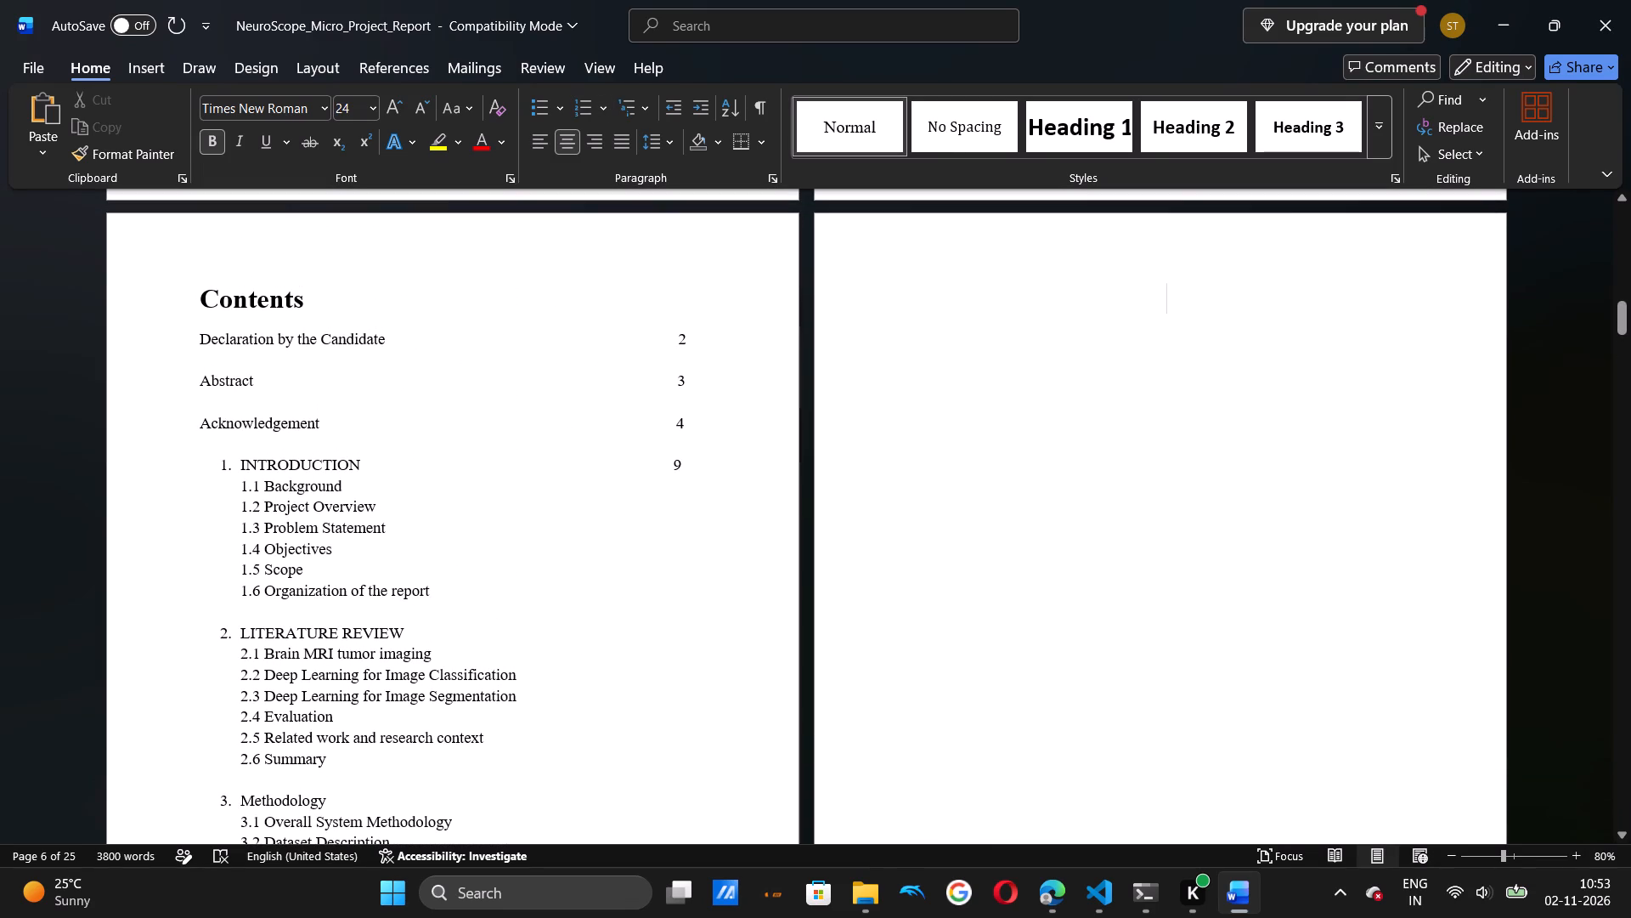
{"action": "key", "text": "BackSpace"}
{"action": "key", "text": "BackSpace"}
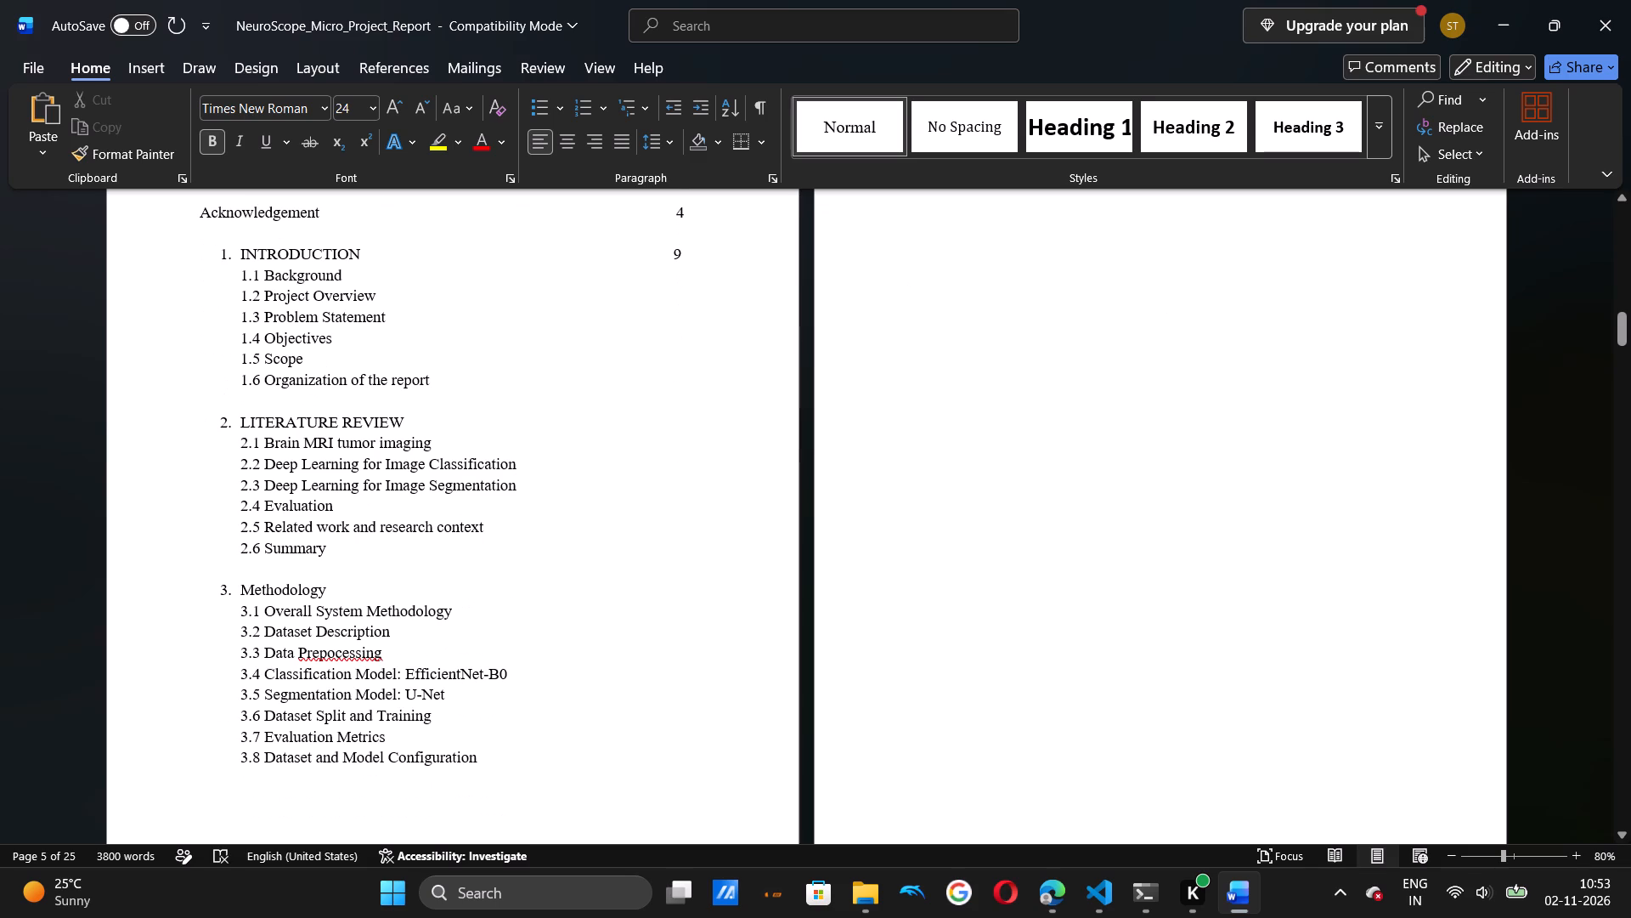
{"action": "key", "text": "Return"}
Set the blank line on page 6 to 14 pt without bold and begin it with "4.".
{"action": "scroll", "coordinate": [1068, 303], "scroll_direction": "up", "scroll_amount": 1}
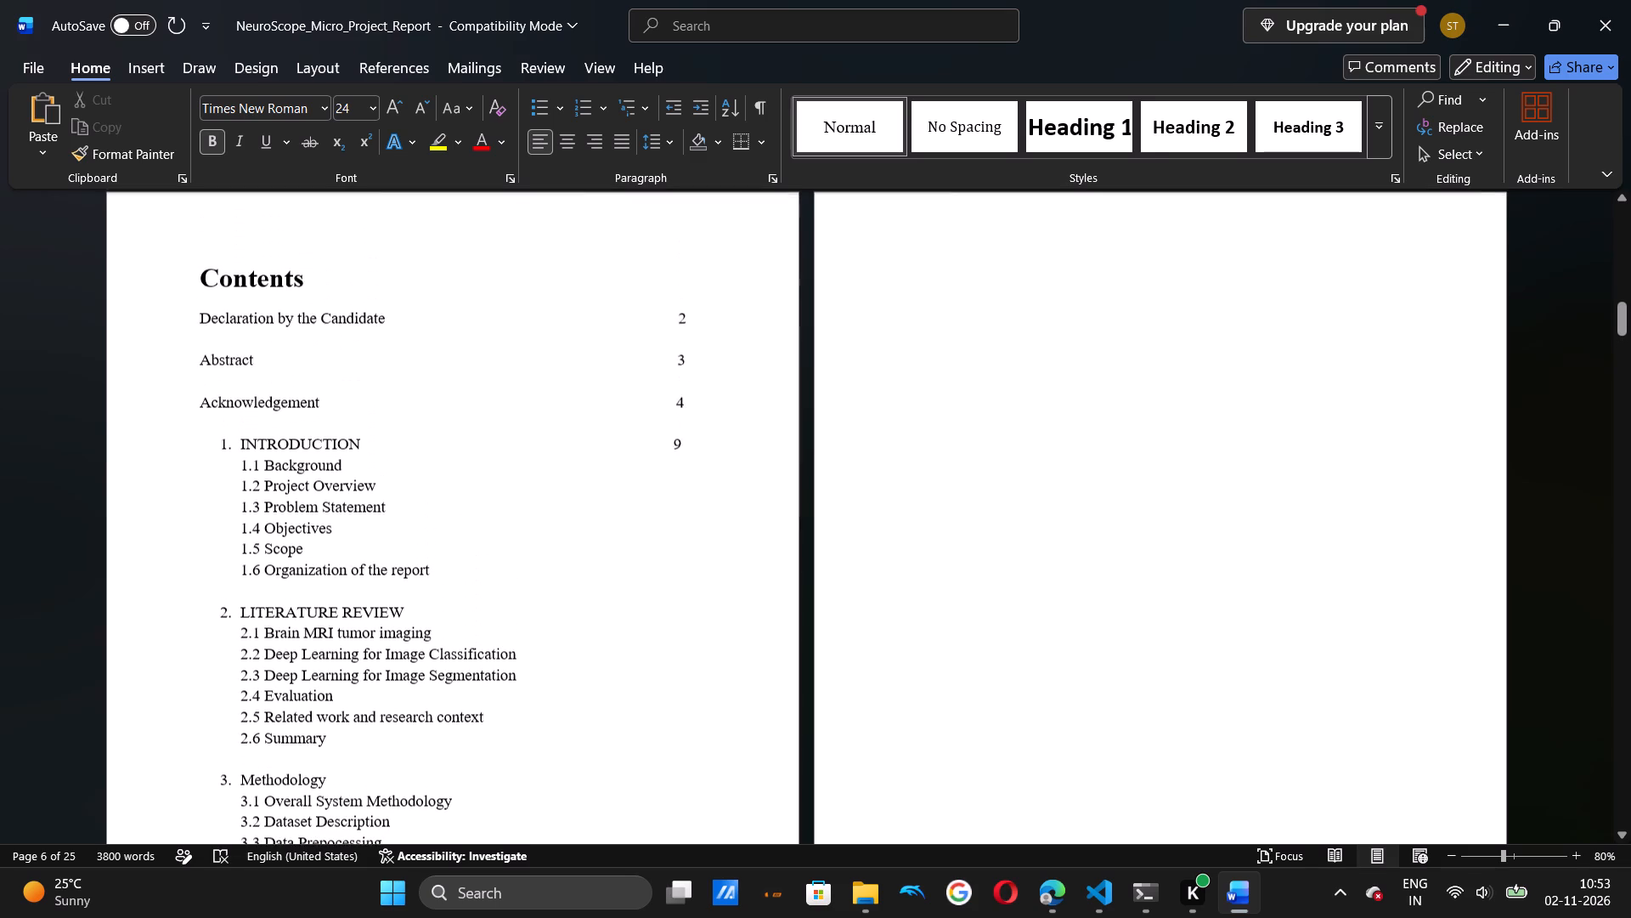
{"action": "scroll", "coordinate": [1068, 303], "scroll_direction": "up", "scroll_amount": 1}
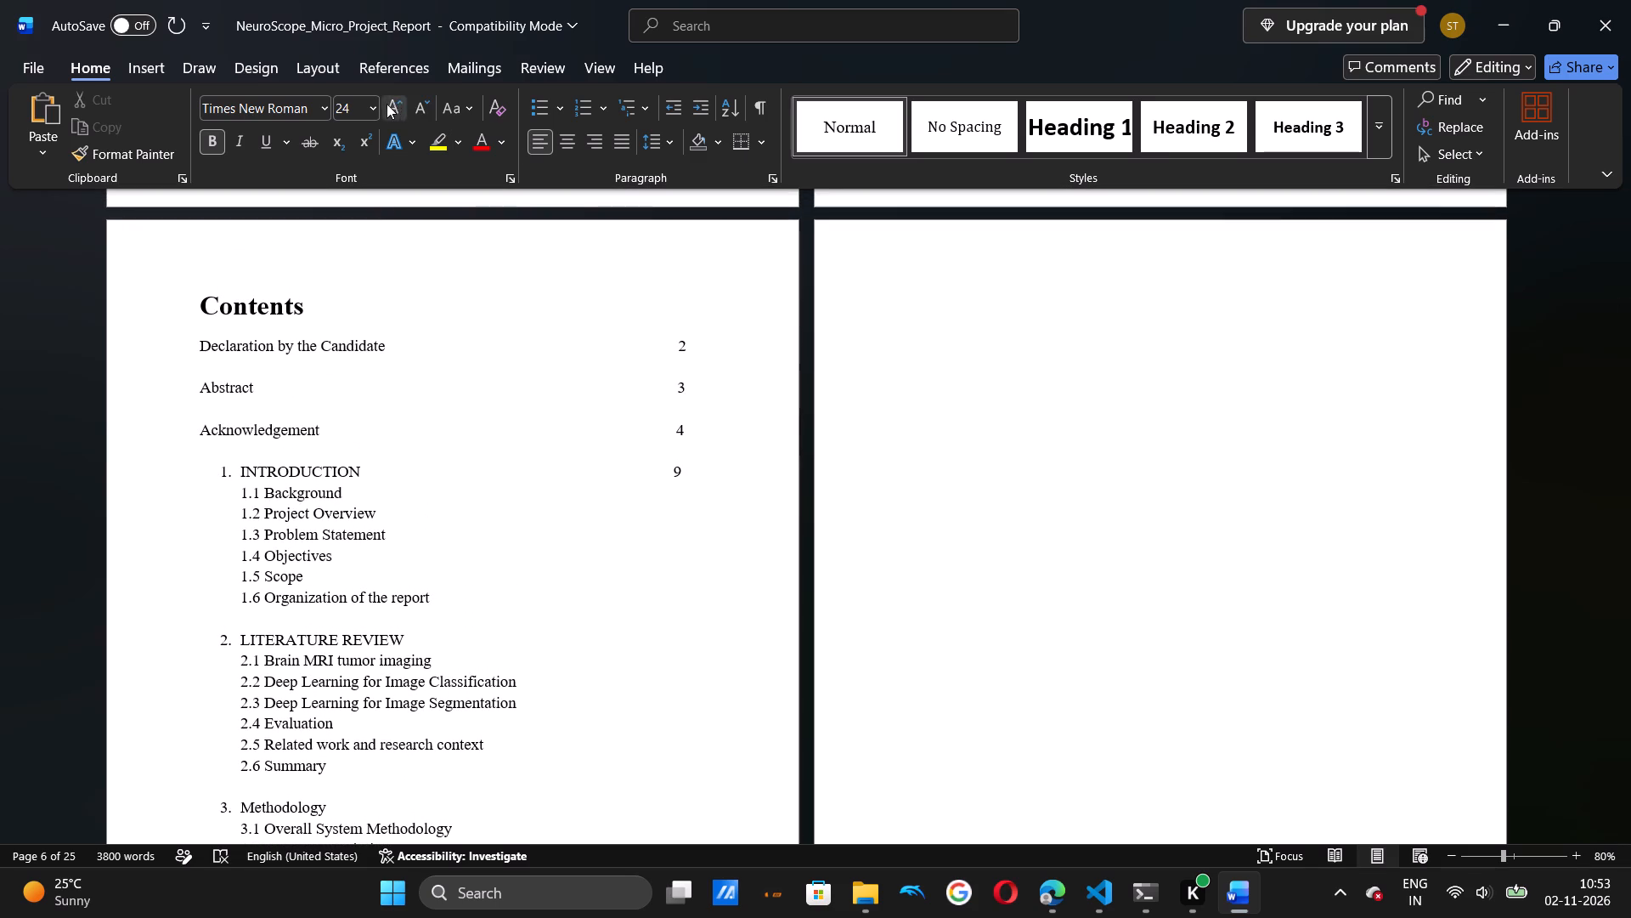
{"action": "left_click", "coordinate": [373, 106]}
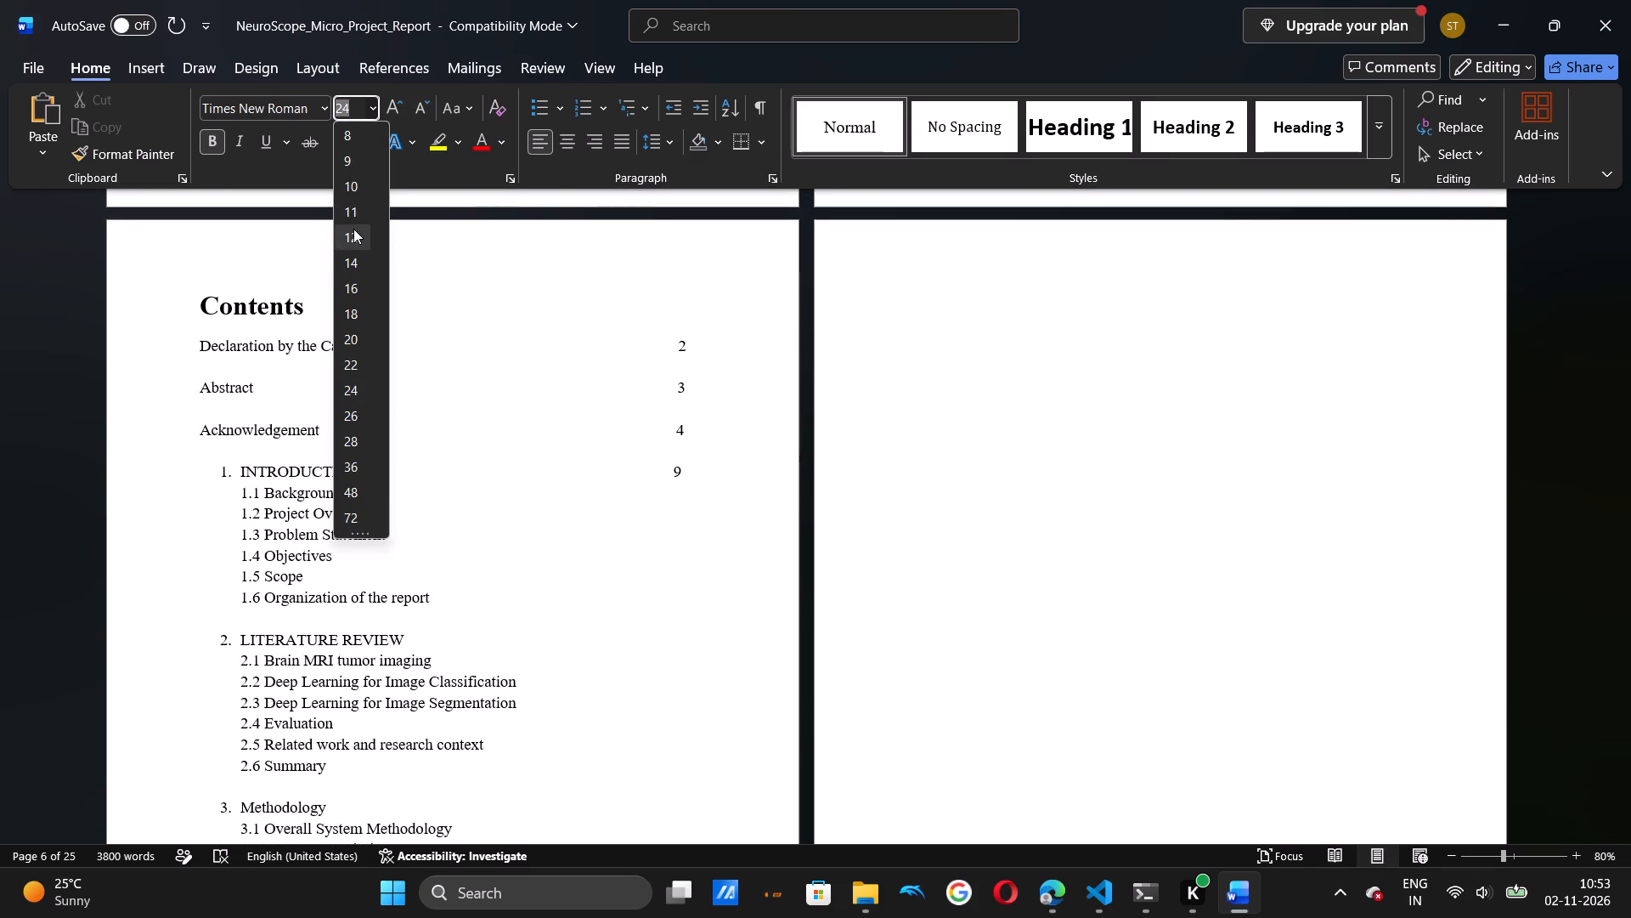
{"action": "left_click", "coordinate": [352, 266]}
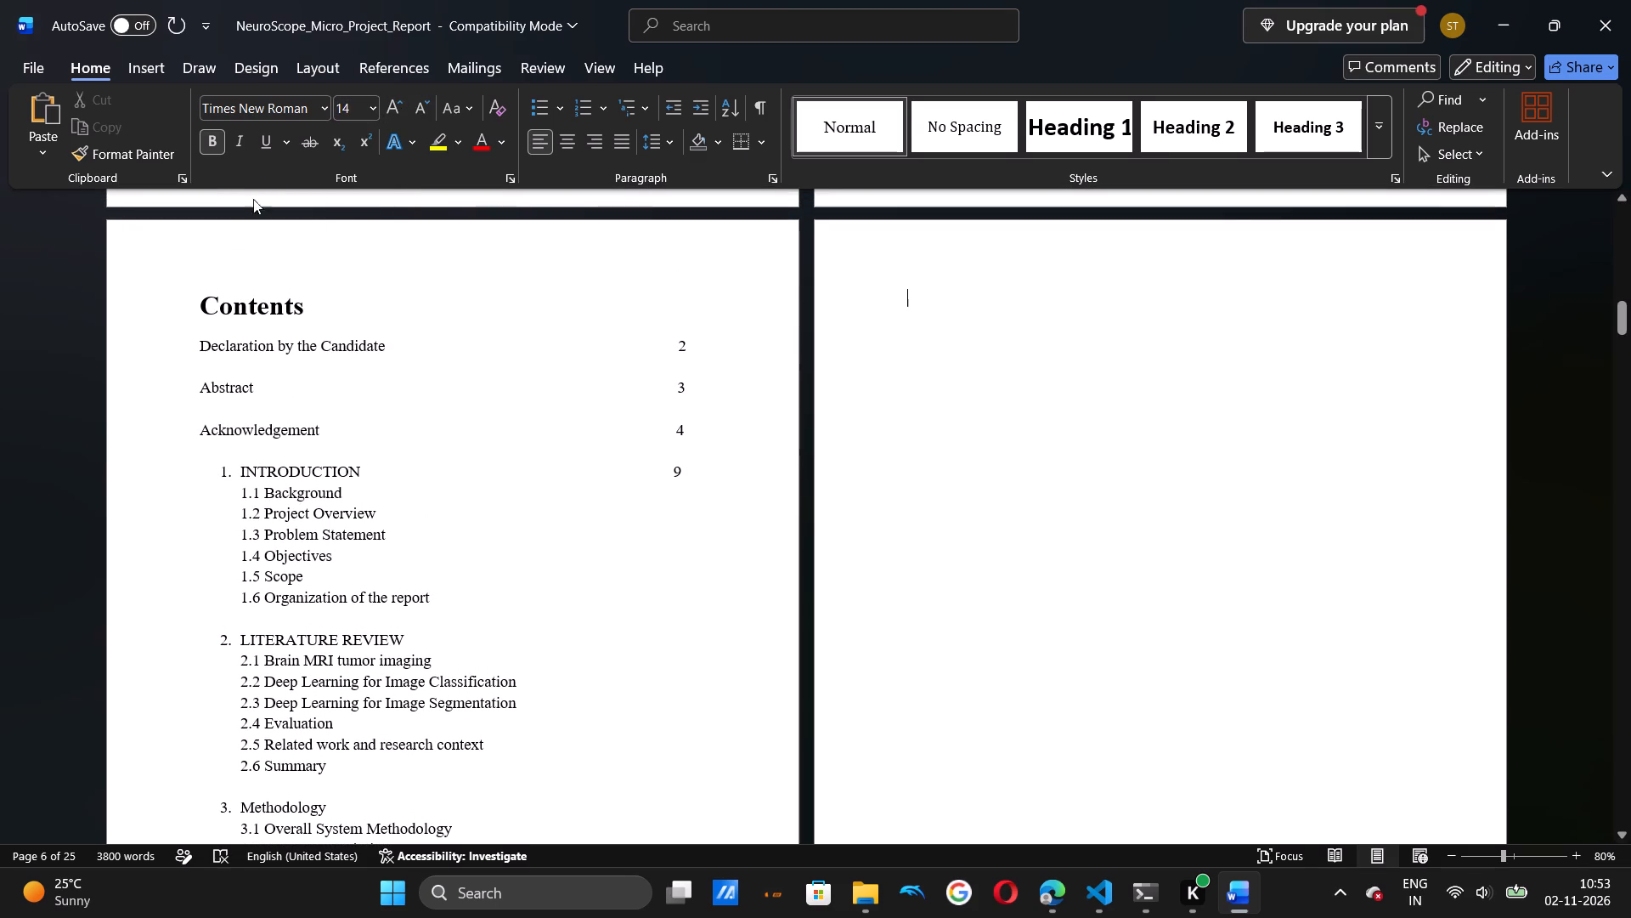
{"action": "left_click", "coordinate": [201, 146]}
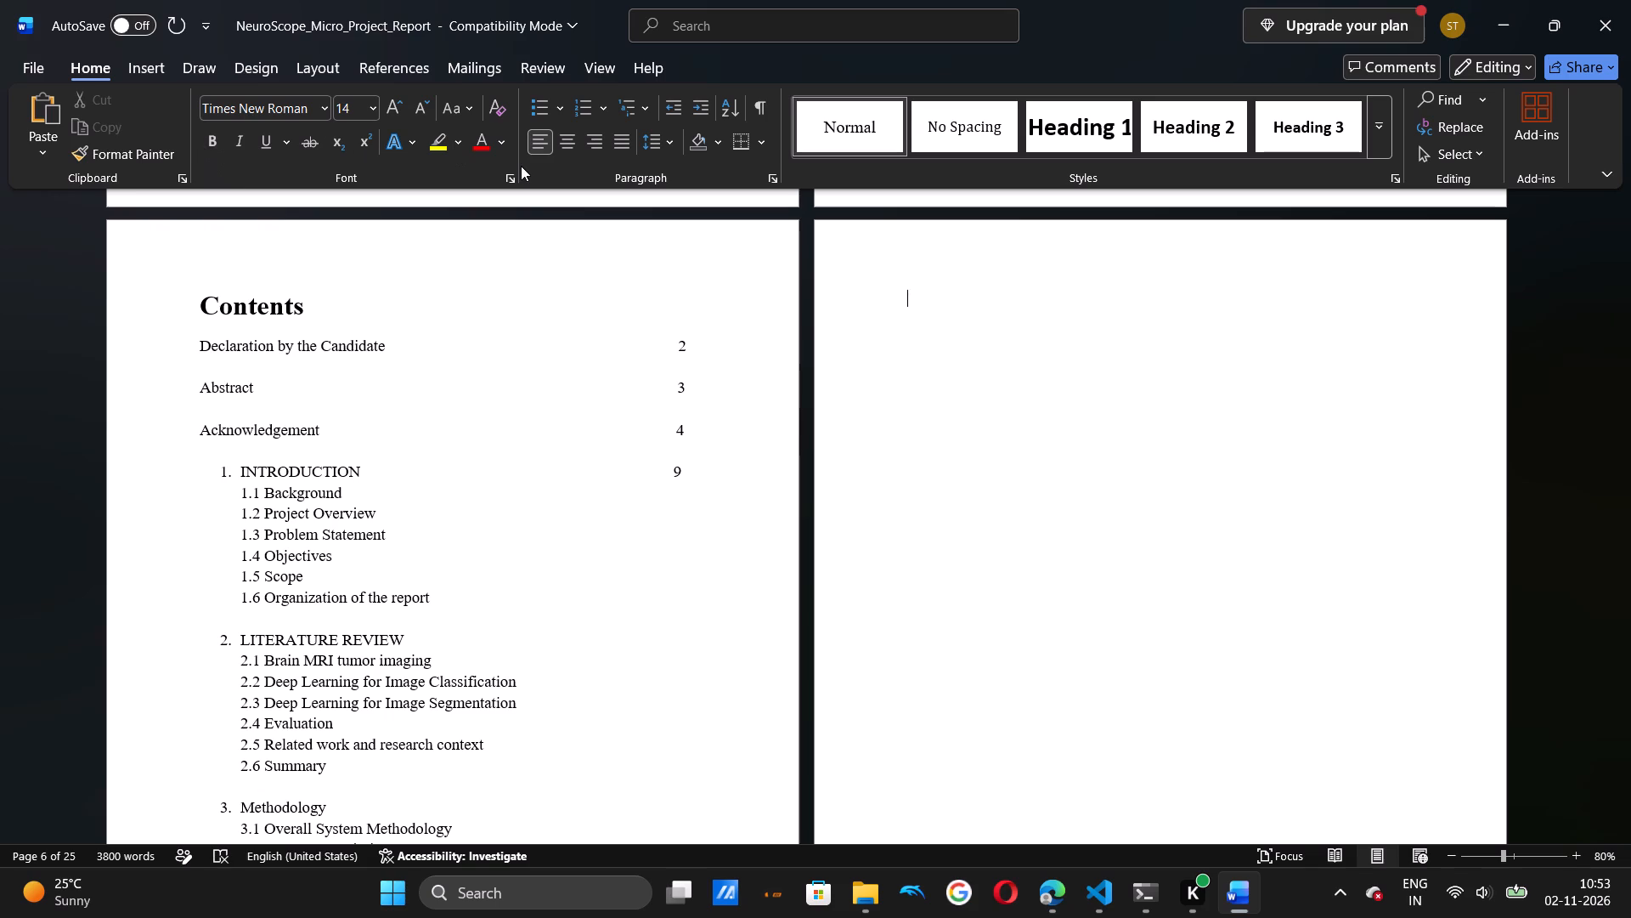
{"action": "type", "text": "4."}
Look through the report body for the Chapter 4 title, its section headings and the chapters' page numbers.
{"action": "scroll", "coordinate": [521, 166], "scroll_direction": "down", "scroll_amount": 2}
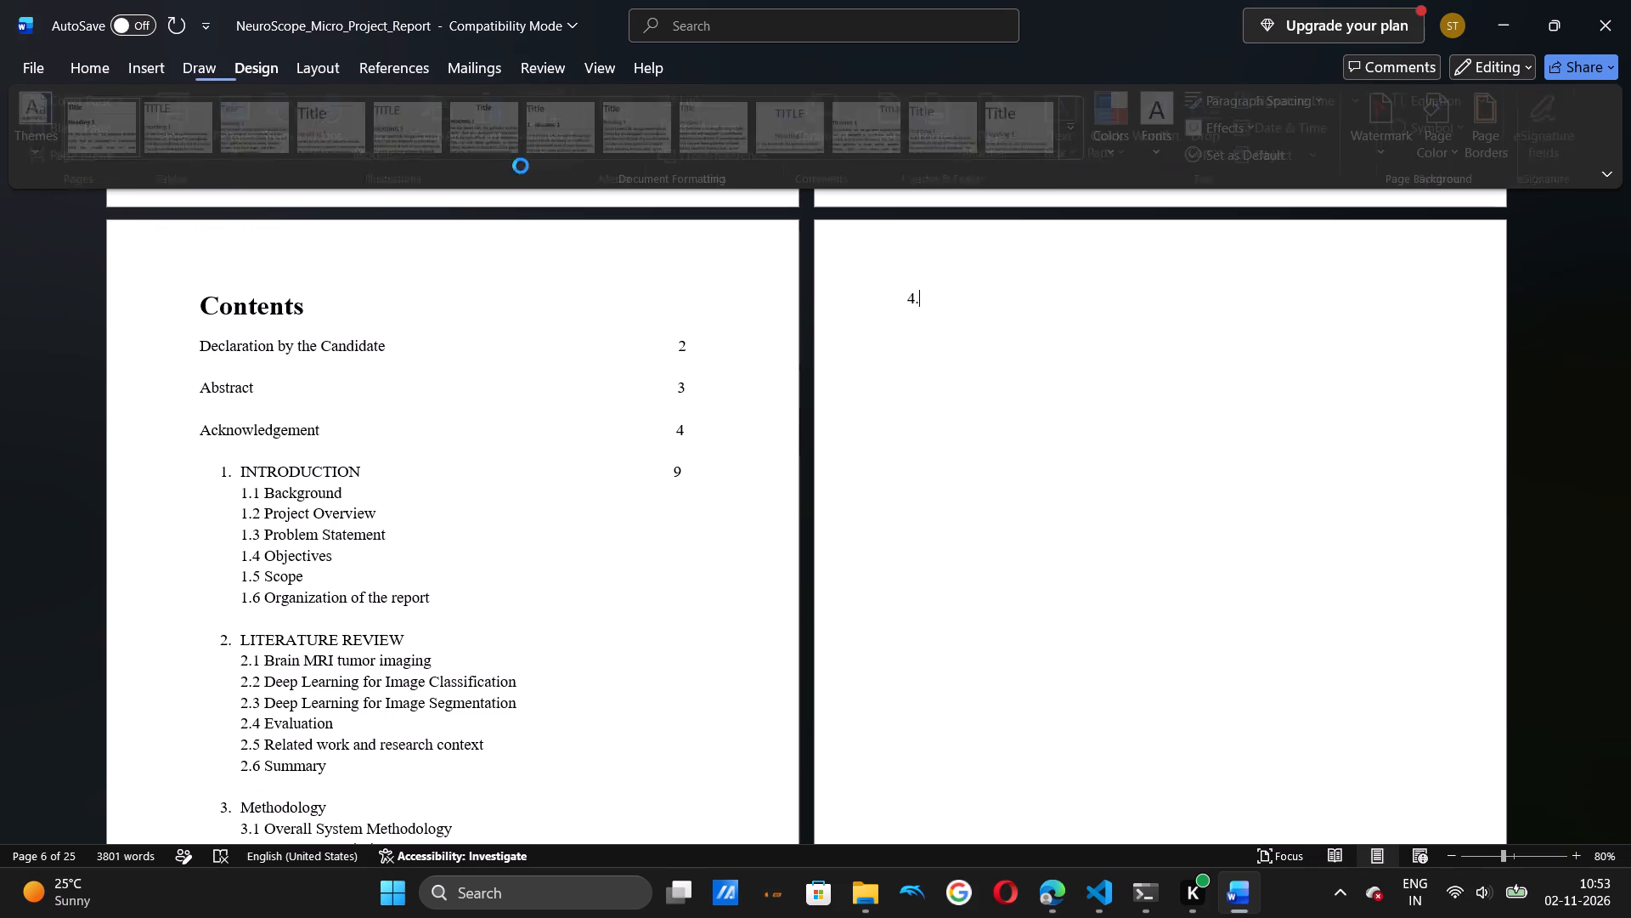
{"action": "scroll", "coordinate": [521, 166], "scroll_direction": "down", "scroll_amount": 3}
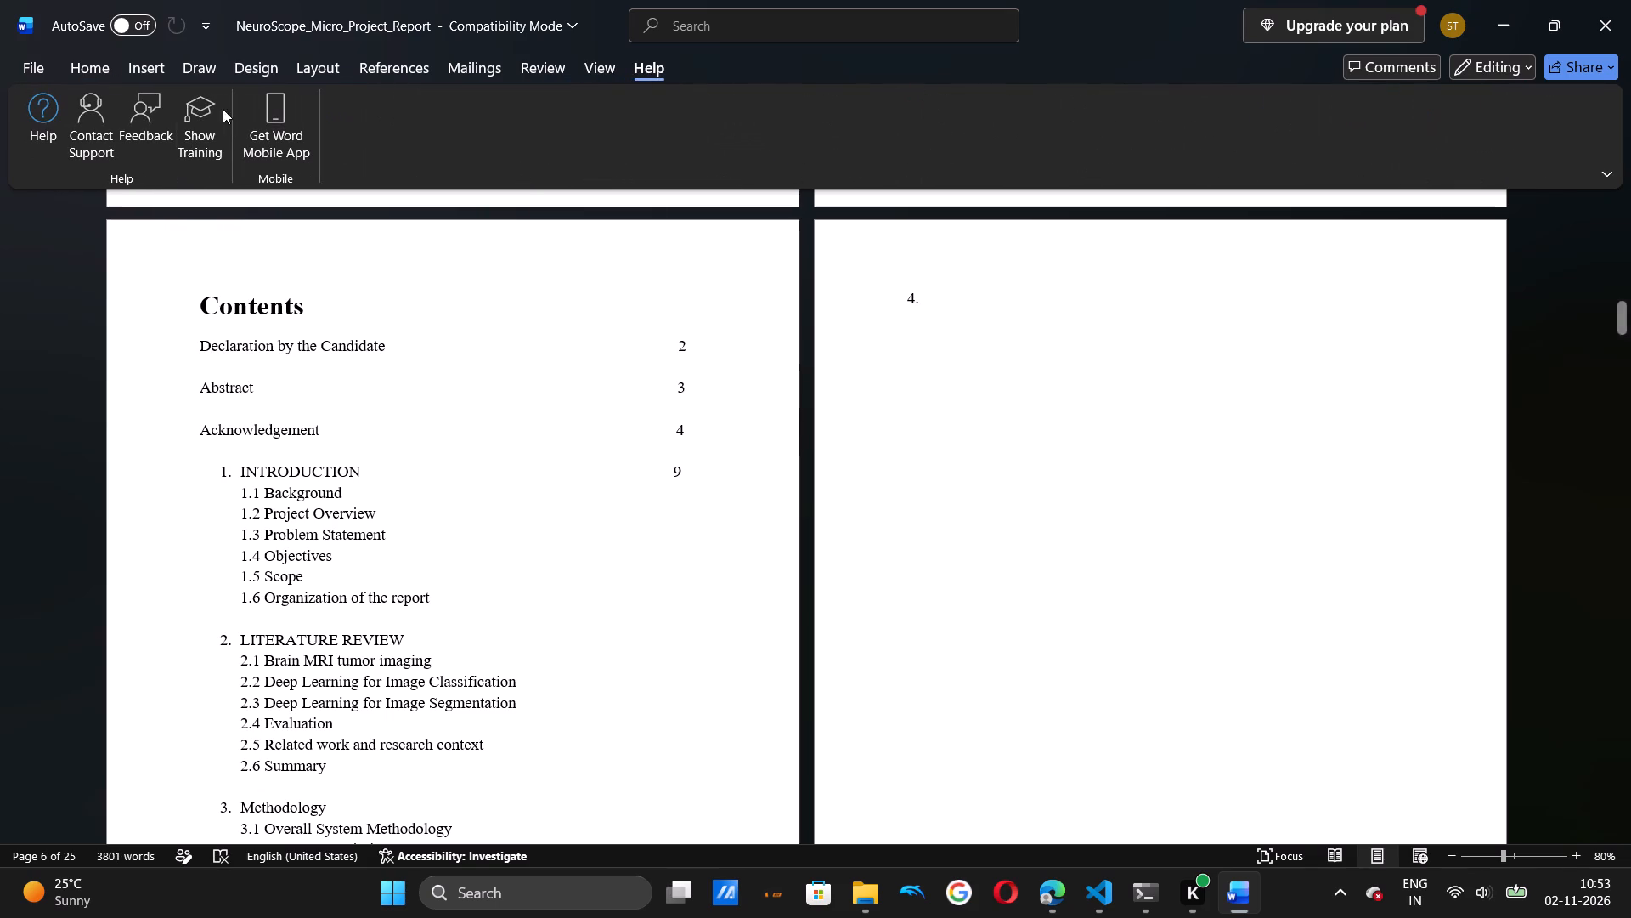
{"action": "left_click", "coordinate": [99, 70]}
{"action": "scroll", "coordinate": [853, 438], "scroll_direction": "down", "scroll_amount": 3}
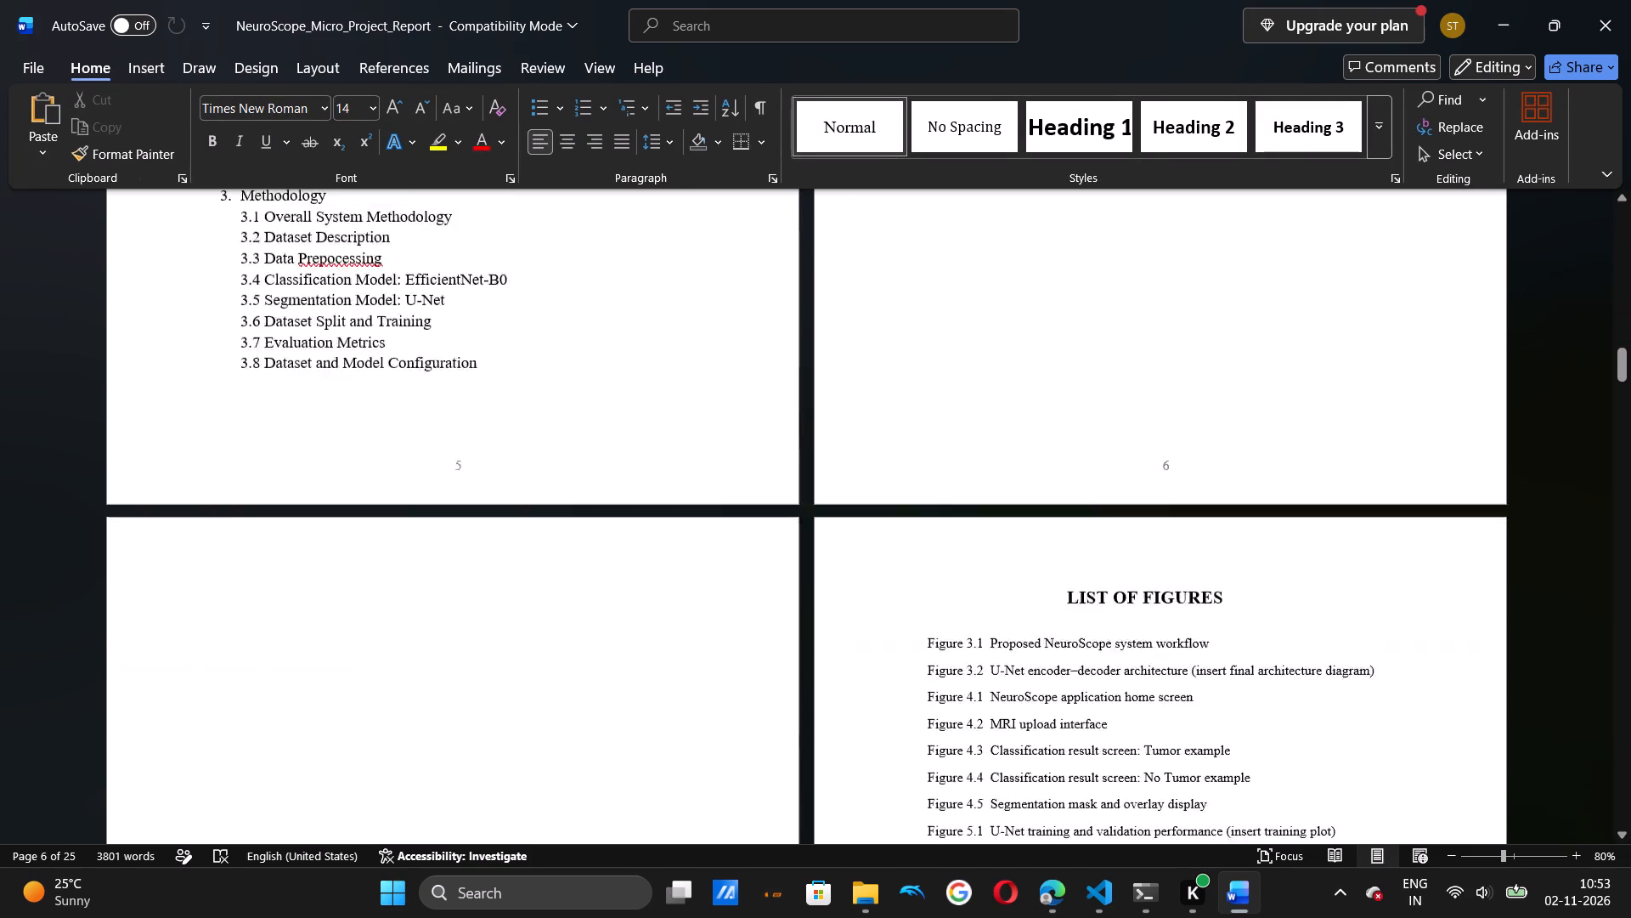
{"action": "scroll", "coordinate": [853, 438], "scroll_direction": "down", "scroll_amount": 7}
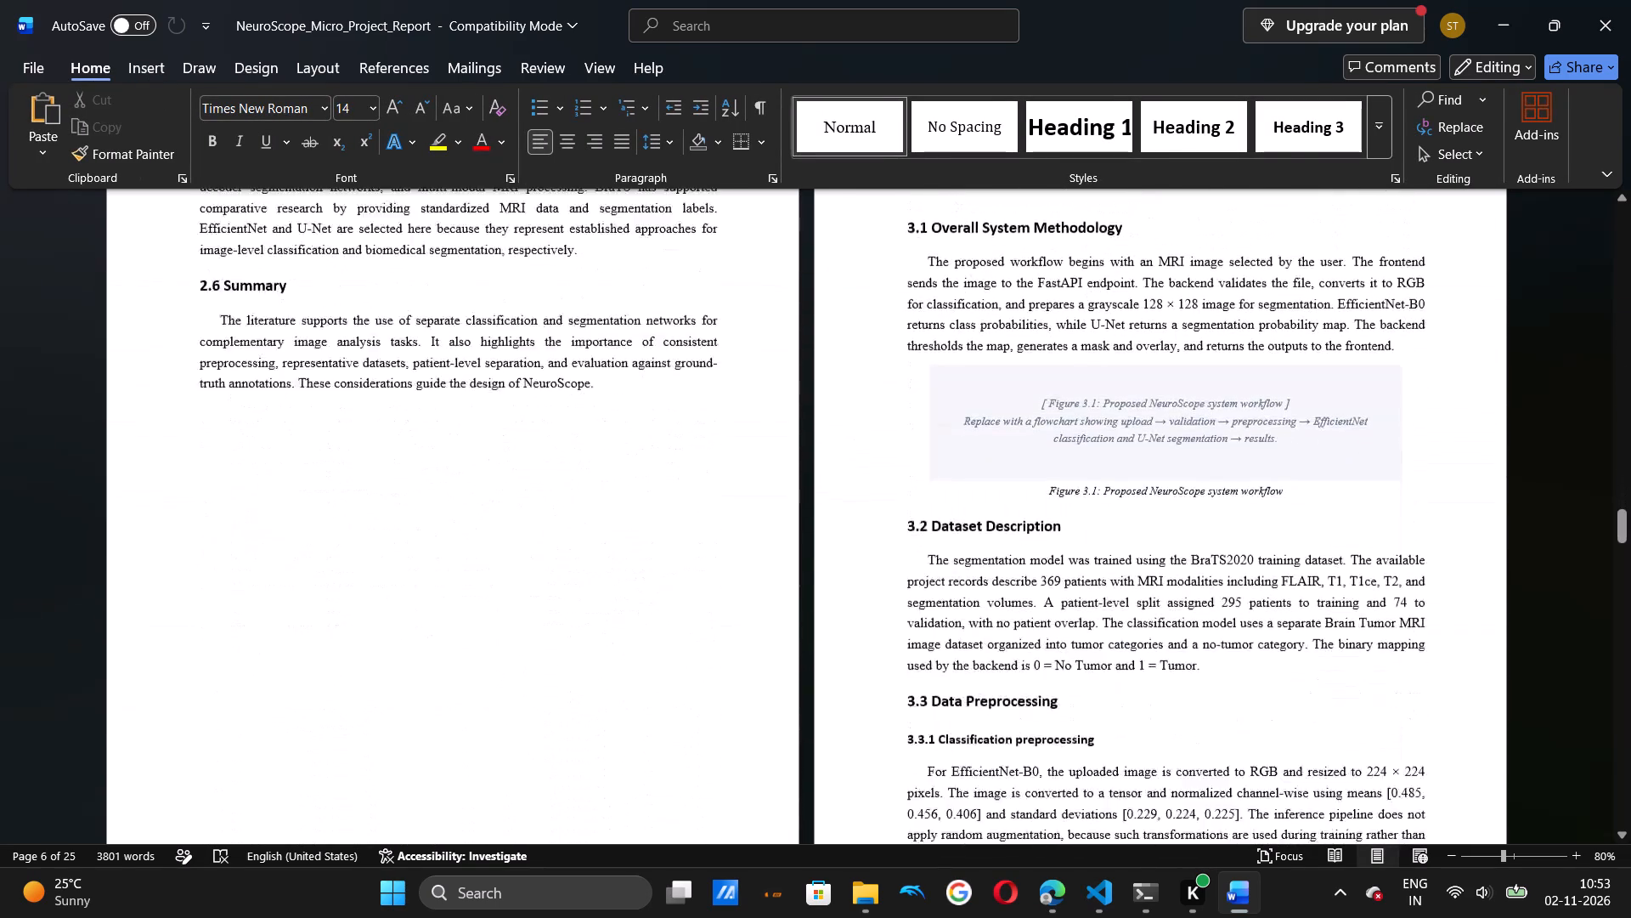
{"action": "scroll", "coordinate": [853, 438], "scroll_direction": "down", "scroll_amount": 6}
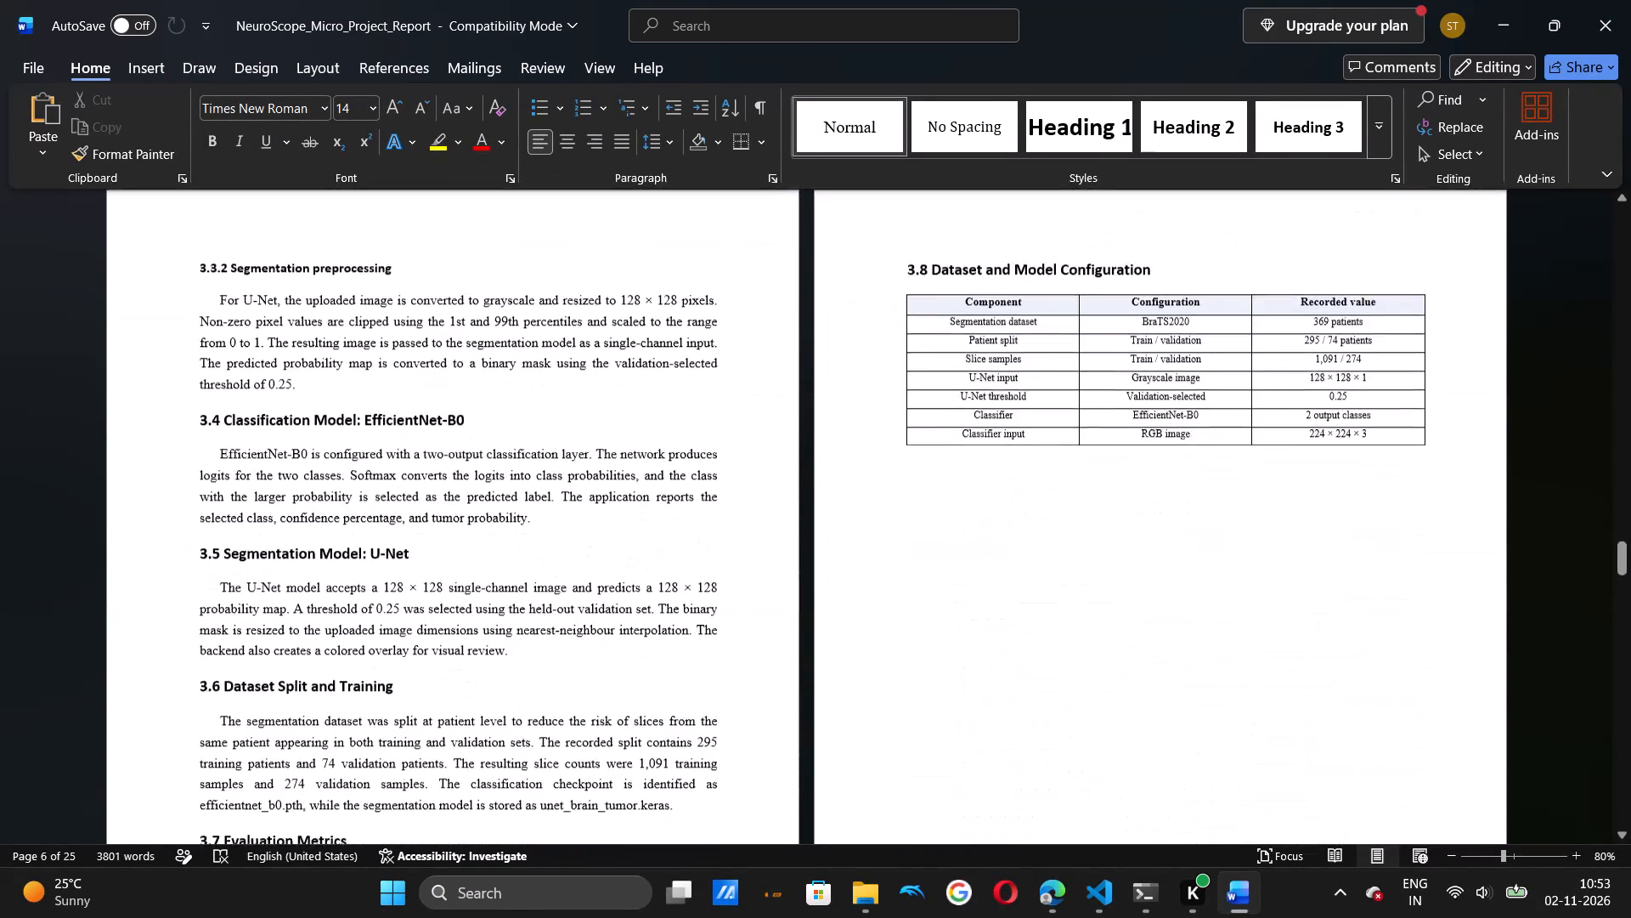
{"action": "scroll", "coordinate": [853, 438], "scroll_direction": "down", "scroll_amount": 3}
{"action": "scroll", "coordinate": [853, 438], "scroll_direction": "down", "scroll_amount": 1, "text": "ctrl"}
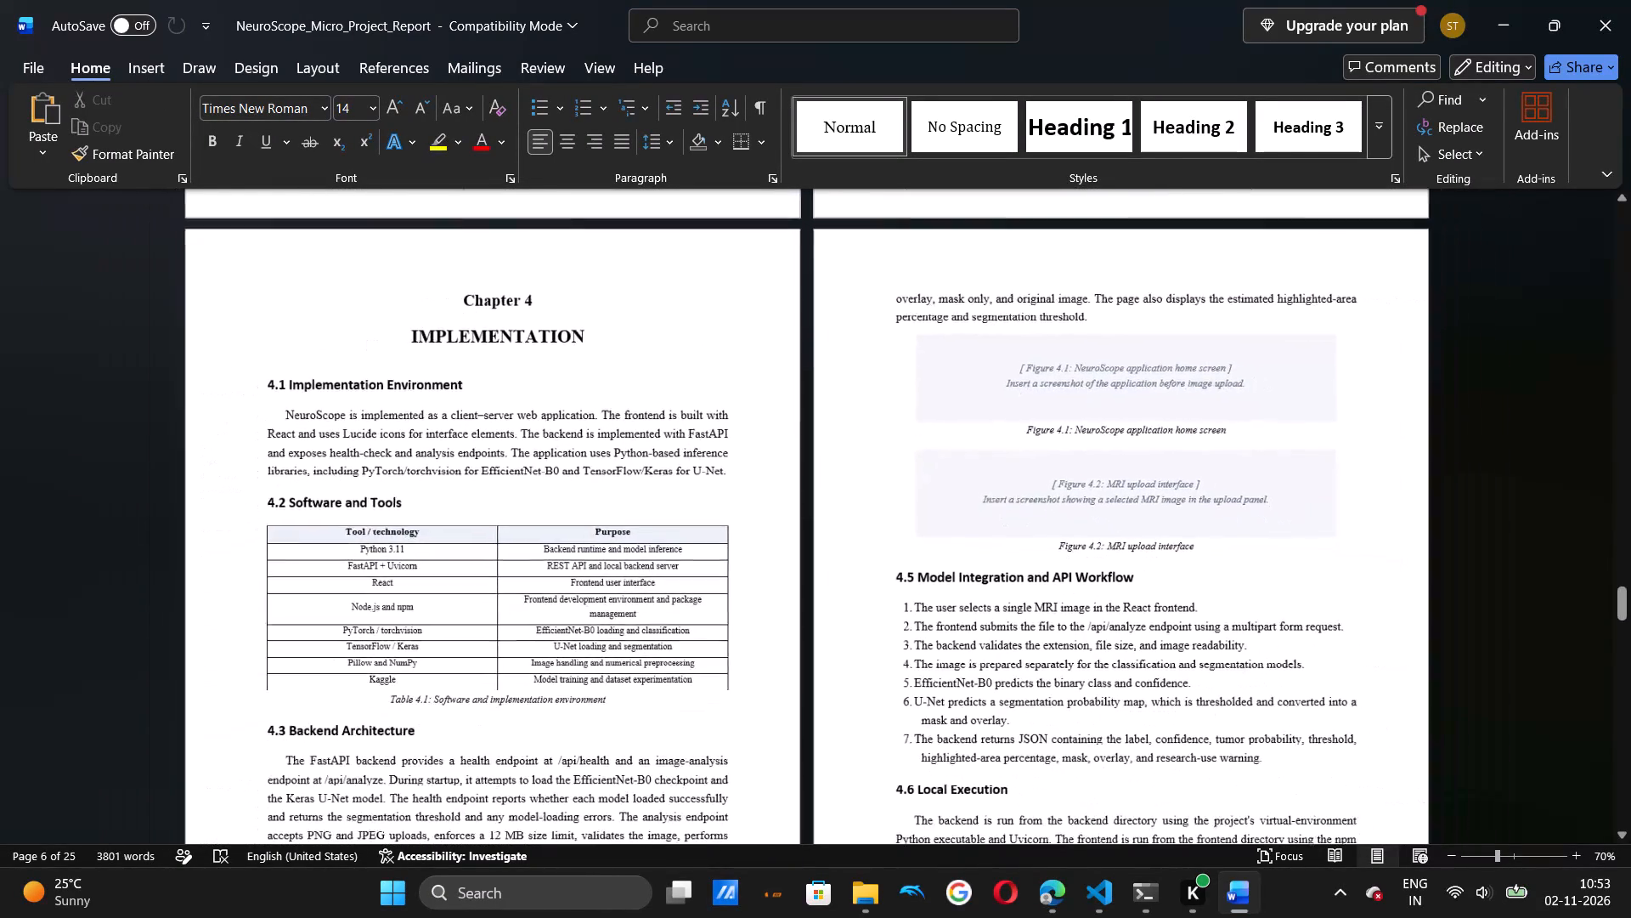
{"action": "scroll", "coordinate": [853, 438], "scroll_direction": "down", "scroll_amount": 3, "text": "ctrl"}
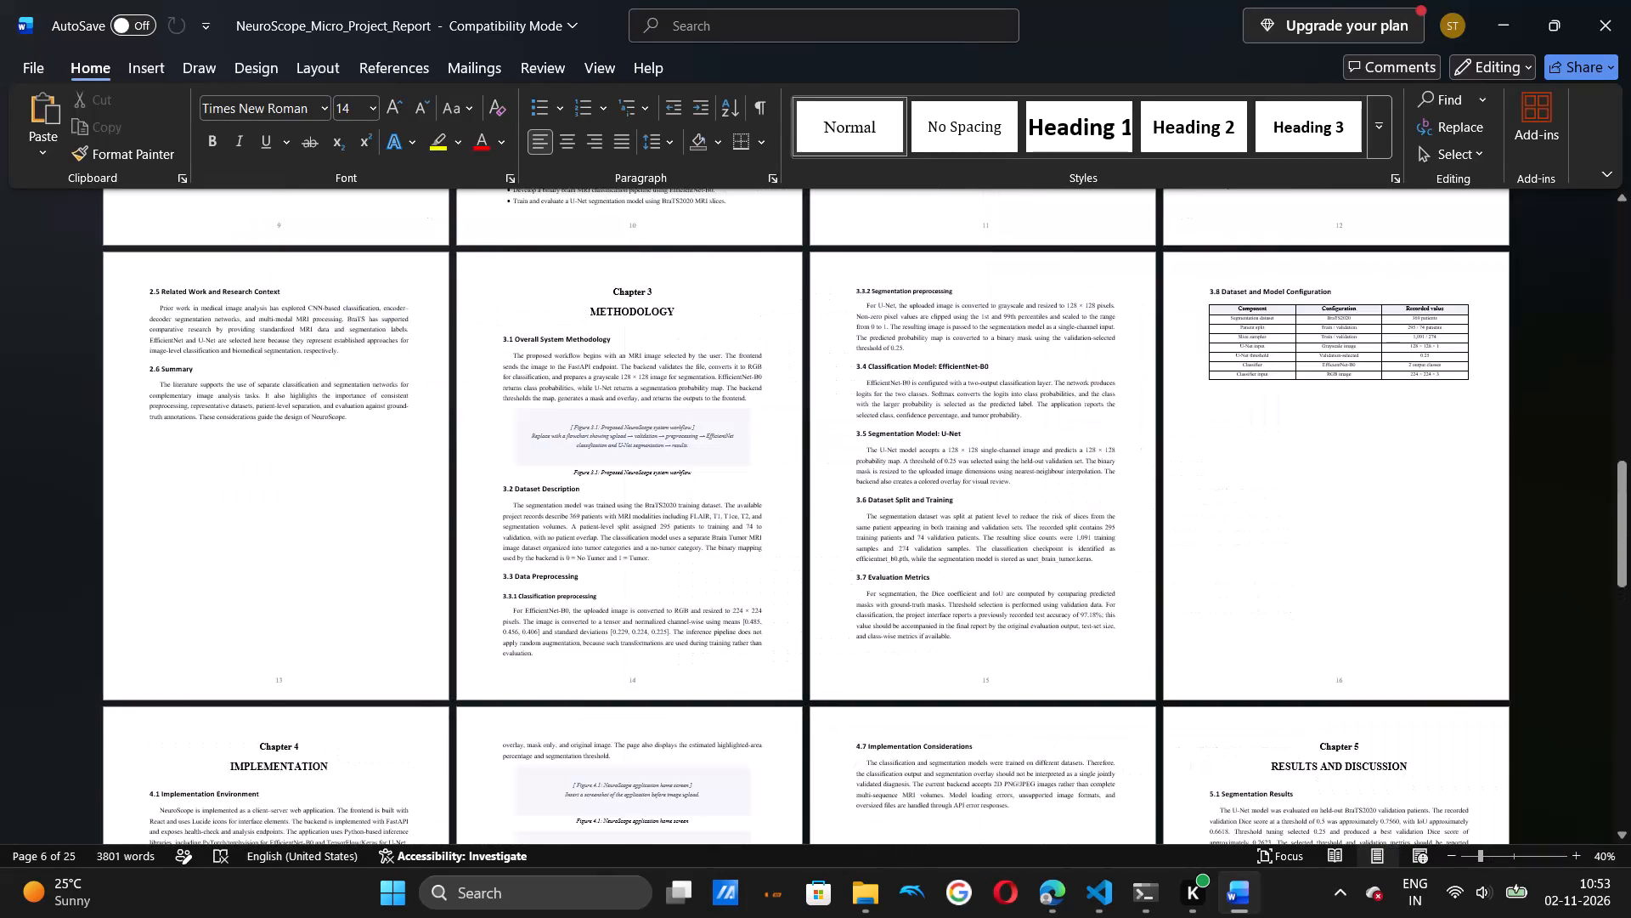
{"action": "scroll", "coordinate": [853, 438], "scroll_direction": "down", "scroll_amount": 2}
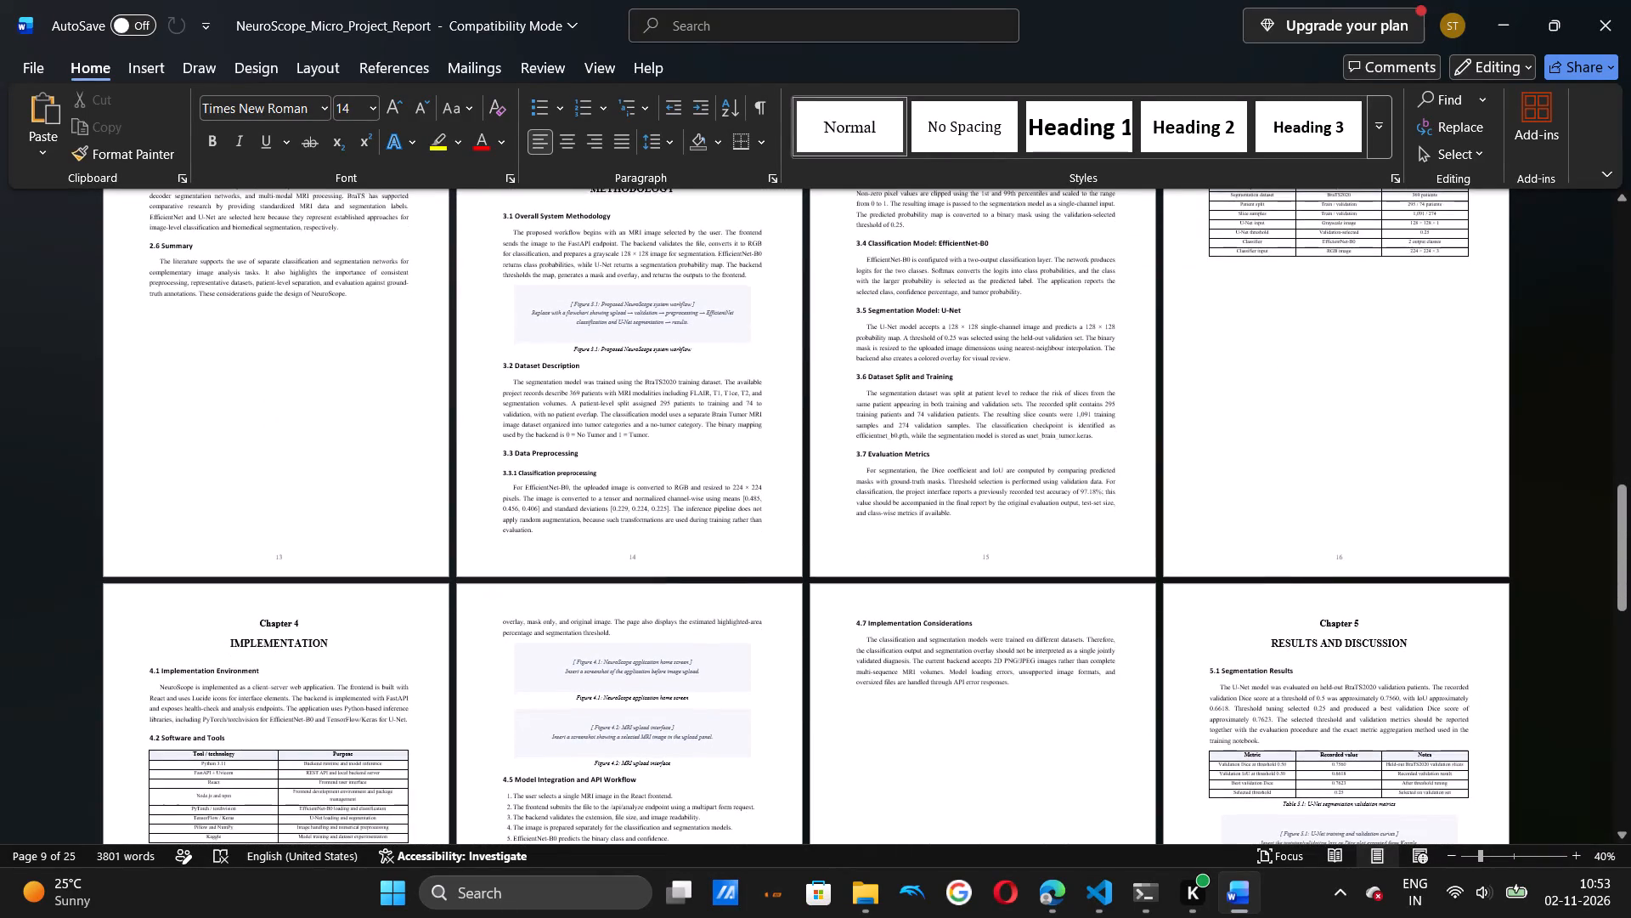
{"action": "scroll", "coordinate": [853, 438], "scroll_direction": "down", "scroll_amount": 4}
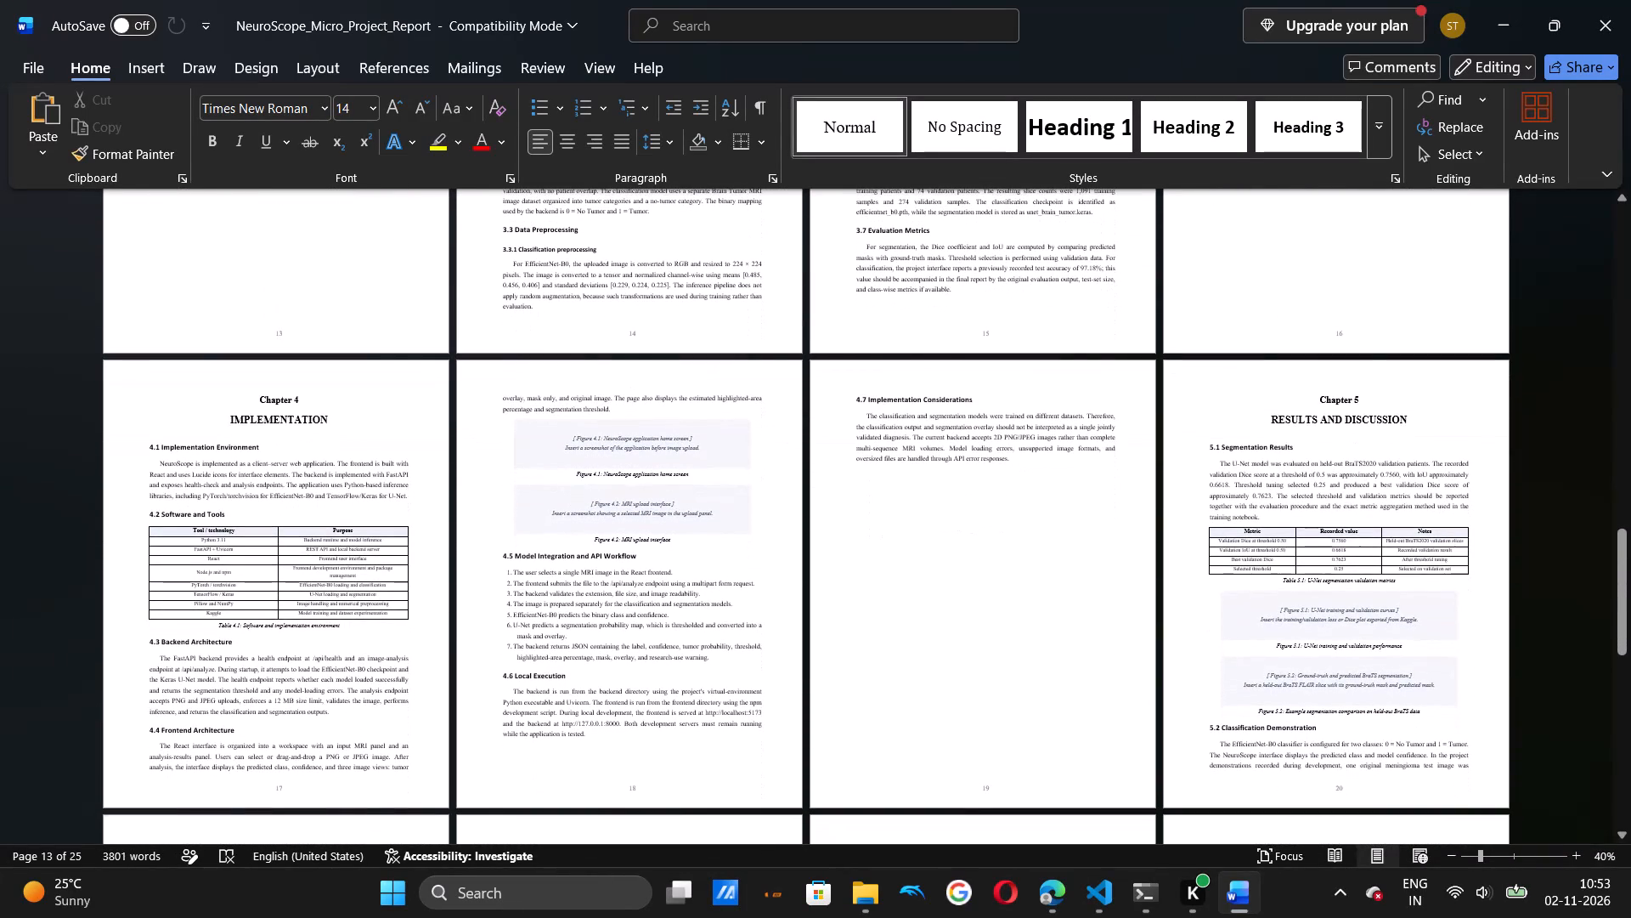
{"action": "scroll", "coordinate": [853, 438], "scroll_direction": "down", "scroll_amount": 1}
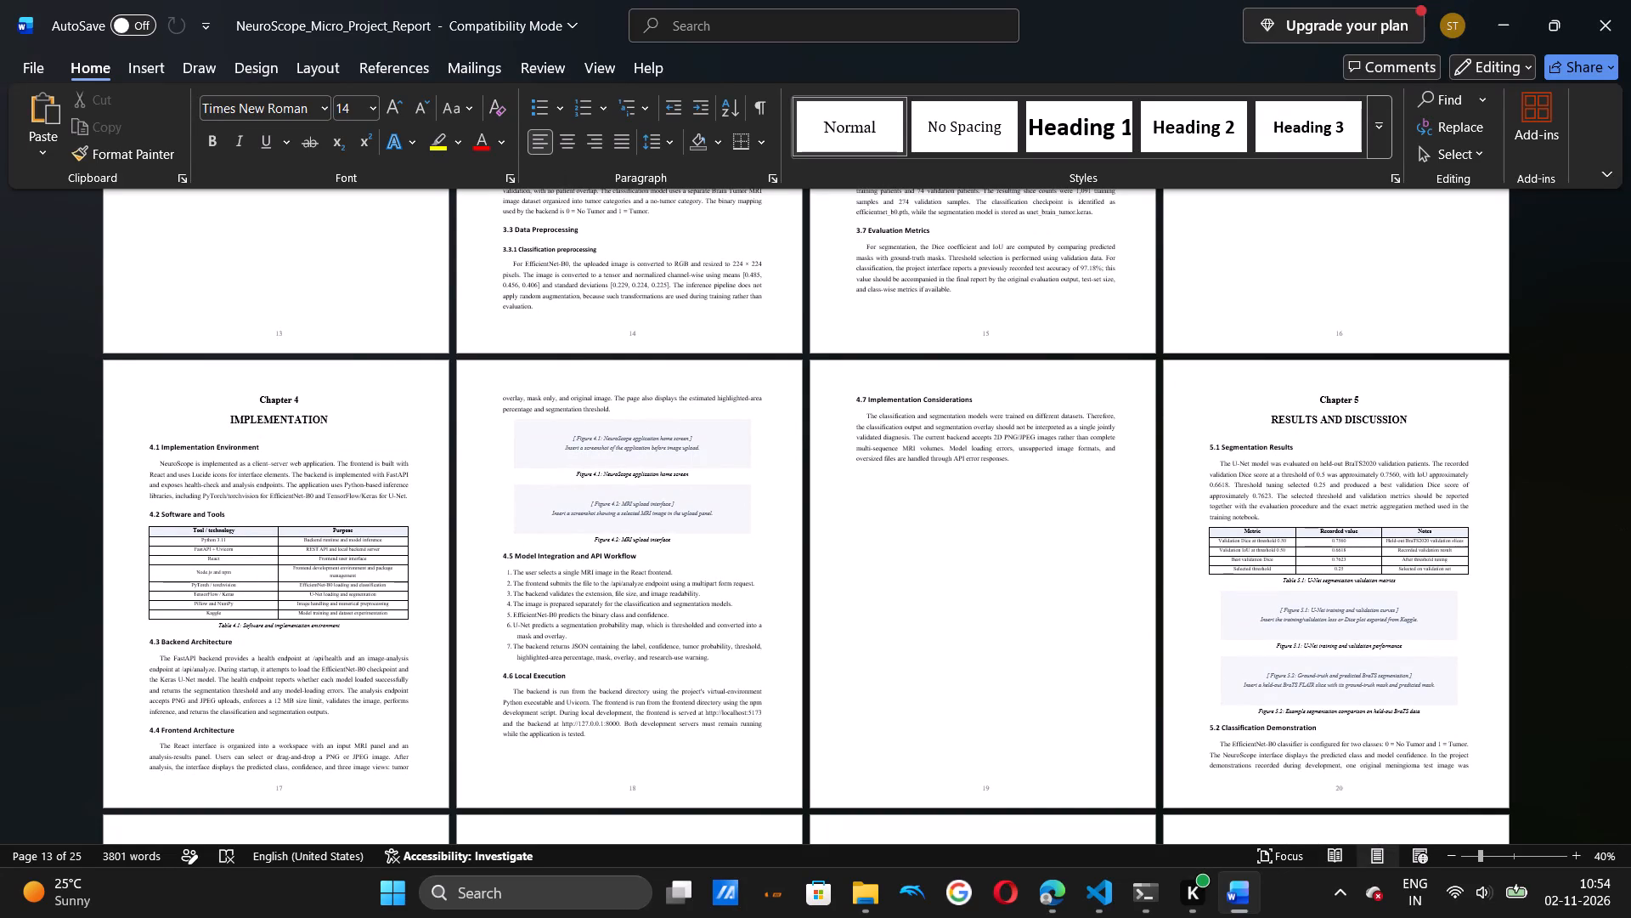
{"action": "scroll", "coordinate": [853, 438], "scroll_direction": "up", "scroll_amount": 7}
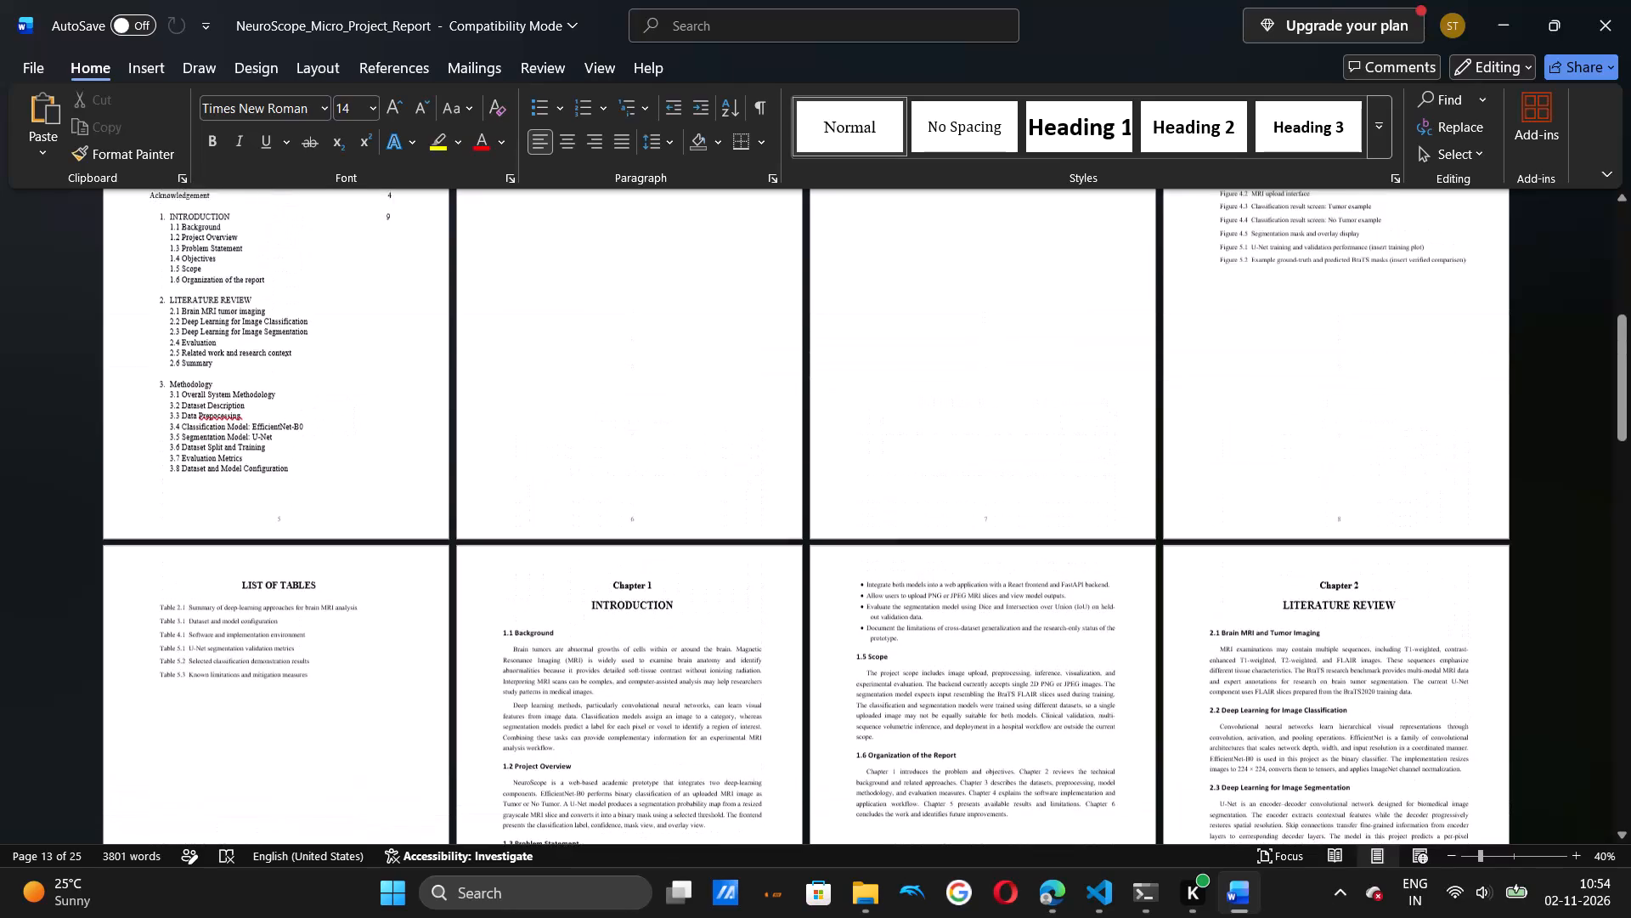
Complete the chapter 4 line on page 6 with the title IMPLEMENTATION and turn it into an indented numbered entry.
{"action": "scroll", "coordinate": [853, 438], "scroll_direction": "up", "scroll_amount": 1}
{"action": "scroll", "coordinate": [519, 319], "scroll_direction": "up", "scroll_amount": 5, "text": "ctrl"}
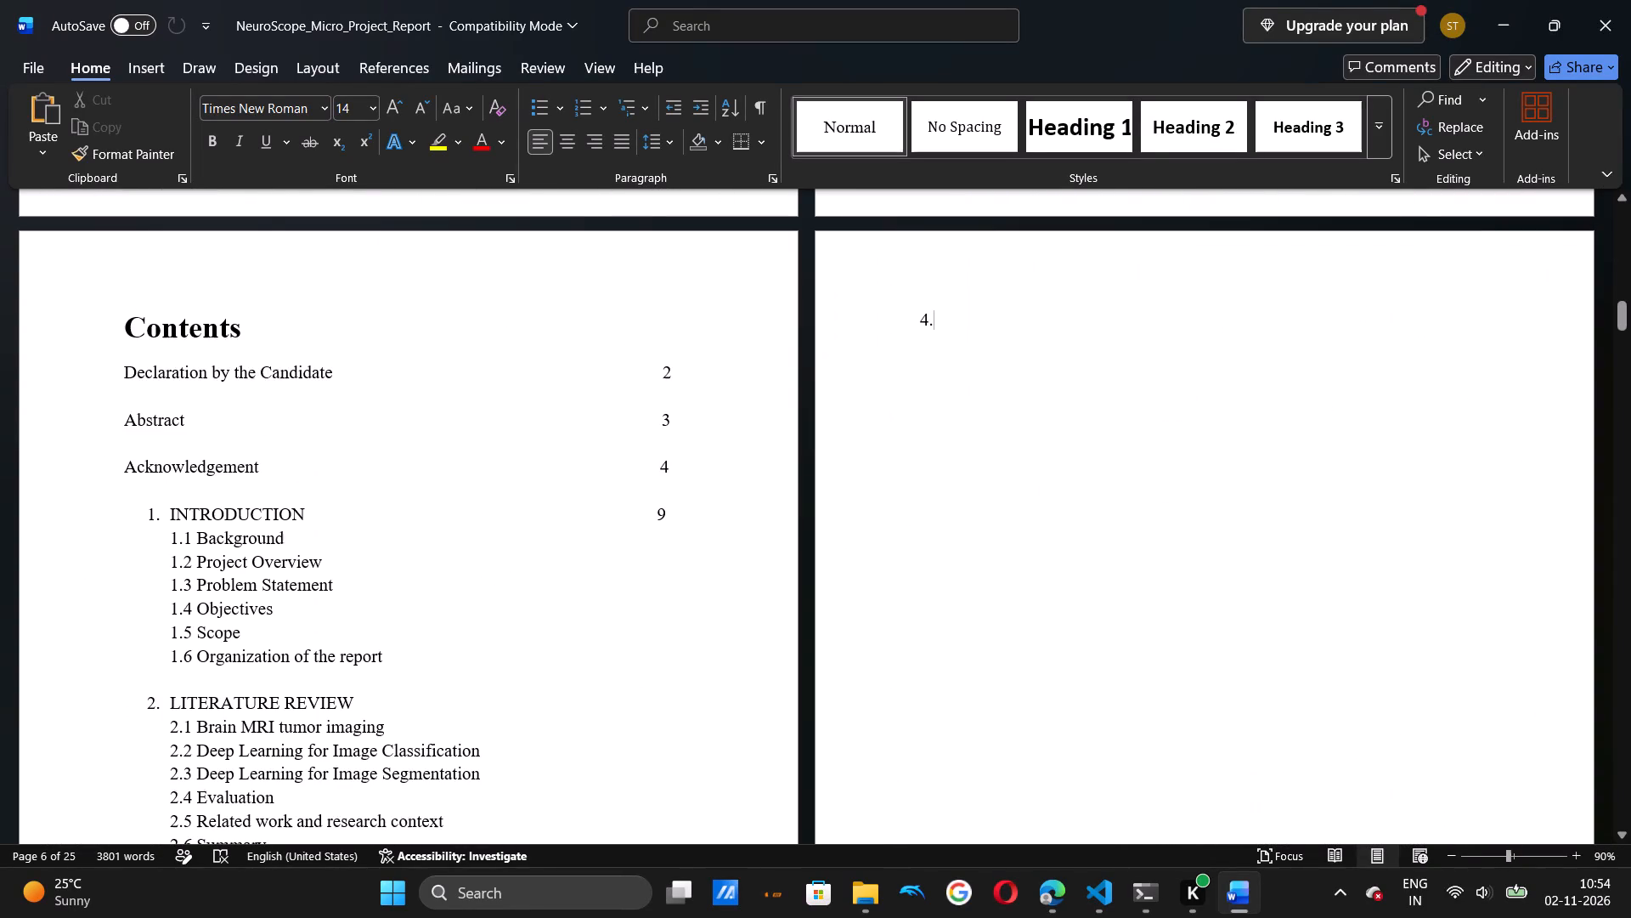
{"action": "left_click", "coordinate": [293, 503]}
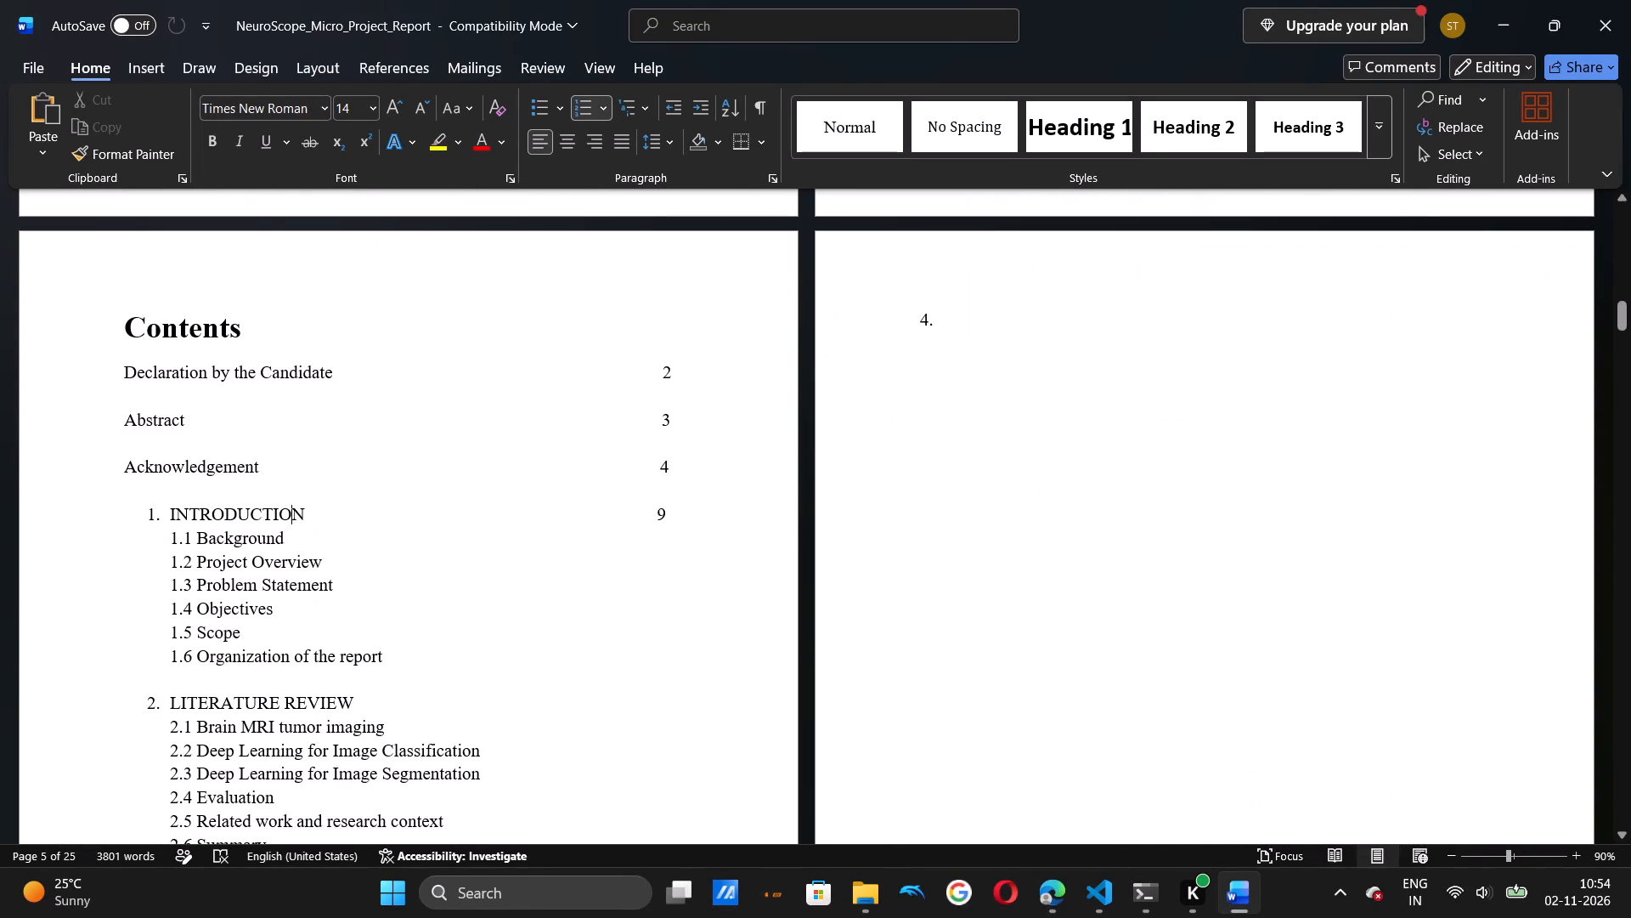
{"action": "left_click", "coordinate": [952, 312]}
{"action": "type", "text": "IMPLE"}
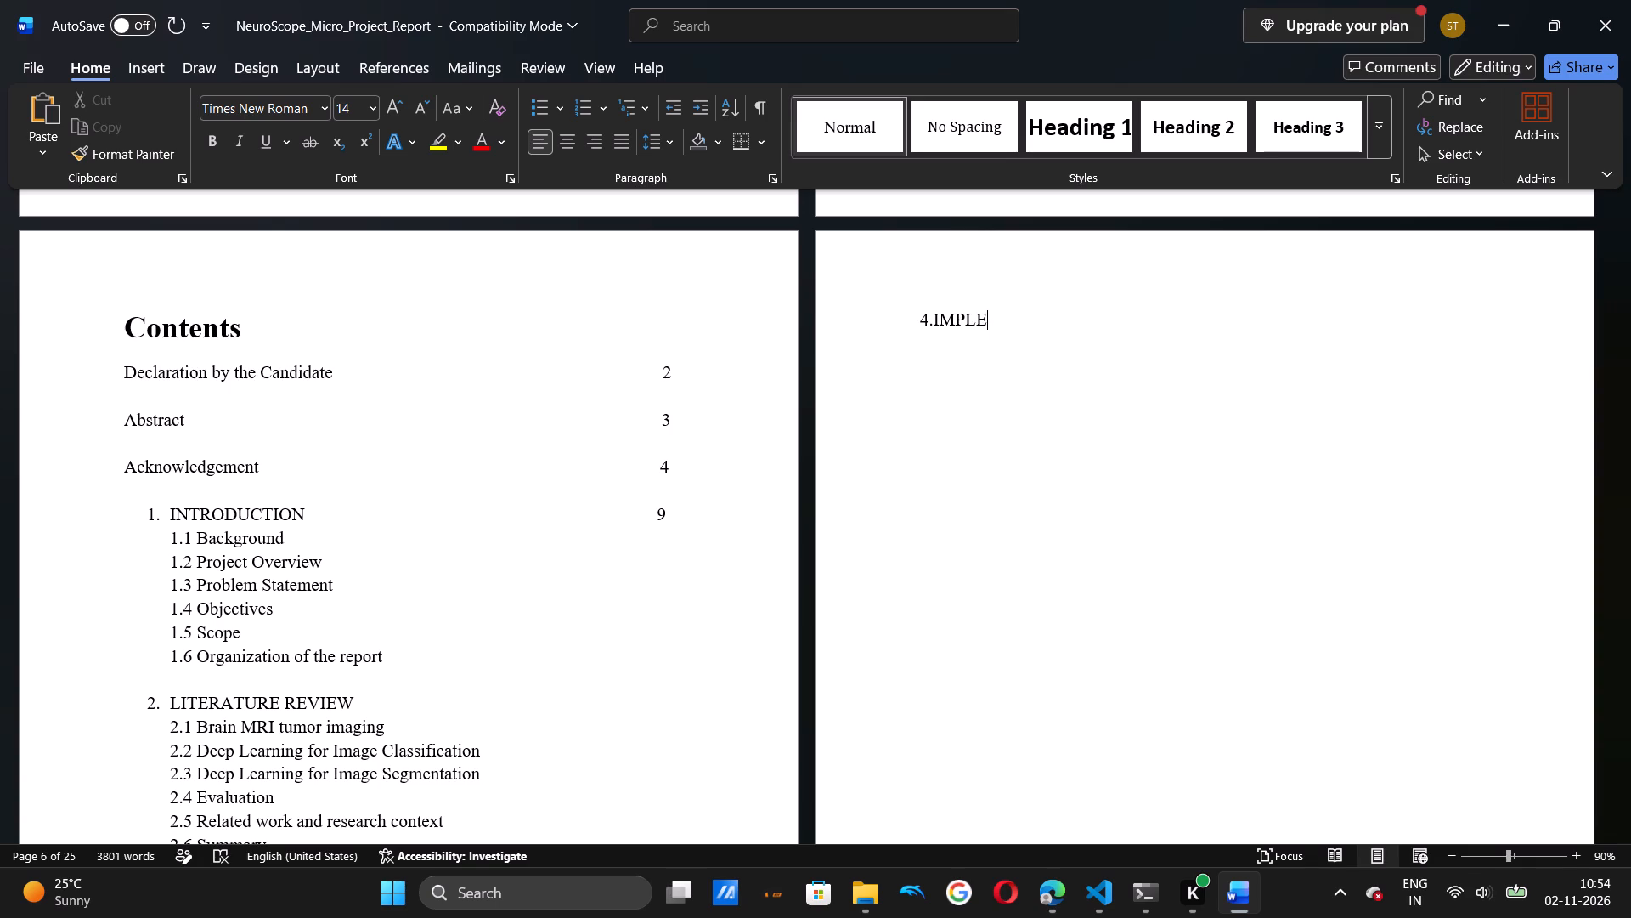
{"action": "type", "text": "MENTAT"}
{"action": "type", "text": "ION"}
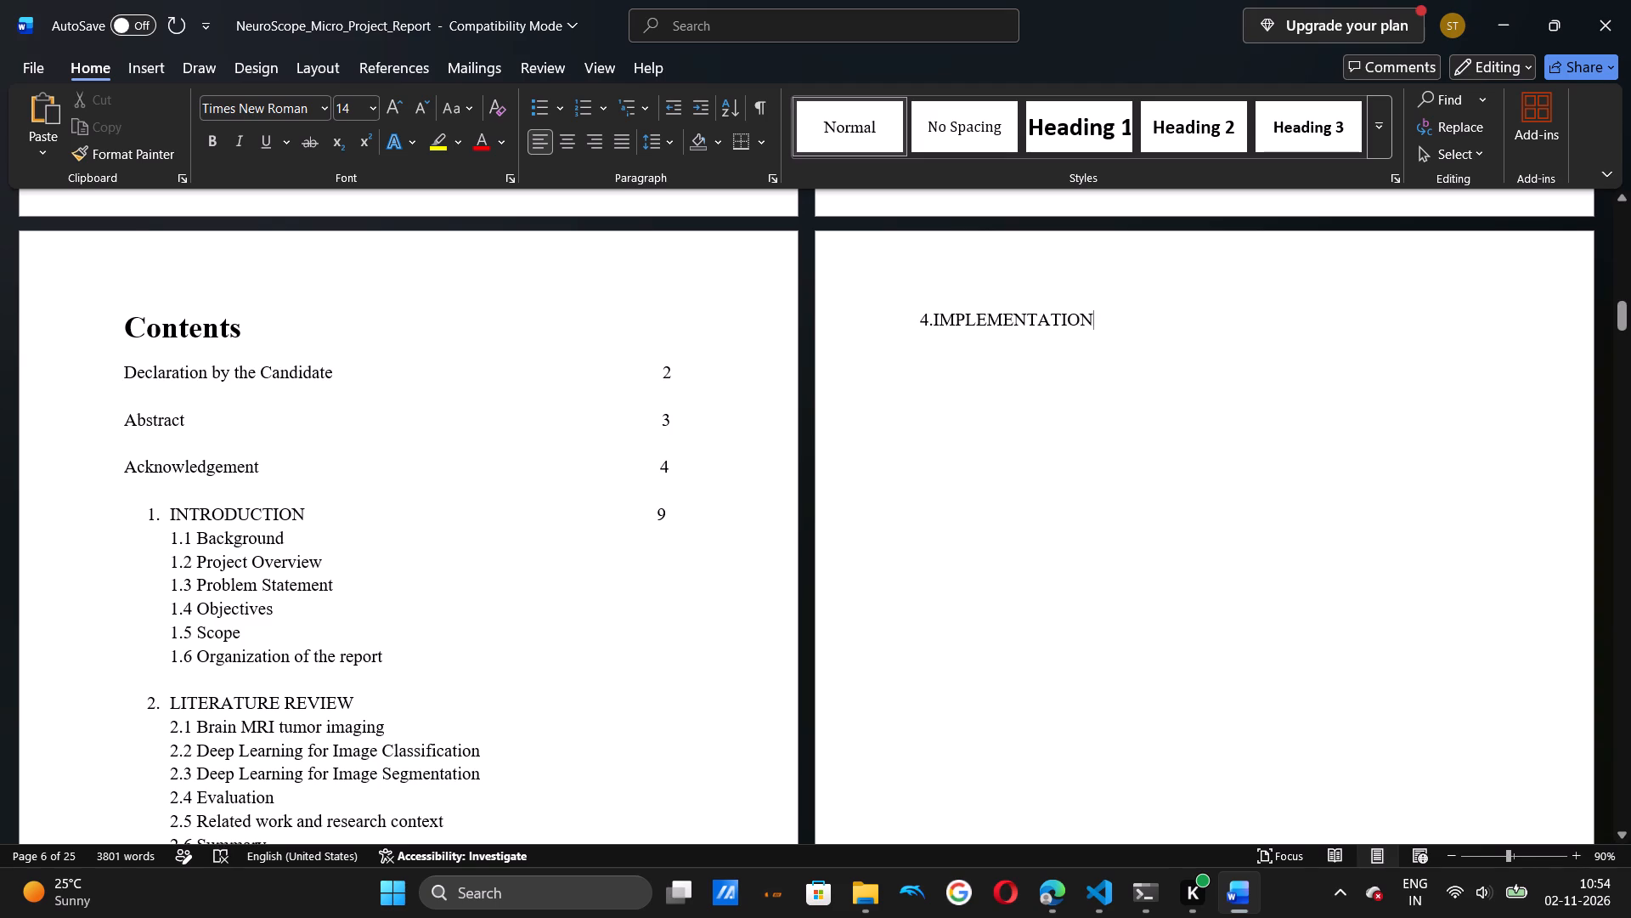
{"action": "left_click", "coordinate": [932, 319]}
{"action": "key", "text": "space"}
{"action": "key", "text": "space"}
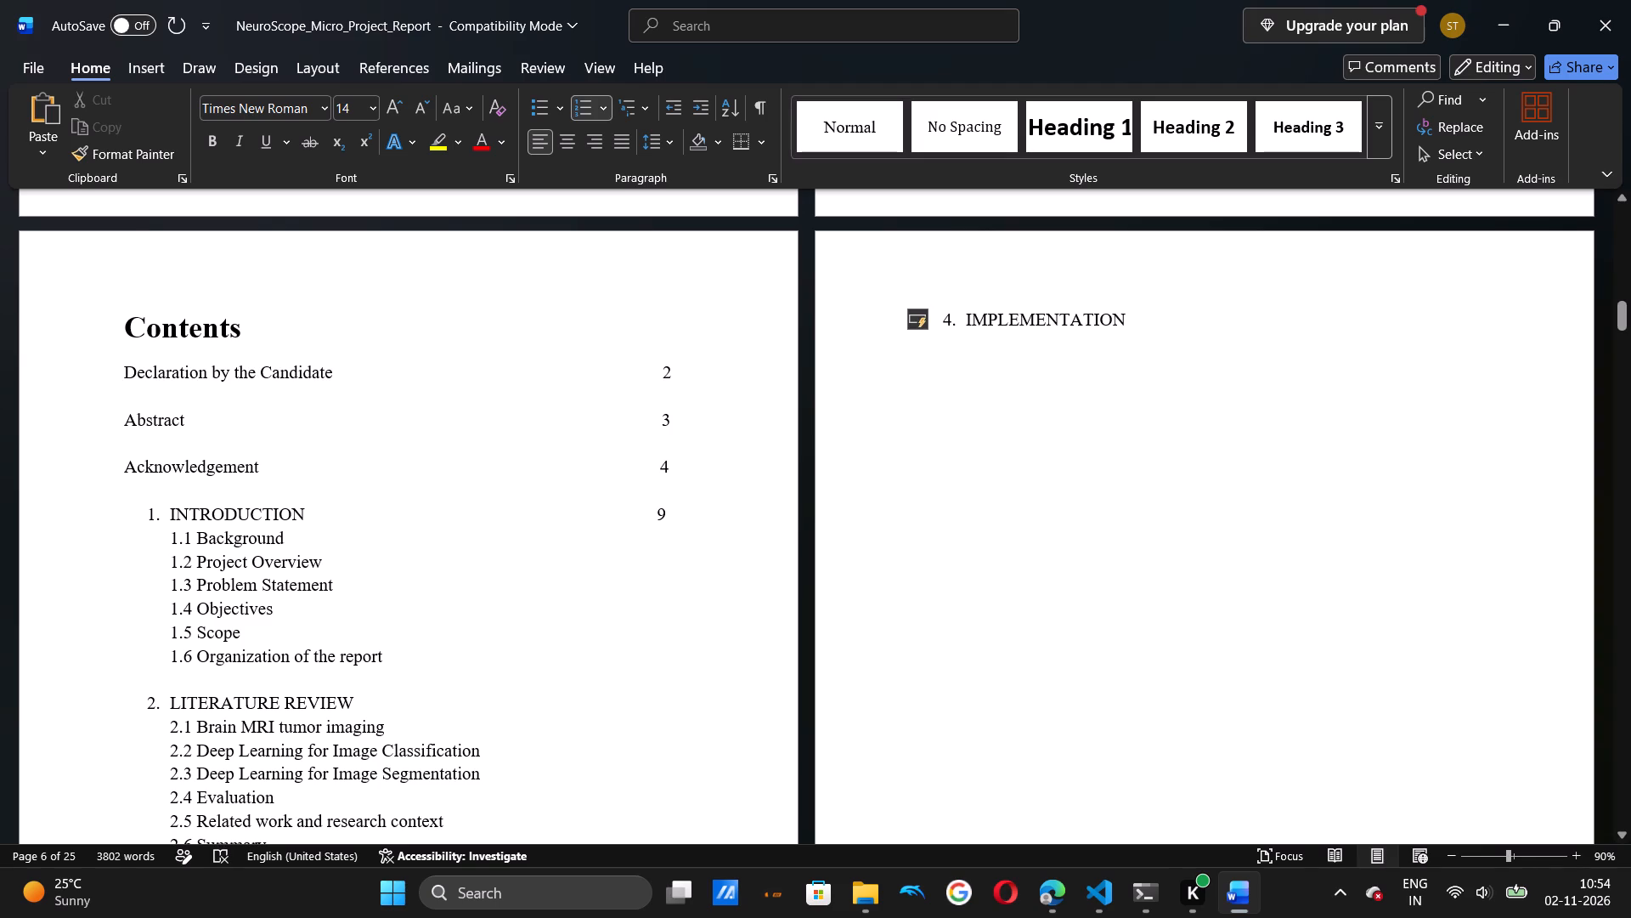
Add the sub-entry "4.1 Implementation Environment" beneath IMPLEMENTATION, without an automatic list number.
{"action": "left_click", "coordinate": [1140, 314]}
{"action": "key", "text": "Return"}
{"action": "key", "text": "BackSpace"}
{"action": "key", "text": "4"}
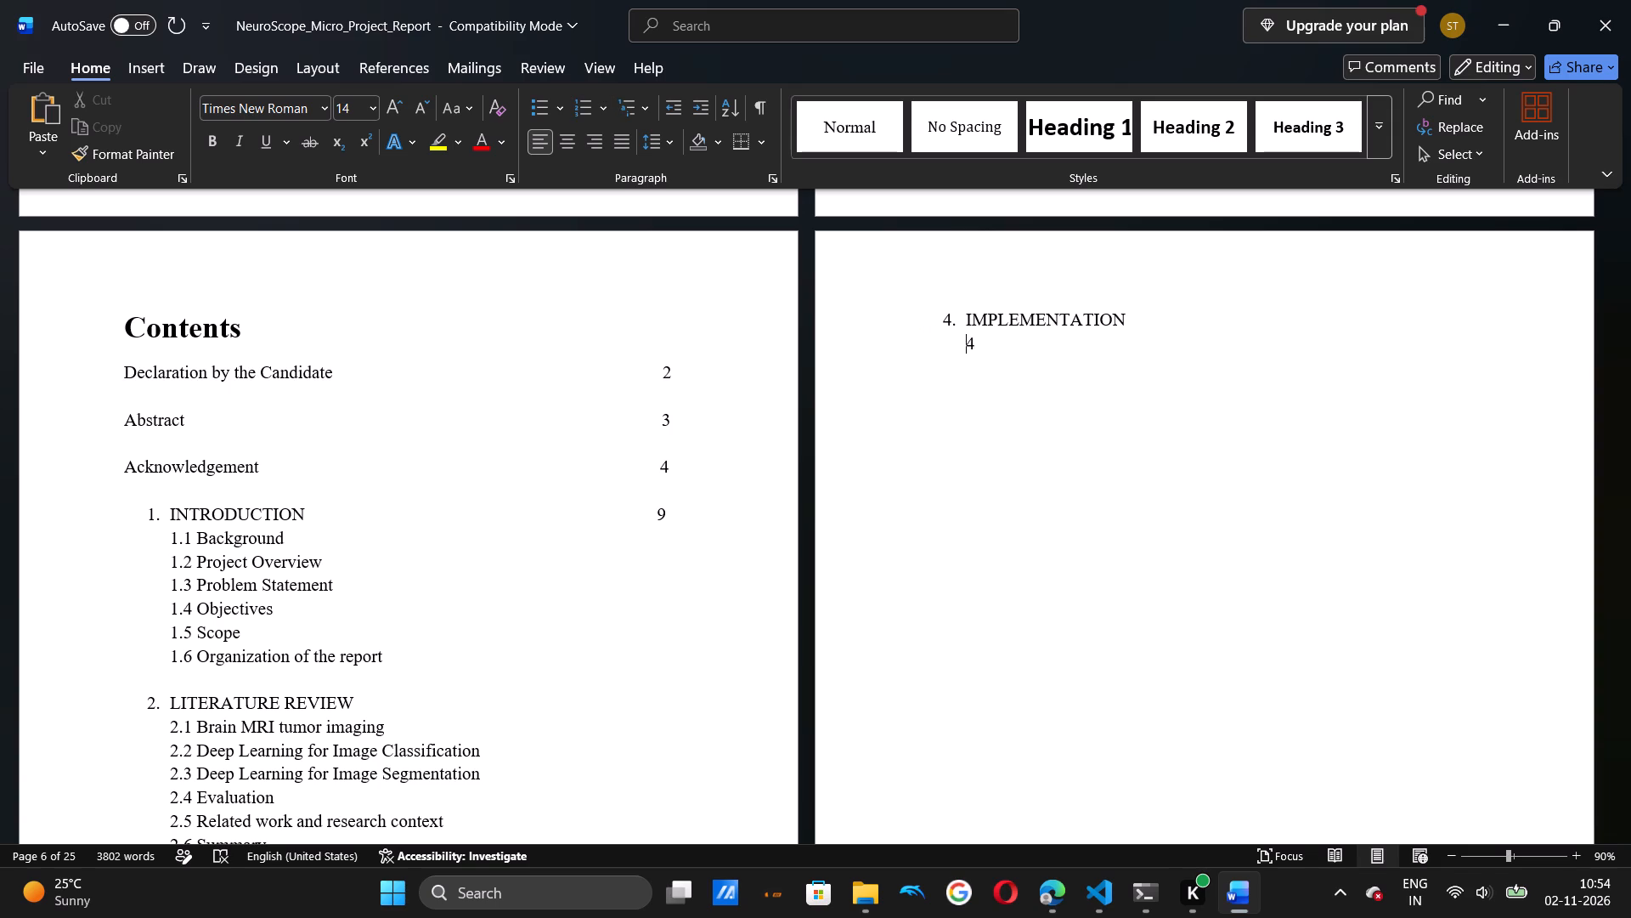
{"action": "type", "text": "1.2"}
{"action": "key", "text": "BackSpace"}
{"action": "key", "text": "BackSpace"}
{"action": "key", "text": "BackSpace"}
{"action": "type", "text": ".1"}
{"action": "key", "text": "space"}
{"action": "type", "text": "ementatoo"}
{"action": "key", "text": "BackSpace"}
{"action": "key", "text": "BackSpace"}
{"action": "type", "text": "ion"}
{"action": "key", "text": "space"}
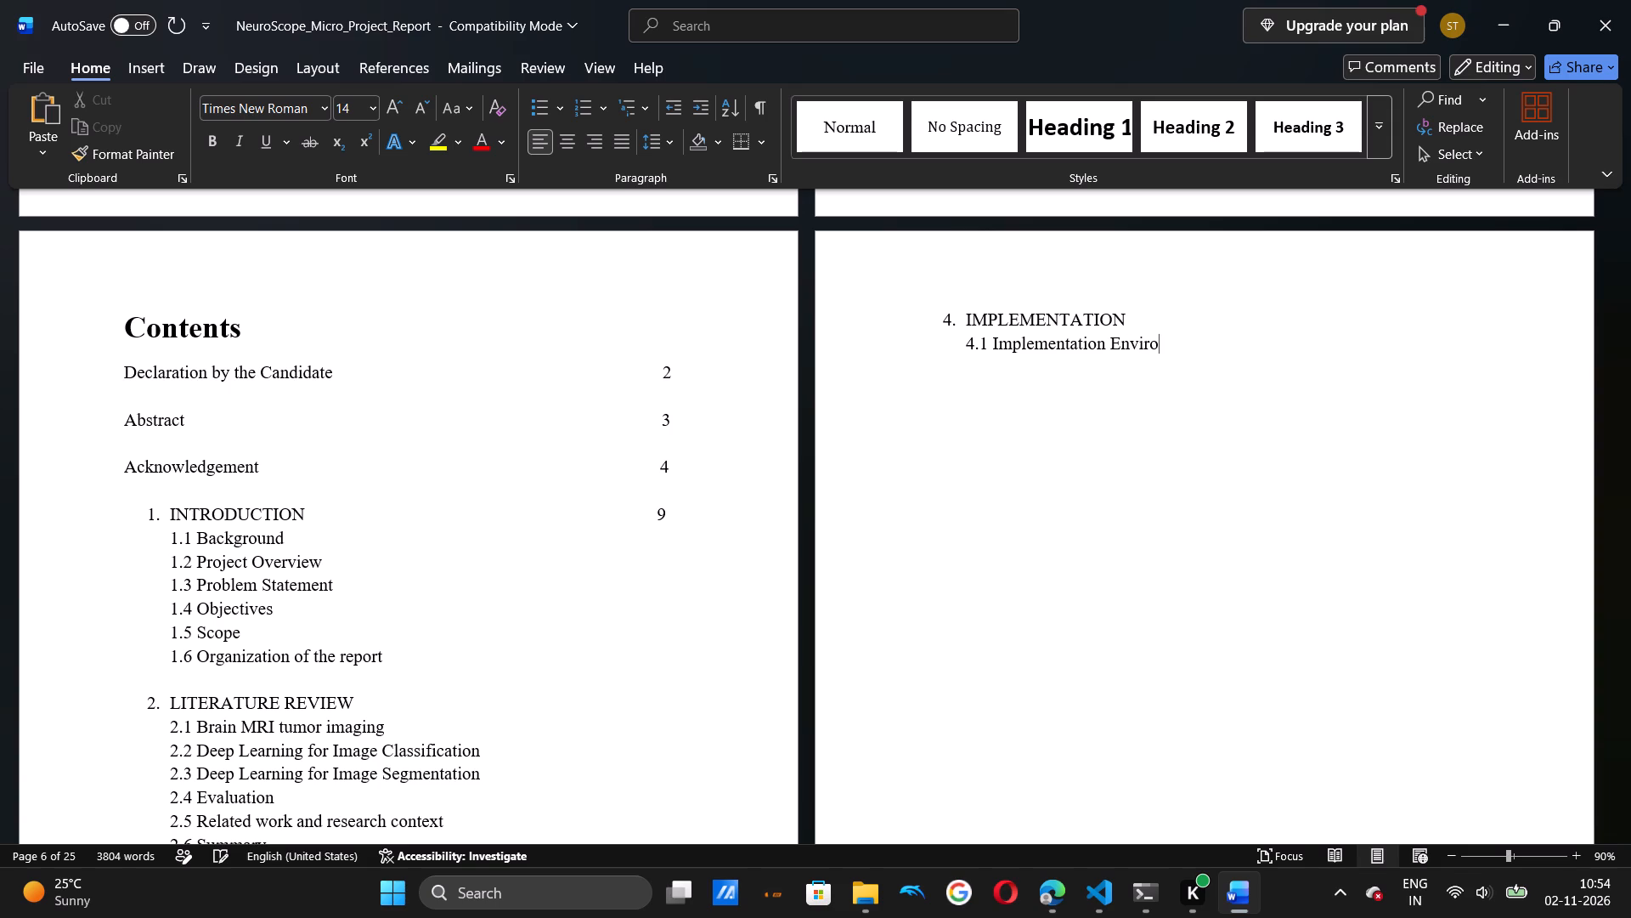
{"action": "key", "text": "BackSpace"}
{"action": "key", "text": "BackSpace"}
{"action": "key", "text": "BackSpace"}
{"action": "type", "text": "ent"}
{"action": "key", "text": "space"}
Add the sub-entry "4.2 Software and Tools" on the line below 4.1.
{"action": "key", "text": "Return"}
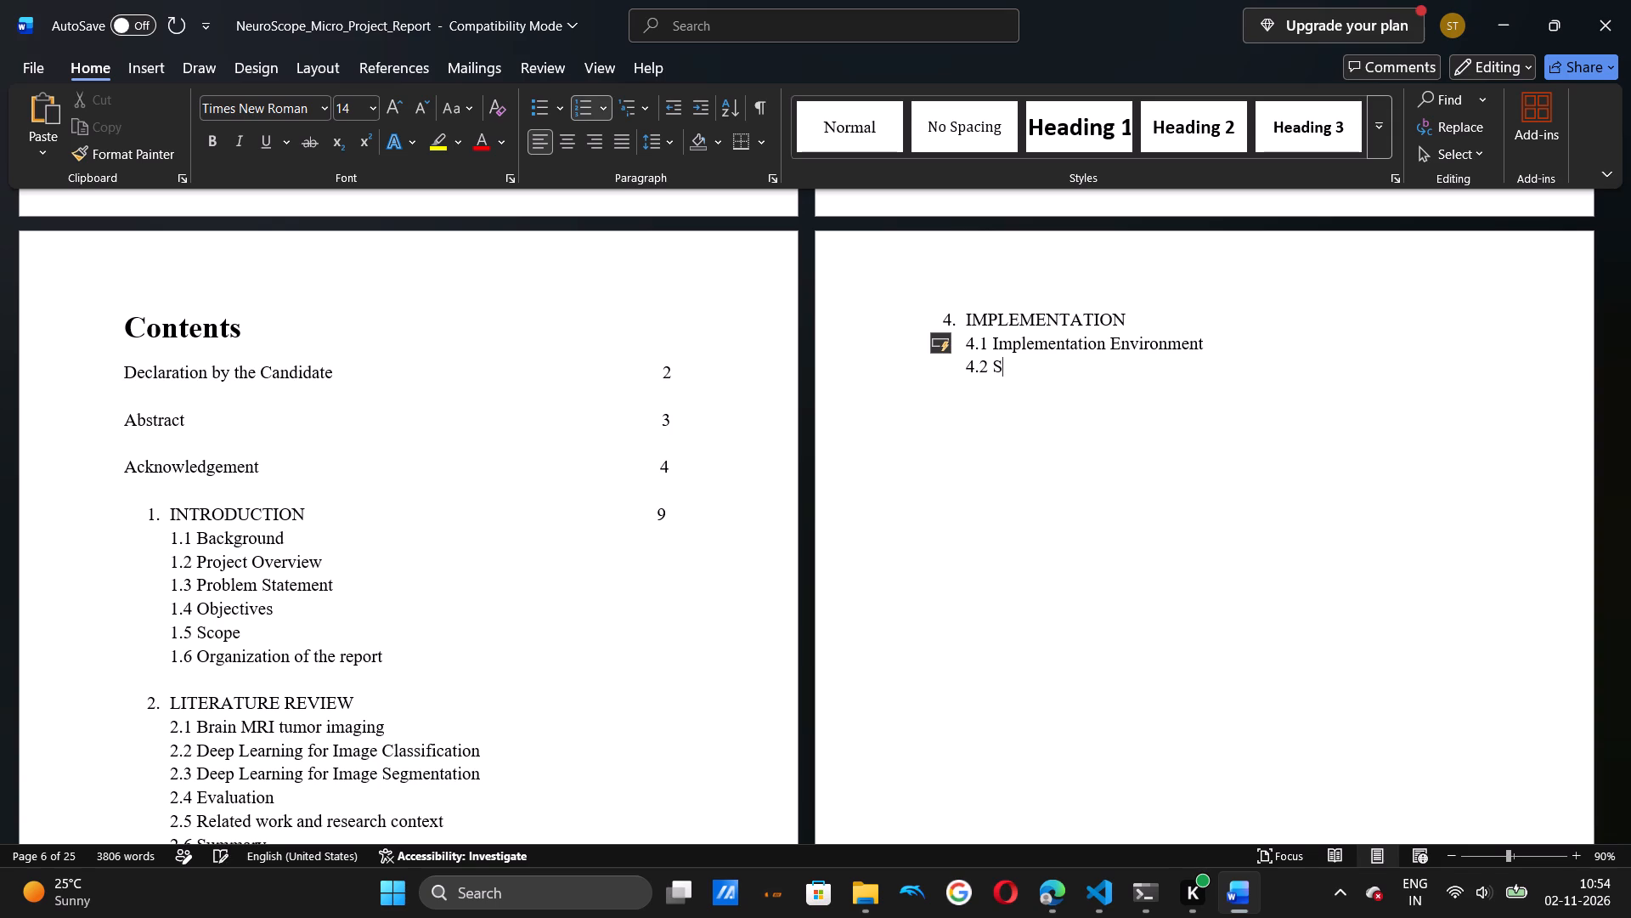
{"action": "type", "text": "oftware"}
{"action": "key", "text": "space"}
{"action": "type", "text": "an d"}
{"action": "key", "text": "BackSpace"}
{"action": "key", "text": "BackSpace"}
{"action": "type", "text": "d,"}
{"action": "key", "text": "space"}
{"action": "key", "text": "BackSpace"}
{"action": "key", "text": "BackSpace"}
{"action": "key", "text": "space"}
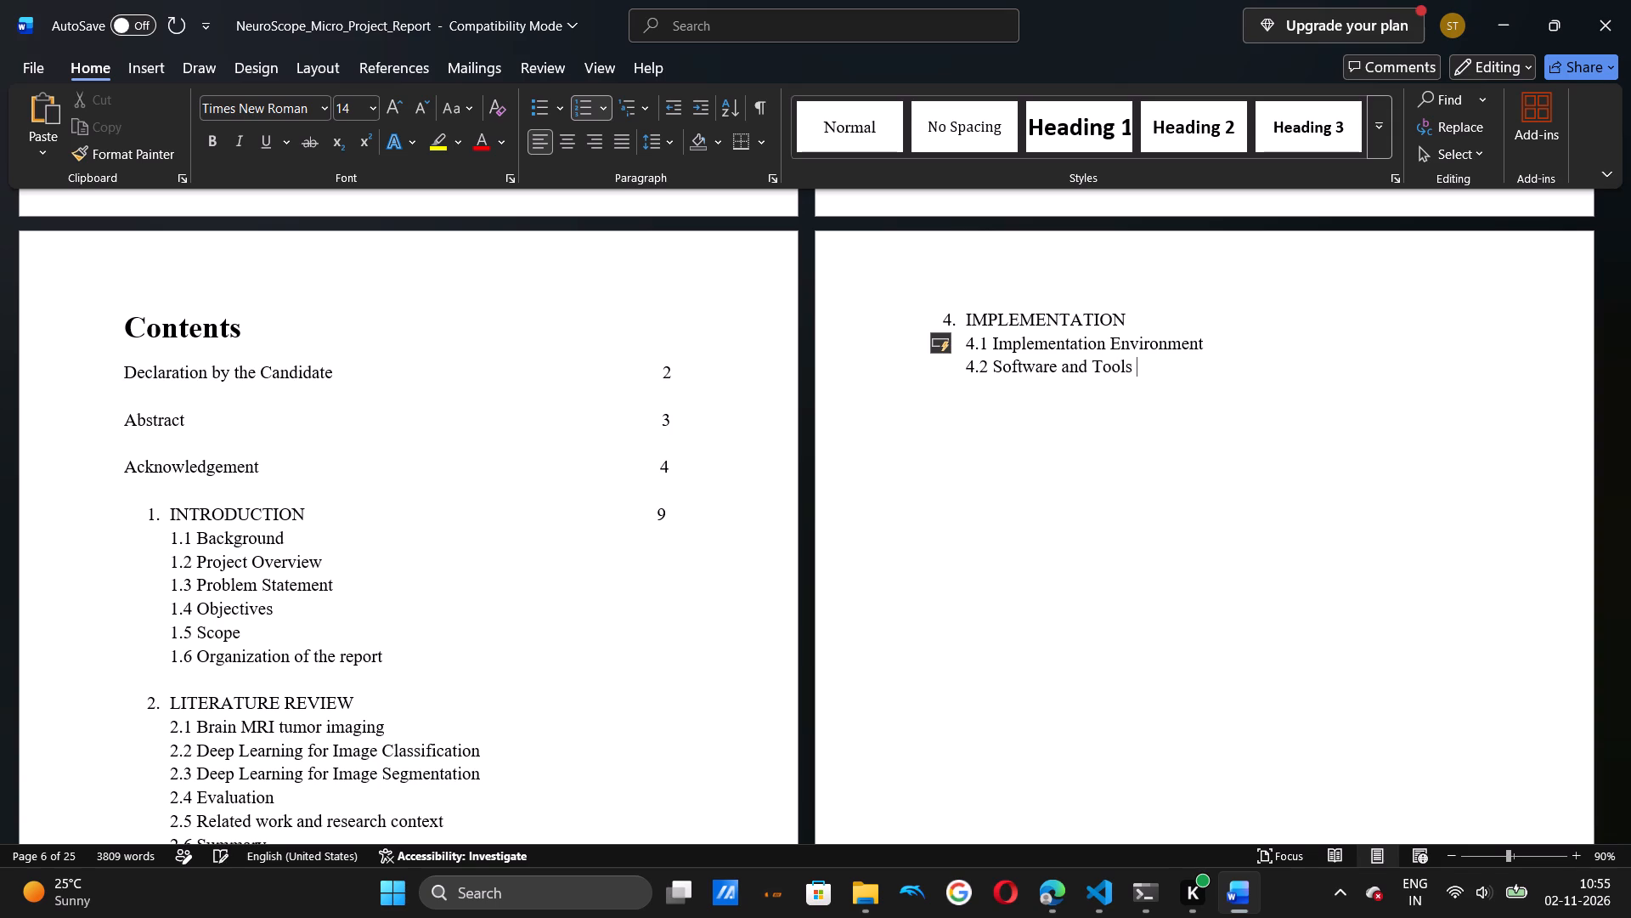
Add the sub-entries "4.3 Backend Architecture" and "4.4 Frontend Architecture" to the chapter 4 contents.
{"action": "key", "text": "Return"}
{"action": "type", "text": "ackend"}
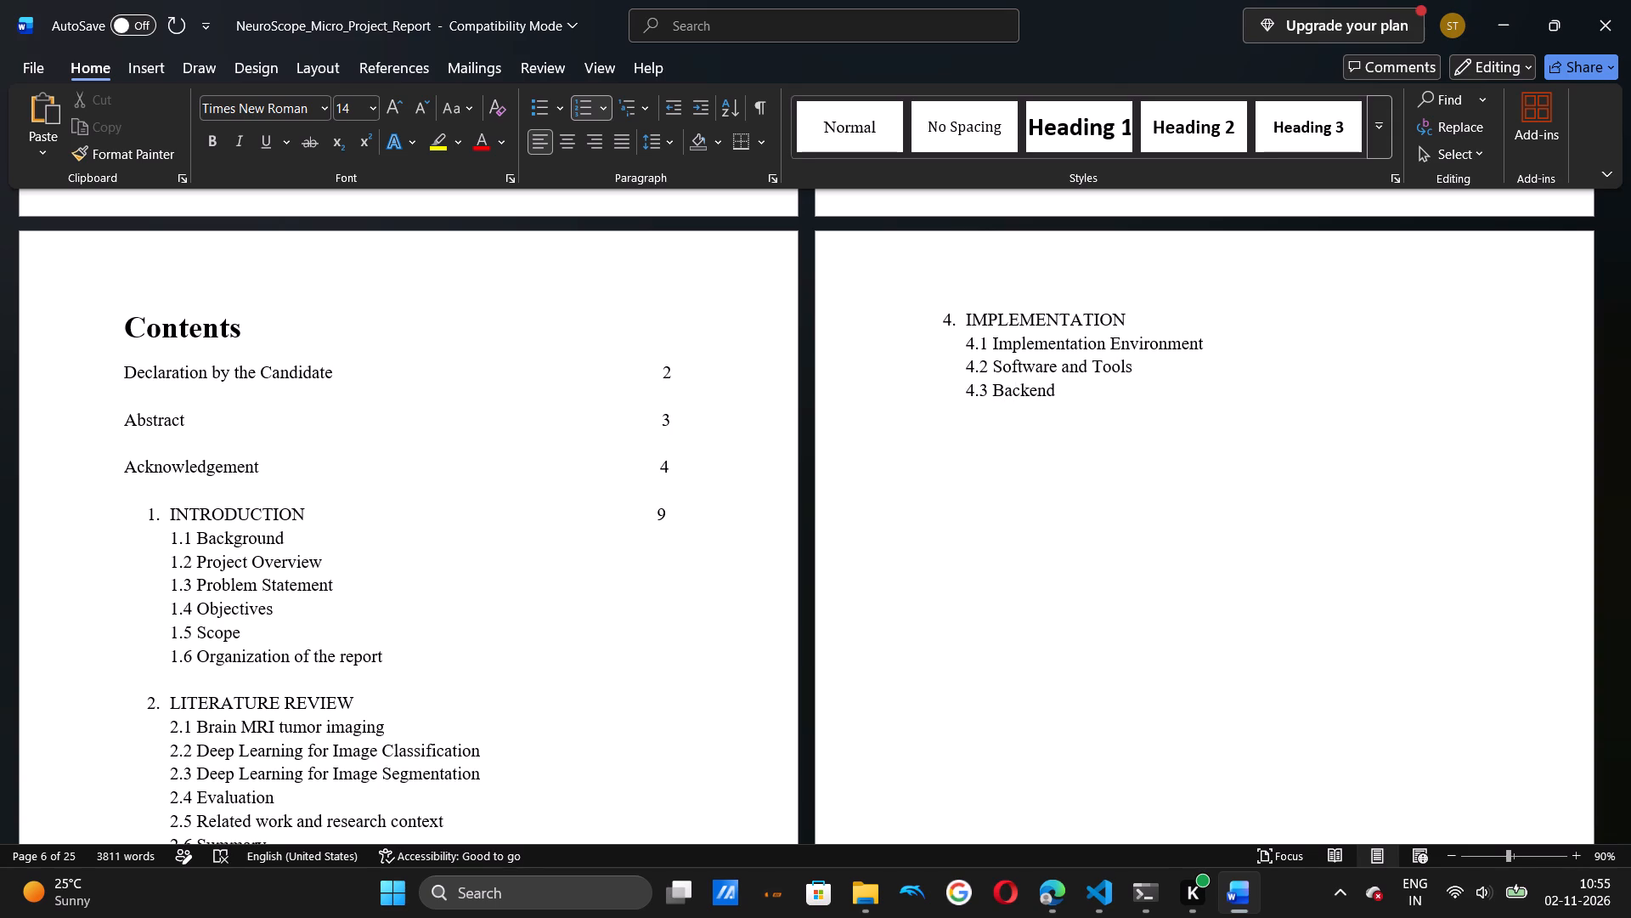
{"action": "key", "text": "a"}
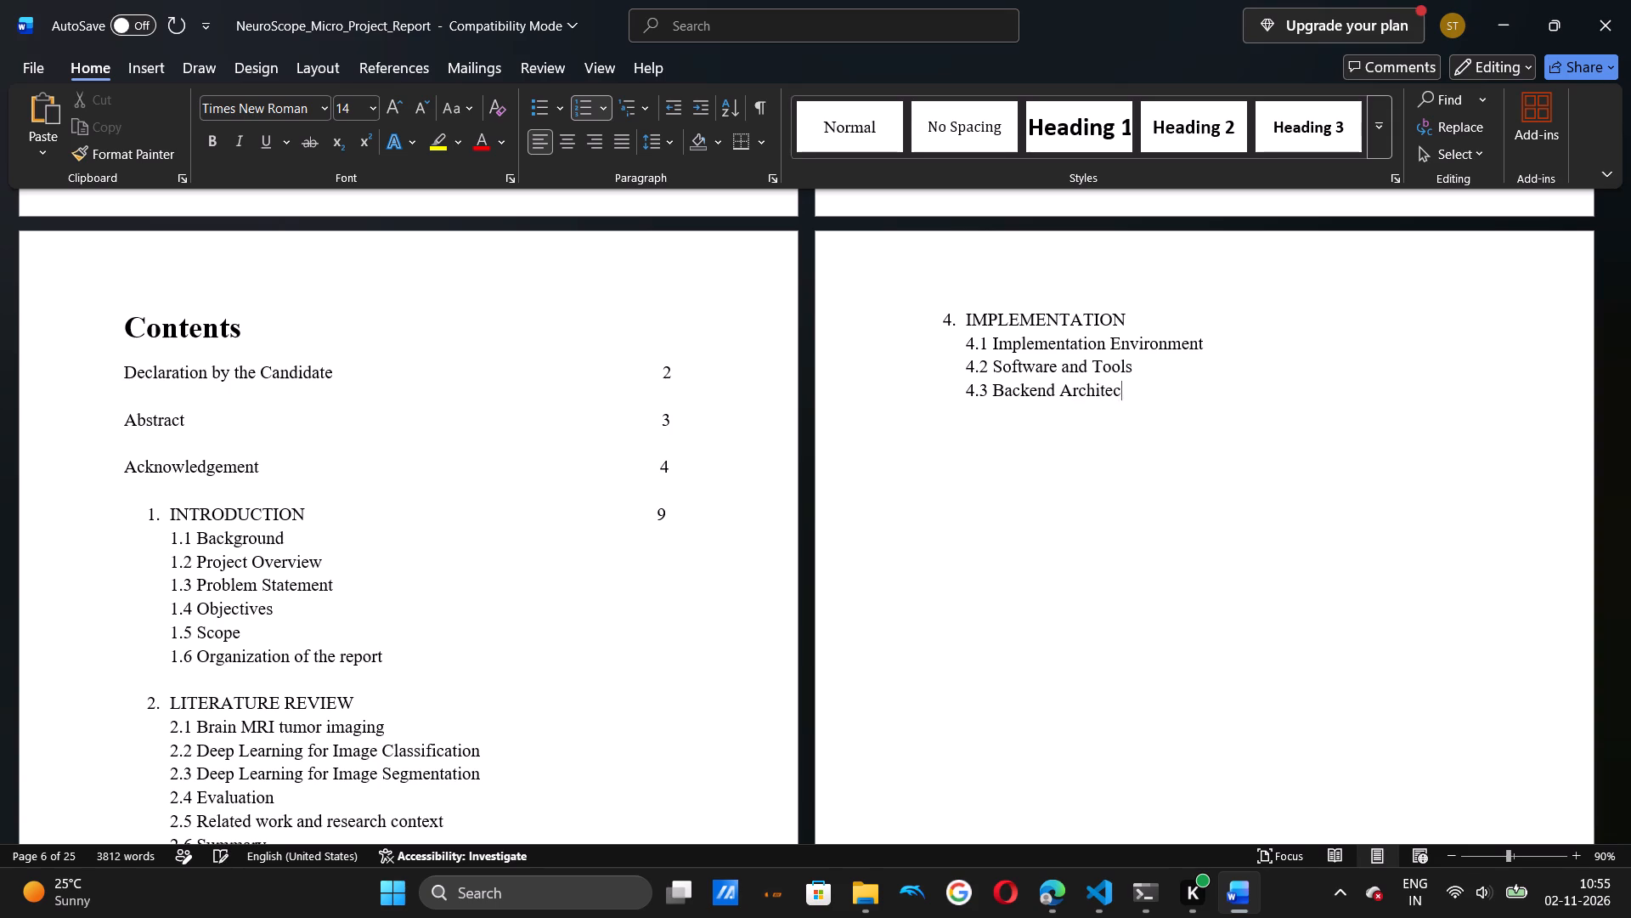
{"action": "key", "text": "Return"}
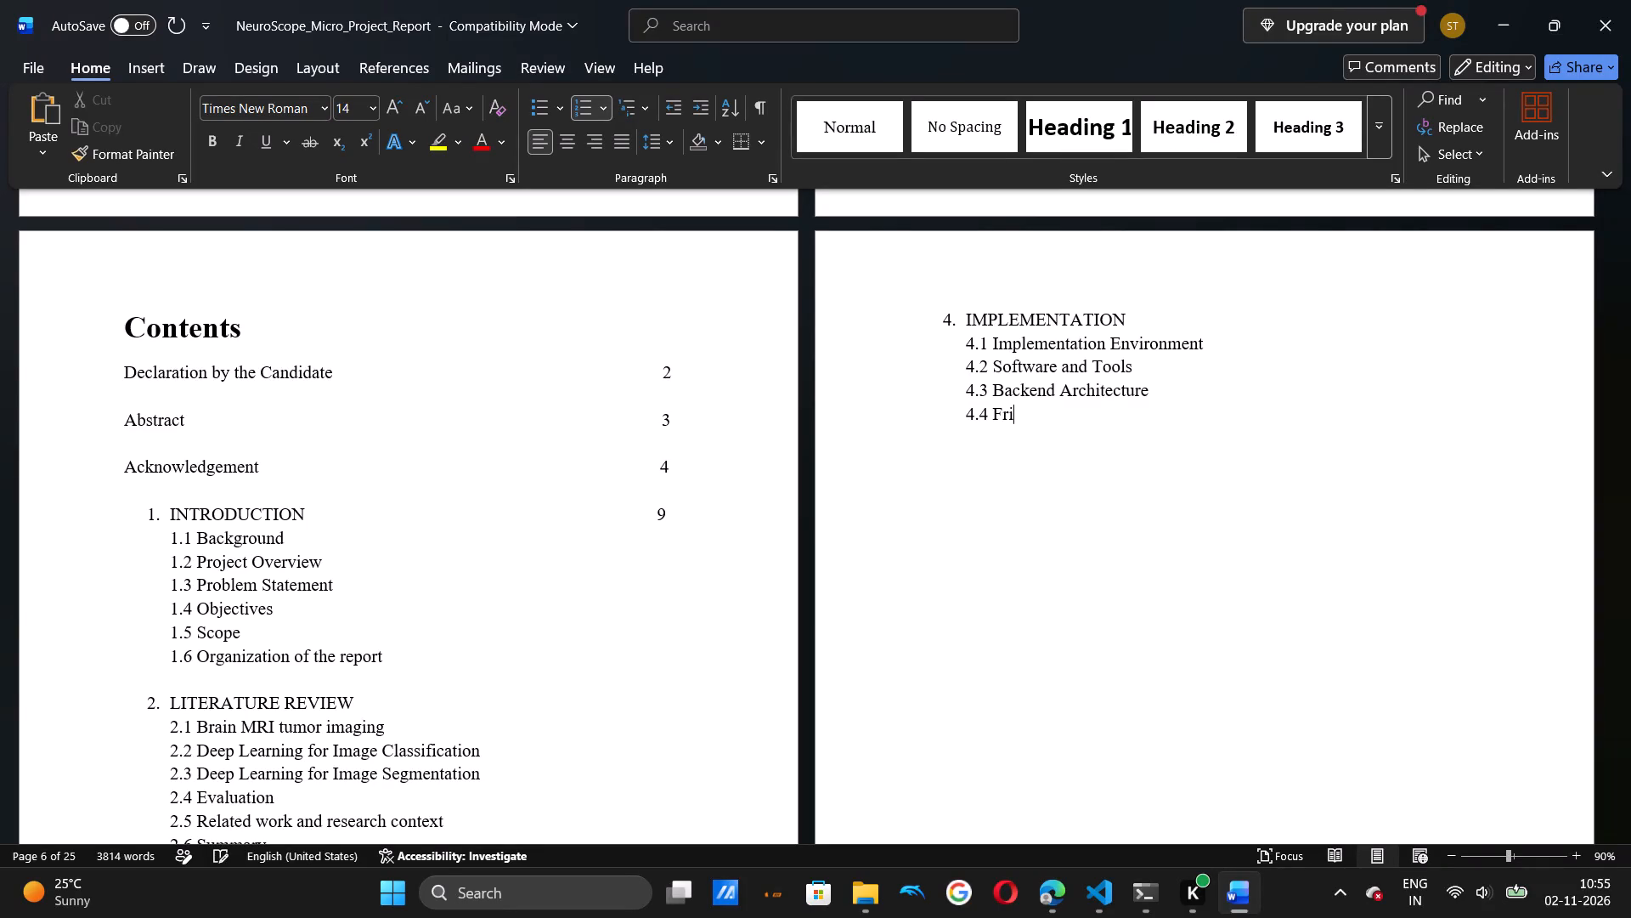
{"action": "key", "text": "BackSpace"}
{"action": "type", "text": "ontend"}
{"action": "key", "text": "space"}
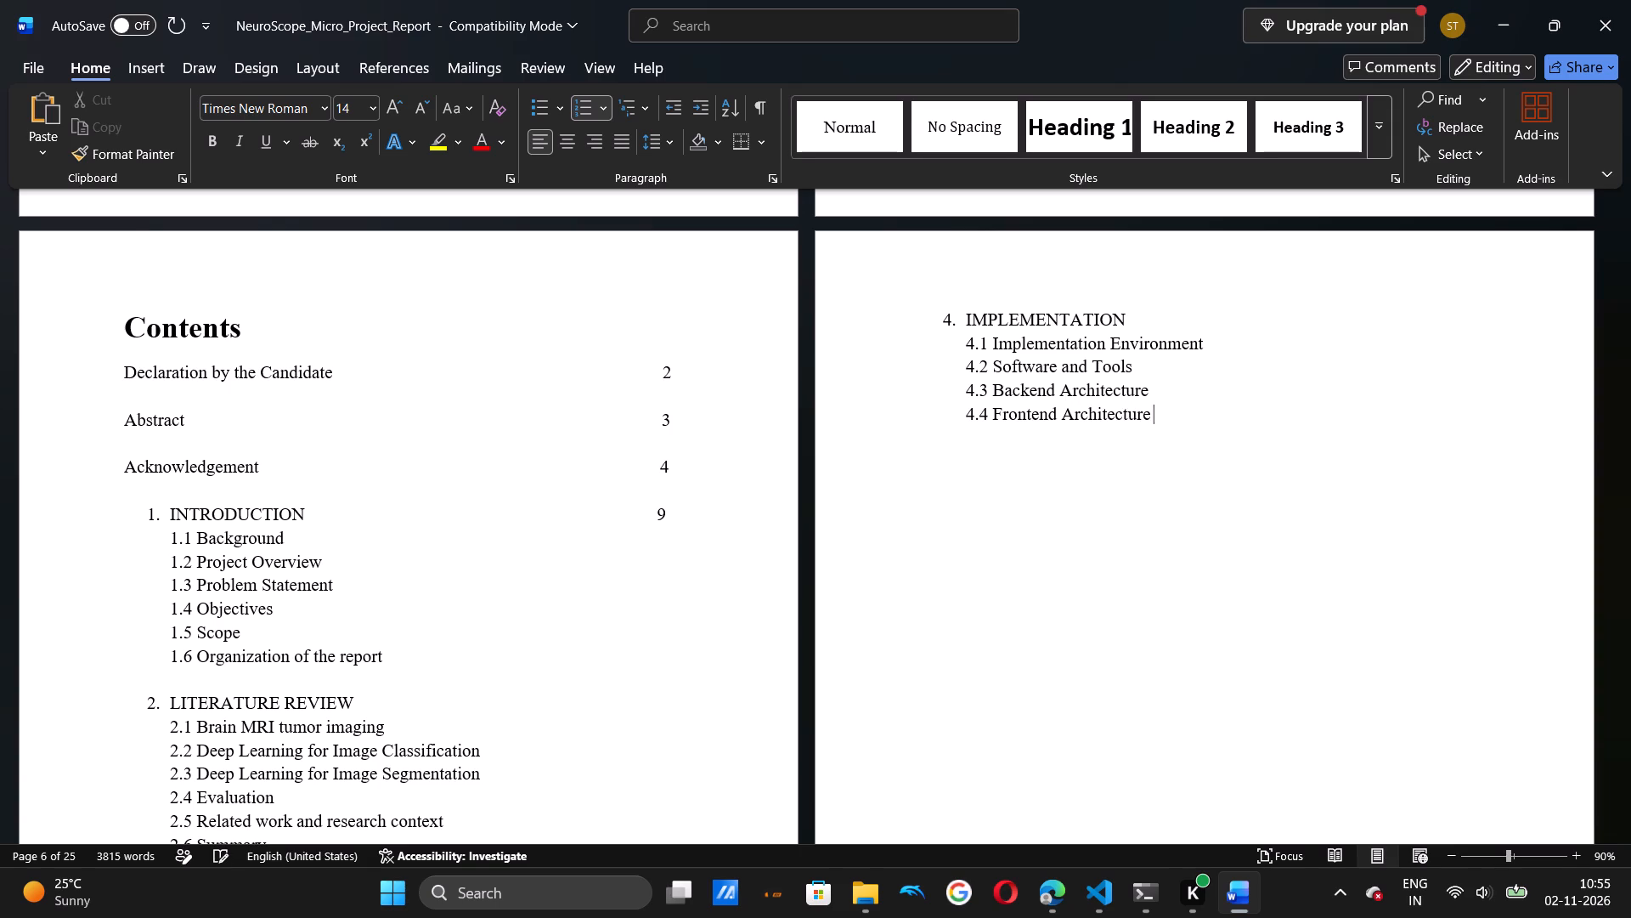
Add the sub-entry "4.5 Model Integration and API workflow" below 4.4 in the chapter 4 contents.
{"action": "key", "text": "Return"}
{"action": "key", "text": "m"}
{"action": "key", "text": "BackSpace"}
{"action": "key", "text": "BackSpace"}
{"action": "type", "text": "de"}
{"action": "key", "text": "BackSpace"}
{"action": "key", "text": "BackSpace"}
{"action": "key", "text": "BackSpace"}
{"action": "key", "text": "e"}
{"action": "key", "text": "BackSpace"}
{"action": "key", "text": "BackSpace"}
{"action": "type", "text": "del"}
{"action": "key", "text": "space"}
{"action": "key", "text": "BackSpace"}
{"action": "key", "text": "BackSpace"}
{"action": "key", "text": "BackSpace"}
{"action": "key", "text": "BackSpace"}
{"action": "type", "text": "odel"}
{"action": "key", "text": "space"}
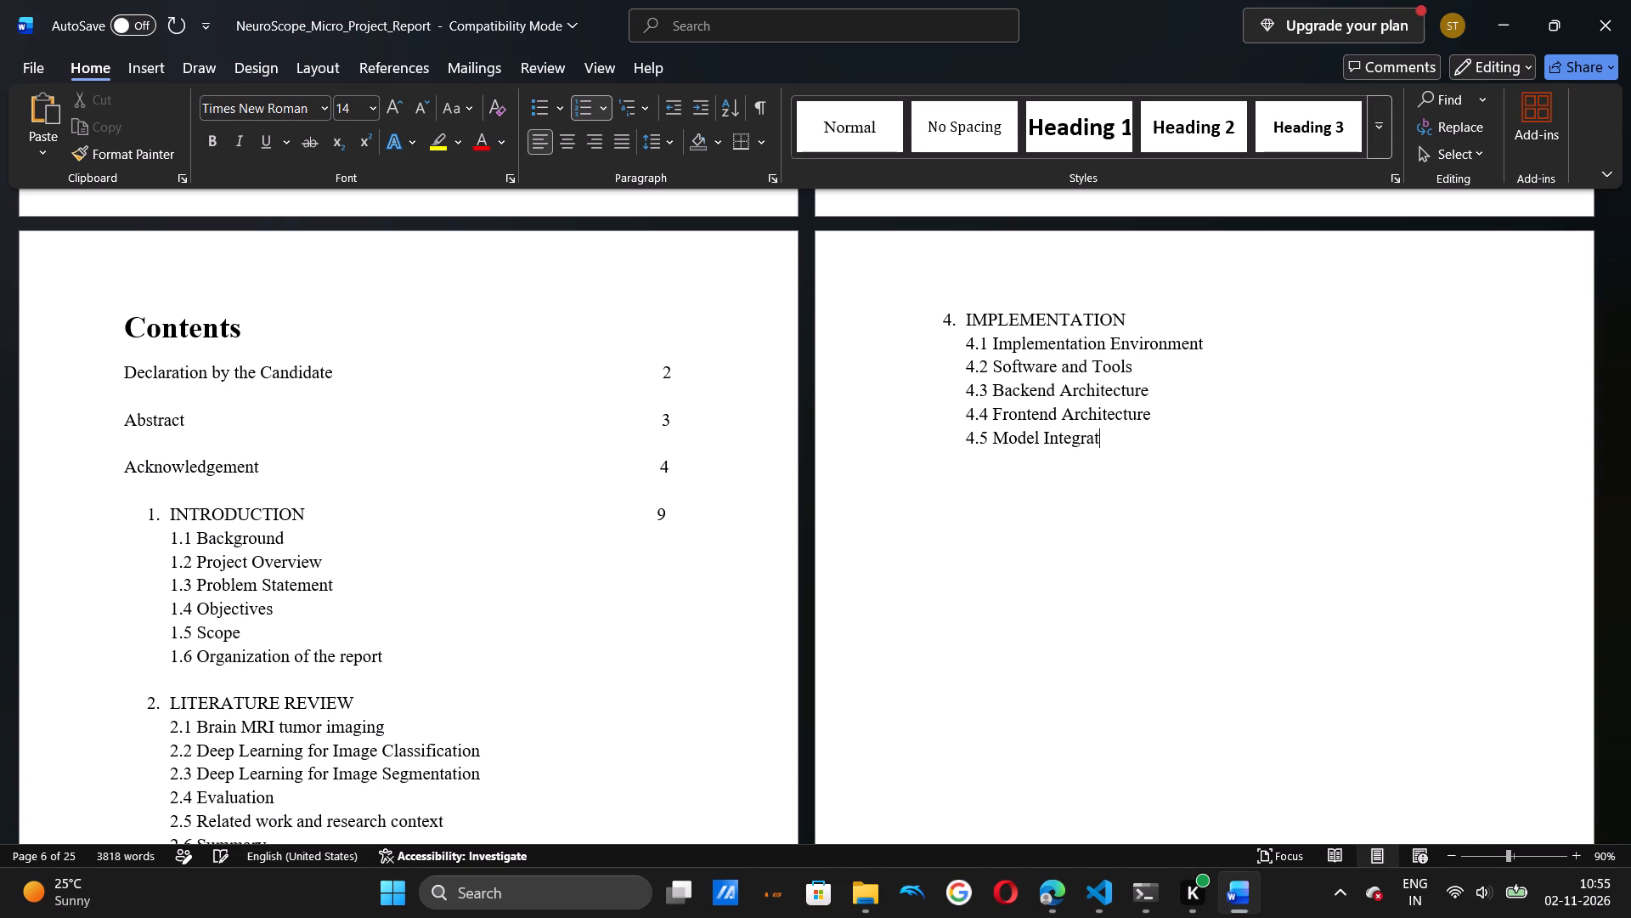
{"action": "type", "text": "ion"}
{"action": "key", "text": "space"}
{"action": "key", "text": "BackSpace"}
{"action": "key", "text": "BackSpace"}
{"action": "key", "text": "BackSpace"}
{"action": "type", "text": "amd"}
{"action": "key", "text": "BackSpace"}
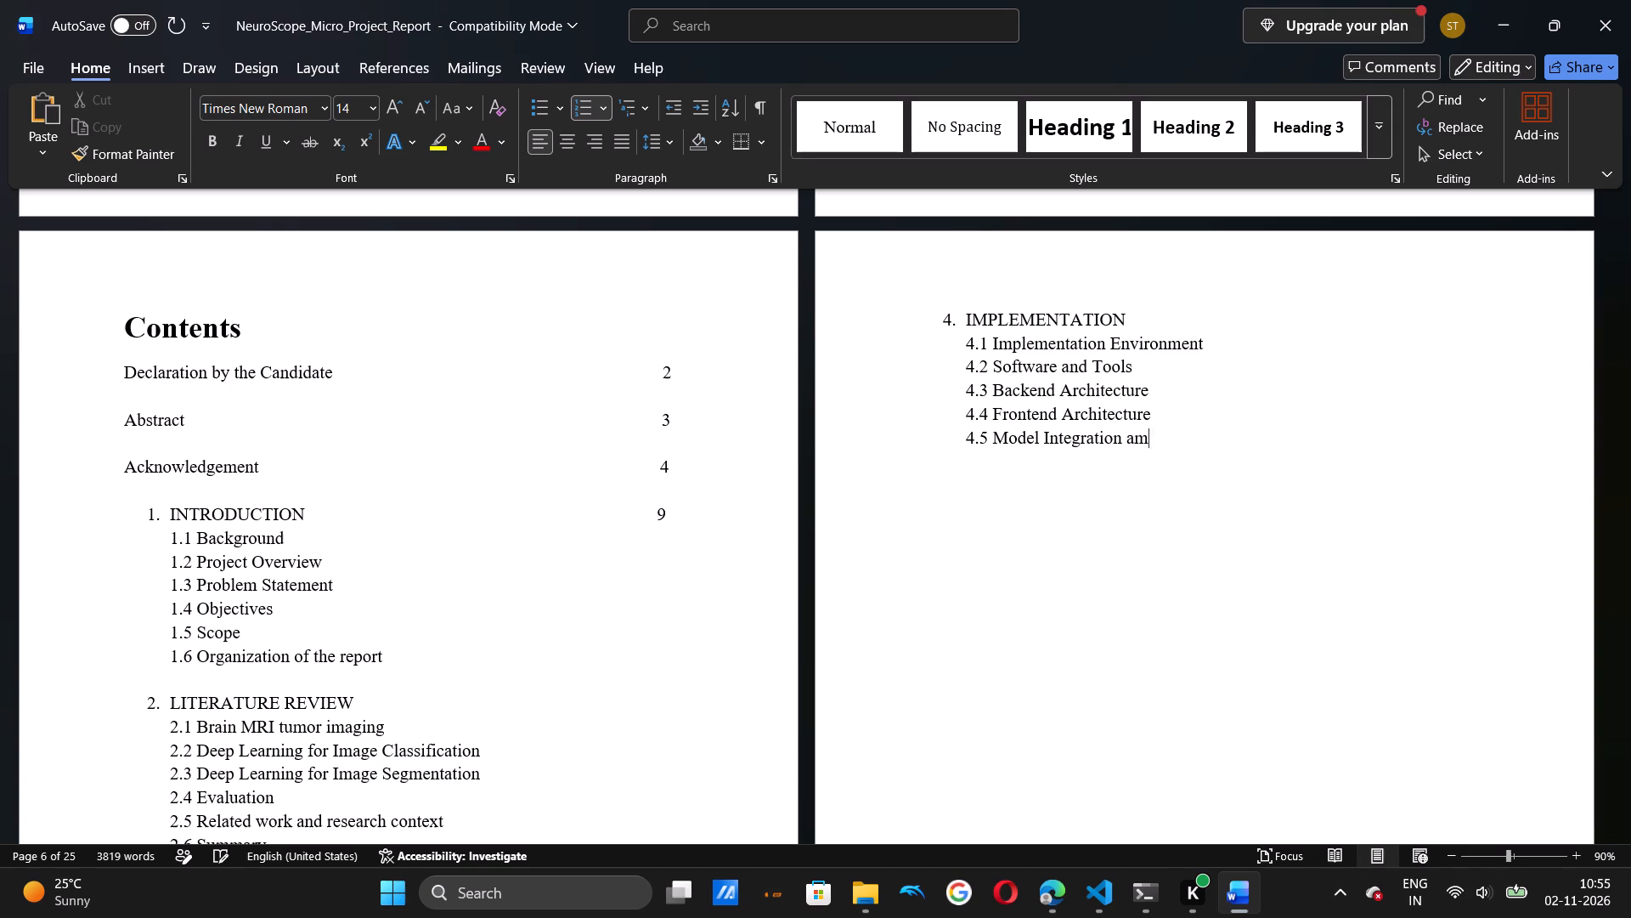
{"action": "key", "text": "BackSpace"}
{"action": "type", "text": "ns"}
{"action": "key", "text": "space"}
{"action": "key", "text": "BackSpace"}
{"action": "key", "text": "BackSpace"}
{"action": "type", "text": "d"}
{"action": "key", "text": "space"}
{"action": "type", "text": "work"}
{"action": "type", "text": "flow"}
{"action": "key", "text": "space"}
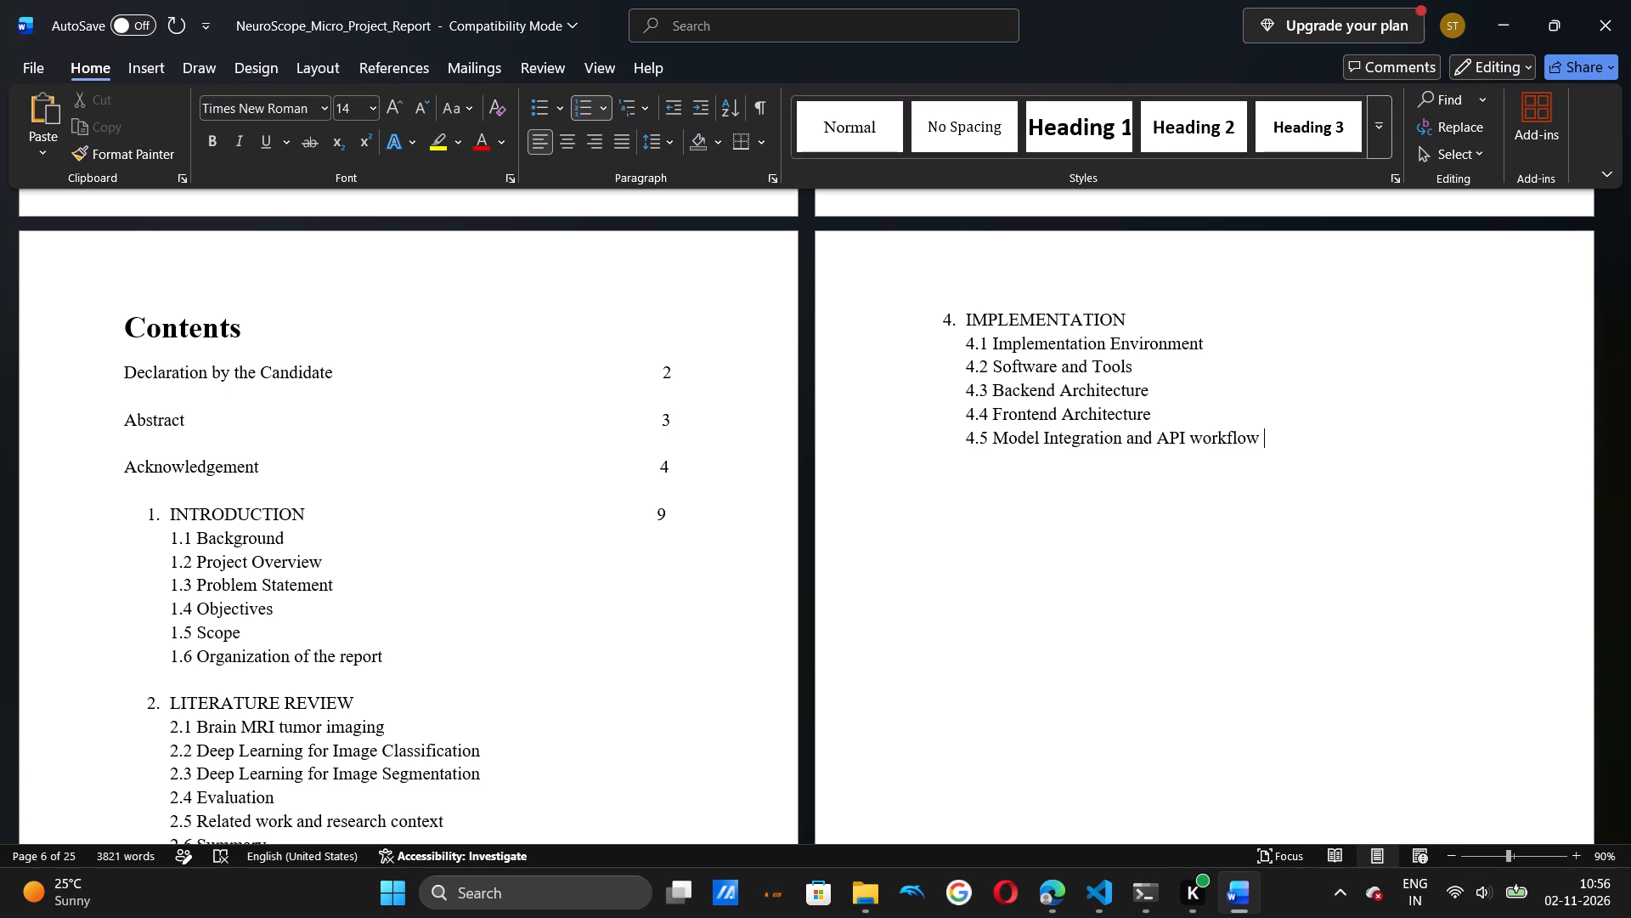
Add the sub-entry "4.6 Local Execution" below 4.5 in the chapter 4 contents.
{"action": "key", "text": "Return"}
{"action": "key", "text": "BackSpace"}
{"action": "type", "text": "euto"}
{"action": "key", "text": "BackSpace"}
{"action": "key", "text": "BackSpace"}
{"action": "key", "text": "BackSpace"}
{"action": "type", "text": "cution"}
{"action": "key", "text": "space"}
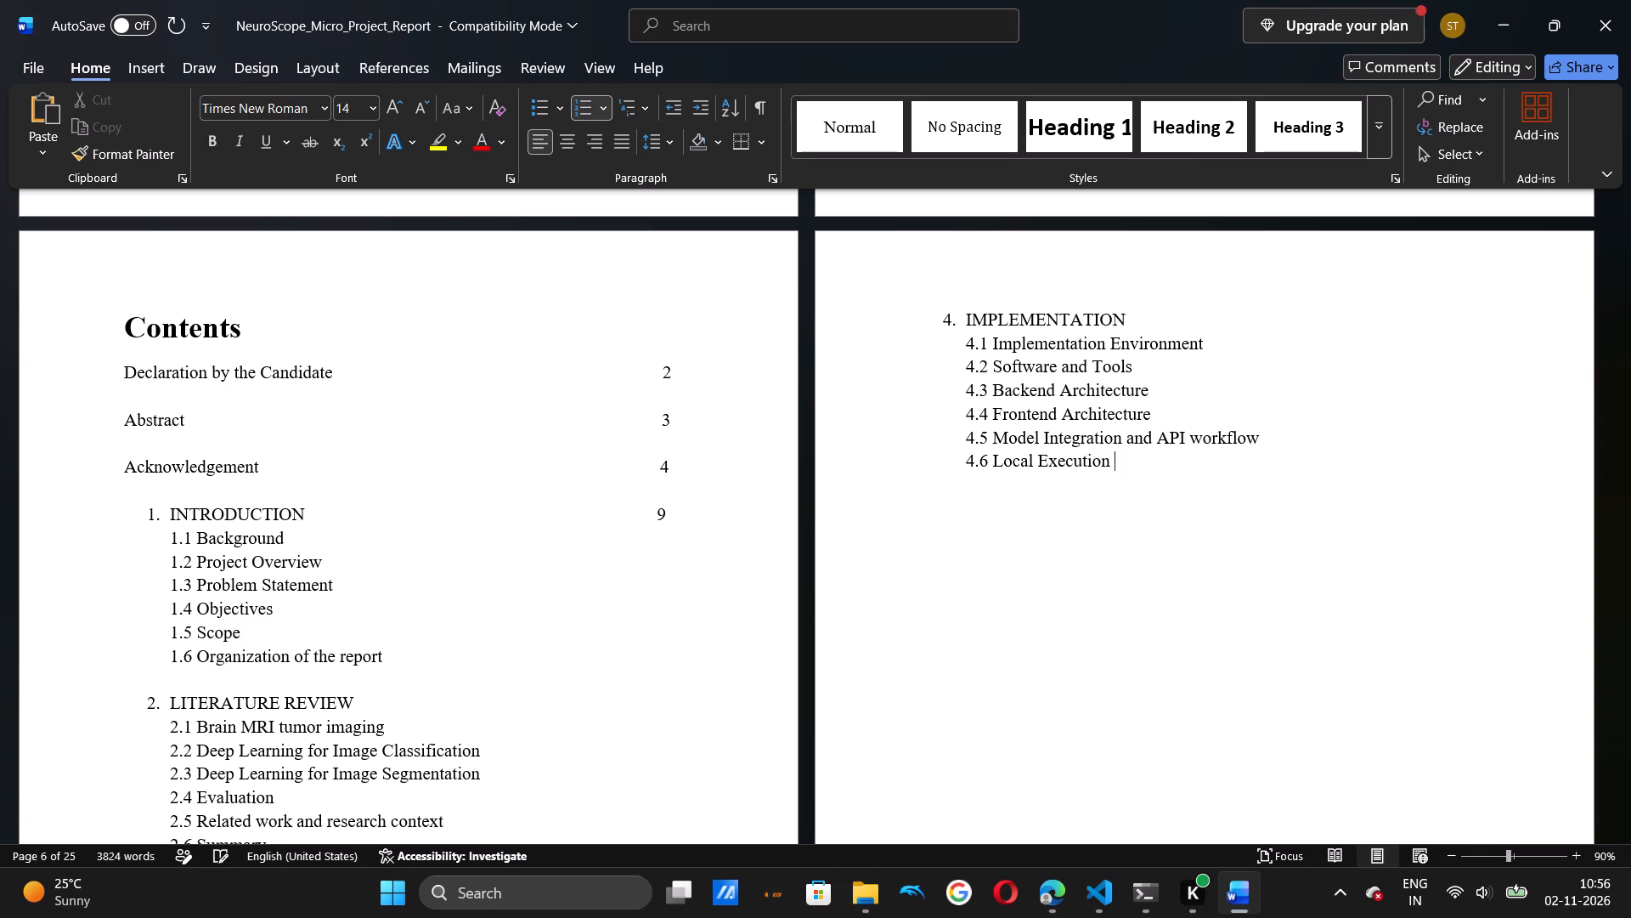
Add the sub-entry "4.7 Implementation" below 4.6 in the chapter 4 contents.
{"action": "key", "text": "Return"}
{"action": "key", "text": "BackSpace"}
{"action": "type", "text": "mple"}
{"action": "type", "text": "ment"}
{"action": "type", "text": "ation"}
{"action": "key", "text": "space"}
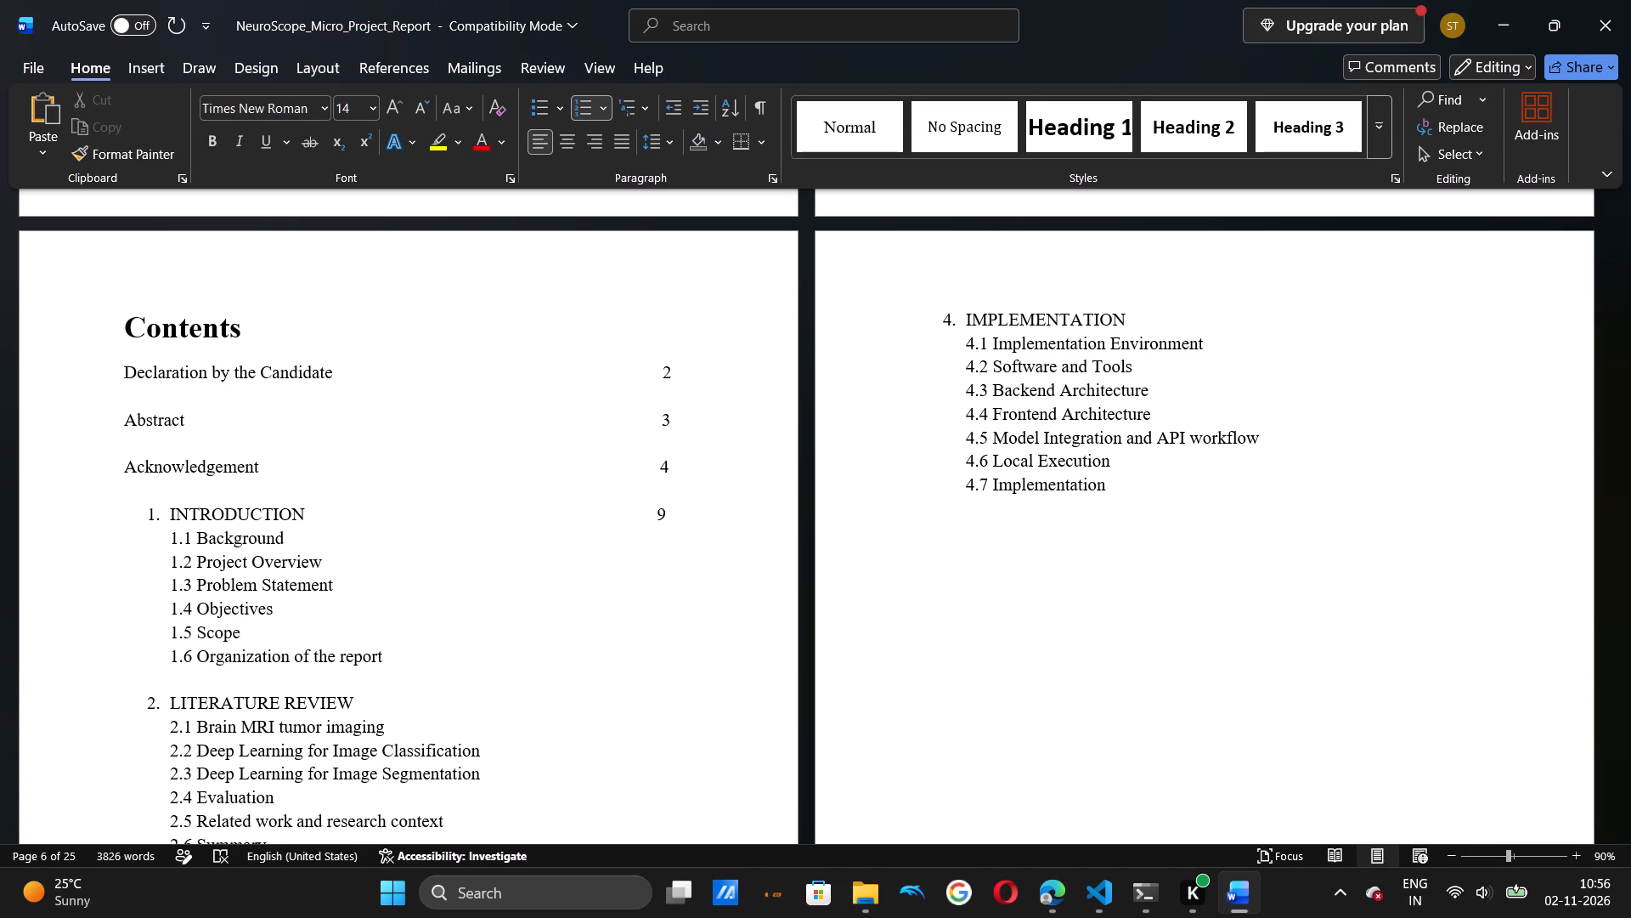
Start a list entry numbered 5 below 4.7, separated by a blank line and aligned with the chapter 4 number.
{"action": "scroll", "coordinate": [1140, 314], "scroll_direction": "down", "scroll_amount": 4, "text": "ctrl"}
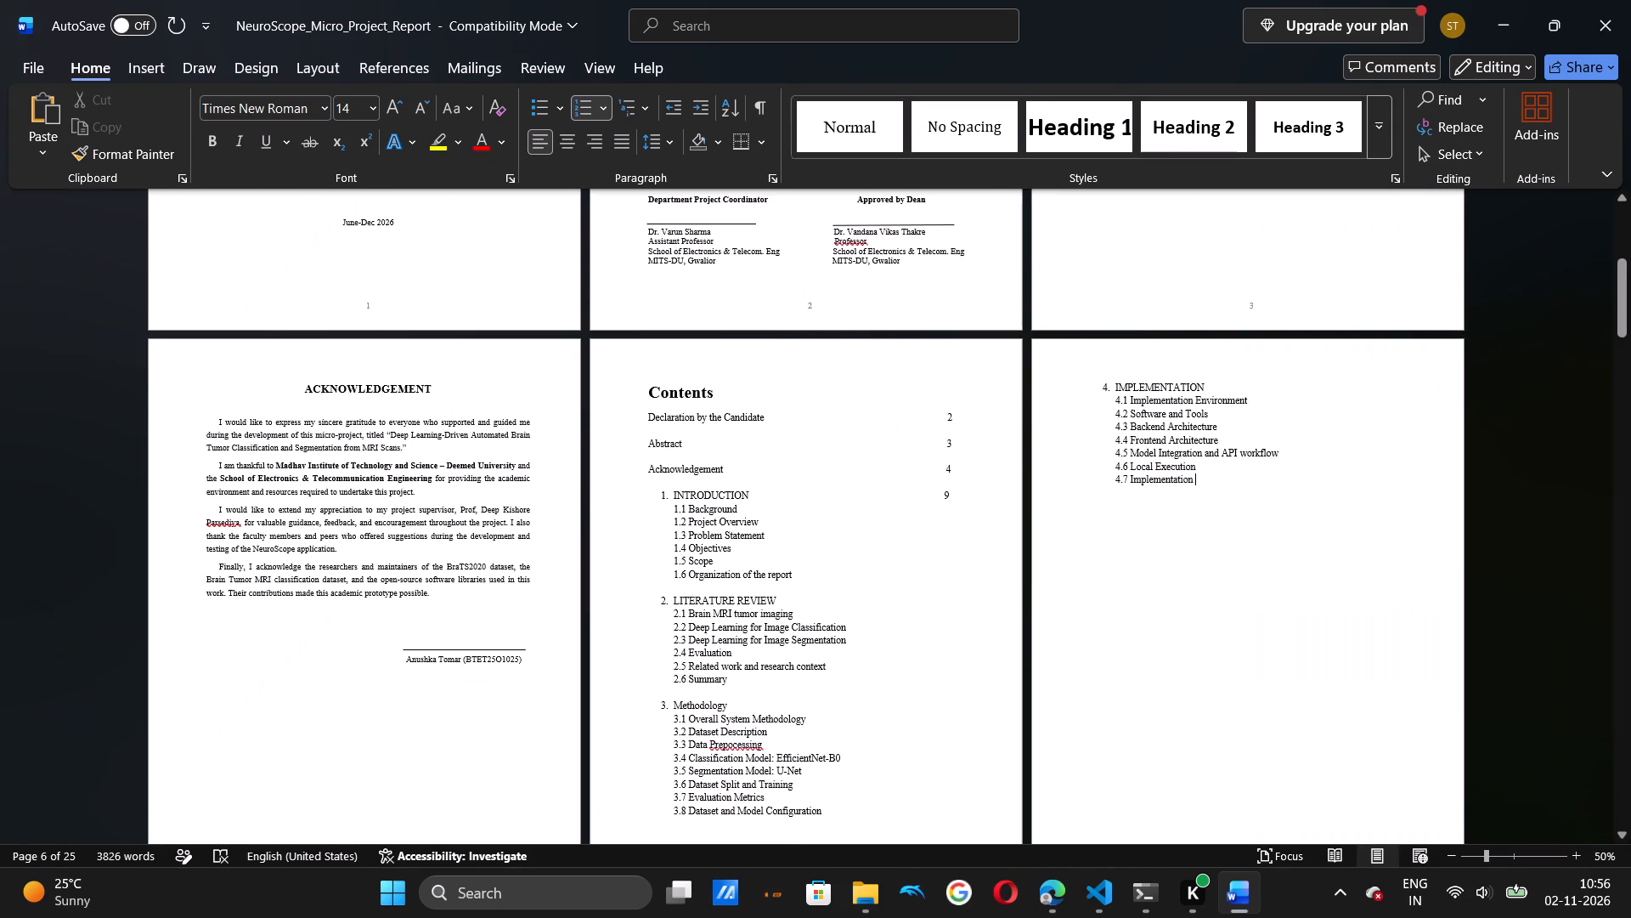
{"action": "key", "text": "Return"}
{"action": "key", "text": "BackSpace"}
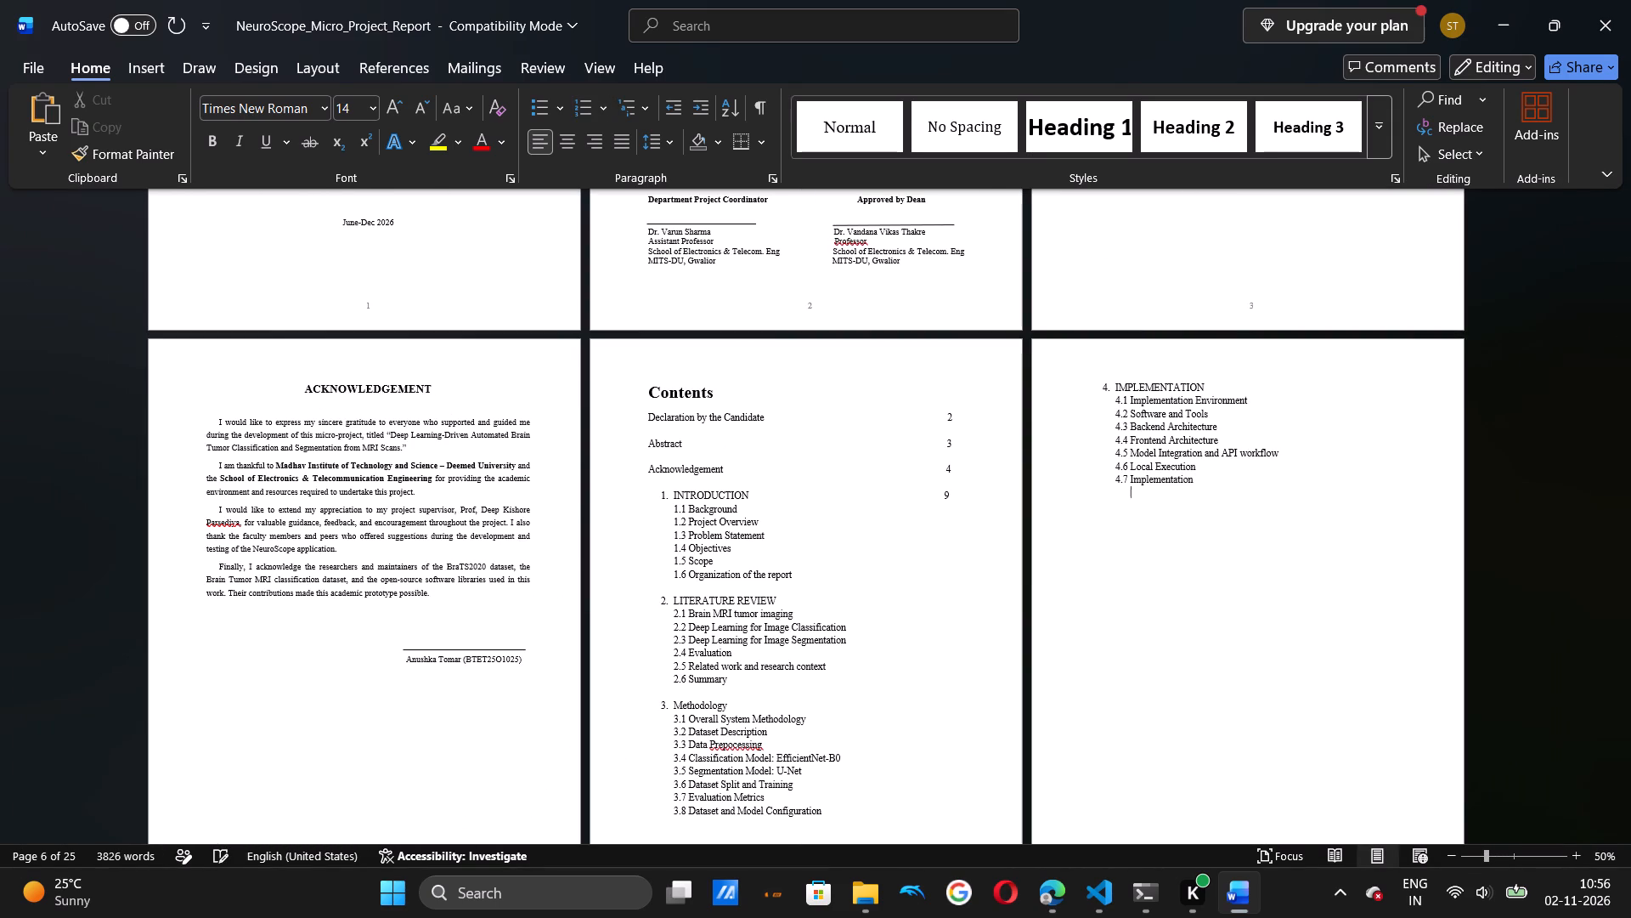
{"action": "key", "text": "space"}
{"action": "key", "text": "space"}
{"action": "key", "text": "Return"}
{"action": "key", "text": "Return"}
{"action": "key", "text": "Return"}
{"action": "key", "text": "BackSpace"}
{"action": "key", "text": "BackSpace"}
{"action": "key", "text": "space"}
{"action": "key", "text": "BackSpace"}
{"action": "key", "text": "BackSpace"}
{"action": "key", "text": "BackSpace"}
{"action": "key", "text": "Return"}
{"action": "key", "text": "space"}
{"action": "key", "text": "space"}
{"action": "key", "text": "space"}
{"action": "key", "text": "space"}
{"action": "key", "text": "space"}
{"action": "type", "text": "5."}
{"action": "key", "text": "space"}
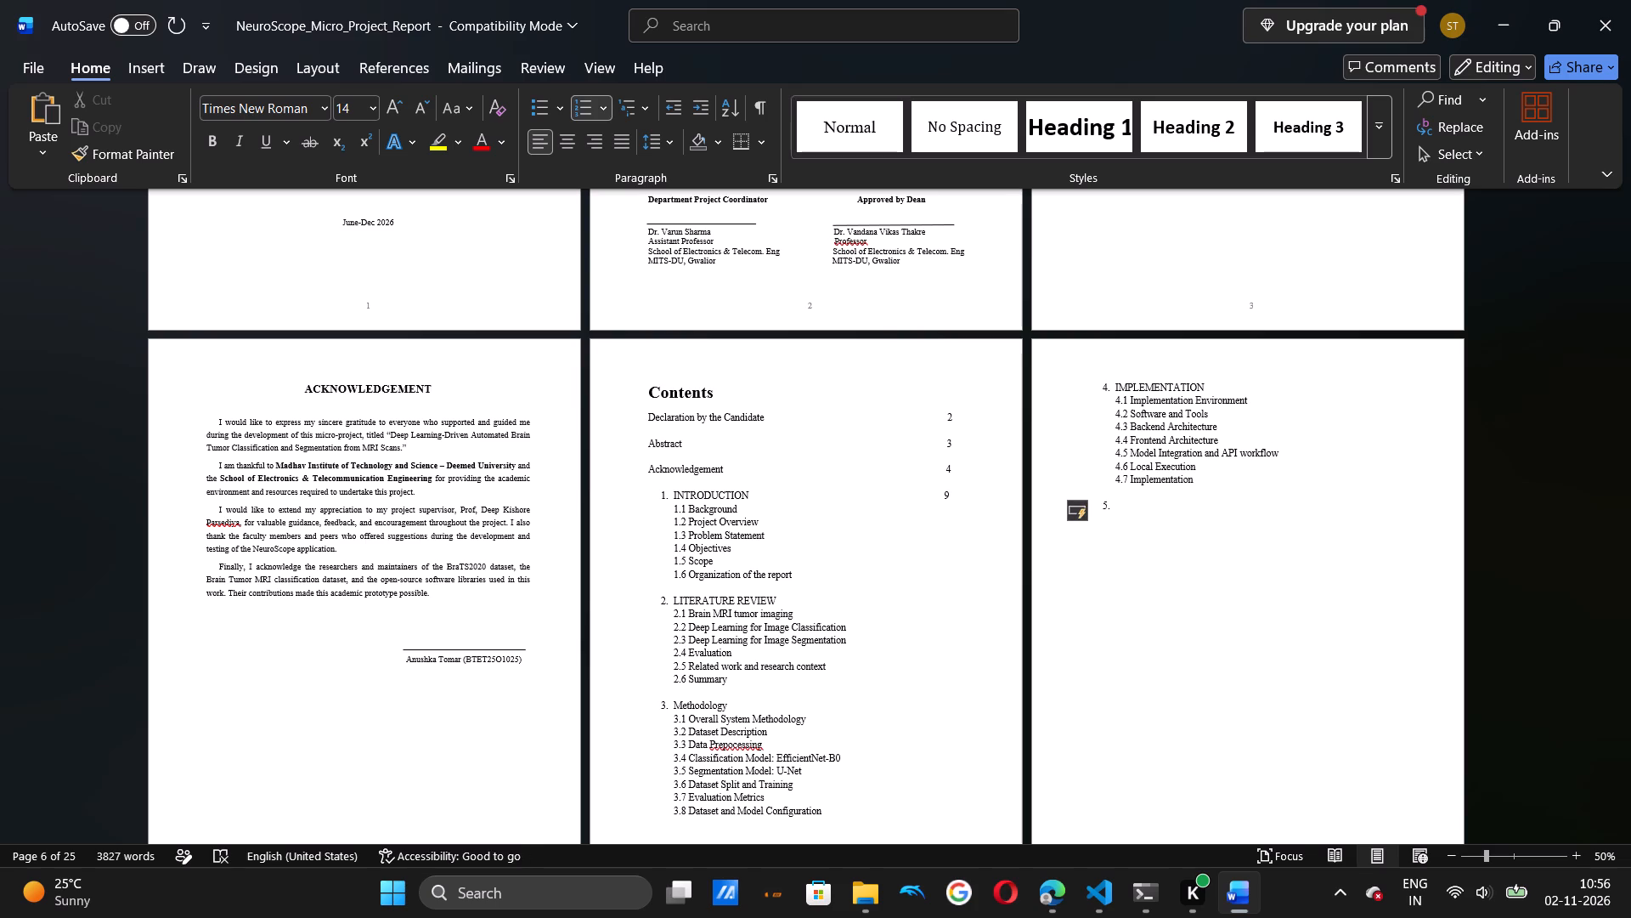
Look through the report body from the lists of figures and tables to the references, checking the chapter 5 and 6 headings.
{"action": "scroll", "coordinate": [1196, 485], "scroll_direction": "down", "scroll_amount": 7}
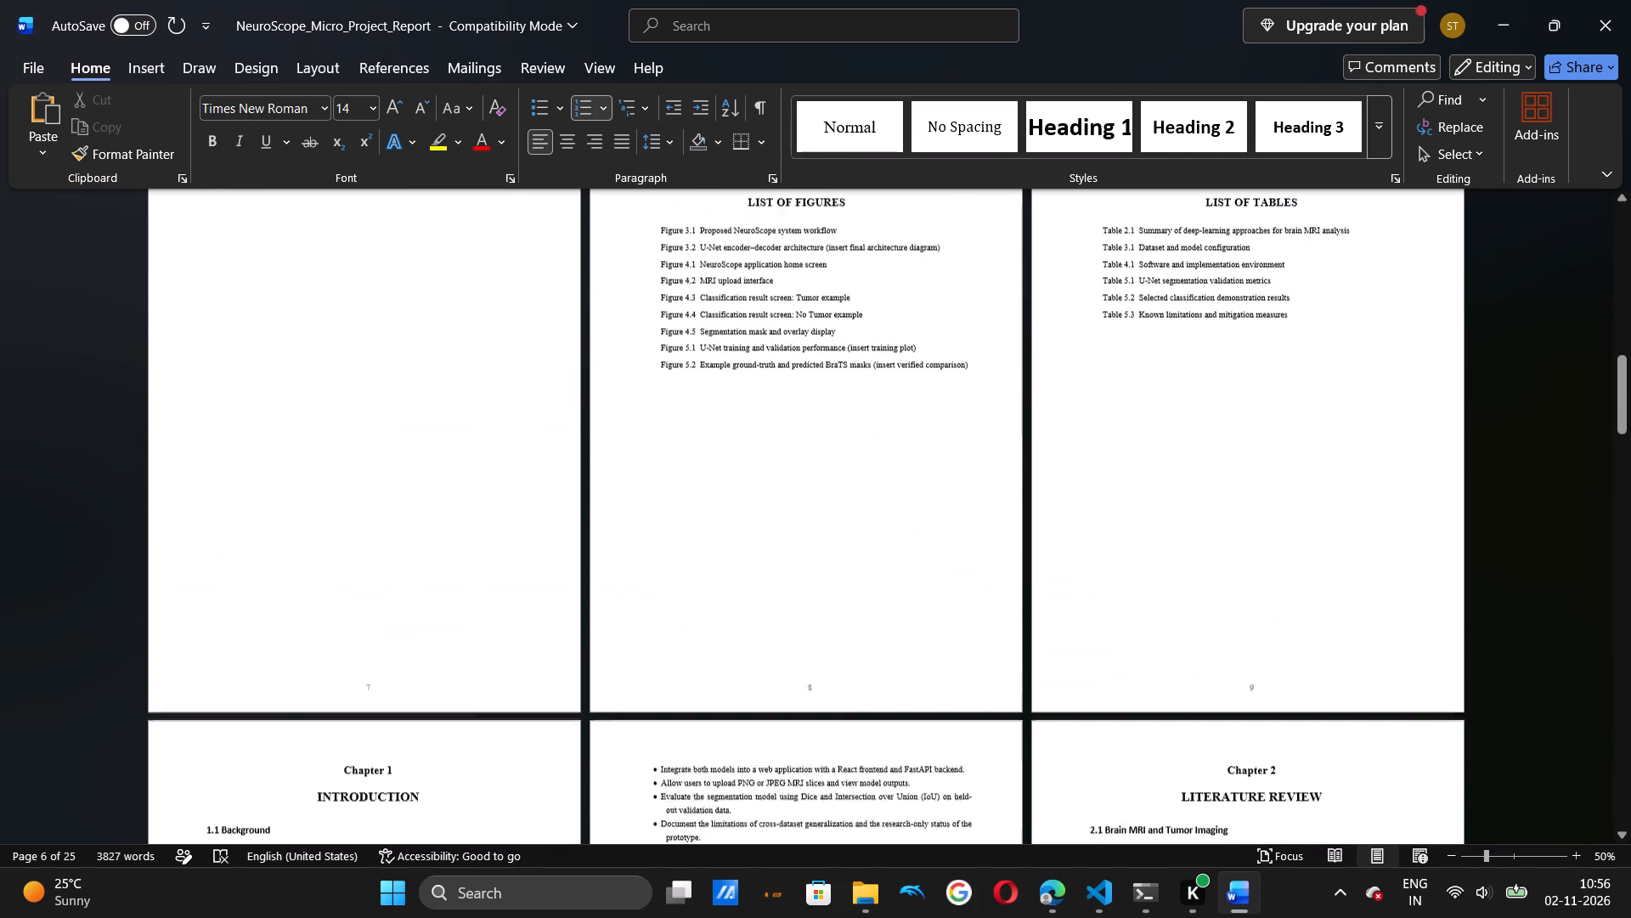
{"action": "scroll", "coordinate": [1196, 485], "scroll_direction": "down", "scroll_amount": 7}
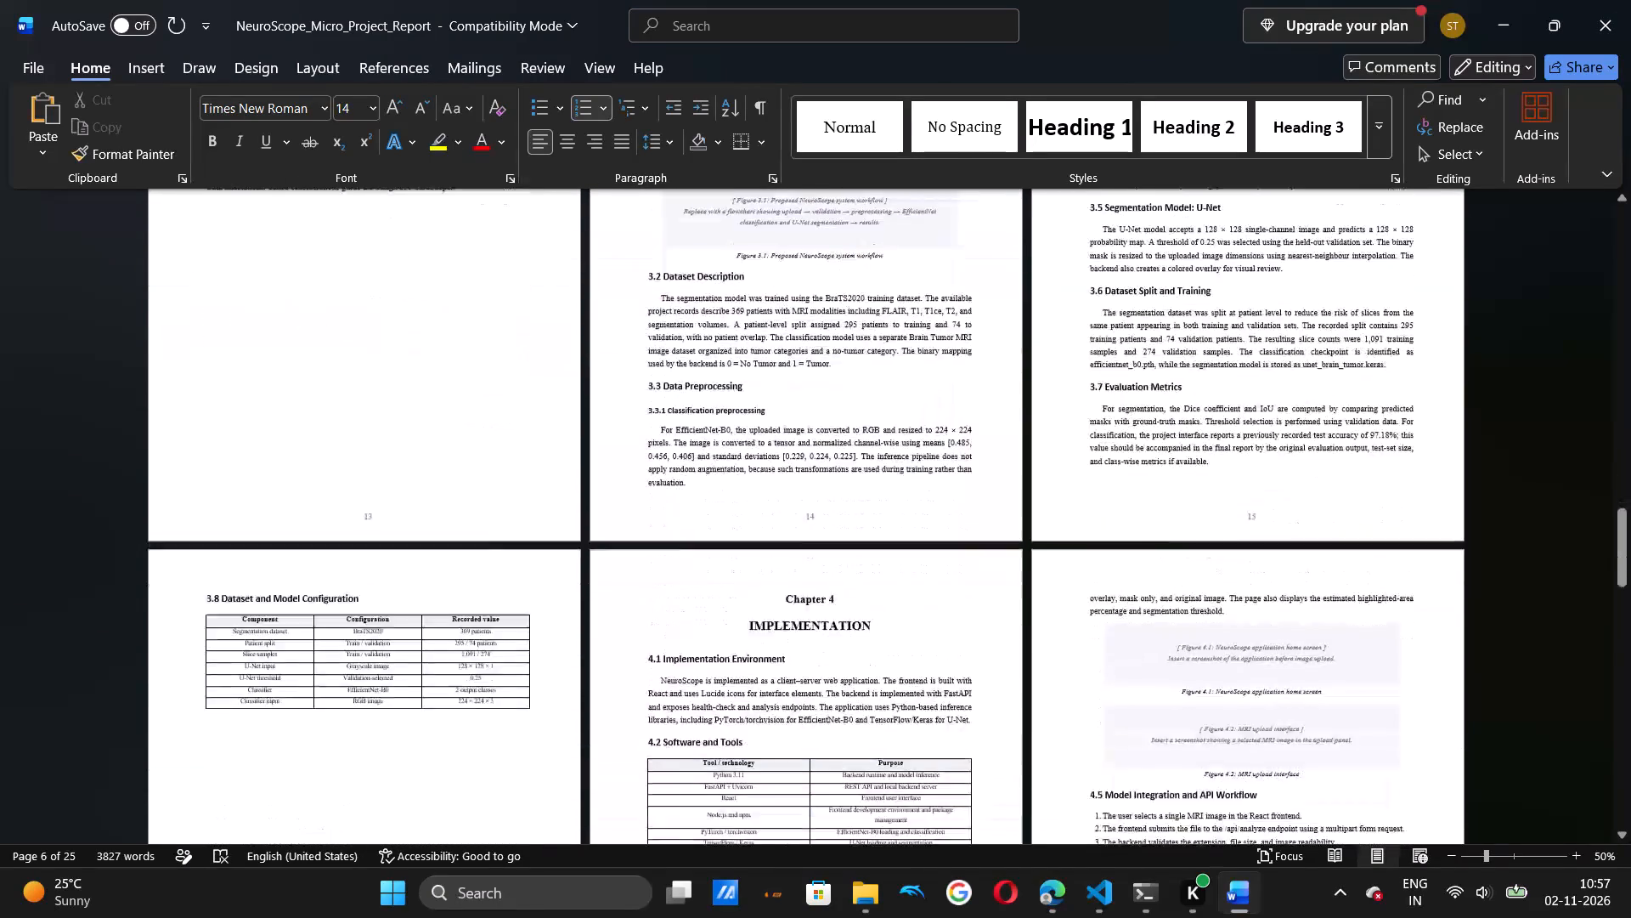
{"action": "scroll", "coordinate": [1196, 485], "scroll_direction": "down", "scroll_amount": 6}
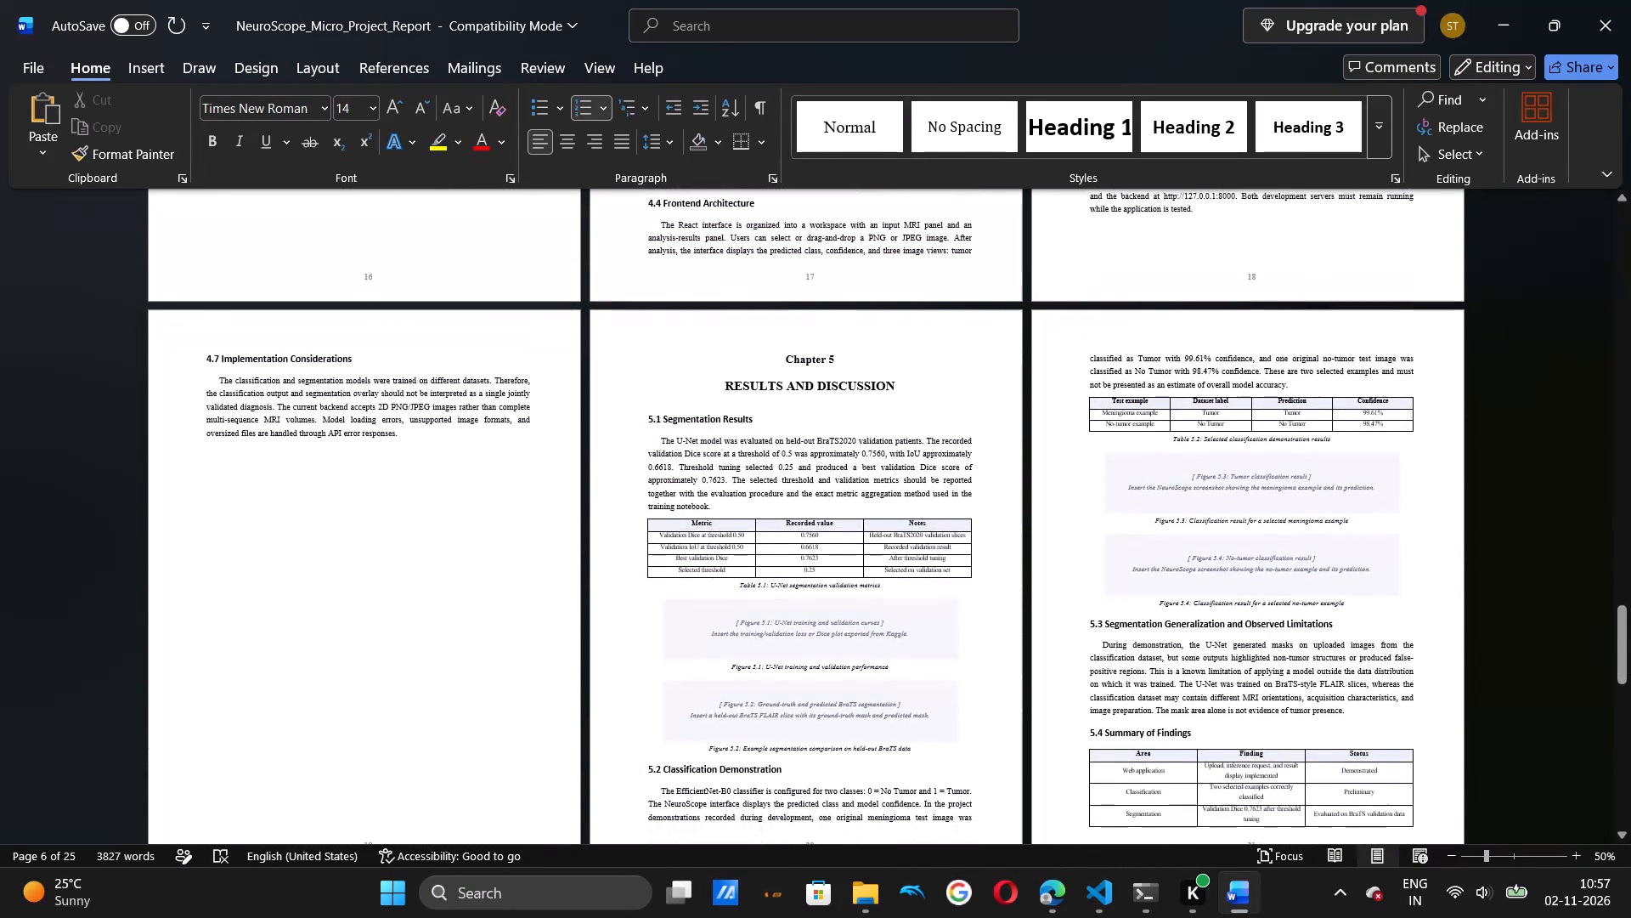
{"action": "scroll", "coordinate": [1196, 485], "scroll_direction": "down", "scroll_amount": 2}
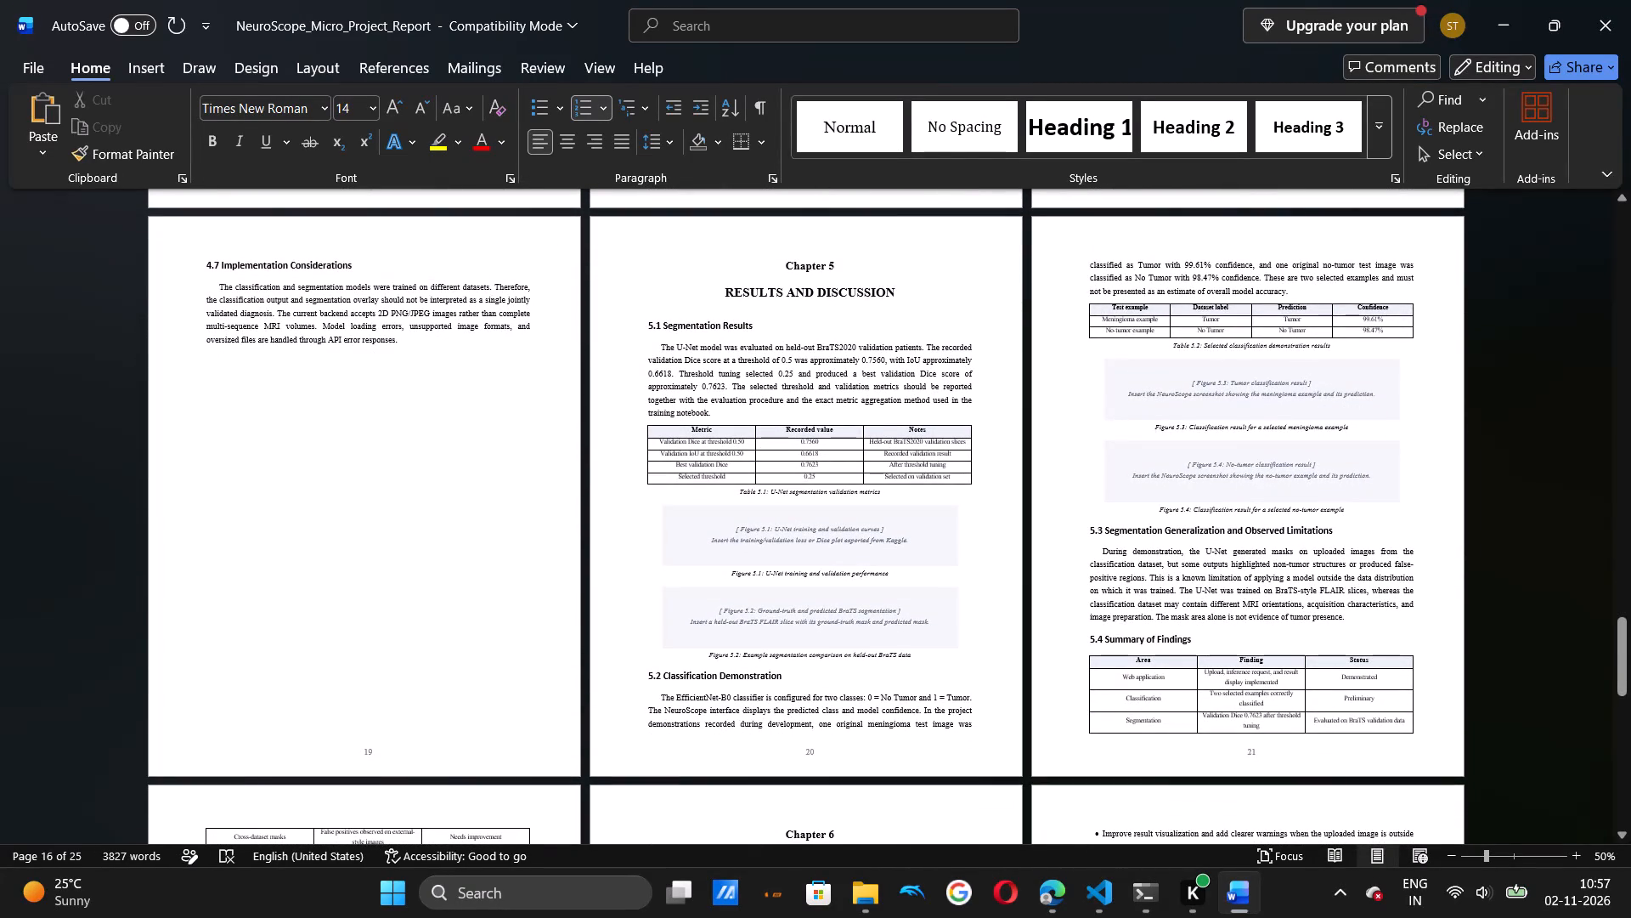
{"action": "scroll", "coordinate": [1196, 485], "scroll_direction": "down", "scroll_amount": 4}
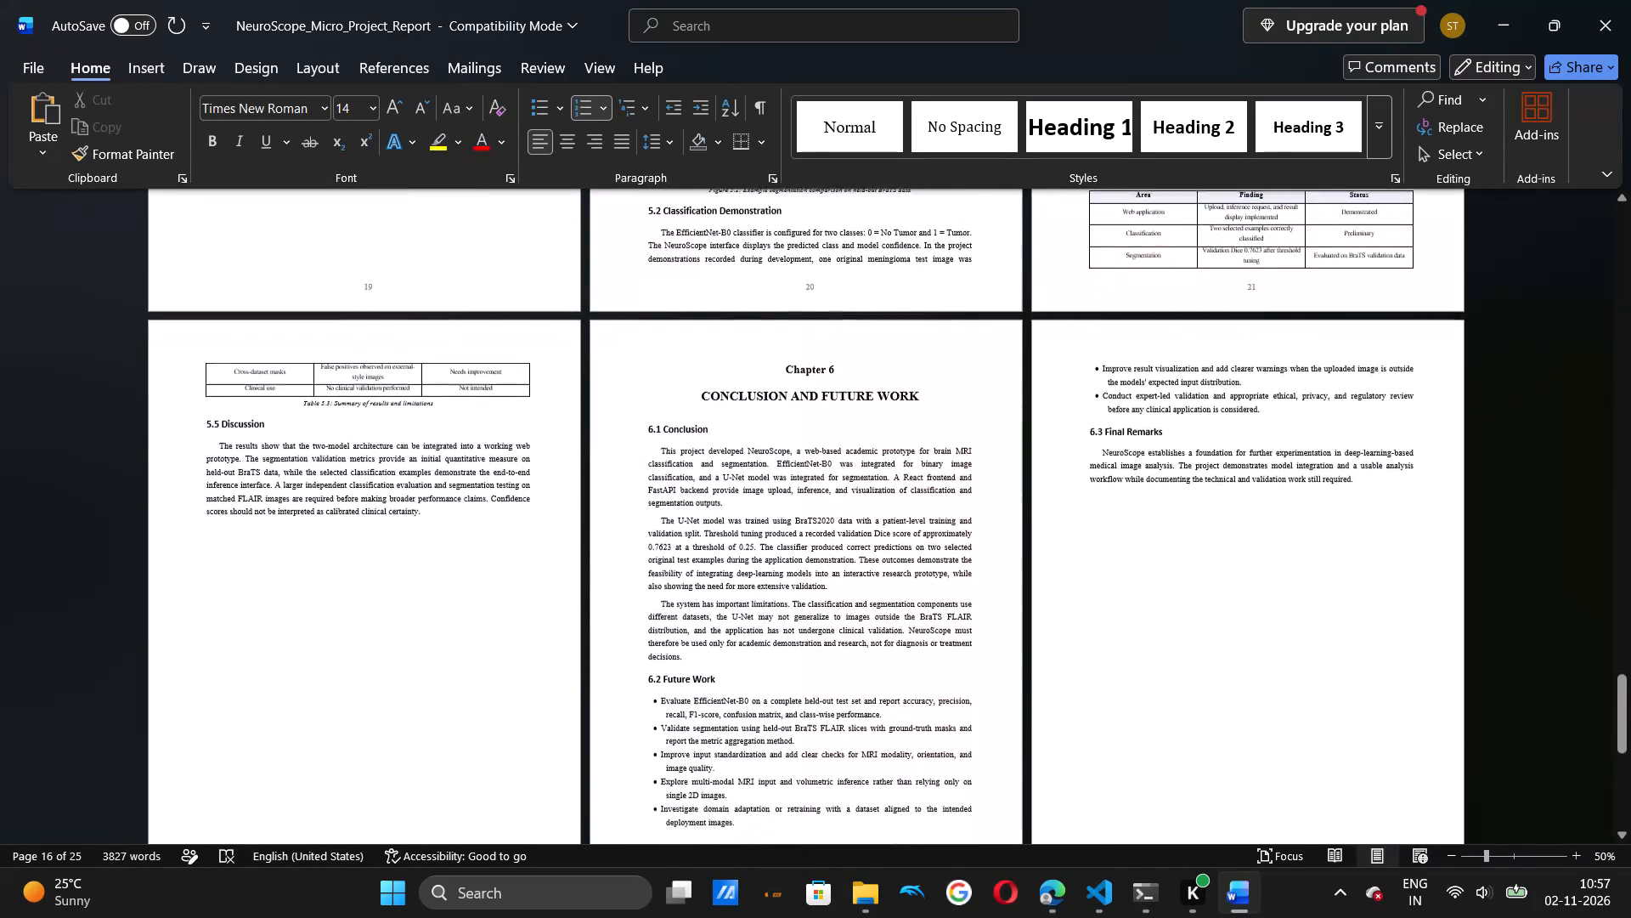
{"action": "scroll", "coordinate": [1196, 485], "scroll_direction": "down", "scroll_amount": 3}
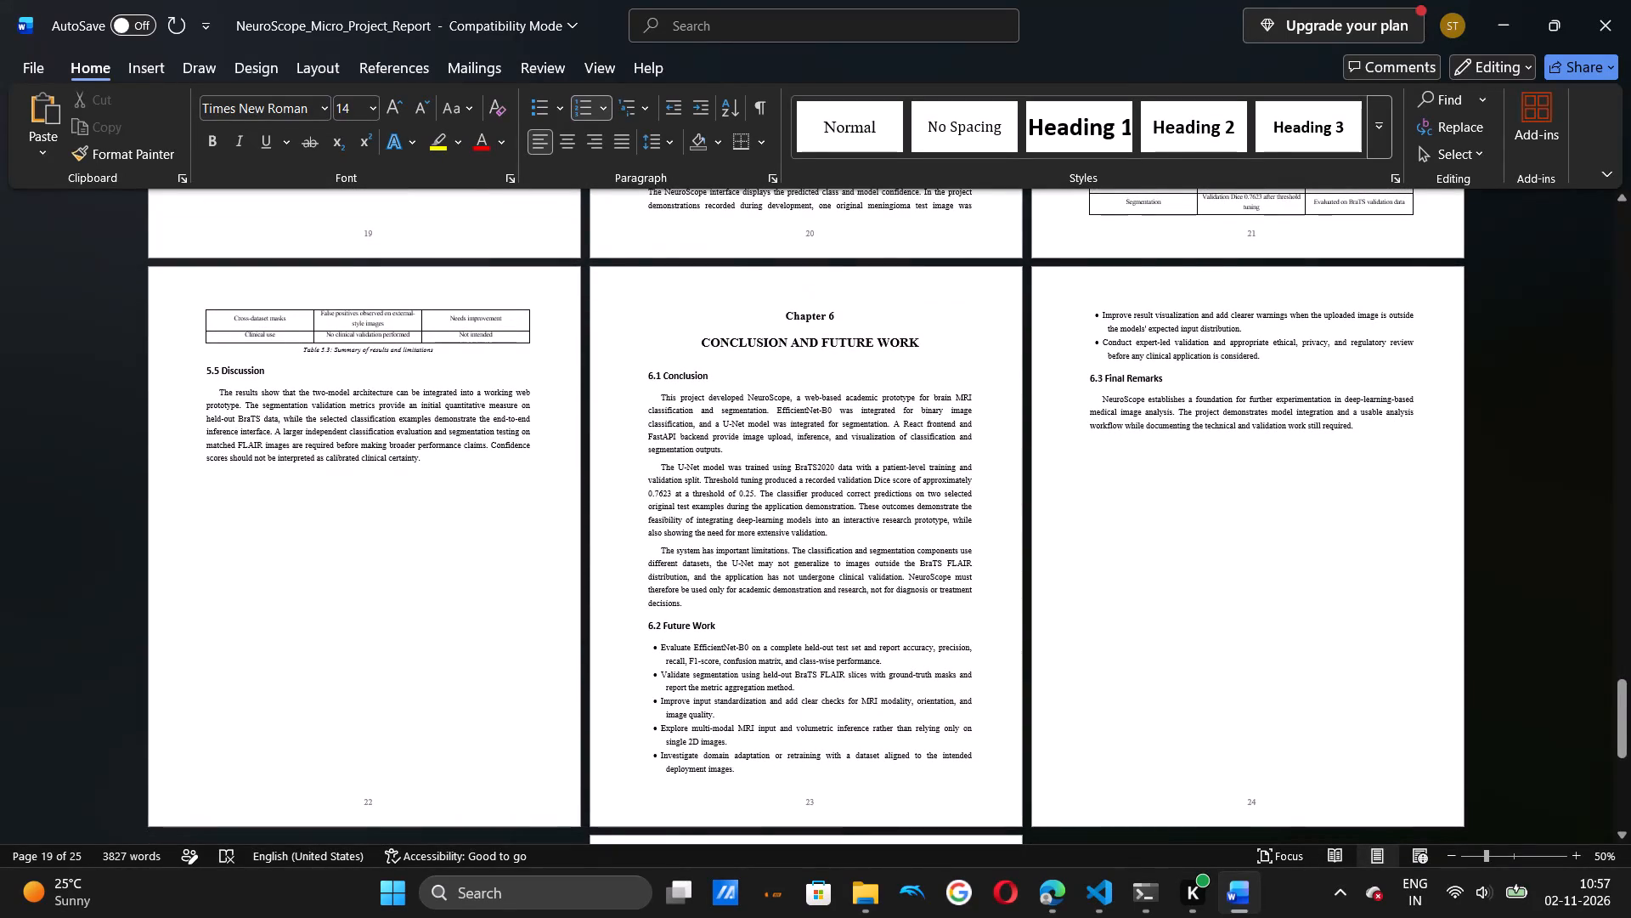
{"action": "scroll", "coordinate": [1196, 485], "scroll_direction": "down", "scroll_amount": 3}
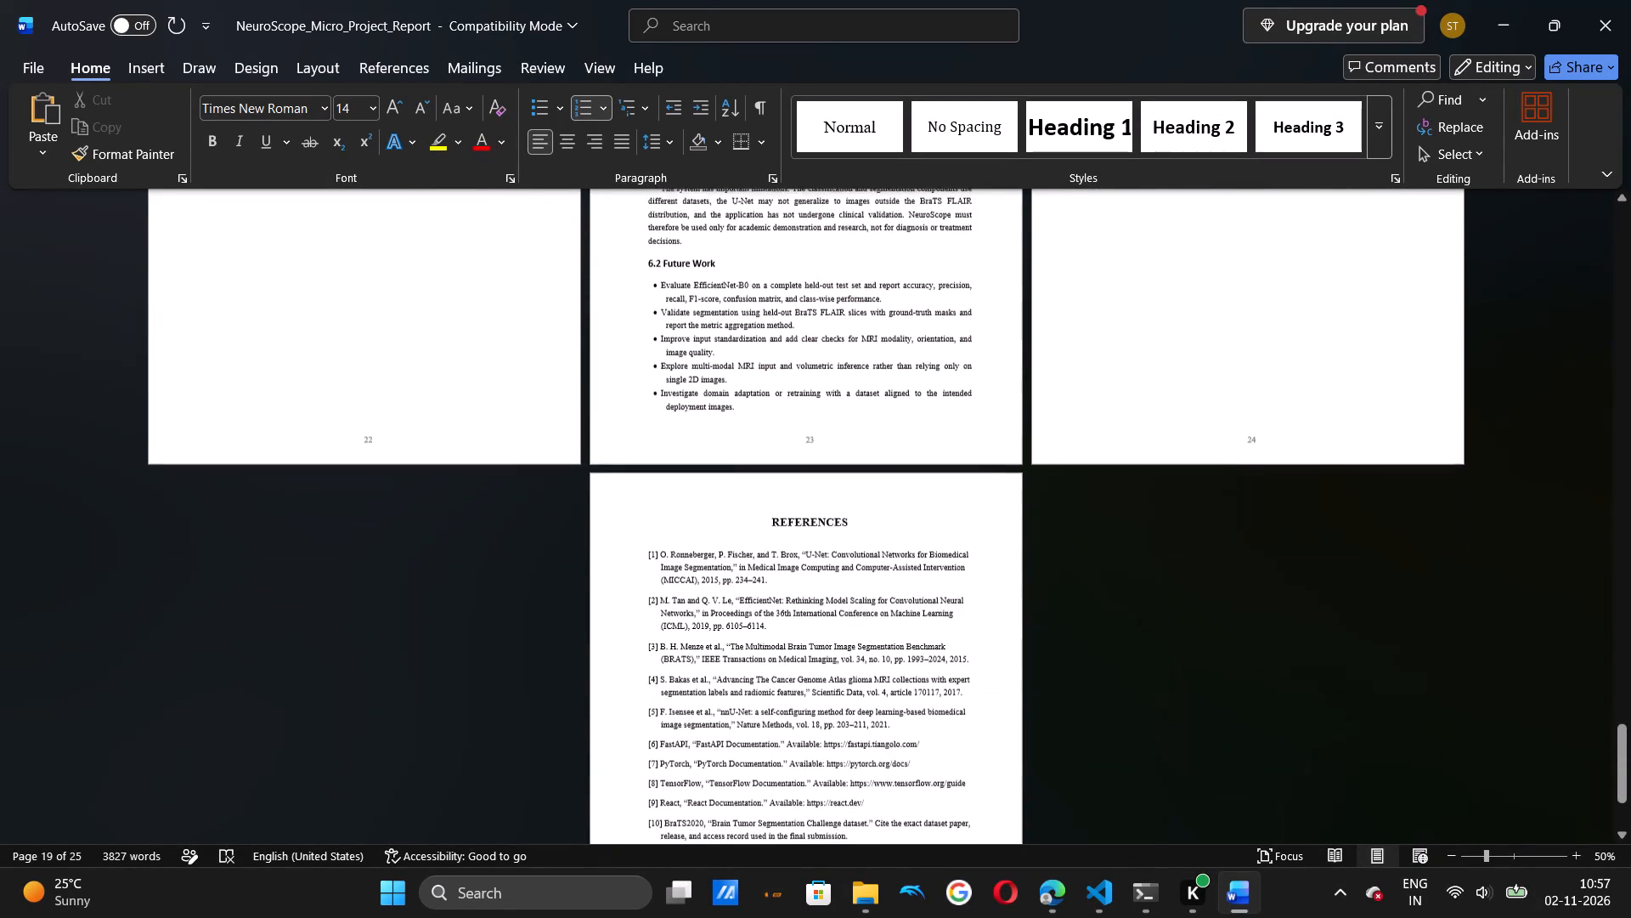
{"action": "scroll", "coordinate": [1196, 485], "scroll_direction": "down", "scroll_amount": 2}
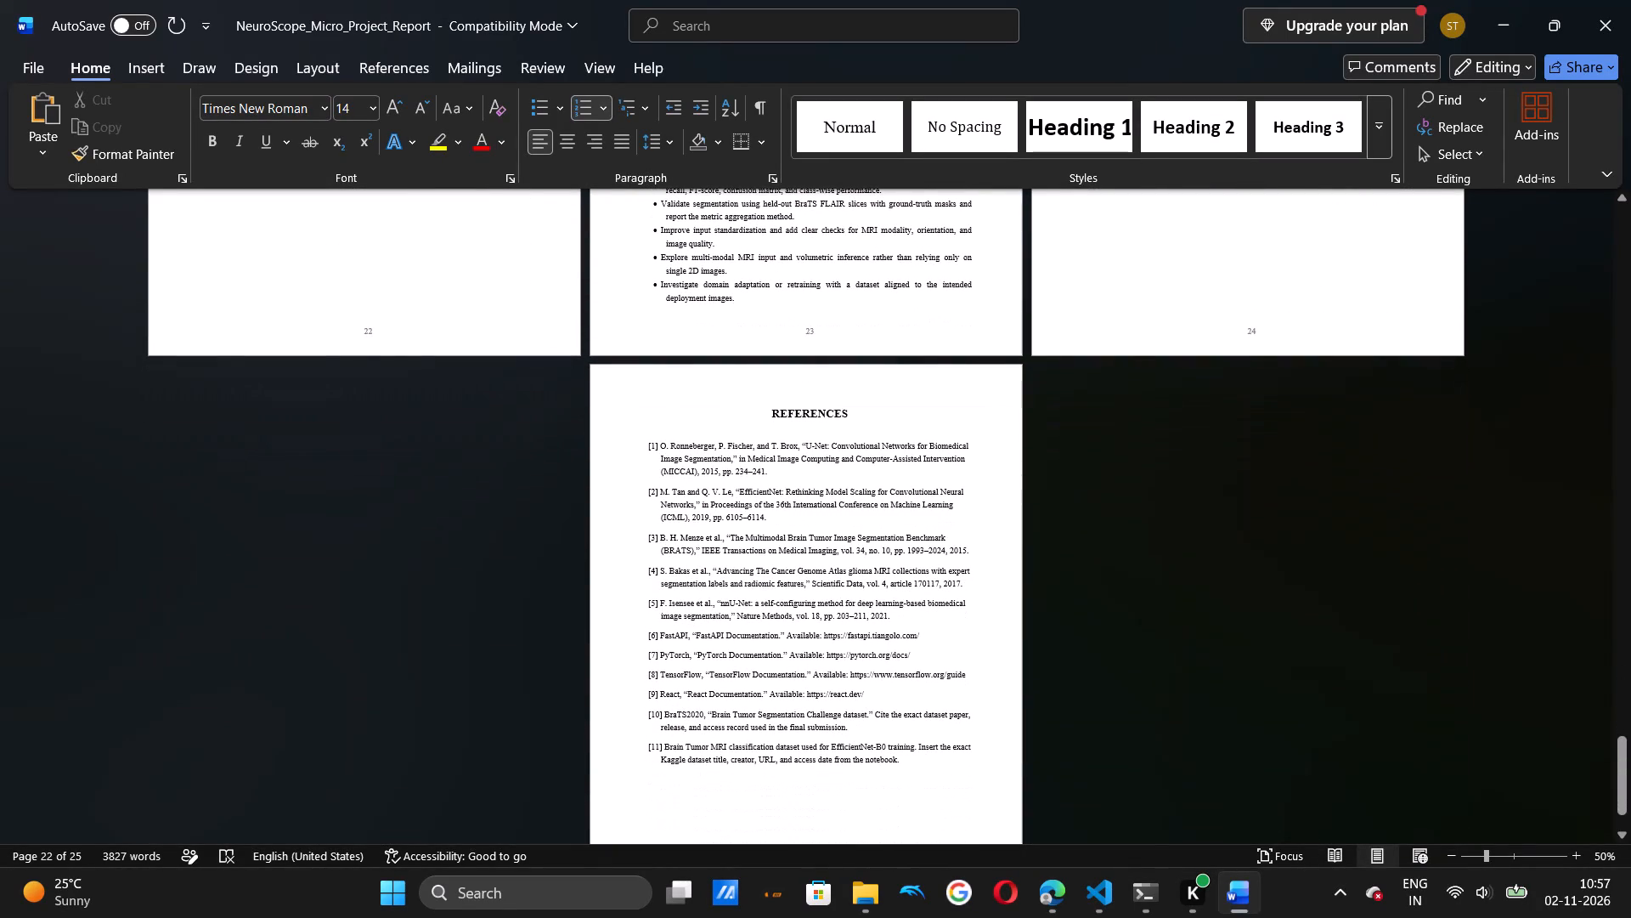
{"action": "scroll", "coordinate": [1196, 485], "scroll_direction": "up", "scroll_amount": 7}
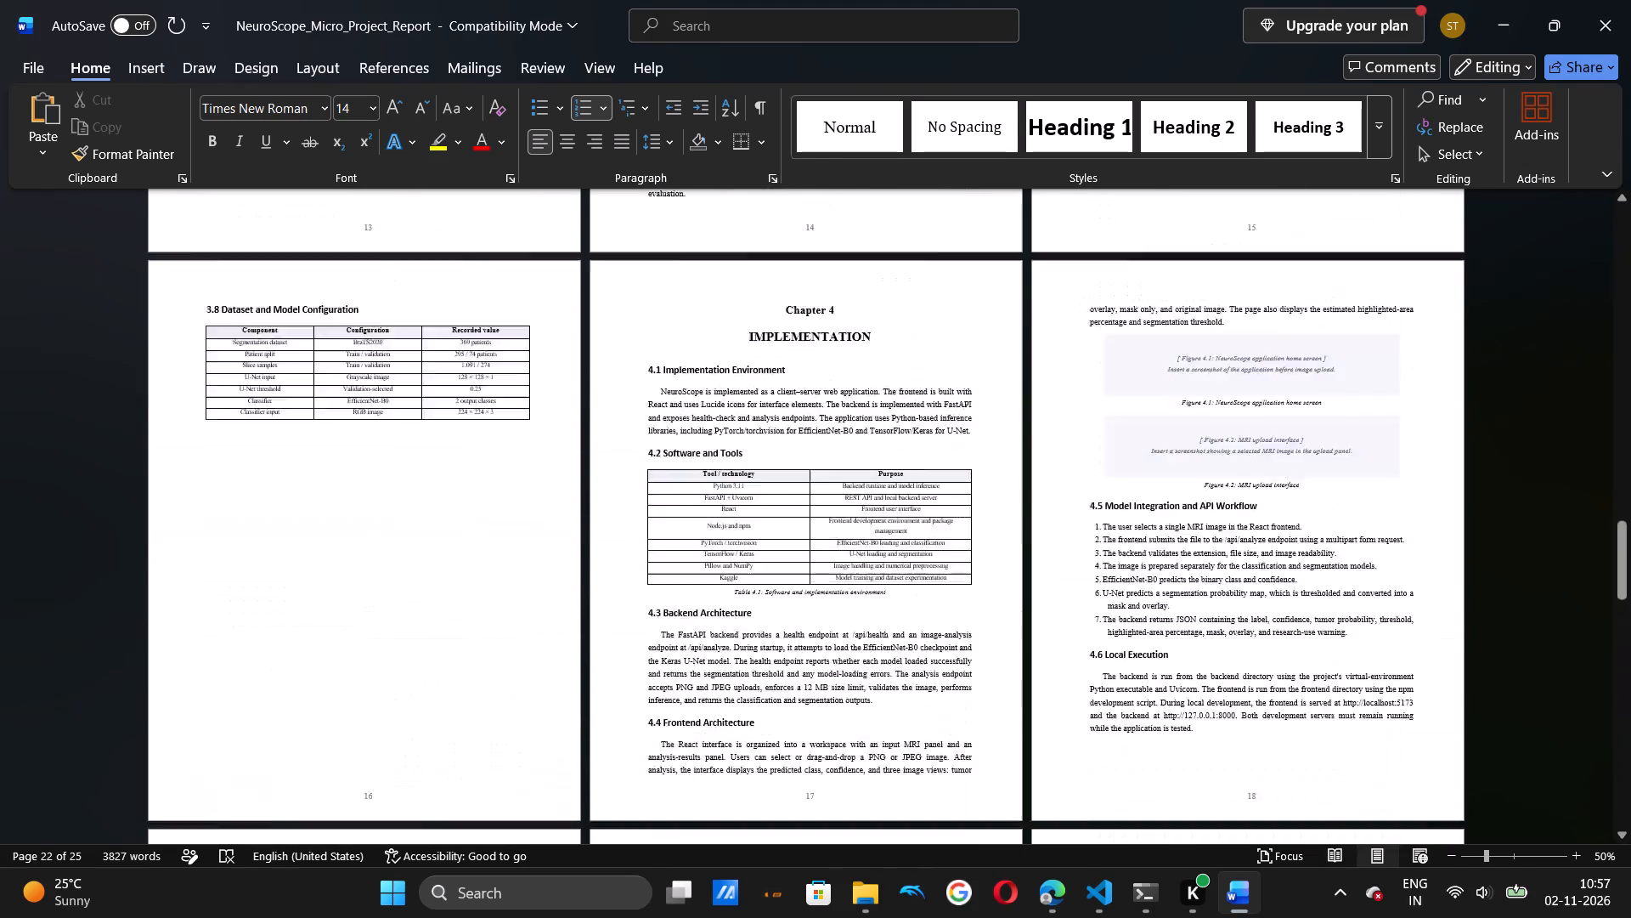
{"action": "scroll", "coordinate": [1196, 485], "scroll_direction": "up", "scroll_amount": 11}
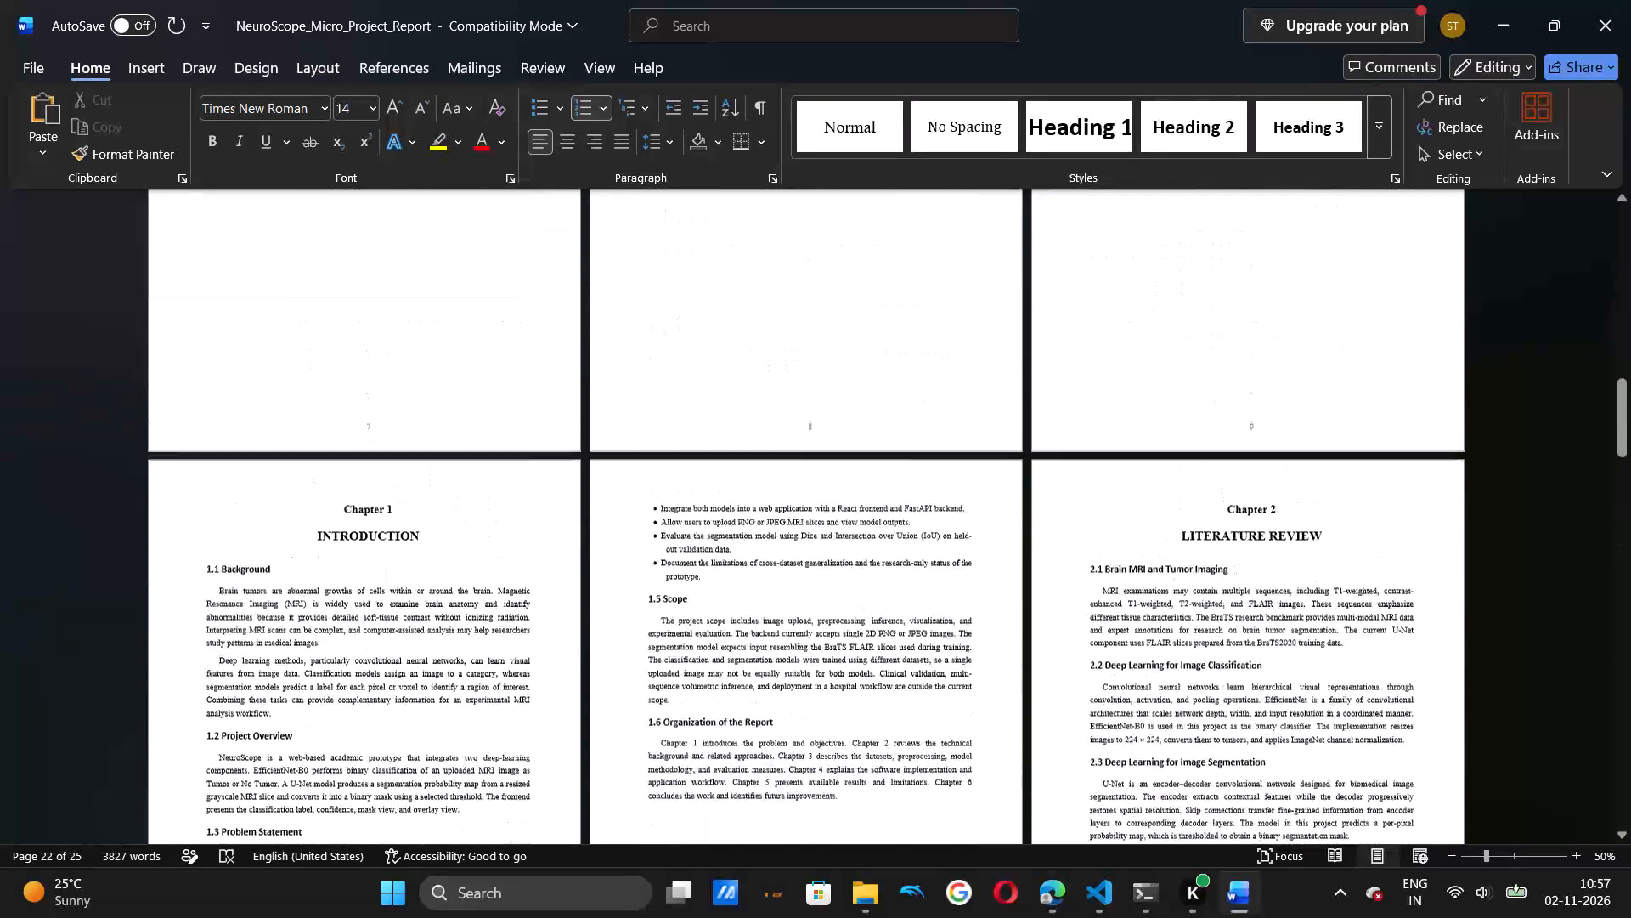
{"action": "scroll", "coordinate": [1196, 485], "scroll_direction": "up", "scroll_amount": 2}
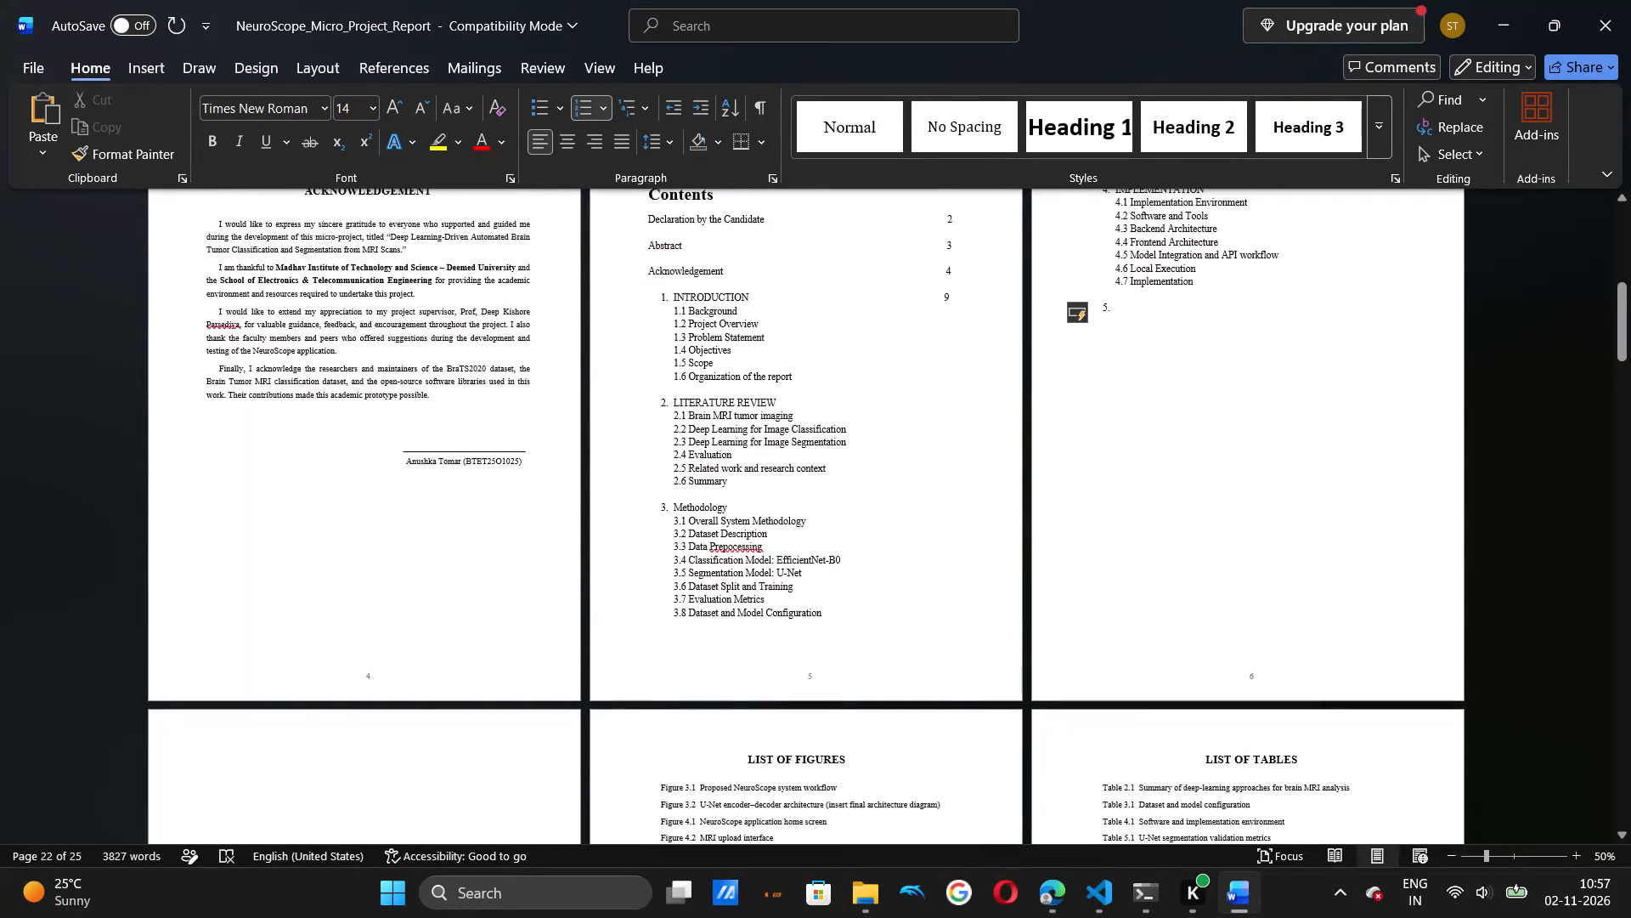
{"action": "scroll", "coordinate": [1132, 346], "scroll_direction": "up", "scroll_amount": 3, "text": "ctrl"}
{"action": "scroll", "coordinate": [1132, 346], "scroll_direction": "left", "scroll_amount": 3}
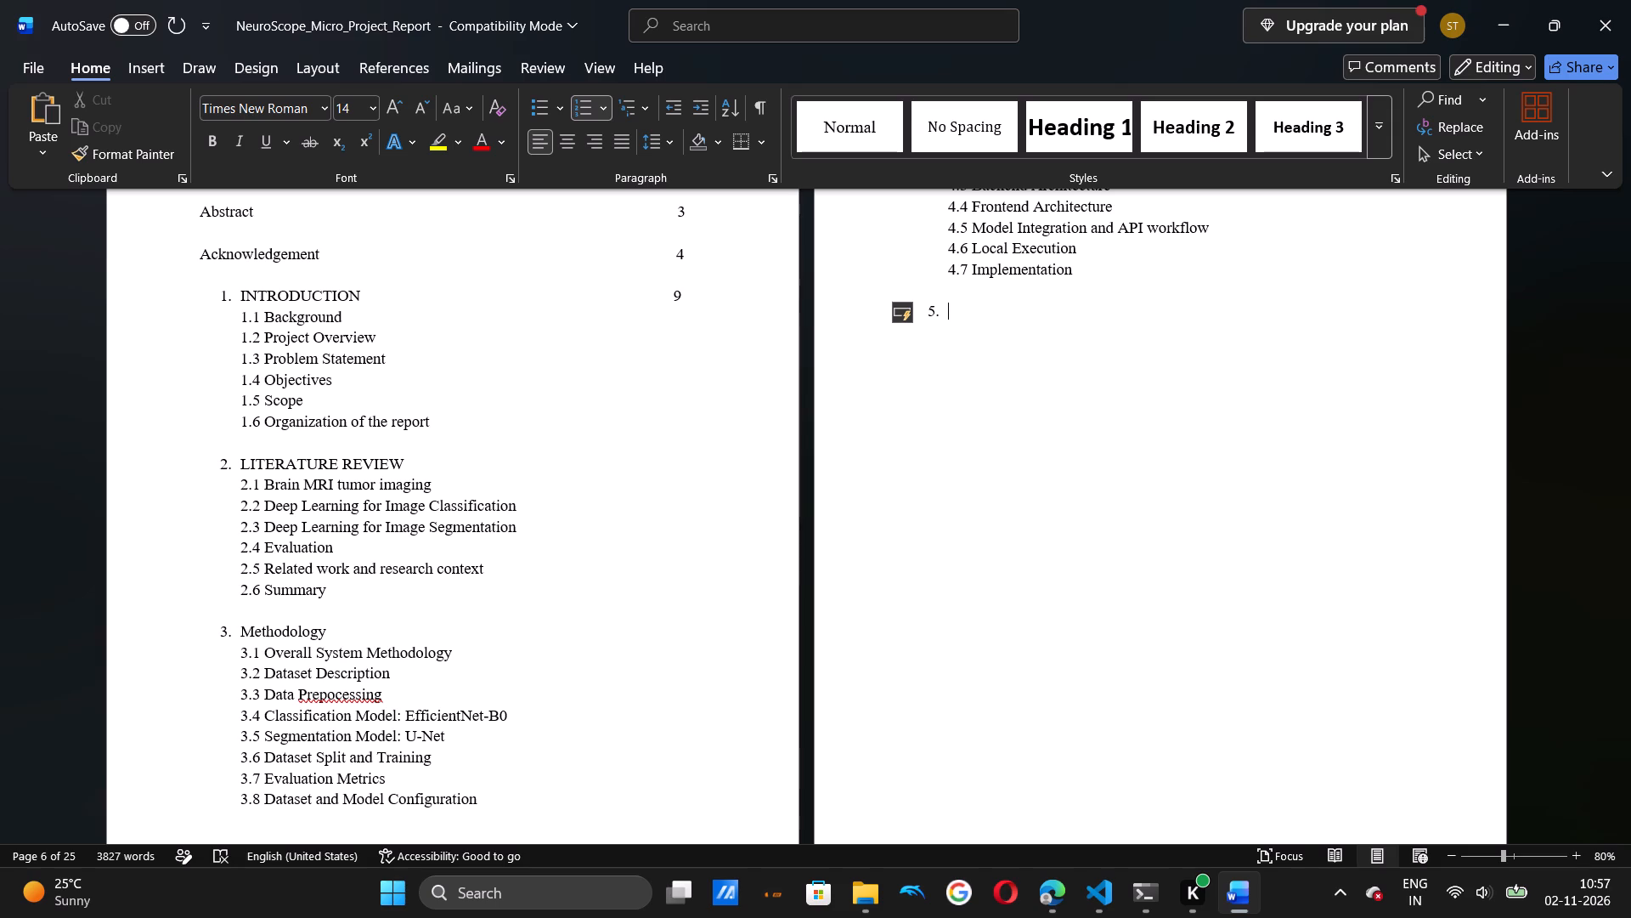
Title the chapter 5 contents entry "RESULTS AND DISCUSSION".
{"action": "key", "text": "r"}
{"action": "type", "text": "ESULTS AN"}
{"action": "key", "text": "space"}
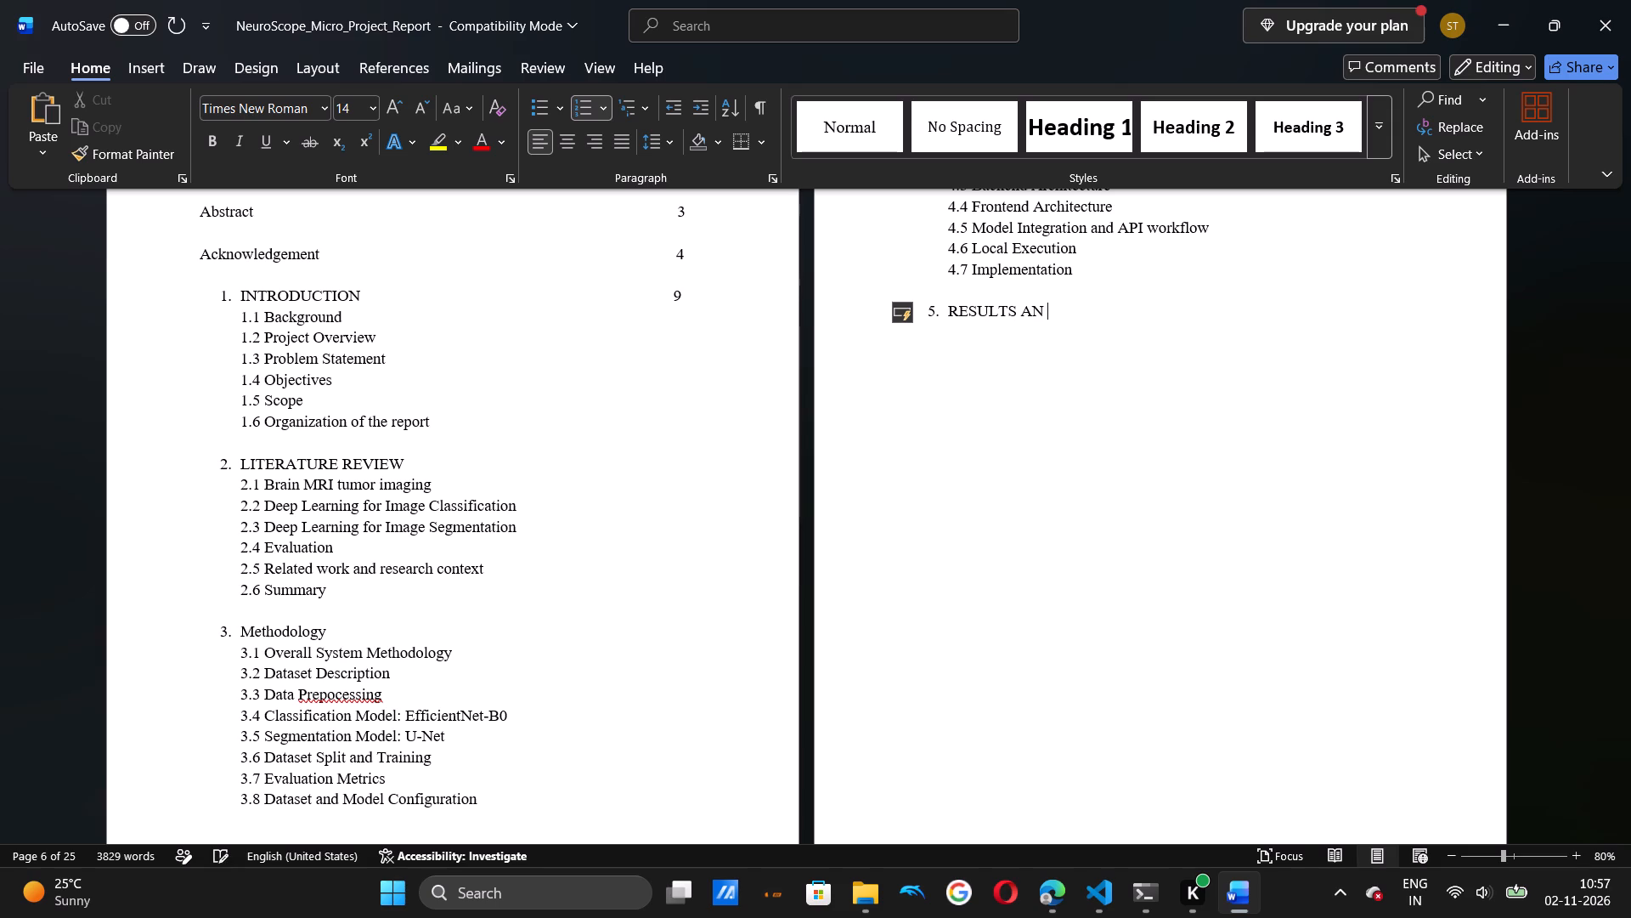
{"action": "key", "text": "BackSpace"}
{"action": "type", "text": "D DISCUSSION"}
{"action": "key", "text": "space"}
Add the sub-entry "5.1 Segmentation Results" below RESULTS AND DISCUSSION, indented like the other chapters' sub-entries.
{"action": "key", "text": "Return"}
{"action": "key", "text": "BackSpace"}
{"action": "key", "text": "BackSpace"}
{"action": "key", "text": "space"}
{"action": "key", "text": "space"}
{"action": "key", "text": "space"}
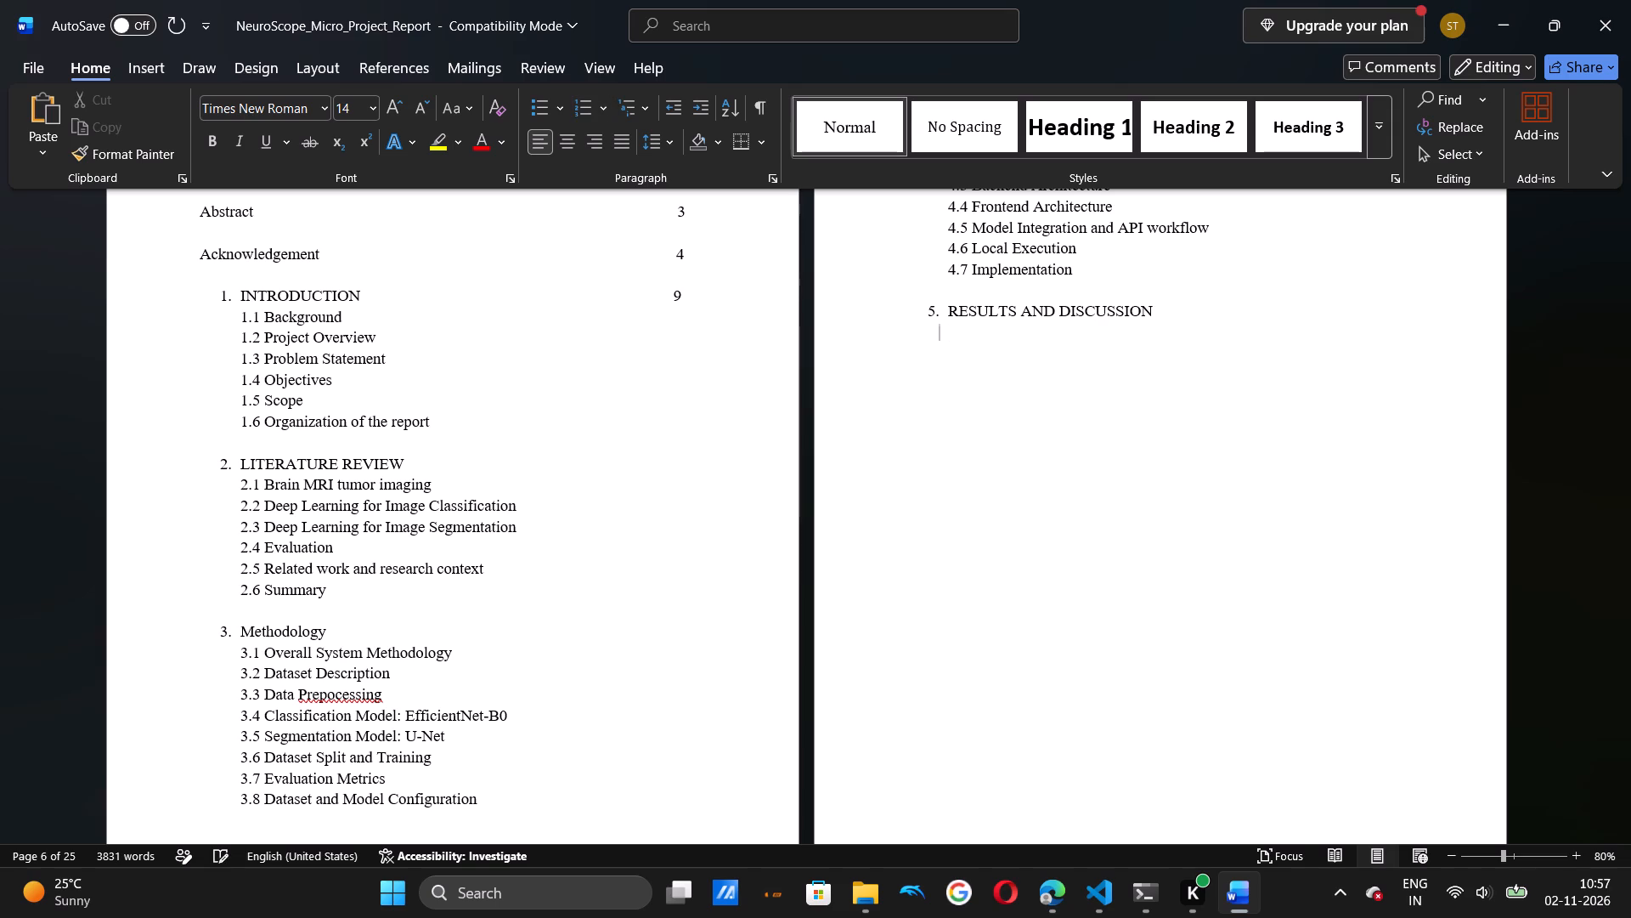
{"action": "key", "text": "space"}
{"action": "key", "text": "space"}
{"action": "key", "text": "space"}
{"action": "type", "text": "51"}
{"action": "key", "text": "BackSpace"}
{"action": "type", "text": ".1"}
{"action": "key", "text": "Return"}
{"action": "key", "text": "BackSpace"}
{"action": "key", "text": "BackSpace"}
{"action": "key", "text": "BackSpace"}
{"action": "type", "text": "1"}
{"action": "key", "text": "space"}
{"action": "key", "text": "s"}
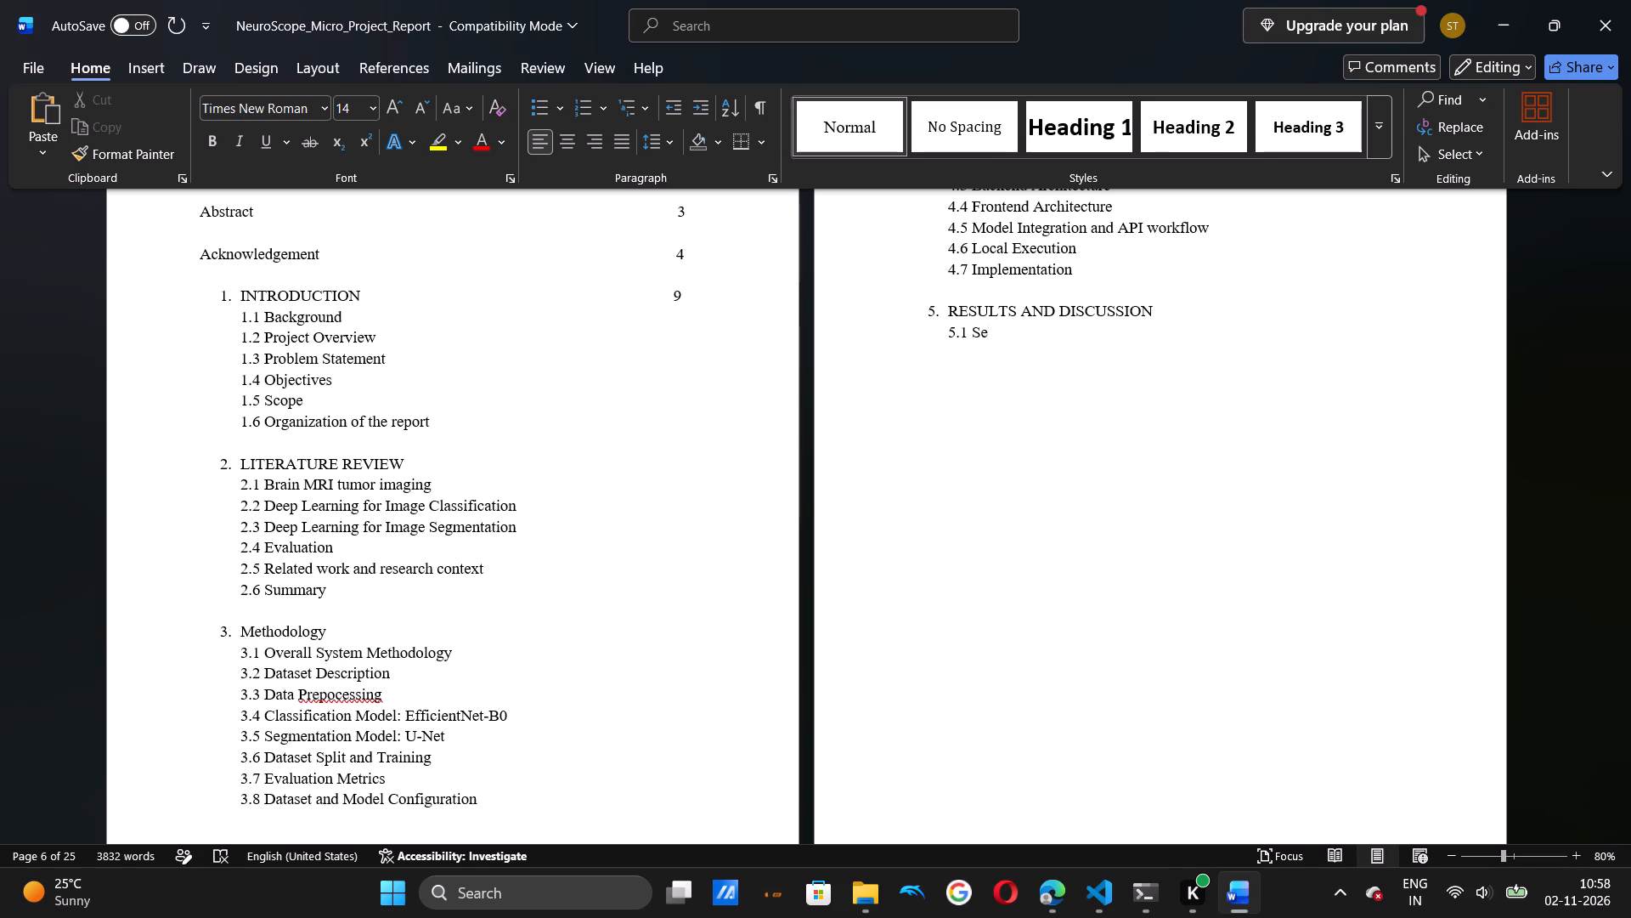
{"action": "type", "text": "gmentation"}
{"action": "key", "text": "space"}
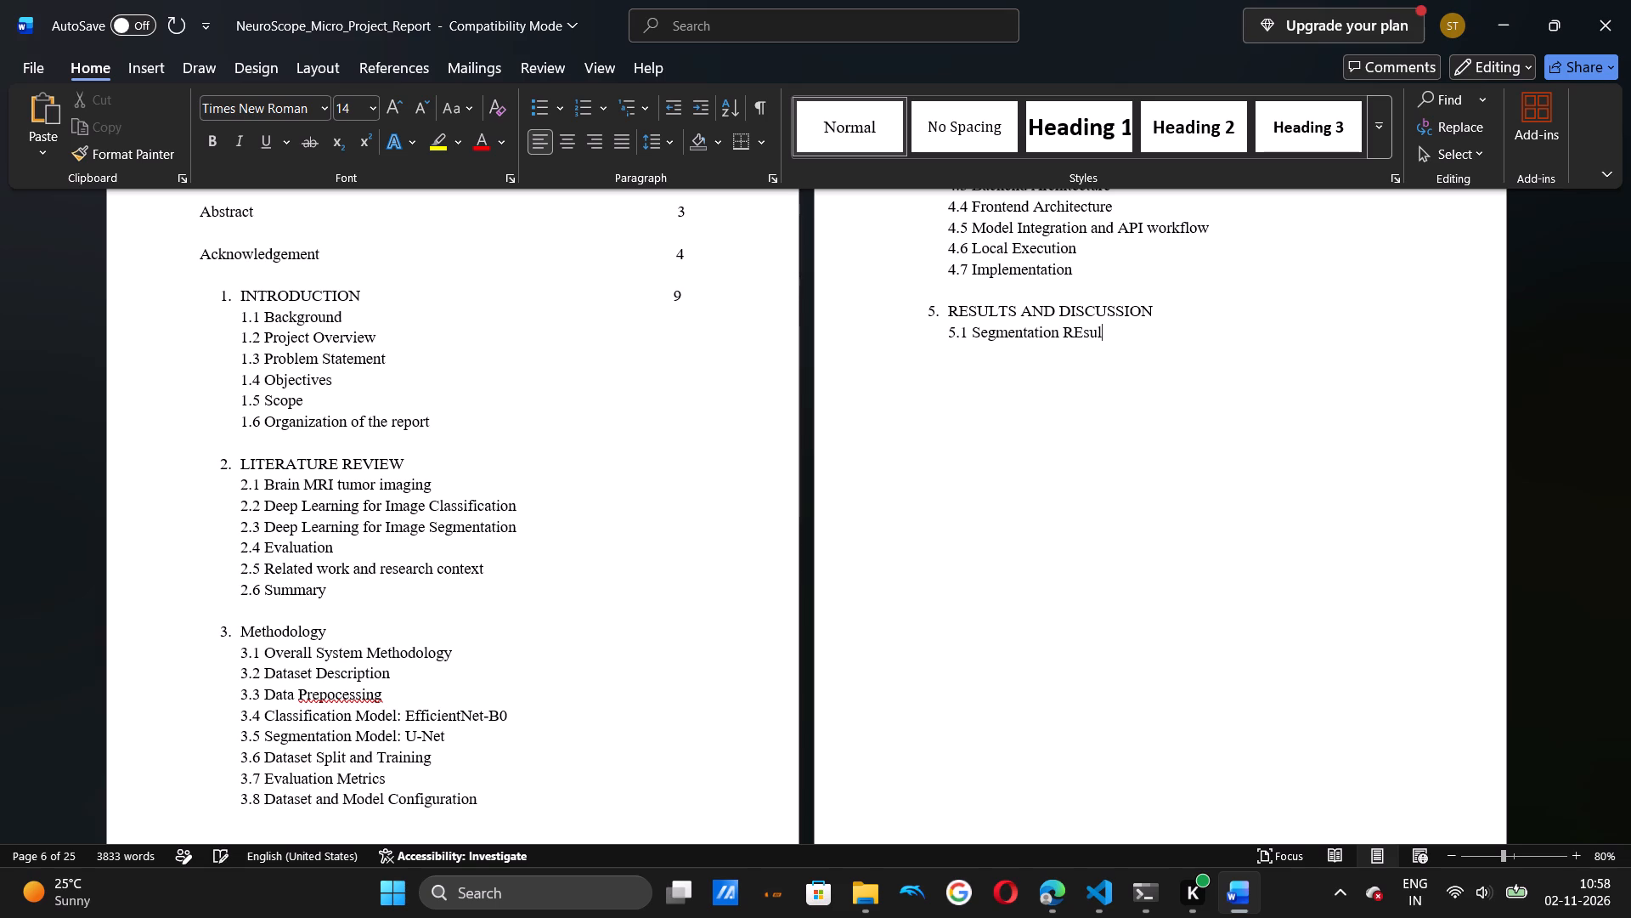
Add the sub-entry "5.2 Classification Demonstration" below 5.1 in the chapter 5 contents.
{"action": "key", "text": "Return"}
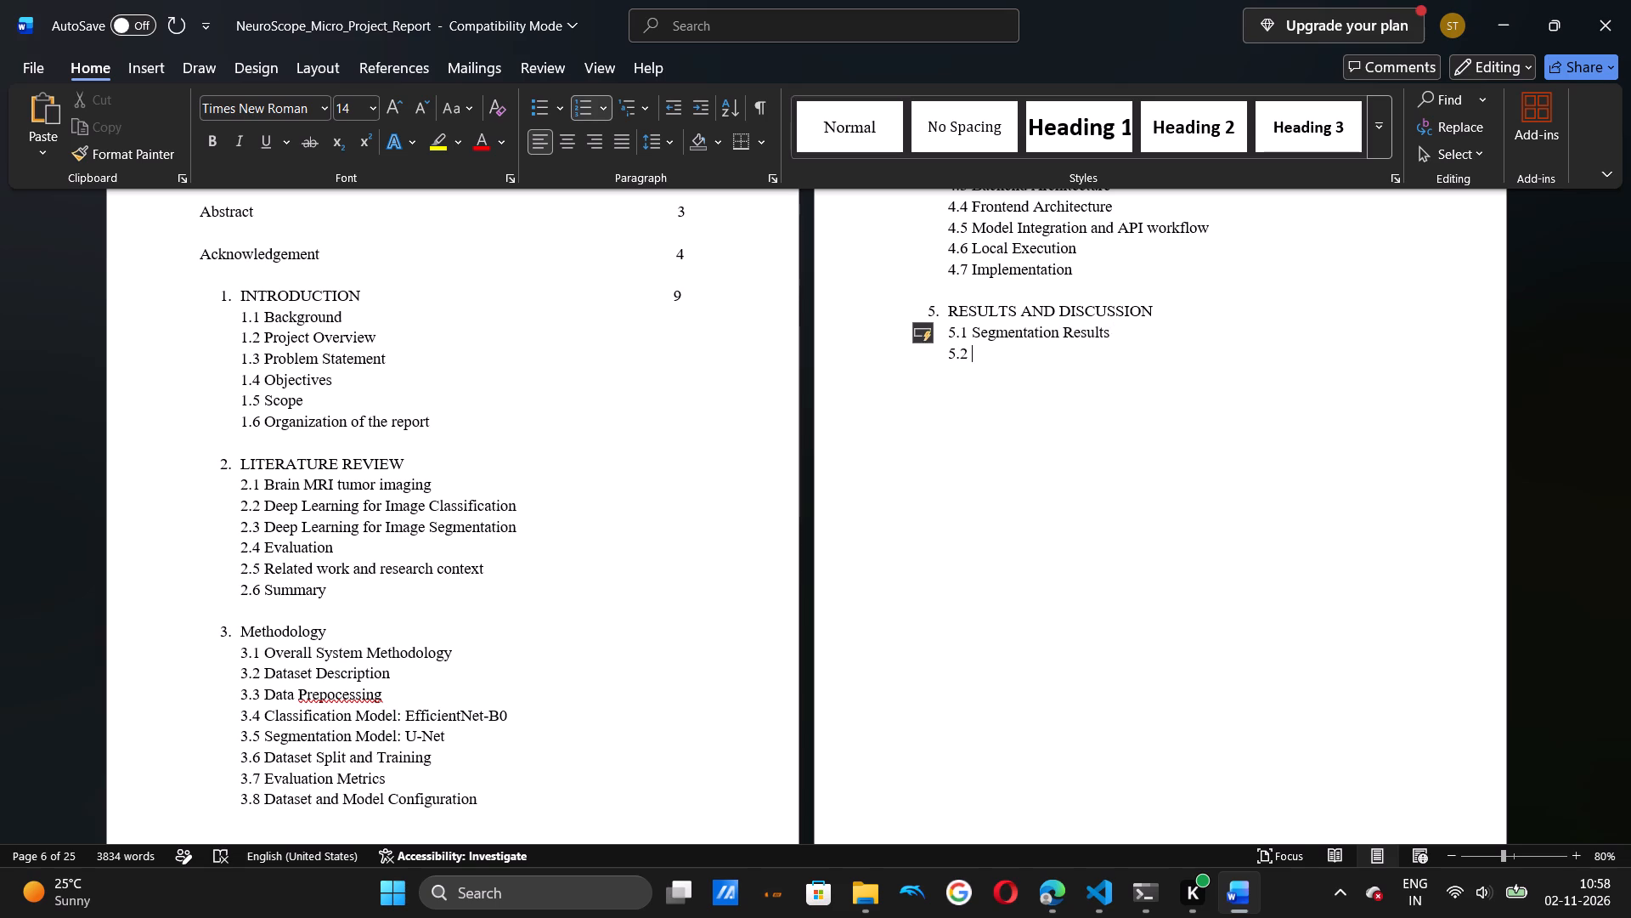
{"action": "type", "text": "lassid=f"}
{"action": "key", "text": "BackSpace"}
{"action": "key", "text": "BackSpace"}
{"action": "key", "text": "BackSpace"}
{"action": "type", "text": "fici"}
{"action": "key", "text": "BackSpace"}
{"action": "key", "text": "d"}
{"action": "type", "text": "emonstrat"}
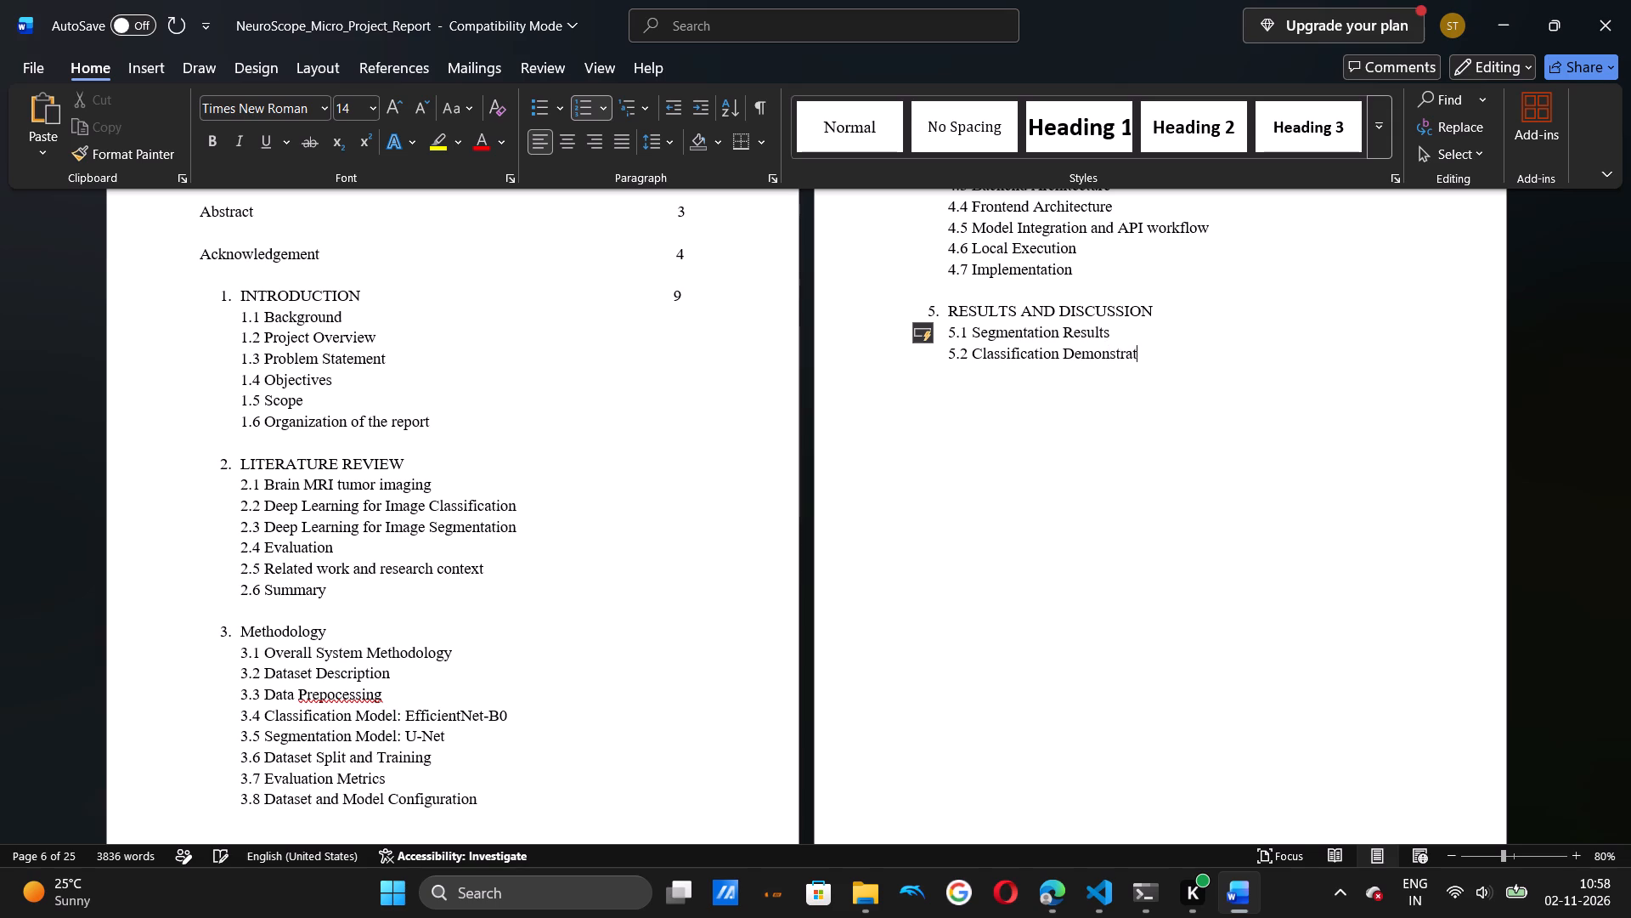
{"action": "type", "text": "ion"}
{"action": "key", "text": "space"}
Add the sub-entry "5.3 Segmentation Generalization and Observed Limitations" below 5.2 in the chapter 5 contents.
{"action": "key", "text": "Return"}
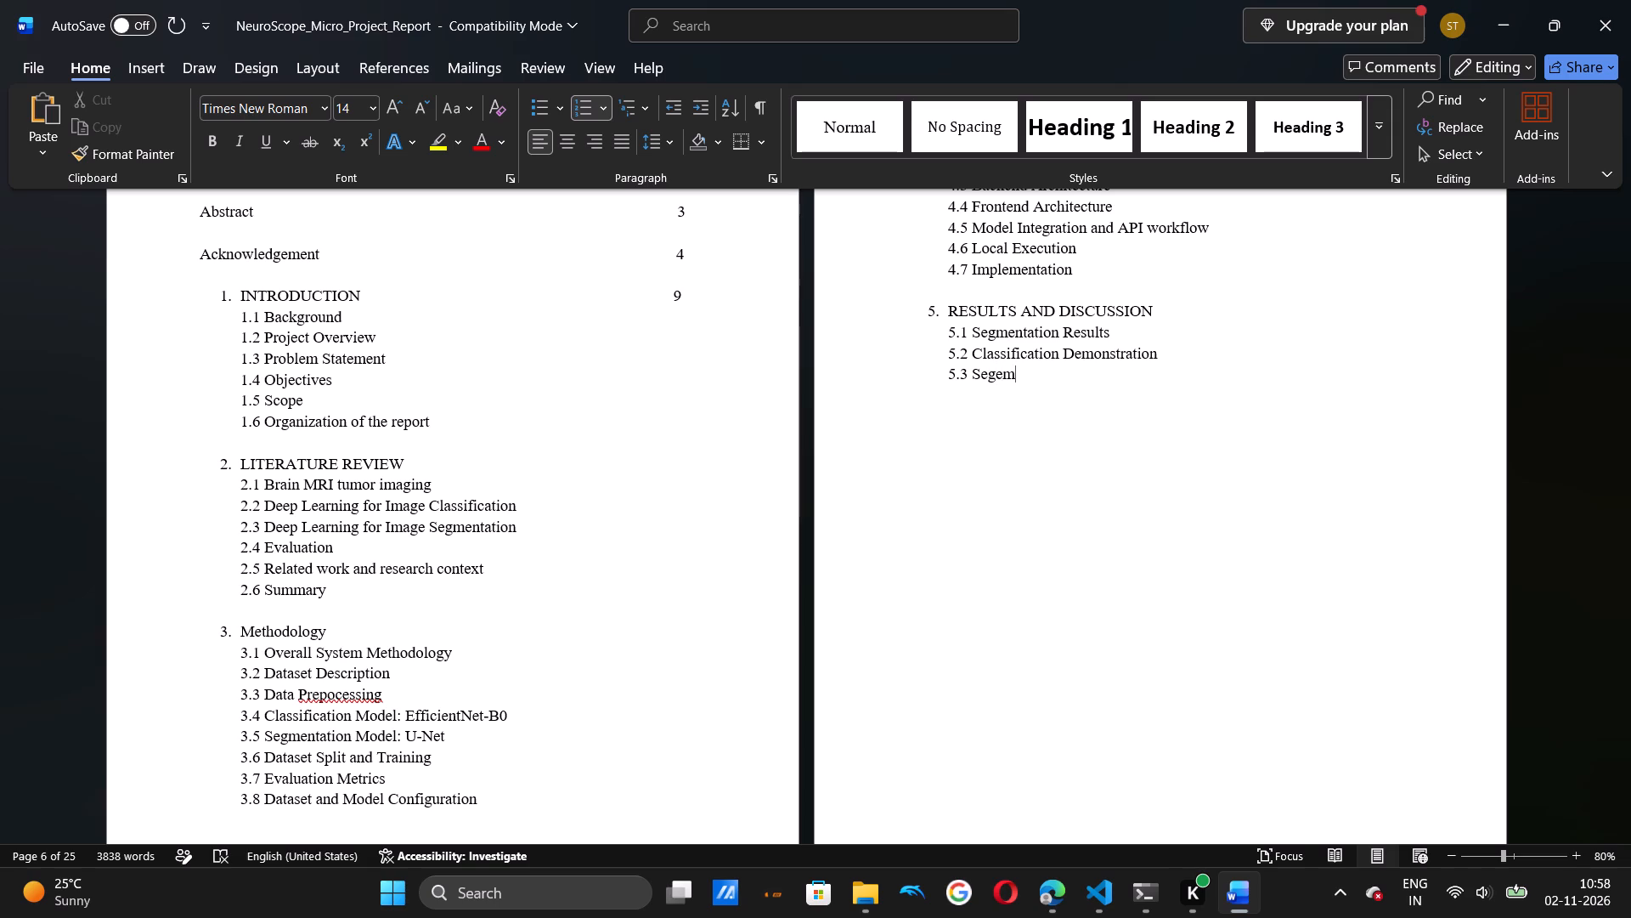
{"action": "key", "text": "BackSpace"}
{"action": "key", "text": "BackSpace"}
{"action": "type", "text": "mentation"}
{"action": "key", "text": "space"}
{"action": "type", "text": "li"}
{"action": "type", "text": "zation"}
{"action": "key", "text": "space"}
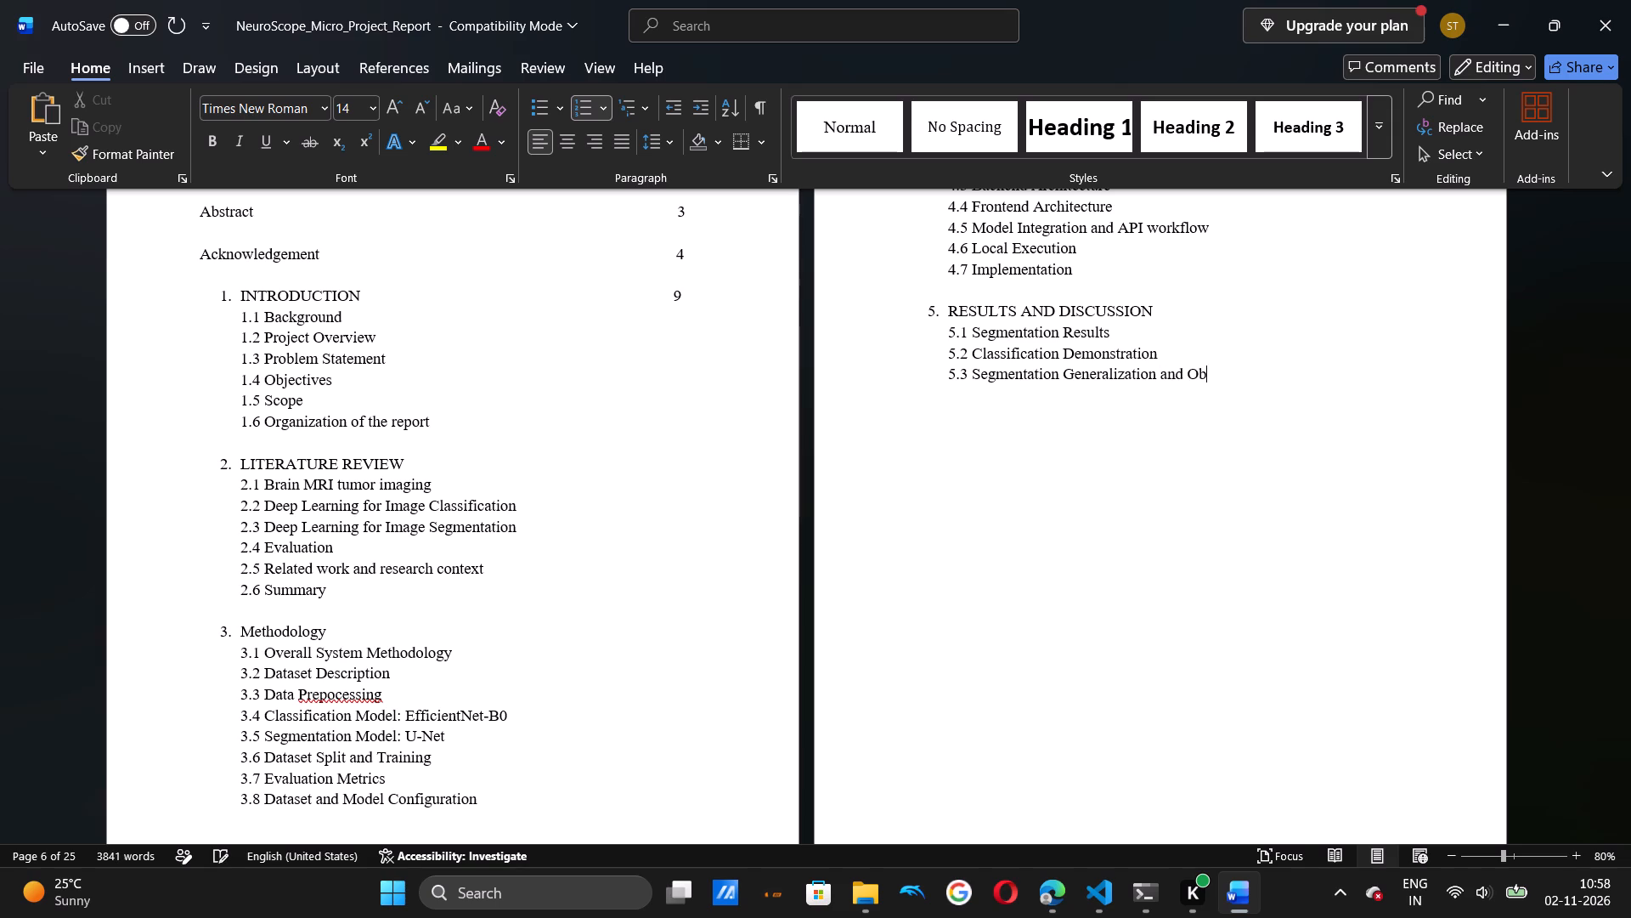
{"action": "type", "text": "served"}
{"action": "key", "text": "space"}
Add the sub-entry "5.4 Summary of Findings" below 5.3 in the chapter 5 contents.
{"action": "key", "text": "Return"}
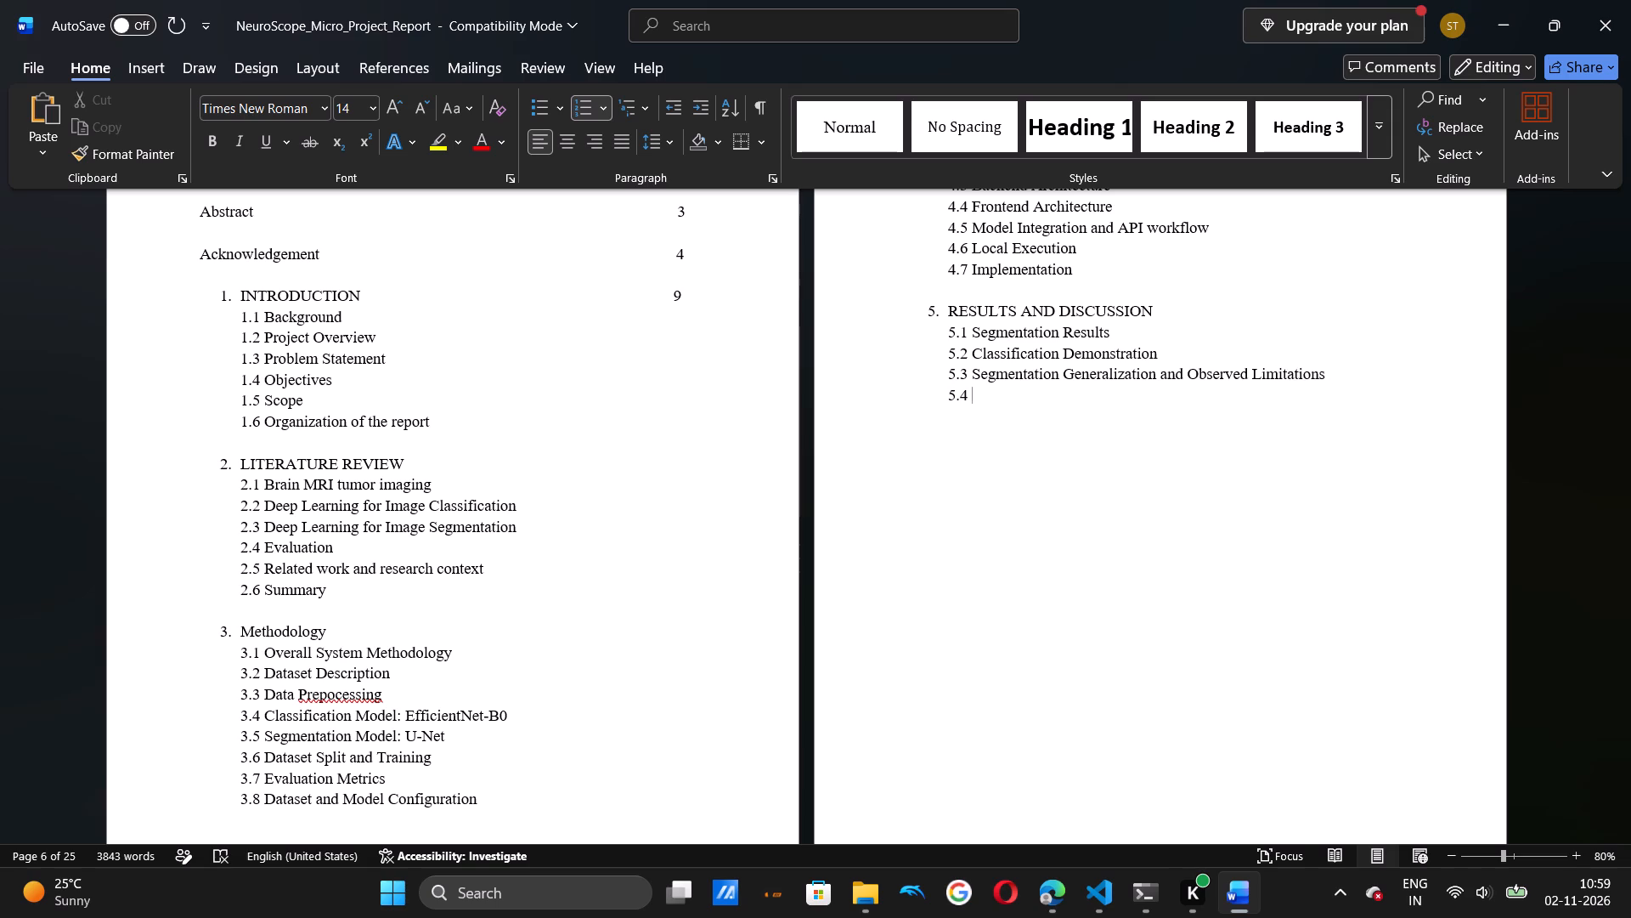
{"action": "key", "text": "s"}
{"action": "type", "text": "indingd"}
{"action": "key", "text": "BackSpace"}
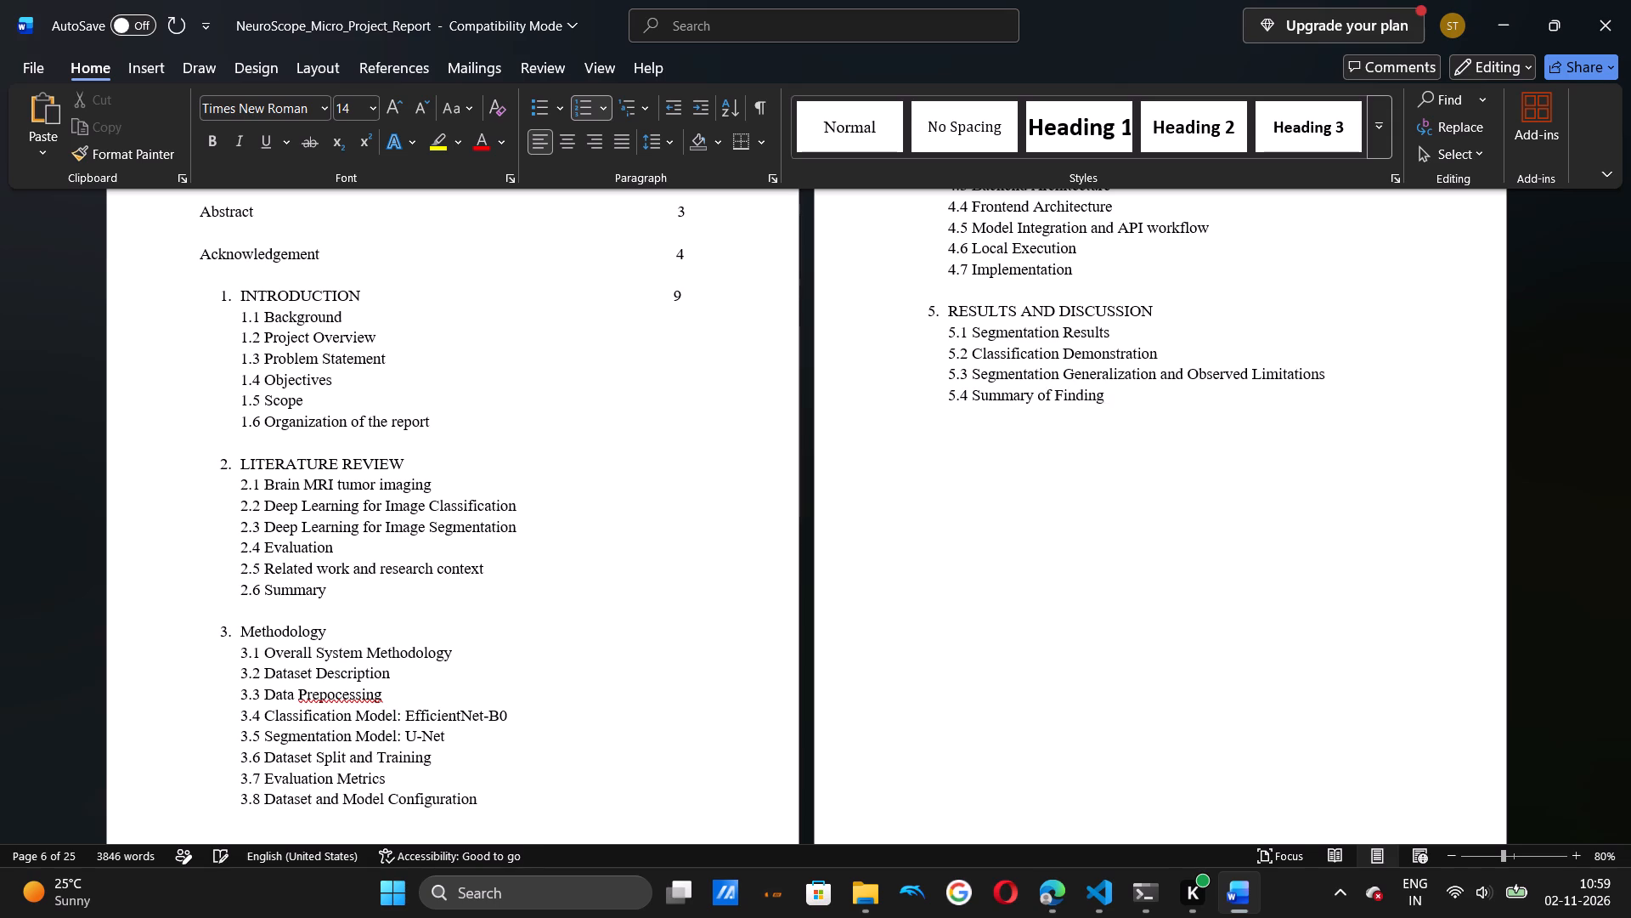
{"action": "type", "text": "s"}
{"action": "key", "text": "space"}
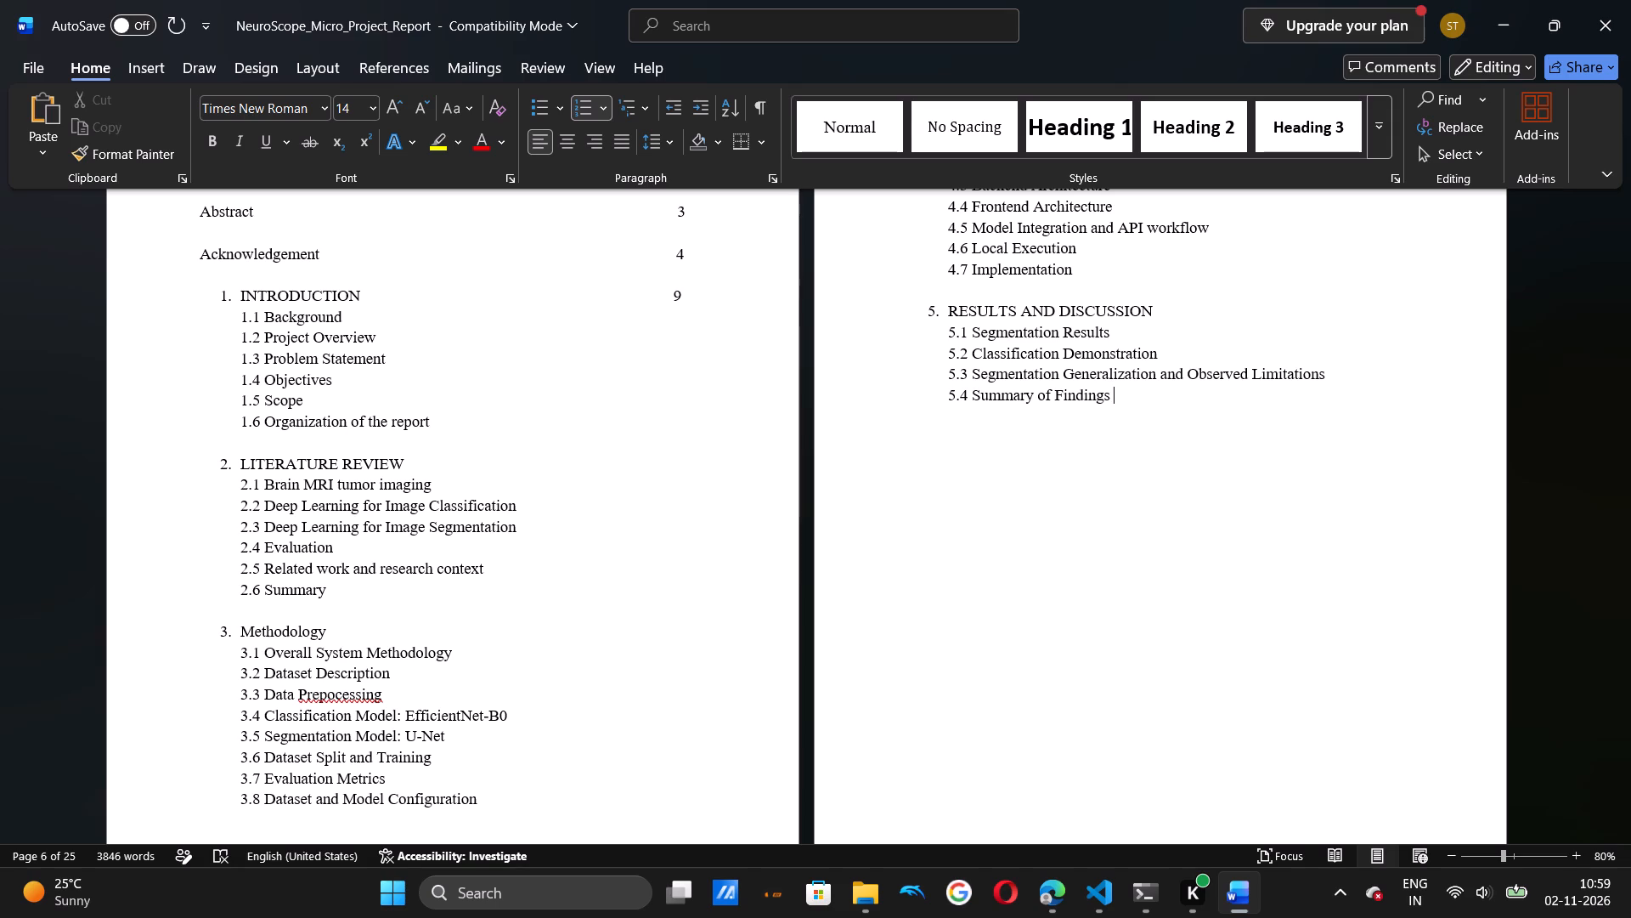
Add the sub-entry "5.5 Discussion" below 5.4 in the chapter 5 contents.
{"action": "key", "text": "Return"}
{"action": "type", "text": "iscussuin"}
{"action": "key", "text": "space"}
{"action": "key", "text": "BackSpace"}
{"action": "key", "text": "BackSpace"}
{"action": "key", "text": "BackSpace"}
{"action": "key", "text": "BackSpace"}
{"action": "type", "text": "ion"}
{"action": "key", "text": "space"}
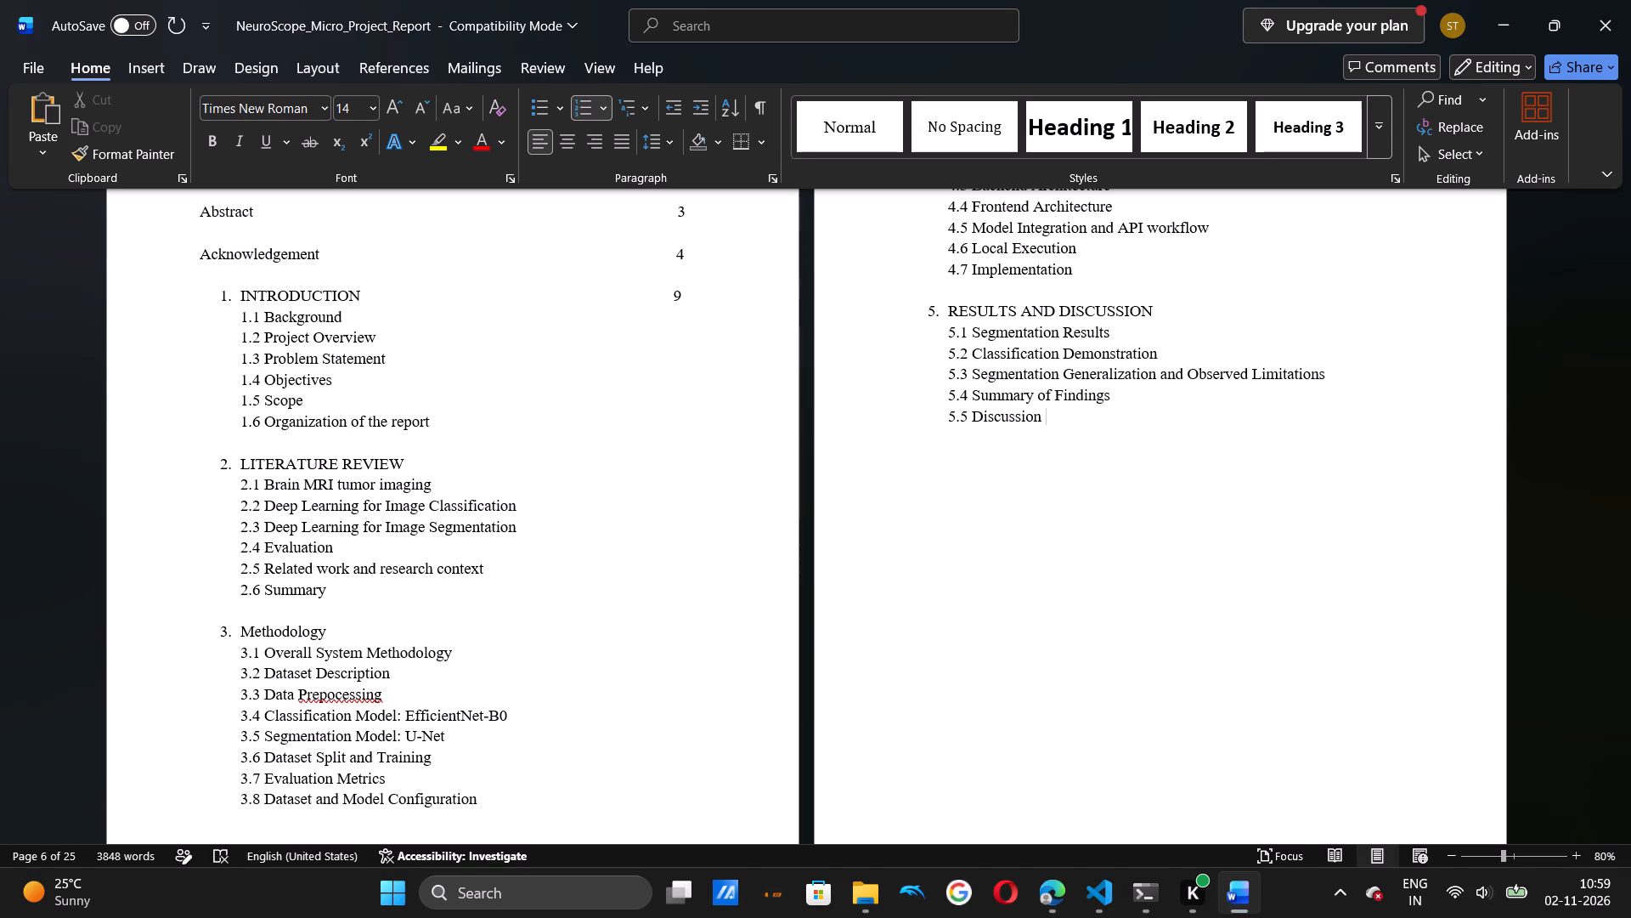
End the chapter 5 sub-entries after 5.5 and leave a blank line before a new unnumbered line.
{"action": "key", "text": "Return"}
{"action": "key", "text": "BackSpace"}
{"action": "key", "text": "BackSpace"}
{"action": "key", "text": "BackSpace"}
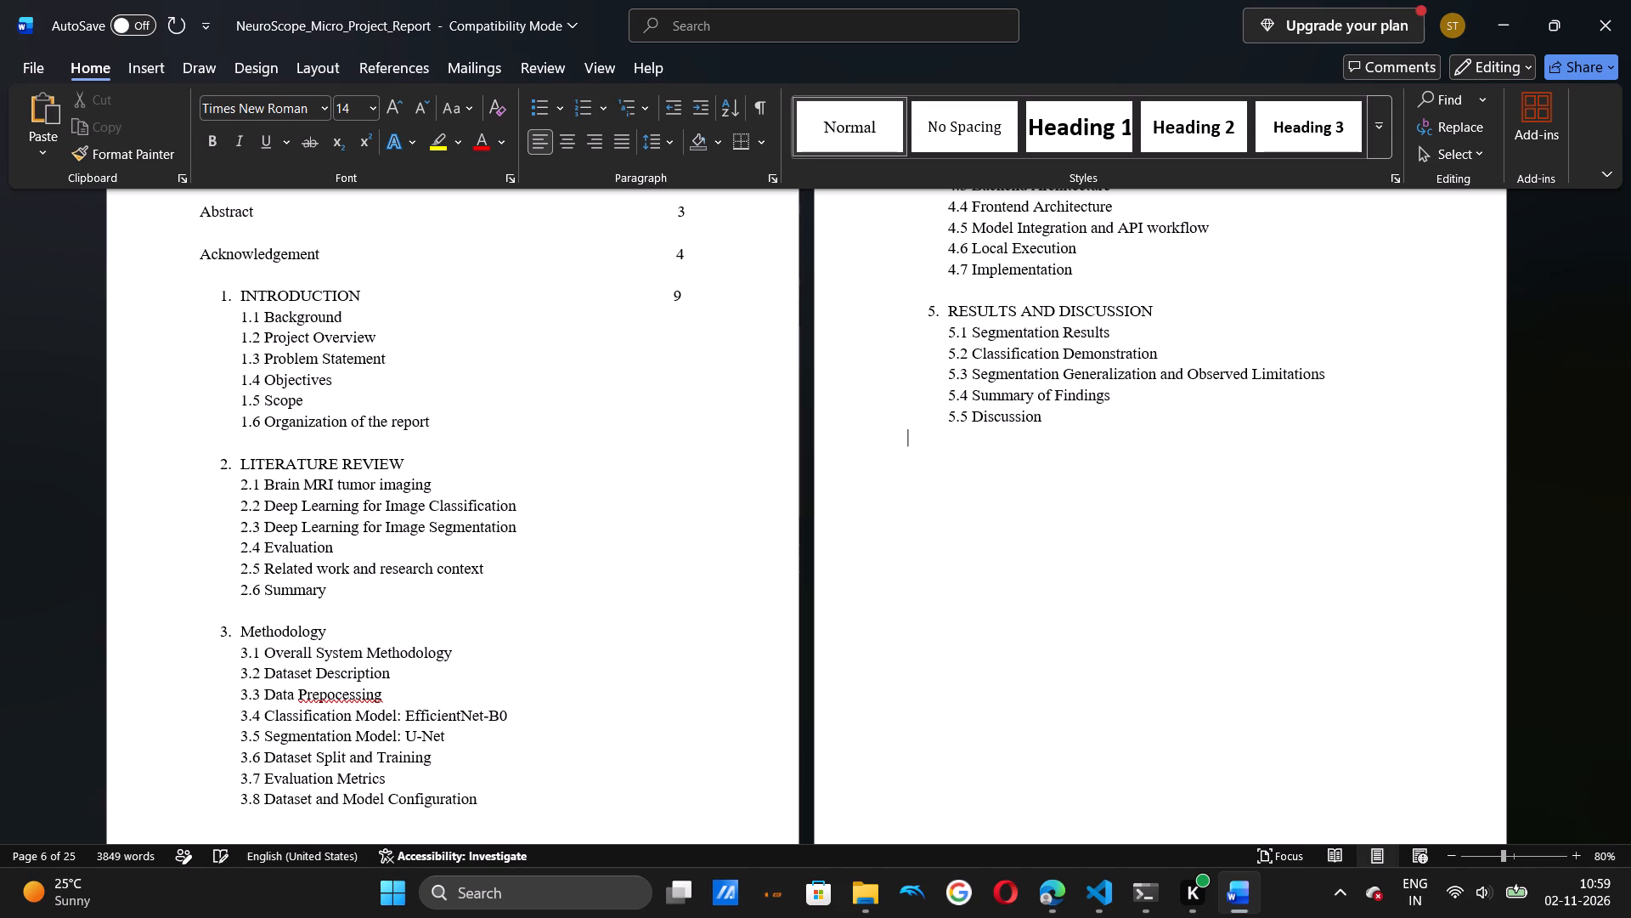
{"action": "key", "text": "space"}
{"action": "key", "text": "Return"}
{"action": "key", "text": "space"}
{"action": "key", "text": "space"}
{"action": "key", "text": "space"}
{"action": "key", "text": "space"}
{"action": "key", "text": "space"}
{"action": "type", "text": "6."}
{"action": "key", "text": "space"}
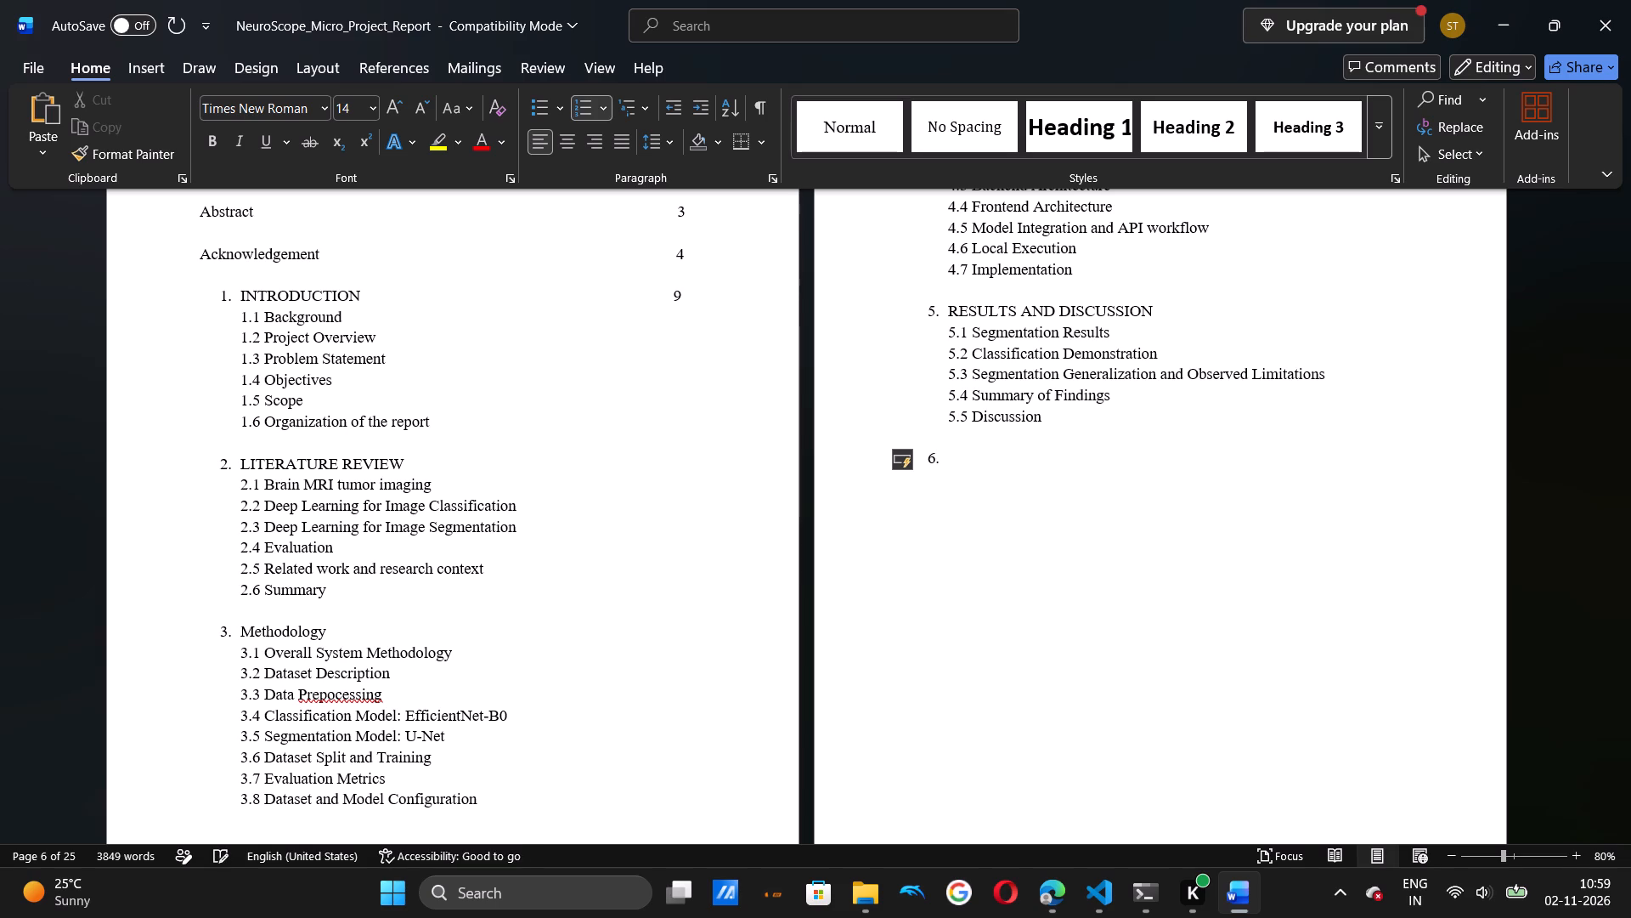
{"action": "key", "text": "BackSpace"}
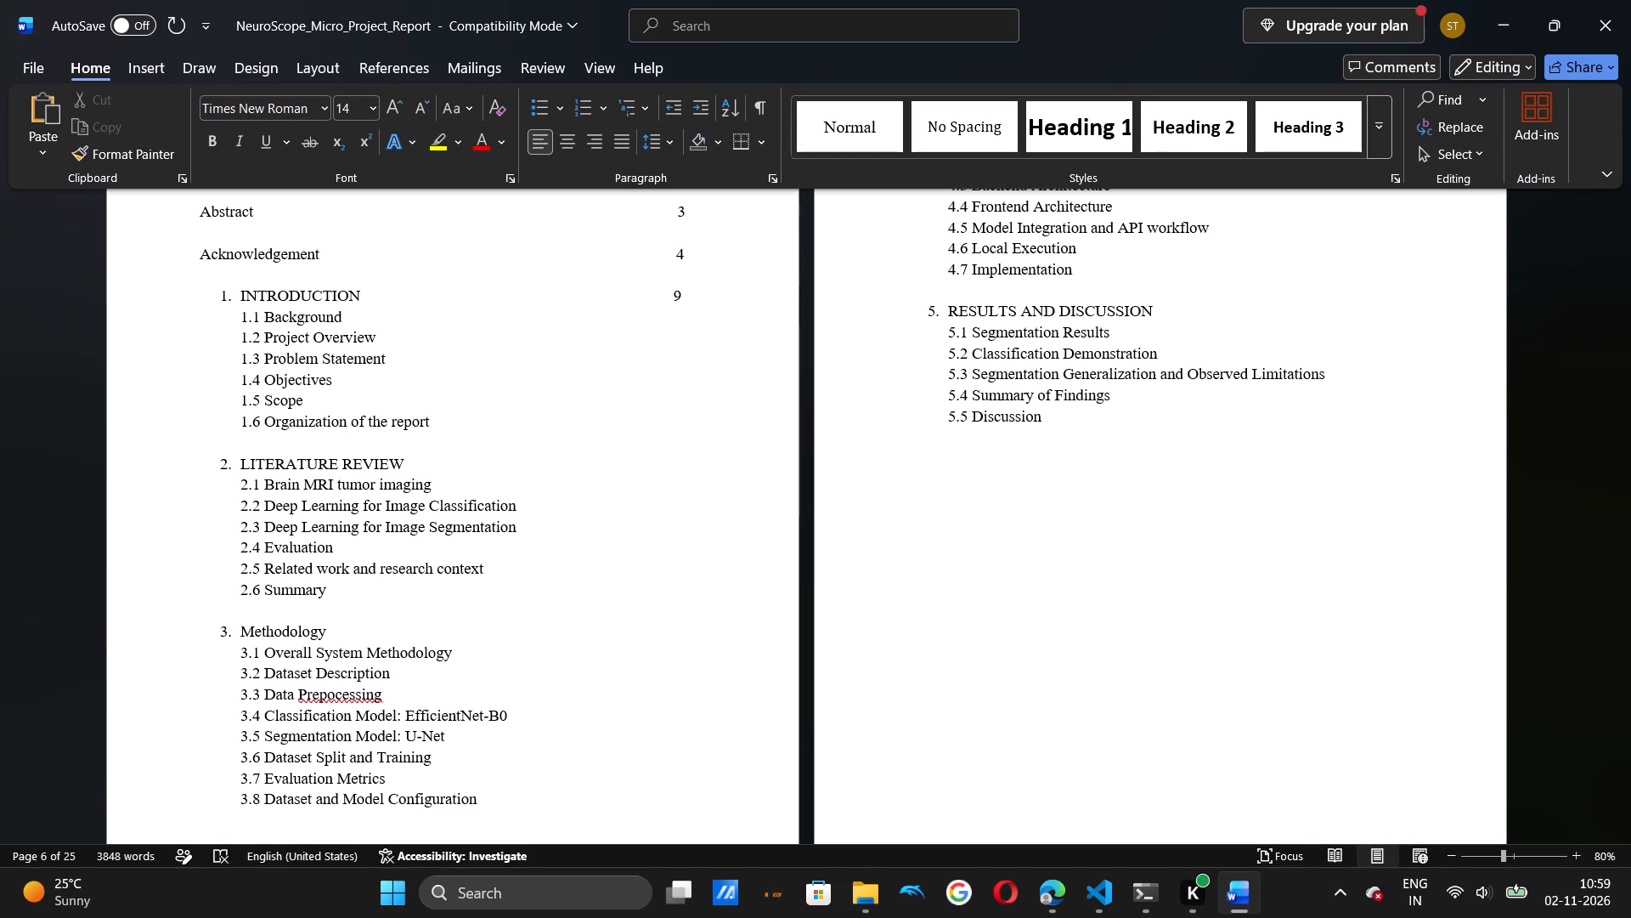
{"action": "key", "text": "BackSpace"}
Add the contents entry numbered 6, titled "CONCLUSION AND FUTURE WORK", aligned with the chapter 5 number.
{"action": "key", "text": "space"}
{"action": "key", "text": "space"}
{"action": "key", "text": "space"}
{"action": "key", "text": "space"}
{"action": "key", "text": "space"}
{"action": "type", "text": "6."}
{"action": "key", "text": "space"}
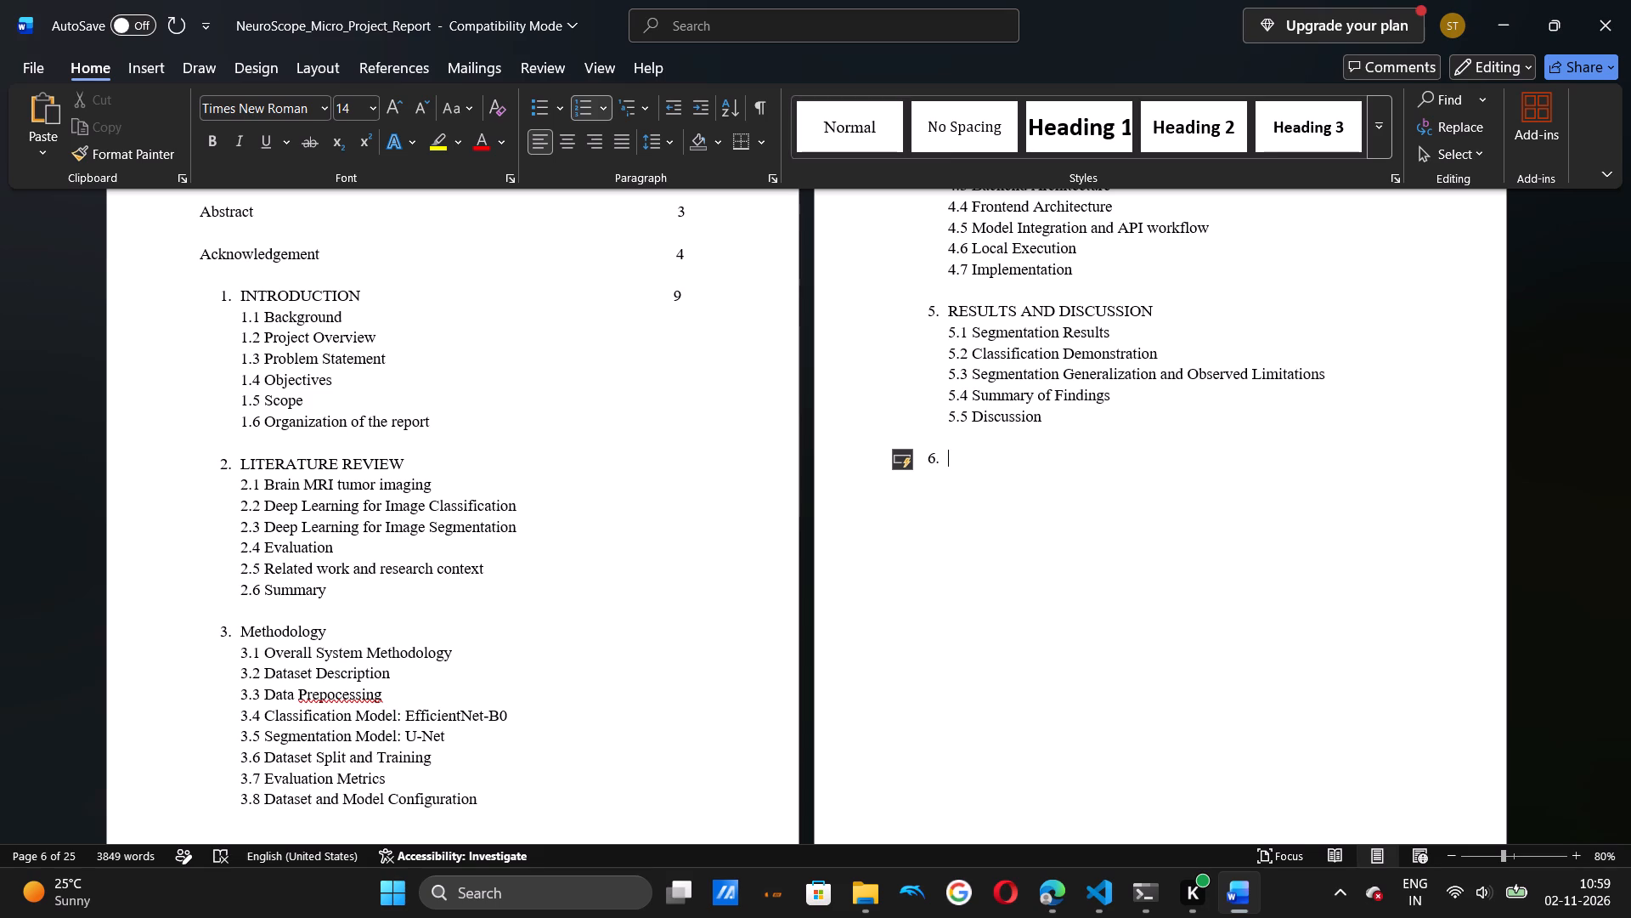
{"action": "type", "text": "CONCLUS"}
{"action": "type", "text": "ION"}
{"action": "key", "text": "space"}
{"action": "type", "text": "AND FUTURE"}
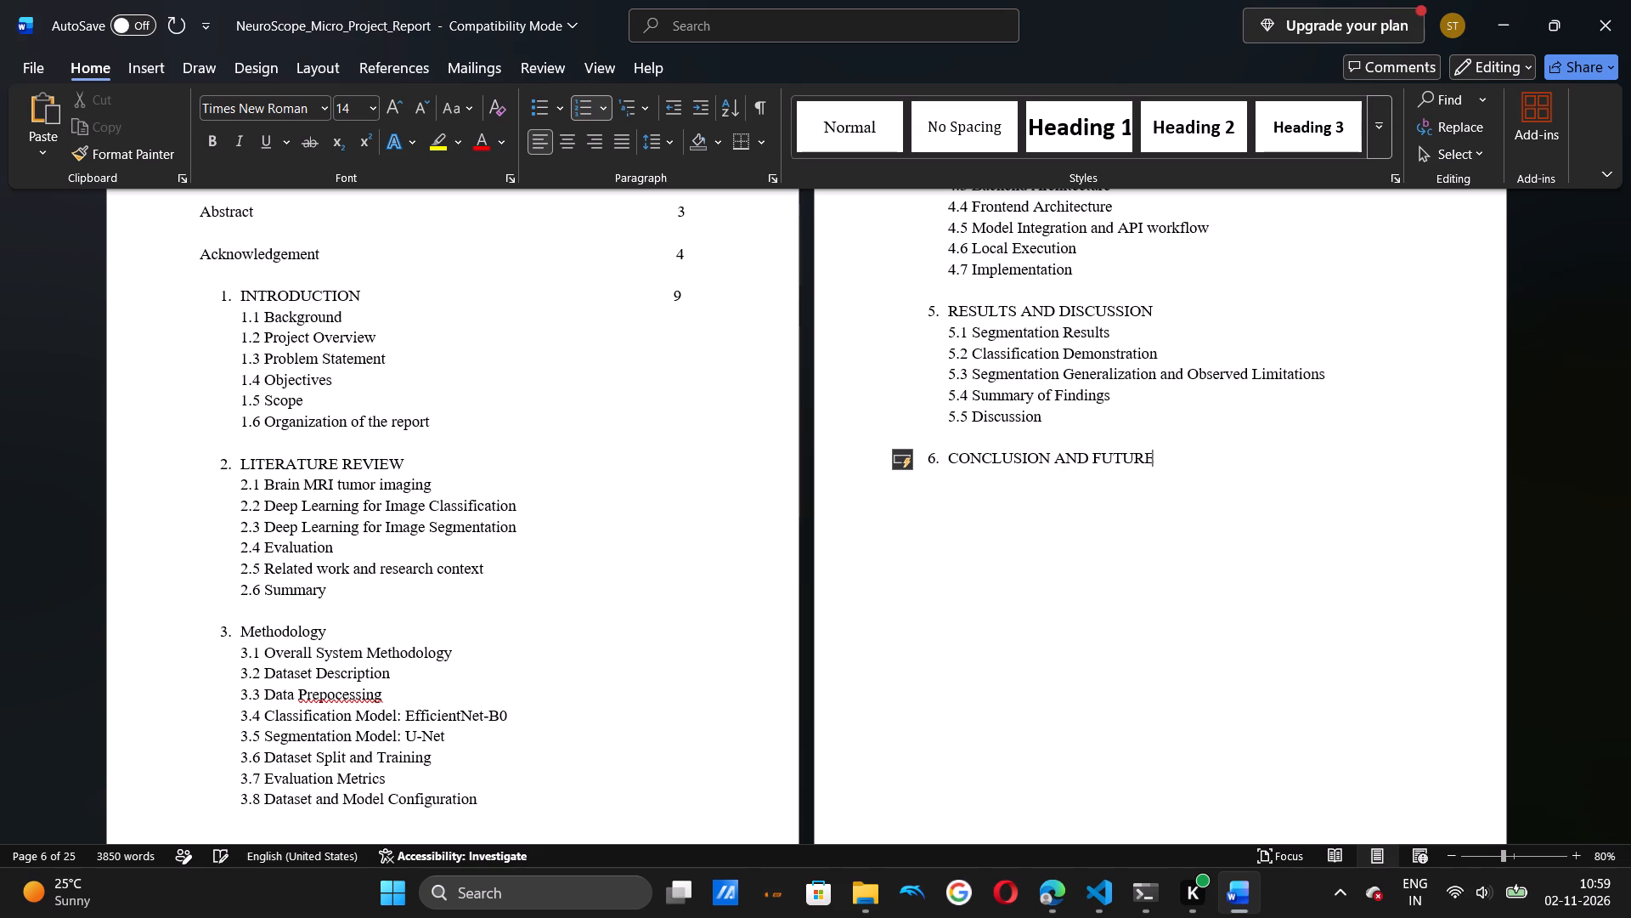
{"action": "key", "text": "space"}
{"action": "type", "text": "WORK"}
{"action": "key", "text": "space"}
Add the indented sub-entry "6.1 Conclusion" below the chapter 6 title in the contents.
{"action": "key", "text": "Return"}
{"action": "key", "text": "BackSpace"}
{"action": "key", "text": "BackSpace"}
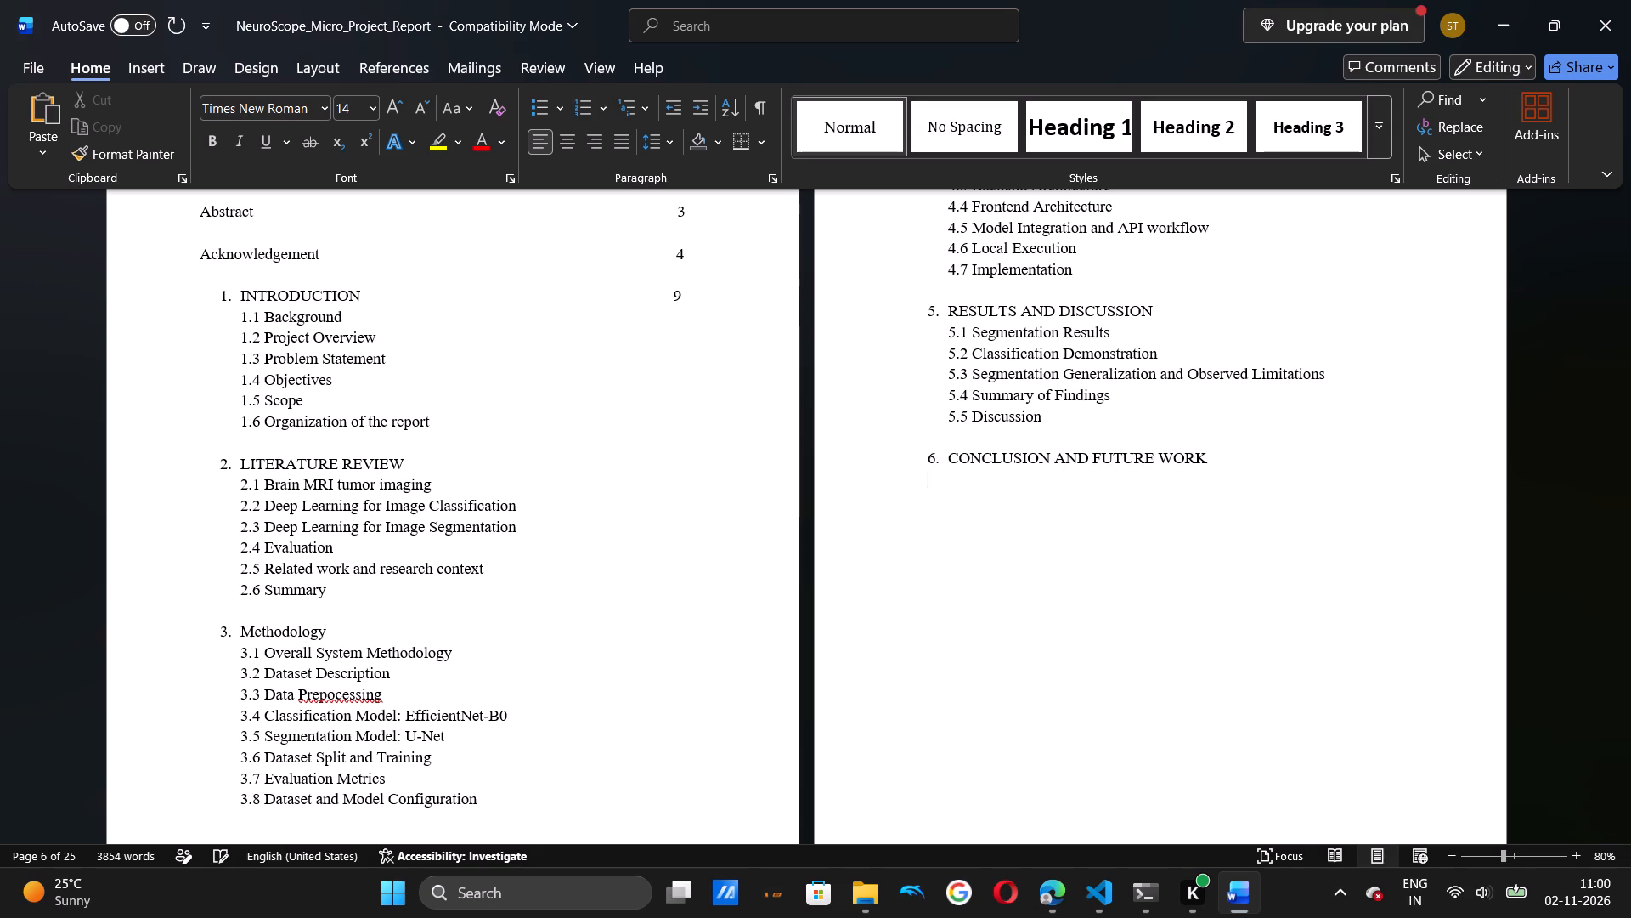
{"action": "key", "text": "space"}
{"action": "key", "text": "space"}
{"action": "key", "text": "space"}
{"action": "key", "text": "space"}
{"action": "key", "text": "space"}
{"action": "key", "text": "space"}
{"action": "type", "text": "6.1"}
{"action": "key", "text": "space"}
{"action": "type", "text": "onclusion"}
{"action": "key", "text": "space"}
Add the sub-entry "6.2 Future work" below 6.1 in the chapter 6 contents.
{"action": "key", "text": "Return"}
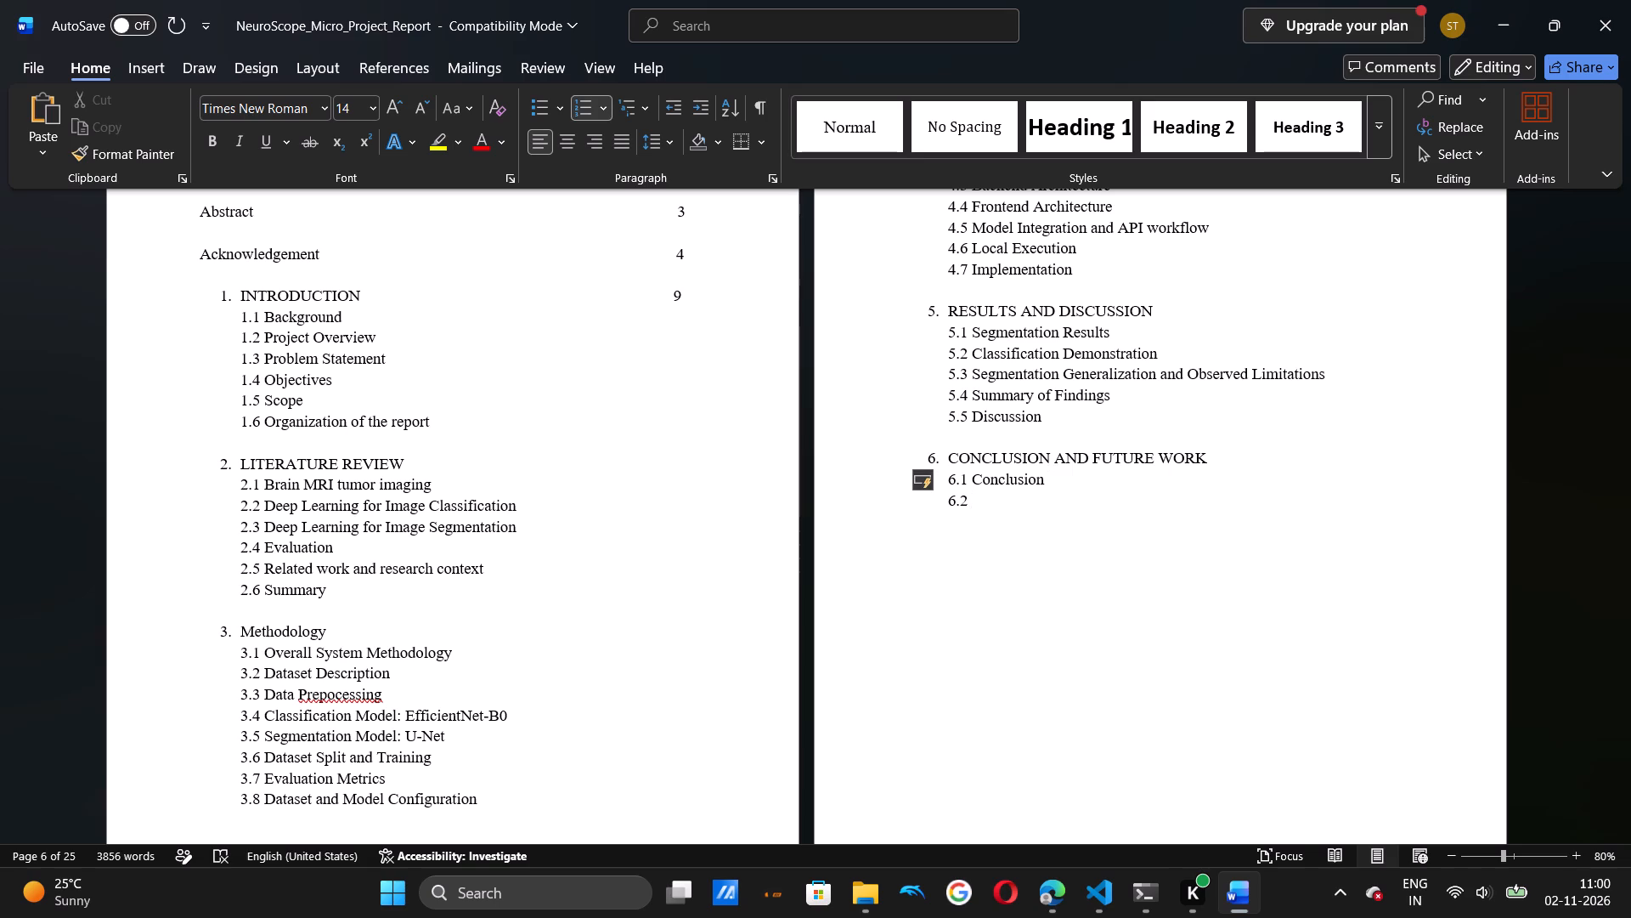
{"action": "type", "text": "fu"}
{"action": "key", "text": "BackSpace"}
{"action": "type", "text": "uture"}
{"action": "key", "text": "space"}
{"action": "type", "text": "work"}
{"action": "key", "text": "space"}
Add the sub-entry "6.3 Final Remarks" below 6.2 in the chapter 6 contents.
{"action": "key", "text": "Return"}
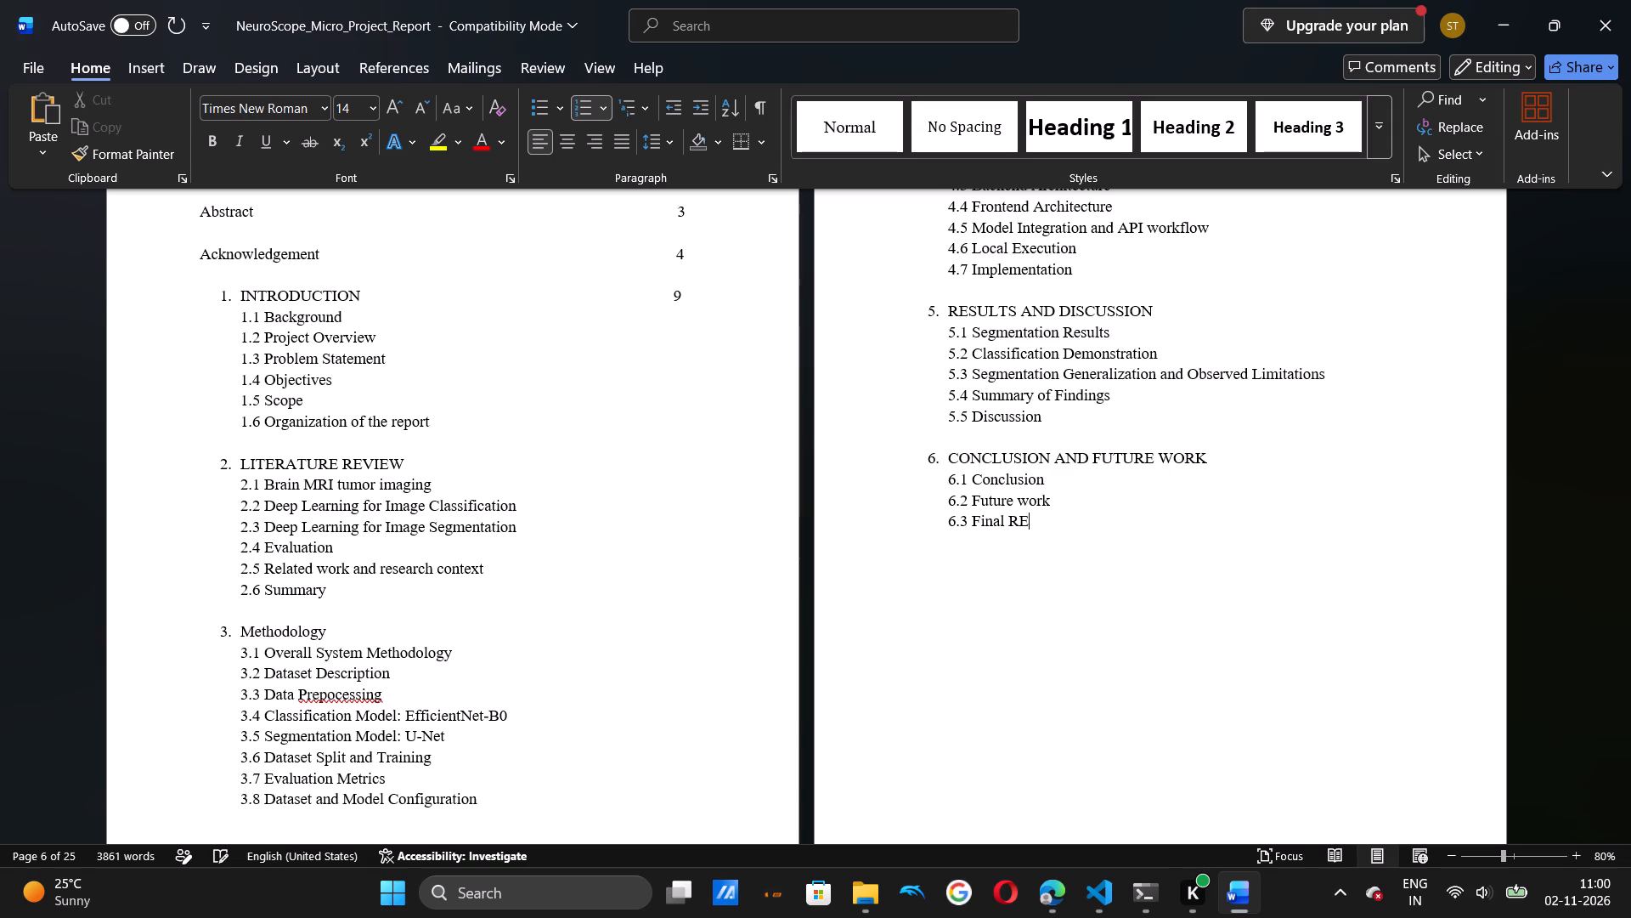
{"action": "key", "text": "BackSpace"}
{"action": "type", "text": "emarks"}
{"action": "key", "text": "space"}
End the chapter 6 sub-entries, leave a blank line and add the unnumbered entry "REFERENCES", aligned with the chapter numbers.
{"action": "scroll", "coordinate": [1000, 321], "scroll_direction": "down", "scroll_amount": 1}
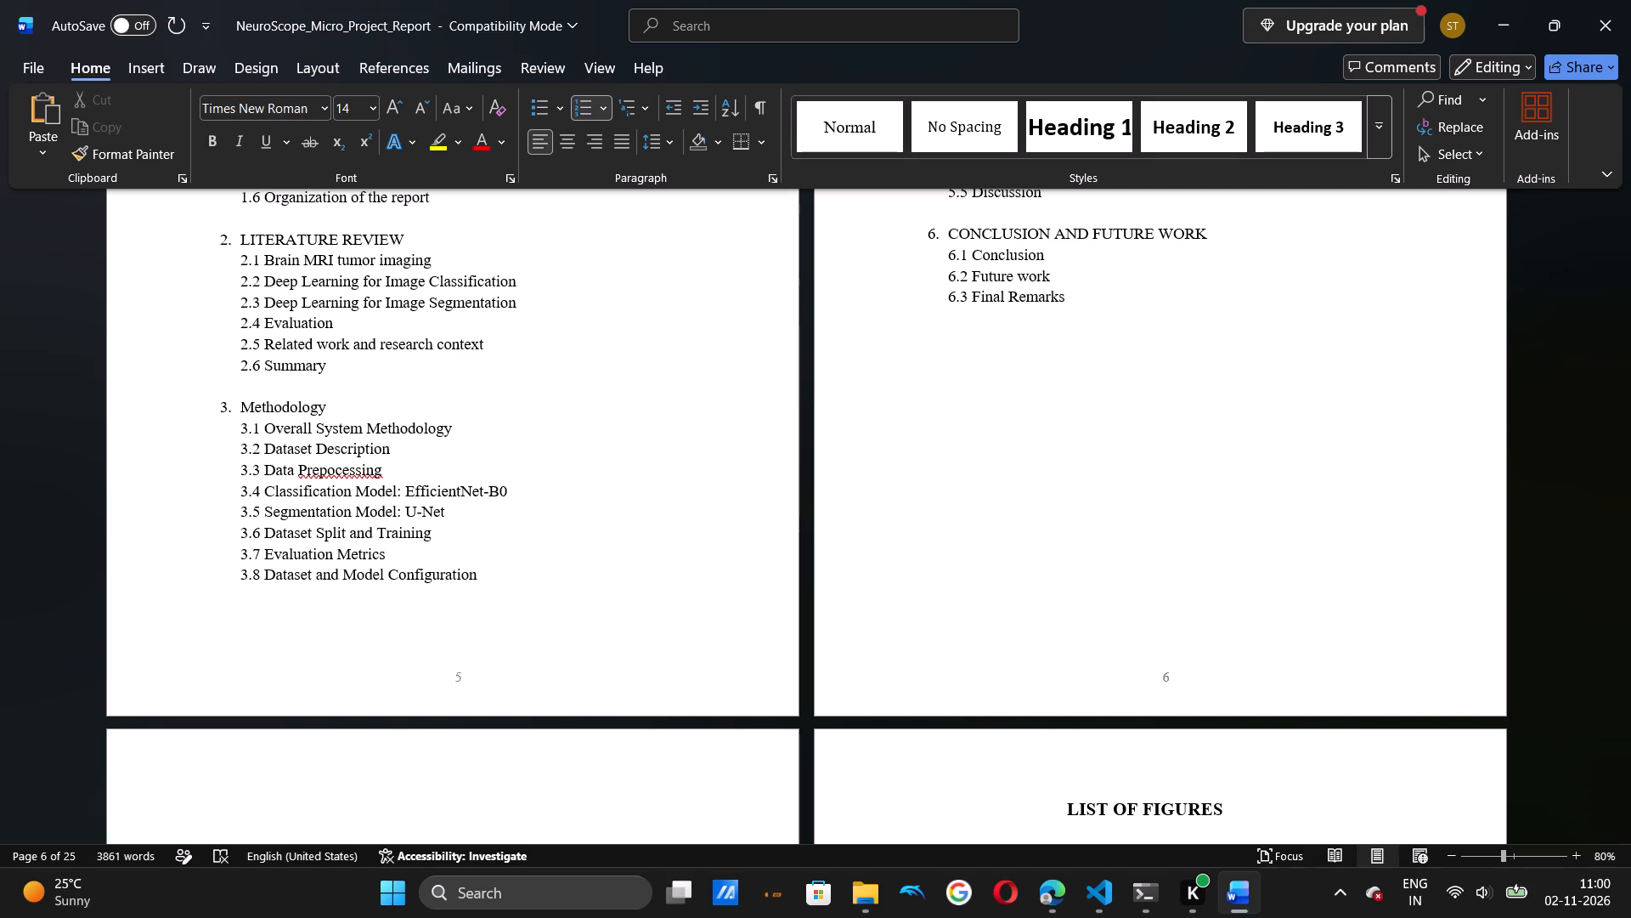
{"action": "key", "text": "Return"}
{"action": "key", "text": "BackSpace"}
{"action": "key", "text": "space"}
{"action": "key", "text": "space"}
{"action": "key", "text": "space"}
{"action": "key", "text": "space"}
{"action": "key", "text": "space"}
{"action": "key", "text": "Return"}
{"action": "key", "text": "BackSpace"}
{"action": "key", "text": "space"}
{"action": "key", "text": "space"}
{"action": "key", "text": "space"}
{"action": "key", "text": "space"}
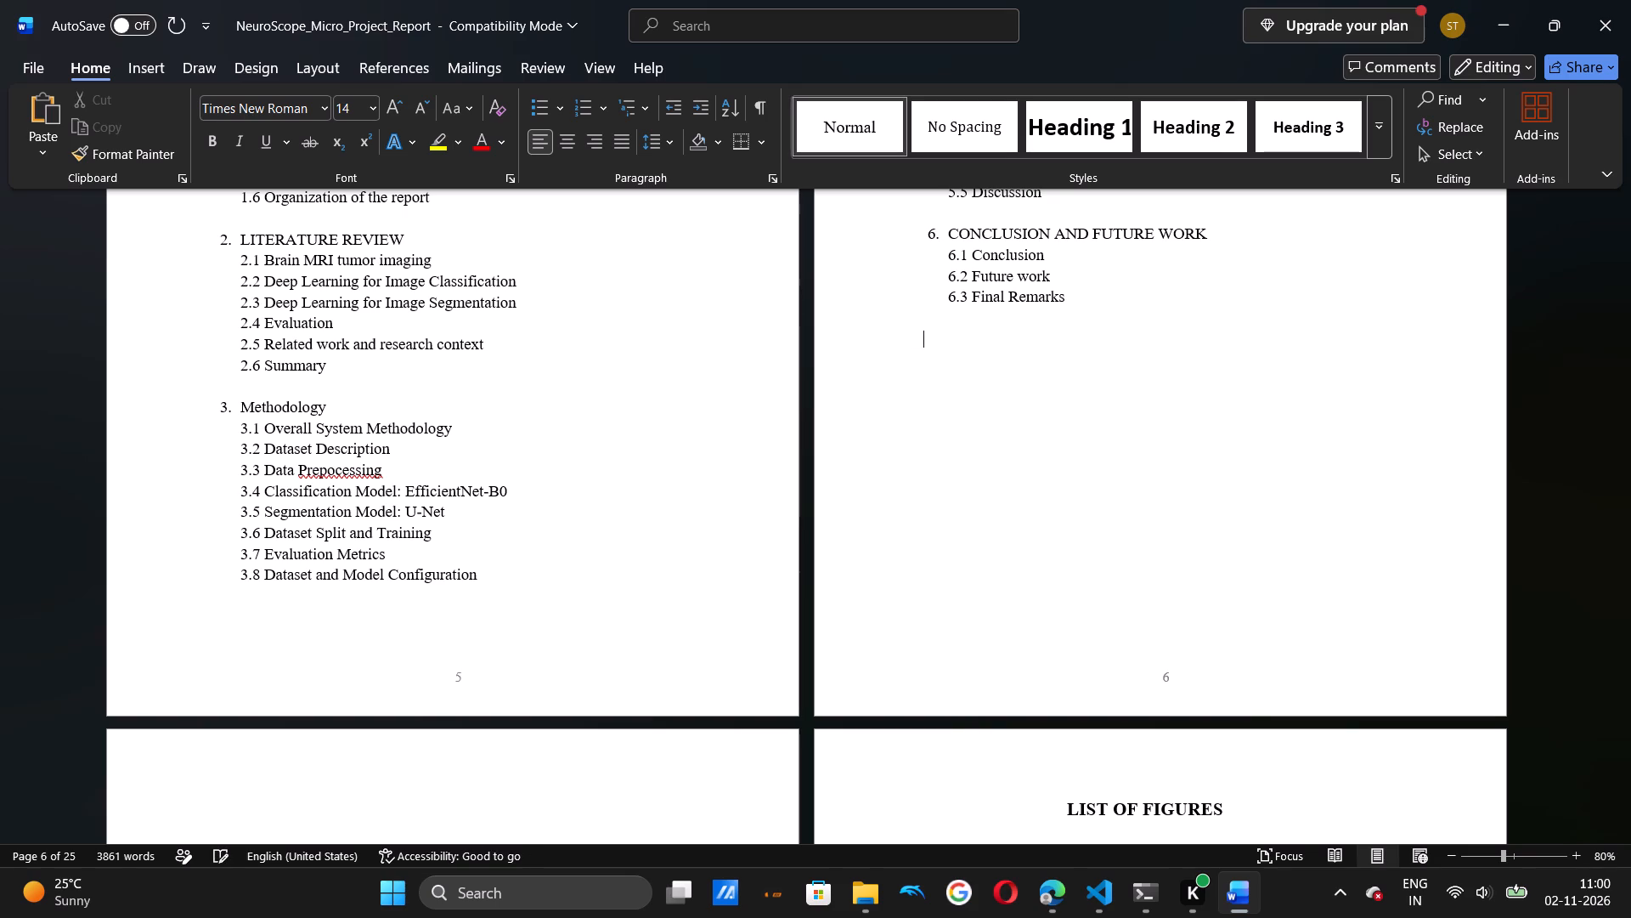
{"action": "key", "text": "space"}
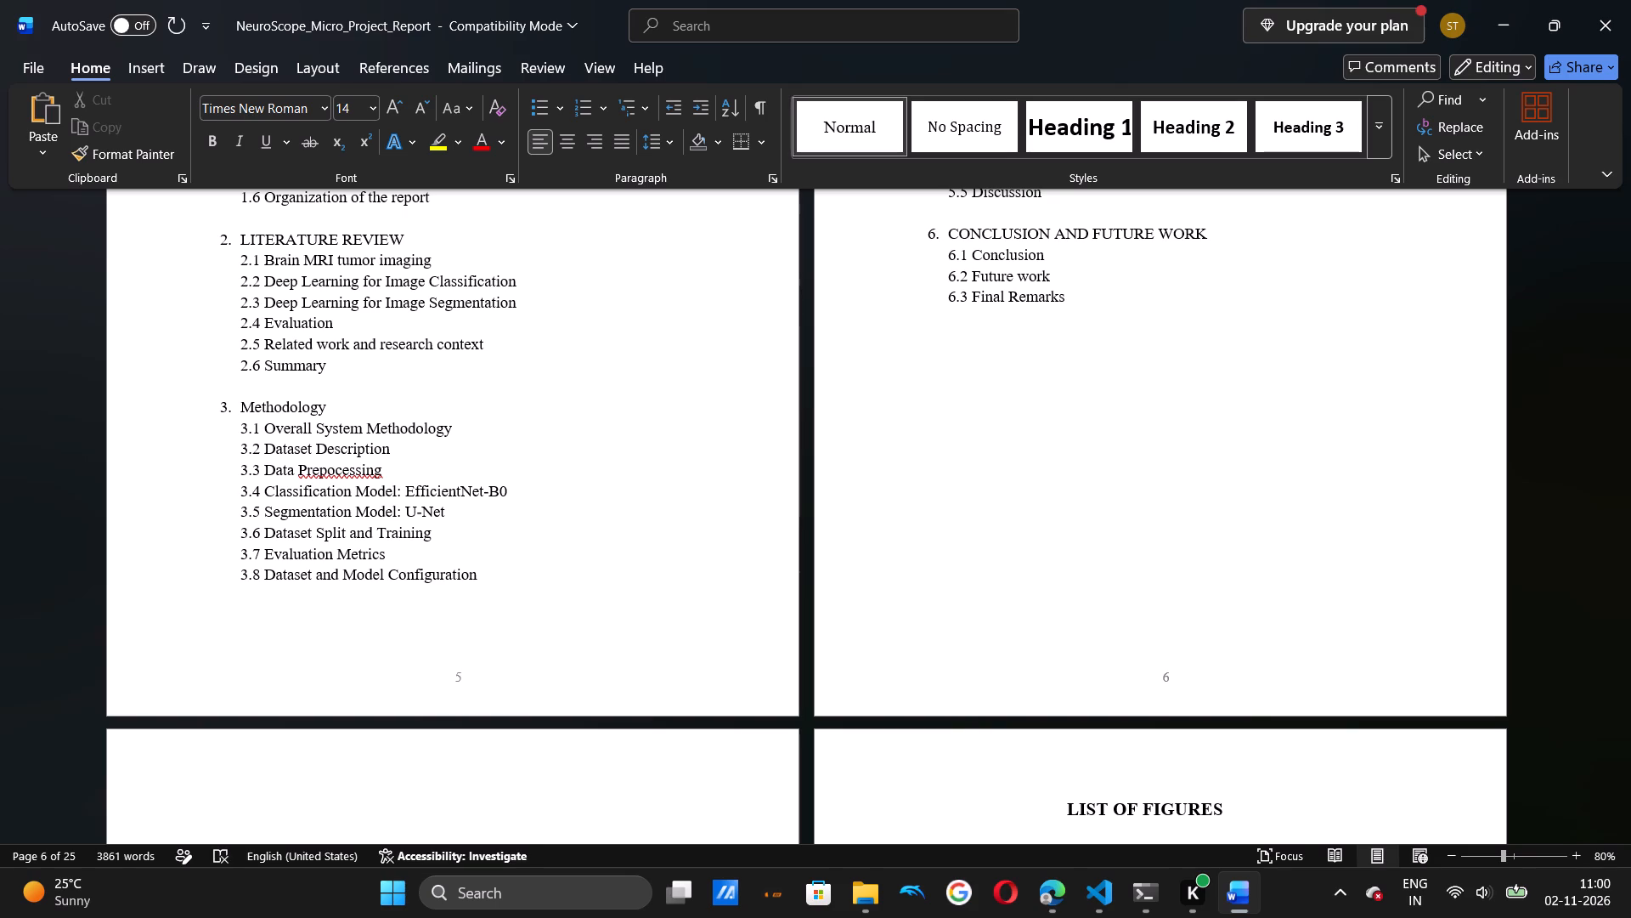
{"action": "type", "text": "REFERE"}
{"action": "key", "text": "m"}
{"action": "key", "text": "BackSpace"}
{"action": "type", "text": "NCES"}
{"action": "key", "text": "space"}
Add page number 25 to the REFERENCES entry, spaced out to the far end of its line.
{"action": "key", "text": "space"}
{"action": "key", "text": "space"}
{"action": "key", "text": "space"}
{"action": "key", "text": "space"}
{"action": "key", "text": "space"}
{"action": "key", "text": "space"}
{"action": "key", "text": "space"}
{"action": "key", "text": "space"}
{"action": "key", "text": "space"}
{"action": "key", "text": "space"}
{"action": "key", "text": "space"}
{"action": "key", "text": "space"}
{"action": "key", "text": "space"}
{"action": "key", "text": "space"}
{"action": "key", "text": "space"}
{"action": "key", "text": "space"}
{"action": "key", "text": "space"}
{"action": "key", "text": "space"}
{"action": "key", "text": "space"}
{"action": "key", "text": "space"}
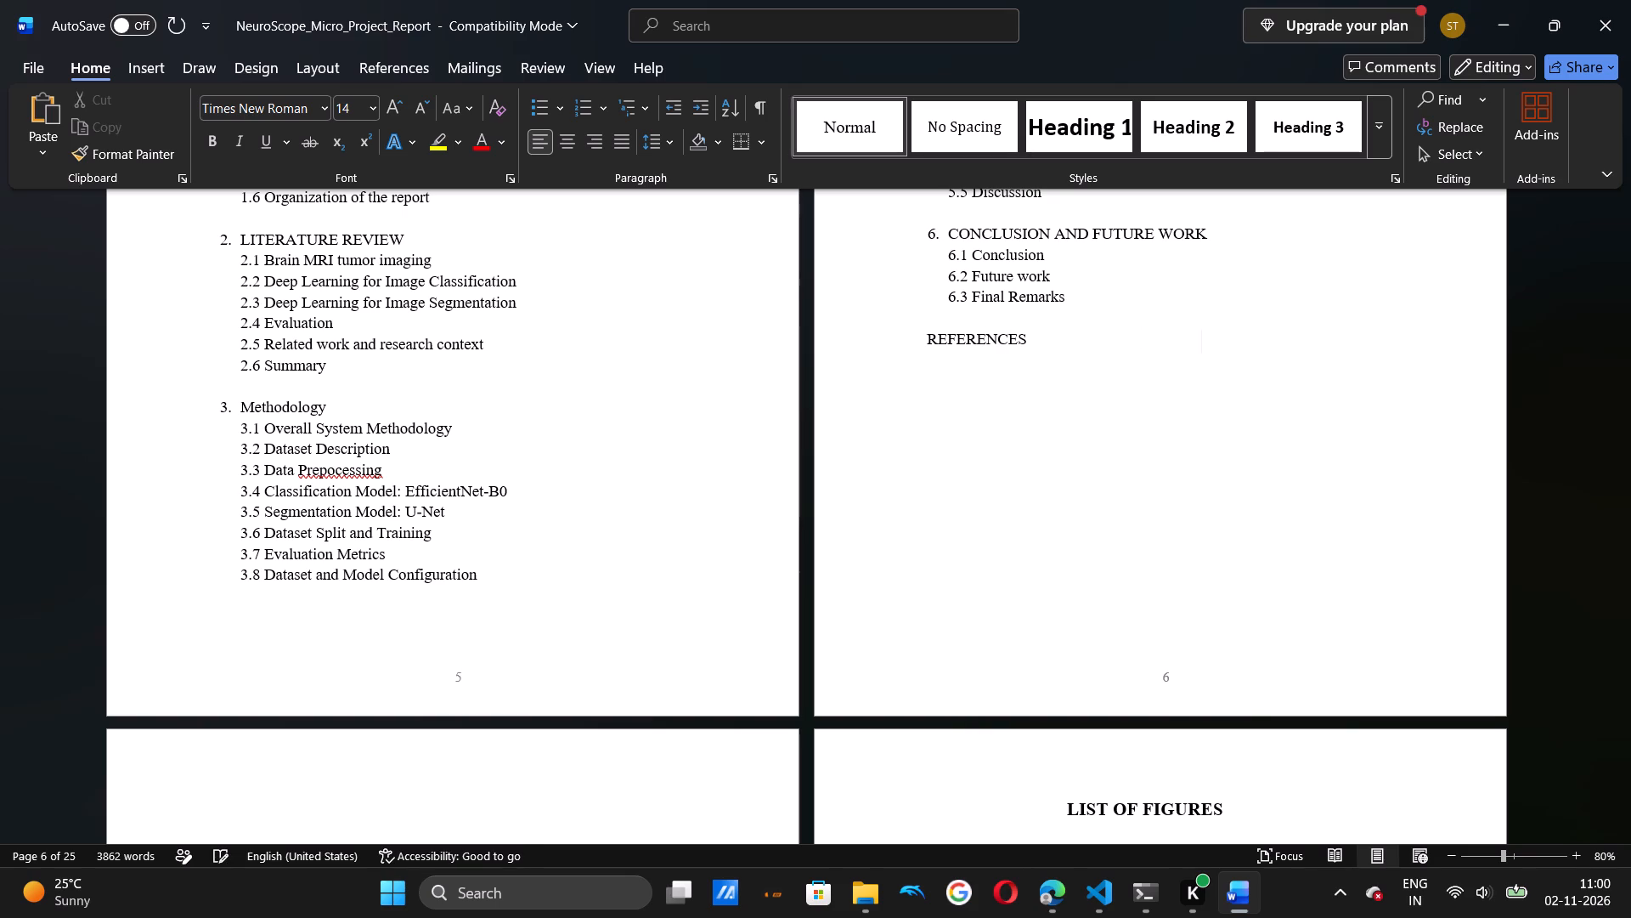
{"action": "key", "text": "space"}
{"action": "key", "text": "space"}
{"action": "key", "text": "space"}
{"action": "key", "text": "space"}
{"action": "key", "text": "space"}
{"action": "key", "text": "space"}
{"action": "key", "text": "space"}
{"action": "key", "text": "space"}
{"action": "key", "text": "space"}
{"action": "key", "text": "space"}
{"action": "key", "text": "space"}
{"action": "key", "text": "space"}
{"action": "key", "text": "space"}
{"action": "key", "text": "space"}
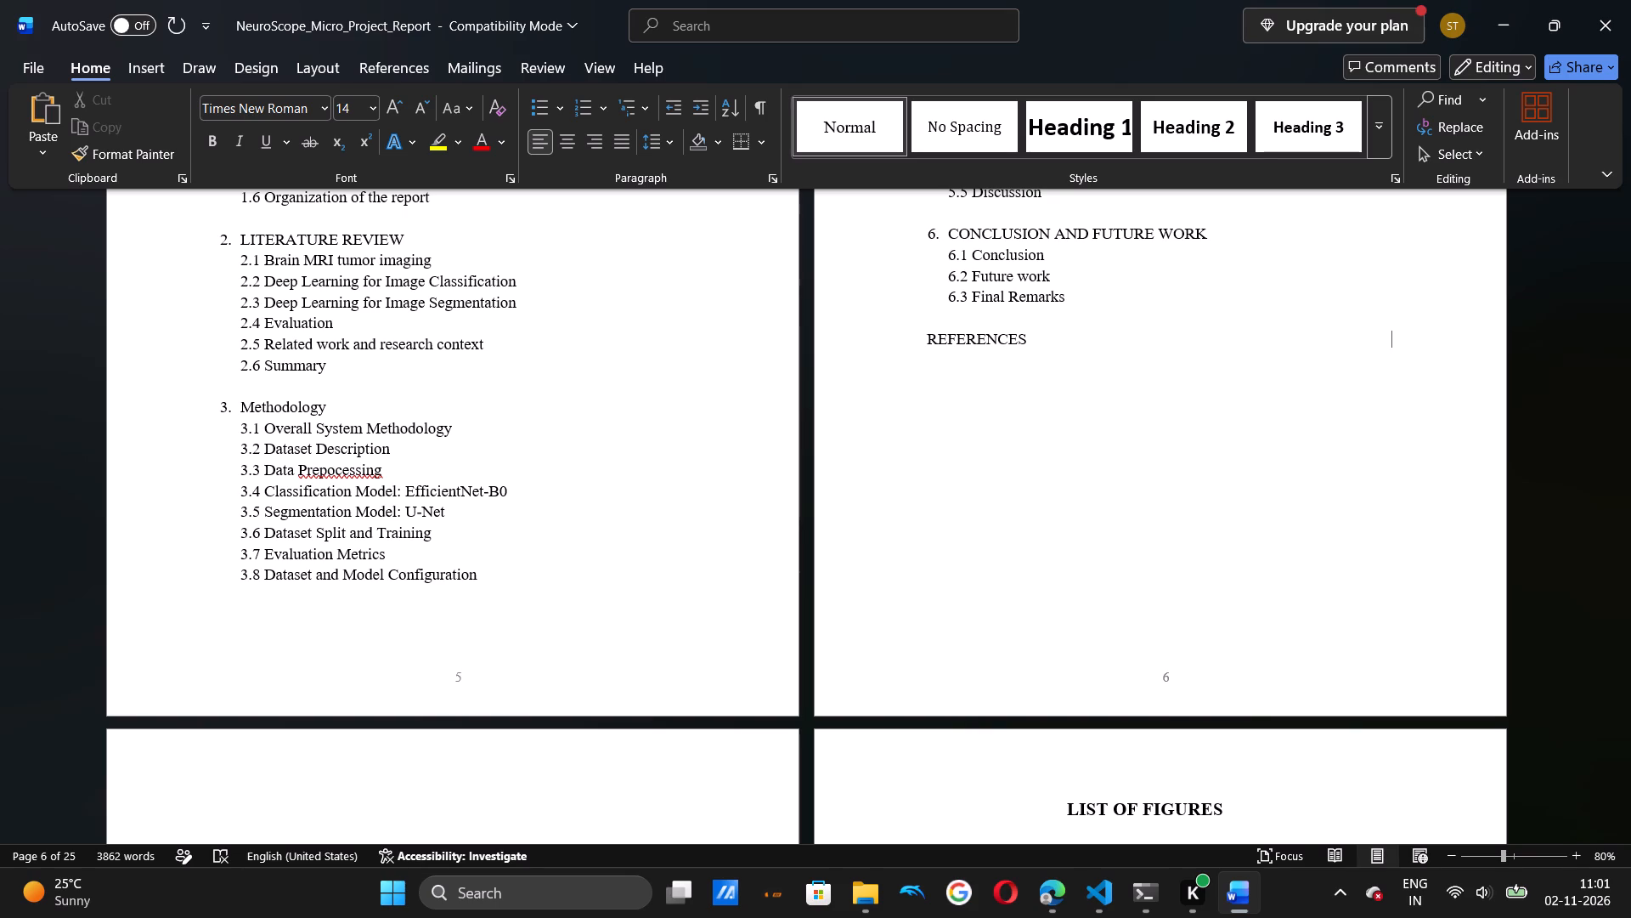
{"action": "type", "text": "25"}
Add page number 23 to the chapter 6 CONCLUSION AND FUTURE WORK line, spaced out towards the page number column.
{"action": "scroll", "coordinate": [1000, 321], "scroll_direction": "up", "scroll_amount": 1}
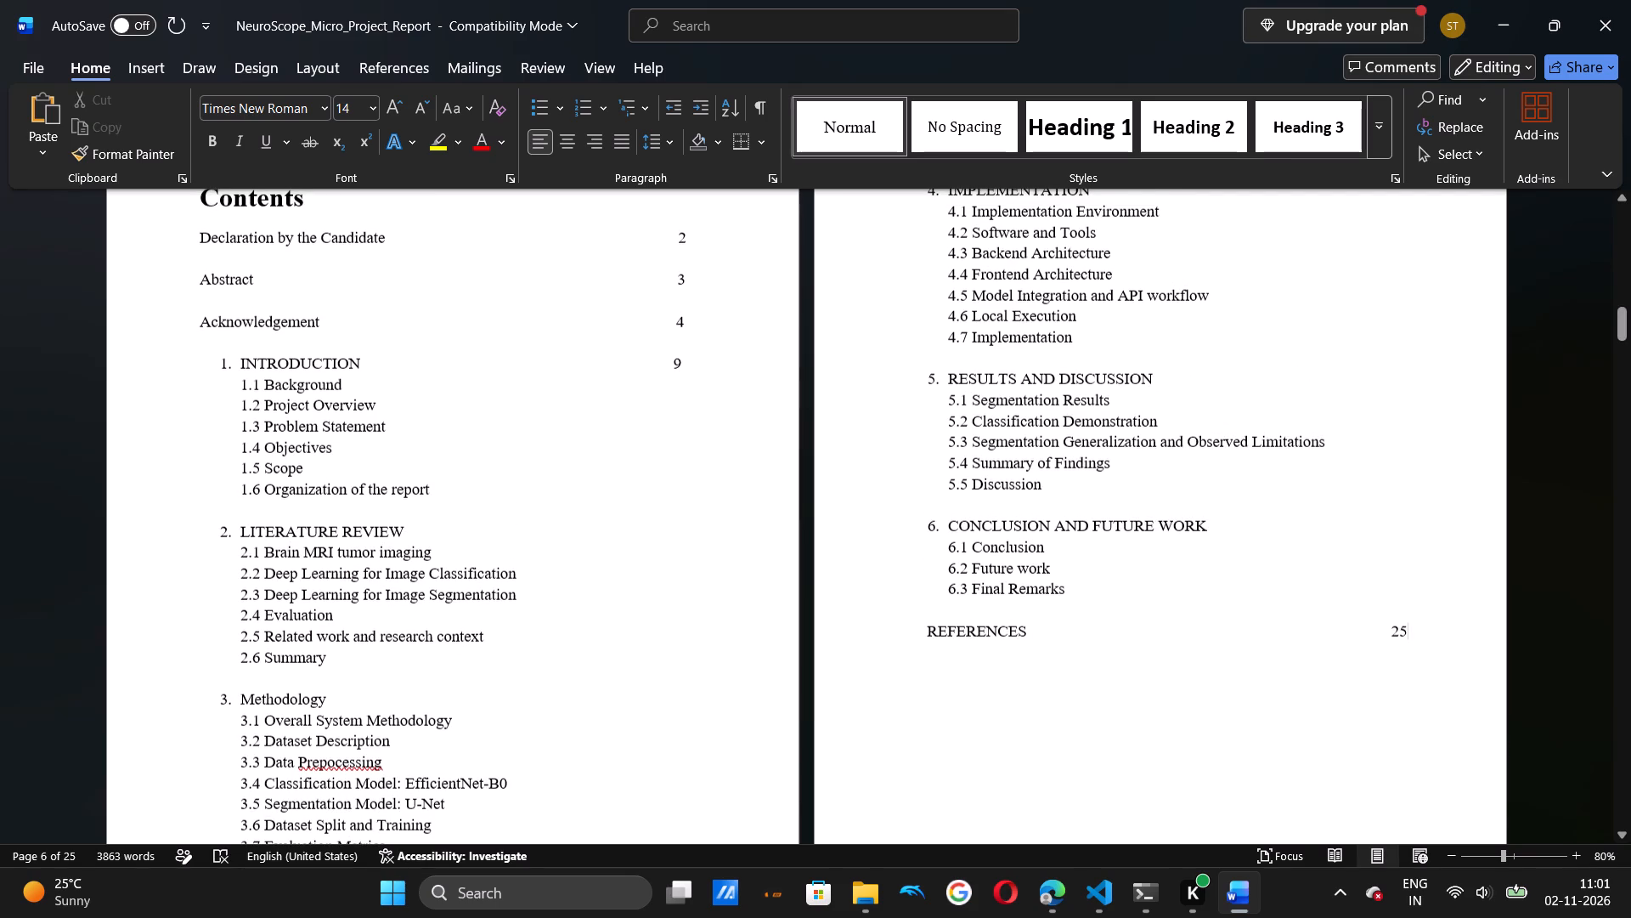
{"action": "key", "text": "Up"}
{"action": "key", "text": "Up"}
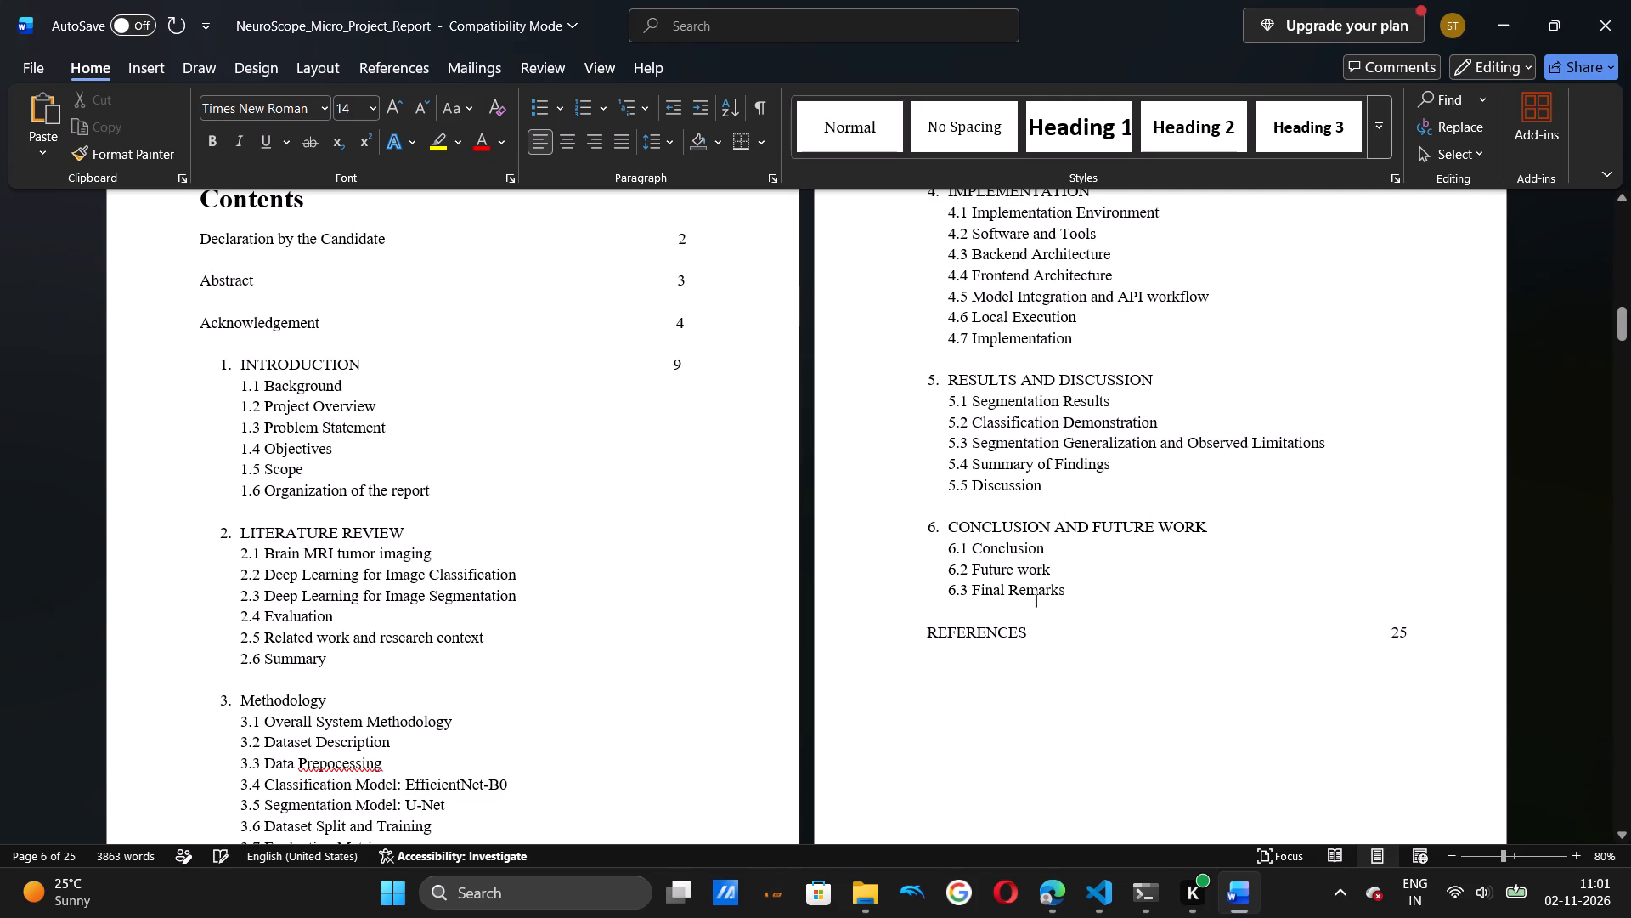
{"action": "key", "text": "Up"}
{"action": "key", "text": "Up"}
{"action": "key", "text": "Up"}
{"action": "key", "text": "space"}
{"action": "key", "text": "space"}
{"action": "key", "text": "space"}
{"action": "key", "text": "space"}
{"action": "key", "text": "space"}
{"action": "key", "text": "space"}
{"action": "key", "text": "space"}
{"action": "key", "text": "space"}
{"action": "key", "text": "space"}
{"action": "key", "text": "space"}
{"action": "key", "text": "space"}
{"action": "key", "text": "space"}
{"action": "key", "text": "space"}
{"action": "key", "text": "space"}
{"action": "key", "text": "space"}
{"action": "key", "text": "space"}
{"action": "key", "text": "space"}
{"action": "key", "text": "space"}
{"action": "key", "text": "space"}
{"action": "key", "text": "space"}
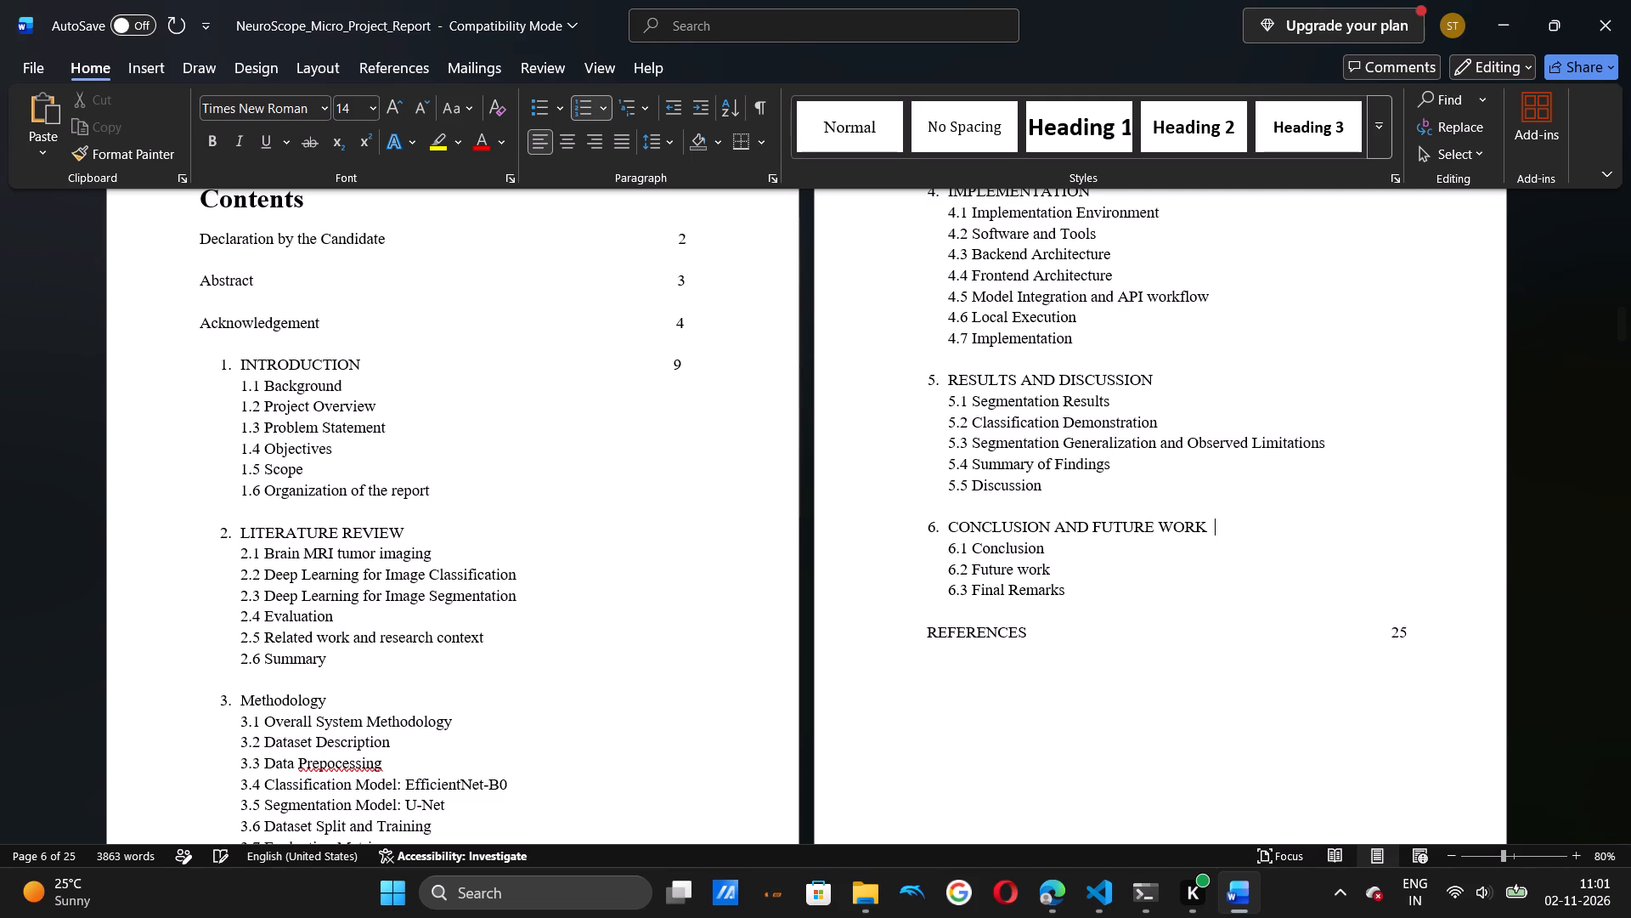
{"action": "key", "text": "space"}
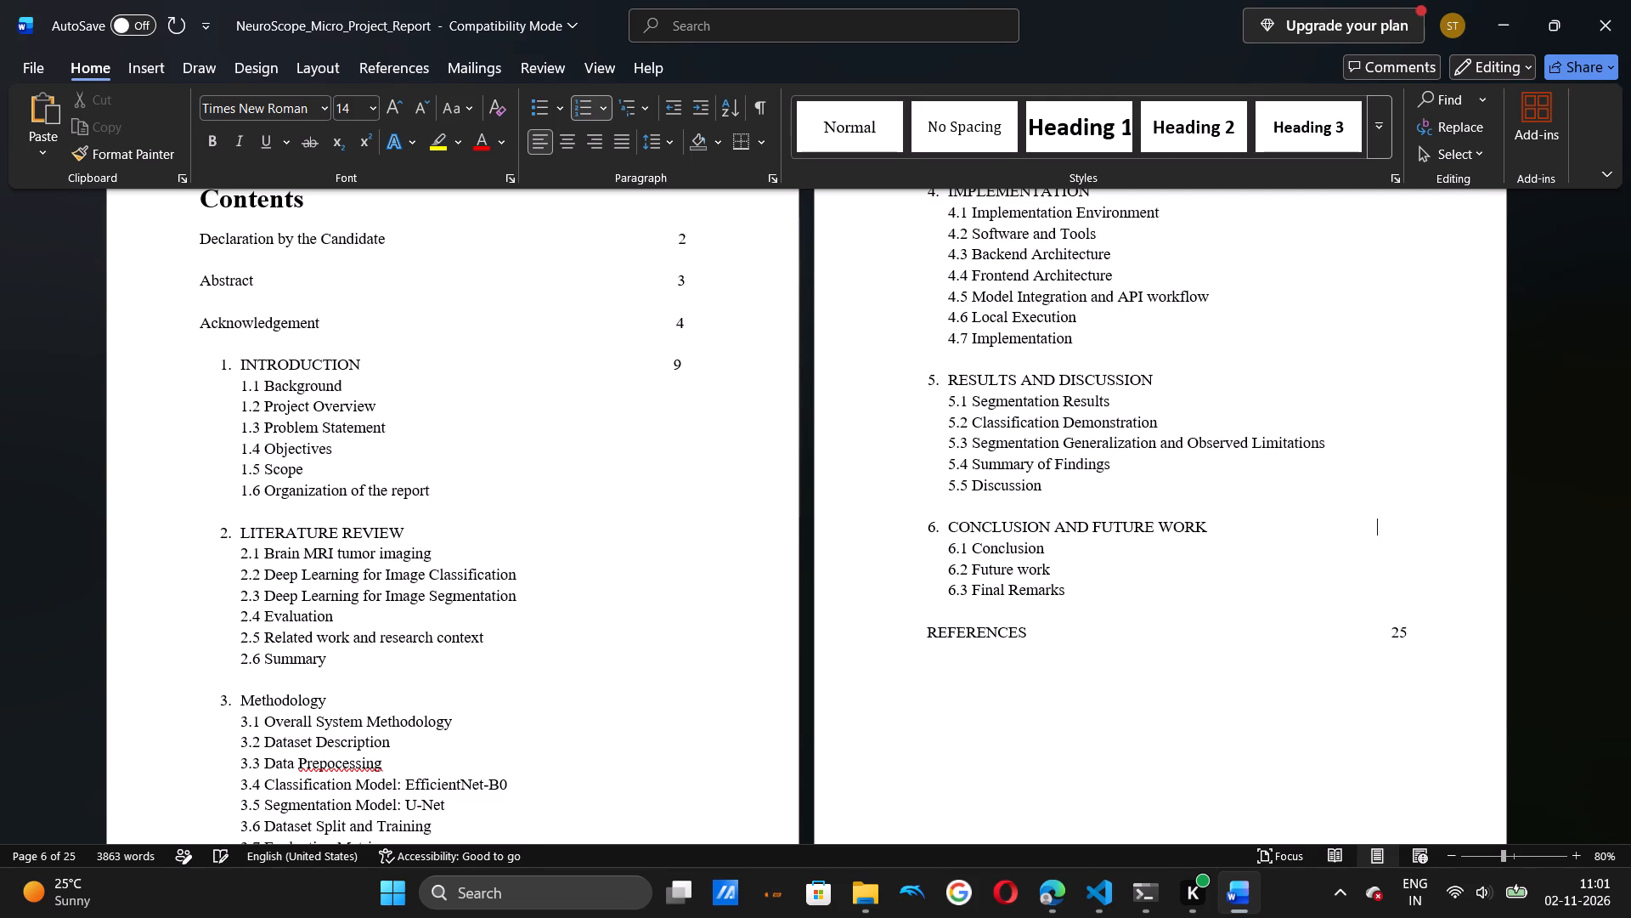
{"action": "key", "text": "space"}
{"action": "key", "text": "space"}
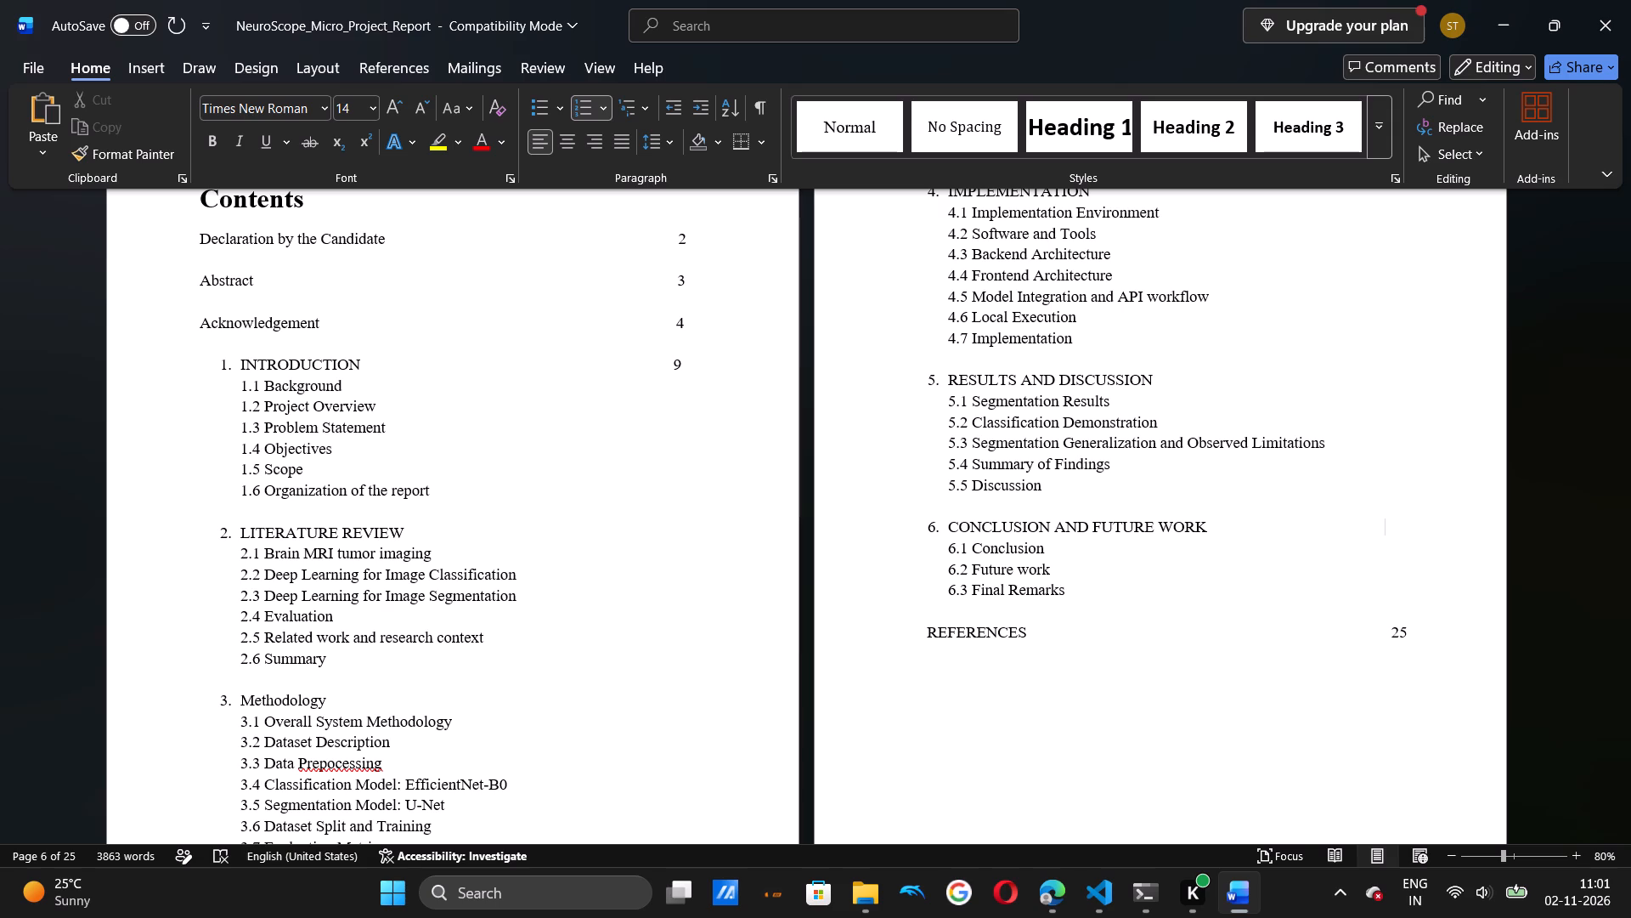
{"action": "type", "text": "23"}
Nudge the chapter 6 page number outward with an extra space to line it up with the REFERENCES page number.
{"action": "key", "text": "Up"}
{"action": "key", "text": "Down"}
{"action": "key", "text": "space"}
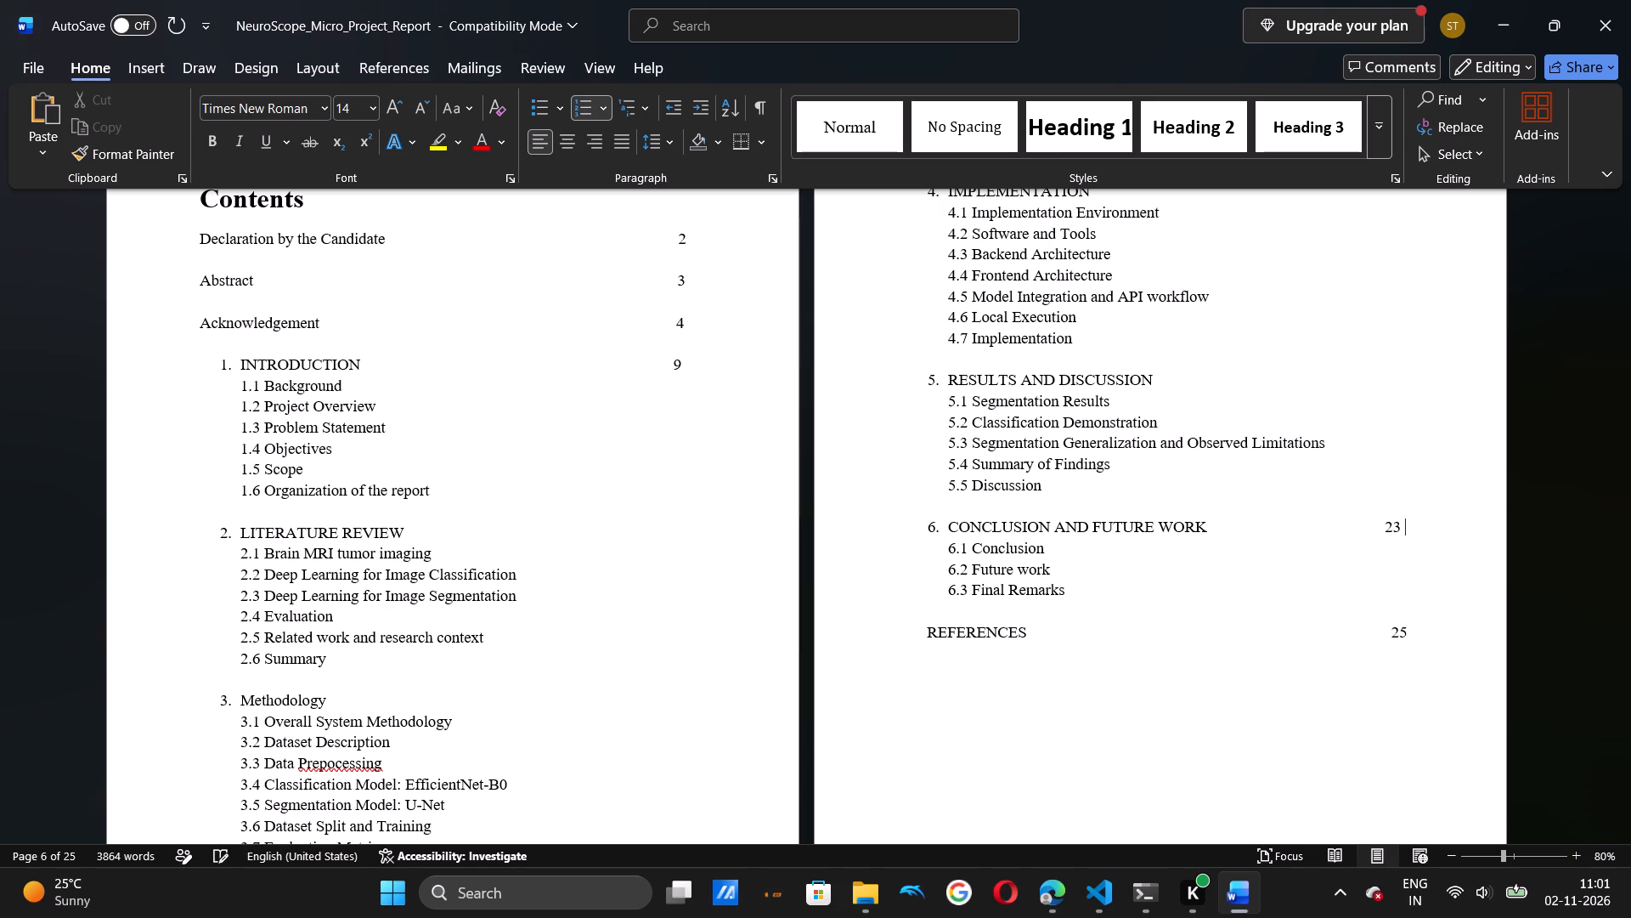
{"action": "key", "text": "Left"}
{"action": "key", "text": "Left"}
{"action": "key", "text": "Left"}
{"action": "key", "text": "space"}
Add page number 20 to the chapter 5 RESULTS AND DISCUSSION line, spaced out to the page number column.
{"action": "key", "text": "Up"}
{"action": "key", "text": "Up"}
{"action": "key", "text": "Up"}
{"action": "key", "text": "Up"}
{"action": "key", "text": "Up"}
{"action": "key", "text": "Up"}
{"action": "key", "text": "Up"}
{"action": "key", "text": "space"}
{"action": "key", "text": "space"}
{"action": "key", "text": "space"}
{"action": "key", "text": "space"}
{"action": "key", "text": "space"}
{"action": "key", "text": "space"}
{"action": "key", "text": "space"}
{"action": "key", "text": "space"}
{"action": "key", "text": "space"}
{"action": "key", "text": "space"}
{"action": "key", "text": "space"}
{"action": "key", "text": "space"}
{"action": "key", "text": "space"}
{"action": "key", "text": "space"}
{"action": "key", "text": "space"}
{"action": "key", "text": "space"}
{"action": "key", "text": "space"}
{"action": "key", "text": "space"}
{"action": "key", "text": "space"}
{"action": "key", "text": "space"}
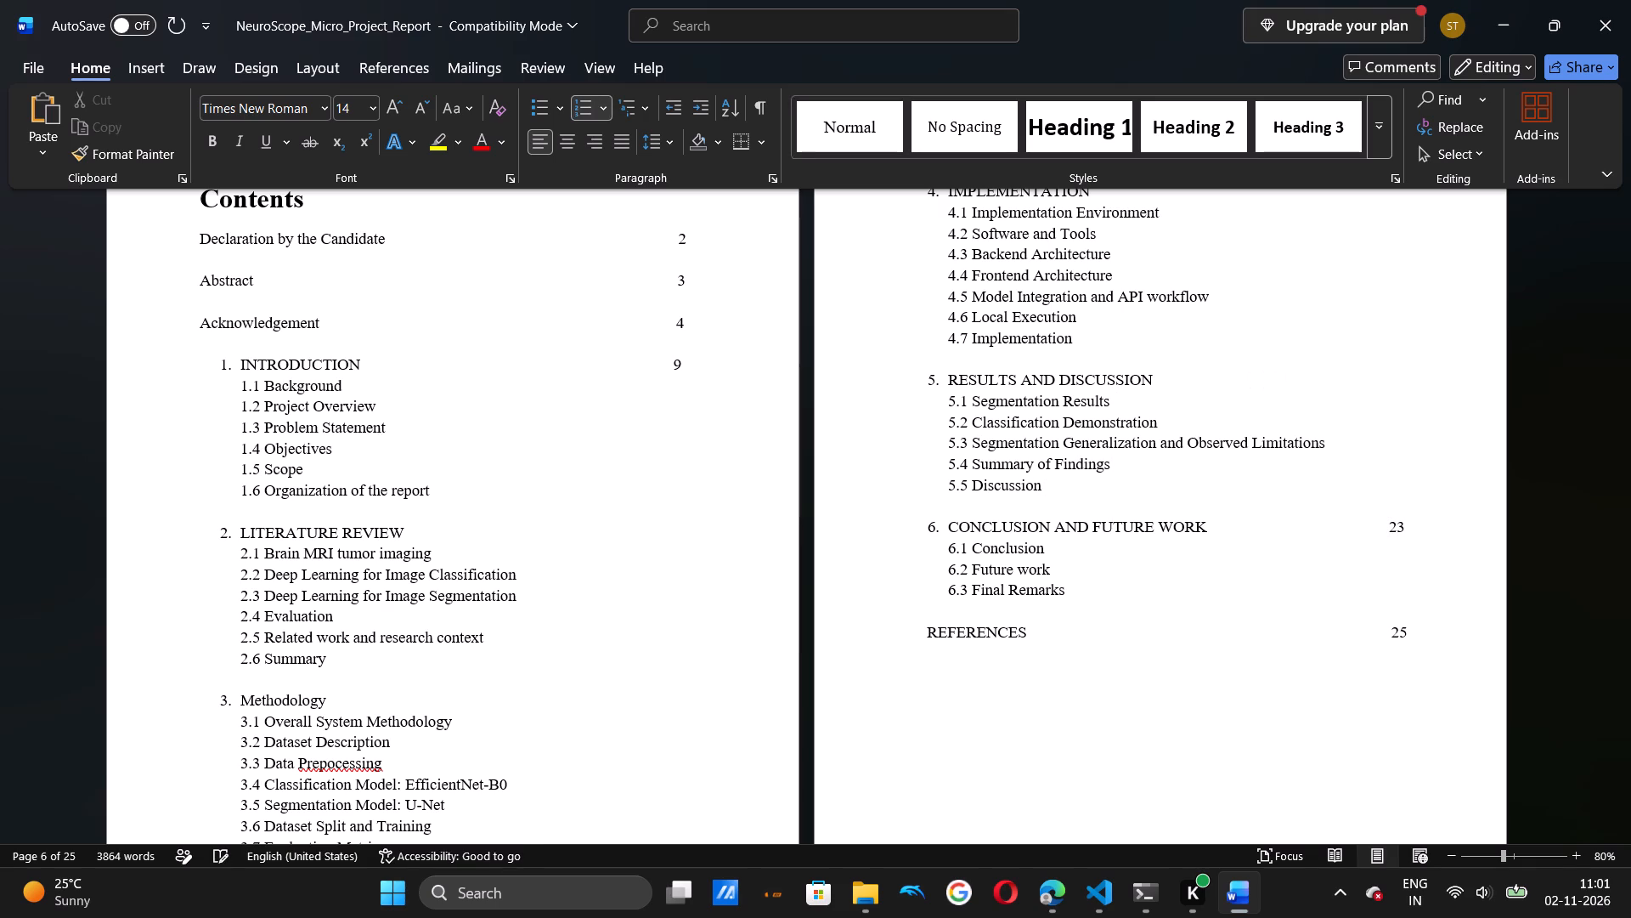
{"action": "key", "text": "space"}
{"action": "key", "text": "space"}
{"action": "key", "text": "space"}
{"action": "key", "text": "space"}
{"action": "key", "text": "space"}
{"action": "key", "text": "space"}
{"action": "key", "text": "space"}
{"action": "key", "text": "space"}
{"action": "key", "text": "space"}
{"action": "key", "text": "space"}
{"action": "key", "text": "space"}
{"action": "key", "text": "space"}
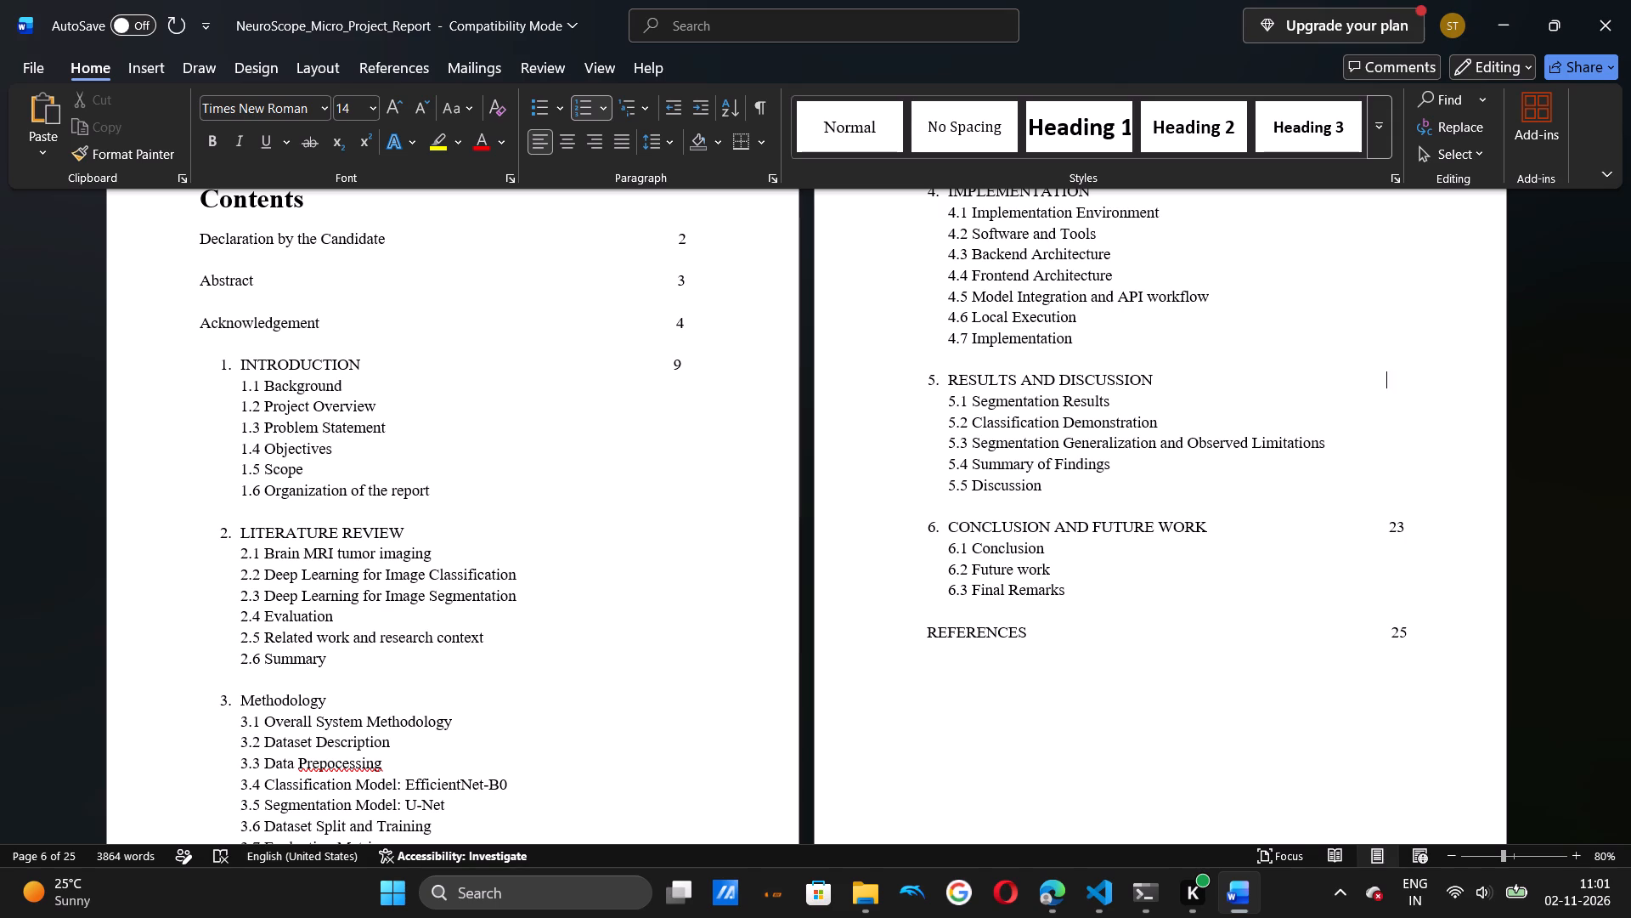
{"action": "type", "text": "20"}
Add page number 17 to the chapter 4 IMPLEMENTATION line of the contents, spaced out to the page number column.
{"action": "key", "text": "Up"}
{"action": "key", "text": "Up"}
{"action": "key", "text": "Up"}
{"action": "key", "text": "Up"}
{"action": "key", "text": "Up"}
{"action": "key", "text": "Up"}
{"action": "key", "text": "Up"}
{"action": "key", "text": "Up"}
{"action": "key", "text": "Up"}
{"action": "key", "text": "Up"}
{"action": "key", "text": "Down"}
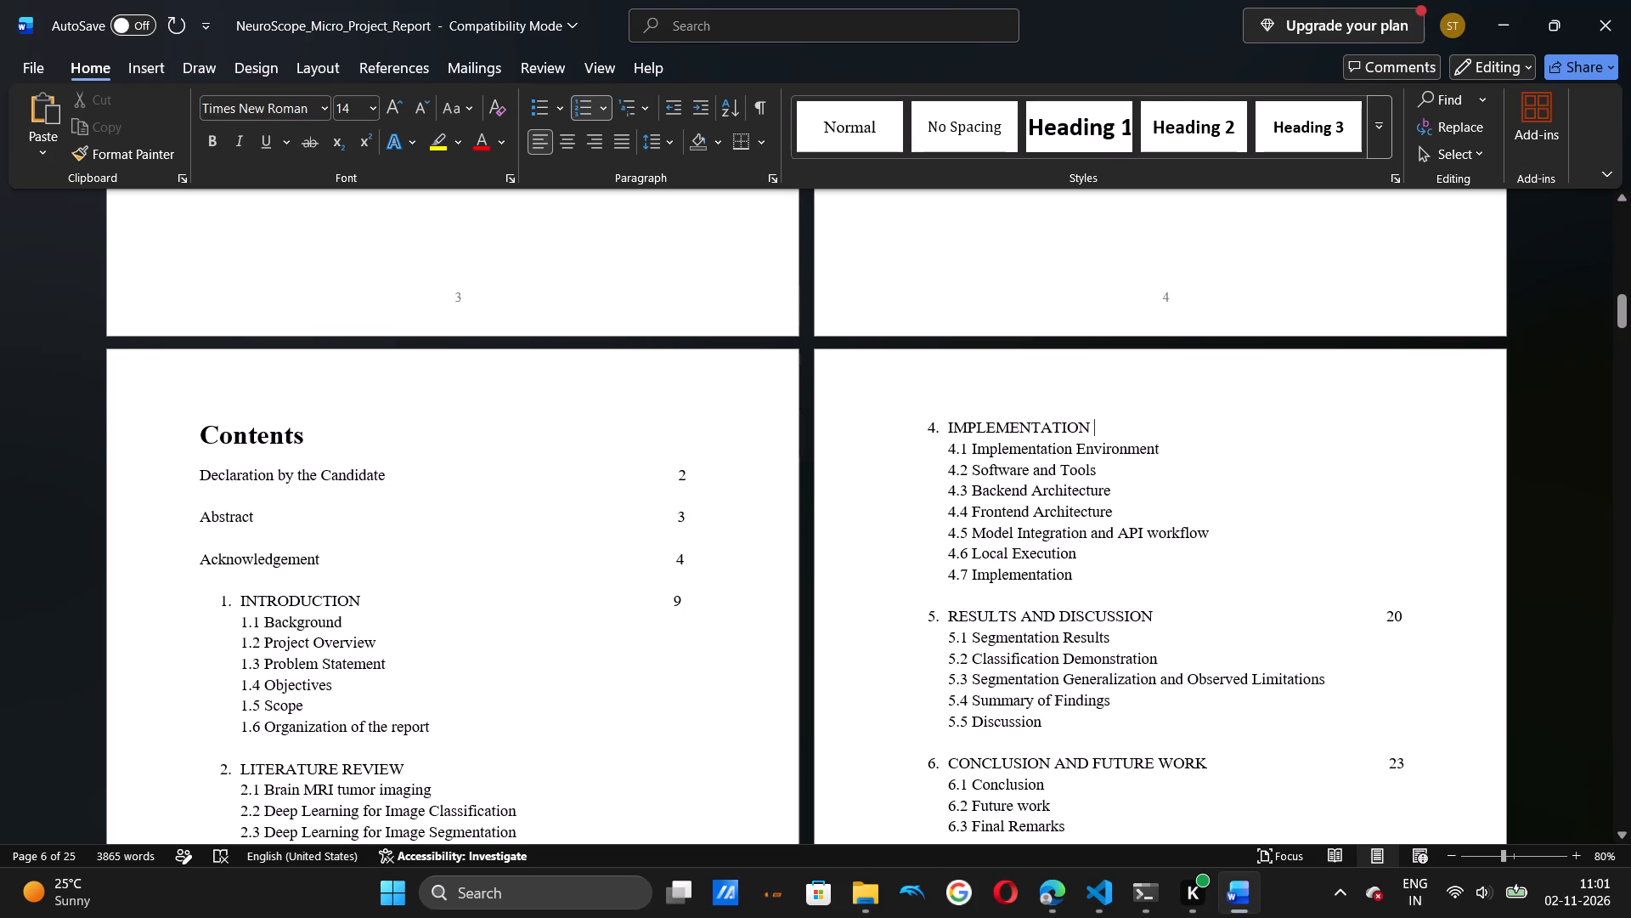
{"action": "key", "text": "space"}
{"action": "key", "text": "space"}
{"action": "key", "text": "space"}
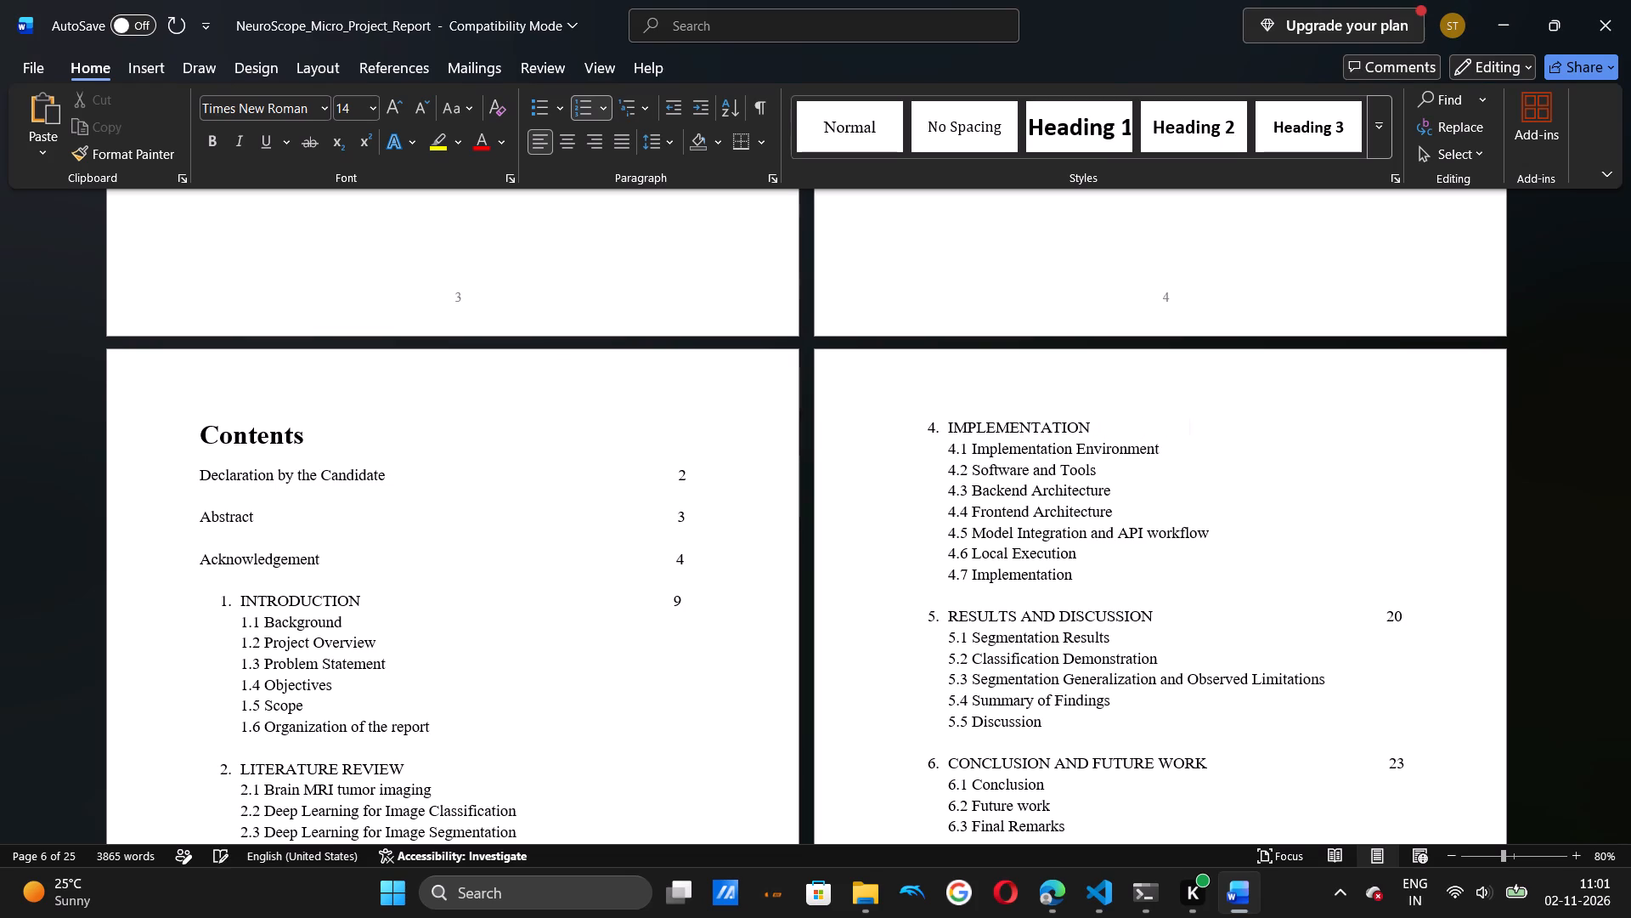
{"action": "key", "text": "space"}
{"action": "key", "text": "space"}
{"action": "key", "text": "space"}
{"action": "key", "text": "space"}
{"action": "key", "text": "space"}
{"action": "key", "text": "space"}
{"action": "type", "text": "17"}
Pad the end of the chapter 3 Methodology line with spaces towards the page number column.
{"action": "scroll", "coordinate": [987, 450], "scroll_direction": "down", "scroll_amount": 1}
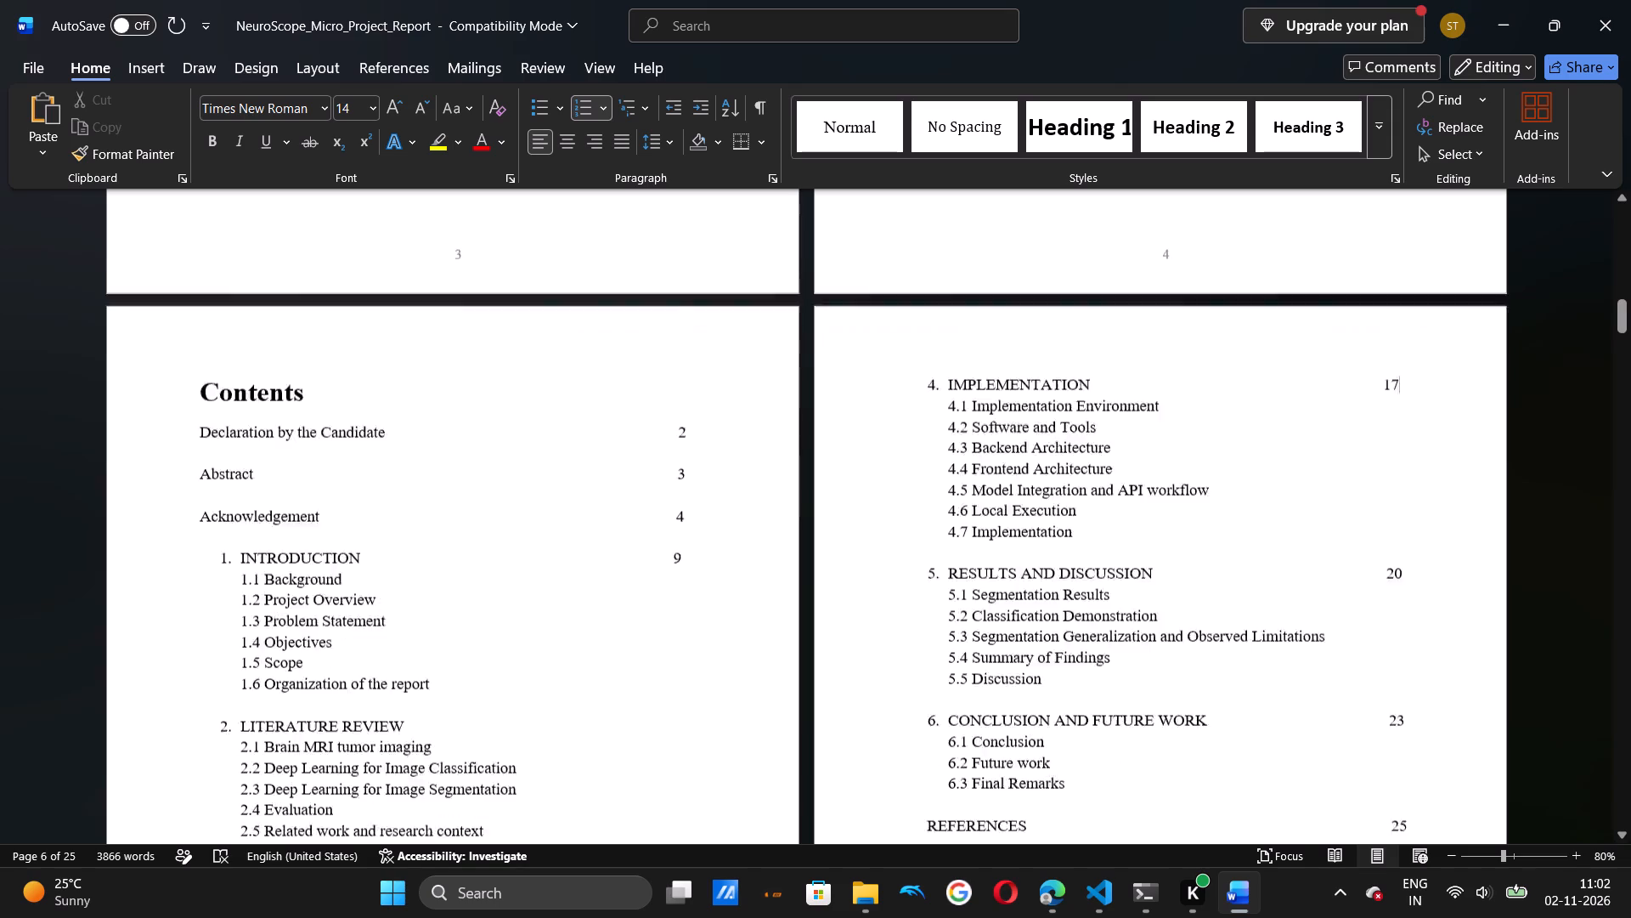
{"action": "scroll", "coordinate": [987, 450], "scroll_direction": "down", "scroll_amount": 2}
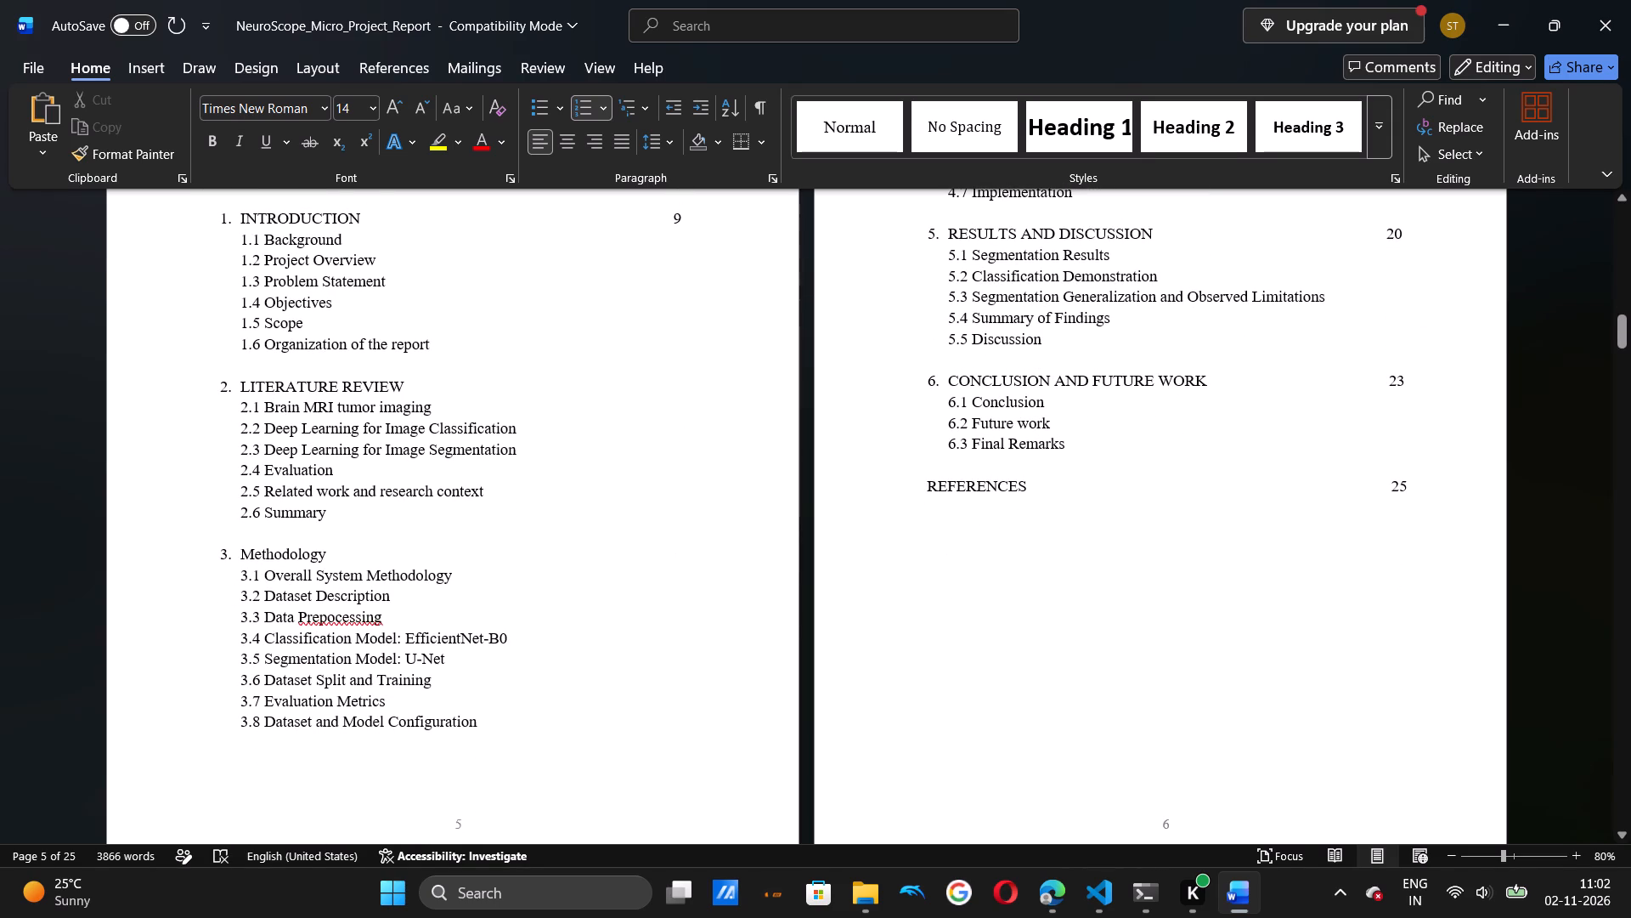
{"action": "left_click", "coordinate": [624, 549]}
{"action": "key", "text": "space"}
{"action": "key", "text": "space"}
{"action": "key", "text": "space"}
{"action": "key", "text": "space"}
{"action": "key", "text": "space"}
{"action": "key", "text": "space"}
{"action": "key", "text": "space"}
{"action": "key", "text": "space"}
{"action": "key", "text": "space"}
{"action": "key", "text": "space"}
{"action": "key", "text": "space"}
{"action": "key", "text": "space"}
{"action": "key", "text": "space"}
{"action": "key", "text": "space"}
{"action": "key", "text": "space"}
{"action": "key", "text": "space"}
{"action": "key", "text": "space"}
{"action": "key", "text": "space"}
{"action": "key", "text": "space"}
{"action": "key", "text": "space"}
Look up where chapter 2 starts in the report and add page number 12 to the LITERATURE REVIEW contents line.
{"action": "left_click", "coordinate": [680, 384]}
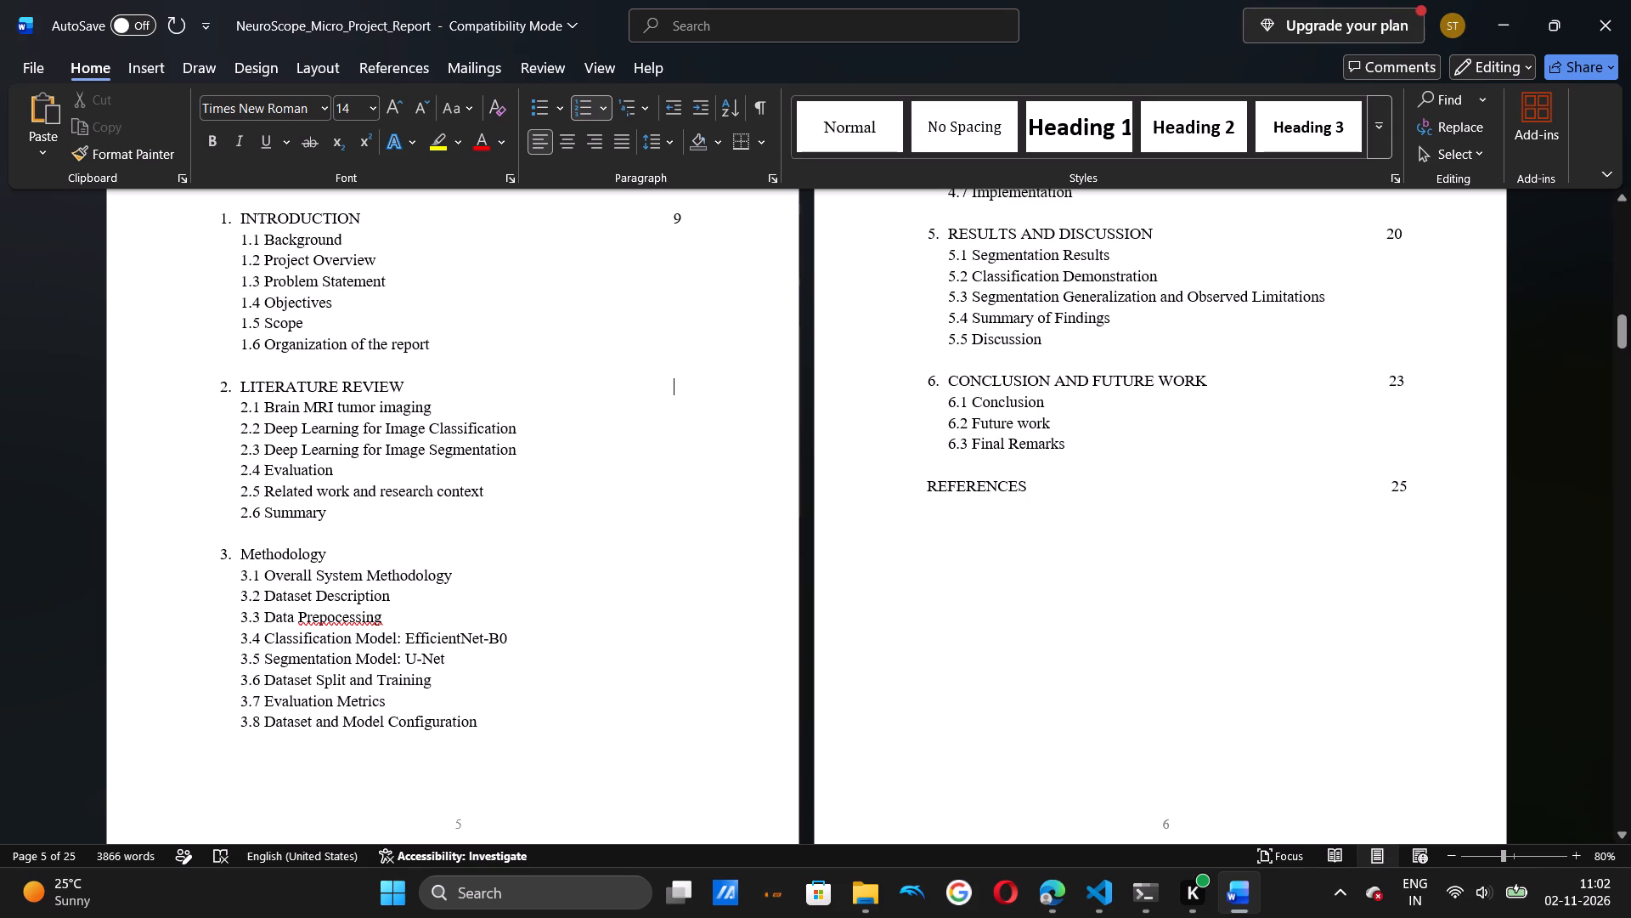
{"action": "scroll", "coordinate": [680, 384], "scroll_direction": "down", "scroll_amount": 1}
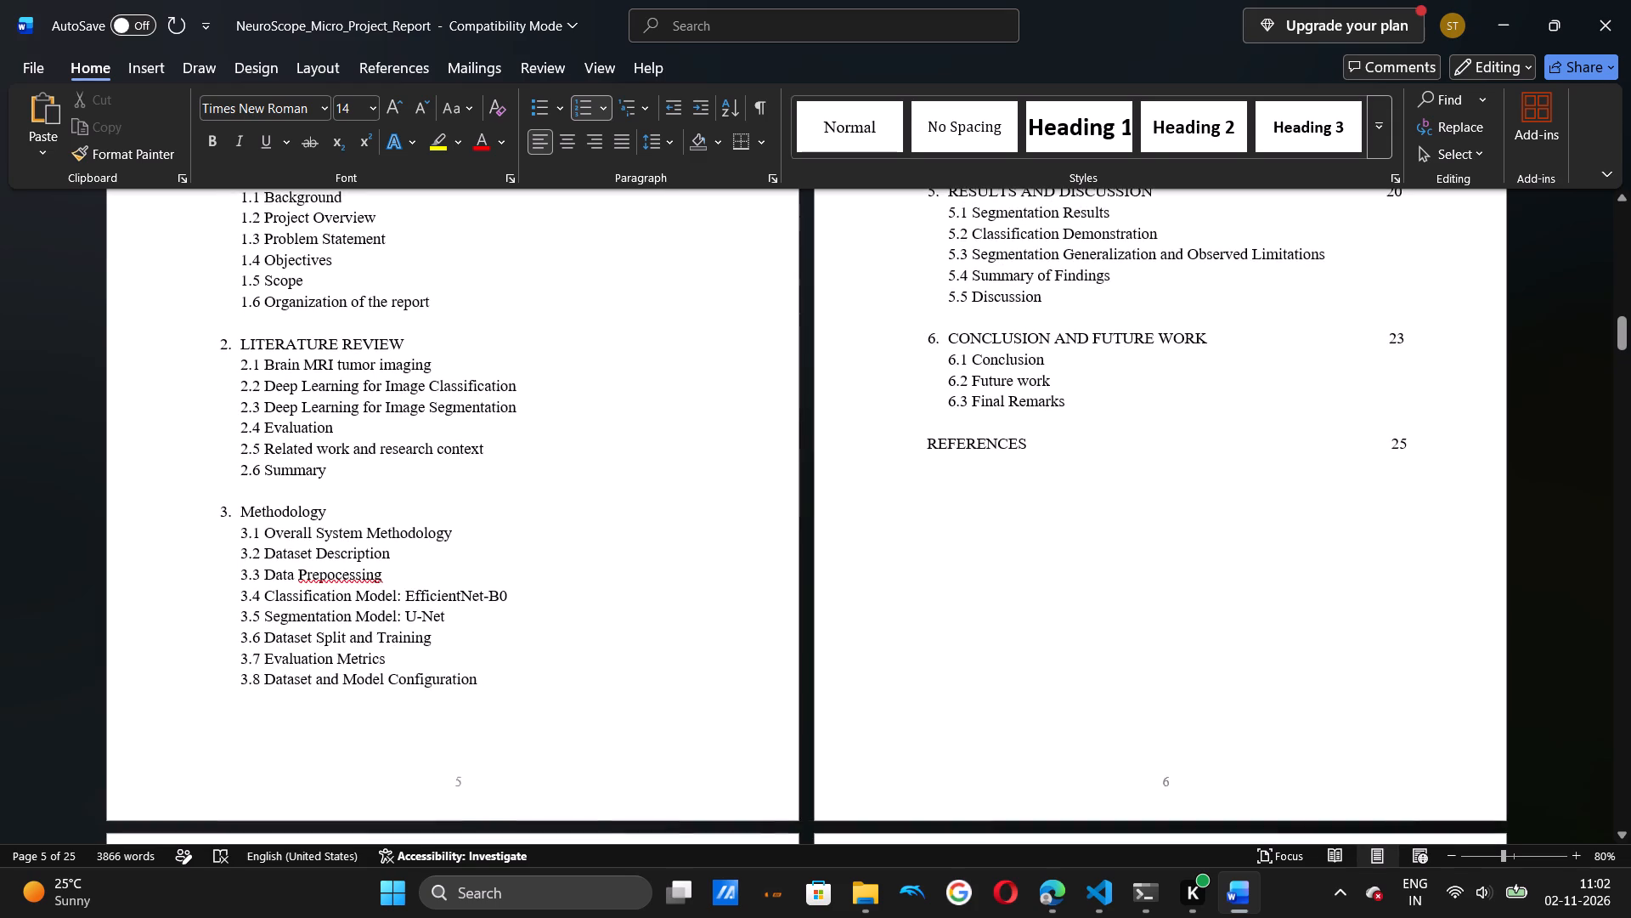
{"action": "scroll", "coordinate": [680, 384], "scroll_direction": "down", "scroll_amount": 8}
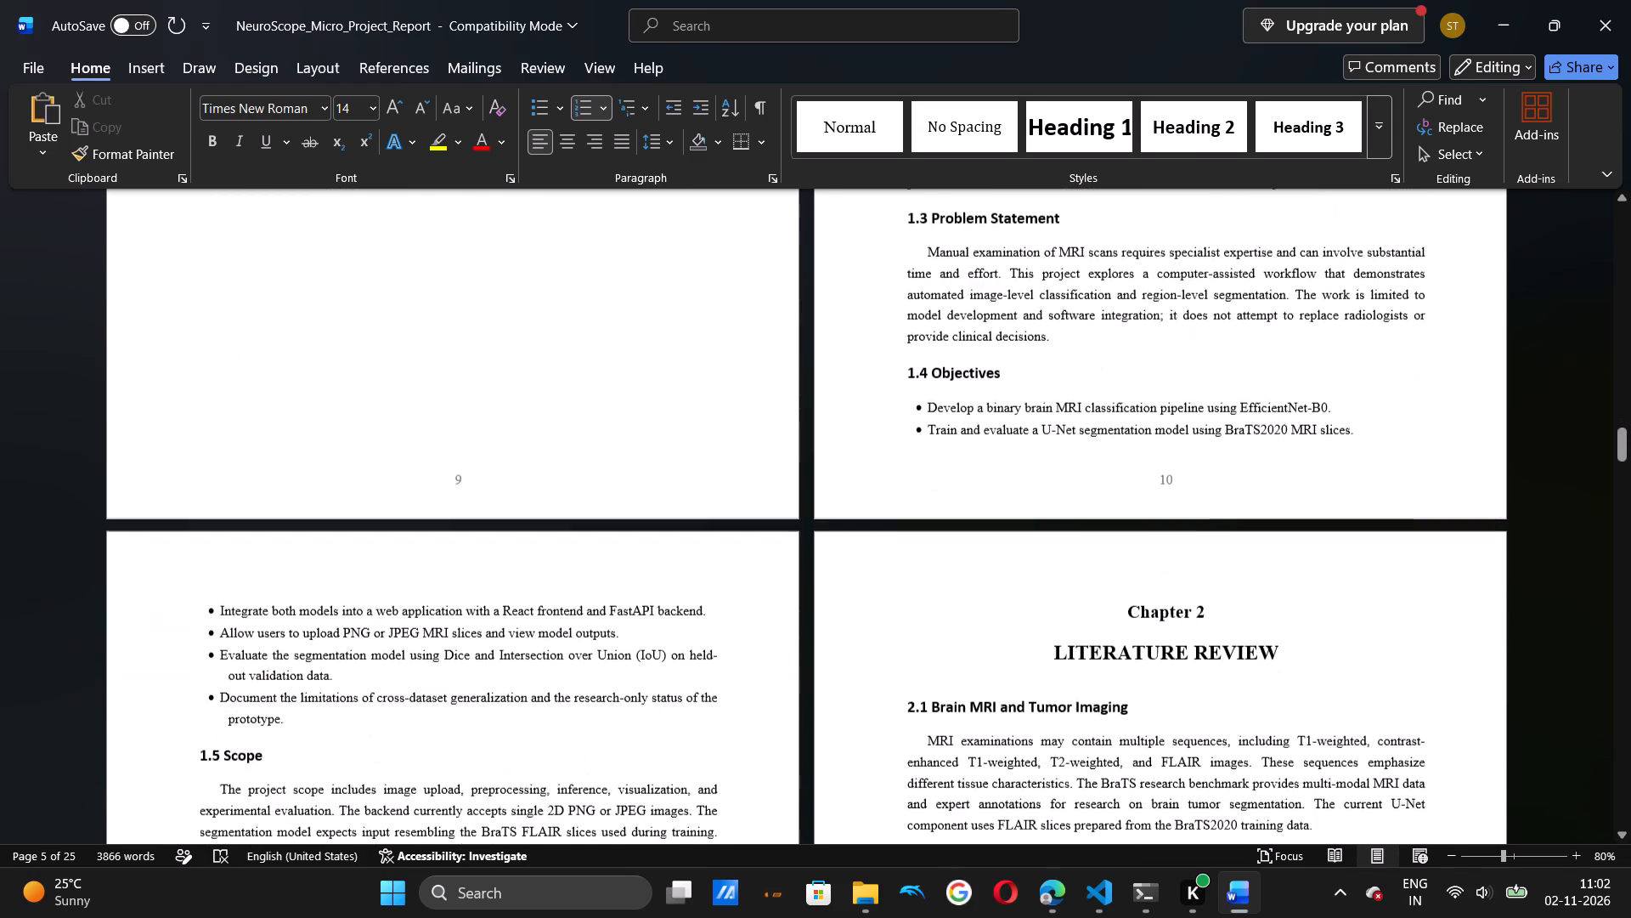
{"action": "scroll", "coordinate": [680, 384], "scroll_direction": "down", "scroll_amount": 6}
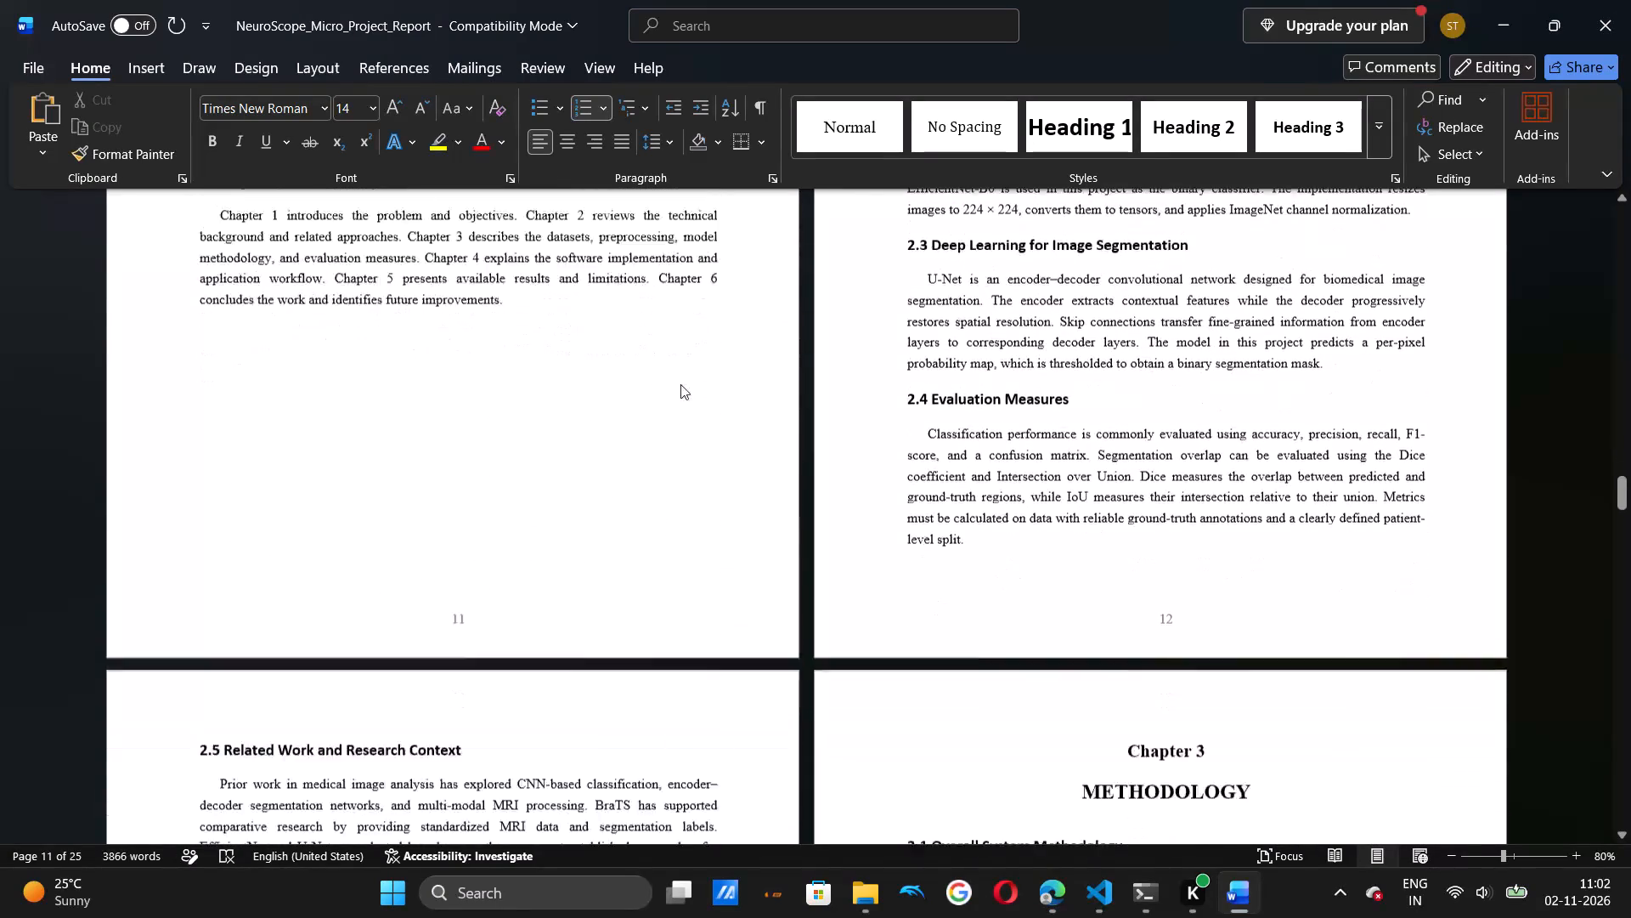
{"action": "scroll", "coordinate": [680, 384], "scroll_direction": "down", "scroll_amount": 6}
{"action": "scroll", "coordinate": [680, 384], "scroll_direction": "up", "scroll_amount": 2}
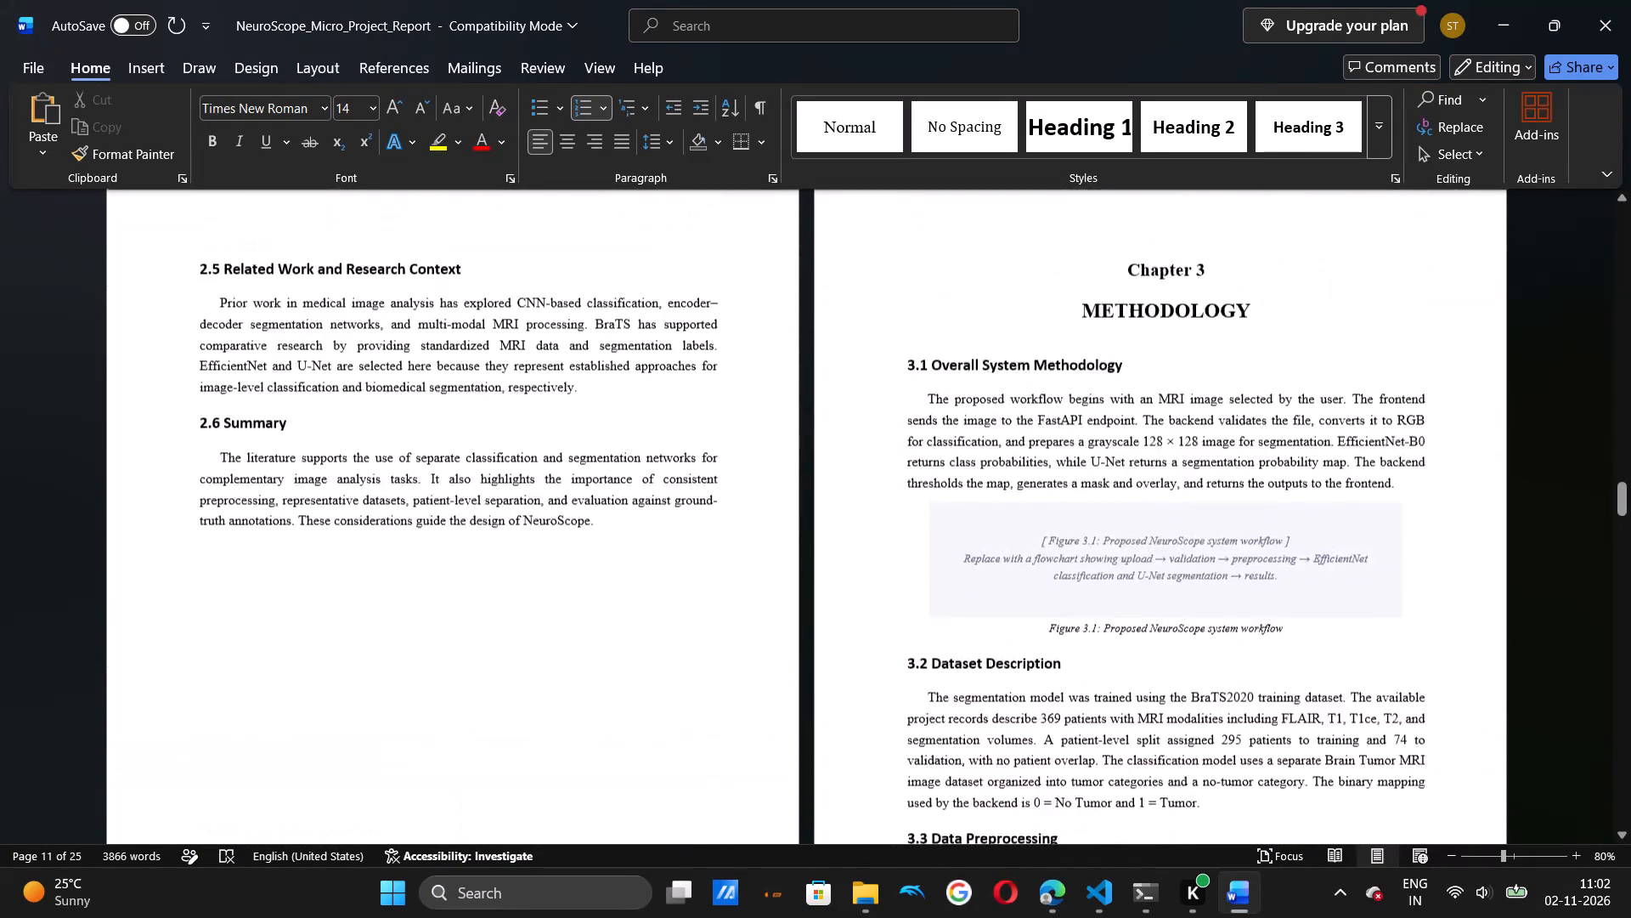
{"action": "scroll", "coordinate": [680, 384], "scroll_direction": "up", "scroll_amount": 9}
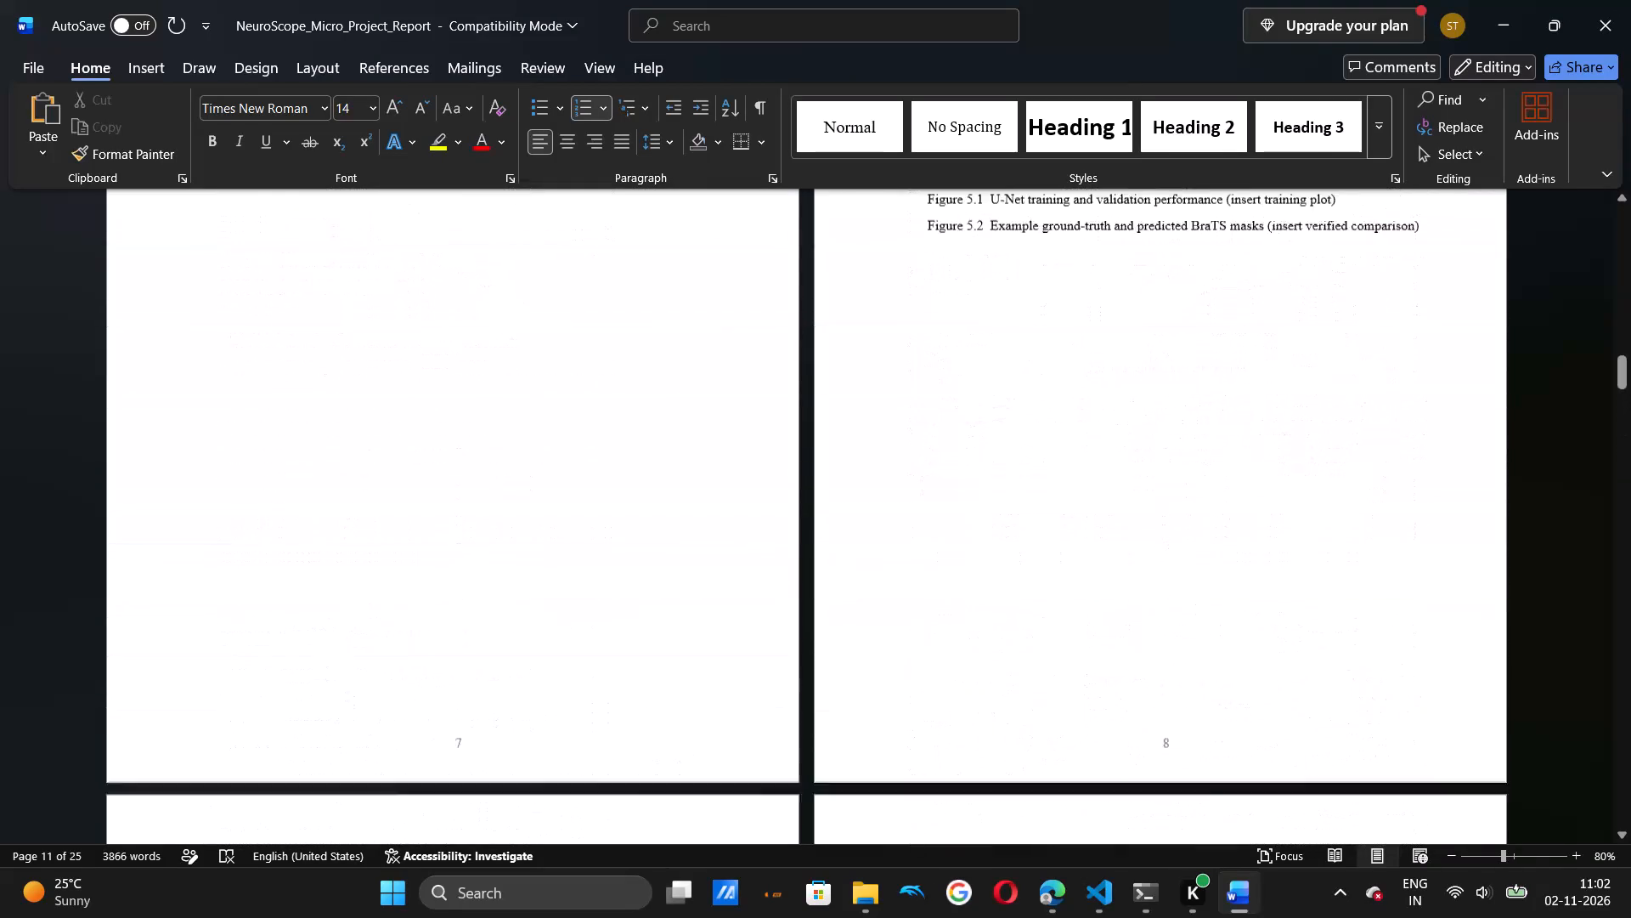
{"action": "scroll", "coordinate": [680, 384], "scroll_direction": "up", "scroll_amount": 6}
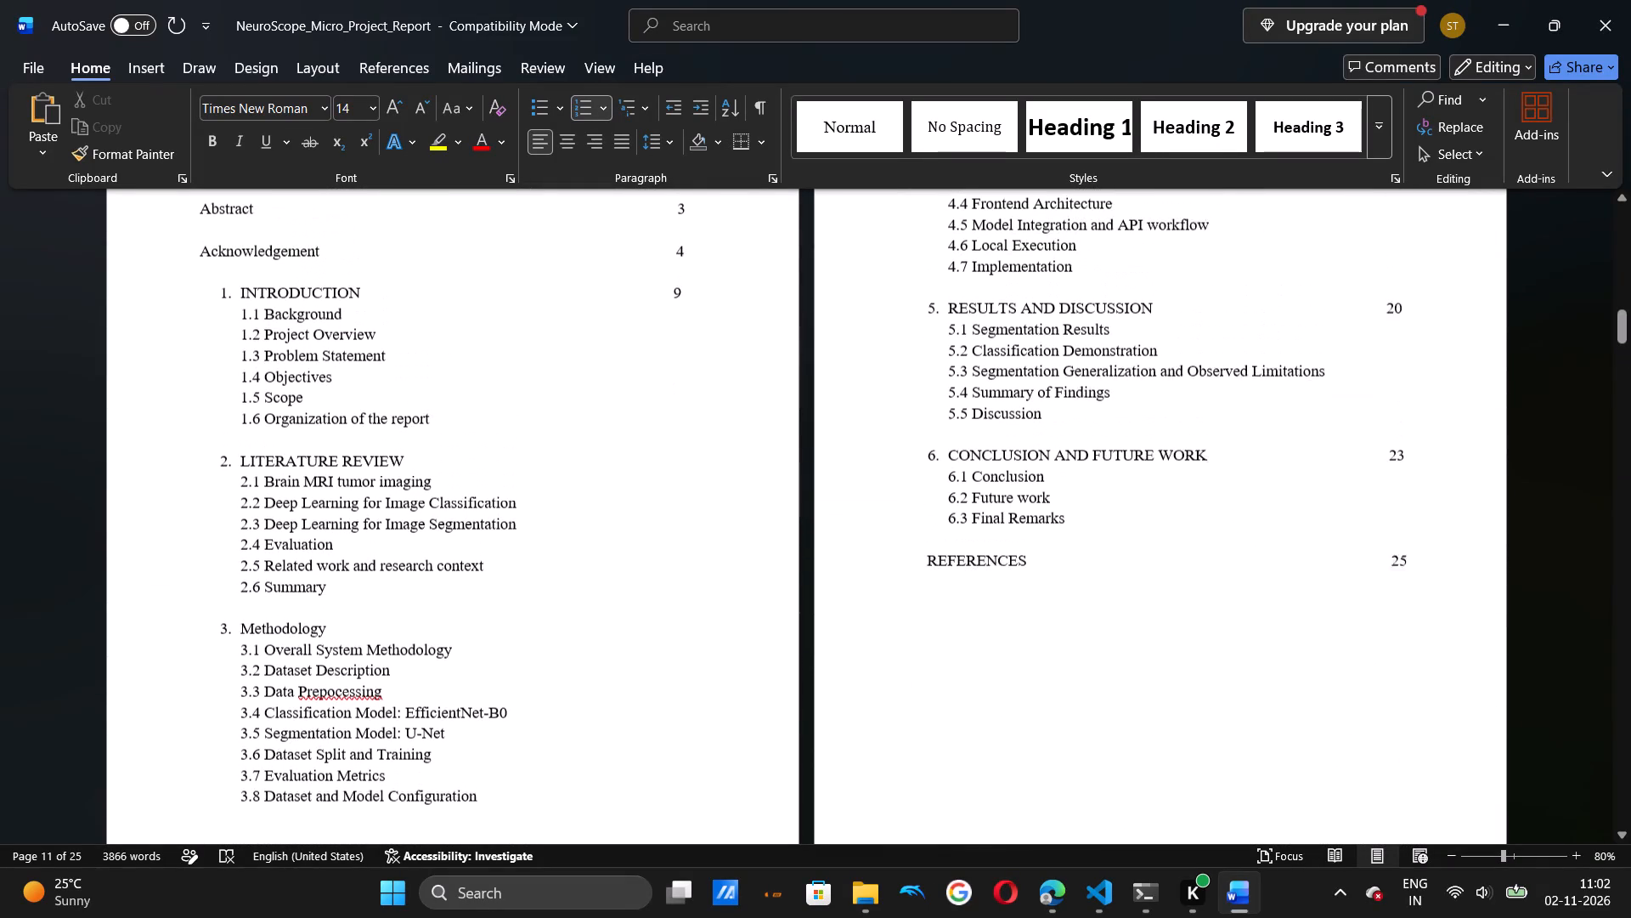
{"action": "scroll", "coordinate": [680, 384], "scroll_direction": "up", "scroll_amount": 1}
{"action": "type", "text": "12"}
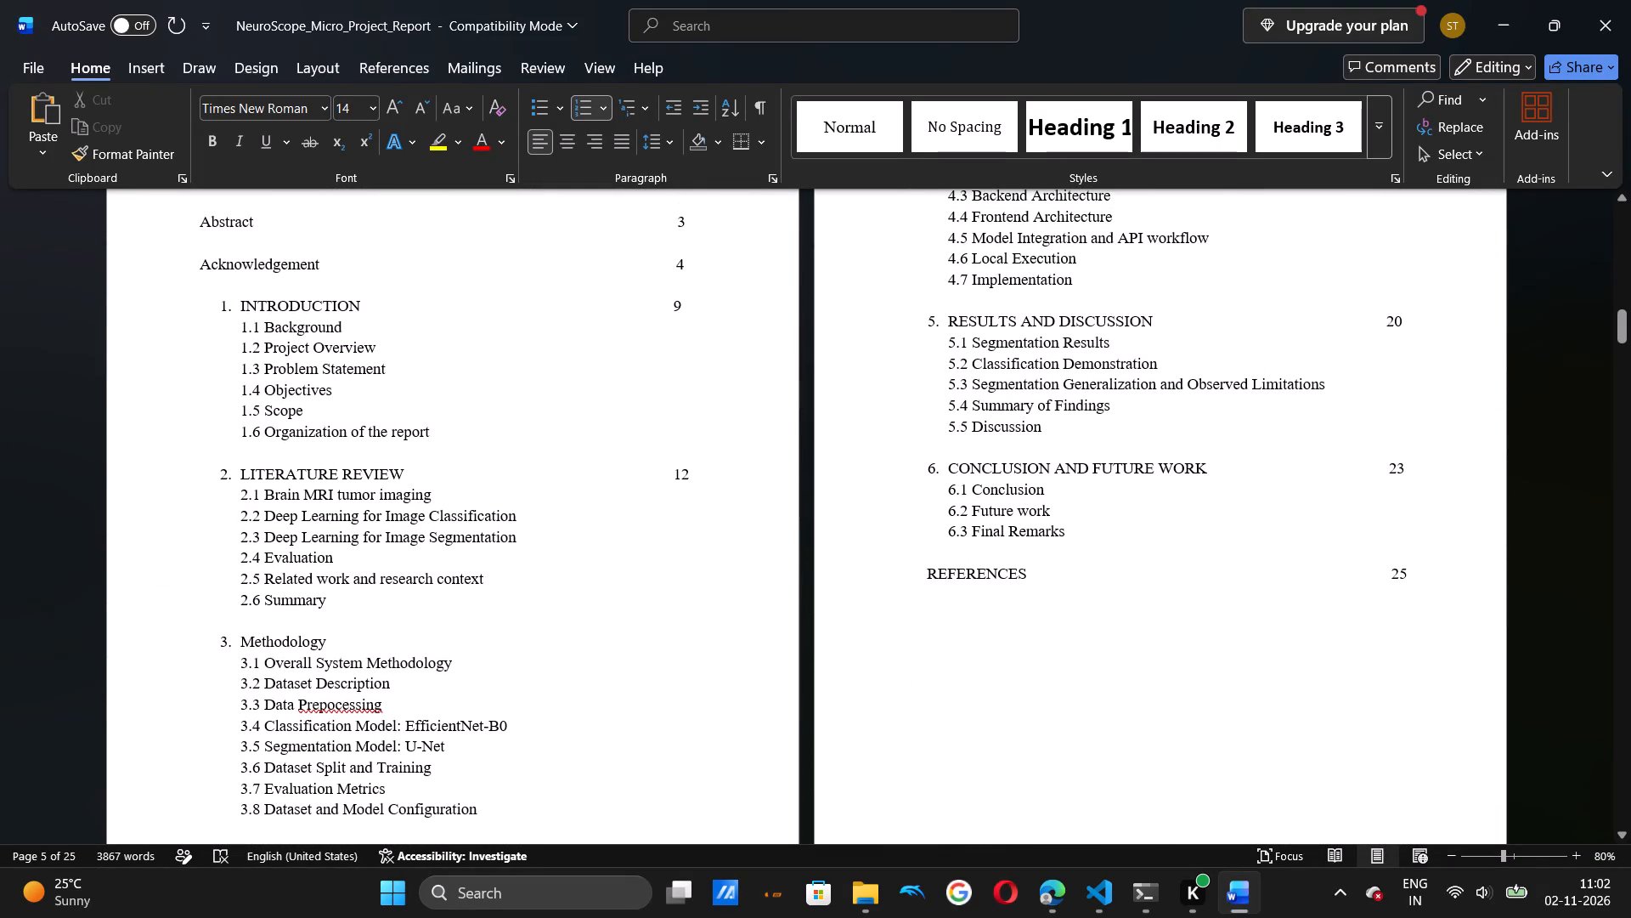
Add page number 14 to the chapter 3 Methodology line, spaced out and adjusted to line up with the page number column.
{"action": "left_click", "coordinate": [678, 630]}
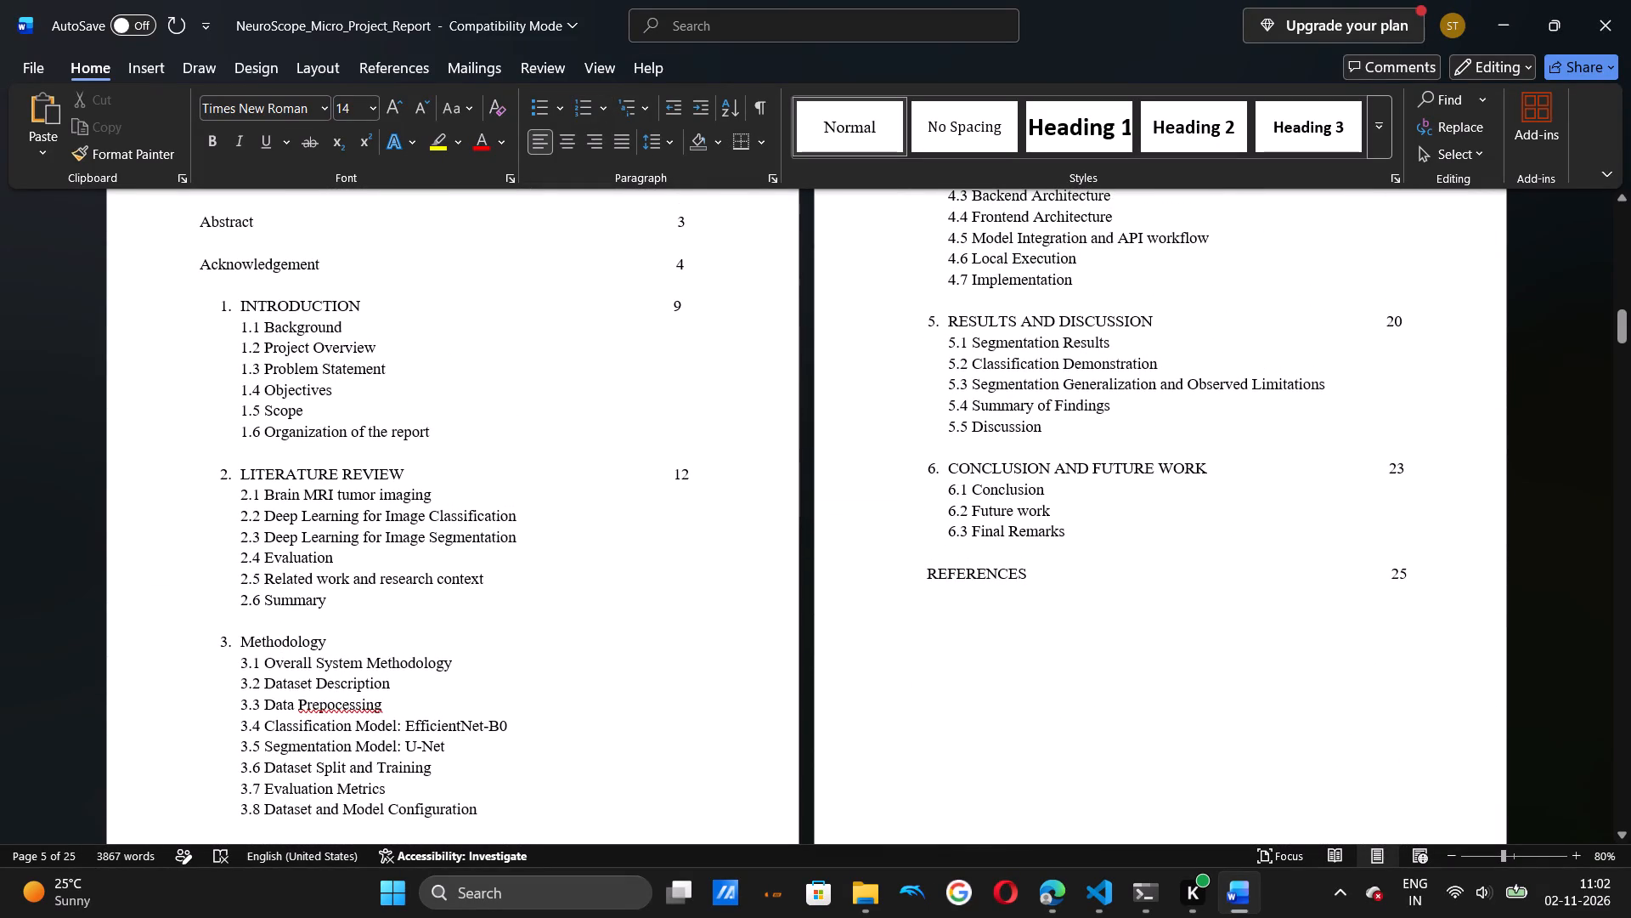
{"action": "left_click", "coordinate": [682, 630]}
{"action": "left_click", "coordinate": [689, 651]}
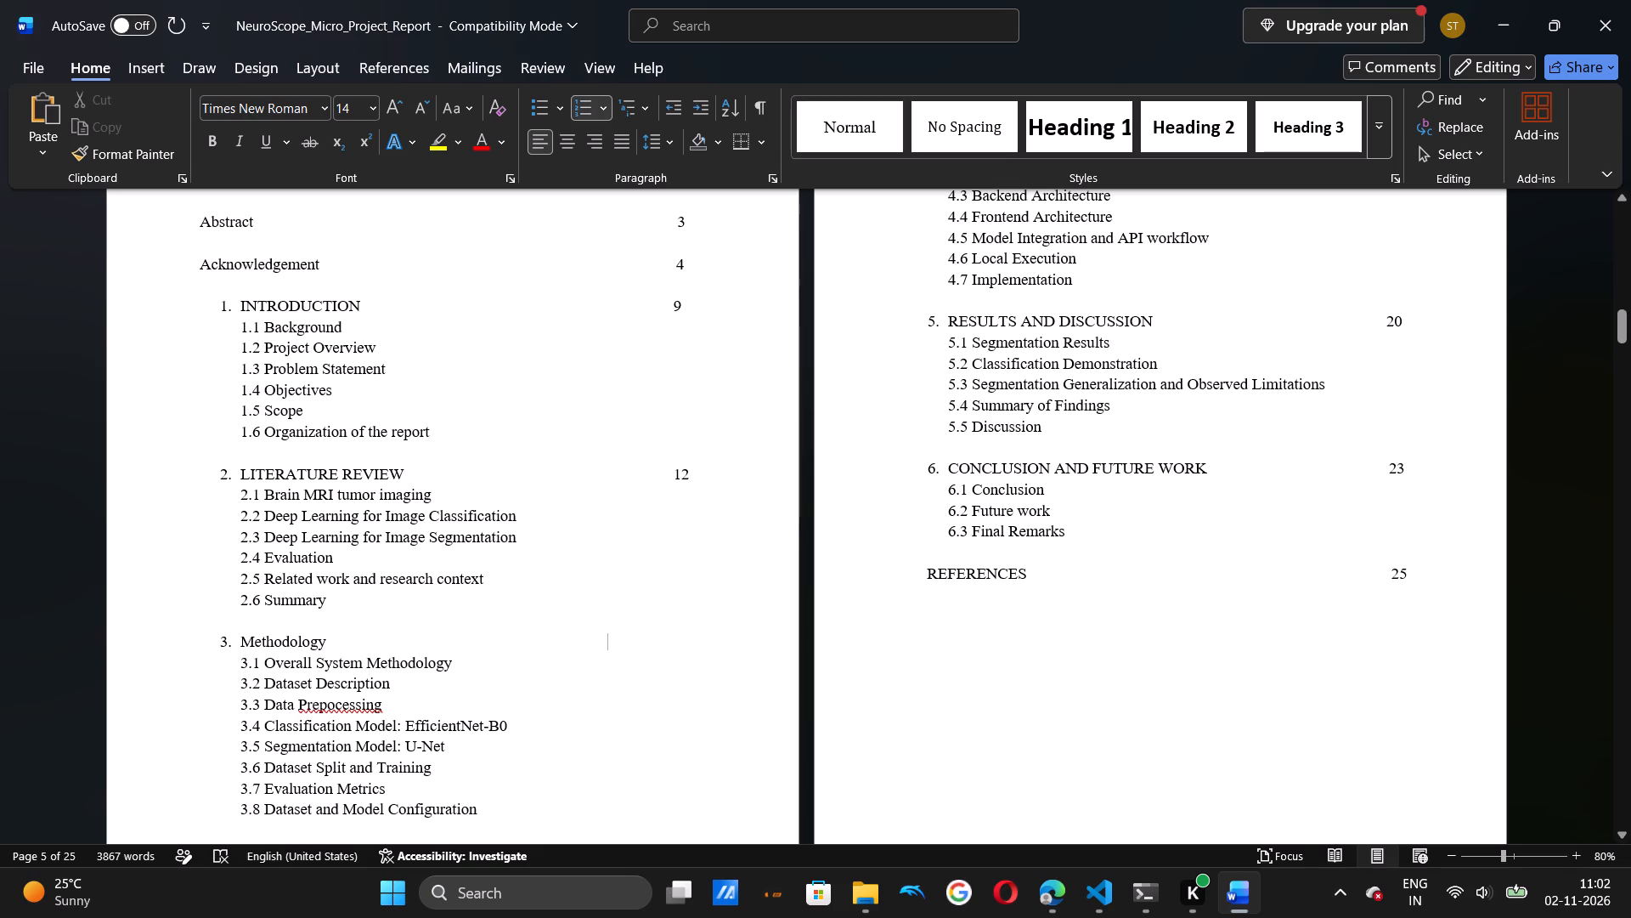
{"action": "left_click", "coordinate": [689, 621]}
{"action": "left_click", "coordinate": [549, 621]}
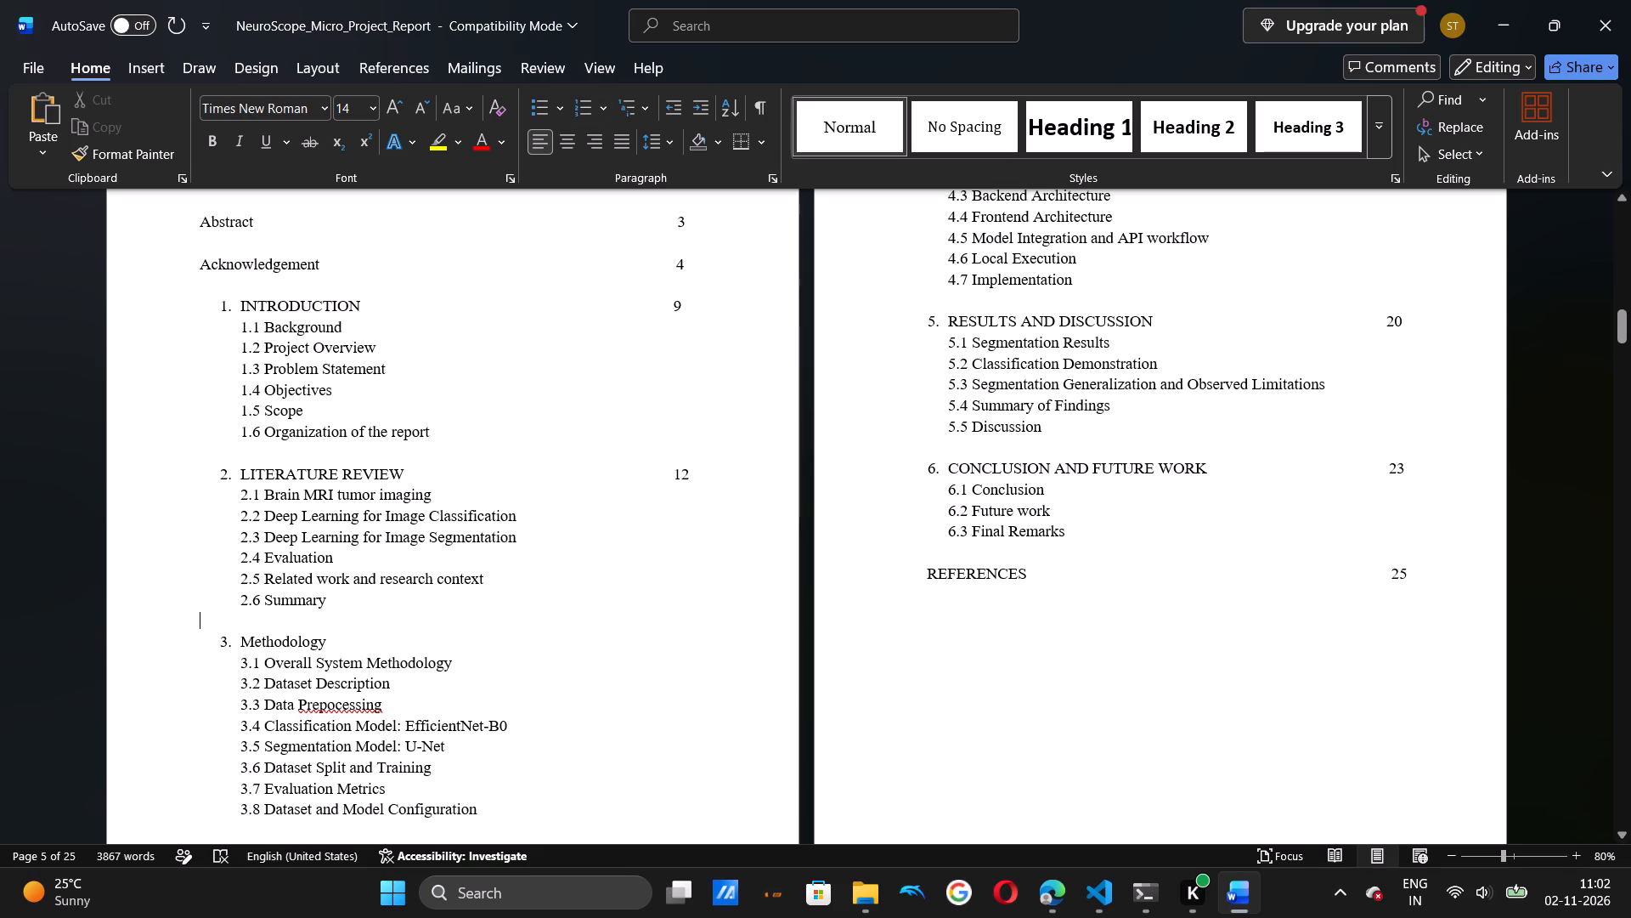
{"action": "left_click", "coordinate": [548, 632]}
{"action": "key", "text": "space"}
{"action": "key", "text": "space"}
{"action": "key", "text": "space"}
{"action": "key", "text": "space"}
{"action": "key", "text": "space"}
{"action": "key", "text": "space"}
{"action": "key", "text": "space"}
{"action": "key", "text": "space"}
{"action": "key", "text": "space"}
{"action": "key", "text": "space"}
{"action": "key", "text": "space"}
{"action": "key", "text": "space"}
{"action": "key", "text": "space"}
{"action": "key", "text": "space"}
{"action": "key", "text": "space"}
{"action": "key", "text": "space"}
{"action": "key", "text": "space"}
{"action": "key", "text": "space"}
{"action": "key", "text": "space"}
{"action": "key", "text": "space"}
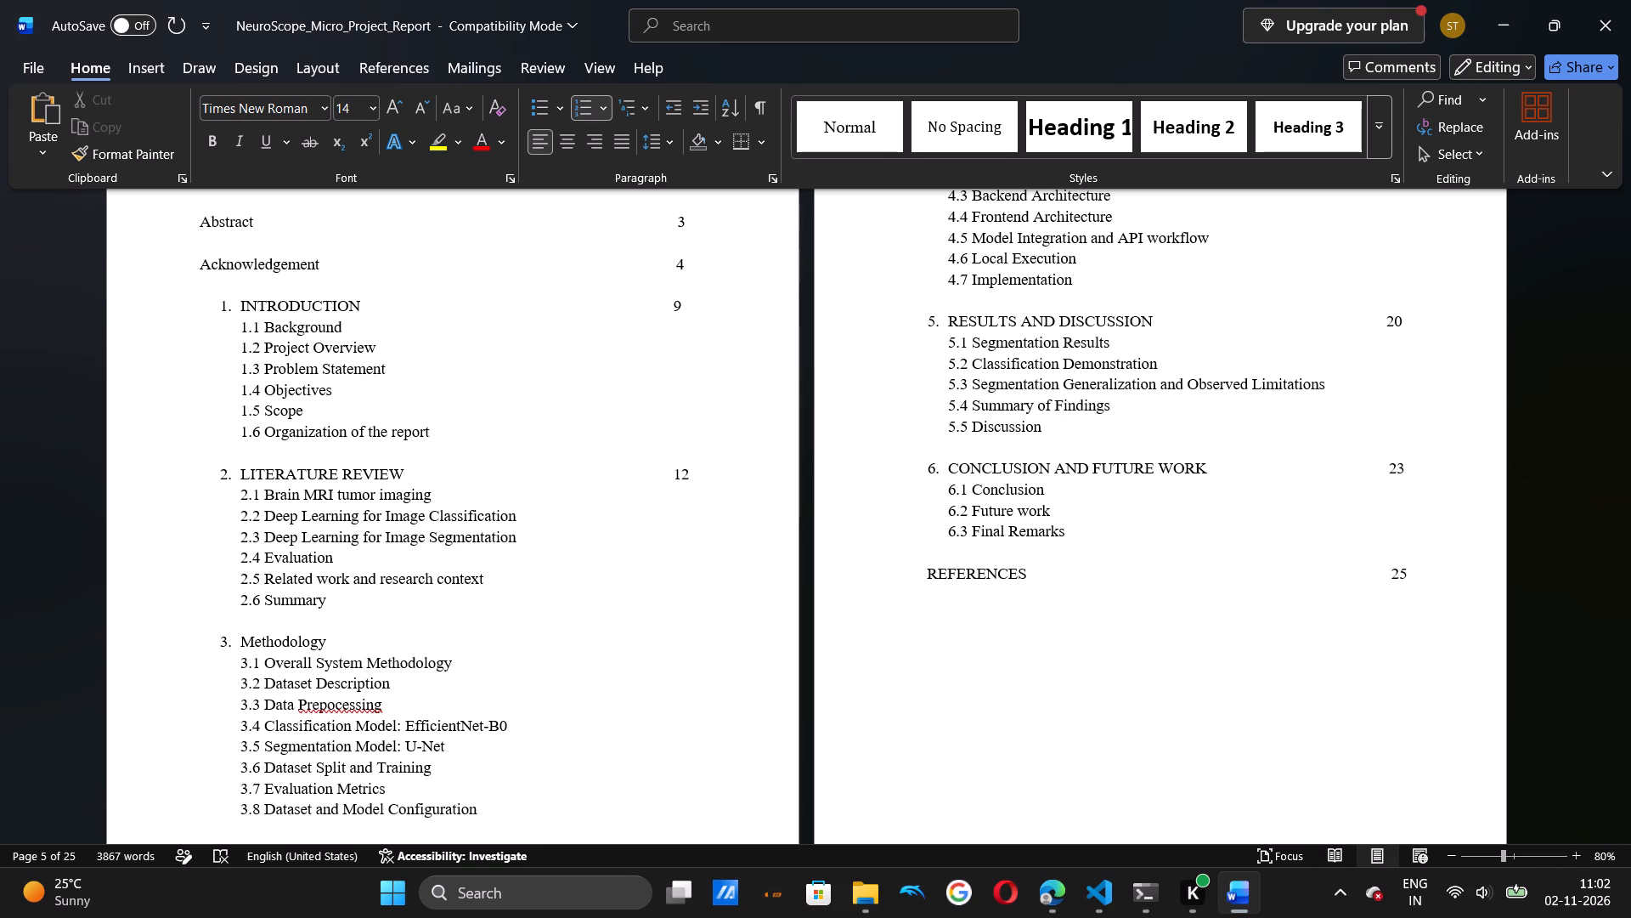
{"action": "type", "text": "14"}
{"action": "key", "text": "BackSpace"}
{"action": "key", "text": "BackSpace"}
{"action": "key", "text": "BackSpace"}
{"action": "type", "text": "14"}
Zoom out and review the report's front pages from the title page to the completed Contents pages.
{"action": "scroll", "coordinate": [1018, 733], "scroll_direction": "down", "scroll_amount": 2, "text": "ctrl"}
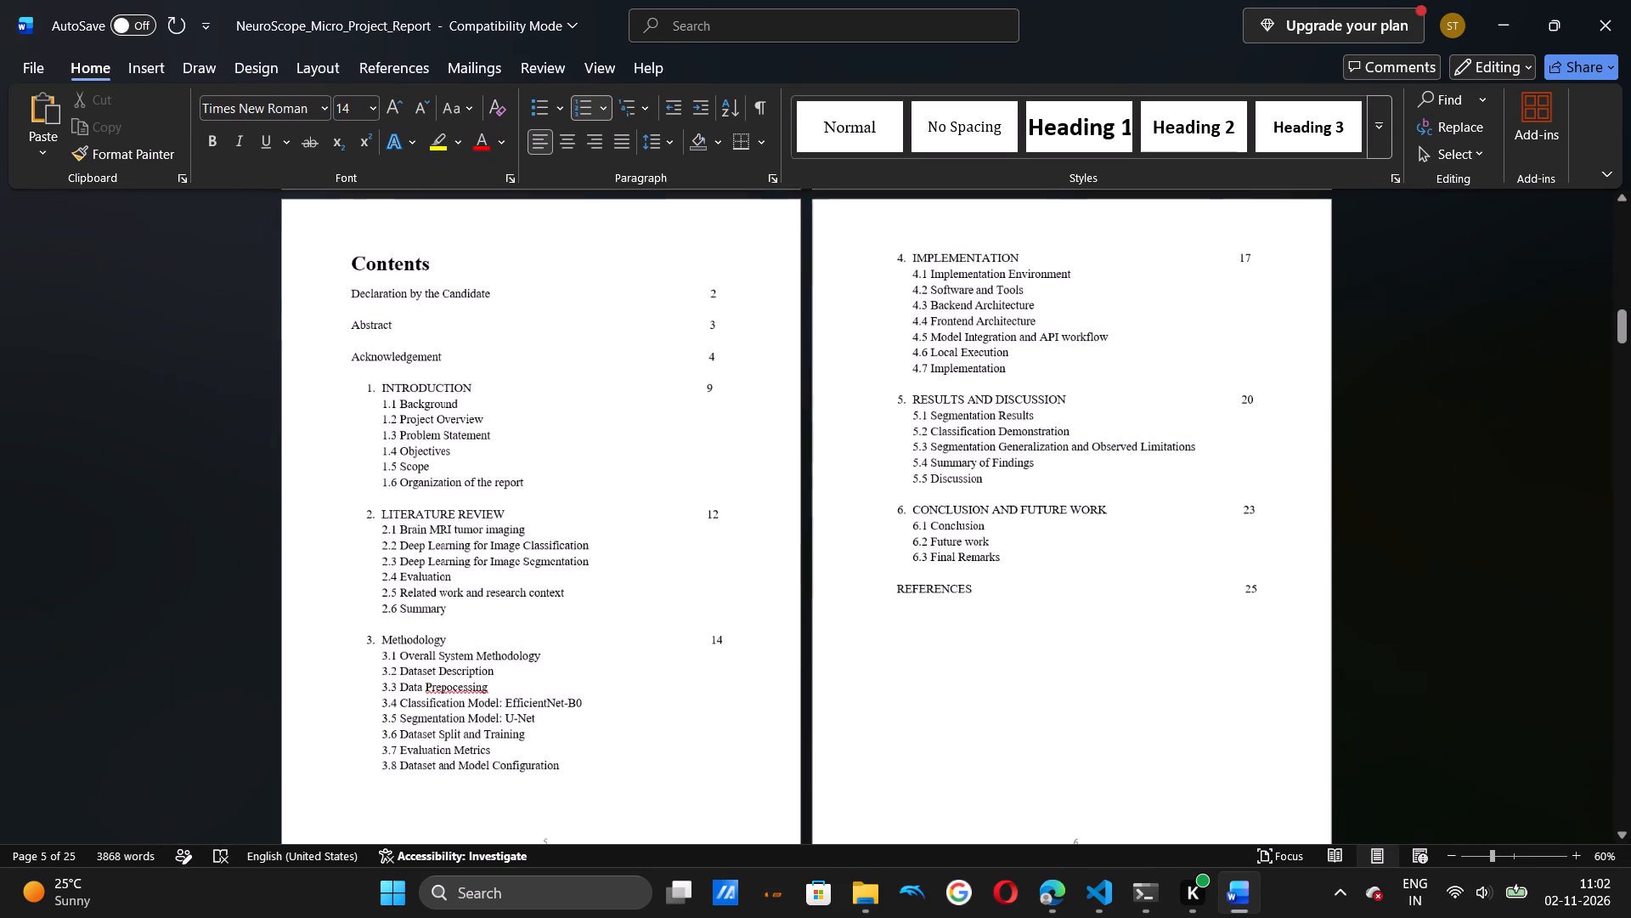
{"action": "scroll", "coordinate": [1018, 733], "scroll_direction": "up", "scroll_amount": 9}
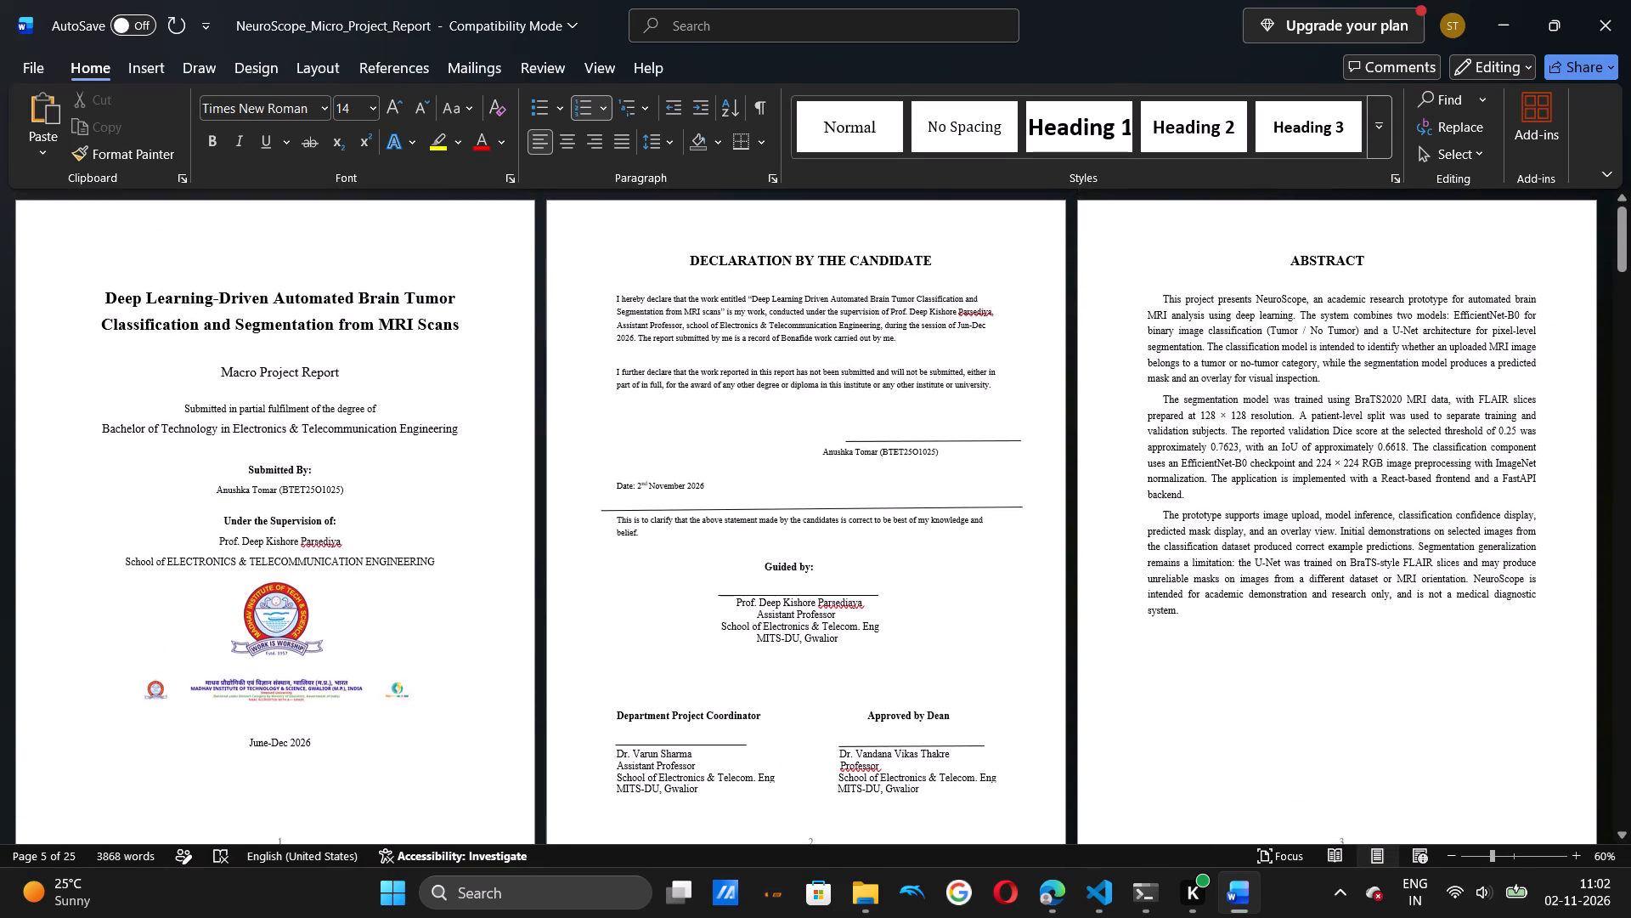
{"action": "scroll", "coordinate": [1018, 733], "scroll_direction": "down", "scroll_amount": 4}
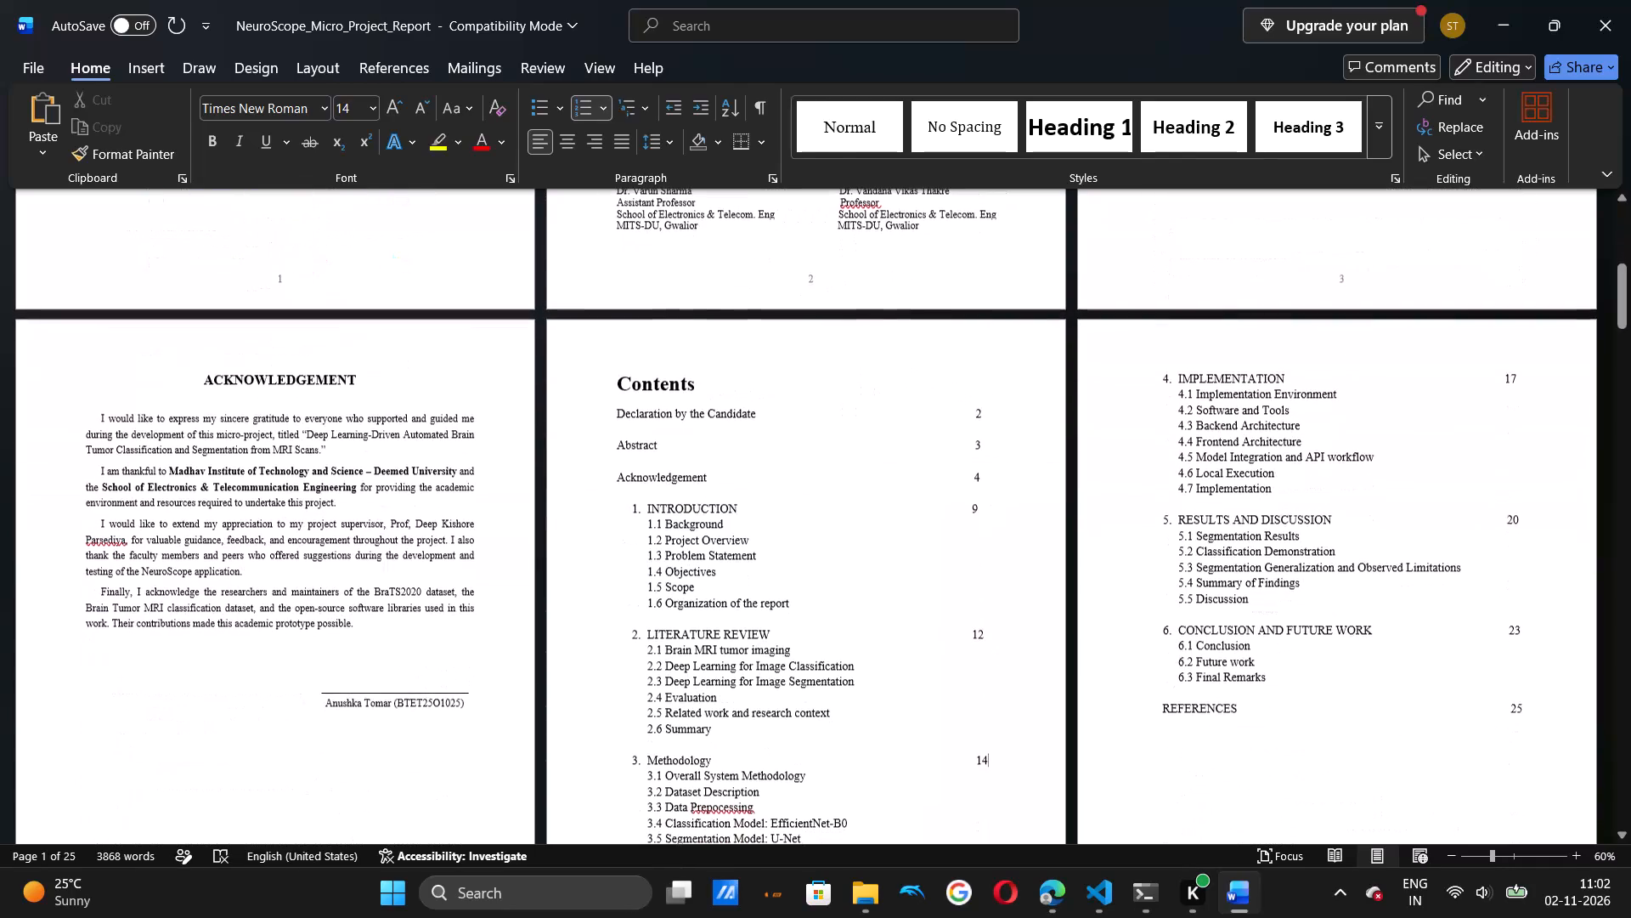
{"action": "scroll", "coordinate": [1018, 733], "scroll_direction": "down", "scroll_amount": 3}
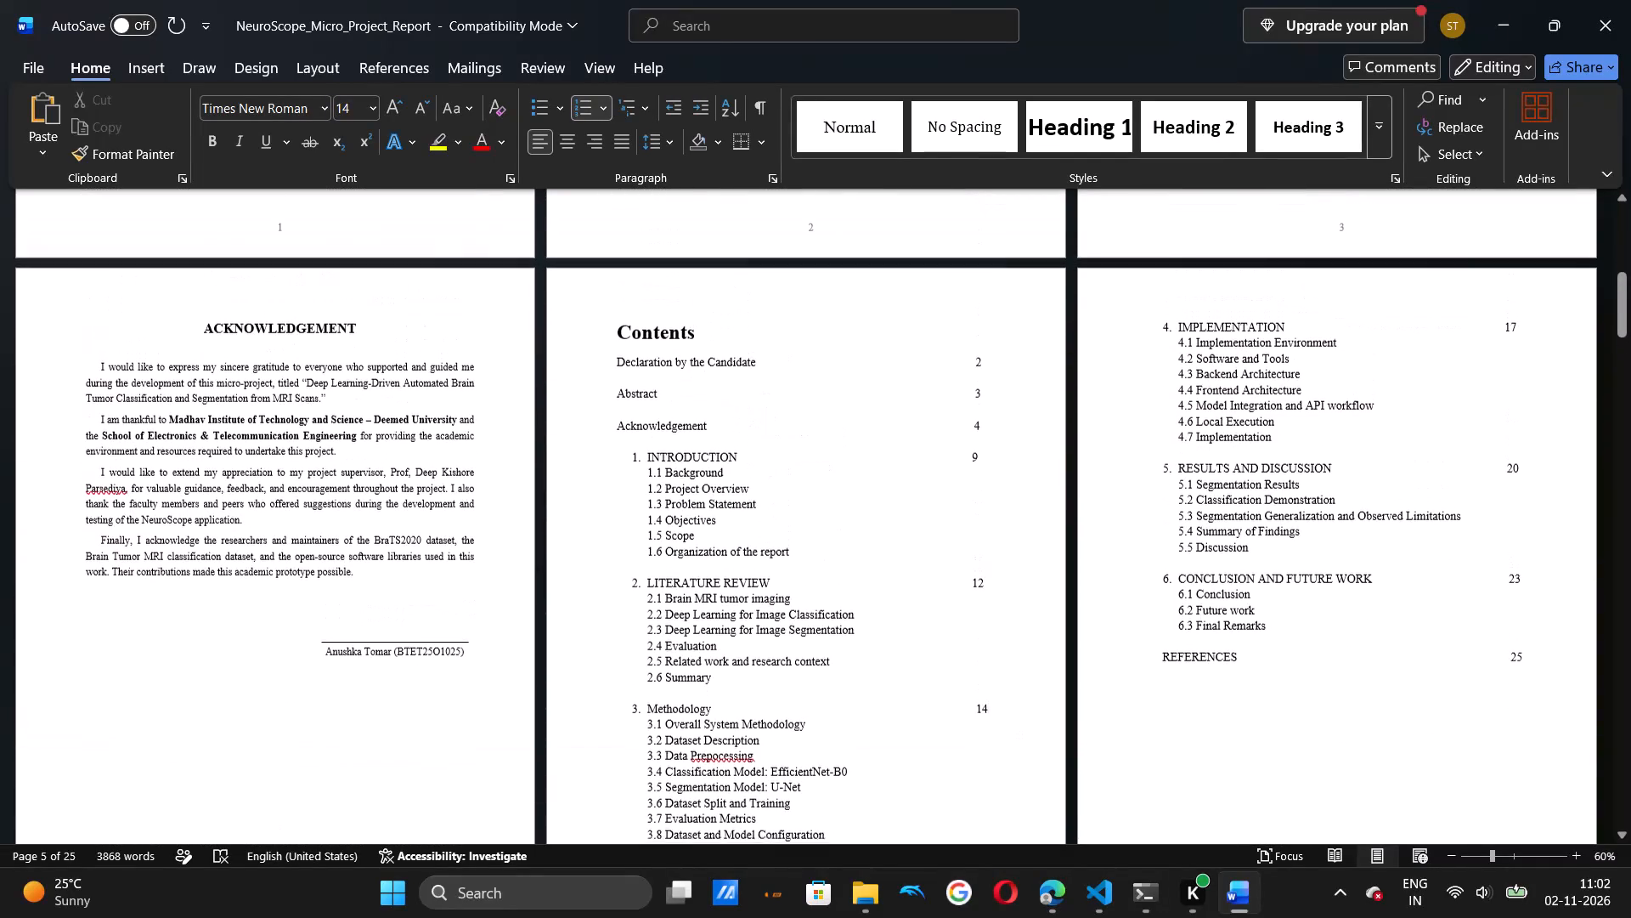
Try to delete the blank page 7 that precedes the LIST OF FIGURES page.
{"action": "scroll", "coordinate": [1018, 733], "scroll_direction": "down", "scroll_amount": 5}
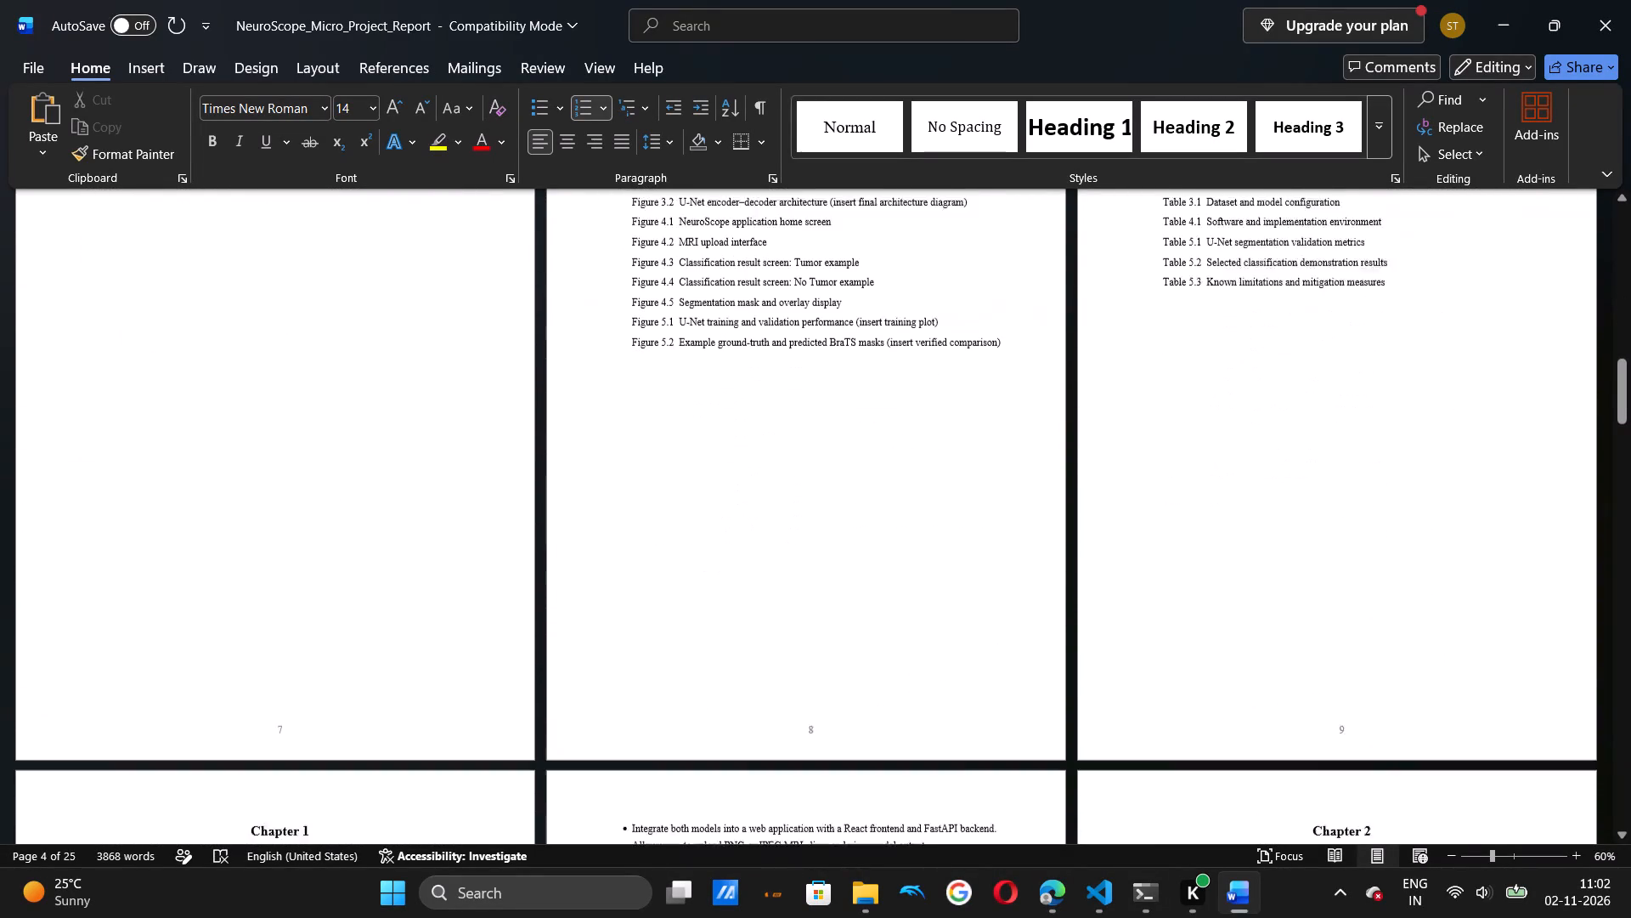
{"action": "scroll", "coordinate": [1018, 733], "scroll_direction": "down", "scroll_amount": 1}
{"action": "left_click", "coordinate": [316, 531]}
{"action": "scroll", "coordinate": [316, 531], "scroll_direction": "up", "scroll_amount": 1}
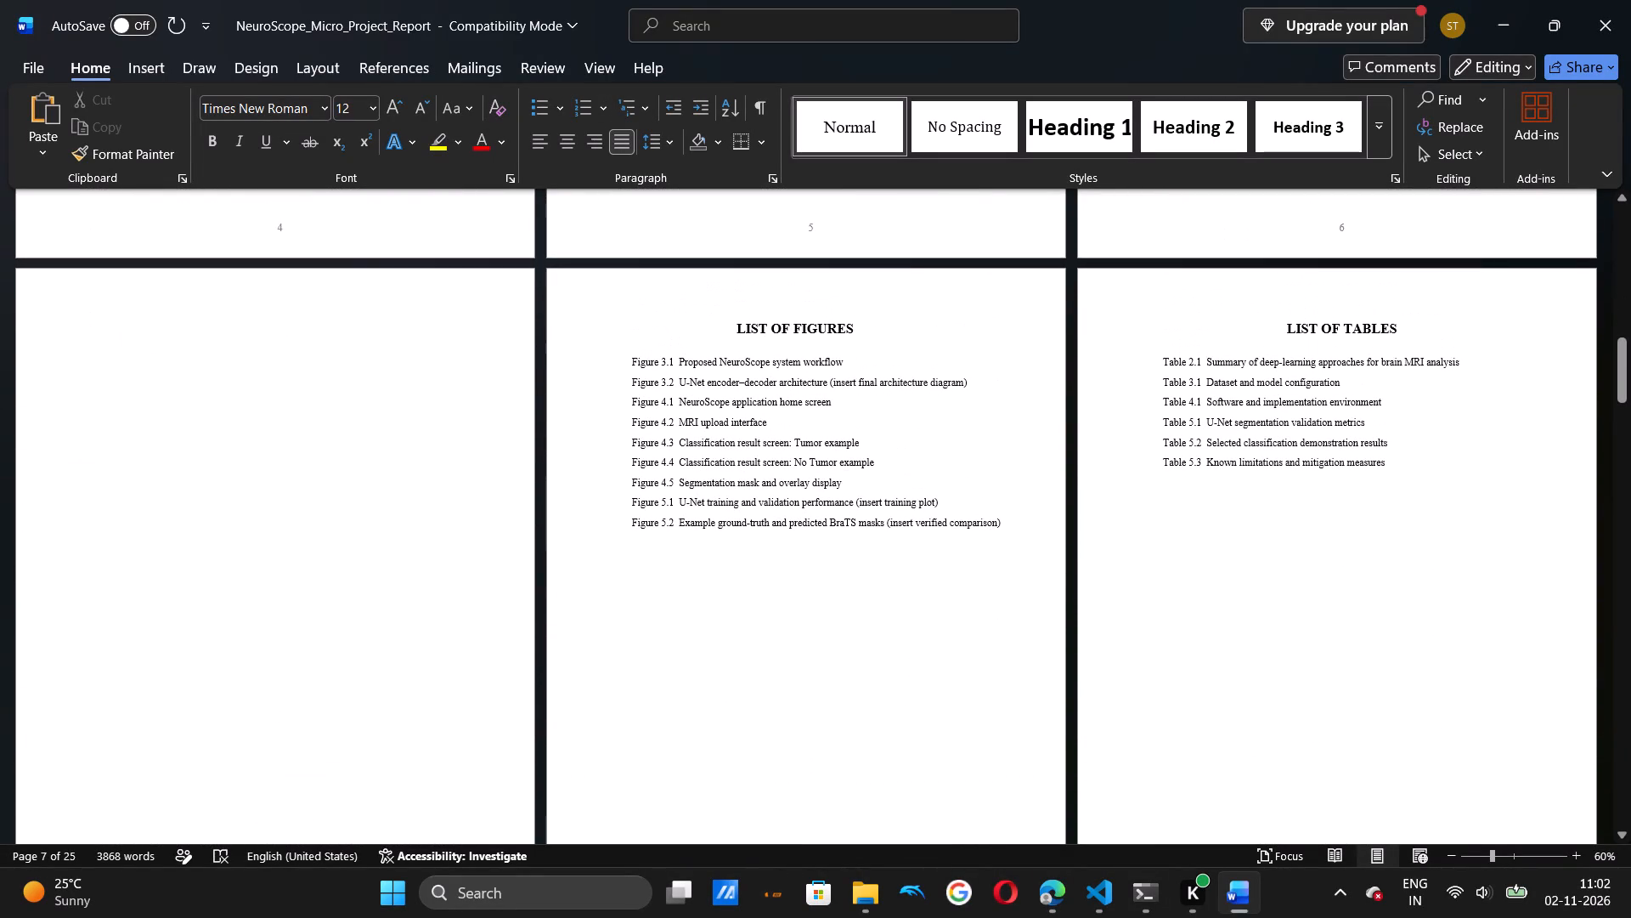
{"action": "key", "text": "Delete"}
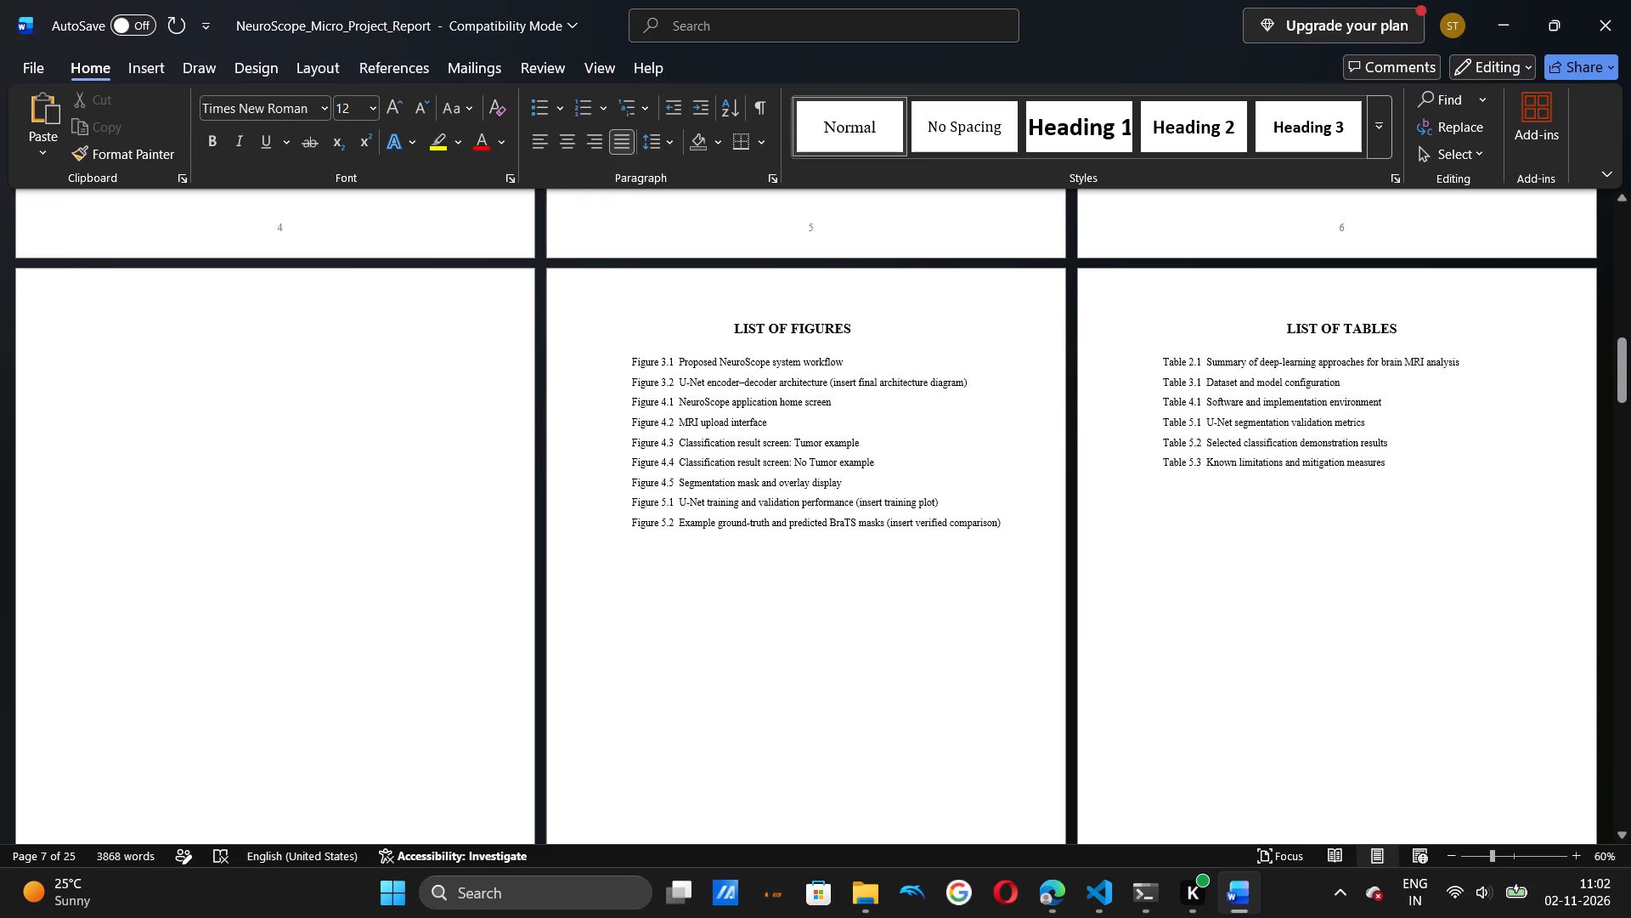
Review the page layout of the whole report, from the contents and list pages through all chapters to the REFERENCES page.
{"action": "scroll", "coordinate": [316, 531], "scroll_direction": "up", "scroll_amount": 2}
{"action": "scroll", "coordinate": [316, 531], "scroll_direction": "down", "scroll_amount": 1, "text": "ctrl"}
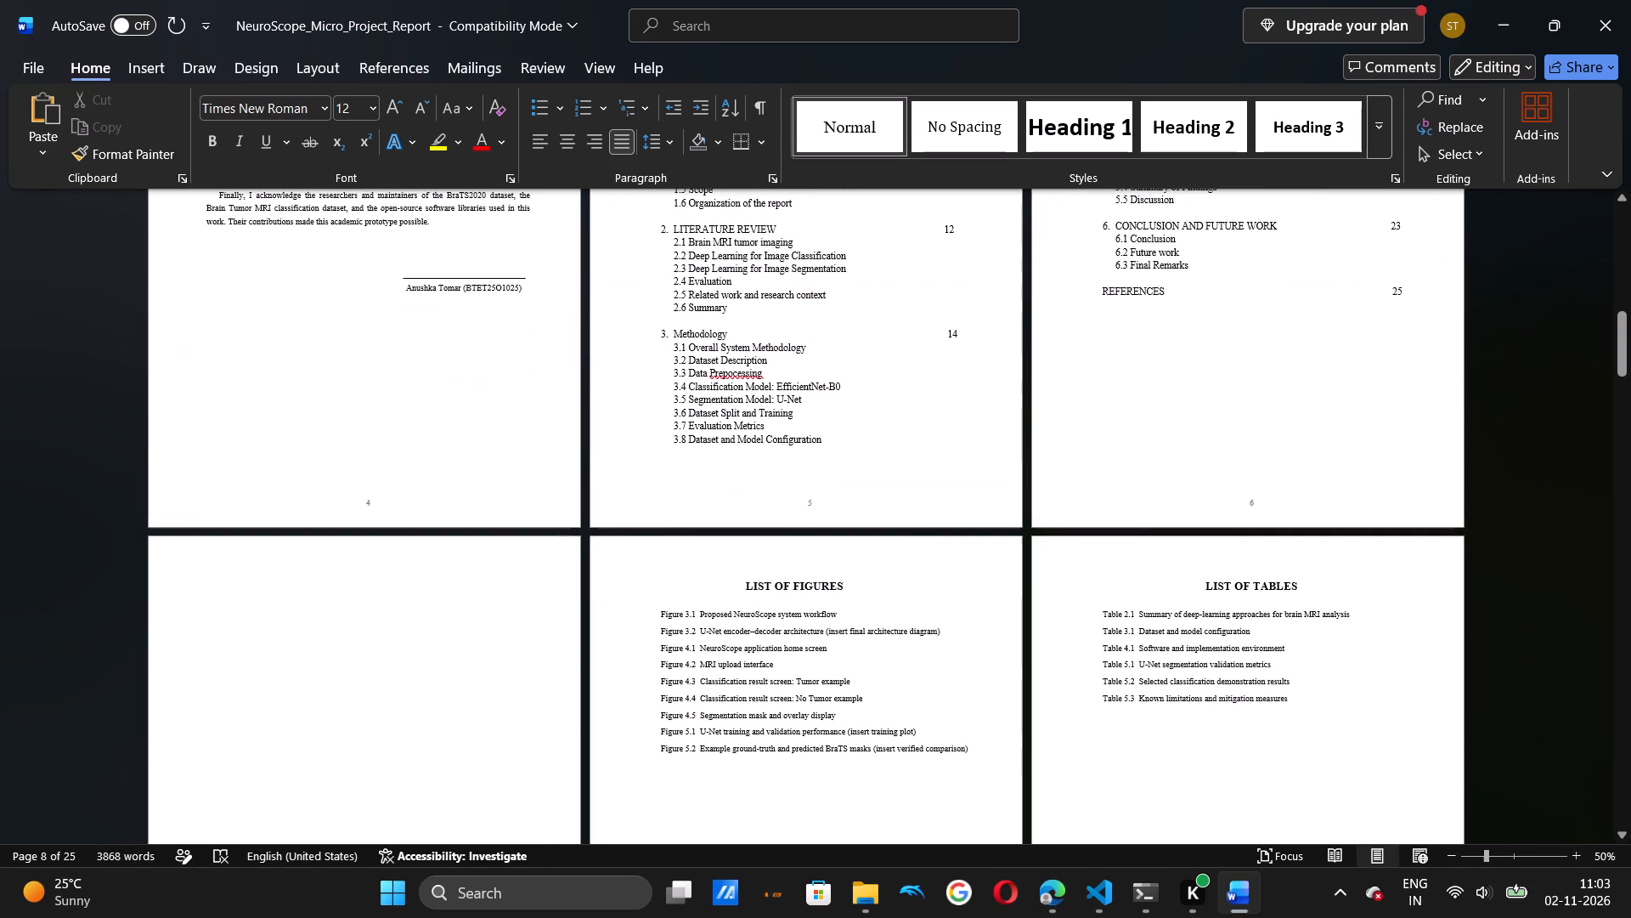
{"action": "scroll", "coordinate": [316, 531], "scroll_direction": "down", "scroll_amount": 4}
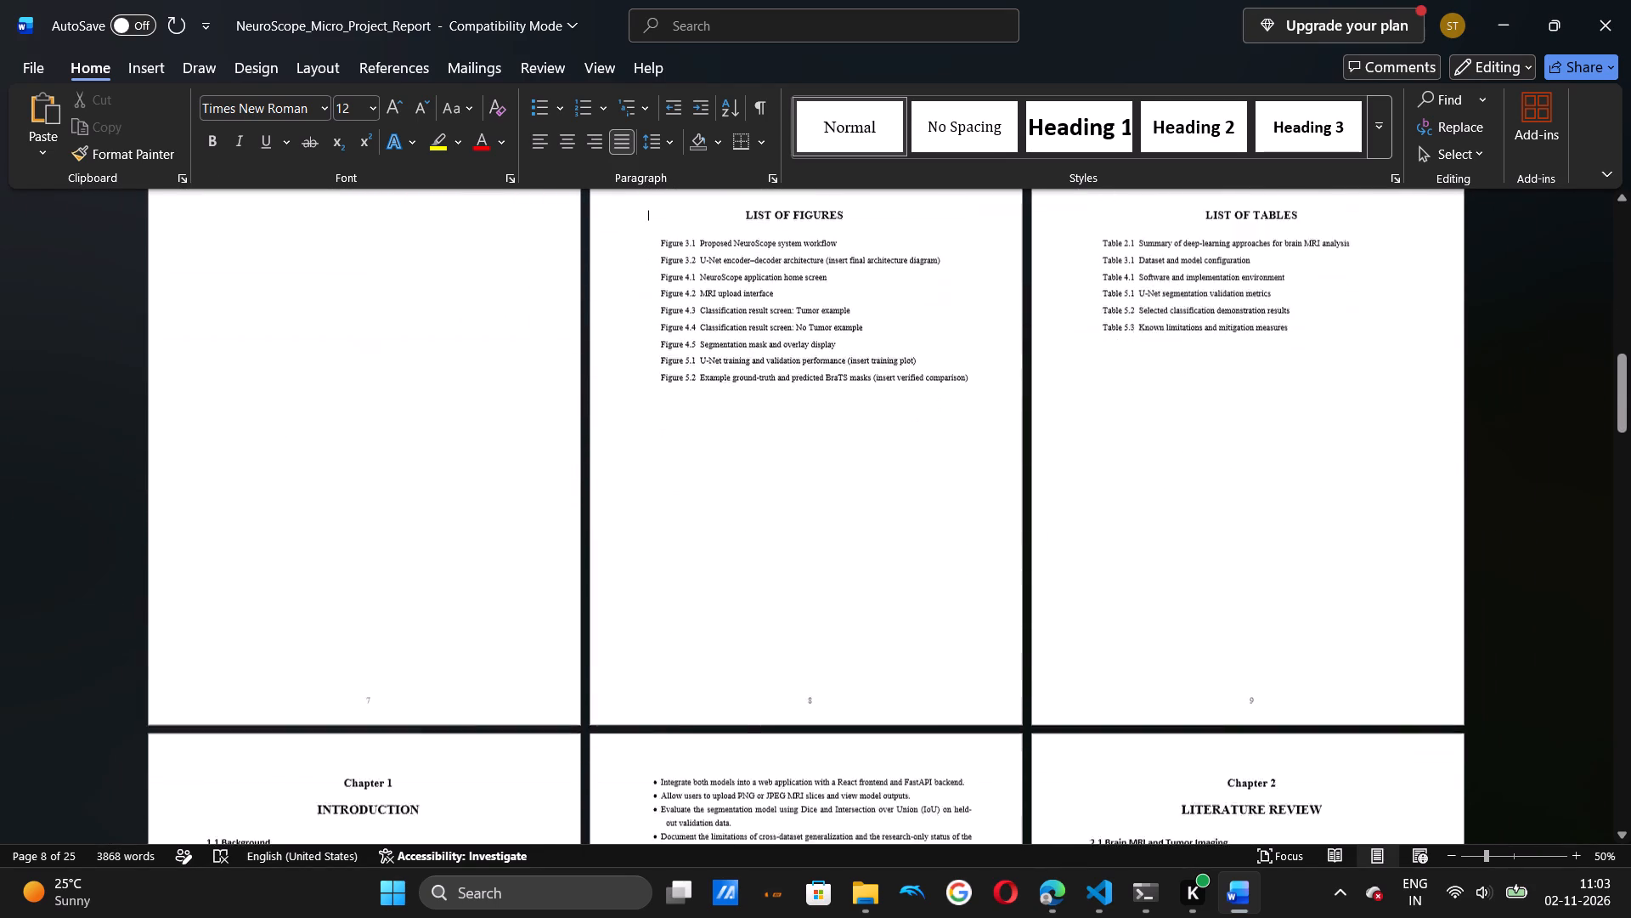
{"action": "scroll", "coordinate": [316, 531], "scroll_direction": "down", "scroll_amount": 6}
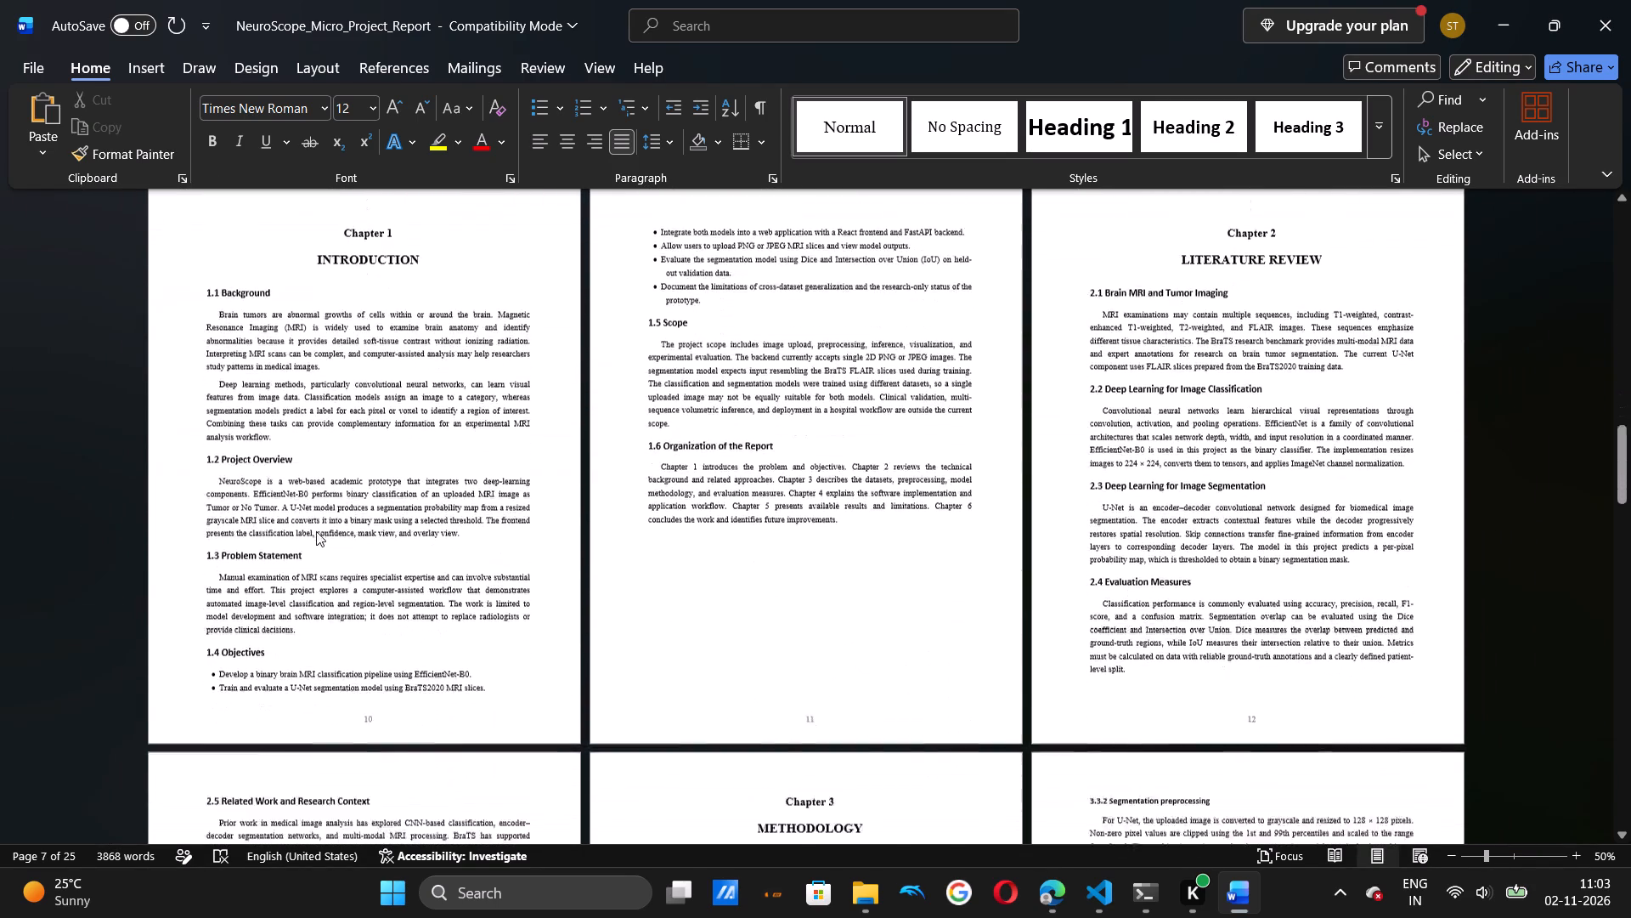
{"action": "scroll", "coordinate": [316, 531], "scroll_direction": "down", "scroll_amount": 7}
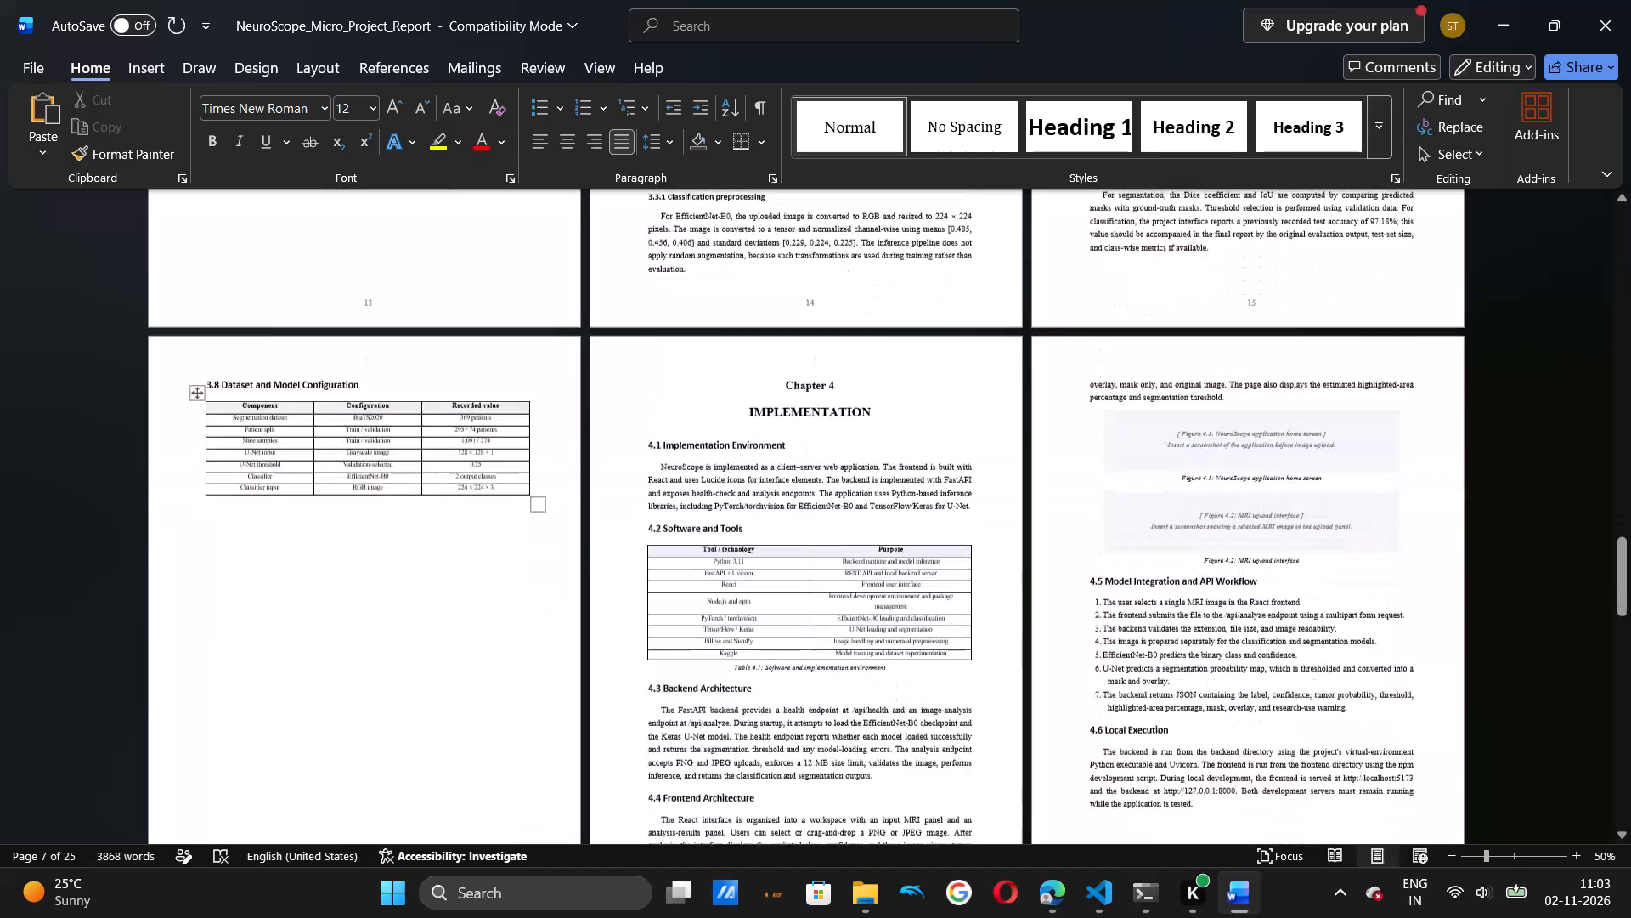
{"action": "scroll", "coordinate": [316, 531], "scroll_direction": "down", "scroll_amount": 1}
{"action": "scroll", "coordinate": [316, 531], "scroll_direction": "up", "scroll_amount": 5}
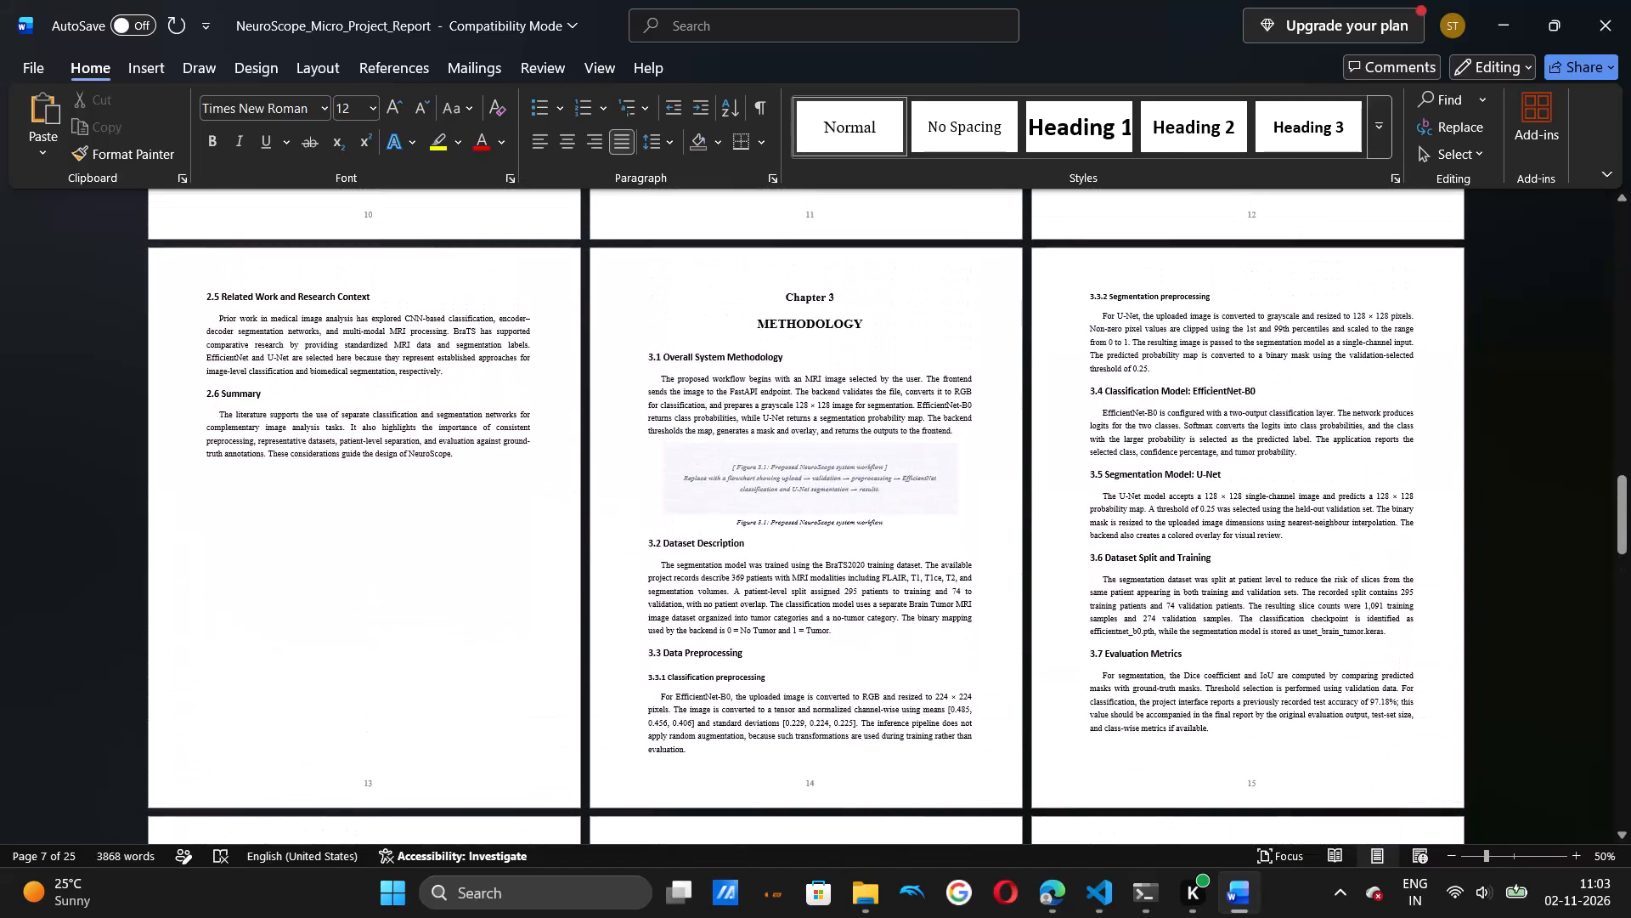
{"action": "scroll", "coordinate": [316, 531], "scroll_direction": "down", "scroll_amount": 5}
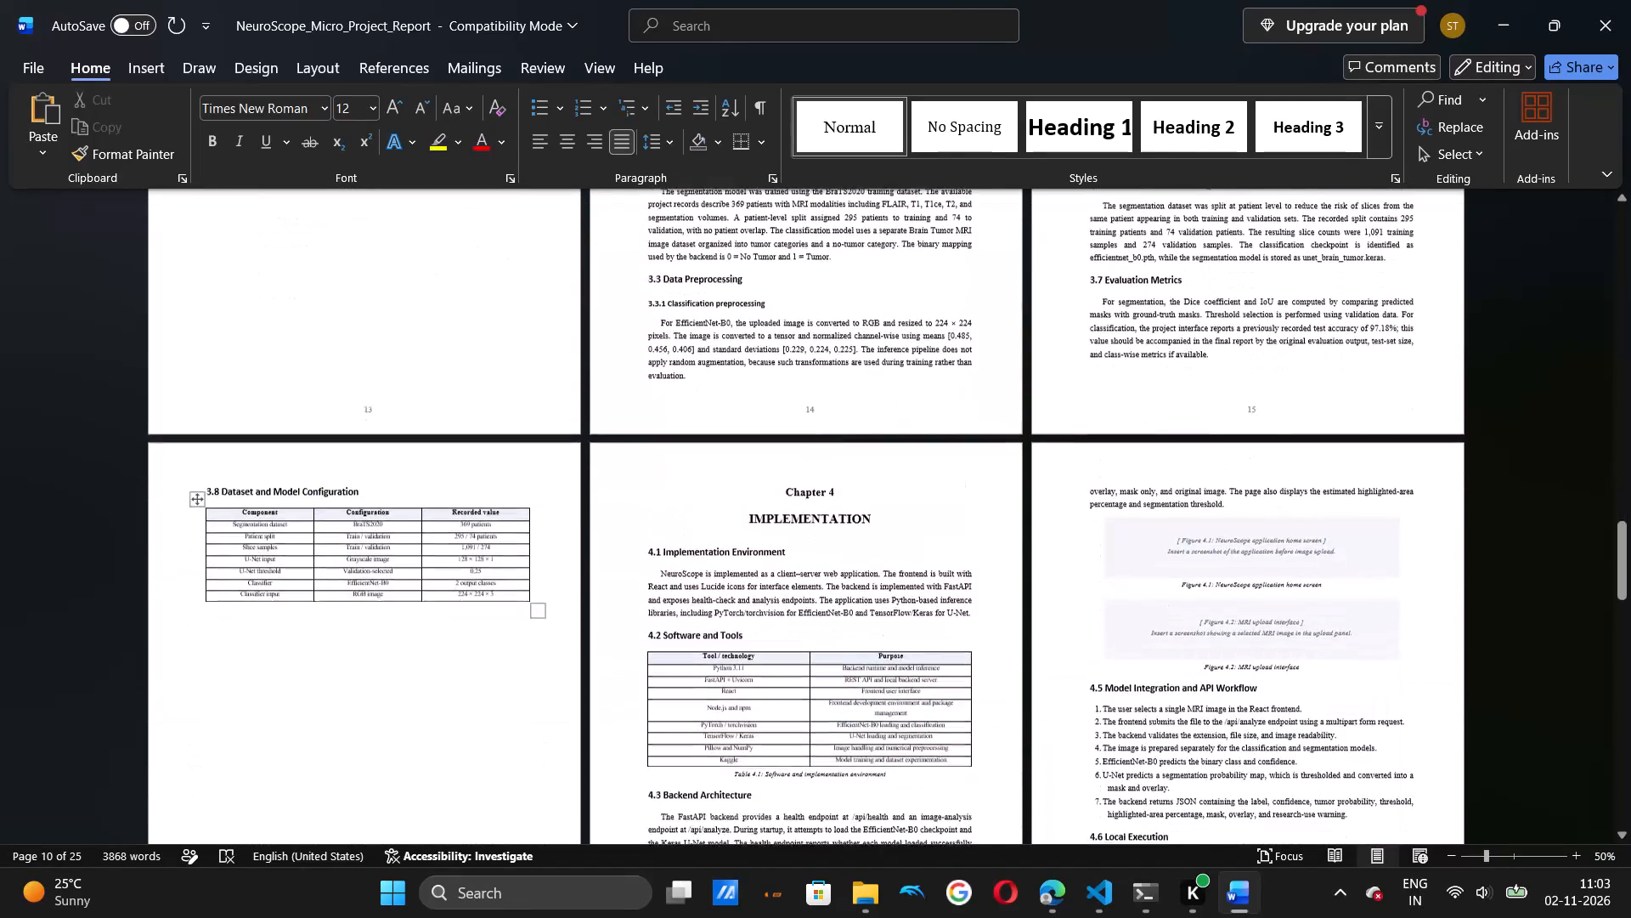
{"action": "scroll", "coordinate": [316, 531], "scroll_direction": "down", "scroll_amount": 3}
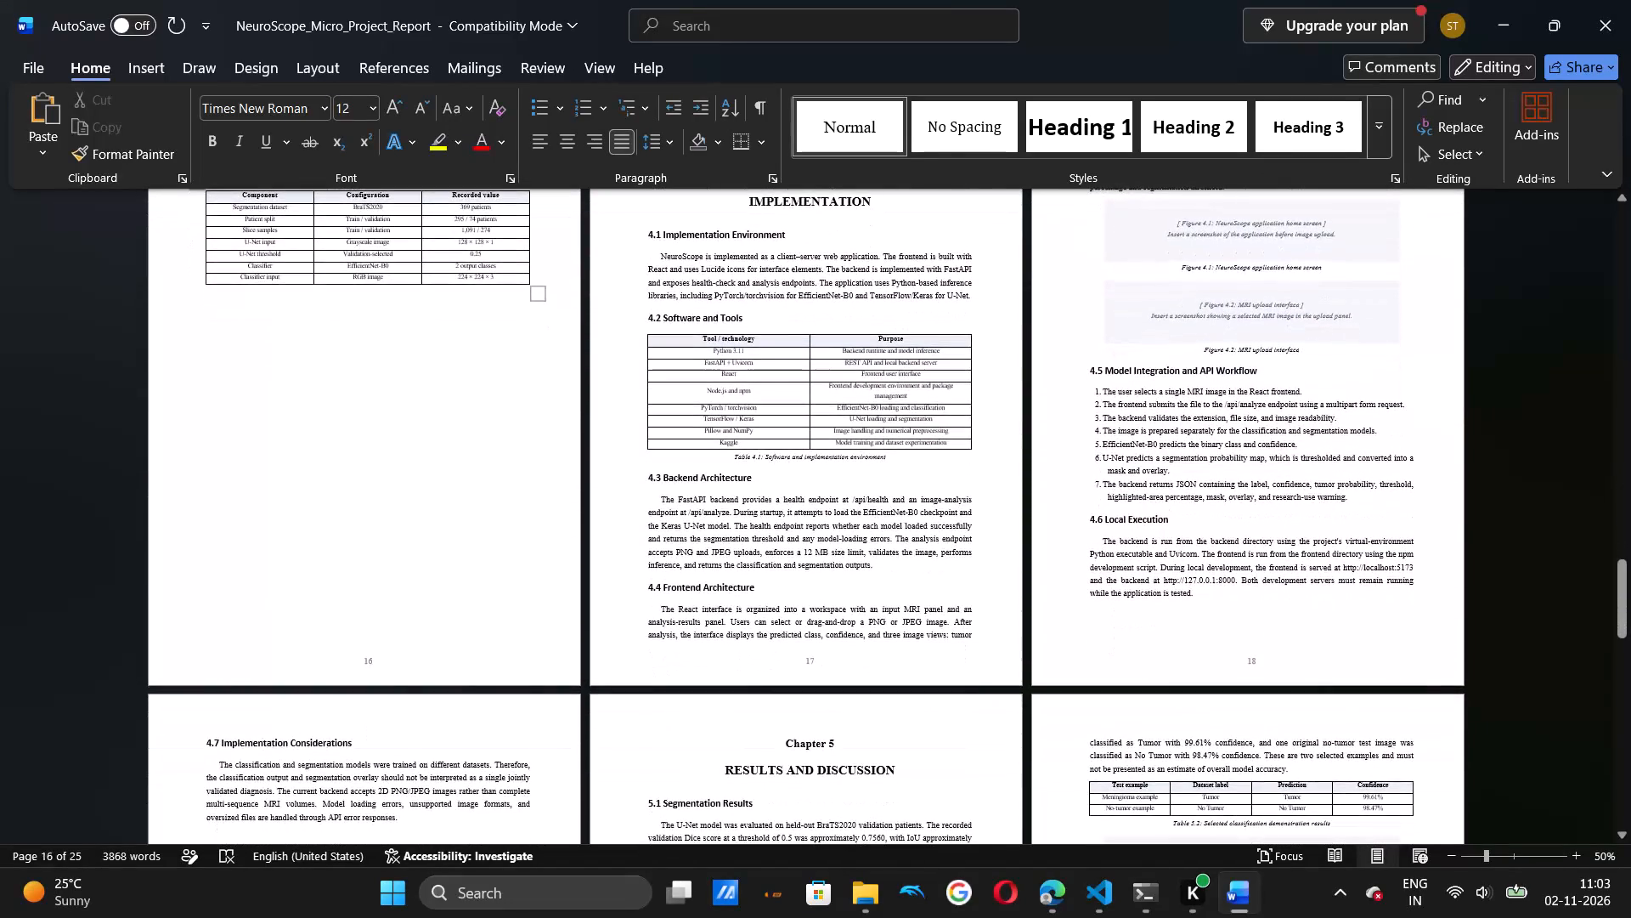
{"action": "scroll", "coordinate": [316, 531], "scroll_direction": "down", "scroll_amount": 3}
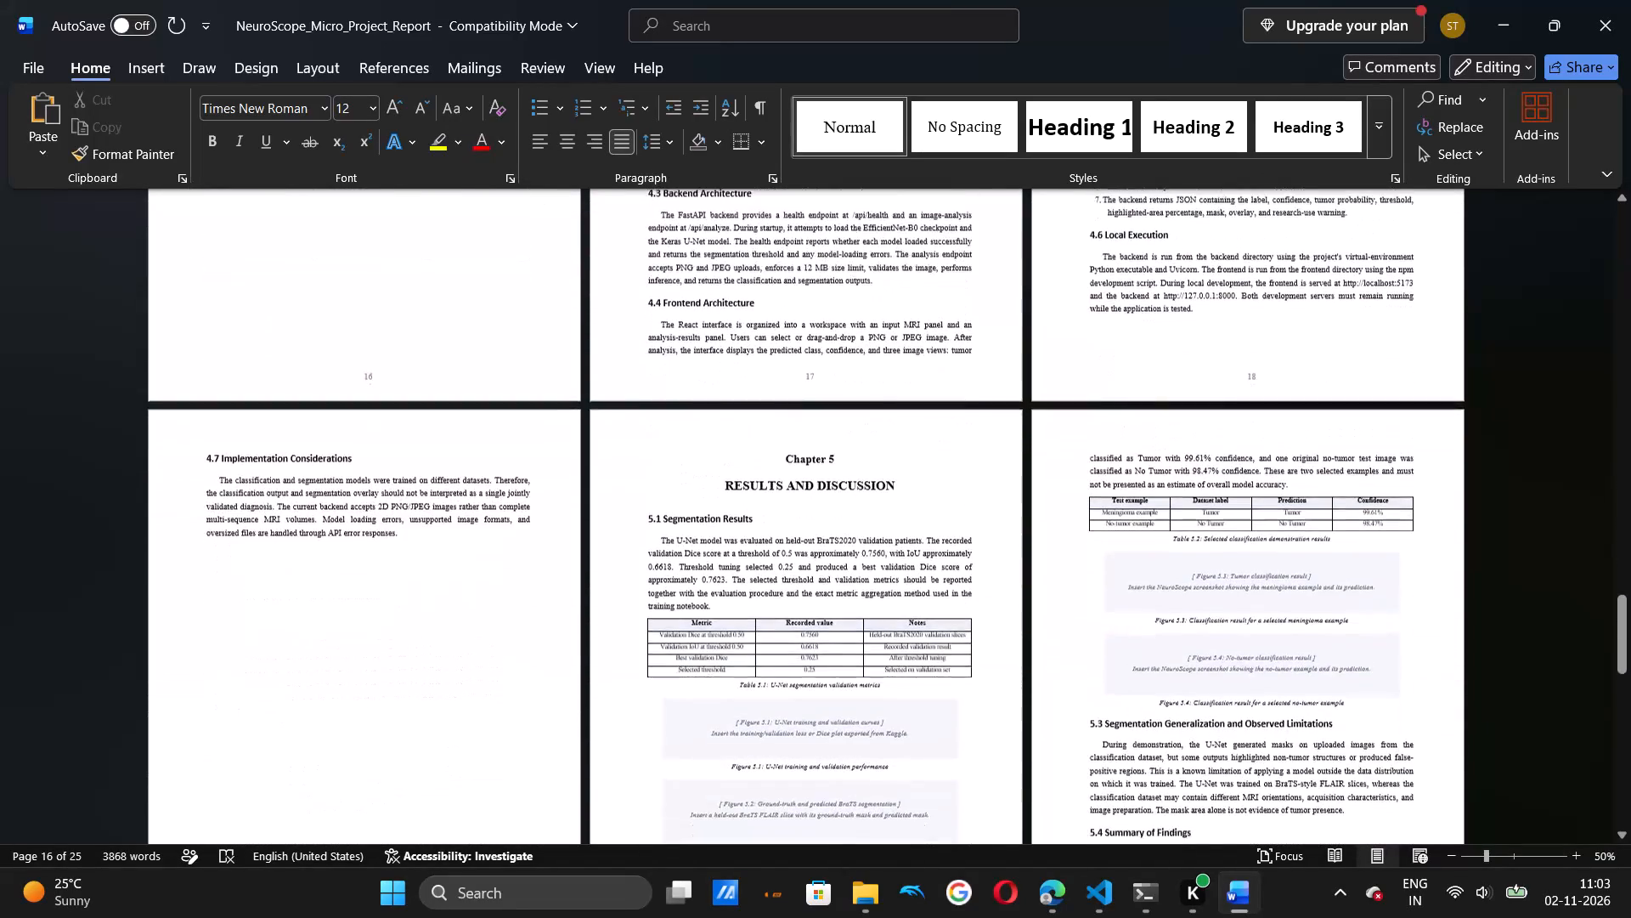
{"action": "scroll", "coordinate": [316, 531], "scroll_direction": "down", "scroll_amount": 9}
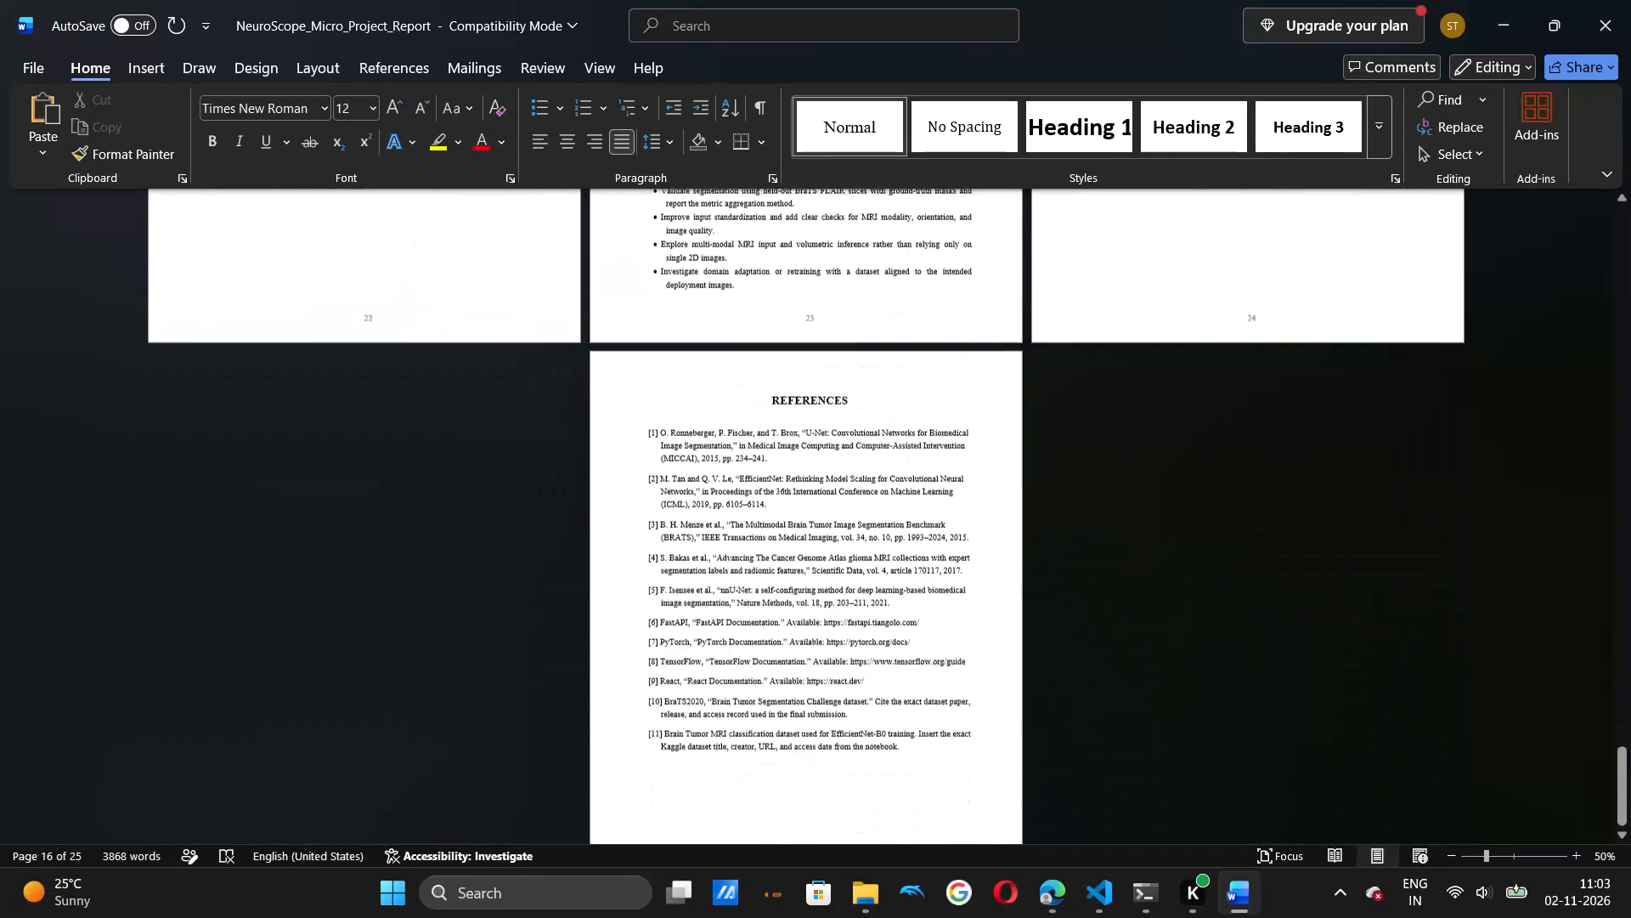
{"action": "scroll", "coordinate": [316, 531], "scroll_direction": "up", "scroll_amount": 17}
{"action": "scroll", "coordinate": [316, 531], "scroll_direction": "up", "scroll_amount": 6}
Upload a copy of the report to OneDrive - Personal, close the location dialog and save the document.
{"action": "left_click", "coordinate": [557, 27]}
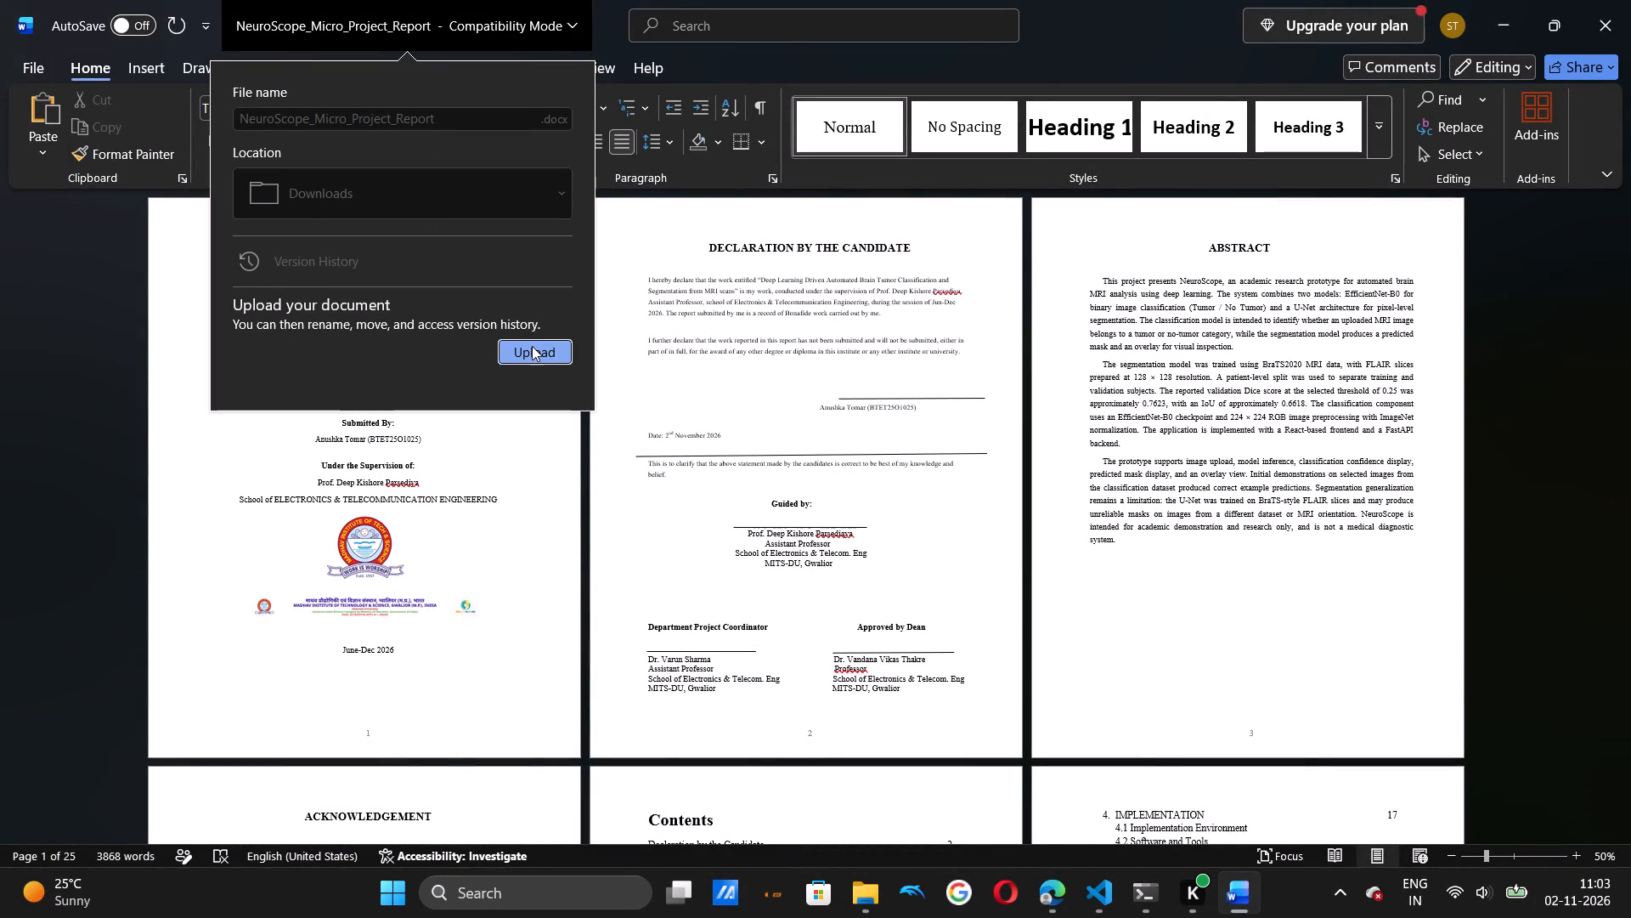
{"action": "left_click", "coordinate": [532, 346]}
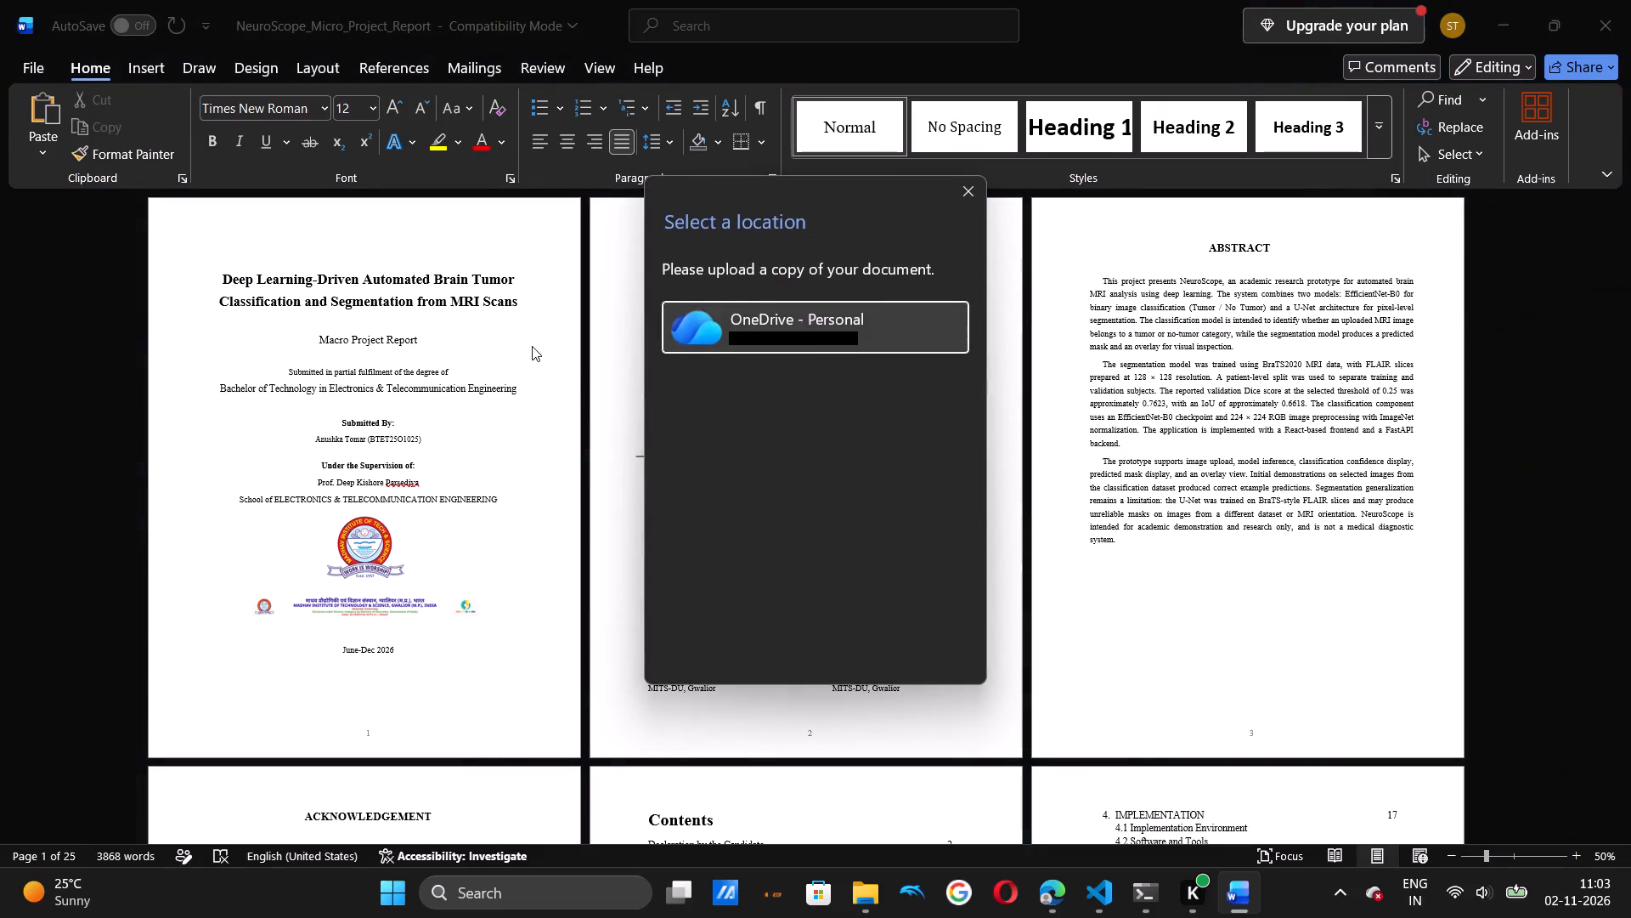
{"action": "left_click", "coordinate": [883, 310]}
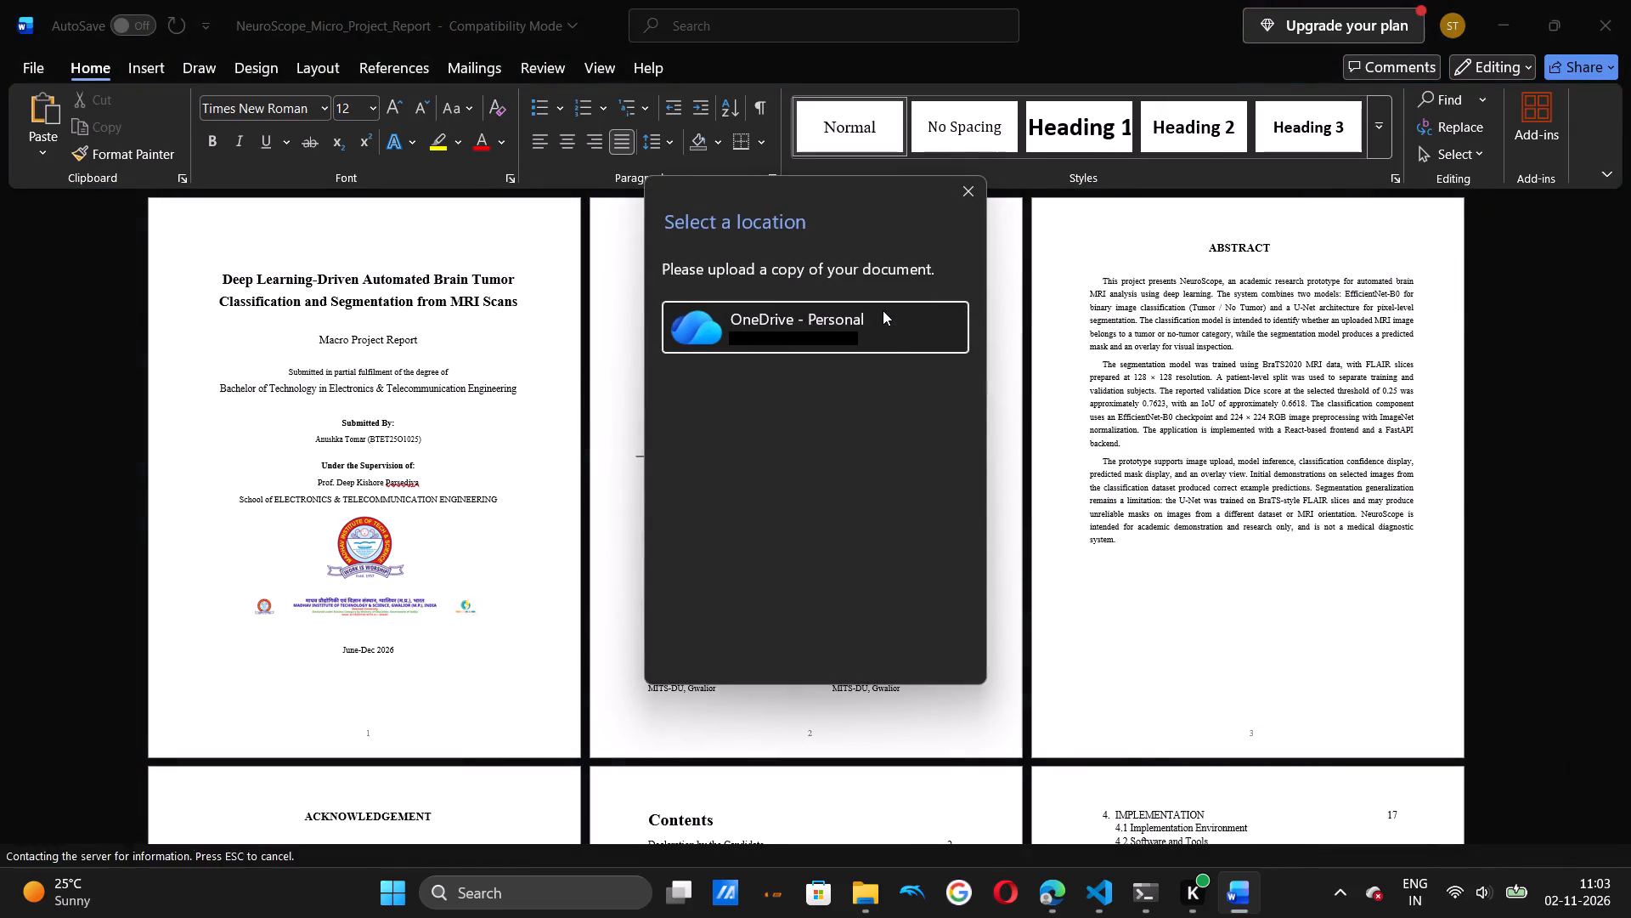
{"action": "left_click", "coordinate": [876, 329]}
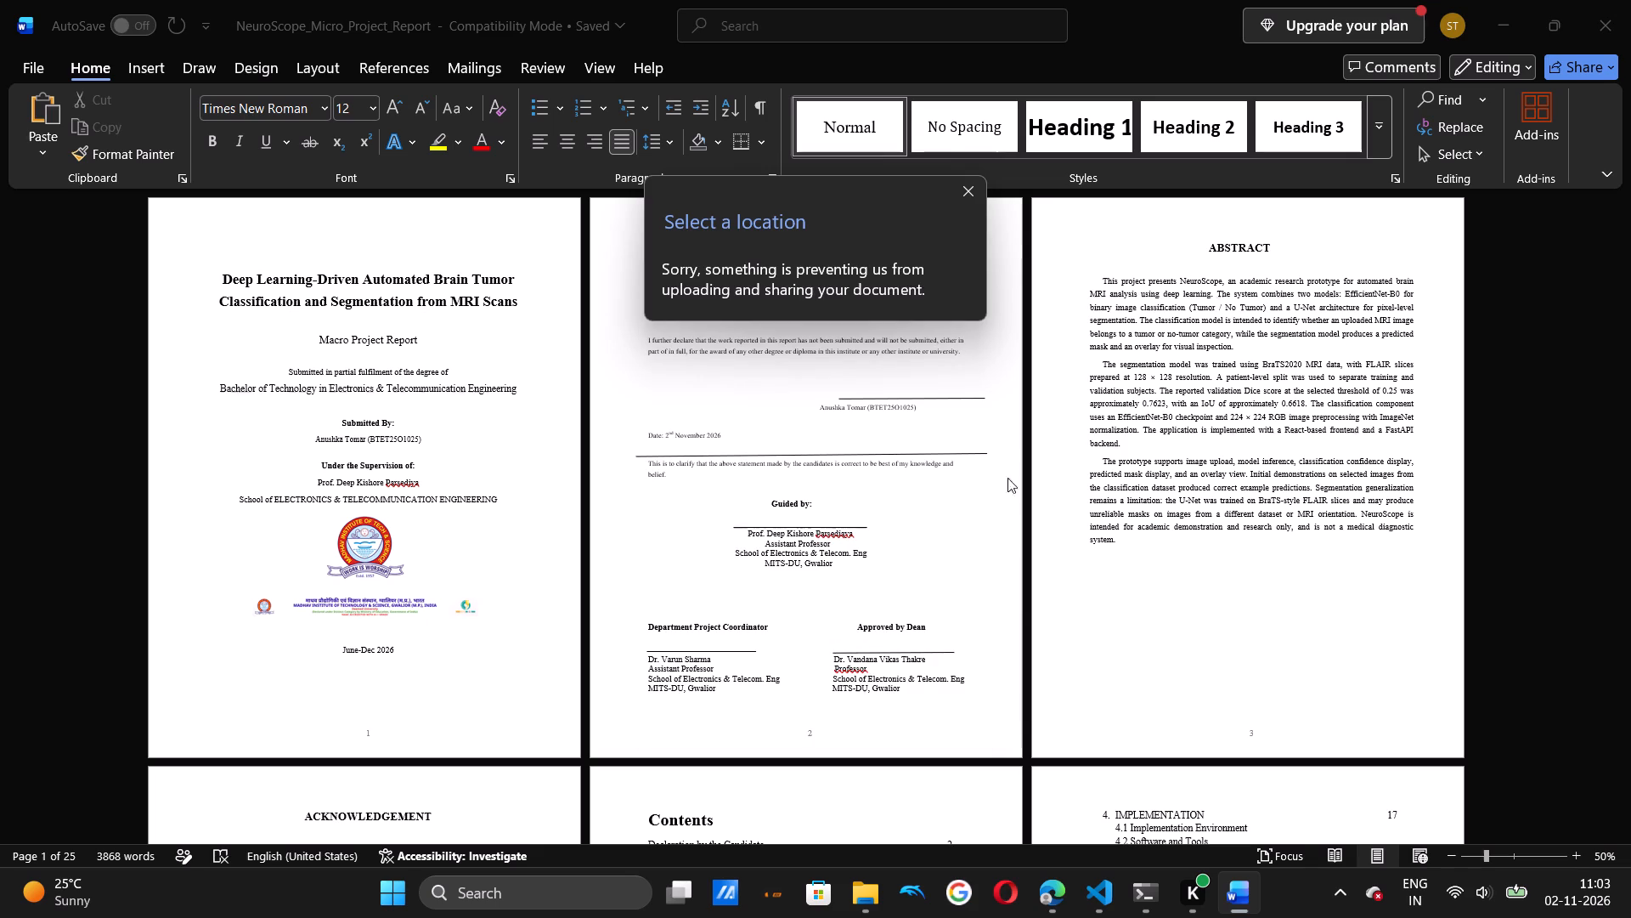
{"action": "left_click", "coordinate": [849, 248]}
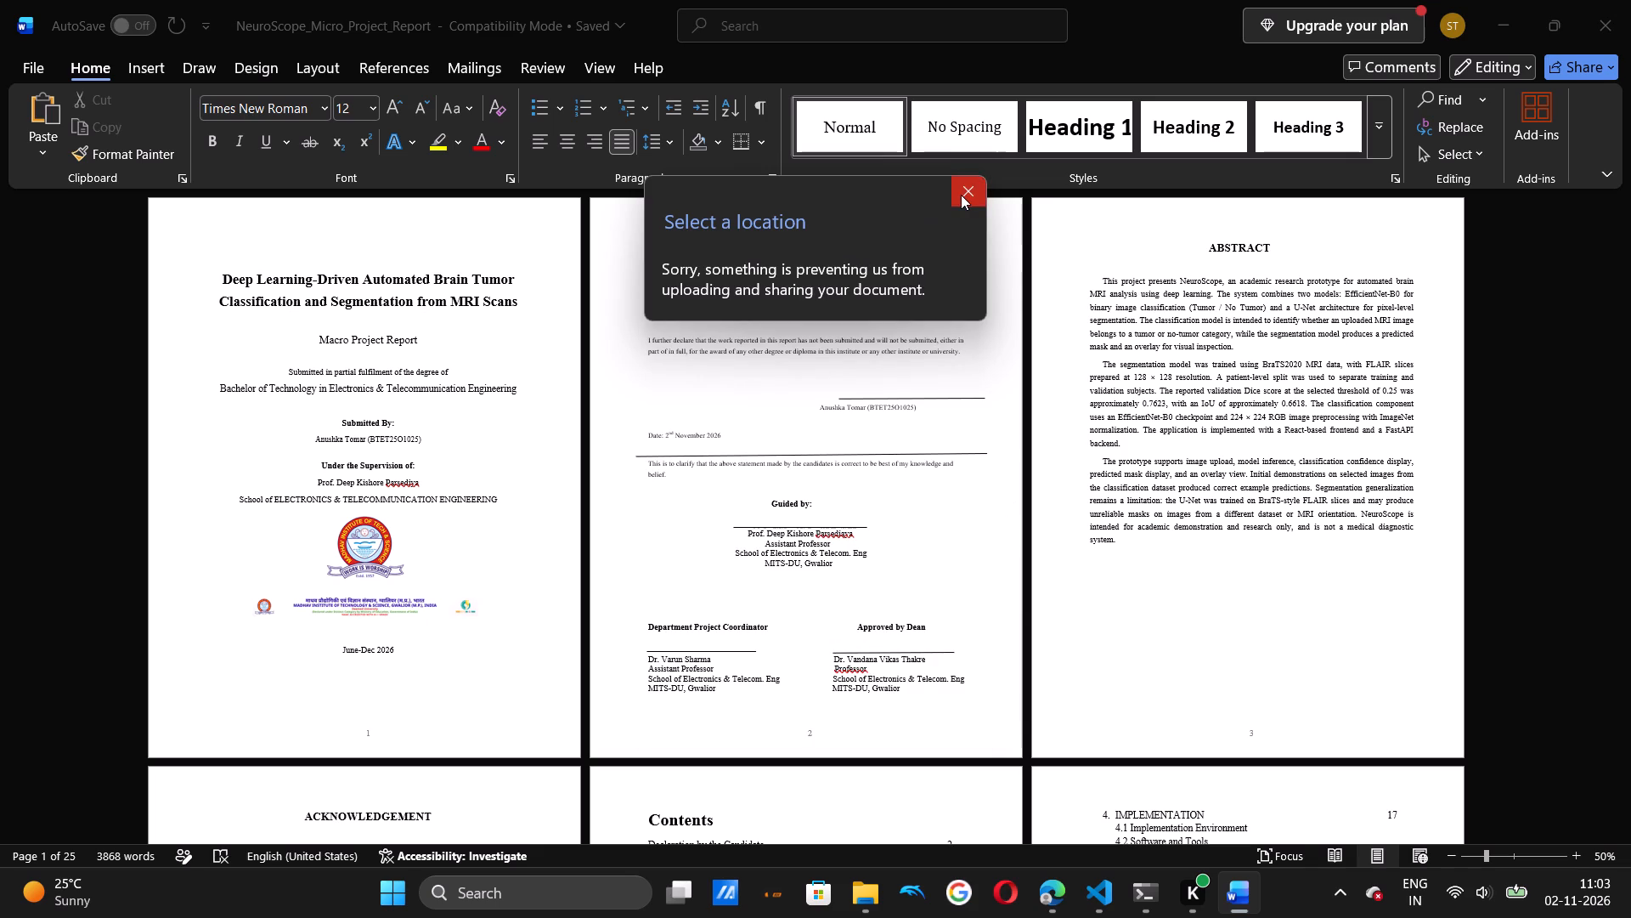
{"action": "left_click", "coordinate": [961, 195]}
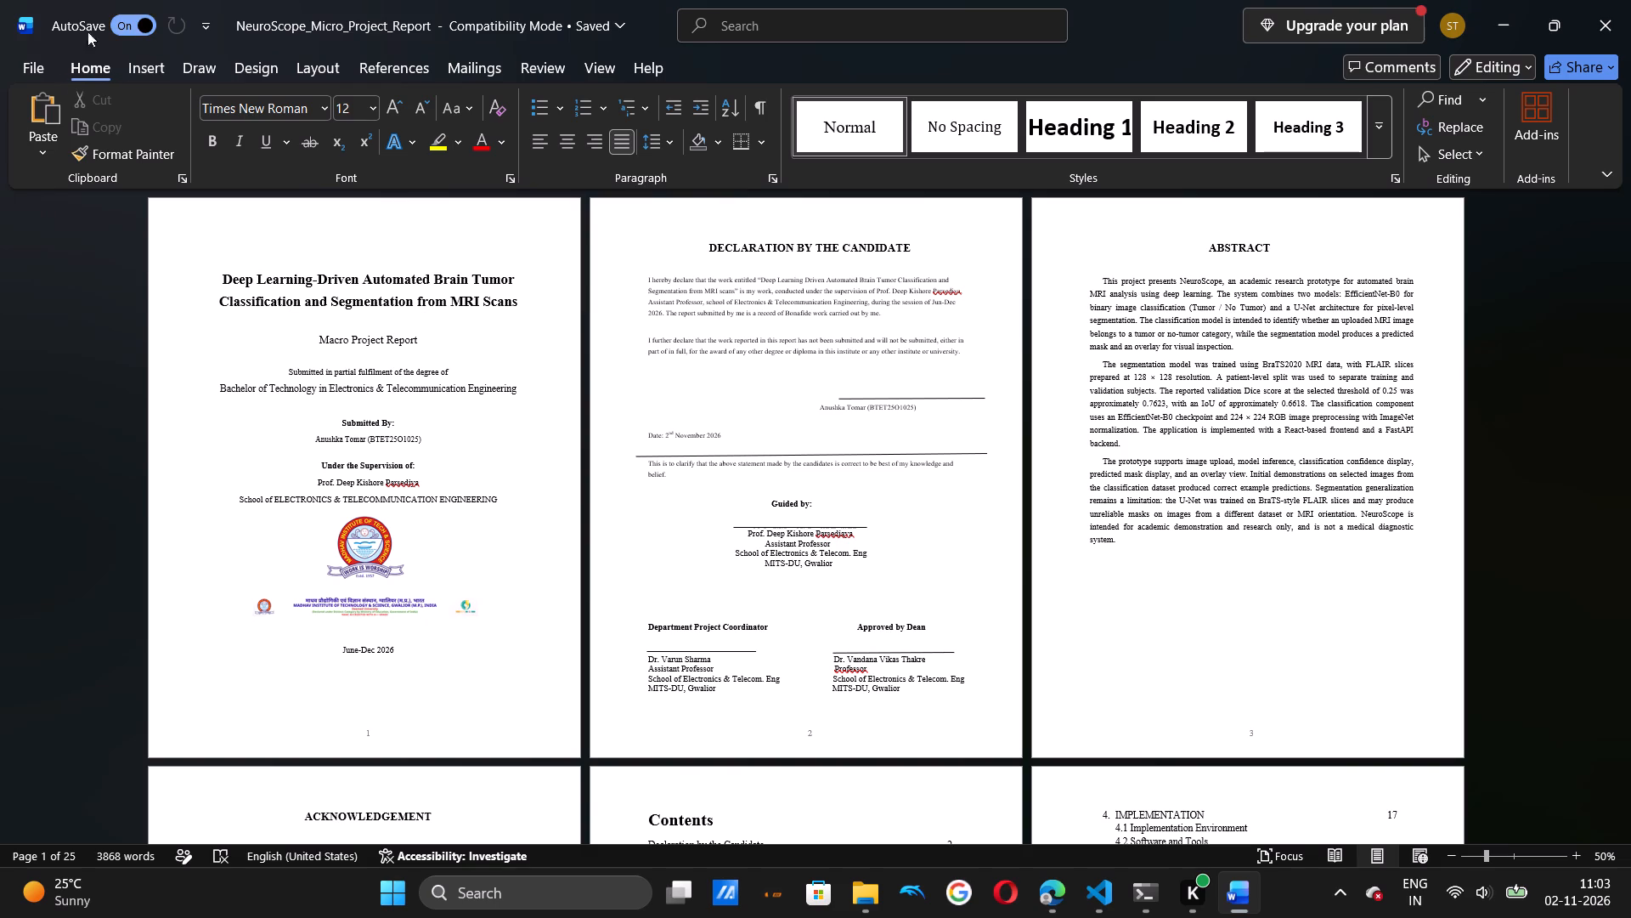
{"action": "key", "text": "ctrl+s"}
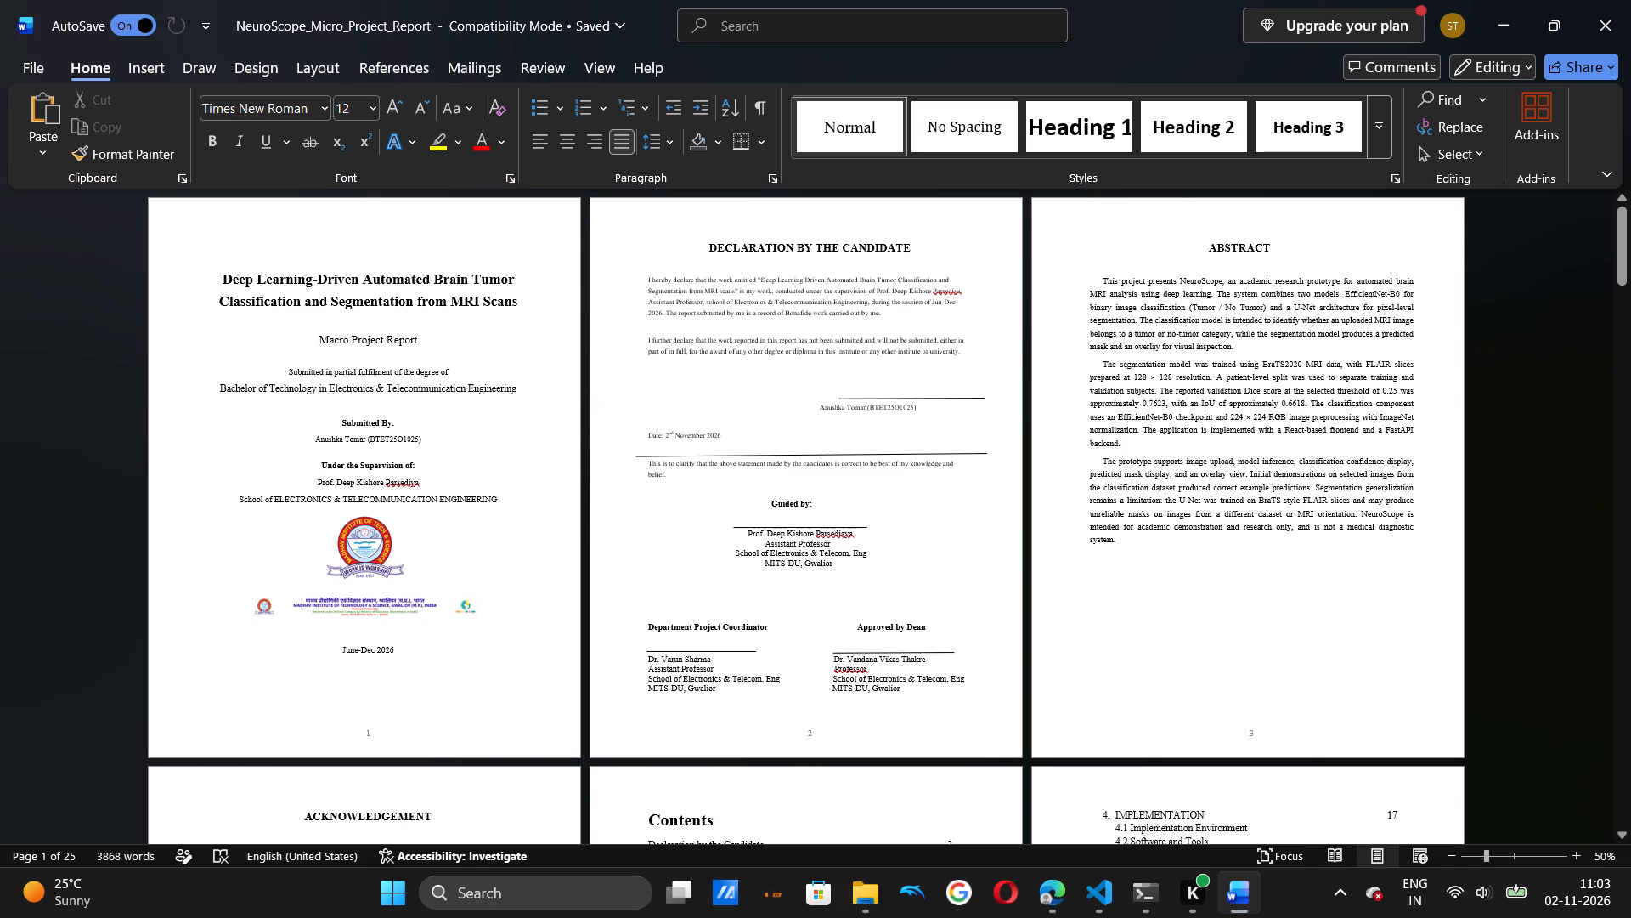
Set the report's storage location to the Documents folder under Desktop in OneDrive - Personal.
{"action": "left_click", "coordinate": [581, 23]}
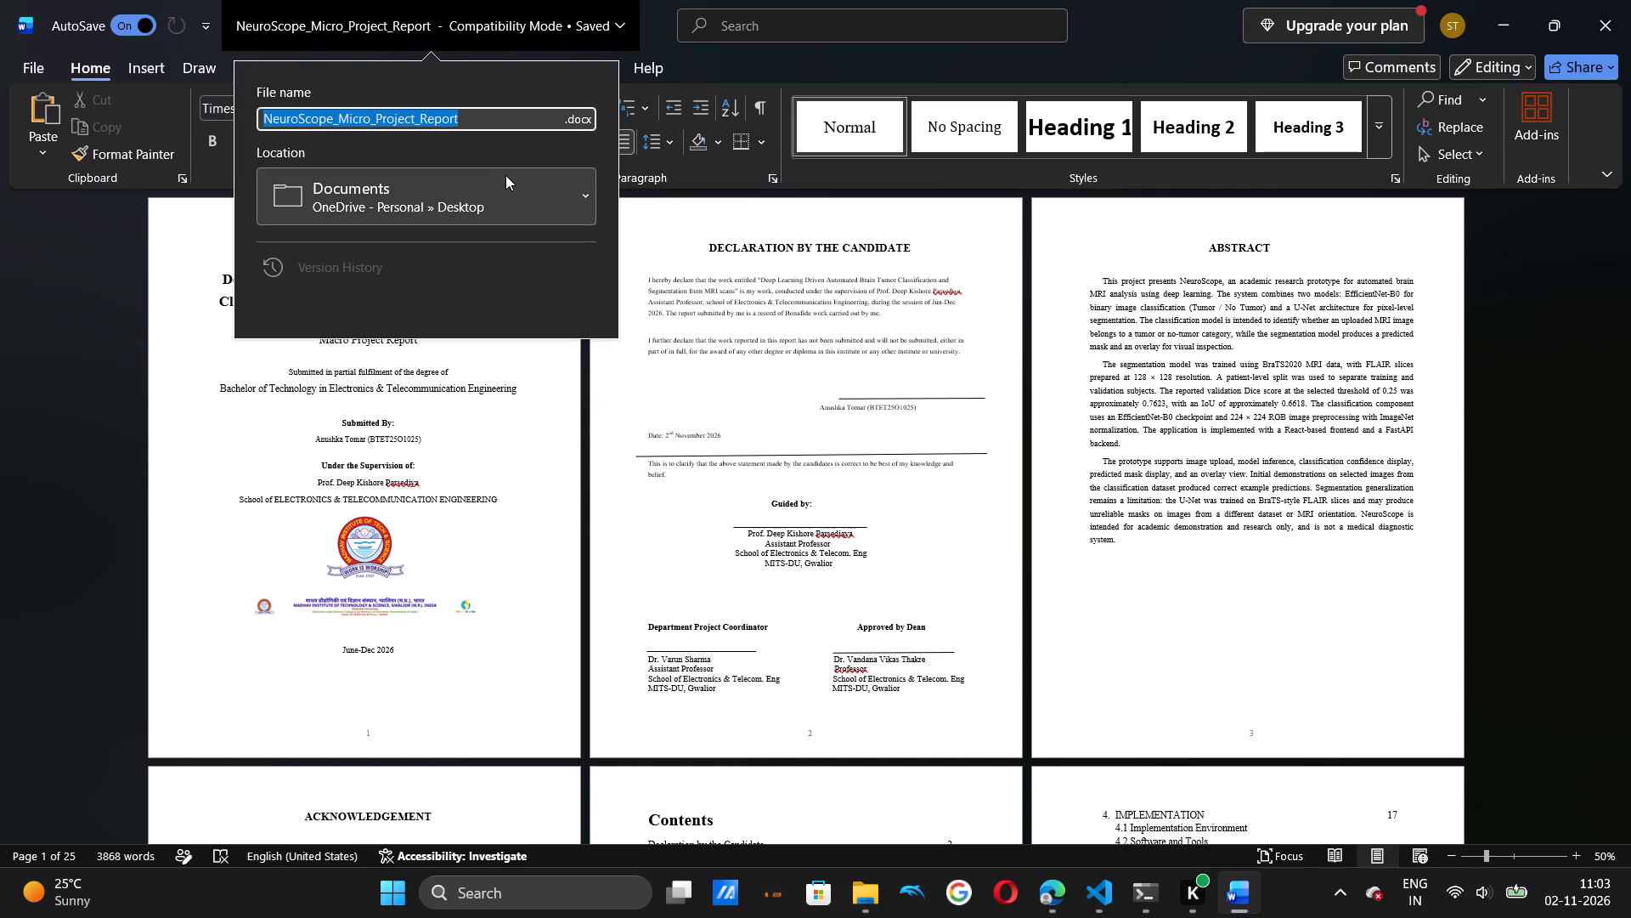
{"action": "left_click", "coordinate": [505, 181]}
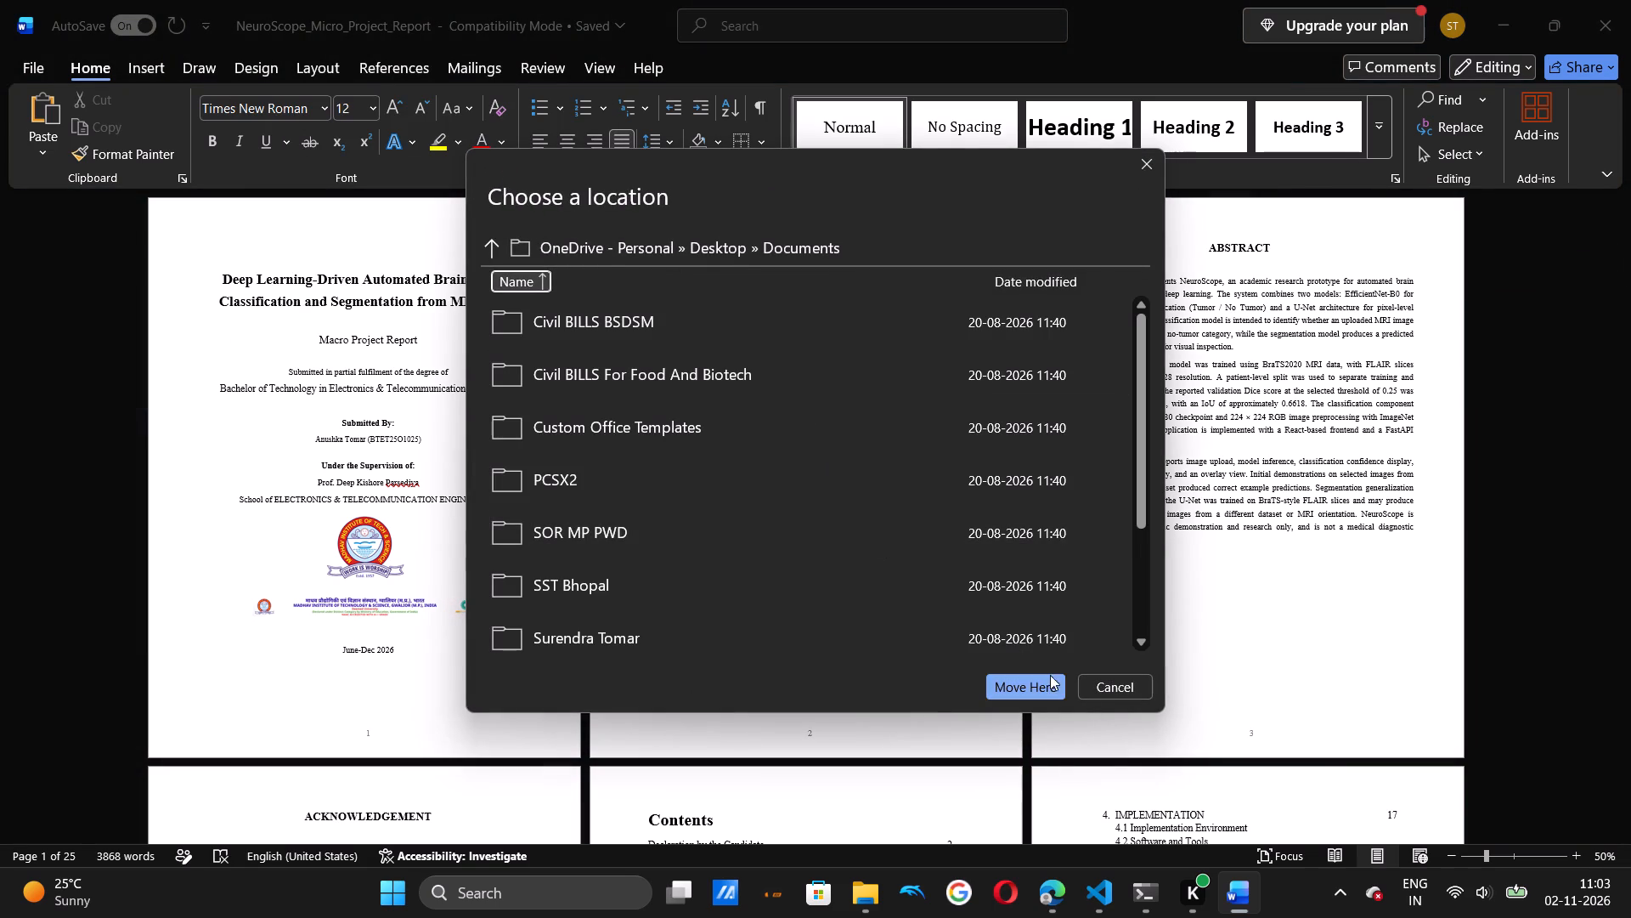
{"action": "left_click", "coordinate": [1046, 686]}
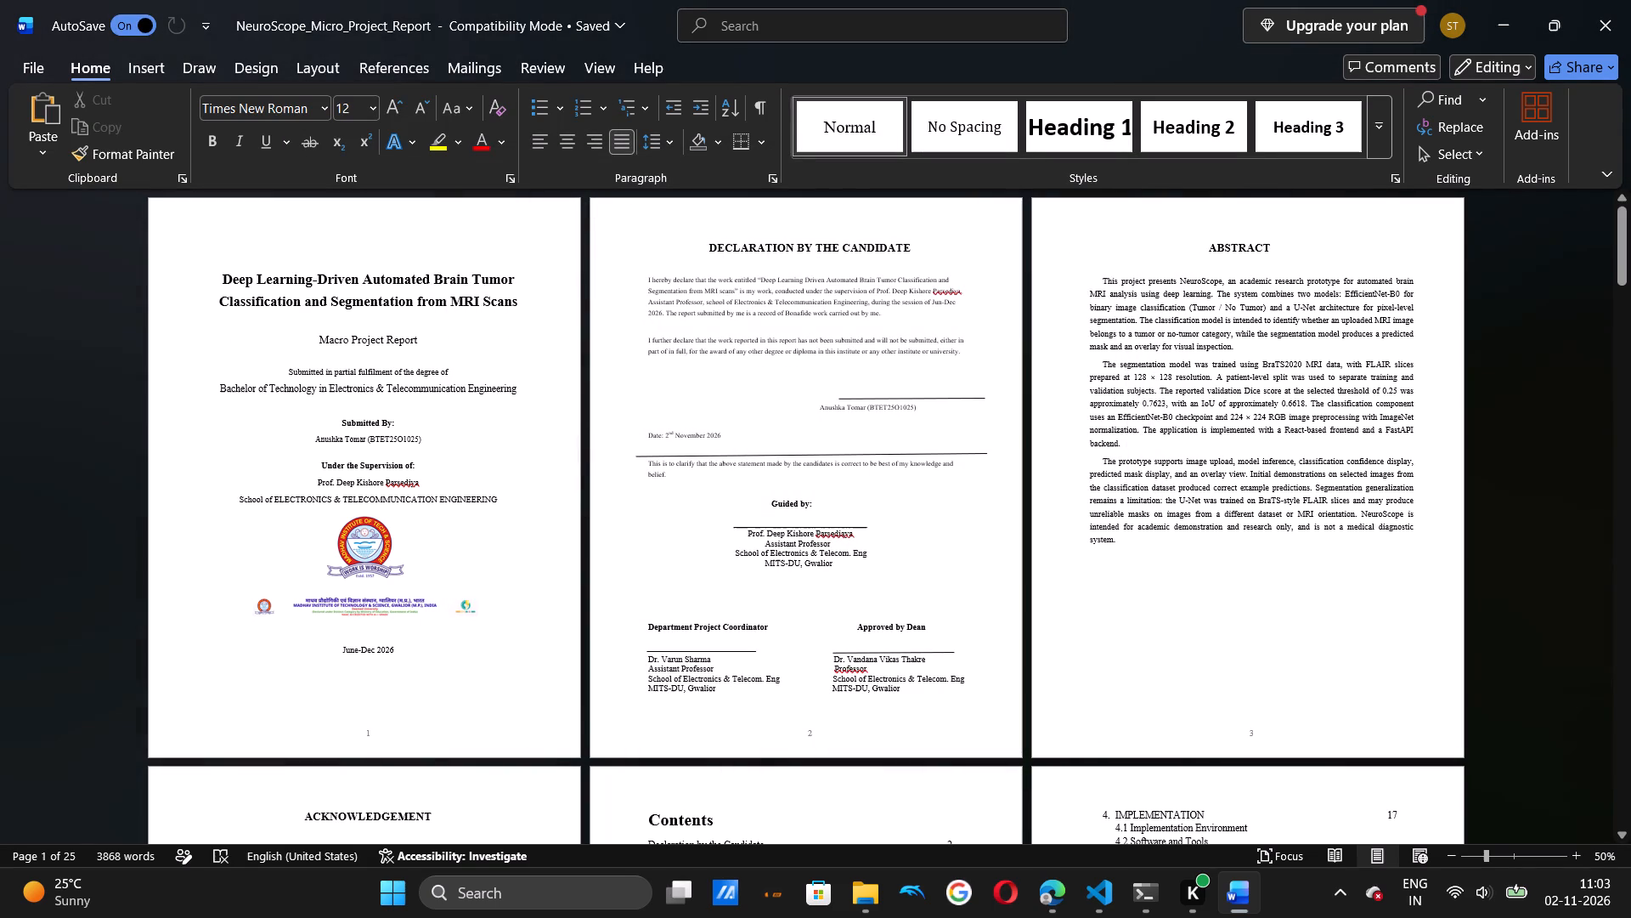
Open WhatsApp from the recent Windows searches.
{"action": "left_click", "coordinate": [571, 905]}
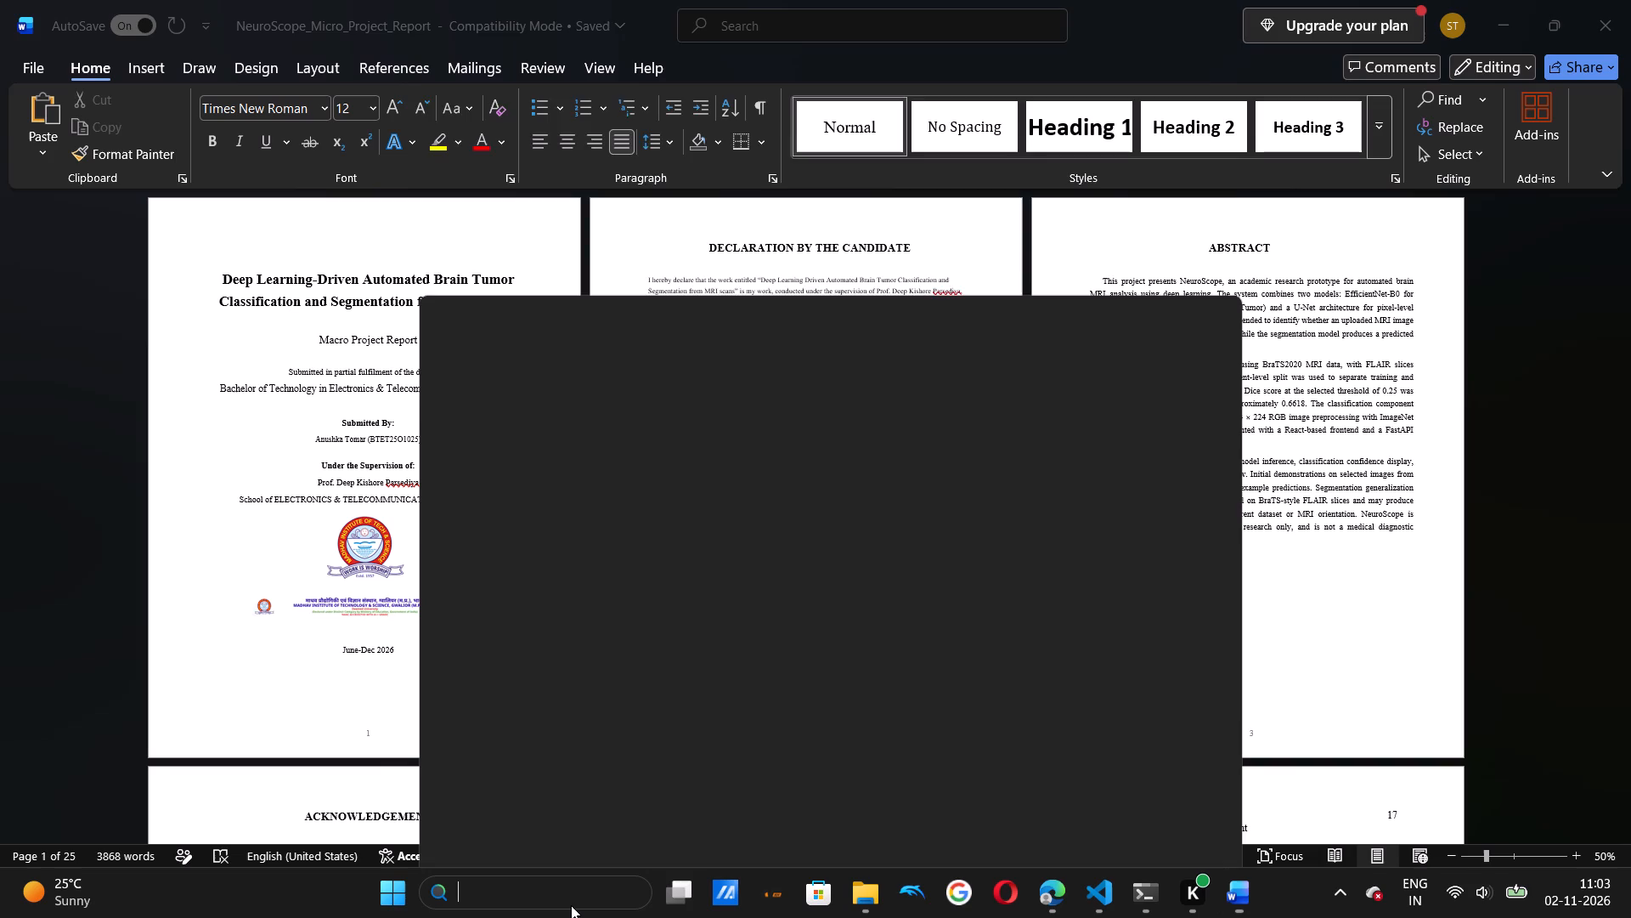
{"action": "left_click", "coordinate": [787, 210]}
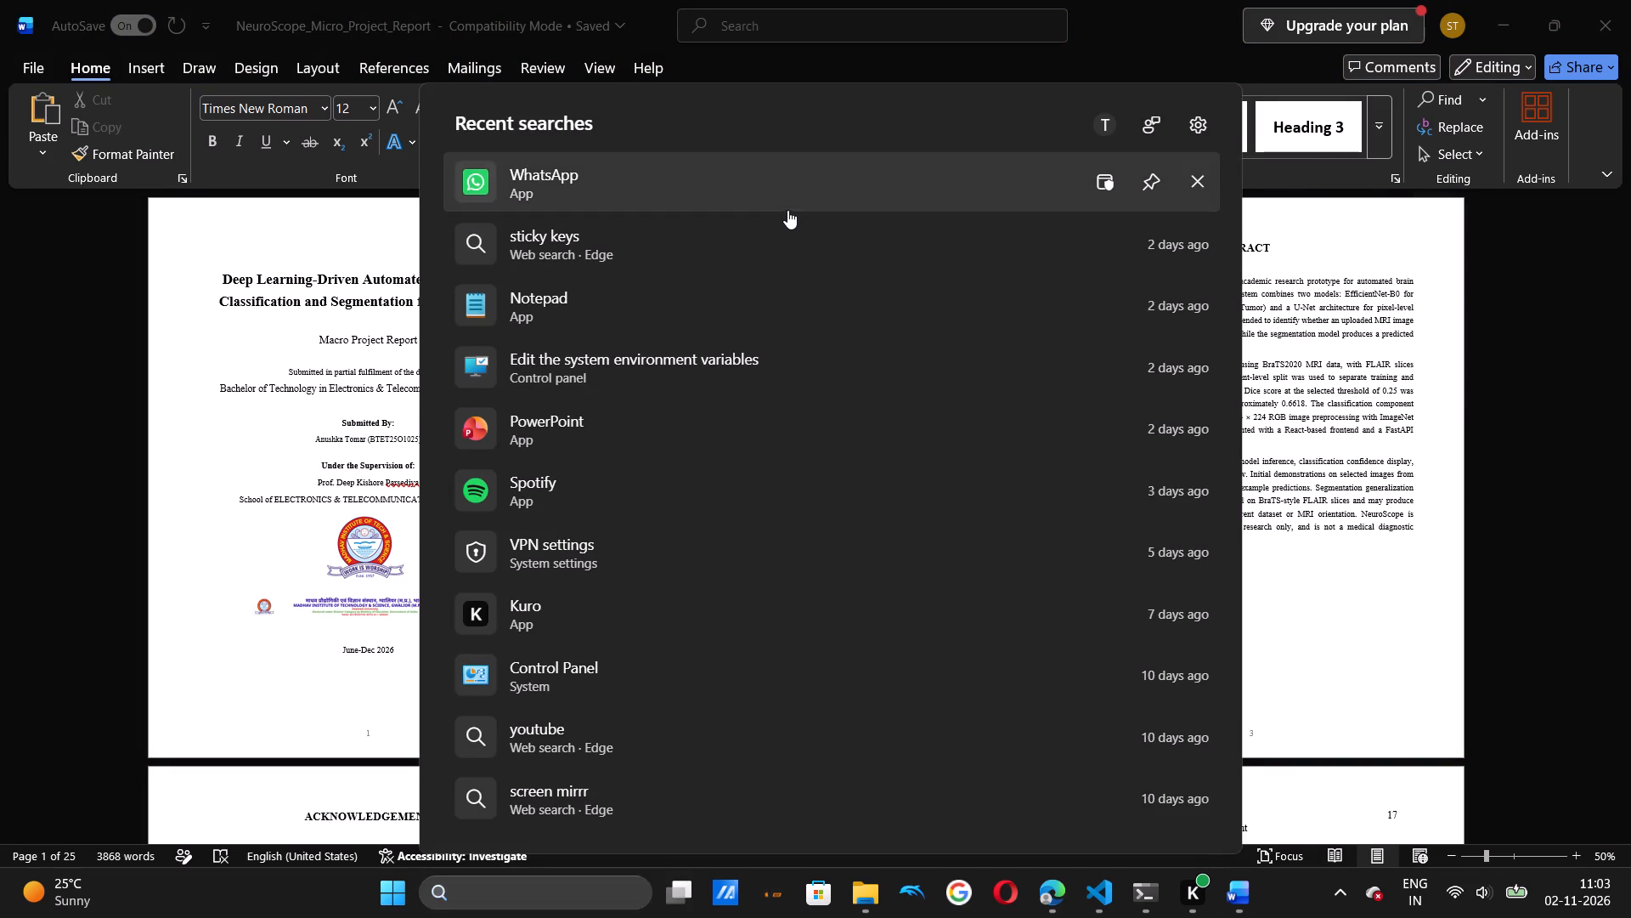
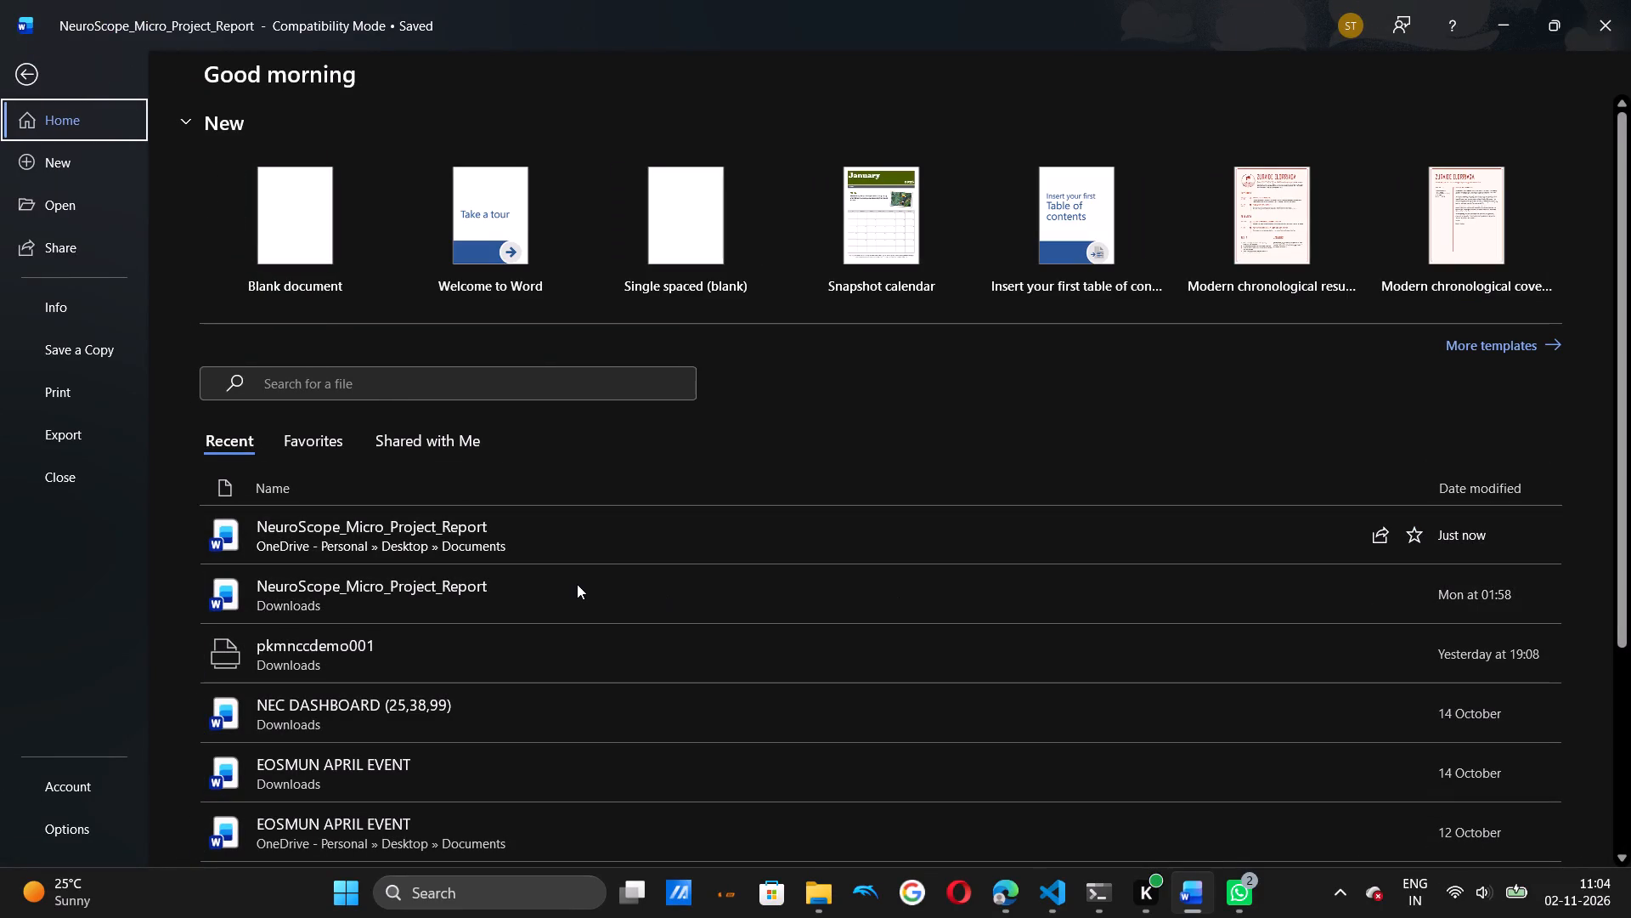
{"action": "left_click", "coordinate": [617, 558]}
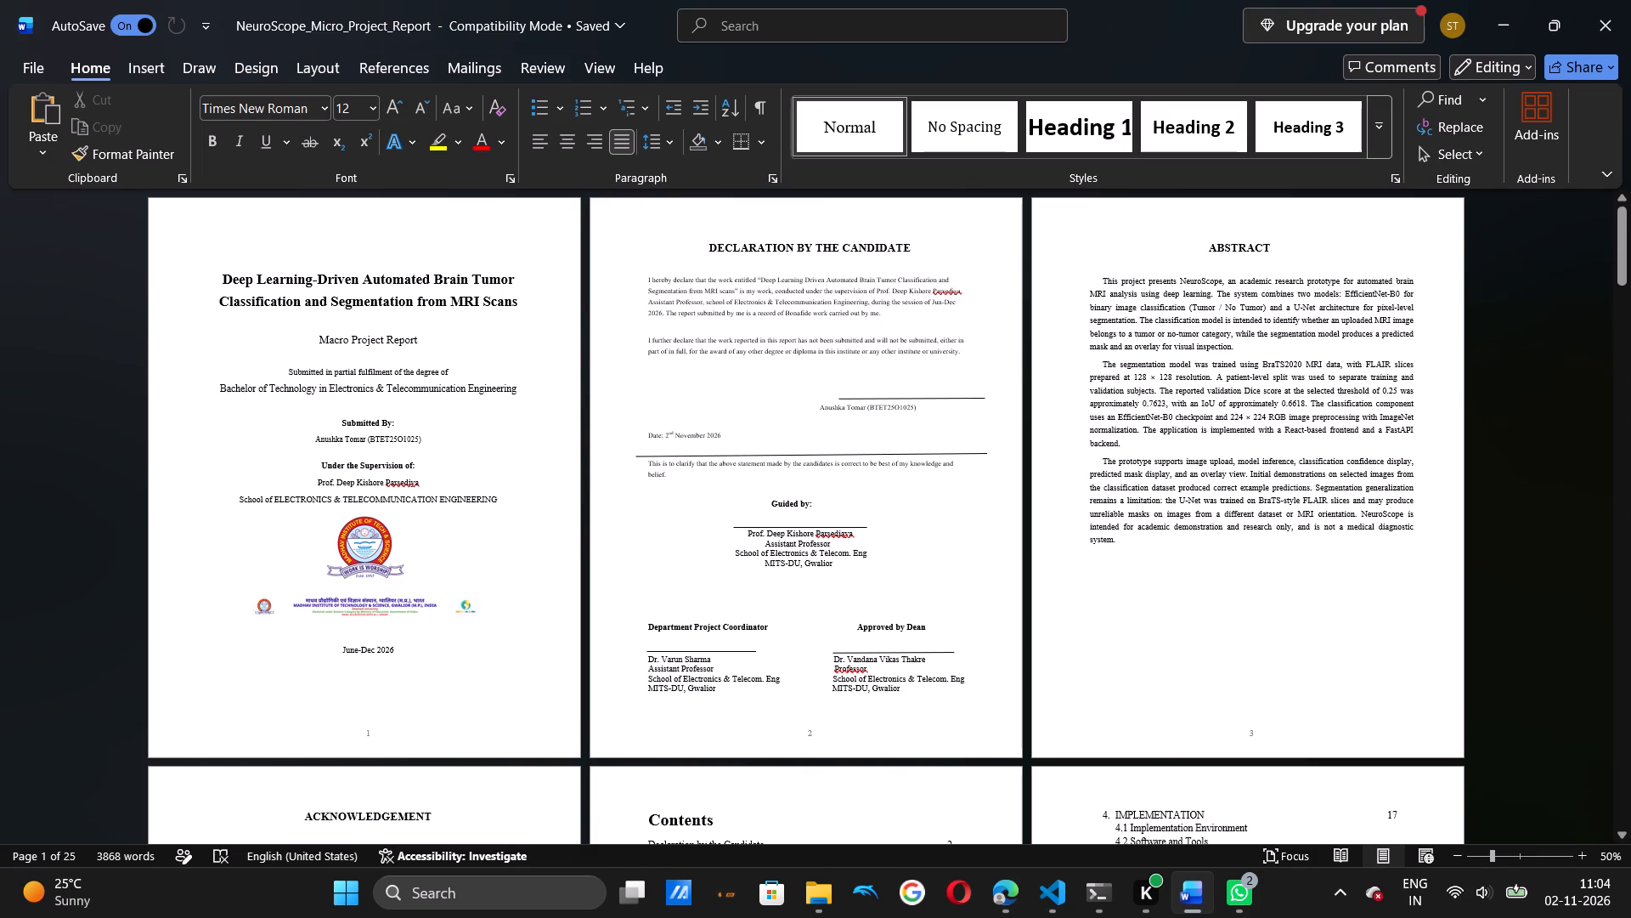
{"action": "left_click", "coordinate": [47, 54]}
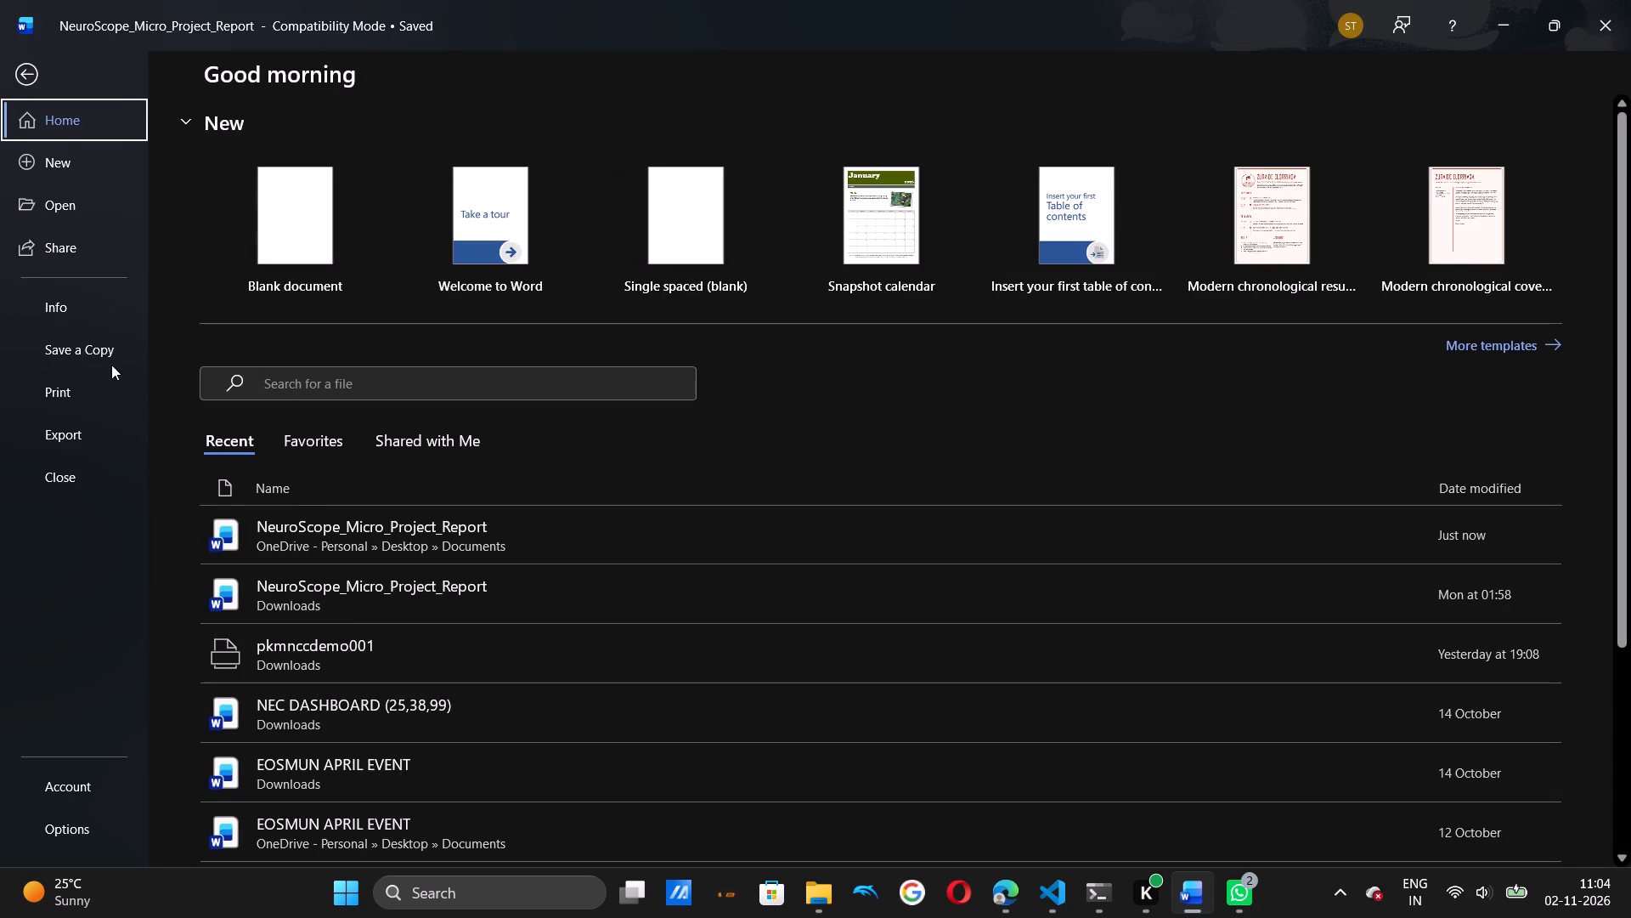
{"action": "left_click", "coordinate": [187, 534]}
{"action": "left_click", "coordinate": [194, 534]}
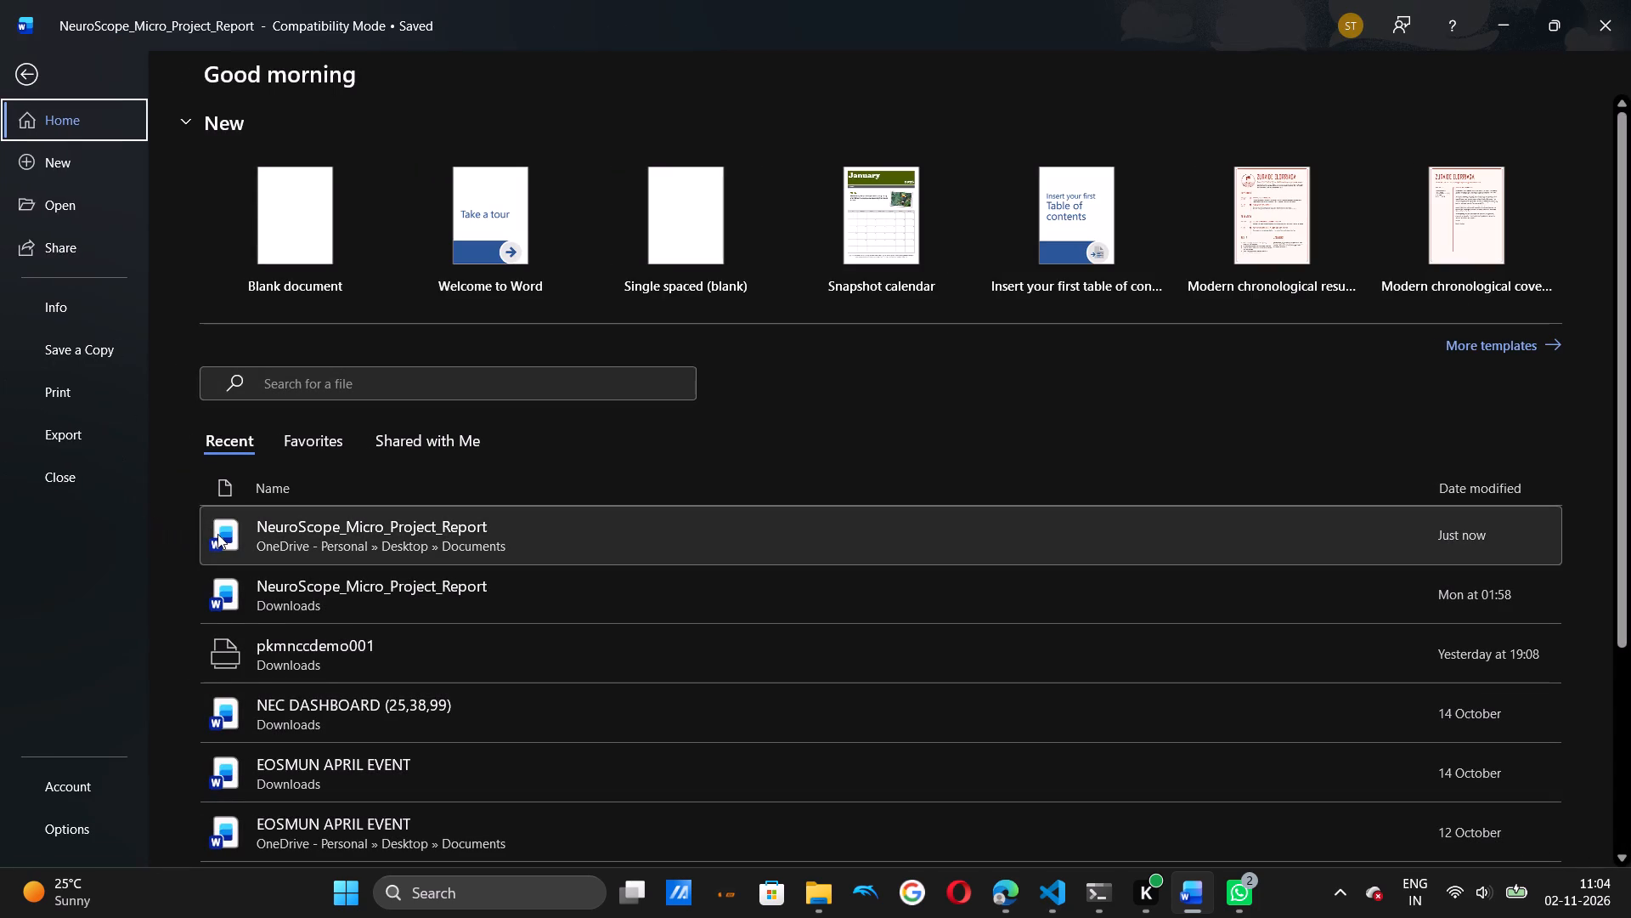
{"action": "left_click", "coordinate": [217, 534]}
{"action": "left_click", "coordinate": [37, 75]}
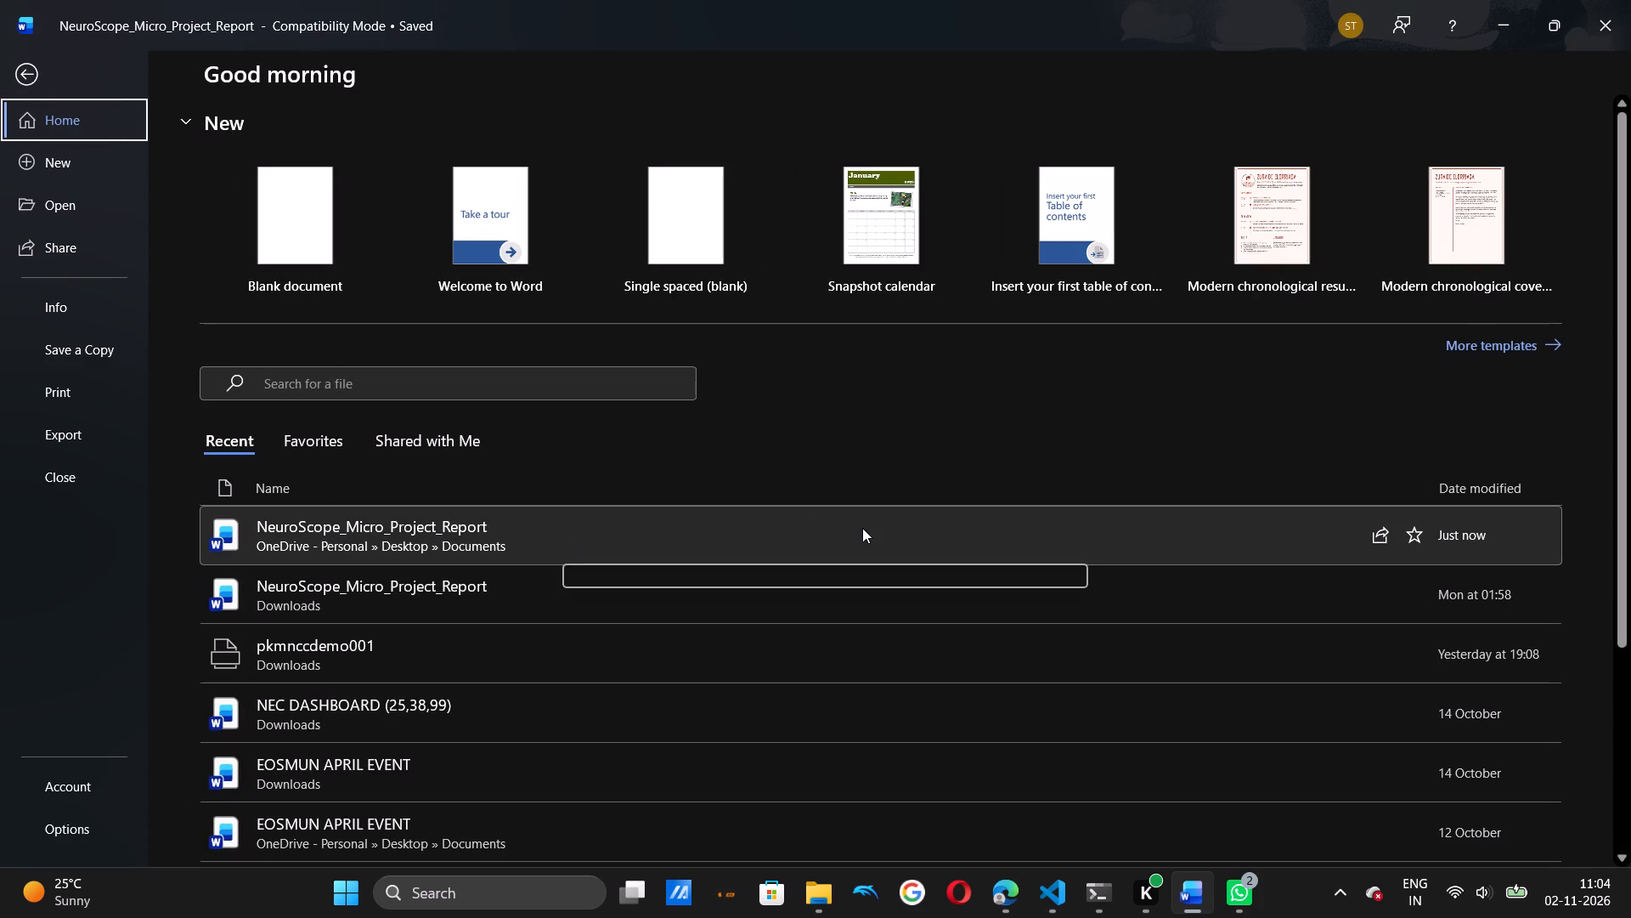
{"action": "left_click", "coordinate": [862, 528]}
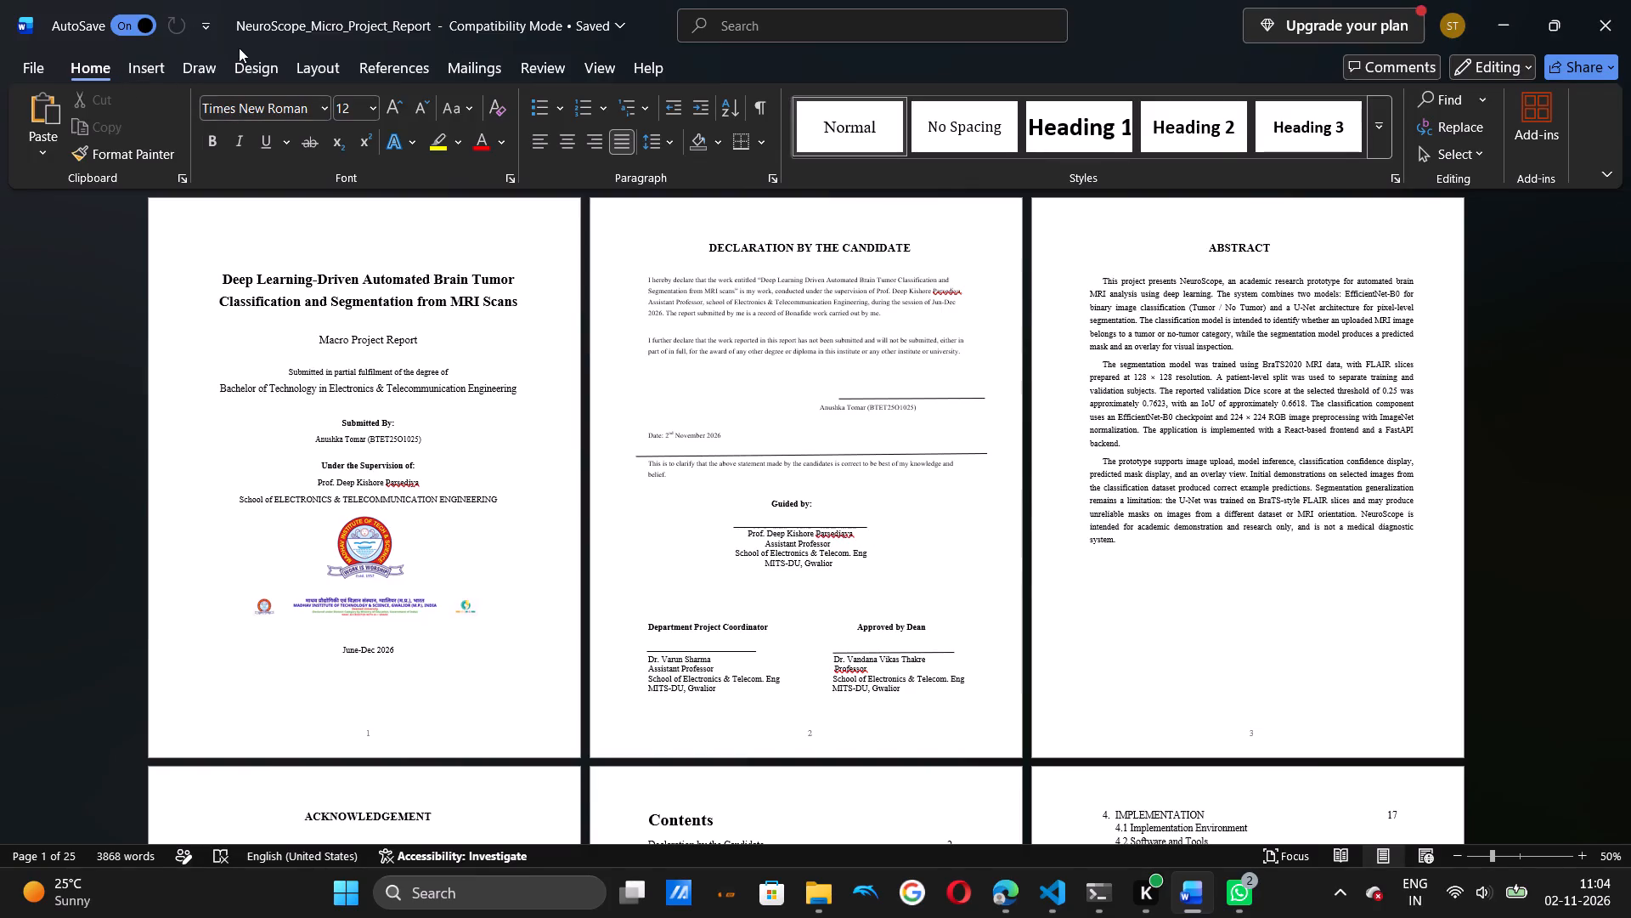
Start saving a copy of the report in the local Downloads folder.
{"action": "left_click", "coordinate": [37, 59]}
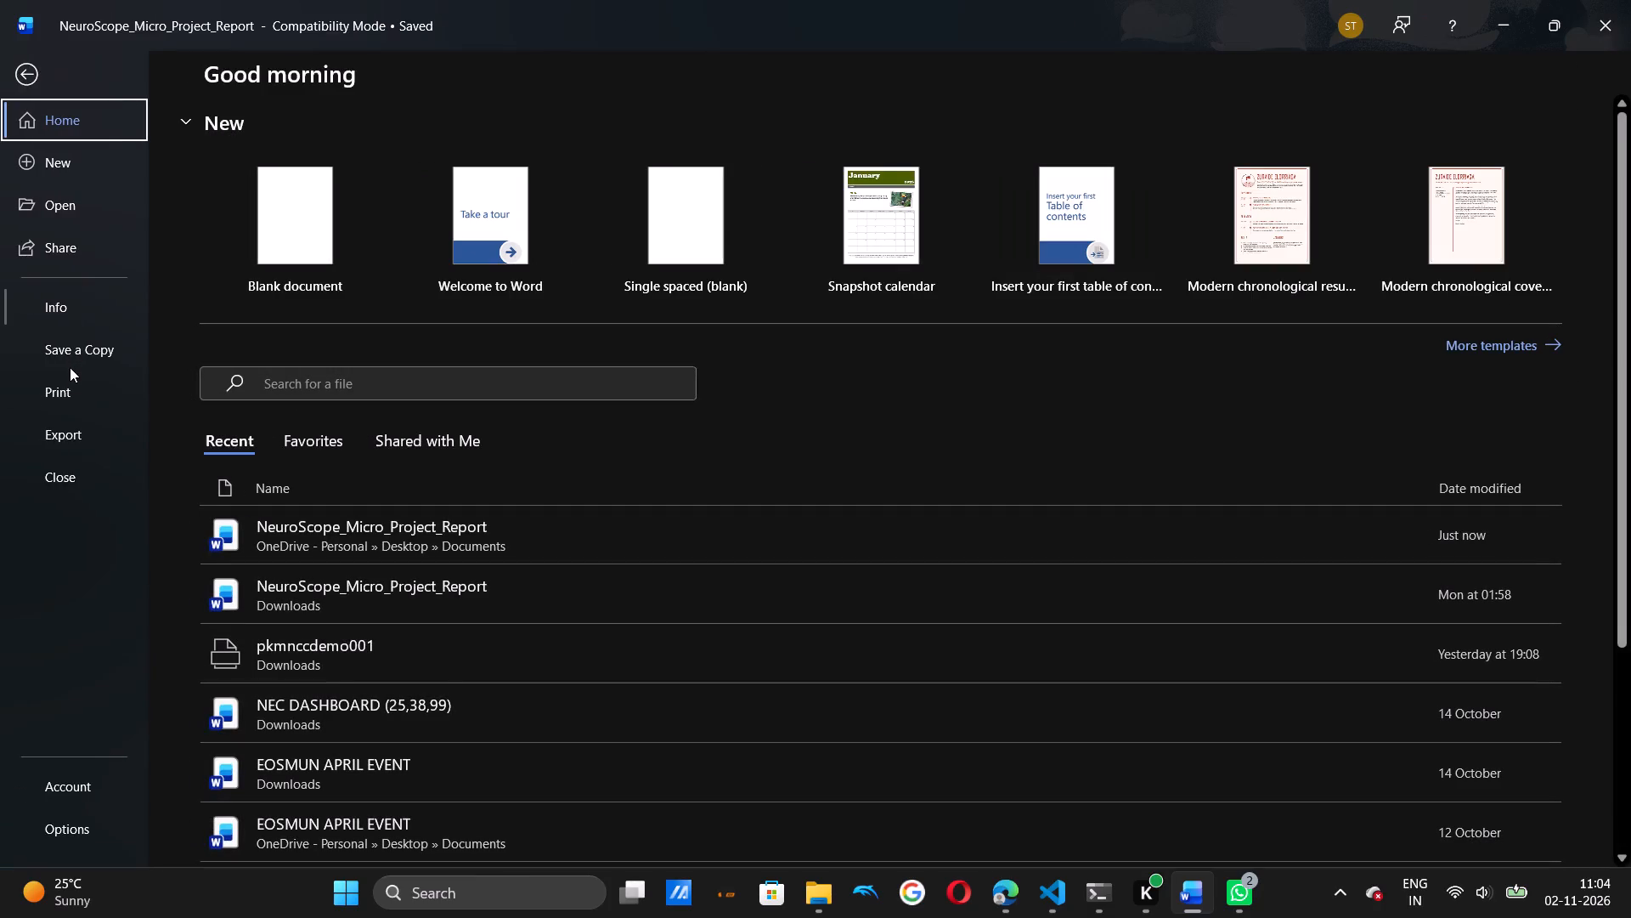
{"action": "left_click", "coordinate": [86, 353]}
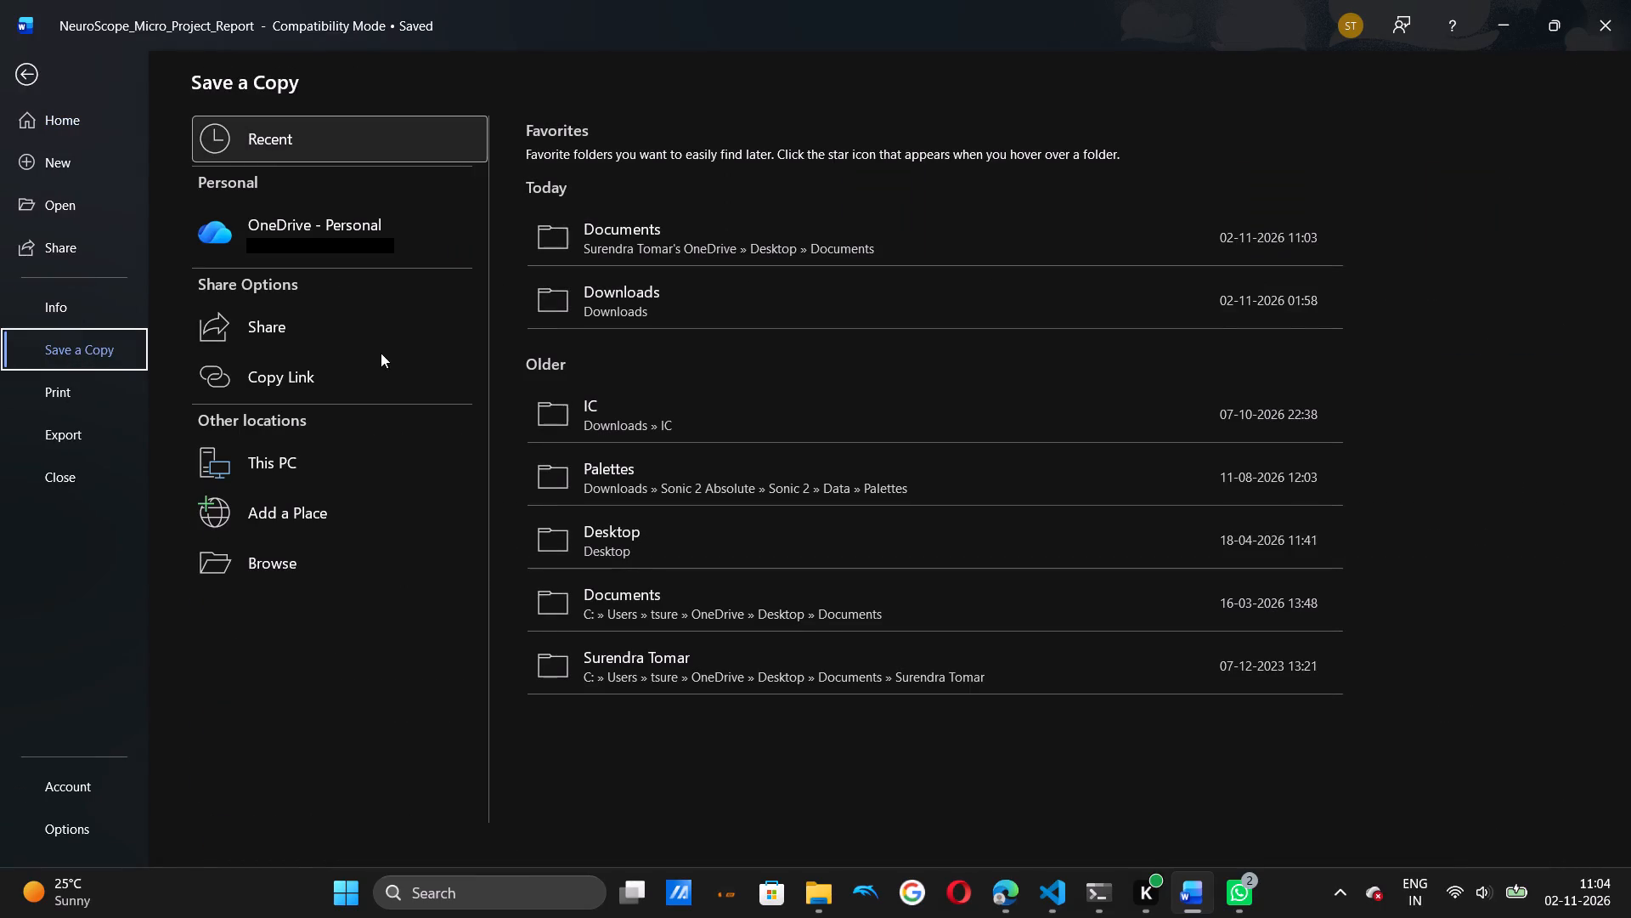
{"action": "left_click", "coordinate": [703, 296]}
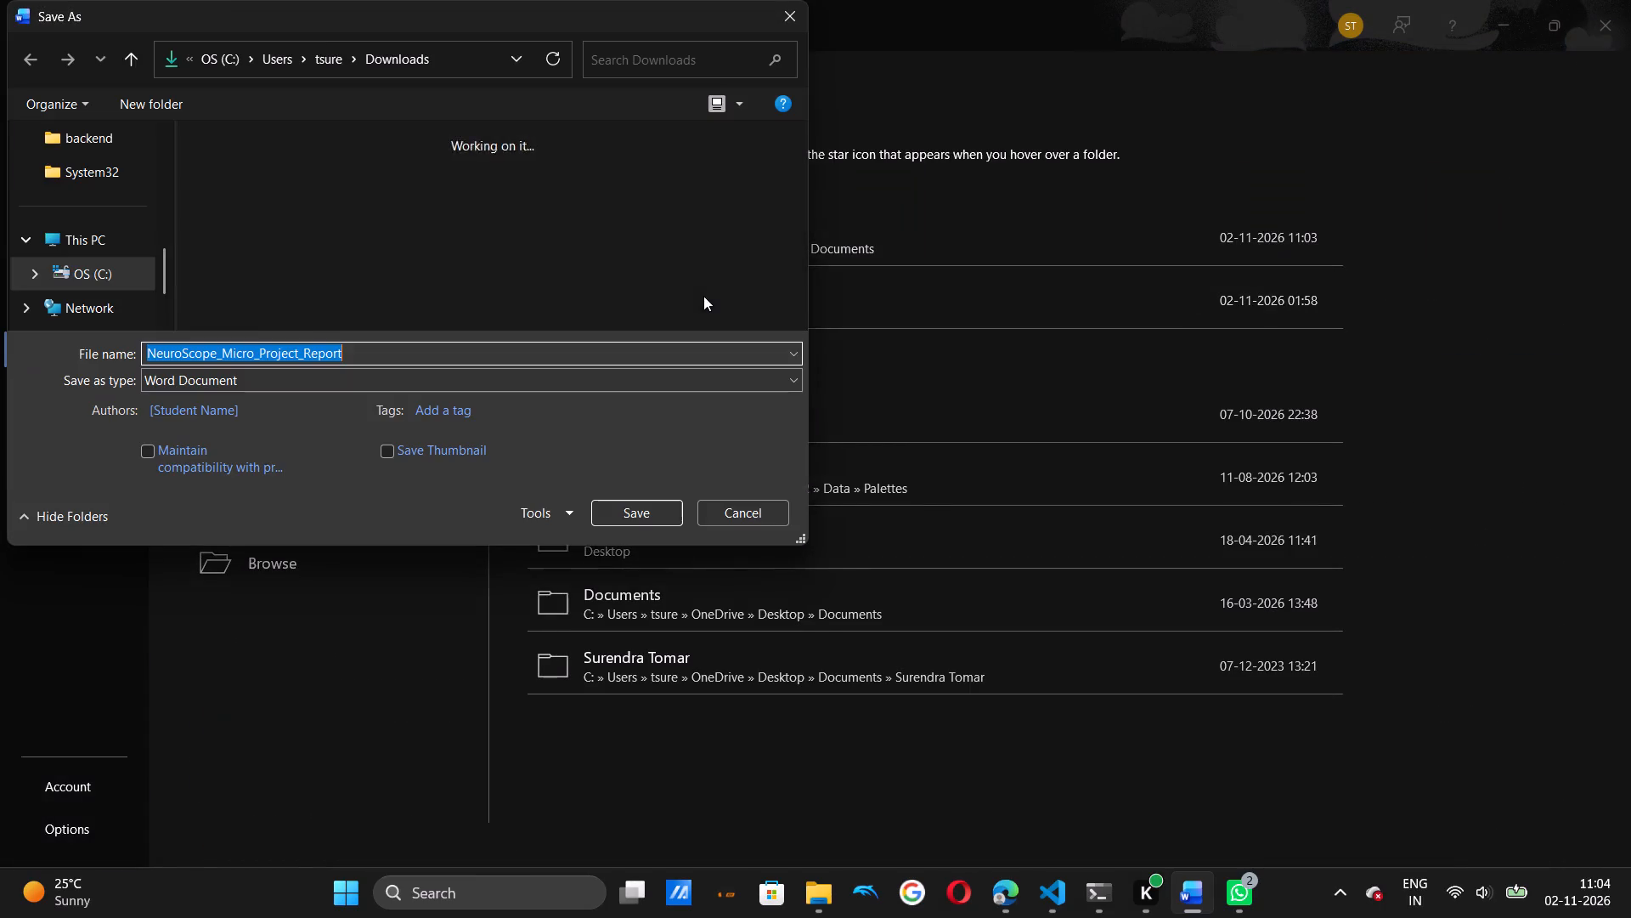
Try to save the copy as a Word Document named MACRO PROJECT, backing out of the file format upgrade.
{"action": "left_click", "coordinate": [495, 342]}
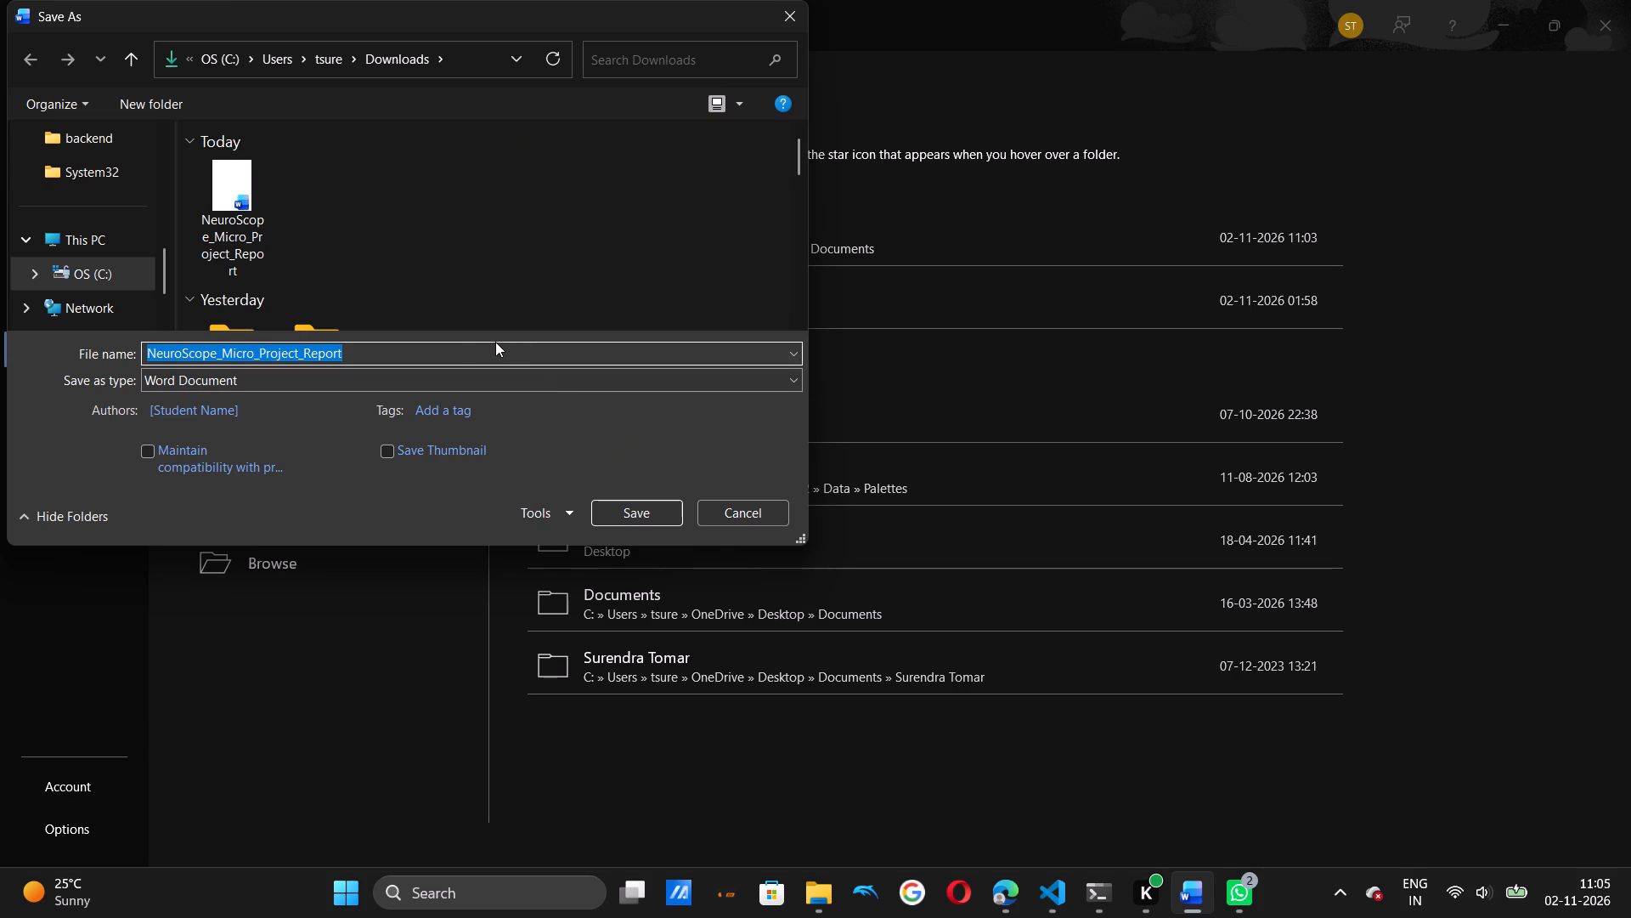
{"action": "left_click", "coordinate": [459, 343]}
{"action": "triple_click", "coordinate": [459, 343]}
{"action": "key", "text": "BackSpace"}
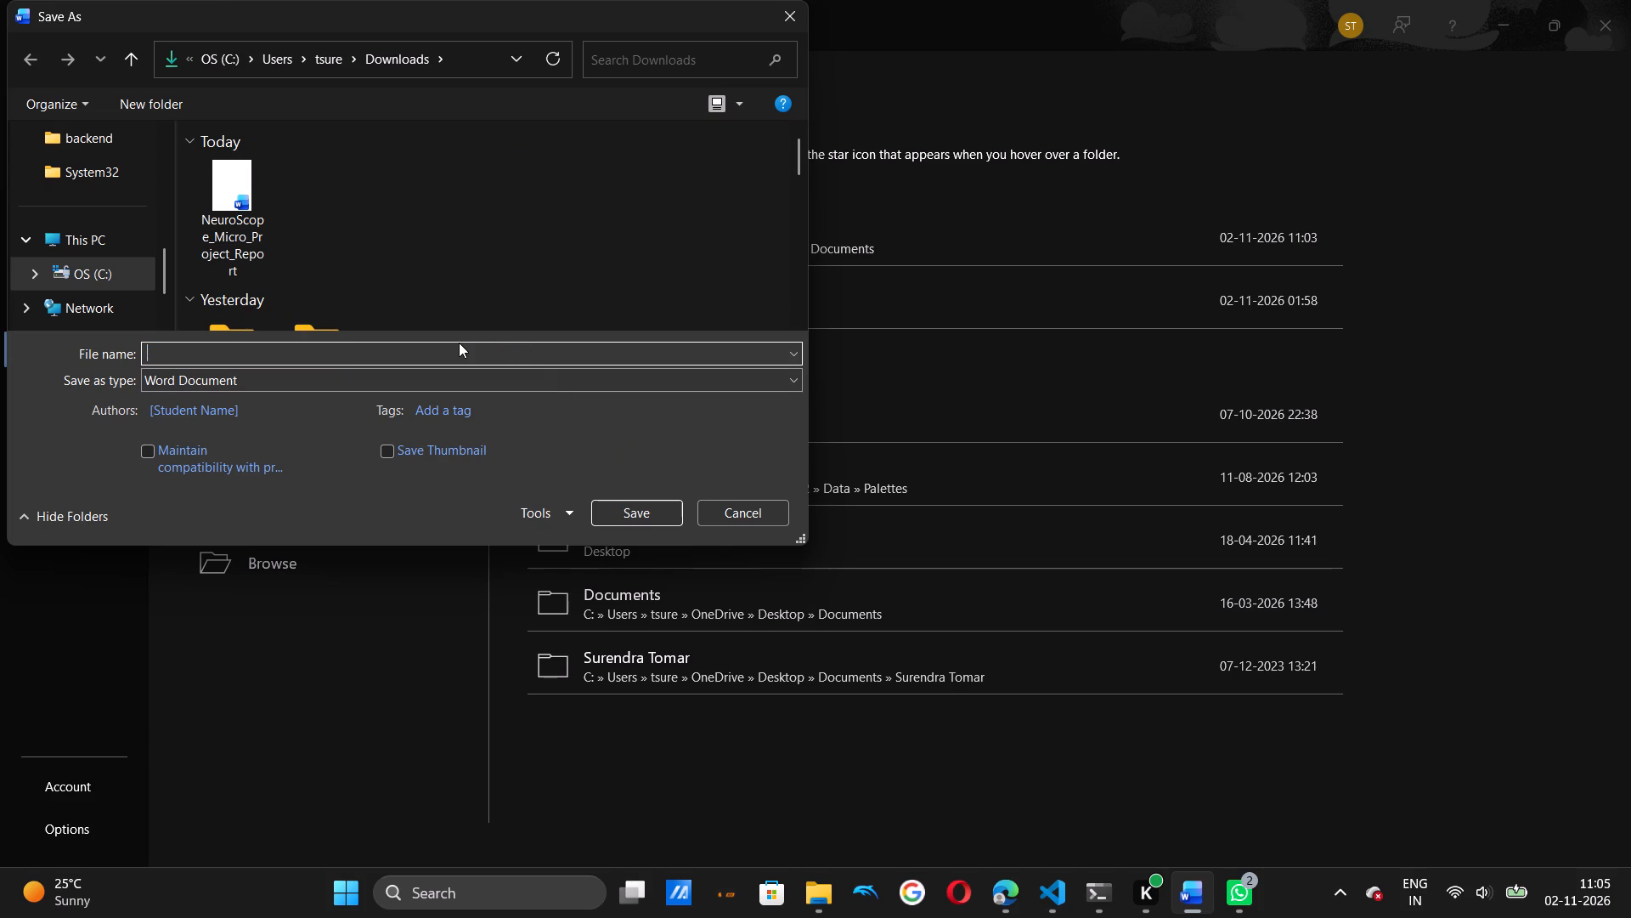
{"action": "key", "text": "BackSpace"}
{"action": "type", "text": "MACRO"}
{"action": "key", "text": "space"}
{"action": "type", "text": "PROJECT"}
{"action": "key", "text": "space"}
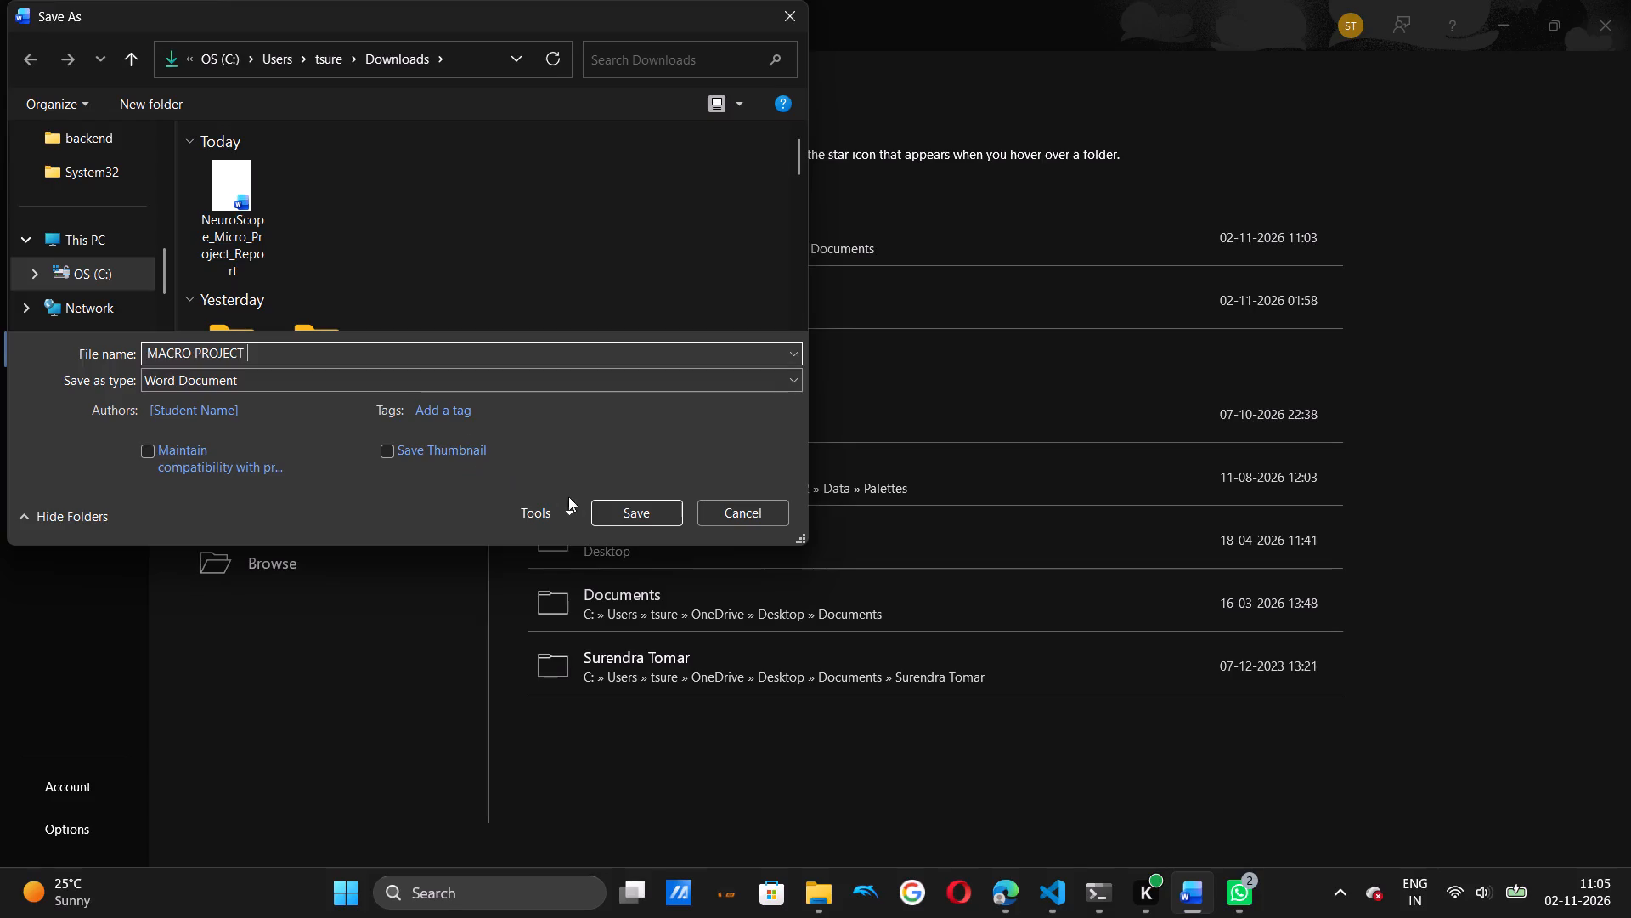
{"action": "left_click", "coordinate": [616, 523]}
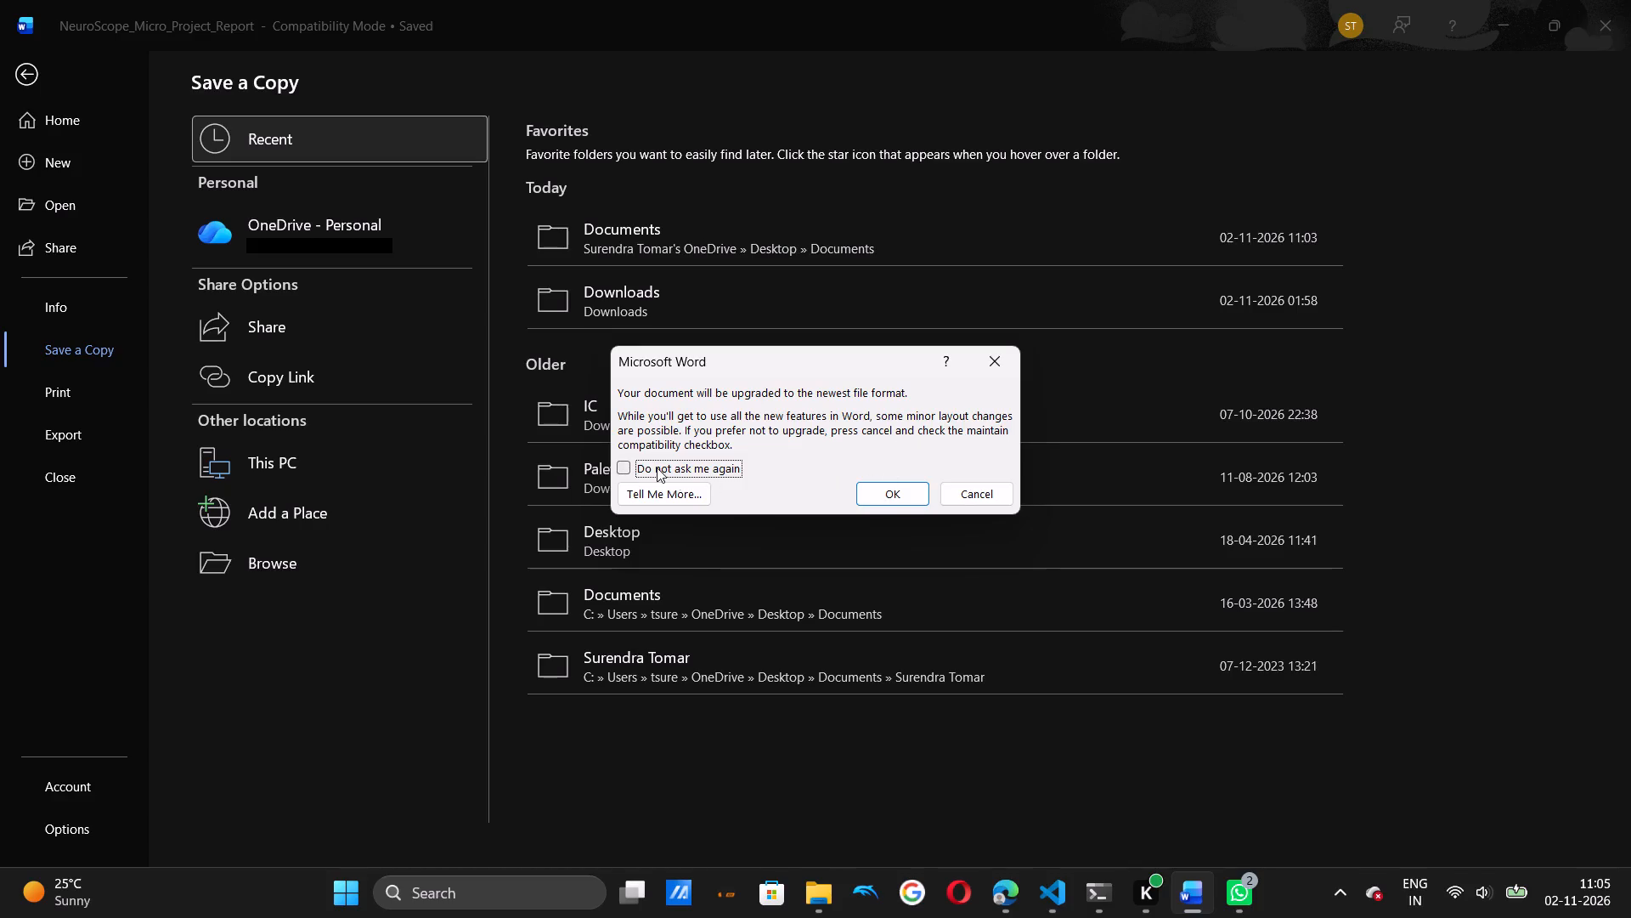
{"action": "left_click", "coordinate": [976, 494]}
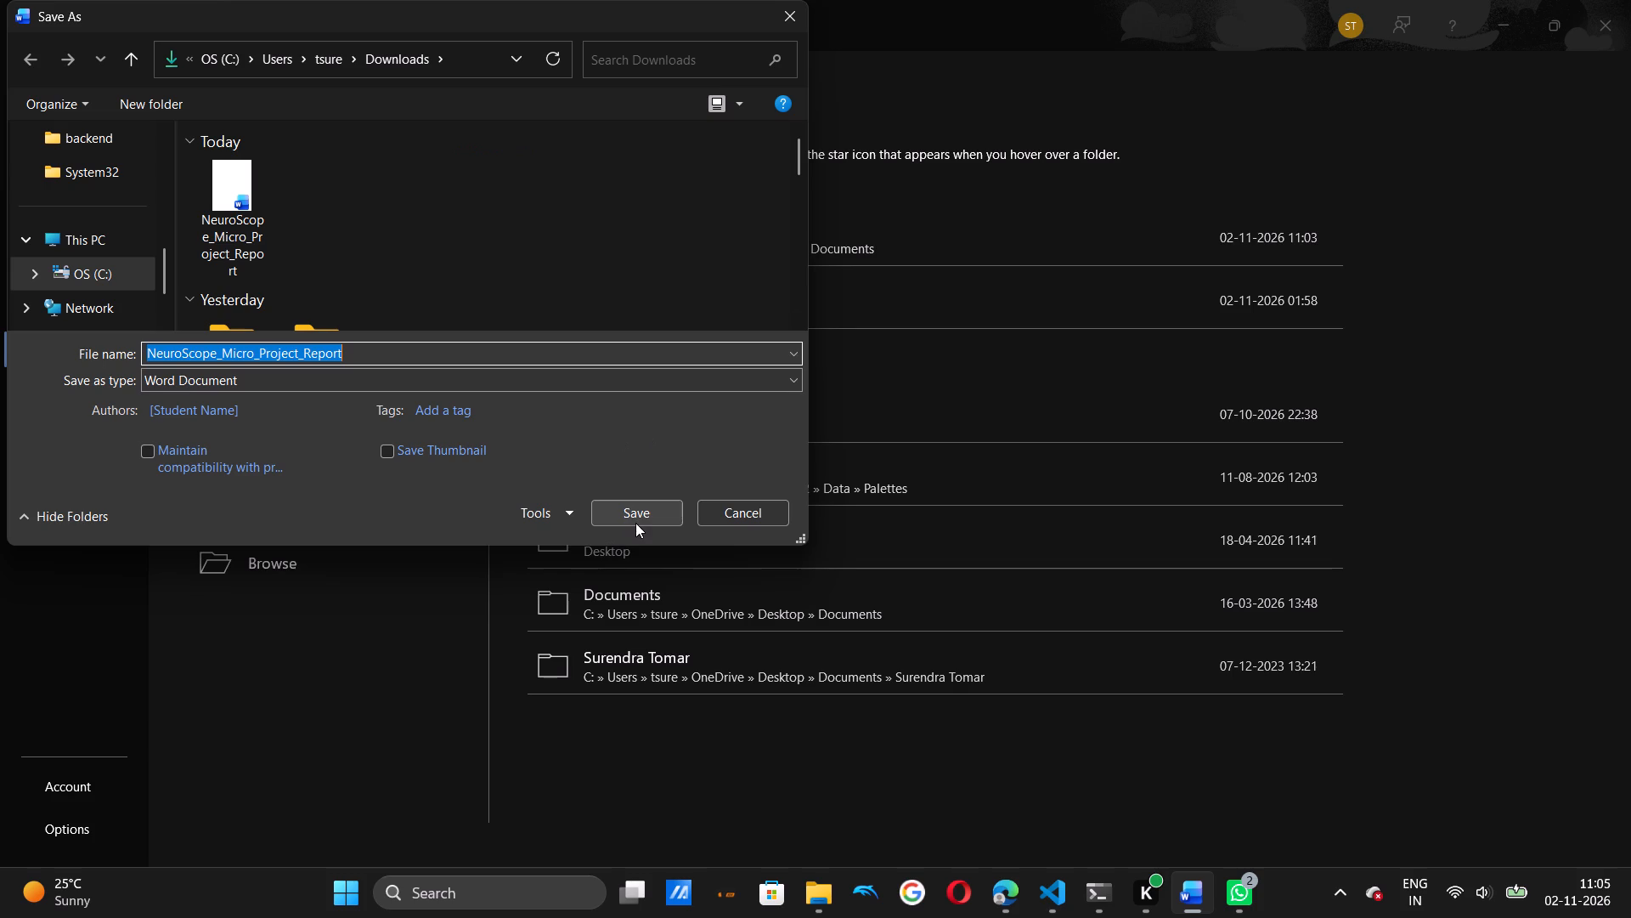
Replace the file name of the report copy in Downloads with MACRO PROJECTS.
{"action": "left_click", "coordinate": [728, 349]}
{"action": "key", "text": "BackSpace"}
{"action": "key", "text": "BackSpace"}
{"action": "key", "text": "BackSpace"}
{"action": "key", "text": "BackSpace"}
{"action": "key", "text": "BackSpace"}
{"action": "key", "text": "BackSpace"}
{"action": "key", "text": "BackSpace"}
{"action": "key", "text": "BackSpace"}
{"action": "key", "text": "BackSpace"}
{"action": "key", "text": "BackSpace"}
{"action": "key", "text": "BackSpace"}
{"action": "key", "text": "BackSpace"}
{"action": "key", "text": "BackSpace"}
{"action": "key", "text": "BackSpace"}
{"action": "key", "text": "BackSpace"}
{"action": "key", "text": "BackSpace"}
{"action": "key", "text": "BackSpace"}
{"action": "key", "text": "BackSpace"}
{"action": "key", "text": "BackSpace"}
{"action": "key", "text": "BackSpace"}
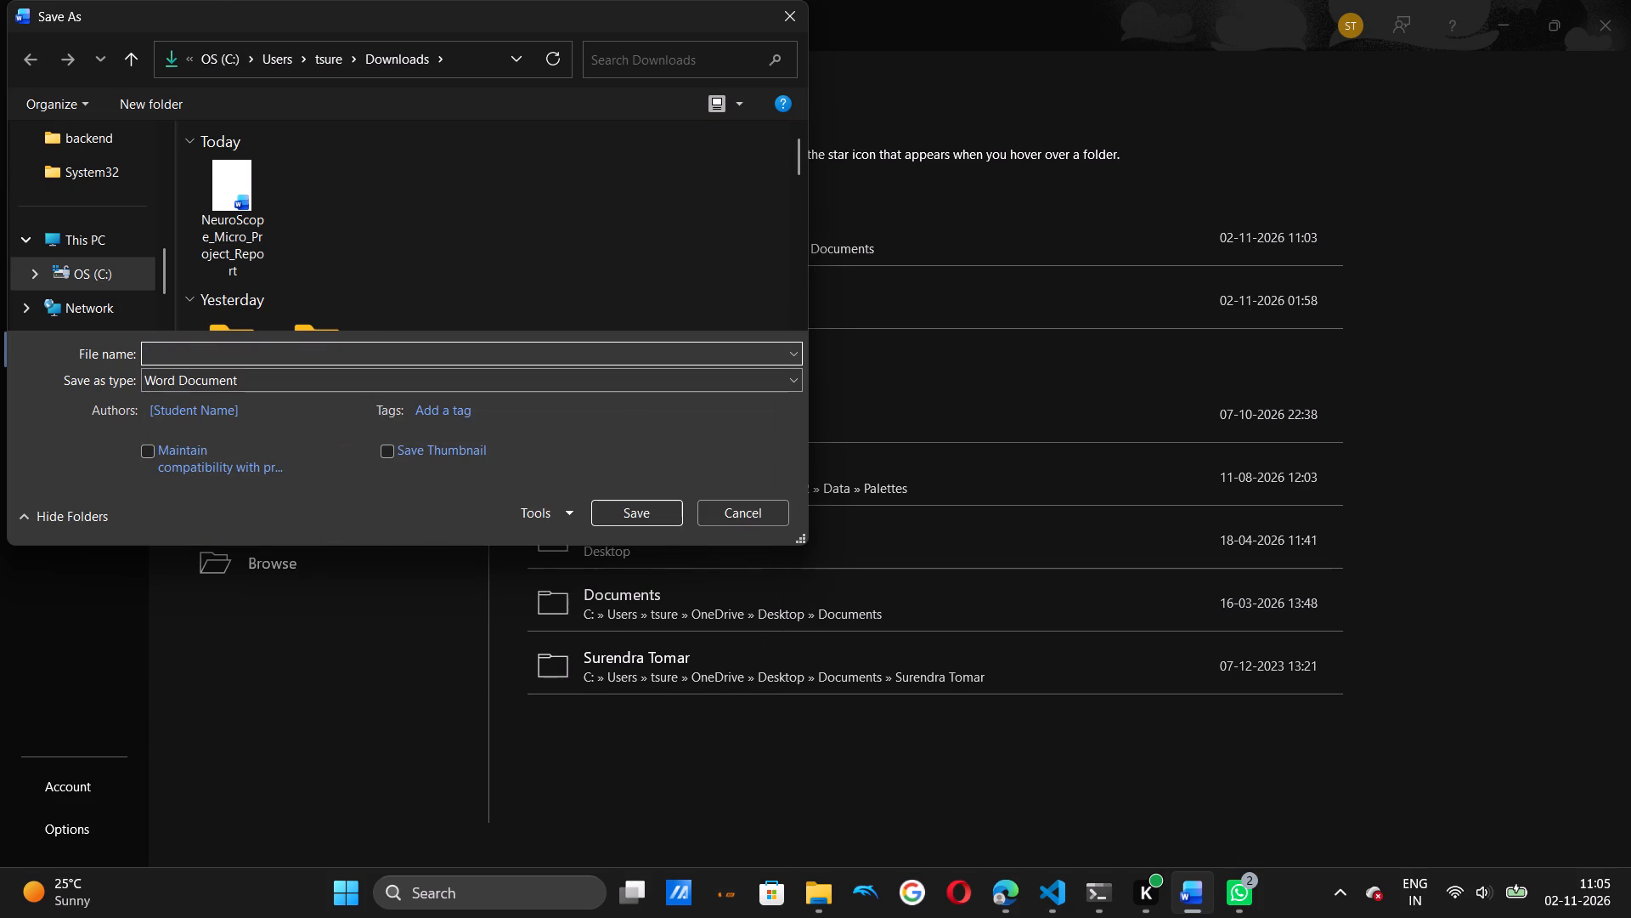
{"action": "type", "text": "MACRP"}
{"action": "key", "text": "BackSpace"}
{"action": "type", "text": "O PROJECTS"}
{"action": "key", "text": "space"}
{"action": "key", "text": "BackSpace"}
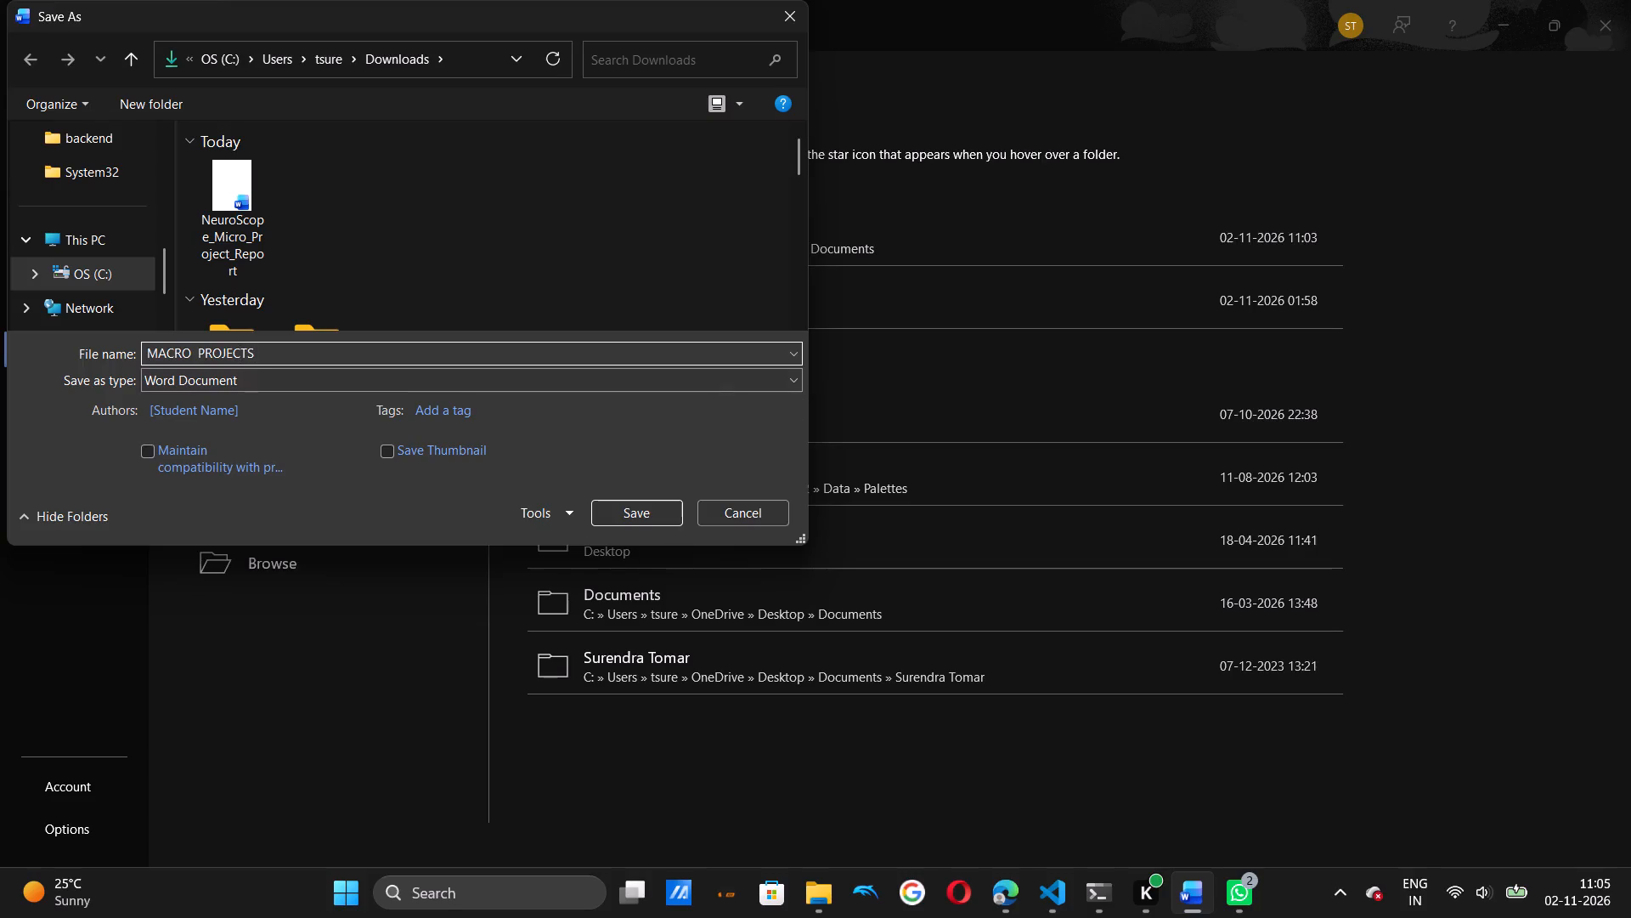
Save the MACRO PROJECTS copy in Downloads as a Word Document, accepting the upgrade to the newest file format.
{"action": "left_click", "coordinate": [663, 521]}
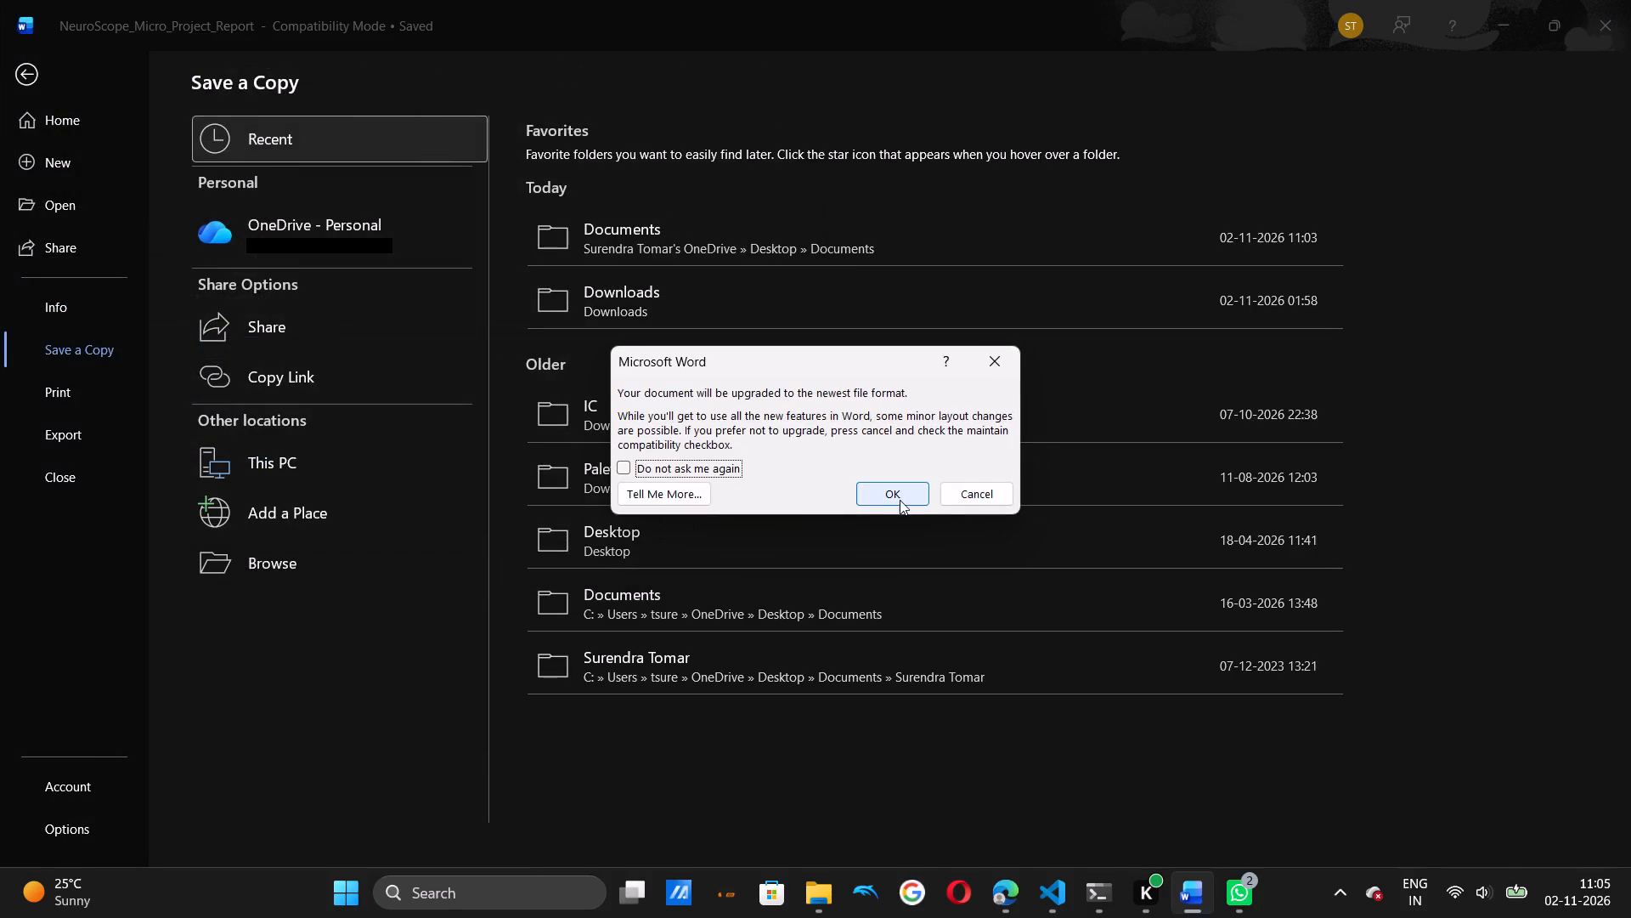
{"action": "left_click", "coordinate": [900, 500]}
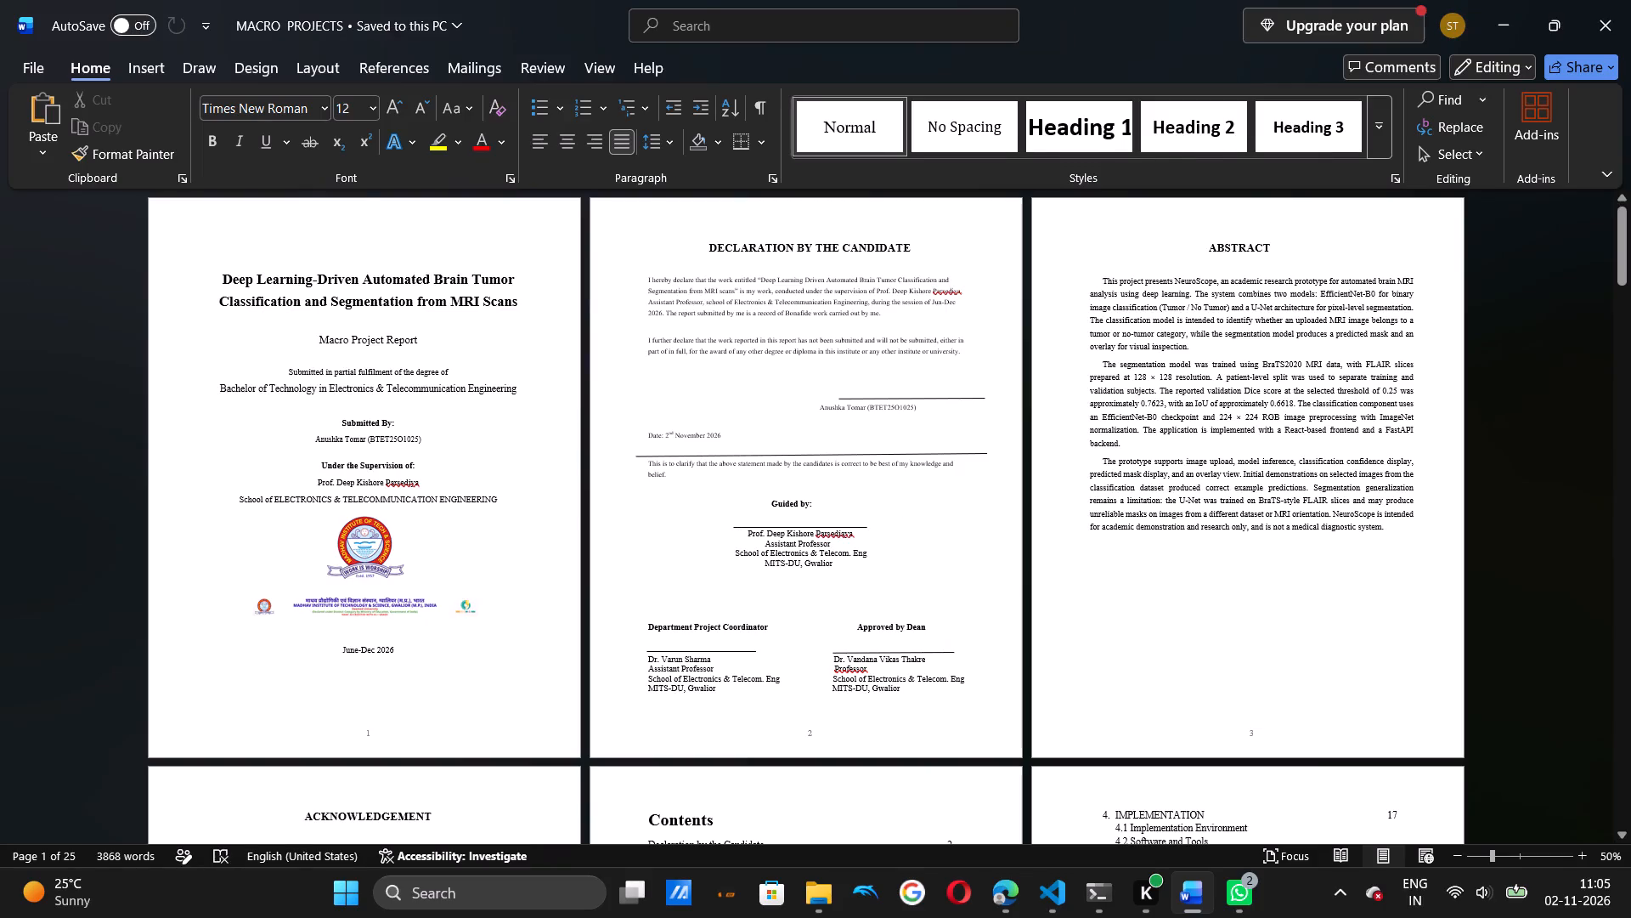
Turn on AutoSave for the MACRO PROJECTS document by uploading it to the personal OneDrive.
{"action": "left_click", "coordinate": [140, 35]}
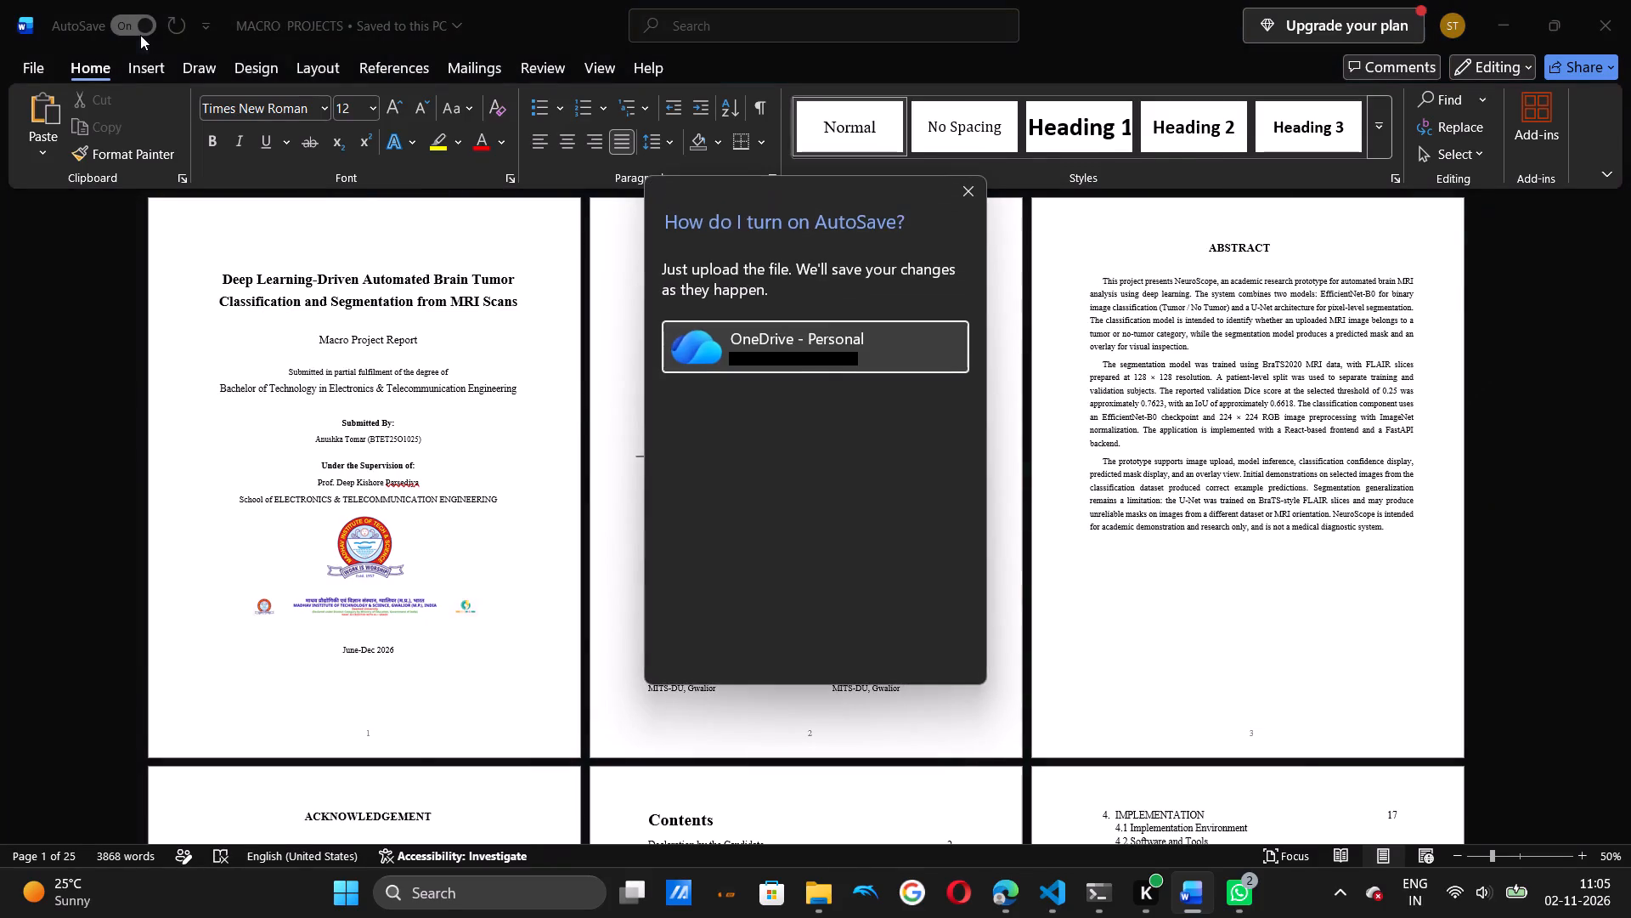
{"action": "left_click", "coordinate": [820, 332]}
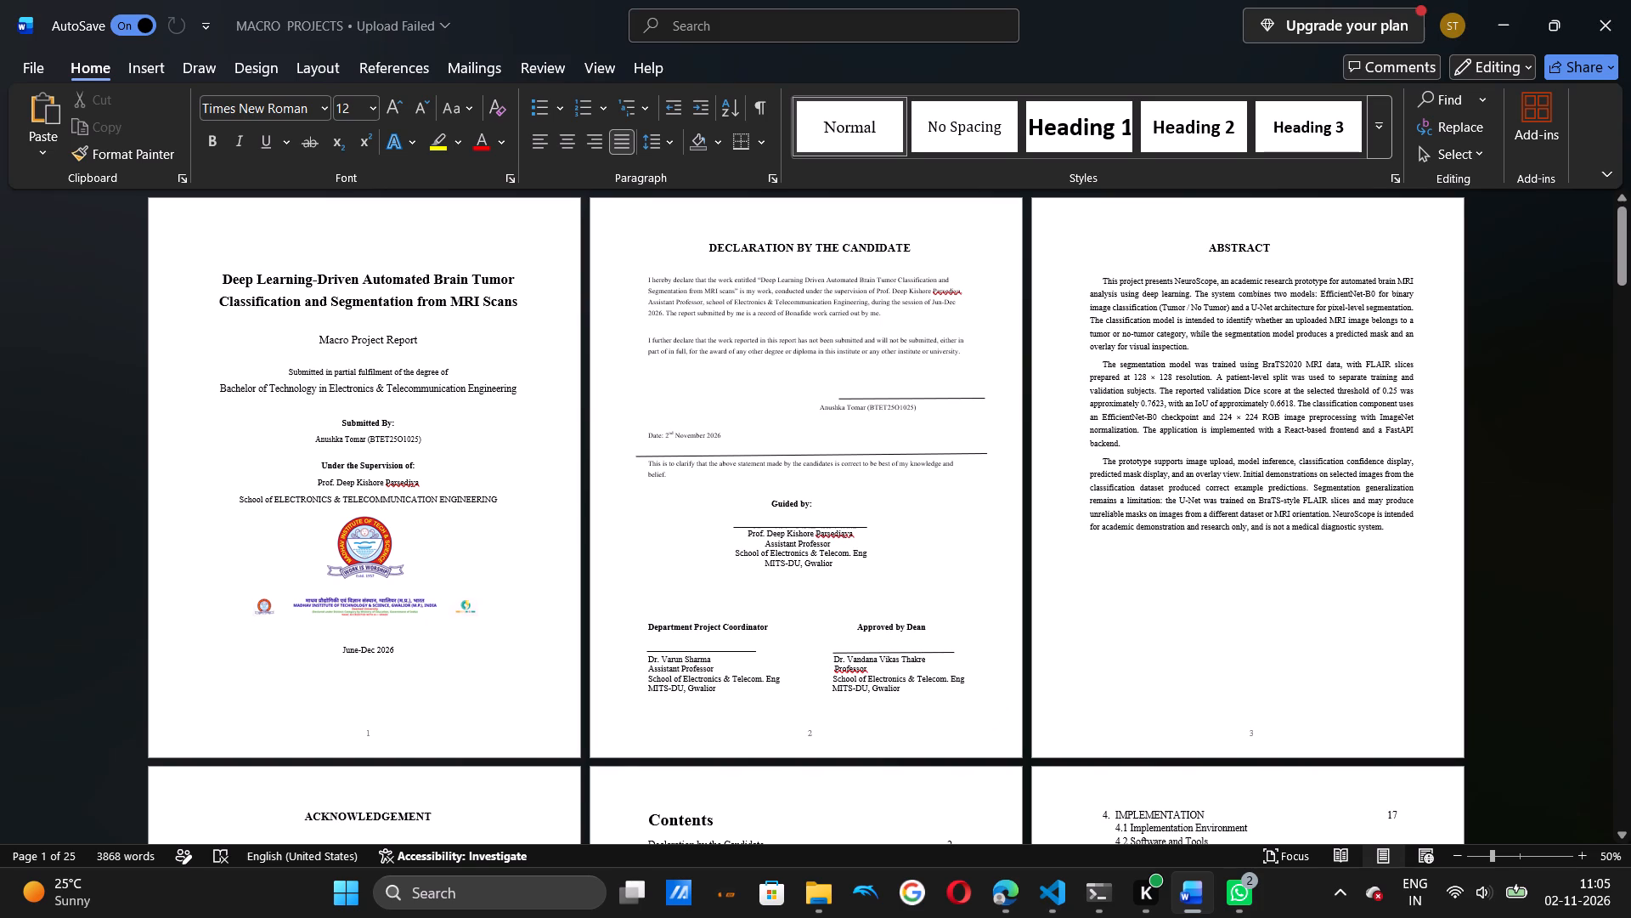
Try to move the MACRO PROJECTS document to the Desktop » Documents folder of the personal OneDrive.
{"action": "scroll", "coordinate": [867, 547], "scroll_direction": "down", "scroll_amount": 4}
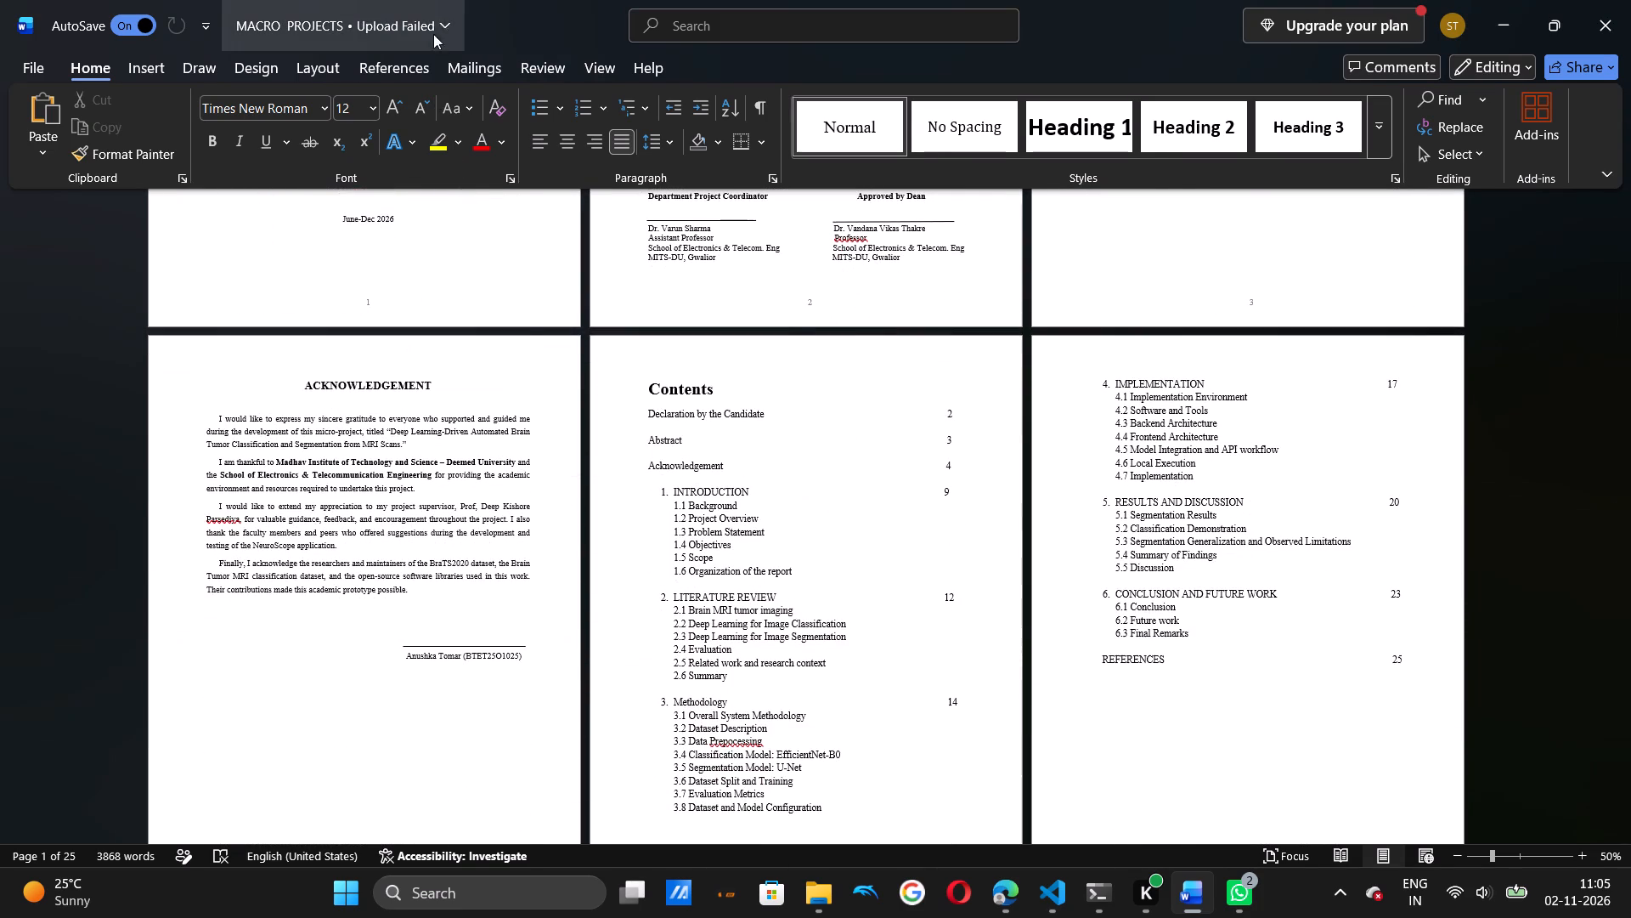
{"action": "left_click", "coordinate": [433, 24]}
{"action": "left_click", "coordinate": [470, 208]}
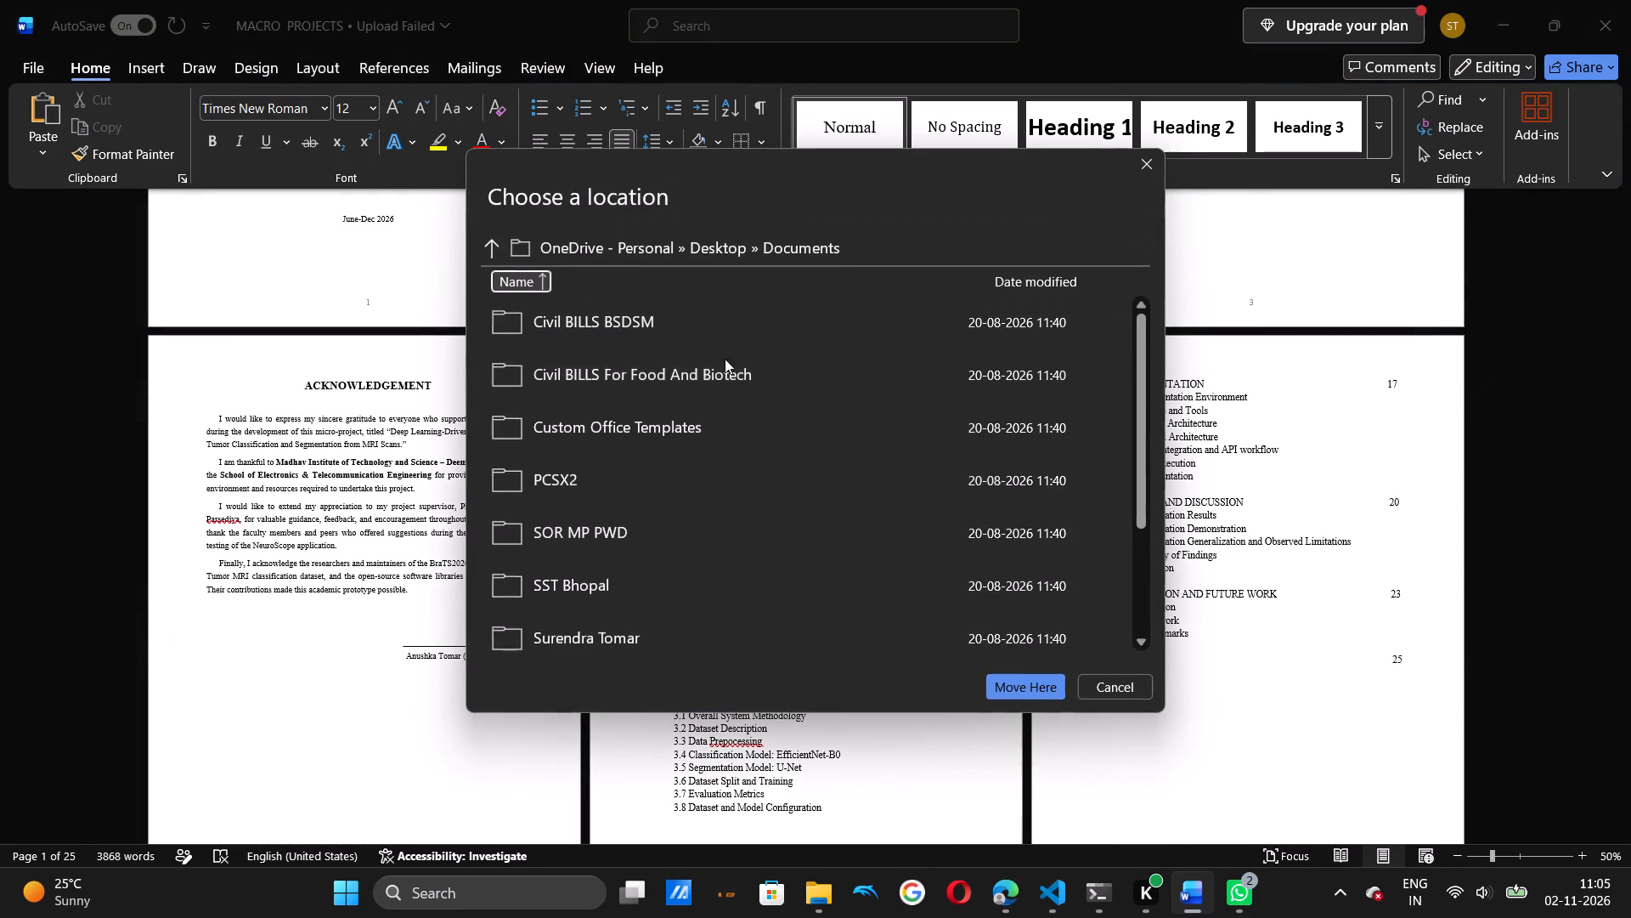
{"action": "left_click", "coordinate": [1040, 682]}
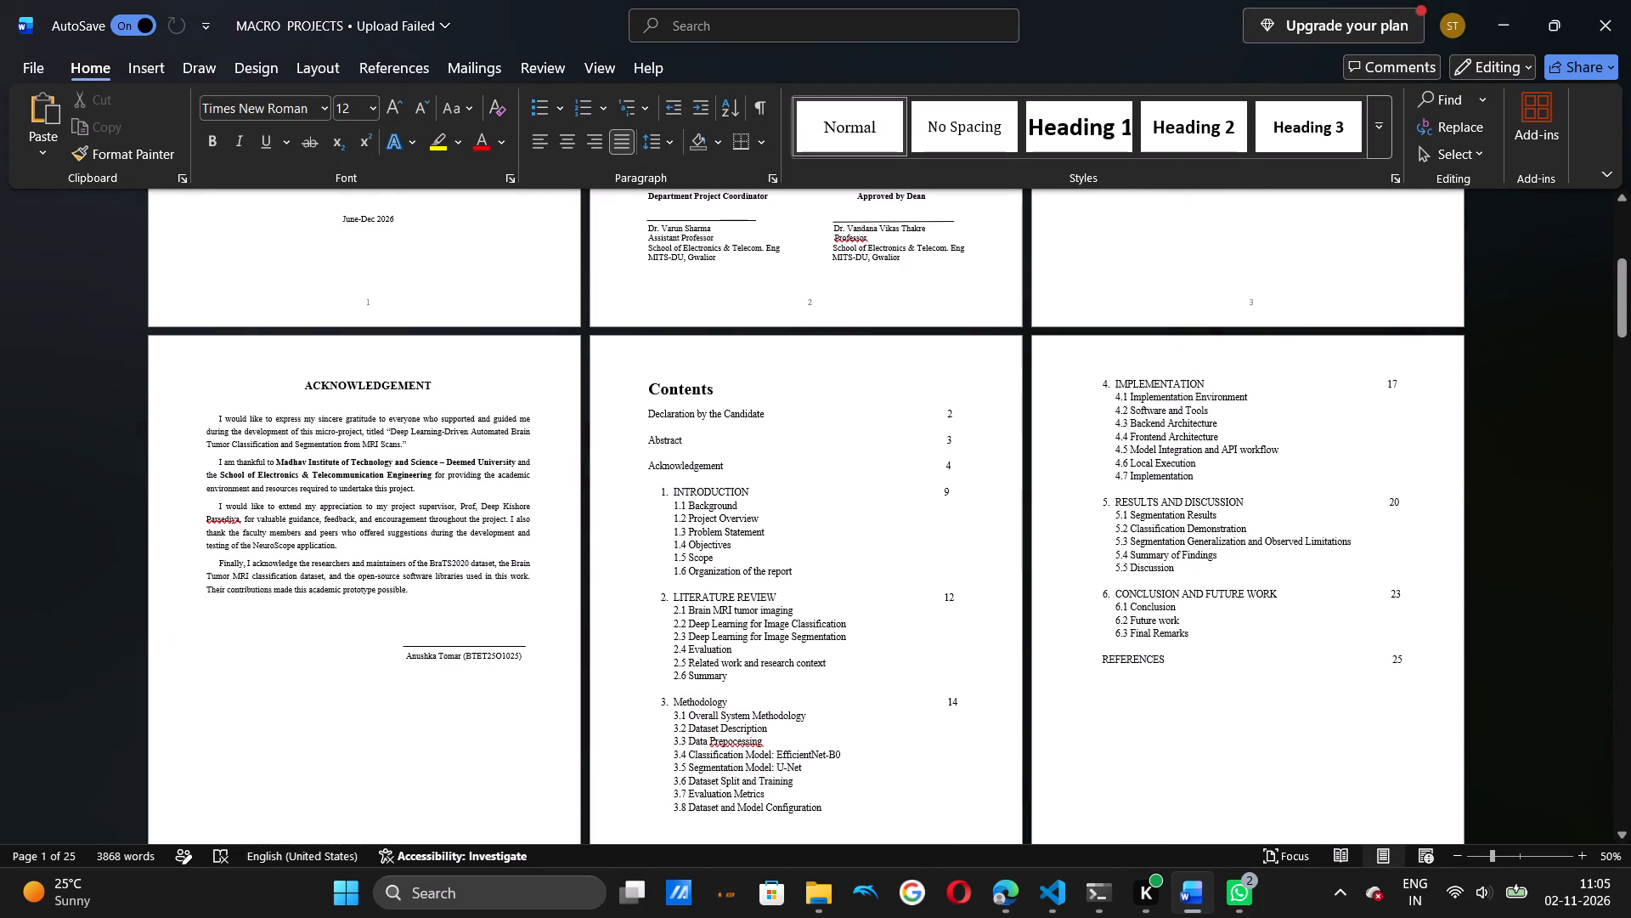